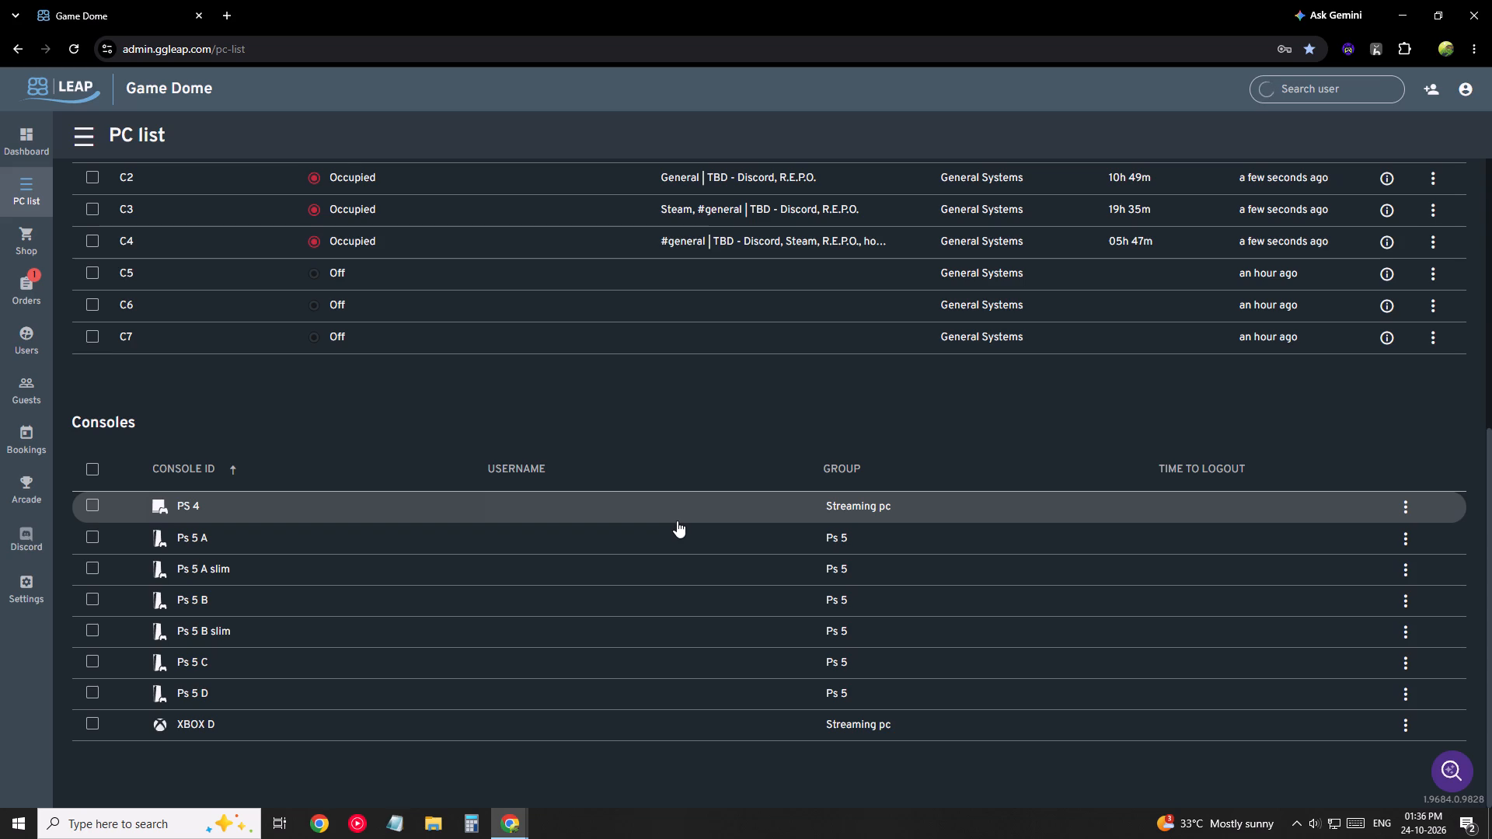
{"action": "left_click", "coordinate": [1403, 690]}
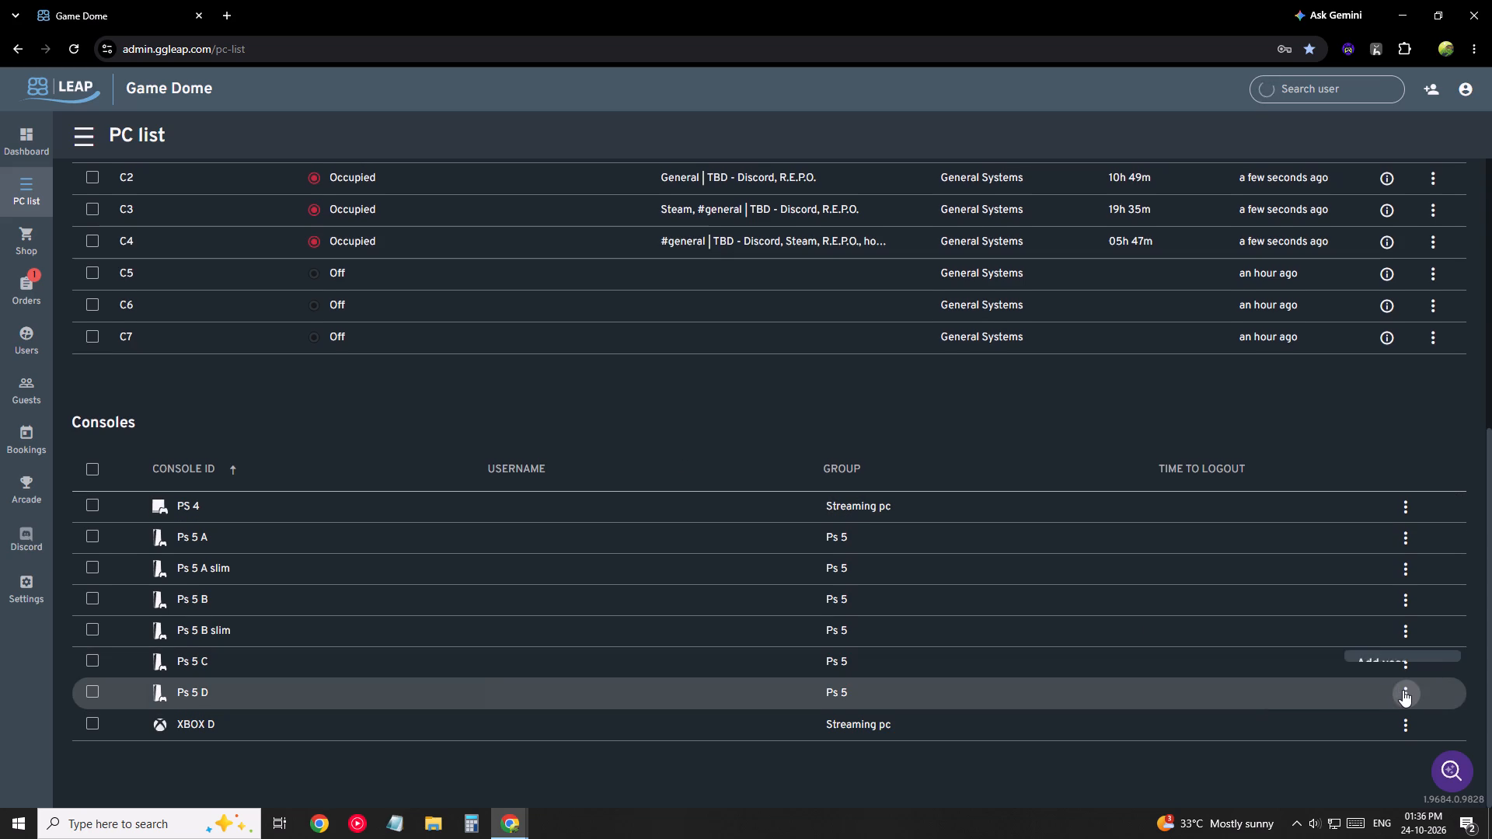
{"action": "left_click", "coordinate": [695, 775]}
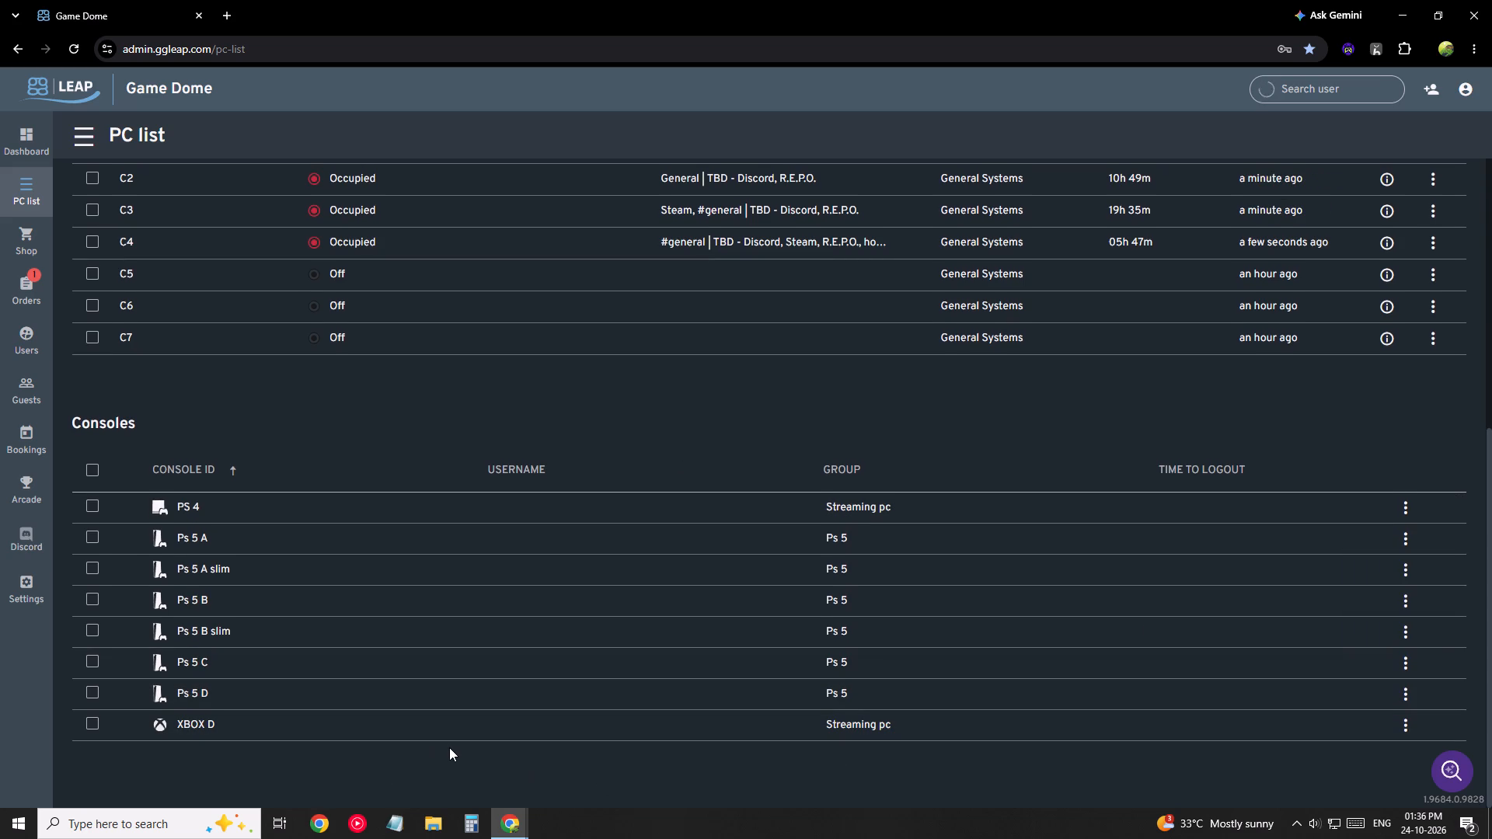
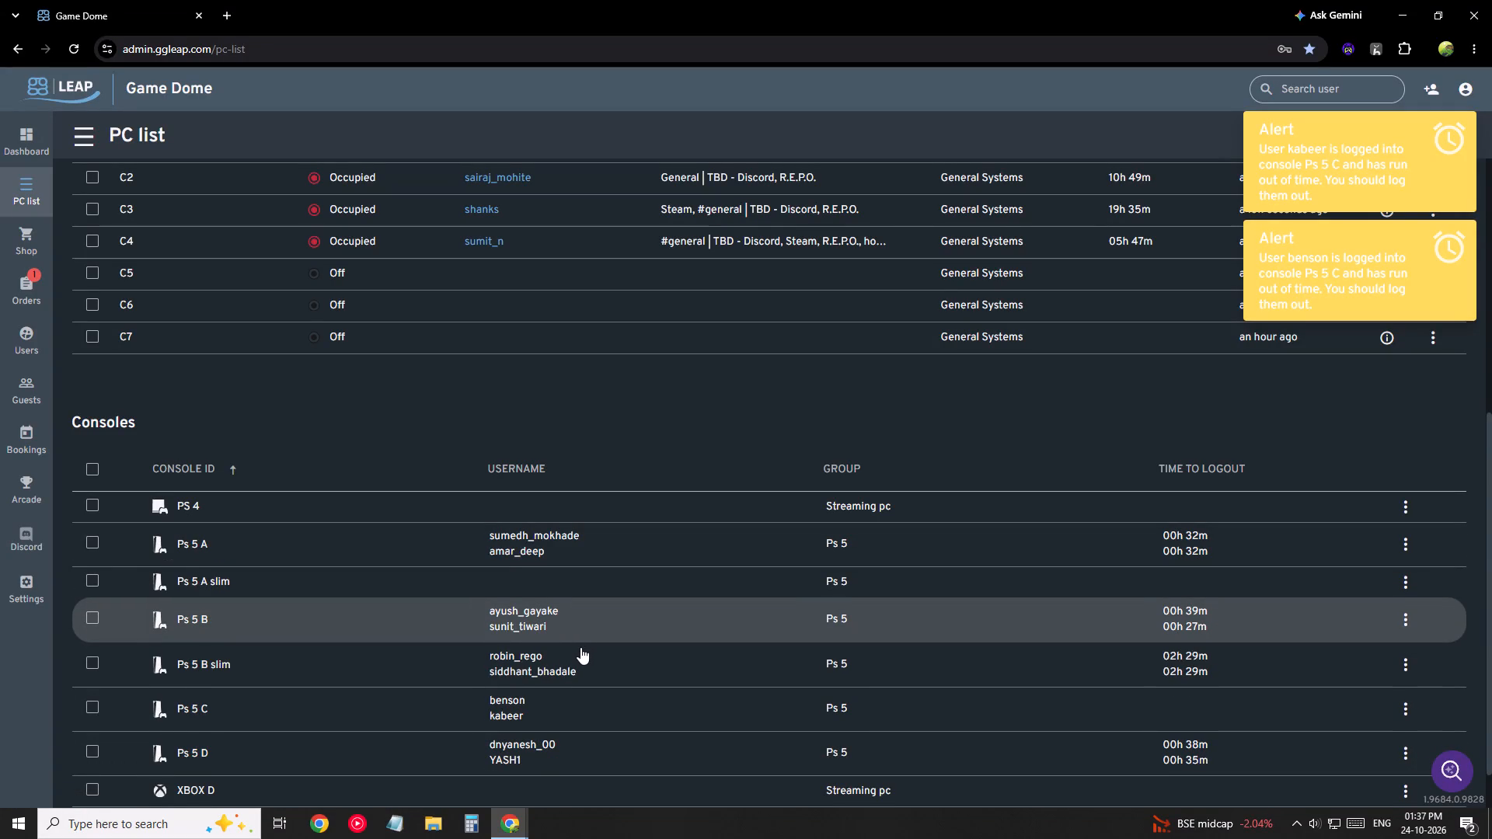
Dismiss the two out-of-time alerts for console Ps 5 C.
{"action": "left_click", "coordinate": [1326, 249]}
{"action": "left_click", "coordinate": [1345, 184]}
Log out all users from consoles Ps 5 C and Ps 5 D.
{"action": "scroll", "coordinate": [839, 537], "scroll_direction": "down", "scroll_amount": 10}
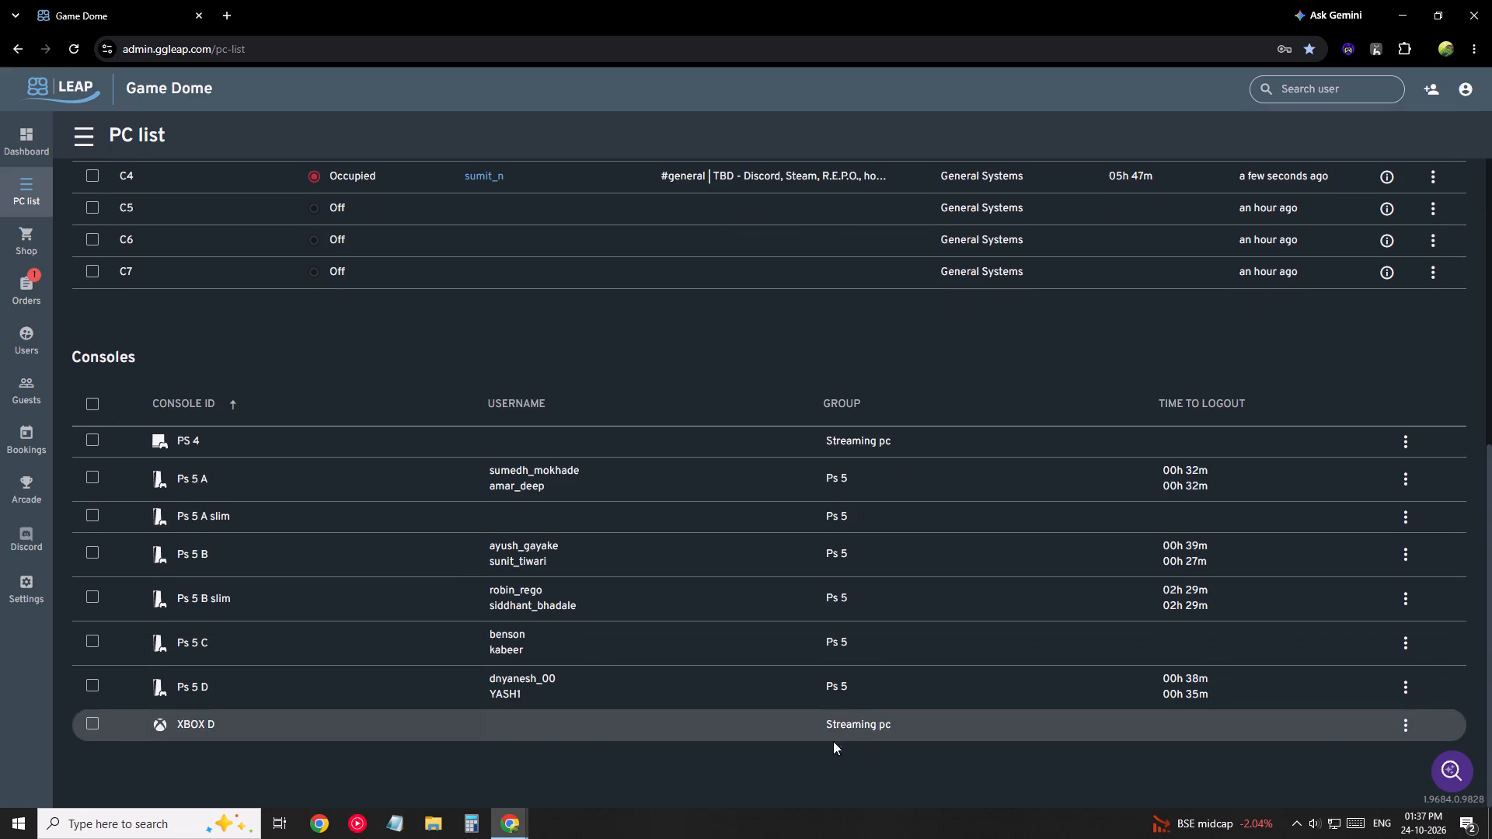
{"action": "left_click", "coordinate": [1409, 632]}
{"action": "left_click", "coordinate": [1431, 677]}
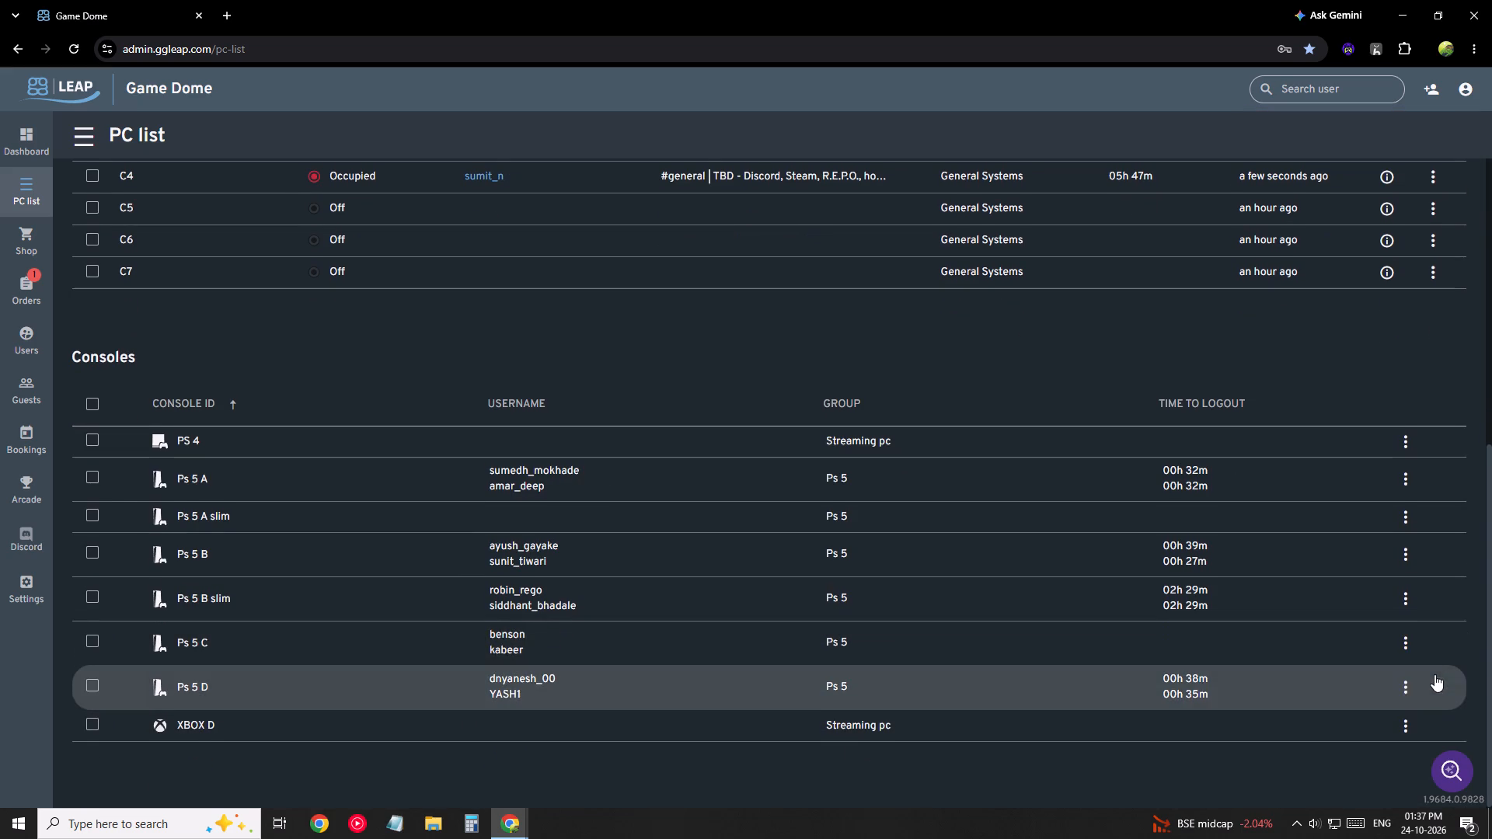
{"action": "left_click", "coordinate": [1398, 689]}
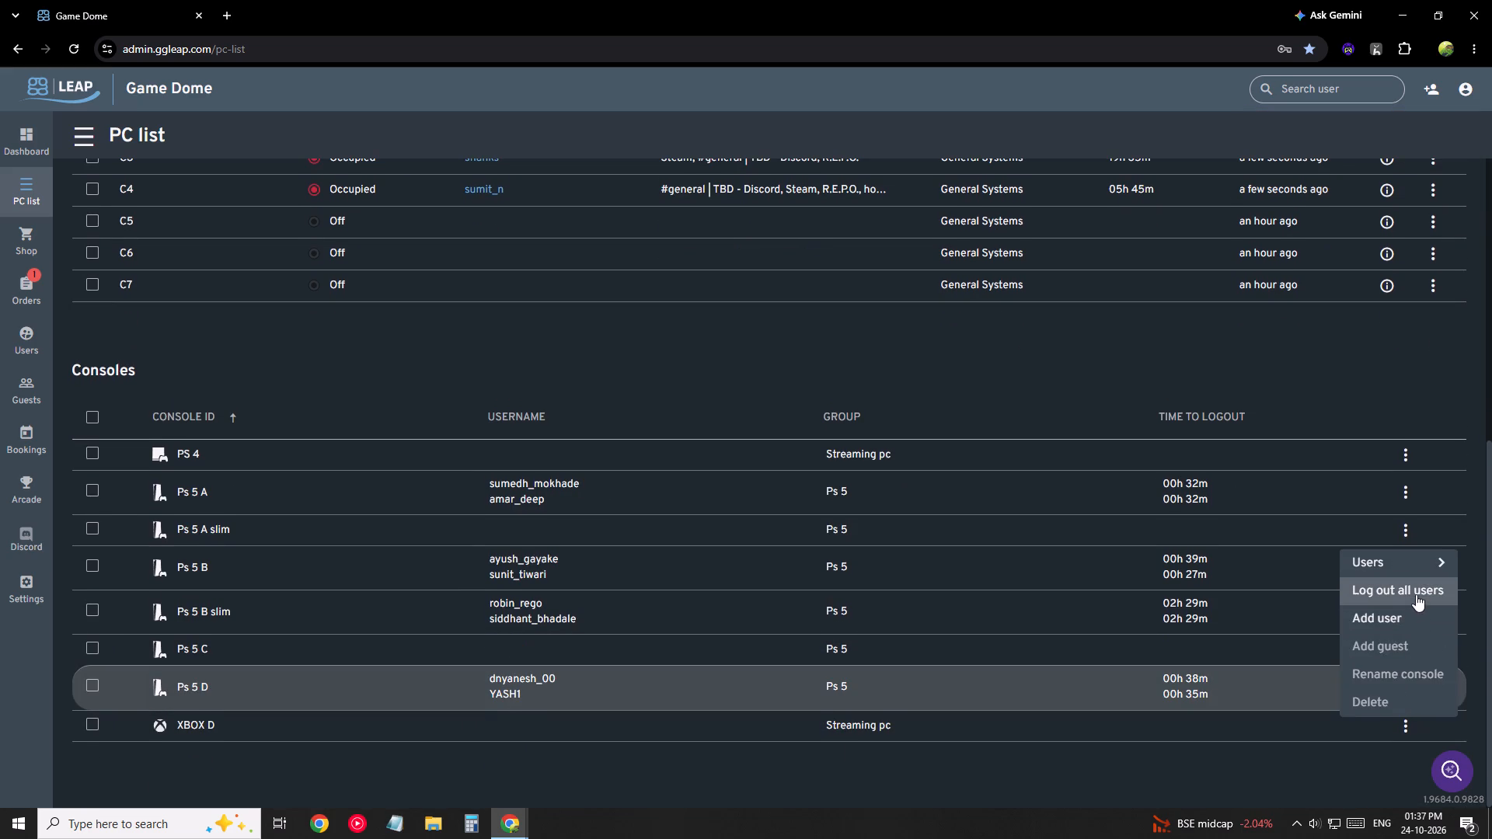
{"action": "left_click", "coordinate": [1416, 594]}
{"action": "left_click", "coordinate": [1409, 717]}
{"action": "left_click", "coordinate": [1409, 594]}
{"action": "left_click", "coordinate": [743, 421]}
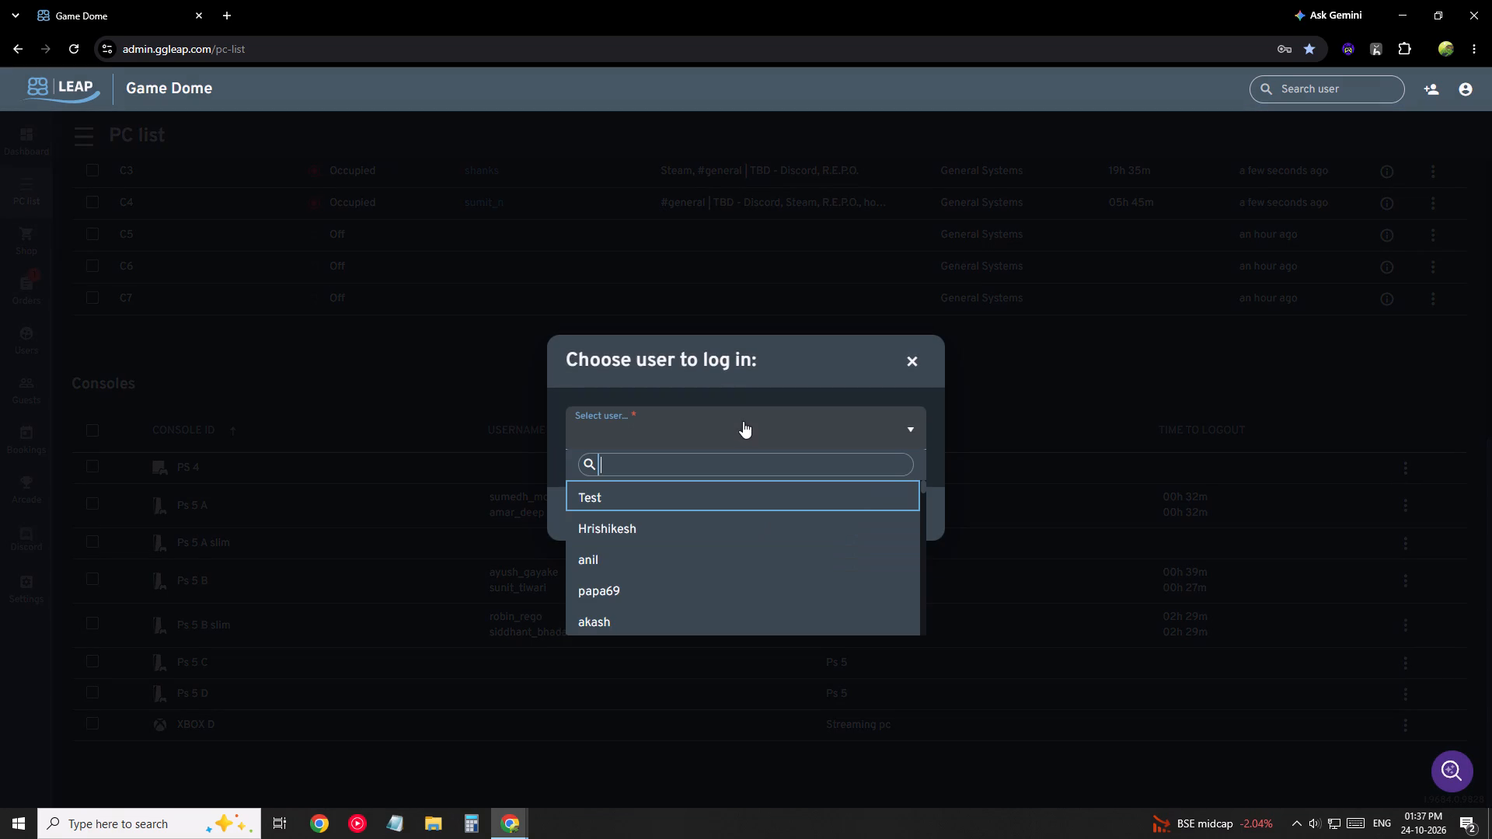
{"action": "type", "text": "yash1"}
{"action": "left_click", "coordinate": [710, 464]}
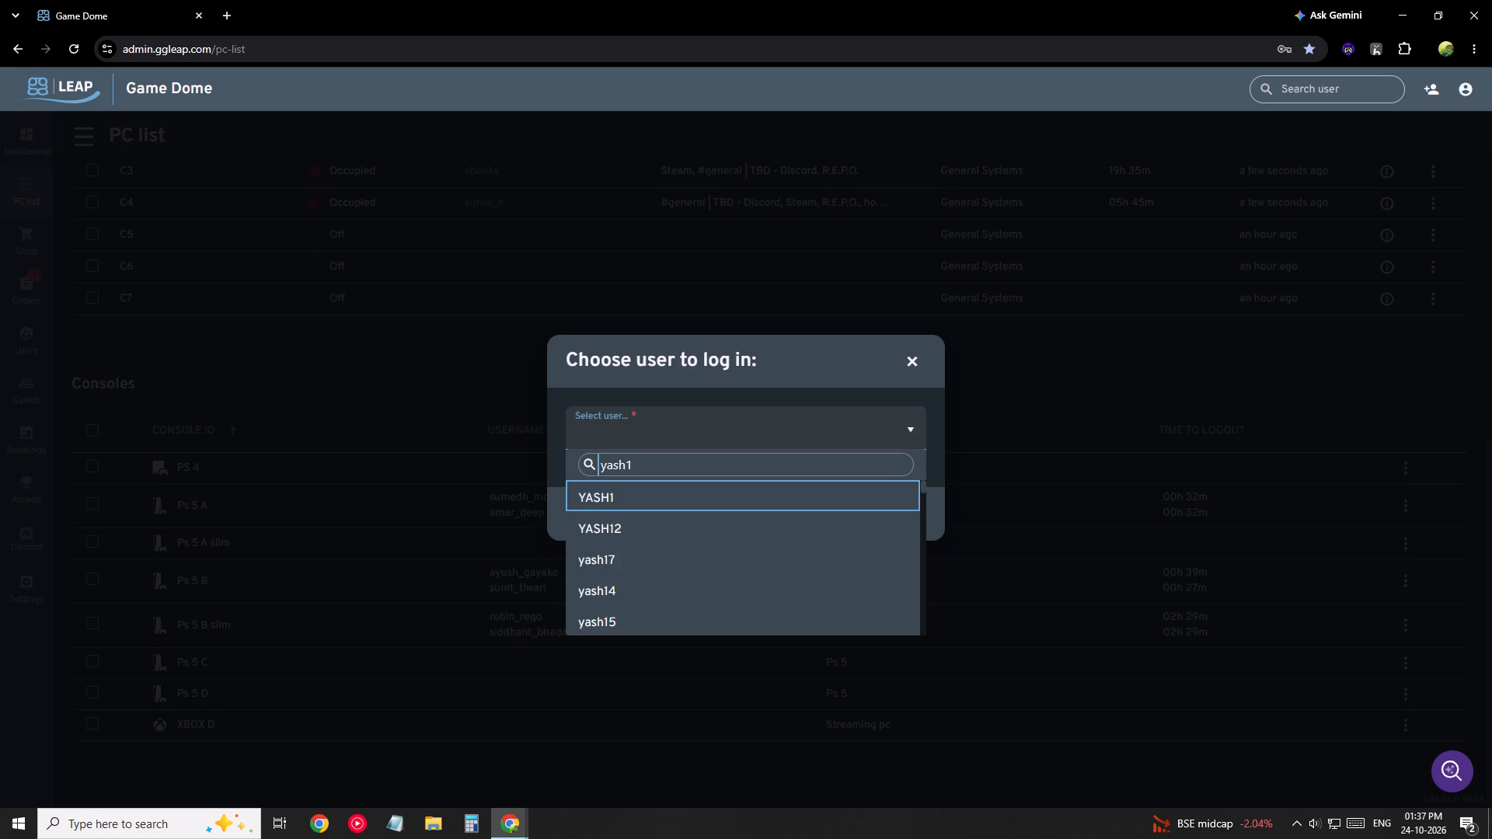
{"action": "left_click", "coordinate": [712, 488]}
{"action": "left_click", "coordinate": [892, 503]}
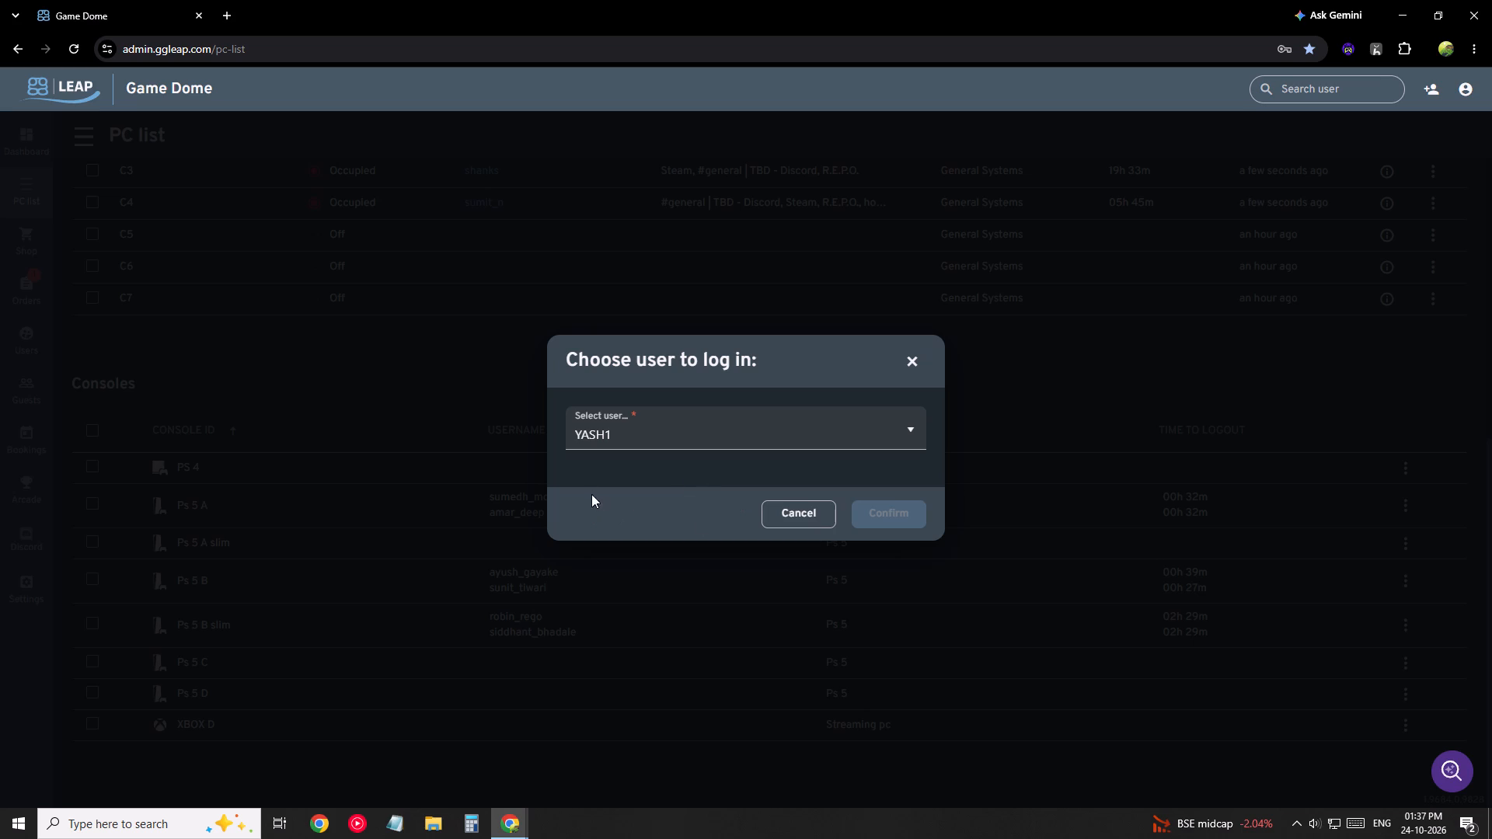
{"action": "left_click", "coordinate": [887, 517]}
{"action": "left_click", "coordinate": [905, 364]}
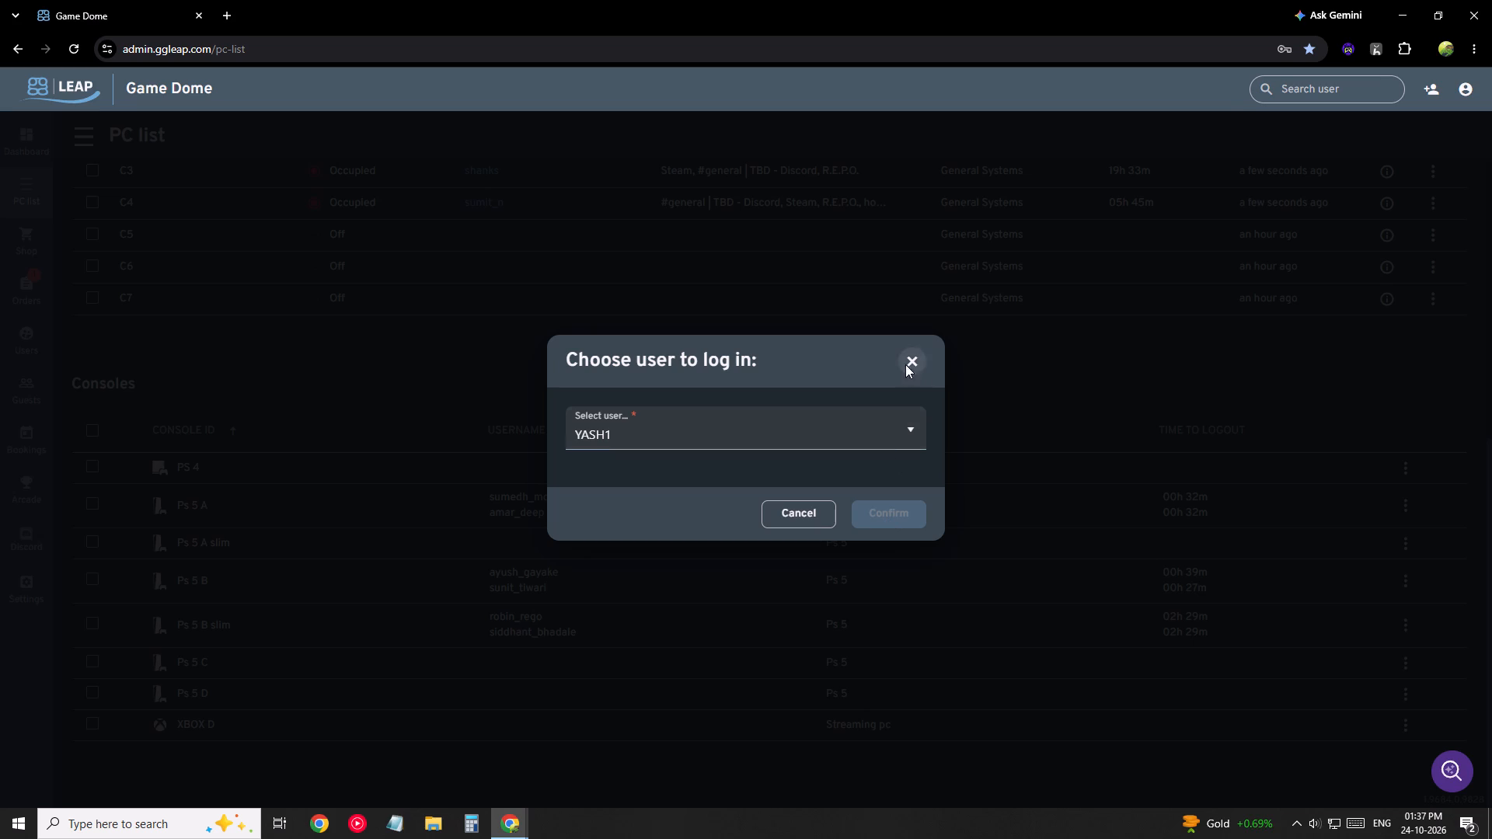
{"action": "left_click", "coordinate": [1405, 688]}
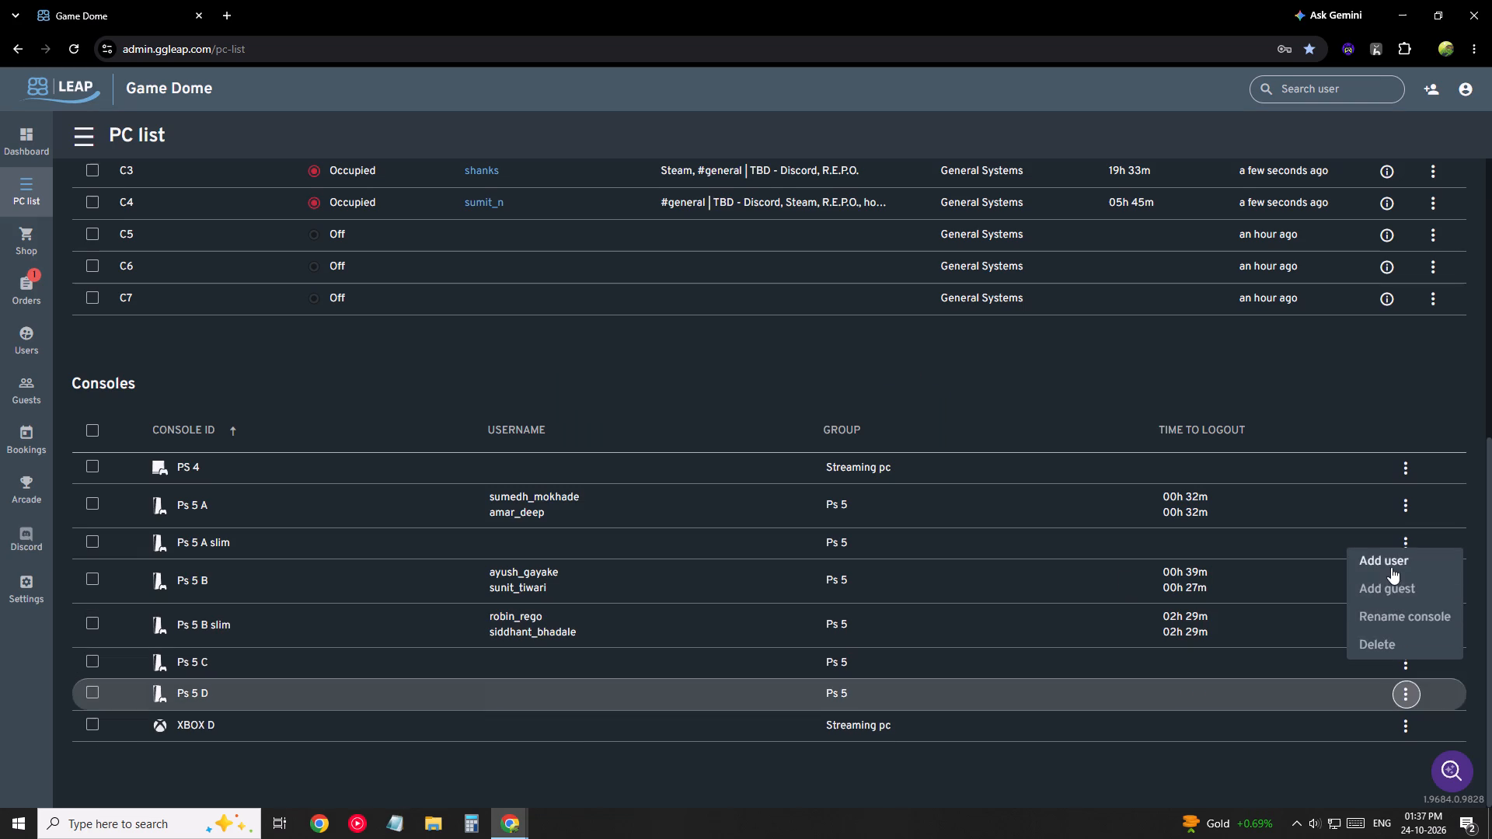
{"action": "left_click", "coordinate": [1391, 567]}
{"action": "left_click", "coordinate": [665, 430]}
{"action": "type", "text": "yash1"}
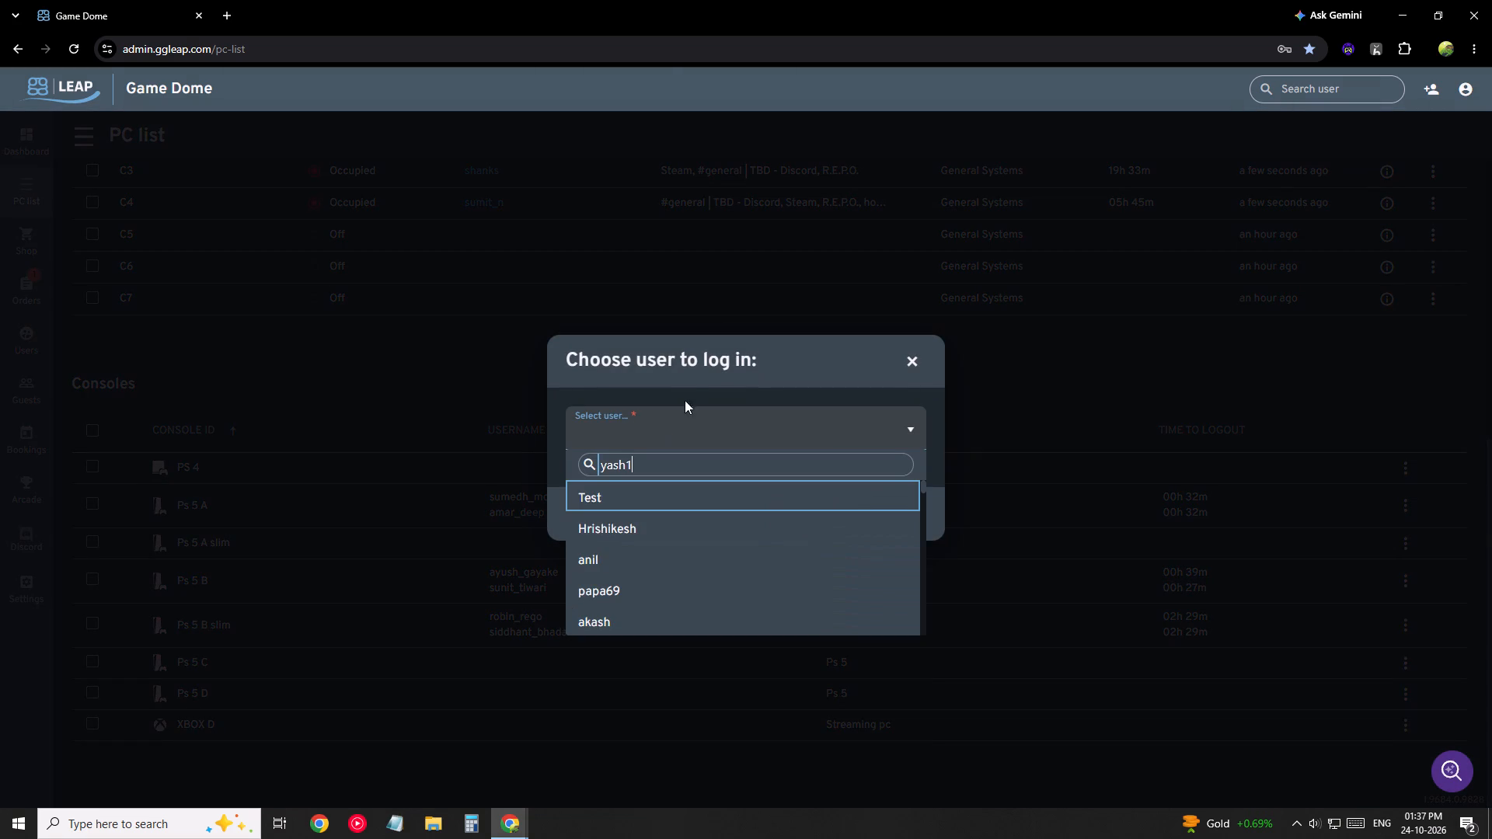
{"action": "left_click", "coordinate": [671, 486]}
{"action": "left_click", "coordinate": [898, 511]}
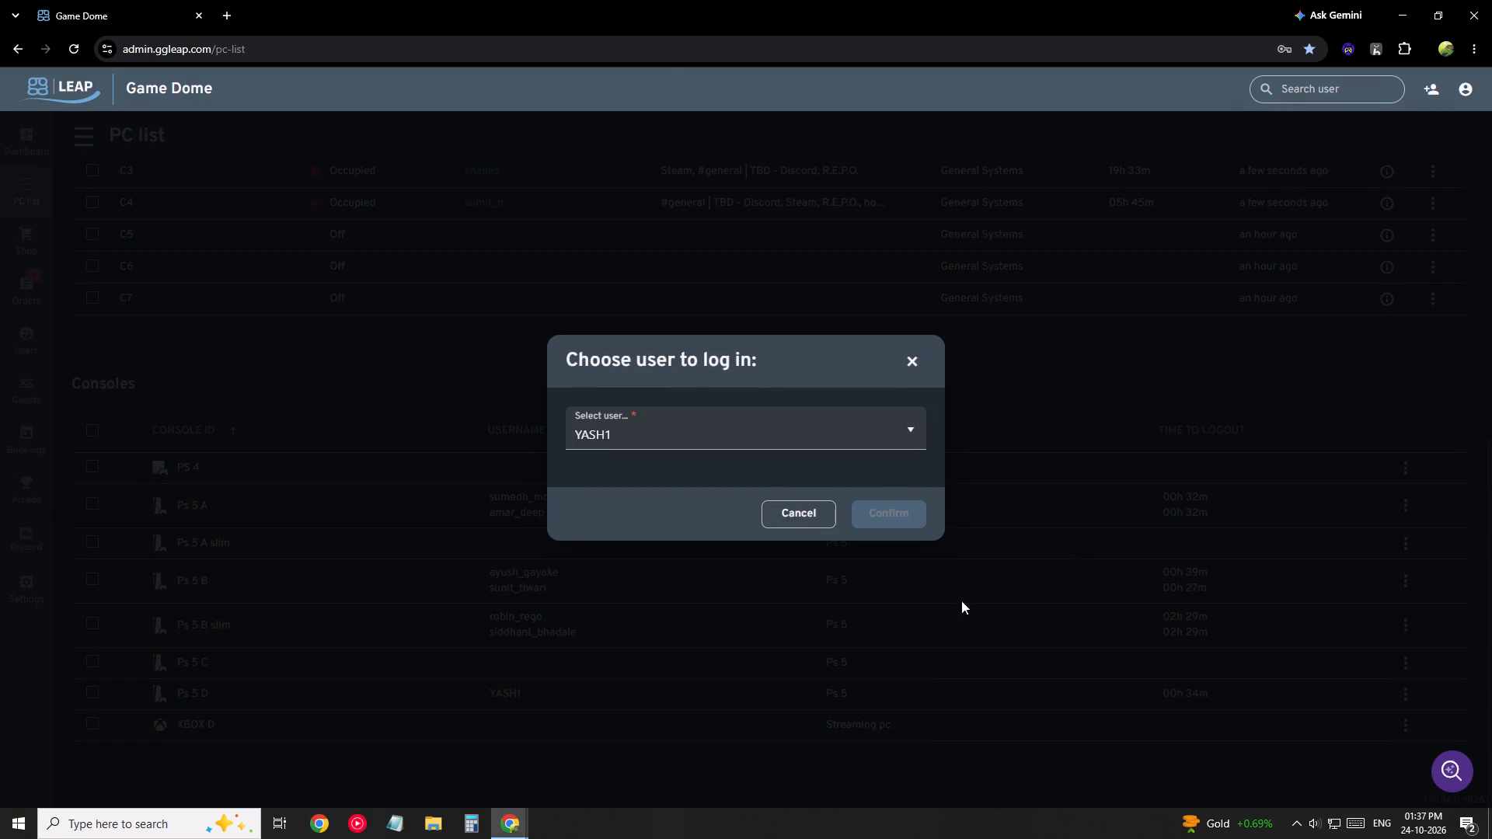
{"action": "left_click", "coordinate": [908, 508]}
{"action": "key", "text": "alt+Tab"}
{"action": "key", "text": "alt+Tab"}
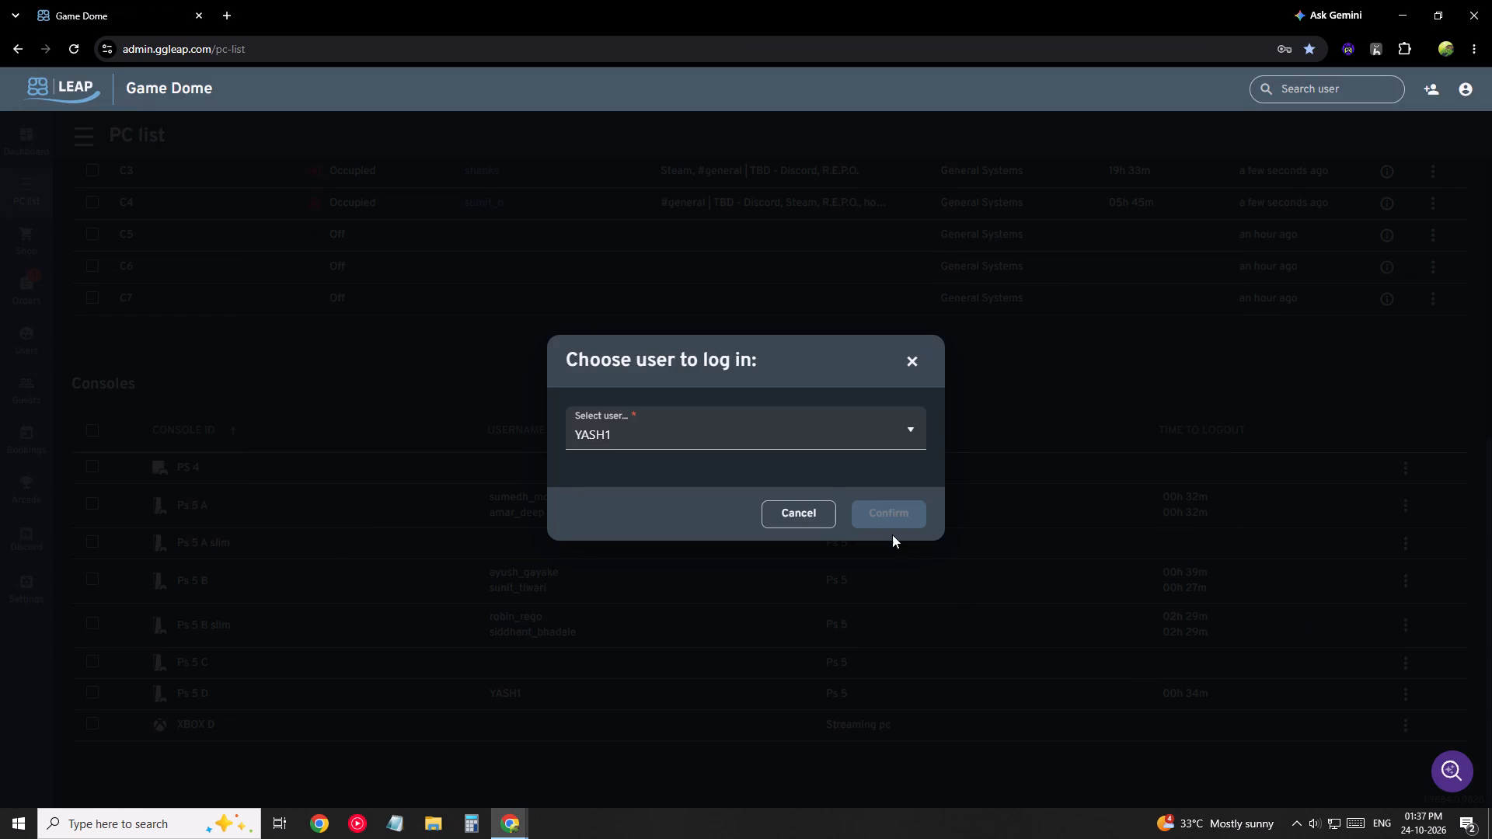
{"action": "left_click", "coordinate": [817, 517]}
Switch to the GD VIMAN MNAGAR spreadsheet and delete the last customer credit entry, name and amount, in row 25788 of the daily exp sheet.
{"action": "key", "text": "alt+Tab"}
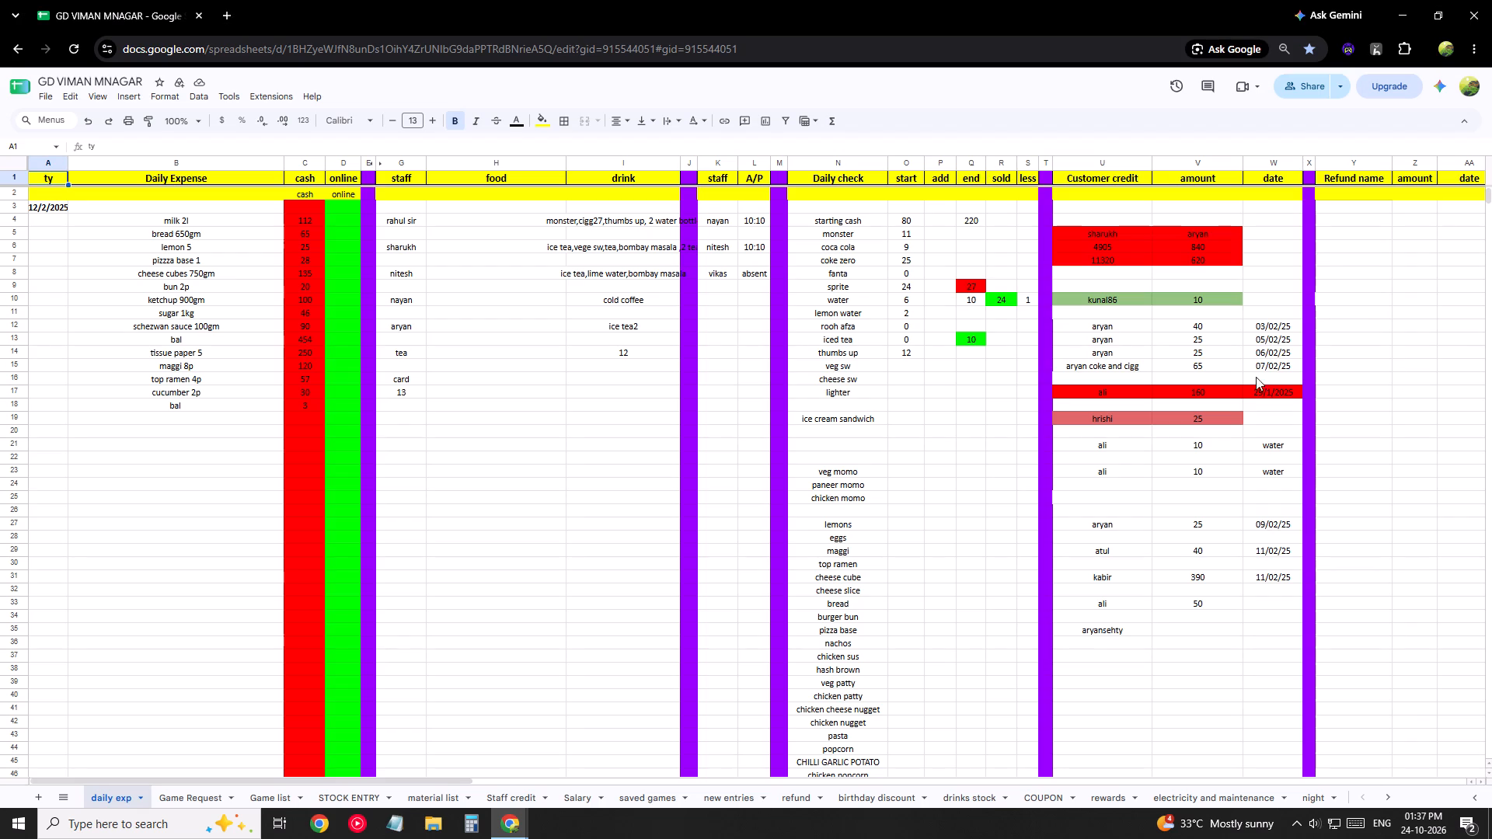
{"action": "scroll", "coordinate": [1163, 613], "scroll_direction": "down", "scroll_amount": 2}
{"action": "left_click_drag", "start_coordinate": [1491, 195], "coordinate": [1491, 226]}
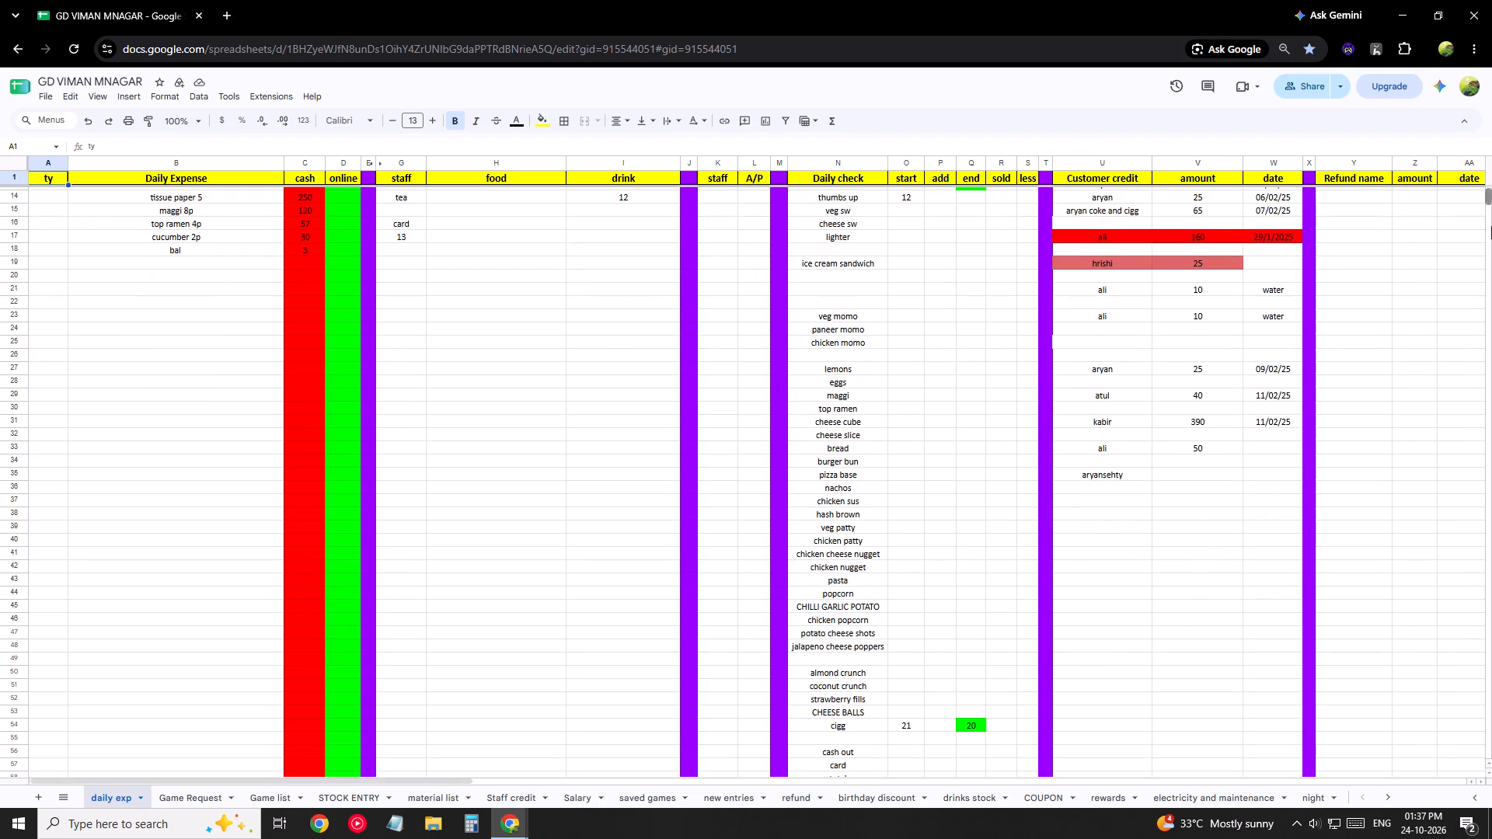
{"action": "left_click_drag", "start_coordinate": [1491, 226], "coordinate": [1491, 835]}
{"action": "left_click", "coordinate": [1100, 577]}
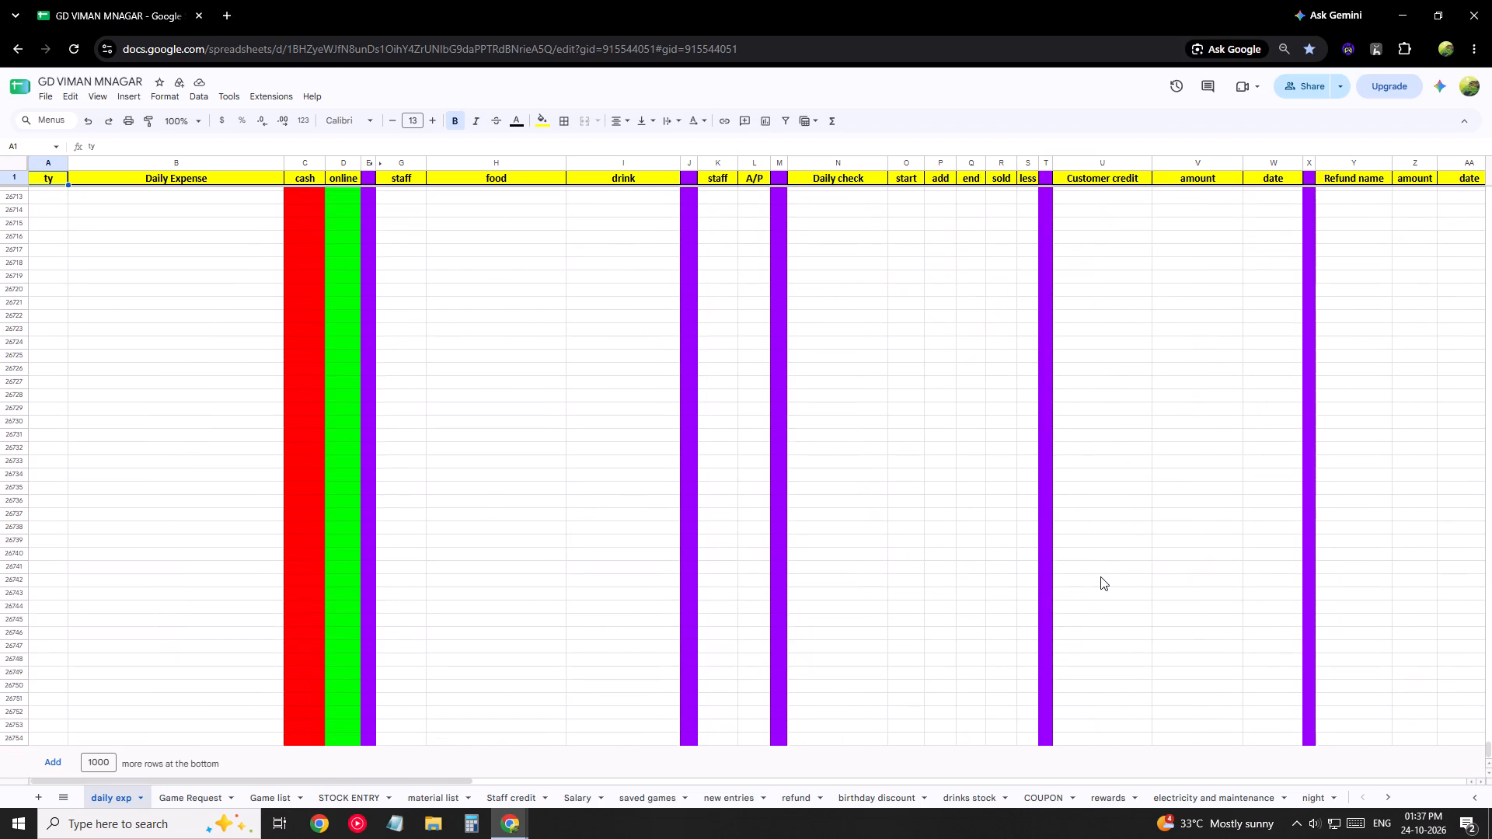
{"action": "key", "text": "ctrl+Up"}
{"action": "key", "text": "ctrl+Up"}
{"action": "key", "text": "Up"}
{"action": "key", "text": "Down"}
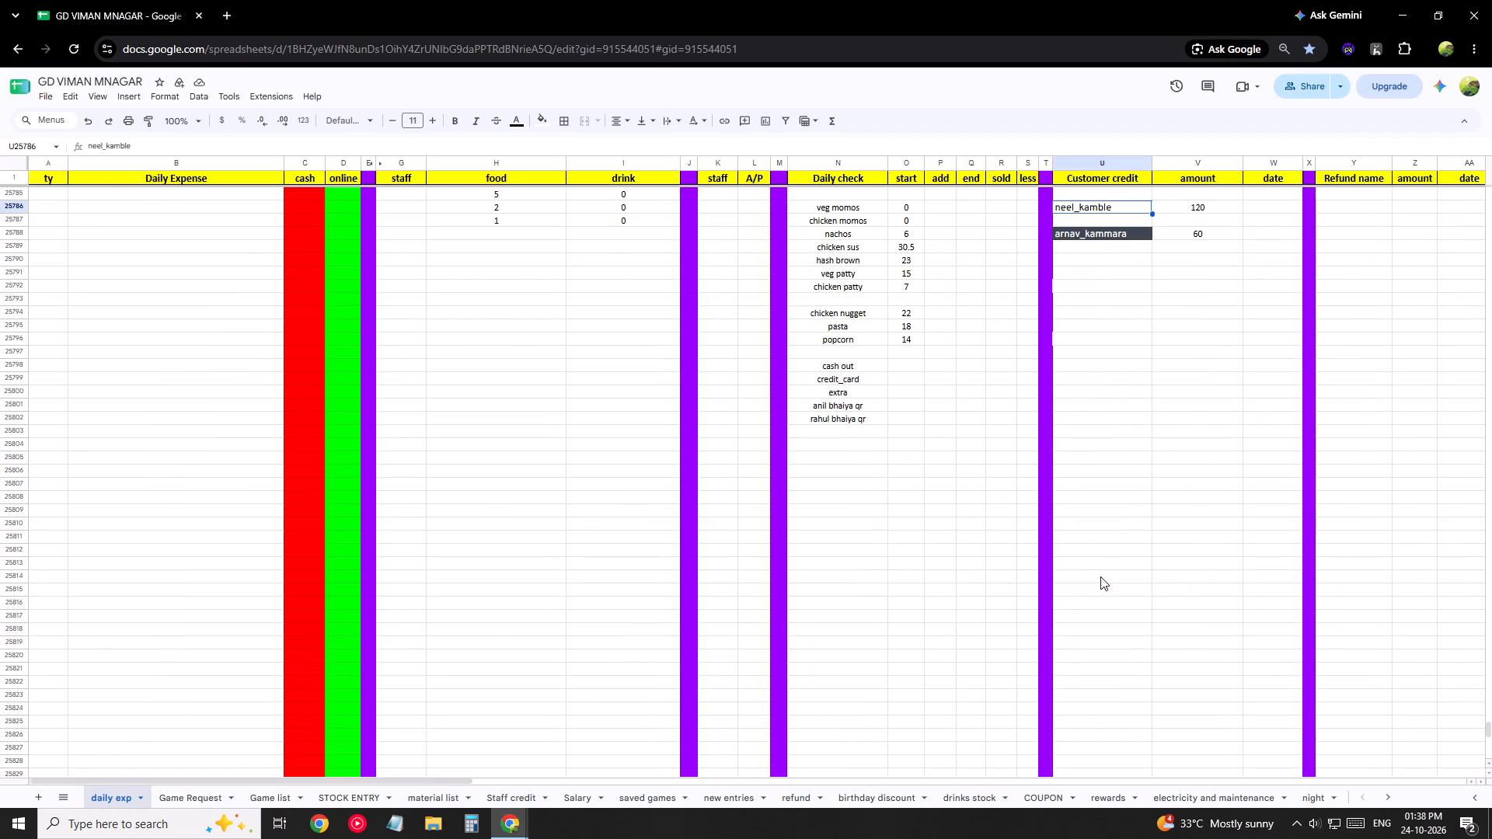
{"action": "key", "text": "Down"}
{"action": "key", "text": "Down"}
{"action": "key", "text": "Right"}
{"action": "key", "text": "Left"}
{"action": "key", "text": "shift+Right"}
{"action": "key", "text": "Delete"}
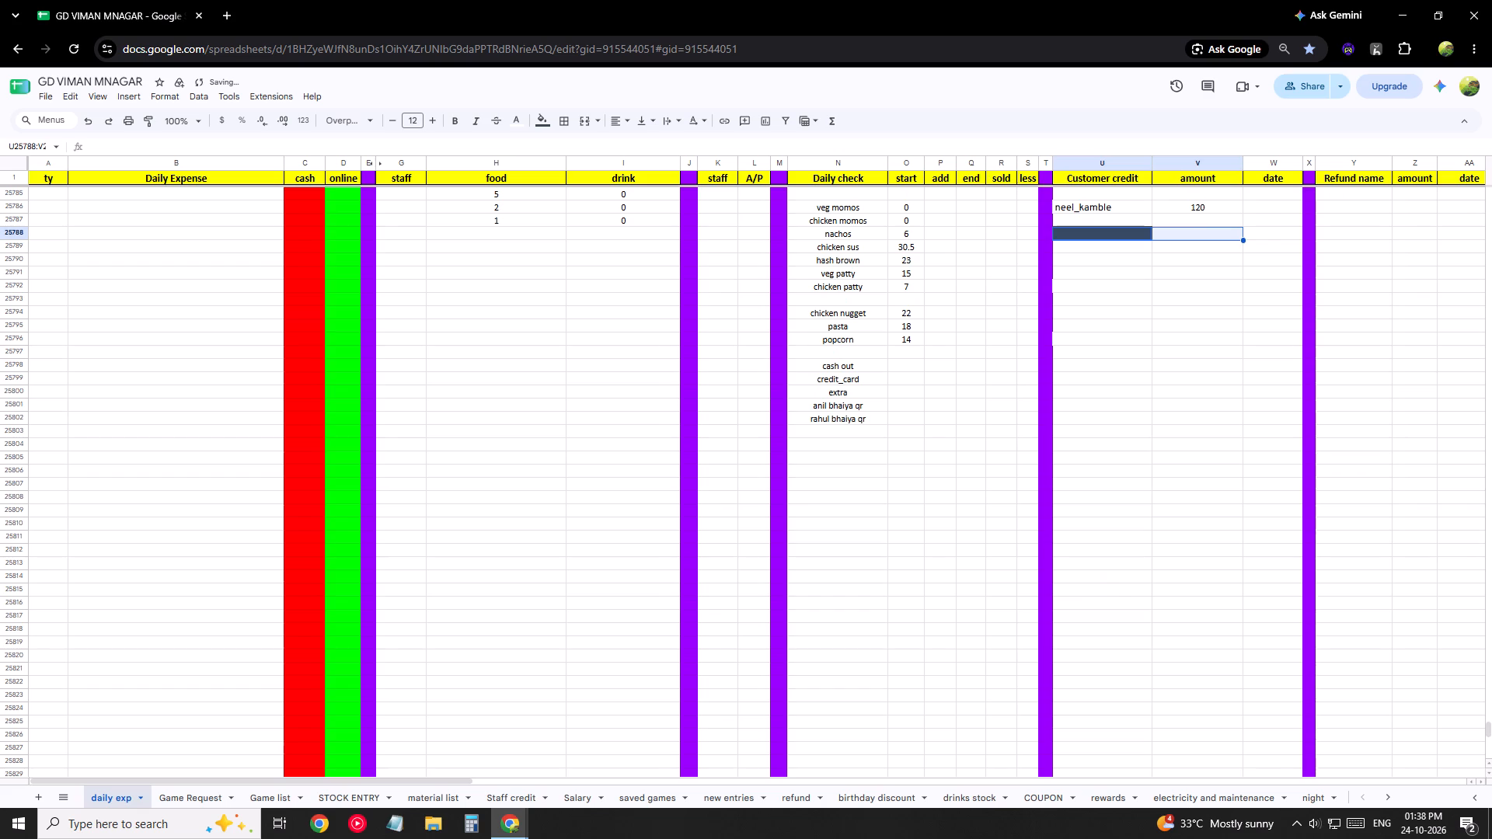
Remove the dark fill from the emptied customer credit cell U25788.
{"action": "key", "text": "Left"}
{"action": "key", "text": "Up"}
{"action": "key", "text": "Right"}
{"action": "key", "text": "Down"}
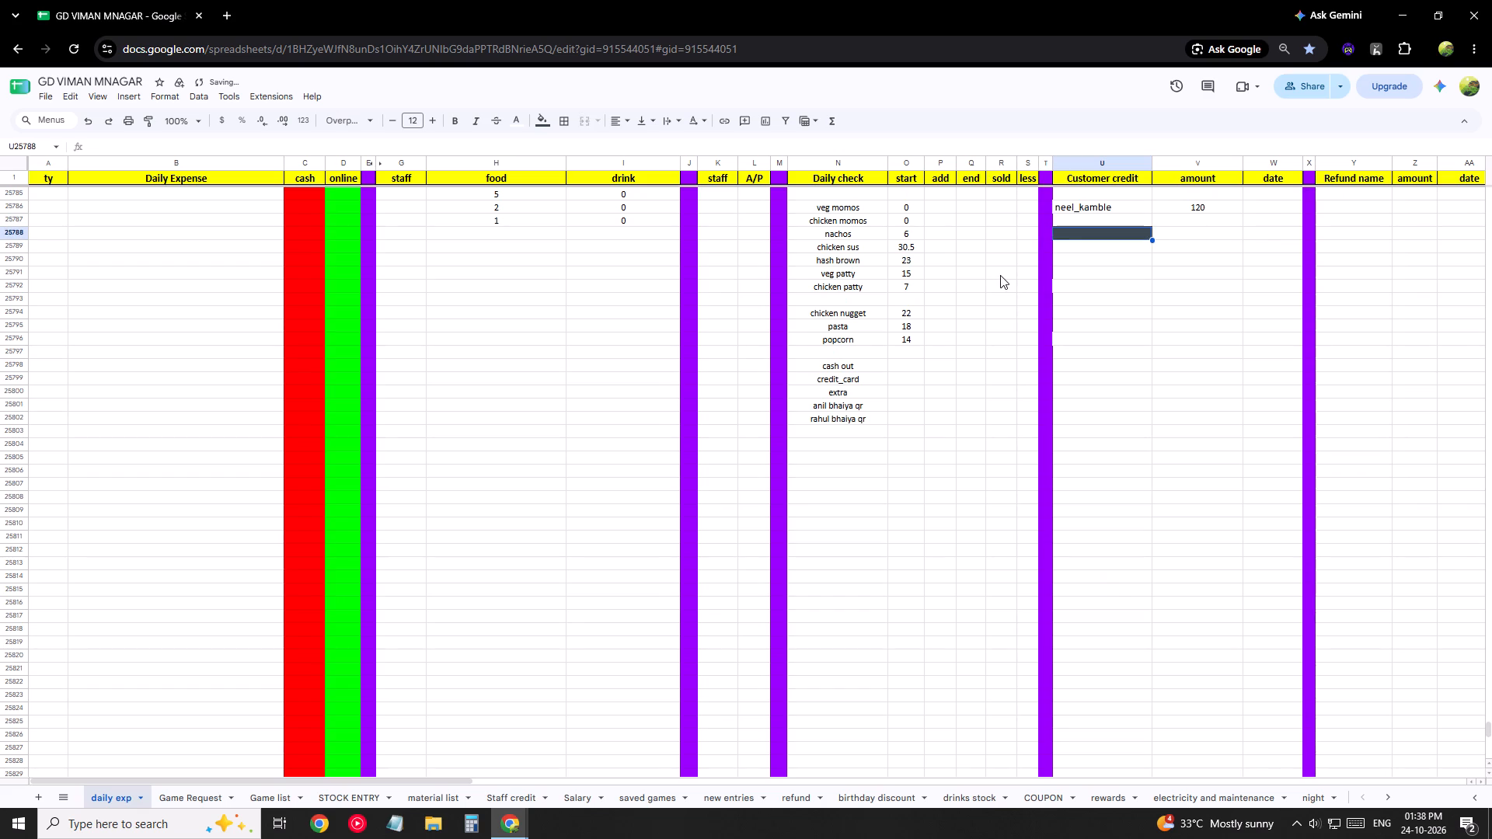
{"action": "left_click", "coordinate": [535, 119]}
{"action": "left_click", "coordinate": [663, 159]}
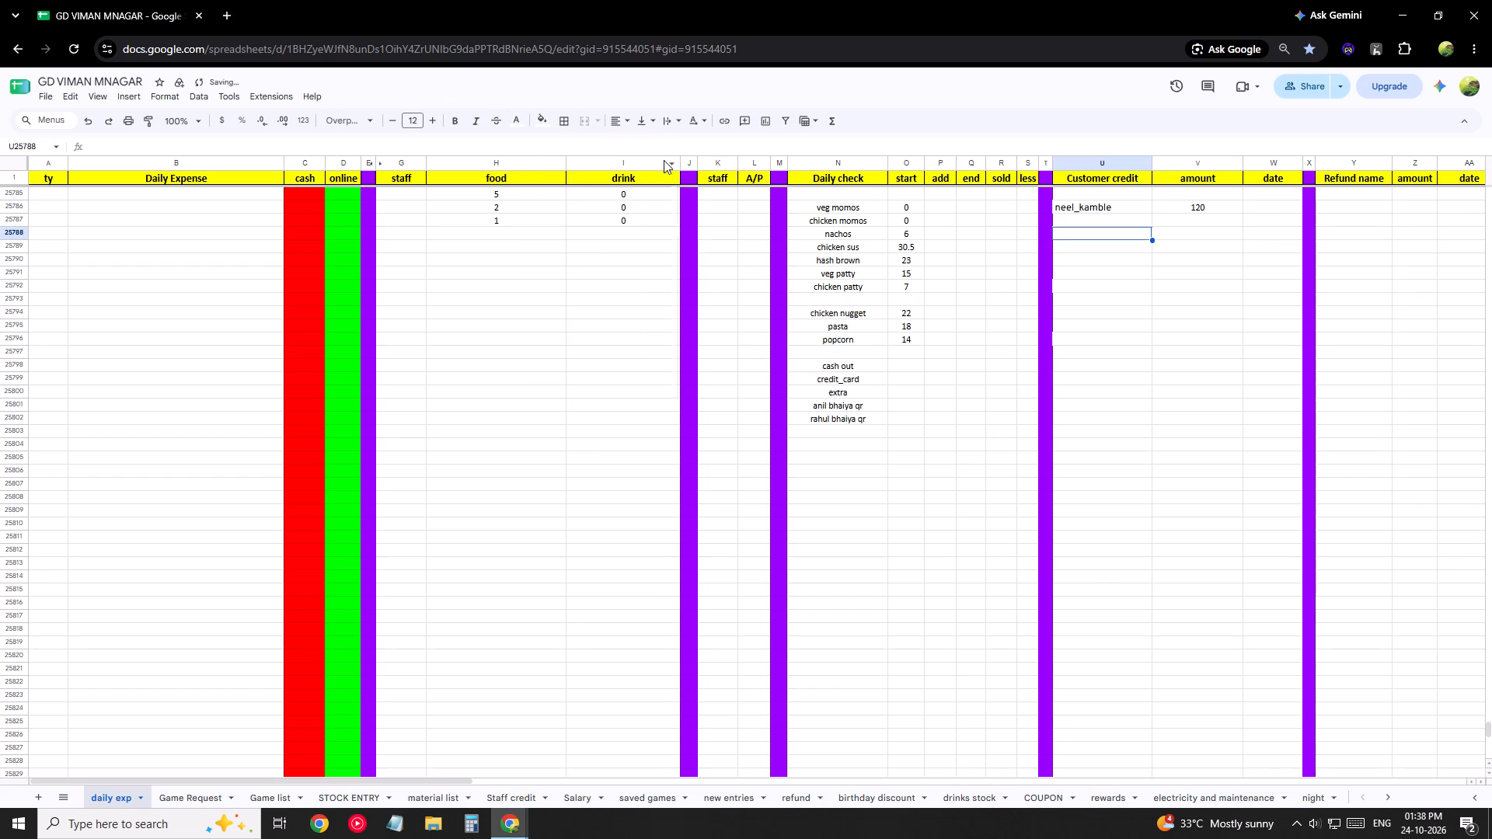
Switch back to the ggLeap admin page and check the Order History for the most recent order's username.
{"action": "key", "text": "alt+Tab"}
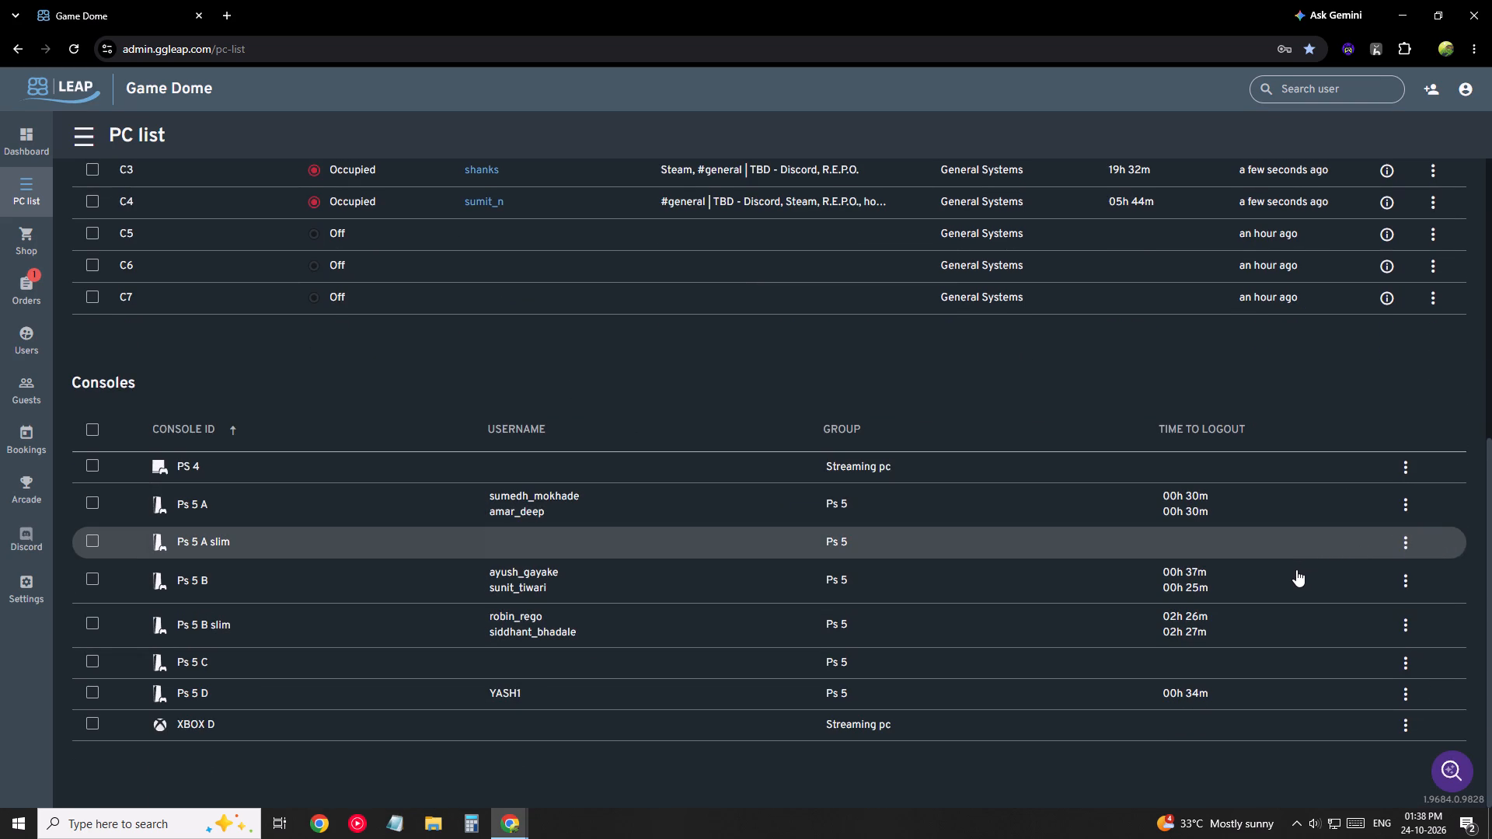
{"action": "left_click", "coordinate": [0, 315]}
{"action": "left_click", "coordinate": [367, 191]}
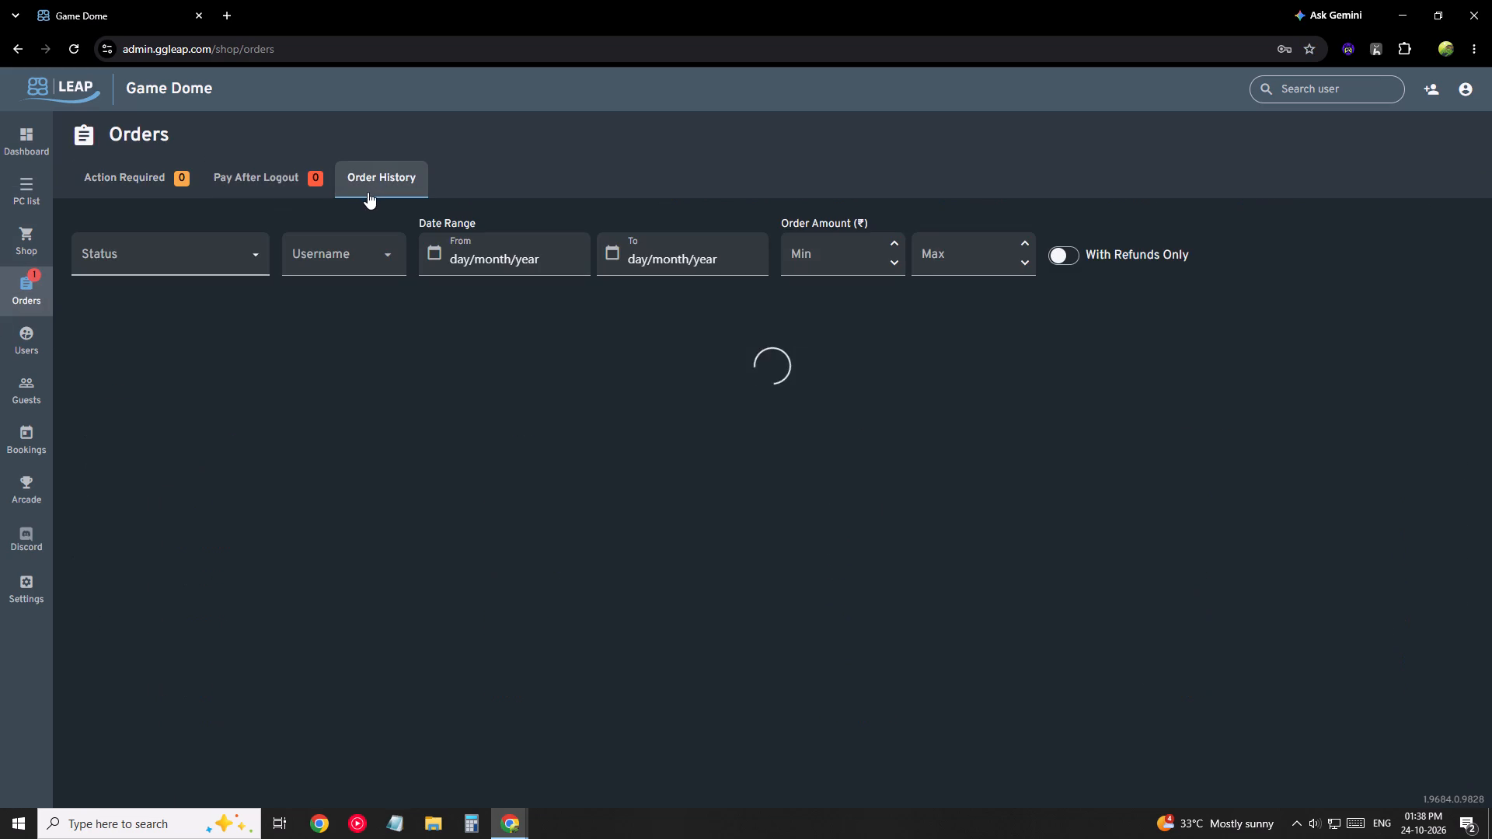
{"action": "left_click", "coordinate": [368, 192]}
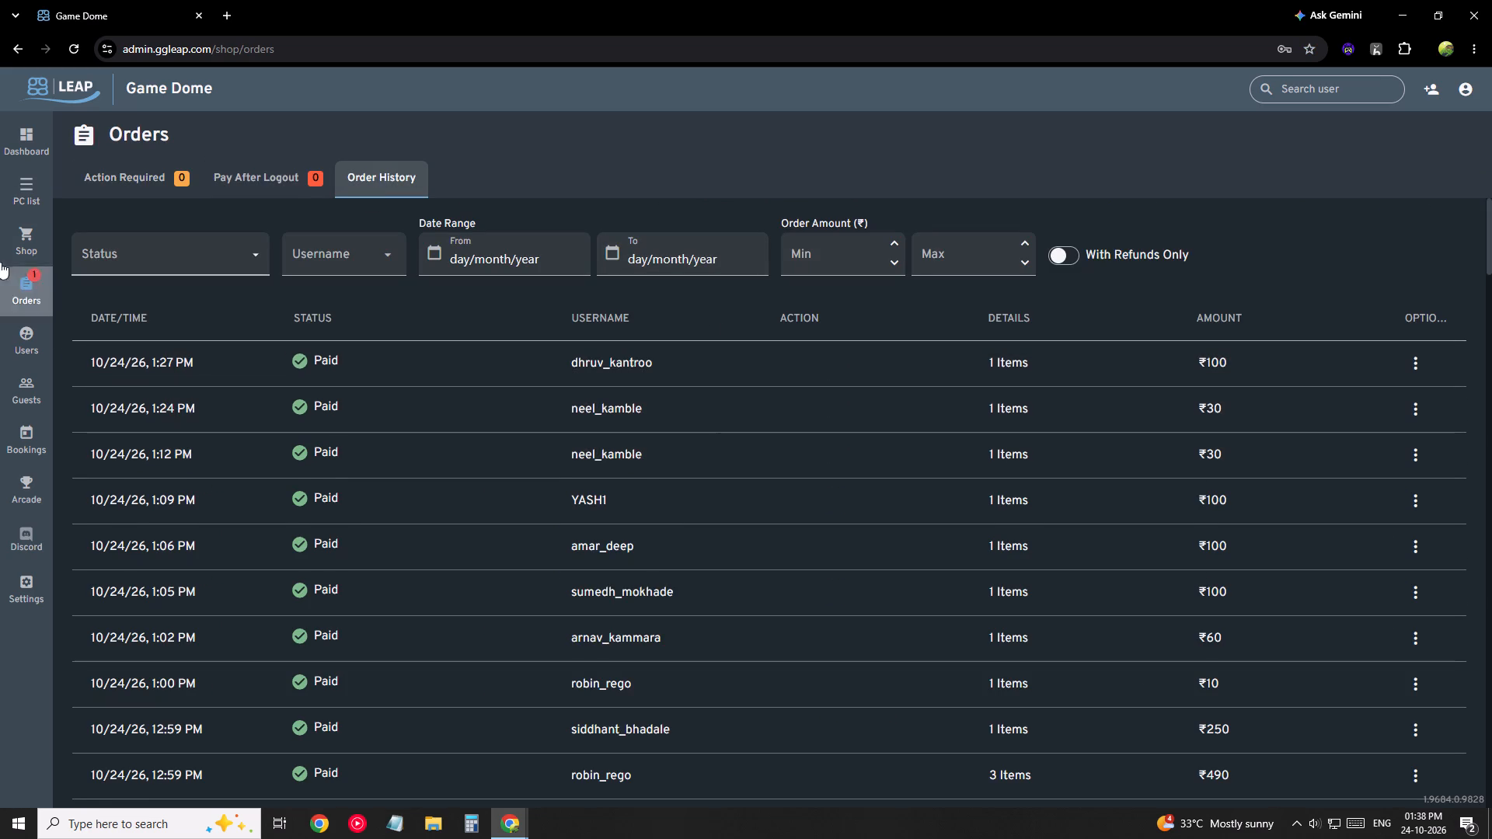
Add the customer from the most recent paid order to the PS 4 console.
{"action": "left_click", "coordinate": [43, 179]}
{"action": "scroll", "coordinate": [767, 502], "scroll_direction": "down", "scroll_amount": 12}
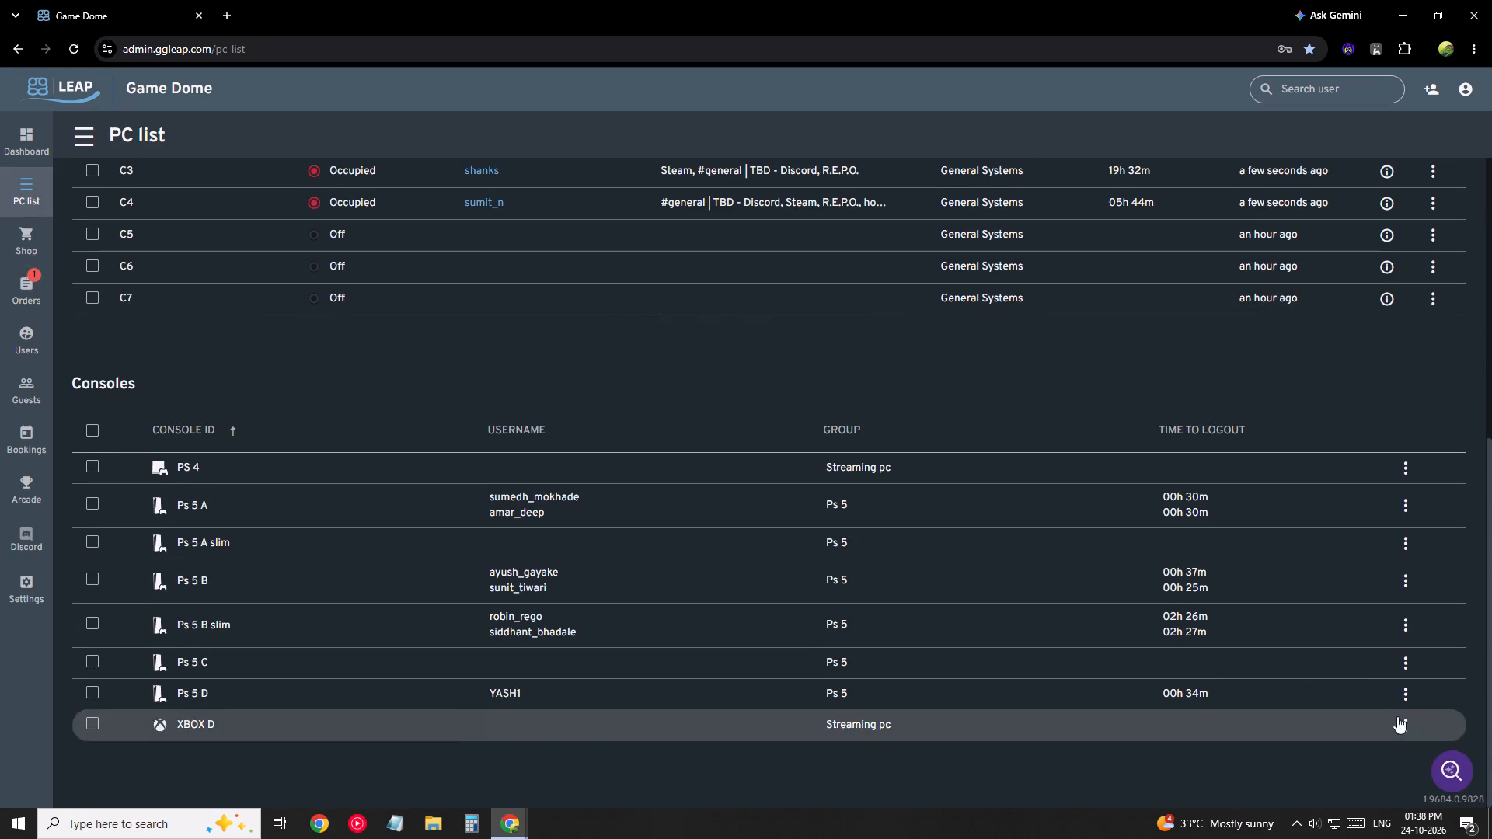
{"action": "left_click", "coordinate": [1405, 479]}
{"action": "left_click", "coordinate": [1423, 488]}
{"action": "left_click", "coordinate": [656, 437]}
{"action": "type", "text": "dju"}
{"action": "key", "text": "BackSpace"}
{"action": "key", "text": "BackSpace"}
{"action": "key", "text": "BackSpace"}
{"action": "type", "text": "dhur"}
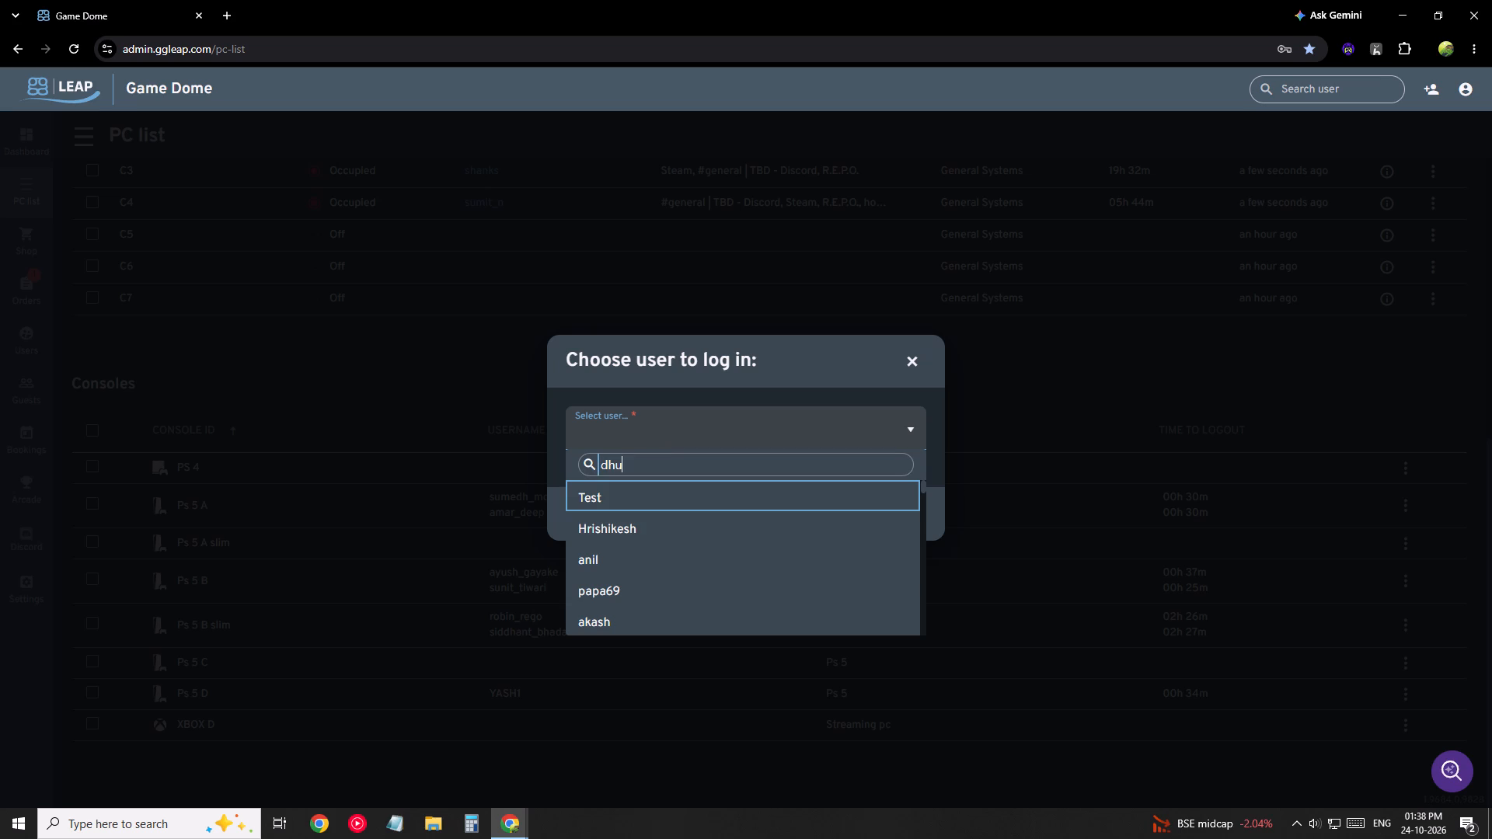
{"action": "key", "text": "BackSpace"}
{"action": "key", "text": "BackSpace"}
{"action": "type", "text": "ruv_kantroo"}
{"action": "left_click", "coordinate": [695, 480]}
{"action": "left_click", "coordinate": [894, 521]}
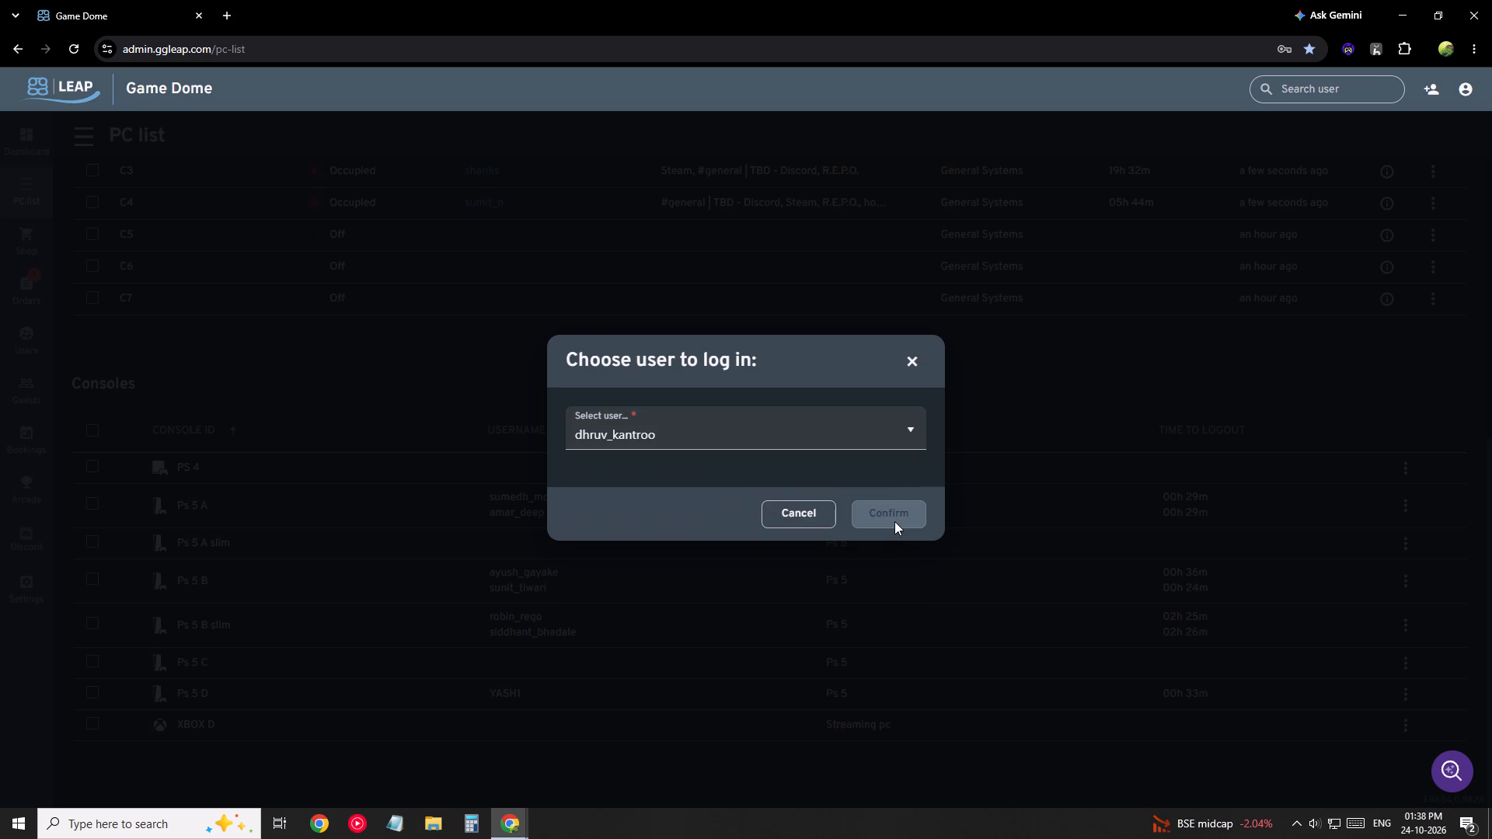
Check the user details of the customer logged in to PS 4, and return to the consoles in the PC list.
{"action": "left_click", "coordinate": [541, 458]}
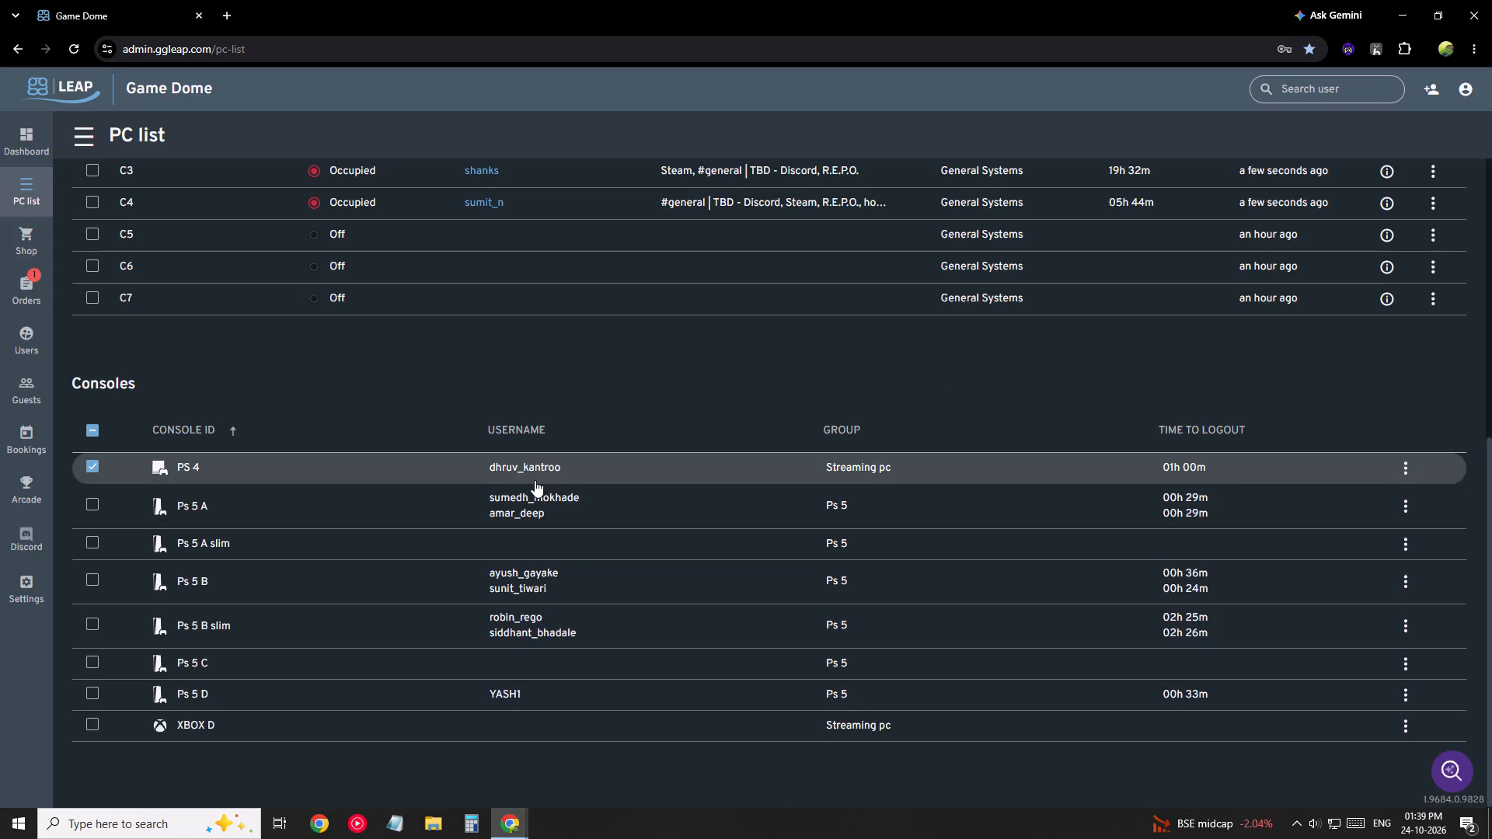
{"action": "left_click", "coordinate": [534, 467]}
{"action": "left_click", "coordinate": [602, 620]}
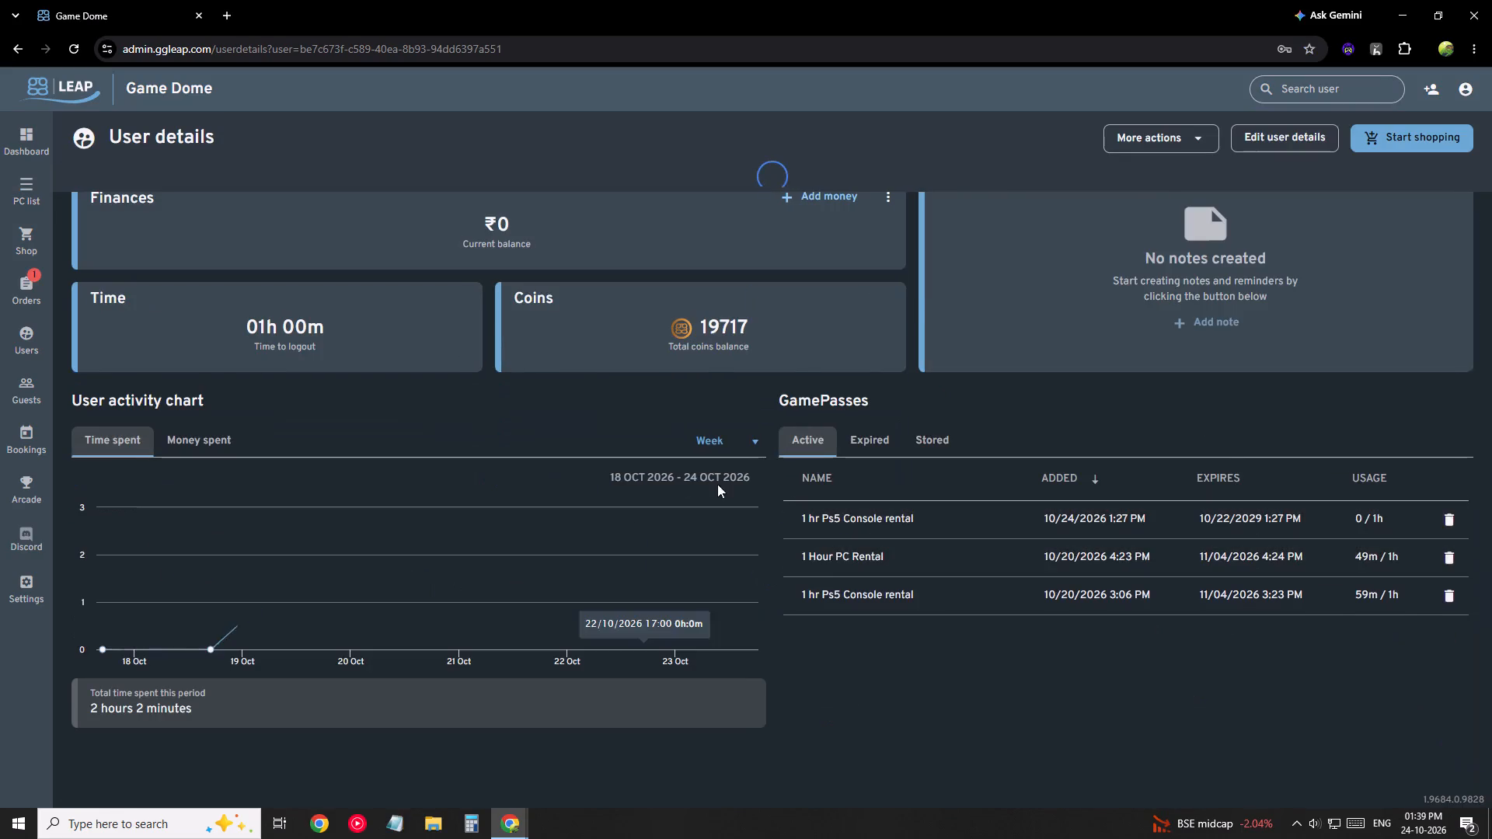
{"action": "left_click", "coordinate": [6, 187]}
{"action": "scroll", "coordinate": [602, 515], "scroll_direction": "down", "scroll_amount": 13}
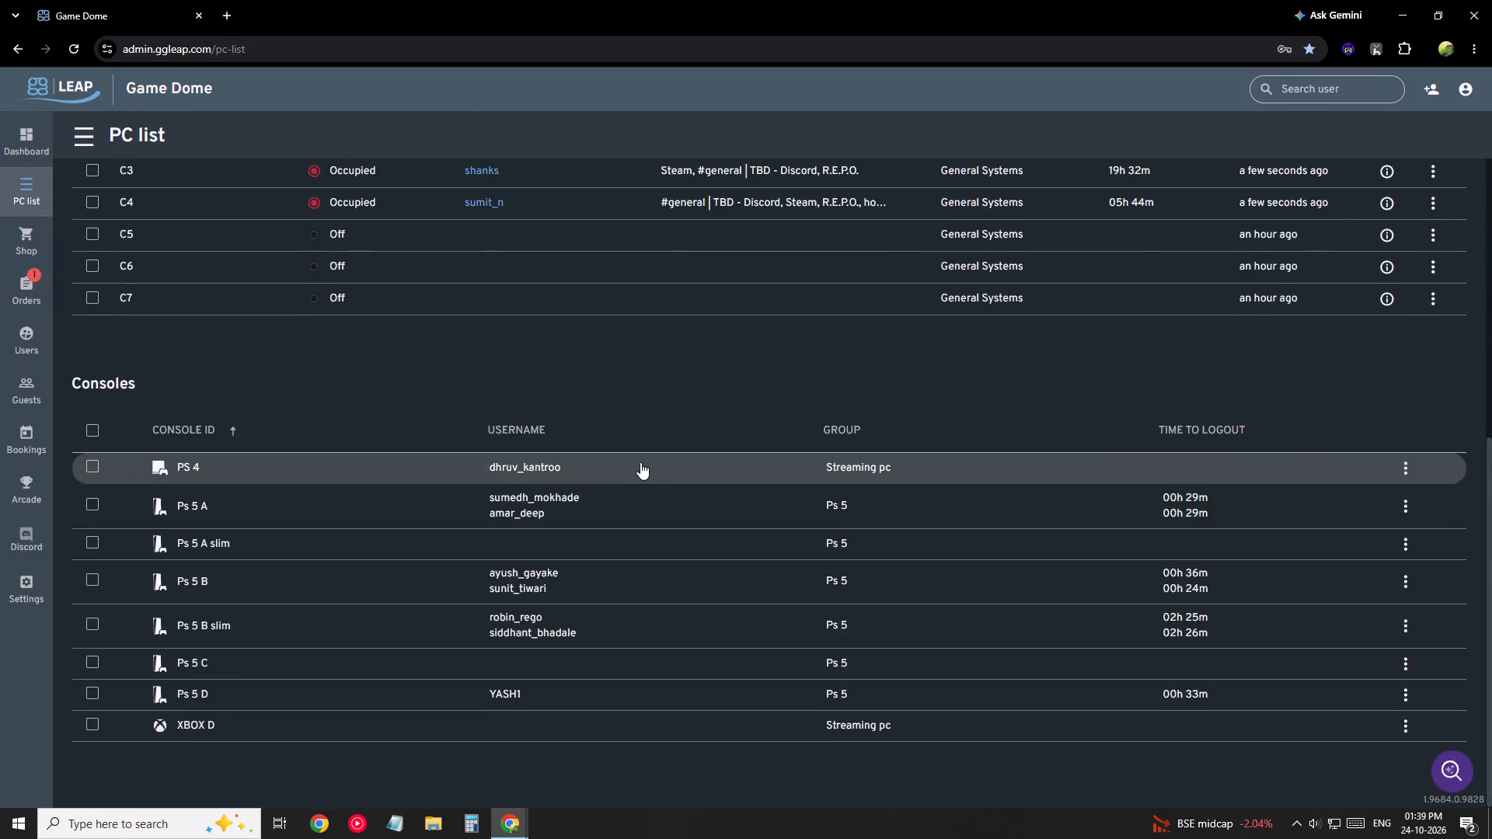
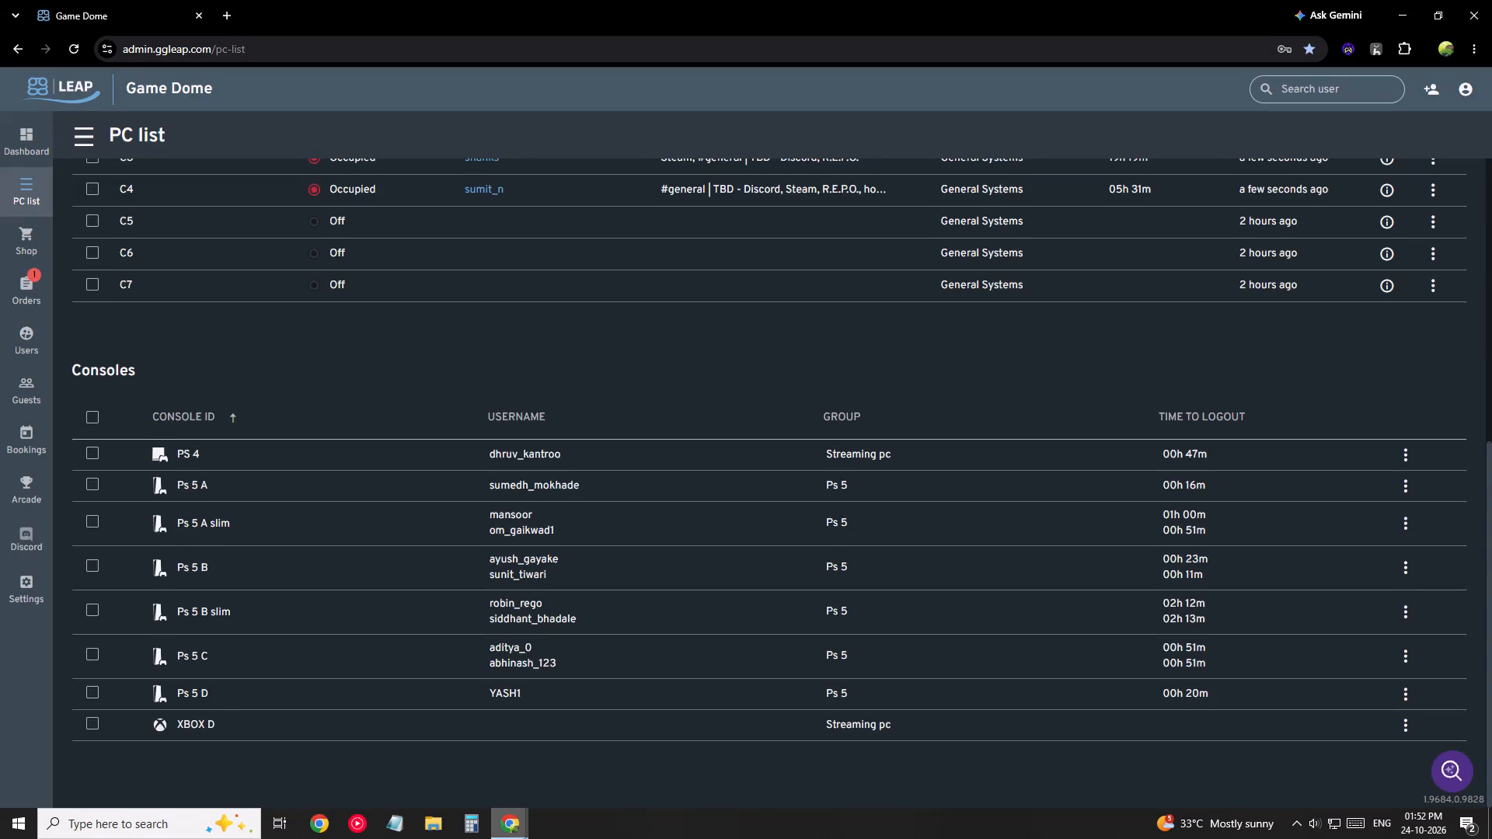
Look up tobi, sell one Iced Tea Lemon through Quicksell, complete the checkout, and return to the PC list.
{"action": "scroll", "coordinate": [314, 366], "scroll_direction": "up", "scroll_amount": 5}
{"action": "left_click", "coordinate": [1299, 92]}
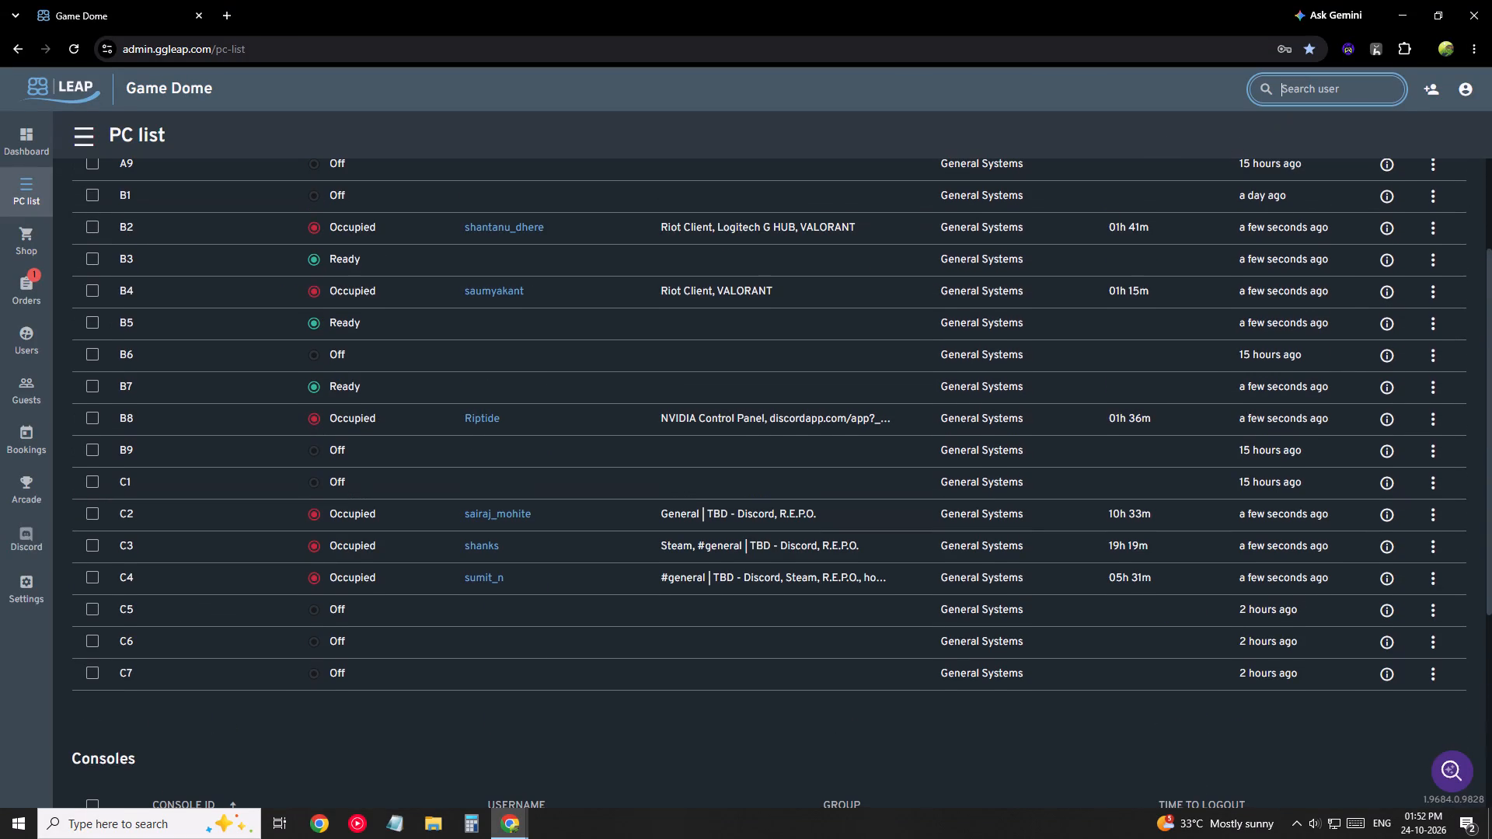
{"action": "key", "text": "t"}
{"action": "type", "text": "obi"}
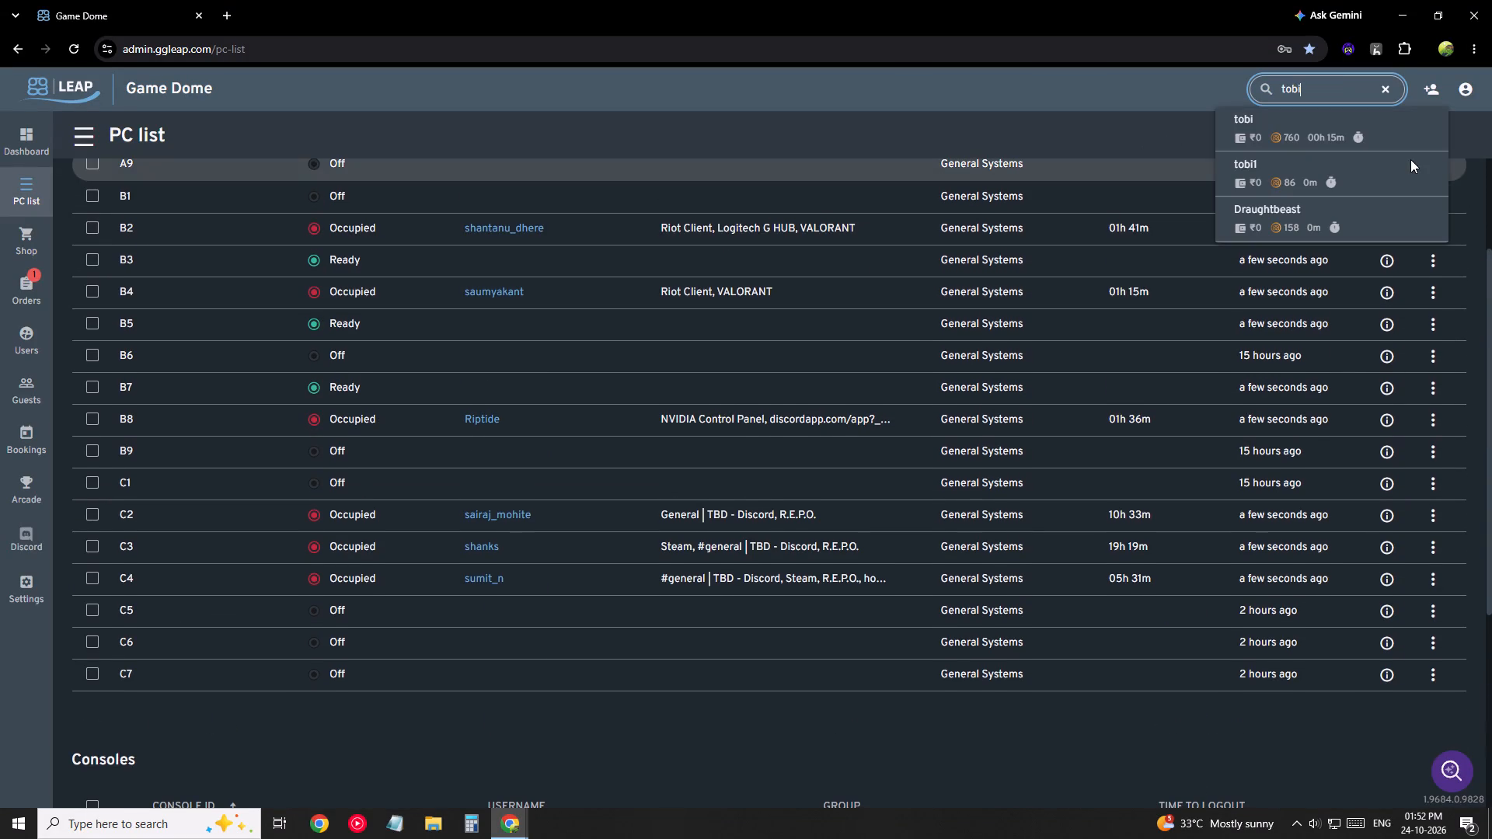
{"action": "left_click", "coordinate": [1410, 112]}
{"action": "left_click", "coordinate": [1441, 127]}
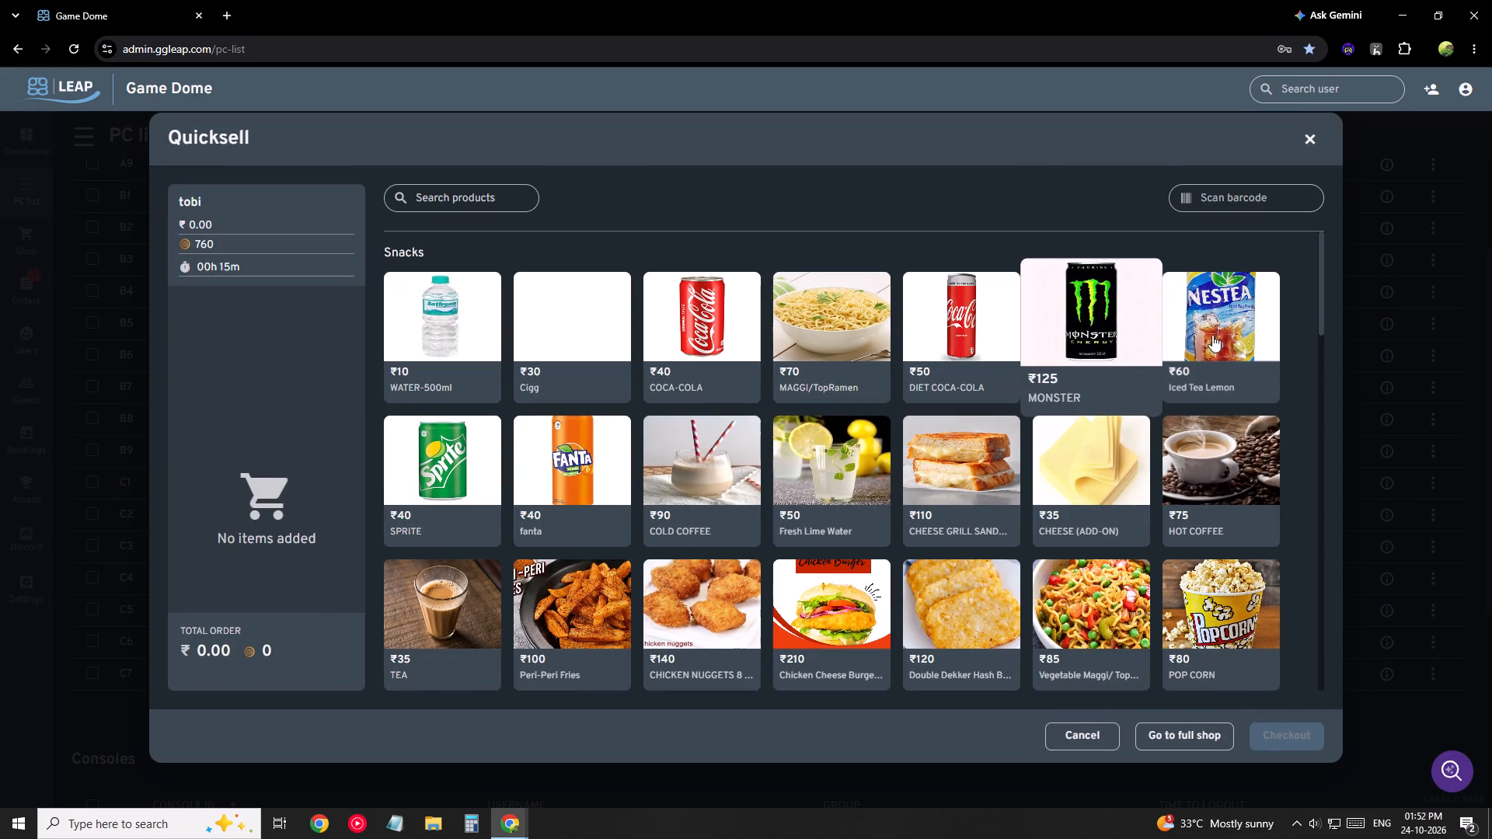
{"action": "left_click", "coordinate": [1221, 327]}
{"action": "left_click", "coordinate": [1281, 726]}
{"action": "left_click", "coordinate": [417, 433]}
{"action": "left_click", "coordinate": [447, 670]}
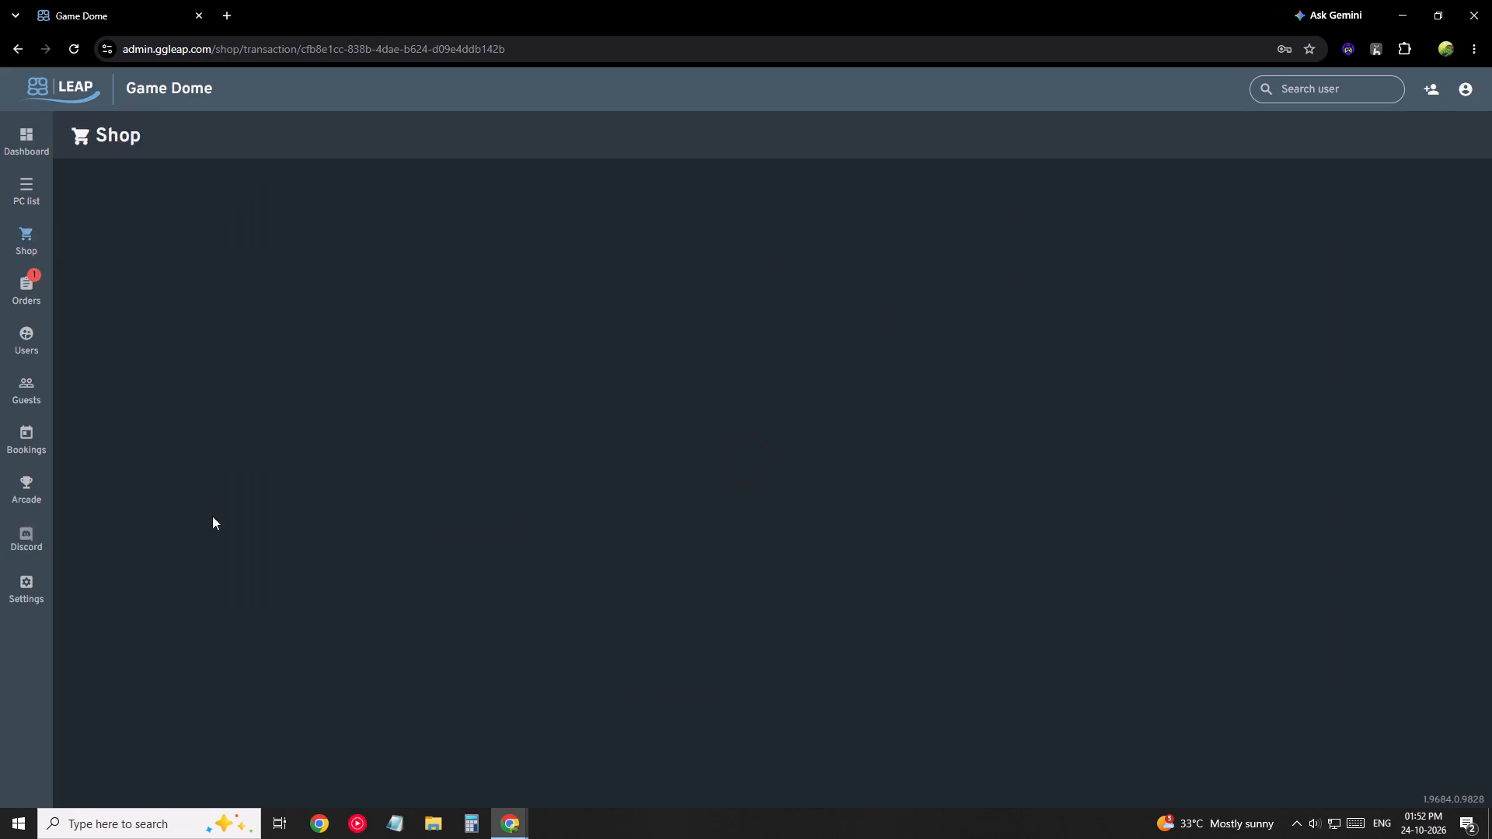
{"action": "left_click", "coordinate": [7, 190]}
{"action": "scroll", "coordinate": [244, 513], "scroll_direction": "down", "scroll_amount": 7}
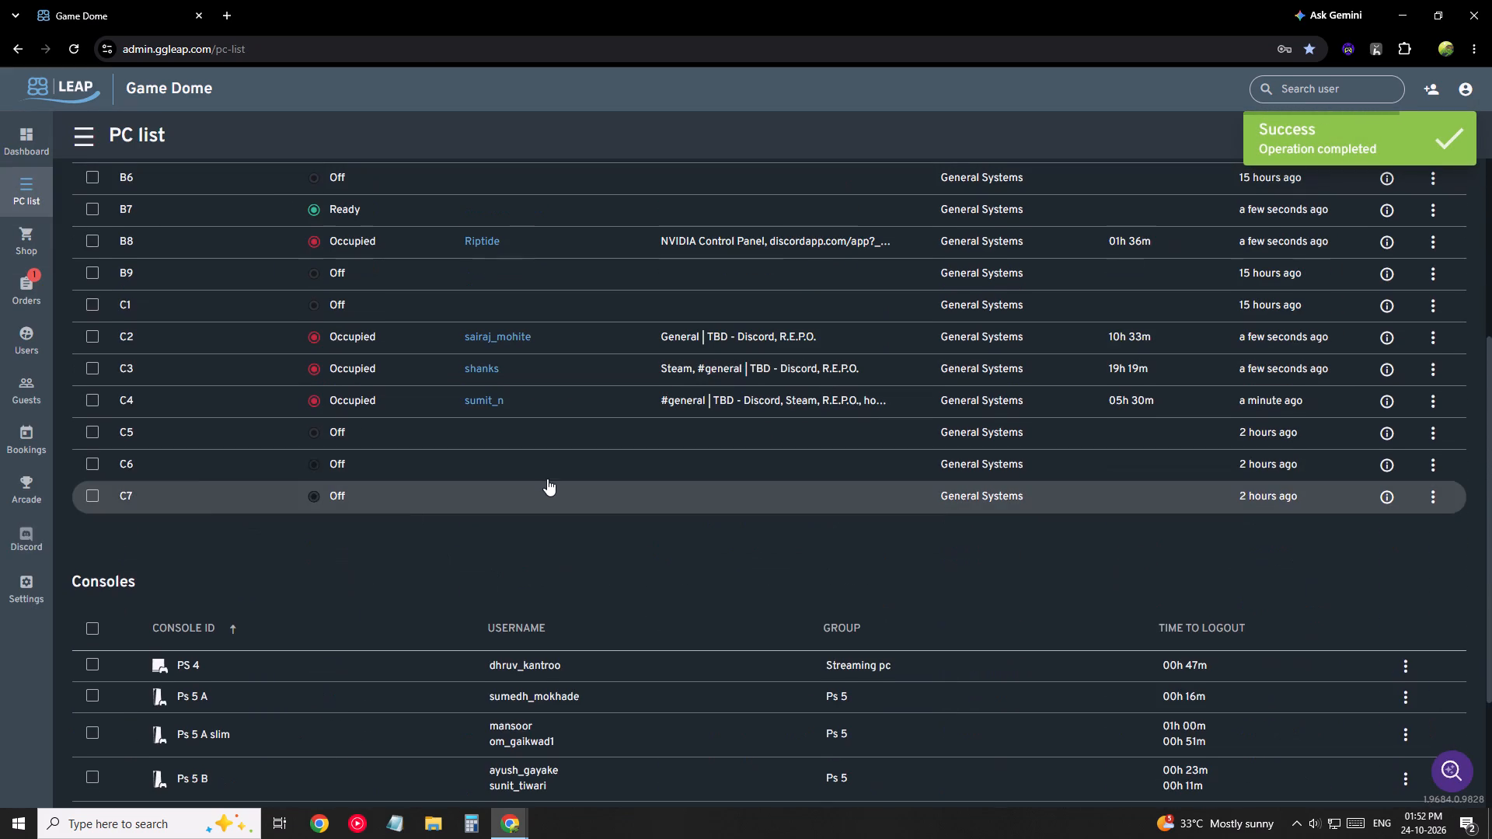
{"action": "scroll", "coordinate": [419, 510], "scroll_direction": "down", "scroll_amount": 3}
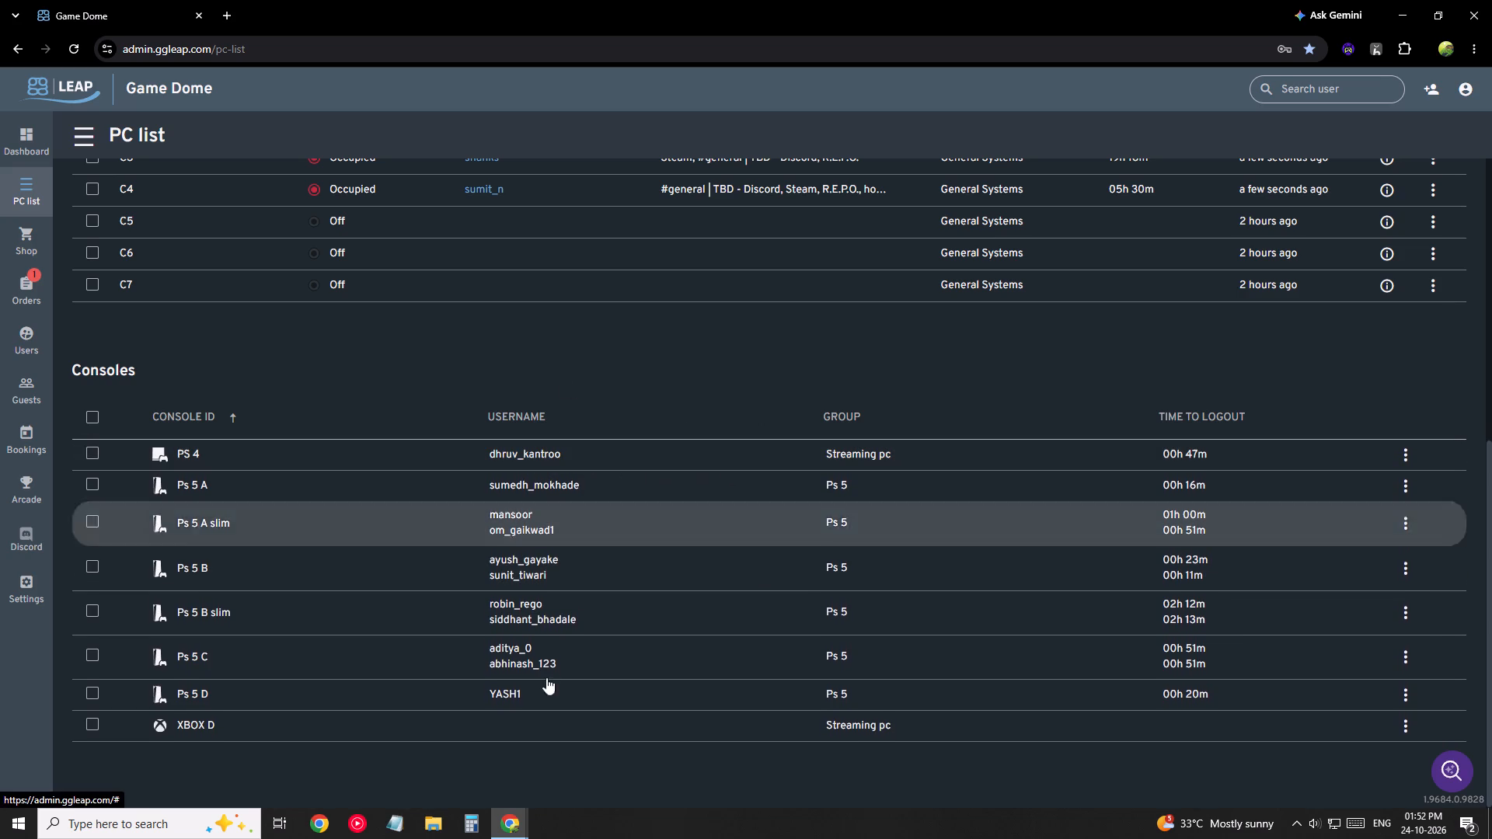
{"action": "left_click", "coordinate": [1401, 692]}
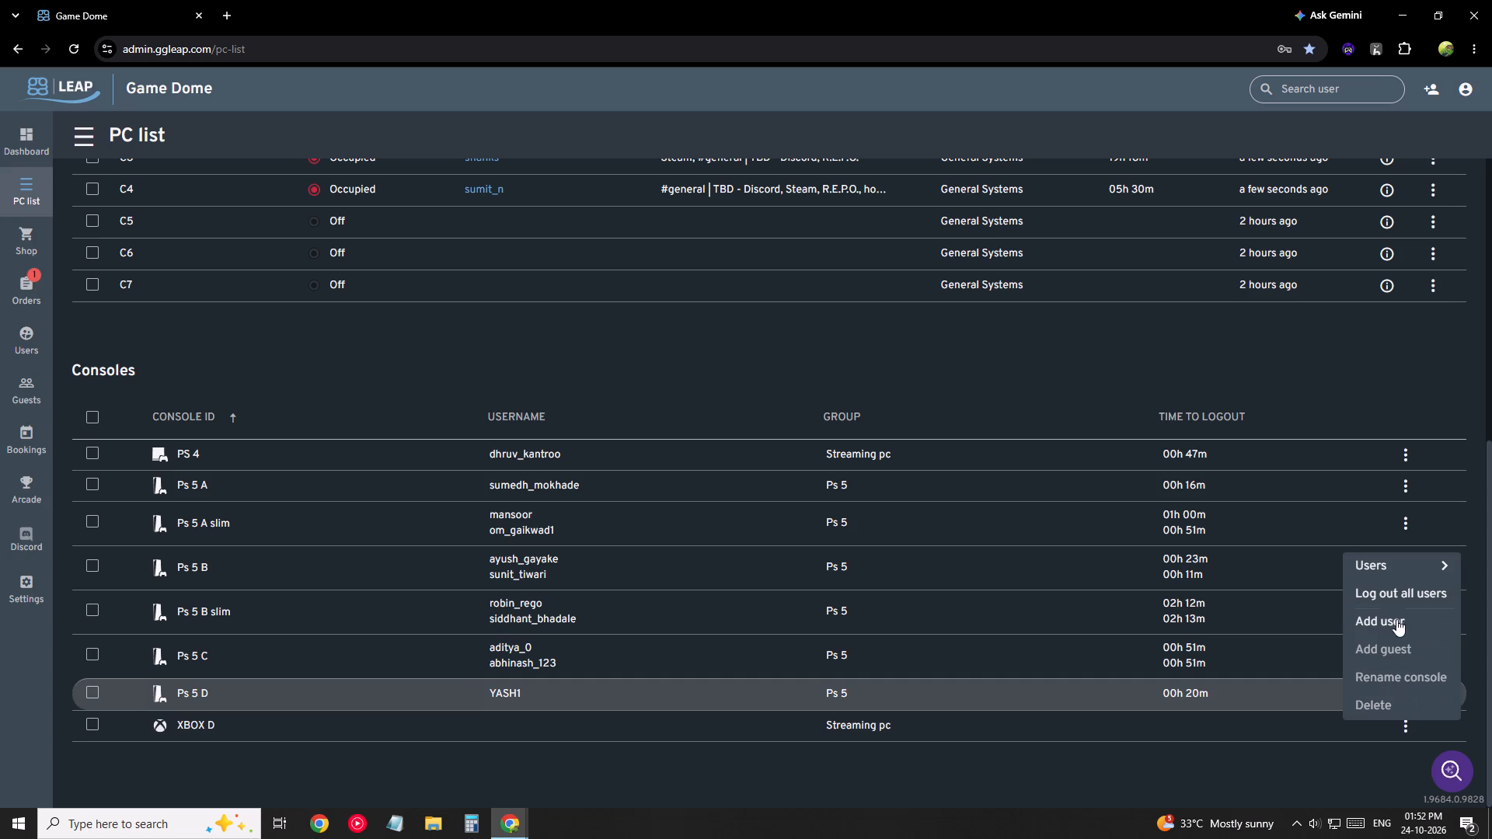
{"action": "left_click", "coordinate": [1390, 606]}
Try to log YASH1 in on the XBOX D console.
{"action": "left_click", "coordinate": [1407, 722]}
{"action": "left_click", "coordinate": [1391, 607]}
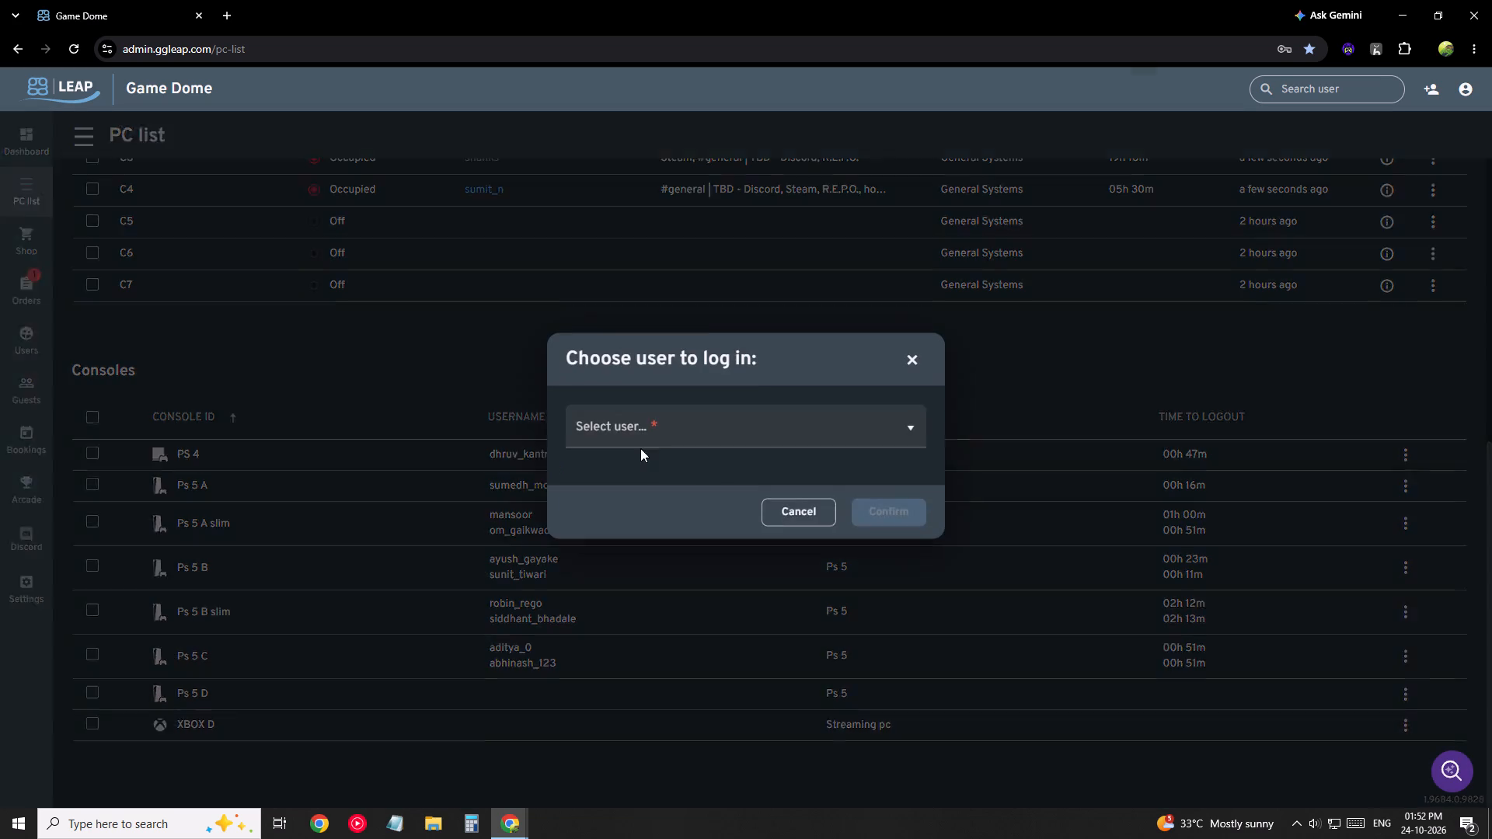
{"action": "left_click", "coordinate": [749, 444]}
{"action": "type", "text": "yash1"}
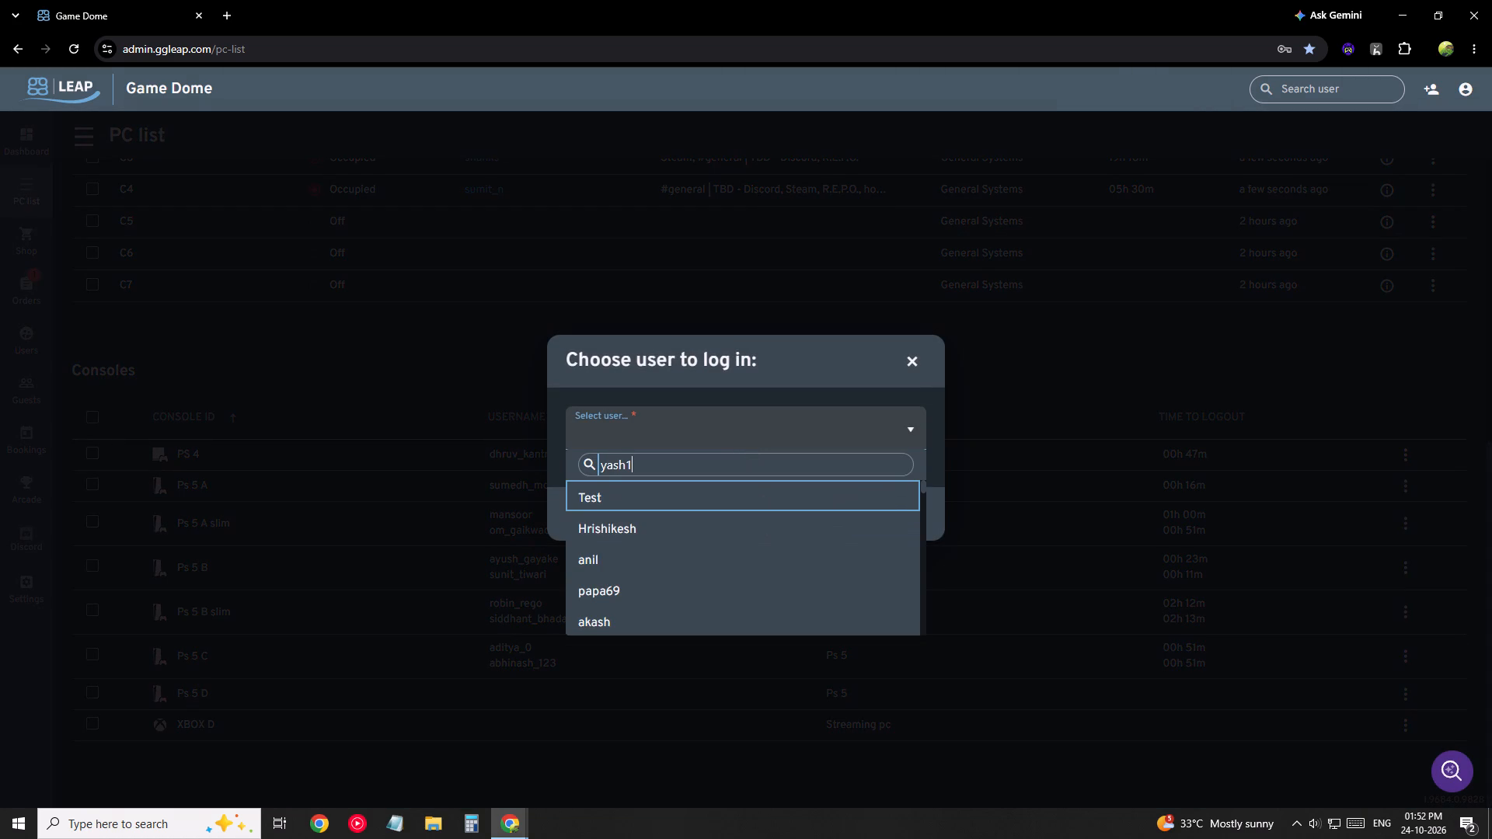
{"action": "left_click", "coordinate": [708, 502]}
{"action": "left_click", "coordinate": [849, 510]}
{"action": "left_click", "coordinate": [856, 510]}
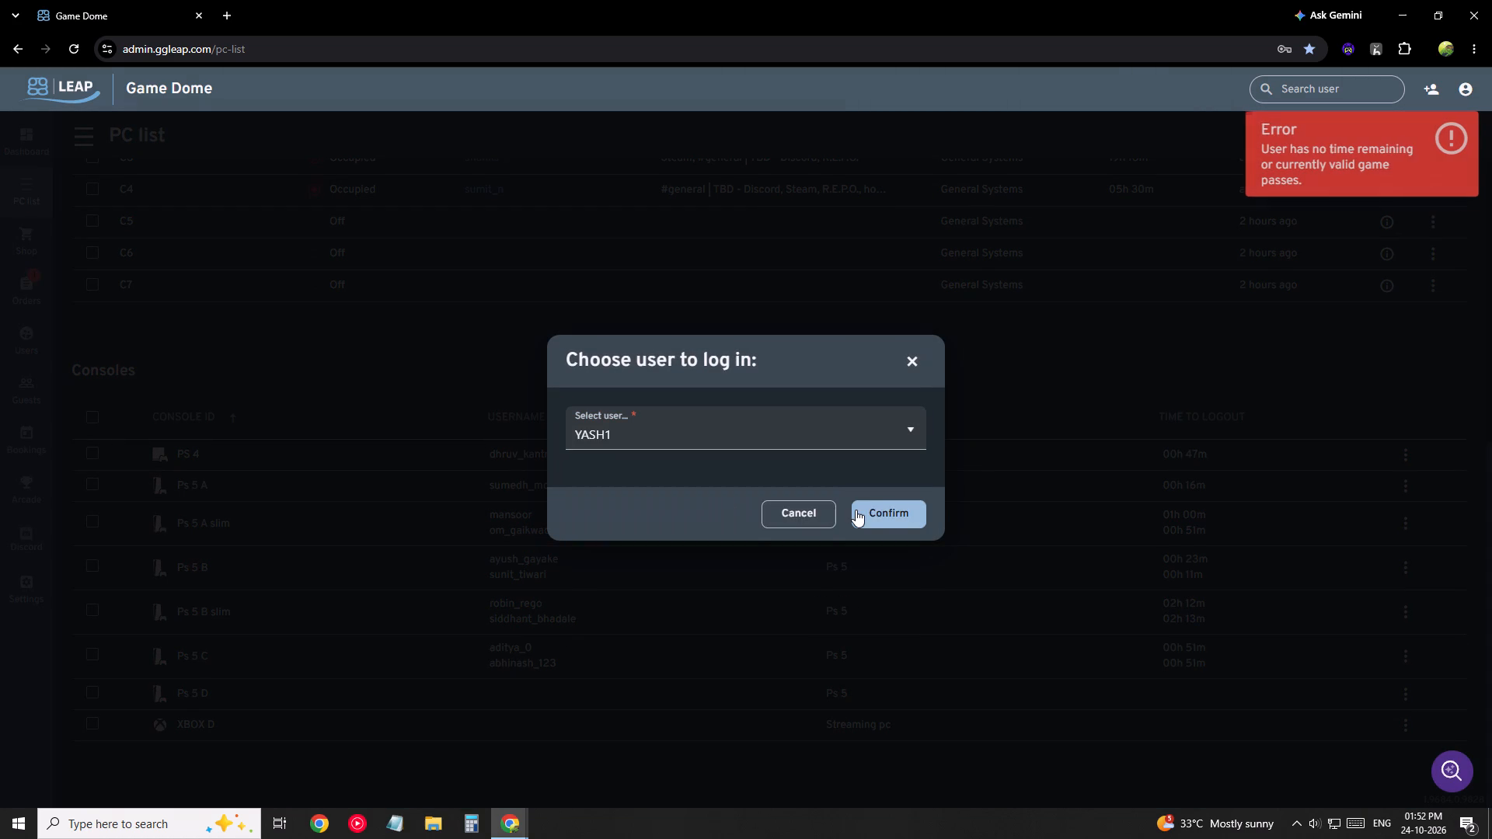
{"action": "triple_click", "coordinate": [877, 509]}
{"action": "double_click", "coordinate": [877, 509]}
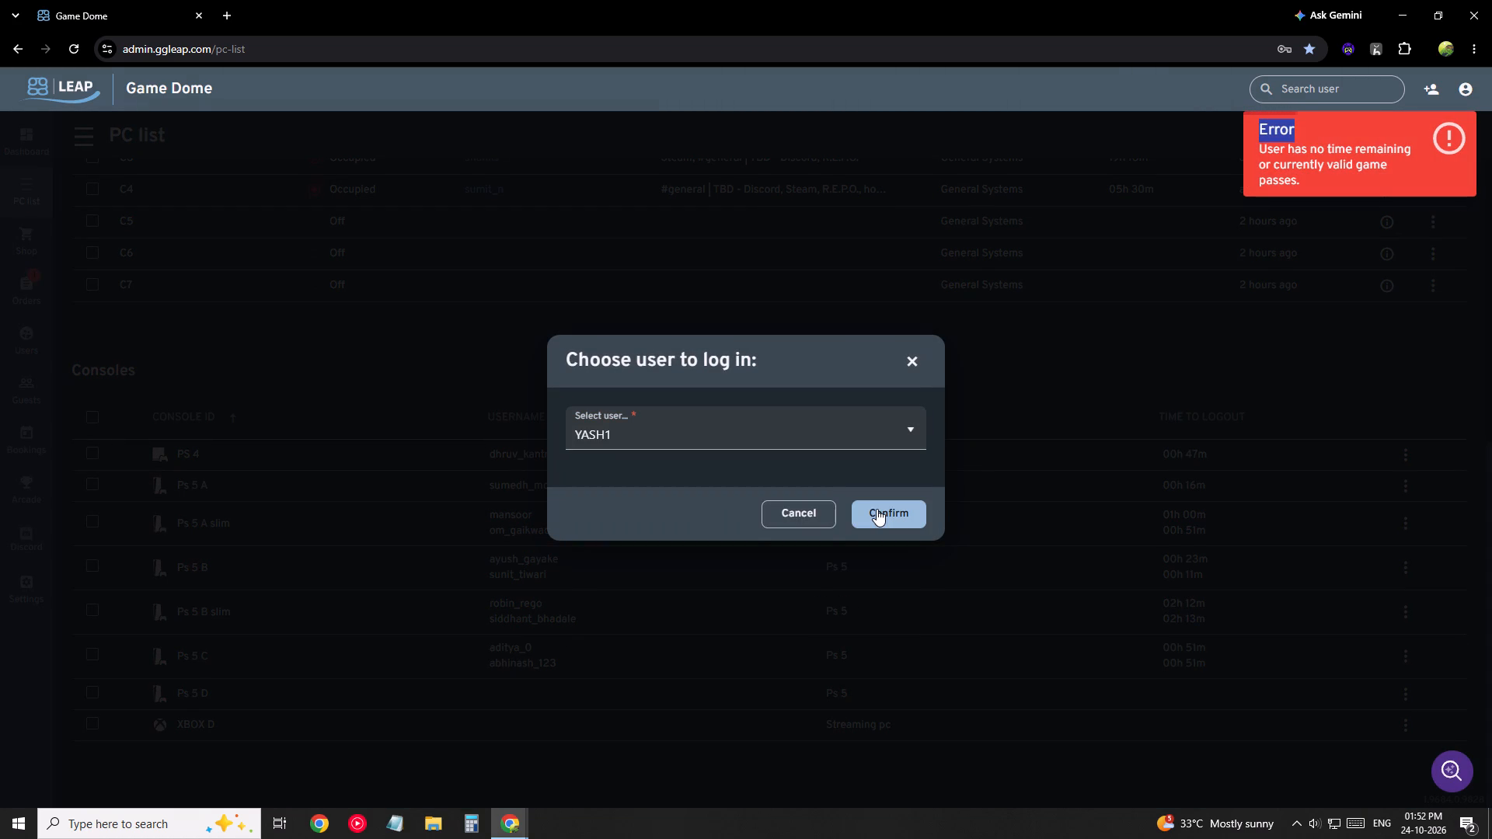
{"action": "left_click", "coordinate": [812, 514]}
{"action": "left_click", "coordinate": [1325, 90]}
{"action": "key", "text": "y"}
{"action": "key", "text": "a"}
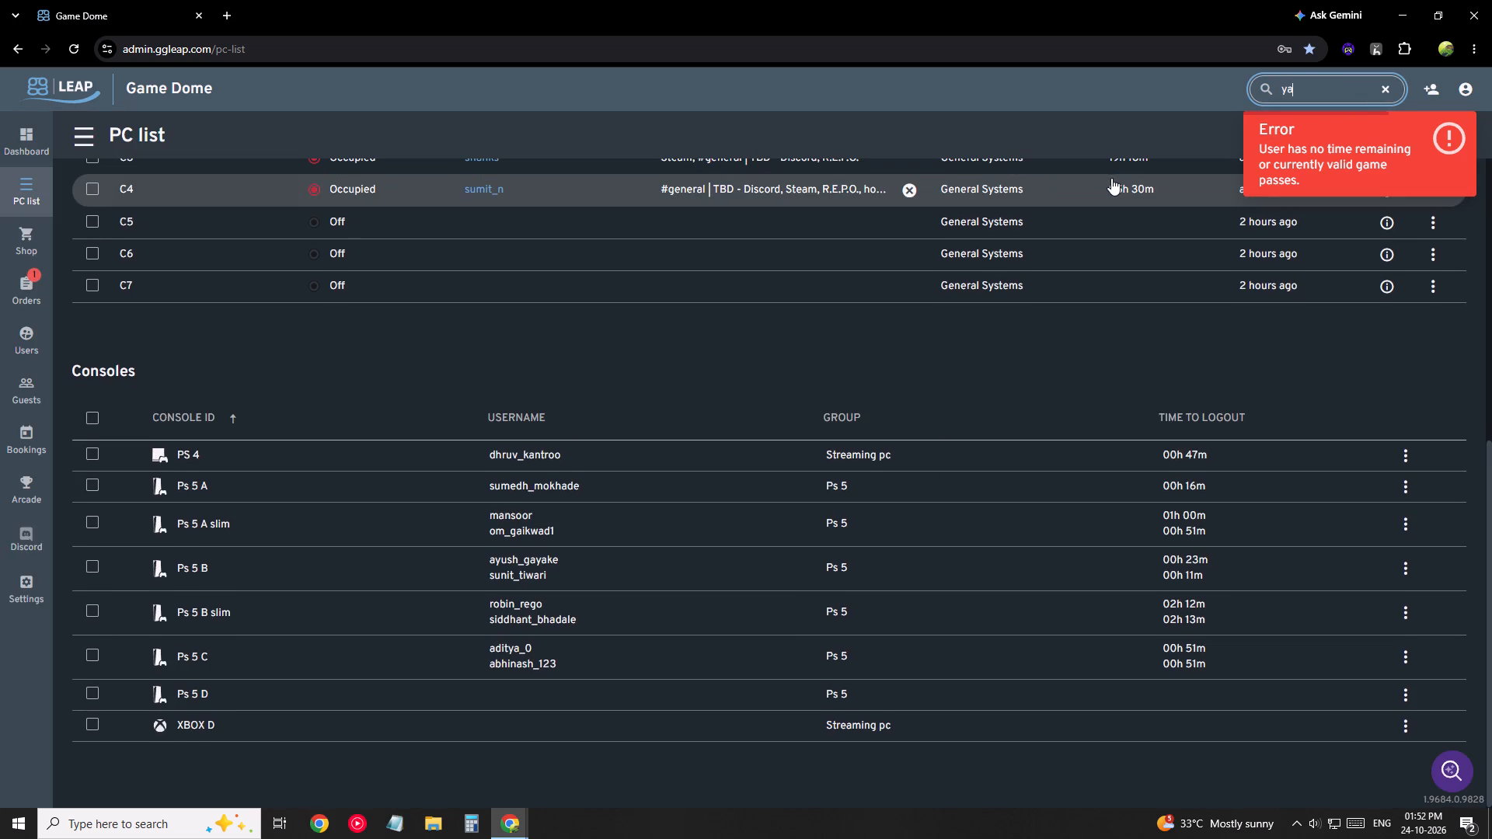
{"action": "type", "text": "sh"}
{"action": "key", "text": "1"}
{"action": "left_click", "coordinate": [1417, 129]}
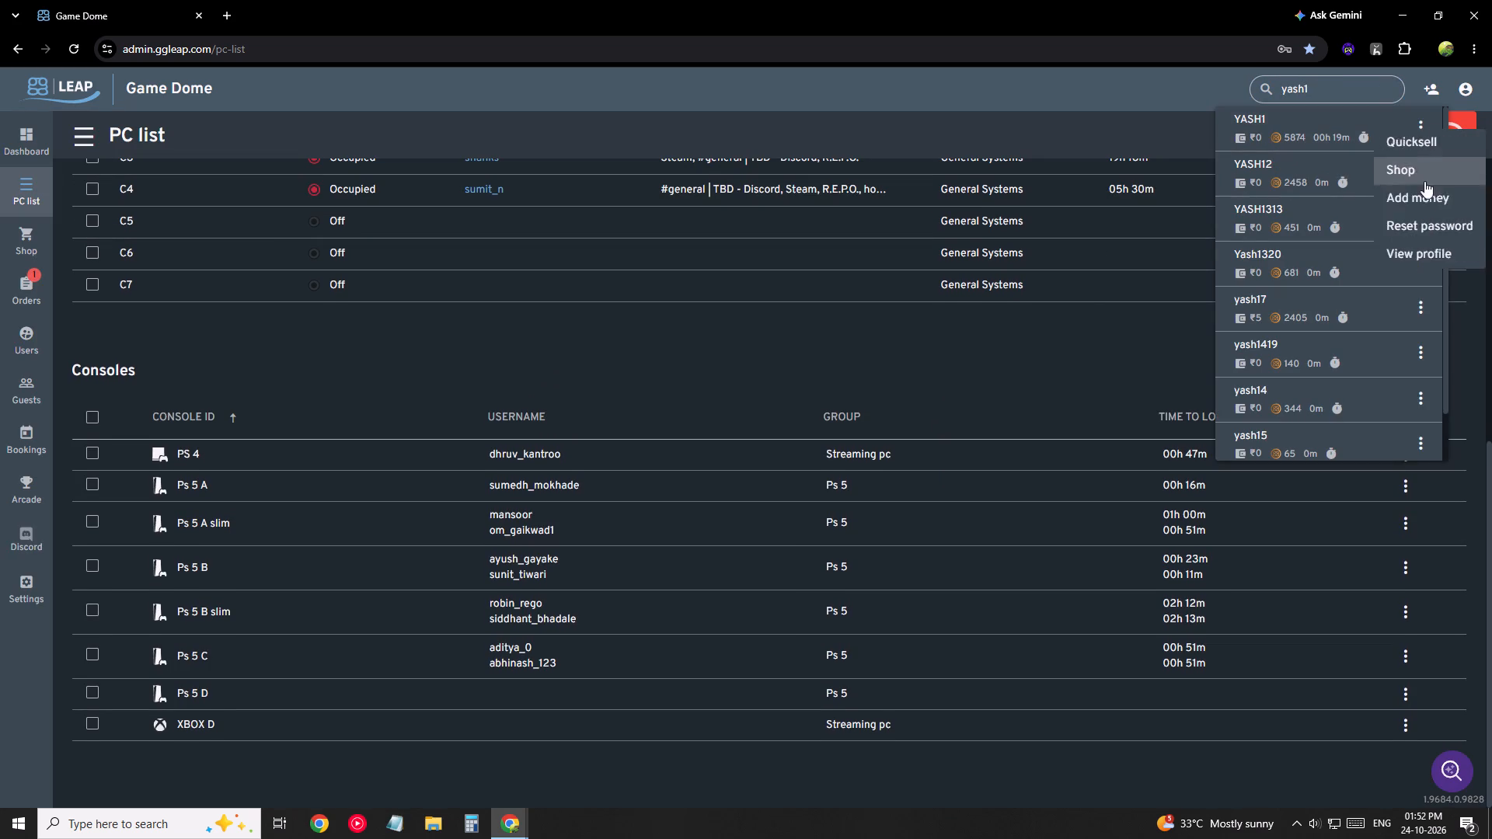
{"action": "left_click", "coordinate": [1436, 248]}
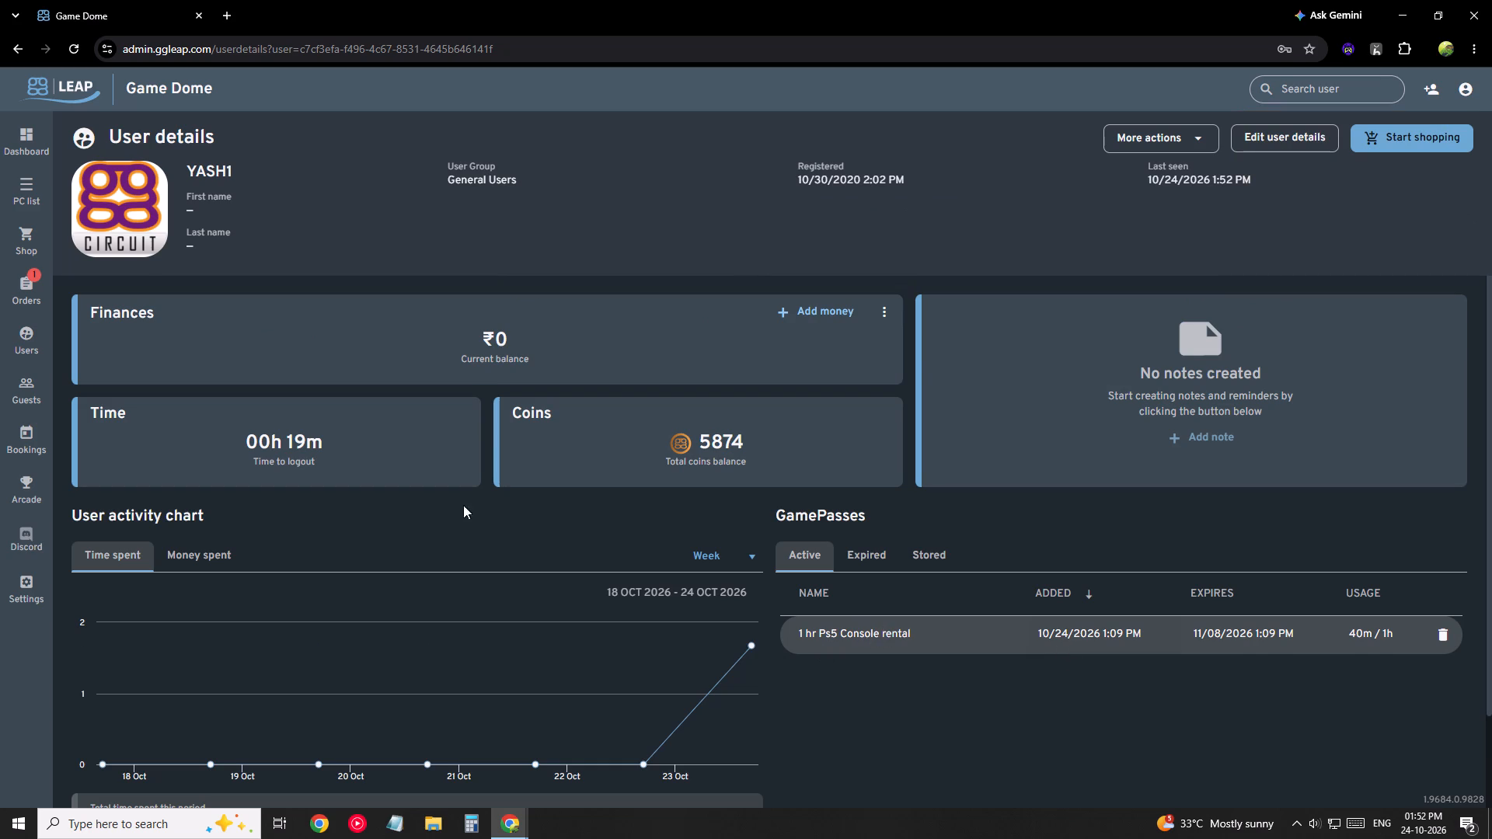
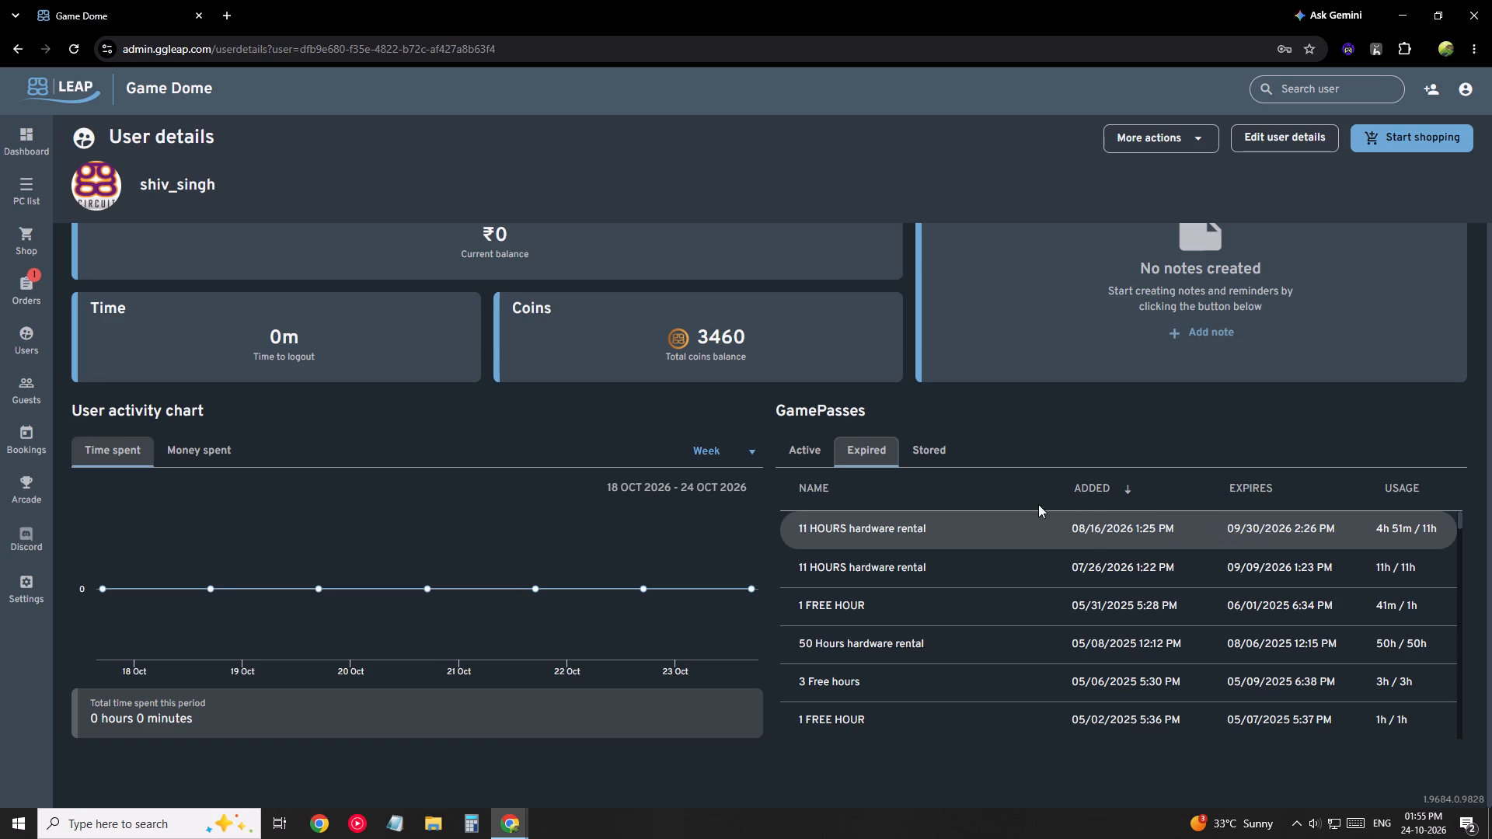
Return to the PC list and check the computers and console sessions.
{"action": "left_click", "coordinate": [5, 176]}
{"action": "scroll", "coordinate": [800, 596], "scroll_direction": "down", "scroll_amount": 7}
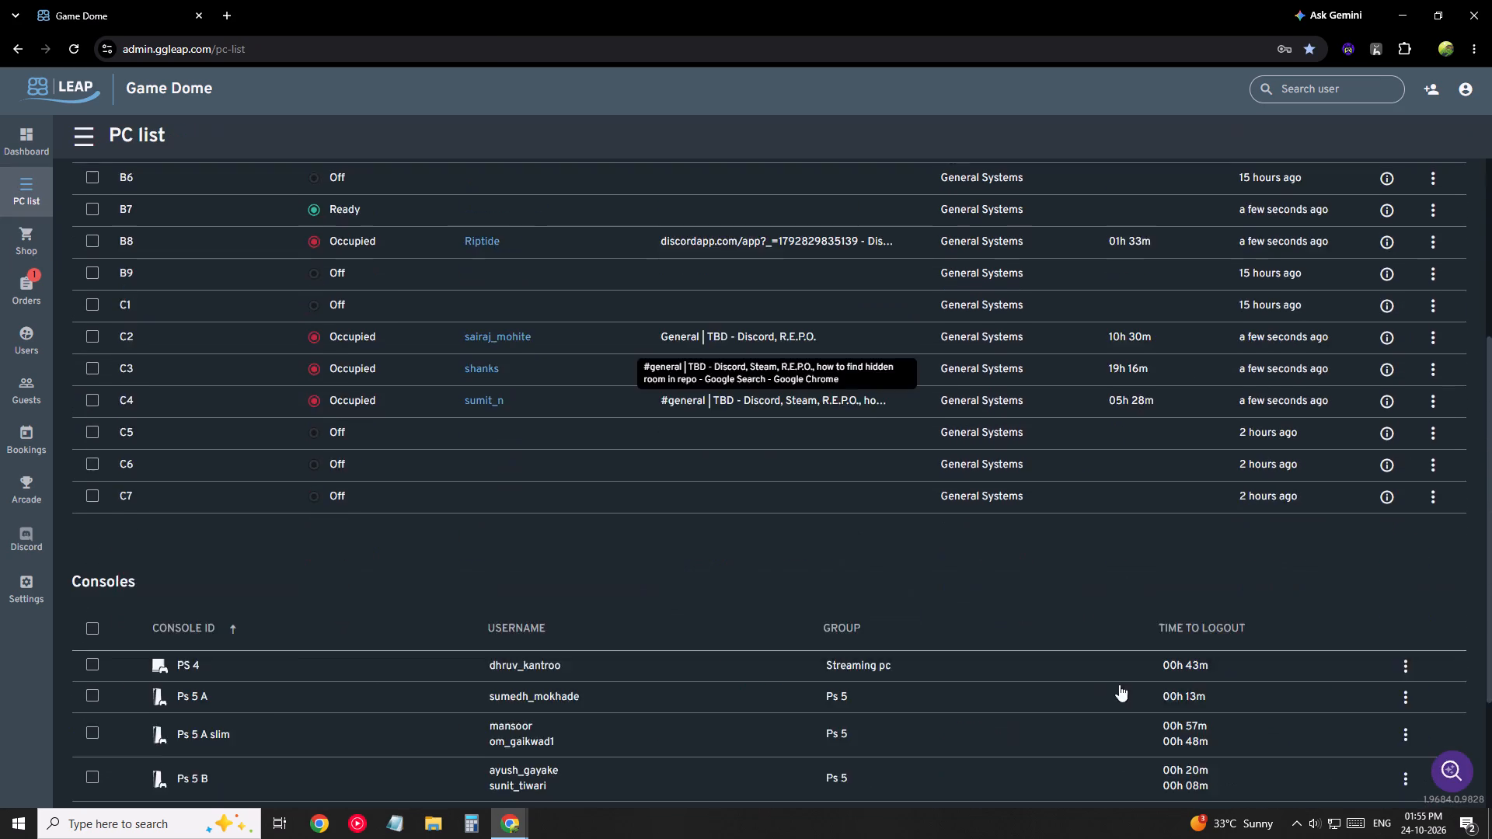
{"action": "scroll", "coordinate": [1119, 684], "scroll_direction": "down", "scroll_amount": 6}
{"action": "scroll", "coordinate": [1131, 687], "scroll_direction": "up", "scroll_amount": 1}
{"action": "scroll", "coordinate": [1133, 685], "scroll_direction": "down", "scroll_amount": 7}
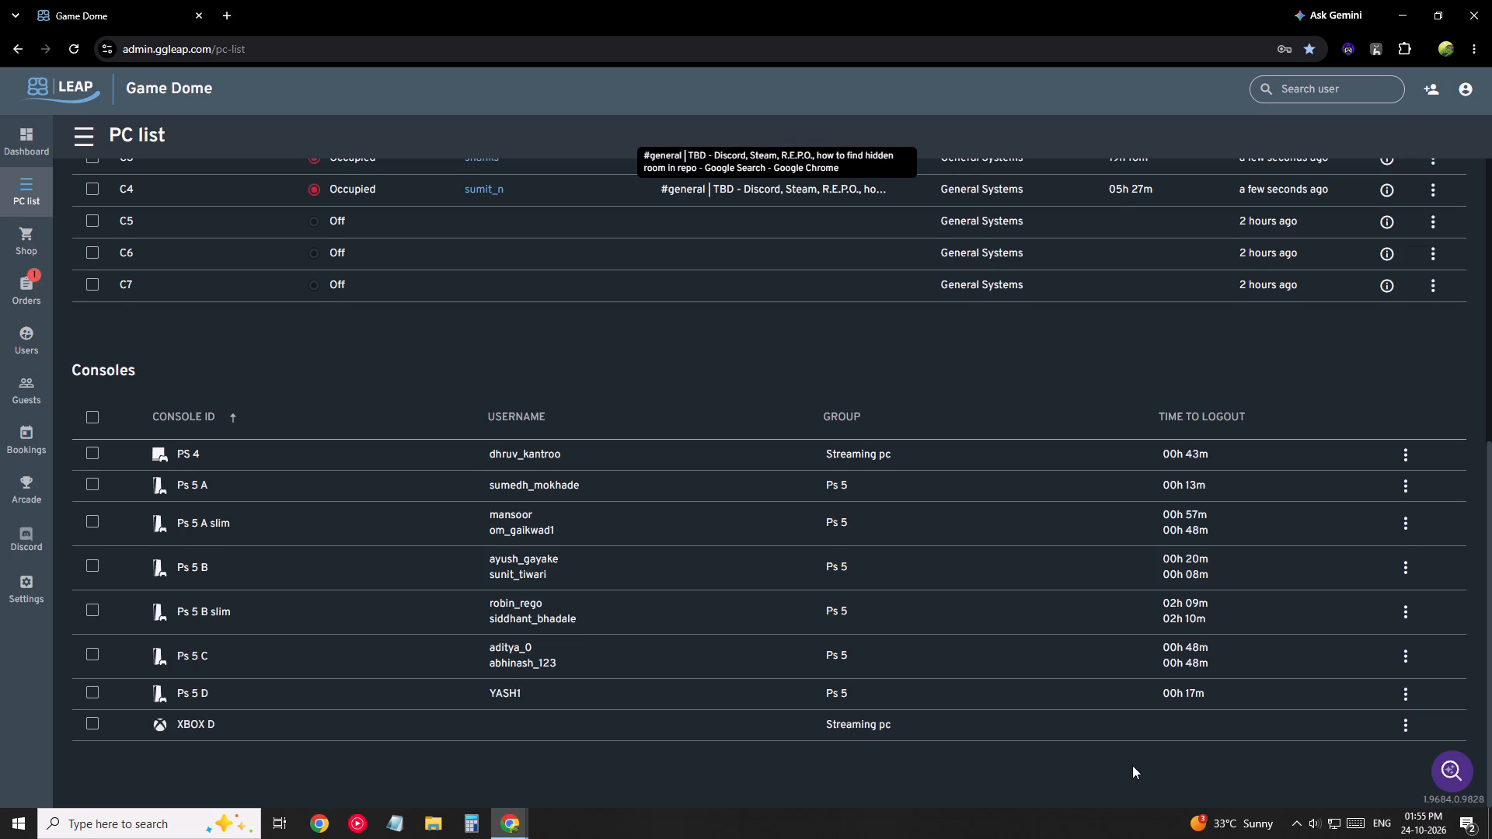
Look up customer shiv and sell one 11 HOURS hardware rental monthly pass in the full shop, charging ₹700 to credit card.
{"action": "left_click", "coordinate": [1348, 96]}
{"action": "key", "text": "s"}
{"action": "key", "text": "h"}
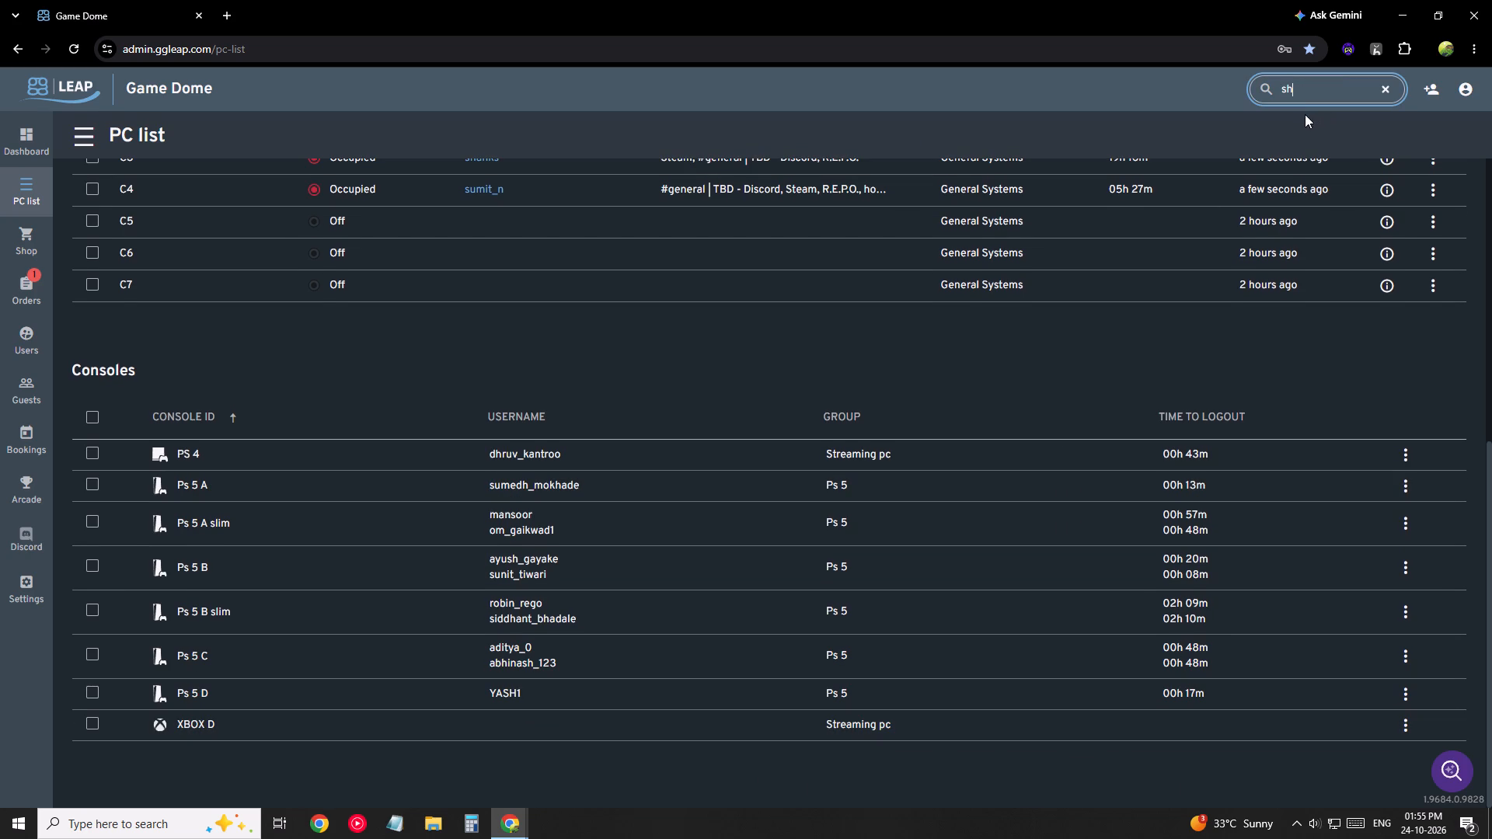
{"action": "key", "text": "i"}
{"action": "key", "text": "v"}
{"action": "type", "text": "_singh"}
{"action": "left_click", "coordinate": [1439, 131]}
{"action": "left_click", "coordinate": [1456, 131]}
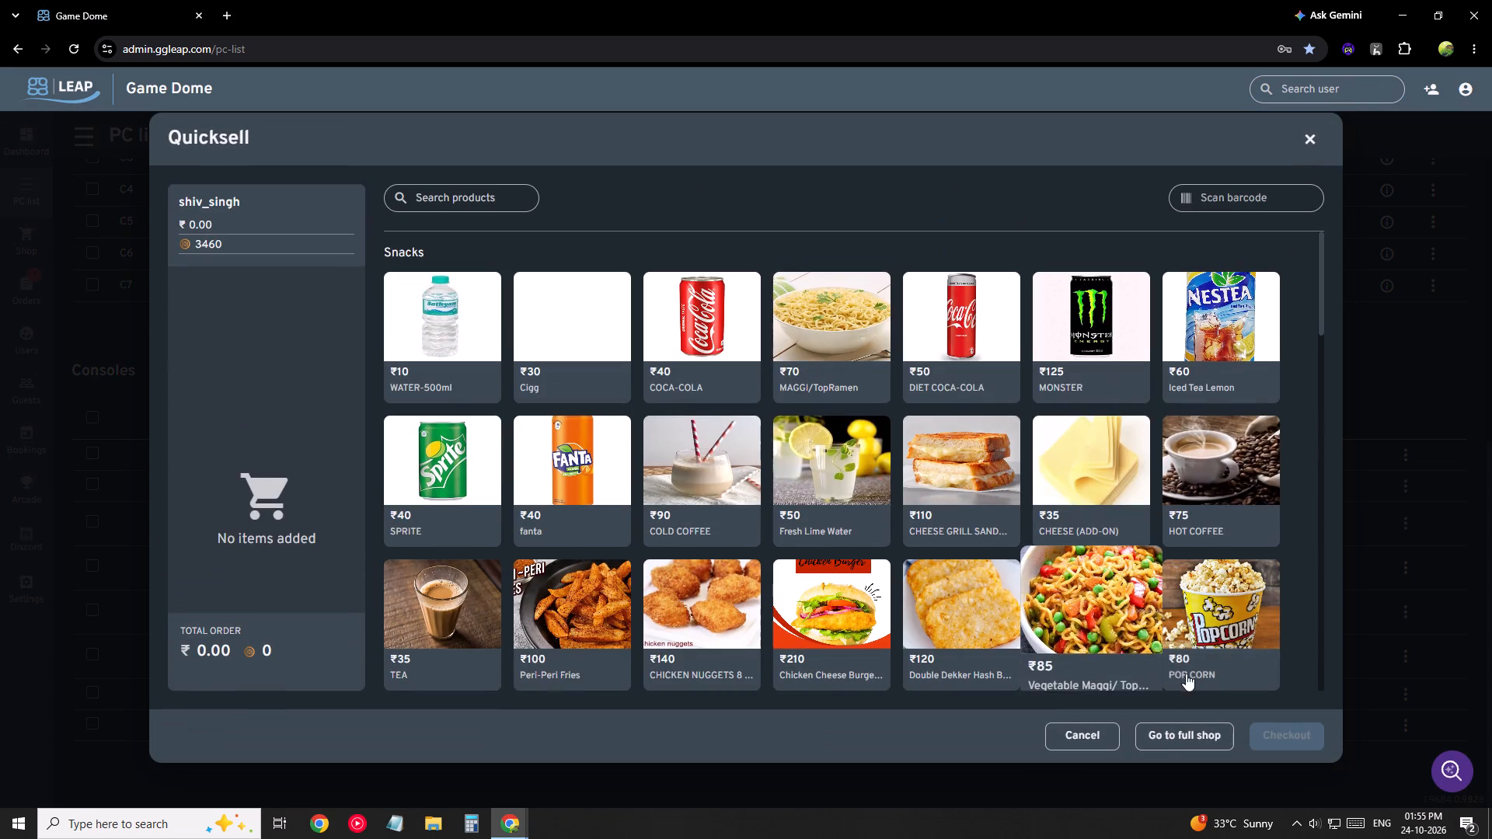
{"action": "left_click", "coordinate": [1162, 733]}
{"action": "left_click", "coordinate": [528, 240]}
{"action": "left_click", "coordinate": [590, 284]}
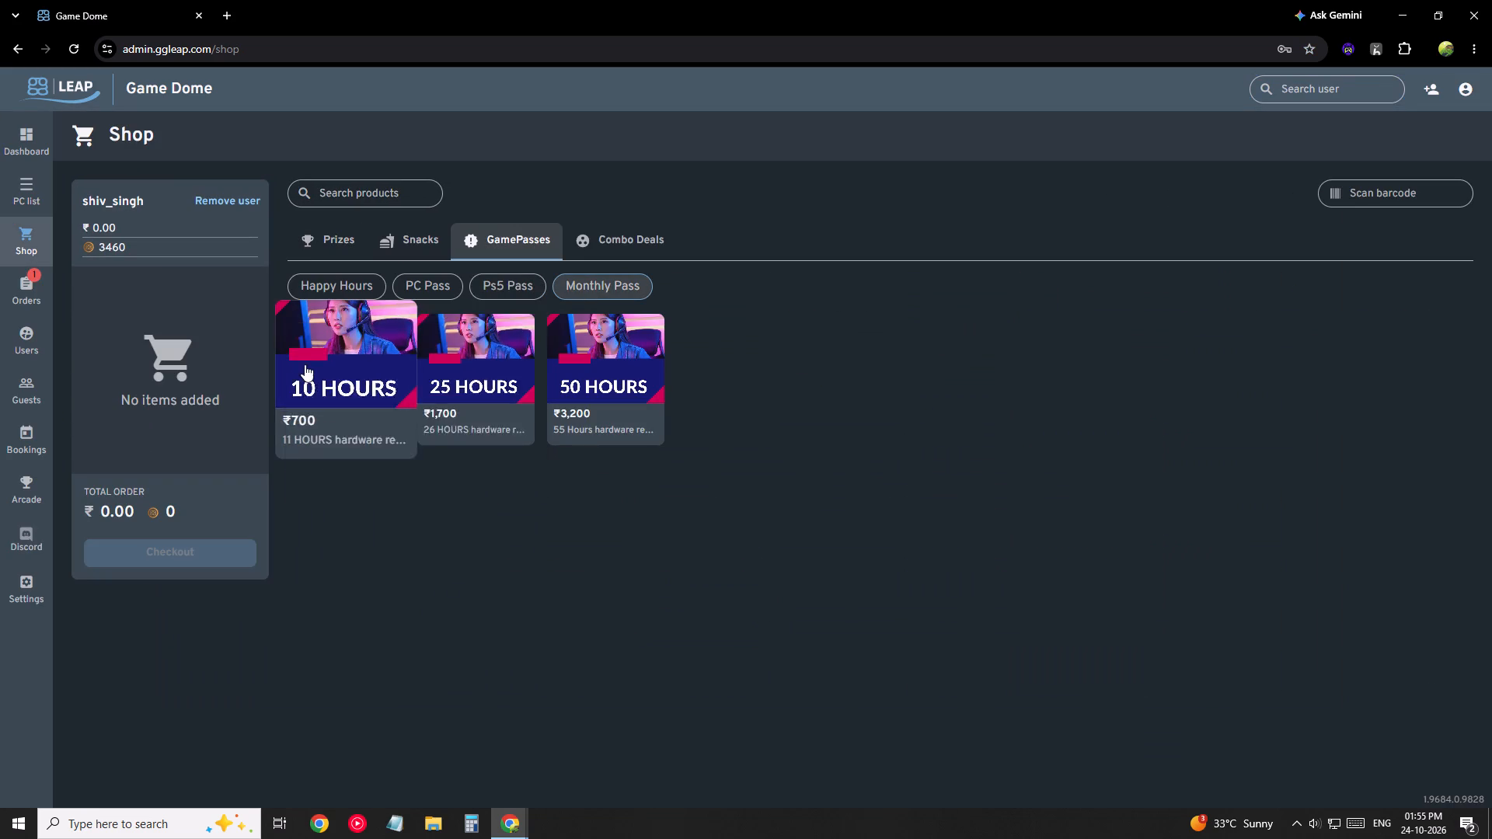
{"action": "left_click", "coordinate": [305, 364]}
{"action": "left_click", "coordinate": [154, 541]}
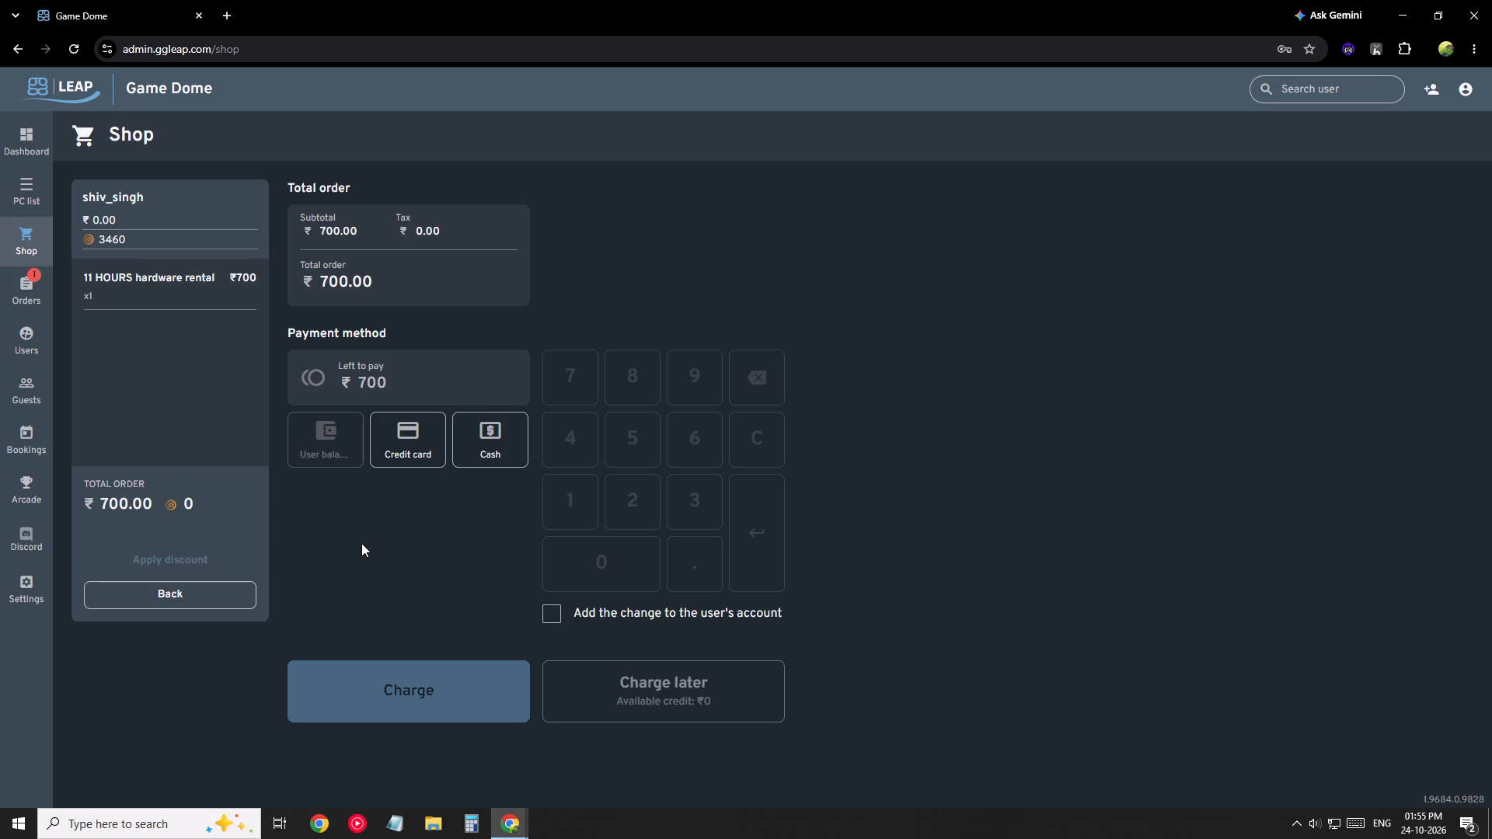
{"action": "left_click", "coordinate": [381, 433]}
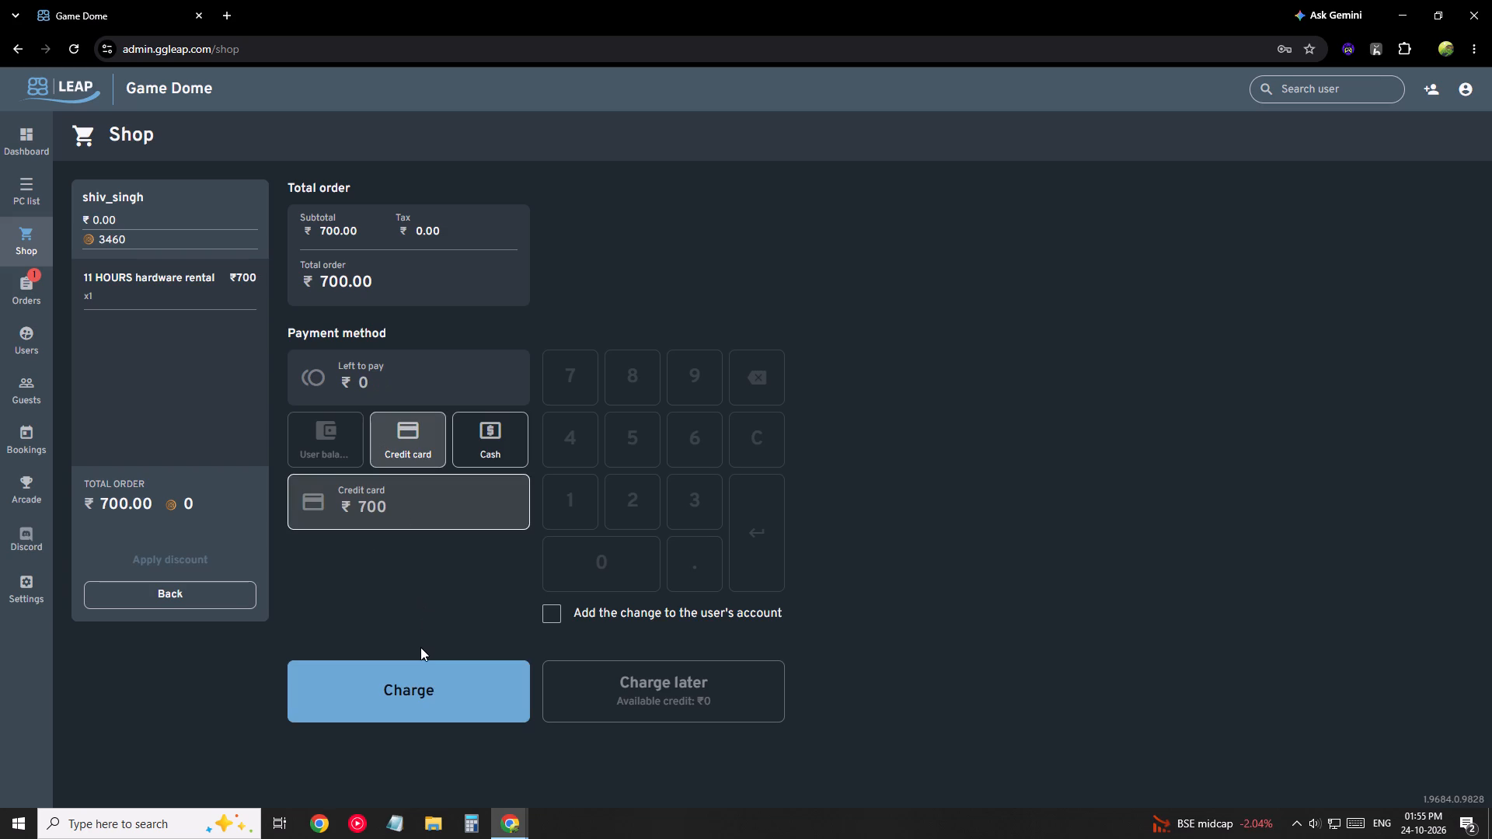
{"action": "left_click", "coordinate": [385, 681]}
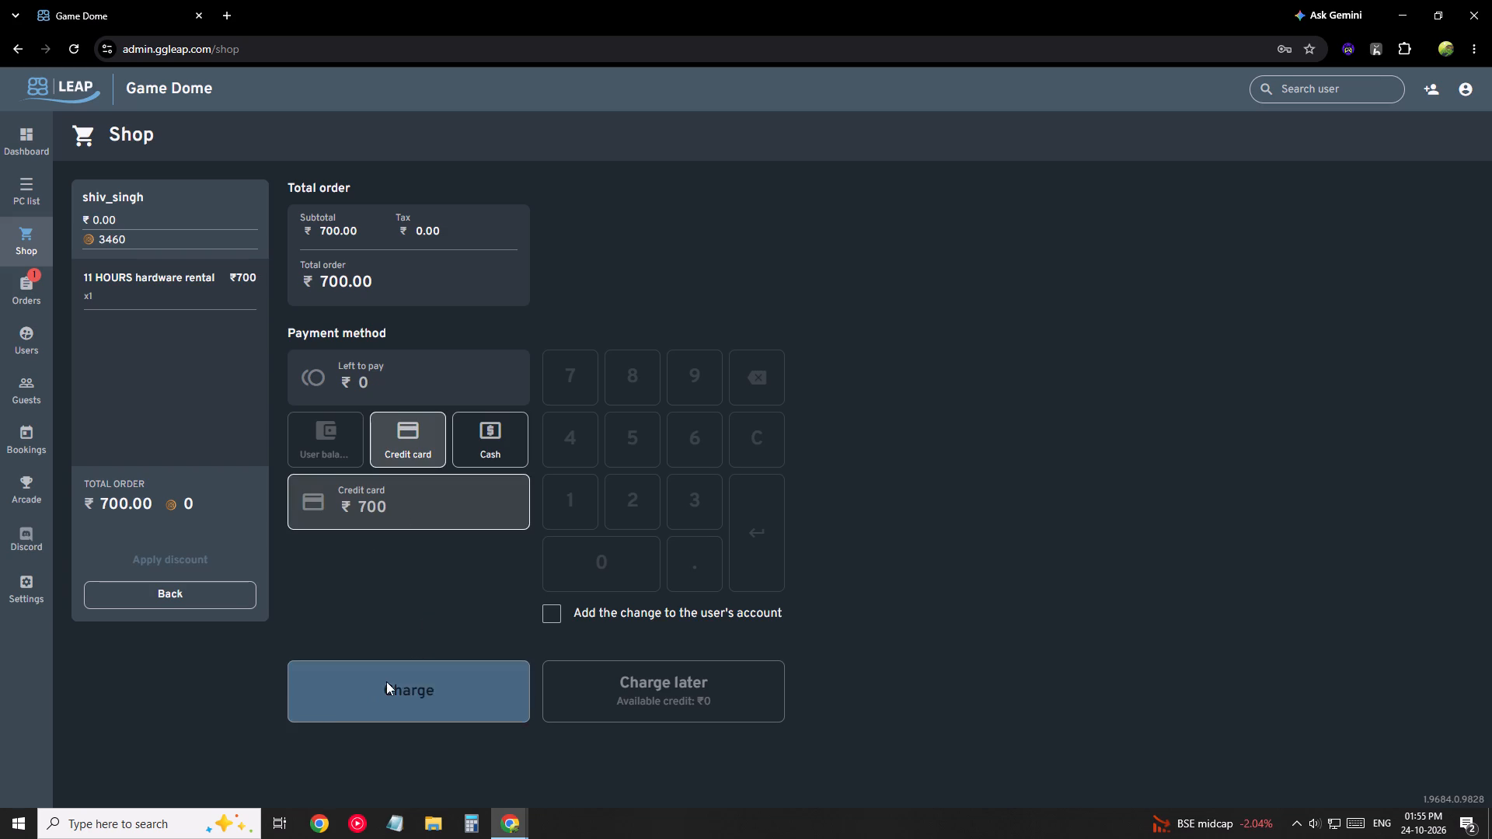
Look up customer shlok, sell one Cigg through Quicksell for ₹30 cash, and return to the PC list.
{"action": "left_click", "coordinate": [1339, 95]}
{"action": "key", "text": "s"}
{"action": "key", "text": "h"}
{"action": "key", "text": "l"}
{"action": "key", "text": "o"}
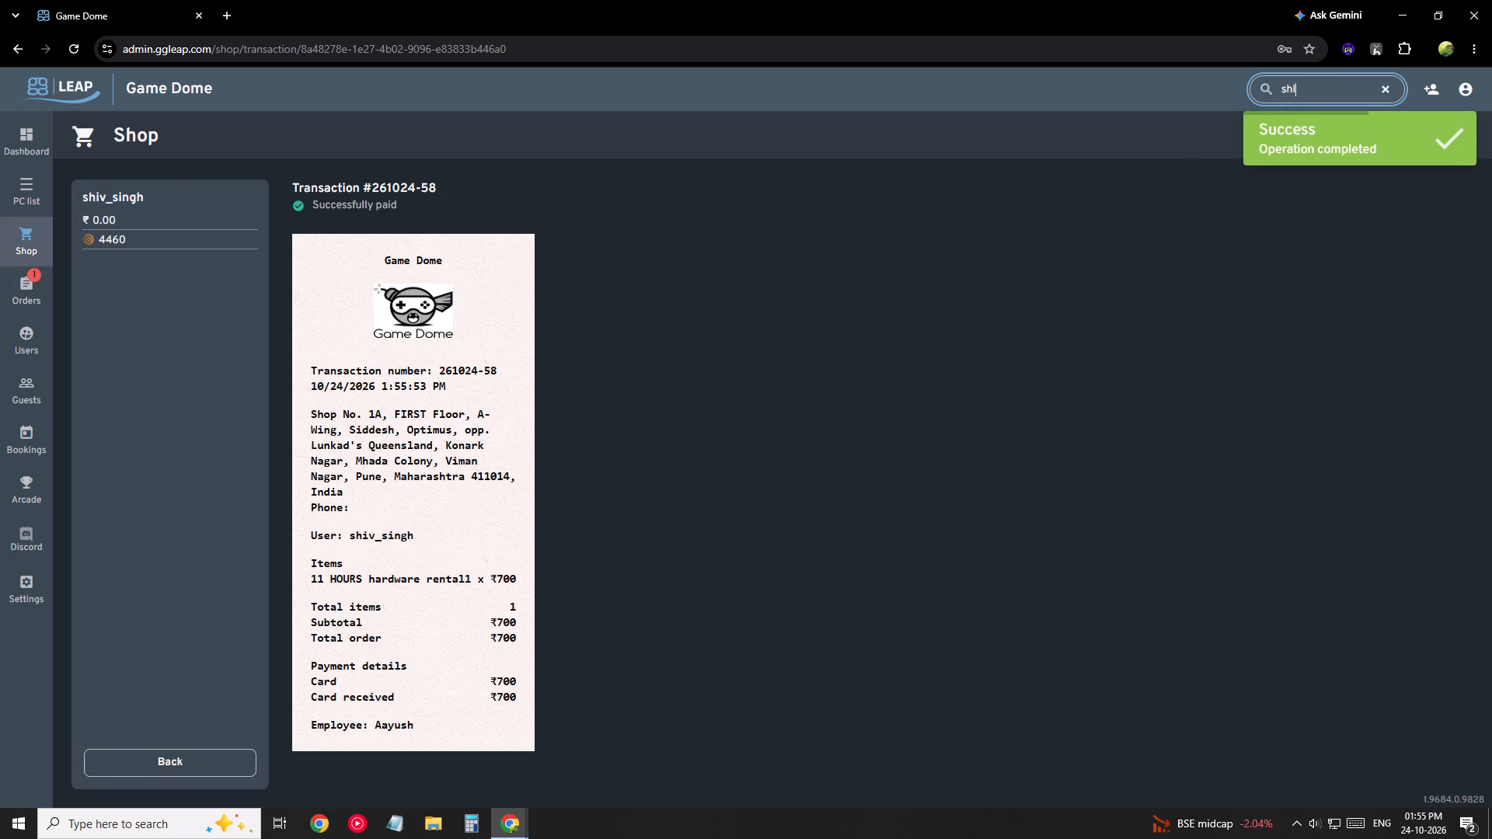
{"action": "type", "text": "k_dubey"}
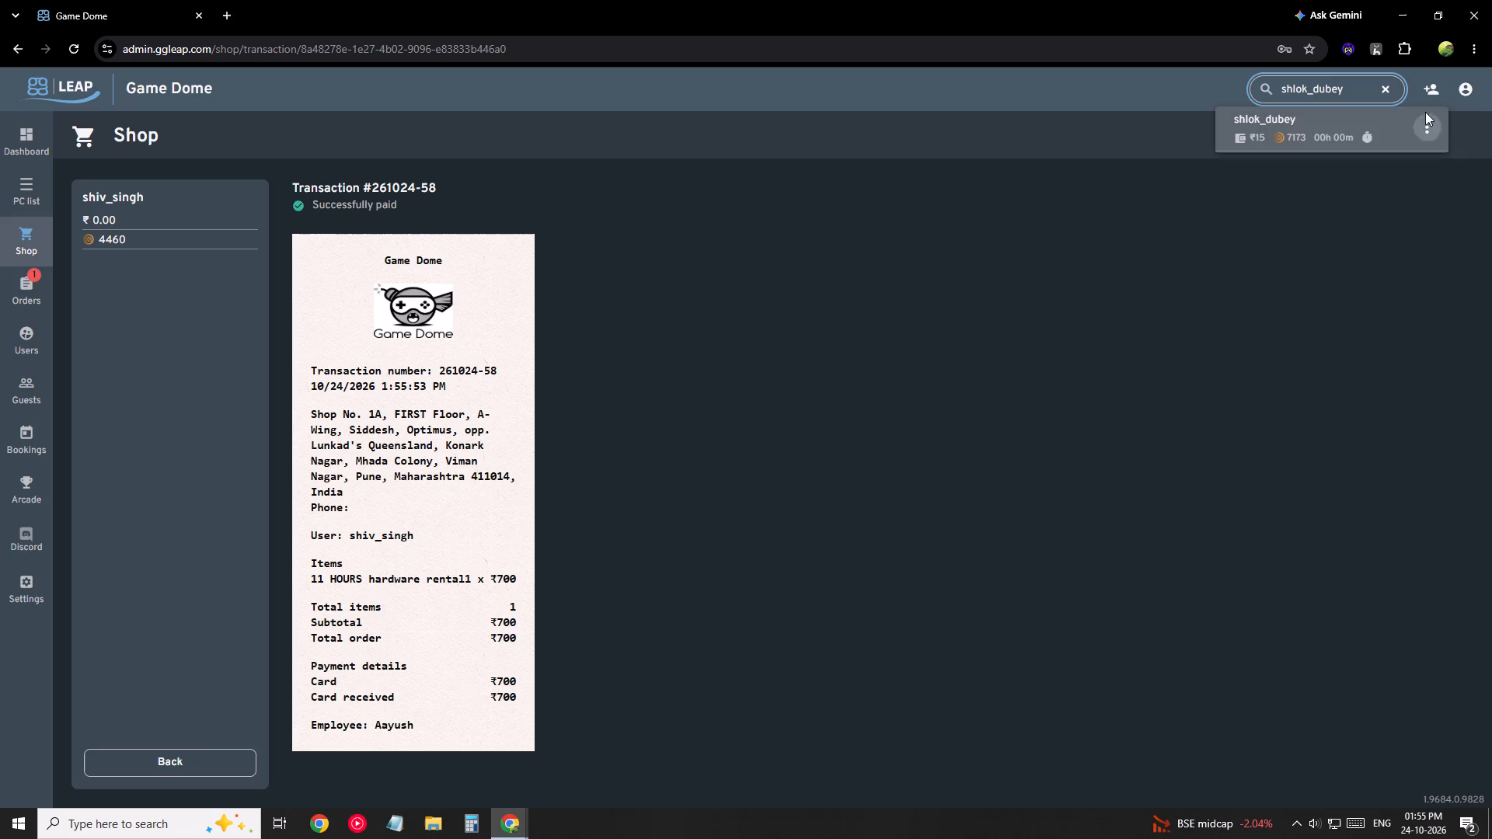
{"action": "left_click", "coordinate": [1440, 118]}
{"action": "left_click", "coordinate": [1453, 121]}
{"action": "left_click", "coordinate": [598, 301]}
{"action": "left_click", "coordinate": [1278, 729]}
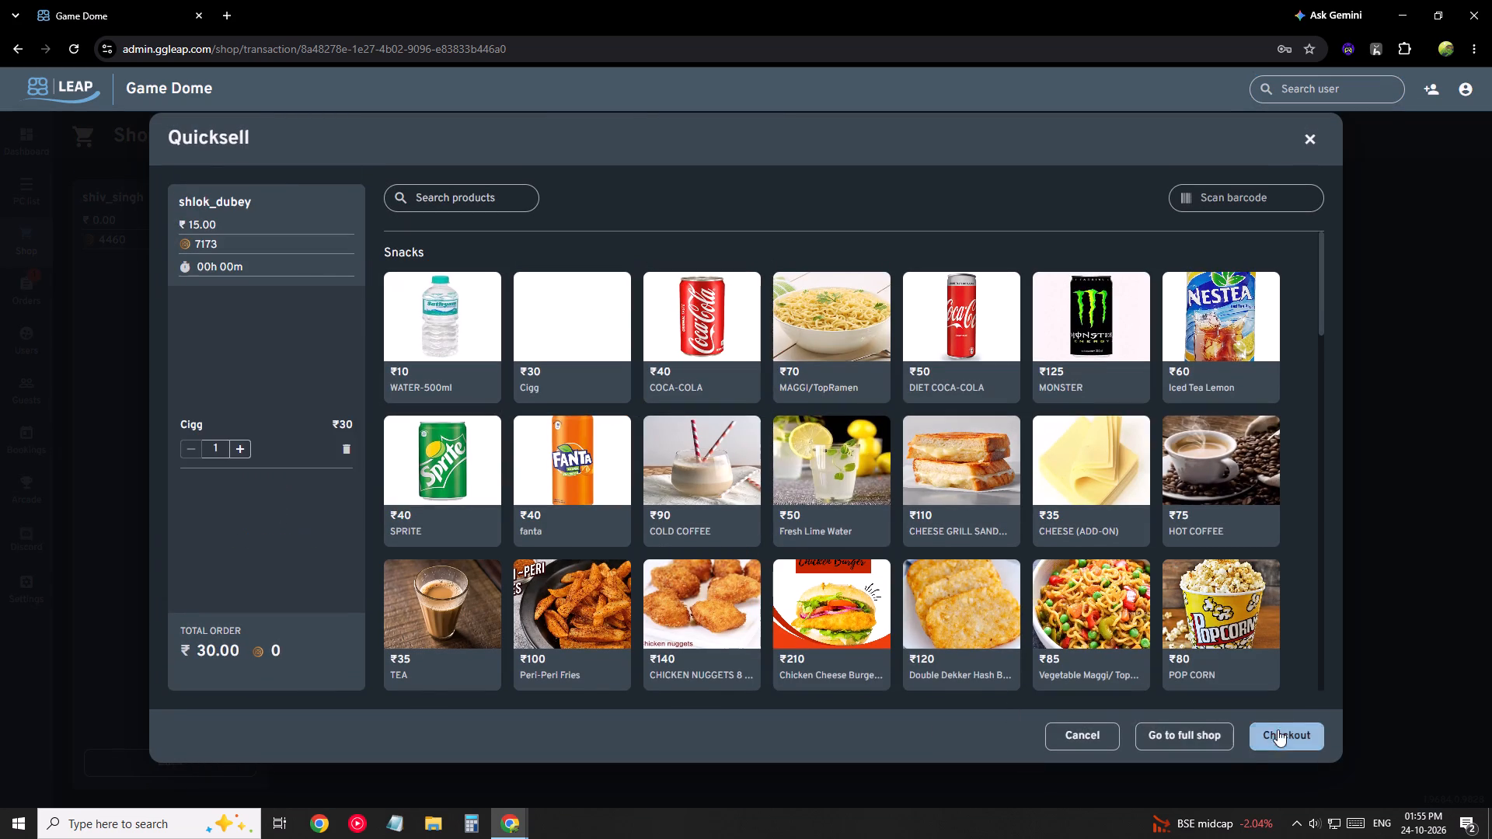
{"action": "left_click", "coordinate": [495, 434]}
{"action": "left_click", "coordinate": [431, 695]}
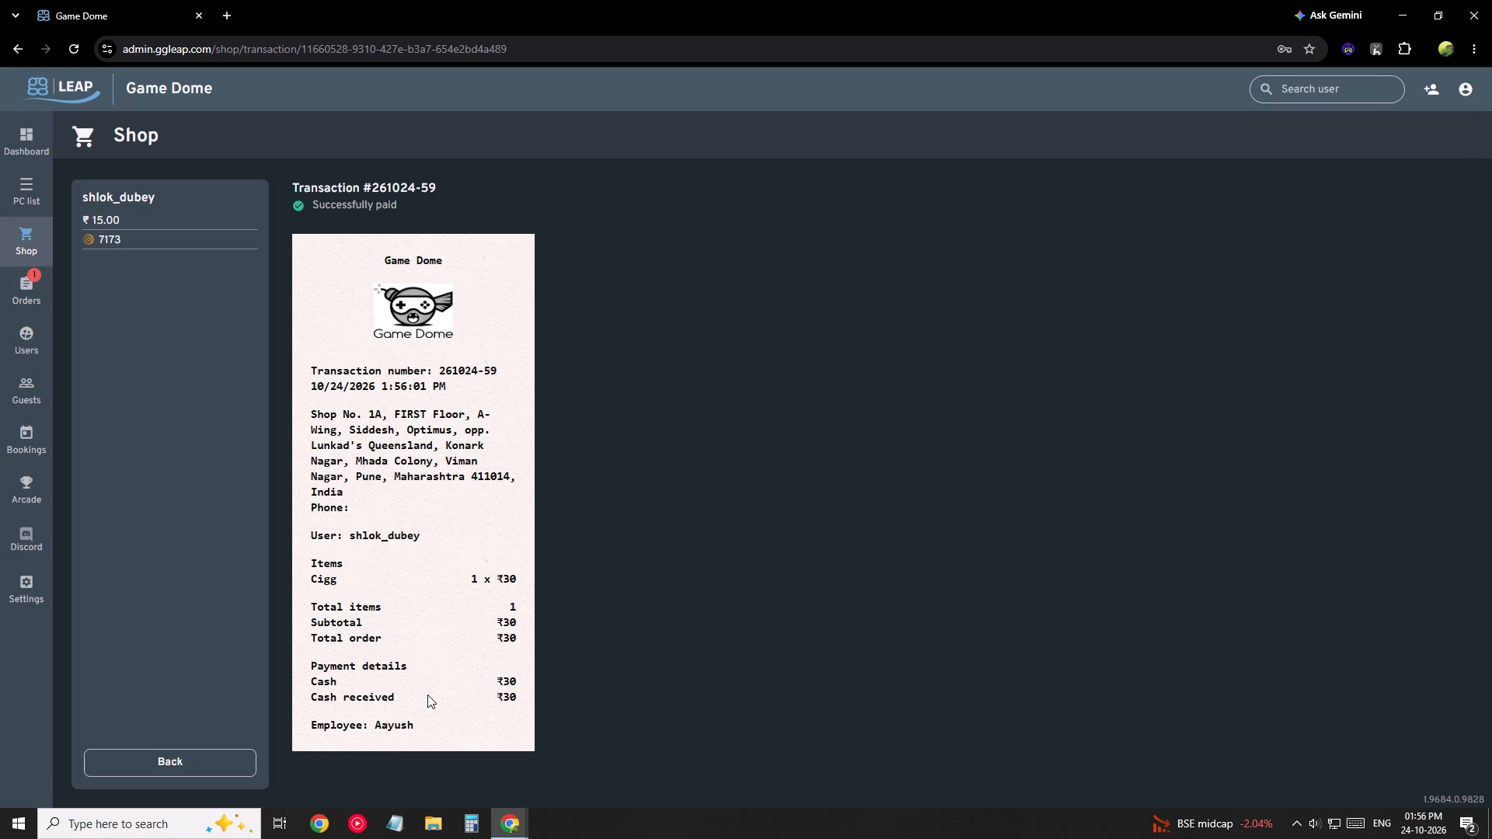
{"action": "left_click", "coordinate": [33, 188]}
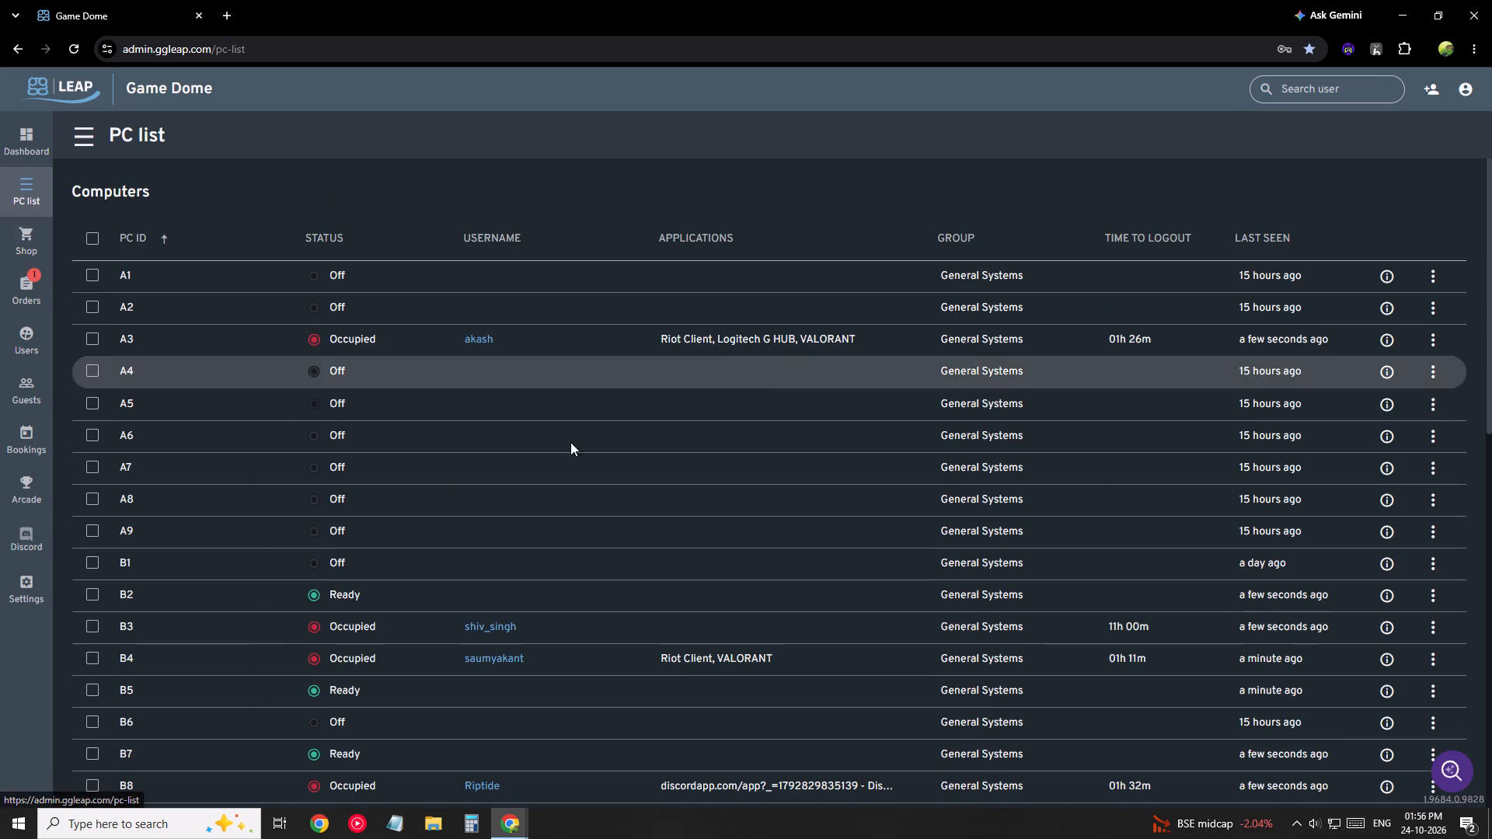
{"action": "scroll", "coordinate": [528, 507], "scroll_direction": "down", "scroll_amount": 3}
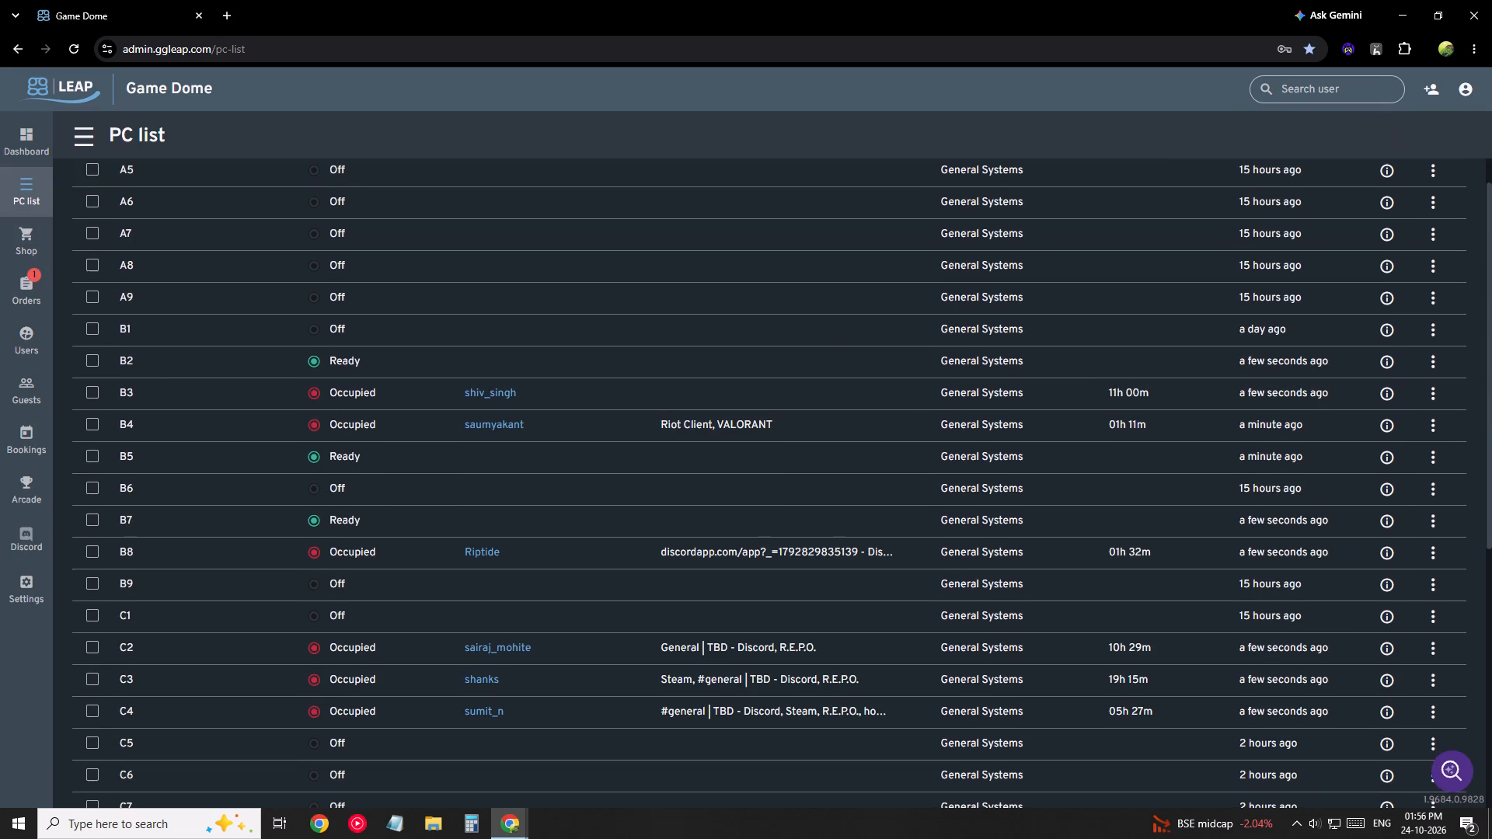
{"action": "left_click", "coordinate": [1356, 93]}
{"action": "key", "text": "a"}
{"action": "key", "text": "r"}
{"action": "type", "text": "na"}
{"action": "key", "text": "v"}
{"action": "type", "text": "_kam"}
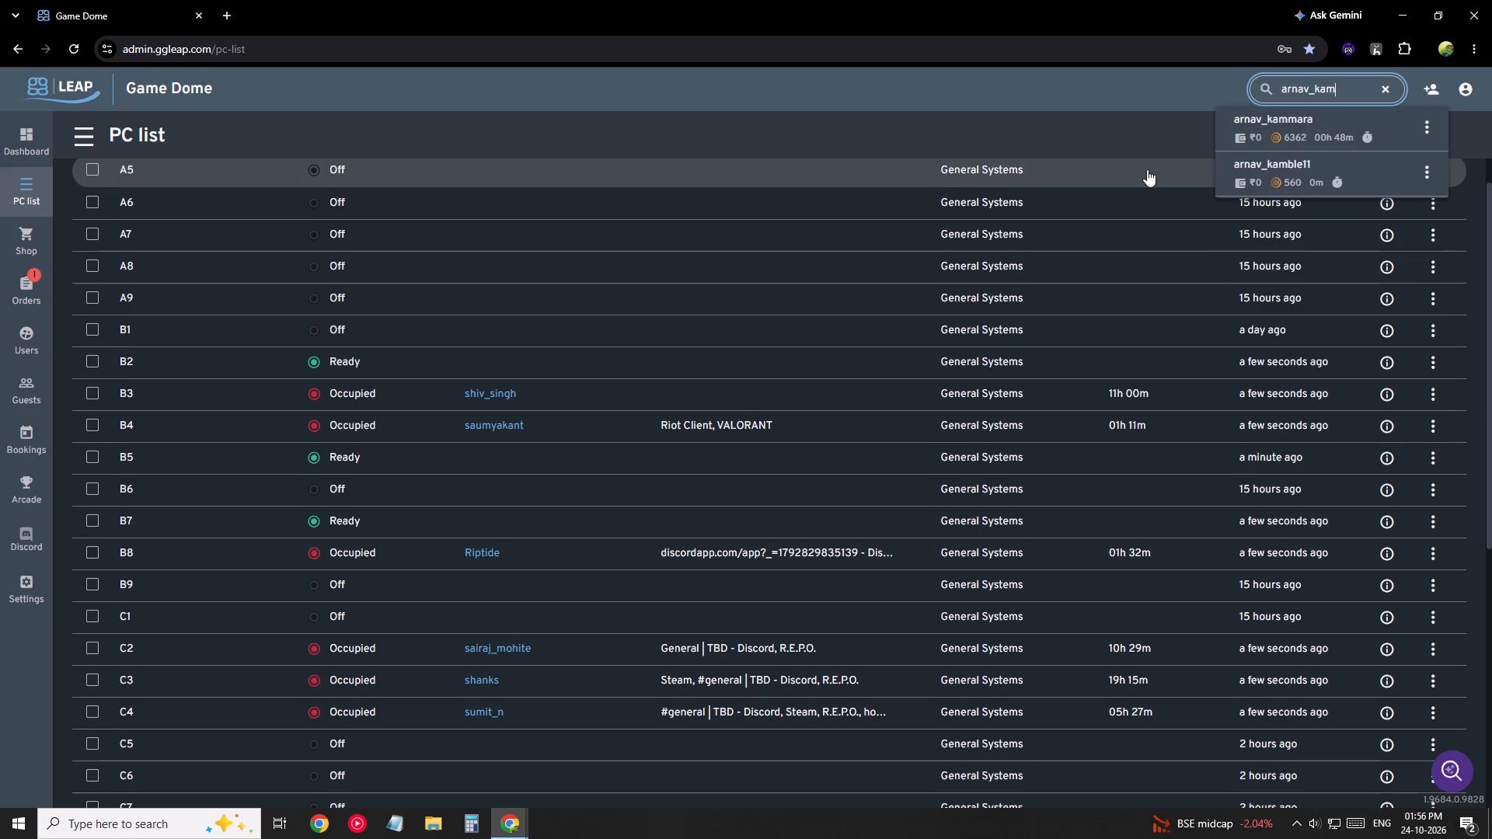
{"action": "left_click", "coordinate": [1420, 134]}
{"action": "left_click", "coordinate": [1446, 150]}
{"action": "left_click", "coordinate": [1185, 739]}
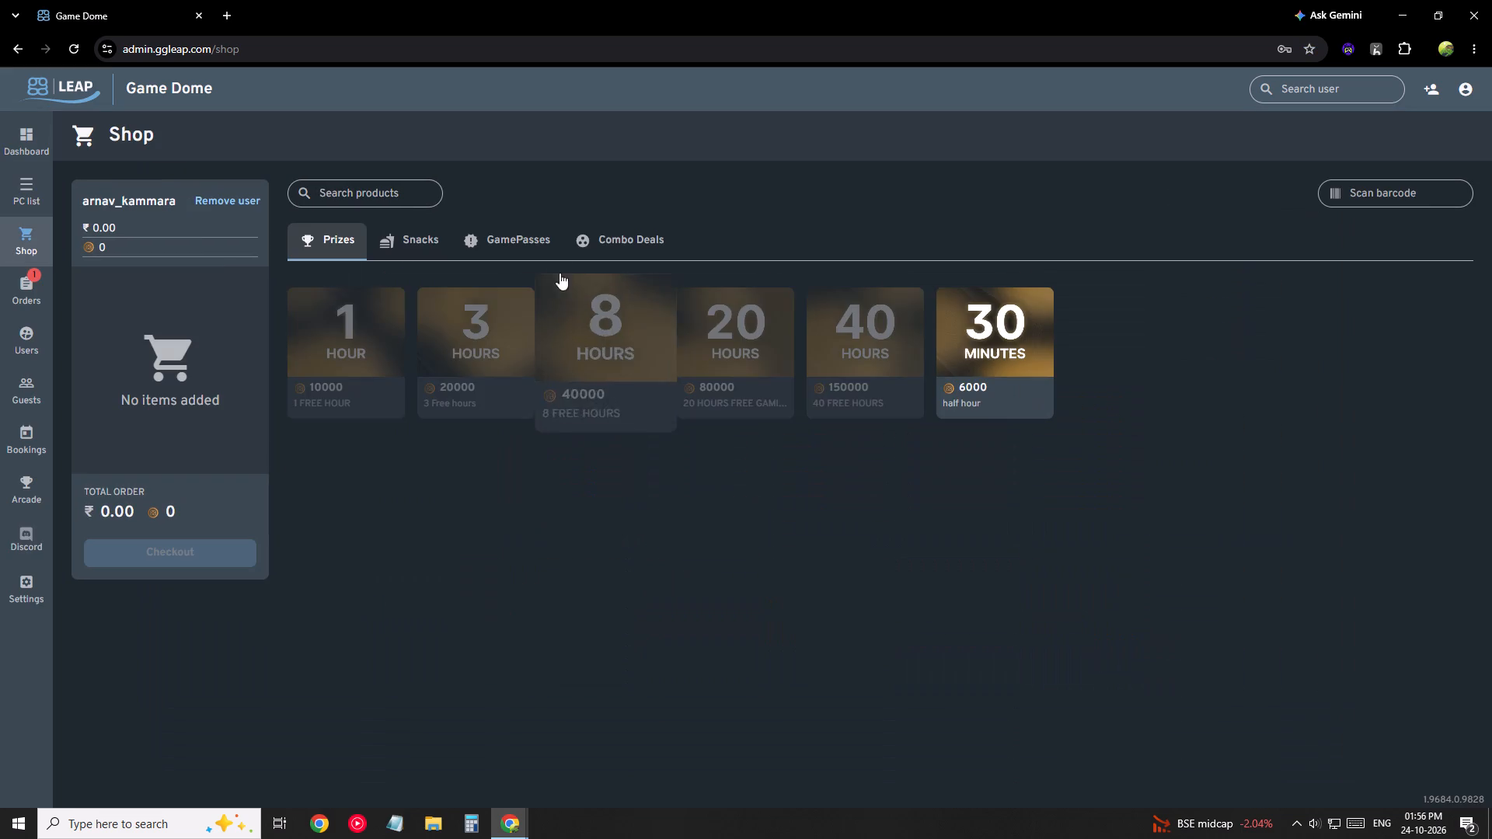
{"action": "left_click", "coordinate": [555, 248]}
{"action": "left_click", "coordinate": [435, 284]}
{"action": "left_click", "coordinate": [613, 376]}
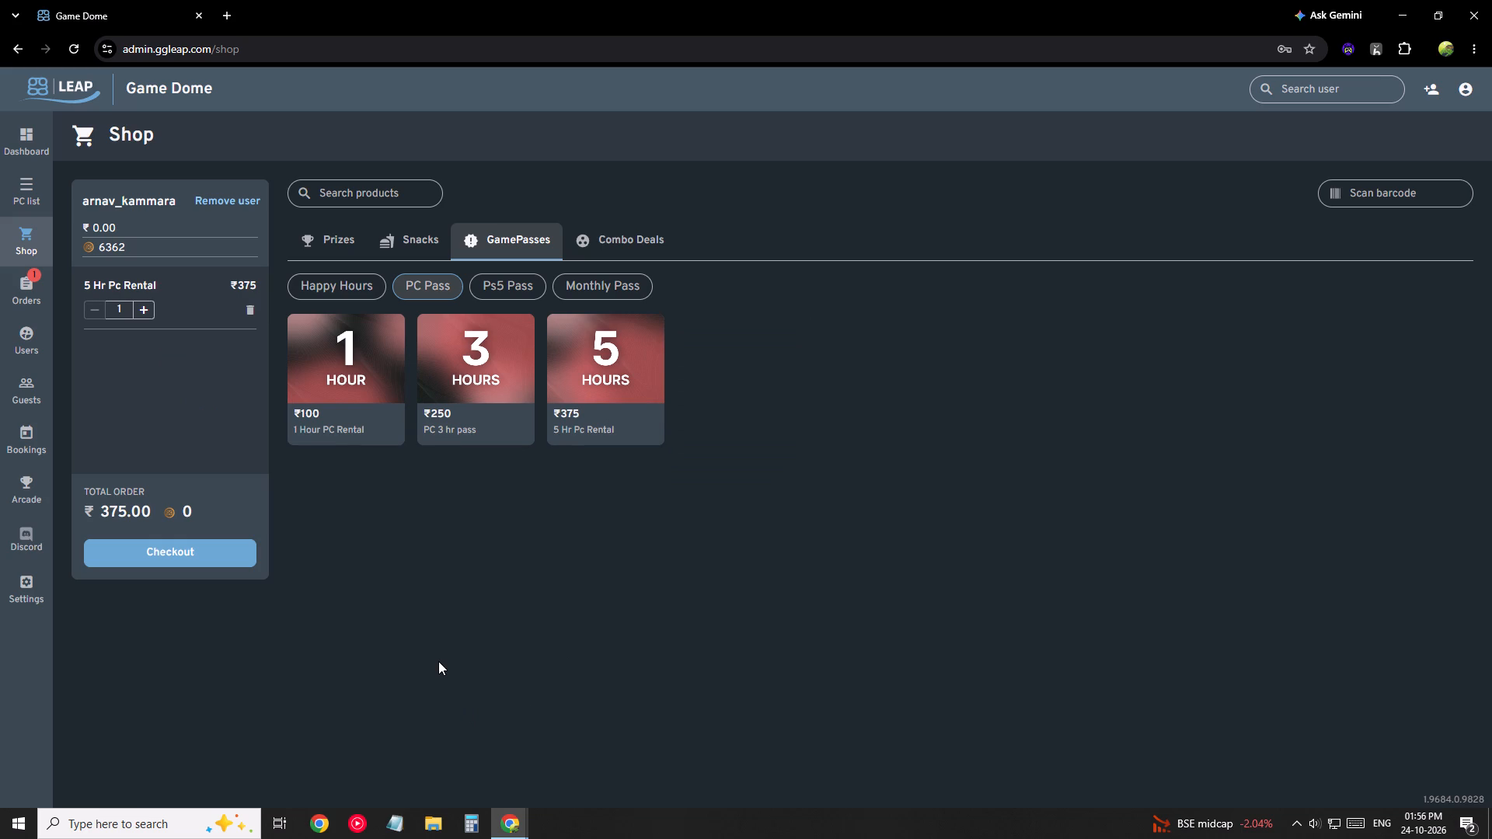
Check the PC list for current computer and console sessions before completing the pending sale.
{"action": "left_click", "coordinate": [2, 195]}
{"action": "scroll", "coordinate": [654, 658], "scroll_direction": "down", "scroll_amount": 4}
{"action": "scroll", "coordinate": [654, 658], "scroll_direction": "up", "scroll_amount": 1}
{"action": "scroll", "coordinate": [654, 658], "scroll_direction": "down", "scroll_amount": 1}
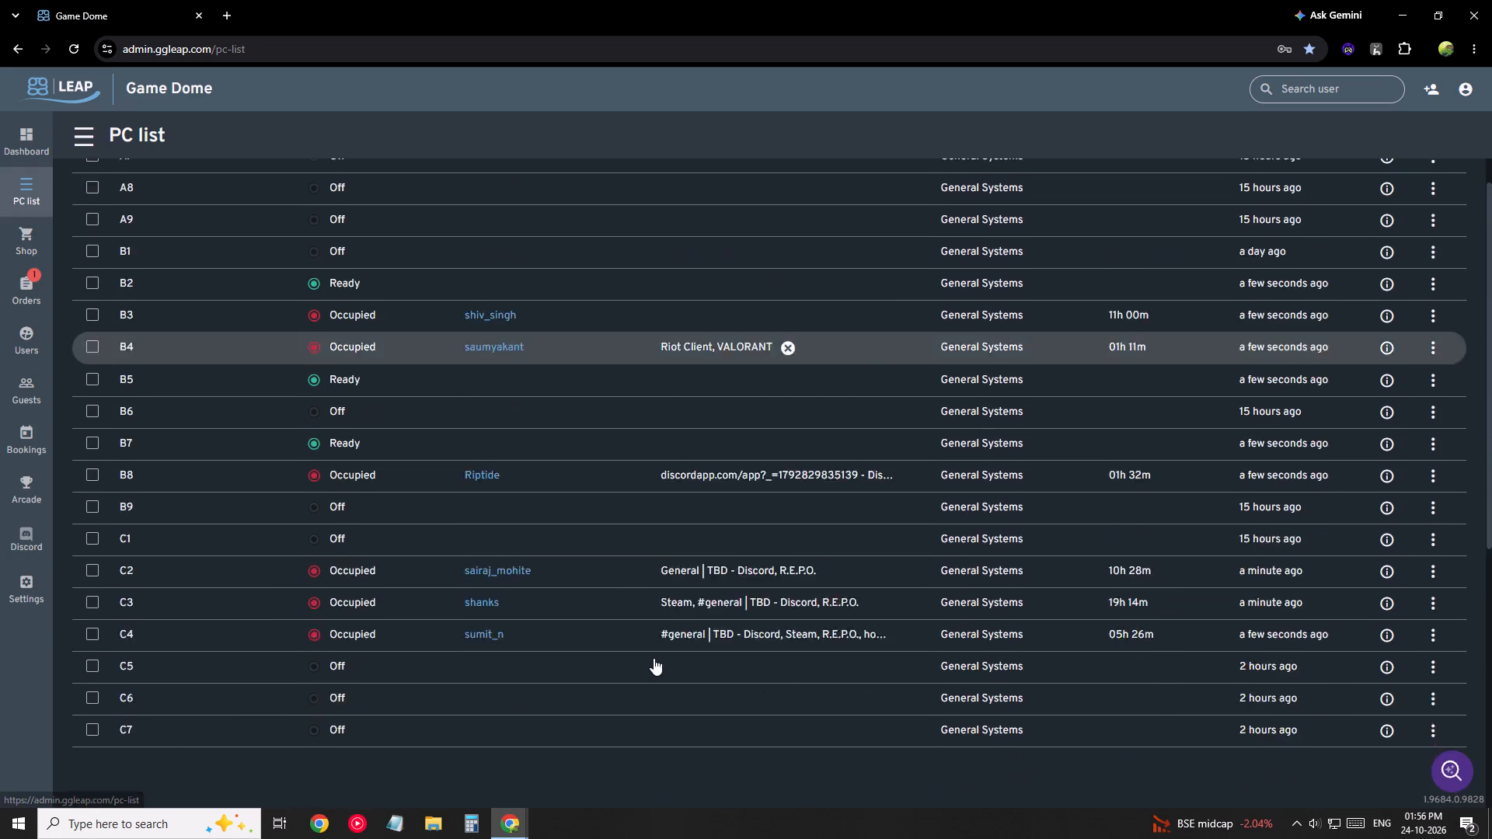
{"action": "scroll", "coordinate": [654, 658], "scroll_direction": "down", "scroll_amount": 3}
{"action": "scroll", "coordinate": [646, 665], "scroll_direction": "up", "scroll_amount": 1}
{"action": "scroll", "coordinate": [643, 665], "scroll_direction": "down", "scroll_amount": 5}
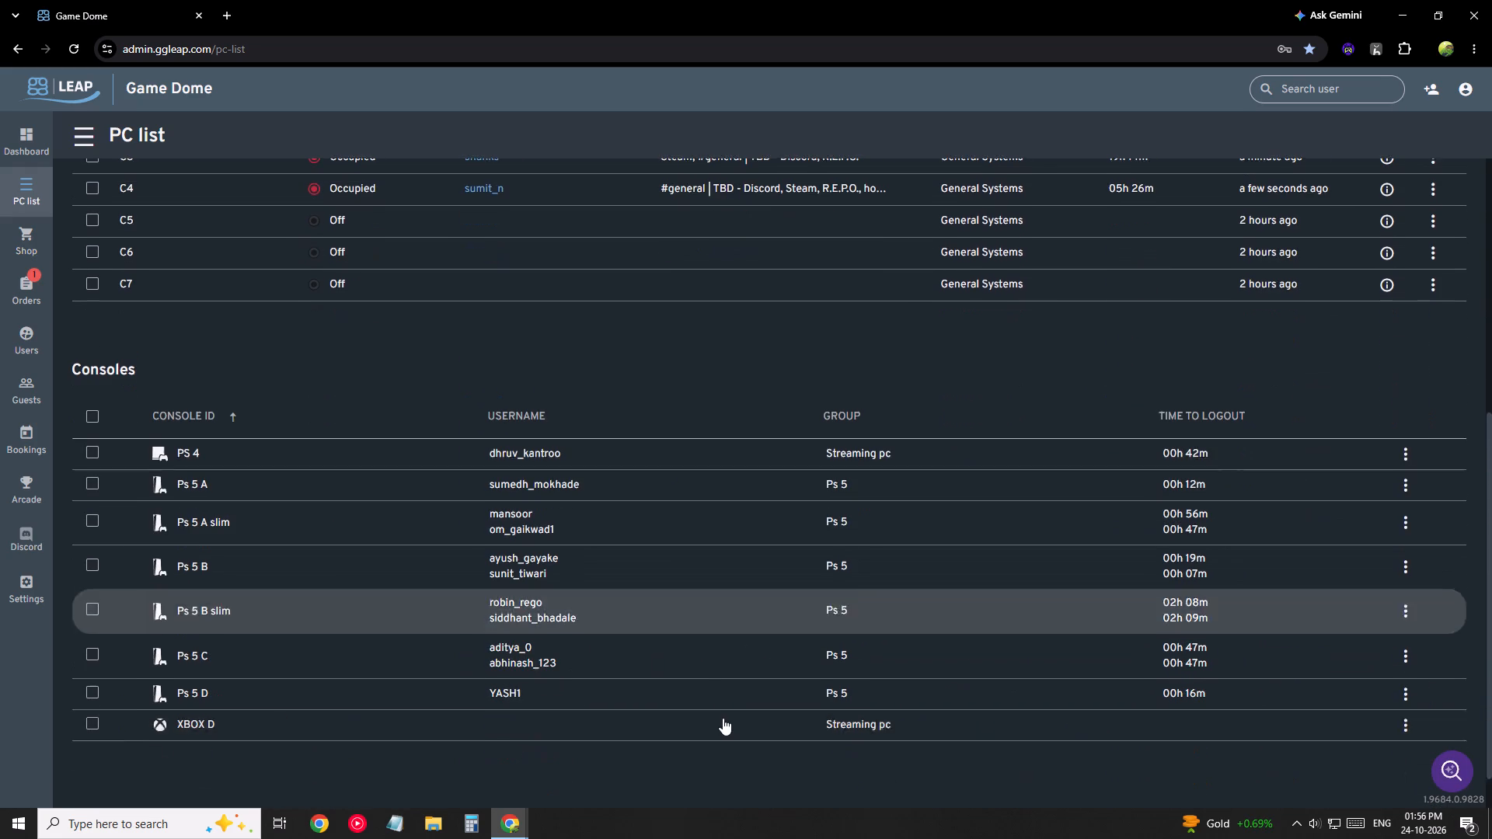
{"action": "scroll", "coordinate": [723, 718], "scroll_direction": "down", "scroll_amount": 1}
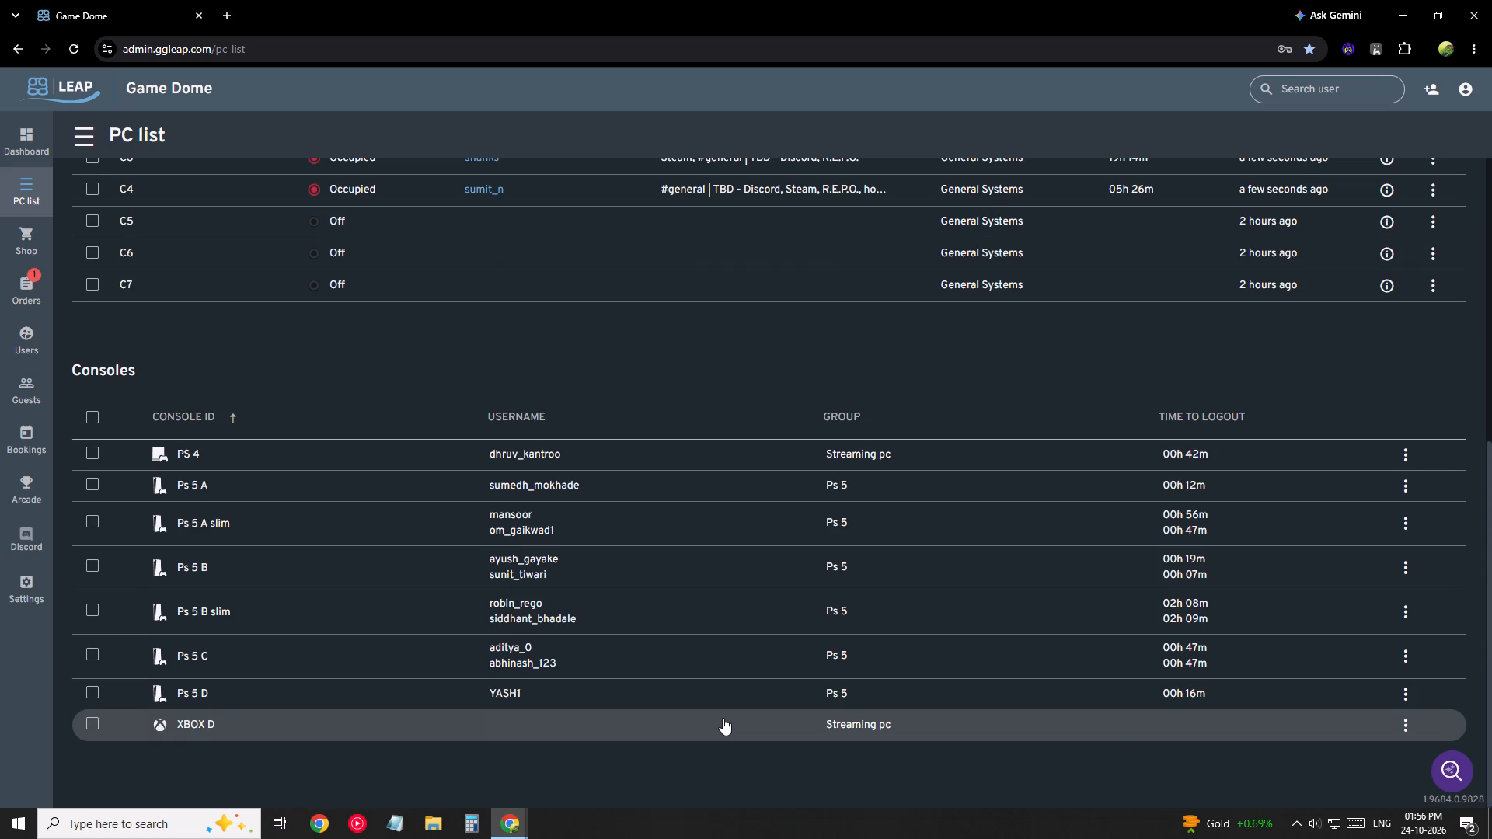
{"action": "scroll", "coordinate": [588, 590], "scroll_direction": "up", "scroll_amount": 8}
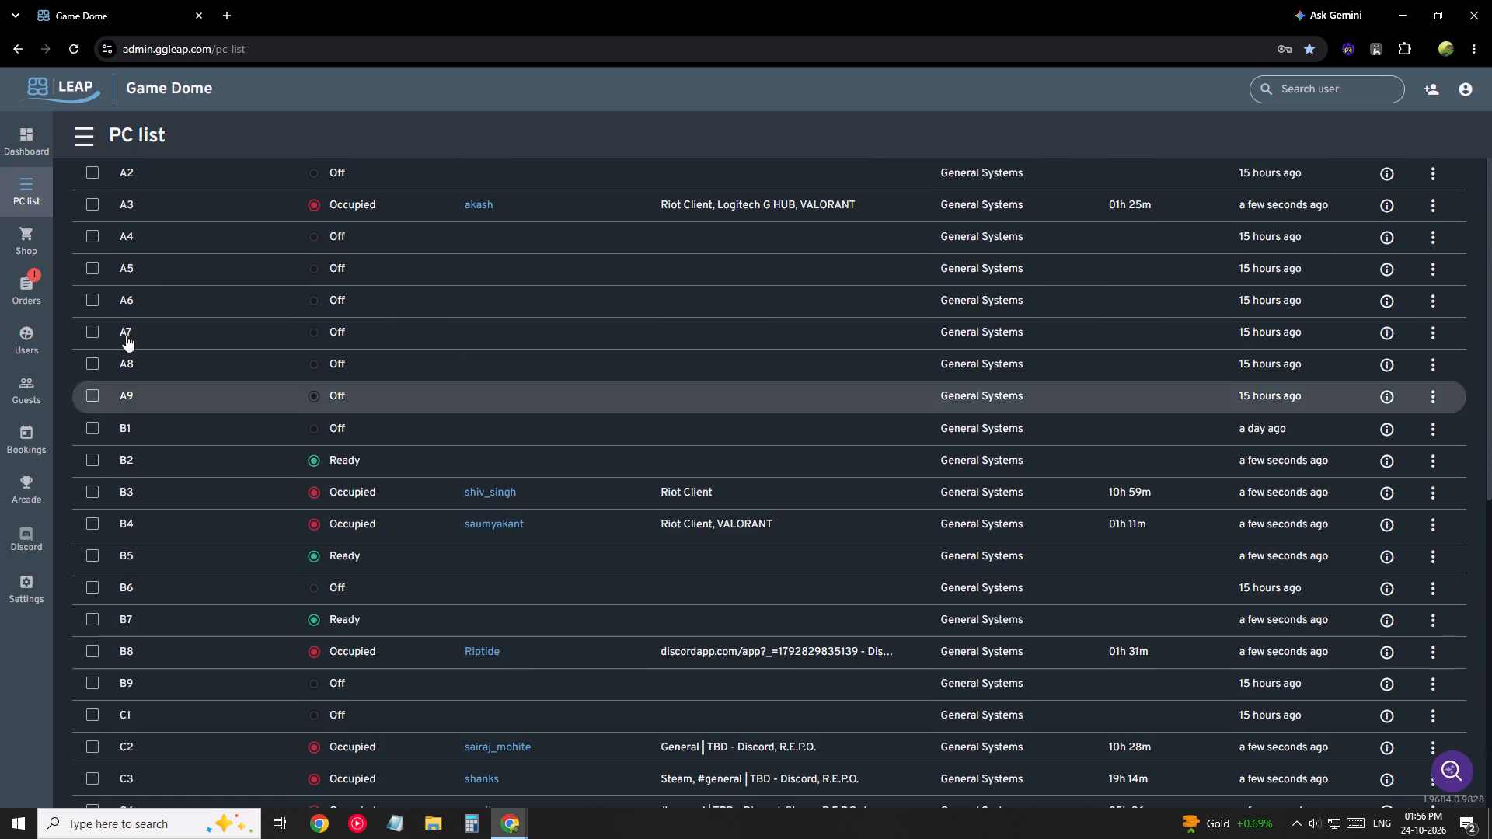
Go back to the pending 5 Hr Pc Rental cart in the shop and charge ₹375 to credit card.
{"action": "left_click", "coordinate": [15, 265]}
{"action": "left_click", "coordinate": [23, 275]}
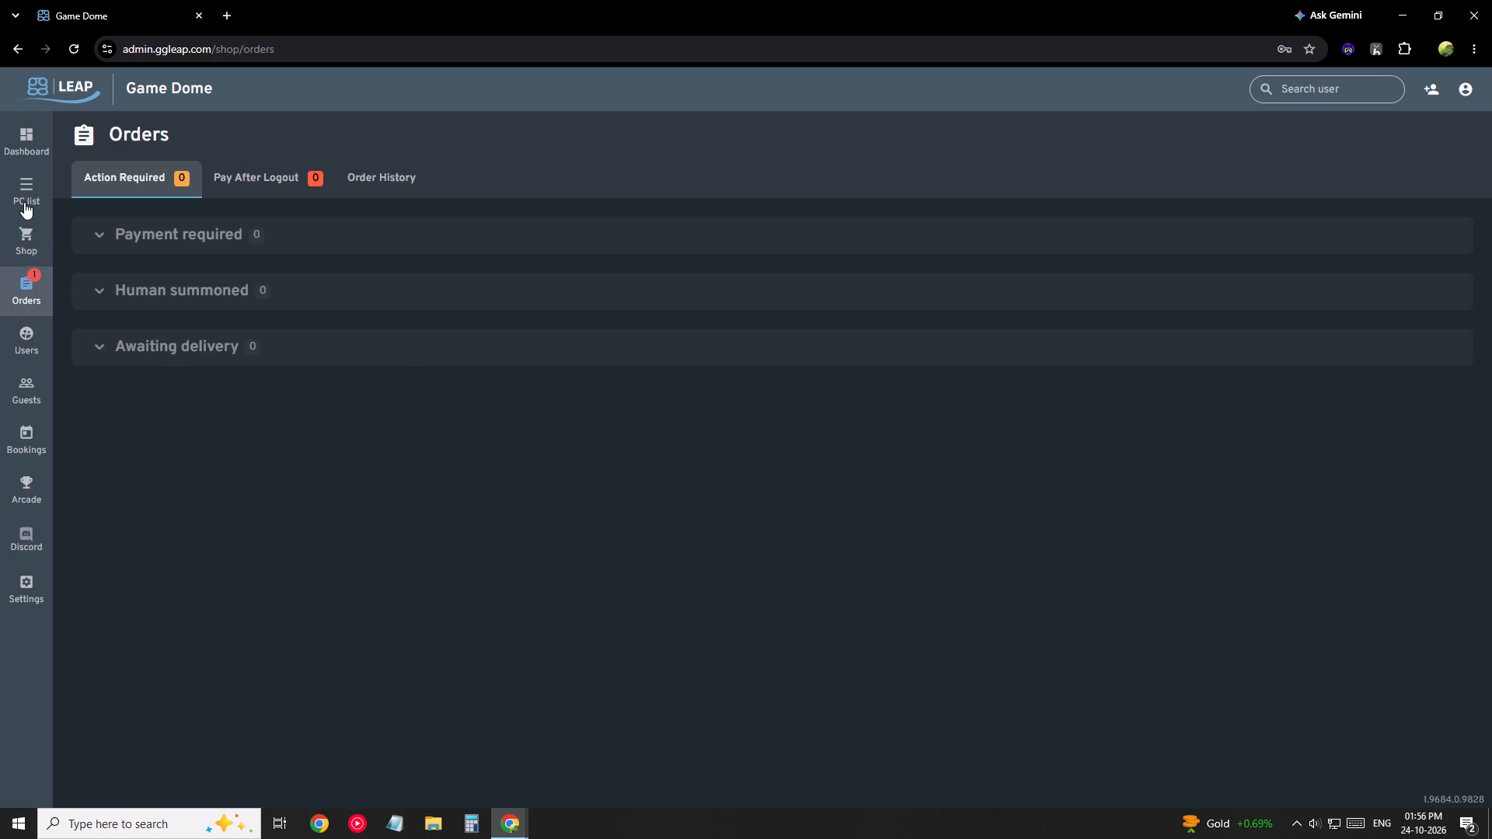
{"action": "left_click", "coordinate": [19, 221]}
{"action": "left_click", "coordinate": [190, 538]}
{"action": "left_click", "coordinate": [212, 550]}
{"action": "left_click", "coordinate": [372, 430]}
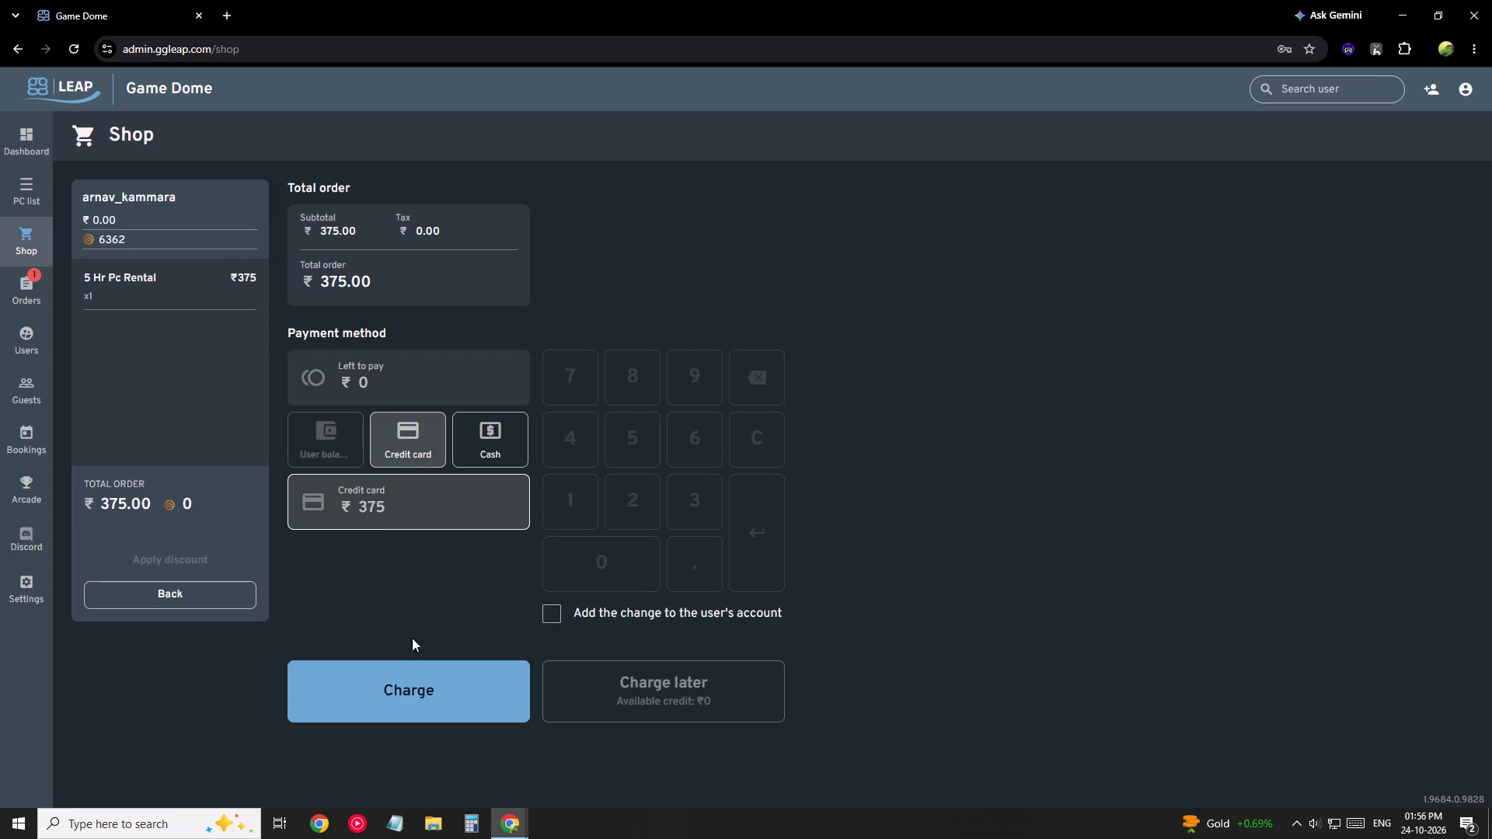
{"action": "left_click", "coordinate": [426, 684]}
Check the most recent sales in the order history.
{"action": "left_click", "coordinate": [0, 292]}
{"action": "left_click", "coordinate": [361, 174]}
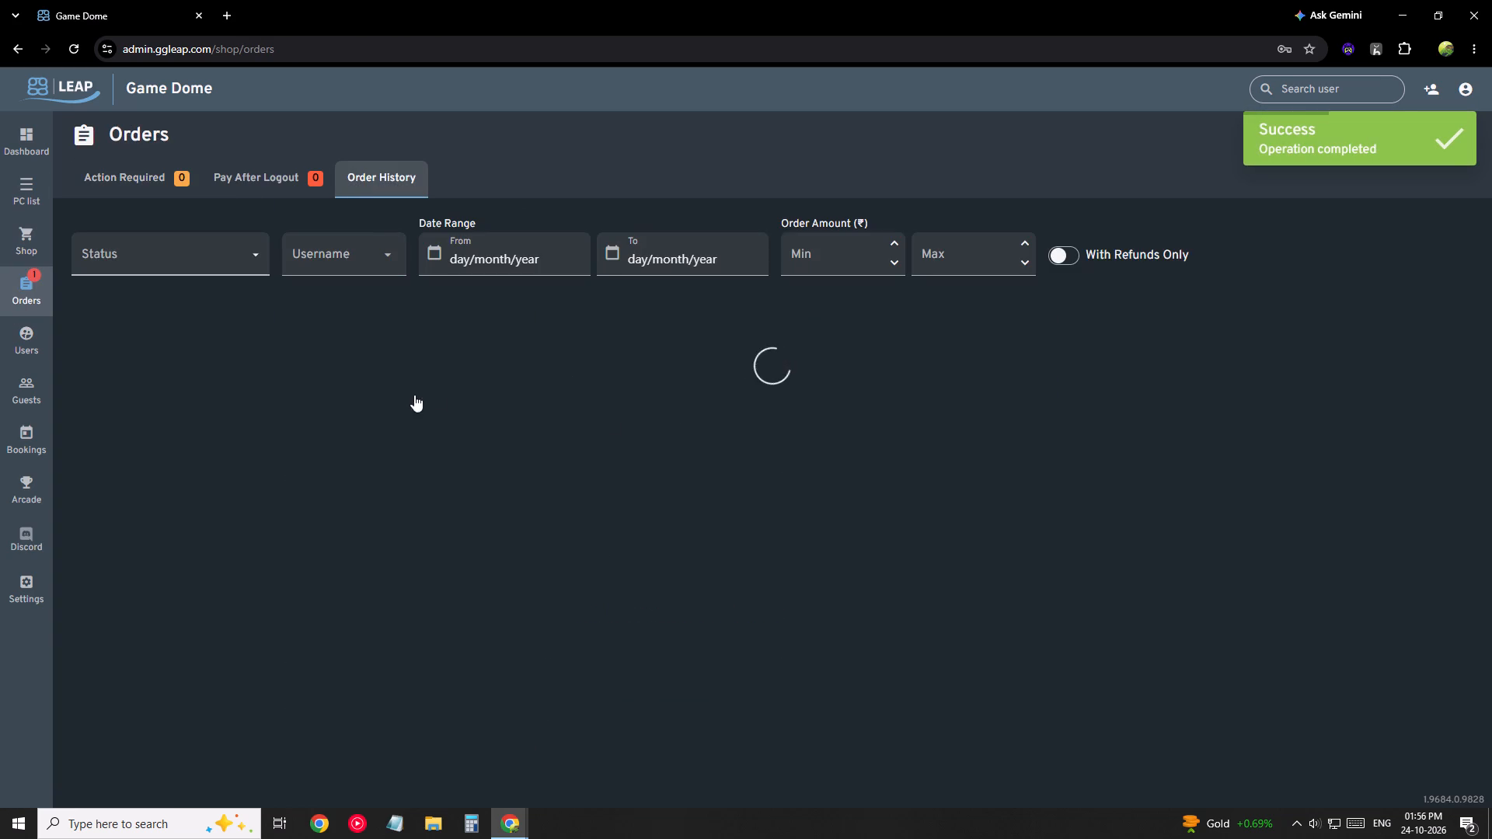
Return to the PC list and examine the computer statuses and the consoles' remaining times.
{"action": "left_click", "coordinate": [20, 206]}
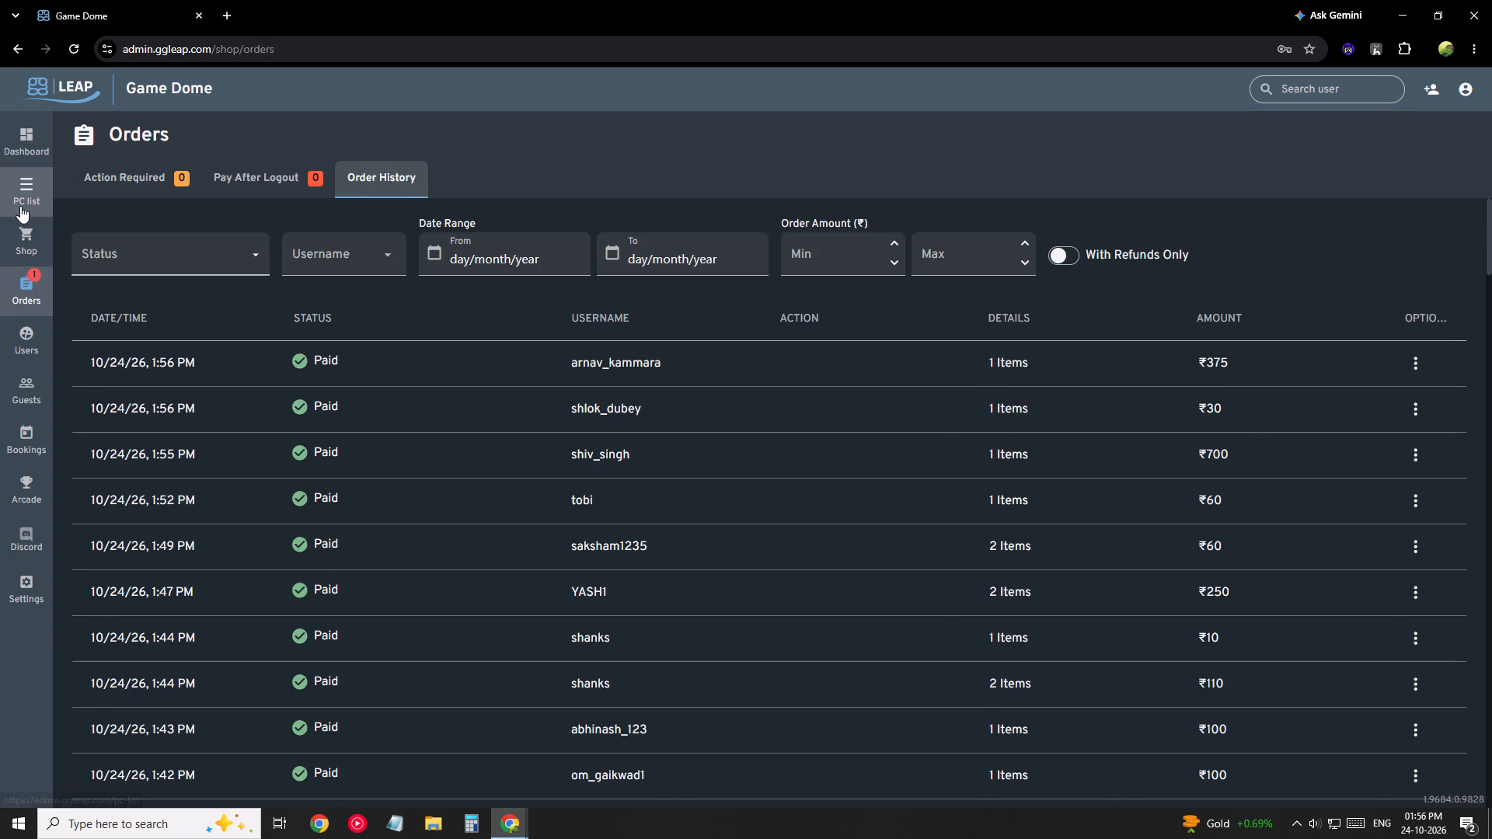
{"action": "scroll", "coordinate": [541, 655], "scroll_direction": "down", "scroll_amount": 9}
{"action": "scroll", "coordinate": [462, 678], "scroll_direction": "up", "scroll_amount": 1}
{"action": "scroll", "coordinate": [457, 678], "scroll_direction": "down", "scroll_amount": 7}
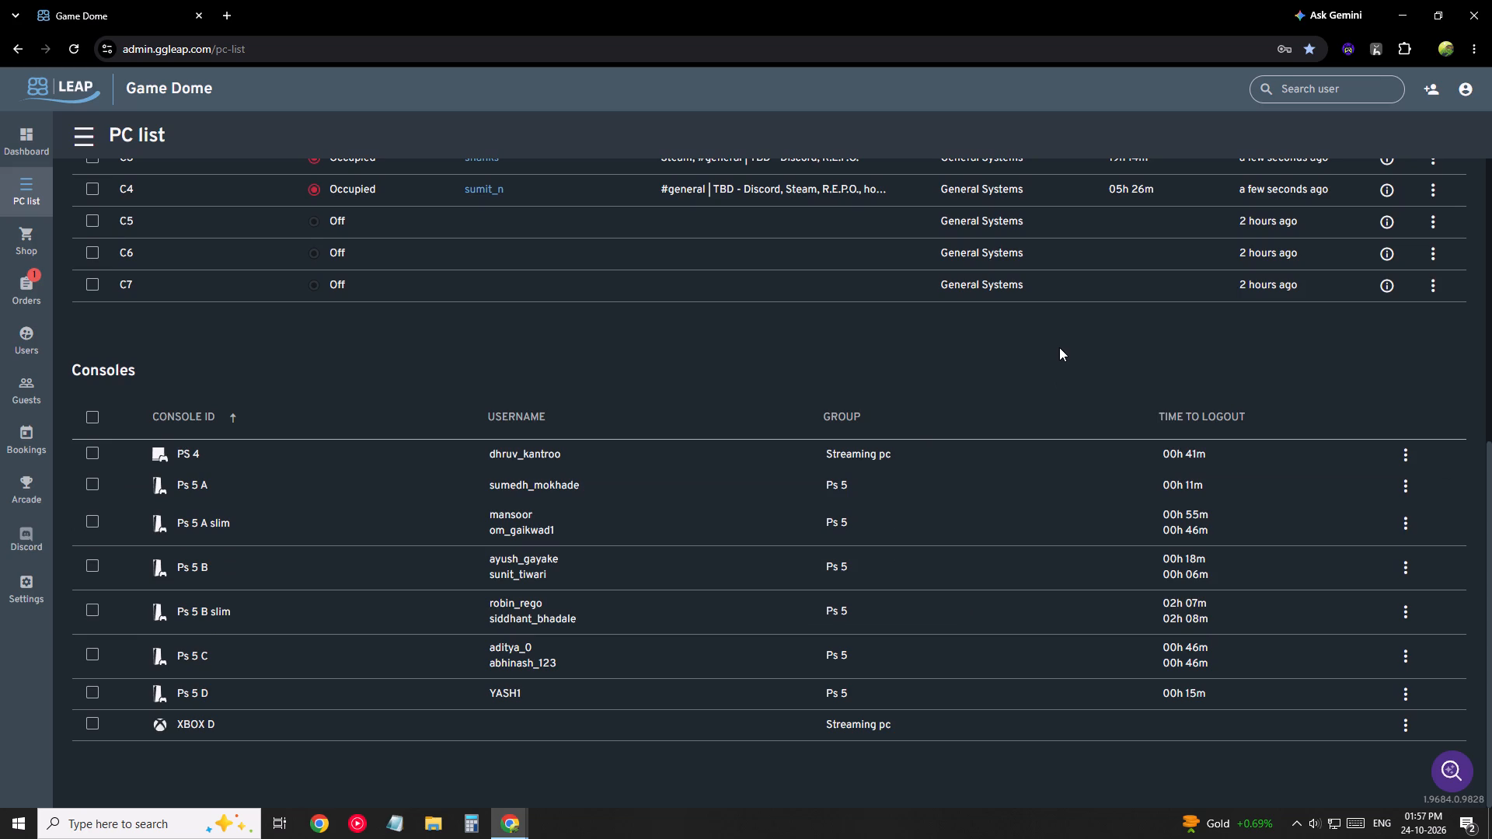
{"action": "key", "text": "Escape"}
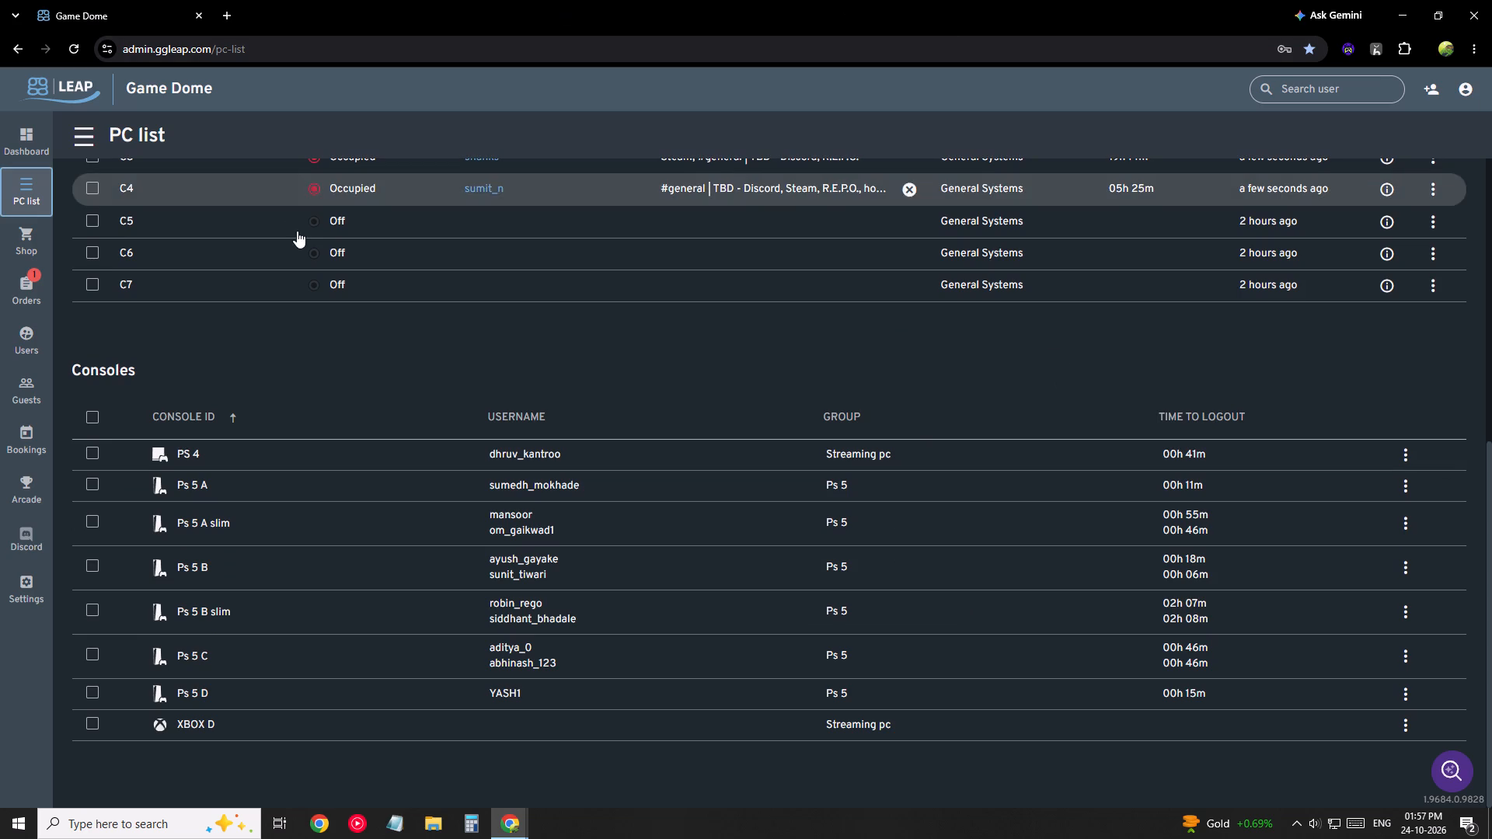
{"action": "scroll", "coordinate": [707, 392], "scroll_direction": "down", "scroll_amount": 3}
{"action": "scroll", "coordinate": [391, 513], "scroll_direction": "up", "scroll_amount": 7}
{"action": "scroll", "coordinate": [664, 590], "scroll_direction": "down", "scroll_amount": 1}
{"action": "scroll", "coordinate": [651, 590], "scroll_direction": "up", "scroll_amount": 1}
{"action": "scroll", "coordinate": [644, 590], "scroll_direction": "down", "scroll_amount": 4}
{"action": "scroll", "coordinate": [503, 650], "scroll_direction": "up", "scroll_amount": 1}
{"action": "scroll", "coordinate": [501, 650], "scroll_direction": "down", "scroll_amount": 3}
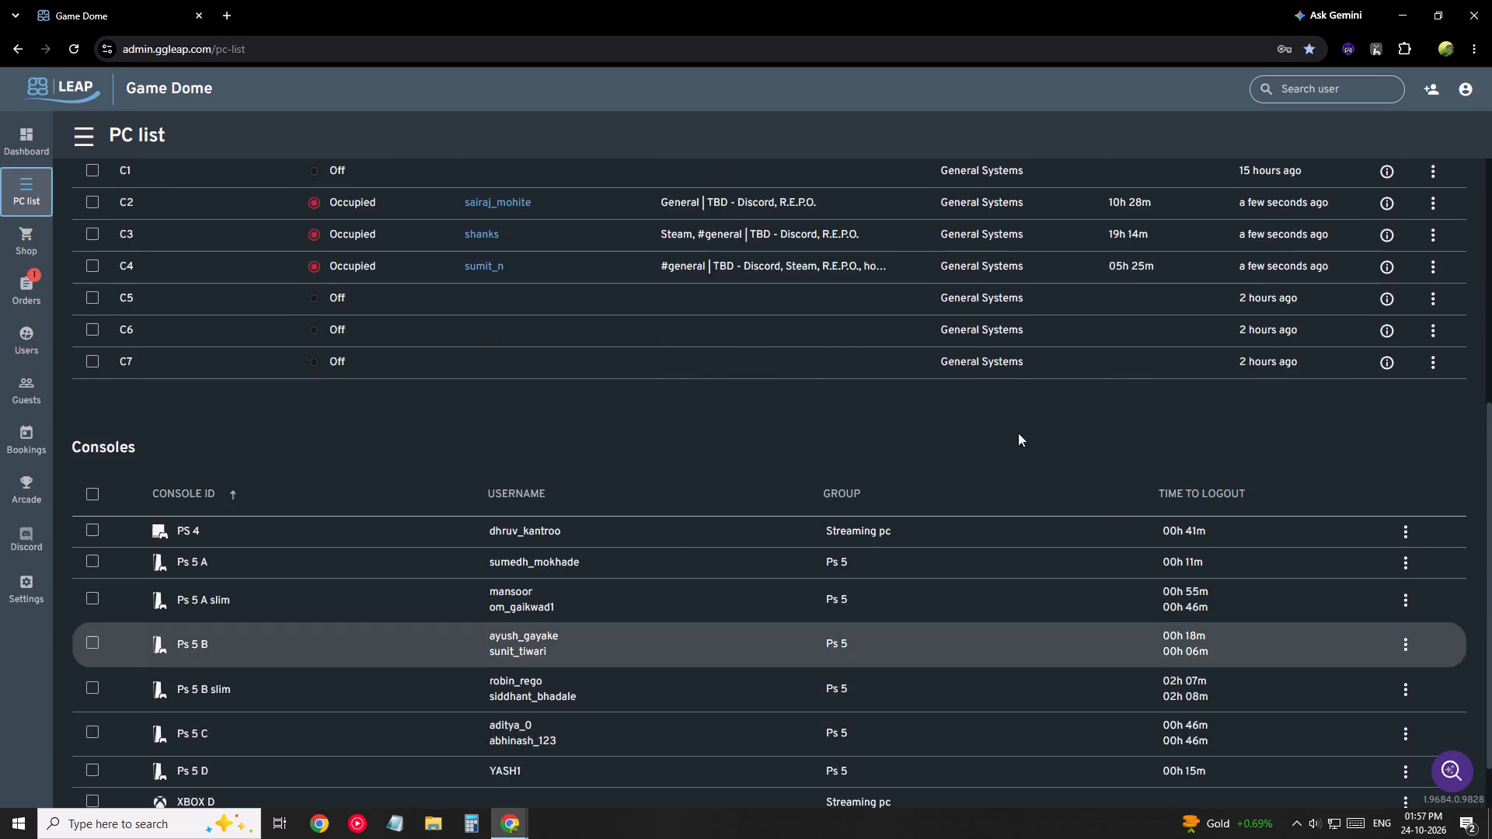
{"action": "scroll", "coordinate": [559, 485], "scroll_direction": "down", "scroll_amount": 1}
{"action": "scroll", "coordinate": [553, 496], "scroll_direction": "up", "scroll_amount": 1}
{"action": "scroll", "coordinate": [548, 508], "scroll_direction": "down", "scroll_amount": 1}
{"action": "scroll", "coordinate": [260, 457], "scroll_direction": "up", "scroll_amount": 4}
{"action": "scroll", "coordinate": [564, 404], "scroll_direction": "down", "scroll_amount": 1}
{"action": "scroll", "coordinate": [564, 404], "scroll_direction": "up", "scroll_amount": 1}
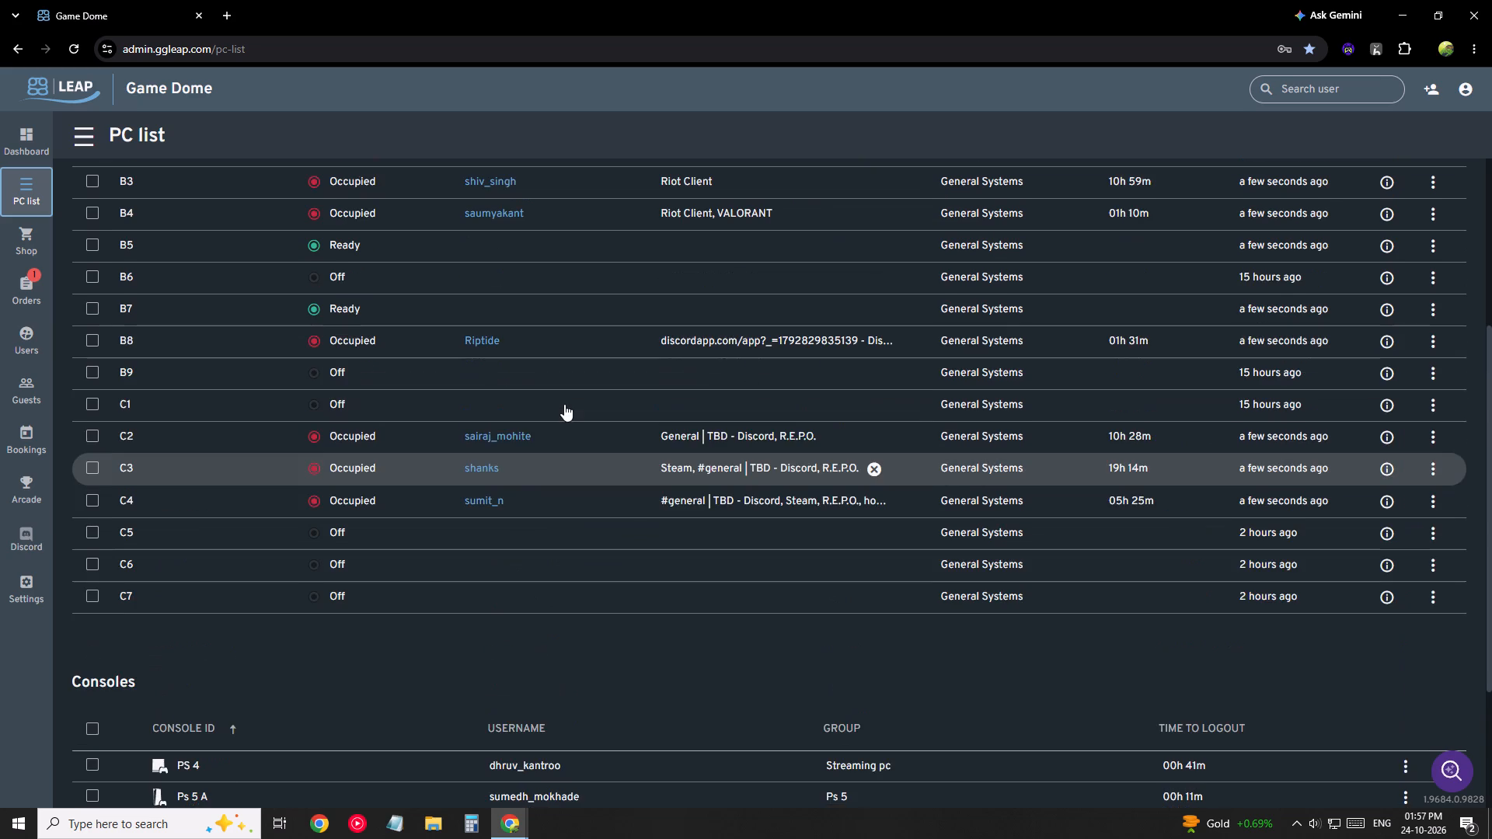
{"action": "scroll", "coordinate": [493, 449], "scroll_direction": "up", "scroll_amount": 3}
{"action": "scroll", "coordinate": [439, 599], "scroll_direction": "down", "scroll_amount": 6}
{"action": "scroll", "coordinate": [442, 660], "scroll_direction": "up", "scroll_amount": 1}
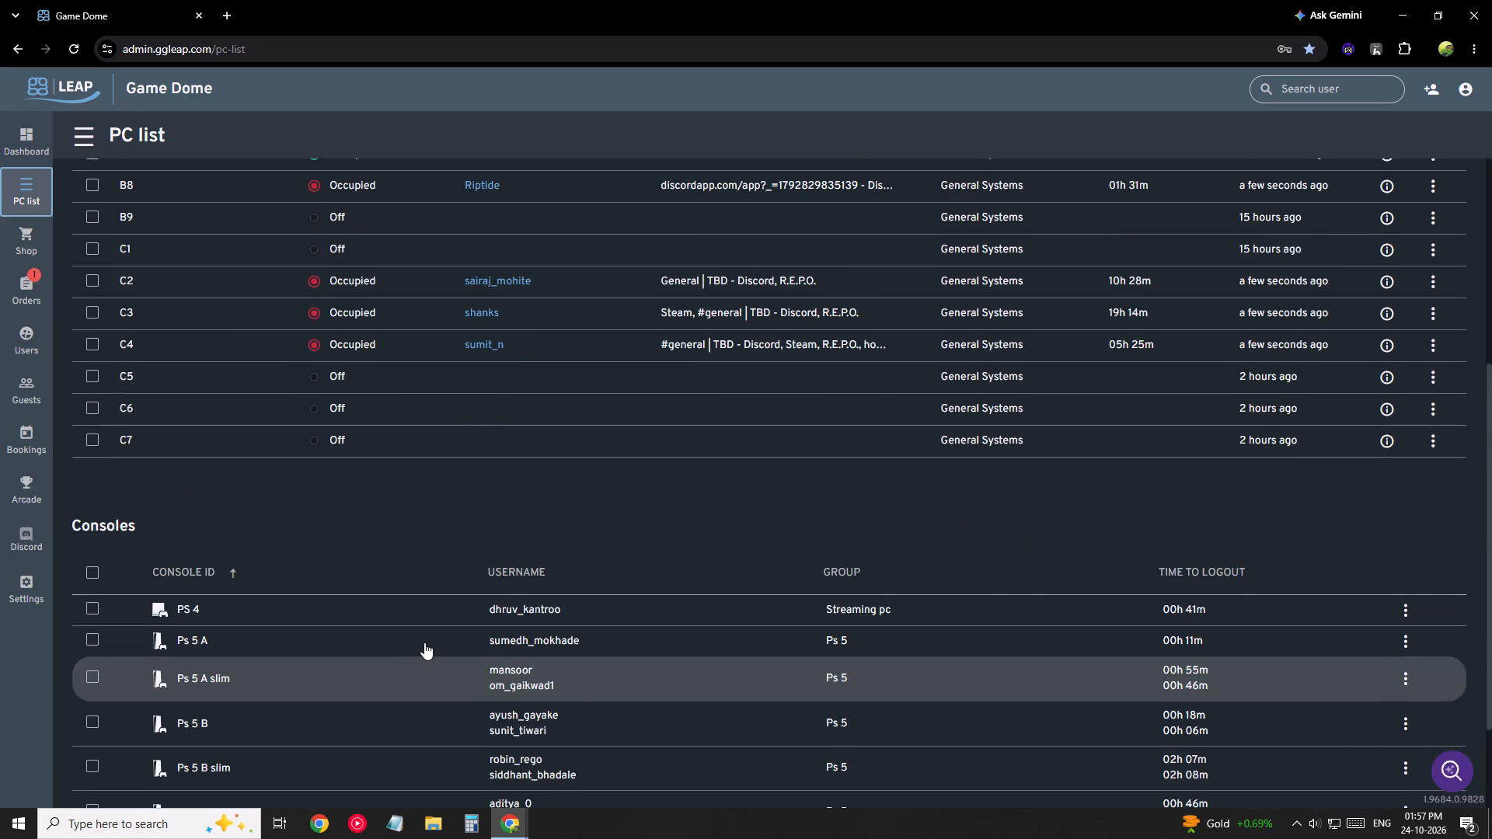
{"action": "scroll", "coordinate": [442, 513], "scroll_direction": "down", "scroll_amount": 6}
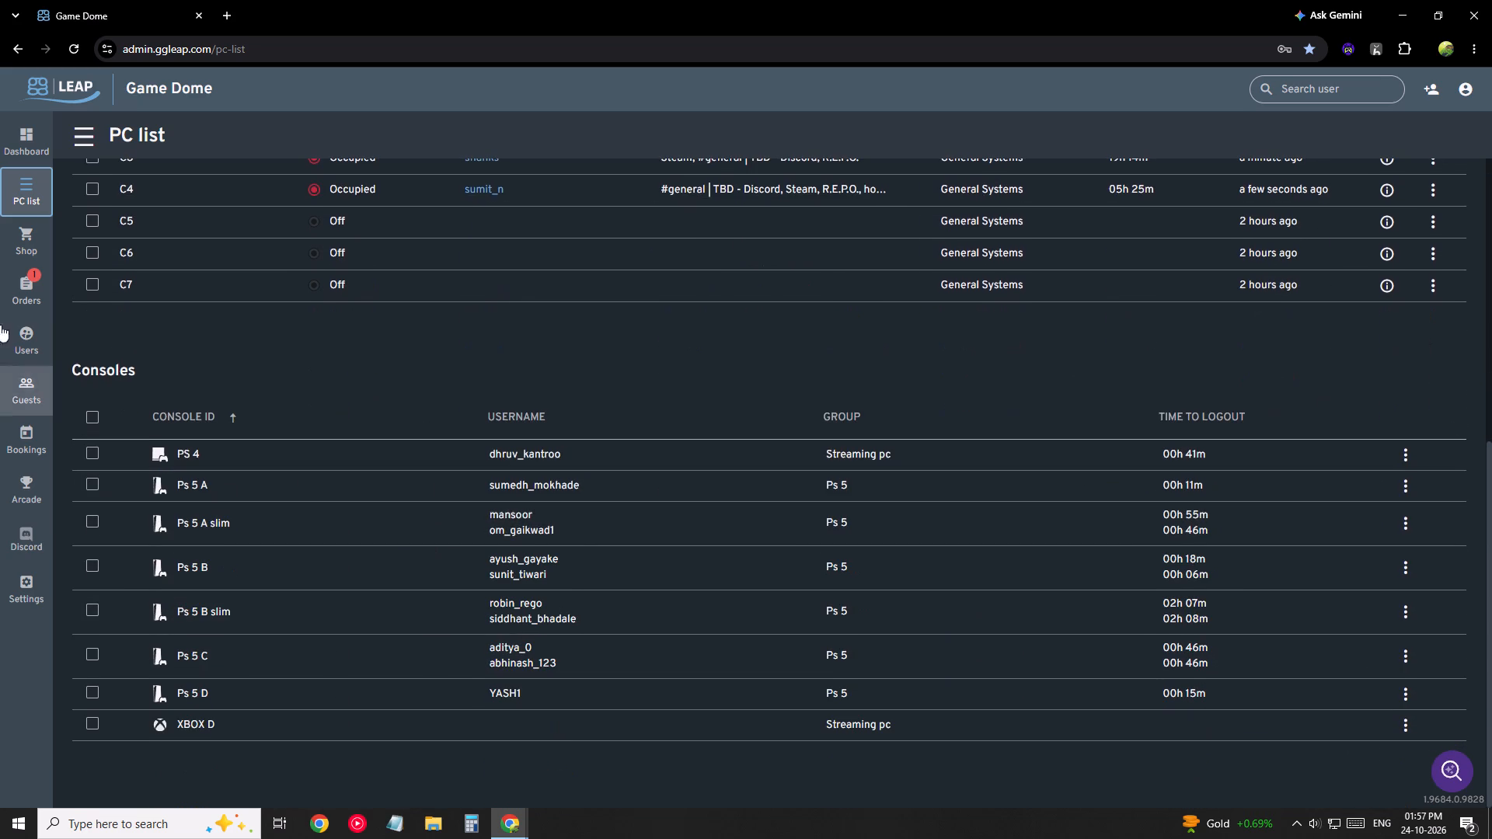
Check the order history again and return to the consoles in the PC list.
{"action": "left_click", "coordinate": [0, 285]}
{"action": "left_click", "coordinate": [276, 176]}
{"action": "left_click", "coordinate": [354, 178]}
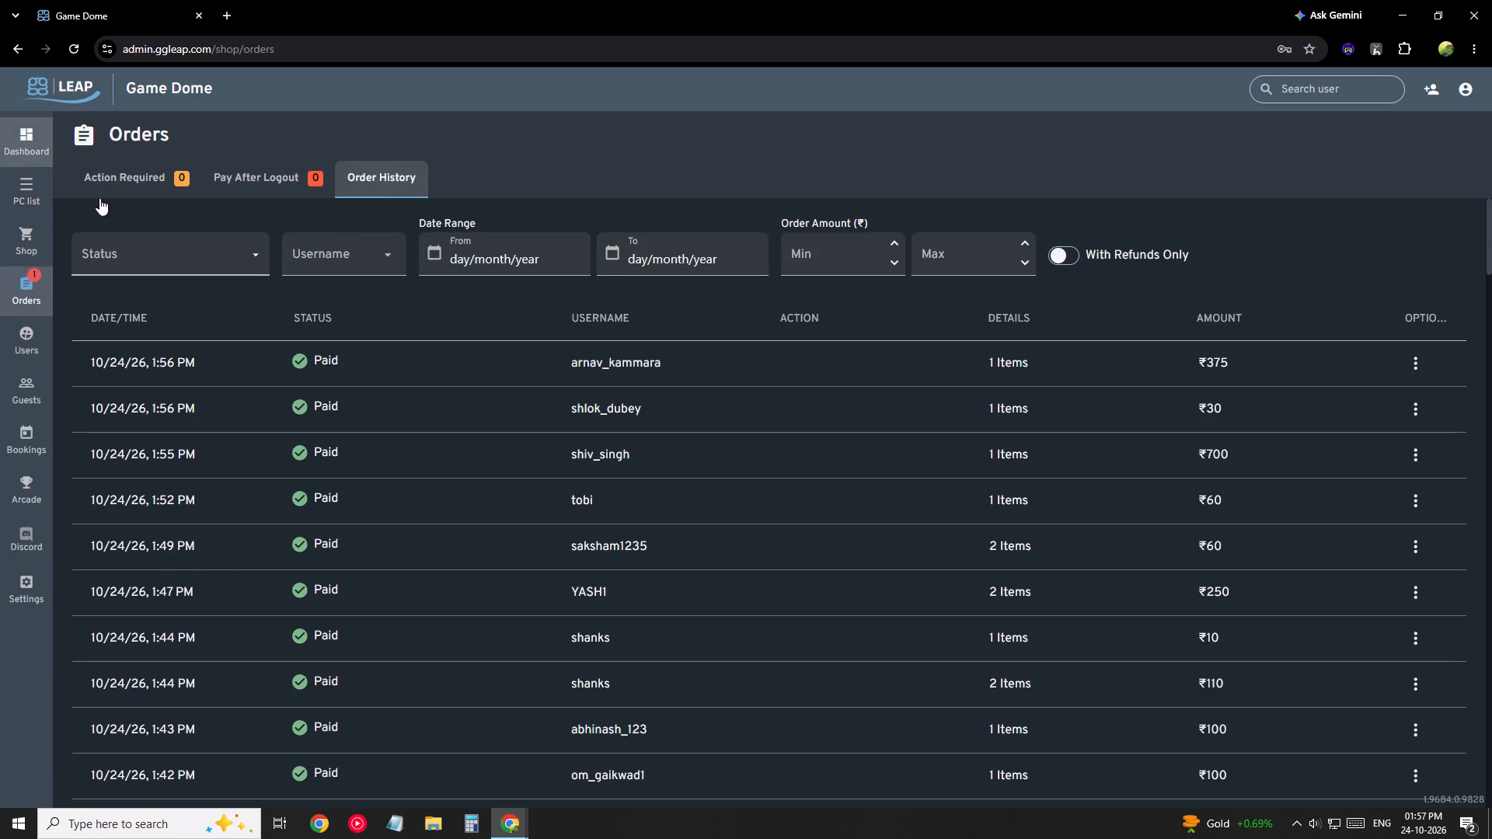
{"action": "left_click", "coordinate": [52, 191]}
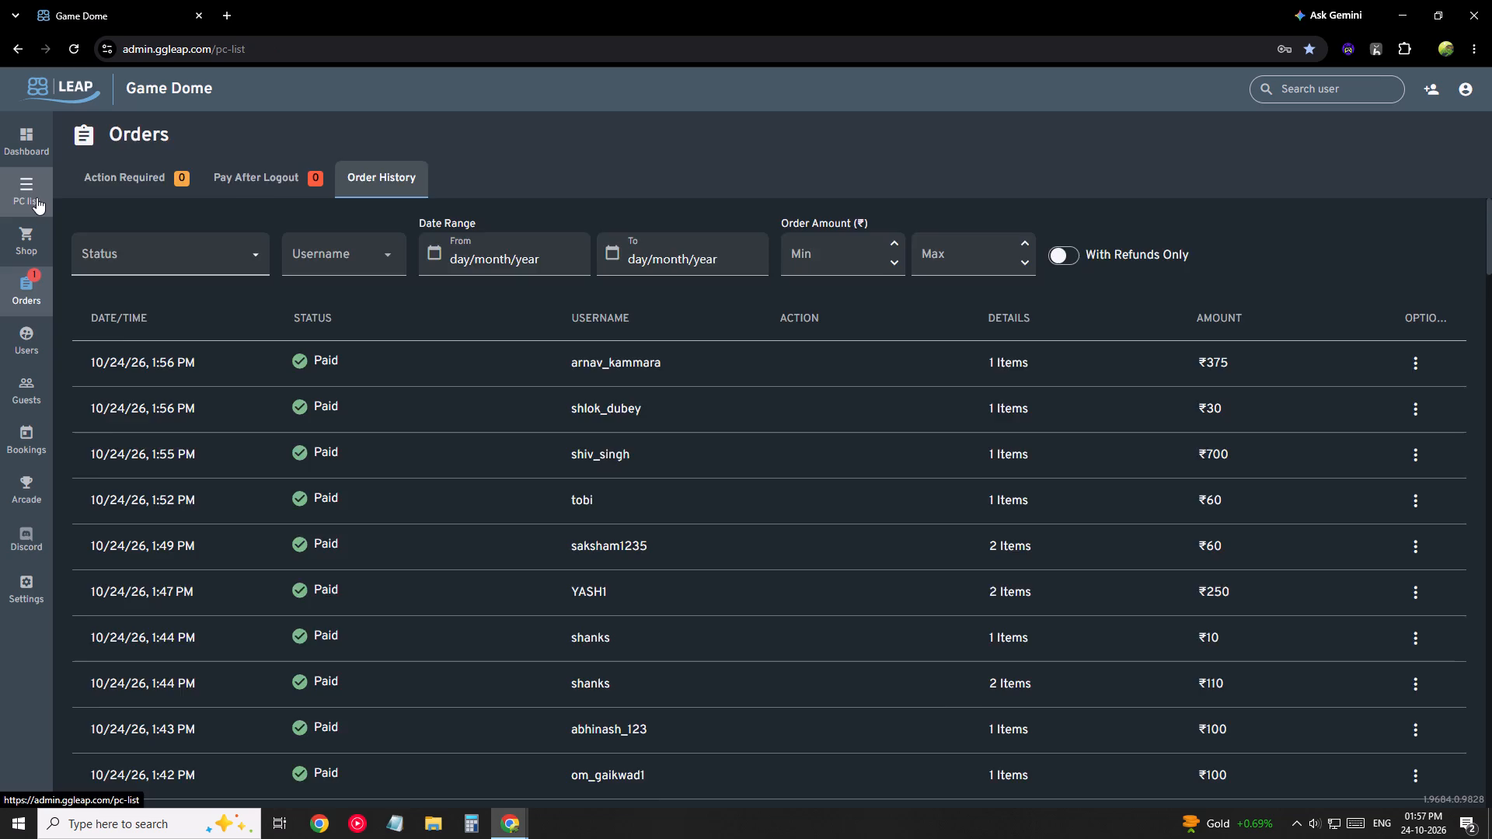
{"action": "left_click", "coordinate": [37, 197]}
{"action": "scroll", "coordinate": [344, 524], "scroll_direction": "down", "scroll_amount": 9}
{"action": "scroll", "coordinate": [420, 670], "scroll_direction": "down", "scroll_amount": 7}
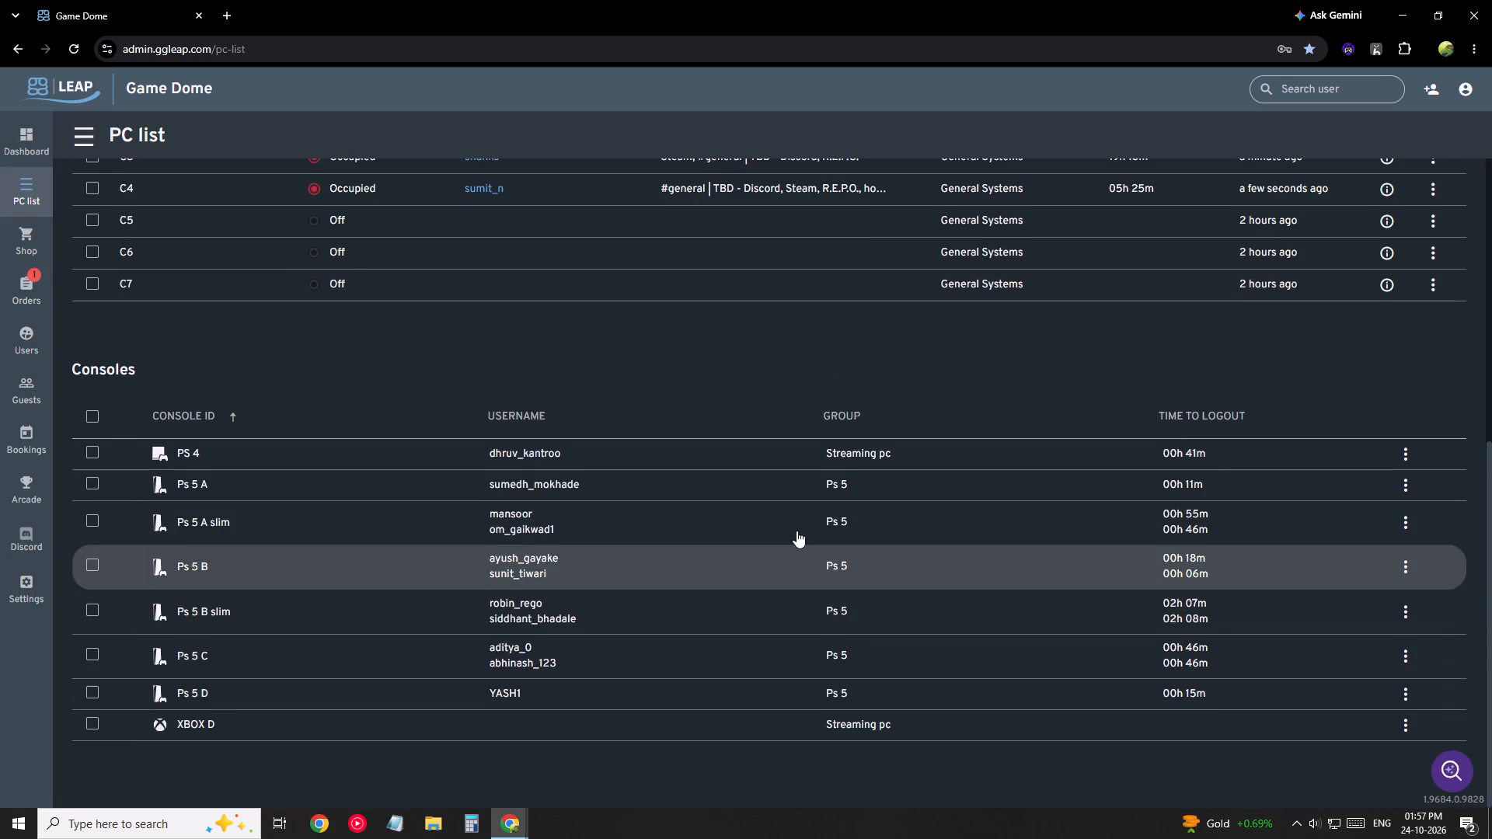
Log out of the employee account and log back in with the saved credentials.
{"action": "left_click", "coordinate": [1464, 75]}
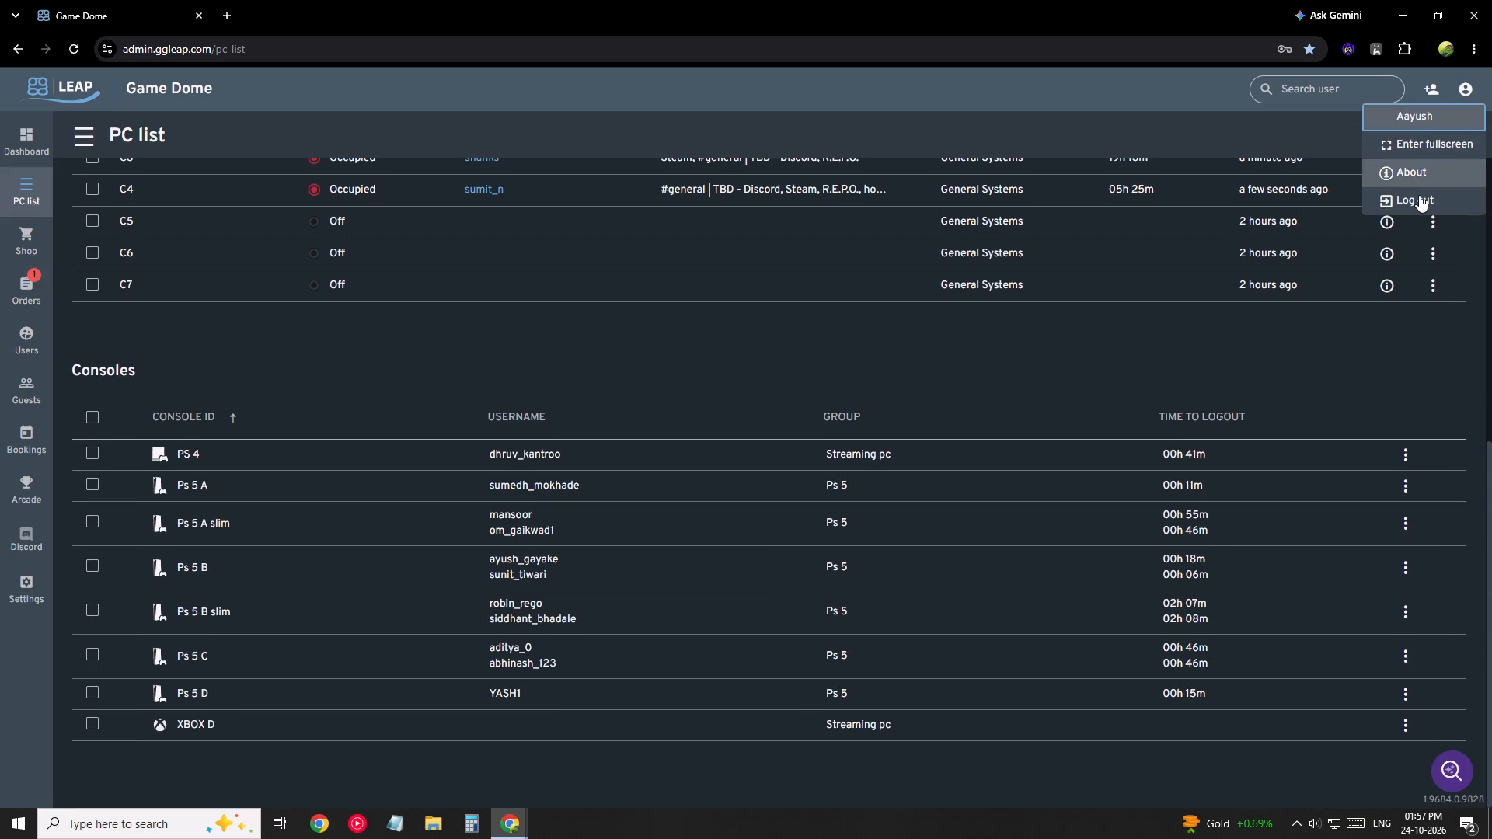
{"action": "left_click", "coordinate": [1419, 195]}
{"action": "left_click", "coordinate": [880, 503]}
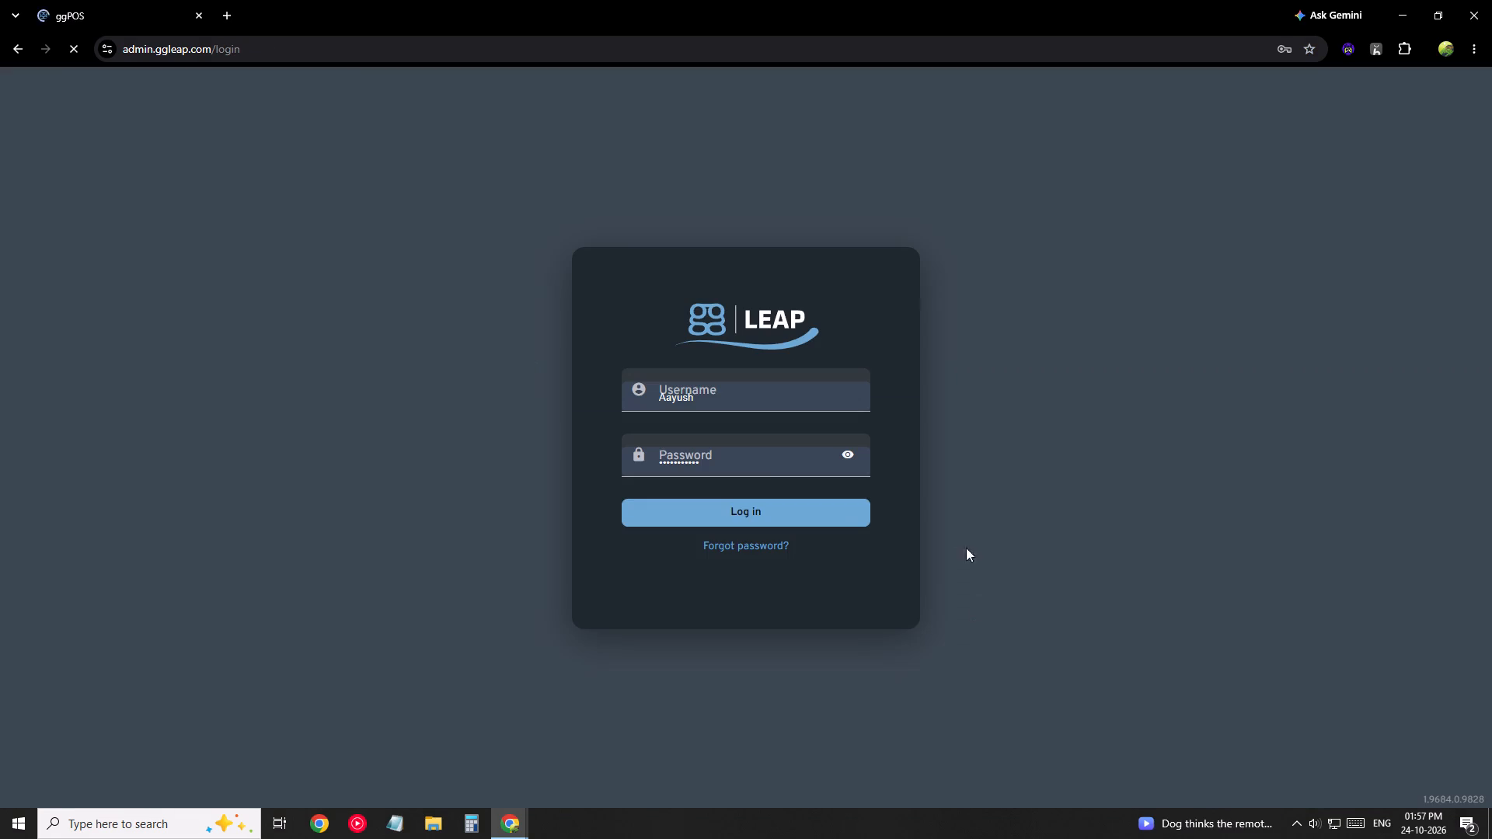
{"action": "left_click", "coordinate": [731, 505]}
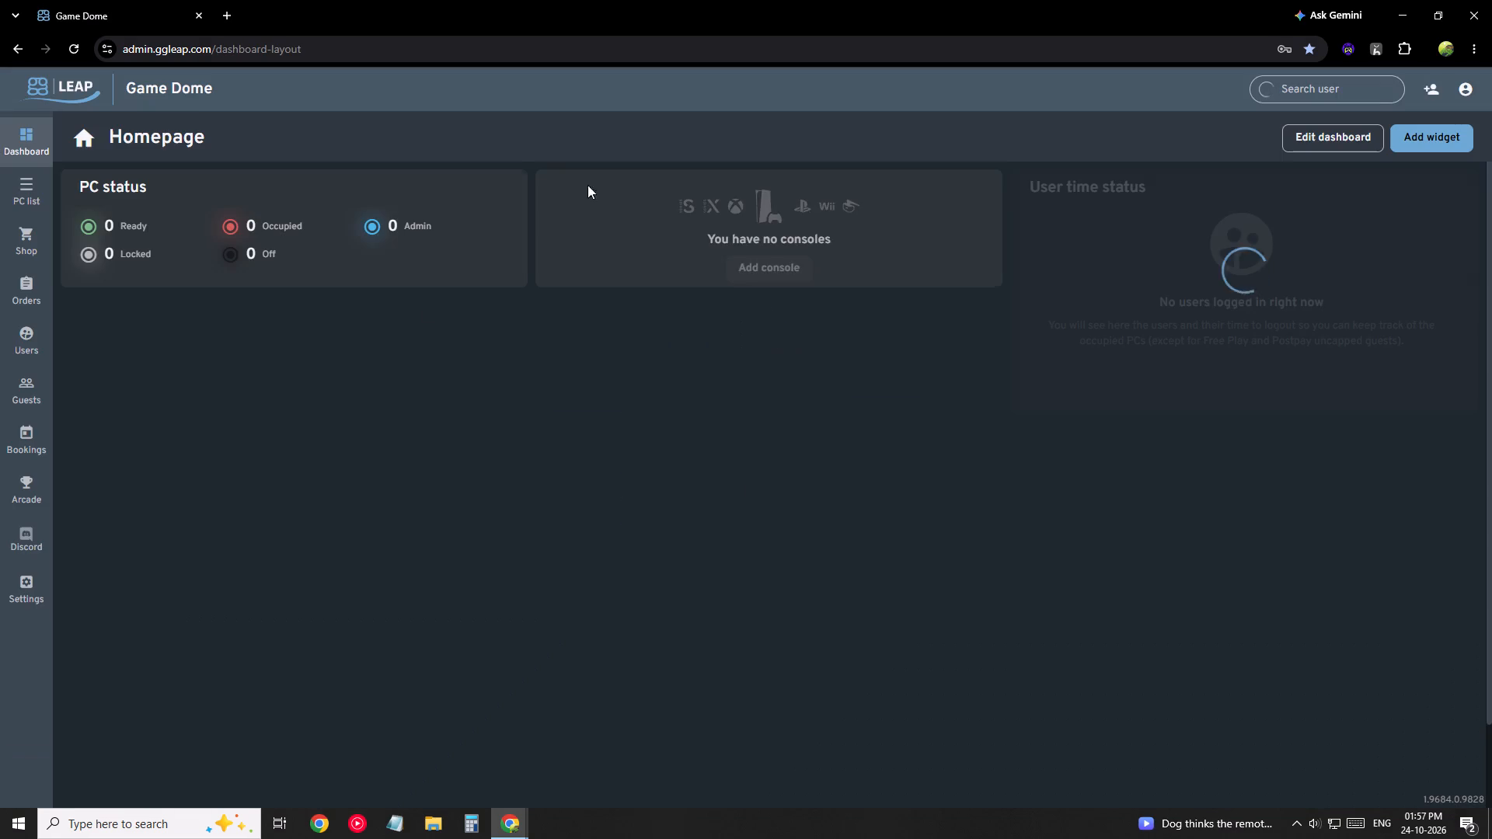
Open the PC list and check the console sessions and their remaining times.
{"action": "left_click", "coordinate": [0, 180]}
{"action": "scroll", "coordinate": [431, 505], "scroll_direction": "down", "scroll_amount": 7}
{"action": "scroll", "coordinate": [609, 581], "scroll_direction": "down", "scroll_amount": 5}
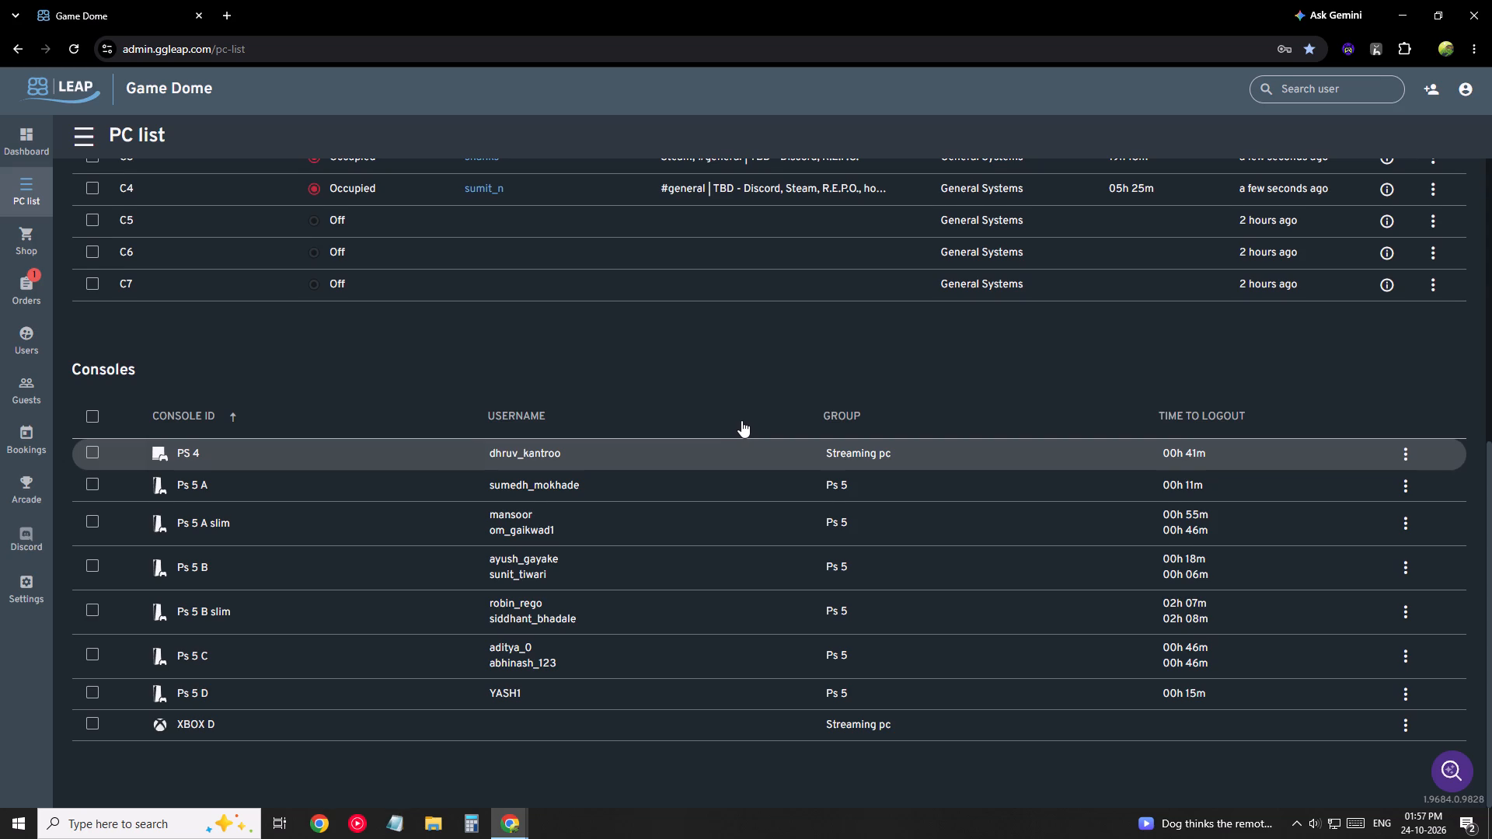
{"action": "scroll", "coordinate": [814, 483], "scroll_direction": "up", "scroll_amount": 2}
{"action": "scroll", "coordinate": [820, 586], "scroll_direction": "down", "scroll_amount": 5}
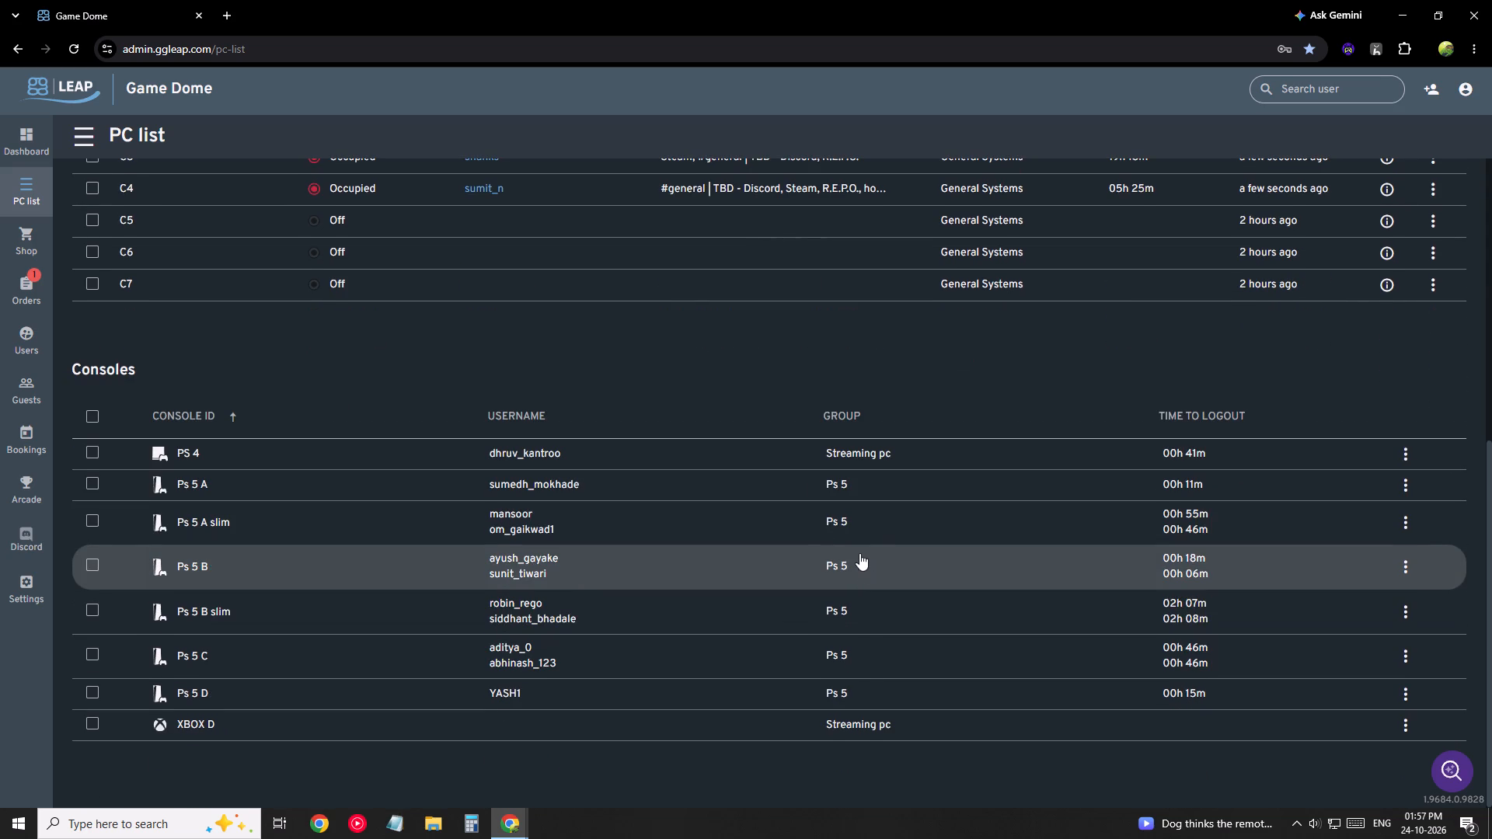
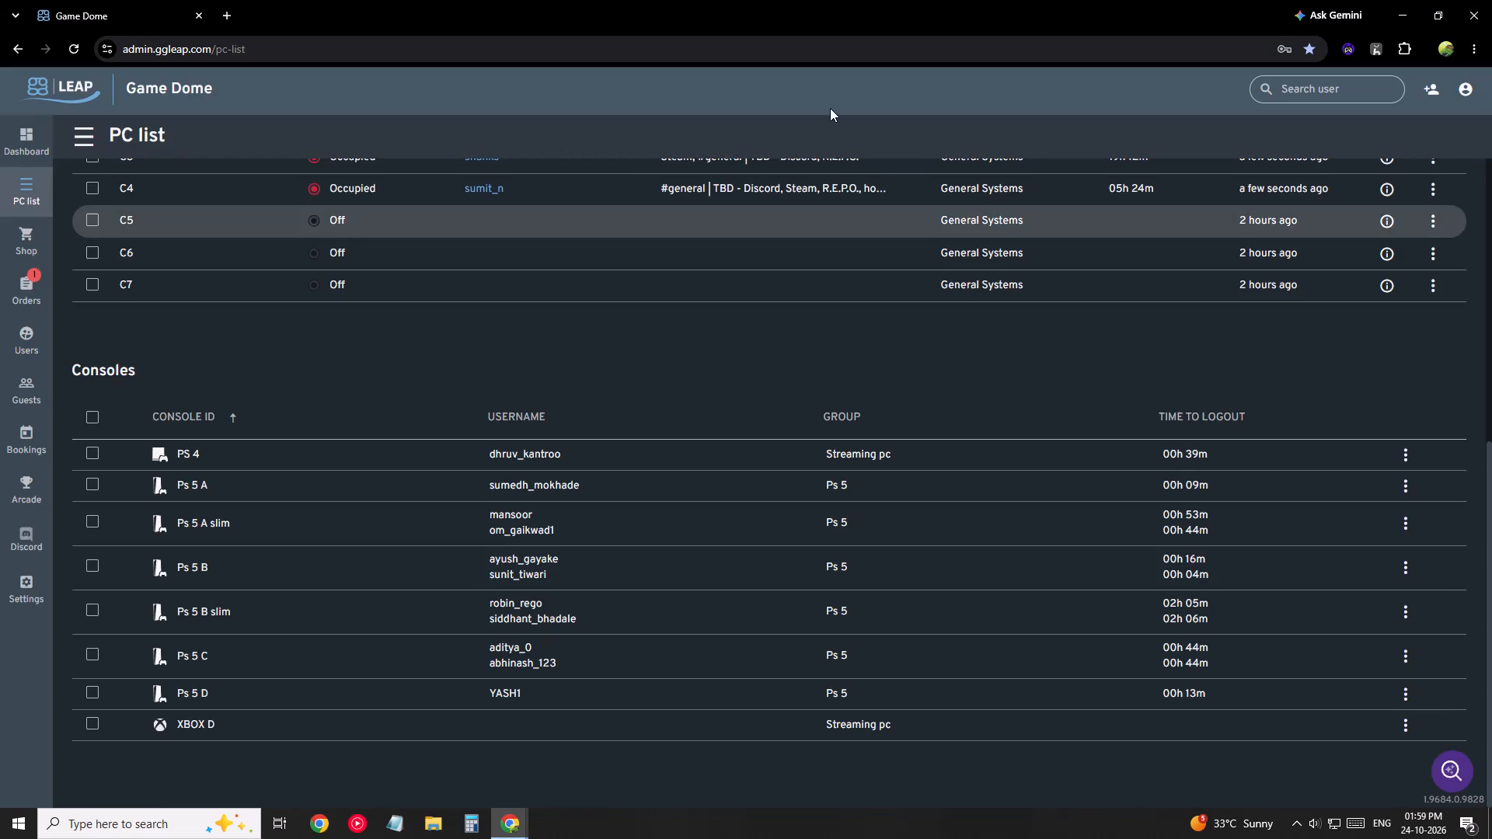
Switch to the GD VIMAN MNAGAR spreadsheet and enter "egg maggi" as Sharad's food in the daily exp sheet.
{"action": "key", "text": "alt+Tab"}
{"action": "scroll", "coordinate": [553, 372], "scroll_direction": "up", "scroll_amount": 2}
{"action": "scroll", "coordinate": [553, 372], "scroll_direction": "down", "scroll_amount": 1}
{"action": "scroll", "coordinate": [552, 372], "scroll_direction": "up", "scroll_amount": 1}
{"action": "left_click", "coordinate": [503, 291]}
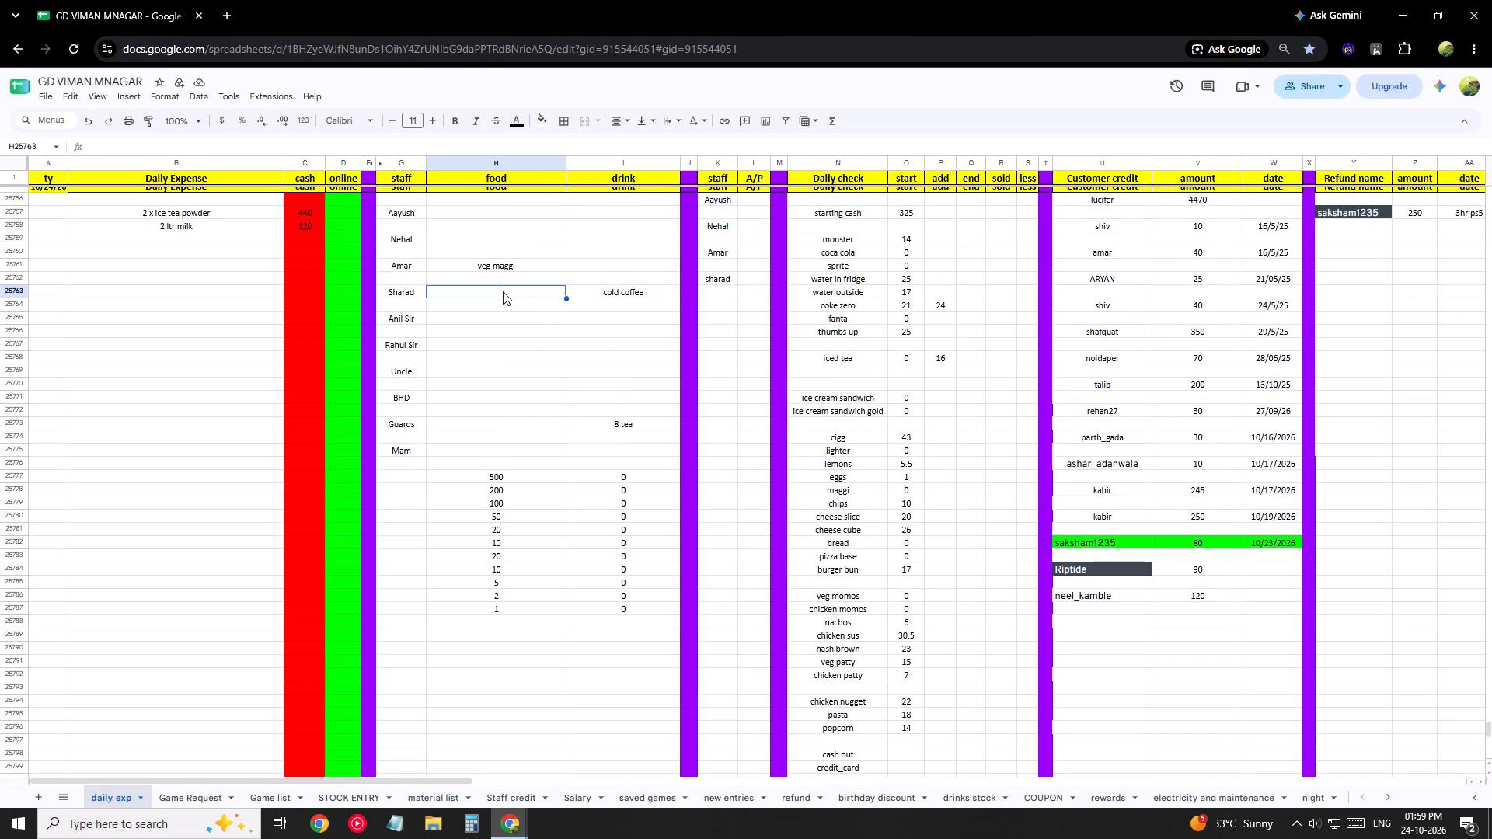
{"action": "type", "text": "egg maggi"}
{"action": "key", "text": "Return"}
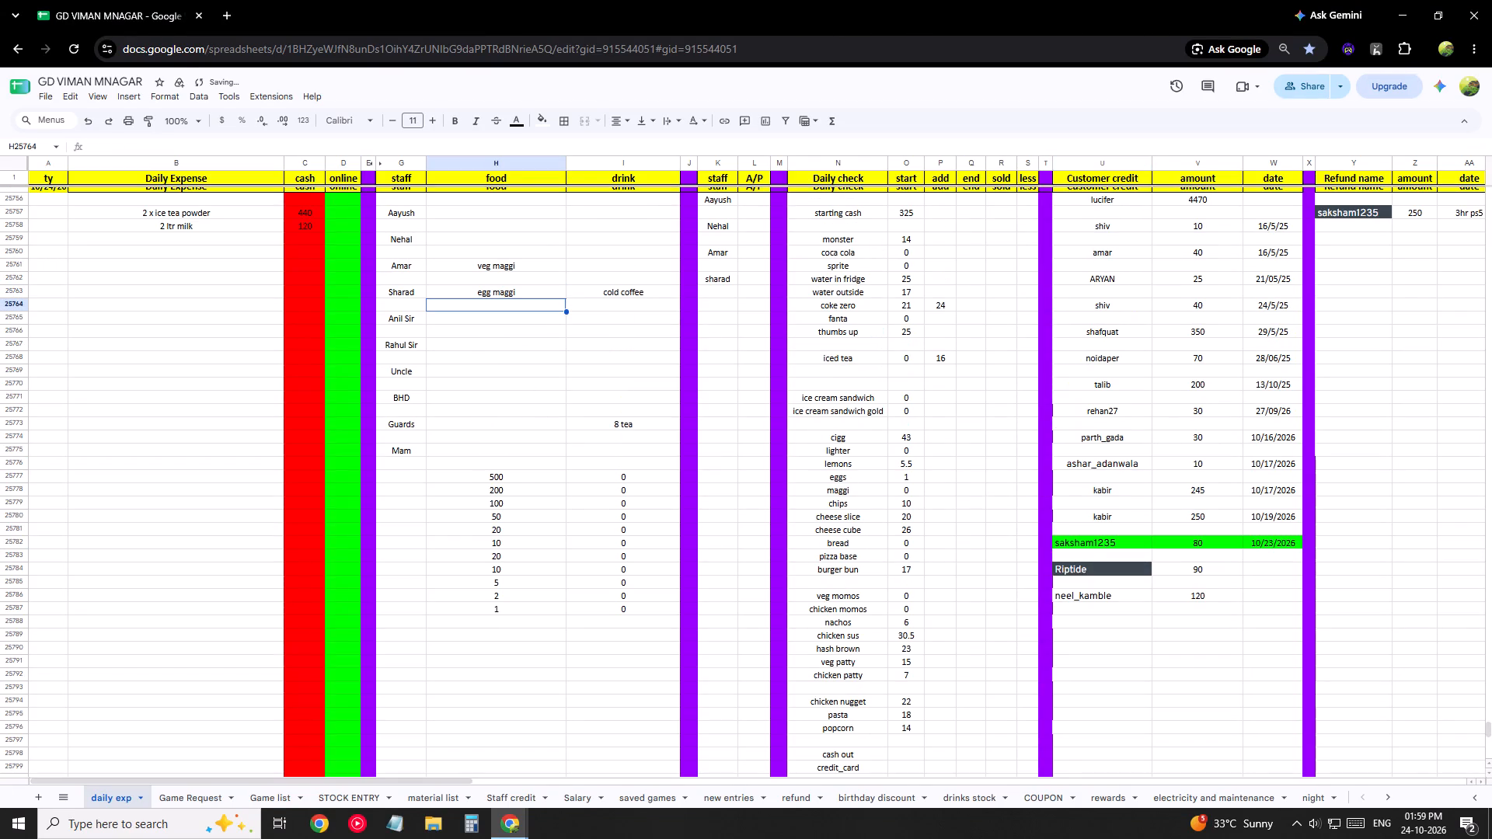
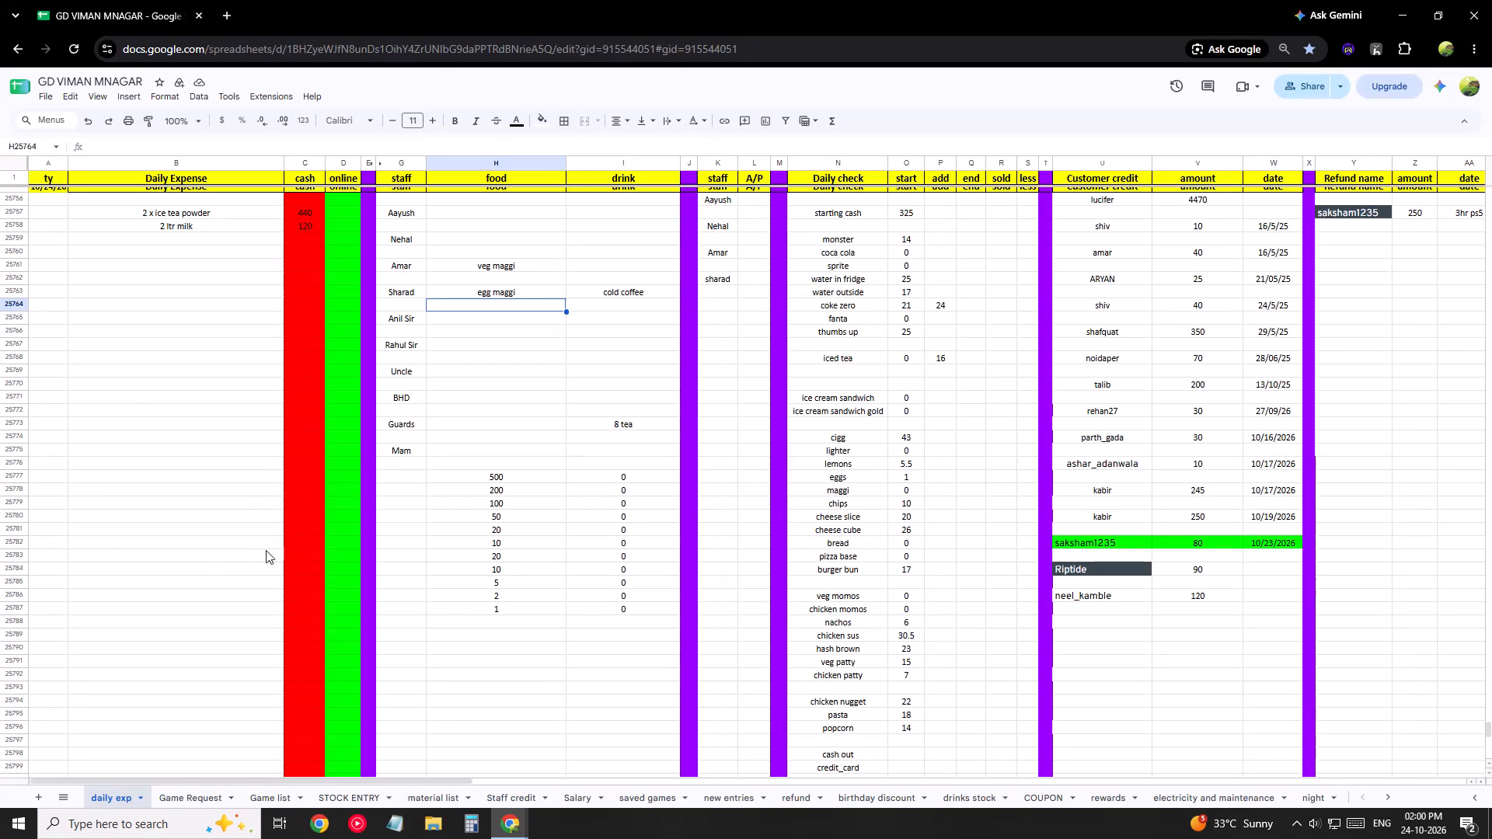
Switch to ggLeap and review the PC list and Consoles table for station status and remaining session times.
{"action": "key", "text": "alt+Tab"}
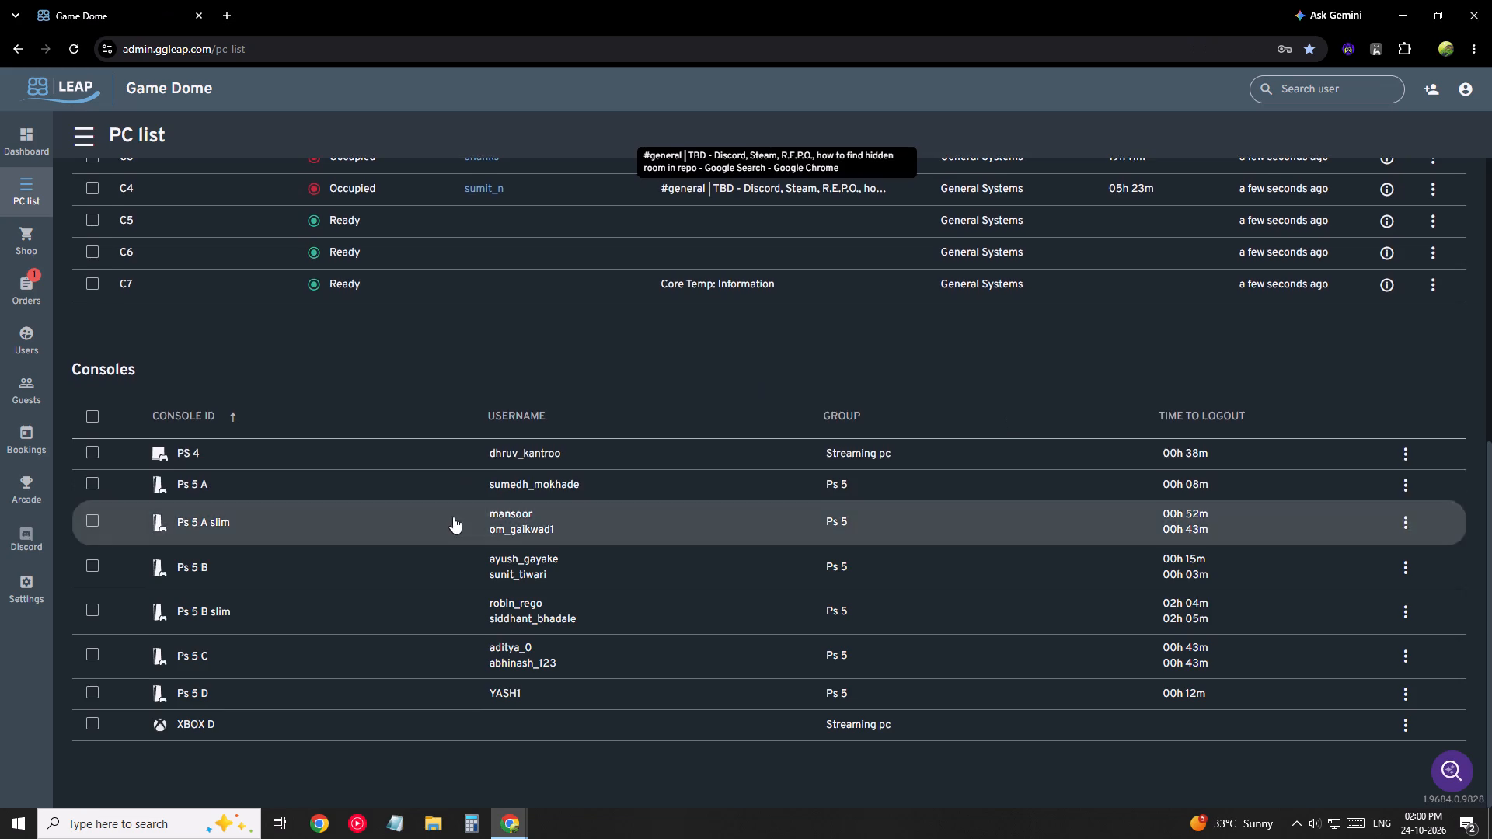
{"action": "scroll", "coordinate": [454, 510], "scroll_direction": "up", "scroll_amount": 3}
{"action": "scroll", "coordinate": [639, 475], "scroll_direction": "up", "scroll_amount": 5}
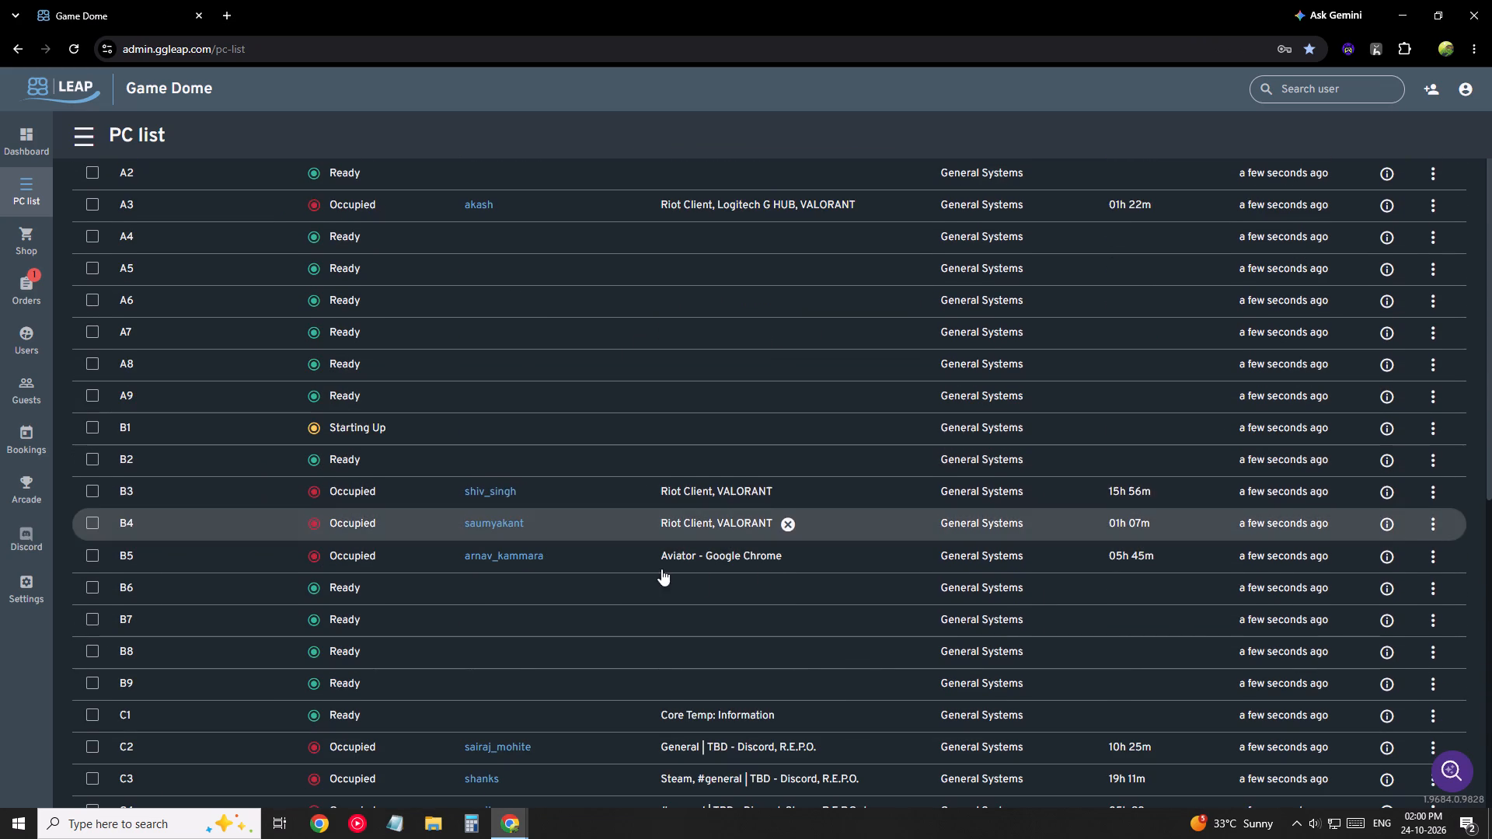
{"action": "scroll", "coordinate": [1076, 658], "scroll_direction": "up", "scroll_amount": 4}
{"action": "scroll", "coordinate": [604, 488], "scroll_direction": "down", "scroll_amount": 7}
{"action": "scroll", "coordinate": [566, 676], "scroll_direction": "up", "scroll_amount": 1}
{"action": "scroll", "coordinate": [567, 677], "scroll_direction": "down", "scroll_amount": 3}
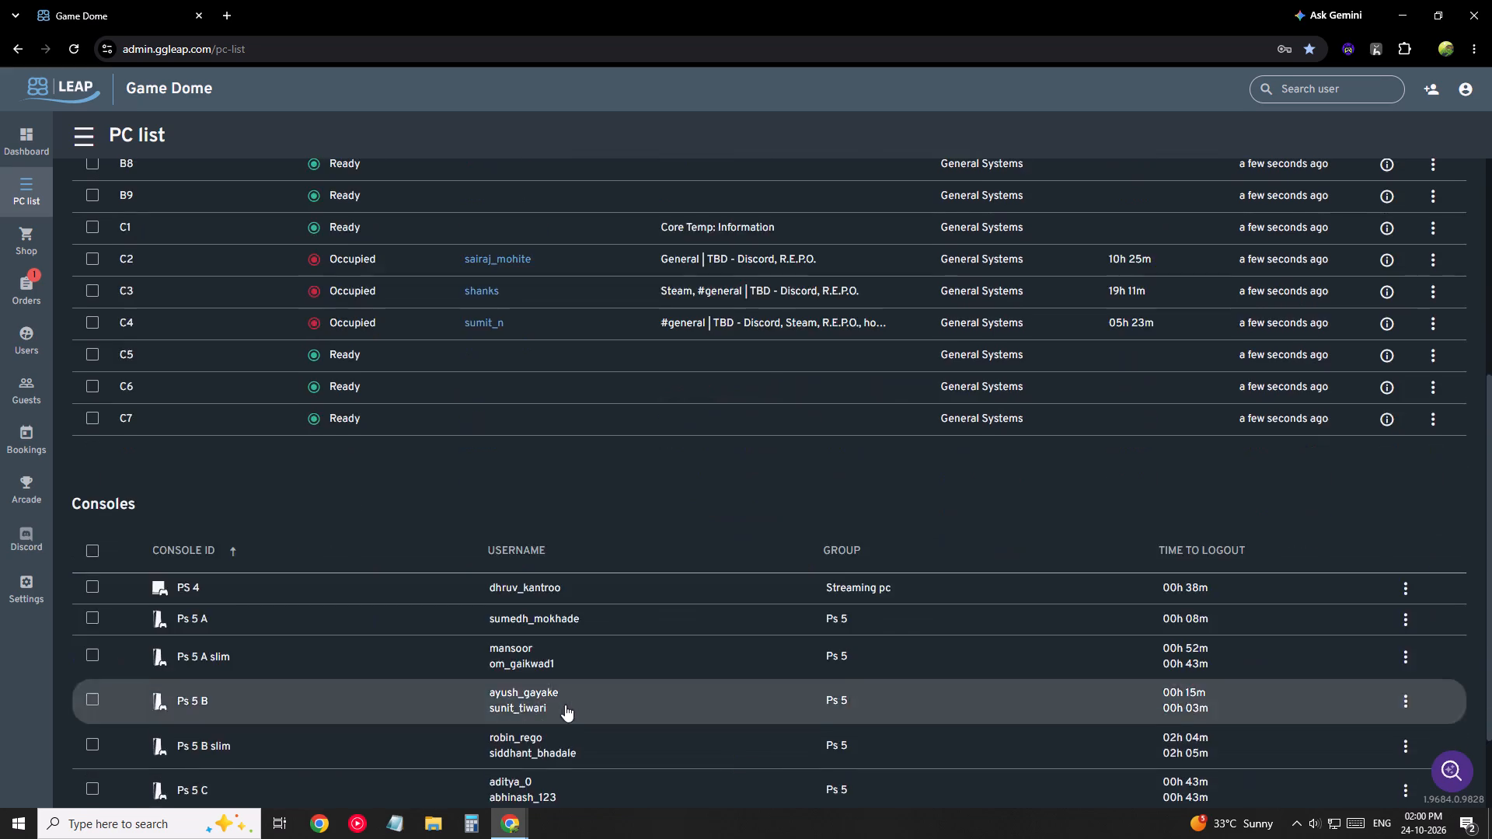
{"action": "scroll", "coordinate": [565, 705], "scroll_direction": "down", "scroll_amount": 2}
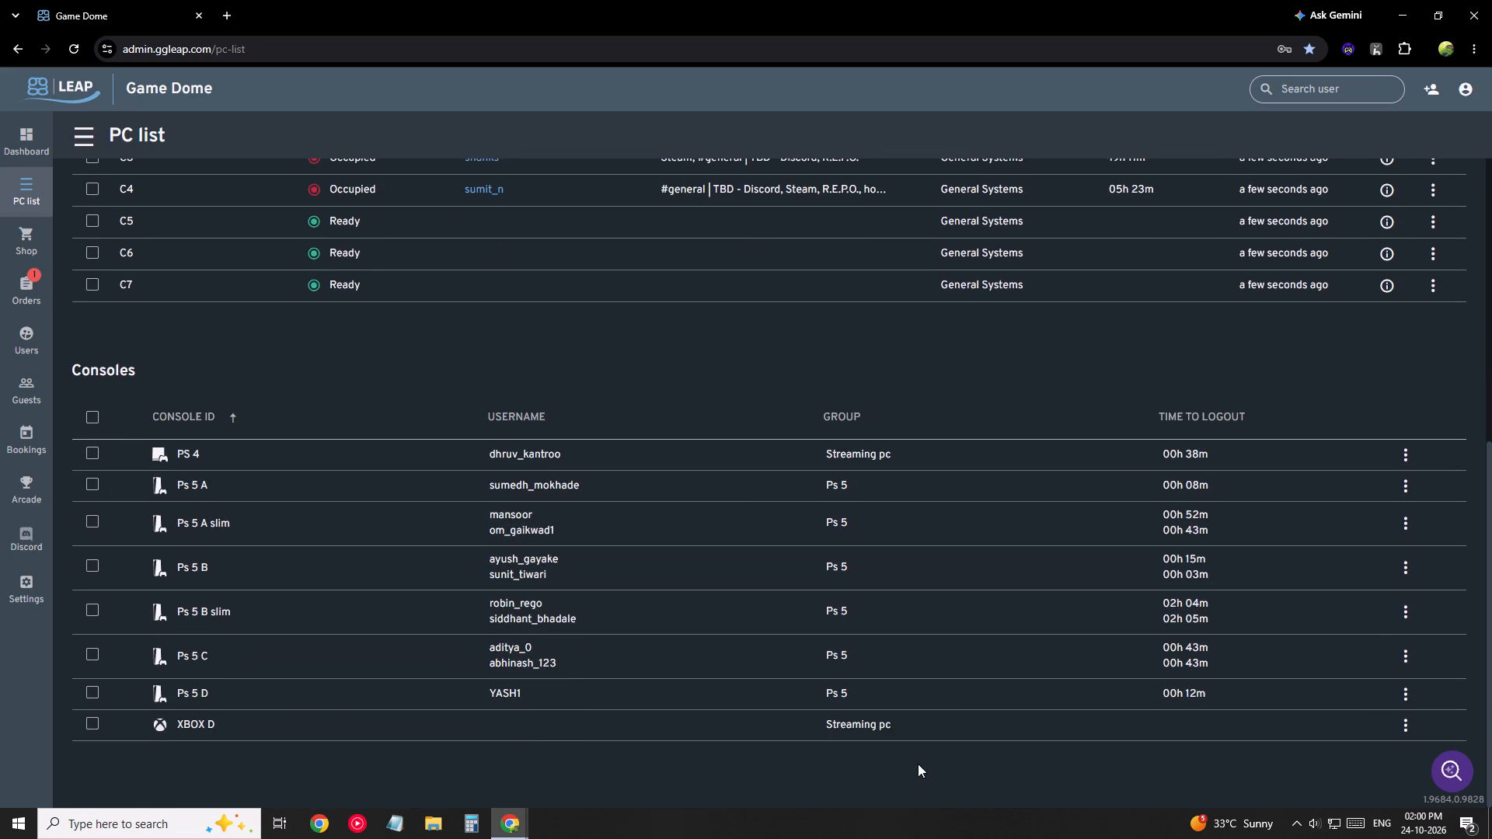
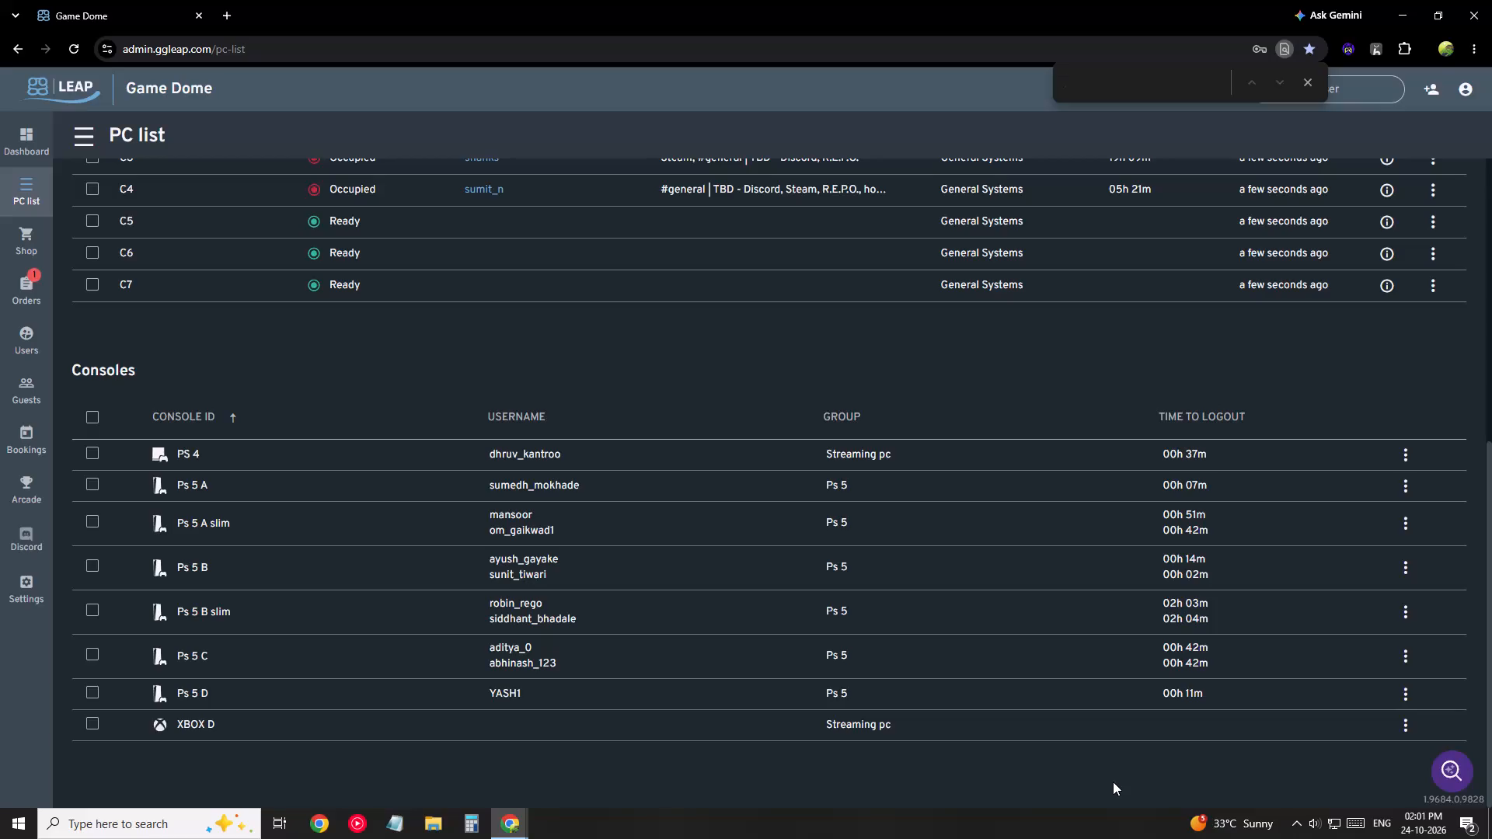
Recheck the Computers and Consoles tables in the PC list for station occupancy and time to logout.
{"action": "key", "text": "Escape"}
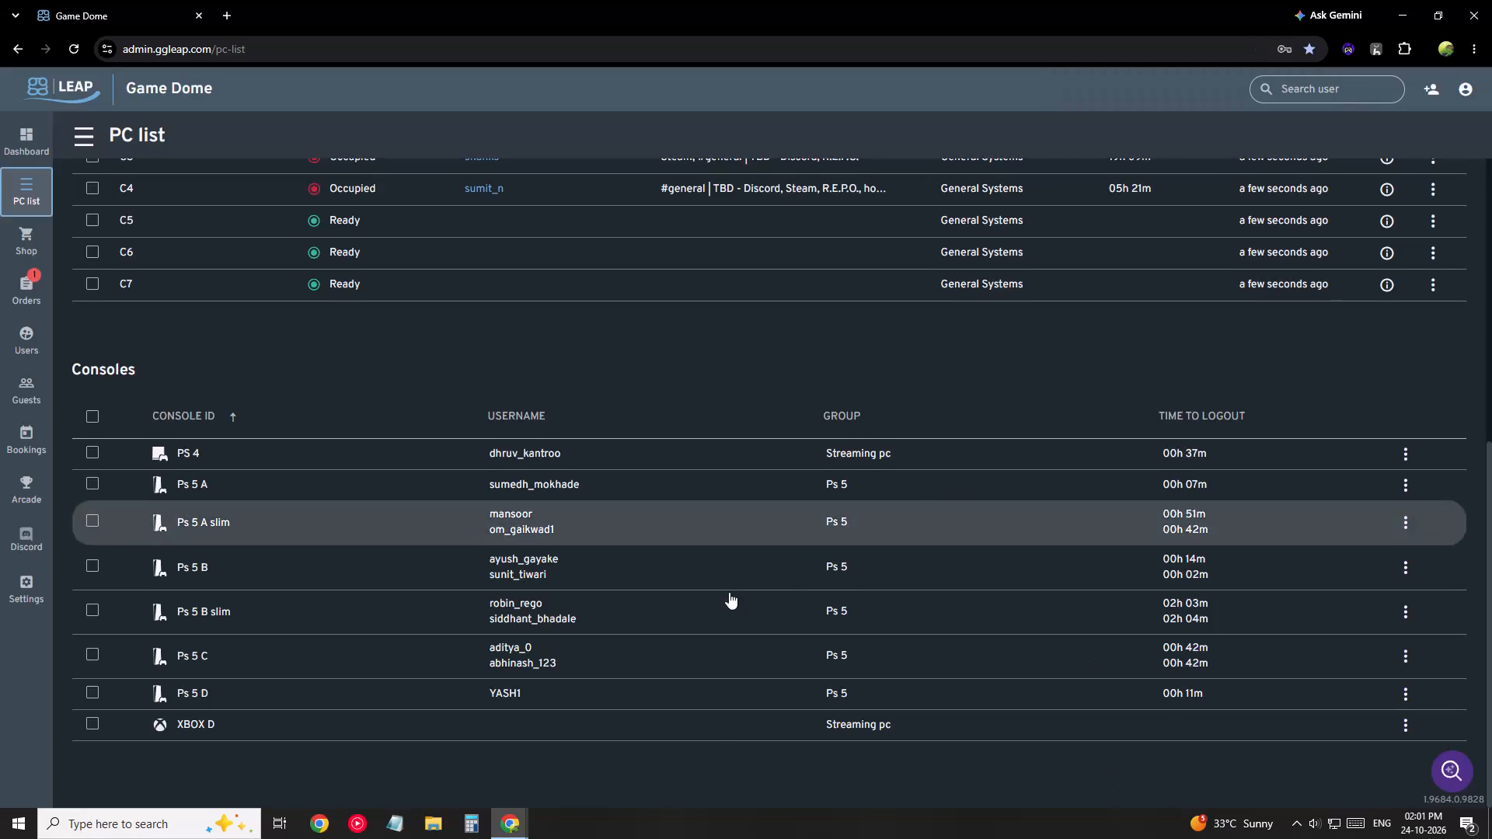
{"action": "scroll", "coordinate": [704, 716], "scroll_direction": "up", "scroll_amount": 2}
{"action": "scroll", "coordinate": [636, 674], "scroll_direction": "down", "scroll_amount": 1}
{"action": "scroll", "coordinate": [636, 668], "scroll_direction": "up", "scroll_amount": 3}
{"action": "scroll", "coordinate": [493, 570], "scroll_direction": "up", "scroll_amount": 4}
{"action": "scroll", "coordinate": [484, 466], "scroll_direction": "up", "scroll_amount": 2}
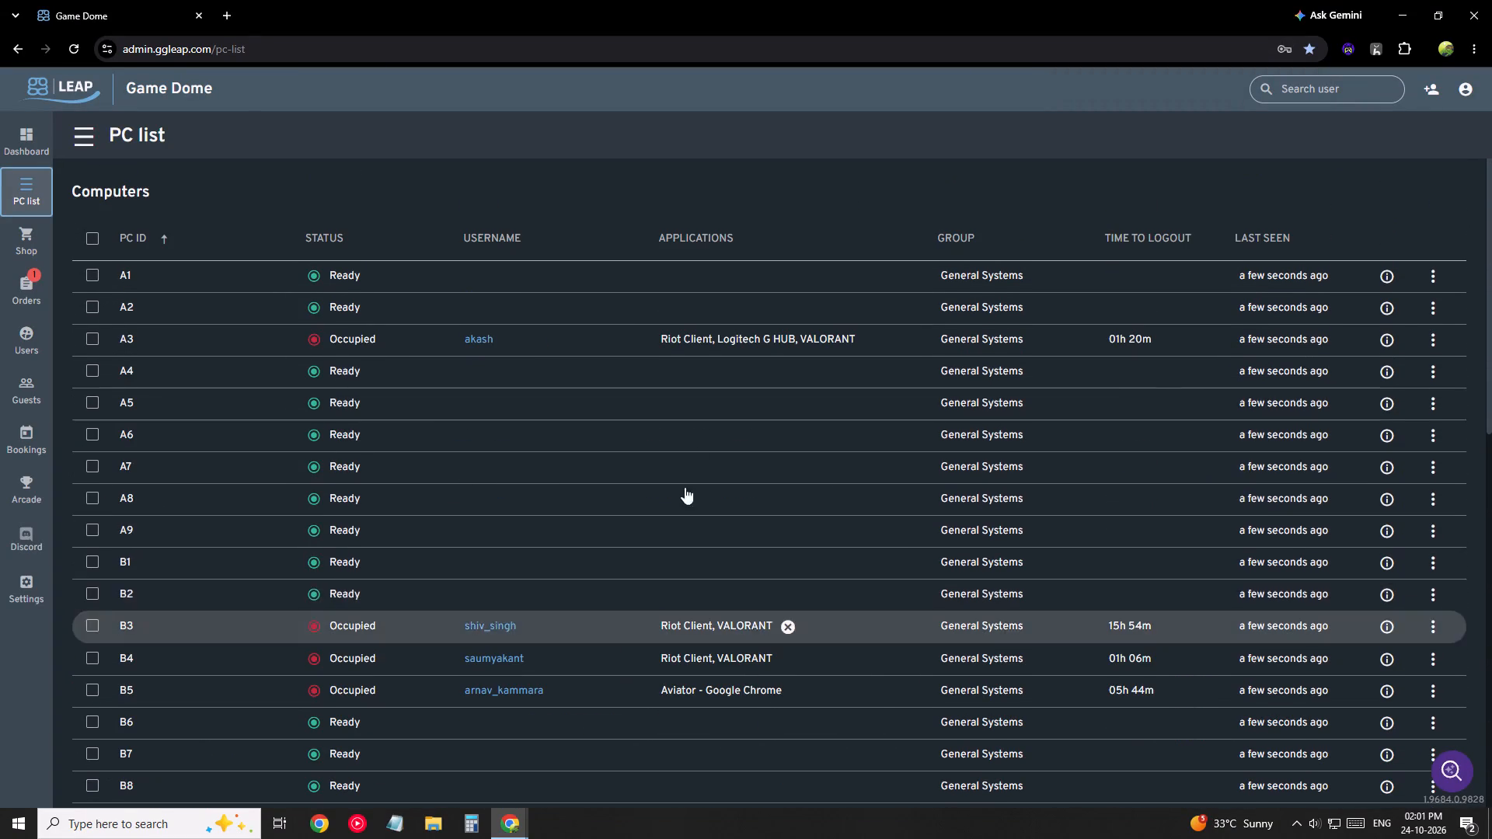
{"action": "scroll", "coordinate": [951, 594], "scroll_direction": "down", "scroll_amount": 9}
{"action": "scroll", "coordinate": [772, 609], "scroll_direction": "up", "scroll_amount": 1}
{"action": "scroll", "coordinate": [699, 605], "scroll_direction": "down", "scroll_amount": 2}
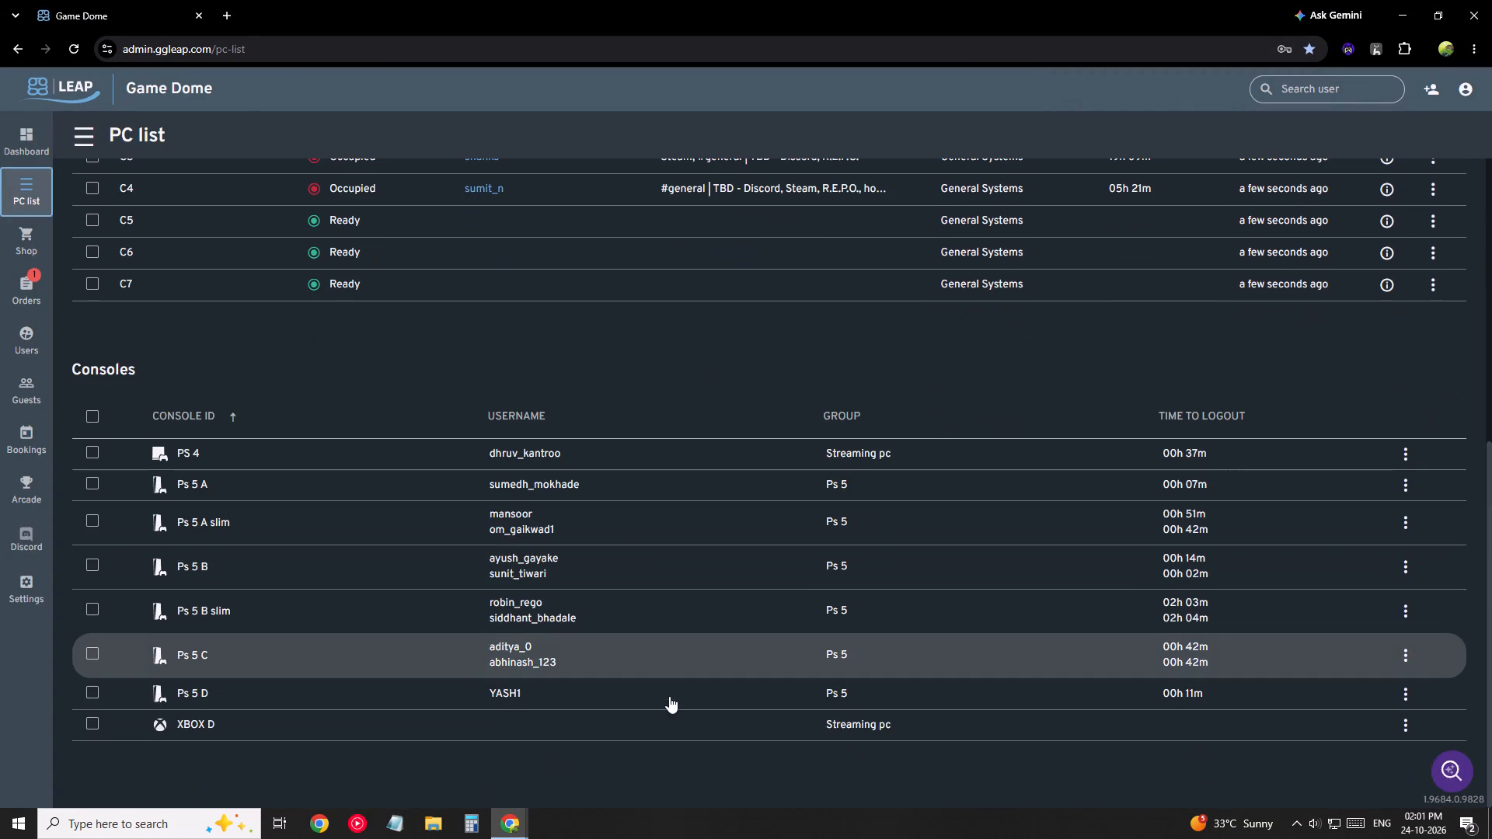
{"action": "scroll", "coordinate": [669, 696], "scroll_direction": "down", "scroll_amount": 3}
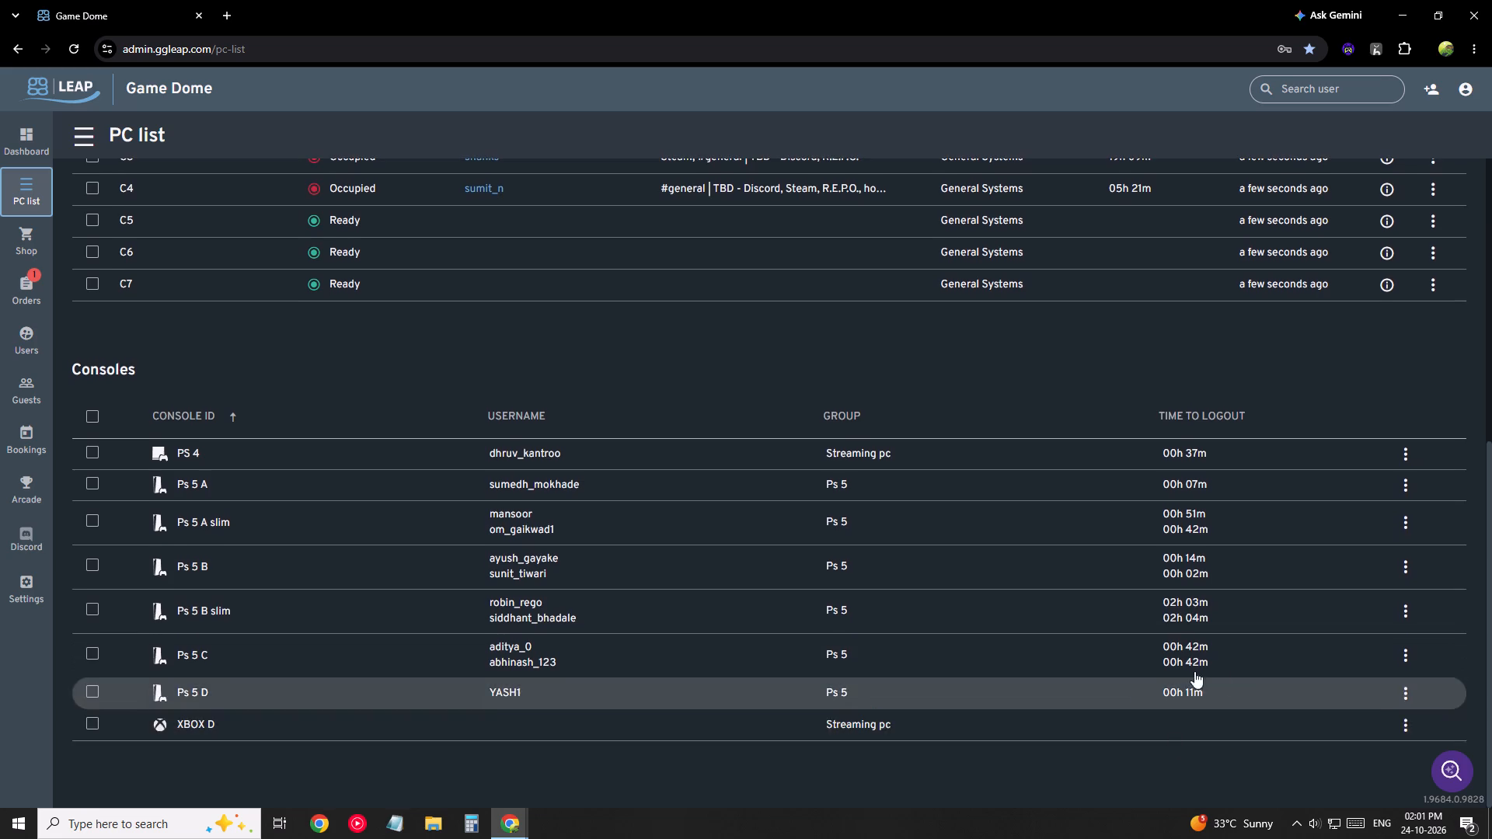
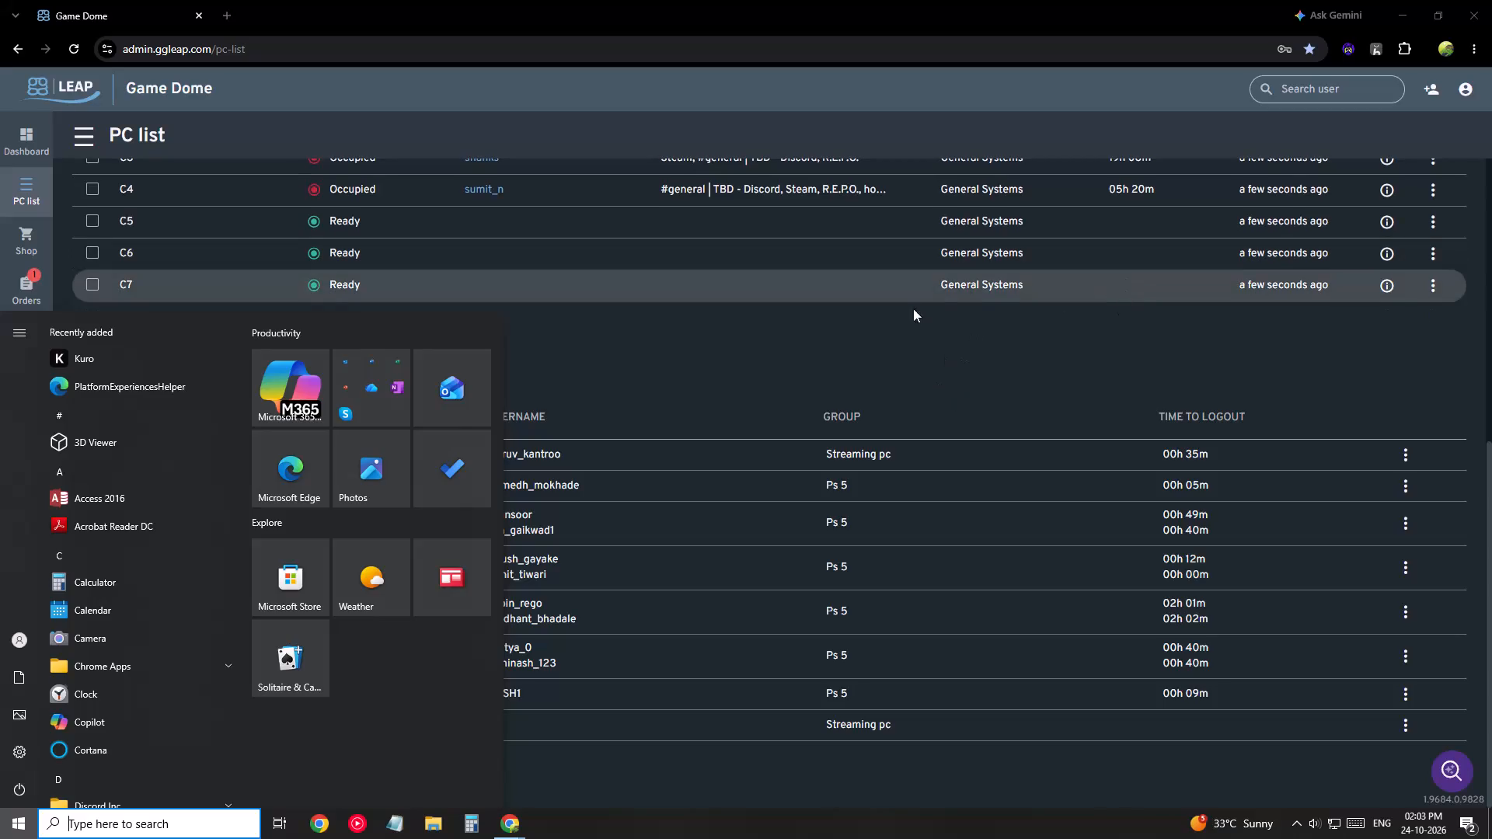
Review the recent orders in the order history.
{"action": "left_click", "coordinate": [779, 381]}
{"action": "scroll", "coordinate": [514, 482], "scroll_direction": "down", "scroll_amount": 12}
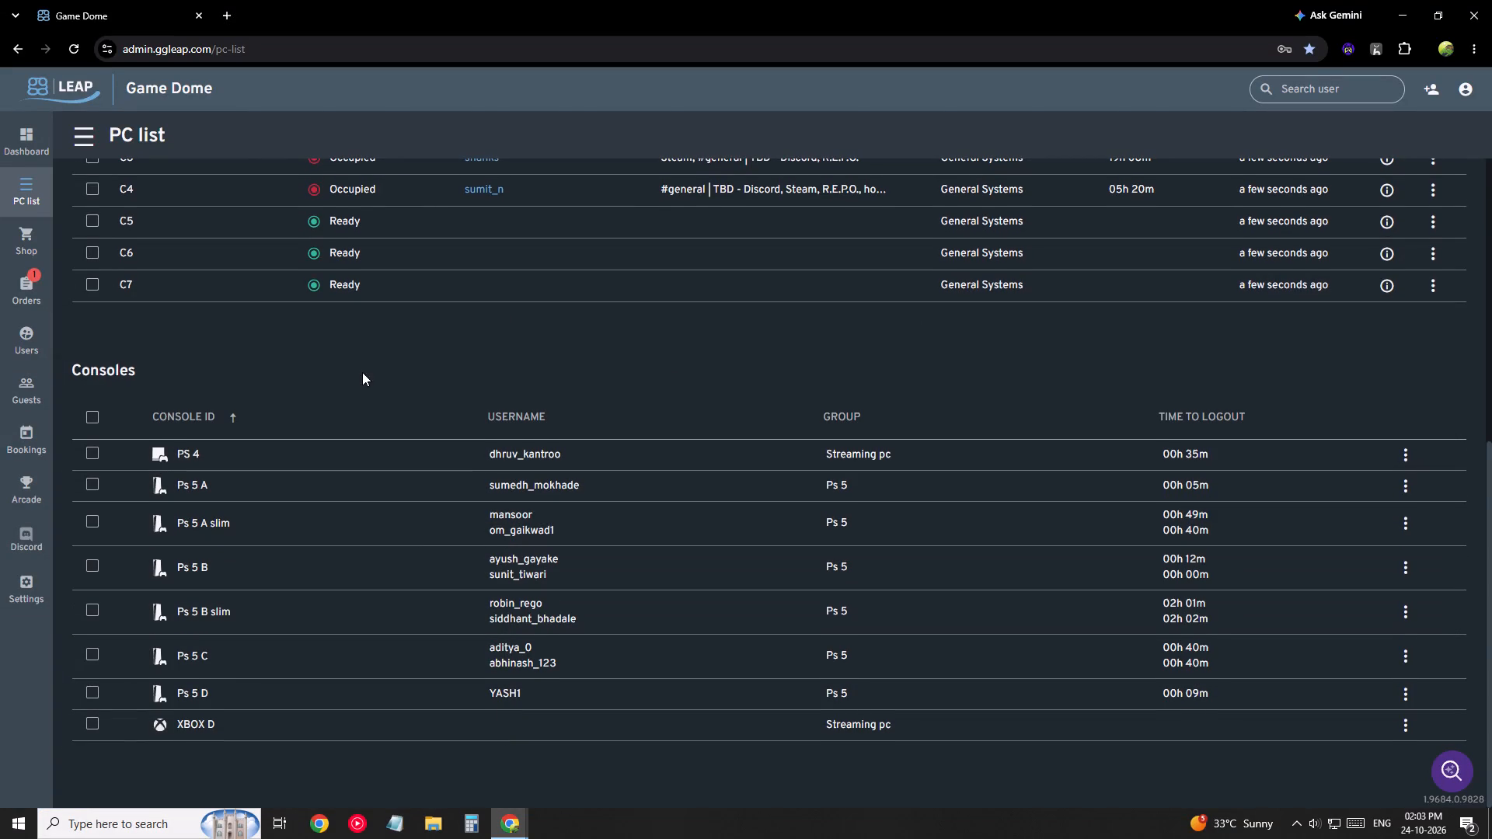
{"action": "left_click", "coordinate": [0, 284]}
{"action": "left_click", "coordinate": [405, 183]}
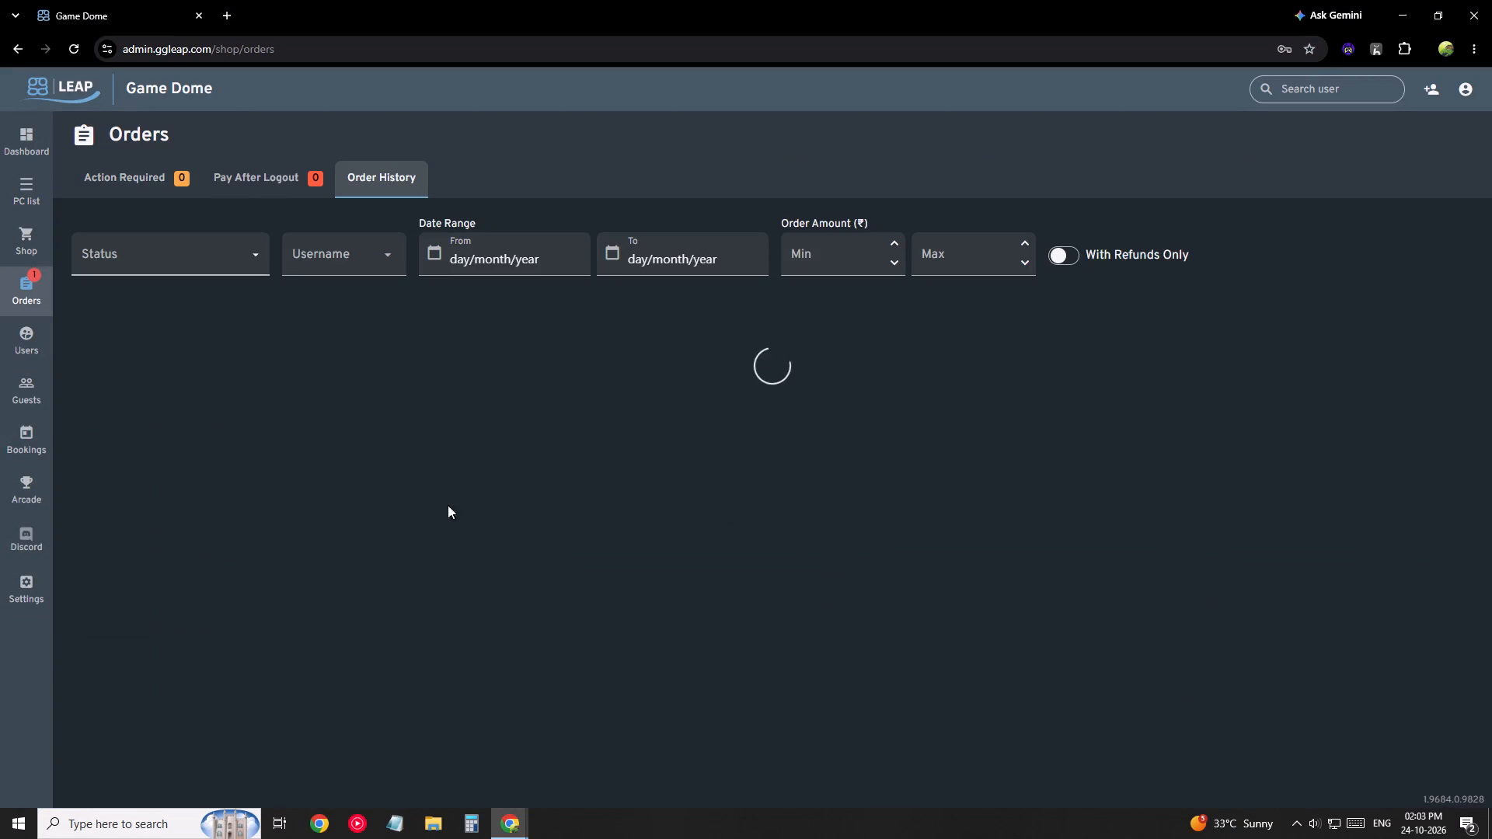
{"action": "scroll", "coordinate": [514, 556], "scroll_direction": "down", "scroll_amount": 5}
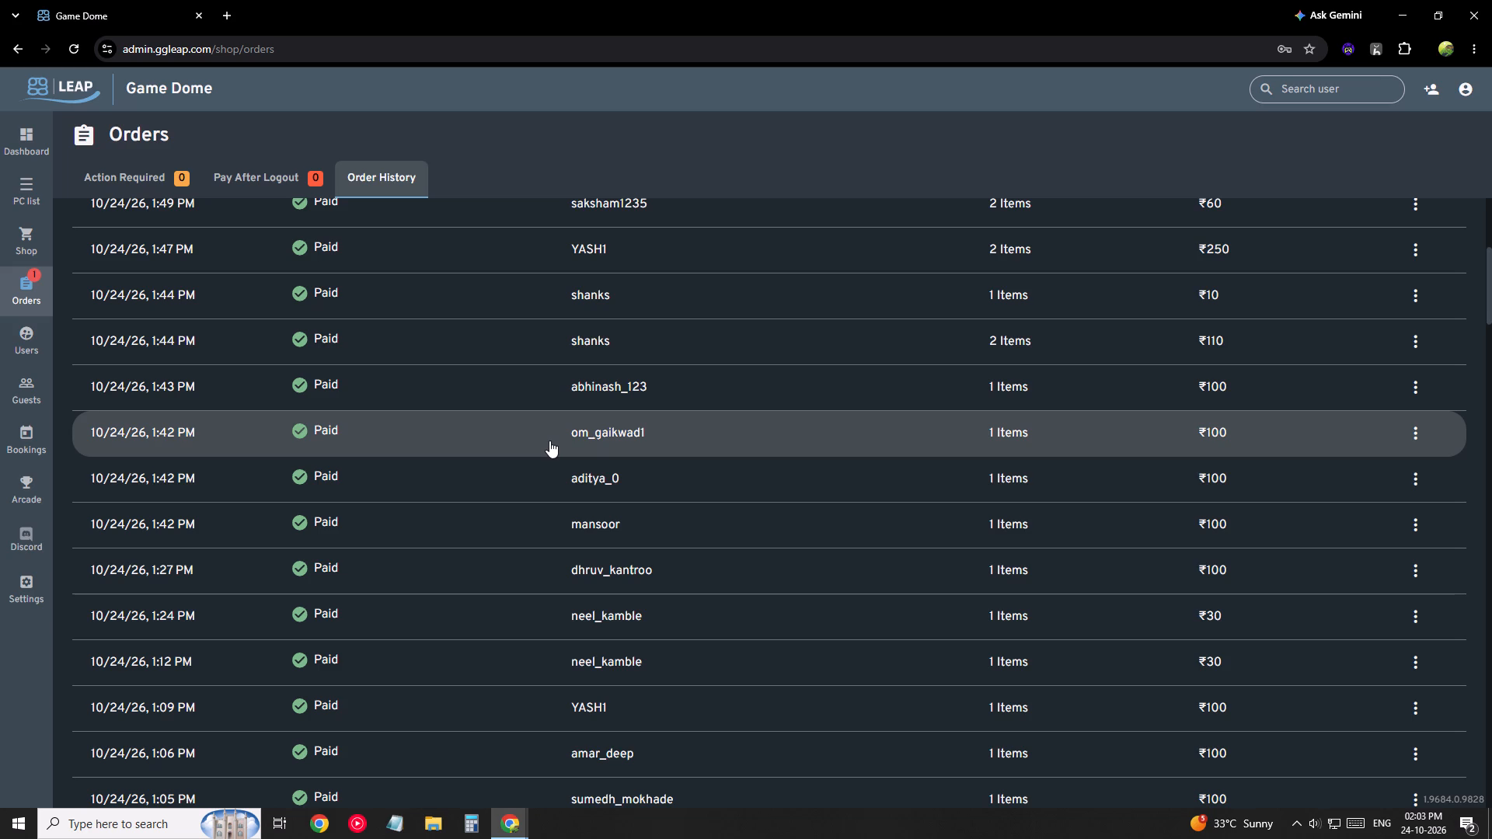
Log out all users from the Ps 5 B console in the PC list.
{"action": "left_click", "coordinate": [0, 190]}
{"action": "scroll", "coordinate": [151, 391], "scroll_direction": "down", "scroll_amount": 12}
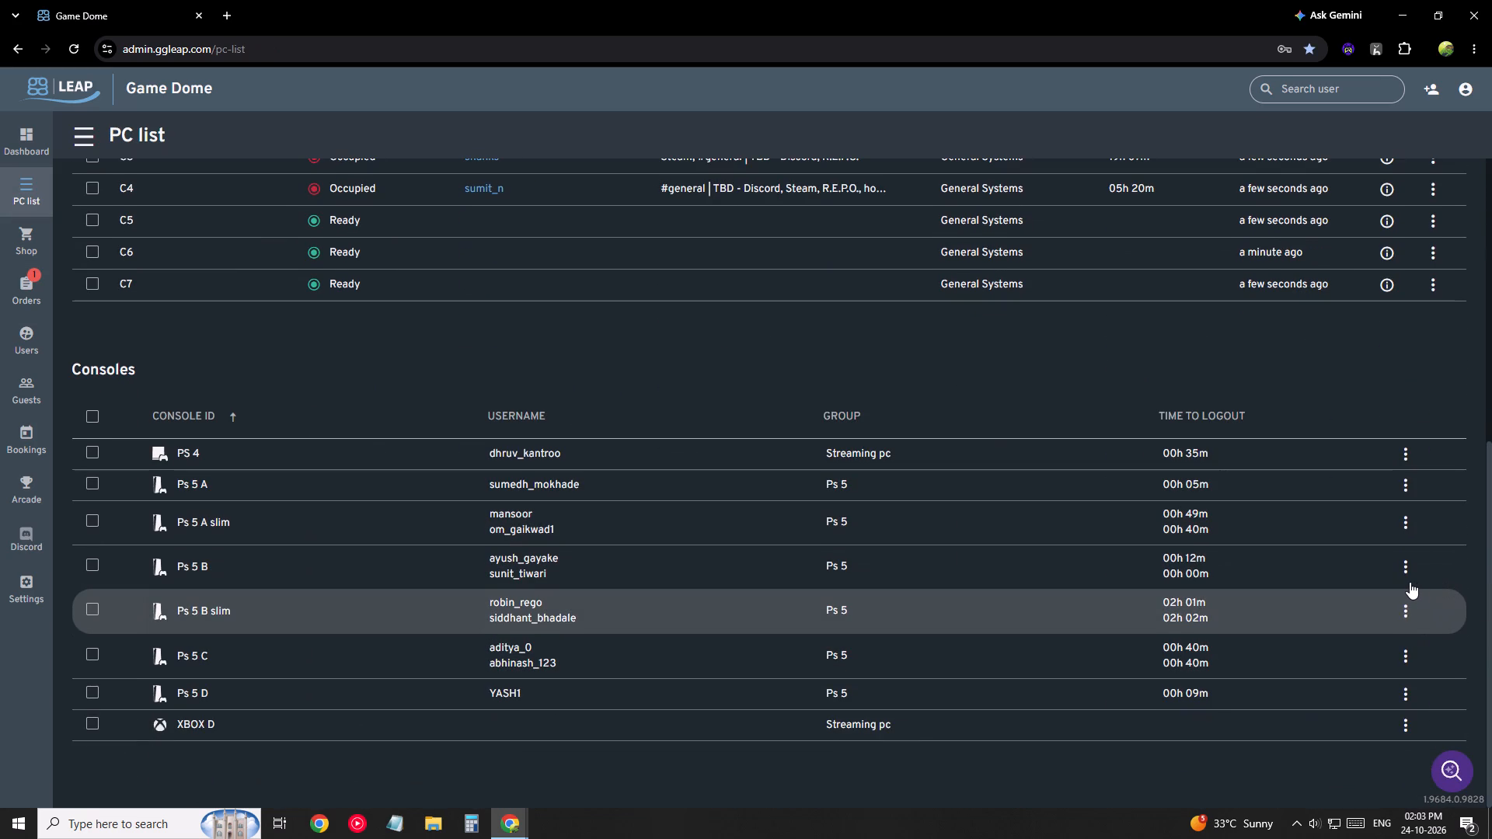
{"action": "left_click", "coordinate": [1393, 575]}
{"action": "left_click", "coordinate": [1421, 566]}
{"action": "left_click", "coordinate": [1407, 568]}
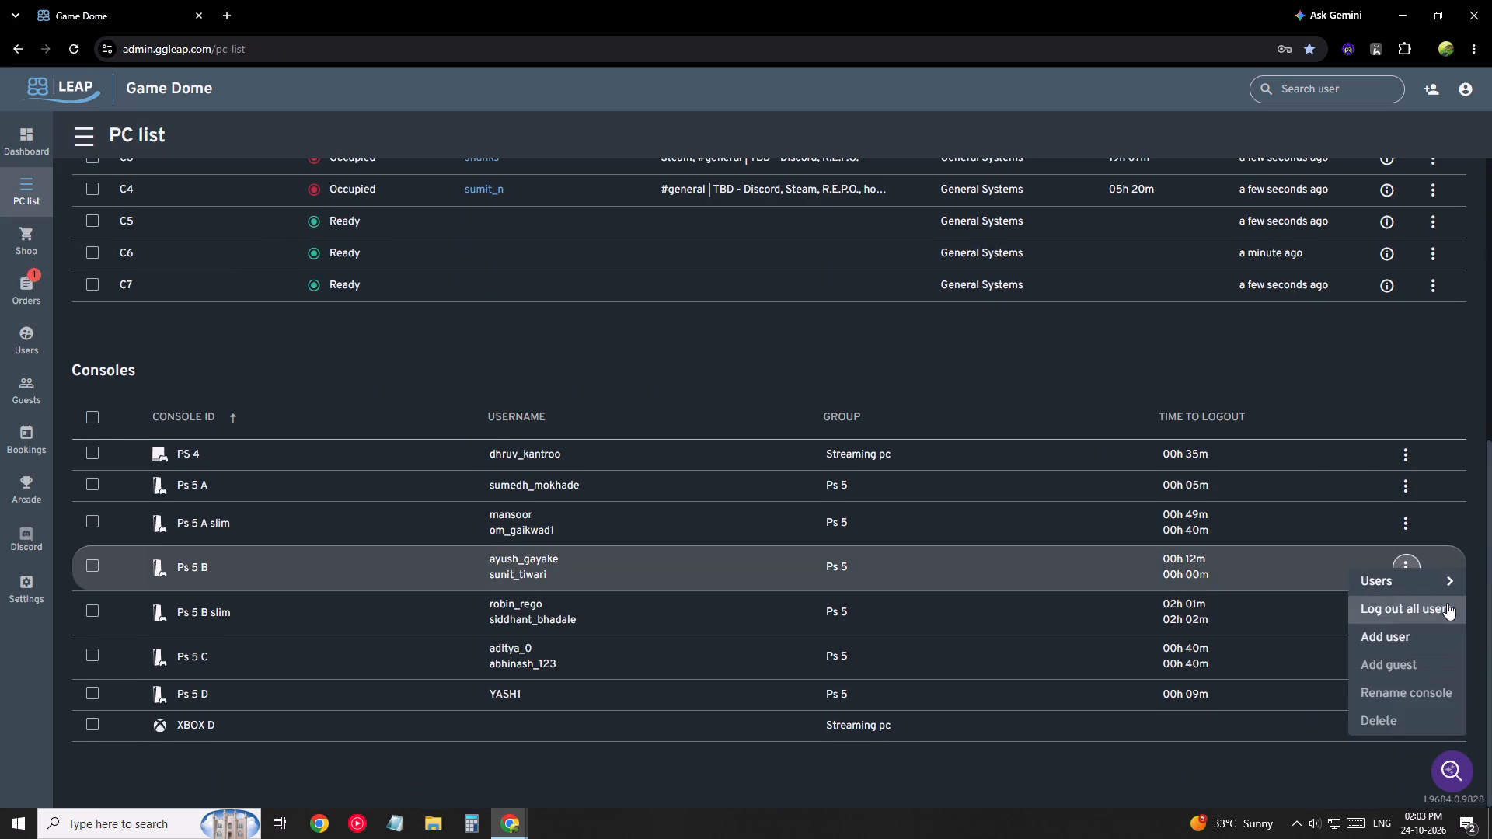
{"action": "left_click", "coordinate": [1447, 603]}
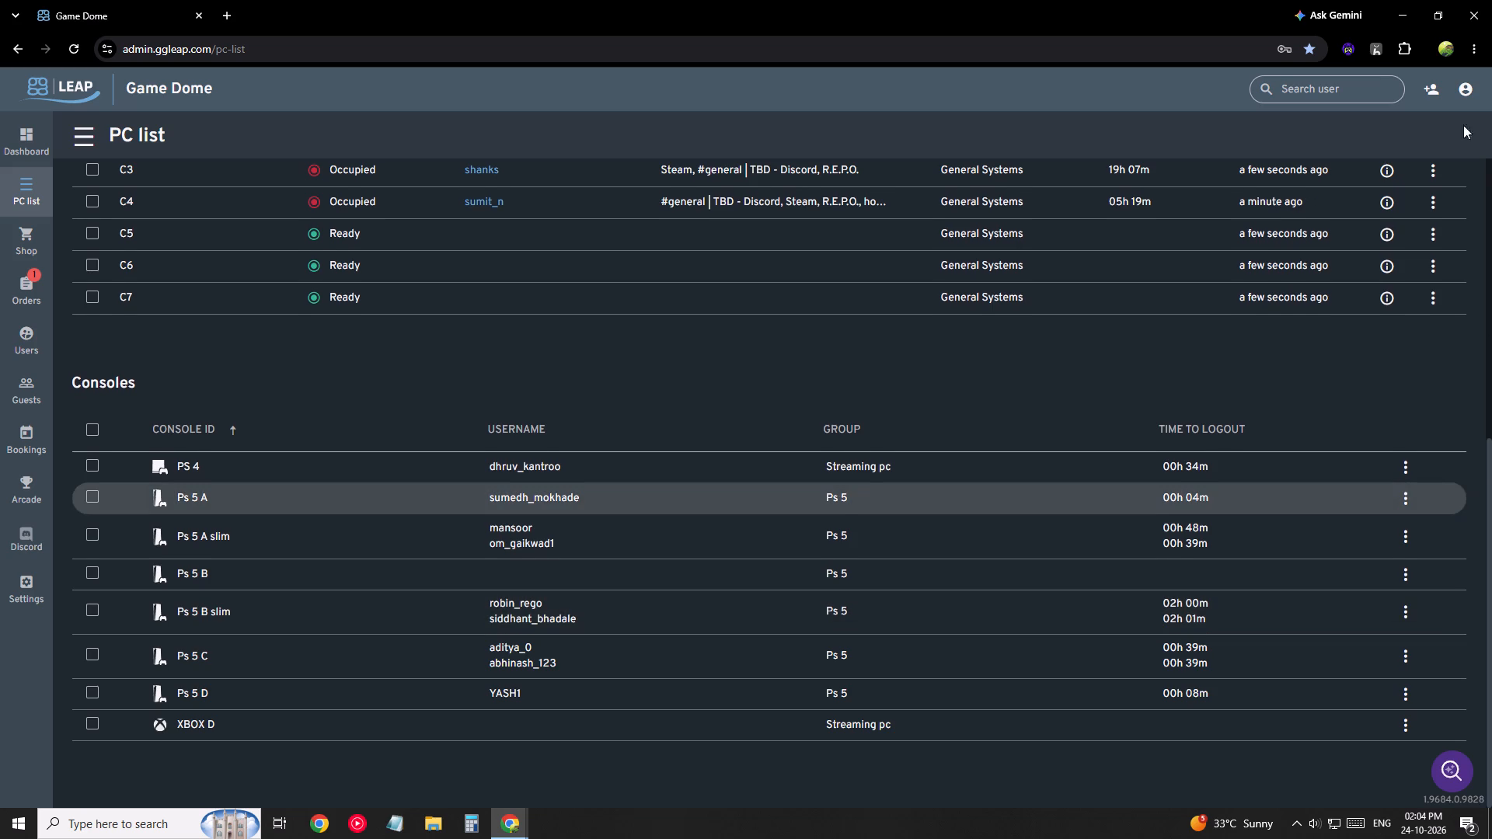
Search users for "mans" and open the full shop for the second matching account.
{"action": "left_click", "coordinate": [1357, 92]}
{"action": "key", "text": "m"}
{"action": "type", "text": "an"}
{"action": "key", "text": "s"}
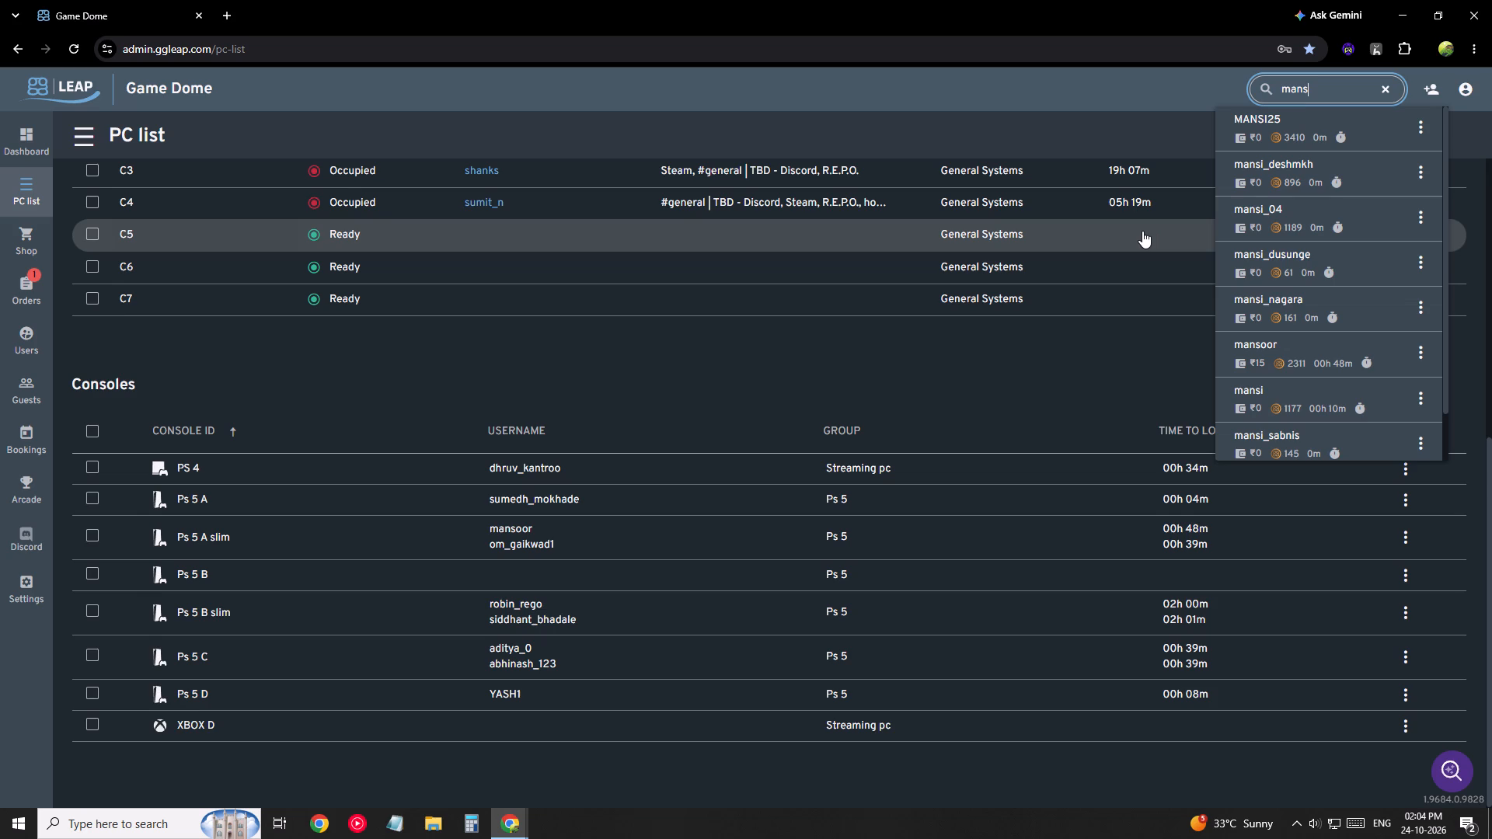
{"action": "left_click", "coordinate": [1426, 169]}
{"action": "left_click", "coordinate": [1442, 178]}
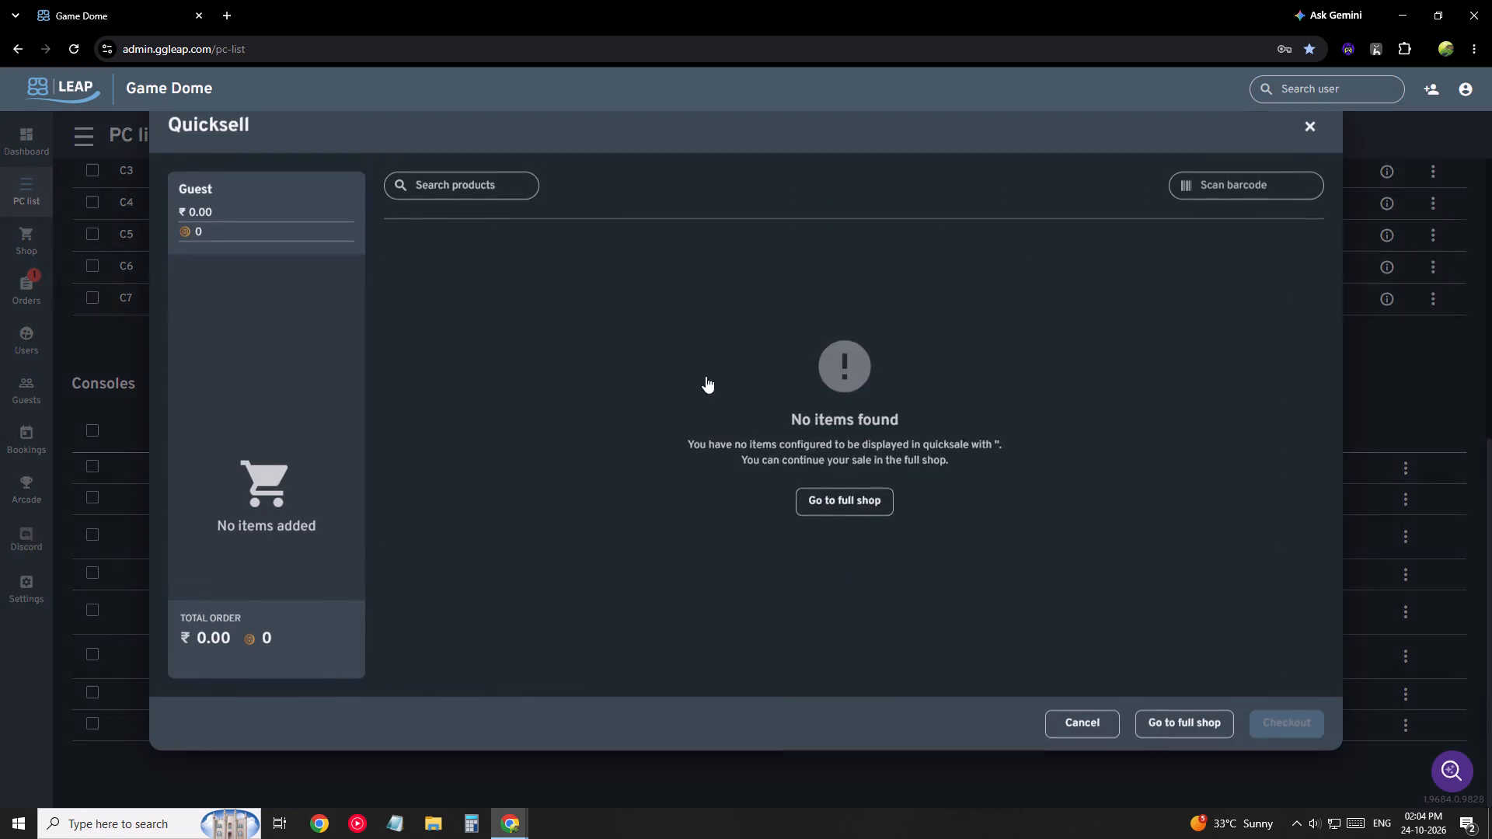
{"action": "left_click_drag", "start_coordinate": [1188, 774], "coordinate": [1188, 761]}
{"action": "left_click", "coordinate": [1185, 735]}
Sell the selected user one 1 hr Ps5 Console rental for ₹100, paid in cash.
{"action": "left_click", "coordinate": [522, 243]}
{"action": "left_click", "coordinate": [521, 274]}
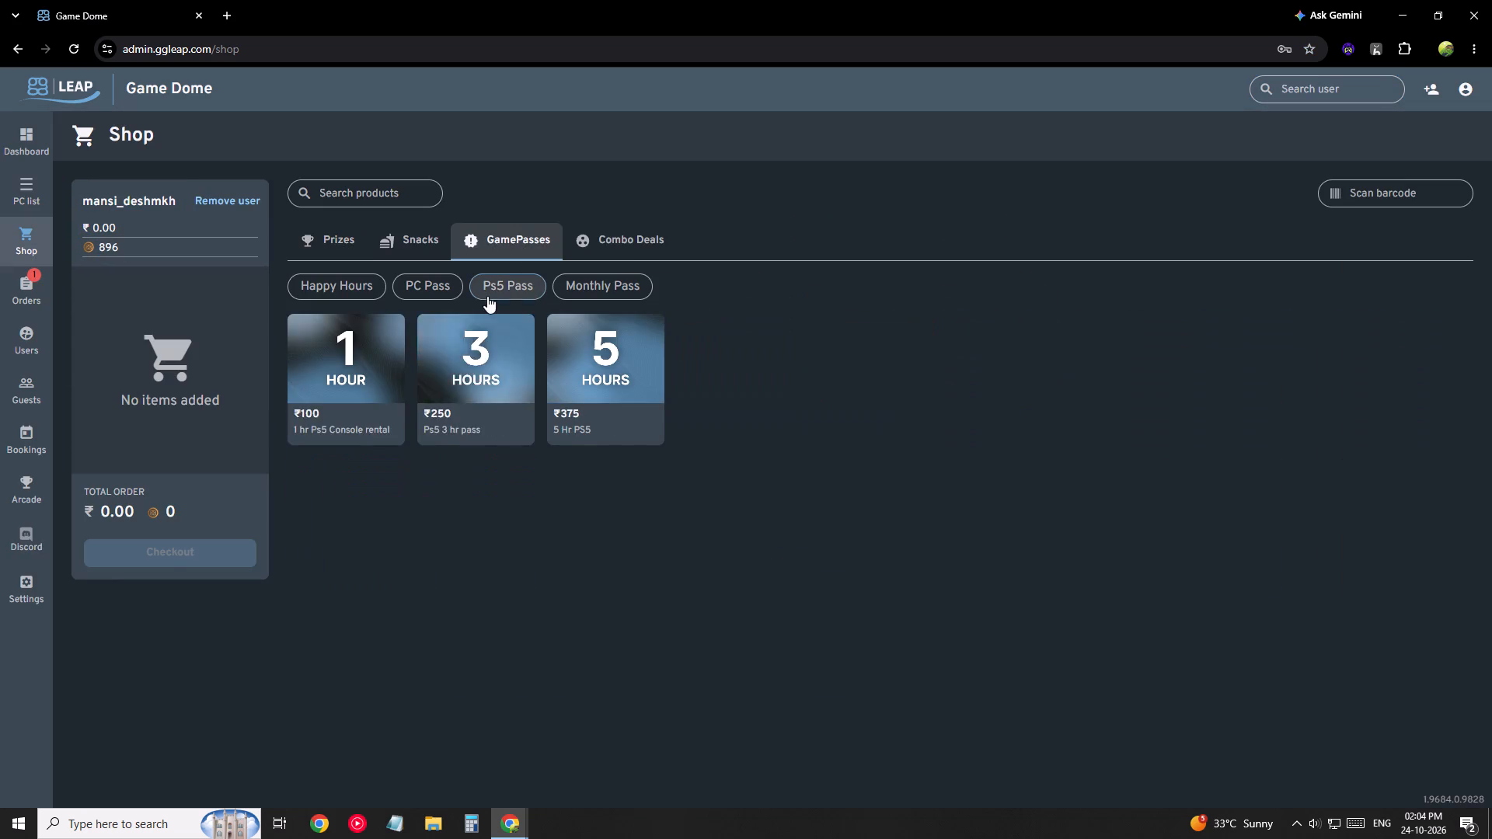
{"action": "left_click", "coordinate": [357, 387]}
{"action": "left_click", "coordinate": [164, 557]}
{"action": "left_click", "coordinate": [375, 431]}
{"action": "left_click", "coordinate": [194, 551]}
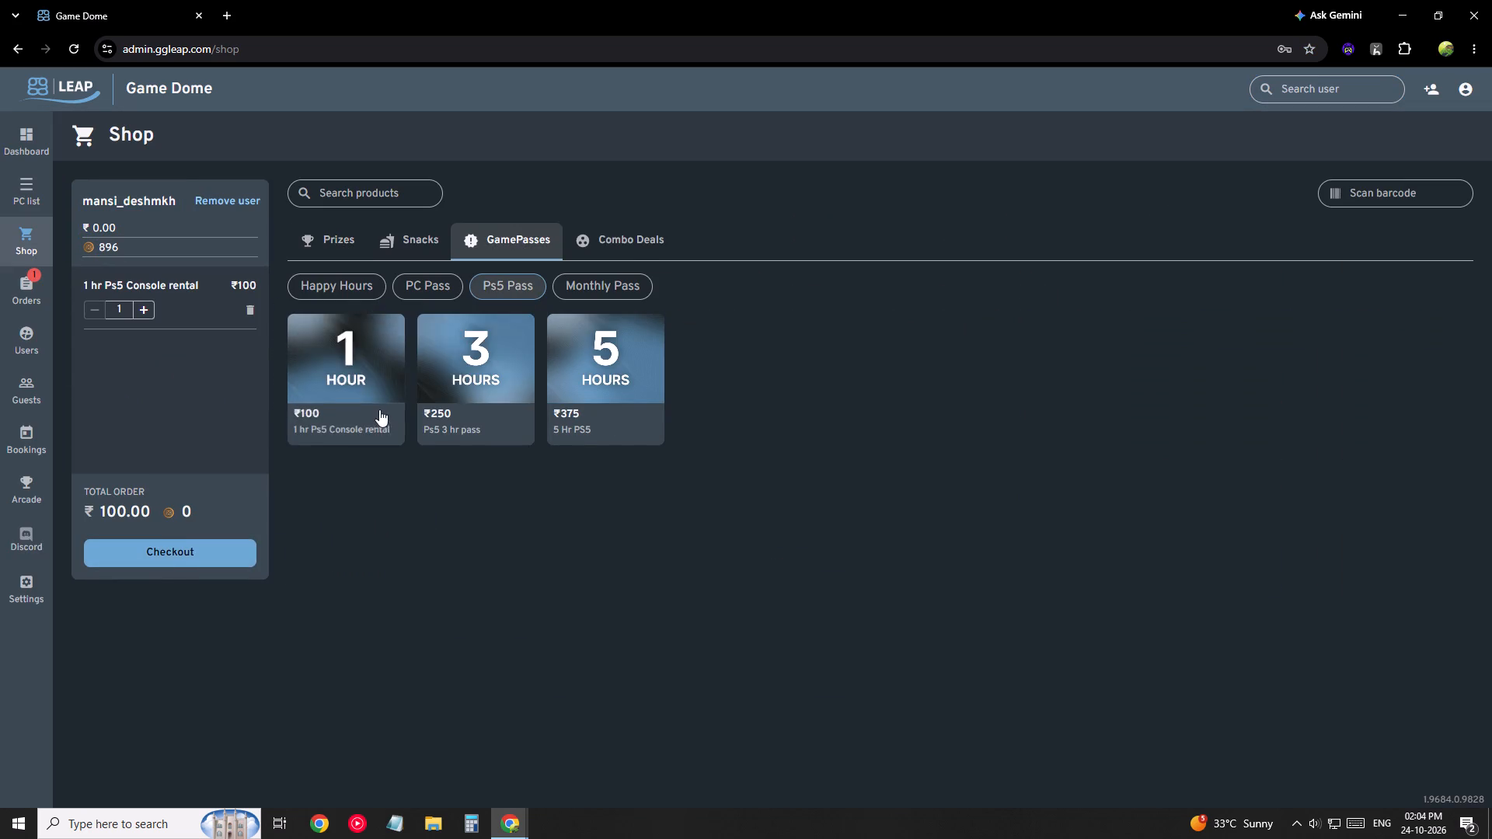
{"action": "left_click", "coordinate": [173, 553]}
{"action": "left_click", "coordinate": [502, 458]}
{"action": "left_click", "coordinate": [434, 684]}
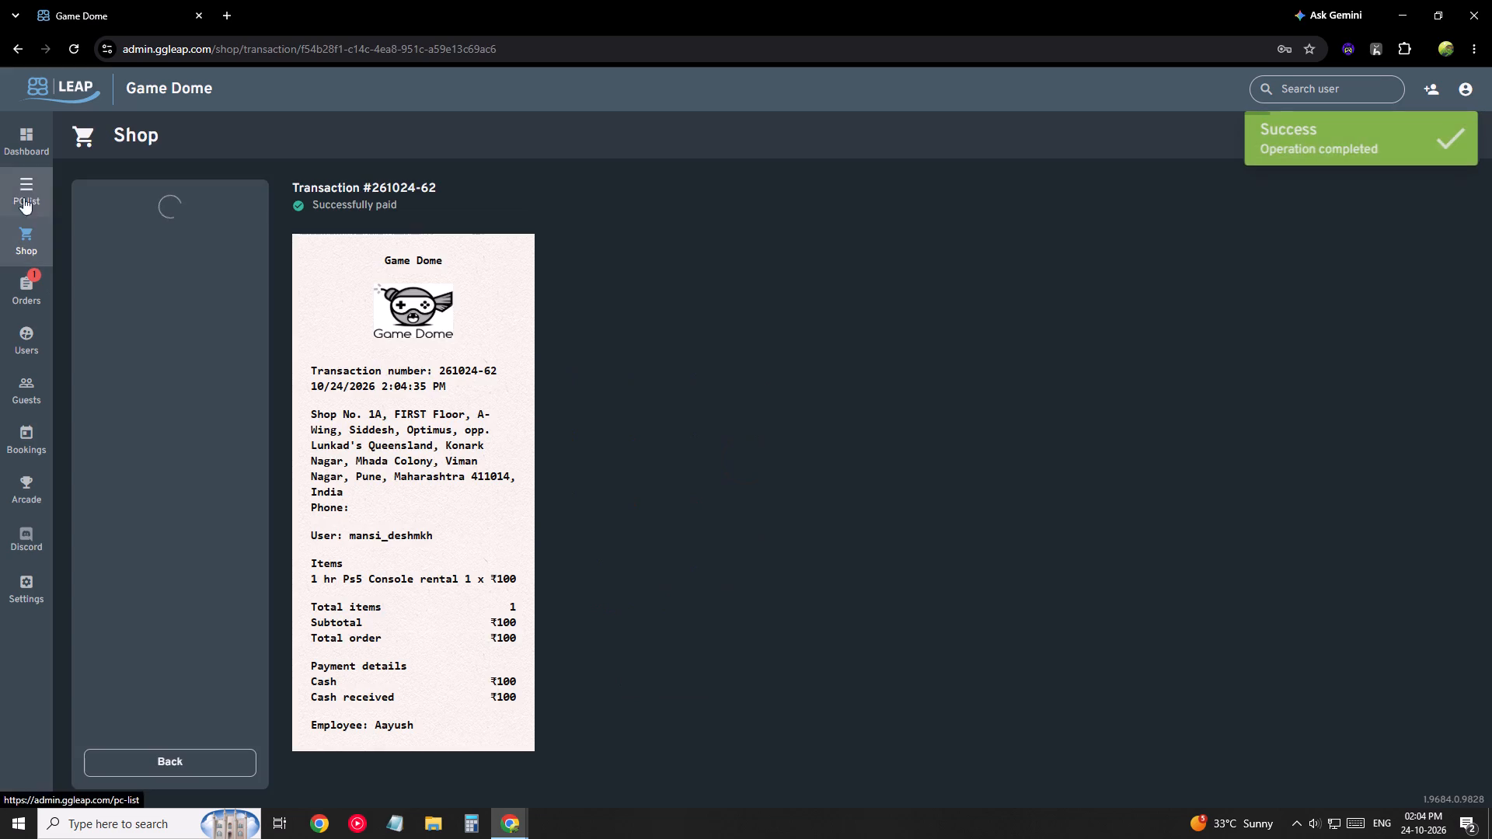
Start a quick sale for Riptide on station B8 with one Iced Tea Lemon and one Cigg.
{"action": "left_click", "coordinate": [24, 190]}
{"action": "scroll", "coordinate": [458, 510], "scroll_direction": "down", "scroll_amount": 3}
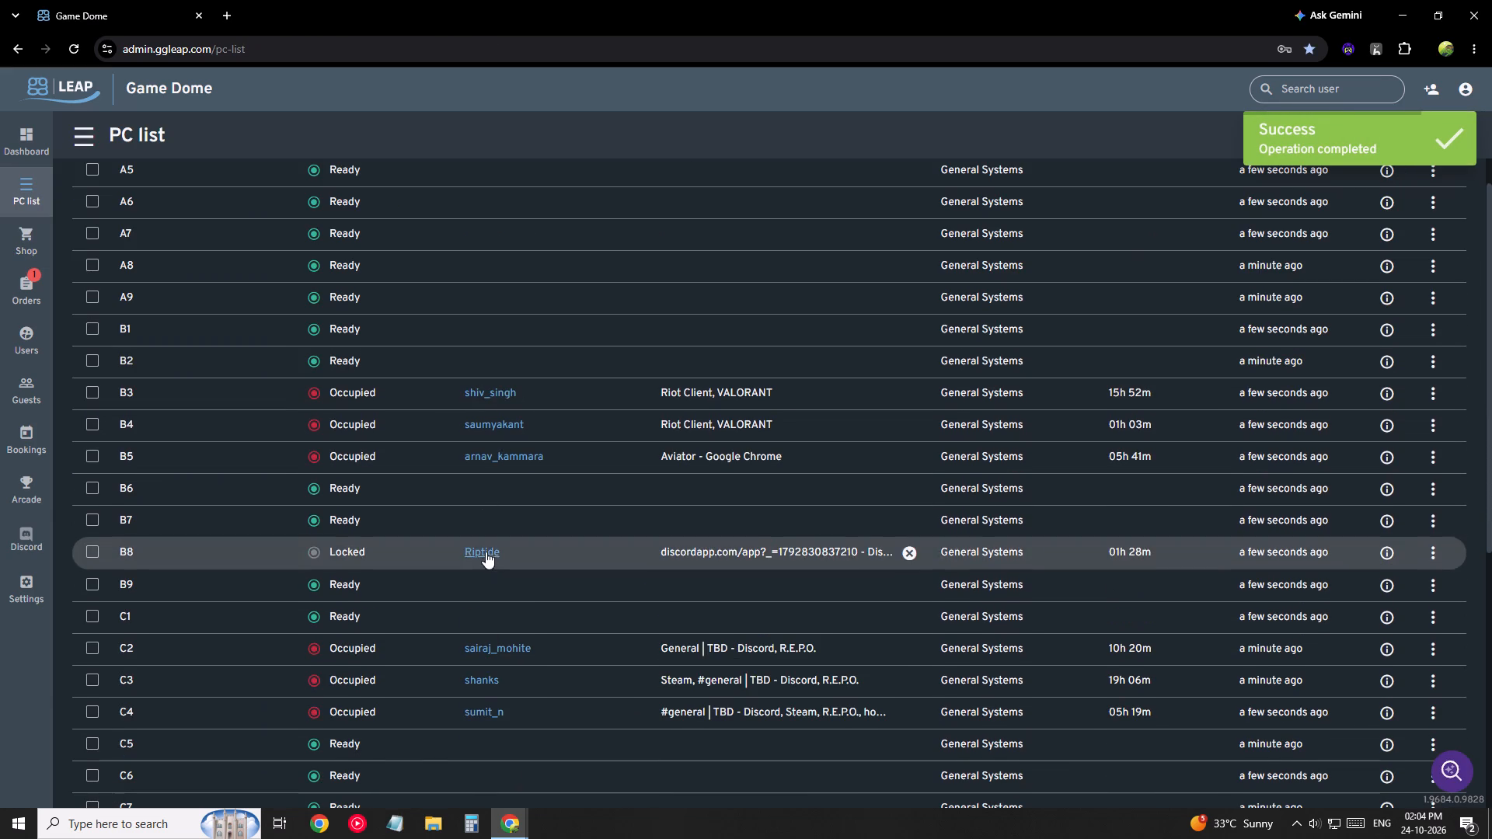
{"action": "left_click", "coordinate": [486, 549]}
{"action": "left_click", "coordinate": [573, 556]}
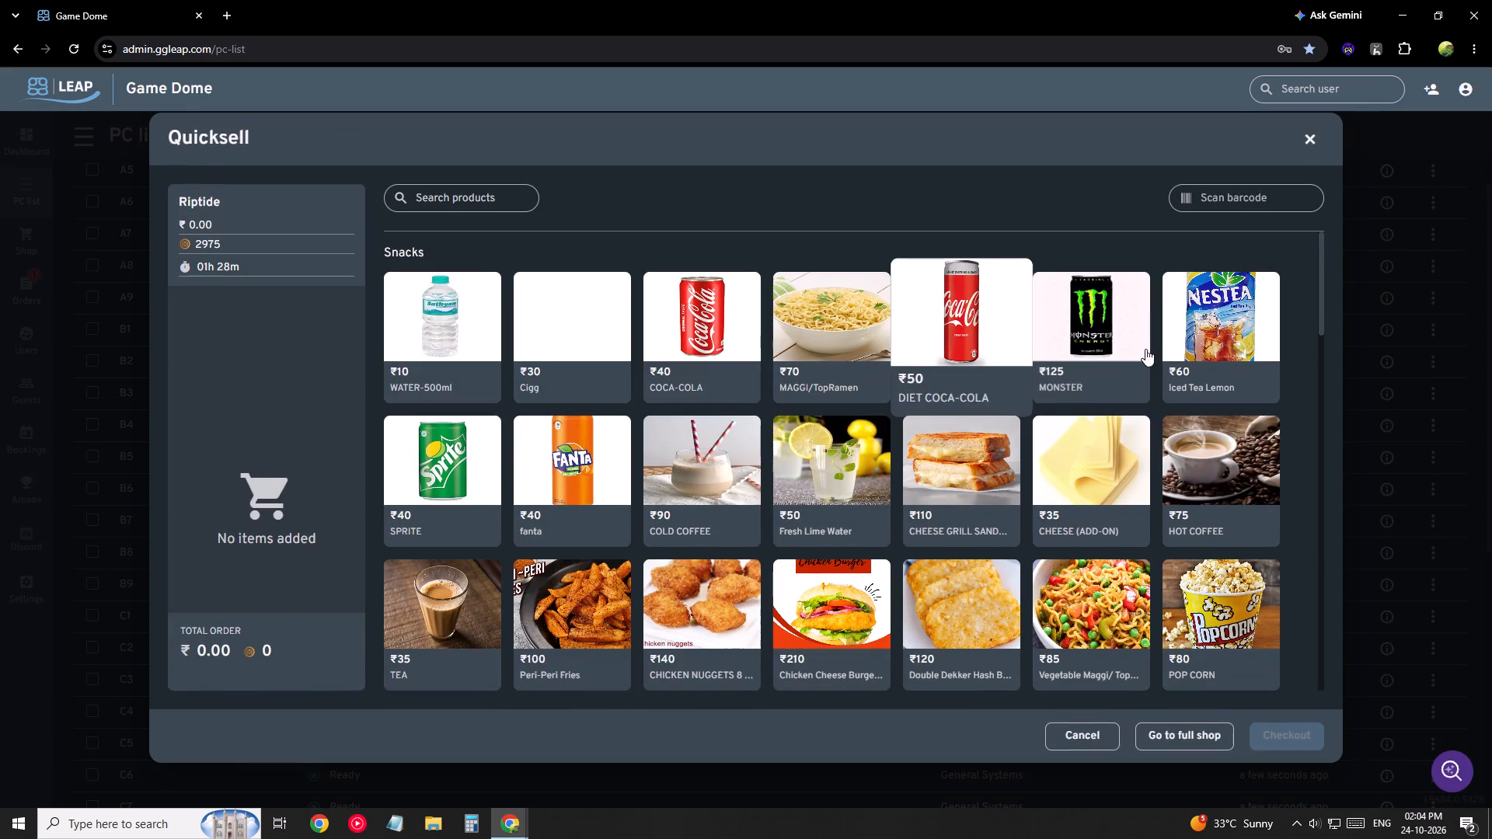
{"action": "left_click", "coordinate": [1229, 327]}
{"action": "left_click", "coordinate": [564, 379]}
Add the ₹700 11 HOURS hardware rental to Riptide's order in the full shop and charge ₹790 by credit card.
{"action": "left_click", "coordinate": [1168, 740]}
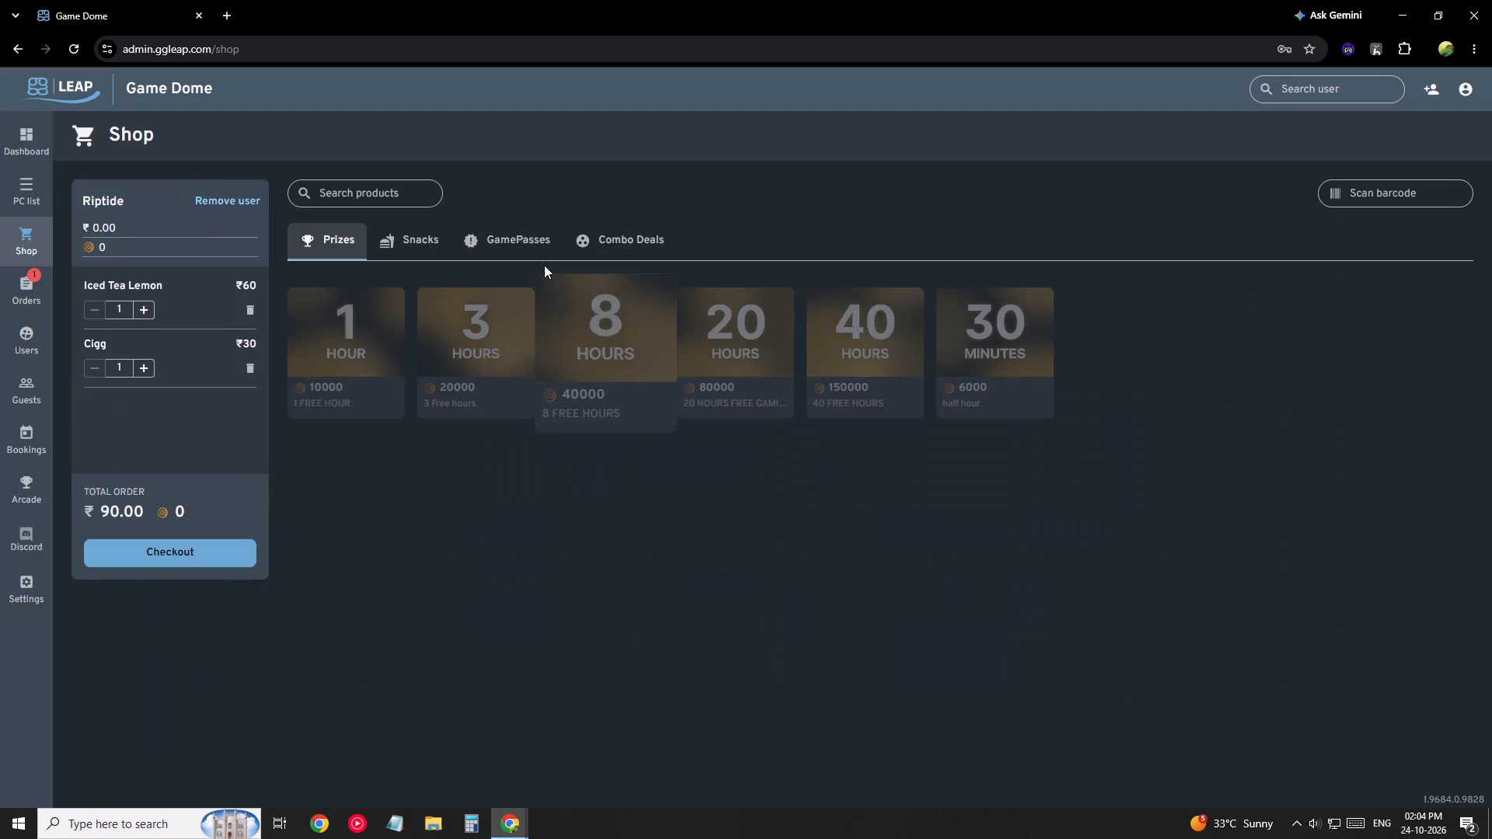
{"action": "left_click", "coordinate": [529, 246]}
{"action": "left_click", "coordinate": [602, 295]}
{"action": "left_click", "coordinate": [366, 399]}
{"action": "left_click", "coordinate": [194, 562]}
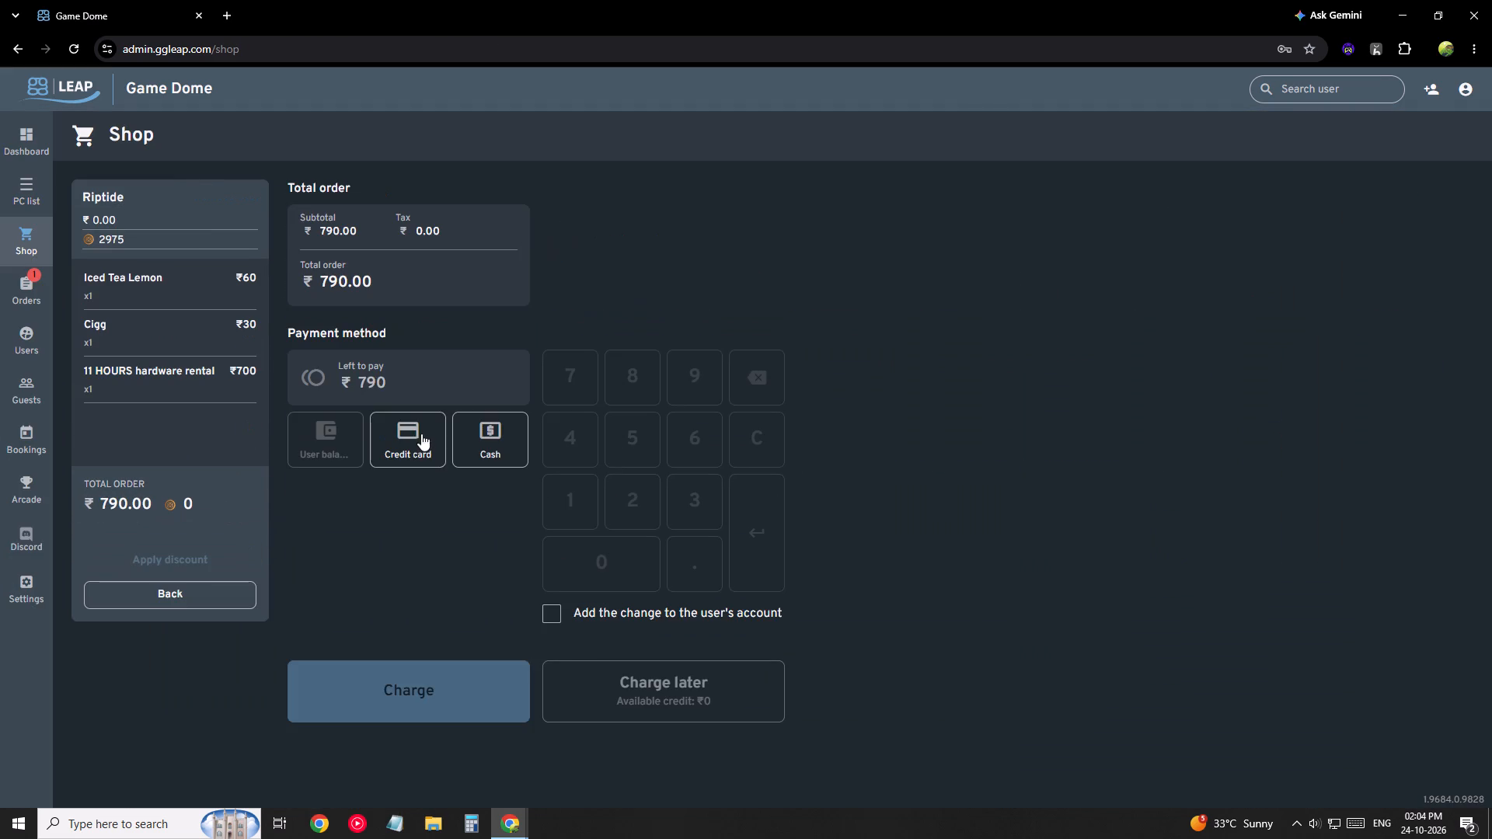
{"action": "left_click", "coordinate": [421, 433]}
{"action": "left_click", "coordinate": [423, 714]}
In the spreadsheet's customer credit table, add 790 to Riptide's existing amount and record it as a single entry of 880.
{"action": "key", "text": "alt+Tab"}
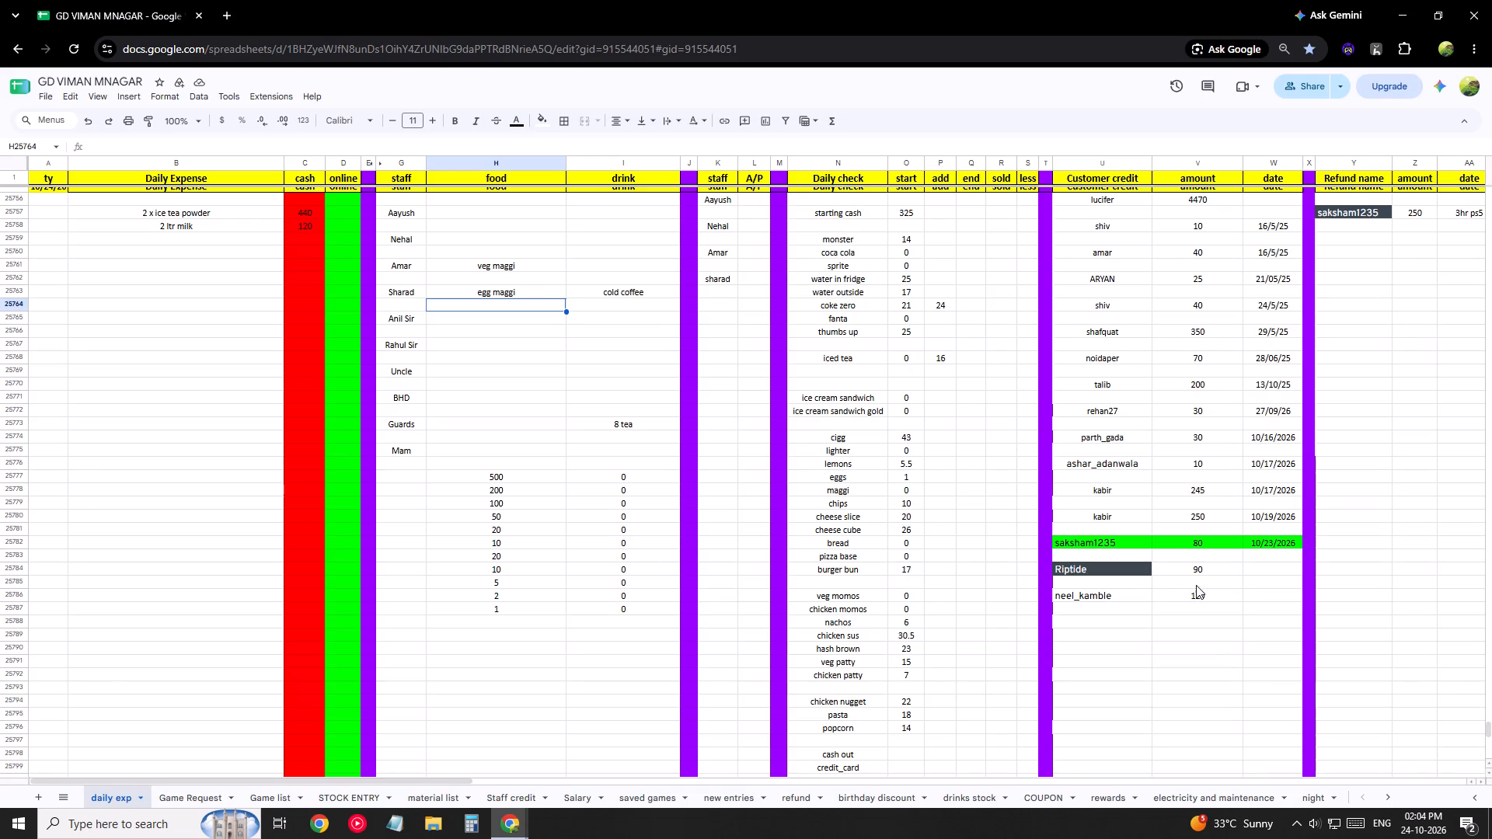
{"action": "left_click", "coordinate": [1196, 585]}
{"action": "key", "text": "7"}
{"action": "key", "text": "9"}
{"action": "key", "text": "0"}
{"action": "key", "text": "Return"}
{"action": "key", "text": "Up"}
{"action": "key", "text": "shift+Up"}
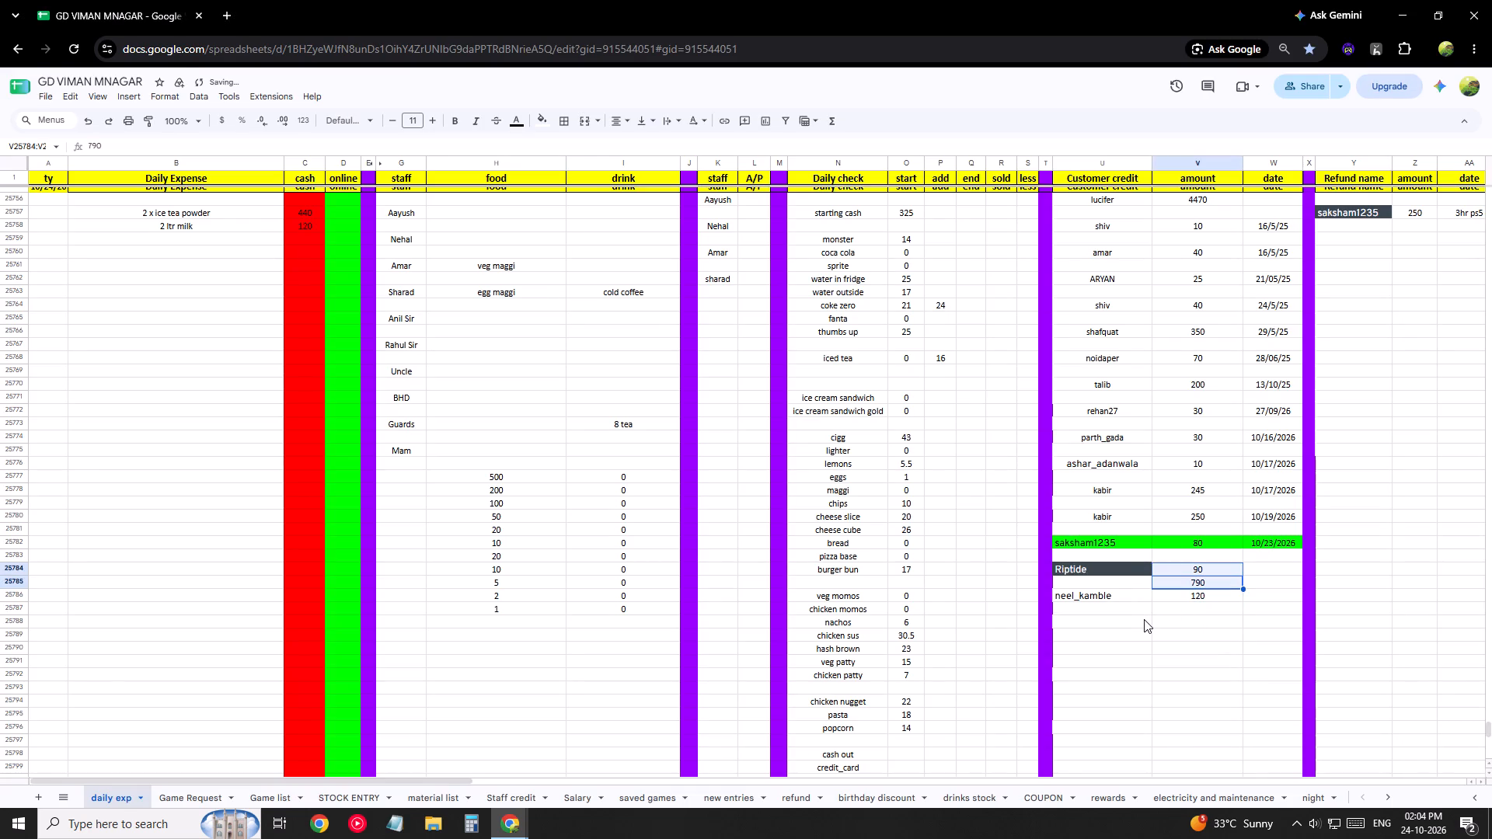
{"action": "key", "text": "Delete"}
{"action": "key", "text": "Up"}
{"action": "type", "text": "880"}
{"action": "key", "text": "Return"}
Switch back to ggLeap and check the consoles in the PC list and the latest orders in the order history.
{"action": "key", "text": "alt+Tab"}
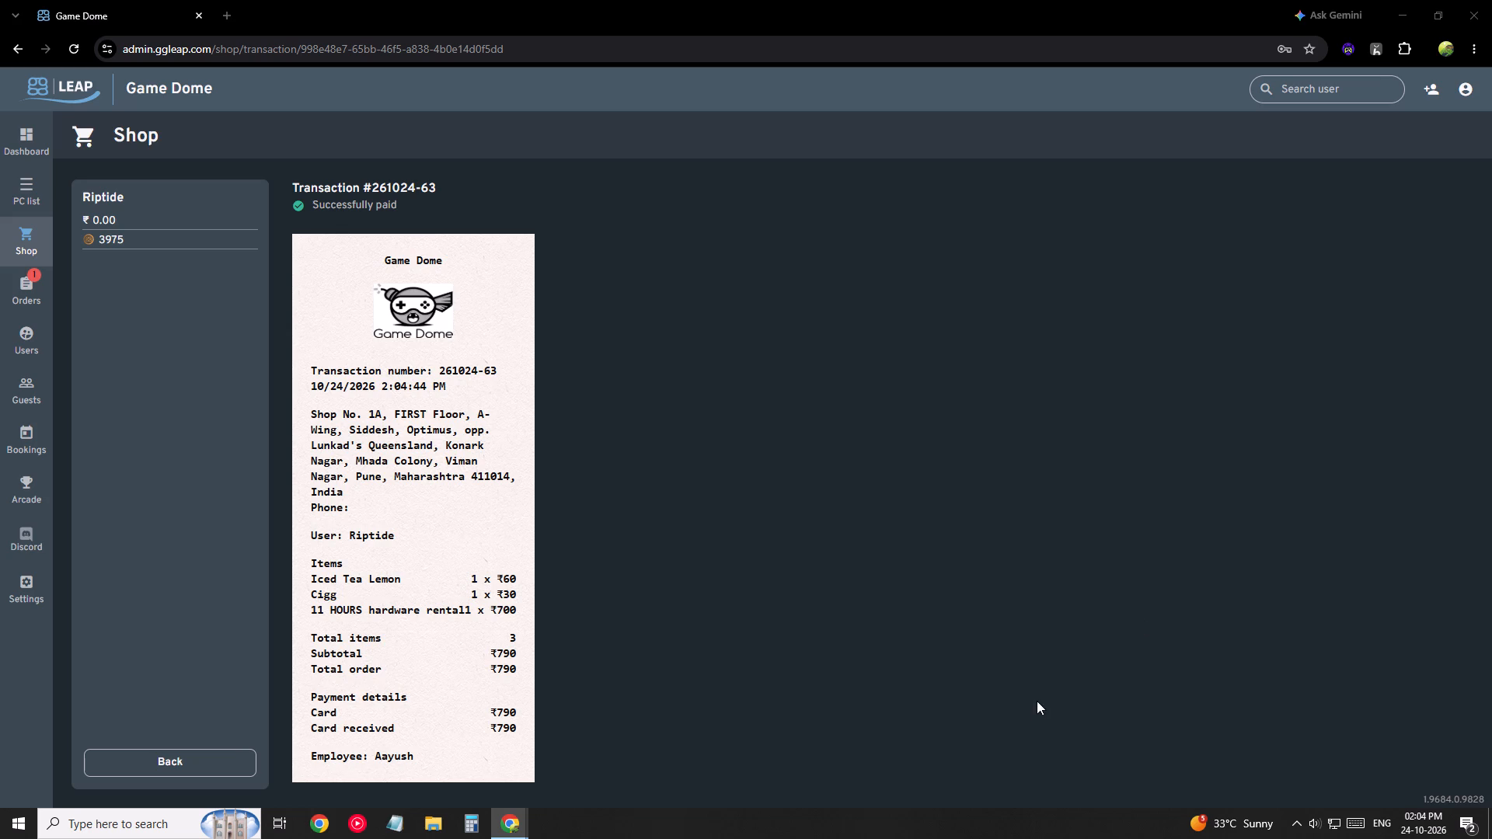
{"action": "left_click", "coordinate": [18, 175]}
{"action": "scroll", "coordinate": [511, 522], "scroll_direction": "down", "scroll_amount": 2}
{"action": "scroll", "coordinate": [516, 542], "scroll_direction": "up", "scroll_amount": 1}
{"action": "scroll", "coordinate": [518, 545], "scroll_direction": "down", "scroll_amount": 8}
{"action": "key", "text": "alt+Tab"}
{"action": "key", "text": "alt+Tab"}
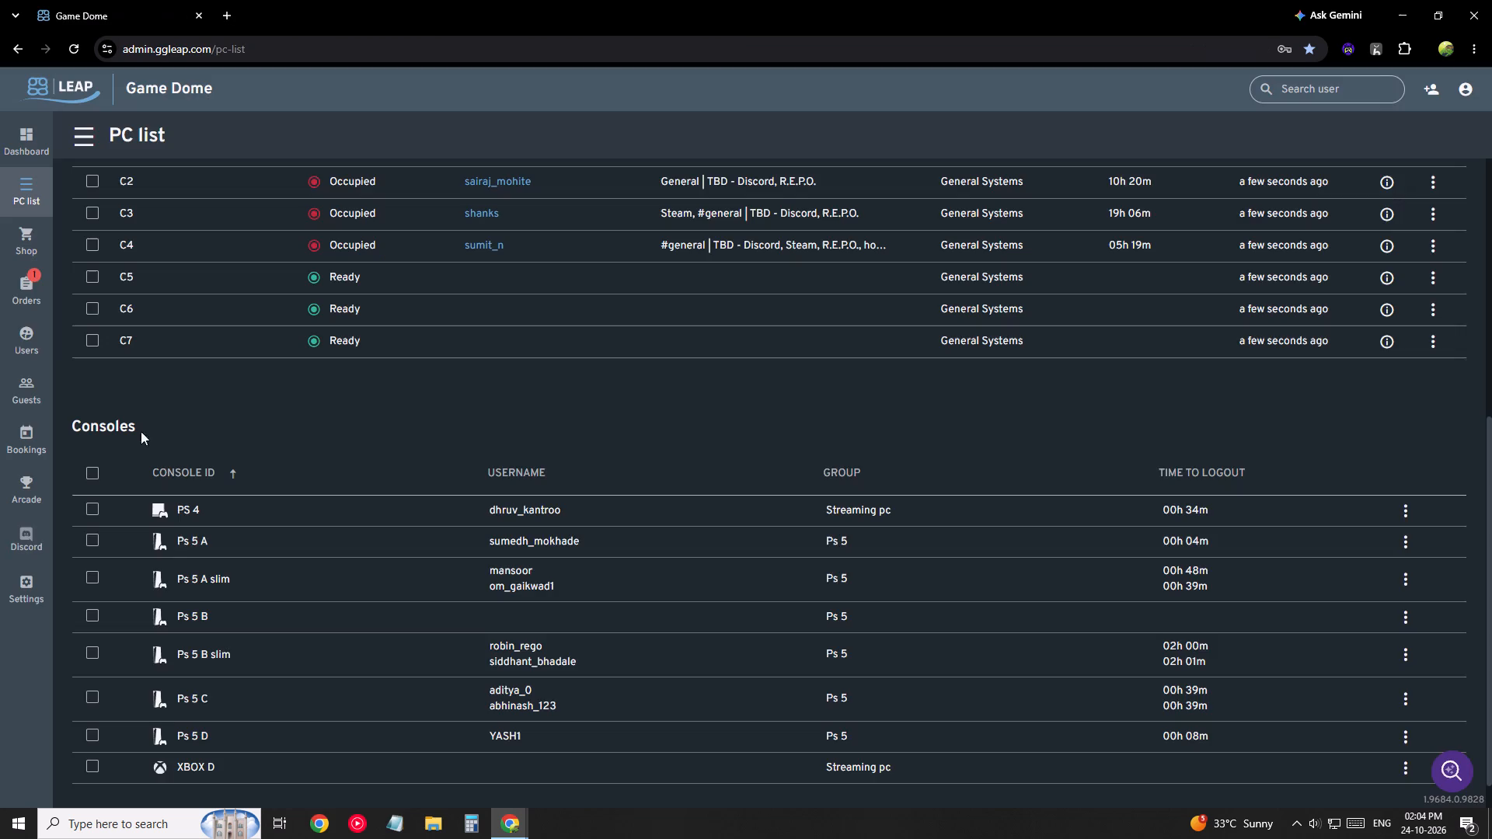
{"action": "left_click", "coordinate": [19, 280]}
{"action": "left_click", "coordinate": [385, 173]}
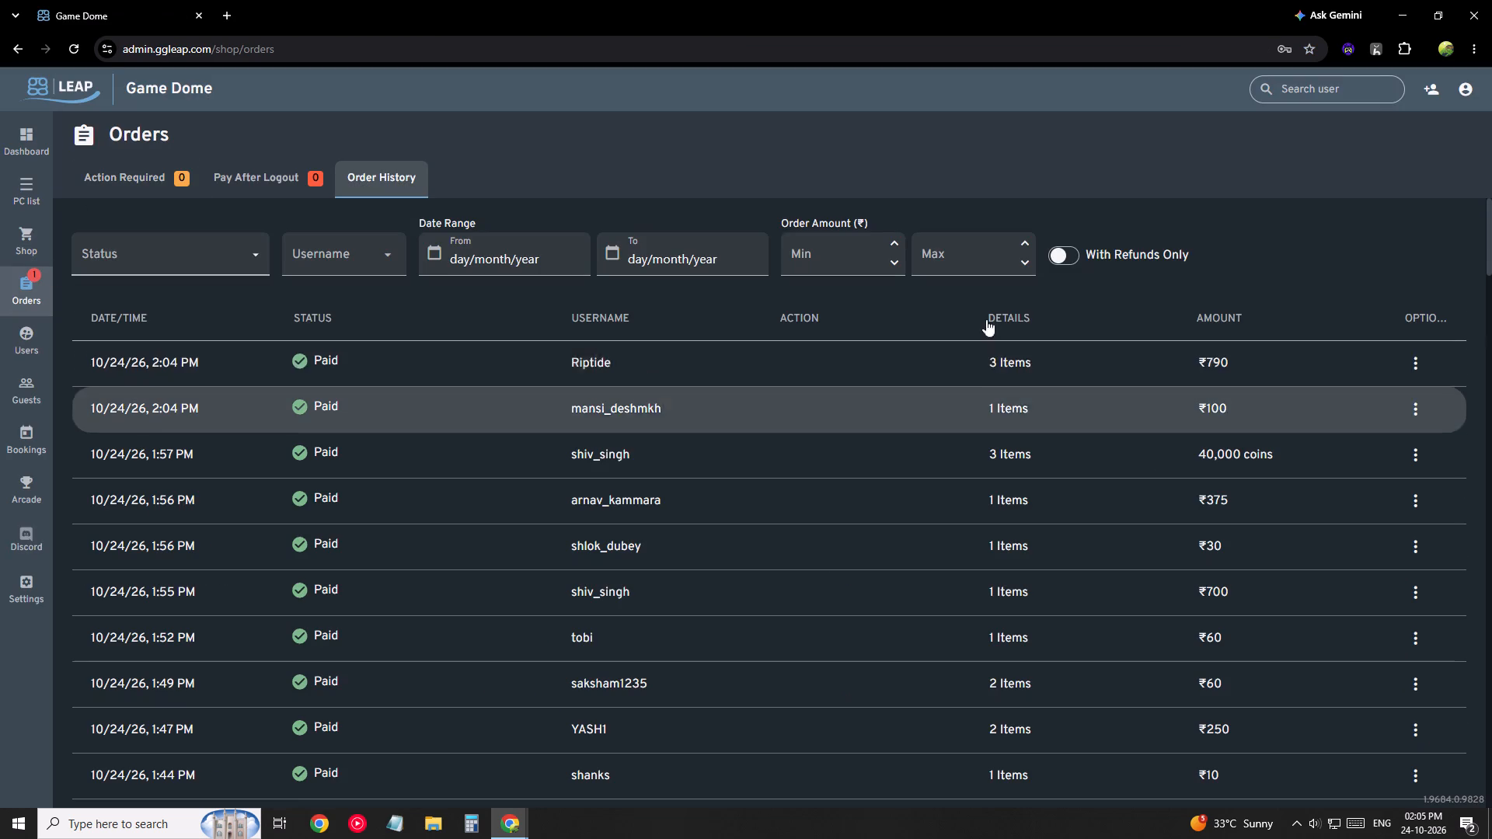
{"action": "left_click", "coordinate": [1353, 93]}
{"action": "key", "text": "m"}
{"action": "key", "text": "a"}
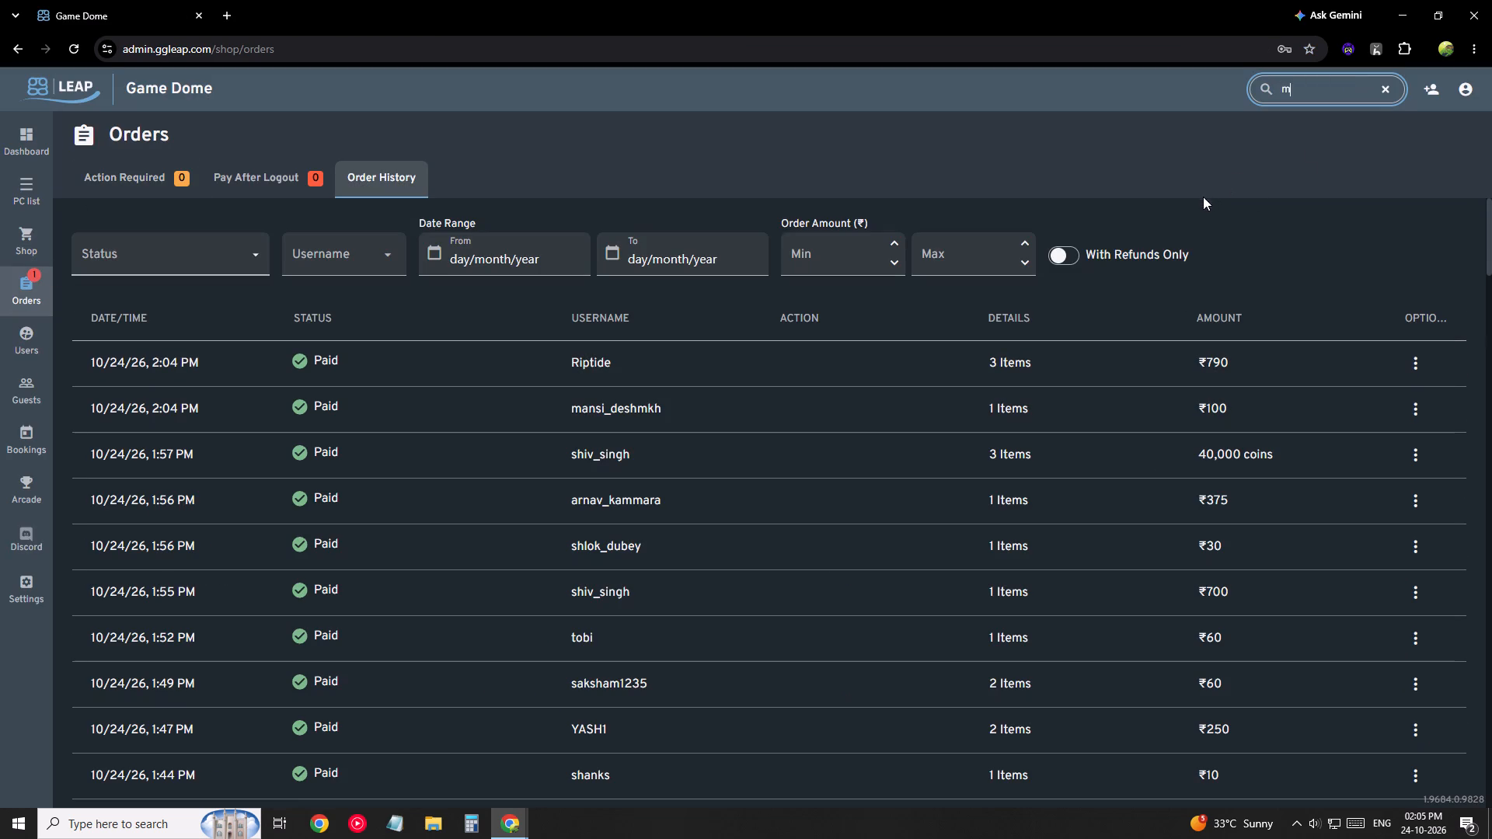
{"action": "key", "text": "n"}
{"action": "key", "text": "s"}
{"action": "key", "text": "a"}
{"action": "left_click", "coordinate": [1428, 117]}
{"action": "left_click", "coordinate": [1445, 130]}
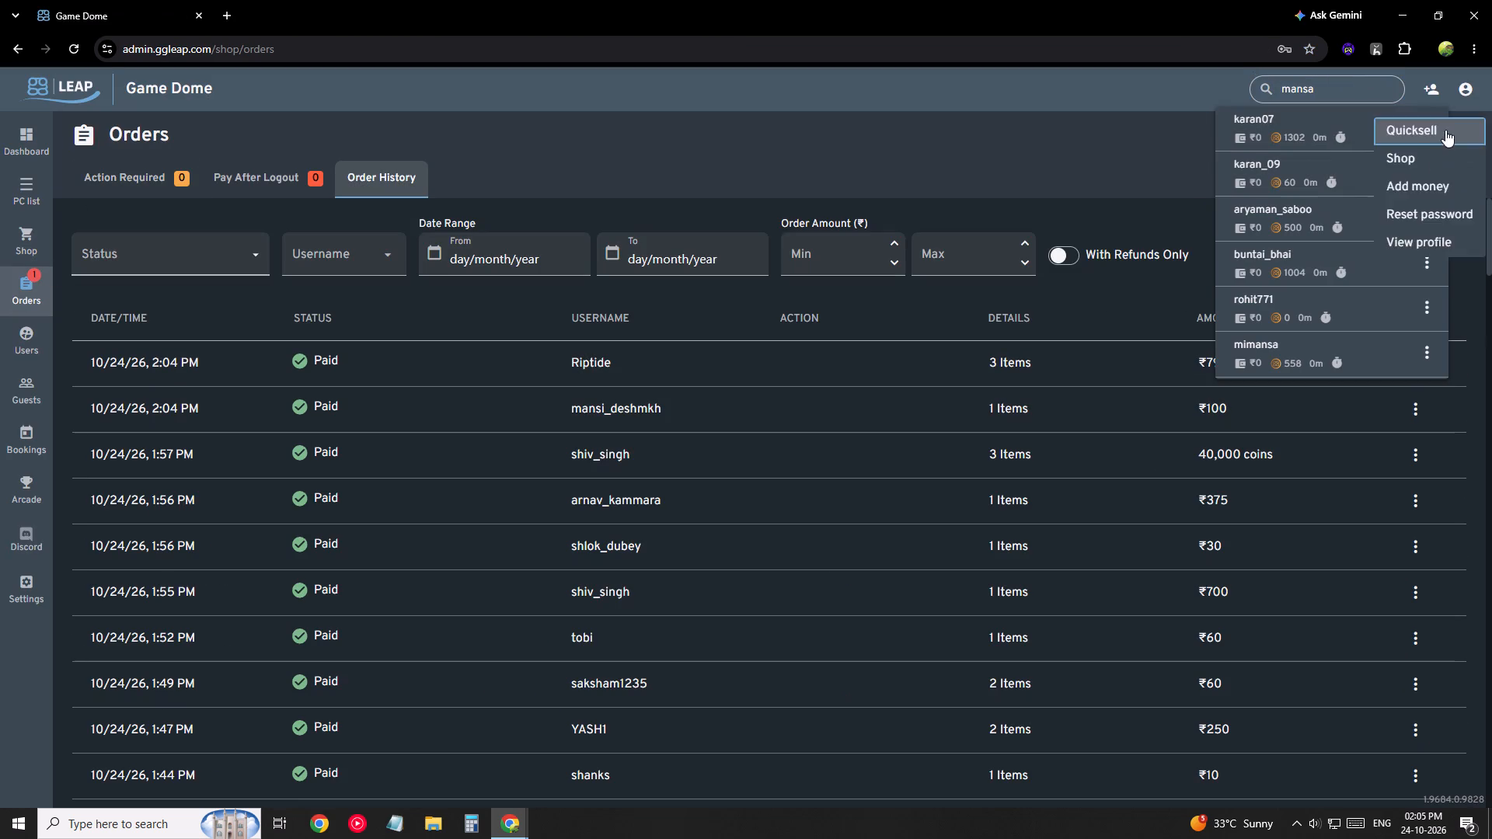
{"action": "left_click", "coordinate": [1181, 727]}
{"action": "left_click", "coordinate": [523, 235]}
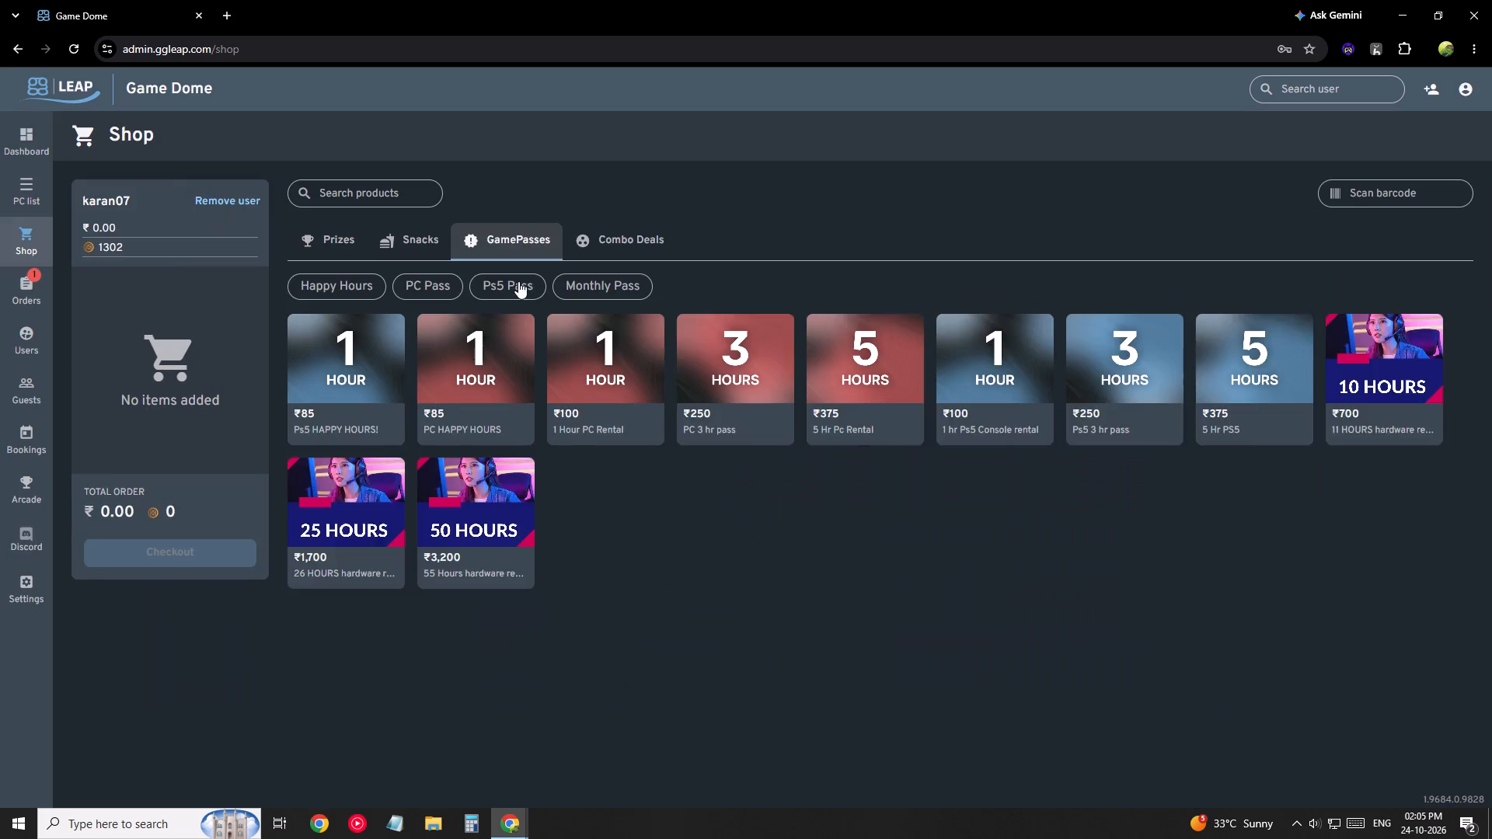
{"action": "left_click", "coordinate": [518, 281]}
{"action": "left_click", "coordinate": [344, 380]}
{"action": "left_click", "coordinate": [192, 550]}
{"action": "left_click", "coordinate": [540, 444]}
{"action": "left_click", "coordinate": [461, 461]}
{"action": "left_click", "coordinate": [453, 710]}
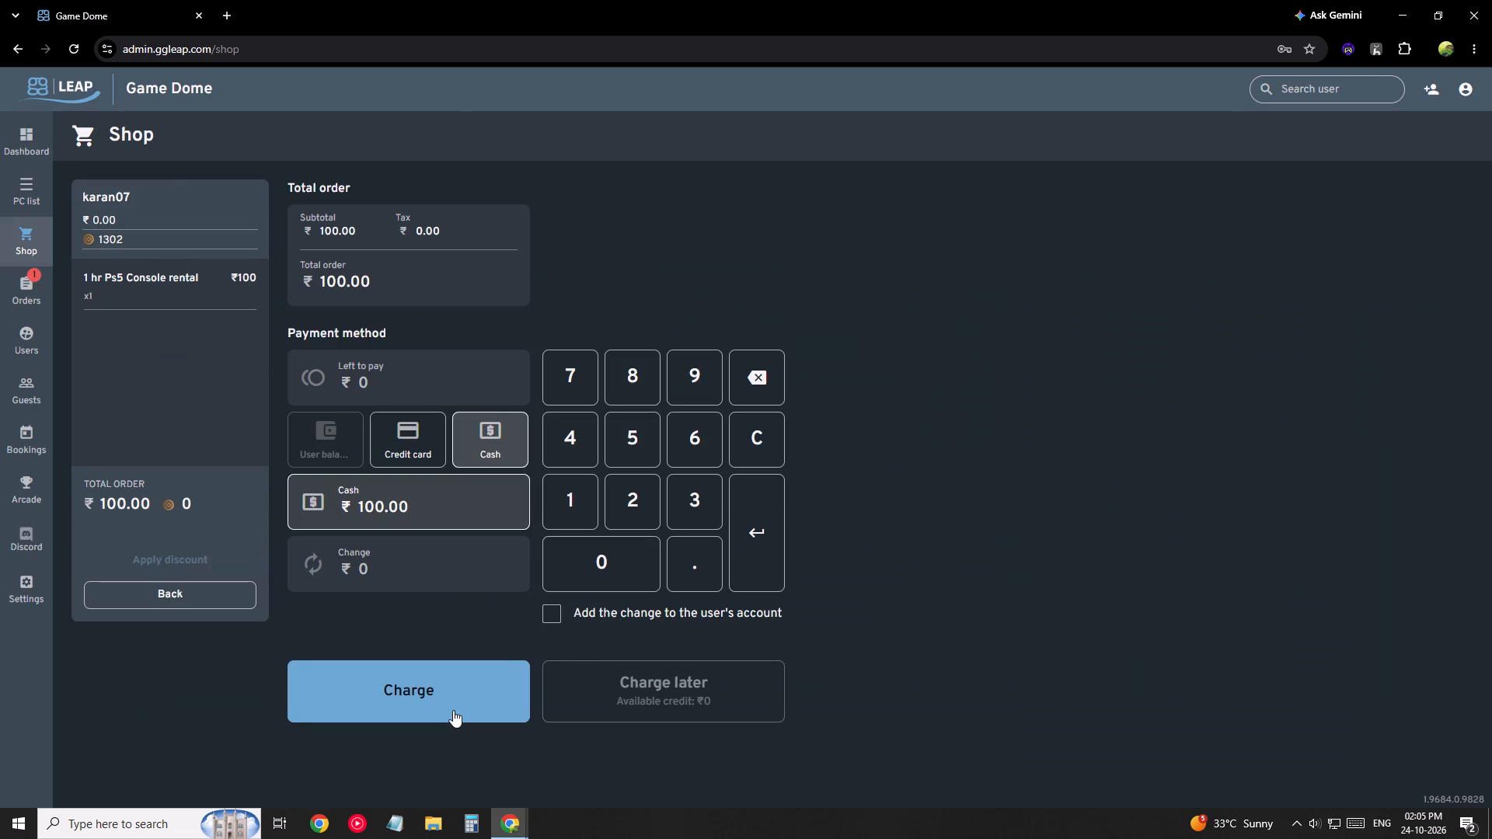
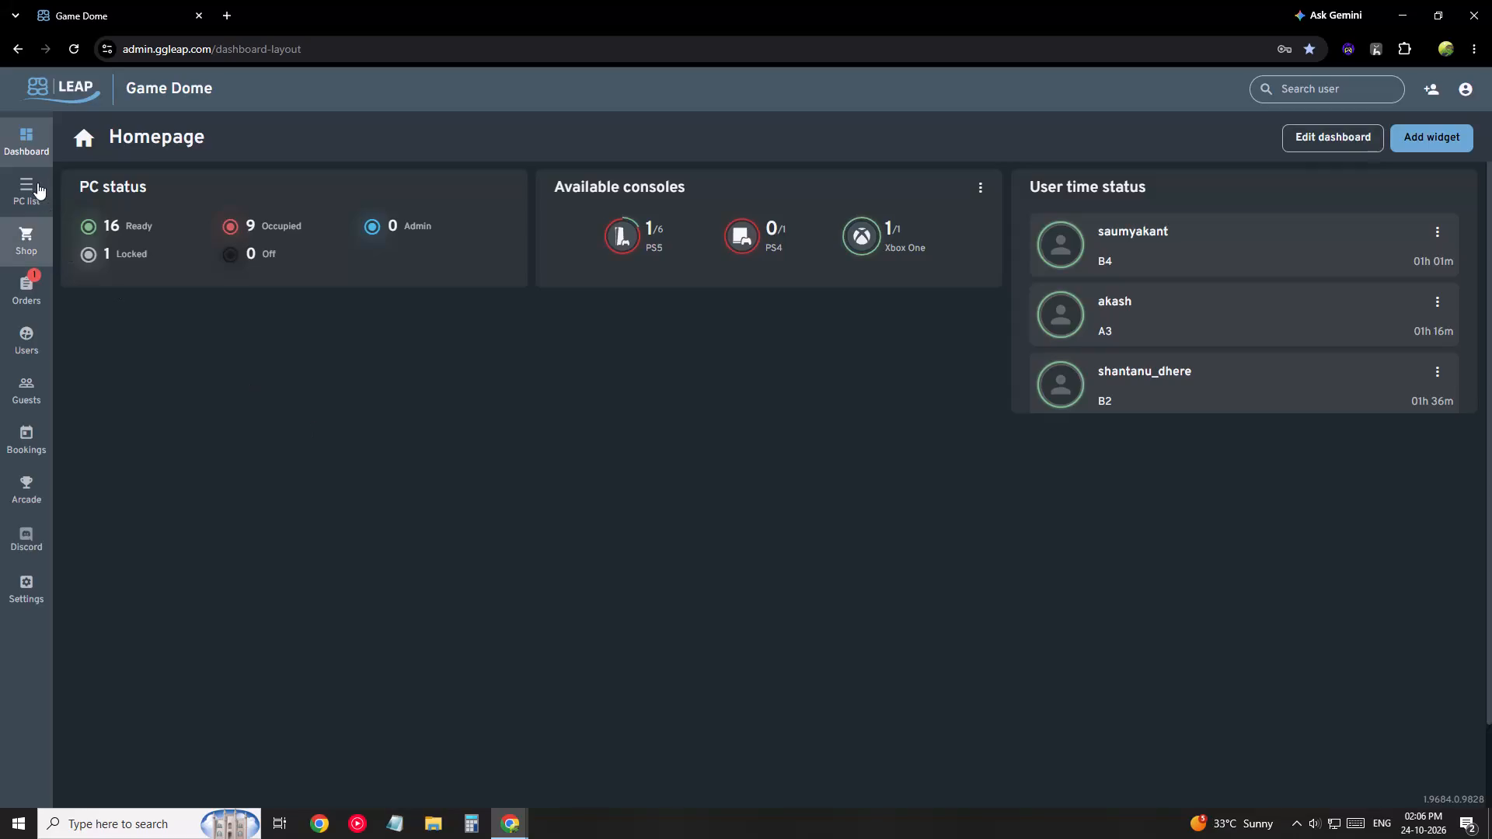
Look through the PC list to check the status, users and remaining time of the A, B and C stations.
{"action": "scroll", "coordinate": [459, 495], "scroll_direction": "down", "scroll_amount": 2}
{"action": "scroll", "coordinate": [500, 562], "scroll_direction": "down", "scroll_amount": 3}
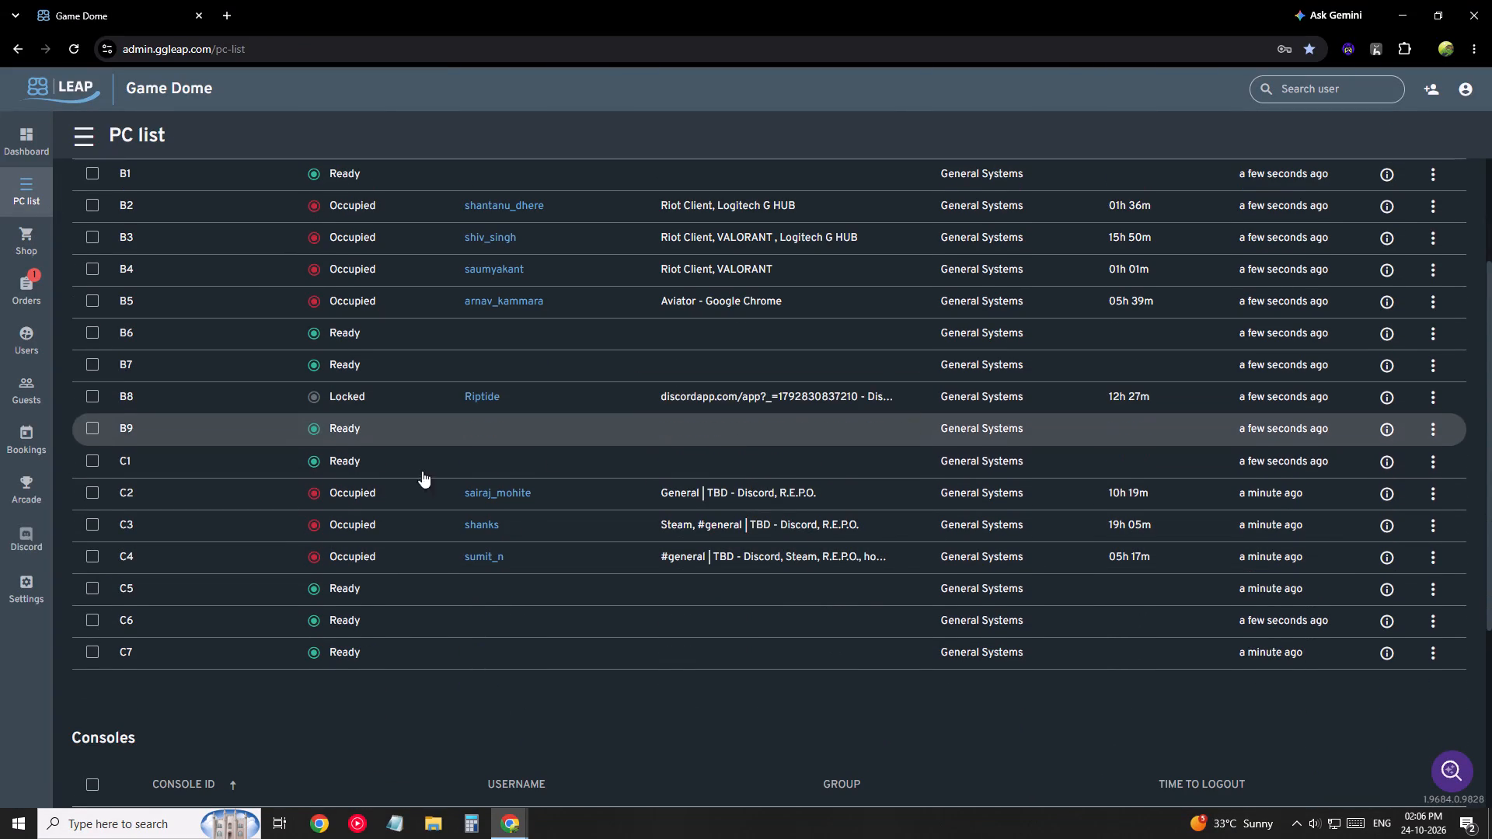
{"action": "scroll", "coordinate": [328, 630], "scroll_direction": "up", "scroll_amount": 3}
{"action": "scroll", "coordinate": [496, 647], "scroll_direction": "down", "scroll_amount": 3}
{"action": "scroll", "coordinate": [365, 625], "scroll_direction": "up", "scroll_amount": 1}
{"action": "scroll", "coordinate": [365, 625], "scroll_direction": "down", "scroll_amount": 1}
{"action": "scroll", "coordinate": [365, 625], "scroll_direction": "up", "scroll_amount": 2}
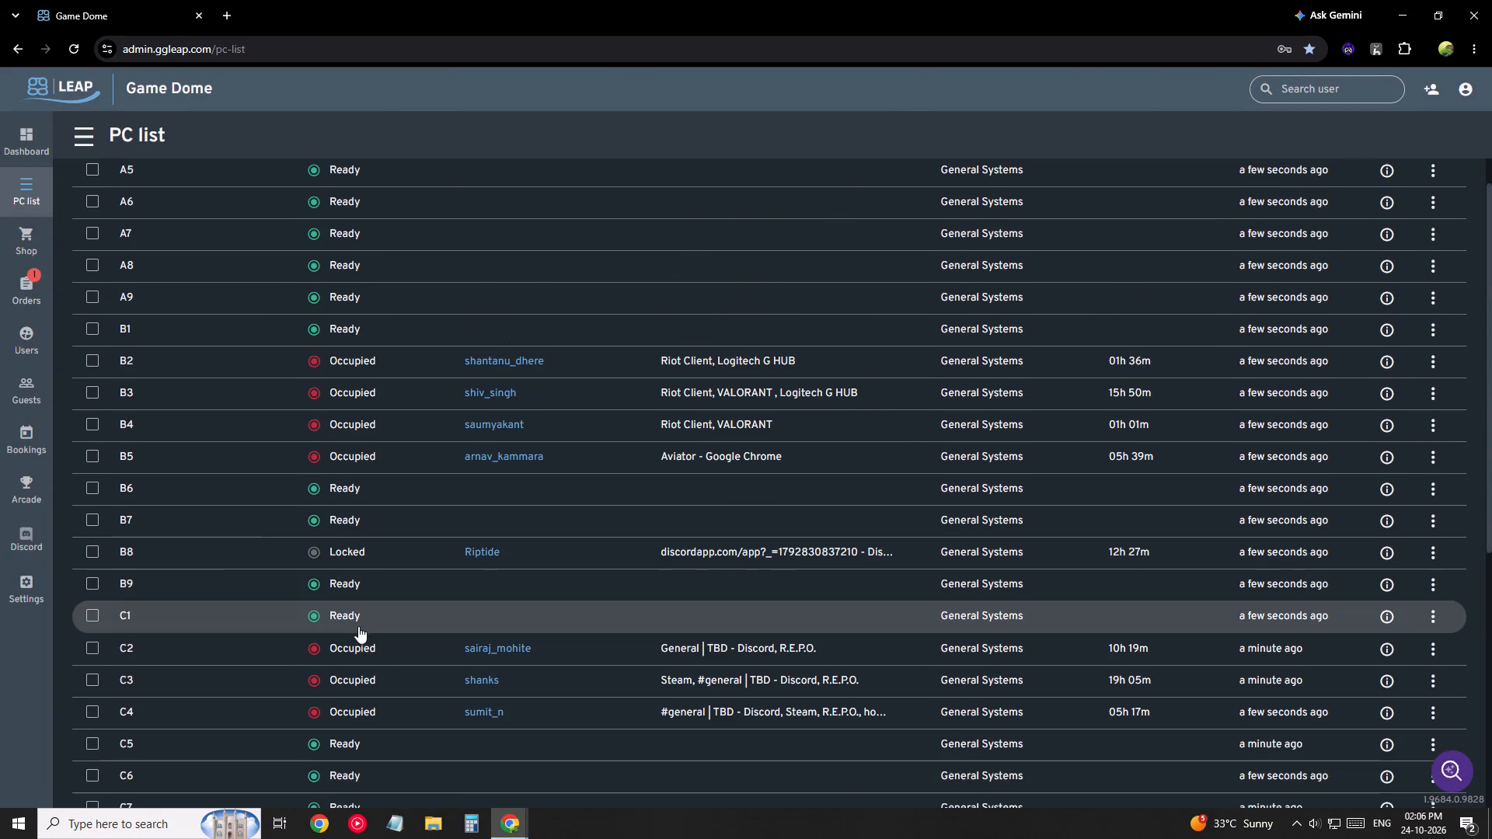
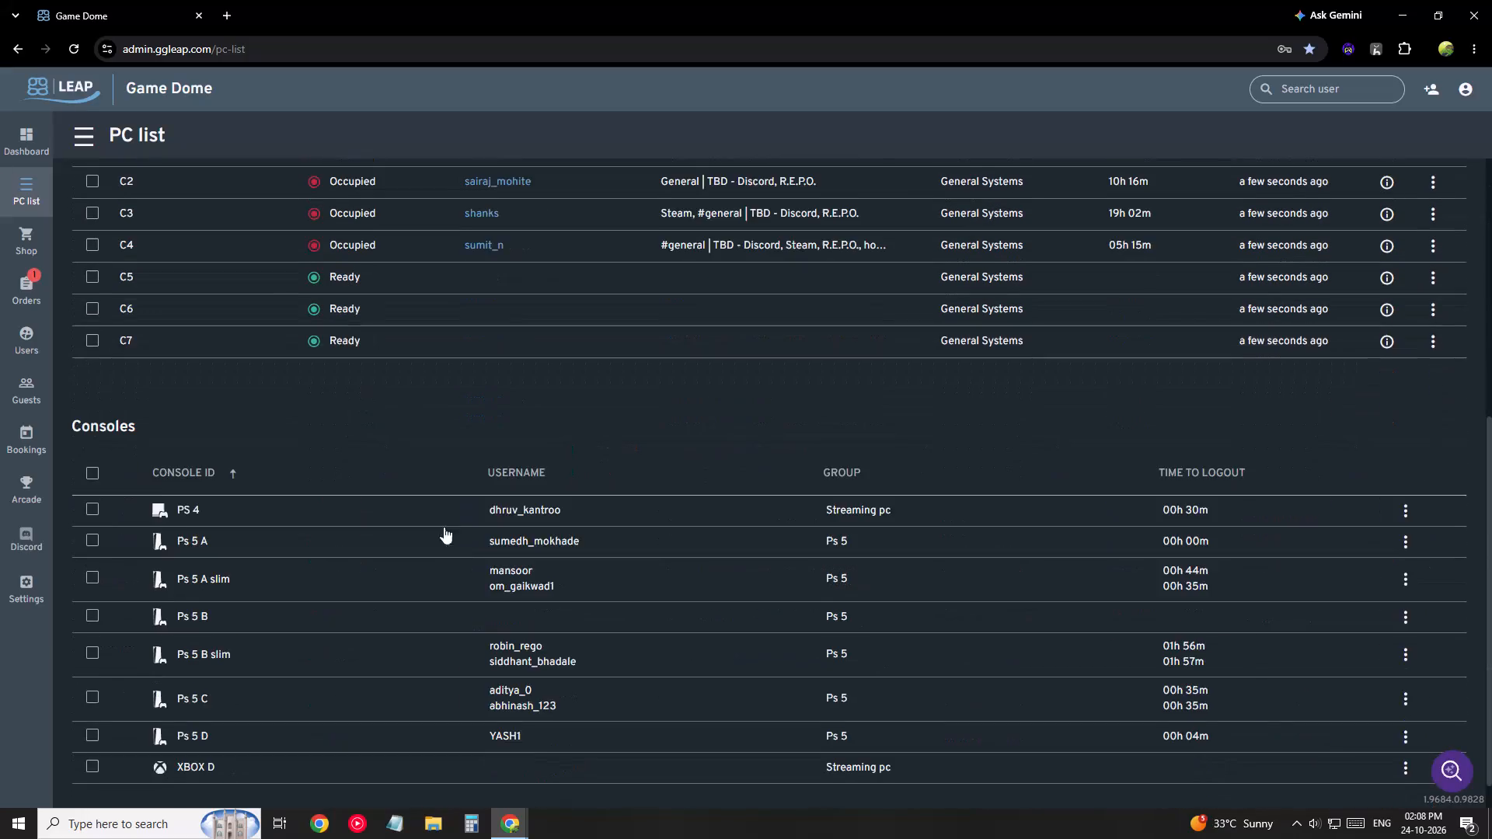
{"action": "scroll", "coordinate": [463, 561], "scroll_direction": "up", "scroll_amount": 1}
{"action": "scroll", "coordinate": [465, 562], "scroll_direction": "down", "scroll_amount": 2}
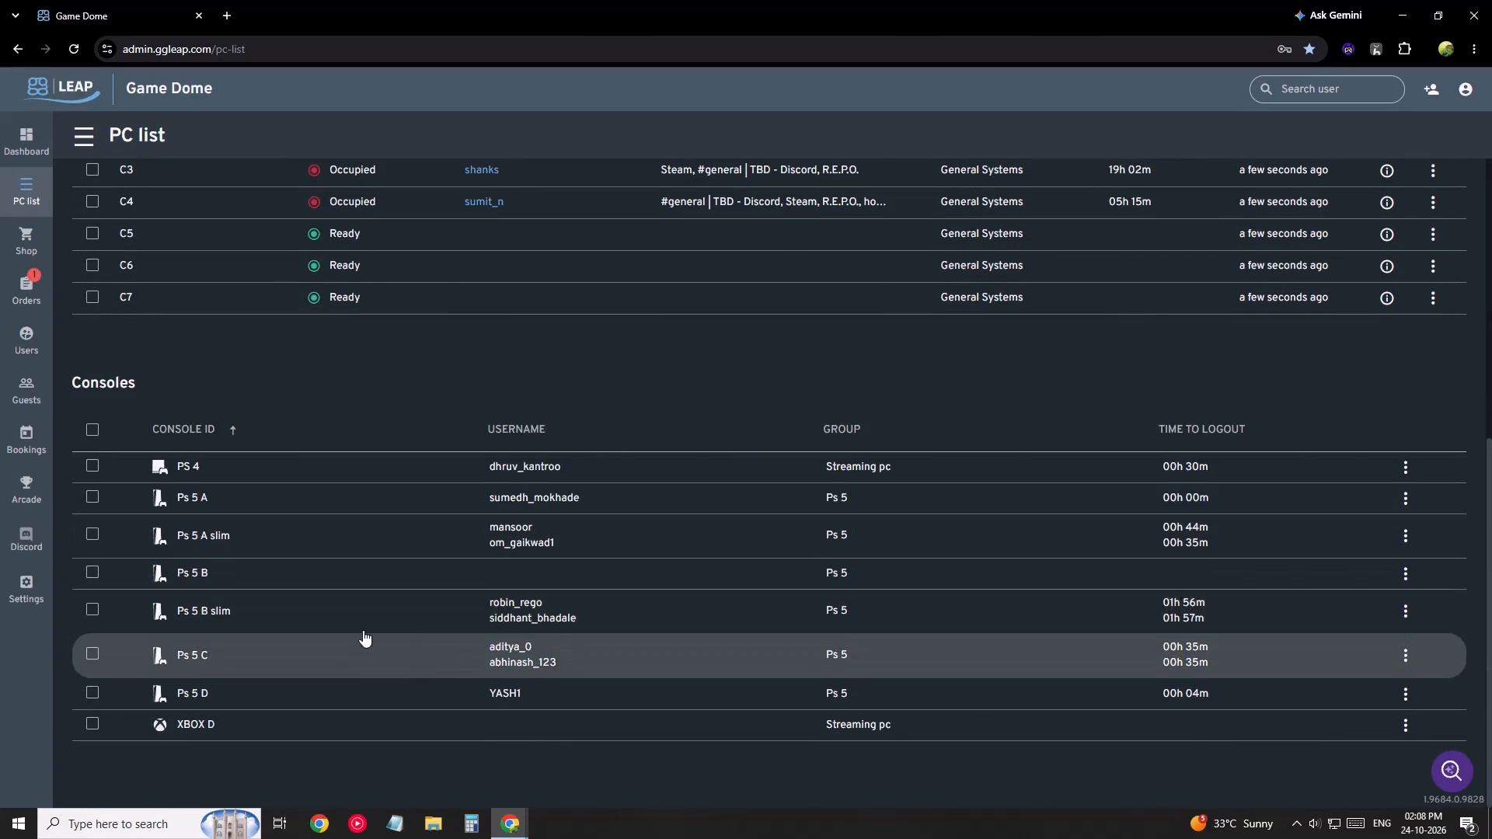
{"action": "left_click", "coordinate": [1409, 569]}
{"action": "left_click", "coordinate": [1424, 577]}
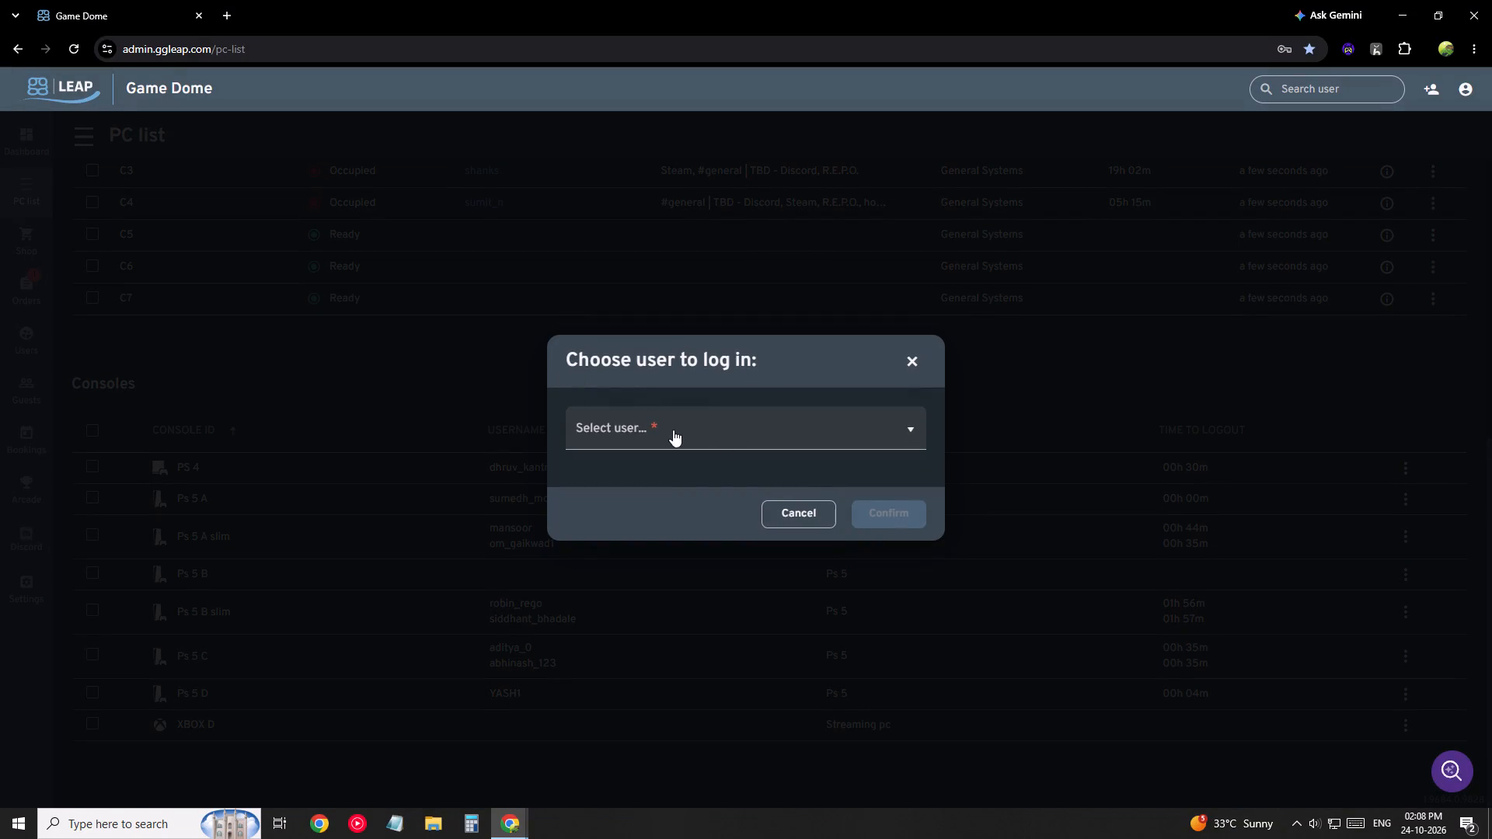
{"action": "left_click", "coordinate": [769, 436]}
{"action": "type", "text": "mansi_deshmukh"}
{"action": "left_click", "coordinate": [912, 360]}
Open the 2:04 PM ₹100 order from the order history and copy the customer's username from its transaction.
{"action": "left_click", "coordinate": [13, 284]}
{"action": "left_click", "coordinate": [371, 173]}
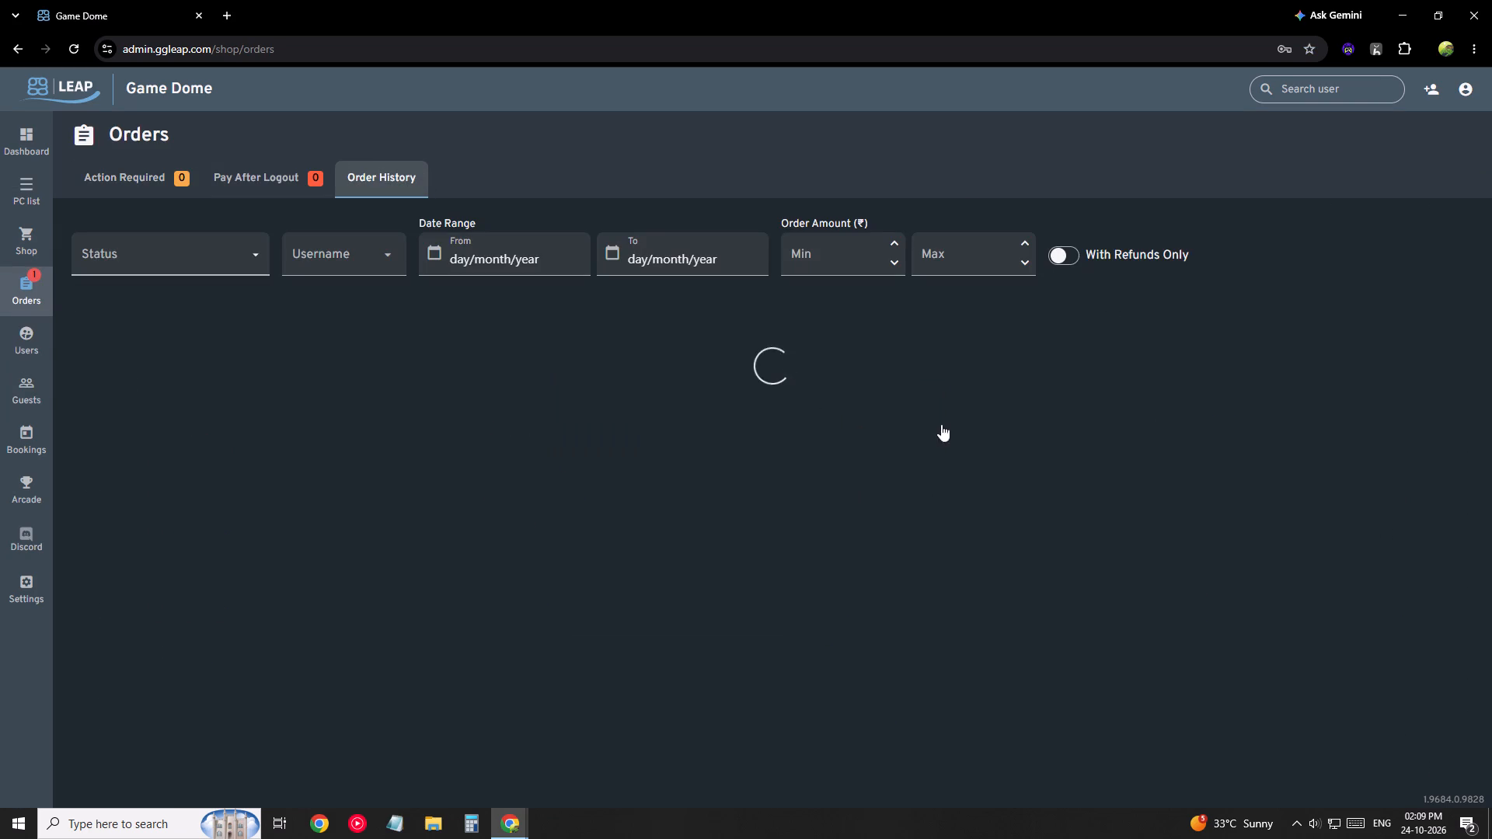
{"action": "left_click", "coordinate": [619, 458]}
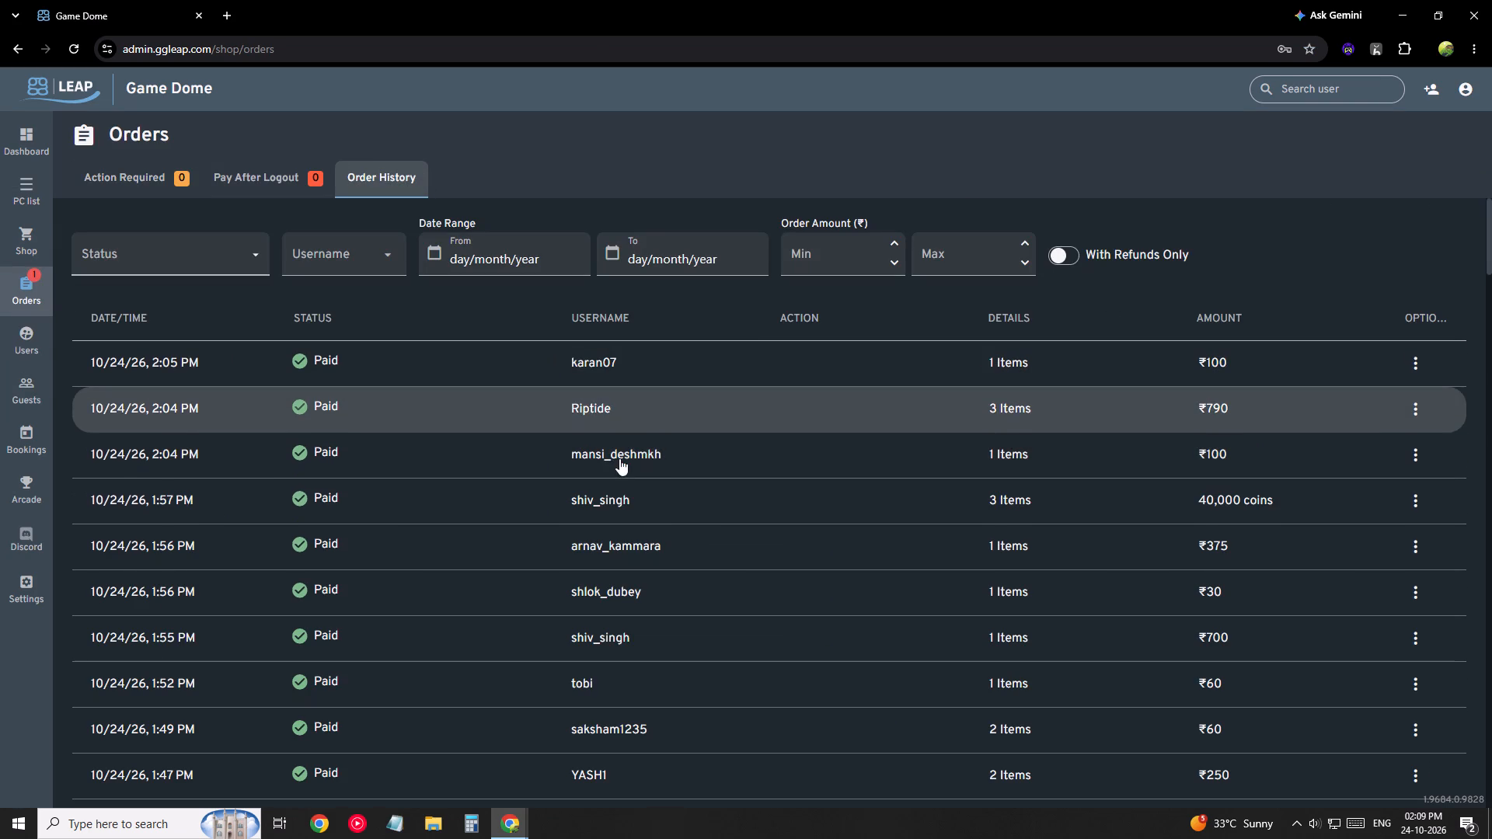
{"action": "double_click", "coordinate": [111, 200]}
{"action": "right_click", "coordinate": [111, 200]}
{"action": "left_click", "coordinate": [189, 216]}
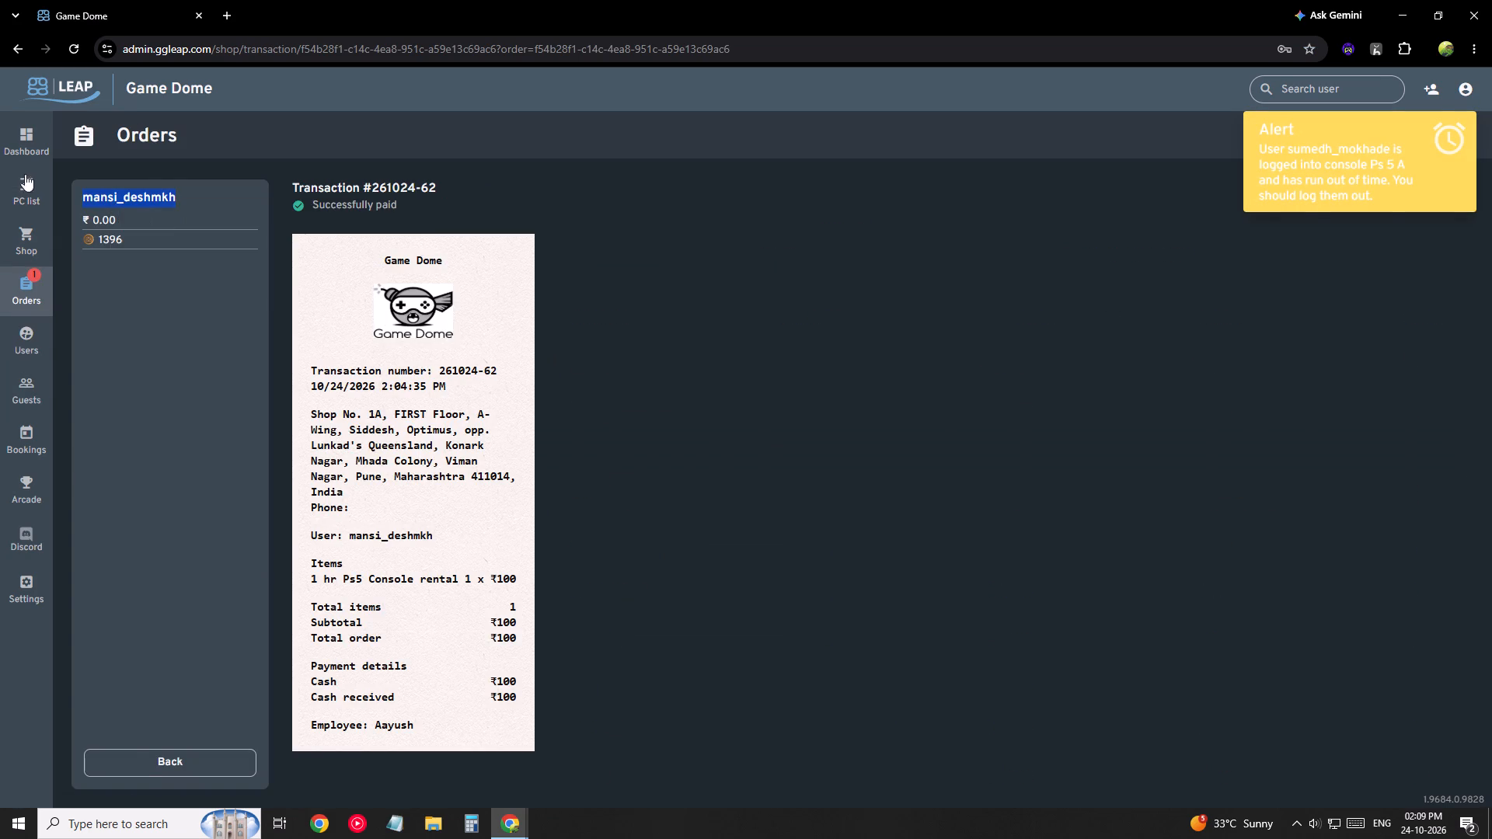
Log the customer with the copied username in to the Ps 5 B console.
{"action": "left_click", "coordinate": [25, 174]}
{"action": "scroll", "coordinate": [333, 521], "scroll_direction": "down", "scroll_amount": 12}
{"action": "left_click", "coordinate": [1413, 573]}
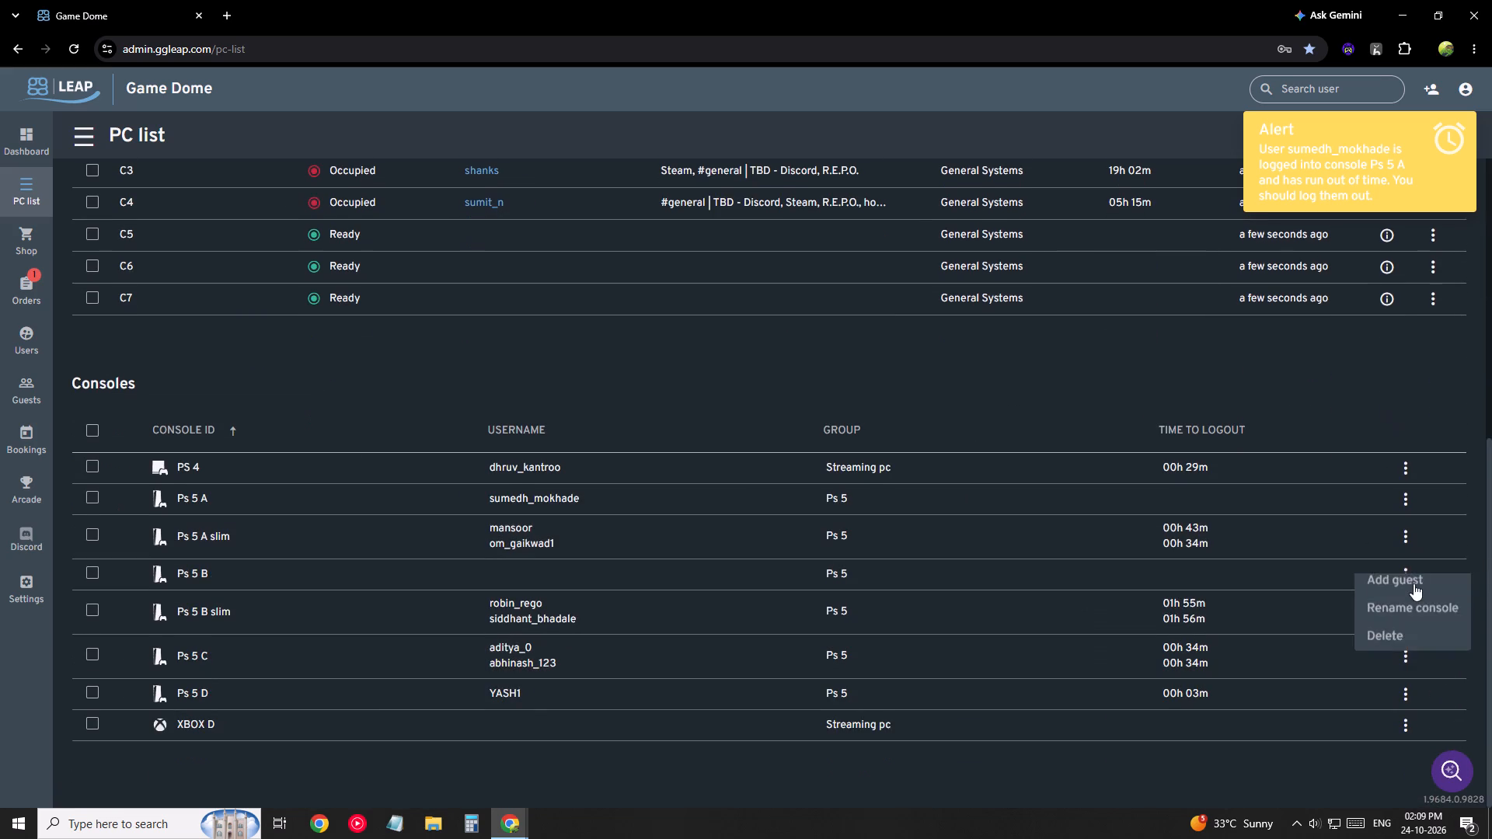
{"action": "left_click", "coordinate": [1423, 590]}
{"action": "left_click_drag", "start_coordinate": [624, 418], "coordinate": [639, 423]}
{"action": "left_click", "coordinate": [653, 428]}
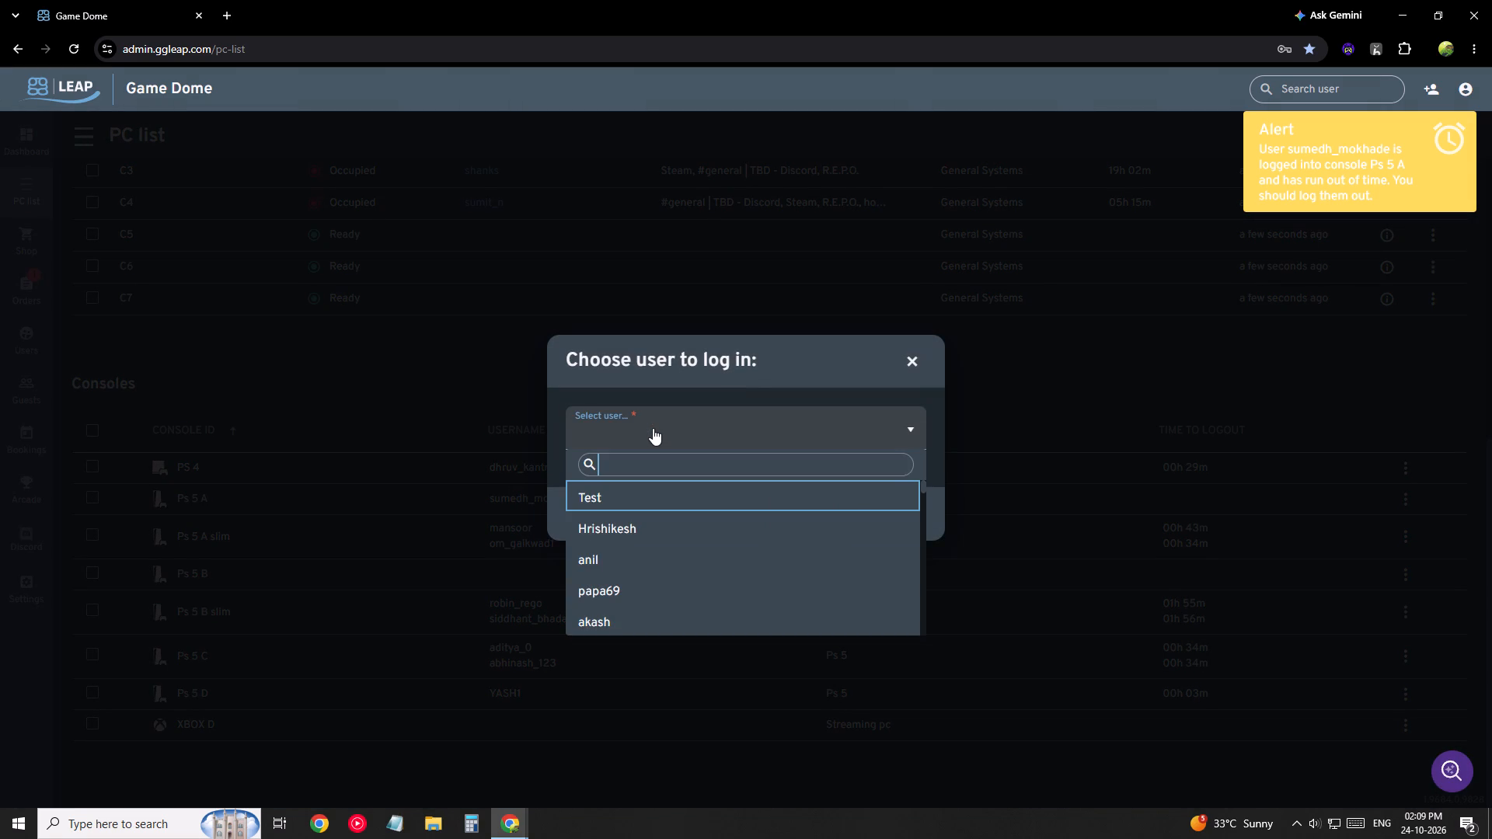
{"action": "key", "text": "ctrl+v"}
{"action": "left_click", "coordinate": [679, 490]}
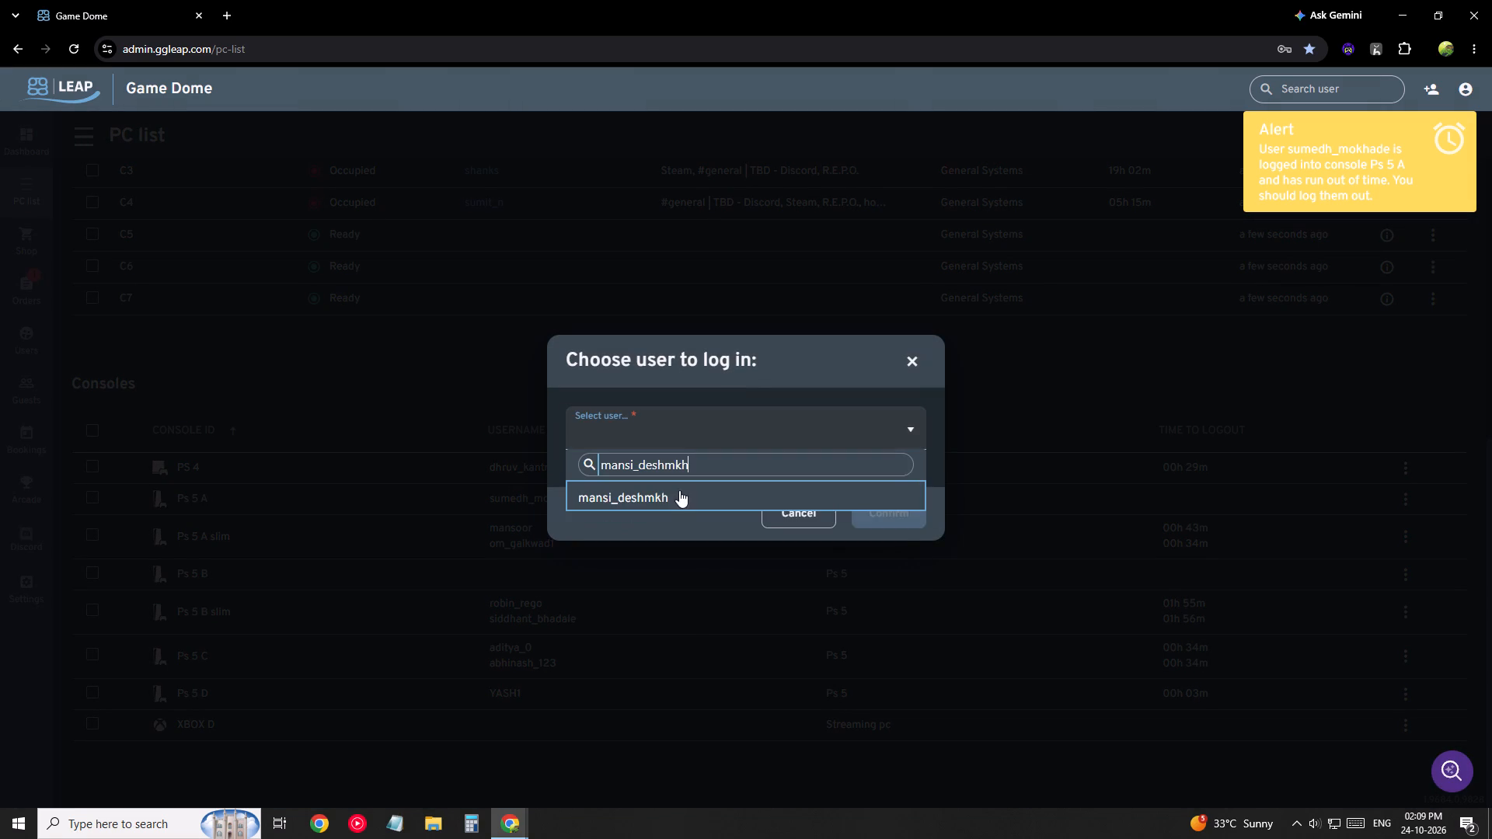
{"action": "left_click", "coordinate": [897, 528]}
{"action": "left_click", "coordinate": [899, 506]}
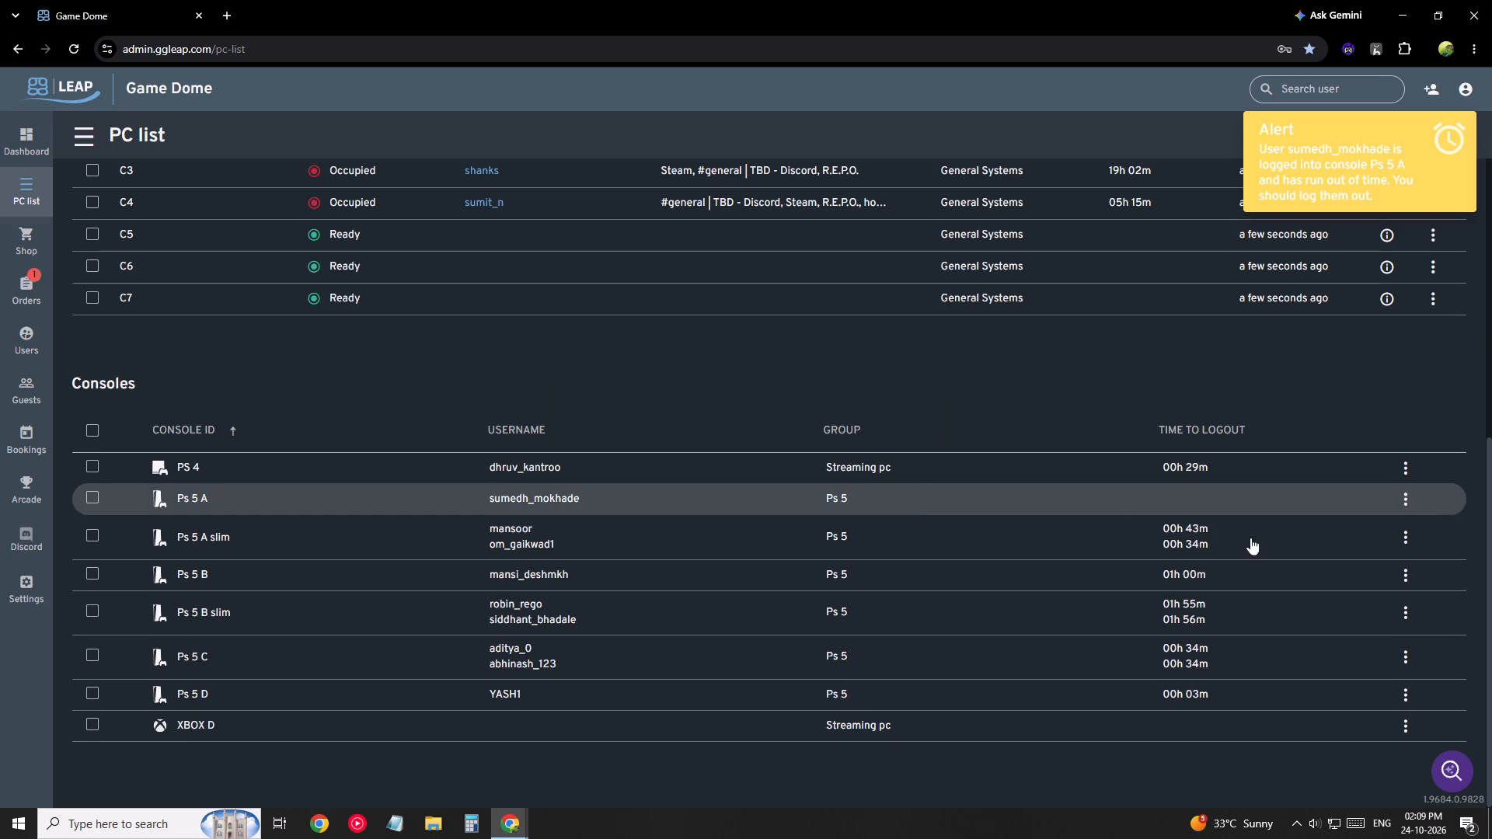
{"action": "left_click", "coordinate": [8, 300]}
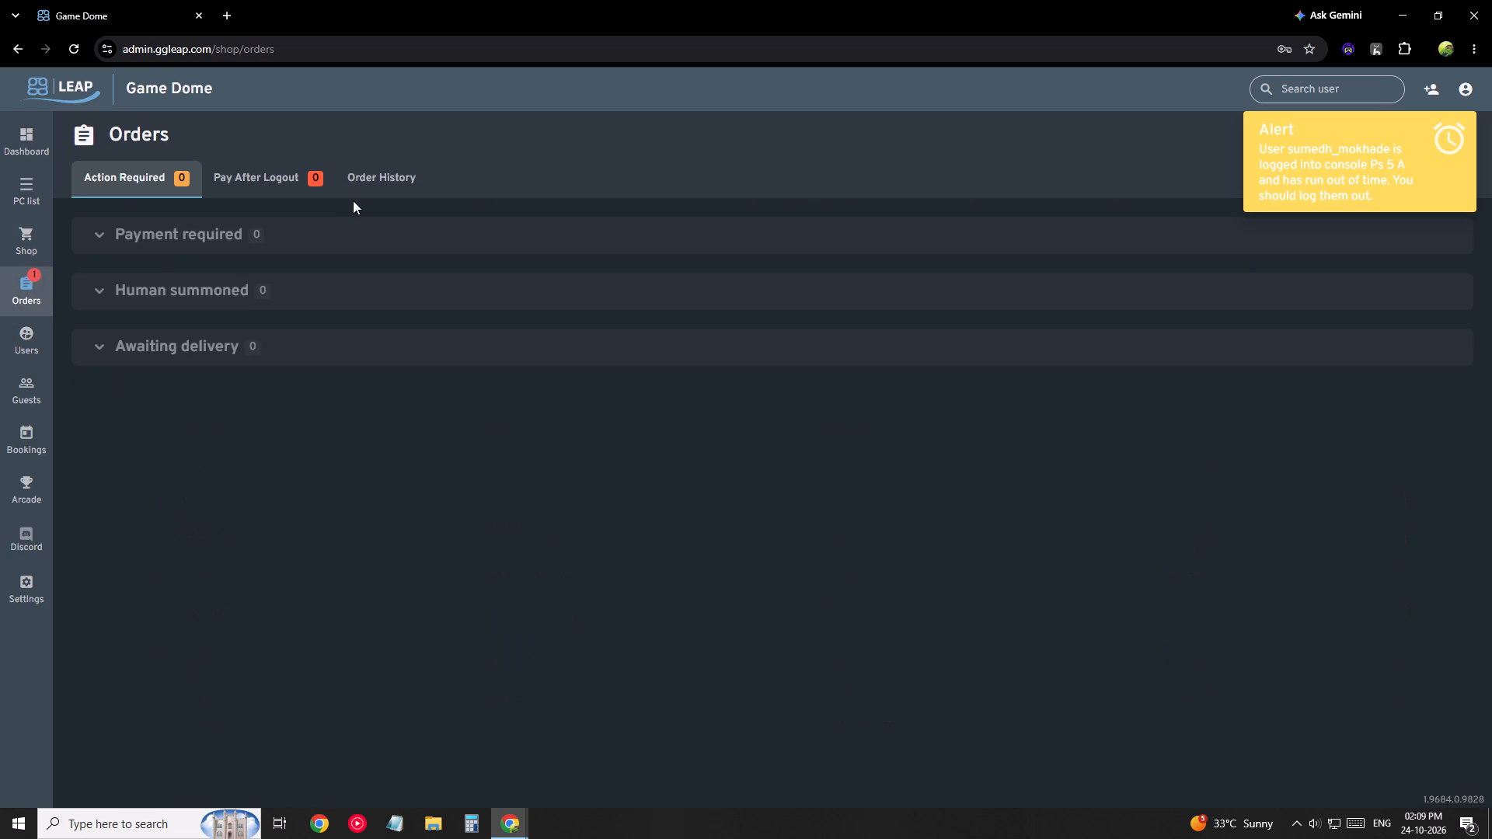
{"action": "left_click", "coordinate": [361, 183]}
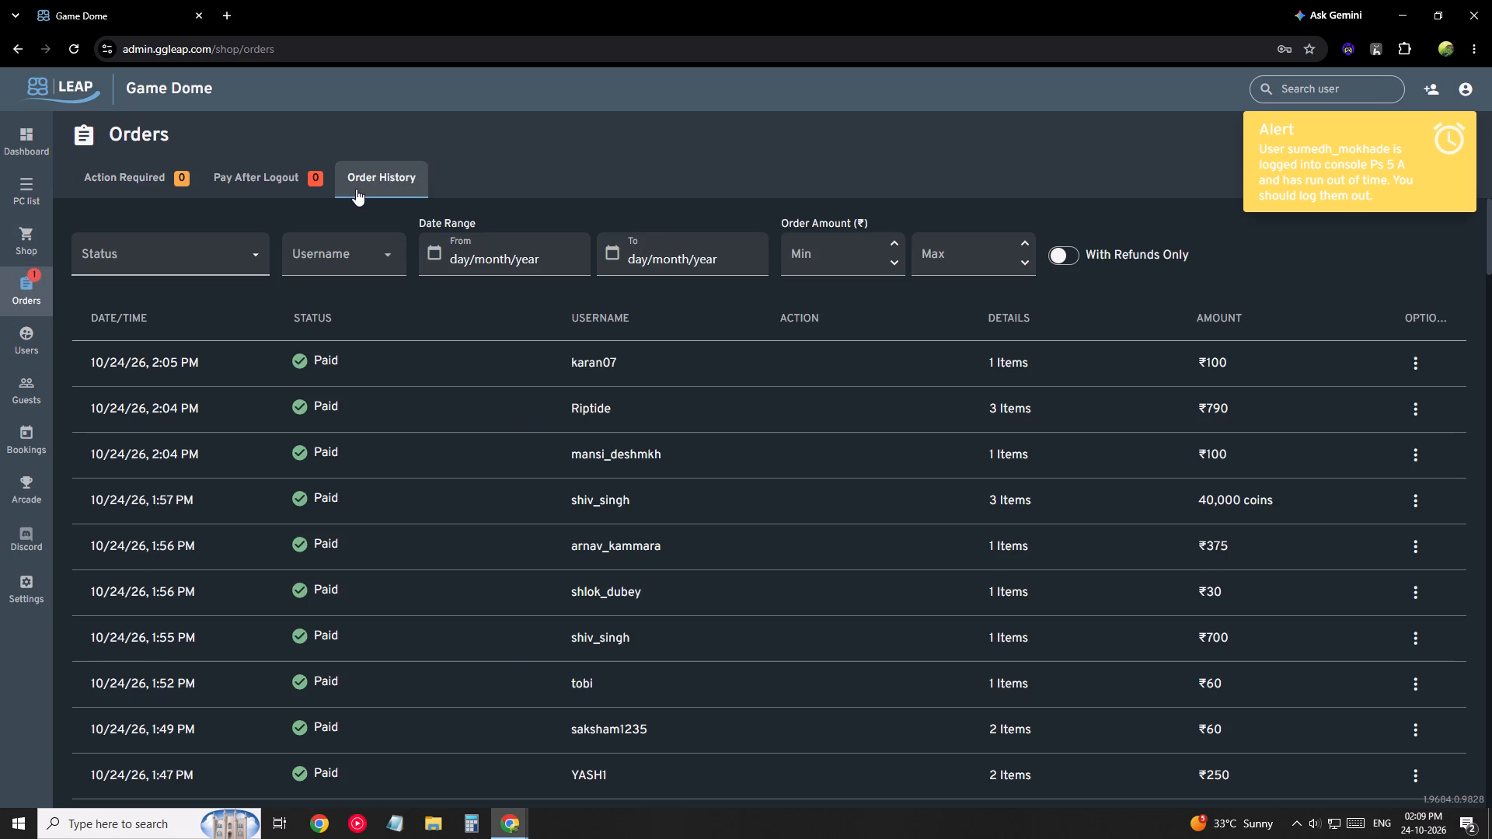
{"action": "scroll", "coordinate": [358, 197], "scroll_direction": "down", "scroll_amount": 1}
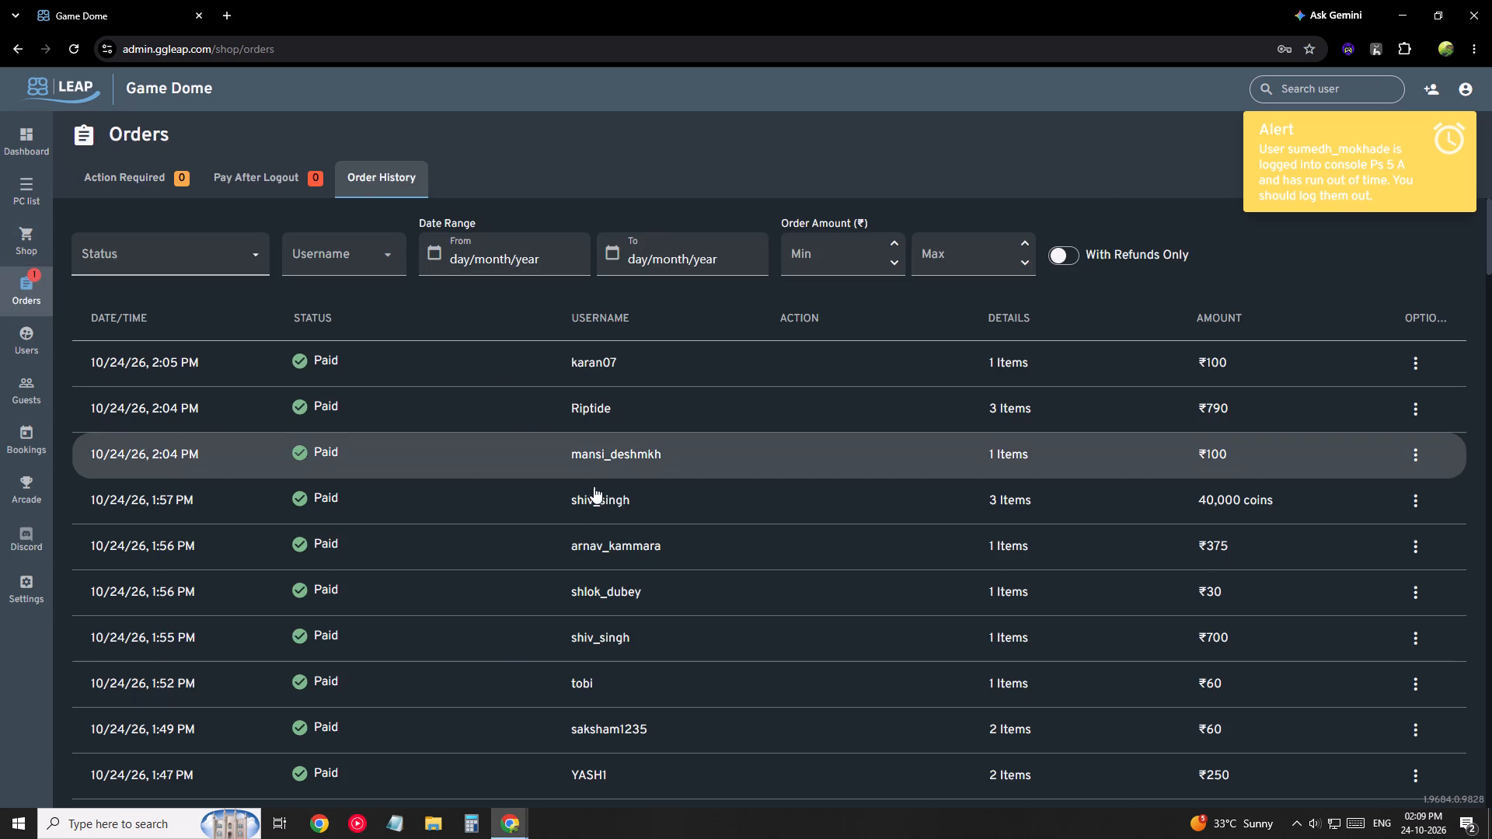
{"action": "left_click", "coordinate": [605, 487]}
{"action": "left_click", "coordinate": [191, 759]}
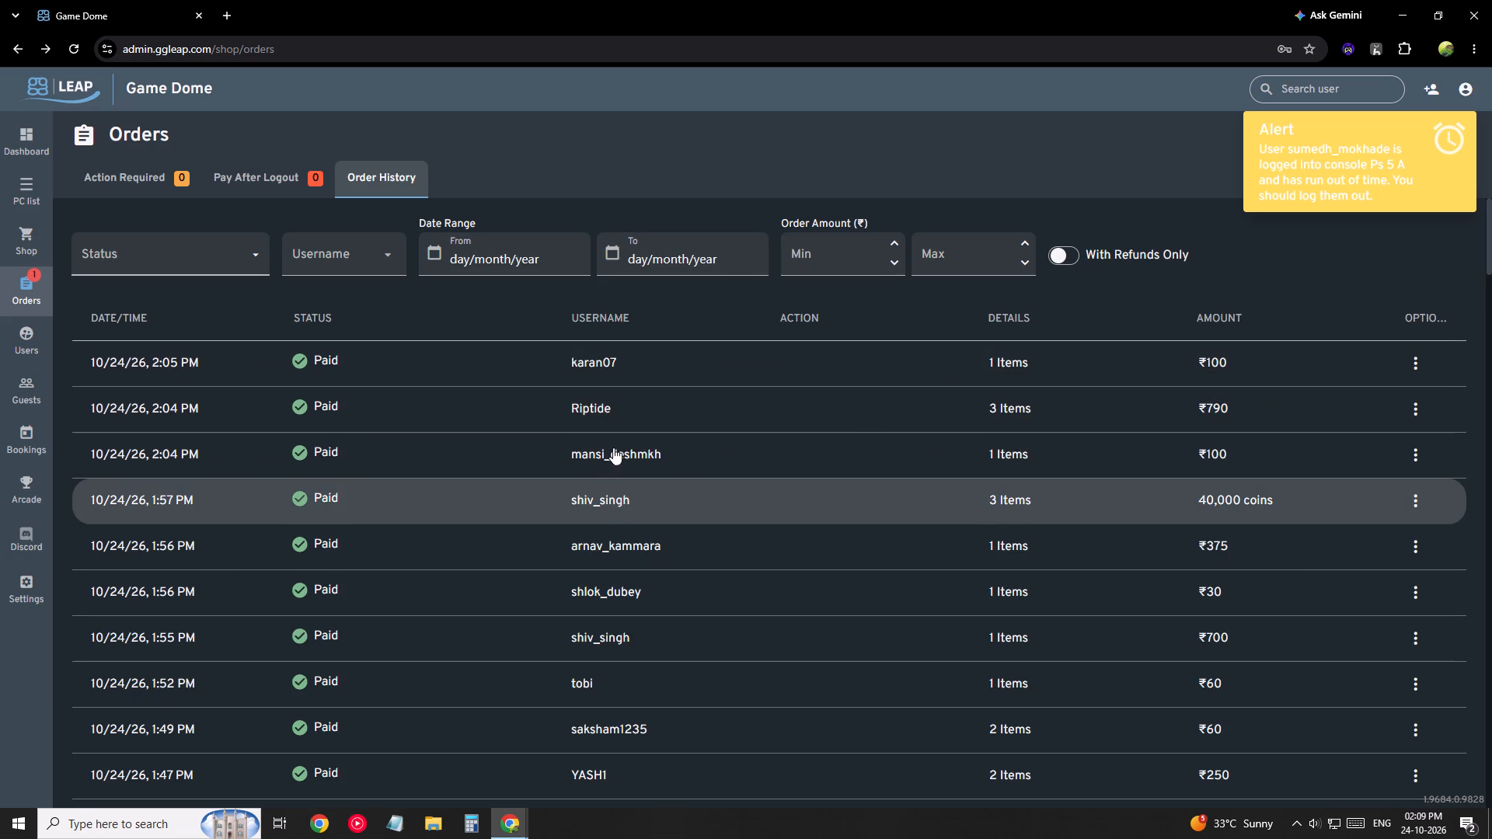
{"action": "left_click", "coordinate": [530, 380]}
{"action": "left_click", "coordinate": [591, 362]}
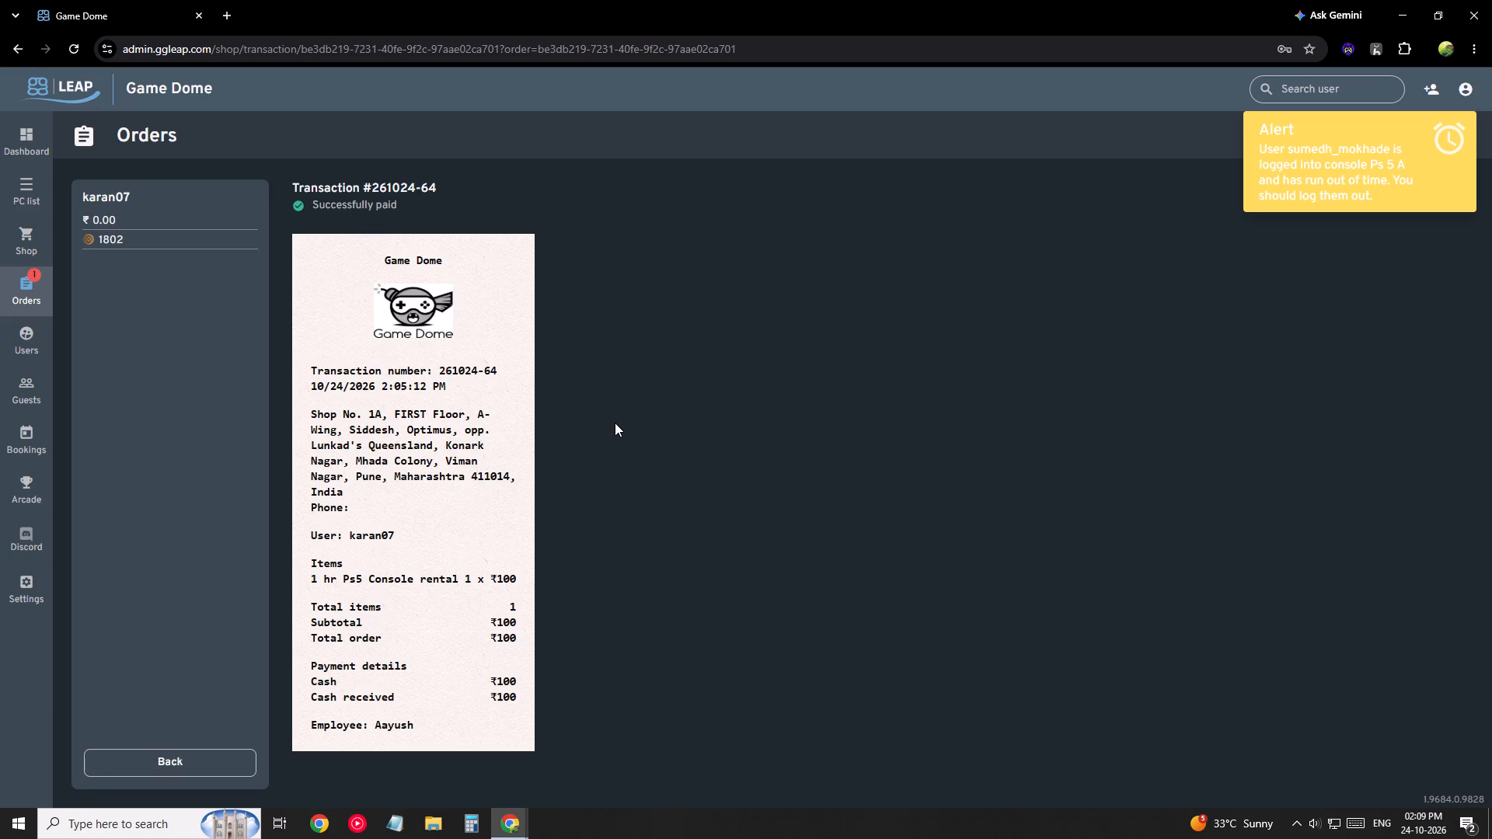
{"action": "double_click", "coordinate": [97, 207]}
{"action": "key", "text": "ctrl+c"}
{"action": "left_click", "coordinate": [0, 148]}
{"action": "left_click", "coordinate": [12, 177]}
{"action": "scroll", "coordinate": [434, 409], "scroll_direction": "down", "scroll_amount": 11}
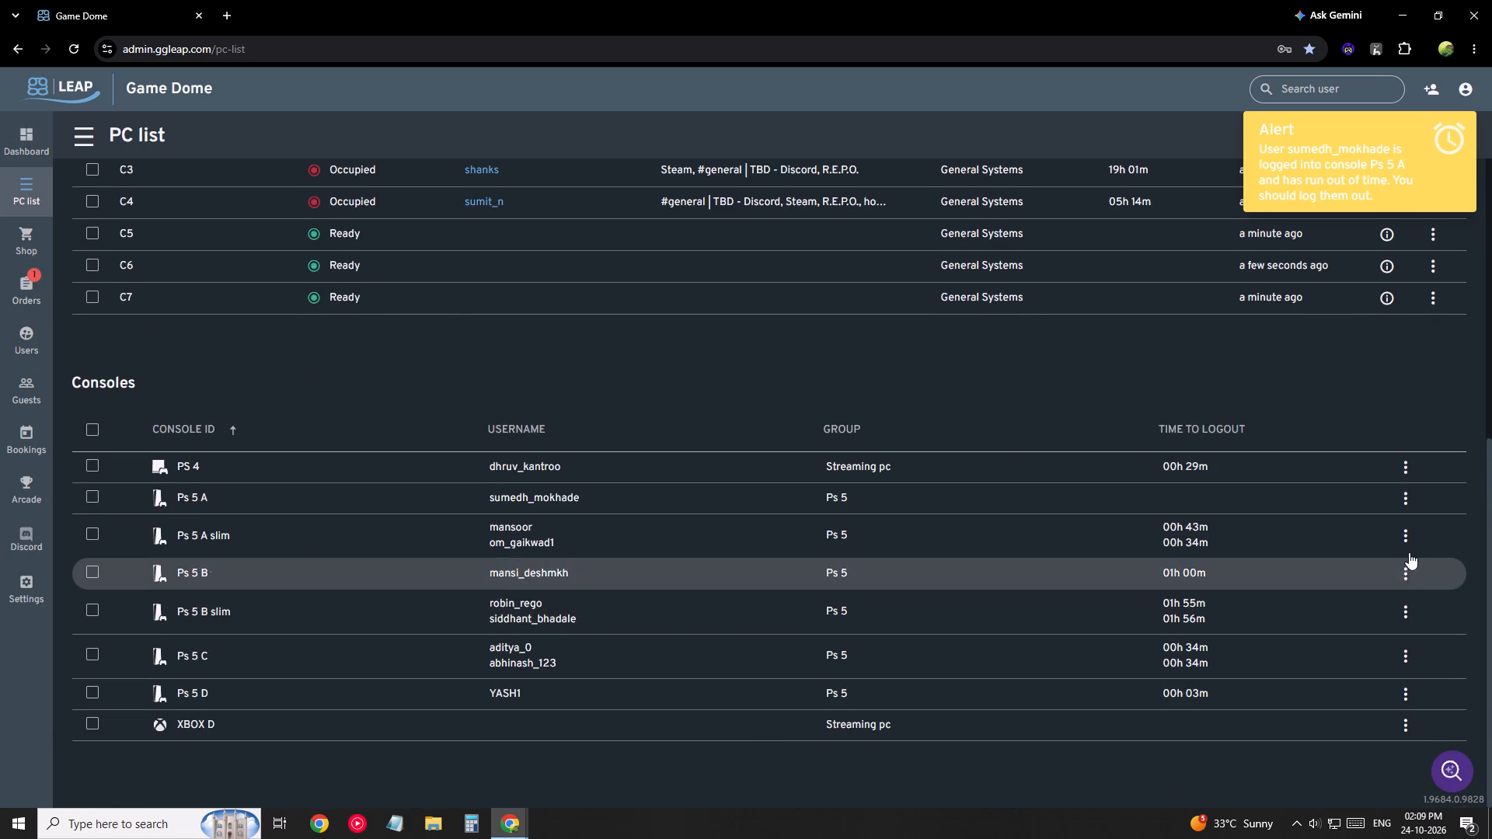
{"action": "left_click", "coordinate": [1417, 568]}
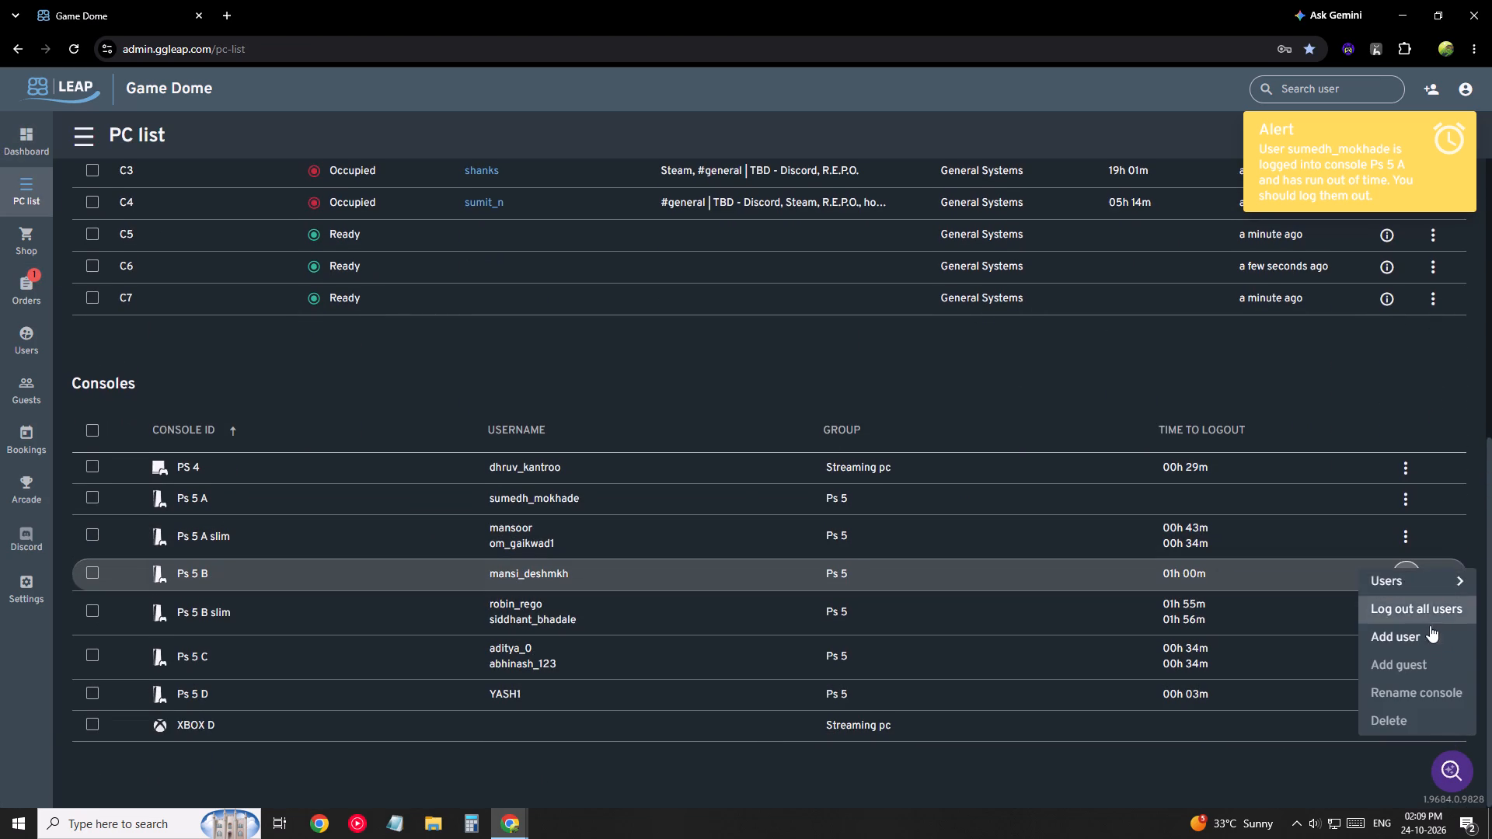
{"action": "left_click", "coordinate": [1428, 635]}
{"action": "left_click", "coordinate": [709, 440]}
{"action": "key", "text": "ctrl+b"}
{"action": "key", "text": "ctrl+v"}
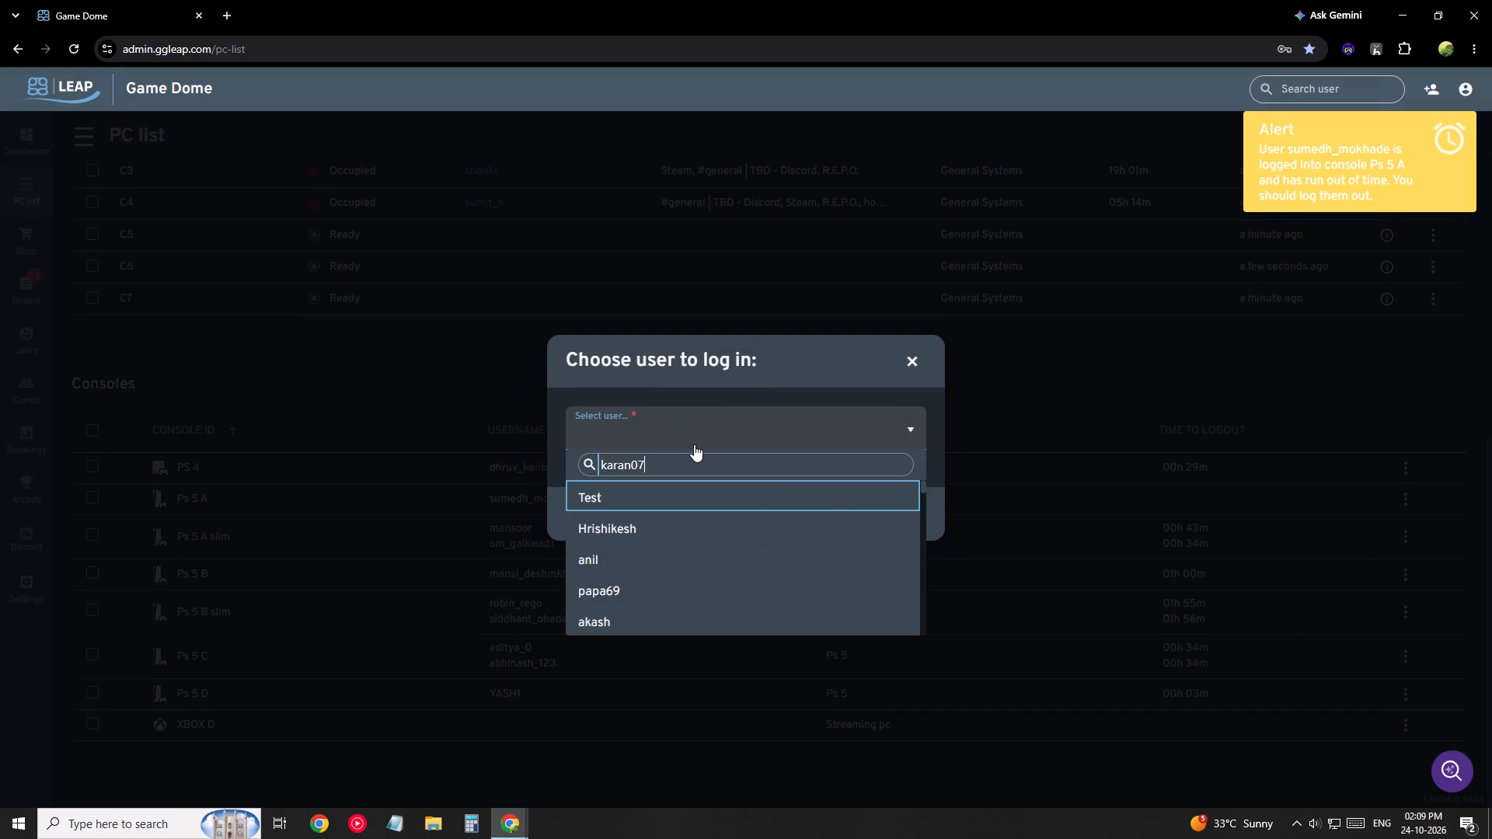
{"action": "left_click", "coordinate": [688, 464]}
{"action": "left_click", "coordinate": [717, 478]}
{"action": "left_click", "coordinate": [771, 492]}
{"action": "left_click", "coordinate": [866, 507]}
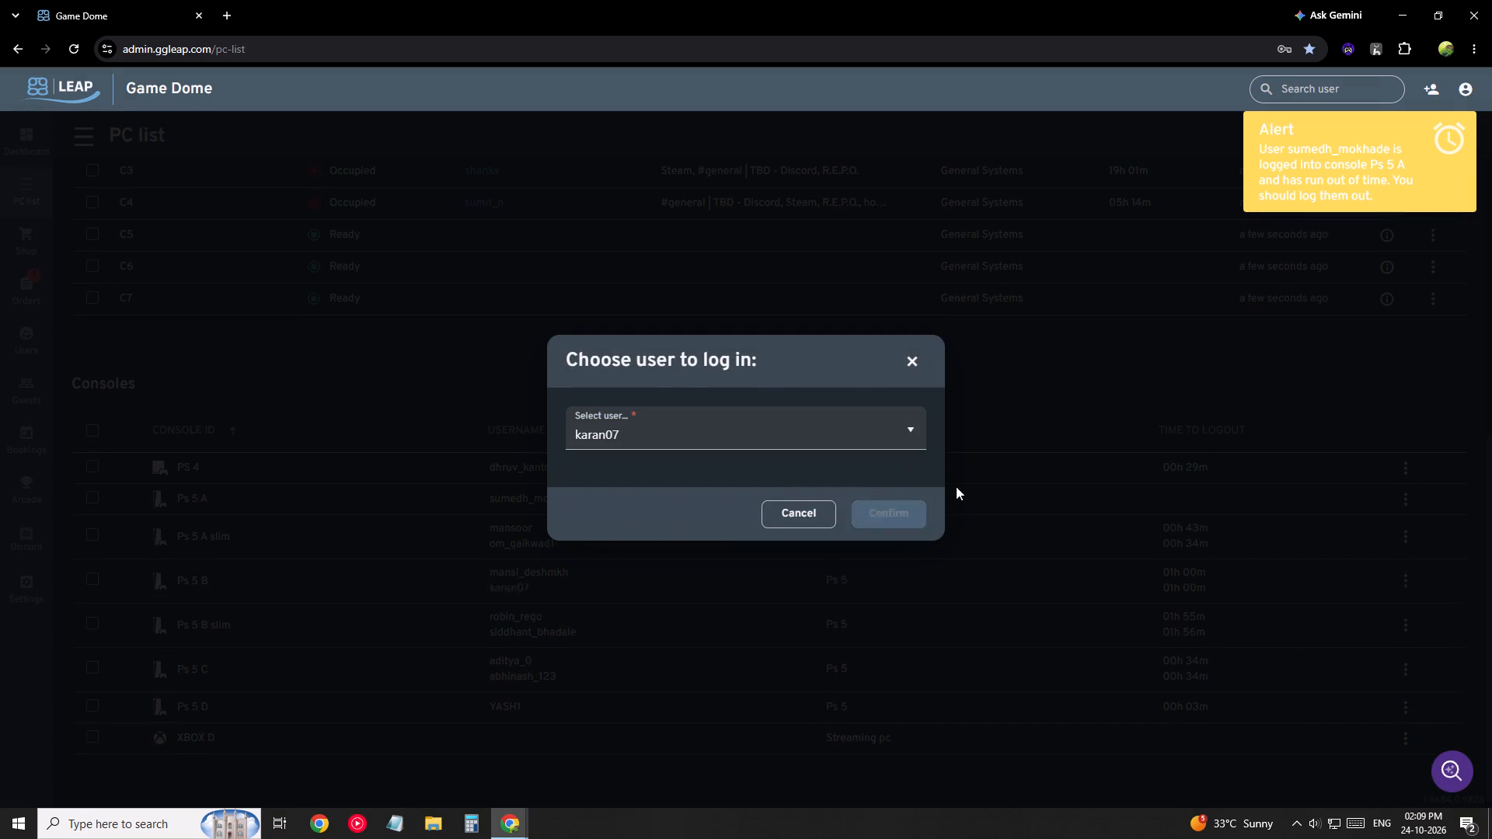
Dismiss the out-of-time alert for Ps 5 A and log out all users from that console.
{"action": "left_click", "coordinate": [1333, 187]}
{"action": "left_click", "coordinate": [1406, 494]}
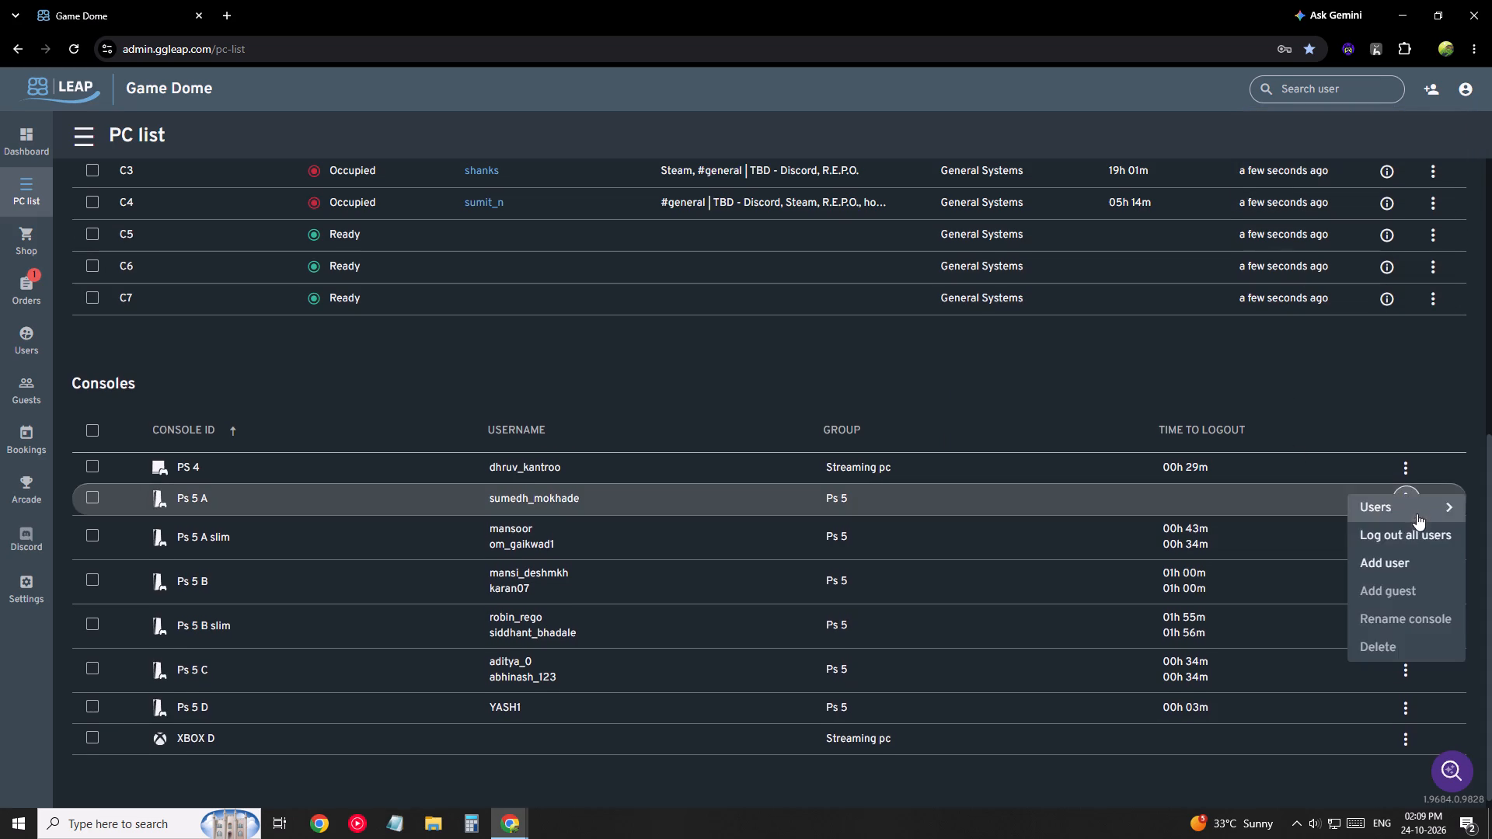
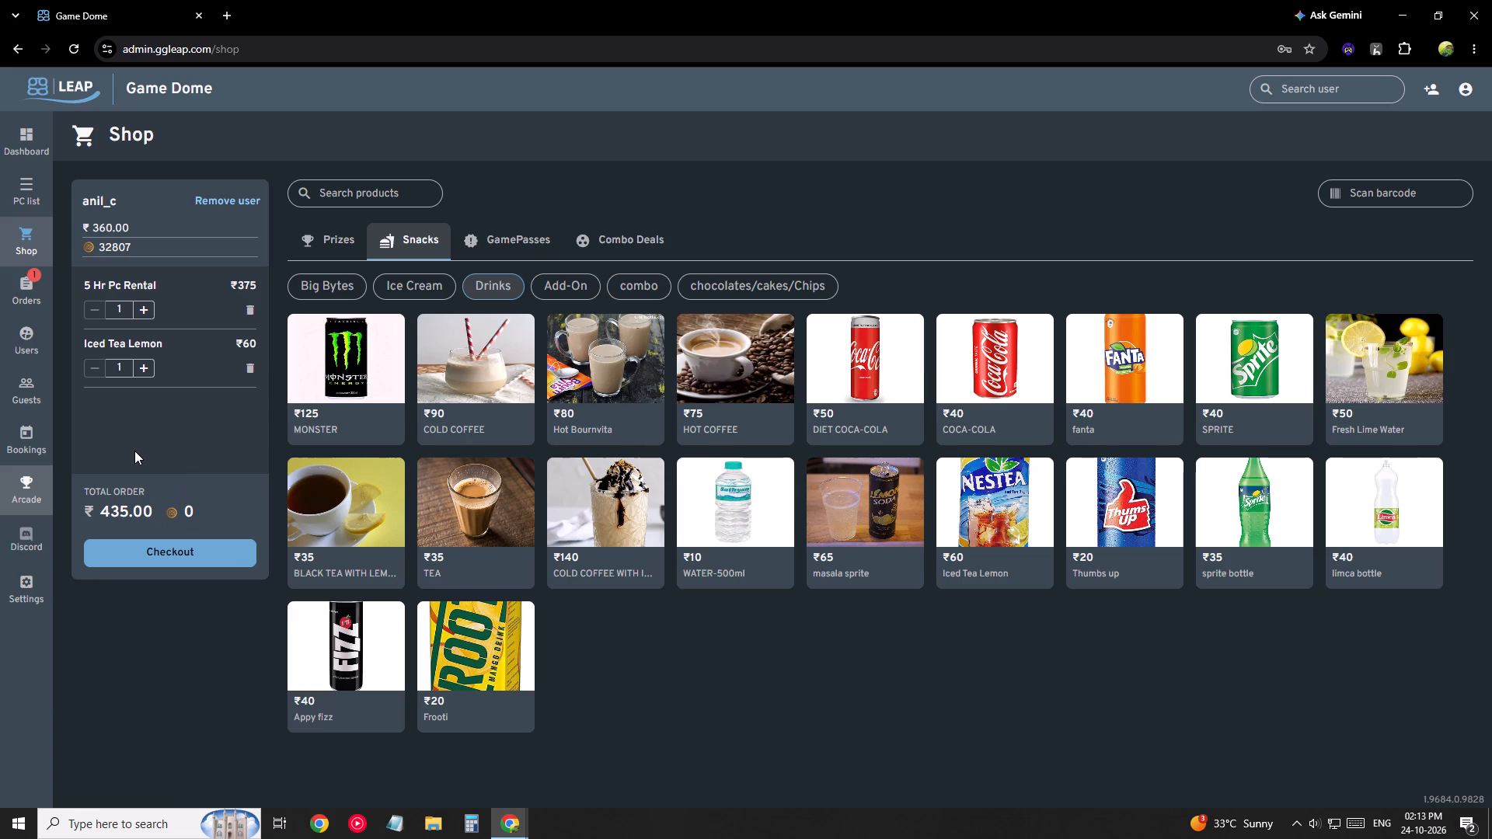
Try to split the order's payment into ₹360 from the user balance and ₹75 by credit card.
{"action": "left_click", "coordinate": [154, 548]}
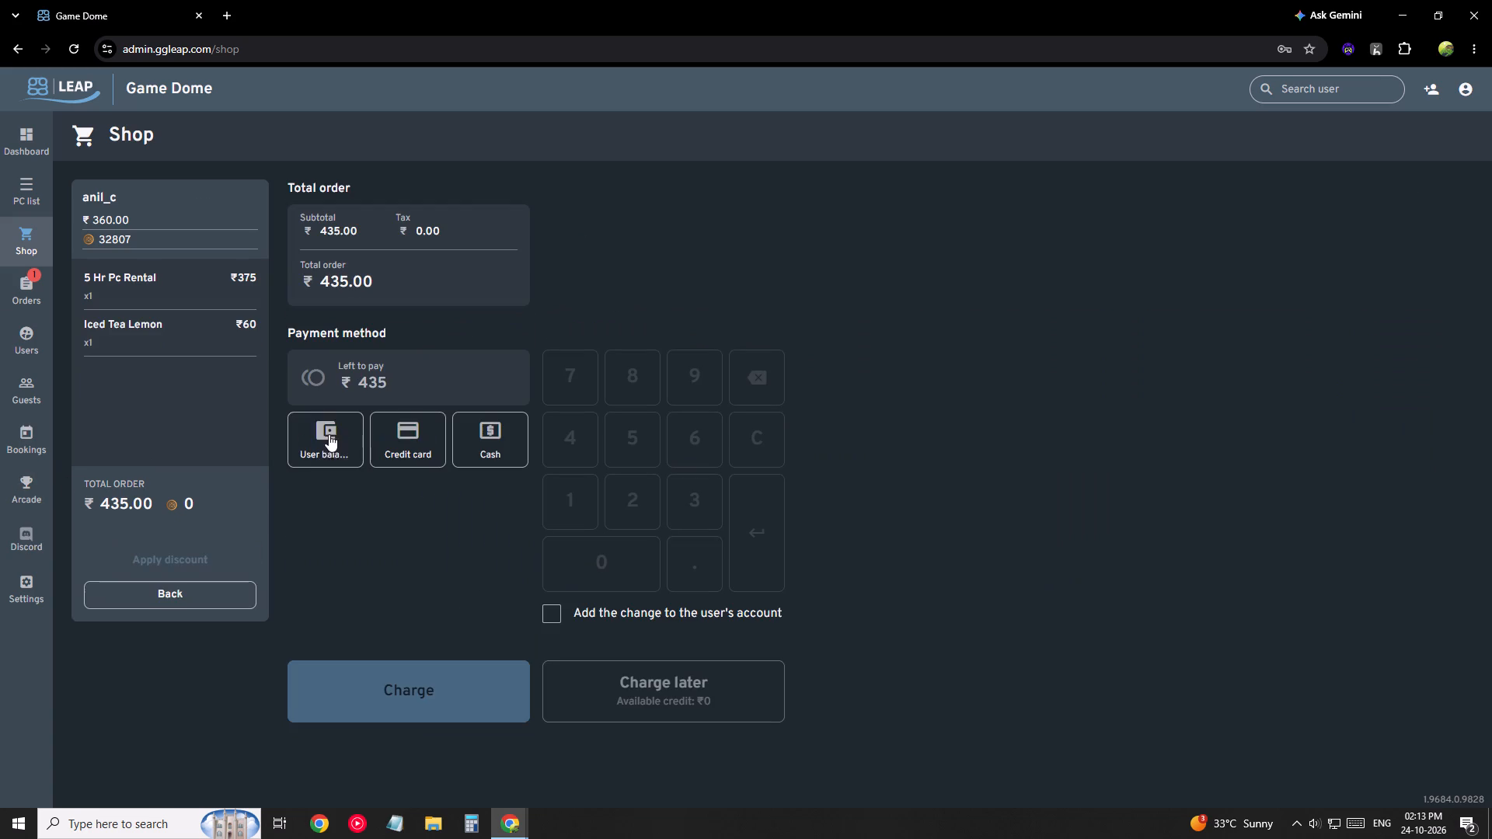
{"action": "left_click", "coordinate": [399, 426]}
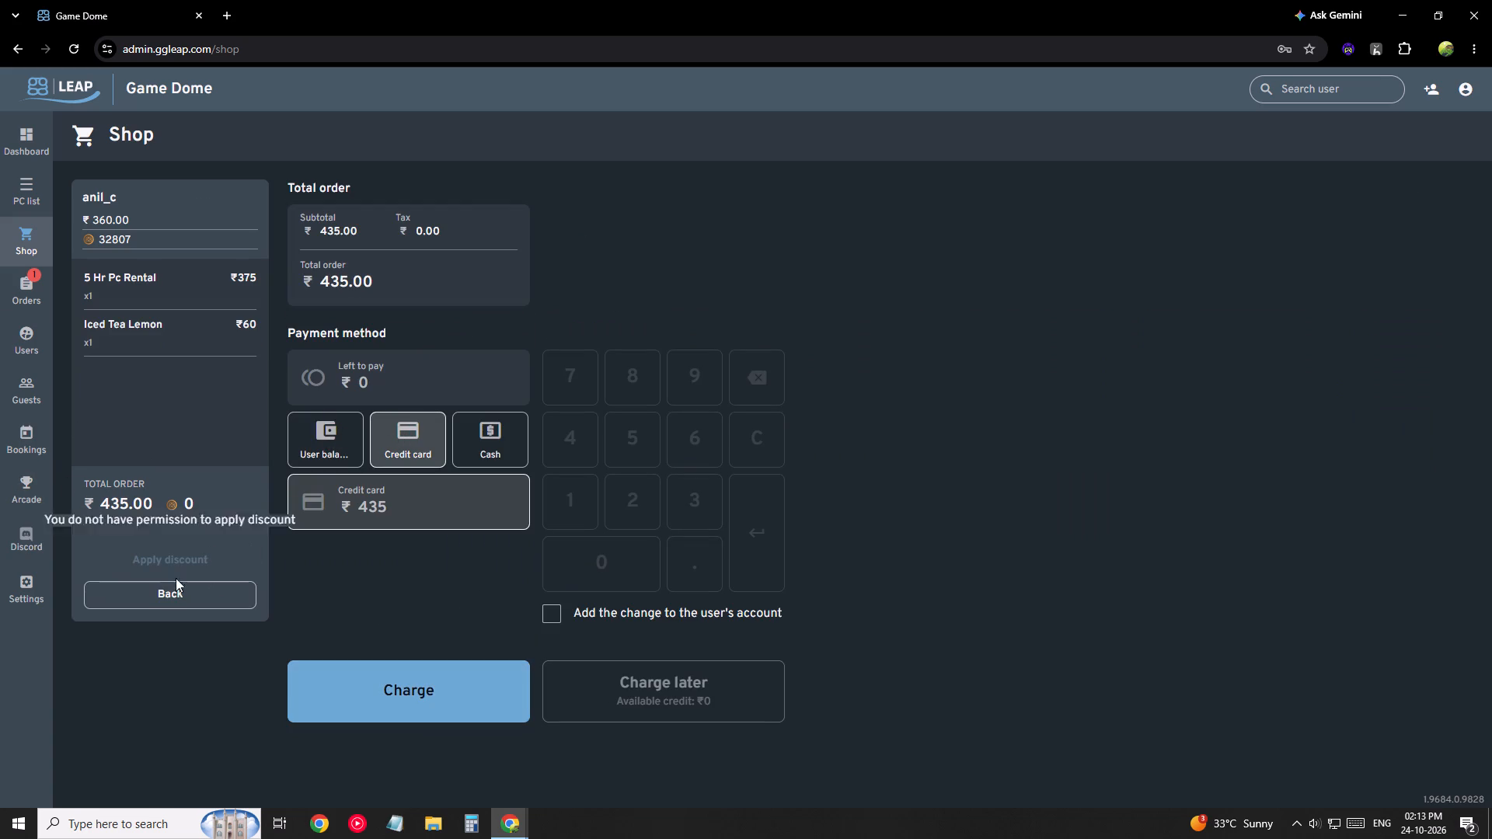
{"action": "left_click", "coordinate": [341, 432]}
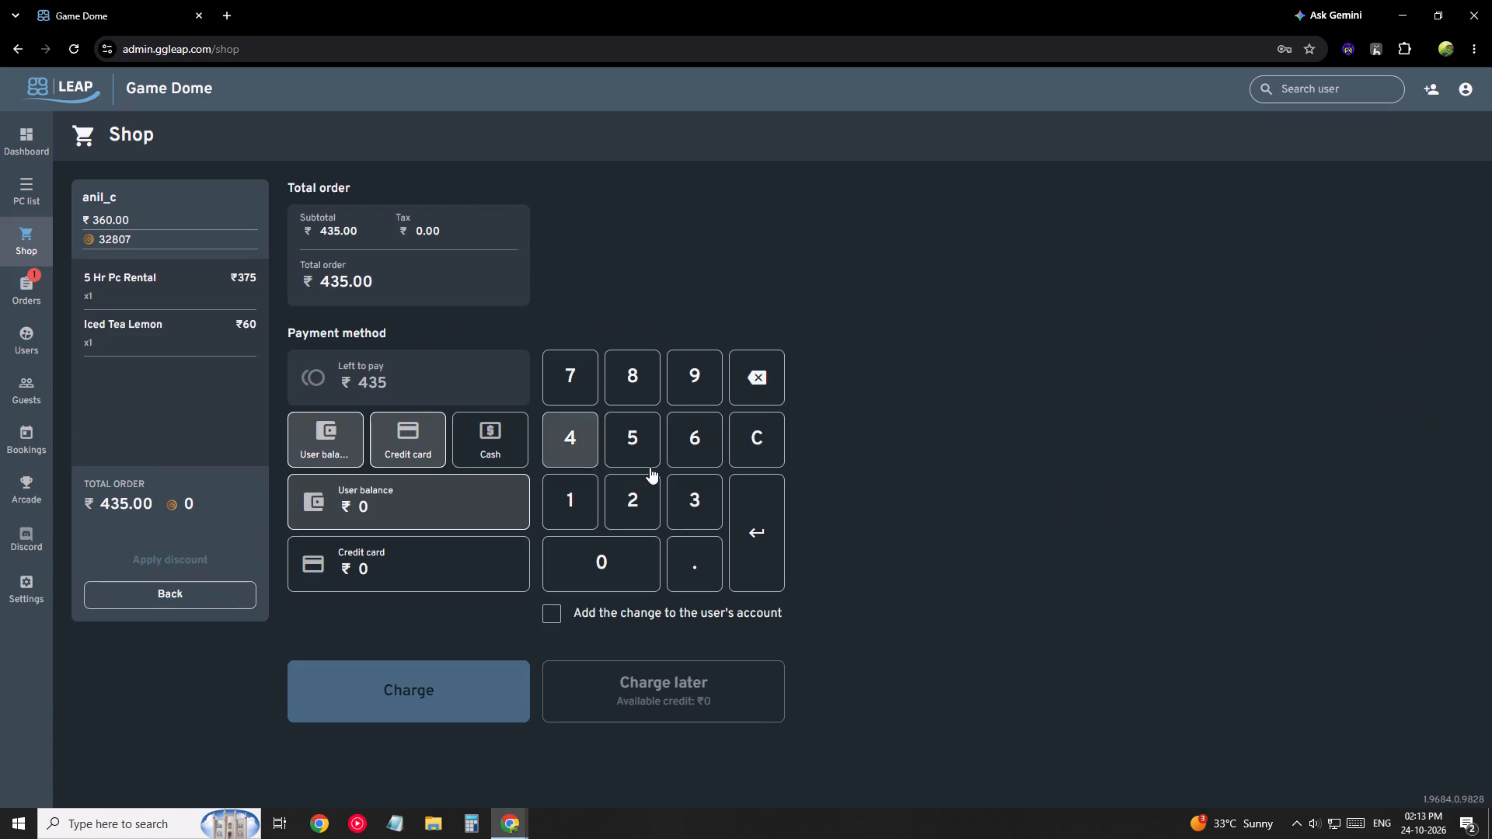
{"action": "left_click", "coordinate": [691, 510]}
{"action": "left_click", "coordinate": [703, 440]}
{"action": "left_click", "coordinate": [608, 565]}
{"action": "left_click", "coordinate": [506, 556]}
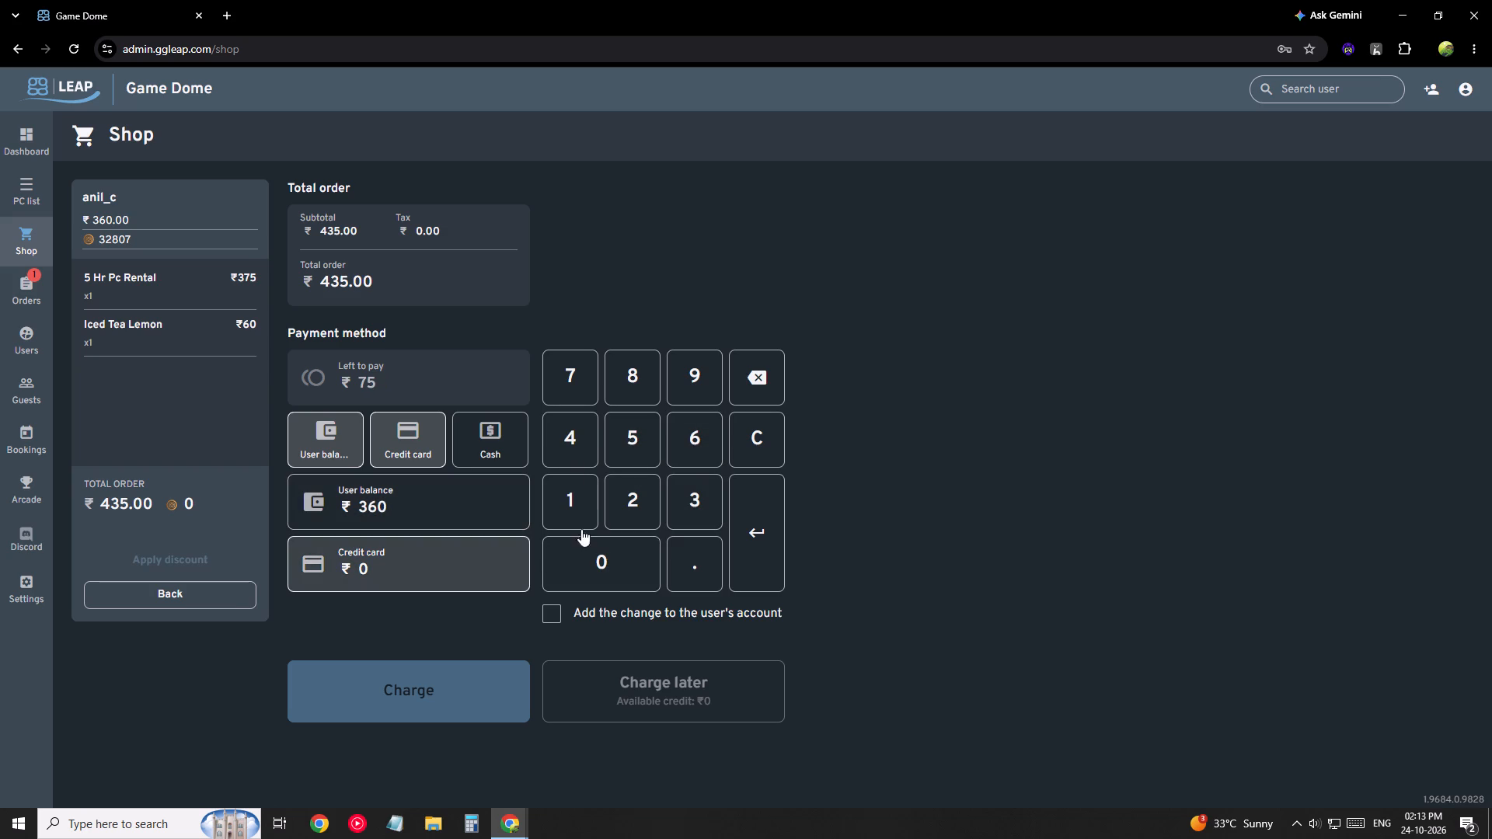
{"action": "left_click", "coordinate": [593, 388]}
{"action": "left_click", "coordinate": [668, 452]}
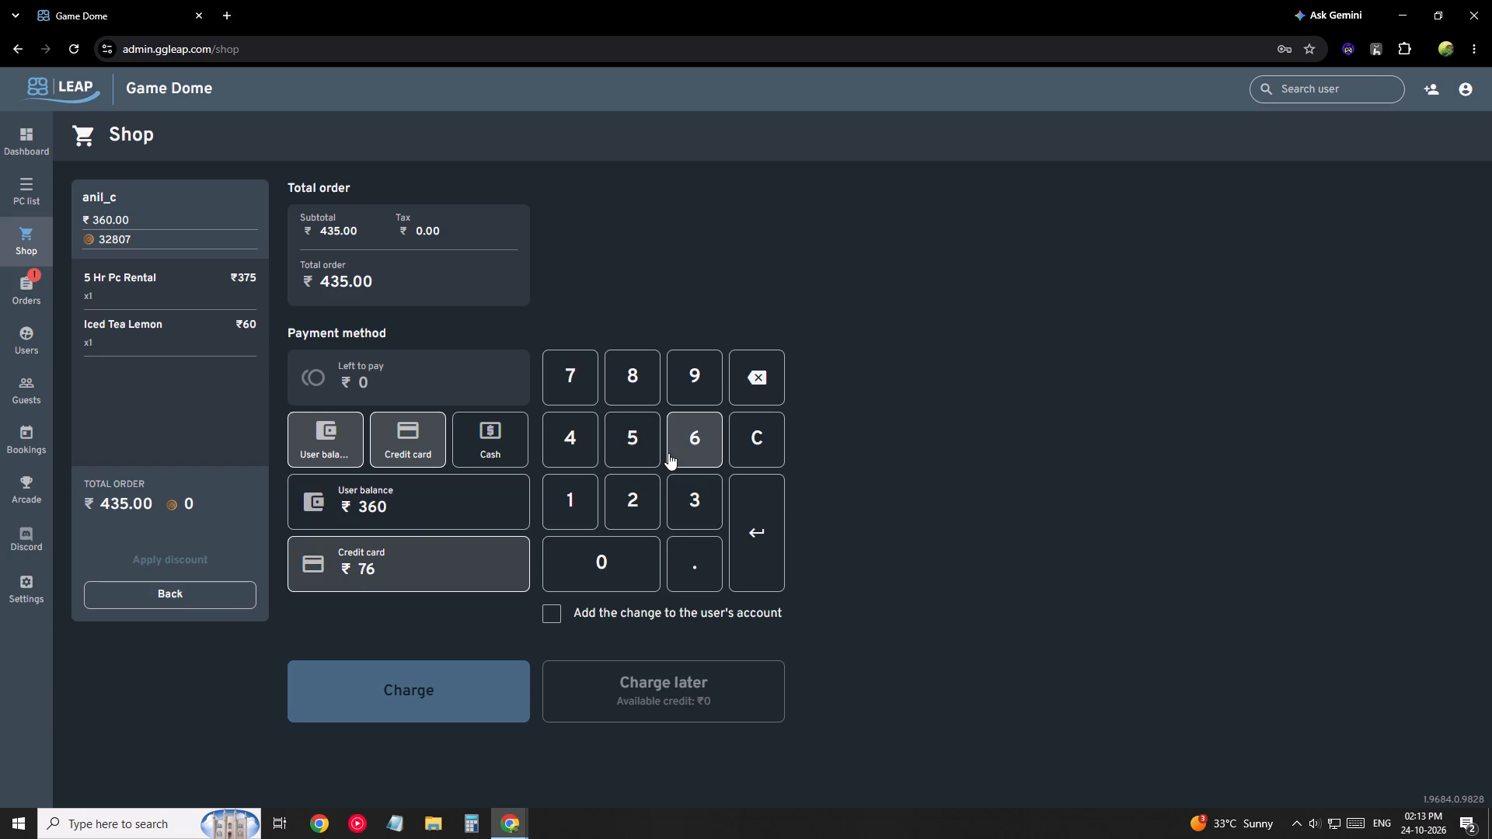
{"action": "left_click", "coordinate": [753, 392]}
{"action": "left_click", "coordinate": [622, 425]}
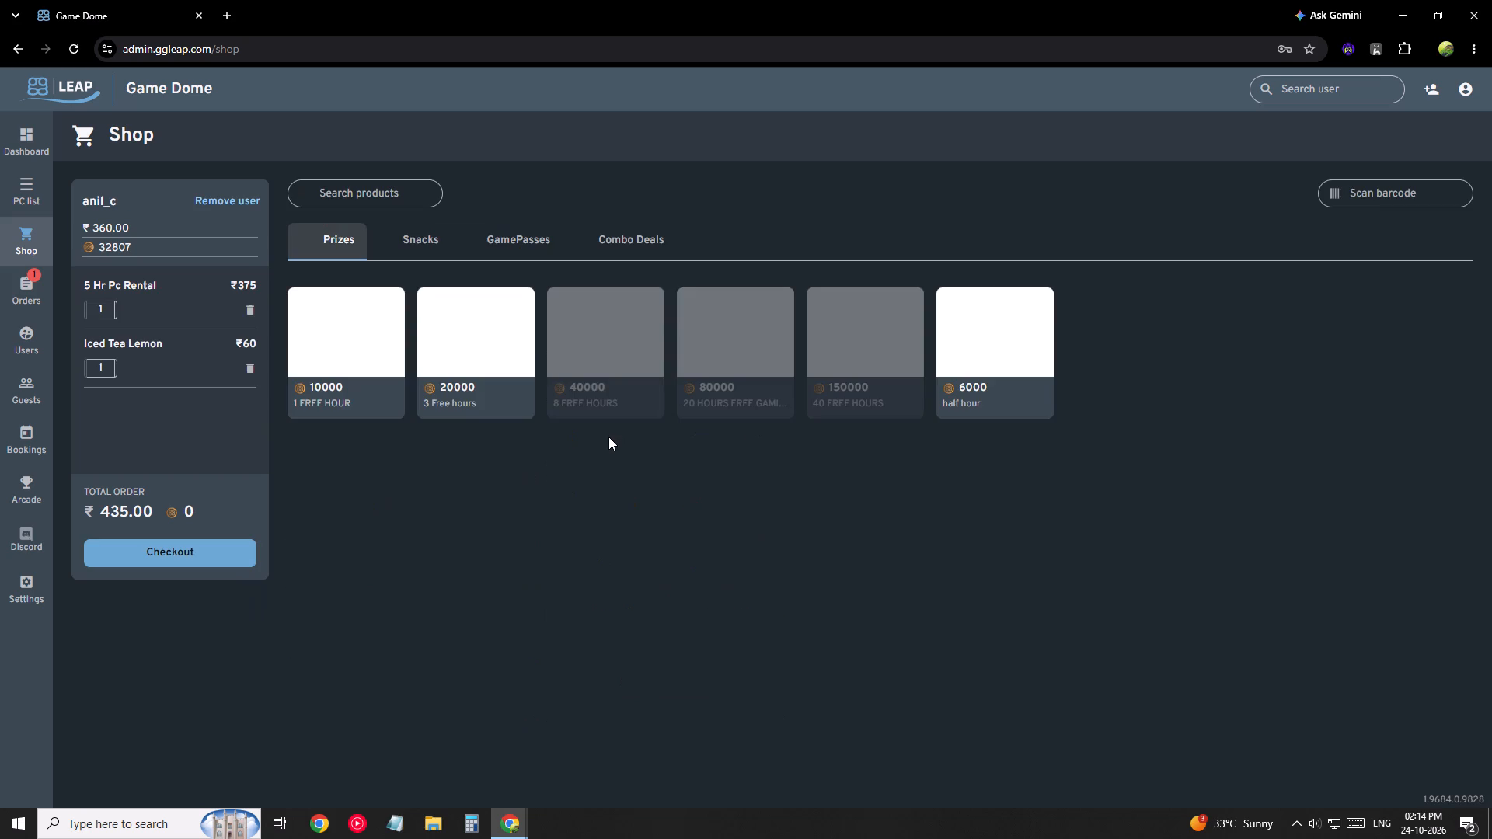
Check out the same order again, choosing the user balance as a payment method.
{"action": "left_click", "coordinate": [198, 554]}
{"action": "left_click", "coordinate": [322, 444]}
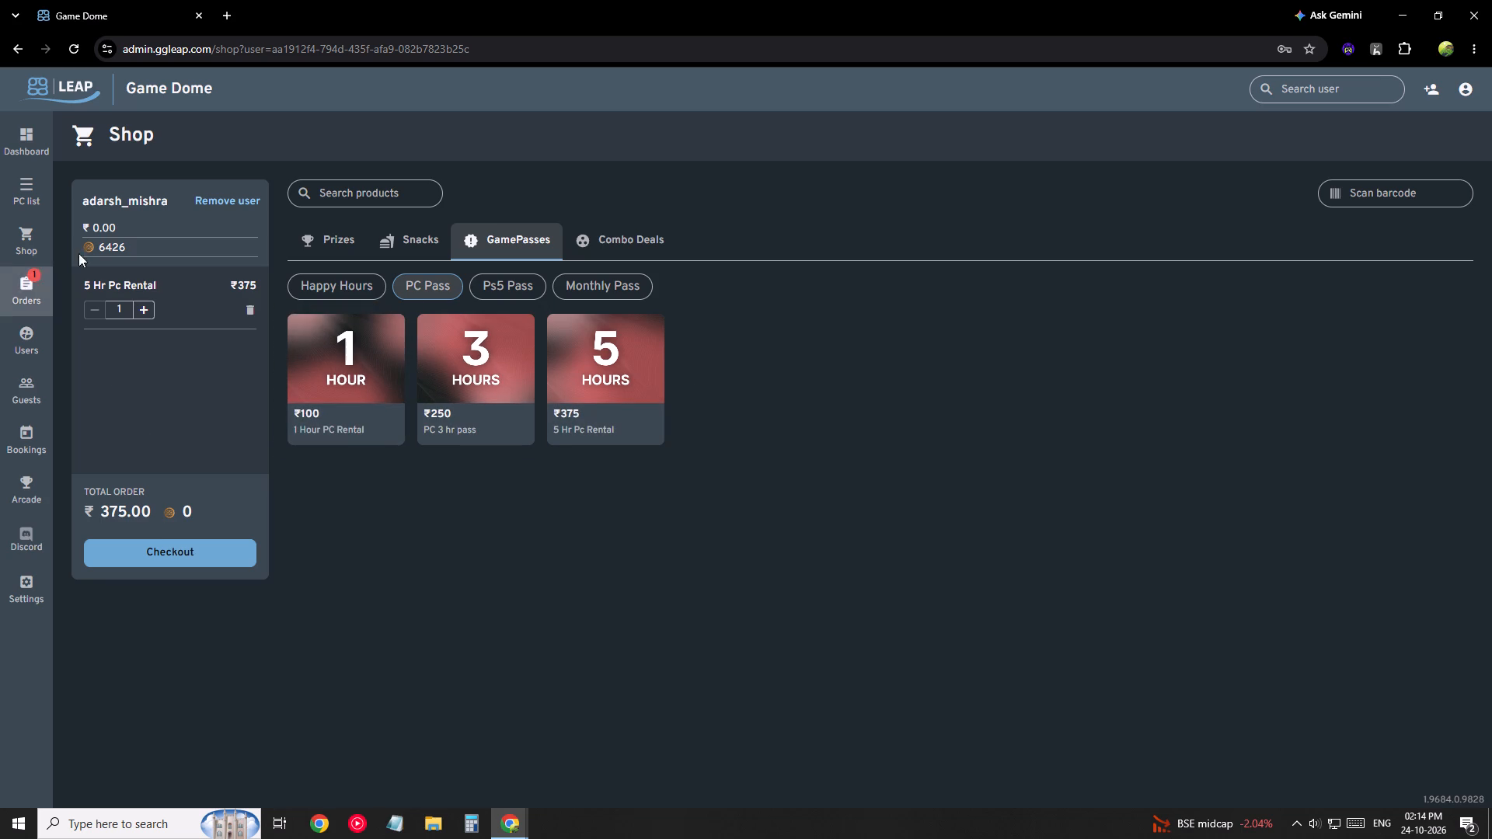
Remove the 5 Hr Pc Rental from the current customer's order.
{"action": "left_click", "coordinate": [246, 305]}
Find the similarly named customer account whose username ends in 6 and open the full shop for it.
{"action": "left_click", "coordinate": [1300, 89]}
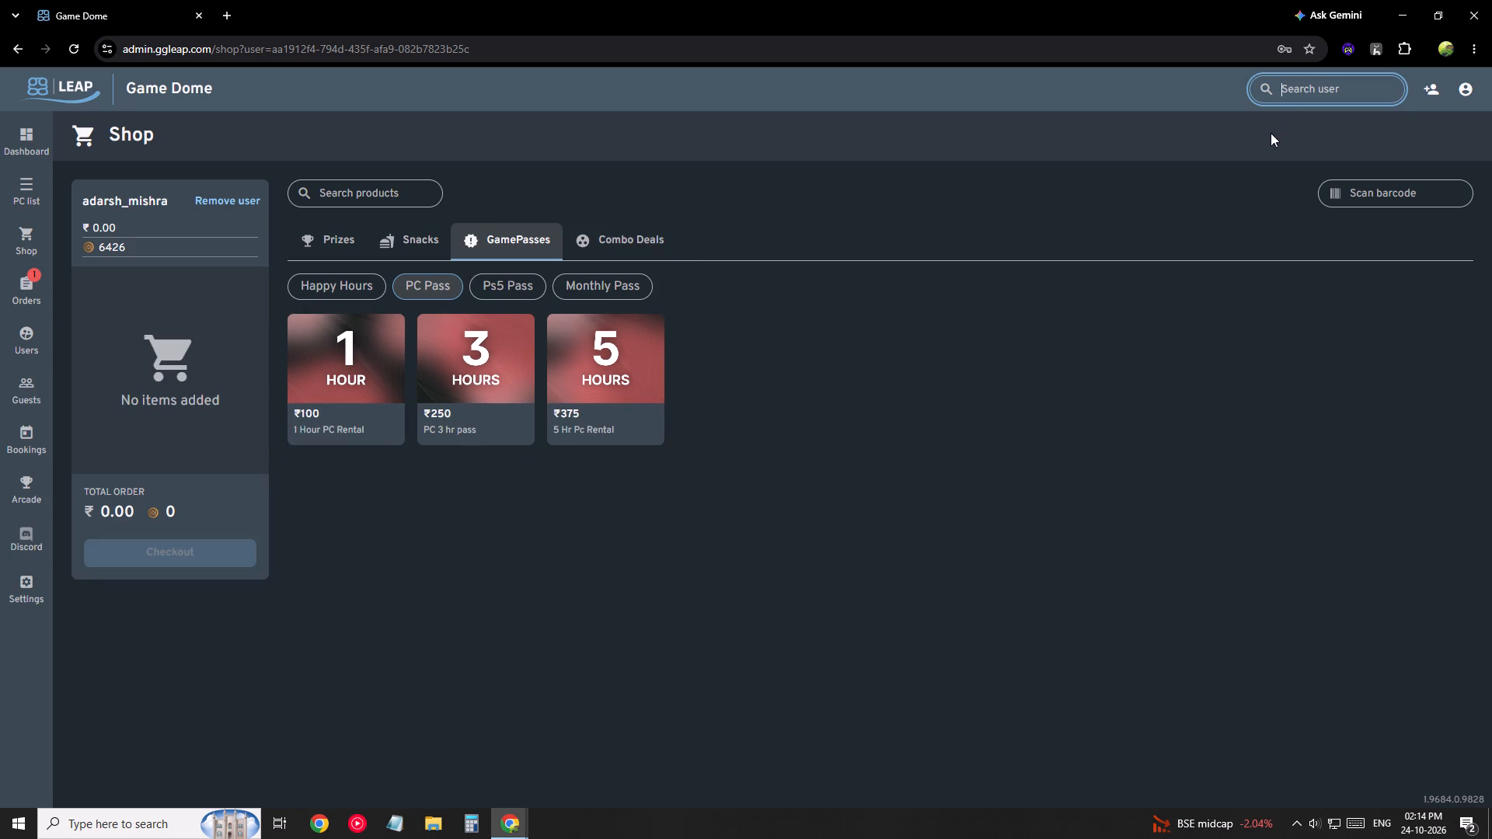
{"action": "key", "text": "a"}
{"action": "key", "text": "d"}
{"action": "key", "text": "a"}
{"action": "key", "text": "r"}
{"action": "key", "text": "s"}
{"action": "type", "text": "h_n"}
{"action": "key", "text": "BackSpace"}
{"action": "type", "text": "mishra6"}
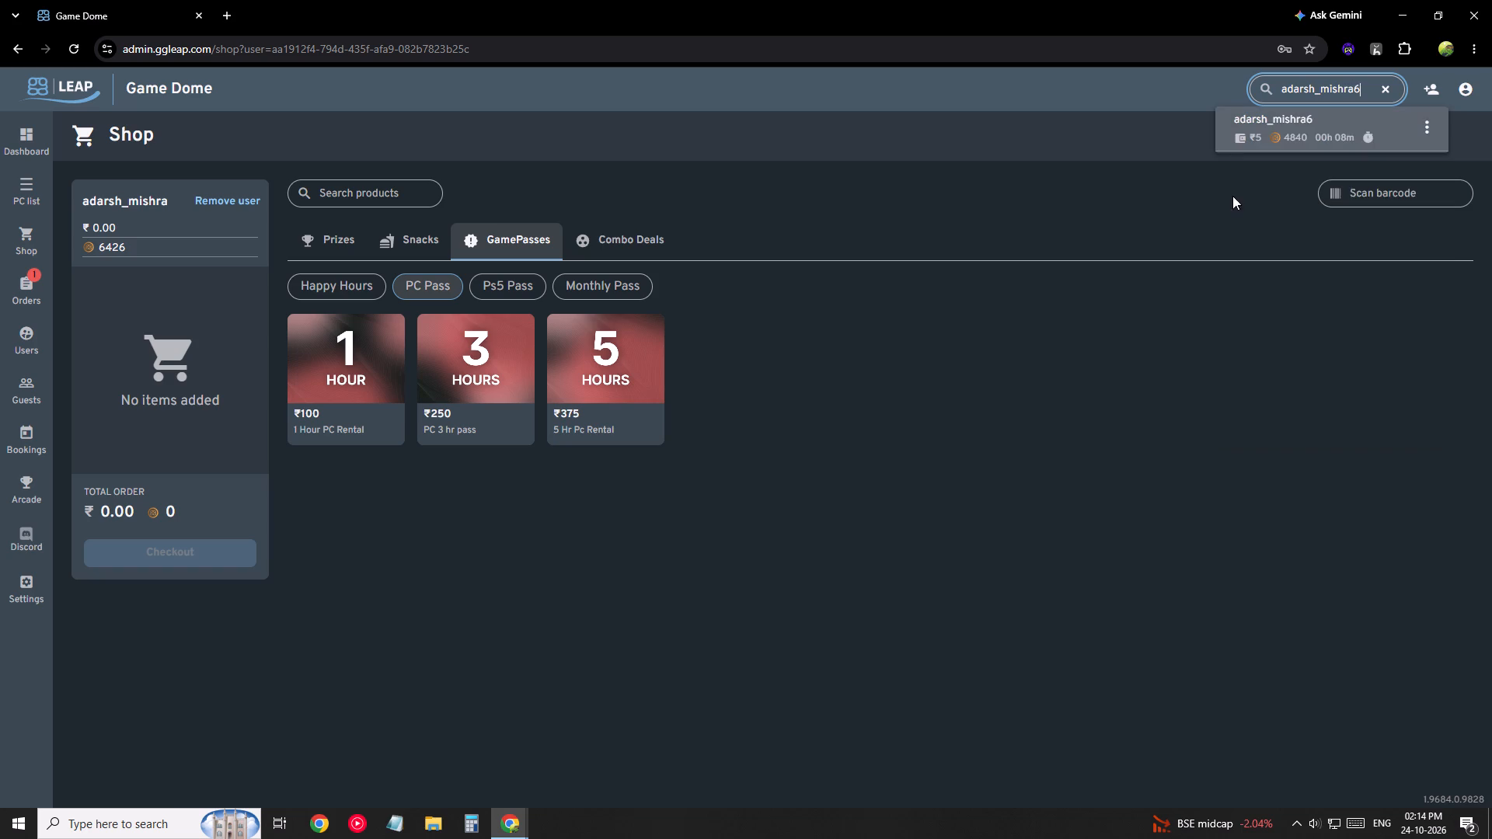
{"action": "left_click", "coordinate": [1443, 124]}
{"action": "left_click", "coordinate": [1449, 133]}
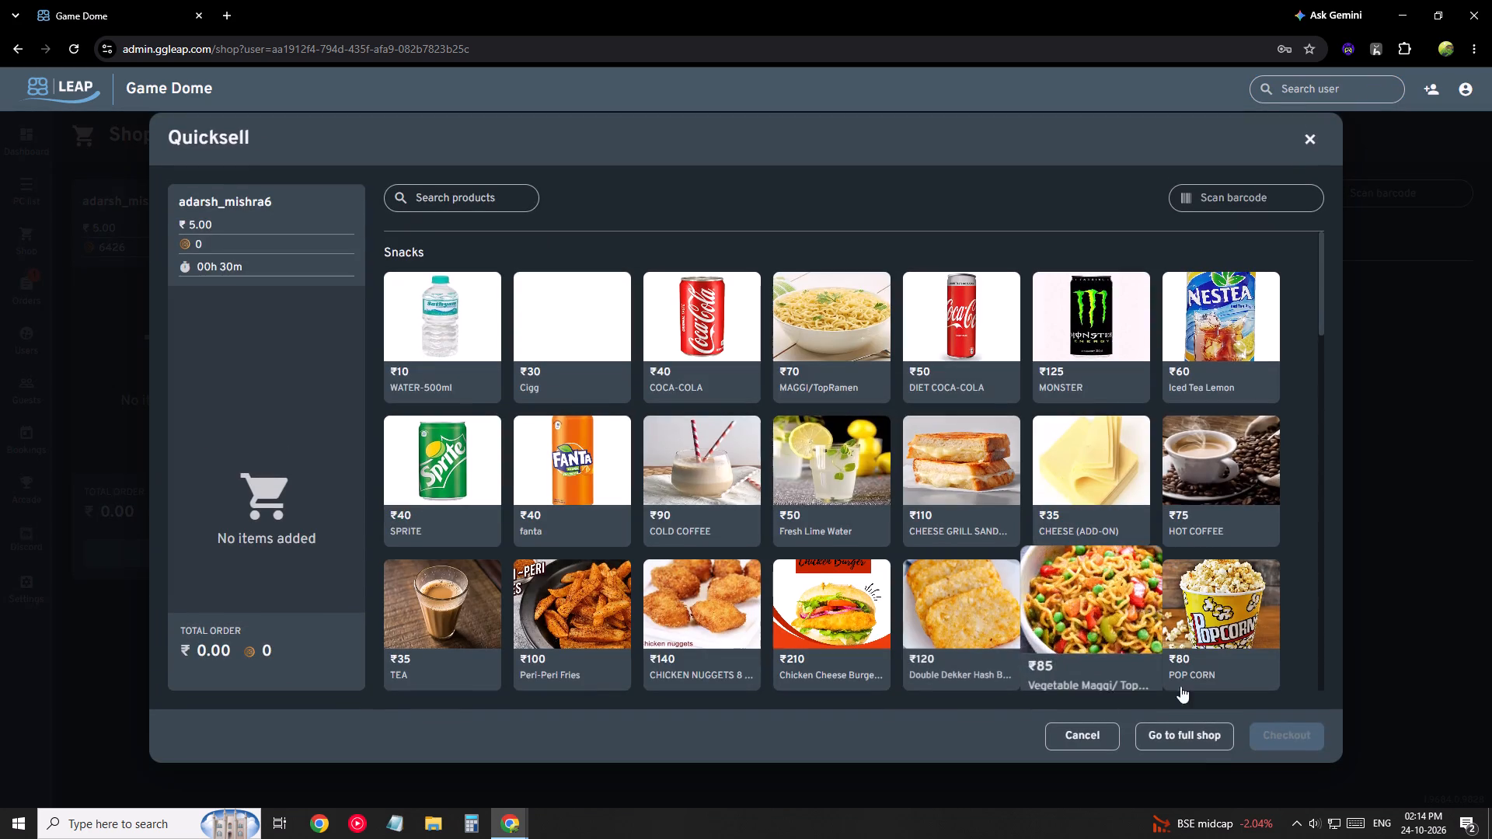
{"action": "left_click", "coordinate": [1220, 744]}
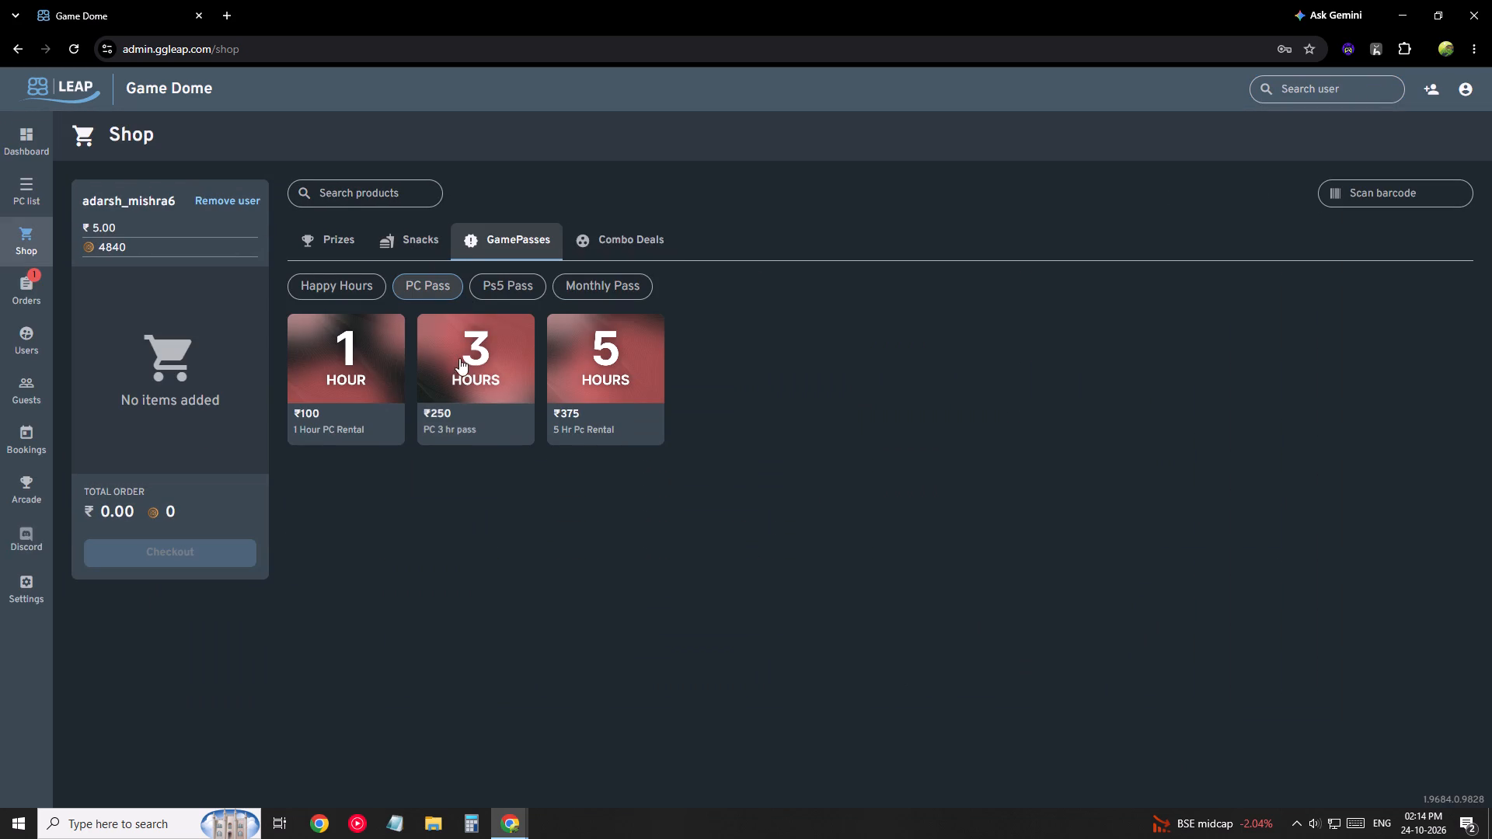
Put one PC 3 hr pass in the order, leaving out the 5 Hr Pc Rental.
{"action": "left_click", "coordinate": [579, 402]}
{"action": "left_click", "coordinate": [495, 388]}
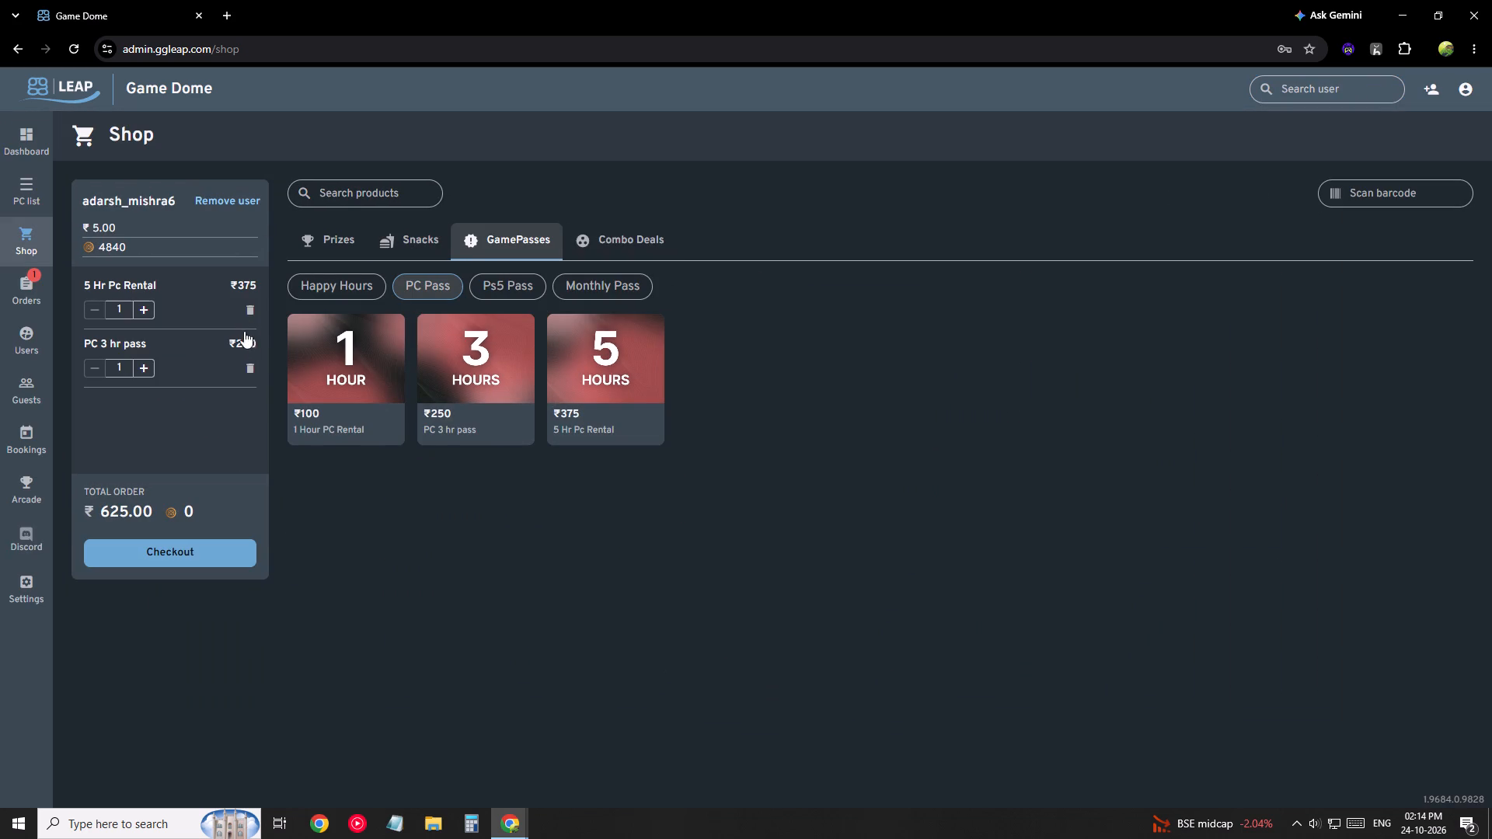
{"action": "left_click", "coordinate": [244, 312]}
Add two Cigg and one DIET COCA-COLA from the snacks to the order.
{"action": "left_click", "coordinate": [406, 235]}
{"action": "left_click", "coordinate": [503, 279]}
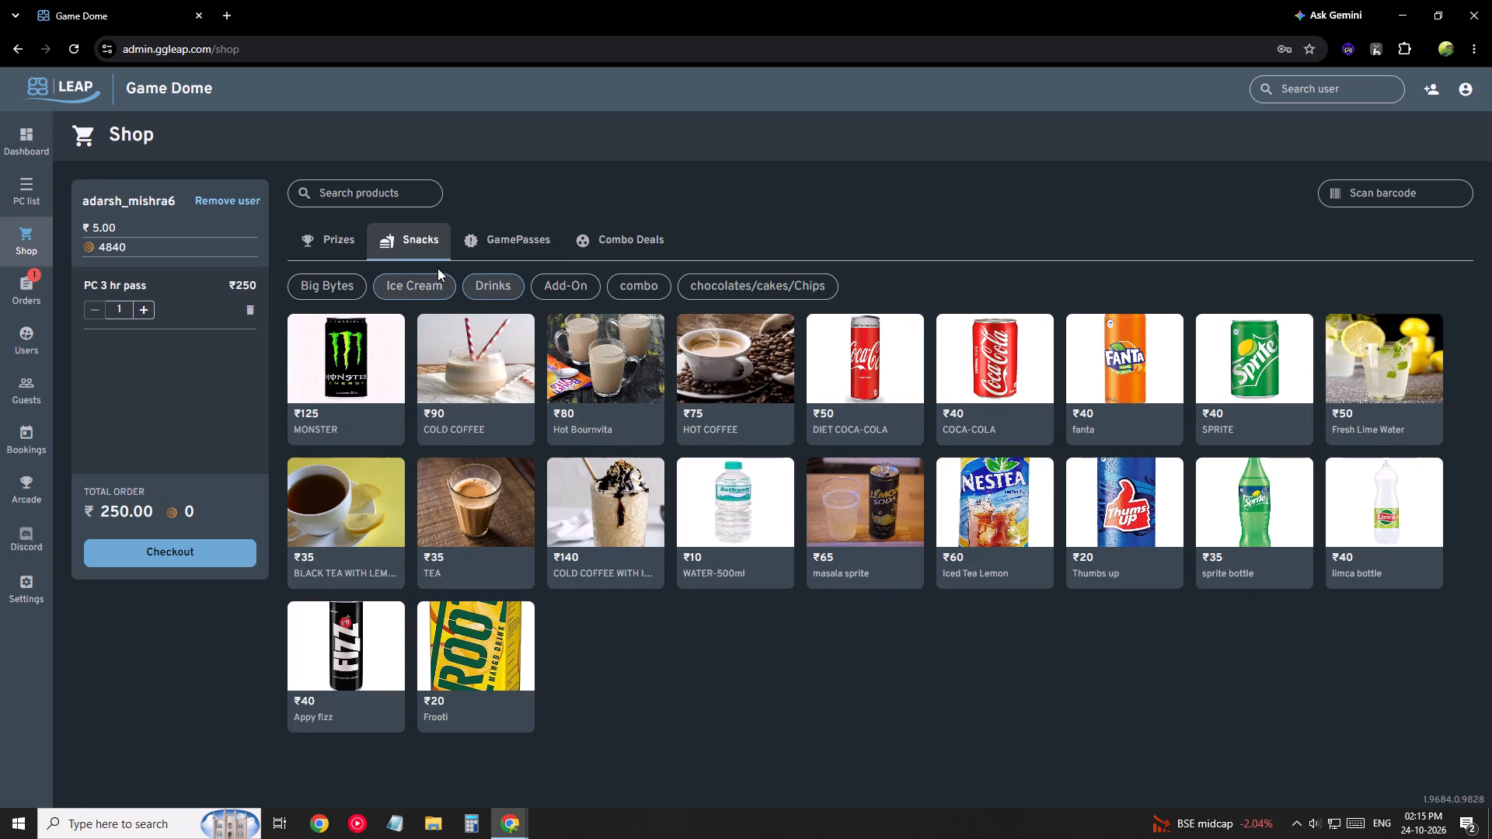
{"action": "left_click", "coordinate": [437, 243]}
{"action": "left_click", "coordinate": [349, 371]}
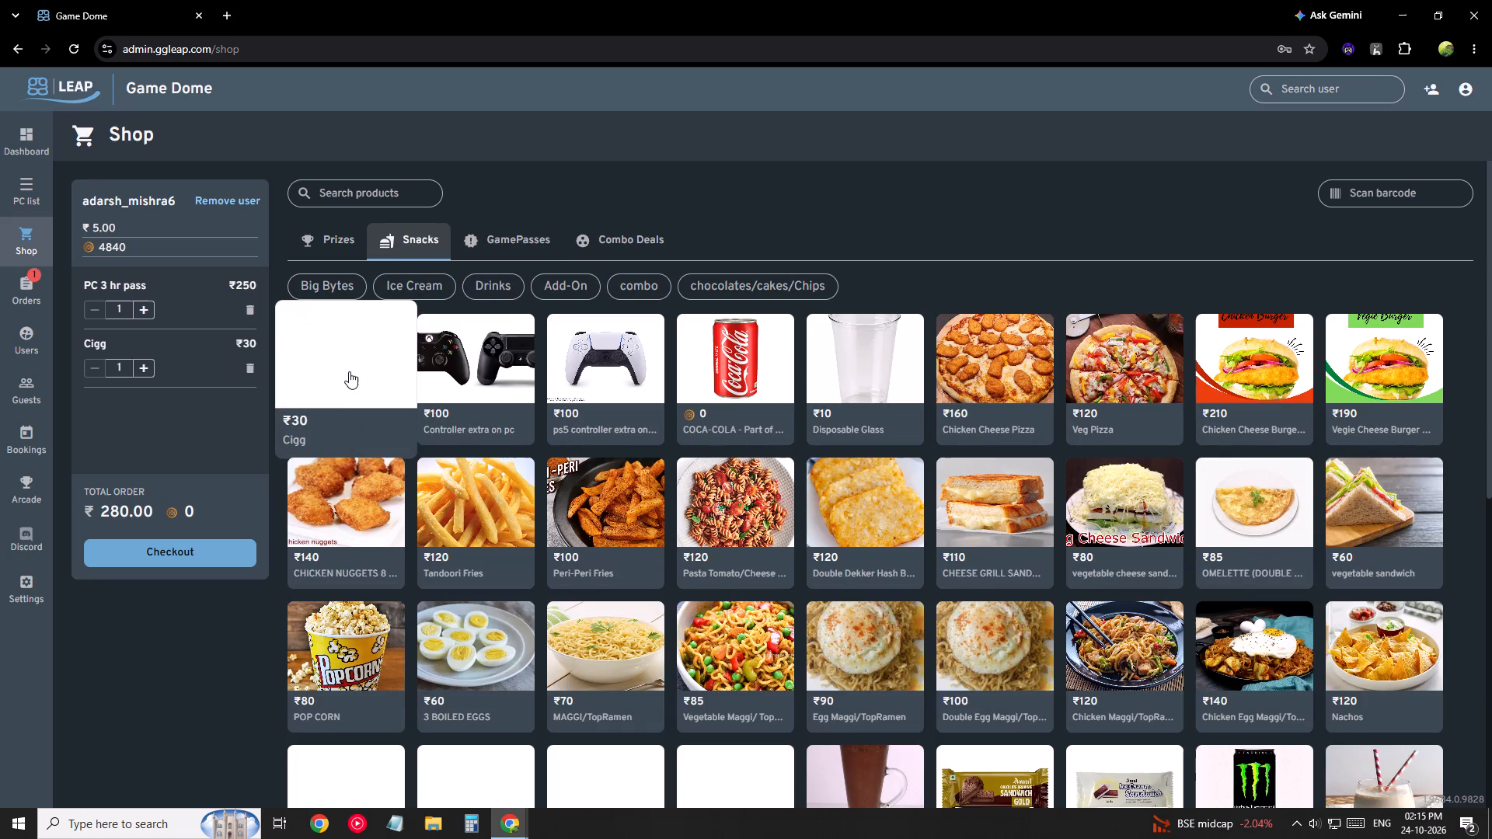
{"action": "left_click", "coordinate": [349, 371]}
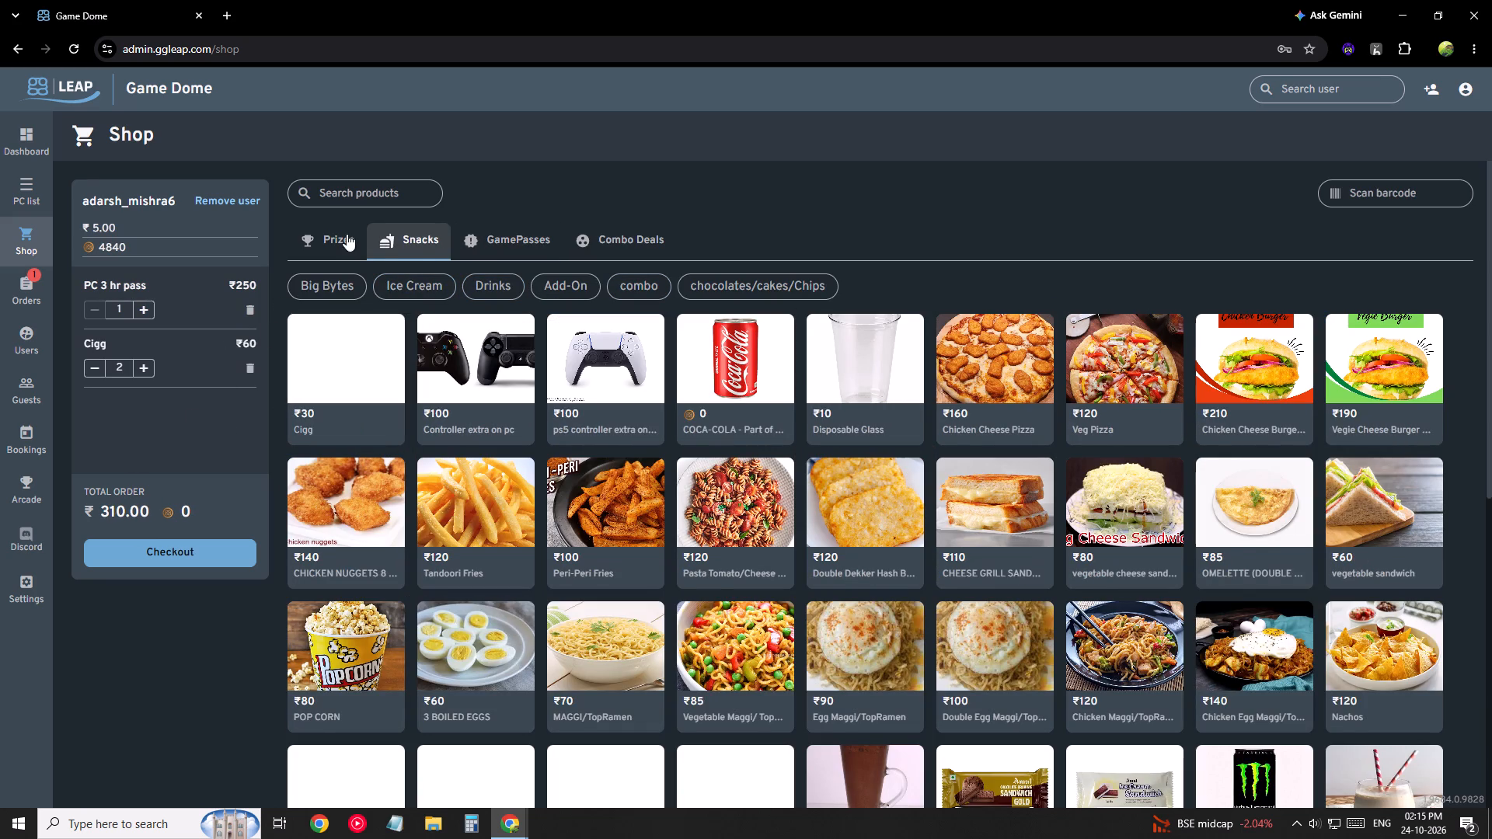
{"action": "left_click", "coordinate": [513, 228]}
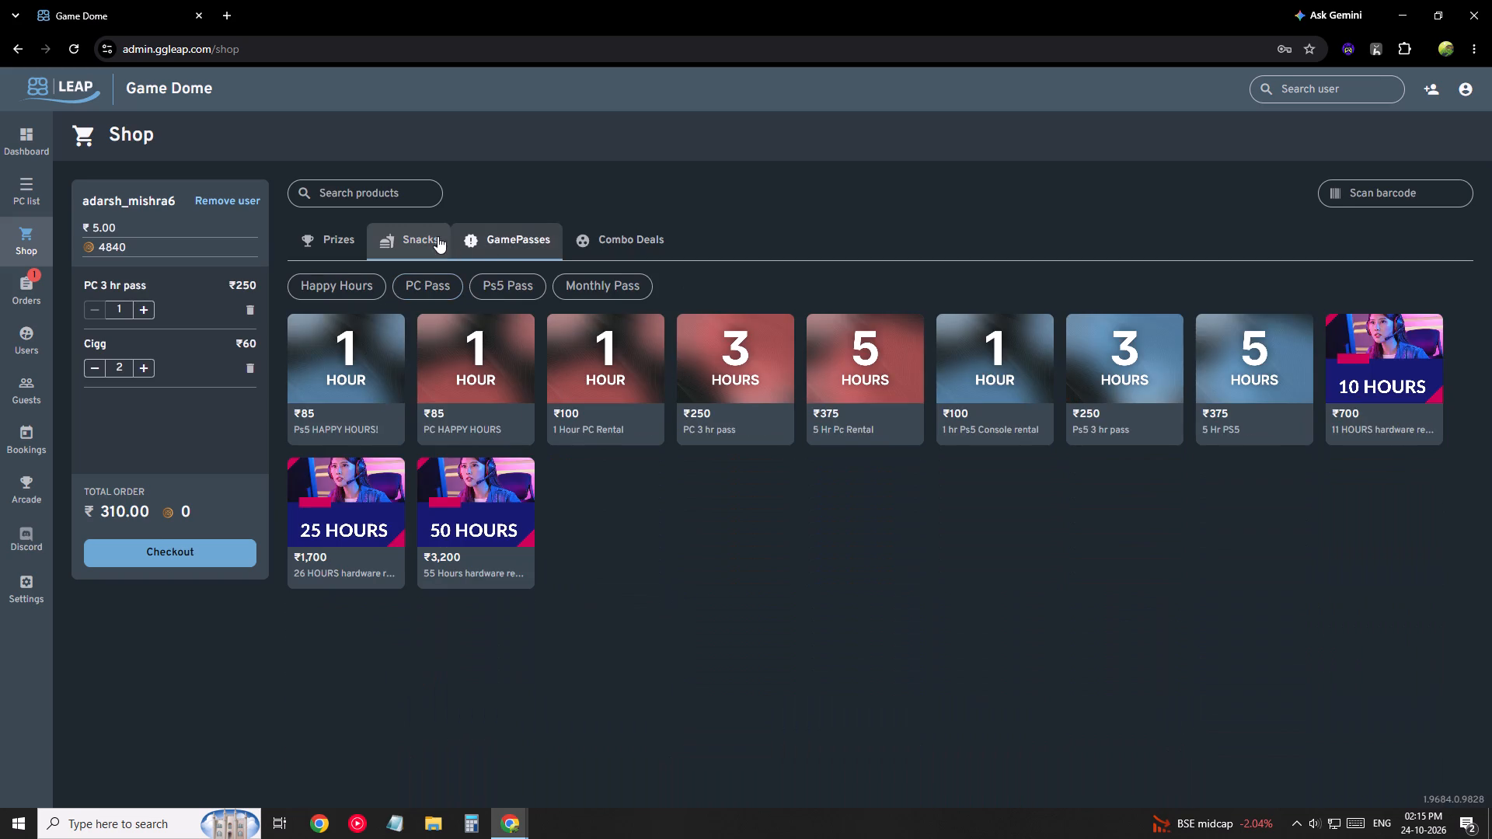
{"action": "left_click", "coordinate": [437, 236]}
{"action": "left_click", "coordinate": [504, 271]}
{"action": "left_click", "coordinate": [505, 286]}
{"action": "left_click", "coordinate": [893, 385]}
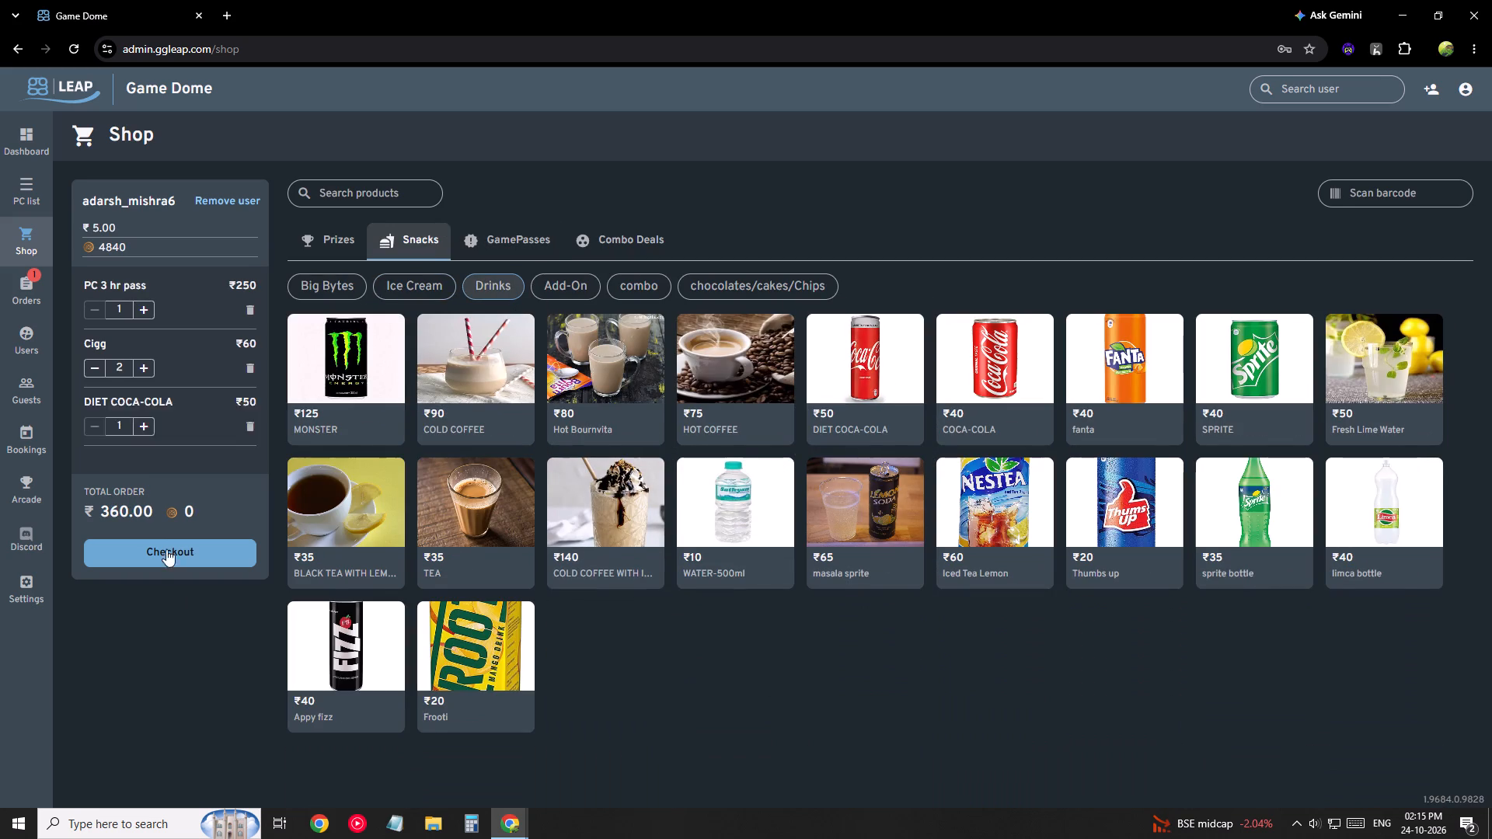
Check out the order with cash as the payment method and enter ₹500 as the amount received.
{"action": "left_click", "coordinate": [166, 549]}
{"action": "left_click", "coordinate": [501, 427]}
{"action": "double_click", "coordinate": [741, 451]}
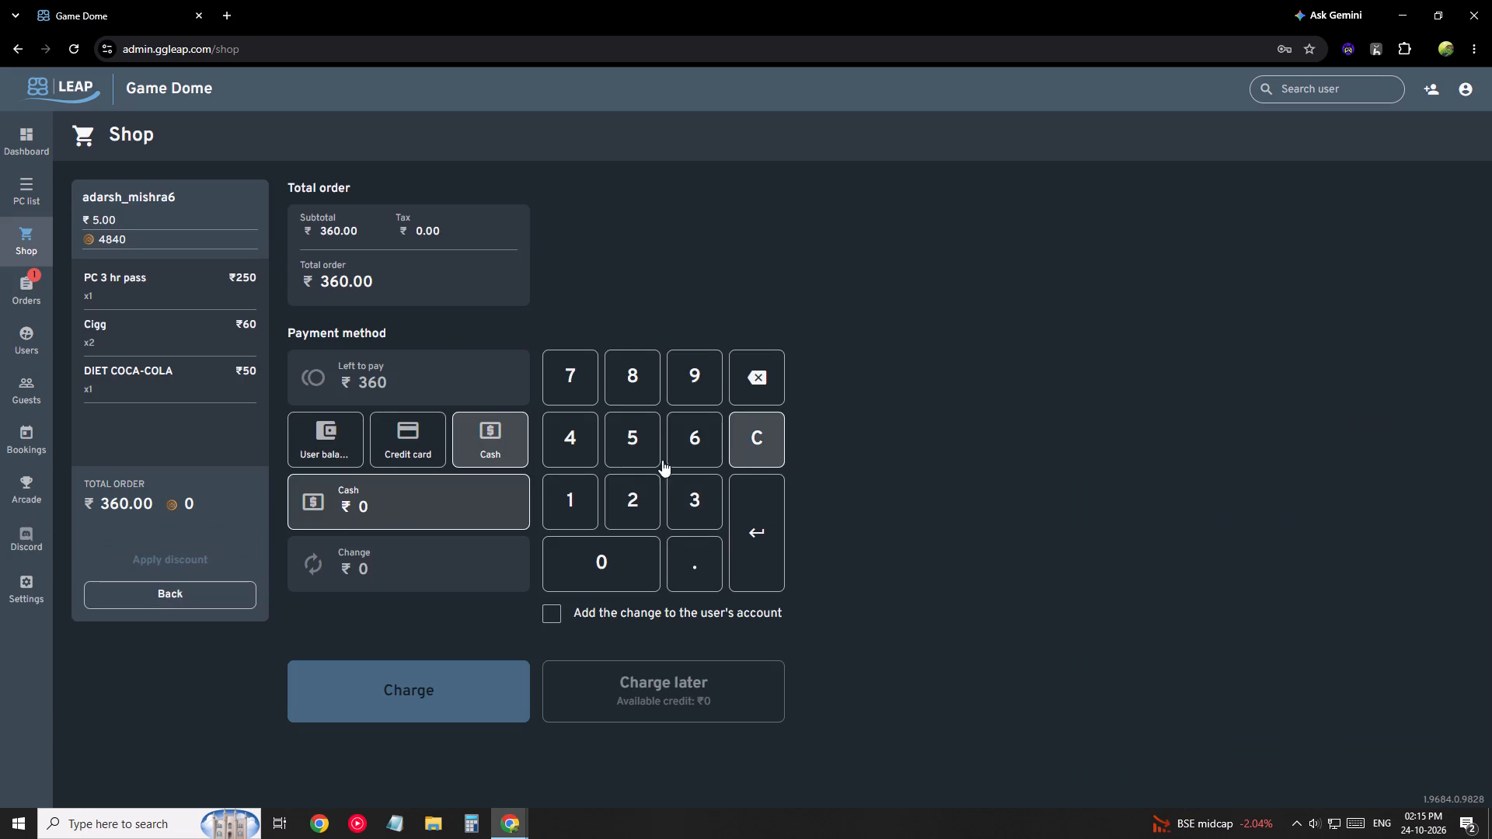
{"action": "left_click", "coordinate": [619, 452]}
{"action": "double_click", "coordinate": [616, 584]}
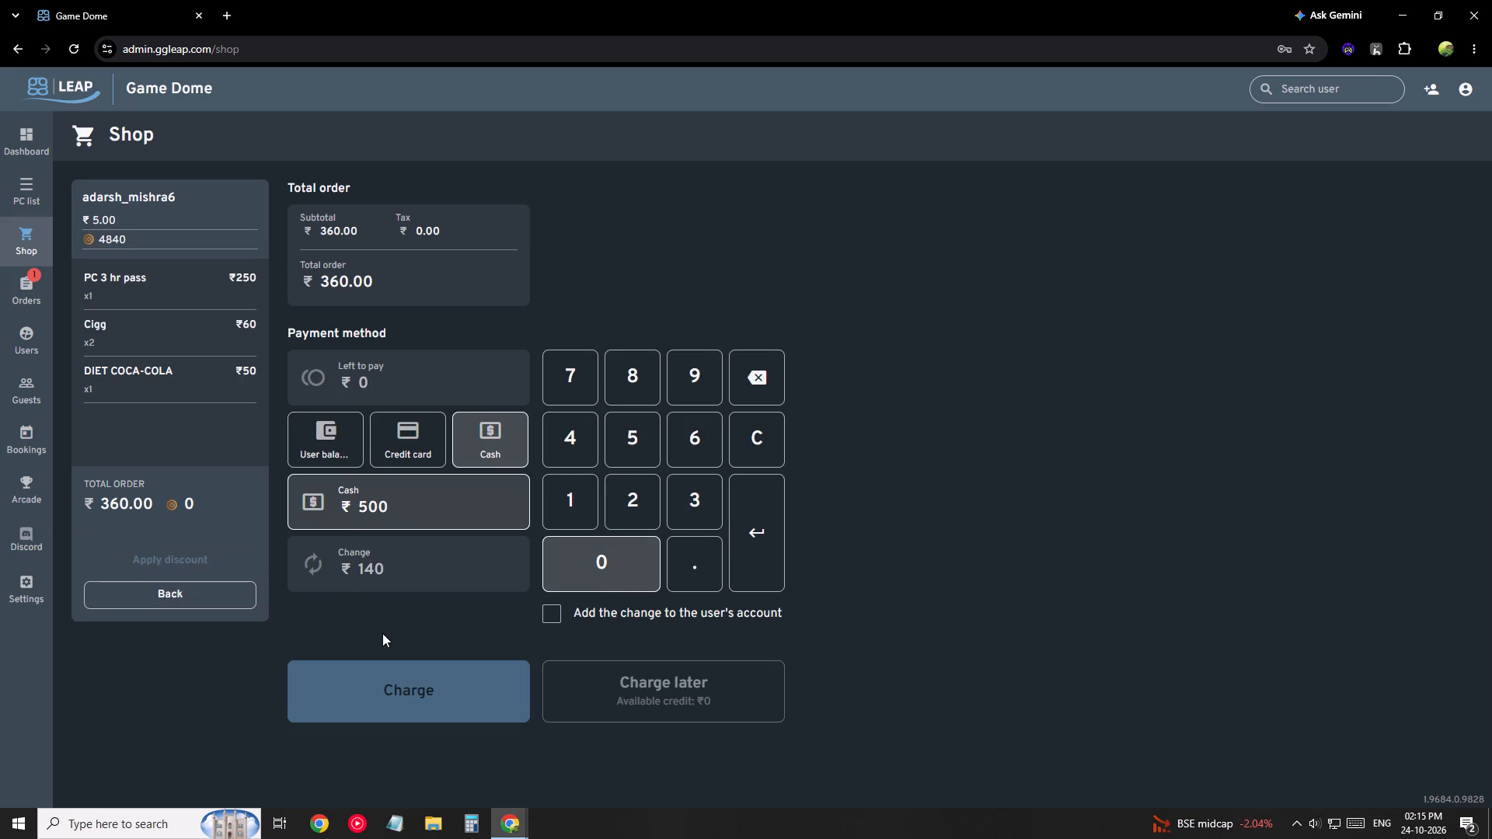
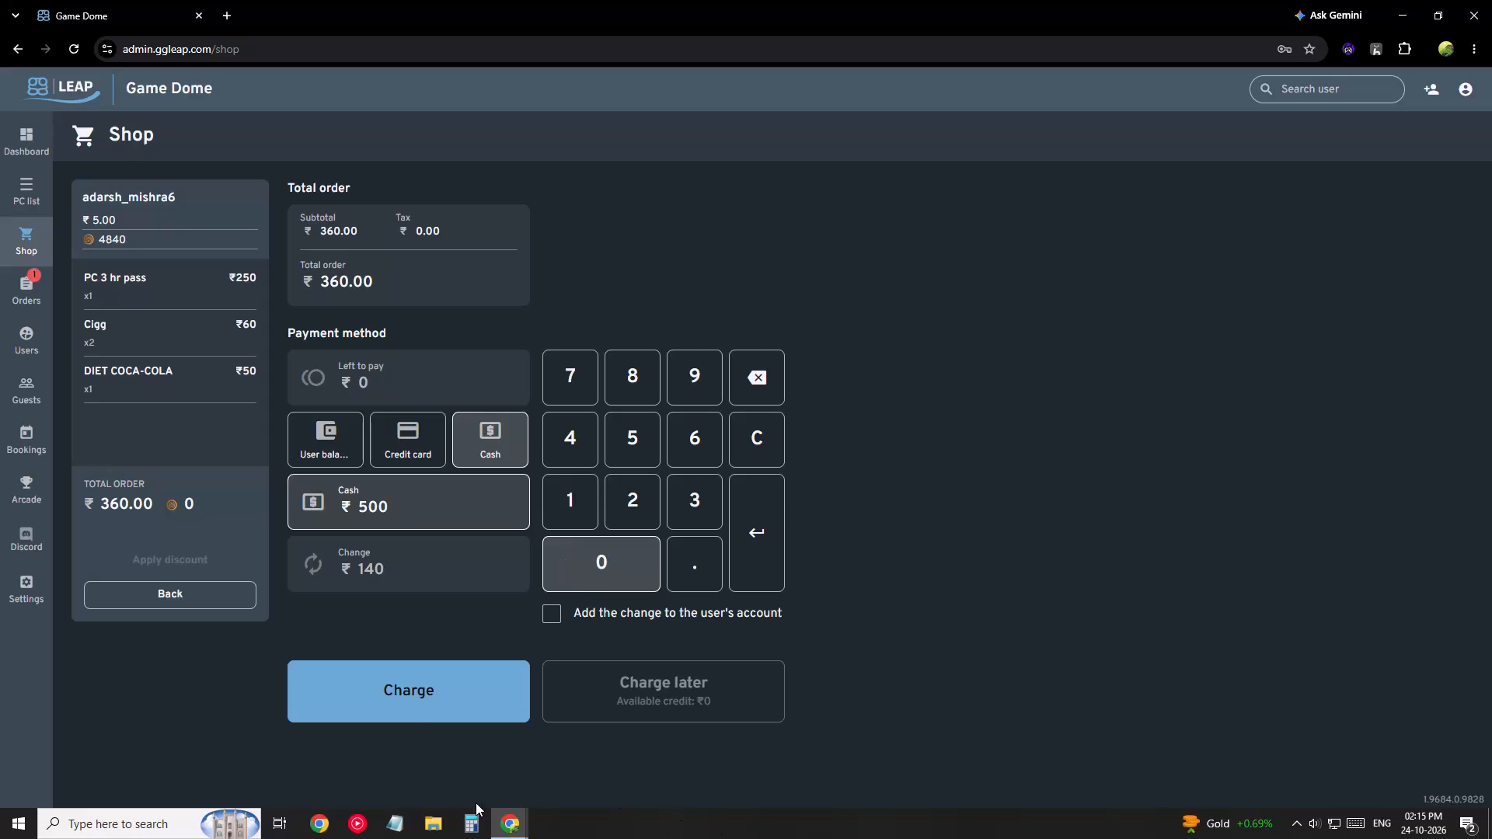
Charge the order of PC pass, cigarettes and diet cola to complete the cash sale.
{"action": "left_click", "coordinate": [416, 704]}
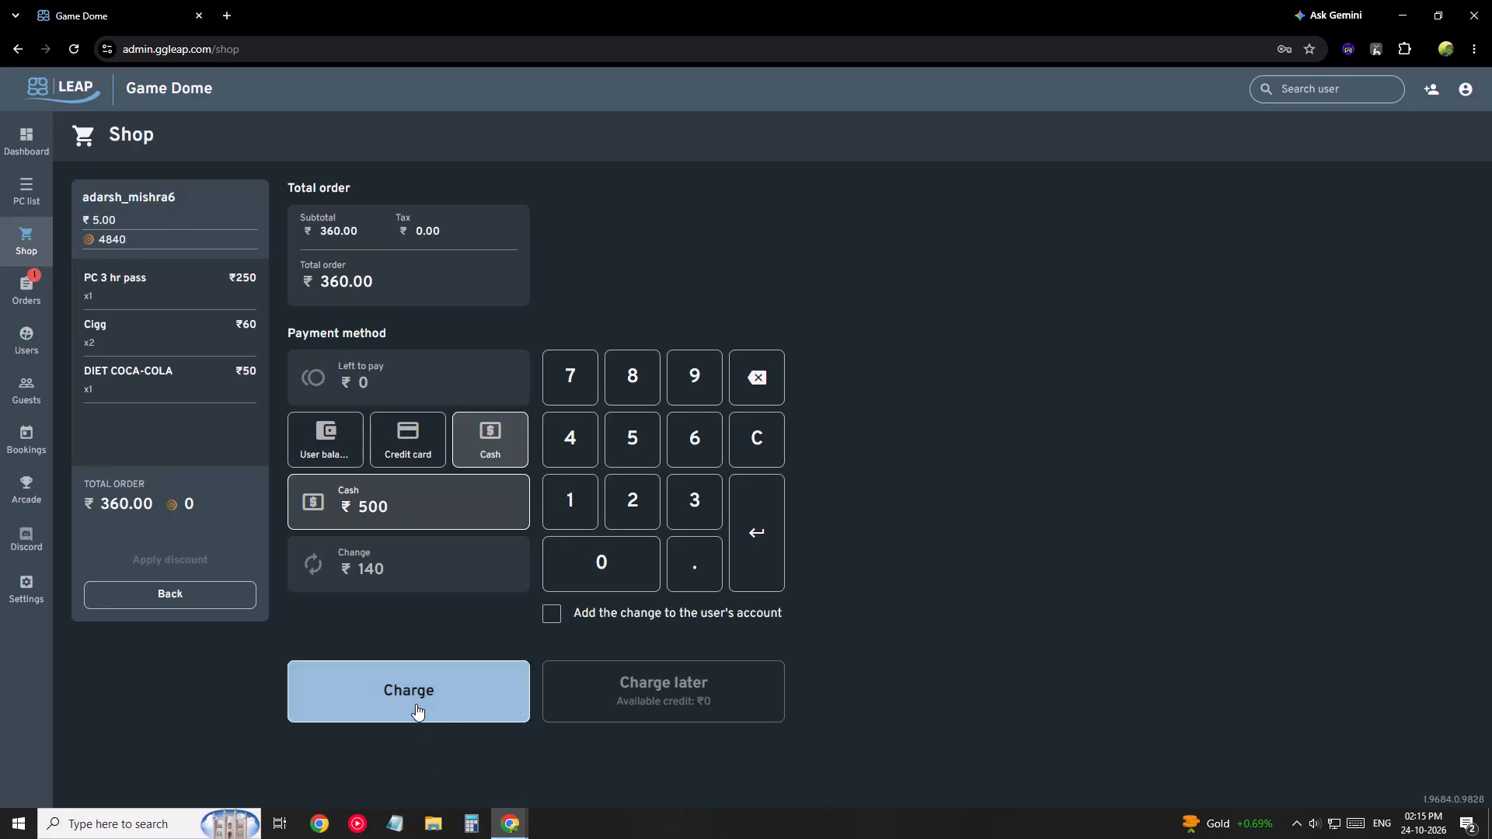
Look up the same customer by the copied username and add ₹10 in cash to the account balance.
{"action": "double_click", "coordinate": [116, 204]}
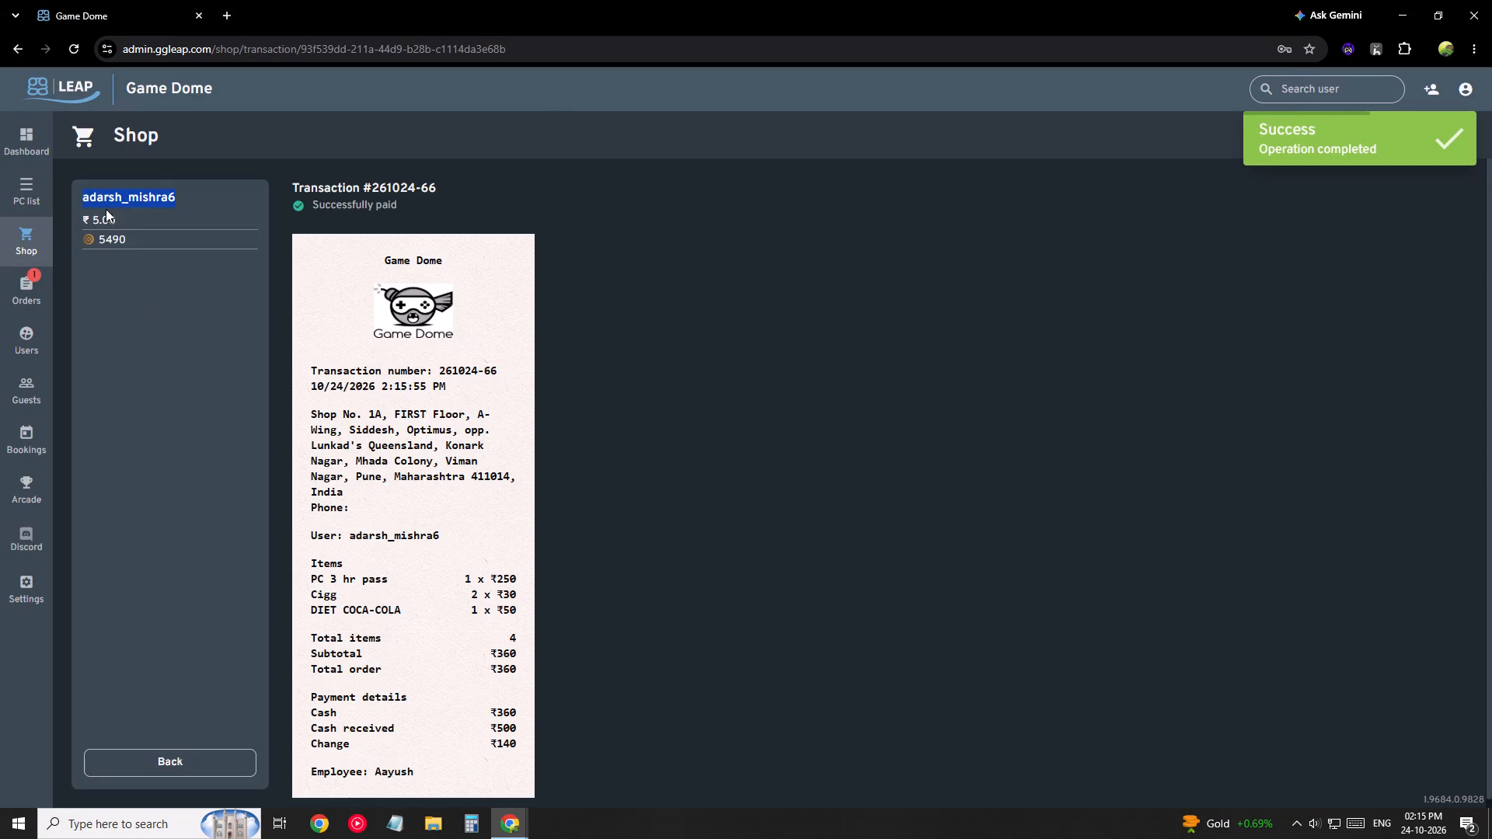
{"action": "key", "text": "ctrl+c"}
{"action": "key", "text": "ctrl+v"}
{"action": "left_click", "coordinate": [1378, 96], "text": "ctrl"}
{"action": "key", "text": "ctrl+v"}
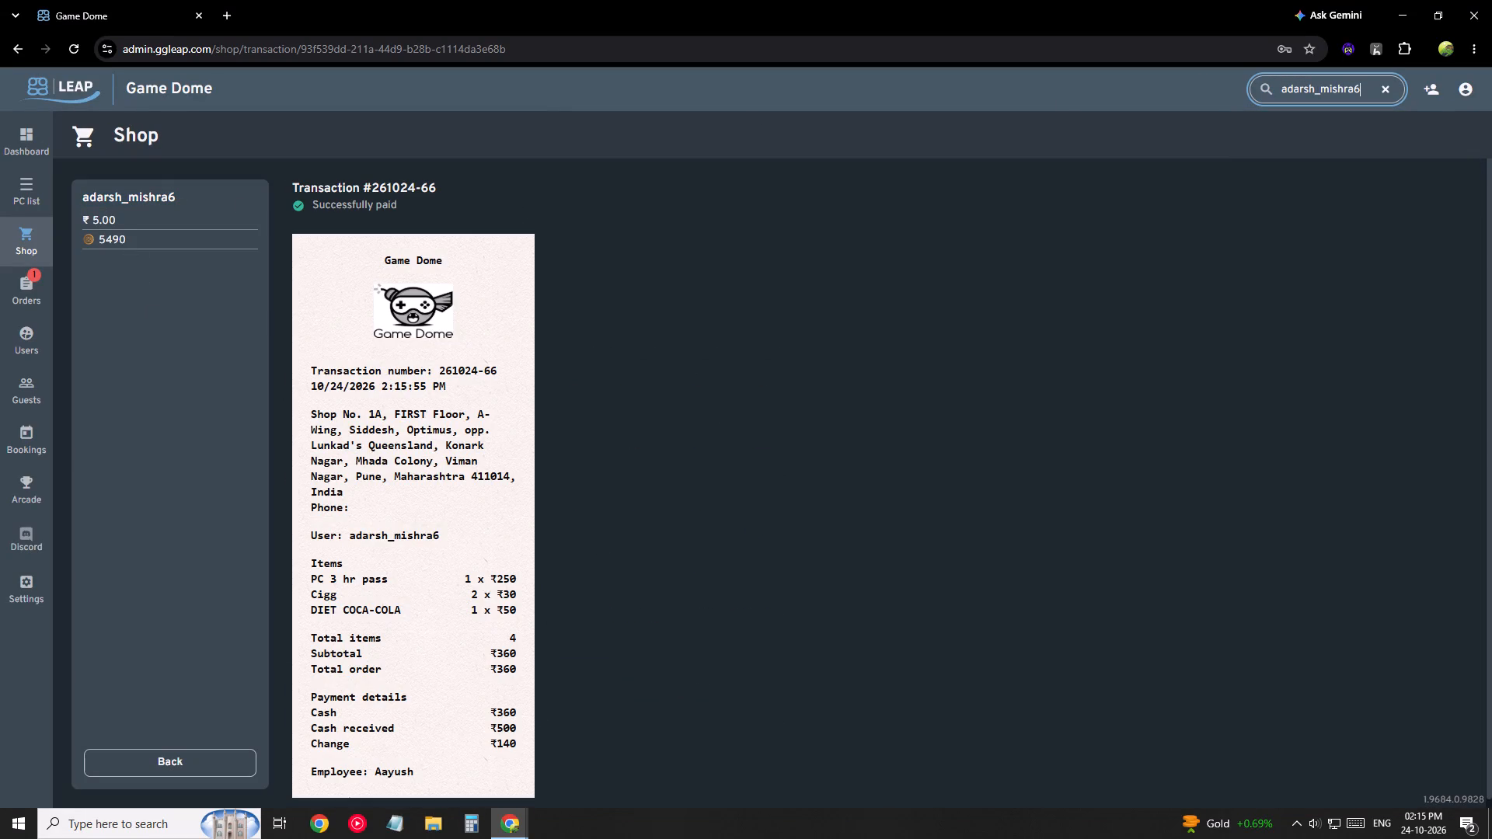
{"action": "left_click", "coordinate": [1437, 119]}
{"action": "left_click", "coordinate": [1462, 186]}
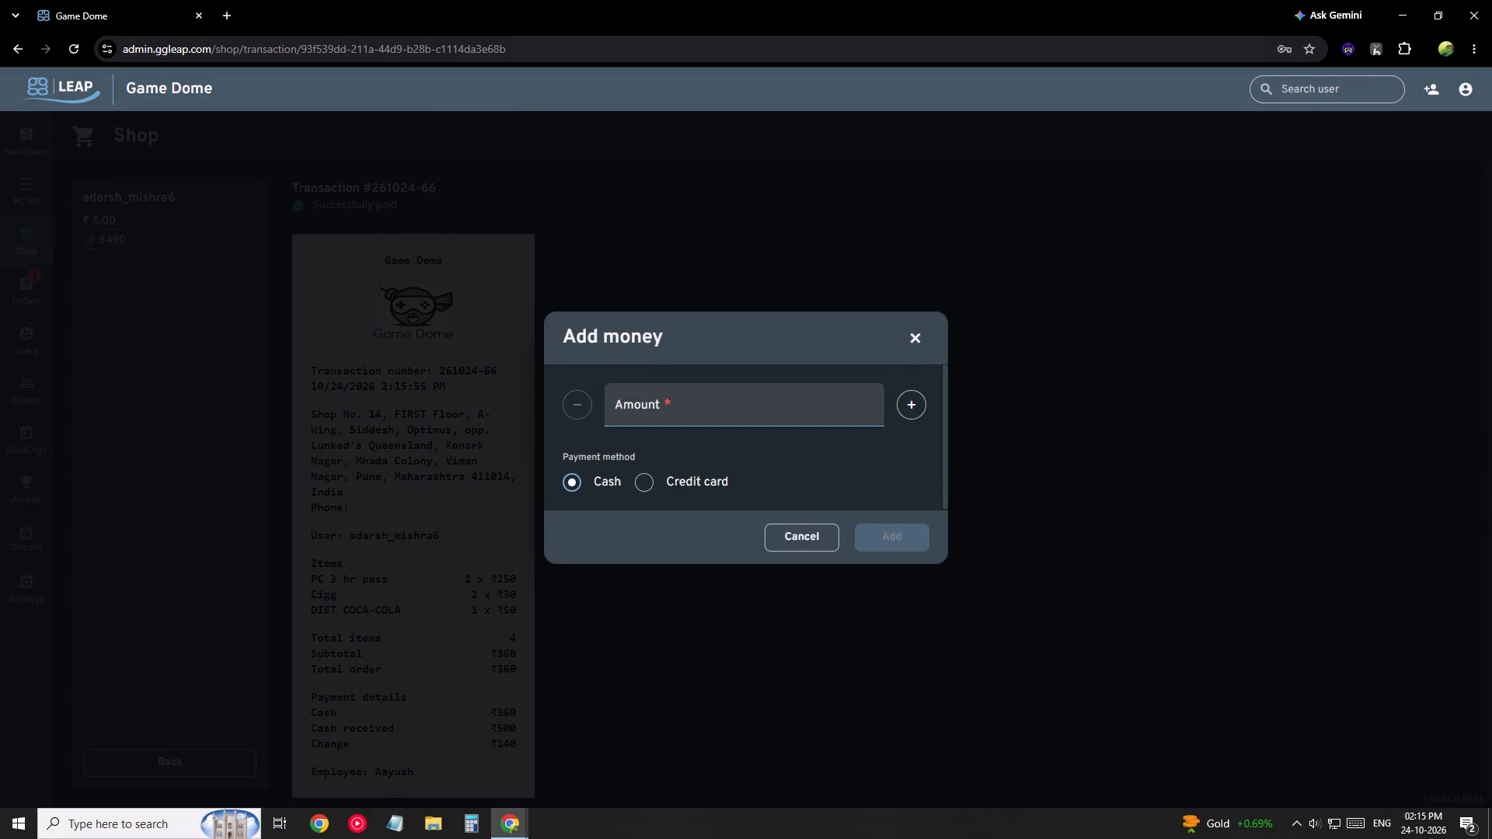
{"action": "left_click", "coordinate": [688, 399]}
{"action": "key", "text": "1"}
{"action": "key", "text": "0"}
{"action": "left_click", "coordinate": [891, 534]}
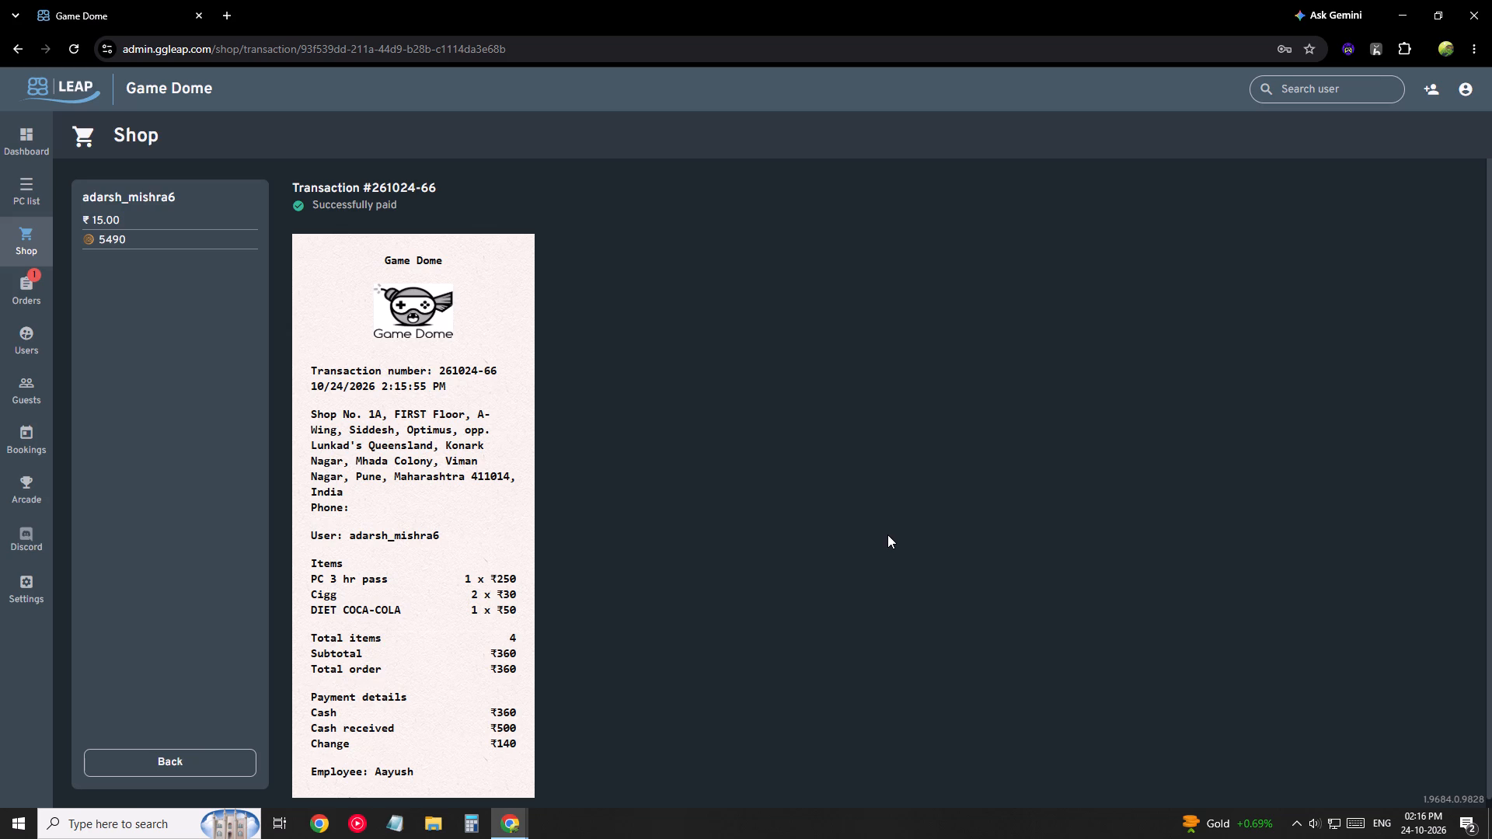
Open the PC list and check the computers and consoles for occupied and free stations.
{"action": "left_click", "coordinate": [26, 211]}
{"action": "left_click", "coordinate": [16, 166]}
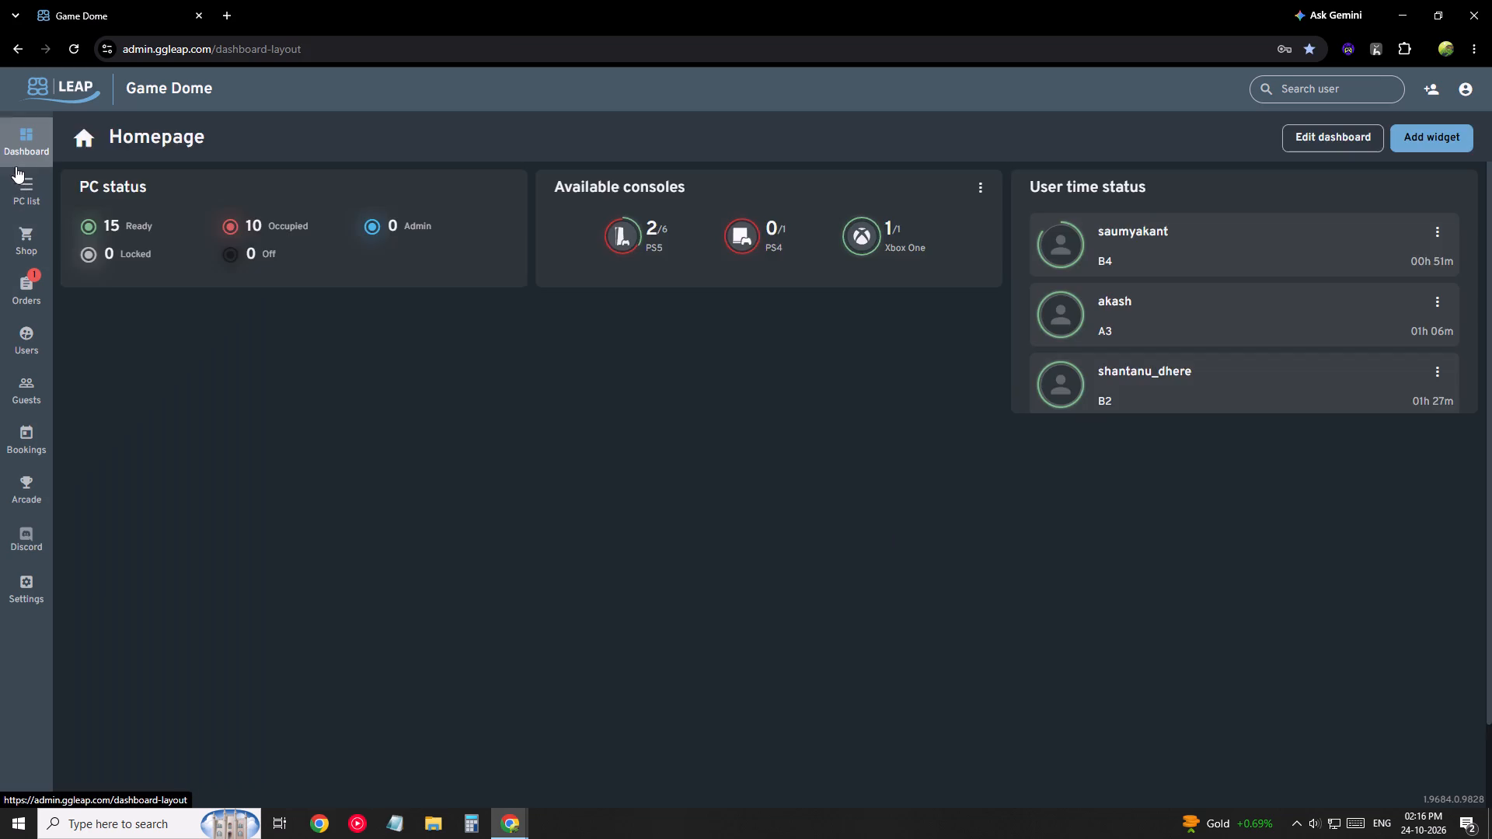
{"action": "left_click", "coordinate": [16, 192]}
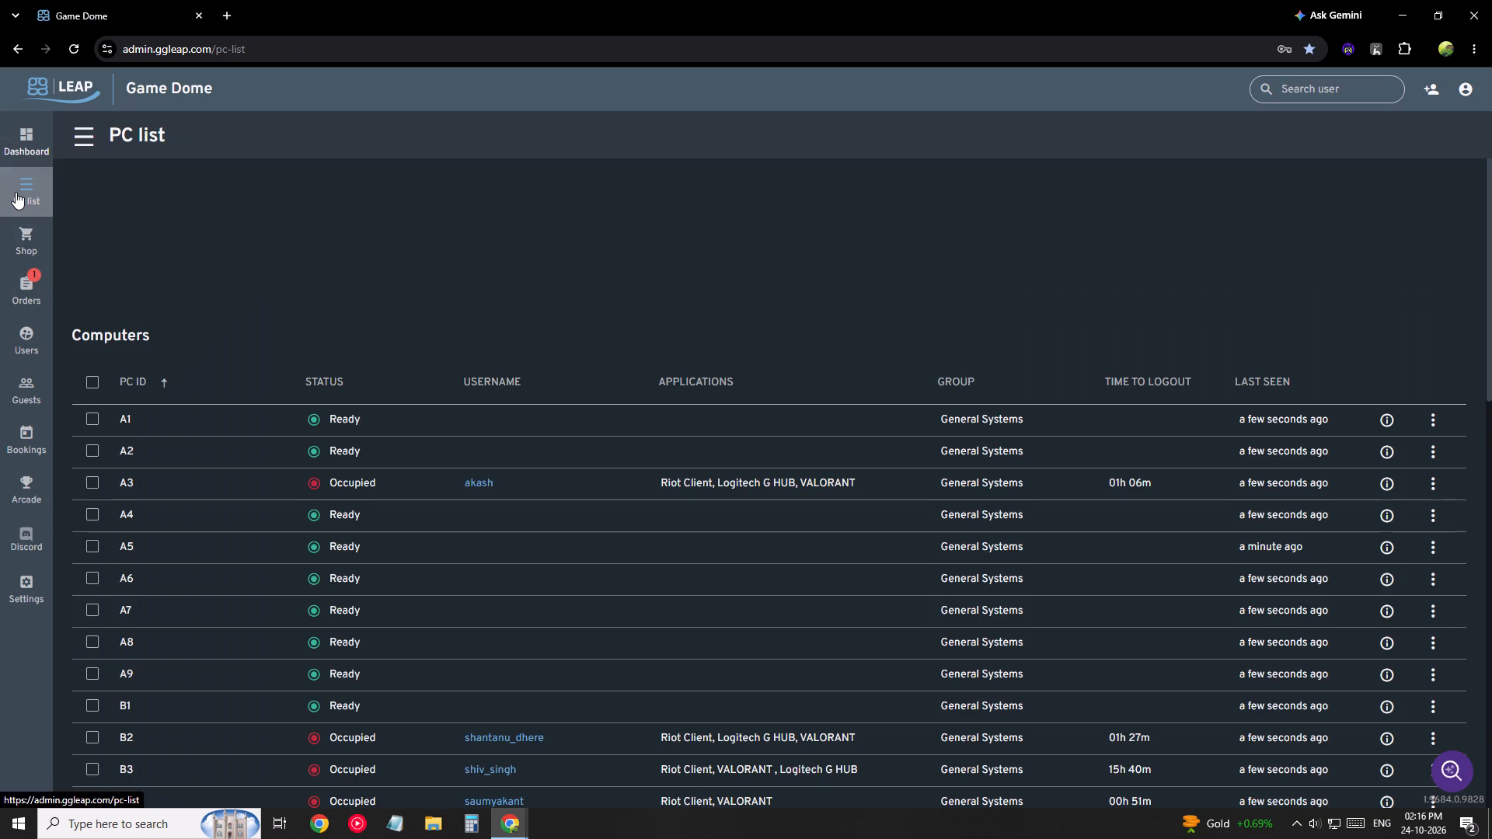
{"action": "scroll", "coordinate": [400, 432], "scroll_direction": "down", "scroll_amount": 6}
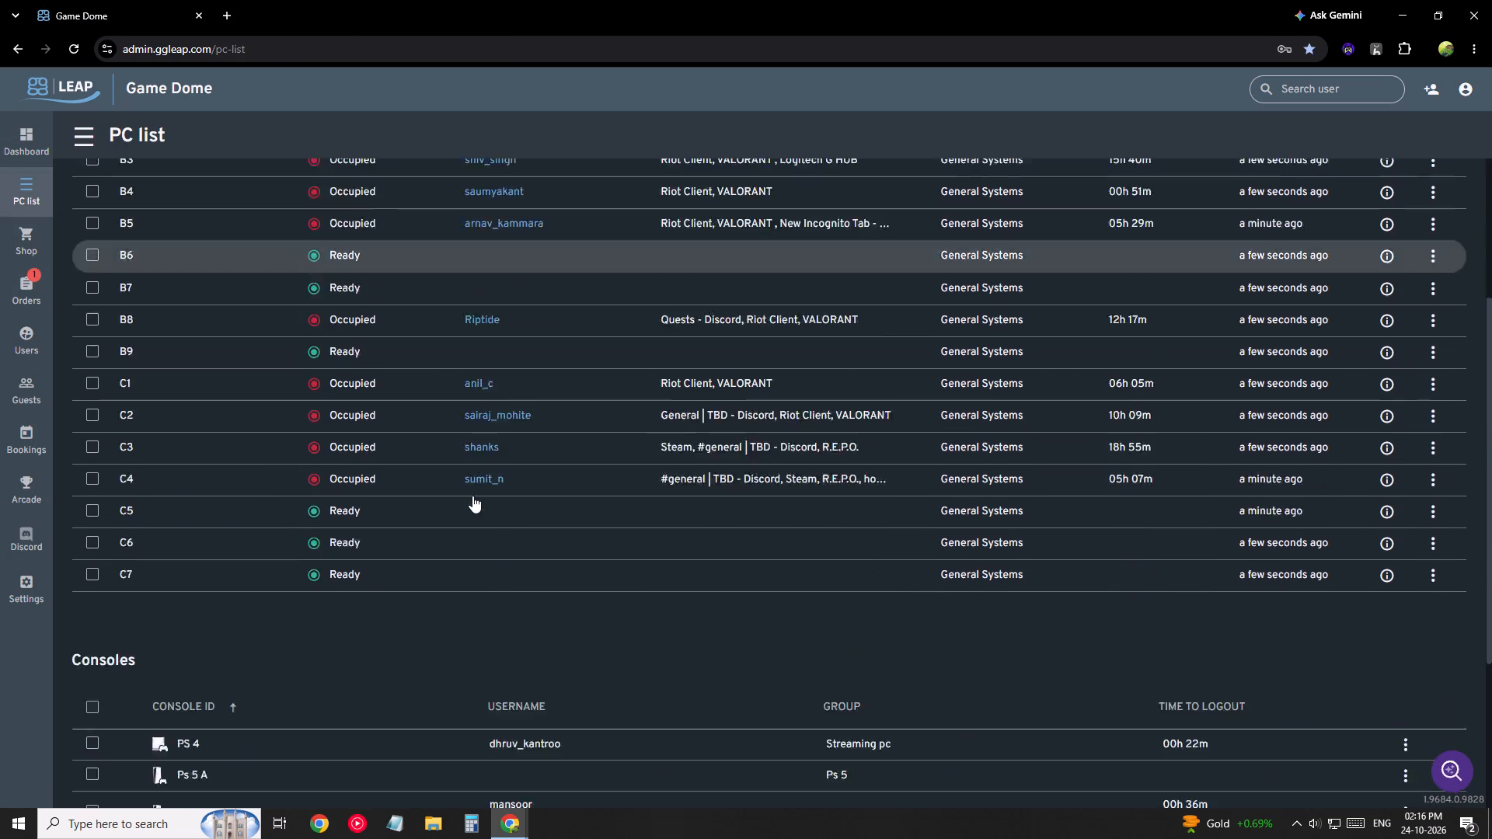
{"action": "scroll", "coordinate": [472, 496], "scroll_direction": "down", "scroll_amount": 6}
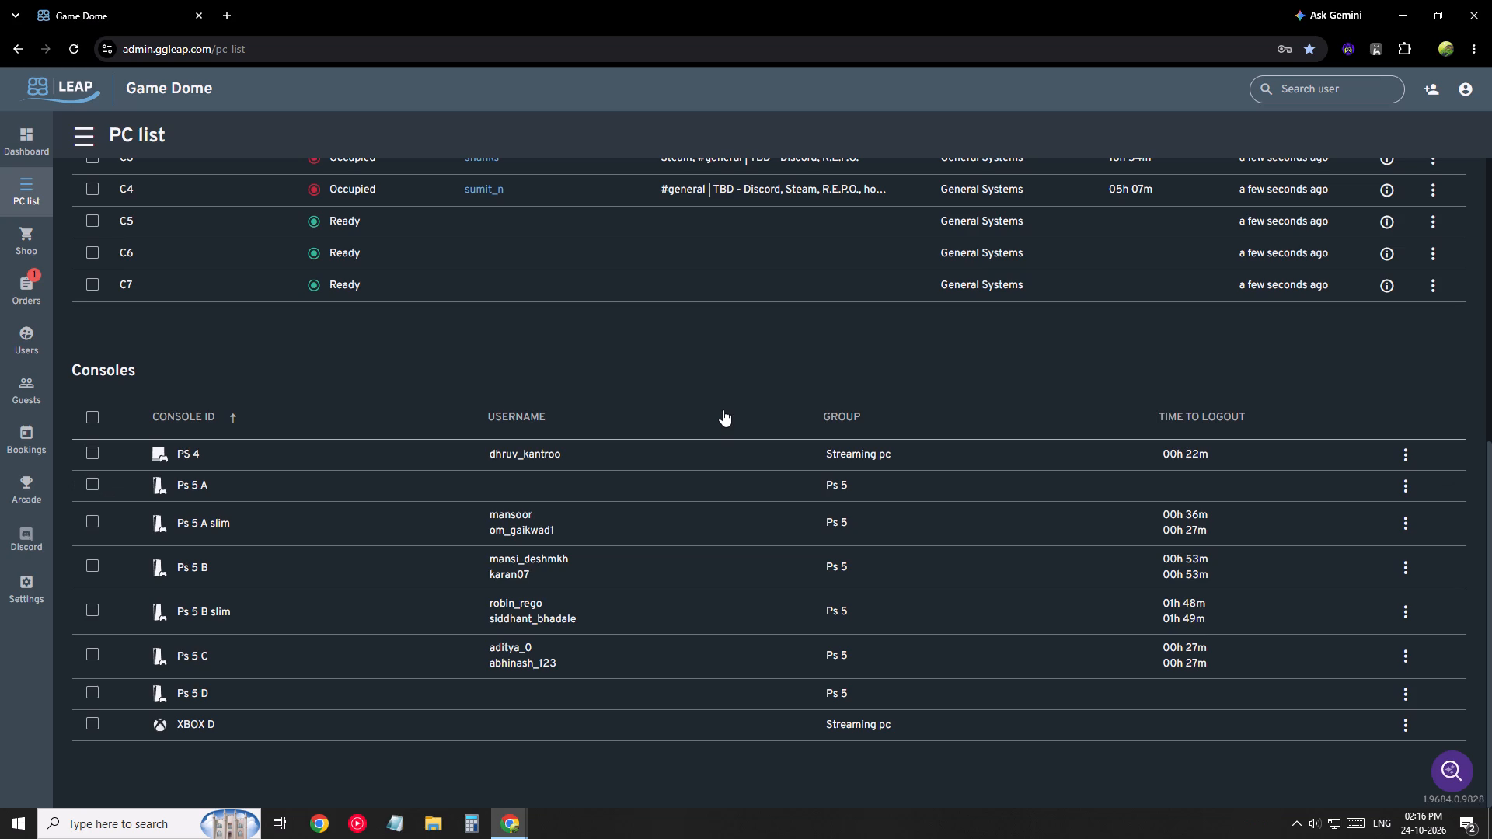
Search users for "macha" and open the full shop for the first matching customer.
{"action": "left_click", "coordinate": [1326, 84]}
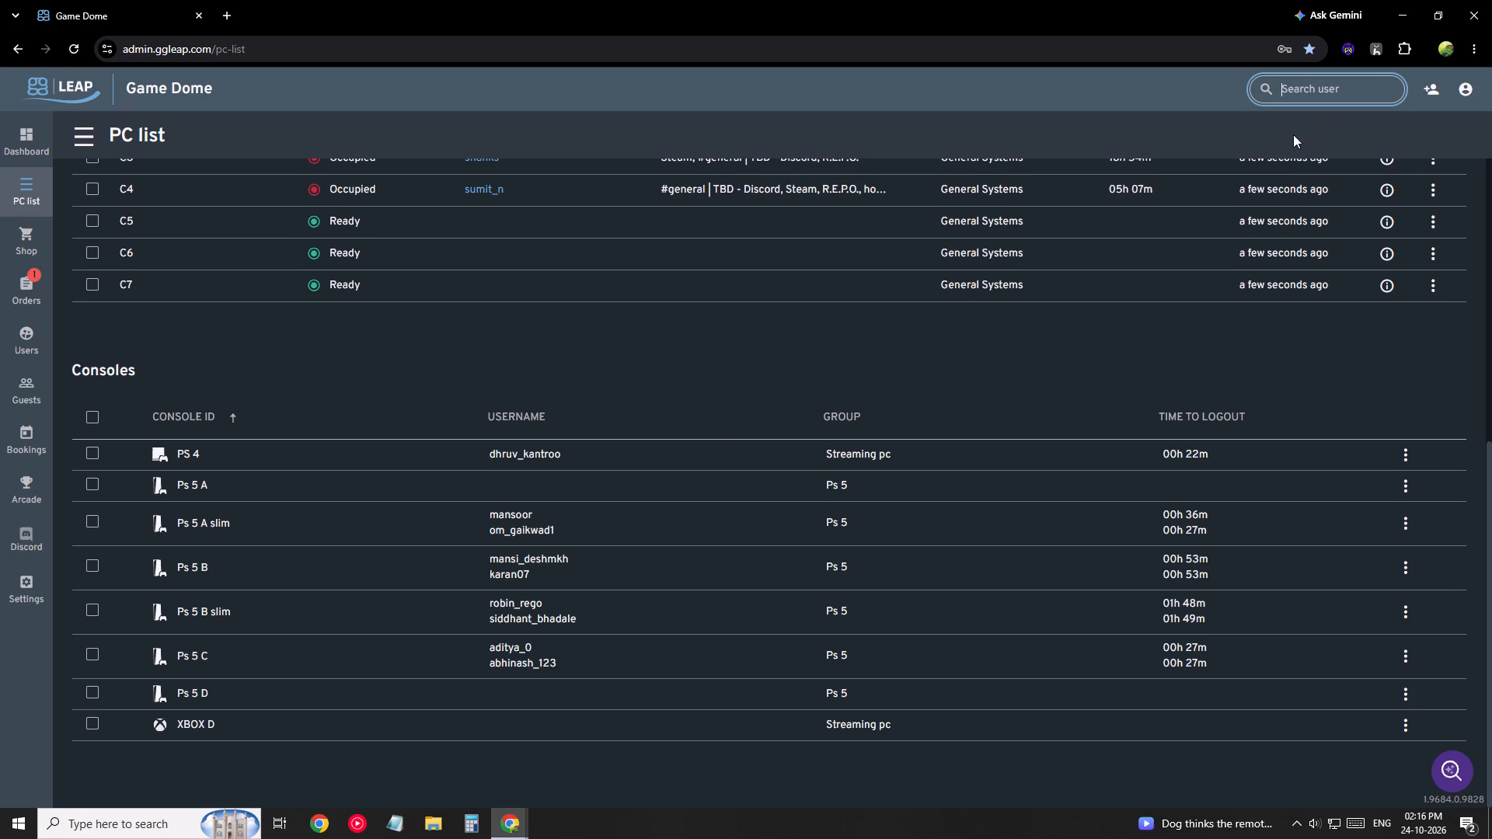
{"action": "key", "text": "m"}
{"action": "key", "text": "a"}
{"action": "key", "text": "c"}
{"action": "key", "text": "h"}
{"action": "key", "text": "a"}
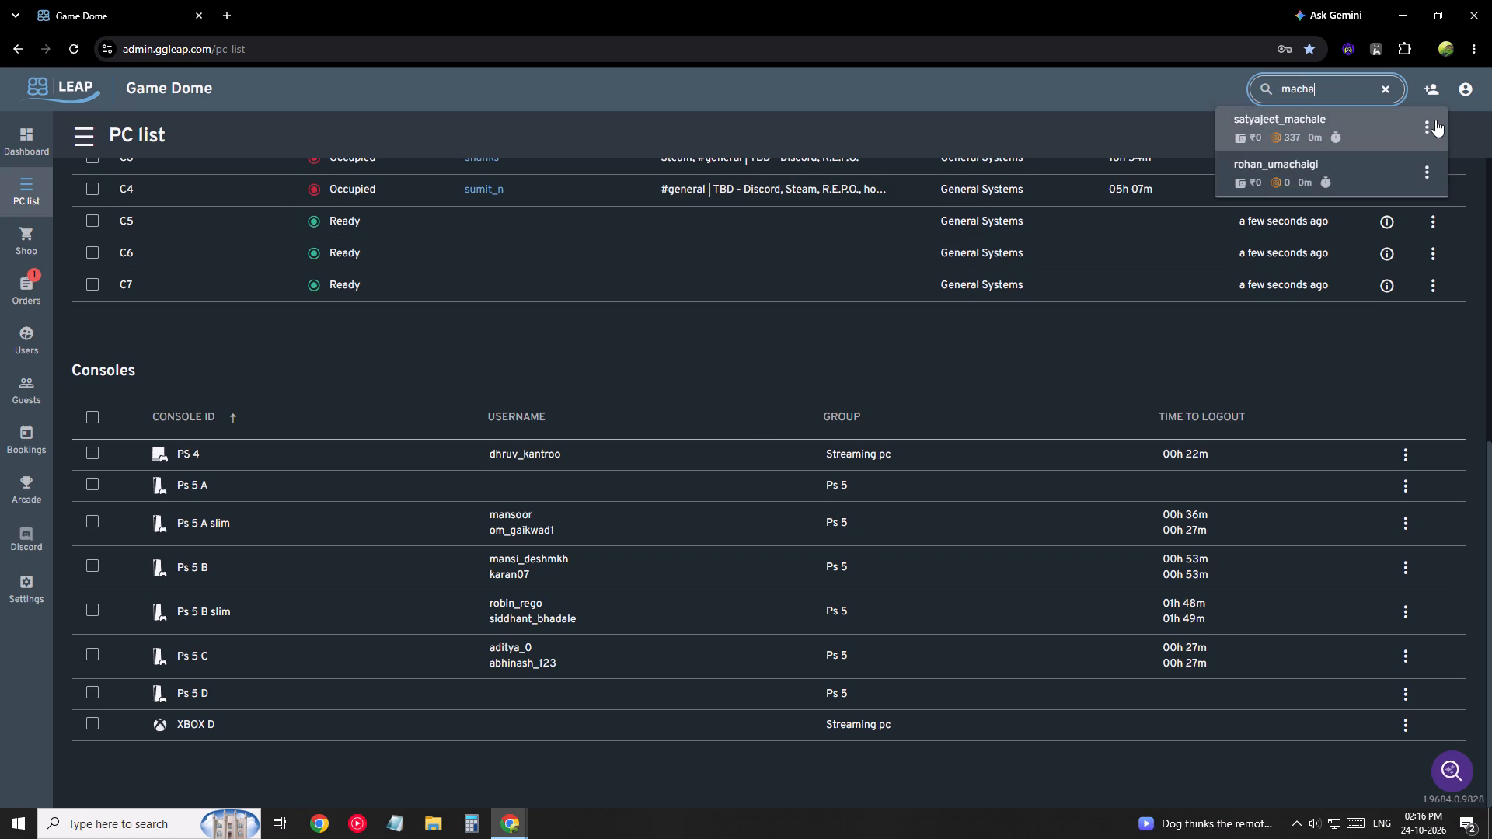
{"action": "left_click", "coordinate": [1435, 120]}
{"action": "left_click", "coordinate": [1466, 125]}
{"action": "left_click", "coordinate": [1192, 737]}
Sell the customer one 1 hr Ps5 Console rental from the game passes, charging ₹100 to credit card.
{"action": "left_click", "coordinate": [507, 224]}
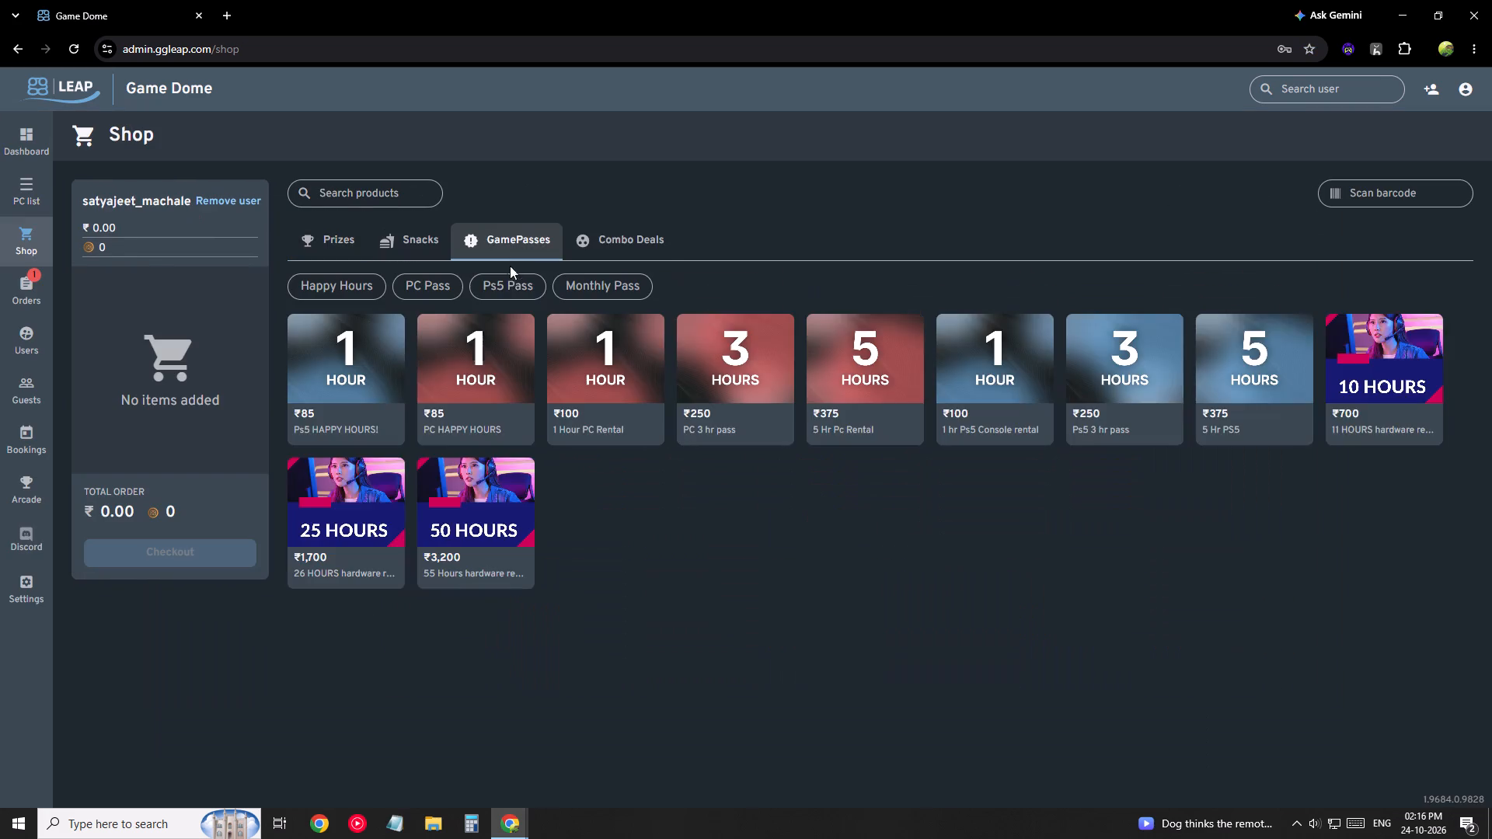
{"action": "left_click", "coordinate": [511, 288]}
{"action": "left_click", "coordinate": [344, 392]}
{"action": "left_click", "coordinate": [156, 558]}
{"action": "left_click", "coordinate": [415, 437]}
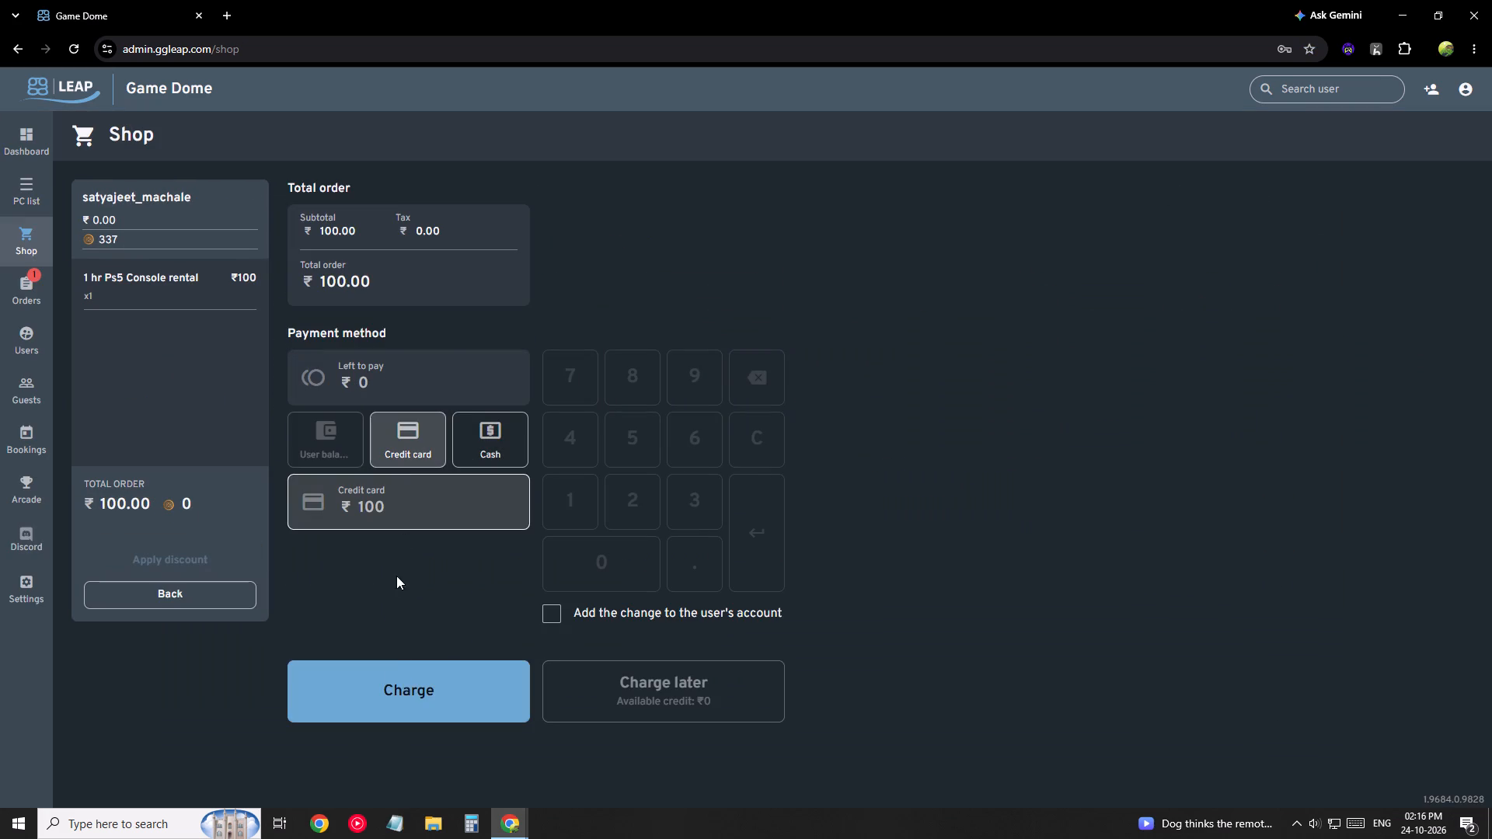
{"action": "left_click", "coordinate": [396, 675]}
Search users for "umair" and open the full shop for the second customer in the results.
{"action": "left_click", "coordinate": [1339, 96]}
{"action": "key", "text": "m"}
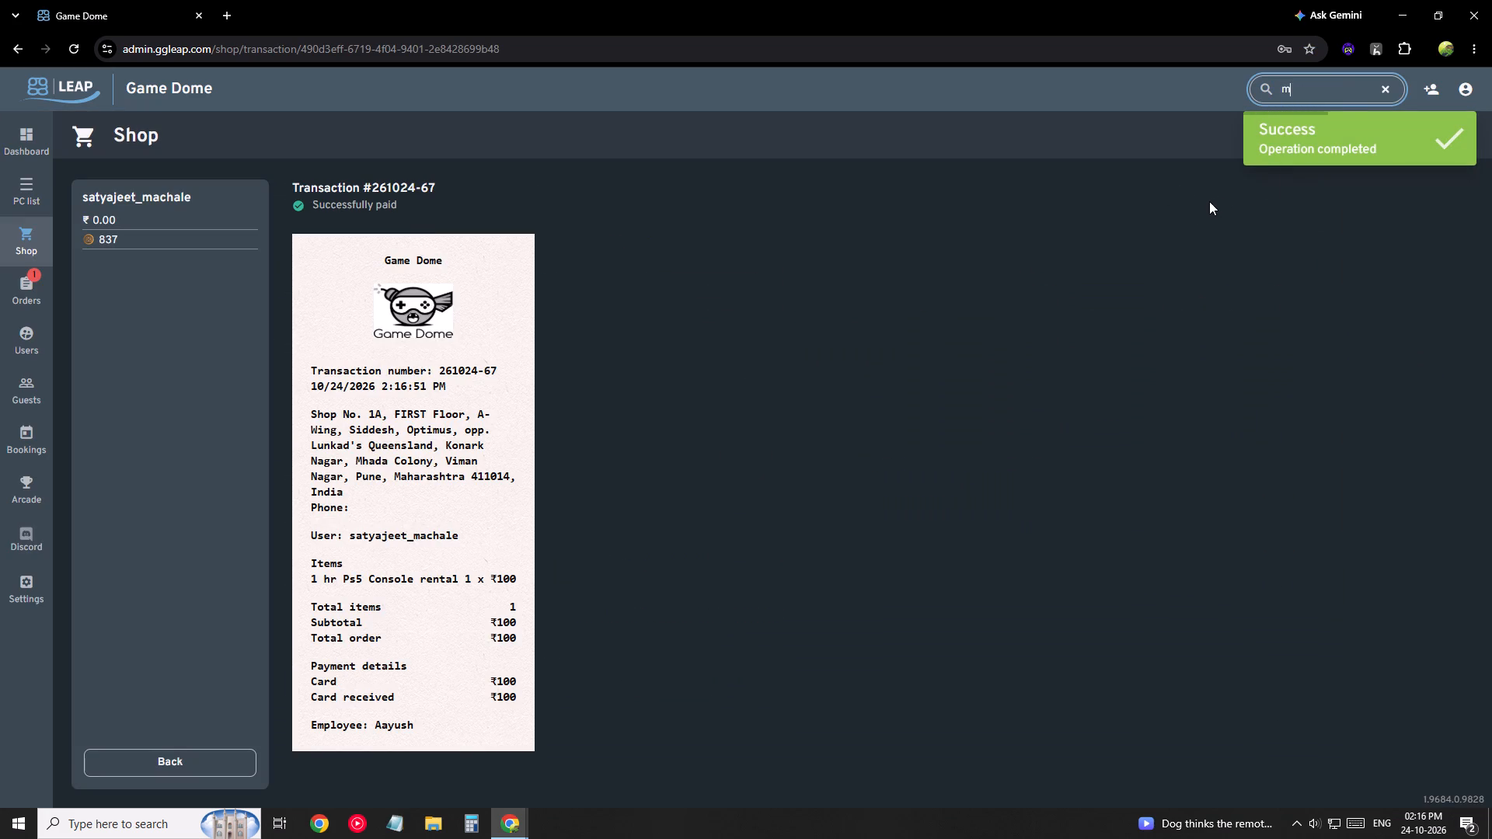
{"action": "key", "text": "a"}
{"action": "key", "text": "BackSpace"}
{"action": "key", "text": "BackSpace"}
{"action": "type", "text": "umair"}
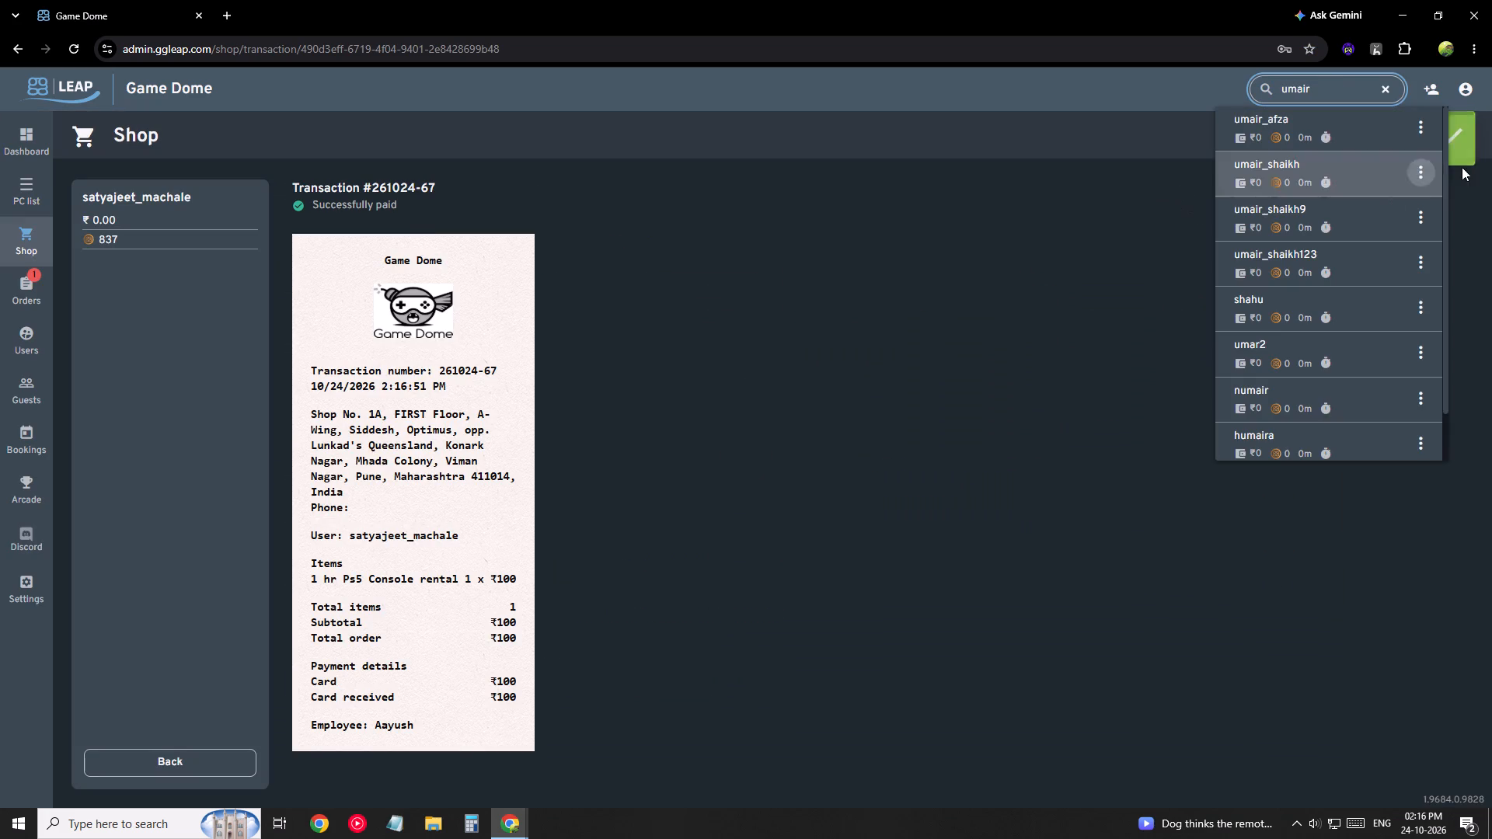
{"action": "left_click", "coordinate": [1440, 172]}
{"action": "left_click", "coordinate": [1456, 179]}
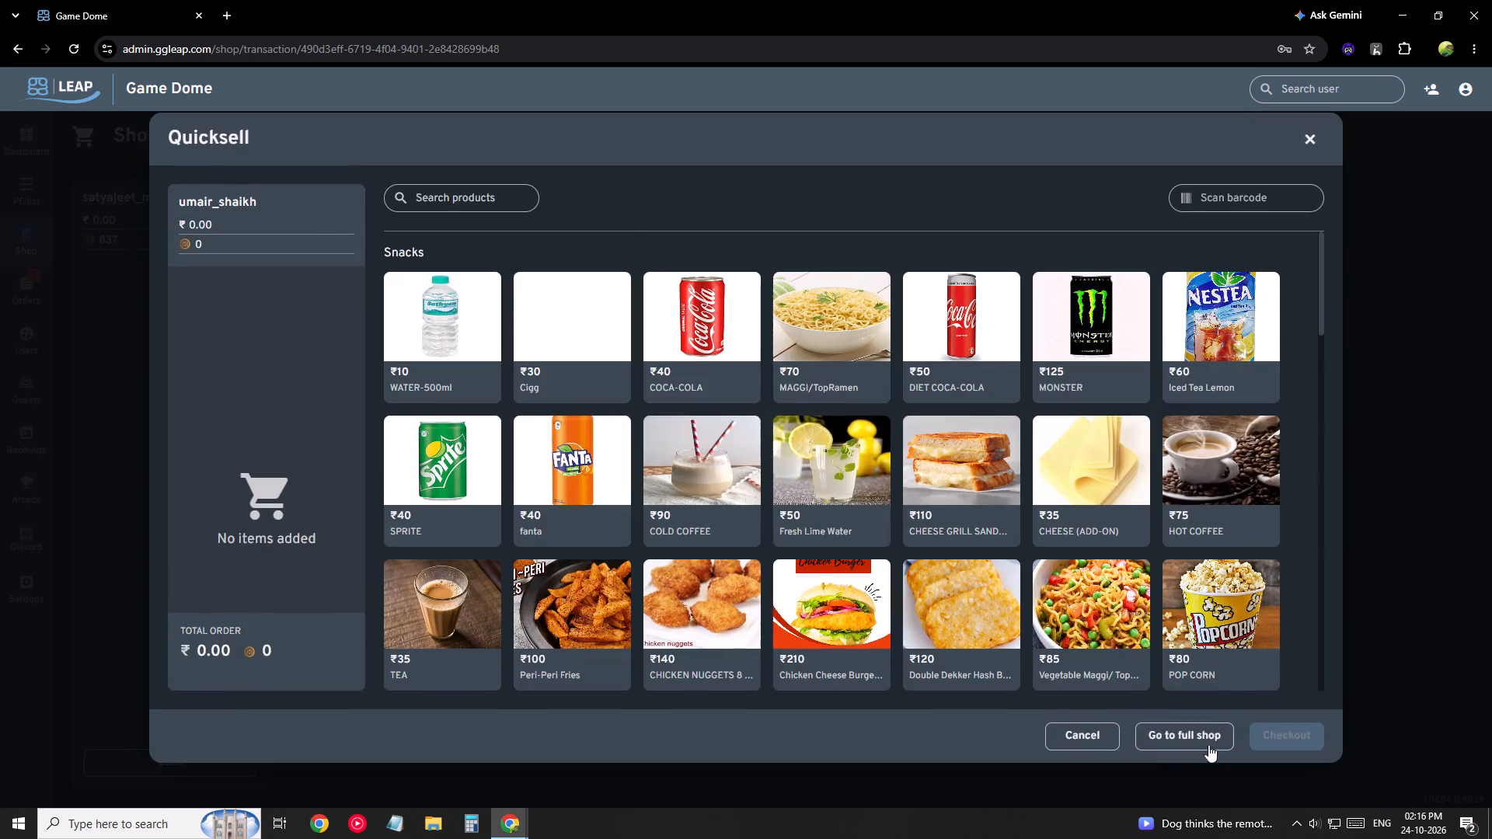
{"action": "left_click_drag", "start_coordinate": [1208, 733], "coordinate": [1200, 733]}
Sell this customer one 1 hr Ps5 Console rental from the game passes, charging ₹100 as cash.
{"action": "left_click", "coordinate": [470, 253]}
{"action": "left_click", "coordinate": [483, 284]}
{"action": "left_click", "coordinate": [307, 386]}
{"action": "left_click", "coordinate": [139, 565]}
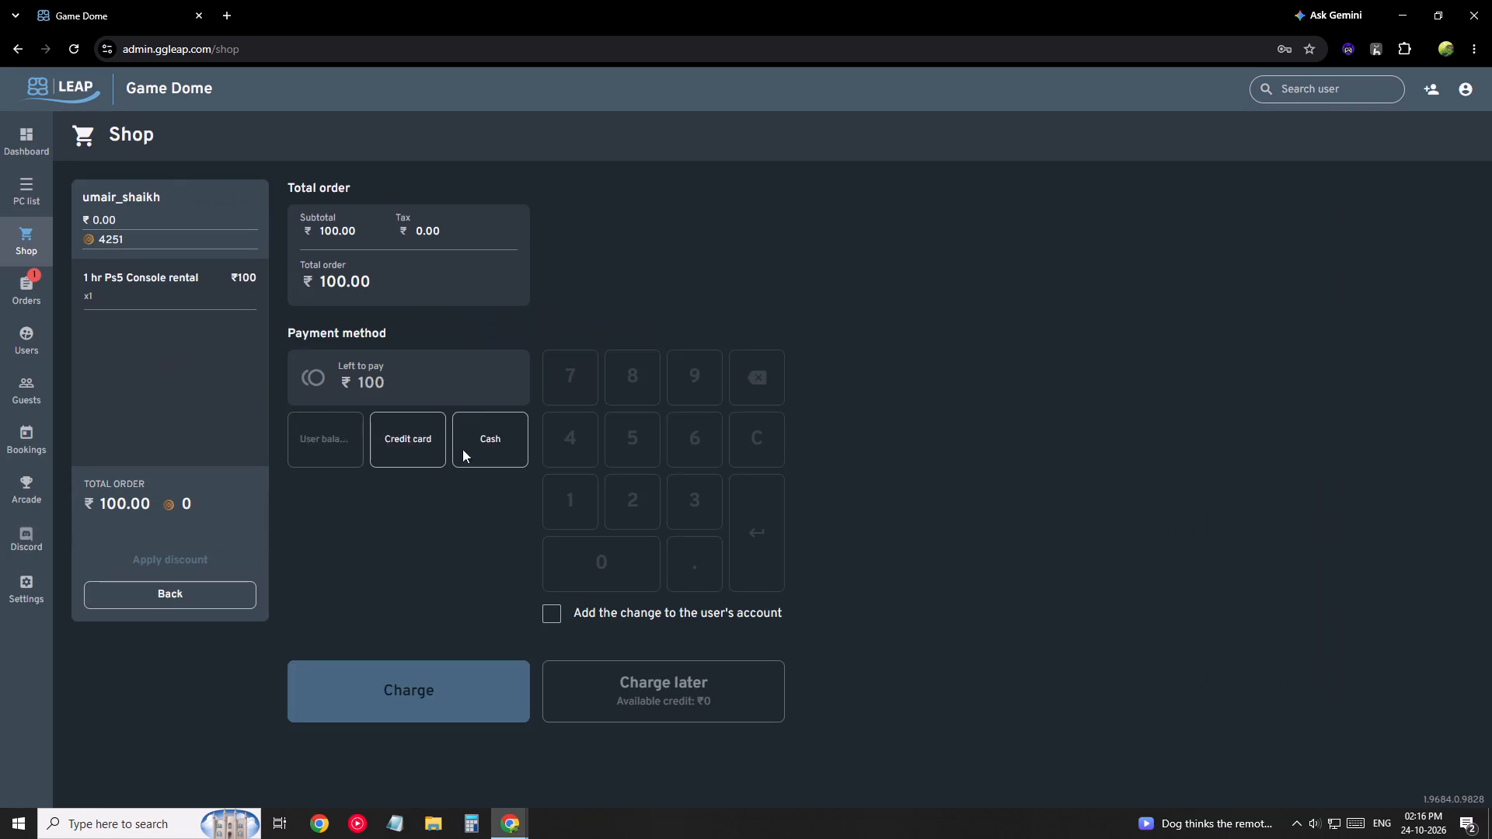
{"action": "left_click", "coordinate": [485, 428]}
{"action": "left_click_drag", "start_coordinate": [435, 692], "coordinate": [434, 701]}
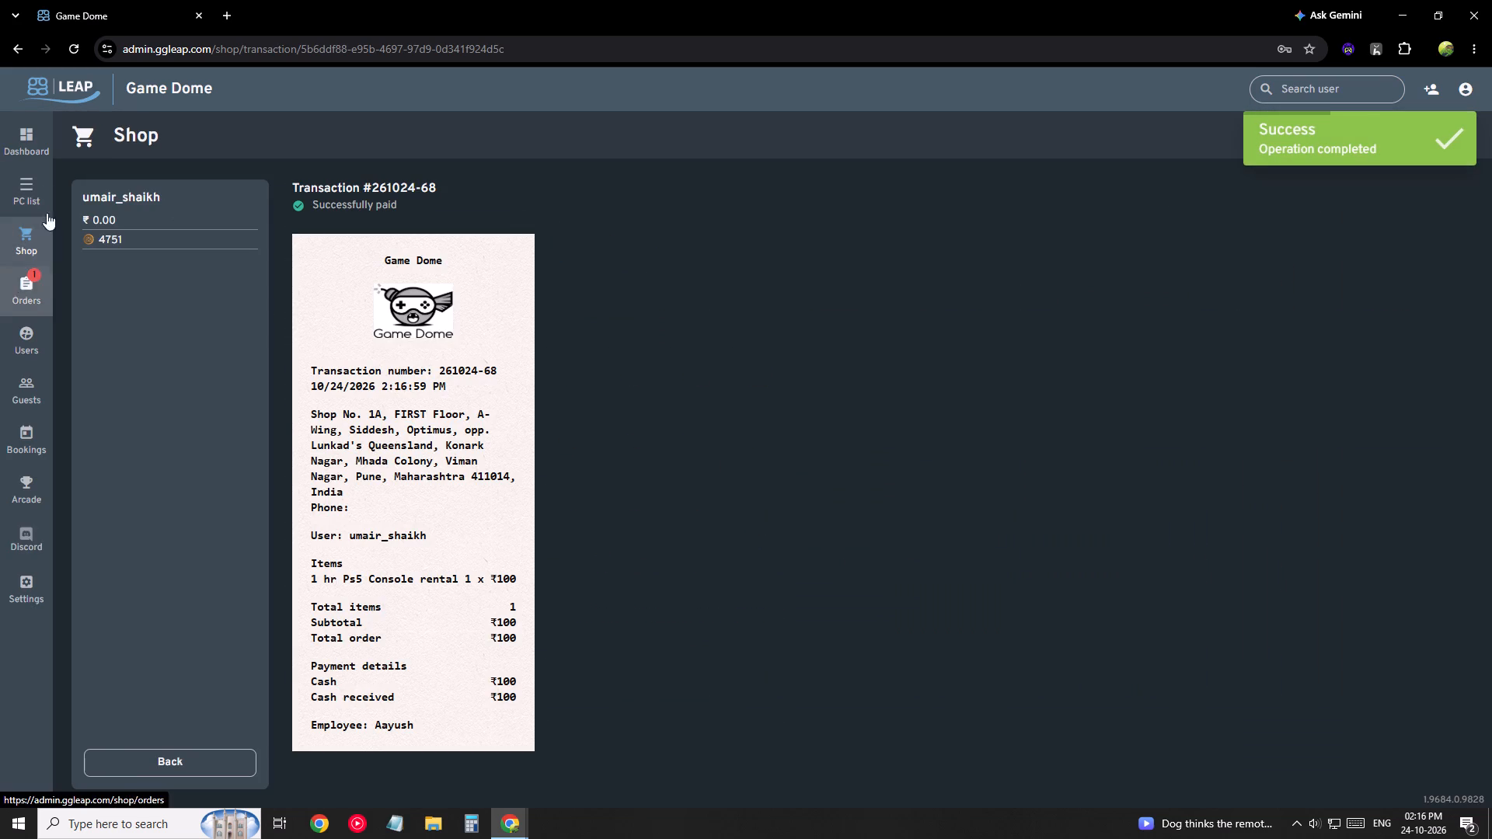
Return to the PC list and examine the consoles for their assigned players, free units and time to logout.
{"action": "left_click", "coordinate": [39, 171]}
{"action": "scroll", "coordinate": [694, 413], "scroll_direction": "down", "scroll_amount": 3}
{"action": "scroll", "coordinate": [525, 678], "scroll_direction": "up", "scroll_amount": 1}
{"action": "scroll", "coordinate": [525, 678], "scroll_direction": "down", "scroll_amount": 8}
{"action": "scroll", "coordinate": [499, 665], "scroll_direction": "up", "scroll_amount": 1}
{"action": "scroll", "coordinate": [511, 670], "scroll_direction": "down", "scroll_amount": 1}
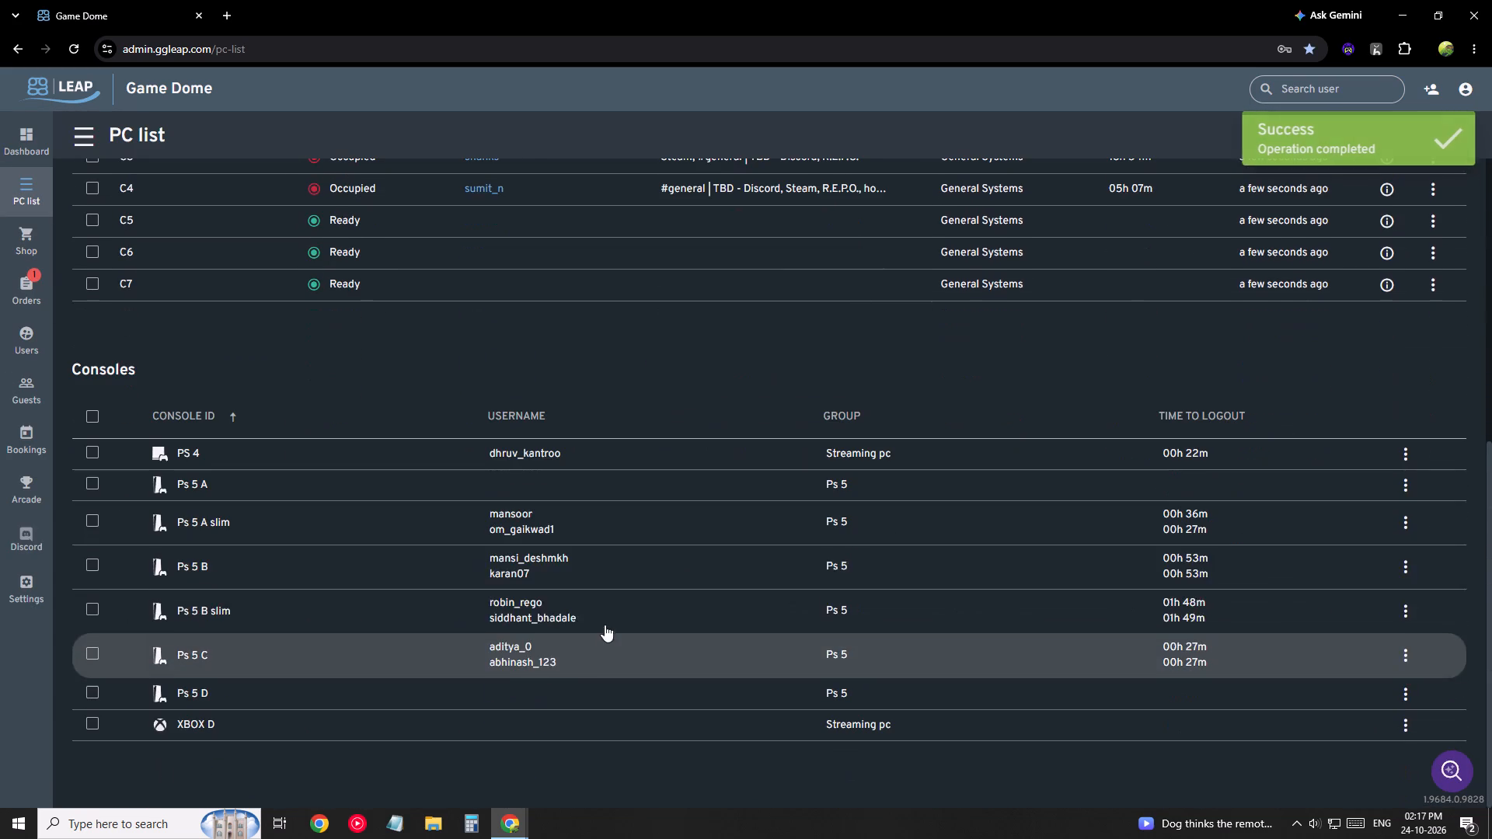
{"action": "scroll", "coordinate": [789, 576], "scroll_direction": "down", "scroll_amount": 5}
{"action": "scroll", "coordinate": [794, 643], "scroll_direction": "up", "scroll_amount": 1}
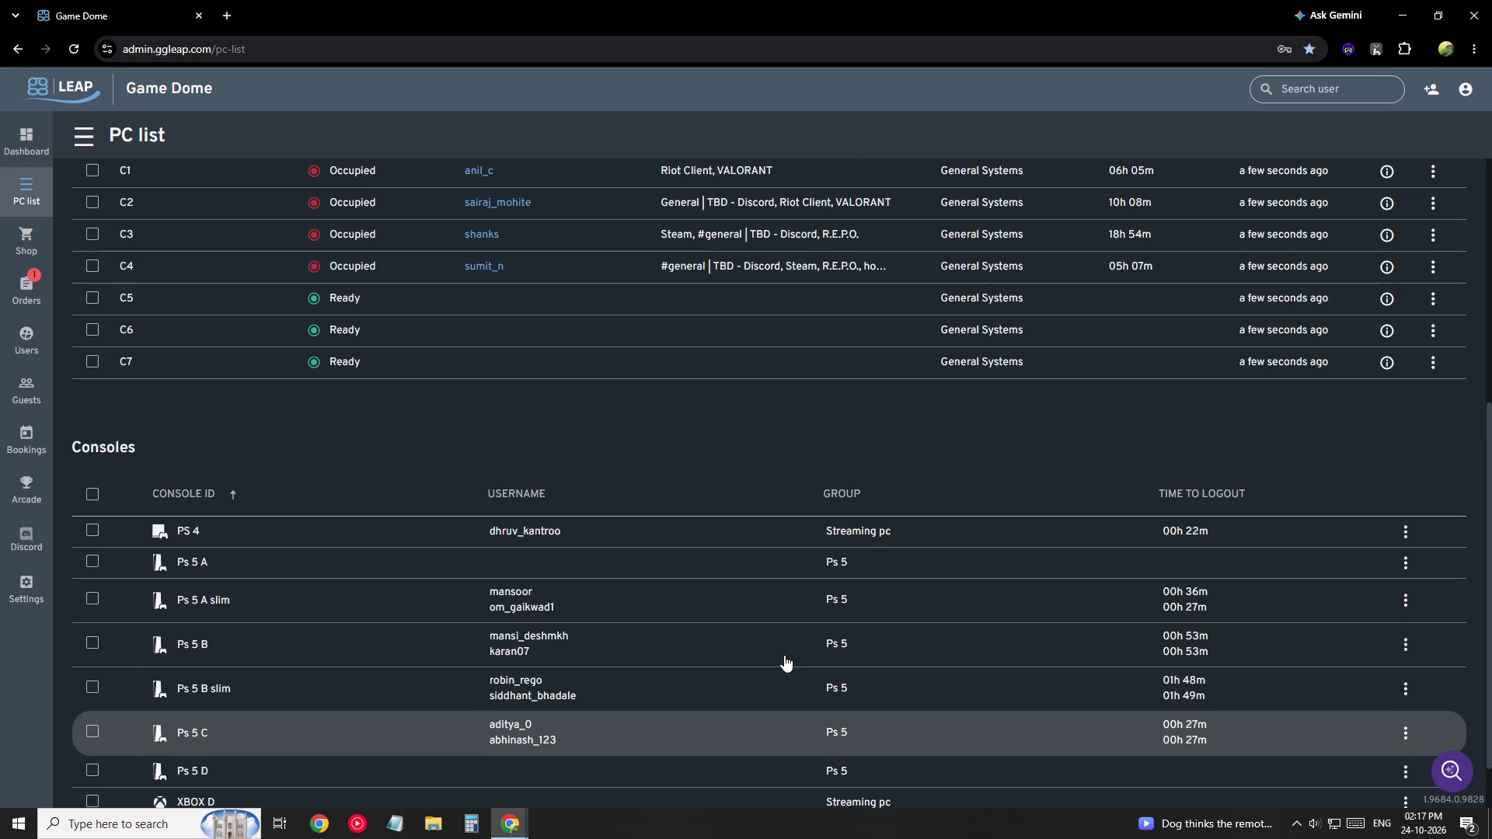
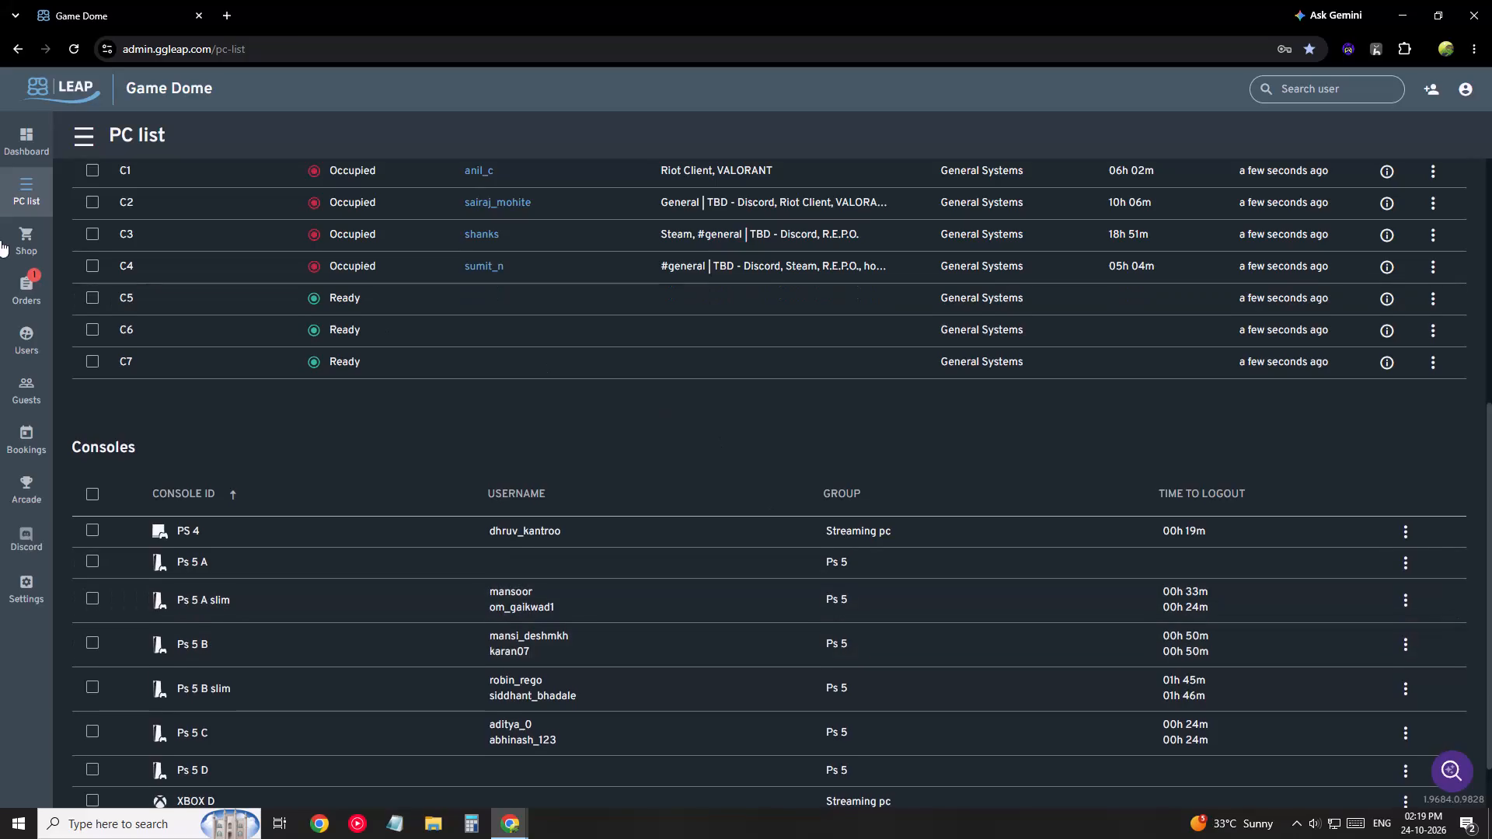
{"action": "left_click", "coordinate": [14, 284]}
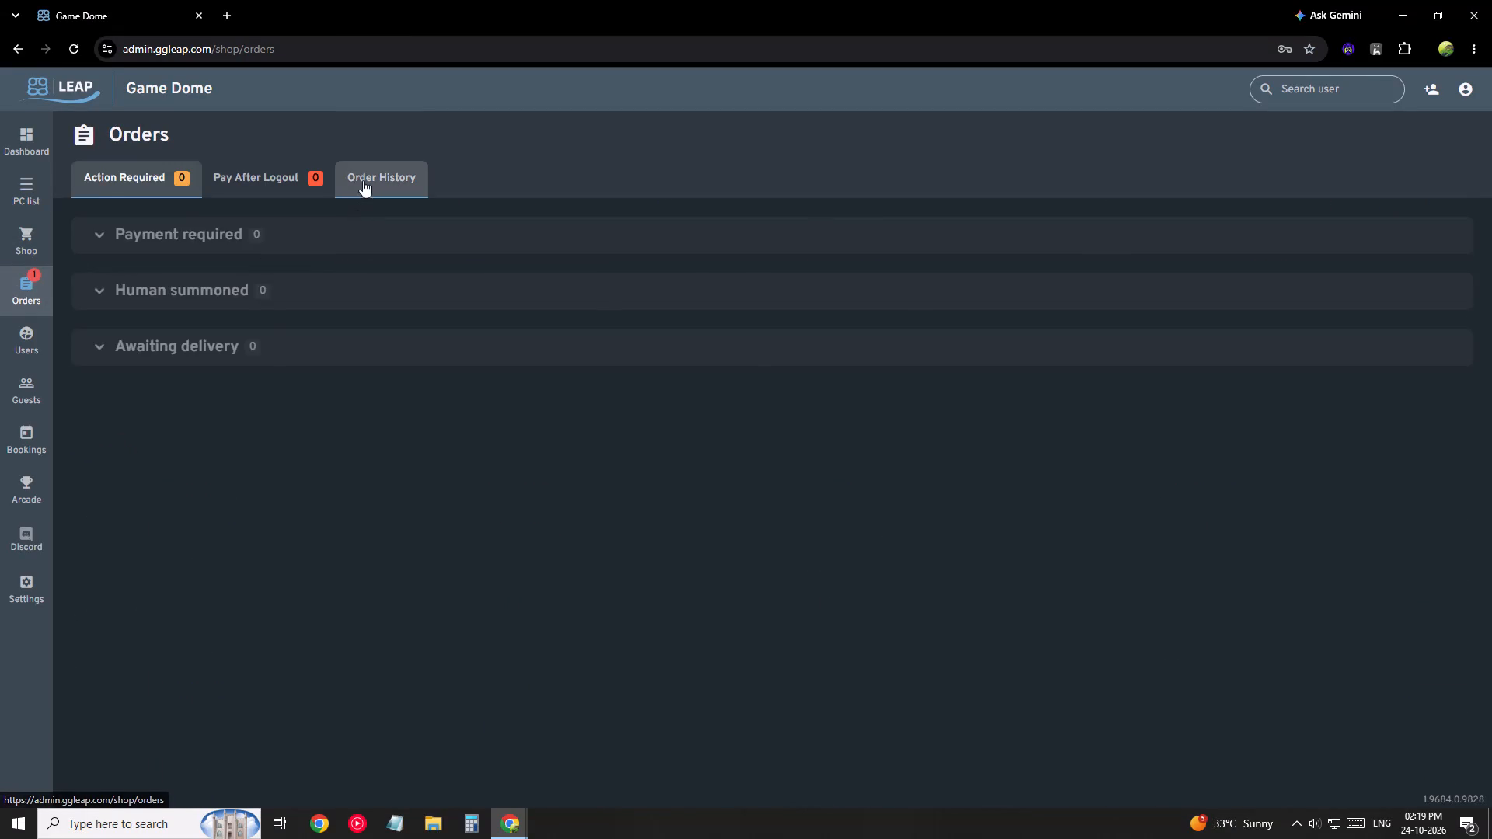
{"action": "left_click", "coordinate": [363, 180]}
{"action": "left_click", "coordinate": [595, 352]}
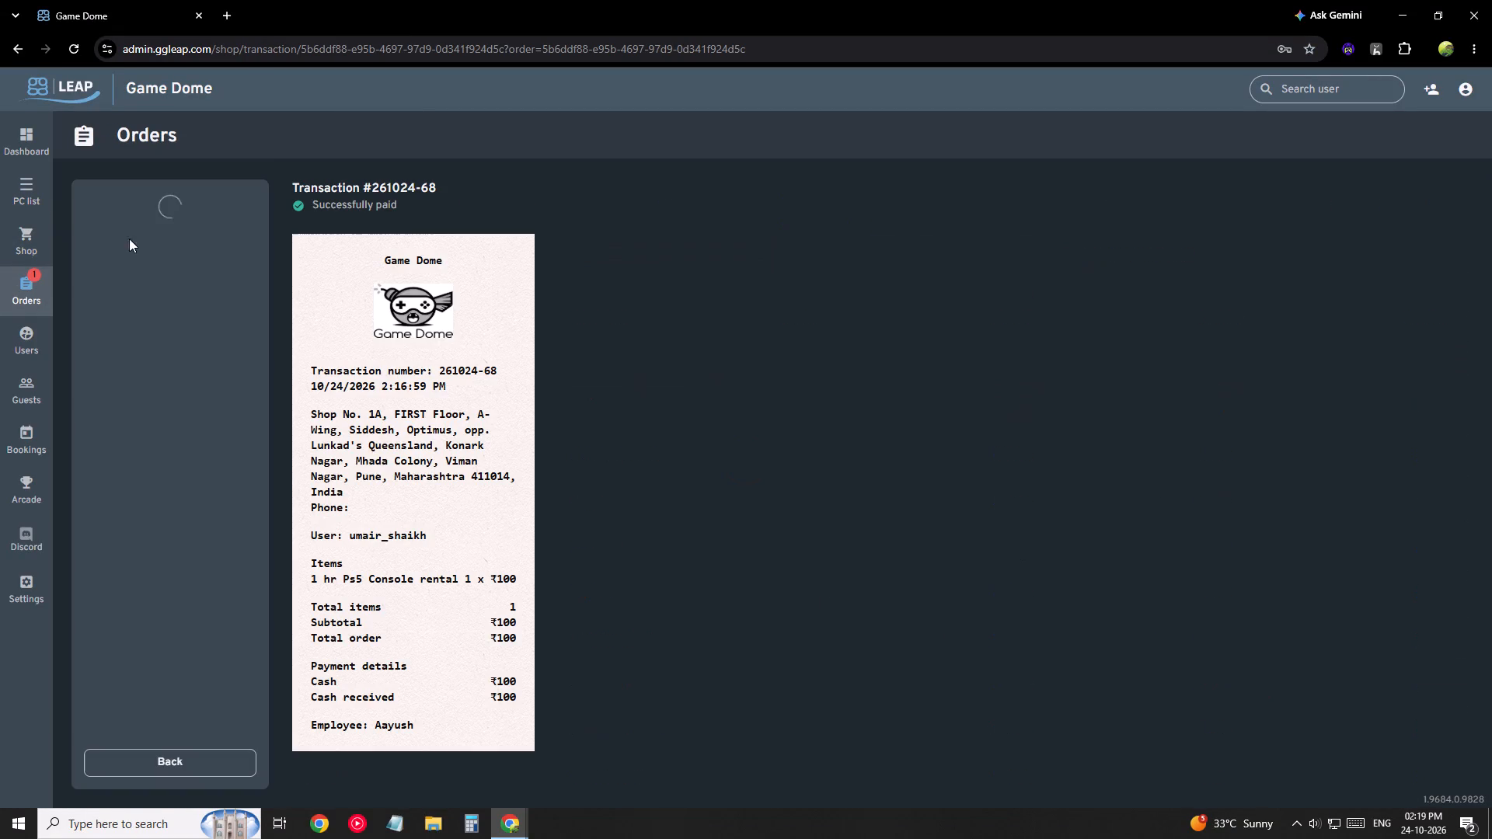
{"action": "double_click", "coordinate": [127, 199]}
{"action": "key", "text": "ctrl+c"}
{"action": "left_click", "coordinate": [185, 773]}
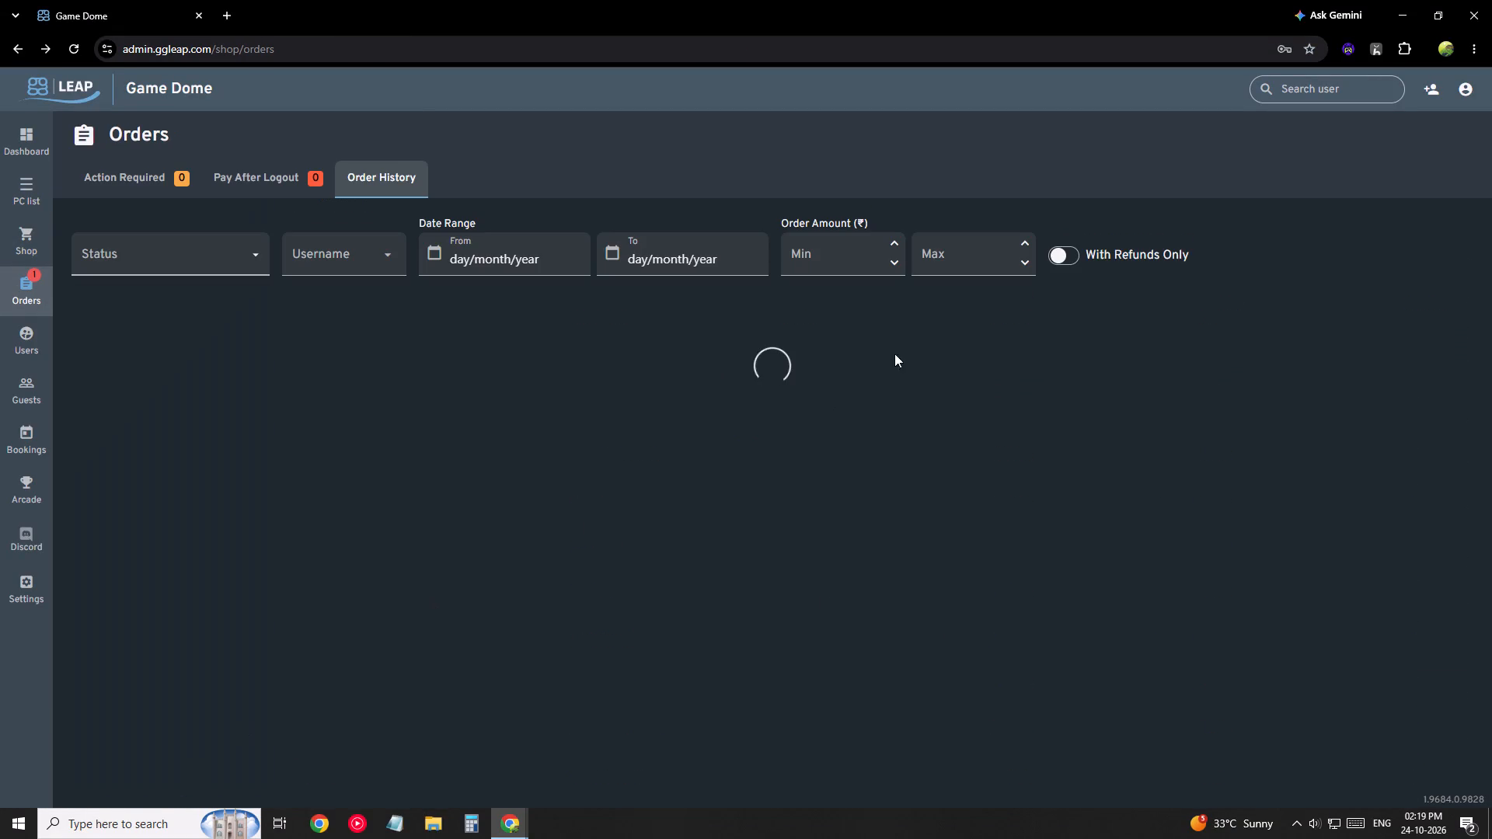
{"action": "left_click", "coordinate": [618, 405]}
{"action": "double_click", "coordinate": [98, 200]}
{"action": "key", "text": "ctrl+c"}
Assign both customers with the copied usernames to console Ps 5 C in the PC list.
{"action": "left_click", "coordinate": [14, 186], "text": "ctrl"}
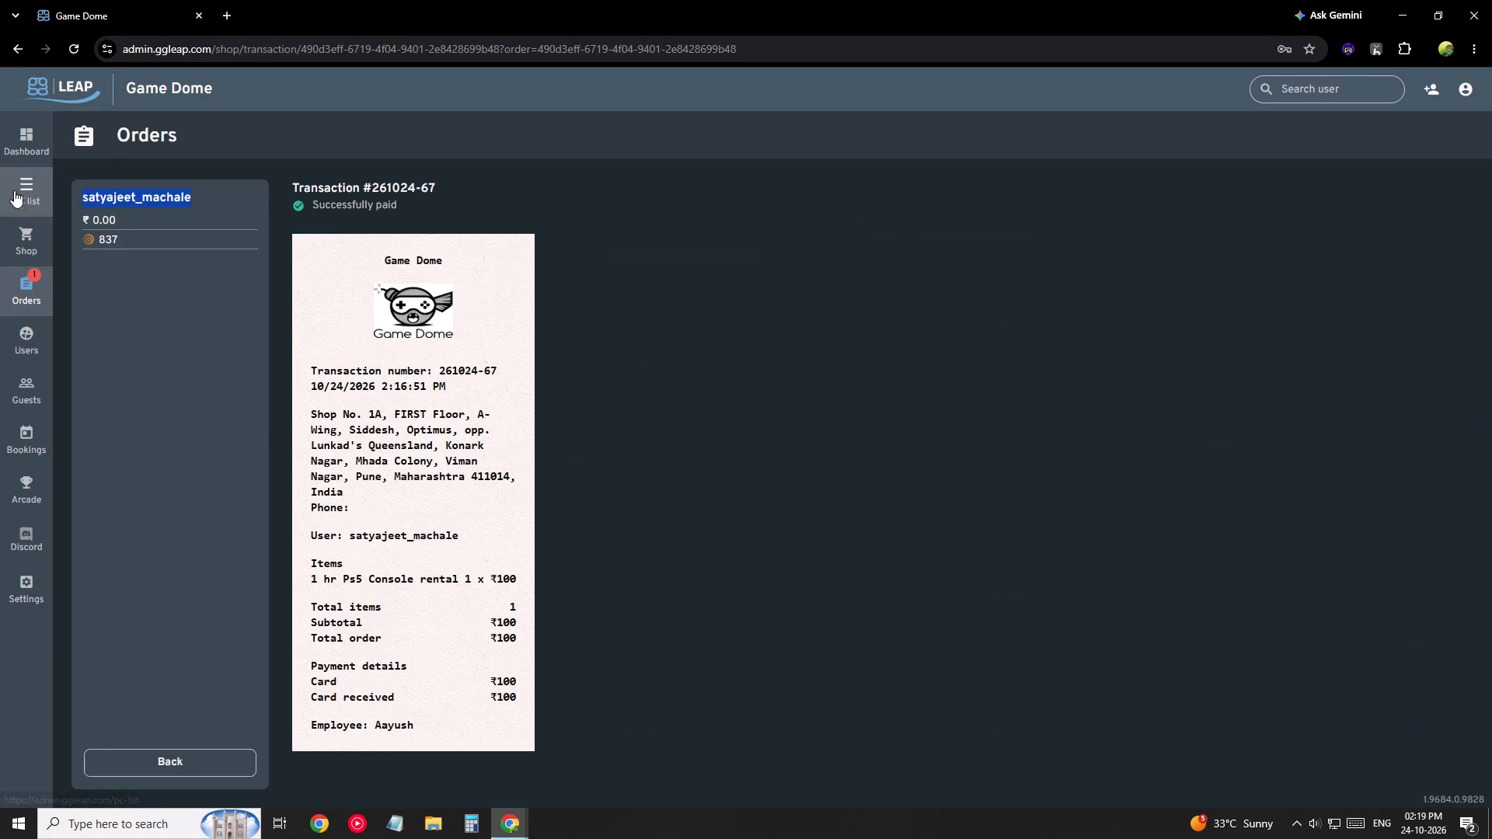
{"action": "scroll", "coordinate": [407, 530], "scroll_direction": "down", "scroll_amount": 12}
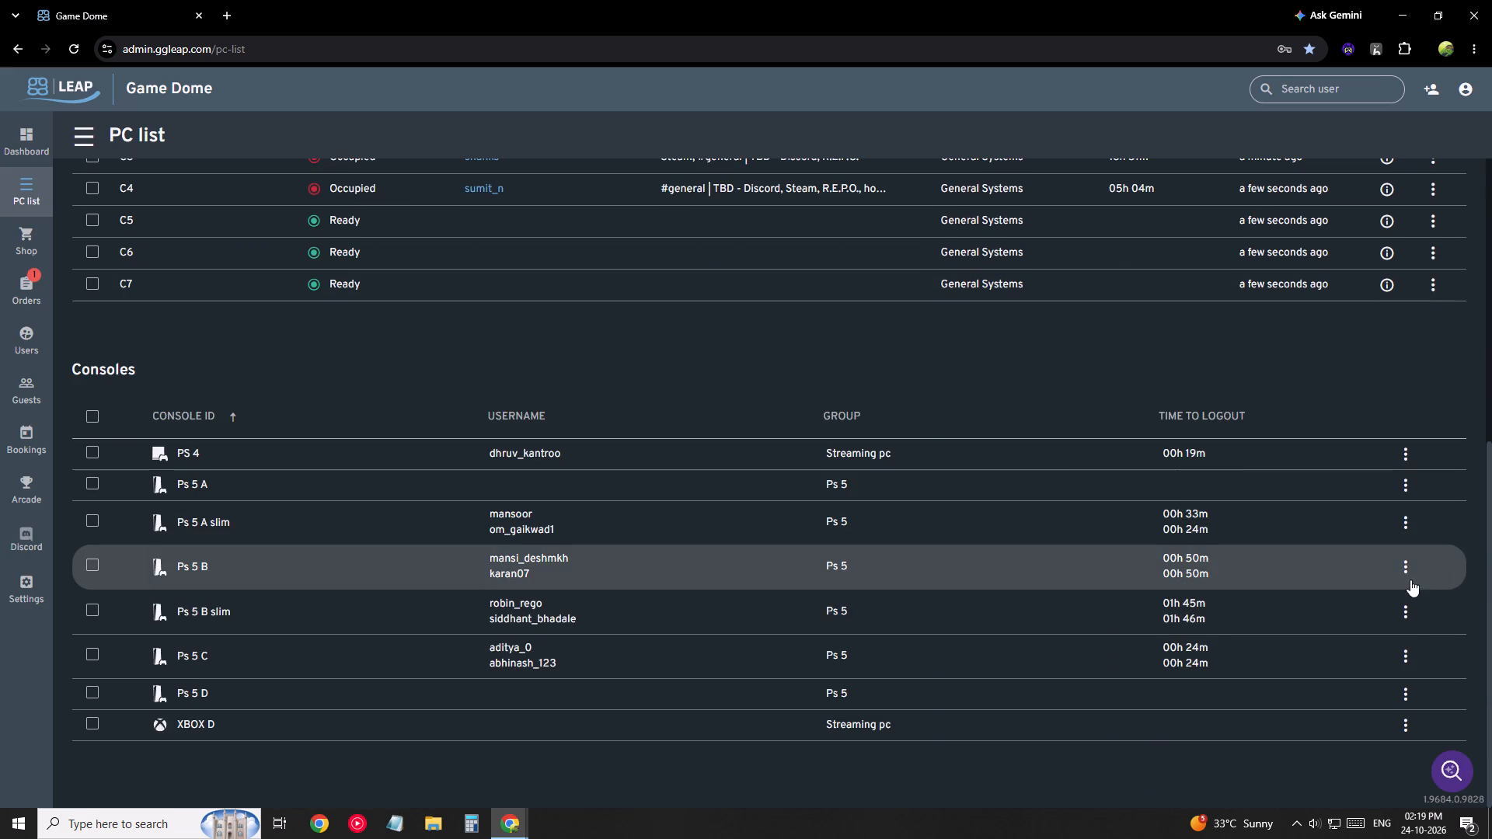
{"action": "left_click", "coordinate": [1410, 624]}
{"action": "left_click", "coordinate": [931, 760]}
{"action": "left_click", "coordinate": [1399, 653]}
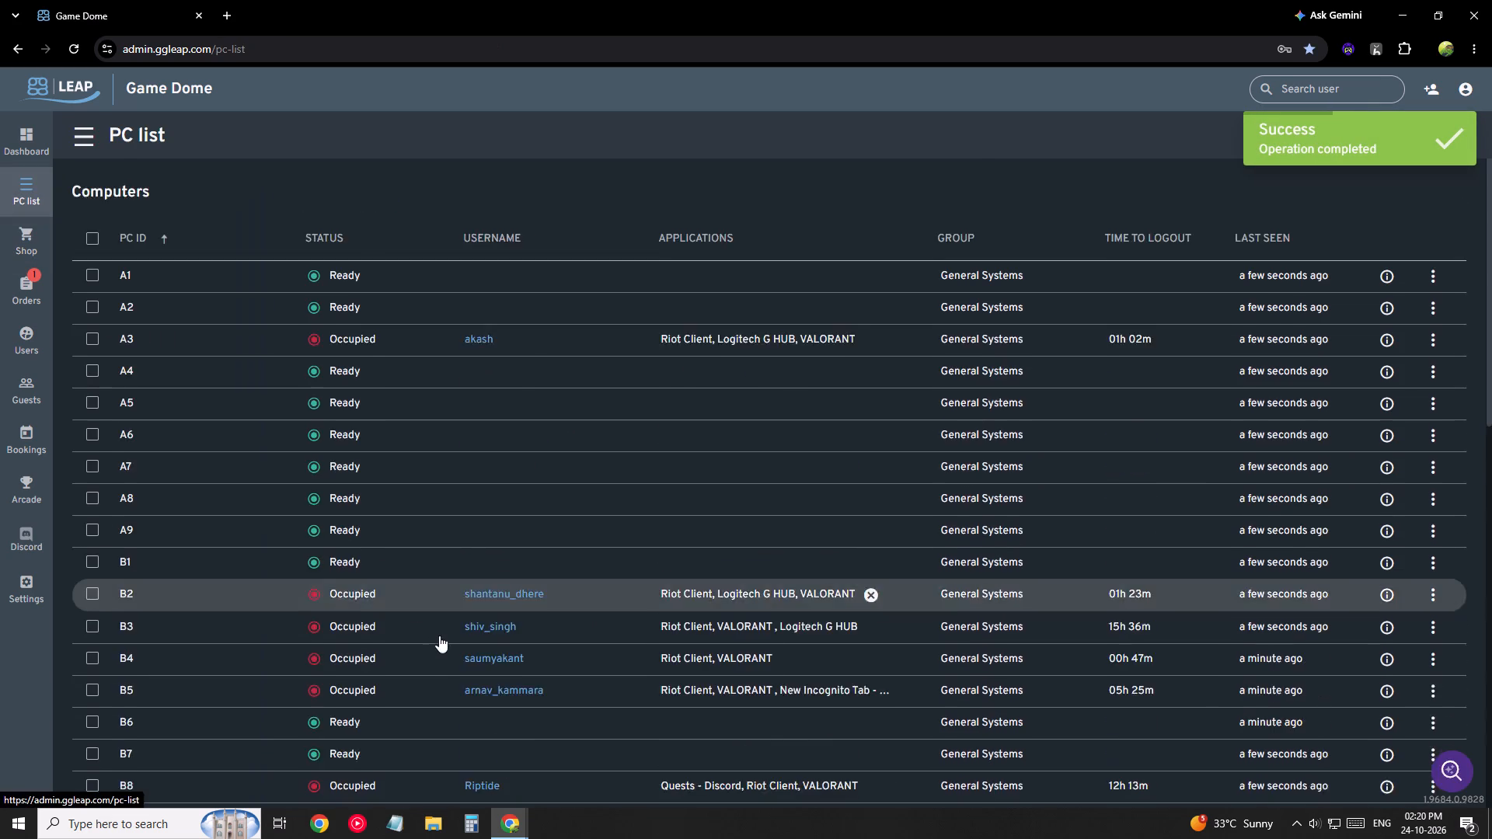
Add ₹150 in cash to the balance of shanks, the player on PC C3.
{"action": "scroll", "coordinate": [442, 642], "scroll_direction": "down", "scroll_amount": 3}
{"action": "left_click", "coordinate": [490, 677]}
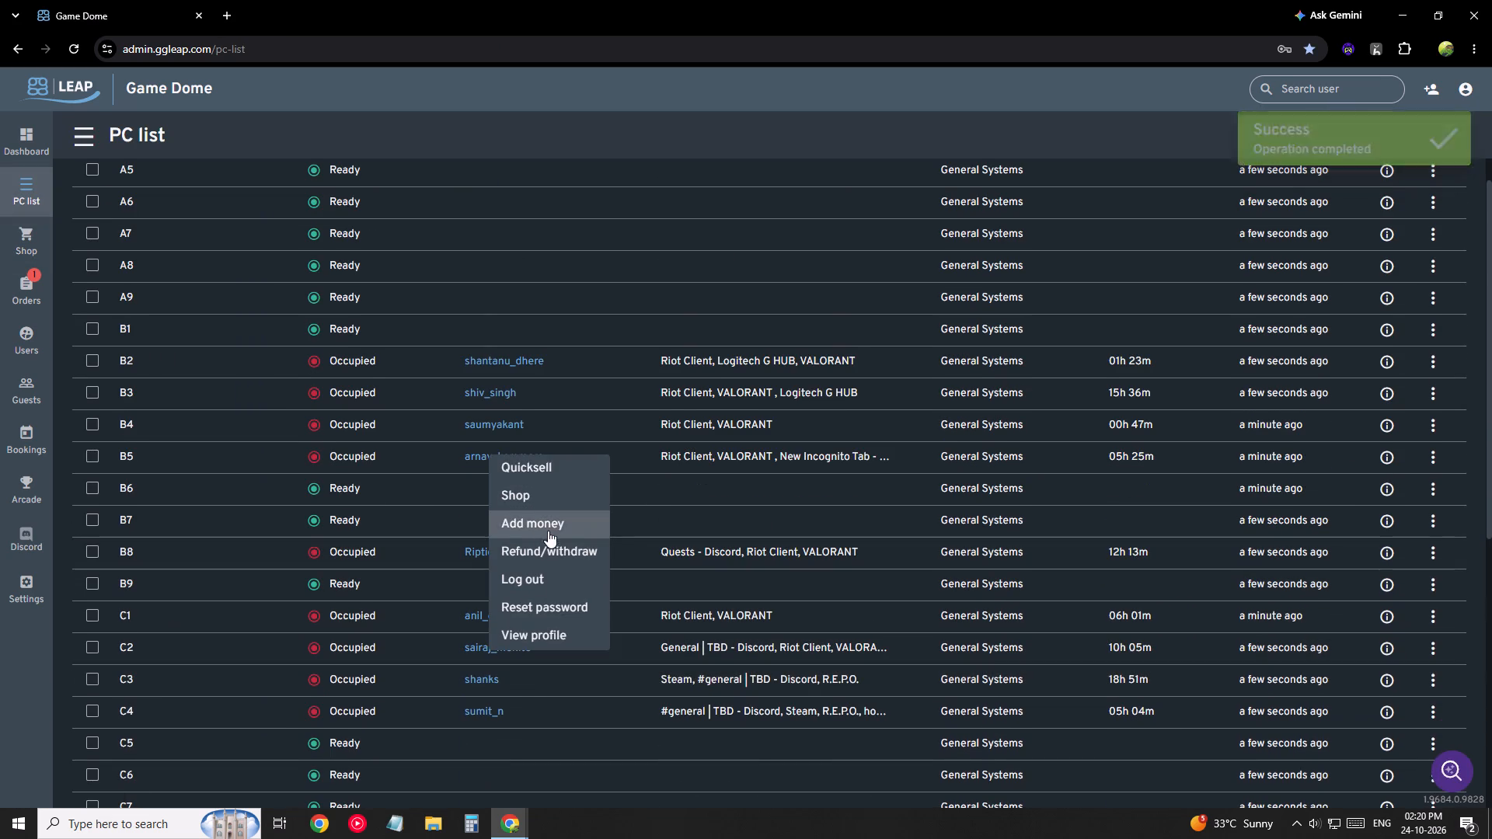
{"action": "left_click", "coordinate": [552, 538]}
{"action": "left_click", "coordinate": [690, 416]}
{"action": "type", "text": "150"}
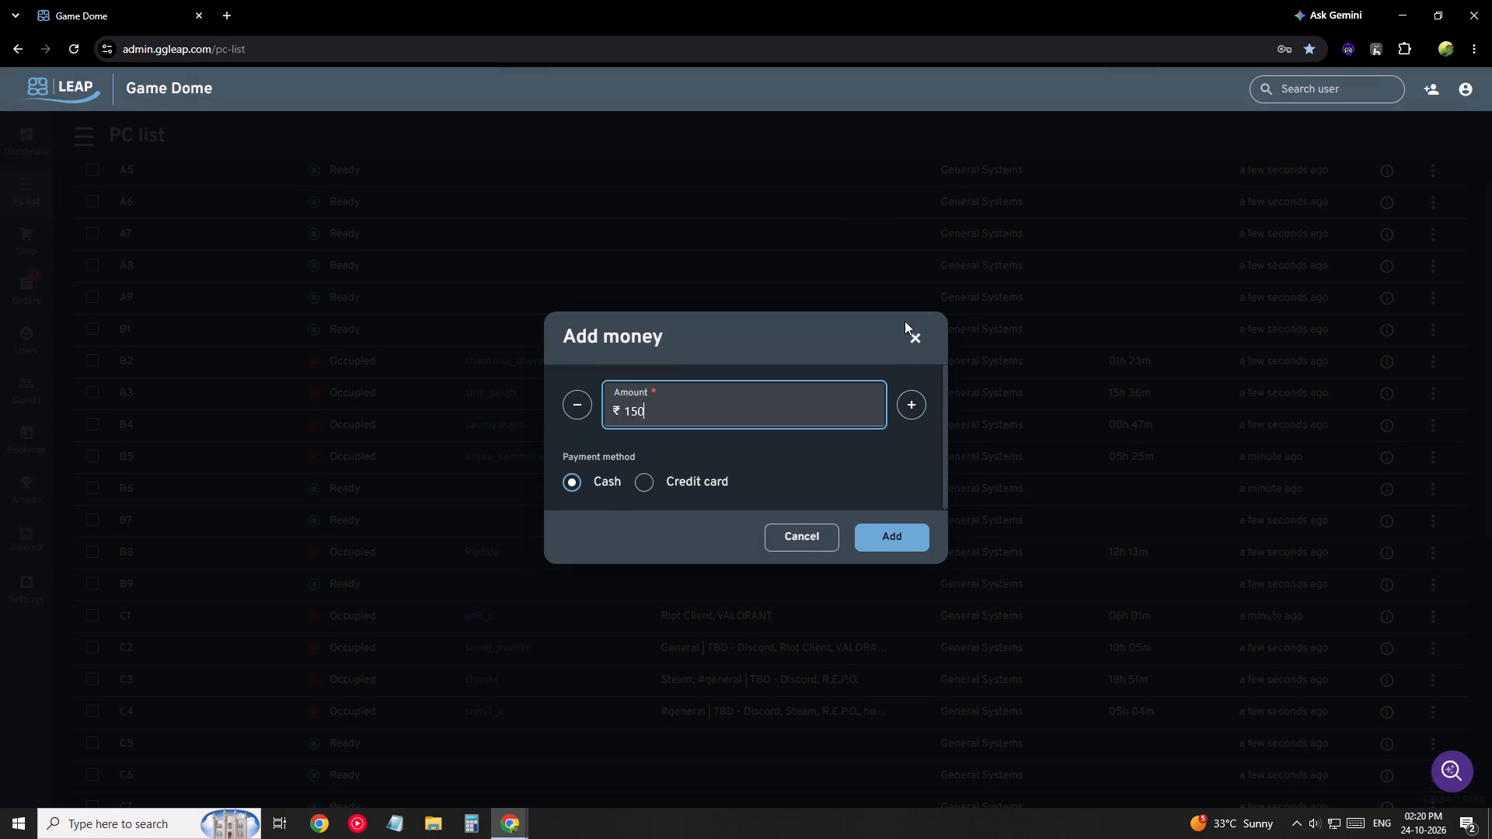
{"action": "left_click", "coordinate": [913, 541]}
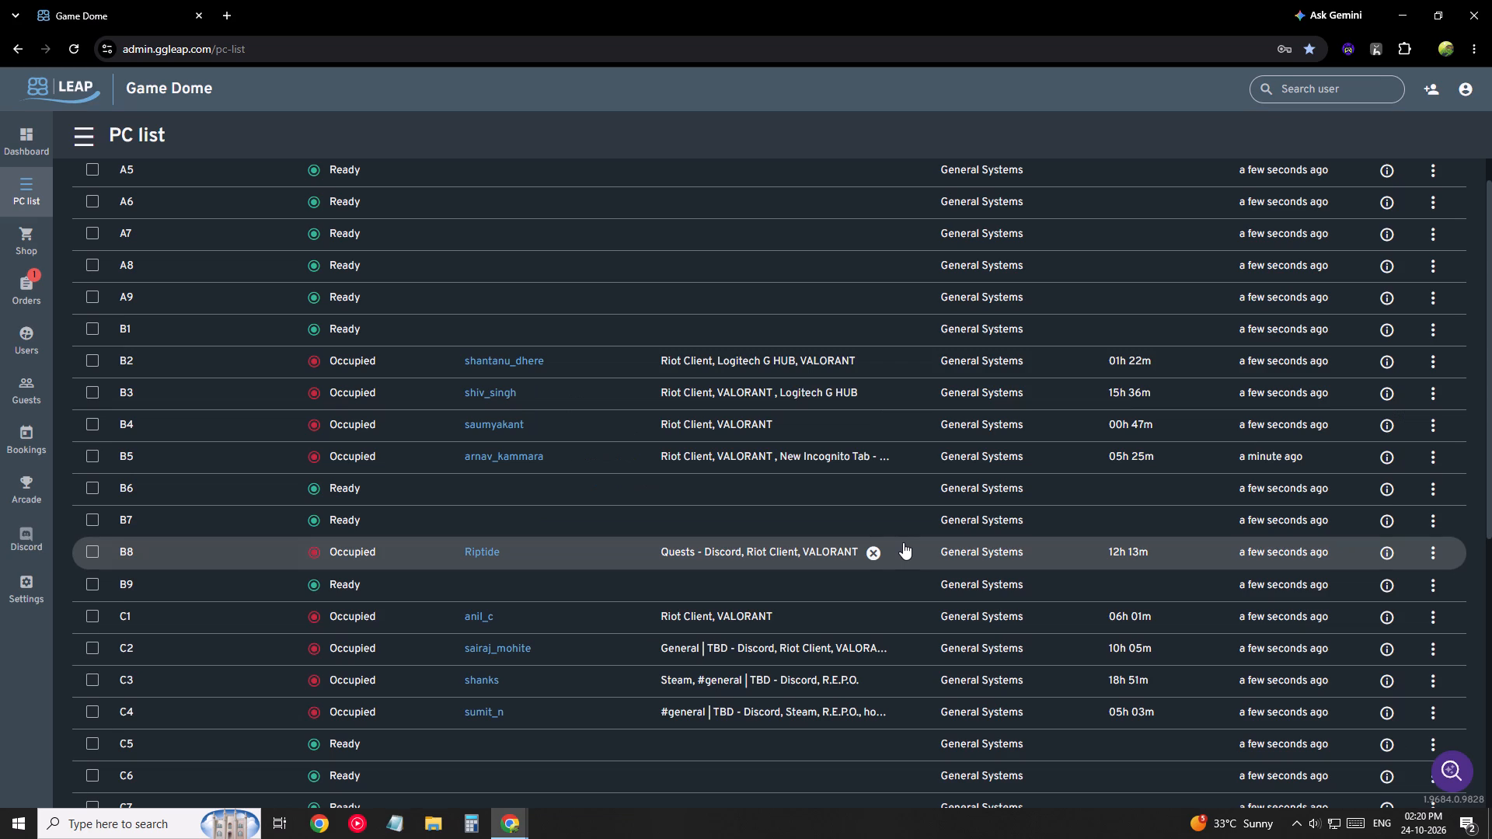
Check the players assigned to the consoles, and reopen the order history.
{"action": "scroll", "coordinate": [713, 562], "scroll_direction": "down", "scroll_amount": 7}
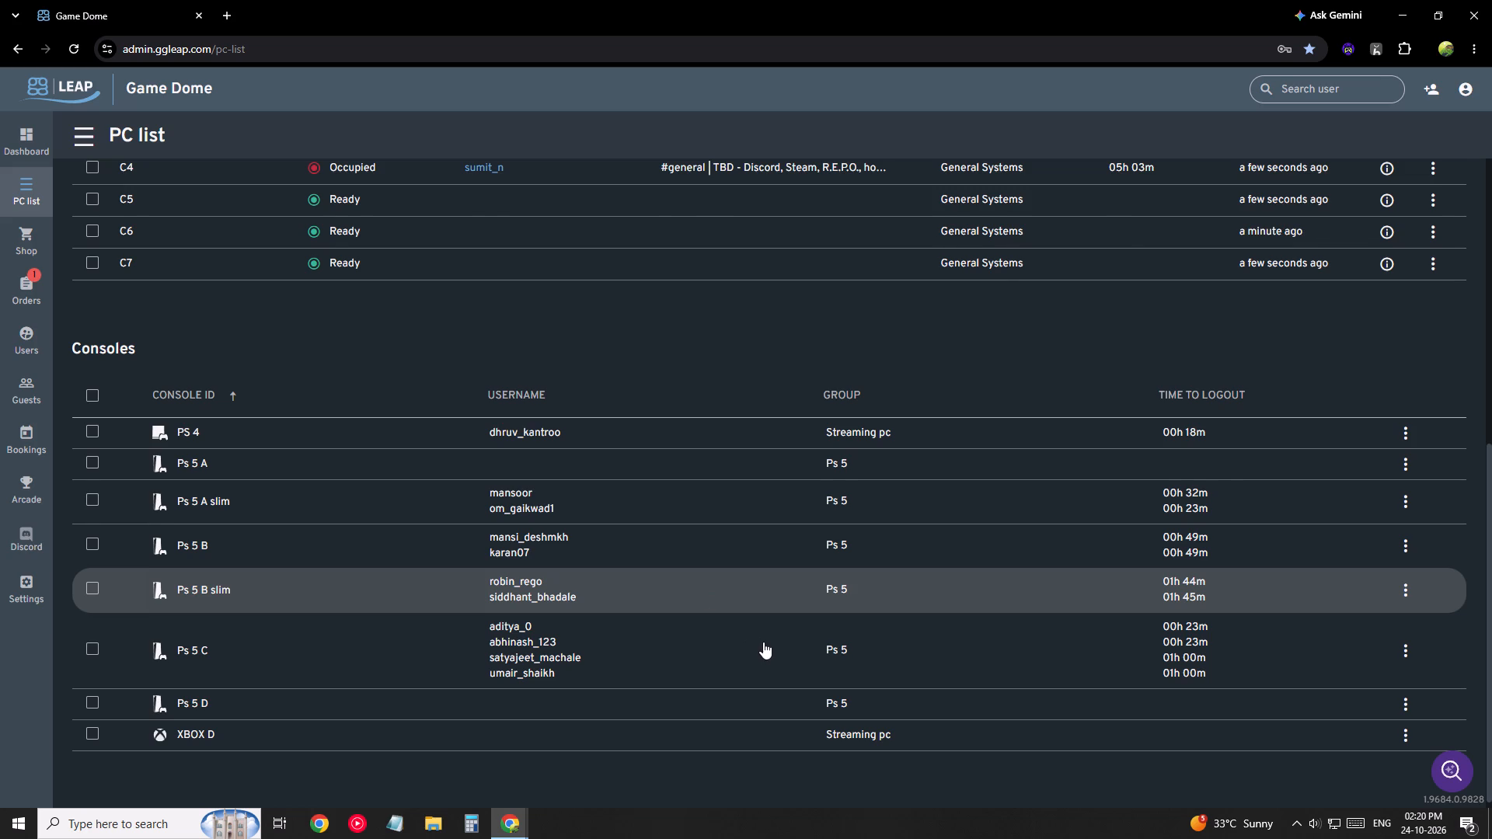
{"action": "scroll", "coordinate": [764, 641], "scroll_direction": "up", "scroll_amount": 2}
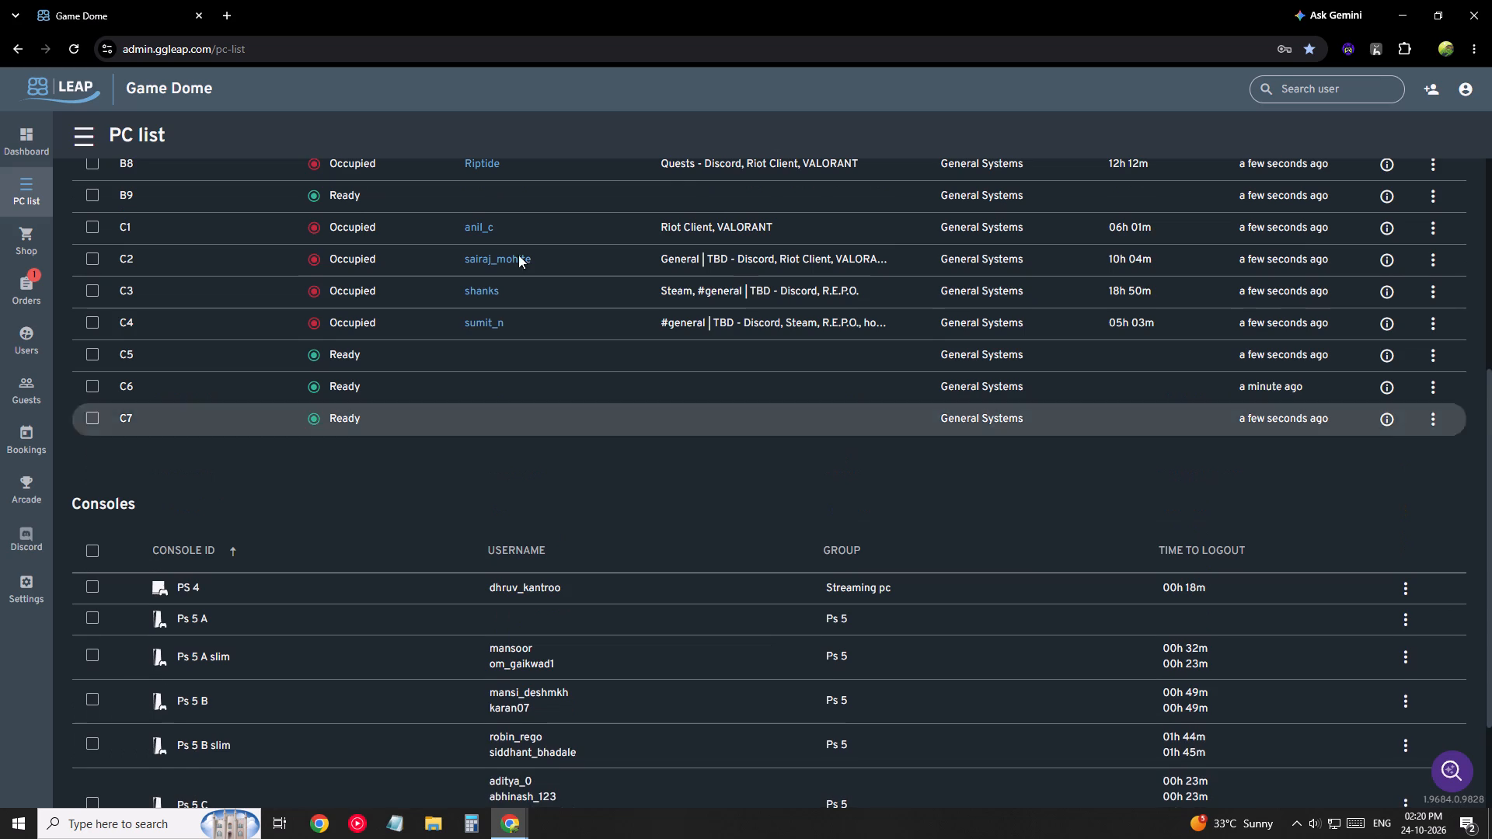
{"action": "left_click", "coordinate": [19, 277]}
{"action": "left_click", "coordinate": [380, 180]}
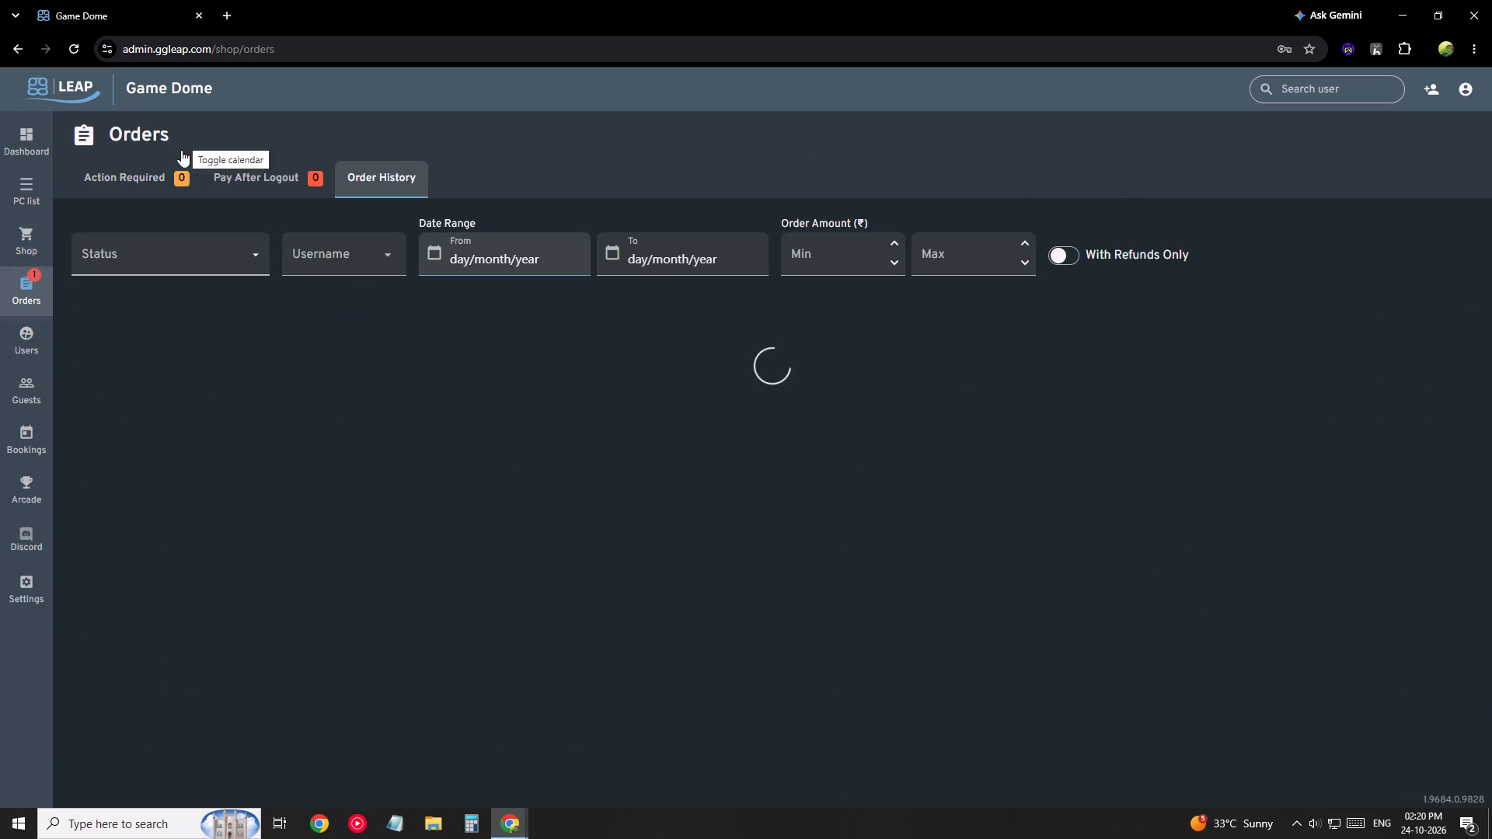
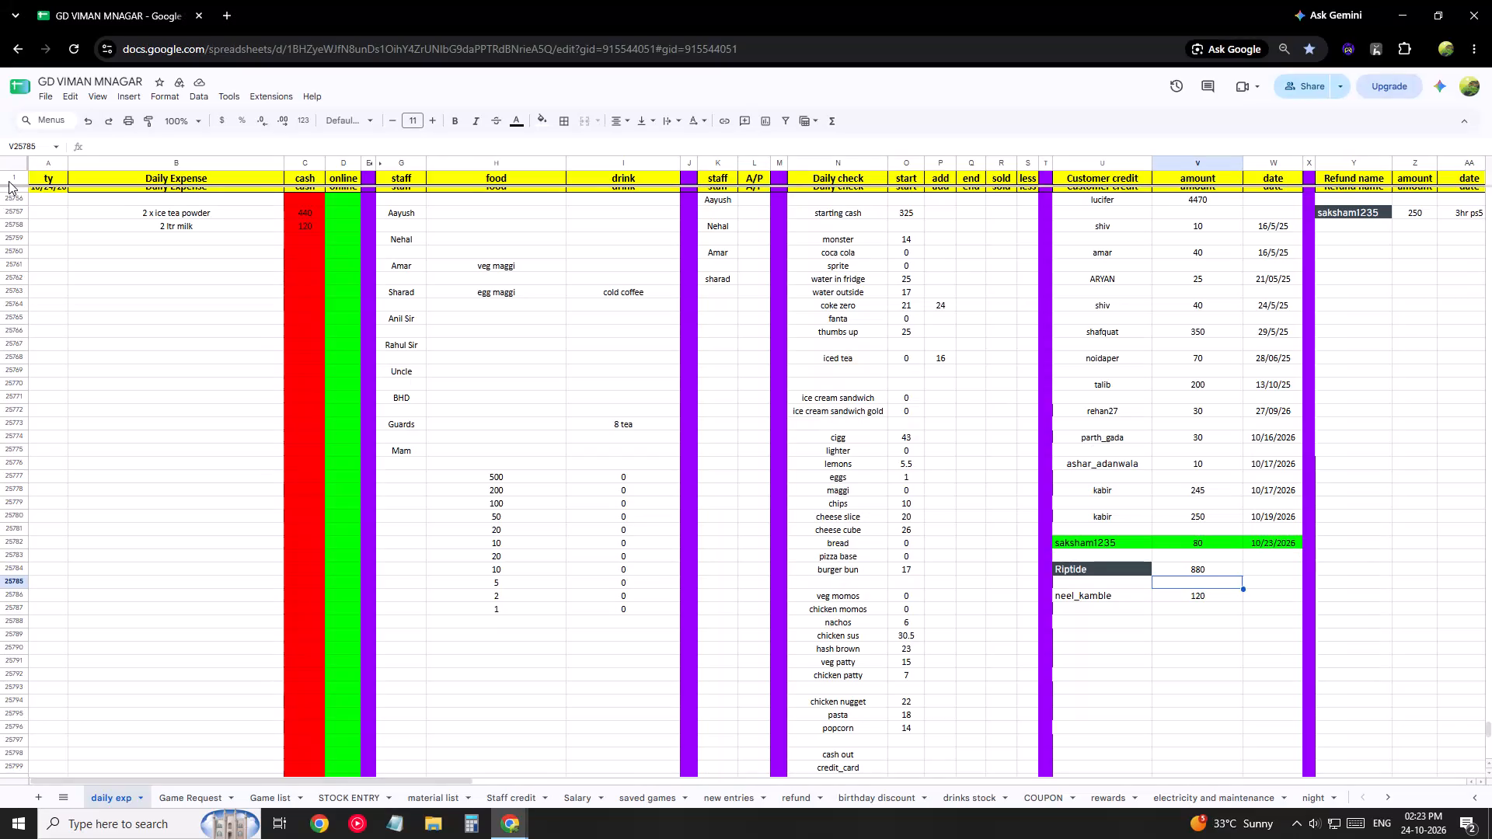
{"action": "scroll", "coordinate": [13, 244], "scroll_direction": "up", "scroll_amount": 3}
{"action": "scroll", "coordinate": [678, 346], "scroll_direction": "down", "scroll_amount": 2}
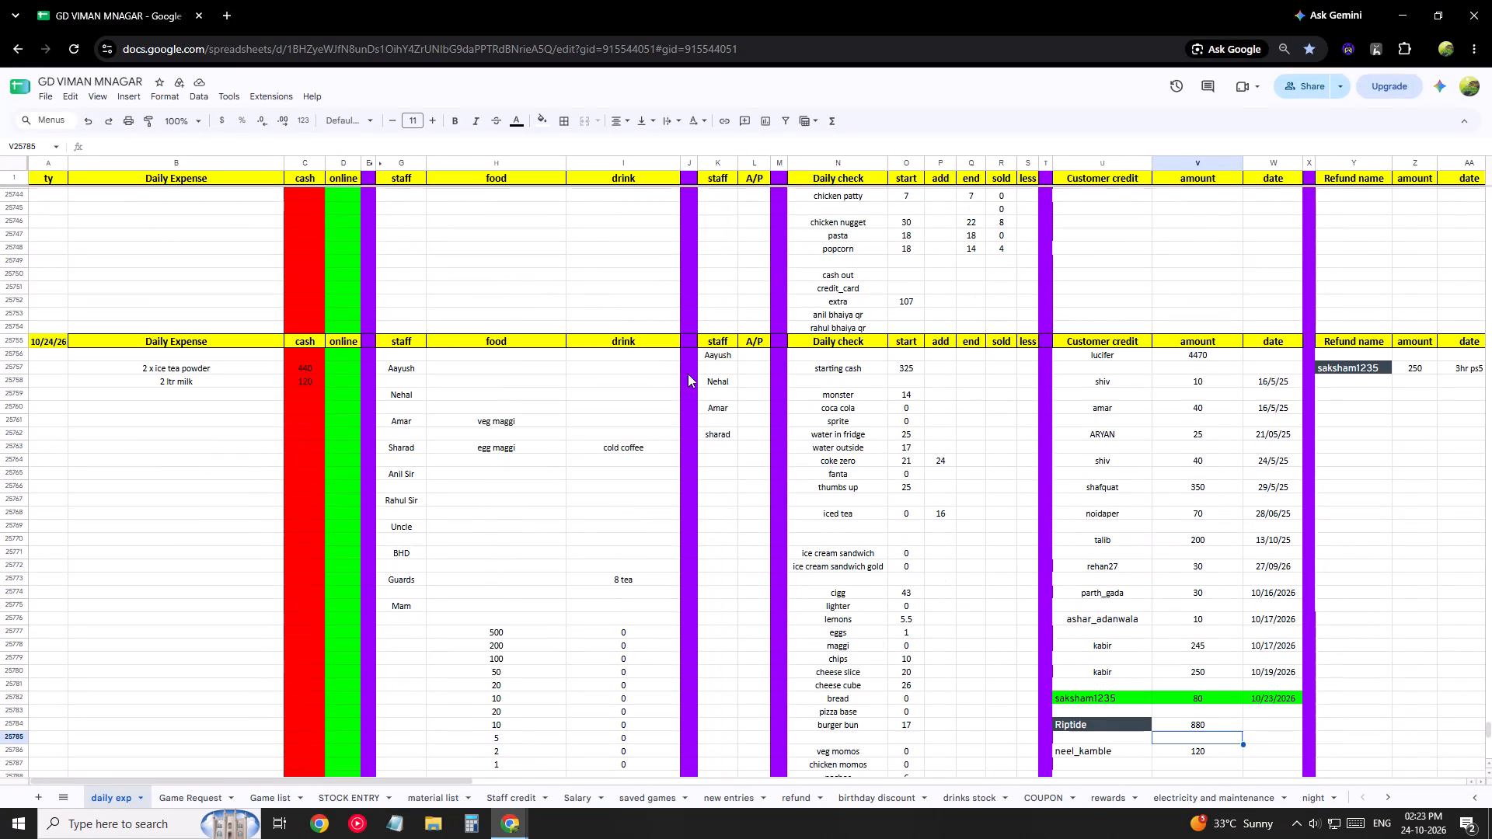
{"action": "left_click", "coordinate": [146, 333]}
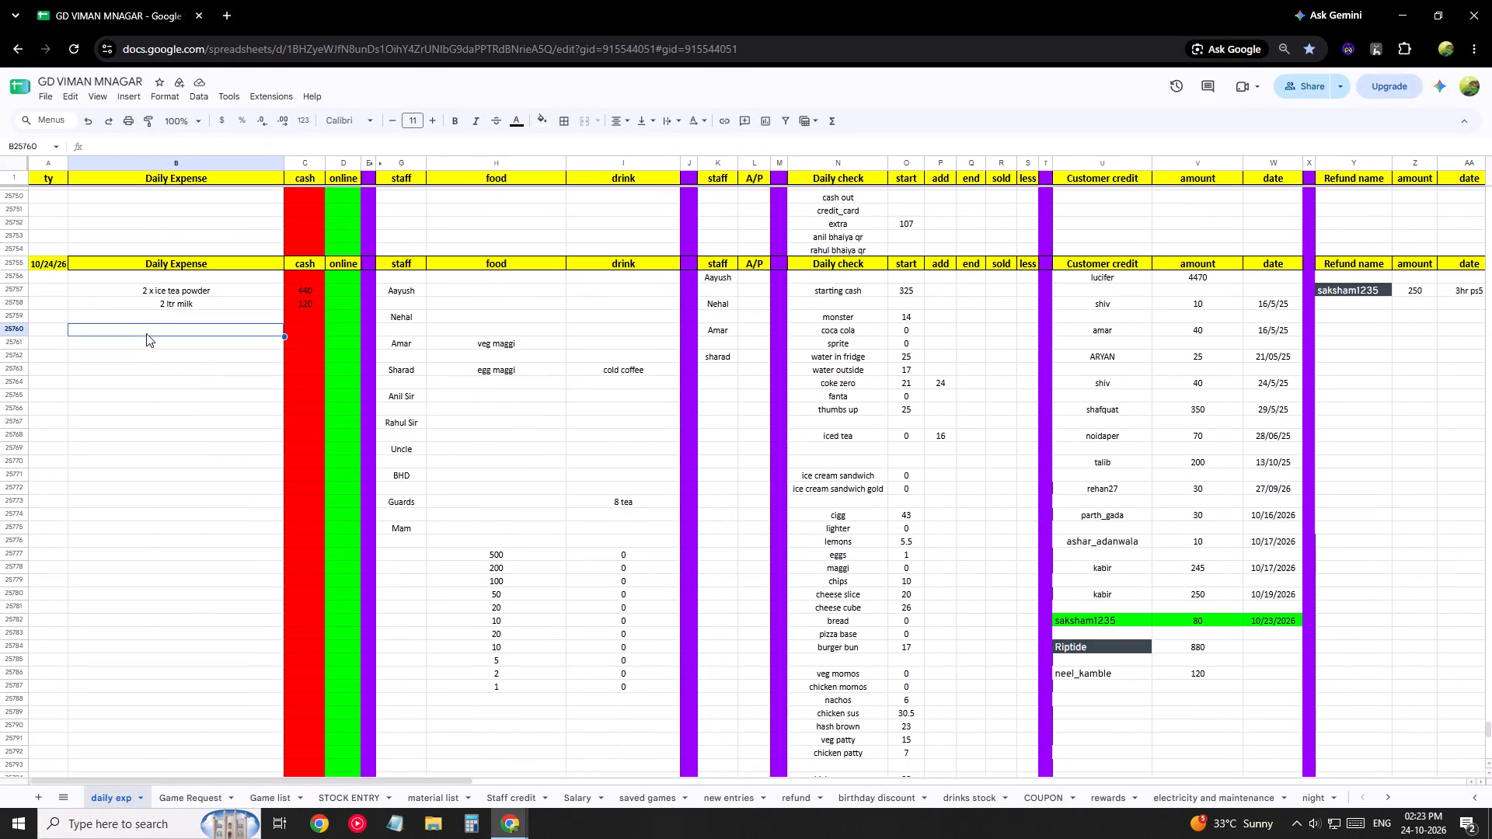
Switch from the daily expense spreadsheet back to the ggLeap PC list.
{"action": "key", "text": "alt+Tab"}
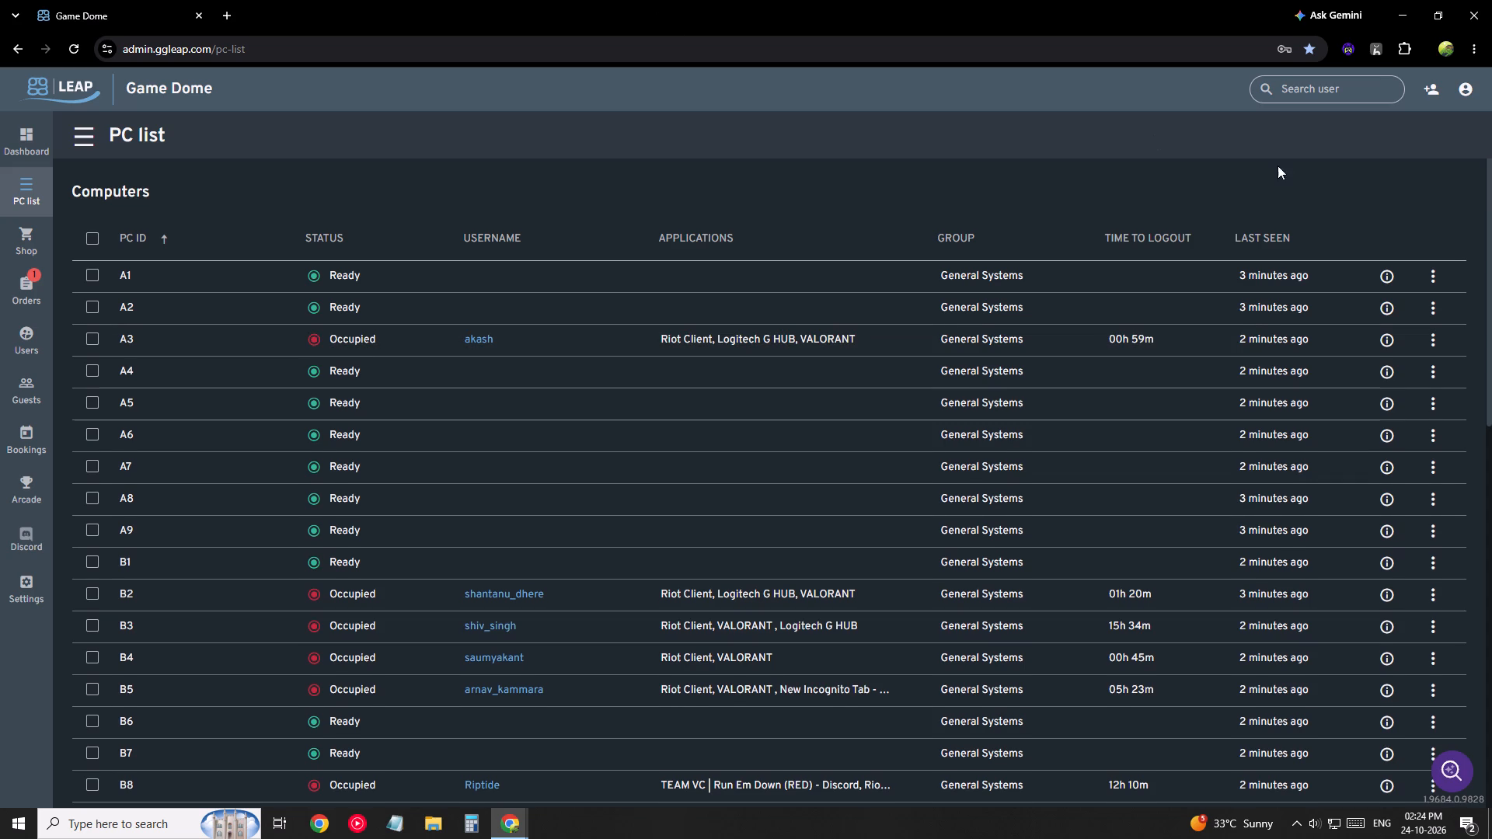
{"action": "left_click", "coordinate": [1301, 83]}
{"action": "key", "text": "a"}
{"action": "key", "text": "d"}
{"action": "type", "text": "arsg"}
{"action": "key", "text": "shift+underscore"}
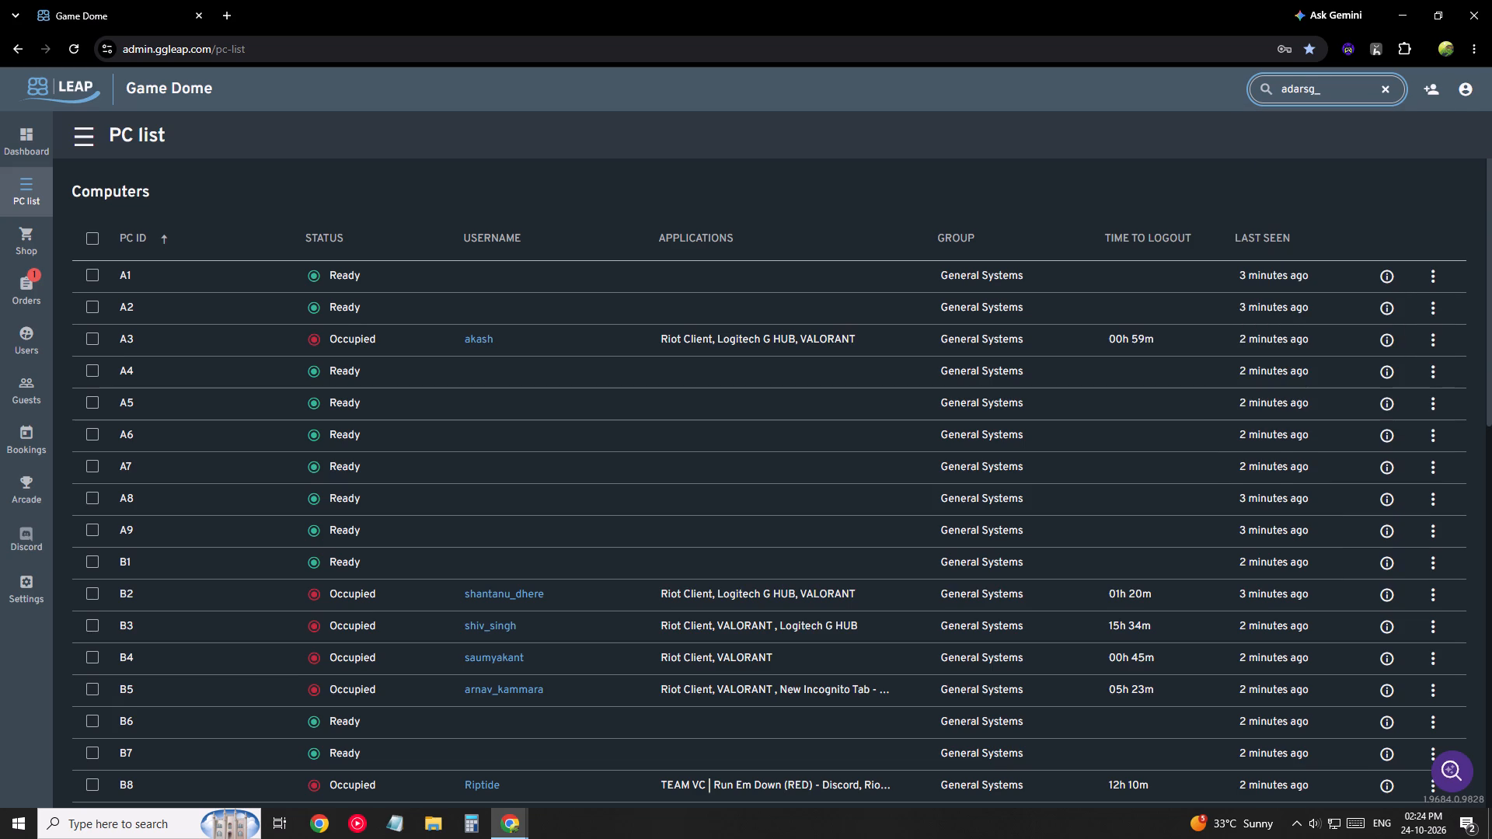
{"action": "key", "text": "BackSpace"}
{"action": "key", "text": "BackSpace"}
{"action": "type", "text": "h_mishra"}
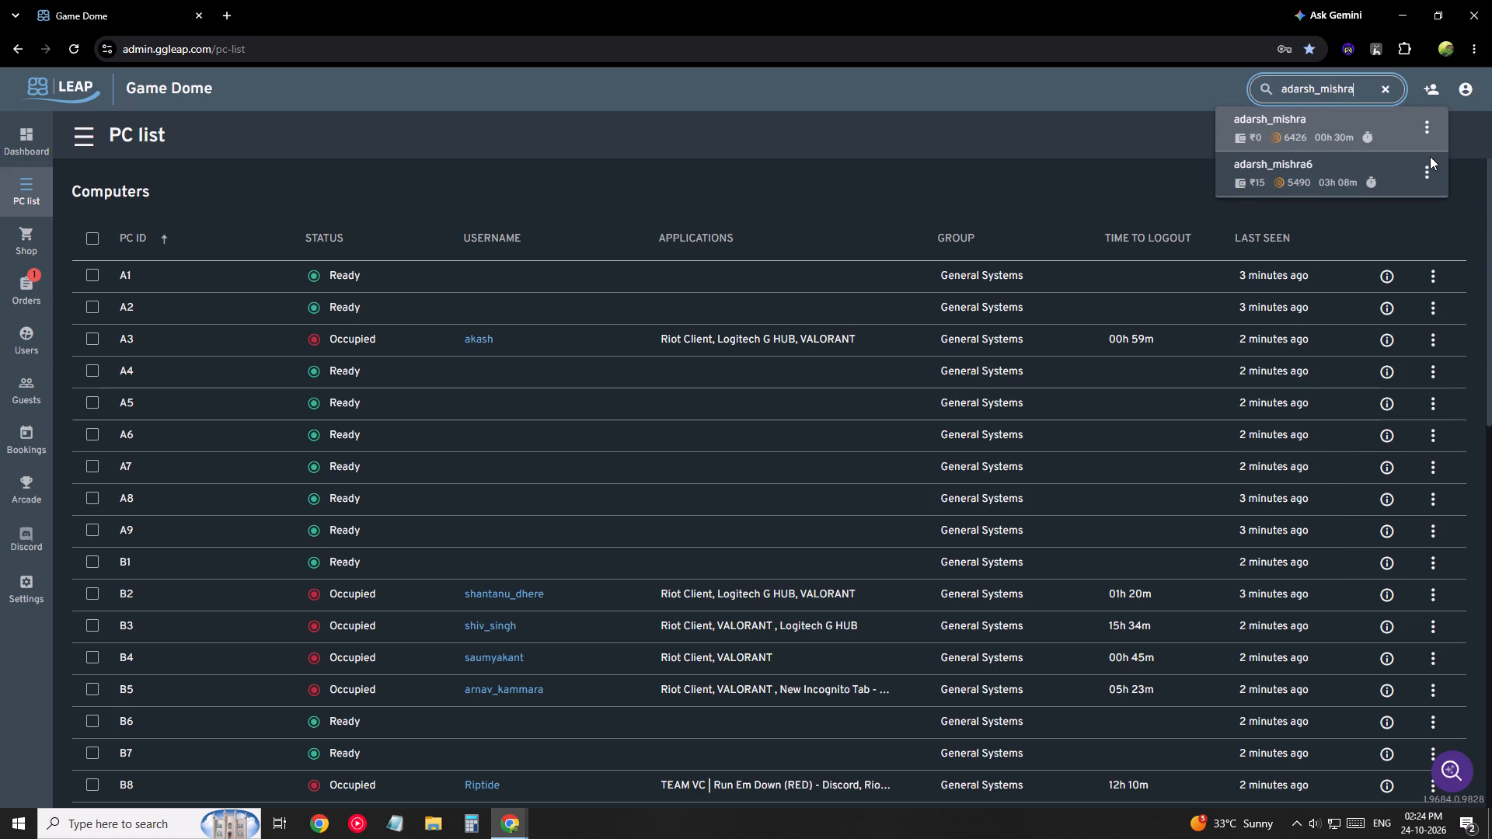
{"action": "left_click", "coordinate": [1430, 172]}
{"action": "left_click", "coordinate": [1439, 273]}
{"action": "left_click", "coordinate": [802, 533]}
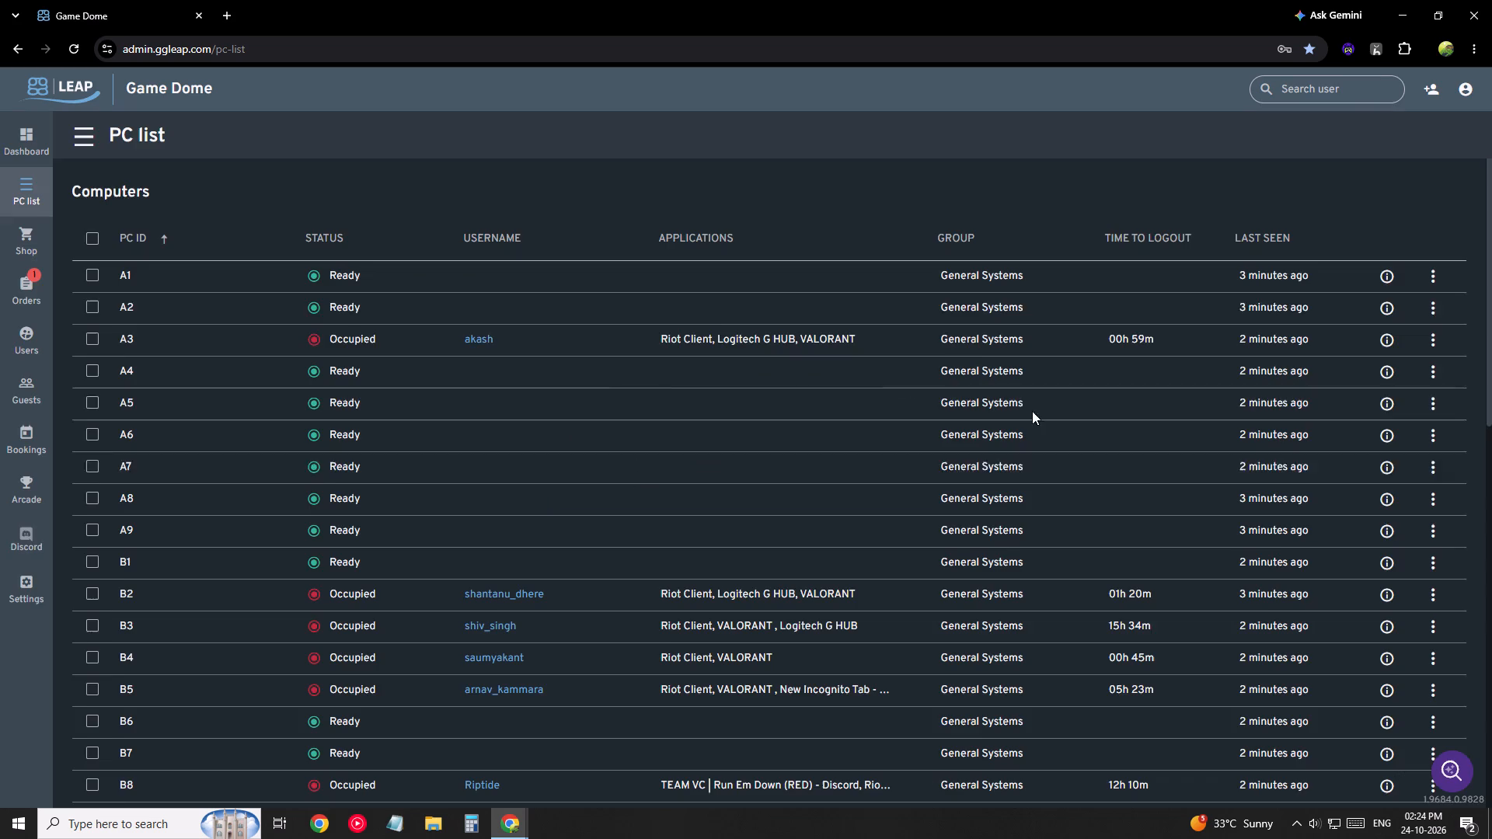
Search for the customer account whose username ends in 6 and reset its password.
{"action": "left_click", "coordinate": [1345, 90]}
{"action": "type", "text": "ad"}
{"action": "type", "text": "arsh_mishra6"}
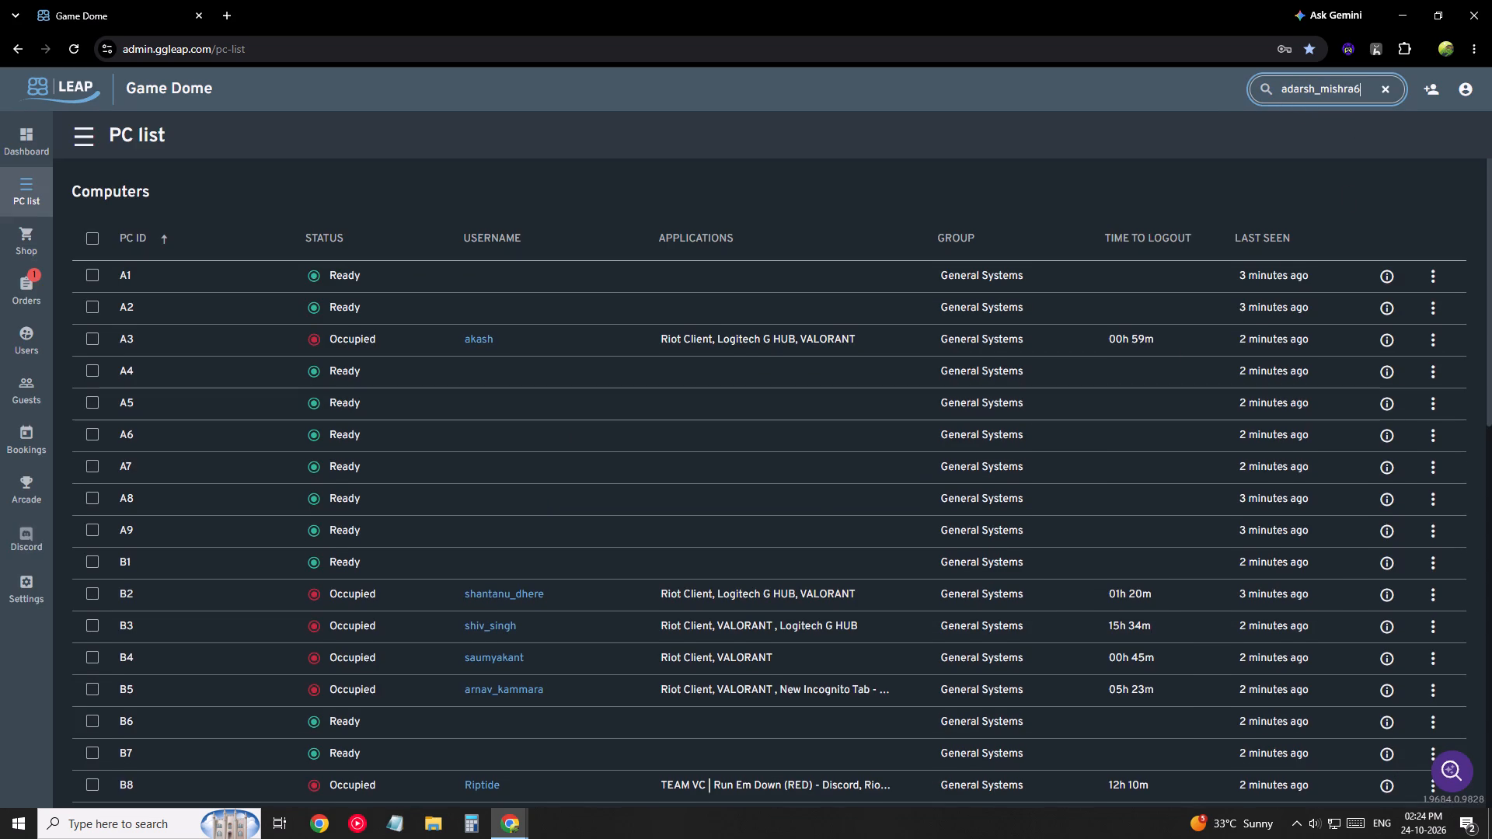
{"action": "left_click", "coordinate": [1436, 121]}
{"action": "left_click", "coordinate": [1443, 242]}
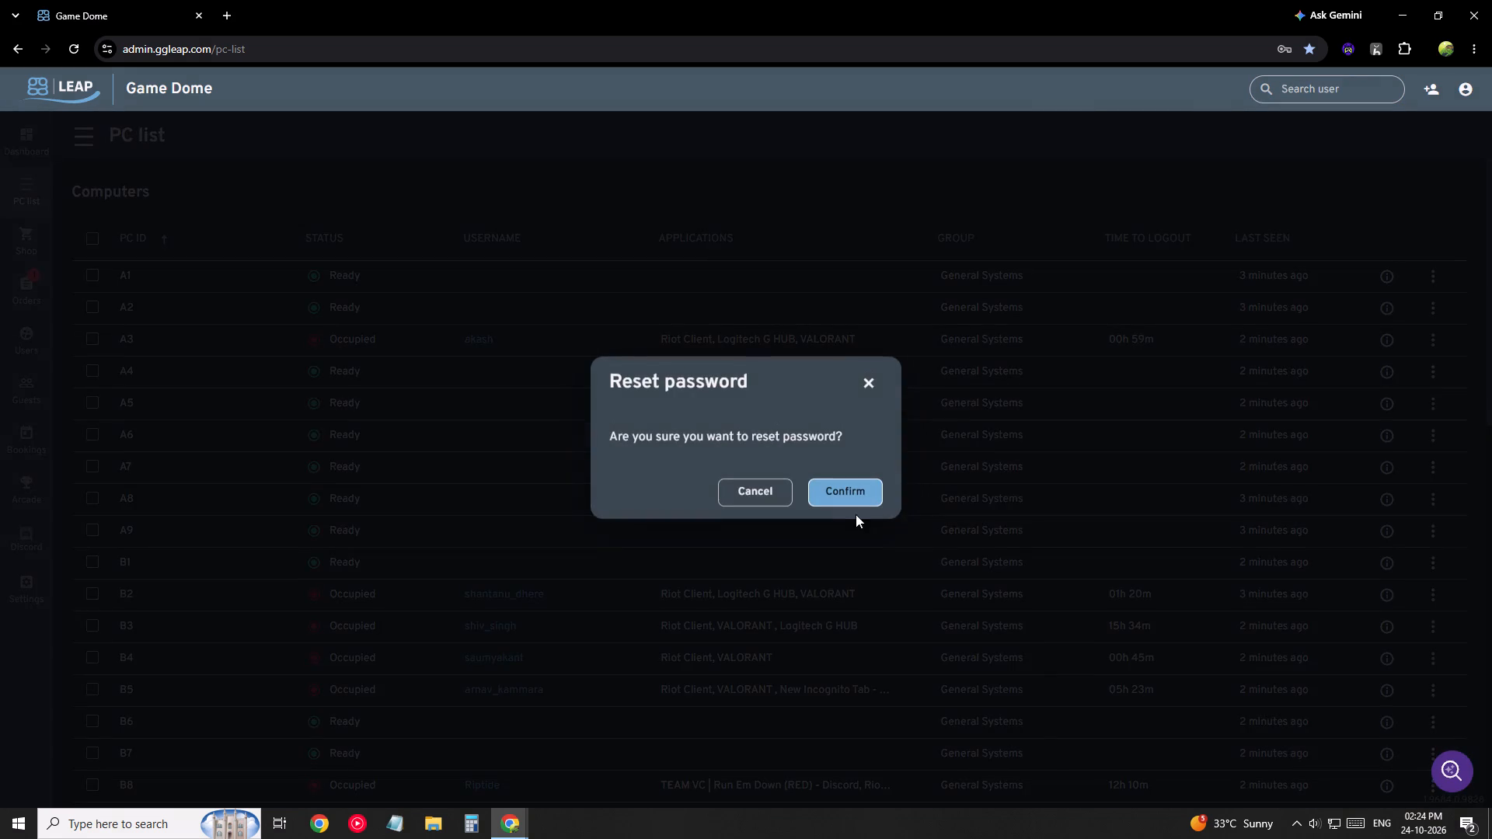
{"action": "left_click", "coordinate": [835, 500]}
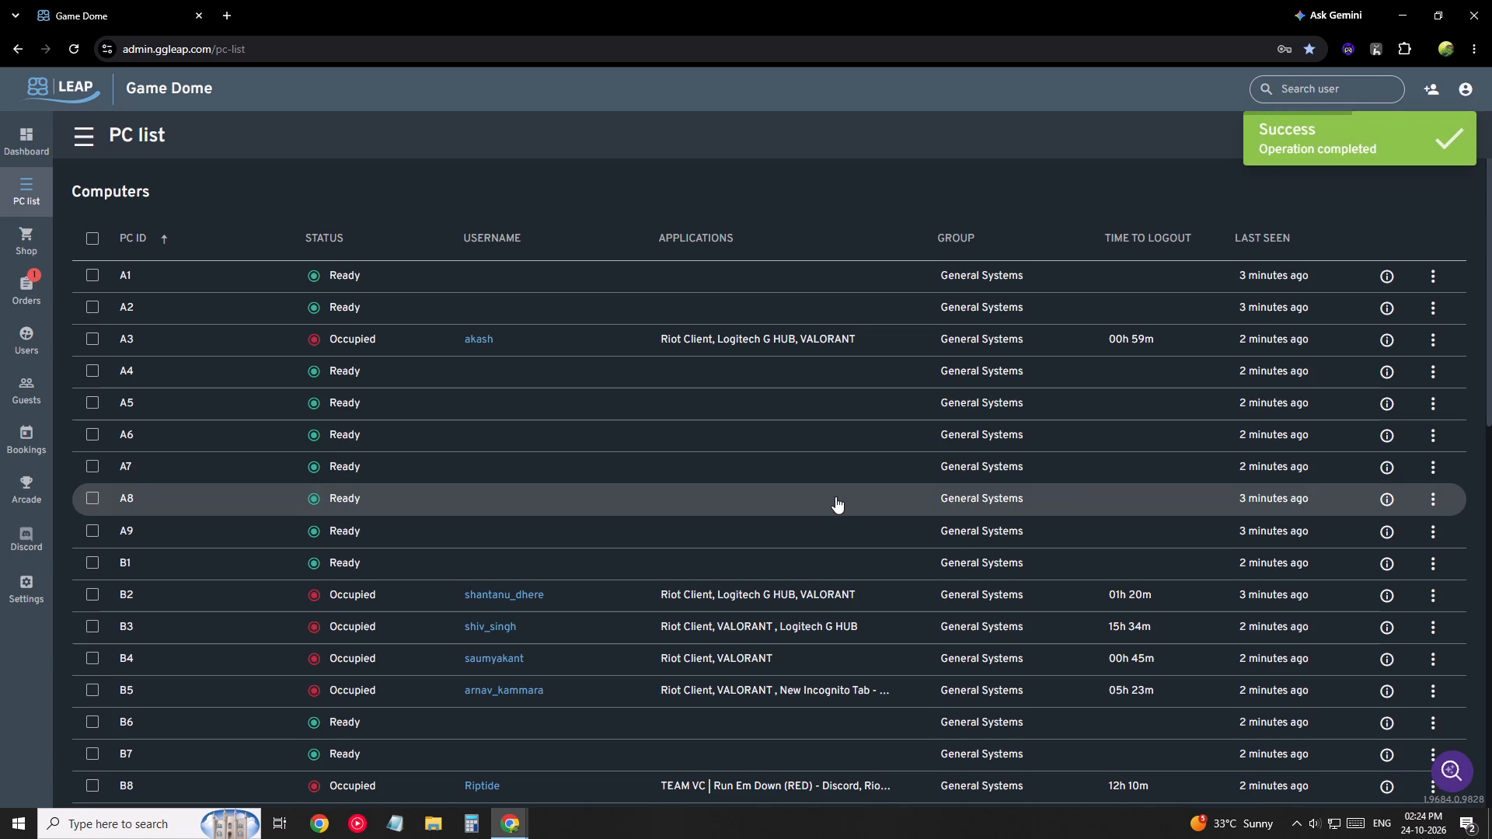
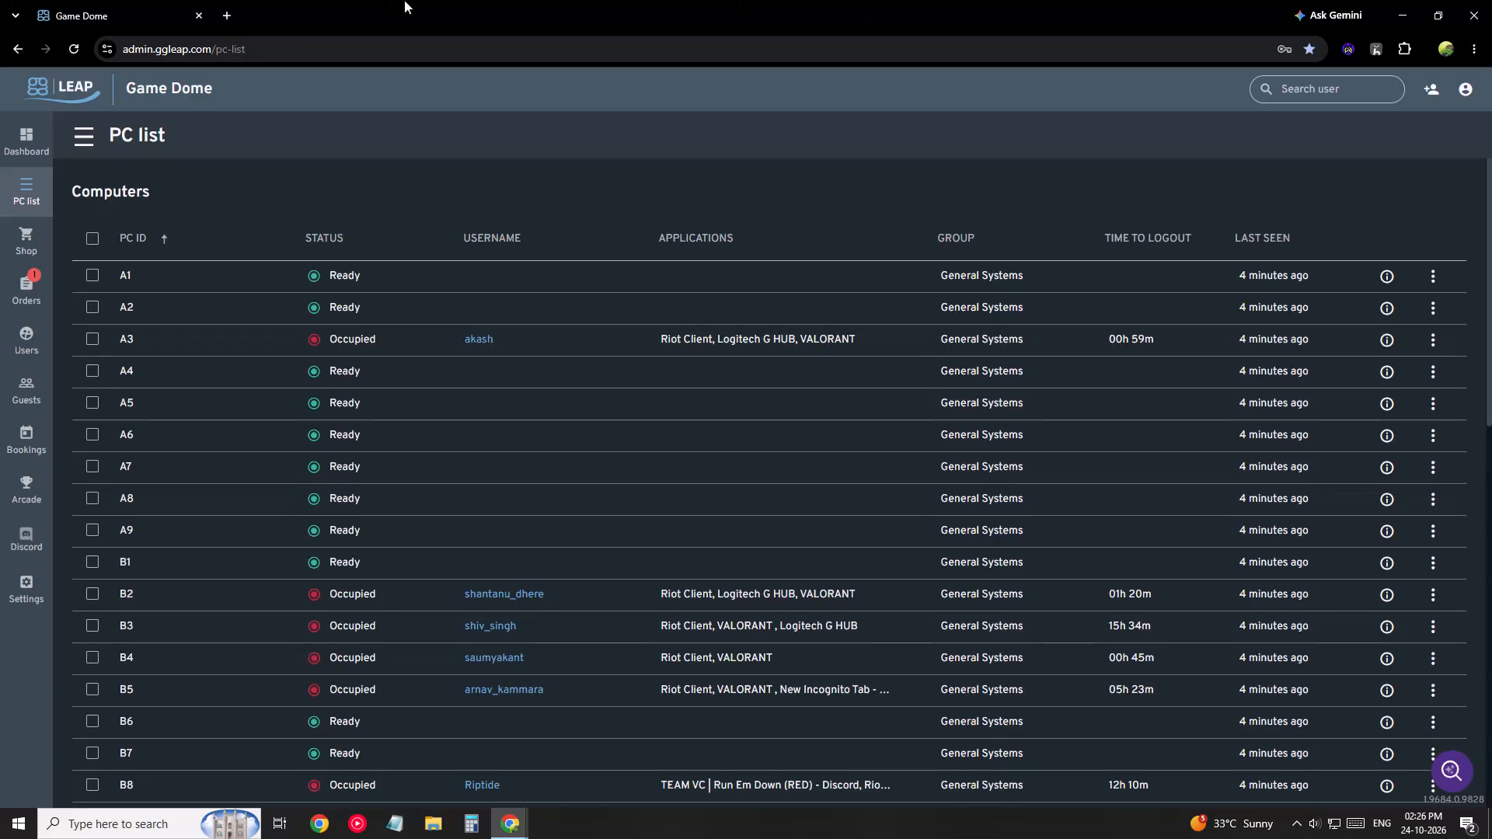
Find the customer account manuel and sell it one Iced Tea Lemon through Quicksell, completing the checkout.
{"action": "left_click", "coordinate": [1357, 95]}
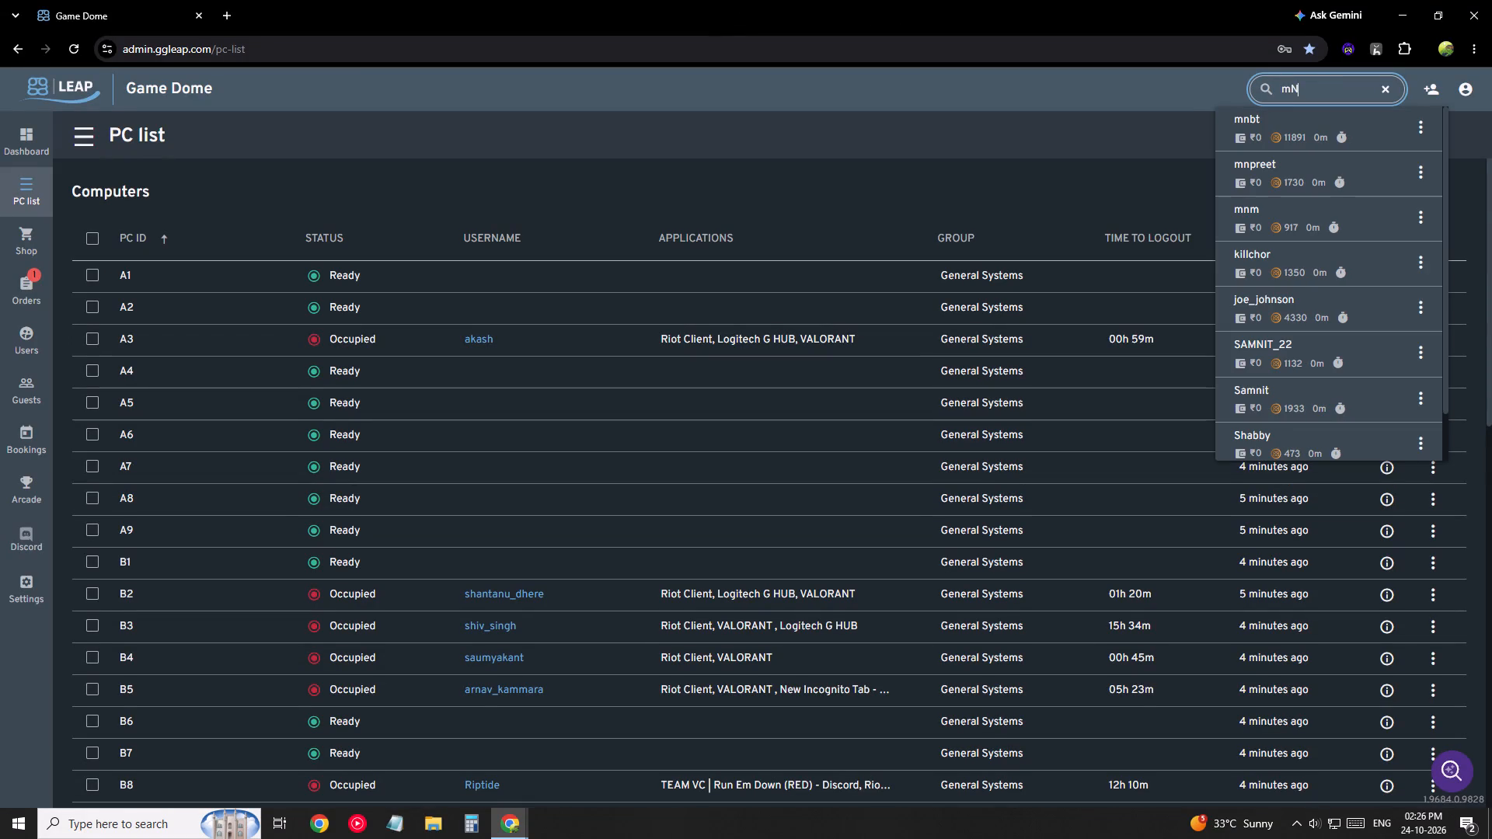
{"action": "key", "text": "BackSpace"}
{"action": "key", "text": "BackSpace"}
{"action": "key", "text": "BackSpace"}
{"action": "key", "text": "BackSpace"}
{"action": "key", "text": "BackSpace"}
{"action": "key", "text": "BackSpace"}
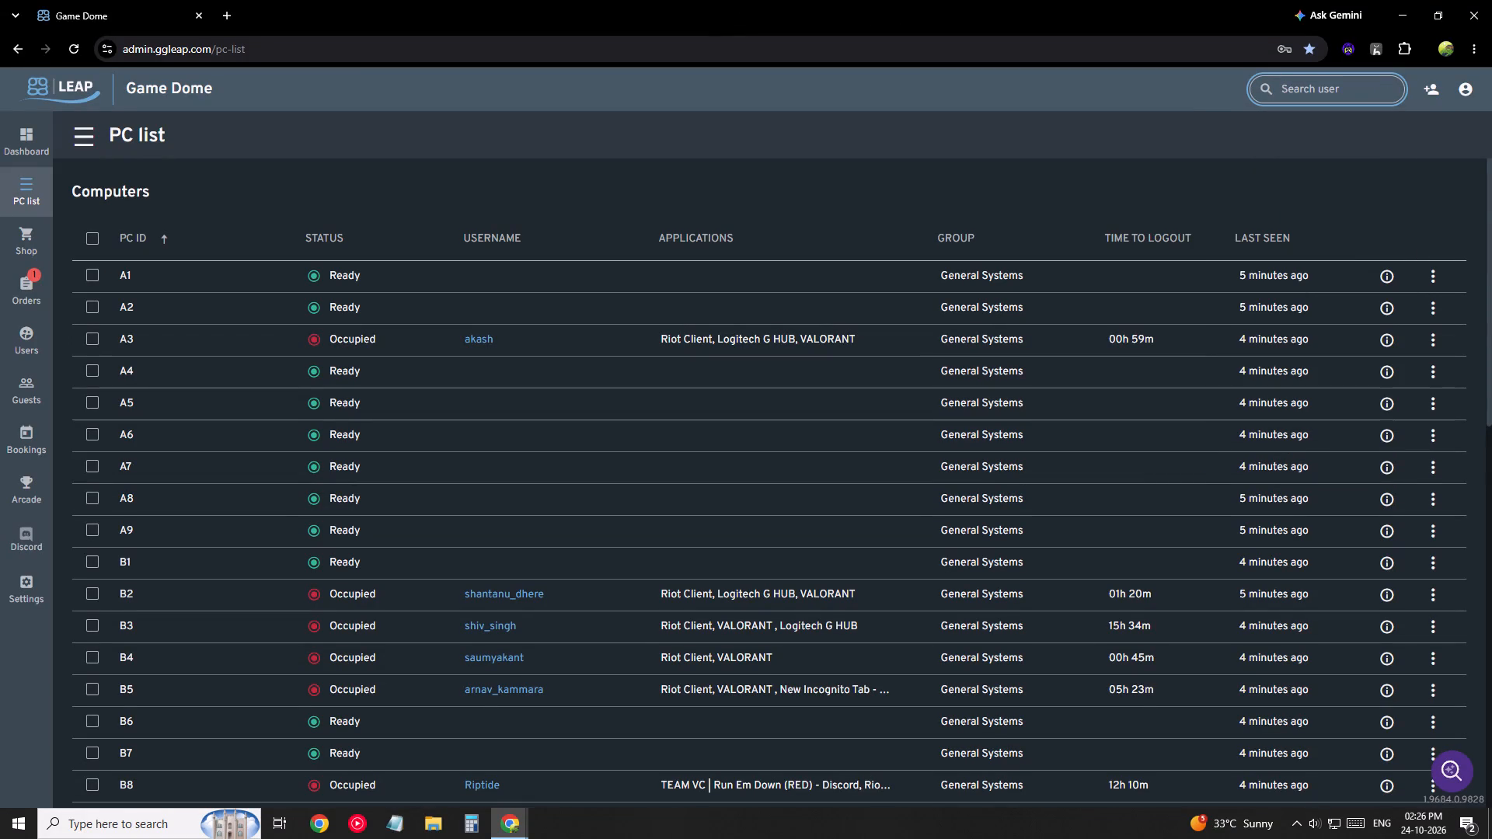
{"action": "type", "text": "MANYUE"}
{"action": "type", "text": "manuel"}
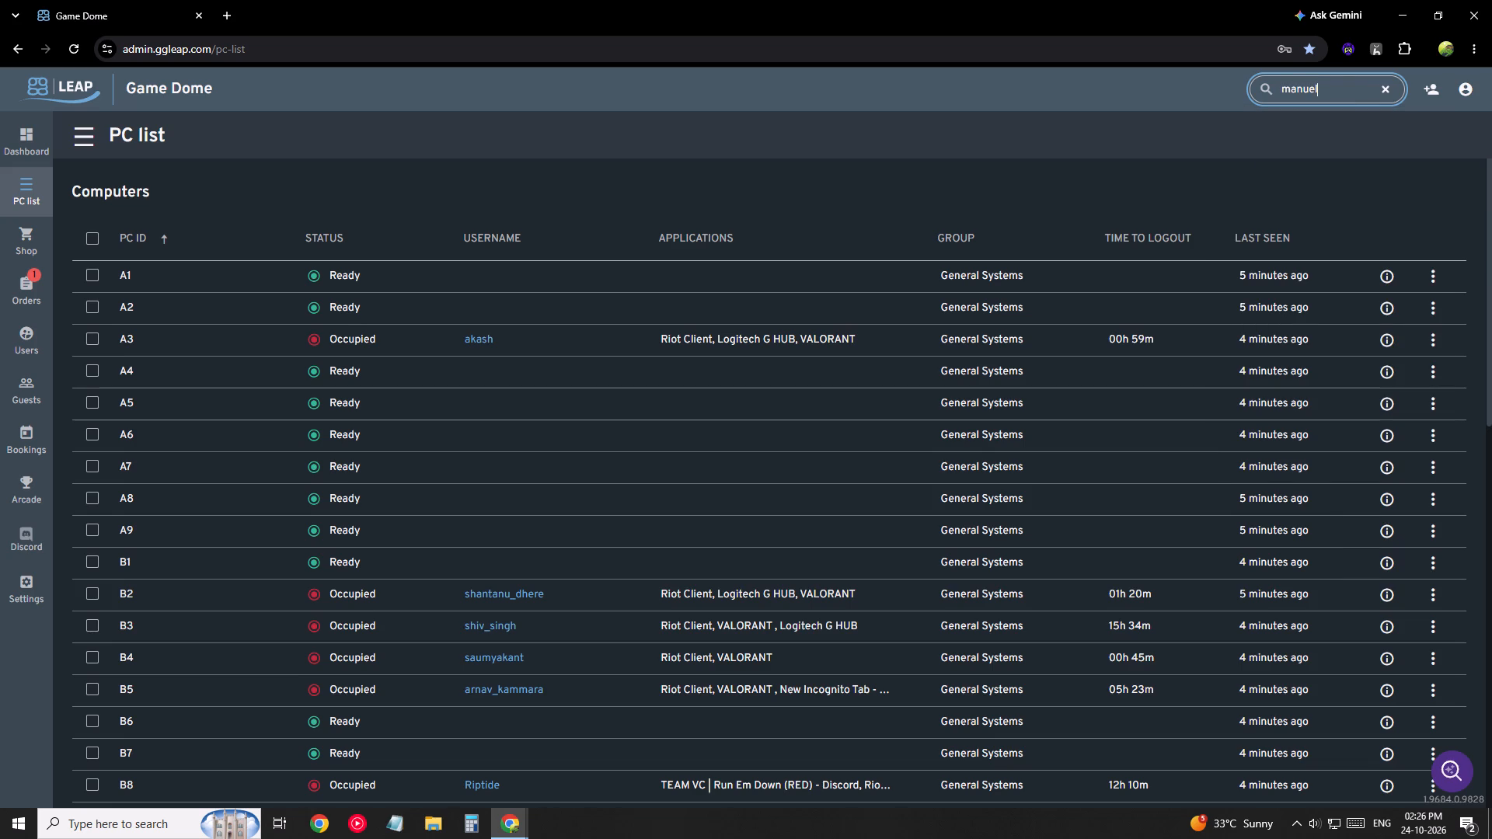
{"action": "left_click", "coordinate": [1433, 126]}
{"action": "left_click", "coordinate": [1448, 132]}
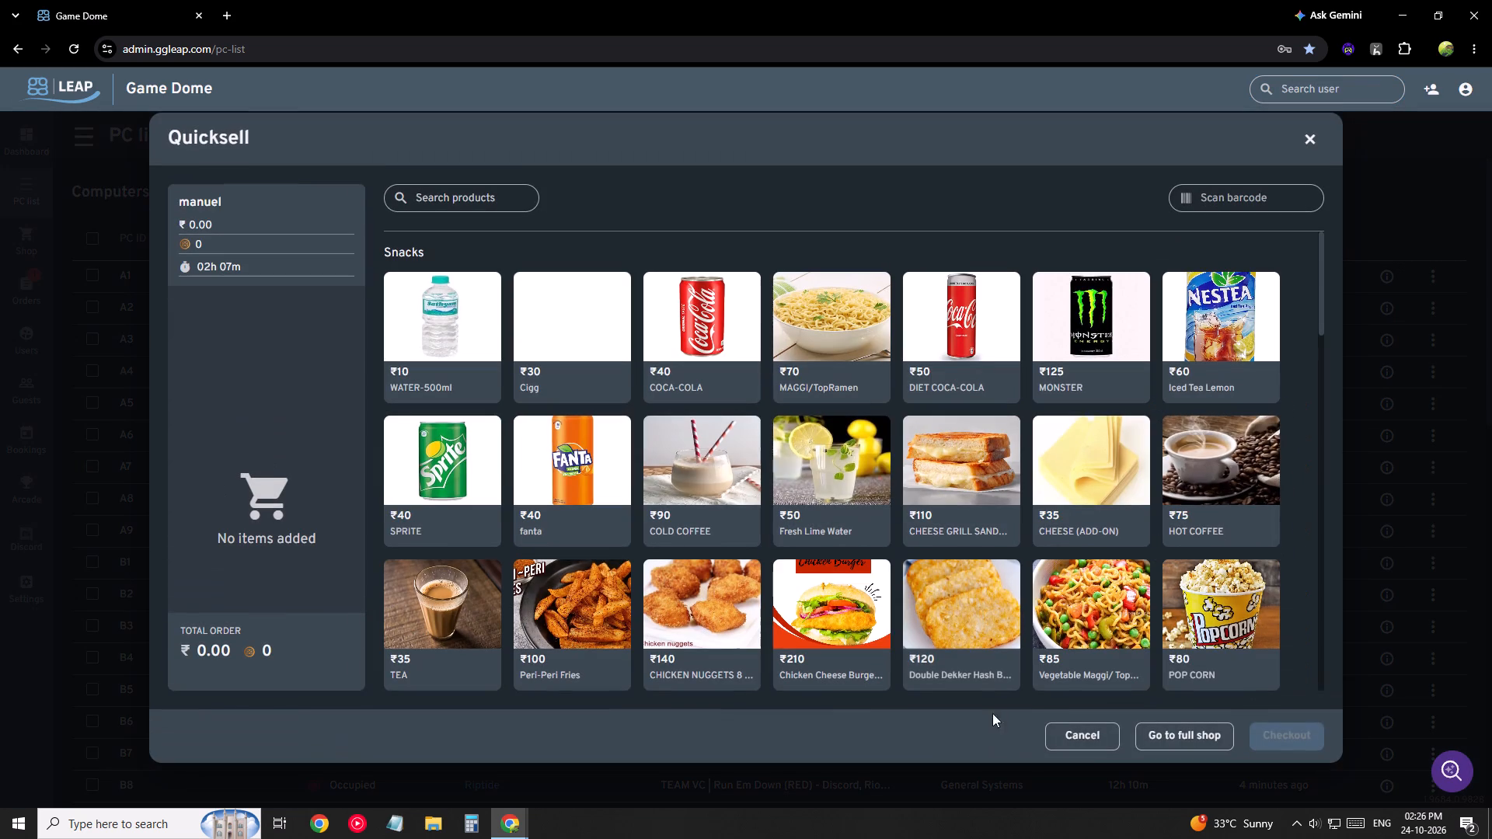
{"action": "left_click", "coordinate": [1170, 296]}
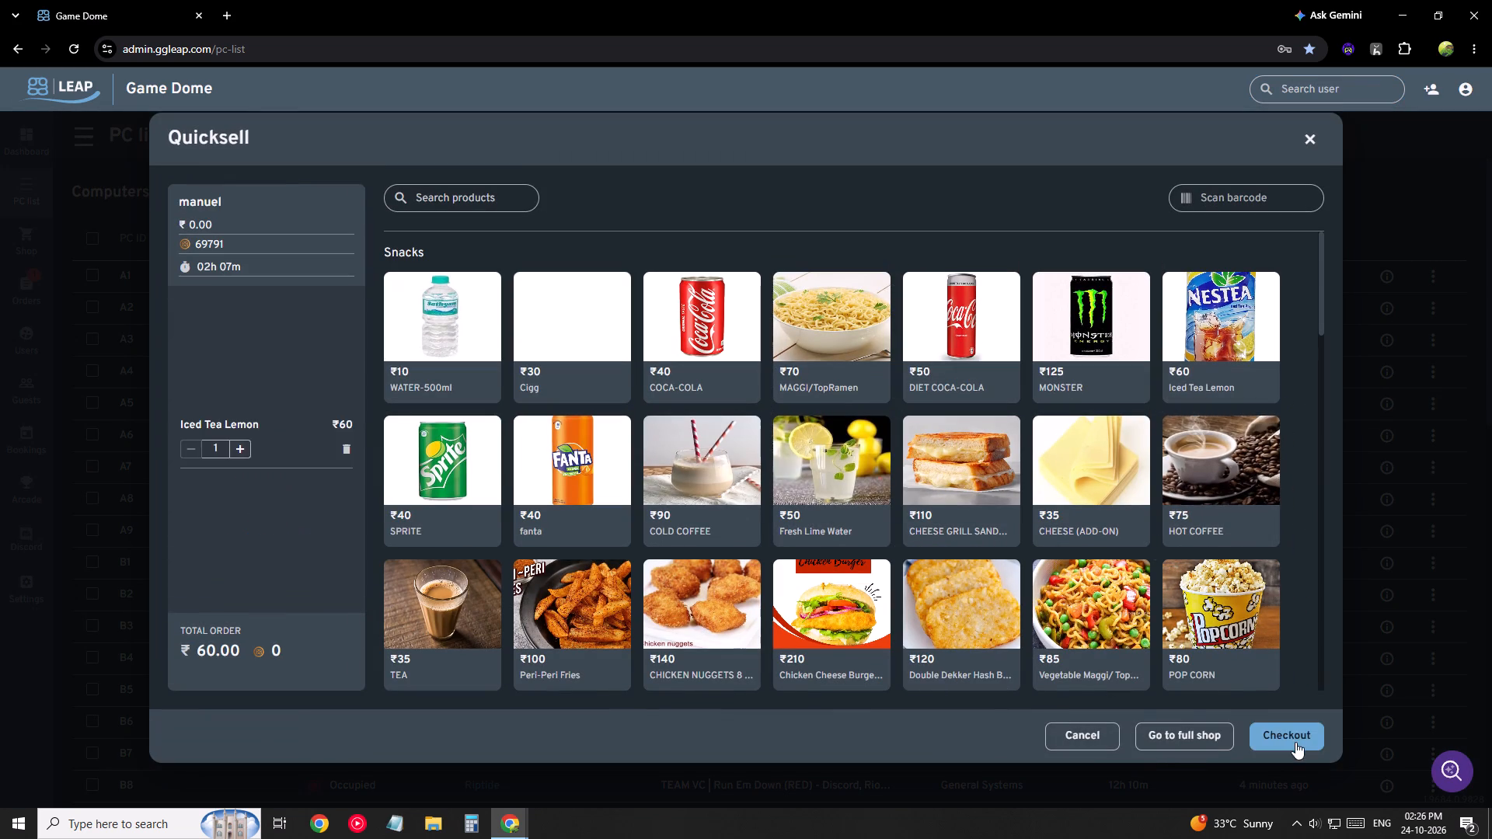
{"action": "left_click", "coordinate": [1296, 741]}
{"action": "left_click", "coordinate": [421, 416]}
{"action": "left_click", "coordinate": [433, 696]}
{"action": "key", "text": "alt+Tab"}
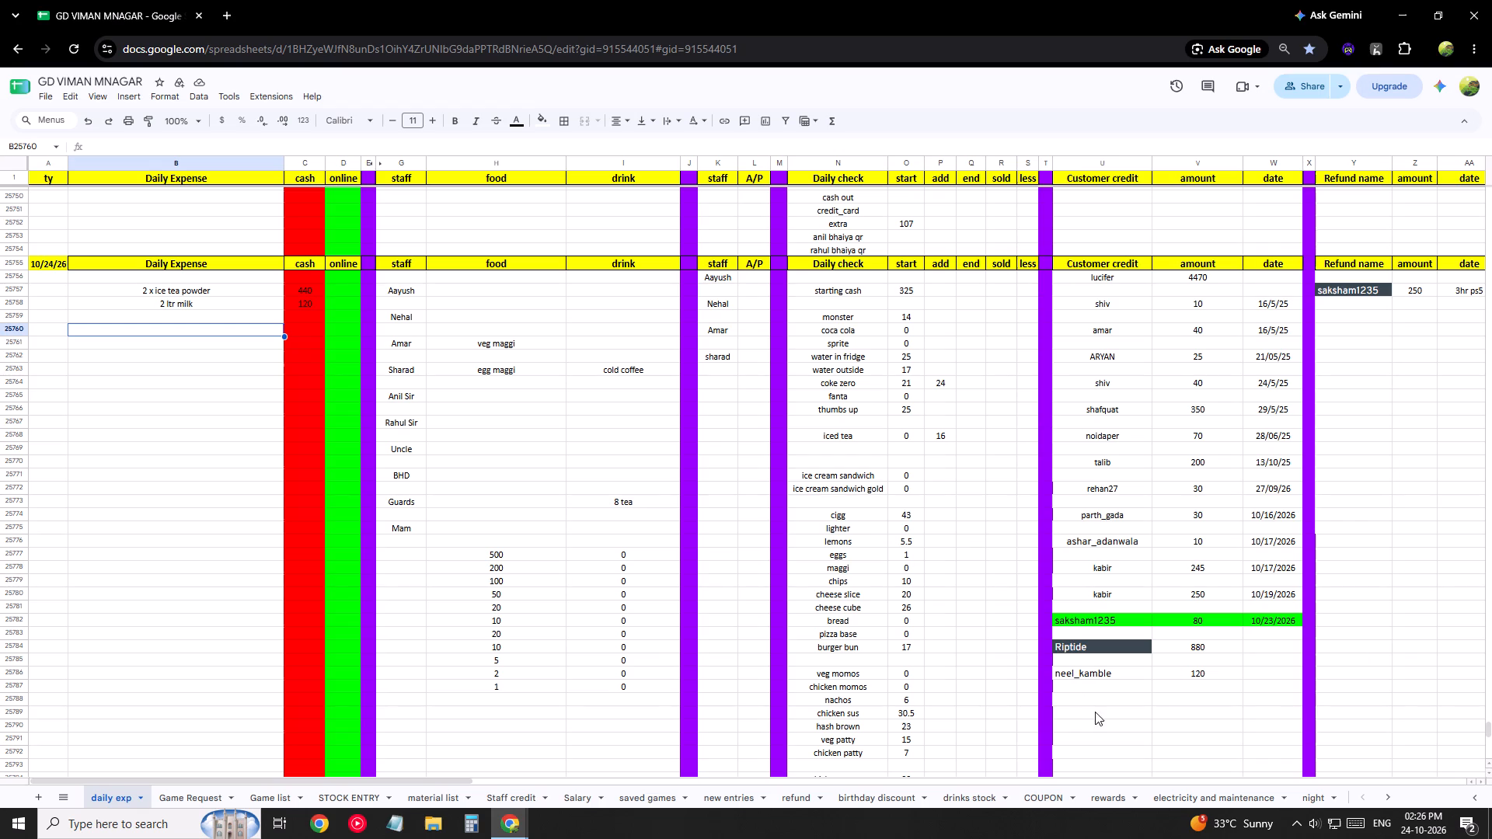
{"action": "left_click", "coordinate": [1101, 712]}
{"action": "left_click", "coordinate": [1137, 699]}
{"action": "type", "text": "manuel"}
{"action": "key", "text": "Return"}
{"action": "key", "text": "Right"}
{"action": "key", "text": "Up"}
{"action": "type", "text": "60"}
{"action": "key", "text": "Return"}
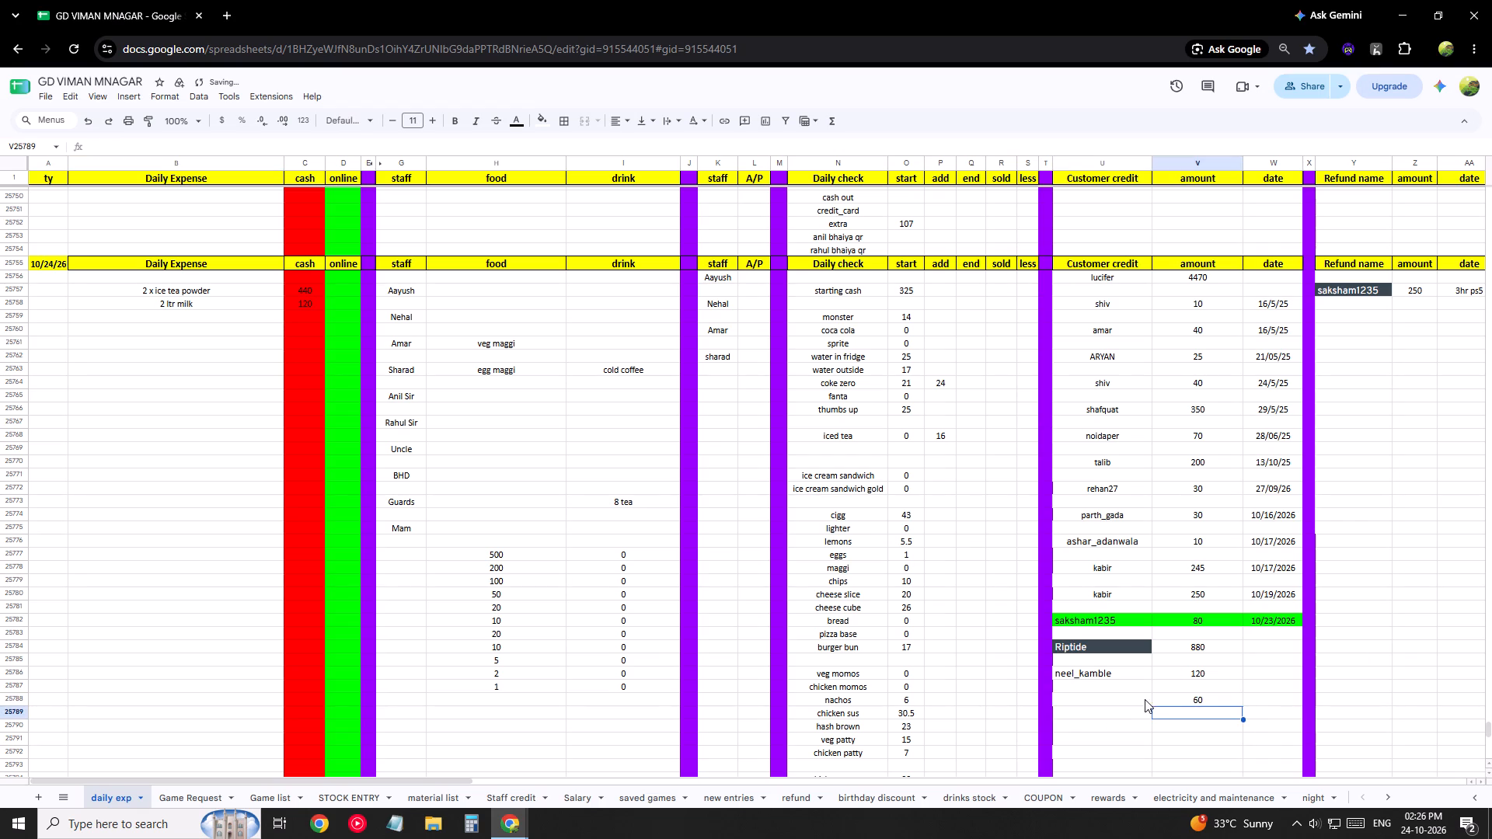
Set the text colour of the manuel cell in the Customer credit column to black.
{"action": "left_click", "coordinate": [1123, 695]}
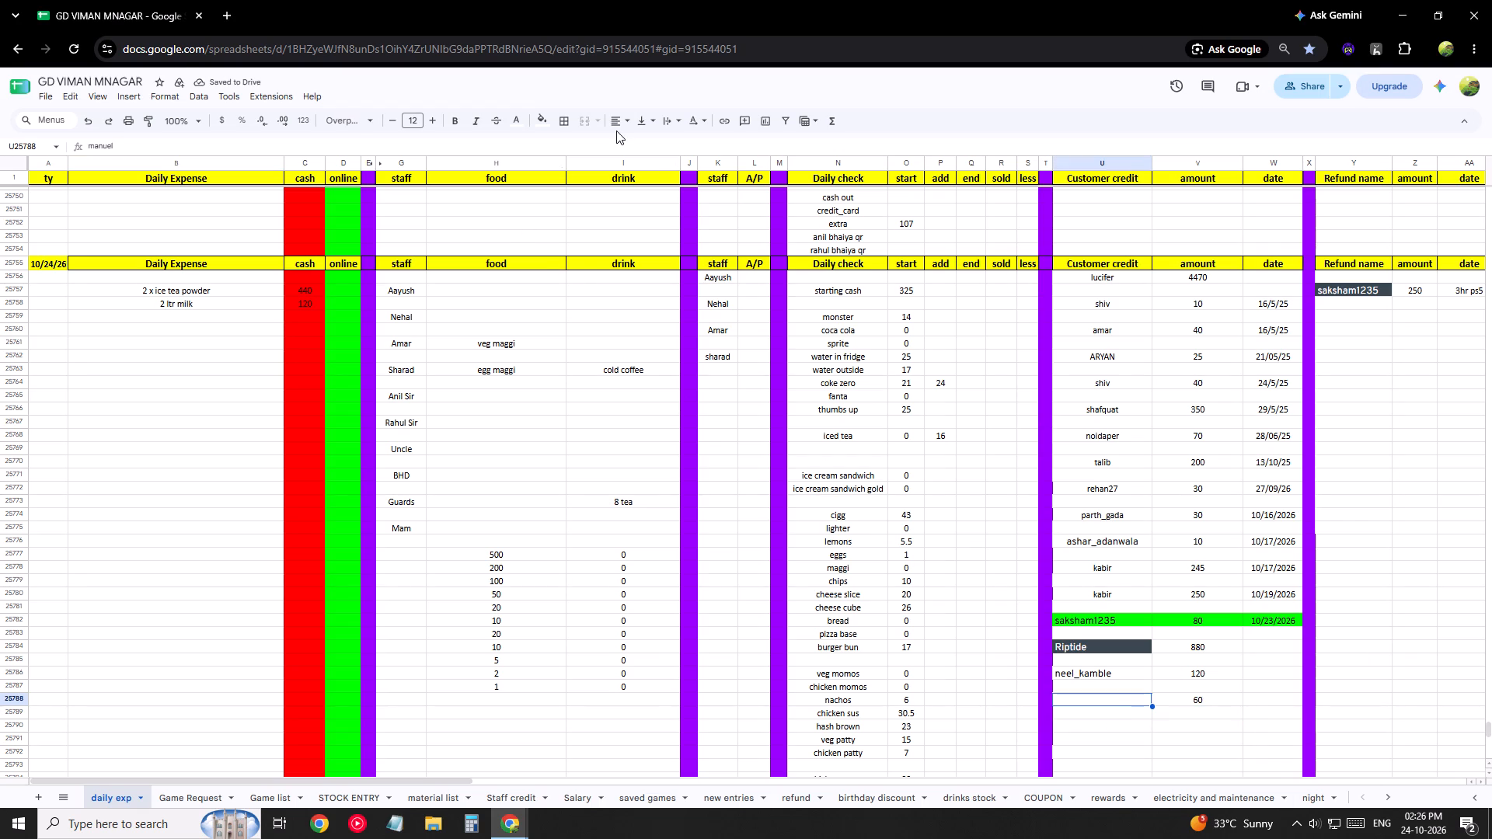
{"action": "left_click", "coordinate": [540, 120]}
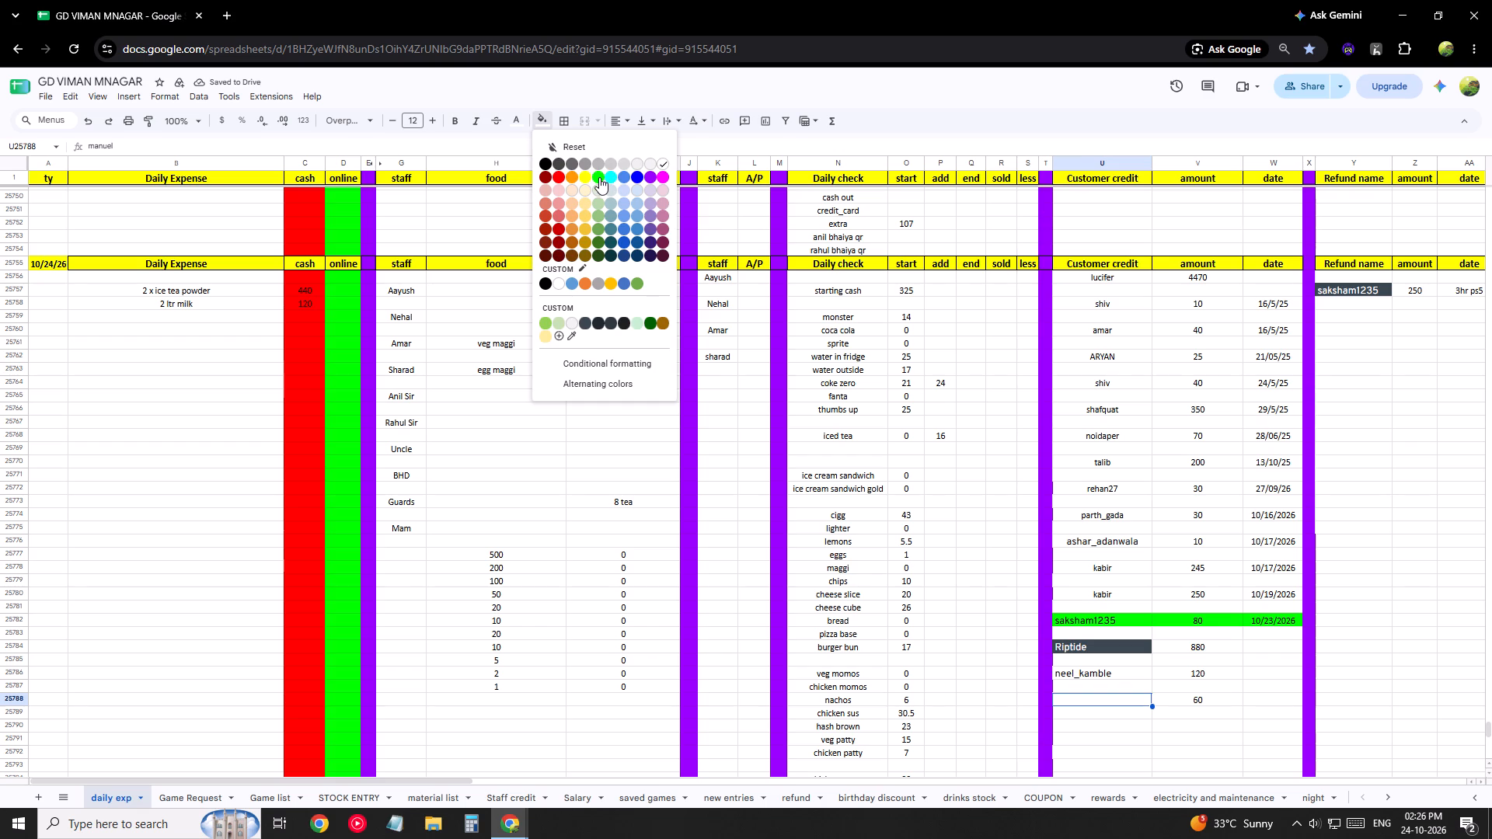
{"action": "left_click", "coordinate": [518, 119]}
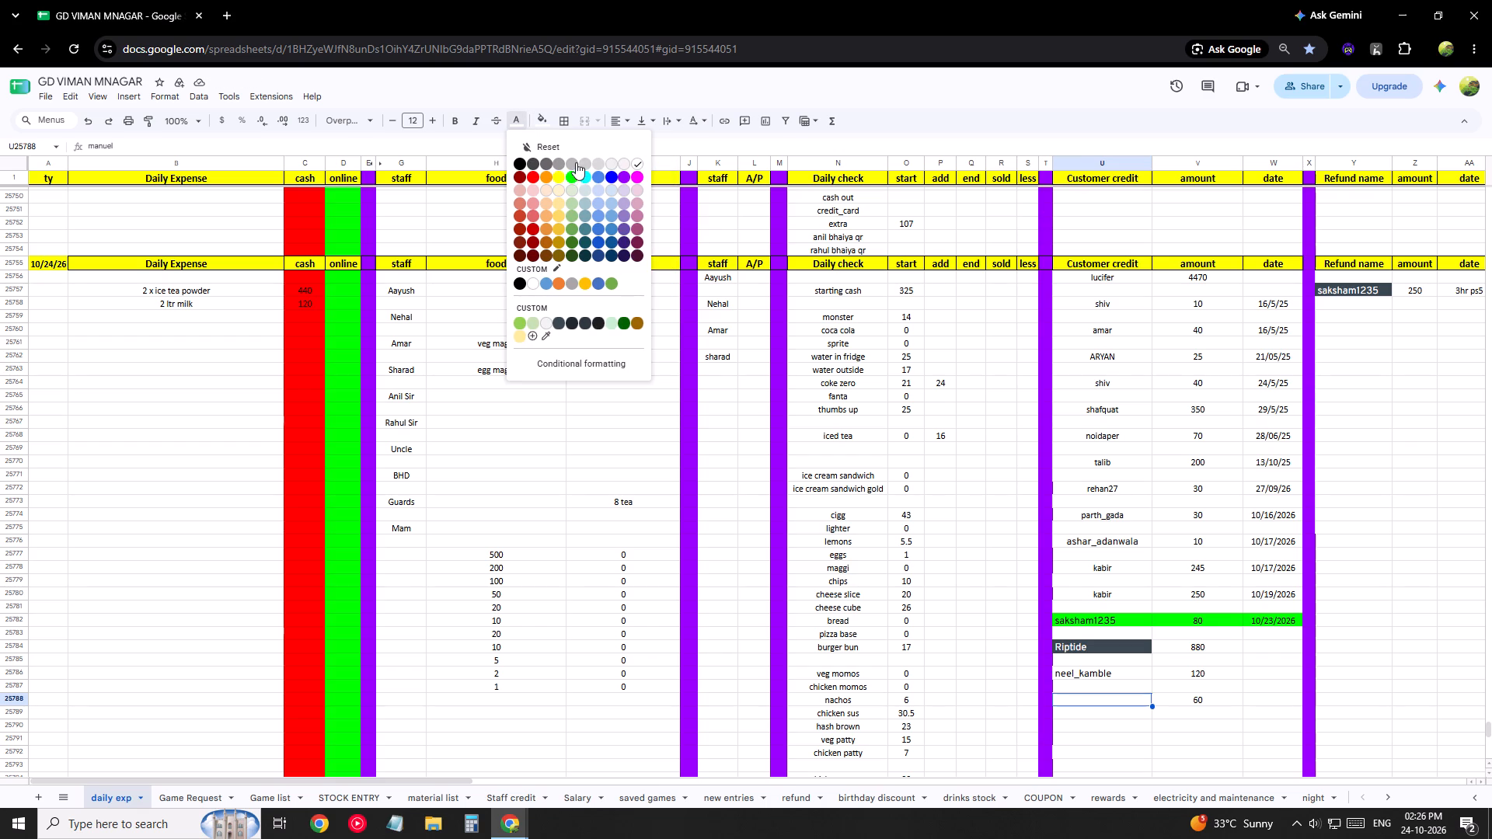
{"action": "left_click", "coordinate": [520, 162]}
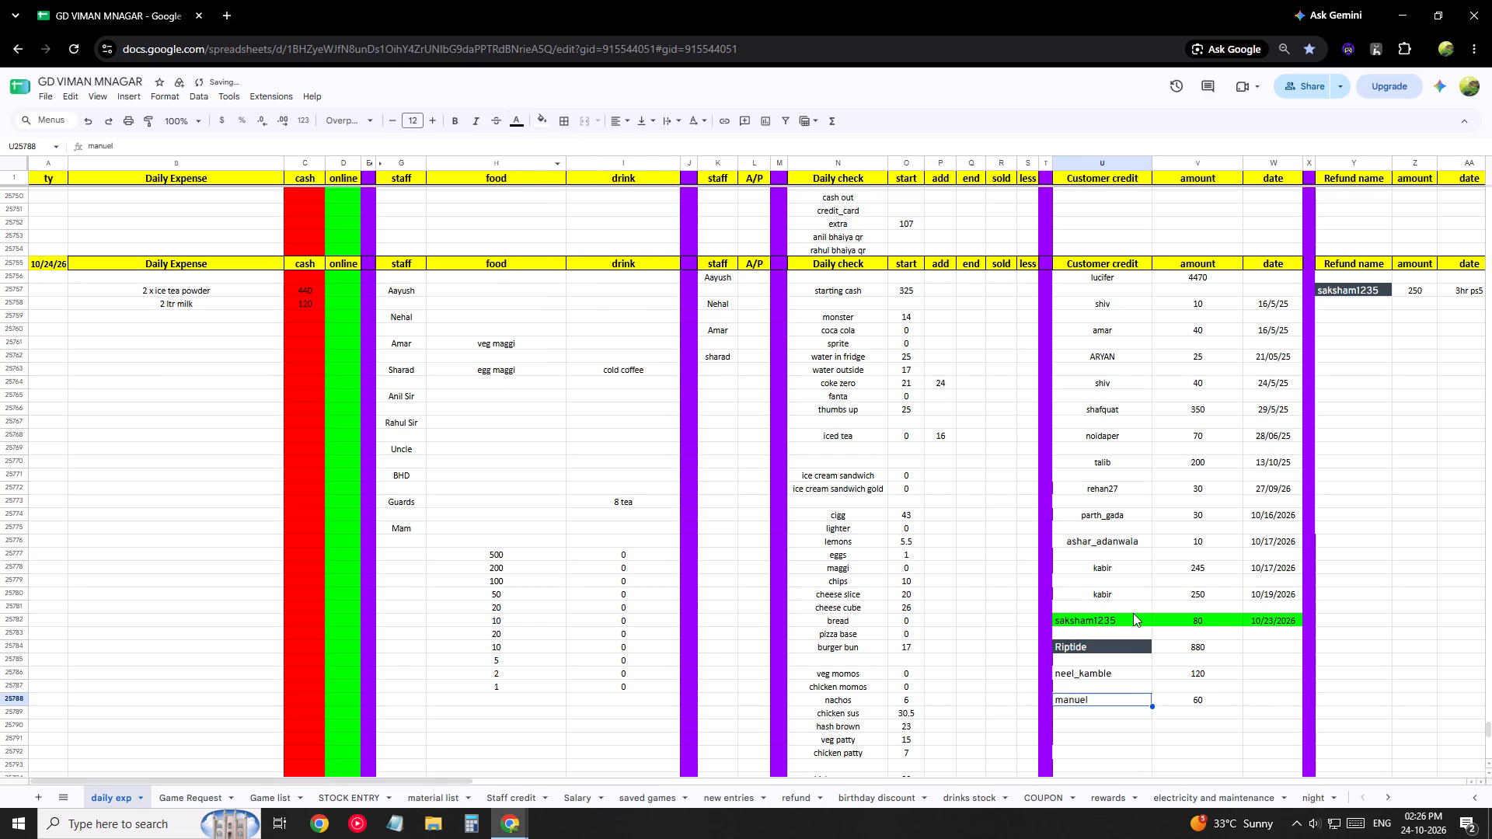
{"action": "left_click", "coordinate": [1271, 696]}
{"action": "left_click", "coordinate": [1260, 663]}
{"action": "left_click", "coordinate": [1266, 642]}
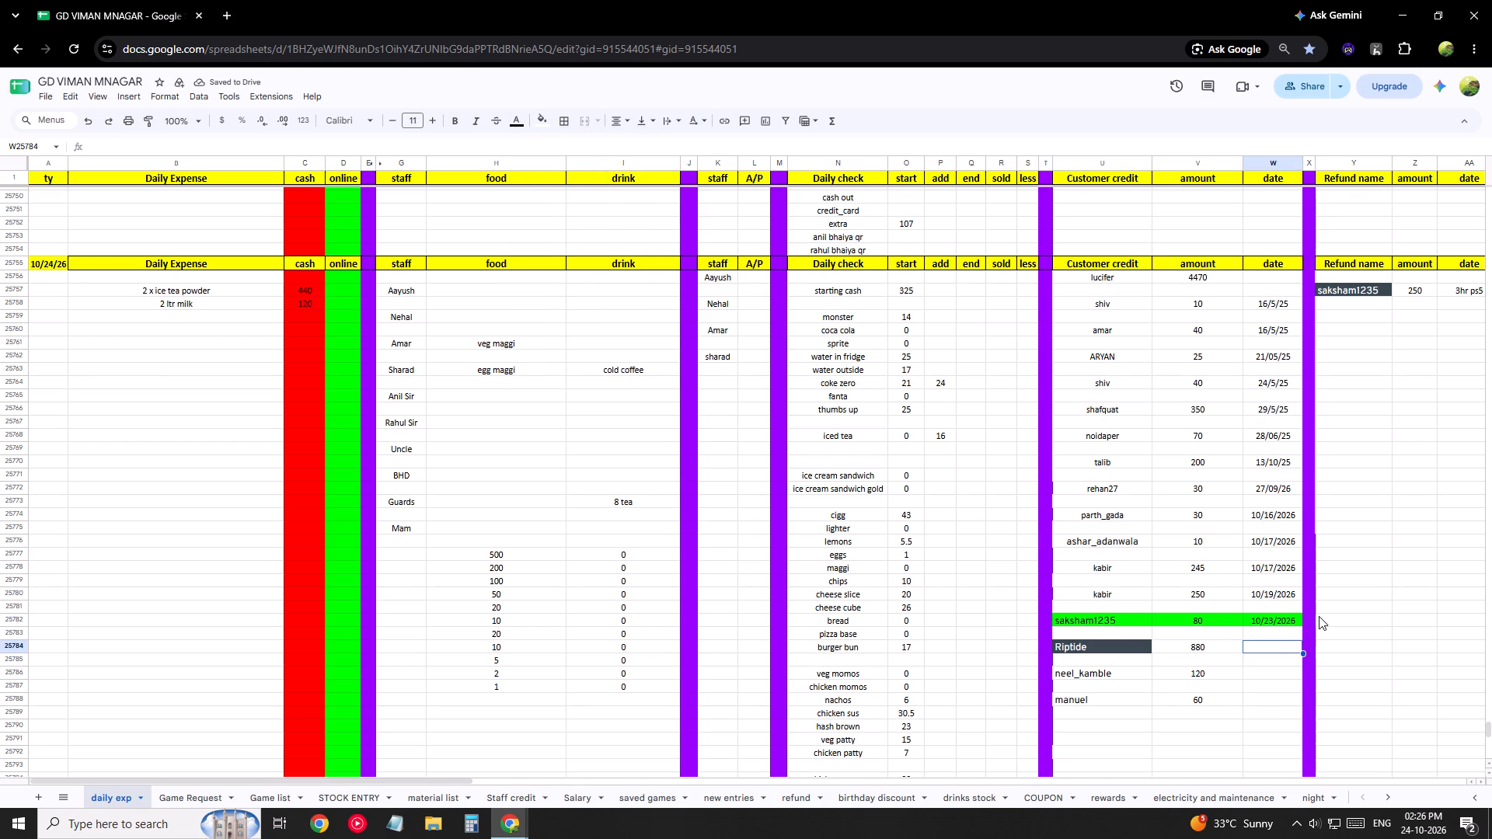
Switch back to the ggLeap PC list and check the computer and console sessions, including their remaining time.
{"action": "key", "text": "alt+Tab"}
{"action": "left_click", "coordinate": [1, 181]}
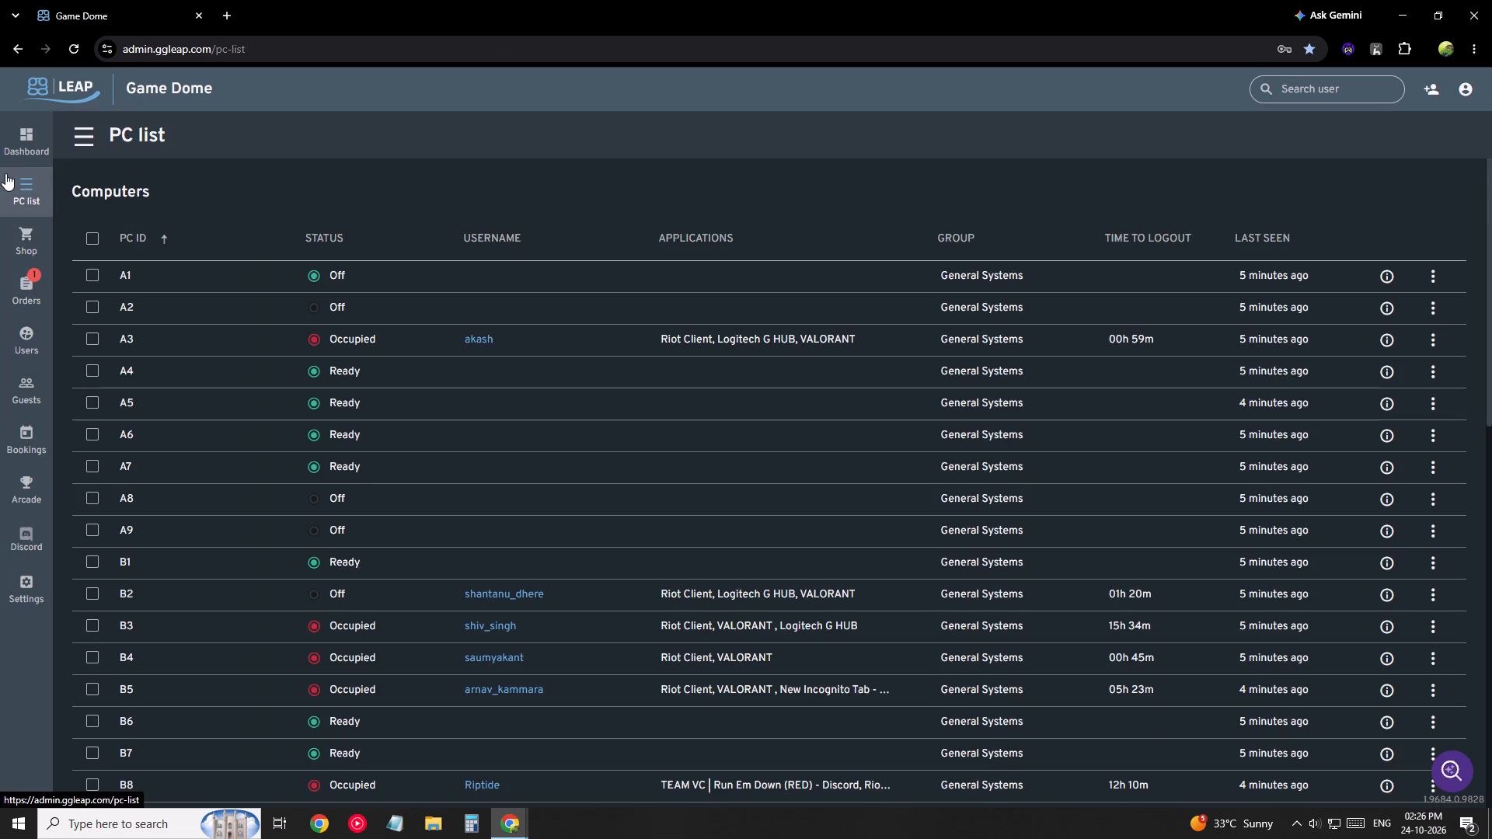
{"action": "scroll", "coordinate": [174, 334], "scroll_direction": "down", "scroll_amount": 15}
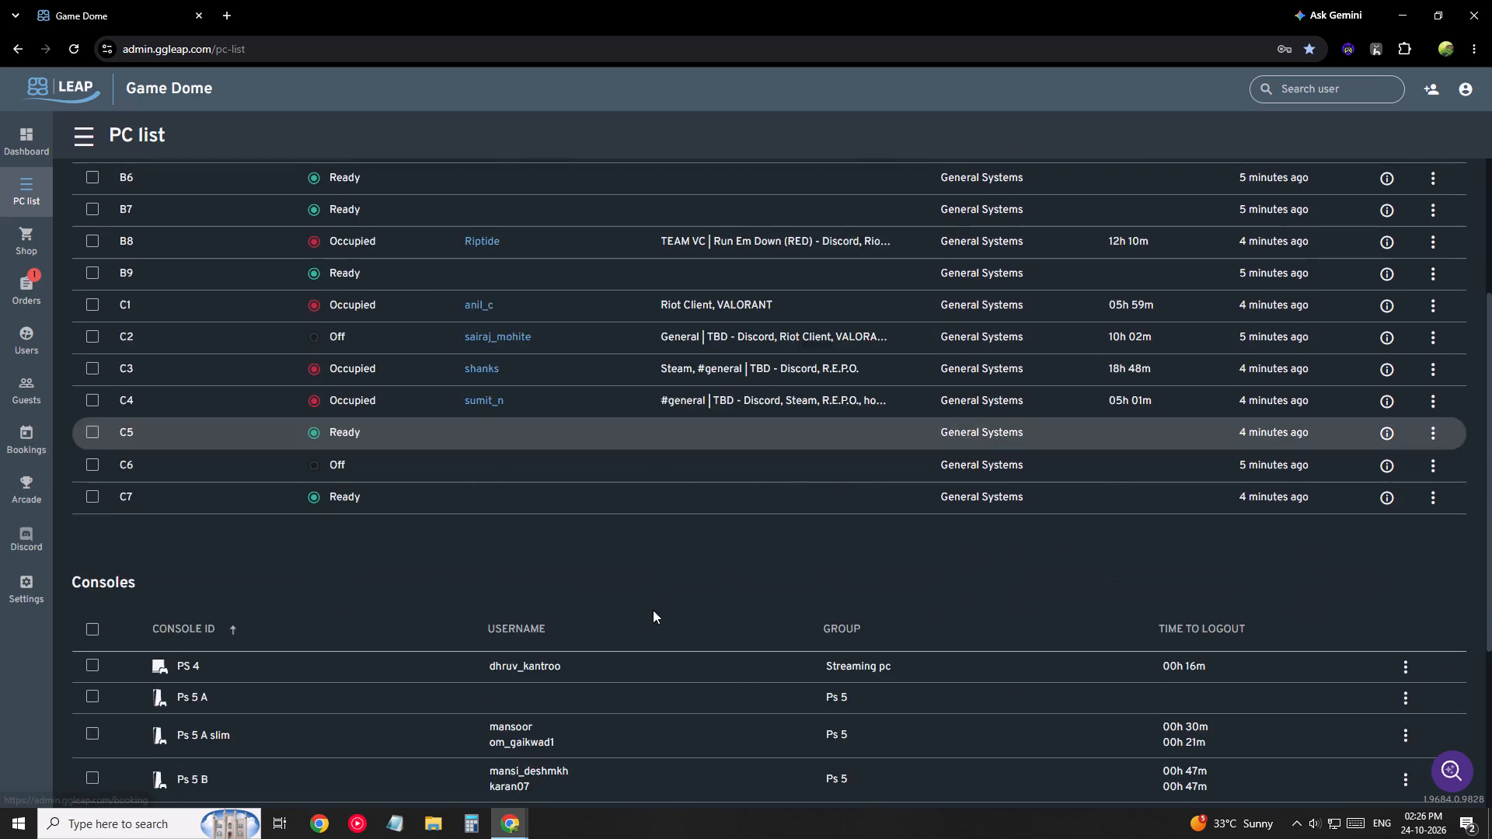
{"action": "scroll", "coordinate": [653, 610], "scroll_direction": "down", "scroll_amount": 5}
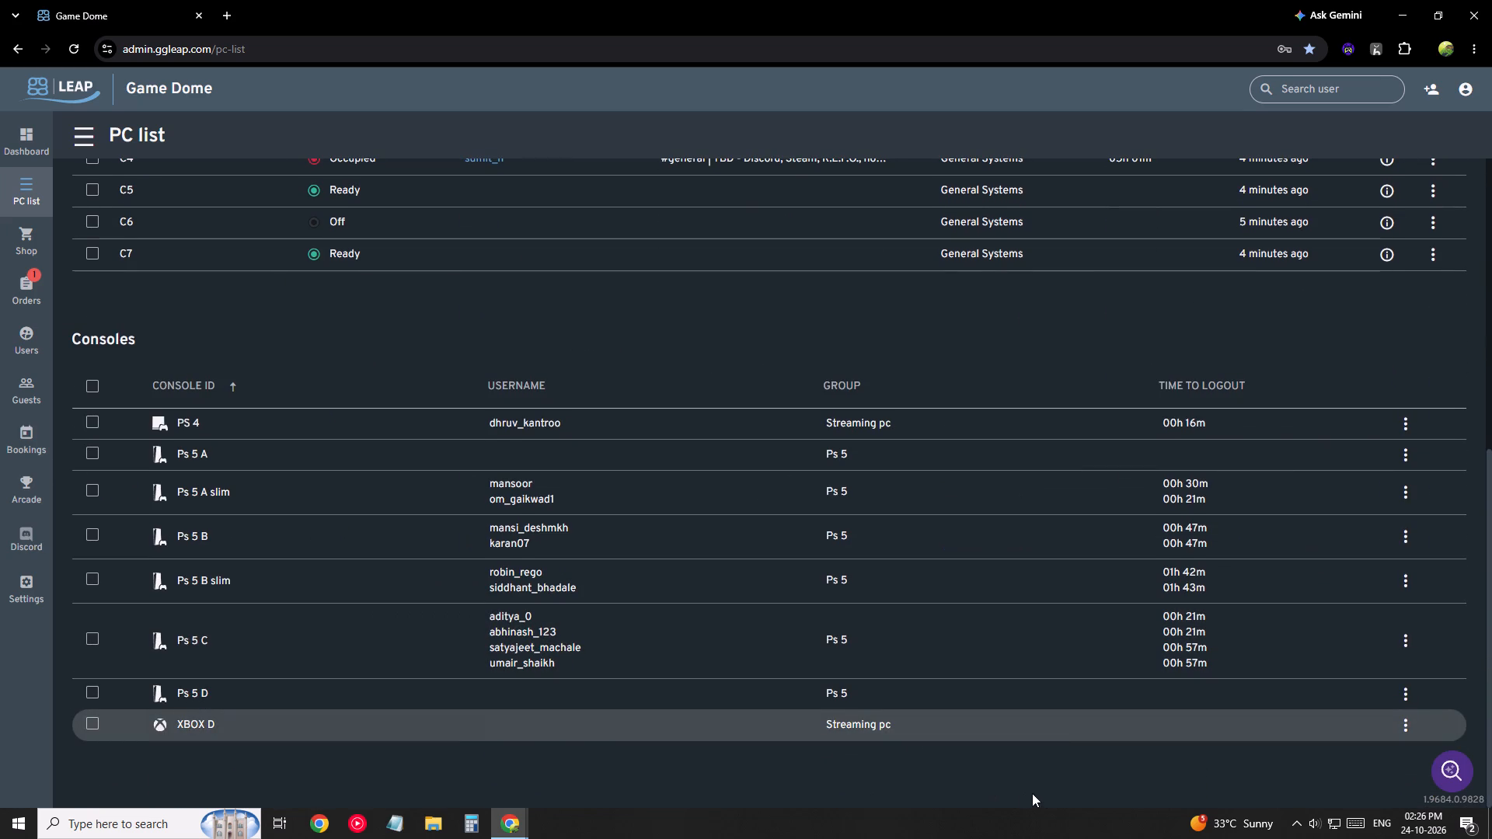
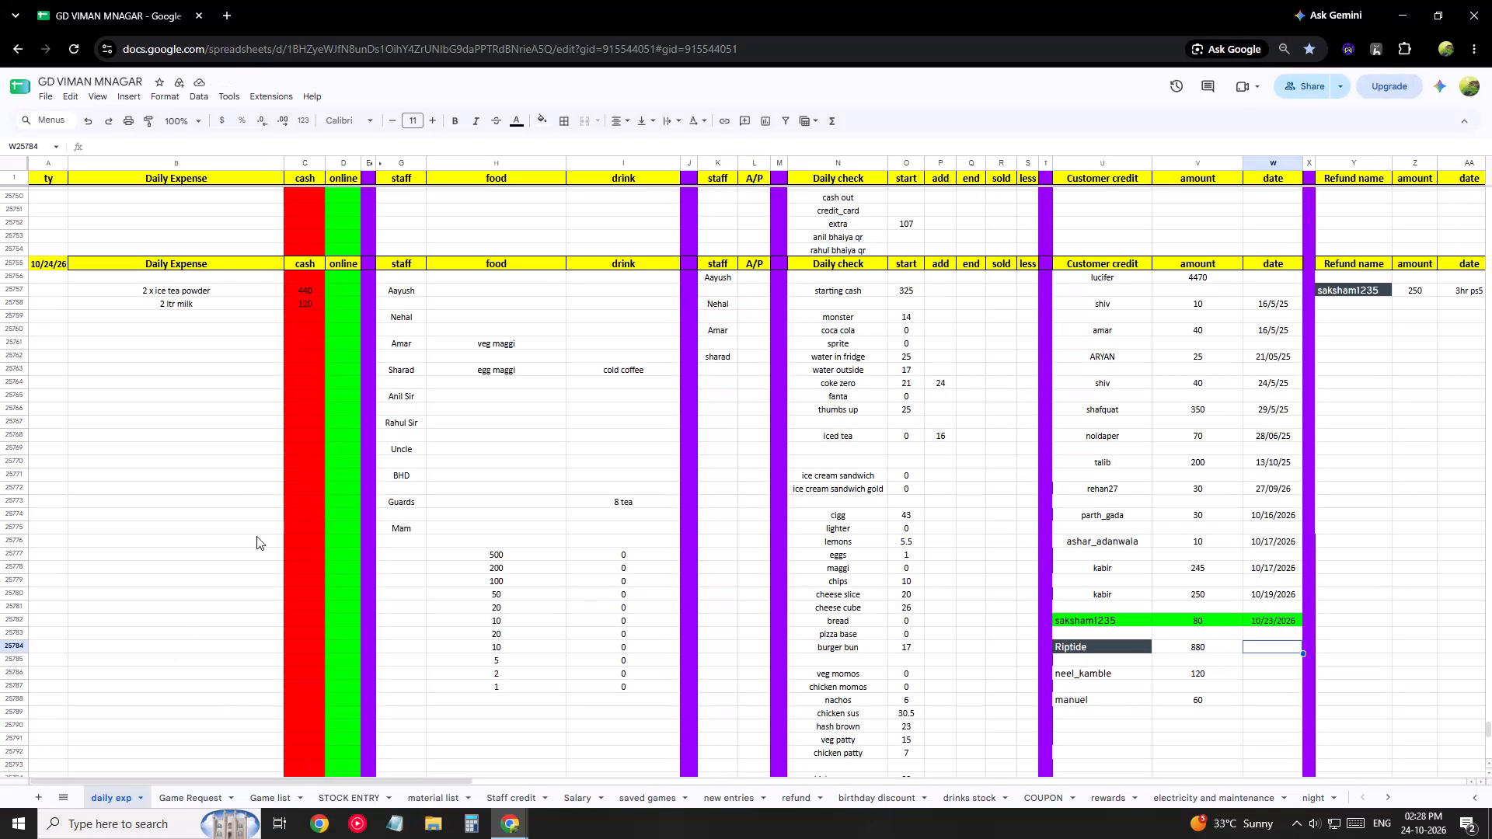
Add a Daily Expense entry for bread with a cash amount of 45 below 2 ltr milk.
{"action": "left_click", "coordinate": [203, 319]}
{"action": "type", "text": "bread"}
{"action": "key", "text": "Return"}
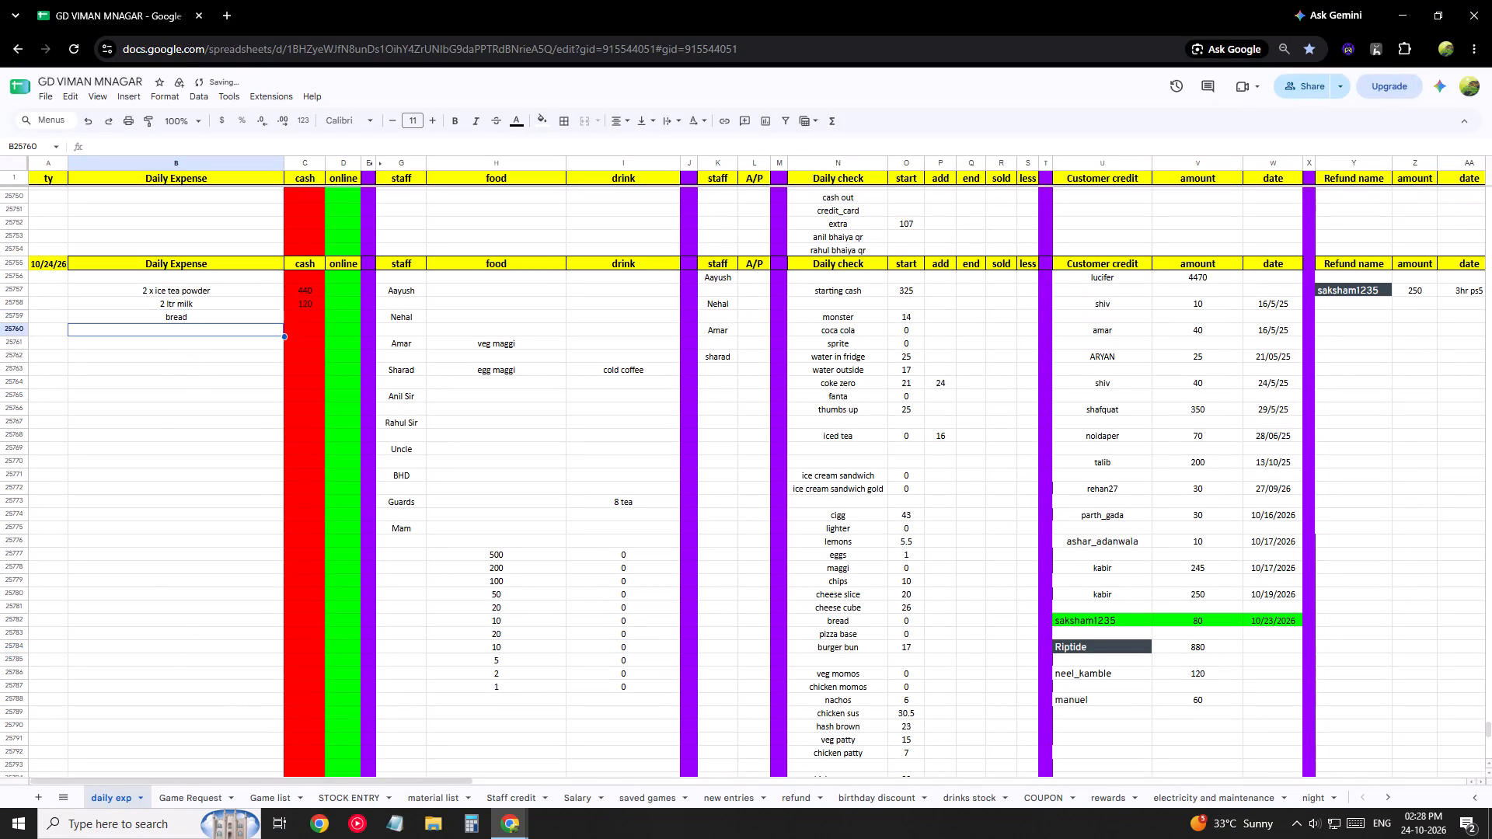
{"action": "key", "text": "Right"}
{"action": "key", "text": "Up"}
{"action": "type", "text": "45"}
{"action": "key", "text": "Return"}
Switch back to ggLeap and check the dashboard status and the PC list's computer and console sessions with their remaining time.
{"action": "key", "text": "alt+Tab"}
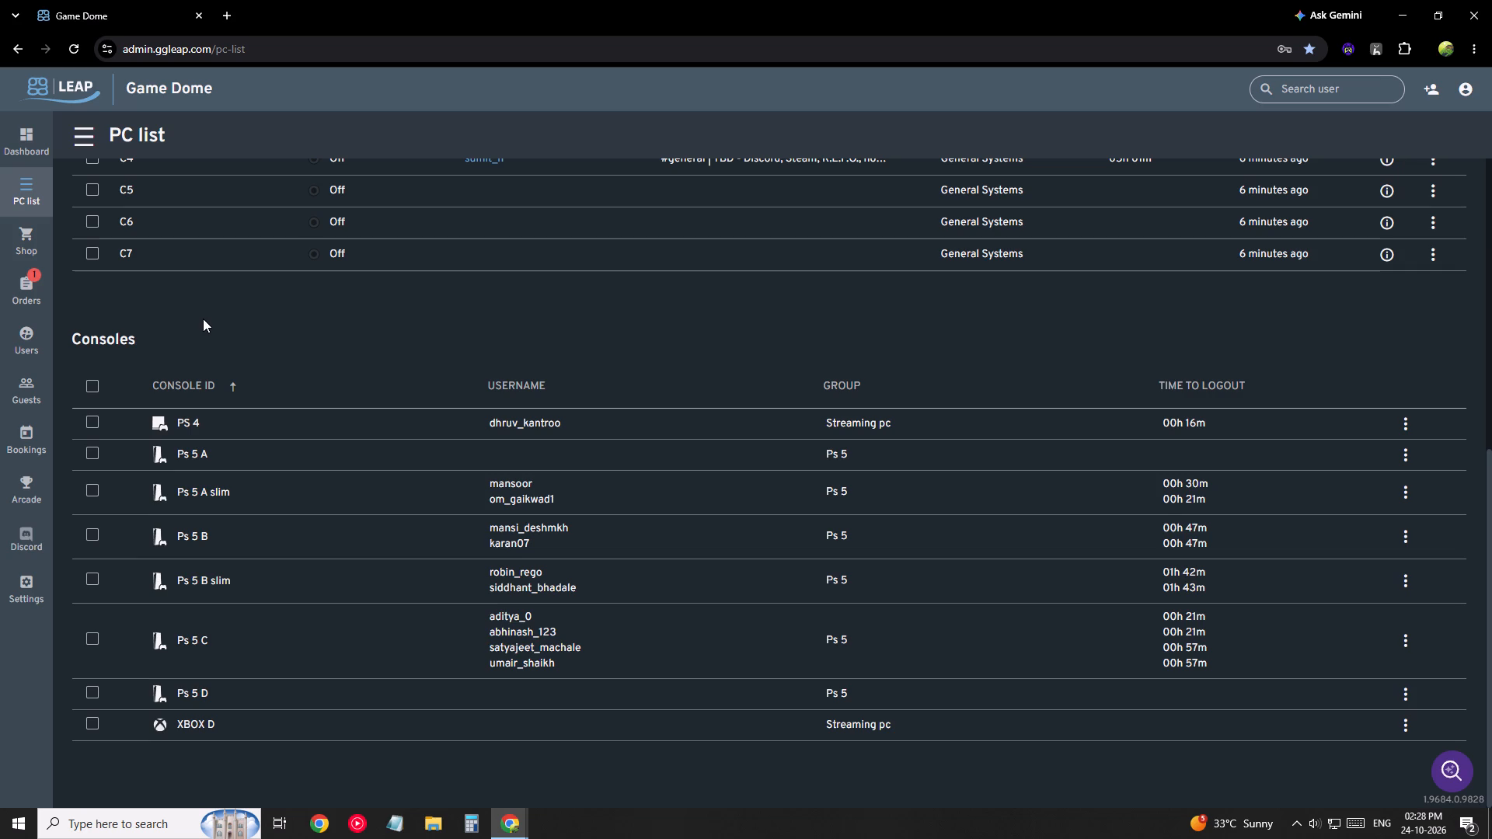
{"action": "scroll", "coordinate": [259, 285], "scroll_direction": "up", "scroll_amount": 1}
{"action": "scroll", "coordinate": [613, 701], "scroll_direction": "down", "scroll_amount": 1}
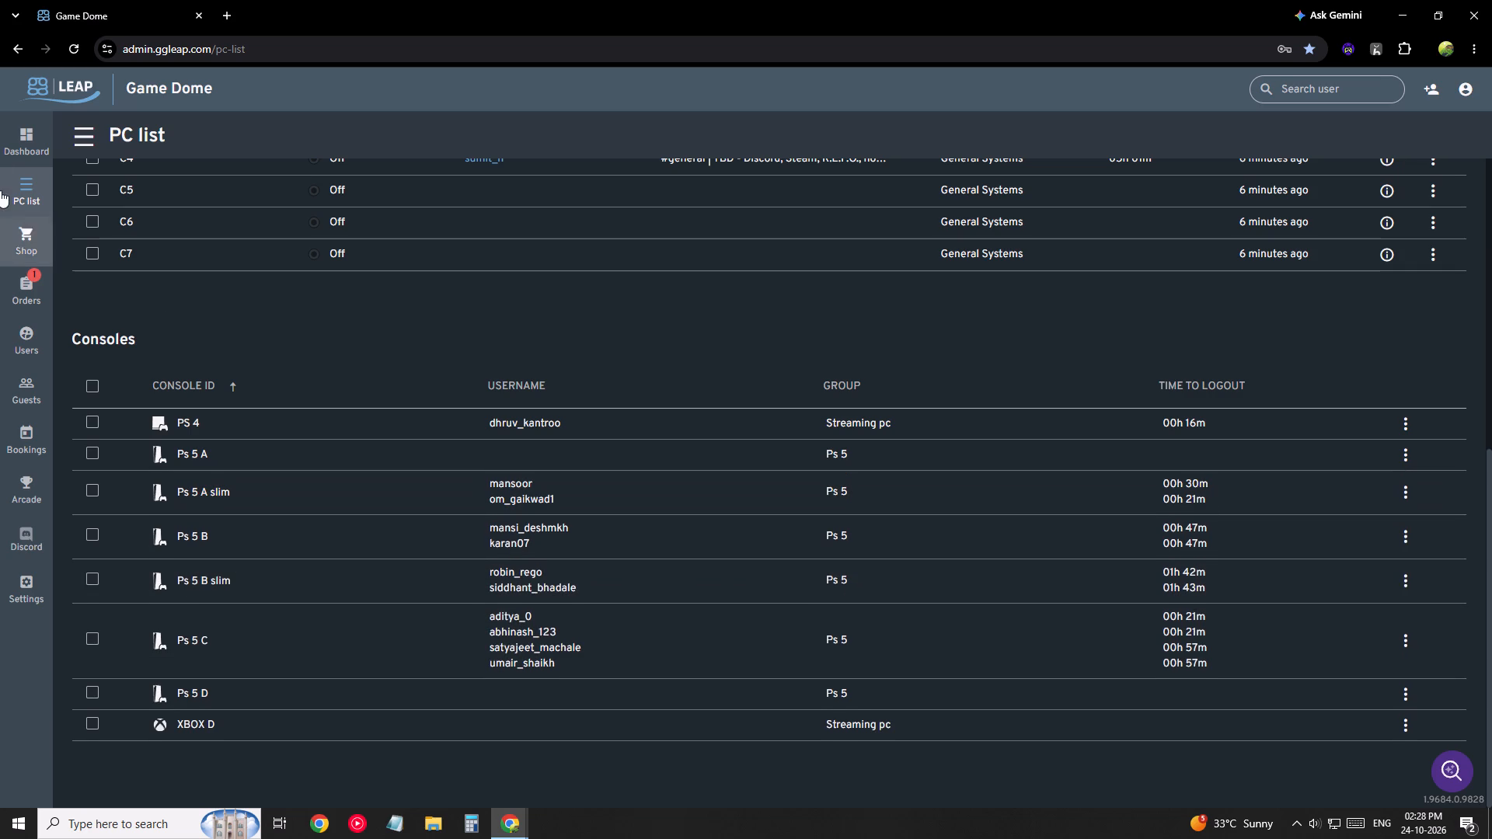
{"action": "left_click", "coordinate": [0, 110]}
{"action": "left_click", "coordinate": [28, 121]}
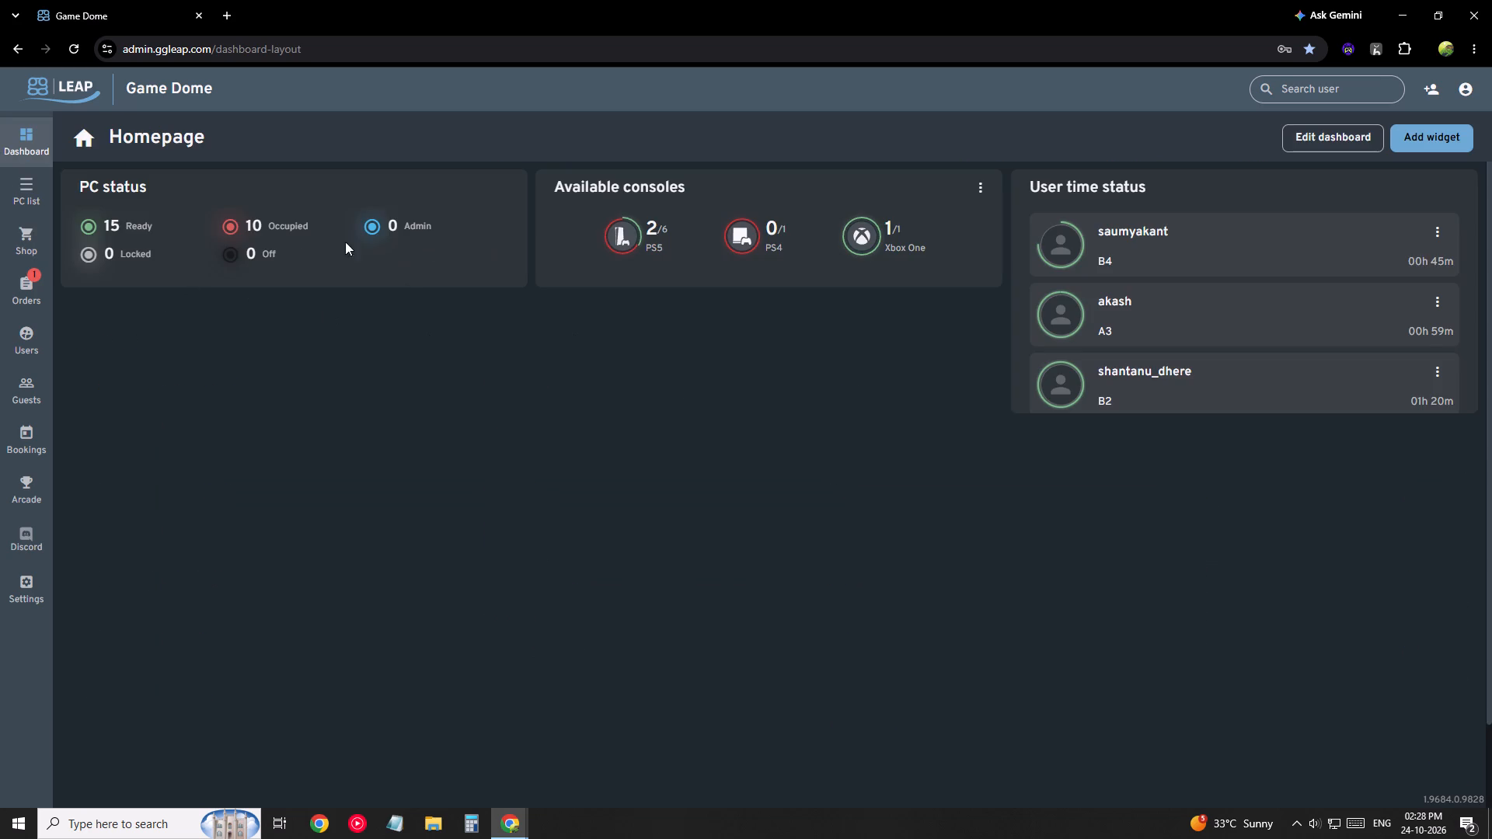
{"action": "left_click", "coordinate": [0, 204]}
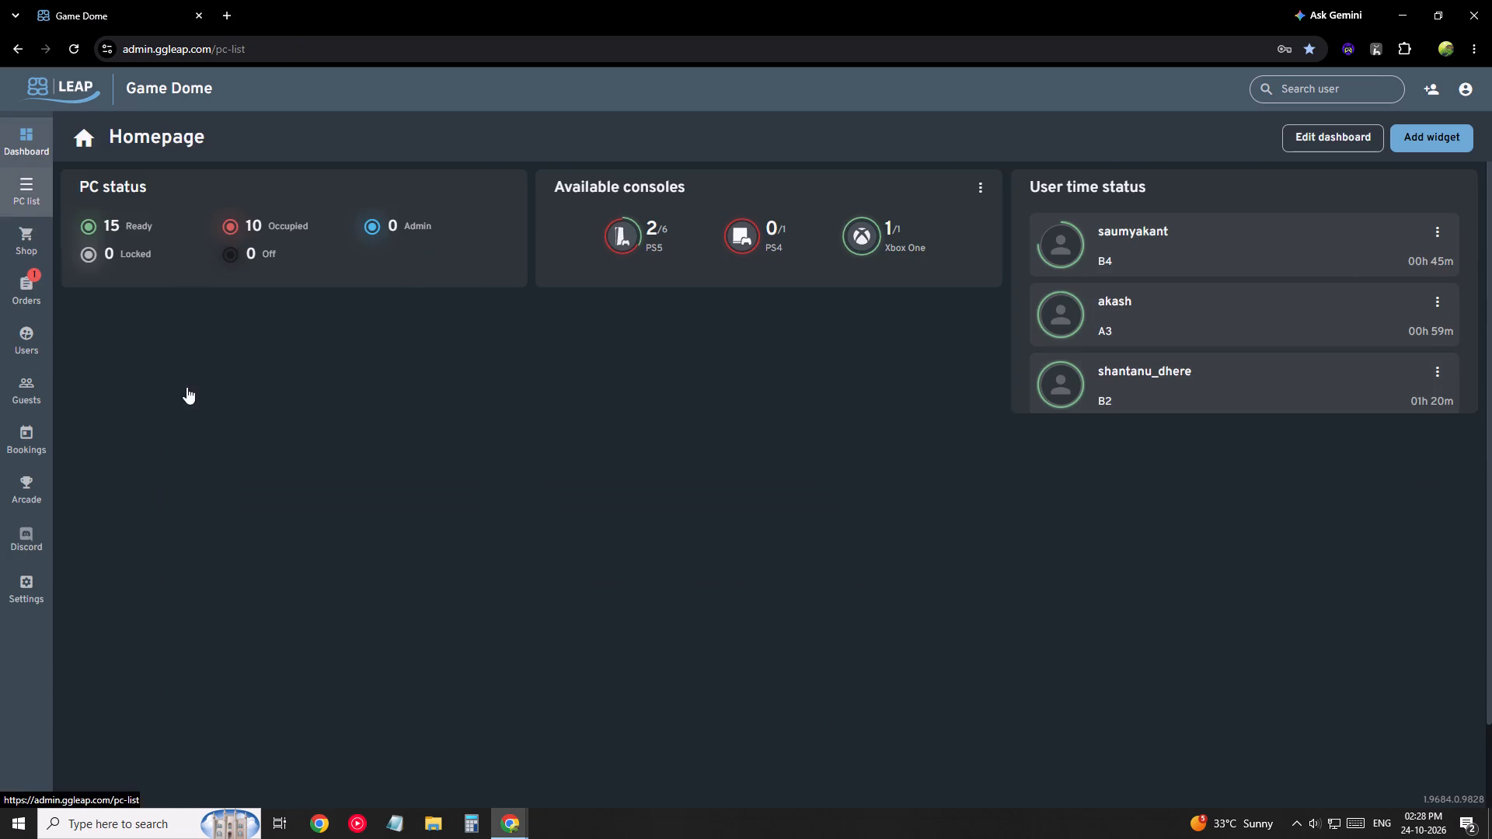
{"action": "scroll", "coordinate": [472, 586], "scroll_direction": "down", "scroll_amount": 7}
{"action": "scroll", "coordinate": [436, 621], "scroll_direction": "up", "scroll_amount": 1}
{"action": "scroll", "coordinate": [436, 621], "scroll_direction": "down", "scroll_amount": 5}
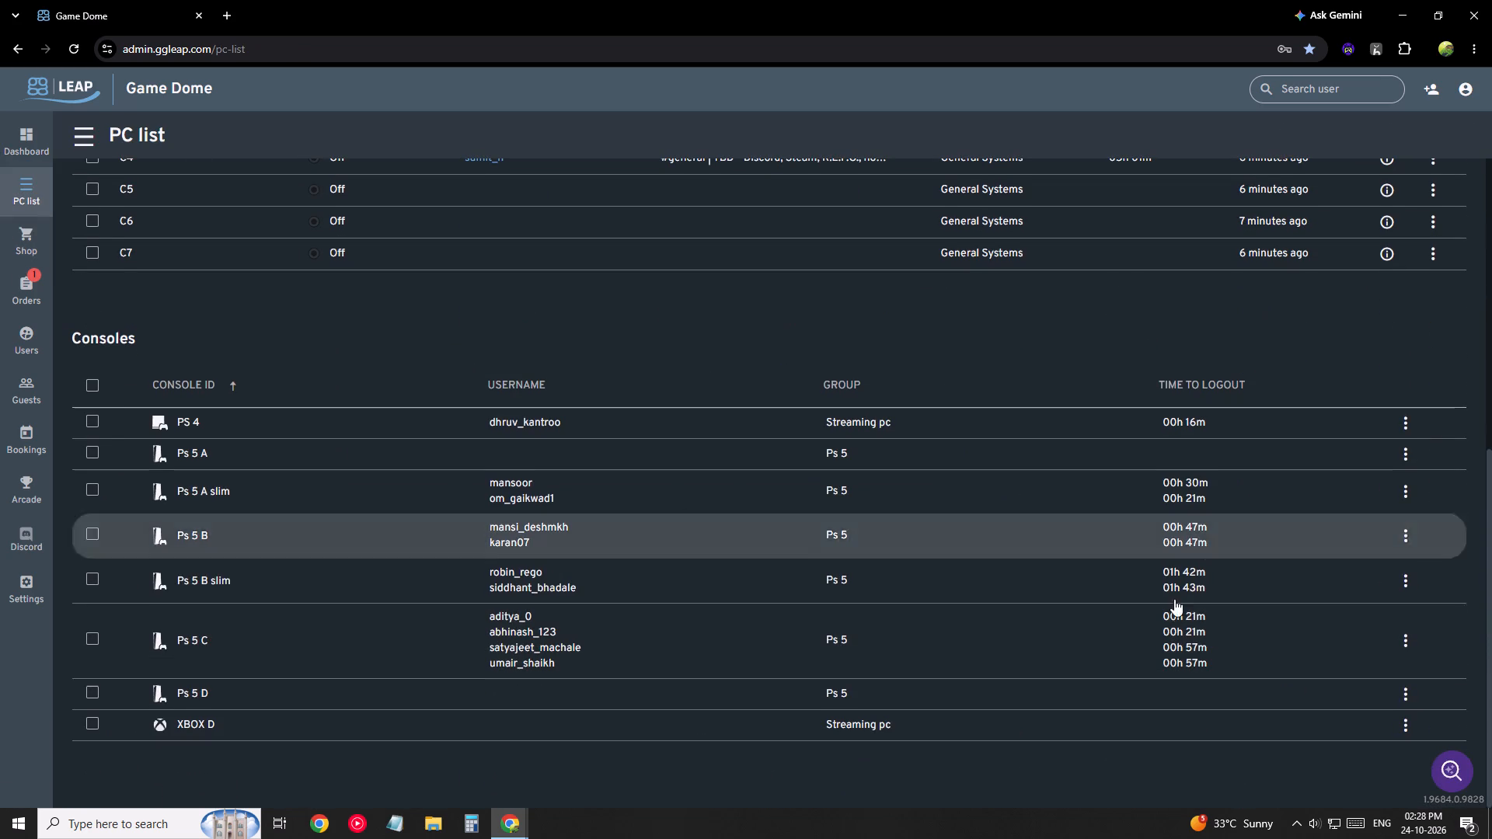
Show the hidden system tray icons of background apps.
{"action": "left_click", "coordinate": [1301, 834]}
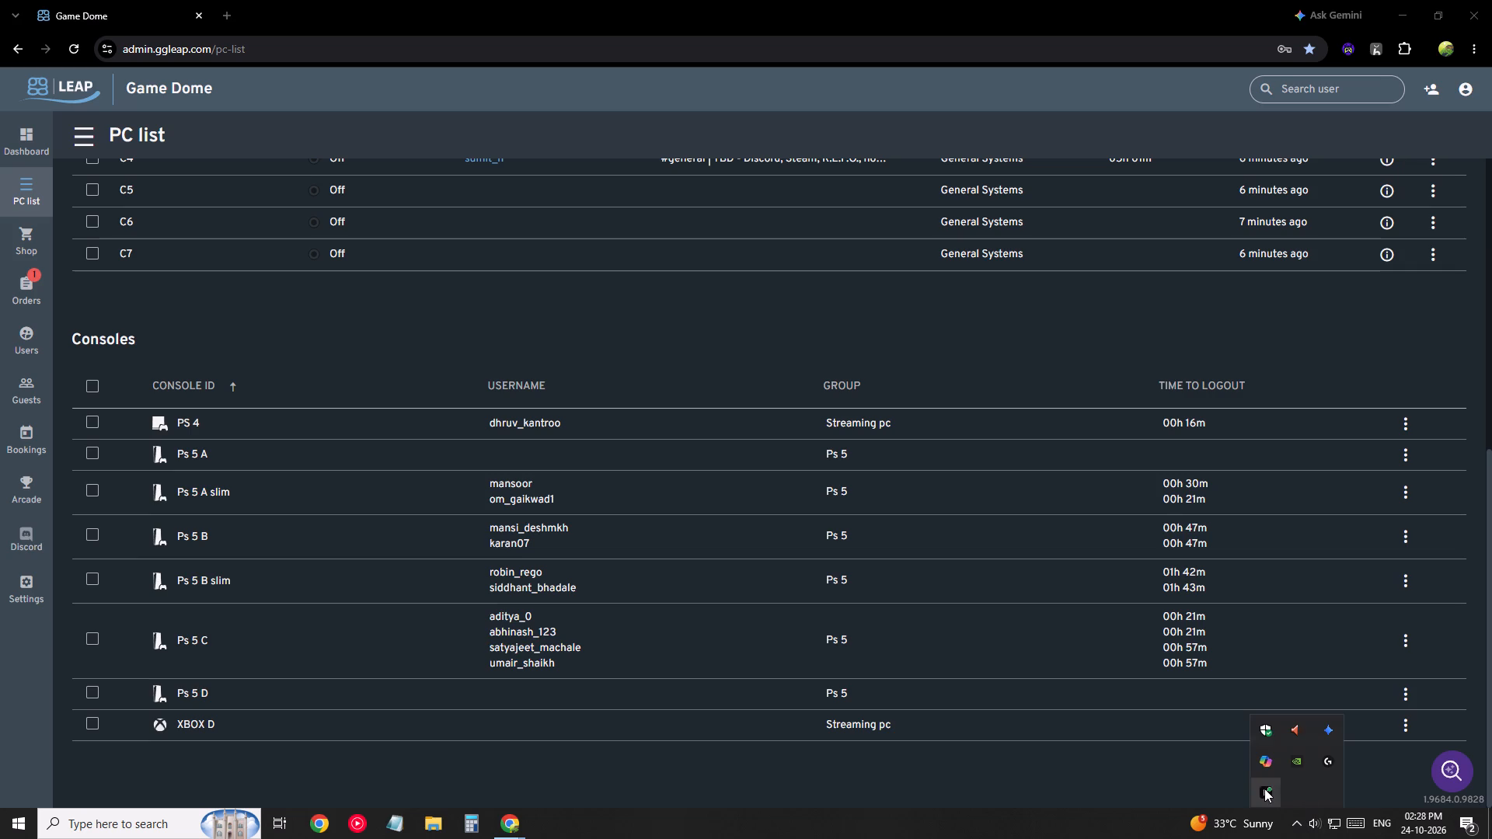
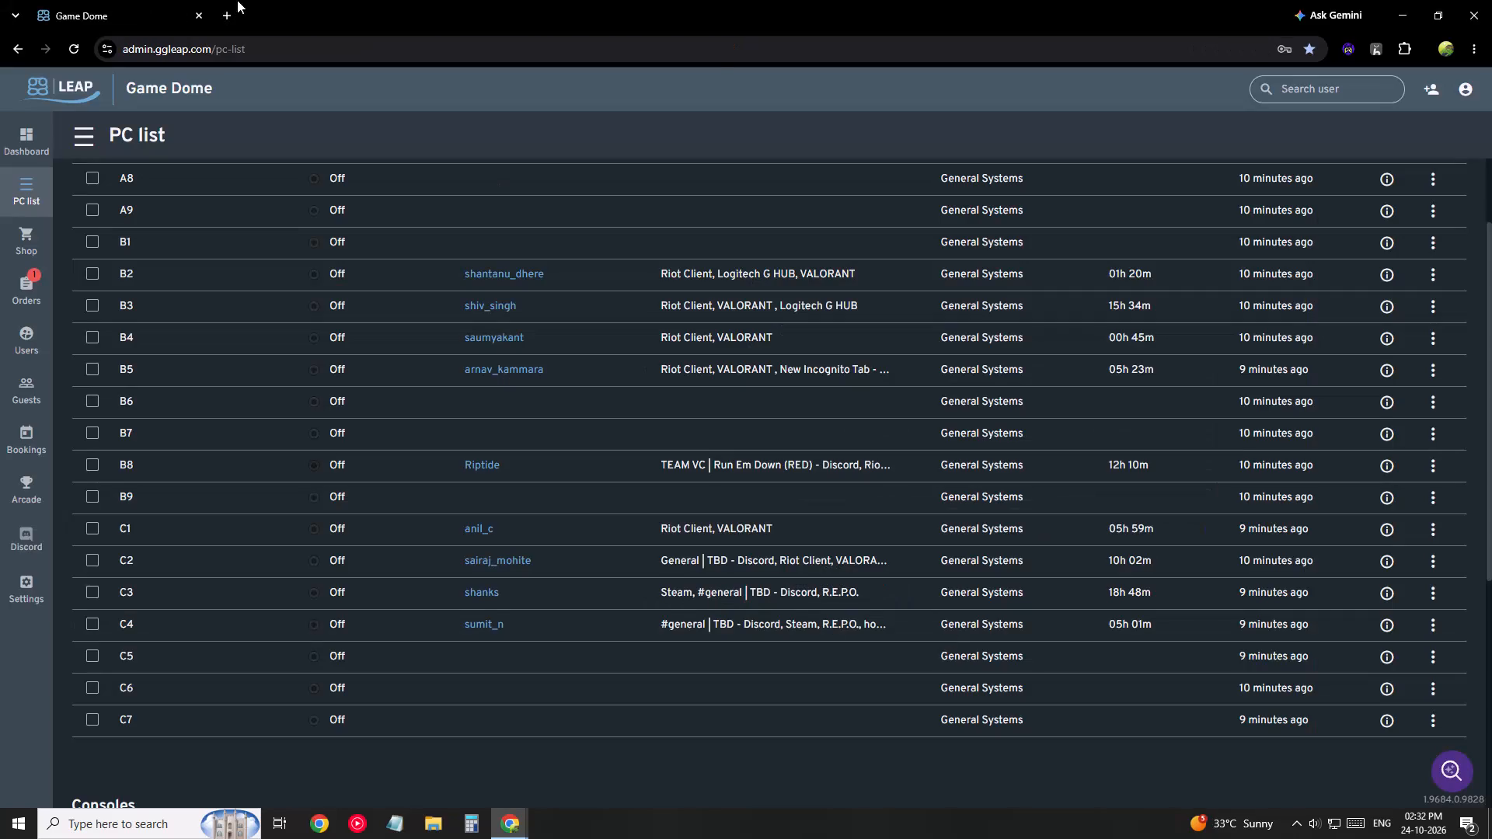
Quicksell one Iced Tea Lemon to the customer on PC B4 and charge the ₹60 order to credit card.
{"action": "left_click", "coordinate": [517, 334]}
{"action": "left_click", "coordinate": [533, 348]}
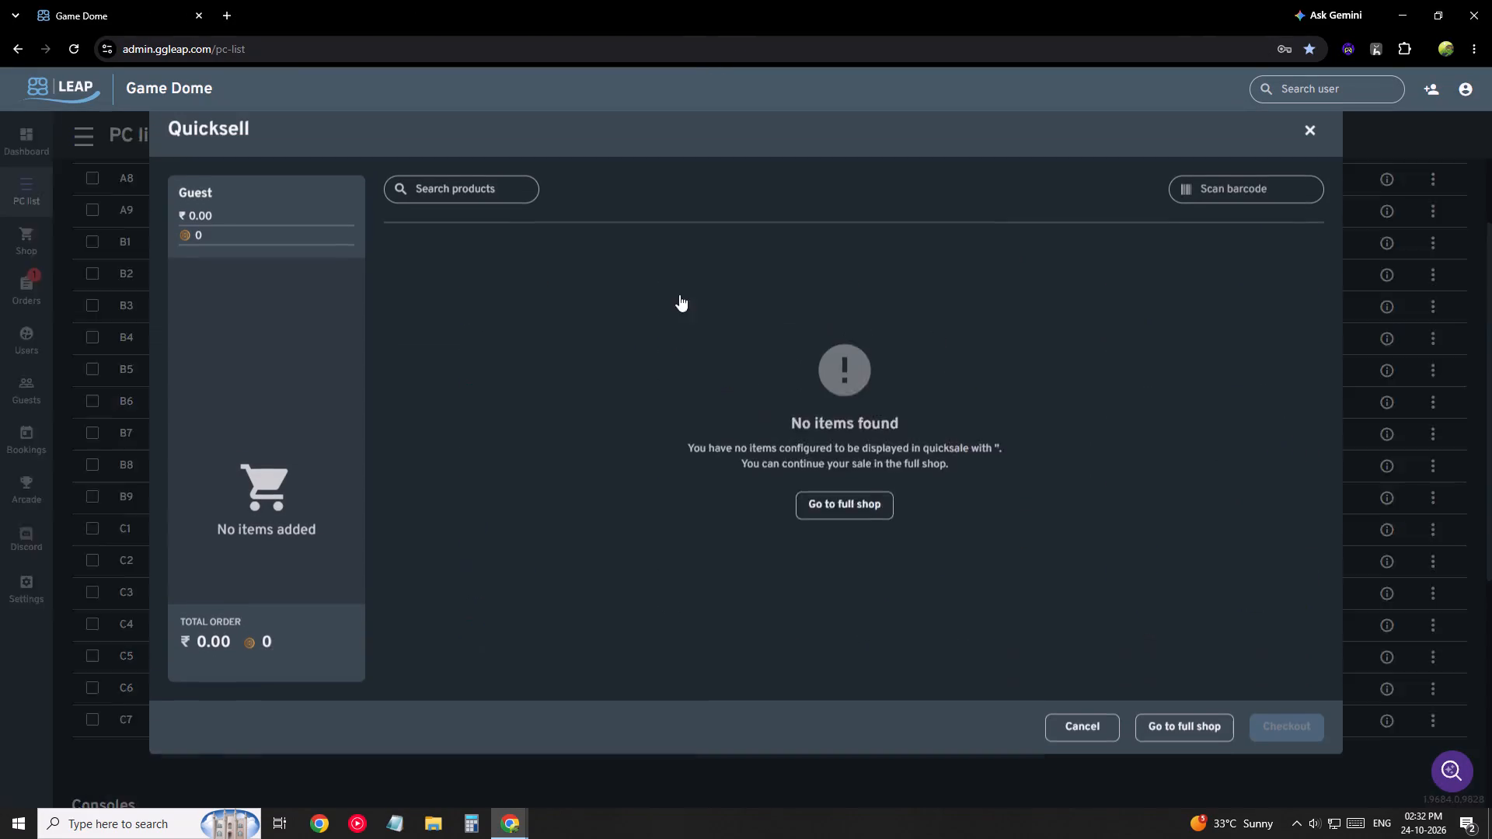
{"action": "left_click", "coordinate": [1261, 280]}
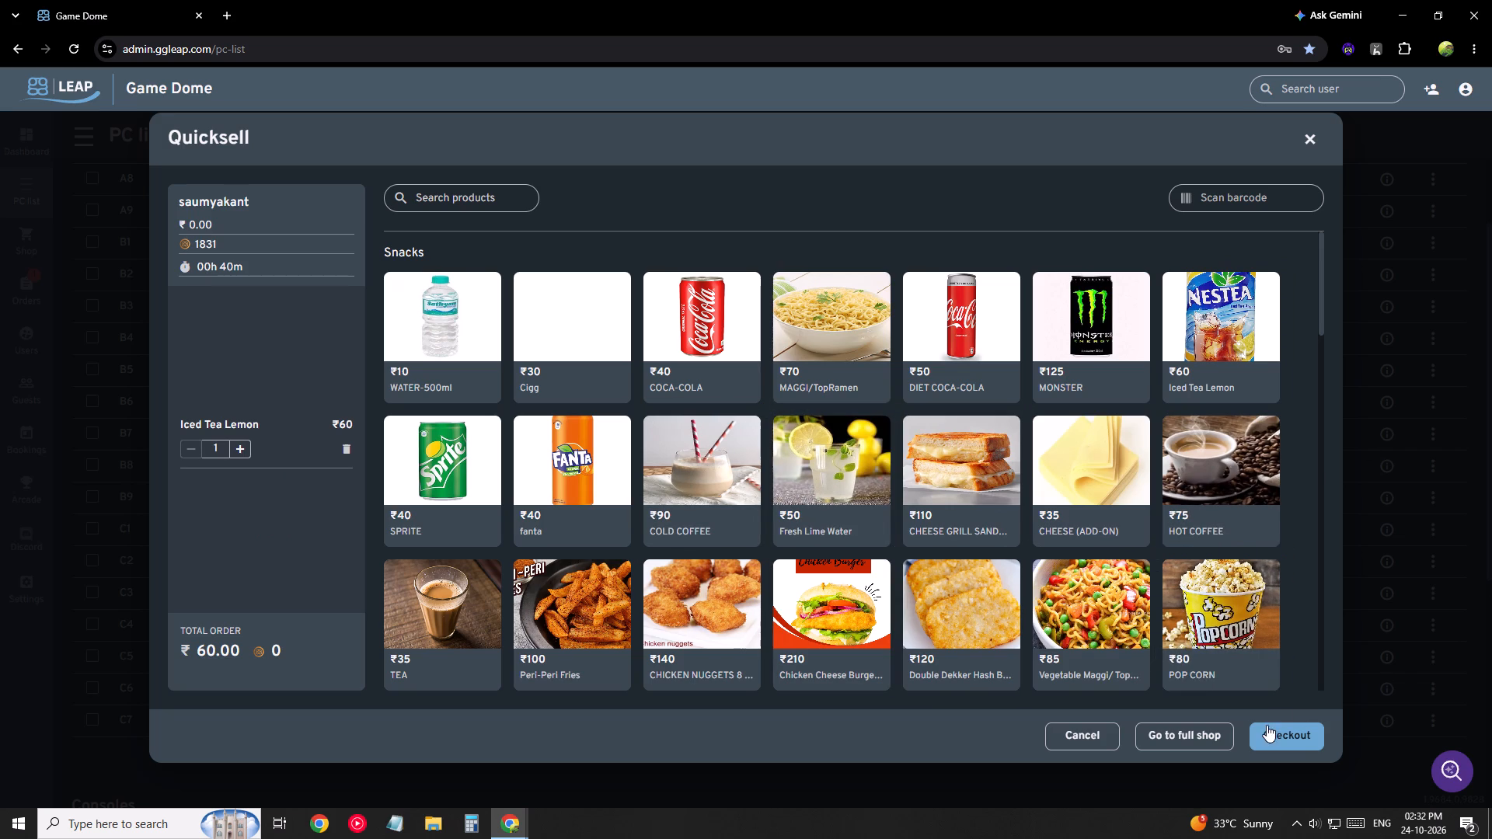
{"action": "left_click", "coordinate": [1191, 690]}
{"action": "left_click_drag", "start_coordinate": [1312, 719], "coordinate": [1305, 723]}
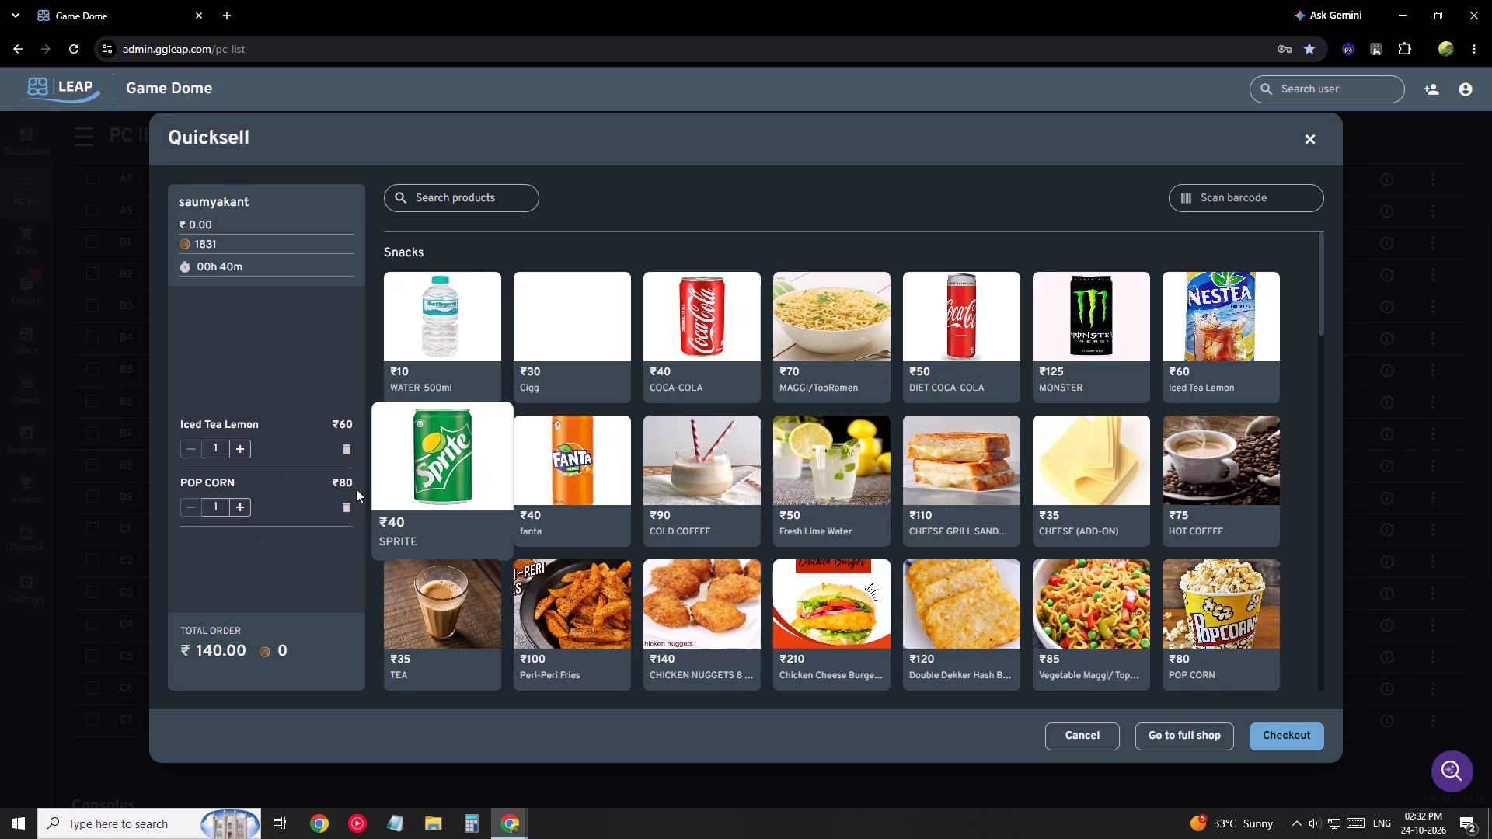
{"action": "left_click", "coordinate": [340, 503]}
{"action": "left_click", "coordinate": [1290, 734]}
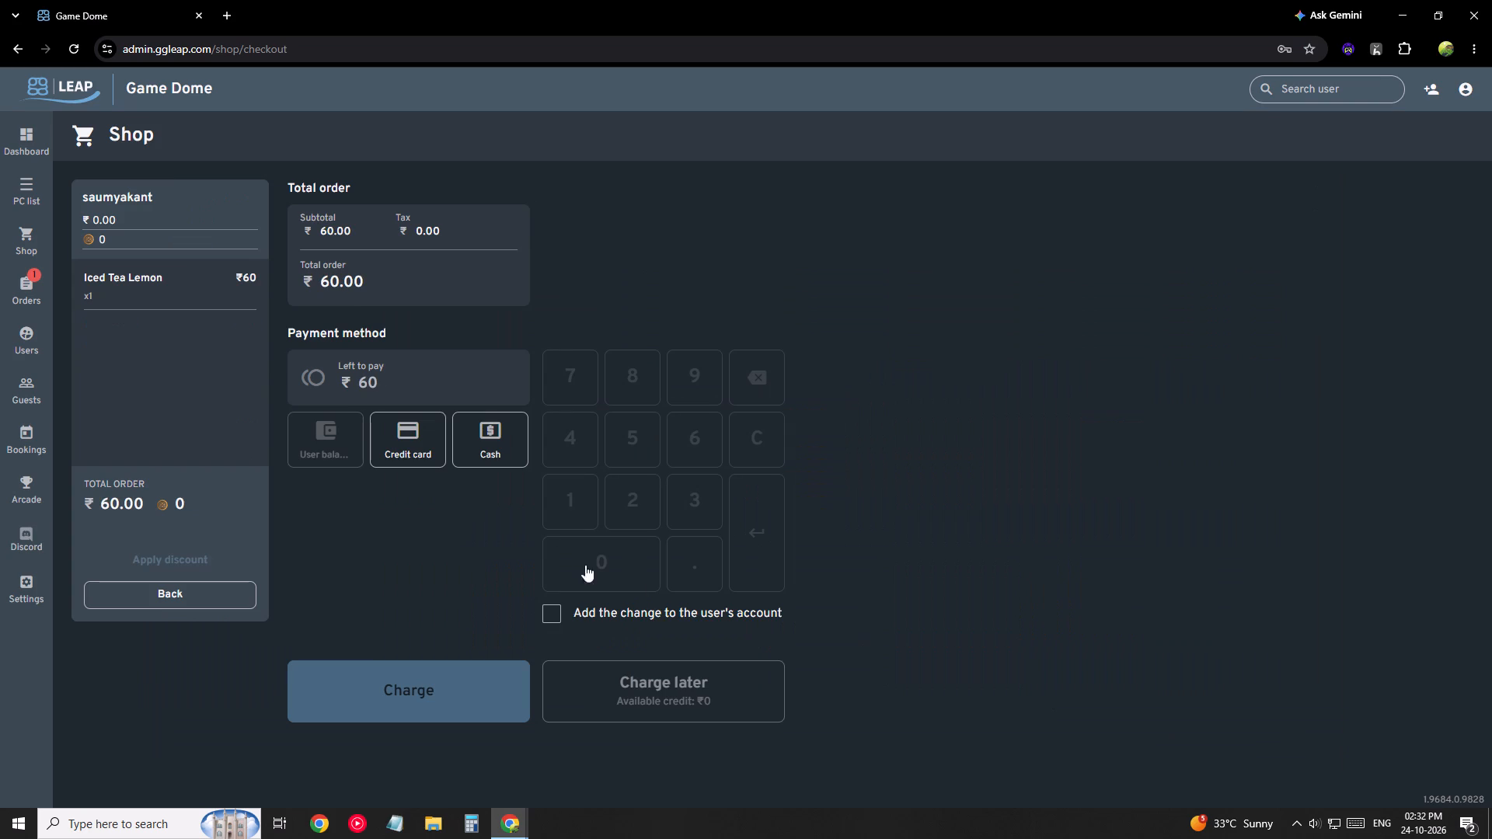
{"action": "left_click", "coordinate": [403, 437]}
{"action": "left_click", "coordinate": [431, 676]}
Return to the PC list, reload it, and check the status of the computer and console sessions.
{"action": "left_click", "coordinate": [29, 213]}
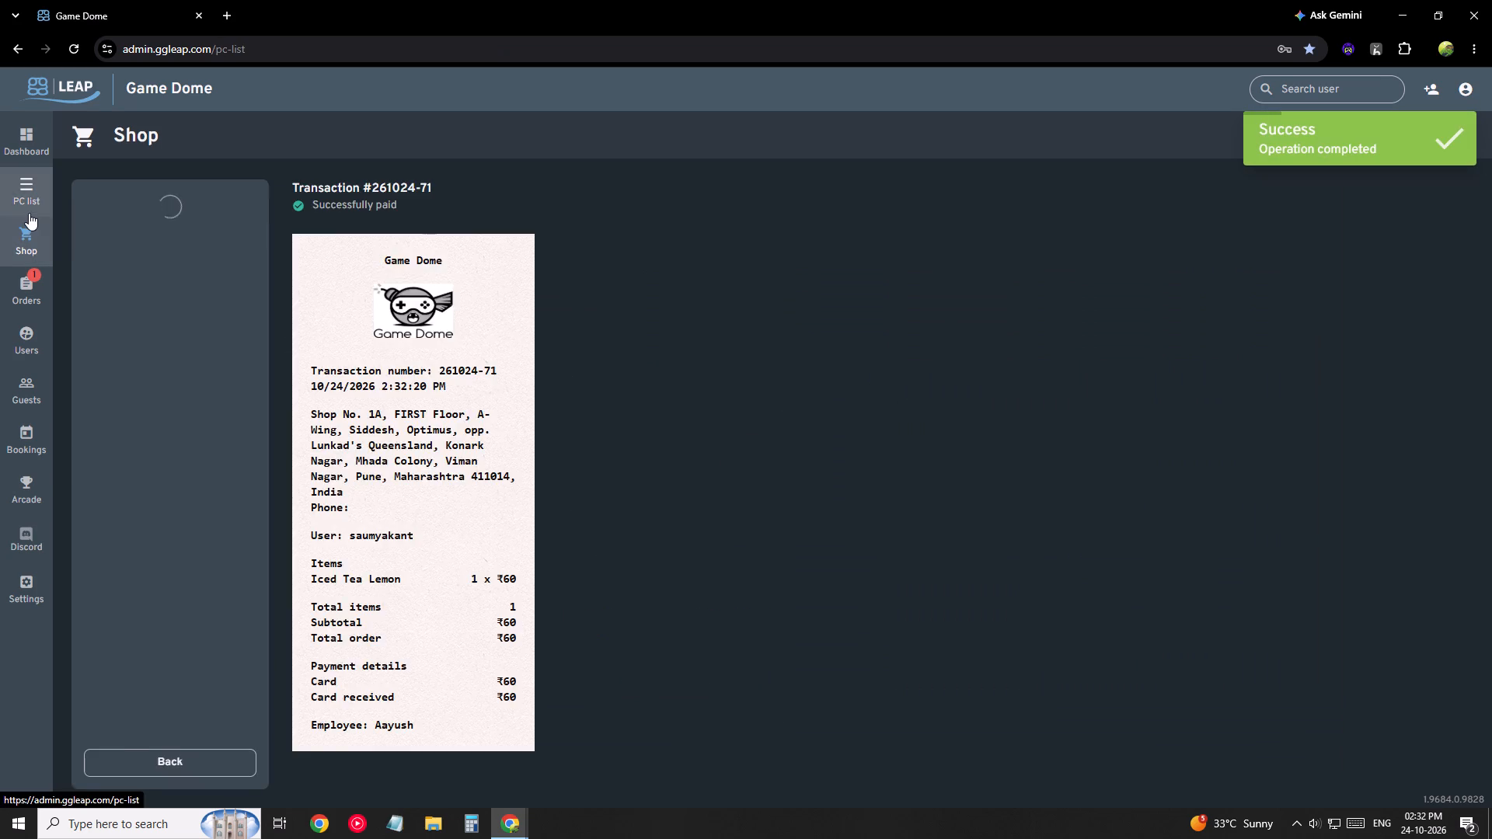
{"action": "left_click", "coordinate": [68, 52]}
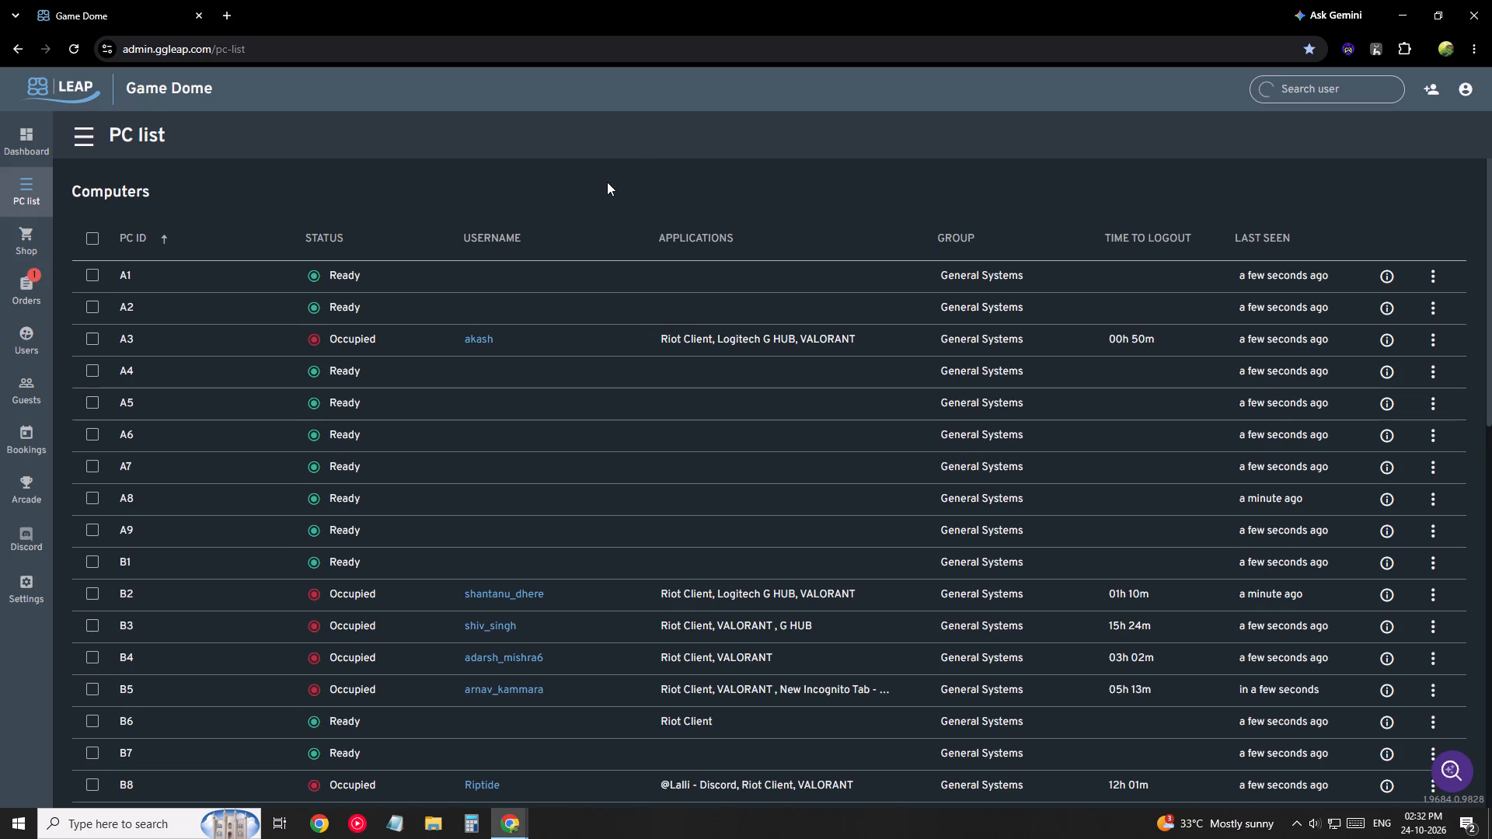
{"action": "scroll", "coordinate": [556, 434], "scroll_direction": "down", "scroll_amount": 6}
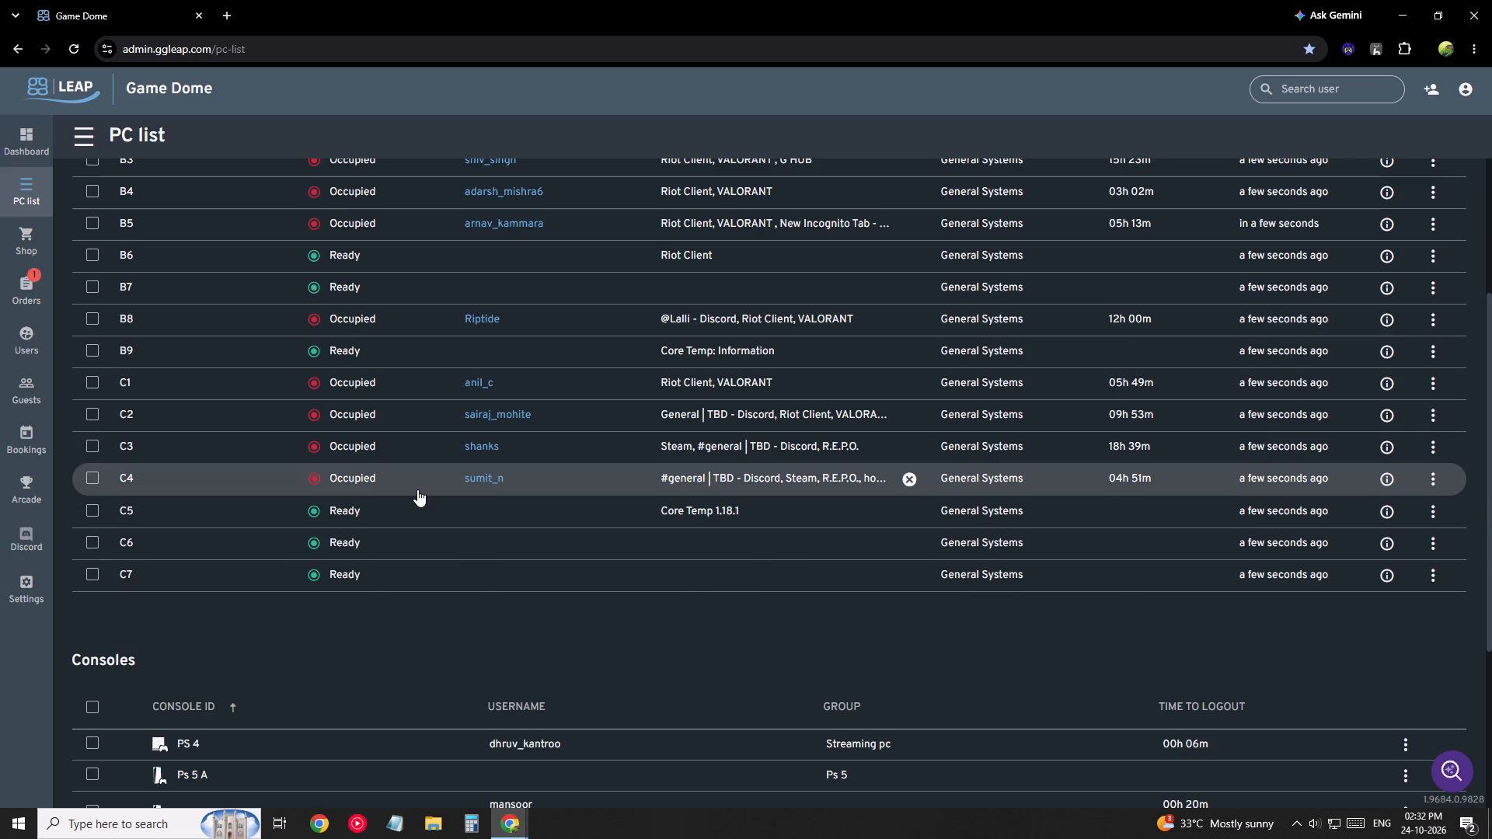
Open the order history to review past orders.
{"action": "left_click", "coordinate": [9, 267]}
{"action": "left_click", "coordinate": [366, 186]}
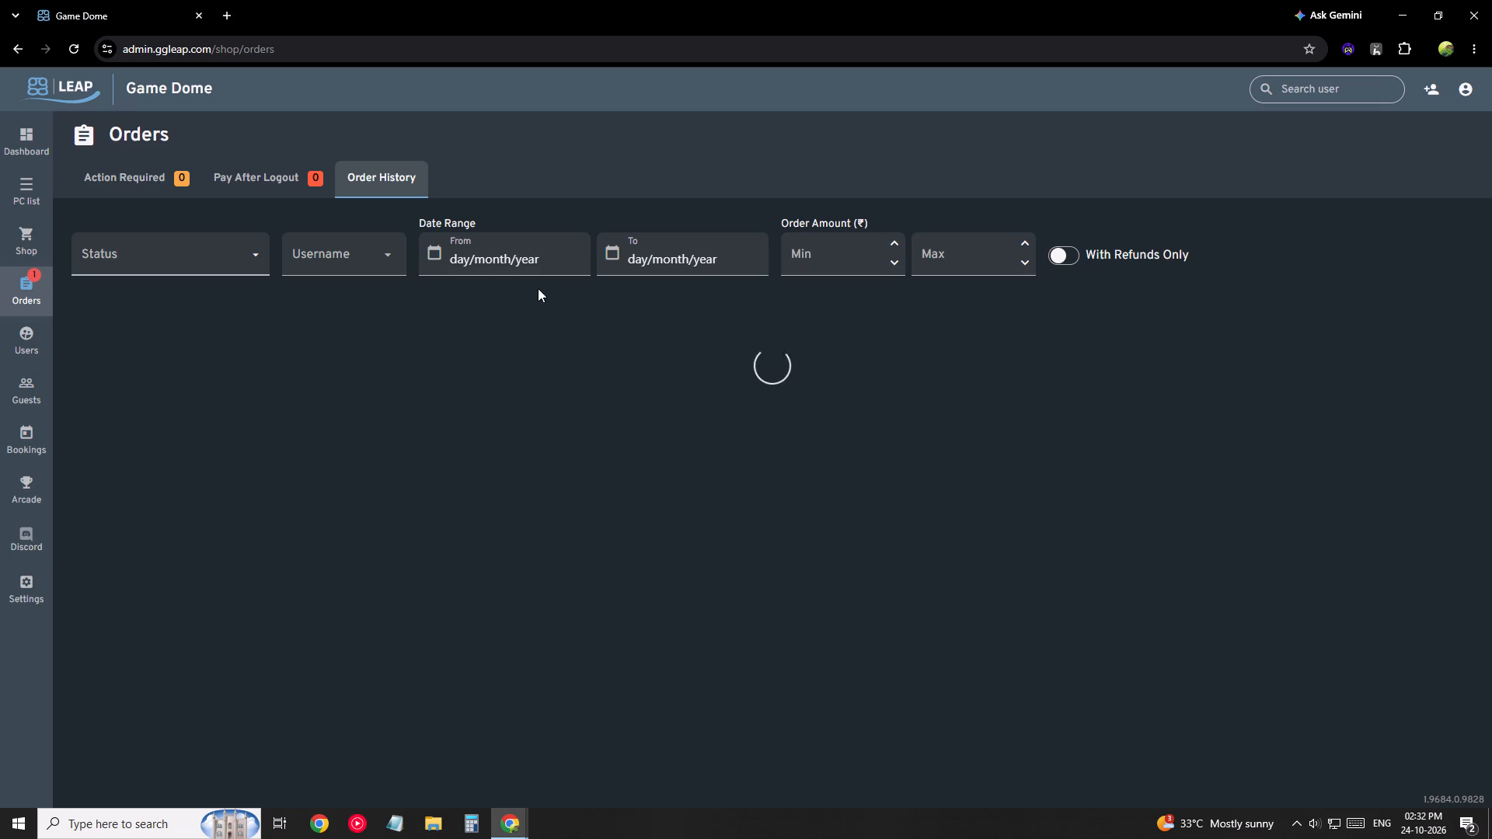
Go back to the PC list and check the computer and console sessions with their remaining time.
{"action": "left_click", "coordinate": [30, 185]}
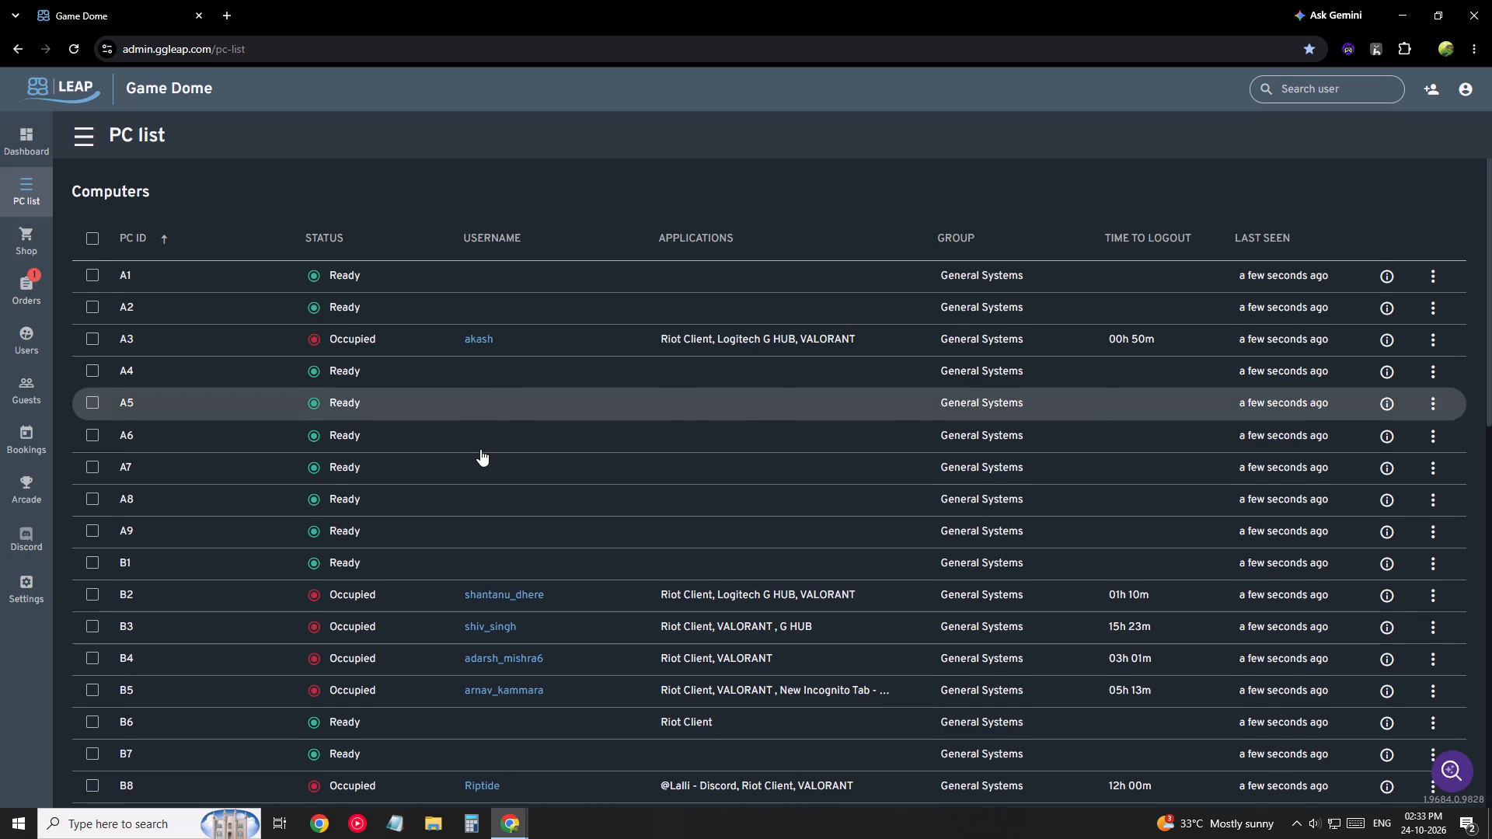
{"action": "scroll", "coordinate": [480, 449], "scroll_direction": "down", "scroll_amount": 3}
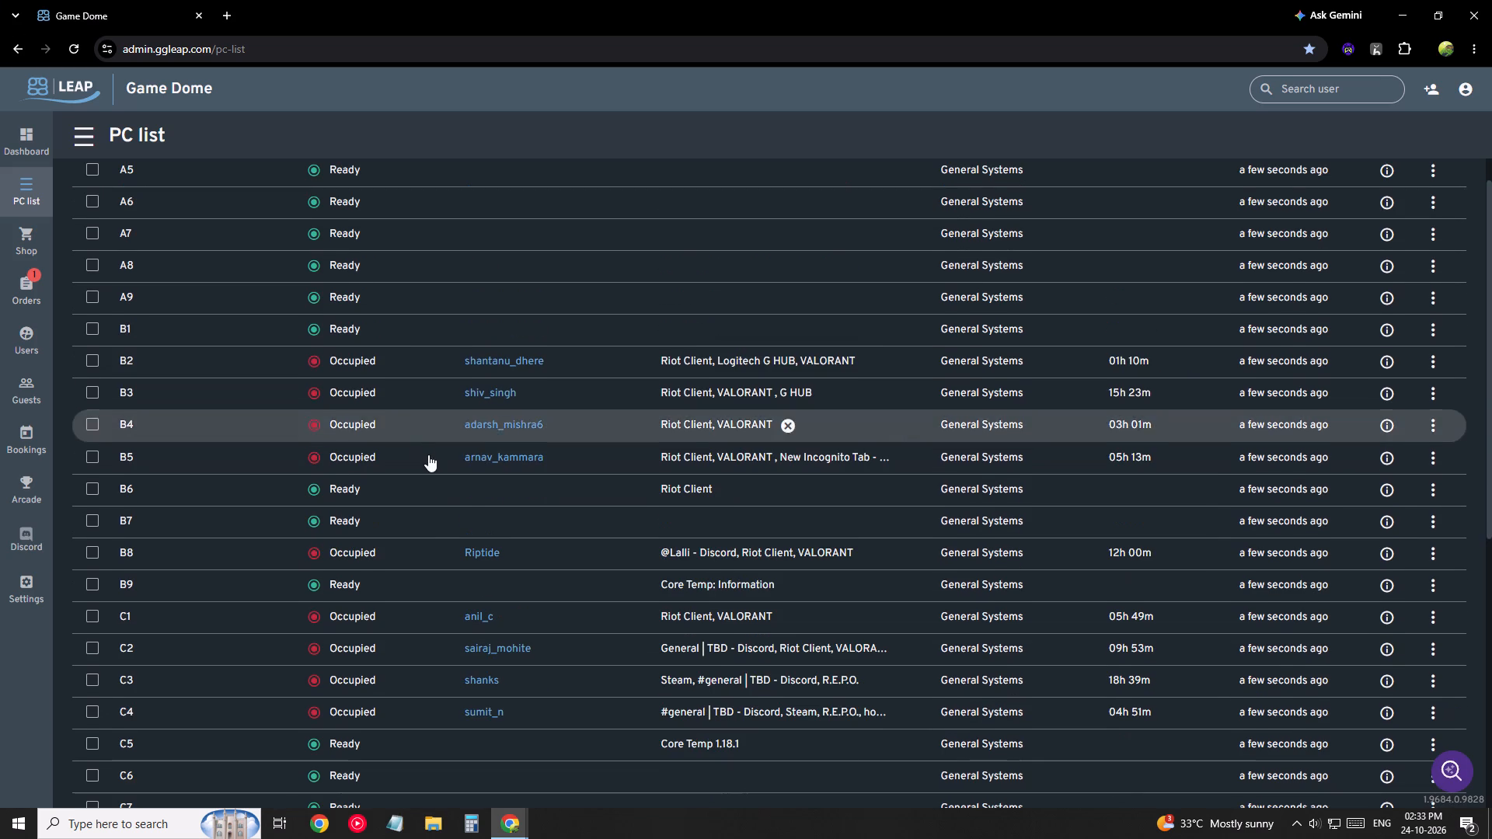
{"action": "scroll", "coordinate": [507, 621], "scroll_direction": "down", "scroll_amount": 4}
{"action": "scroll", "coordinate": [509, 628], "scroll_direction": "up", "scroll_amount": 1}
{"action": "scroll", "coordinate": [509, 628], "scroll_direction": "down", "scroll_amount": 1}
{"action": "scroll", "coordinate": [472, 713], "scroll_direction": "down", "scroll_amount": 8}
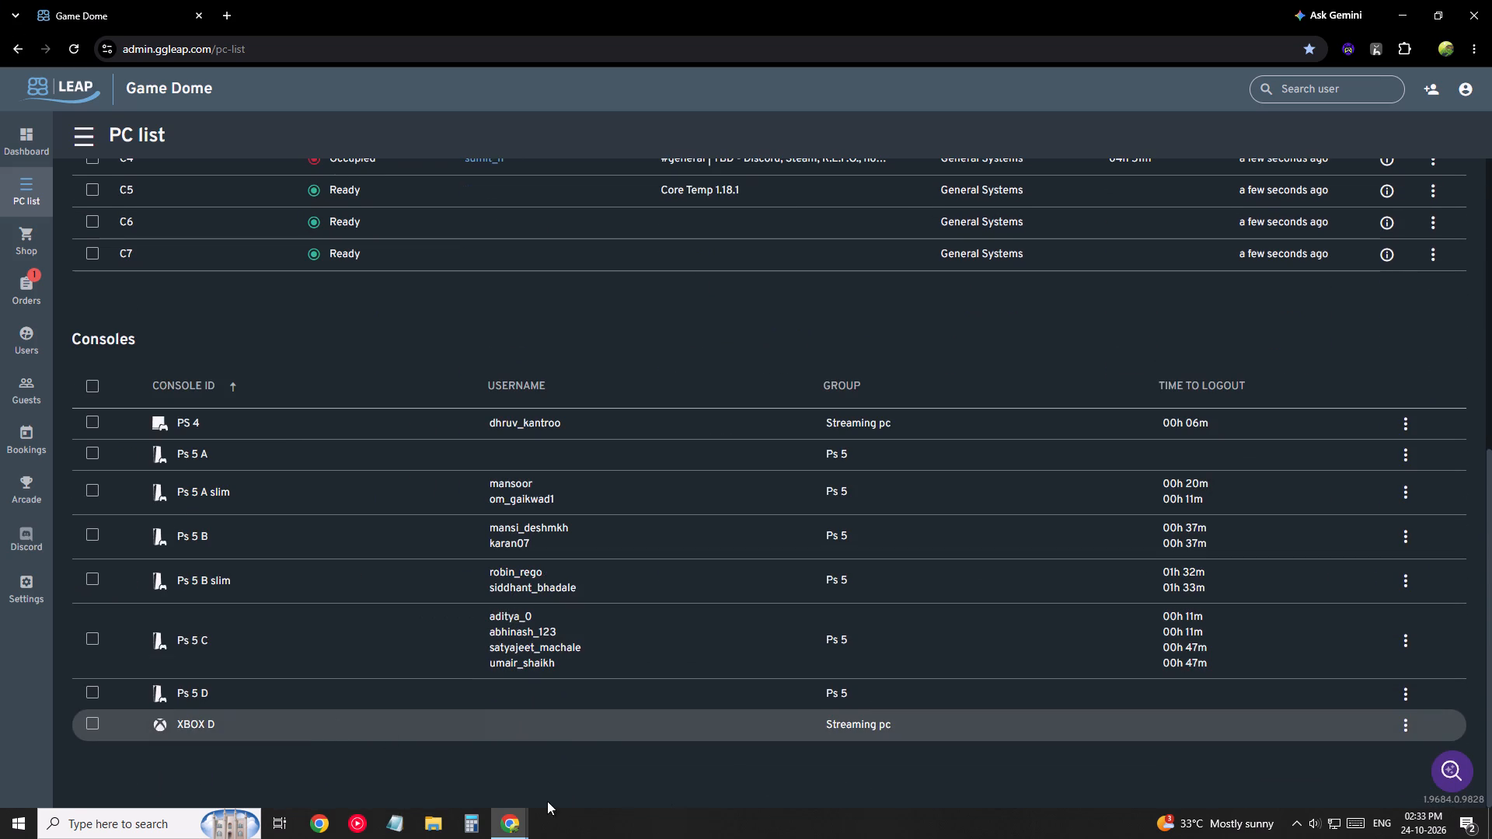
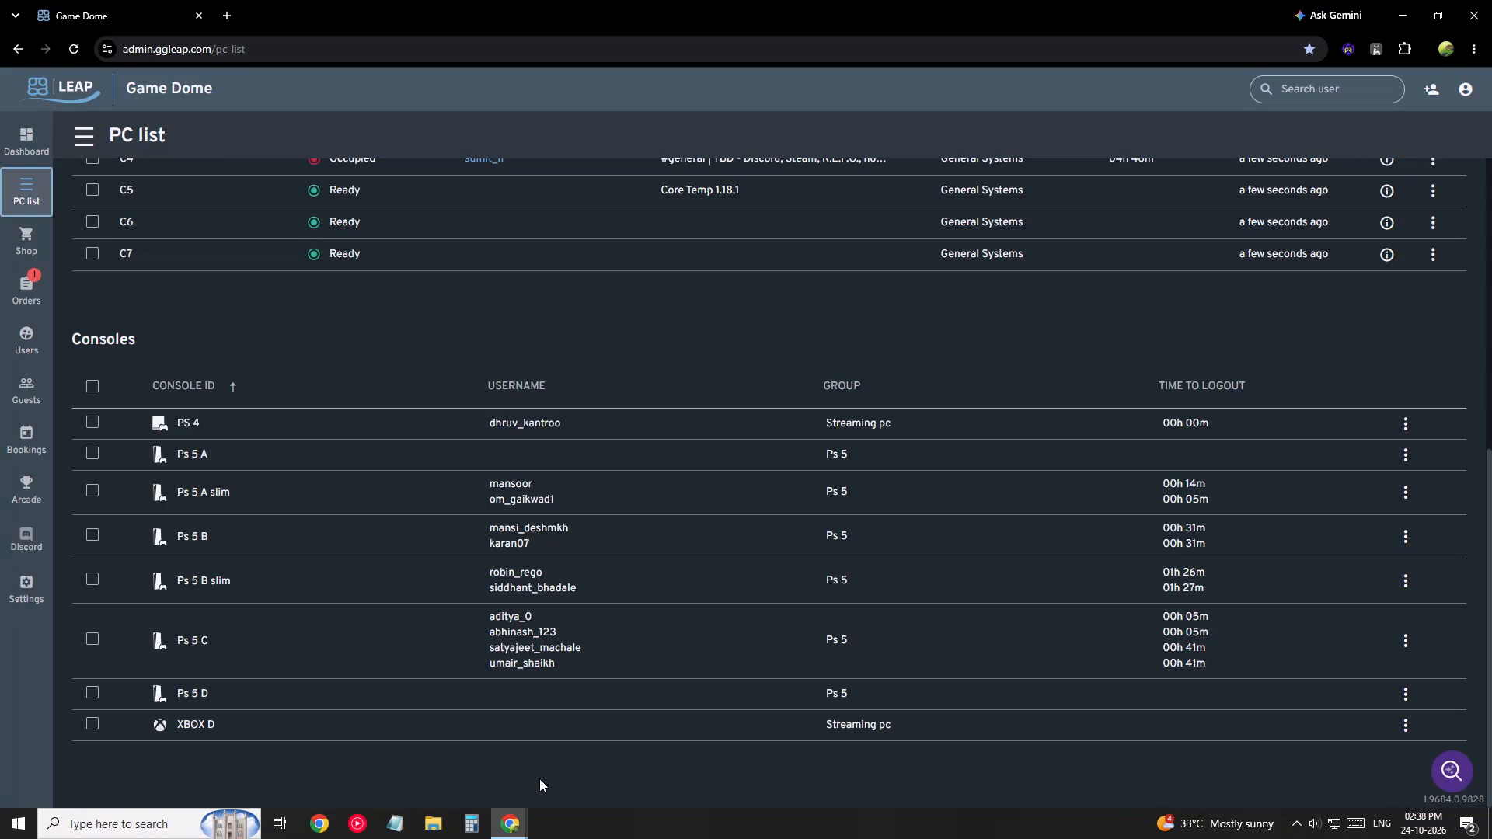
Log out all users from the PS 4 console.
{"action": "left_click", "coordinate": [1407, 431]}
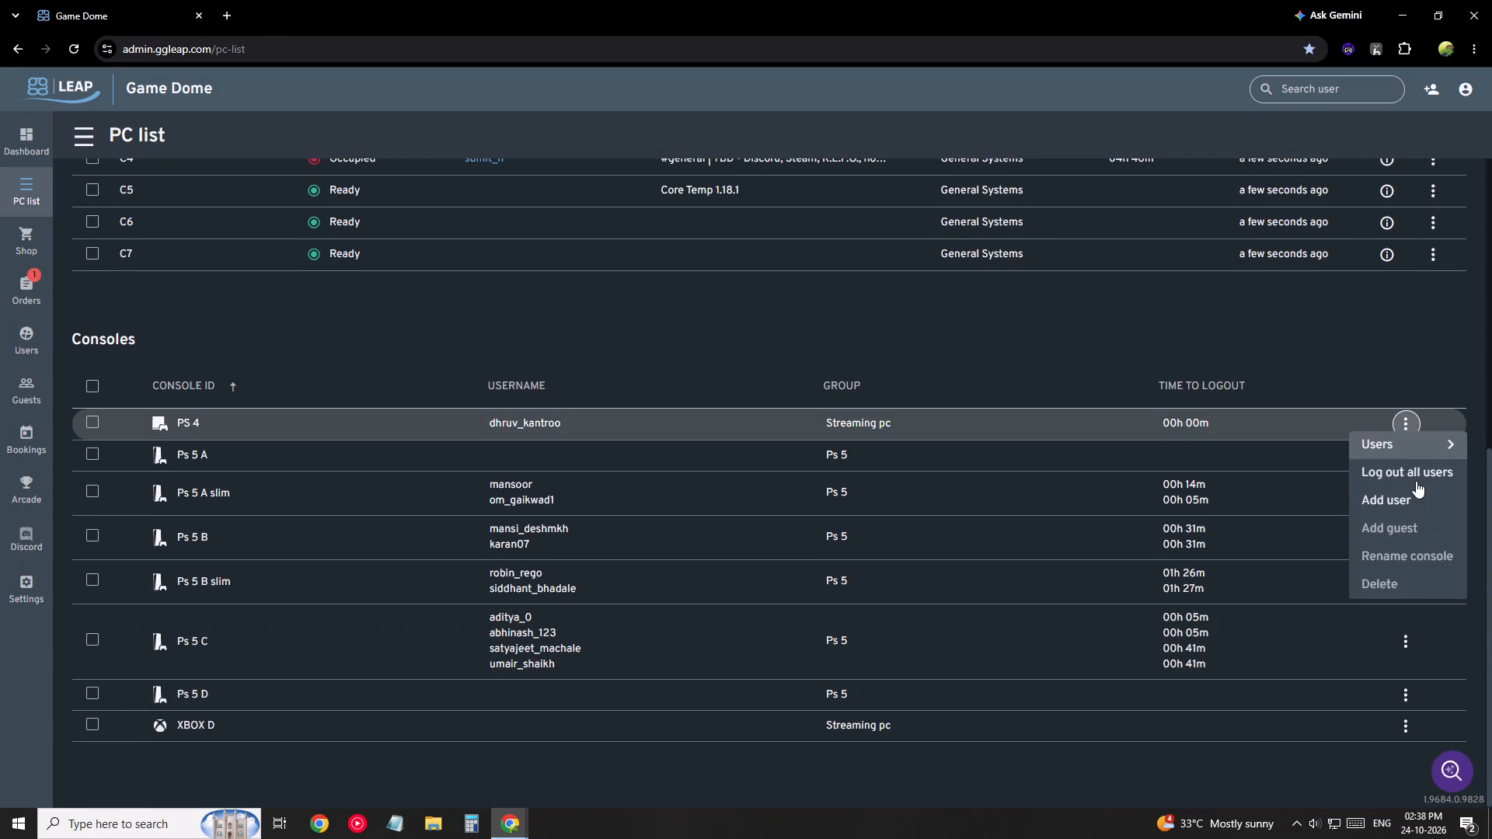
{"action": "left_click", "coordinate": [1417, 476]}
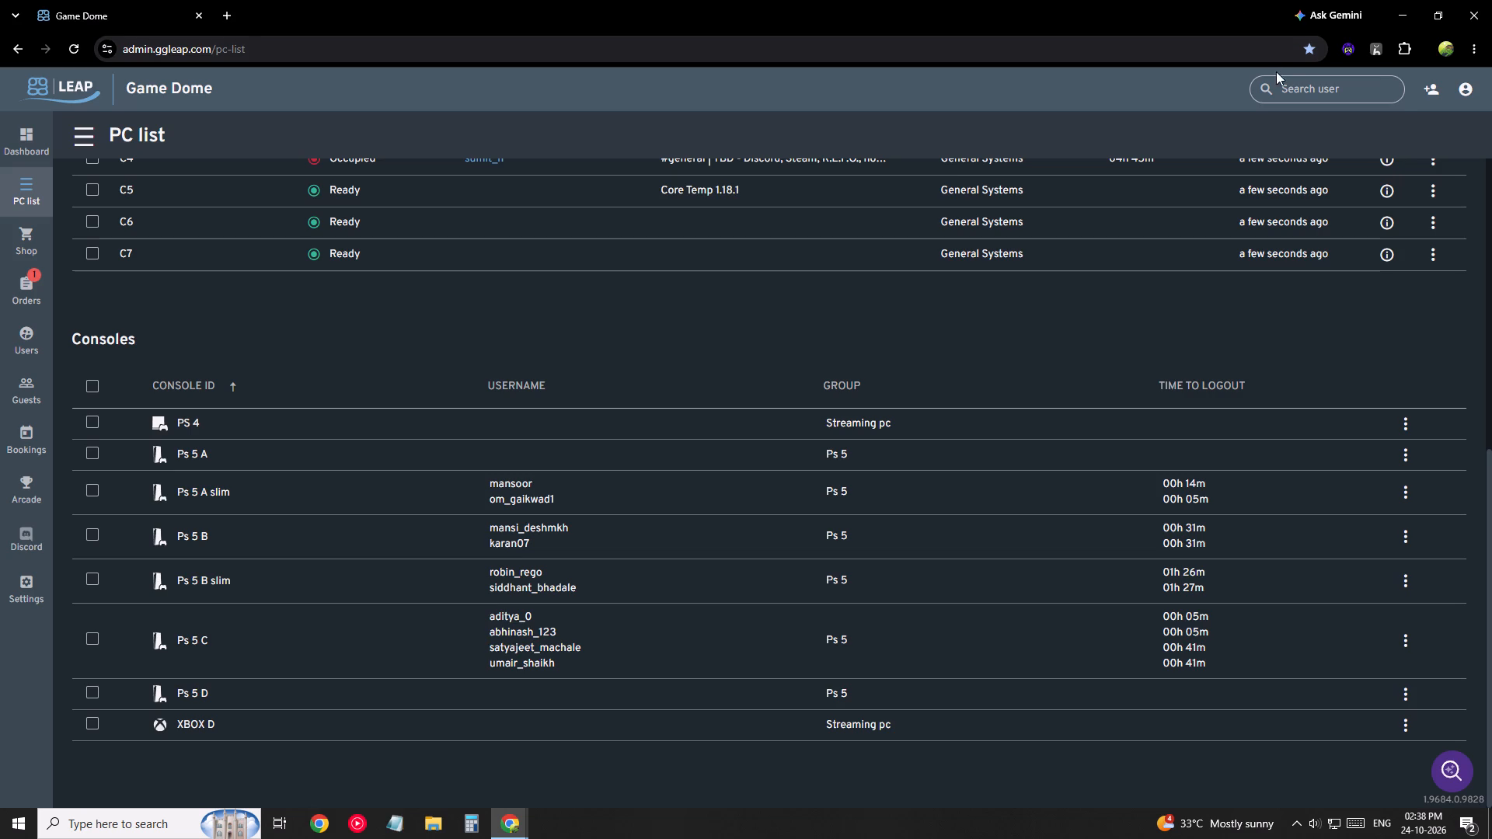
Search for the customer just logged out of the PS 4 and open a Quicksell order for that account.
{"action": "left_click", "coordinate": [1303, 78]}
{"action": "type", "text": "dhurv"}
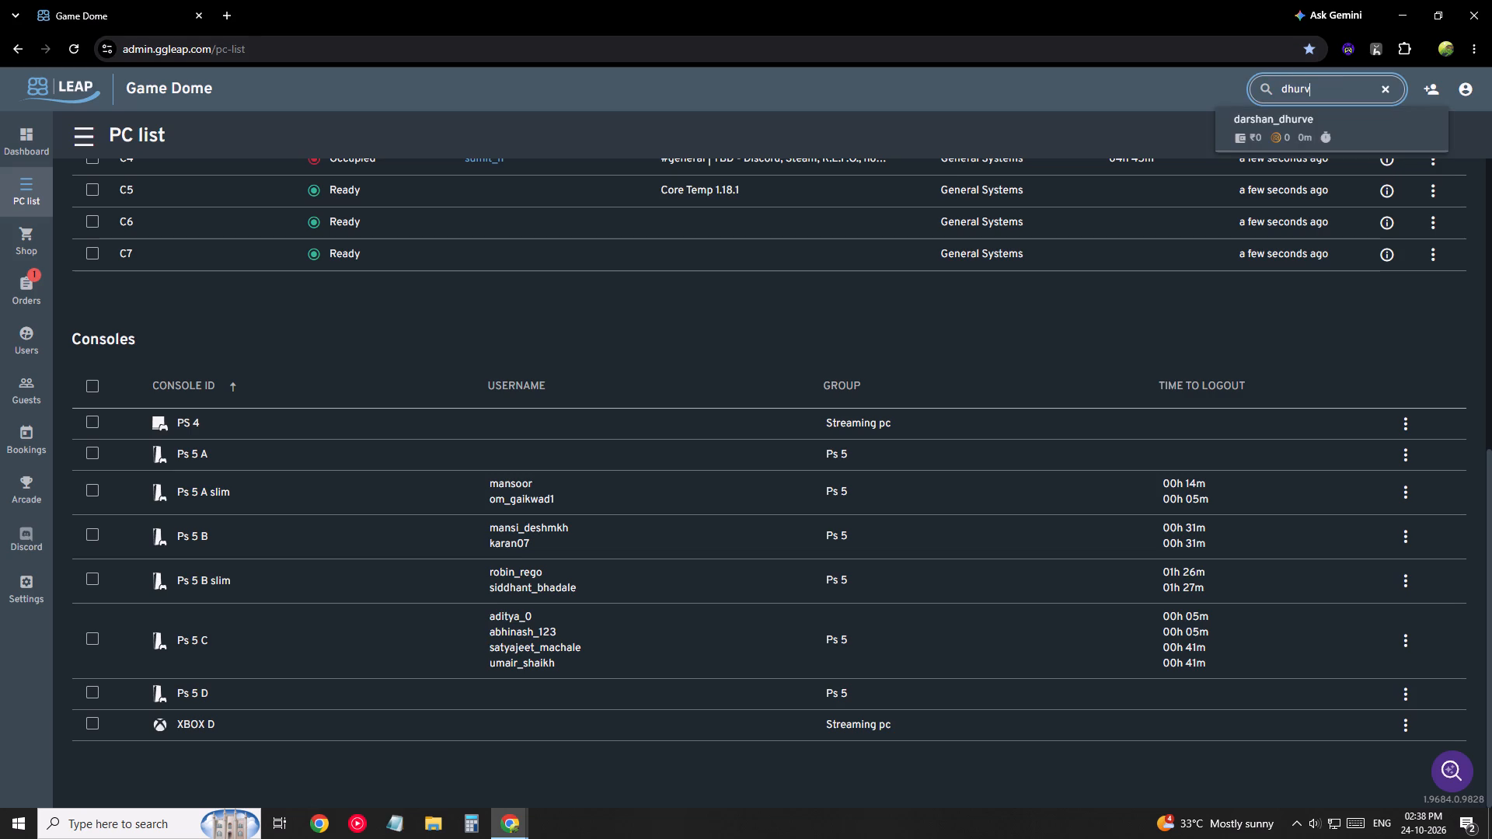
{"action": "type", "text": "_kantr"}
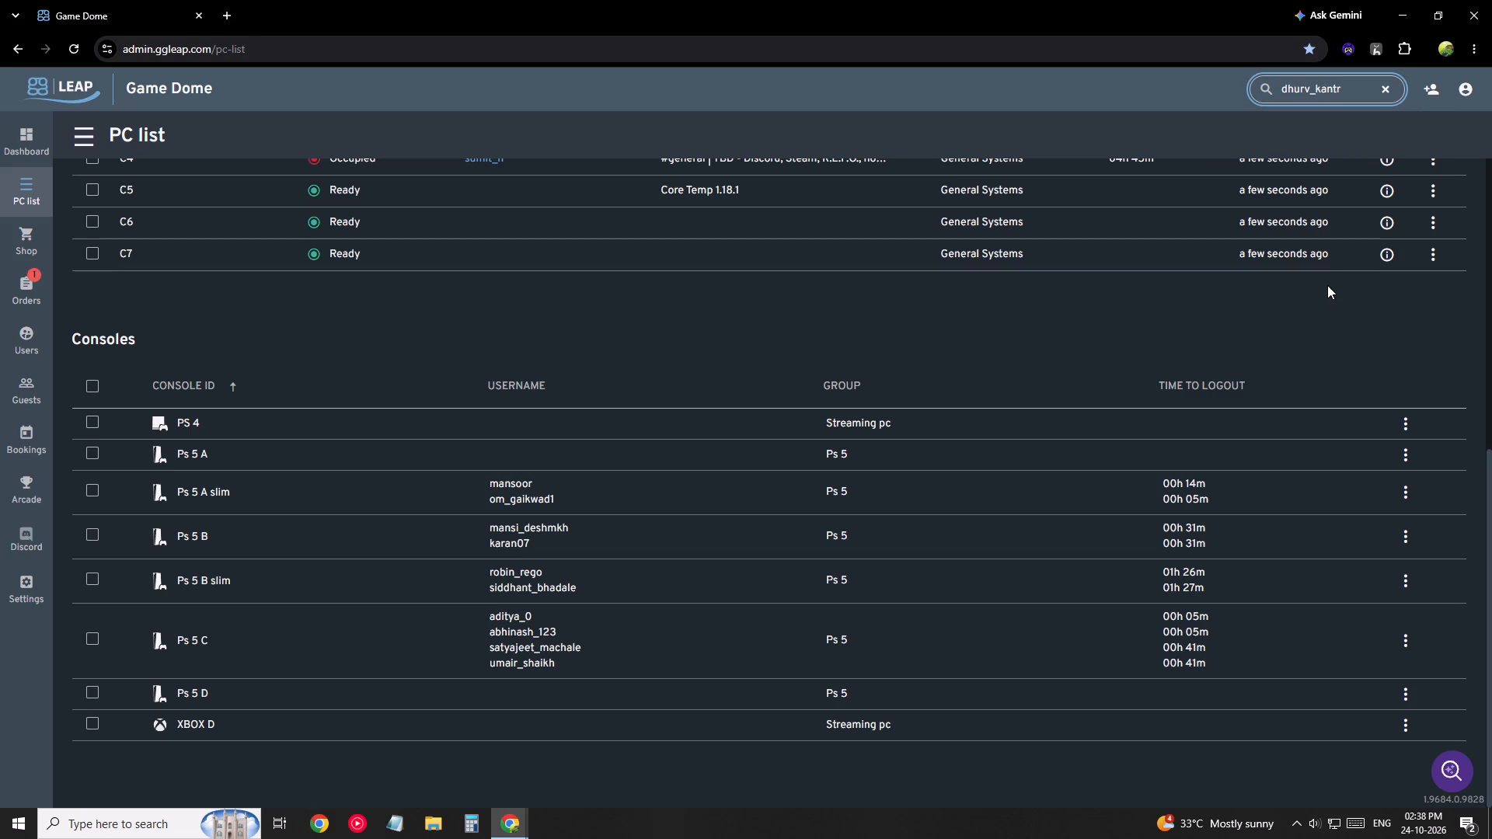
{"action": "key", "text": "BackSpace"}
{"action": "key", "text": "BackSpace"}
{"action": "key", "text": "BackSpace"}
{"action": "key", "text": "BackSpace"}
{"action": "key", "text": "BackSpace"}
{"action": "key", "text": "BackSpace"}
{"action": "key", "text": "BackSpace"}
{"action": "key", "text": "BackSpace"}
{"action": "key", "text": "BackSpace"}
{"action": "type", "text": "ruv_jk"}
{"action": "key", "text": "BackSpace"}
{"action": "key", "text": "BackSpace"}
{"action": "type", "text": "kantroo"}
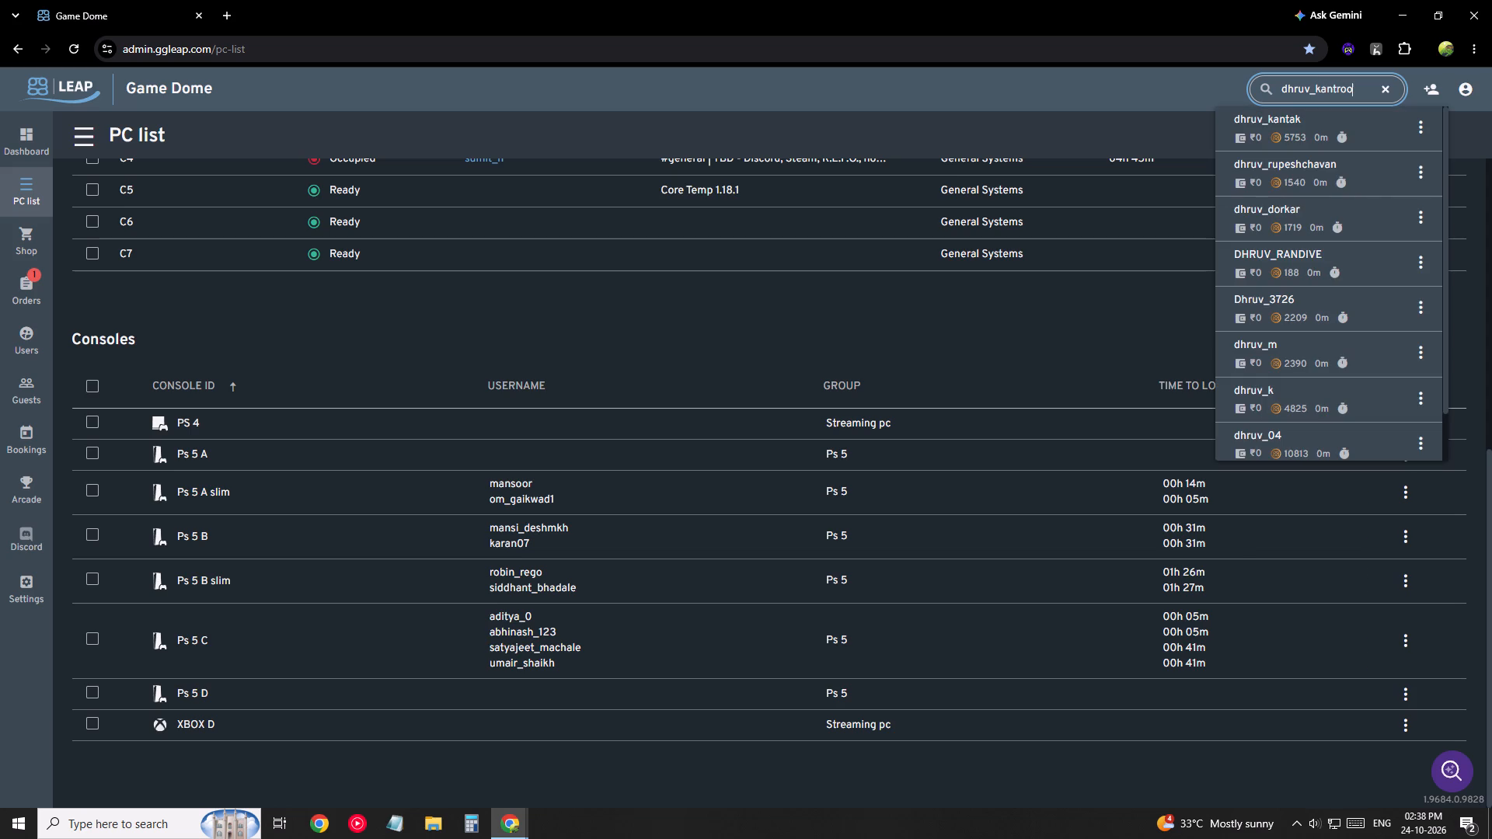
{"action": "left_click", "coordinate": [1410, 115]}
{"action": "left_click", "coordinate": [1426, 134]}
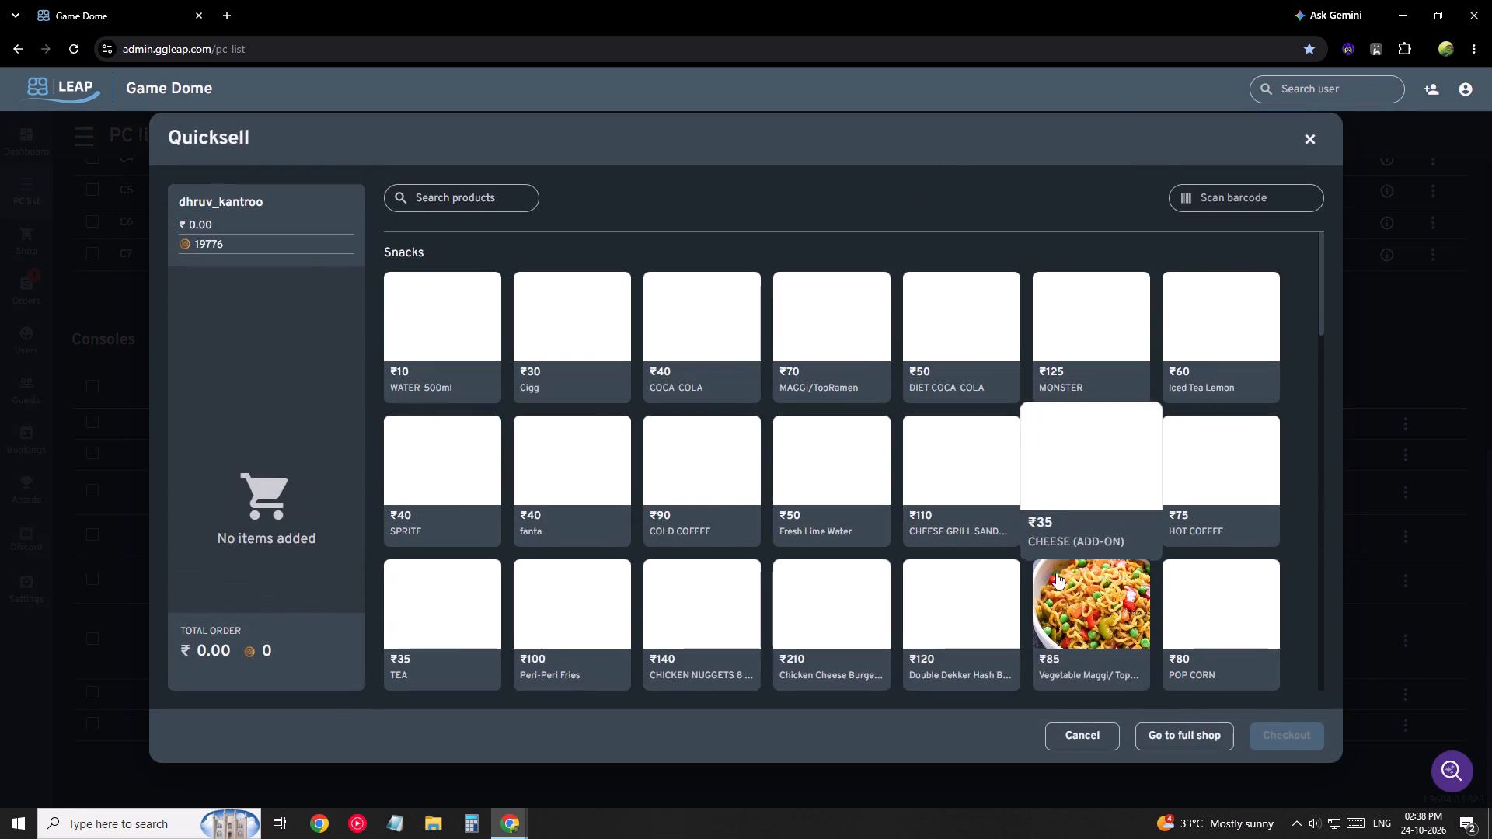
In the full shop, sell the customer one 1 hr Ps5 Console rental pass and charge the ₹100 to credit card.
{"action": "left_click", "coordinate": [1142, 744]}
{"action": "left_click", "coordinate": [494, 252]}
{"action": "left_click", "coordinate": [507, 294]}
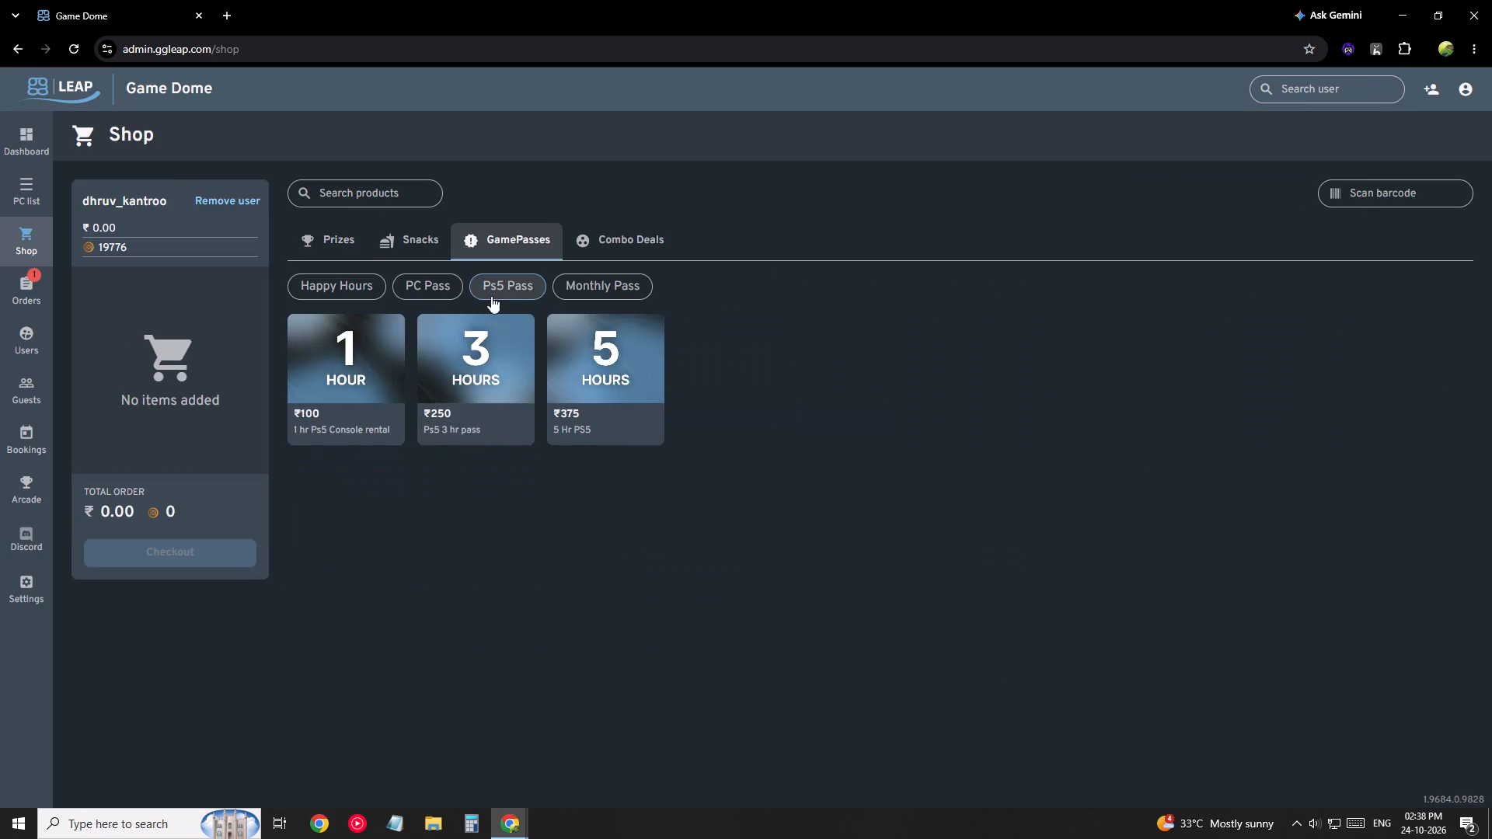
{"action": "left_click", "coordinate": [352, 374]}
{"action": "left_click", "coordinate": [193, 555]}
{"action": "left_click", "coordinate": [403, 410]}
{"action": "left_click", "coordinate": [397, 444]}
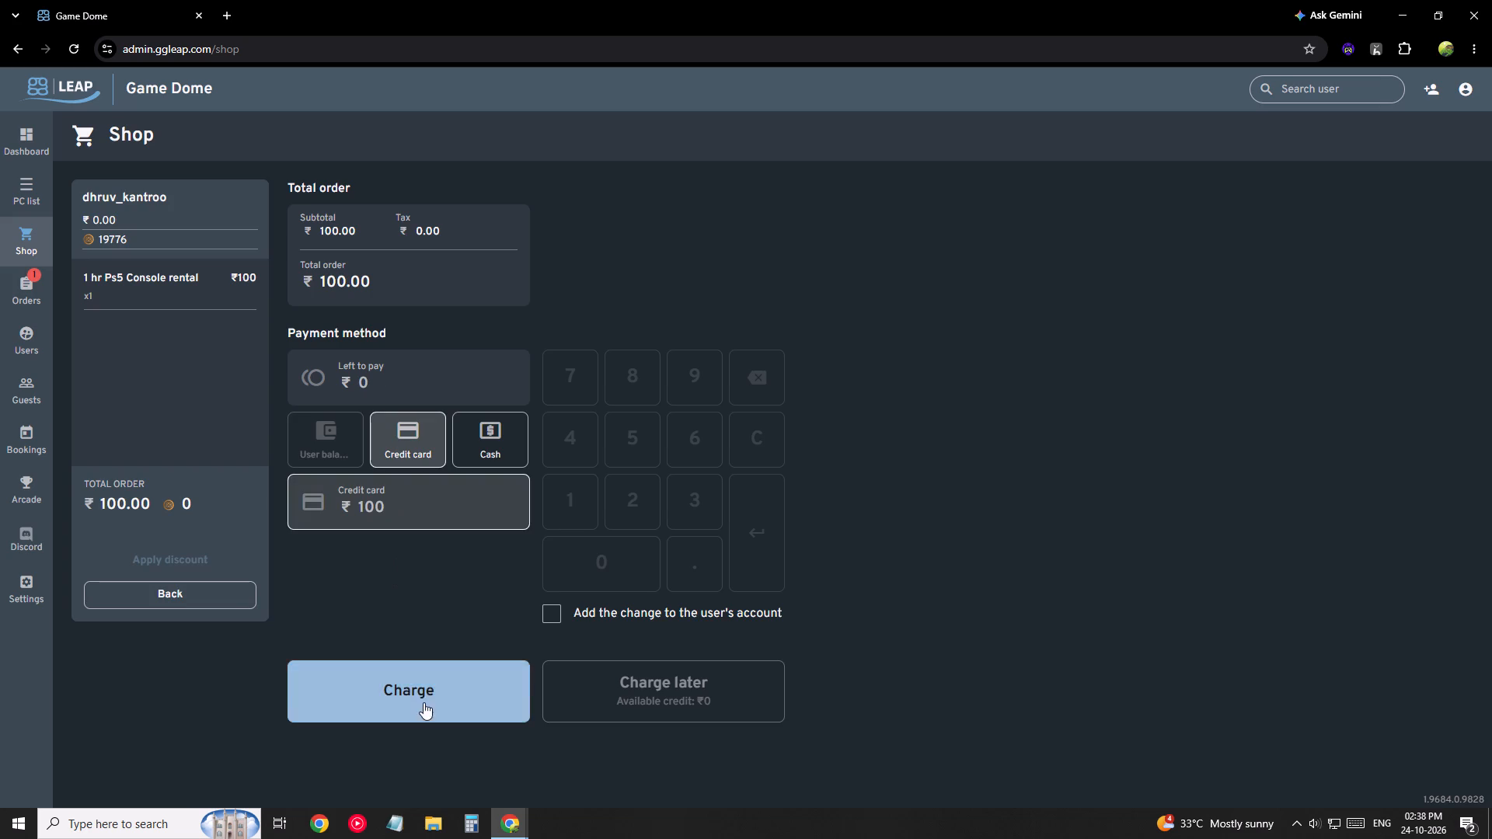
{"action": "left_click", "coordinate": [424, 702]}
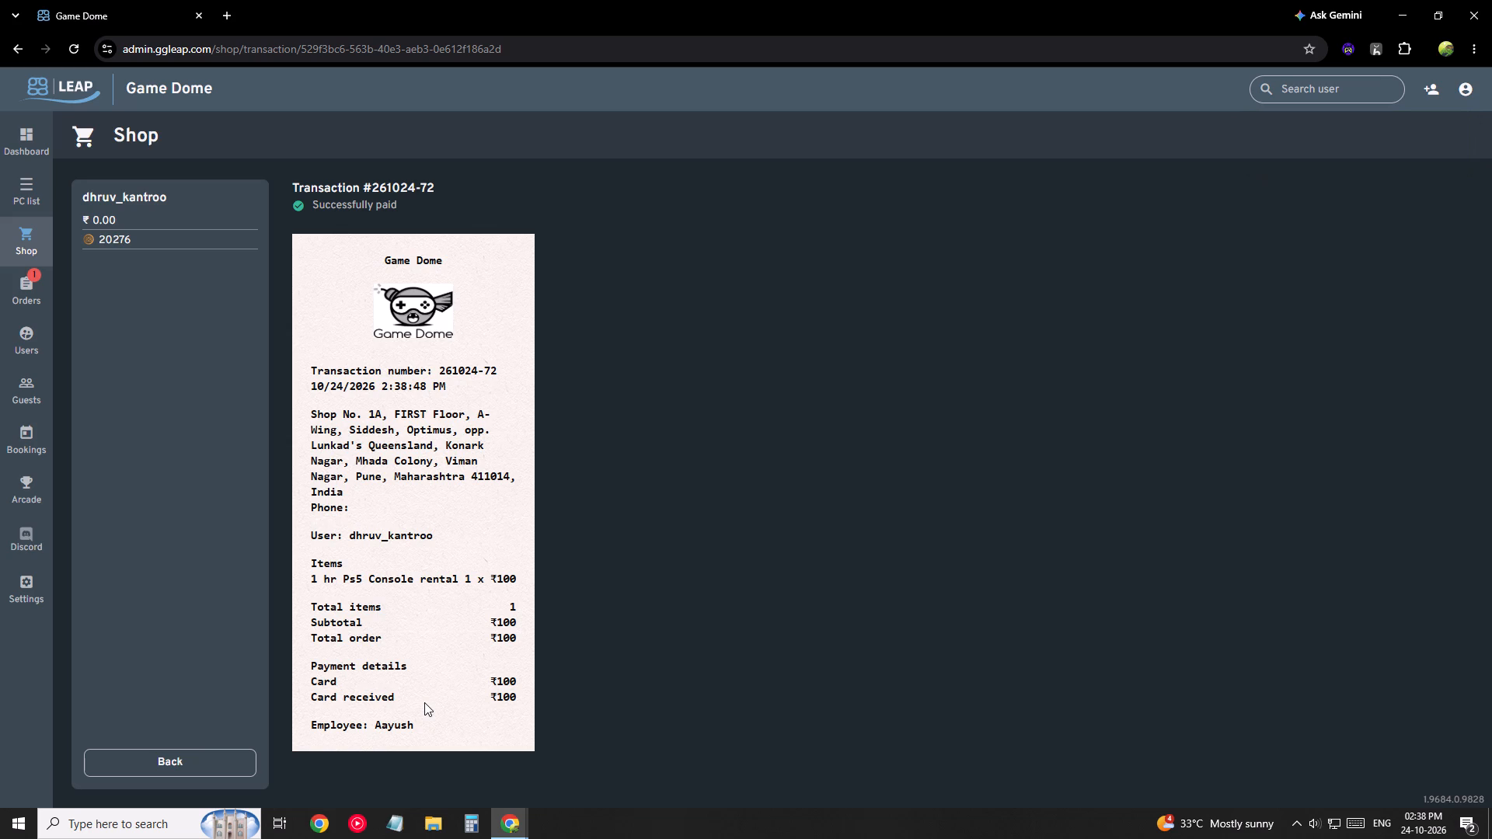
Copy the customer's username from the paid transaction and return to the consoles in the PC list.
{"action": "left_click", "coordinate": [144, 182]}
{"action": "double_click", "coordinate": [155, 191]}
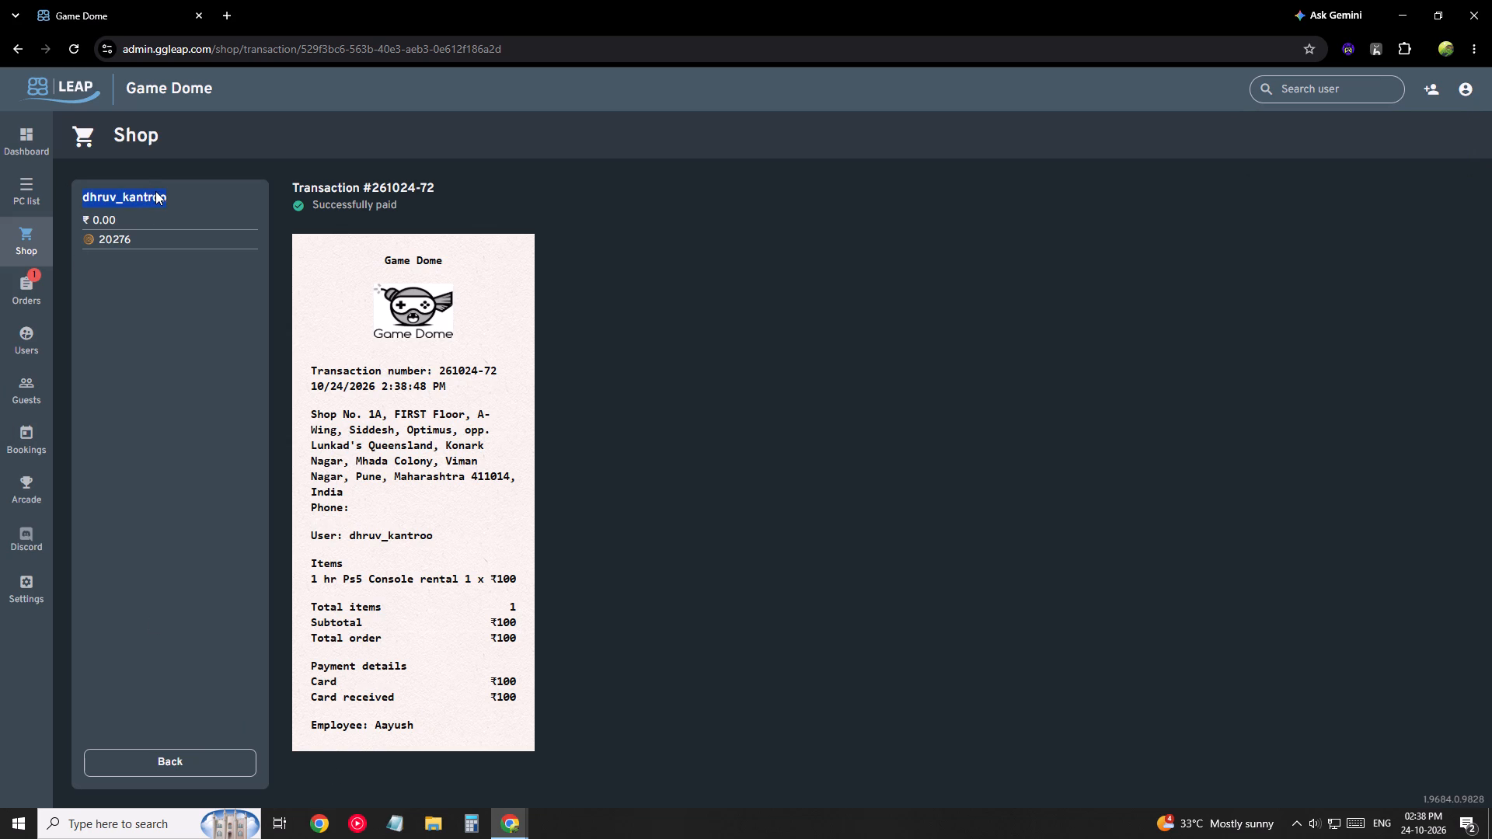
{"action": "key", "text": "ctrl+c"}
{"action": "left_click", "coordinate": [0, 168]}
{"action": "left_click", "coordinate": [5, 195]}
{"action": "scroll", "coordinate": [778, 415], "scroll_direction": "down", "scroll_amount": 14}
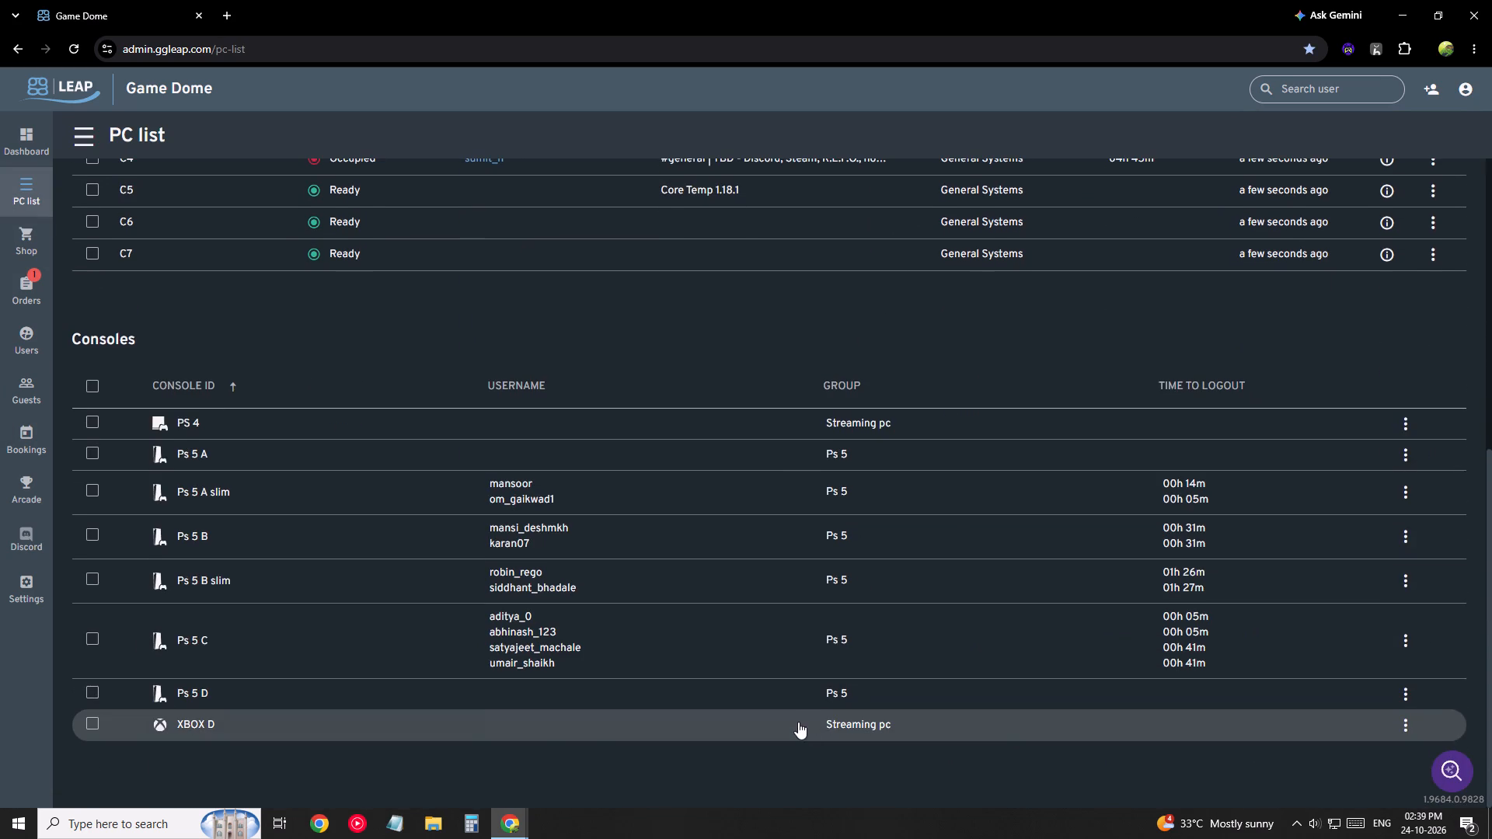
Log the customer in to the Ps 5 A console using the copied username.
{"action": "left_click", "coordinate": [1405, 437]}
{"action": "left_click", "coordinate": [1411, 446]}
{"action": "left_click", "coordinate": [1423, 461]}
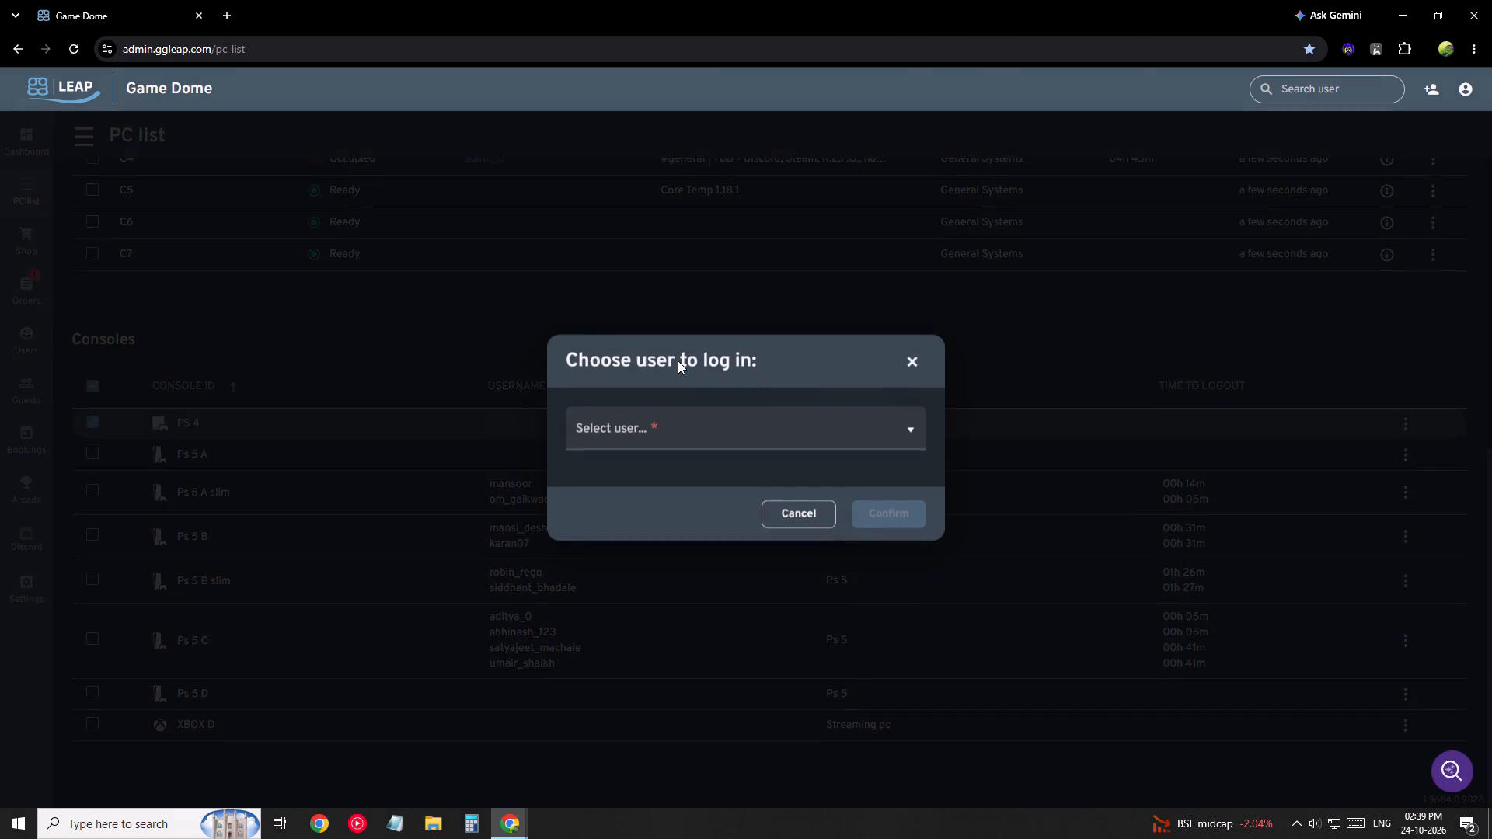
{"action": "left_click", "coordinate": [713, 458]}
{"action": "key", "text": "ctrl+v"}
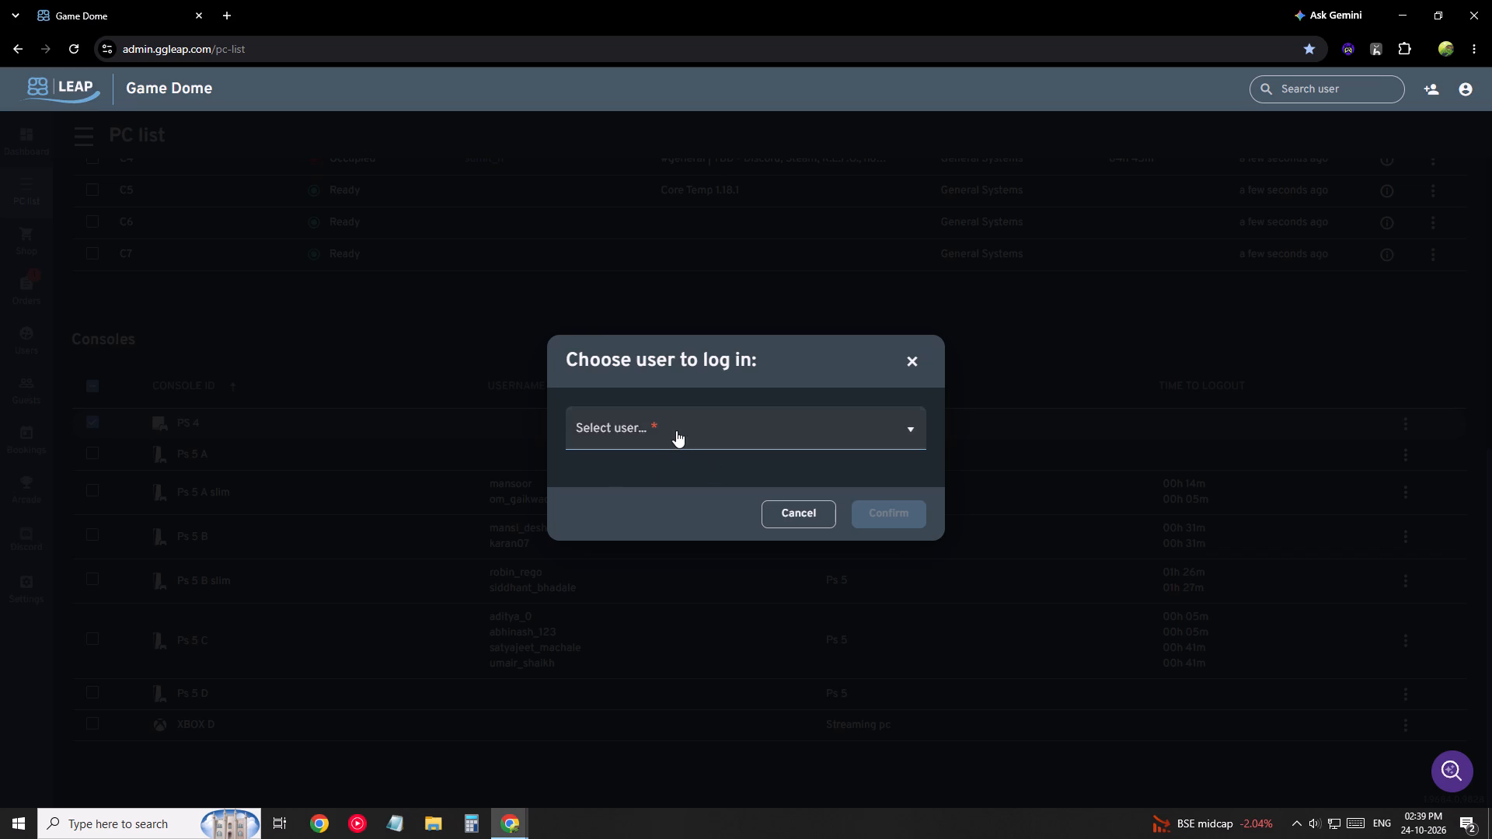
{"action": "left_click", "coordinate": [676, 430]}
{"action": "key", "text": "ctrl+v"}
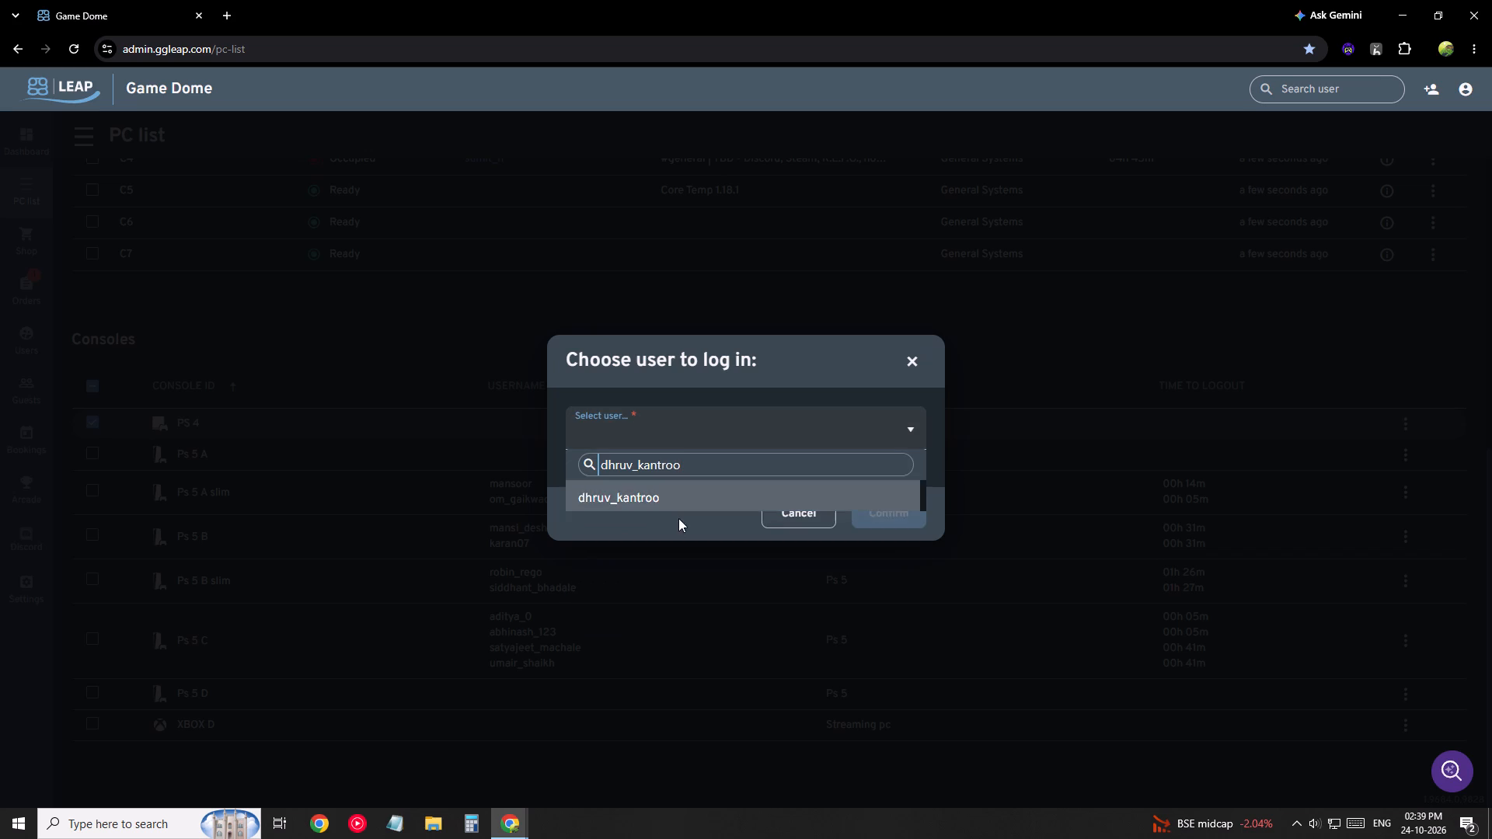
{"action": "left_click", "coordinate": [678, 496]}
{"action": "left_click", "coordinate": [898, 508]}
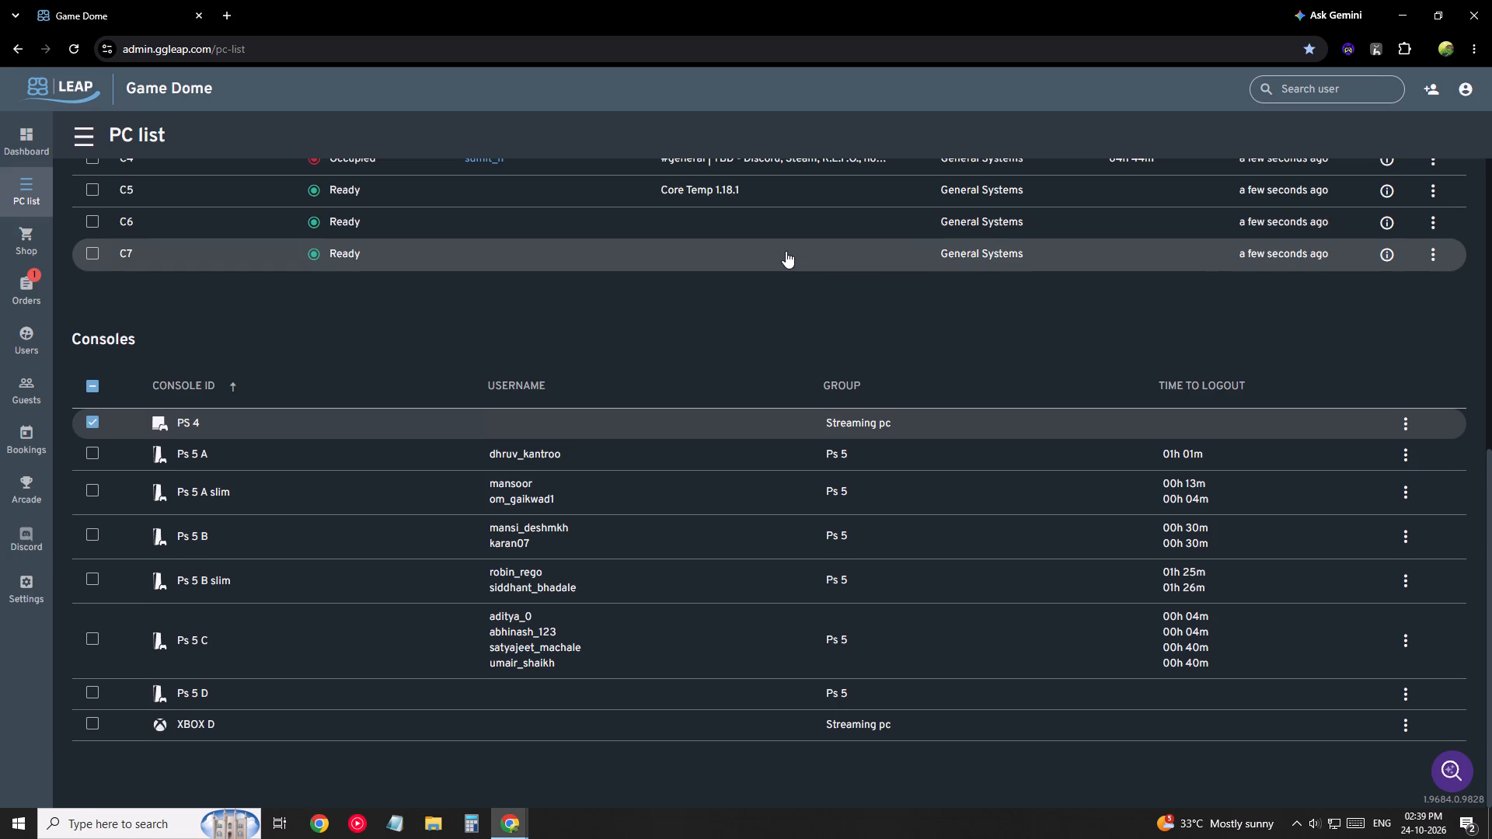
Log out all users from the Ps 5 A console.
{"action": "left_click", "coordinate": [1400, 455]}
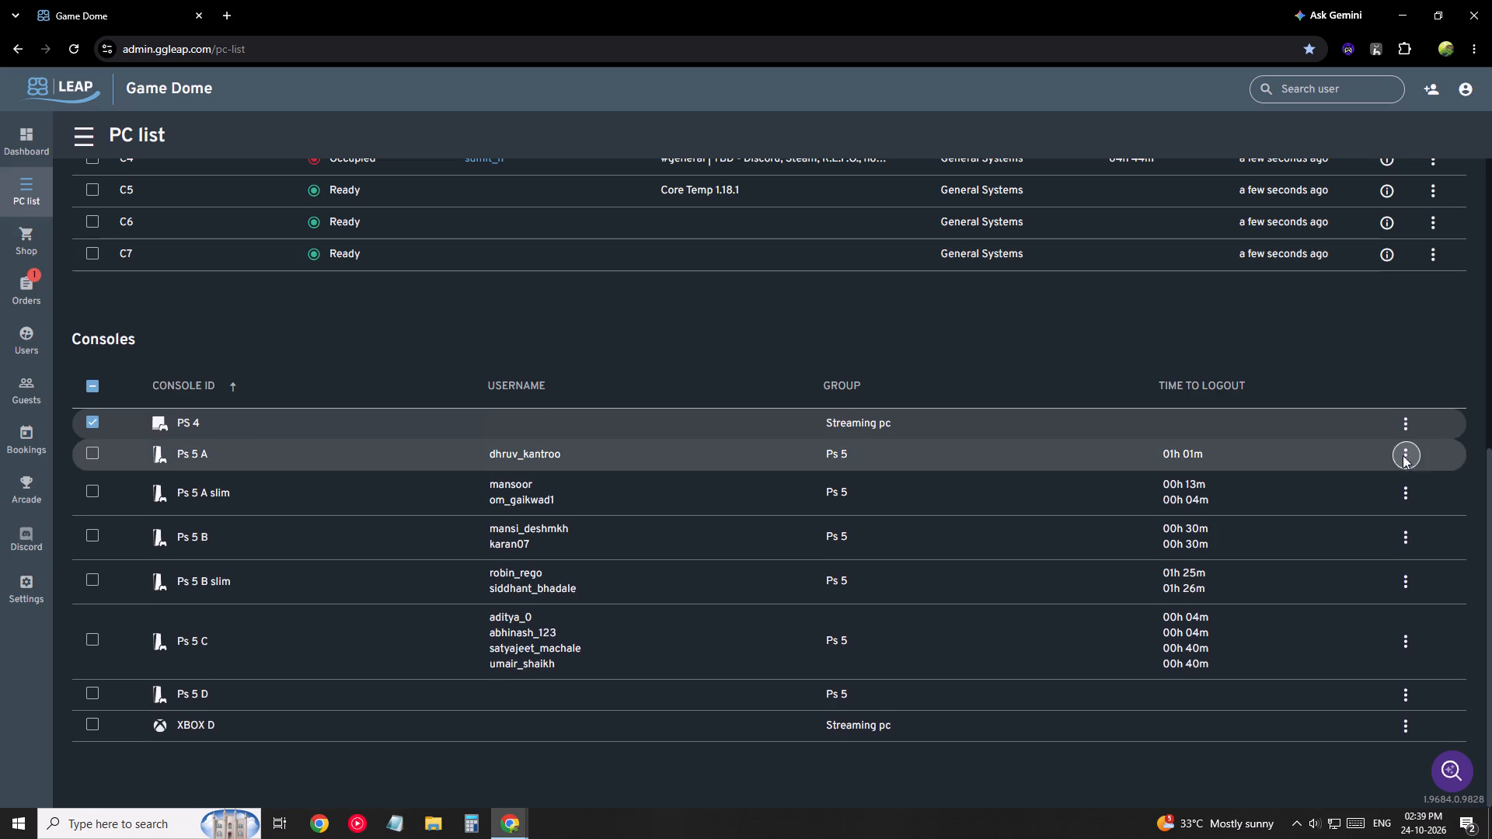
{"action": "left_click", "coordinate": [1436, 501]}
Log the same customer in to the PS 4 console, finding the account by username.
{"action": "left_click", "coordinate": [1411, 430]}
{"action": "left_click", "coordinate": [1435, 450]}
{"action": "left_click", "coordinate": [754, 423]}
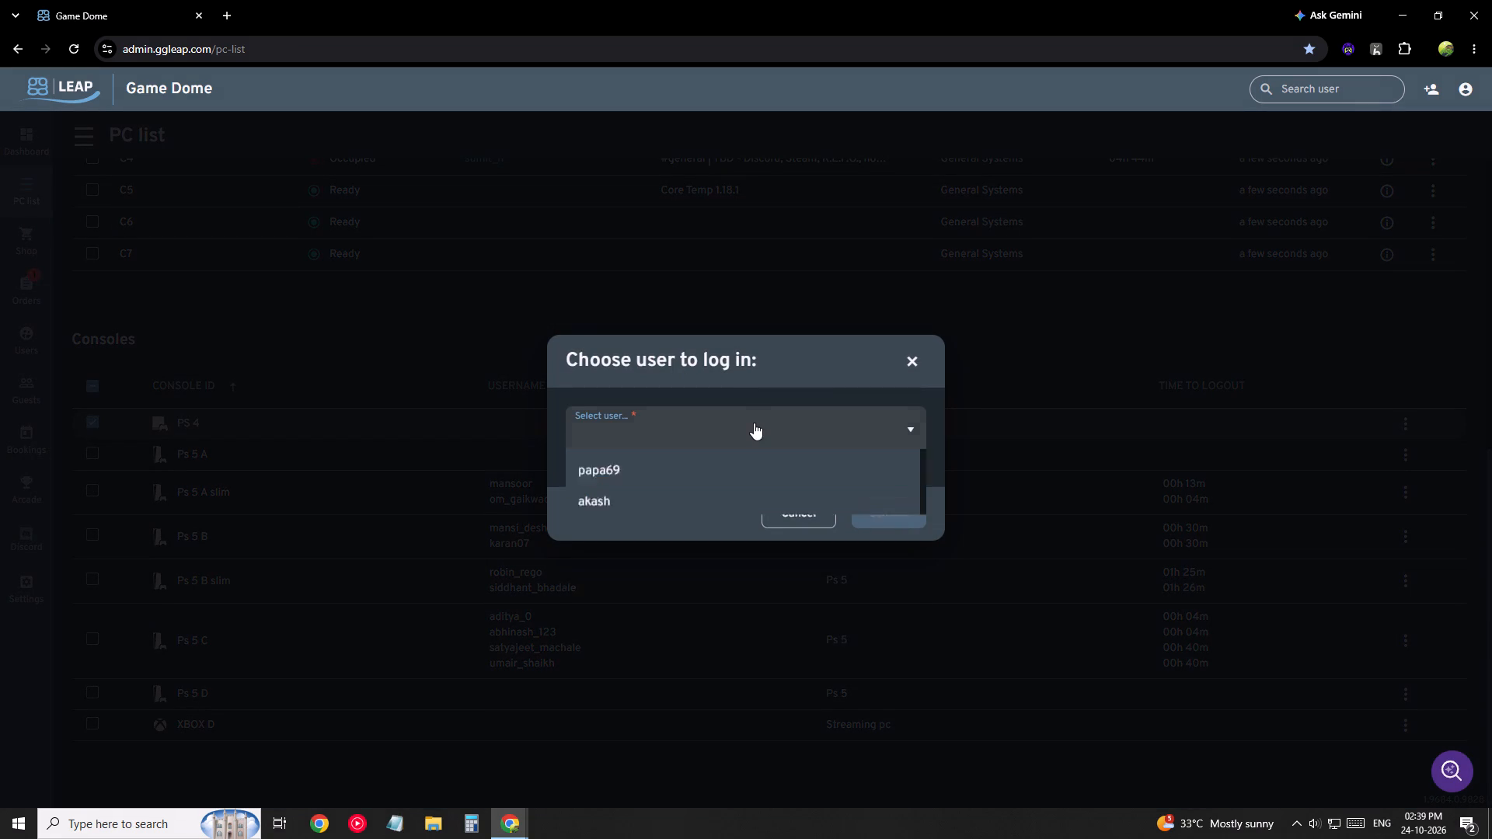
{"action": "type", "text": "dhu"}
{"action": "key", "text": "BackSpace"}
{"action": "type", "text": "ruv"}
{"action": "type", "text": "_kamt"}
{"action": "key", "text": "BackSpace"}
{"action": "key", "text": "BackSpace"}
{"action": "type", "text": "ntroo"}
{"action": "left_click", "coordinate": [748, 488]}
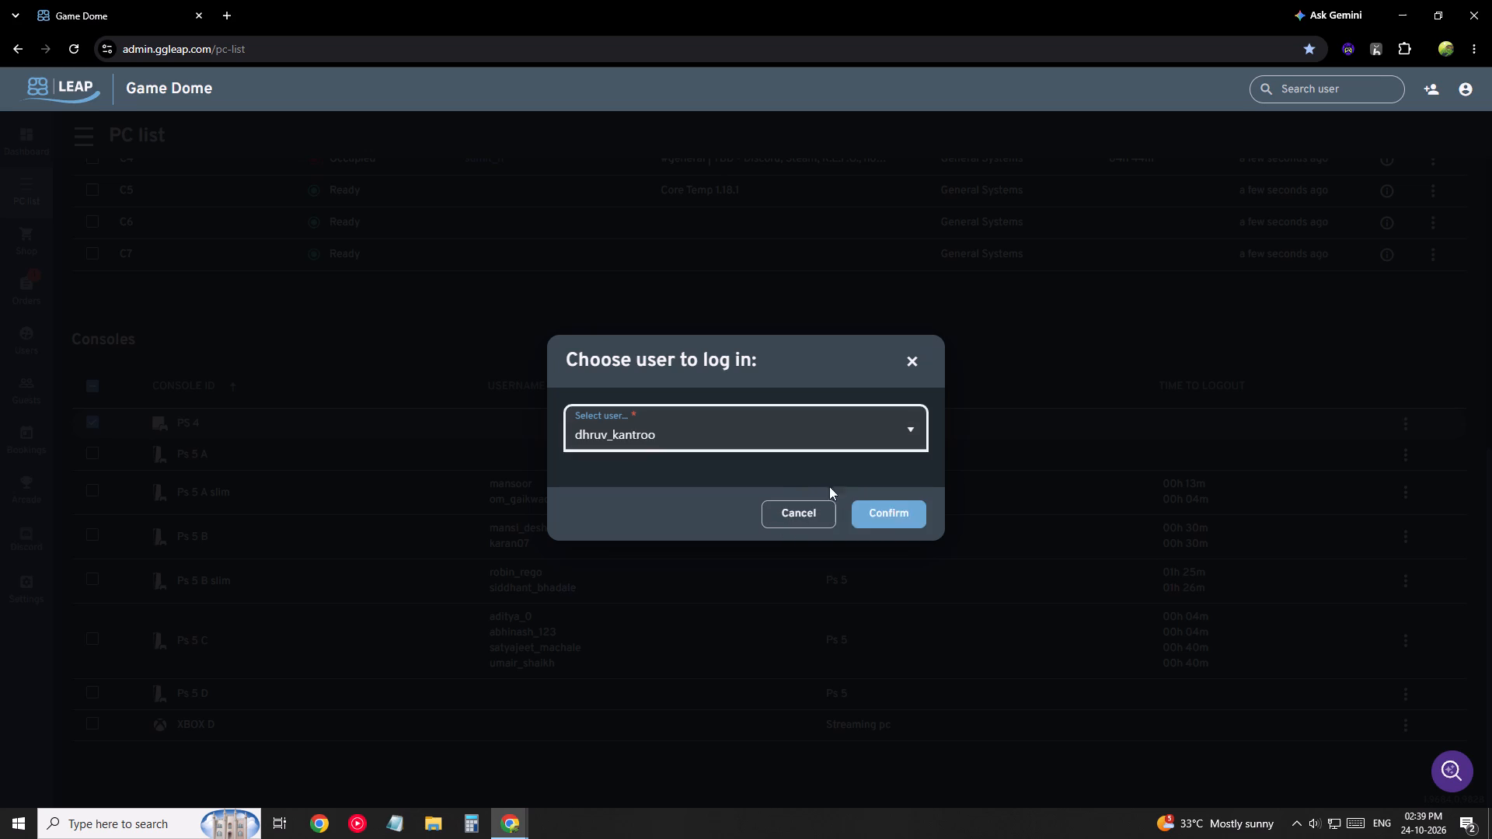
{"action": "left_click", "coordinate": [885, 527]}
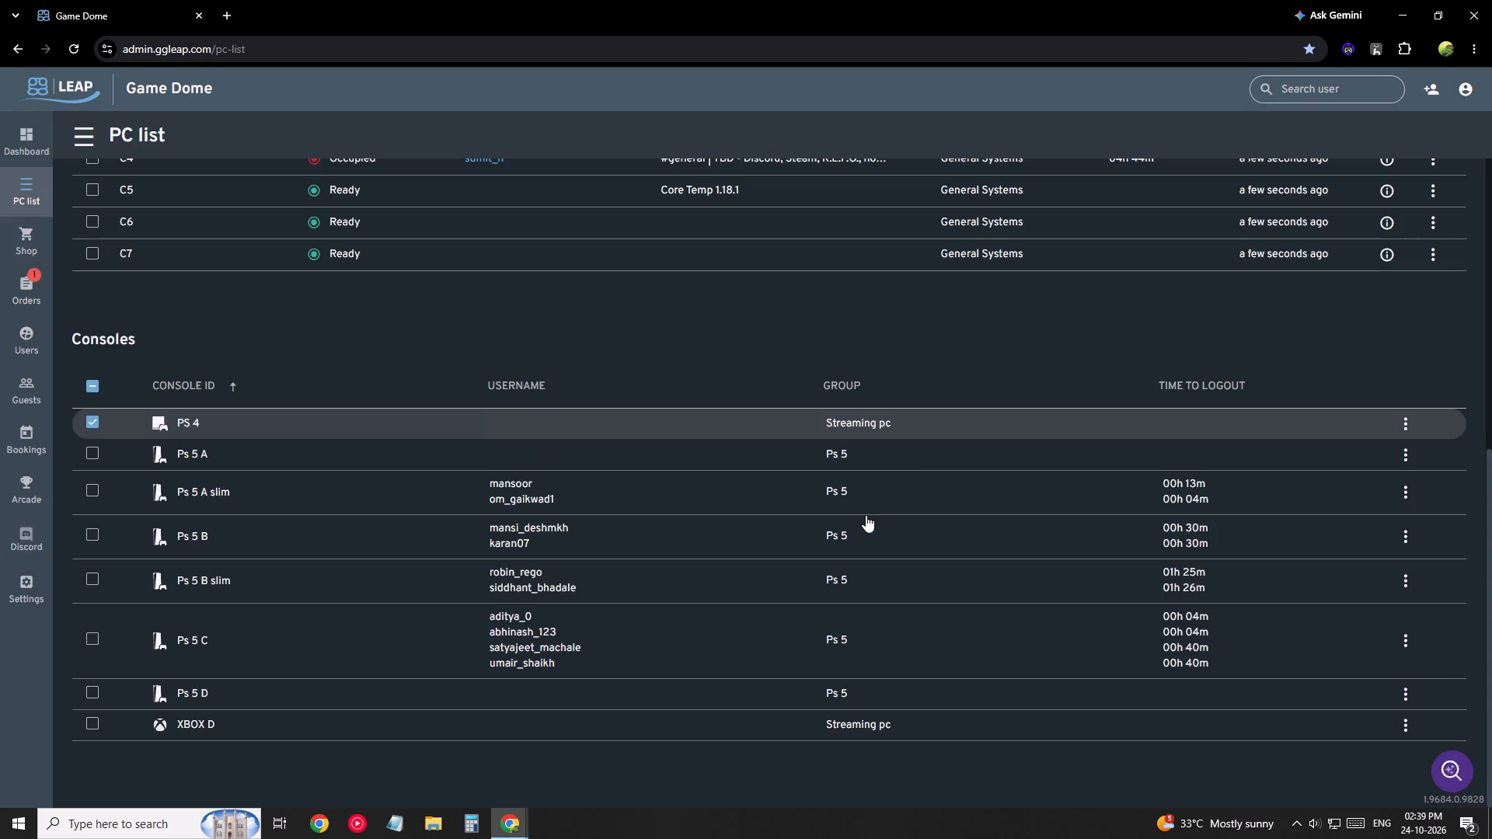
Clear the selection of all consoles in the Consoles list.
{"action": "left_click", "coordinate": [90, 388]}
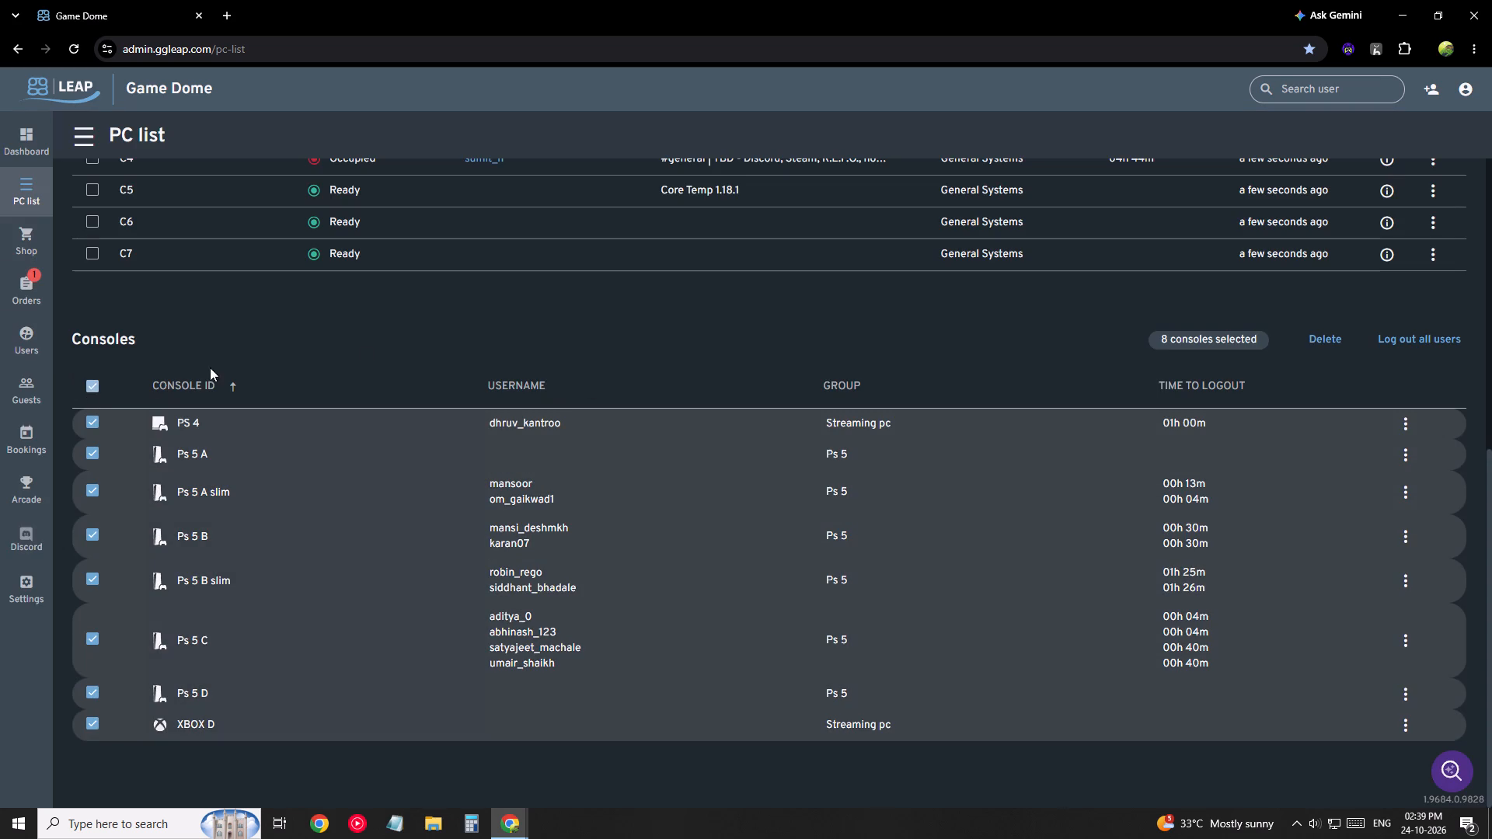
{"action": "left_click", "coordinate": [96, 392]}
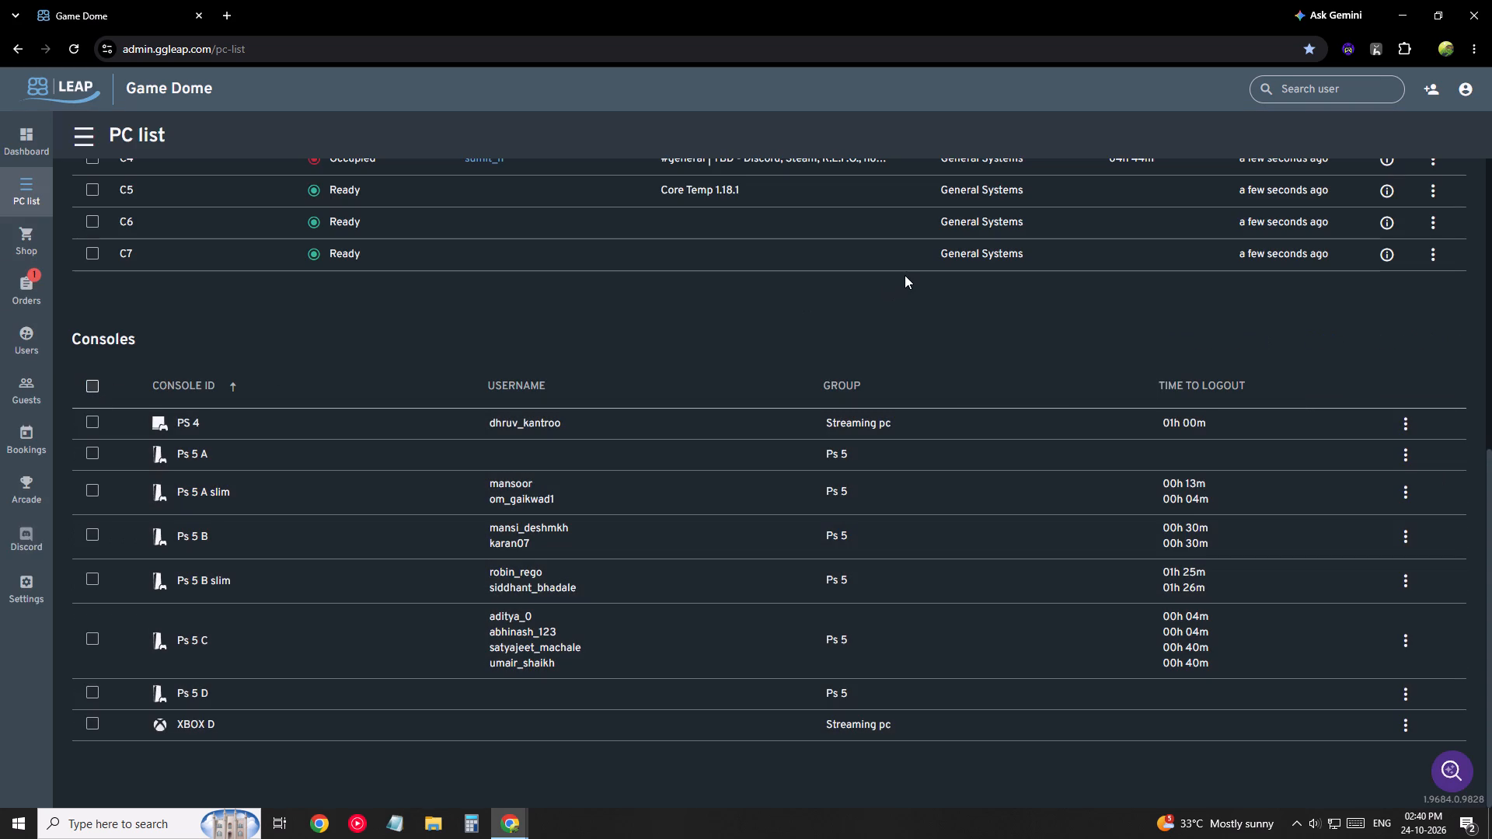
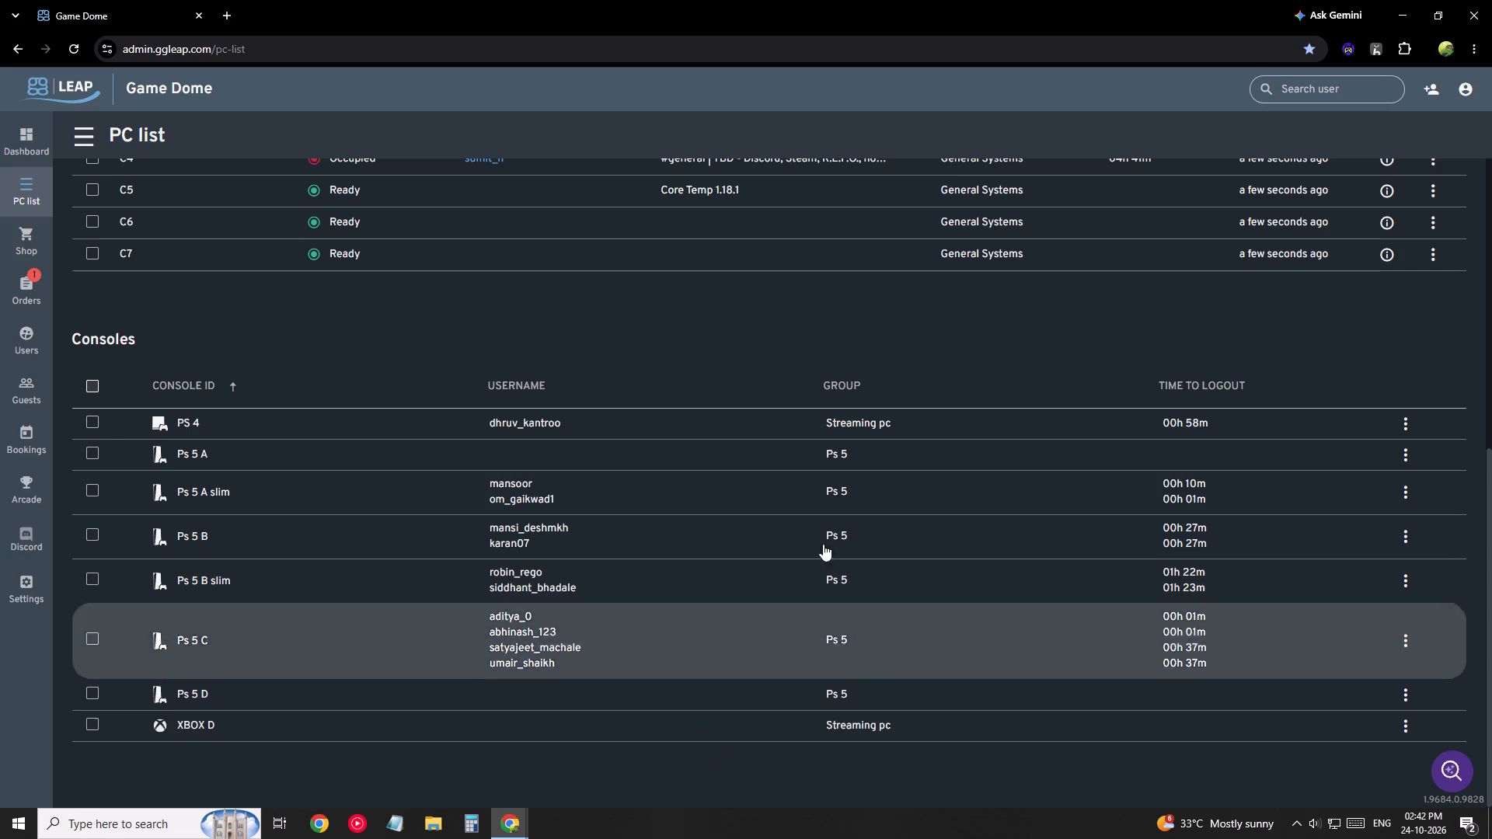
Find the customer whose username starts with "amit_" and start a Quicksell order with one WATER-500ml.
{"action": "left_click", "coordinate": [1321, 88]}
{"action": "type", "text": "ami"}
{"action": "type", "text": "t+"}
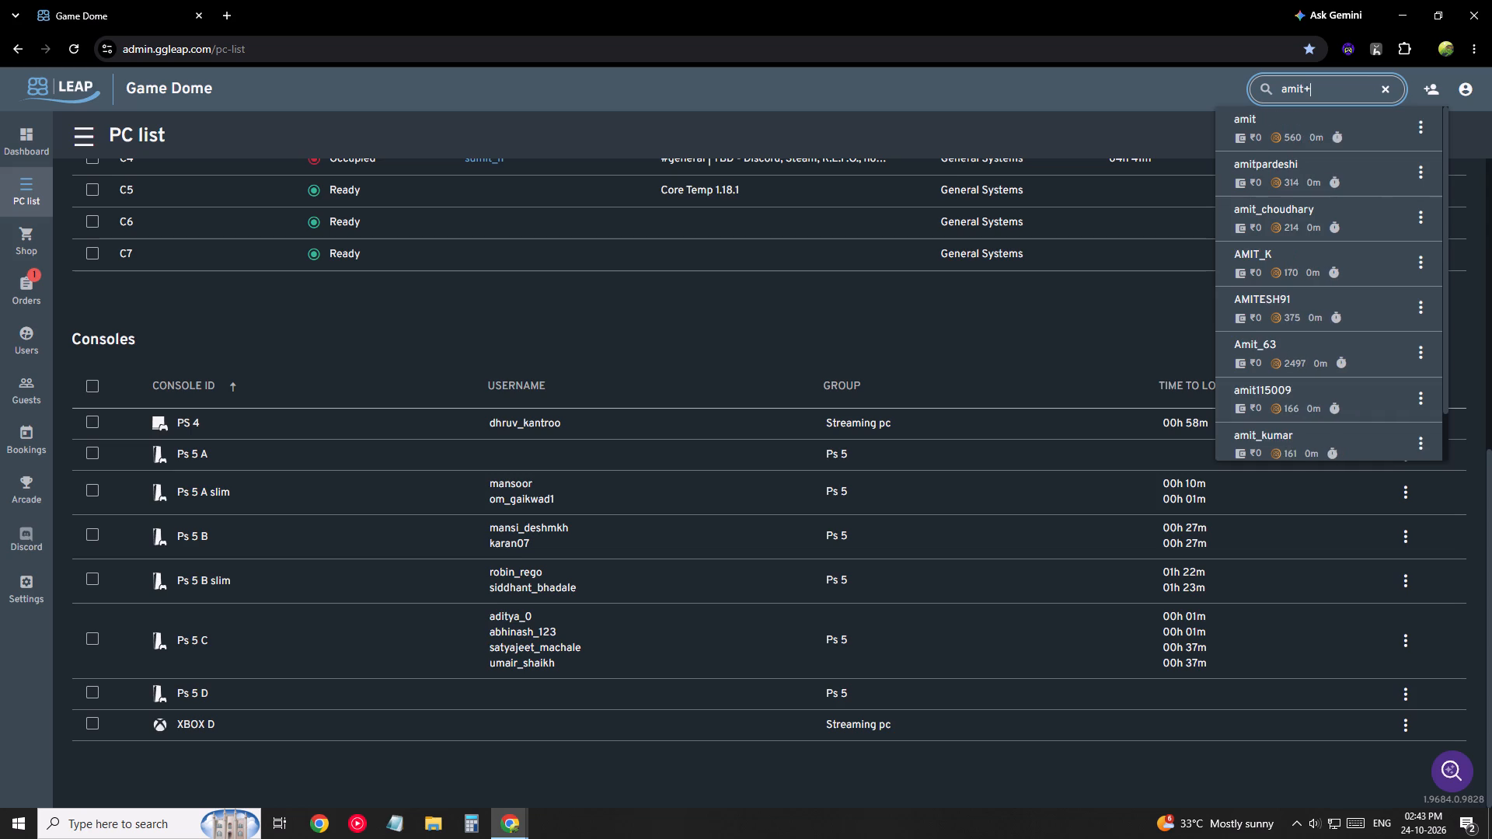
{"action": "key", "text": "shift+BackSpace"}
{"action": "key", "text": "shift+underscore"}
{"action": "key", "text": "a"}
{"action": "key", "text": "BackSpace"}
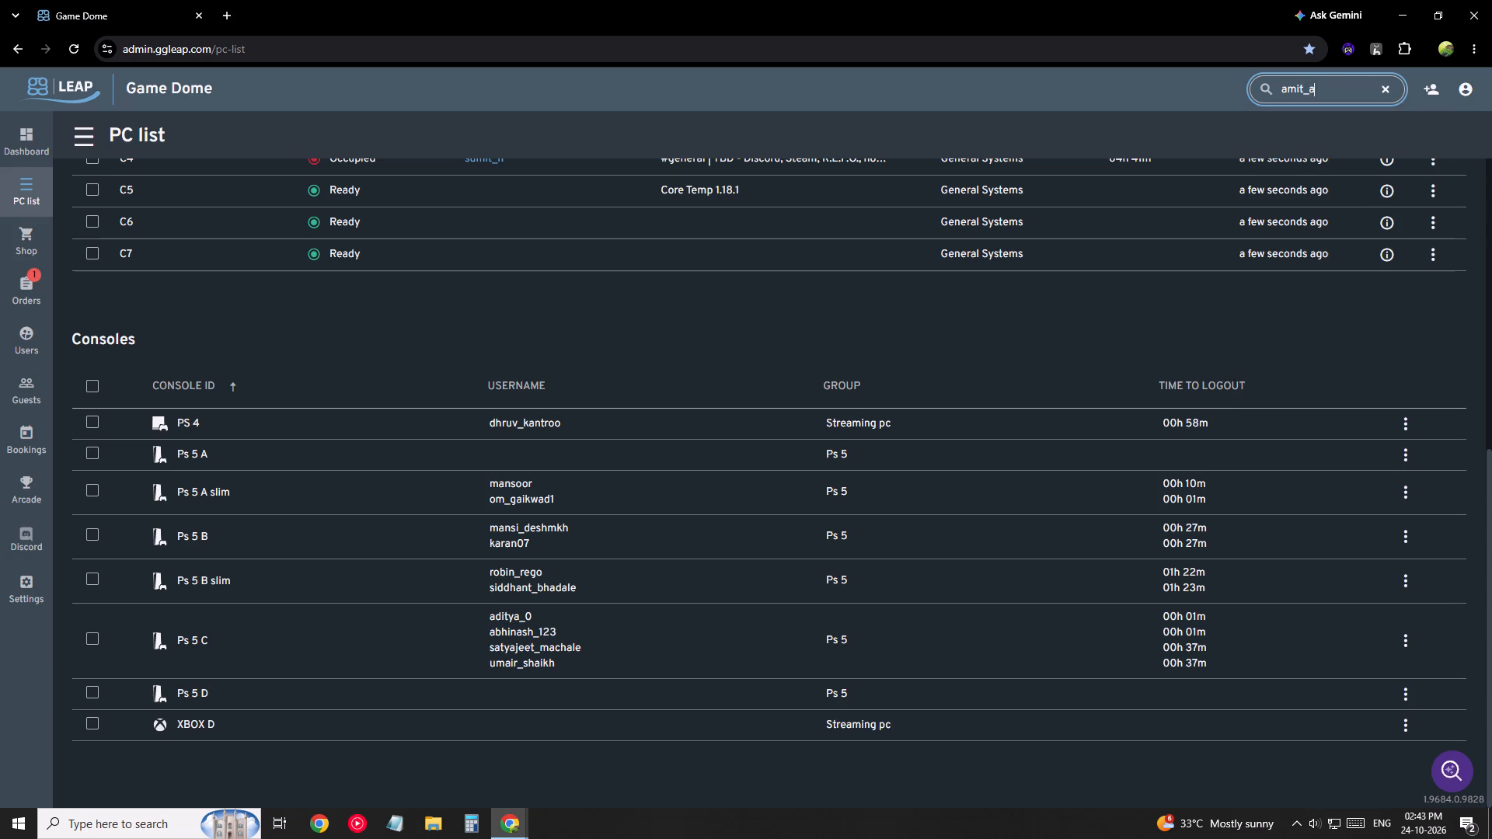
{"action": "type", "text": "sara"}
{"action": "left_click", "coordinate": [1424, 121]}
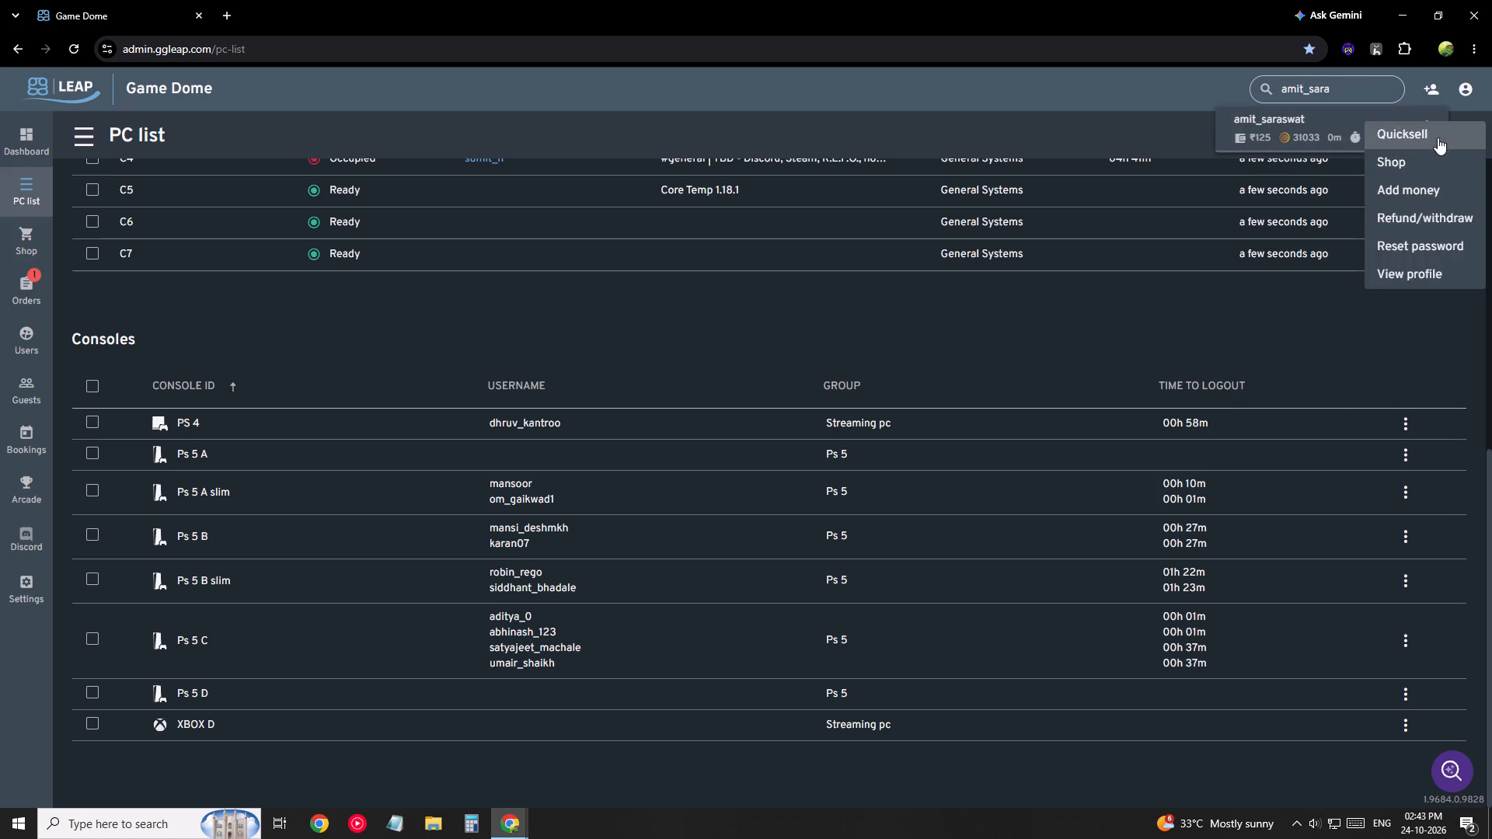
{"action": "left_click", "coordinate": [1438, 138]}
{"action": "left_click", "coordinate": [424, 337]}
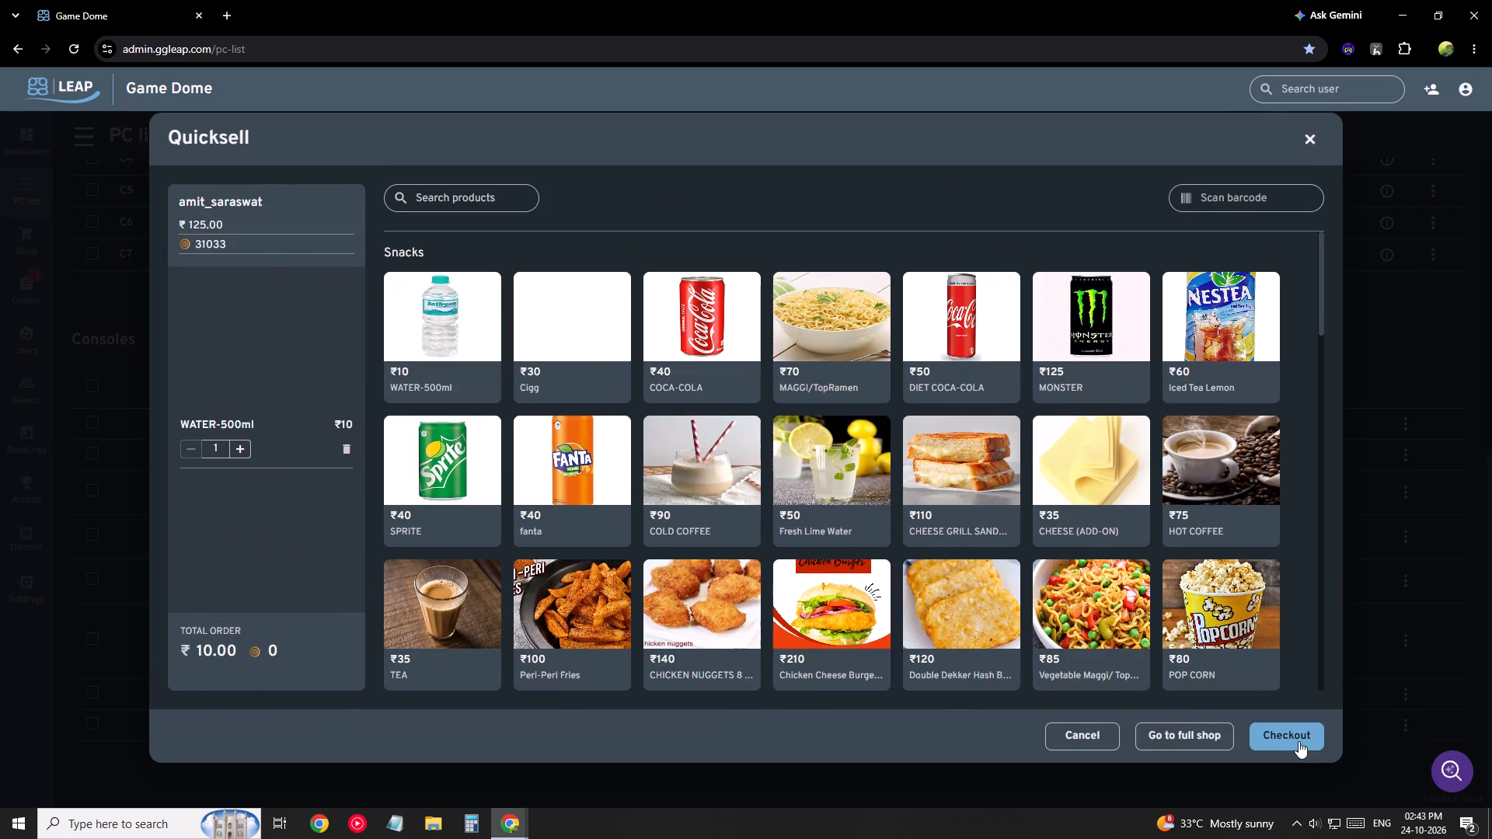
Check out the water order, charge ₹10 to the user's balance, and return to the PC list.
{"action": "left_click", "coordinate": [1296, 739]}
{"action": "left_click", "coordinate": [319, 447]}
{"action": "left_click", "coordinate": [424, 703]}
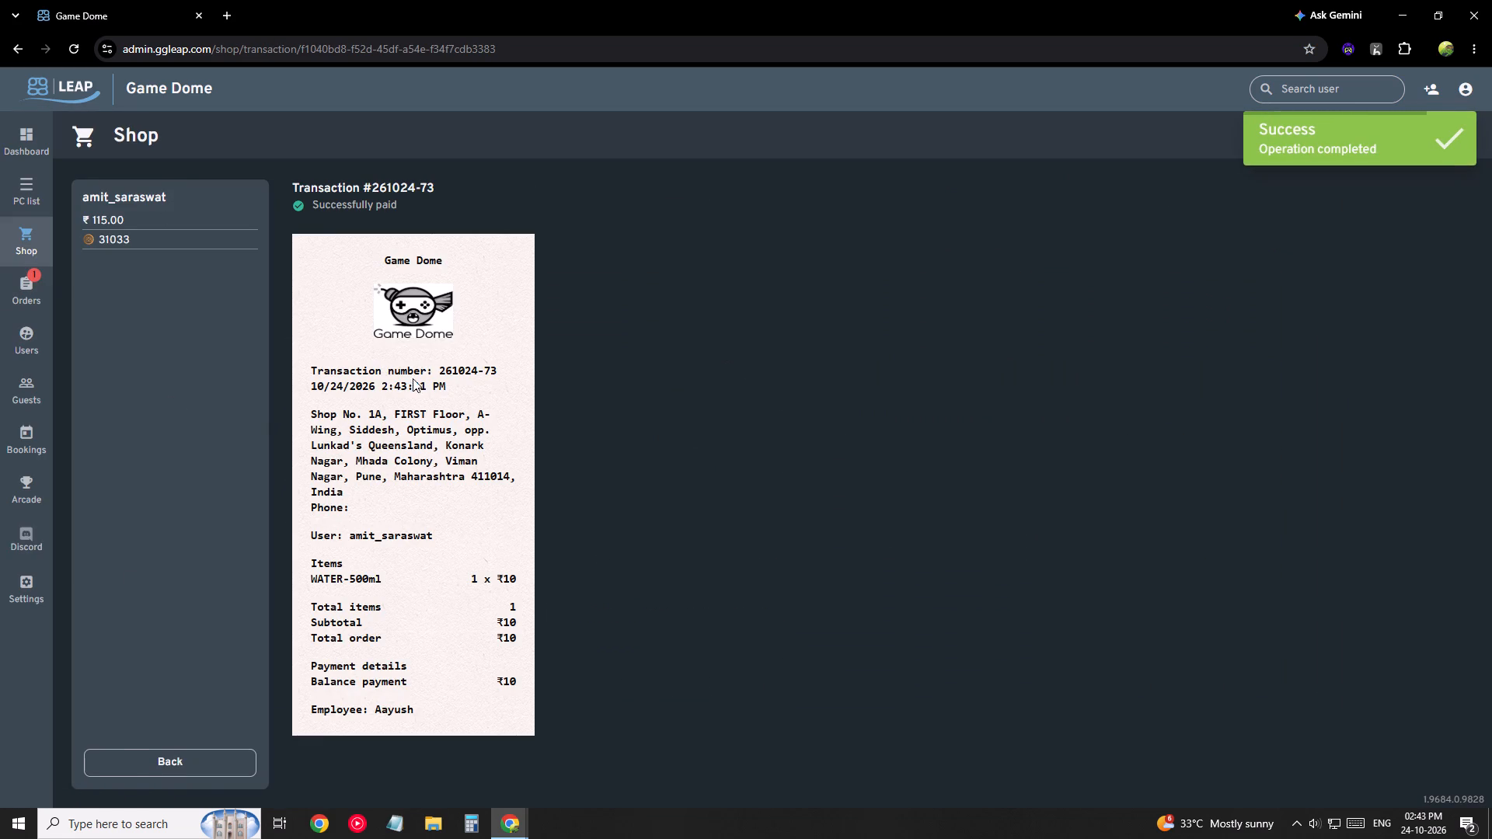
{"action": "left_click", "coordinate": [27, 193]}
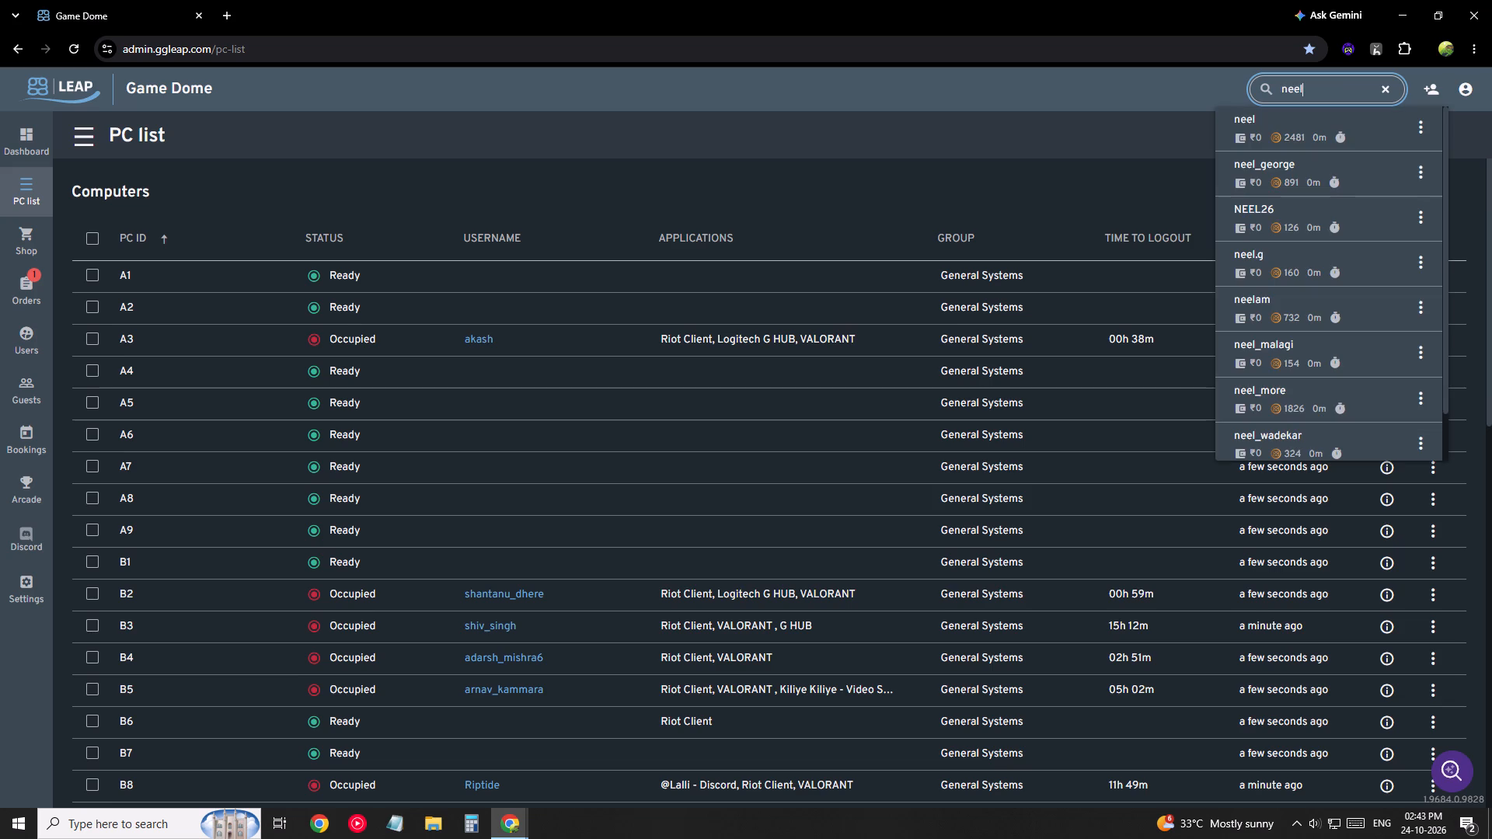
{"action": "type", "text": "anshul"}
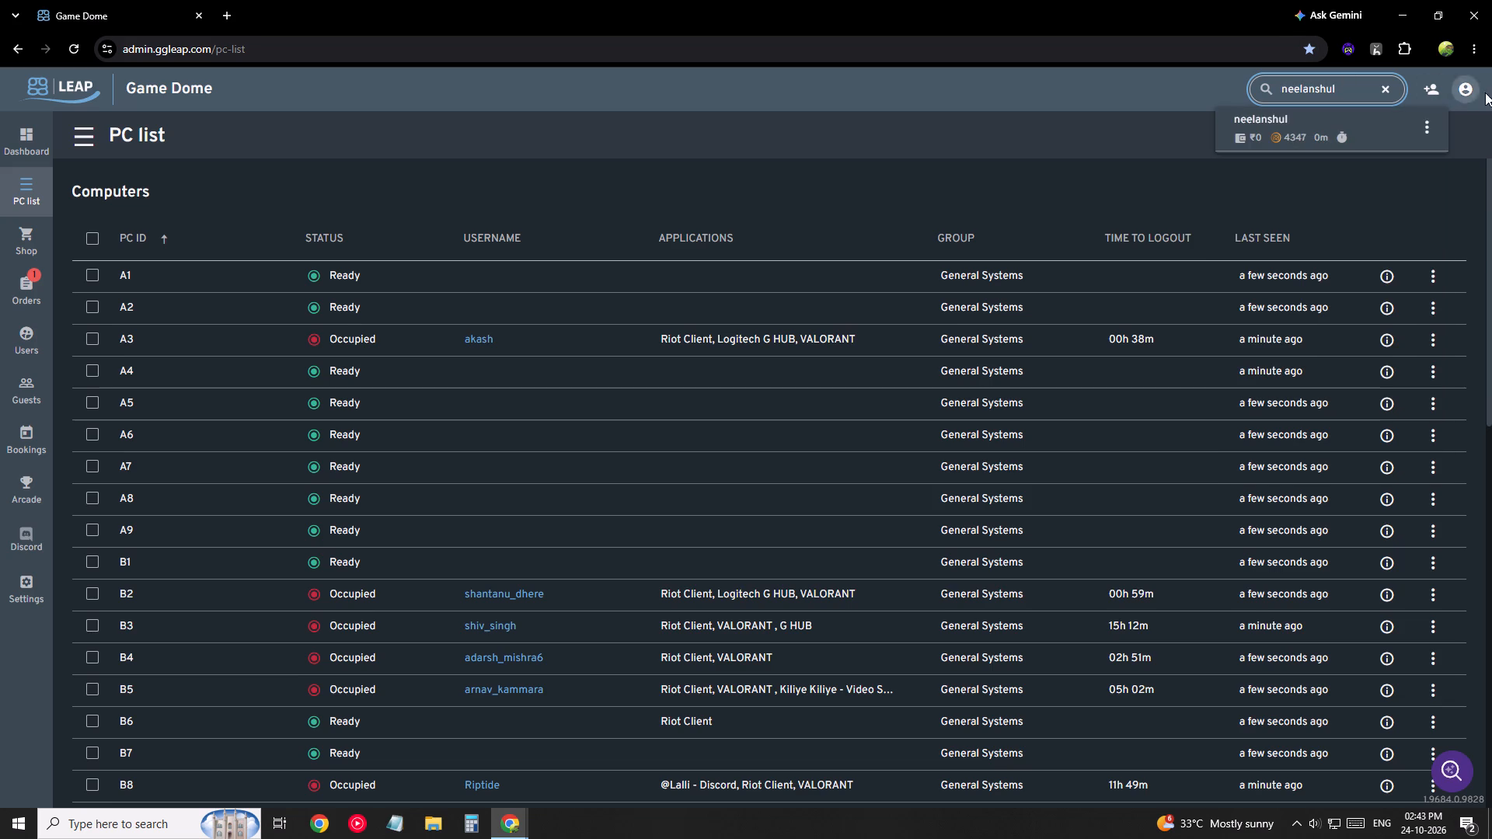
{"action": "left_click", "coordinate": [1421, 117]}
{"action": "left_click", "coordinate": [1445, 127]}
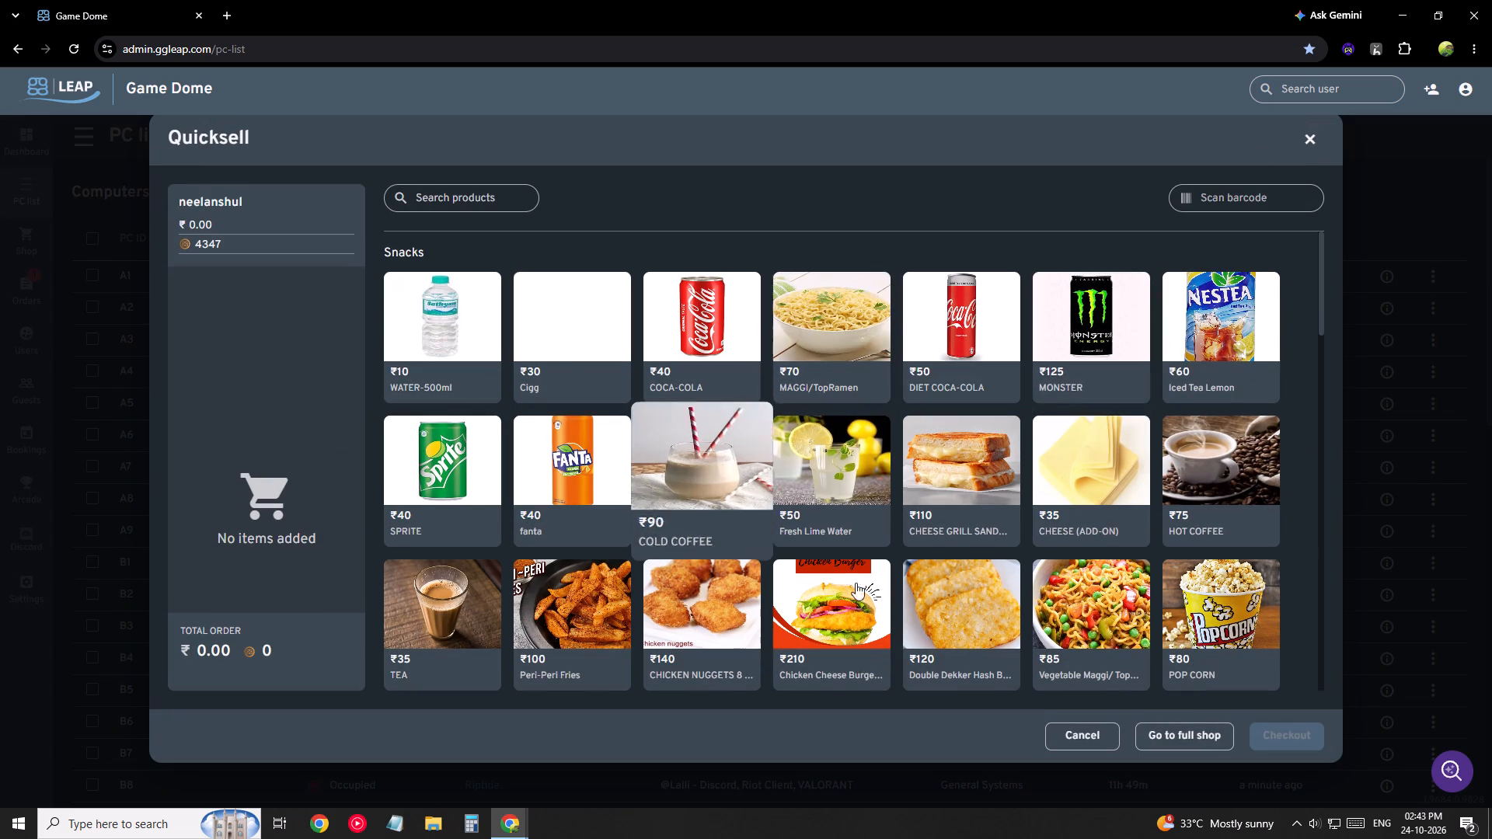
{"action": "left_click", "coordinate": [1170, 729]}
{"action": "left_click", "coordinate": [499, 239]}
{"action": "left_click", "coordinate": [493, 278]}
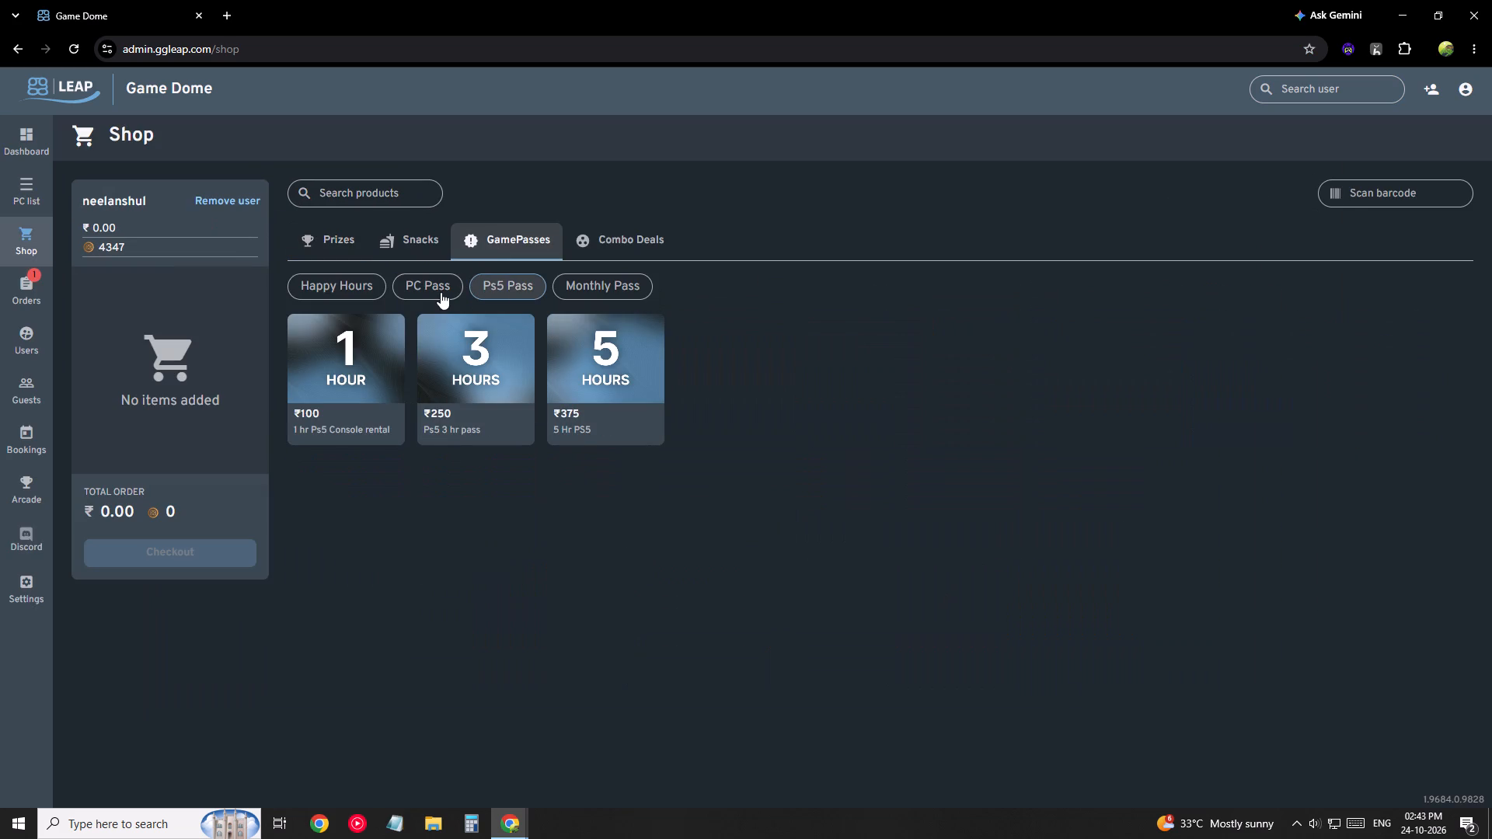
{"action": "left_click", "coordinate": [434, 280]}
{"action": "left_click", "coordinate": [375, 357]}
{"action": "left_click", "coordinate": [426, 240]}
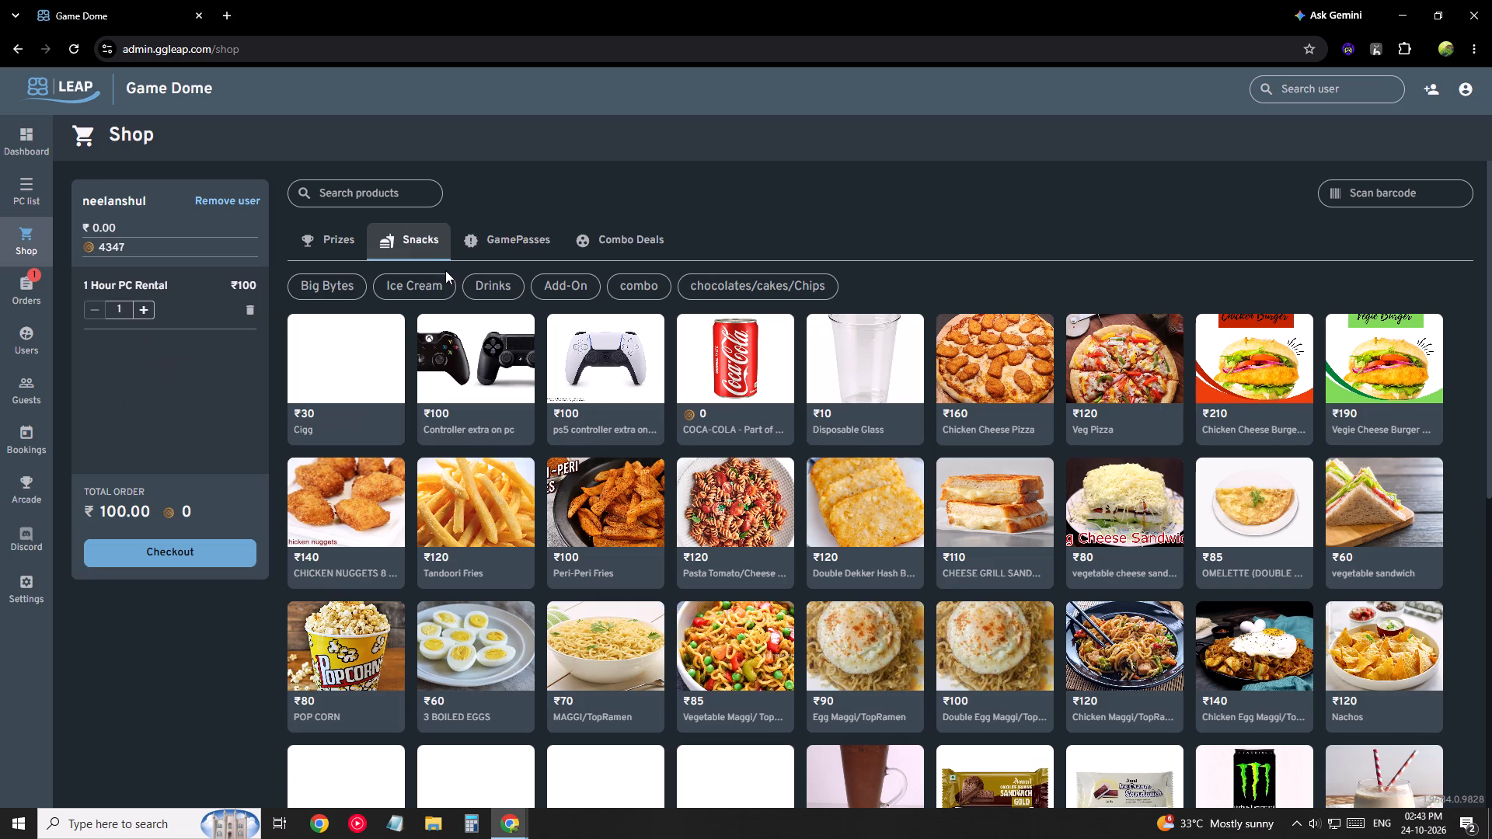
{"action": "left_click", "coordinate": [289, 279]}
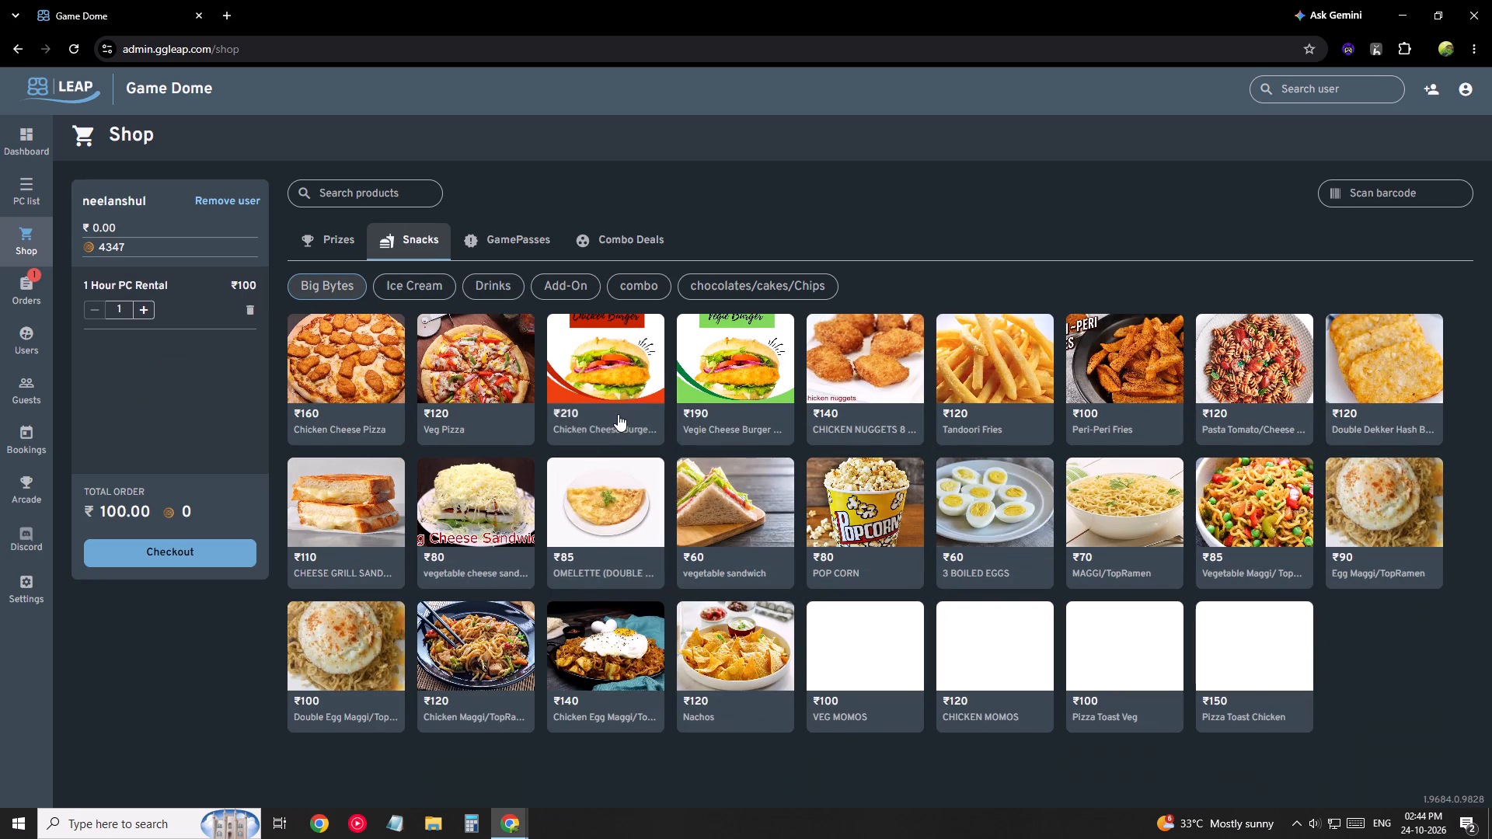
{"action": "left_click", "coordinate": [493, 678]}
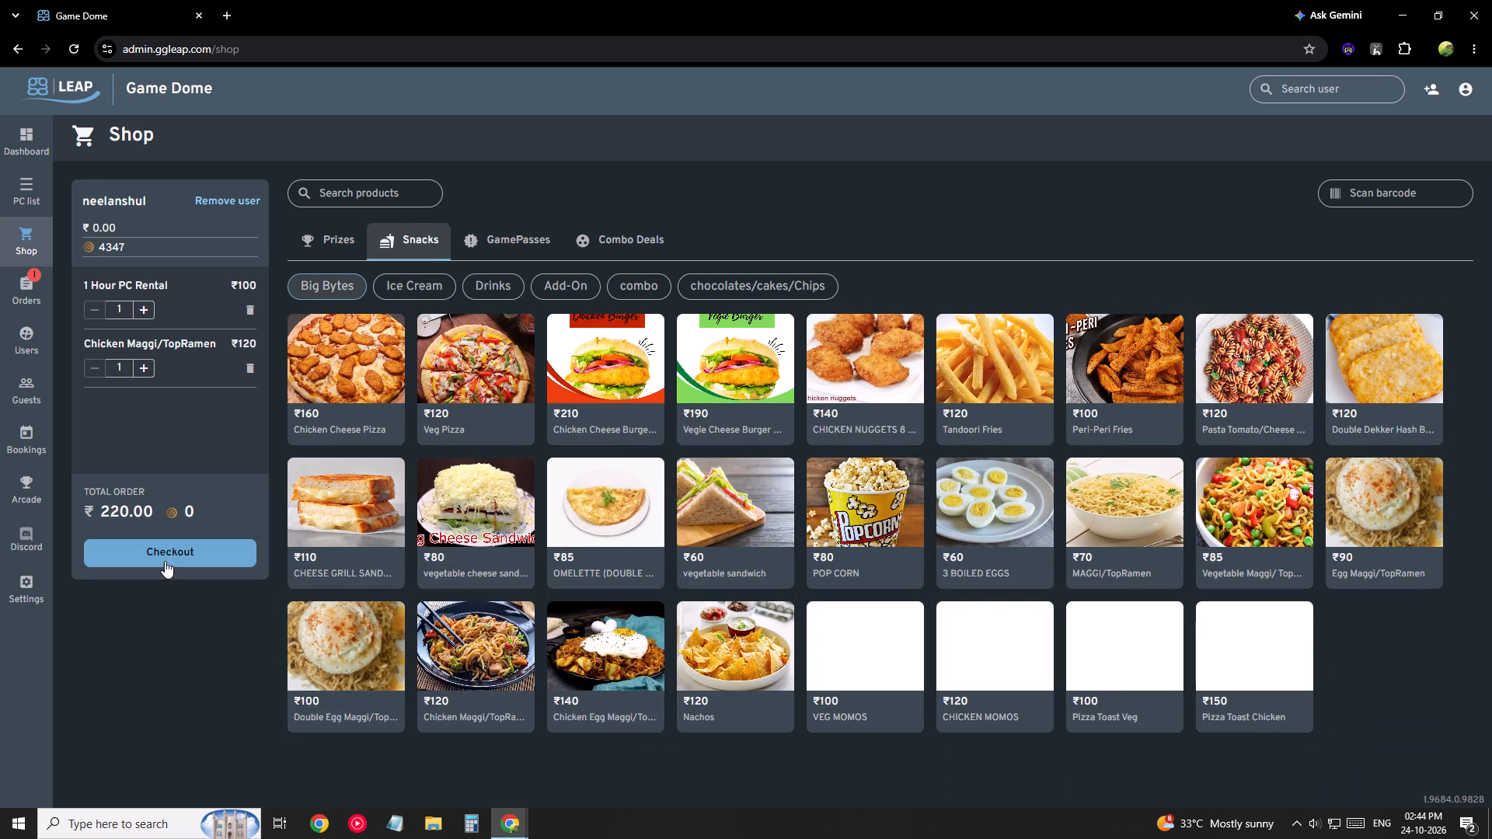
{"action": "left_click", "coordinate": [169, 552]}
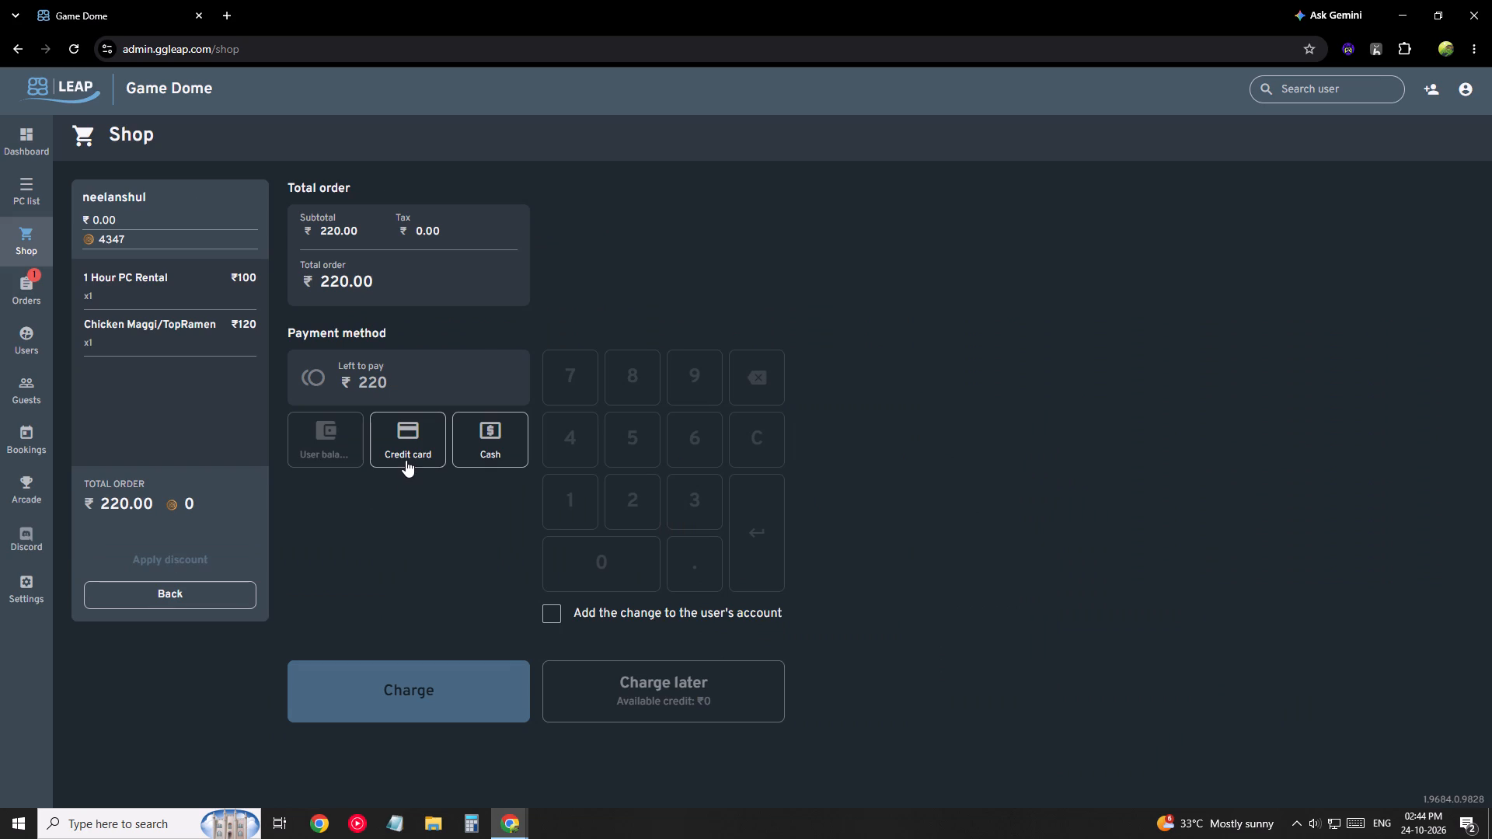
{"action": "left_click", "coordinate": [406, 460]}
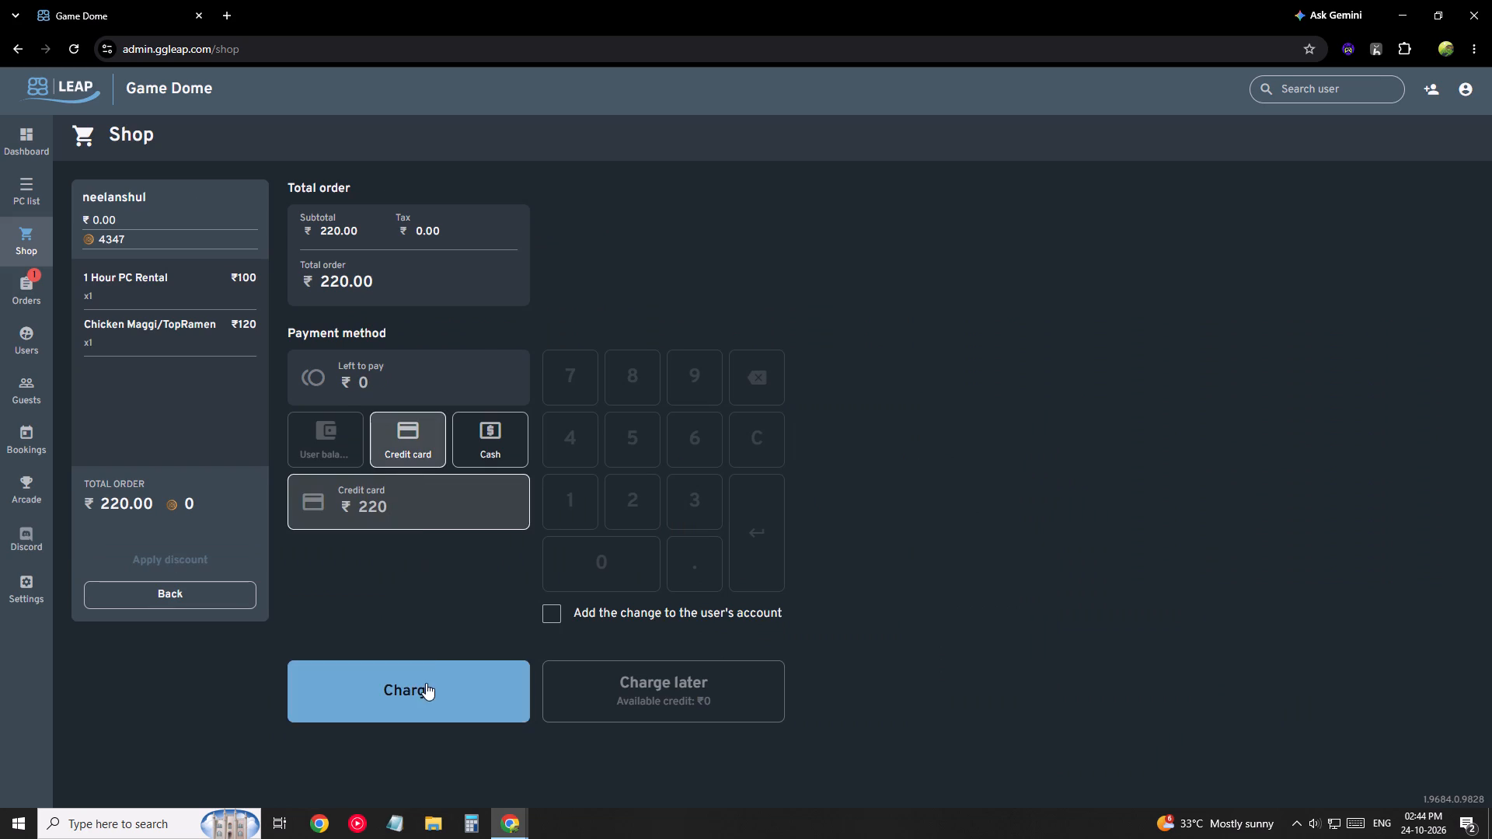
{"action": "left_click", "coordinate": [426, 683]}
{"action": "left_click", "coordinate": [0, 201]}
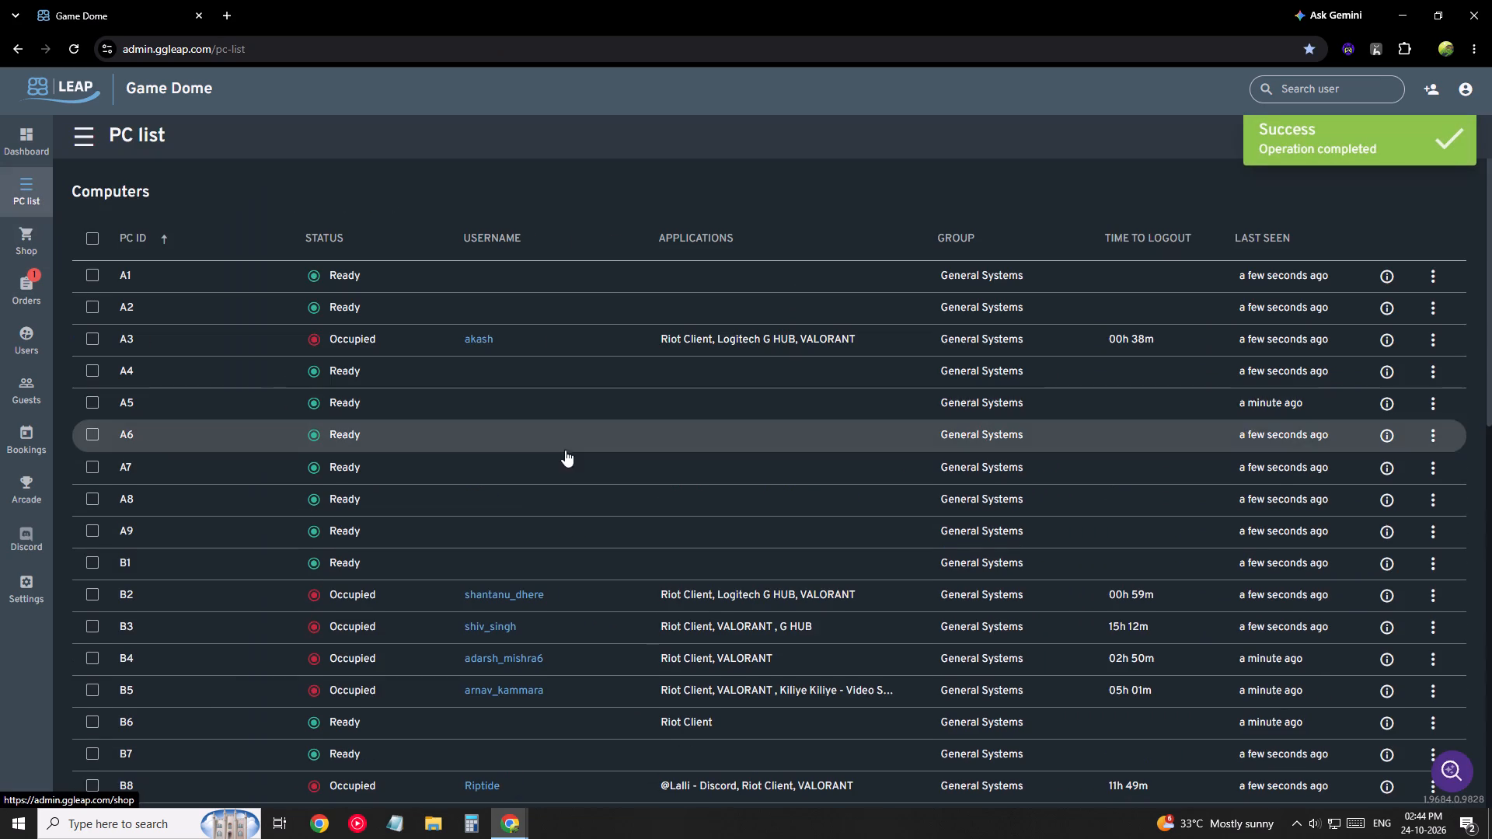
{"action": "left_click", "coordinate": [1316, 134]}
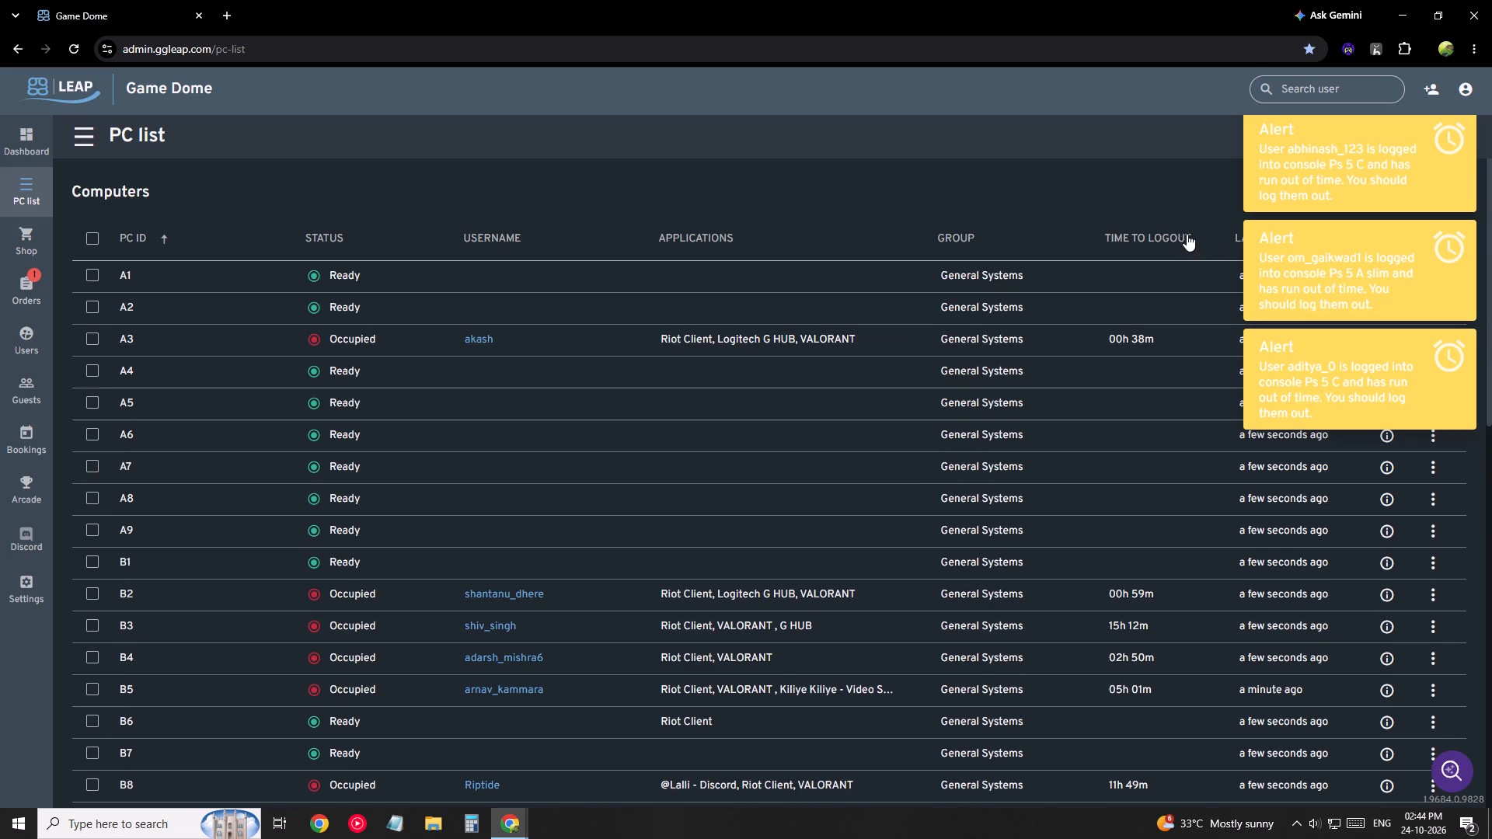
Dismiss the alerts about console users who have run out of time.
{"action": "left_click", "coordinate": [1314, 334]}
{"action": "left_click_drag", "start_coordinate": [1320, 301], "coordinate": [1322, 294]}
{"action": "left_click", "coordinate": [1343, 218]}
{"action": "left_click", "coordinate": [1354, 153]}
{"action": "scroll", "coordinate": [739, 493], "scroll_direction": "down", "scroll_amount": 2}
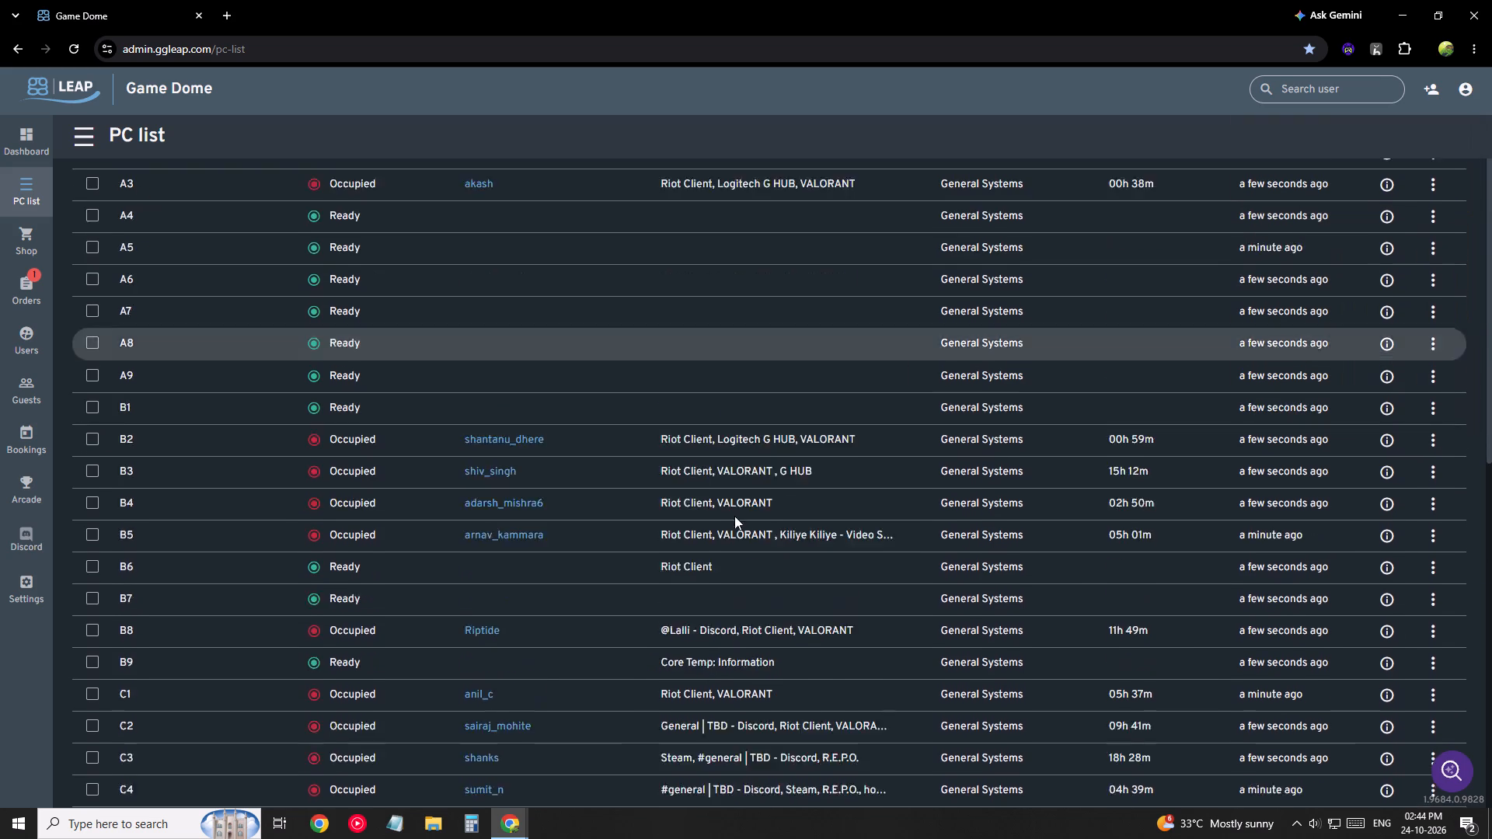
{"action": "scroll", "coordinate": [734, 516], "scroll_direction": "down", "scroll_amount": 12}
{"action": "scroll", "coordinate": [784, 792], "scroll_direction": "up", "scroll_amount": 1}
{"action": "scroll", "coordinate": [784, 792], "scroll_direction": "down", "scroll_amount": 3}
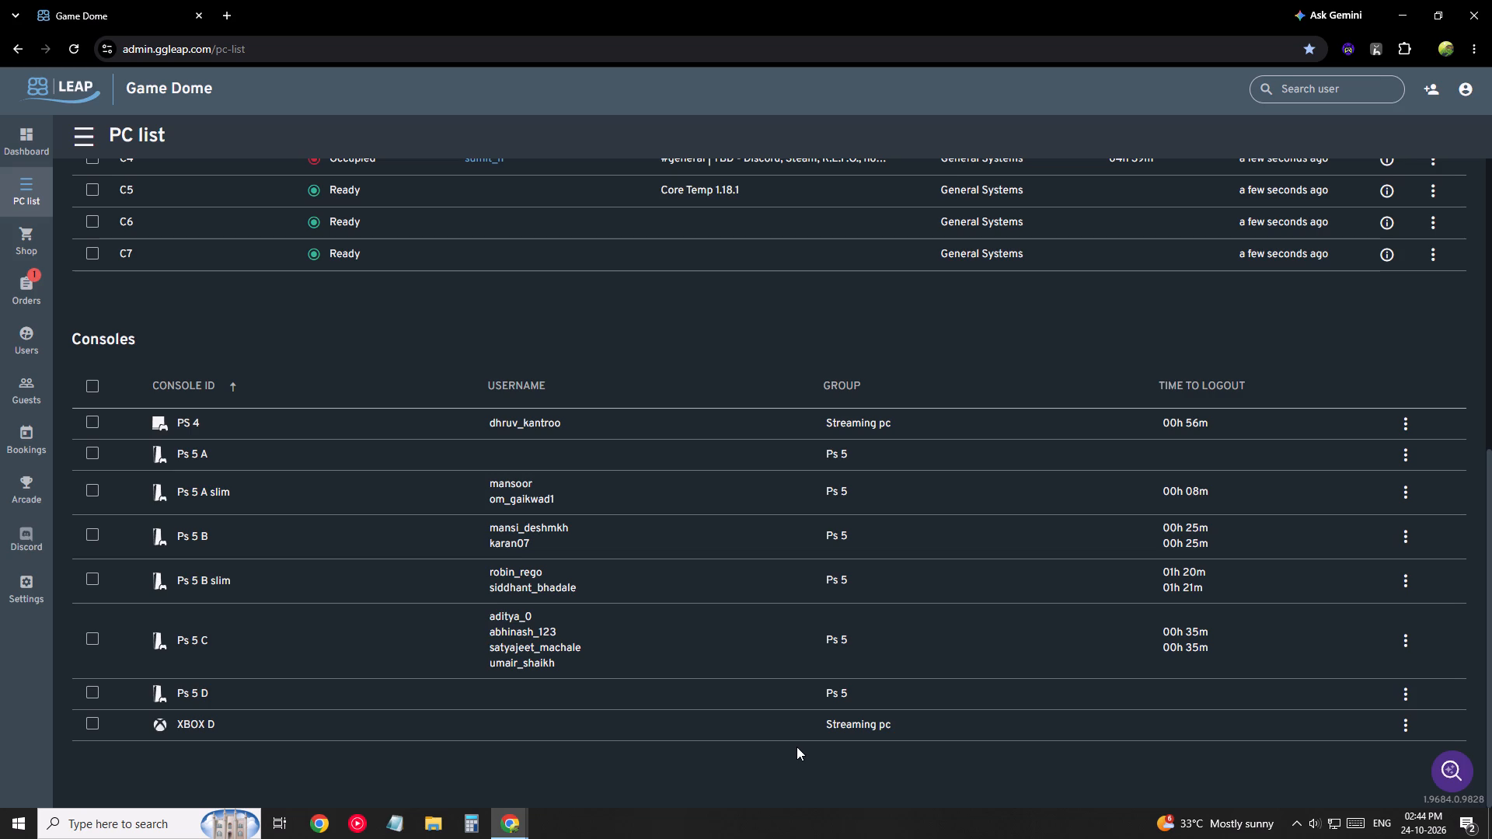
{"action": "left_click", "coordinate": [503, 615]}
{"action": "left_click", "coordinate": [541, 491]}
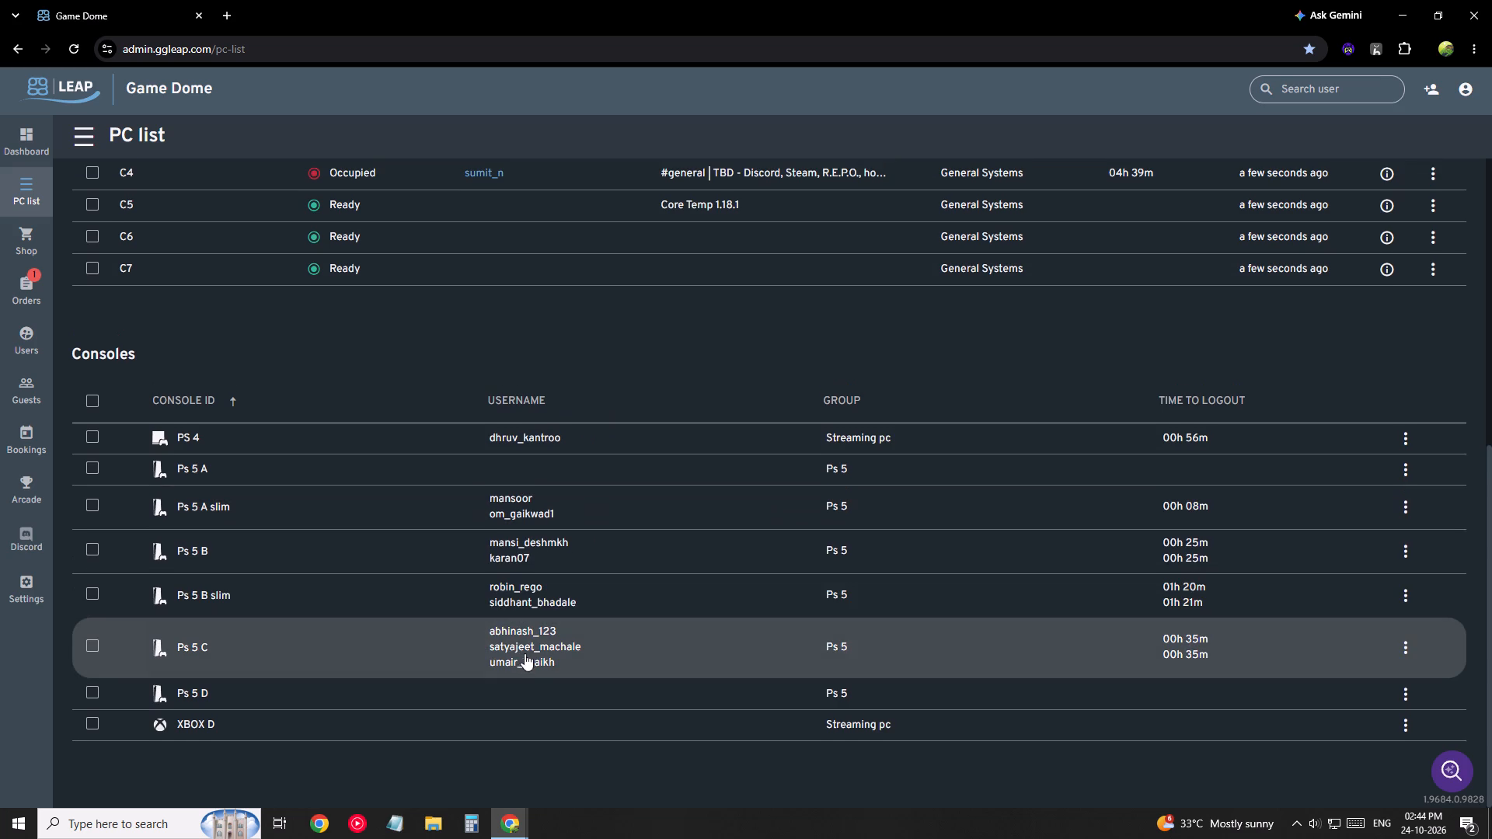
{"action": "left_click", "coordinate": [528, 628]}
{"action": "left_click", "coordinate": [573, 508]}
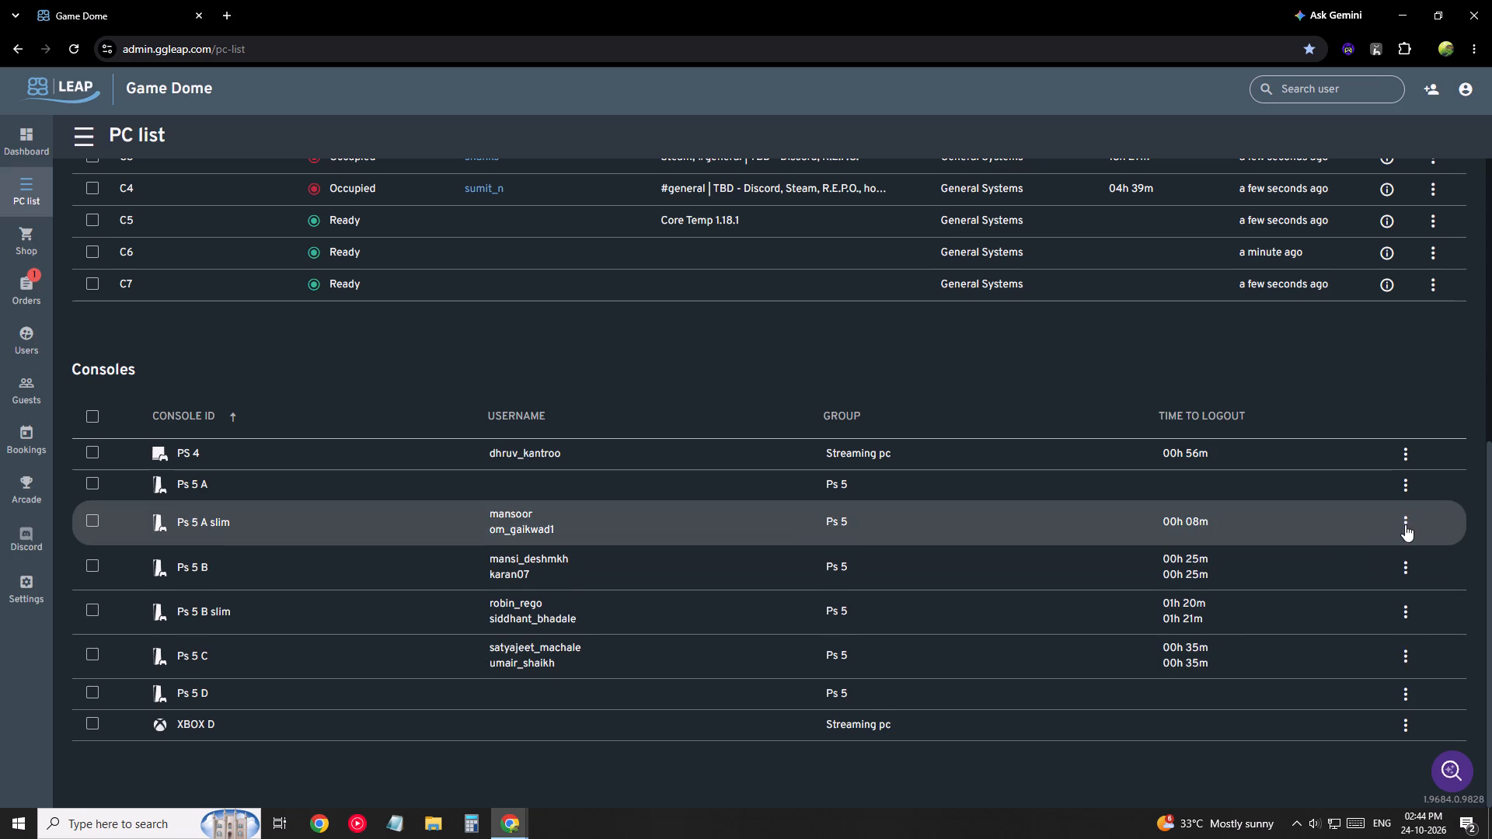
Log out all users from the Ps 5 A slim console.
{"action": "left_click", "coordinate": [1405, 524]}
{"action": "left_click", "coordinate": [1421, 562]}
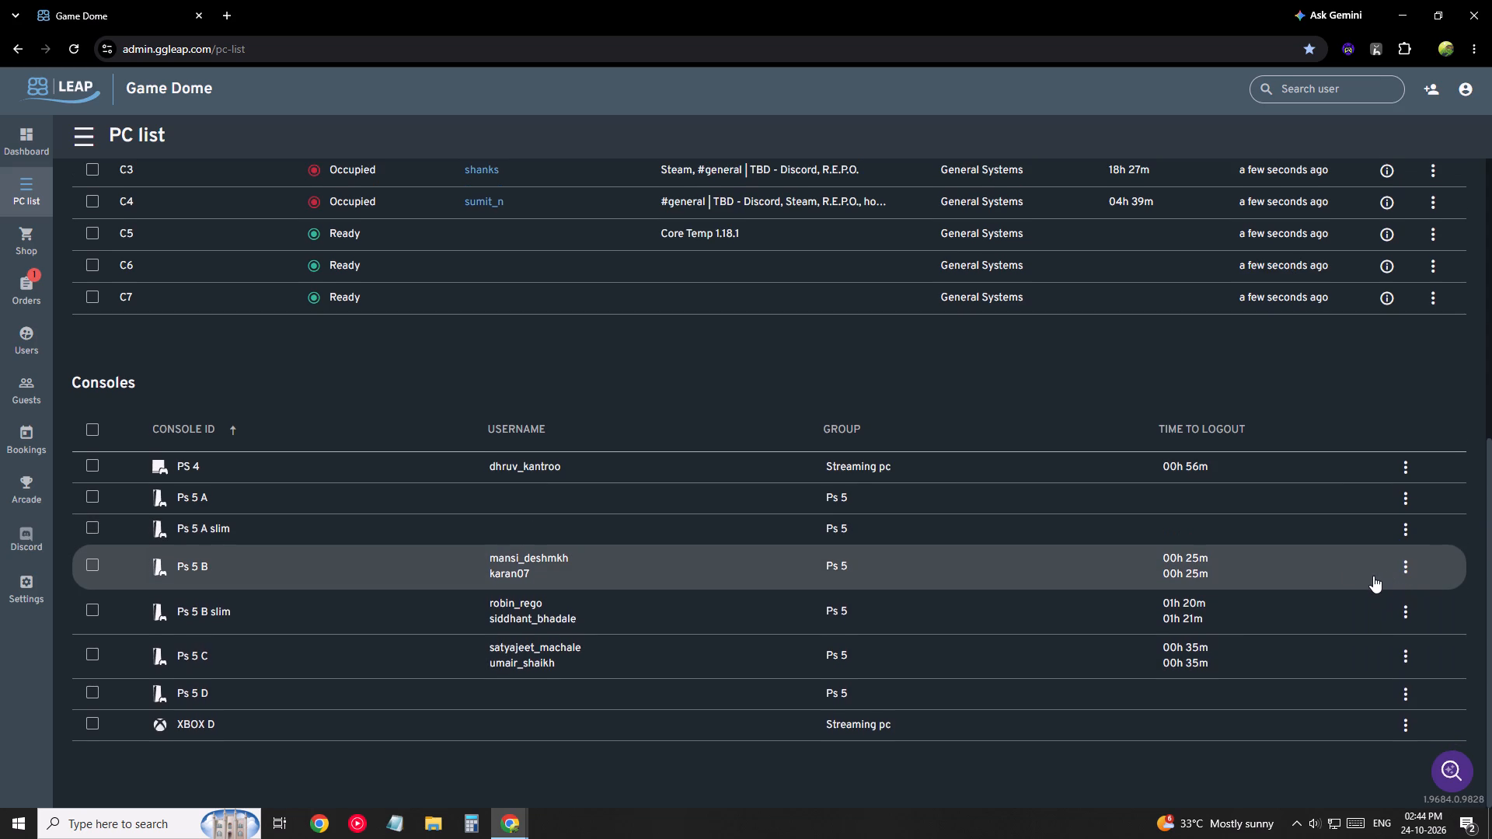
Log out all remaining users from the Ps 5 C console.
{"action": "left_click", "coordinate": [1409, 653]}
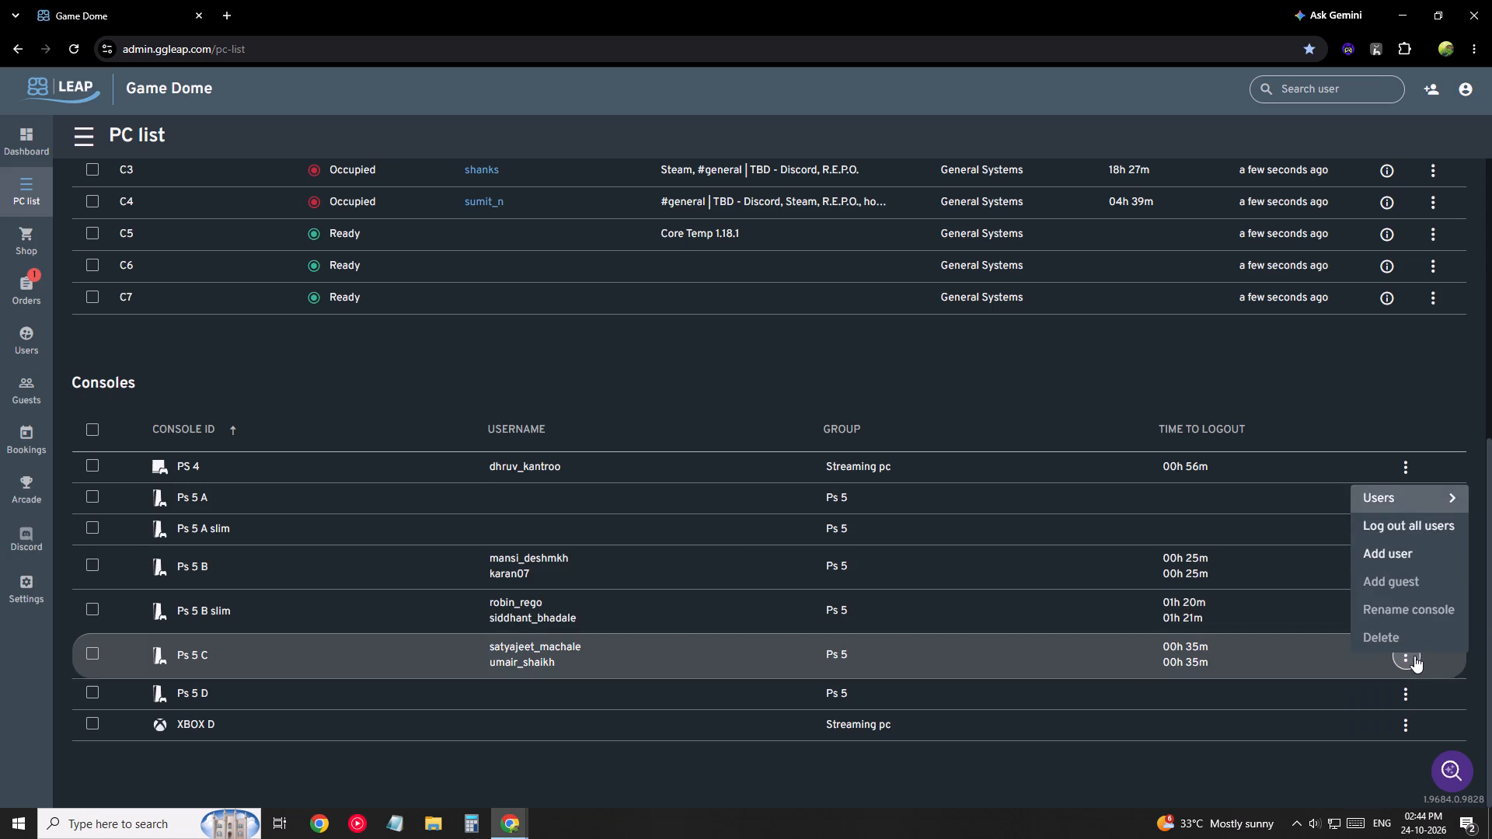
{"action": "left_click", "coordinate": [1445, 531]}
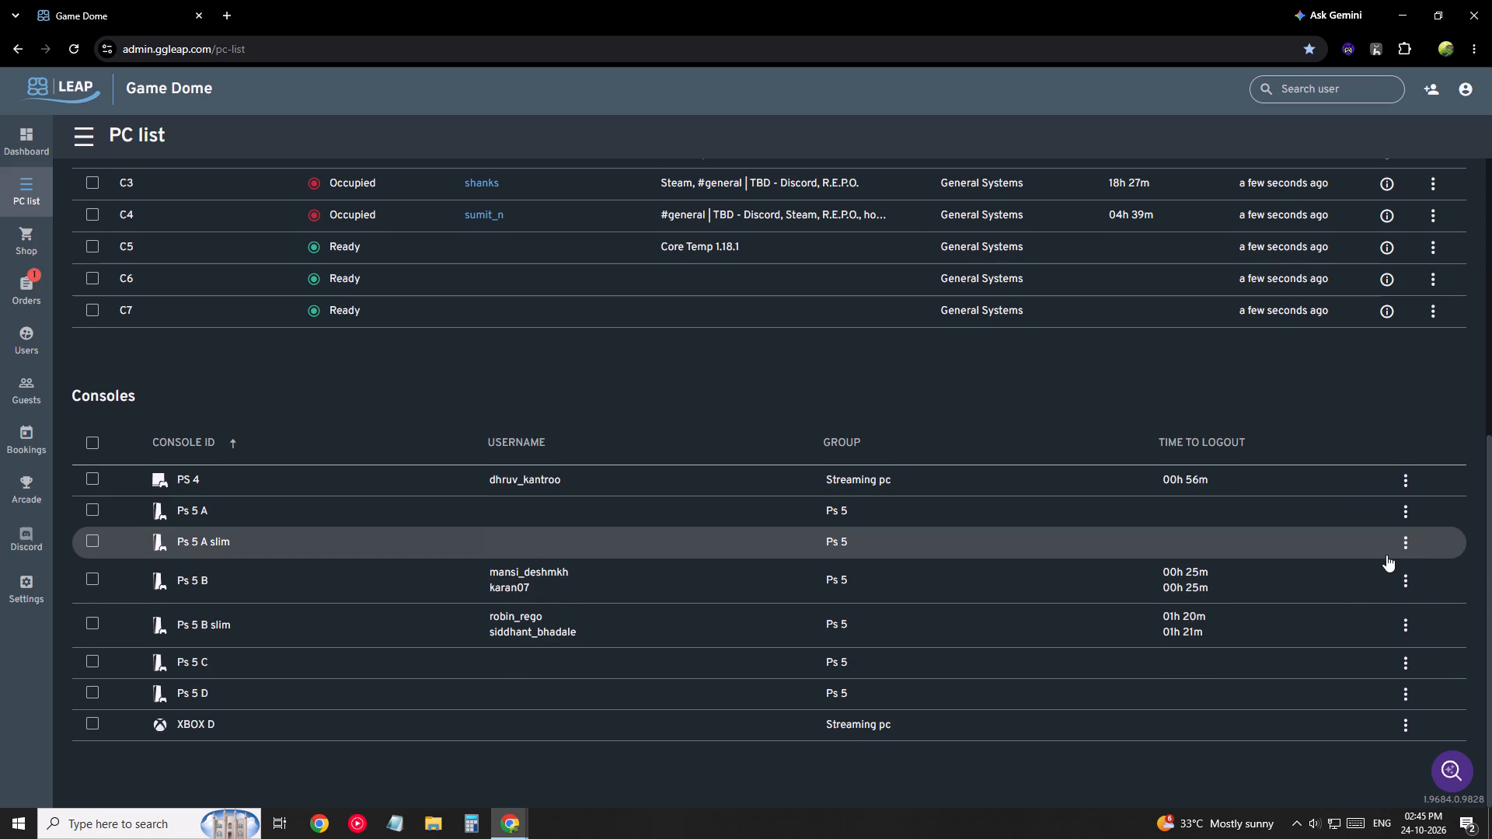
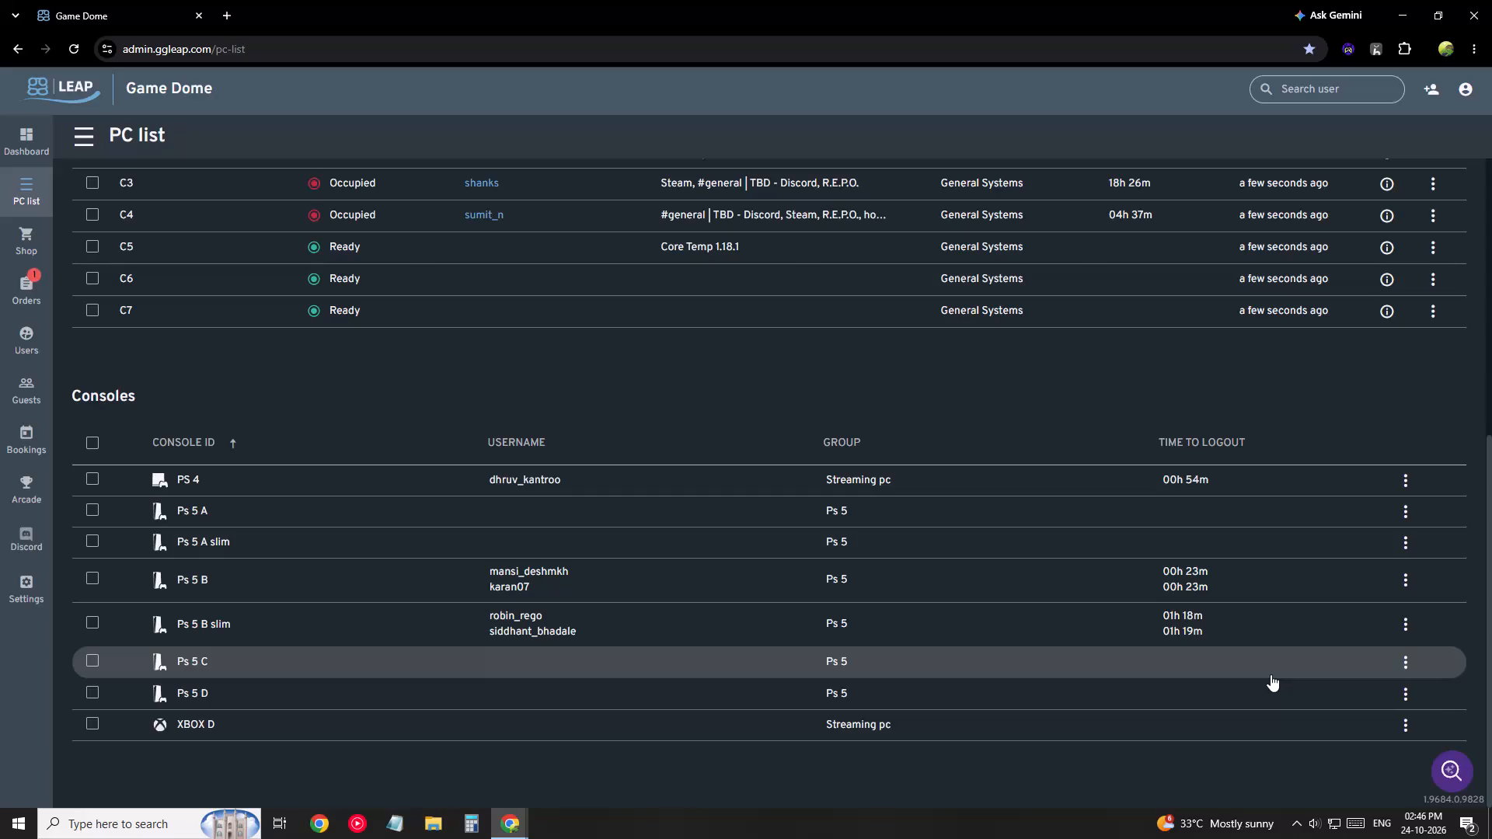
Sell one Cigg and one Iced Tea Lemon to customer Sai, charging the order to credit card.
{"action": "left_click", "coordinate": [1342, 96]}
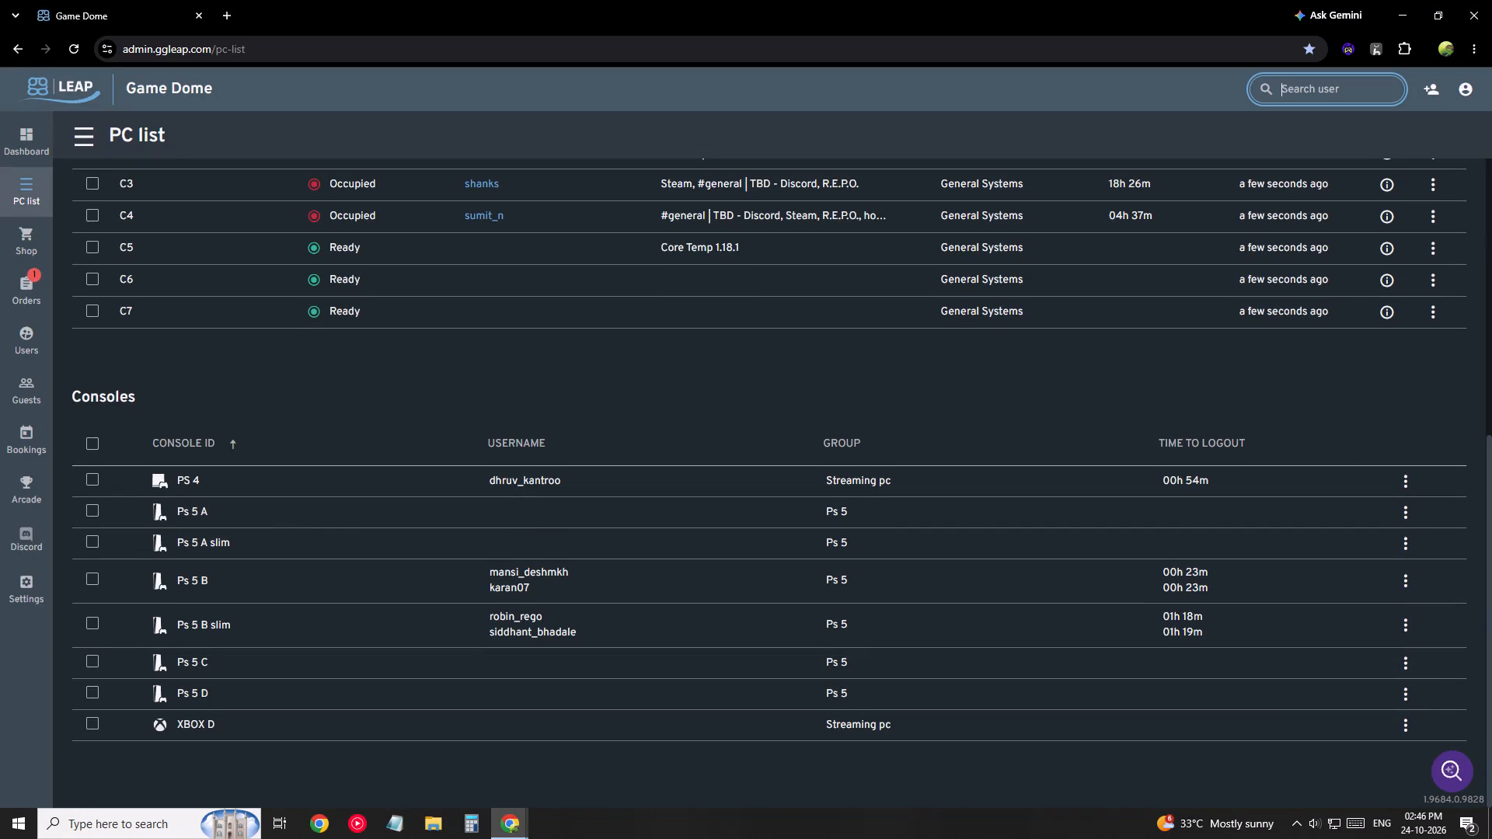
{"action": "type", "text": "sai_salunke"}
{"action": "left_click", "coordinate": [1422, 117]}
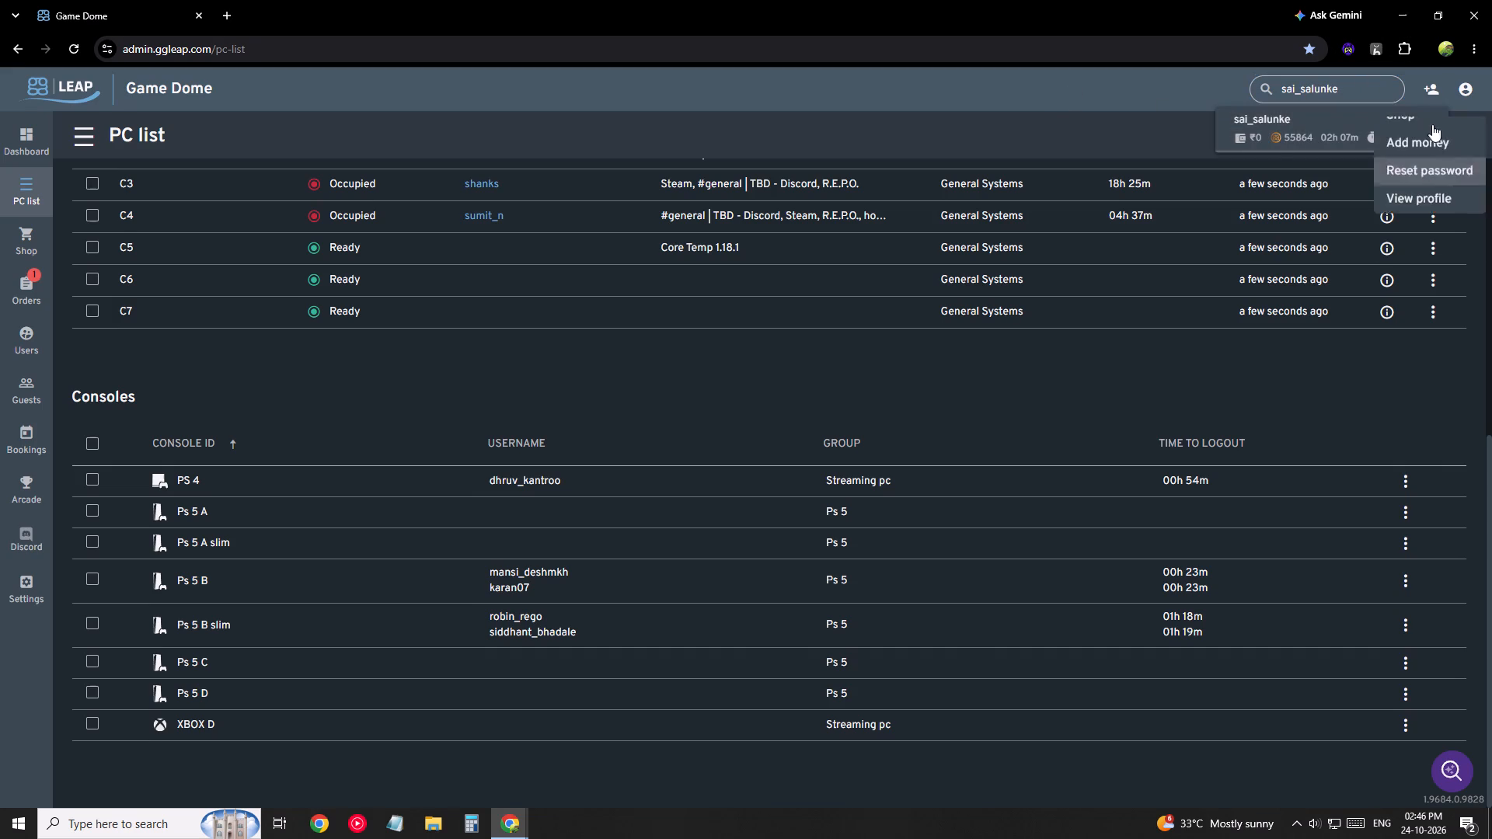
{"action": "left_click", "coordinate": [1445, 127]}
{"action": "left_click", "coordinate": [574, 331]}
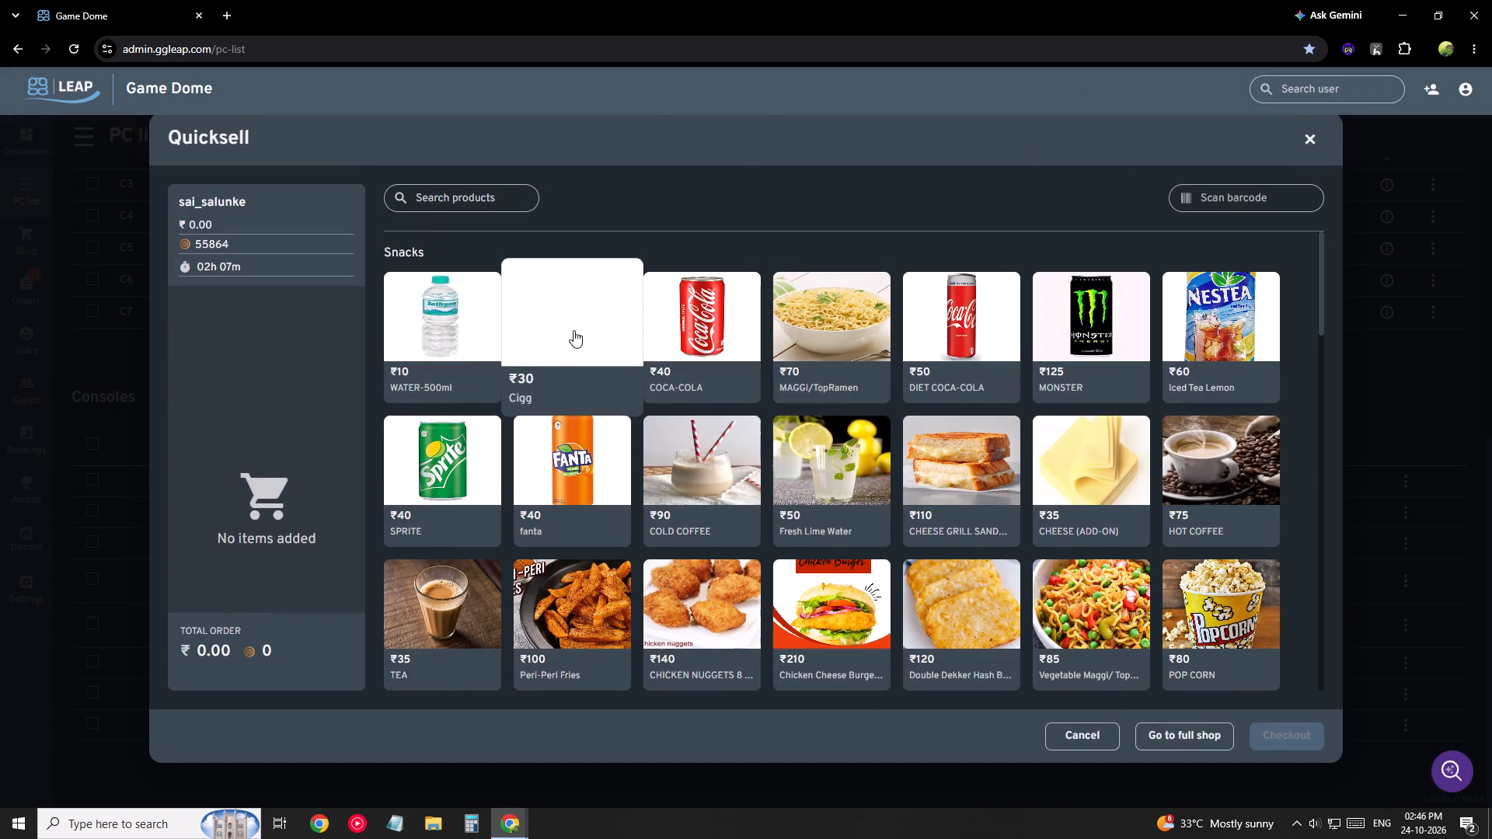
{"action": "scroll", "coordinate": [1041, 539], "scroll_direction": "down", "scroll_amount": 3}
{"action": "scroll", "coordinate": [1217, 471], "scroll_direction": "up", "scroll_amount": 2}
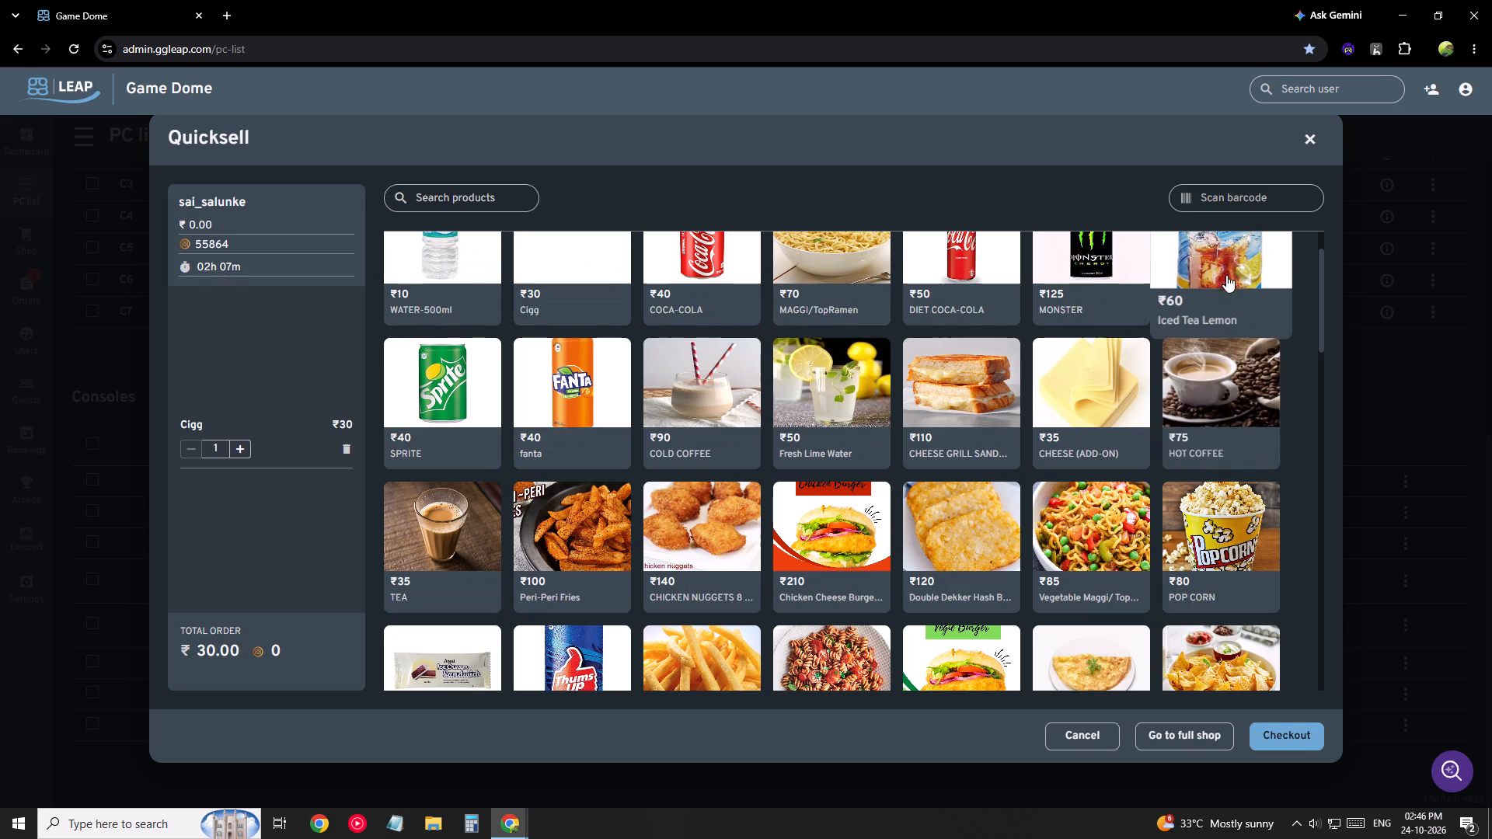
{"action": "left_click", "coordinate": [1215, 273]}
{"action": "left_click", "coordinate": [1293, 729]}
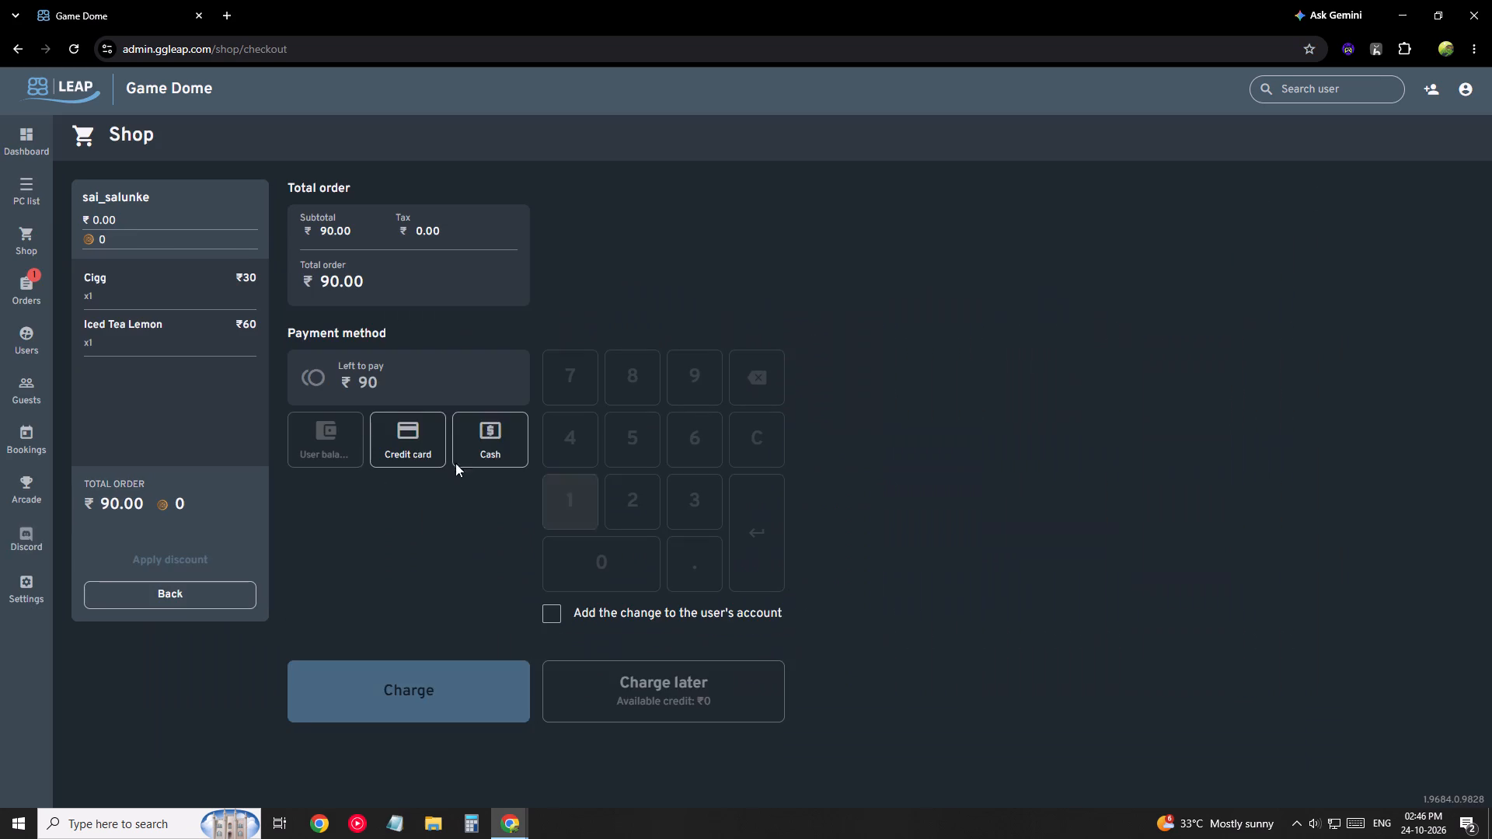
{"action": "left_click_drag", "start_coordinate": [396, 426], "coordinate": [396, 441]}
{"action": "left_click", "coordinate": [407, 692]}
In the daily expense spreadsheet, set manuel's customer credit amount to 150.
{"action": "key", "text": "alt+Tab"}
{"action": "left_click", "coordinate": [1219, 707]}
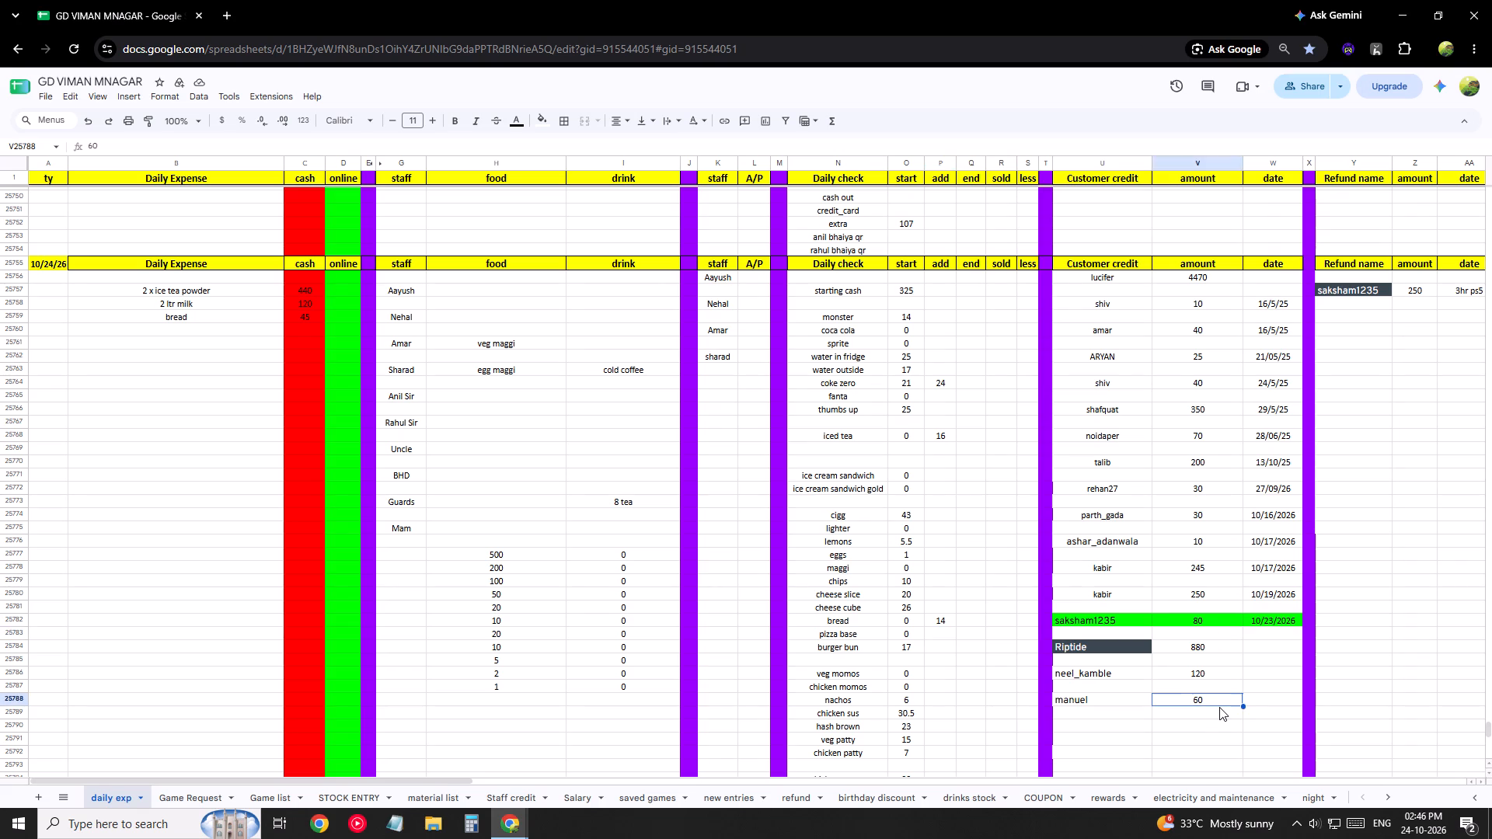
{"action": "left_click", "coordinate": [1221, 714]}
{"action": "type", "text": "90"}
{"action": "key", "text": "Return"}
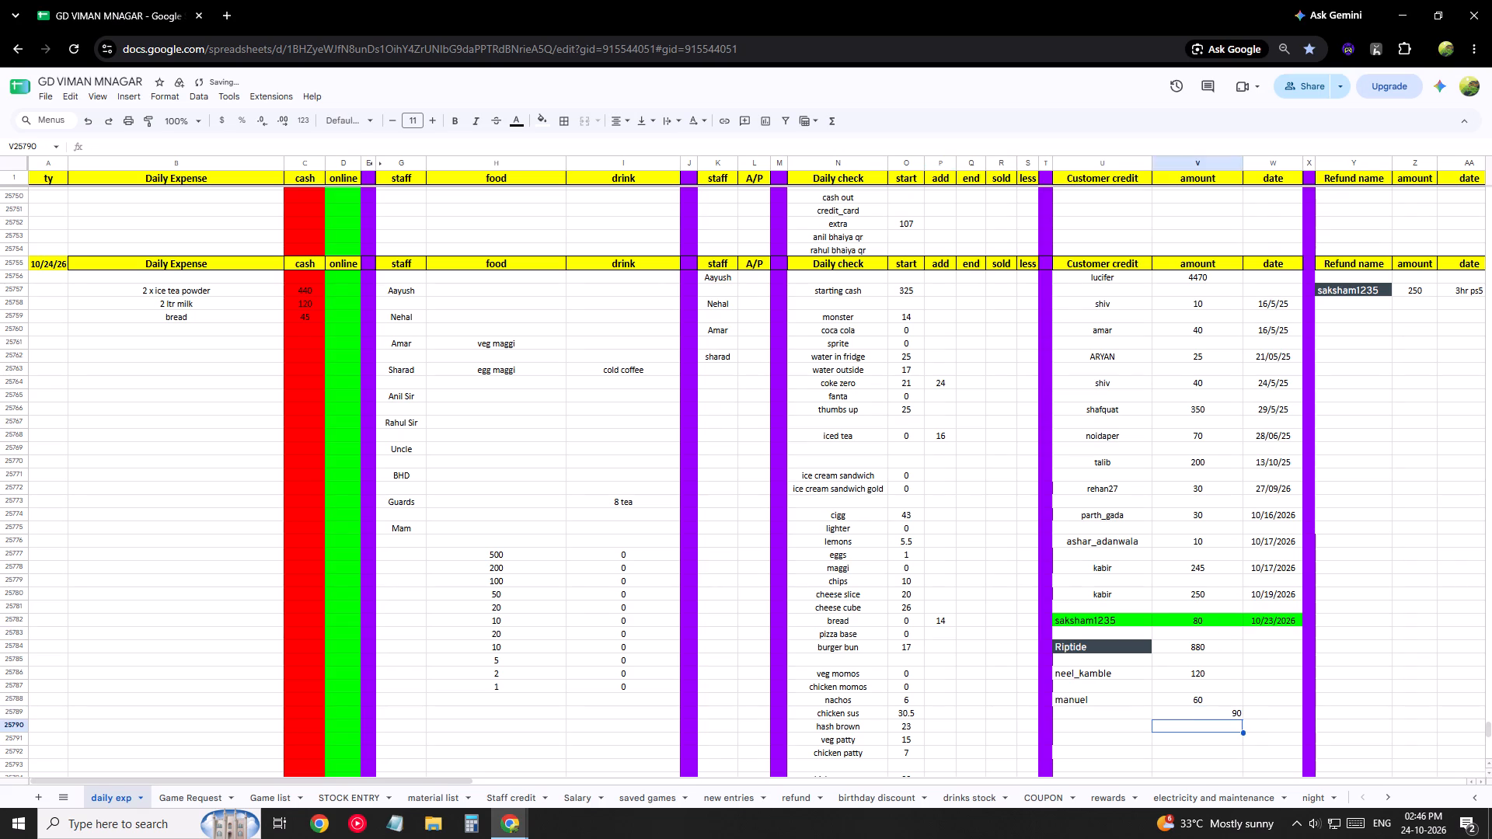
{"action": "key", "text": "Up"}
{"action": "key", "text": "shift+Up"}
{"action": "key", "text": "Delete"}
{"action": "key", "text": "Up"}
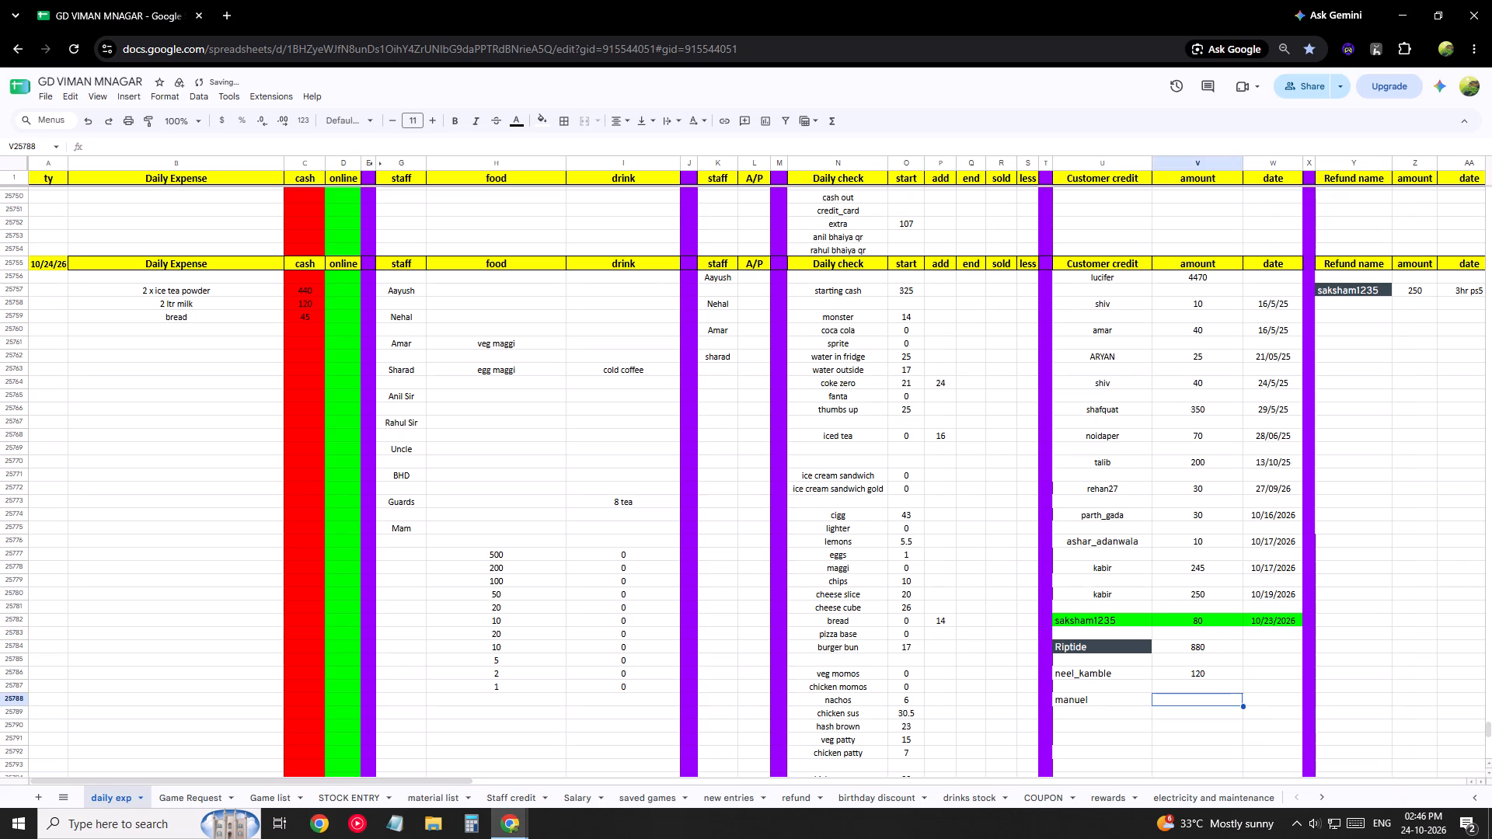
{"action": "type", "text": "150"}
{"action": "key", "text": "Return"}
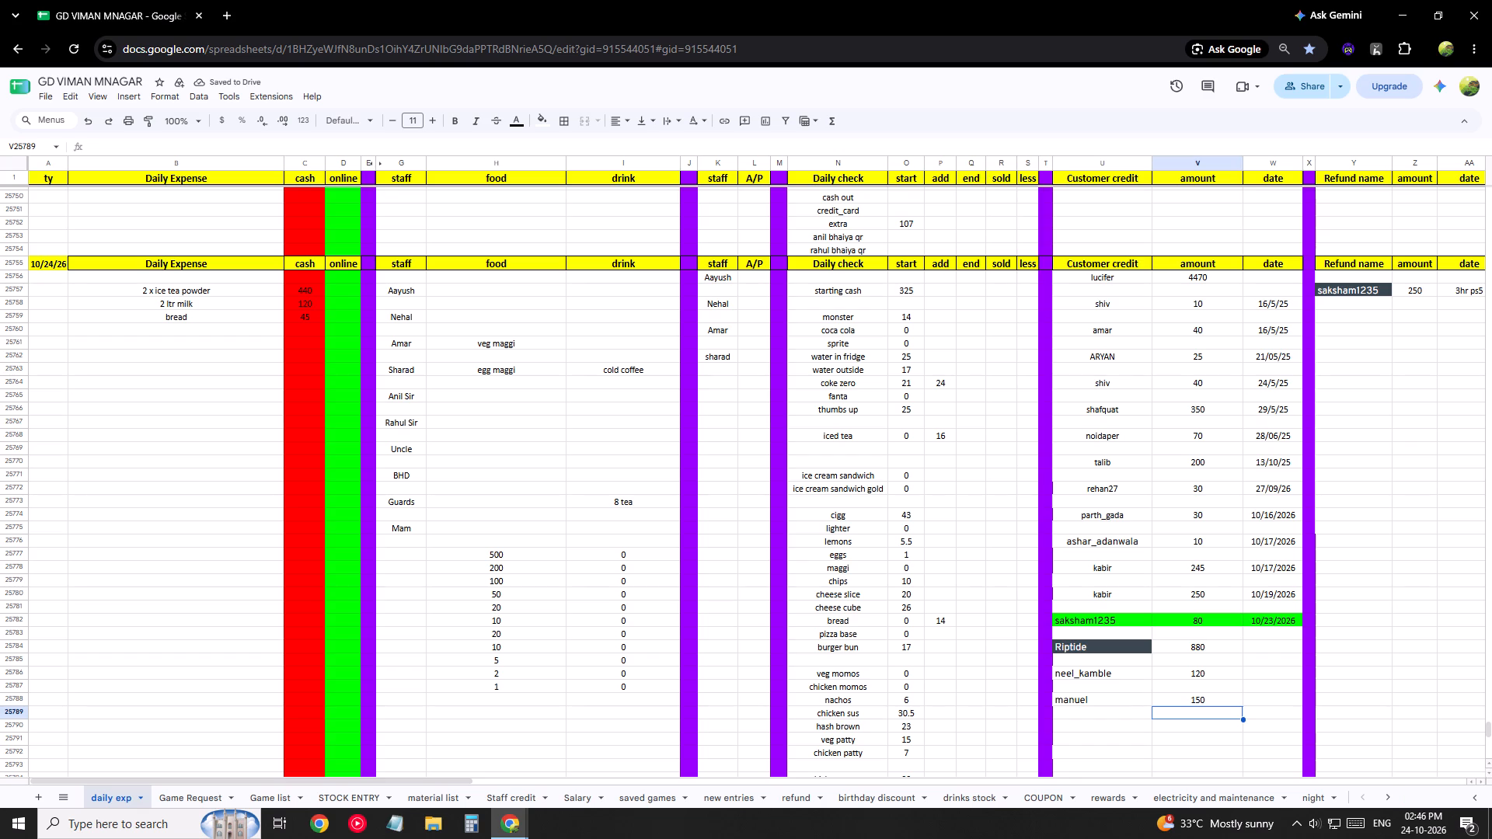
In ggLeap, sell one Ps5 3 hr pass to customer Amit and charge it to credit card.
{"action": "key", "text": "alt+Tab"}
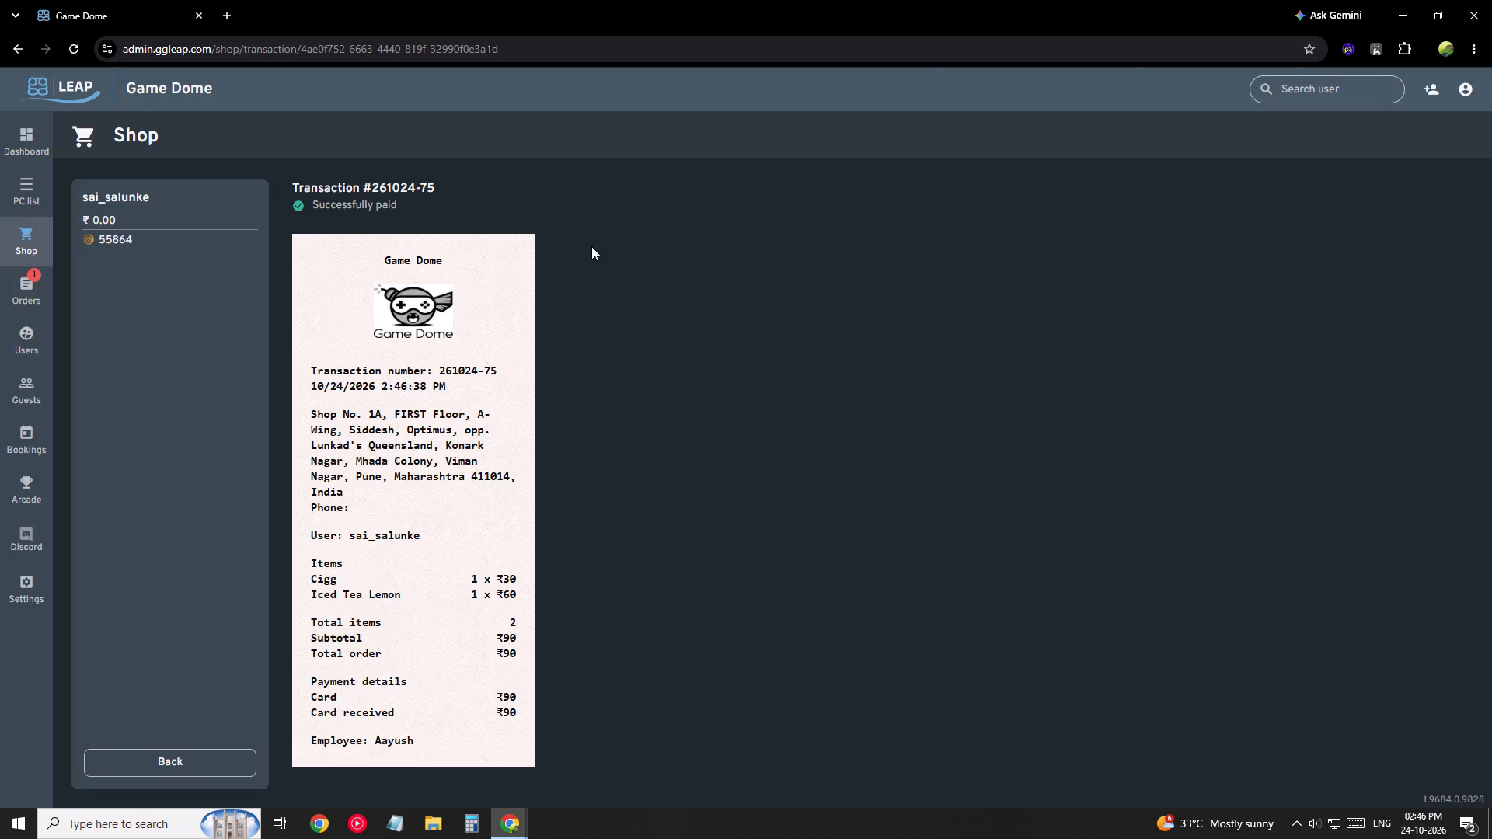
{"action": "left_click", "coordinate": [1316, 97]}
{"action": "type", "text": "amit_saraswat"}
{"action": "left_click", "coordinate": [1424, 135]}
{"action": "left_click", "coordinate": [1459, 144]}
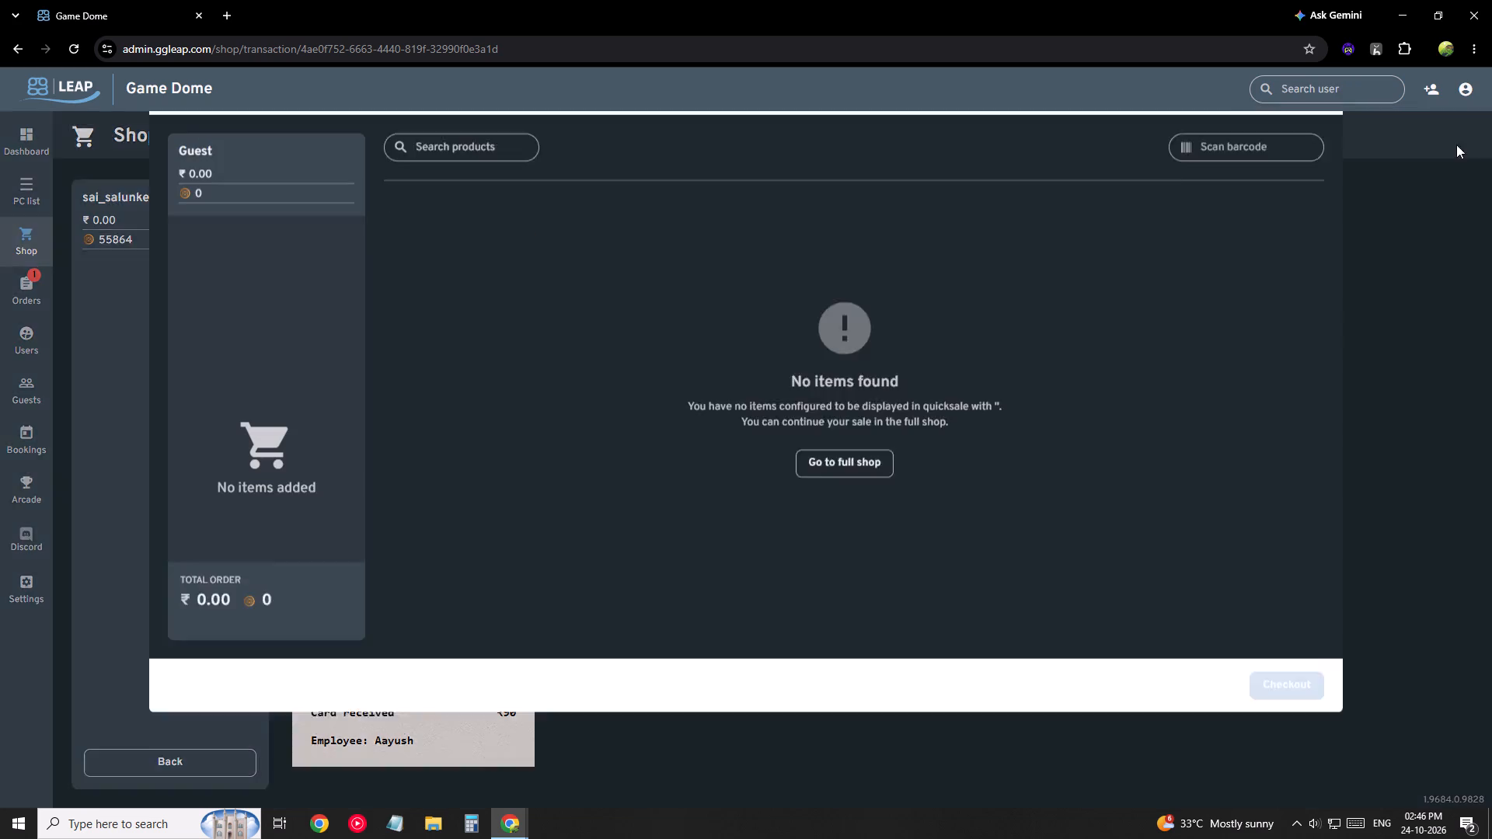
{"action": "left_click", "coordinate": [1157, 724]}
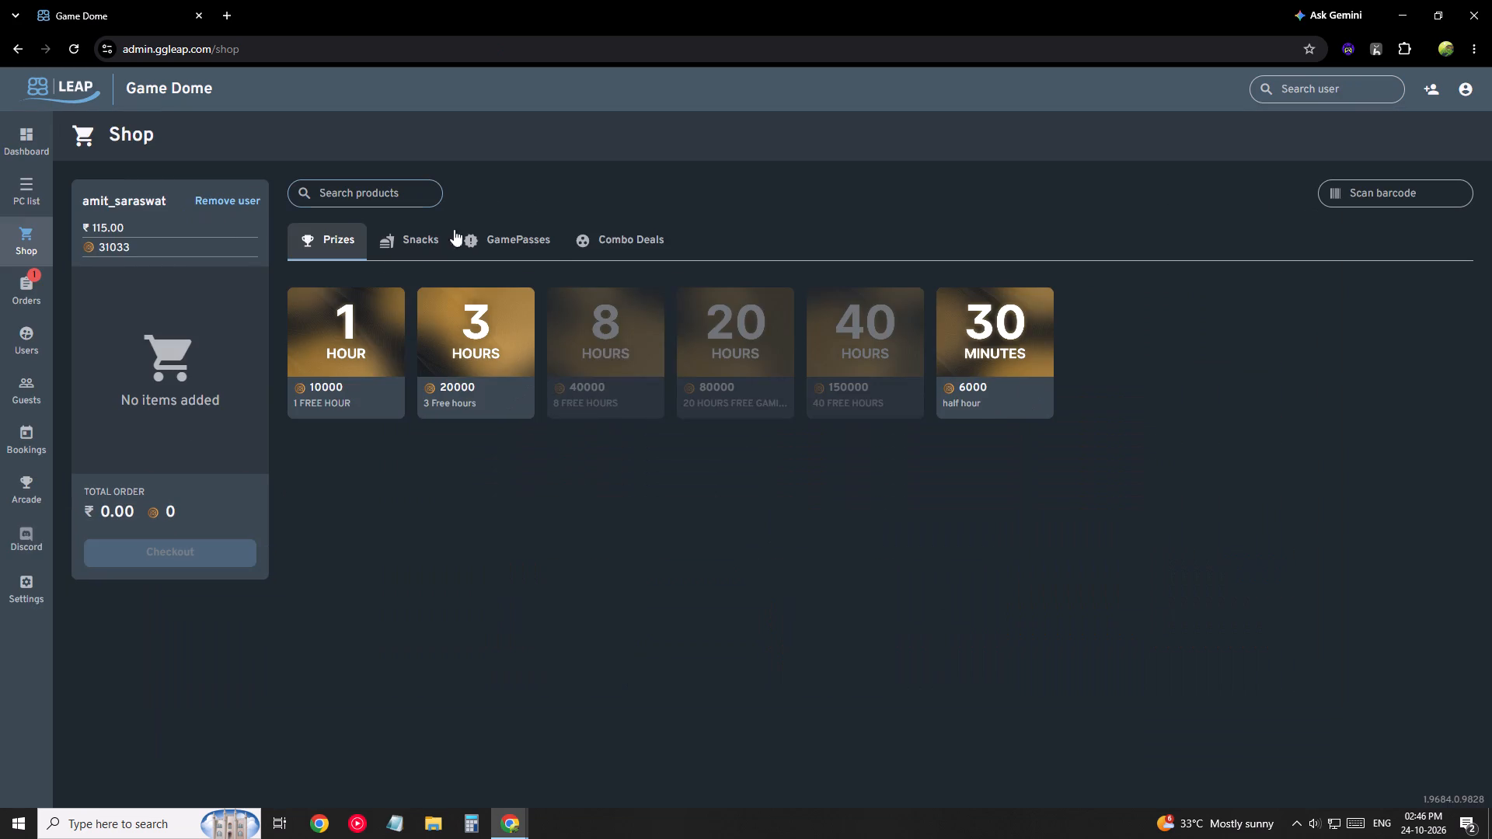
{"action": "left_click", "coordinate": [517, 257]}
{"action": "left_click", "coordinate": [437, 284]}
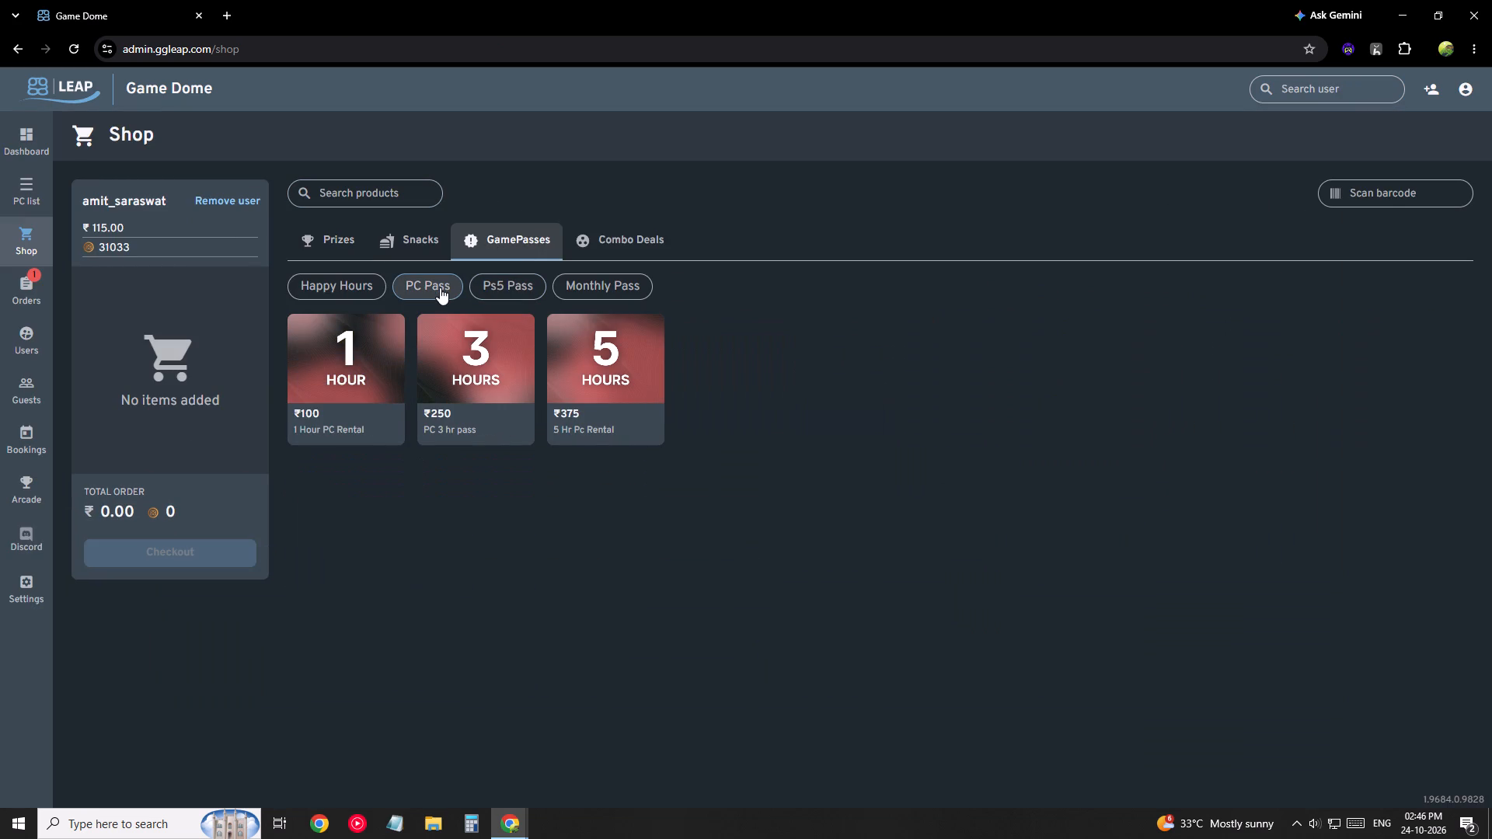
{"action": "left_click", "coordinate": [472, 417]}
{"action": "left_click", "coordinate": [244, 308]}
{"action": "left_click", "coordinate": [512, 284]}
{"action": "left_click", "coordinate": [486, 400]}
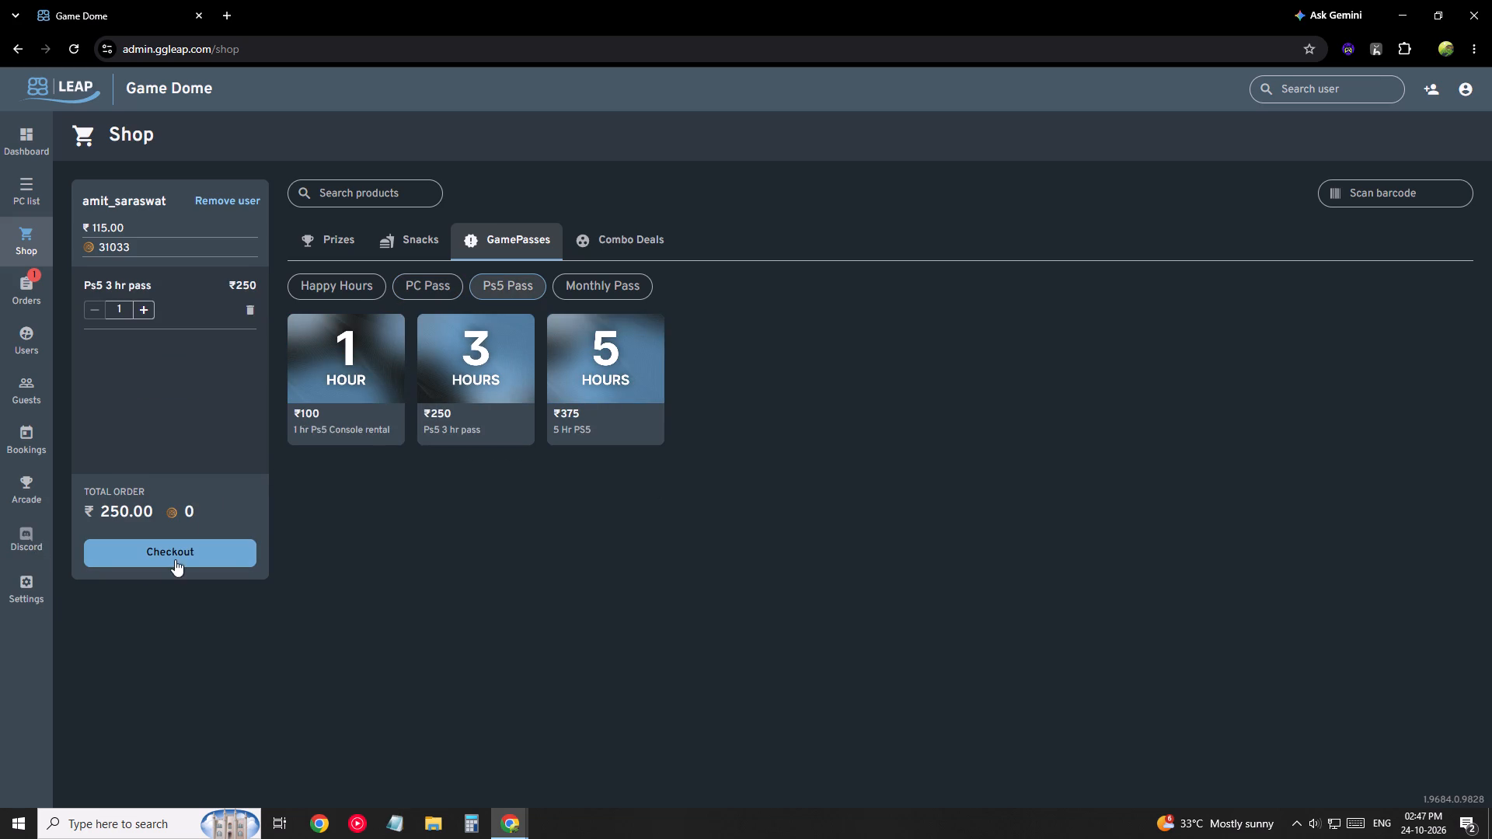
{"action": "left_click", "coordinate": [175, 559]}
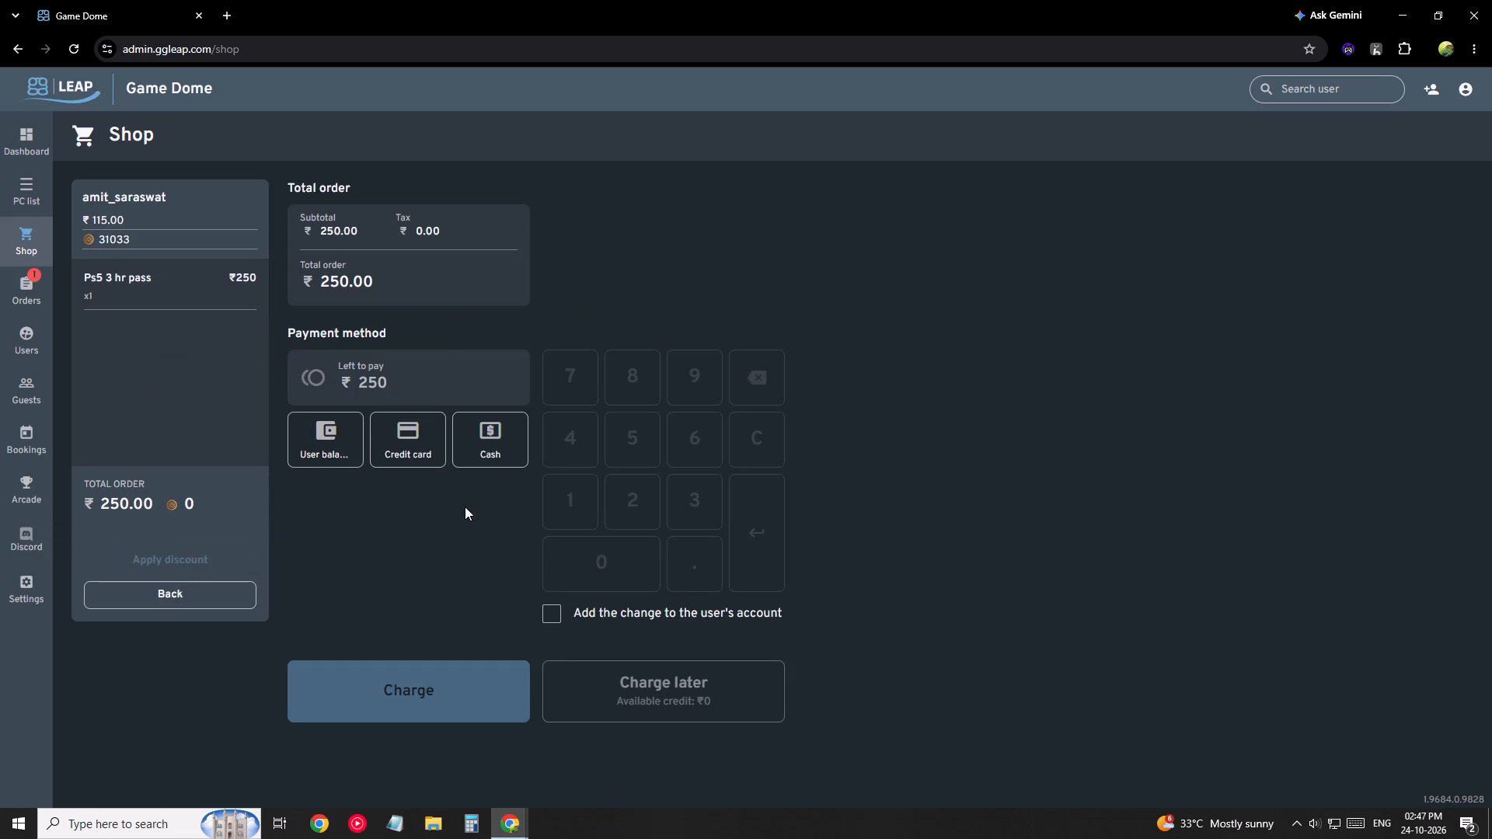
{"action": "left_click", "coordinate": [425, 435]}
{"action": "left_click", "coordinate": [431, 693]}
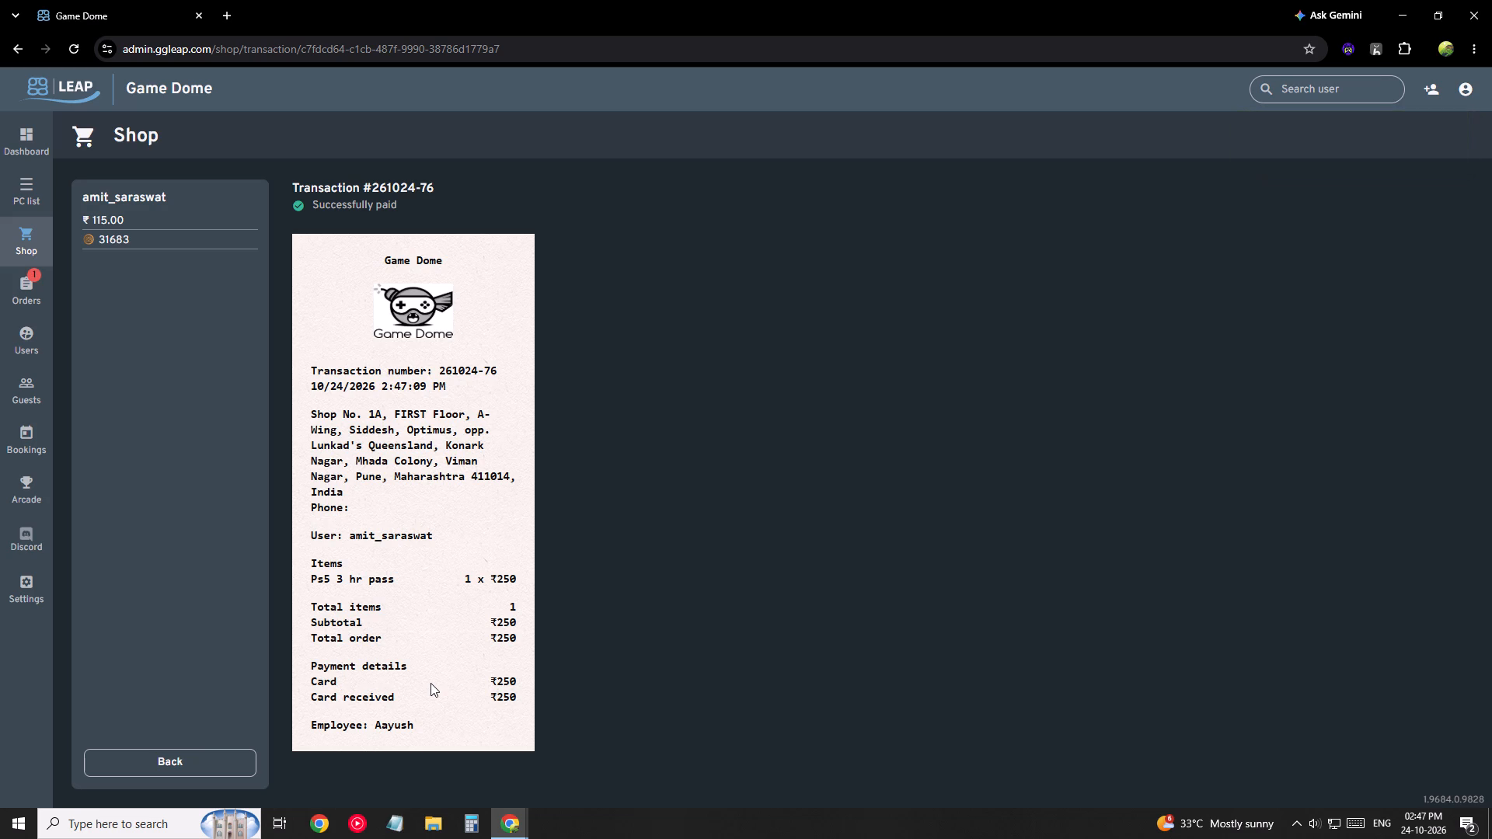
{"action": "left_click", "coordinate": [19, 185]}
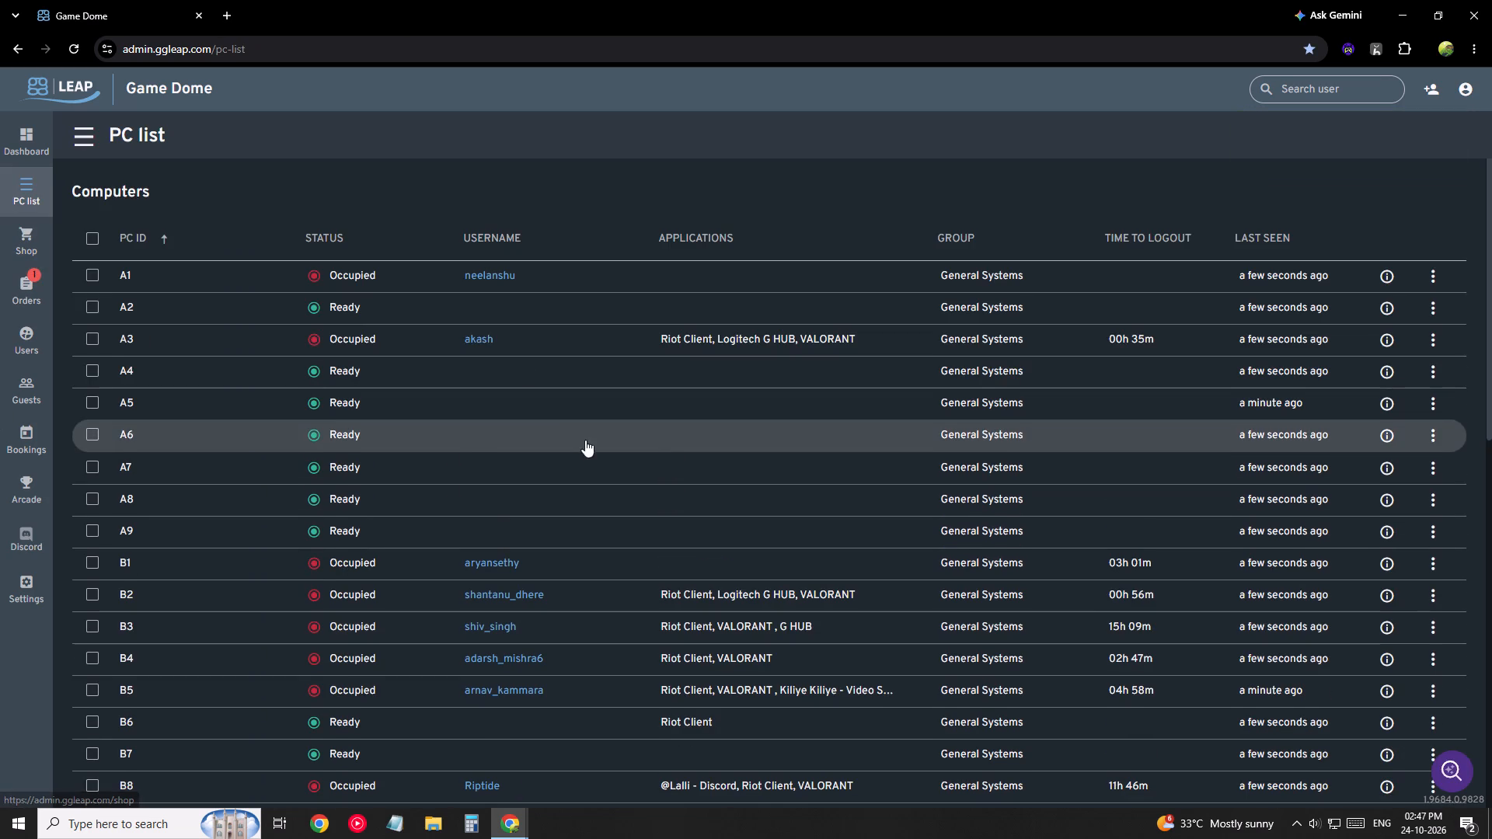
{"action": "left_click", "coordinate": [493, 280]}
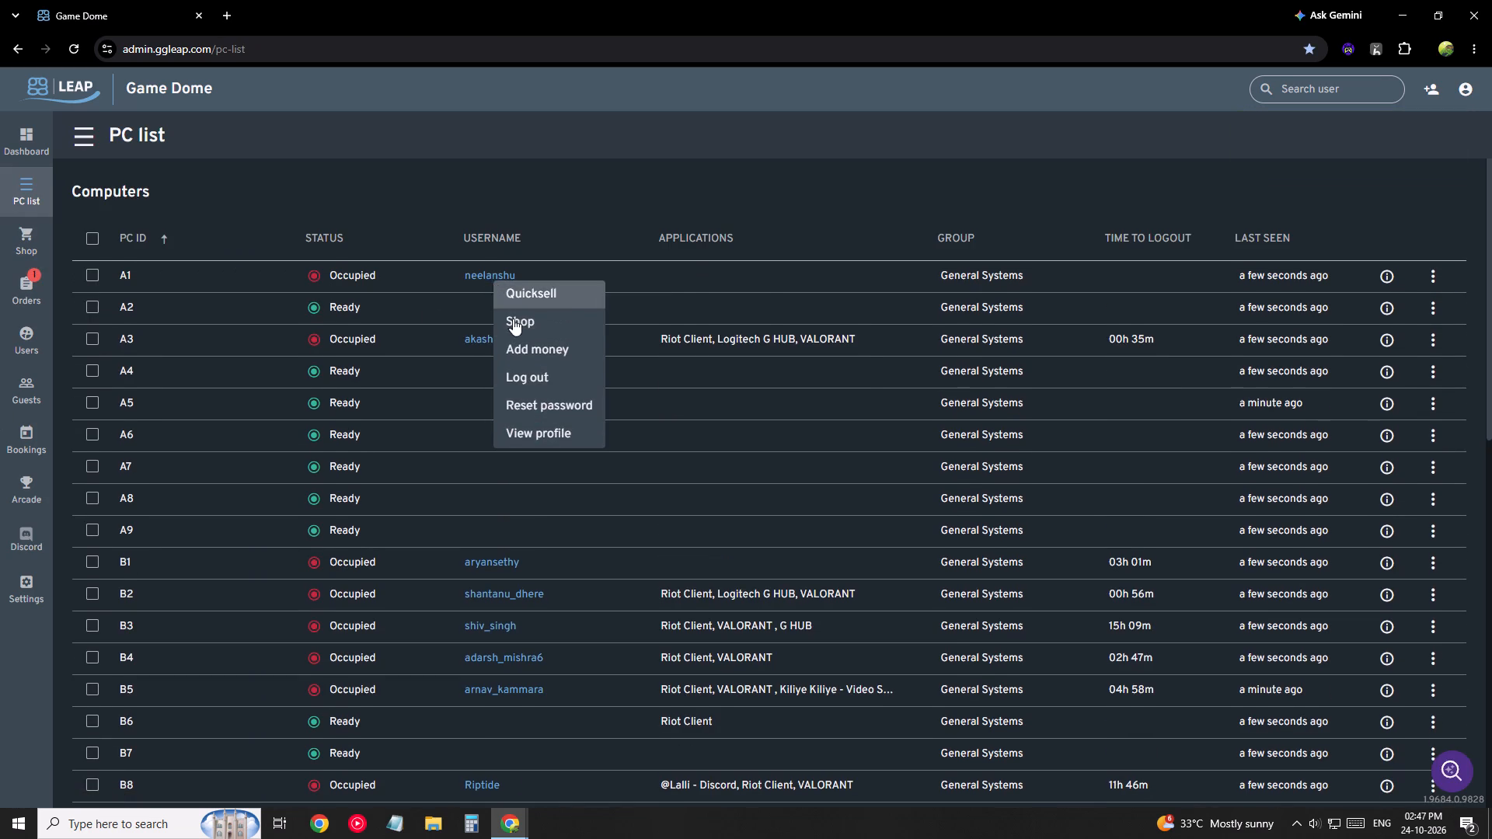
{"action": "left_click", "coordinate": [34, 293]}
{"action": "left_click", "coordinate": [364, 181]}
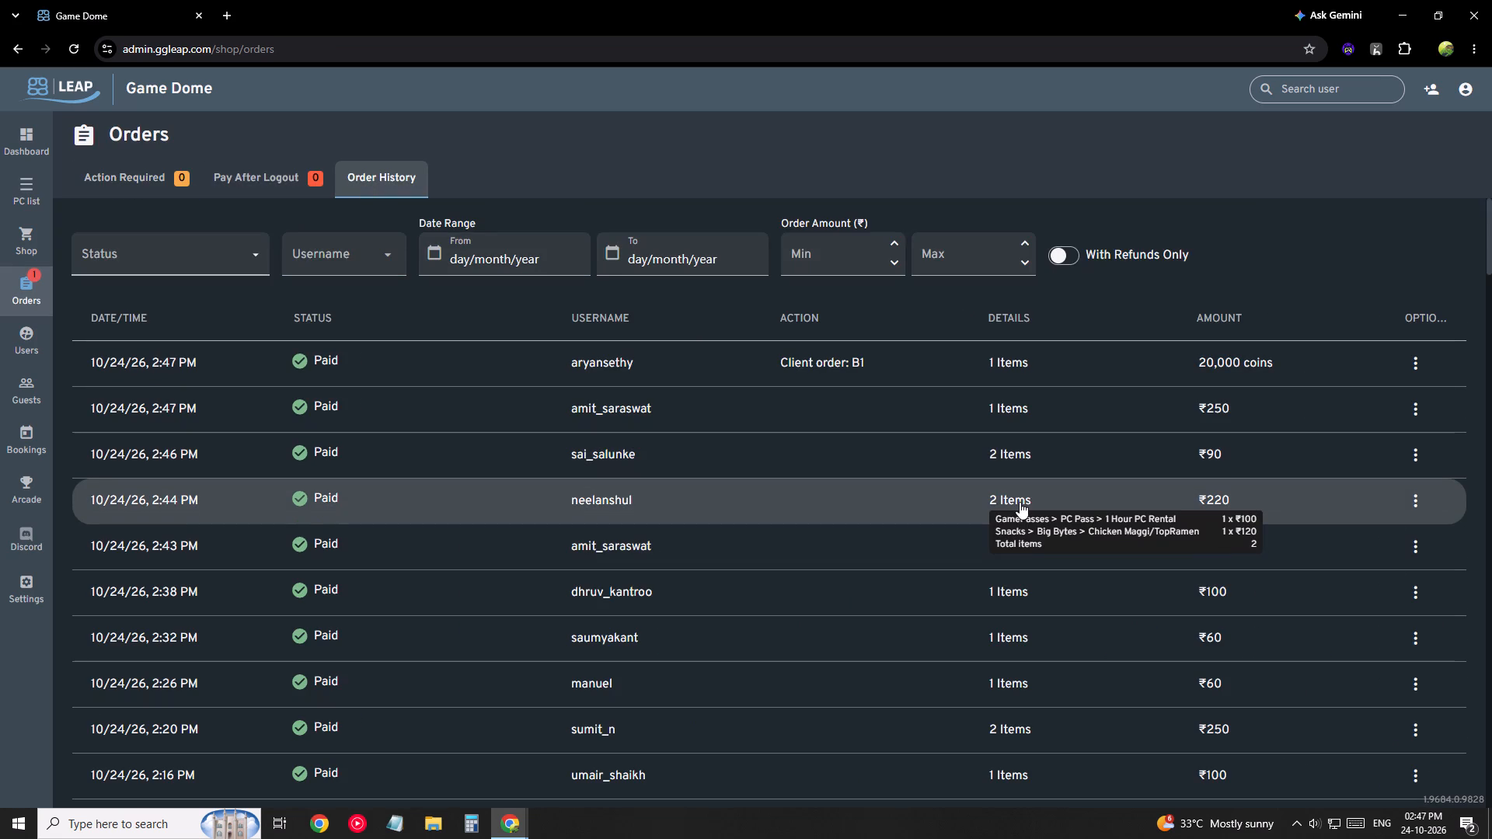
{"action": "left_click", "coordinate": [0, 182]}
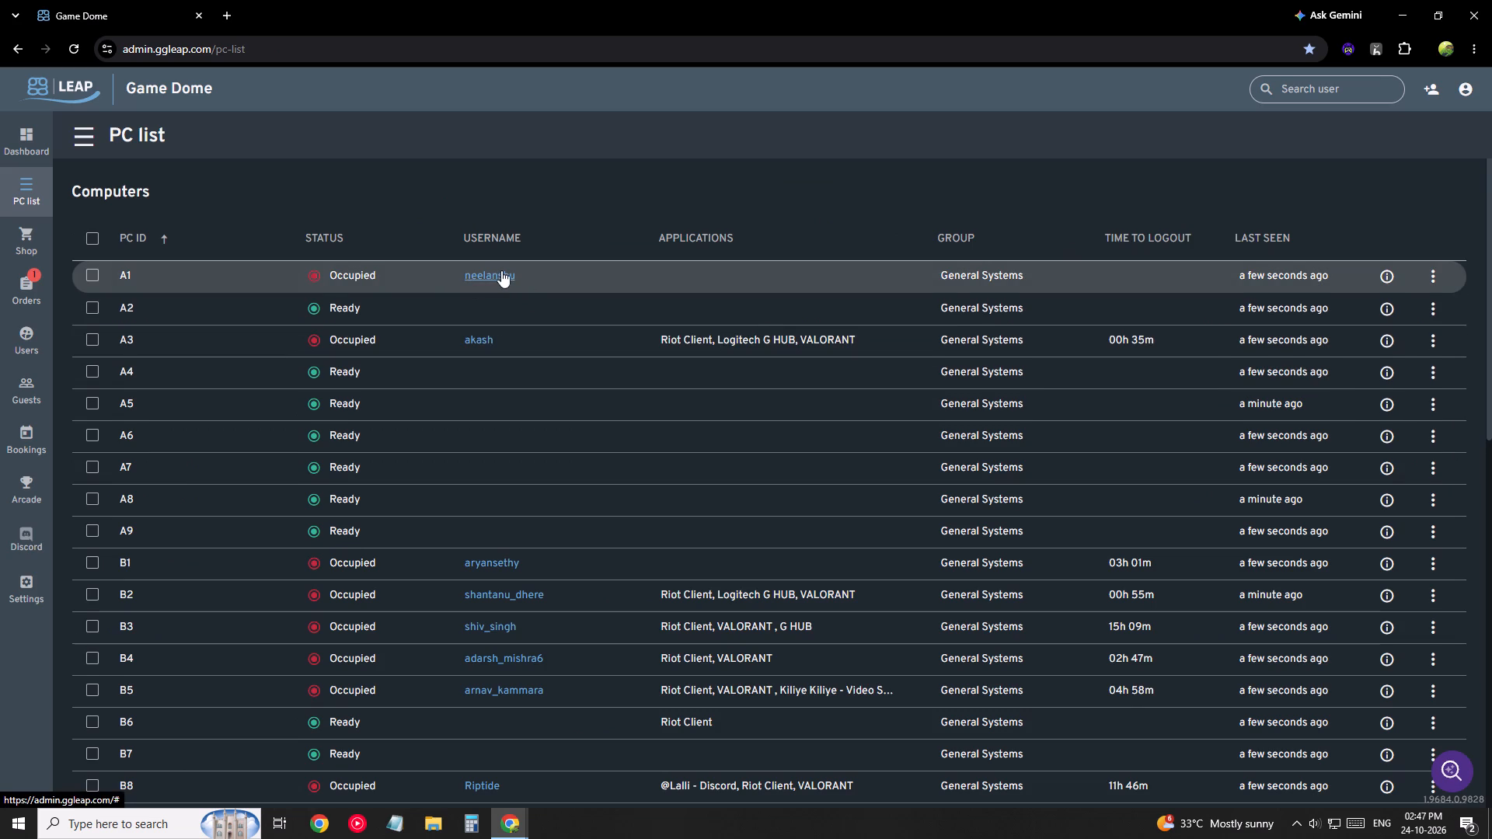
{"action": "left_click", "coordinate": [15, 287]}
{"action": "left_click", "coordinate": [382, 187]}
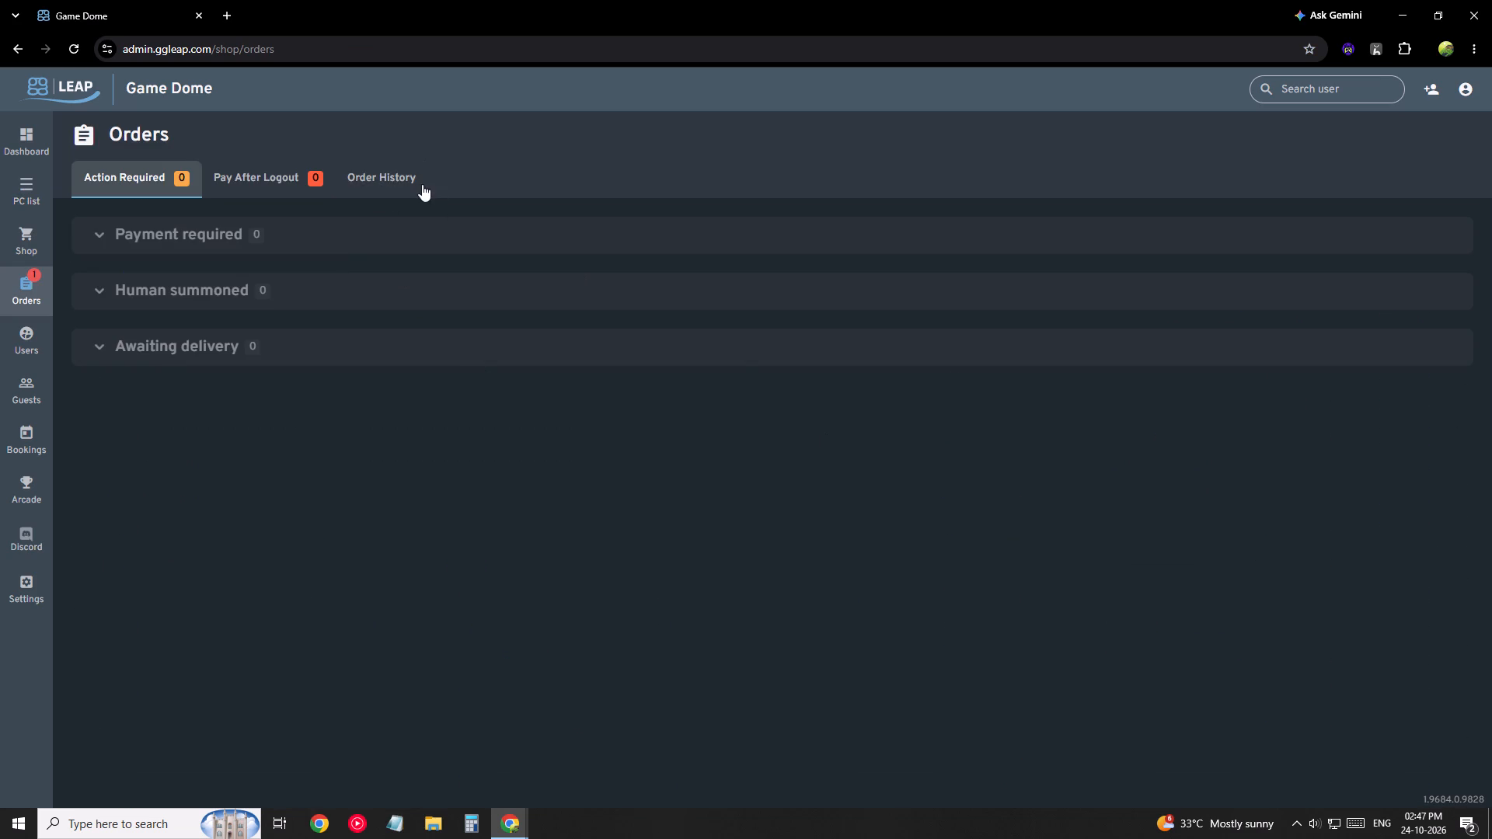
{"action": "left_click", "coordinate": [422, 184]}
{"action": "triple_click", "coordinate": [385, 163]}
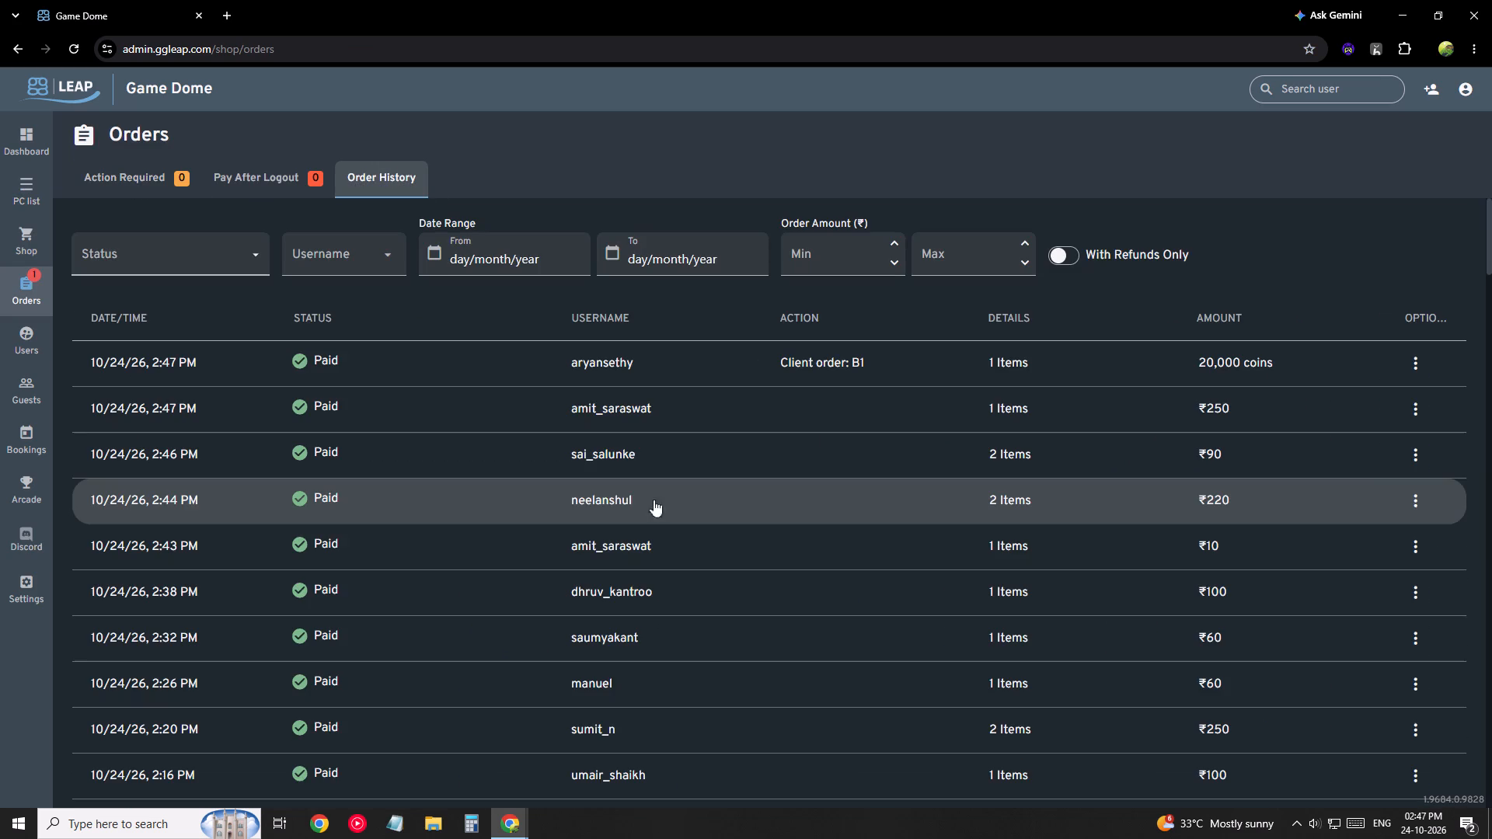
{"action": "left_click", "coordinate": [601, 502]}
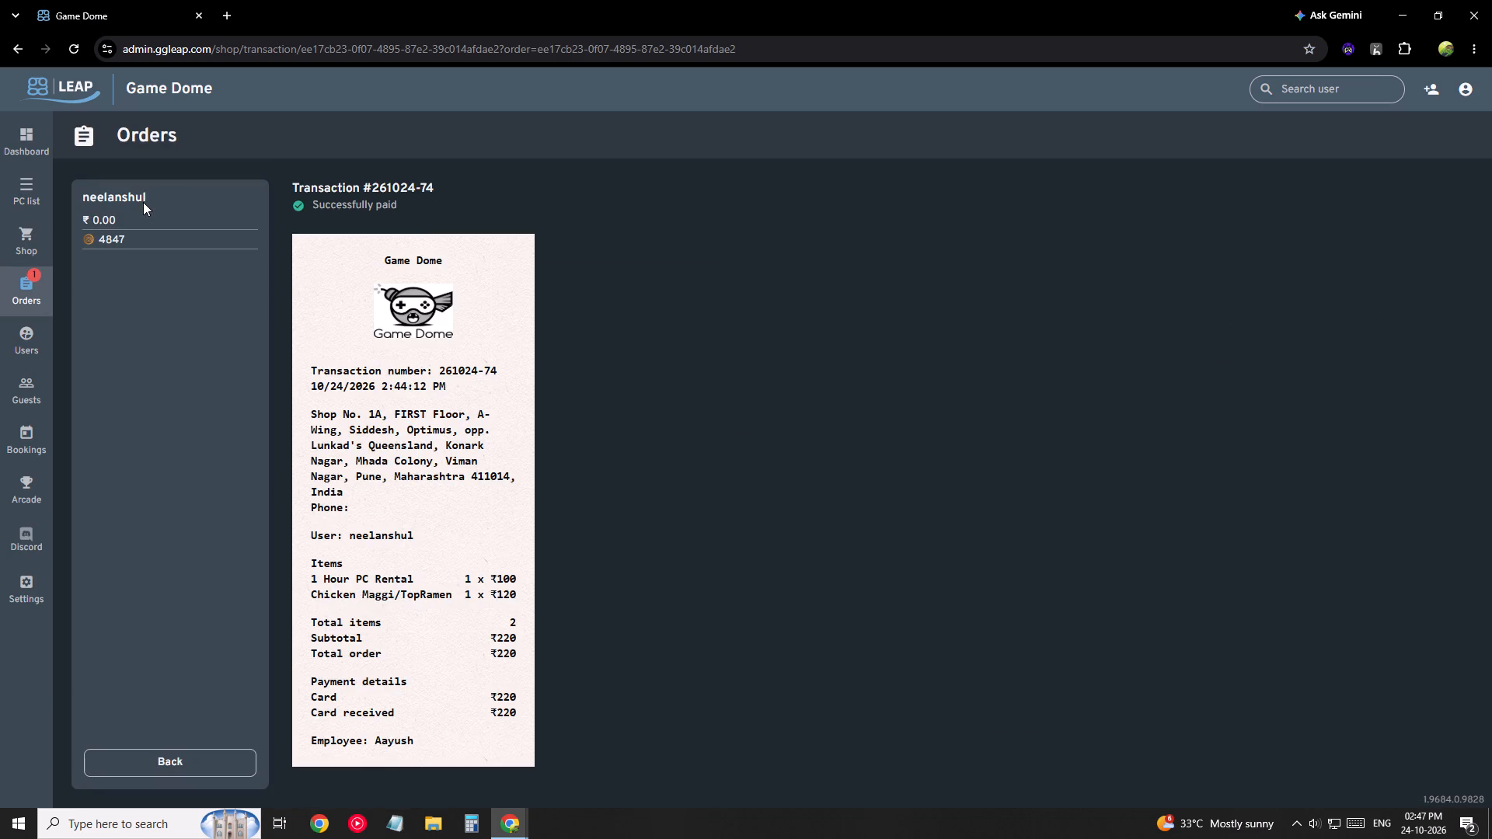
{"action": "double_click", "coordinate": [124, 197]}
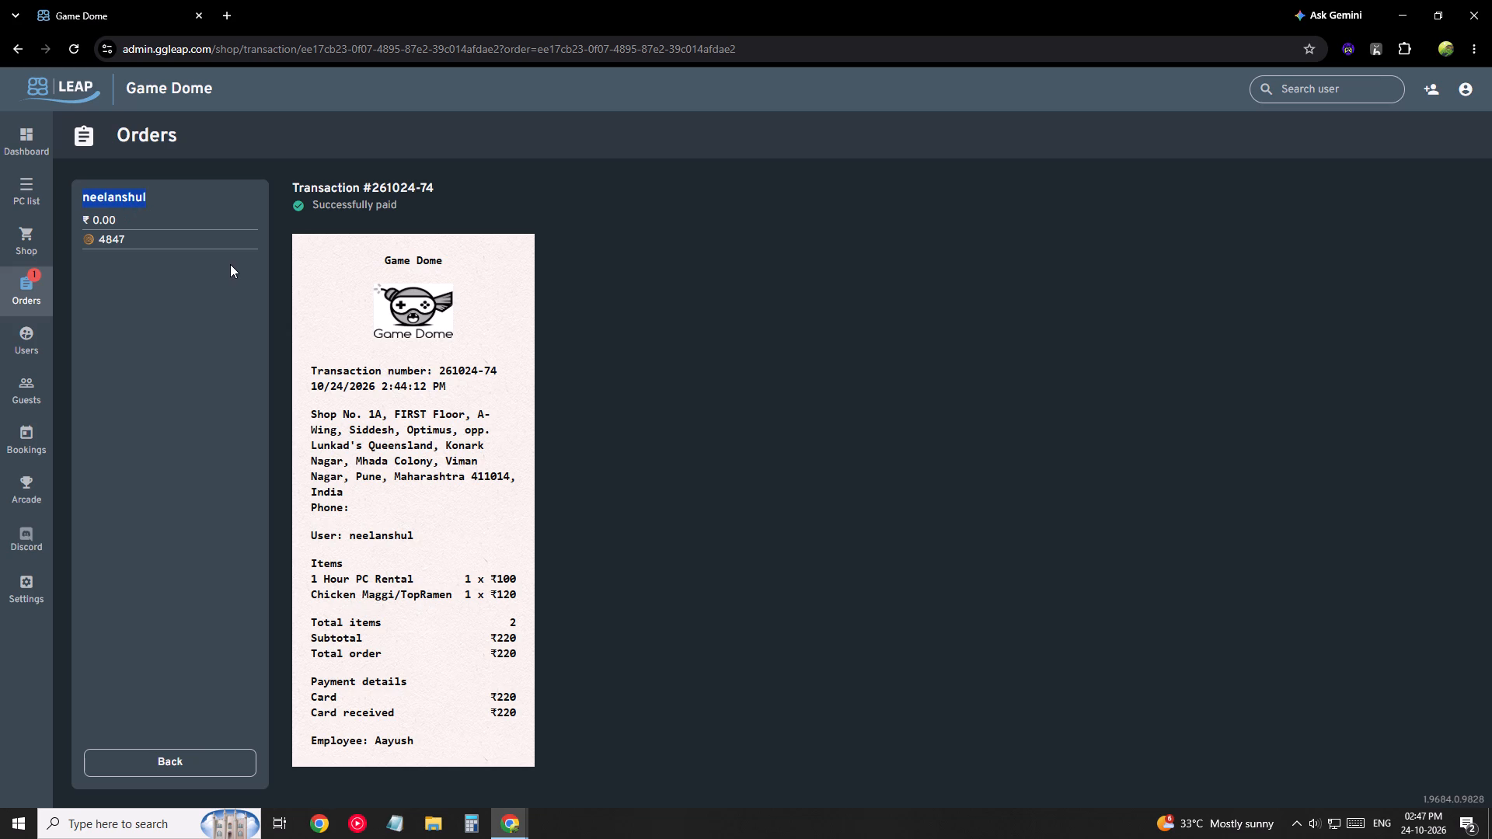
{"action": "key", "text": "ctrl+c"}
Sell a 1 Hour PC Rental to neelanshu on PC A1, charge it to credit card, and return to the PC list.
{"action": "left_click", "coordinate": [26, 180]}
{"action": "left_click", "coordinate": [493, 278]}
{"action": "left_click", "coordinate": [596, 308]}
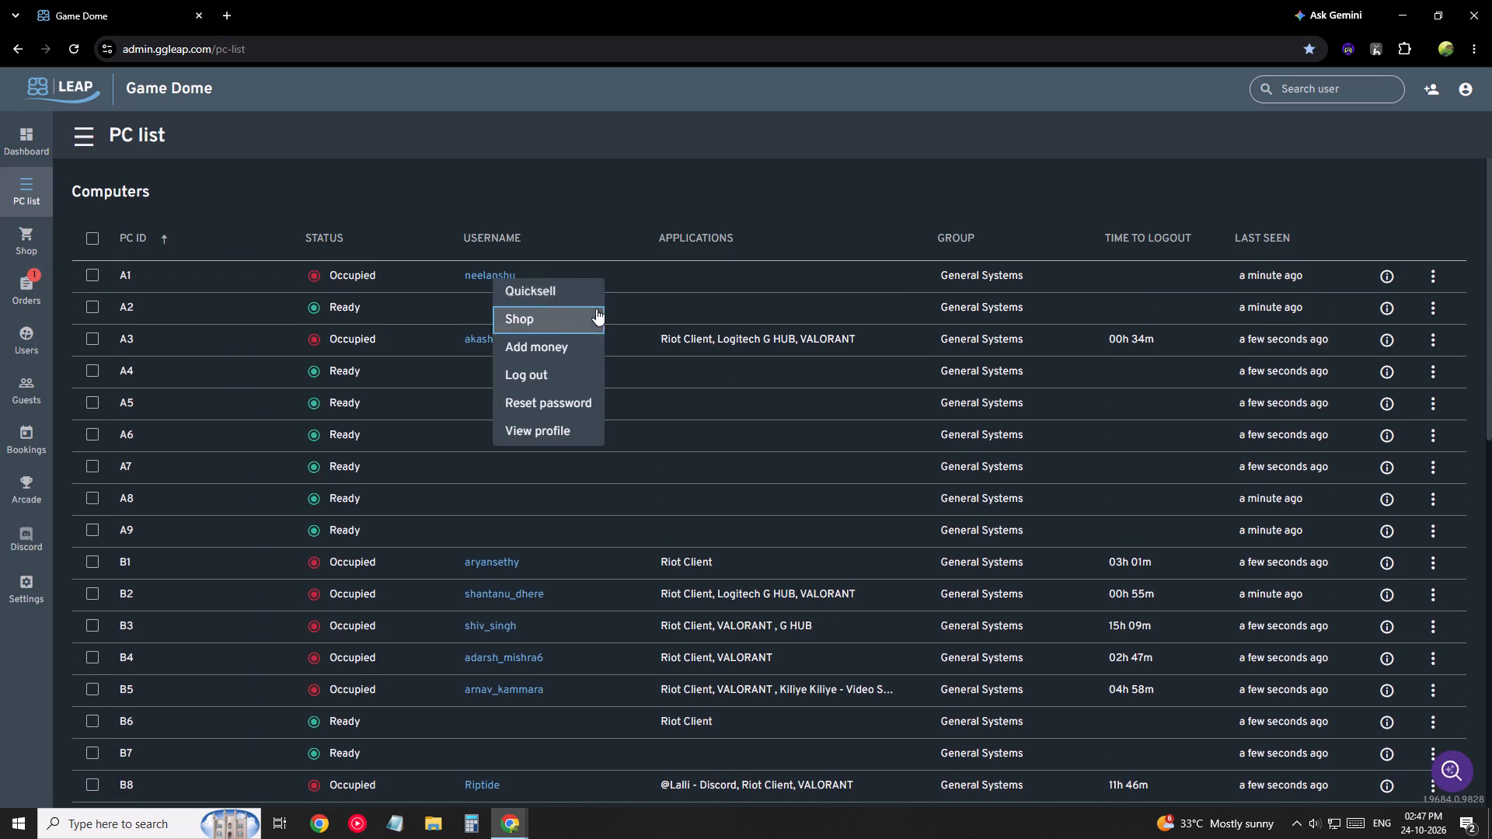
{"action": "left_click", "coordinate": [501, 242]}
{"action": "left_click", "coordinate": [420, 284]}
{"action": "left_click", "coordinate": [357, 385]}
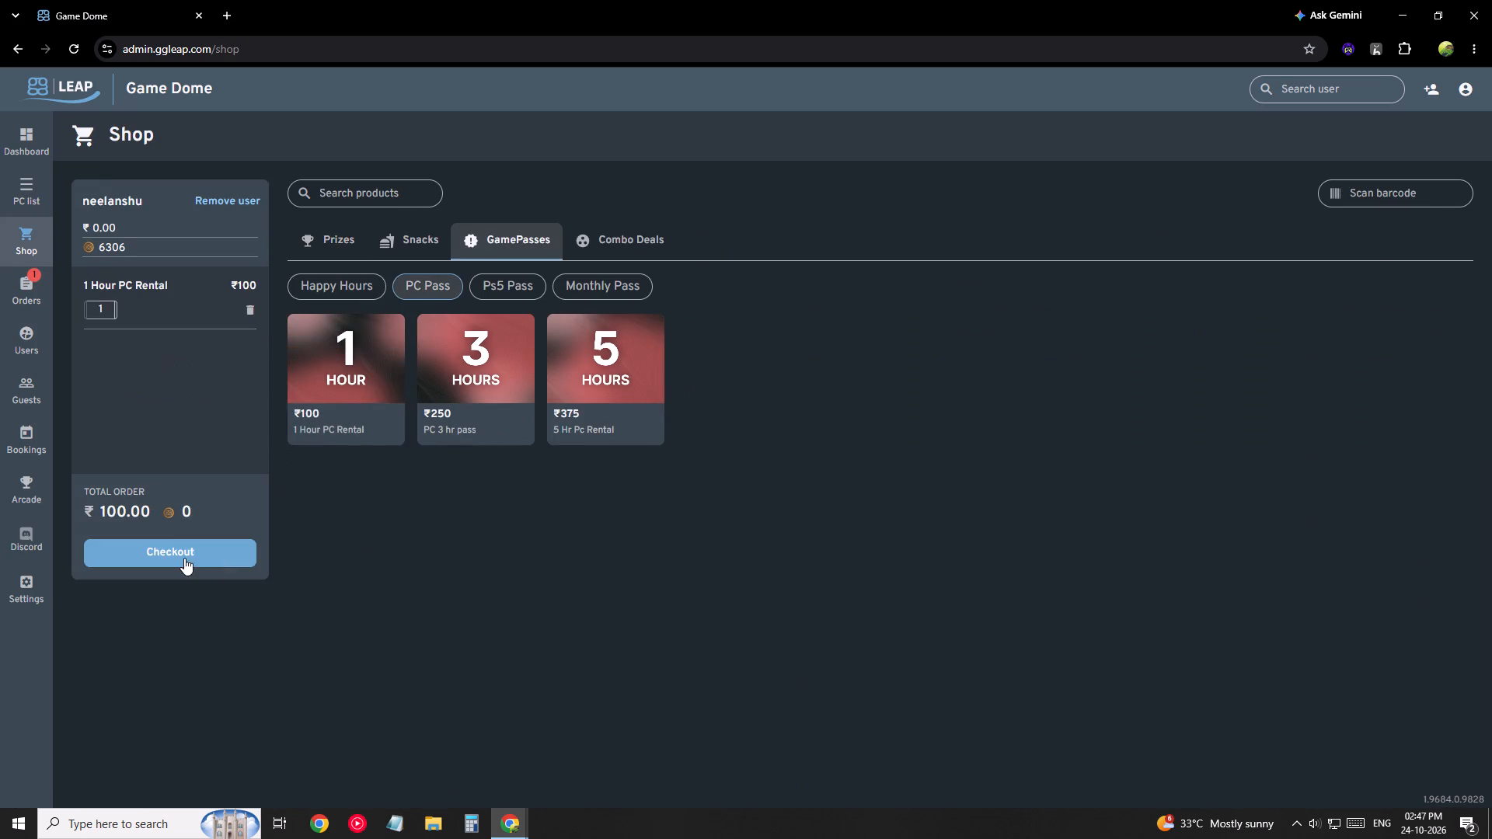
{"action": "left_click", "coordinate": [184, 558]}
{"action": "left_click", "coordinate": [410, 437]}
{"action": "left_click", "coordinate": [435, 689]}
{"action": "left_click", "coordinate": [0, 197]}
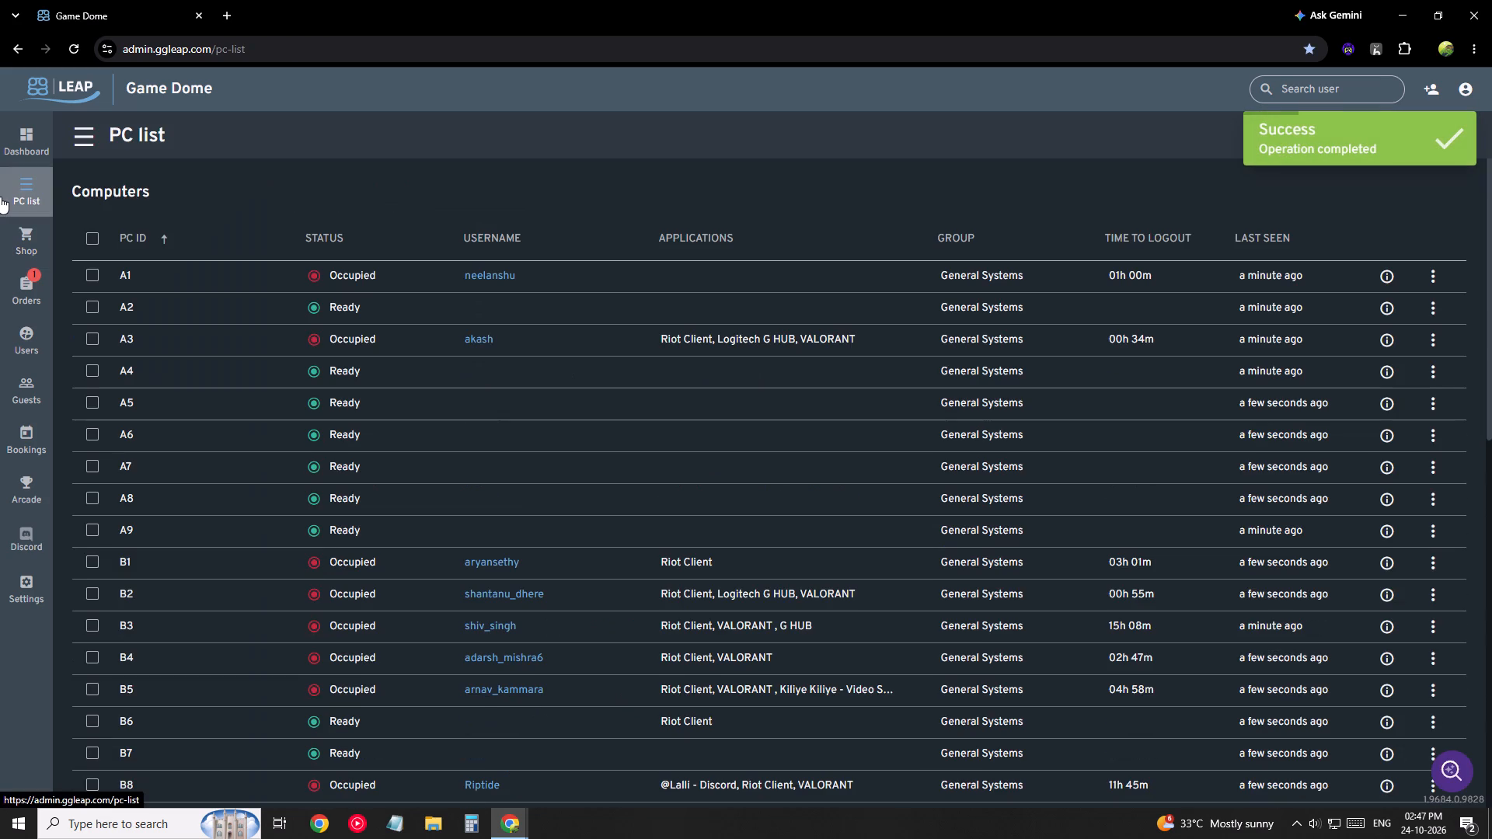
{"action": "key", "text": "alt+Tab"}
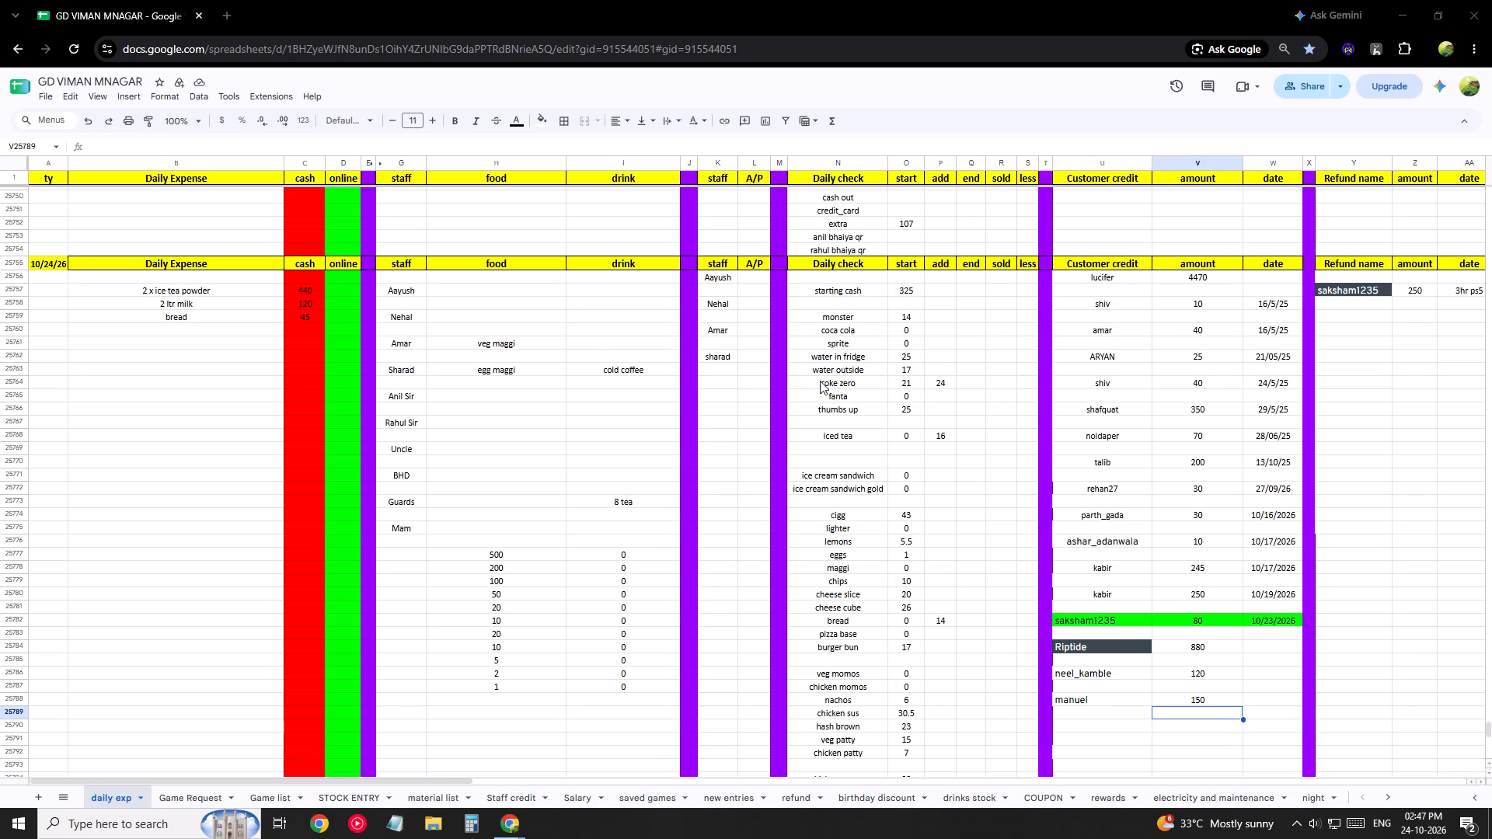
{"action": "key", "text": "alt+Tab"}
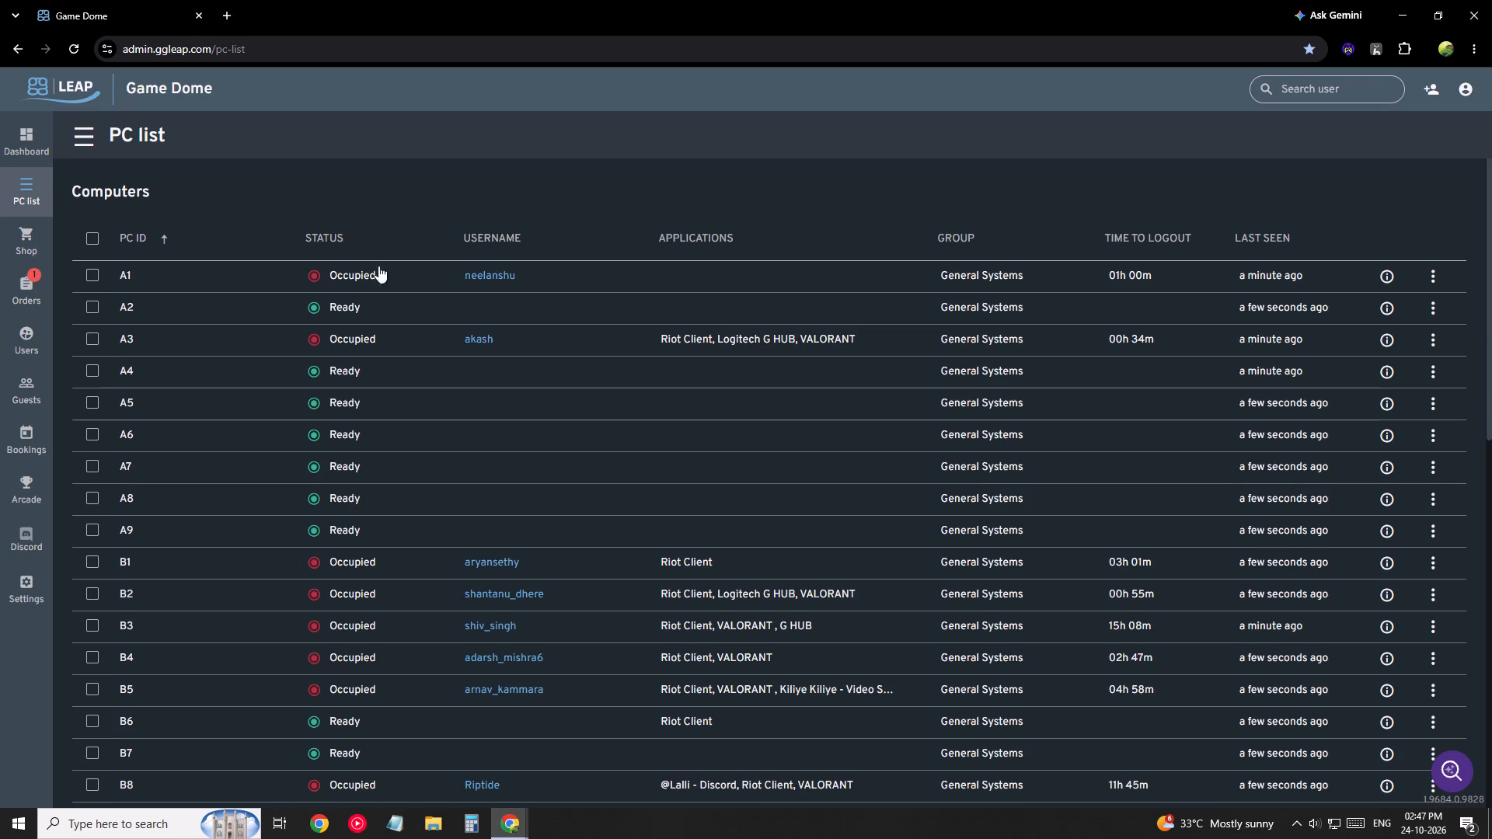
{"action": "key", "text": "alt+Tab"}
{"action": "key", "text": "alt+Tab"}
{"action": "key", "text": "alt+Tab"}
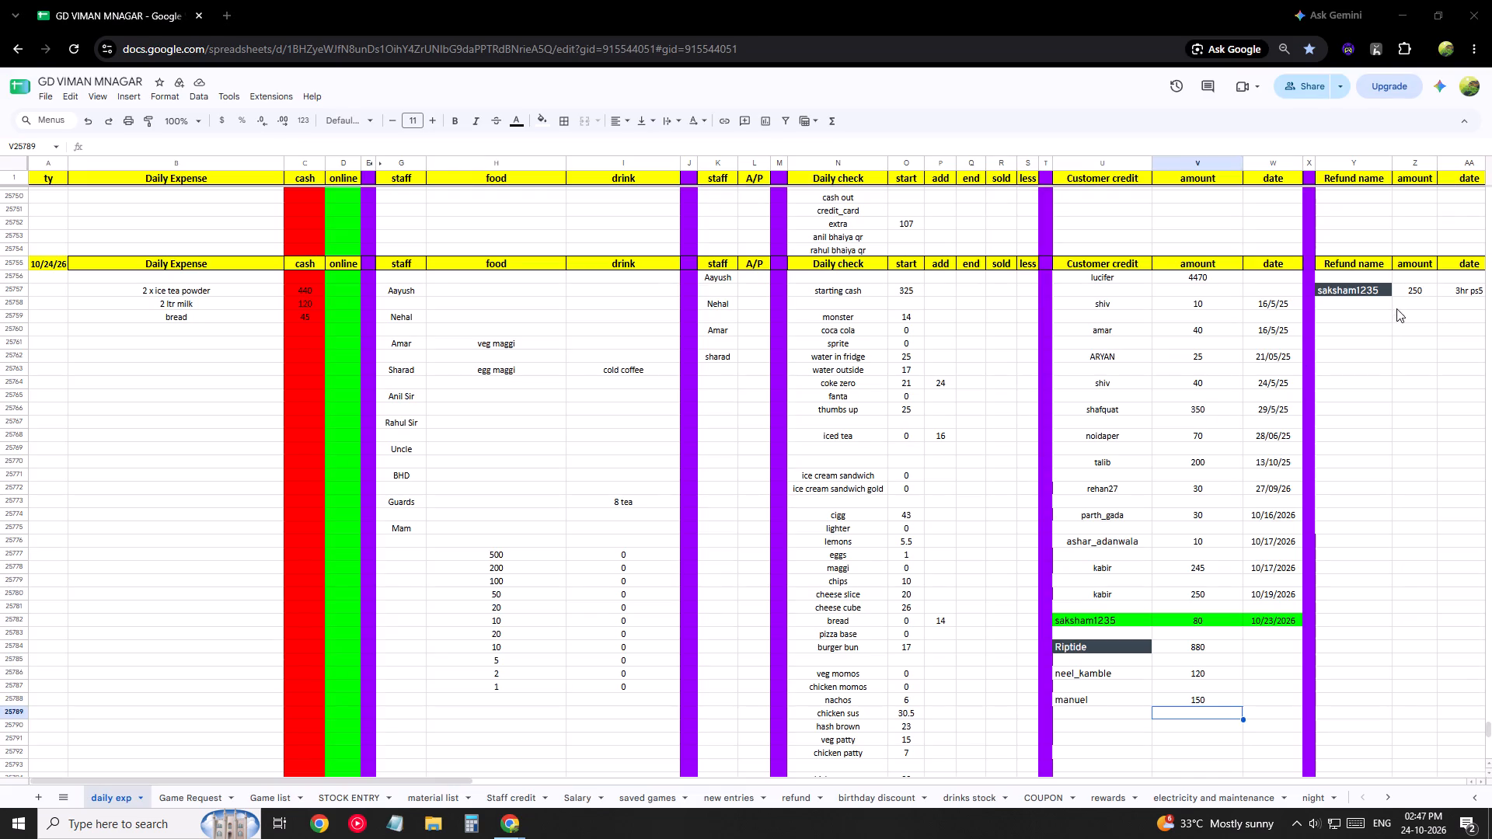
{"action": "left_click", "coordinate": [1364, 314]}
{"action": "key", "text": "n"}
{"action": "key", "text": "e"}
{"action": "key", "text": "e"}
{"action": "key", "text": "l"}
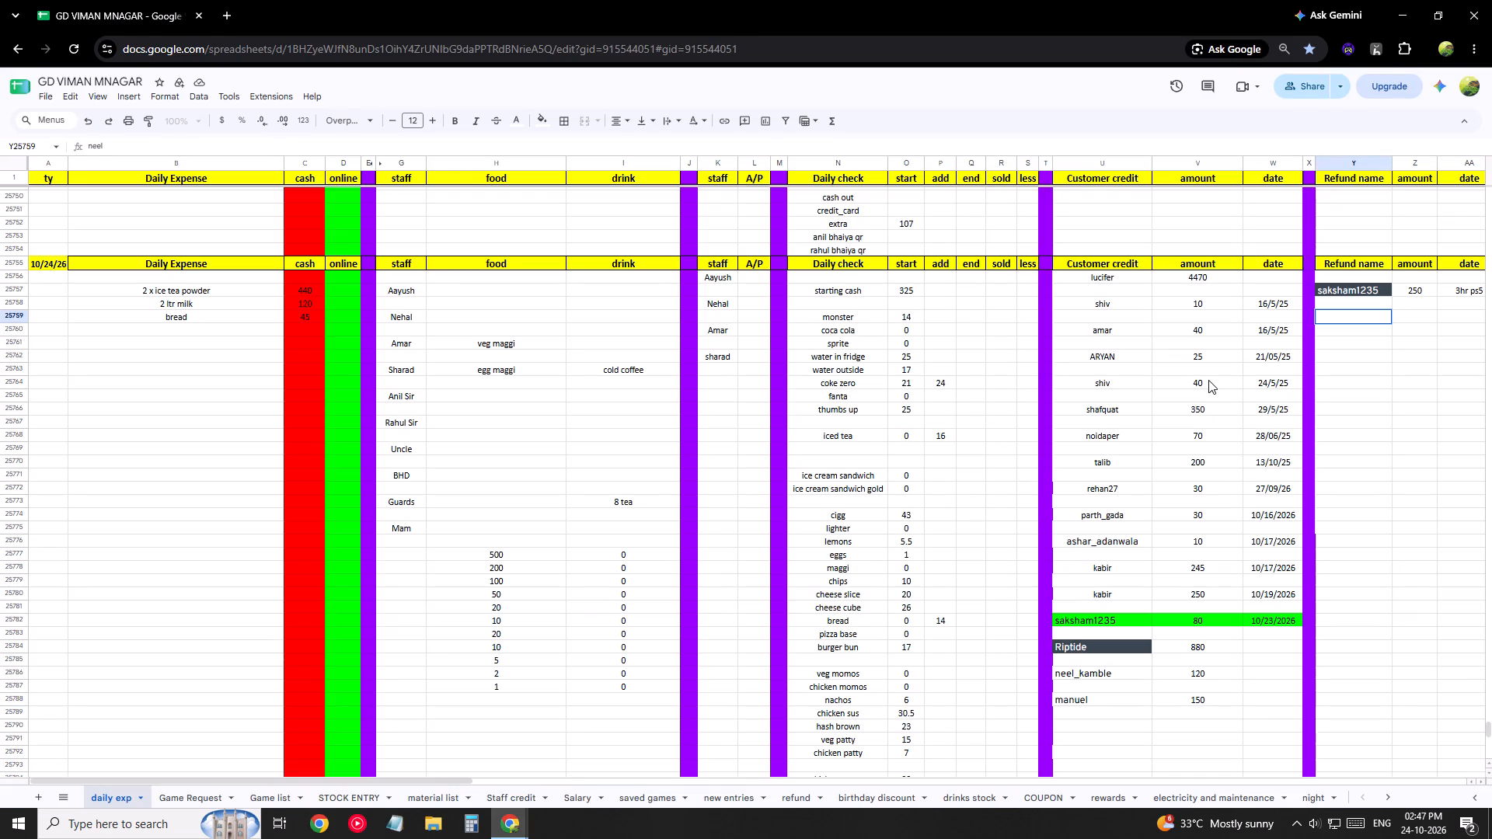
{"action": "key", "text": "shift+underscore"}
{"action": "key", "text": "BackSpace"}
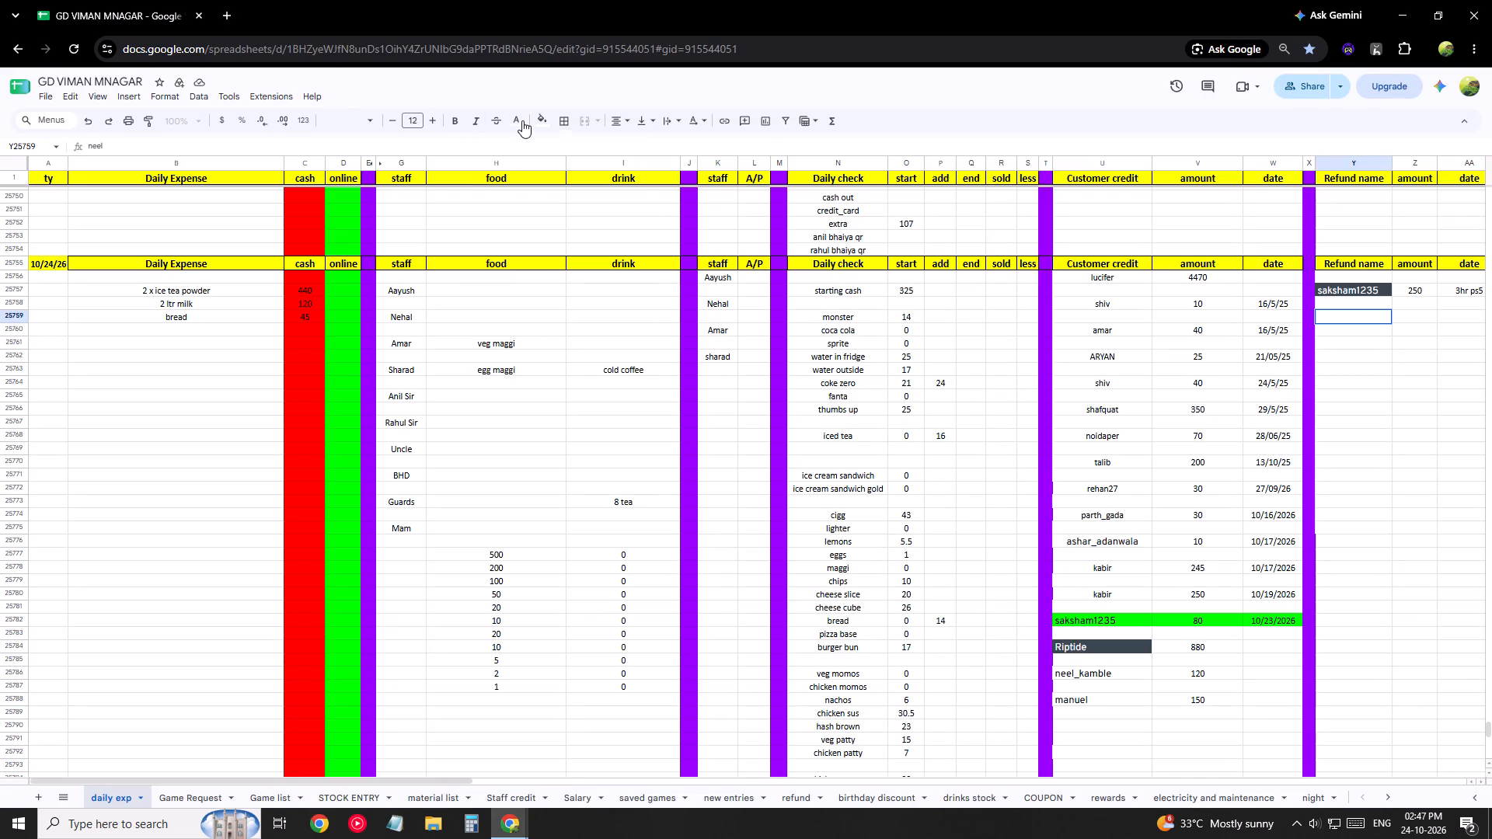
{"action": "left_click", "coordinate": [522, 120]}
{"action": "left_click", "coordinate": [523, 162]}
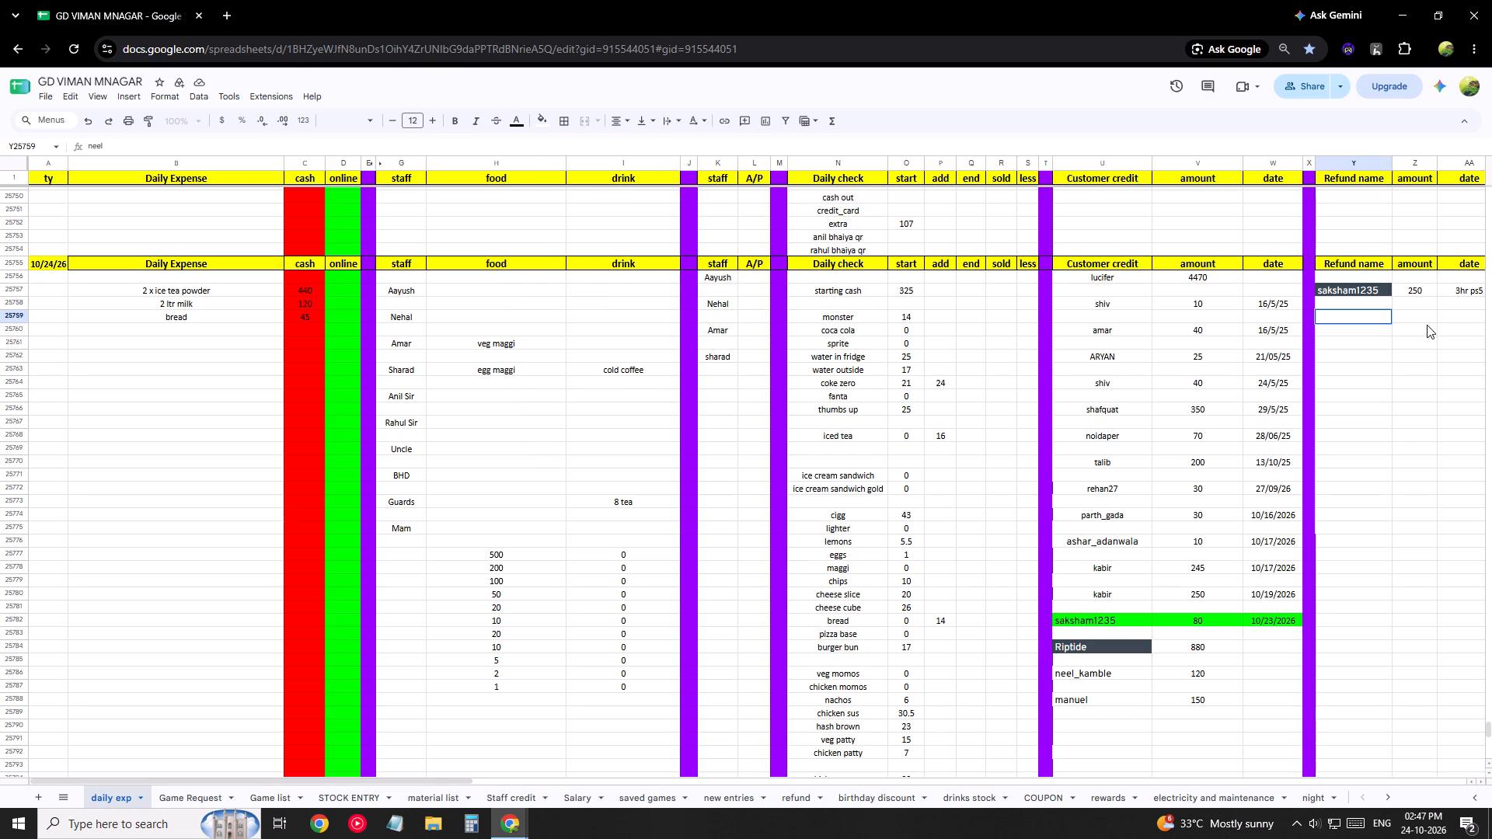
{"action": "left_click", "coordinate": [1414, 322]}
{"action": "left_click", "coordinate": [1387, 318]}
{"action": "left_click", "coordinate": [535, 116]}
{"action": "left_click", "coordinate": [511, 119]}
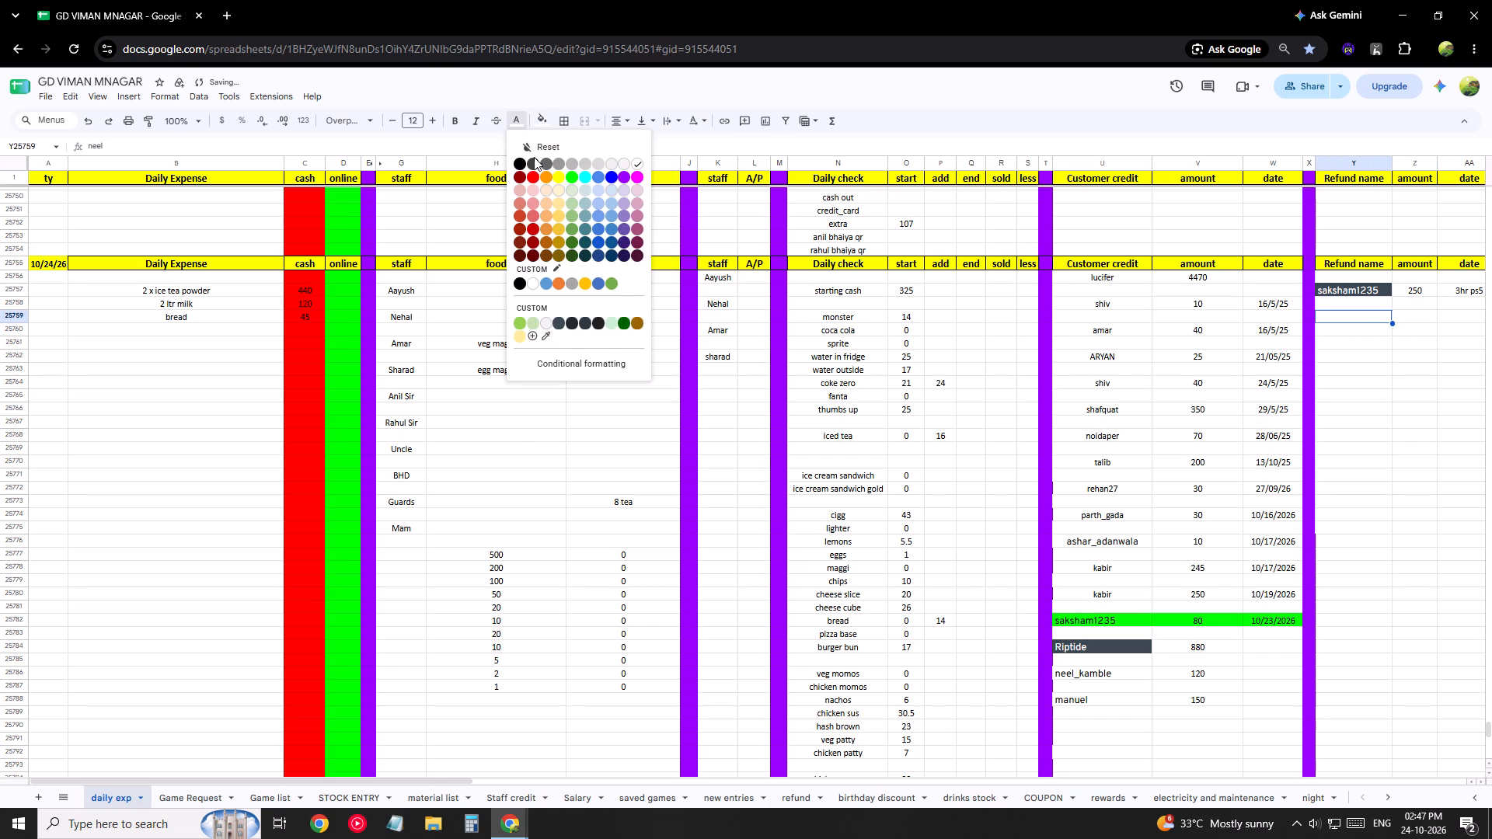
{"action": "left_click", "coordinate": [521, 163]}
{"action": "left_click", "coordinate": [1376, 326]}
{"action": "double_click", "coordinate": [1370, 318]}
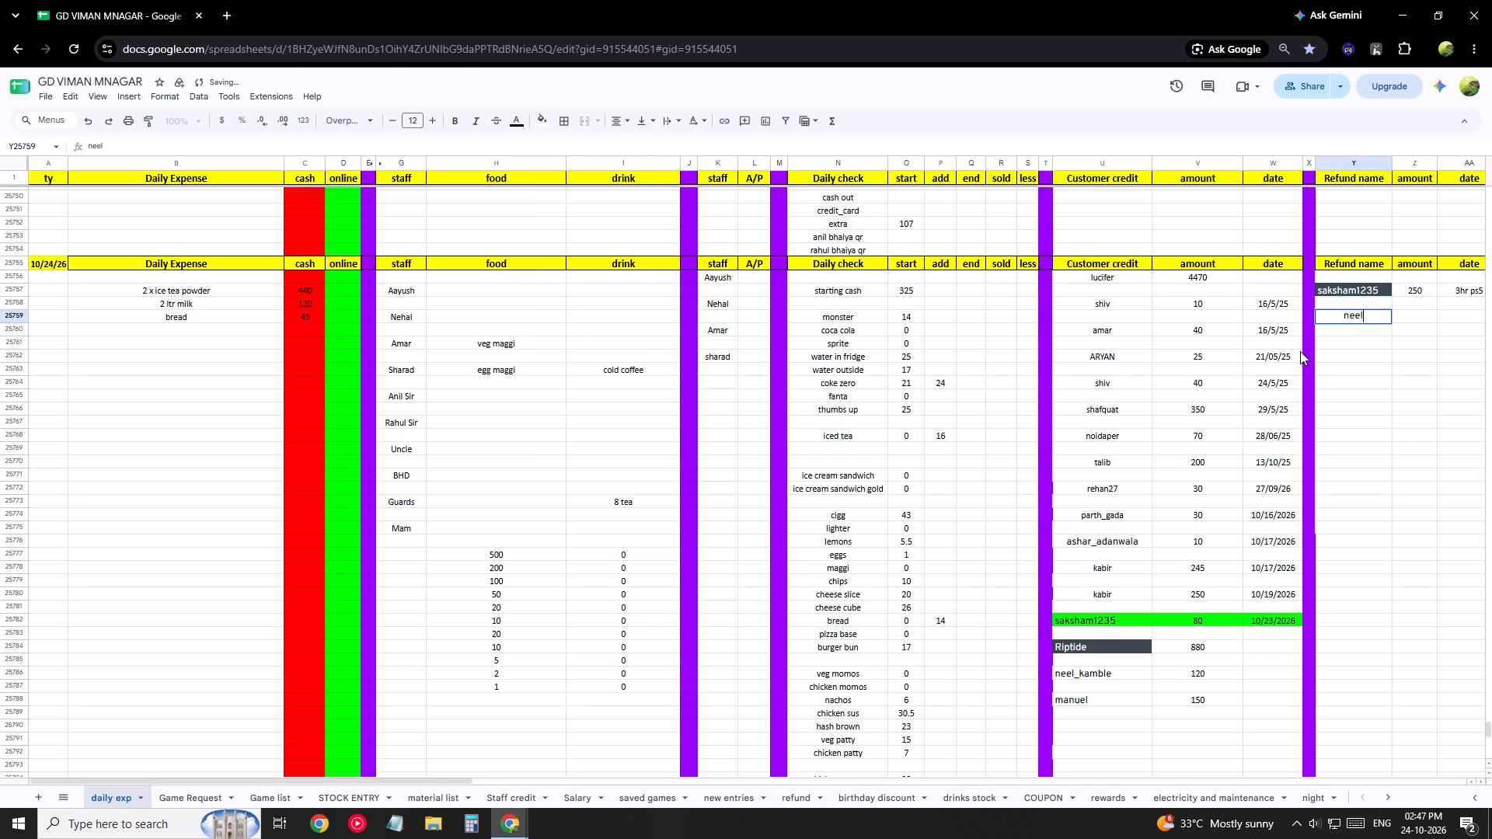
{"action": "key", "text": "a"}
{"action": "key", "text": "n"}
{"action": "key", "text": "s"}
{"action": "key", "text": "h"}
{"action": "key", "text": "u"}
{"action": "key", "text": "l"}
{"action": "key", "text": "Return"}
{"action": "key", "text": "Right"}
{"action": "key", "text": "Up"}
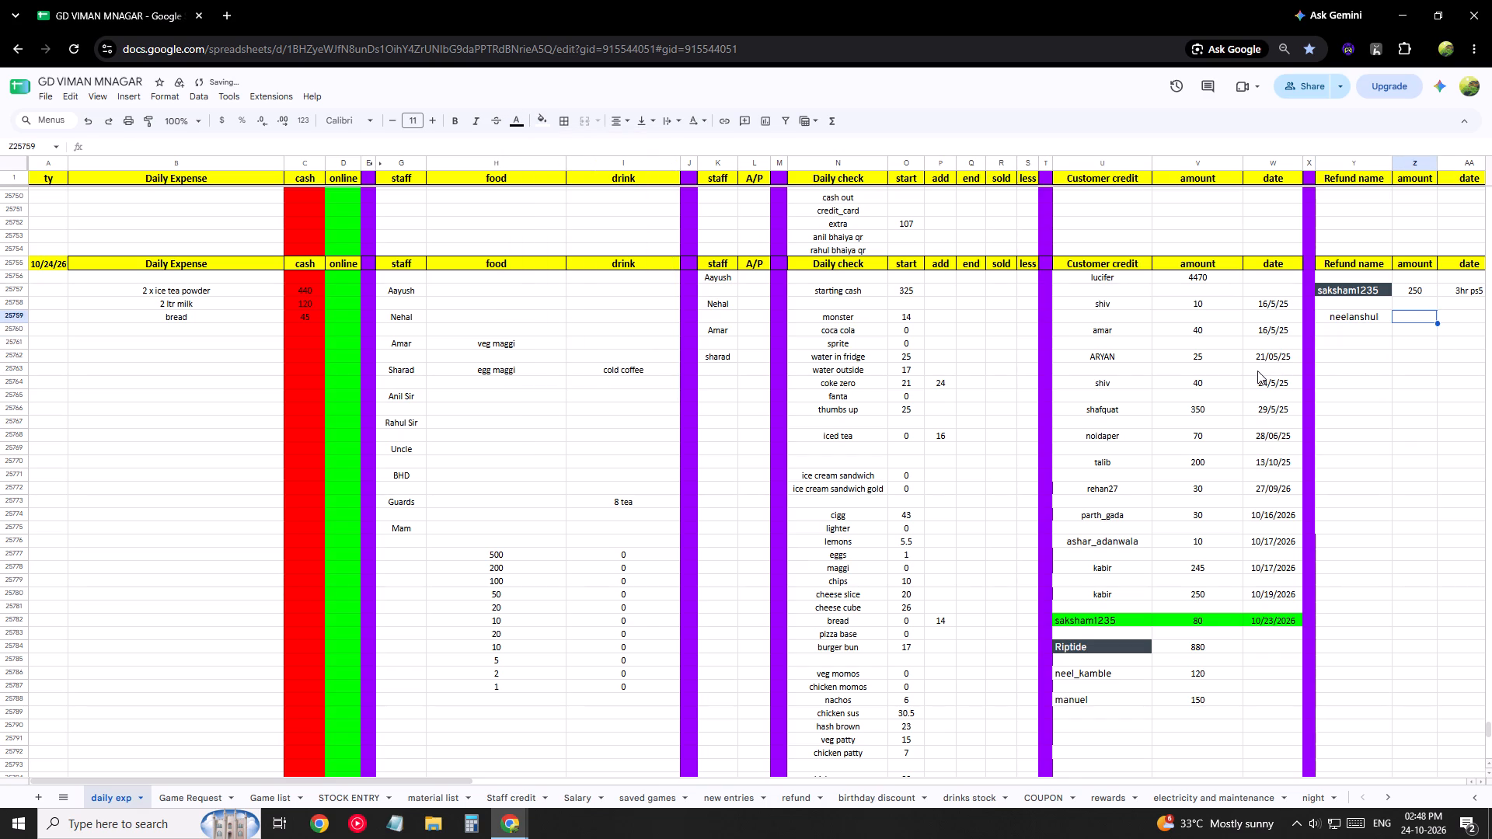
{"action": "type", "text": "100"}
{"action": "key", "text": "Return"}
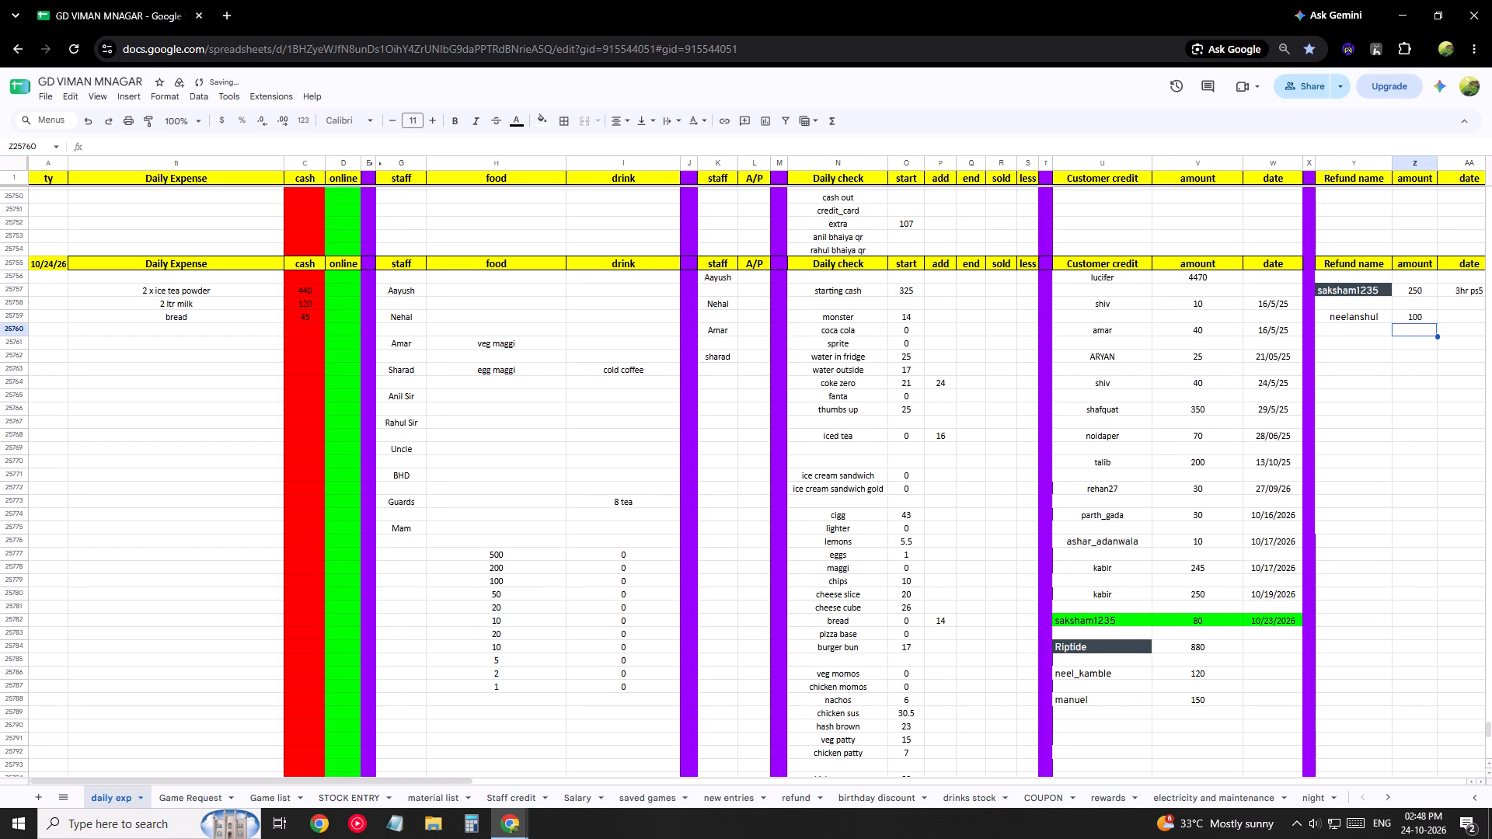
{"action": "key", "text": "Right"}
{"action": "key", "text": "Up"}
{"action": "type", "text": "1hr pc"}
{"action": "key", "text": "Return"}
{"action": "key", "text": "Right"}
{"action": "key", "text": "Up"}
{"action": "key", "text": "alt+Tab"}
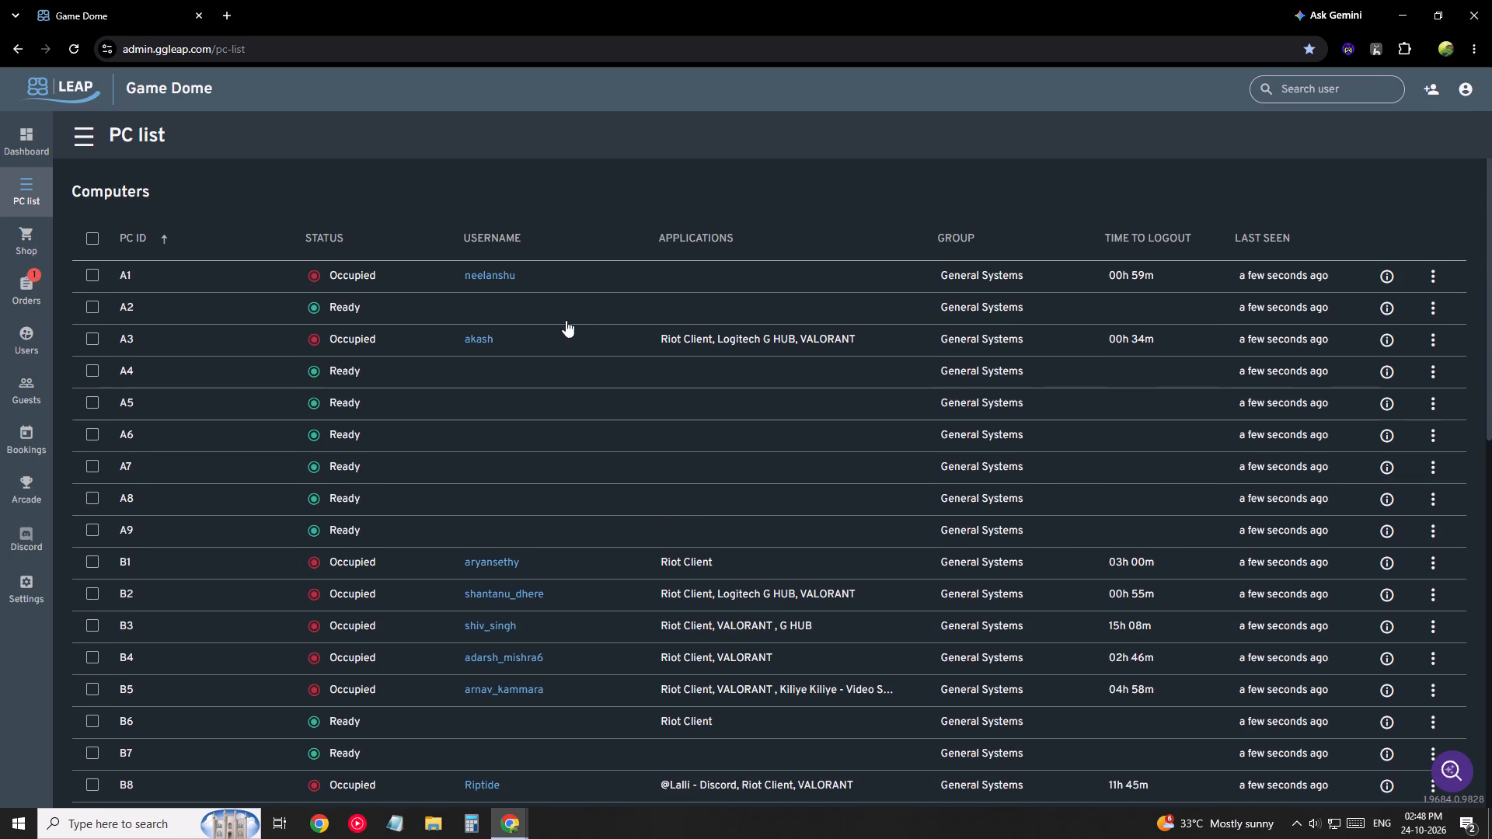
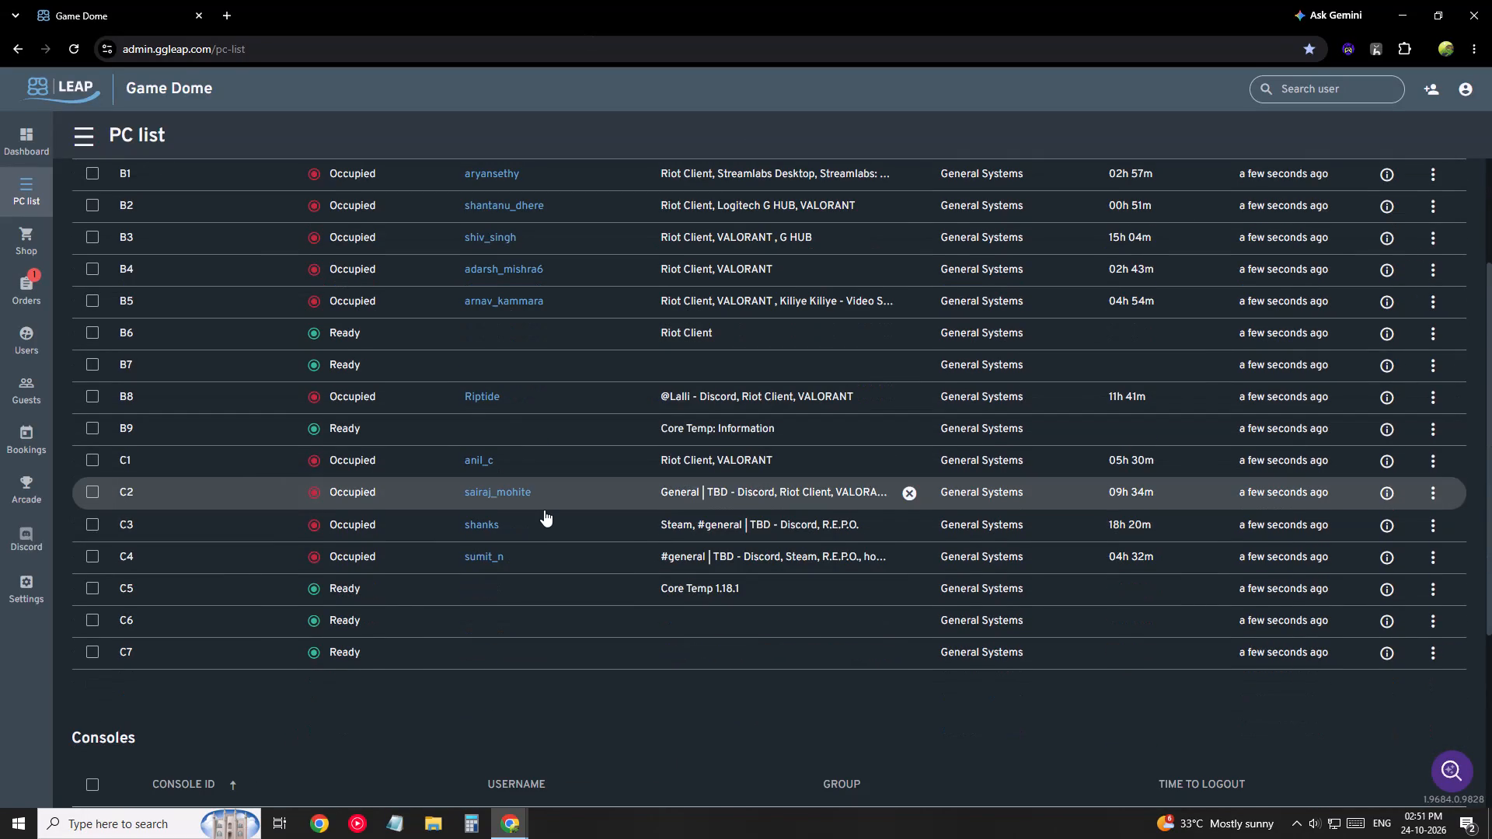
Sell one Cigg to the user on PC B2, charge it to their user balance, and return to the PC list.
{"action": "left_click", "coordinate": [521, 208]}
{"action": "left_click", "coordinate": [550, 224]}
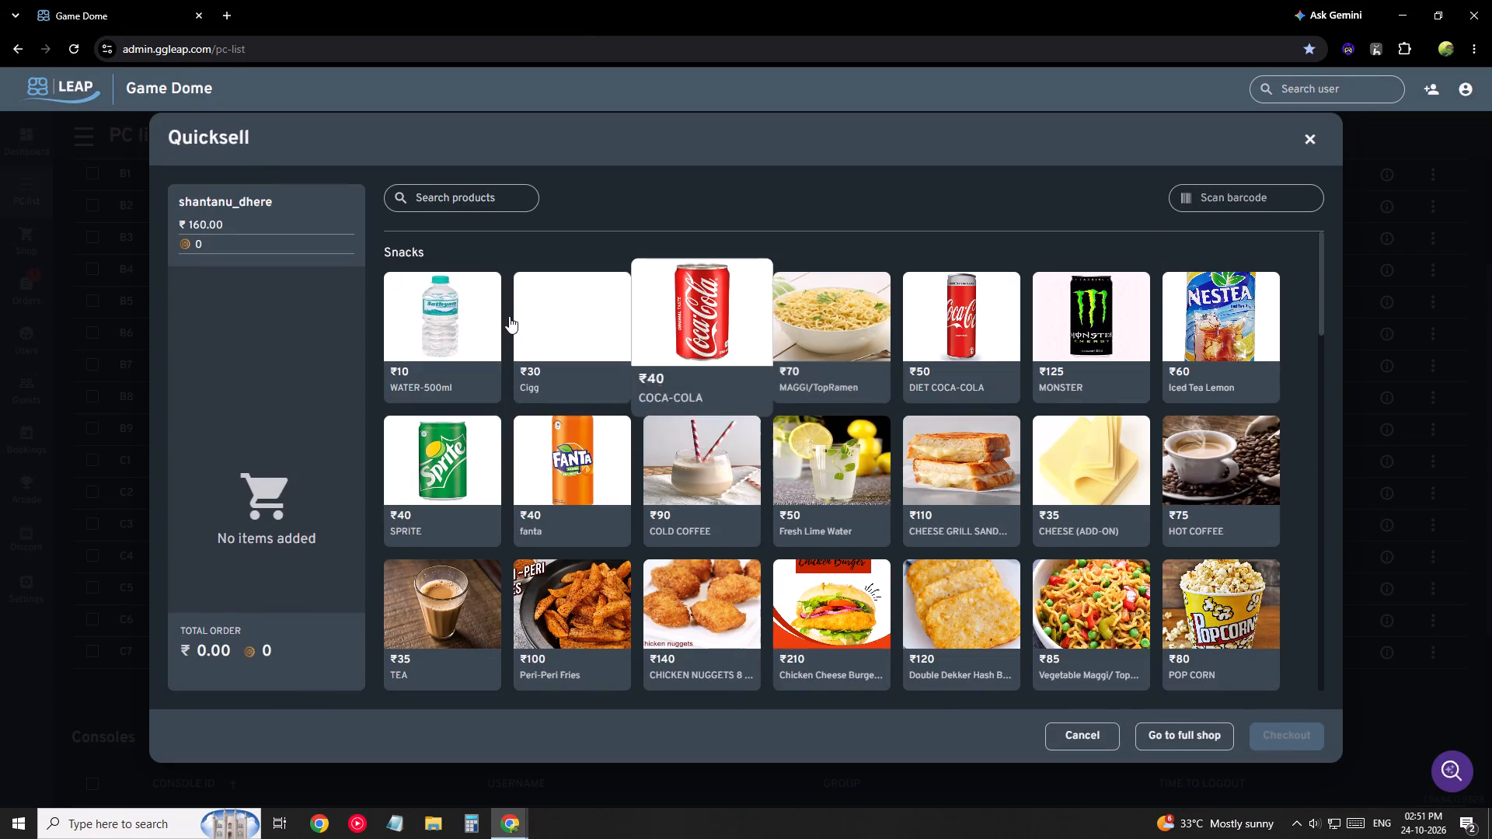
{"action": "left_click", "coordinate": [508, 315]}
{"action": "left_click", "coordinate": [1273, 744]}
{"action": "left_click", "coordinate": [309, 437]}
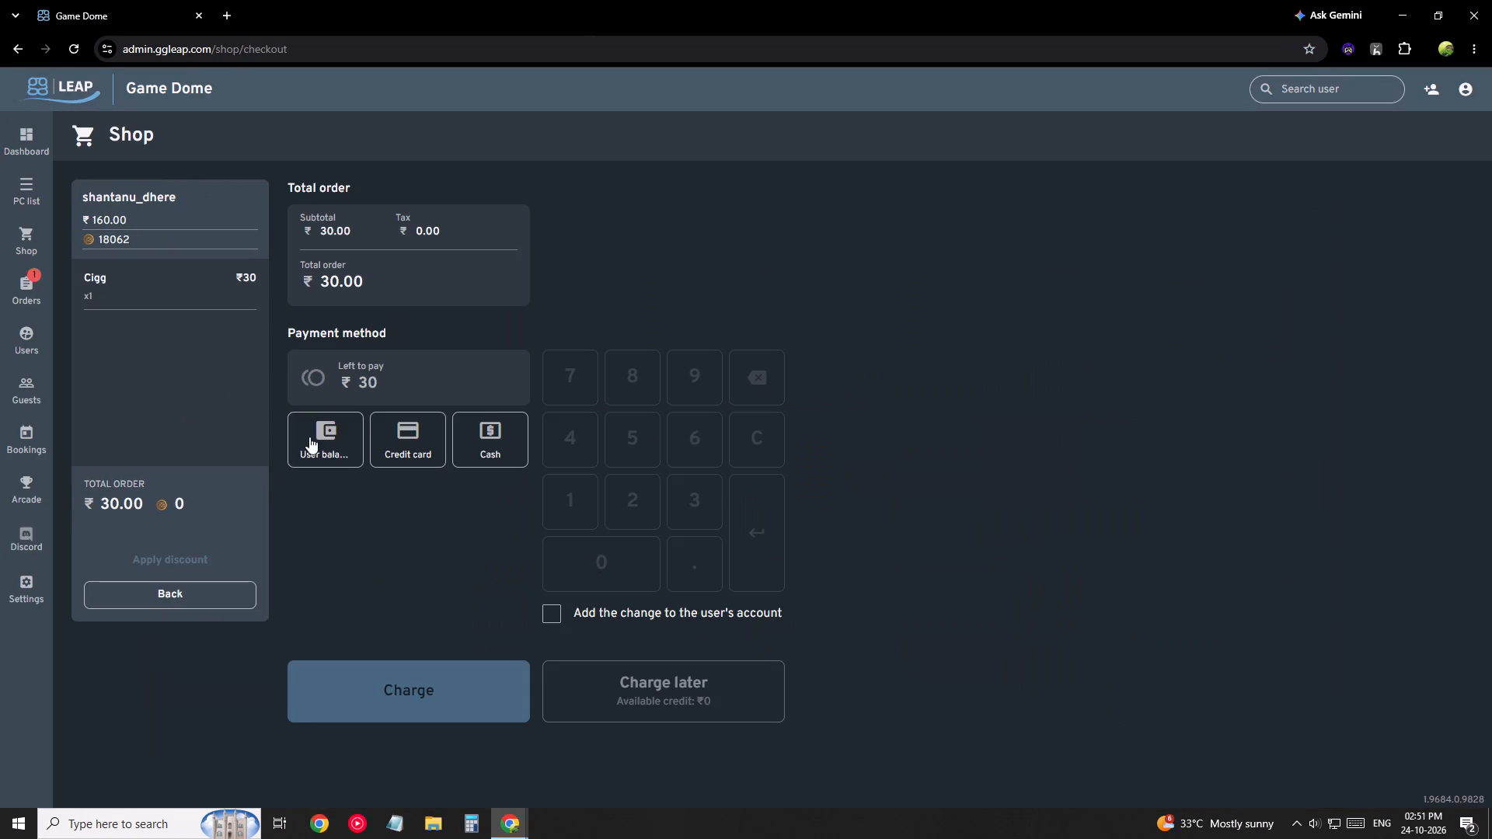
{"action": "left_click", "coordinate": [364, 695]}
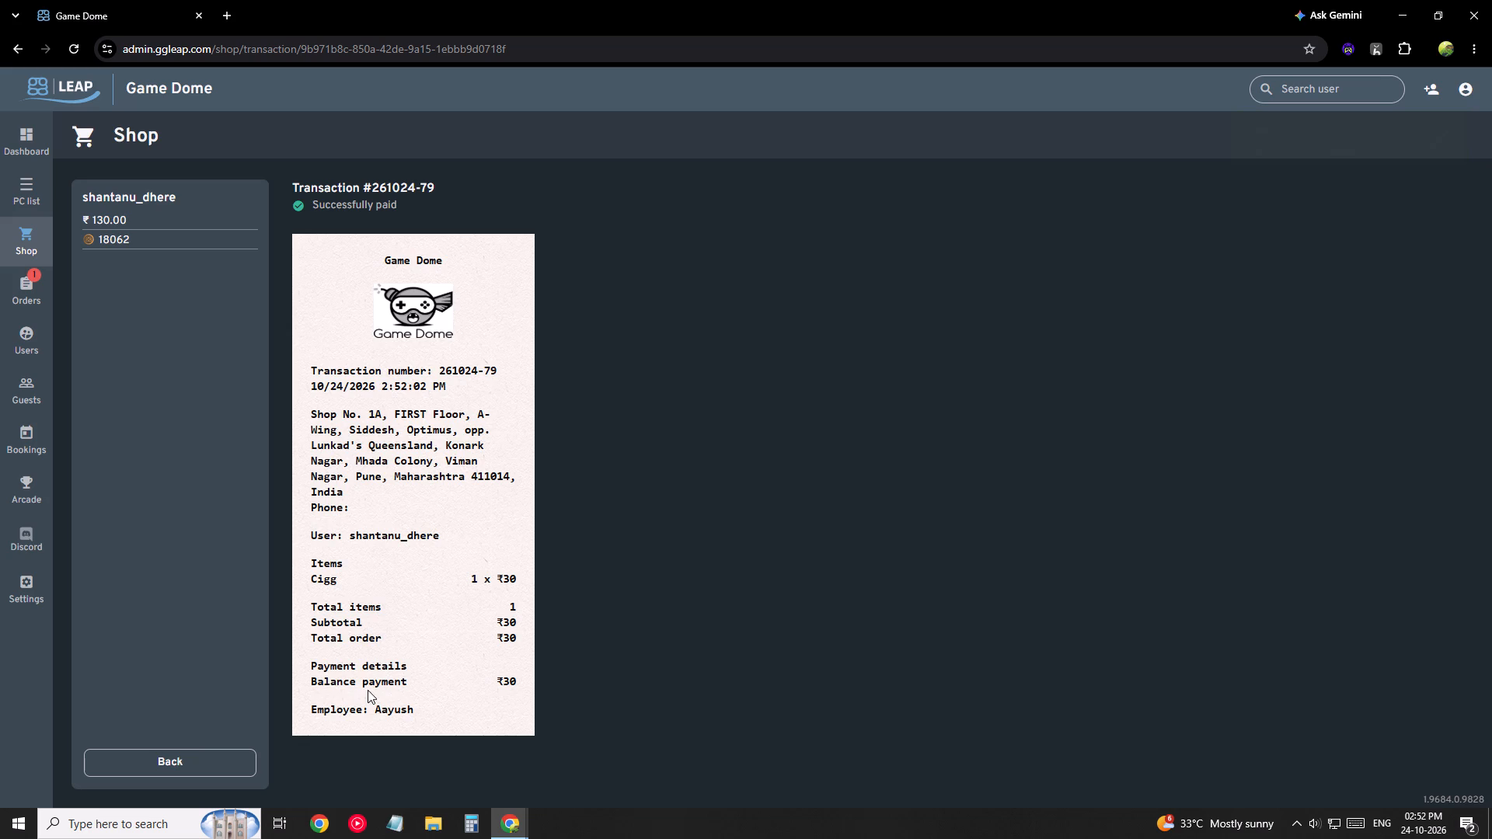
{"action": "left_click", "coordinate": [51, 173]}
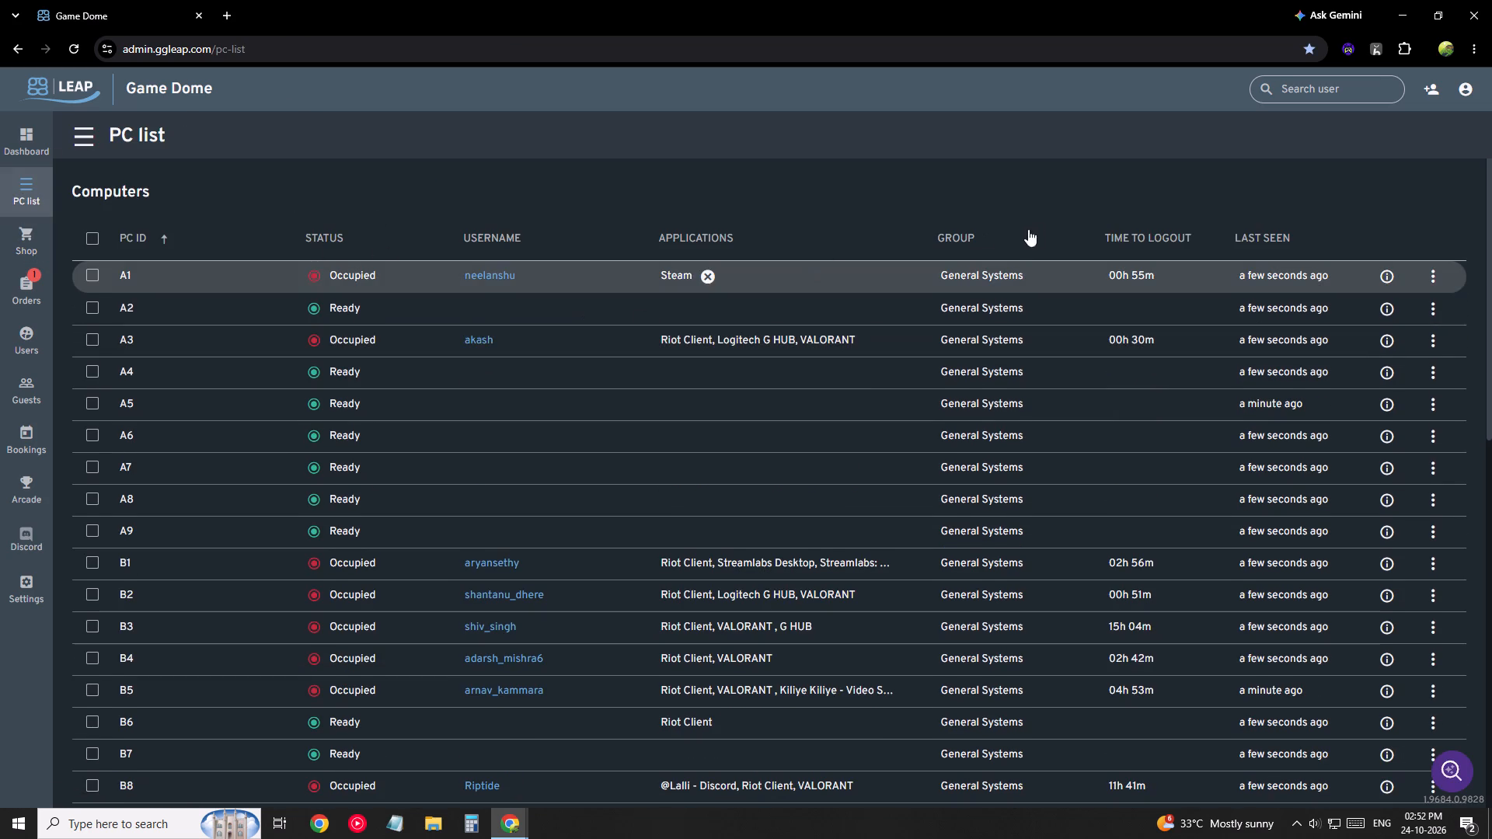
Log a customer in to the free console Ps 5 C, finding the account by its username.
{"action": "scroll", "coordinate": [781, 507], "scroll_direction": "down", "scroll_amount": 9}
{"action": "scroll", "coordinate": [570, 580], "scroll_direction": "up", "scroll_amount": 1}
{"action": "scroll", "coordinate": [563, 655], "scroll_direction": "down", "scroll_amount": 4}
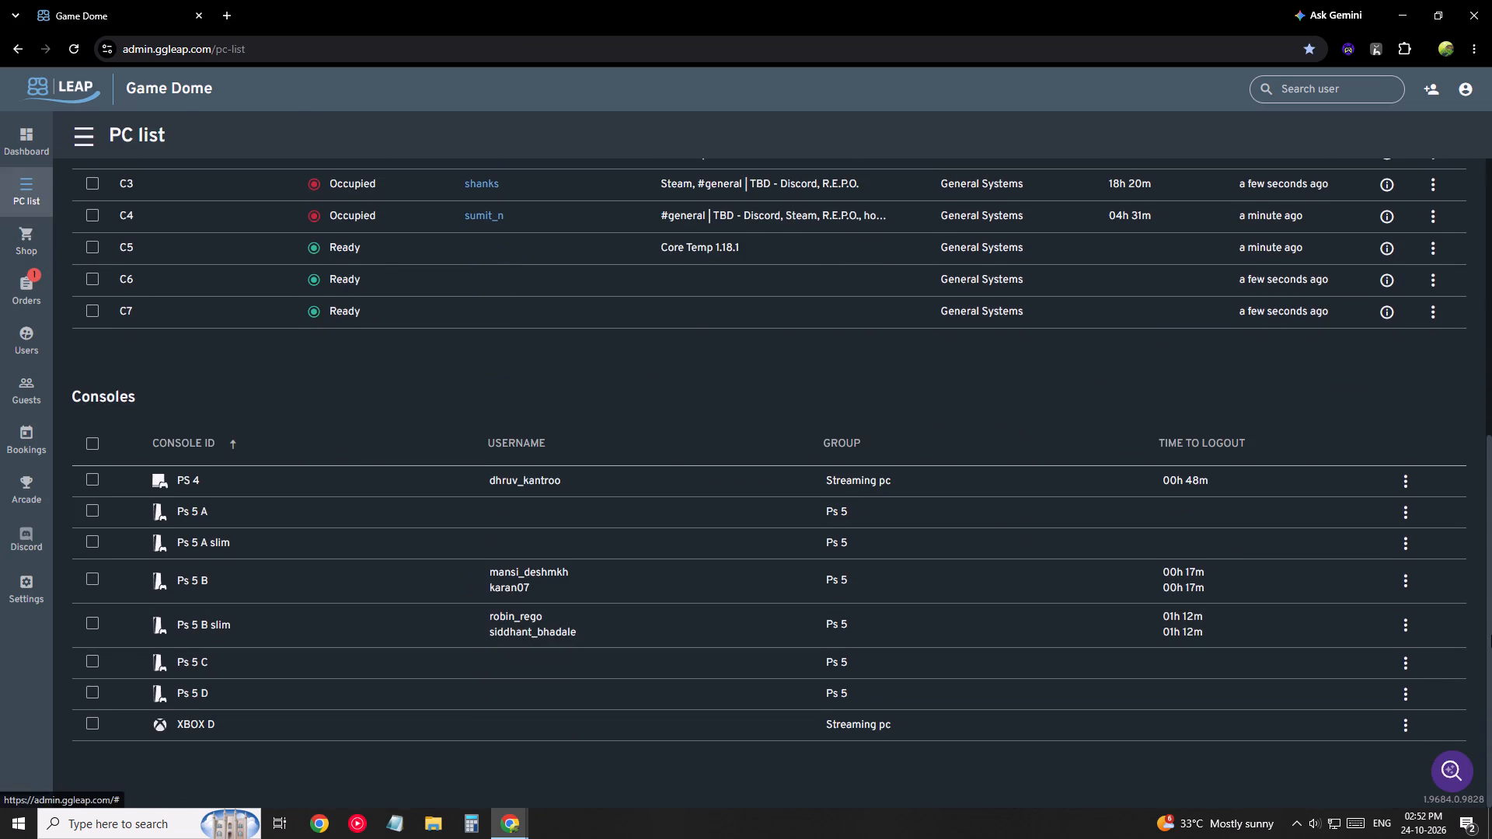
{"action": "left_click", "coordinate": [1410, 664]}
{"action": "left_click", "coordinate": [1413, 684]}
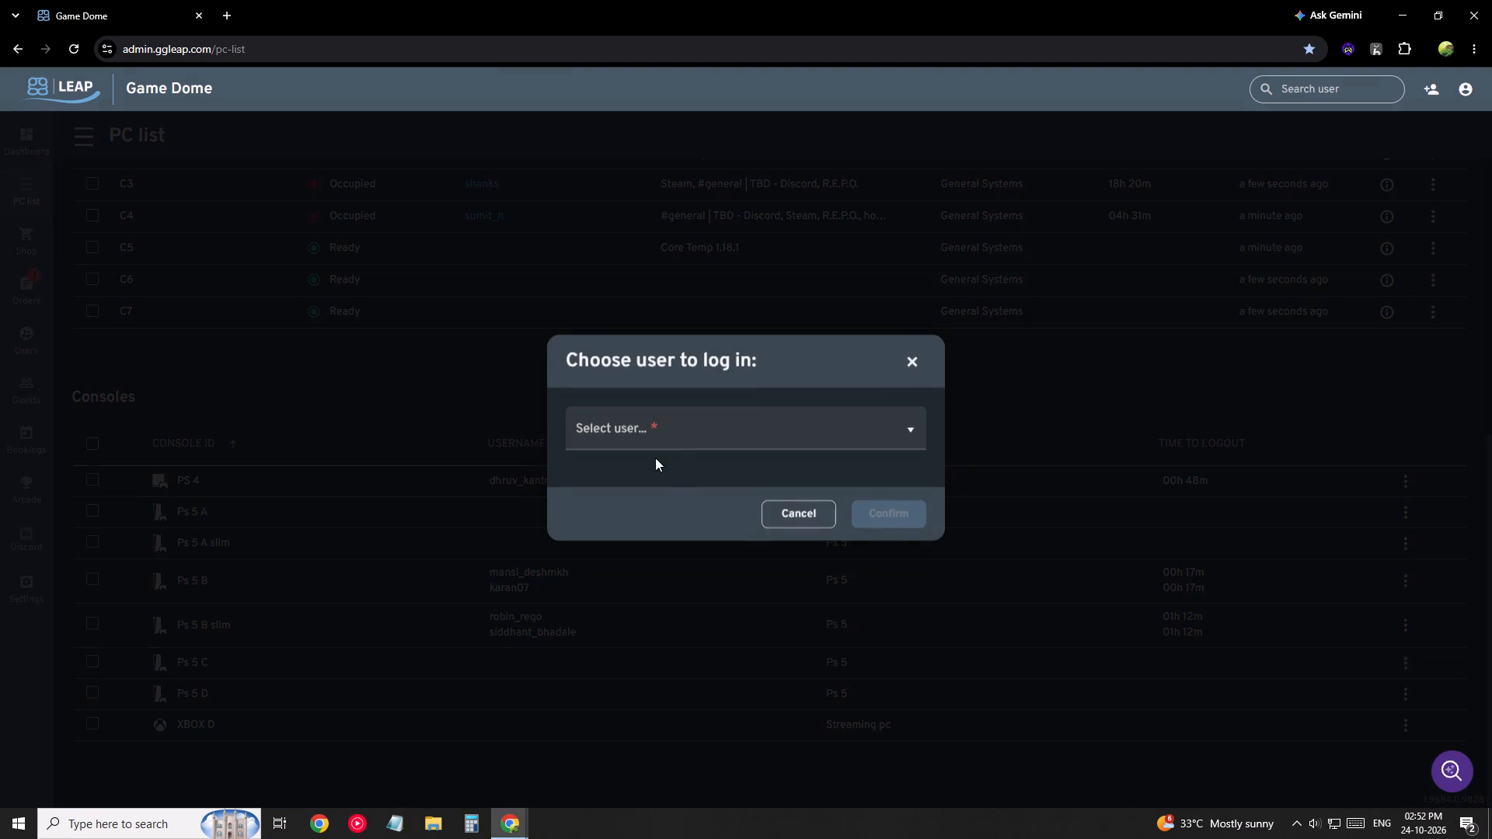
{"action": "left_click", "coordinate": [679, 447]}
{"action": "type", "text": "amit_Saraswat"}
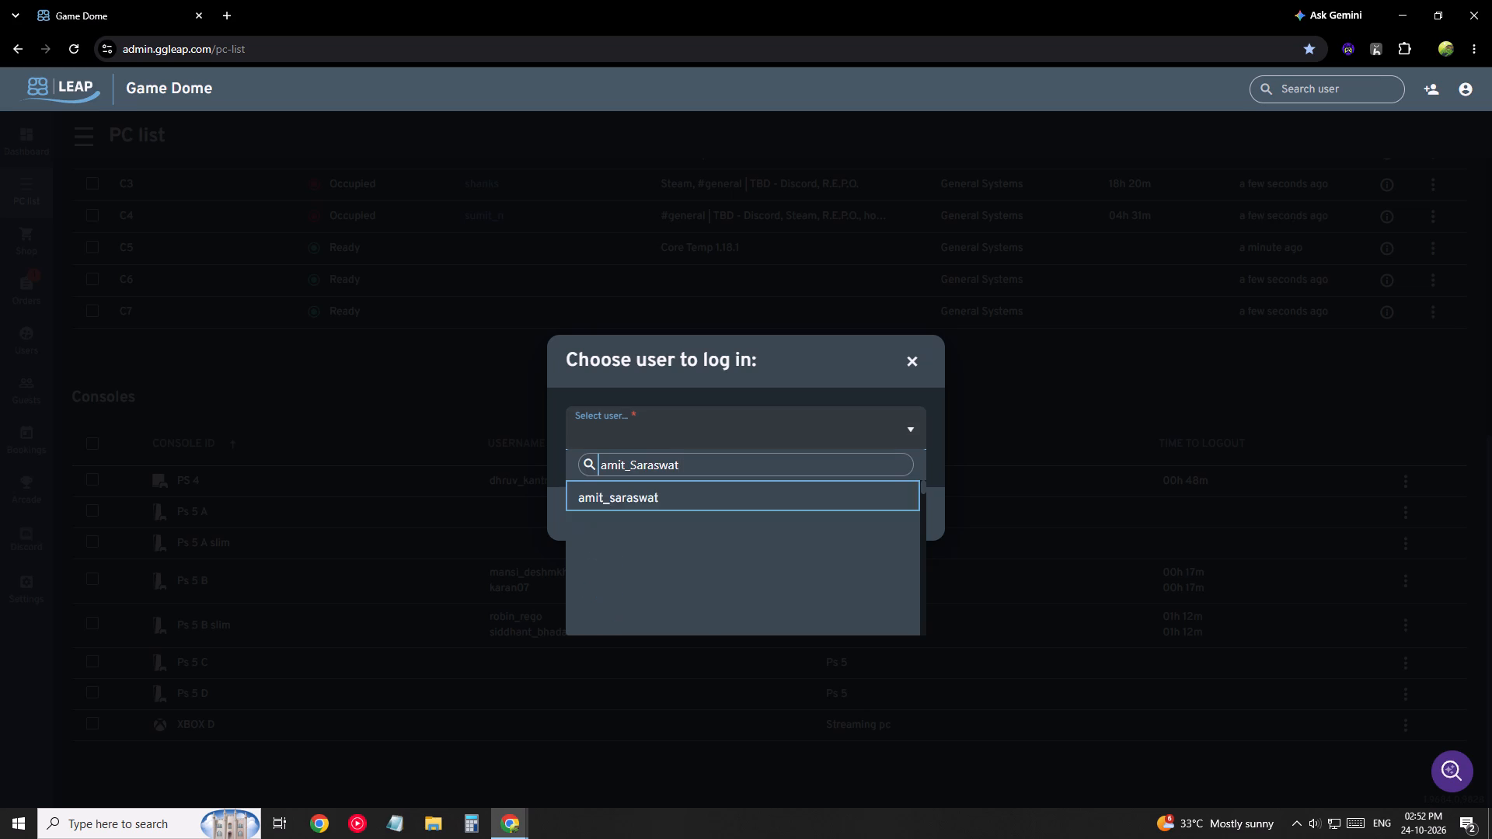
{"action": "left_click", "coordinate": [724, 467]}
{"action": "left_click", "coordinate": [743, 485]}
{"action": "left_click", "coordinate": [882, 515]}
Log the user manuel in to the free console Ps 5 D.
{"action": "left_click", "coordinate": [1400, 698]}
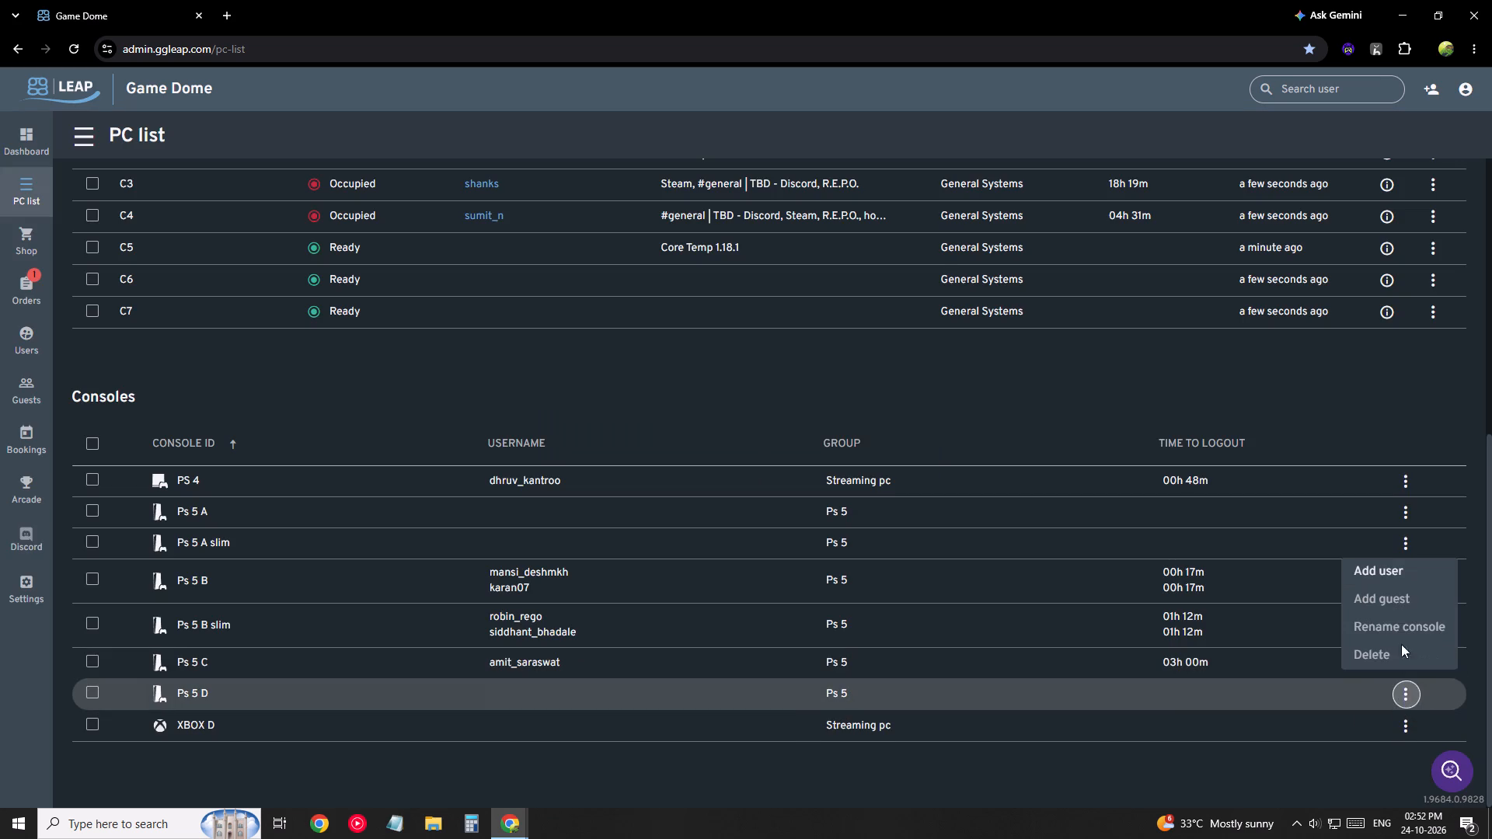
{"action": "left_click", "coordinate": [1378, 572]}
{"action": "left_click", "coordinate": [651, 425]}
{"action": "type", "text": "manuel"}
{"action": "left_click", "coordinate": [726, 496]}
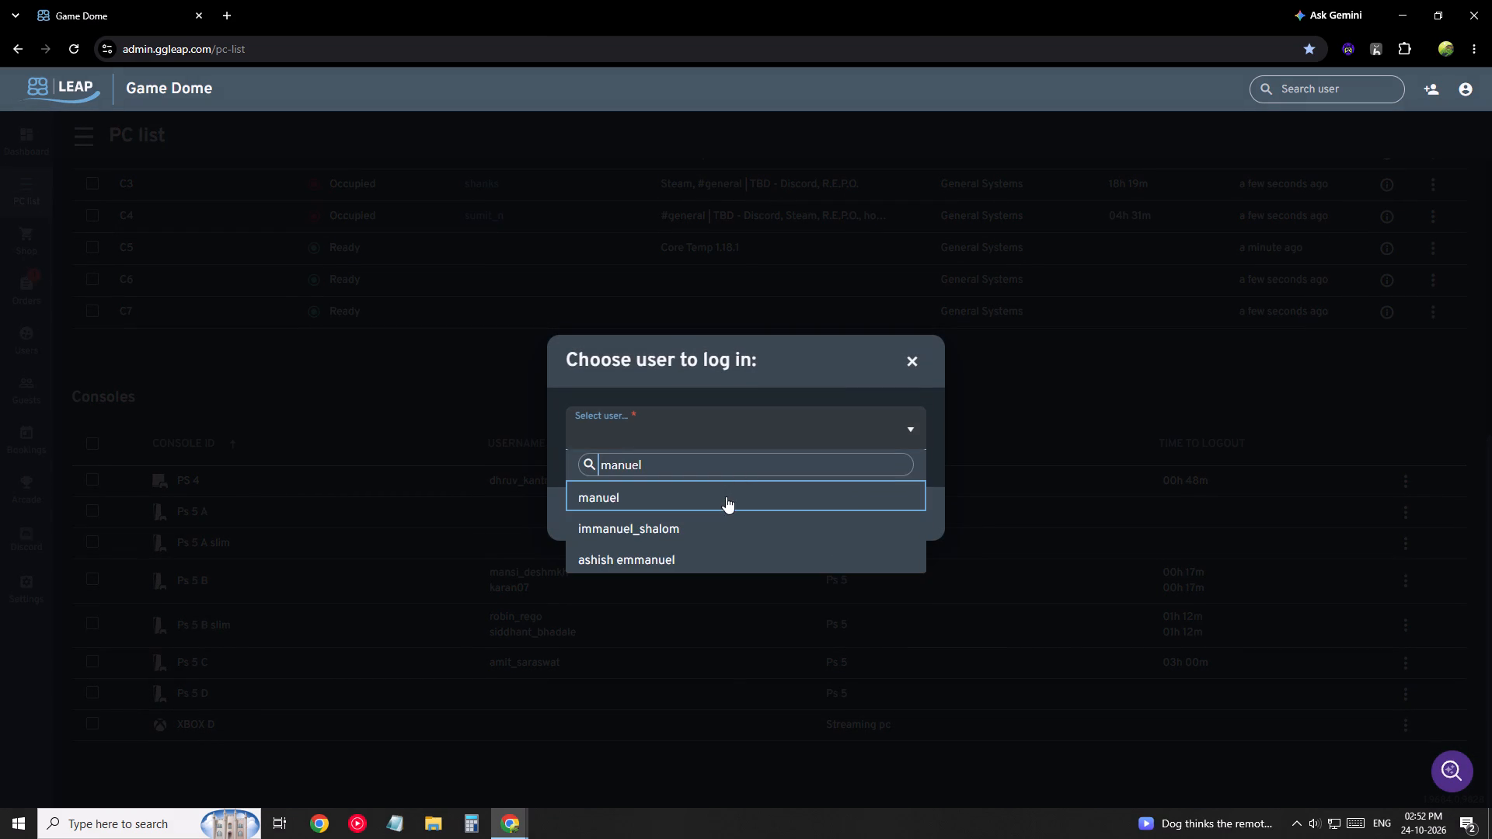
{"action": "left_click", "coordinate": [905, 508]}
Add a second customer by username to console Ps 5 D alongside manuel.
{"action": "left_click_drag", "start_coordinate": [1382, 695], "coordinate": [1392, 695]}
{"action": "left_click", "coordinate": [1407, 693]}
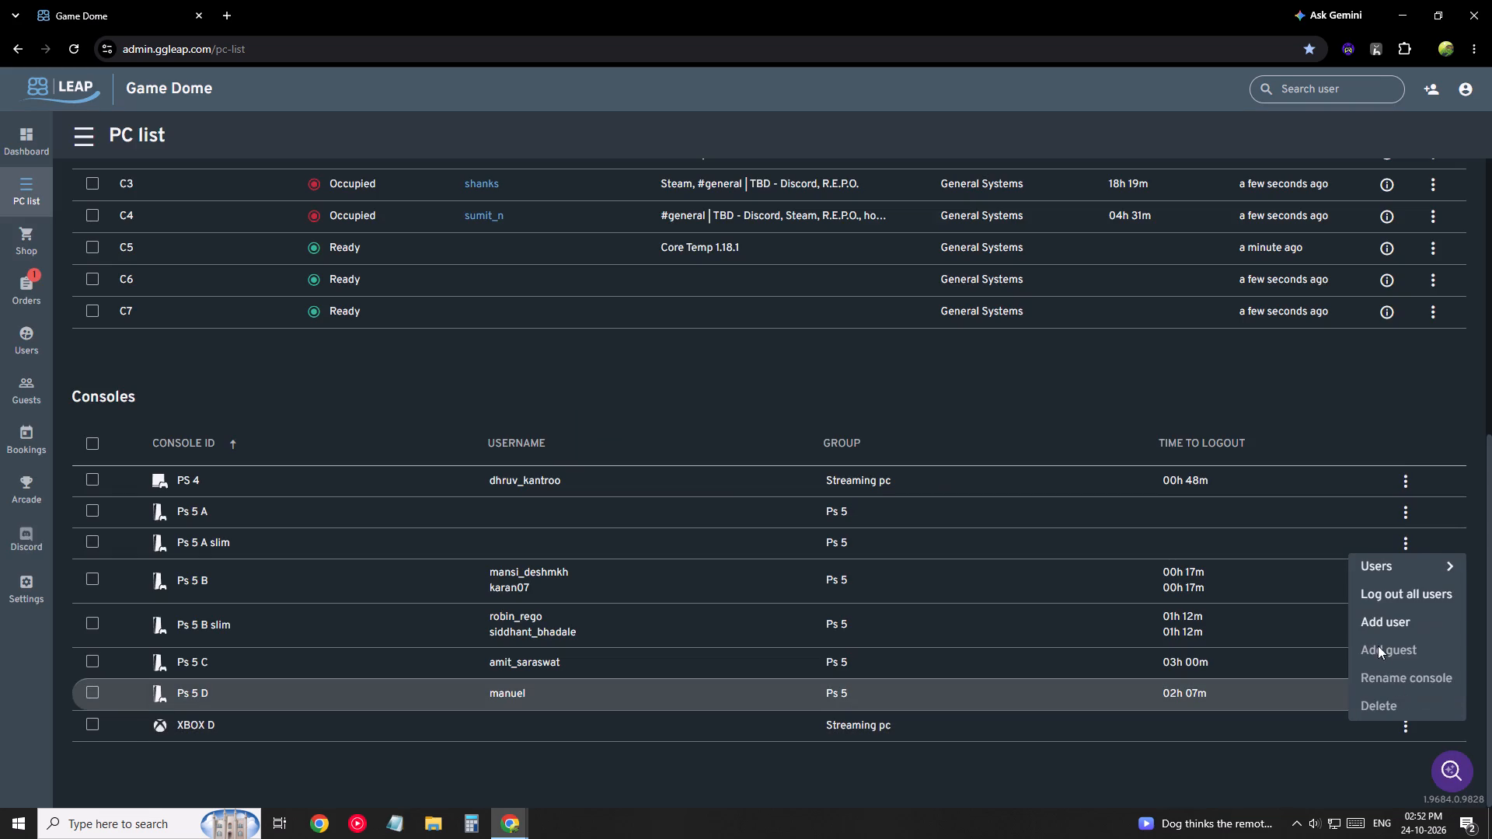
{"action": "left_click", "coordinate": [1392, 625]}
{"action": "left_click", "coordinate": [677, 433]}
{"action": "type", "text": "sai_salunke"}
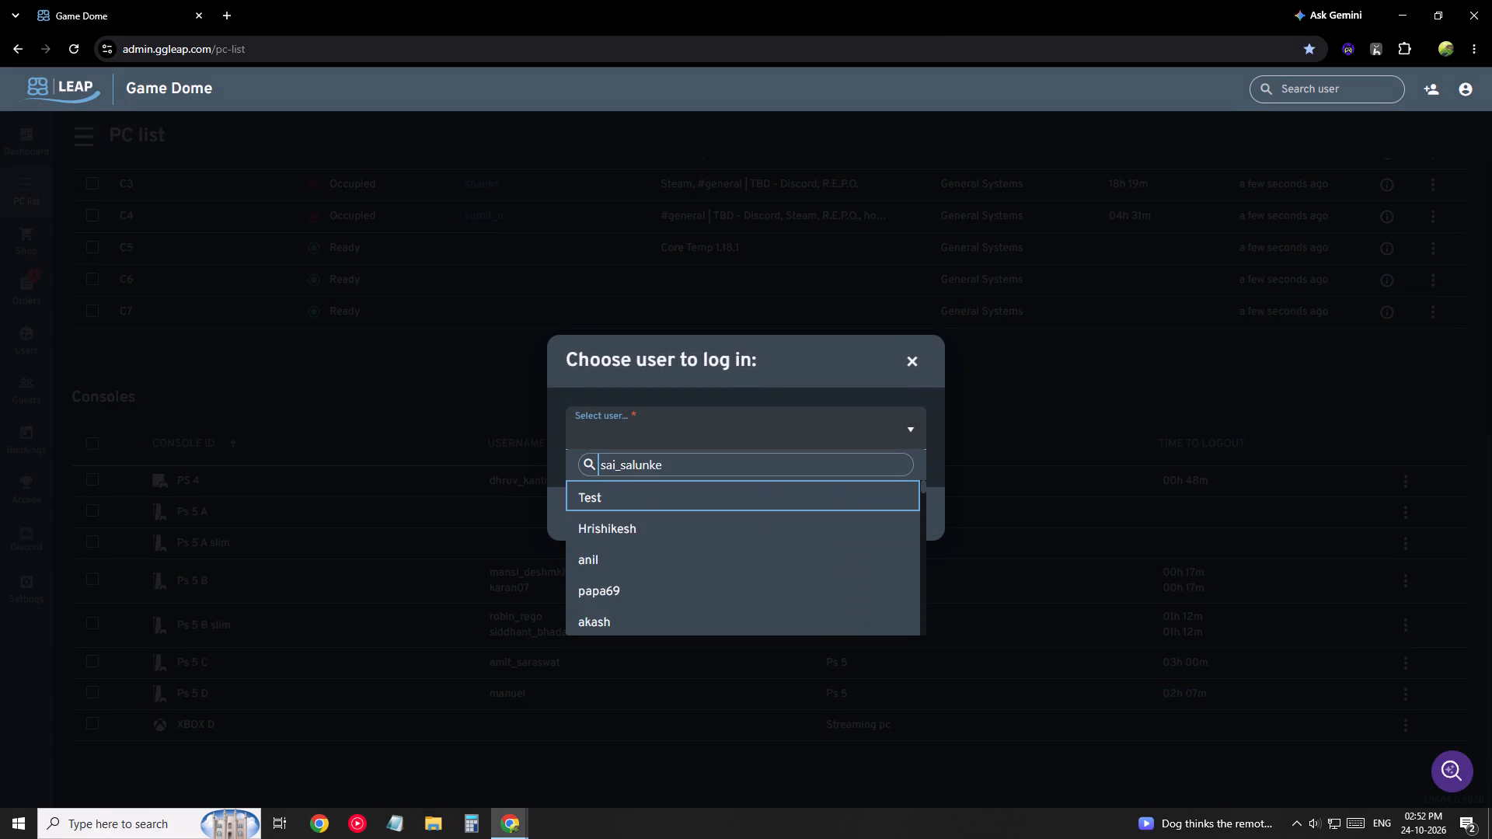
{"action": "left_click", "coordinate": [739, 496]}
{"action": "left_click", "coordinate": [872, 518]}
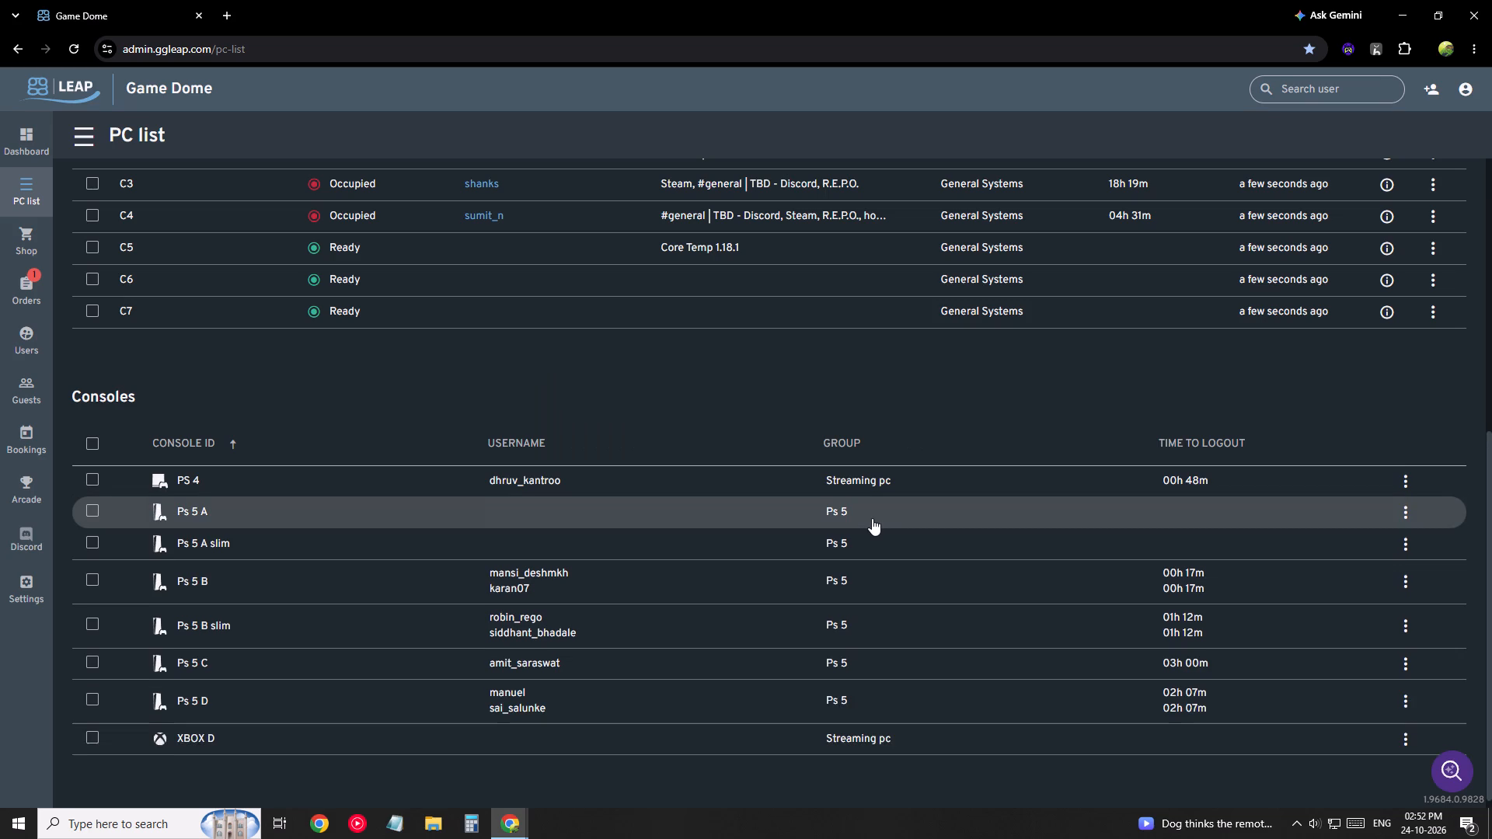
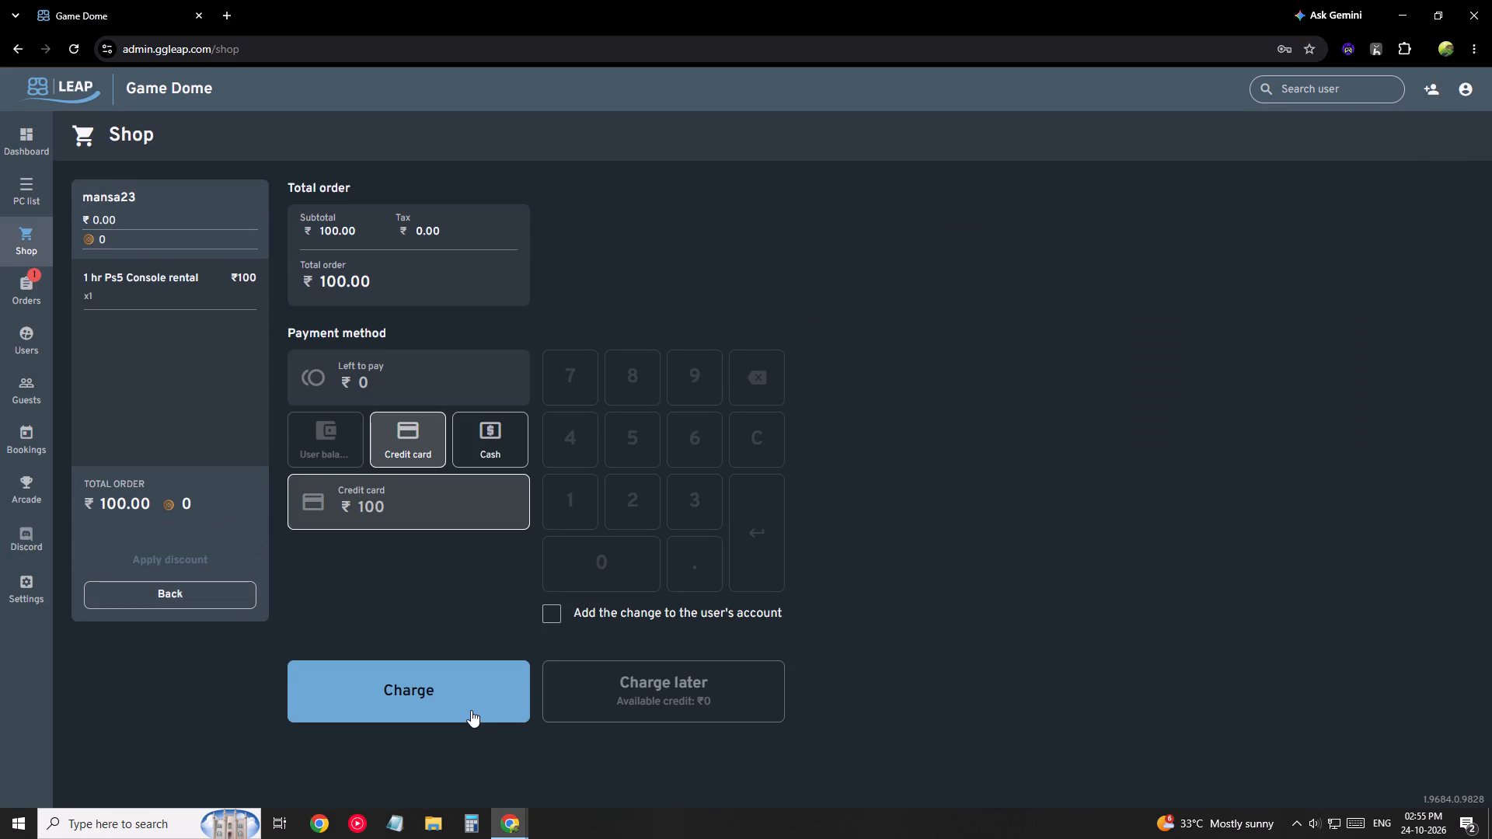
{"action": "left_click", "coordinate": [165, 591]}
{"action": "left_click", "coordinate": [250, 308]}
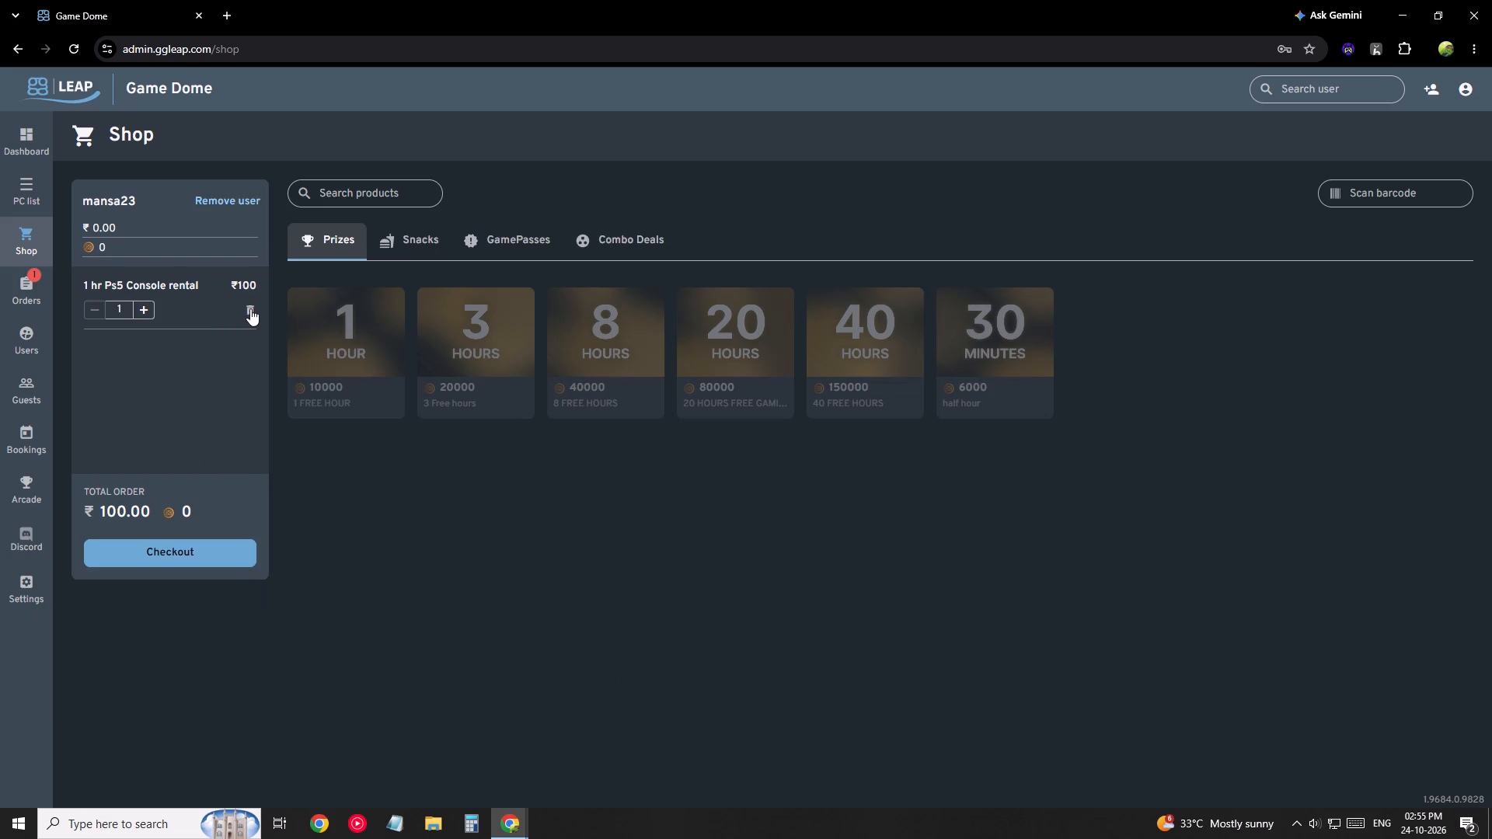
{"action": "left_click", "coordinate": [516, 241]}
{"action": "left_click", "coordinate": [444, 279]}
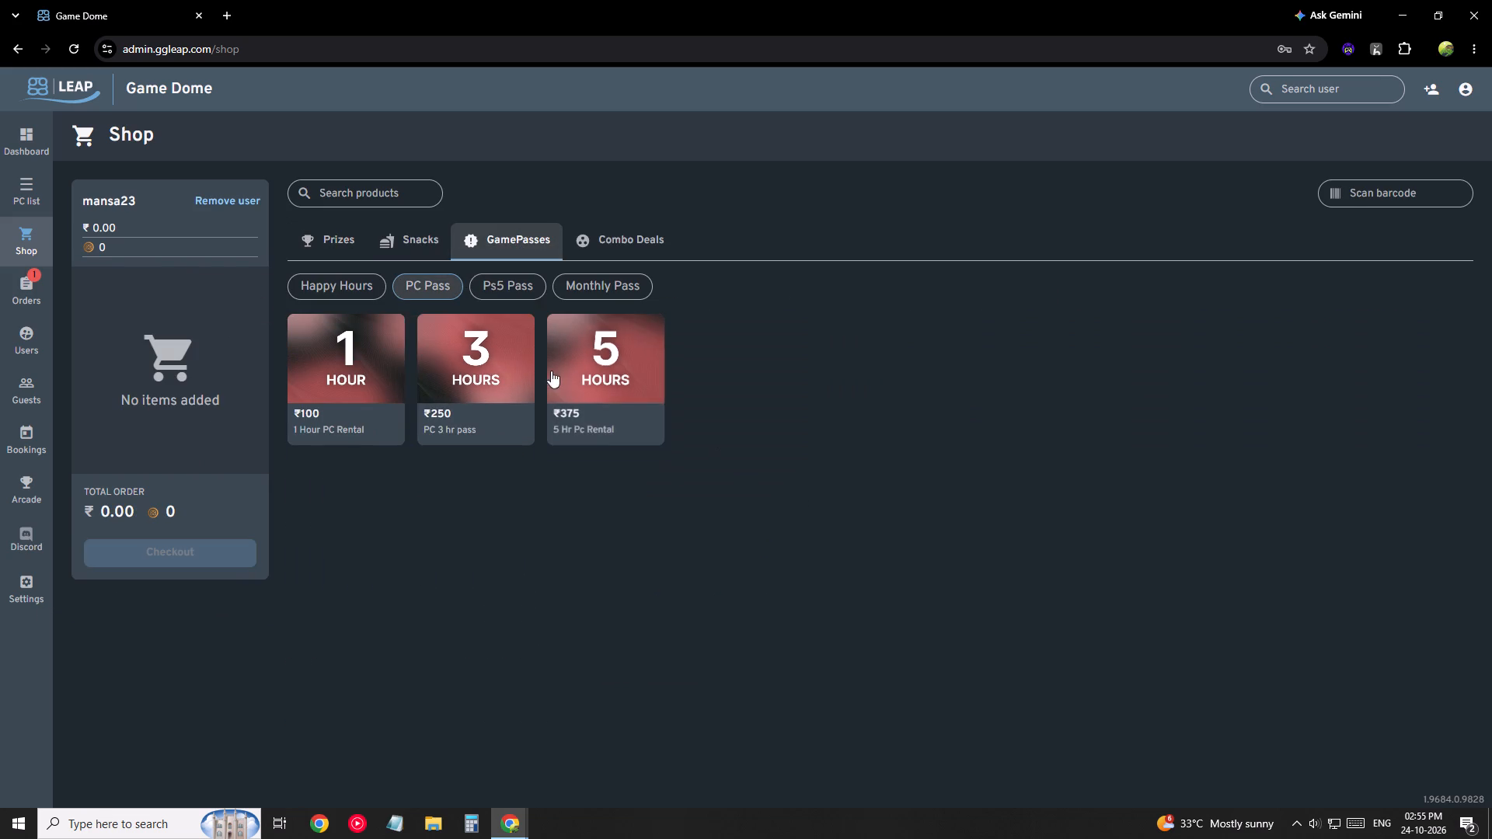
{"action": "left_click", "coordinate": [532, 281]}
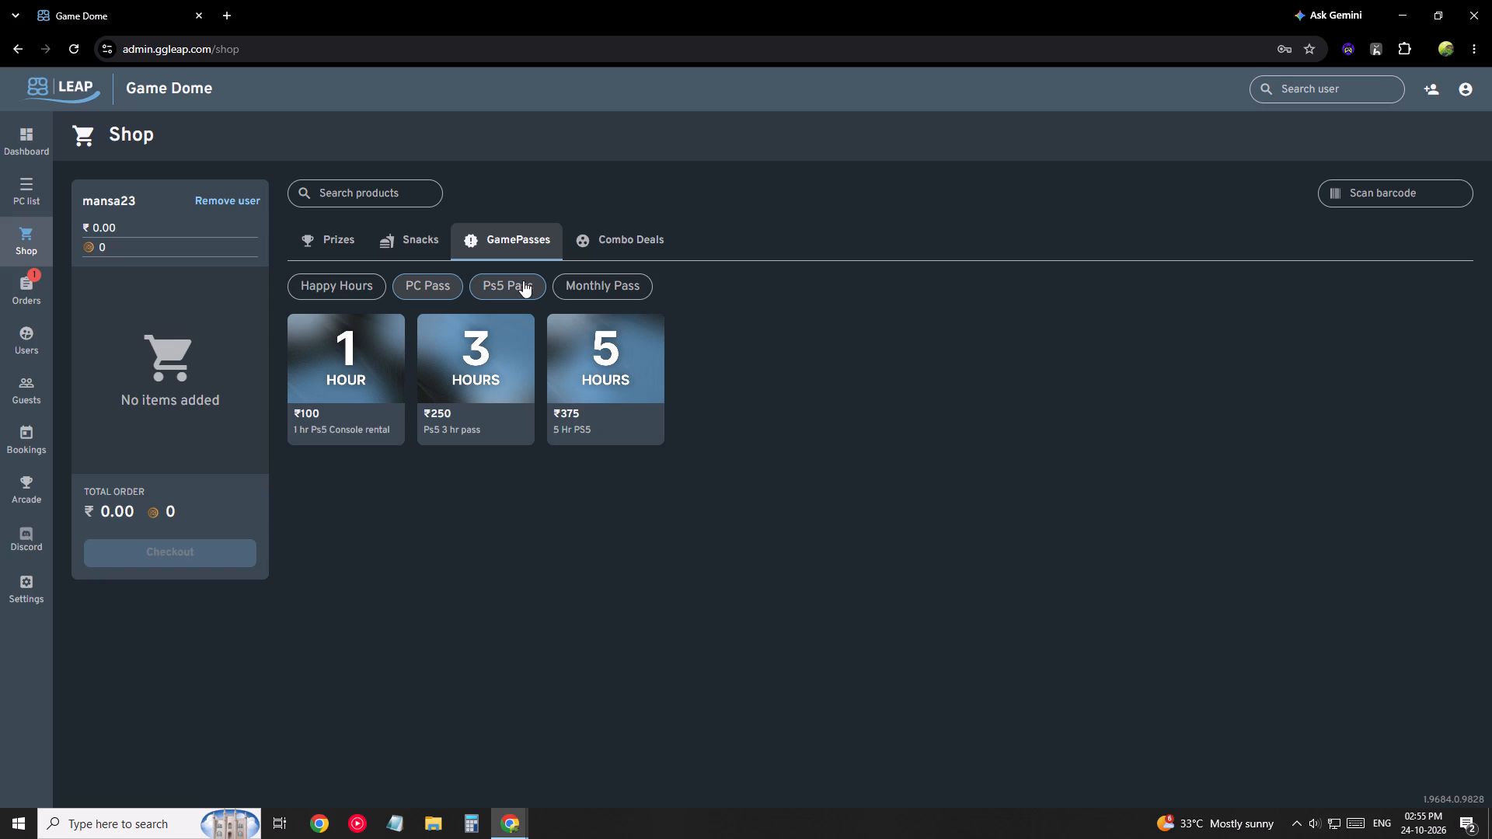
{"action": "left_click", "coordinate": [311, 364]}
{"action": "left_click", "coordinate": [167, 552]}
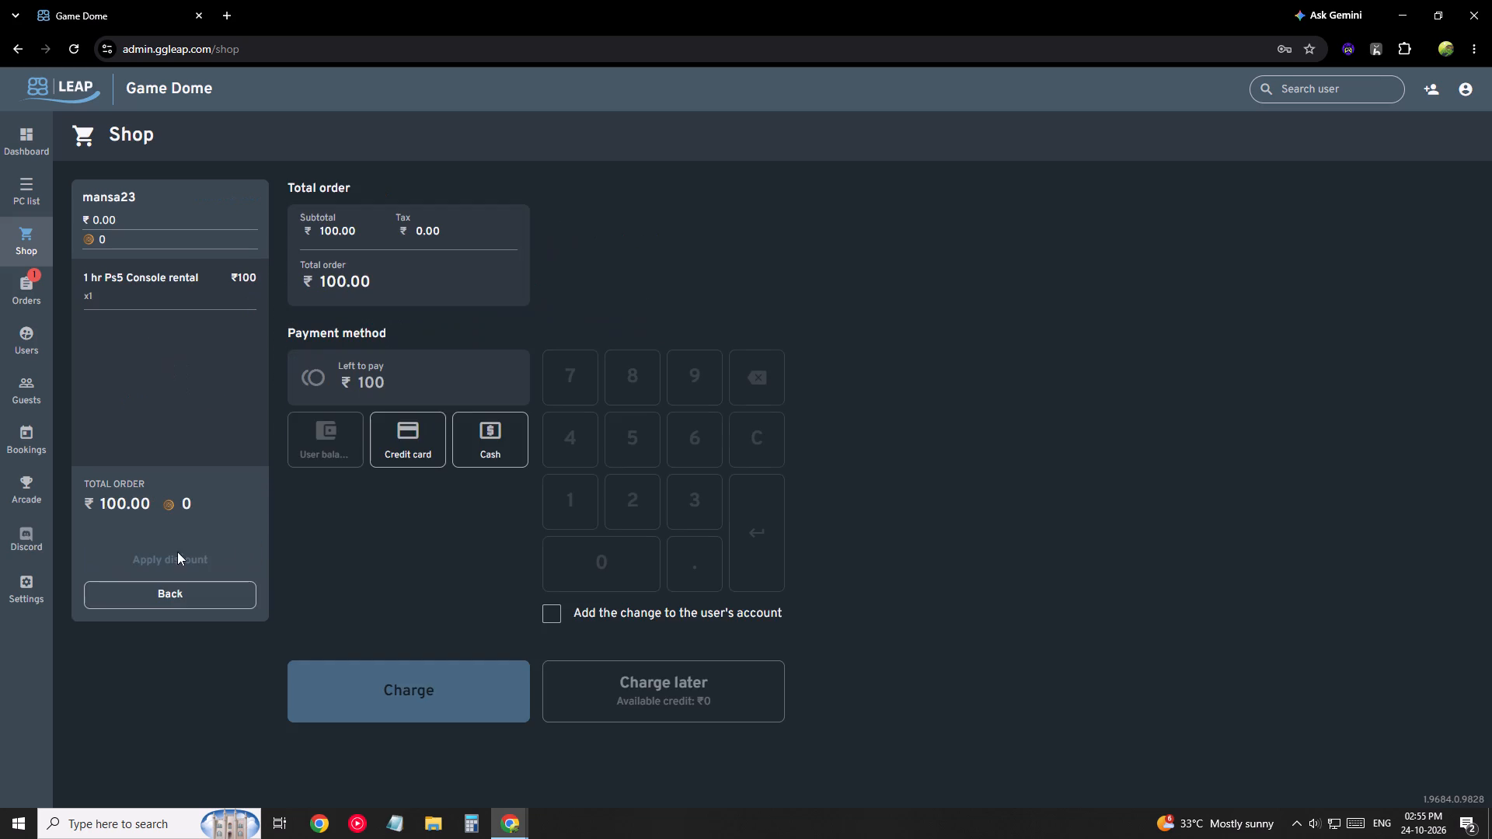
{"action": "left_click", "coordinate": [378, 471]}
{"action": "left_click", "coordinate": [404, 444]}
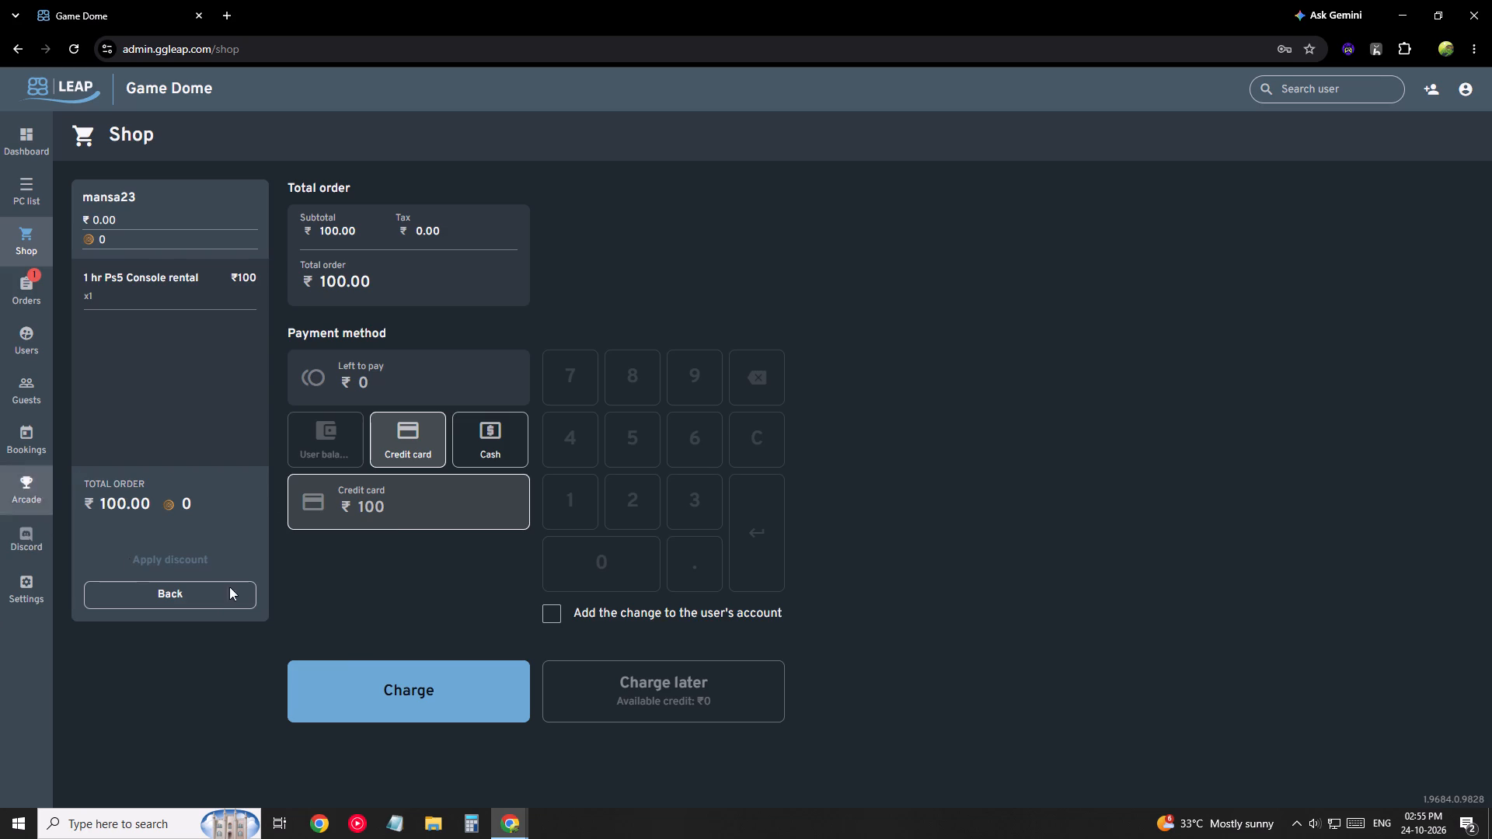
{"action": "left_click", "coordinate": [396, 699]}
{"action": "left_click", "coordinate": [18, 211]}
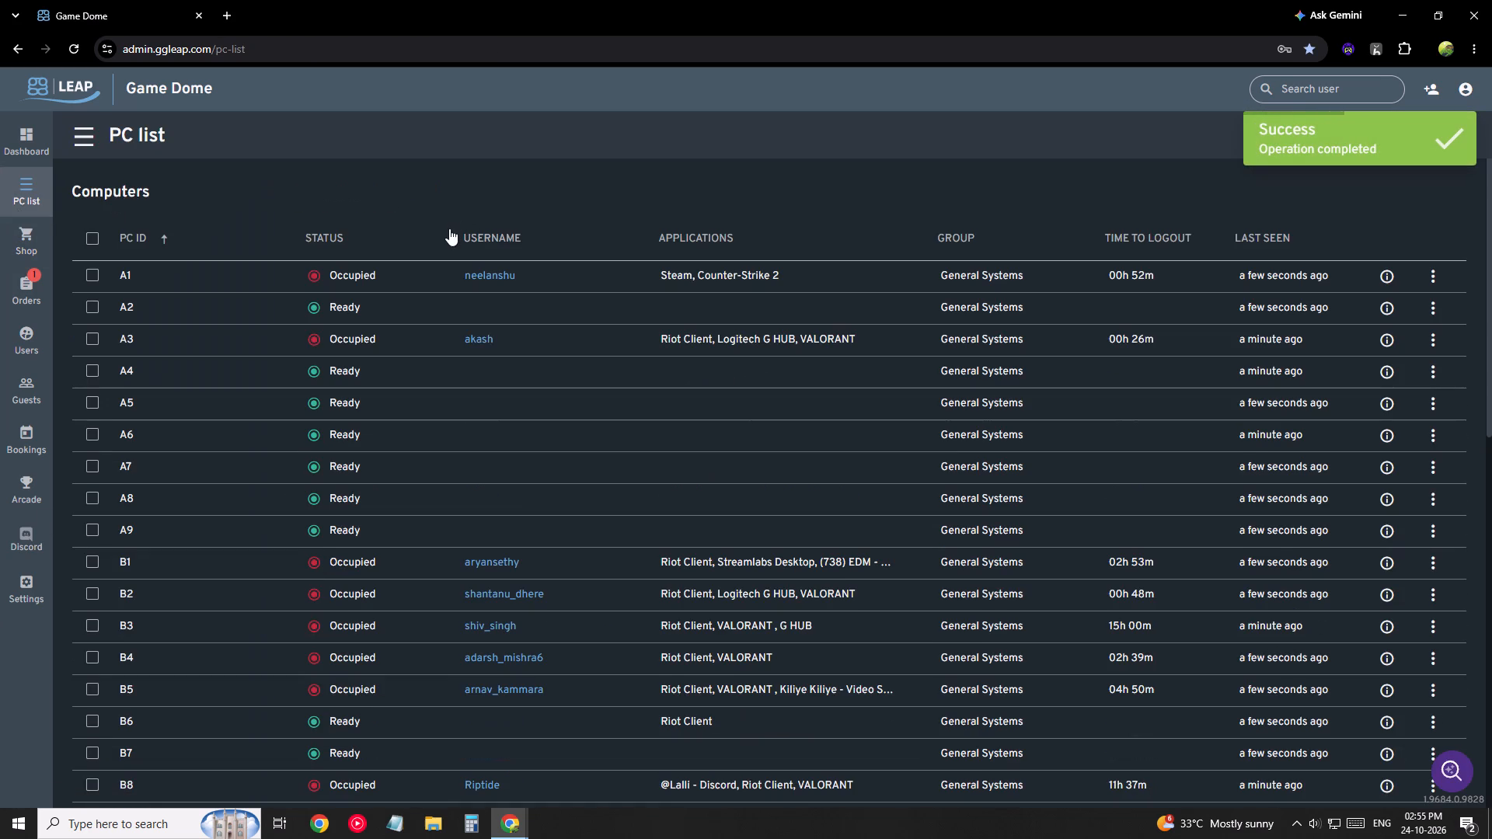
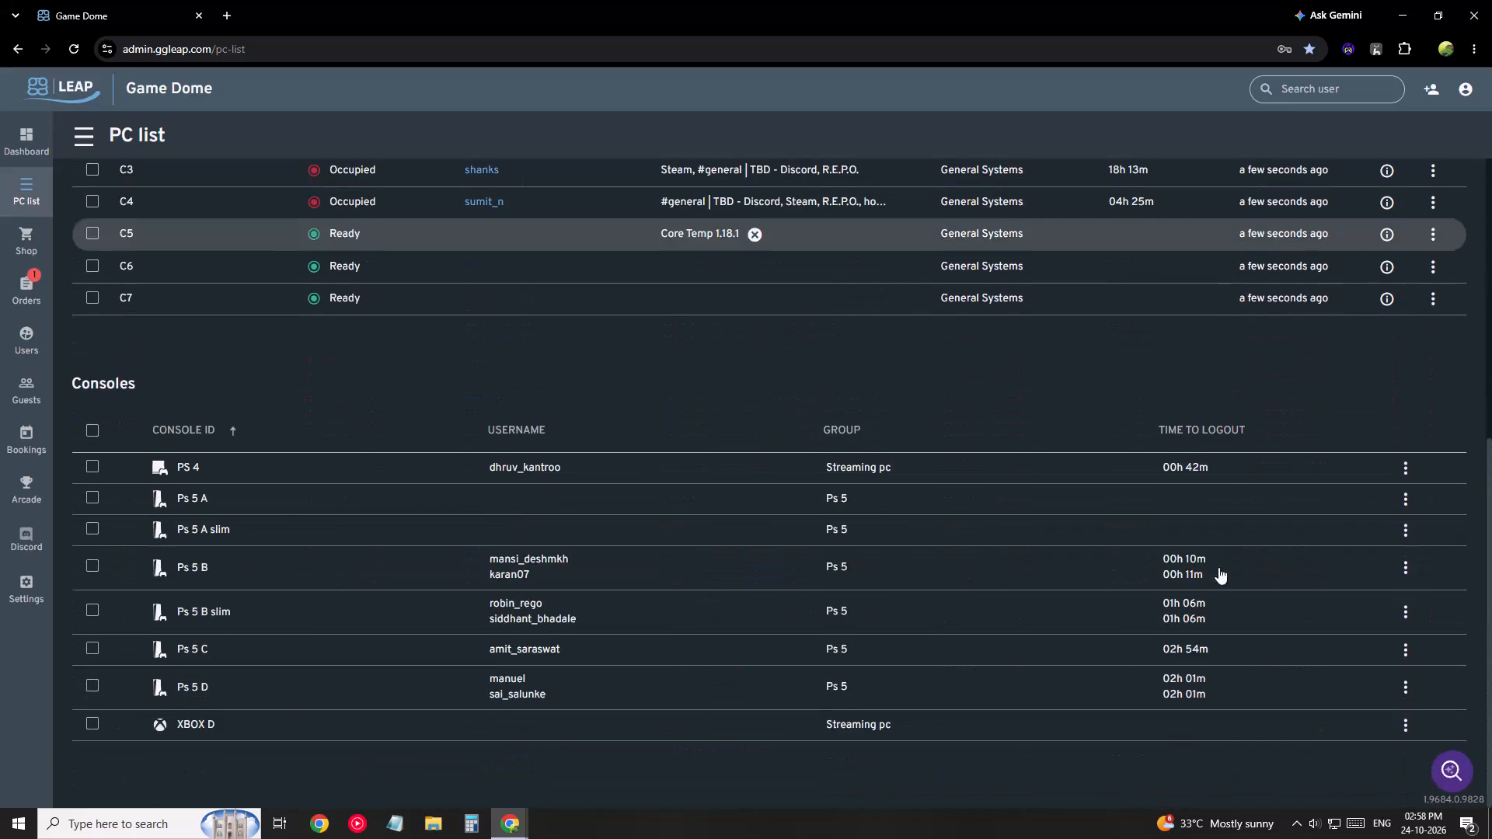
{"action": "left_click", "coordinate": [1398, 497]}
{"action": "left_click", "coordinate": [1423, 506]}
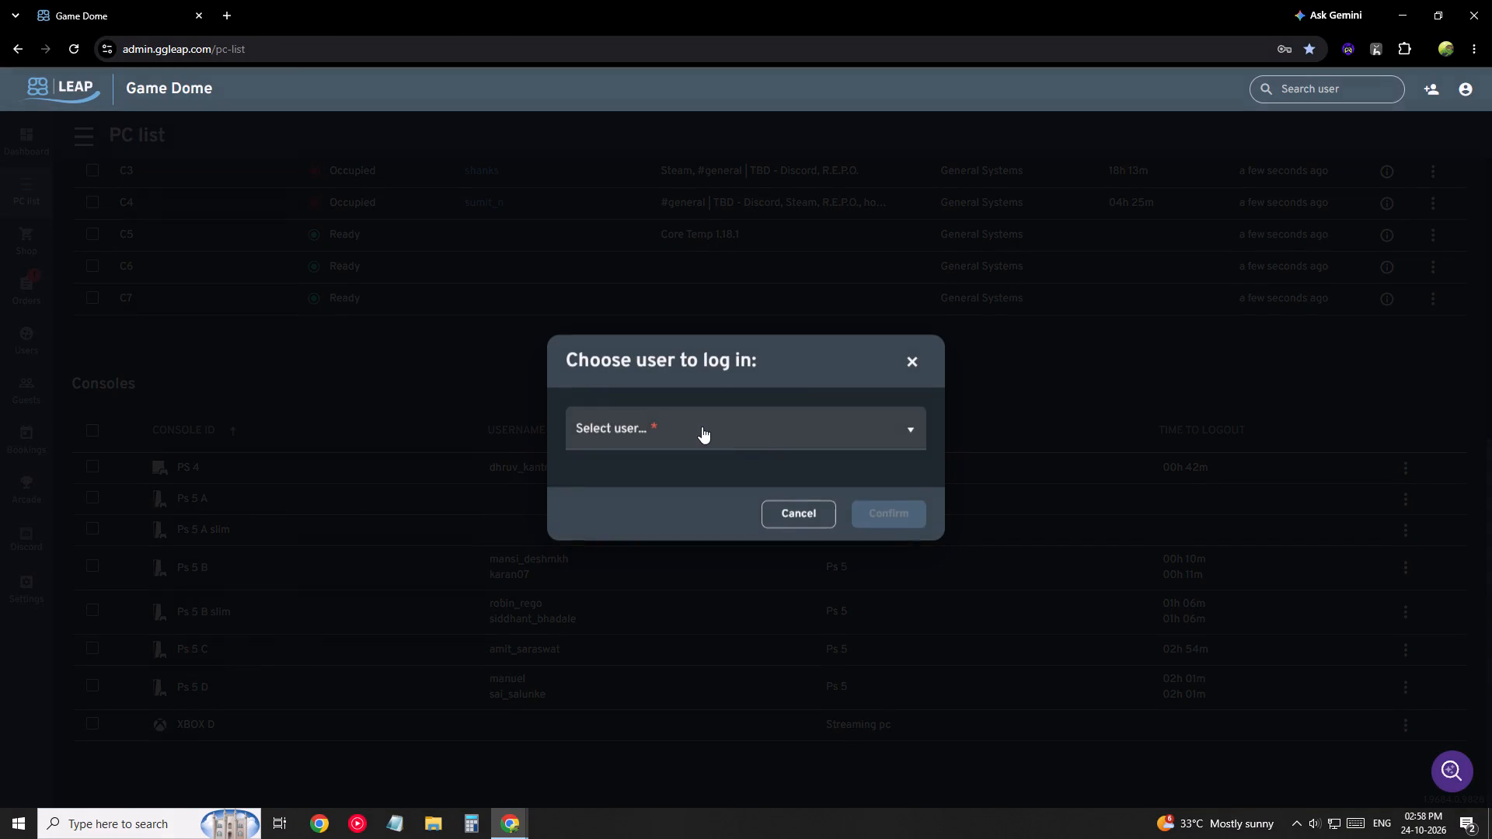
{"action": "left_click", "coordinate": [702, 426]}
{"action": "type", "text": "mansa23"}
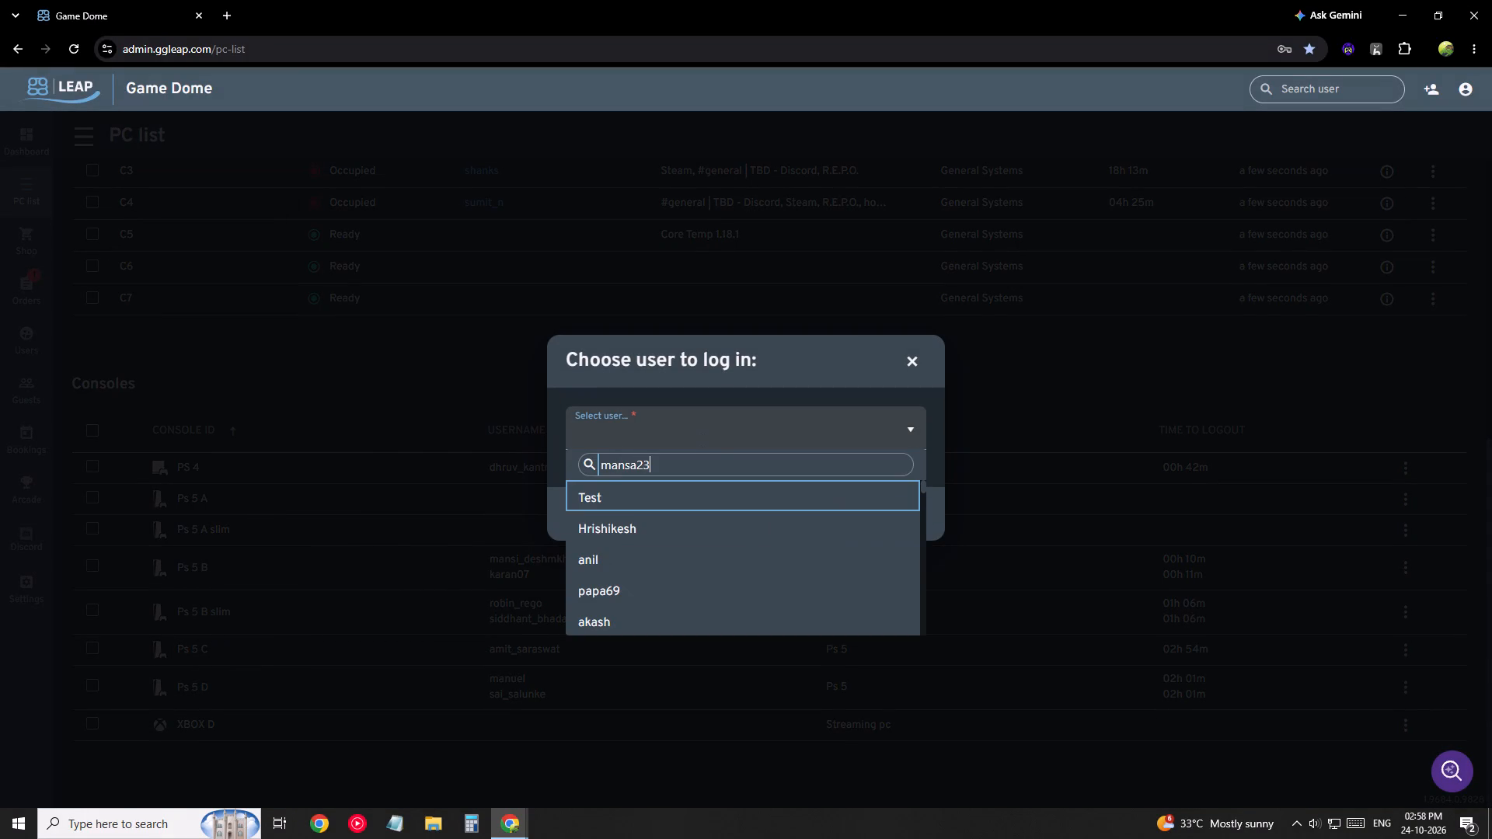
{"action": "left_click", "coordinate": [750, 493]}
{"action": "left_click", "coordinate": [910, 510]}
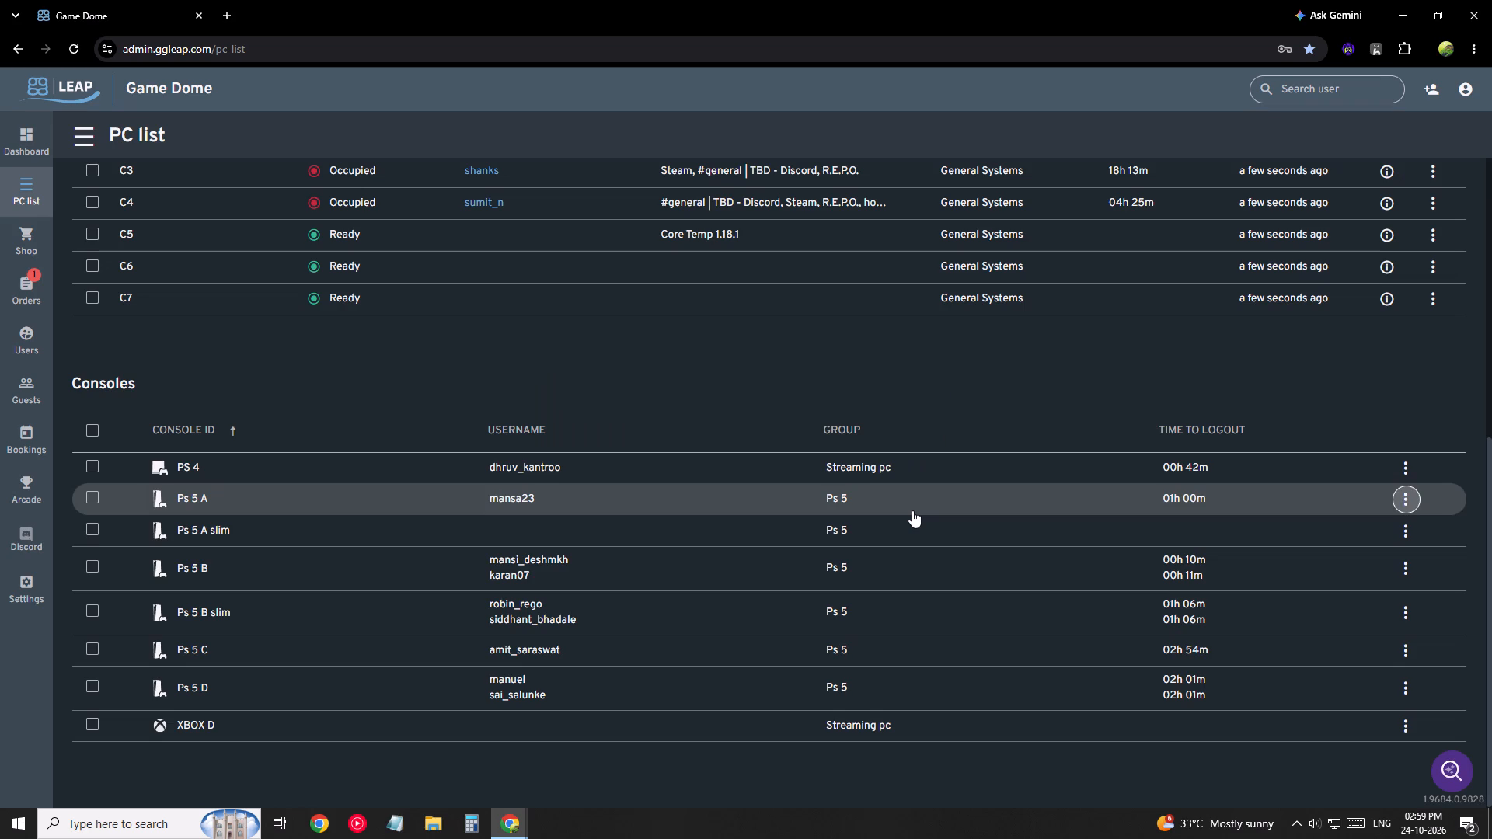
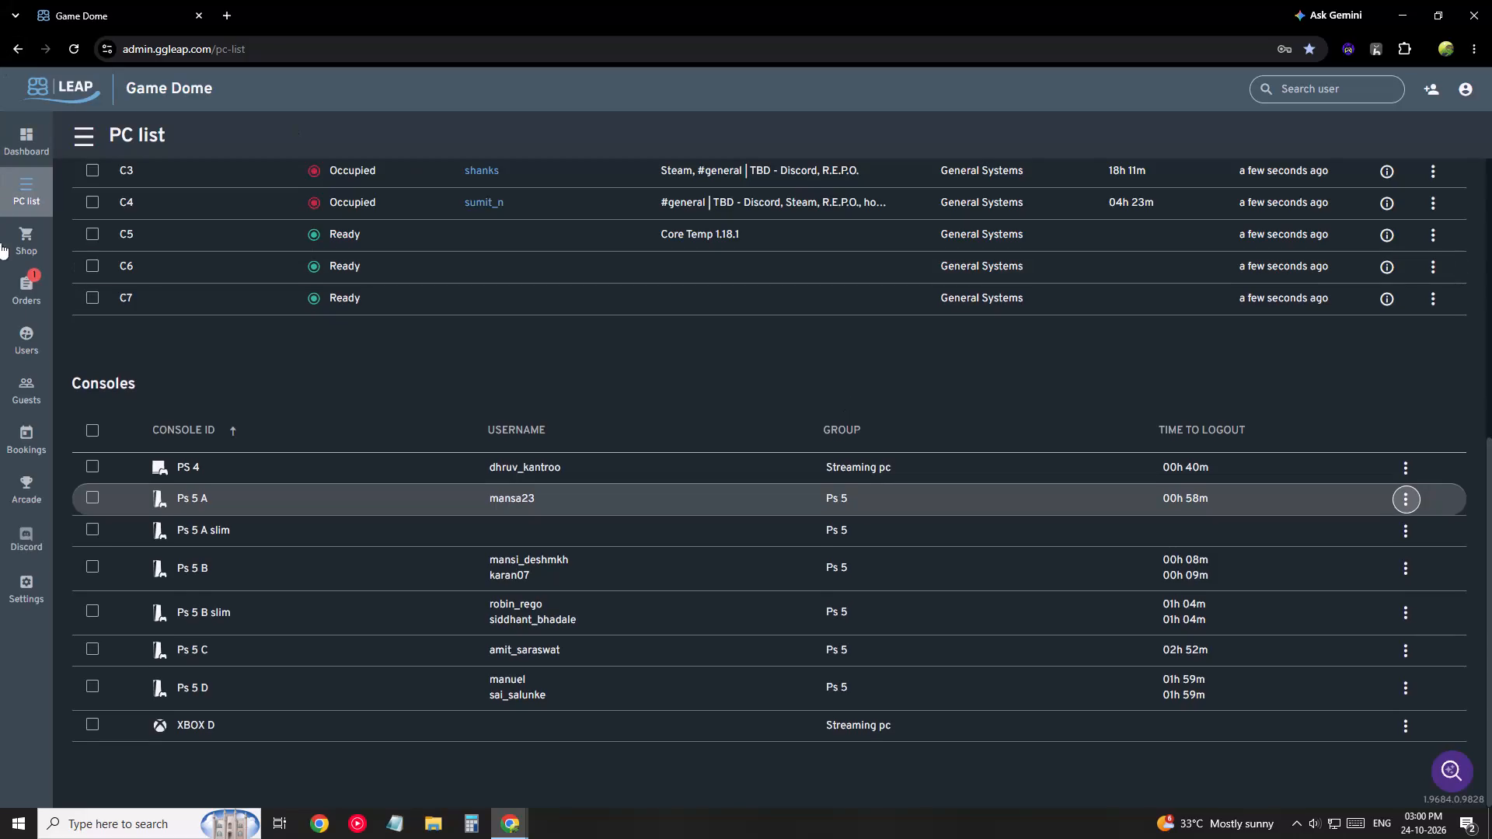
{"action": "left_click", "coordinate": [16, 312]}
{"action": "left_click", "coordinate": [378, 194]}
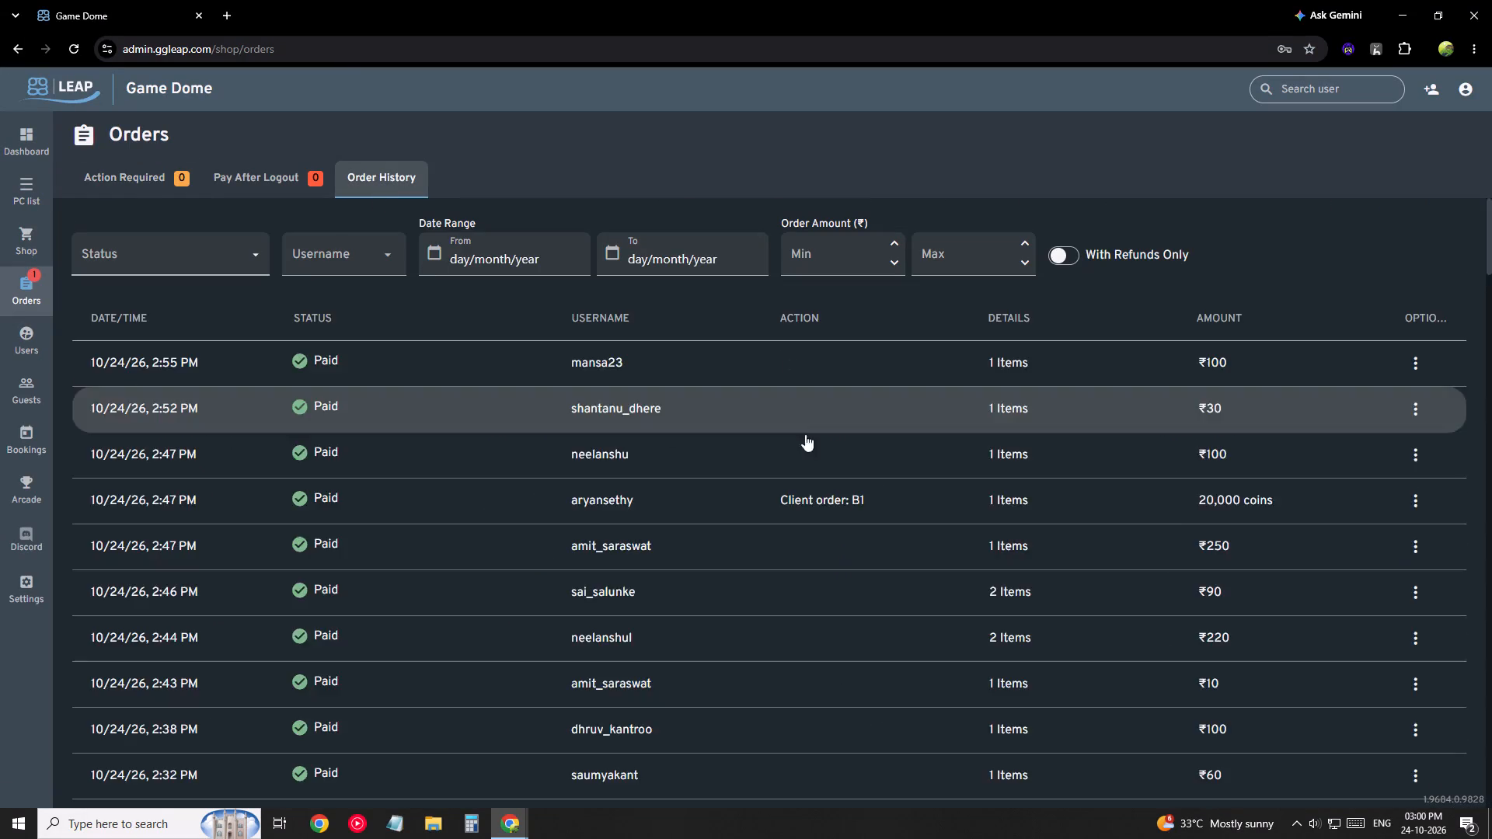
{"action": "key", "text": "alt+Tab"}
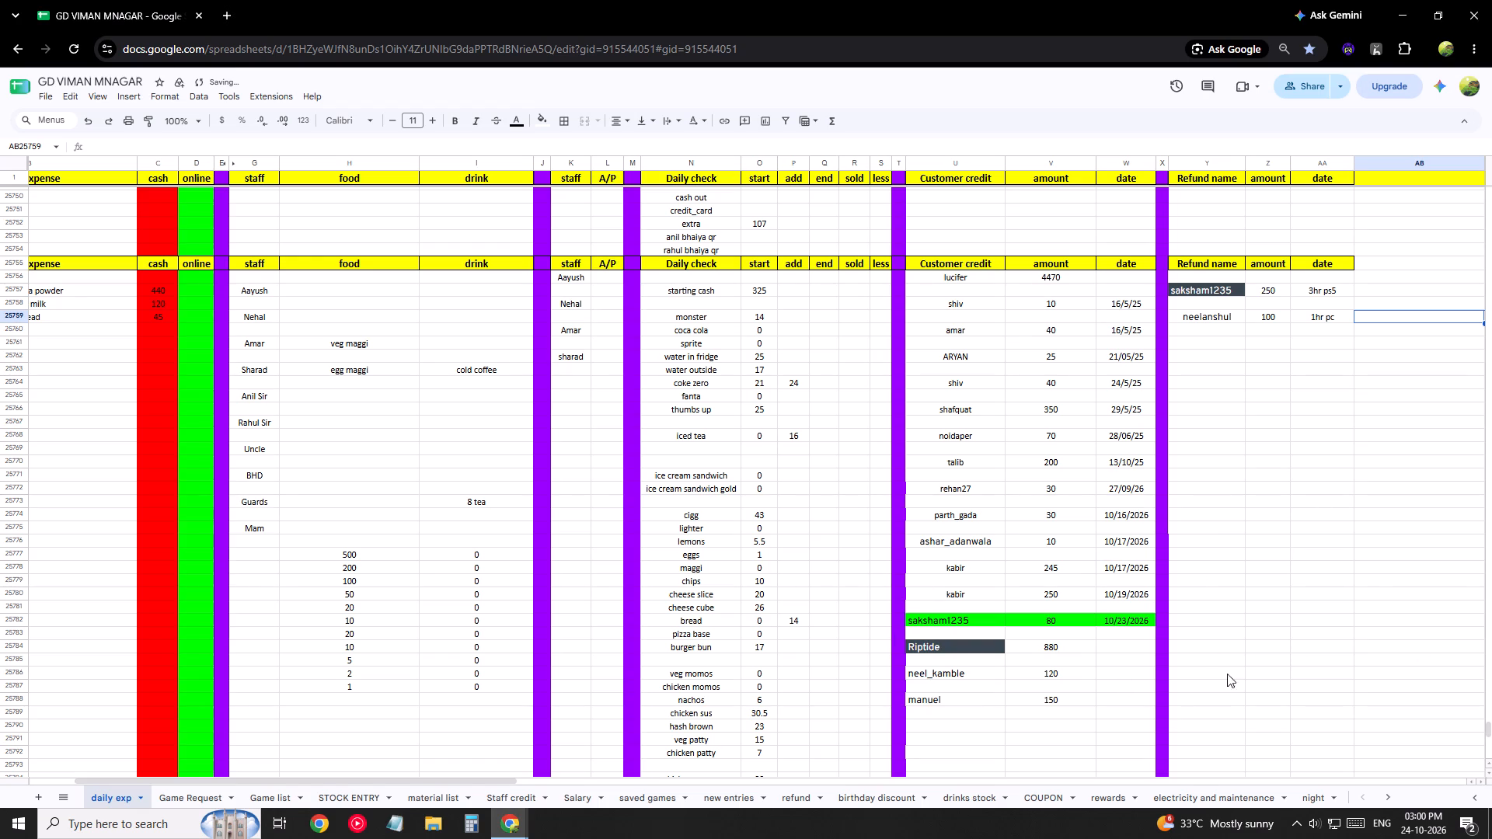
{"action": "key", "text": "alt+Tab"}
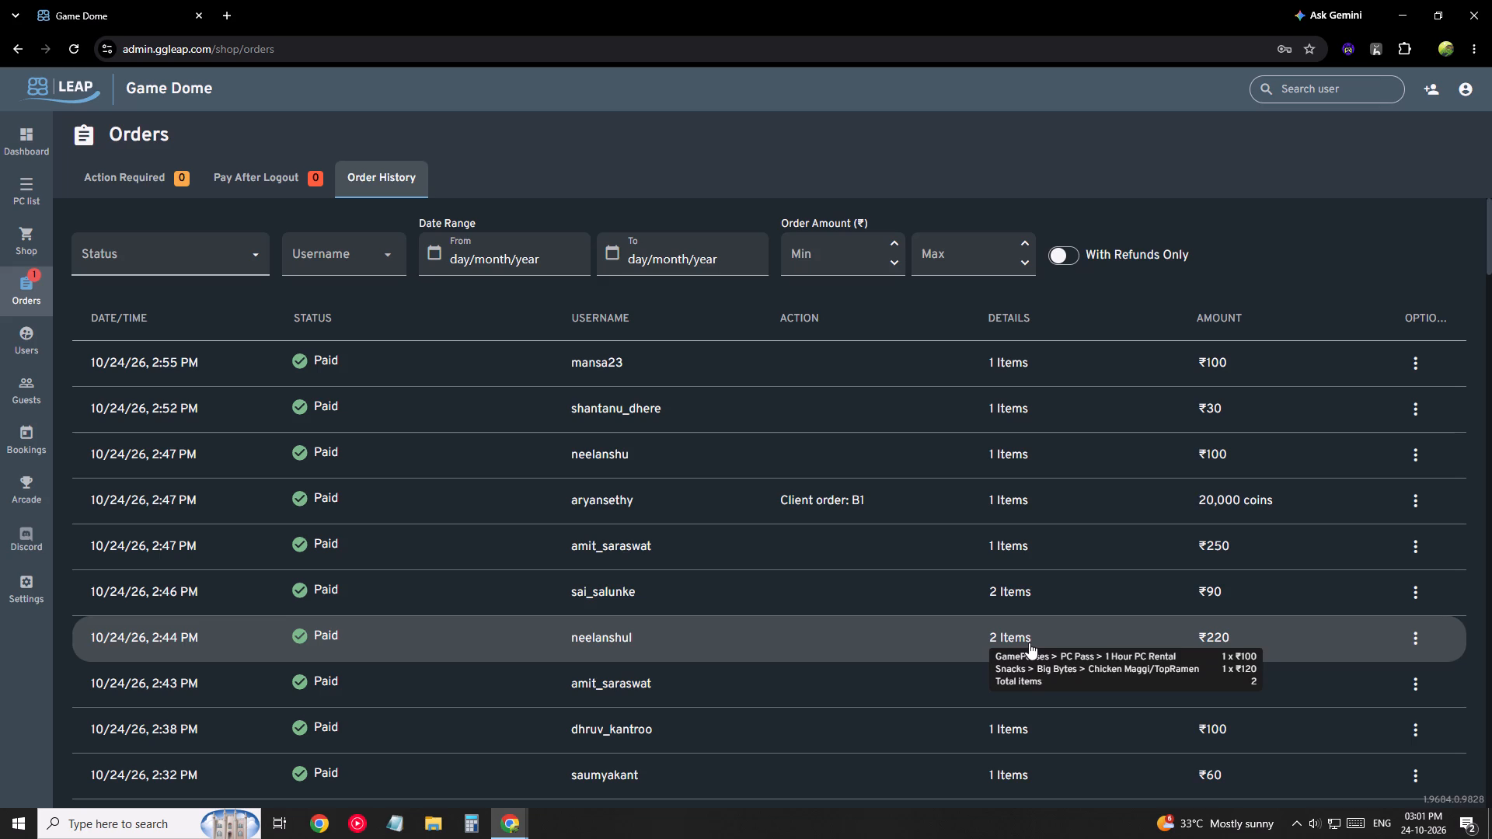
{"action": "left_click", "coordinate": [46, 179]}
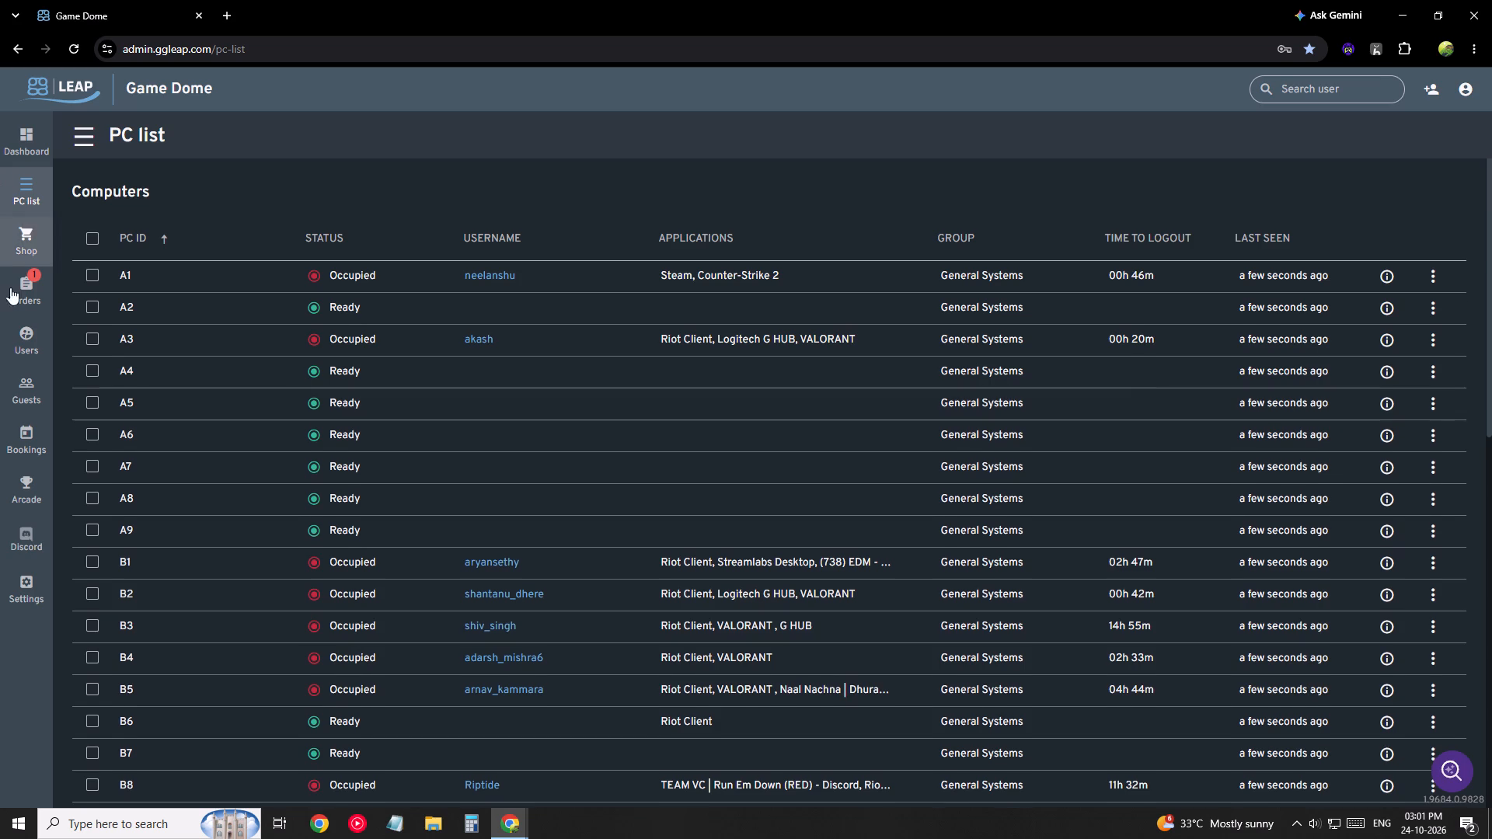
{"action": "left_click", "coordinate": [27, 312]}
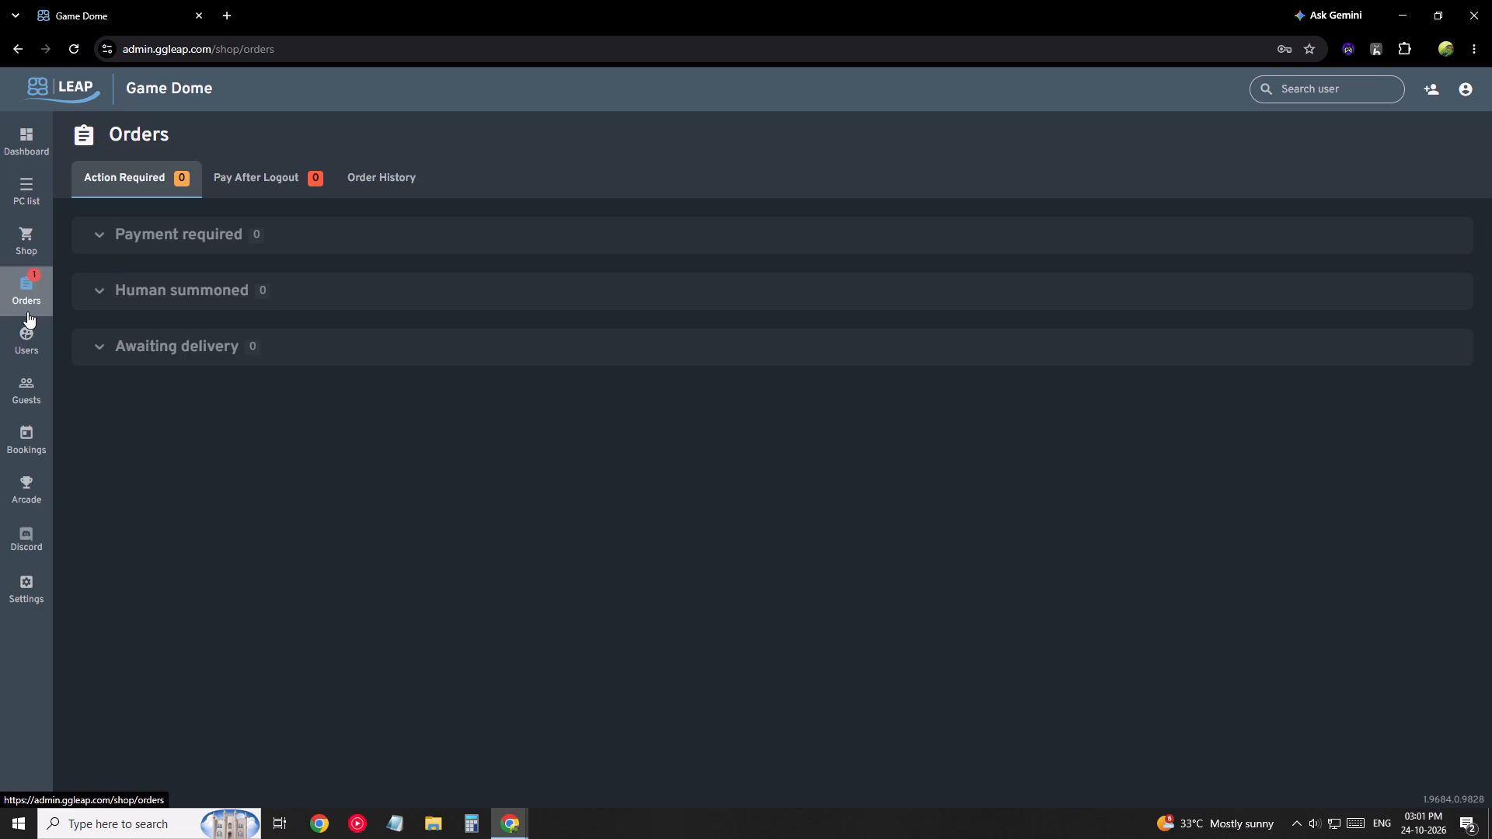
{"action": "left_click", "coordinate": [16, 193]}
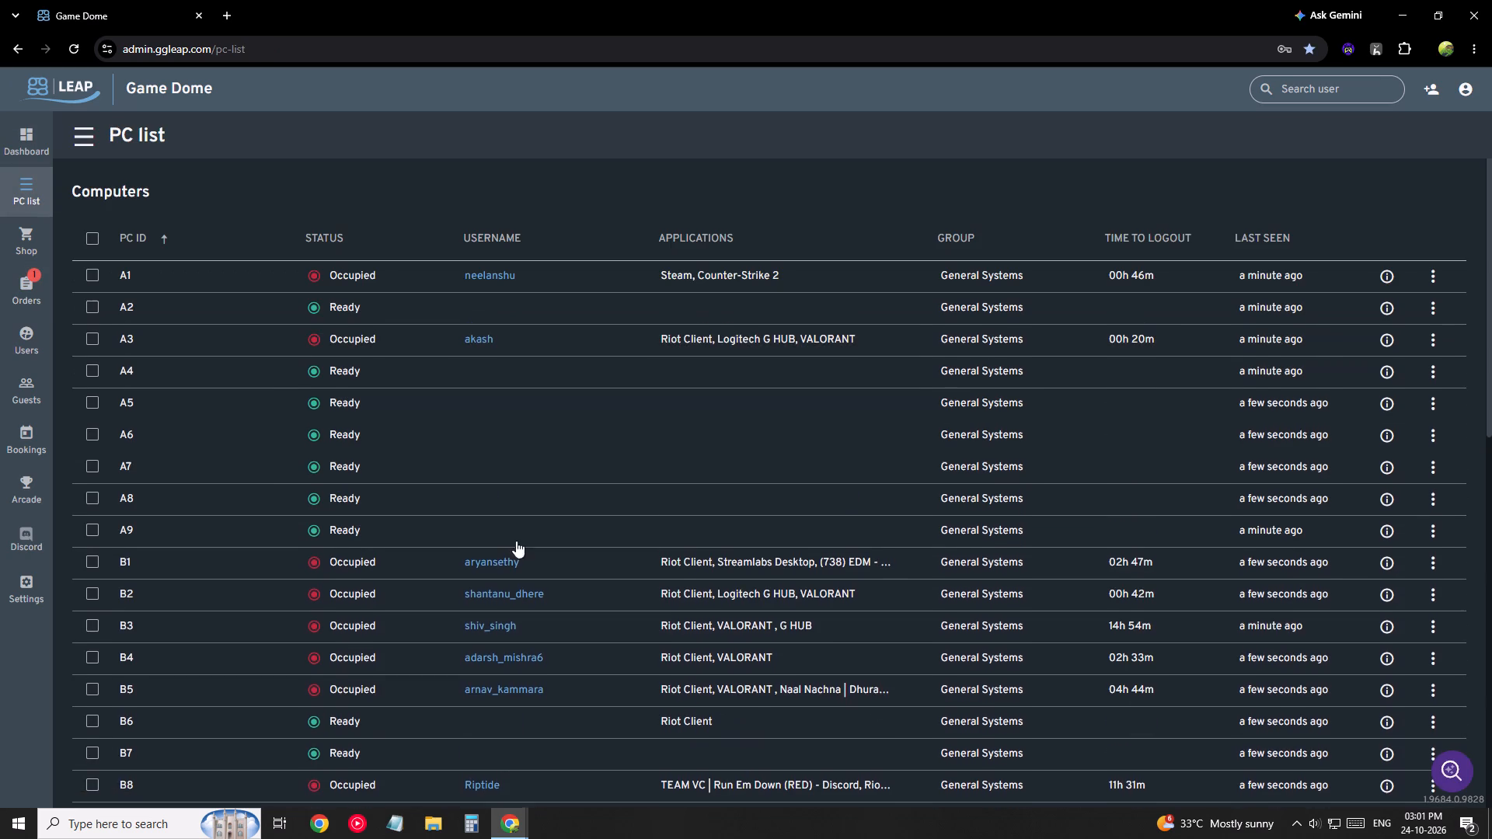
{"action": "scroll", "coordinate": [505, 639], "scroll_direction": "down", "scroll_amount": 2}
{"action": "left_click", "coordinate": [505, 499]}
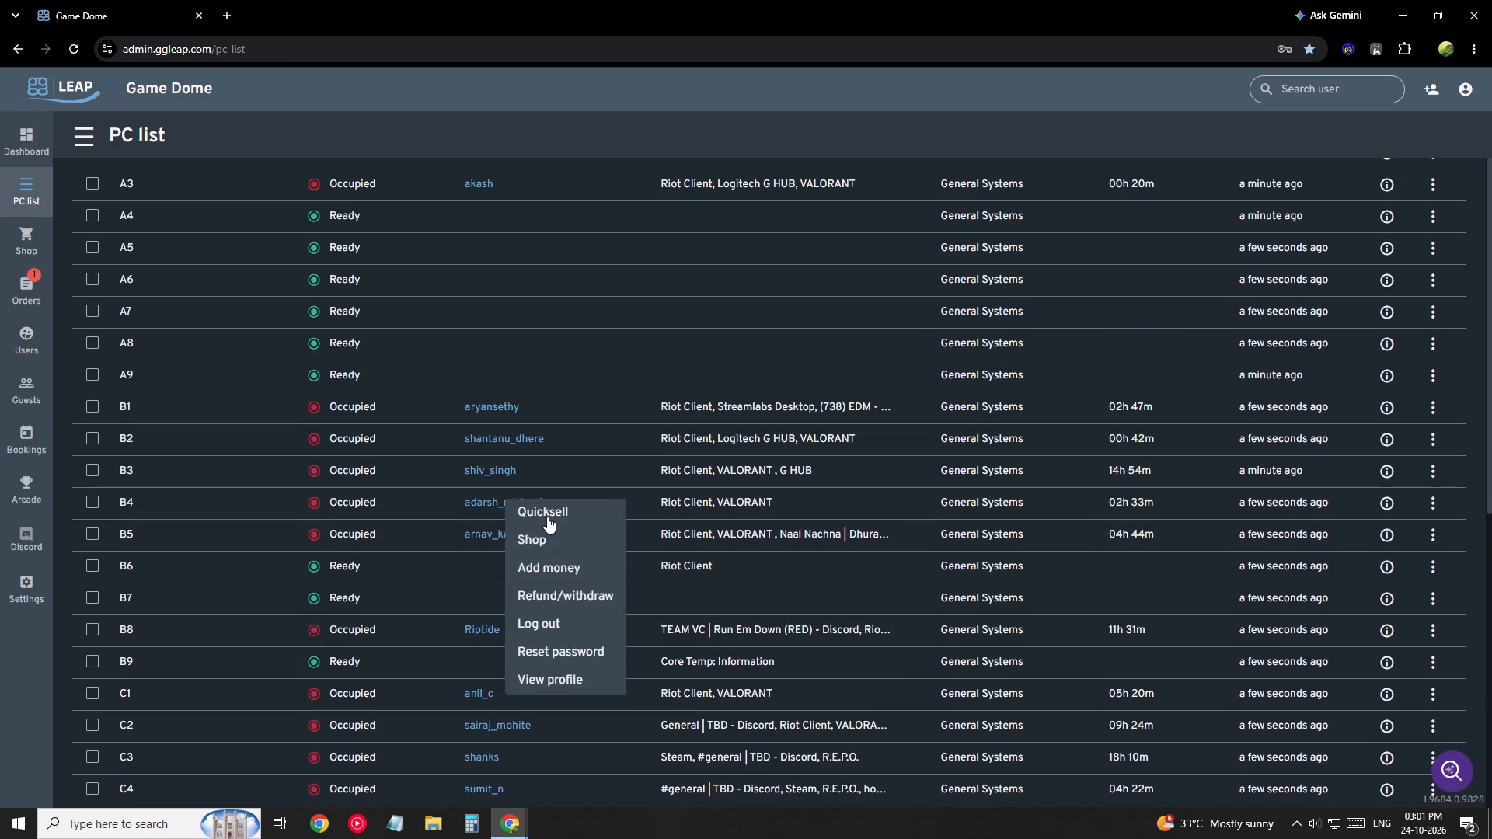
{"action": "left_click", "coordinate": [547, 517]}
{"action": "left_click", "coordinate": [599, 329]}
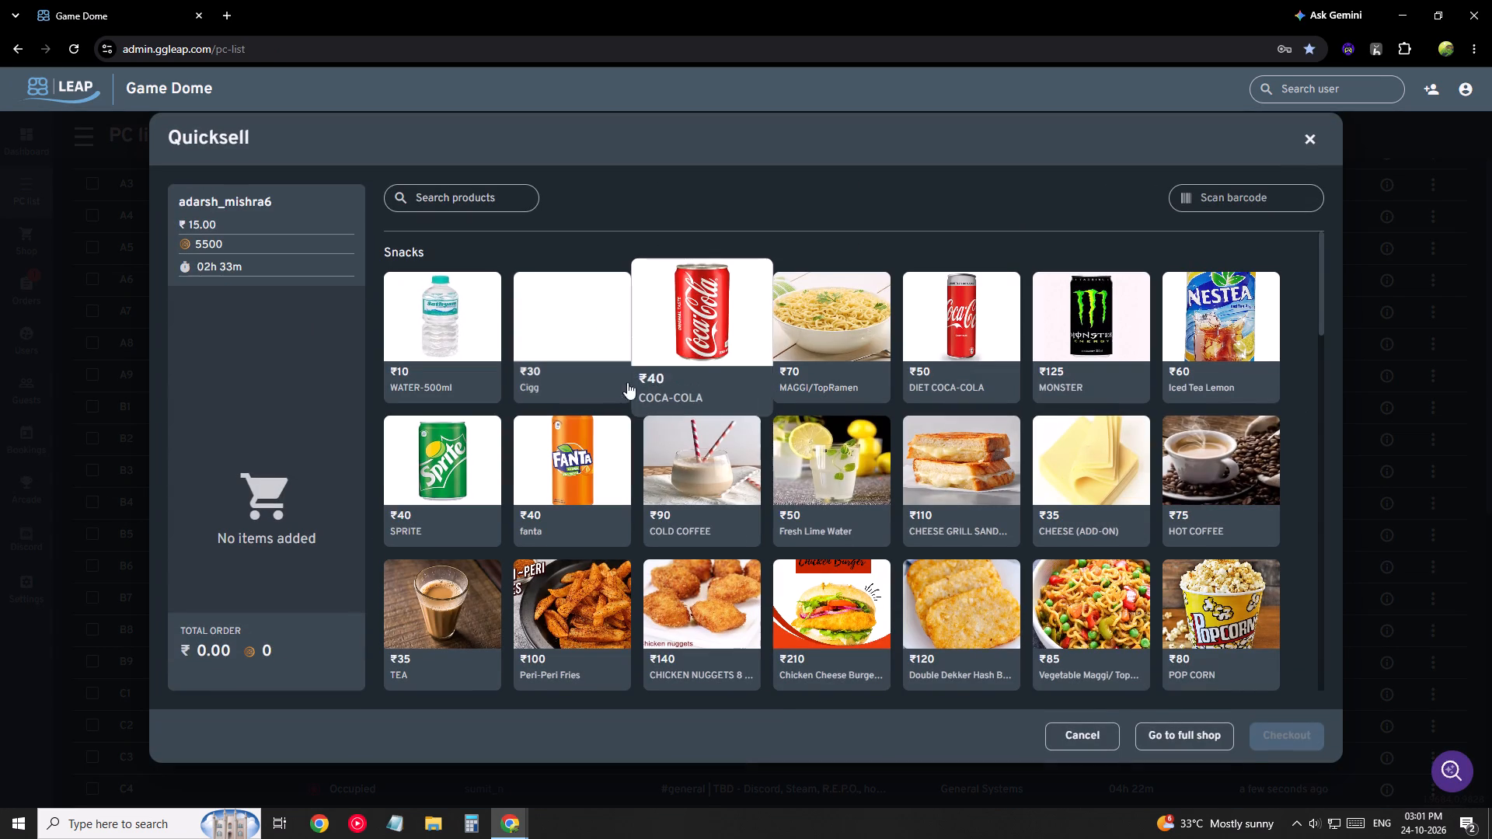
{"action": "left_click", "coordinate": [1258, 738]}
{"action": "left_click_drag", "start_coordinate": [492, 455], "coordinate": [505, 454]}
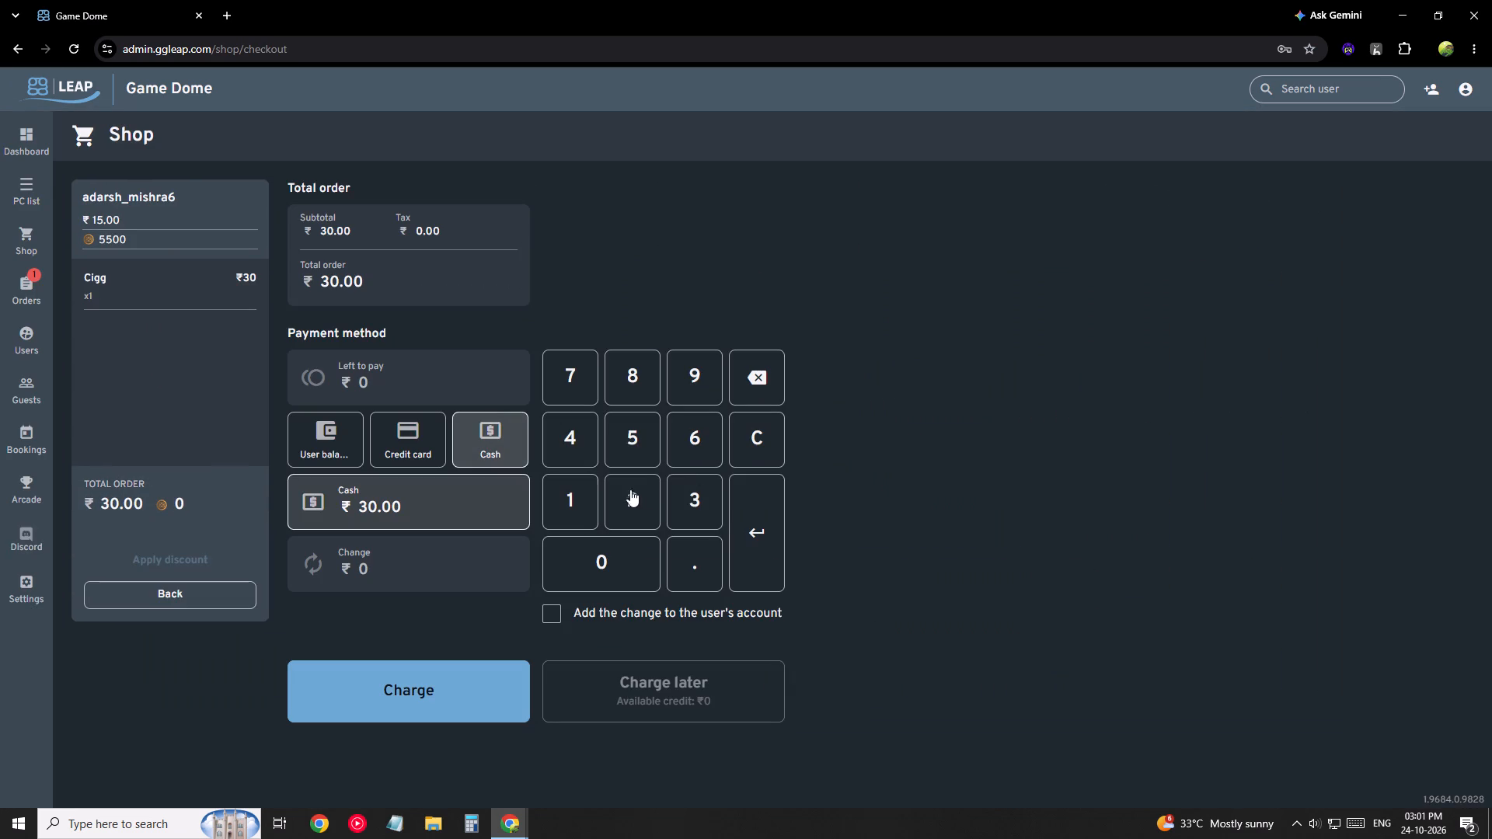
{"action": "left_click", "coordinate": [647, 491]}
{"action": "left_click", "coordinate": [630, 567]}
{"action": "left_click", "coordinate": [324, 422]}
{"action": "left_click", "coordinate": [566, 493]}
{"action": "left_click", "coordinate": [615, 551]}
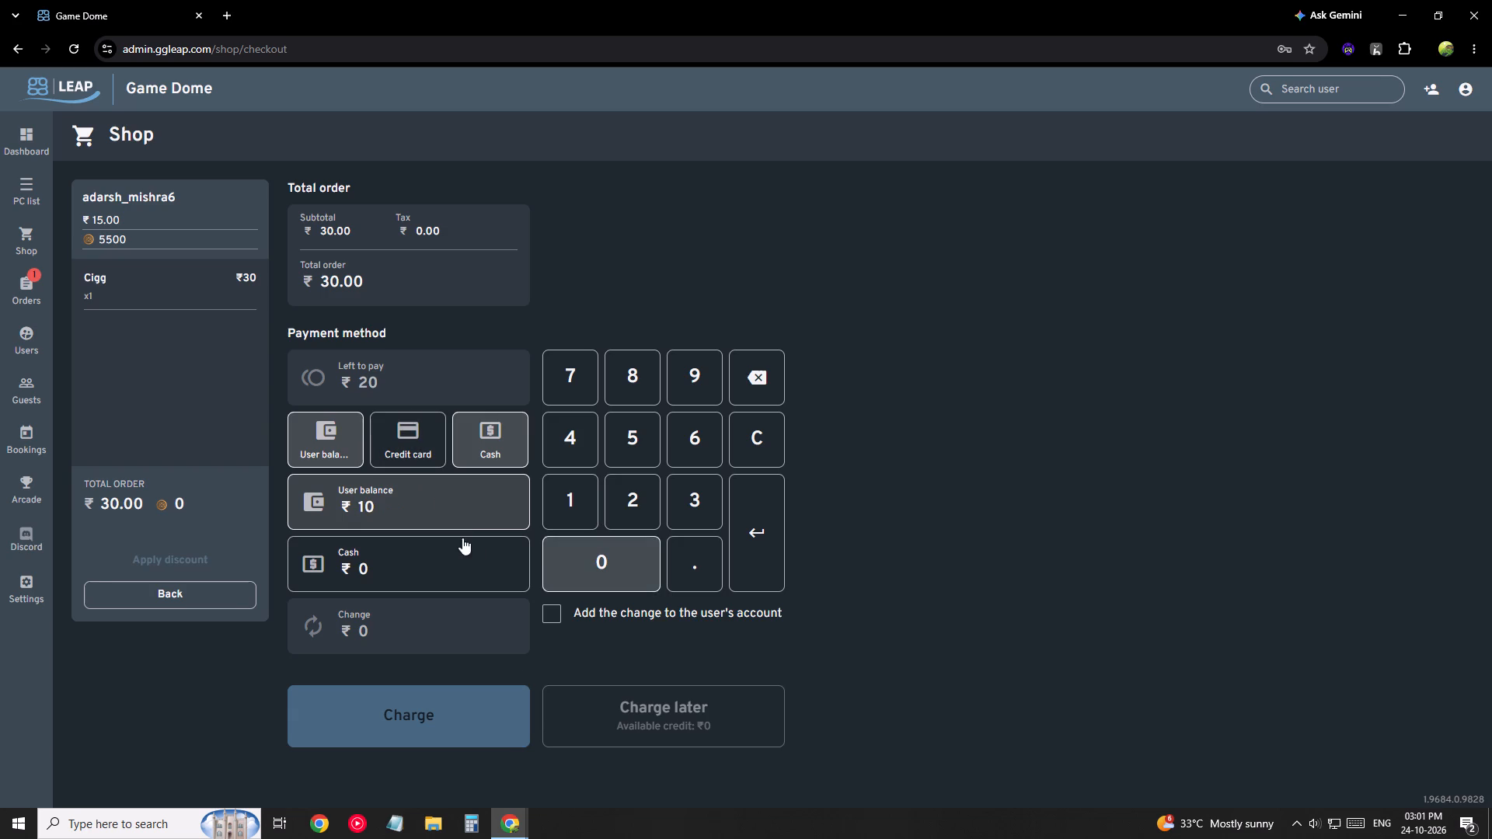
{"action": "left_click", "coordinate": [462, 538]}
{"action": "left_click", "coordinate": [616, 501]}
{"action": "left_click", "coordinate": [620, 568]}
{"action": "left_click", "coordinate": [430, 728]}
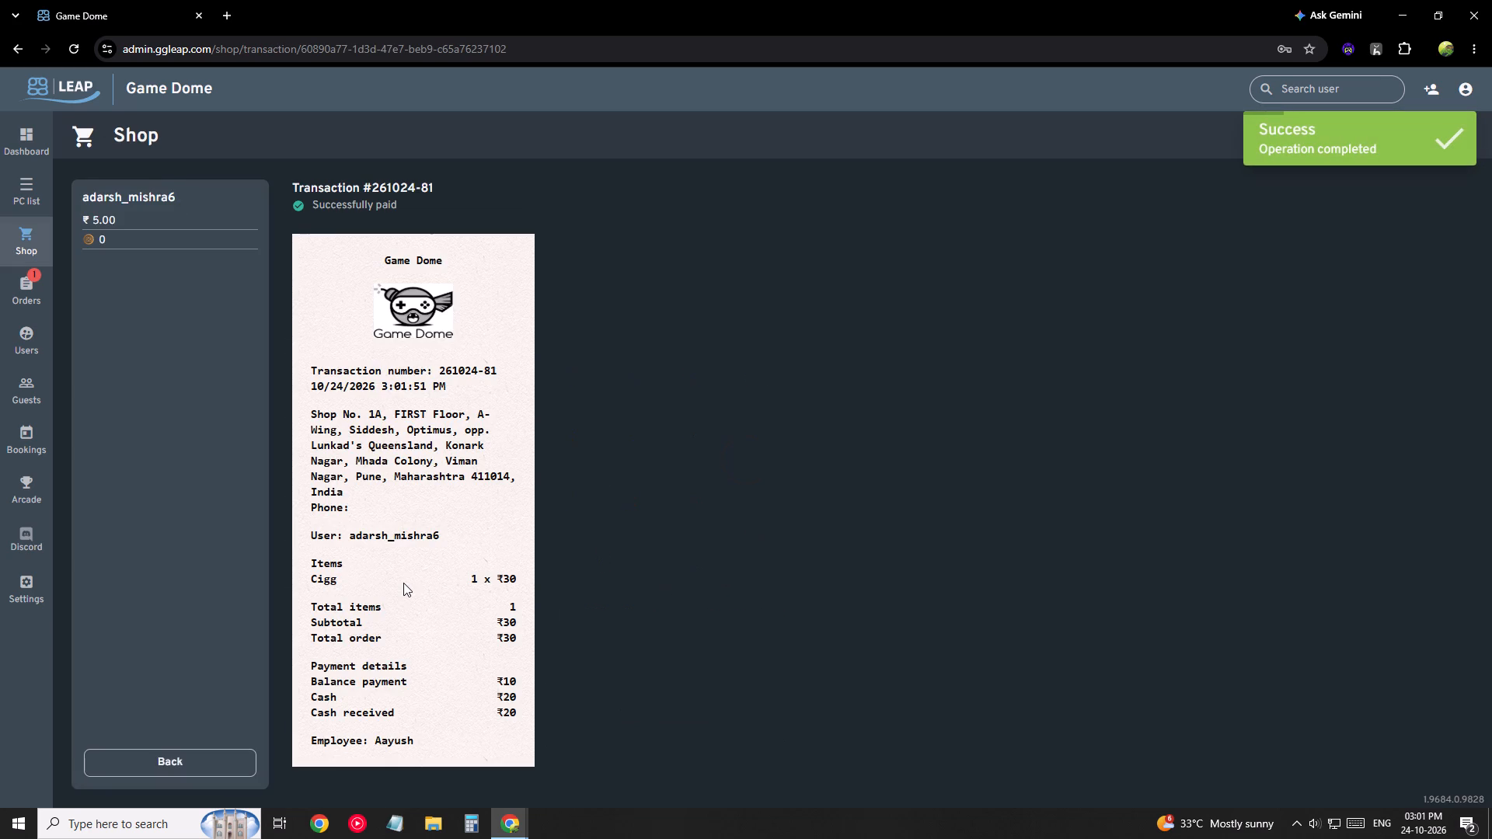
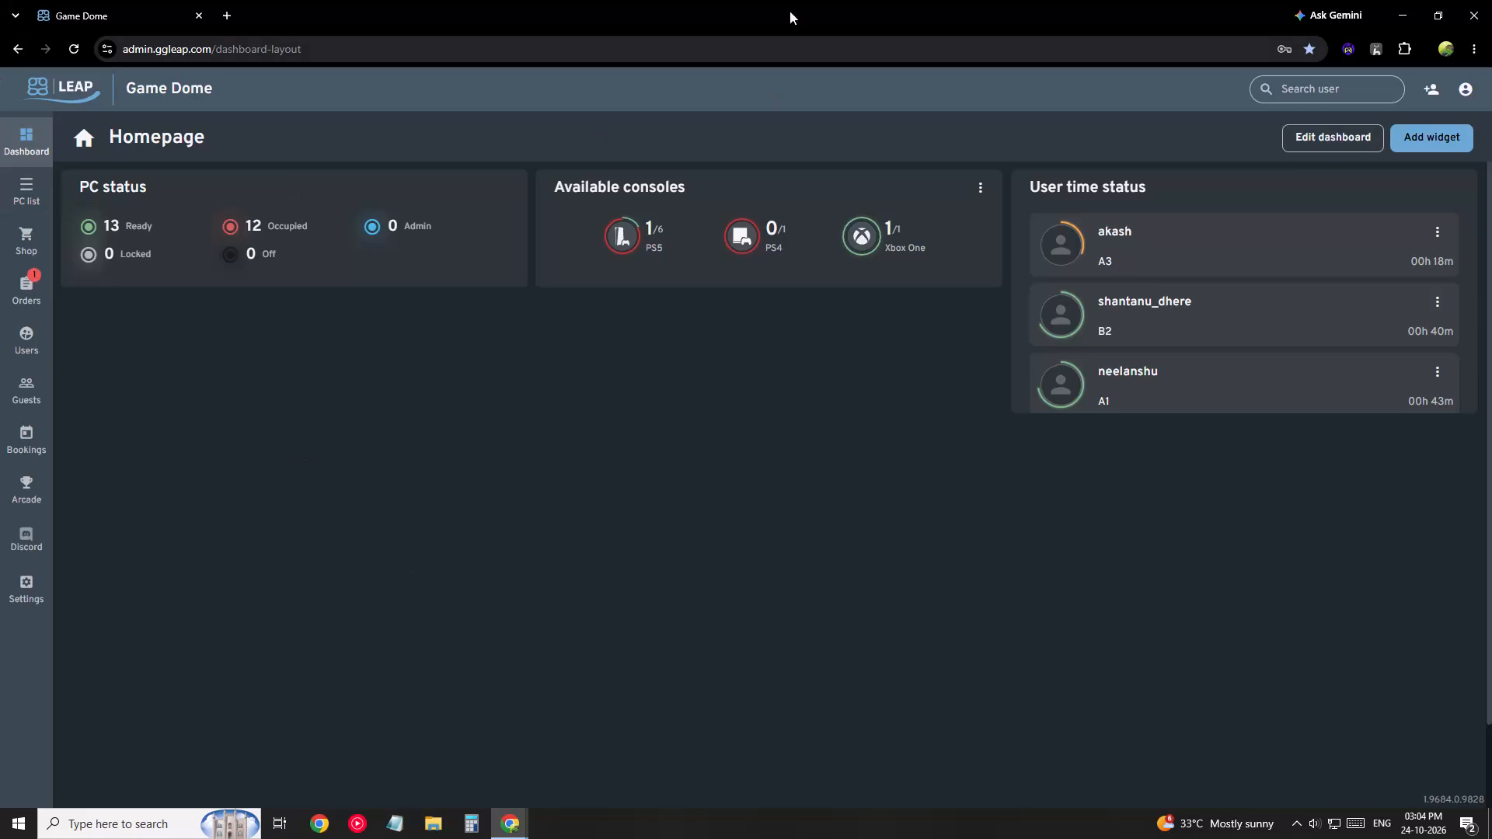
Open the Steam store home page in a new browser tab.
{"action": "left_click", "coordinate": [231, 15]}
{"action": "type", "text": "steam"}
{"action": "key", "text": "Return"}
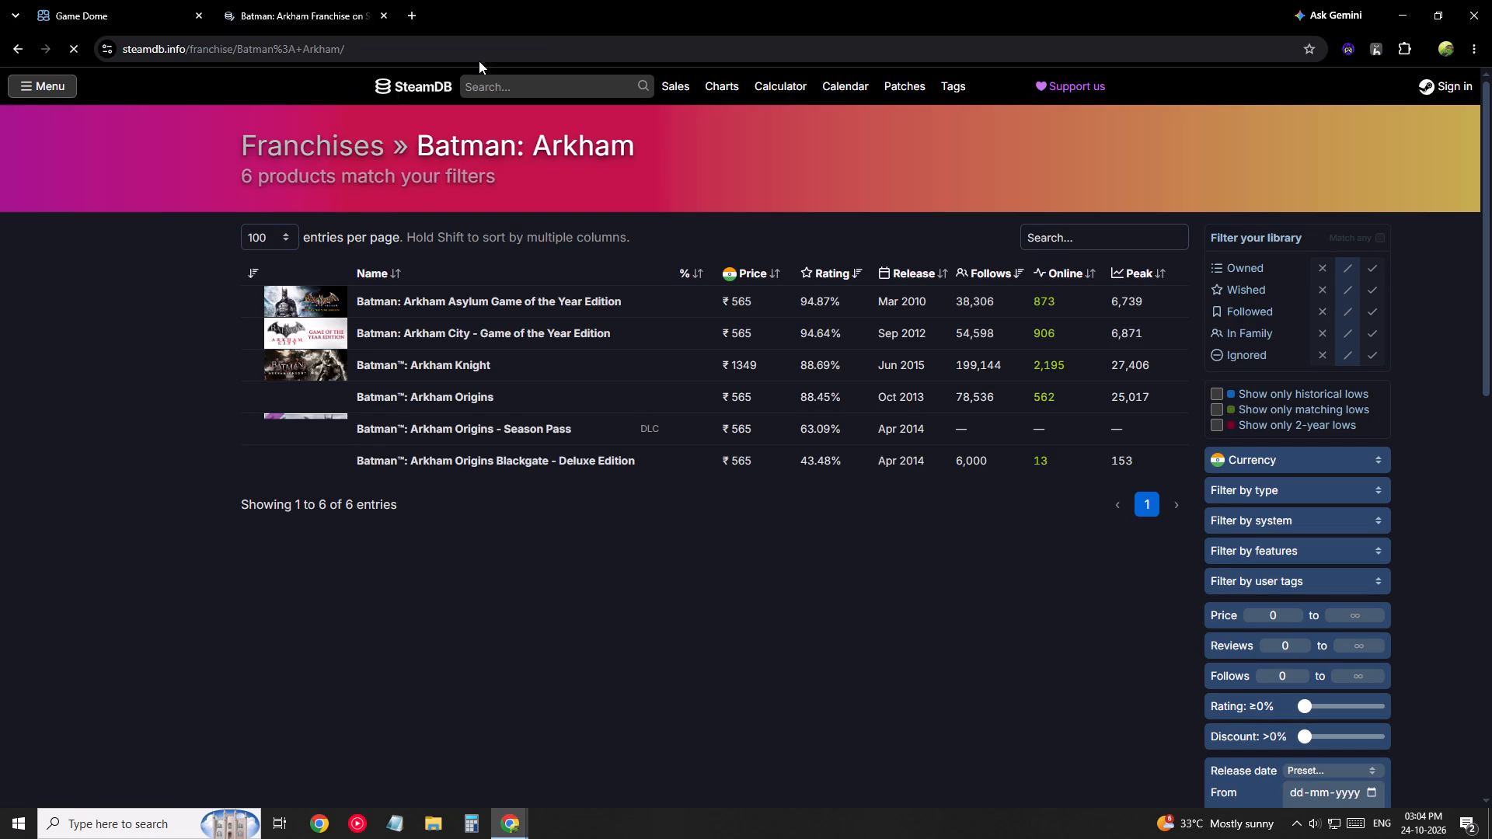
{"action": "left_click", "coordinate": [478, 44]}
{"action": "left_click", "coordinate": [477, 47]}
{"action": "left_click_drag", "start_coordinate": [486, 50], "coordinate": [89, 42]}
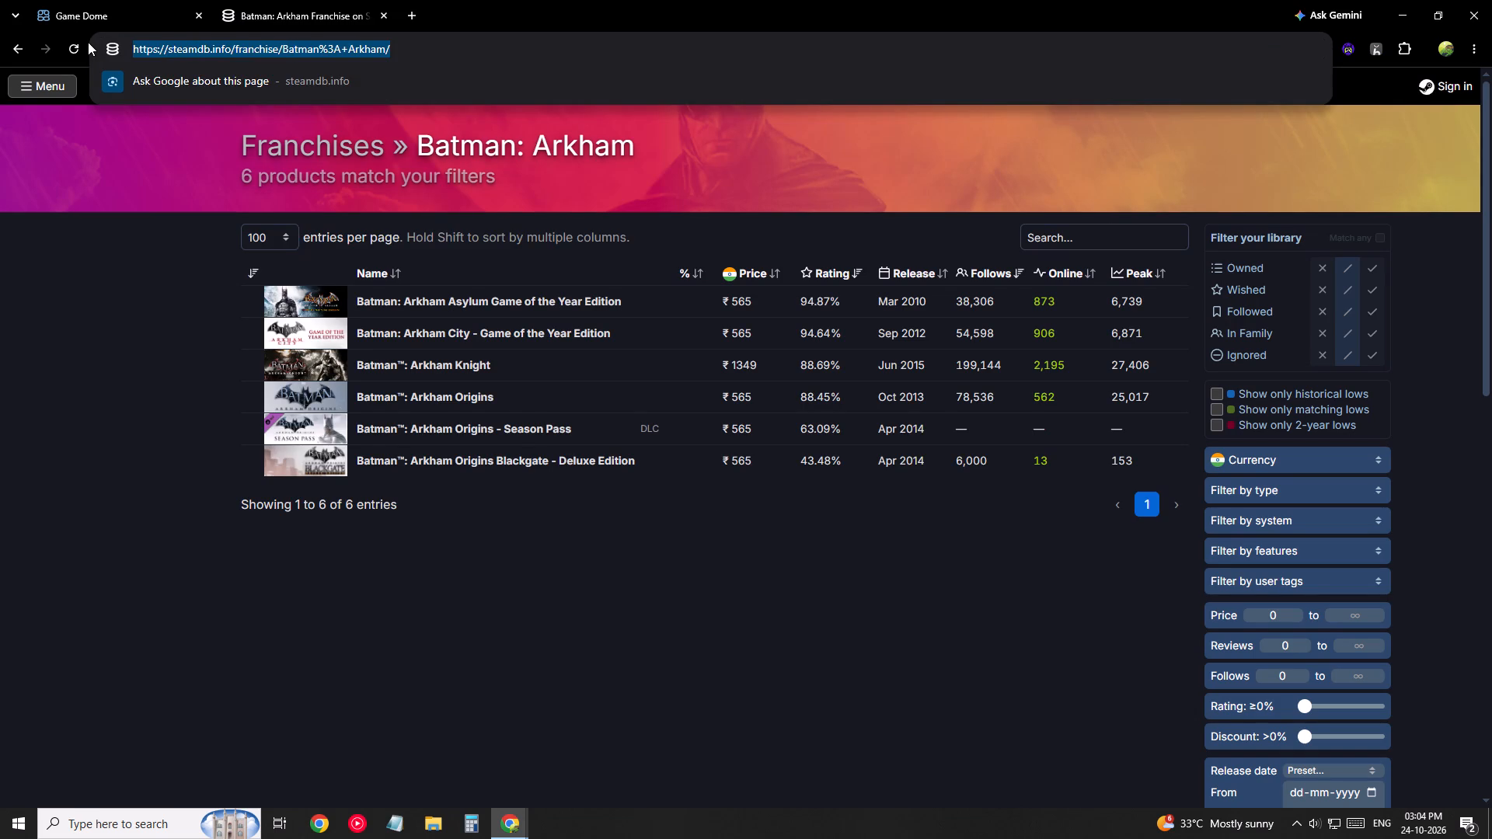
{"action": "key", "text": "BackSpace"}
{"action": "type", "text": "steam"}
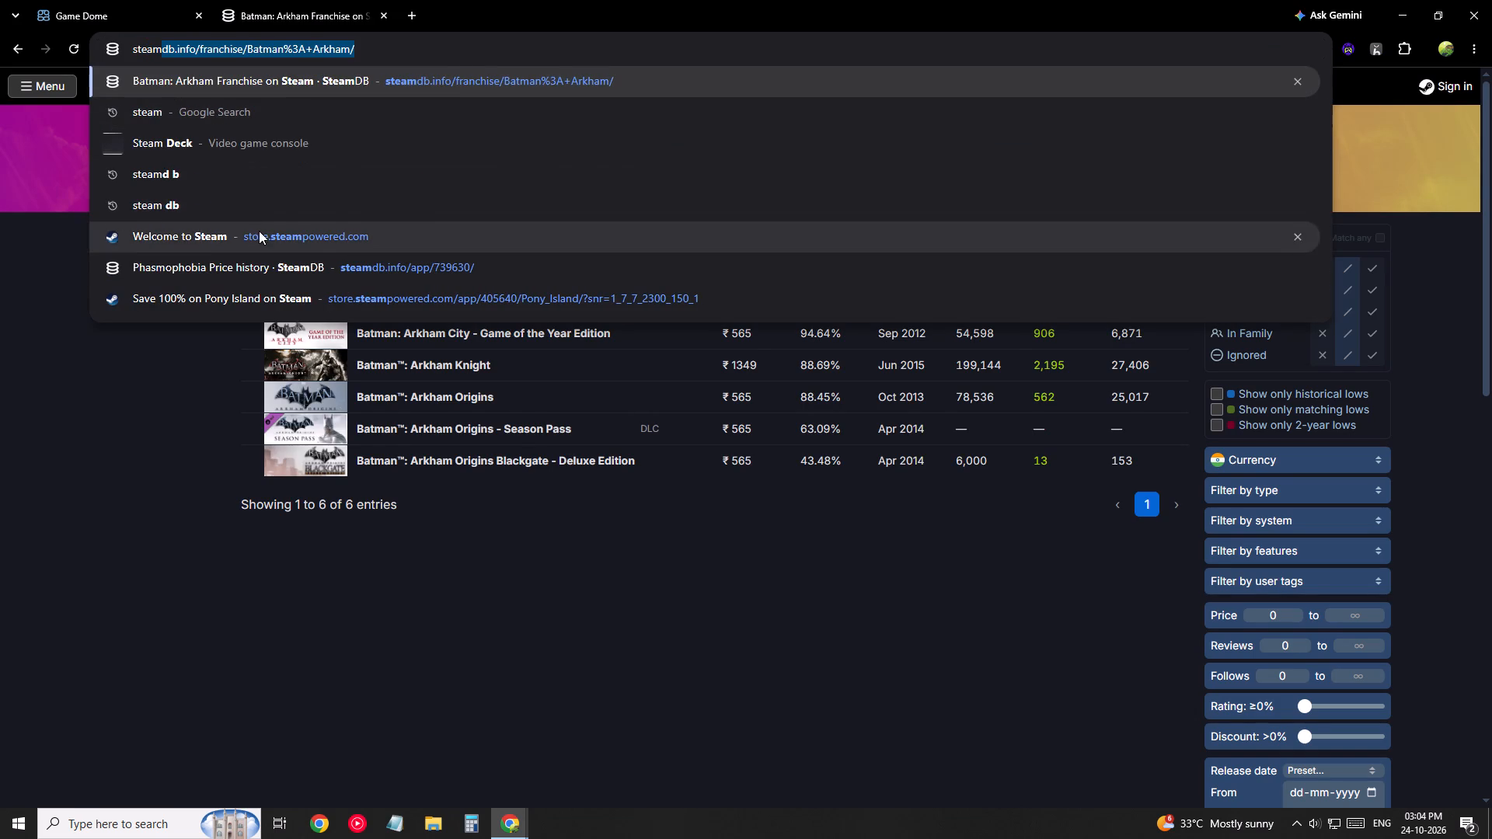
{"action": "left_click", "coordinate": [260, 232]}
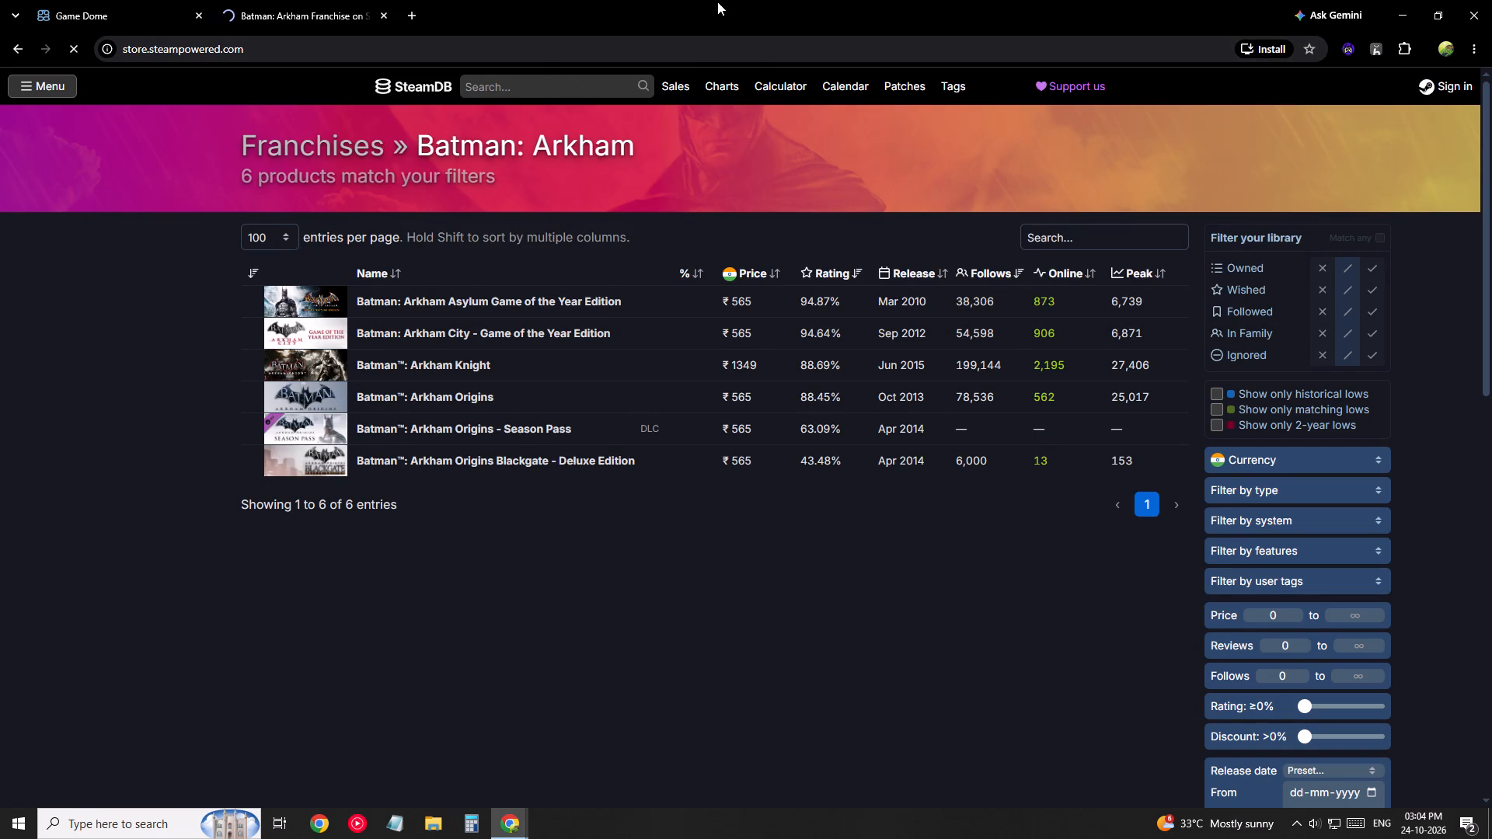
Search the store for "tomb ra", open Shadow of the Tomb Raider: Definitive Edition, and go to its 30th anniversary sale event.
{"action": "left_click", "coordinate": [863, 163]}
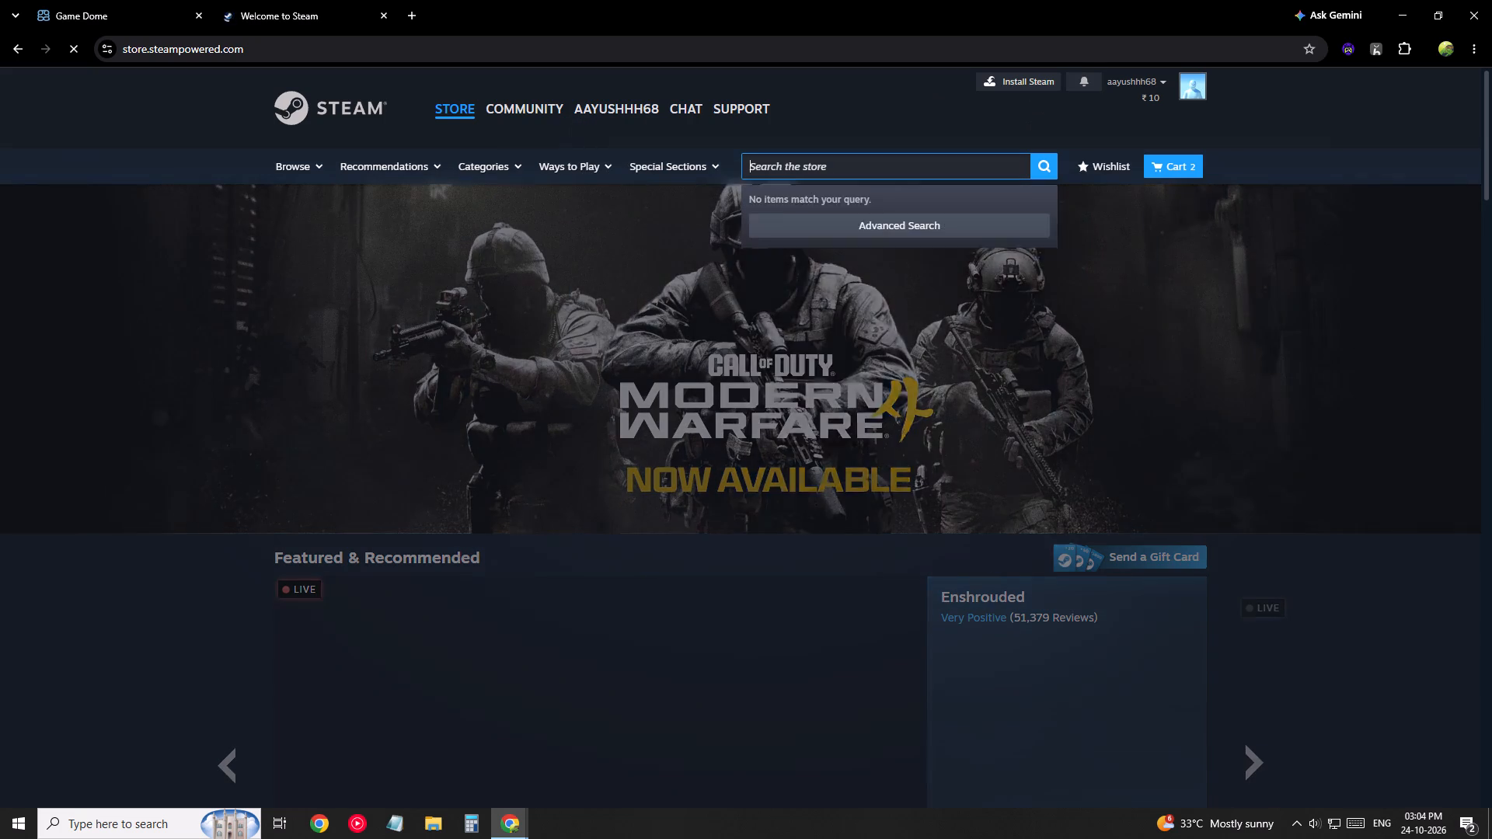
{"action": "type", "text": "tomb"}
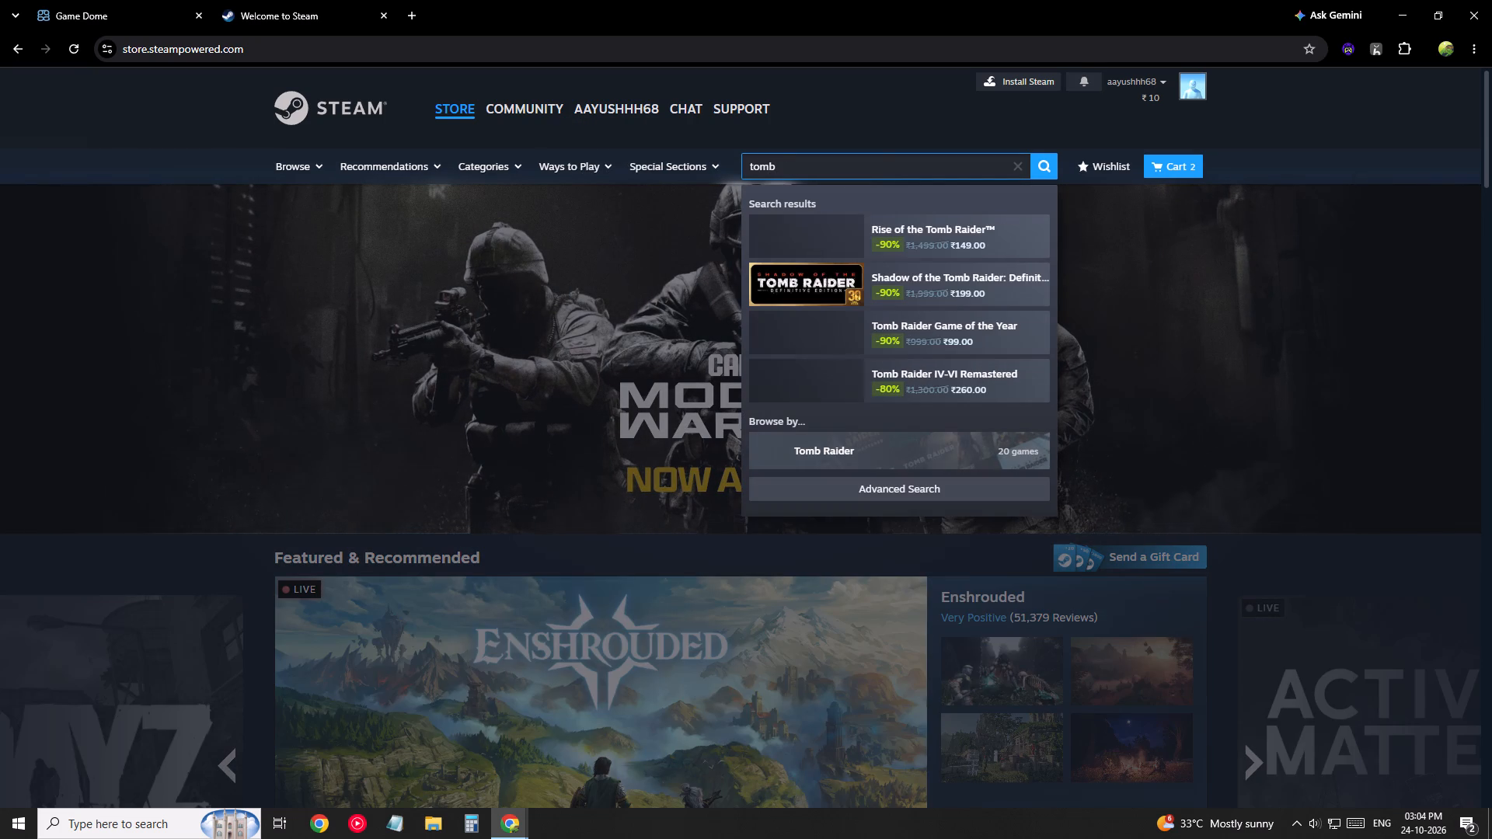
{"action": "key", "text": "space"}
{"action": "type", "text": "r"}
{"action": "key", "text": "a"}
{"action": "left_click", "coordinate": [953, 239]}
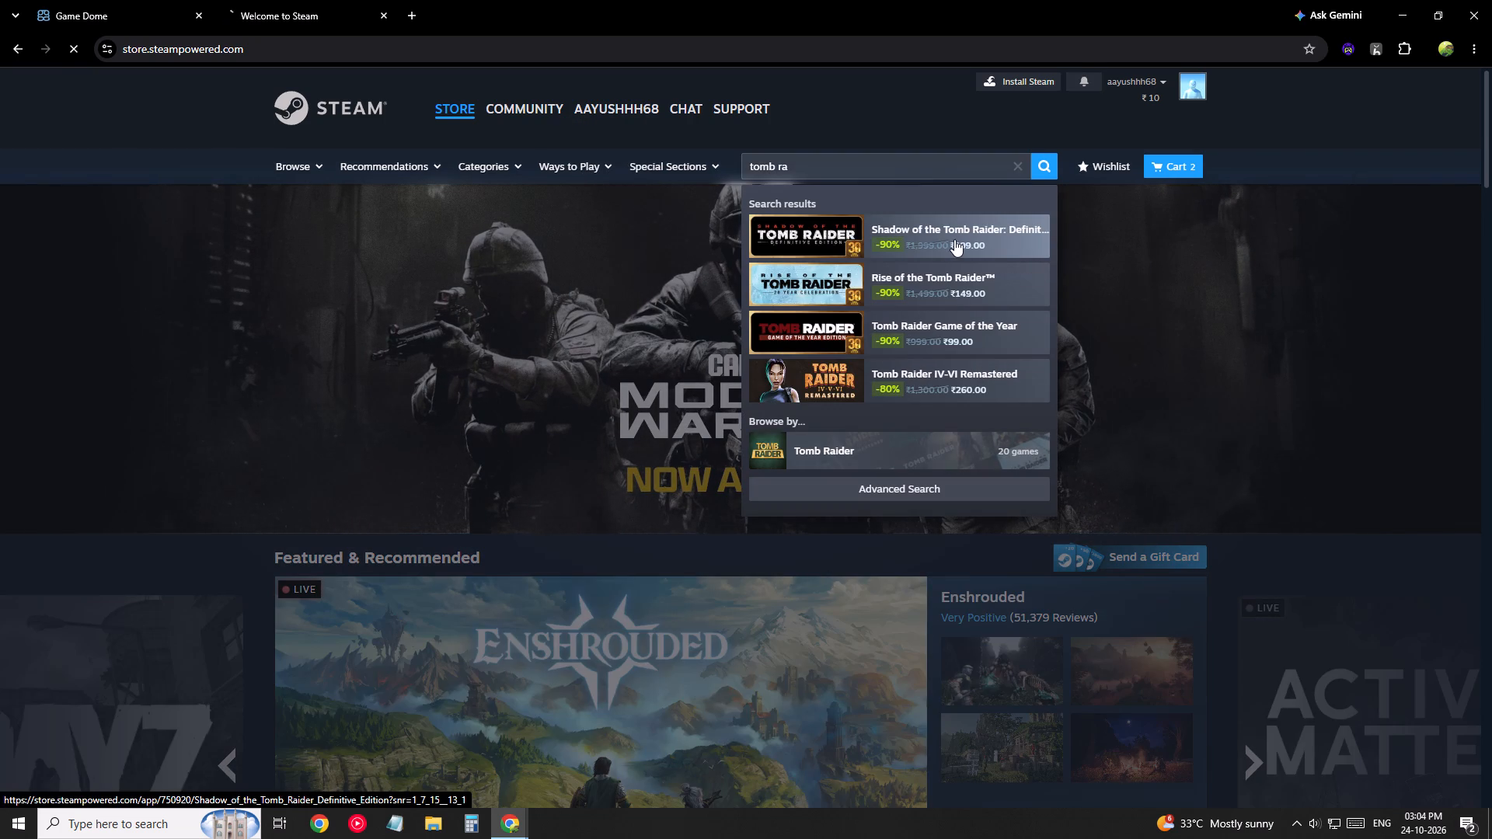
{"action": "left_click", "coordinate": [669, 306]}
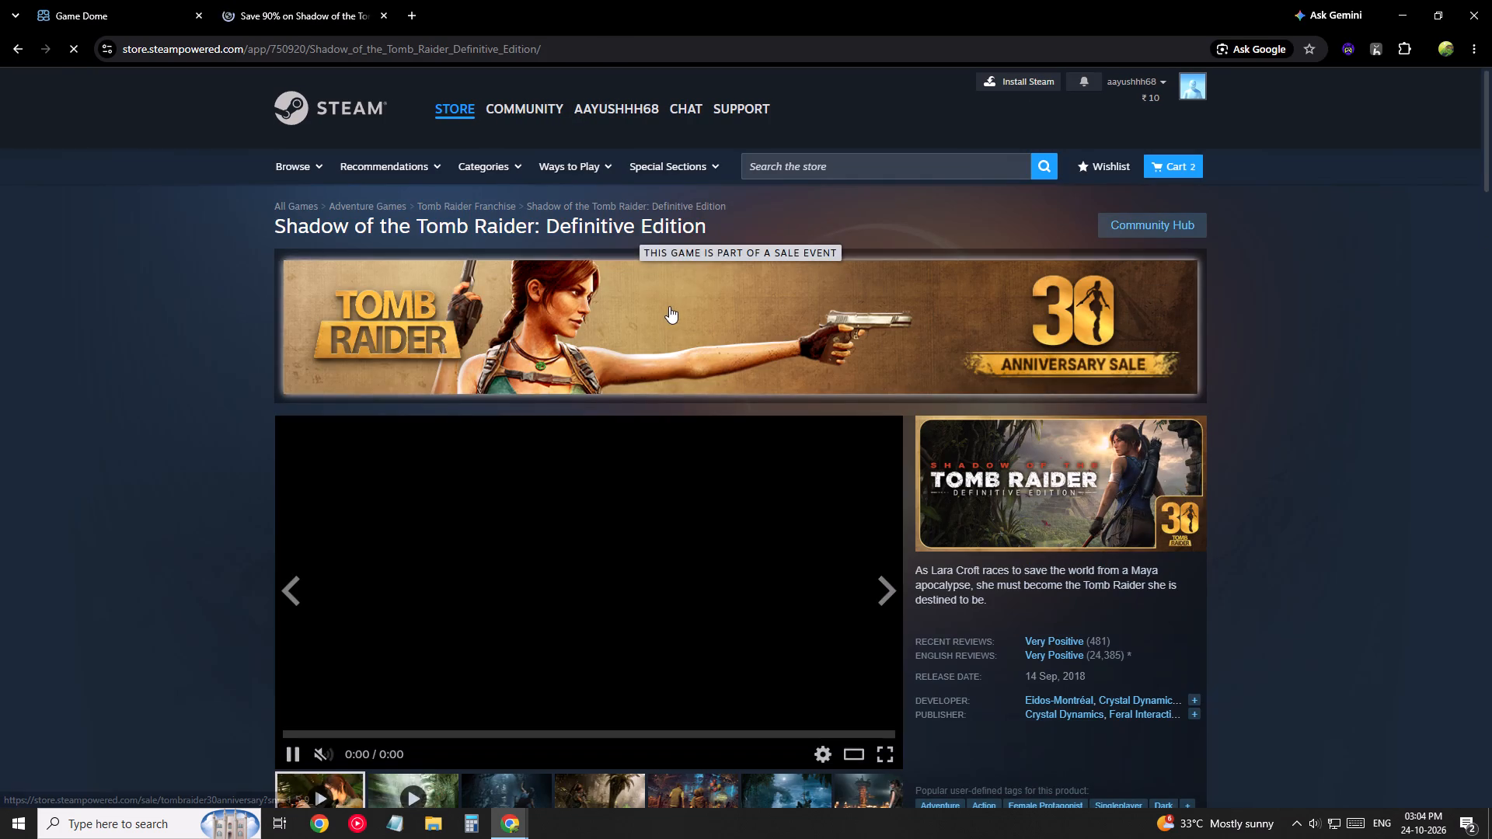
Open the Tomb Raider Adventure bundle from the anniversary sale, review its included games and prices, and return to the sale page.
{"action": "scroll", "coordinate": [500, 426], "scroll_direction": "down", "scroll_amount": 2}
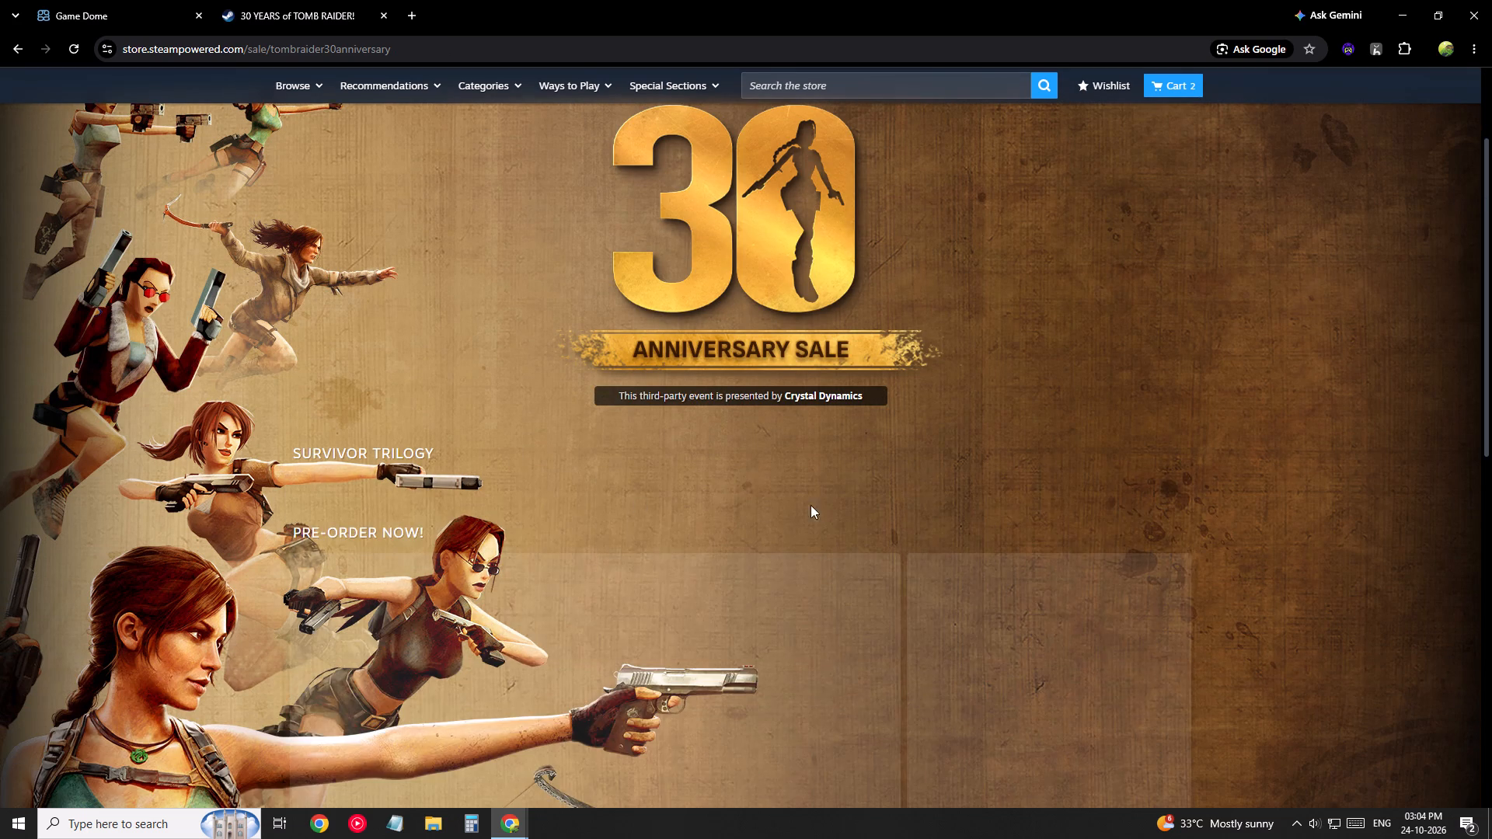
{"action": "scroll", "coordinate": [975, 464], "scroll_direction": "down", "scroll_amount": 4}
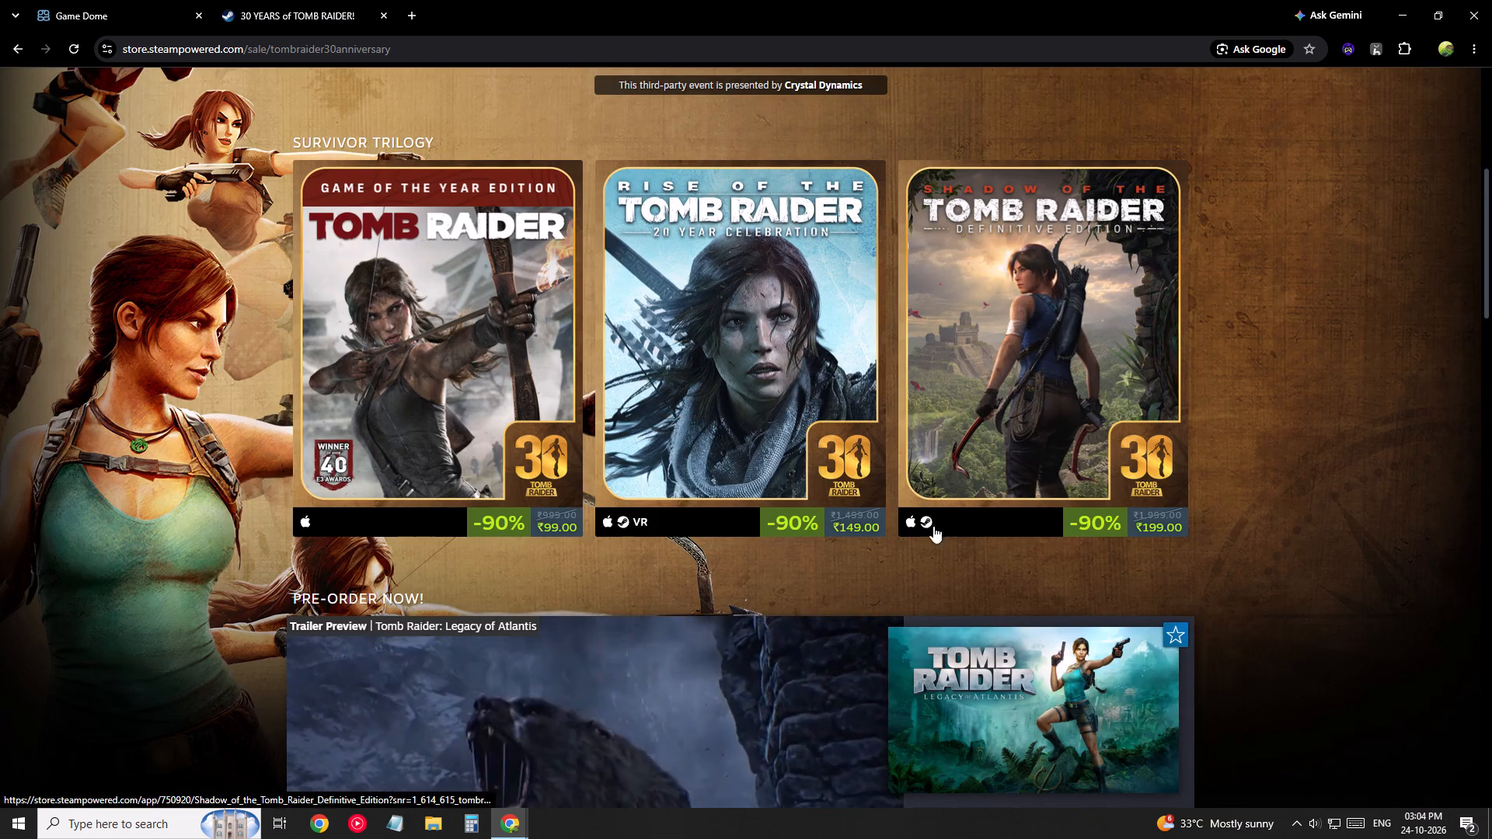
{"action": "scroll", "coordinate": [480, 621], "scroll_direction": "down", "scroll_amount": 2}
{"action": "scroll", "coordinate": [792, 594], "scroll_direction": "up", "scroll_amount": 8}
{"action": "scroll", "coordinate": [702, 378], "scroll_direction": "down", "scroll_amount": 4}
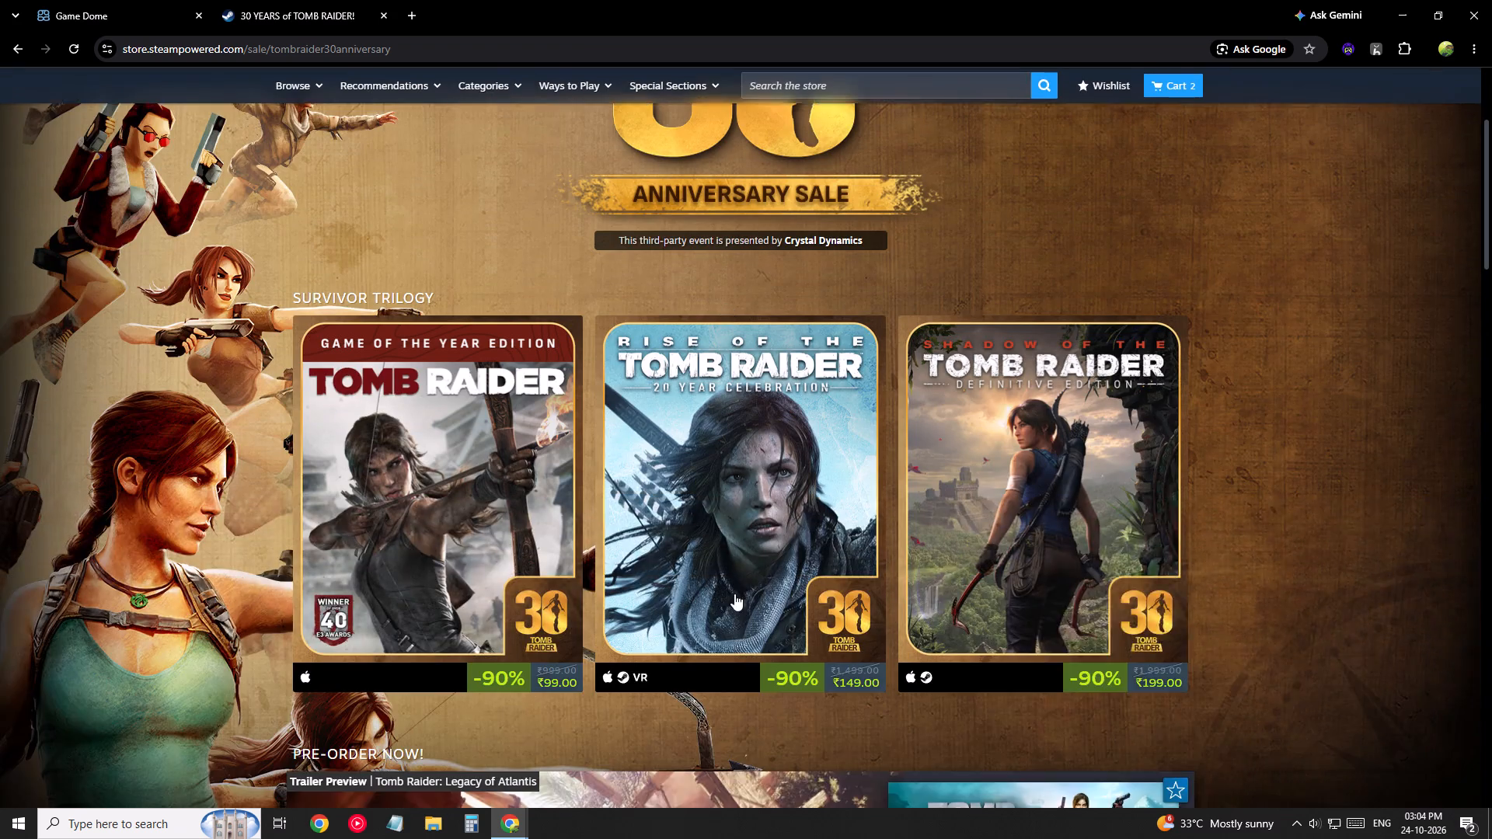
{"action": "scroll", "coordinate": [734, 594], "scroll_direction": "down", "scroll_amount": 14}
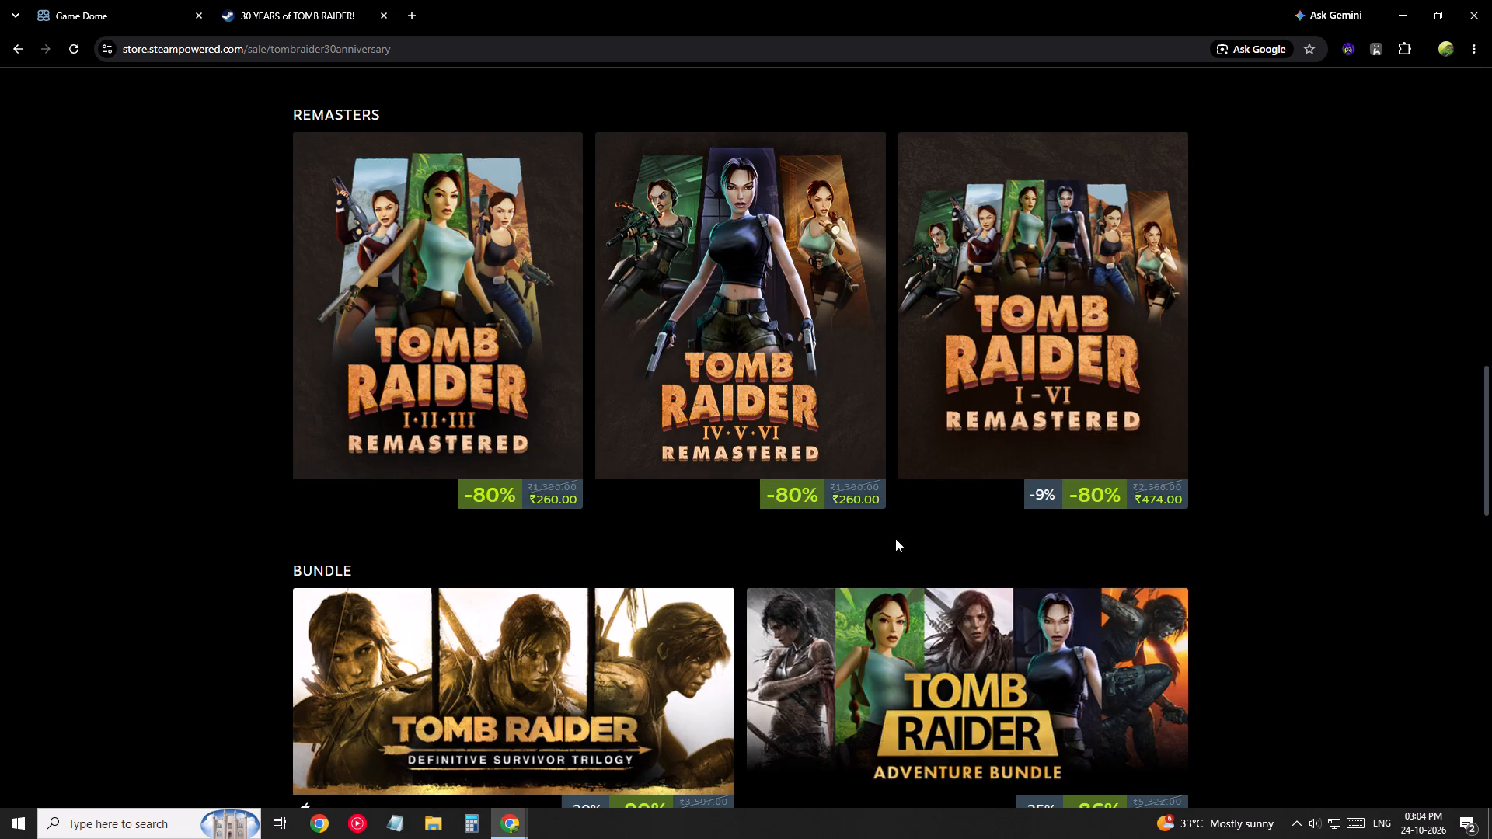
{"action": "scroll", "coordinate": [1089, 553], "scroll_direction": "down", "scroll_amount": 3}
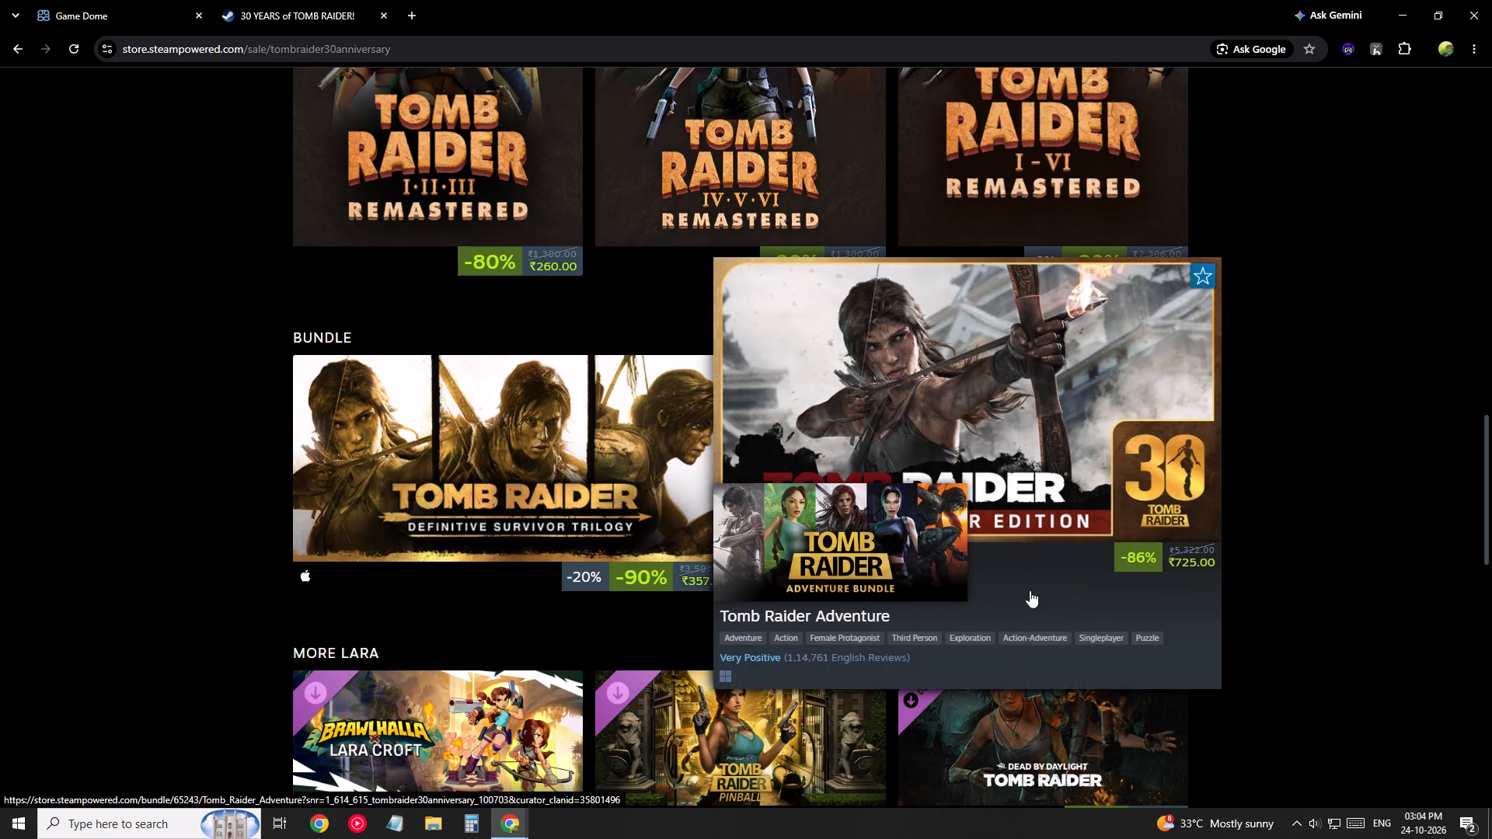
{"action": "left_click", "coordinate": [1066, 435]}
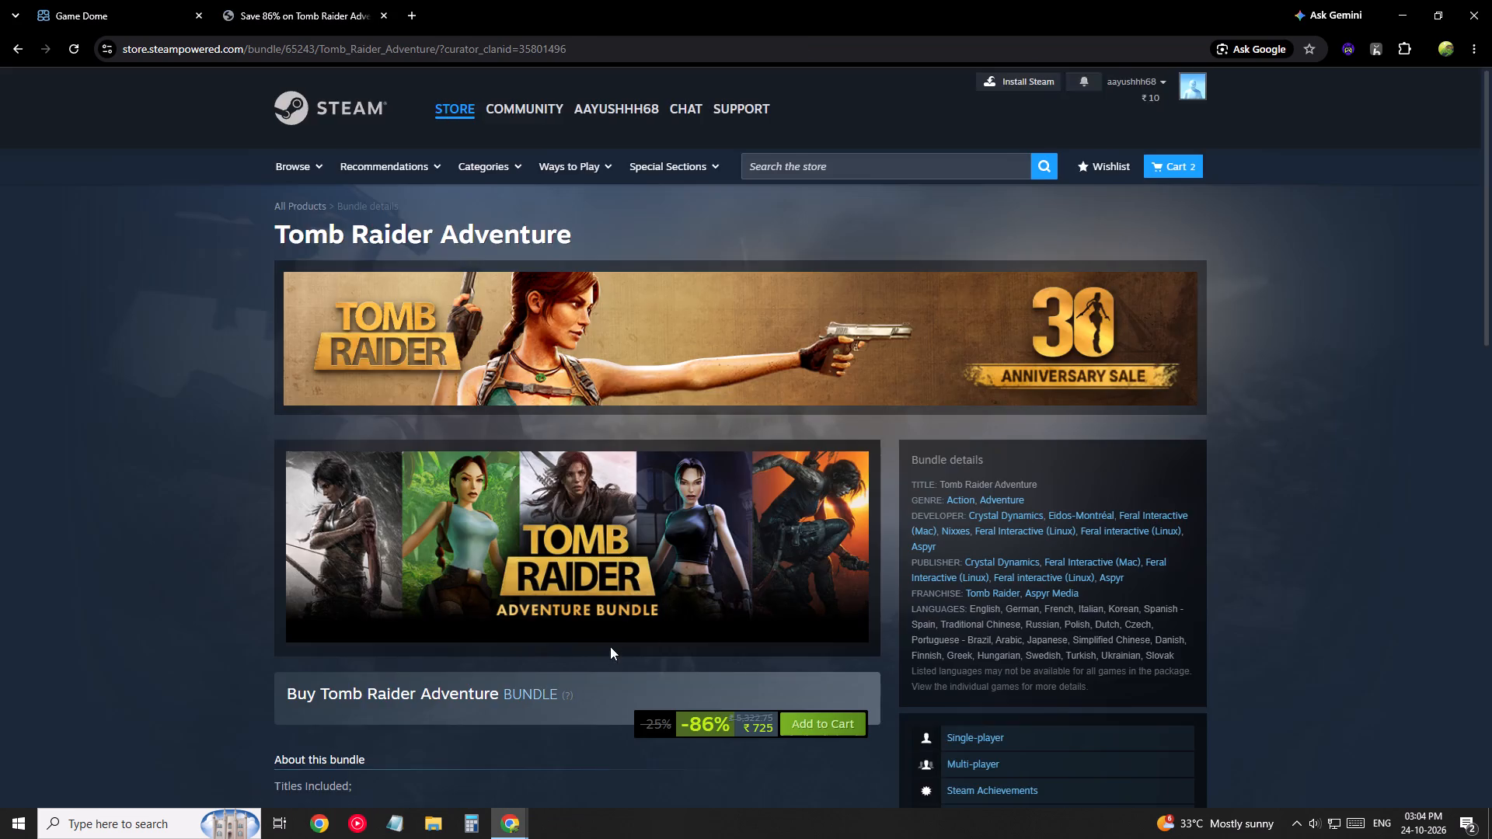
{"action": "scroll", "coordinate": [609, 647], "scroll_direction": "down", "scroll_amount": 4}
{"action": "scroll", "coordinate": [610, 688], "scroll_direction": "up", "scroll_amount": 1}
{"action": "scroll", "coordinate": [610, 688], "scroll_direction": "down", "scroll_amount": 5}
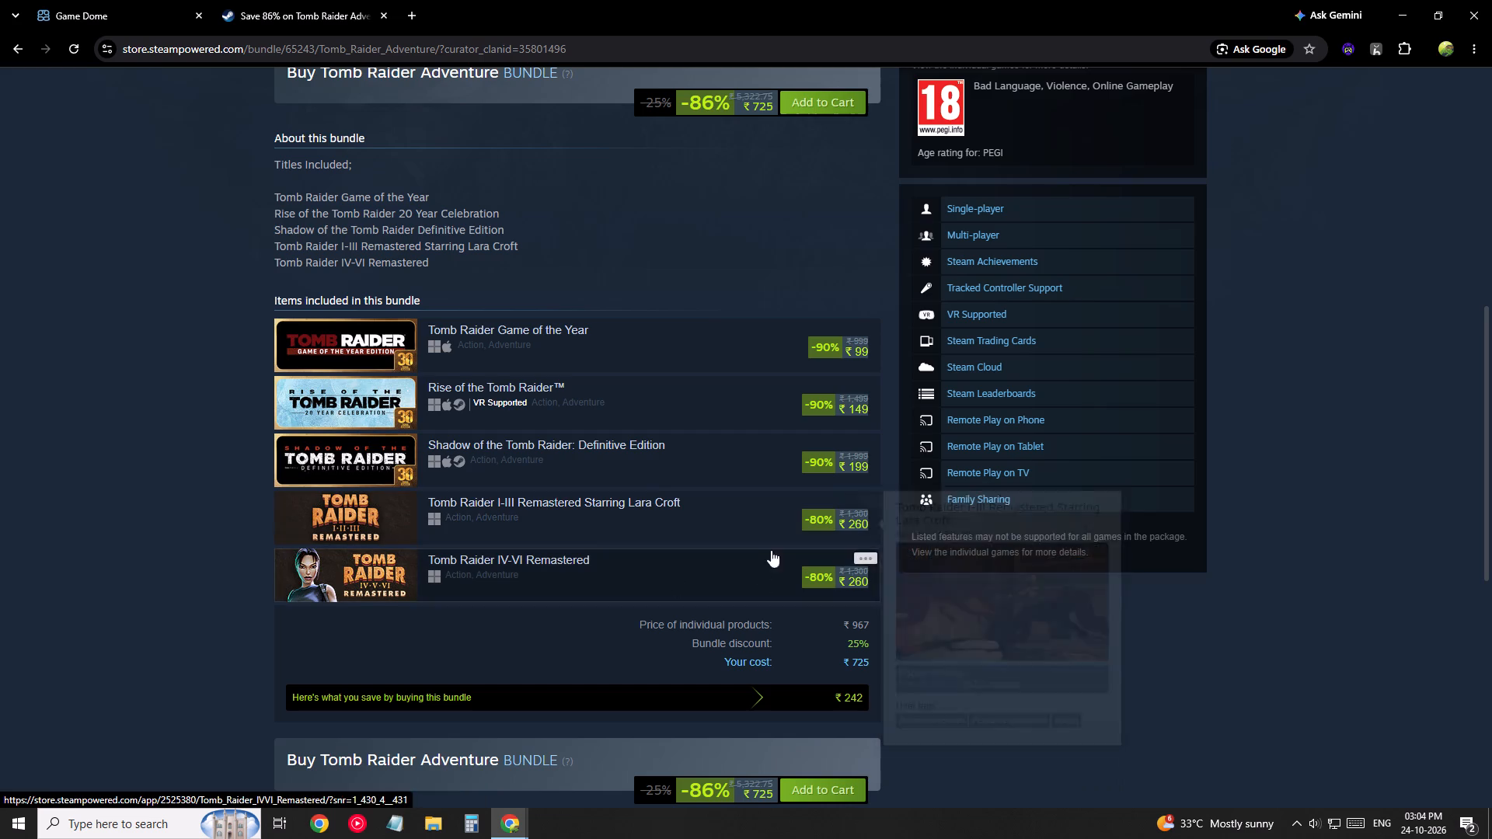
{"action": "left_click", "coordinate": [17, 40]}
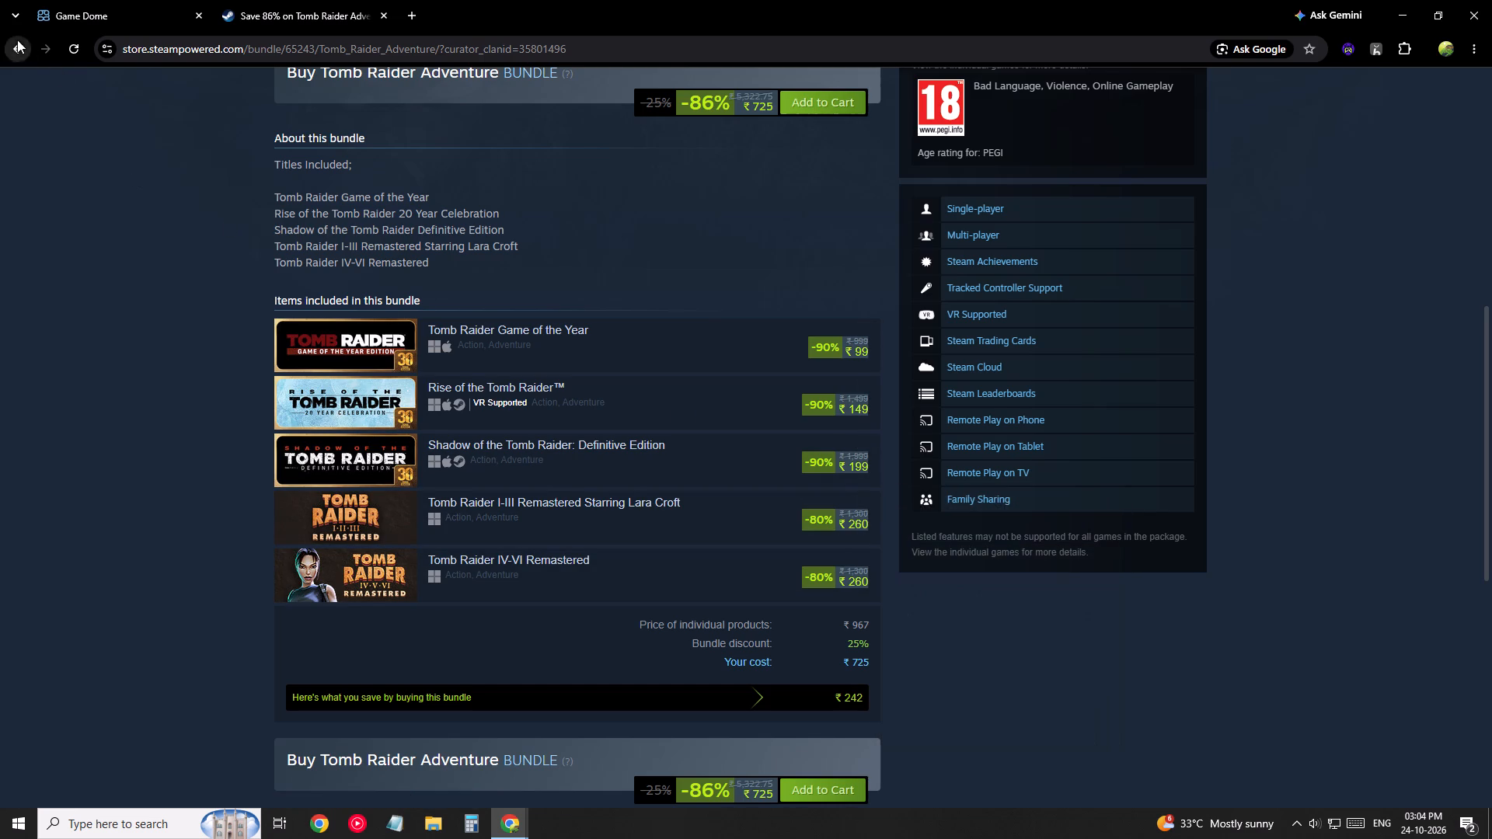
Examine the anniversary sale's remaining offers, including More Lara and Classics, and look over the Survivor Trilogy prices again.
{"action": "scroll", "coordinate": [709, 555], "scroll_direction": "down", "scroll_amount": 7}
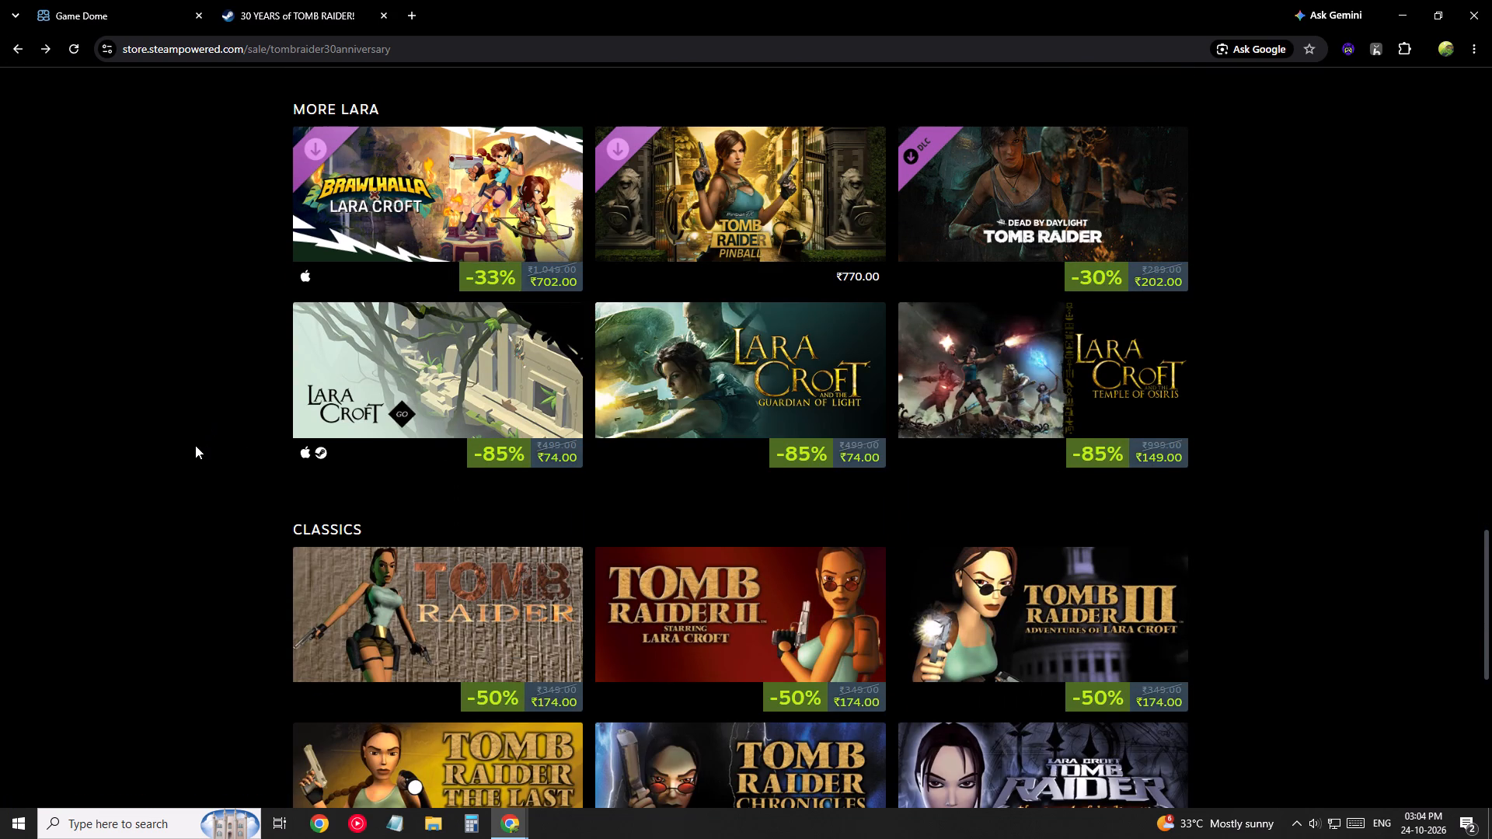
{"action": "scroll", "coordinate": [195, 445], "scroll_direction": "down", "scroll_amount": 4}
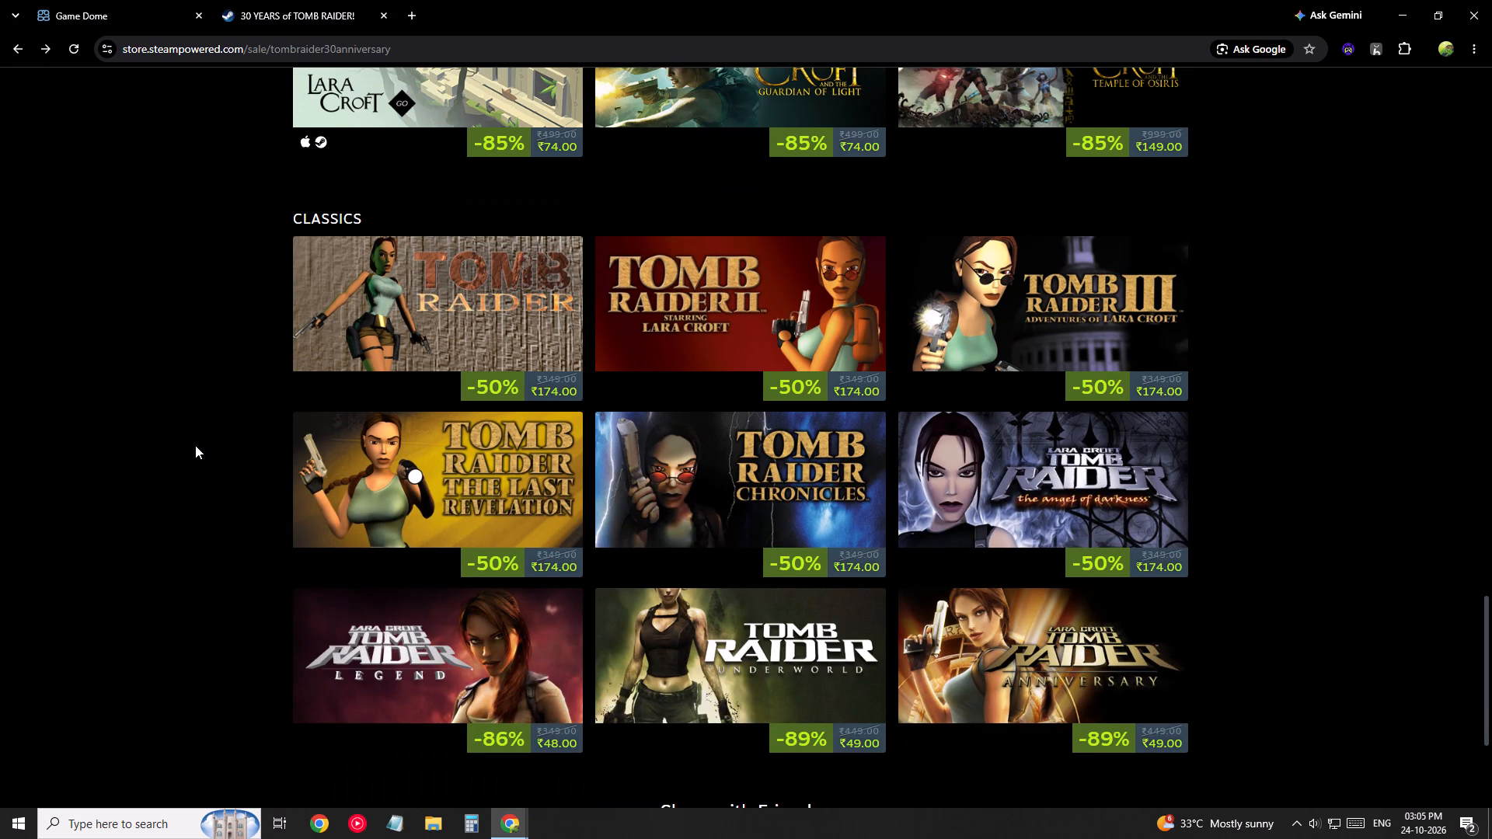
{"action": "scroll", "coordinate": [195, 445], "scroll_direction": "down", "scroll_amount": 1}
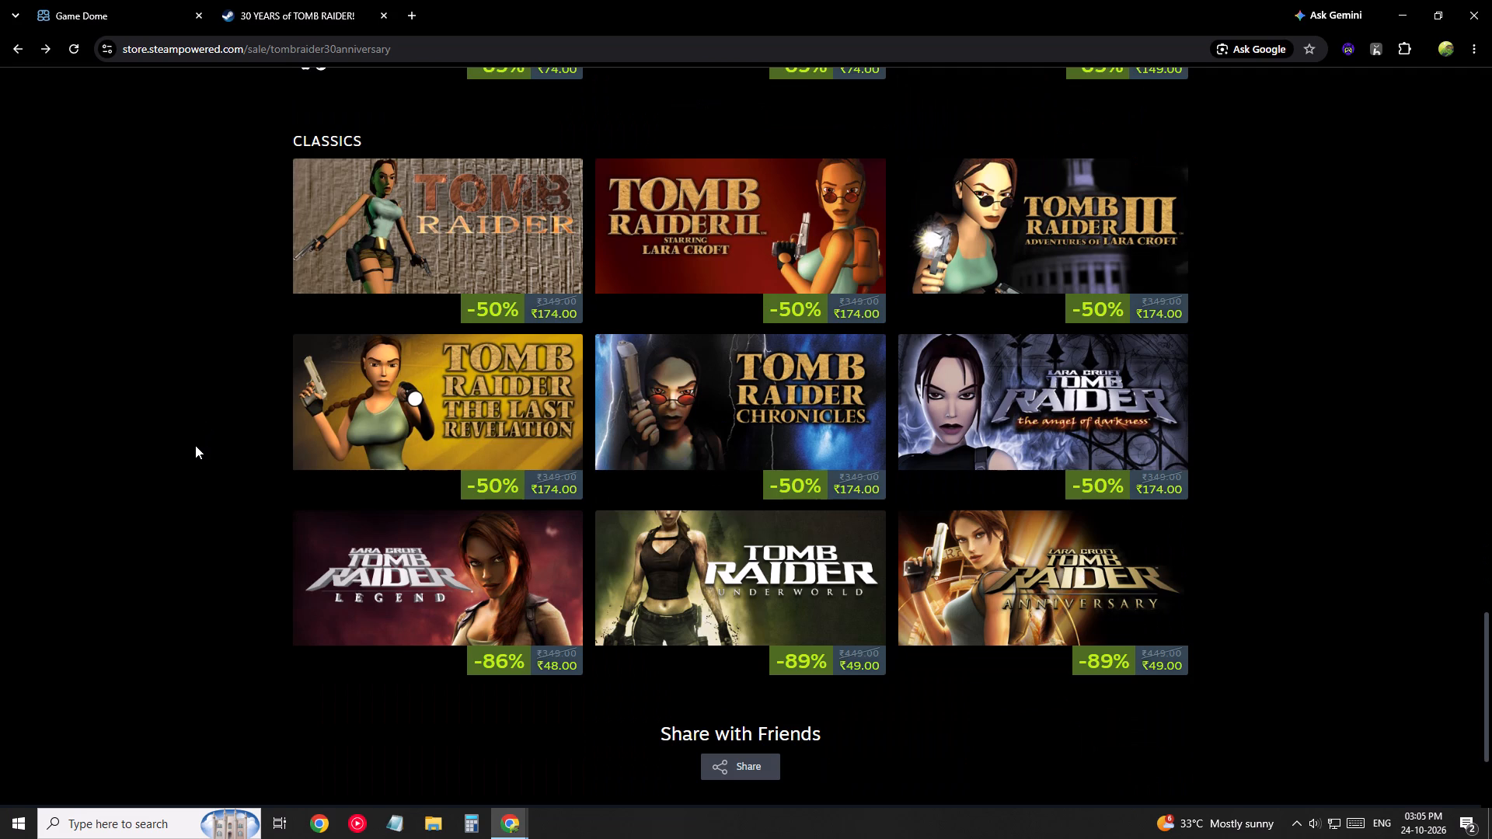
{"action": "scroll", "coordinate": [195, 445], "scroll_direction": "down", "scroll_amount": 4}
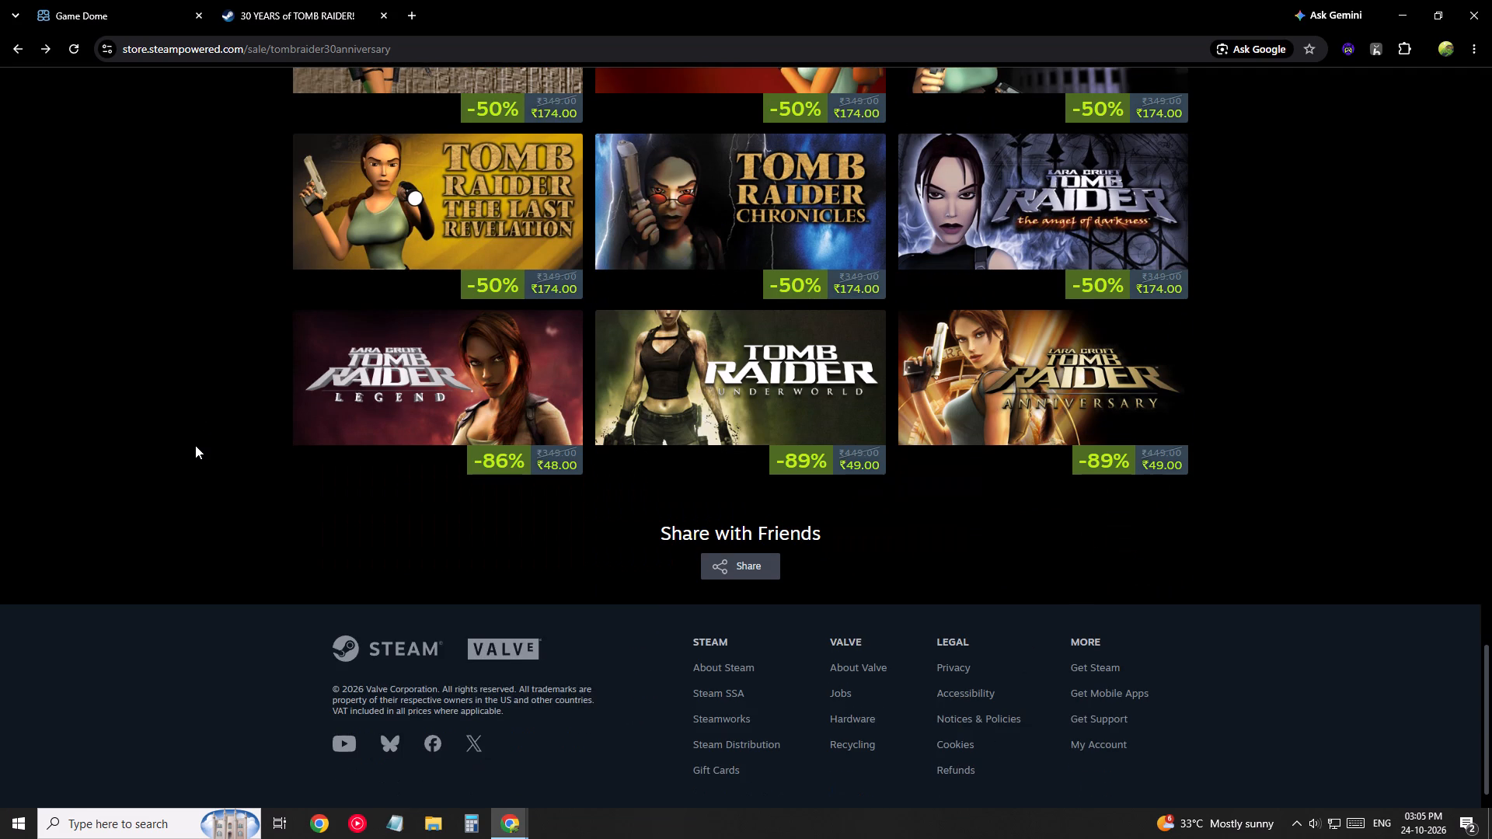
{"action": "scroll", "coordinate": [691, 510], "scroll_direction": "down", "scroll_amount": 2}
{"action": "scroll", "coordinate": [1003, 606], "scroll_direction": "up", "scroll_amount": 3}
{"action": "scroll", "coordinate": [1003, 606], "scroll_direction": "down", "scroll_amount": 1}
{"action": "scroll", "coordinate": [1003, 606], "scroll_direction": "up", "scroll_amount": 4}
{"action": "scroll", "coordinate": [1003, 606], "scroll_direction": "down", "scroll_amount": 1}
{"action": "scroll", "coordinate": [1003, 606], "scroll_direction": "up", "scroll_amount": 3}
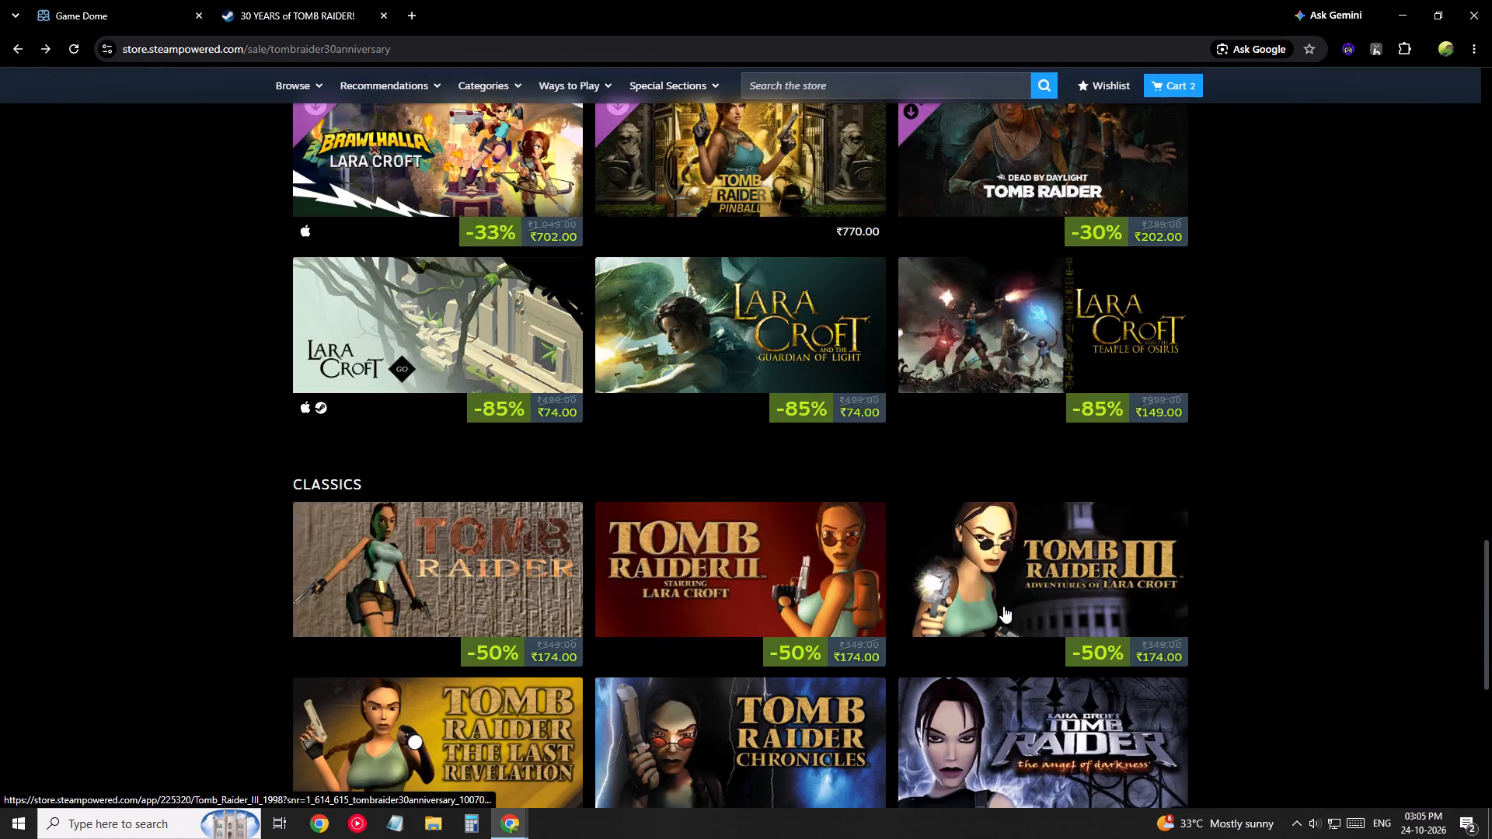
{"action": "scroll", "coordinate": [1003, 606], "scroll_direction": "up", "scroll_amount": 13}
{"action": "scroll", "coordinate": [1003, 606], "scroll_direction": "down", "scroll_amount": 1}
{"action": "scroll", "coordinate": [1003, 606], "scroll_direction": "up", "scroll_amount": 2}
{"action": "scroll", "coordinate": [1003, 606], "scroll_direction": "down", "scroll_amount": 1}
{"action": "scroll", "coordinate": [1003, 606], "scroll_direction": "up", "scroll_amount": 2}
{"action": "scroll", "coordinate": [1003, 606], "scroll_direction": "down", "scroll_amount": 1}
{"action": "scroll", "coordinate": [1003, 606], "scroll_direction": "up", "scroll_amount": 3}
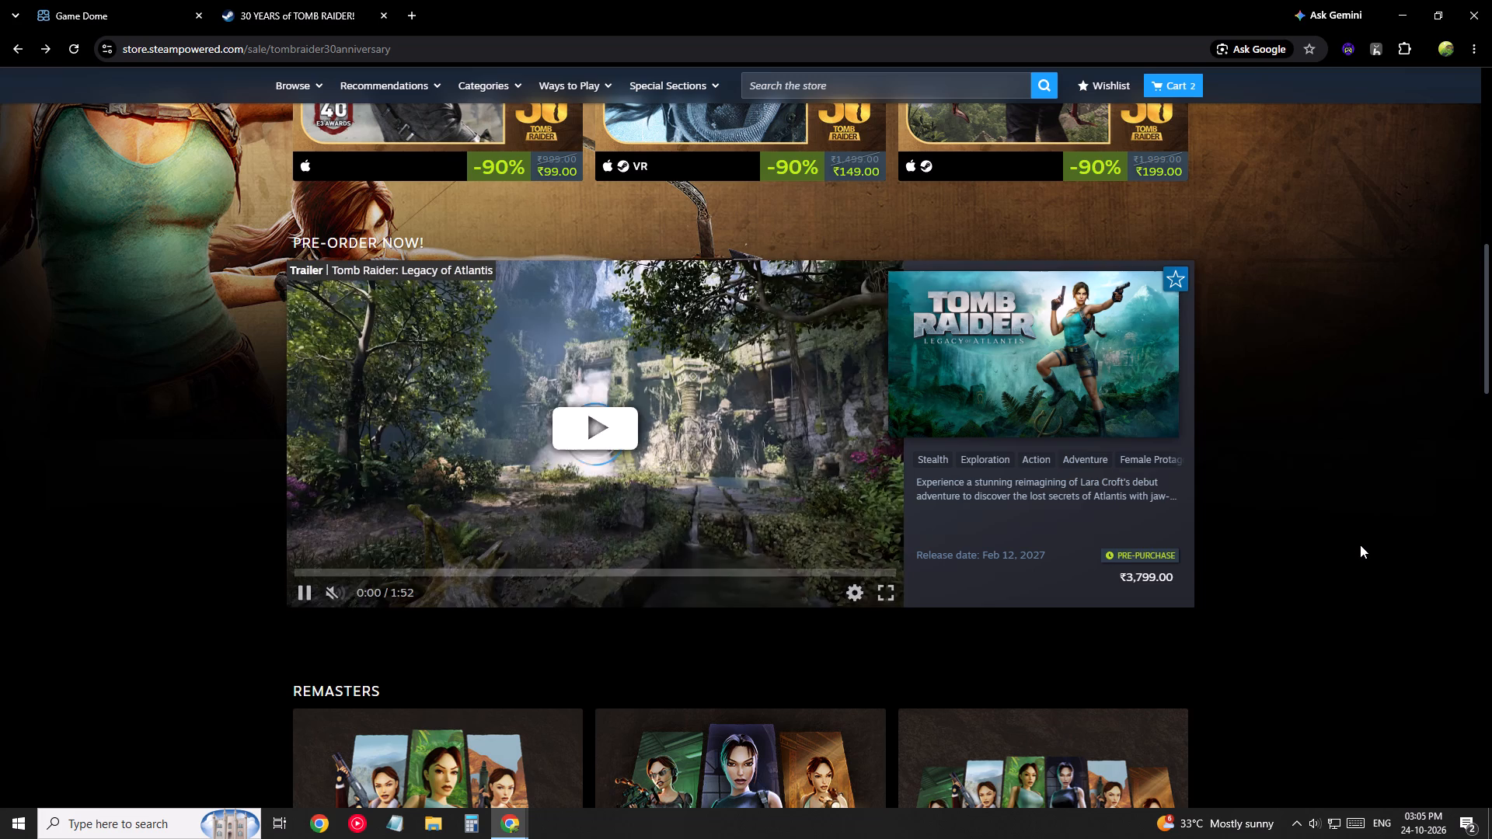
{"action": "scroll", "coordinate": [1332, 501], "scroll_direction": "up", "scroll_amount": 10}
{"action": "scroll", "coordinate": [1326, 489], "scroll_direction": "down", "scroll_amount": 2}
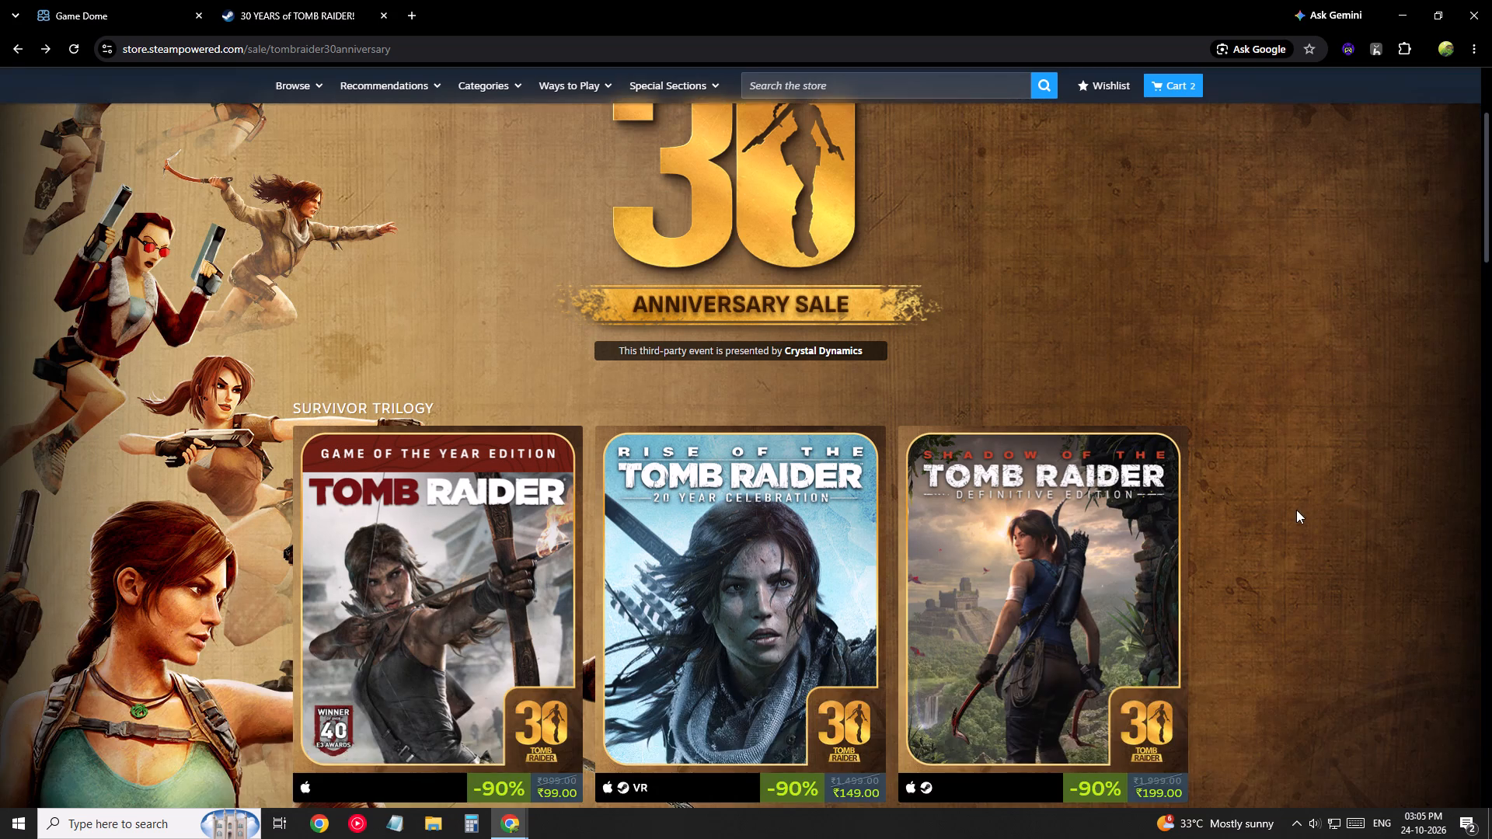
{"action": "scroll", "coordinate": [1294, 510], "scroll_direction": "down", "scroll_amount": 2}
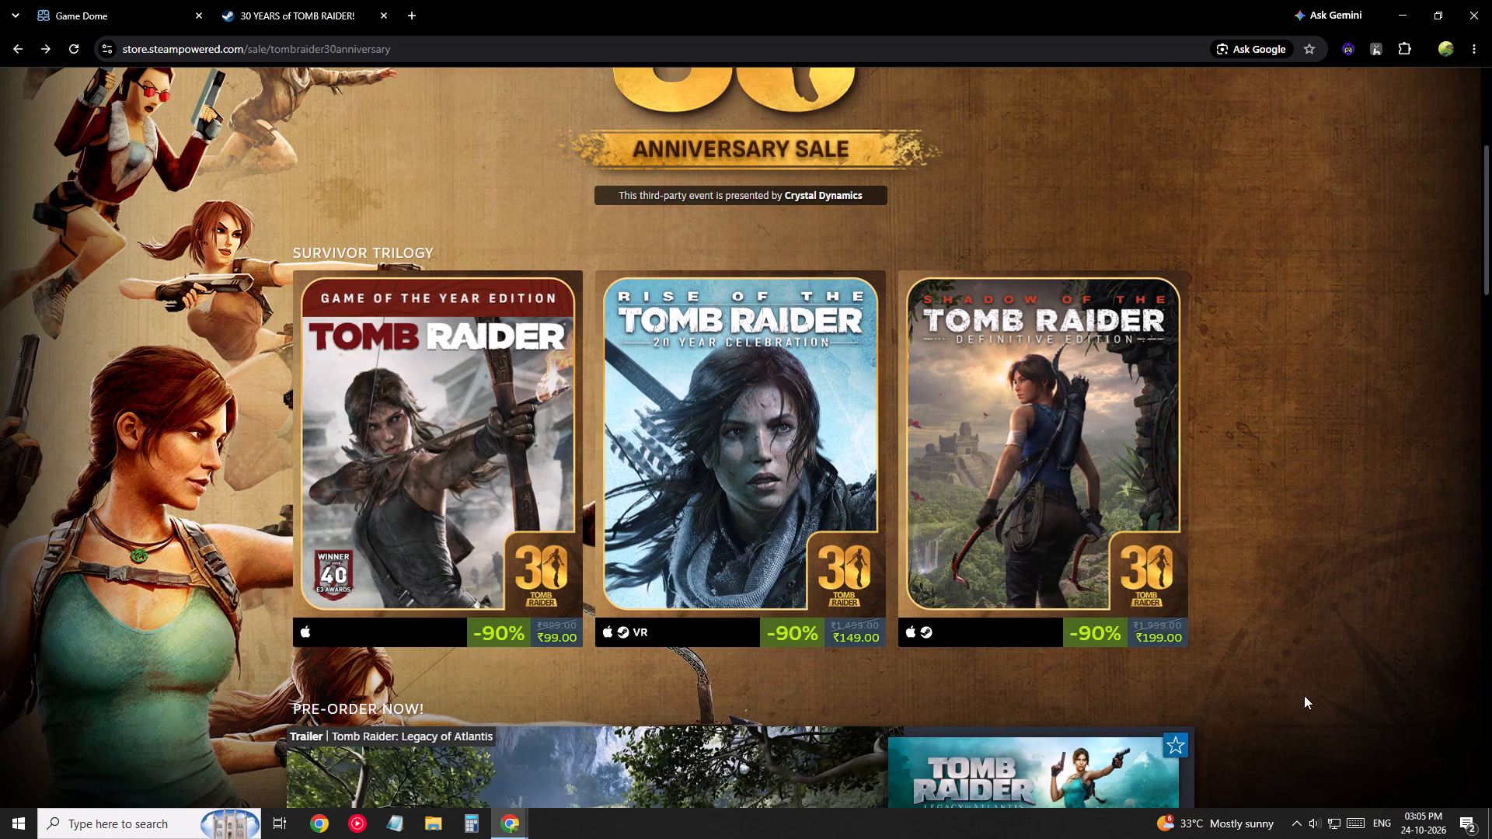
{"action": "scroll", "coordinate": [1158, 495], "scroll_direction": "up", "scroll_amount": 8}
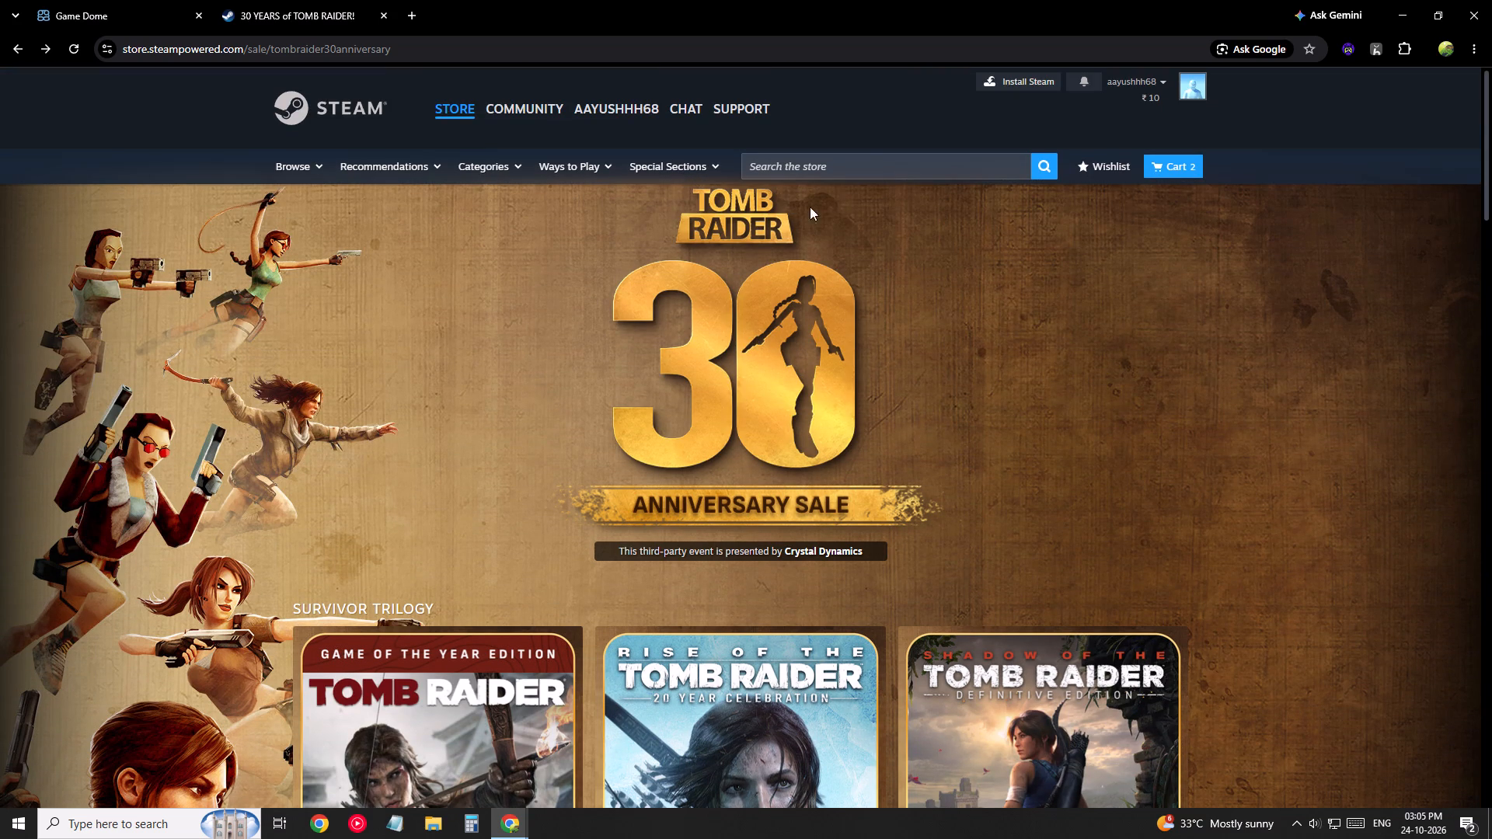
Open Phasmophobia's store page from the shopping cart, look over its purchase options, and add the game to the wishlist.
{"action": "left_click", "coordinate": [1188, 176]}
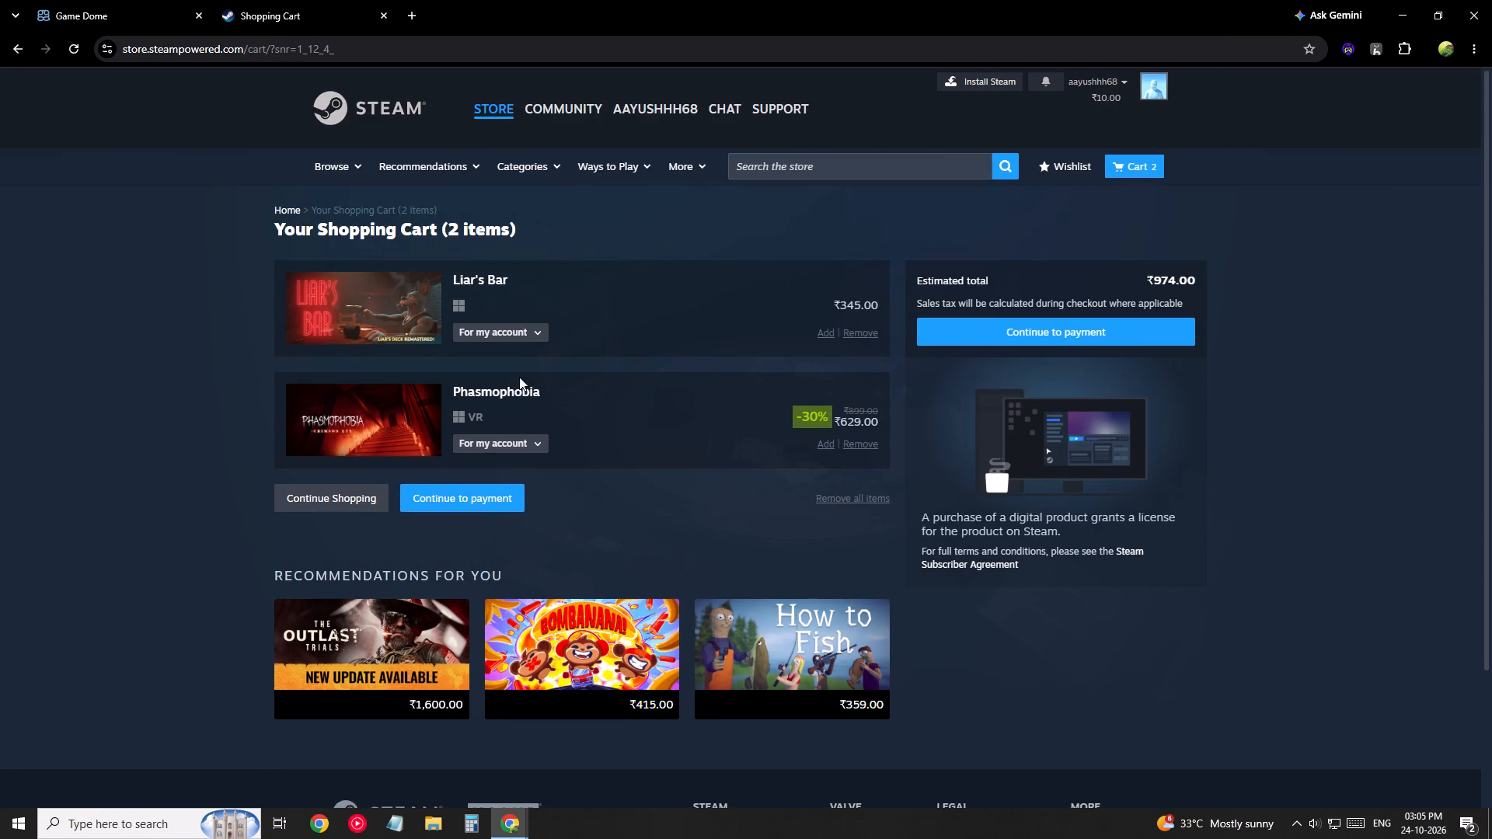
{"action": "left_click", "coordinate": [493, 388]}
{"action": "left_click", "coordinate": [398, 412]}
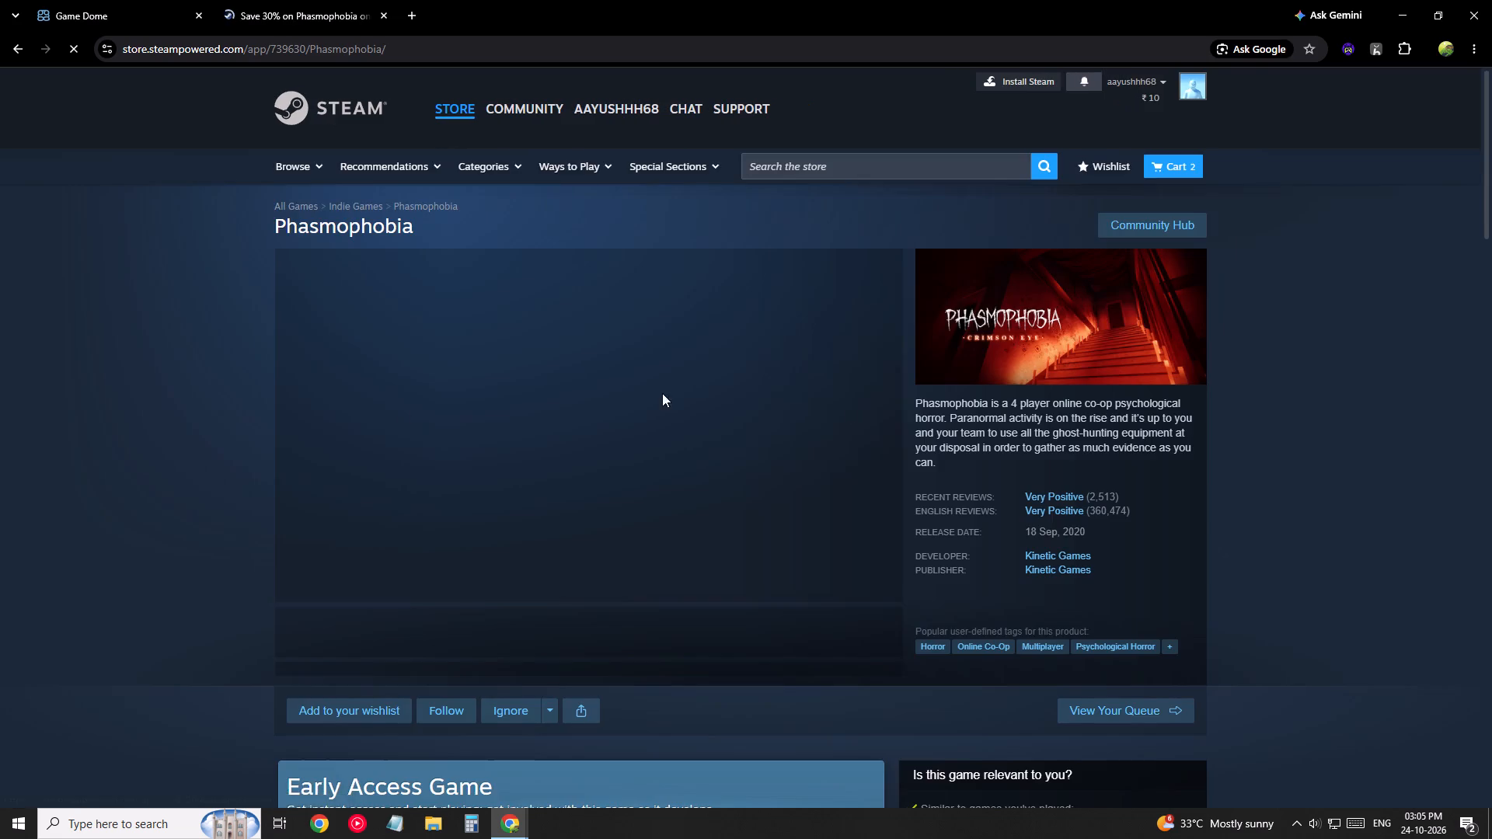
{"action": "scroll", "coordinate": [926, 513], "scroll_direction": "down", "scroll_amount": 7}
{"action": "scroll", "coordinate": [842, 534], "scroll_direction": "down", "scroll_amount": 4}
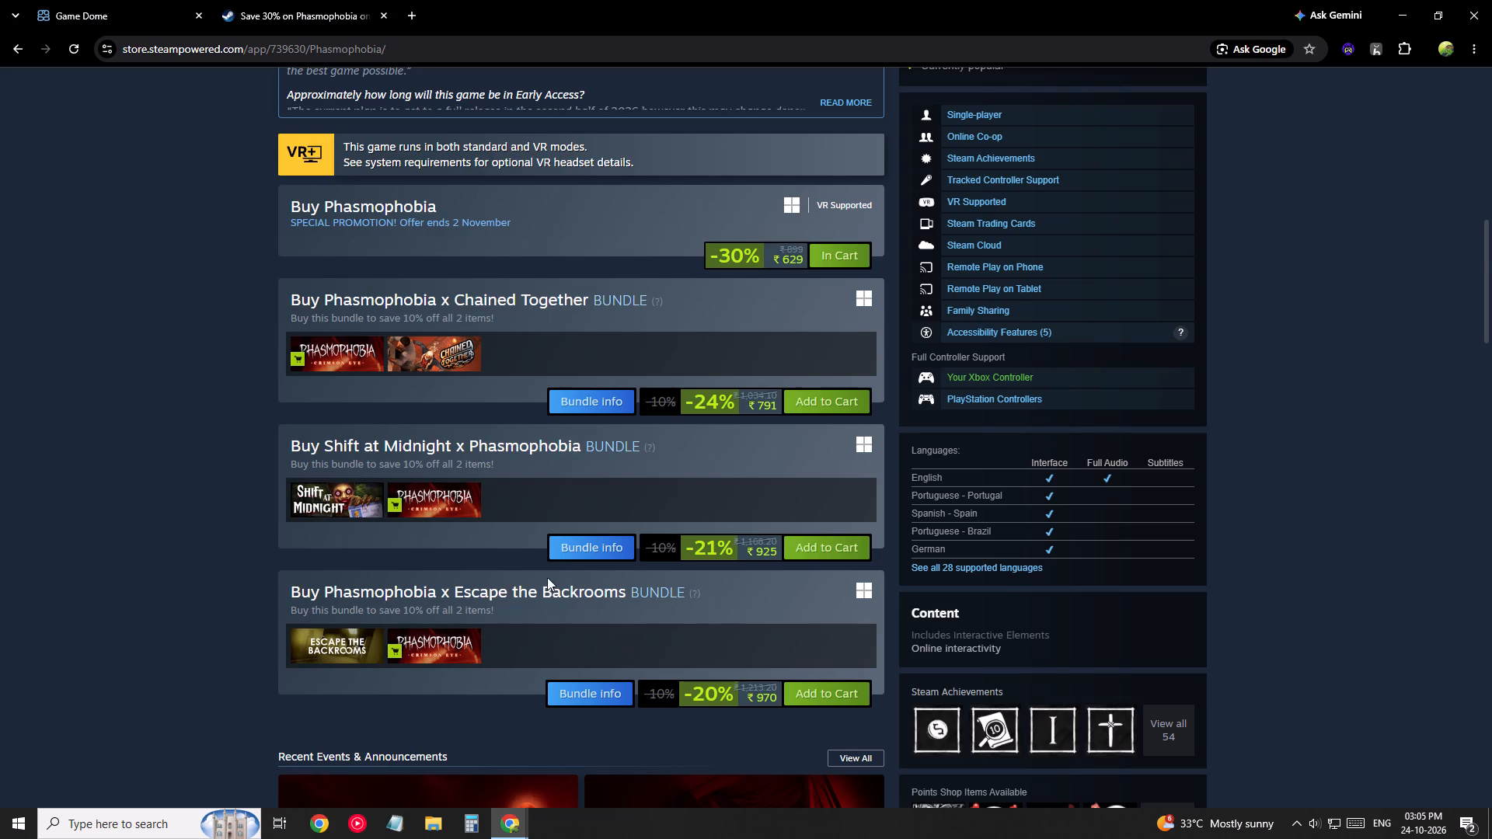
{"action": "scroll", "coordinate": [583, 619], "scroll_direction": "down", "scroll_amount": 3}
{"action": "scroll", "coordinate": [940, 566], "scroll_direction": "up", "scroll_amount": 13}
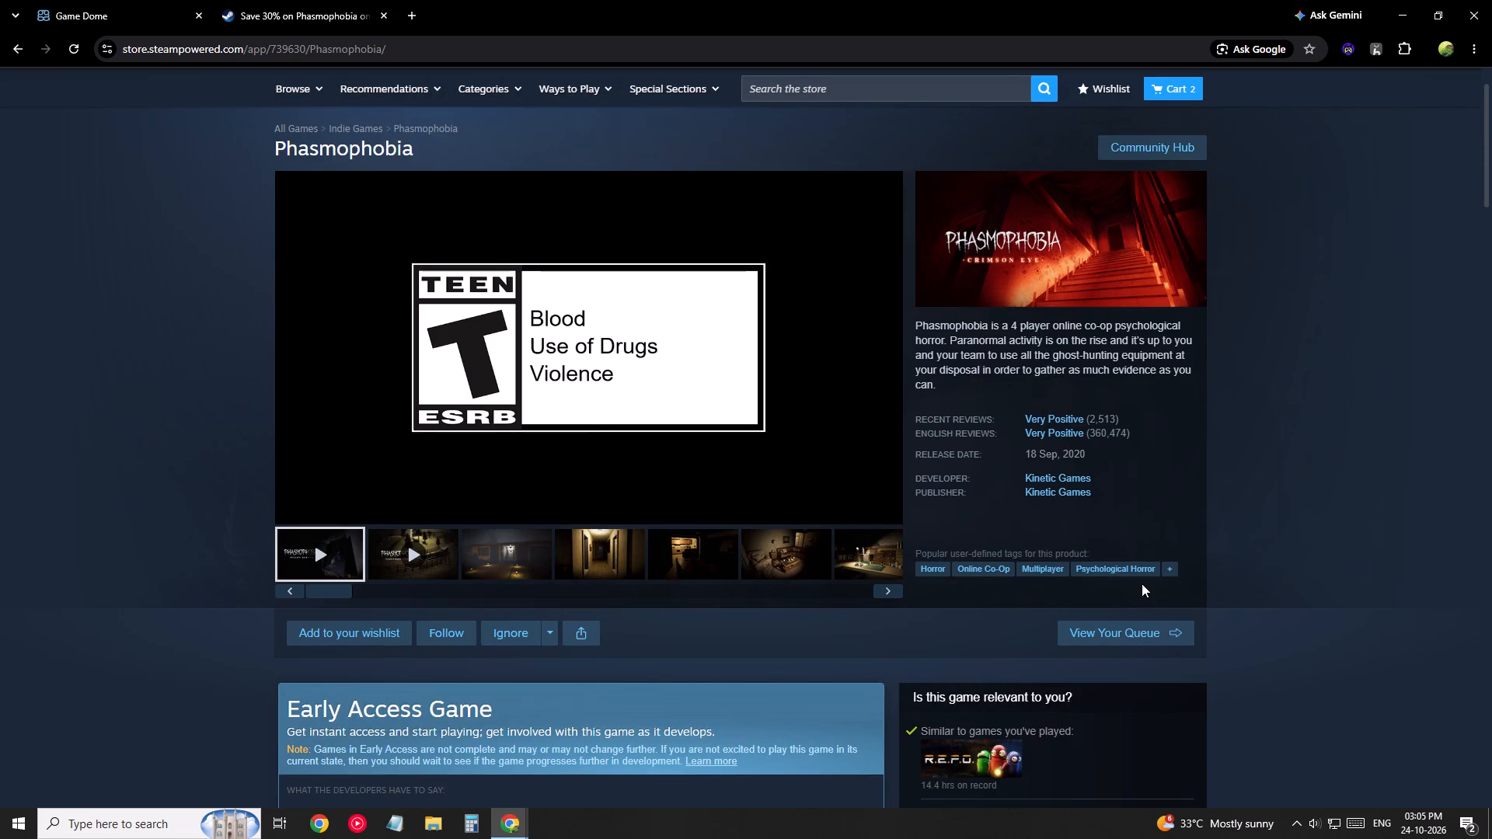
{"action": "scroll", "coordinate": [882, 575], "scroll_direction": "down", "scroll_amount": 2}
{"action": "left_click", "coordinate": [357, 477]}
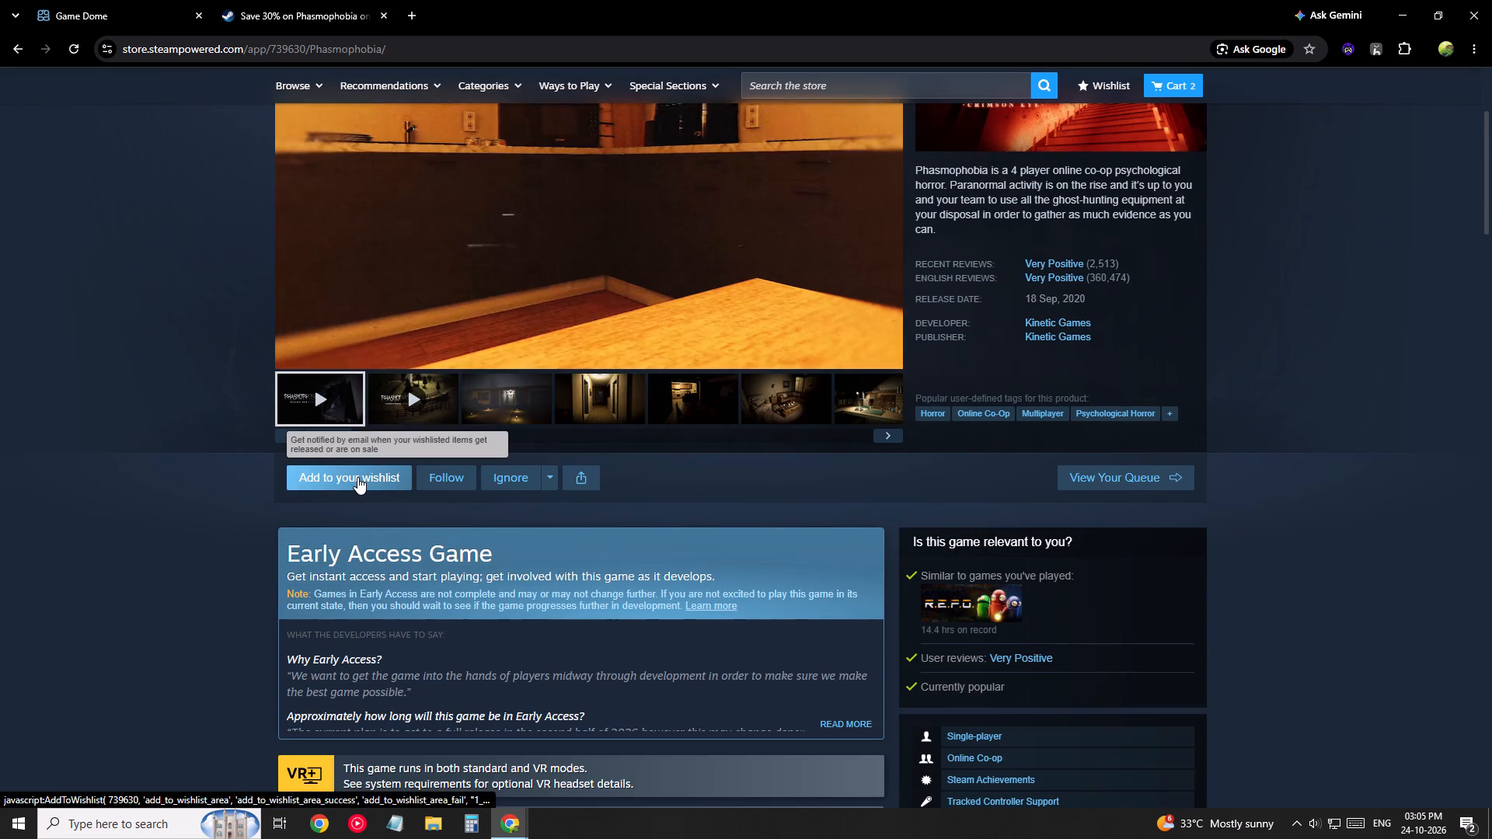
Go back to the shopping cart, open Liar's Bar's store page, and examine its purchase option, updates and roadmap.
{"action": "left_click", "coordinate": [15, 55]}
{"action": "left_click", "coordinate": [409, 297]}
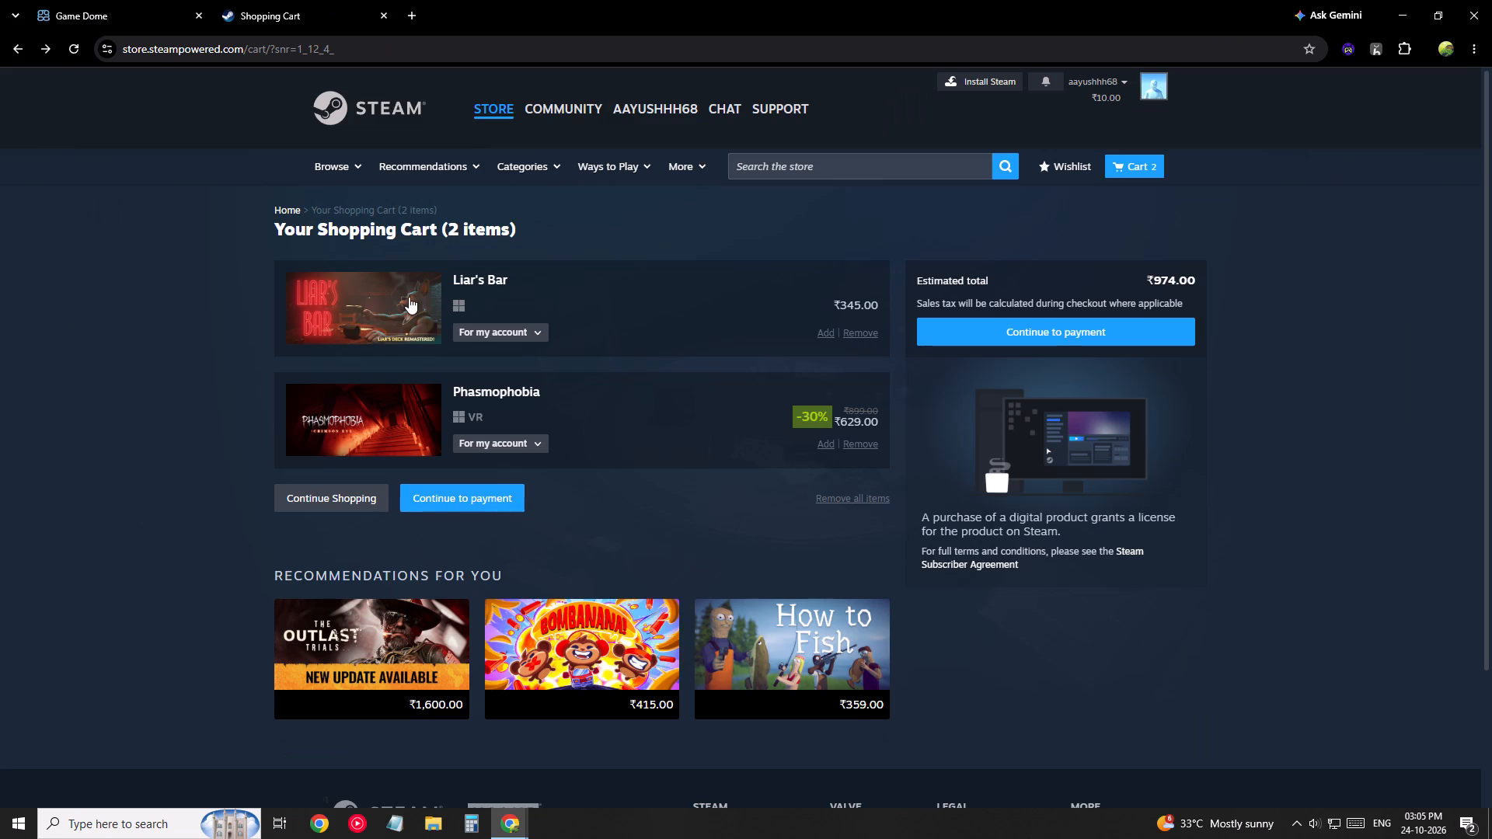
{"action": "scroll", "coordinate": [962, 505], "scroll_direction": "down", "scroll_amount": 2}
{"action": "scroll", "coordinate": [962, 505], "scroll_direction": "up", "scroll_amount": 1}
{"action": "scroll", "coordinate": [962, 505], "scroll_direction": "down", "scroll_amount": 1}
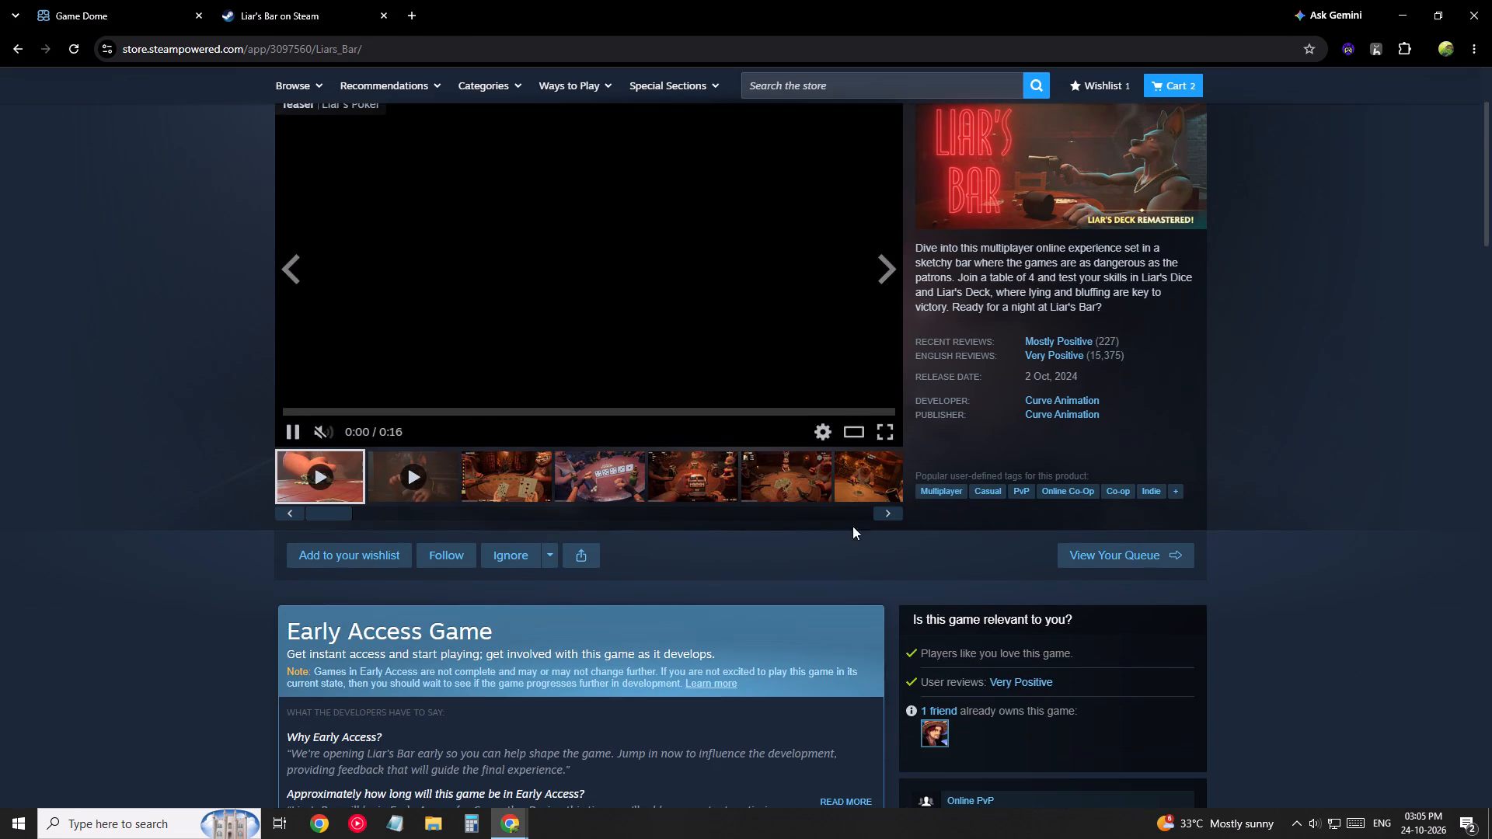
{"action": "scroll", "coordinate": [738, 524], "scroll_direction": "down", "scroll_amount": 4}
{"action": "scroll", "coordinate": [397, 527], "scroll_direction": "down", "scroll_amount": 4}
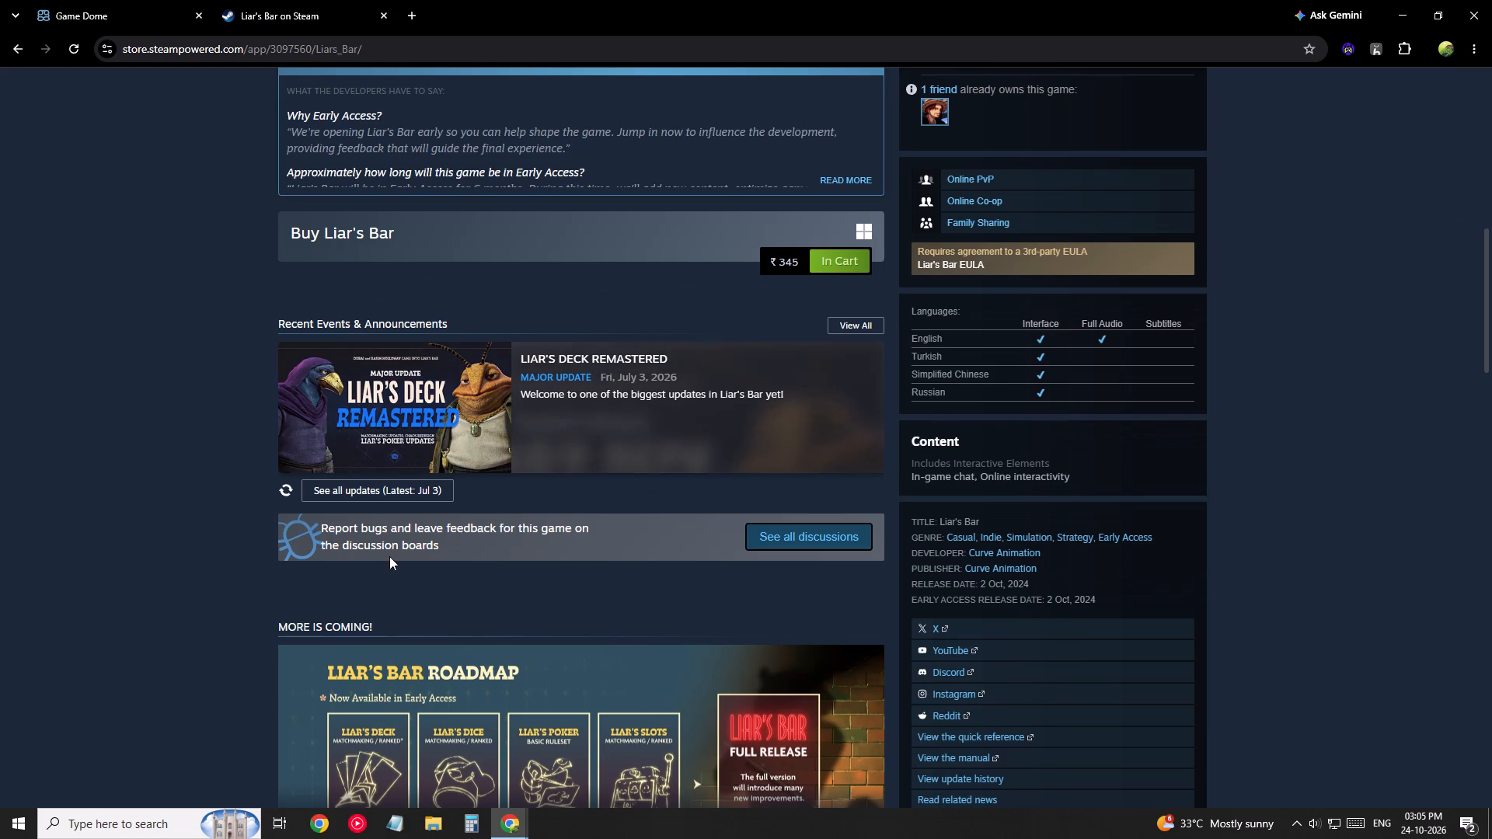
{"action": "scroll", "coordinate": [796, 481], "scroll_direction": "down", "scroll_amount": 2}
{"action": "scroll", "coordinate": [571, 496], "scroll_direction": "down", "scroll_amount": 4}
{"action": "scroll", "coordinate": [424, 572], "scroll_direction": "up", "scroll_amount": 1}
{"action": "scroll", "coordinate": [424, 572], "scroll_direction": "down", "scroll_amount": 1}
{"action": "scroll", "coordinate": [424, 573], "scroll_direction": "up", "scroll_amount": 1}
{"action": "scroll", "coordinate": [420, 611], "scroll_direction": "down", "scroll_amount": 3}
{"action": "scroll", "coordinate": [505, 678], "scroll_direction": "up", "scroll_amount": 1}
{"action": "scroll", "coordinate": [525, 684], "scroll_direction": "down", "scroll_amount": 1}
{"action": "scroll", "coordinate": [733, 599], "scroll_direction": "down", "scroll_amount": 9}
{"action": "scroll", "coordinate": [641, 587], "scroll_direction": "down", "scroll_amount": 2}
{"action": "scroll", "coordinate": [531, 571], "scroll_direction": "up", "scroll_amount": 6}
{"action": "scroll", "coordinate": [531, 571], "scroll_direction": "down", "scroll_amount": 1}
{"action": "scroll", "coordinate": [531, 571], "scroll_direction": "up", "scroll_amount": 14}
{"action": "scroll", "coordinate": [478, 493], "scroll_direction": "up", "scroll_amount": 4}
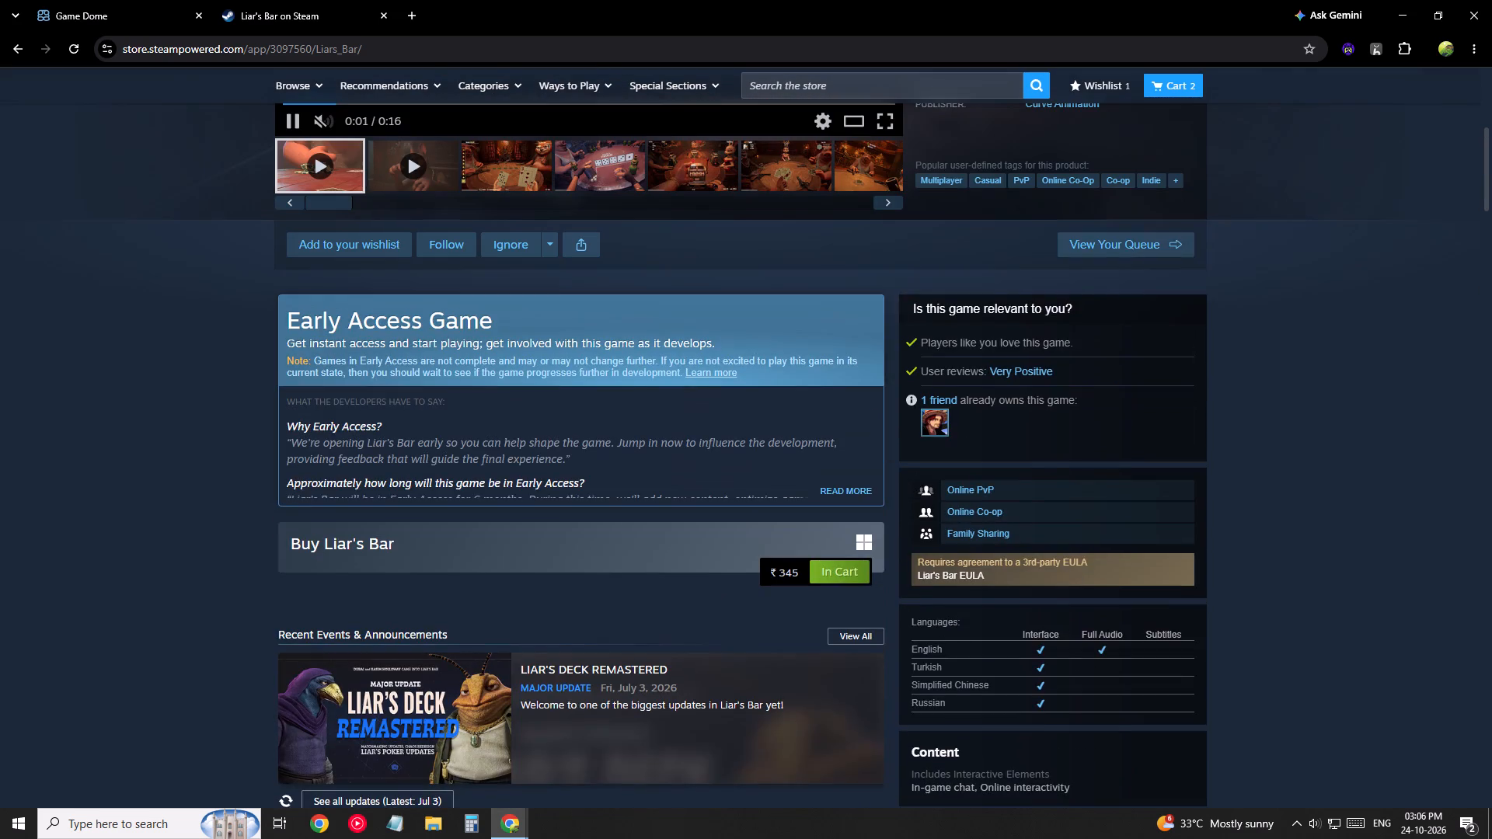
Add Liar's Bar to the wishlist from its store page.
{"action": "scroll", "coordinate": [499, 590], "scroll_direction": "up", "scroll_amount": 6}
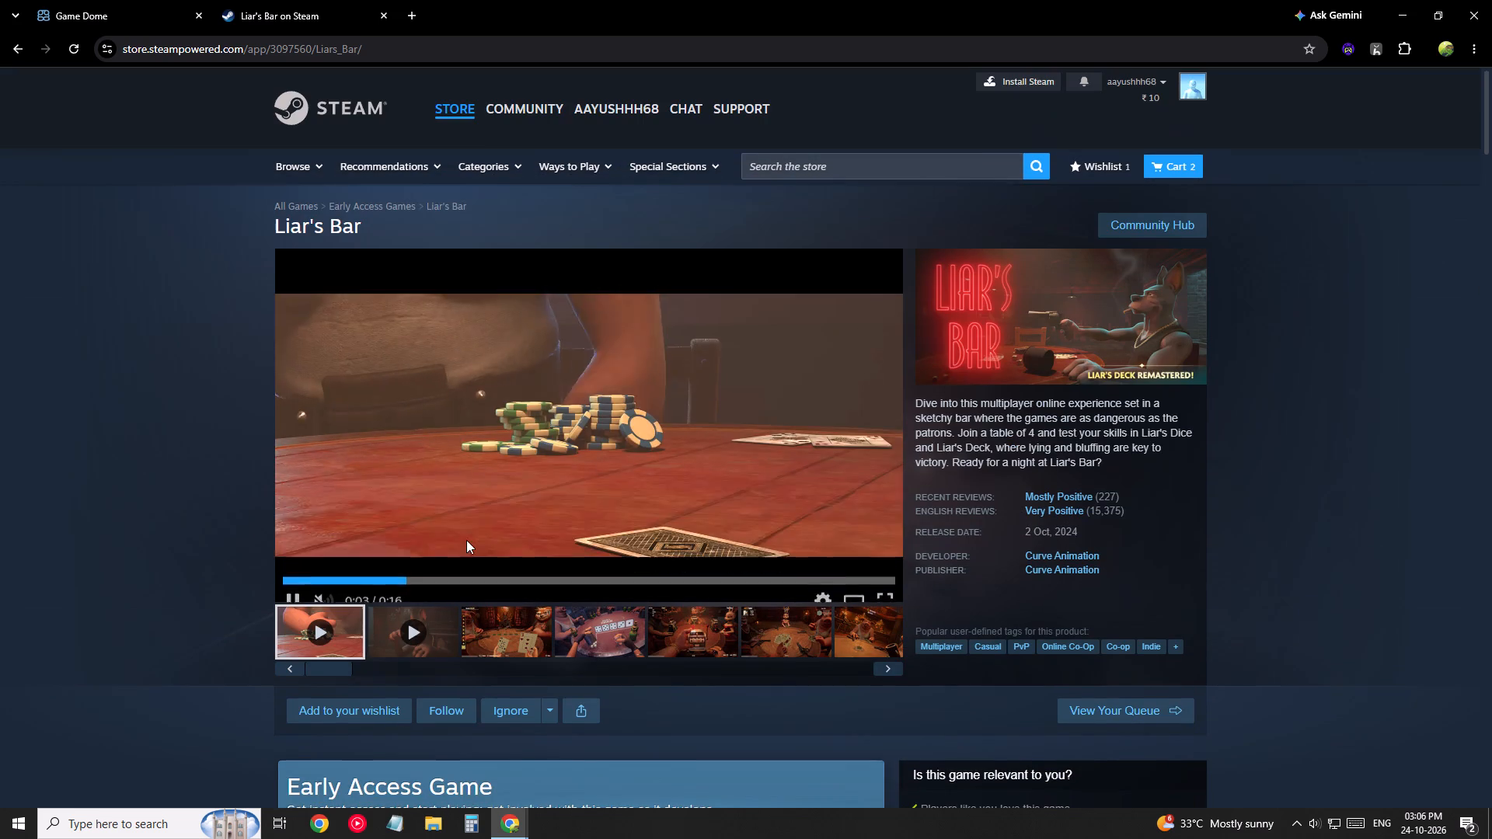
{"action": "left_click", "coordinate": [351, 701]}
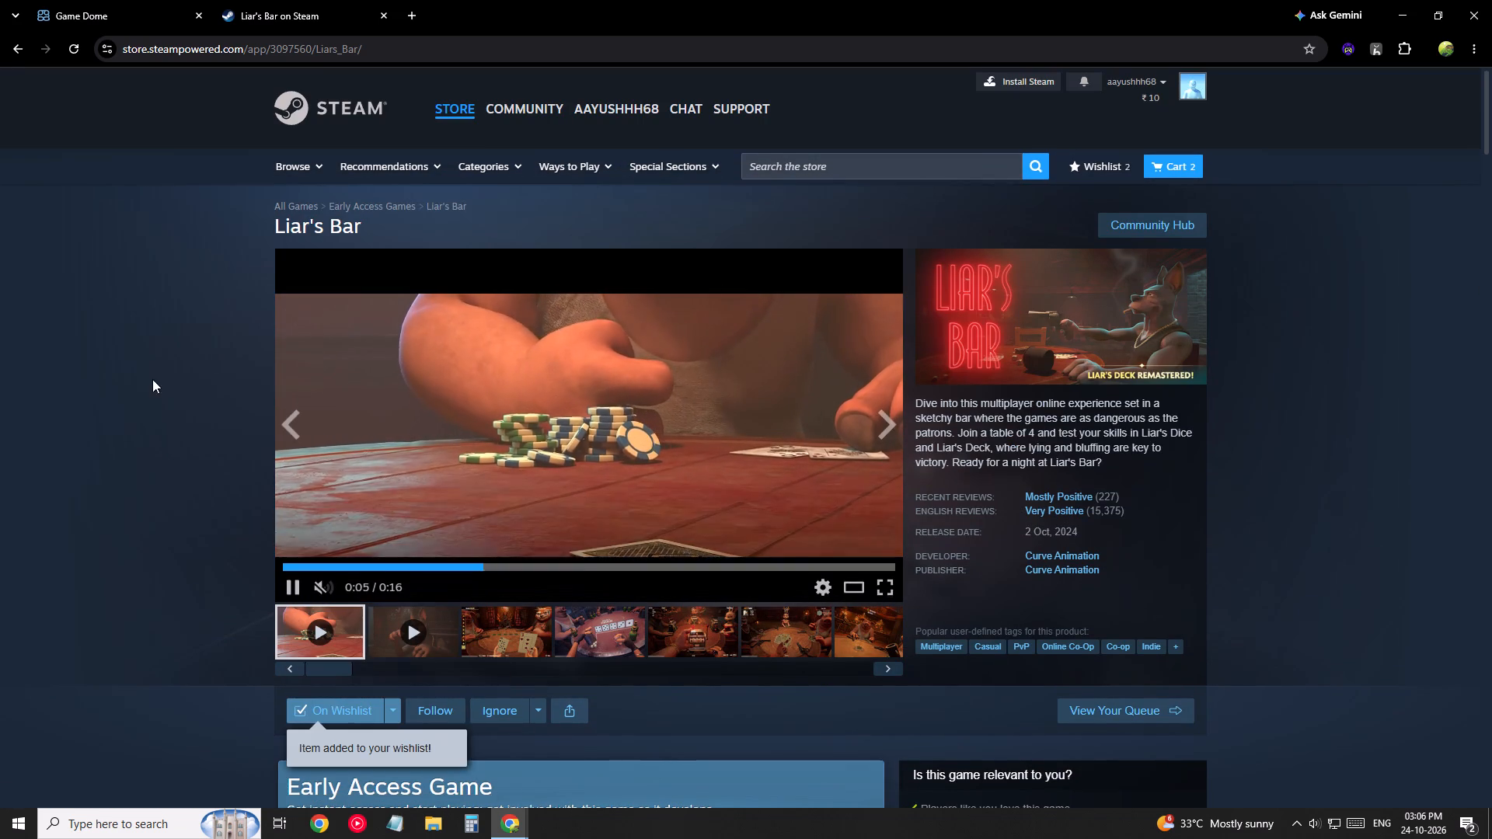
Return to the shopping cart and look over its items, estimated total and recommendations.
{"action": "left_click", "coordinate": [6, 57]}
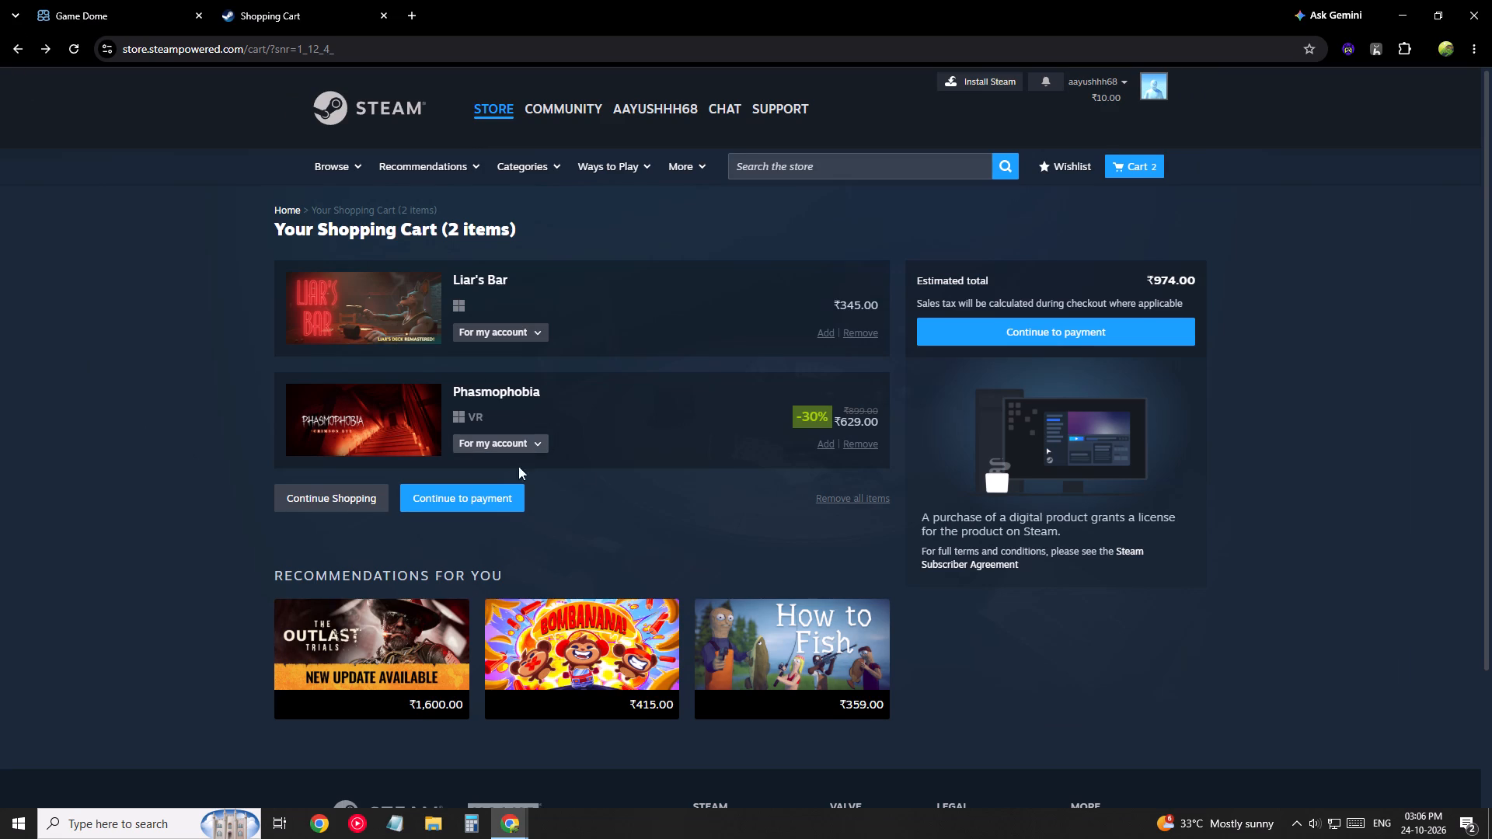
{"action": "scroll", "coordinate": [910, 474], "scroll_direction": "down", "scroll_amount": 2}
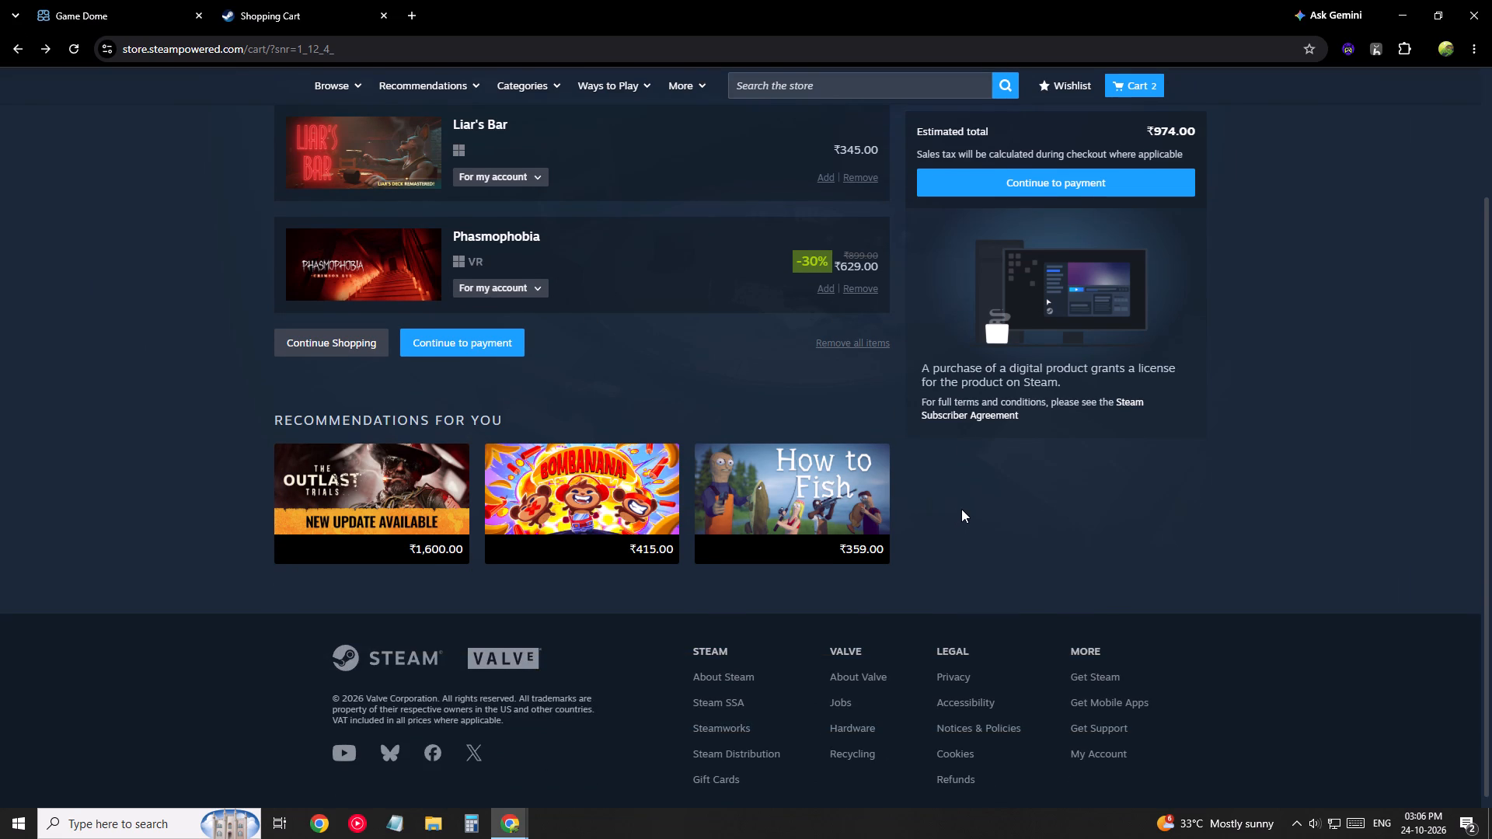
{"action": "scroll", "coordinate": [961, 509], "scroll_direction": "up", "scroll_amount": 3}
{"action": "scroll", "coordinate": [462, 519], "scroll_direction": "down", "scroll_amount": 1}
{"action": "scroll", "coordinate": [451, 526], "scroll_direction": "up", "scroll_amount": 1}
{"action": "scroll", "coordinate": [437, 534], "scroll_direction": "down", "scroll_amount": 2}
{"action": "scroll", "coordinate": [261, 123], "scroll_direction": "up", "scroll_amount": 6}
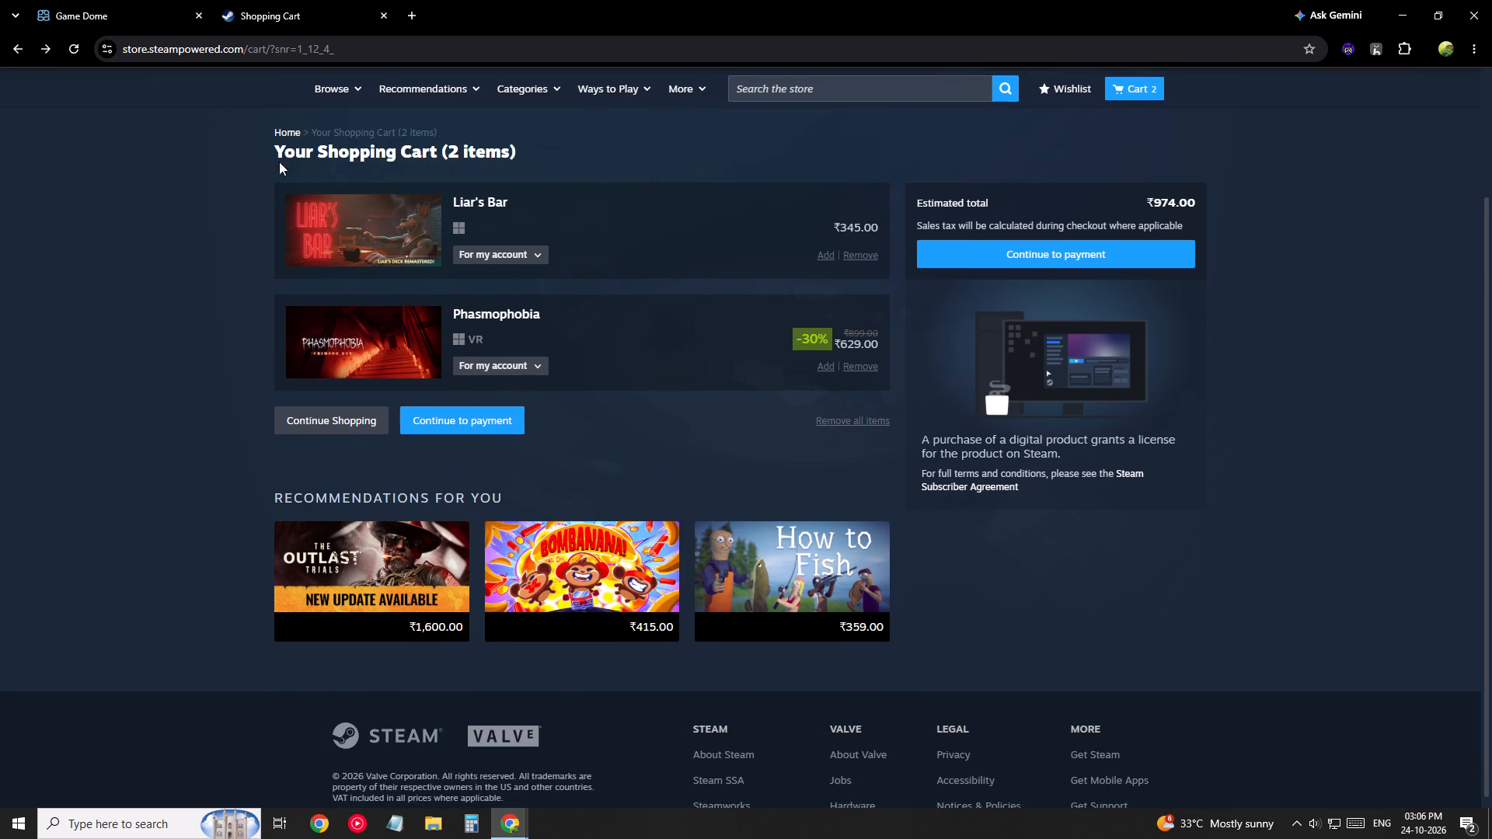
Open the Steam store home page and browse its featured games, Discounts & Events, personal calendar and recommendations.
{"action": "left_click", "coordinate": [368, 106]}
{"action": "scroll", "coordinate": [816, 437], "scroll_direction": "down", "scroll_amount": 4}
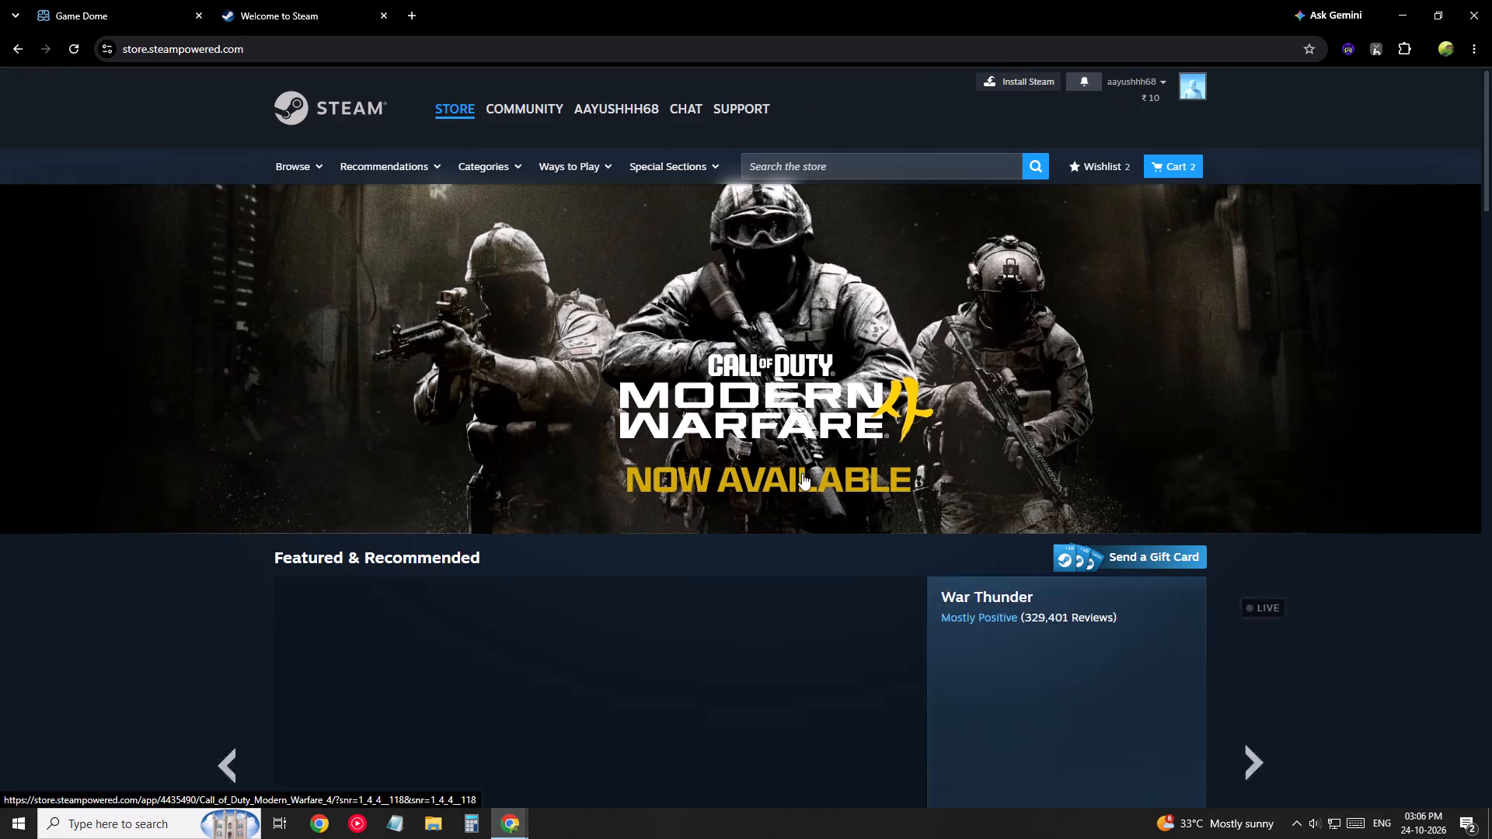
{"action": "scroll", "coordinate": [708, 486], "scroll_direction": "down", "scroll_amount": 3}
{"action": "scroll", "coordinate": [616, 503], "scroll_direction": "down", "scroll_amount": 2}
{"action": "scroll", "coordinate": [616, 503], "scroll_direction": "up", "scroll_amount": 1}
{"action": "scroll", "coordinate": [616, 503], "scroll_direction": "down", "scroll_amount": 7}
{"action": "scroll", "coordinate": [640, 545], "scroll_direction": "up", "scroll_amount": 1}
{"action": "scroll", "coordinate": [640, 545], "scroll_direction": "down", "scroll_amount": 1}
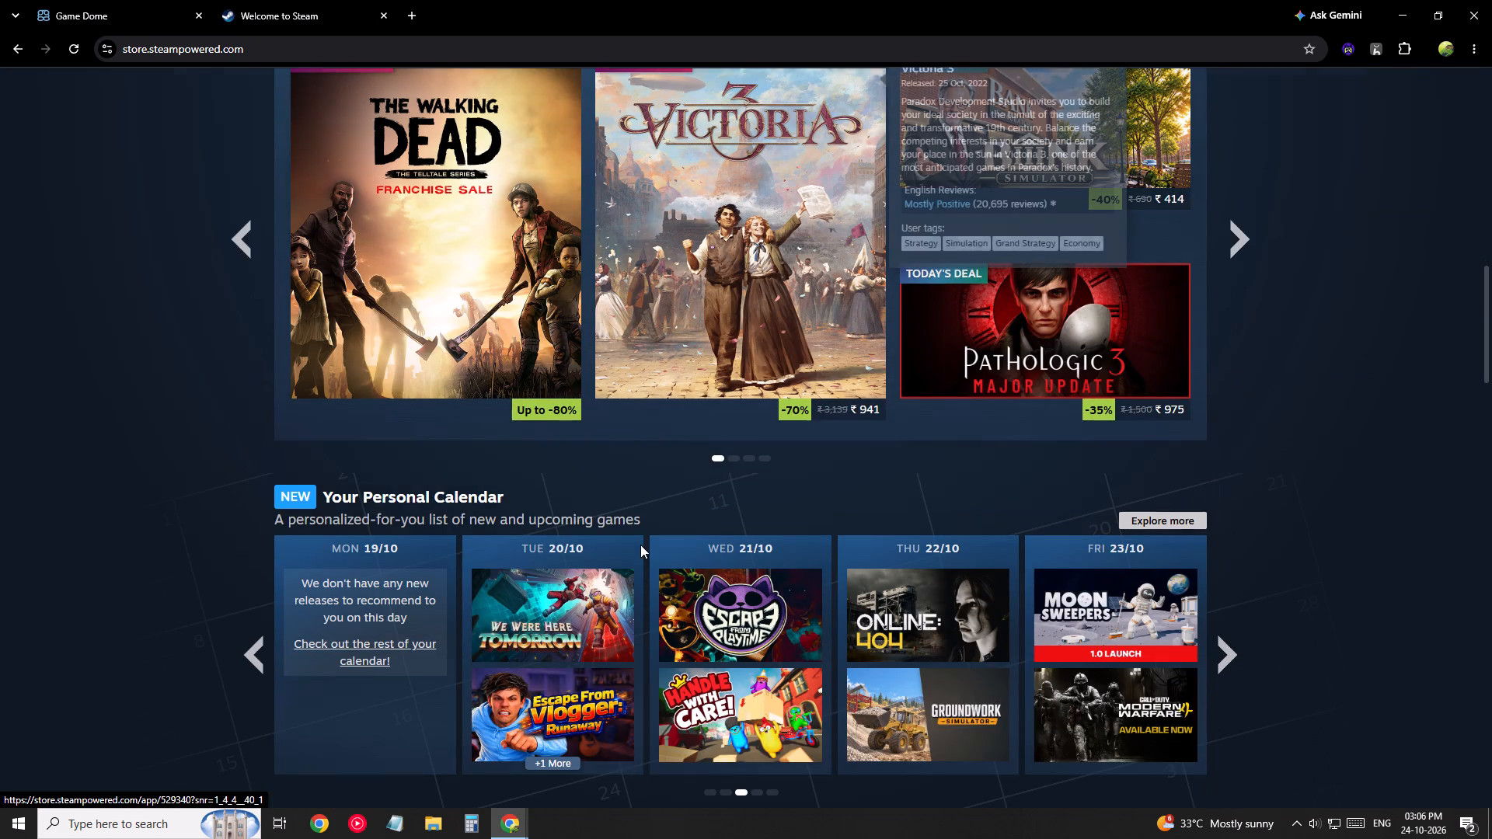
{"action": "scroll", "coordinate": [1204, 625], "scroll_direction": "down", "scroll_amount": 2}
{"action": "scroll", "coordinate": [1194, 629], "scroll_direction": "up", "scroll_amount": 1}
{"action": "scroll", "coordinate": [1190, 631], "scroll_direction": "down", "scroll_amount": 1}
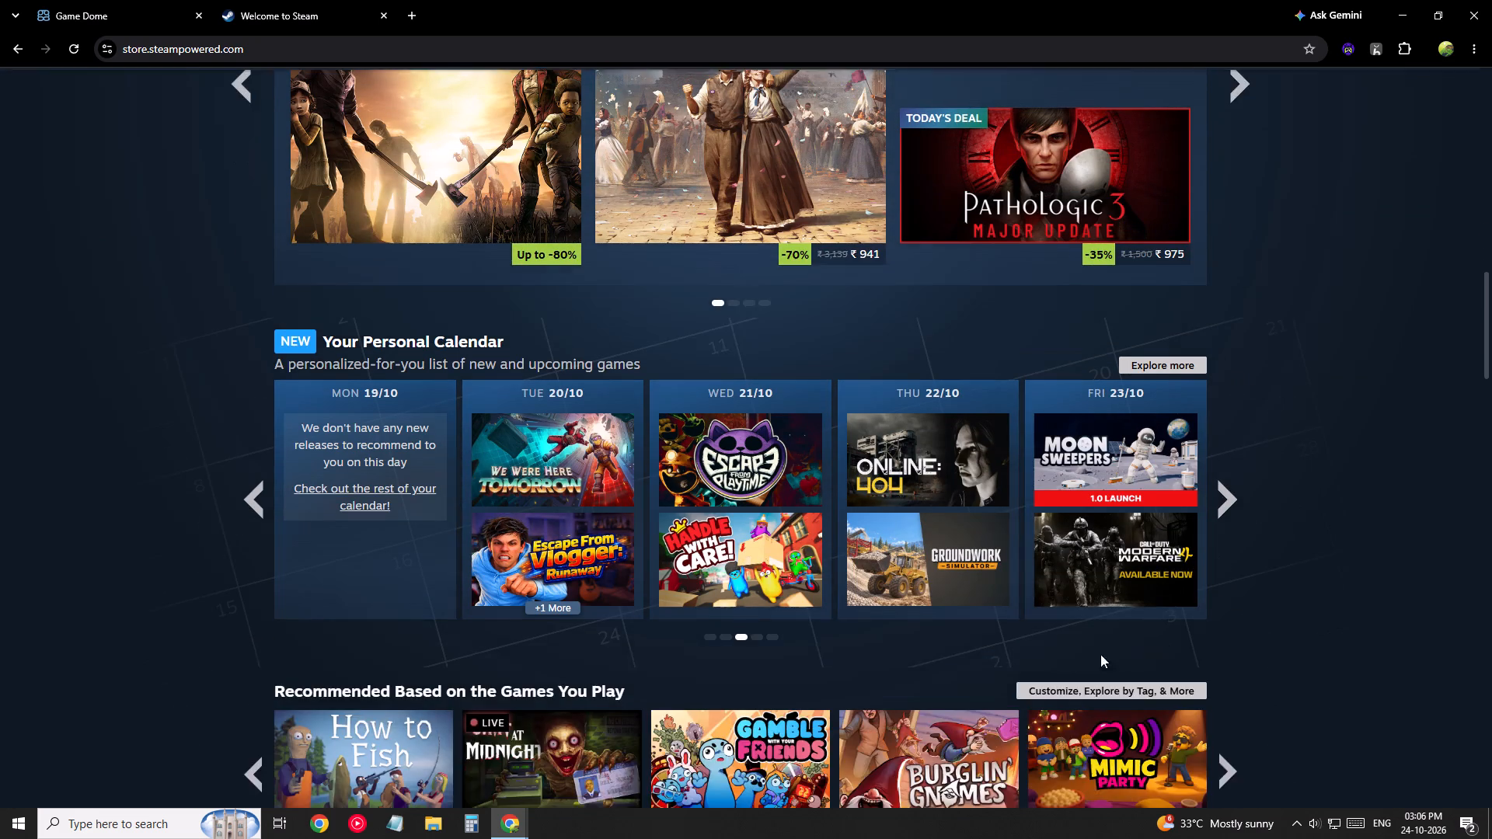
{"action": "scroll", "coordinate": [1015, 654], "scroll_direction": "down", "scroll_amount": 4}
{"action": "scroll", "coordinate": [1316, 587], "scroll_direction": "up", "scroll_amount": 7}
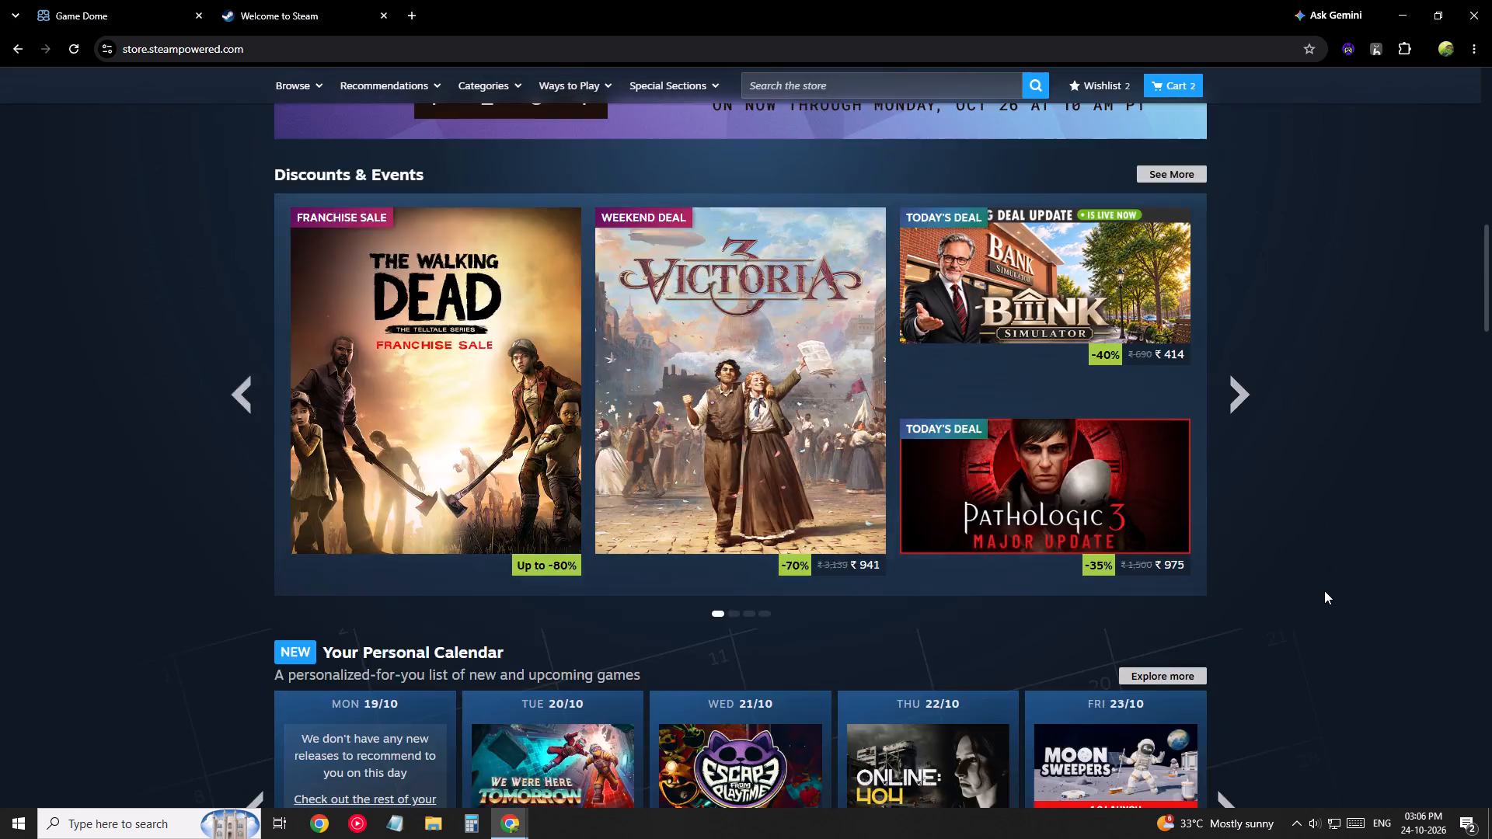
{"action": "scroll", "coordinate": [1324, 590], "scroll_direction": "up", "scroll_amount": 8}
{"action": "scroll", "coordinate": [1281, 326], "scroll_direction": "down", "scroll_amount": 1}
{"action": "scroll", "coordinate": [1281, 326], "scroll_direction": "up", "scroll_amount": 10}
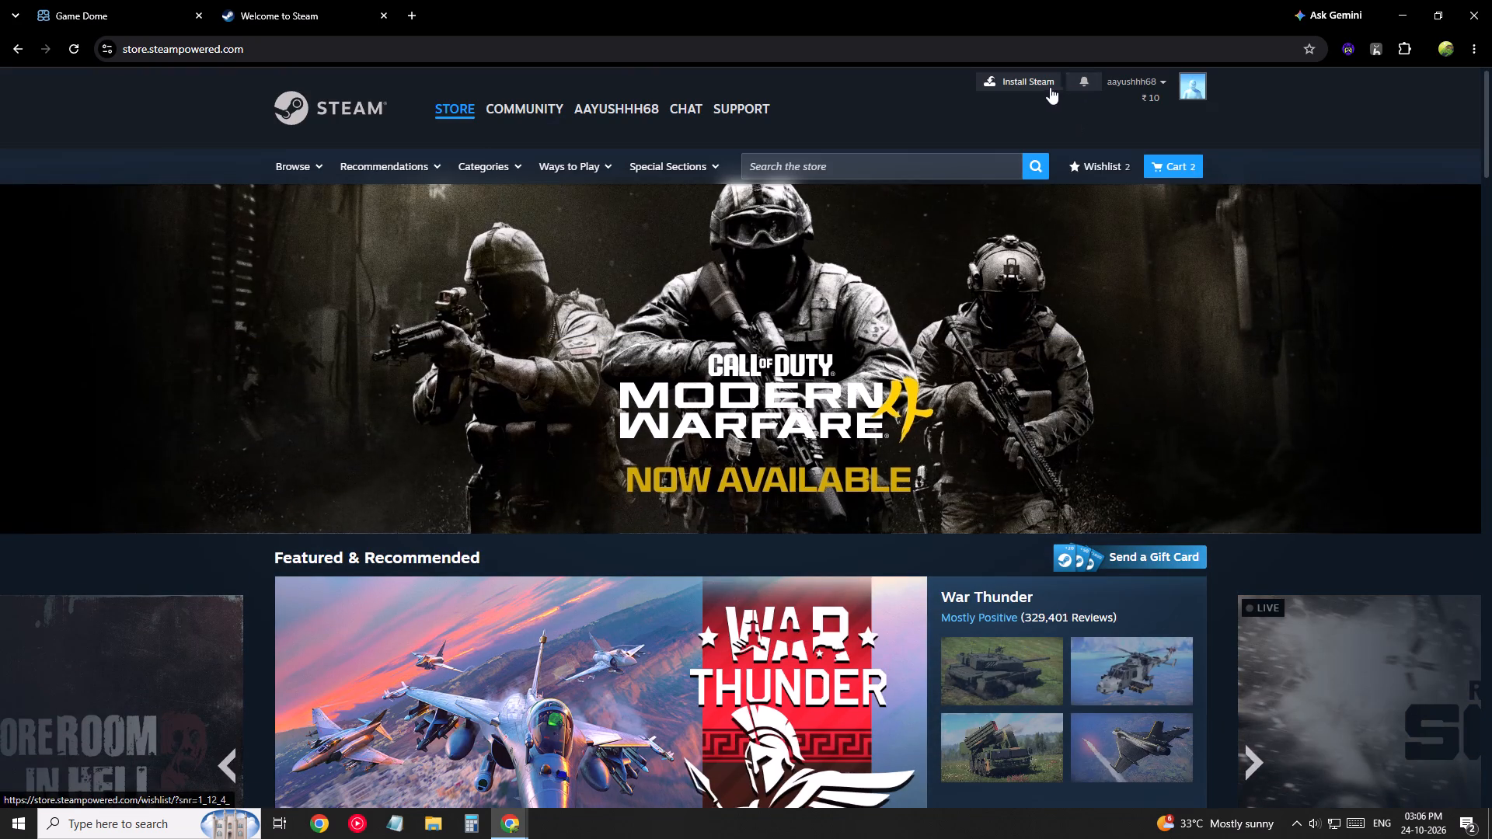
Open the account's Steam Wallet page from the profile and look over the balance and the add-funds amounts.
{"action": "left_click", "coordinate": [1190, 88]}
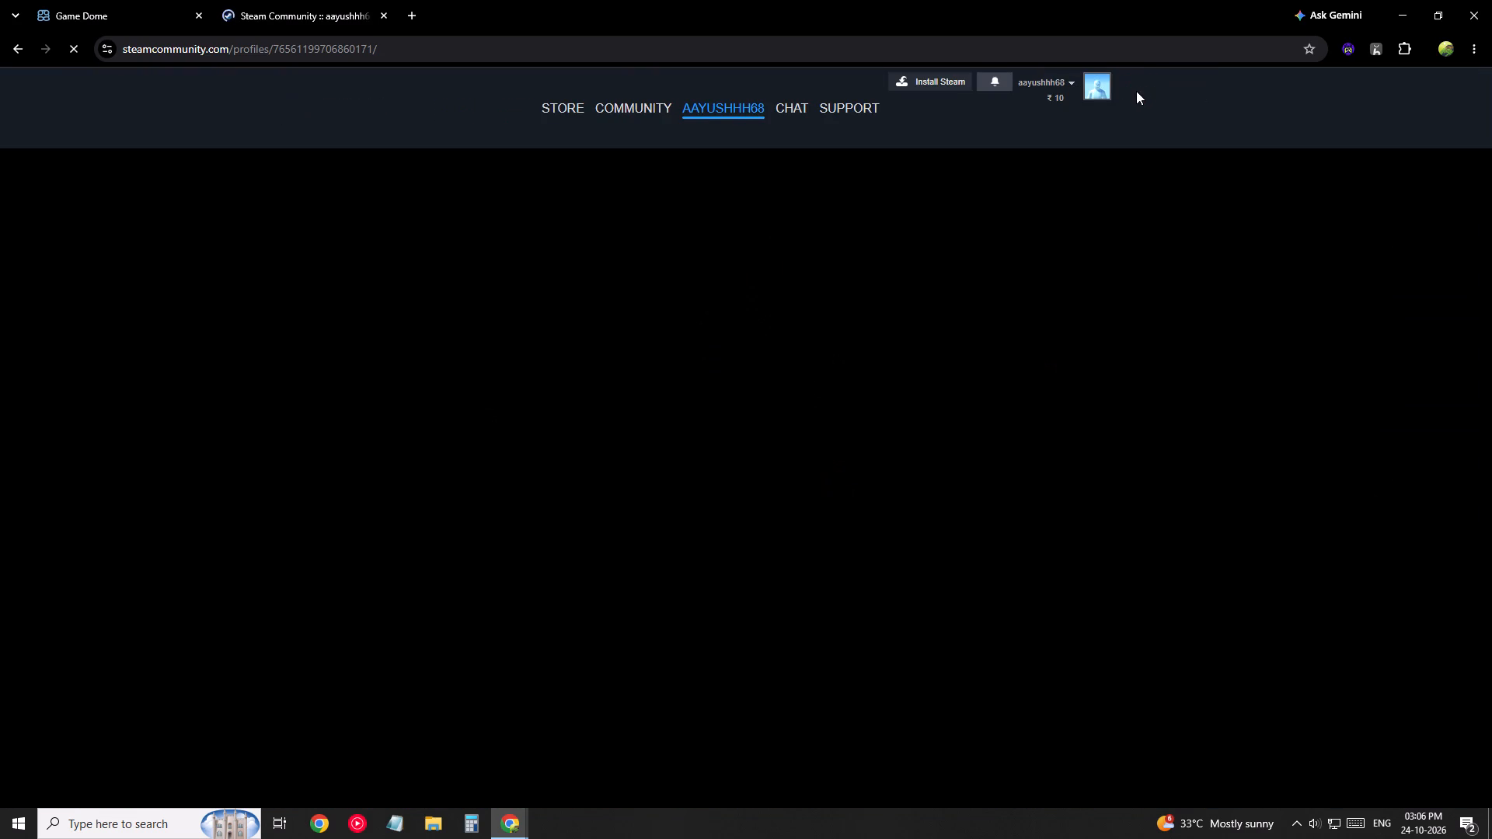
{"action": "left_click", "coordinate": [1049, 75]}
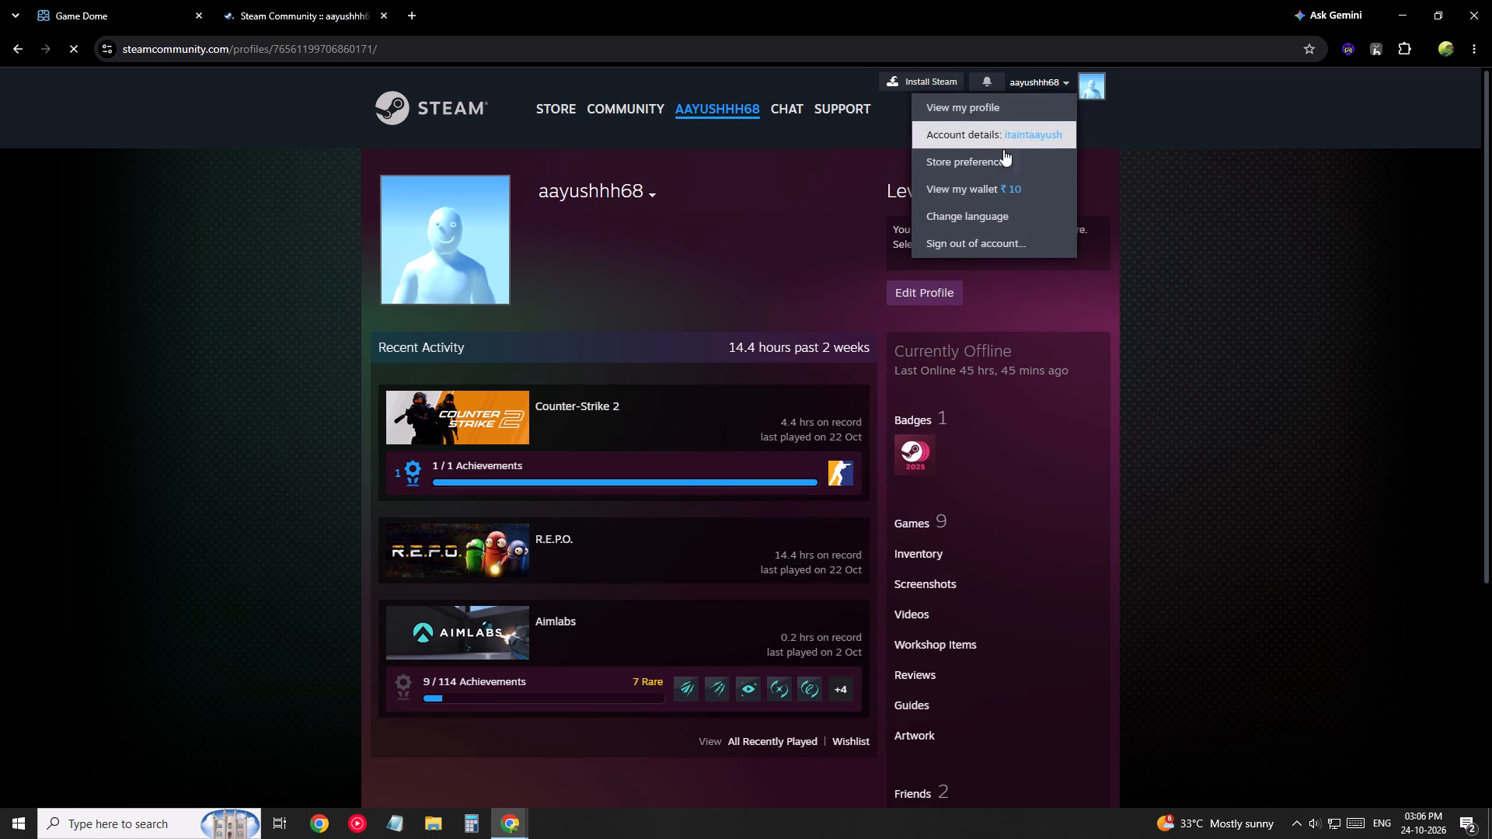
{"action": "left_click", "coordinate": [1007, 188]}
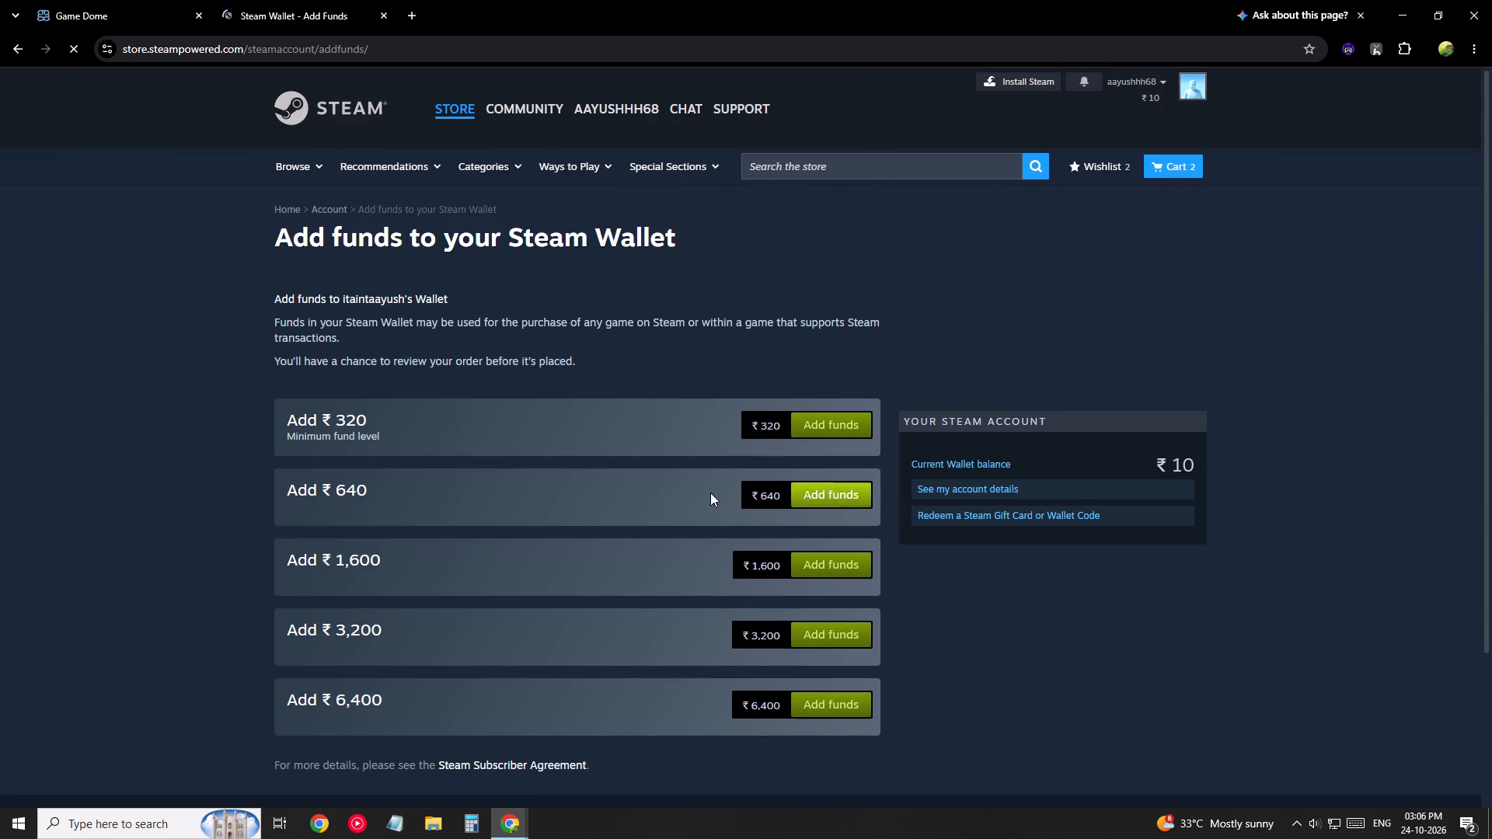
{"action": "scroll", "coordinate": [434, 537], "scroll_direction": "down", "scroll_amount": 3}
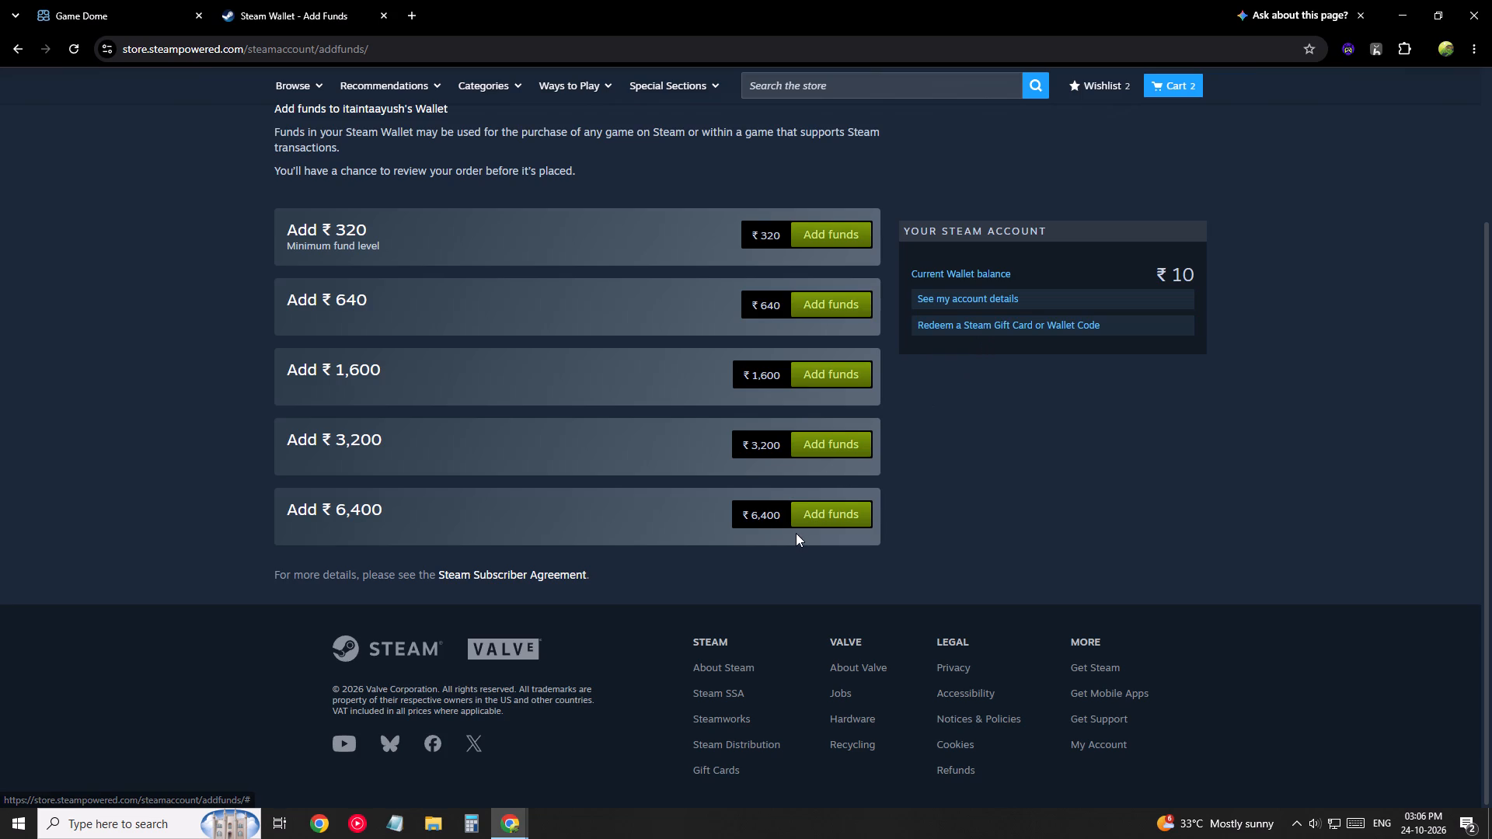
{"action": "scroll", "coordinate": [489, 424], "scroll_direction": "up", "scroll_amount": 7}
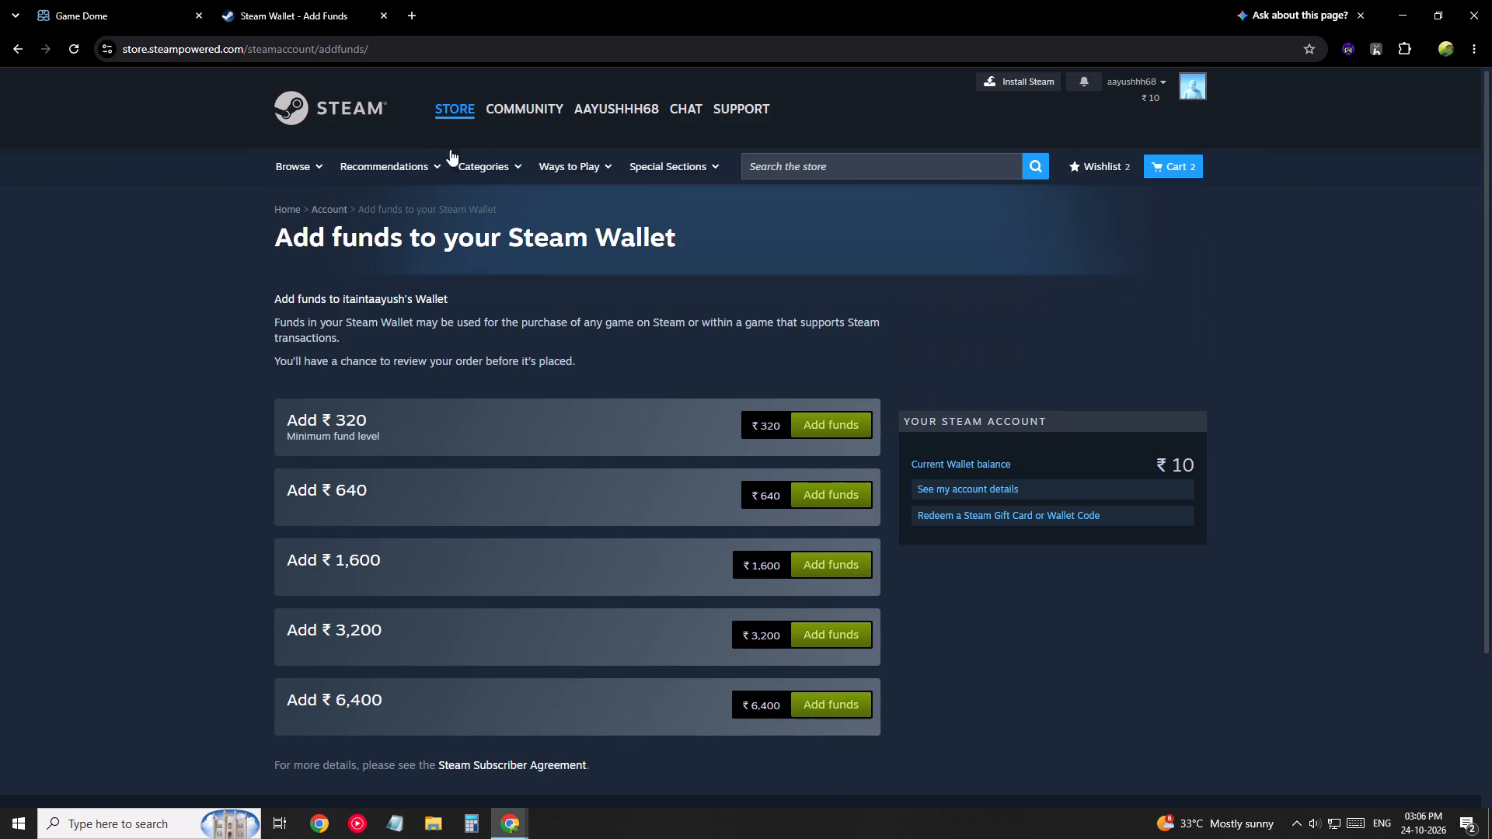
Return to the store home page and look through all pages of the Discounts & Events offers.
{"action": "left_click", "coordinate": [334, 107]}
{"action": "scroll", "coordinate": [821, 483], "scroll_direction": "up", "scroll_amount": 1}
{"action": "scroll", "coordinate": [819, 485], "scroll_direction": "down", "scroll_amount": 5}
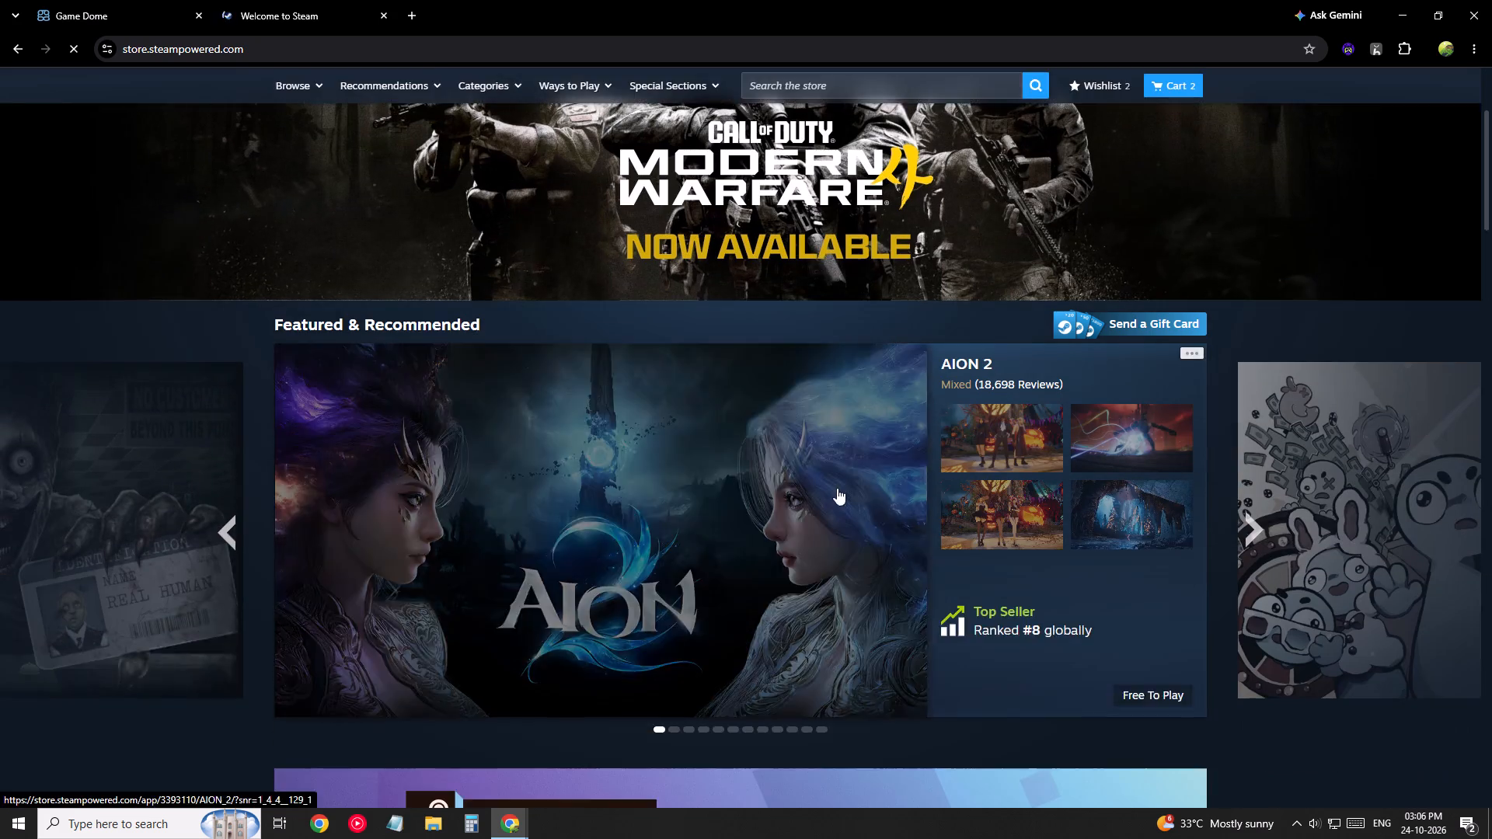
{"action": "scroll", "coordinate": [837, 488], "scroll_direction": "down", "scroll_amount": 2}
{"action": "scroll", "coordinate": [1103, 454], "scroll_direction": "down", "scroll_amount": 9}
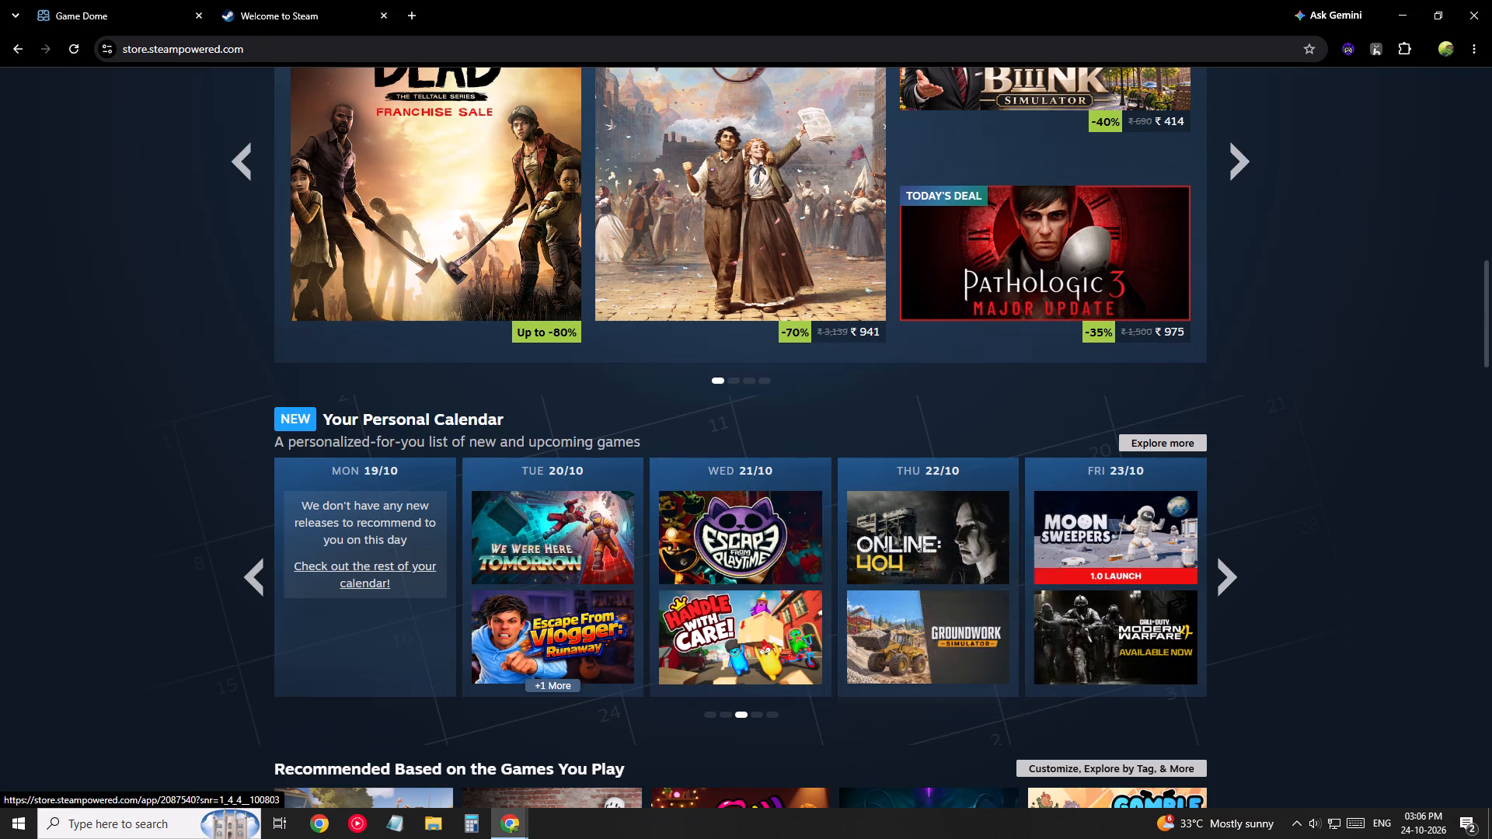
{"action": "scroll", "coordinate": [1005, 544], "scroll_direction": "up", "scroll_amount": 2}
{"action": "left_click", "coordinate": [1254, 303]}
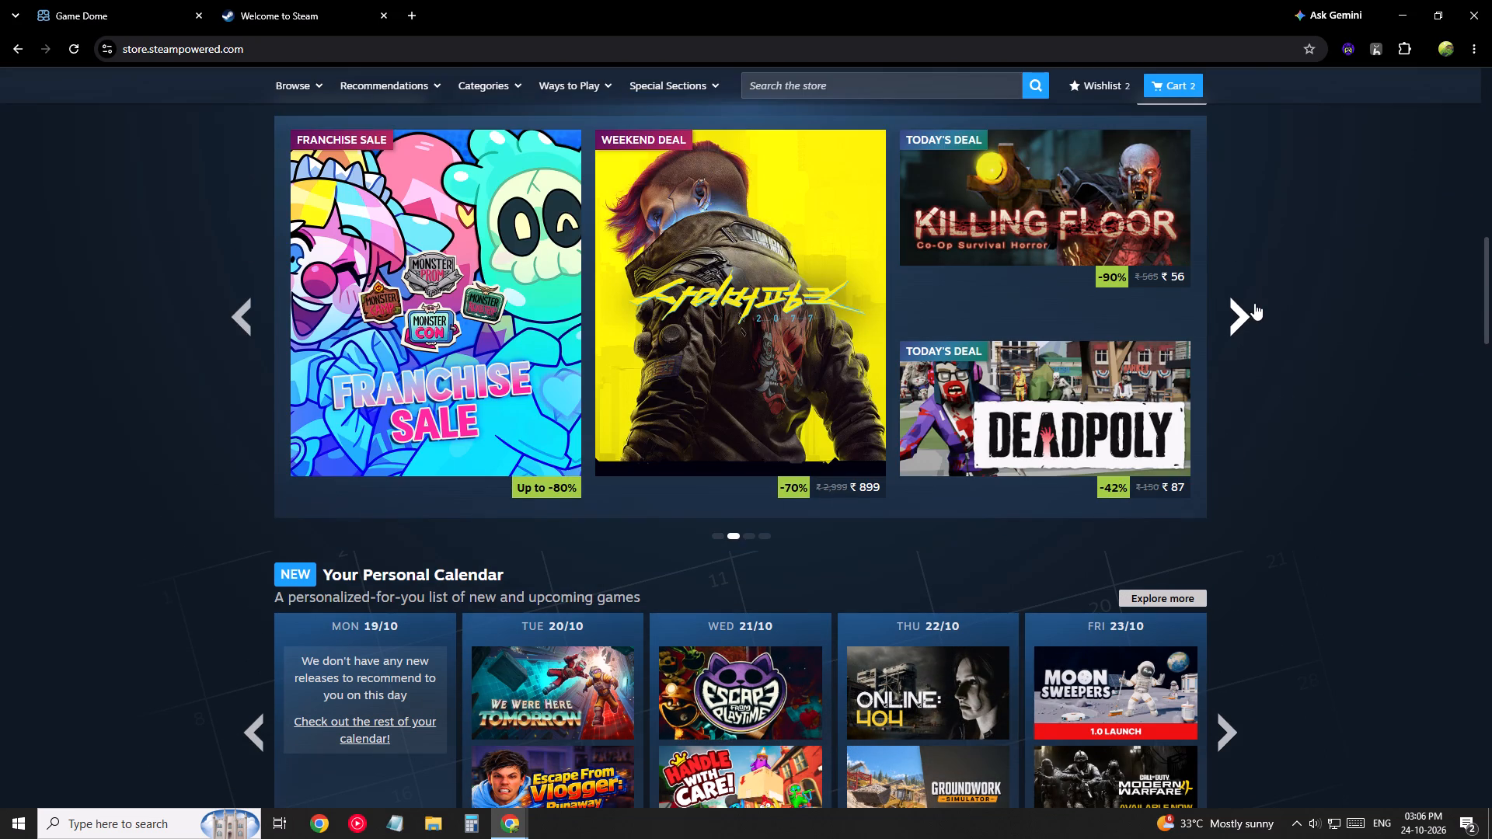
{"action": "left_click", "coordinate": [1254, 303]}
{"action": "left_click", "coordinate": [1254, 303]}
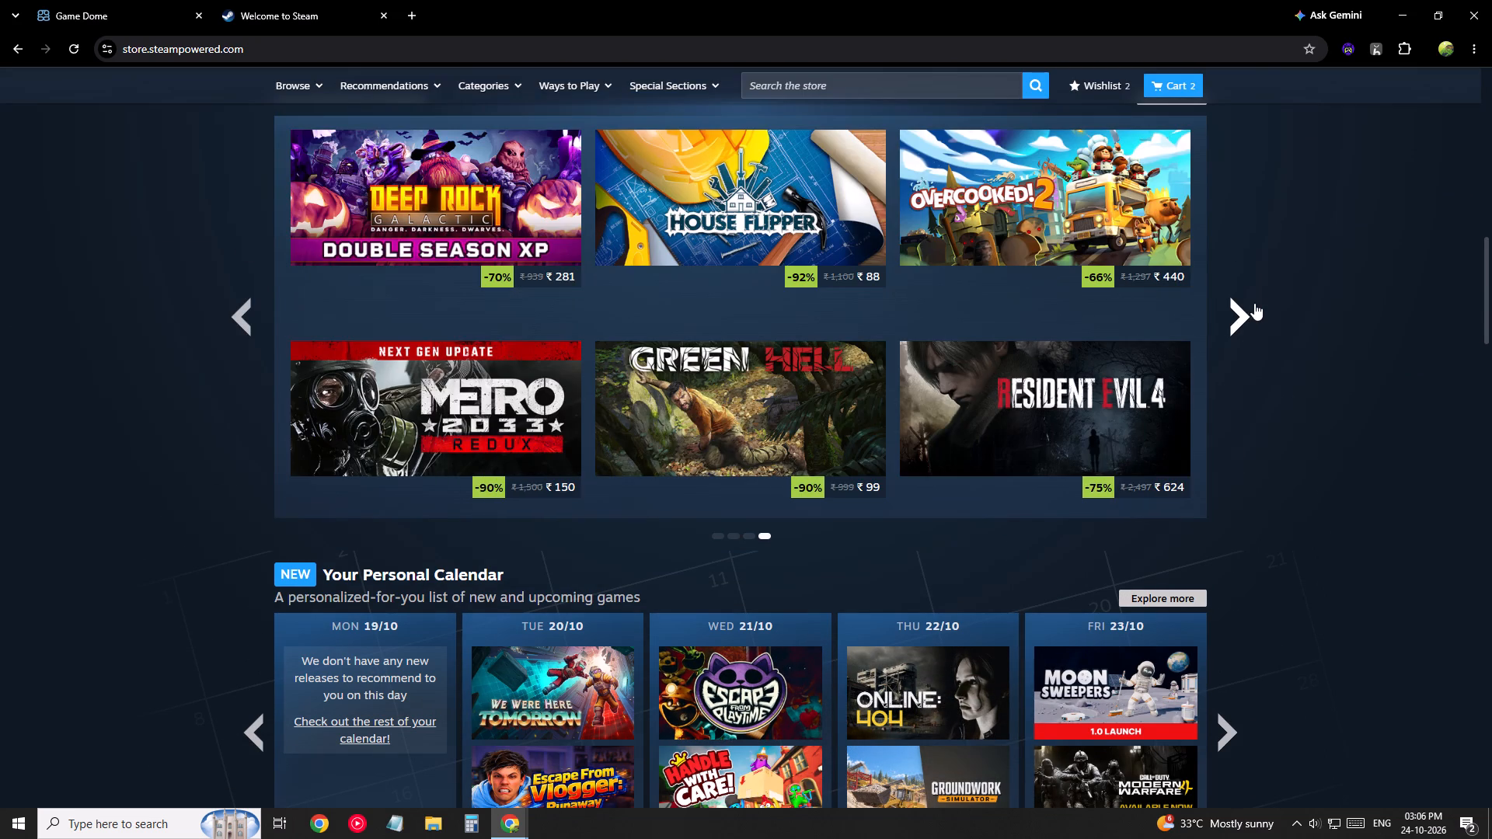
{"action": "left_click", "coordinate": [1237, 315]}
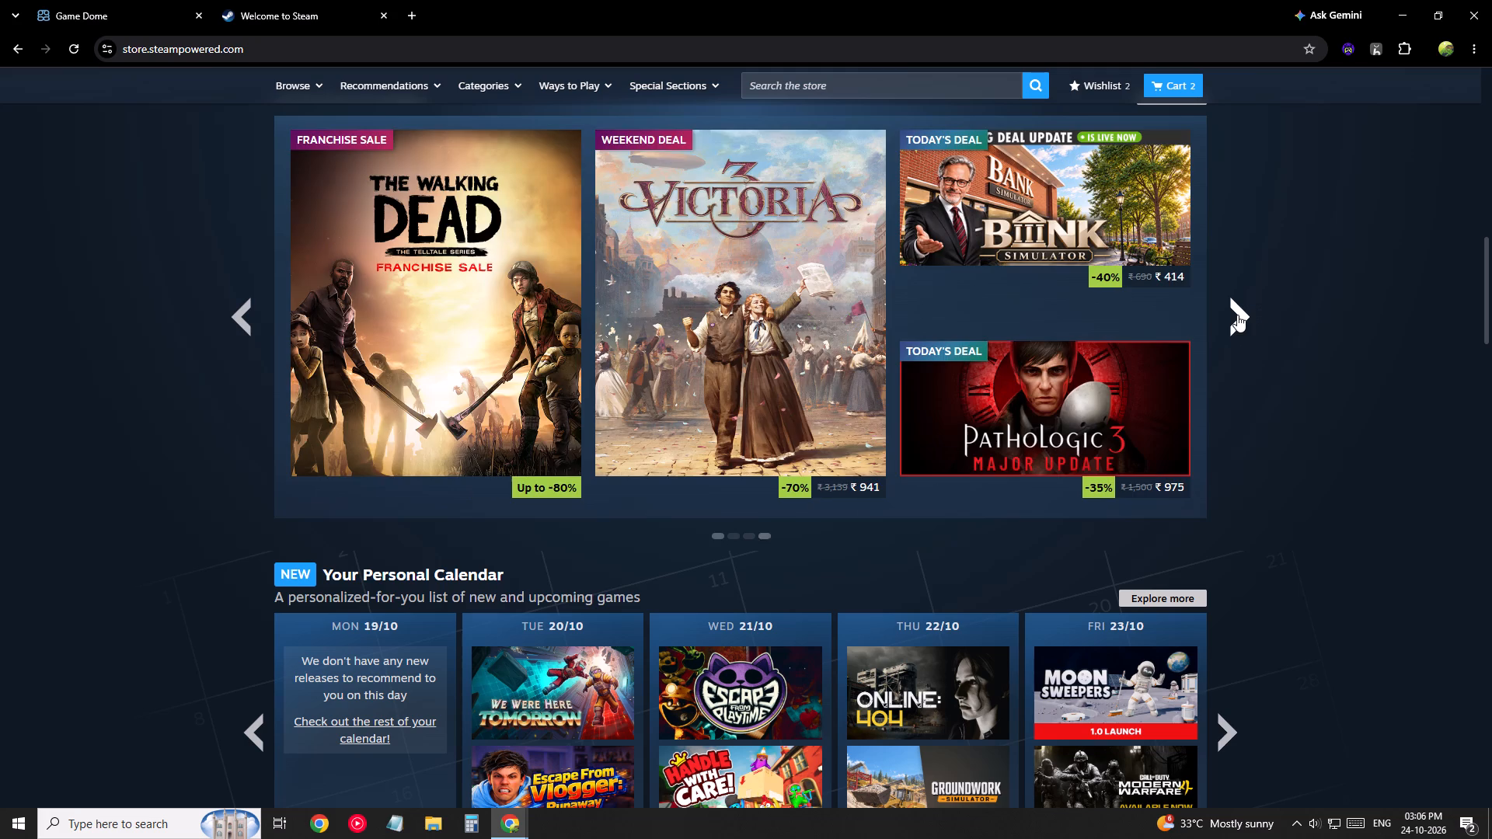
{"action": "left_click", "coordinate": [1237, 315]}
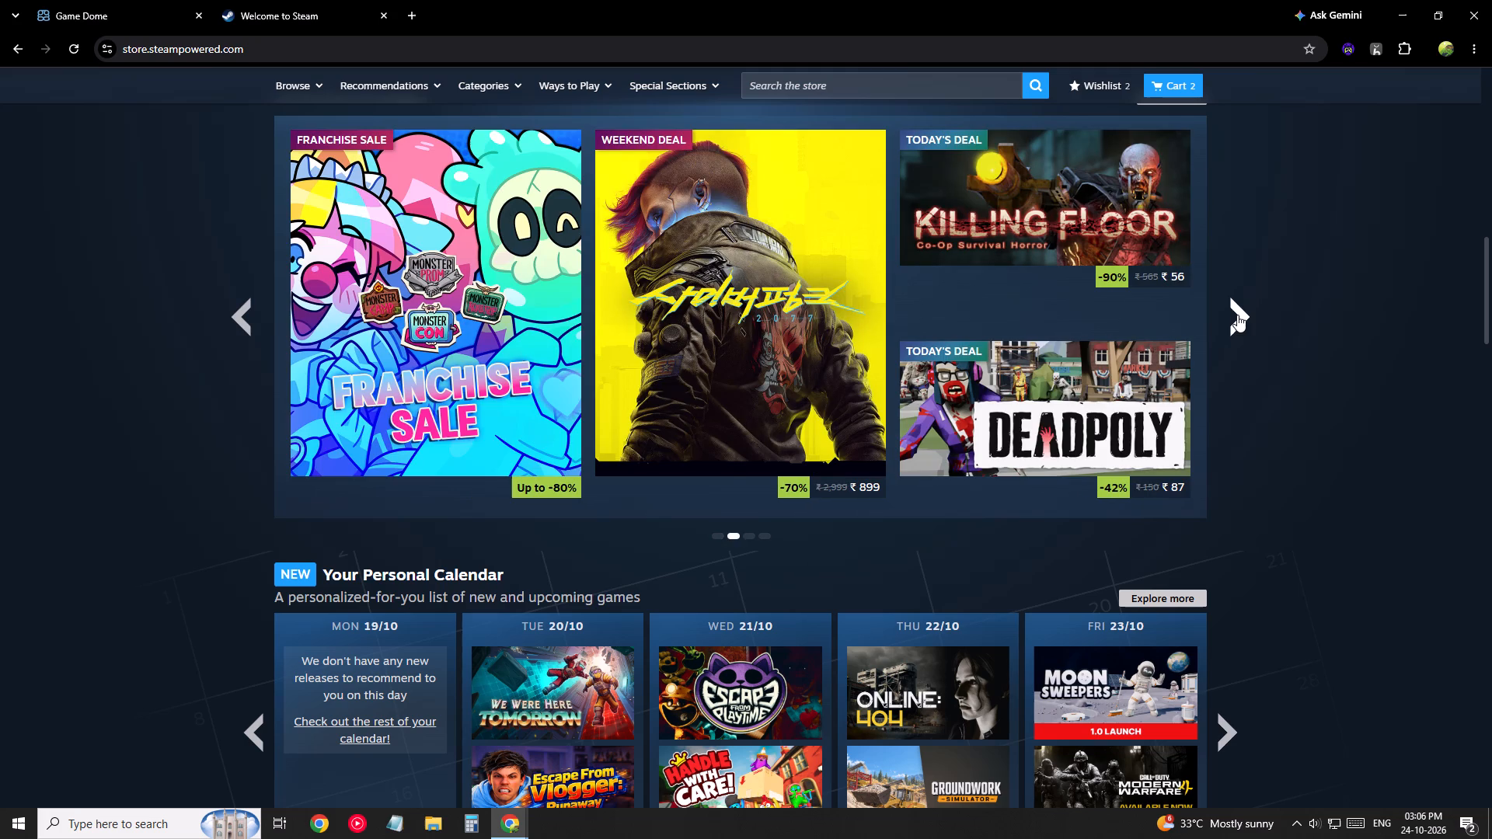
Open the Monster Prom franchise sale and examine its discounted games, Monster Retreat, the Franchise Bundle and DLC offers.
{"action": "left_click", "coordinate": [452, 318]}
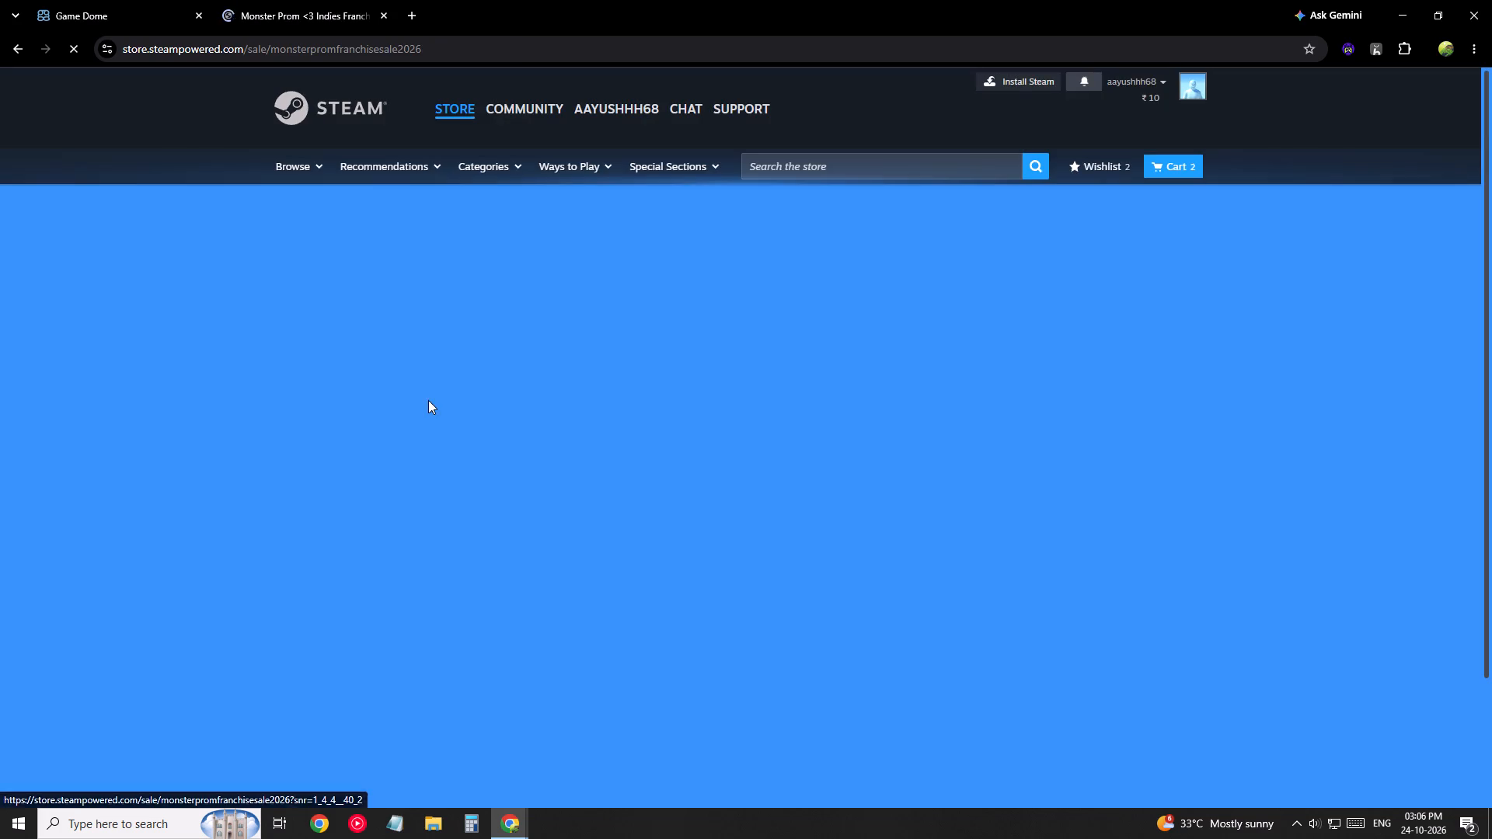
{"action": "scroll", "coordinate": [897, 414], "scroll_direction": "down", "scroll_amount": 7}
{"action": "scroll", "coordinate": [851, 469], "scroll_direction": "down", "scroll_amount": 4}
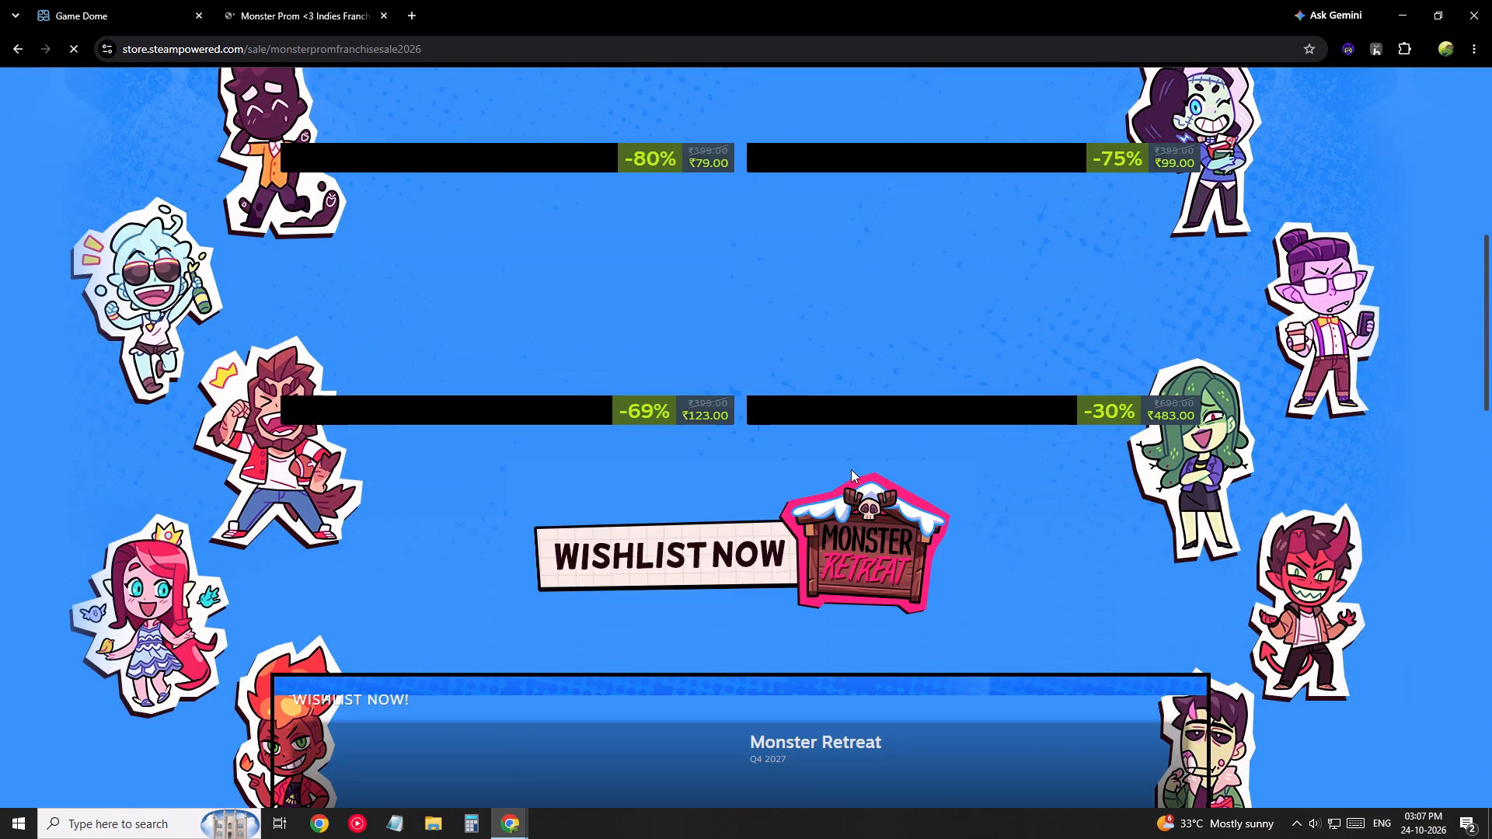
{"action": "scroll", "coordinate": [680, 512], "scroll_direction": "down", "scroll_amount": 1}
{"action": "scroll", "coordinate": [661, 520], "scroll_direction": "up", "scroll_amount": 1}
{"action": "scroll", "coordinate": [655, 523], "scroll_direction": "down", "scroll_amount": 2}
{"action": "scroll", "coordinate": [529, 544], "scroll_direction": "down", "scroll_amount": 7}
{"action": "scroll", "coordinate": [418, 563], "scroll_direction": "up", "scroll_amount": 1}
{"action": "scroll", "coordinate": [417, 565], "scroll_direction": "down", "scroll_amount": 2}
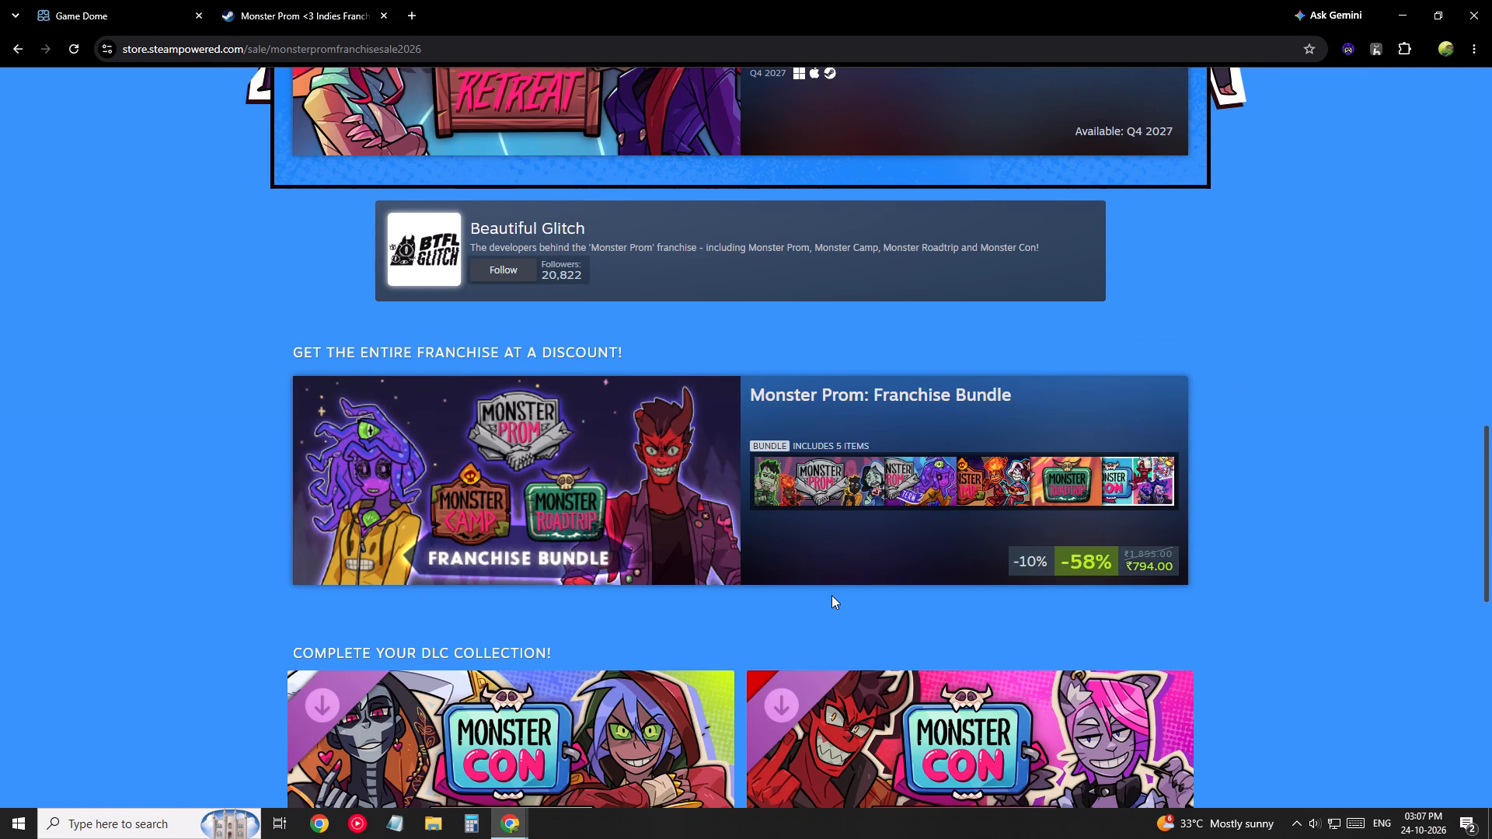
{"action": "scroll", "coordinate": [957, 664], "scroll_direction": "up", "scroll_amount": 1}
{"action": "scroll", "coordinate": [957, 664], "scroll_direction": "down", "scroll_amount": 1}
{"action": "scroll", "coordinate": [957, 664], "scroll_direction": "up", "scroll_amount": 7}
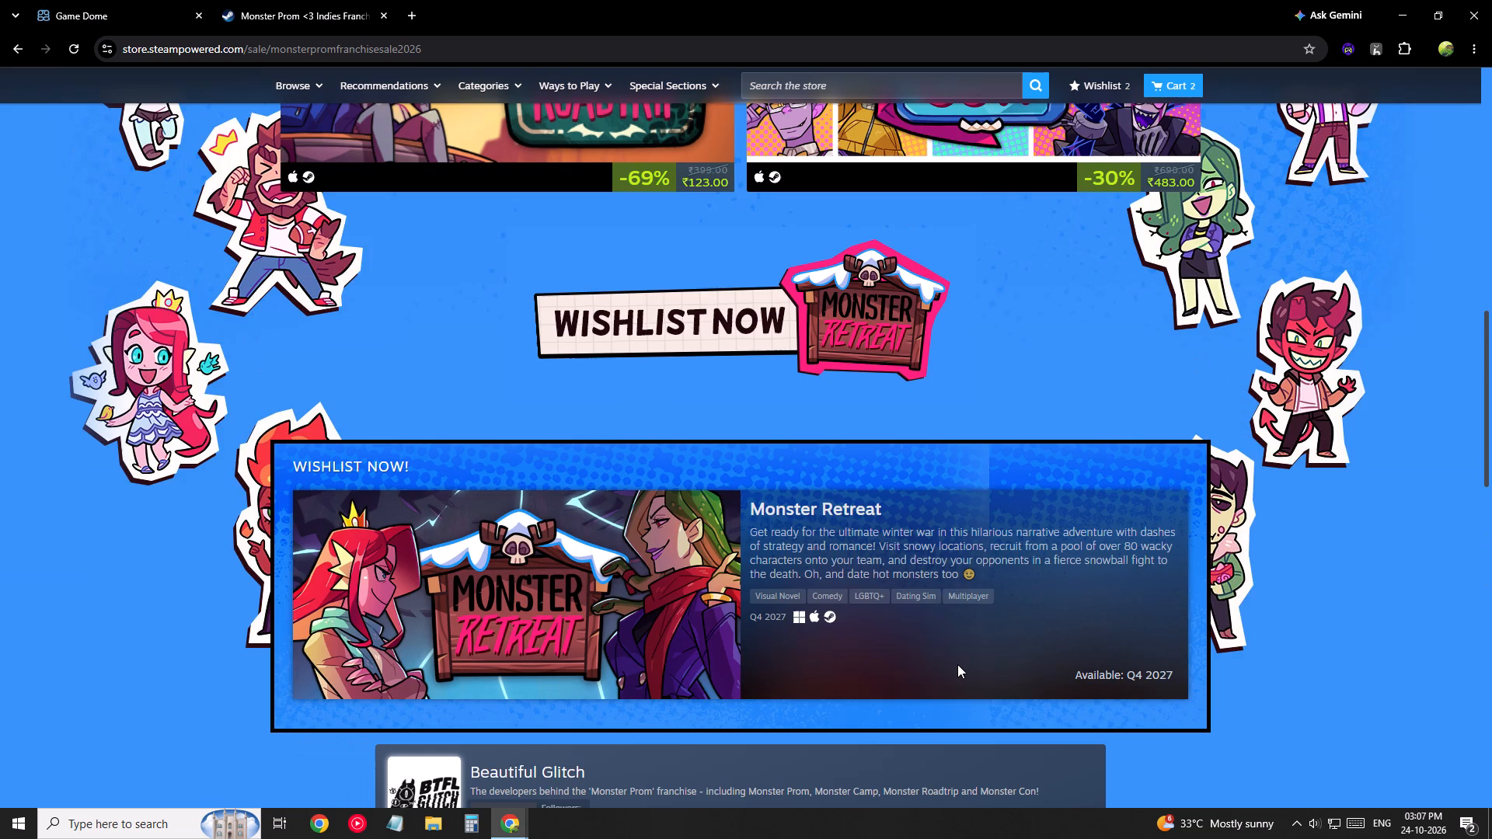
{"action": "scroll", "coordinate": [957, 664], "scroll_direction": "up", "scroll_amount": 12}
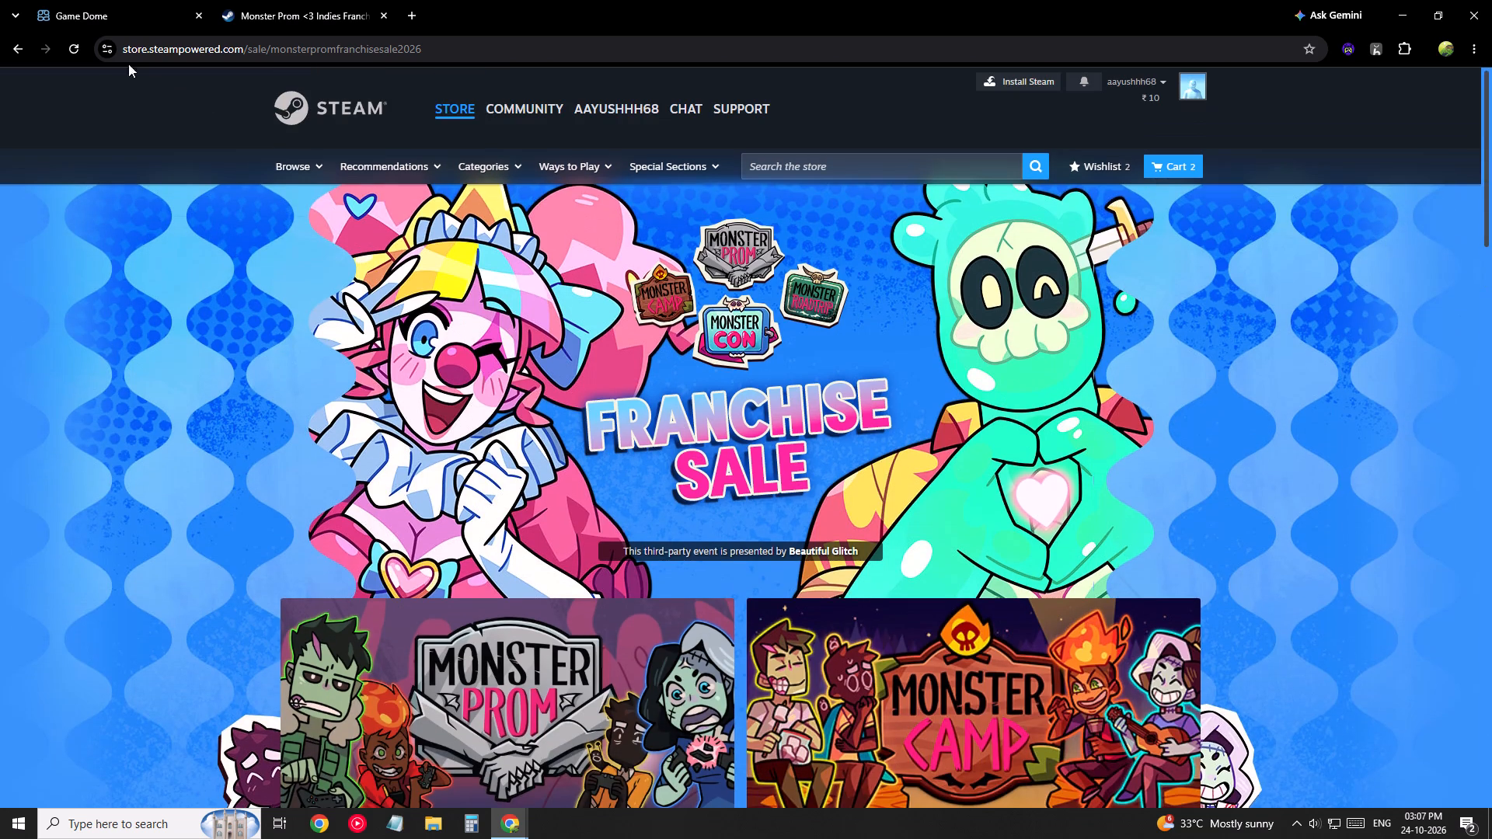
Go back to the store home page and look over the personal calendar and the recommendations based on played games.
{"action": "left_click", "coordinate": [0, 46]}
{"action": "scroll", "coordinate": [457, 375], "scroll_direction": "down", "scroll_amount": 4}
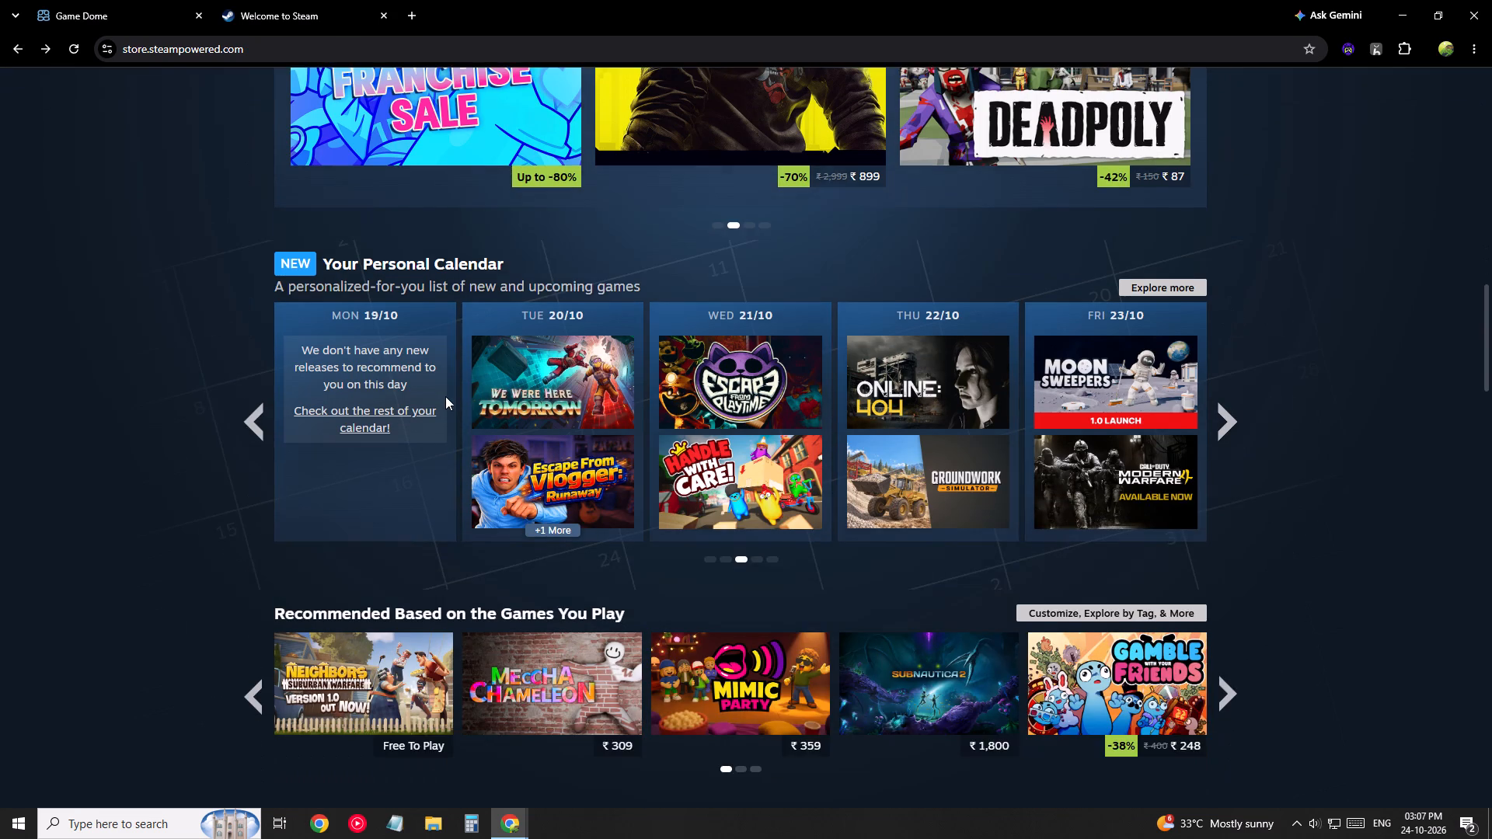
{"action": "scroll", "coordinate": [462, 395], "scroll_direction": "down", "scroll_amount": 3}
{"action": "scroll", "coordinate": [729, 416], "scroll_direction": "up", "scroll_amount": 2}
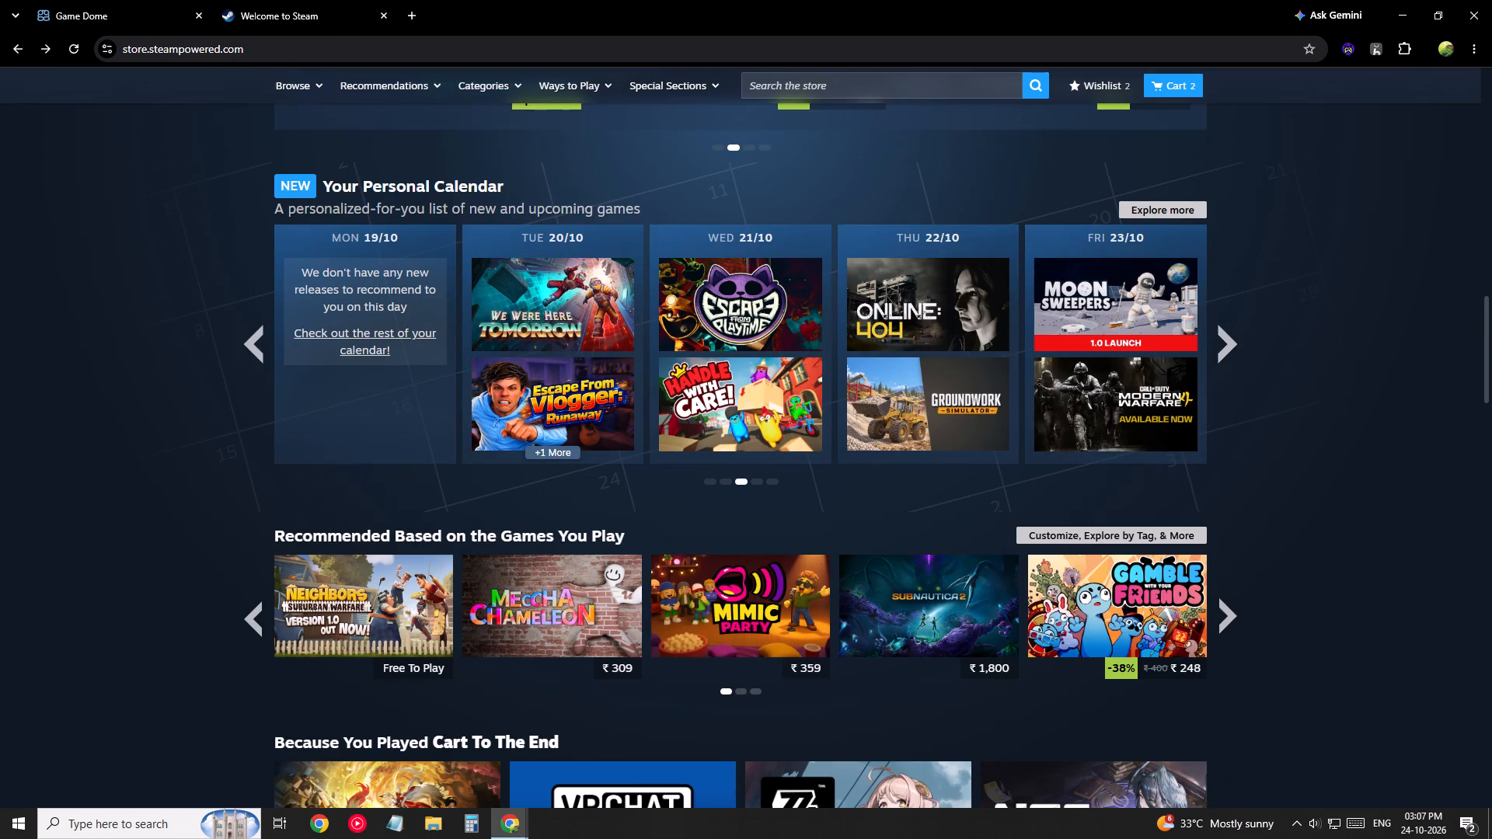
{"action": "scroll", "coordinate": [1253, 498], "scroll_direction": "down", "scroll_amount": 3}
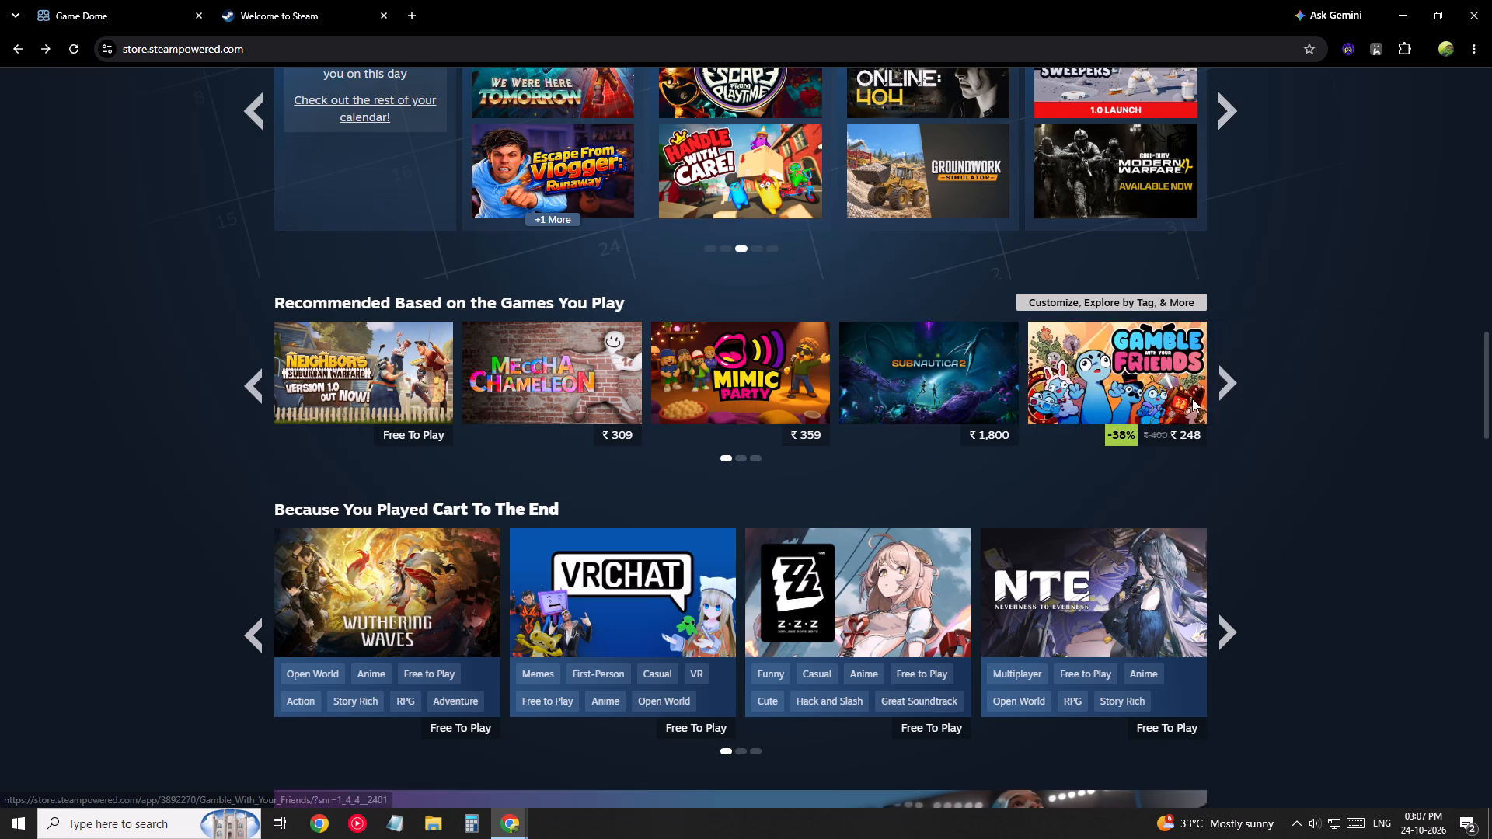
Switch to Game Dome's ggLeap page, open the PC list, and log out all users from console Ps 5 B.
{"action": "left_click", "coordinate": [63, 0]}
{"action": "scroll", "coordinate": [624, 559], "scroll_direction": "down", "scroll_amount": 2}
{"action": "scroll", "coordinate": [624, 559], "scroll_direction": "up", "scroll_amount": 1}
{"action": "left_click", "coordinate": [2, 212]}
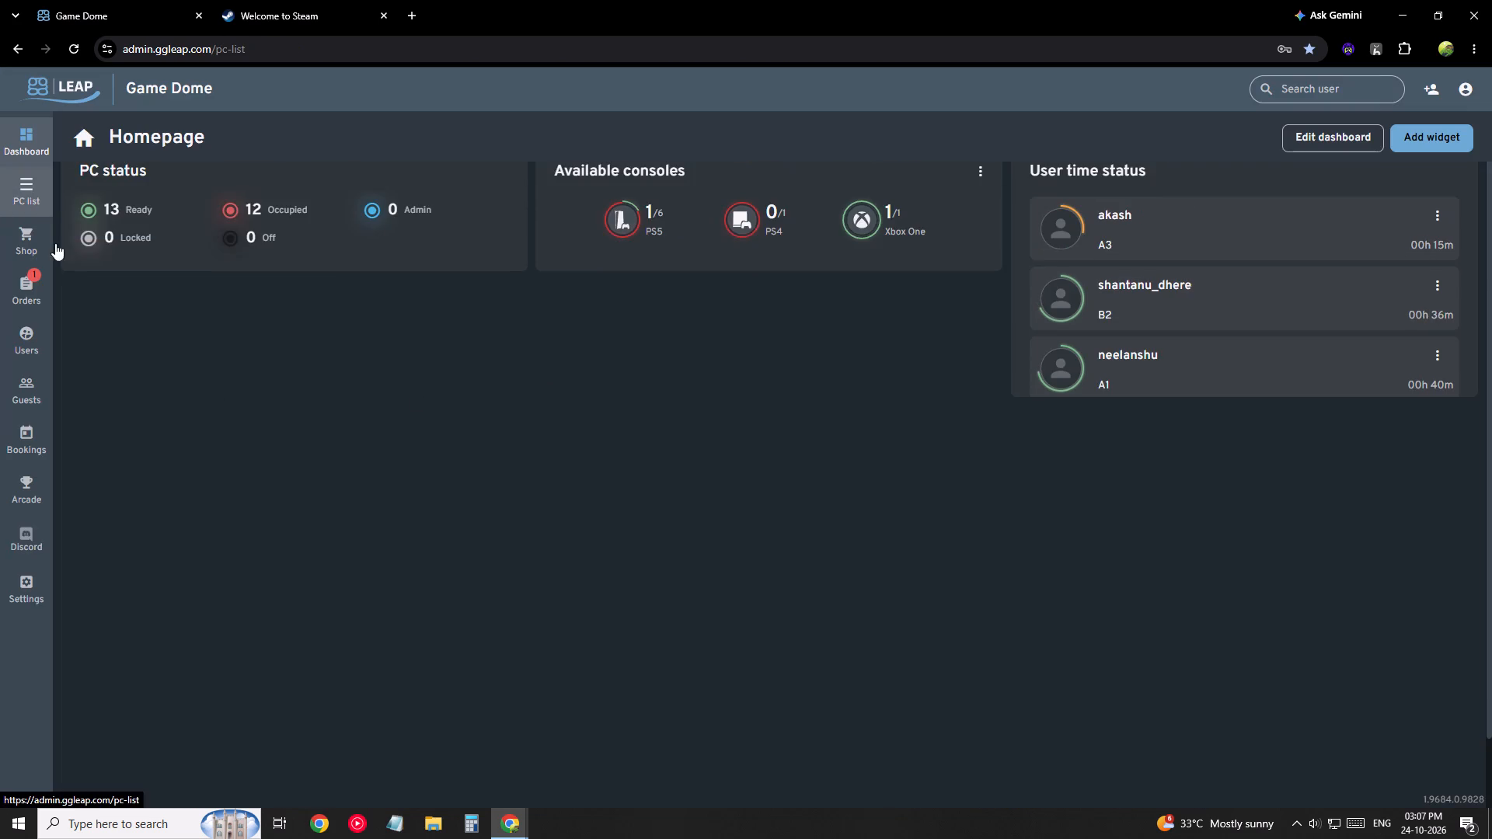
{"action": "scroll", "coordinate": [366, 573], "scroll_direction": "down", "scroll_amount": 4}
{"action": "scroll", "coordinate": [520, 667], "scroll_direction": "up", "scroll_amount": 1}
{"action": "scroll", "coordinate": [524, 669], "scroll_direction": "down", "scroll_amount": 5}
{"action": "scroll", "coordinate": [643, 726], "scroll_direction": "down", "scroll_amount": 3}
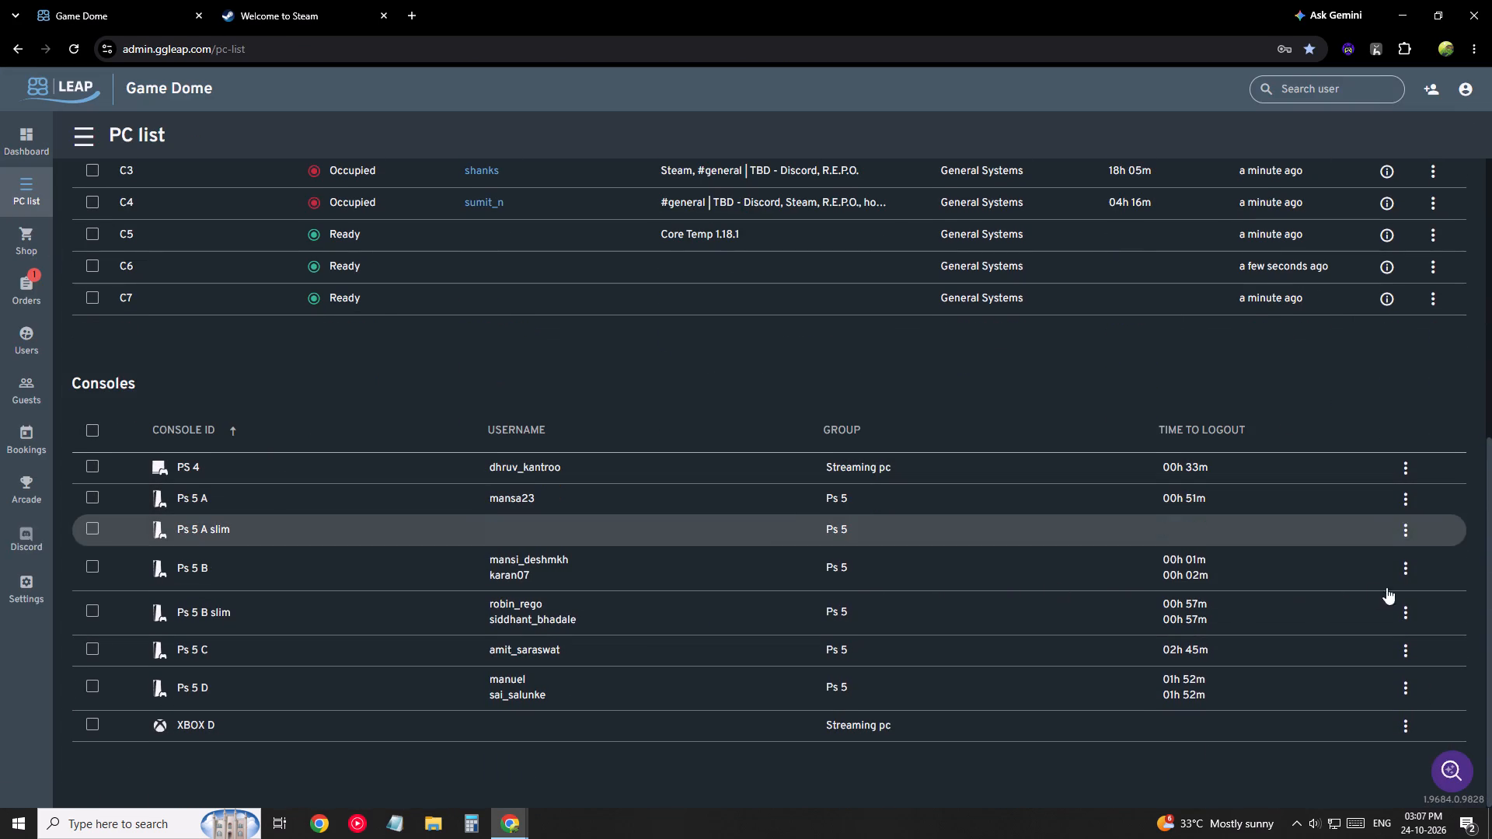
{"action": "left_click", "coordinate": [1400, 568]}
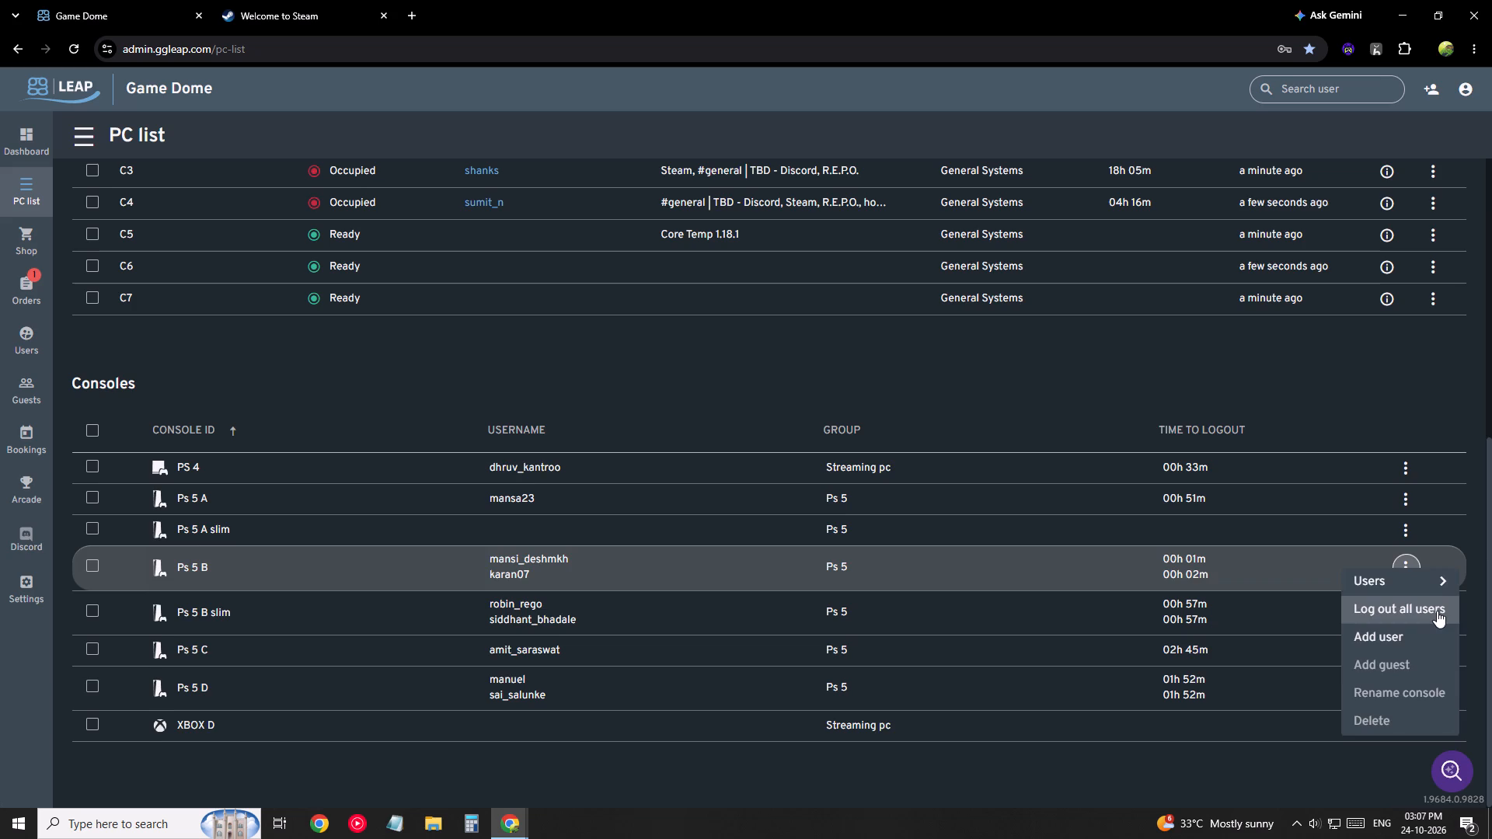
{"action": "left_click", "coordinate": [1437, 611]}
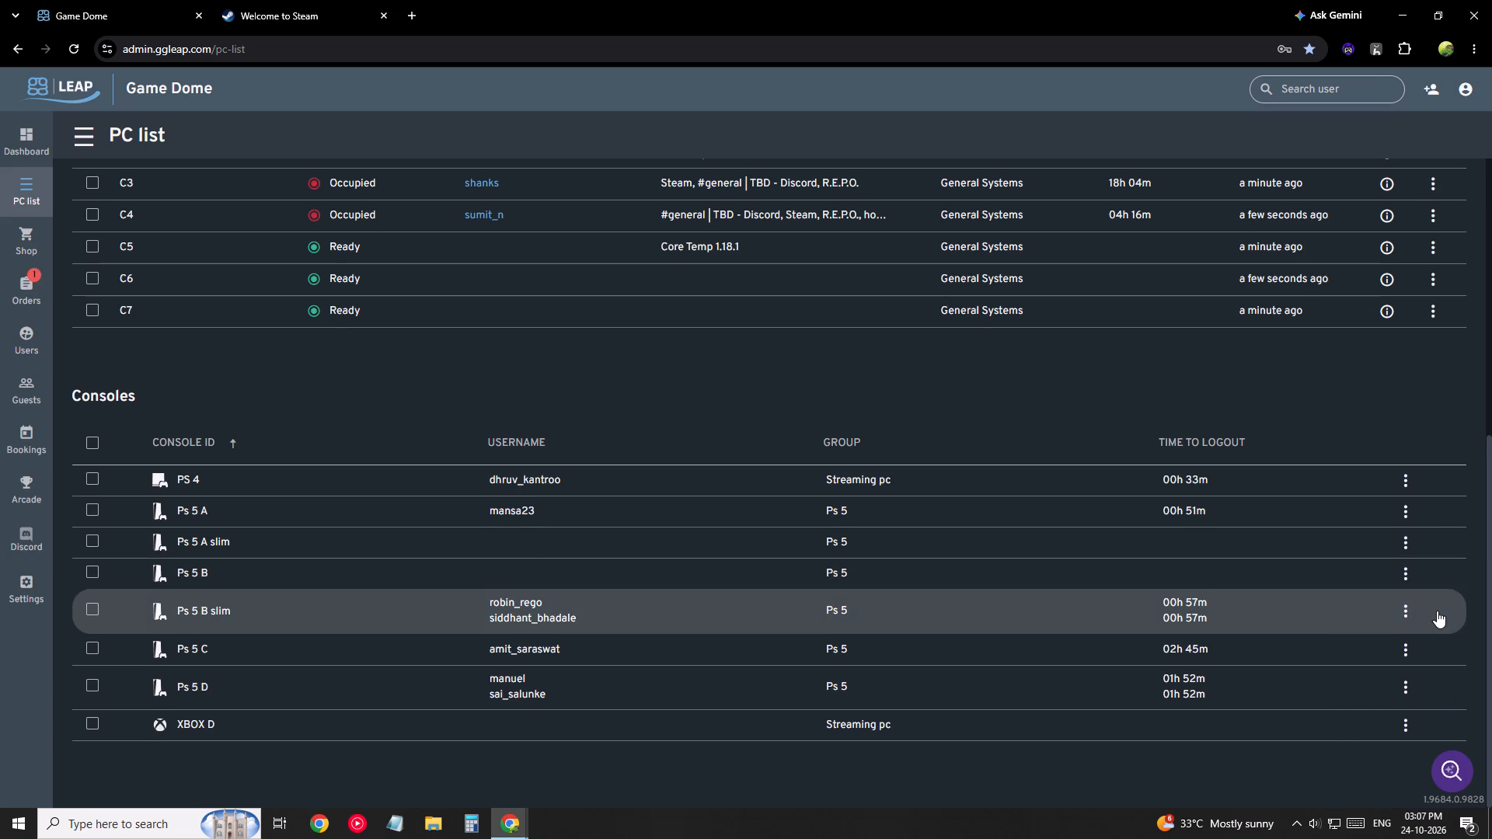
{"action": "scroll", "coordinate": [1250, 599], "scroll_direction": "down", "scroll_amount": 1}
{"action": "scroll", "coordinate": [1250, 597], "scroll_direction": "up", "scroll_amount": 3}
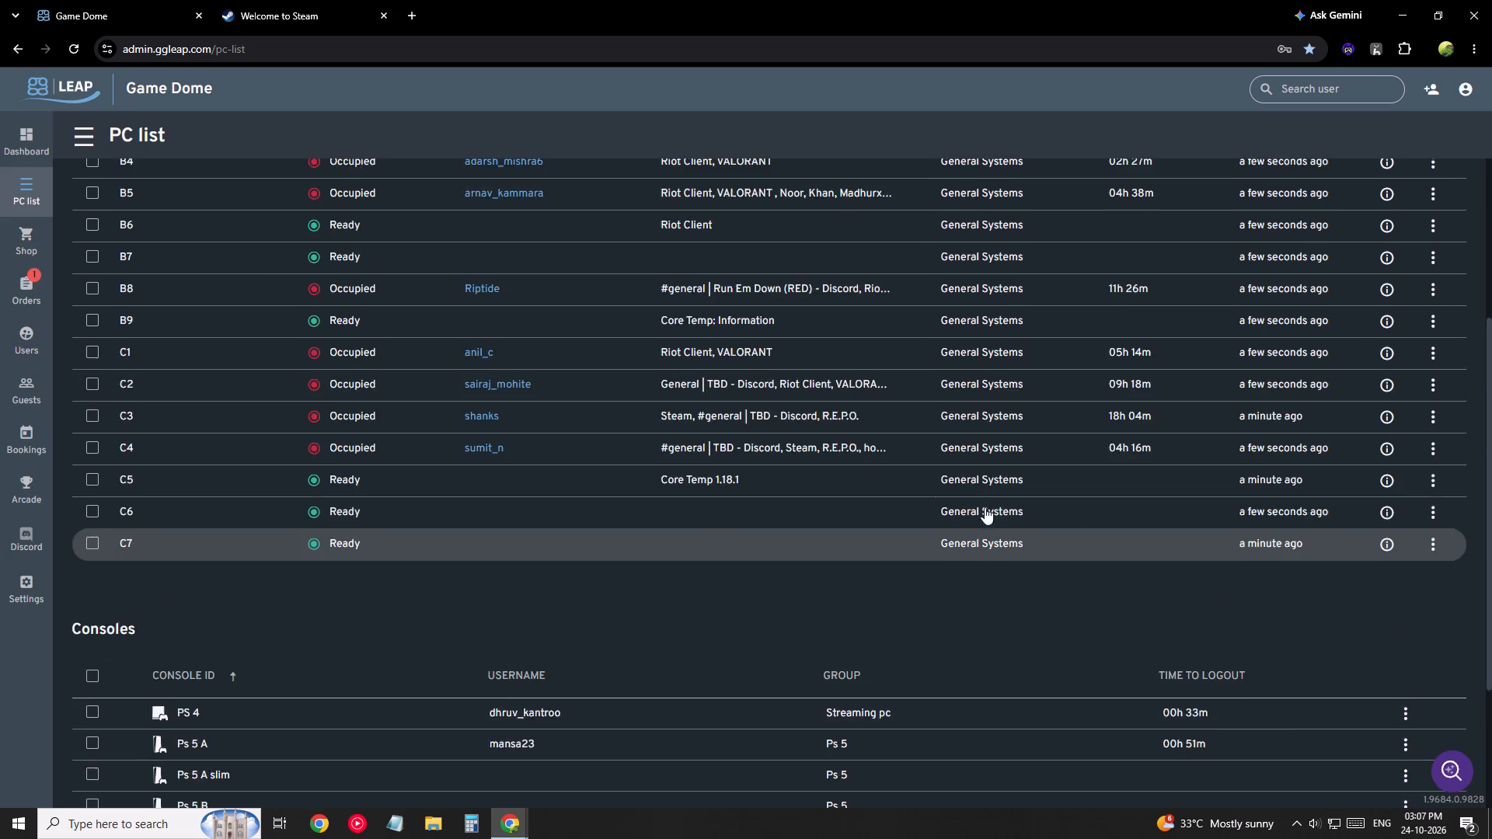
Open the full shop for the user on PC B4 and add one vegetable cheese sandwich and one WATER-500ml to the order.
{"action": "scroll", "coordinate": [985, 507], "scroll_direction": "up", "scroll_amount": 12}
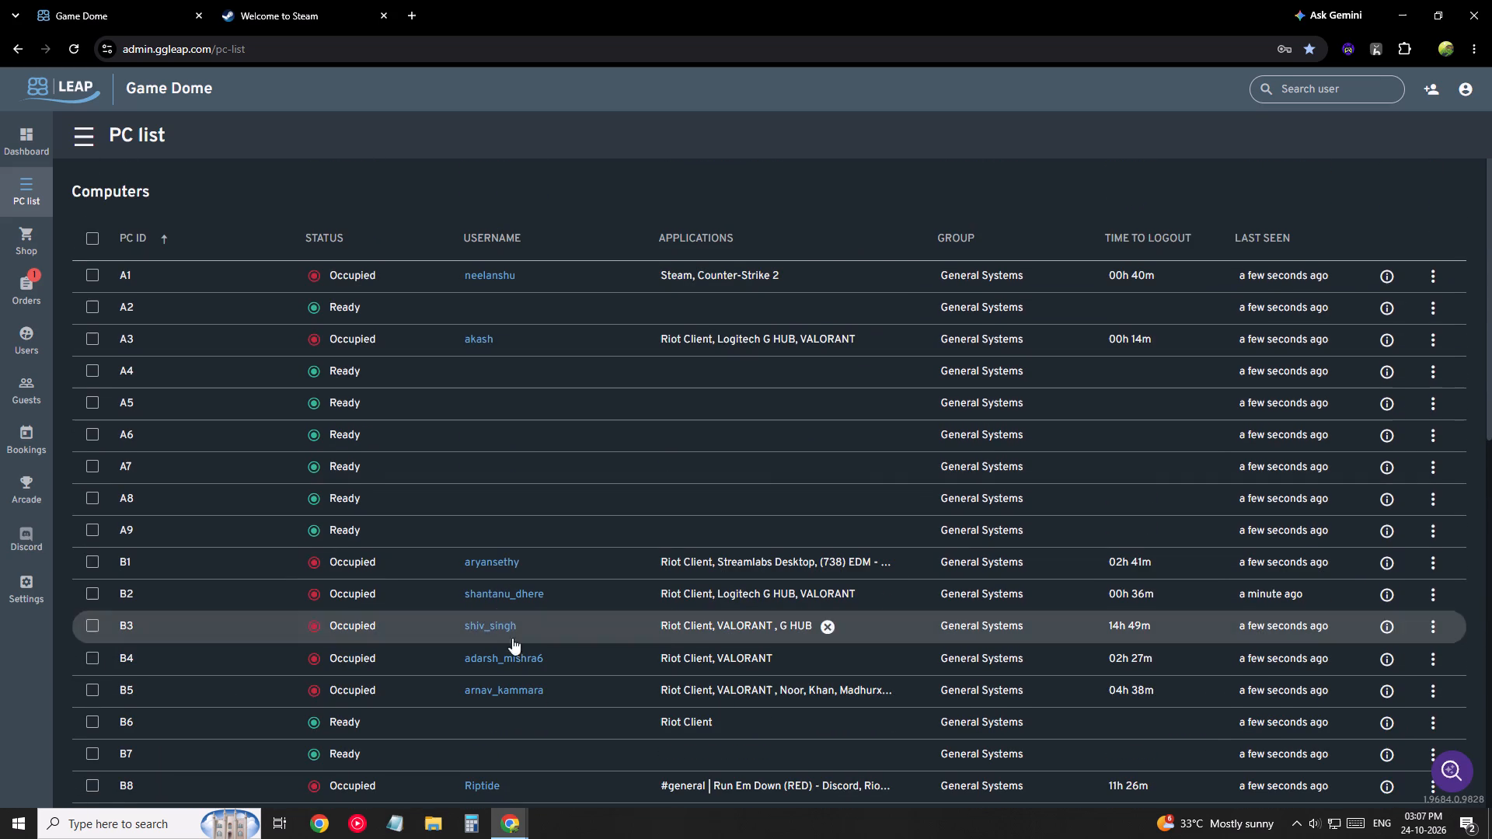
{"action": "left_click", "coordinate": [510, 660]}
{"action": "left_click", "coordinate": [554, 451]}
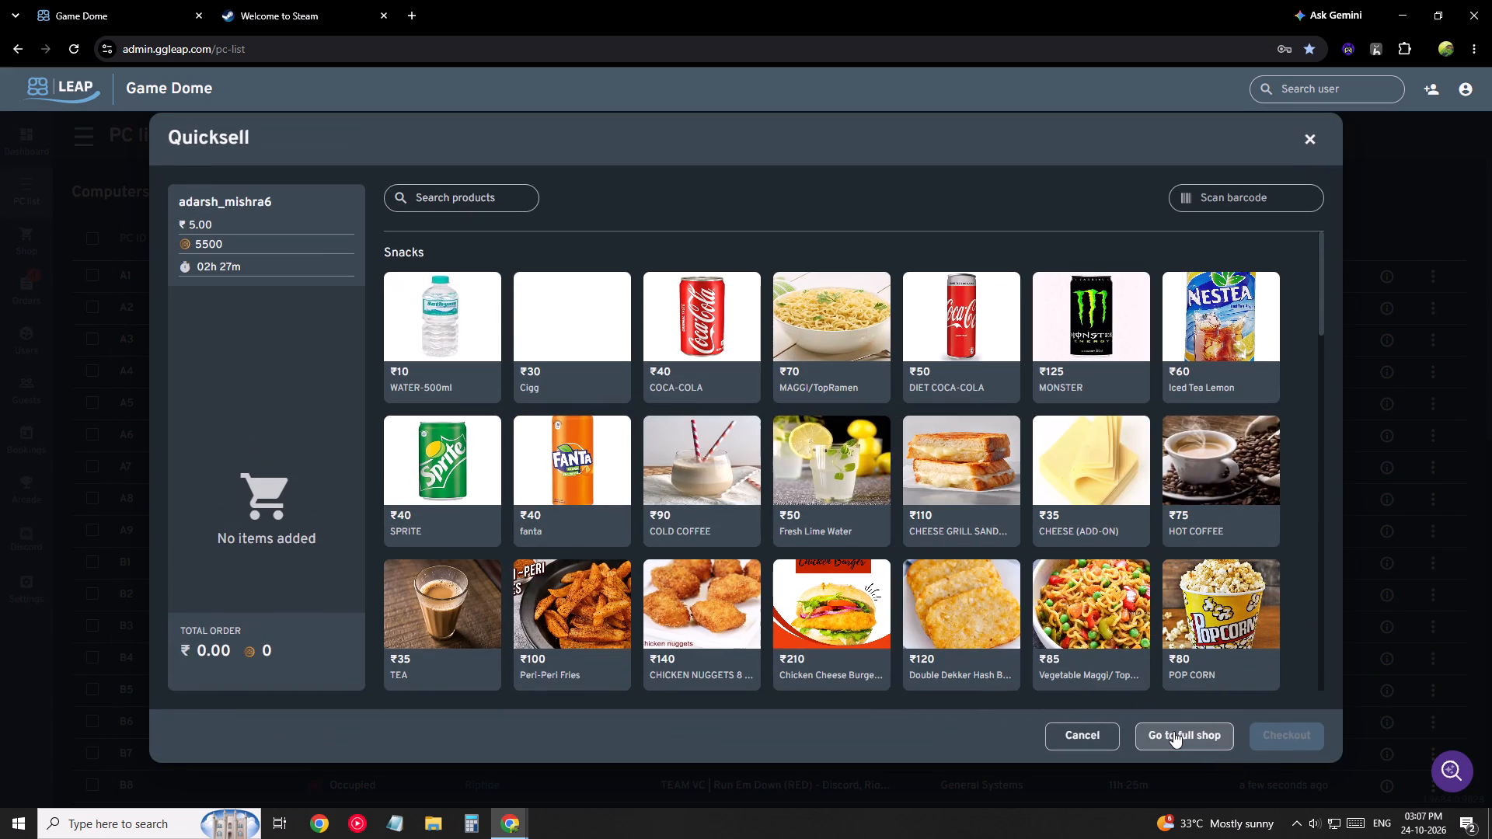
{"action": "left_click", "coordinate": [1173, 731]}
{"action": "left_click", "coordinate": [413, 245]}
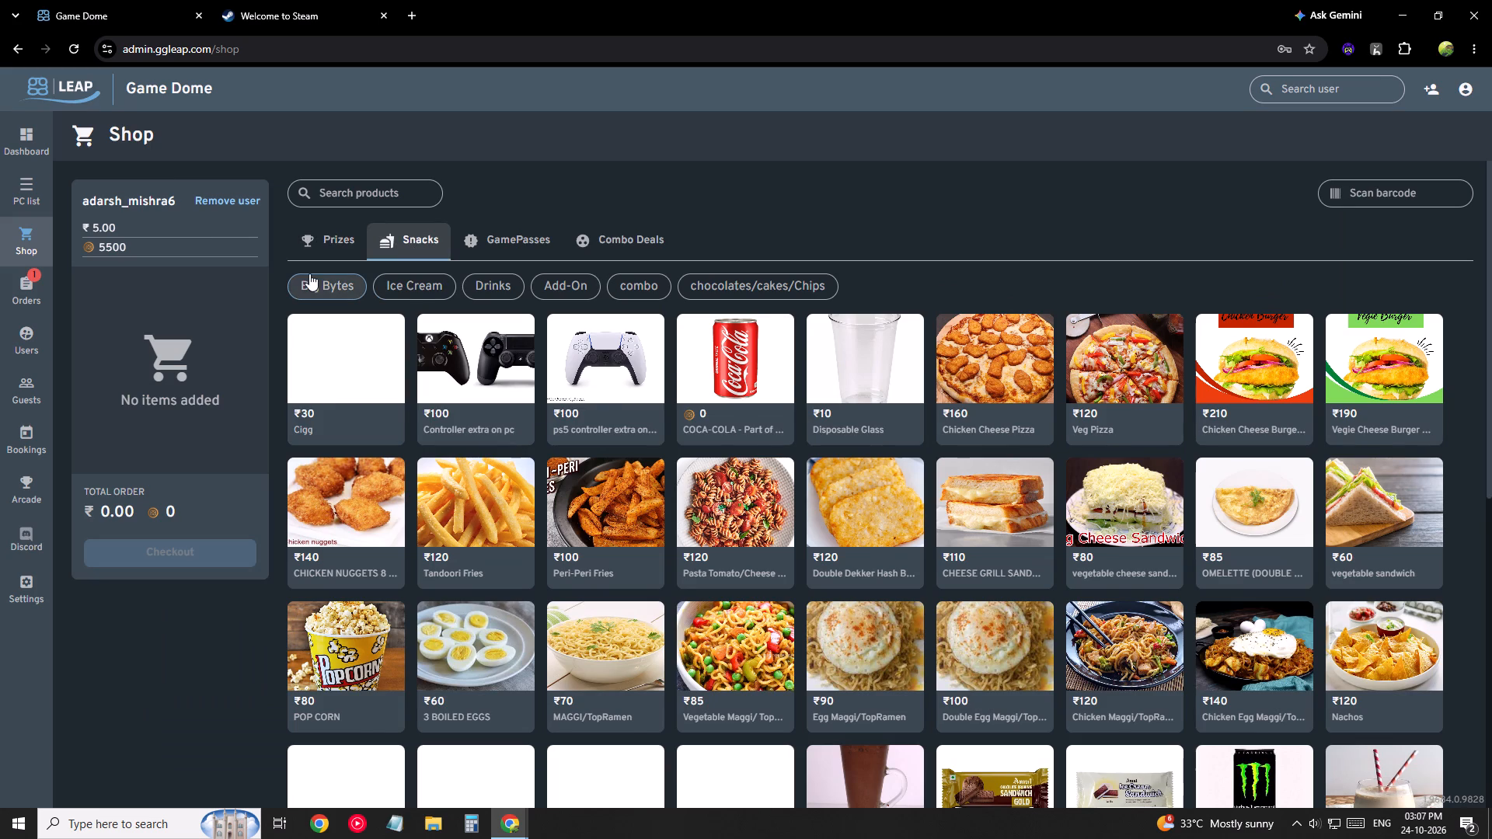
{"action": "left_click", "coordinate": [309, 273]}
{"action": "left_click", "coordinate": [449, 533]}
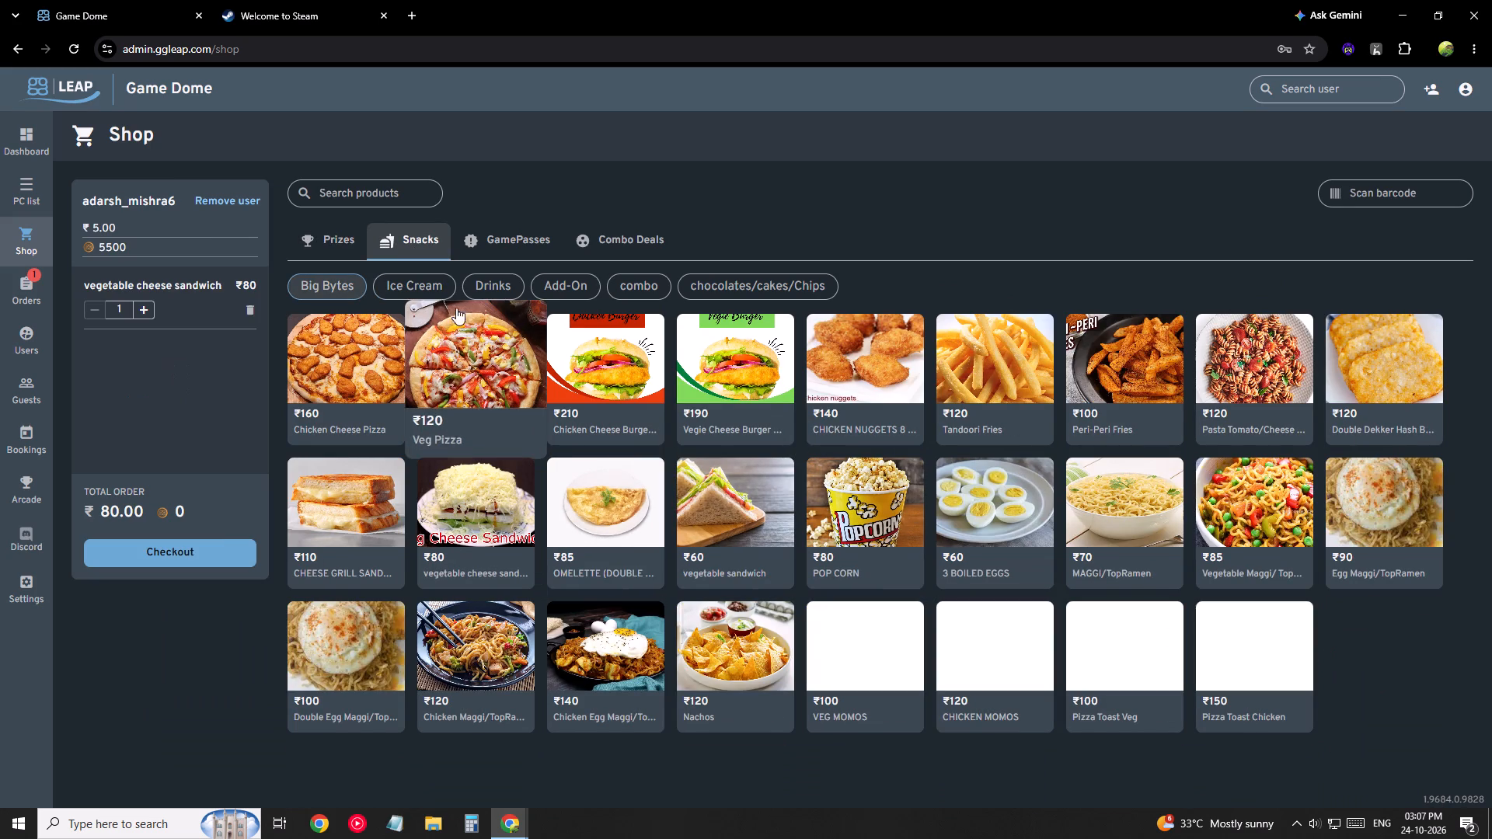
{"action": "left_click", "coordinate": [468, 280]}
{"action": "left_click", "coordinate": [738, 531]}
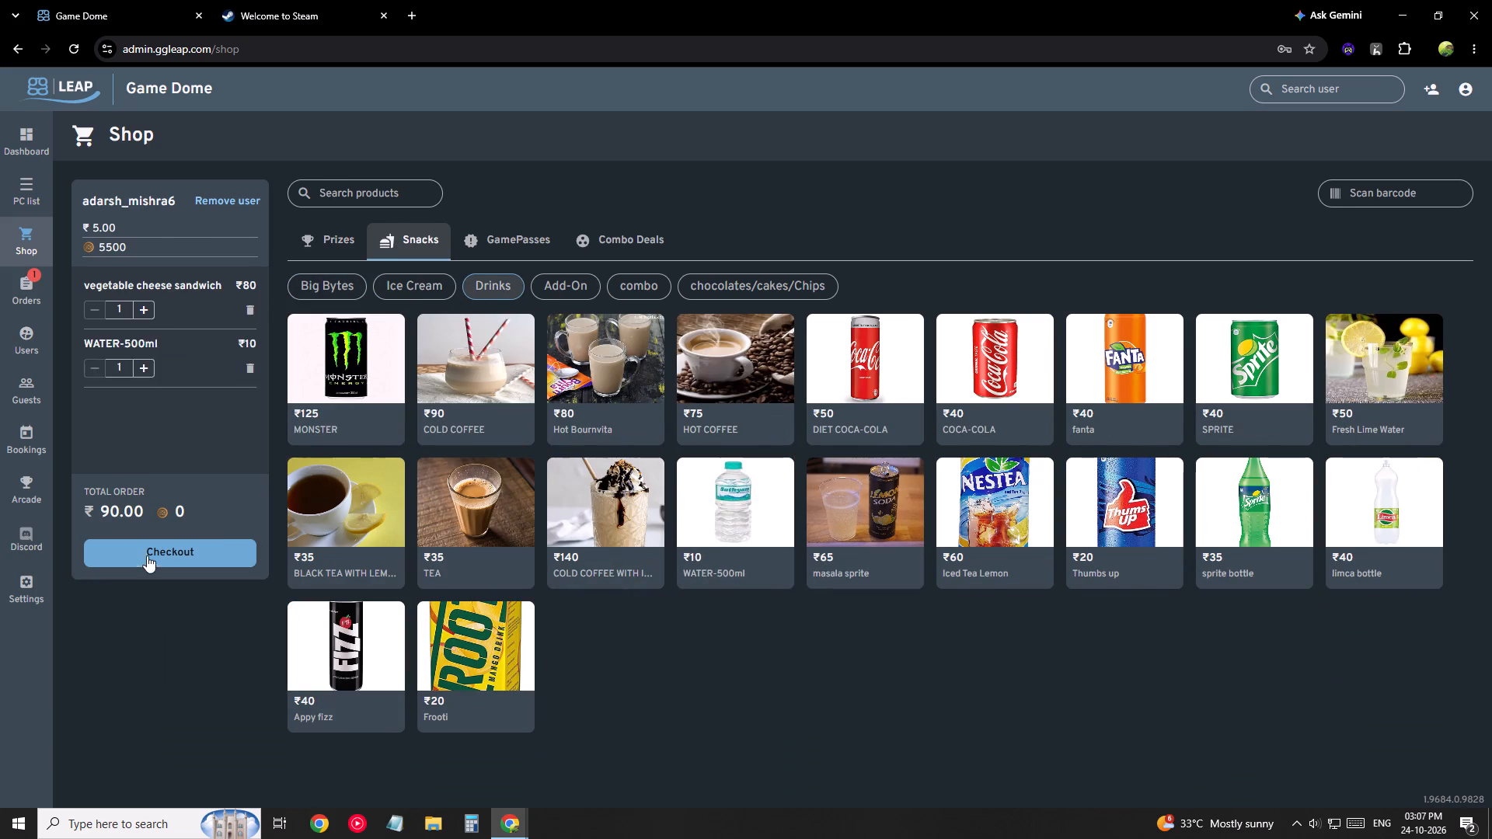
Check out the order with ₹100 in cash, add the change to the user's account, and charge it.
{"action": "left_click", "coordinate": [147, 555]}
{"action": "left_click", "coordinate": [471, 451]}
{"action": "left_click", "coordinate": [763, 432]}
{"action": "left_click", "coordinate": [612, 497]}
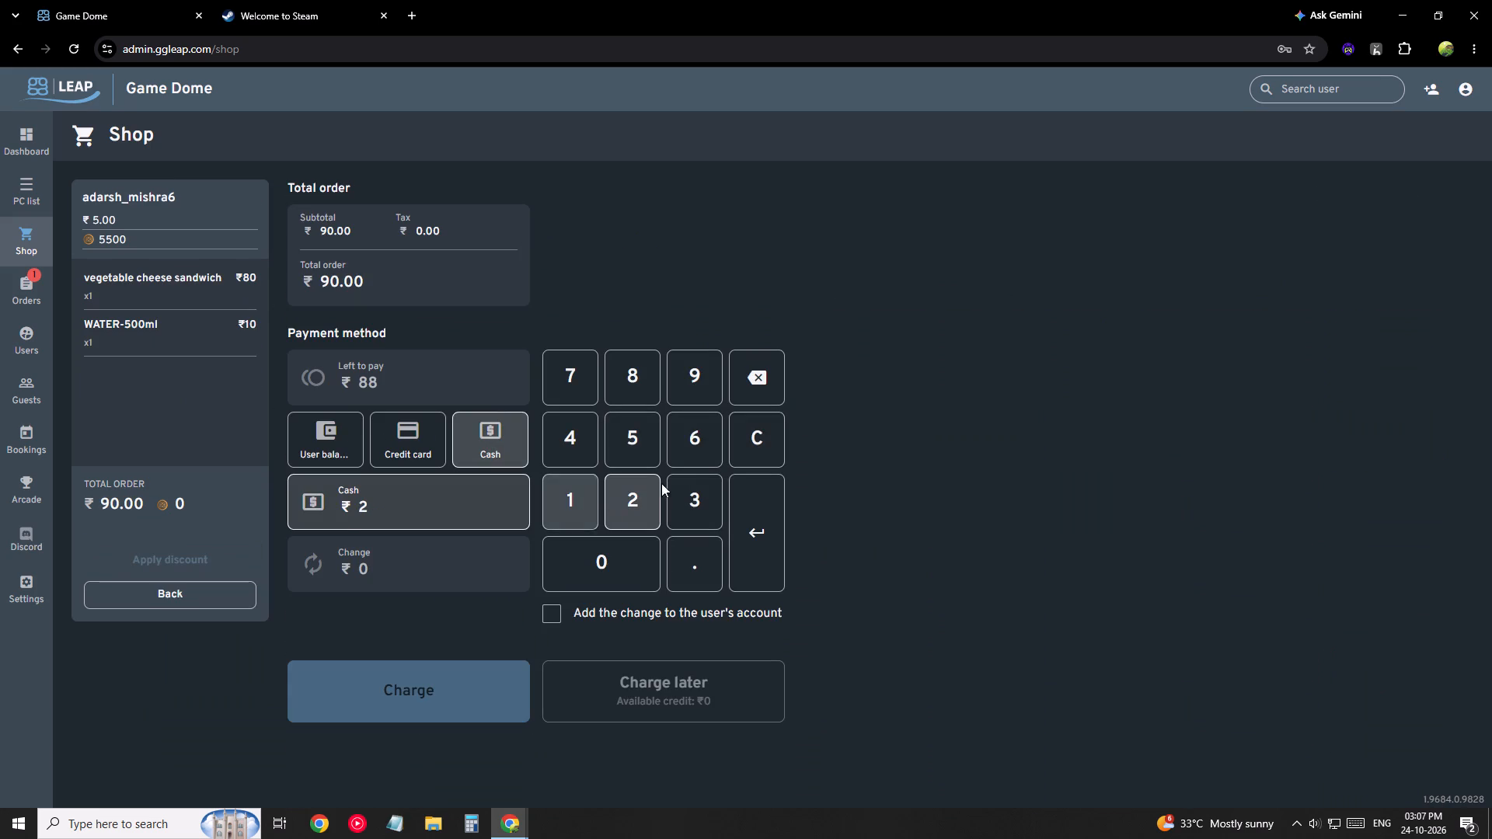
{"action": "left_click", "coordinate": [774, 390]}
{"action": "left_click", "coordinate": [580, 513]}
{"action": "double_click", "coordinate": [599, 587]}
{"action": "left_click", "coordinate": [557, 618]}
{"action": "left_click", "coordinate": [460, 715]}
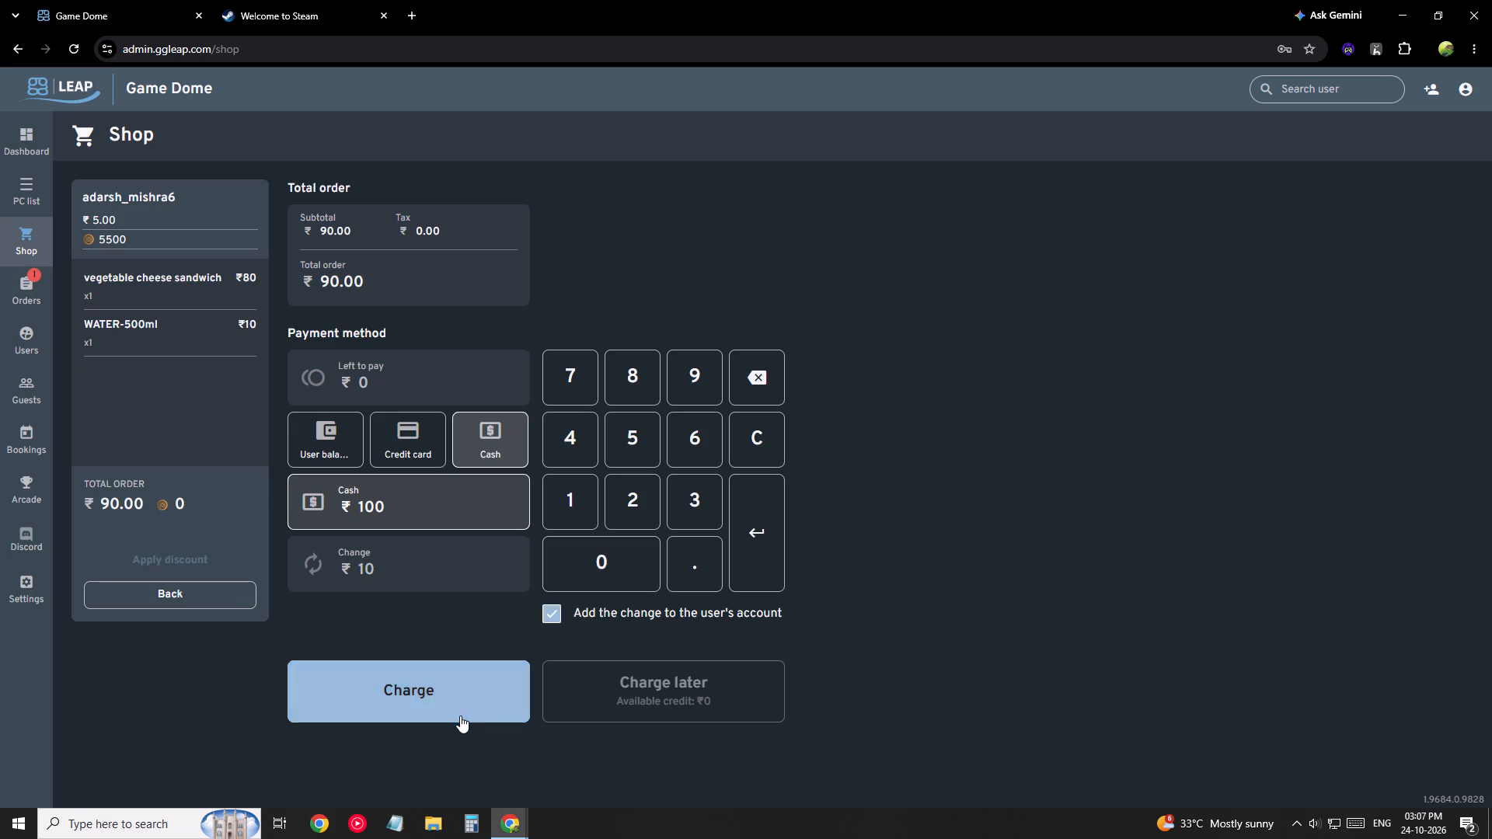
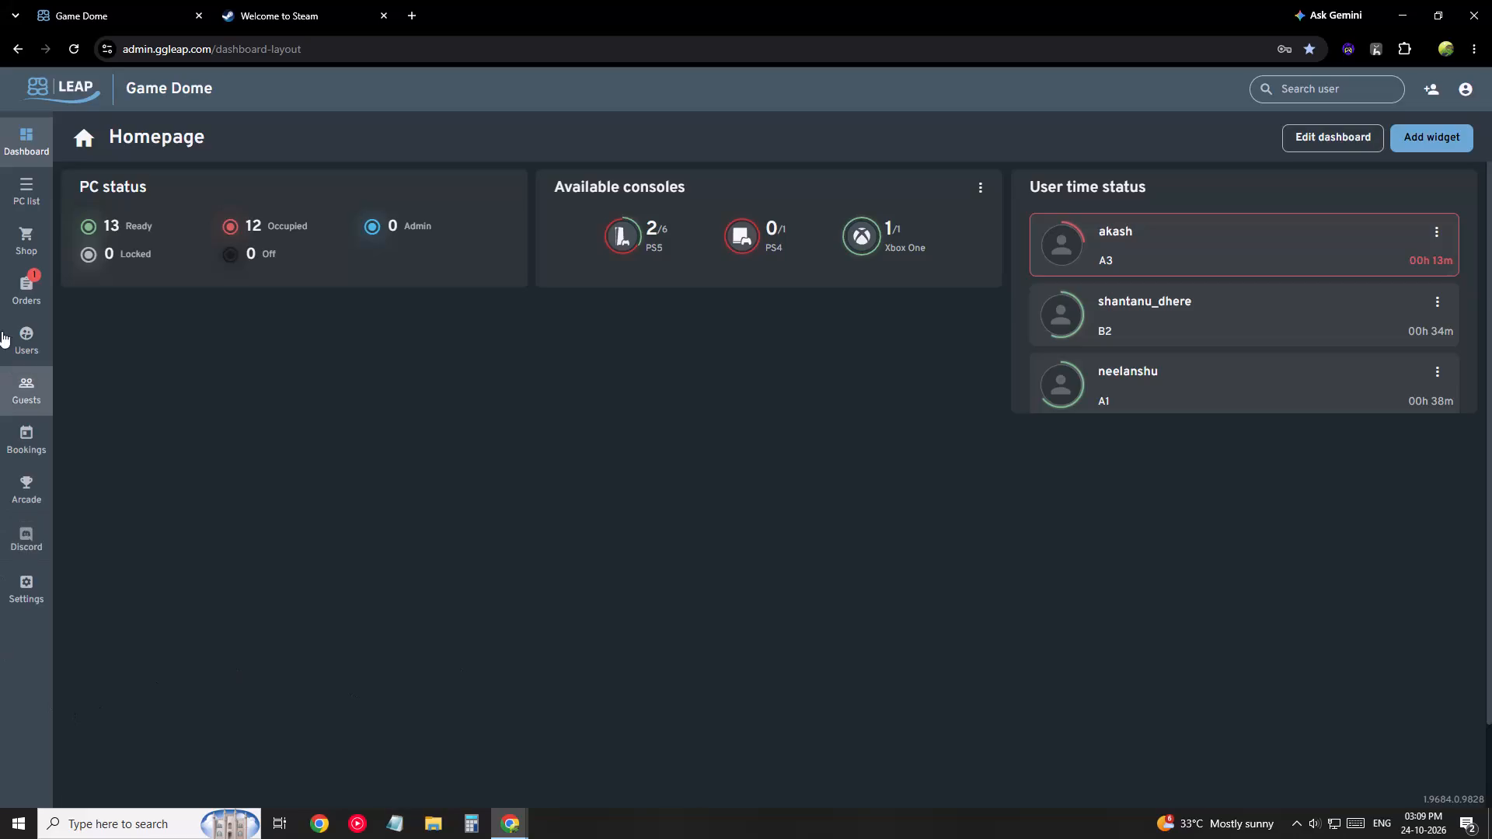
Open the PC list and check which users are on the consoles and their time to logout.
{"action": "left_click", "coordinate": [0, 152]}
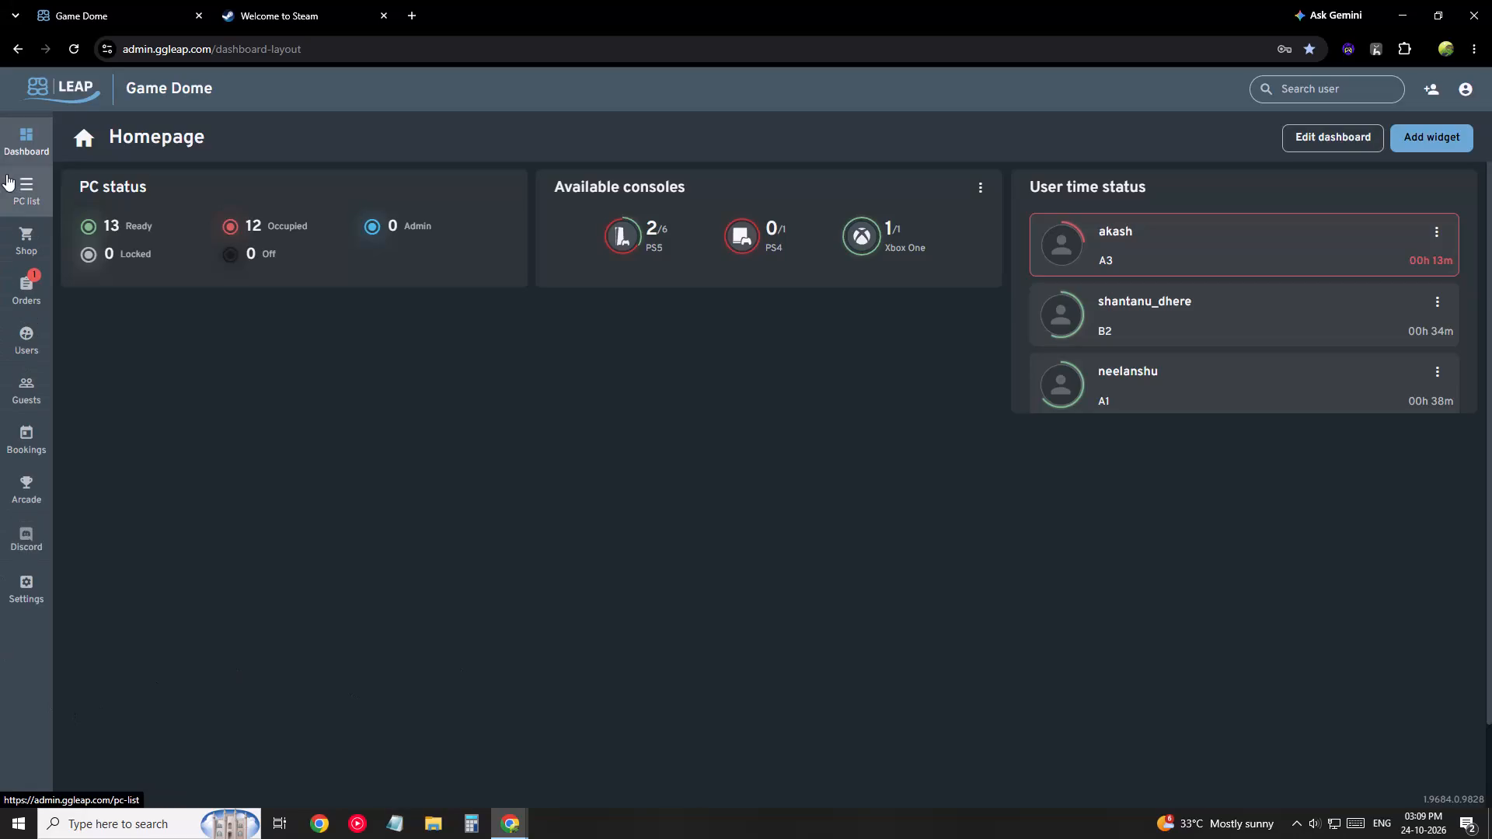
{"action": "left_click", "coordinate": [6, 174]}
{"action": "scroll", "coordinate": [1118, 587], "scroll_direction": "down", "scroll_amount": 2}
{"action": "scroll", "coordinate": [1118, 587], "scroll_direction": "up", "scroll_amount": 1}
{"action": "scroll", "coordinate": [1118, 587], "scroll_direction": "down", "scroll_amount": 11}
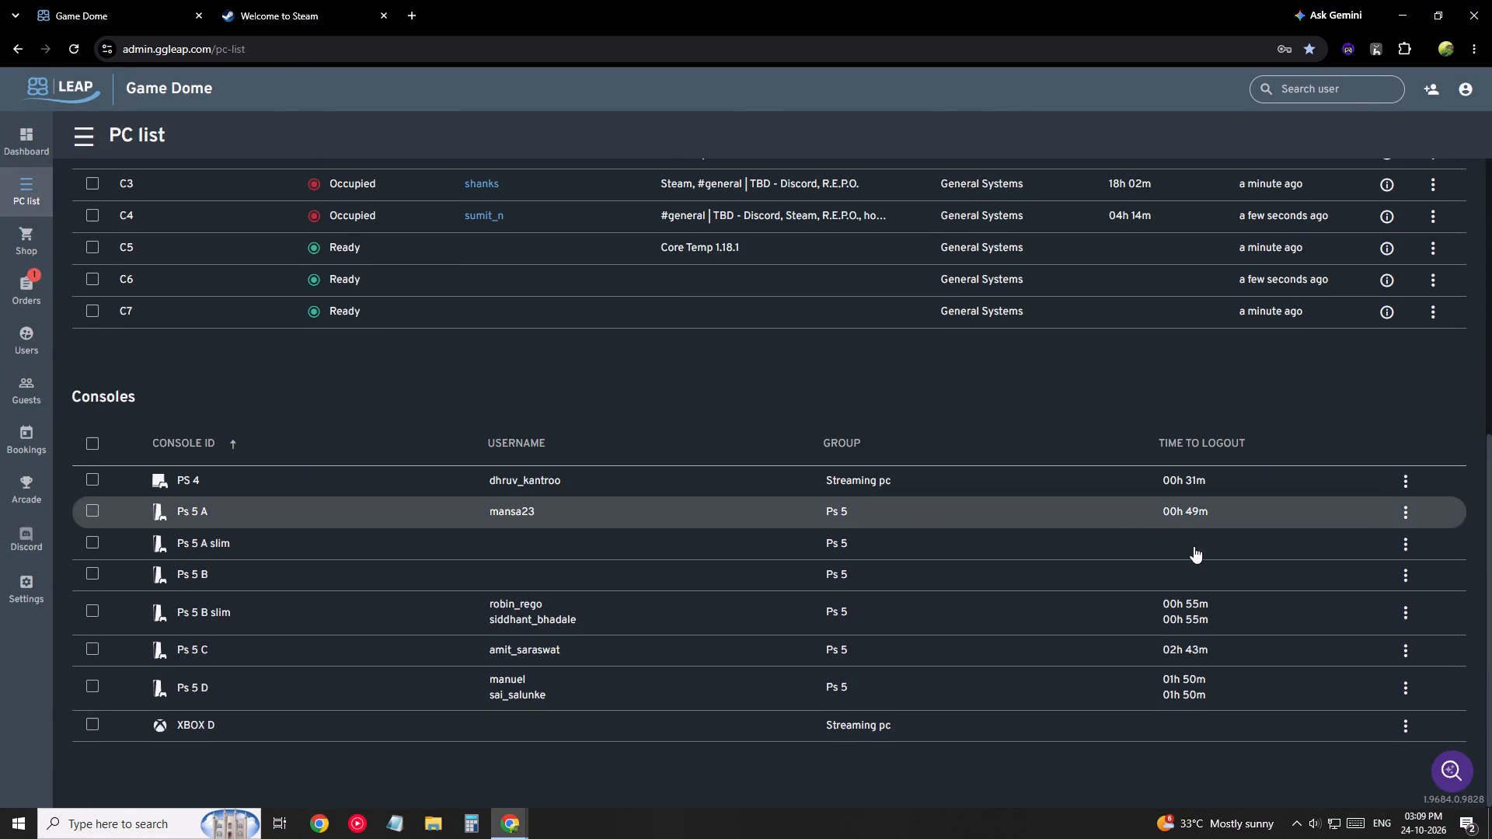
{"action": "left_click", "coordinate": [1328, 90]}
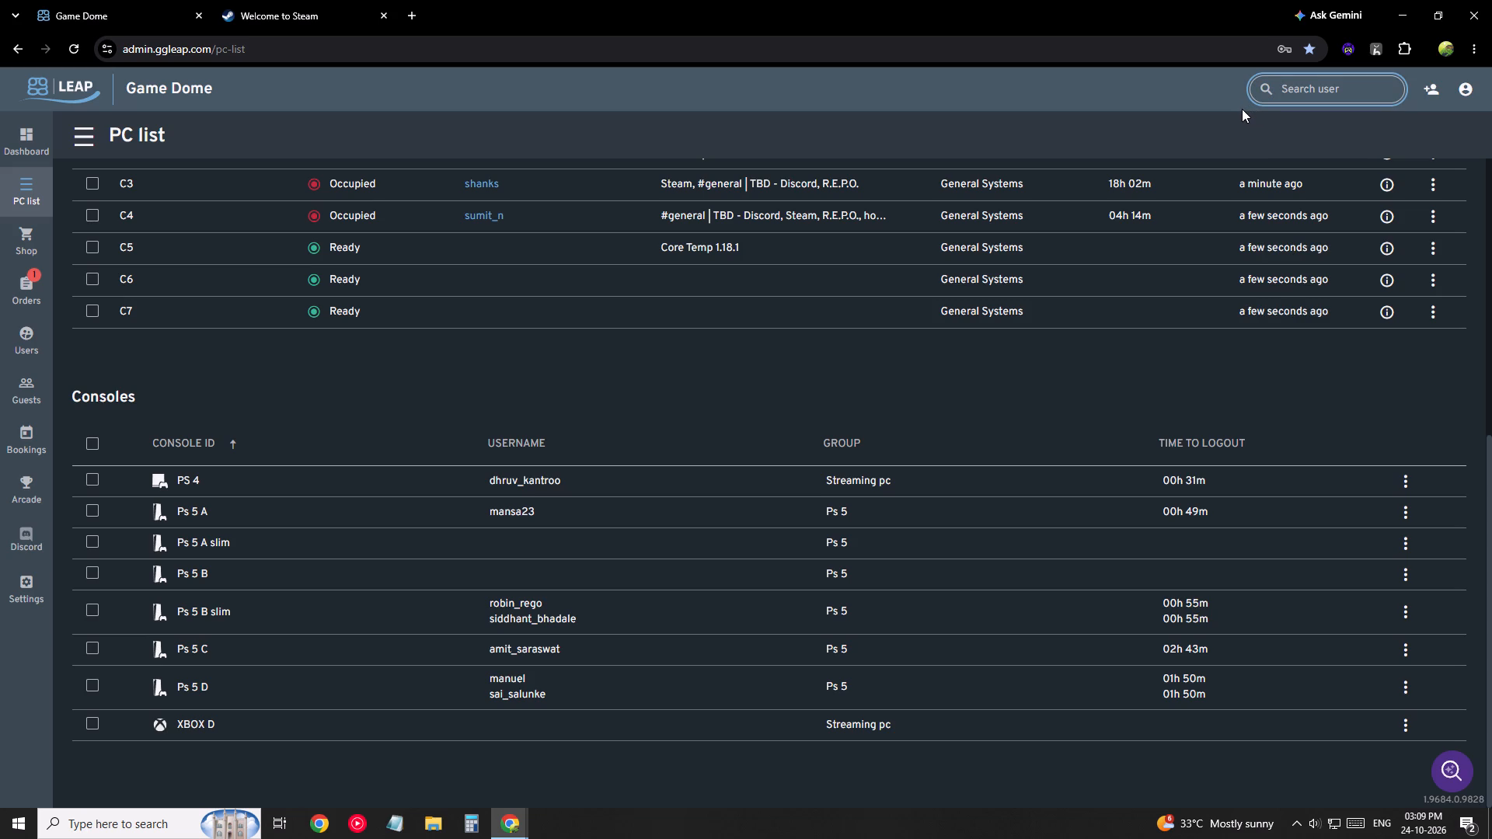
{"action": "left_click", "coordinate": [1316, 93]}
{"action": "type", "text": "aryans"}
{"action": "key", "text": "e"}
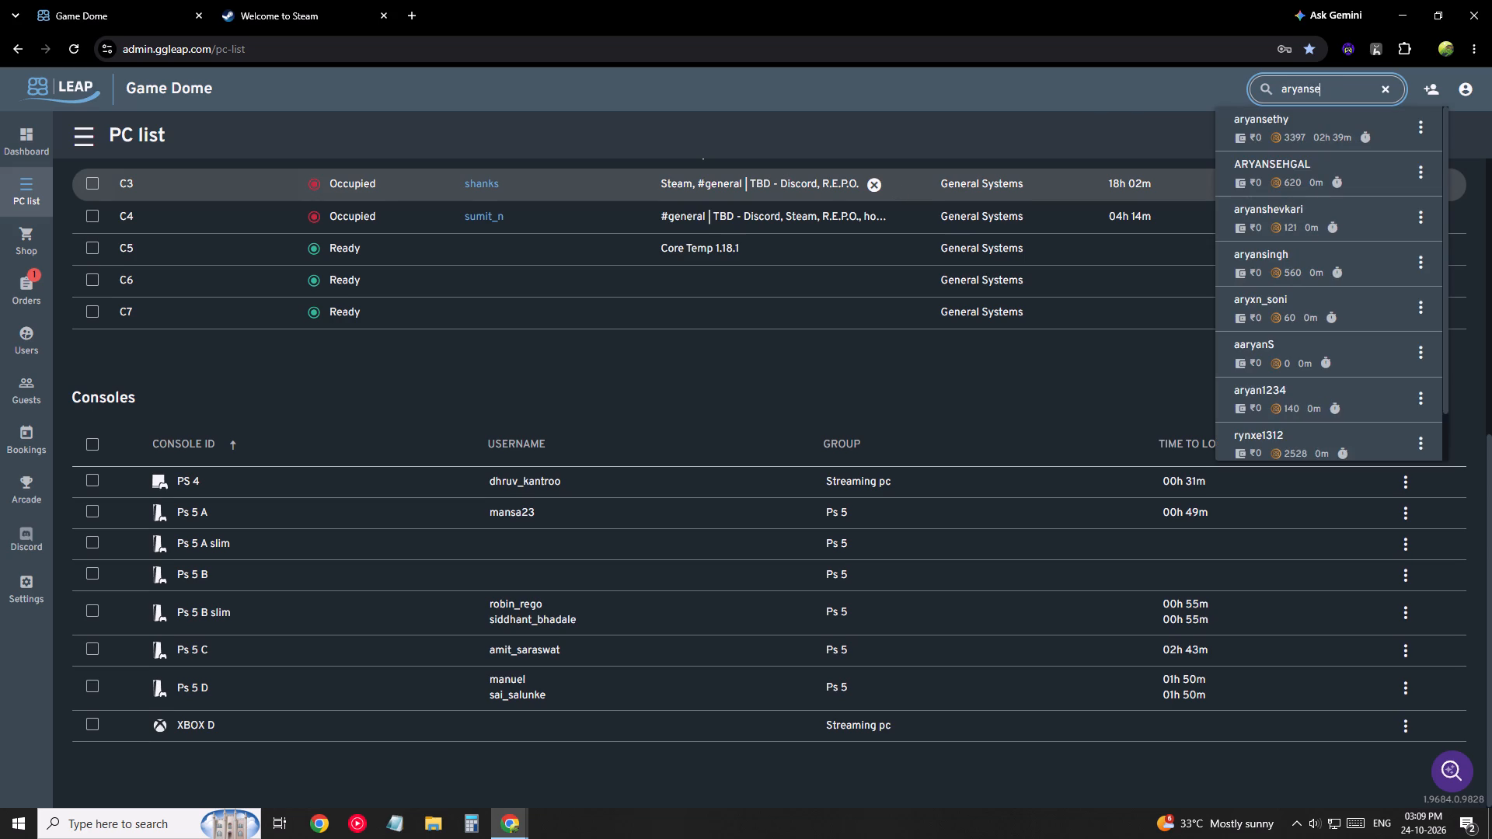
{"action": "left_click", "coordinate": [1406, 129]}
{"action": "left_click", "coordinate": [1440, 132]}
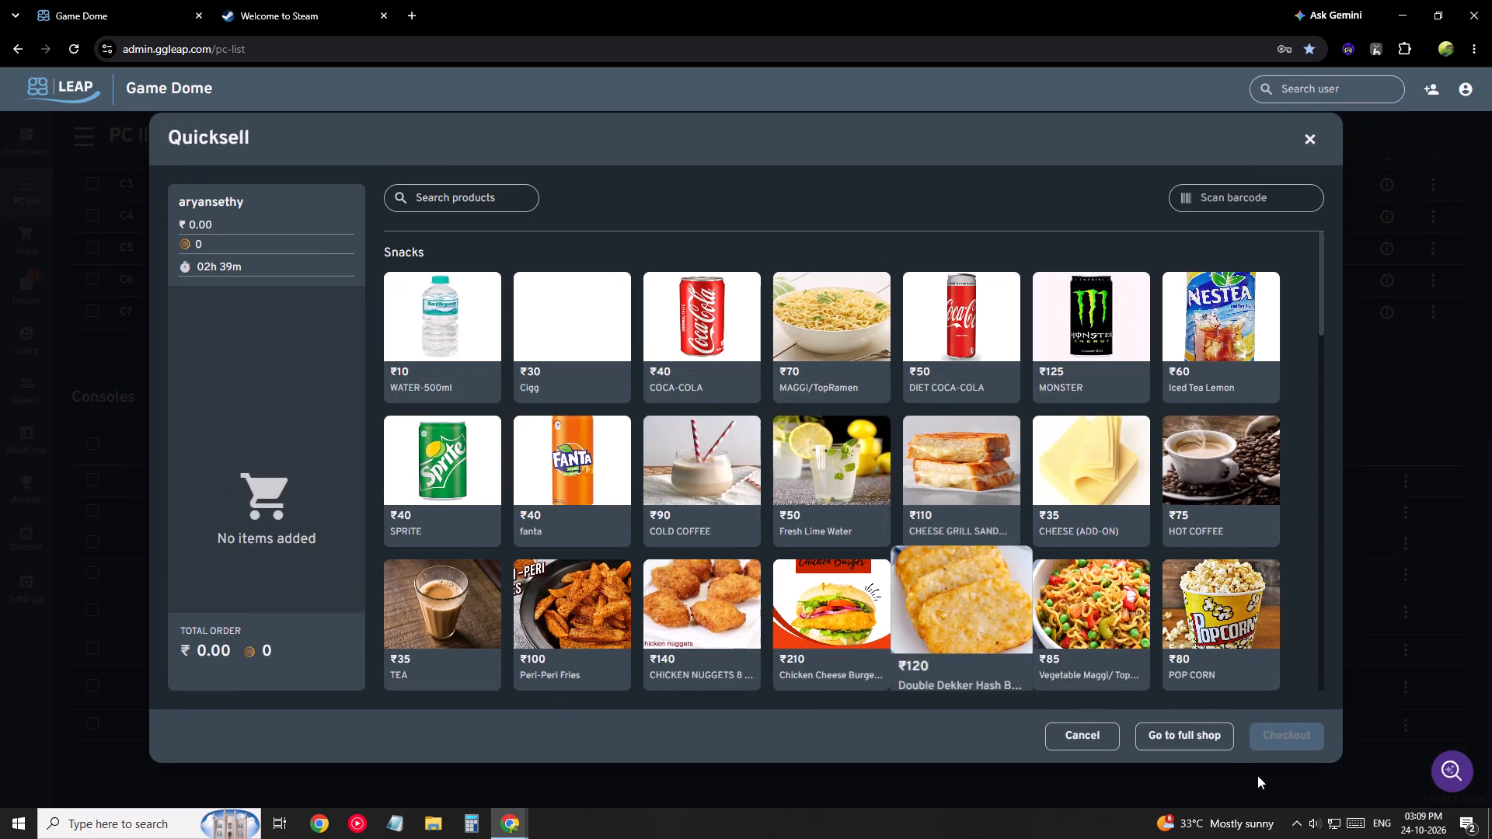
{"action": "left_click", "coordinate": [1199, 724]}
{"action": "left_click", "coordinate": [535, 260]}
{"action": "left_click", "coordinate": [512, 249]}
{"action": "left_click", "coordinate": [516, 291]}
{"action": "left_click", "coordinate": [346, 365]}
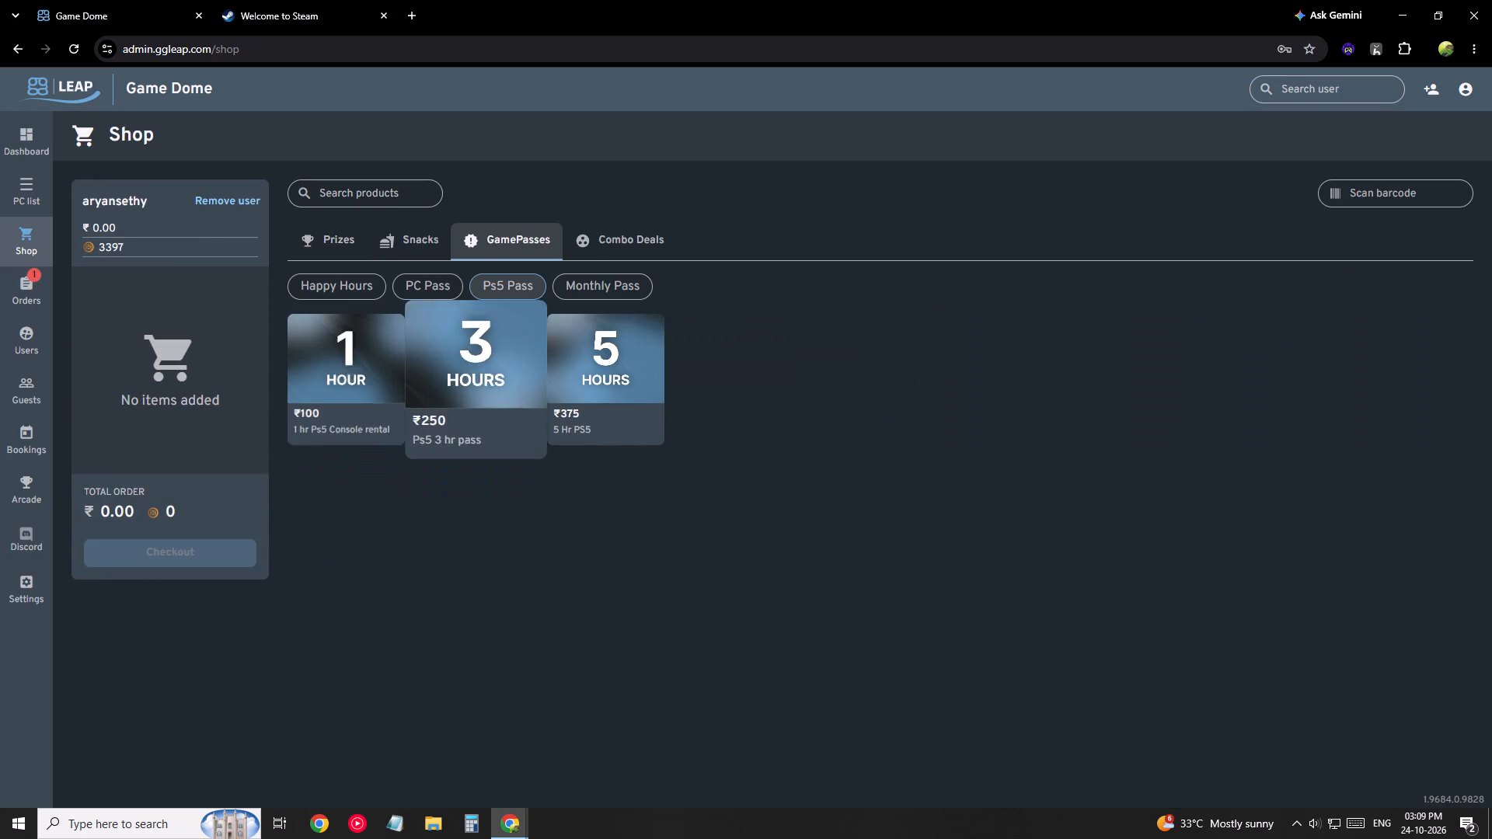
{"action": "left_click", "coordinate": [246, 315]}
Add one DIET COCA-COLA from the snack drinks to the user's order.
{"action": "left_click", "coordinate": [395, 242]}
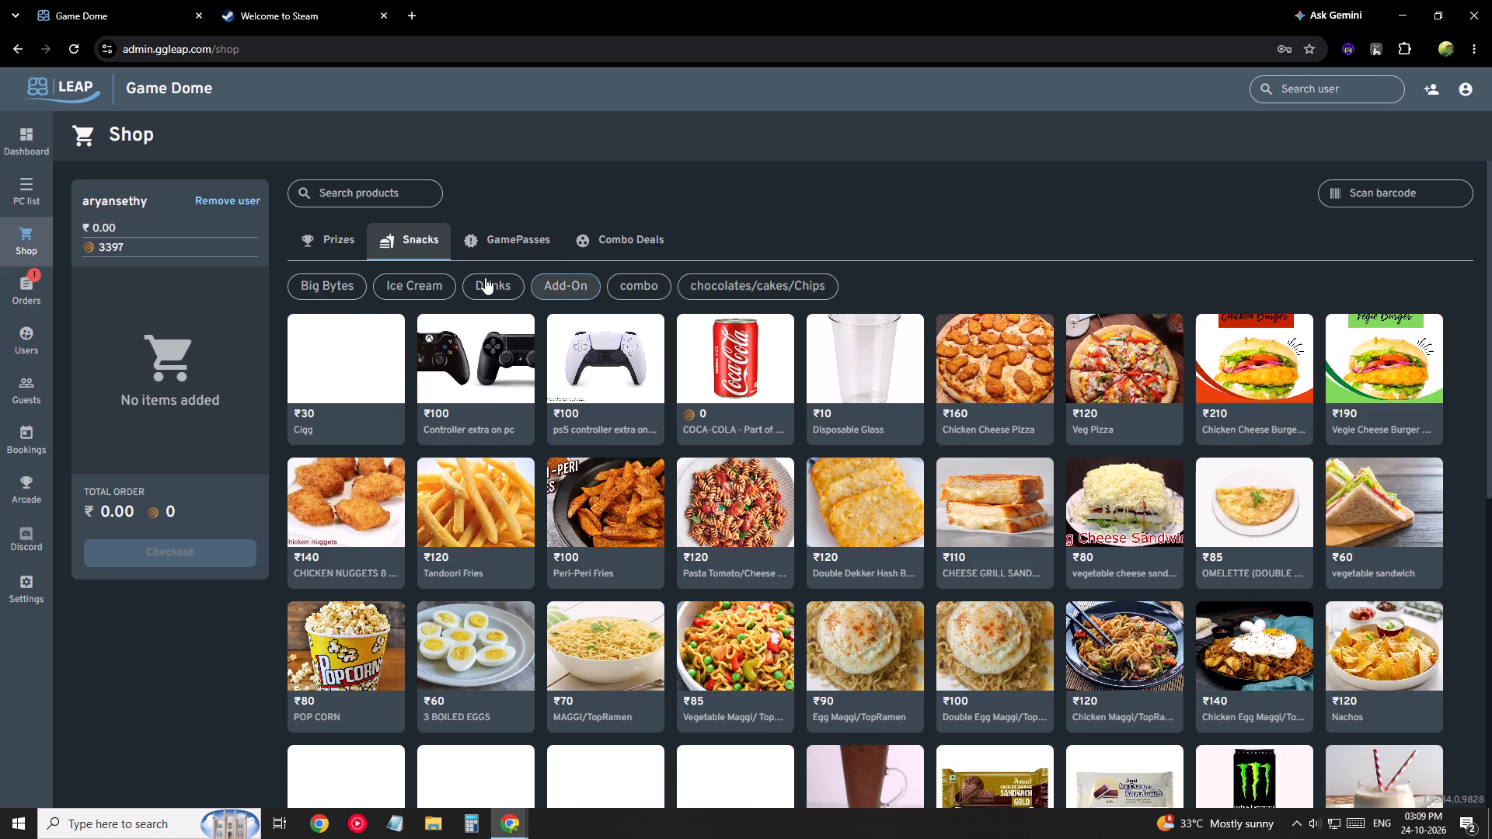
{"action": "left_click", "coordinate": [485, 277]}
{"action": "left_click", "coordinate": [866, 397]}
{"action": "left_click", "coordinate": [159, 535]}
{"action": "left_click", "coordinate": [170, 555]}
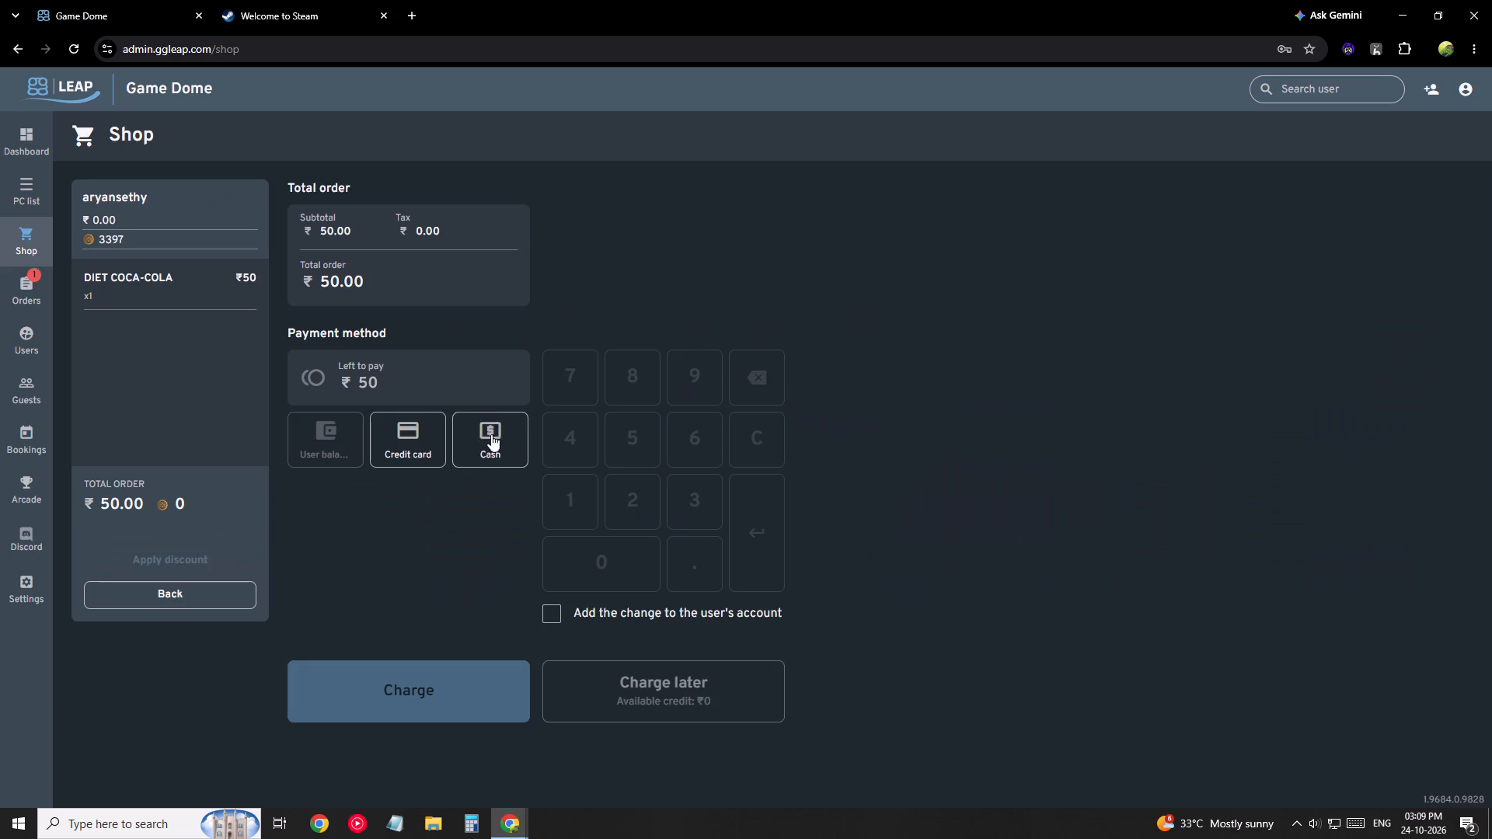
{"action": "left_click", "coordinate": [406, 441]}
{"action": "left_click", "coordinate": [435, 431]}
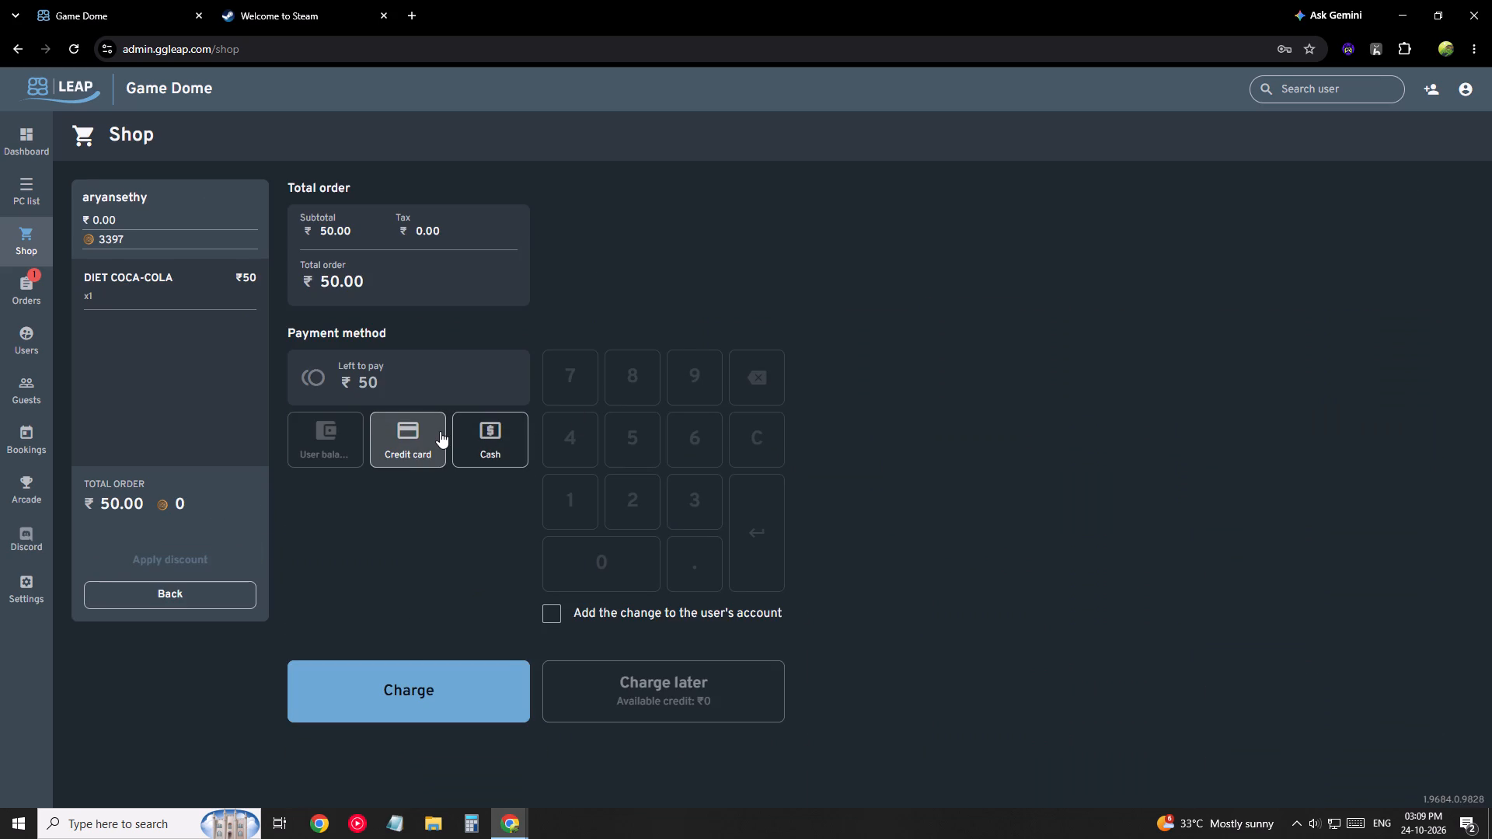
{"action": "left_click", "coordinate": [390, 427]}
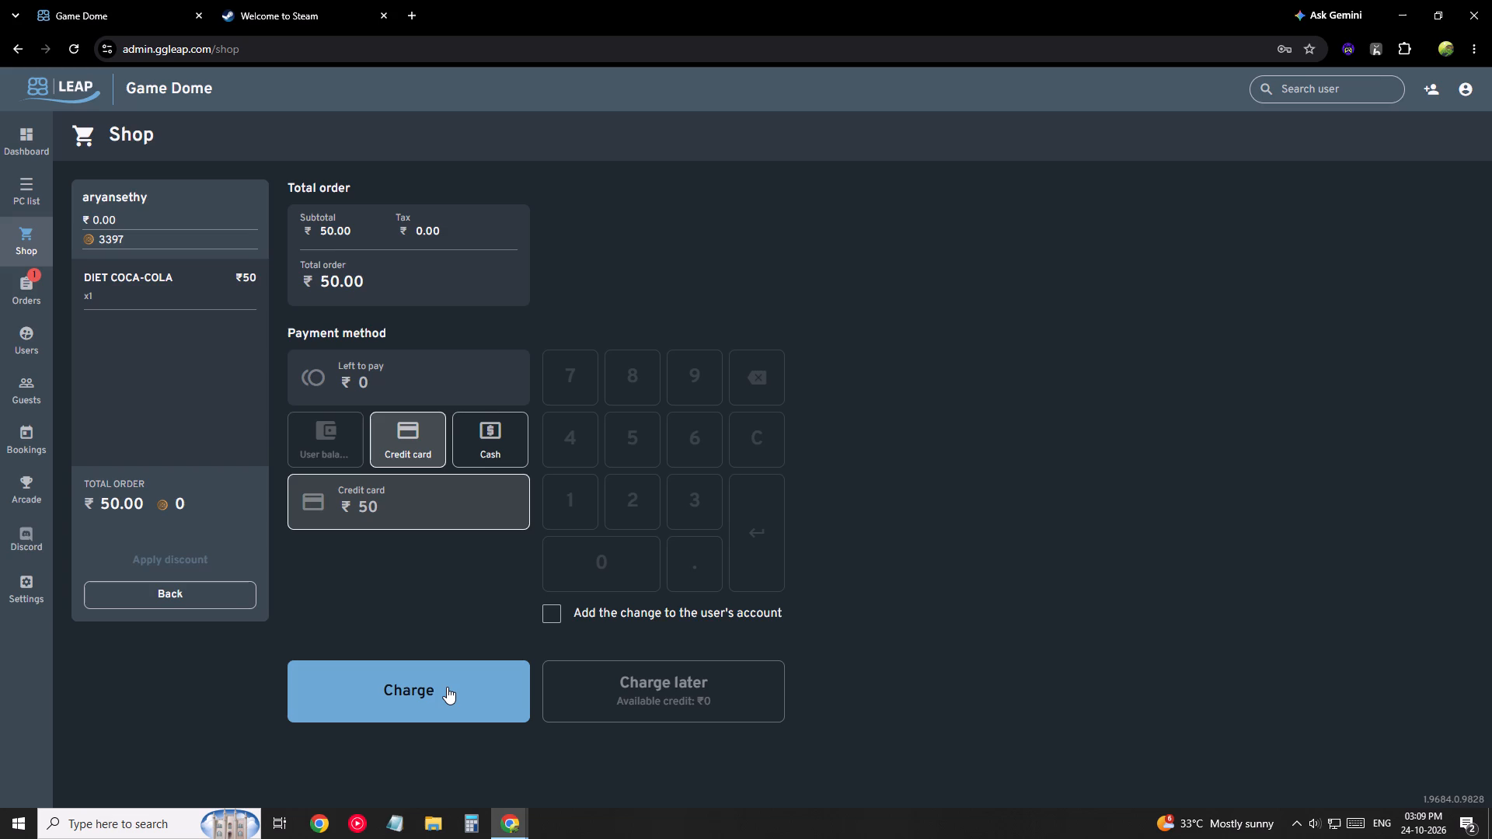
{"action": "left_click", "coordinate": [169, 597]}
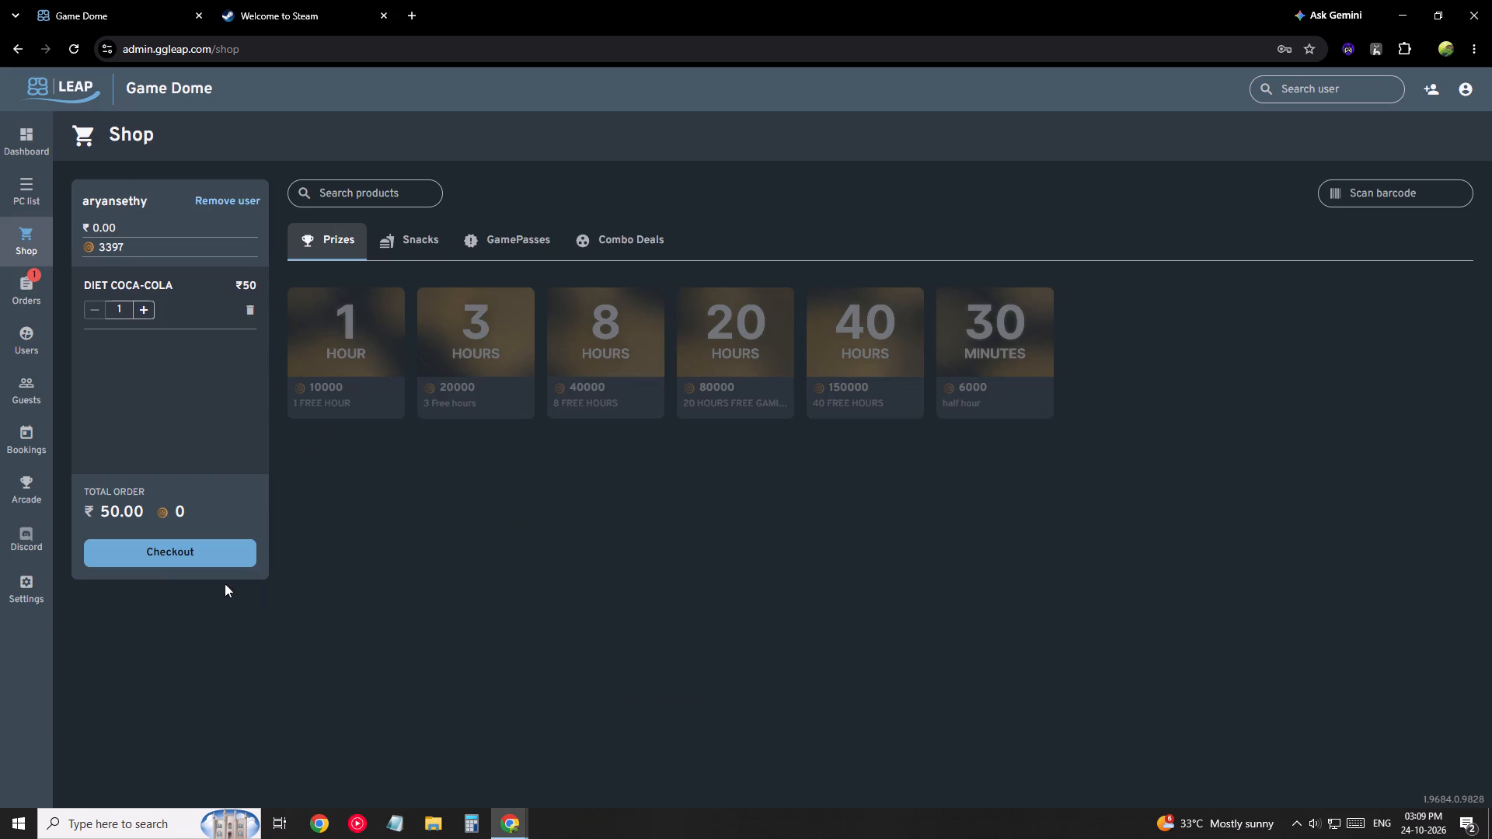
Add one Cigg from the snacks to the same order.
{"action": "left_click", "coordinate": [422, 237]}
{"action": "left_click", "coordinate": [503, 288]}
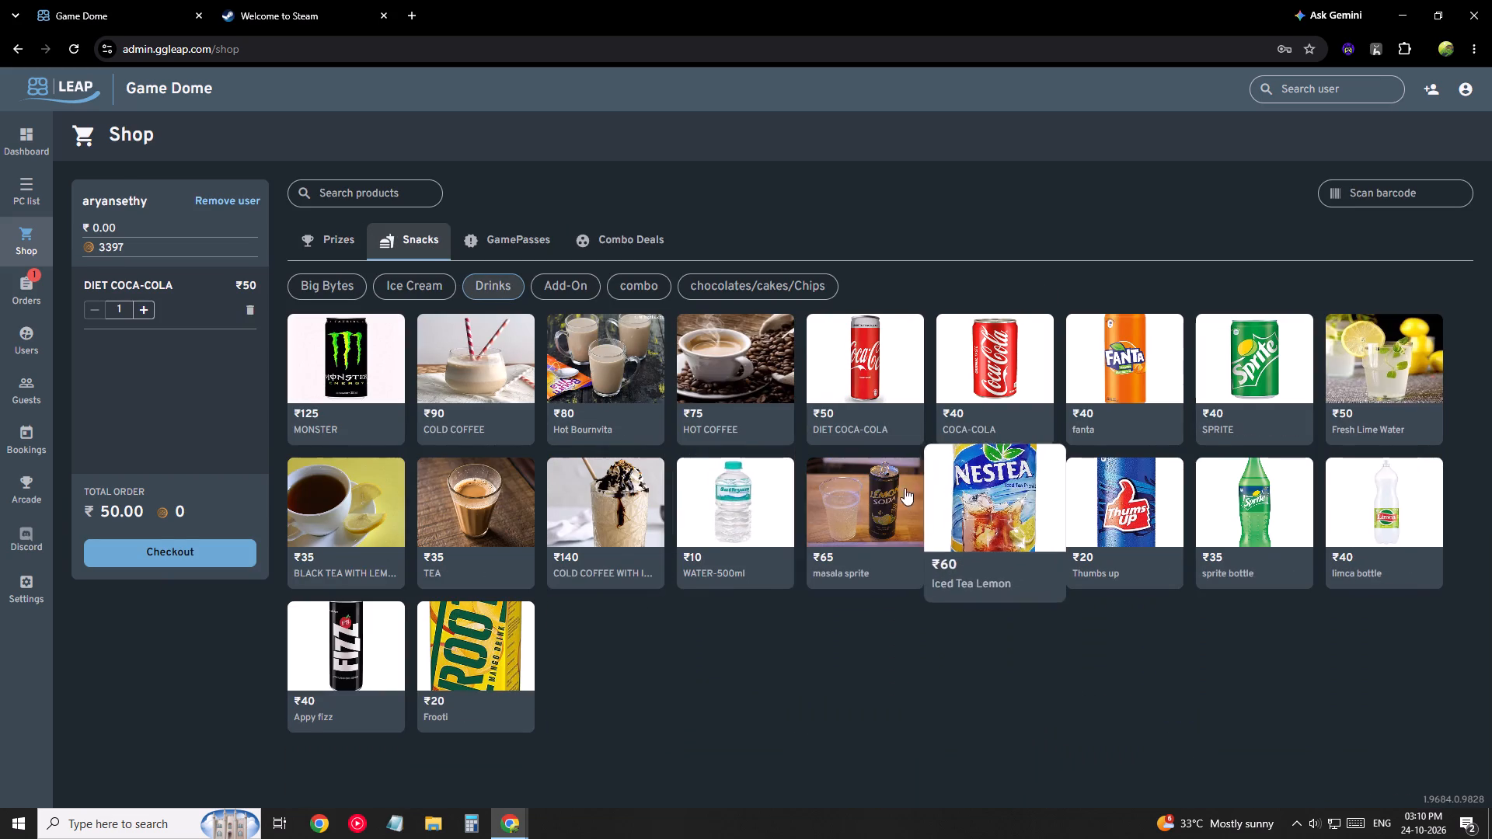
{"action": "left_click", "coordinate": [407, 251]}
{"action": "left_click", "coordinate": [319, 380]}
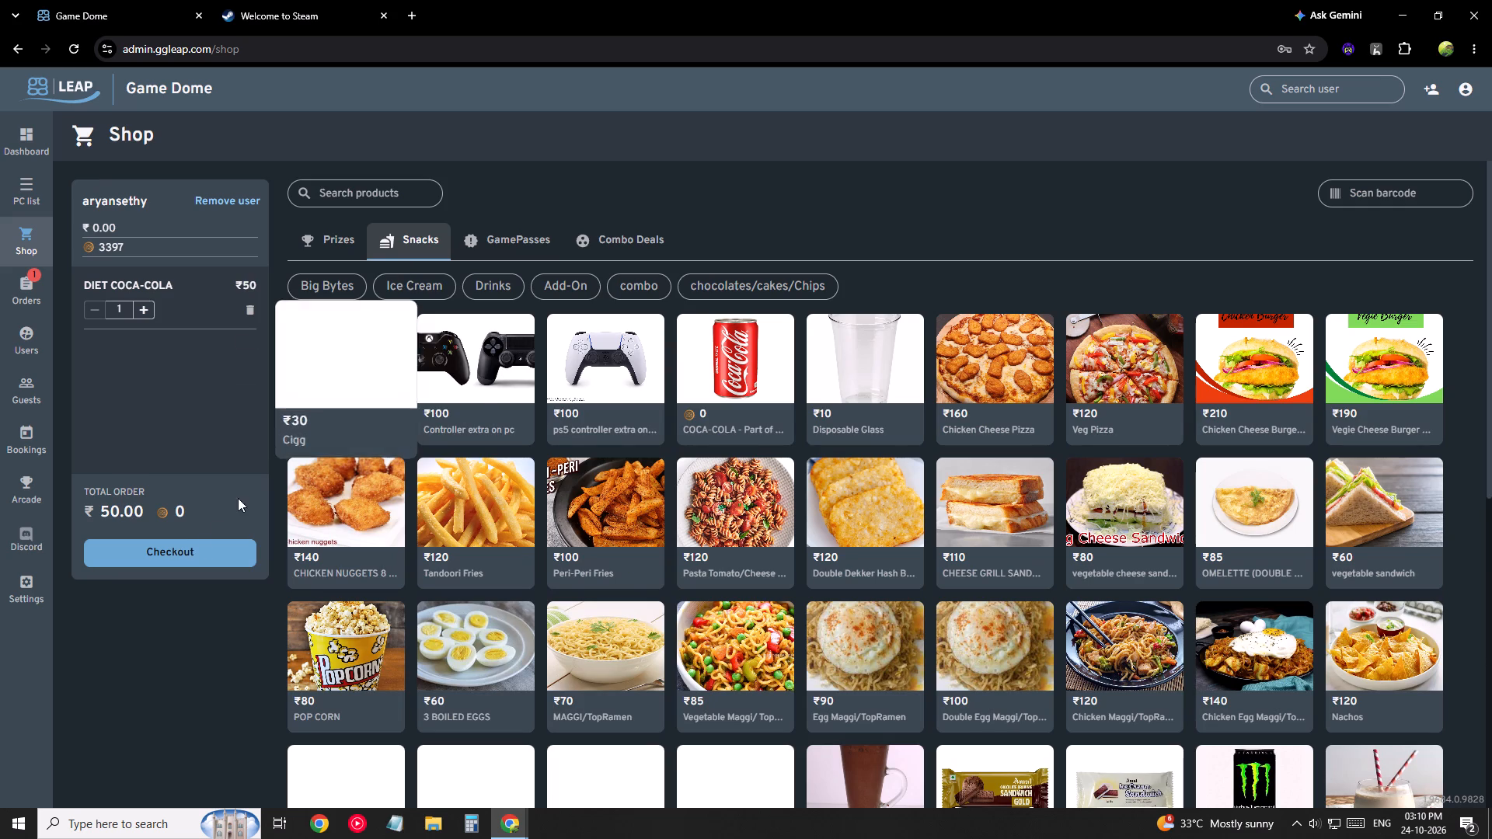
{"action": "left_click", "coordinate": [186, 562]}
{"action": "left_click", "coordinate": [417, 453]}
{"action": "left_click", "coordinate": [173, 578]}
Check out the order with credit card as the payment method and charge it.
{"action": "left_click", "coordinate": [186, 538]}
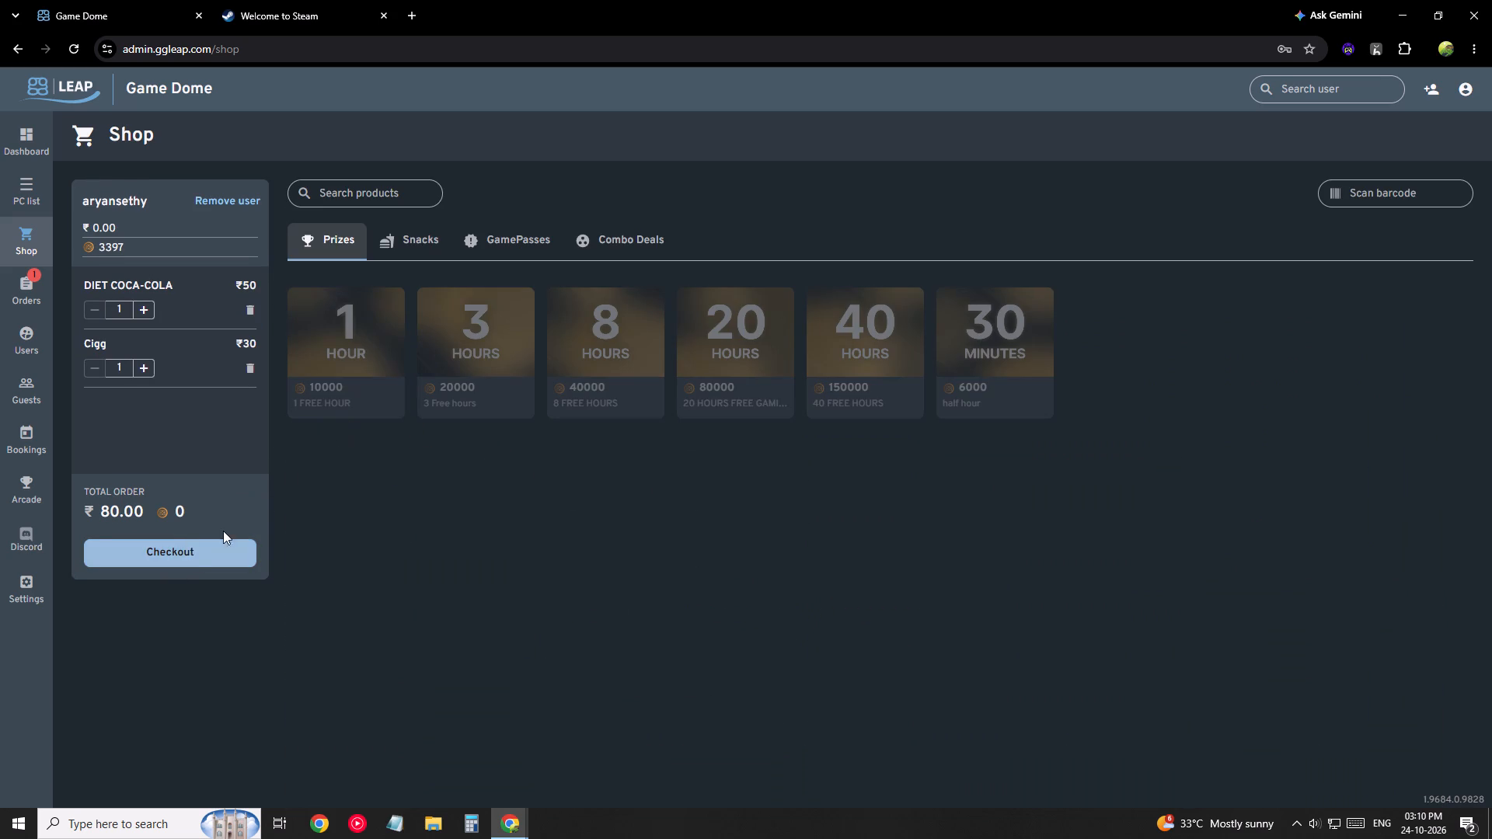
{"action": "left_click", "coordinate": [194, 552]}
{"action": "left_click", "coordinate": [394, 395]}
{"action": "left_click", "coordinate": [397, 431]}
{"action": "left_click", "coordinate": [399, 711]}
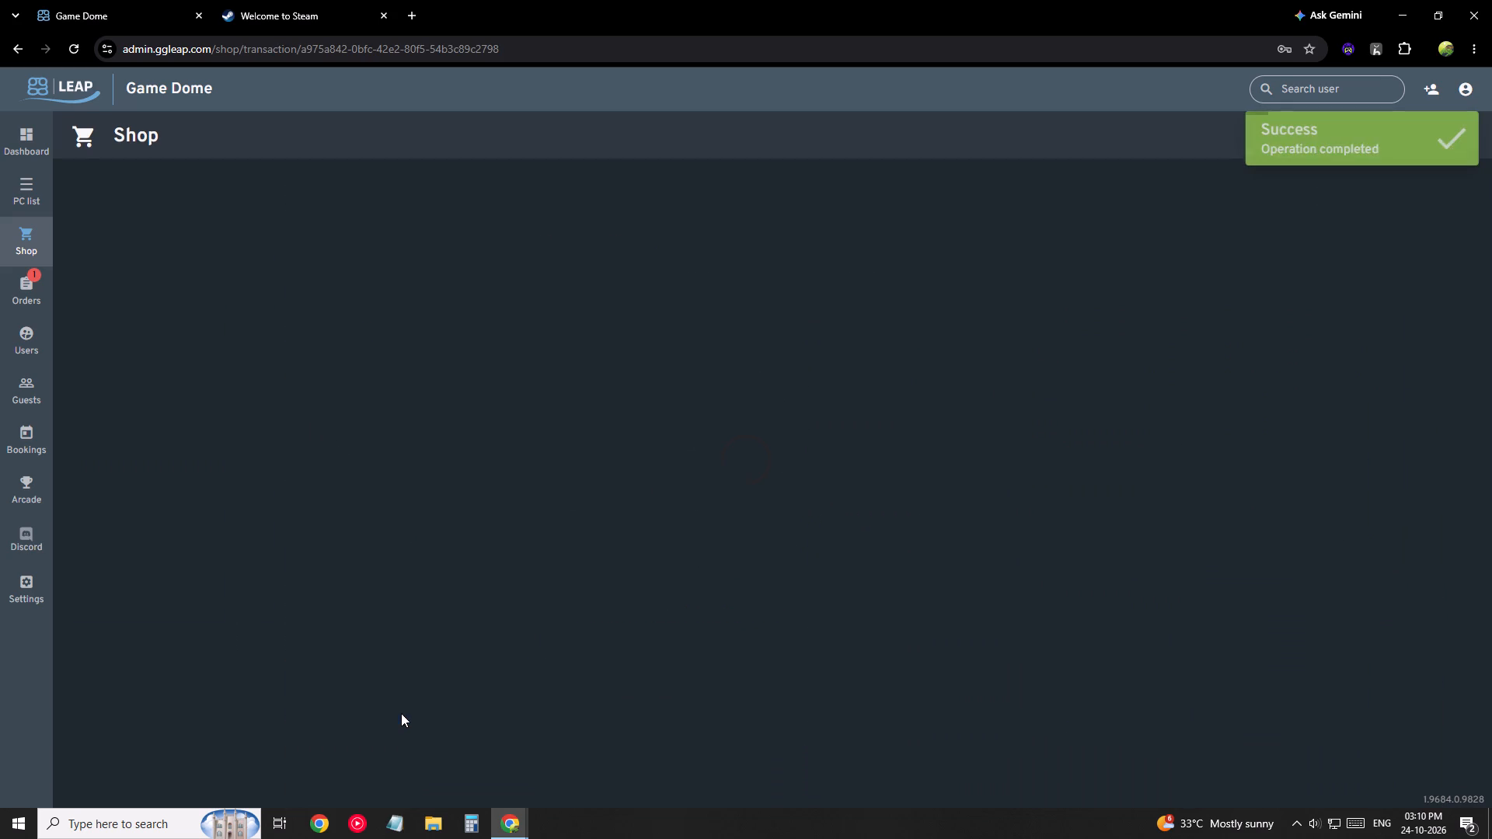
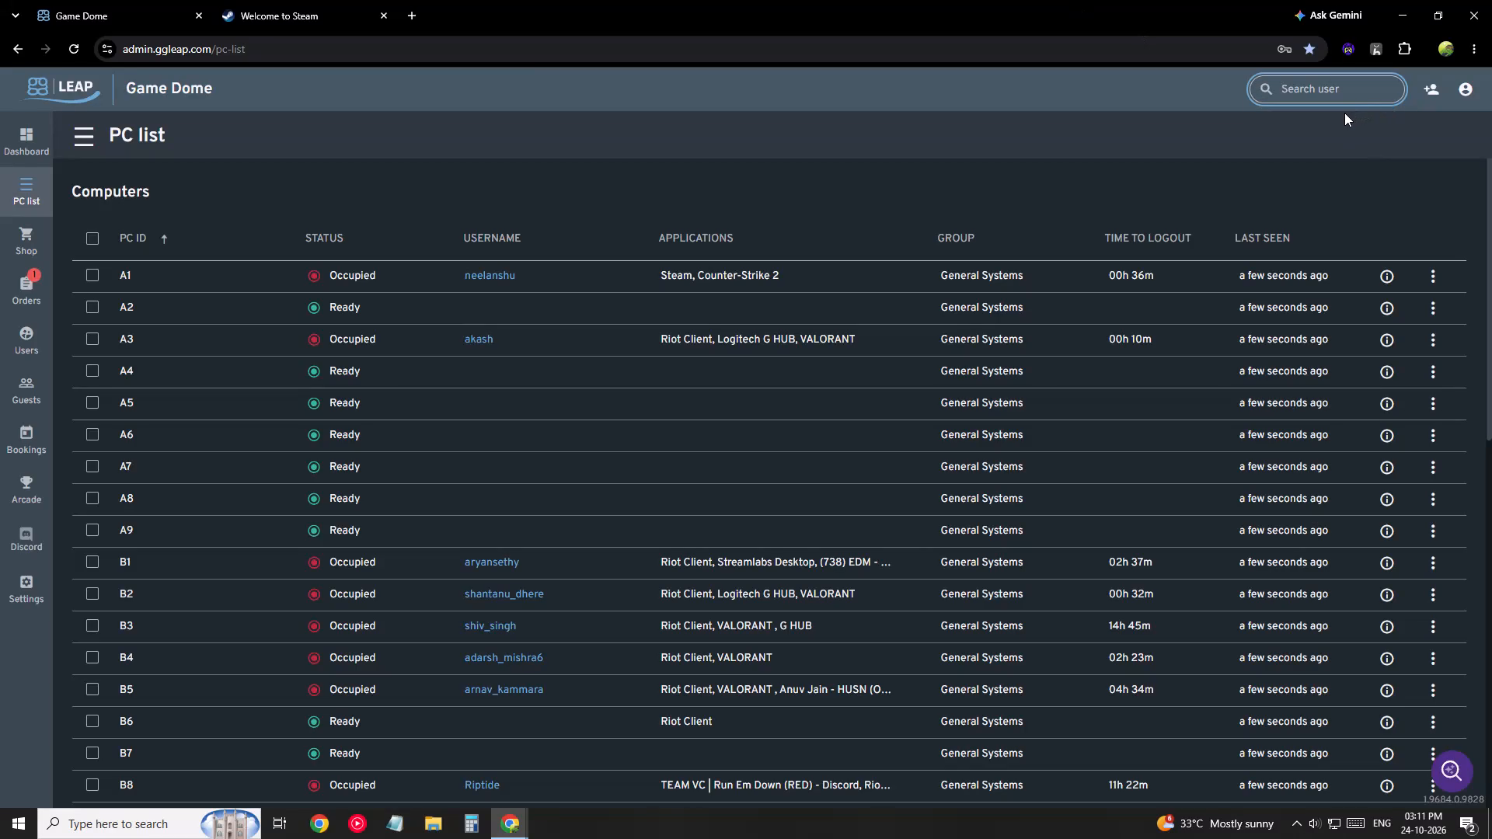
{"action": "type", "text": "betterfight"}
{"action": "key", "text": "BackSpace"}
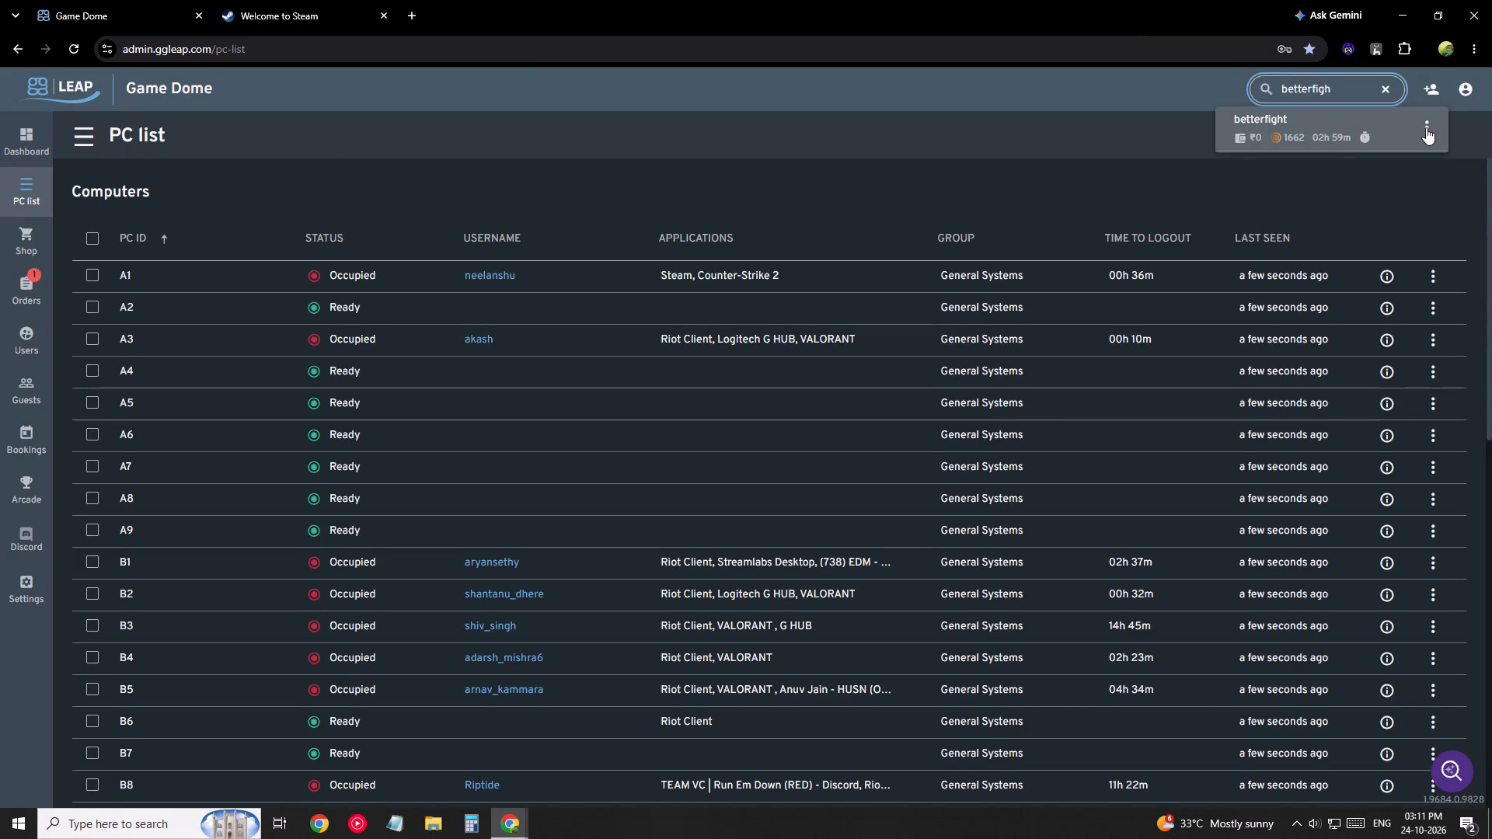
{"action": "left_click", "coordinate": [1433, 131]}
{"action": "left_click", "coordinate": [1417, 249]}
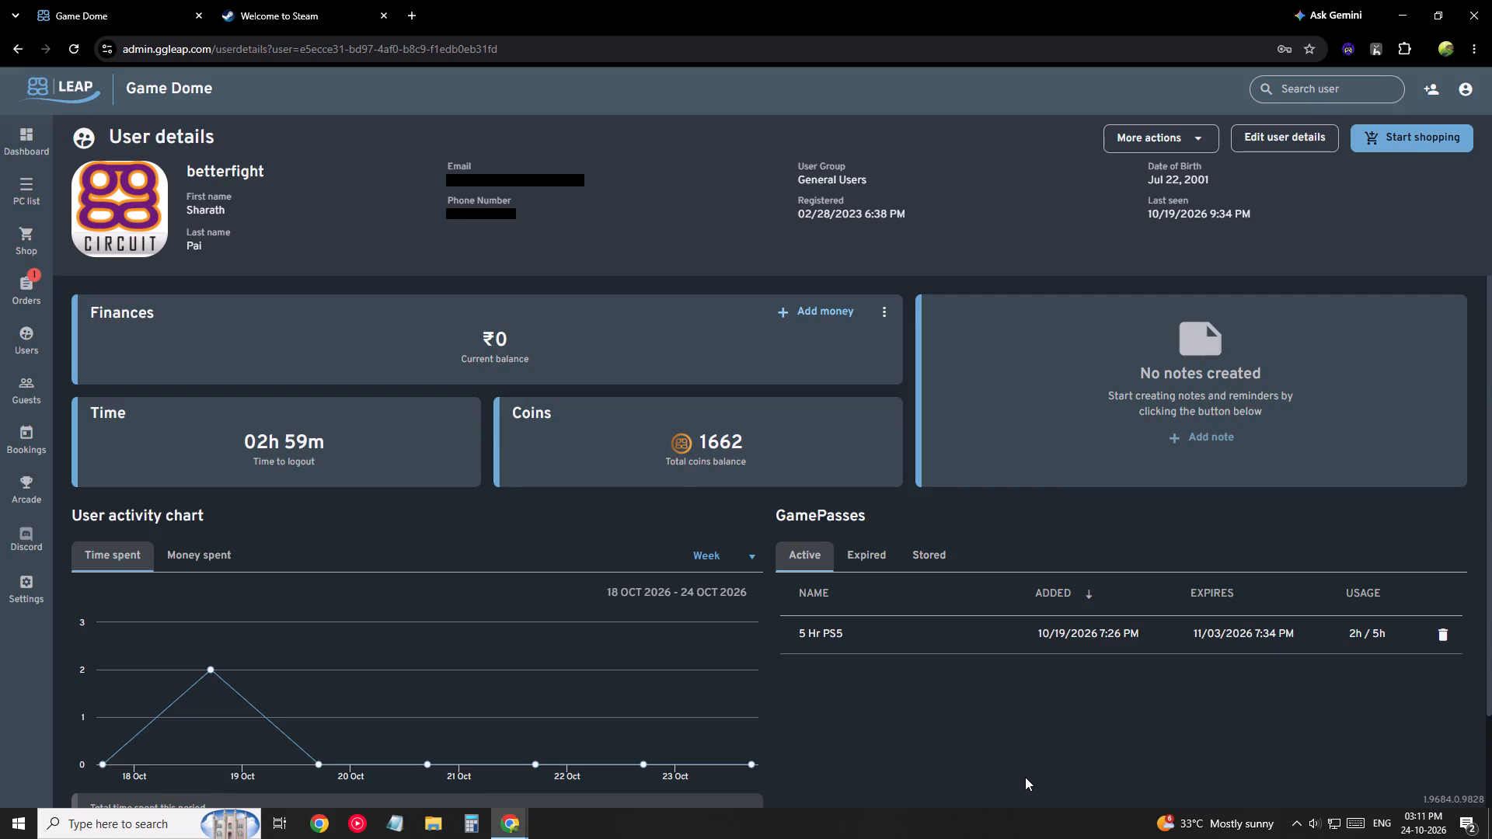
Examine the computers and consoles in the PC list for occupancy and remaining session time.
{"action": "left_click", "coordinate": [4, 182]}
{"action": "scroll", "coordinate": [793, 633], "scroll_direction": "down", "scroll_amount": 5}
{"action": "scroll", "coordinate": [757, 678], "scroll_direction": "up", "scroll_amount": 1}
{"action": "scroll", "coordinate": [757, 678], "scroll_direction": "down", "scroll_amount": 3}
{"action": "scroll", "coordinate": [757, 679], "scroll_direction": "up", "scroll_amount": 1}
{"action": "scroll", "coordinate": [757, 679], "scroll_direction": "down", "scroll_amount": 6}
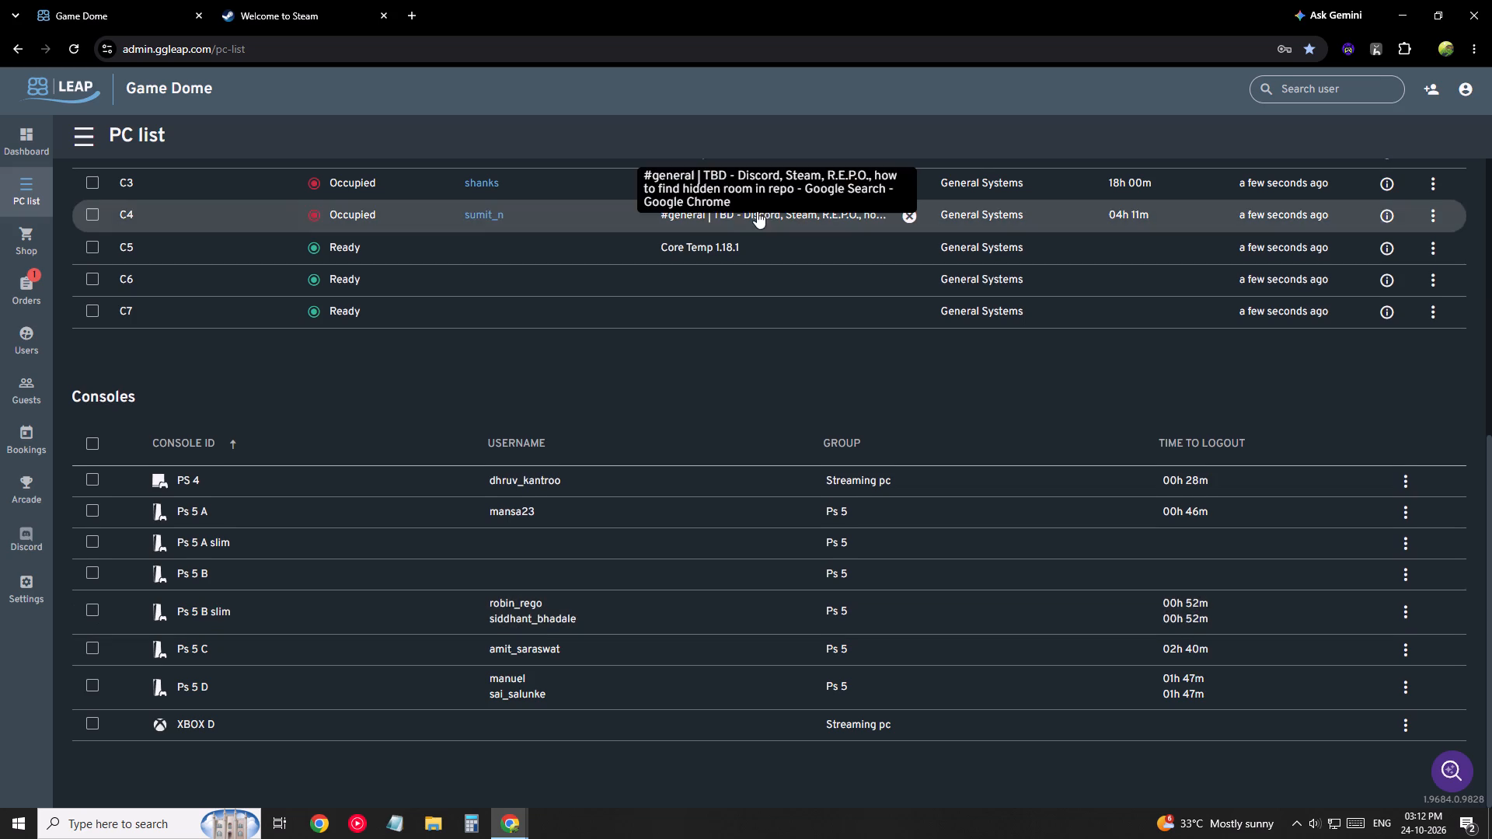
{"action": "key", "text": "alt+Tab"}
{"action": "key", "text": "alt+Tab"}
{"action": "left_click", "coordinate": [1355, 103]}
{"action": "type", "text": "riptide"}
{"action": "left_click", "coordinate": [1432, 124]}
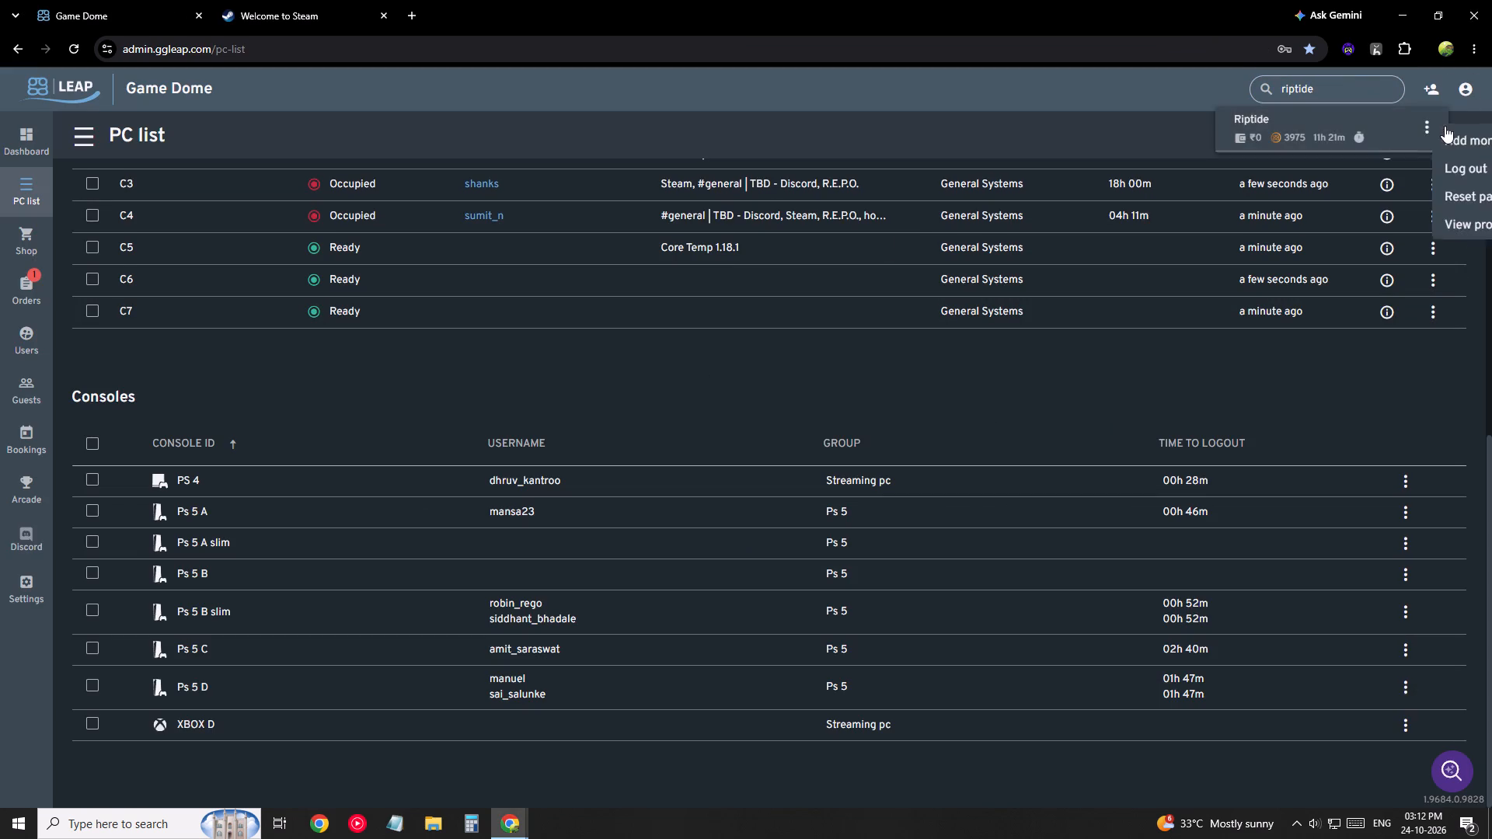
{"action": "left_click", "coordinate": [1445, 126]}
{"action": "left_click", "coordinate": [590, 315]}
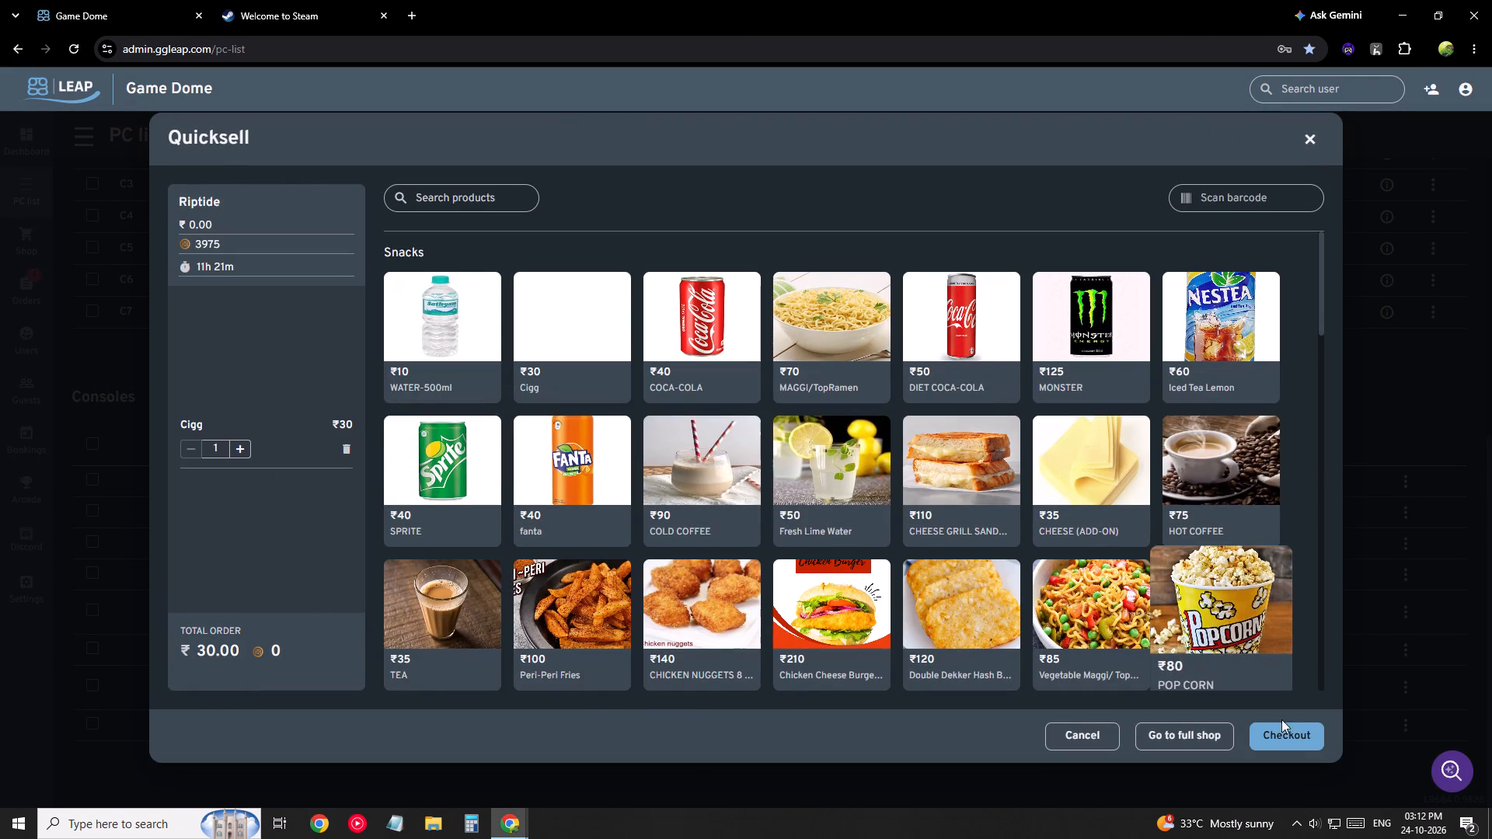
{"action": "left_click", "coordinate": [1272, 725]}
{"action": "left_click", "coordinate": [434, 444]}
{"action": "left_click", "coordinate": [429, 683]}
In the daily exp spreadsheet, enter 30 beneath Riptide's customer credit amount, then replace both entries with a single amount of 910.
{"action": "key", "text": "alt+Tab"}
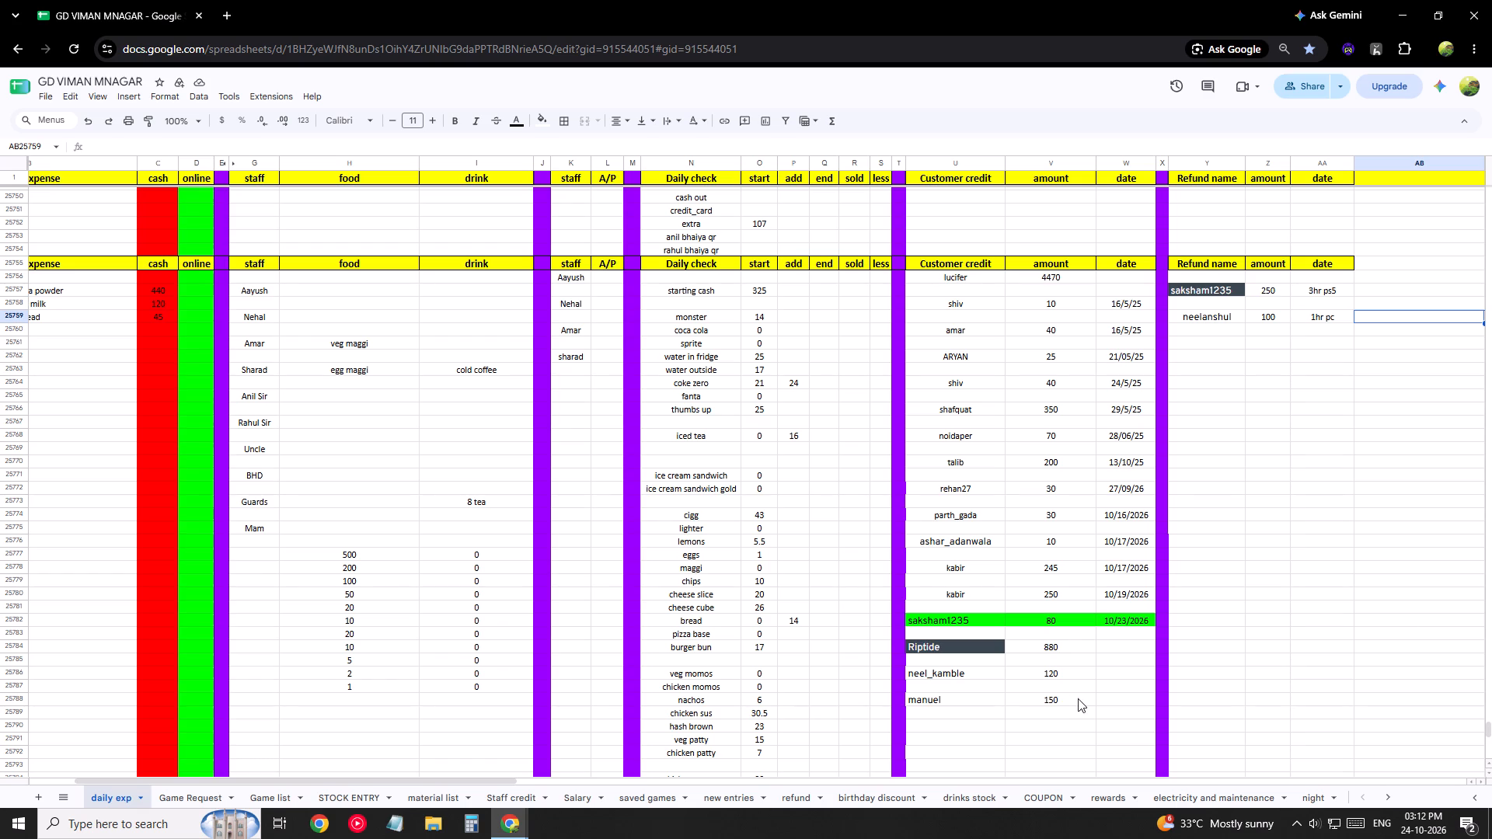
{"action": "left_click", "coordinate": [1044, 722]}
{"action": "left_click", "coordinate": [1064, 686]}
{"action": "left_click", "coordinate": [1067, 652]}
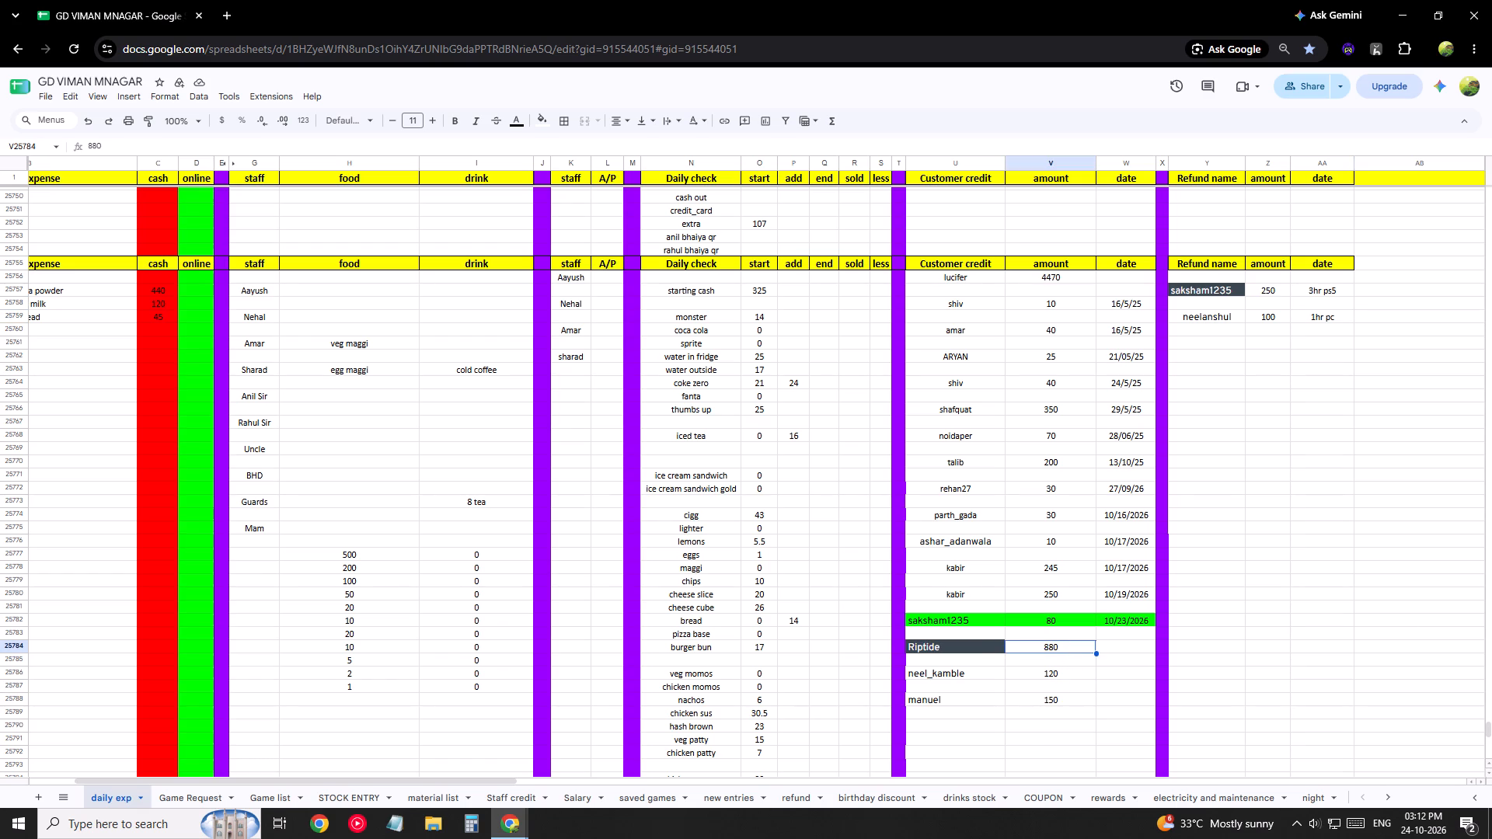
{"action": "left_click", "coordinate": [1053, 655]}
{"action": "left_click", "coordinate": [1066, 661]}
{"action": "type", "text": "30"}
{"action": "key", "text": "Return"}
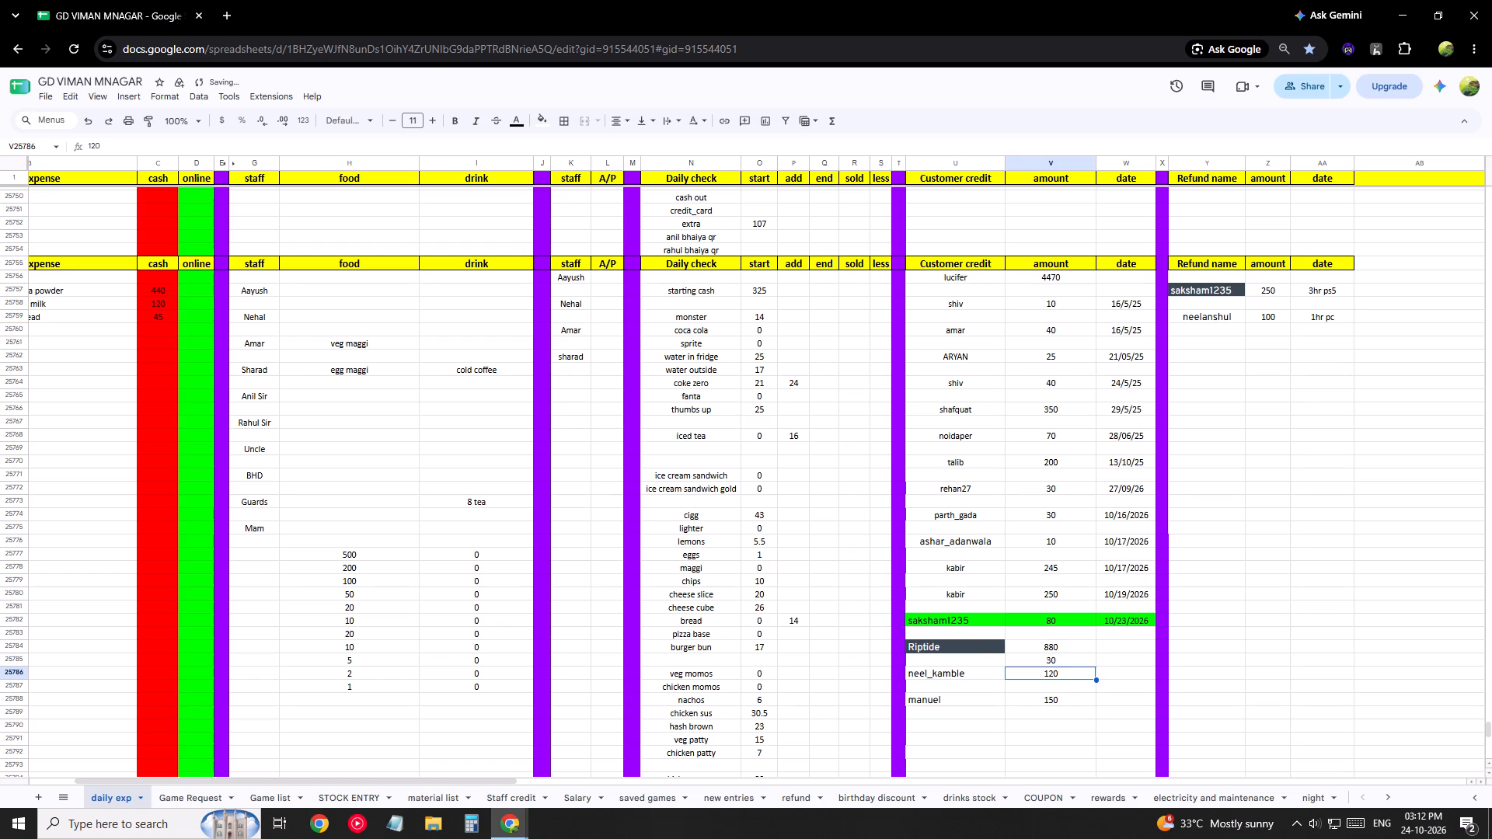
{"action": "key", "text": "Up"}
{"action": "key", "text": "shift+Up"}
{"action": "key", "text": "Delete"}
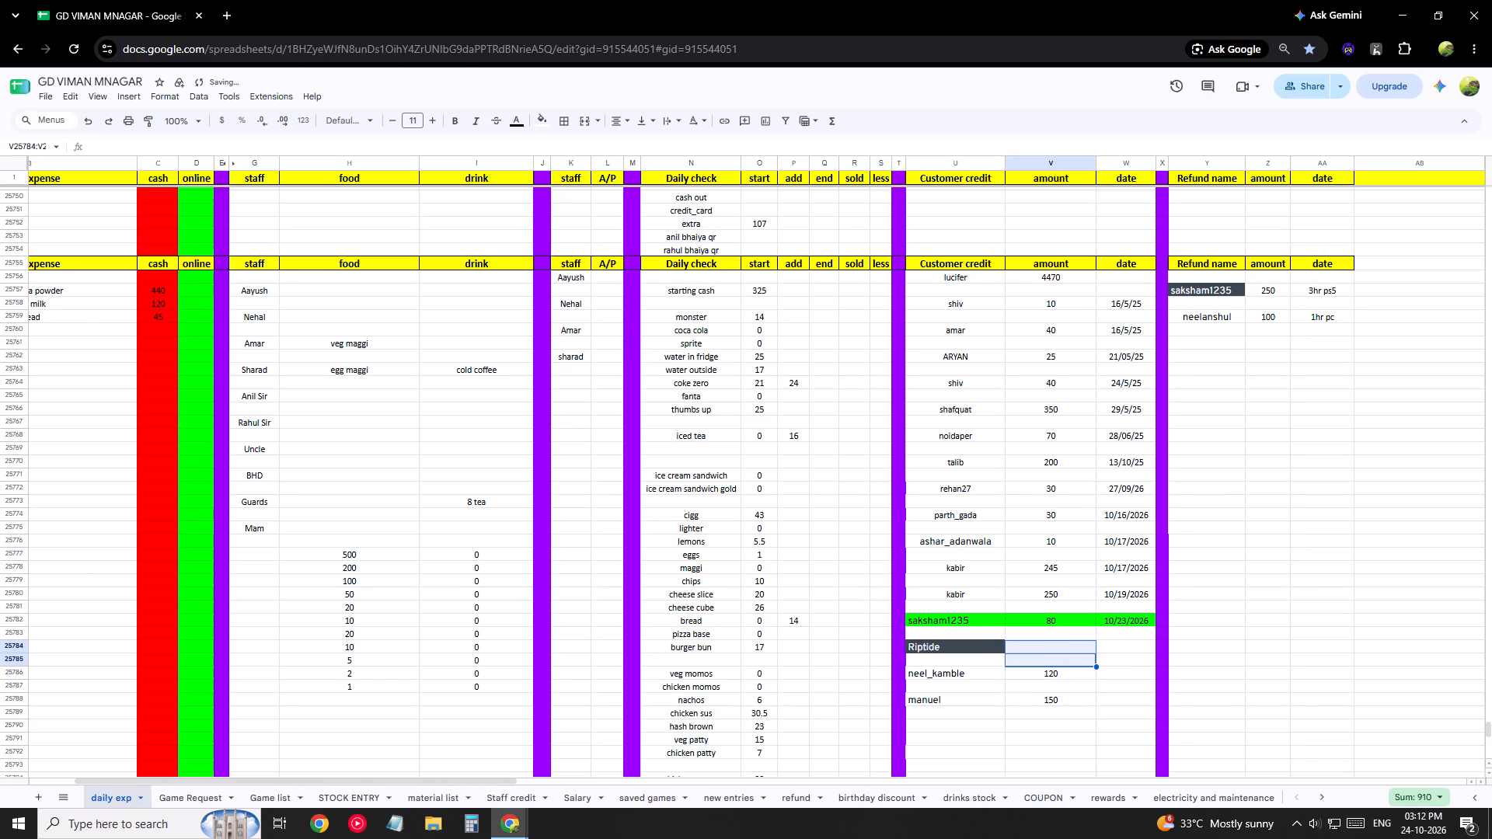
{"action": "key", "text": "Up"}
{"action": "type", "text": "910"}
{"action": "key", "text": "Return"}
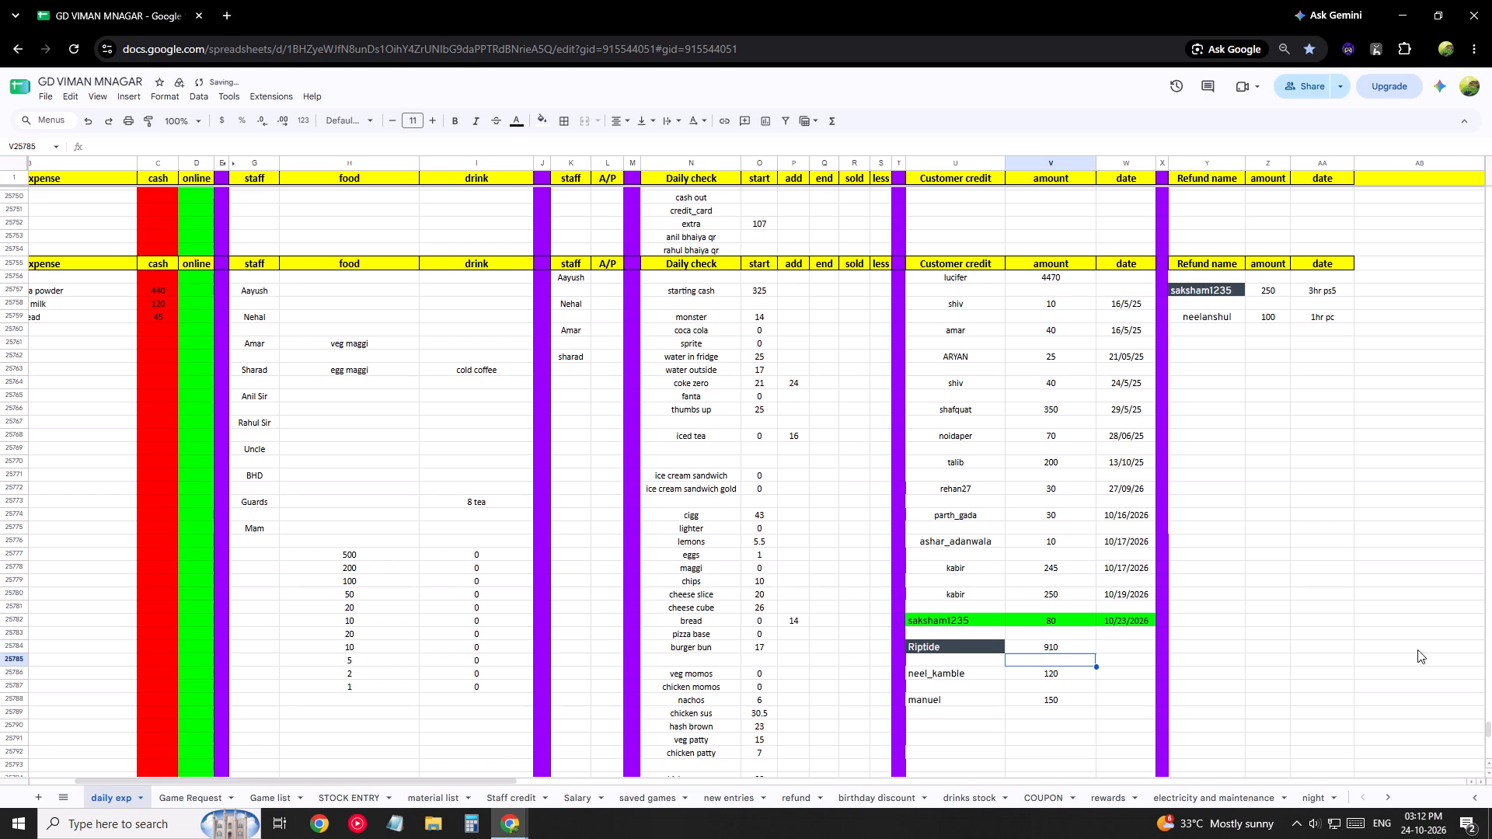
Enter 24/10/2026 as the date of Riptide's customer credit entry.
{"action": "left_click", "coordinate": [1144, 656]}
{"action": "left_click", "coordinate": [1114, 643]}
{"action": "left_click", "coordinate": [1120, 622]}
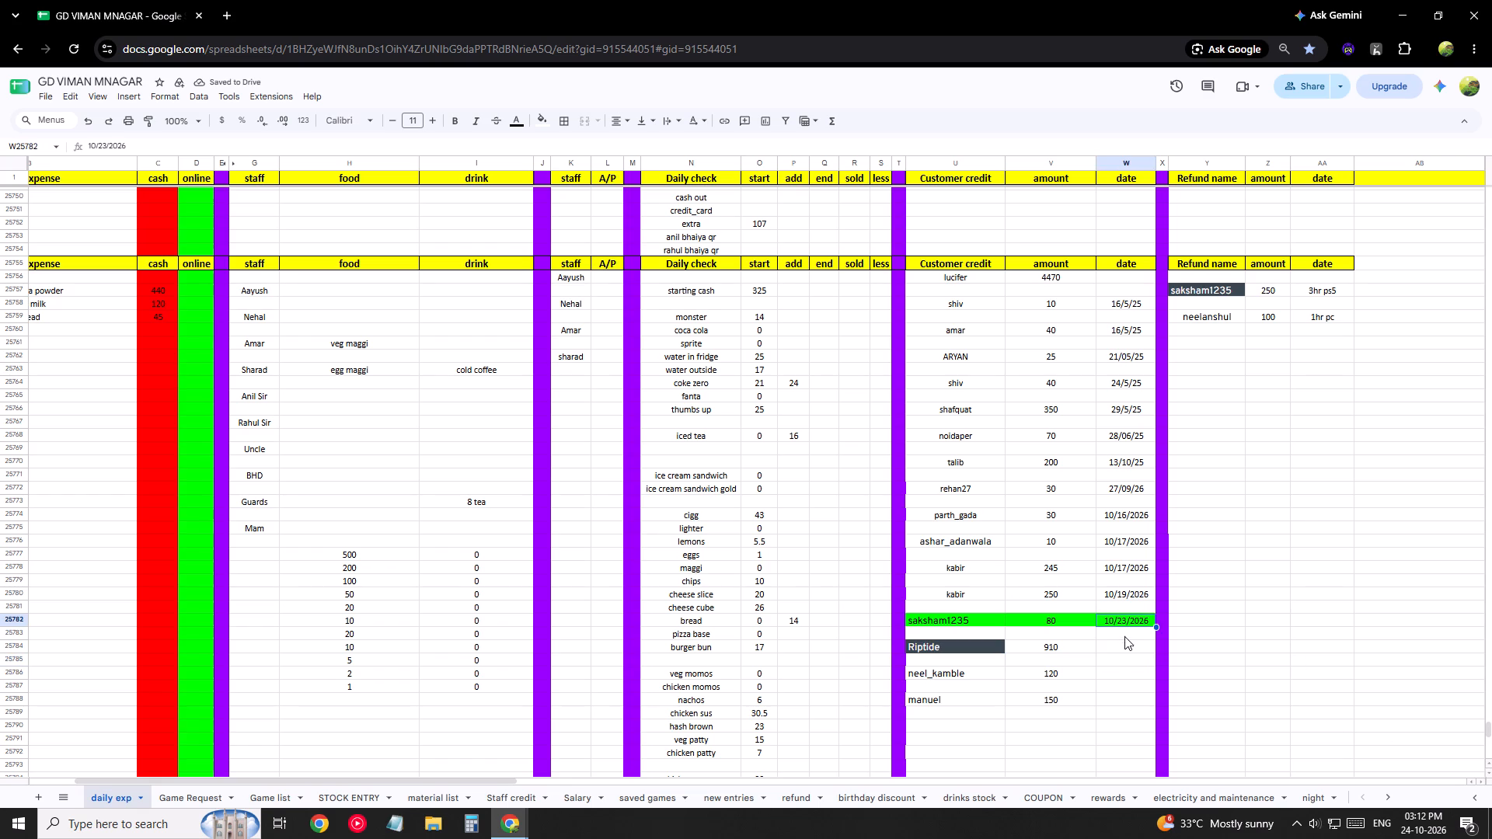
{"action": "left_click", "coordinate": [1120, 646], "text": "ctrl"}
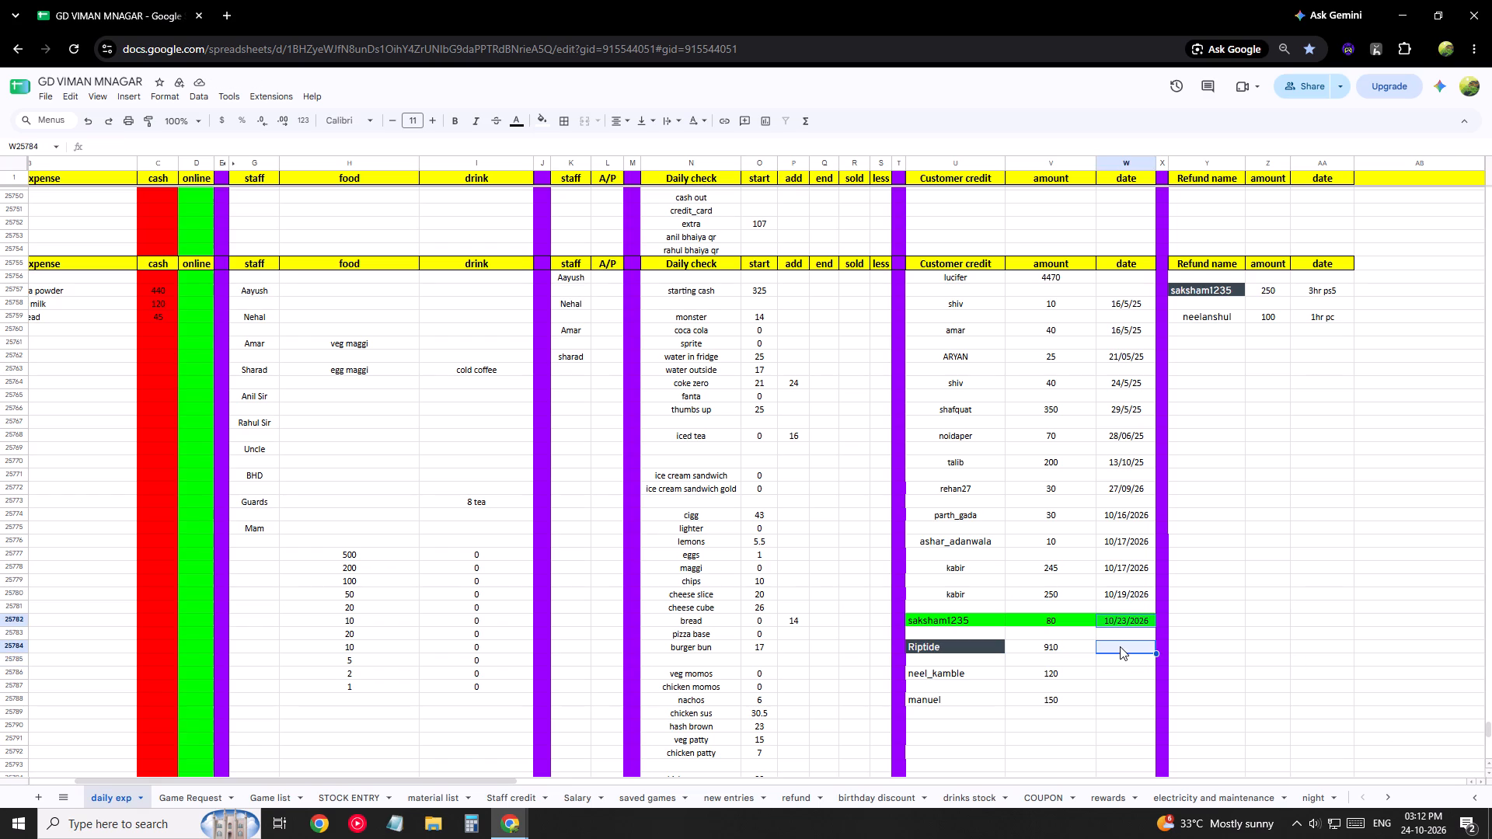
{"action": "type", "text": "24"}
{"action": "key", "text": "slash"}
{"action": "type", "text": "10"}
{"action": "key", "text": "slash"}
{"action": "type", "text": "2026"}
{"action": "key", "text": "Return"}
Switch back to ggLeap and check the dashboard status and the PC list for computer and console sessions.
{"action": "key", "text": "alt+Tab"}
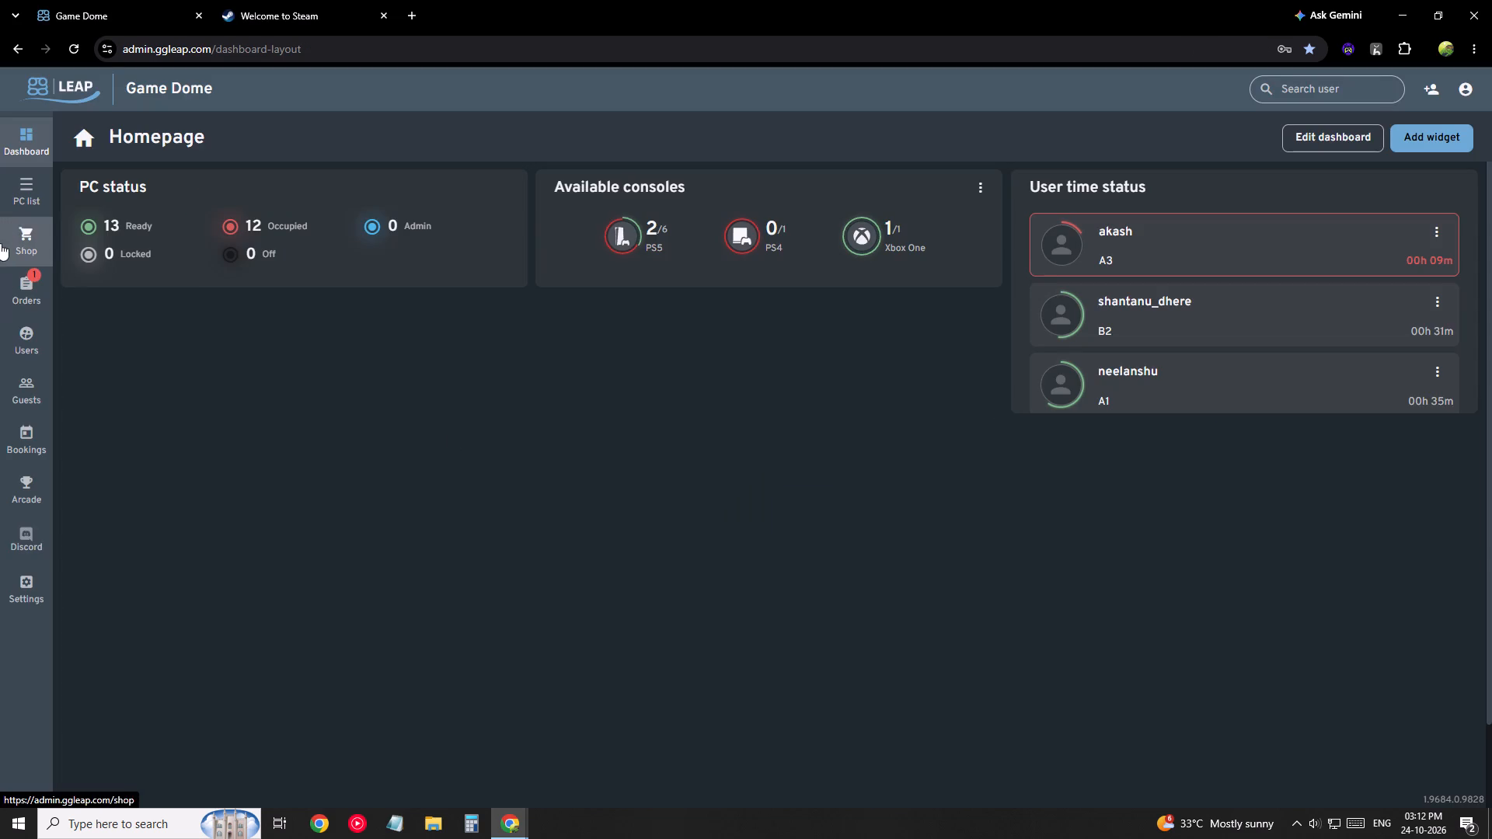
{"action": "left_click", "coordinate": [0, 155]}
{"action": "scroll", "coordinate": [730, 444], "scroll_direction": "down", "scroll_amount": 3}
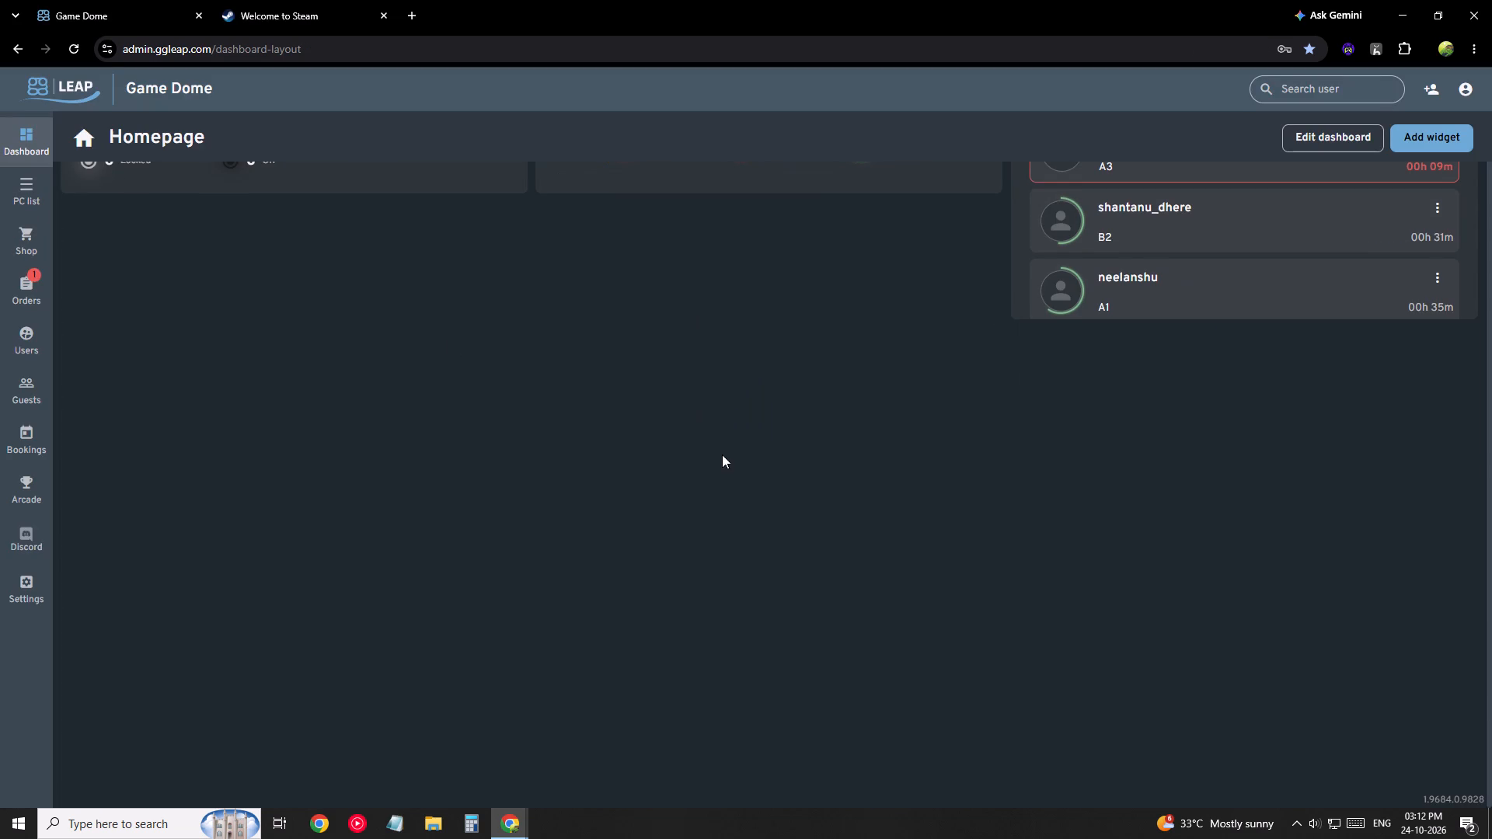
{"action": "left_click", "coordinate": [33, 195]}
{"action": "scroll", "coordinate": [682, 494], "scroll_direction": "down", "scroll_amount": 6}
{"action": "scroll", "coordinate": [674, 495], "scroll_direction": "up", "scroll_amount": 1}
{"action": "scroll", "coordinate": [664, 498], "scroll_direction": "down", "scroll_amount": 1}
{"action": "scroll", "coordinate": [646, 503], "scroll_direction": "up", "scroll_amount": 1}
{"action": "scroll", "coordinate": [631, 506], "scroll_direction": "down", "scroll_amount": 1}
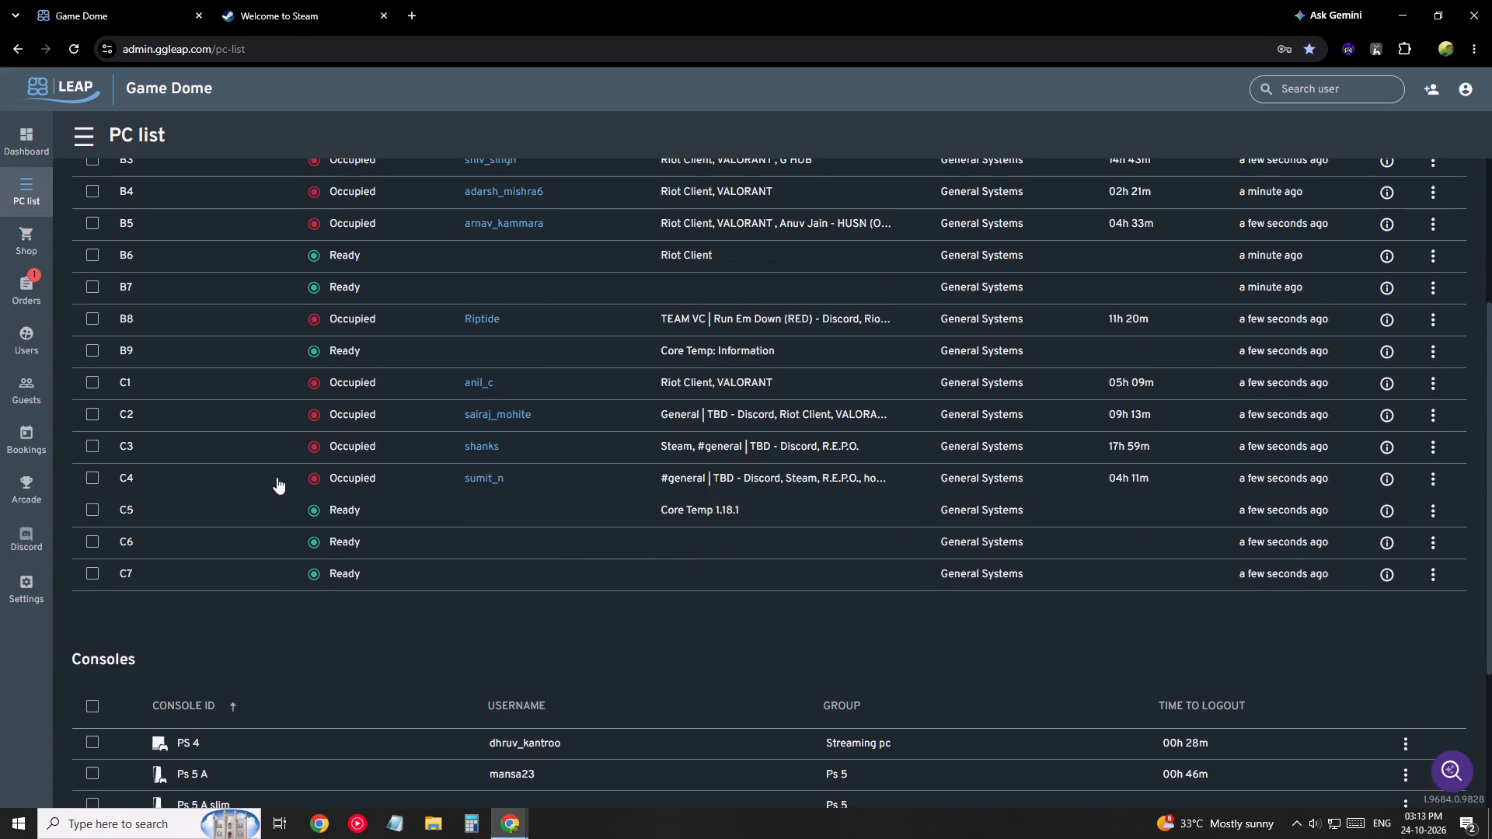
{"action": "scroll", "coordinate": [270, 473], "scroll_direction": "up", "scroll_amount": 4}
{"action": "scroll", "coordinate": [598, 569], "scroll_direction": "up", "scroll_amount": 1}
{"action": "scroll", "coordinate": [598, 569], "scroll_direction": "down", "scroll_amount": 1}
{"action": "scroll", "coordinate": [598, 569], "scroll_direction": "up", "scroll_amount": 1}
{"action": "left_click", "coordinate": [1, 155]}
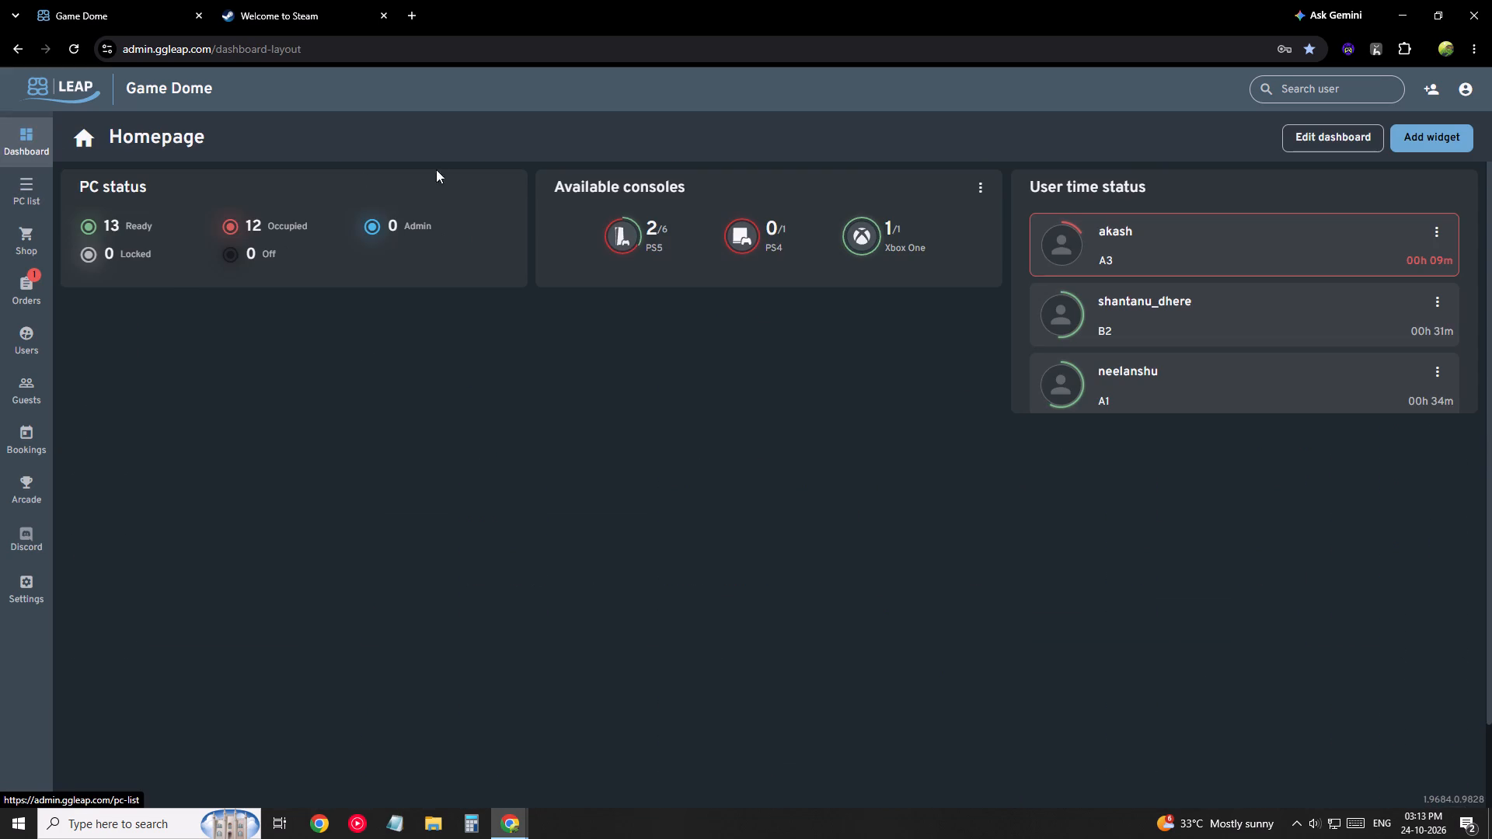
{"action": "left_click", "coordinate": [22, 170]}
{"action": "scroll", "coordinate": [764, 447], "scroll_direction": "down", "scroll_amount": 7}
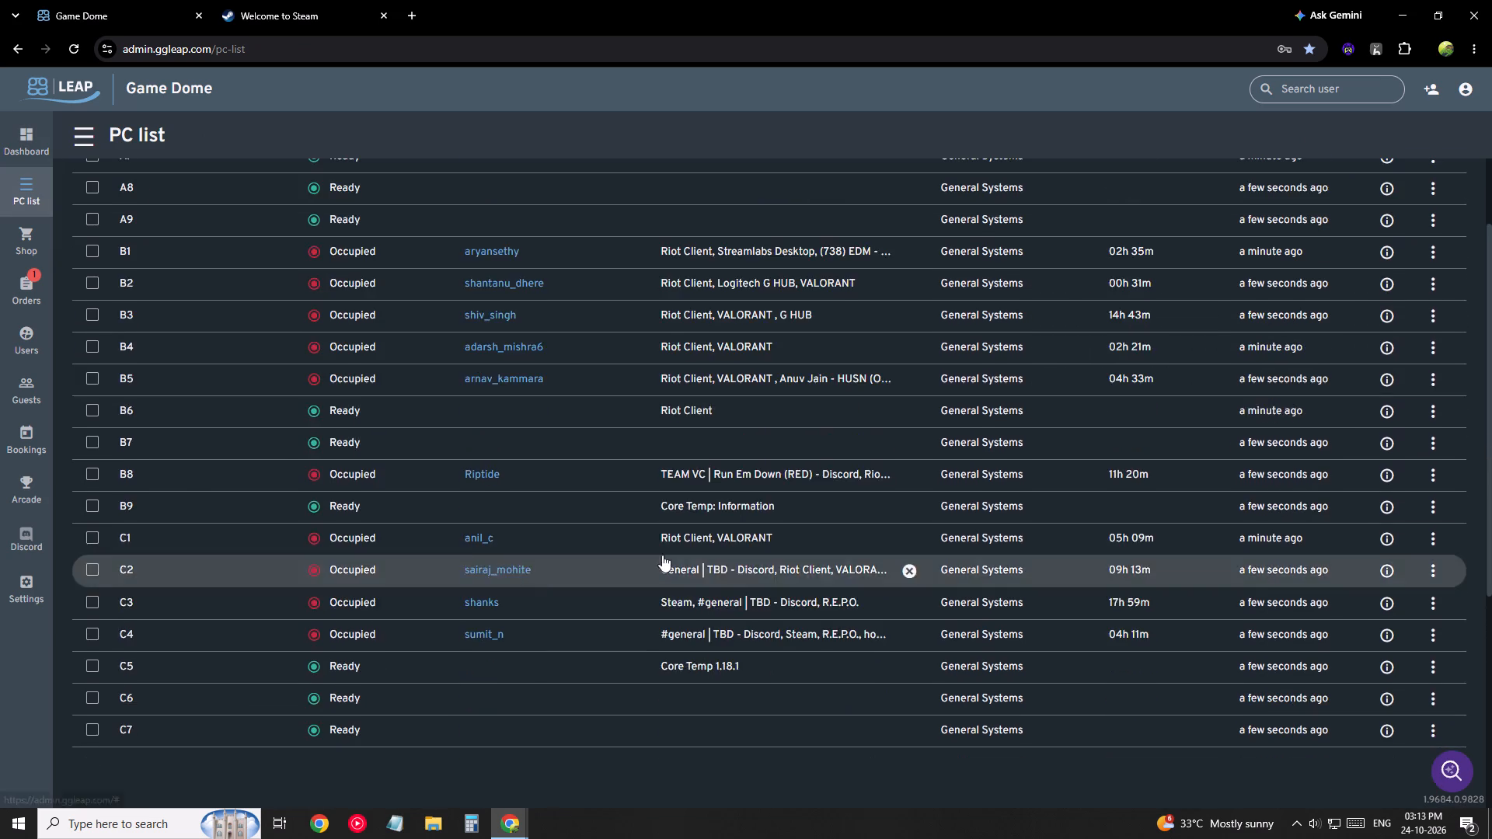
{"action": "scroll", "coordinate": [662, 555], "scroll_direction": "down", "scroll_amount": 5}
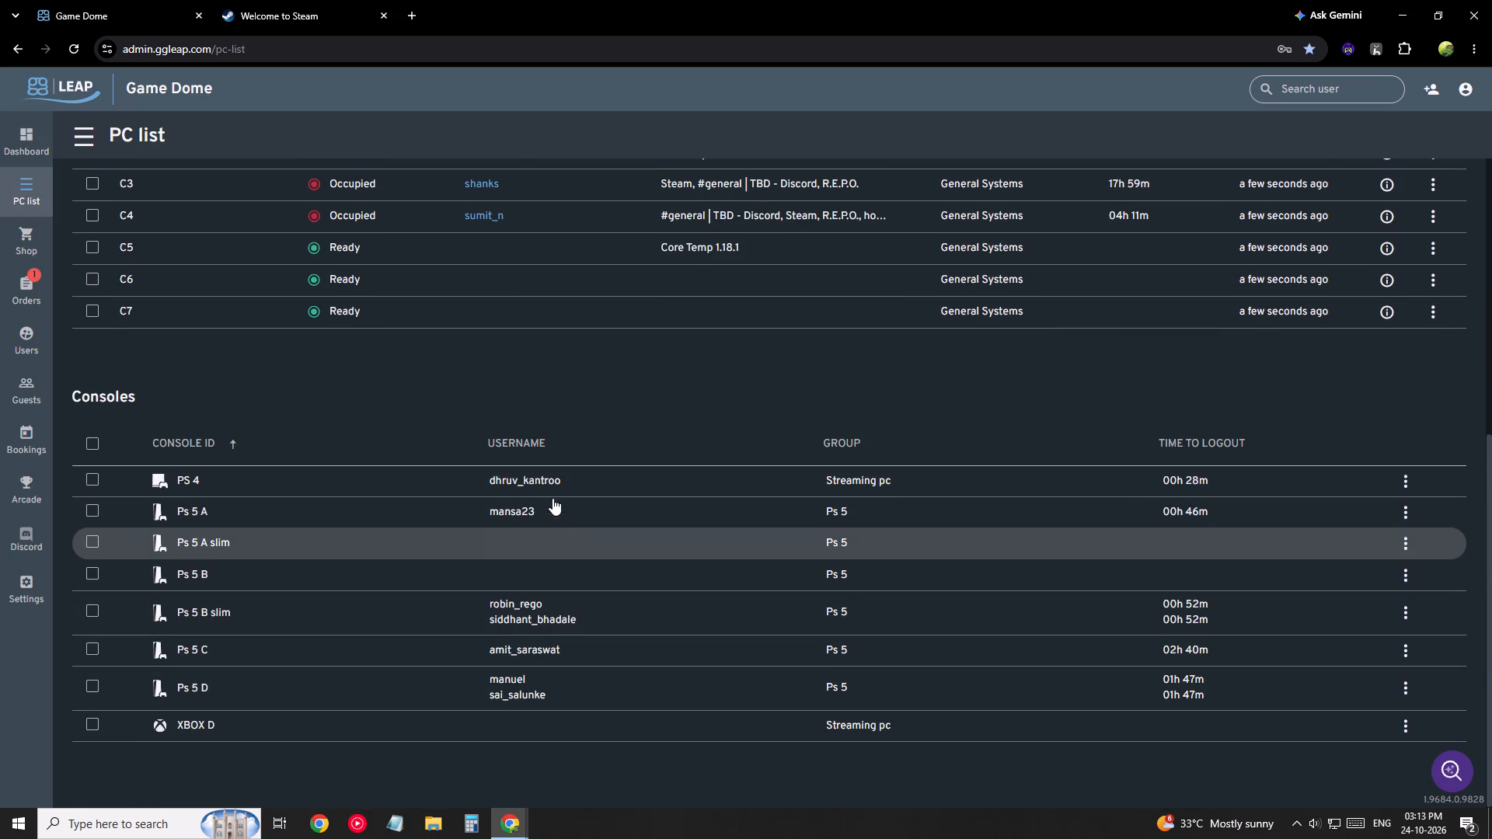
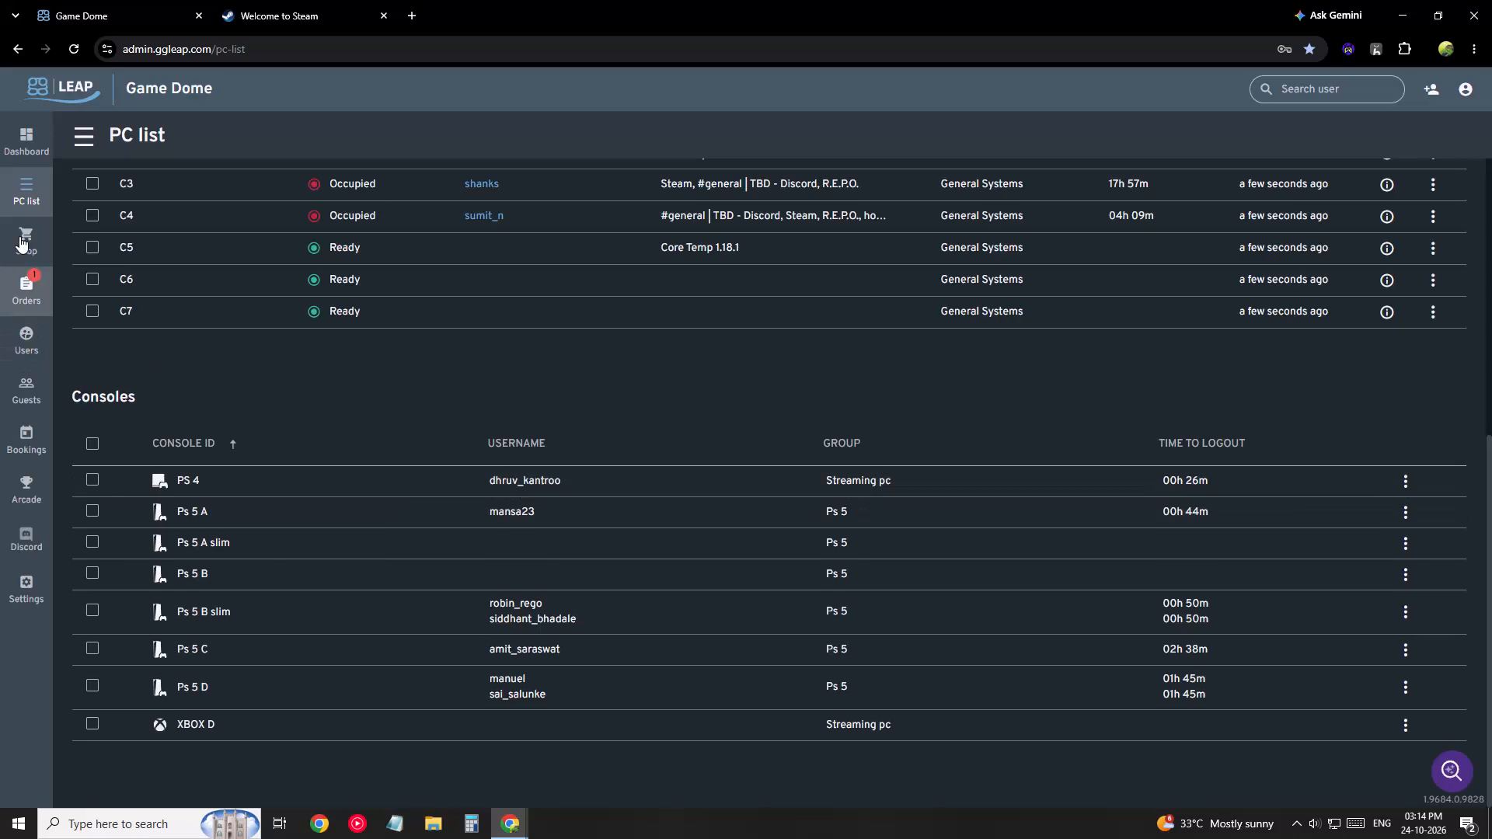
Sell two WATER-500ml drinks from the shop's snacks to a guest and charge the order as cash.
{"action": "left_click", "coordinate": [19, 236]}
{"action": "left_click", "coordinate": [371, 273]}
{"action": "left_click_drag", "start_coordinate": [389, 250], "coordinate": [395, 243]}
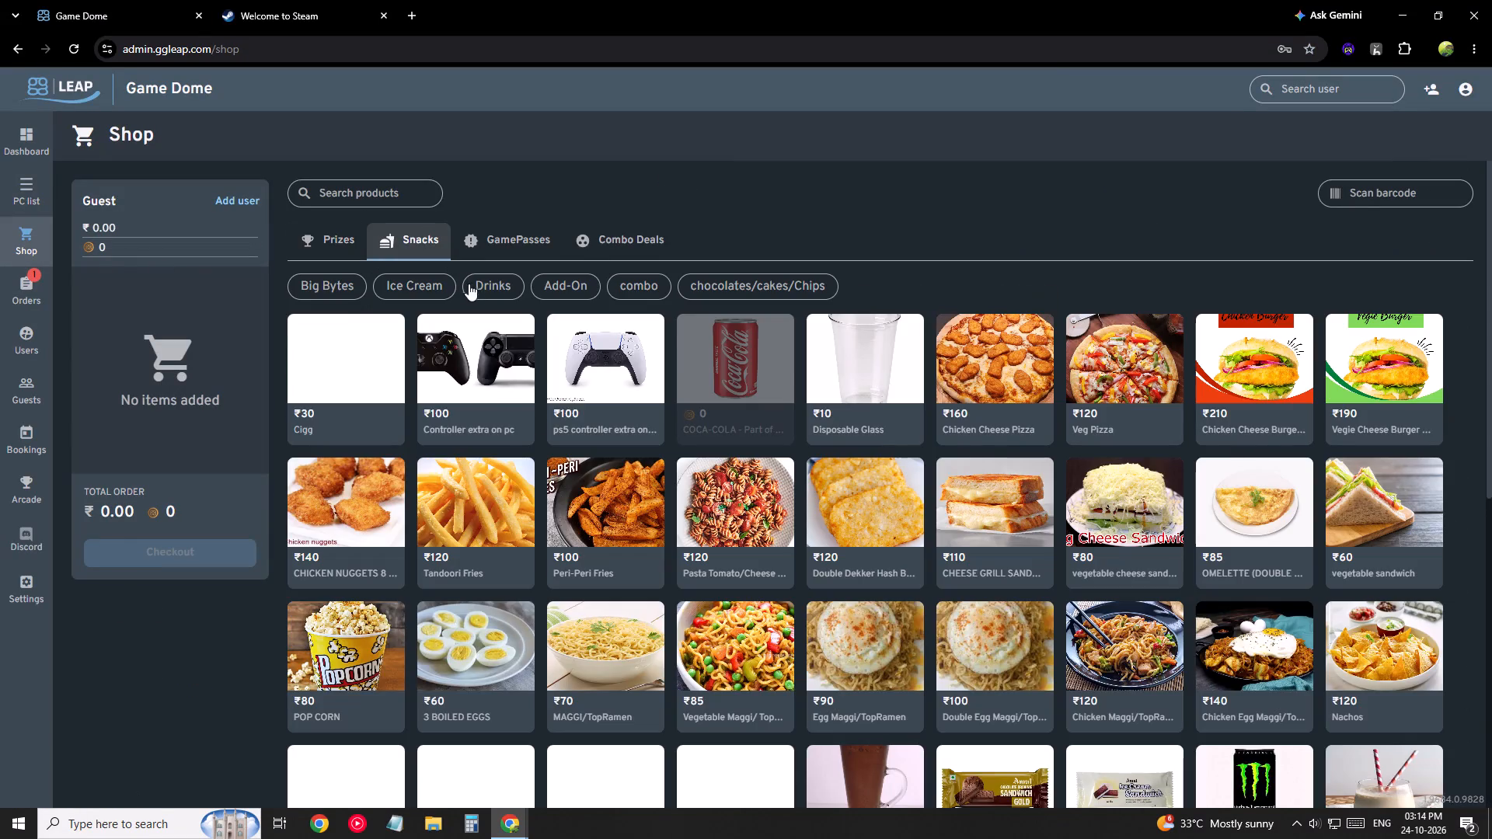
{"action": "left_click", "coordinate": [483, 294]}
{"action": "double_click", "coordinate": [763, 541]}
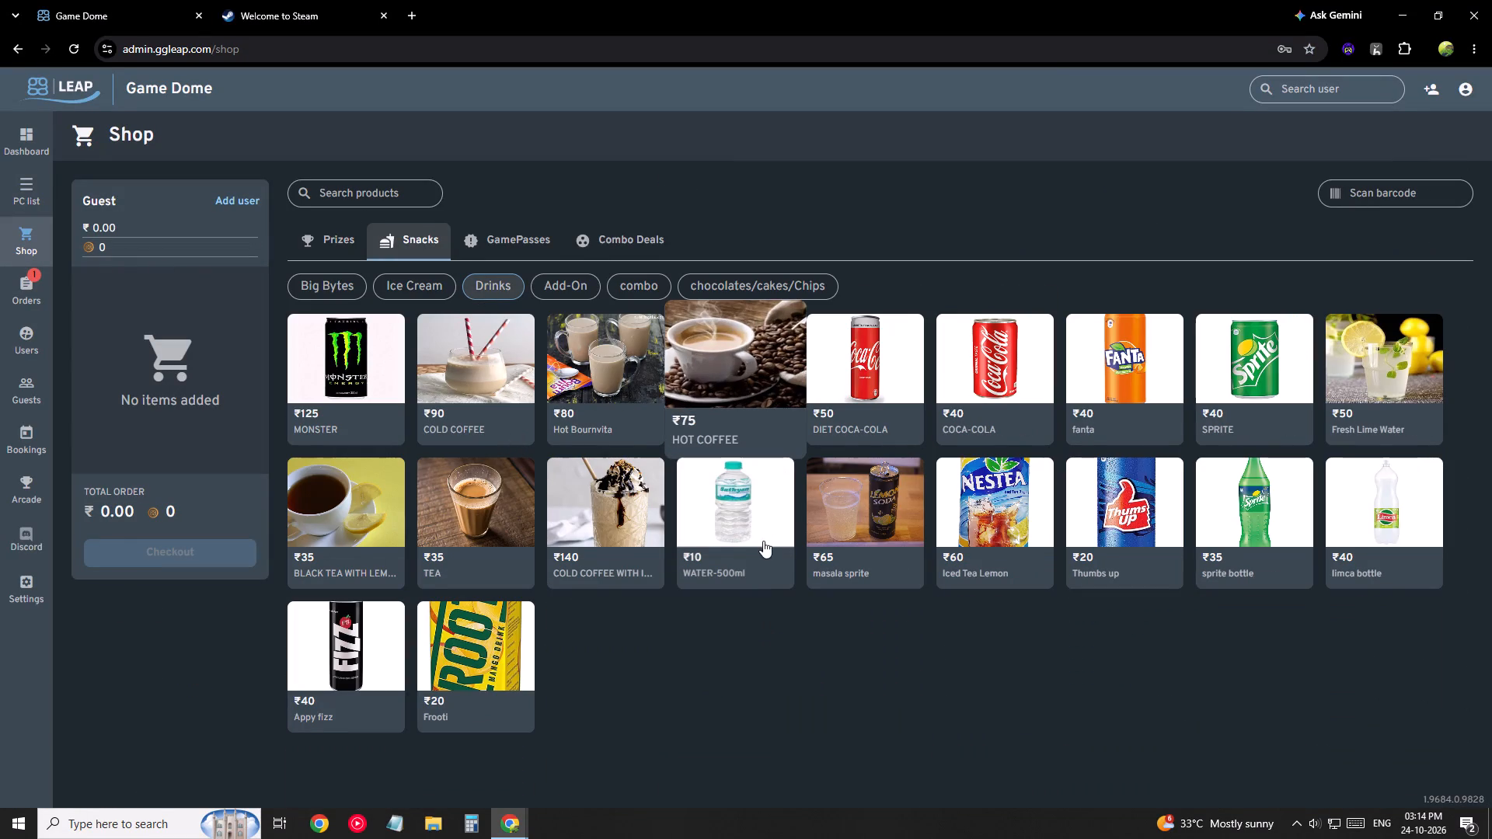
{"action": "left_click", "coordinate": [154, 547]}
{"action": "left_click", "coordinate": [455, 458]}
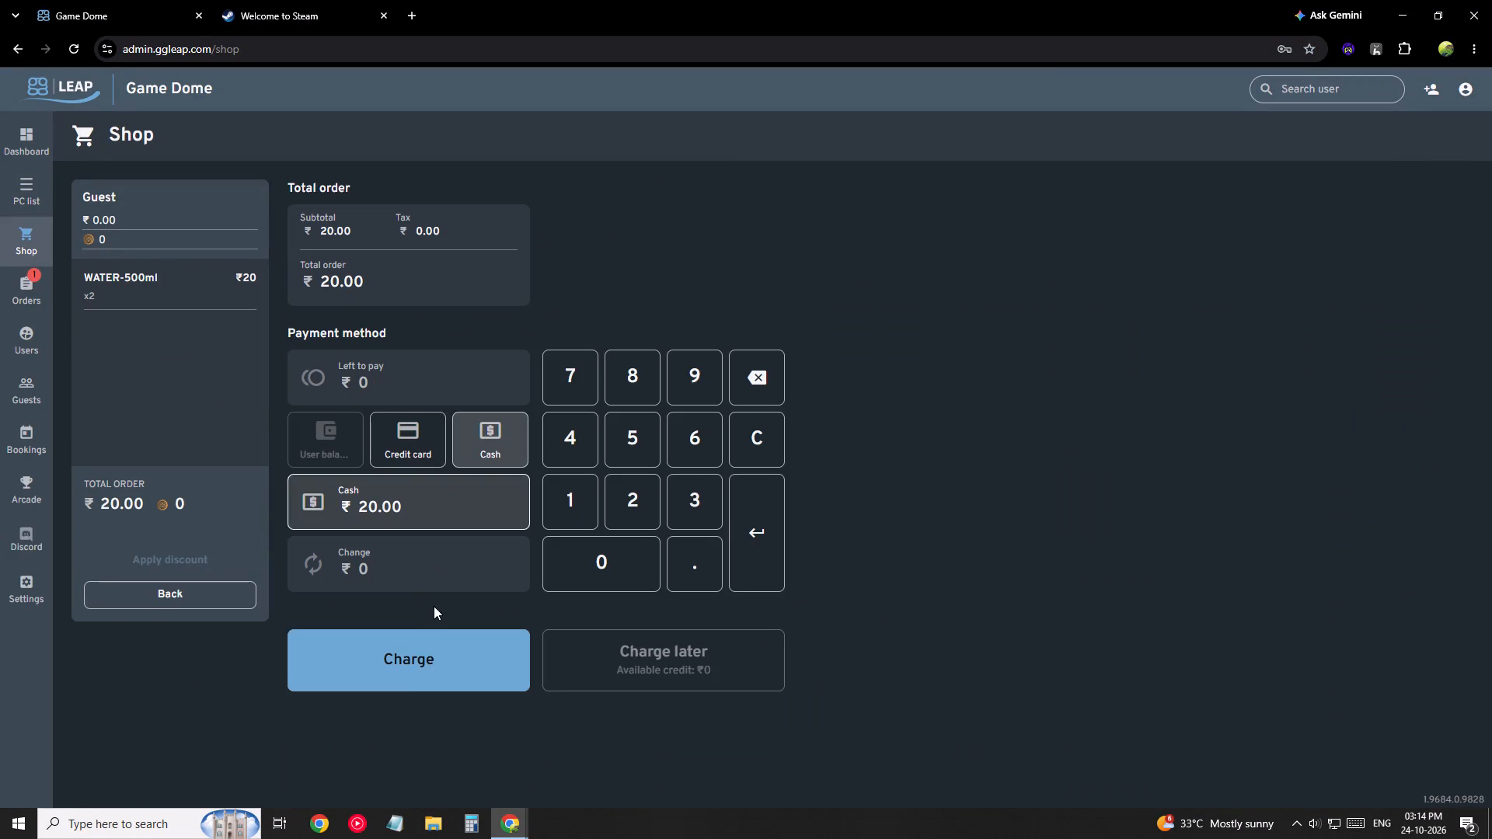
{"action": "left_click", "coordinate": [408, 674]}
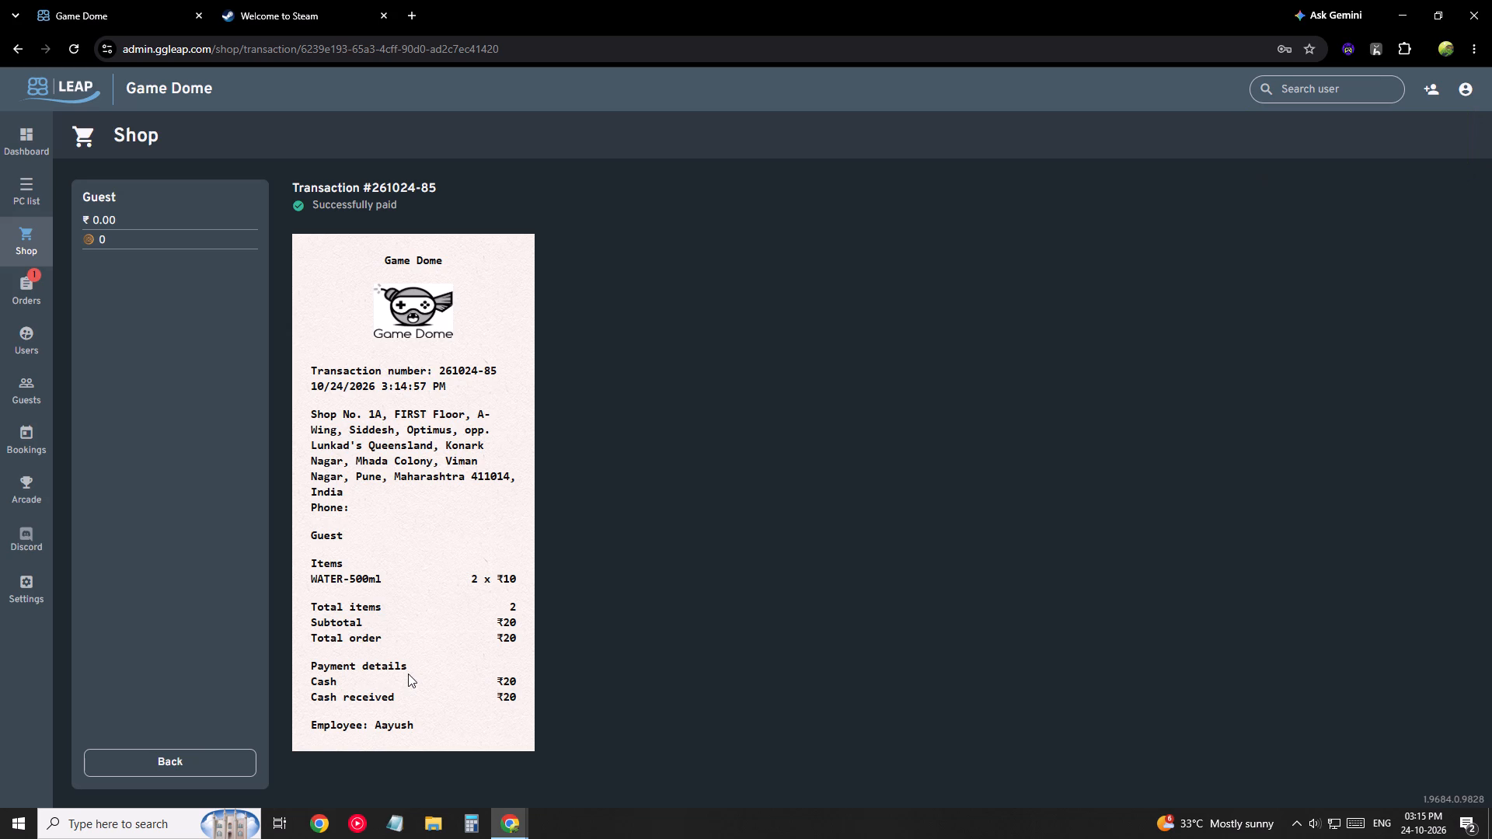
Check the computer and console sessions in the PC list and review the recent entries in the order history.
{"action": "left_click", "coordinate": [23, 195]}
{"action": "scroll", "coordinate": [214, 482], "scroll_direction": "down", "scroll_amount": 9}
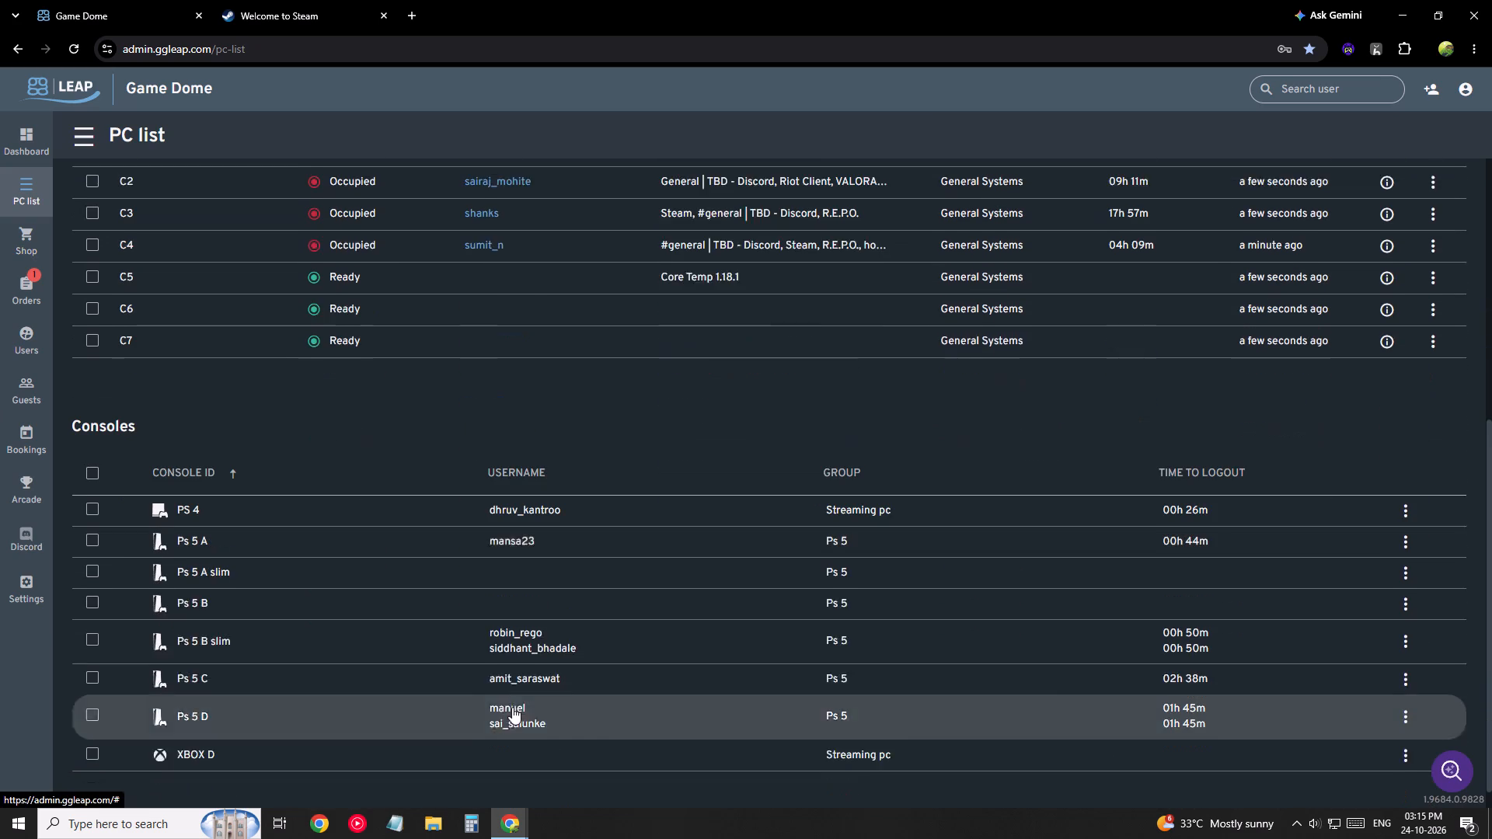
{"action": "scroll", "coordinate": [512, 707], "scroll_direction": "down", "scroll_amount": 6}
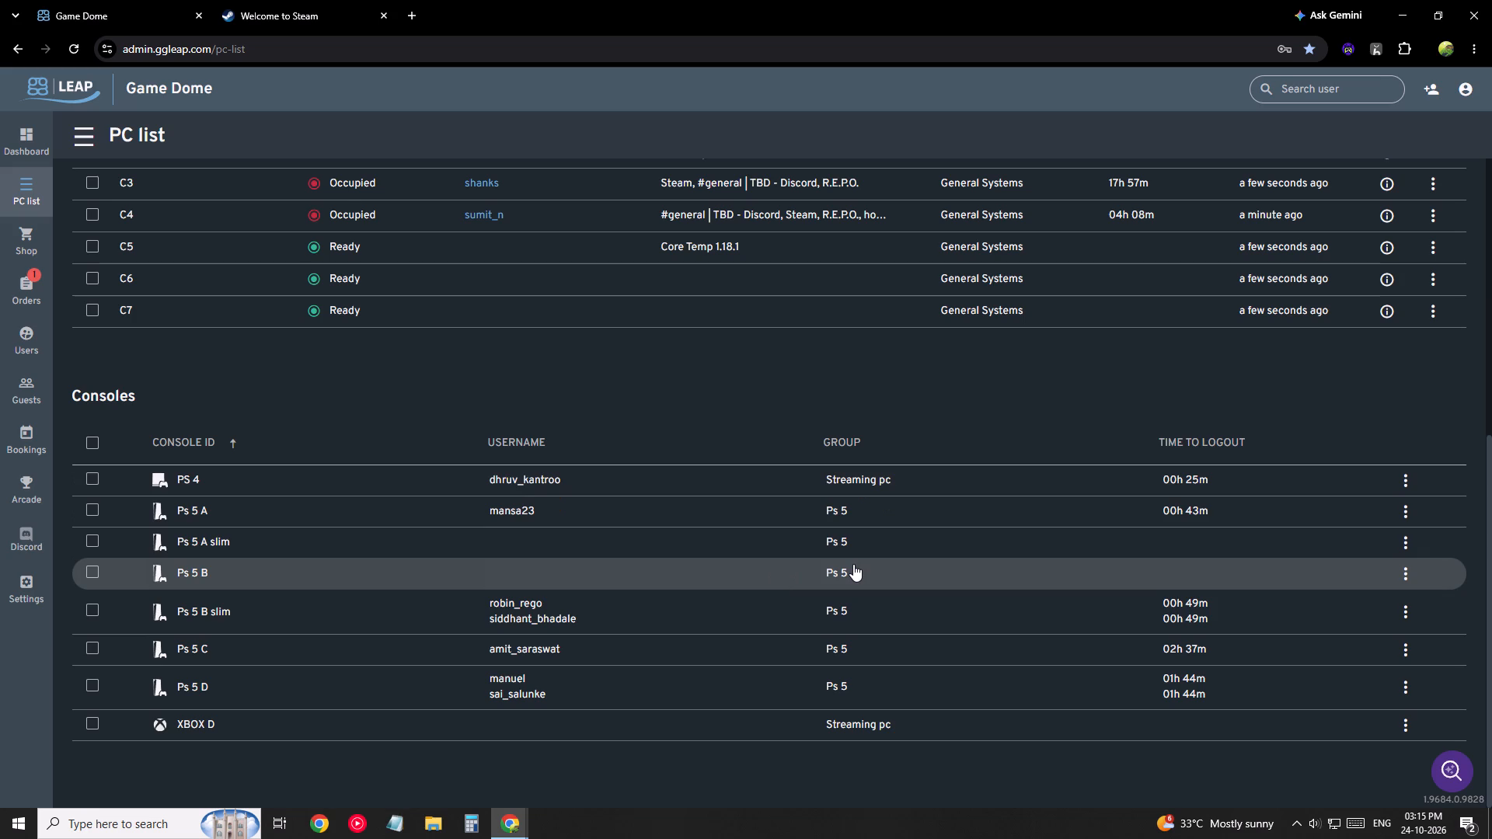
{"action": "left_click", "coordinate": [21, 284]}
{"action": "left_click", "coordinate": [378, 166]}
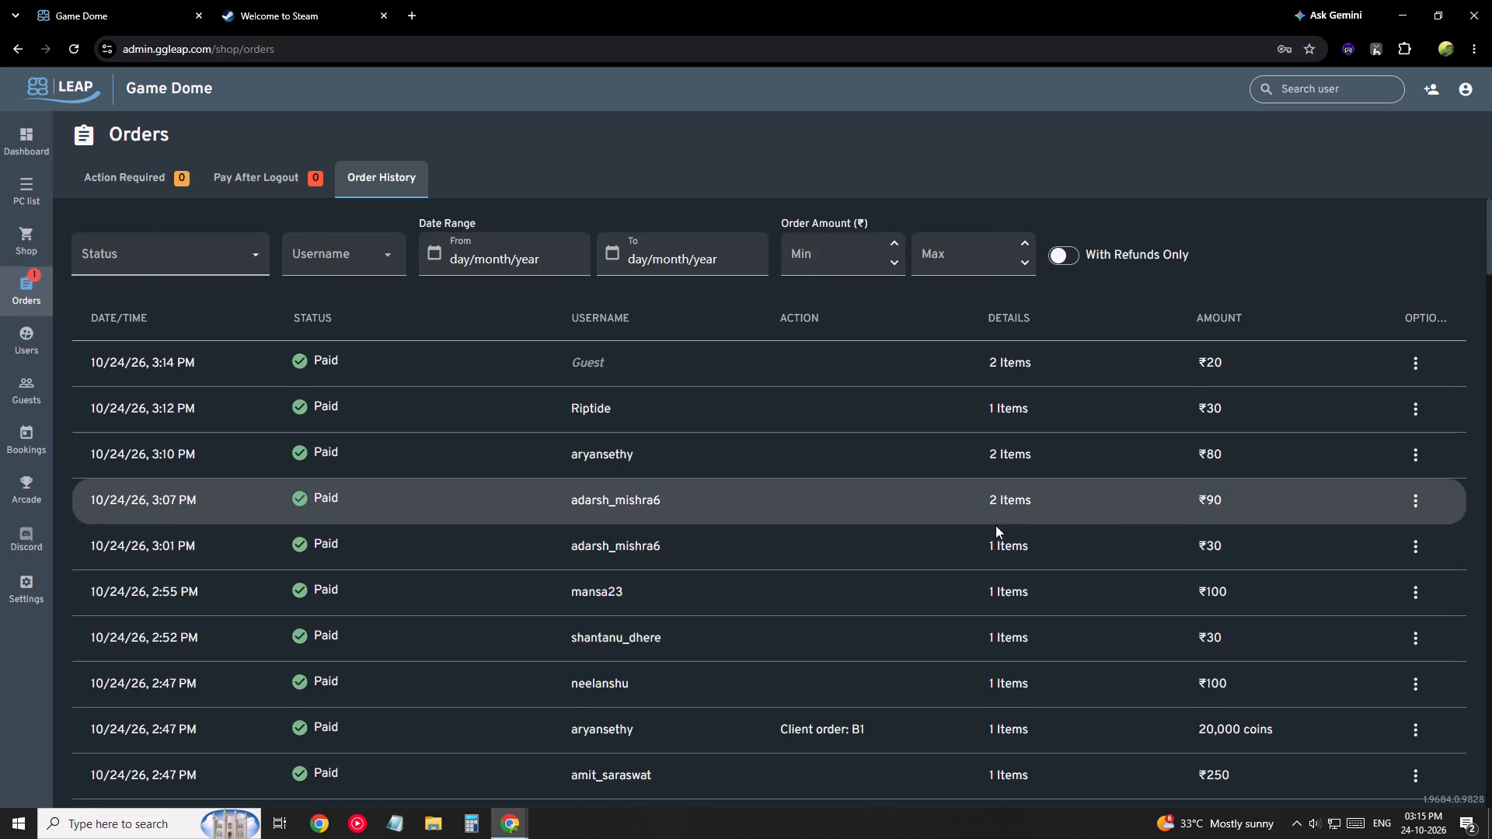
{"action": "scroll", "coordinate": [873, 552], "scroll_direction": "down", "scroll_amount": 4}
{"action": "scroll", "coordinate": [498, 552], "scroll_direction": "down", "scroll_amount": 2}
{"action": "scroll", "coordinate": [707, 540], "scroll_direction": "down", "scroll_amount": 5}
{"action": "left_click", "coordinate": [0, 194]}
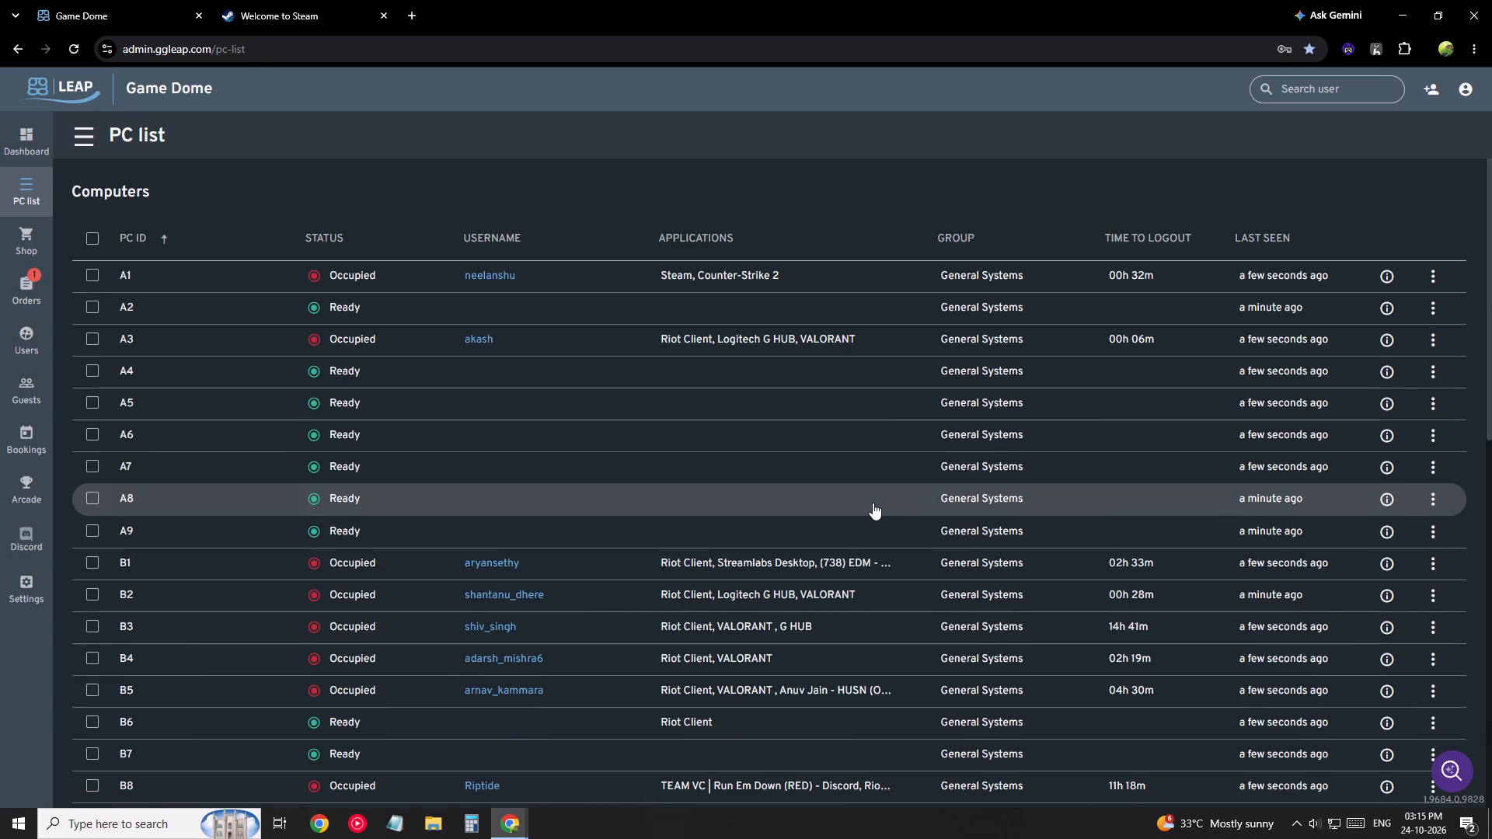
Close the Welcome to Steam page.
{"action": "left_click", "coordinate": [384, 13]}
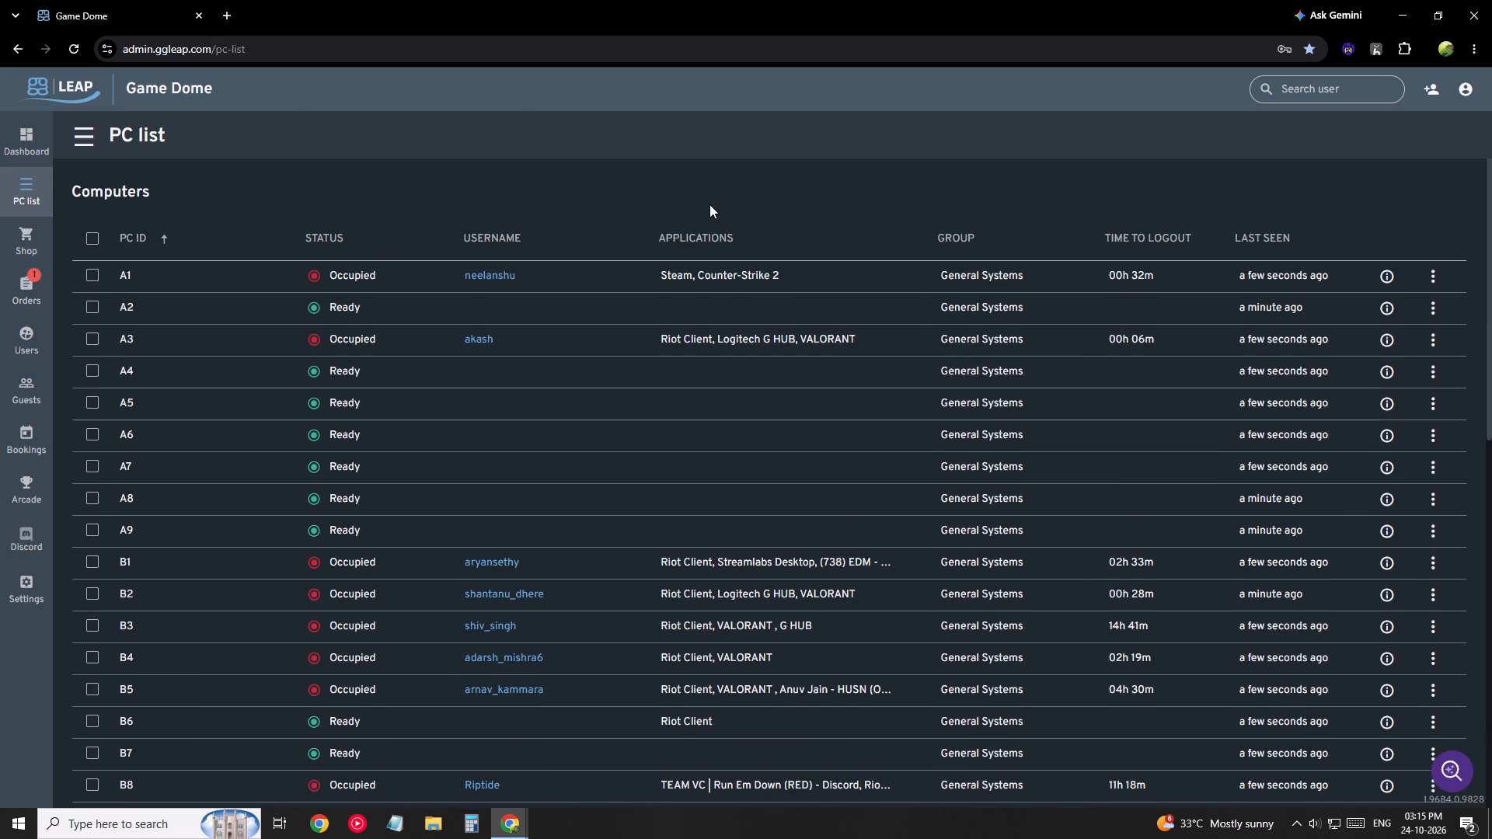
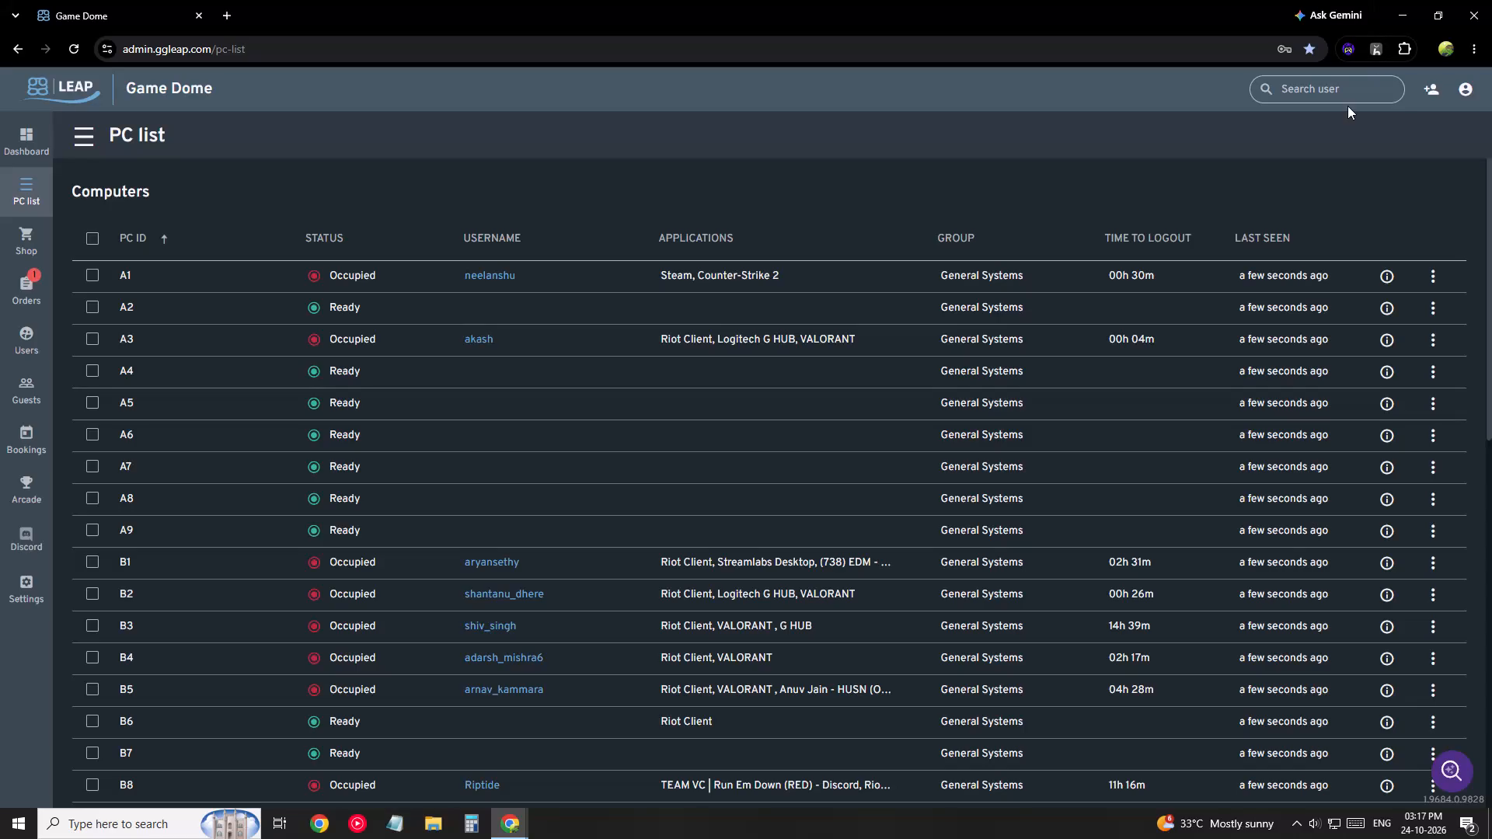
{"action": "left_click", "coordinate": [1347, 95]}
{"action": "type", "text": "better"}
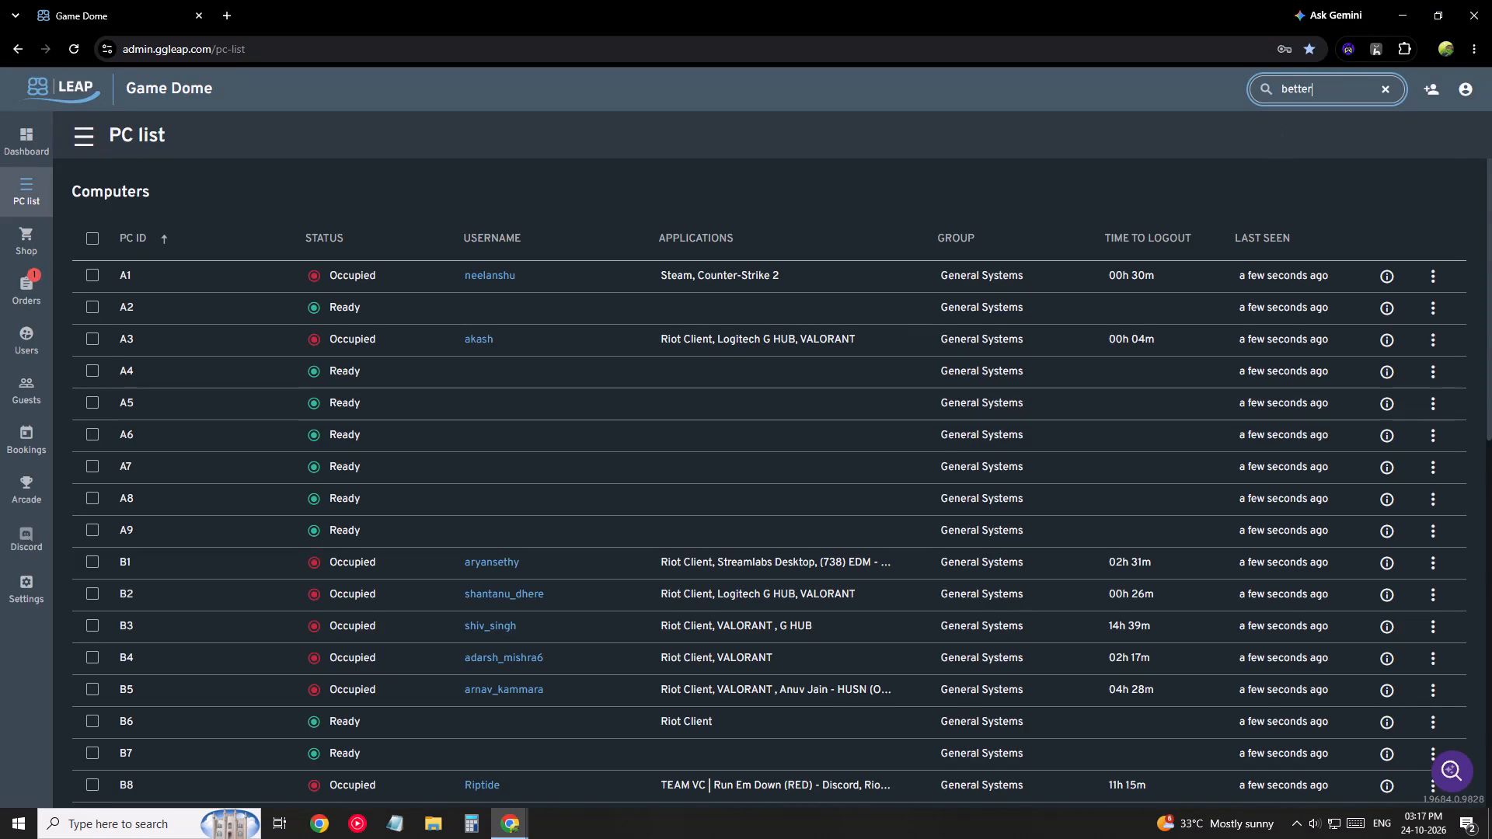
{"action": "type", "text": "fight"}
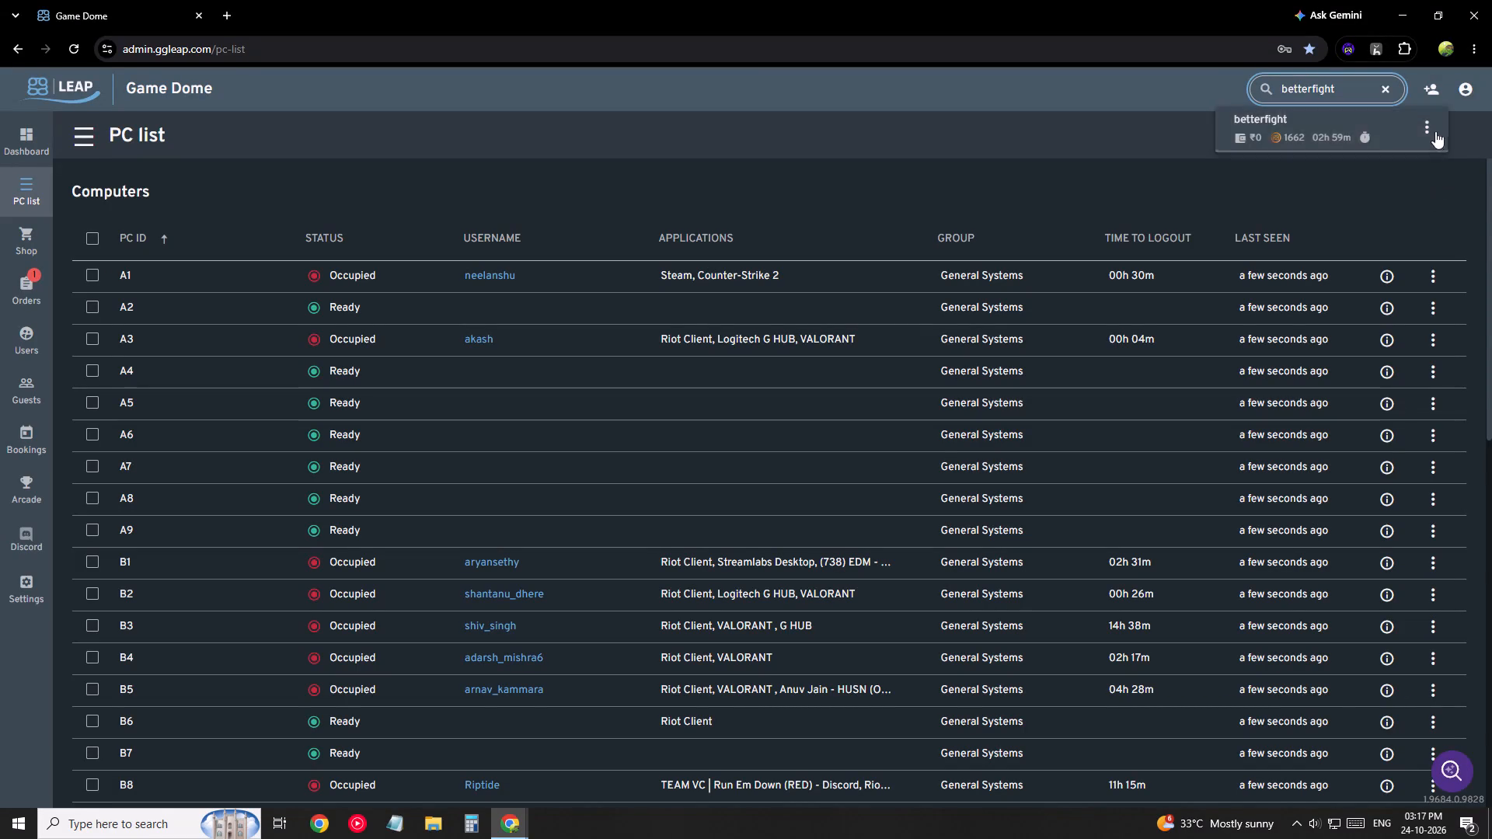
{"action": "left_click", "coordinate": [1435, 131]}
{"action": "left_click", "coordinate": [1455, 138]}
{"action": "left_click", "coordinate": [1311, 141]}
{"action": "scroll", "coordinate": [797, 681], "scroll_direction": "down", "scroll_amount": 5}
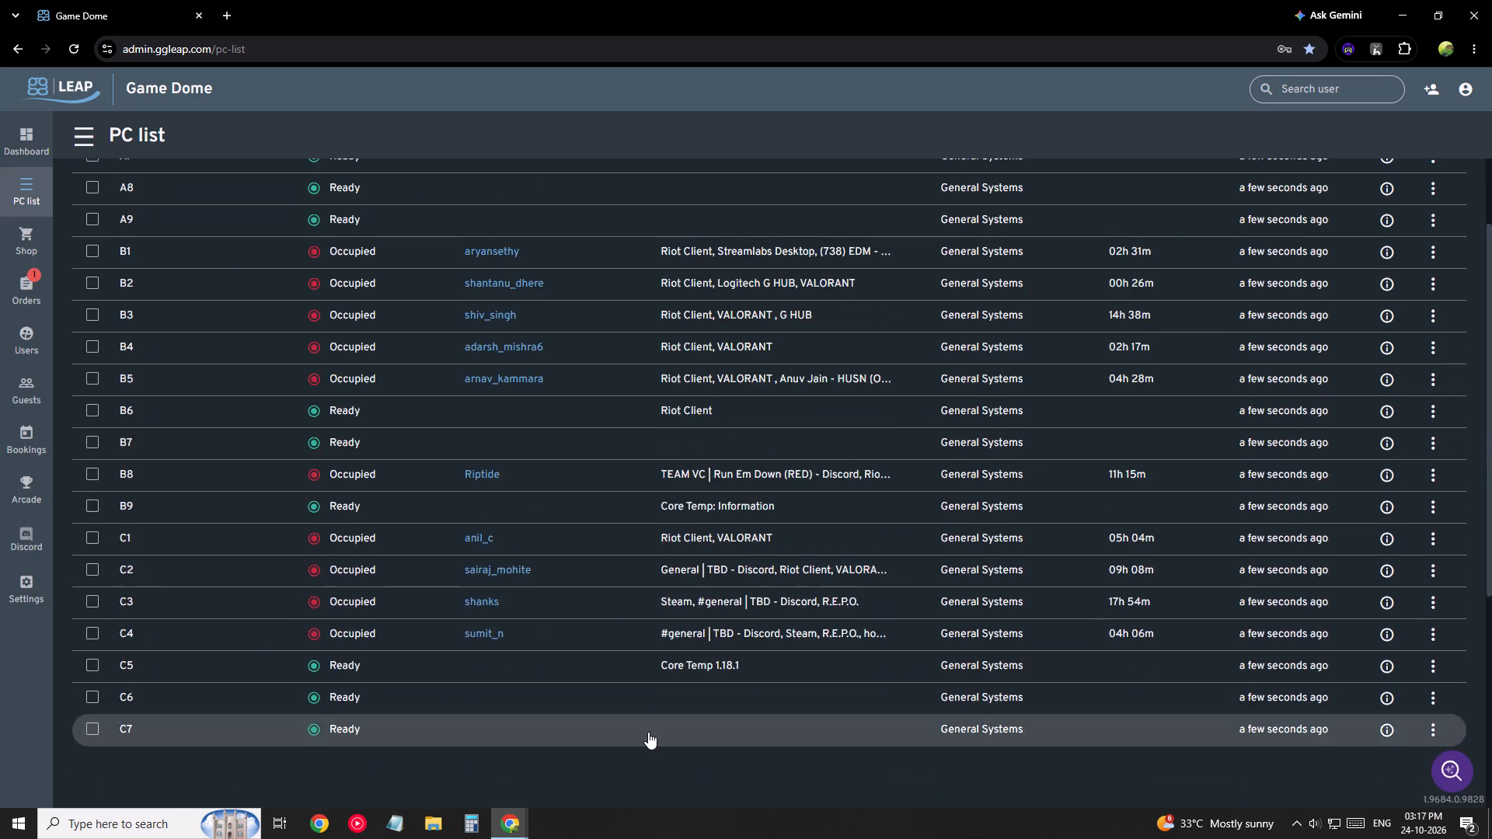
{"action": "scroll", "coordinate": [648, 732], "scroll_direction": "up", "scroll_amount": 1}
{"action": "scroll", "coordinate": [648, 732], "scroll_direction": "down", "scroll_amount": 7}
{"action": "left_click", "coordinate": [1401, 573]}
{"action": "left_click", "coordinate": [1432, 574]}
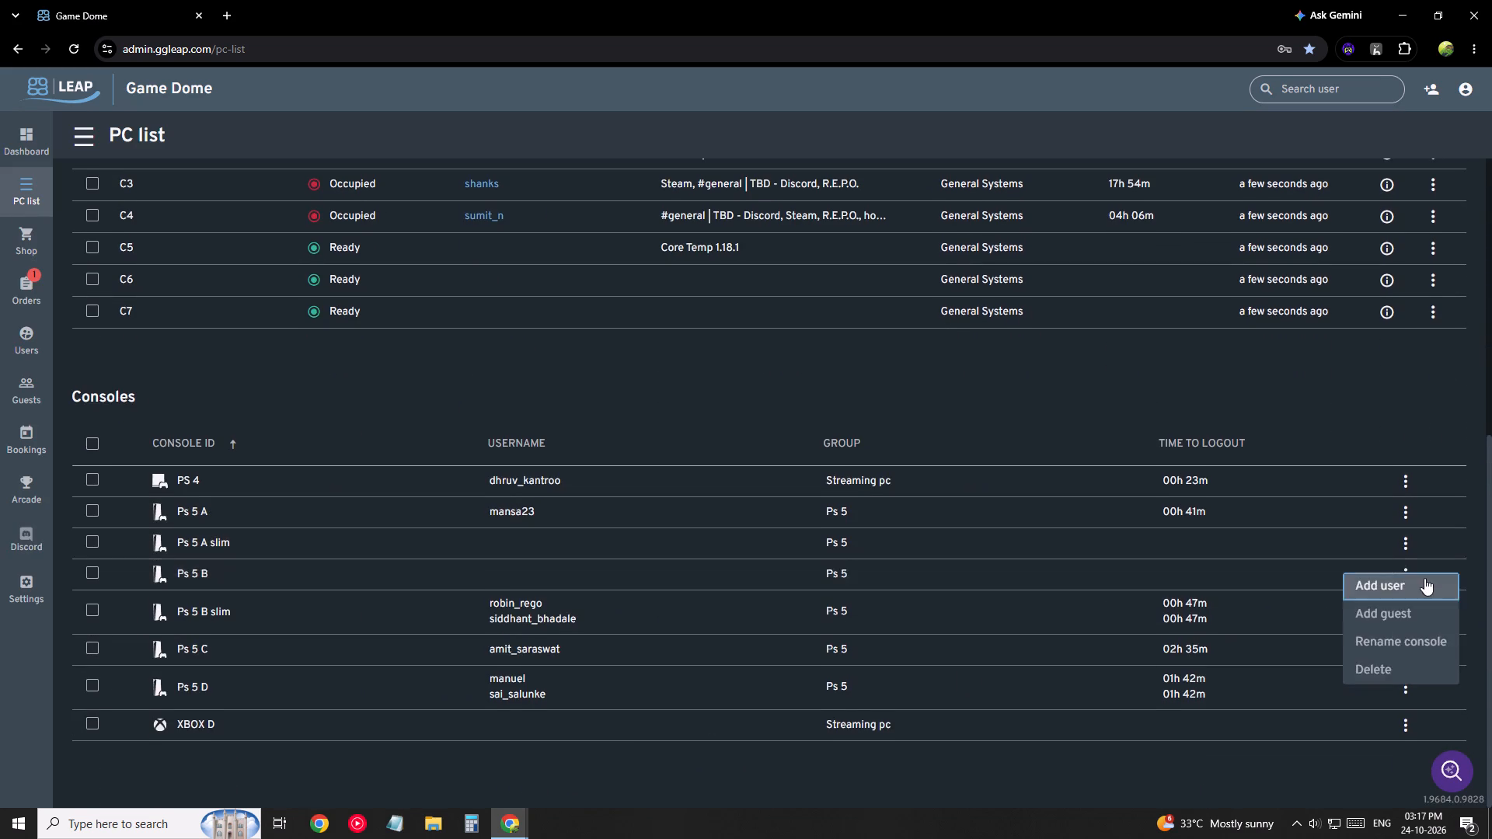
{"action": "left_click", "coordinate": [741, 424]}
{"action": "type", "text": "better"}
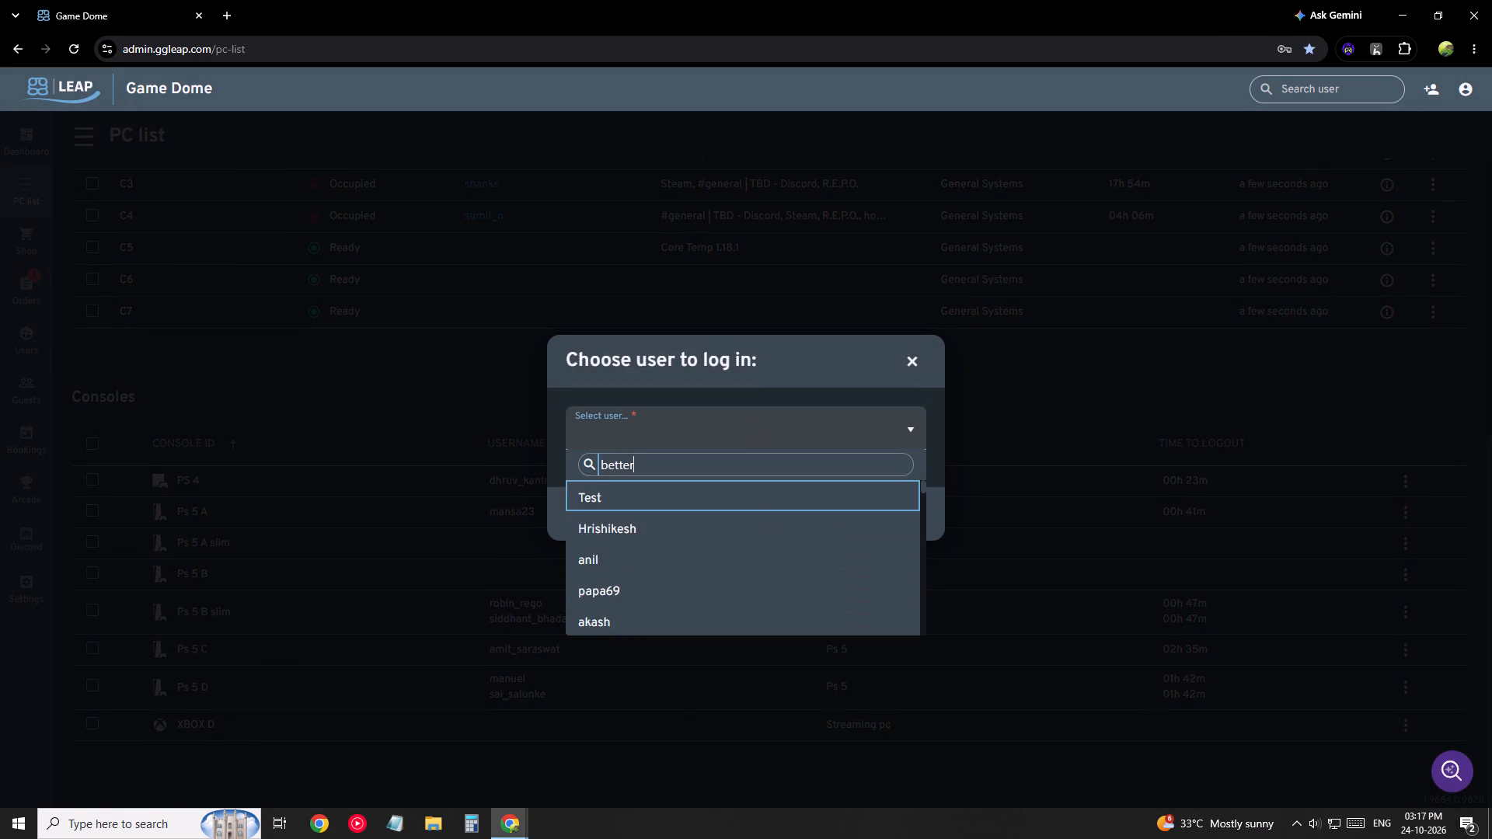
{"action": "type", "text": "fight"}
{"action": "scroll", "coordinate": [741, 424], "scroll_direction": "up", "scroll_amount": 1}
{"action": "left_click", "coordinate": [679, 499]}
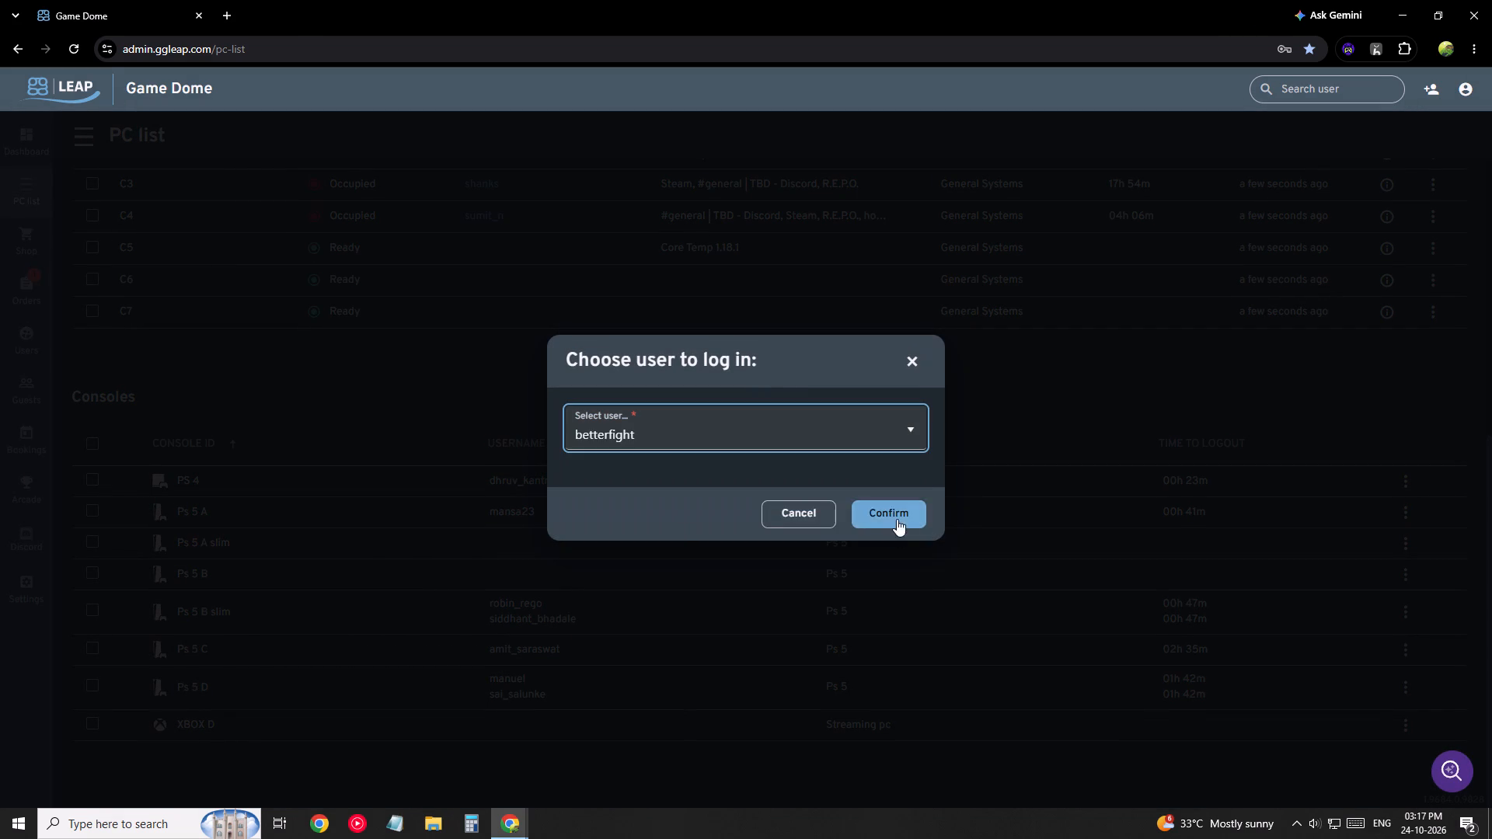
{"action": "left_click", "coordinate": [886, 513]}
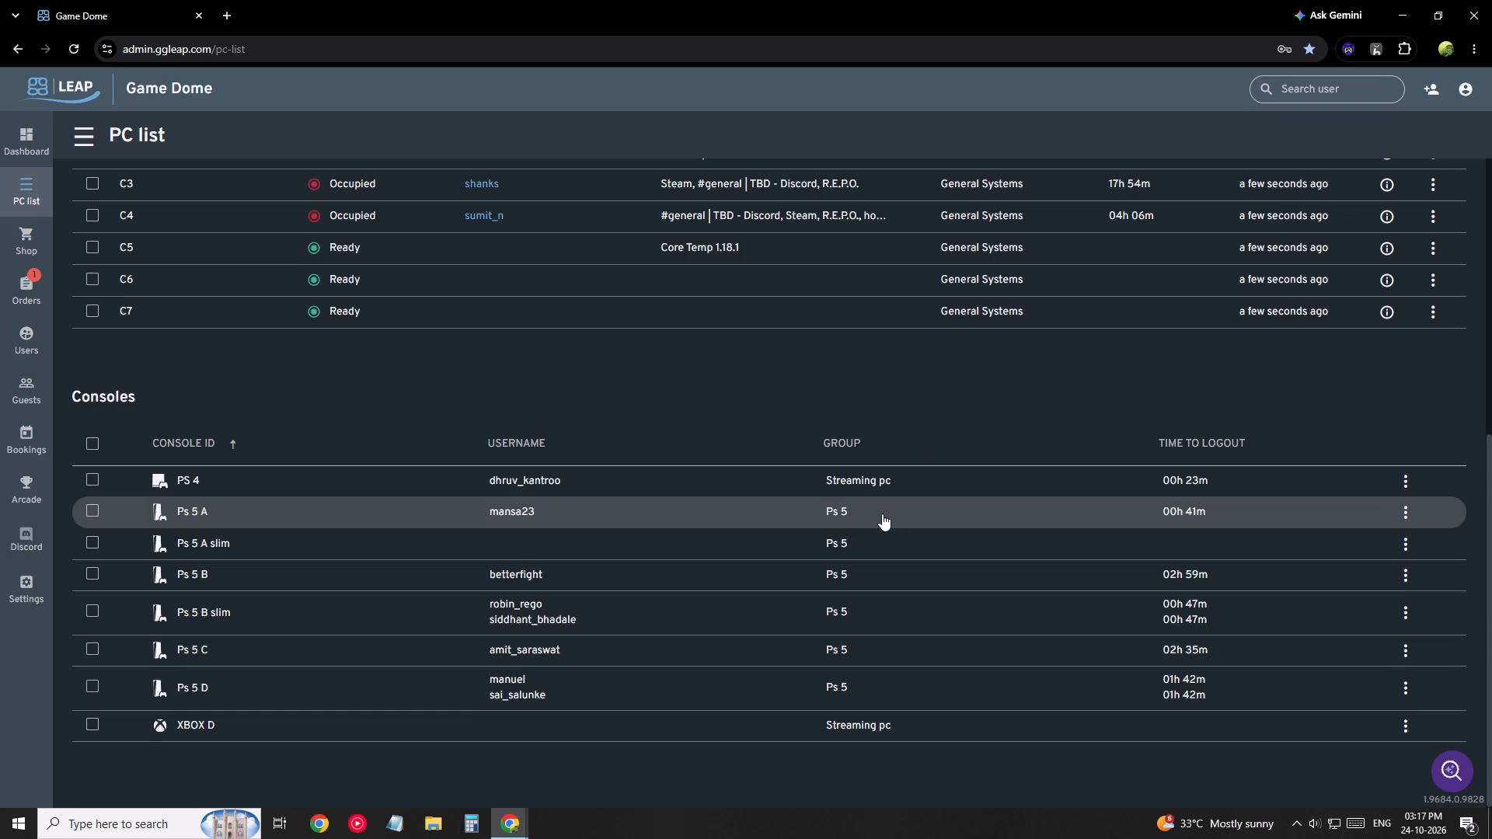
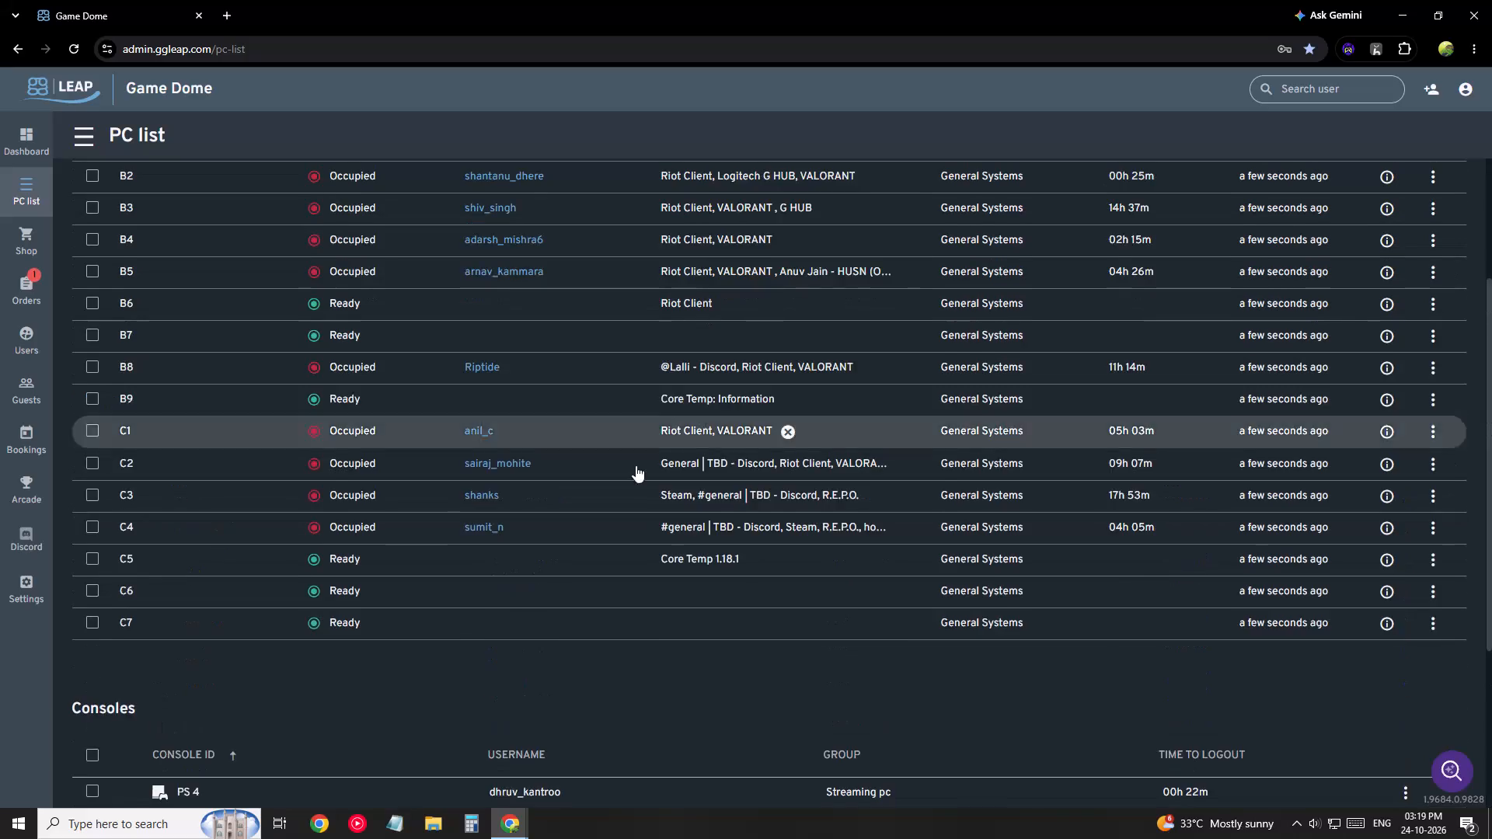
Start a full shop order for akash on PC A3 with one PC 3 hr pass and one Chicken Maggi/TopRamen.
{"action": "scroll", "coordinate": [521, 426], "scroll_direction": "up", "scroll_amount": 2}
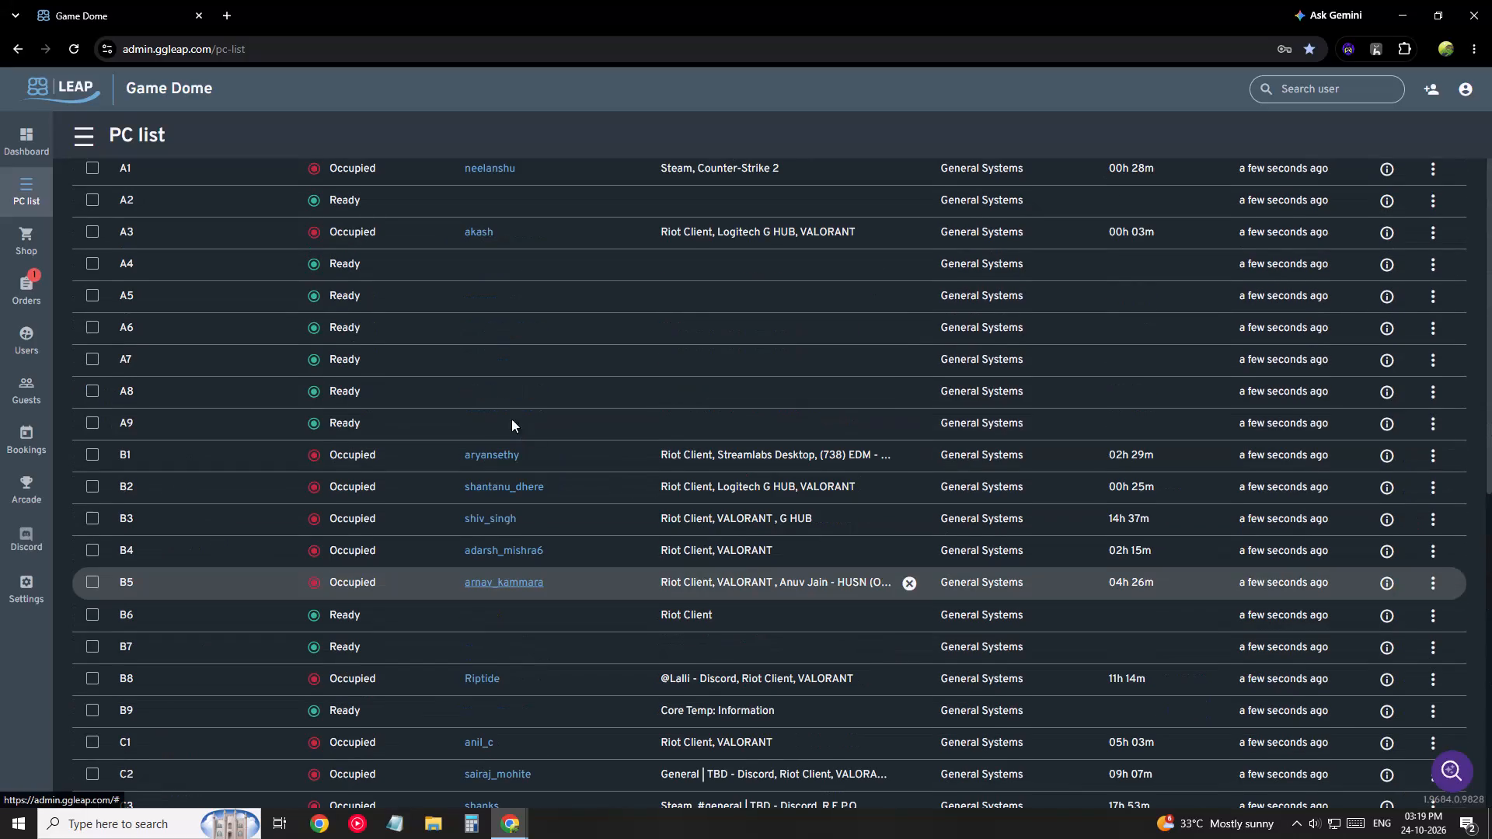
{"action": "left_click", "coordinate": [483, 242]}
{"action": "left_click", "coordinate": [472, 236]}
{"action": "left_click", "coordinate": [508, 248]}
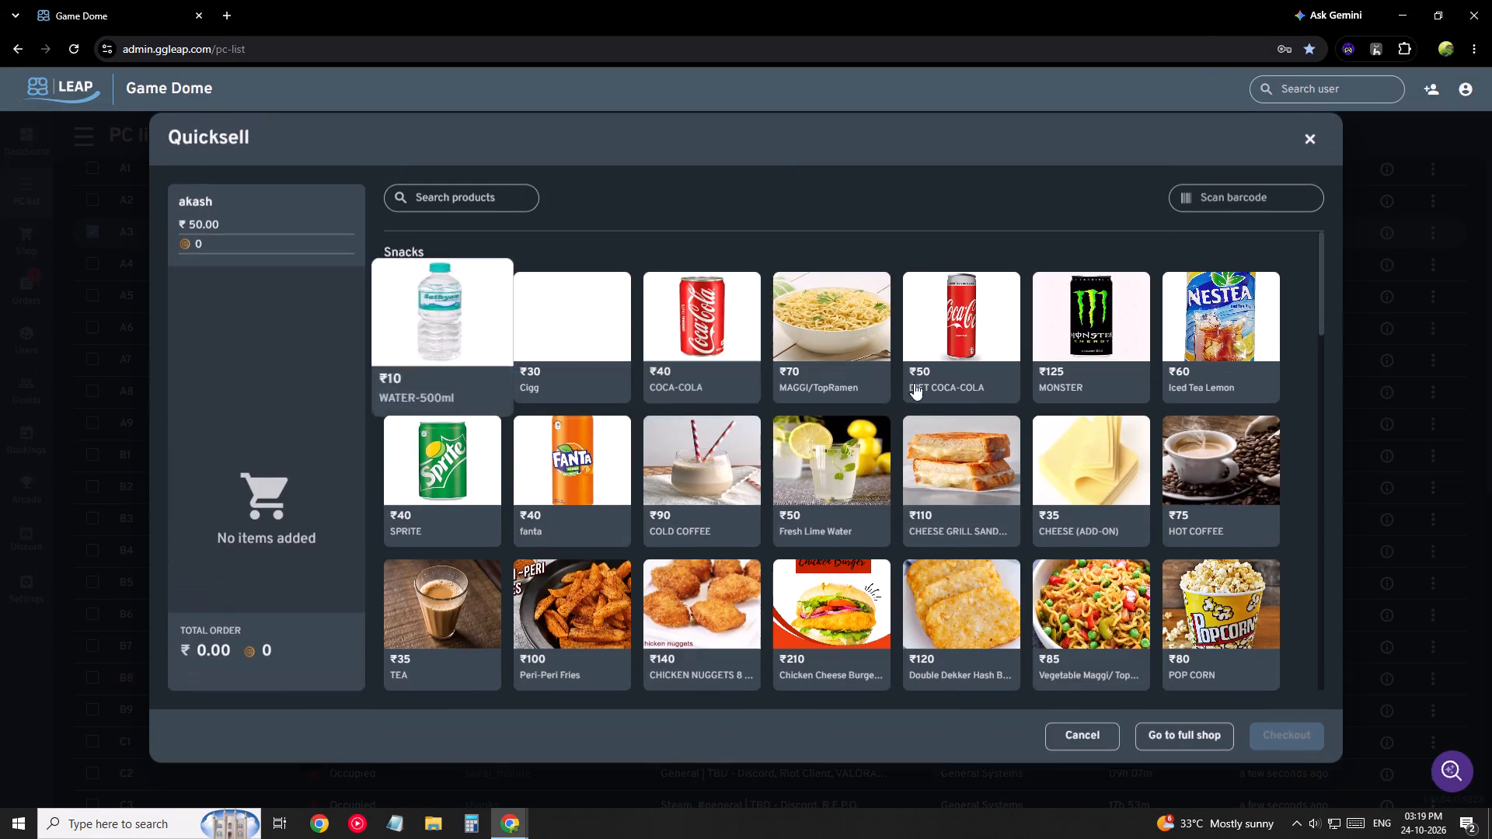
{"action": "left_click", "coordinate": [1173, 746]}
{"action": "left_click", "coordinate": [514, 242]}
{"action": "left_click", "coordinate": [446, 281]}
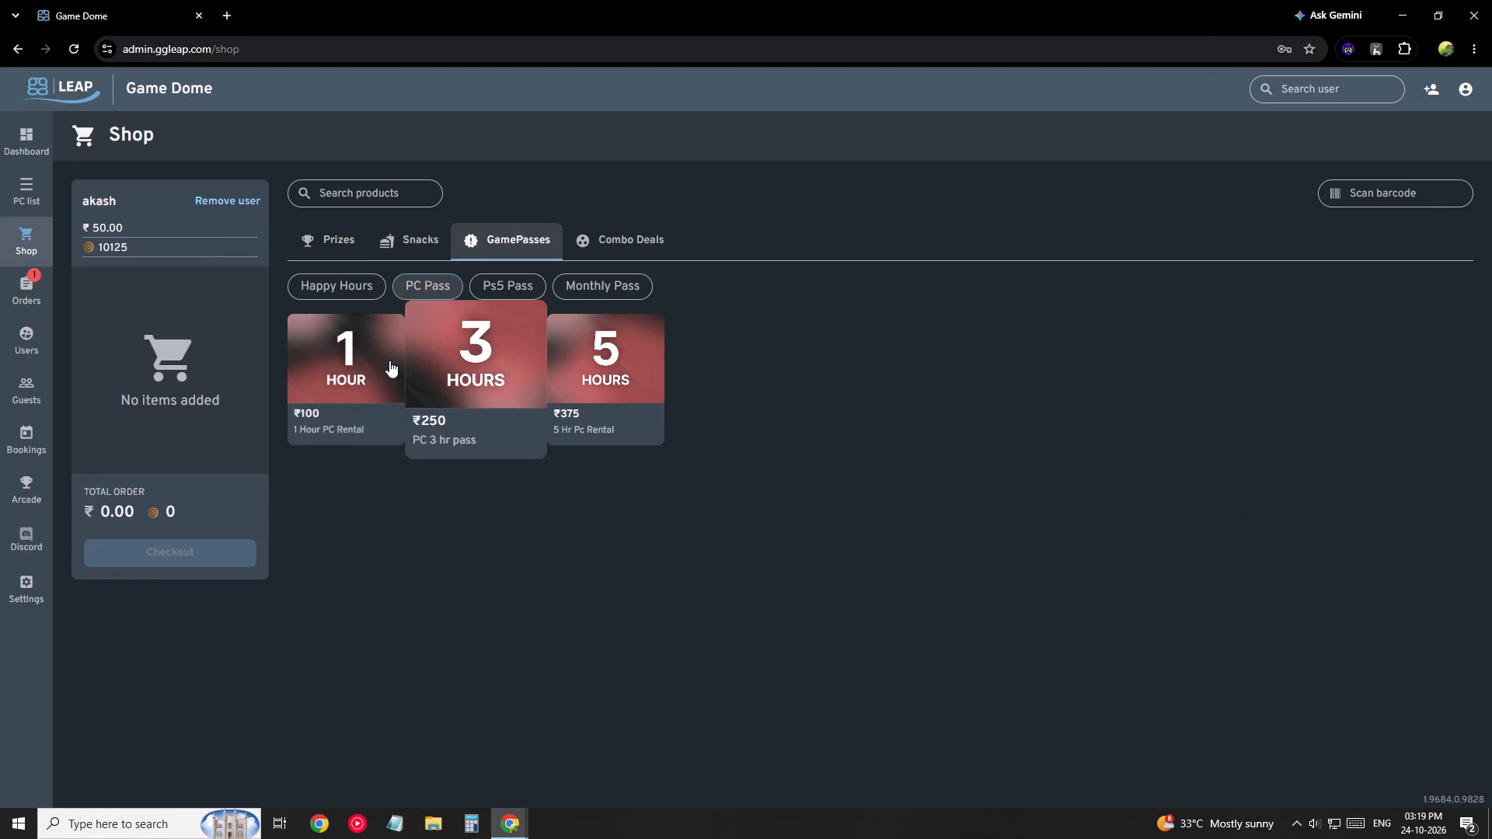
{"action": "left_click", "coordinate": [470, 374]}
{"action": "left_click", "coordinate": [399, 238]}
{"action": "left_click", "coordinate": [336, 289]}
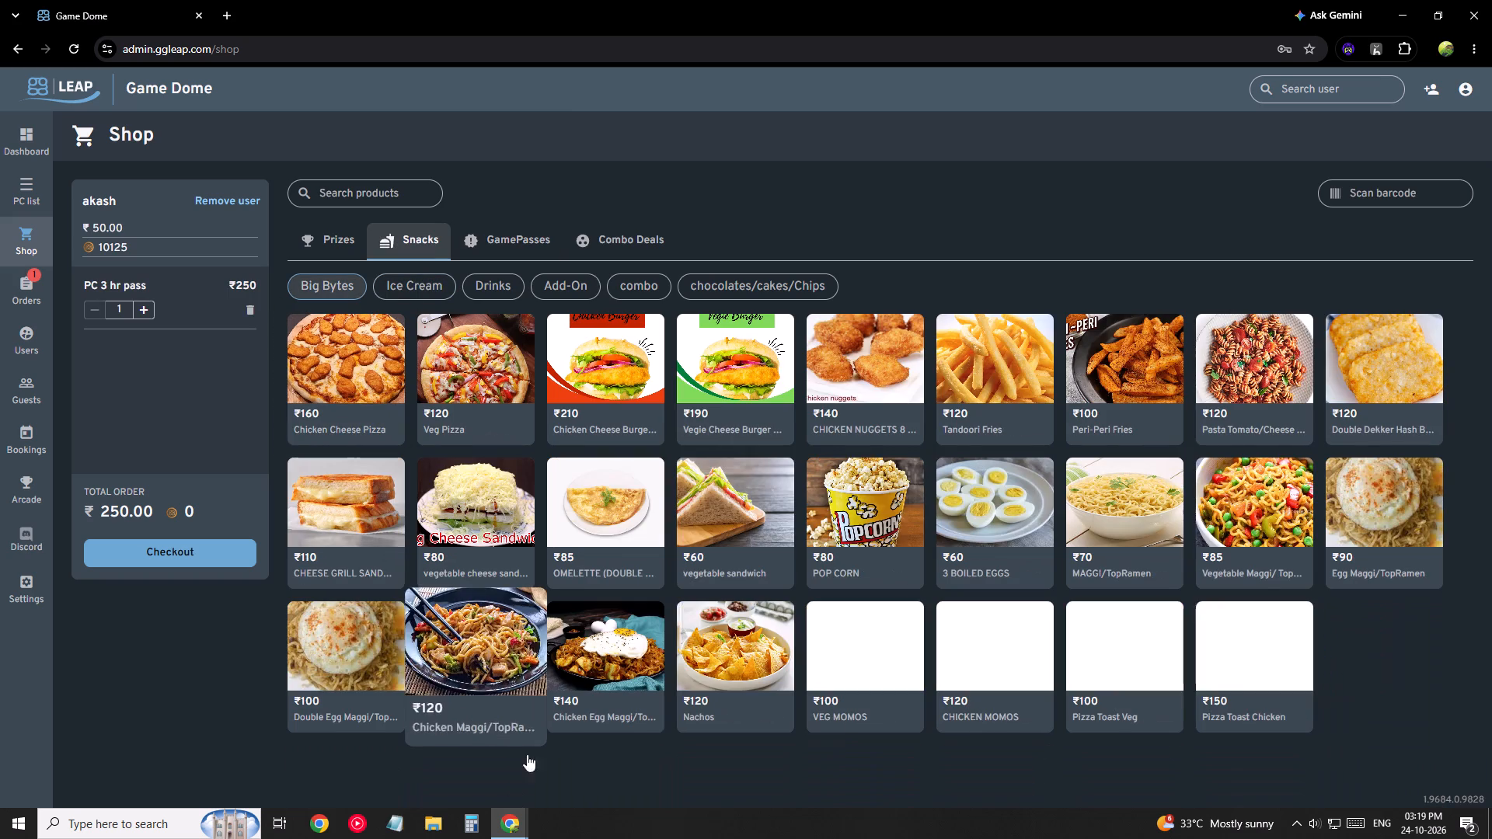
{"action": "left_click", "coordinate": [479, 640]}
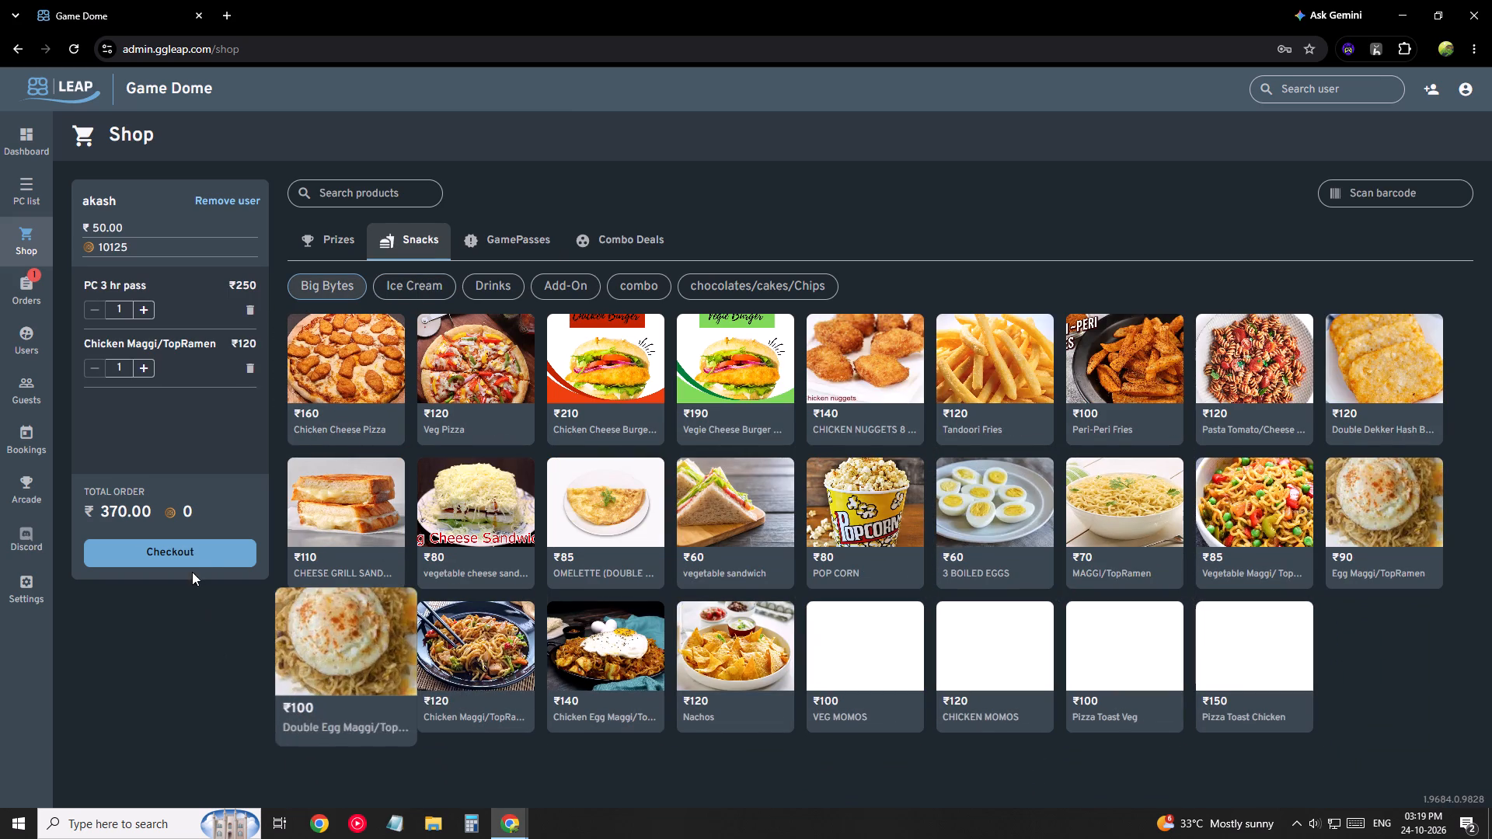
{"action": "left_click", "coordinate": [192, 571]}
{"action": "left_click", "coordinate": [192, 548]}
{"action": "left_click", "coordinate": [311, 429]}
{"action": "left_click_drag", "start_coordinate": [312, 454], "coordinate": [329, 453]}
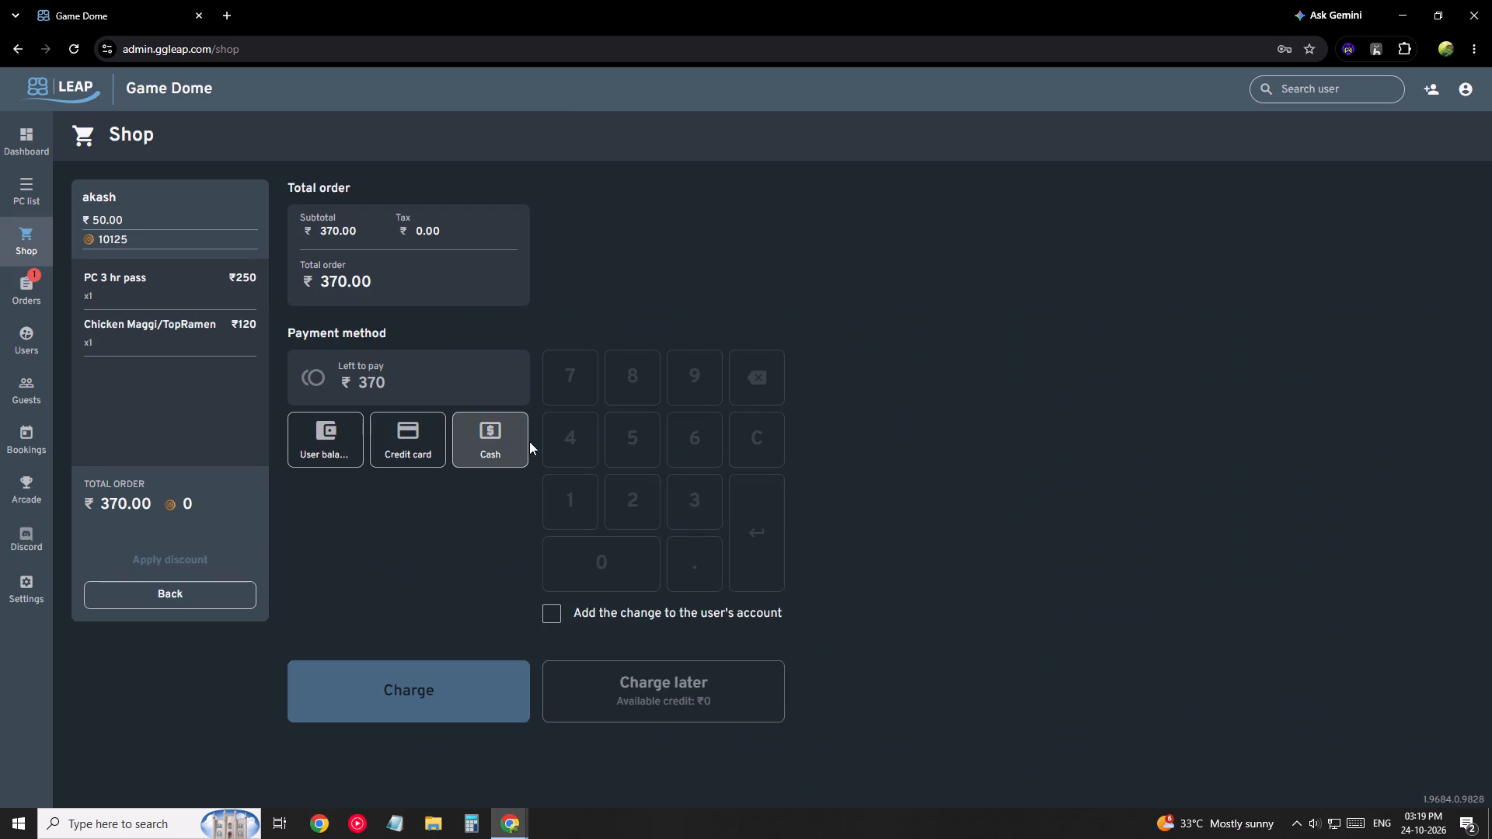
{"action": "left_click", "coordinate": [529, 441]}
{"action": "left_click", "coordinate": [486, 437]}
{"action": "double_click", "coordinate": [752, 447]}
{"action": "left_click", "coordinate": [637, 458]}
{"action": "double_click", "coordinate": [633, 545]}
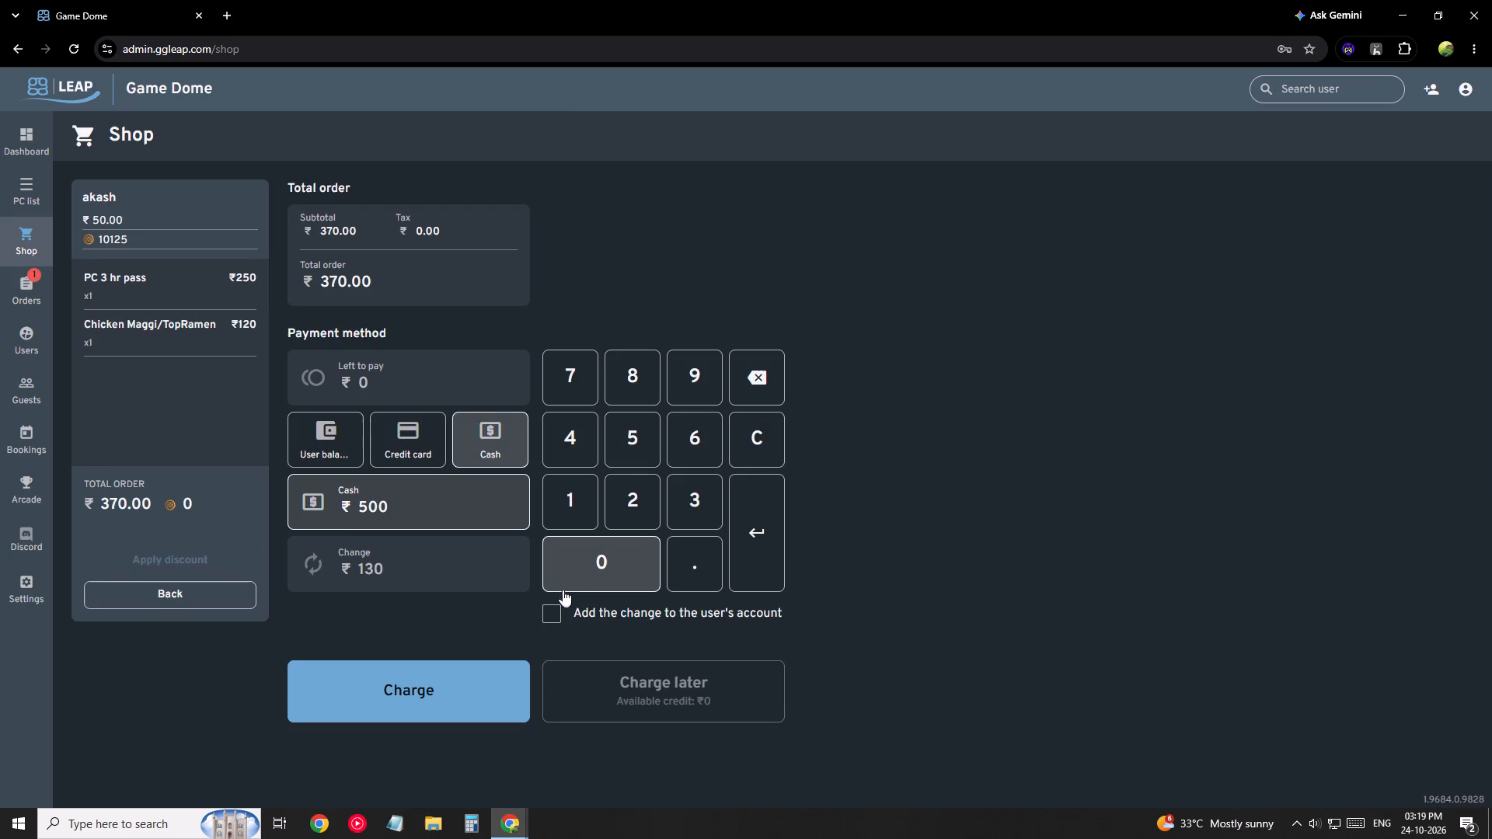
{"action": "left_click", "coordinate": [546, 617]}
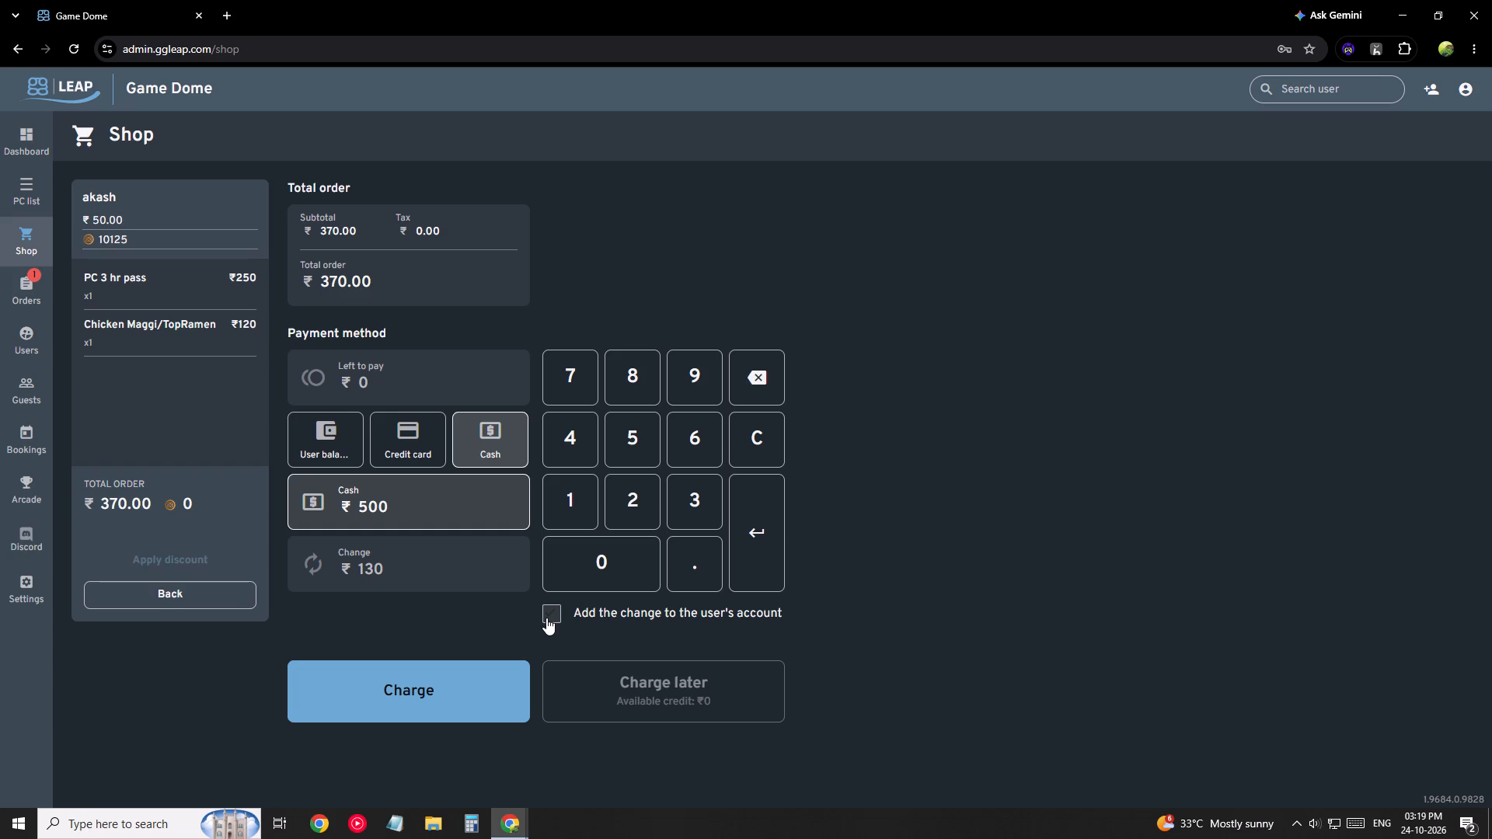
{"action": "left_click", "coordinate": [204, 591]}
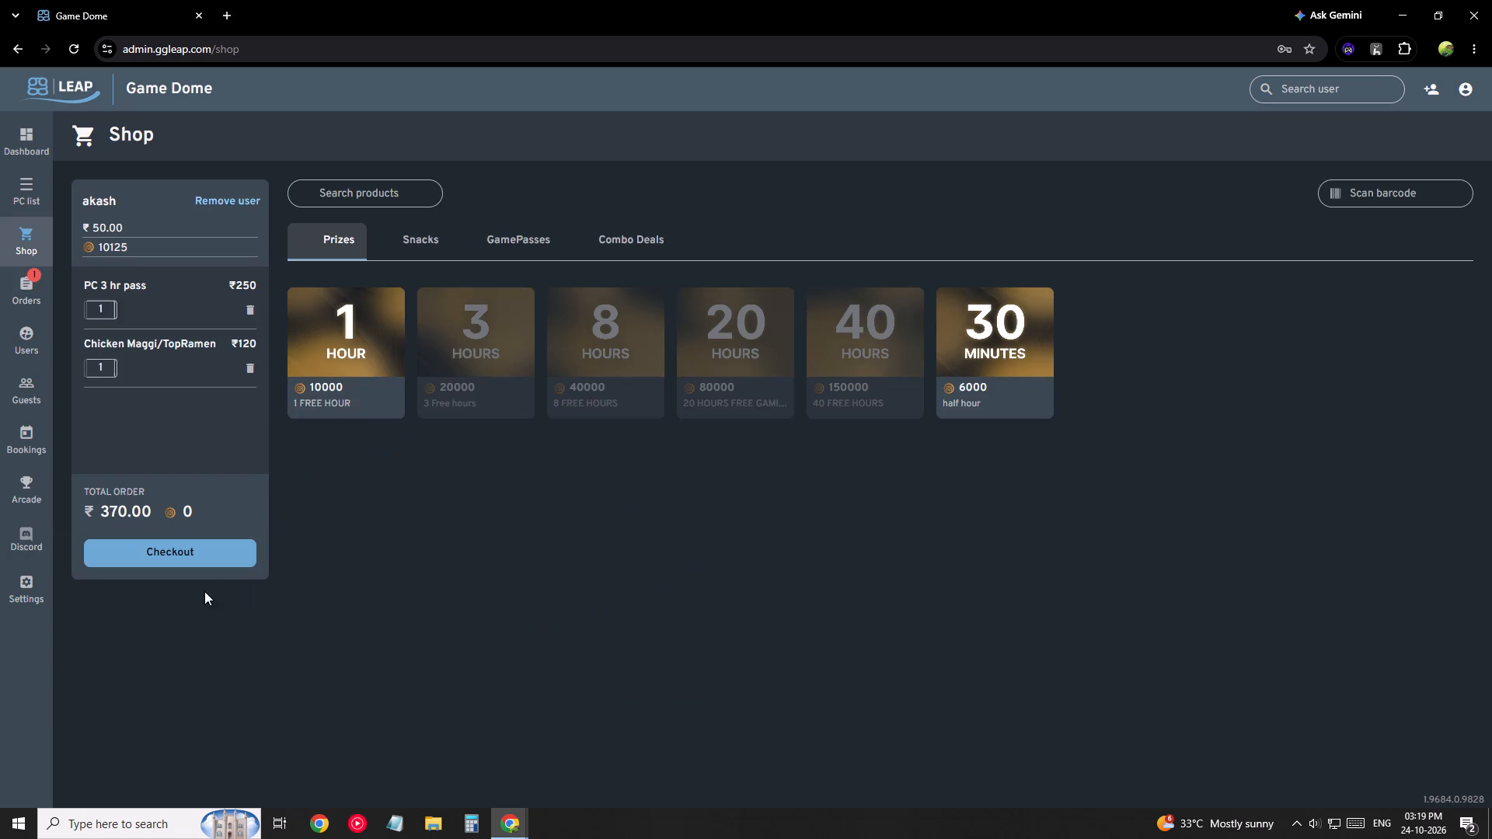
Add one WATER-500ml and one Thumbs up from the drinks to akash's order.
{"action": "left_click", "coordinate": [418, 224]}
{"action": "left_click", "coordinate": [483, 278]}
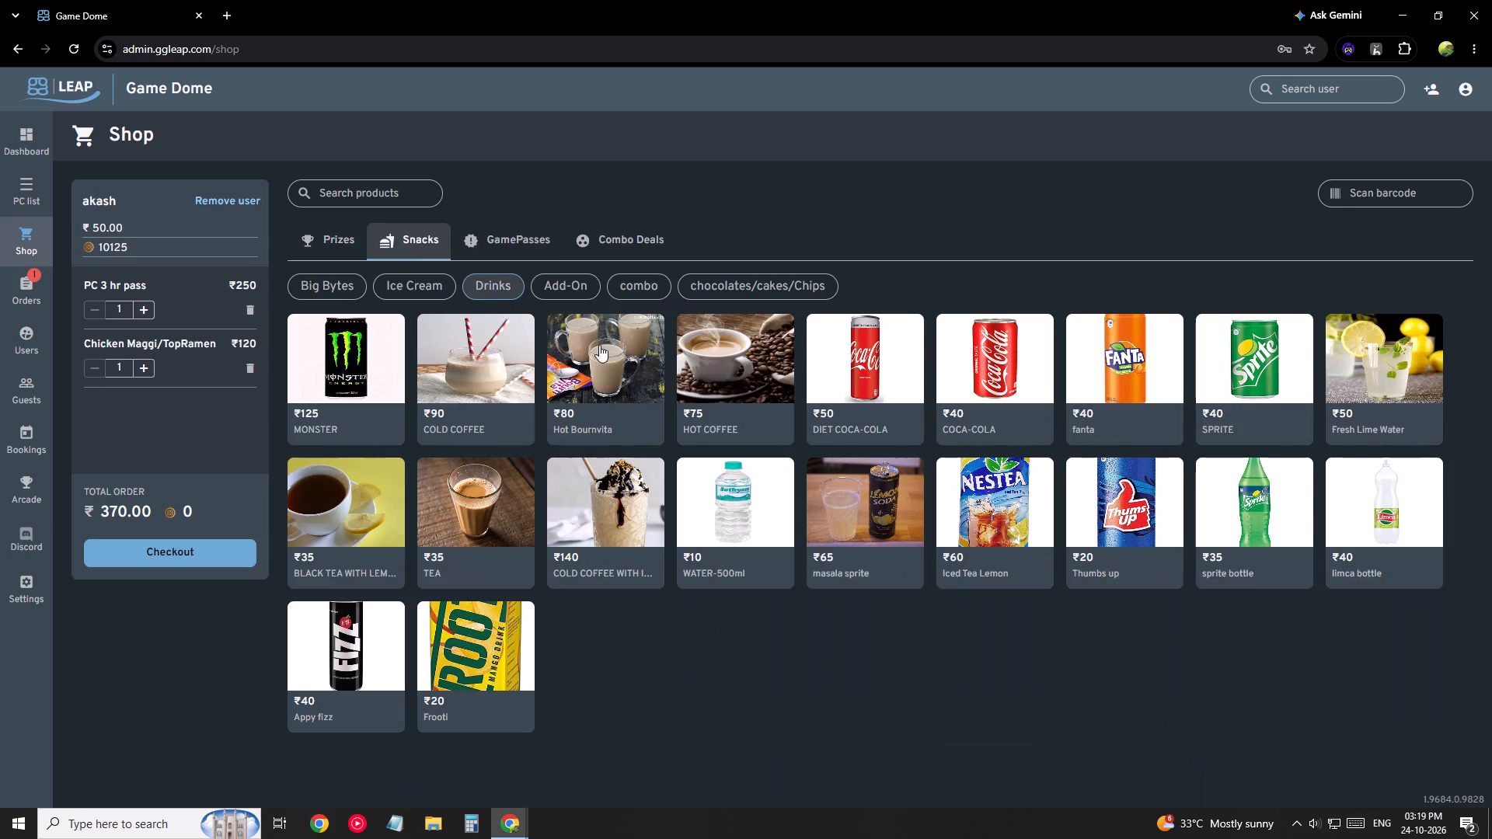
{"action": "left_click", "coordinate": [755, 489]}
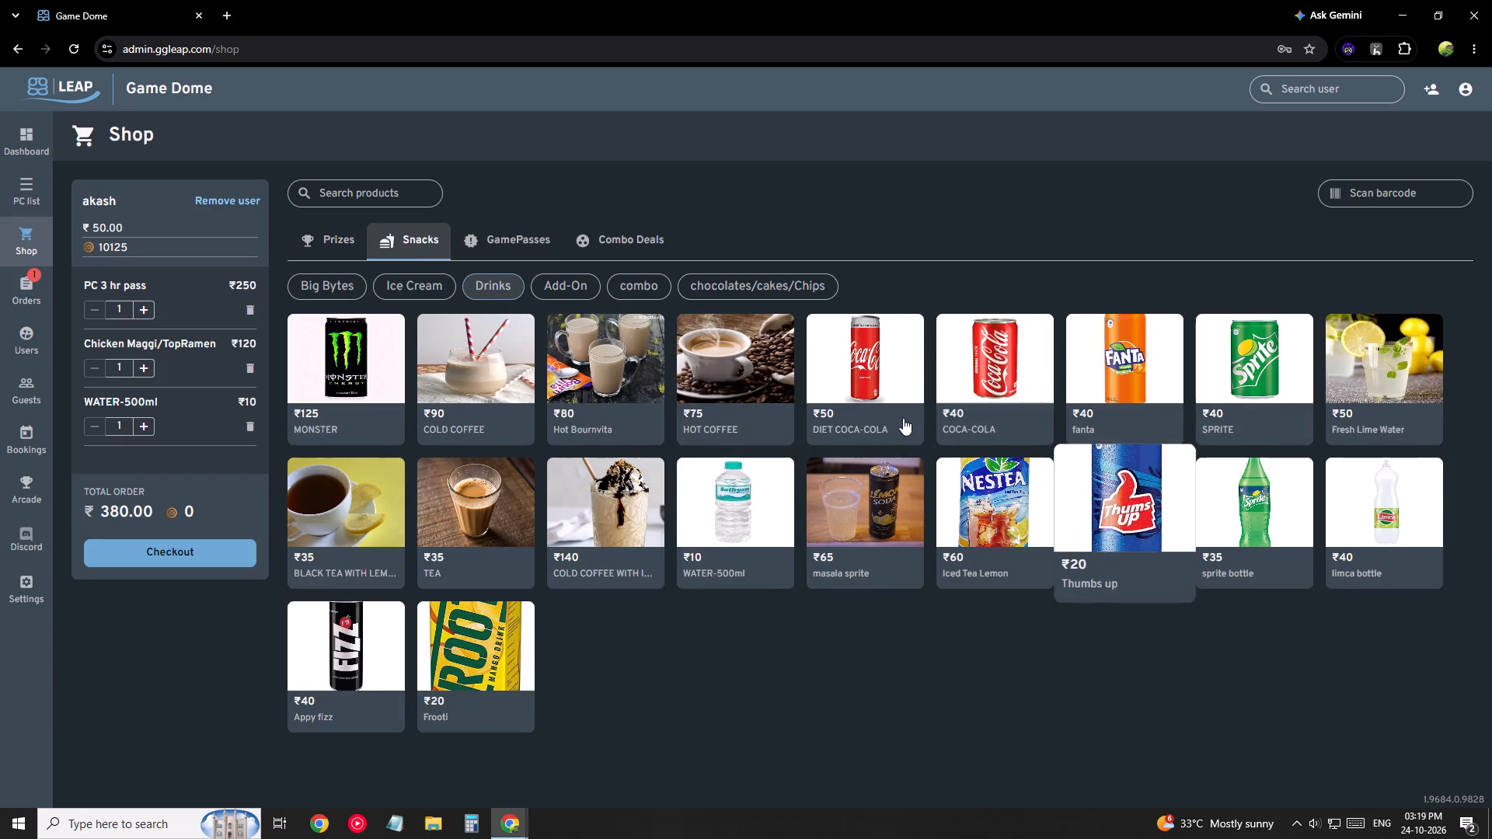
{"action": "left_click", "coordinate": [1100, 533]}
Charge akash's order with ₹500 cash received, adding the change to the user's account, and return to the PC list.
{"action": "left_click", "coordinate": [173, 573]}
{"action": "left_click", "coordinate": [177, 583]}
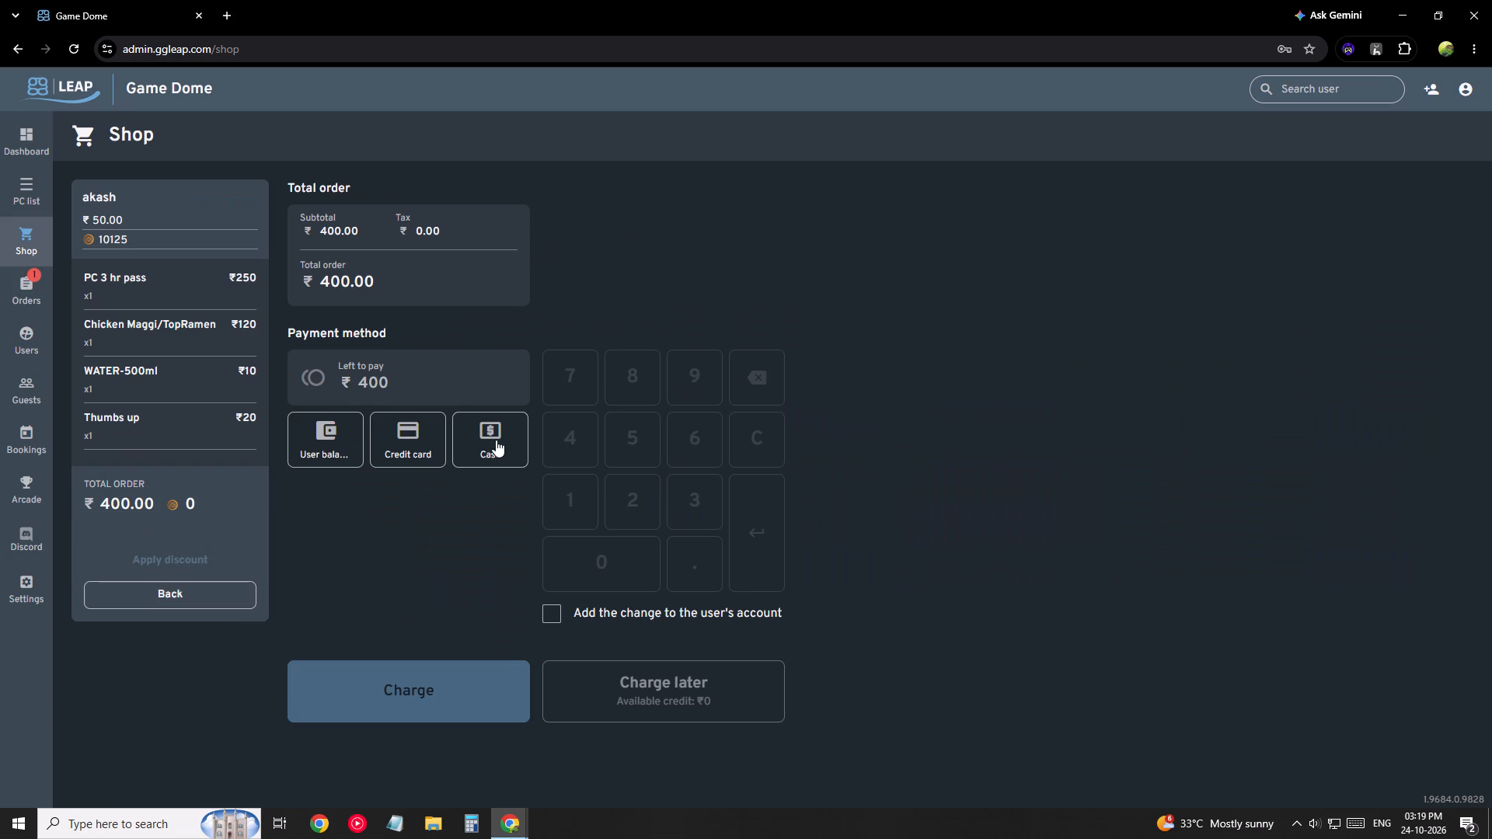
{"action": "left_click", "coordinate": [496, 440]}
{"action": "double_click", "coordinate": [745, 435]}
{"action": "left_click", "coordinate": [591, 447]}
{"action": "left_click", "coordinate": [756, 369]}
{"action": "left_click", "coordinate": [633, 435]}
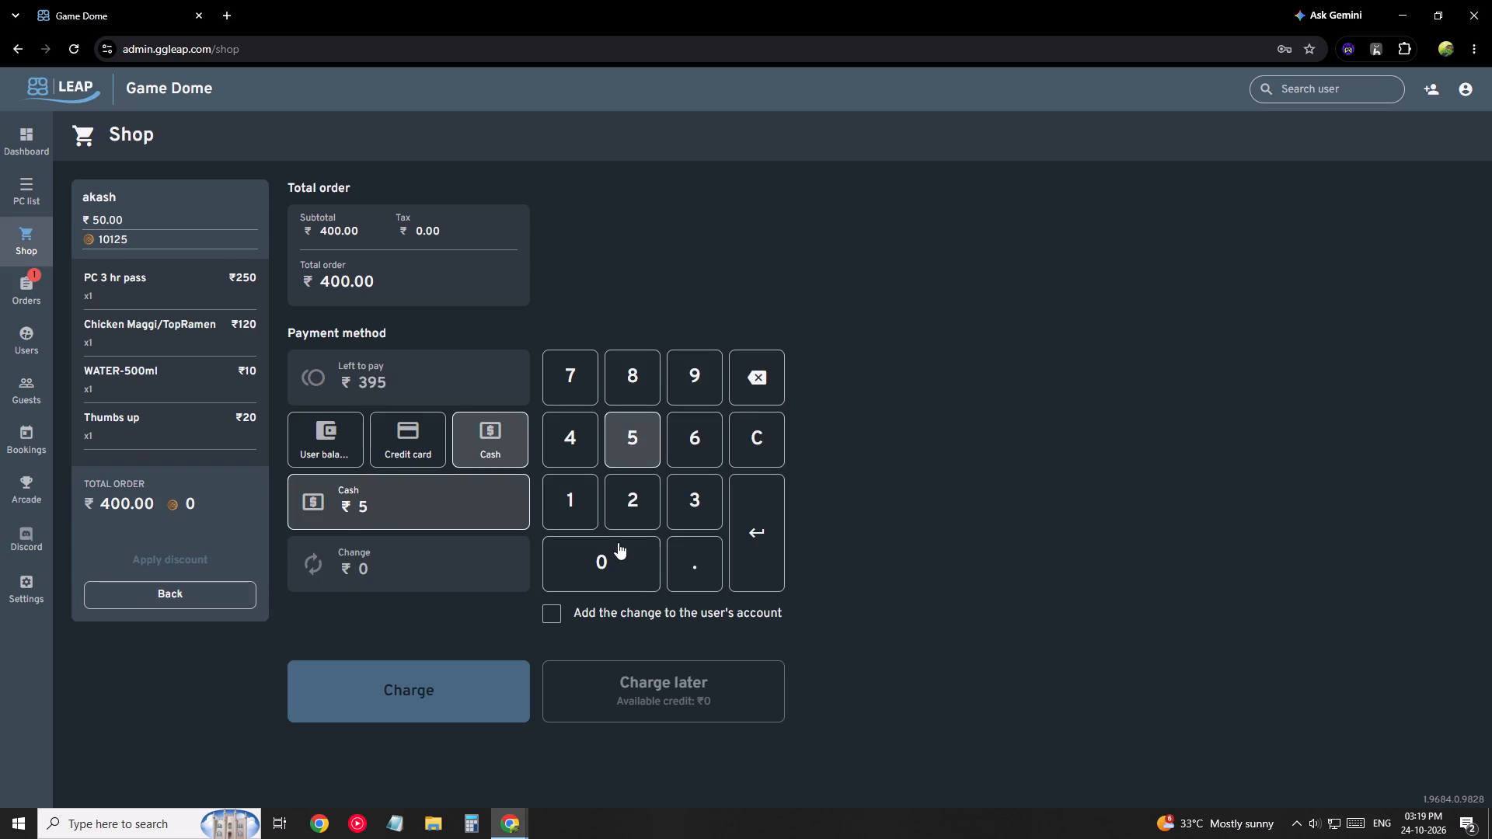
{"action": "double_click", "coordinate": [618, 542]}
{"action": "left_click", "coordinate": [553, 607]}
{"action": "left_click", "coordinate": [472, 679]}
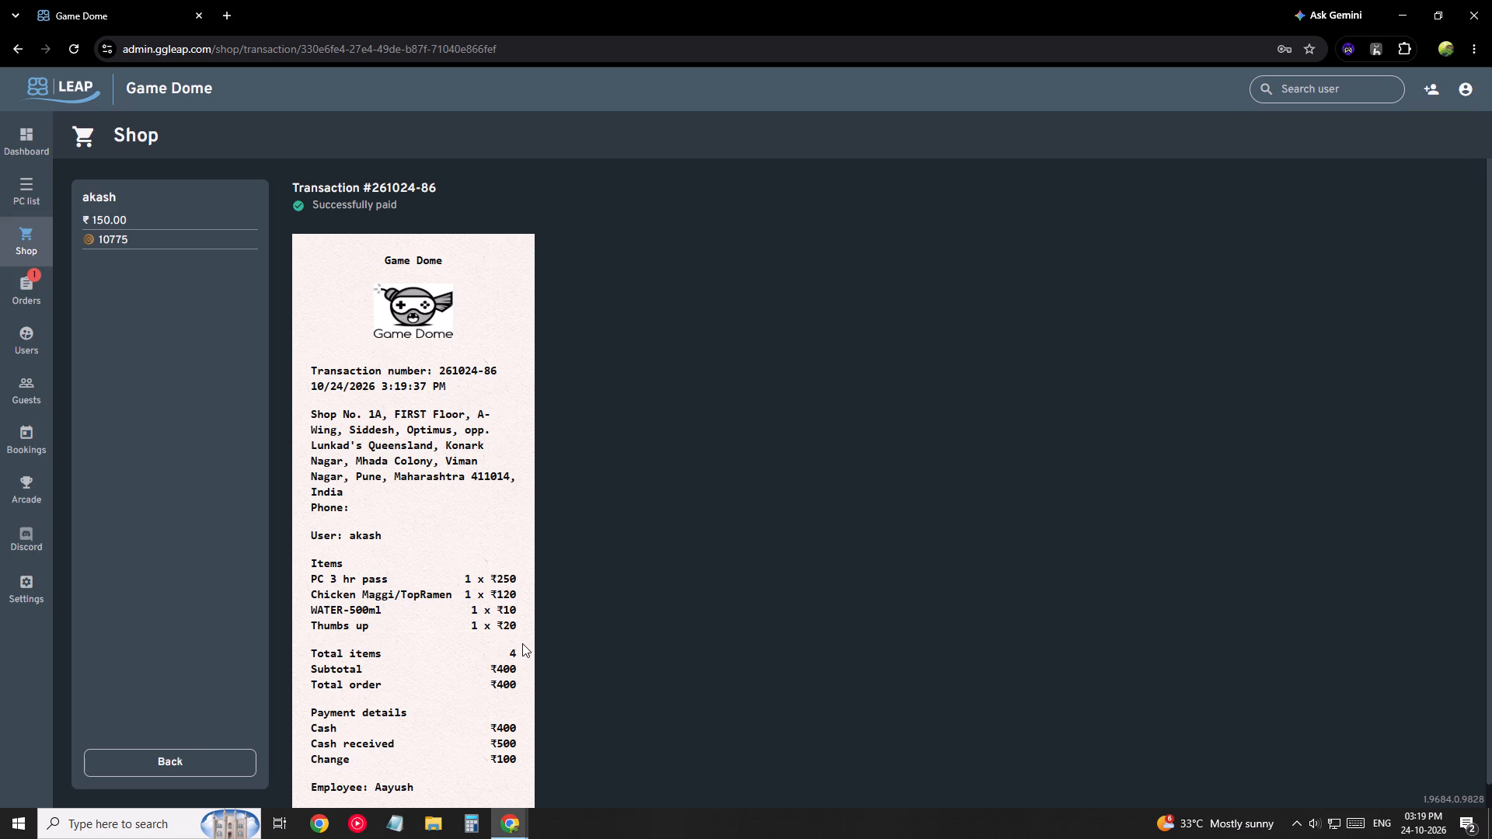
{"action": "left_click", "coordinate": [5, 200]}
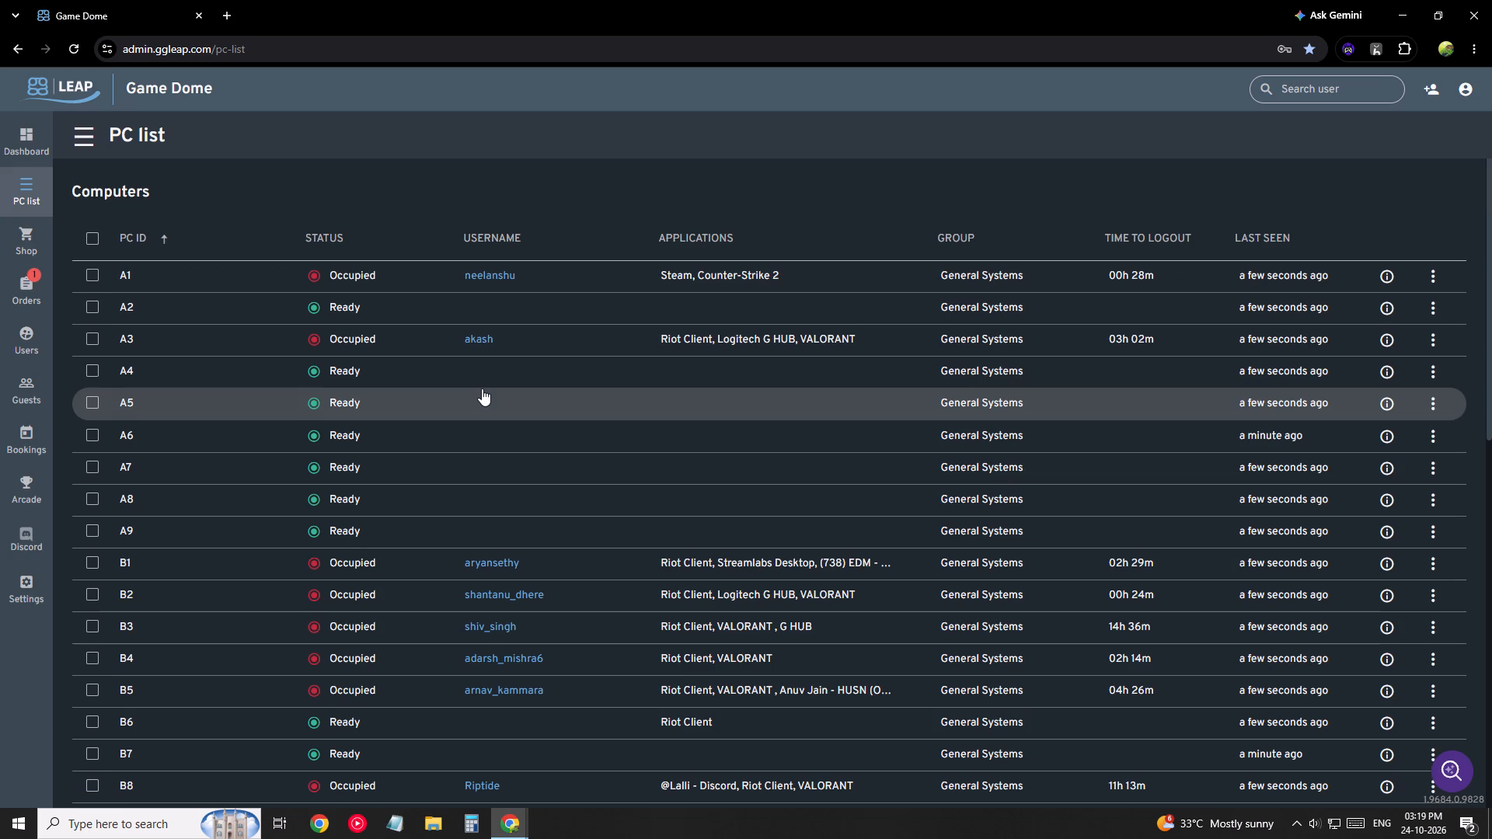
{"action": "left_click", "coordinate": [1316, 97]}
{"action": "type", "text": "aaron"}
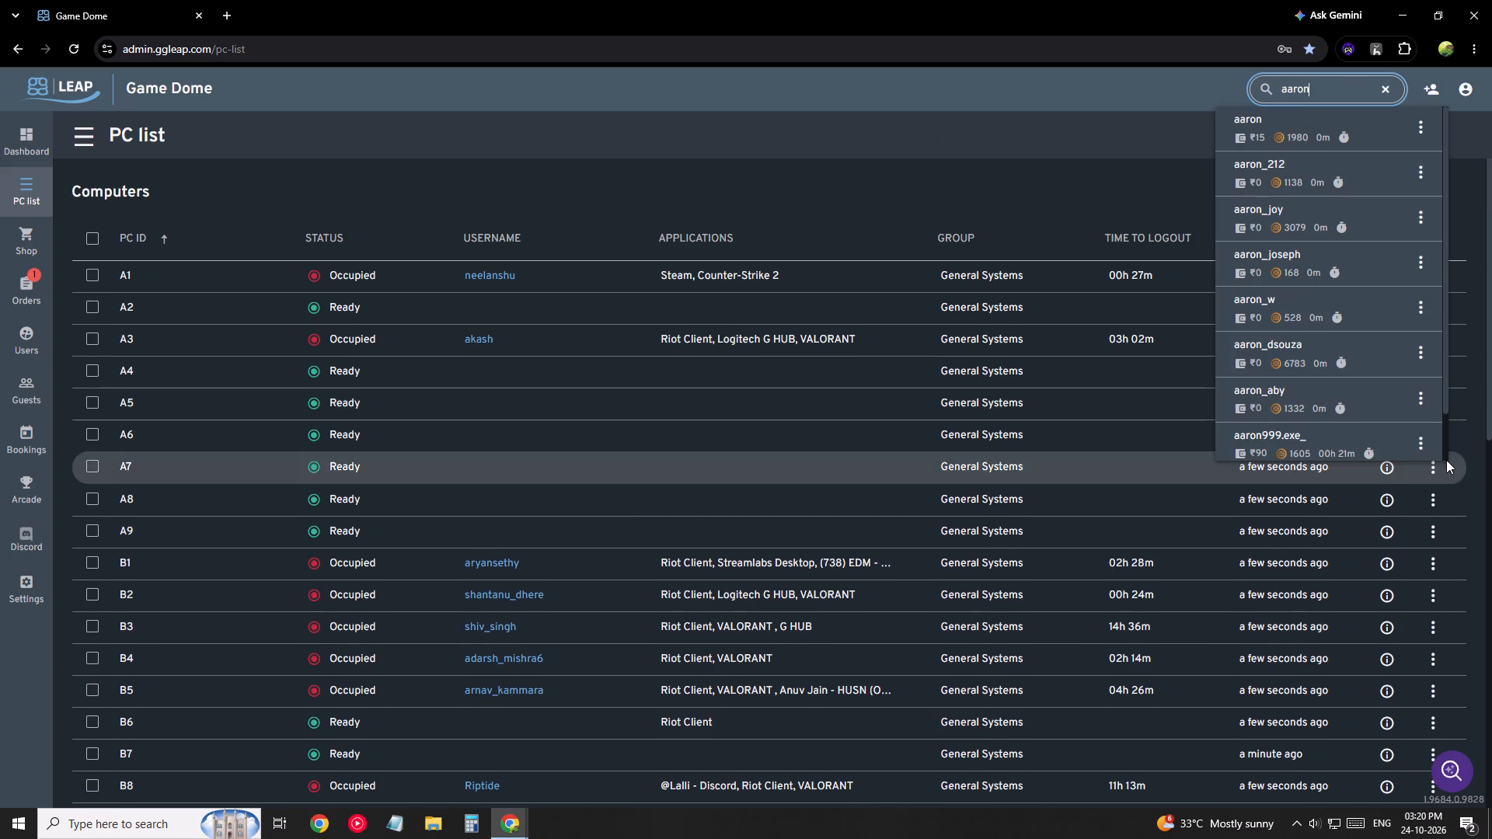
{"action": "left_click", "coordinate": [1423, 445]}
{"action": "left_click", "coordinate": [1462, 478]}
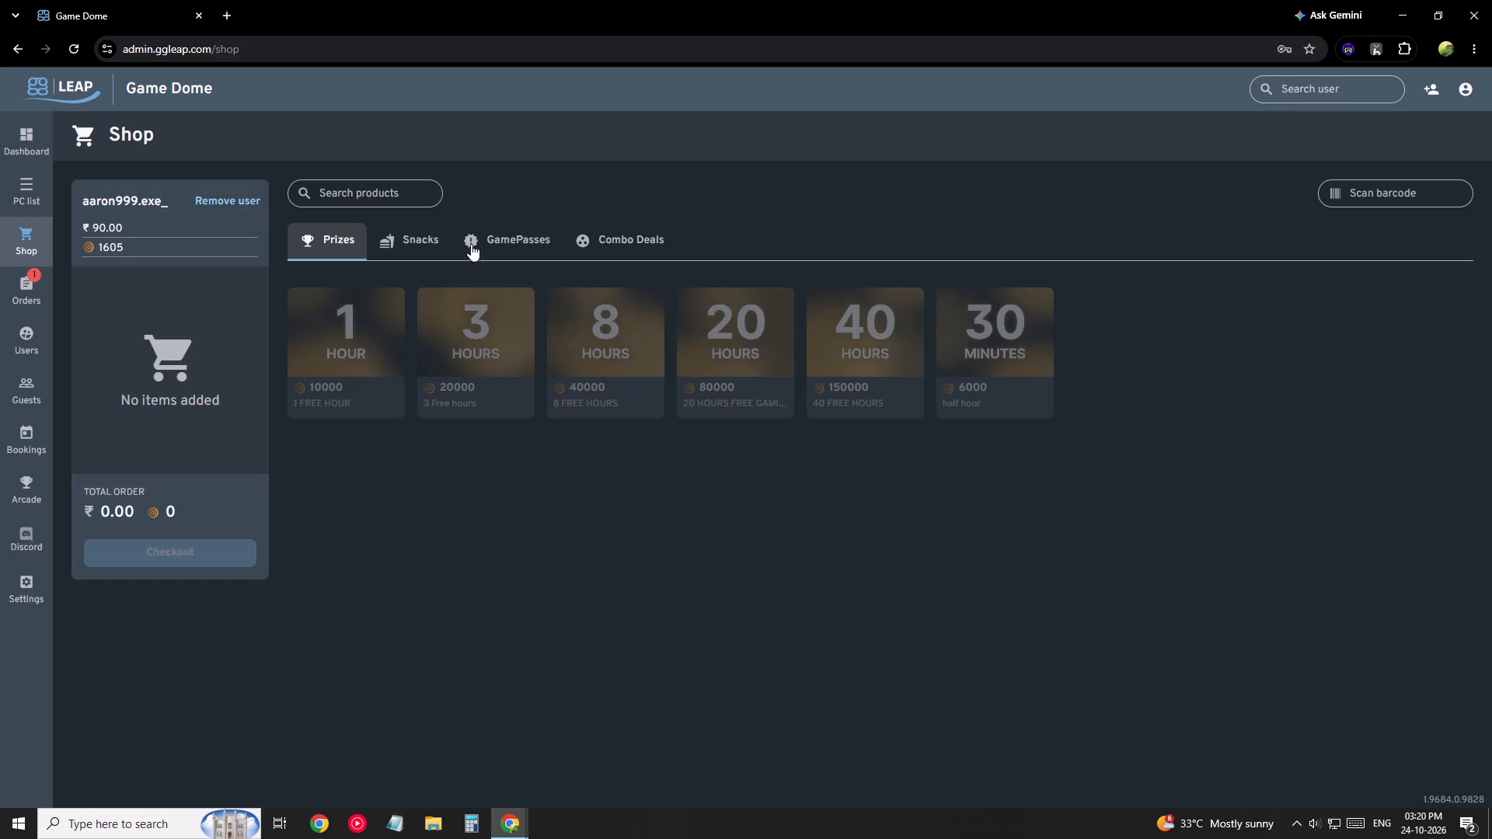
{"action": "left_click", "coordinate": [471, 244]}
{"action": "left_click", "coordinate": [414, 287]}
{"action": "left_click", "coordinate": [425, 252]}
{"action": "left_click", "coordinate": [501, 281]}
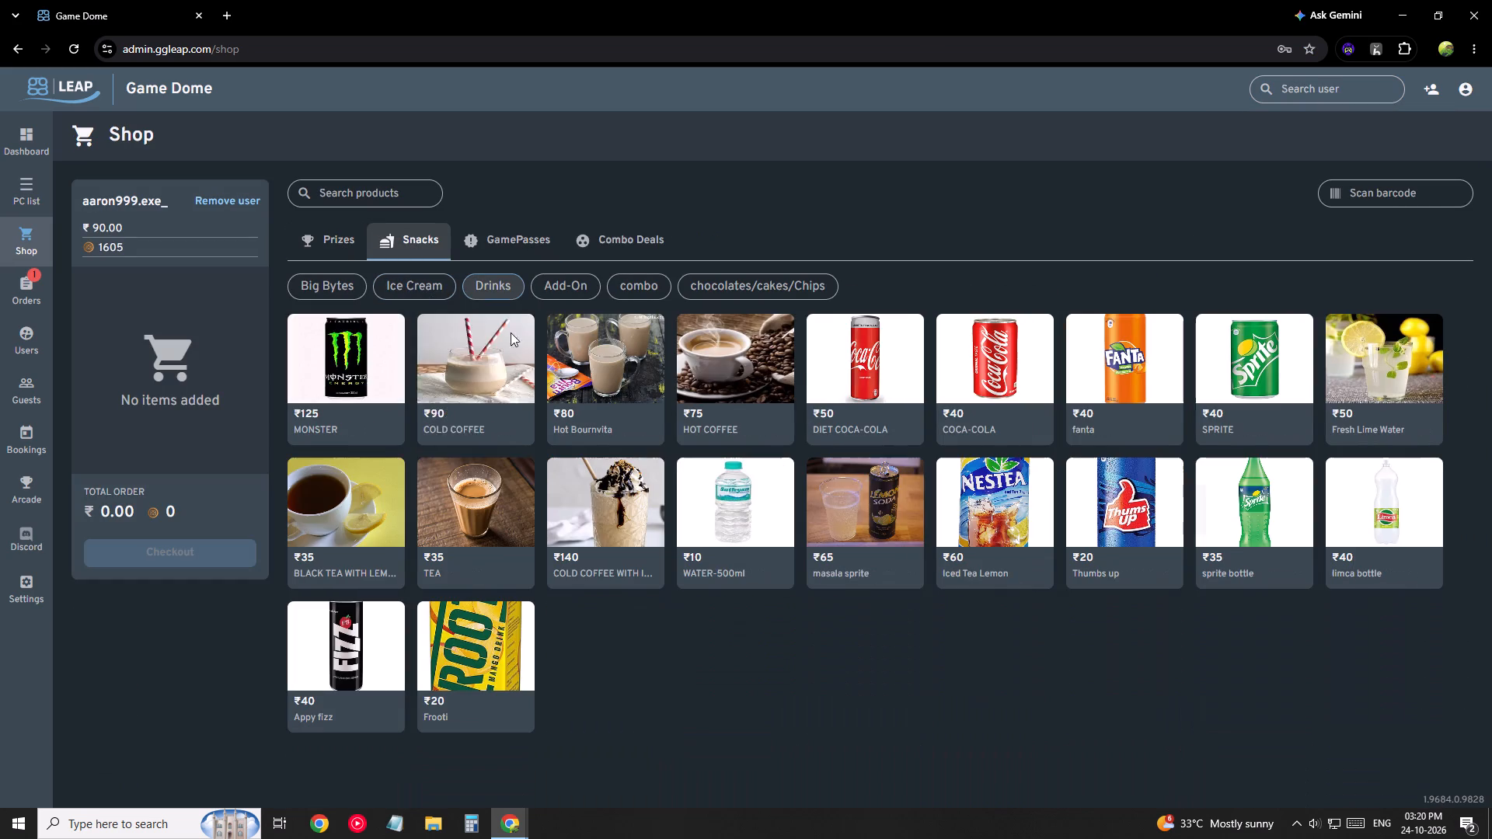
{"action": "left_click", "coordinate": [876, 332]}
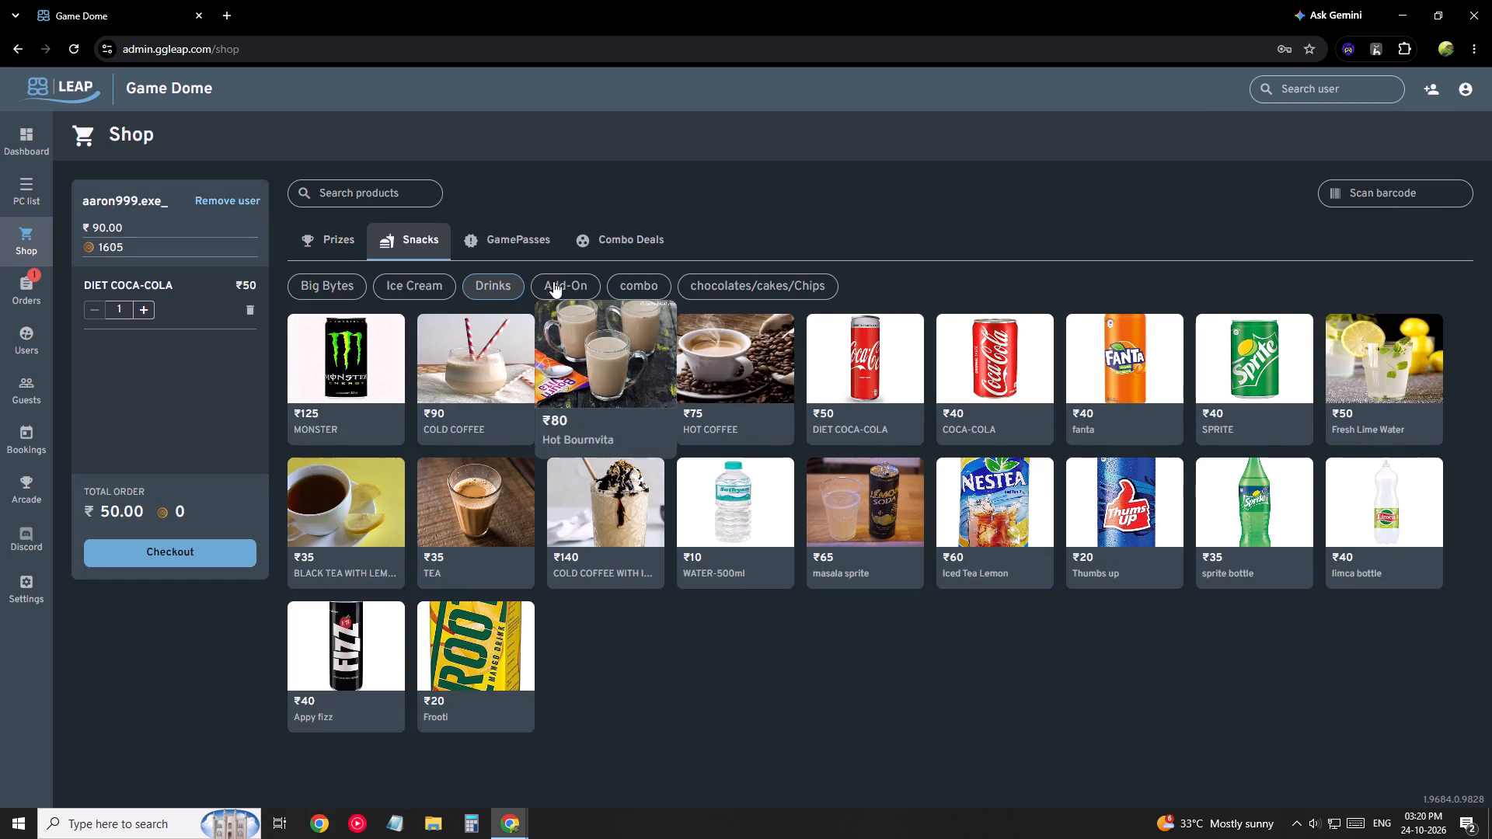
{"action": "left_click", "coordinate": [431, 235]}
{"action": "left_click", "coordinate": [339, 371]}
{"action": "left_click", "coordinate": [180, 555]}
{"action": "left_click", "coordinate": [323, 441]}
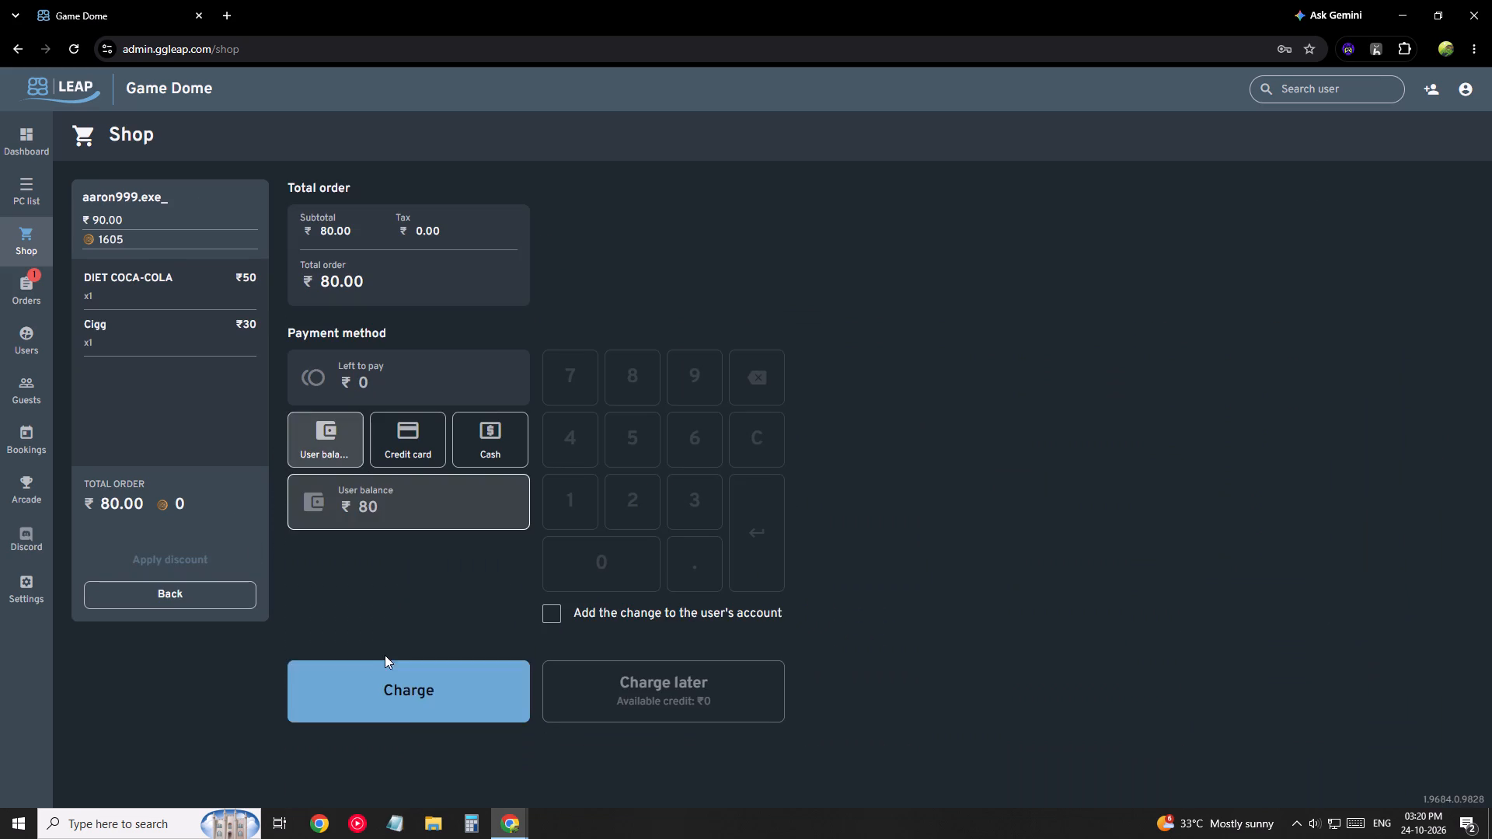
{"action": "left_click", "coordinate": [406, 704]}
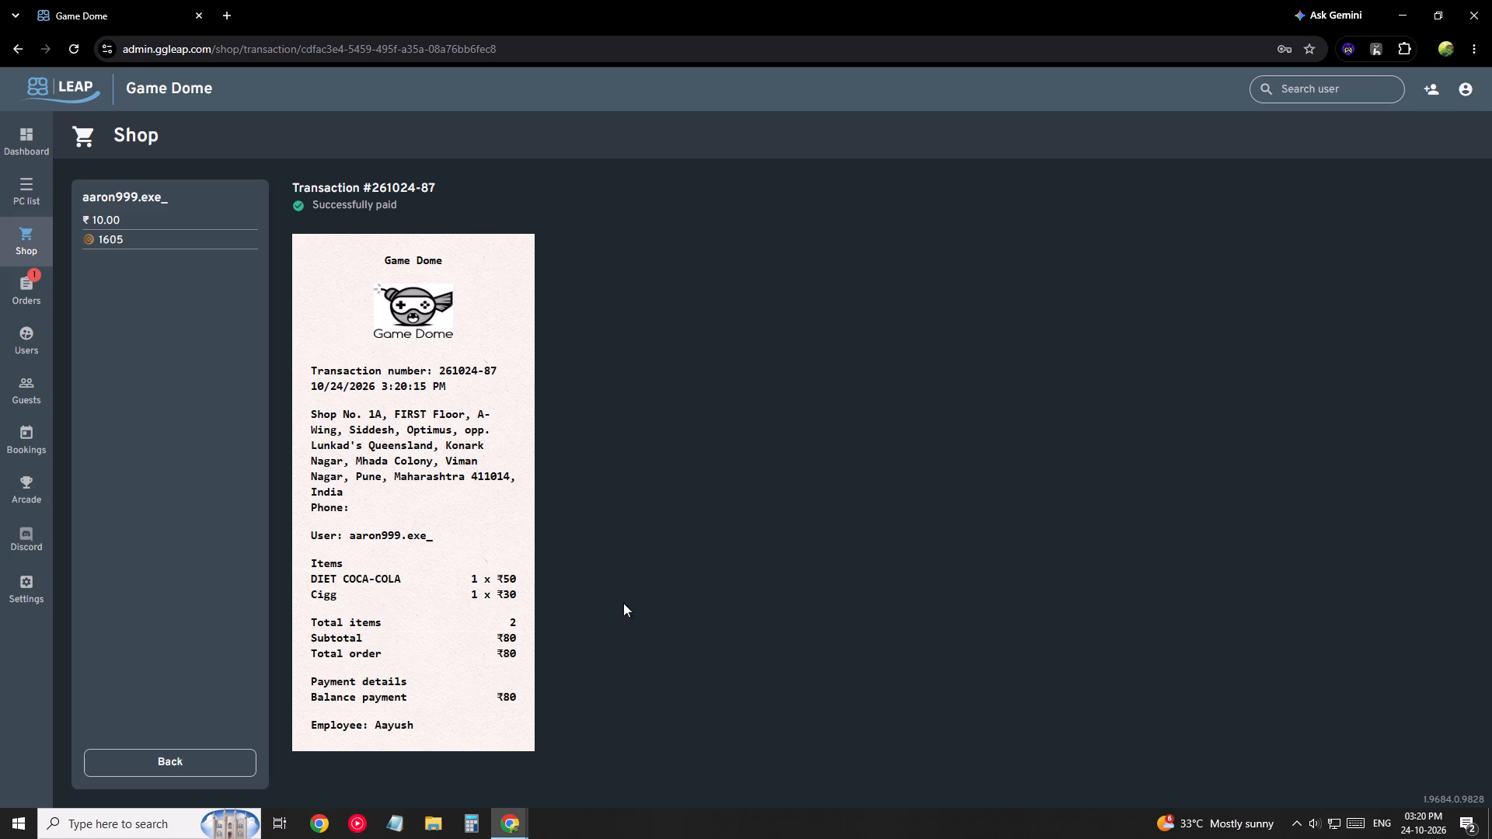
{"action": "left_click", "coordinate": [18, 217]}
{"action": "left_click", "coordinate": [6, 190]}
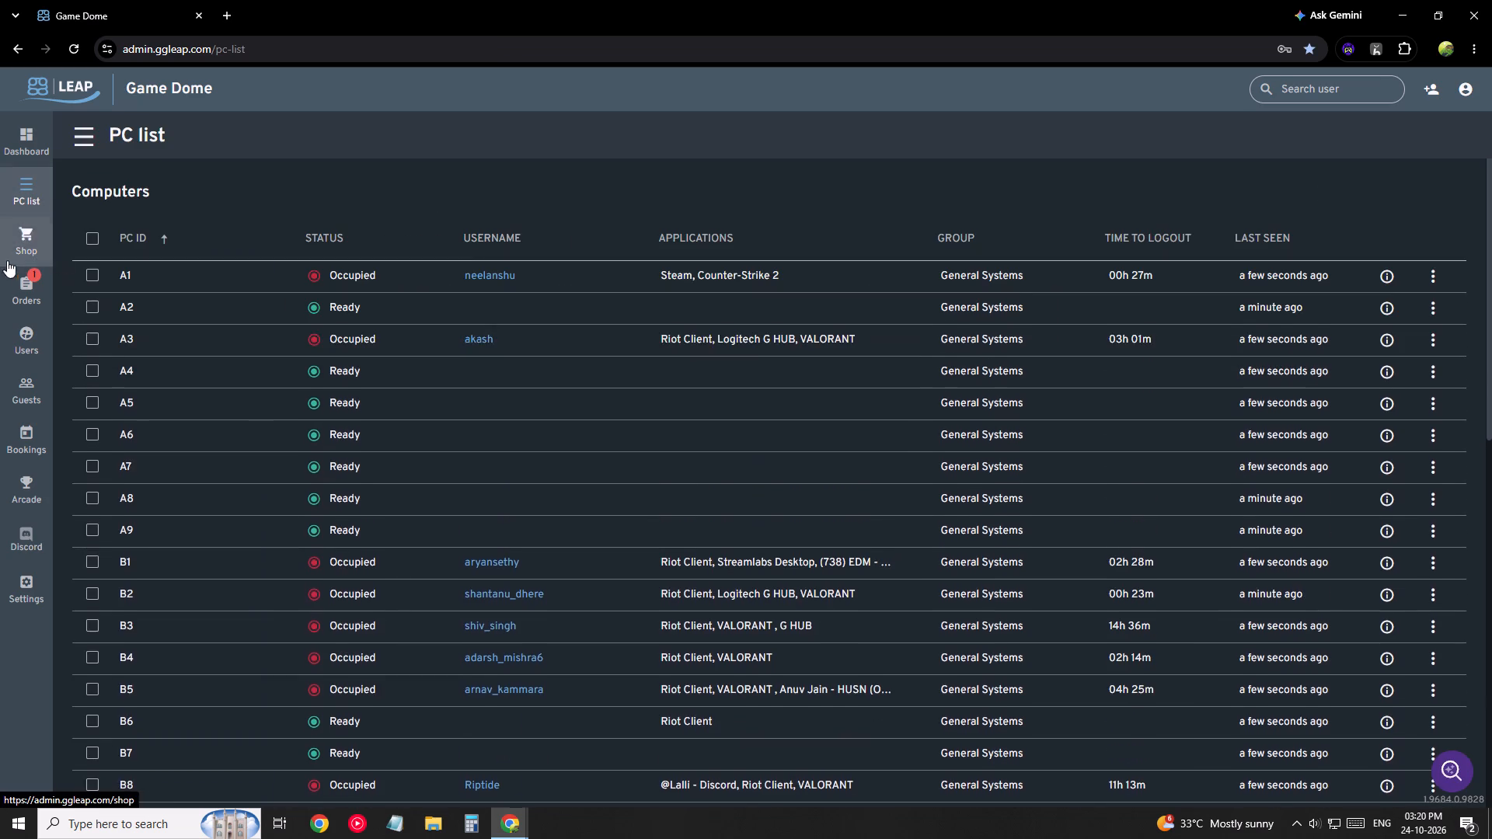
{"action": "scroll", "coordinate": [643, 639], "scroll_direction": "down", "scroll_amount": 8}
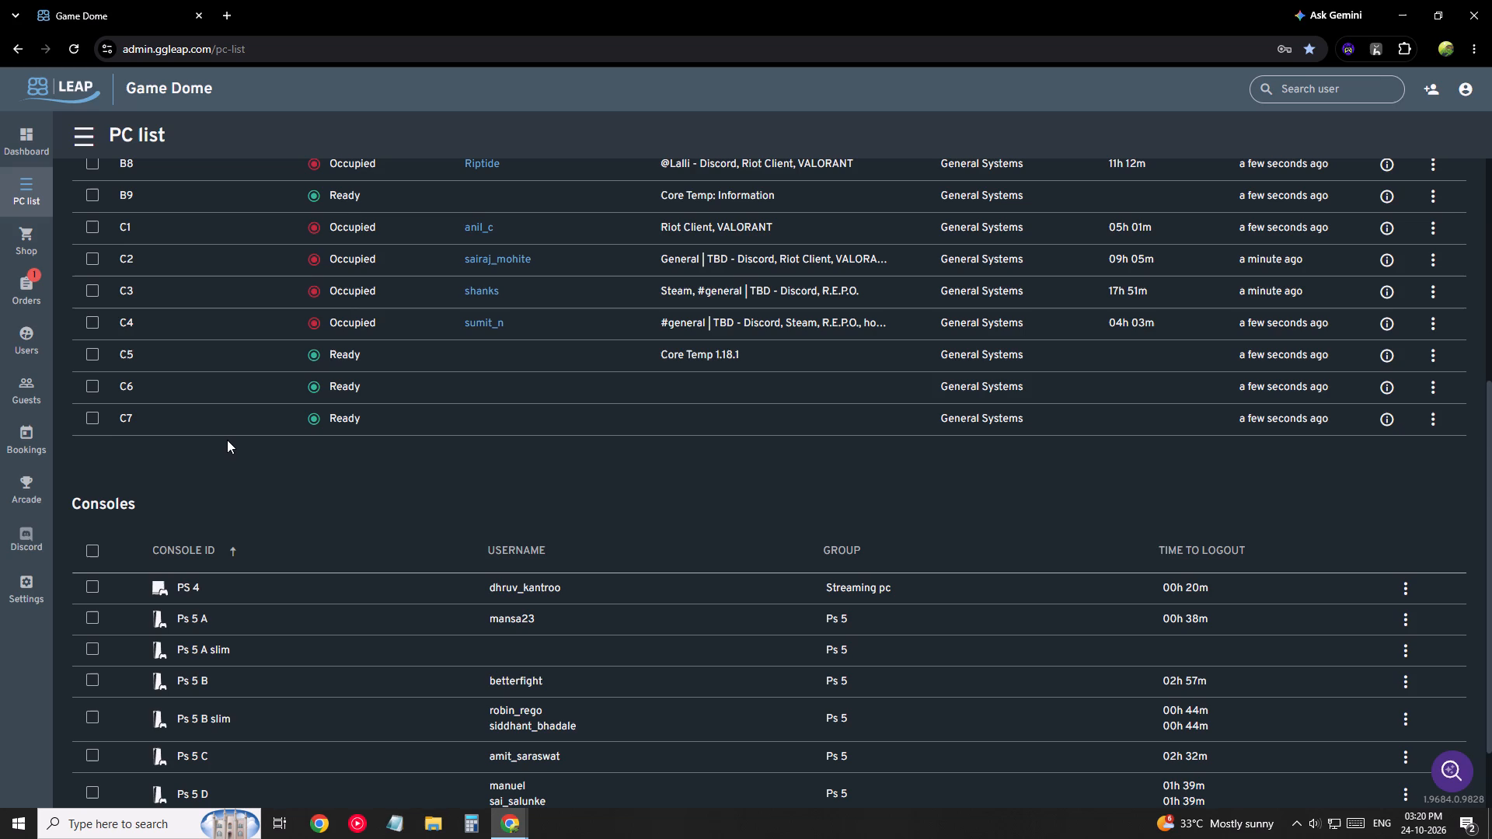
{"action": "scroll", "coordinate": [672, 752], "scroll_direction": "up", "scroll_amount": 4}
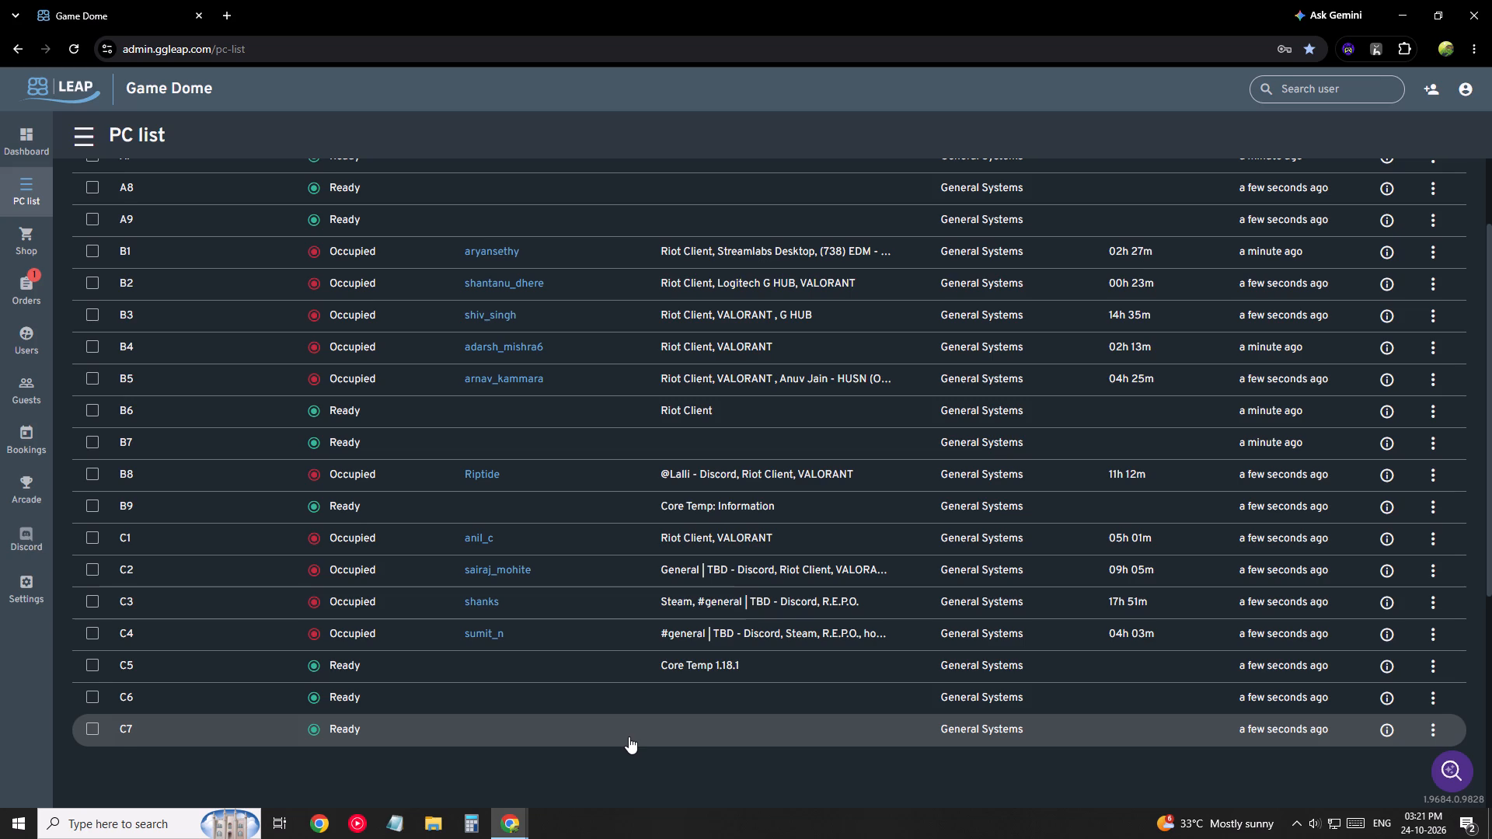
Switch to the GD VIMAN MNAGAR sheet and record "cheese grill sw" as food and "cold coffee" as drink for staff member Aayush.
{"action": "key", "text": "alt+Tab"}
{"action": "left_click", "coordinate": [343, 298]}
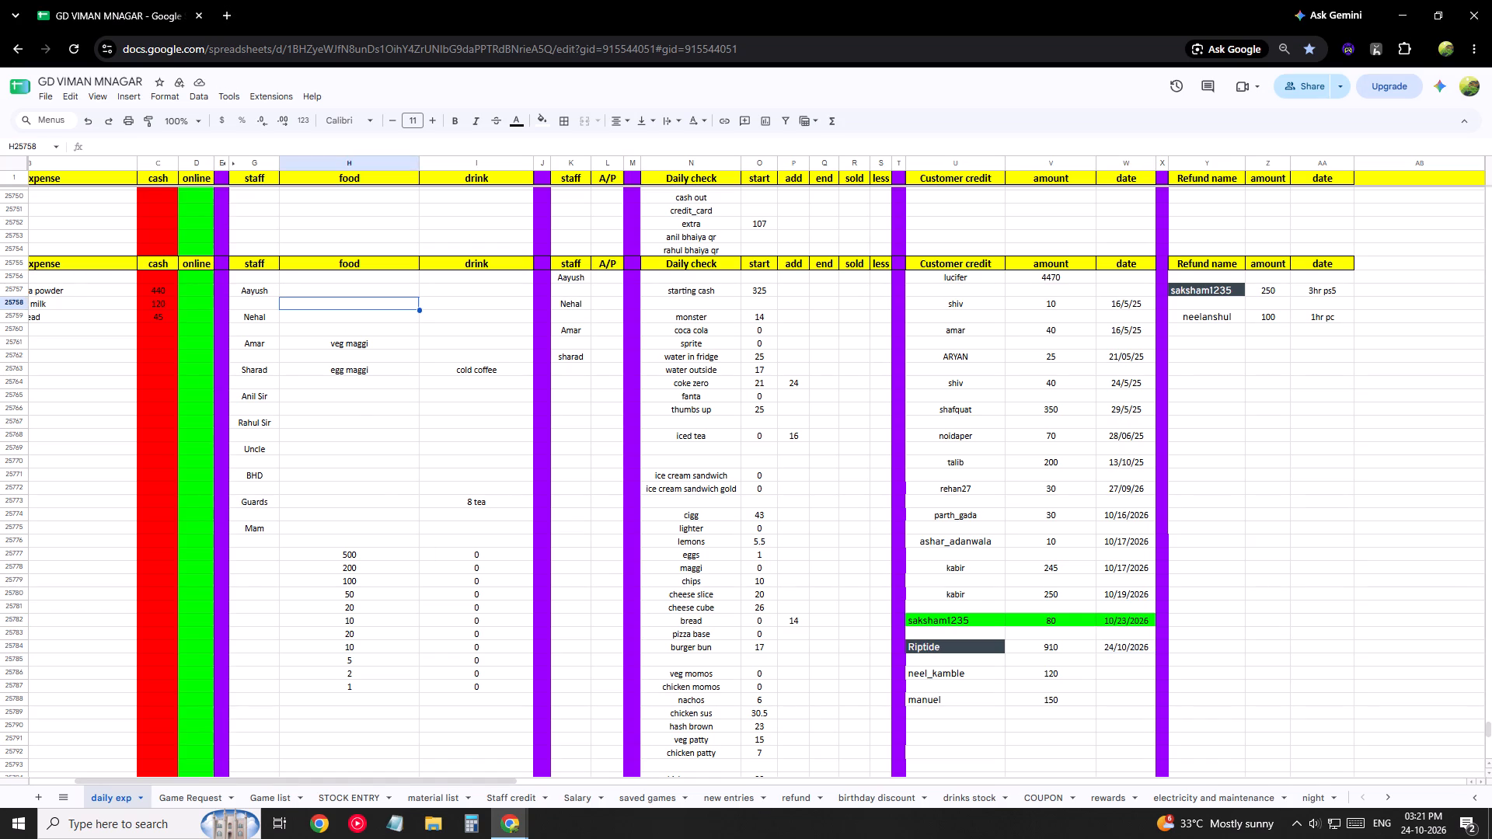
{"action": "left_click", "coordinate": [347, 290]}
{"action": "type", "text": "cheese grill sw"}
{"action": "key", "text": "Return"}
{"action": "key", "text": "Right"}
{"action": "key", "text": "Up"}
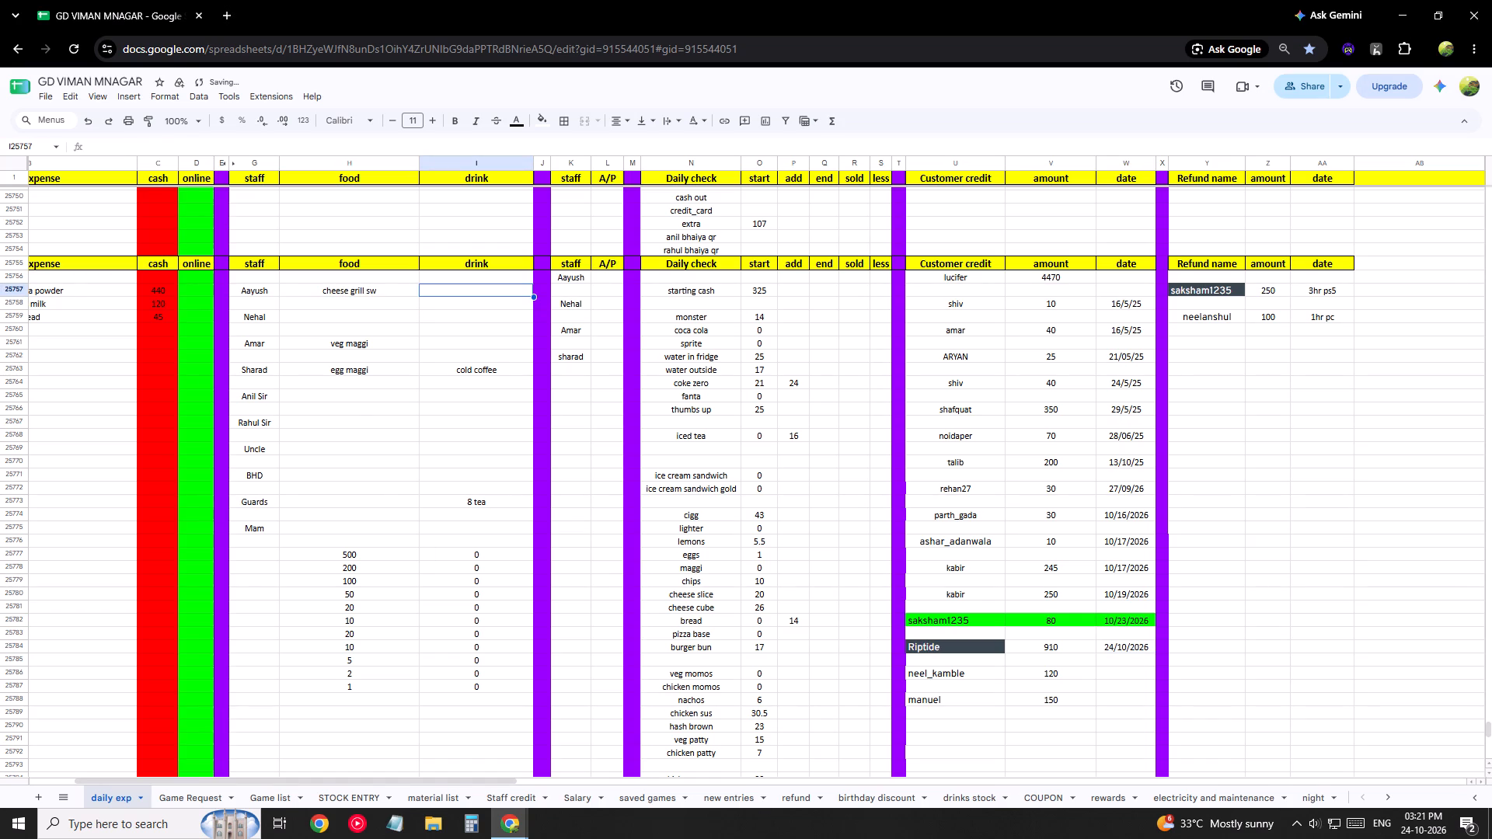
{"action": "type", "text": "cold coffee"}
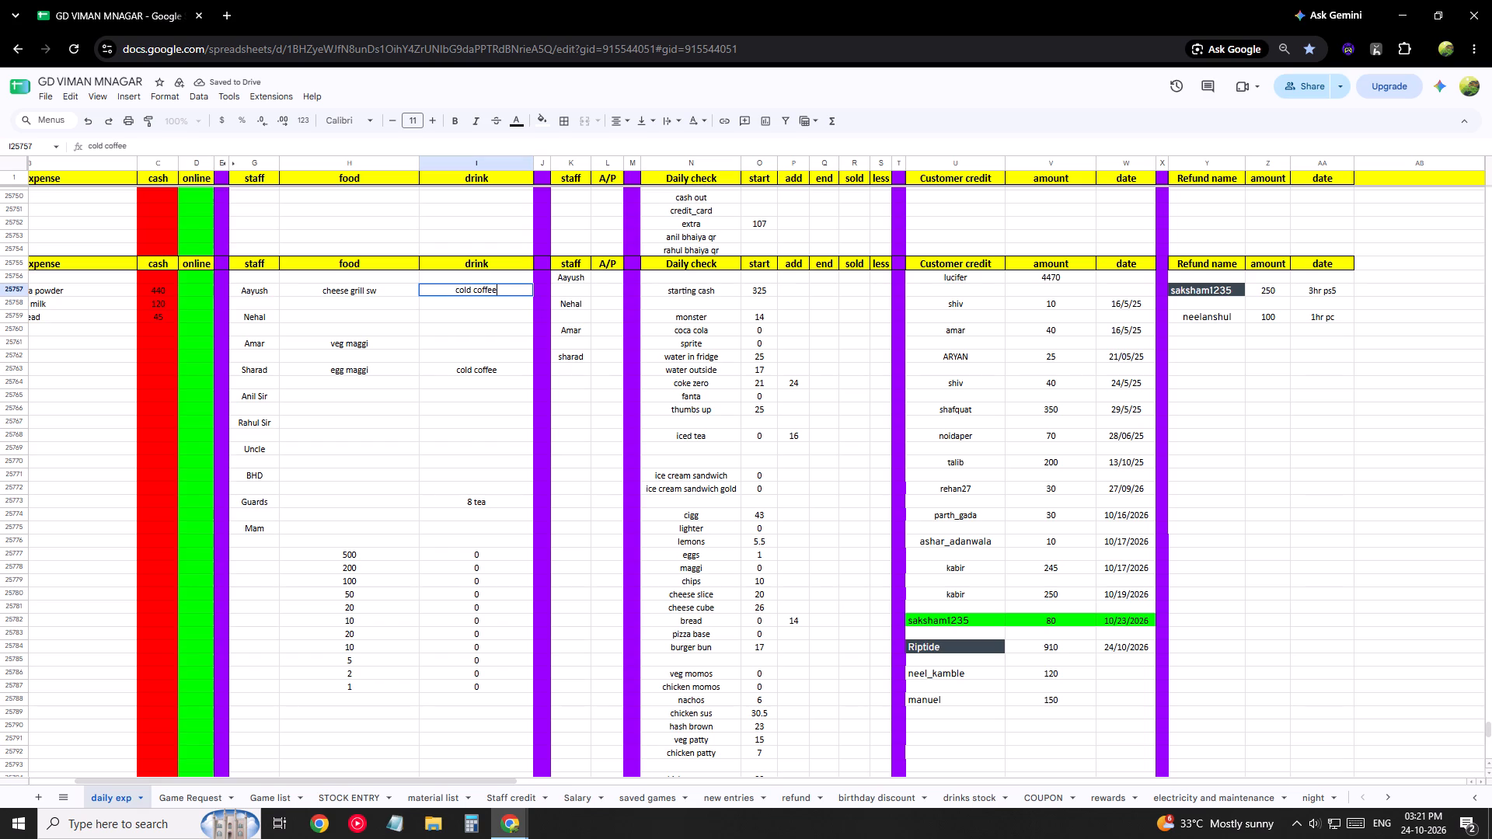
{"action": "key", "text": "Return"}
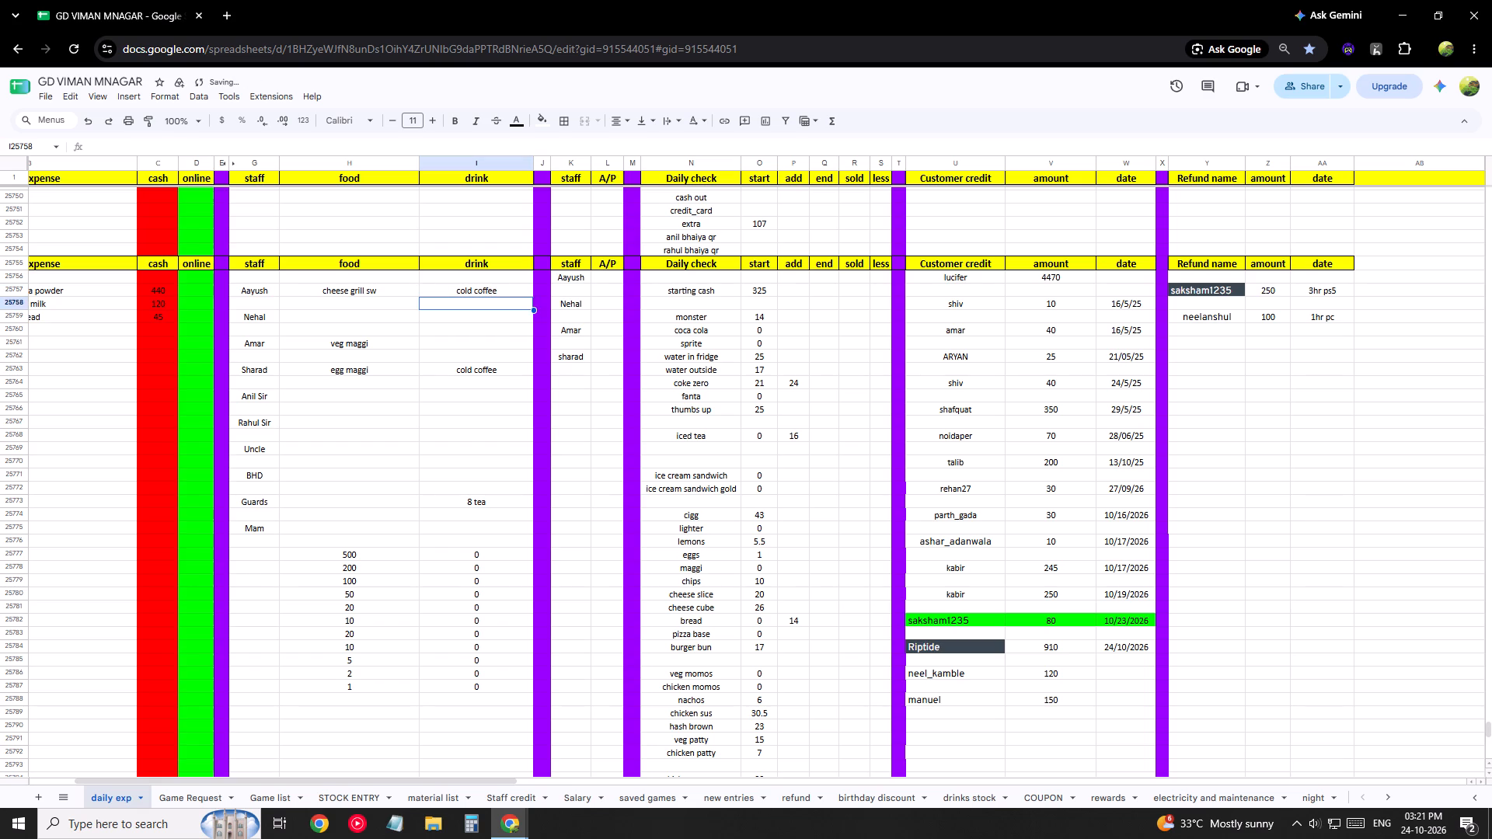
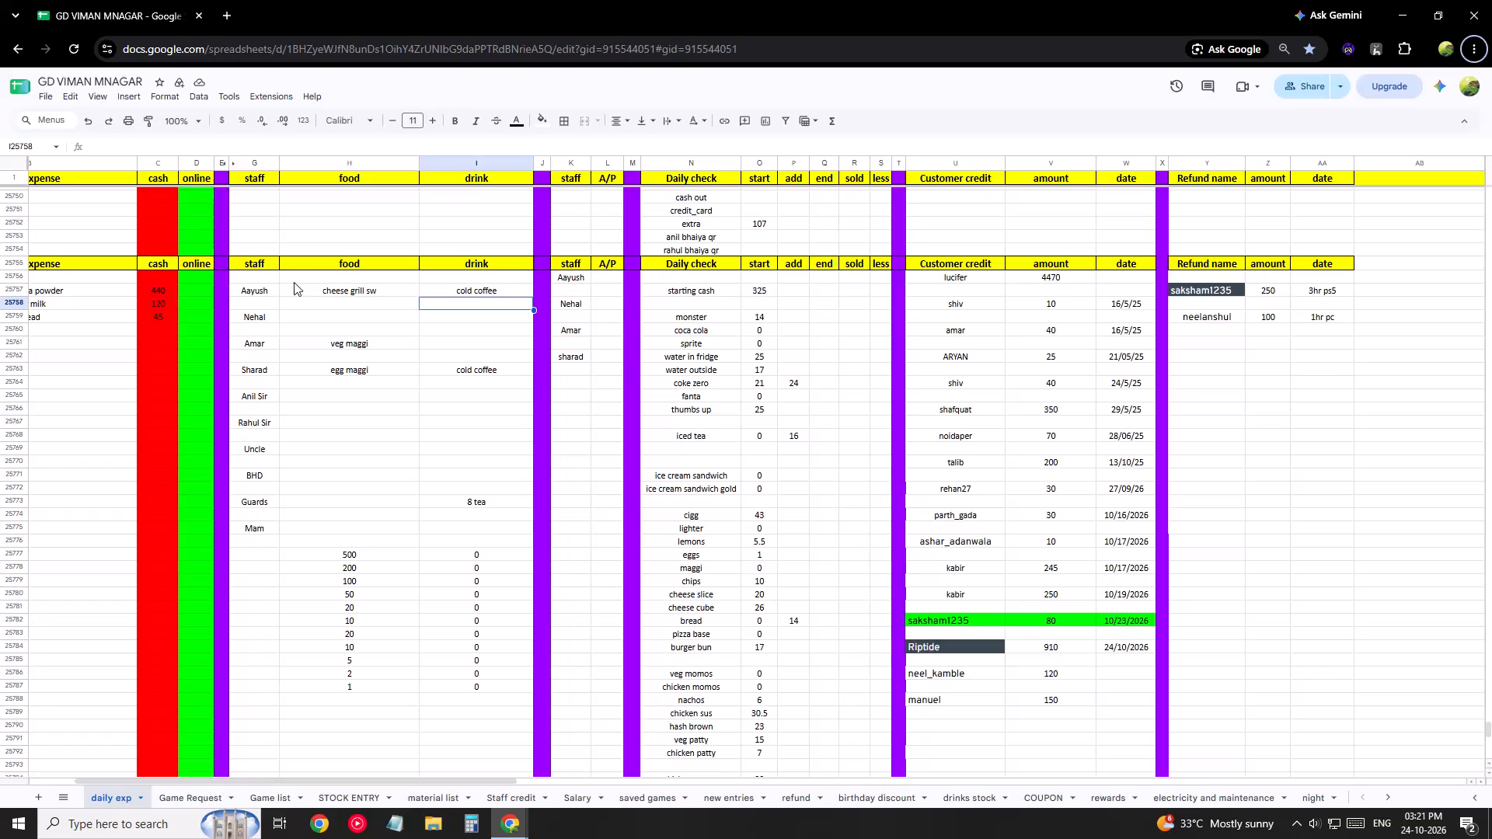
Switch to ggLeap and check the occupancy and time to logout of the computers and consoles in the PC list.
{"action": "key", "text": "alt+Tab"}
{"action": "scroll", "coordinate": [610, 542], "scroll_direction": "up", "scroll_amount": 4}
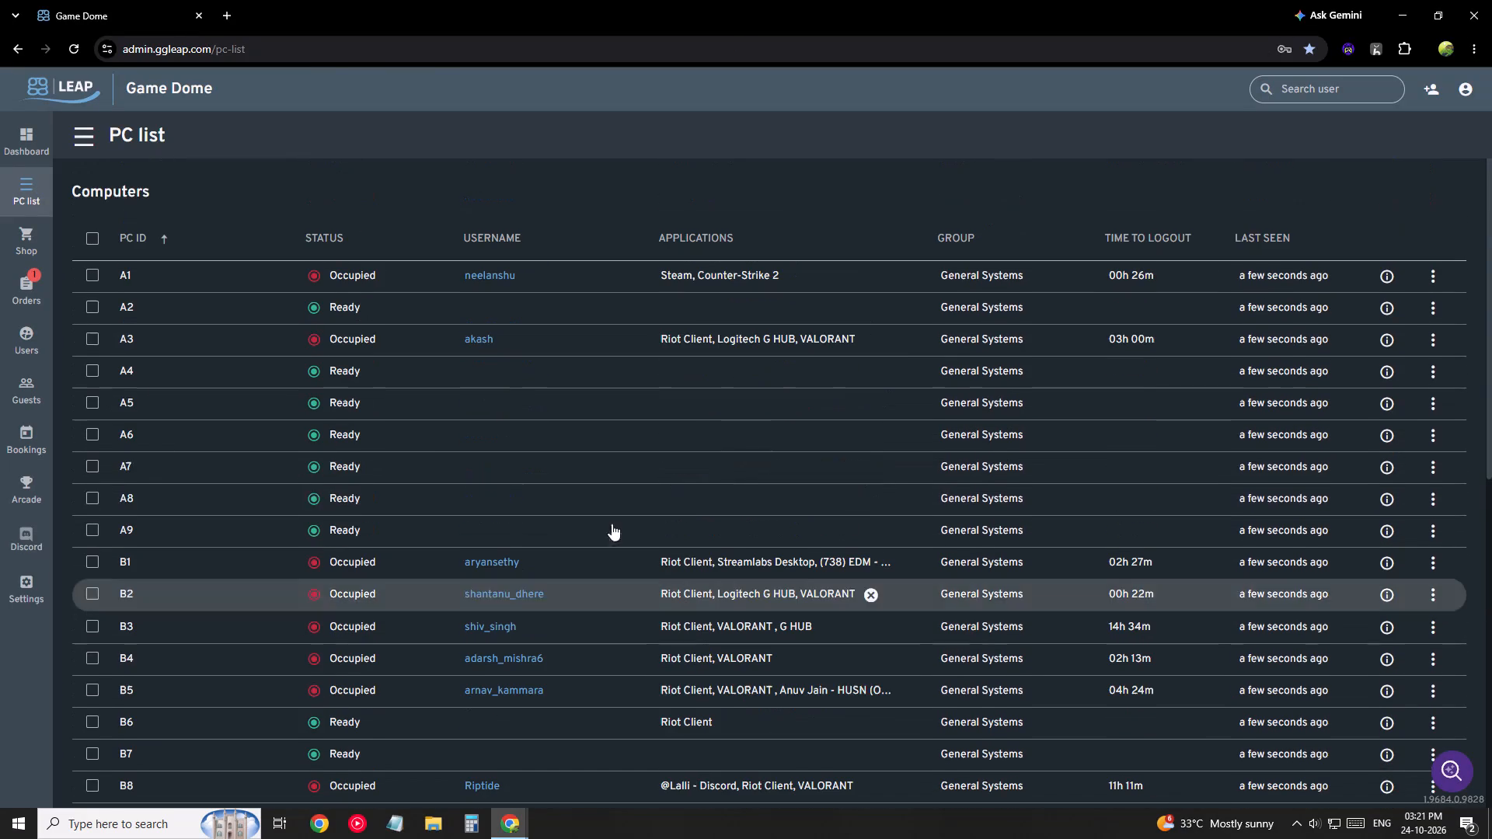
{"action": "scroll", "coordinate": [612, 524], "scroll_direction": "up", "scroll_amount": 4}
{"action": "scroll", "coordinate": [412, 495], "scroll_direction": "down", "scroll_amount": 3}
{"action": "scroll", "coordinate": [540, 580], "scroll_direction": "up", "scroll_amount": 1}
{"action": "scroll", "coordinate": [541, 586], "scroll_direction": "down", "scroll_amount": 6}
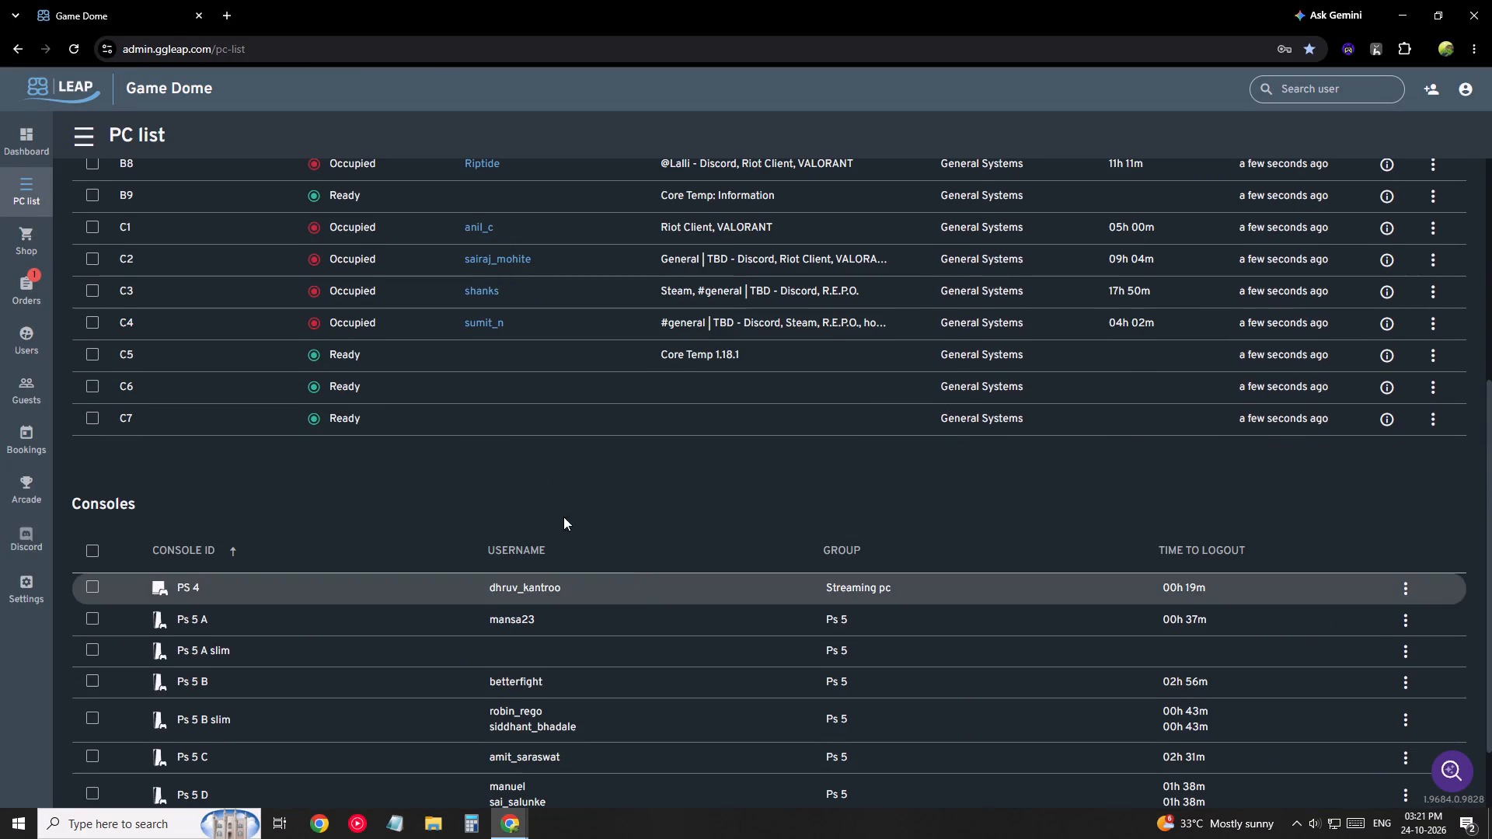
{"action": "scroll", "coordinate": [580, 513], "scroll_direction": "down", "scroll_amount": 3}
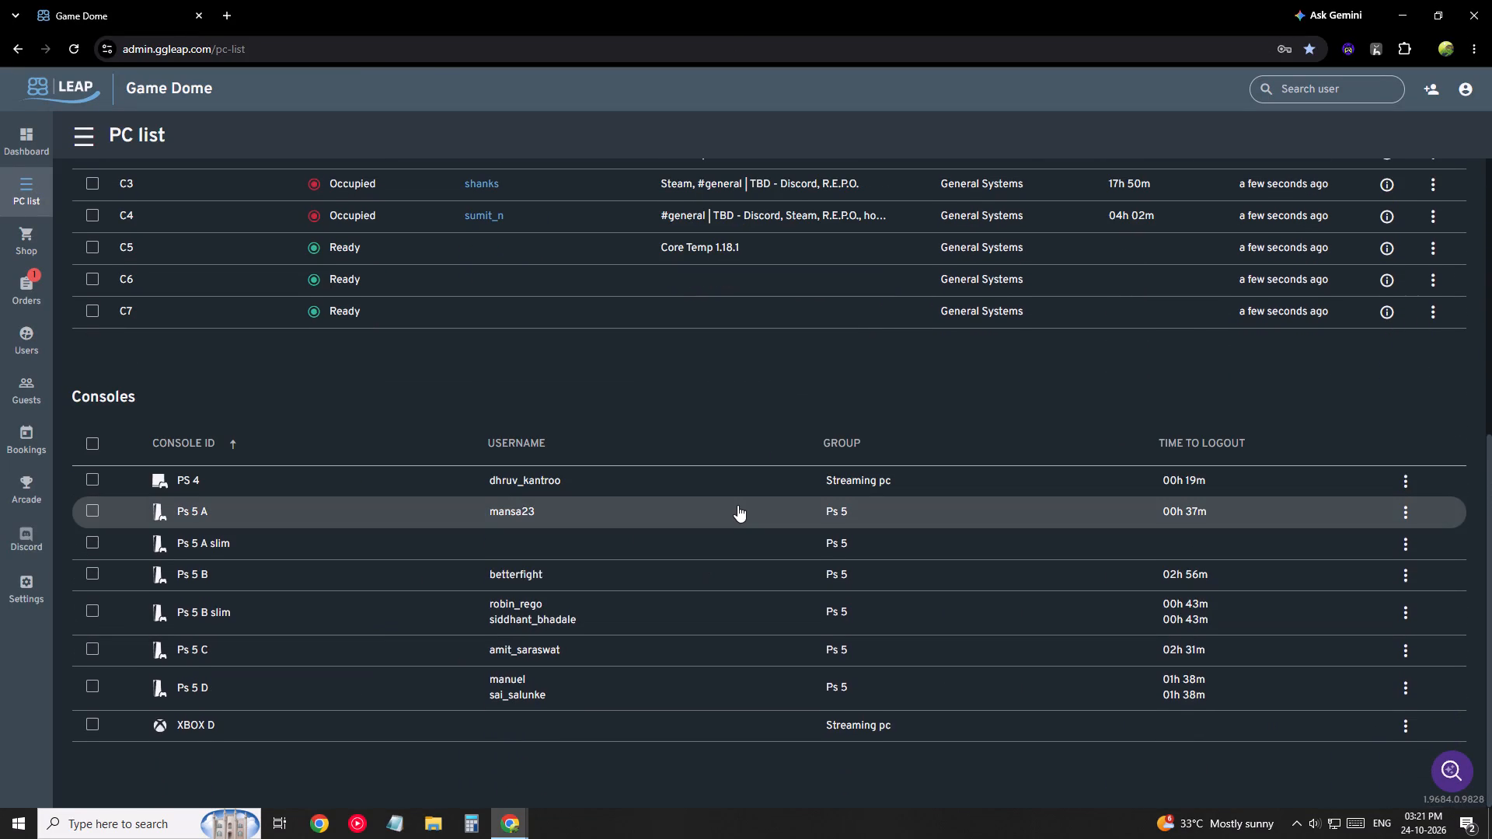
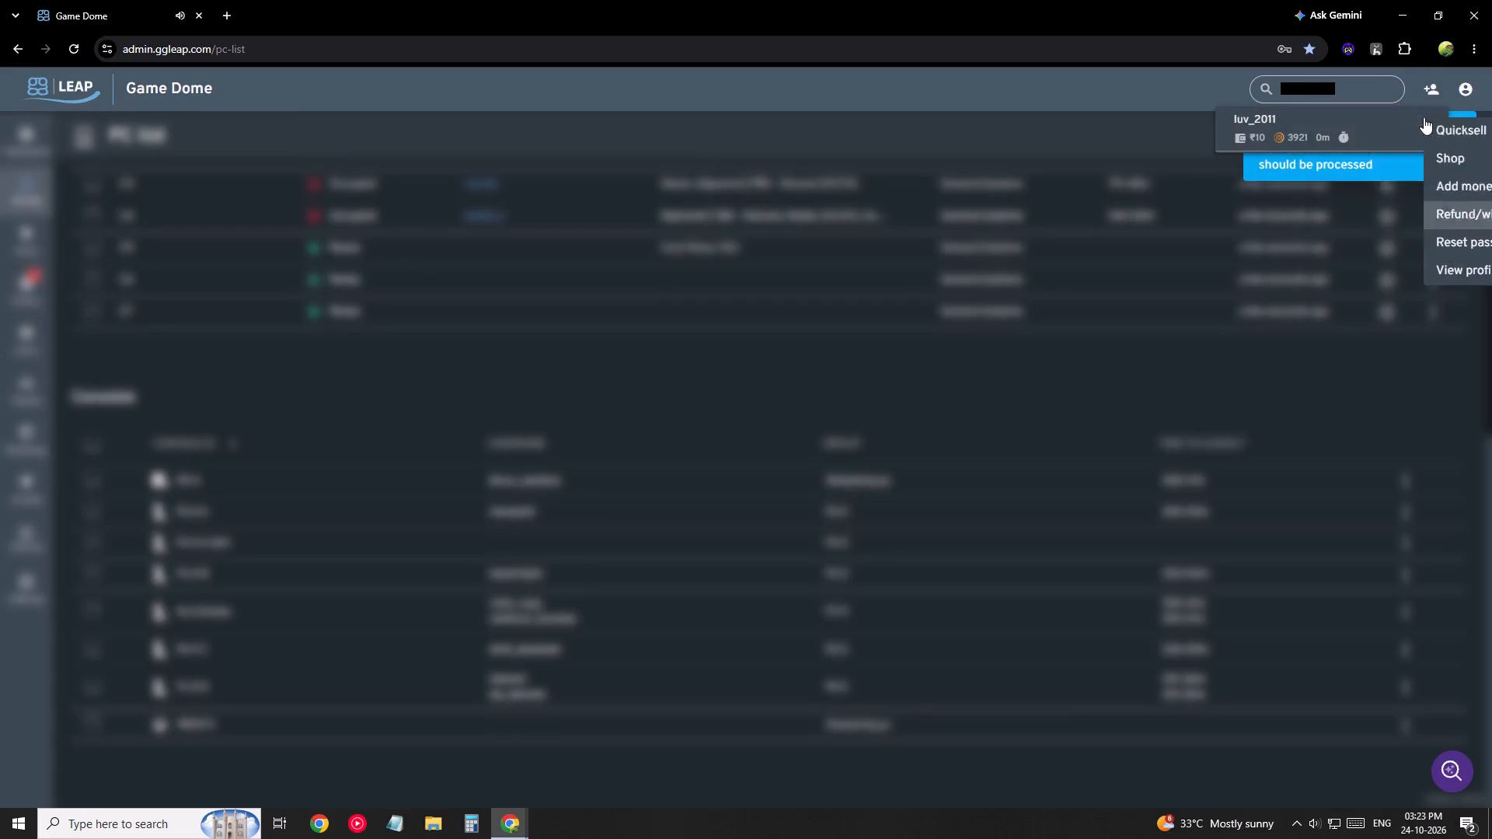
{"action": "left_click", "coordinate": [1441, 240]}
{"action": "left_click", "coordinate": [852, 478]}
{"action": "left_click", "coordinate": [813, 513]}
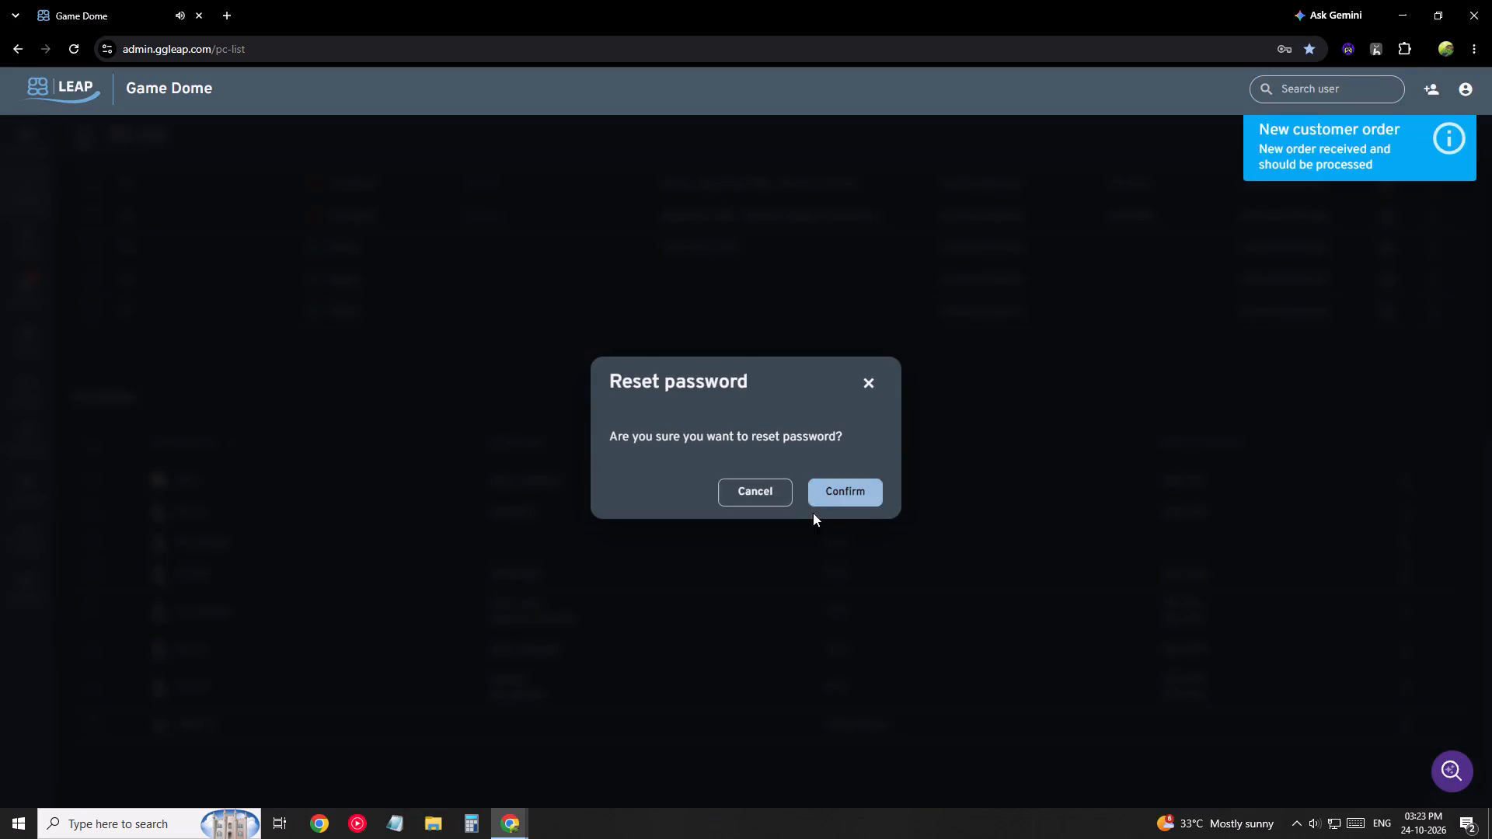
{"action": "left_click", "coordinate": [842, 492]}
{"action": "left_click", "coordinate": [1307, 91]}
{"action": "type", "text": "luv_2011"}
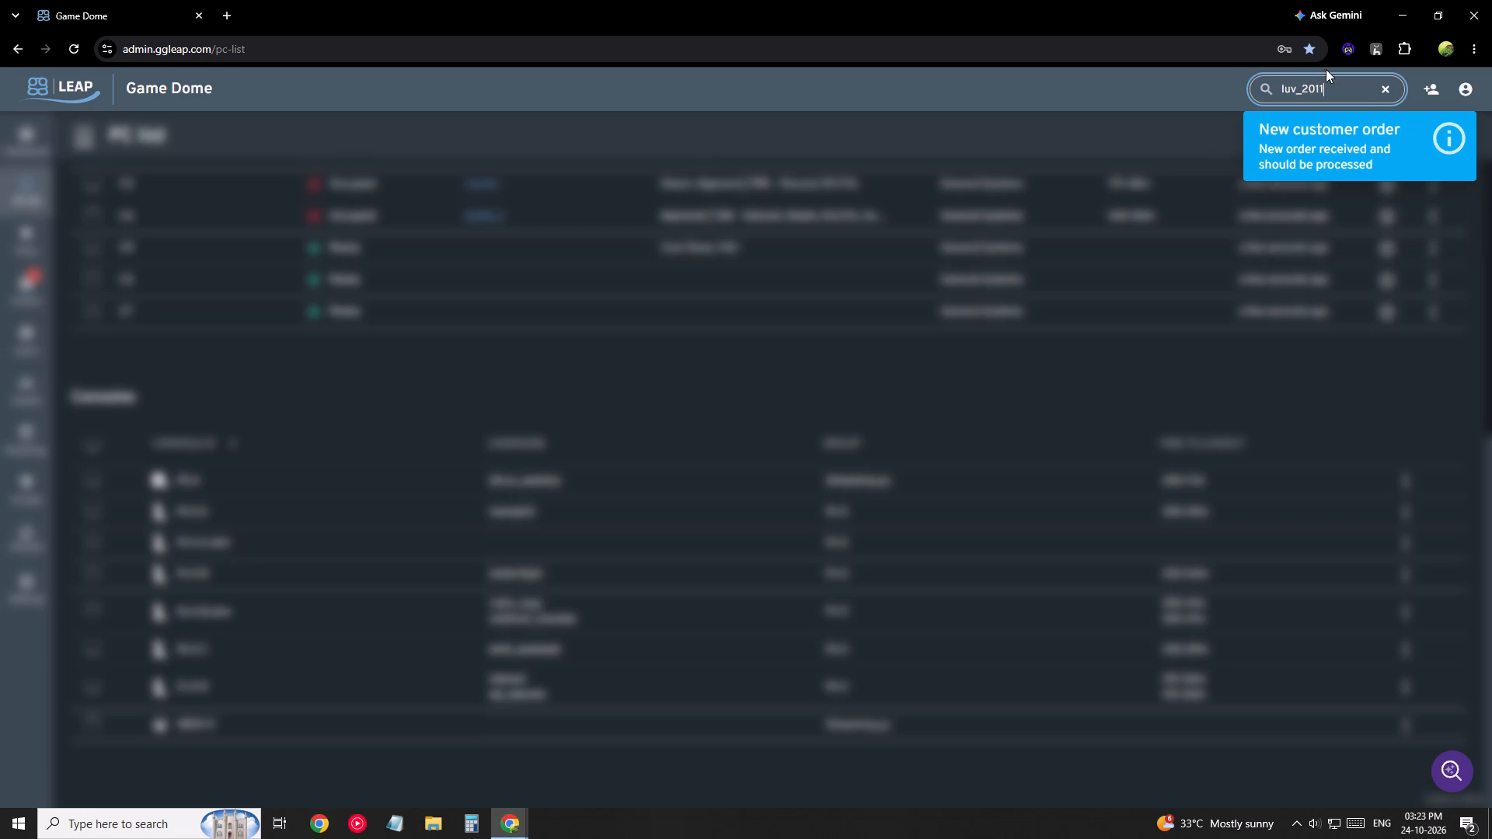
{"action": "left_click", "coordinate": [1414, 131]}
{"action": "left_click", "coordinate": [1465, 218]}
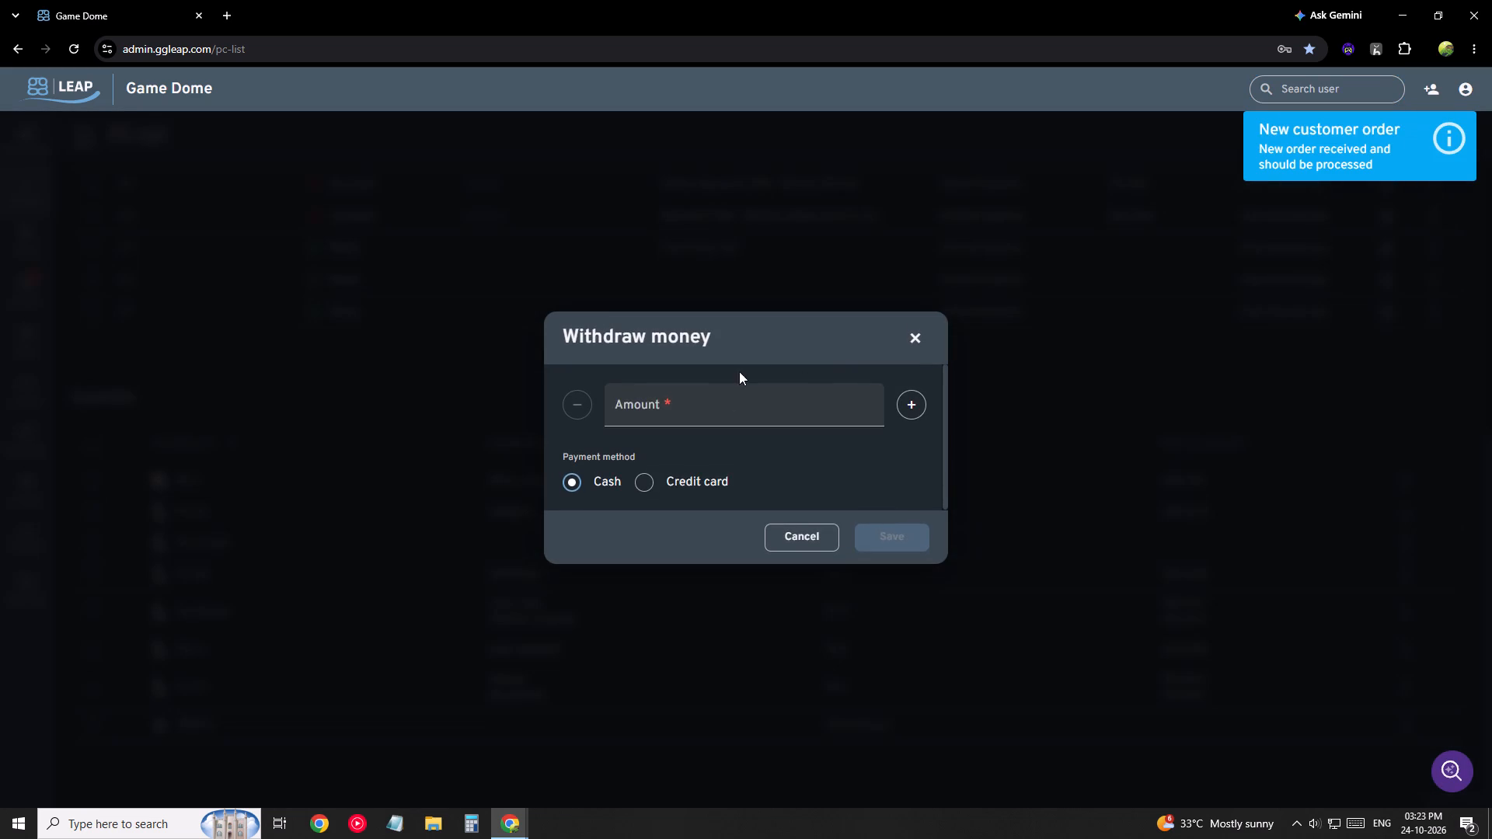
{"action": "left_click_drag", "start_coordinate": [728, 396], "coordinate": [740, 409]}
{"action": "left_click", "coordinate": [748, 418]}
{"action": "key", "text": "1"}
{"action": "key", "text": "0"}
{"action": "left_click", "coordinate": [881, 537]}
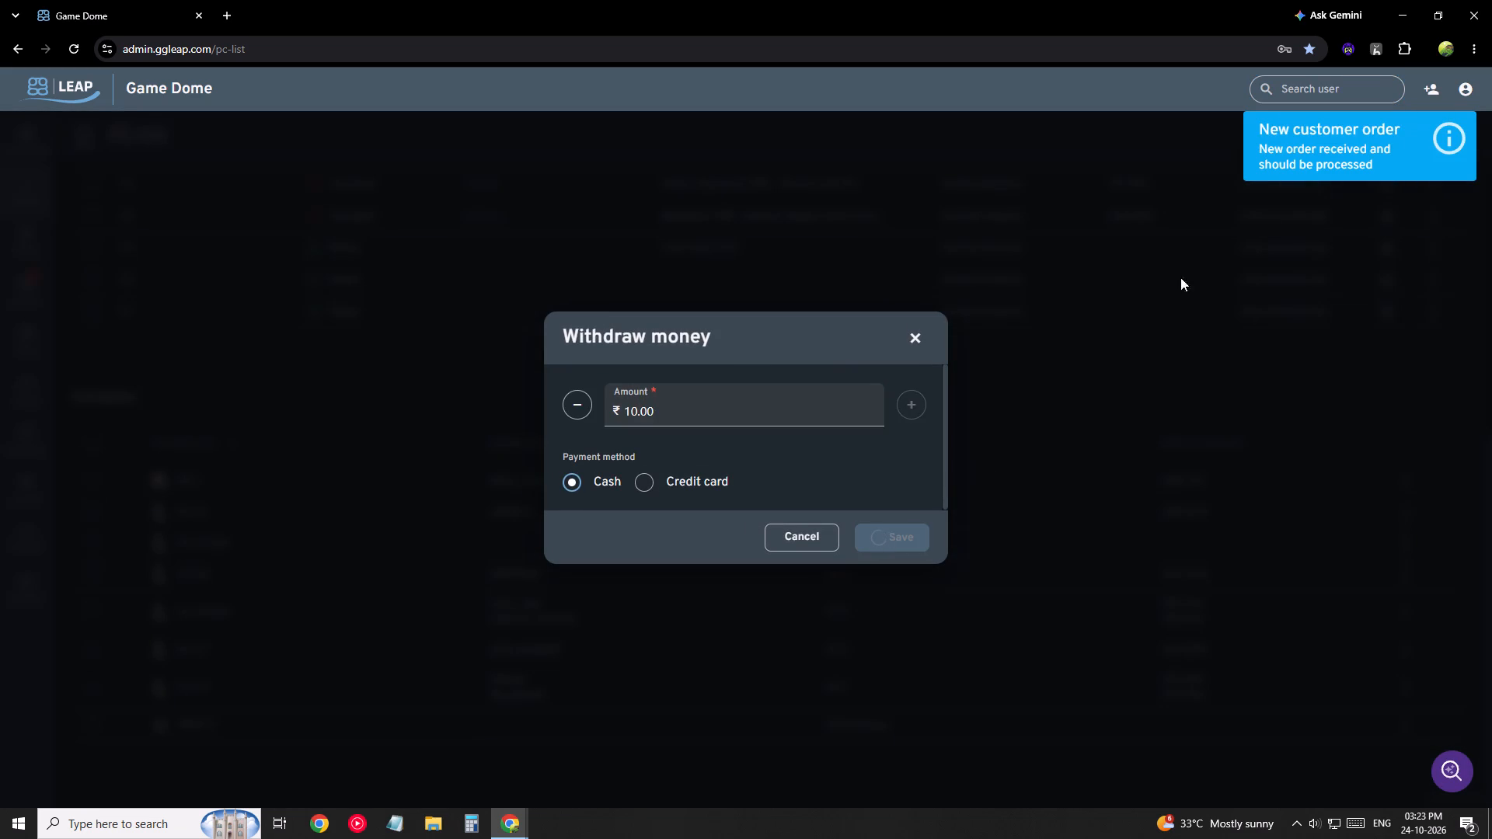
Dismiss the new customer order notification and open the list of orders that require action.
{"action": "left_click", "coordinate": [1275, 162]}
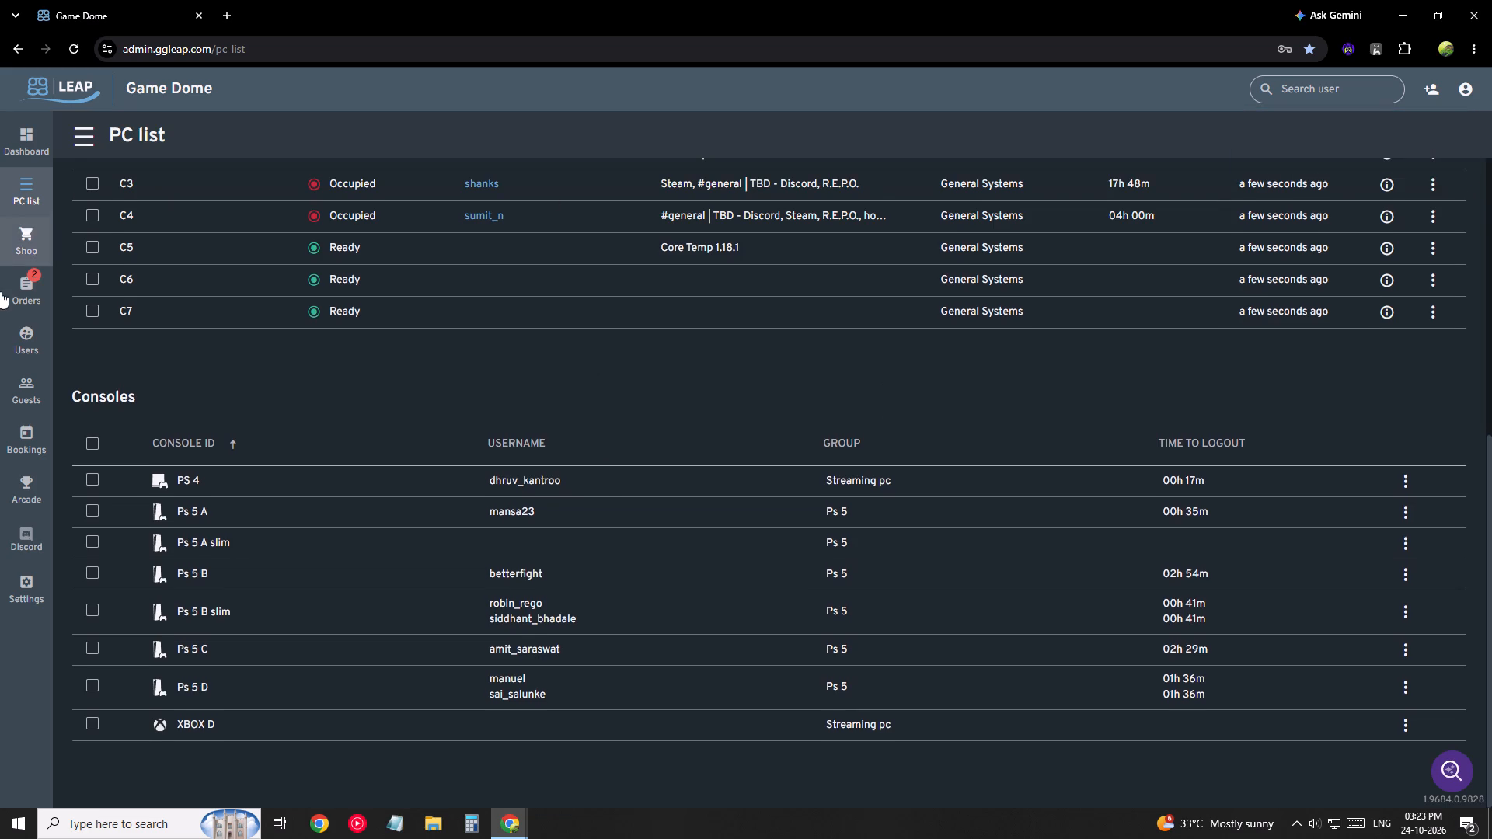
{"action": "left_click", "coordinate": [0, 295]}
{"action": "left_click", "coordinate": [397, 179]}
{"action": "left_click", "coordinate": [160, 169]}
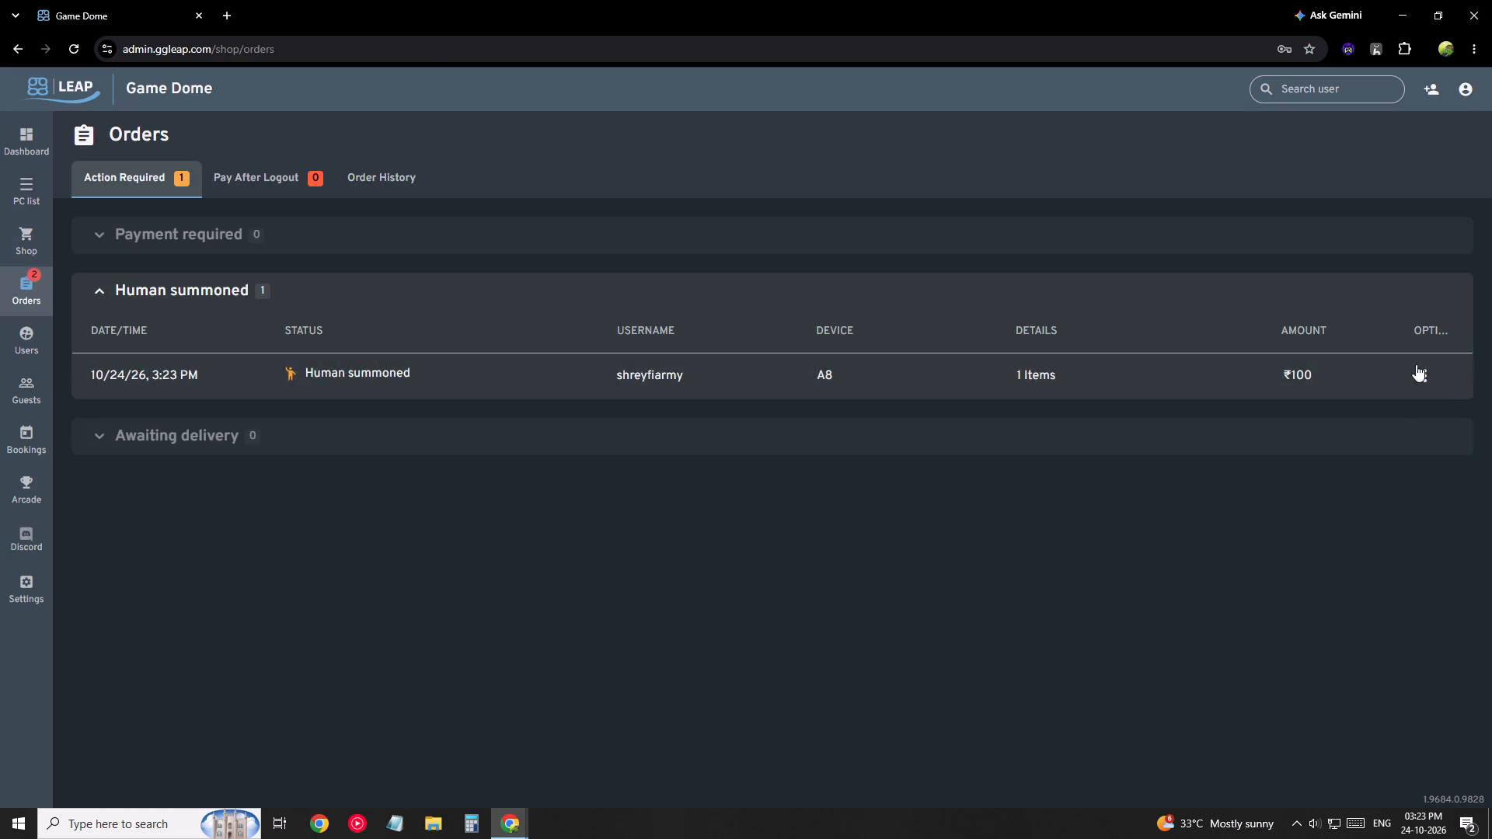
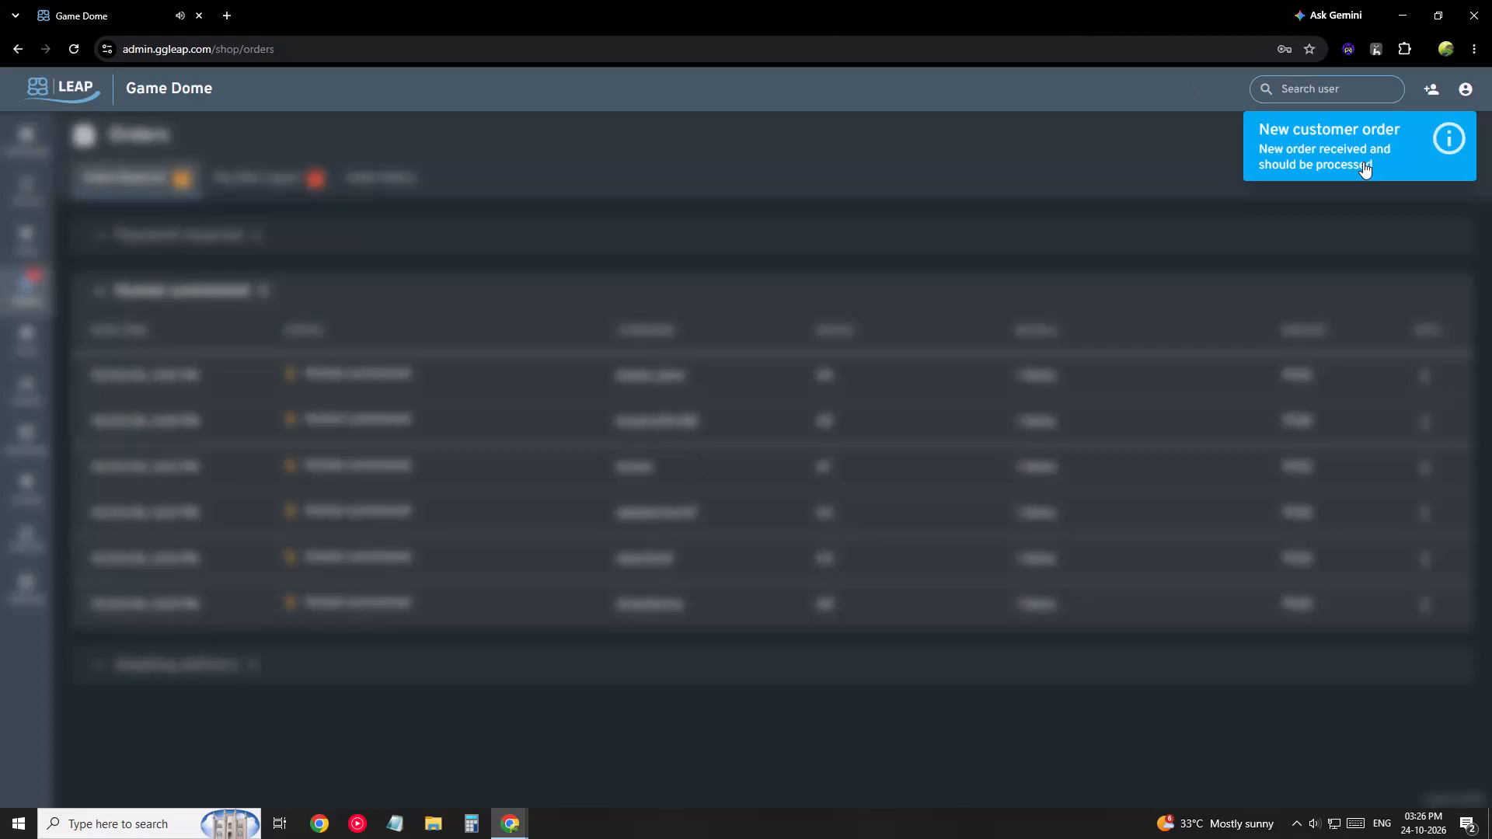
Dismiss the new customer order notification shown over the list of orders that require action.
{"action": "left_click", "coordinate": [1363, 162]}
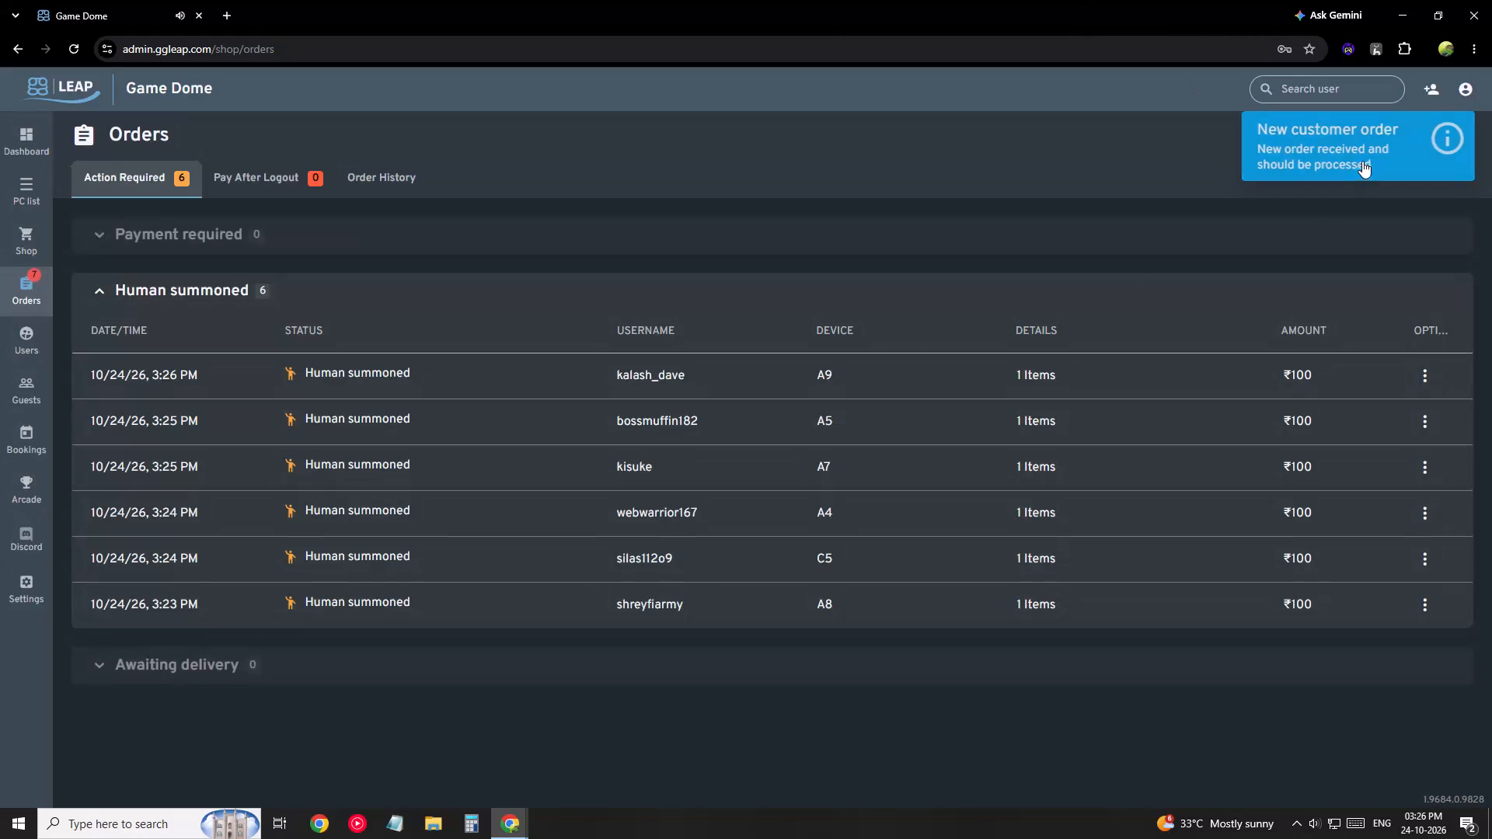
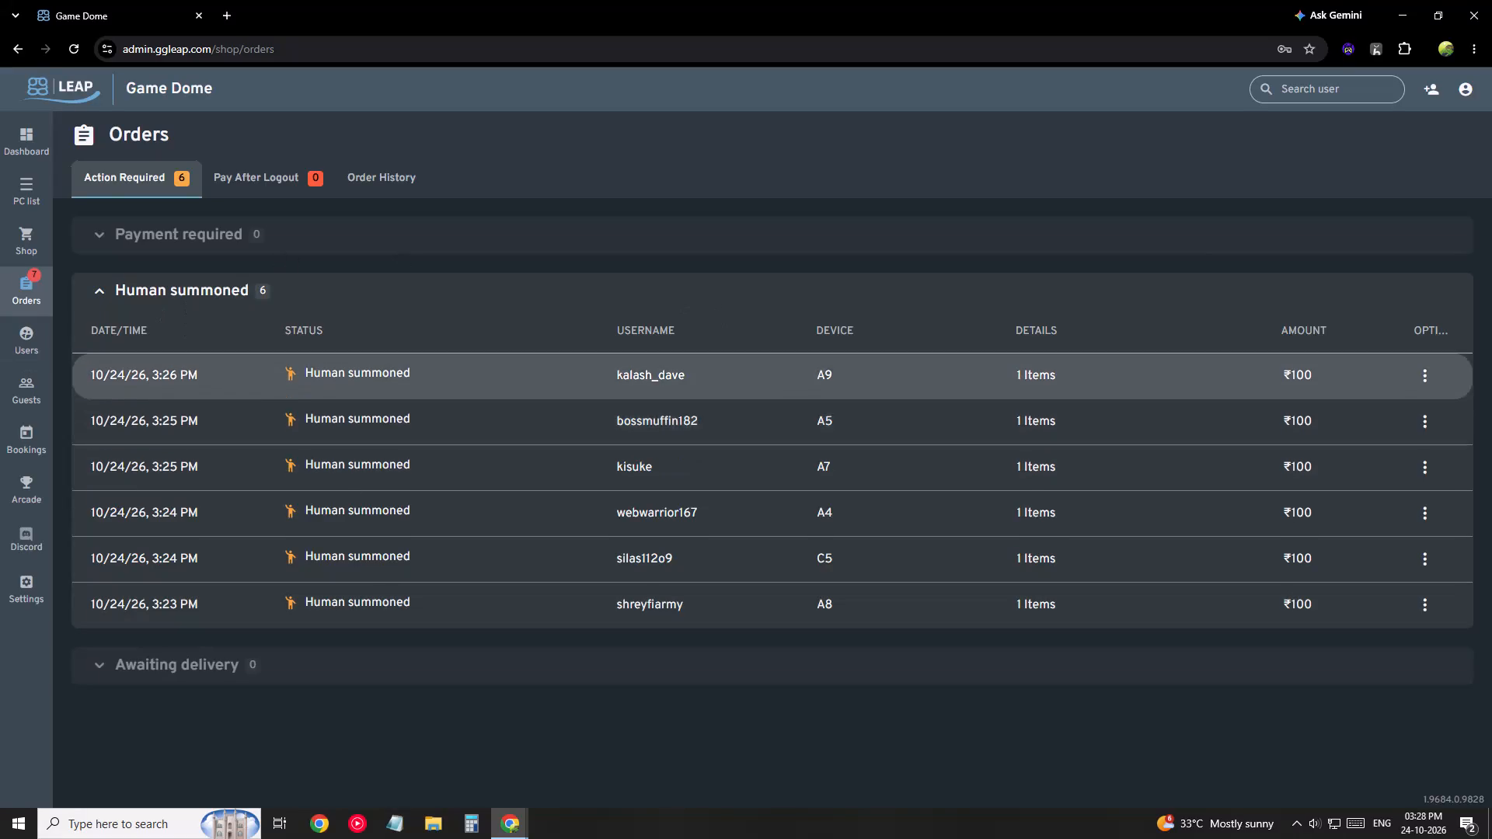
Find the user on computer C2 in the PC list and open the full shop for them.
{"action": "left_click", "coordinate": [8, 166]}
{"action": "left_click", "coordinate": [26, 197]}
{"action": "scroll", "coordinate": [623, 667], "scroll_direction": "down", "scroll_amount": 13}
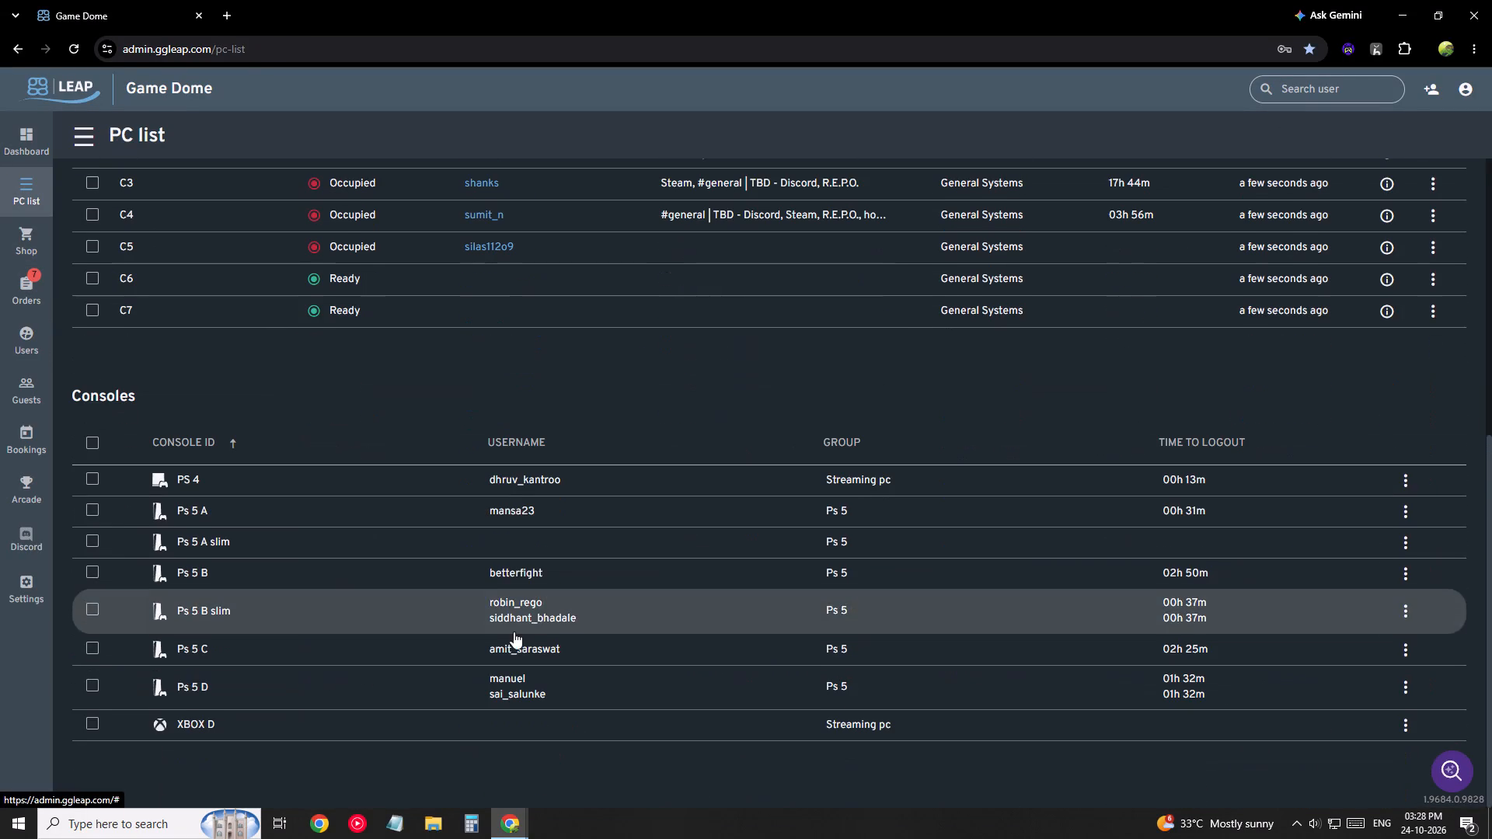
{"action": "scroll", "coordinate": [412, 477], "scroll_direction": "down", "scroll_amount": 1}
{"action": "scroll", "coordinate": [412, 477], "scroll_direction": "up", "scroll_amount": 8}
{"action": "scroll", "coordinate": [472, 248], "scroll_direction": "up", "scroll_amount": 1}
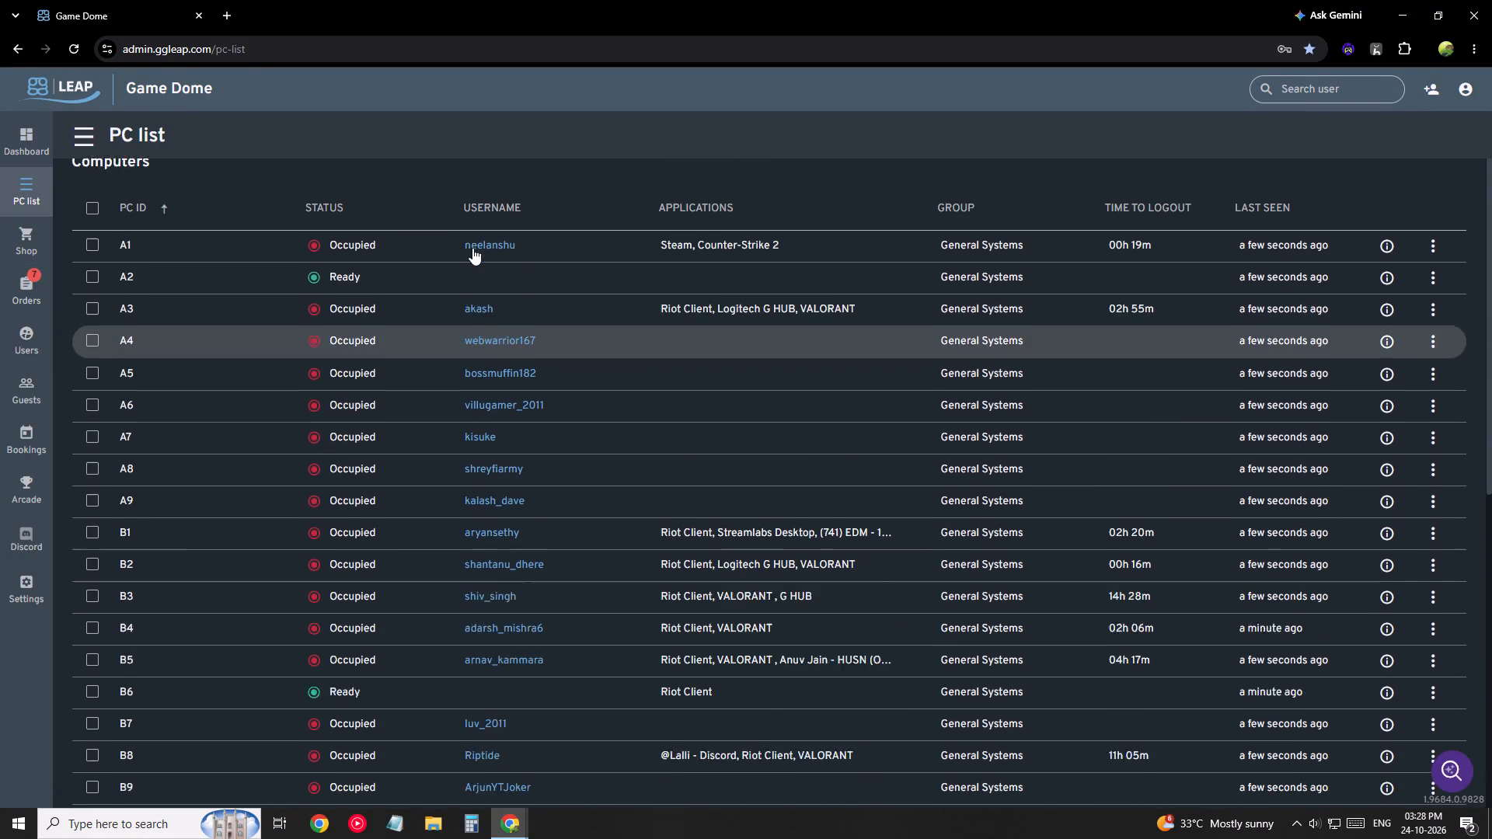
{"action": "scroll", "coordinate": [472, 248], "scroll_direction": "up", "scroll_amount": 1}
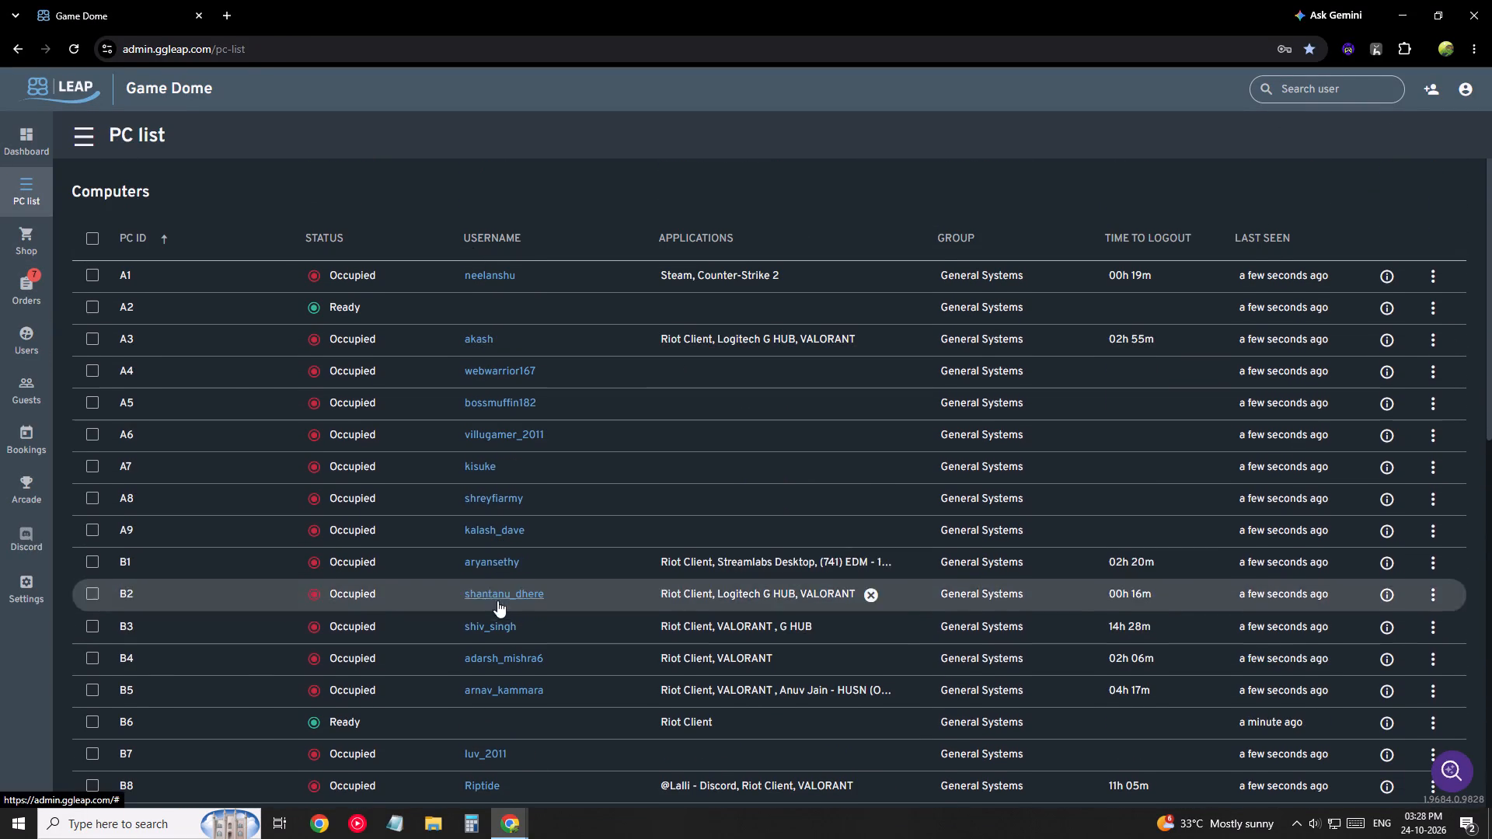
{"action": "scroll", "coordinate": [497, 664], "scroll_direction": "down", "scroll_amount": 2}
{"action": "left_click", "coordinate": [494, 725]}
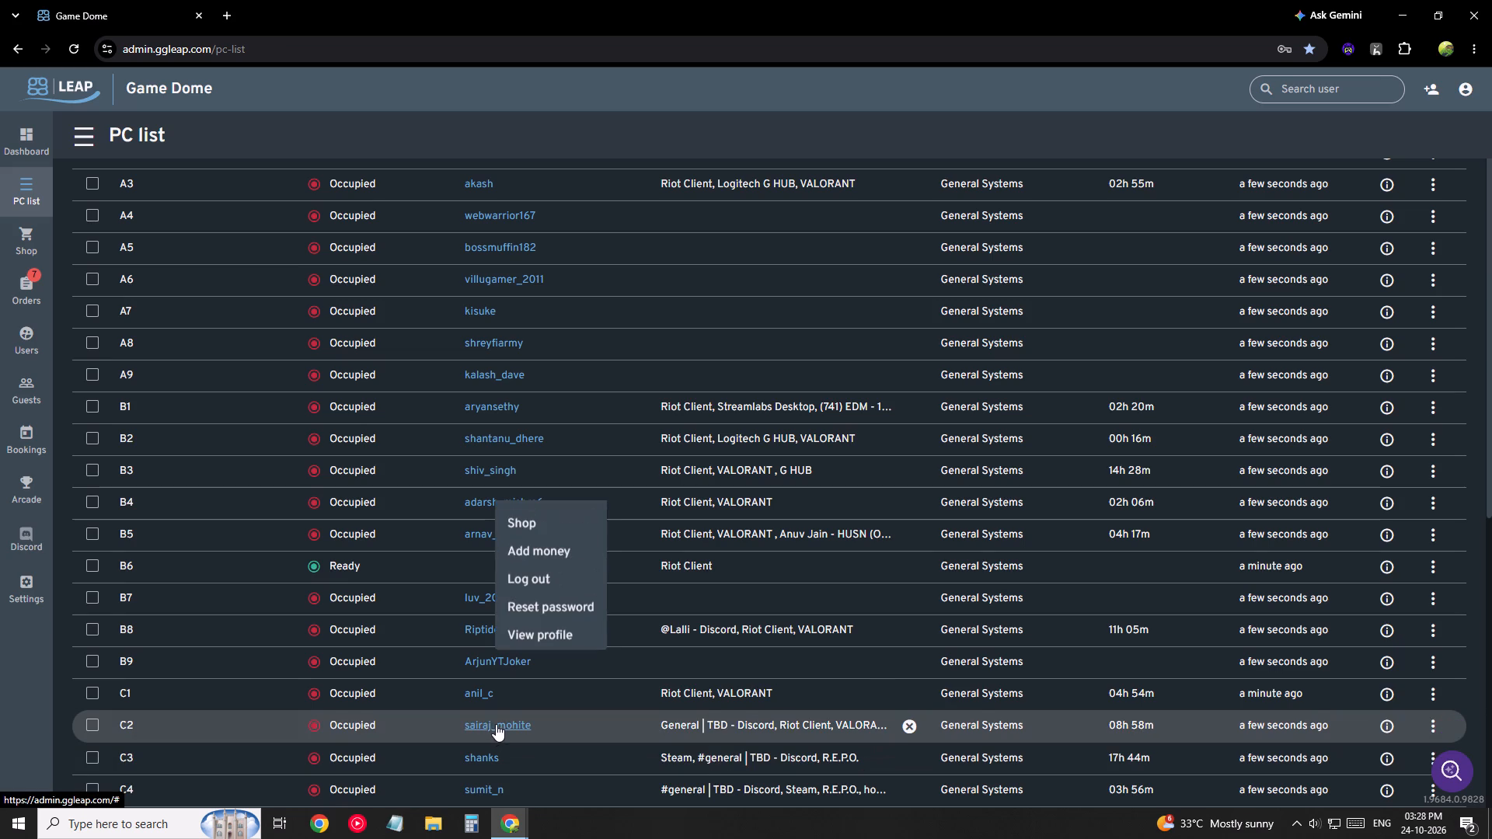
{"action": "left_click", "coordinate": [539, 507]}
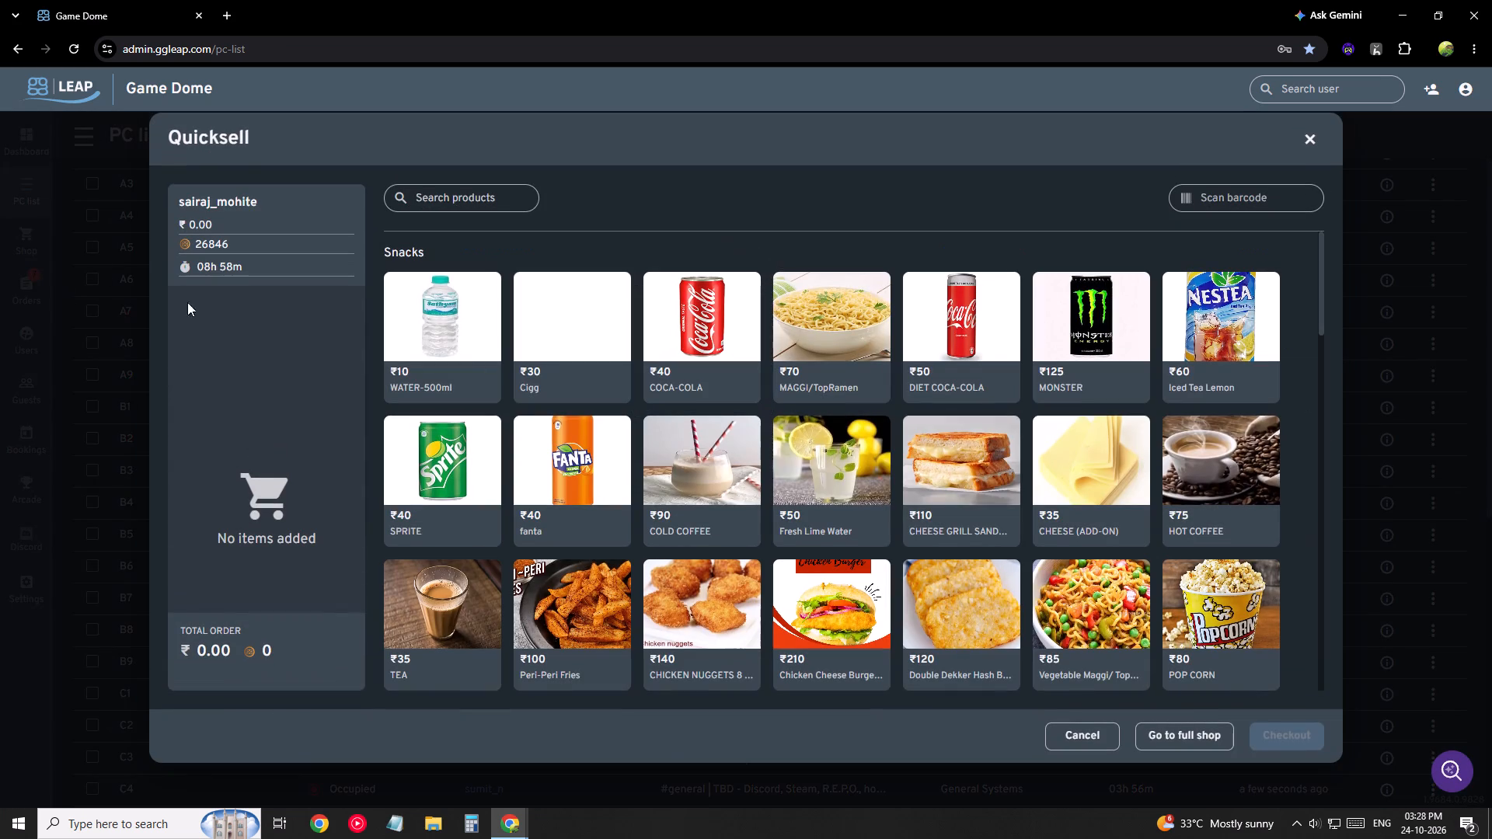
{"action": "left_click", "coordinate": [1160, 740]}
Add one CHICKEN NUGGETS 8 pcs to the C2 user's order and charge ₹140 by credit card.
{"action": "left_click", "coordinate": [487, 248]}
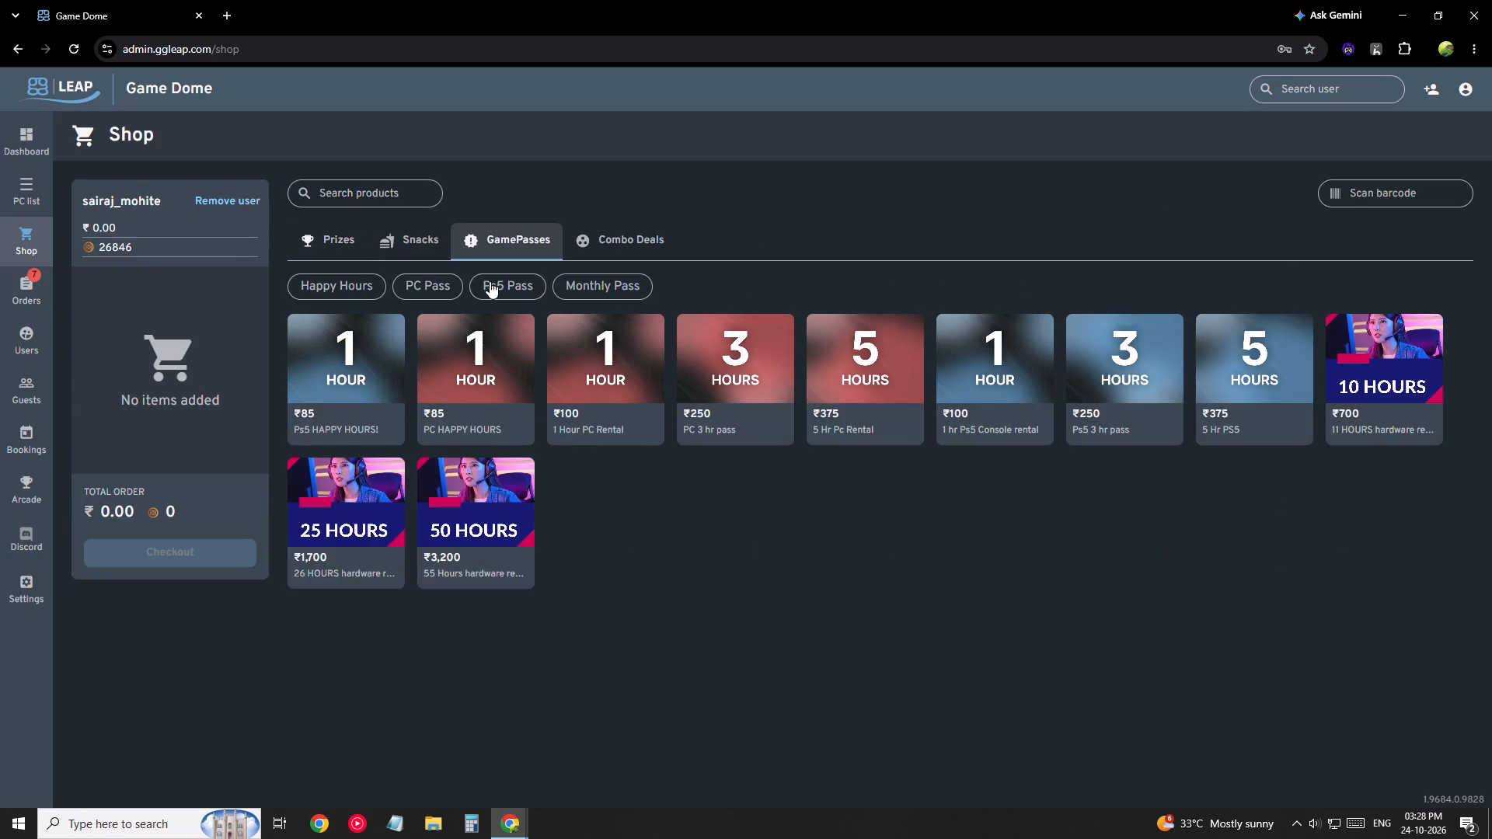
{"action": "left_click", "coordinate": [490, 281]}
{"action": "left_click", "coordinate": [343, 235]}
{"action": "left_click", "coordinate": [407, 244]}
{"action": "left_click", "coordinate": [327, 278]}
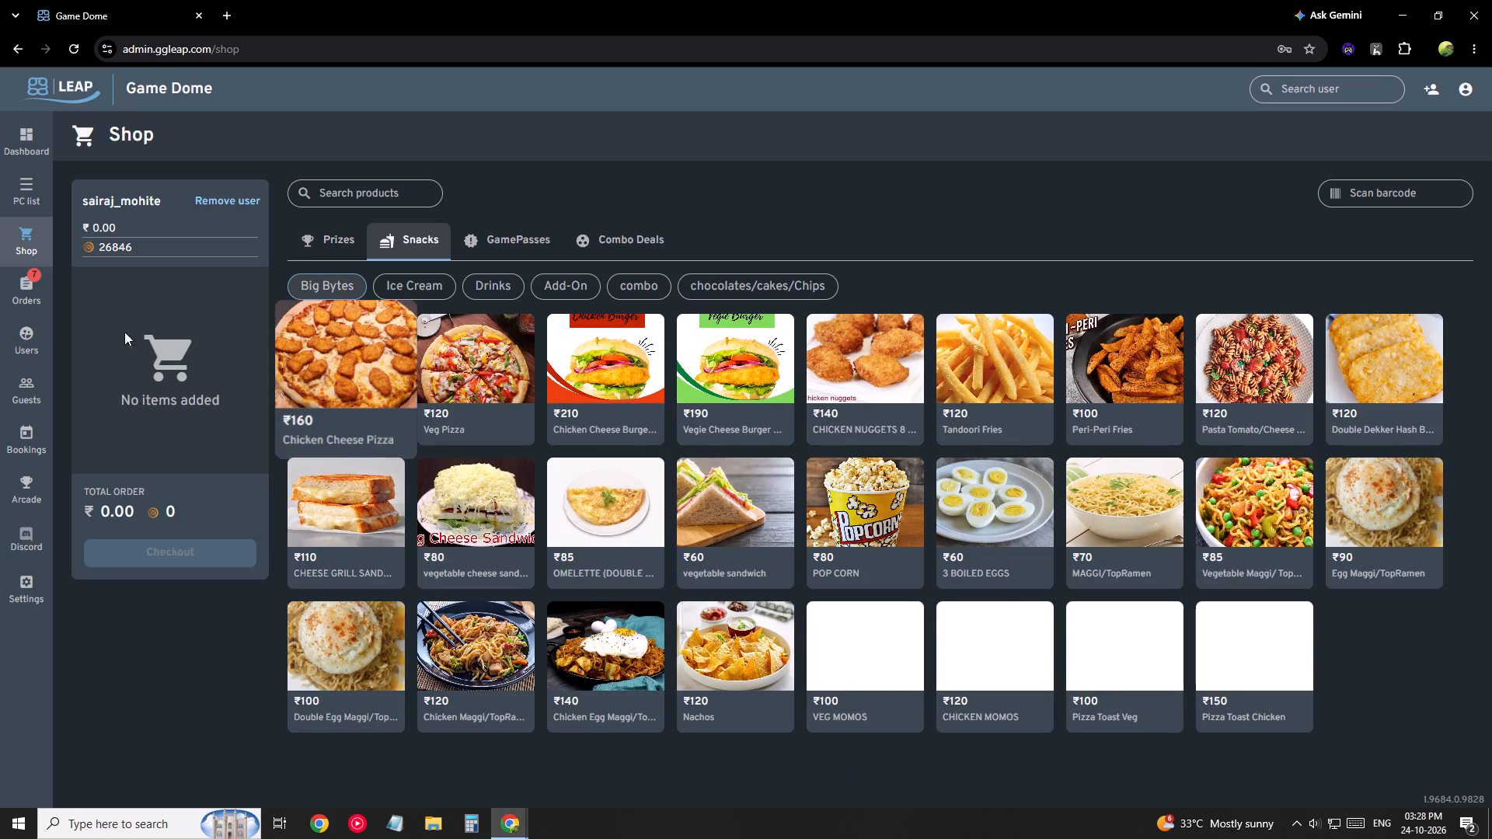
{"action": "left_click", "coordinate": [821, 376]}
{"action": "left_click", "coordinate": [171, 547]}
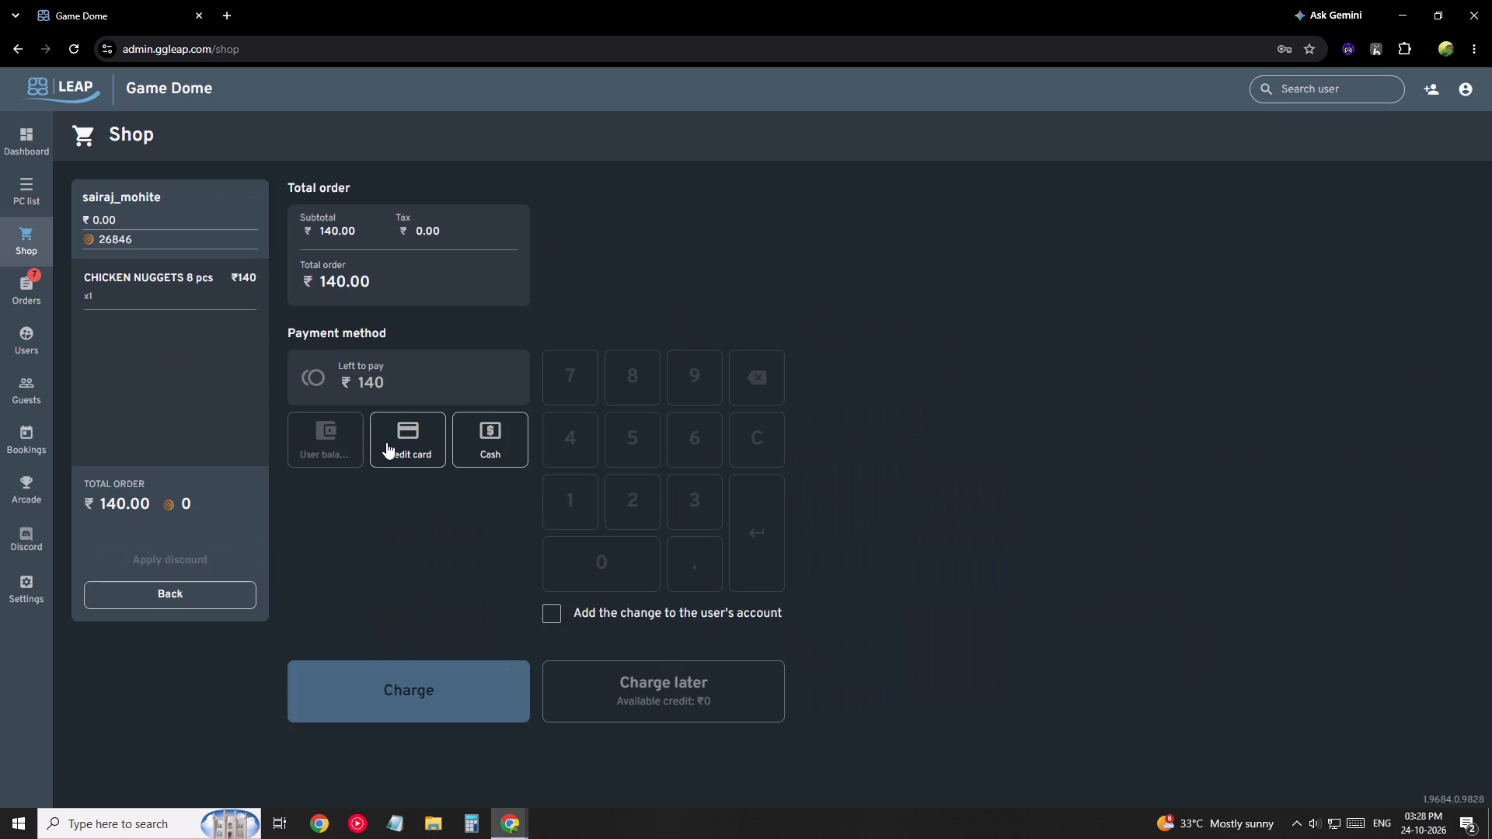
{"action": "left_click", "coordinate": [386, 442]}
{"action": "left_click", "coordinate": [448, 660]}
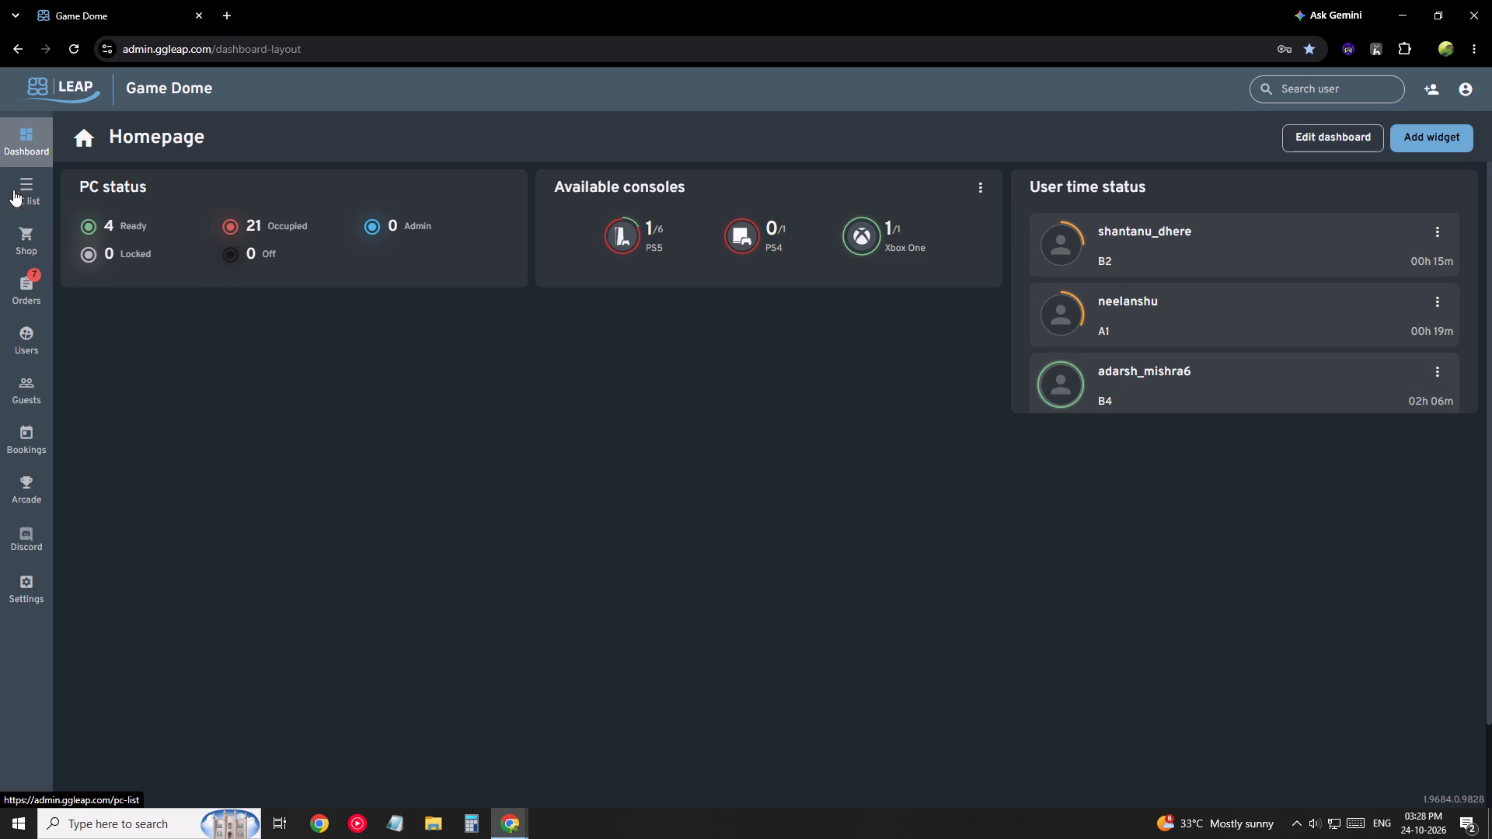
View the profile of the user on computer B7 from the PC list.
{"action": "left_click", "coordinate": [14, 190]}
{"action": "scroll", "coordinate": [1025, 248], "scroll_direction": "down", "scroll_amount": 11}
{"action": "scroll", "coordinate": [645, 319], "scroll_direction": "up", "scroll_amount": 3}
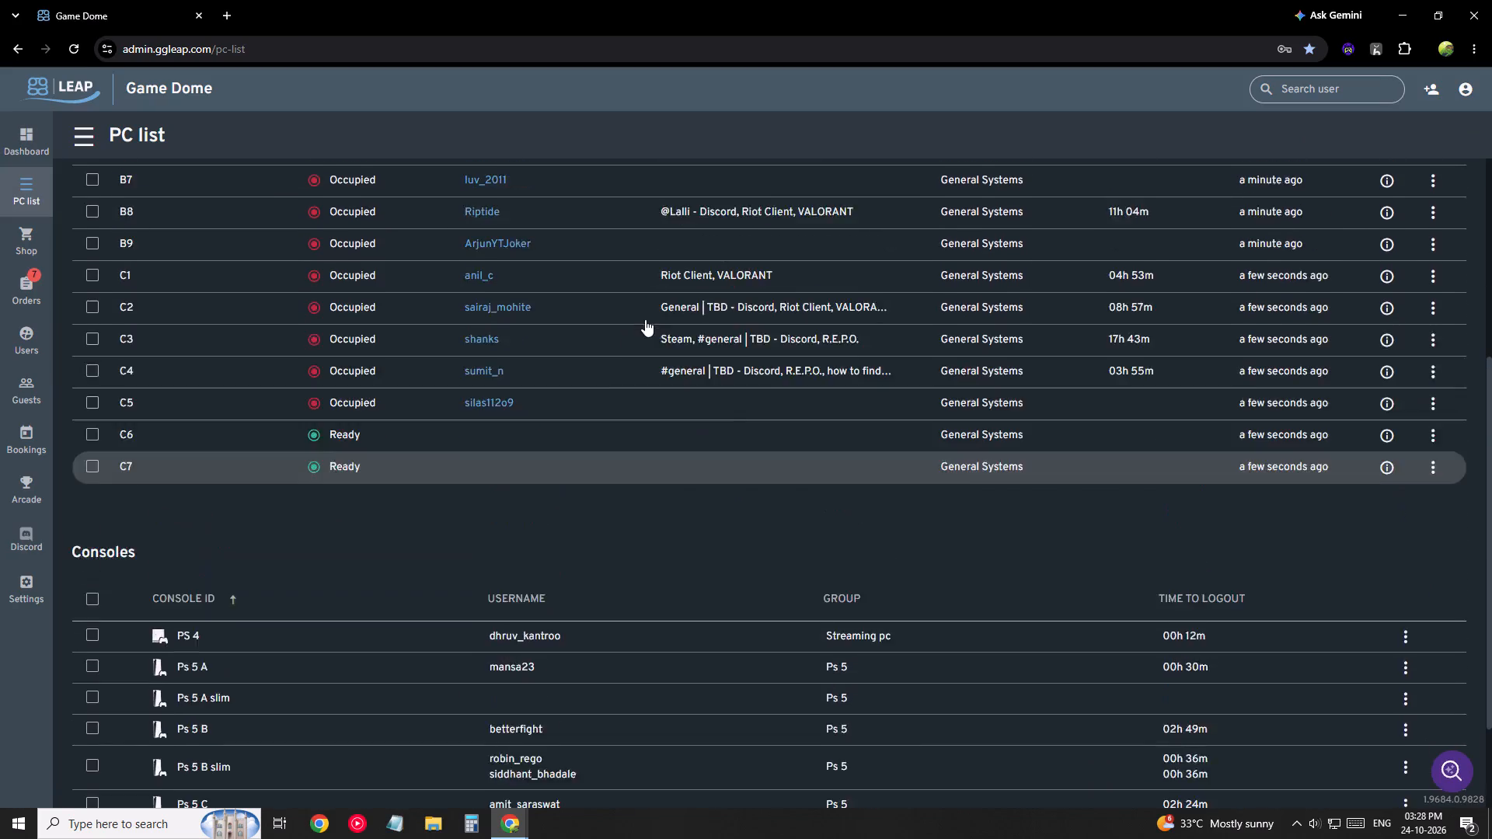
{"action": "scroll", "coordinate": [640, 564], "scroll_direction": "down", "scroll_amount": 3}
{"action": "scroll", "coordinate": [512, 658], "scroll_direction": "down", "scroll_amount": 3}
{"action": "scroll", "coordinate": [578, 532], "scroll_direction": "up", "scroll_amount": 3}
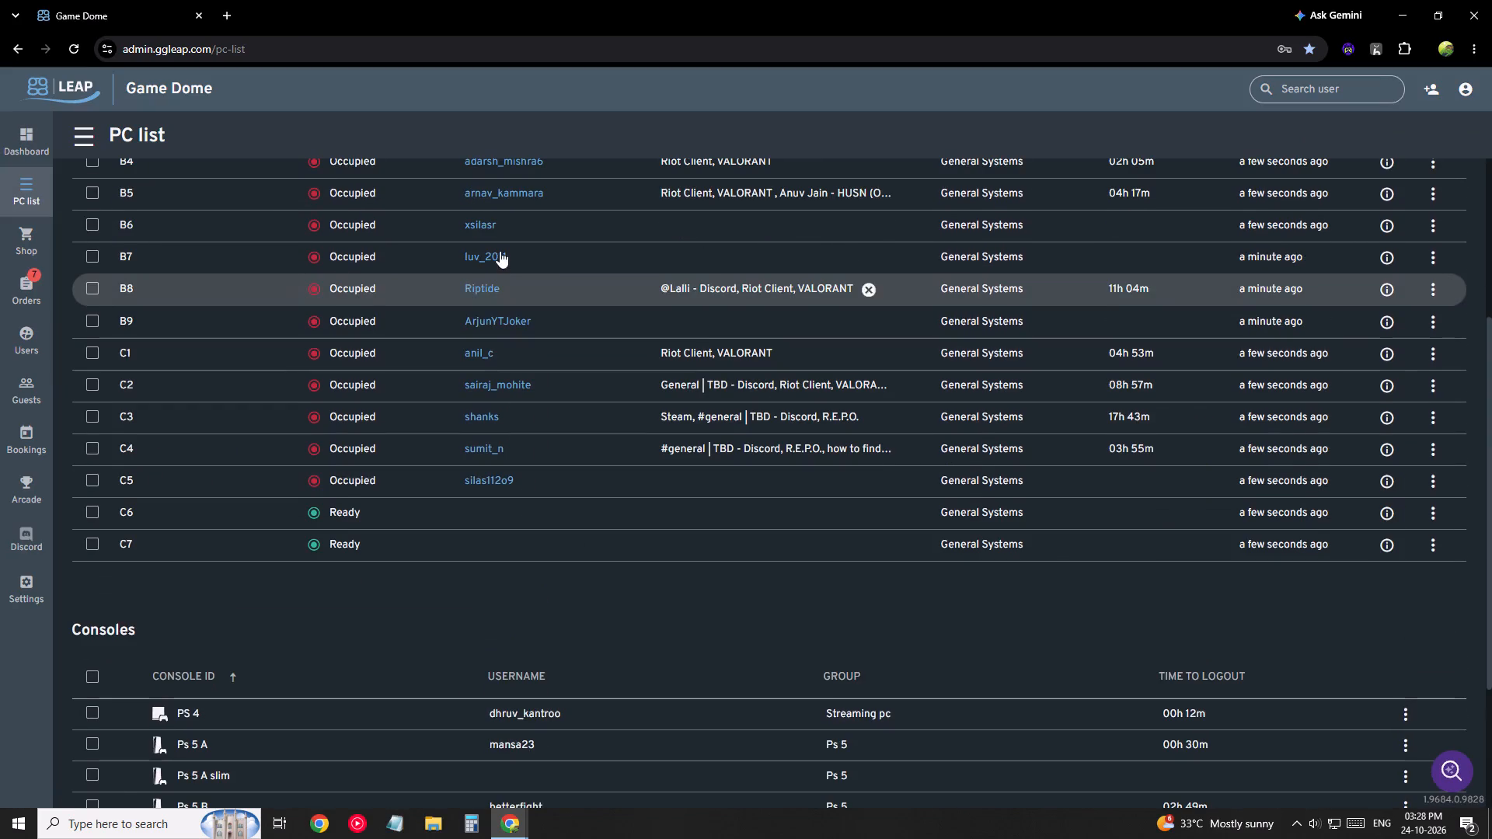
{"action": "left_click", "coordinate": [496, 256]}
{"action": "left_click", "coordinate": [545, 414]}
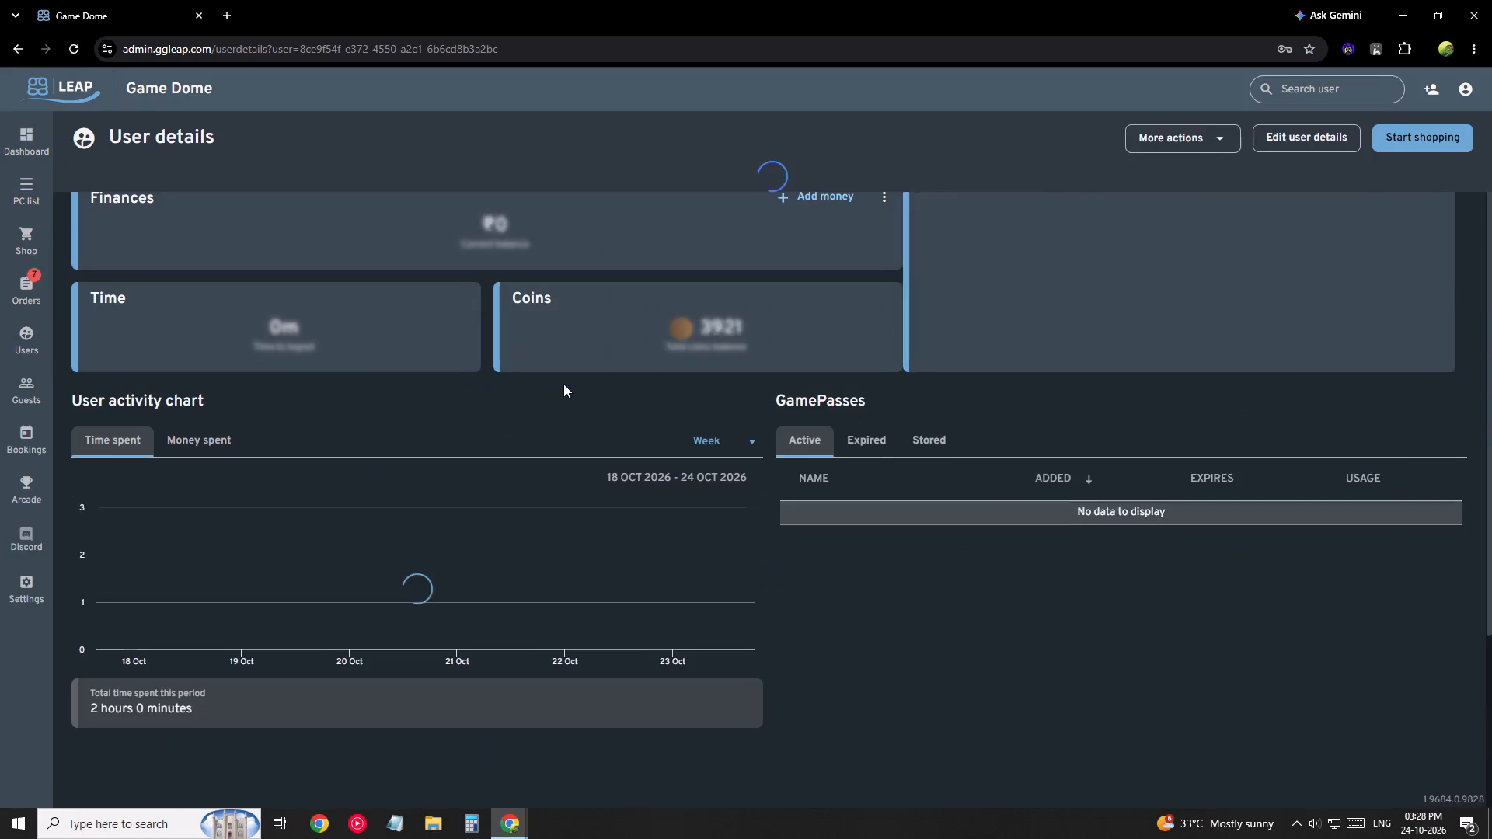
Examine the PC list for computer and console occupancy and the time left on each session.
{"action": "left_click", "coordinate": [0, 209]}
{"action": "scroll", "coordinate": [516, 523], "scroll_direction": "down", "scroll_amount": 2}
{"action": "scroll", "coordinate": [520, 613], "scroll_direction": "down", "scroll_amount": 7}
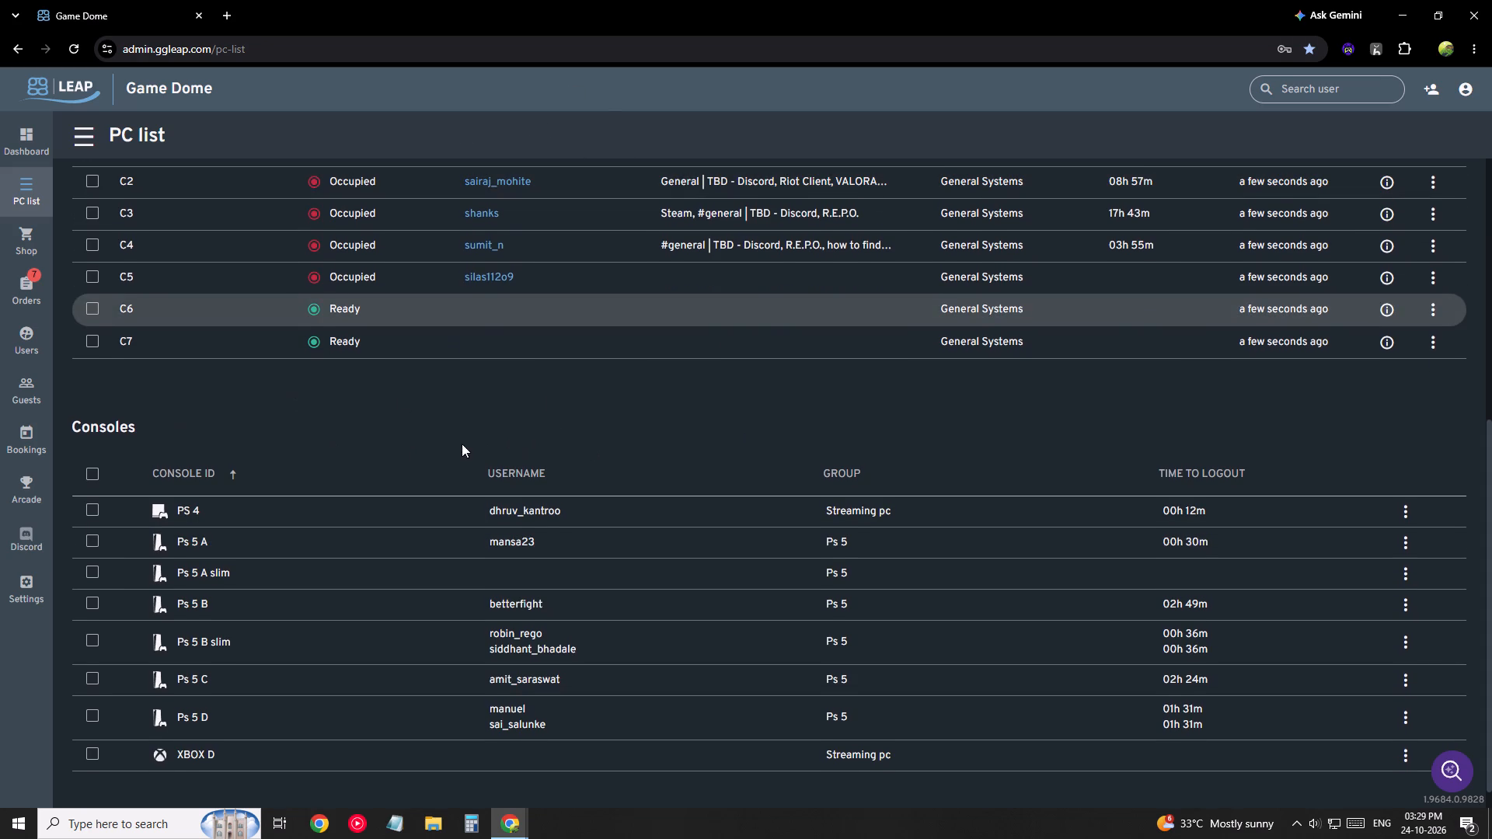
{"action": "scroll", "coordinate": [556, 496], "scroll_direction": "up", "scroll_amount": 2}
{"action": "scroll", "coordinate": [556, 497], "scroll_direction": "down", "scroll_amount": 4}
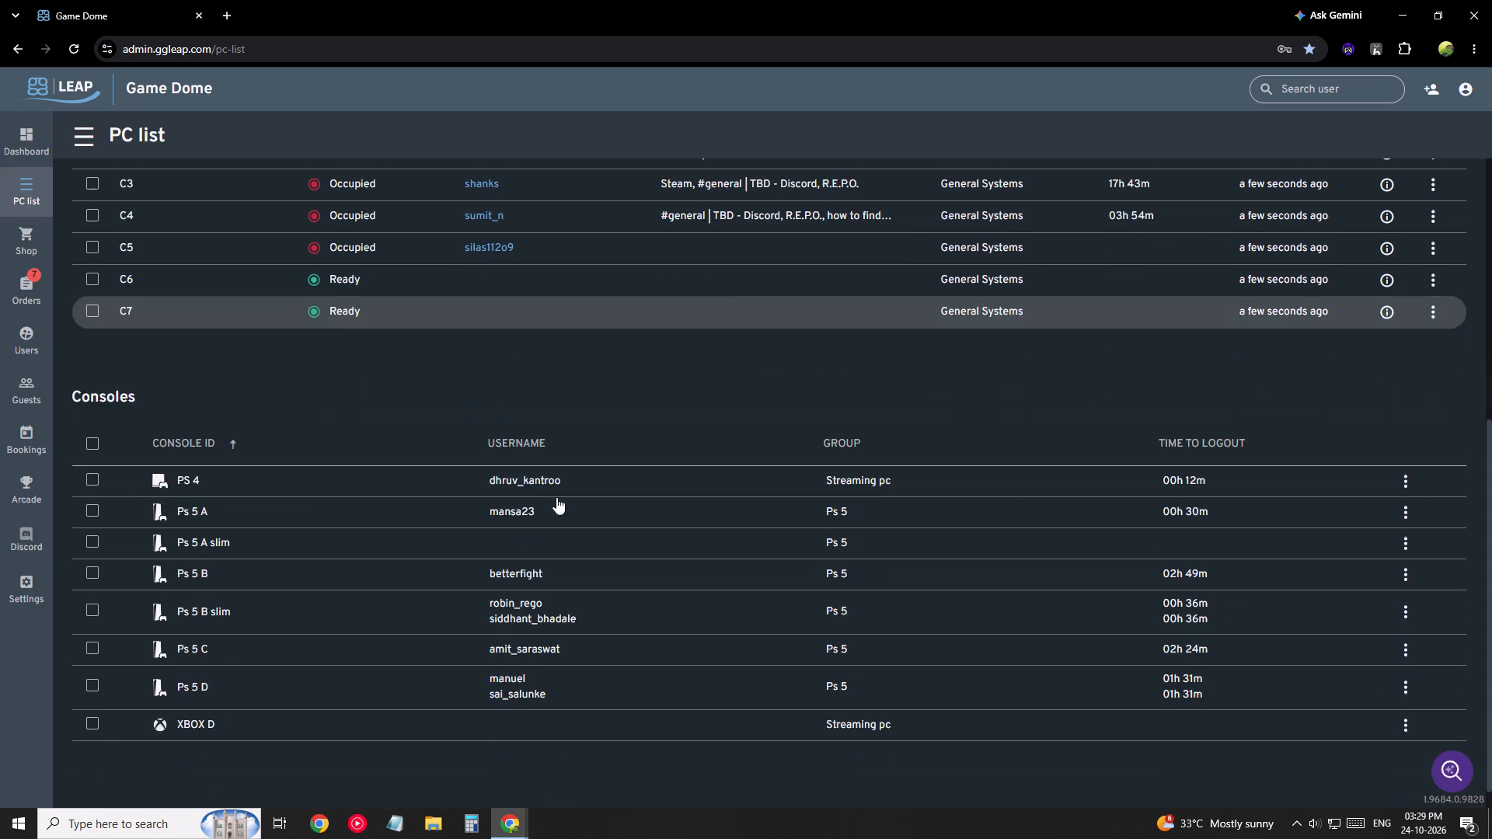
{"action": "scroll", "coordinate": [556, 497], "scroll_direction": "up", "scroll_amount": 1}
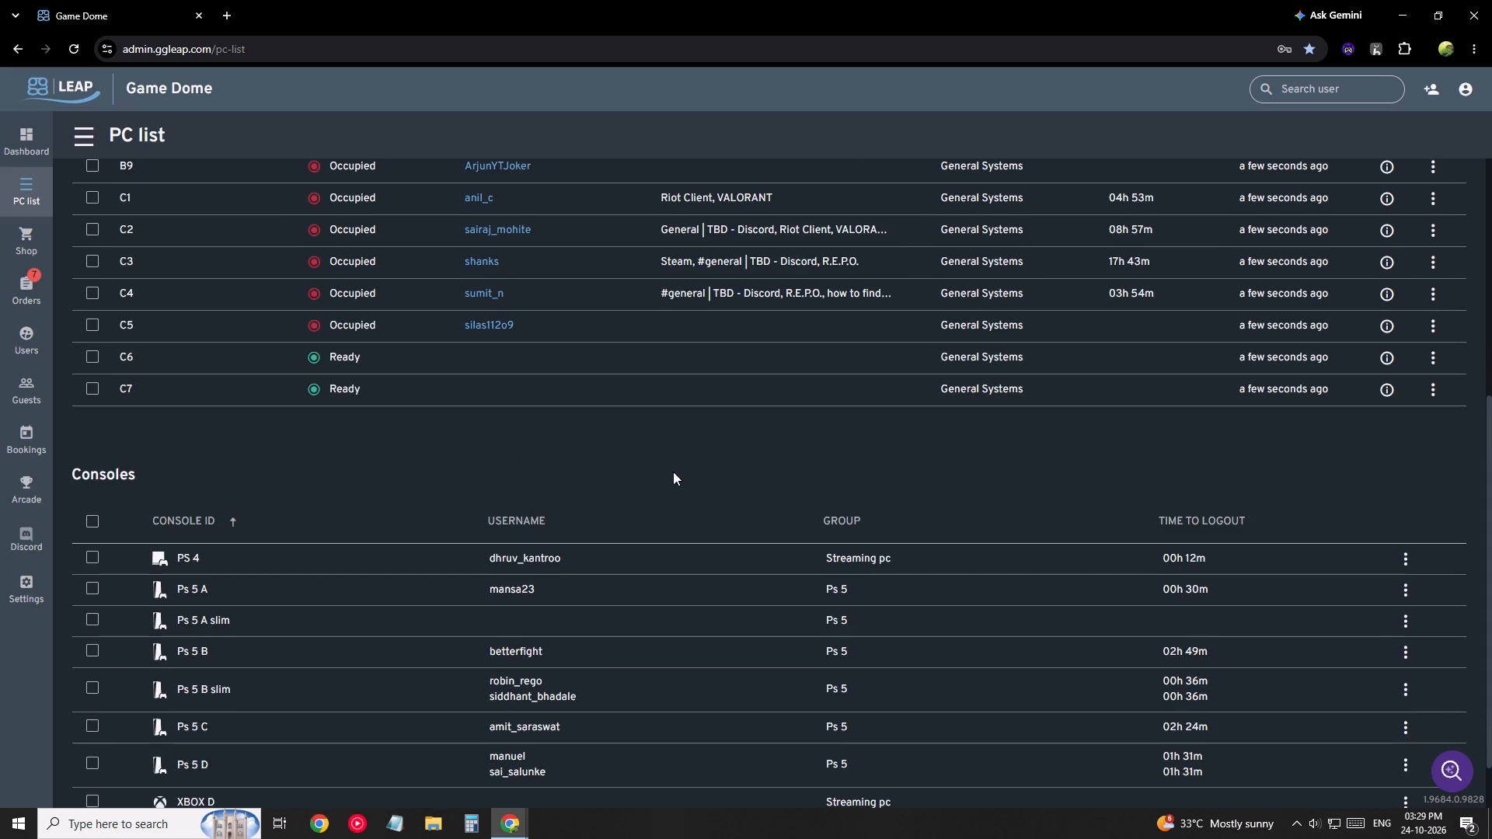
{"action": "scroll", "coordinate": [673, 472], "scroll_direction": "up", "scroll_amount": 1}
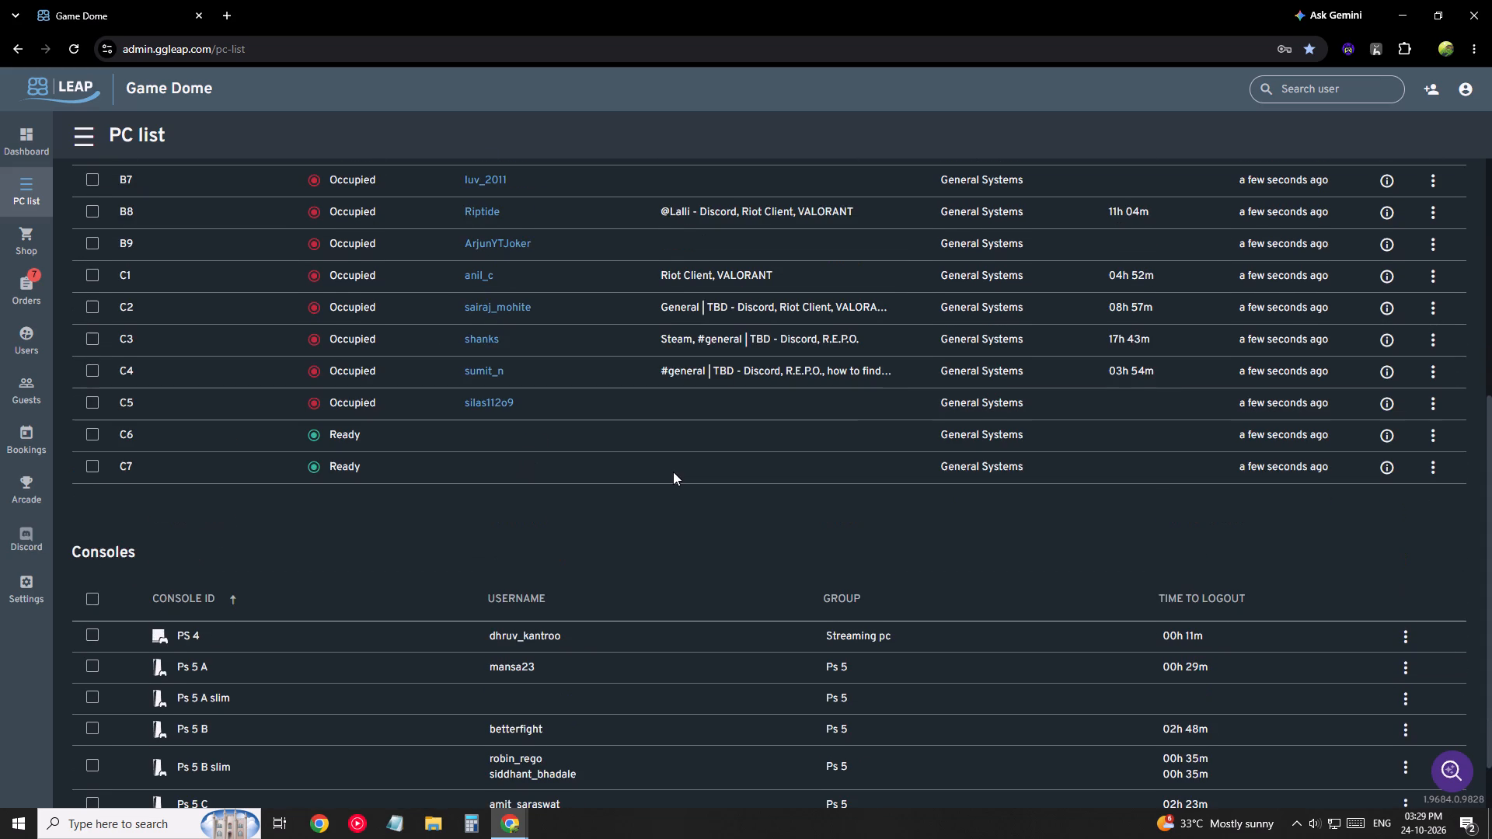
{"action": "scroll", "coordinate": [674, 472], "scroll_direction": "down", "scroll_amount": 6}
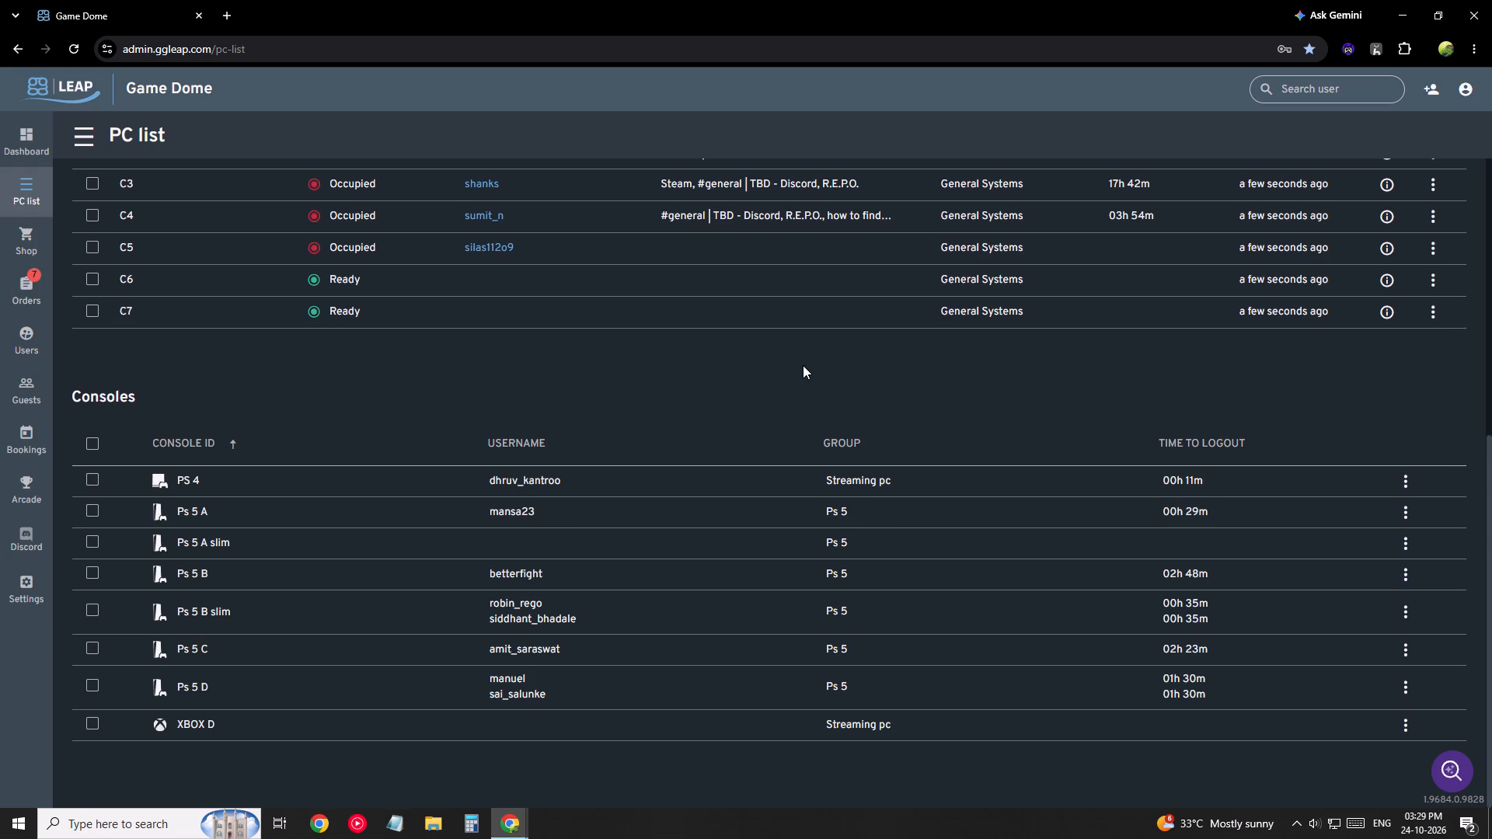
{"action": "scroll", "coordinate": [612, 601], "scroll_direction": "down", "scroll_amount": 3}
{"action": "scroll", "coordinate": [594, 626], "scroll_direction": "up", "scroll_amount": 4}
Open the list of customer orders that require action.
{"action": "left_click", "coordinate": [16, 296]}
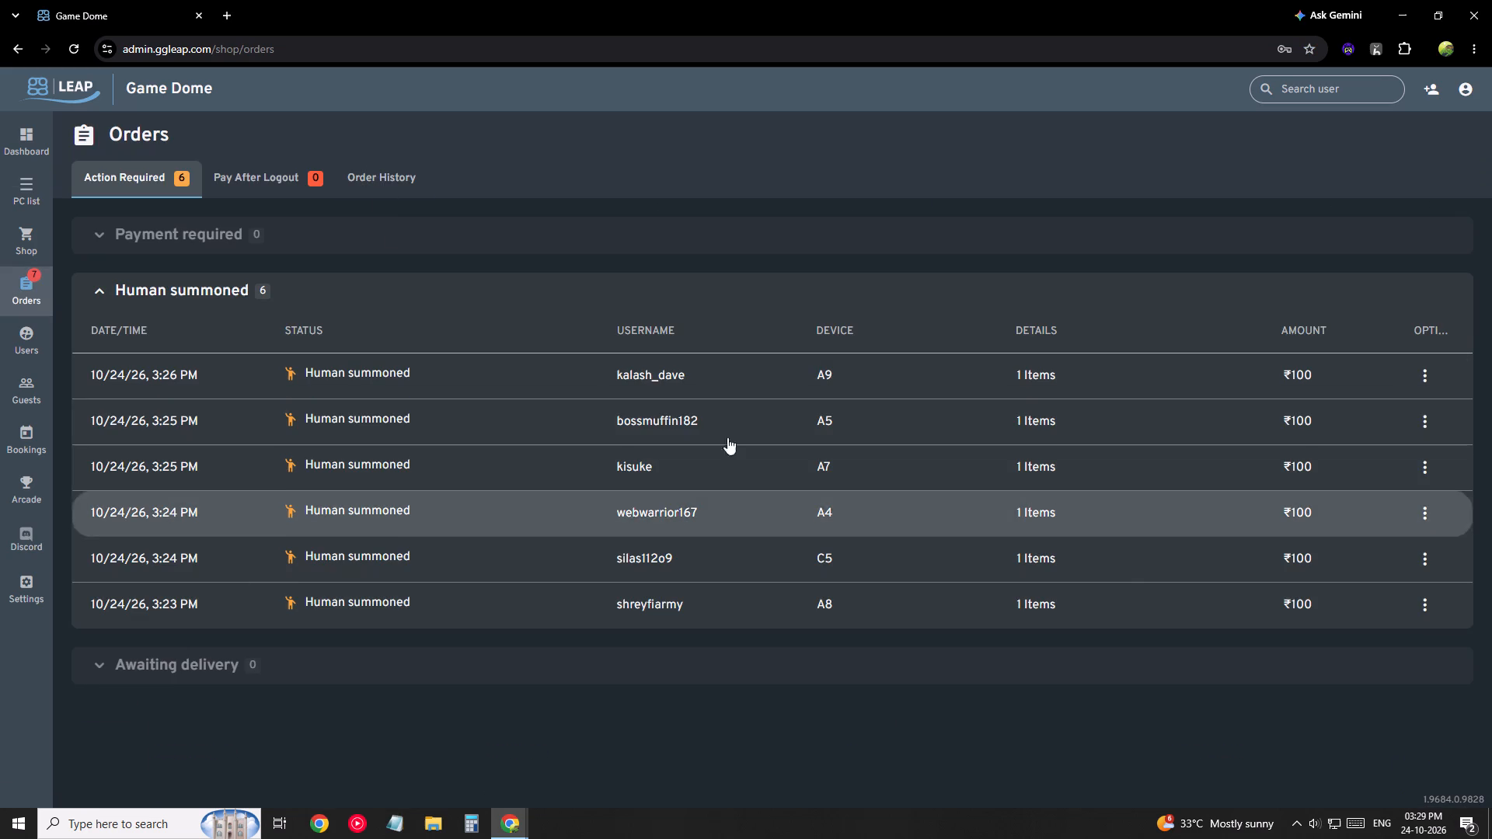
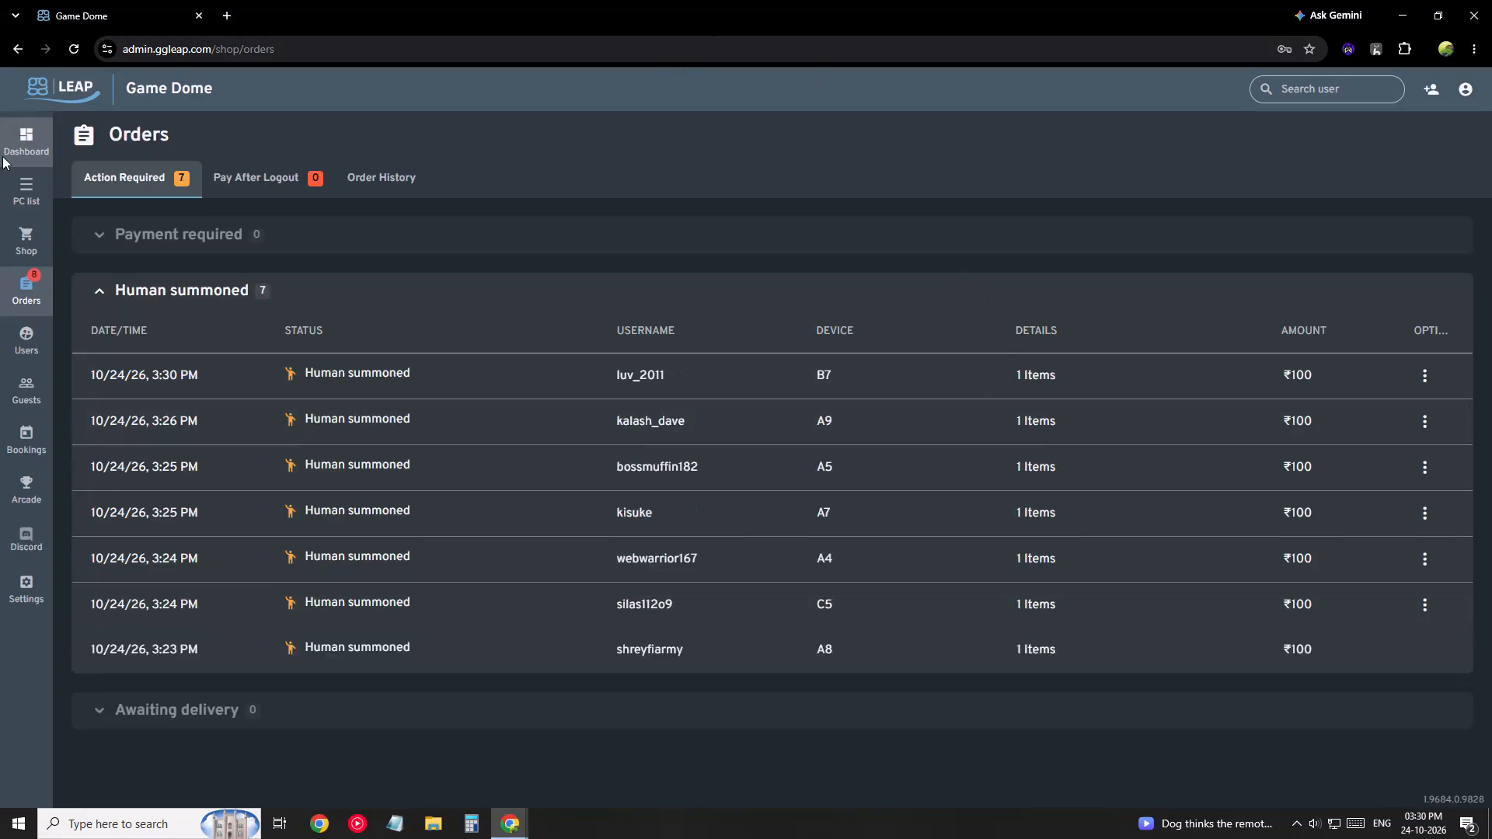
Check the PC list and return to the customer orders that require action to review the human-summoned requests.
{"action": "left_click", "coordinate": [1369, 169]}
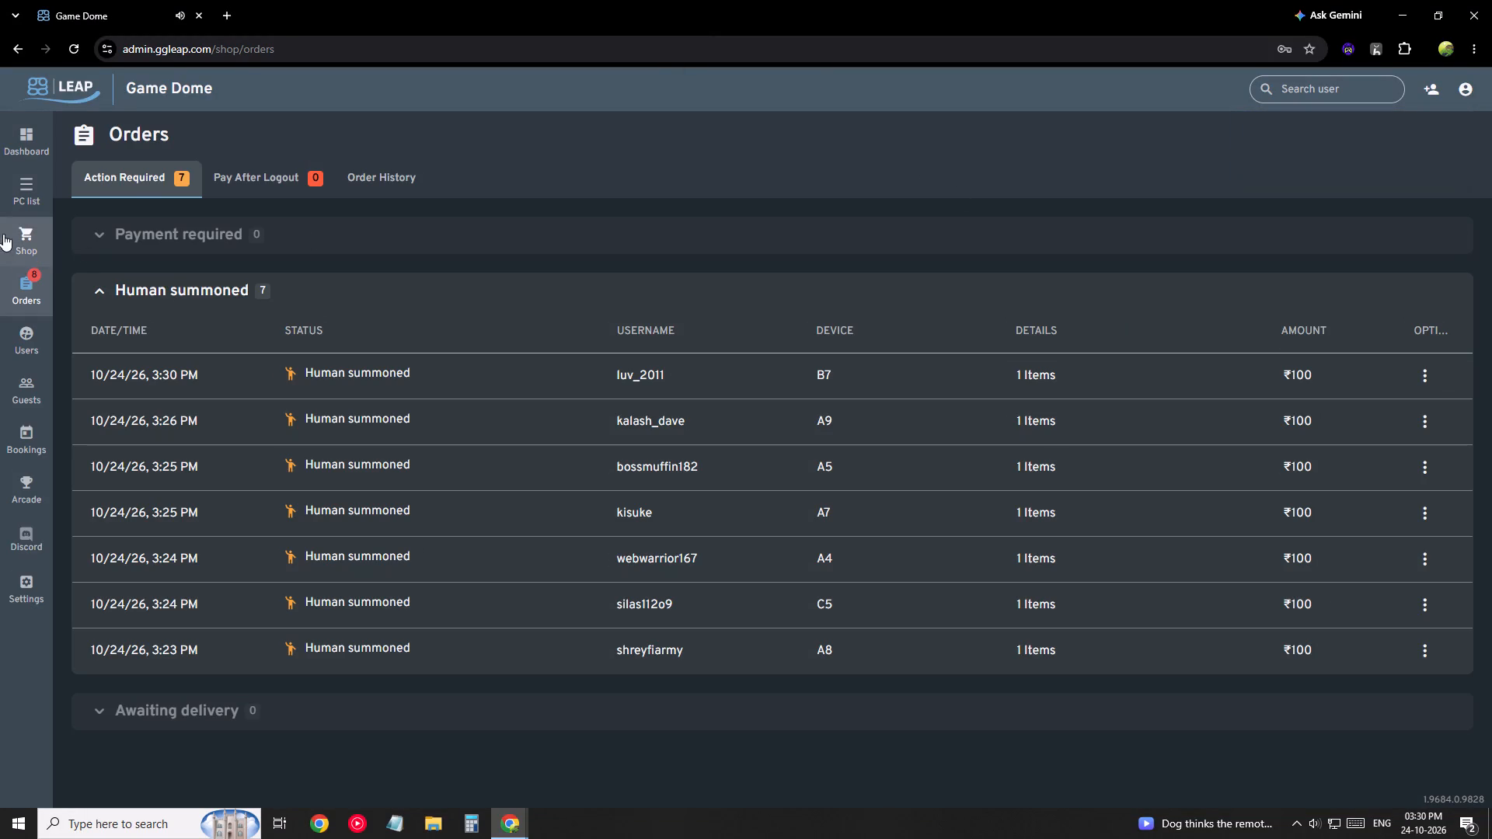
{"action": "left_click", "coordinate": [44, 177]}
{"action": "left_click", "coordinate": [32, 292]}
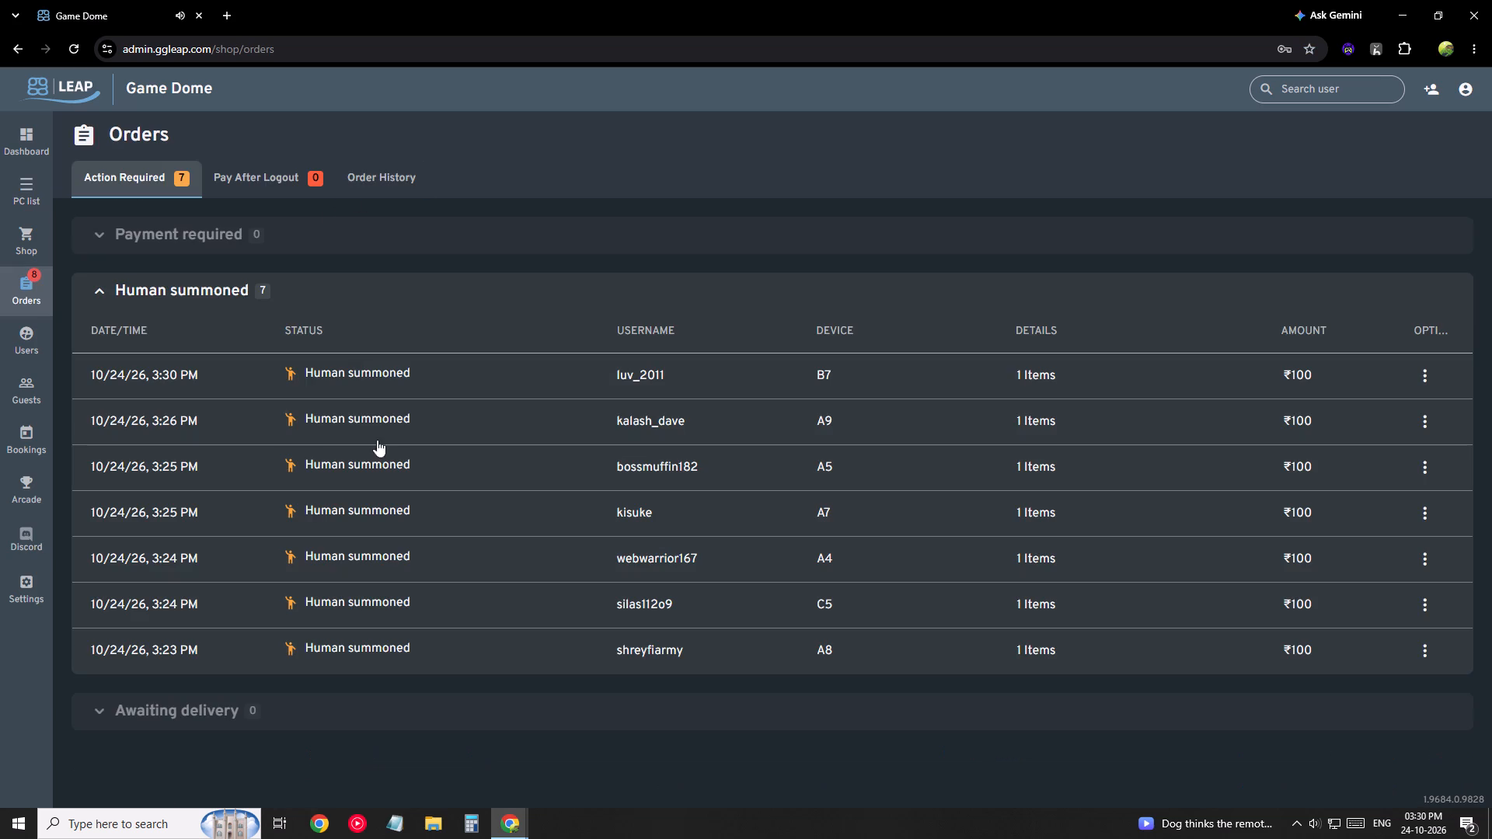
{"action": "left_click", "coordinate": [1302, 142]}
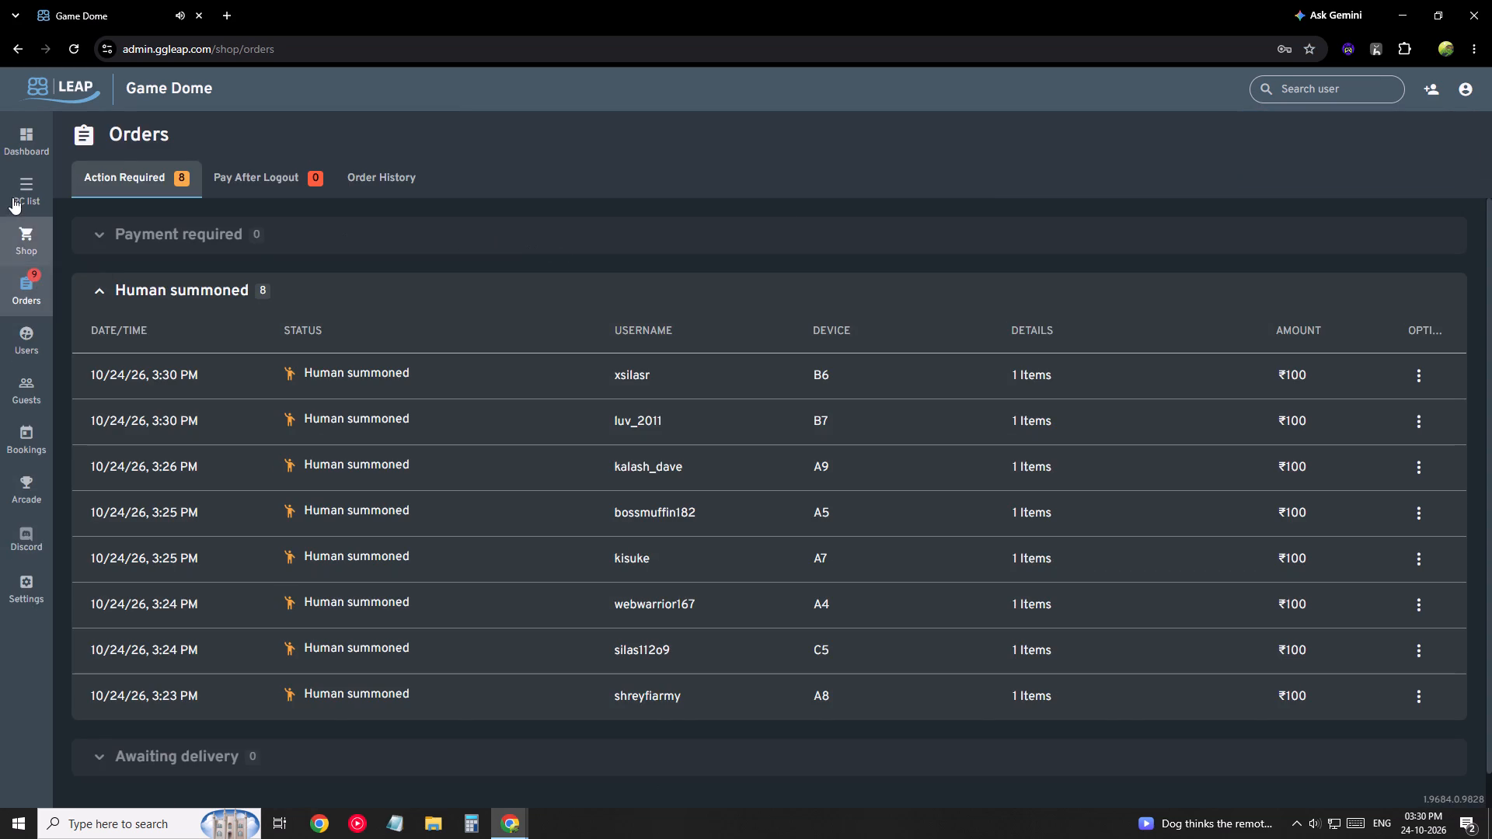
{"action": "left_click", "coordinate": [12, 197]}
{"action": "left_click", "coordinate": [30, 280]}
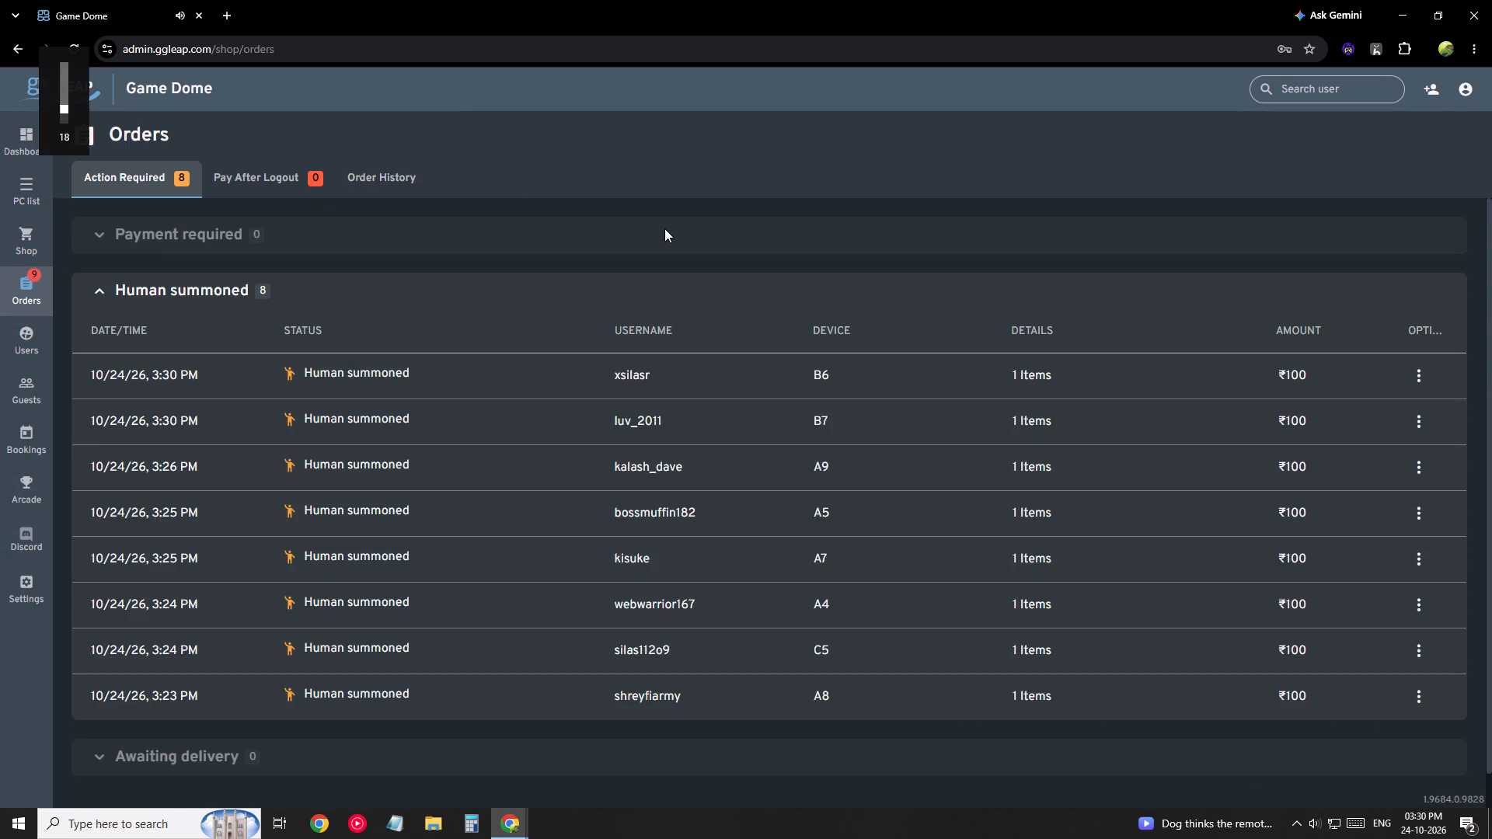
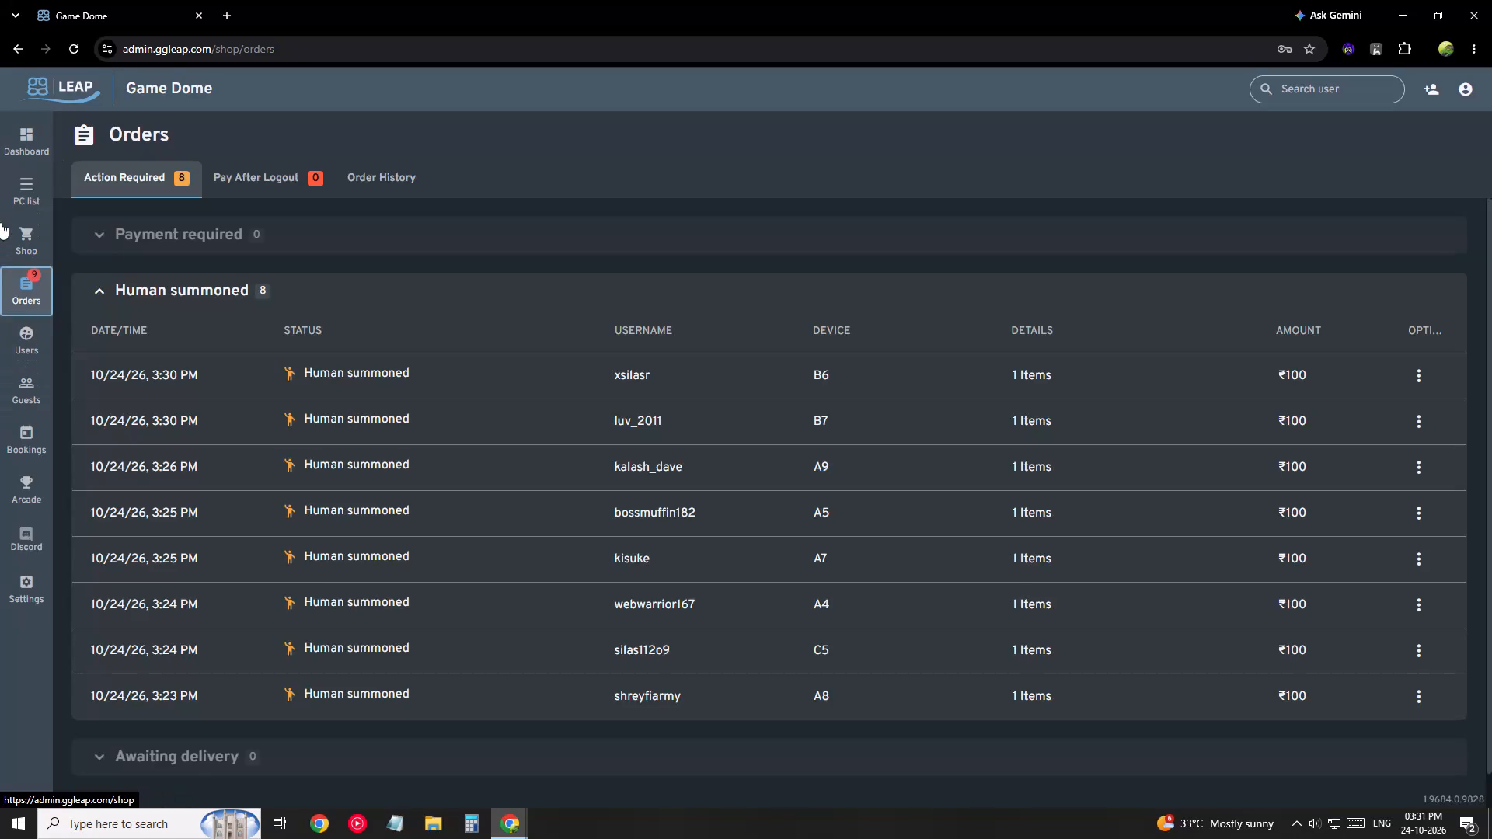
{"action": "left_click", "coordinate": [2, 188]}
{"action": "scroll", "coordinate": [389, 459], "scroll_direction": "down", "scroll_amount": 7}
{"action": "scroll", "coordinate": [576, 562], "scroll_direction": "down", "scroll_amount": 2}
{"action": "scroll", "coordinate": [523, 583], "scroll_direction": "up", "scroll_amount": 2}
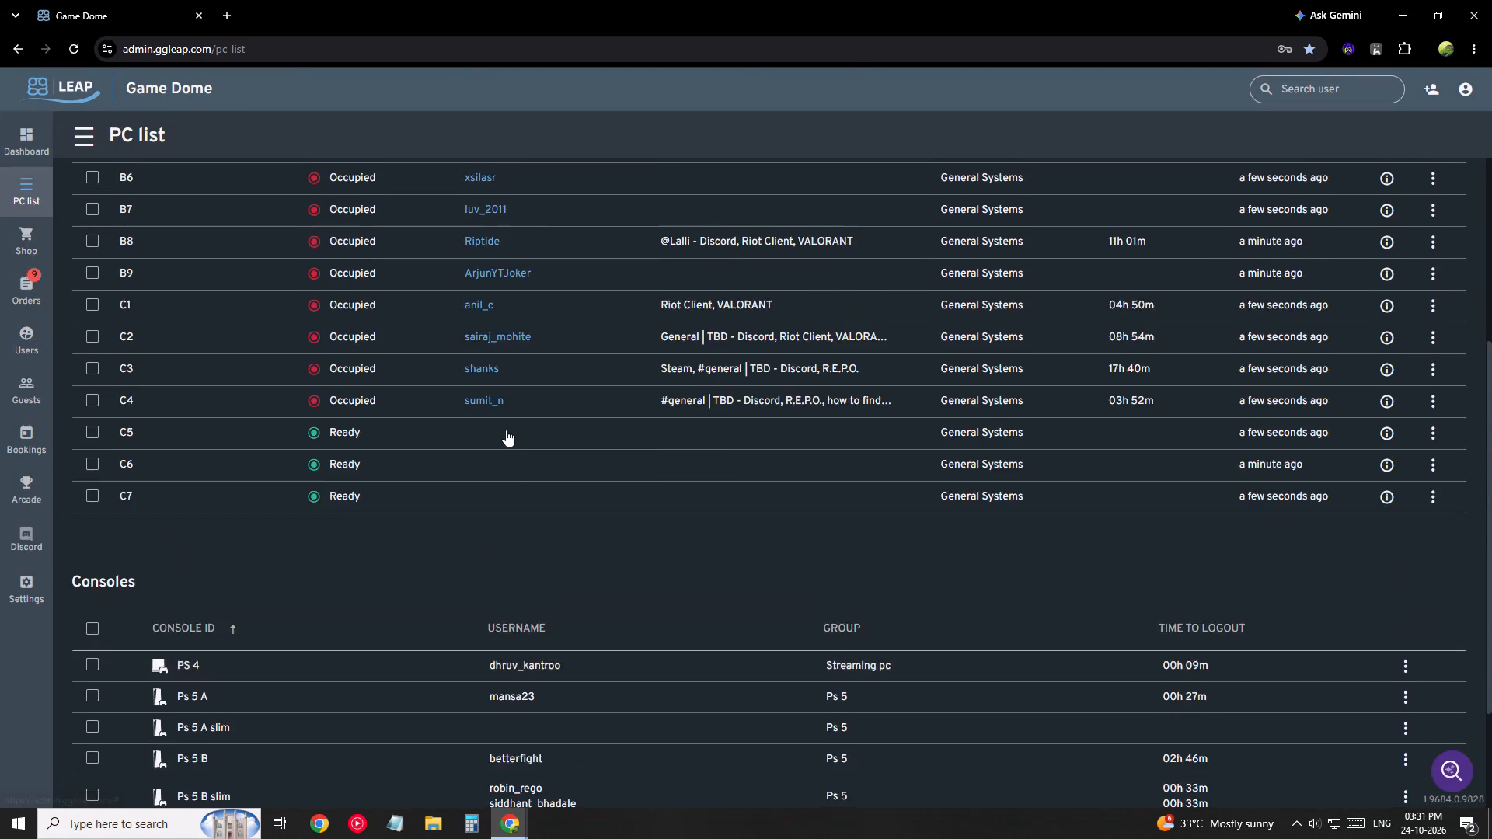
{"action": "scroll", "coordinate": [506, 430], "scroll_direction": "up", "scroll_amount": 6}
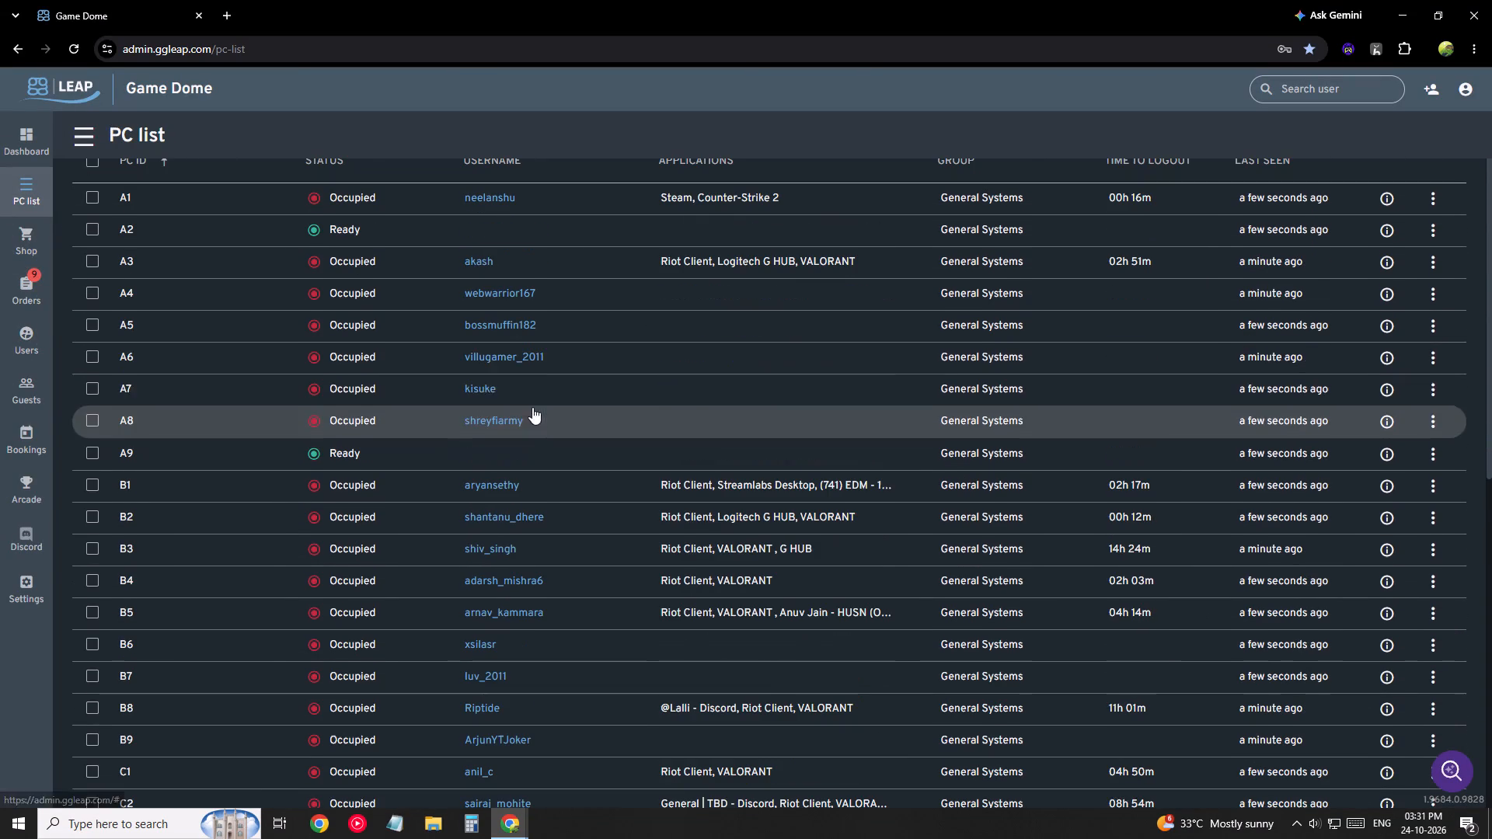
{"action": "left_click", "coordinate": [497, 358]}
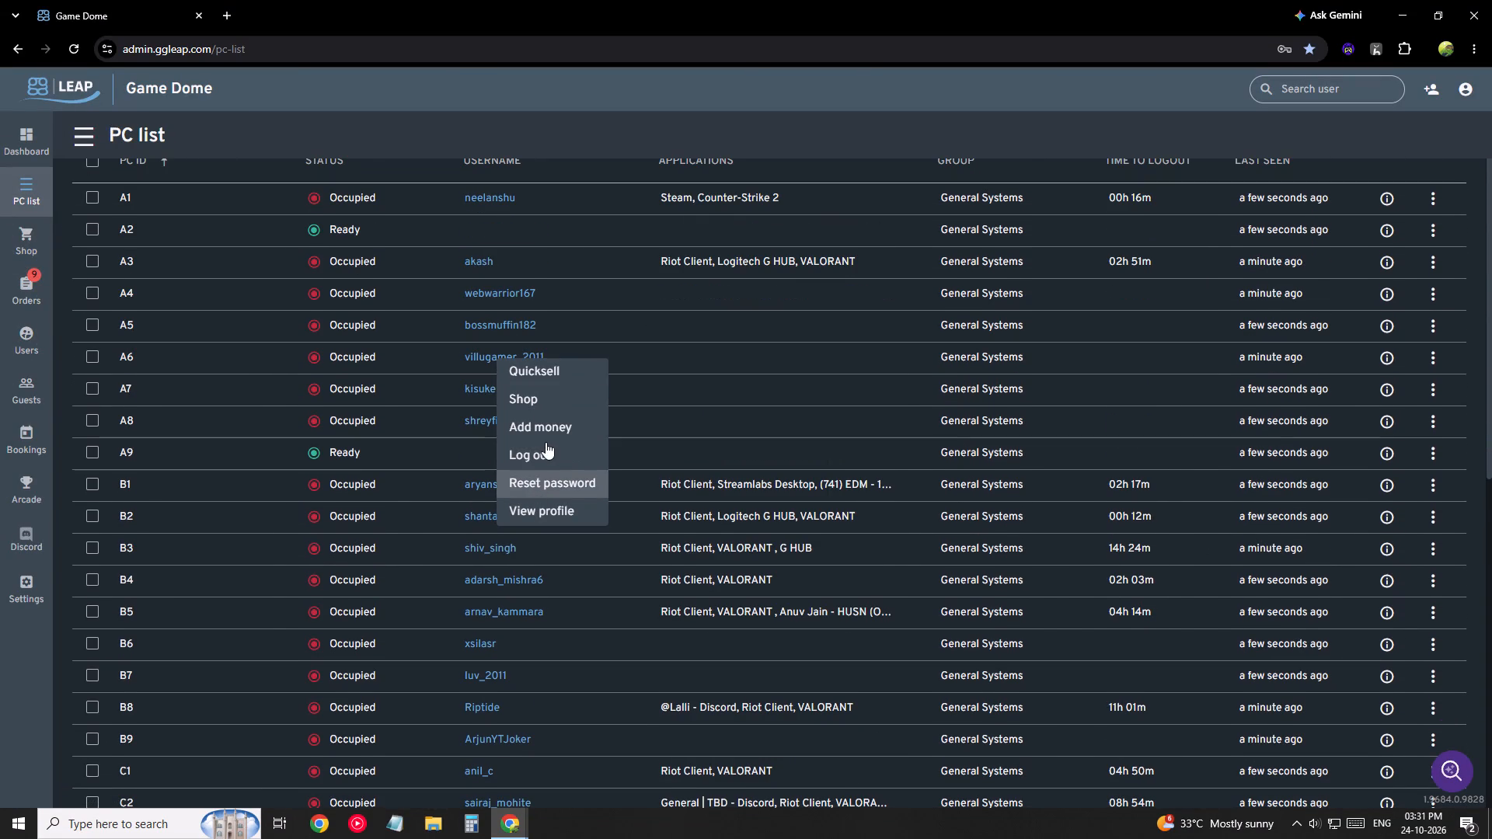
{"action": "left_click", "coordinate": [553, 451]}
{"action": "left_click", "coordinate": [1362, 89]}
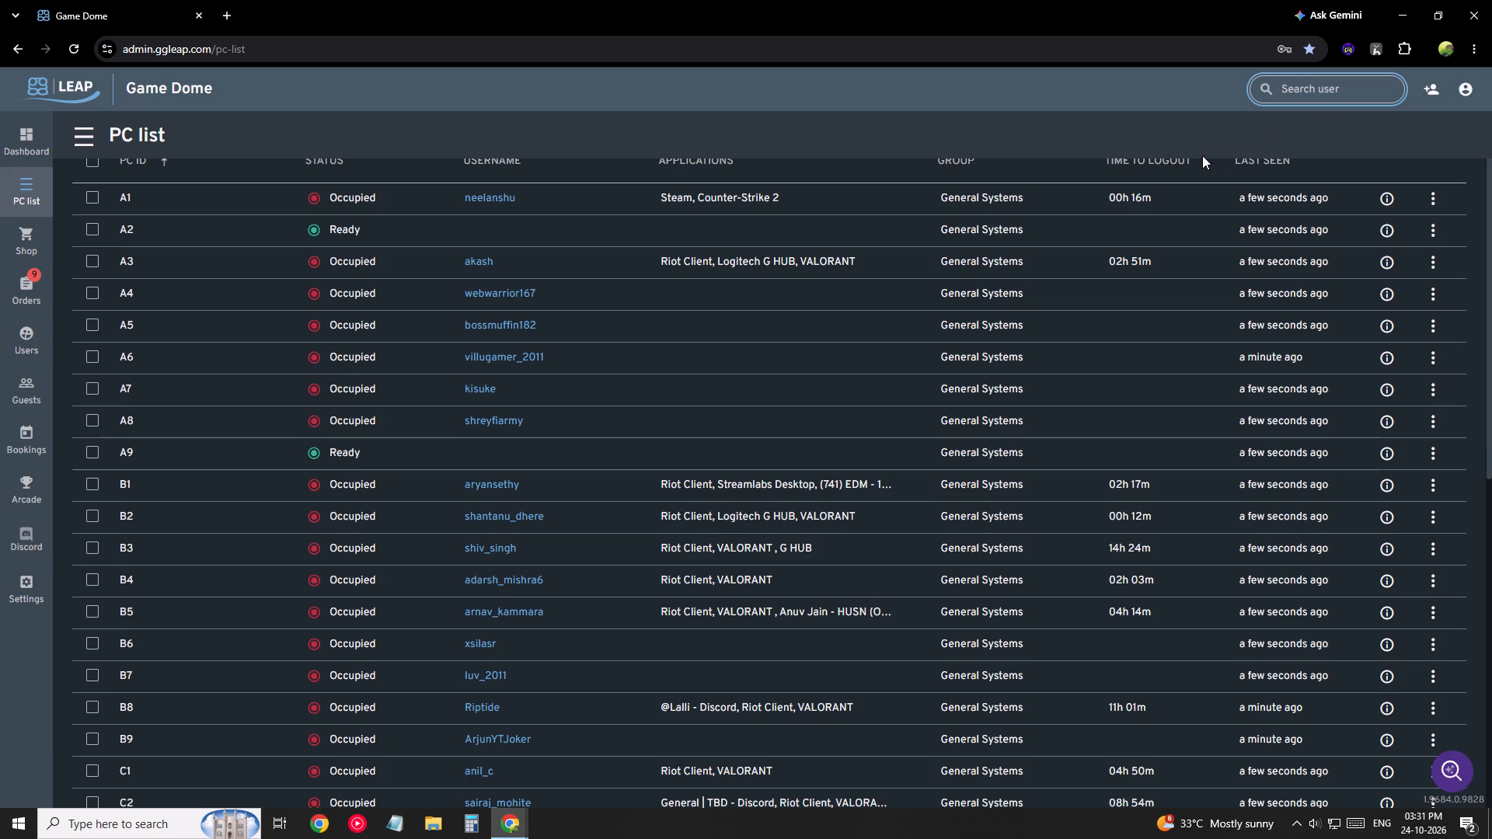
{"action": "left_click", "coordinate": [315, 368]}
{"action": "left_click", "coordinate": [360, 354]}
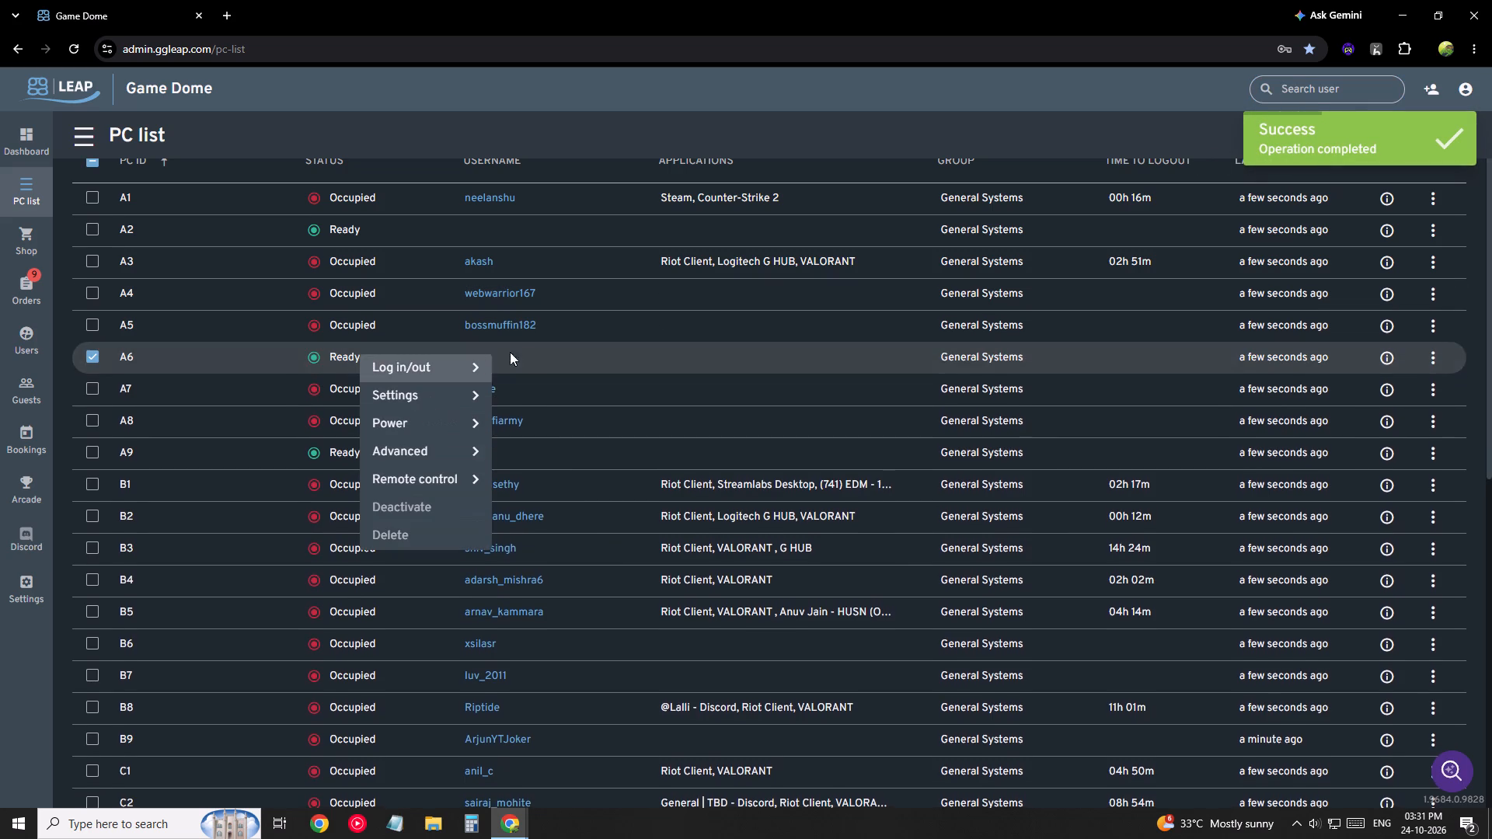
{"action": "left_click", "coordinate": [1325, 81]}
{"action": "key", "text": "v"}
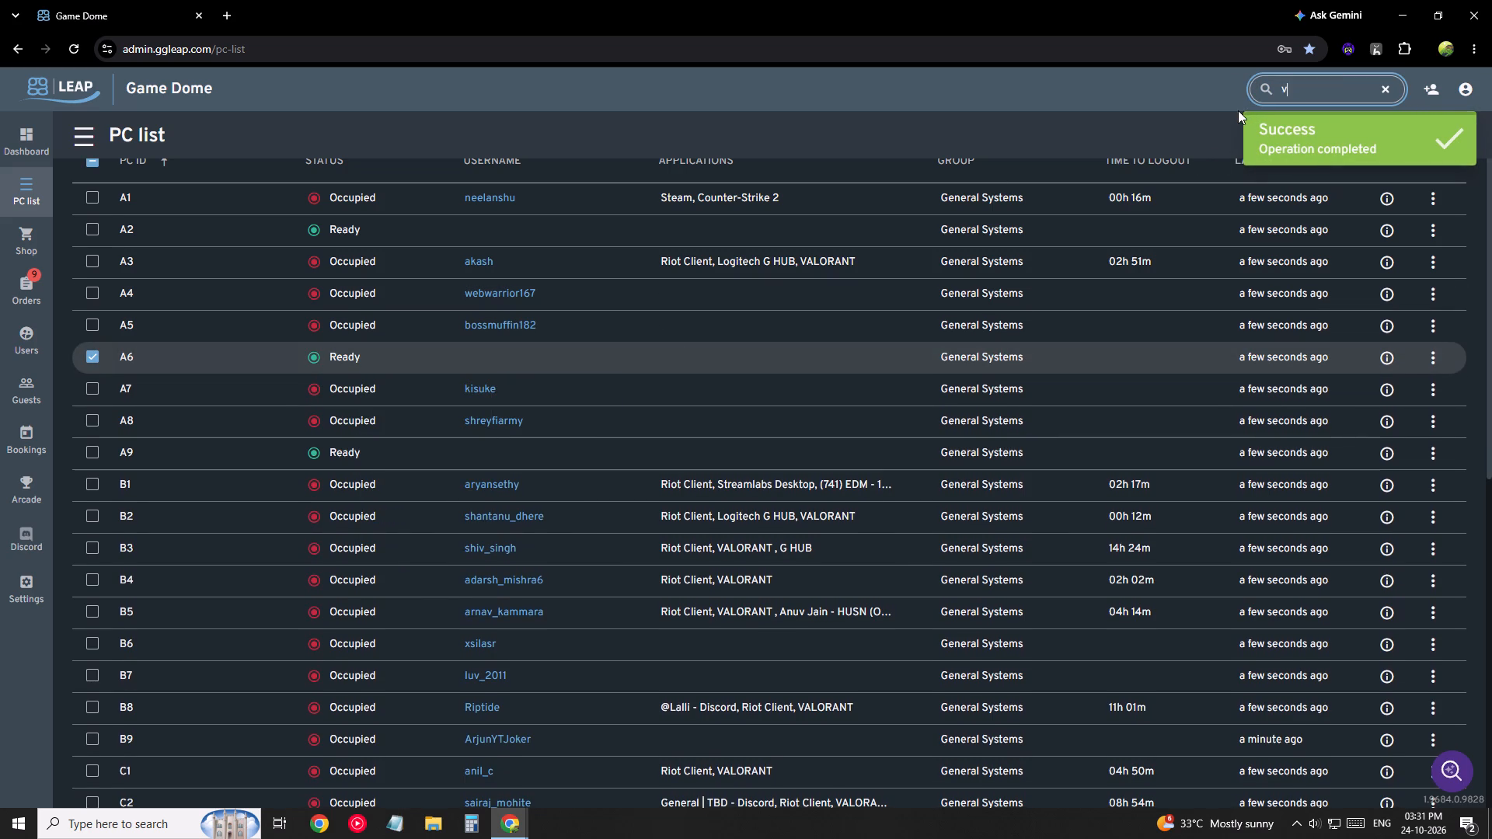
{"action": "key", "text": "i"}
{"action": "key", "text": "l"}
{"action": "key", "text": "l"}
{"action": "key", "text": "u"}
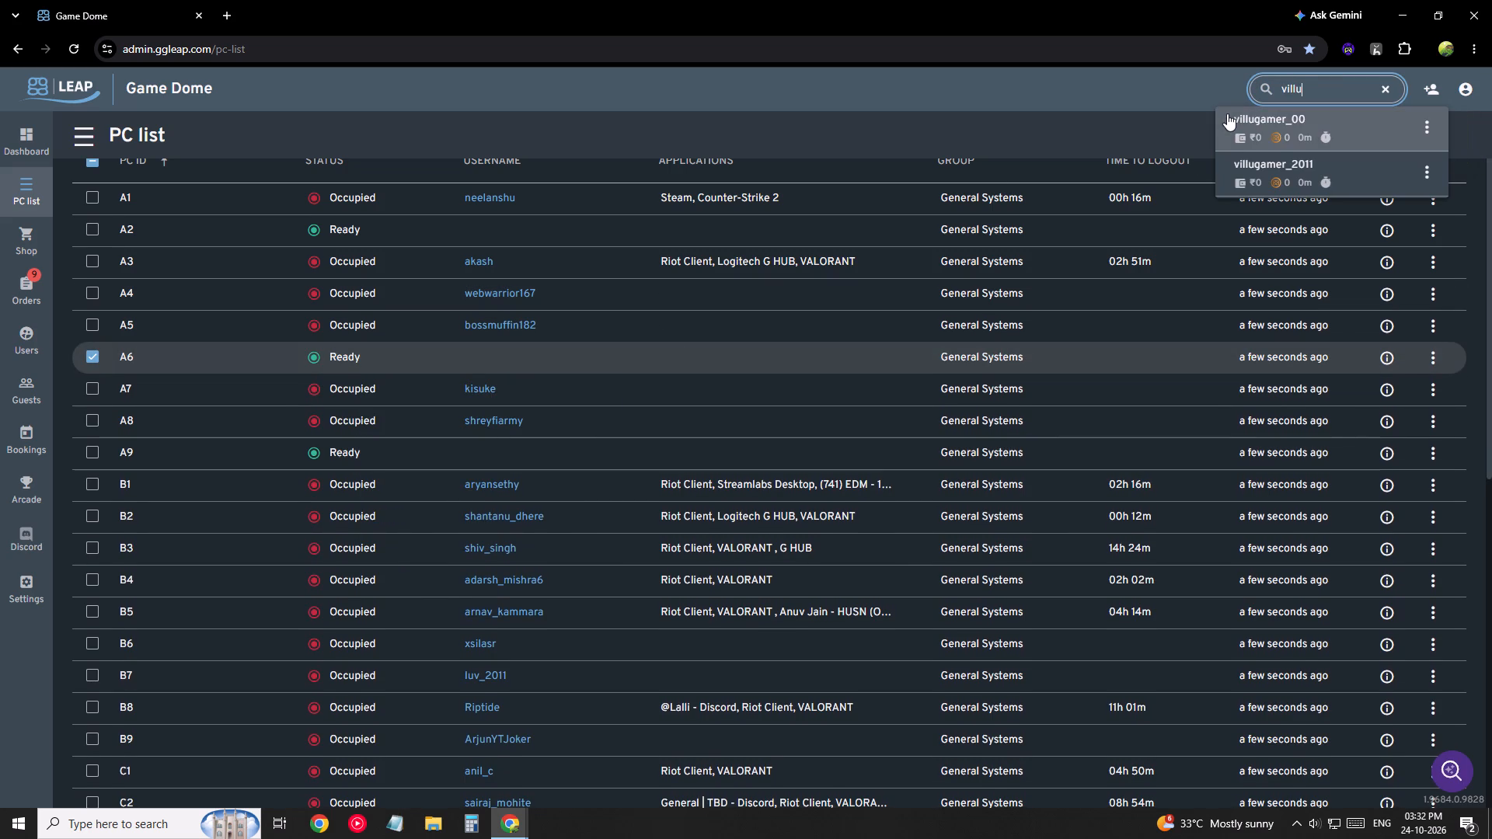
{"action": "key", "text": "shift+underscore"}
{"action": "key", "text": "BackSpace"}
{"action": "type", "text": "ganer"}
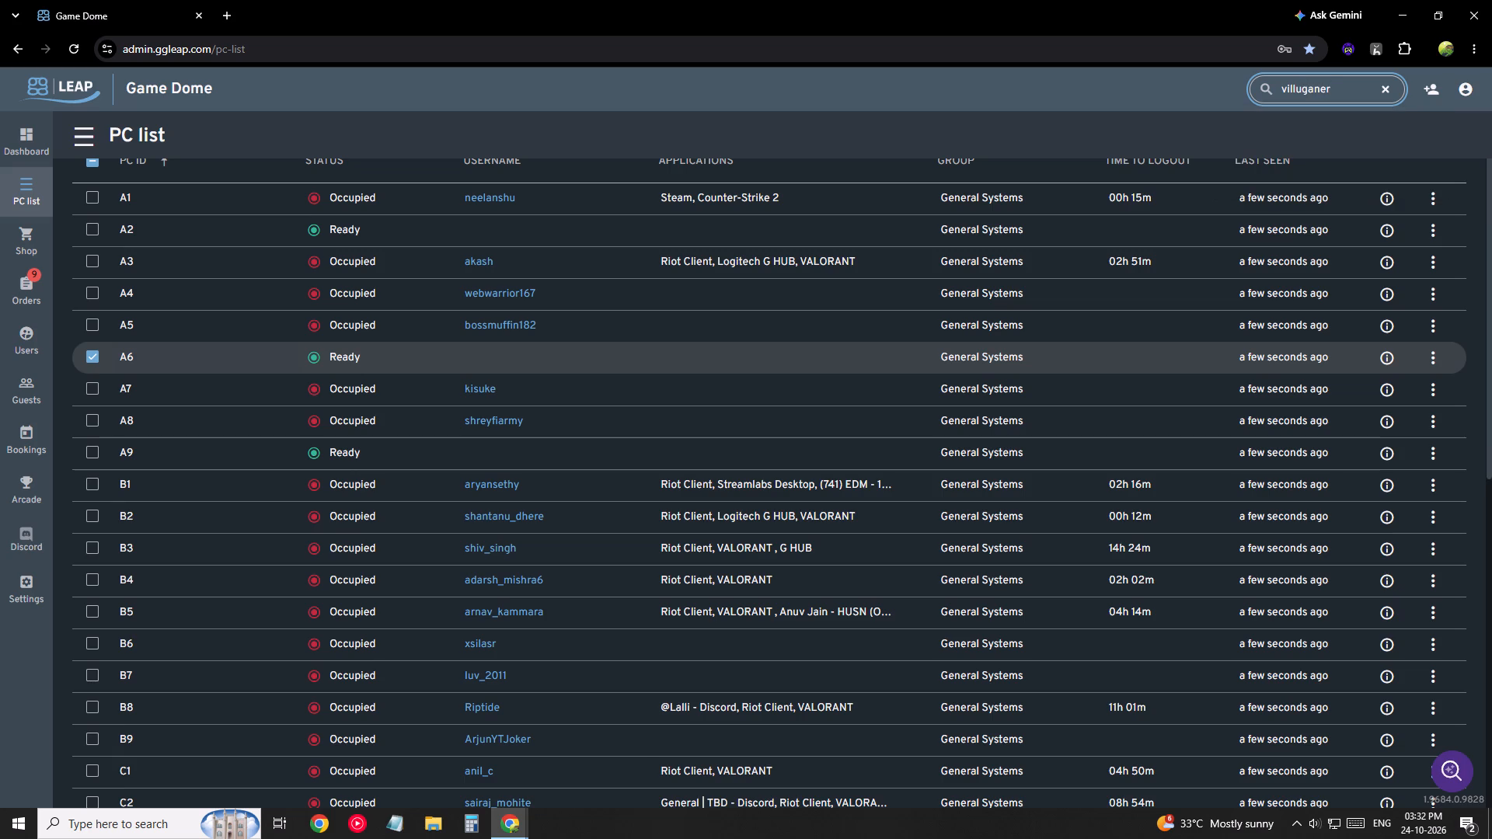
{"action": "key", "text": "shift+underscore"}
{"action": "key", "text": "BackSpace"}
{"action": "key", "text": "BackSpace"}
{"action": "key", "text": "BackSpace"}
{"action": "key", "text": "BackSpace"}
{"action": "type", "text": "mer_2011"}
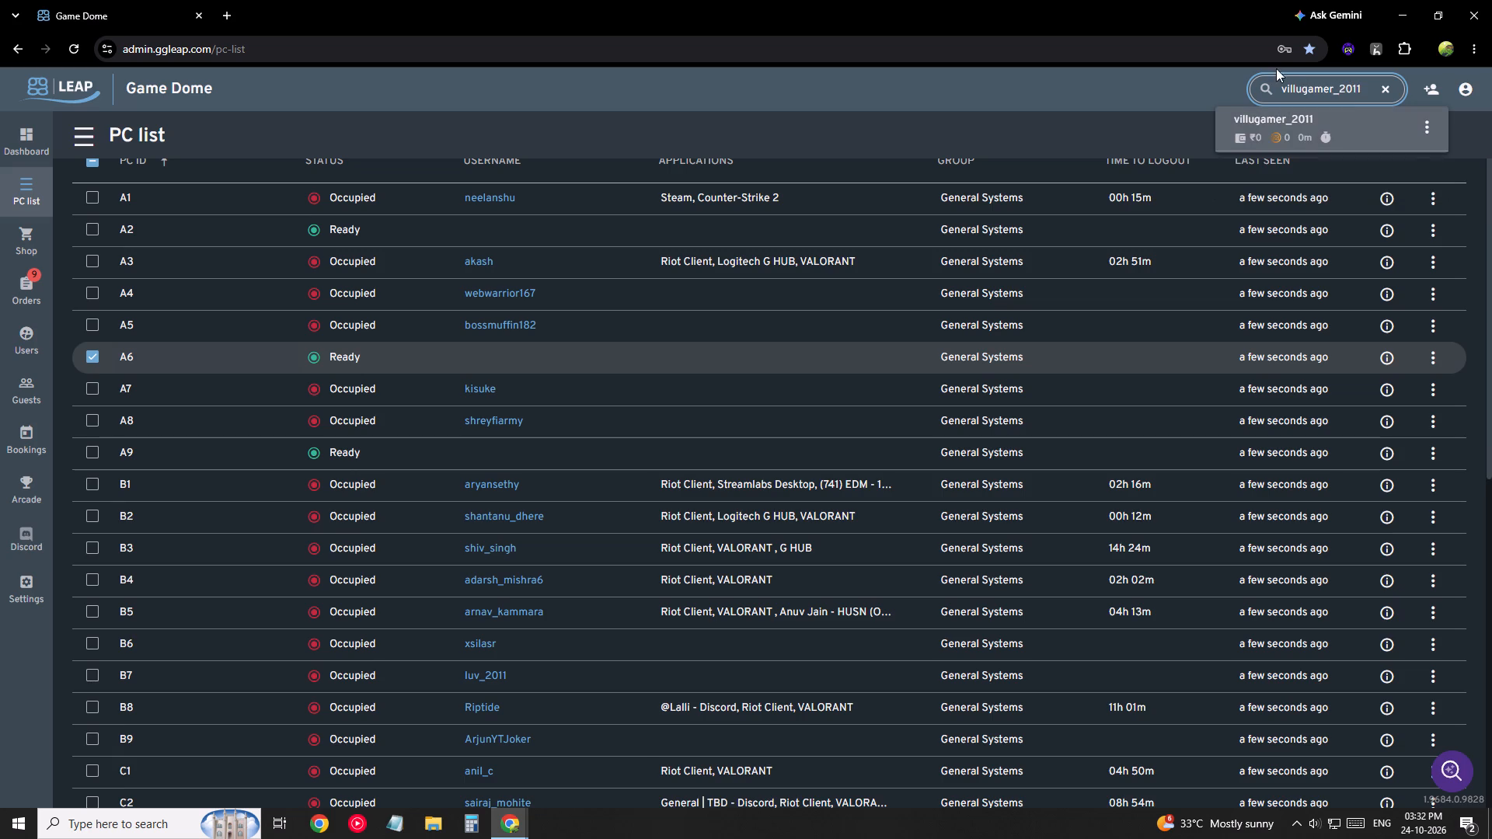
{"action": "left_click", "coordinate": [1433, 133]}
{"action": "left_click", "coordinate": [1438, 252]}
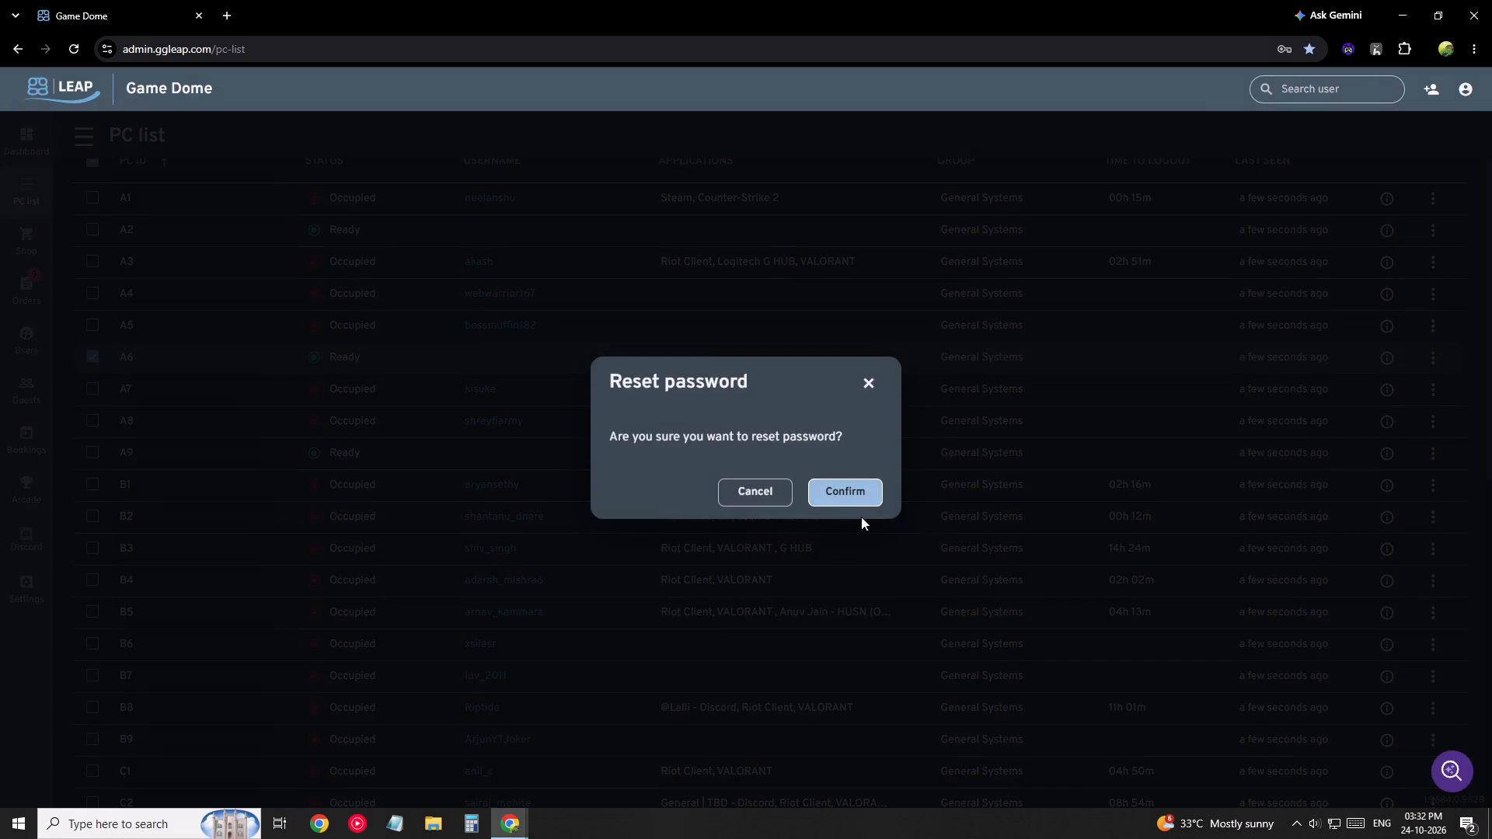
{"action": "left_click", "coordinate": [833, 487]}
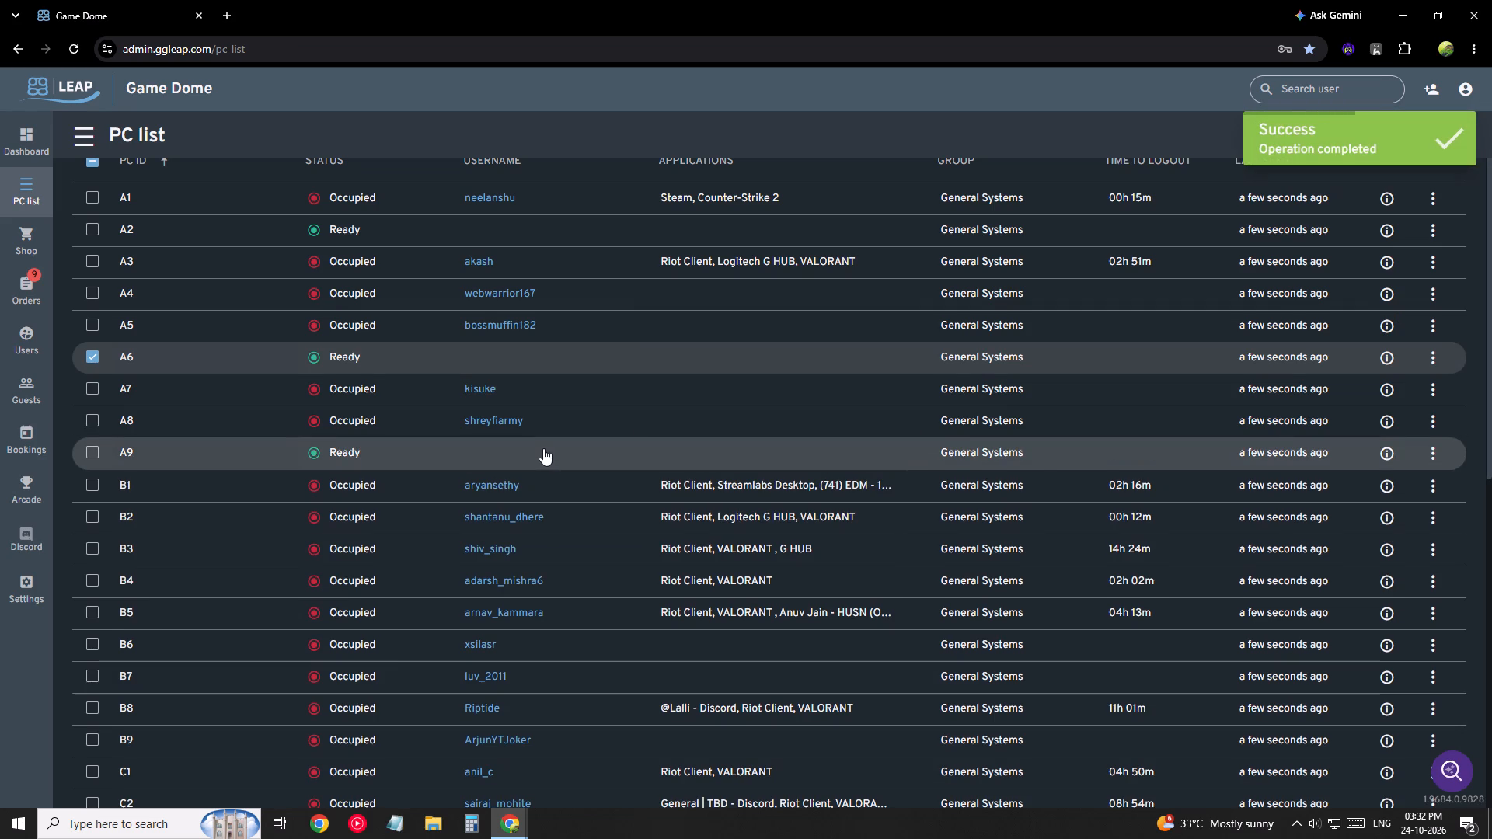
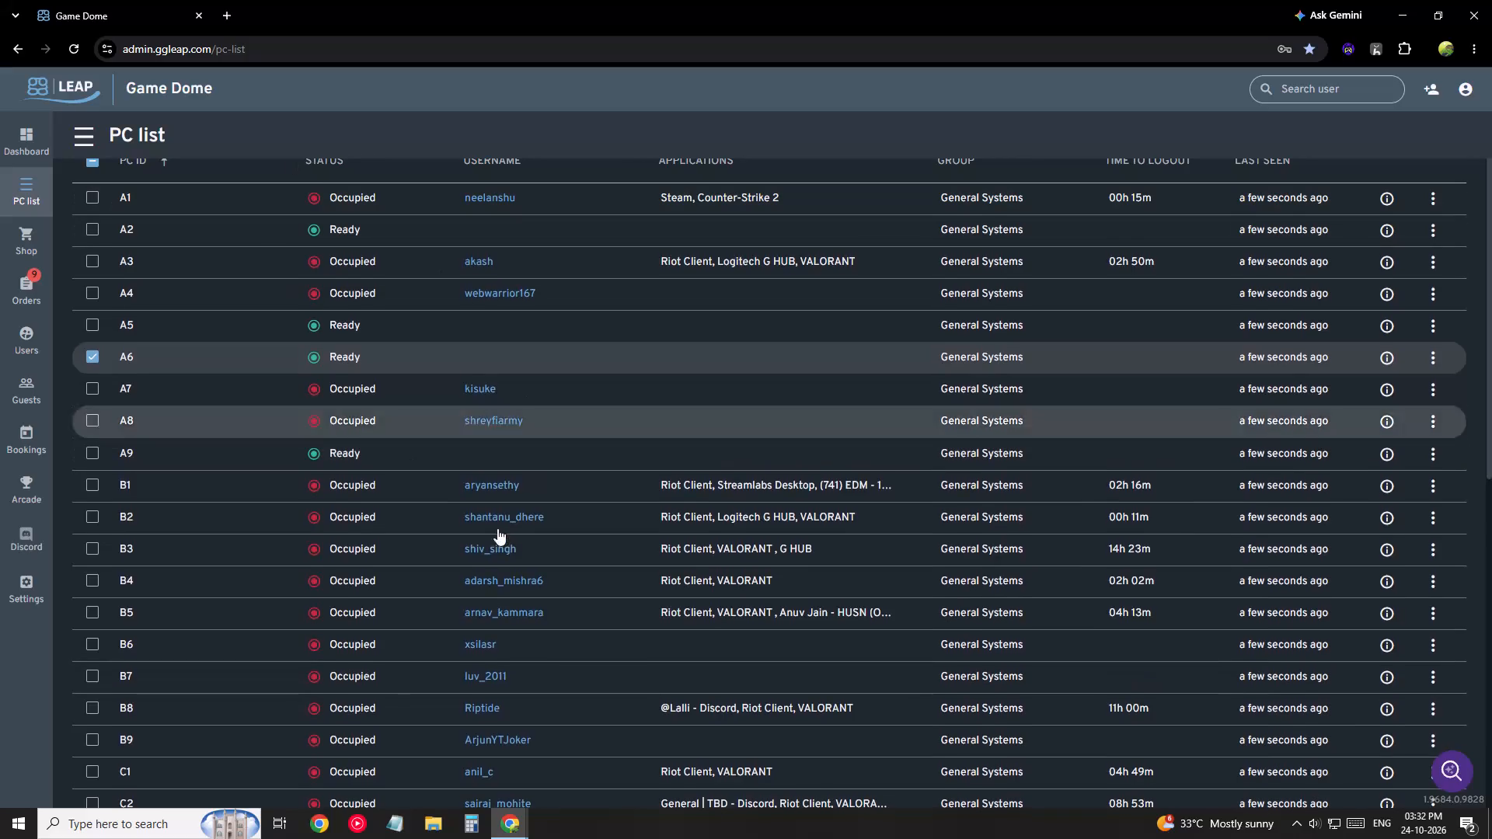
{"action": "left_click", "coordinate": [523, 420]}
{"action": "left_click", "coordinate": [546, 427]}
{"action": "left_click", "coordinate": [467, 277]}
{"action": "left_click", "coordinate": [448, 310]}
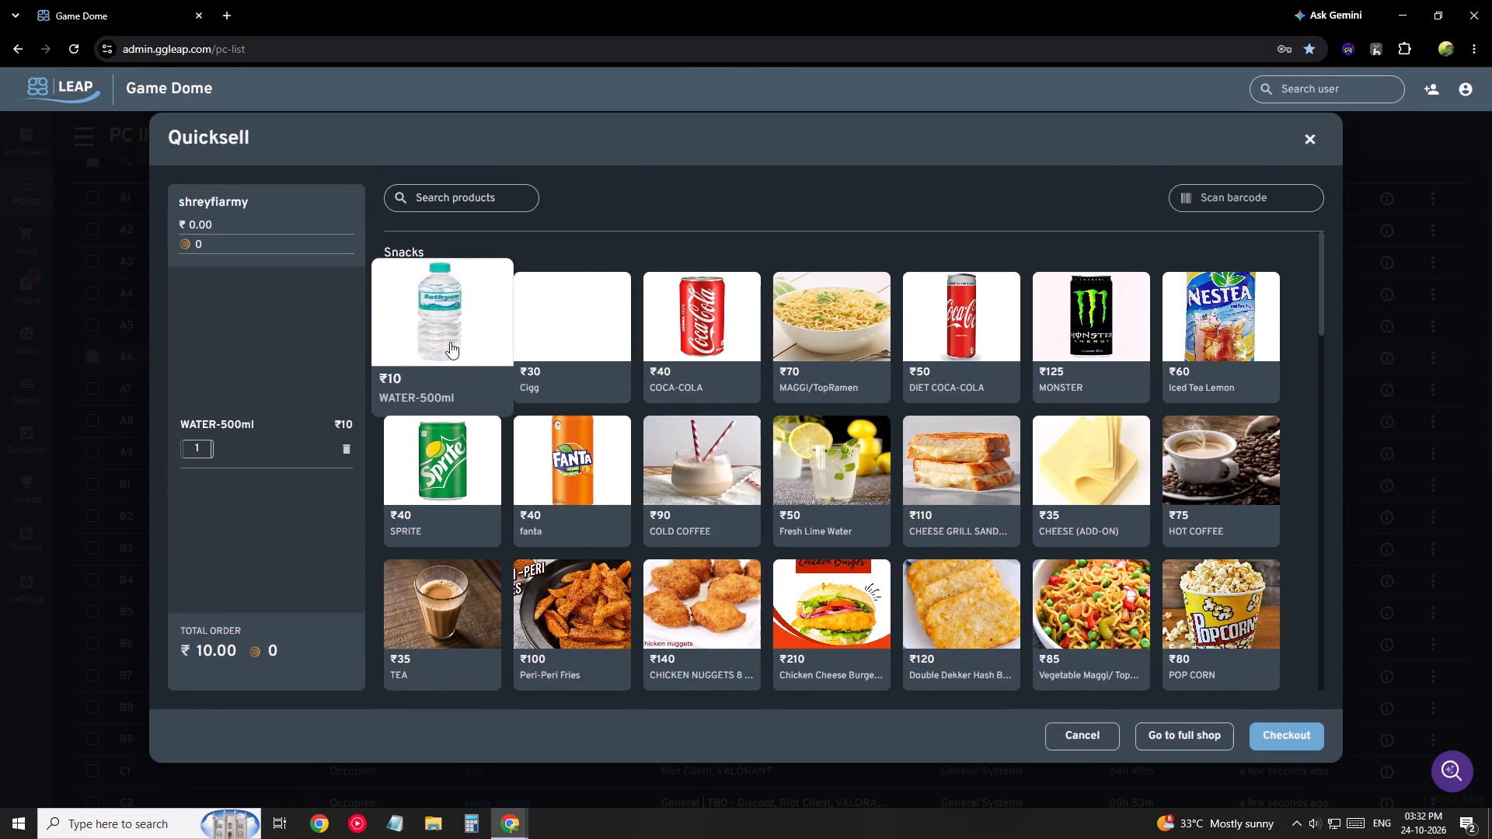
{"action": "left_click", "coordinate": [443, 314]}
{"action": "left_click", "coordinate": [1313, 741]}
{"action": "left_click", "coordinate": [439, 434]}
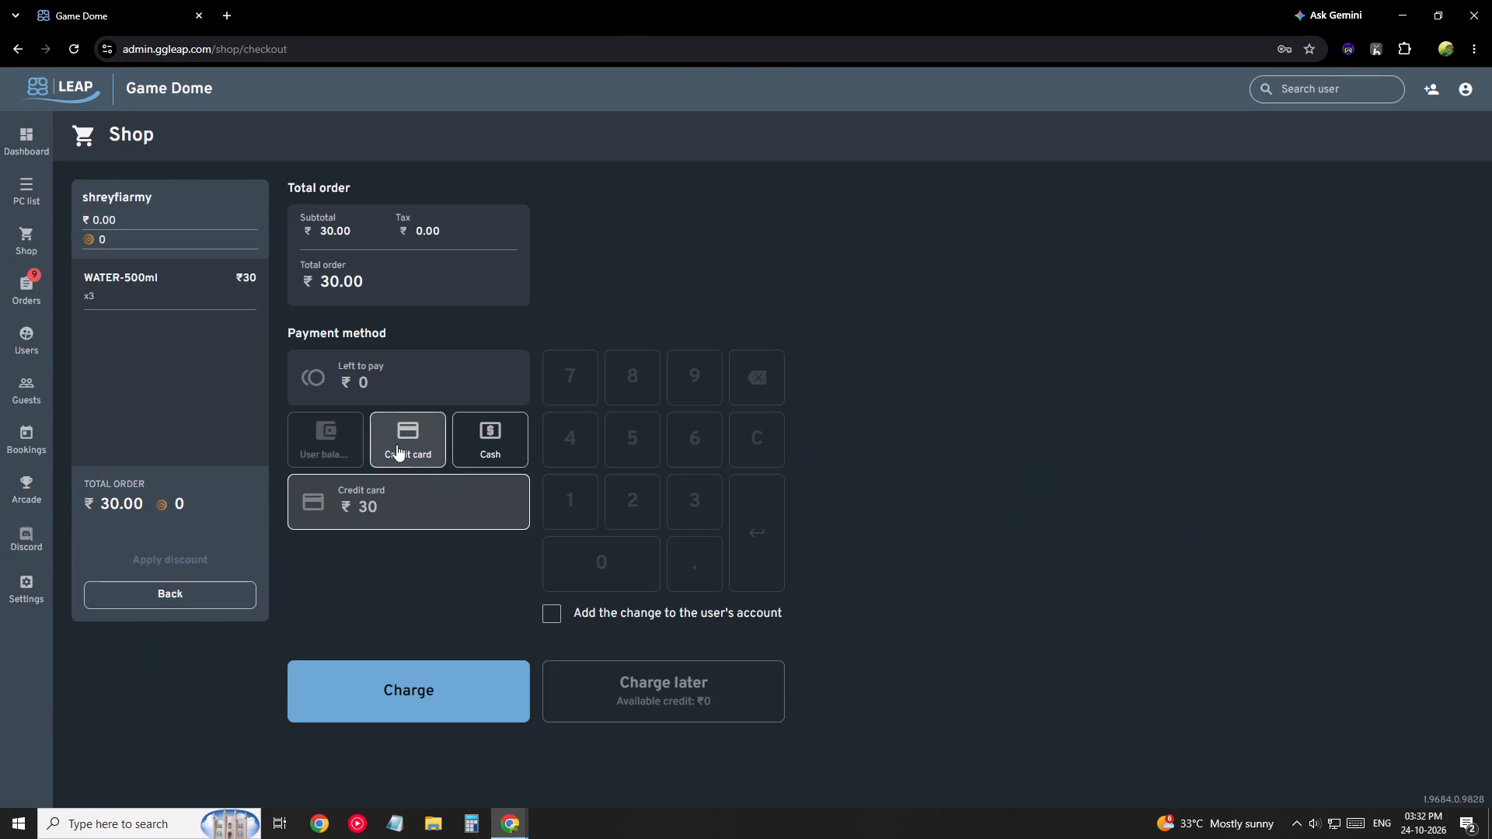
{"action": "left_click", "coordinate": [391, 437]}
{"action": "left_click", "coordinate": [497, 448]}
{"action": "left_click", "coordinate": [449, 670]}
Look through the PC list down to the Consoles section to review the current sessions.
{"action": "left_click", "coordinate": [0, 190]}
{"action": "scroll", "coordinate": [493, 537], "scroll_direction": "down", "scroll_amount": 8}
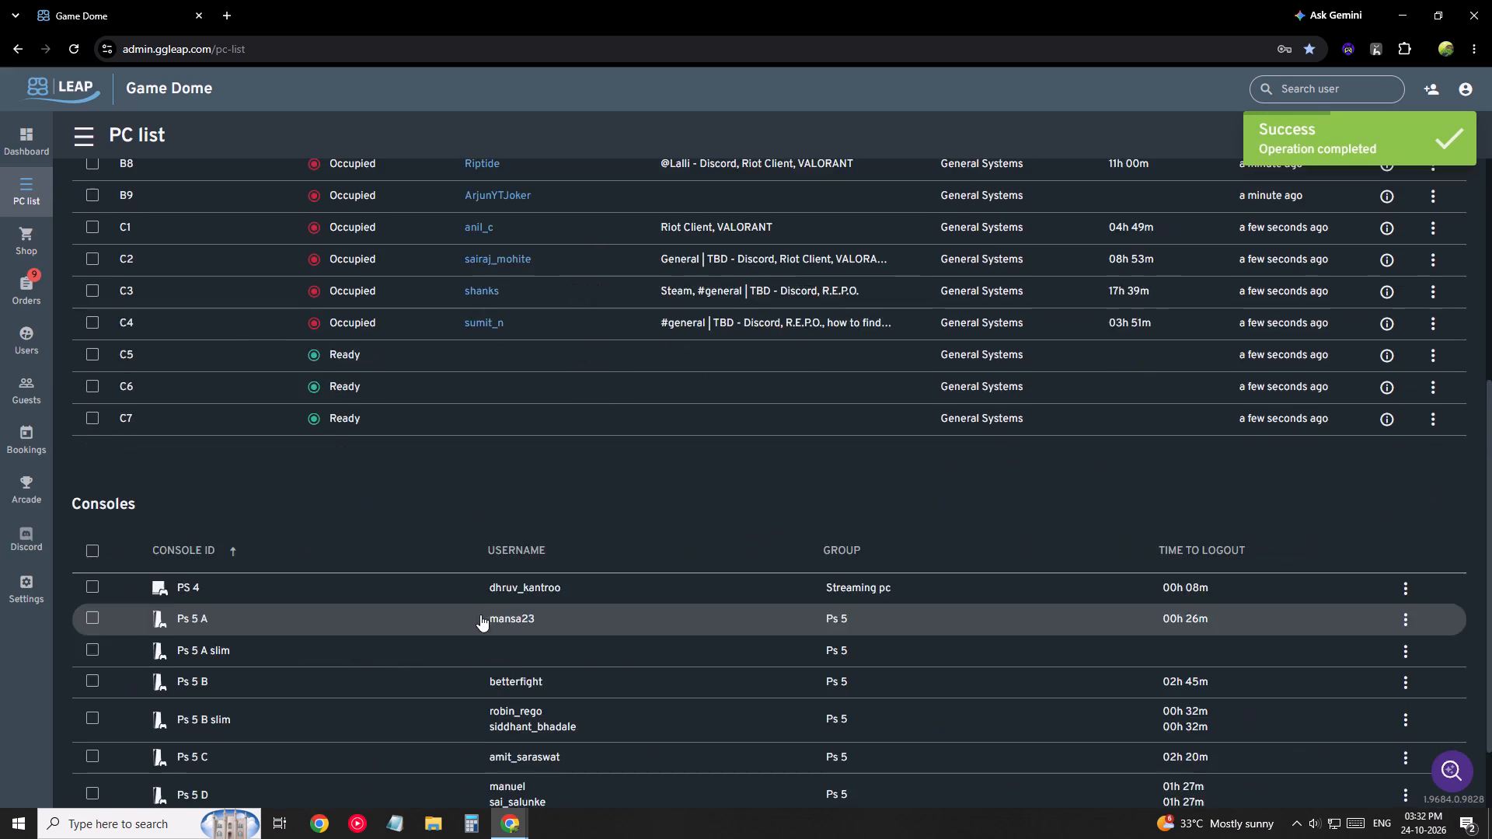
{"action": "scroll", "coordinate": [480, 614], "scroll_direction": "down", "scroll_amount": 1}
{"action": "scroll", "coordinate": [480, 614], "scroll_direction": "up", "scroll_amount": 1}
{"action": "scroll", "coordinate": [480, 614], "scroll_direction": "down", "scroll_amount": 2}
{"action": "left_click", "coordinate": [1393, 129]}
Open the Orders page to view the orders that require action.
{"action": "left_click", "coordinate": [46, 294]}
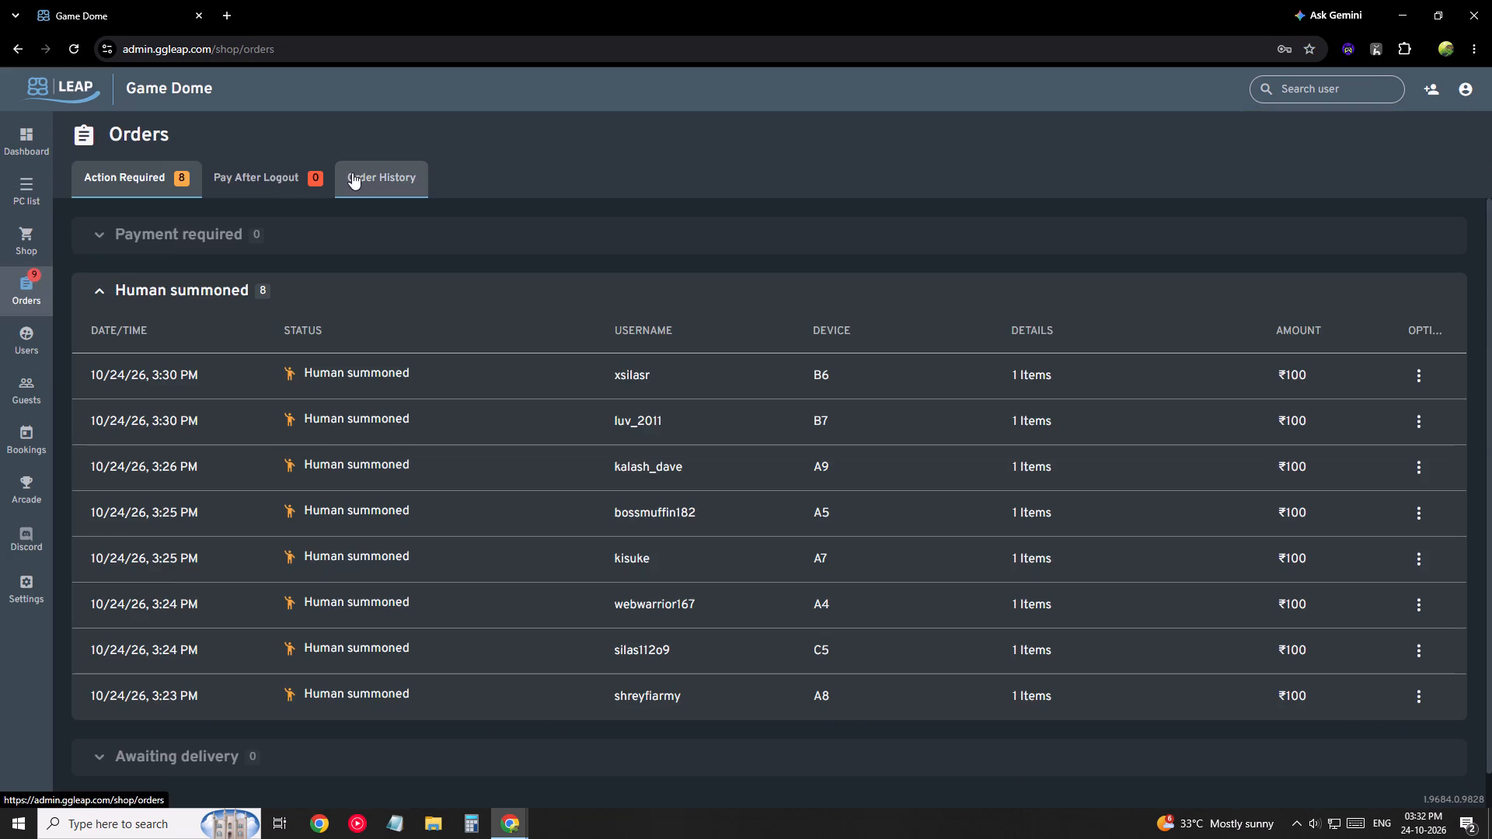
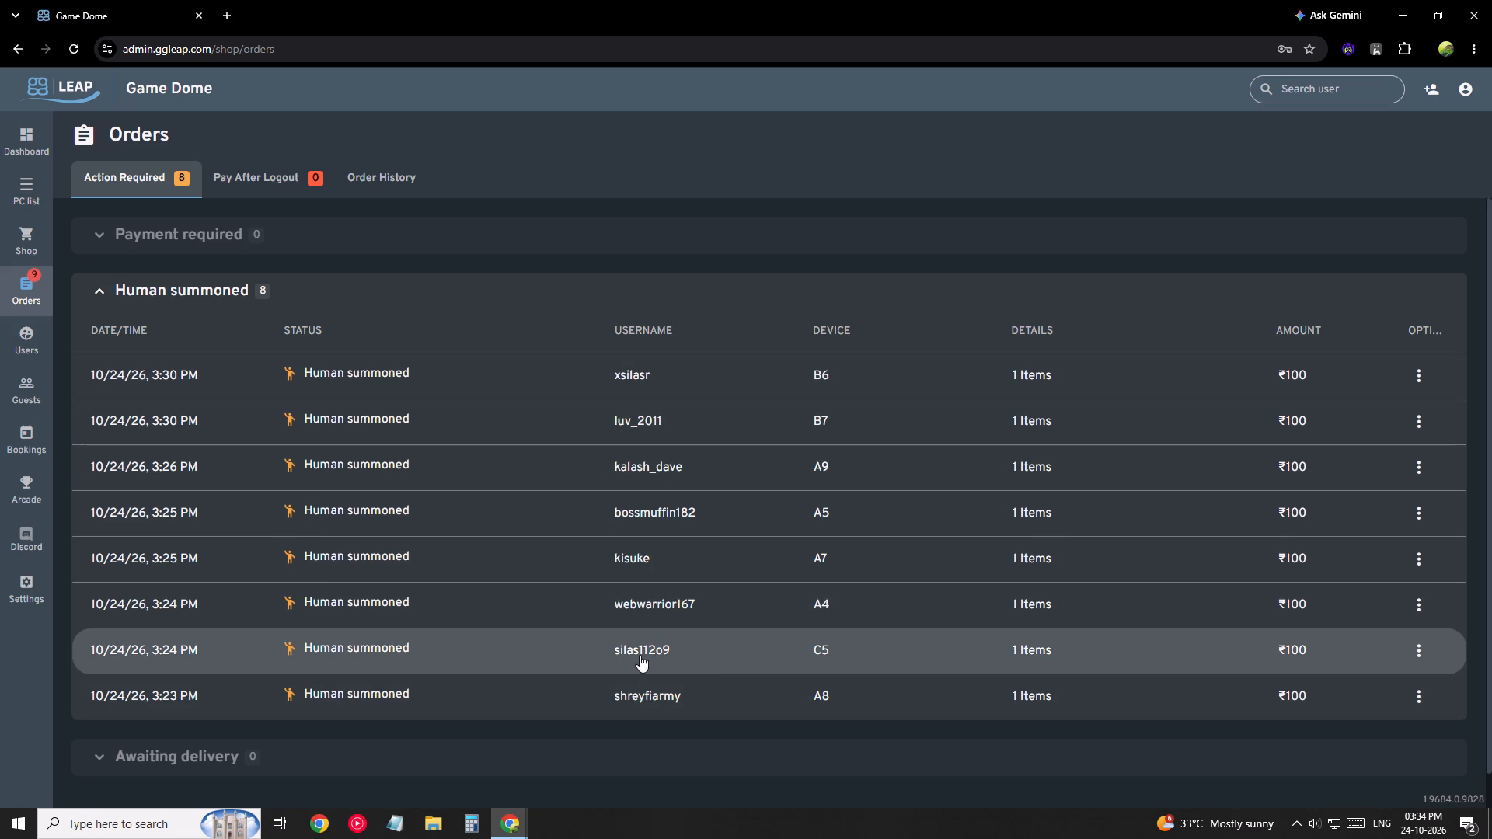
Check the sessions in the PC list against the human-summoned orders that require action.
{"action": "left_click", "coordinate": [1332, 138]}
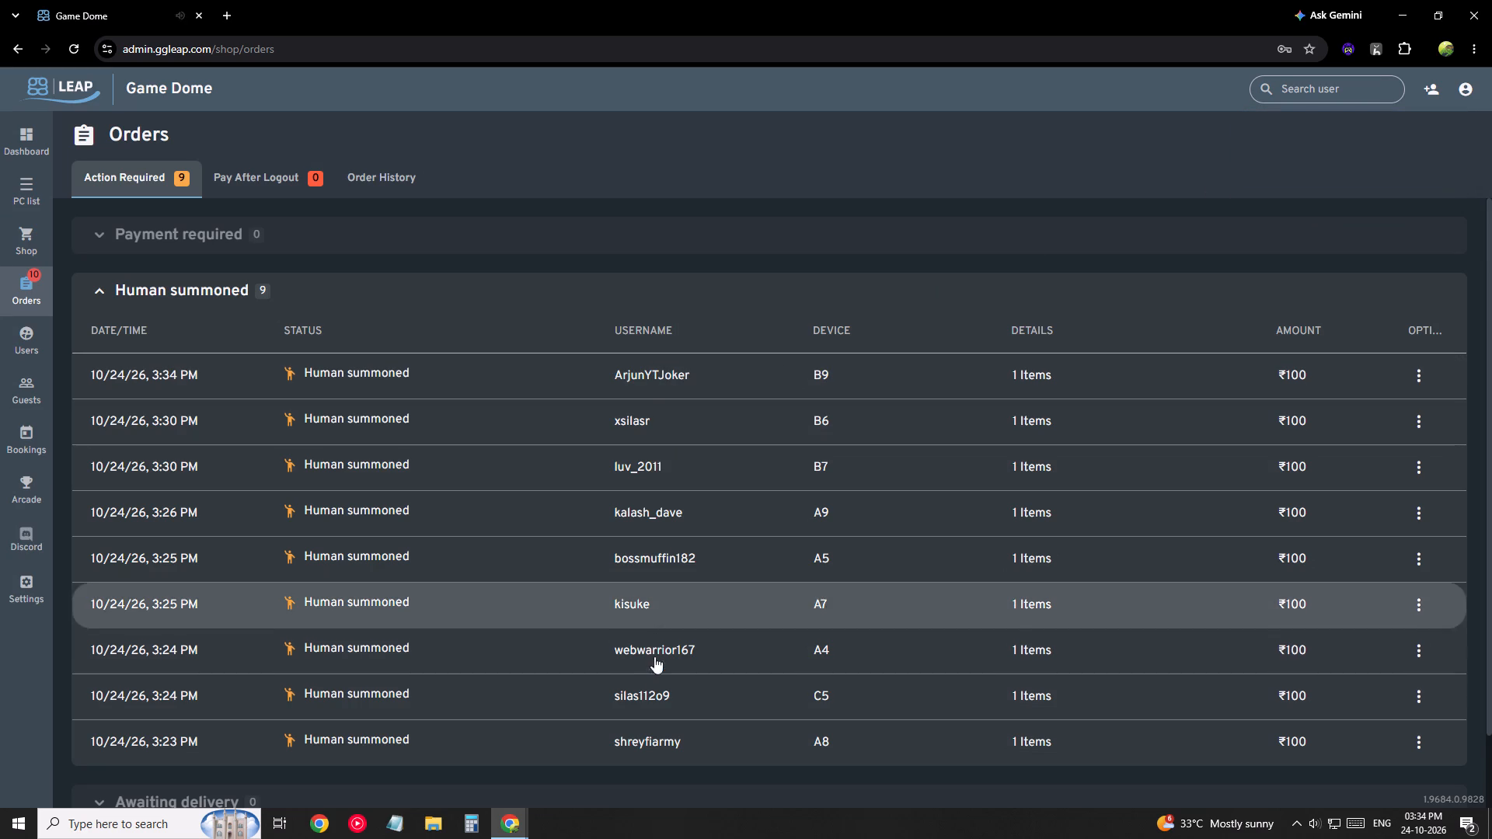
{"action": "left_click", "coordinate": [0, 207]}
{"action": "scroll", "coordinate": [482, 500], "scroll_direction": "down", "scroll_amount": 1}
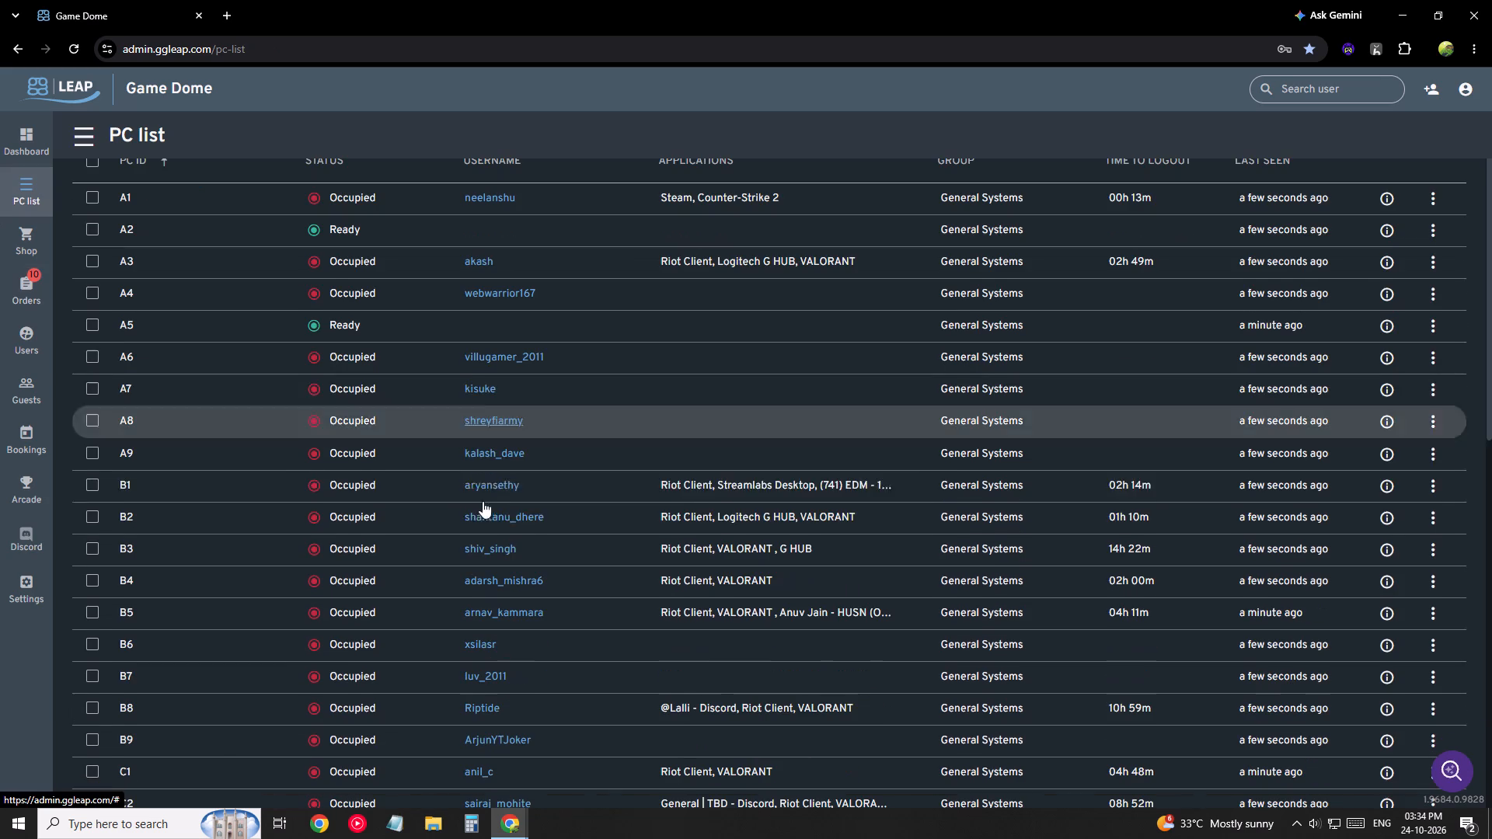
{"action": "left_click", "coordinate": [518, 351]}
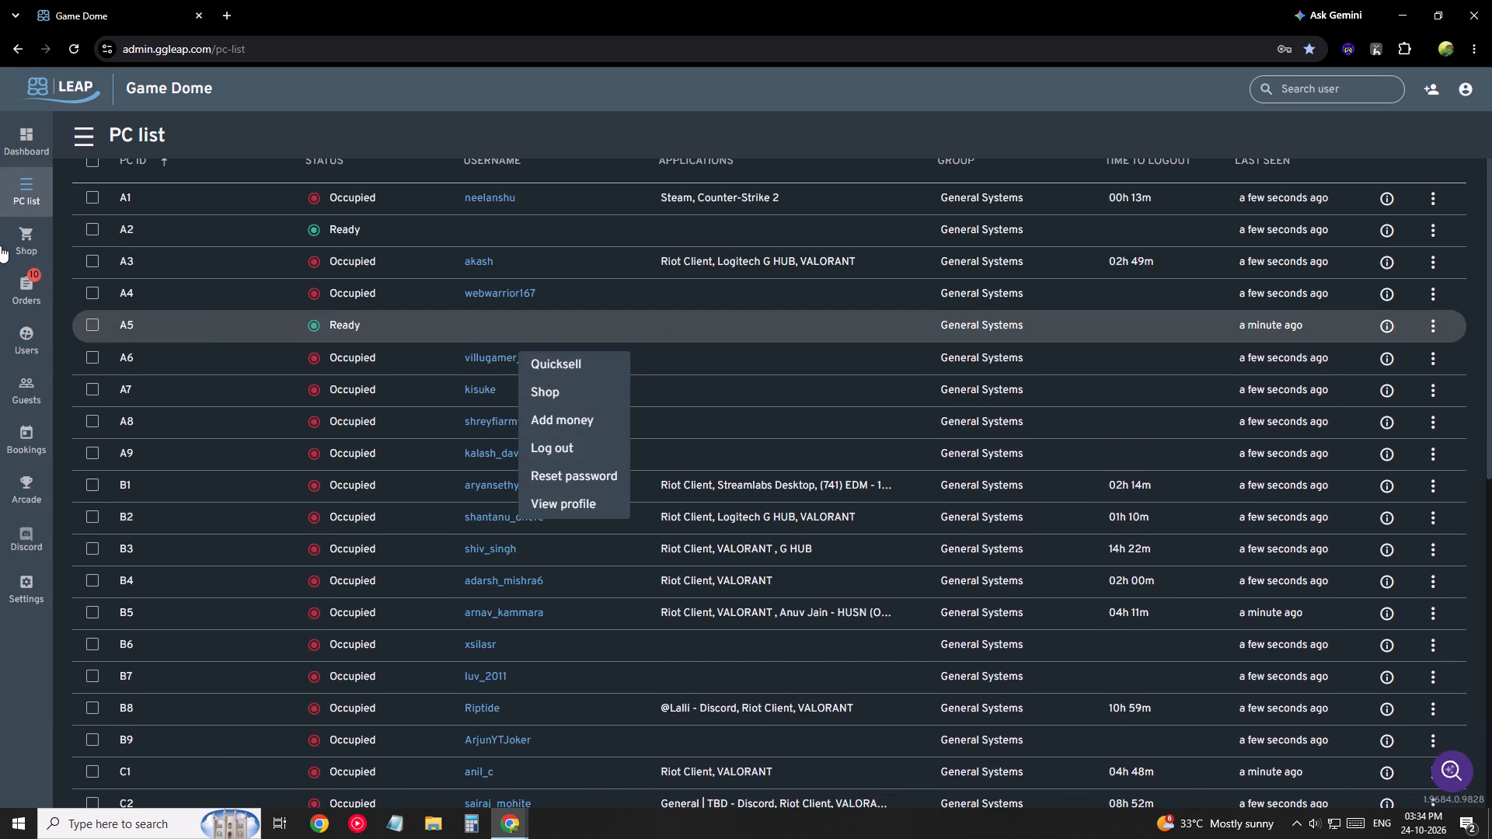
{"action": "left_click", "coordinate": [47, 302]}
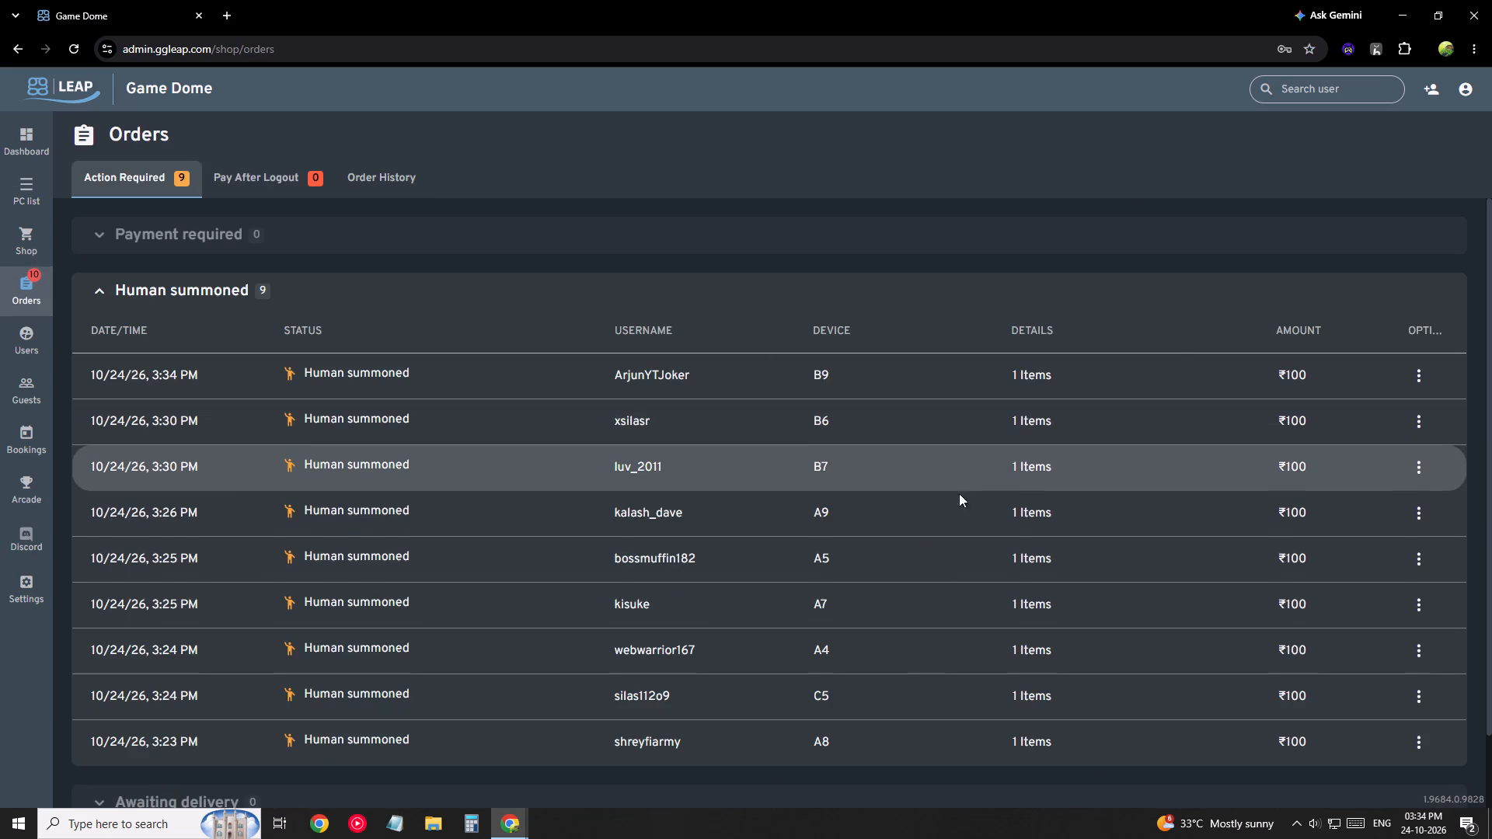
{"action": "left_click", "coordinate": [8, 176]}
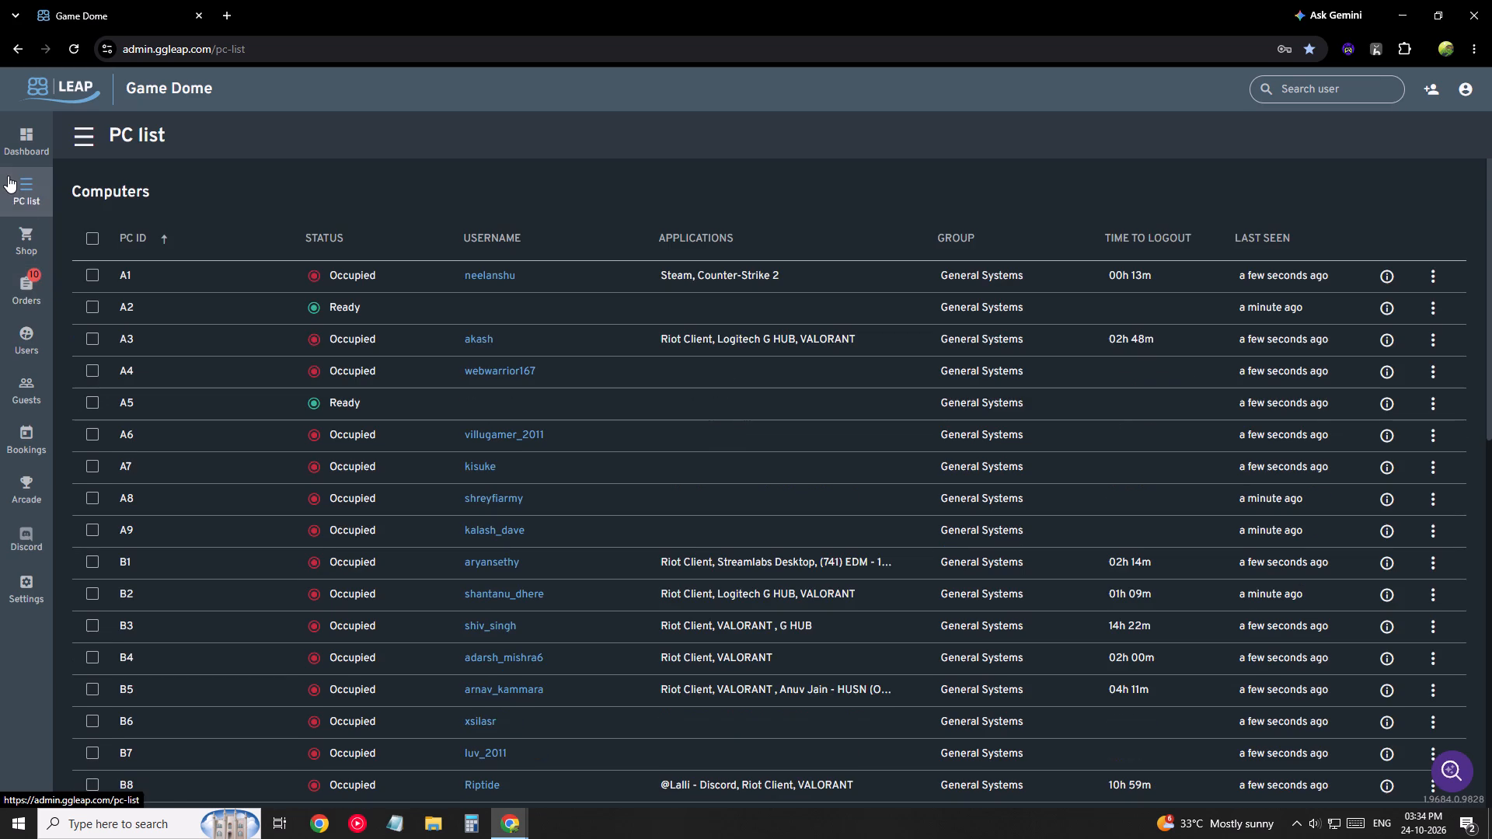
Look through the recent entries in the order history and return to the orders requiring action.
{"action": "left_click", "coordinate": [39, 287]}
{"action": "left_click", "coordinate": [370, 196]}
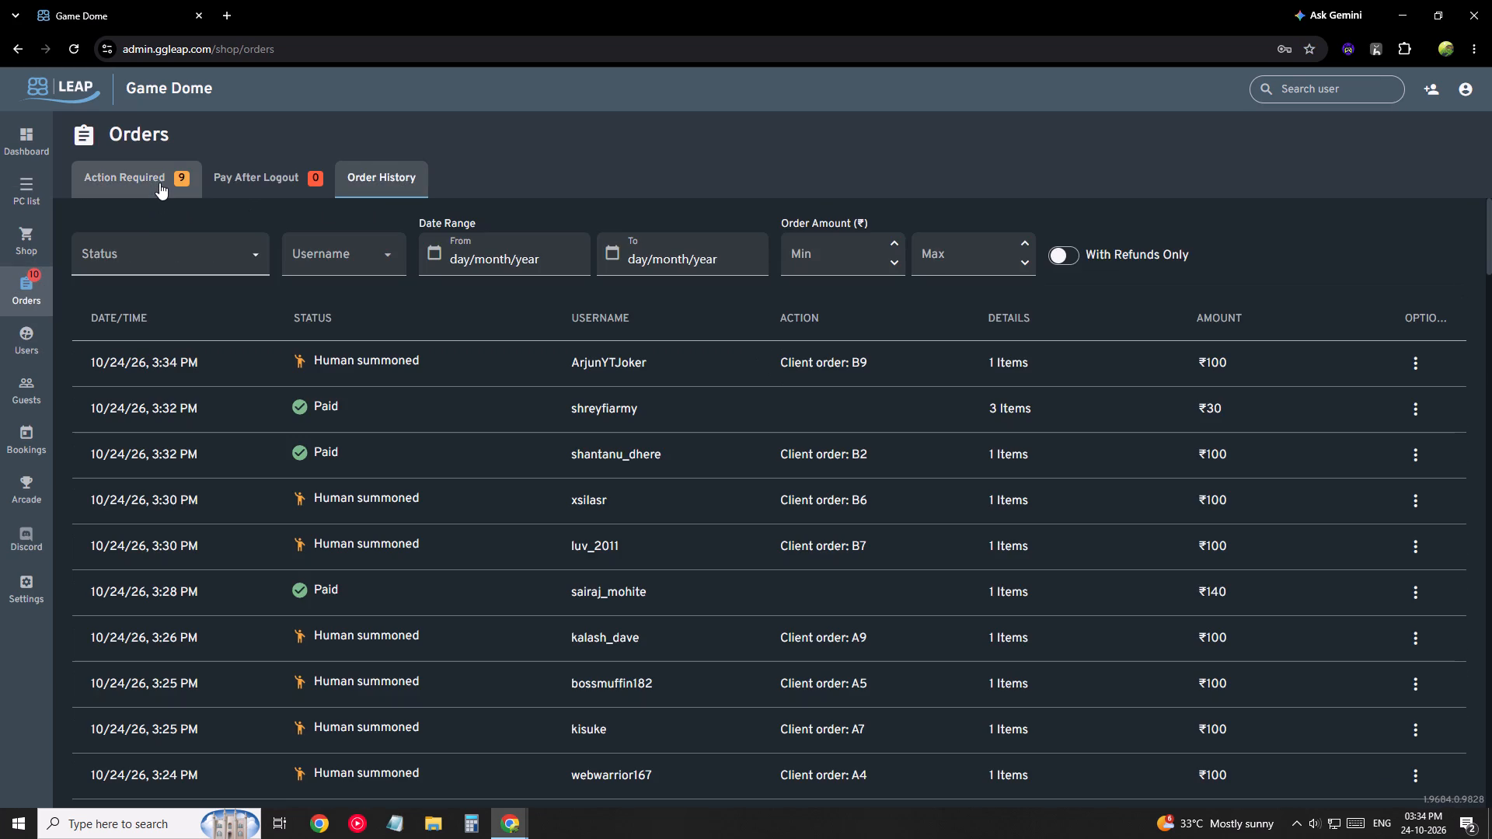
{"action": "scroll", "coordinate": [755, 644], "scroll_direction": "down", "scroll_amount": 3}
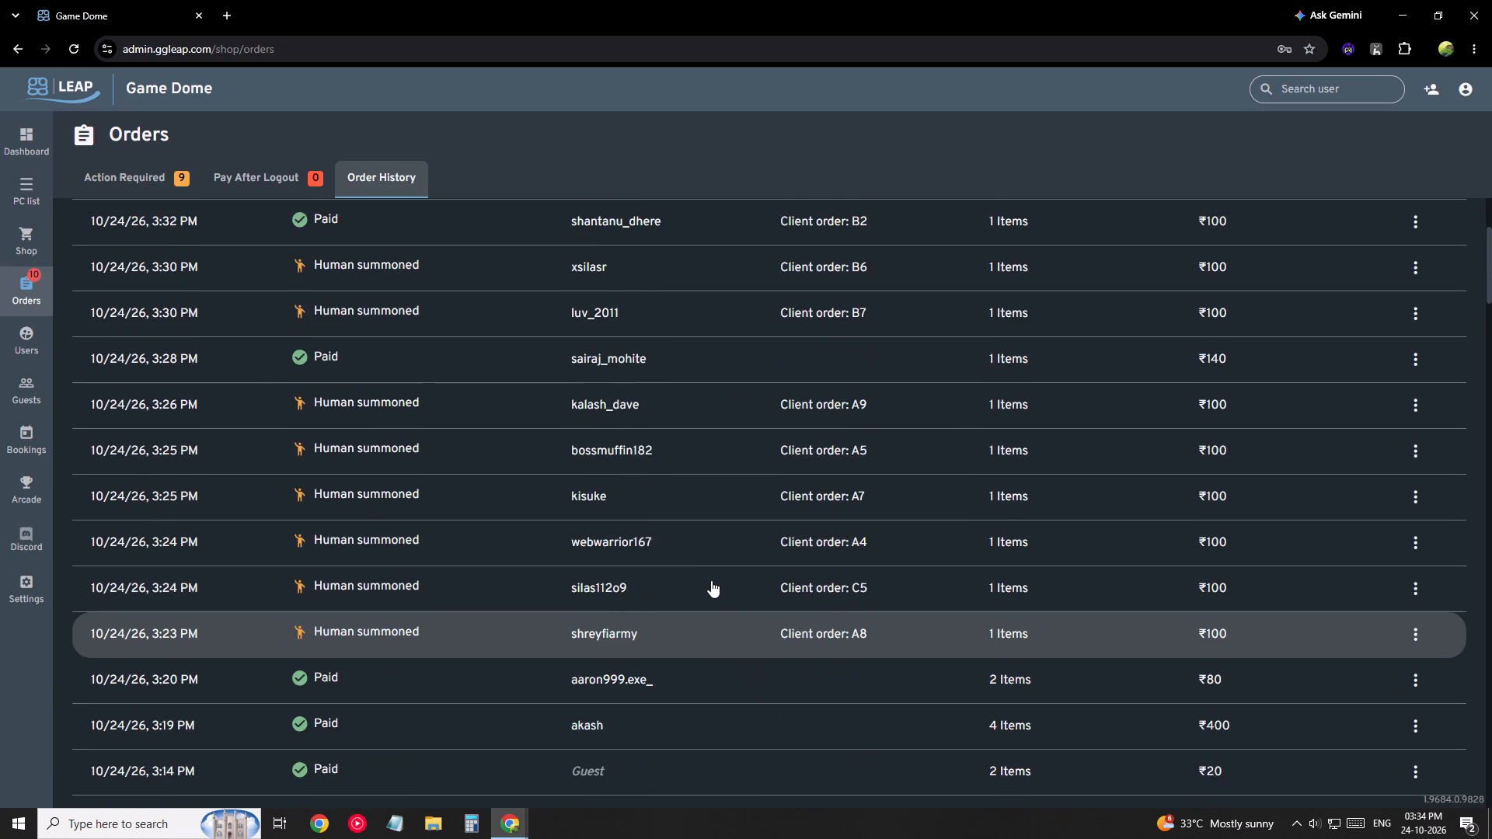
{"action": "scroll", "coordinate": [689, 617], "scroll_direction": "down", "scroll_amount": 2}
{"action": "scroll", "coordinate": [403, 597], "scroll_direction": "up", "scroll_amount": 2}
{"action": "scroll", "coordinate": [403, 597], "scroll_direction": "down", "scroll_amount": 1}
{"action": "scroll", "coordinate": [398, 597], "scroll_direction": "up", "scroll_amount": 4}
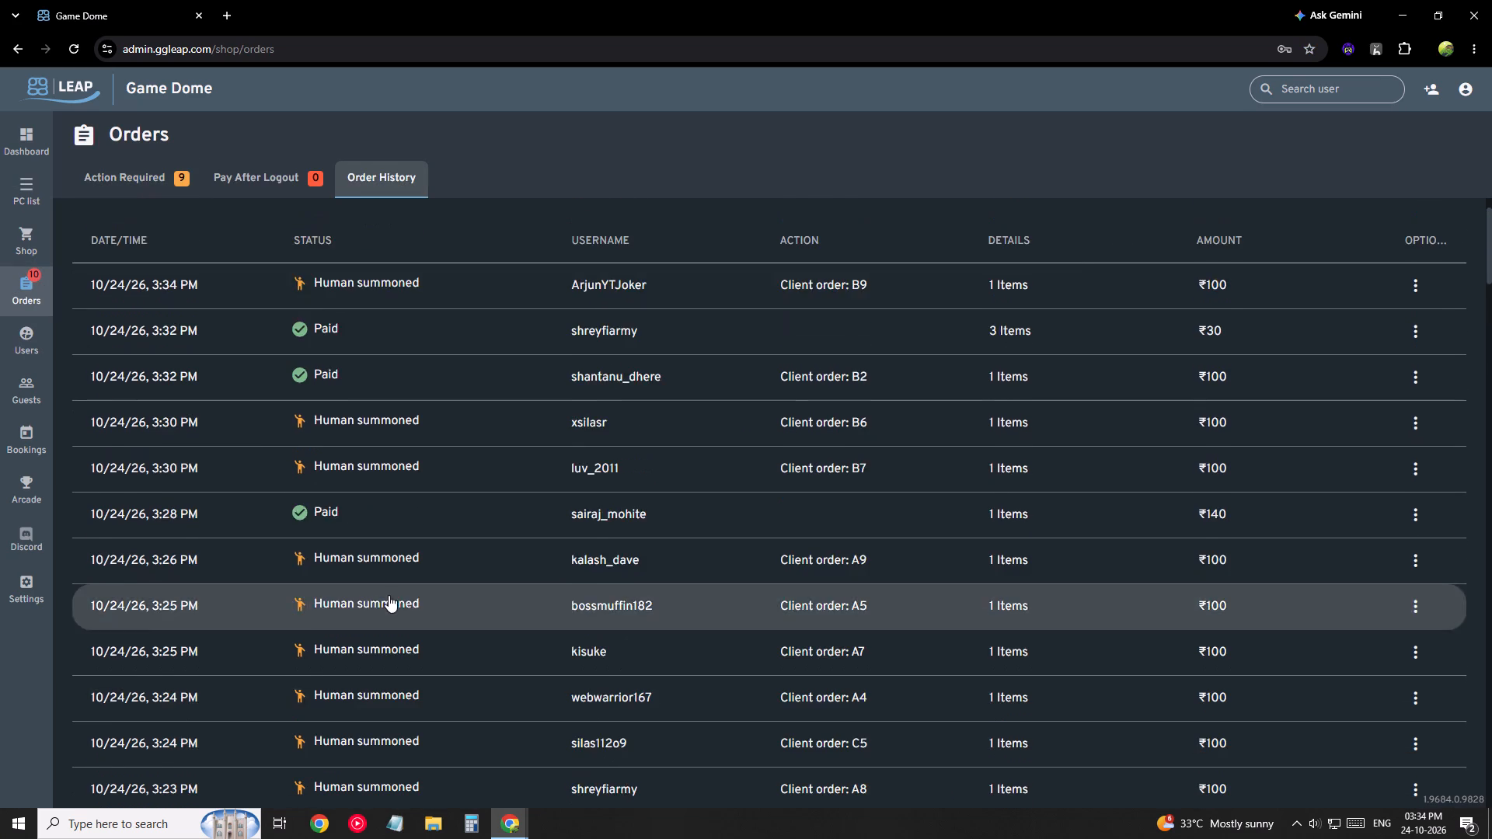
{"action": "scroll", "coordinate": [389, 595], "scroll_direction": "up", "scroll_amount": 3}
{"action": "left_click", "coordinate": [175, 183]}
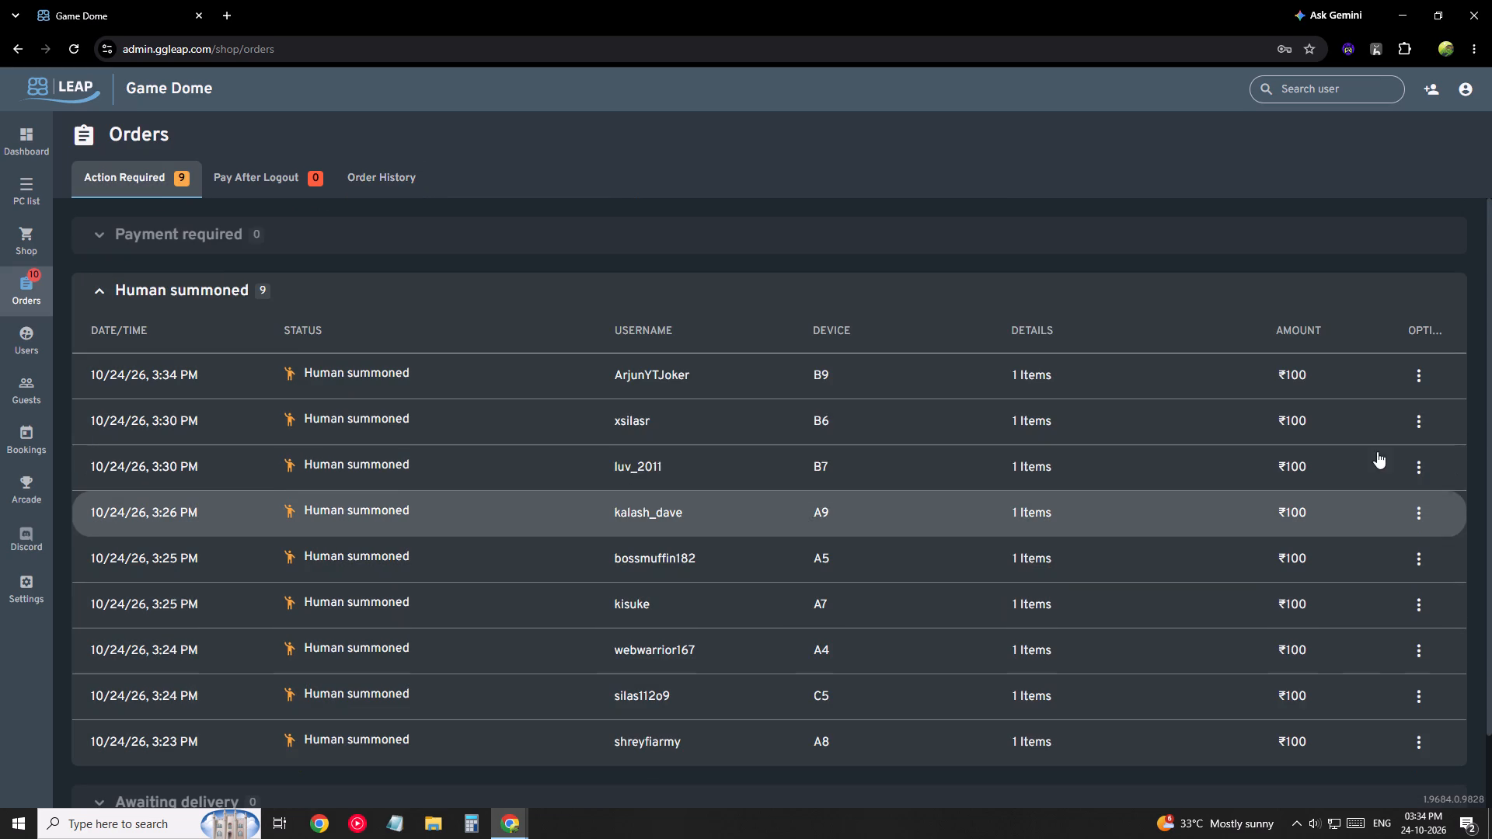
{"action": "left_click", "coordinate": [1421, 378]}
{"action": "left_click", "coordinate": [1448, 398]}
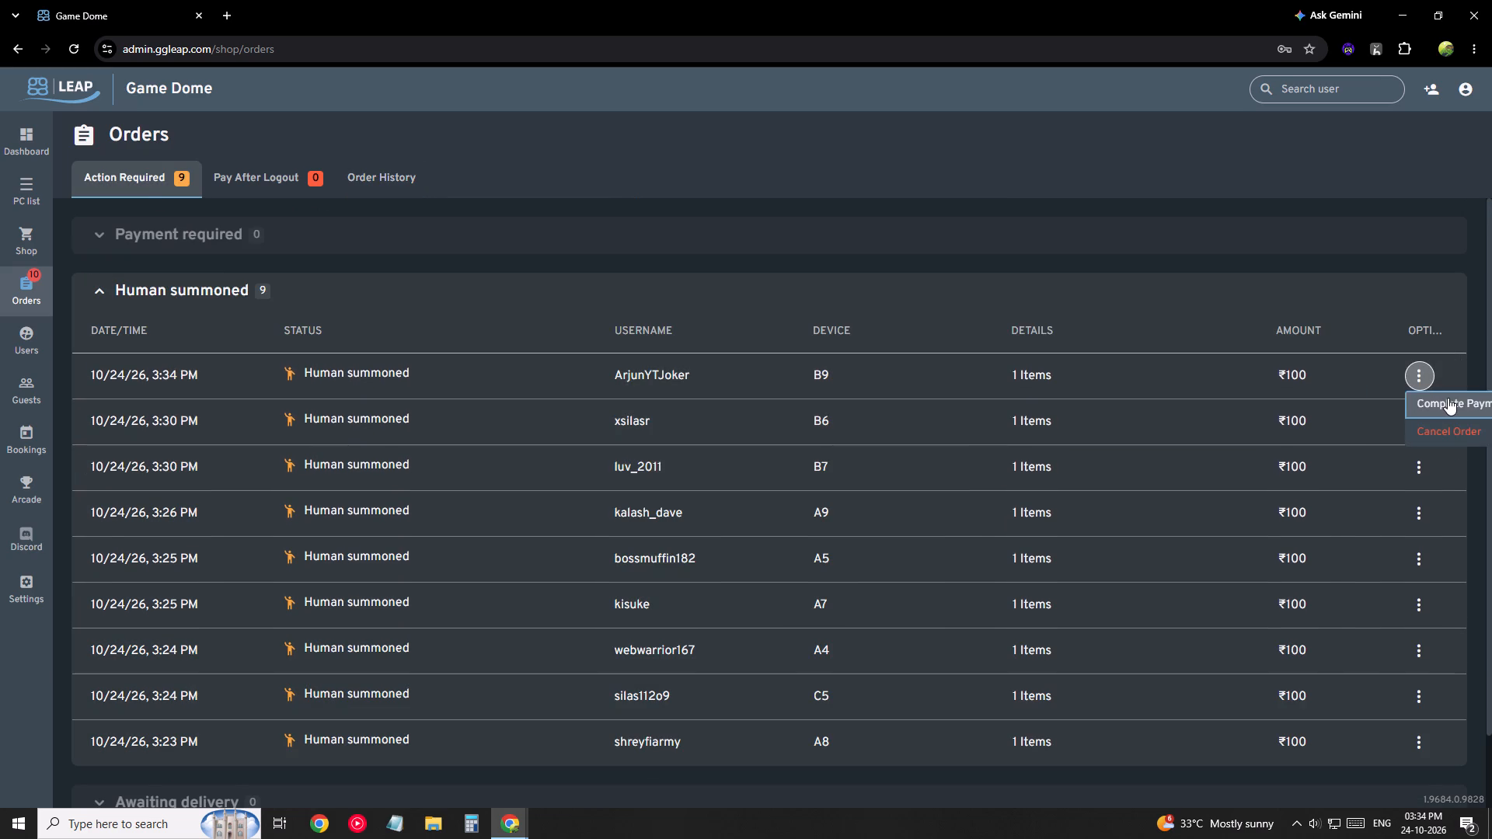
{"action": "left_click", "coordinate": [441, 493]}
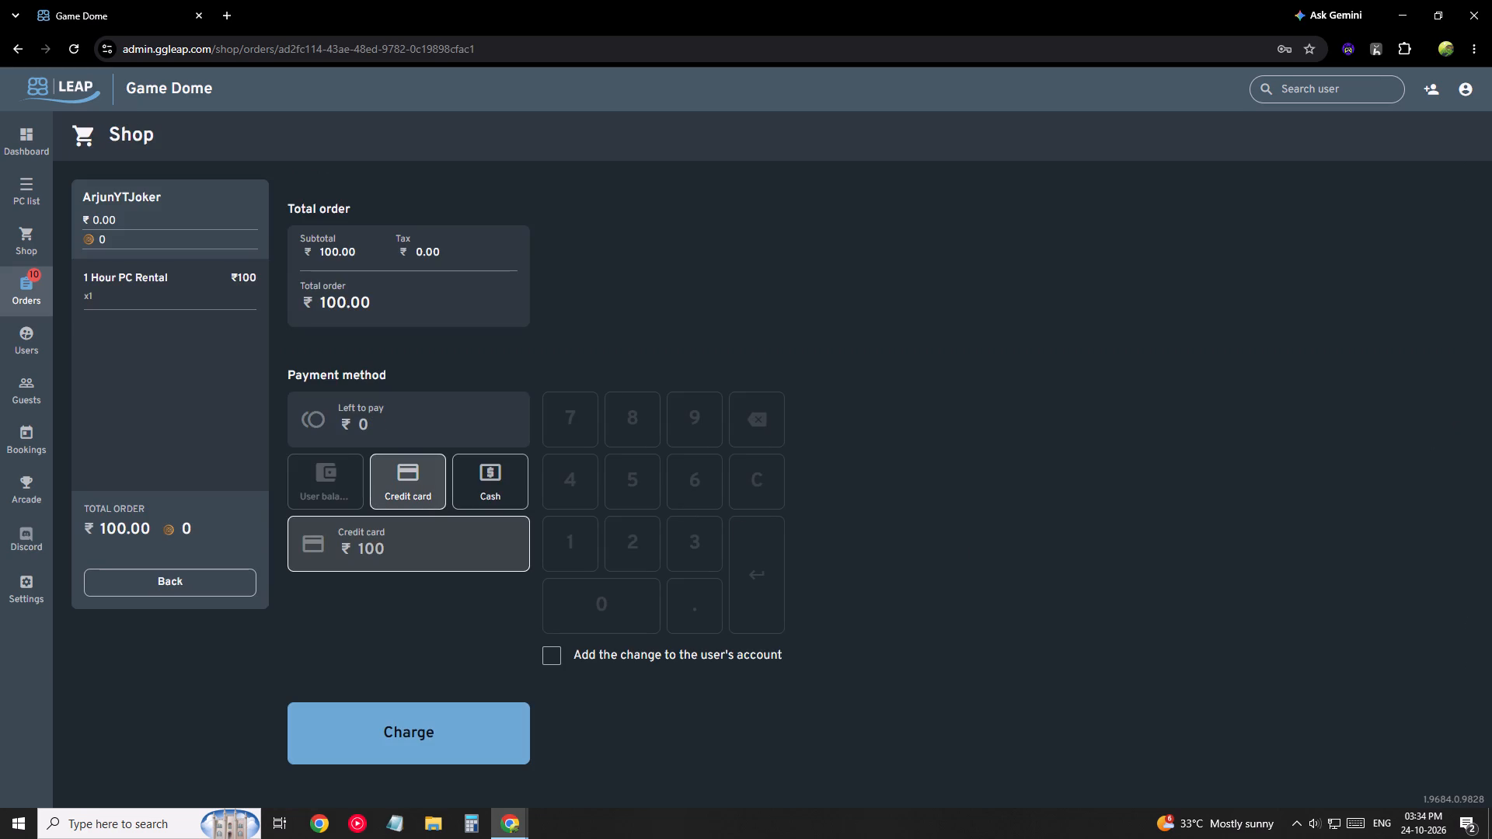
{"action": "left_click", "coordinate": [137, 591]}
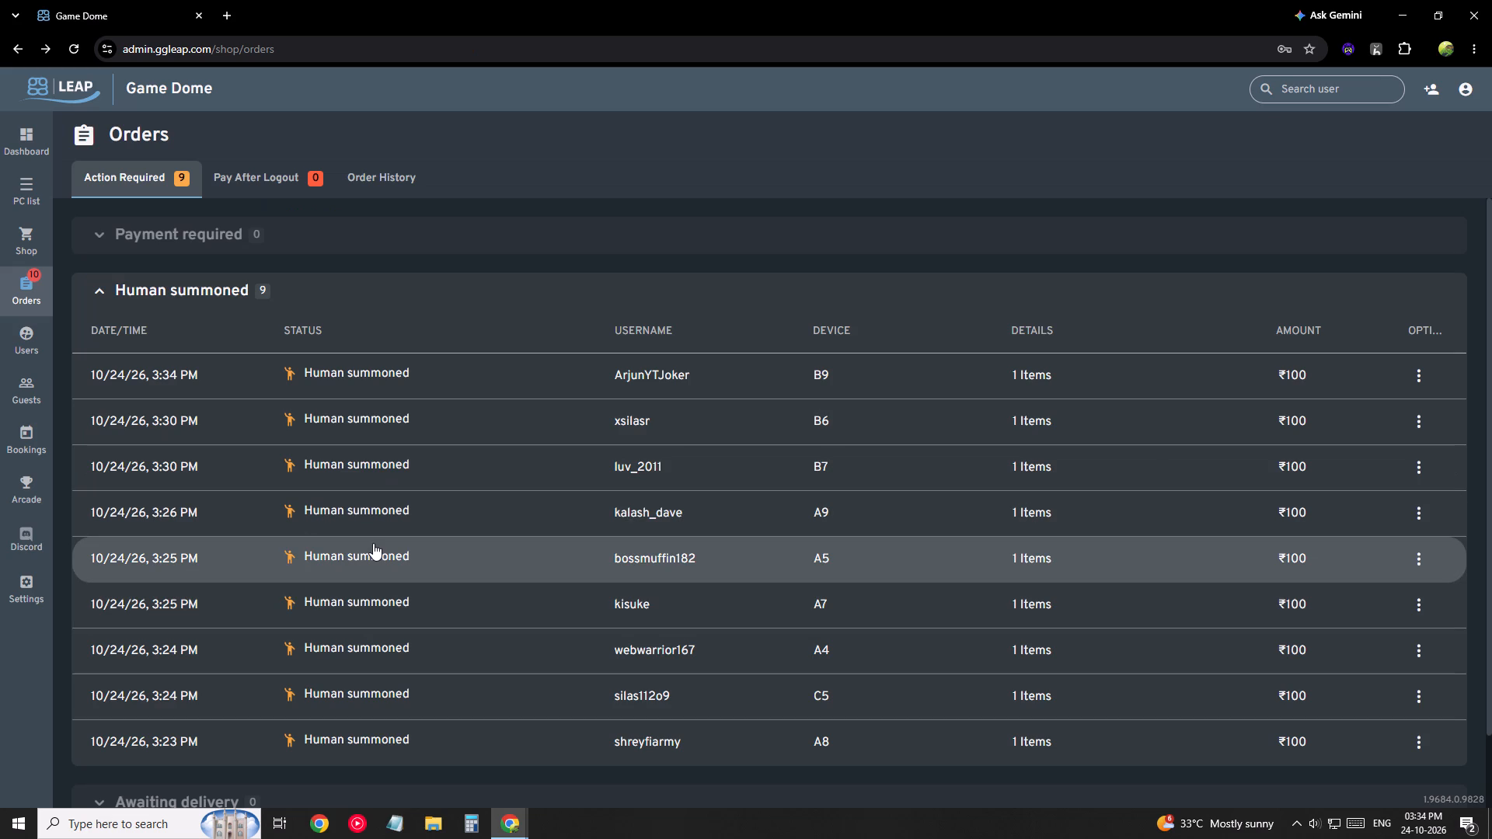
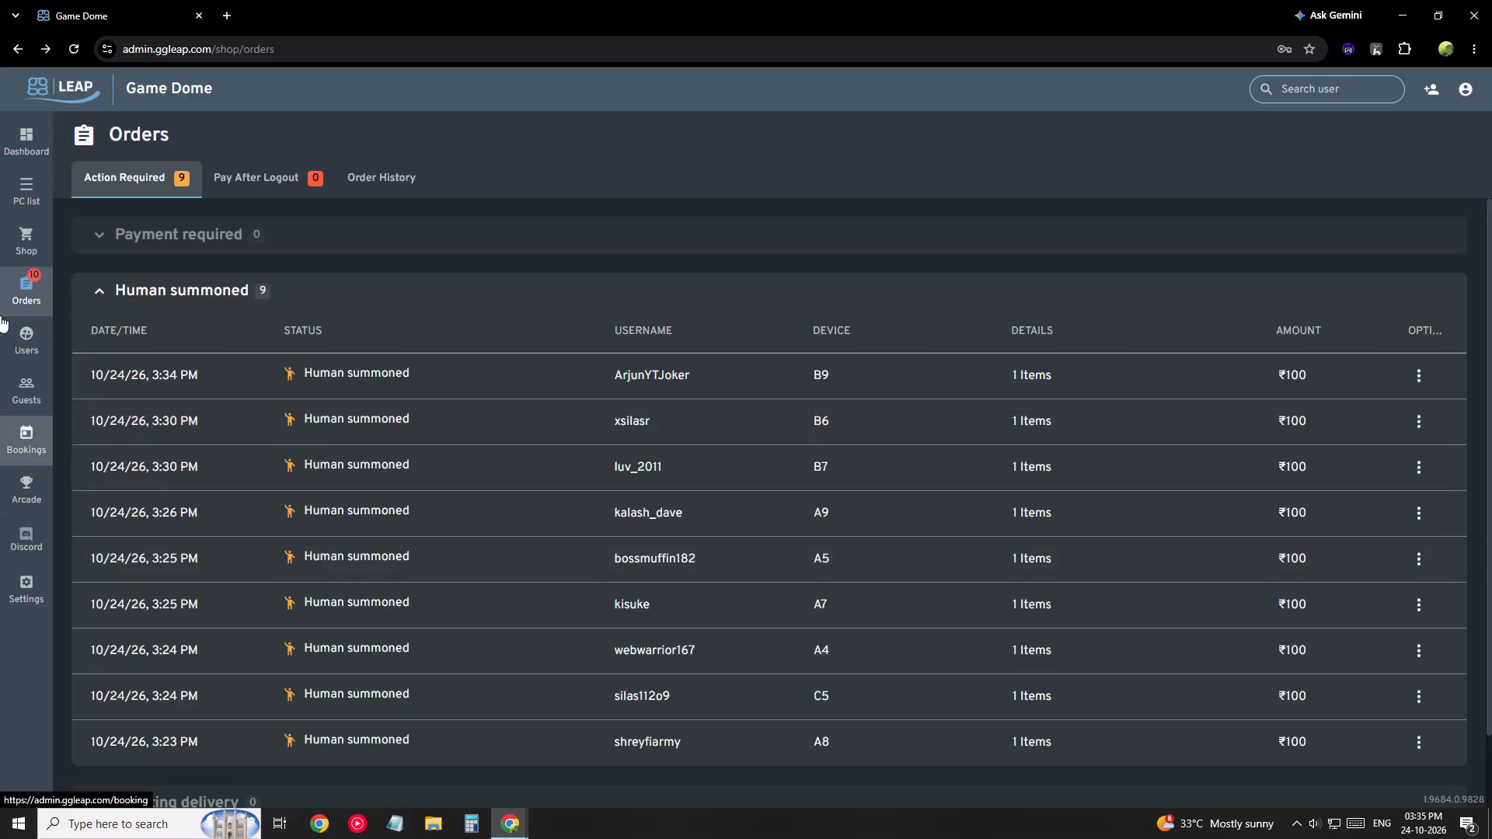
{"action": "left_click", "coordinate": [11, 196]}
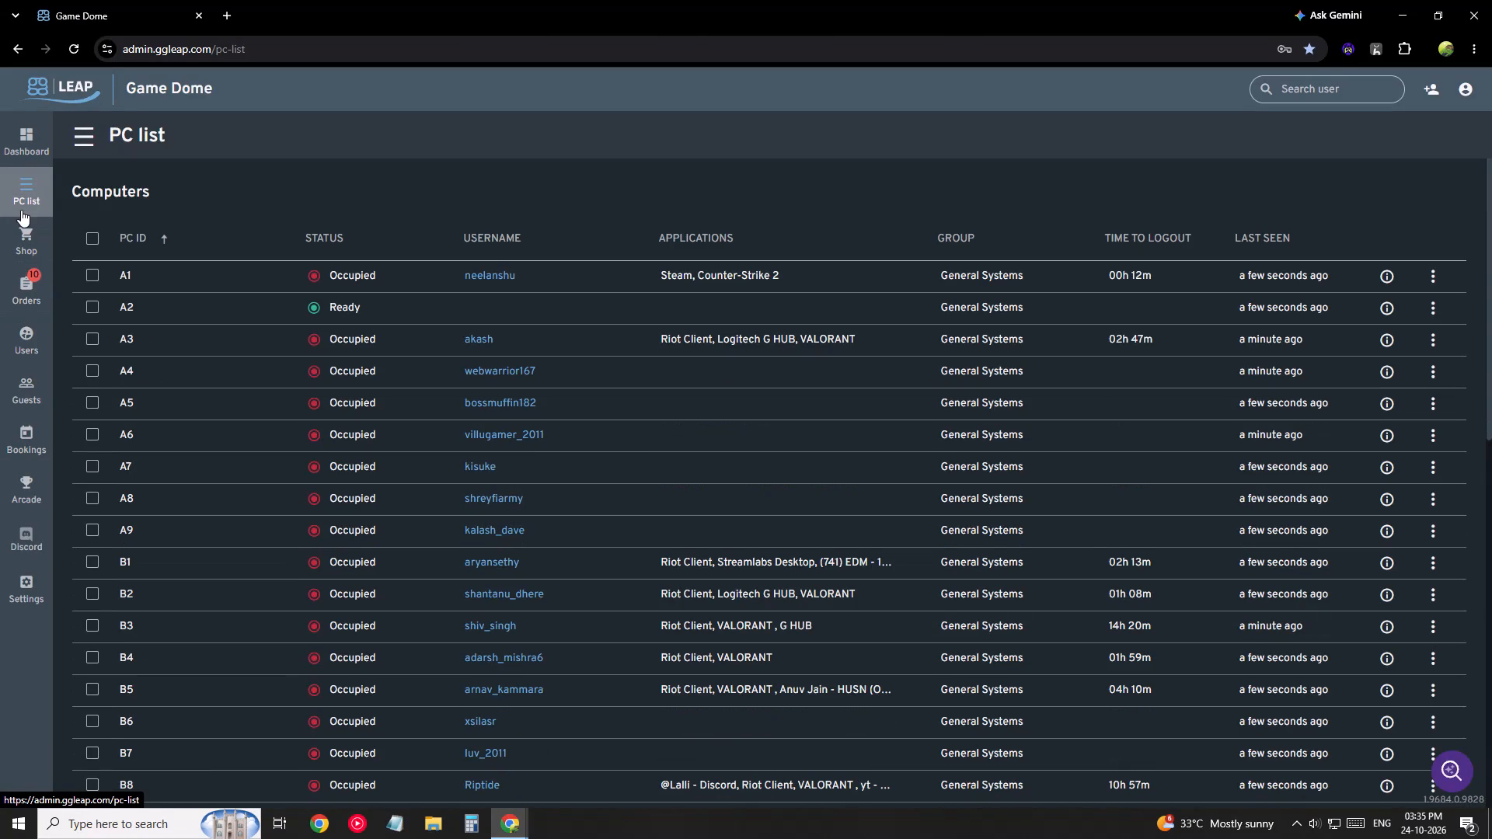
{"action": "left_click", "coordinate": [1298, 91]}
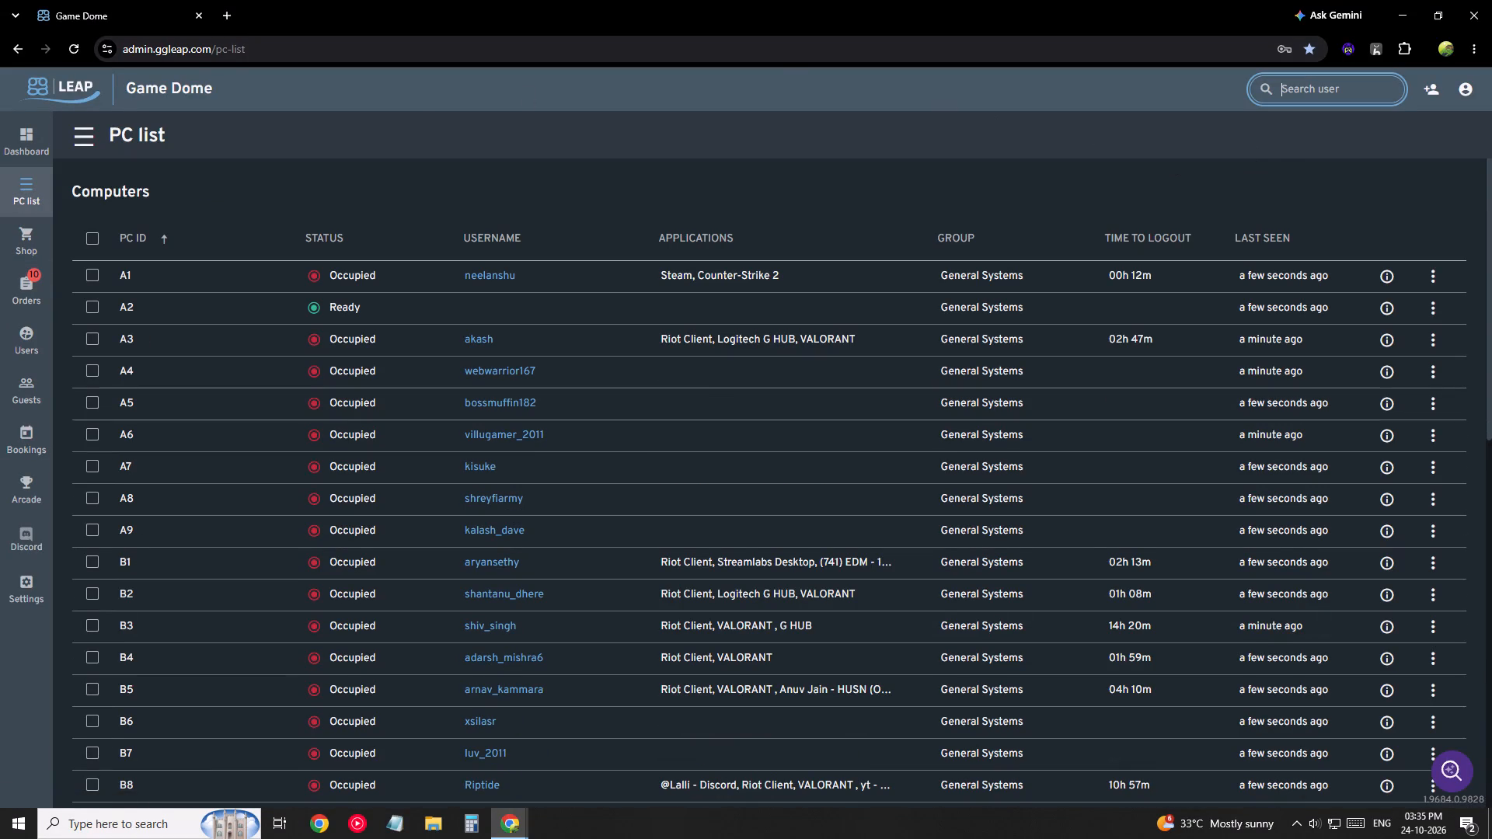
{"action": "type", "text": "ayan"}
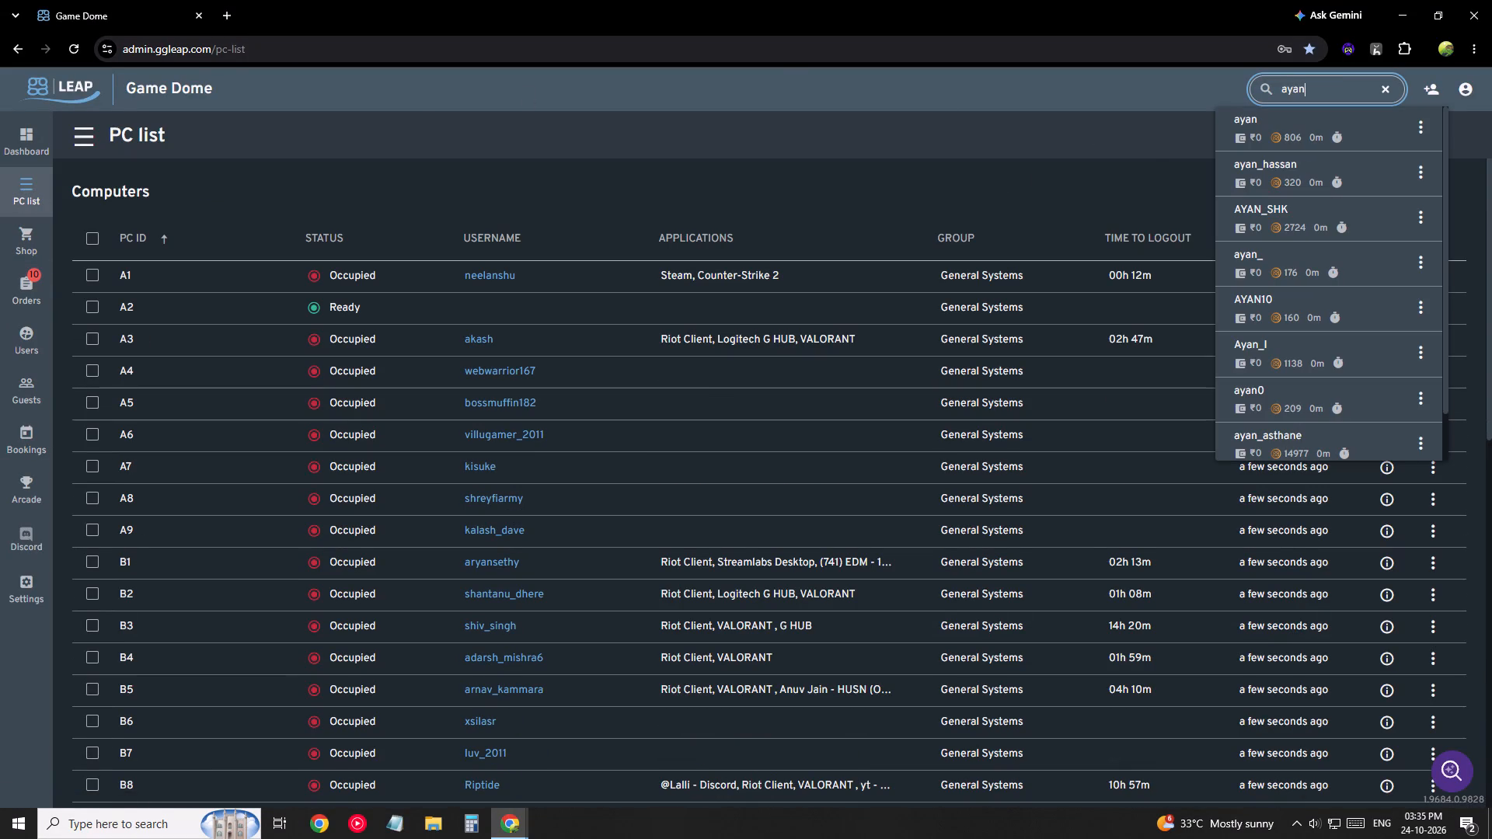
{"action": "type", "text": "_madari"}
{"action": "left_click", "coordinate": [1415, 127]}
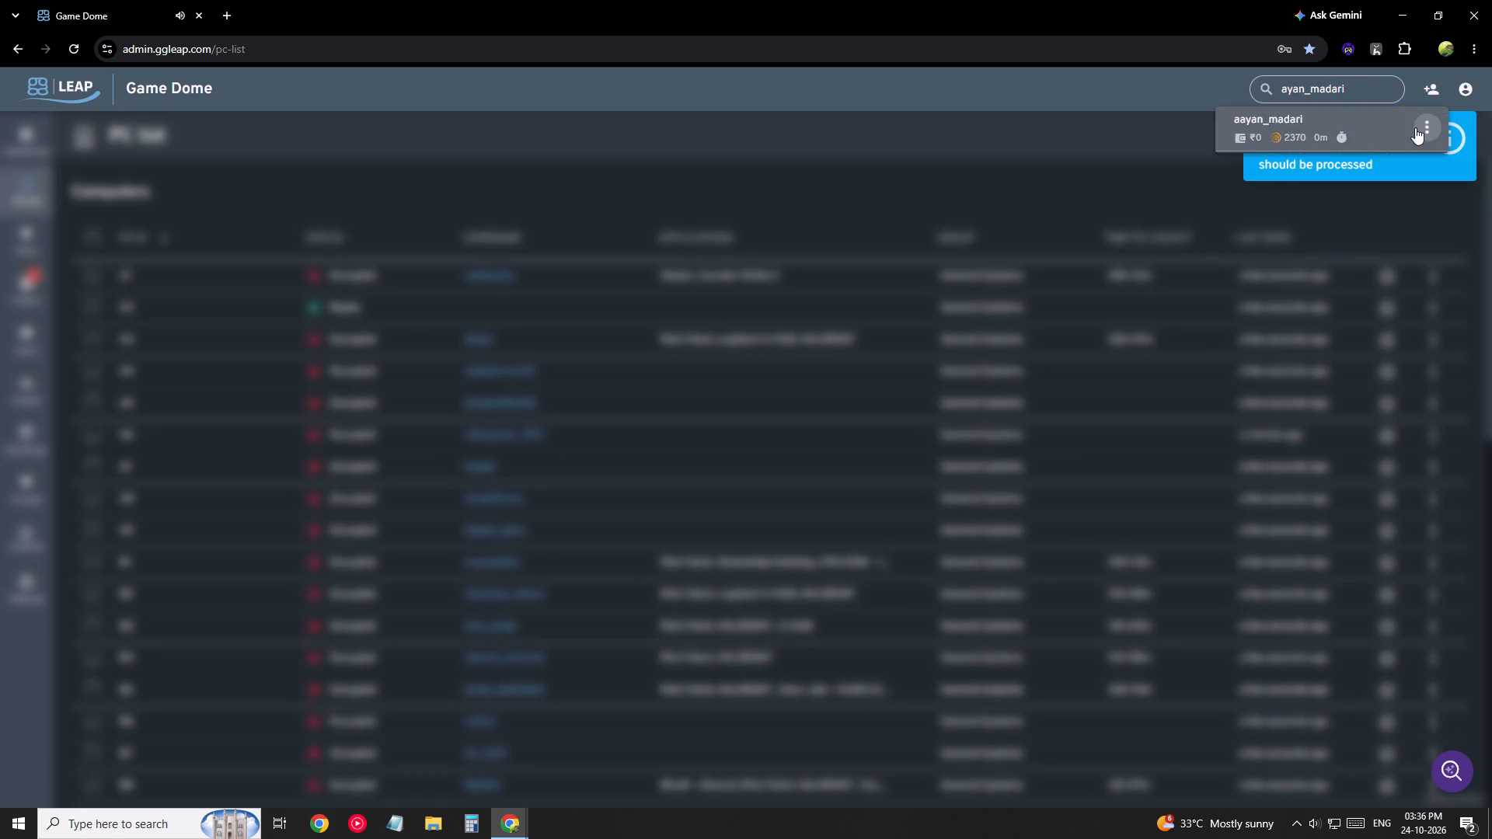
{"action": "left_click", "coordinate": [1451, 132]}
{"action": "left_click", "coordinate": [444, 312]}
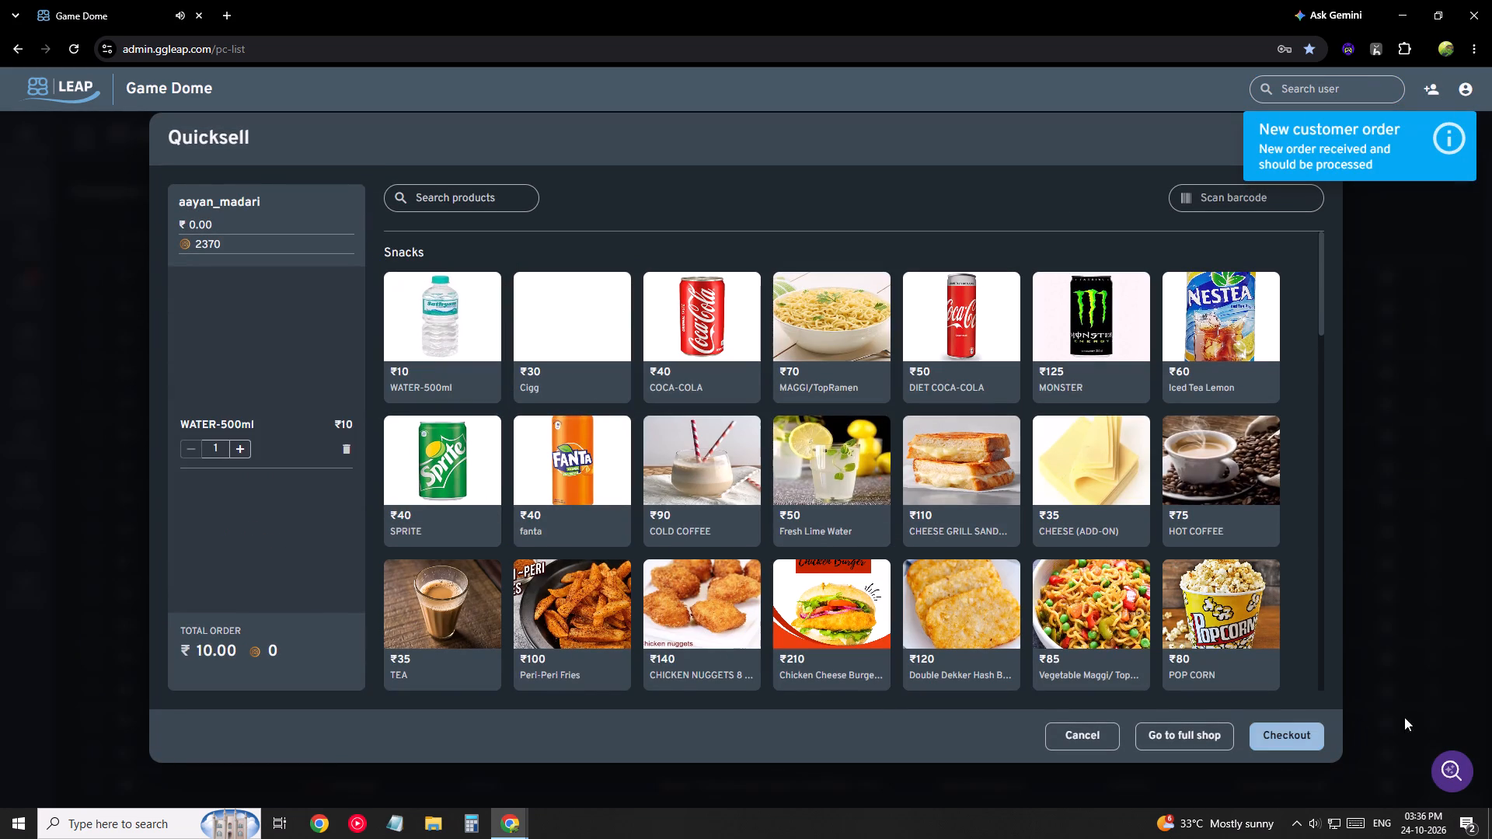
{"action": "left_click", "coordinate": [389, 324]}
{"action": "left_click", "coordinate": [1288, 729]}
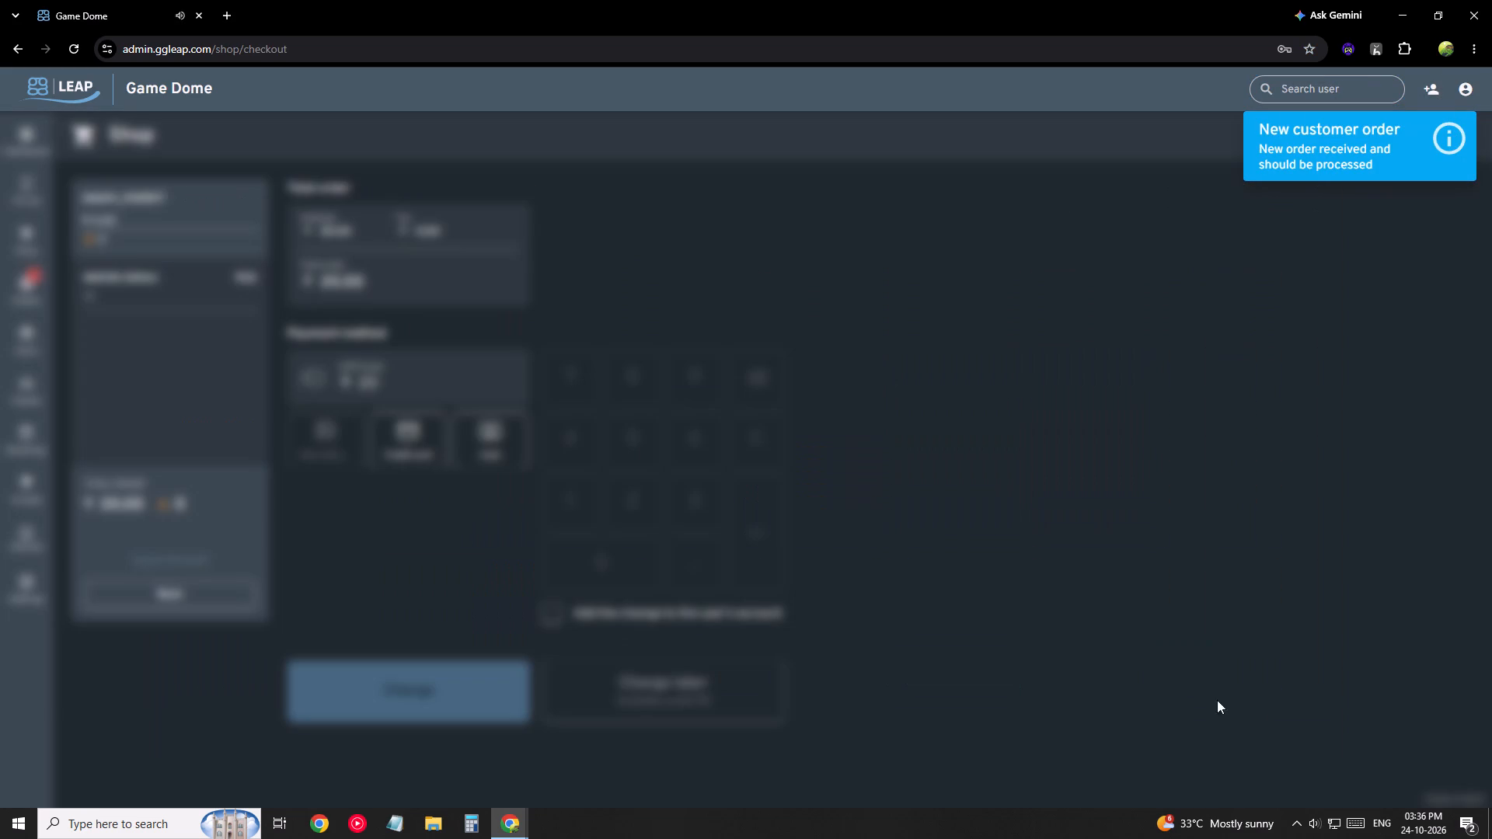
Charge the ₹20 water order to credit card.
{"action": "left_click", "coordinate": [1194, 230]}
{"action": "left_click", "coordinate": [1405, 155]}
{"action": "left_click", "coordinate": [444, 433]}
{"action": "left_click", "coordinate": [423, 708]}
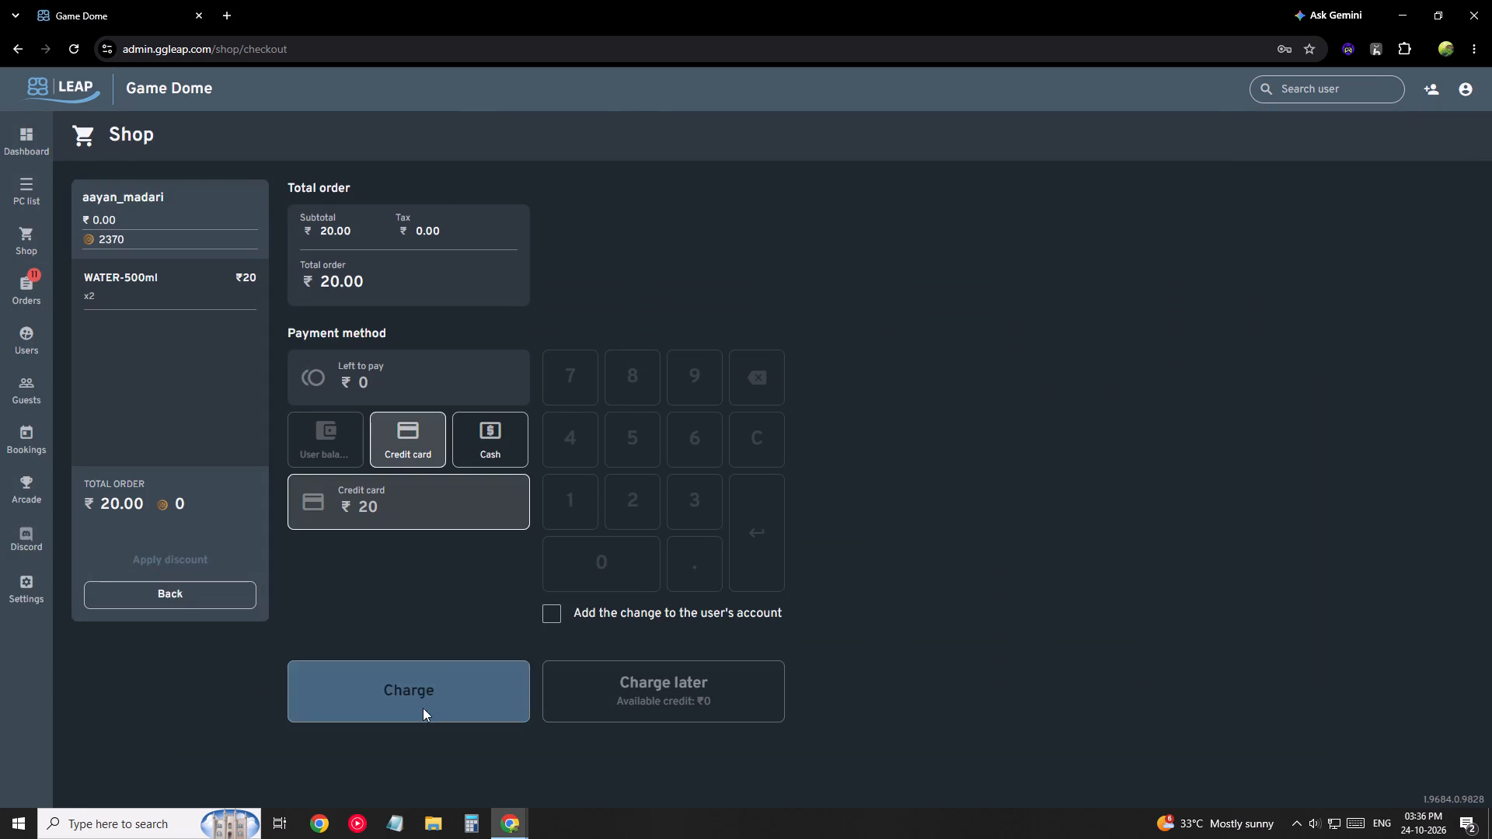
{"action": "left_click", "coordinate": [18, 311]}
{"action": "left_click", "coordinate": [420, 159]}
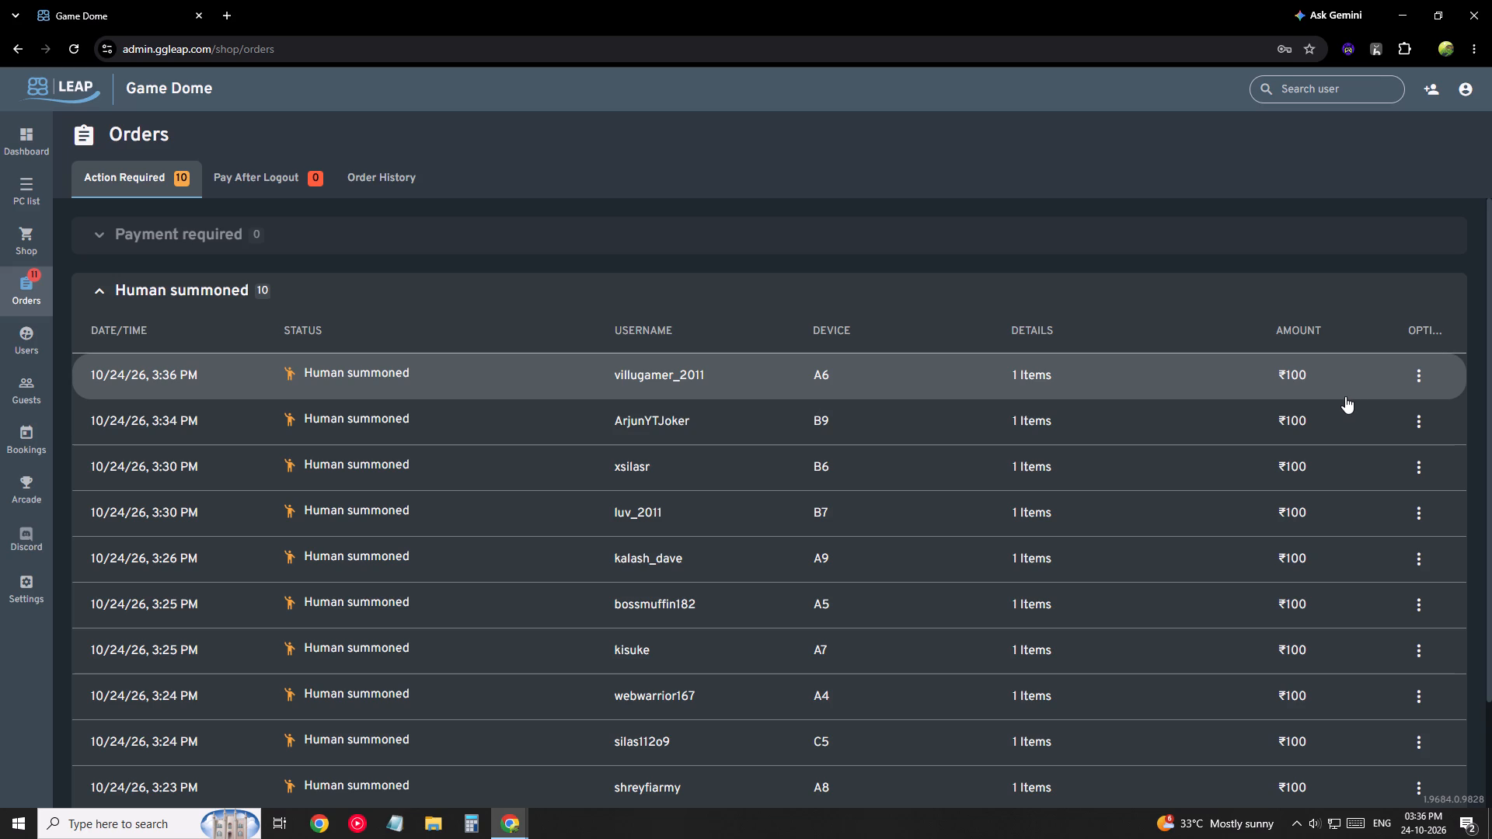
{"action": "left_click", "coordinate": [1418, 378]}
{"action": "left_click", "coordinate": [1437, 409]}
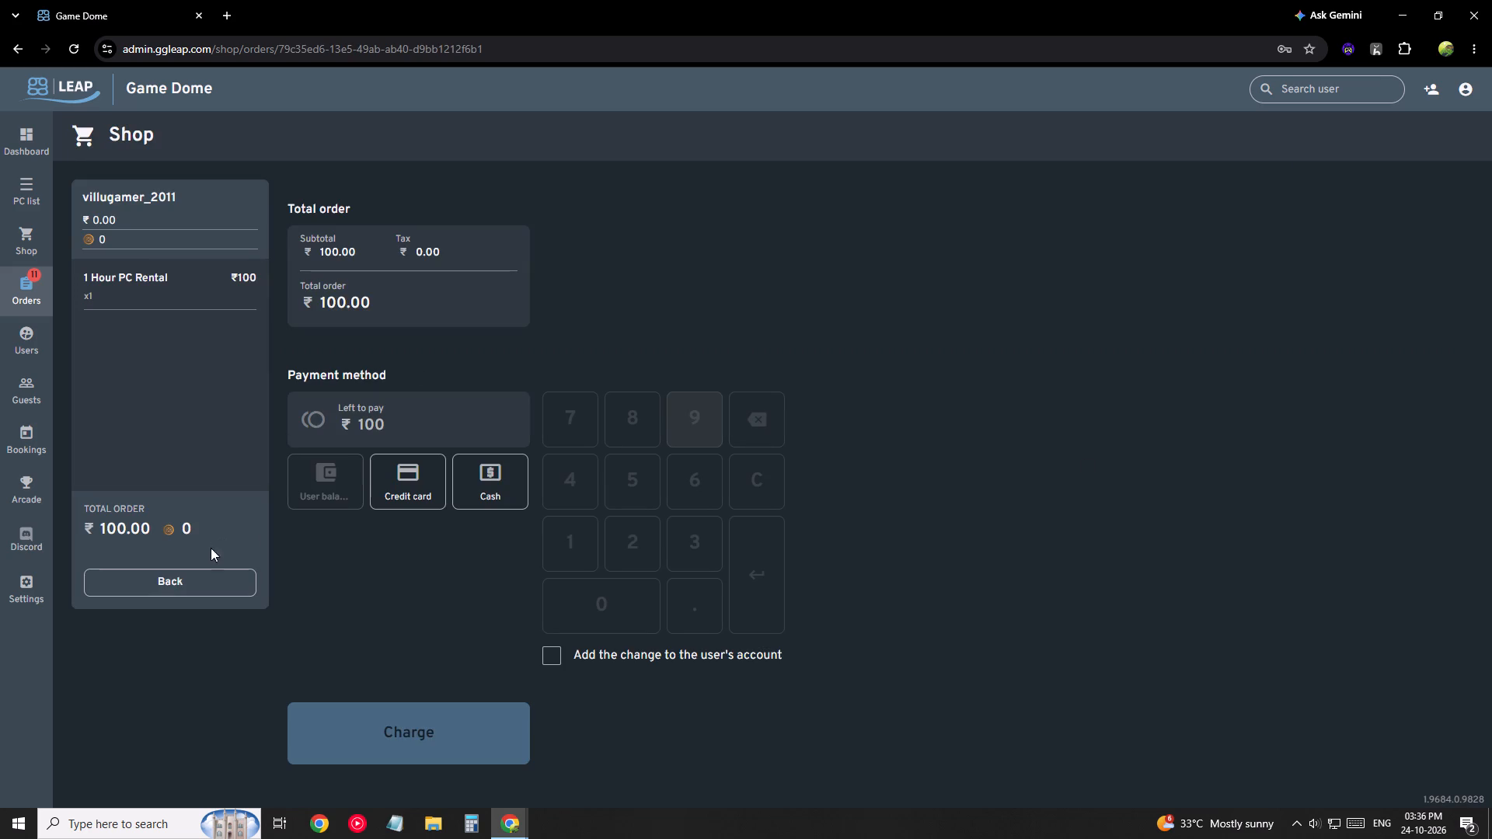
{"action": "left_click", "coordinate": [161, 588]}
{"action": "left_click", "coordinate": [7, 186]}
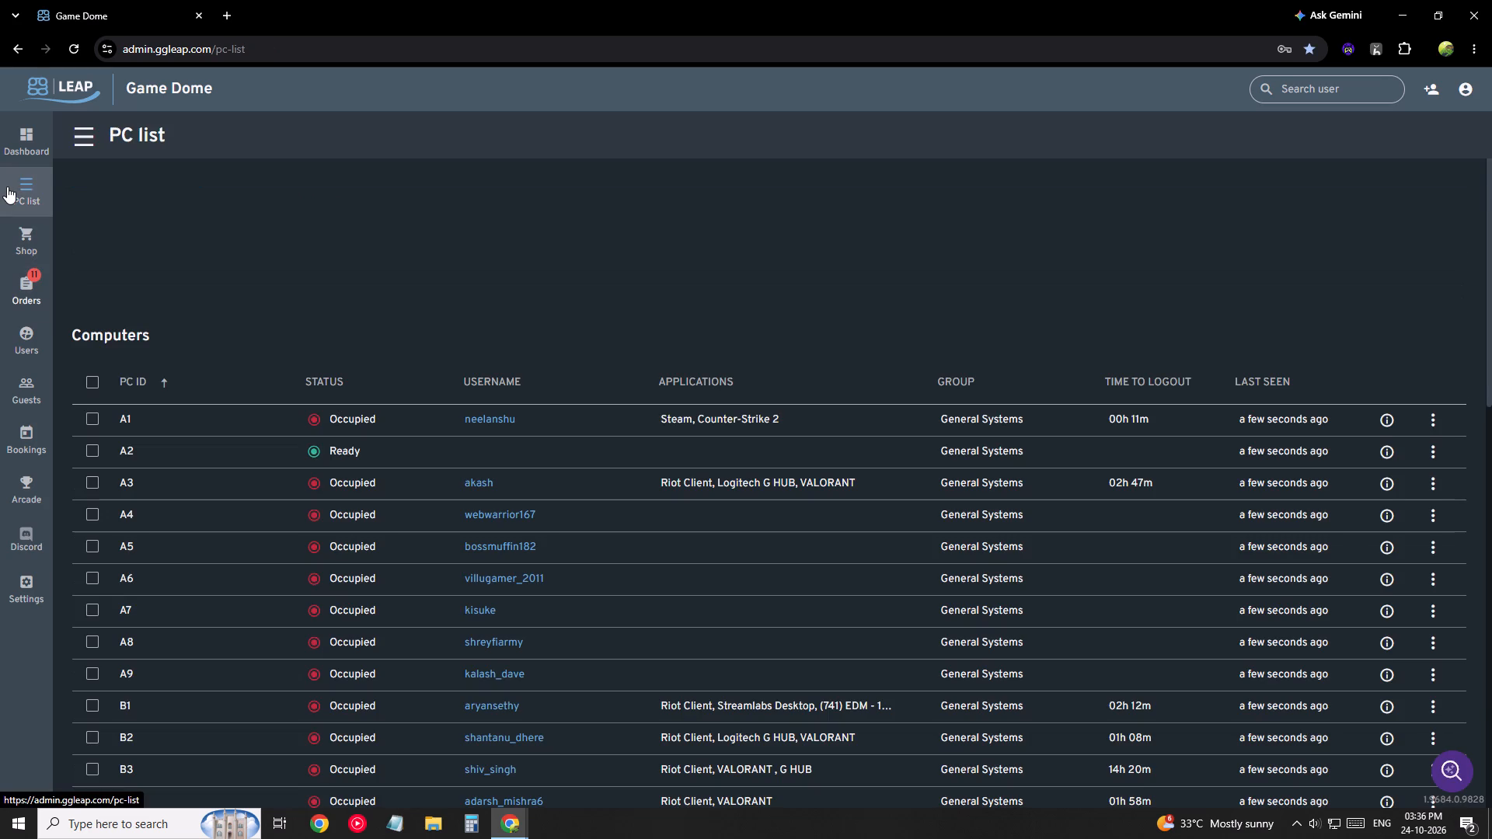
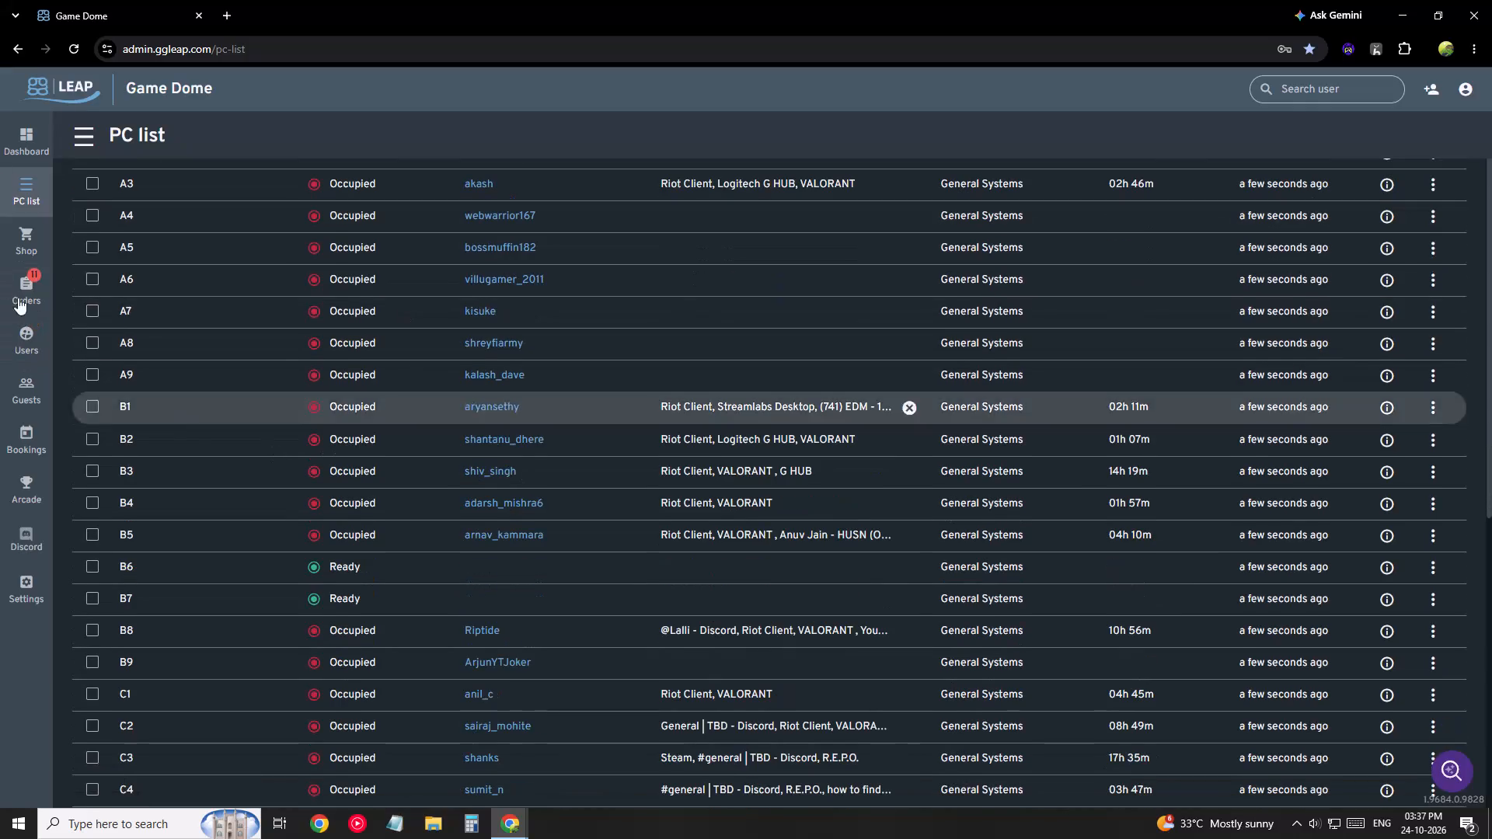
{"action": "left_click", "coordinate": [26, 277]}
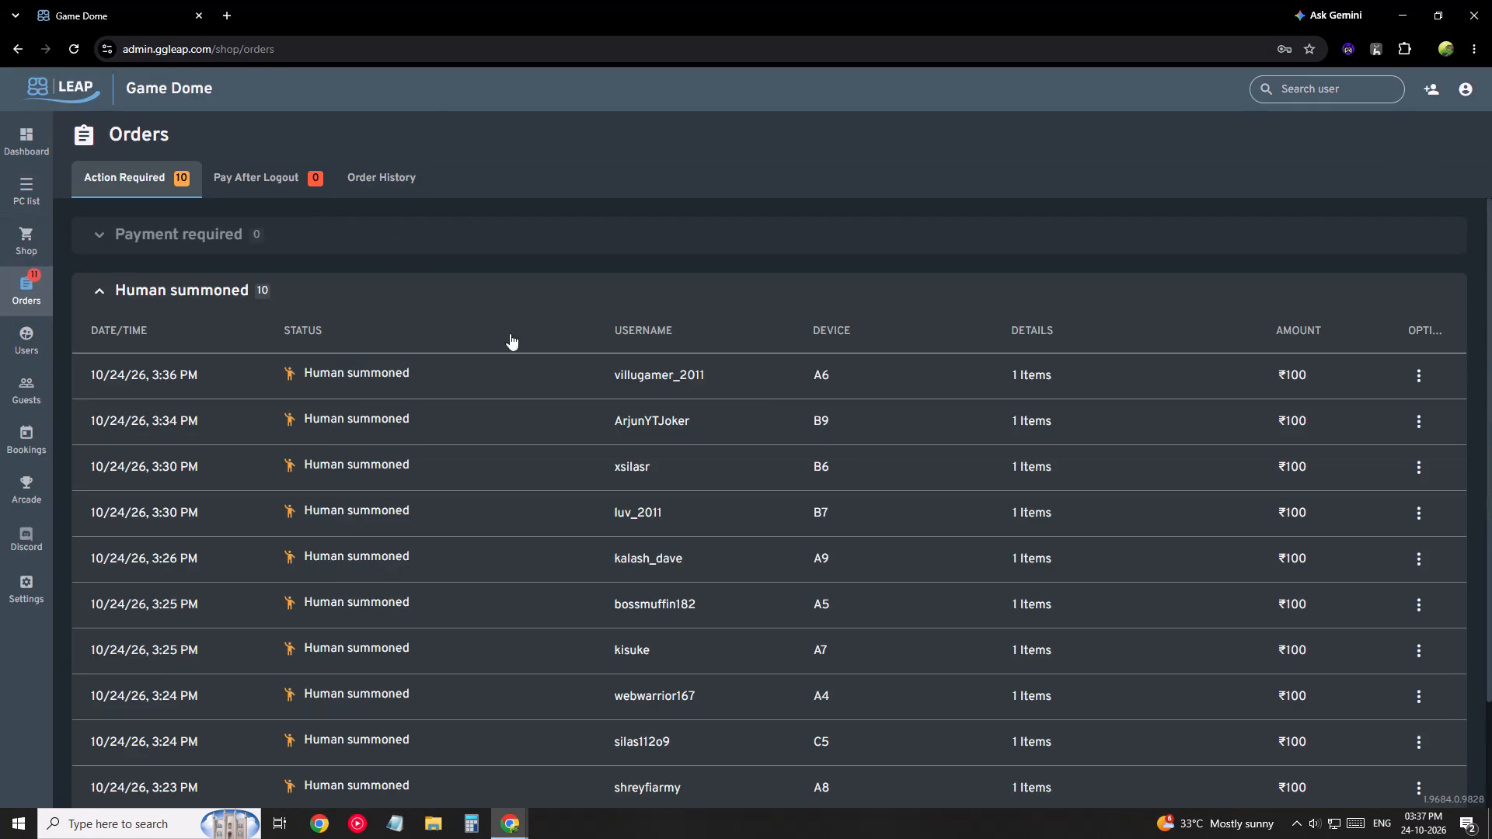
{"action": "left_click", "coordinate": [1423, 388]}
{"action": "left_click", "coordinate": [1422, 405]}
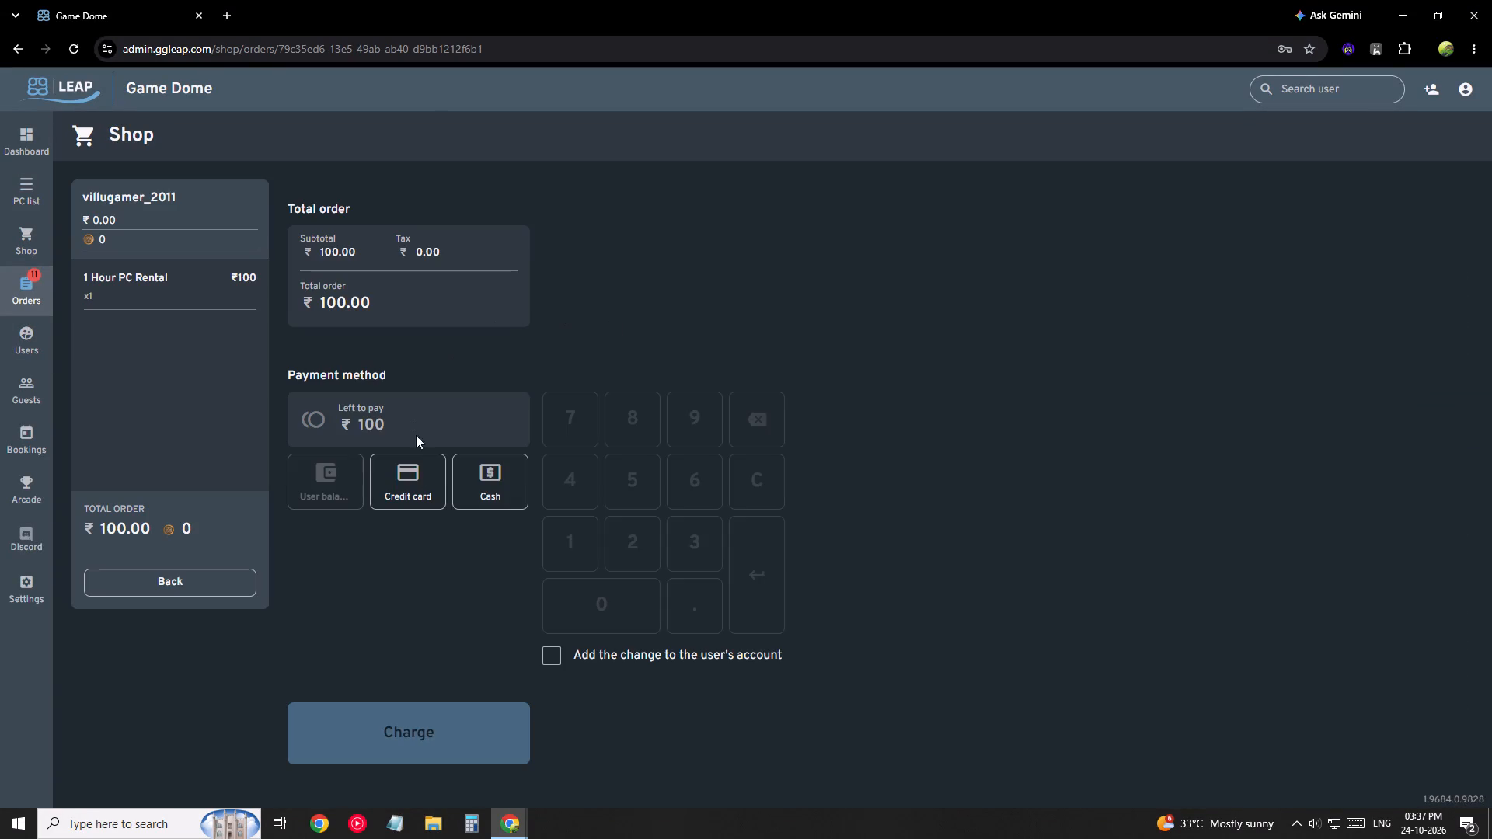
{"action": "left_click", "coordinate": [462, 490]}
{"action": "left_click", "coordinate": [458, 722]}
{"action": "left_click", "coordinate": [23, 186]}
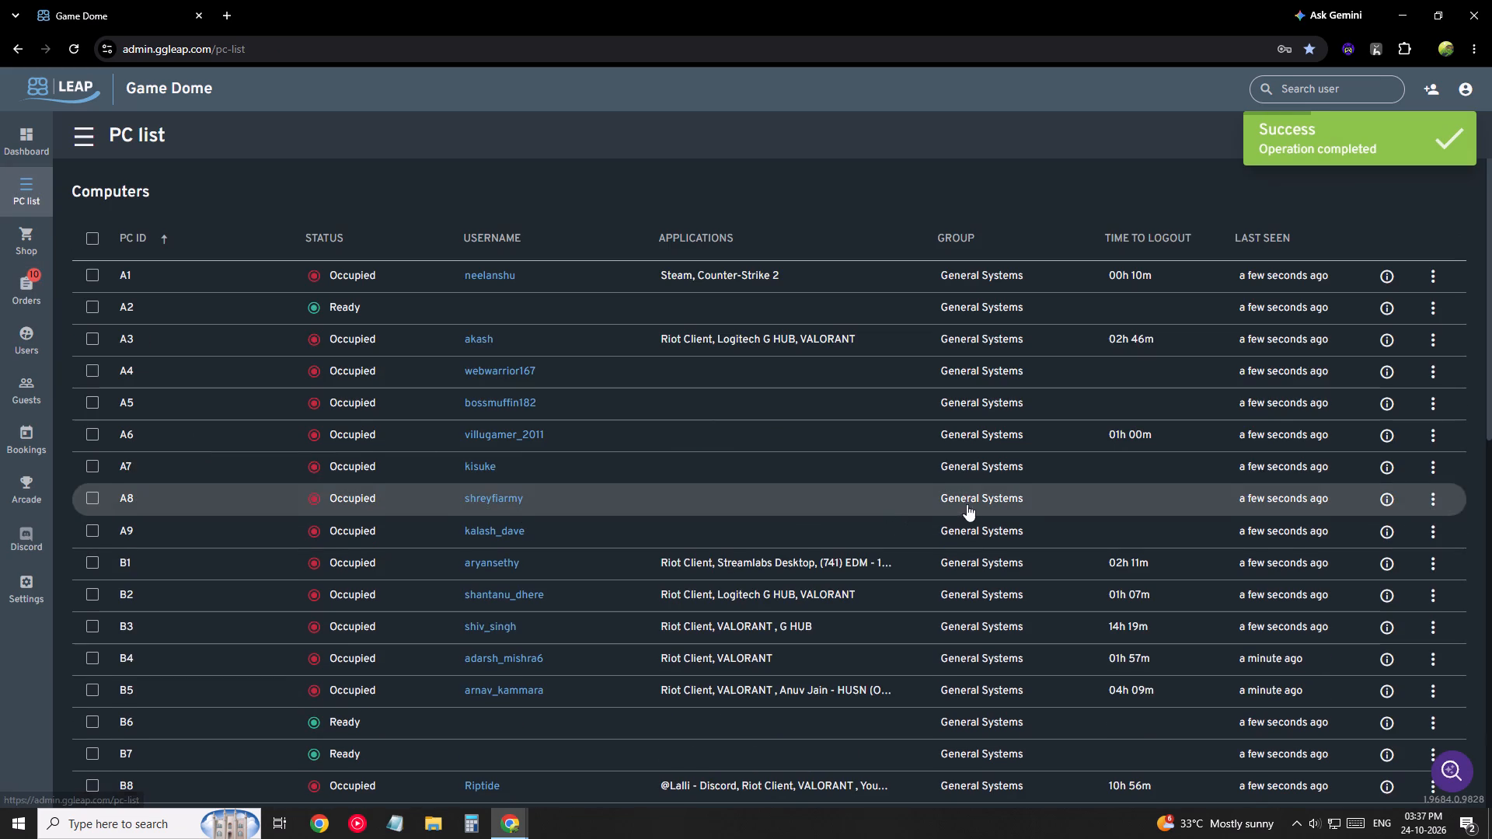
{"action": "left_click", "coordinate": [16, 278]}
{"action": "left_click", "coordinate": [1405, 382]}
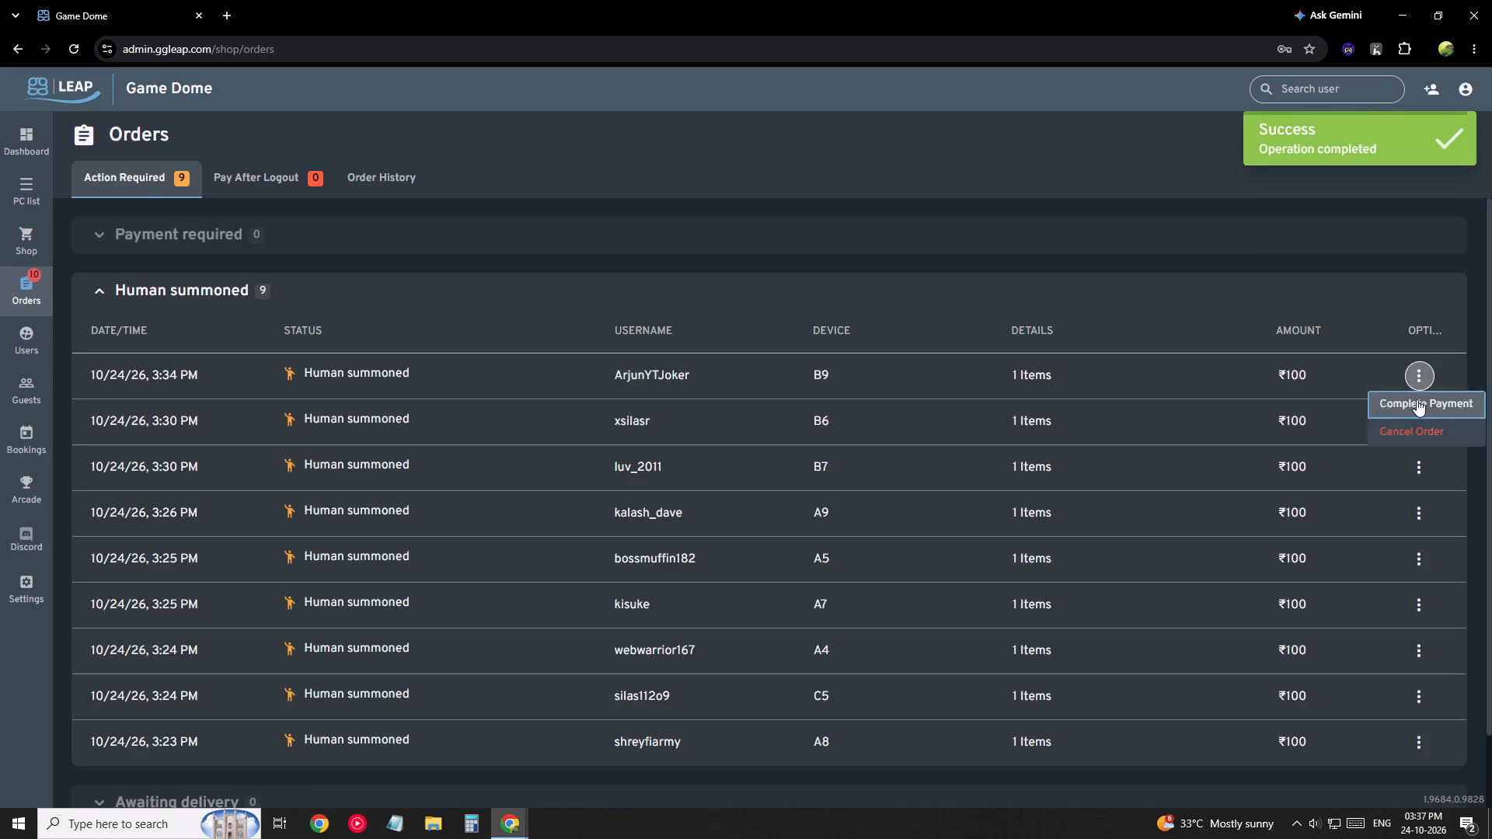
{"action": "left_click", "coordinate": [1417, 399]}
{"action": "left_click", "coordinate": [492, 490]}
{"action": "left_click", "coordinate": [441, 719]}
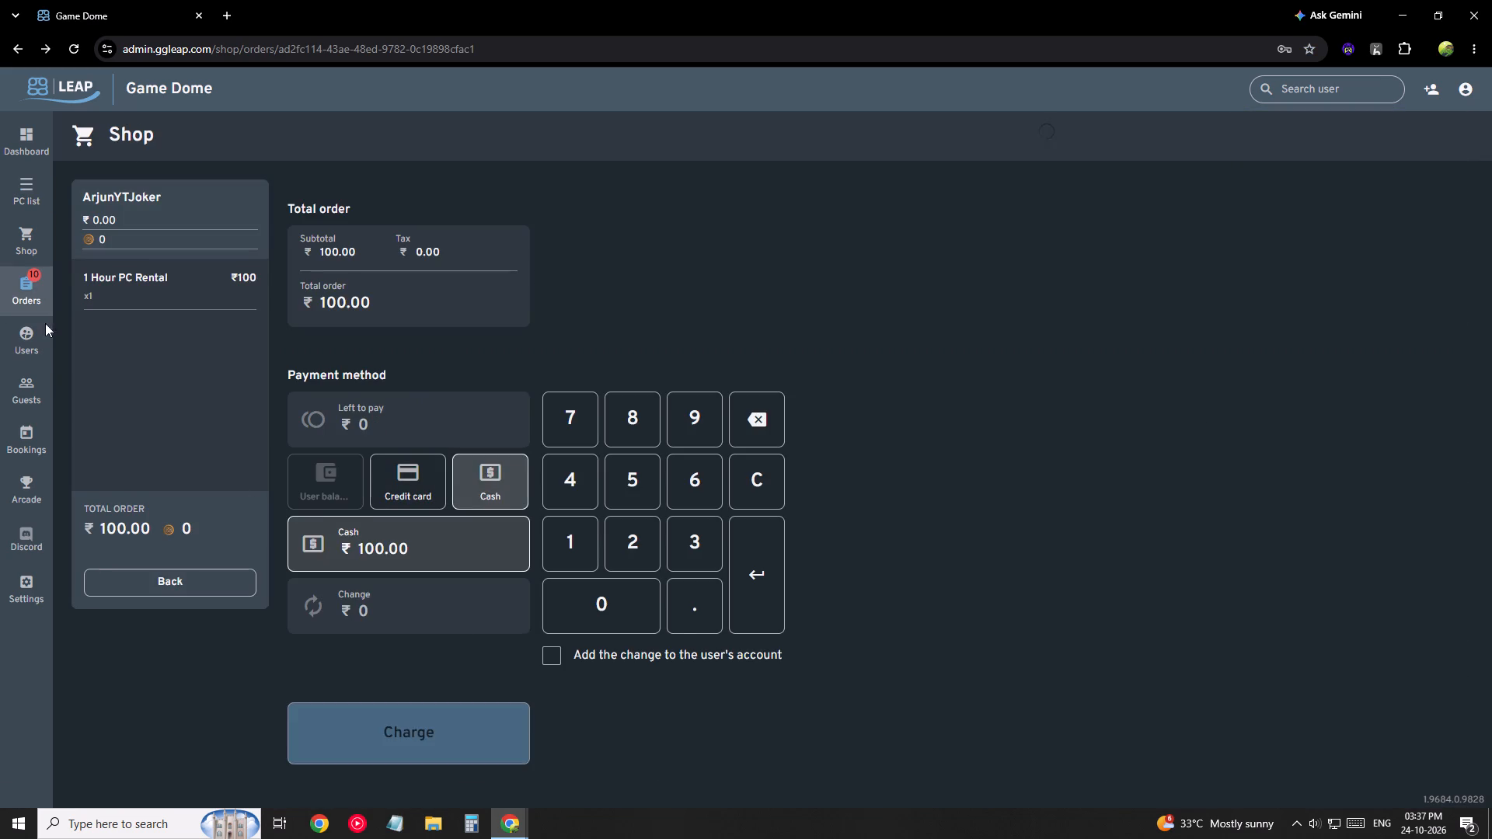
{"action": "left_click", "coordinate": [1422, 371]}
{"action": "left_click", "coordinate": [1424, 401]}
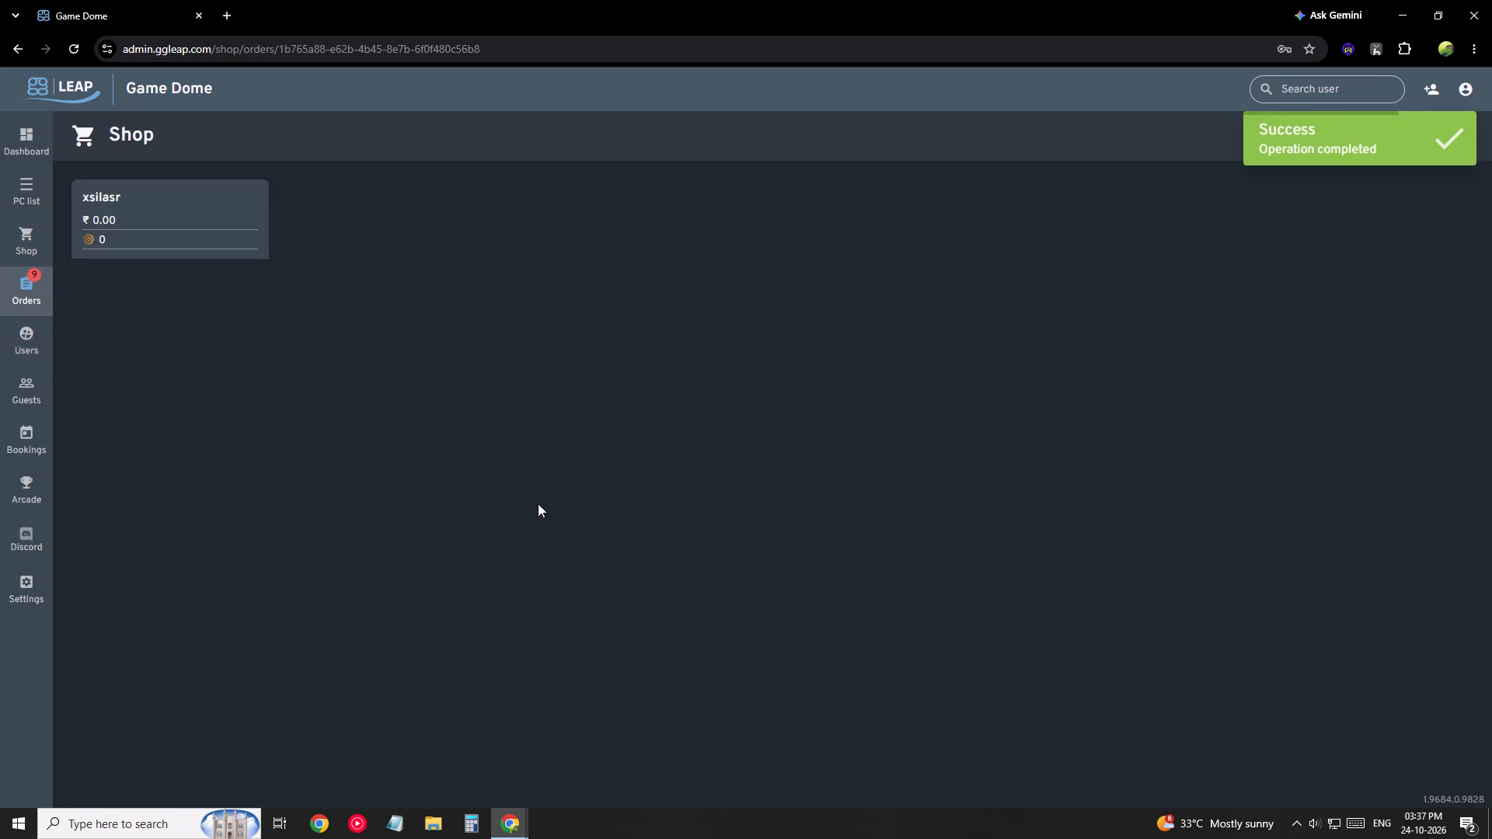
{"action": "left_click", "coordinate": [476, 462]}
{"action": "left_click", "coordinate": [423, 723]}
{"action": "left_click", "coordinate": [1437, 386]}
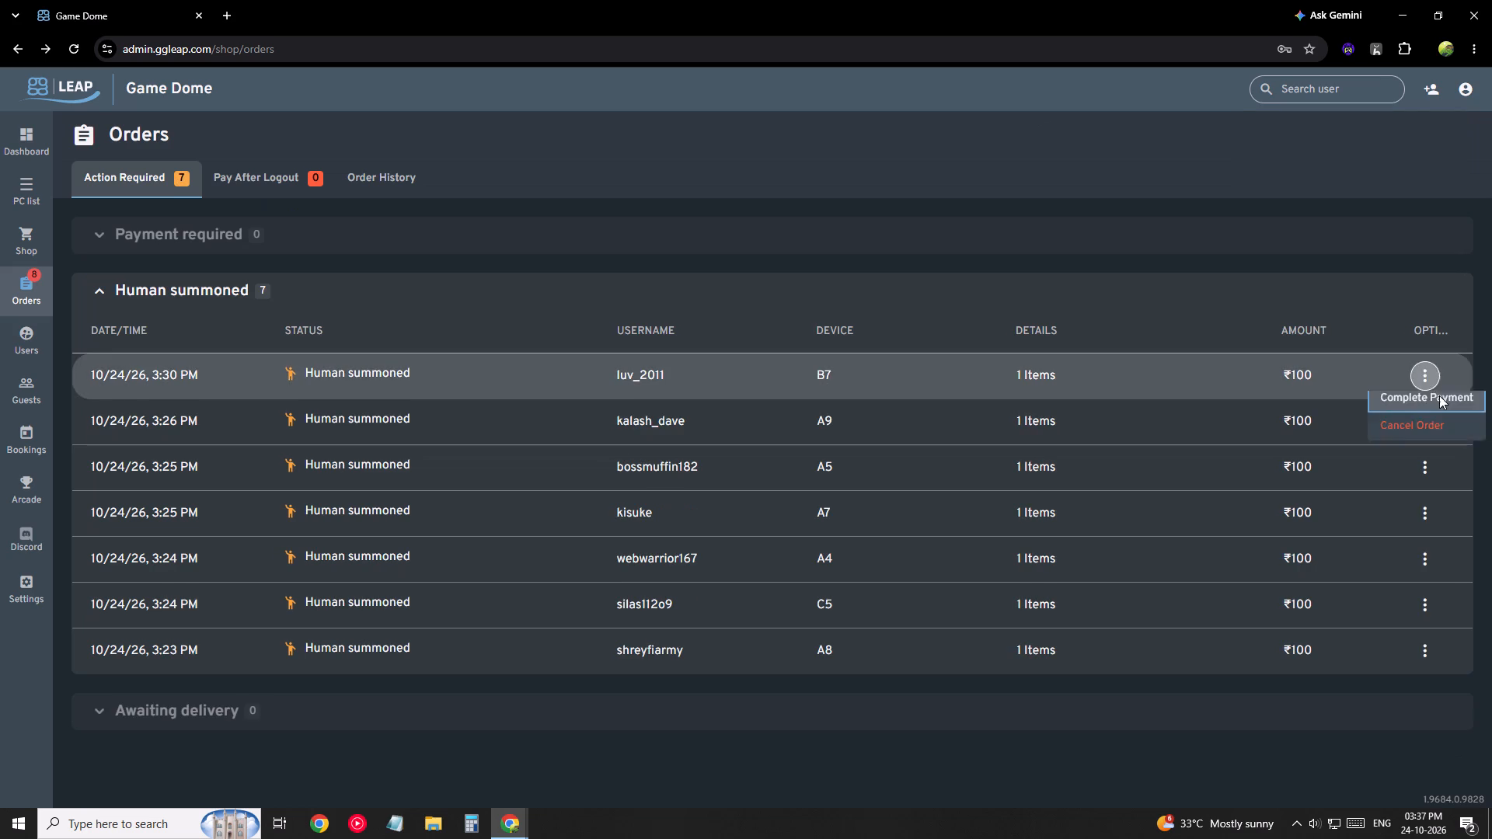
{"action": "left_click", "coordinate": [1446, 407]}
{"action": "left_click", "coordinate": [493, 464]}
{"action": "left_click_drag", "start_coordinate": [428, 695], "coordinate": [428, 702]}
{"action": "left_click", "coordinate": [427, 736]}
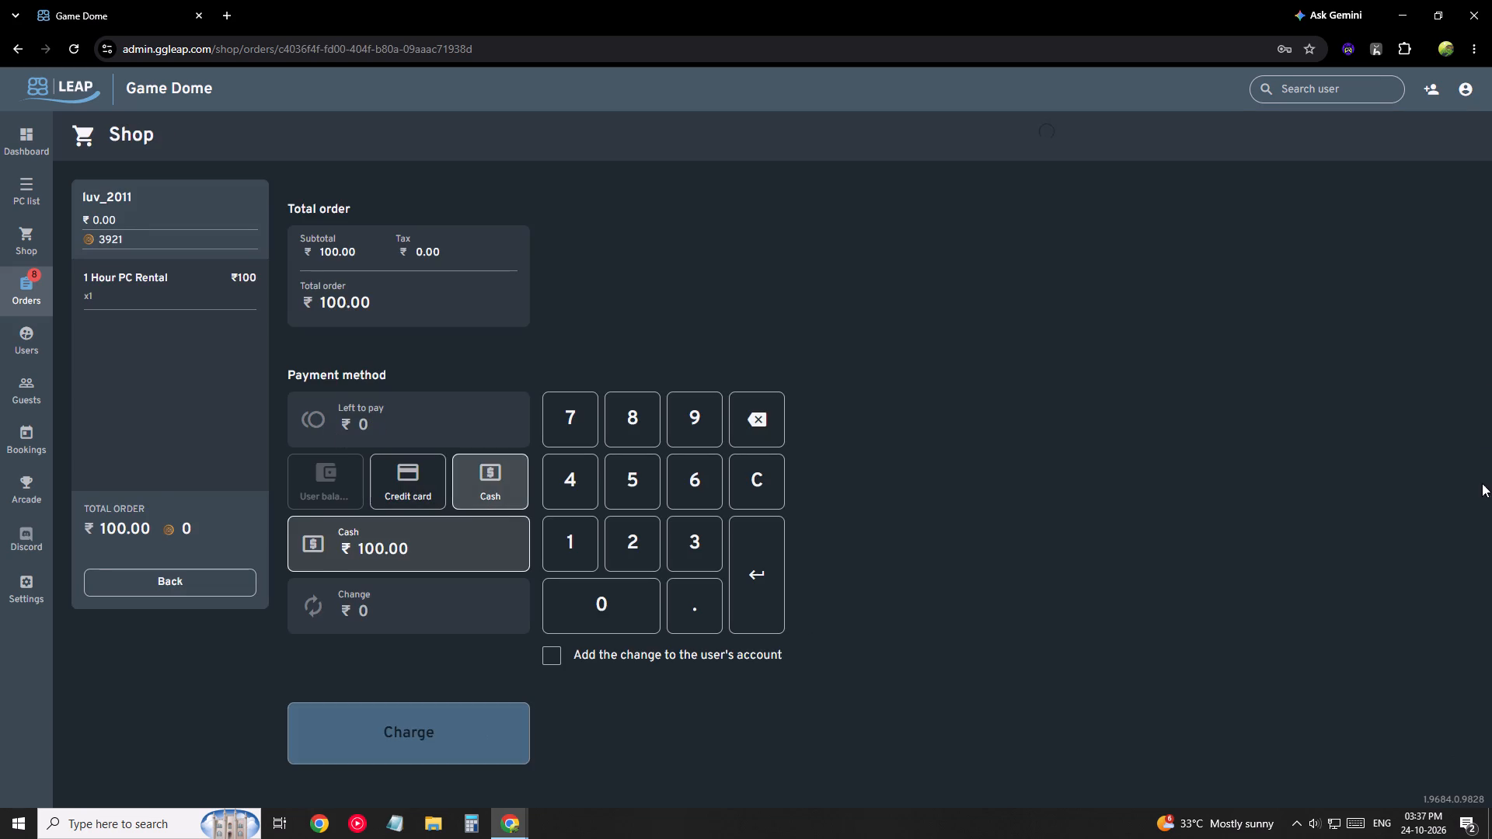
Complete payment of the human-summoned ₹100 PC rental order on A9 in cash.
{"action": "left_click", "coordinate": [1423, 375]}
{"action": "left_click", "coordinate": [1430, 403]}
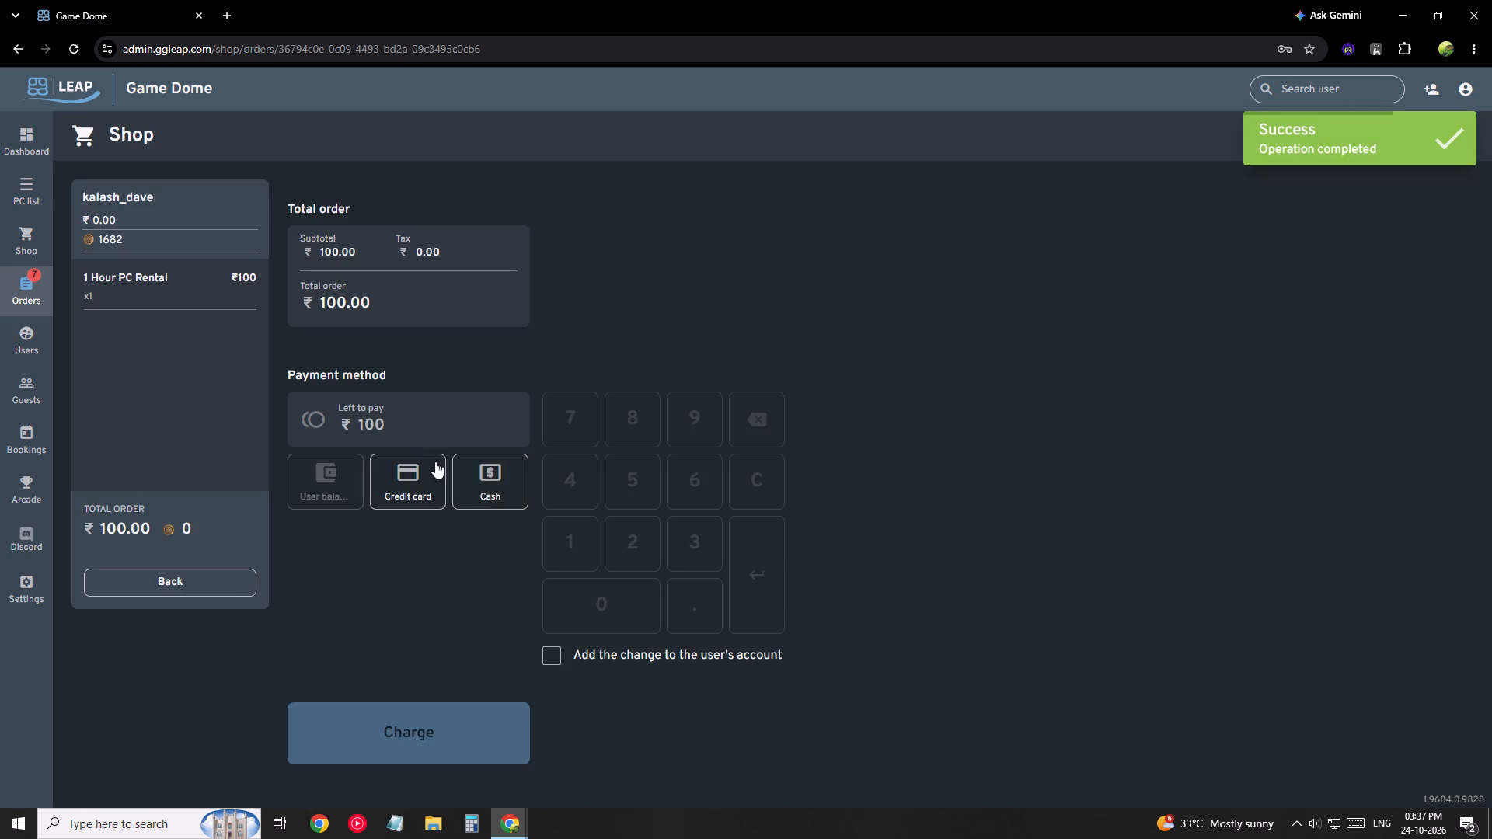
{"action": "left_click", "coordinate": [473, 461]}
{"action": "left_click", "coordinate": [433, 715]}
{"action": "left_click", "coordinate": [1419, 374]}
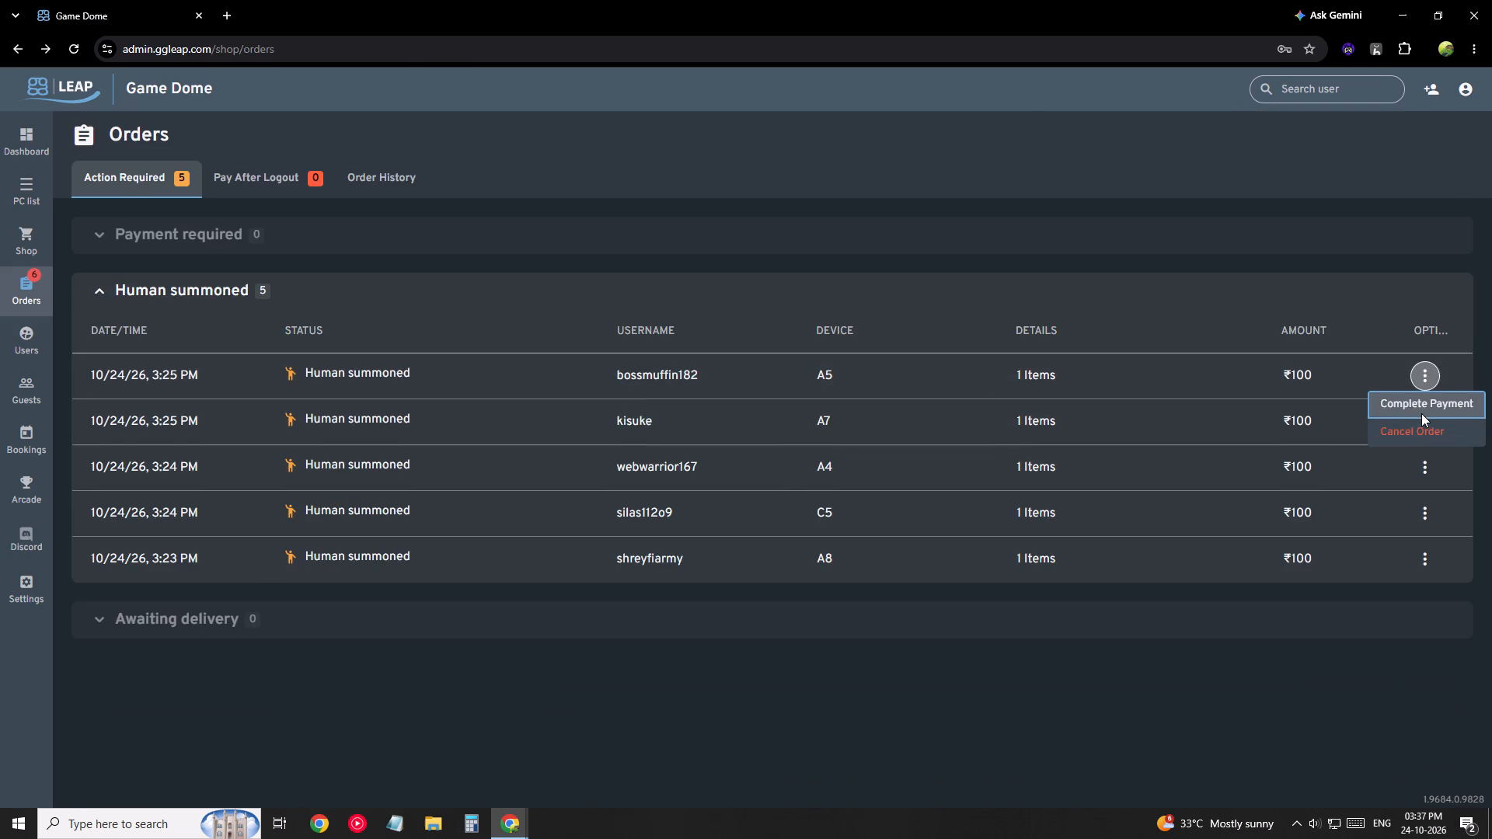
{"action": "left_click", "coordinate": [1421, 413]}
{"action": "left_click", "coordinate": [456, 475]}
{"action": "left_click", "coordinate": [425, 703]}
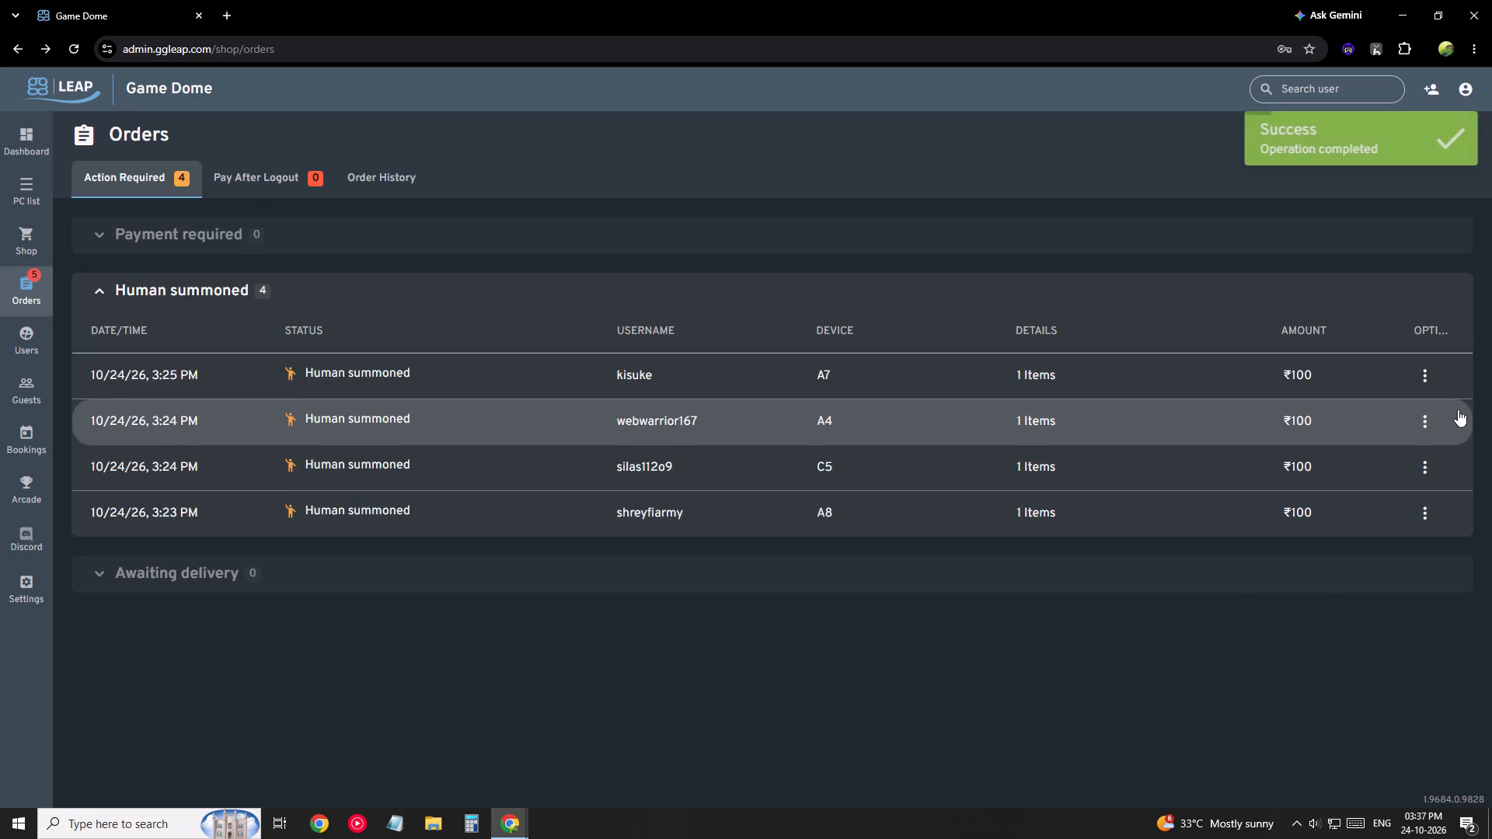
Complete payment of kisuke's human-summoned ₹100 PC rental order on A7 in cash.
{"action": "left_click", "coordinate": [1424, 380]}
{"action": "left_click", "coordinate": [1436, 402]}
{"action": "left_click", "coordinate": [483, 497]}
{"action": "left_click", "coordinate": [443, 713]}
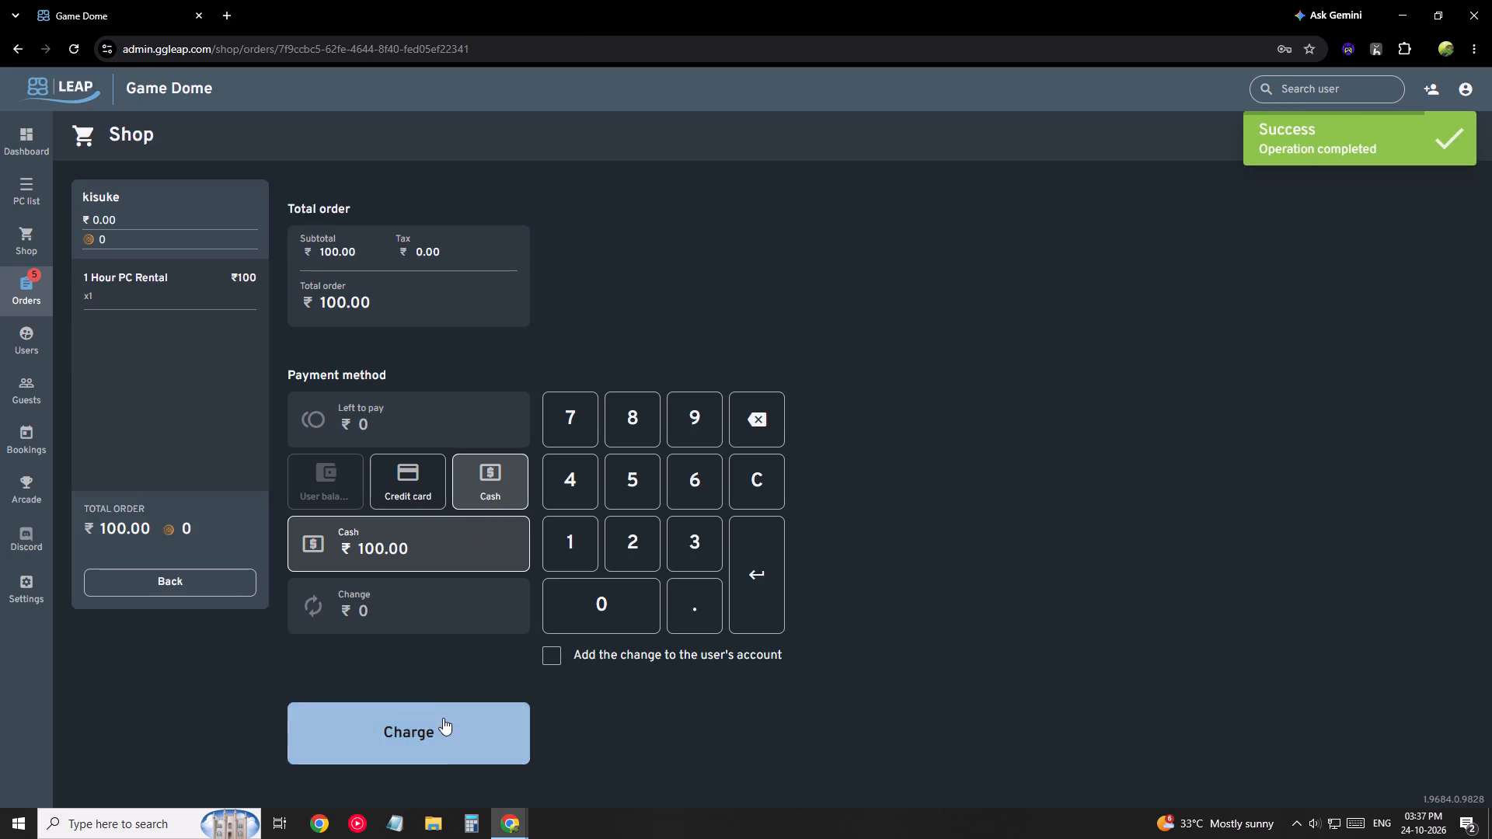
{"action": "left_click", "coordinate": [1434, 368]}
{"action": "left_click", "coordinate": [1445, 386]}
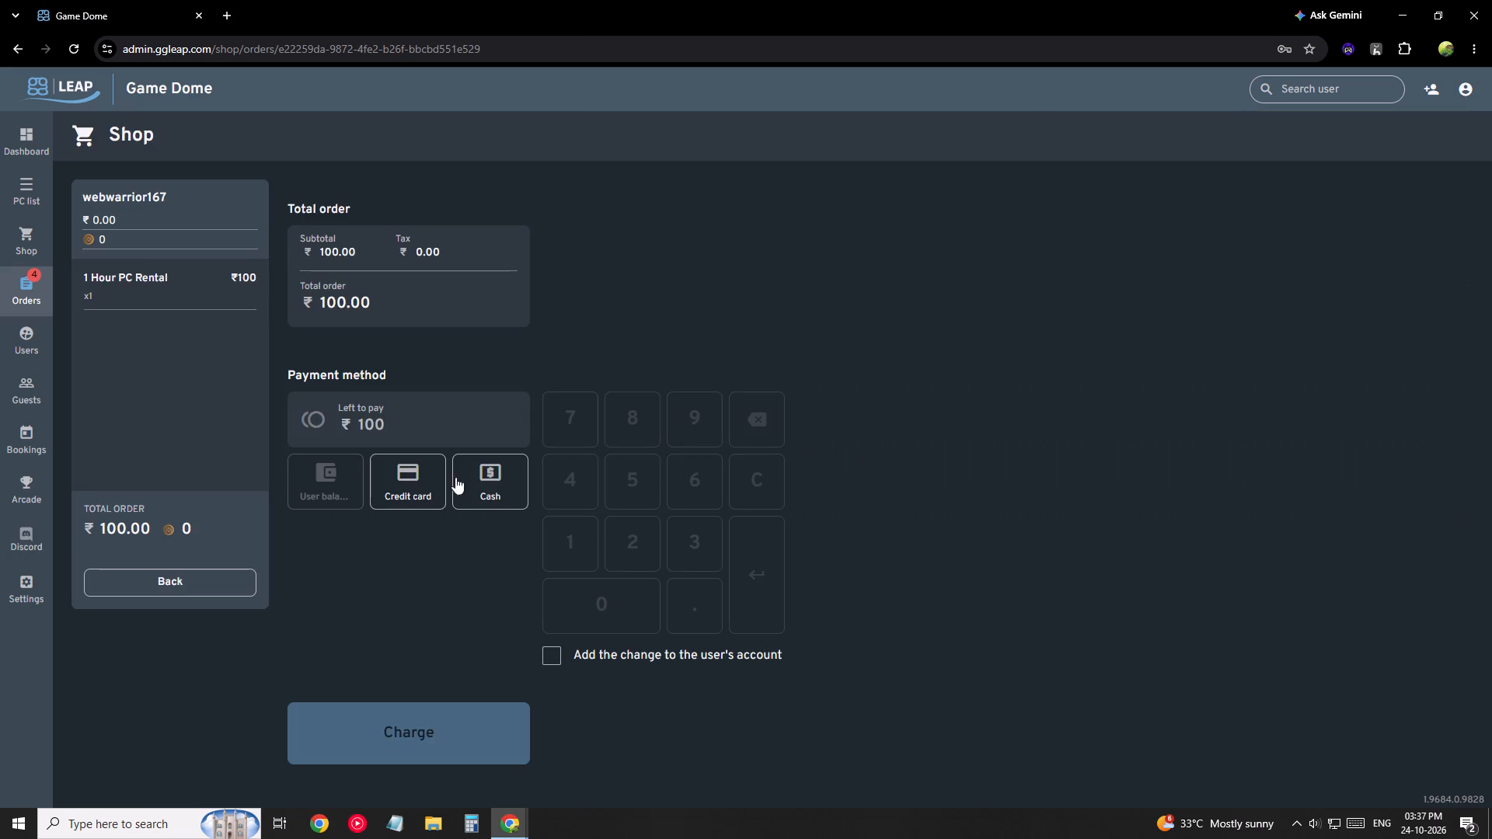
{"action": "left_click", "coordinate": [444, 490]}
{"action": "left_click", "coordinate": [484, 486]}
{"action": "left_click", "coordinate": [433, 456]}
{"action": "left_click", "coordinate": [491, 737]}
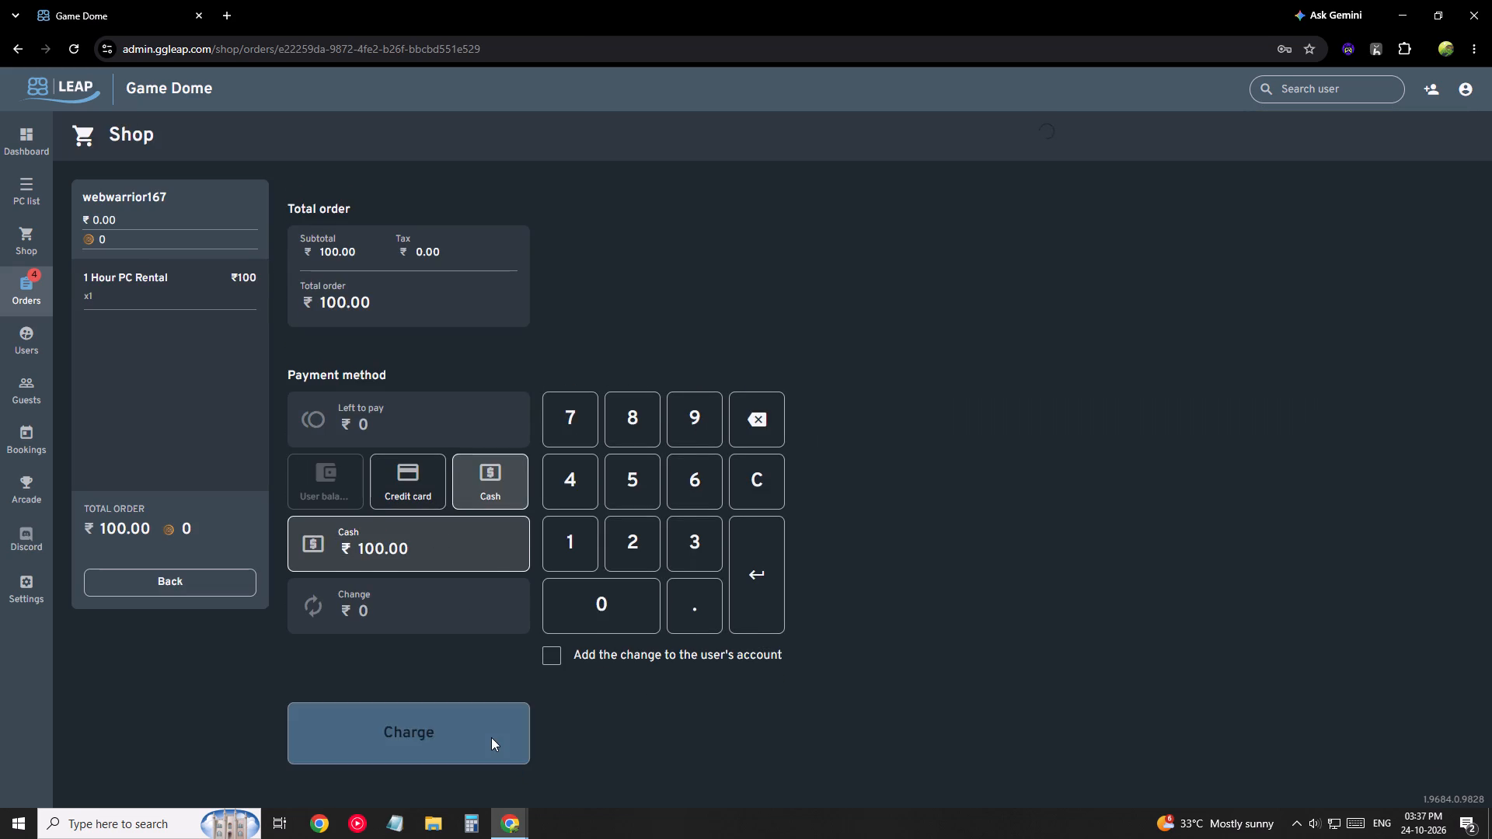
{"action": "left_click", "coordinate": [1437, 381]}
{"action": "left_click", "coordinate": [1450, 392]}
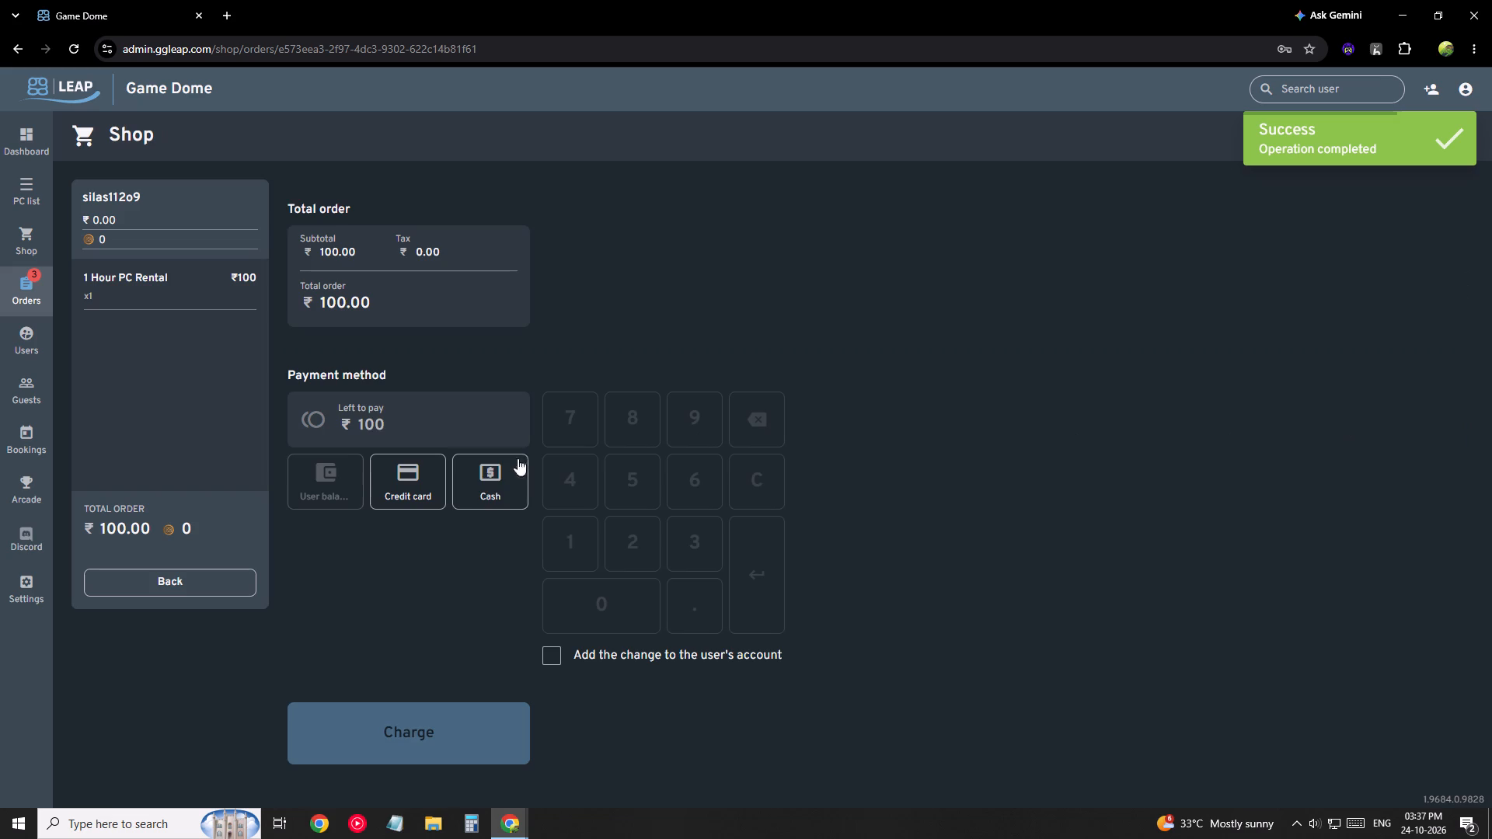
{"action": "left_click", "coordinate": [500, 472]}
{"action": "left_click", "coordinate": [443, 727]}
{"action": "left_click", "coordinate": [1428, 369]}
{"action": "left_click", "coordinate": [1452, 385]}
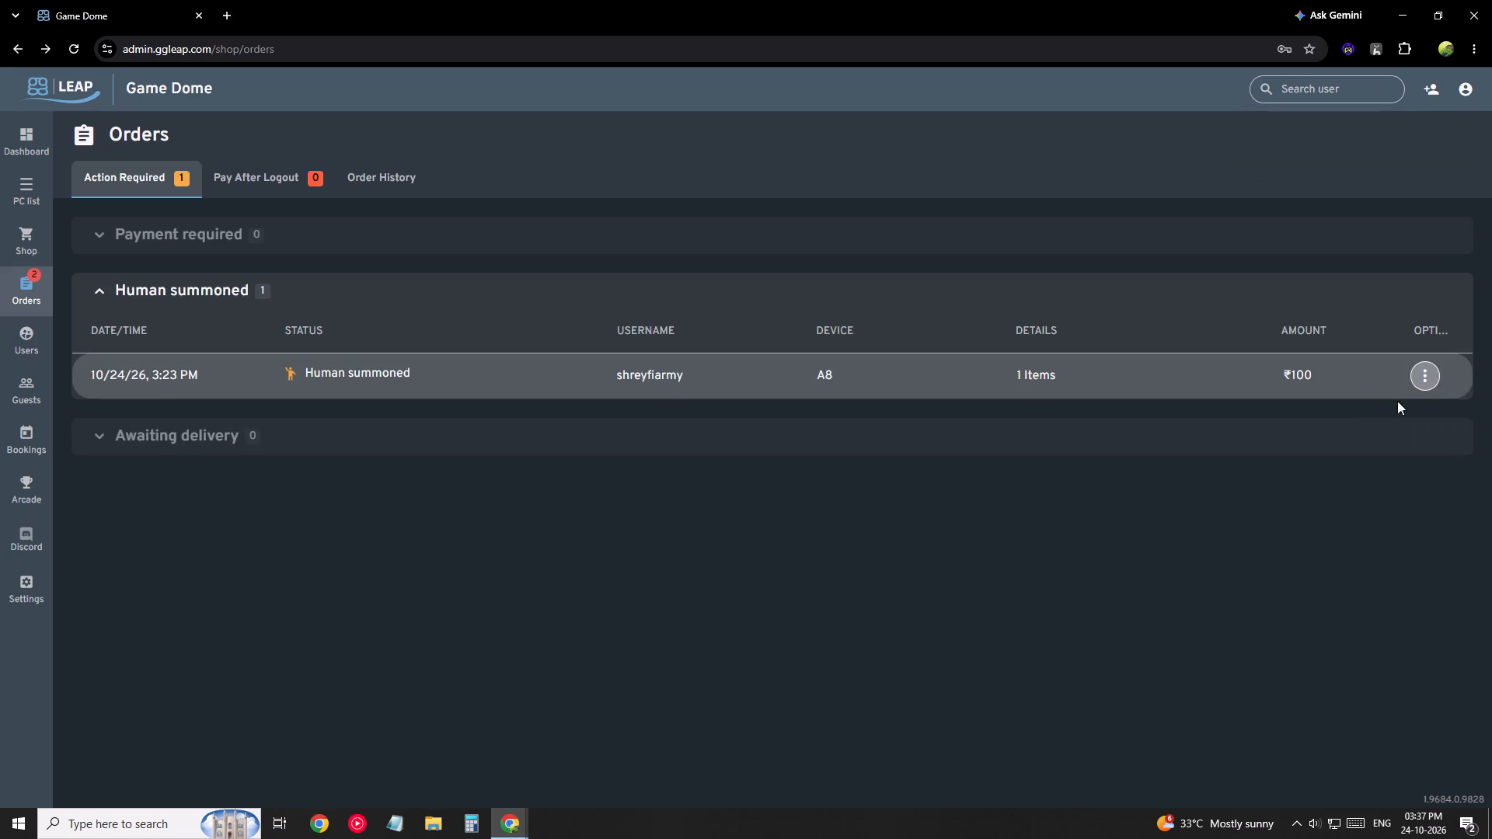
{"action": "left_click", "coordinate": [472, 475]}
{"action": "left_click", "coordinate": [440, 716]}
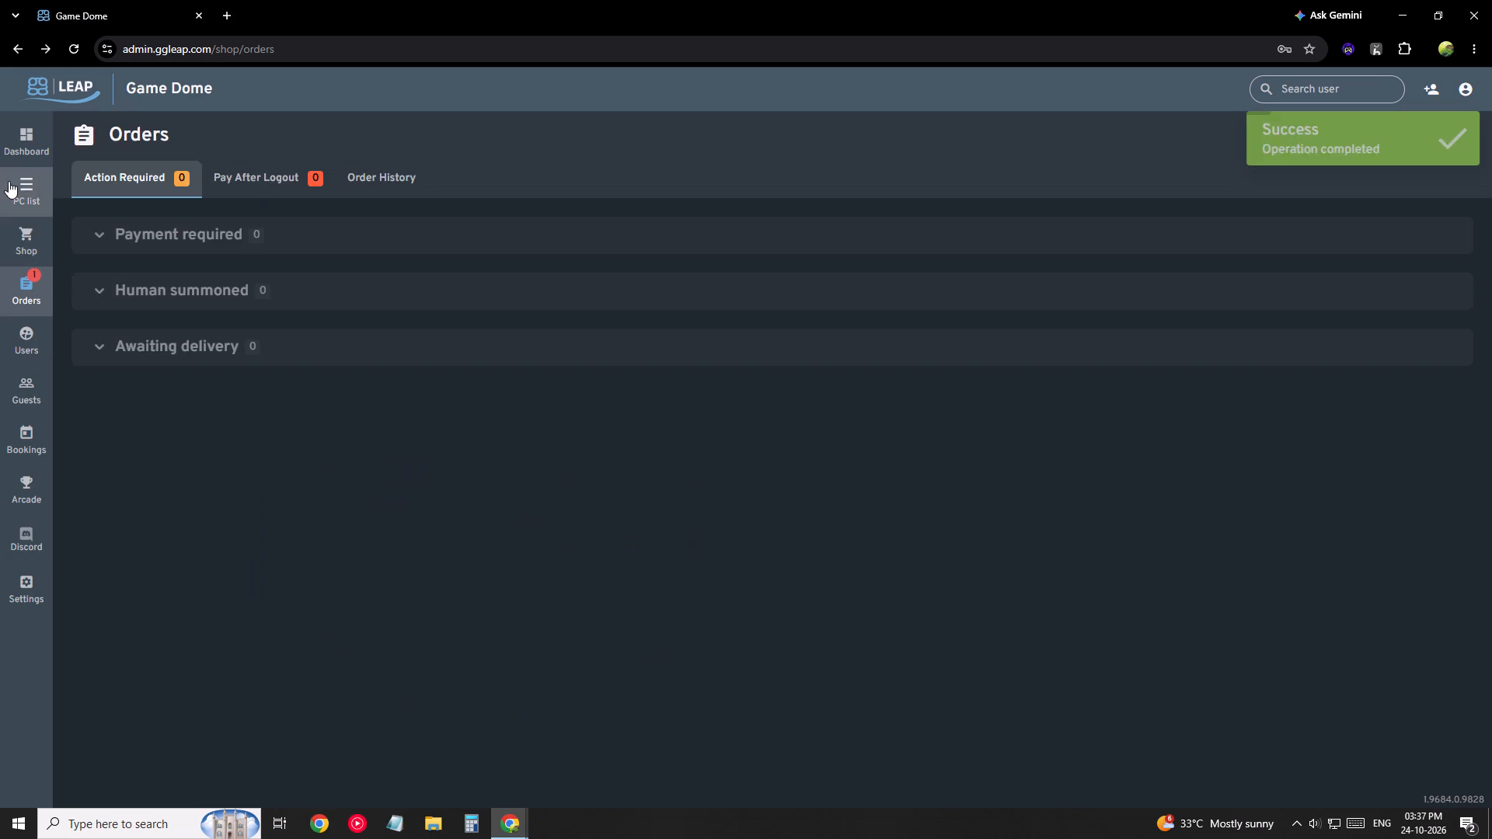
Review the recent paid orders in the order history, including the client orders just charged.
{"action": "left_click", "coordinate": [9, 284]}
{"action": "left_click", "coordinate": [374, 177]}
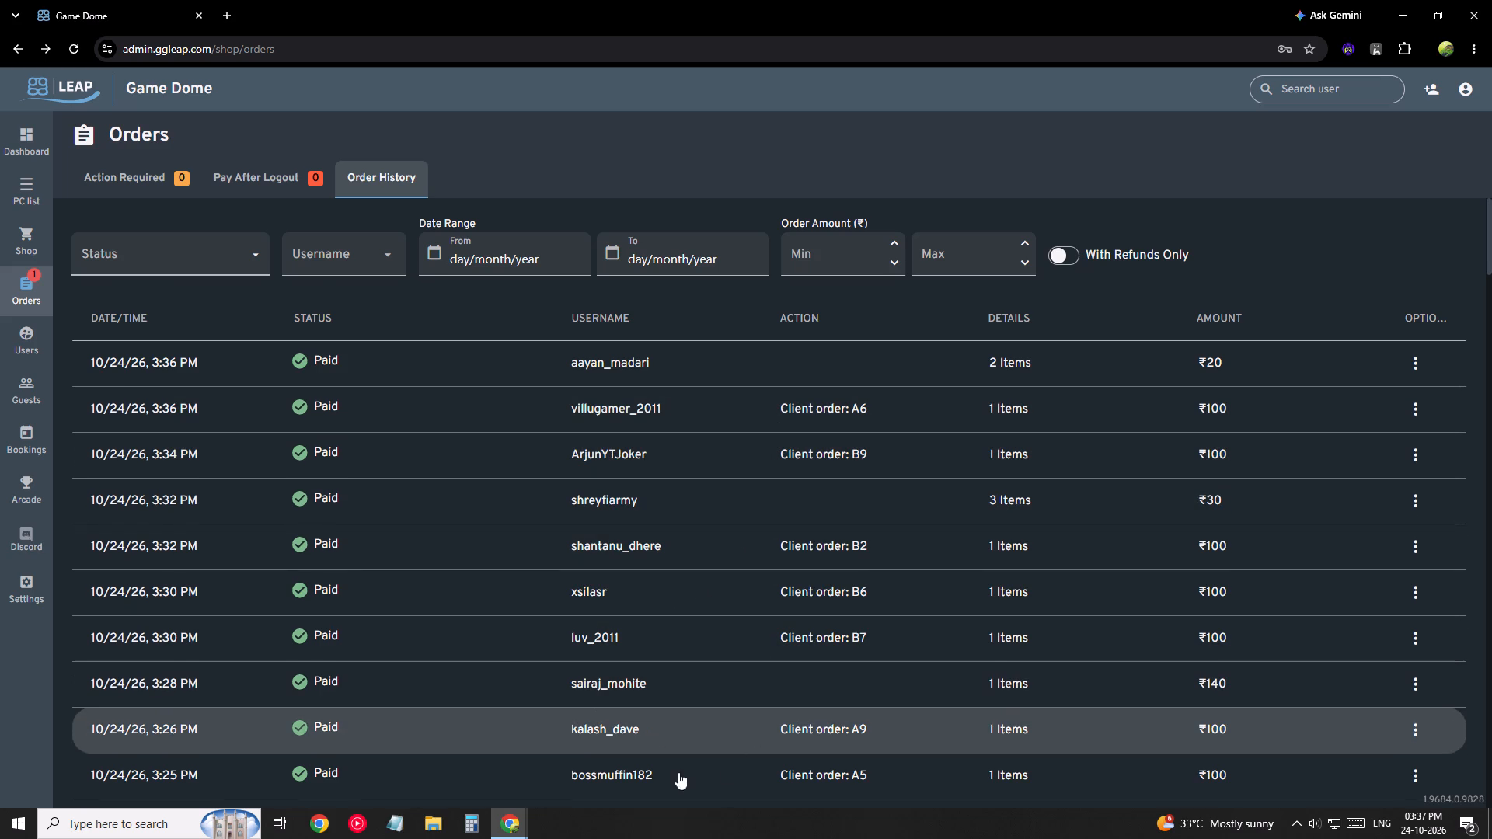
{"action": "scroll", "coordinate": [786, 750], "scroll_direction": "down", "scroll_amount": 2}
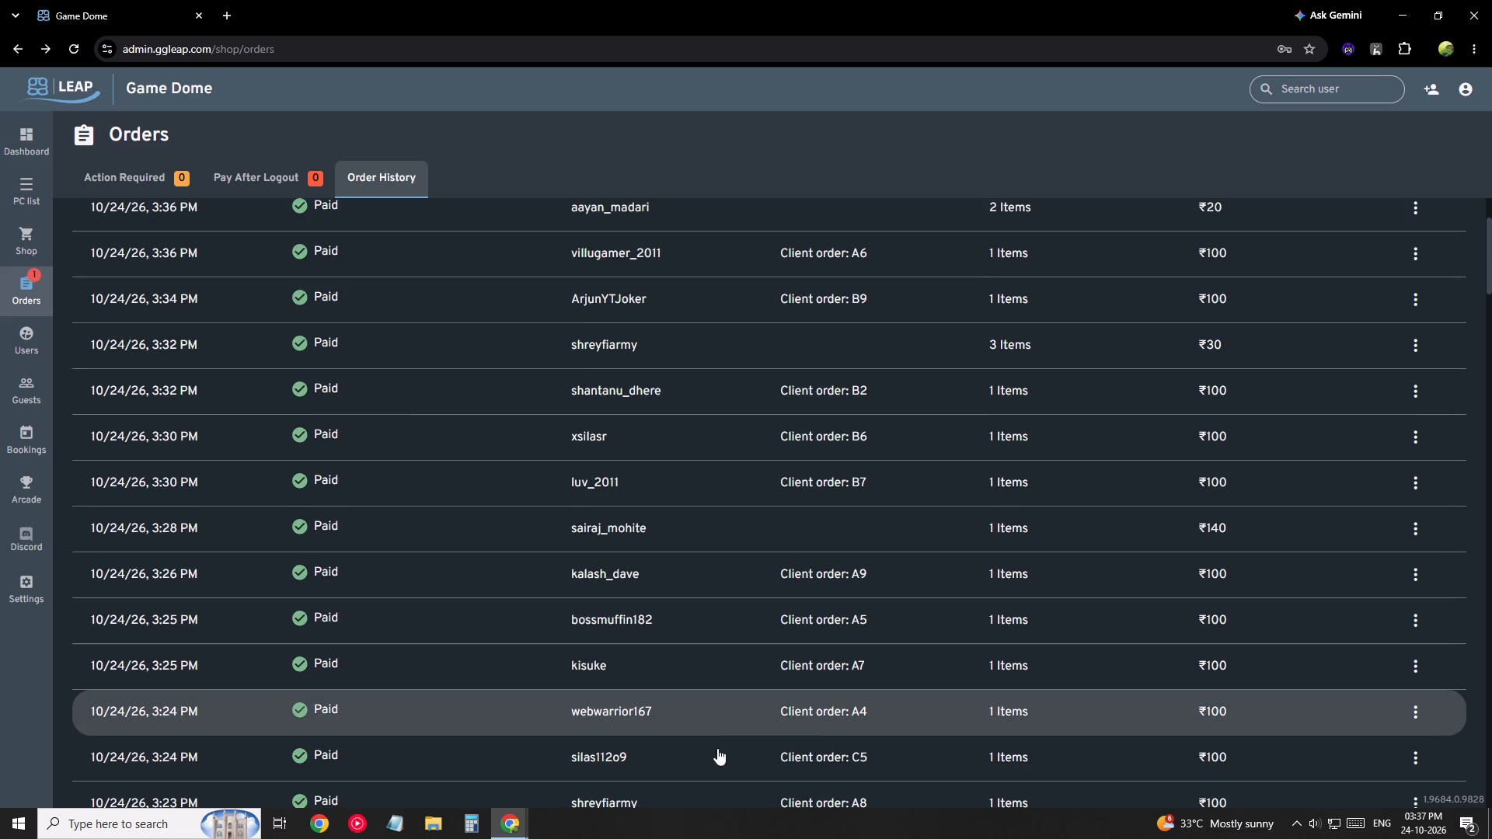
{"action": "scroll", "coordinate": [698, 798], "scroll_direction": "down", "scroll_amount": 1}
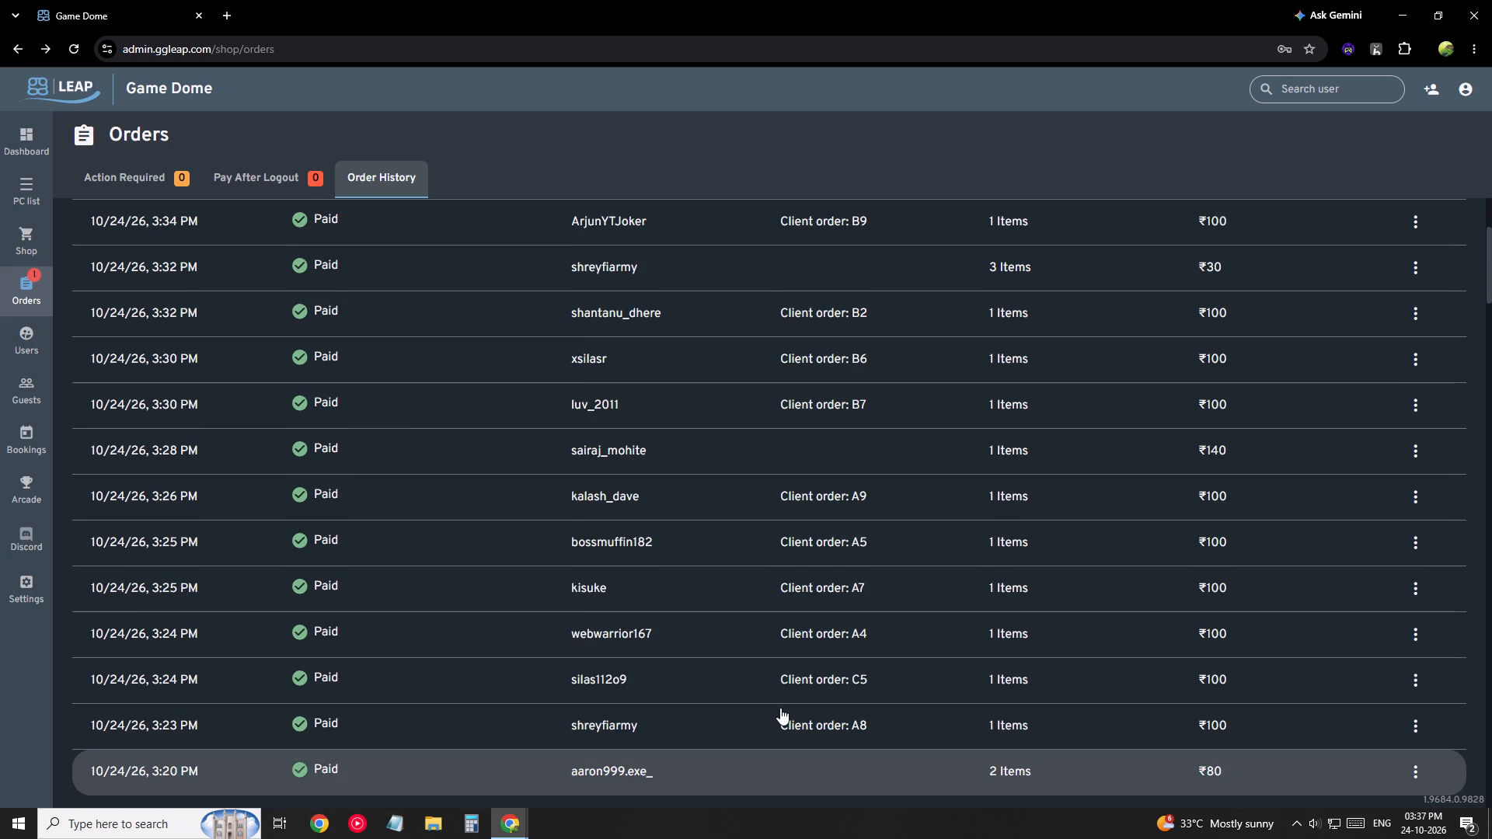
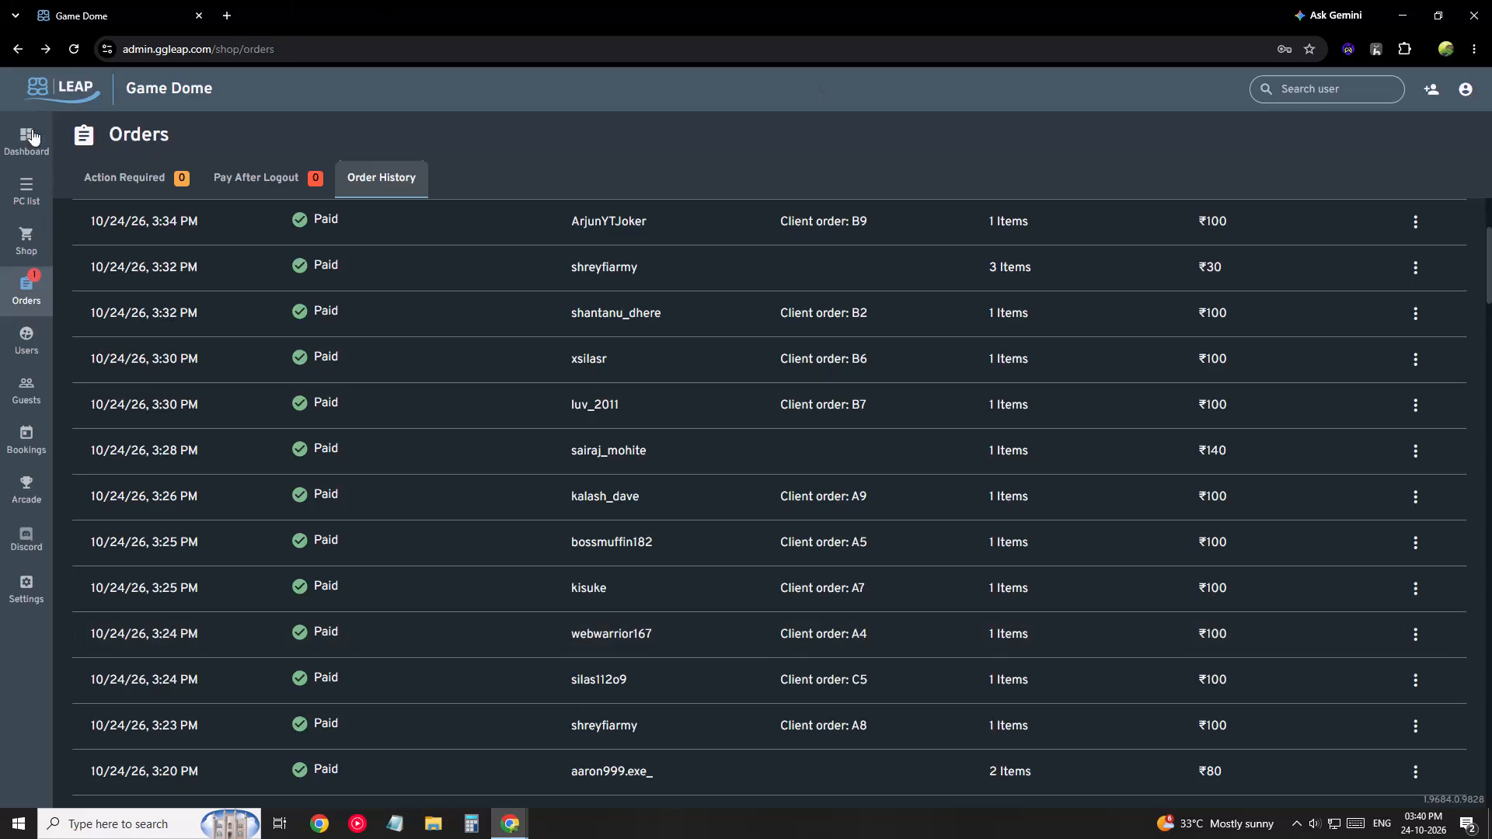
Review the PC list for each computer's occupancy status, logged-in user and time to logout.
{"action": "left_click", "coordinate": [29, 175]}
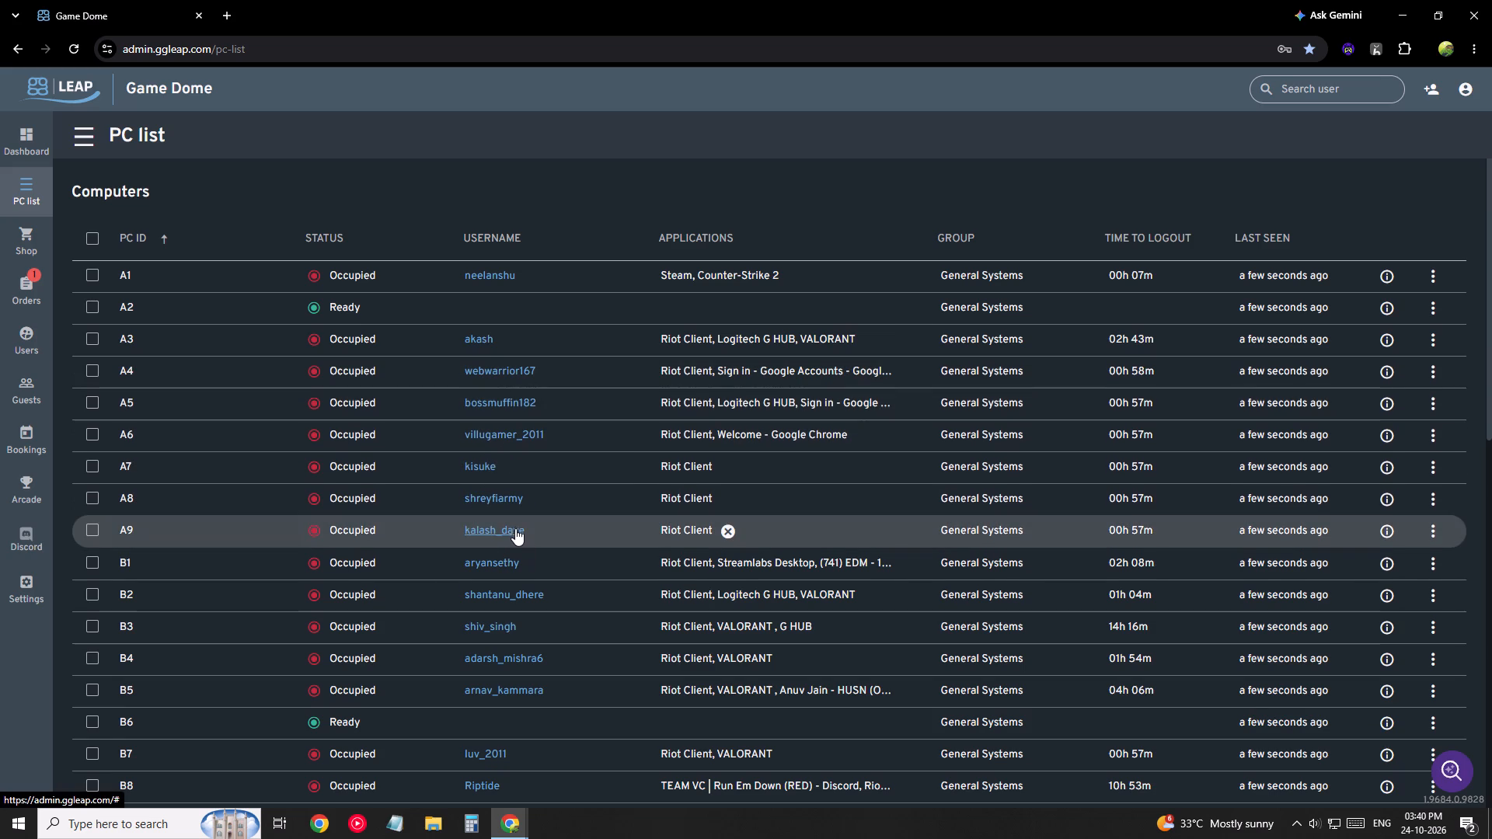
{"action": "scroll", "coordinate": [519, 674], "scroll_direction": "down", "scroll_amount": 2}
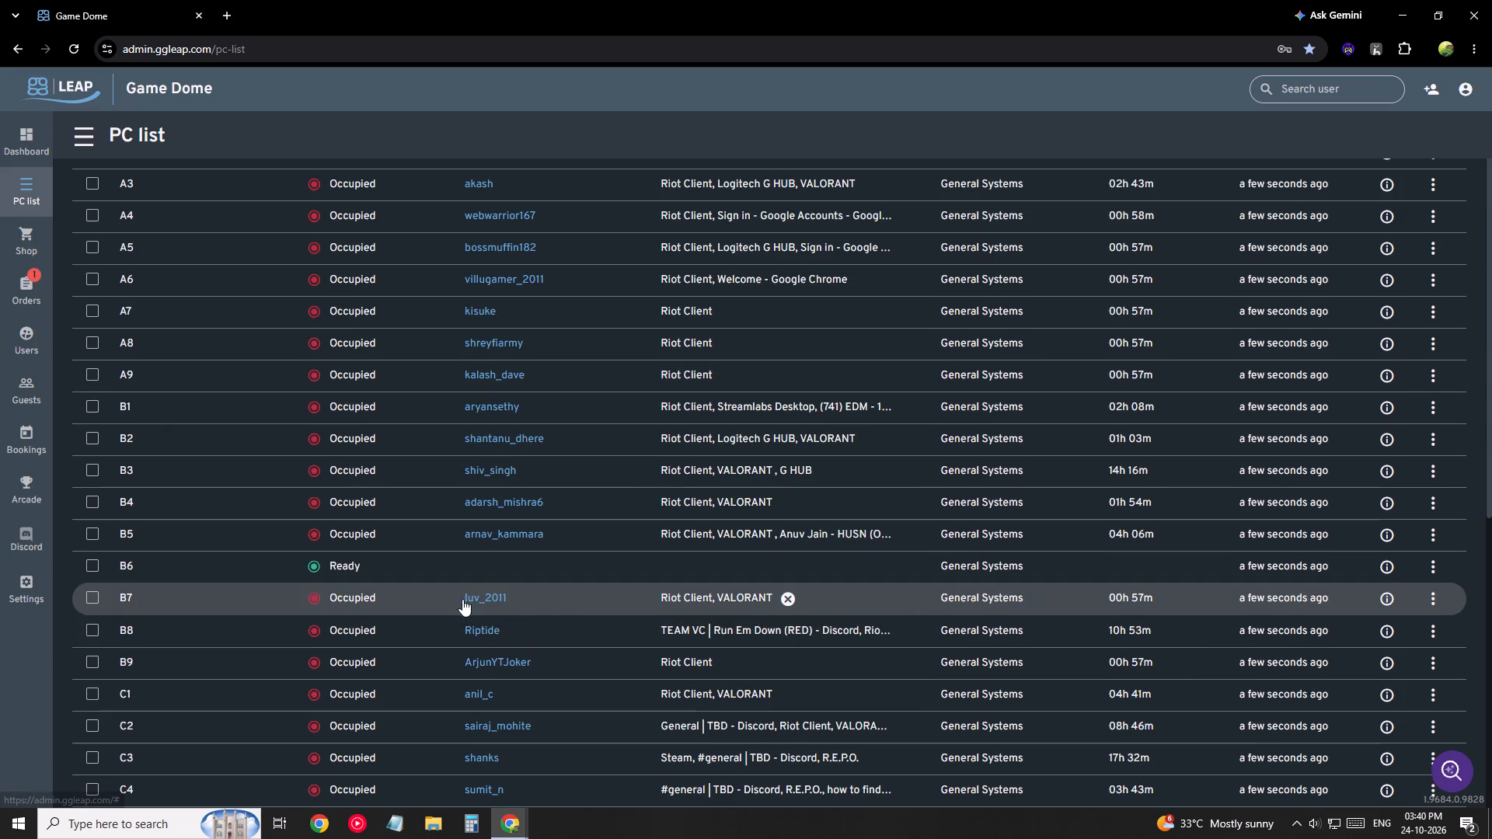
{"action": "scroll", "coordinate": [473, 723], "scroll_direction": "down", "scroll_amount": 1}
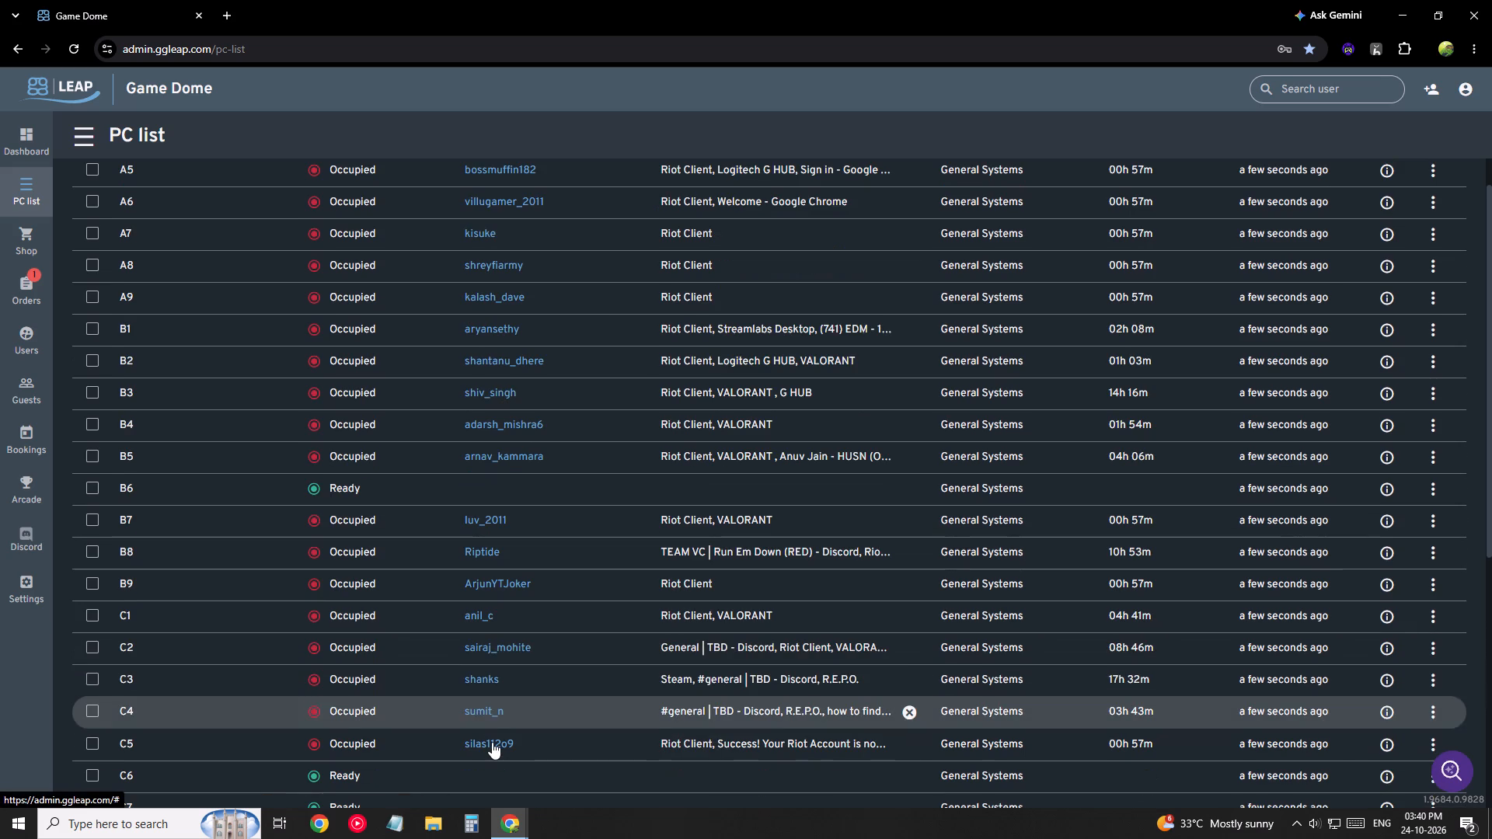
{"action": "scroll", "coordinate": [584, 712], "scroll_direction": "down", "scroll_amount": 2}
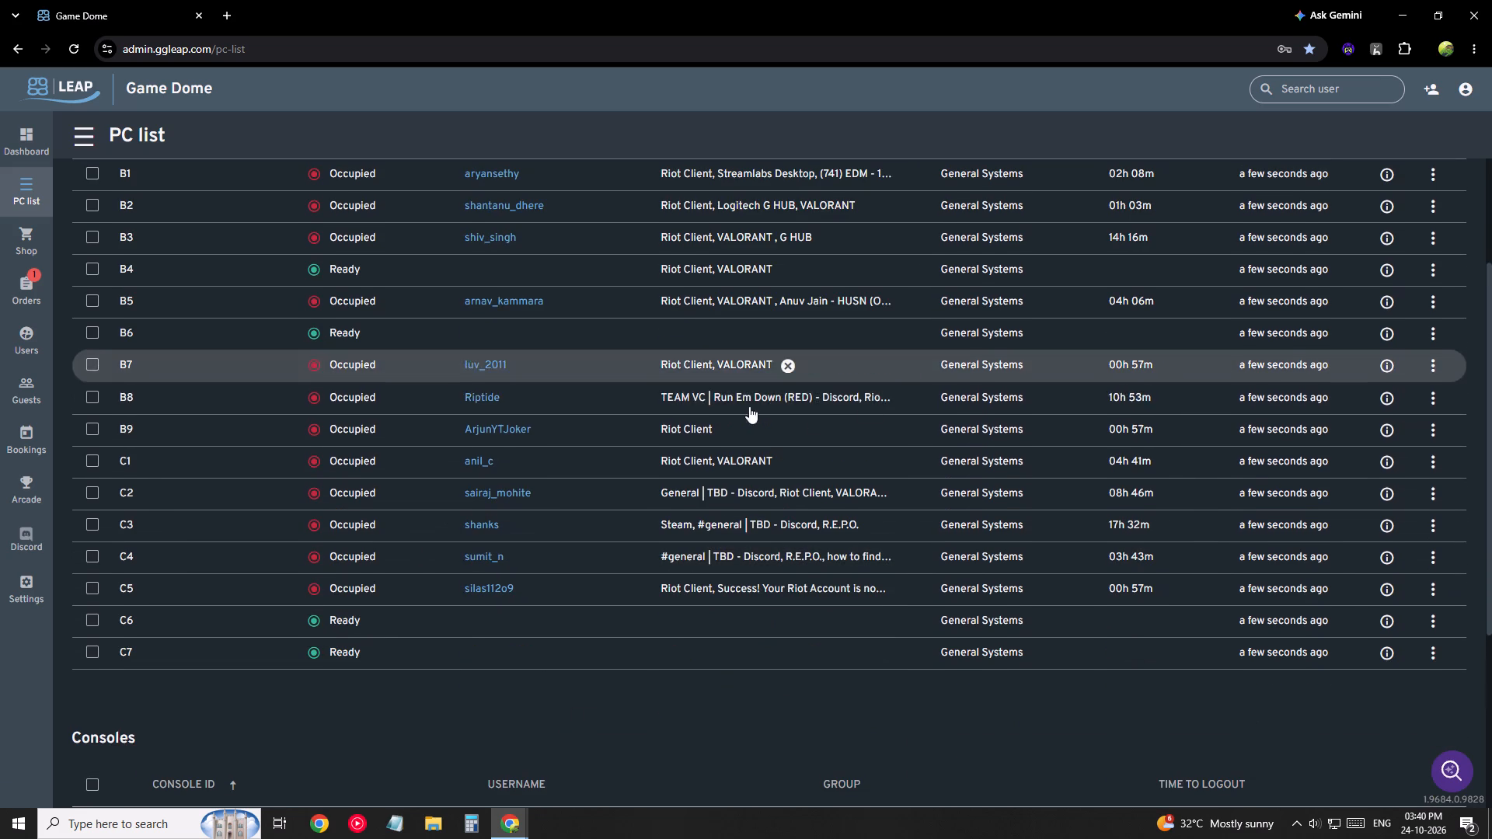
{"action": "scroll", "coordinate": [578, 638], "scroll_direction": "down", "scroll_amount": 1}
{"action": "scroll", "coordinate": [578, 638], "scroll_direction": "up", "scroll_amount": 7}
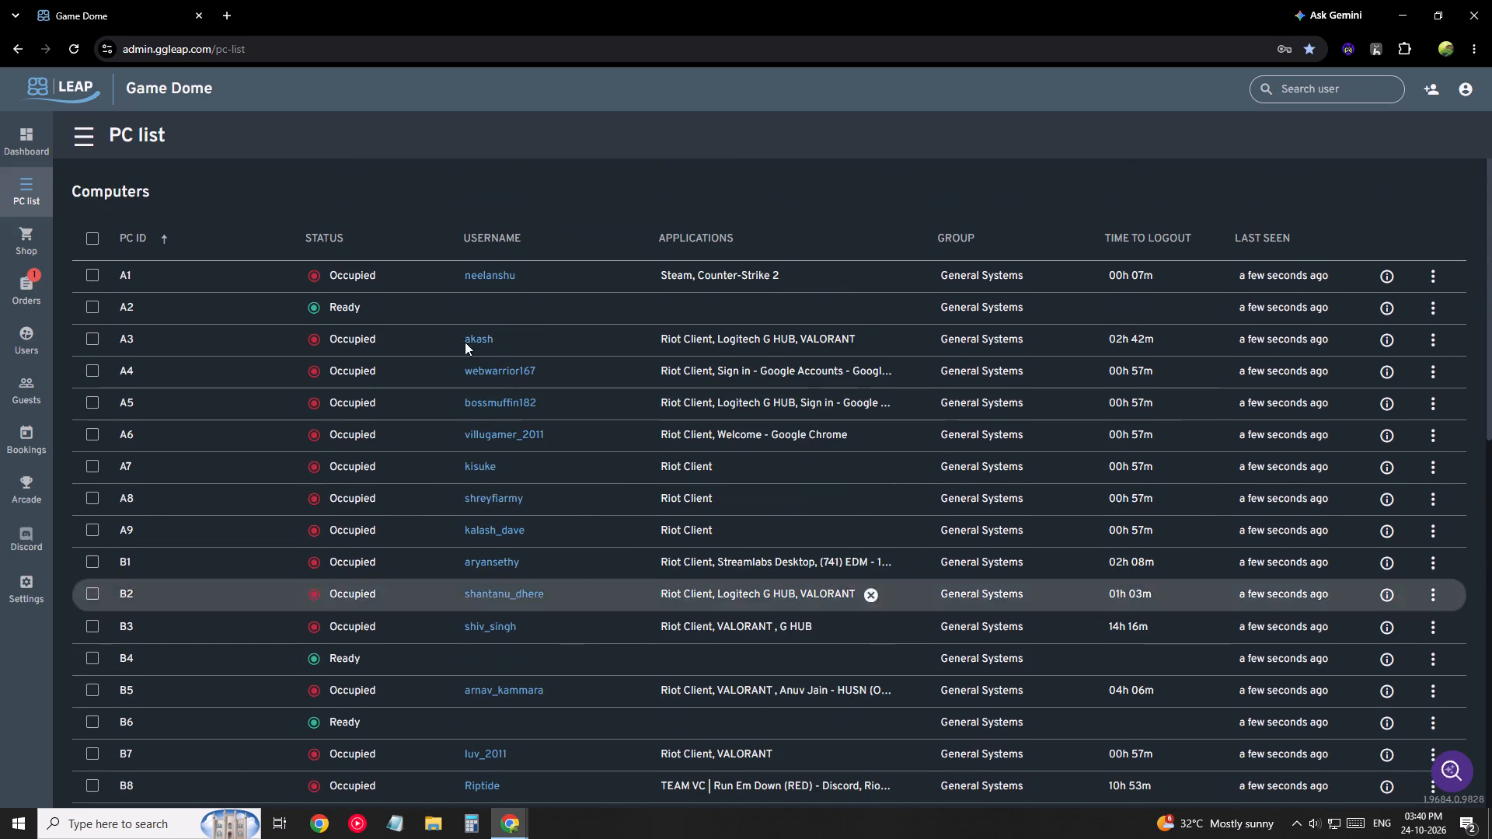
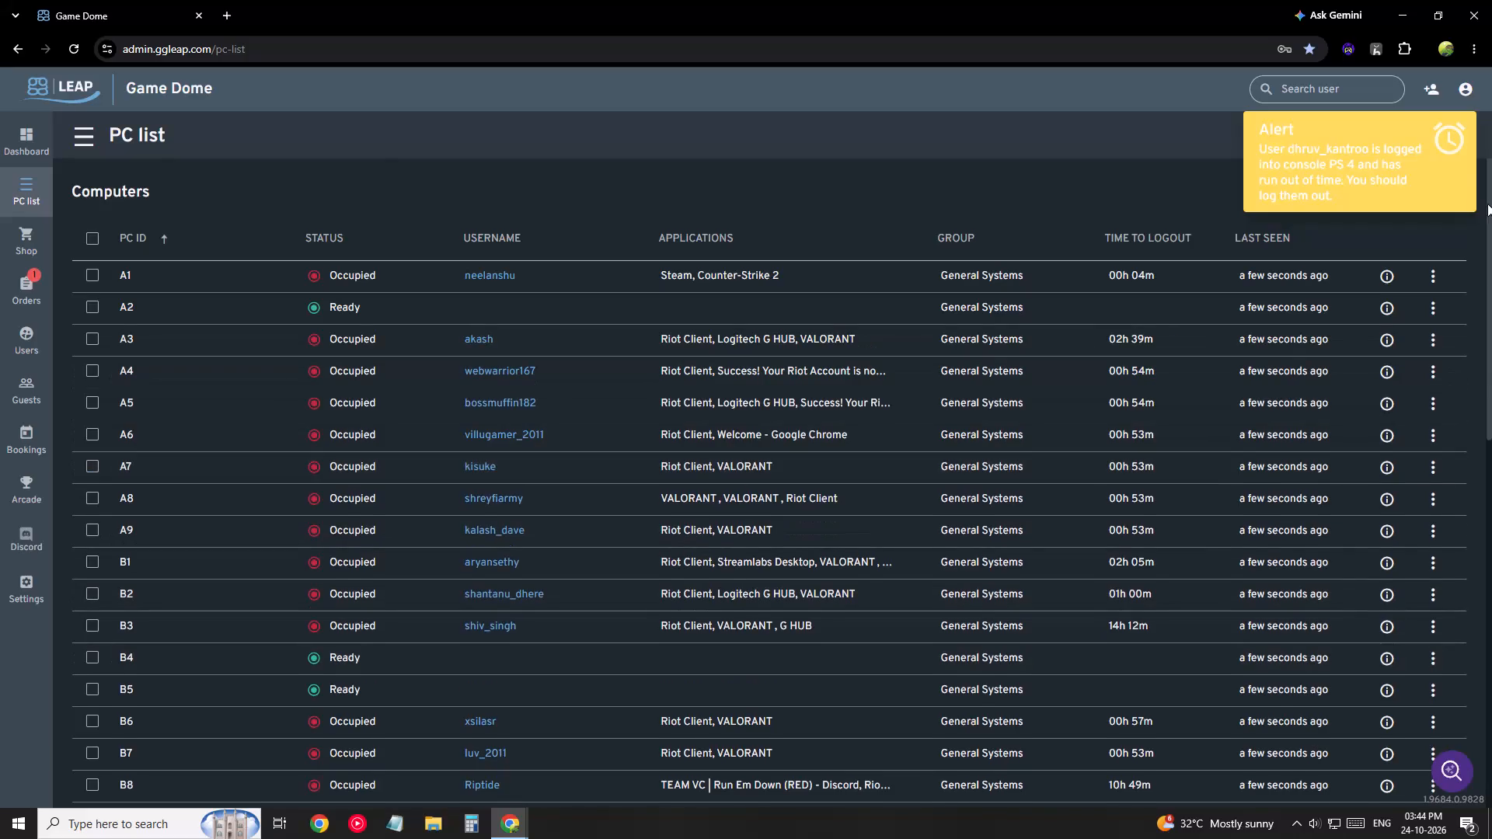
Restart computer C6 from the PC list, dismissing the alert about the user out of time on console PS 4.
{"action": "left_click", "coordinate": [1429, 171]}
{"action": "scroll", "coordinate": [1237, 571], "scroll_direction": "down", "scroll_amount": 10}
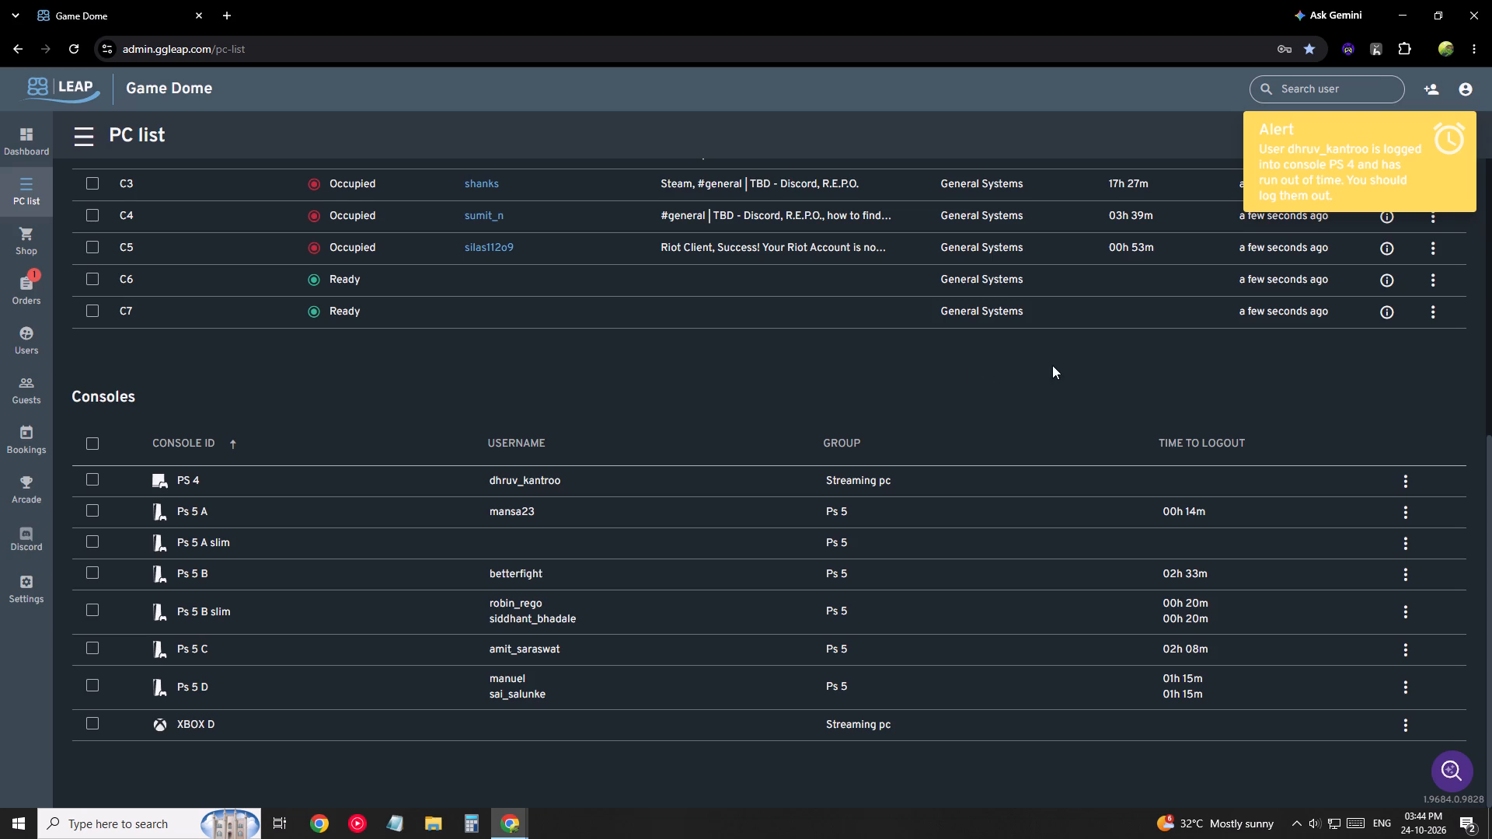
{"action": "scroll", "coordinate": [403, 459], "scroll_direction": "up", "scroll_amount": 1}
{"action": "left_click", "coordinate": [331, 352]}
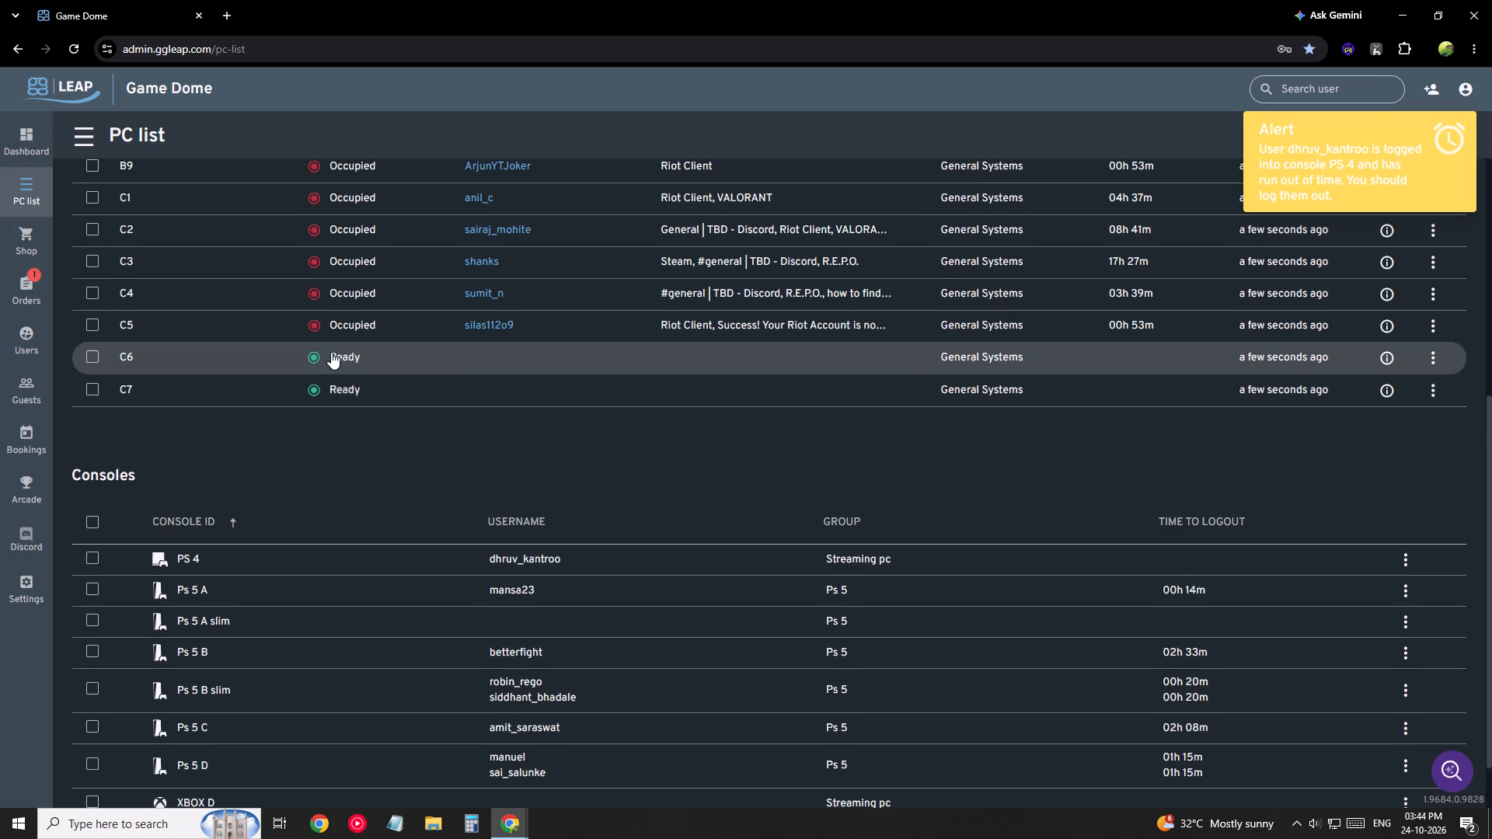
{"action": "left_click", "coordinate": [503, 453]}
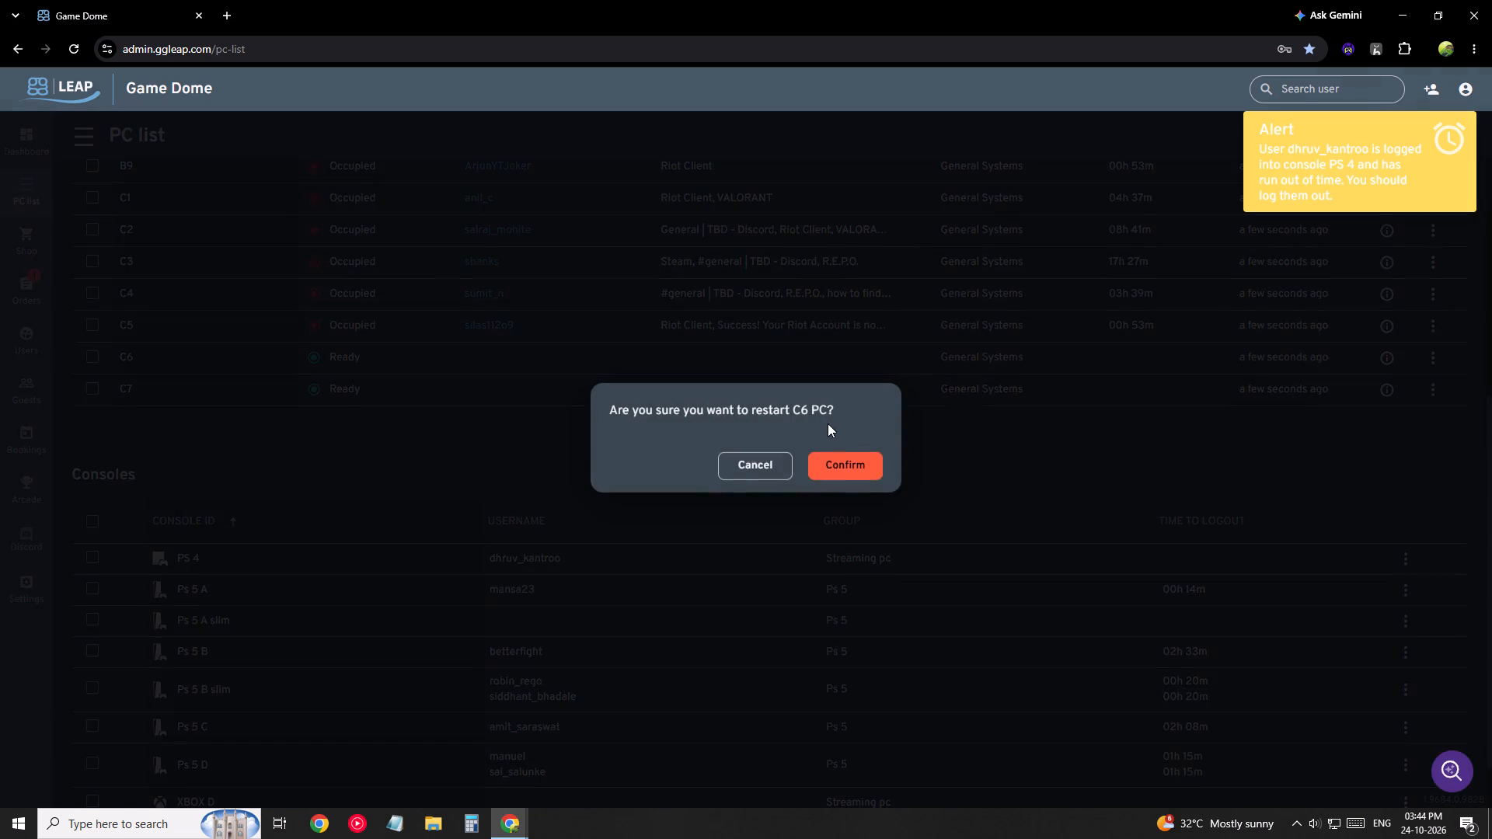
{"action": "left_click", "coordinate": [845, 464]}
{"action": "left_click", "coordinate": [1284, 149]}
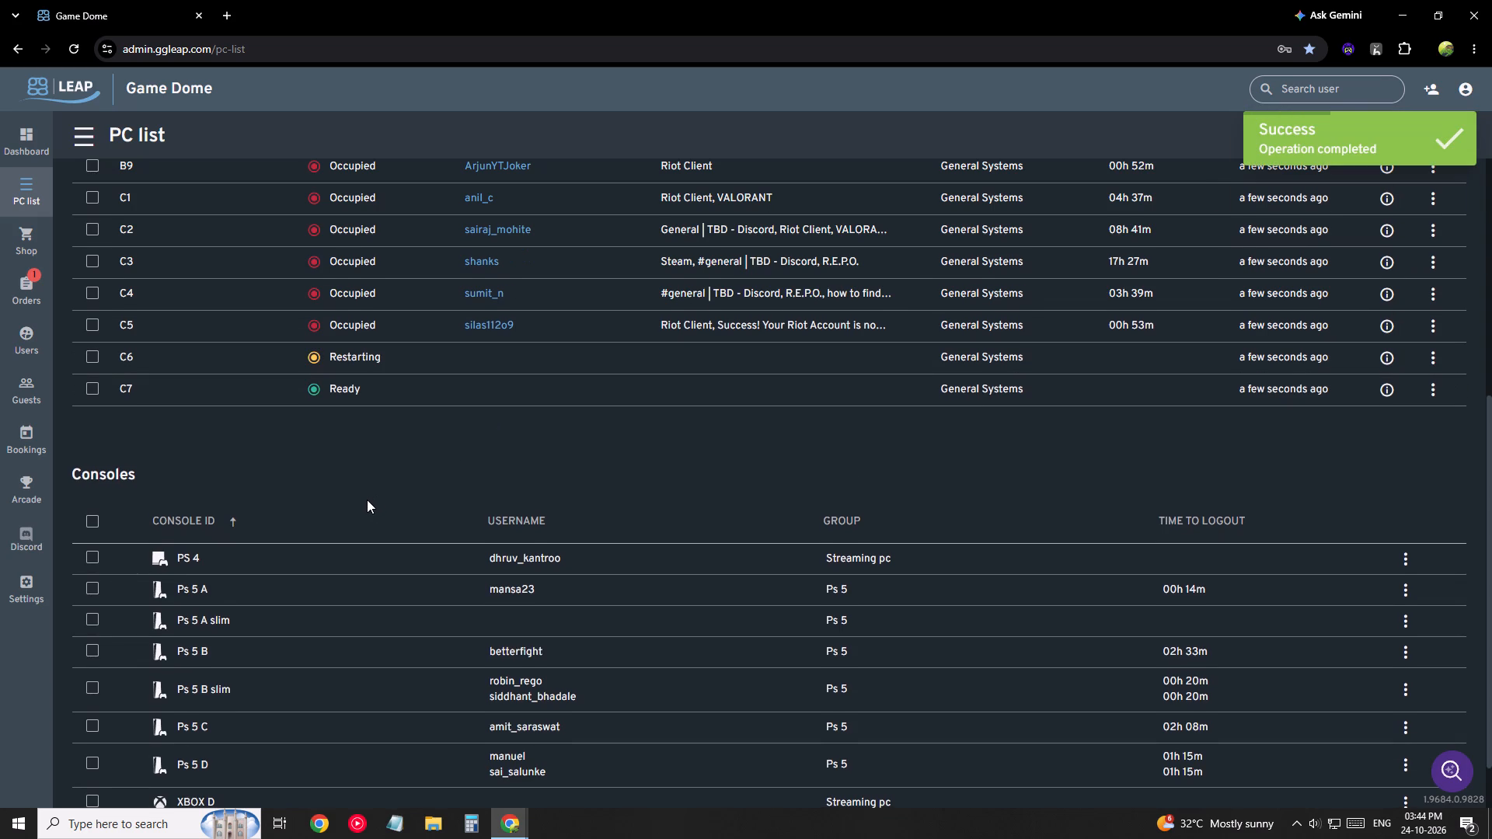
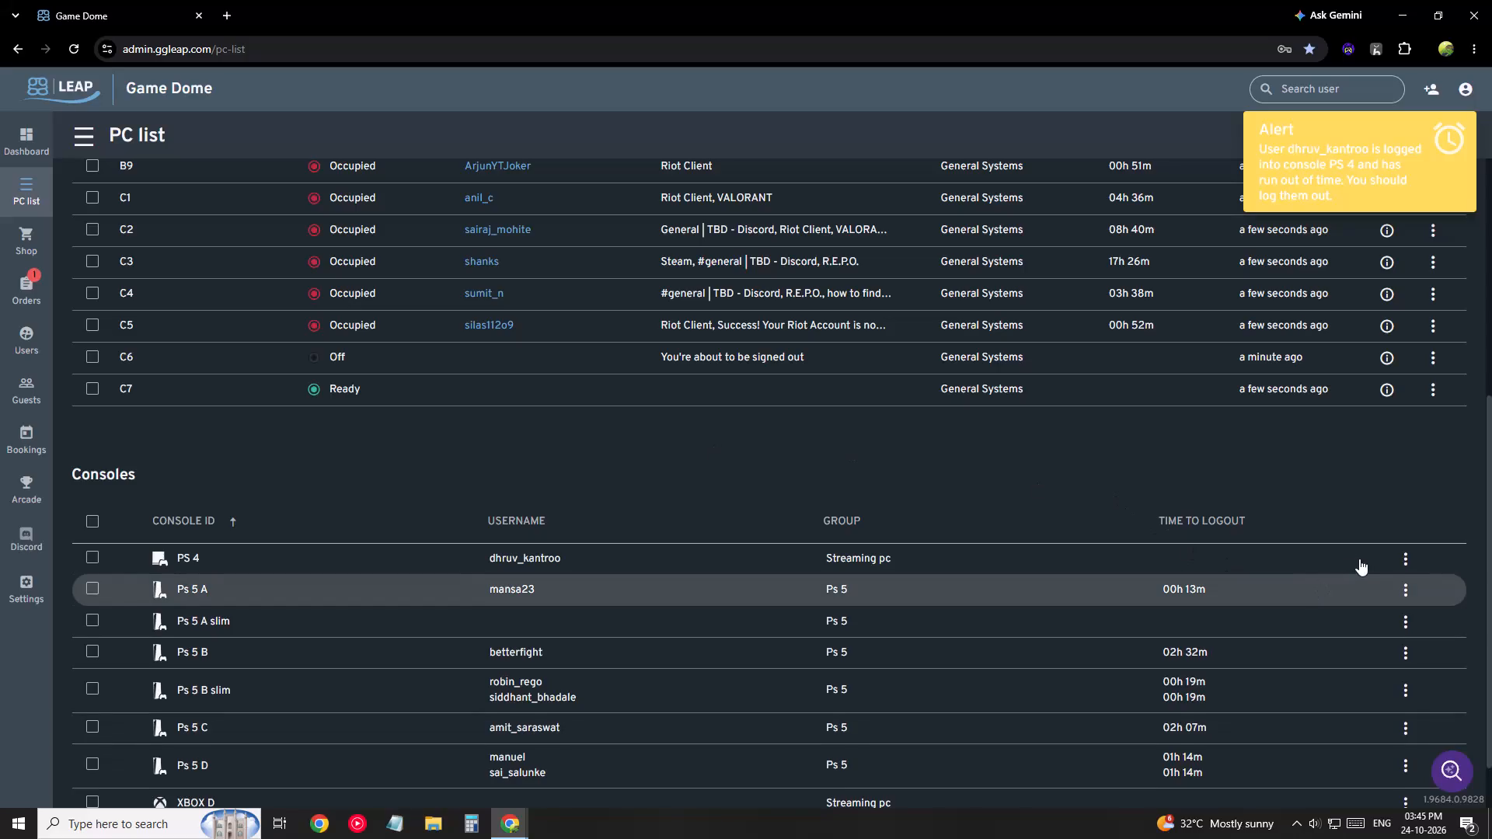
Log out the user who has run out of time on console PS 4.
{"action": "left_click", "coordinate": [1401, 560]}
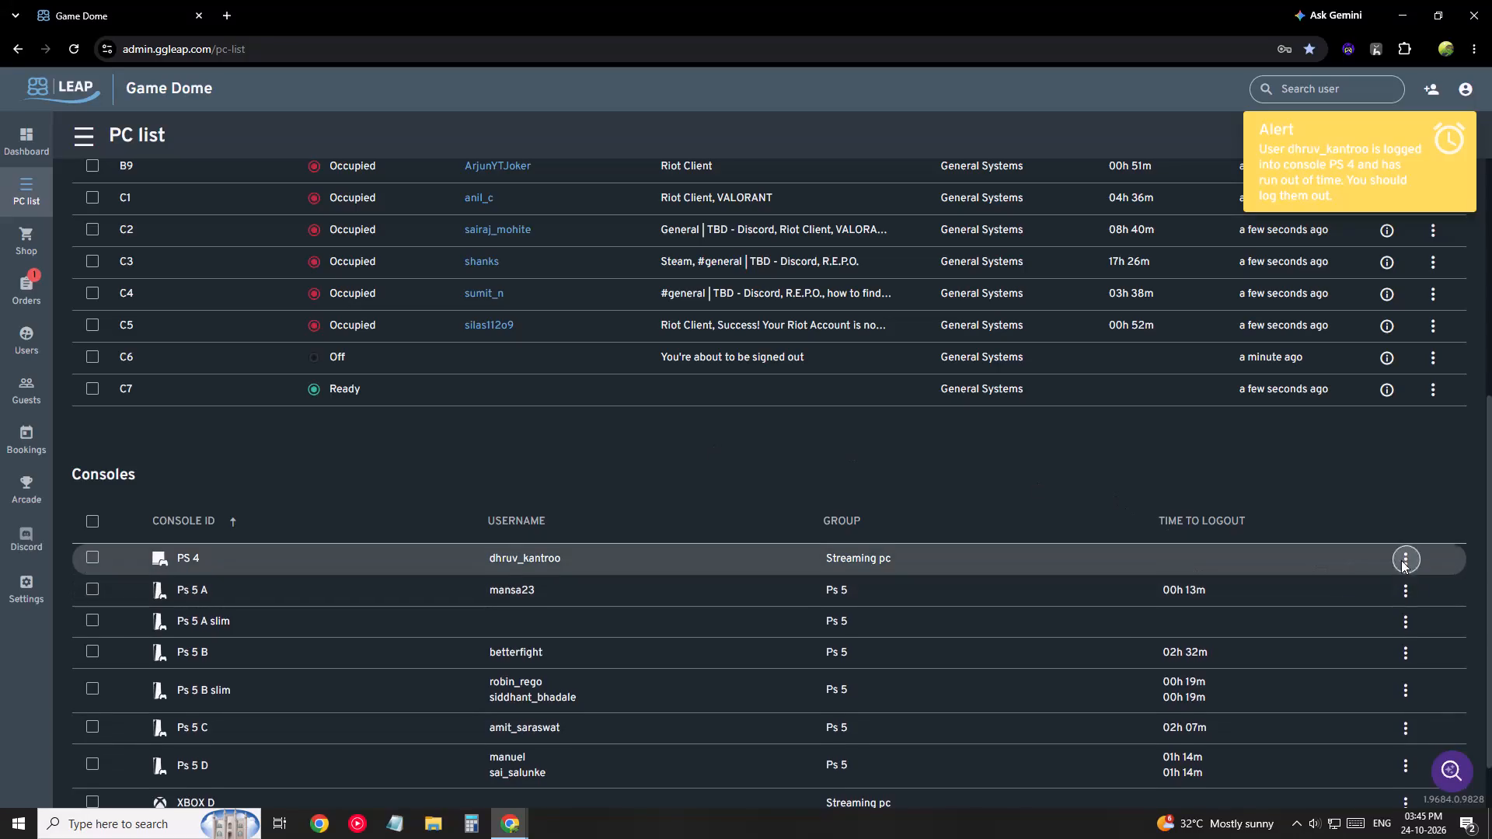
{"action": "left_click", "coordinate": [1434, 604]}
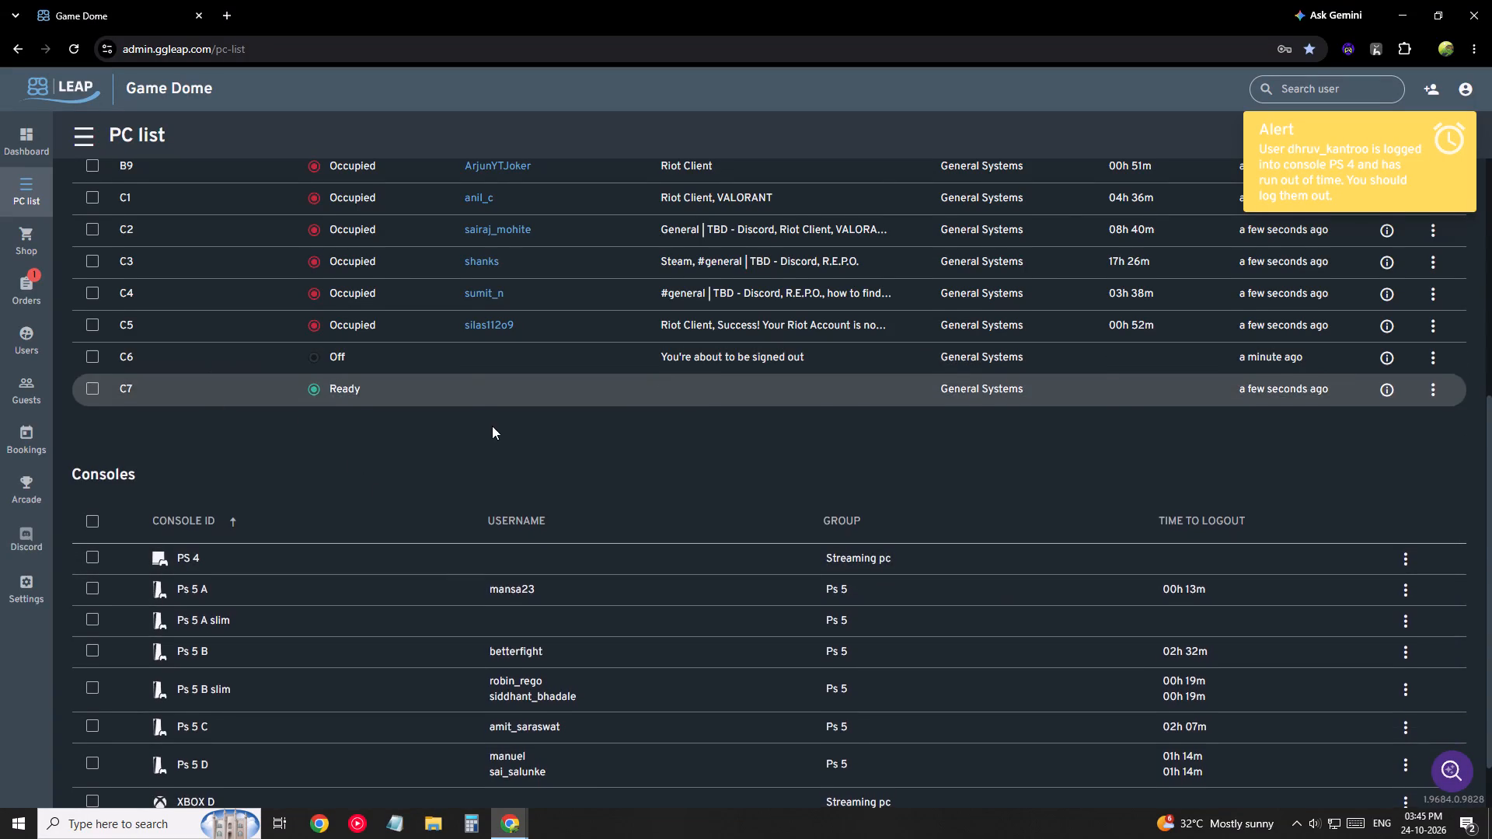
{"action": "scroll", "coordinate": [492, 426], "scroll_direction": "up", "scroll_amount": 10}
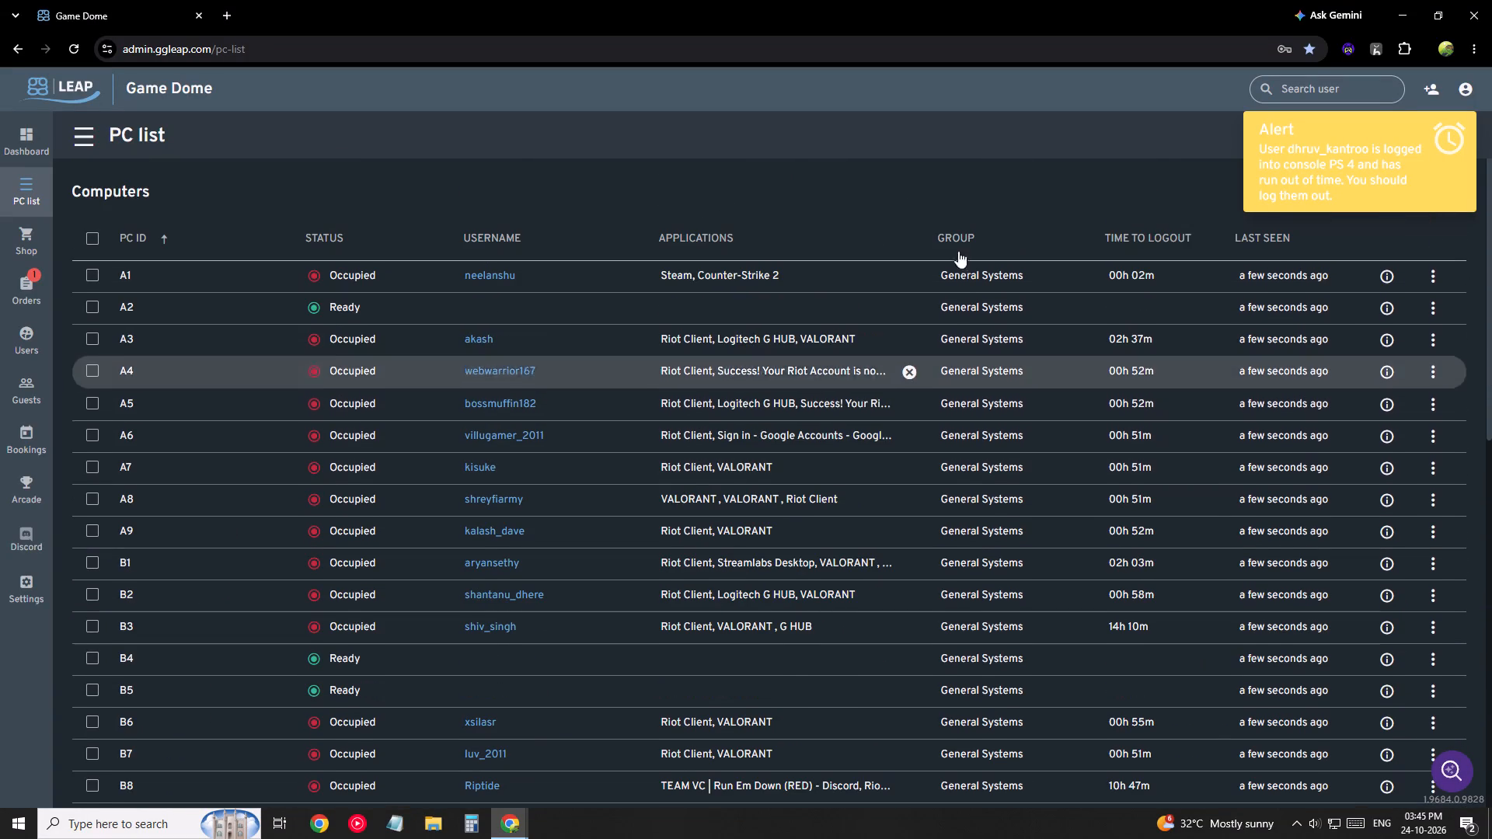
{"action": "left_click", "coordinate": [1283, 96]}
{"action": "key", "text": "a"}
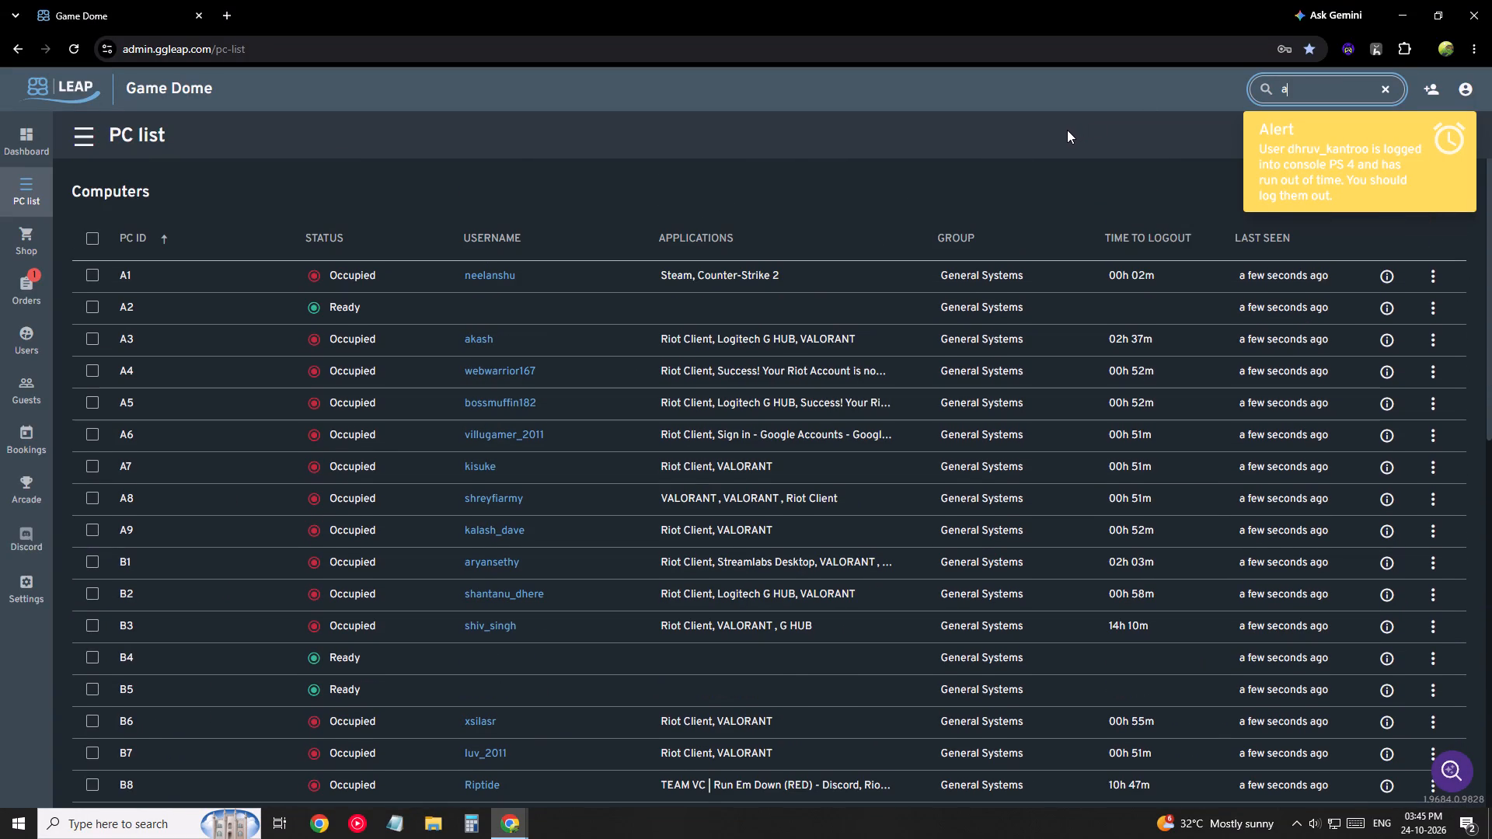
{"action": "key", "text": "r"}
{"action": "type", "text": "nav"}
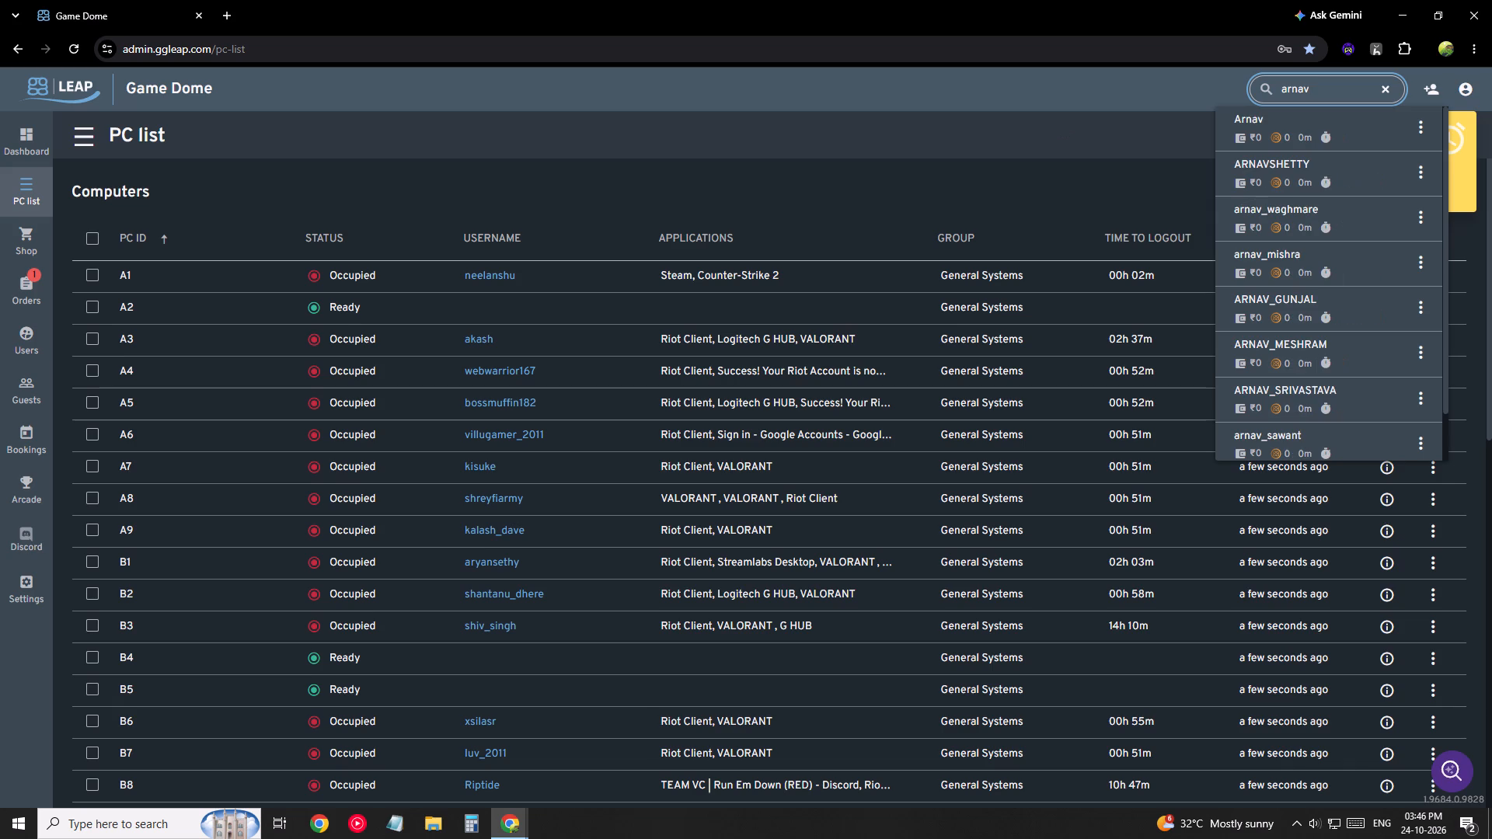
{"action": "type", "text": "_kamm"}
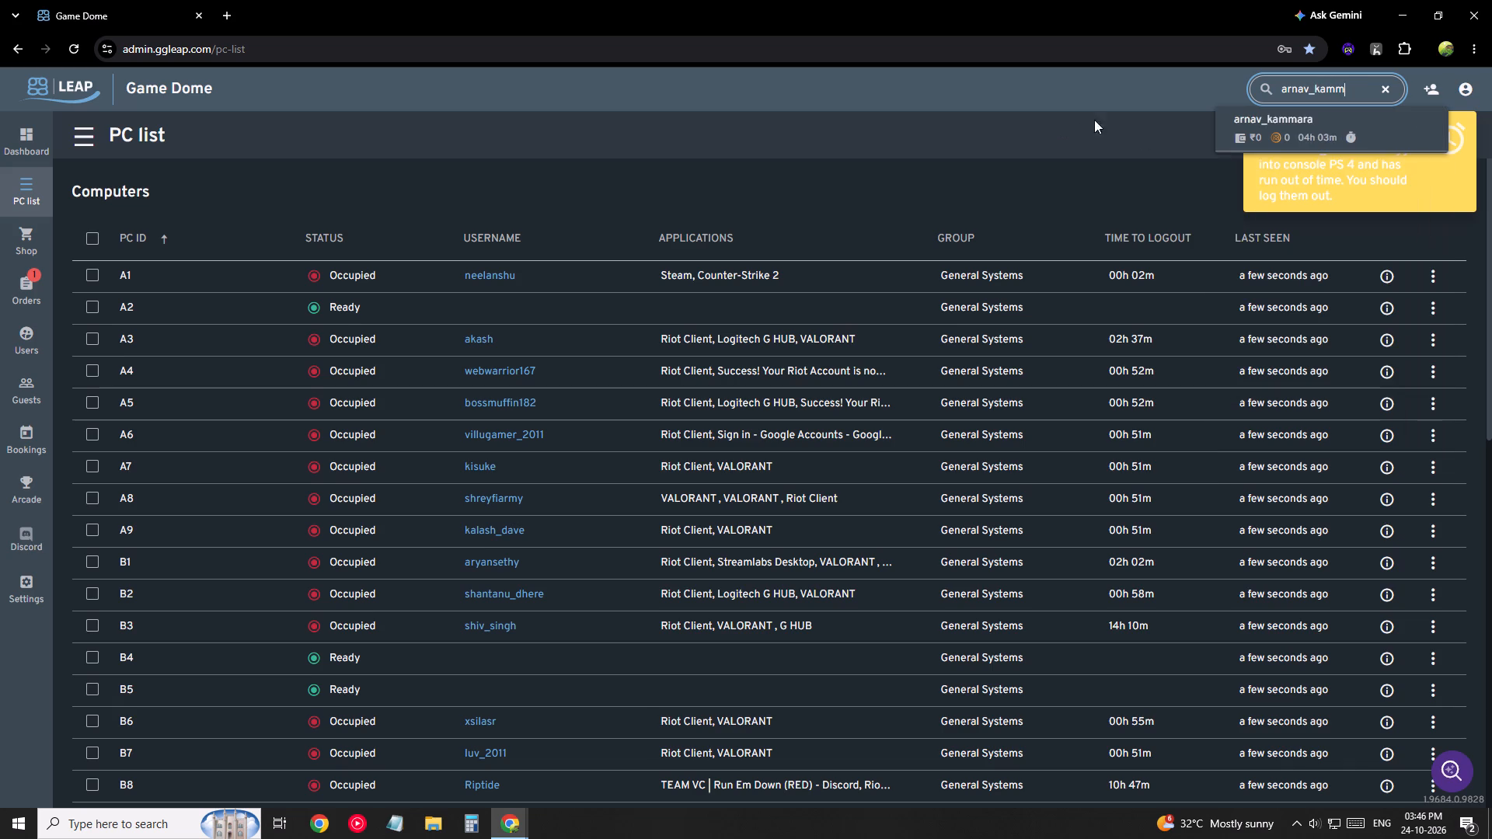
{"action": "left_click", "coordinate": [1431, 136]}
{"action": "left_click", "coordinate": [1452, 144]}
{"action": "left_click", "coordinate": [586, 350]}
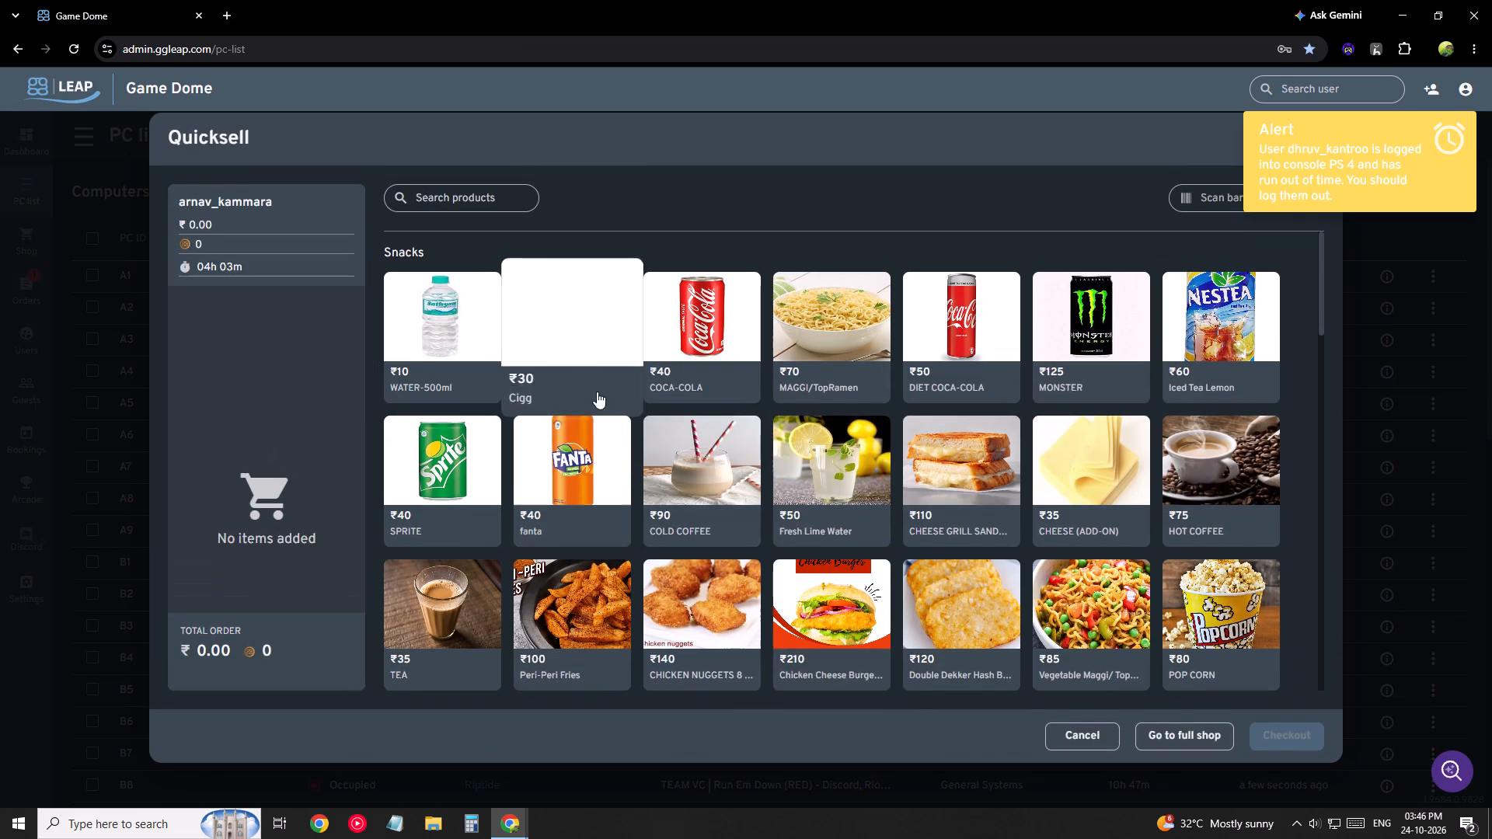
{"action": "left_click", "coordinate": [1288, 749]}
{"action": "left_click", "coordinate": [421, 442]}
{"action": "left_click", "coordinate": [413, 668]}
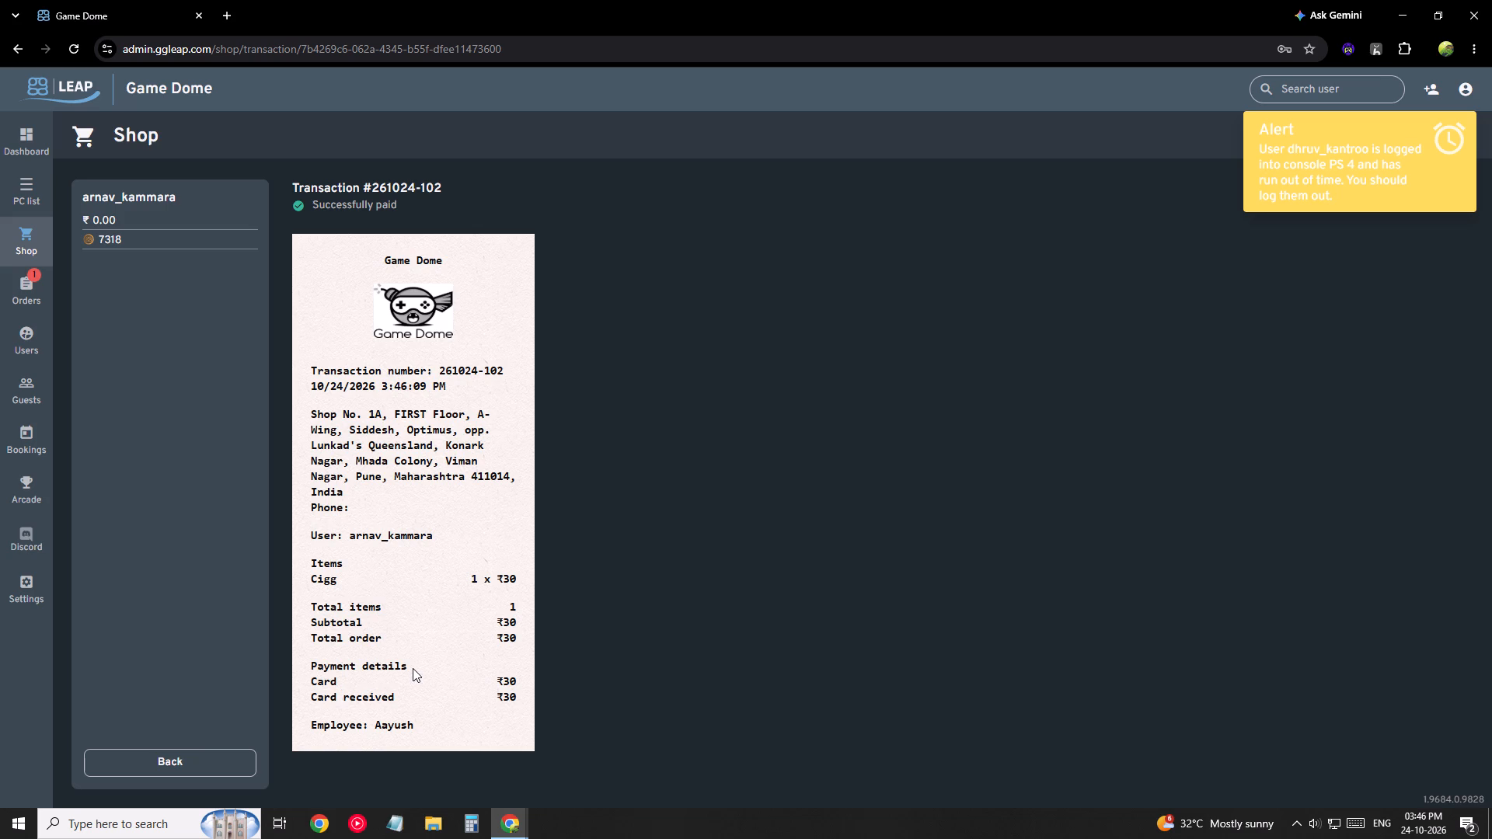
Dismiss the PS 4 time alert and return to the PC list to check the computers and consoles.
{"action": "left_click", "coordinate": [1278, 206]}
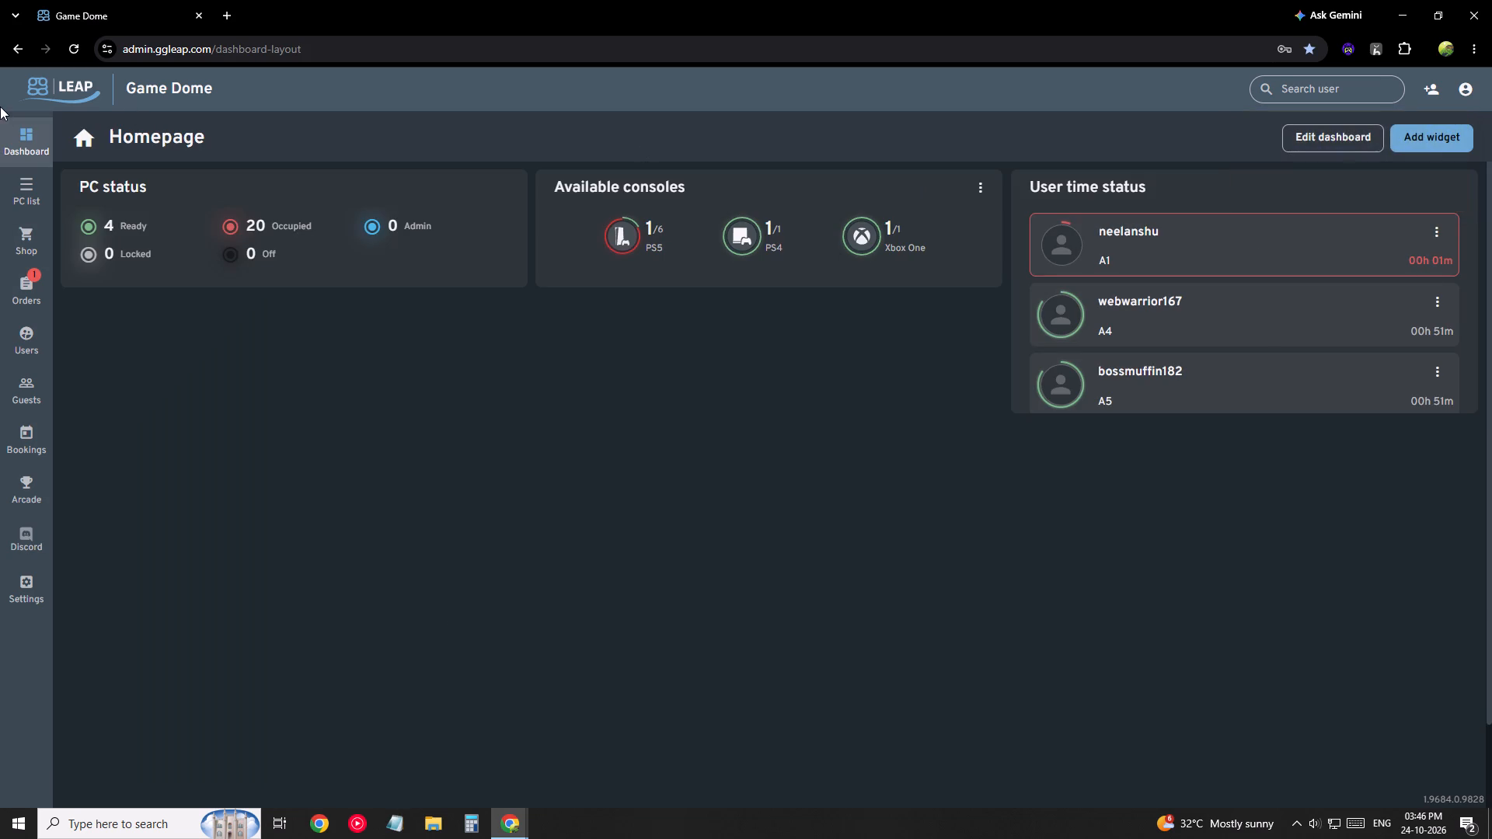
{"action": "left_click", "coordinate": [7, 190]}
{"action": "scroll", "coordinate": [441, 595], "scroll_direction": "down", "scroll_amount": 7}
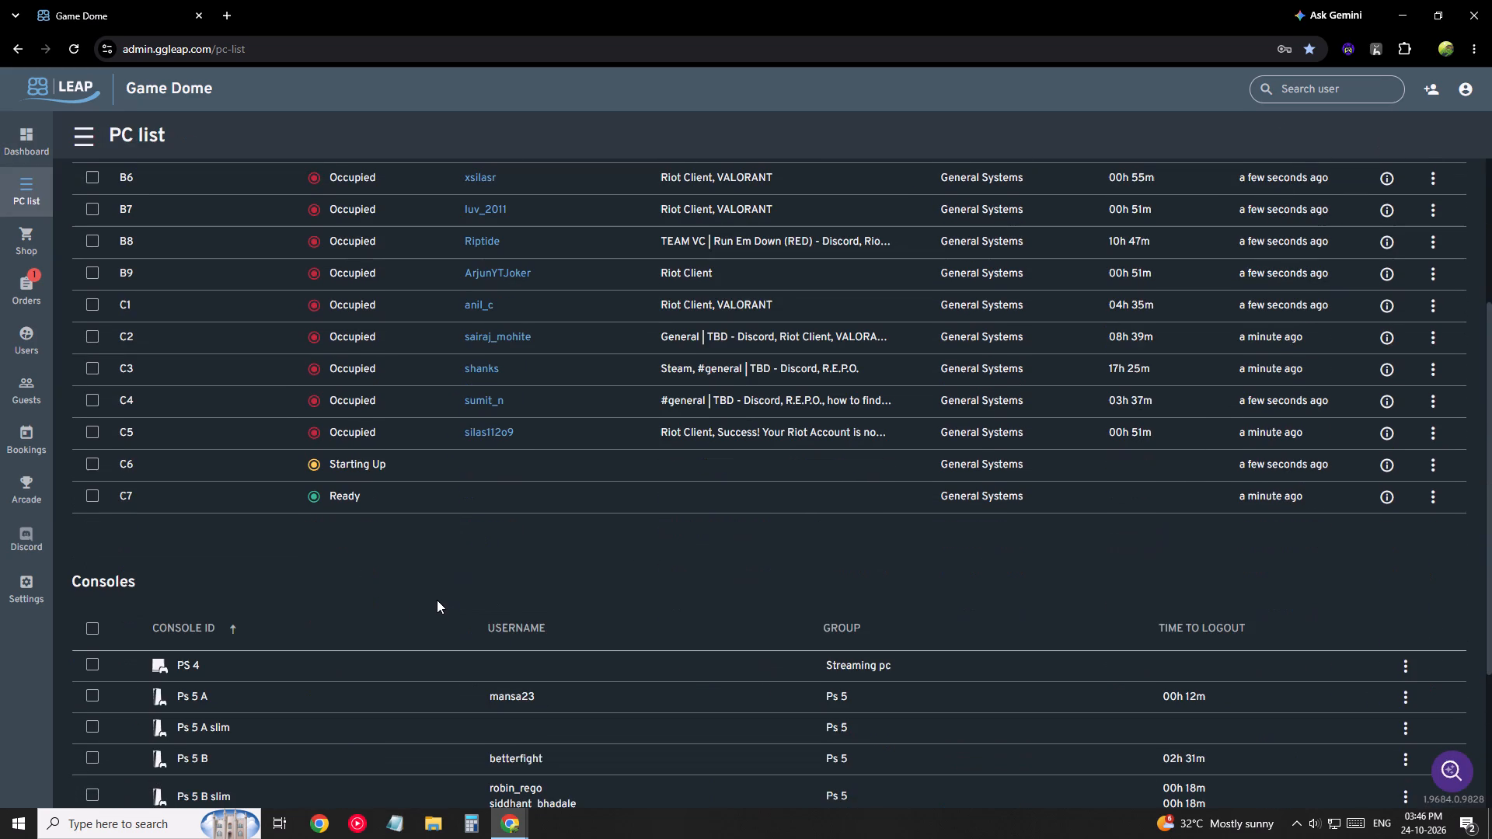
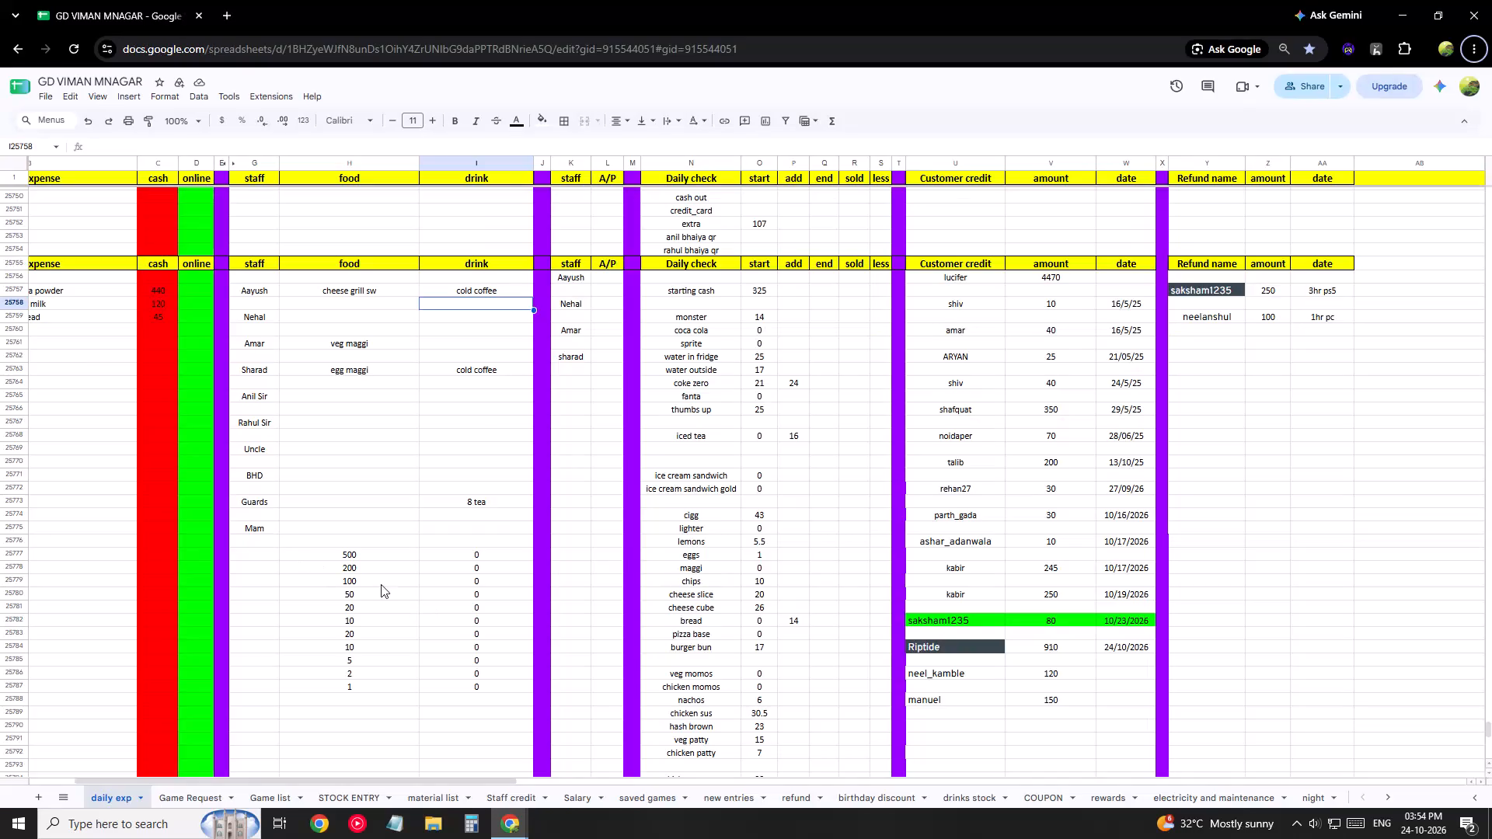
Look over today's expense, staff food, cash count, daily check and customer credit sections of the daily exp sheet.
{"action": "scroll", "coordinate": [382, 603], "scroll_direction": "down", "scroll_amount": 3}
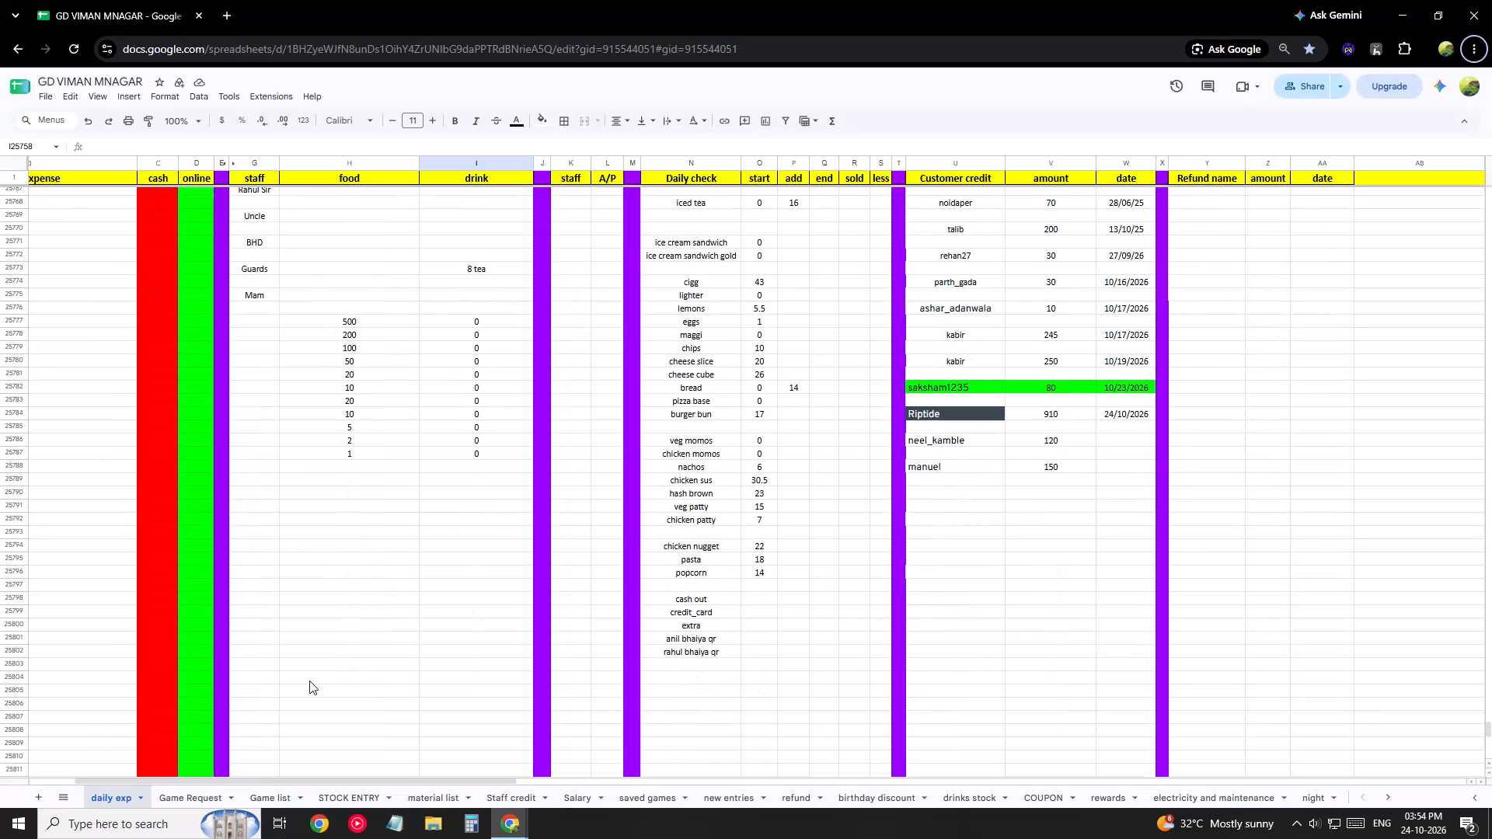
{"action": "left_click", "coordinate": [272, 524]}
{"action": "left_click", "coordinate": [298, 482]}
{"action": "left_click", "coordinate": [283, 494]}
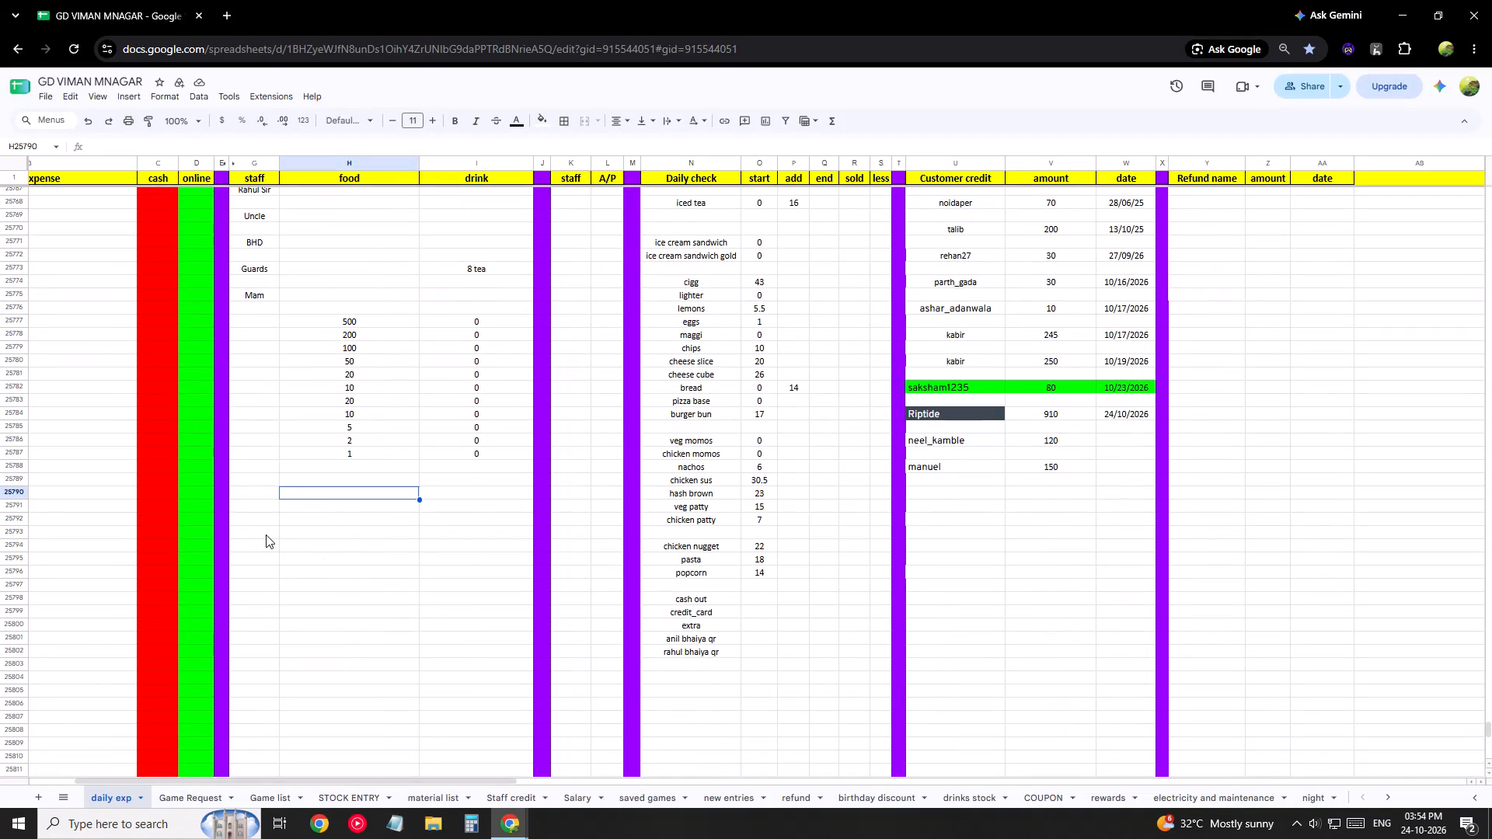
{"action": "scroll", "coordinate": [259, 473], "scroll_direction": "up", "scroll_amount": 2}
{"action": "scroll", "coordinate": [263, 448], "scroll_direction": "down", "scroll_amount": 1}
{"action": "scroll", "coordinate": [263, 448], "scroll_direction": "up", "scroll_amount": 1}
{"action": "scroll", "coordinate": [325, 538], "scroll_direction": "up", "scroll_amount": 1}
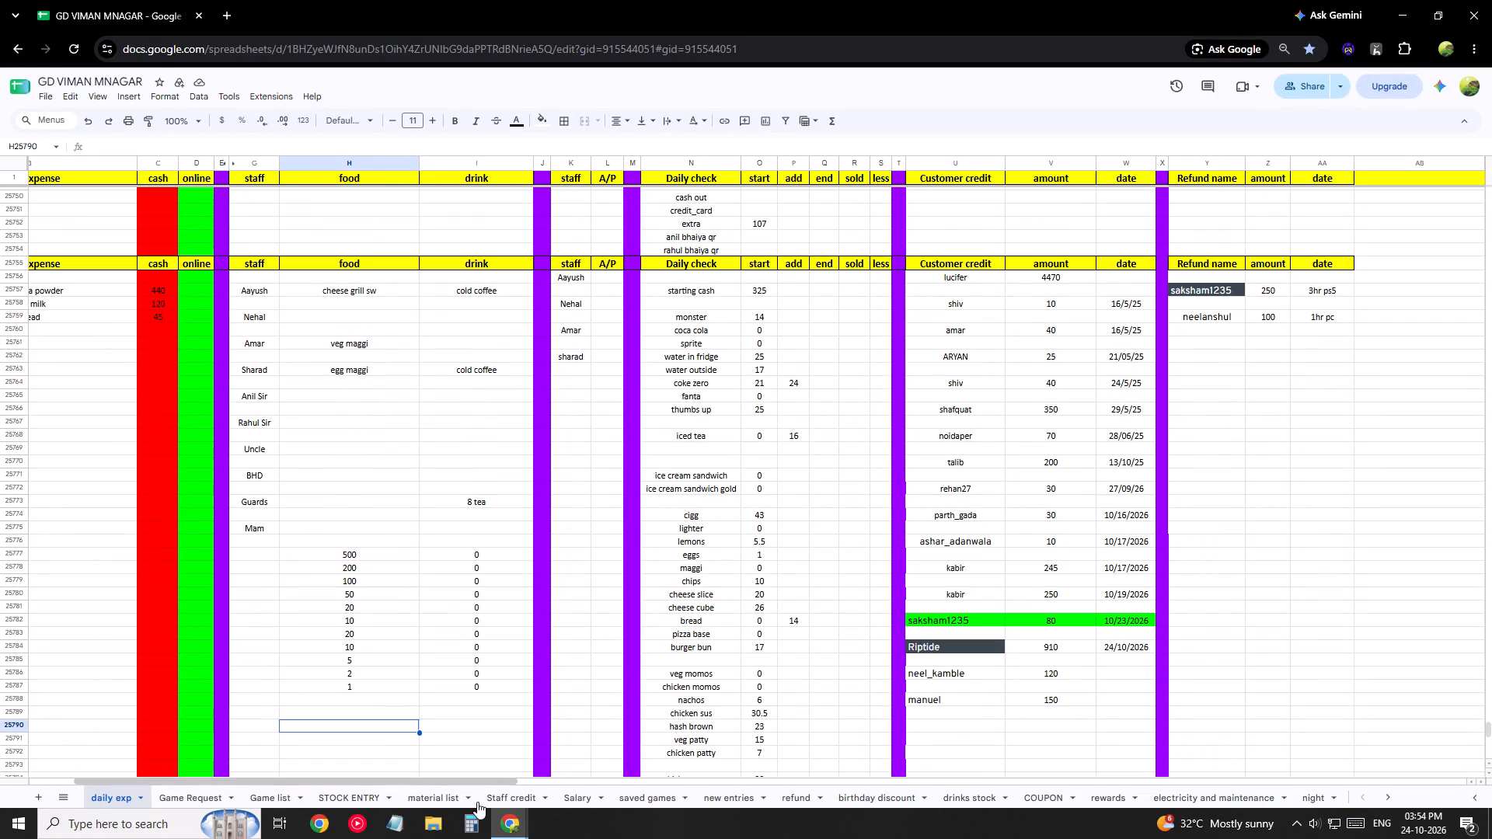
{"action": "left_click_drag", "start_coordinate": [462, 783], "coordinate": [64, 749]}
{"action": "scroll", "coordinate": [439, 566], "scroll_direction": "down", "scroll_amount": 1}
{"action": "scroll", "coordinate": [439, 566], "scroll_direction": "up", "scroll_amount": 1}
{"action": "scroll", "coordinate": [439, 566], "scroll_direction": "down", "scroll_amount": 2}
{"action": "left_click", "coordinate": [485, 616]}
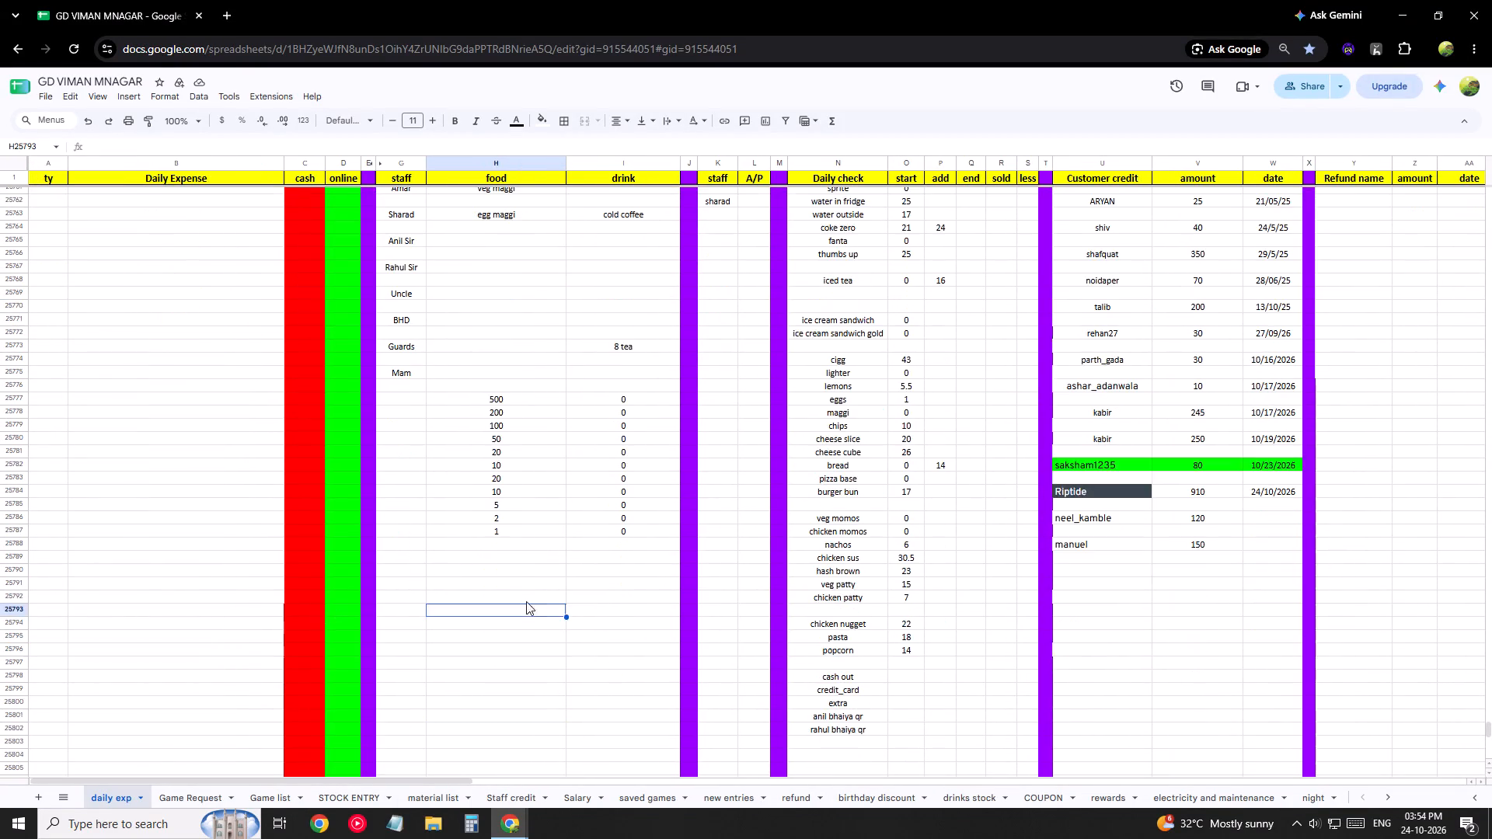
Record "1 plates chic nuggets" with amount 140 in the refund columns below the neelanshul entry for today.
{"action": "scroll", "coordinate": [811, 562], "scroll_direction": "up", "scroll_amount": 2}
{"action": "left_click", "coordinate": [1372, 343]}
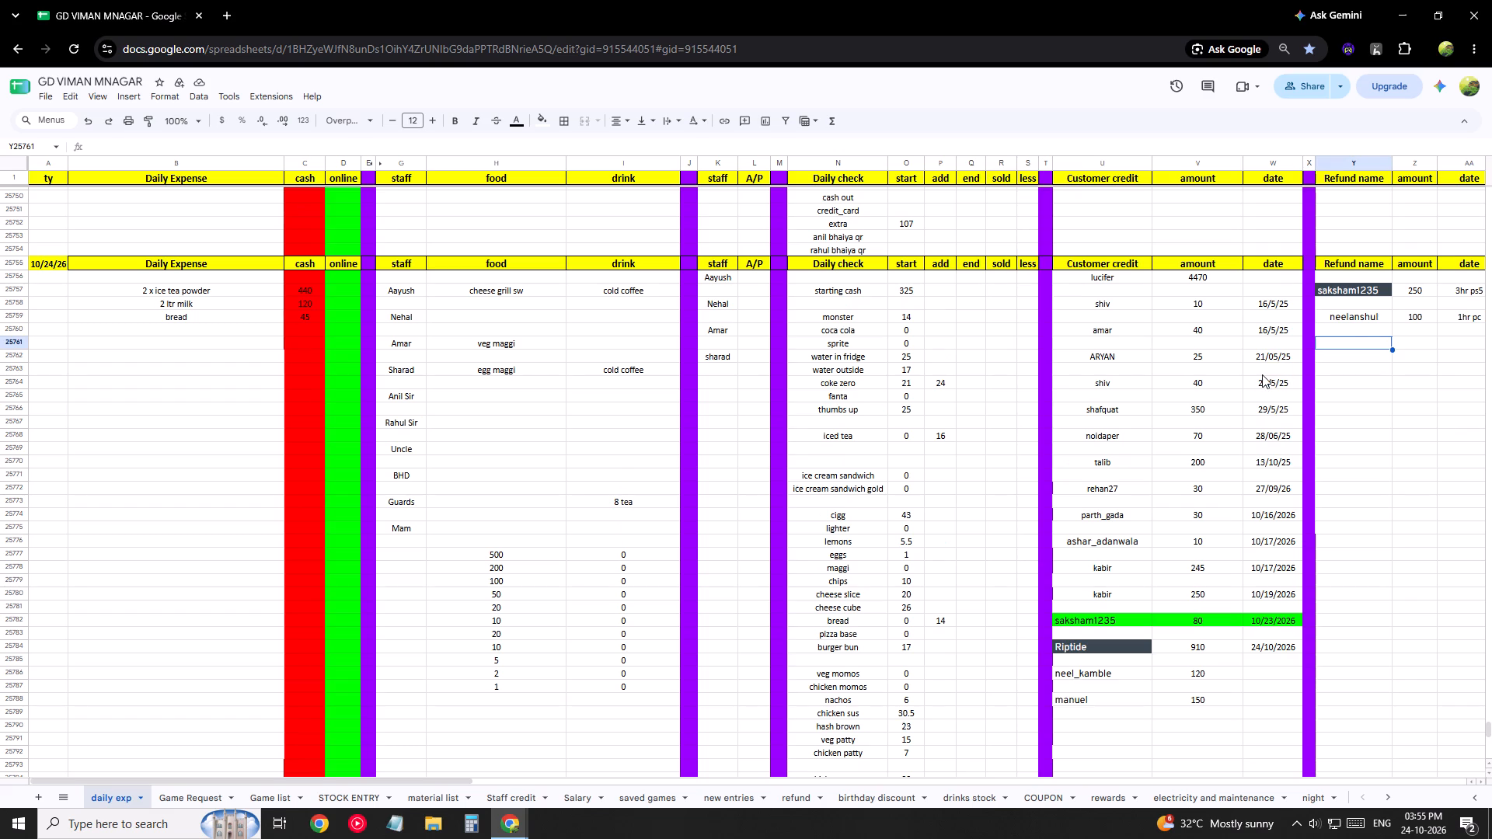
{"action": "key", "text": "1"}
{"action": "key", "text": "space"}
{"action": "key", "text": "p"}
{"action": "key", "text": "l"}
{"action": "key", "text": "a"}
{"action": "key", "text": "t"}
{"action": "type", "text": "es c"}
{"action": "type", "text": "hic nuges"}
{"action": "key", "text": "BackSpace"}
{"action": "key", "text": "BackSpace"}
{"action": "key", "text": "e"}
{"action": "key", "text": "BackSpace"}
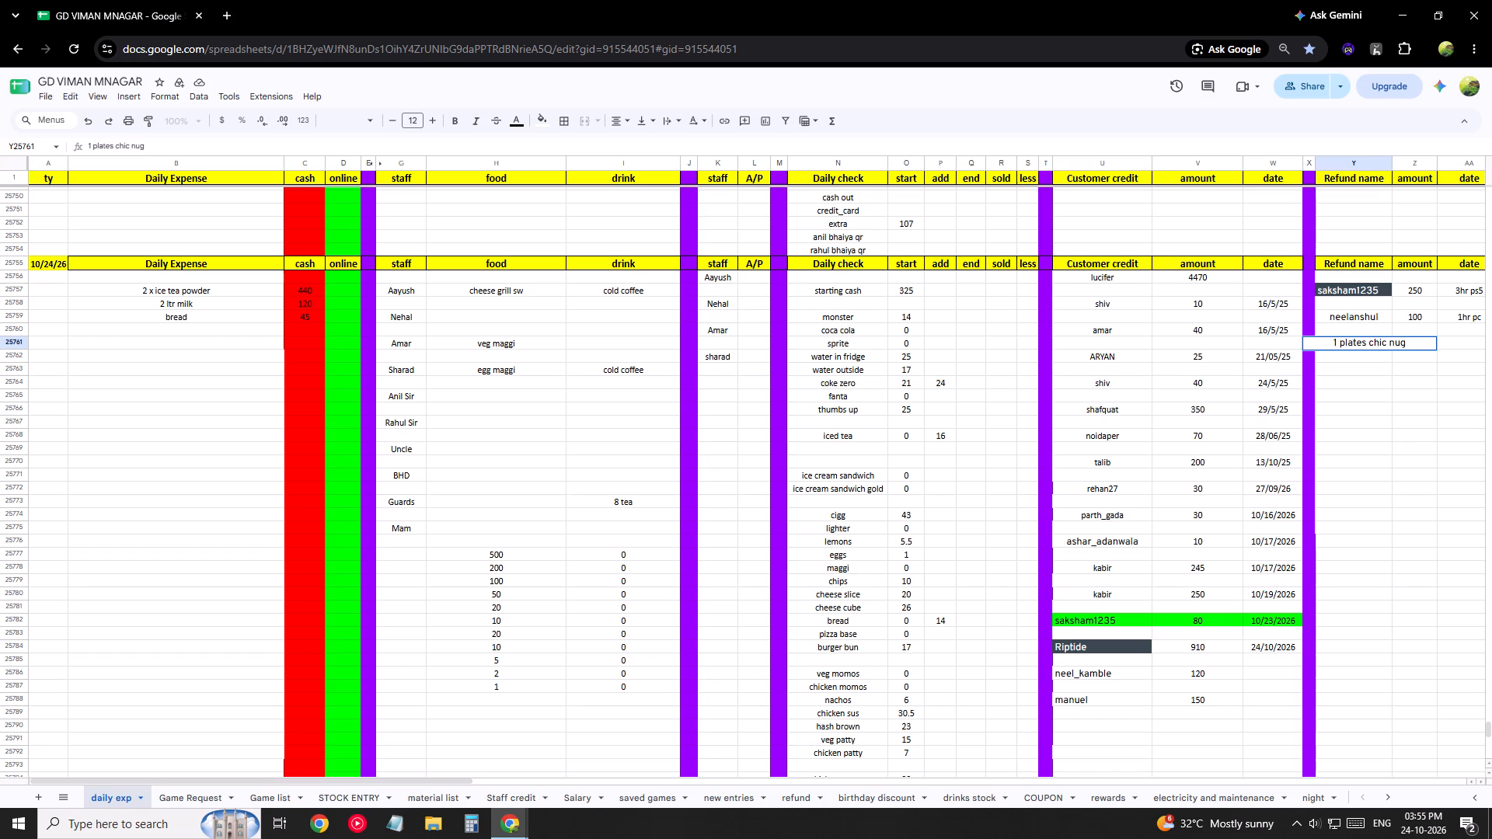
{"action": "type", "text": "gest"}
{"action": "key", "text": "BackSpace"}
{"action": "key", "text": "BackSpace"}
{"action": "key", "text": "BackSpace"}
{"action": "type", "text": "ets"}
{"action": "key", "text": "Return"}
{"action": "key", "text": "Right"}
{"action": "key", "text": "Up"}
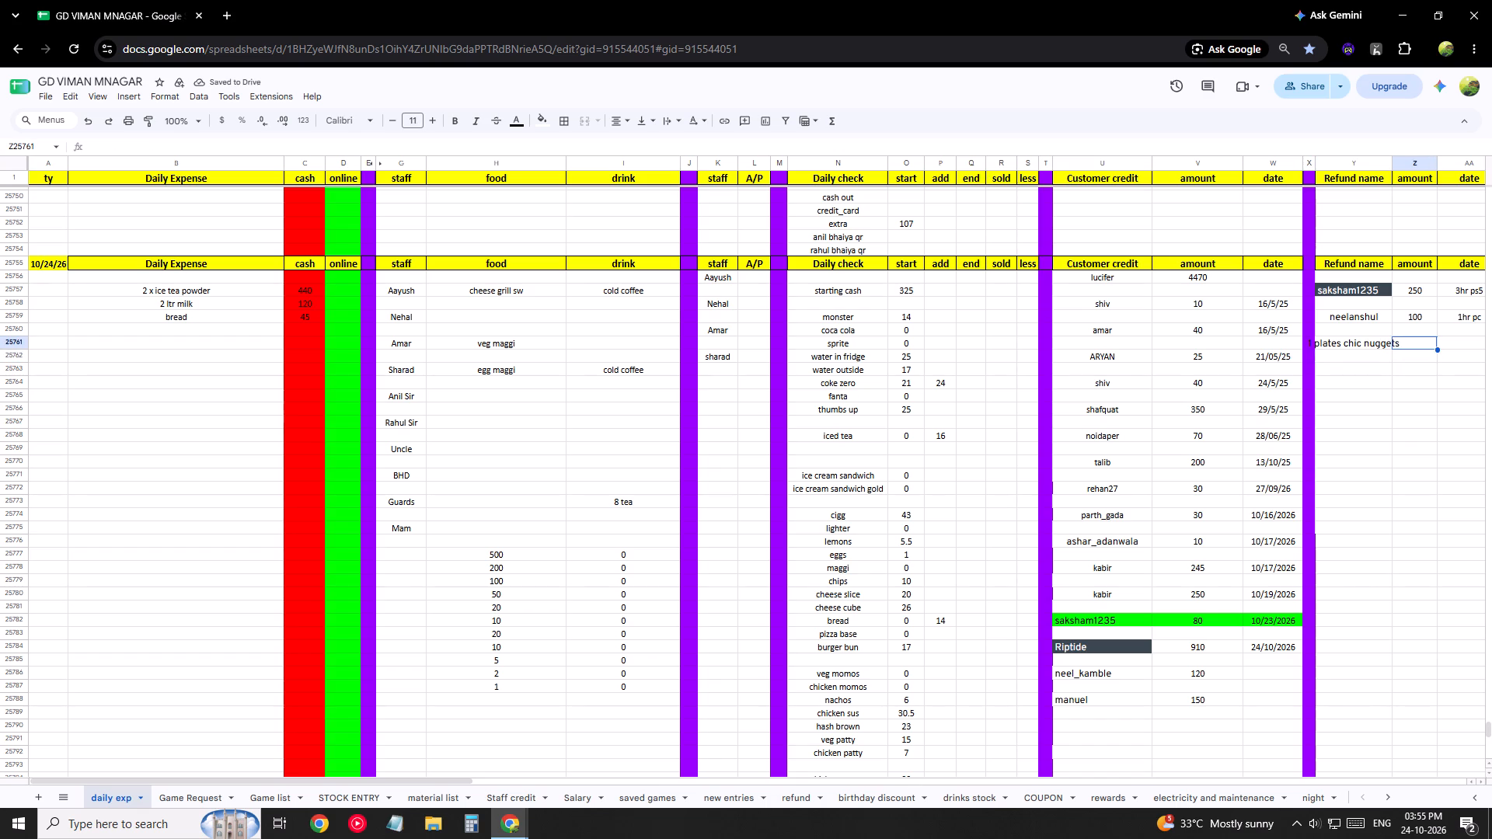
{"action": "type", "text": "140"}
{"action": "key", "text": "Return"}
Switch to ggLeap and open the shop for a new guest order.
{"action": "key", "text": "alt+Tab"}
{"action": "scroll", "coordinate": [1326, 330], "scroll_direction": "up", "scroll_amount": 1}
{"action": "left_click", "coordinate": [14, 244]}
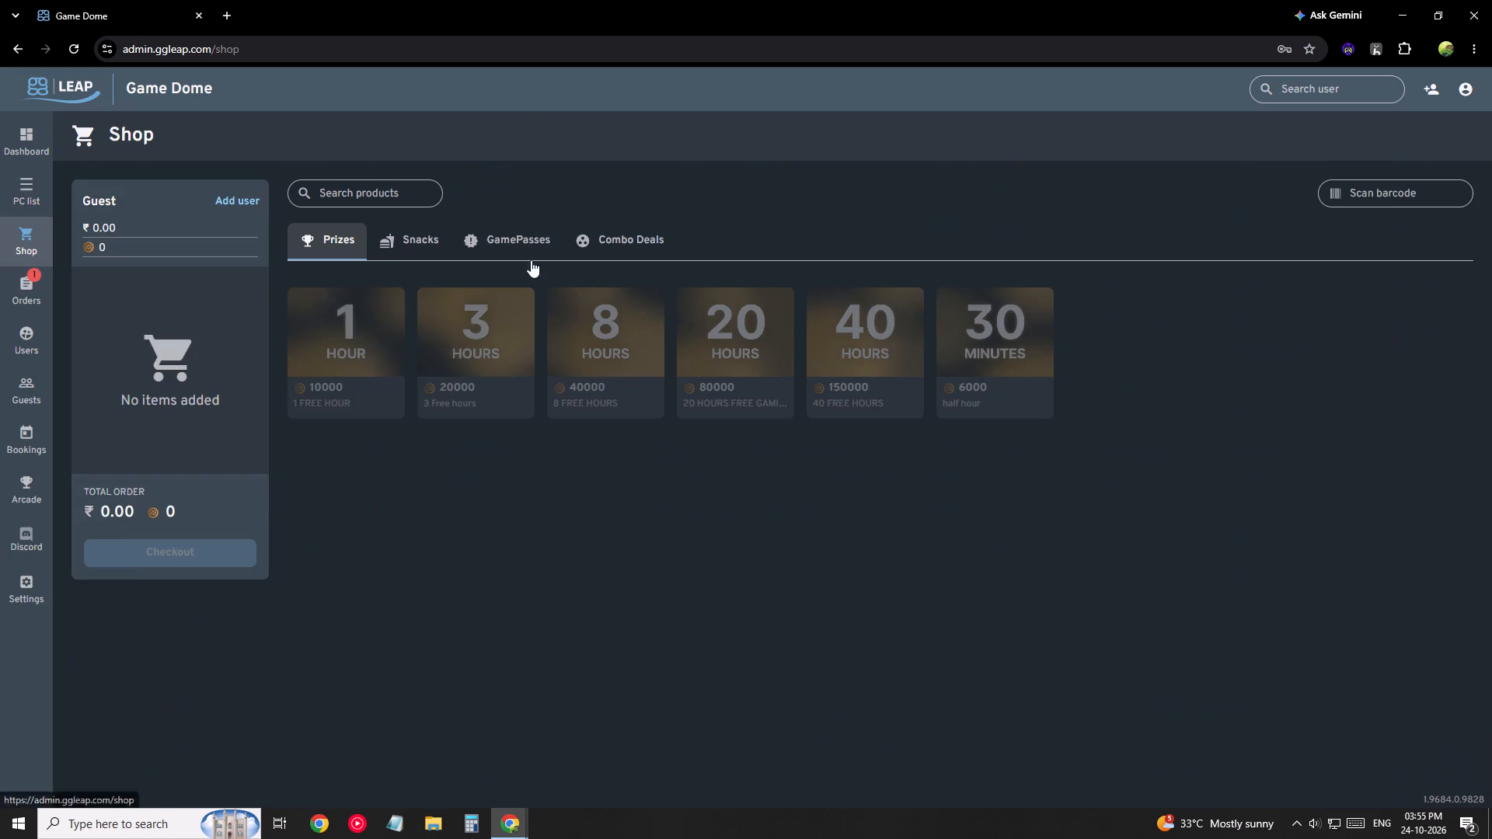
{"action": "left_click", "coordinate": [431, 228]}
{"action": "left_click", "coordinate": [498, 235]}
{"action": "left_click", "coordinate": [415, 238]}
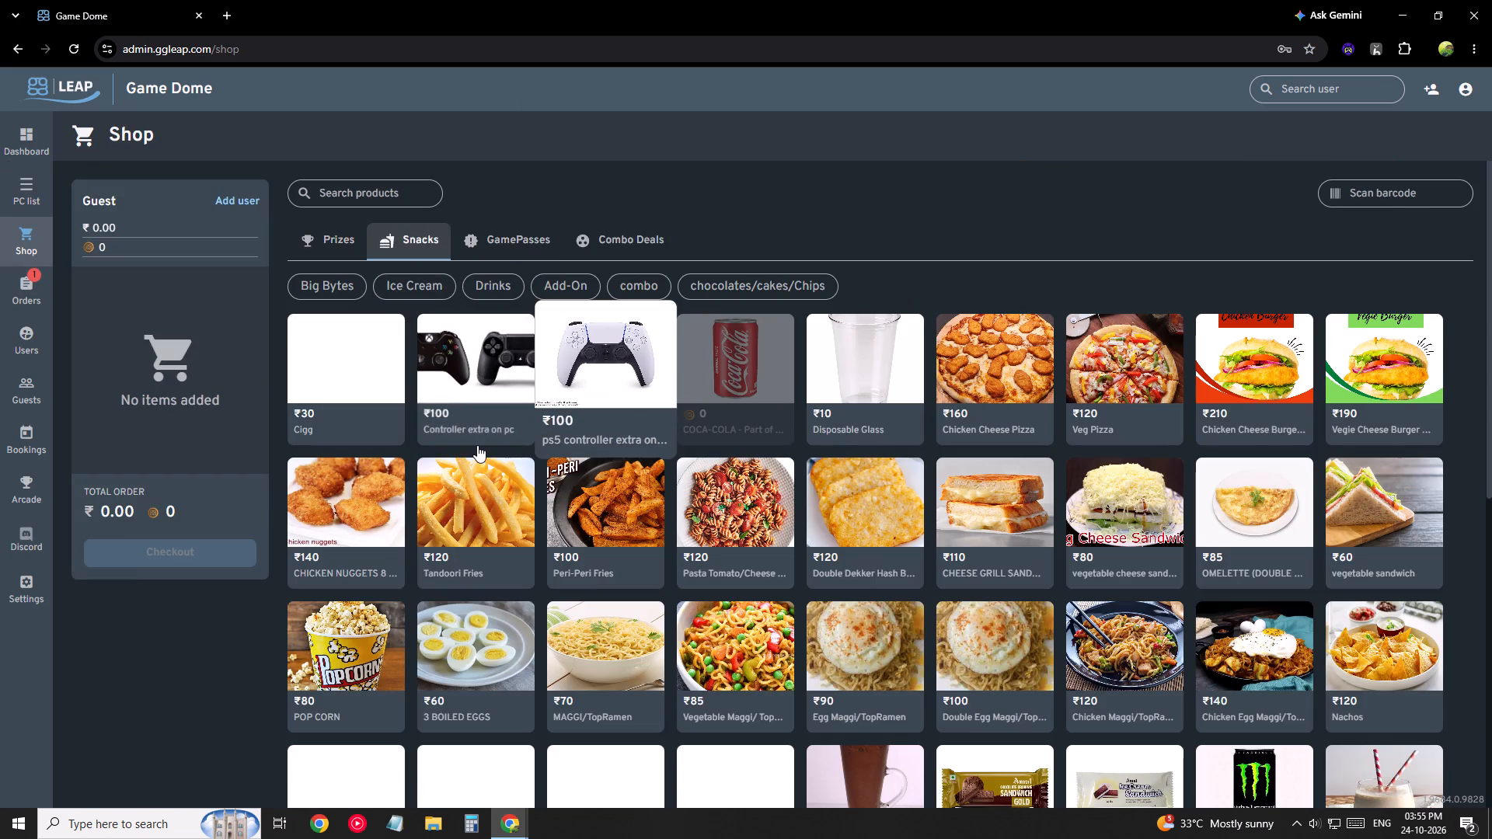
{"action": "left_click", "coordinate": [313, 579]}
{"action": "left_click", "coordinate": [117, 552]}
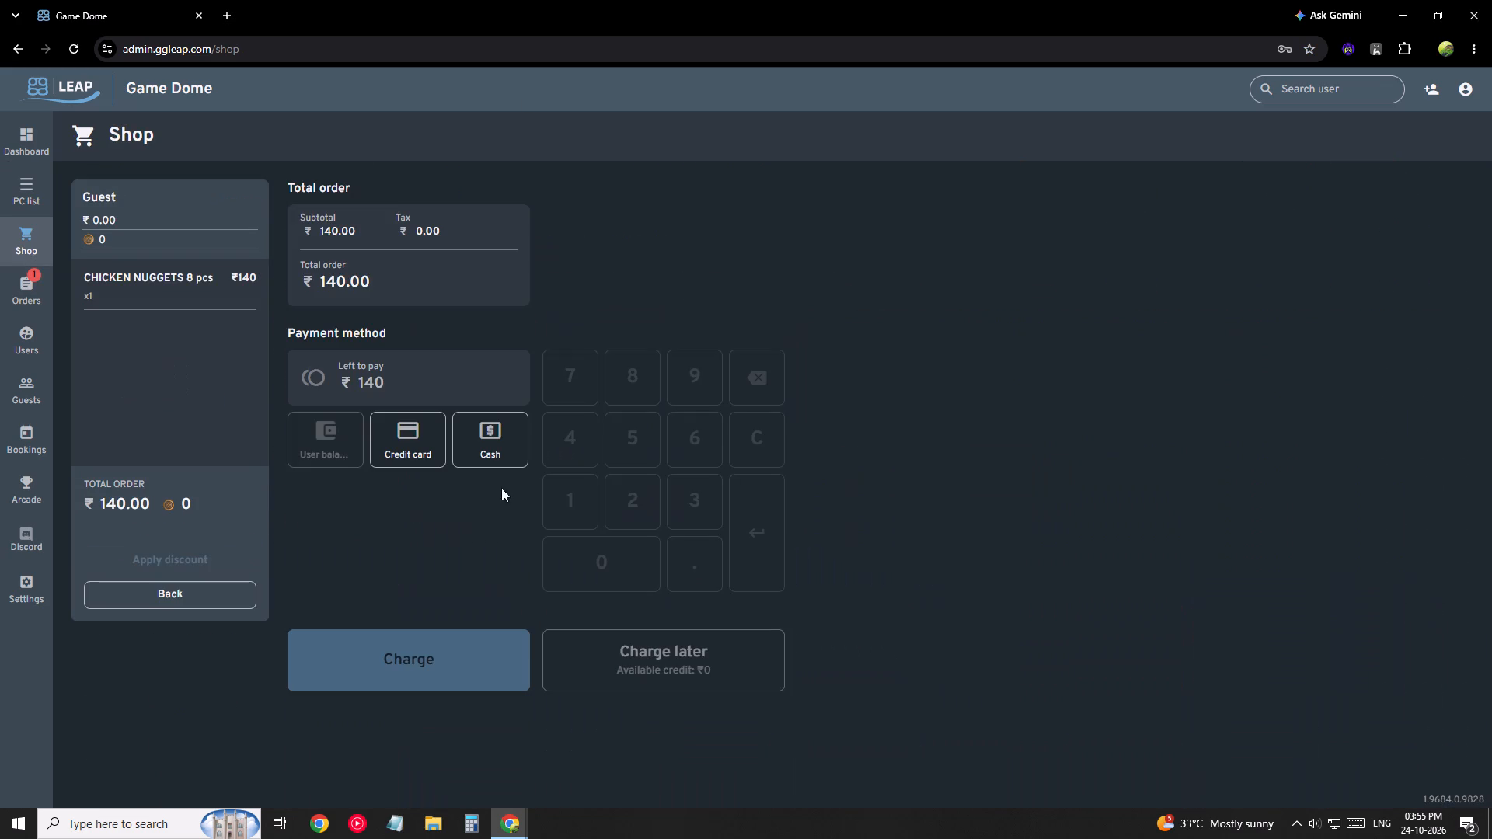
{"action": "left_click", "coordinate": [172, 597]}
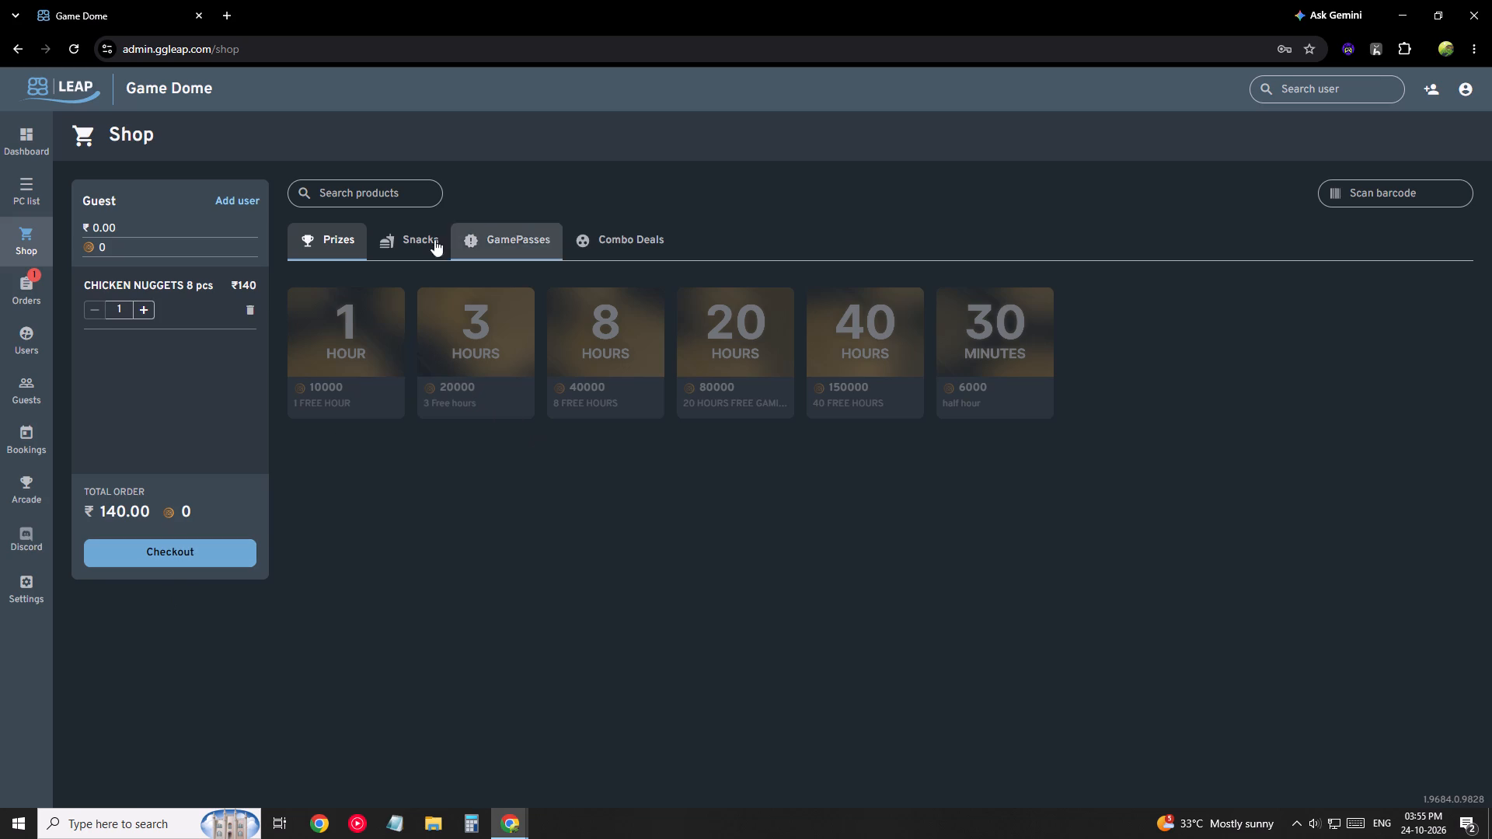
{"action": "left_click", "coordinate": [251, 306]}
Sell two Ciggs from the snacks to a guest and charge ₹60 by credit card.
{"action": "left_click", "coordinate": [410, 255]}
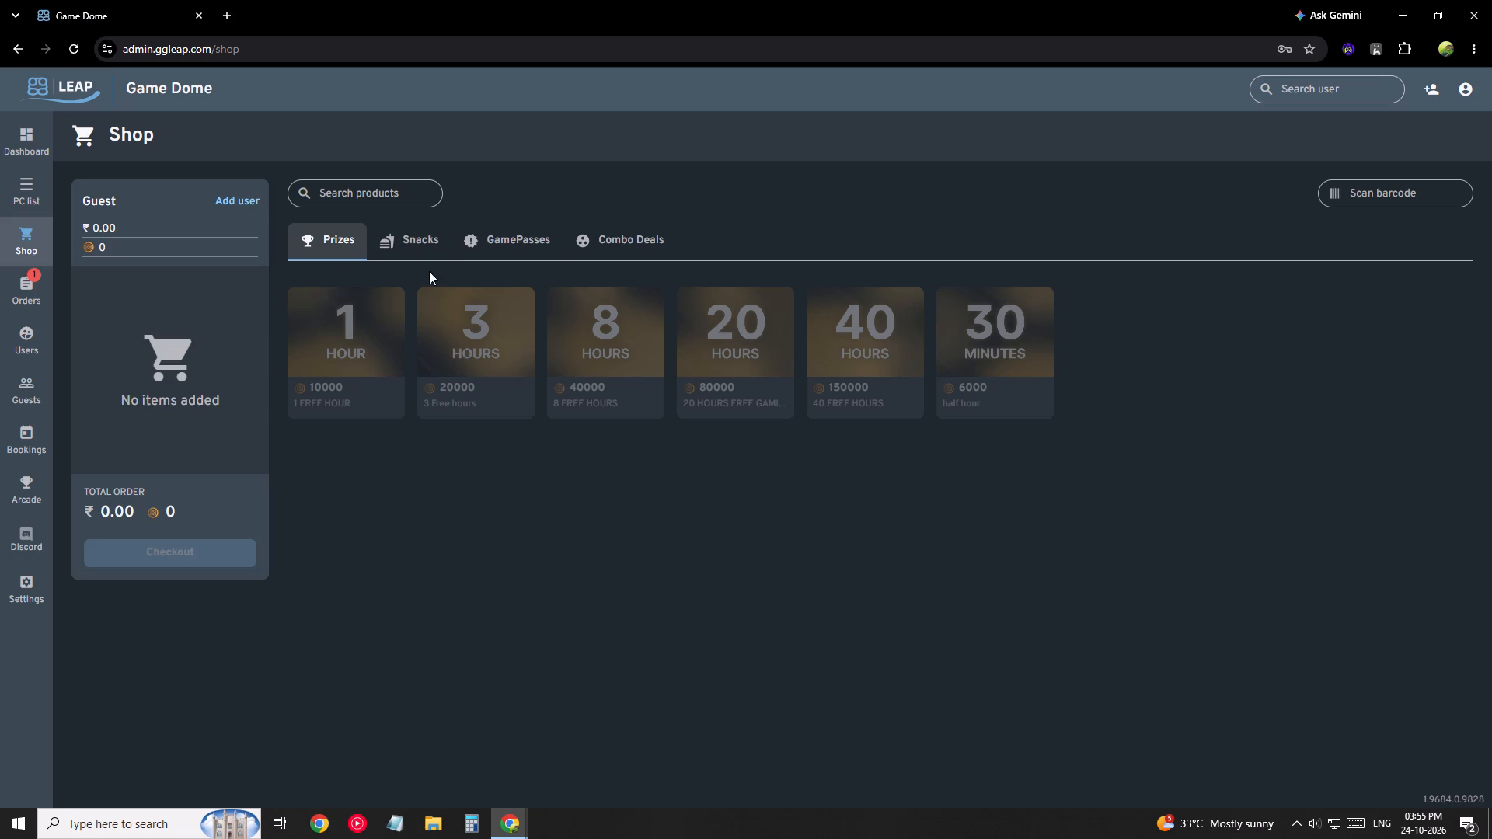
{"action": "left_click", "coordinate": [472, 293]}
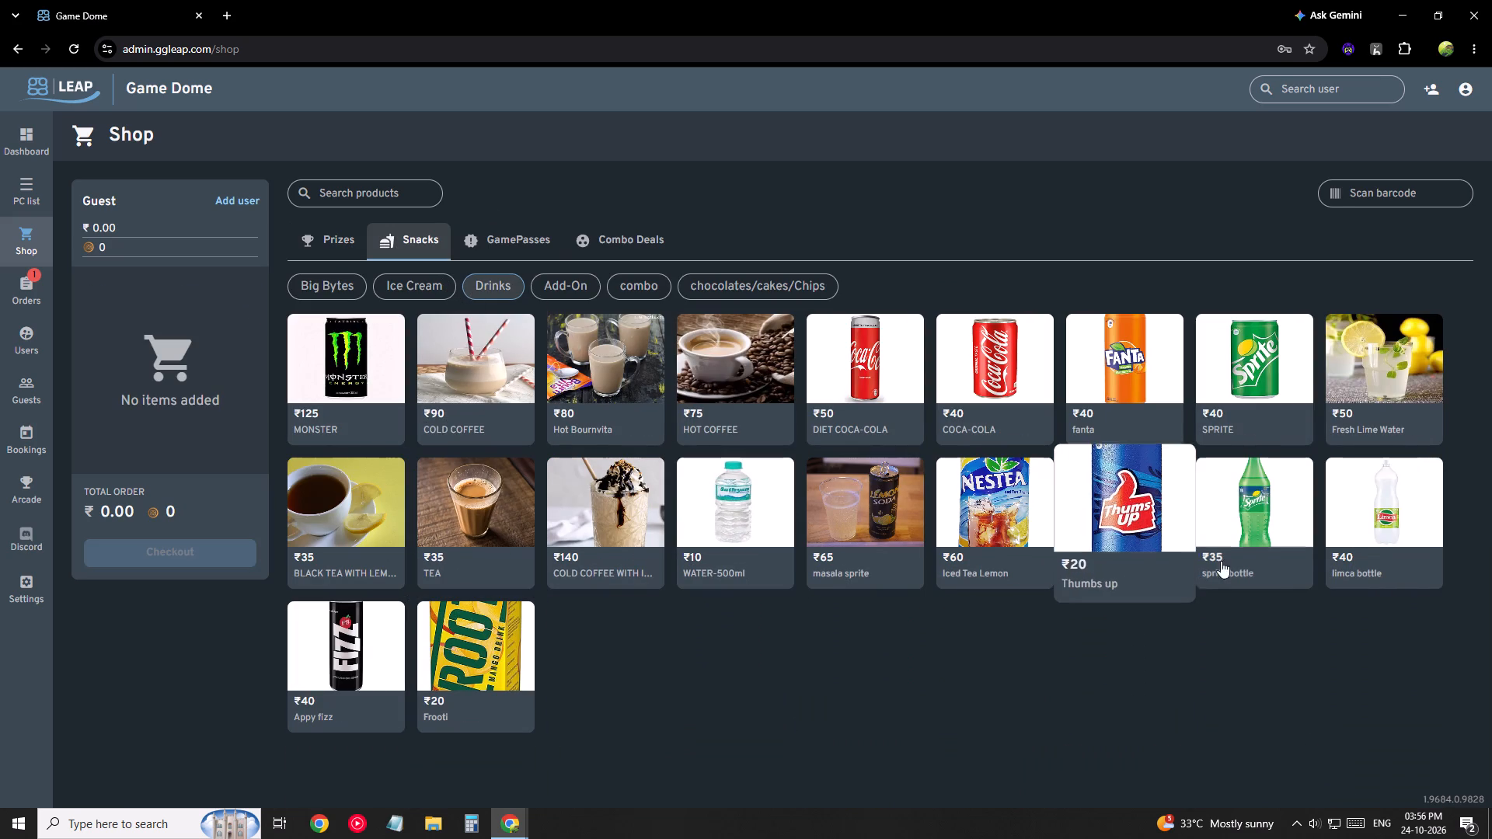
{"action": "left_click", "coordinate": [420, 237]}
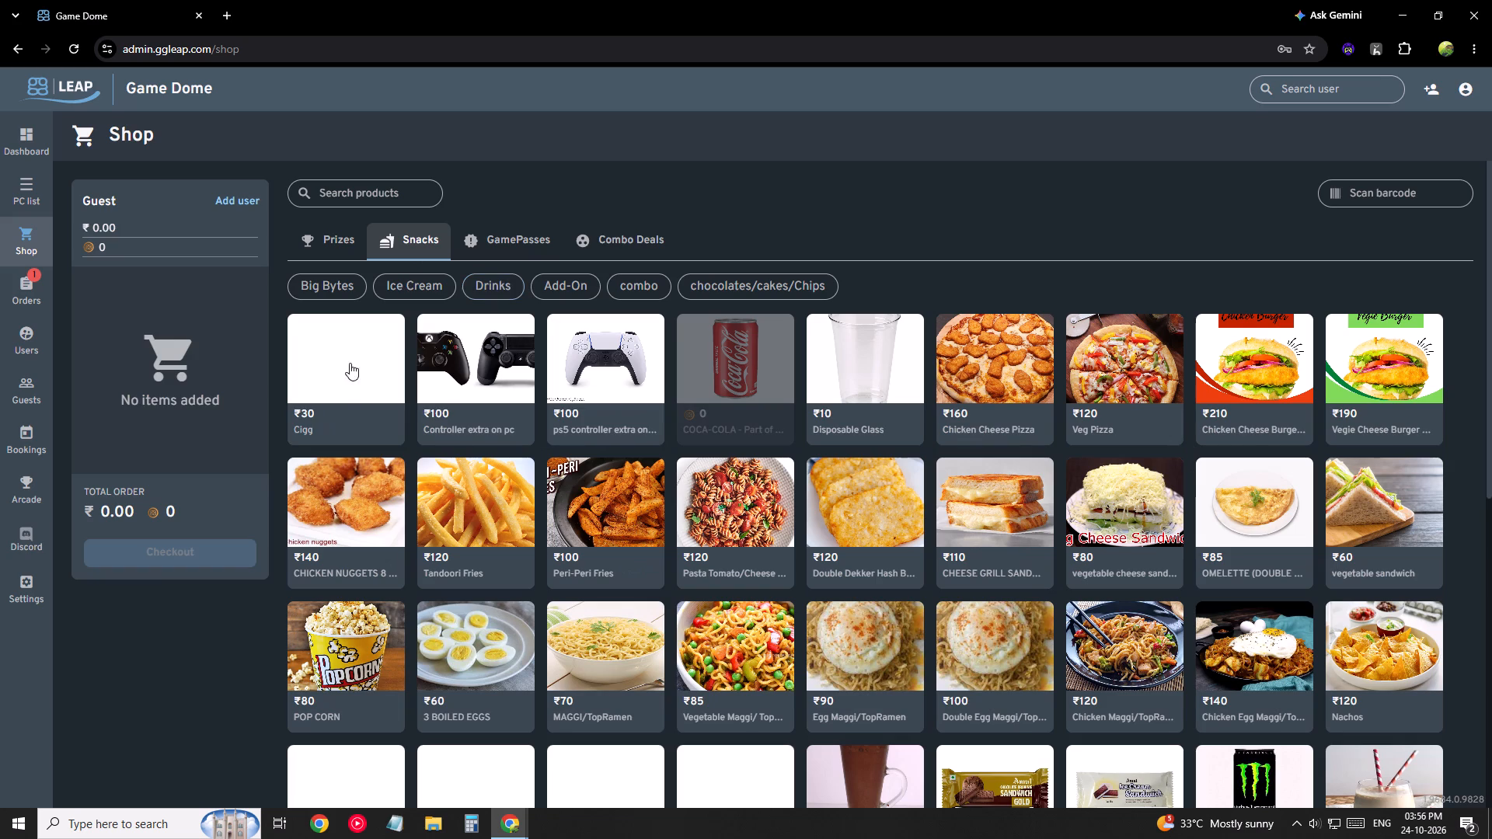
{"action": "double_click", "coordinate": [342, 371]}
{"action": "left_click", "coordinate": [152, 558]}
{"action": "left_click", "coordinate": [404, 433]}
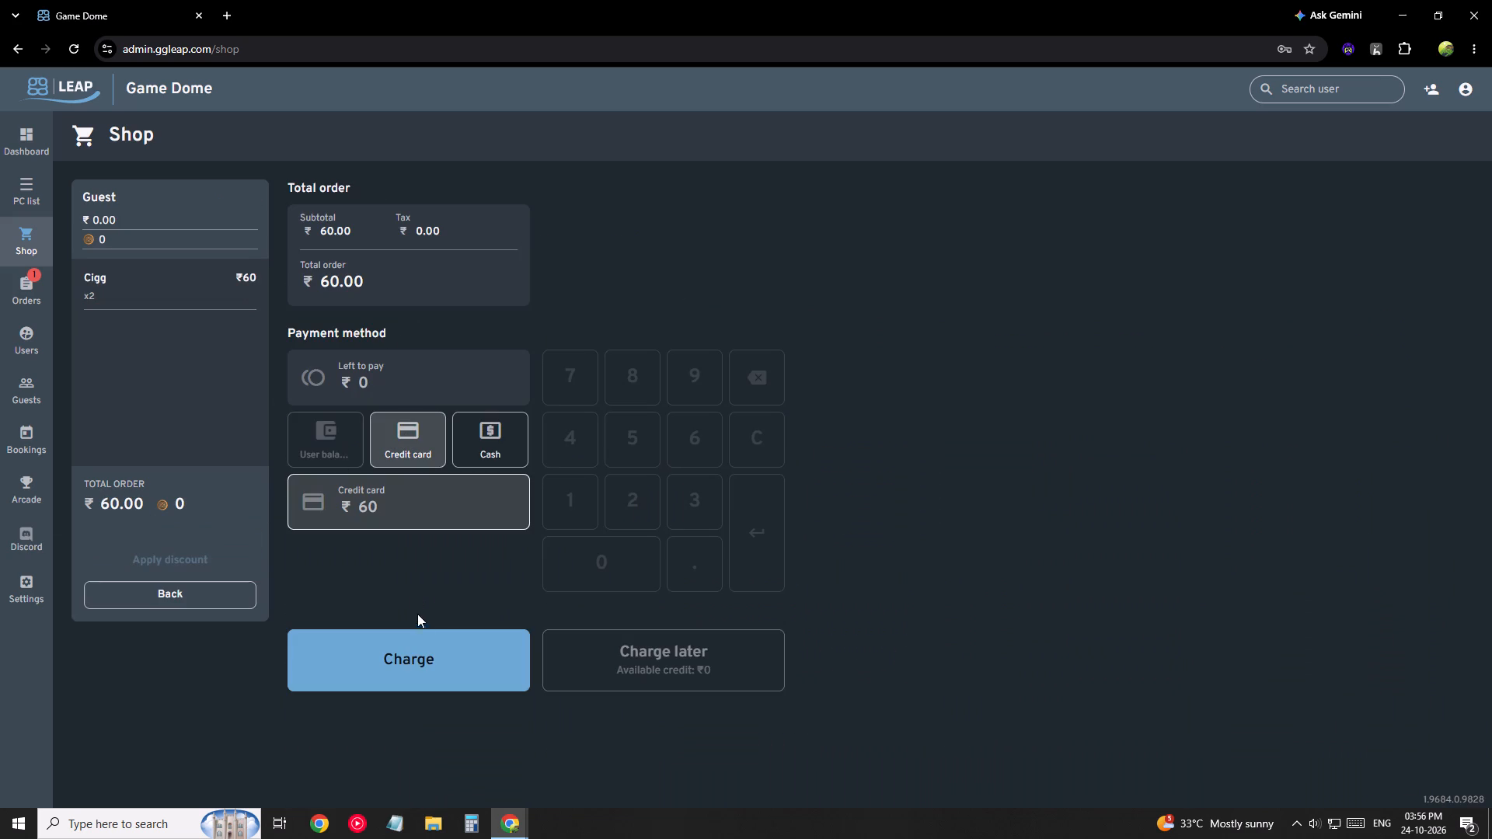
{"action": "left_click", "coordinate": [421, 660]}
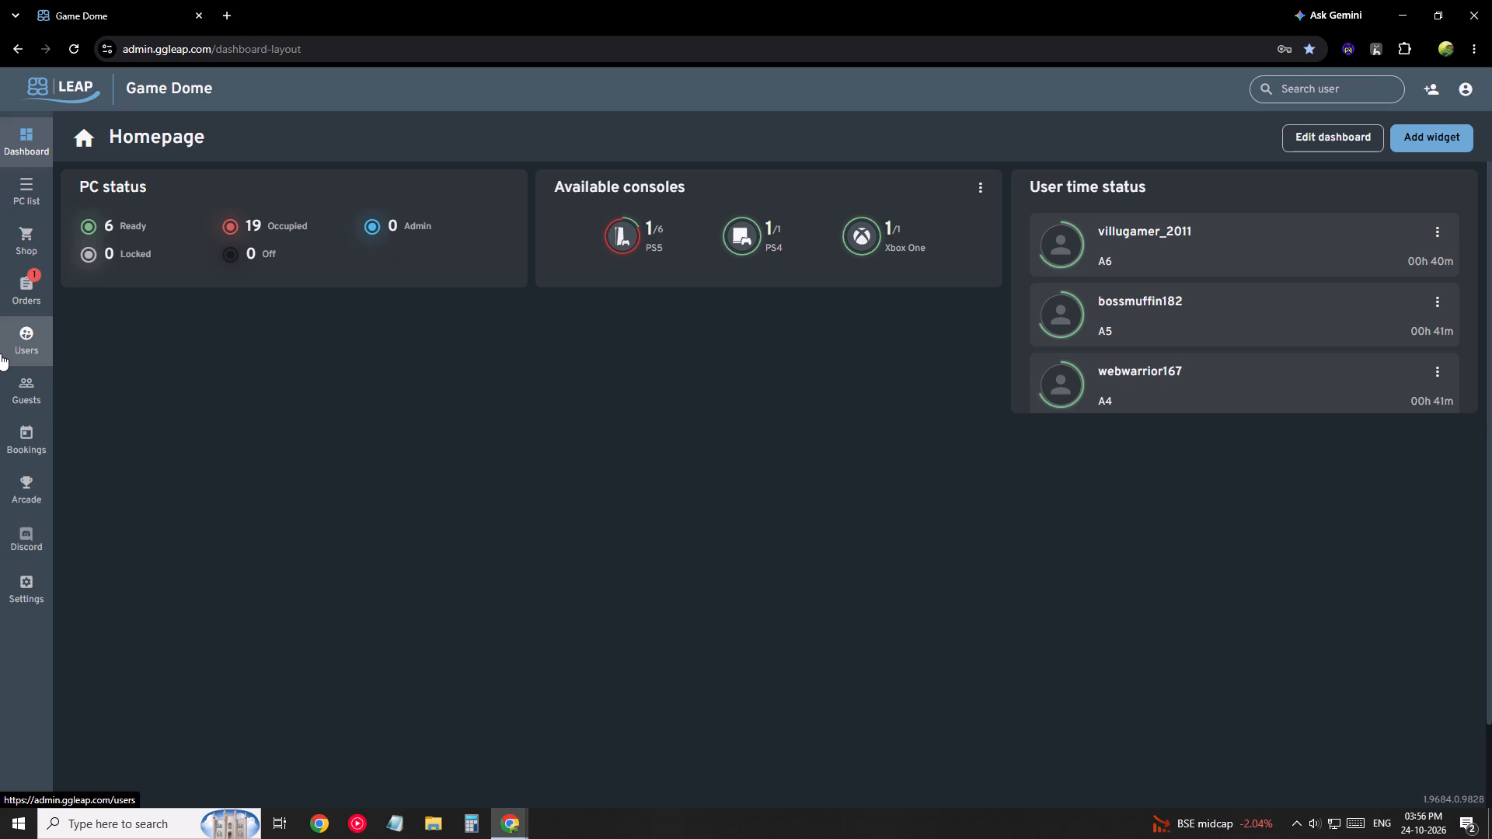
Open the order history and check the items in the most recent orders.
{"action": "left_click", "coordinate": [37, 280]}
{"action": "left_click", "coordinate": [356, 191]}
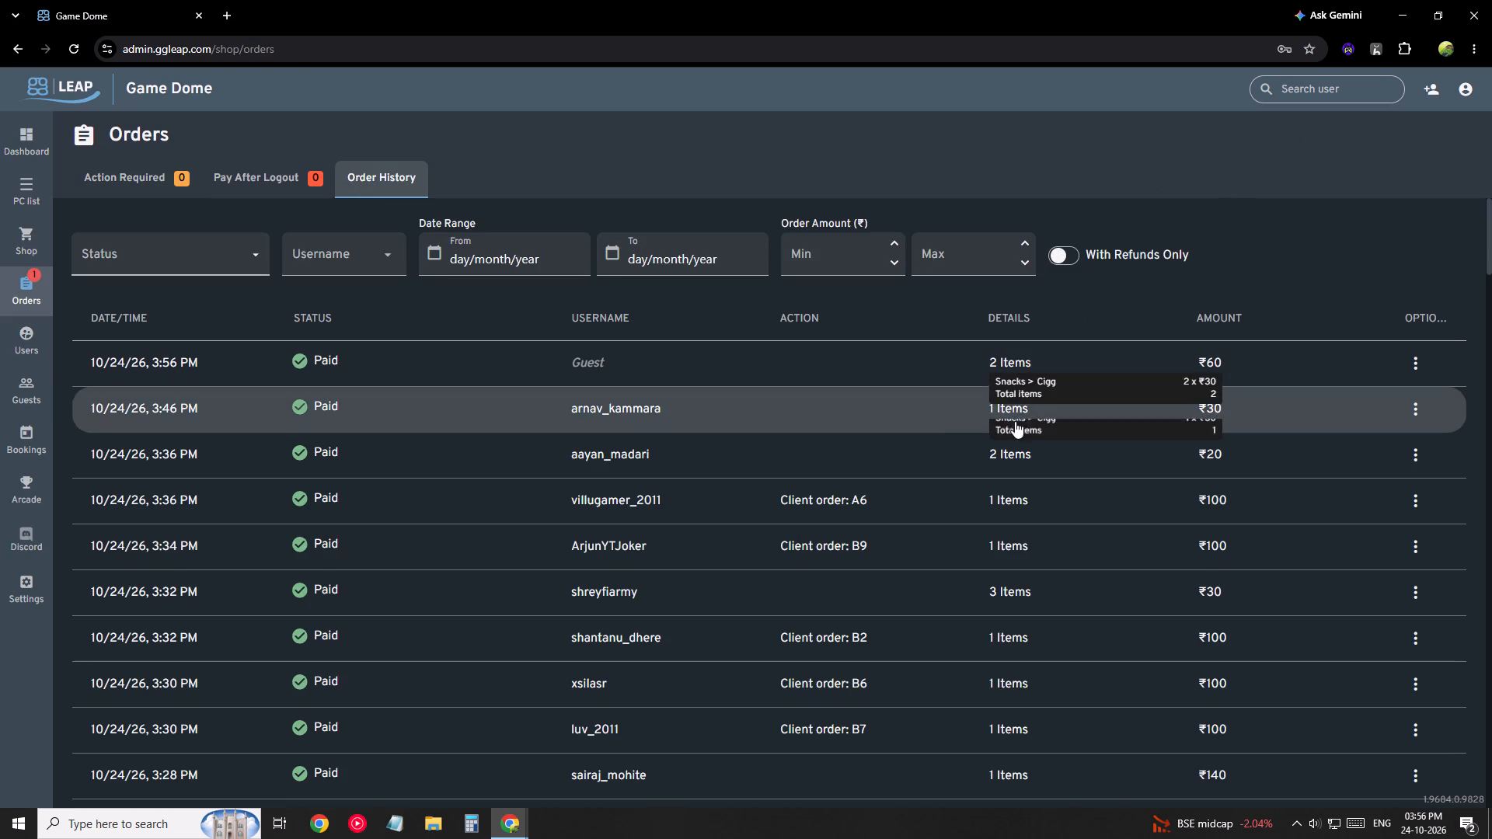
Check the computers in the PC list, and return to the dashboard to view user time status.
{"action": "left_click", "coordinate": [13, 191]}
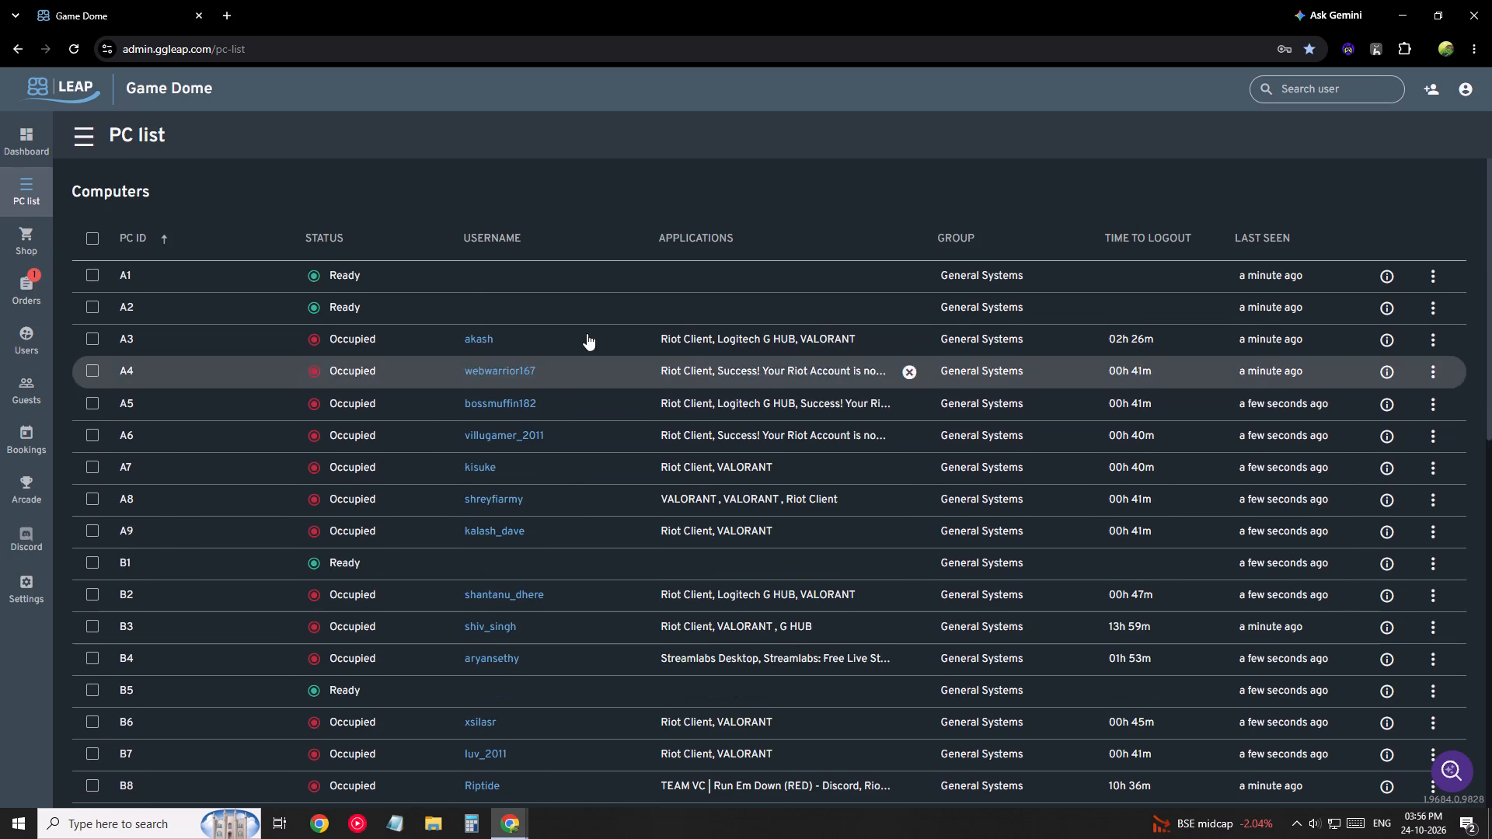
{"action": "left_click", "coordinate": [4, 143]}
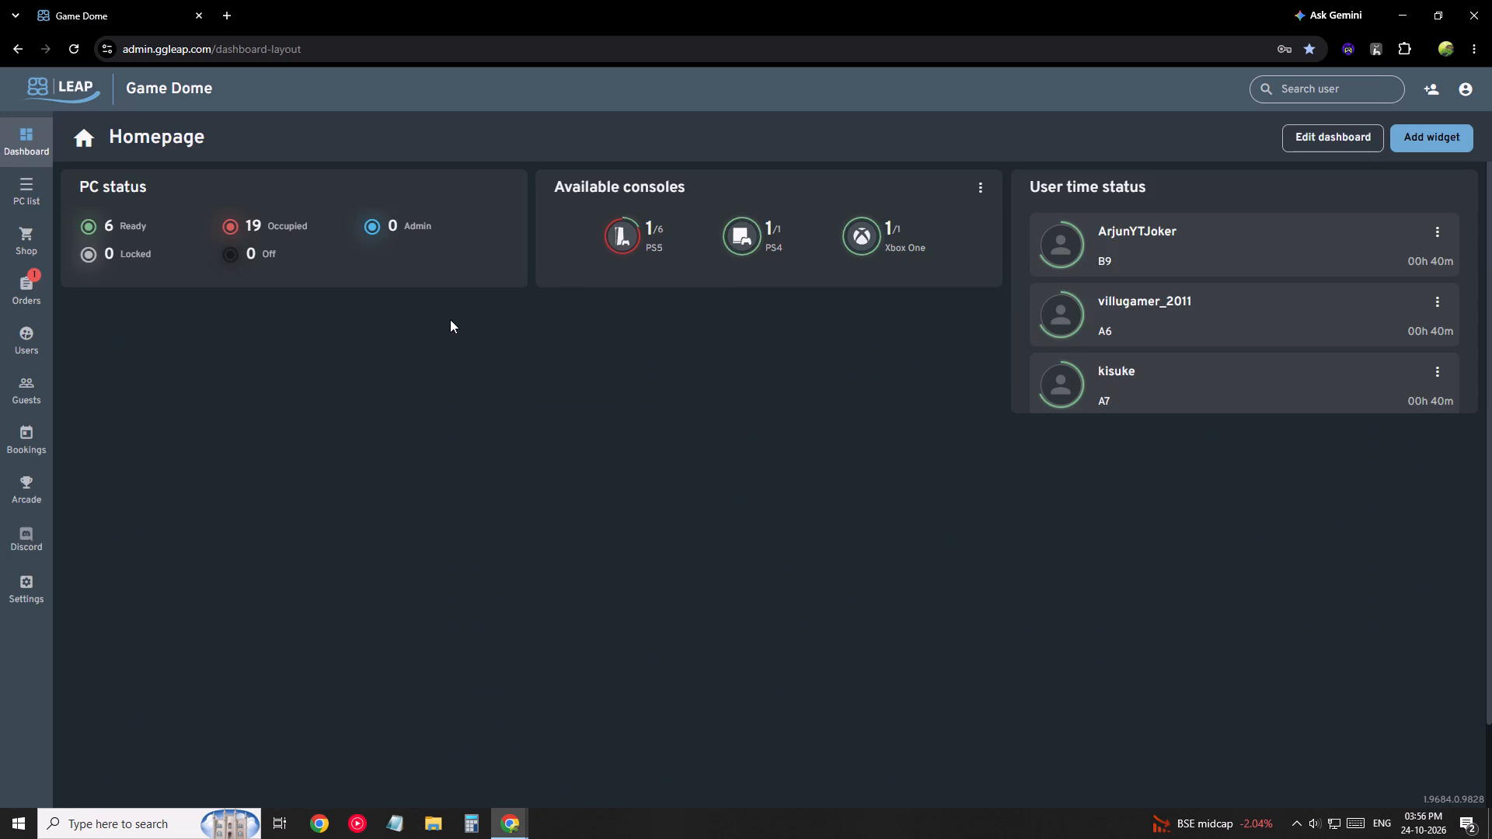
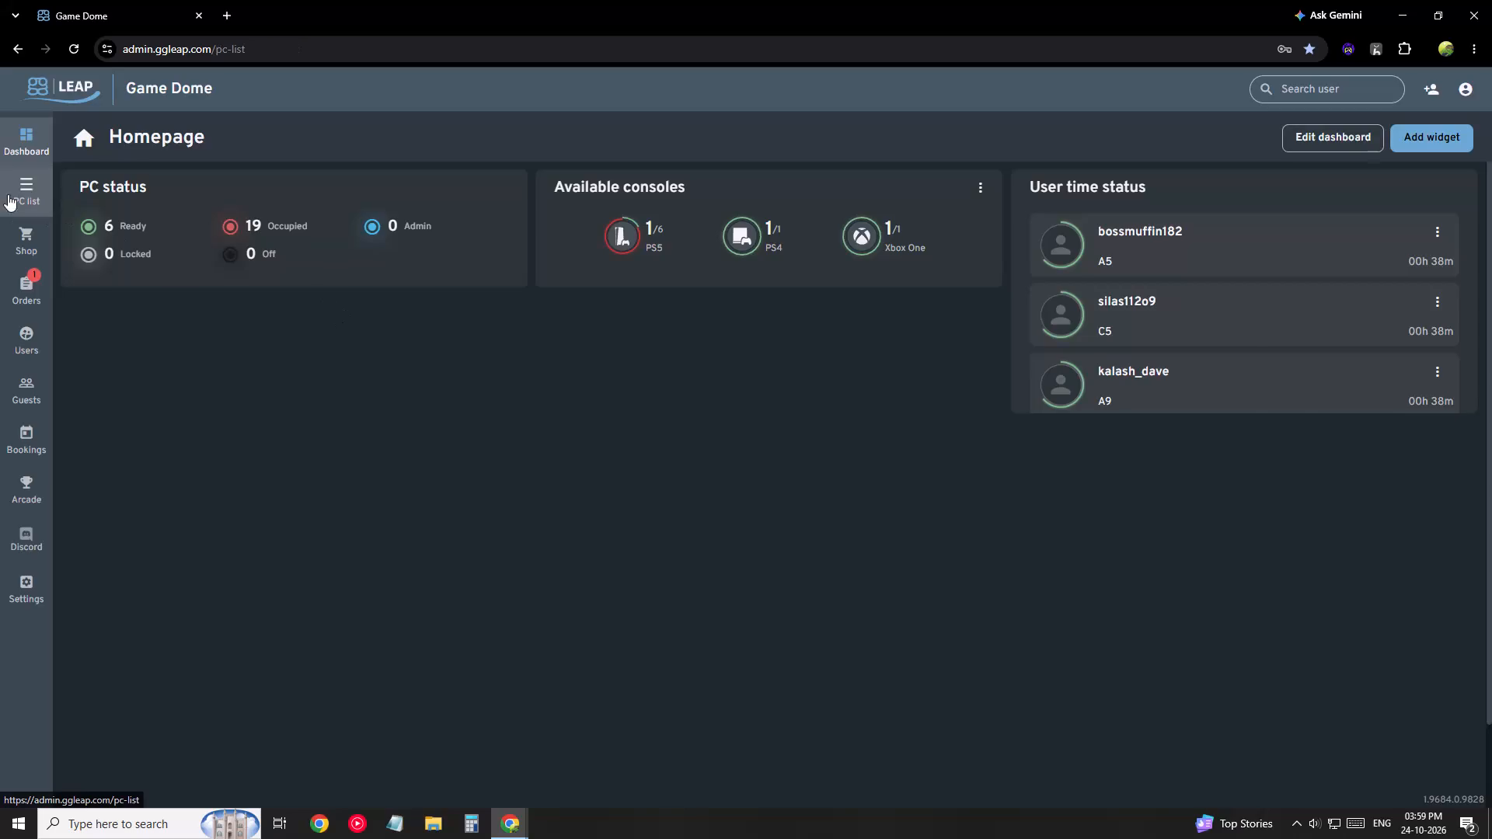
Review the computers in the PC list, and log out all users from the Ps 5 A console.
{"action": "scroll", "coordinate": [720, 499], "scroll_direction": "down", "scroll_amount": 6}
{"action": "scroll", "coordinate": [364, 582], "scroll_direction": "up", "scroll_amount": 3}
{"action": "scroll", "coordinate": [486, 585], "scroll_direction": "up", "scroll_amount": 1}
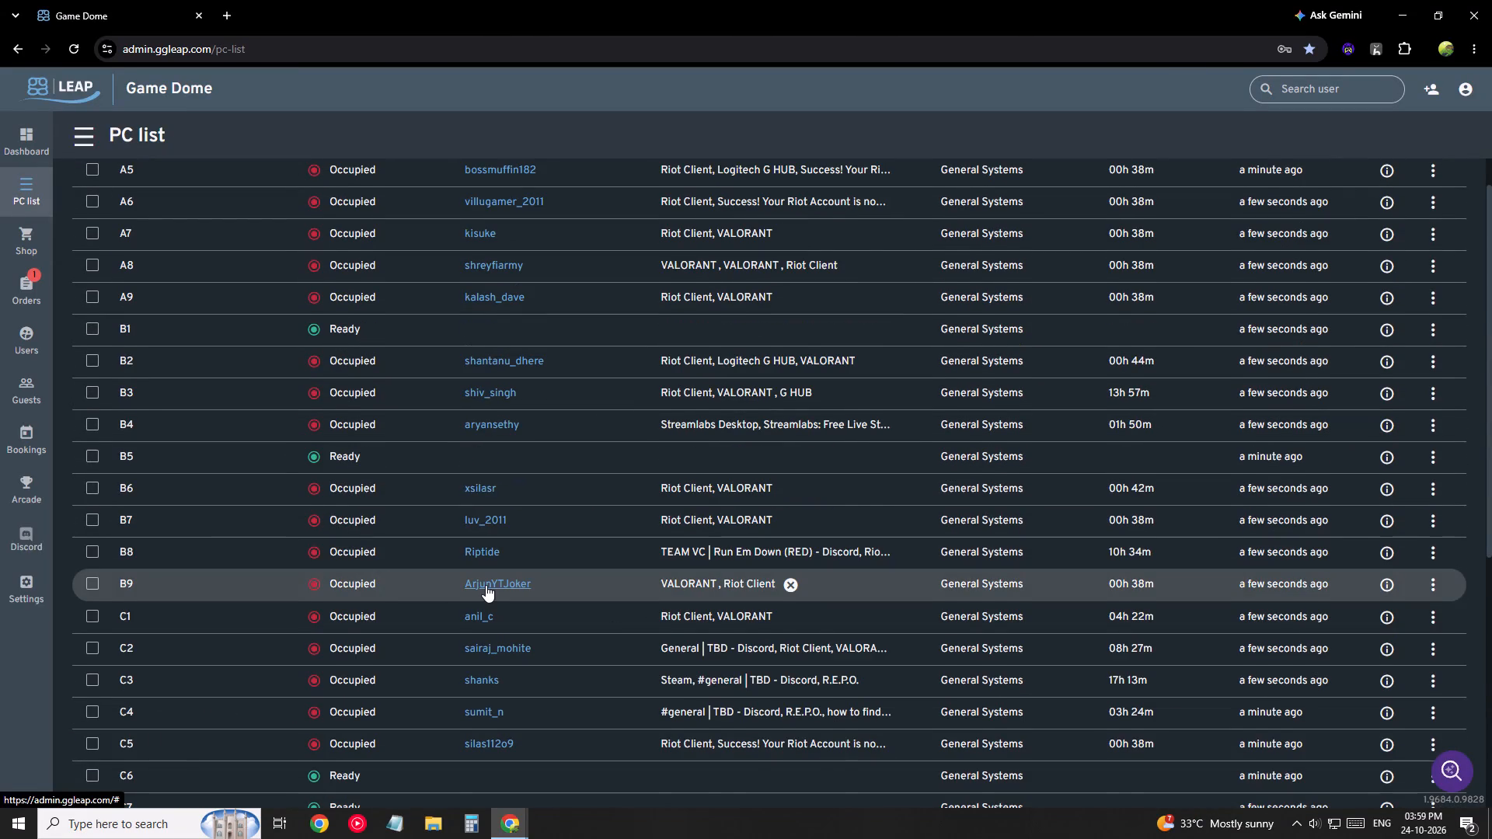
{"action": "scroll", "coordinate": [506, 480], "scroll_direction": "up", "scroll_amount": 2}
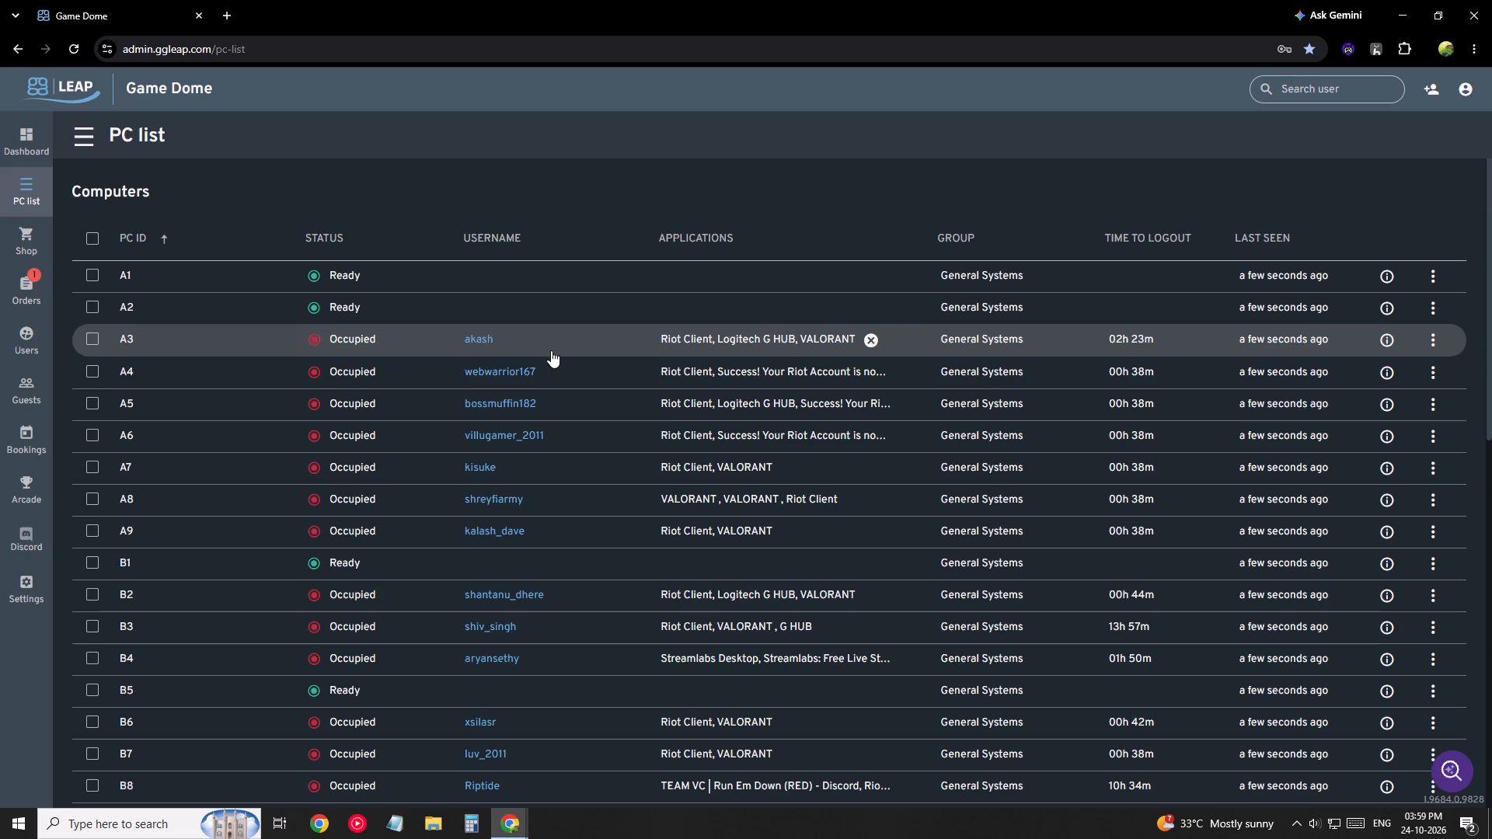
{"action": "scroll", "coordinate": [607, 556], "scroll_direction": "down", "scroll_amount": 2}
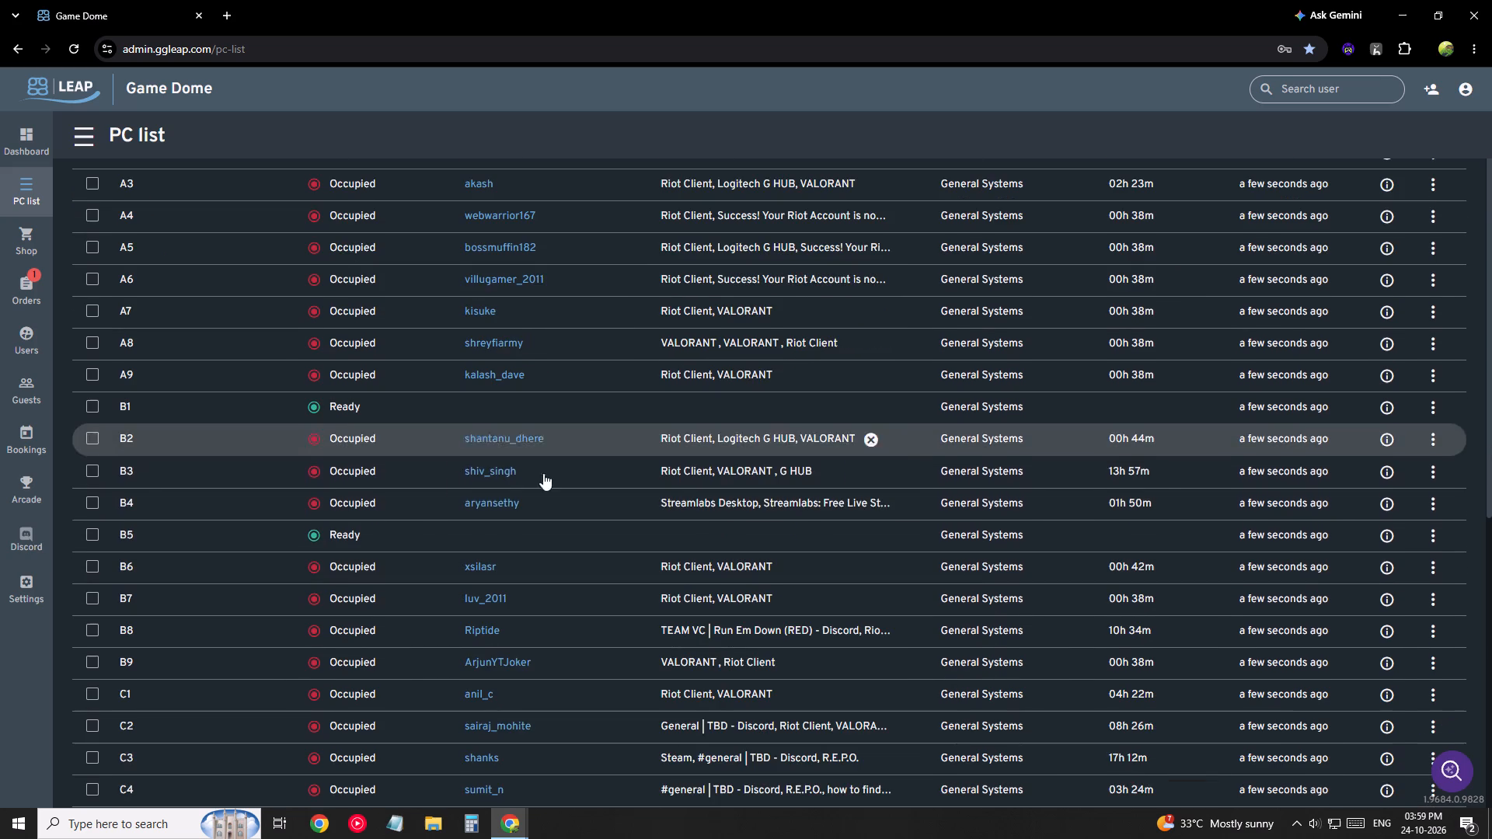
{"action": "left_click", "coordinate": [1354, 175]}
{"action": "scroll", "coordinate": [640, 542], "scroll_direction": "down", "scroll_amount": 3}
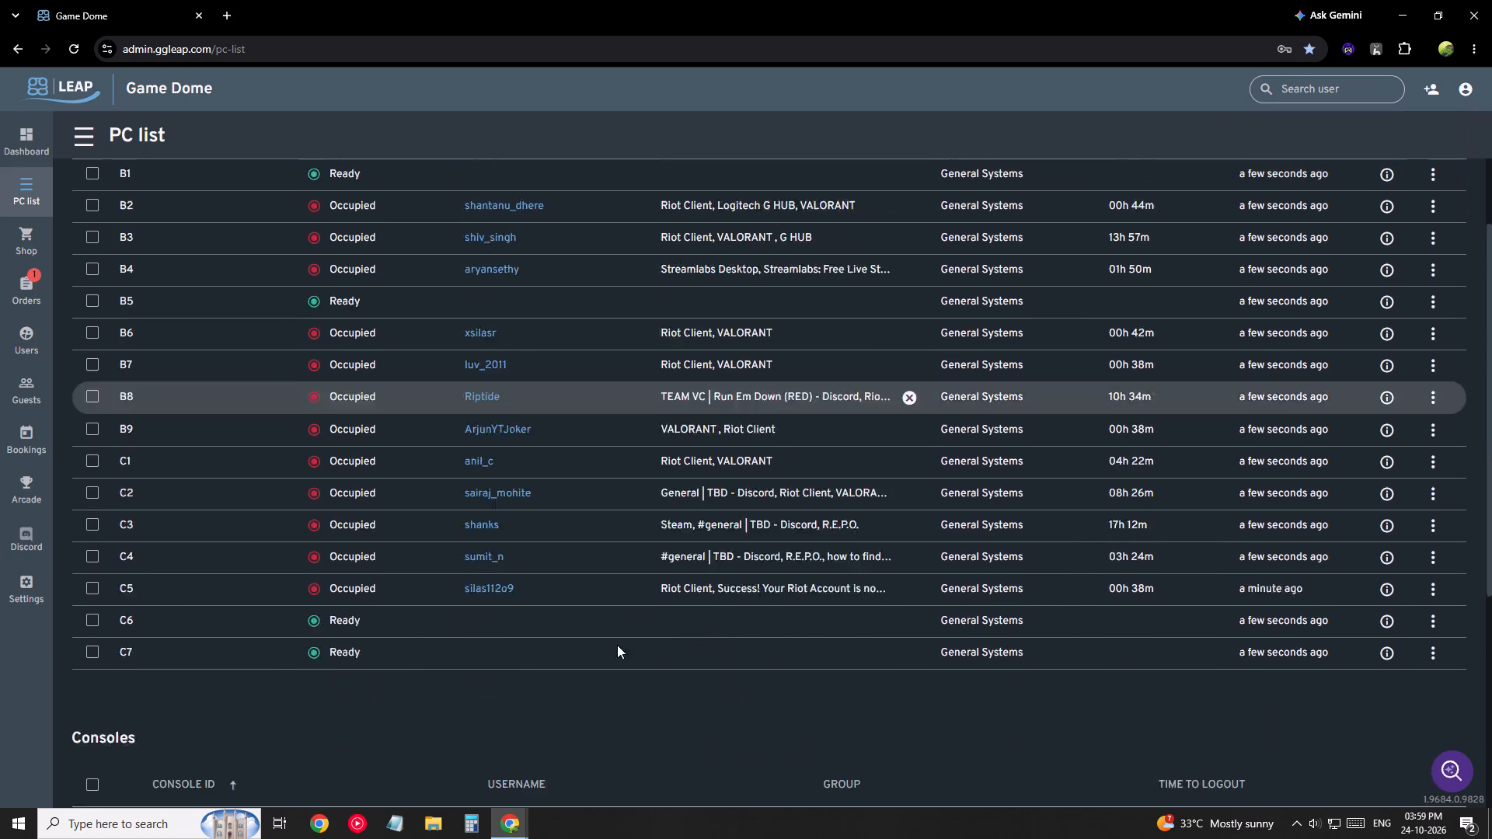
{"action": "scroll", "coordinate": [617, 645], "scroll_direction": "down", "scroll_amount": 7}
{"action": "left_click", "coordinate": [1398, 513]}
{"action": "left_click", "coordinate": [1410, 551]}
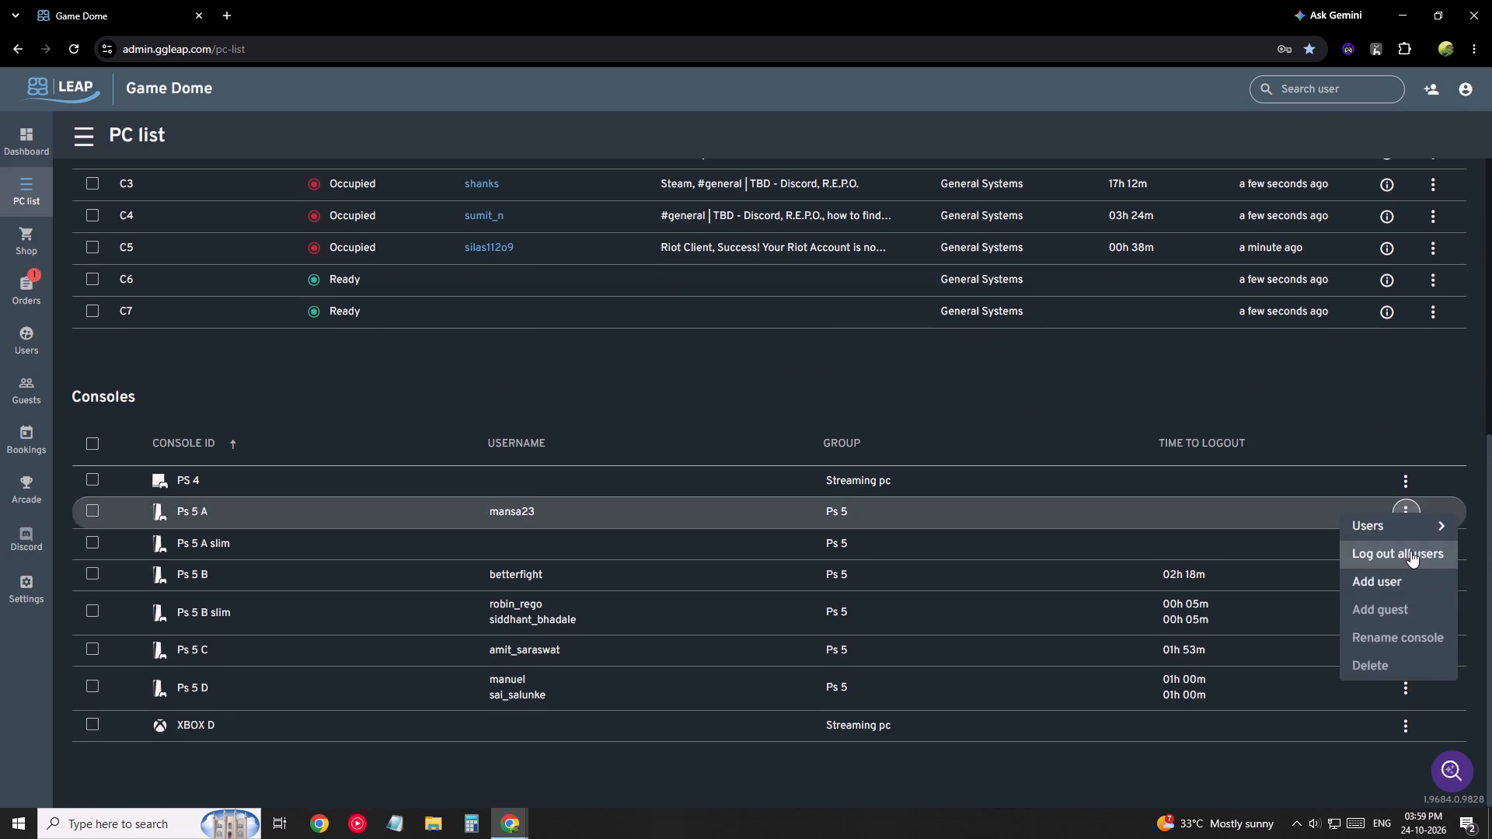
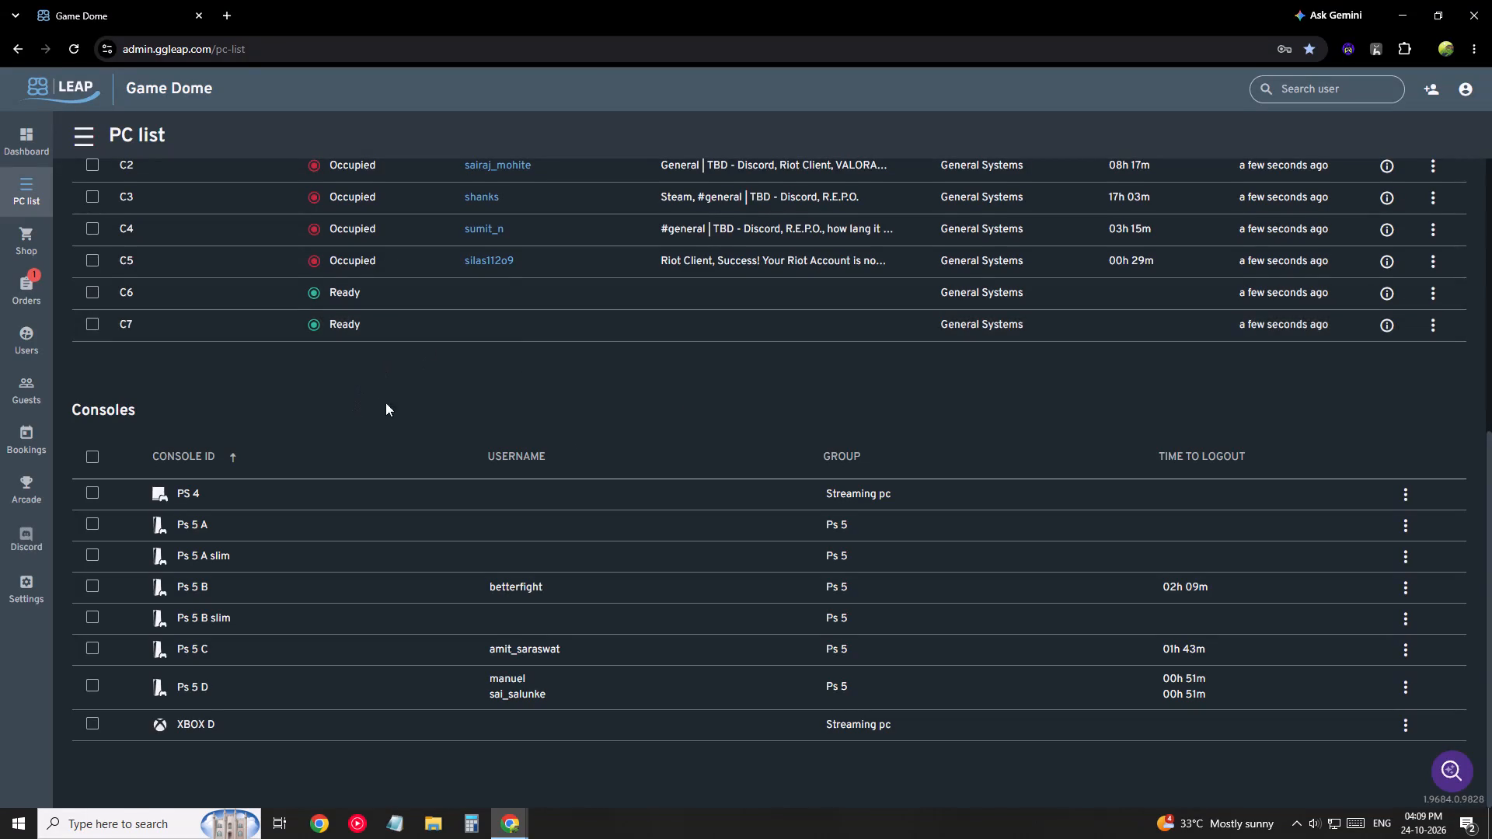
Review the computers in the PC list, checking their status, logged-in users and time to logout.
{"action": "scroll", "coordinate": [444, 282], "scroll_direction": "up", "scroll_amount": 3}
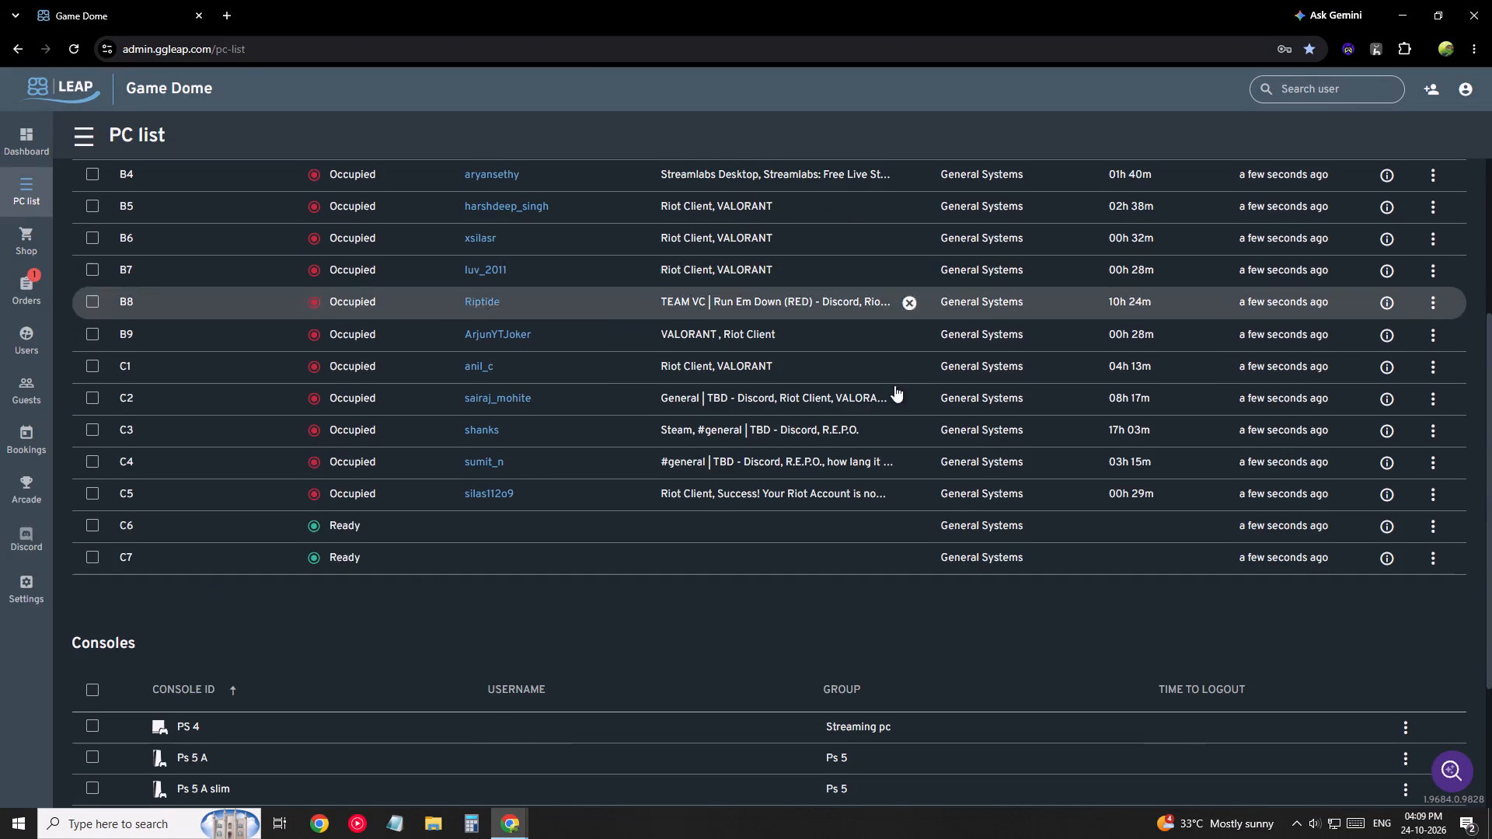
{"action": "scroll", "coordinate": [863, 596], "scroll_direction": "up", "scroll_amount": 3}
{"action": "scroll", "coordinate": [608, 555], "scroll_direction": "up", "scroll_amount": 2}
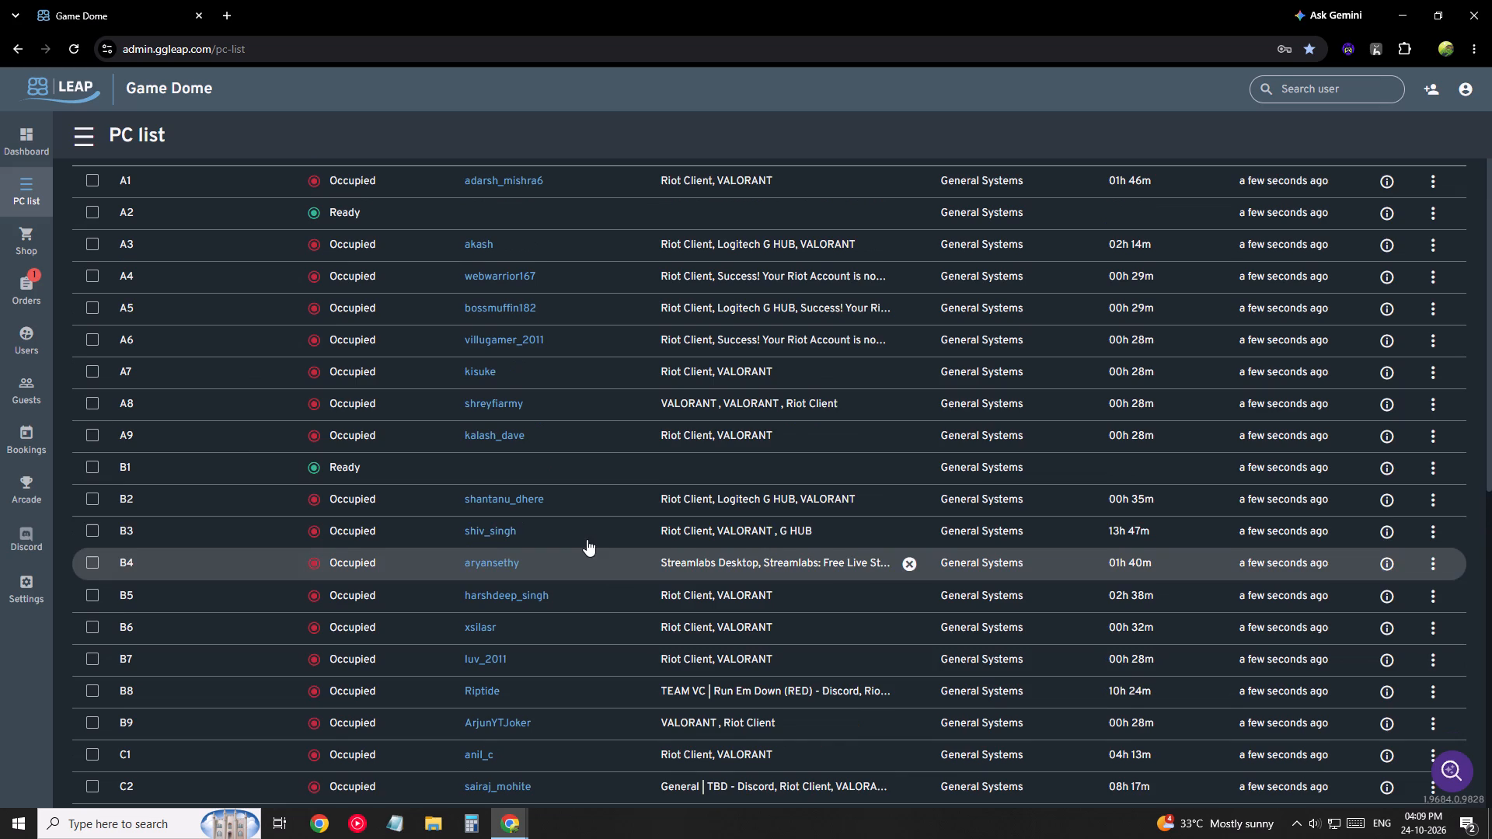
{"action": "scroll", "coordinate": [528, 449], "scroll_direction": "up", "scroll_amount": 1}
{"action": "scroll", "coordinate": [528, 449], "scroll_direction": "down", "scroll_amount": 1}
{"action": "scroll", "coordinate": [528, 449], "scroll_direction": "up", "scroll_amount": 5}
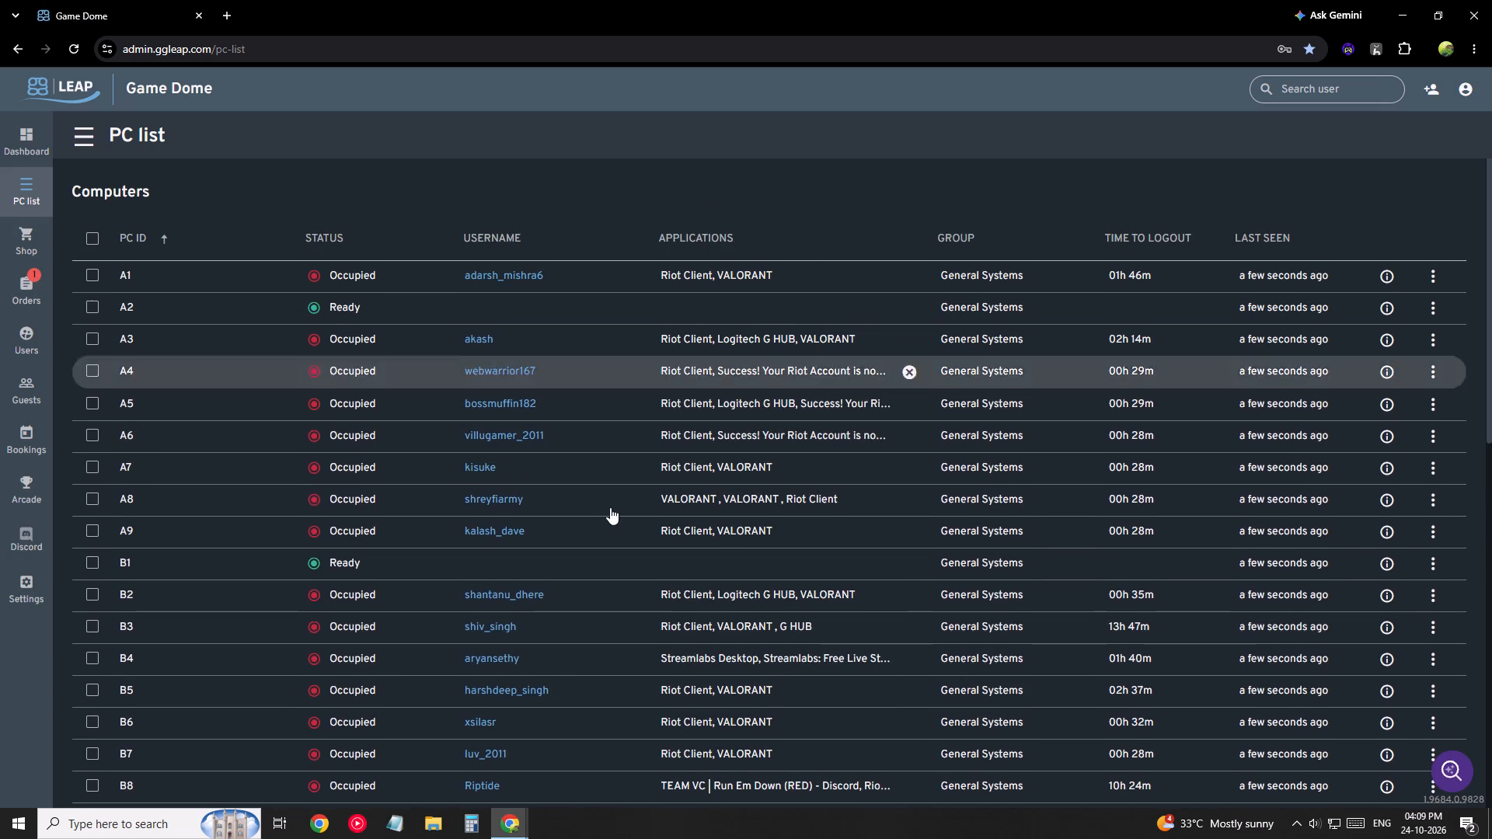
{"action": "scroll", "coordinate": [387, 541], "scroll_direction": "up", "scroll_amount": 2}
{"action": "scroll", "coordinate": [395, 544], "scroll_direction": "down", "scroll_amount": 6}
{"action": "scroll", "coordinate": [616, 658], "scroll_direction": "up", "scroll_amount": 1}
{"action": "scroll", "coordinate": [617, 659], "scroll_direction": "down", "scroll_amount": 1}
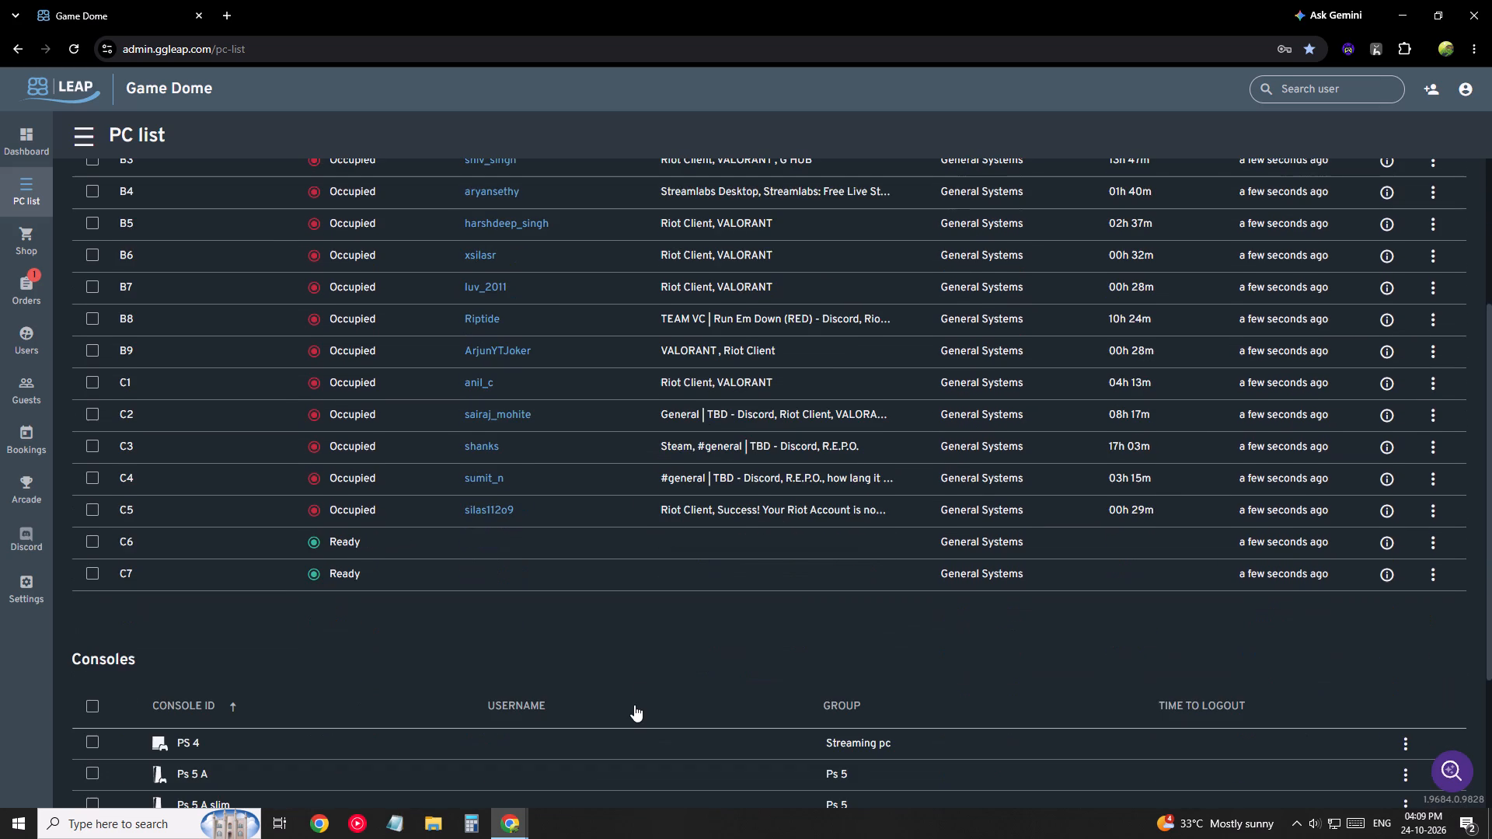
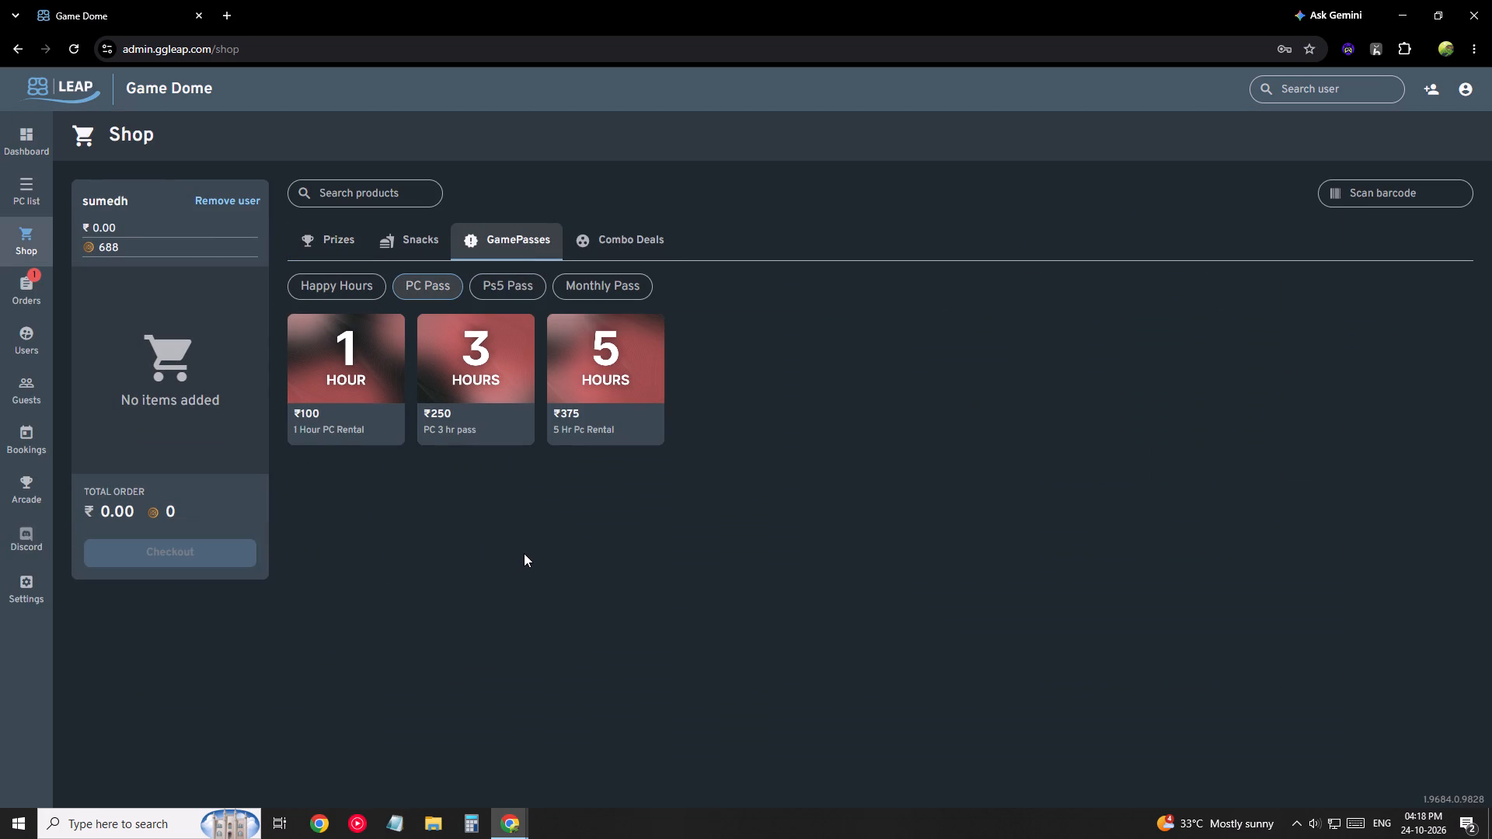
Sell one PC 3 hr pass to sumedh and charge the ₹250 to credit card.
{"action": "left_click", "coordinate": [467, 384]}
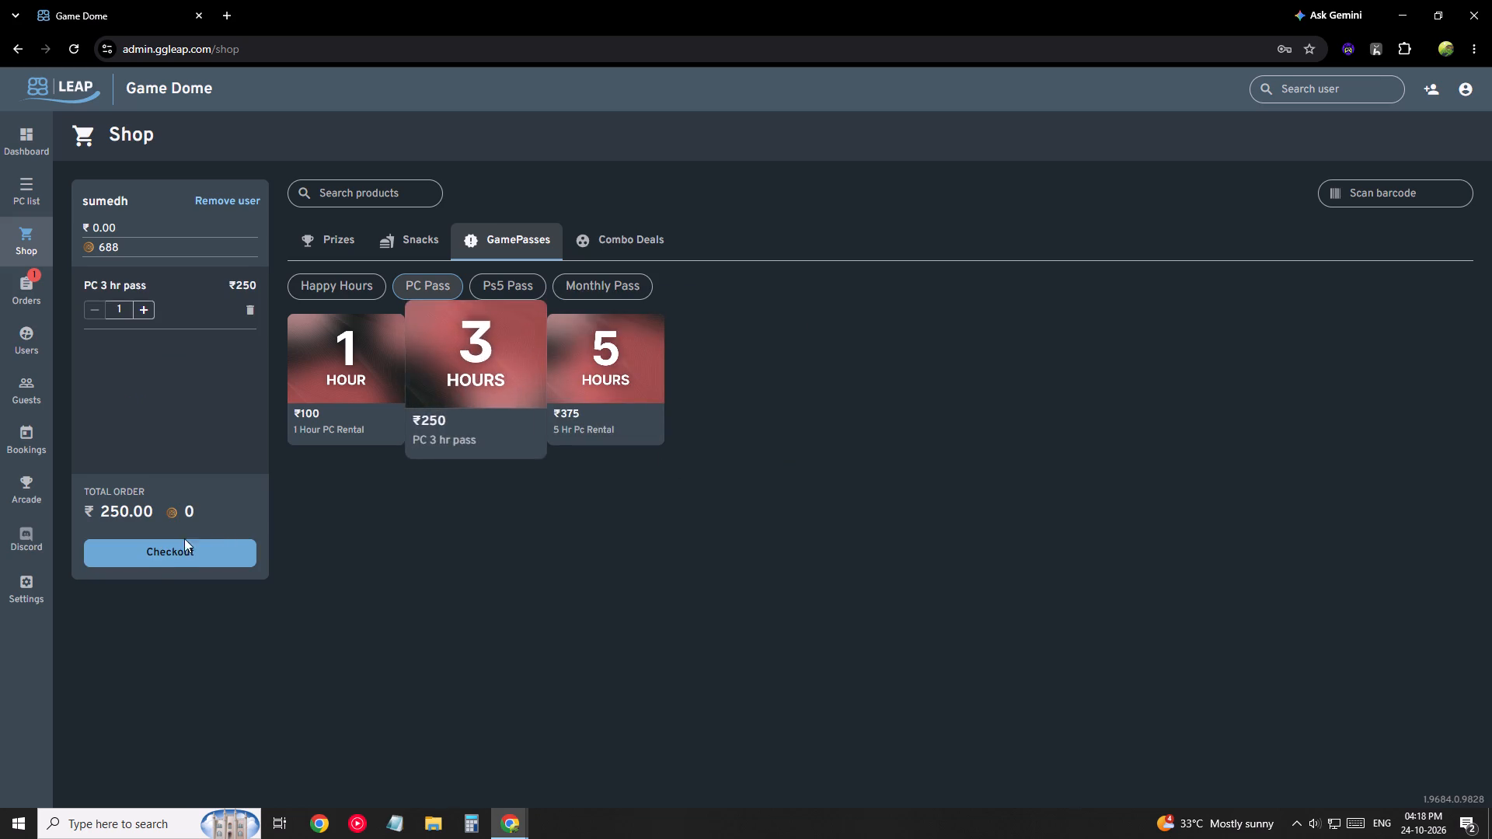
{"action": "left_click", "coordinate": [156, 556]}
{"action": "left_click", "coordinate": [417, 455]}
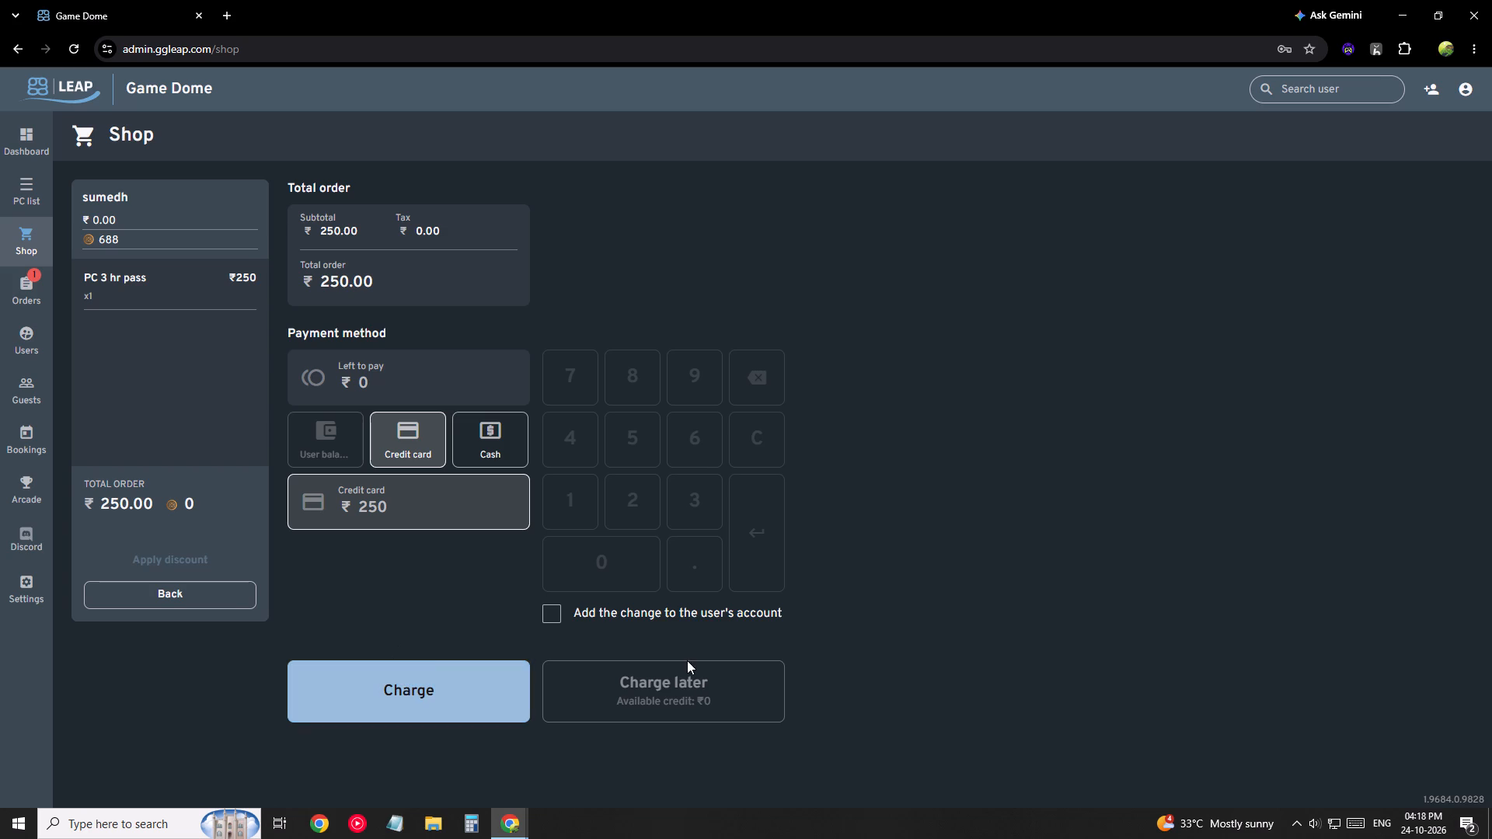
{"action": "left_click", "coordinate": [399, 681]}
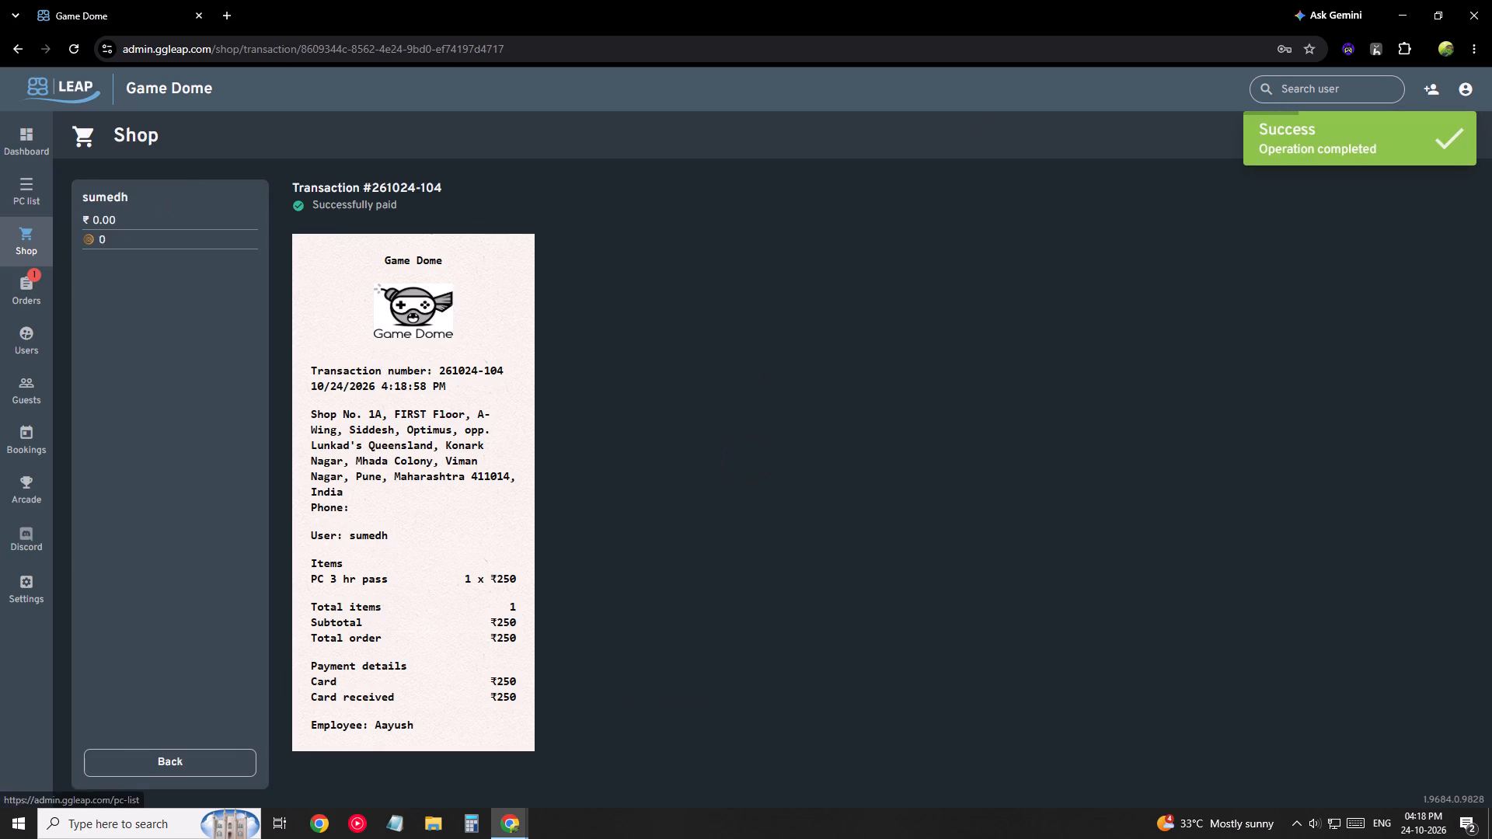
Find the user dave and withdraw ₹20 in cash from the account balance.
{"action": "left_click", "coordinate": [1362, 89]}
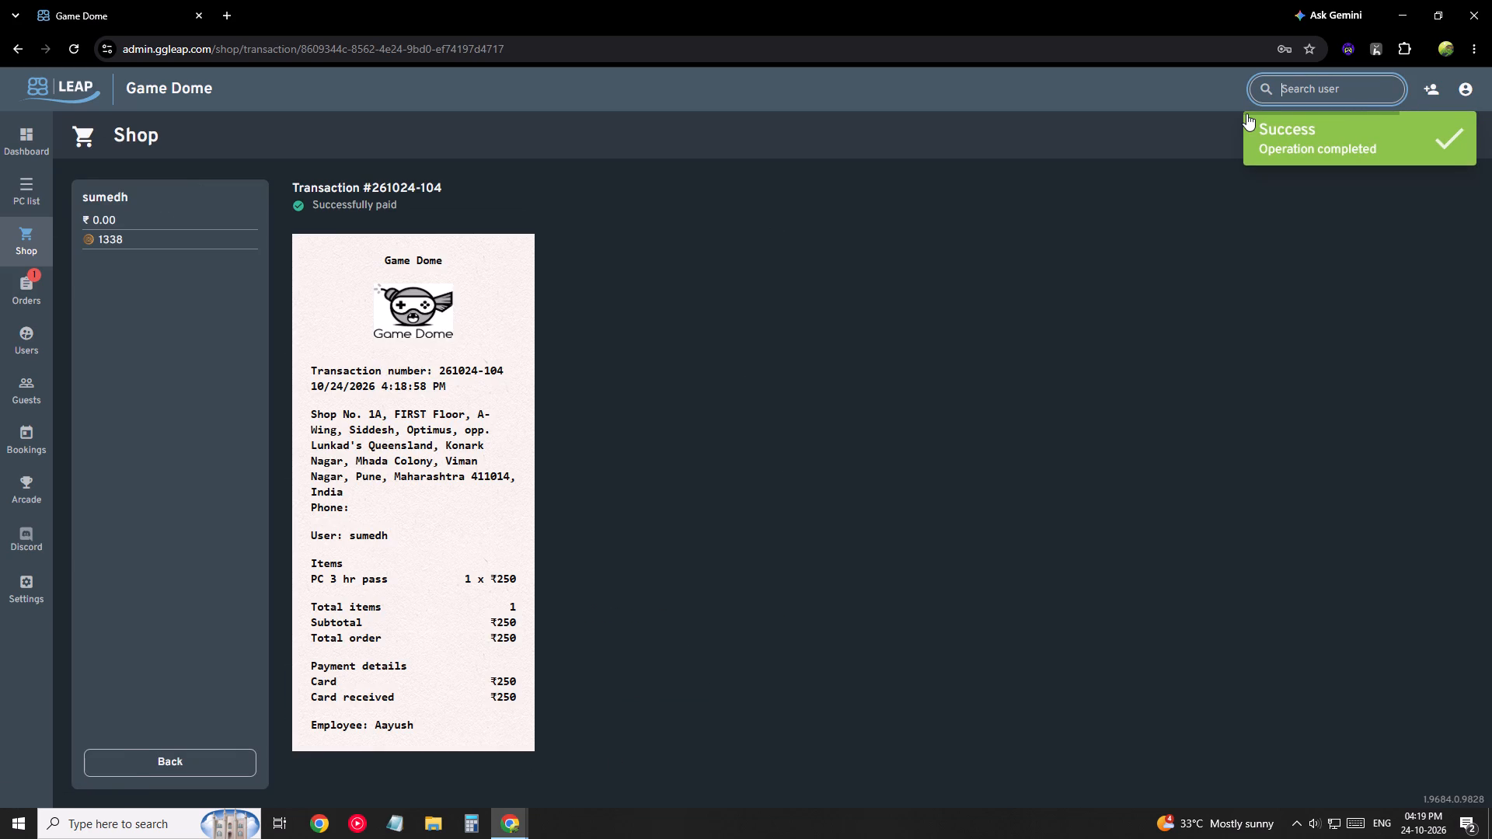
{"action": "type", "text": "dave"}
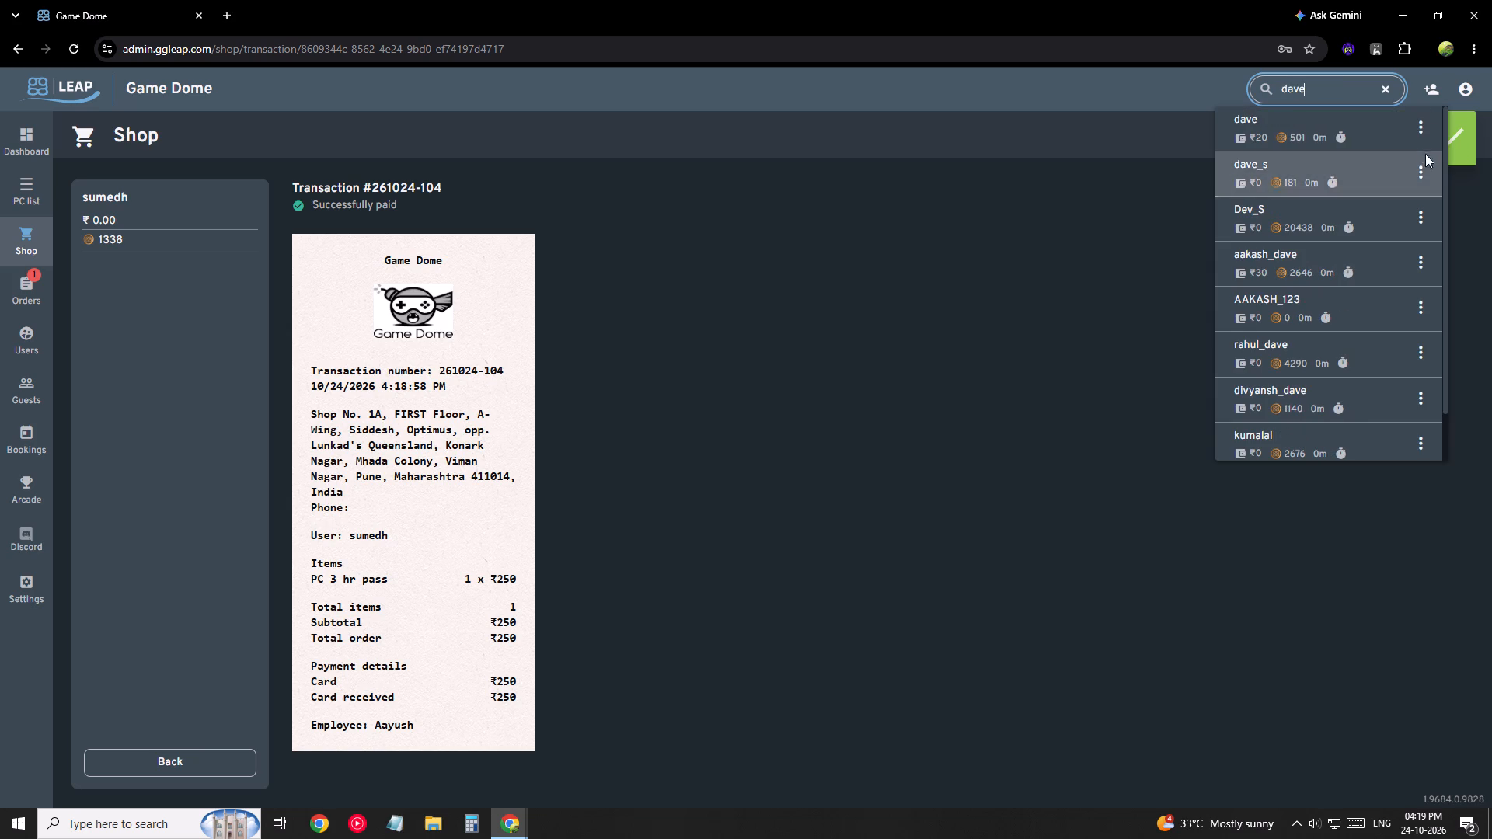
{"action": "left_click", "coordinate": [1424, 131]}
{"action": "left_click", "coordinate": [1435, 221]}
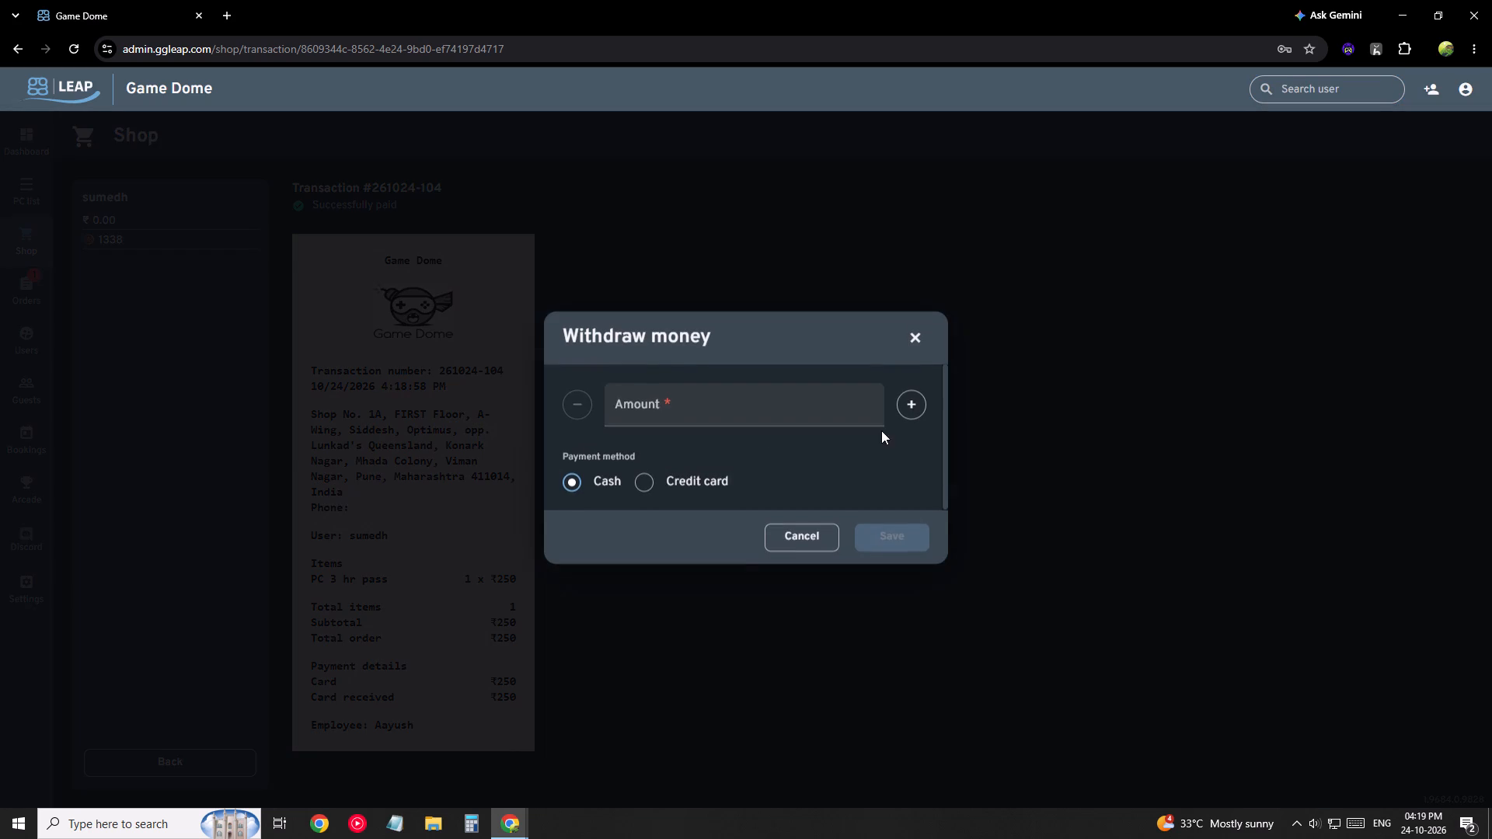
{"action": "left_click", "coordinate": [771, 405]}
{"action": "type", "text": "20"}
{"action": "key", "text": "Return"}
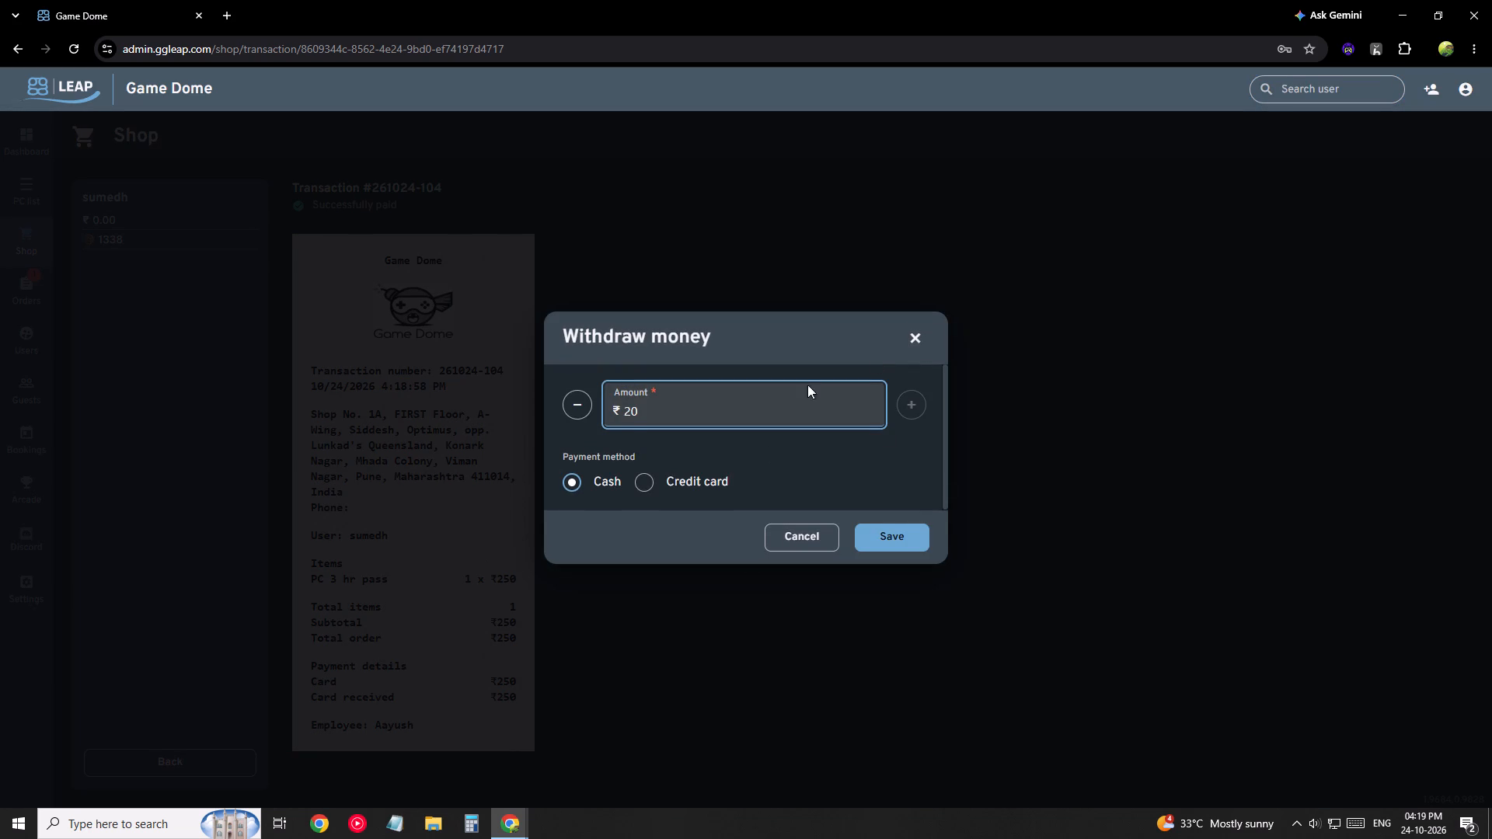
{"action": "left_click", "coordinate": [918, 538]}
Open the shop for the user dave and sell one PC 3 hr pass, charging ₹250 in cash.
{"action": "left_click", "coordinate": [1311, 97]}
{"action": "type", "text": "dave"}
{"action": "left_click", "coordinate": [1414, 127]}
{"action": "left_click", "coordinate": [1441, 127]}
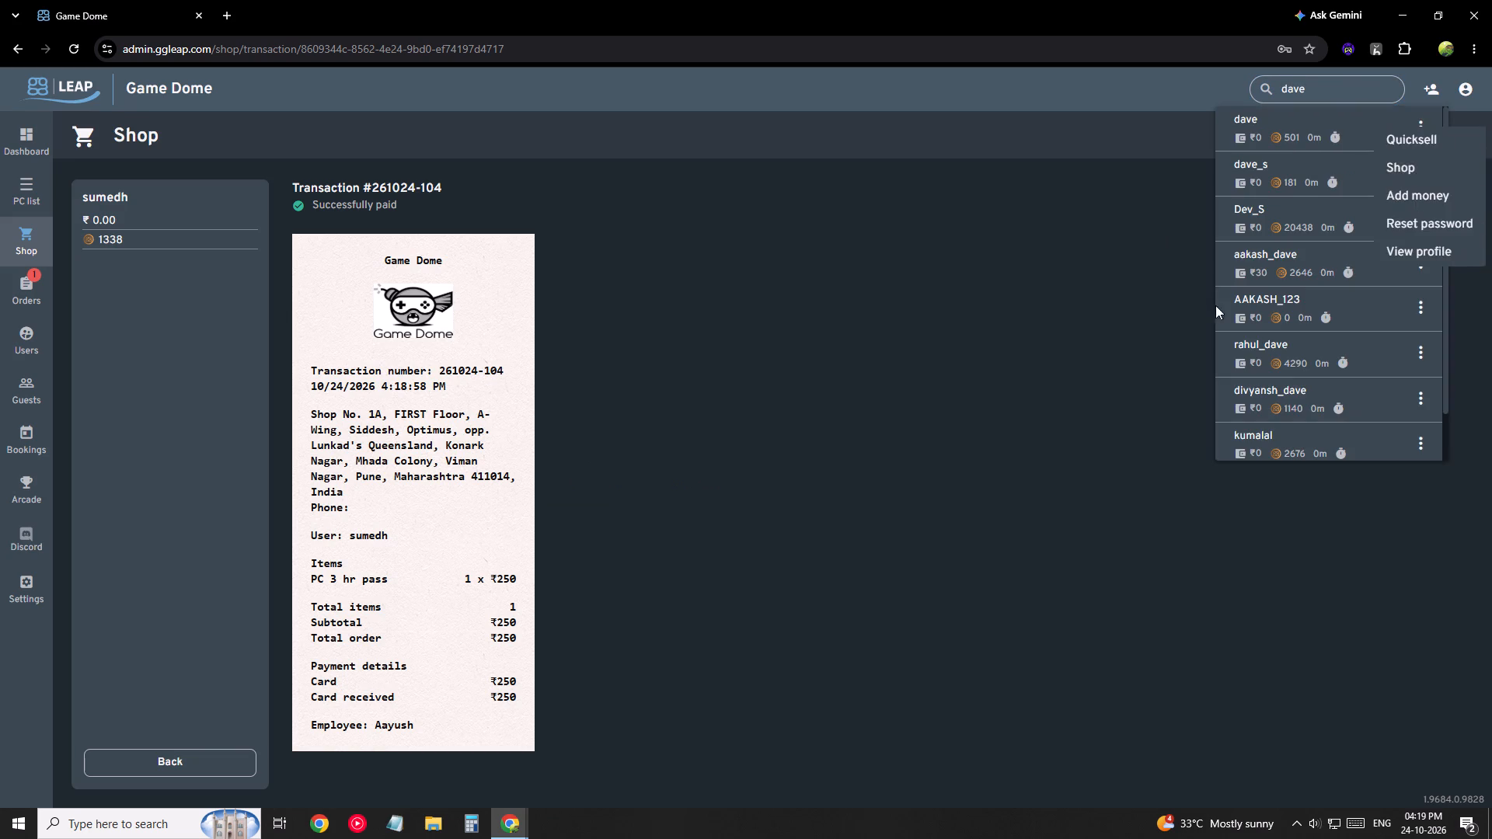
{"action": "left_click", "coordinate": [1449, 135]}
{"action": "left_click", "coordinate": [1157, 747]}
{"action": "left_click", "coordinate": [528, 240]}
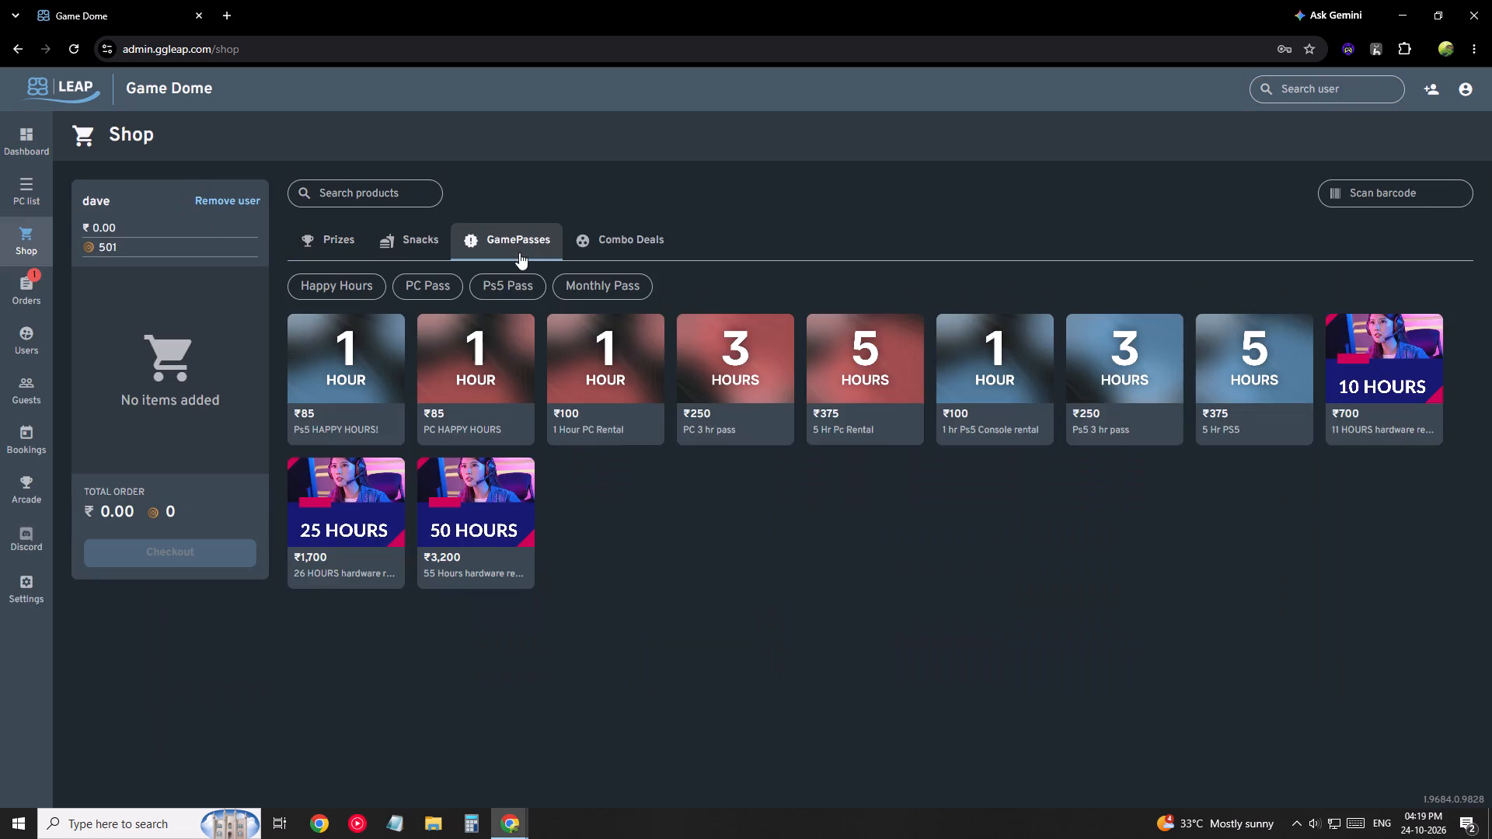
{"action": "left_click", "coordinate": [507, 281]}
{"action": "left_click", "coordinate": [424, 294]}
{"action": "left_click", "coordinate": [441, 347]}
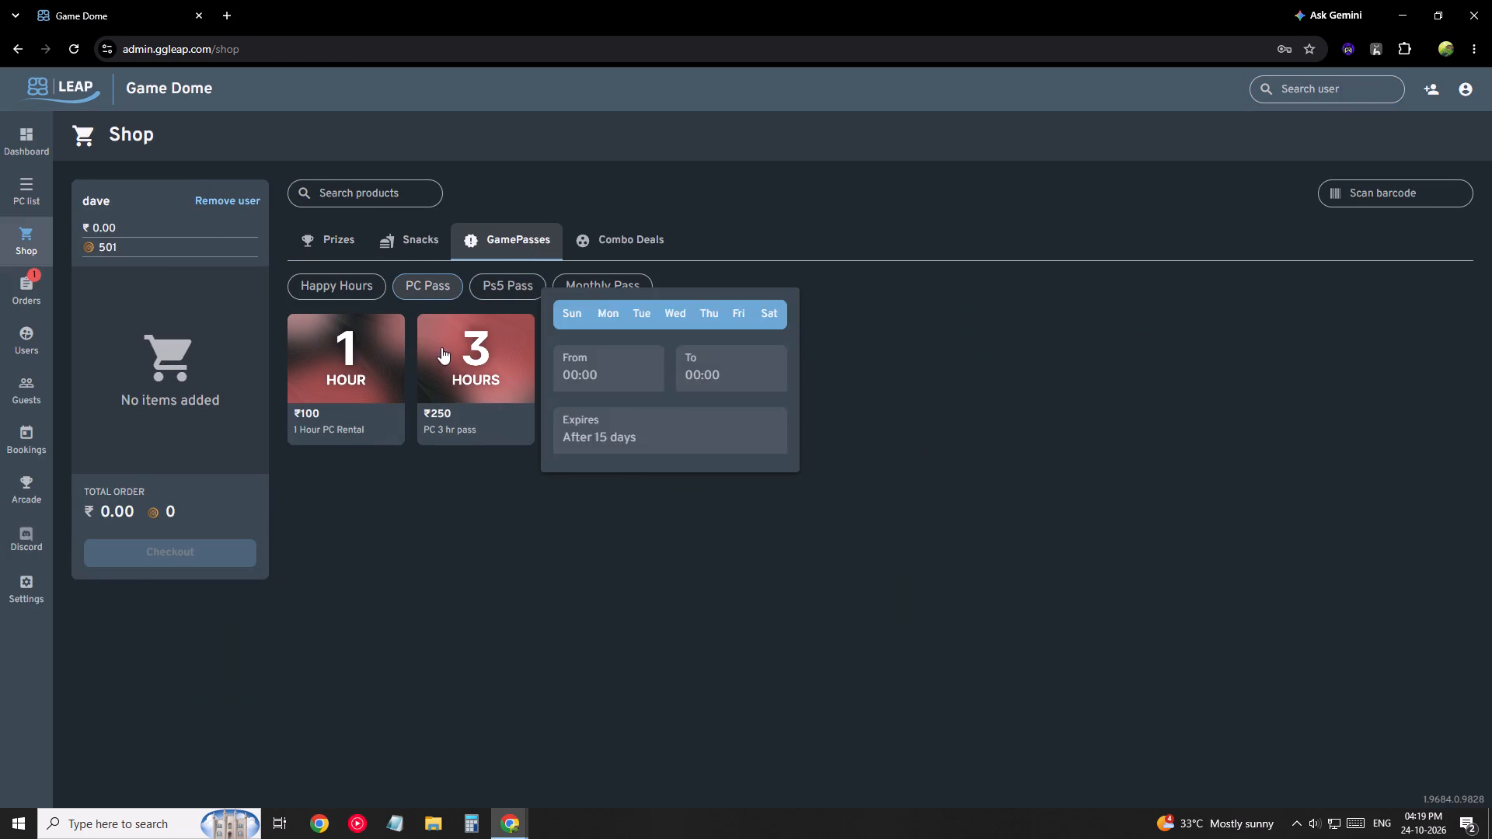
{"action": "left_click", "coordinate": [205, 557]}
{"action": "left_click", "coordinate": [494, 451]}
{"action": "left_click", "coordinate": [407, 701]}
{"action": "left_click", "coordinate": [0, 172]}
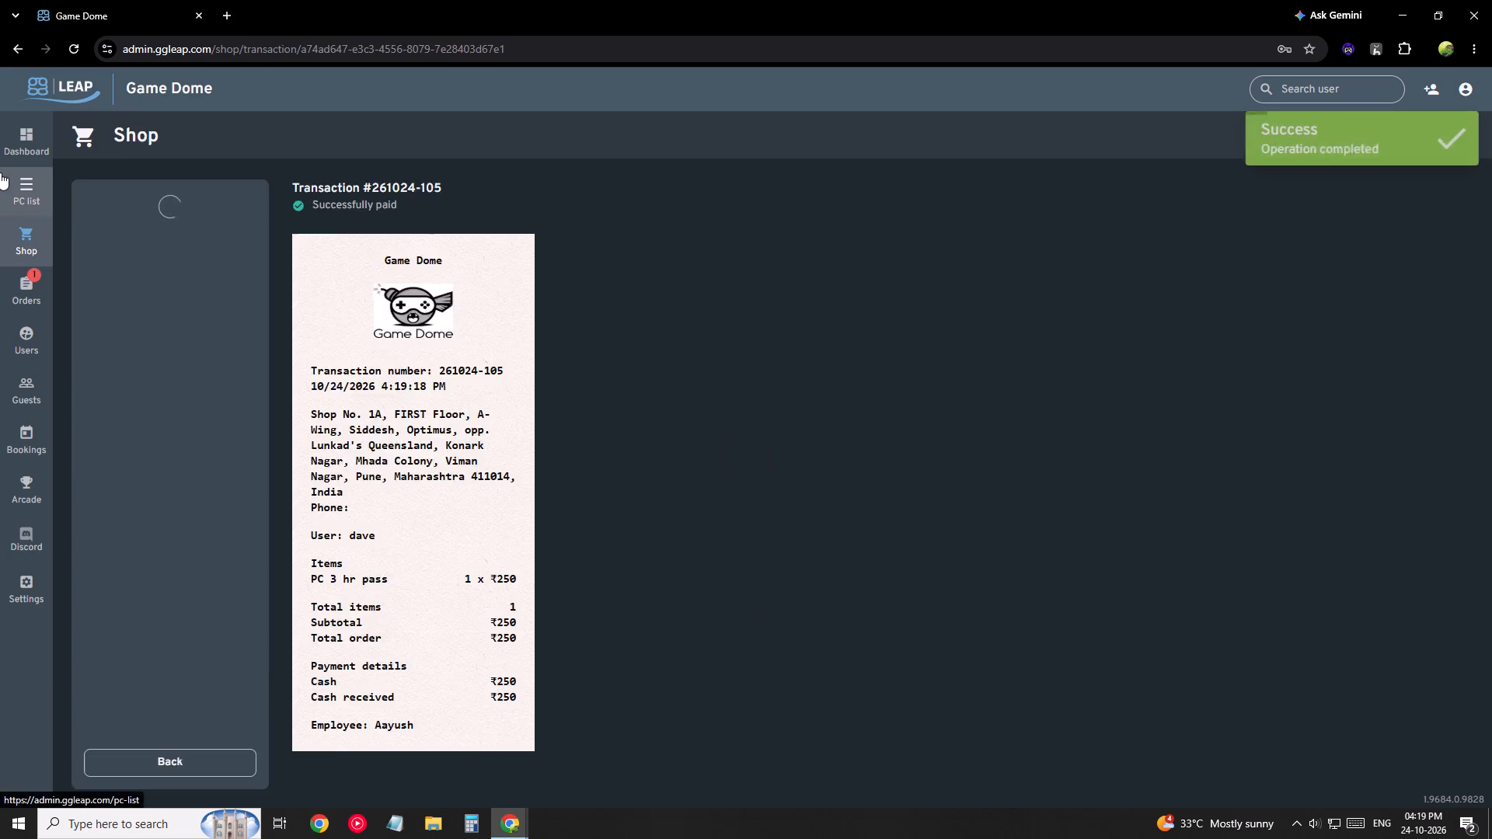
{"action": "scroll", "coordinate": [329, 578], "scroll_direction": "down", "scroll_amount": 3}
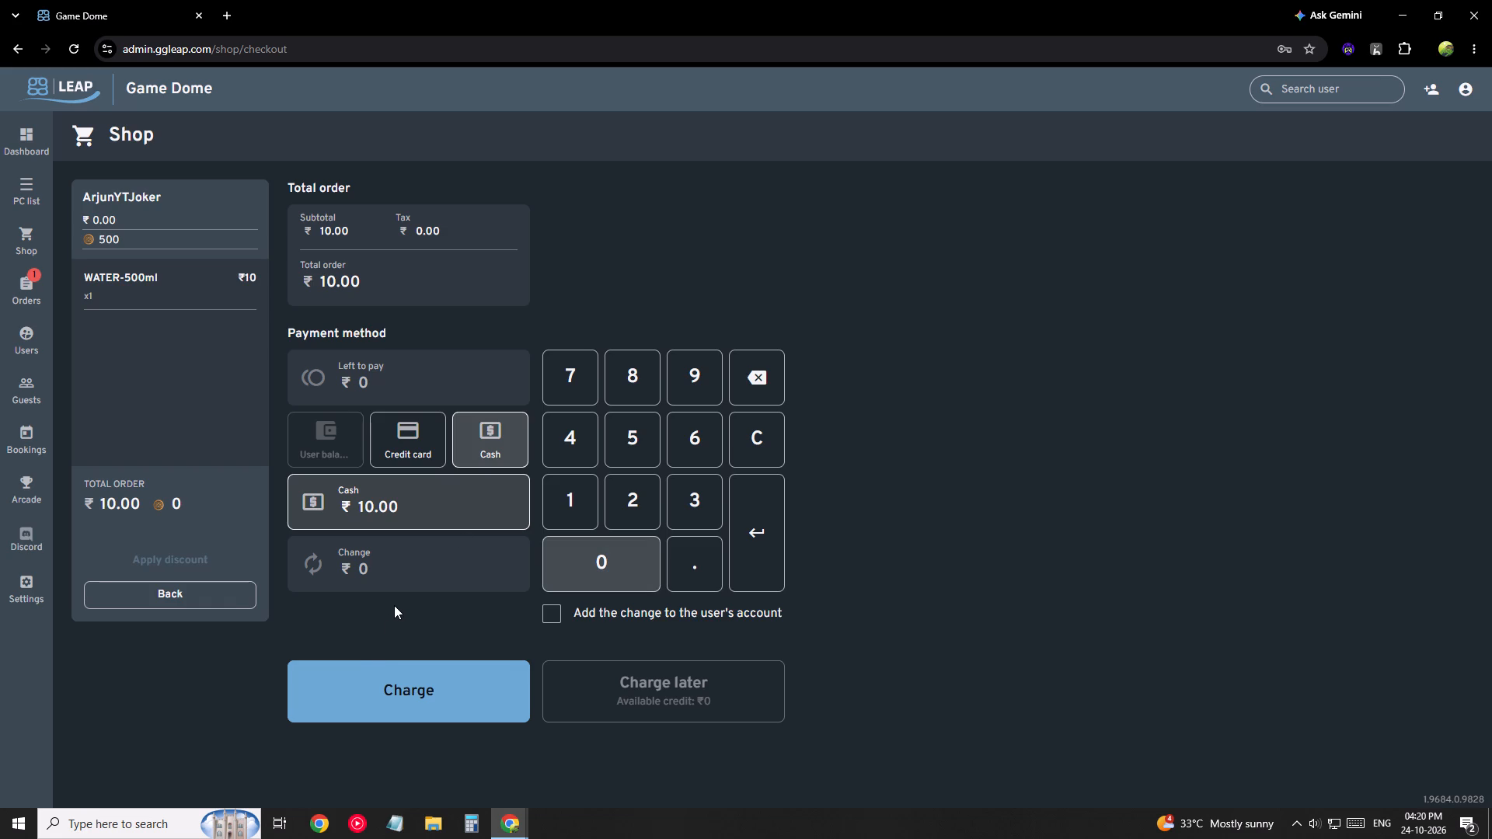
{"action": "left_click", "coordinate": [503, 420]}
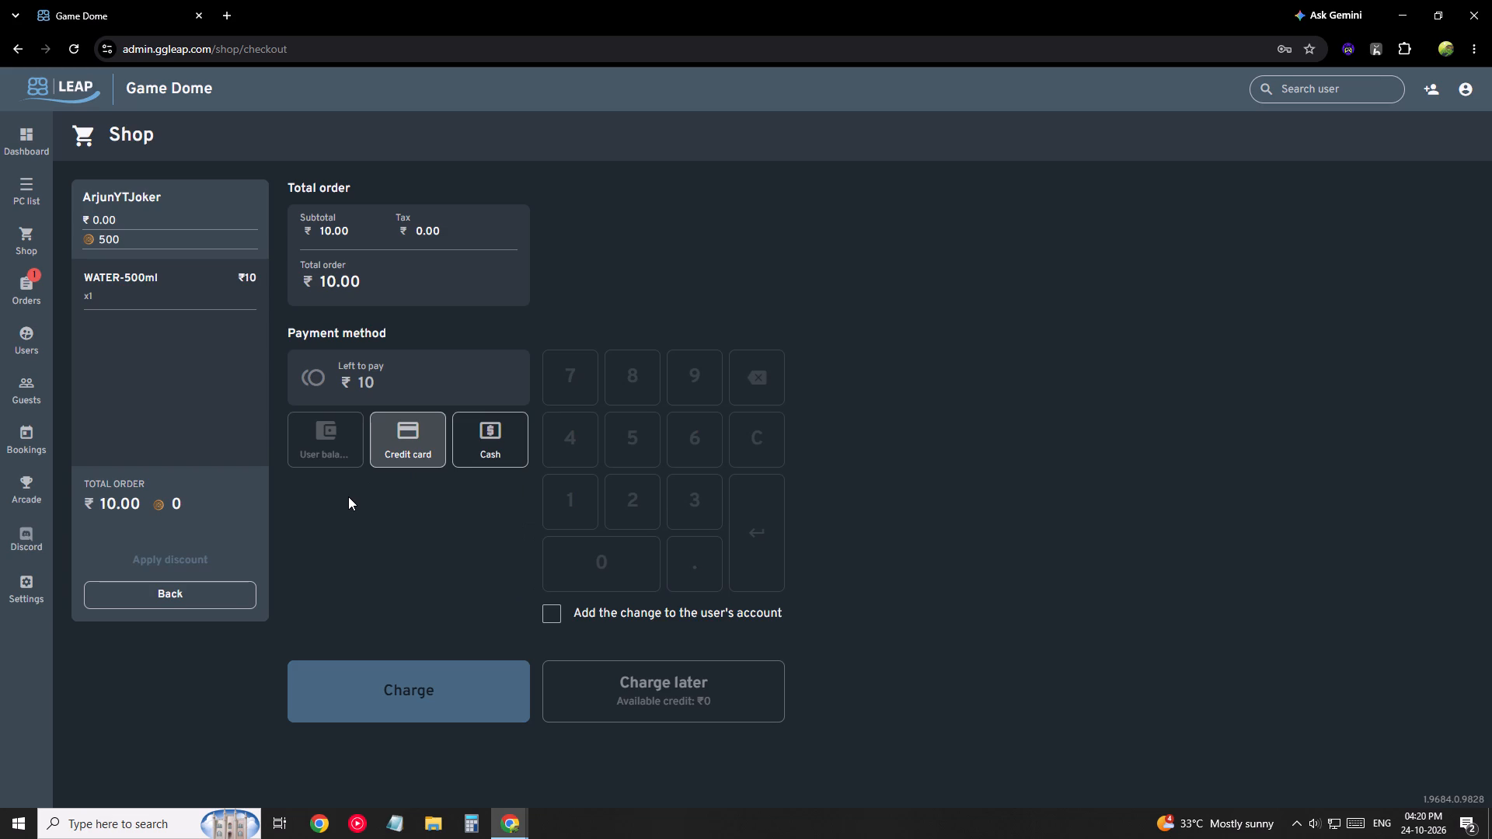
{"action": "key", "text": "Return"}
{"action": "left_click", "coordinate": [170, 594]}
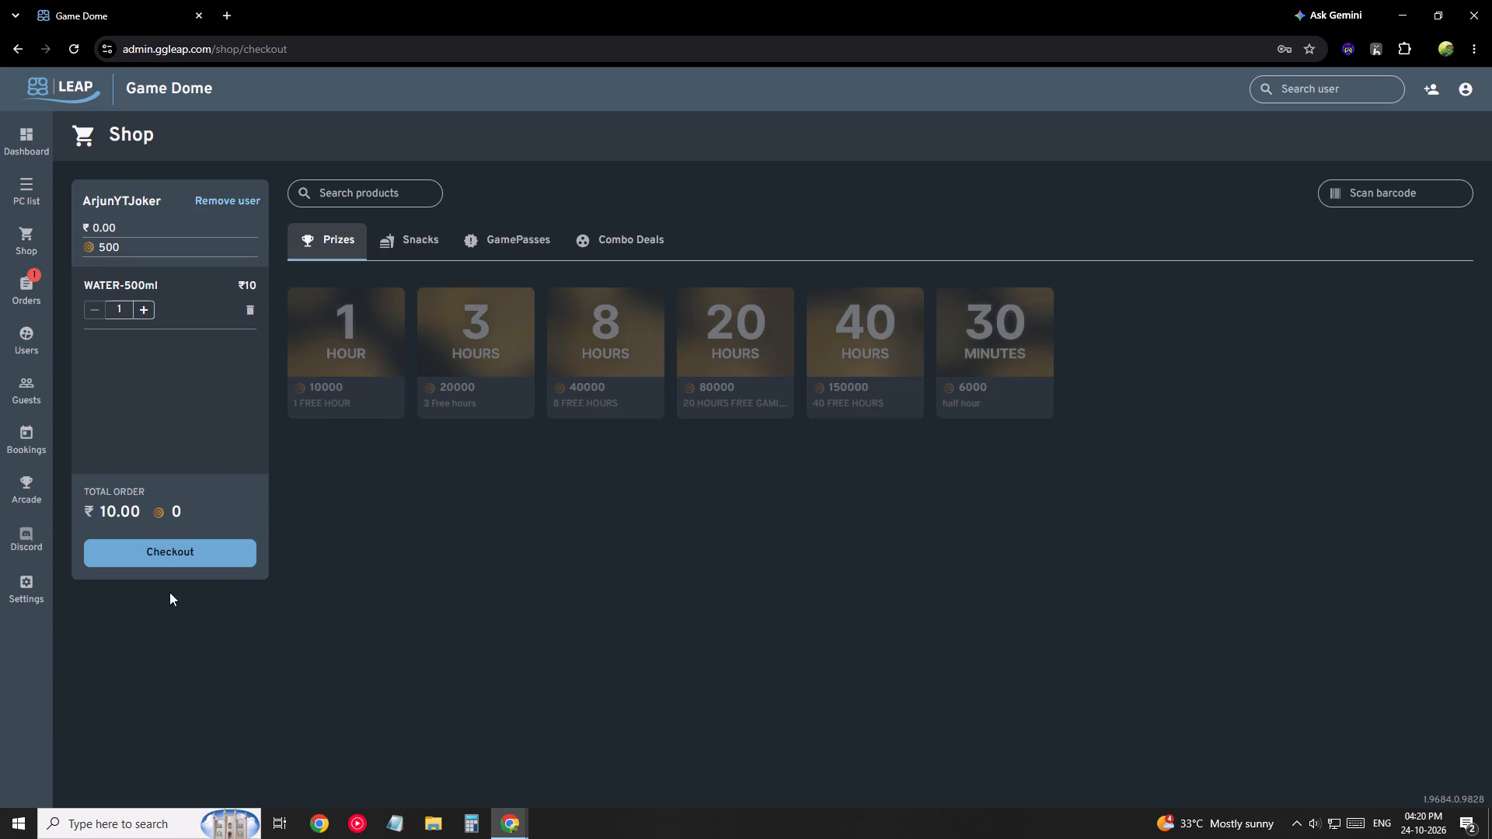
{"action": "left_click", "coordinate": [148, 305]}
{"action": "left_click", "coordinate": [166, 557]}
{"action": "left_click", "coordinate": [393, 419]}
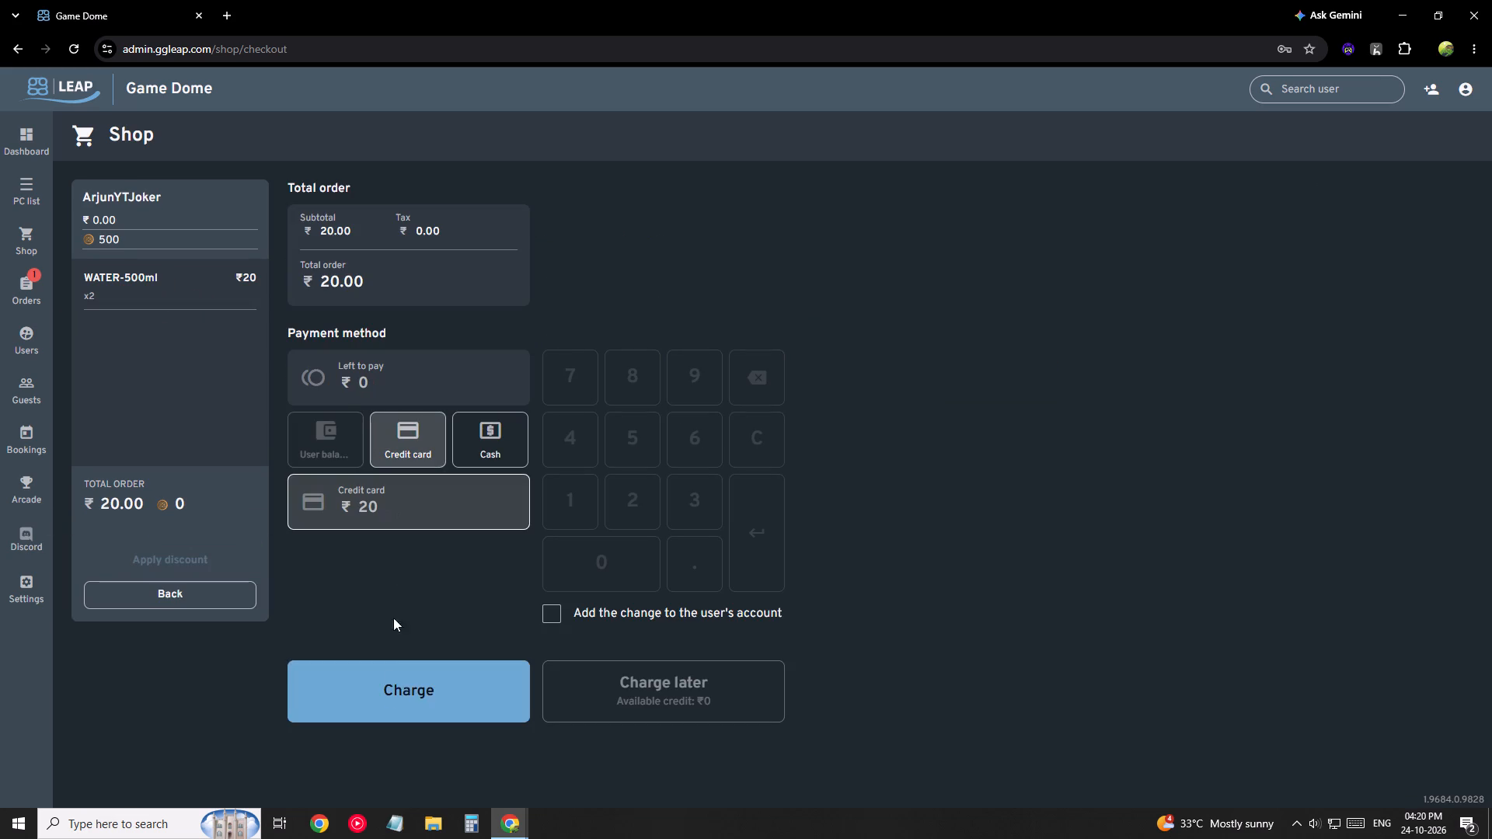
{"action": "left_click", "coordinate": [395, 688]}
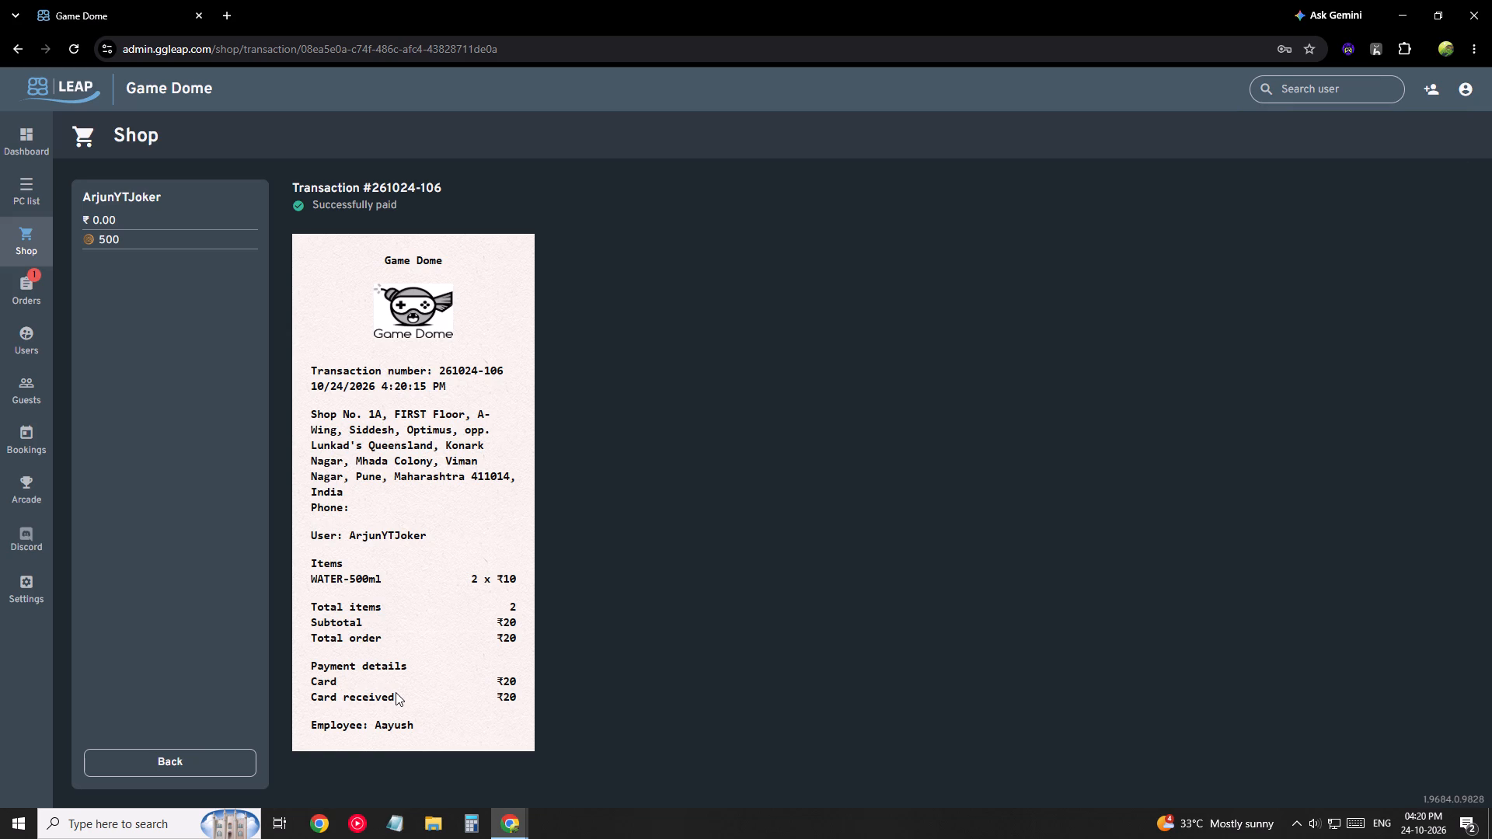
Restart PC B1 from the PC list.
{"action": "left_click", "coordinate": [0, 181]}
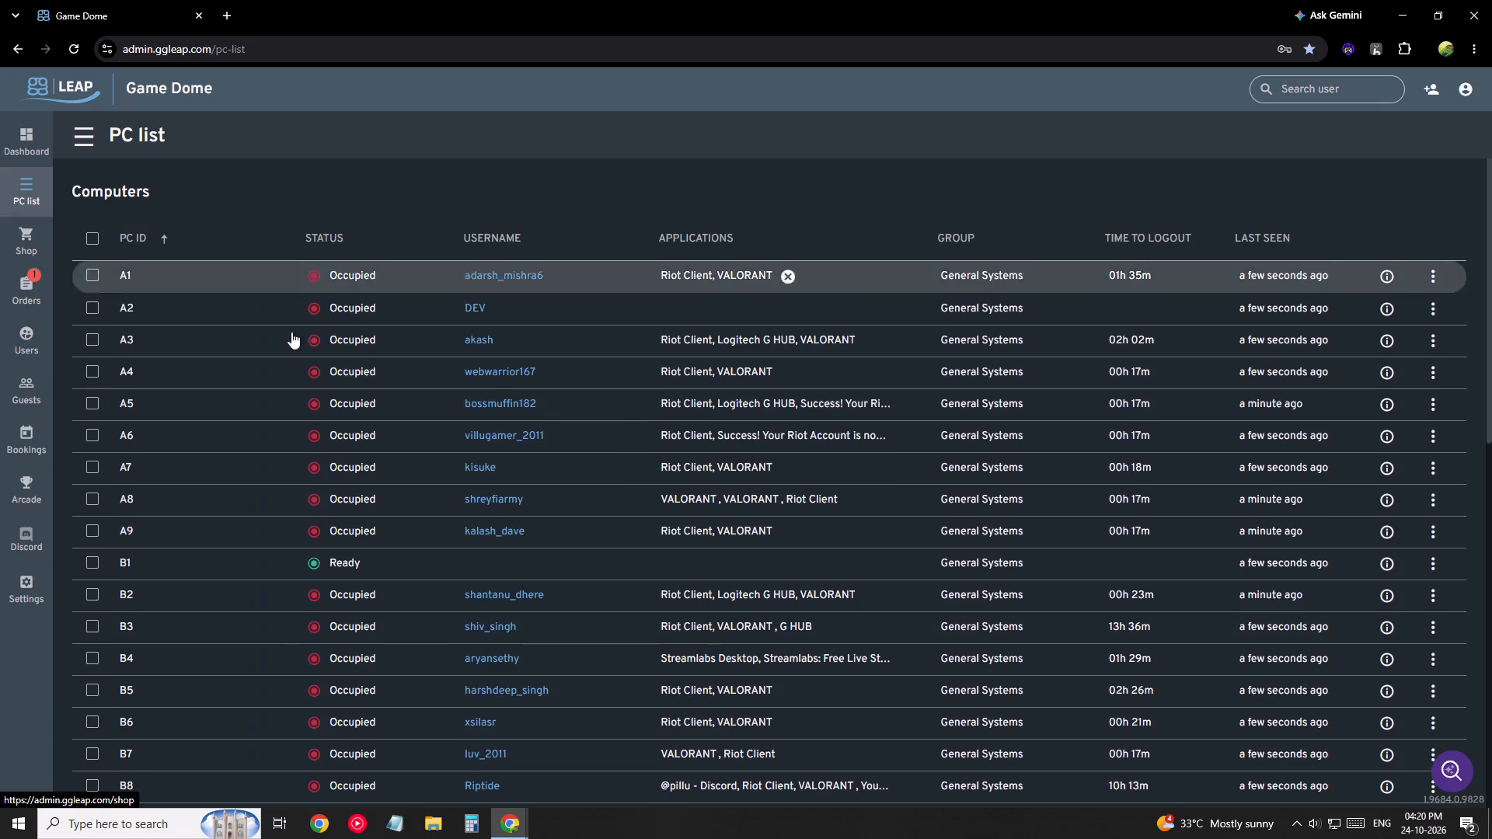
{"action": "scroll", "coordinate": [906, 594], "scroll_direction": "down", "scroll_amount": 2}
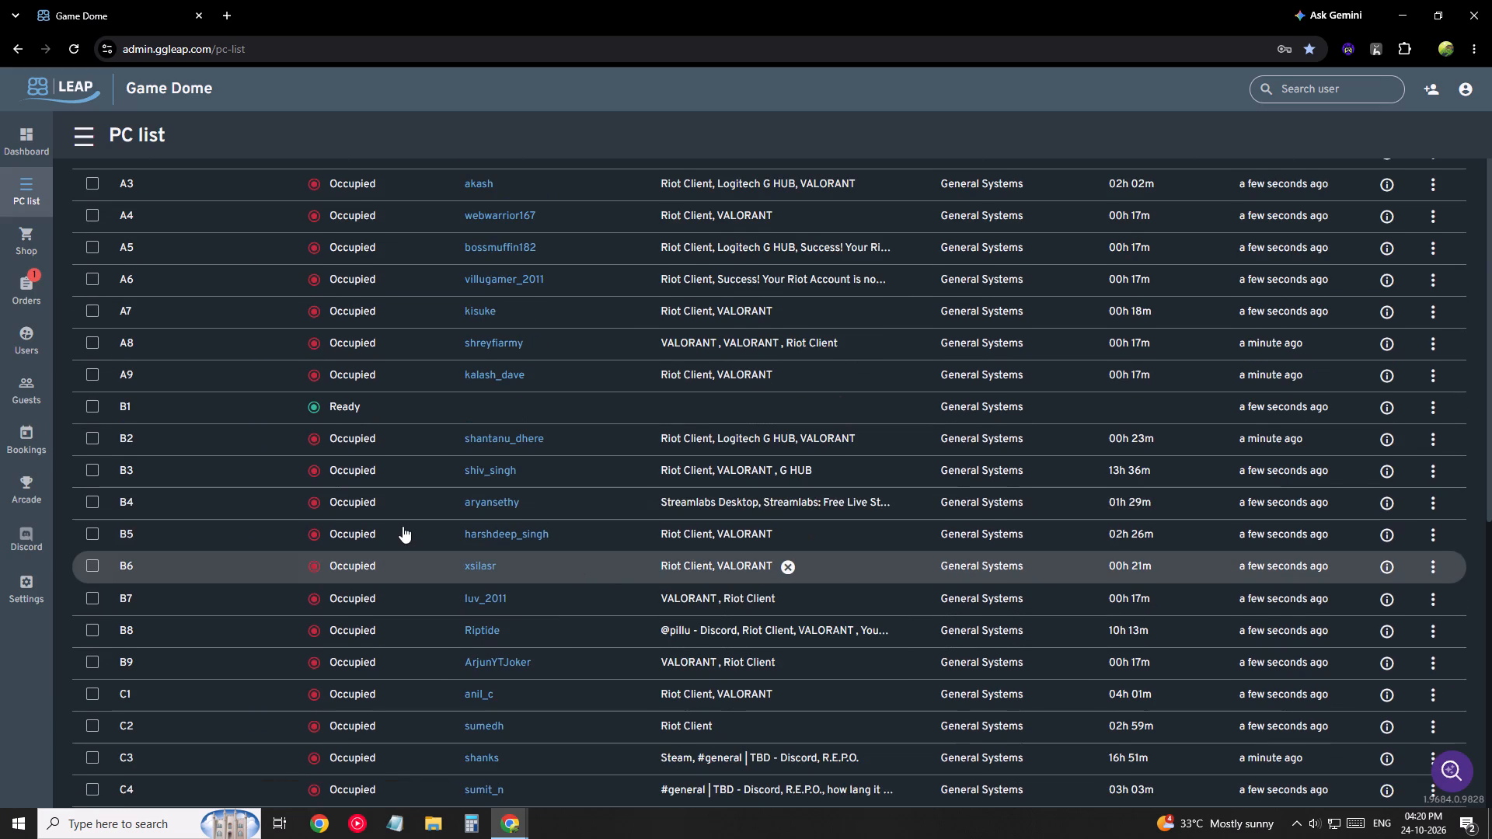
{"action": "scroll", "coordinate": [403, 526], "scroll_direction": "down", "scroll_amount": 3}
{"action": "scroll", "coordinate": [404, 590], "scroll_direction": "down", "scroll_amount": 3}
{"action": "scroll", "coordinate": [414, 618], "scroll_direction": "up", "scroll_amount": 5}
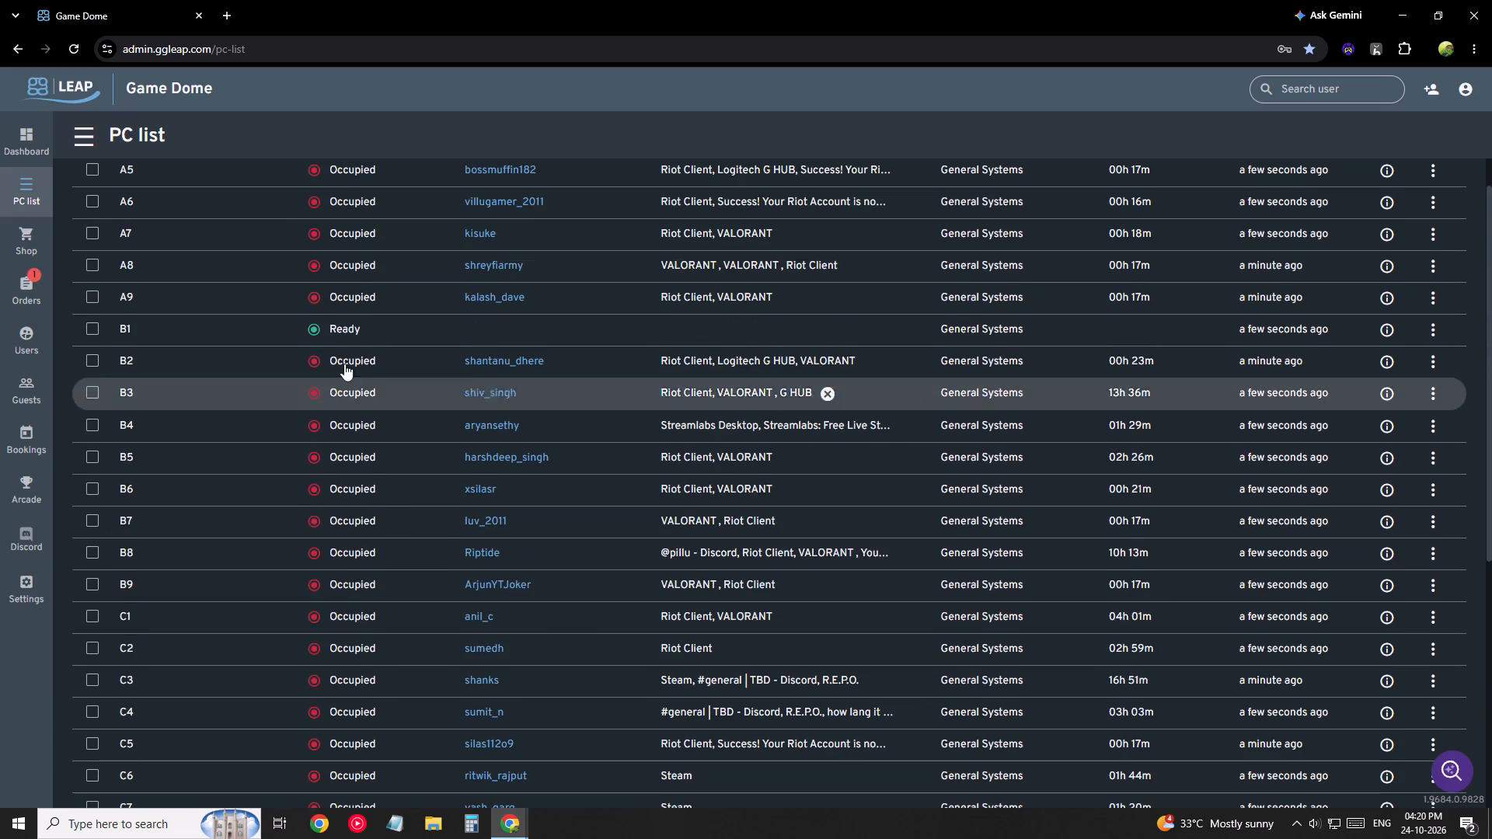
{"action": "left_click", "coordinate": [326, 332]}
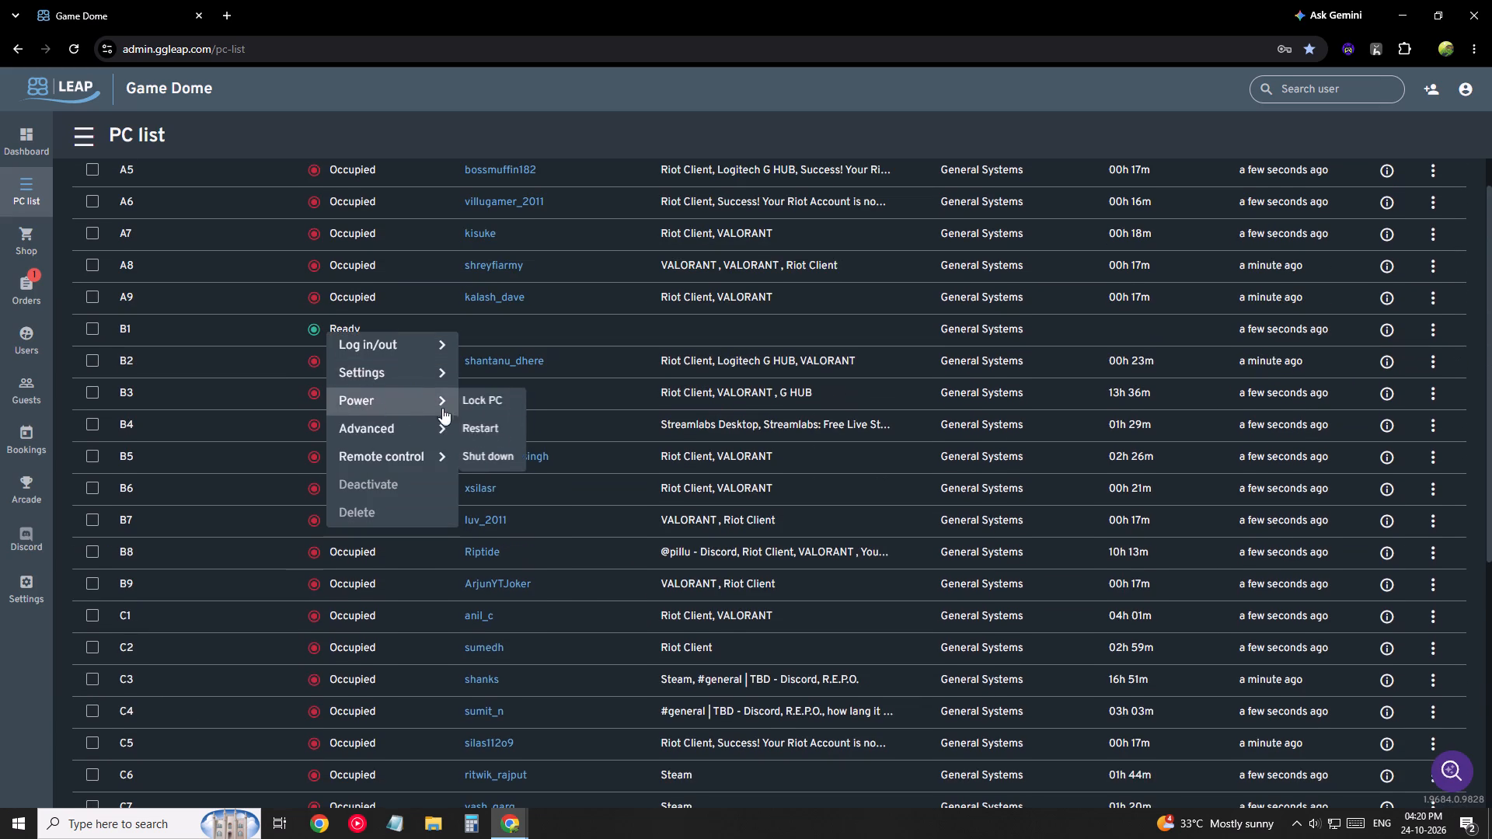
{"action": "left_click", "coordinate": [483, 427]}
{"action": "left_click", "coordinate": [836, 461]}
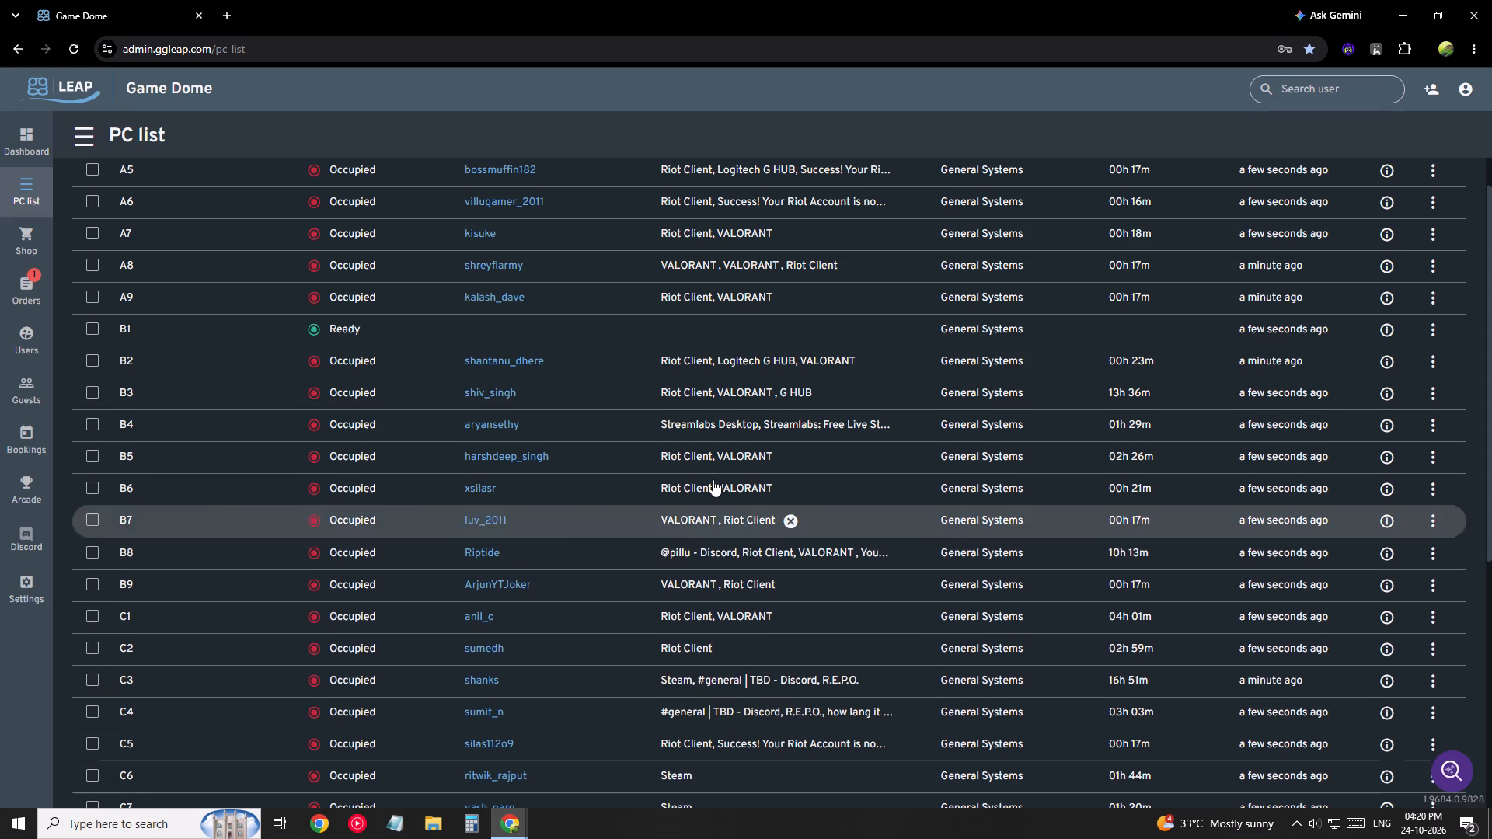
View the user applications running on PC B4, leaving them all running.
{"action": "left_click", "coordinate": [913, 423]}
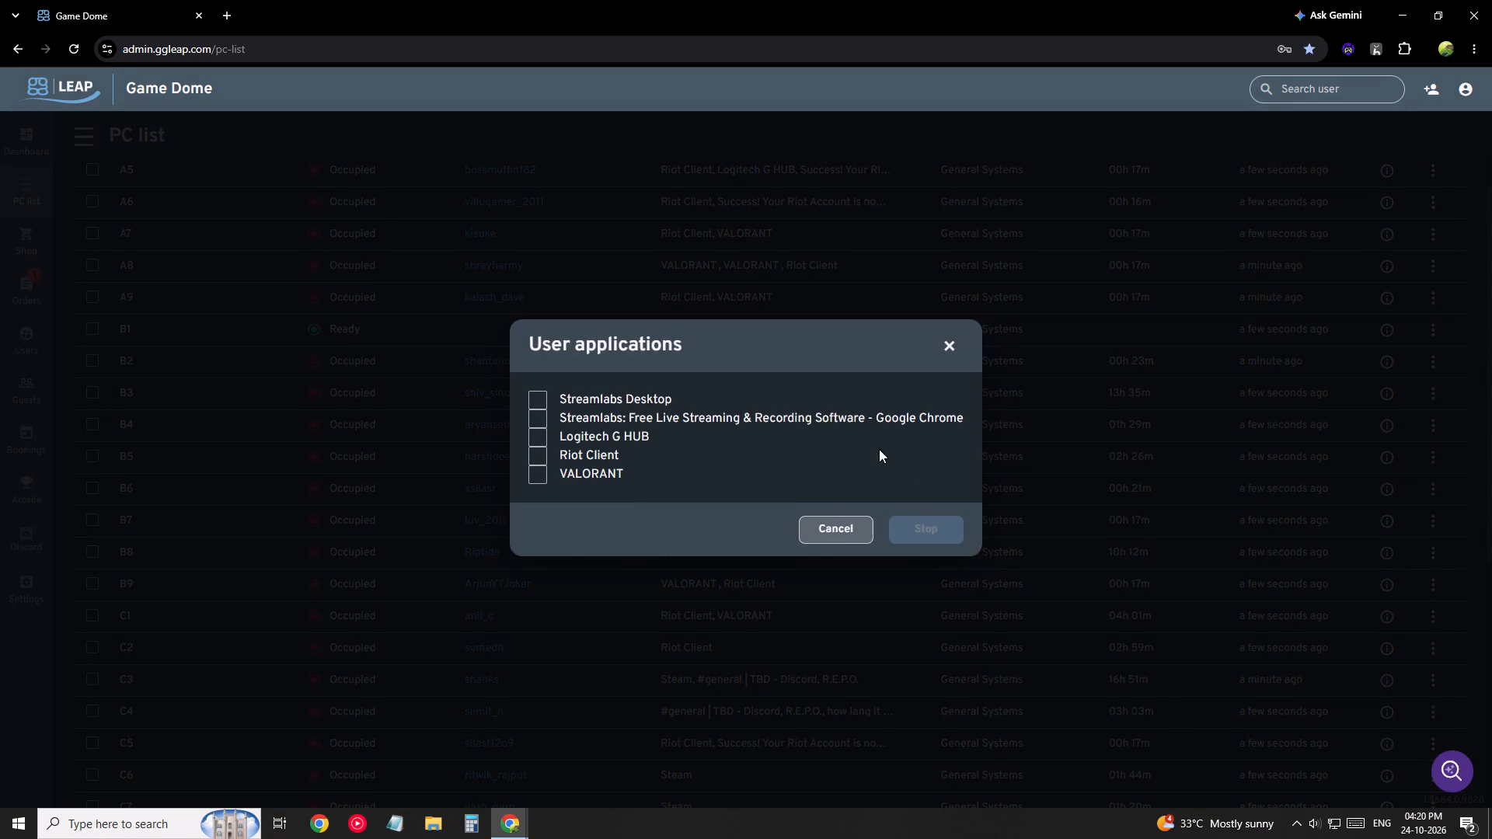
{"action": "left_click", "coordinate": [841, 524]}
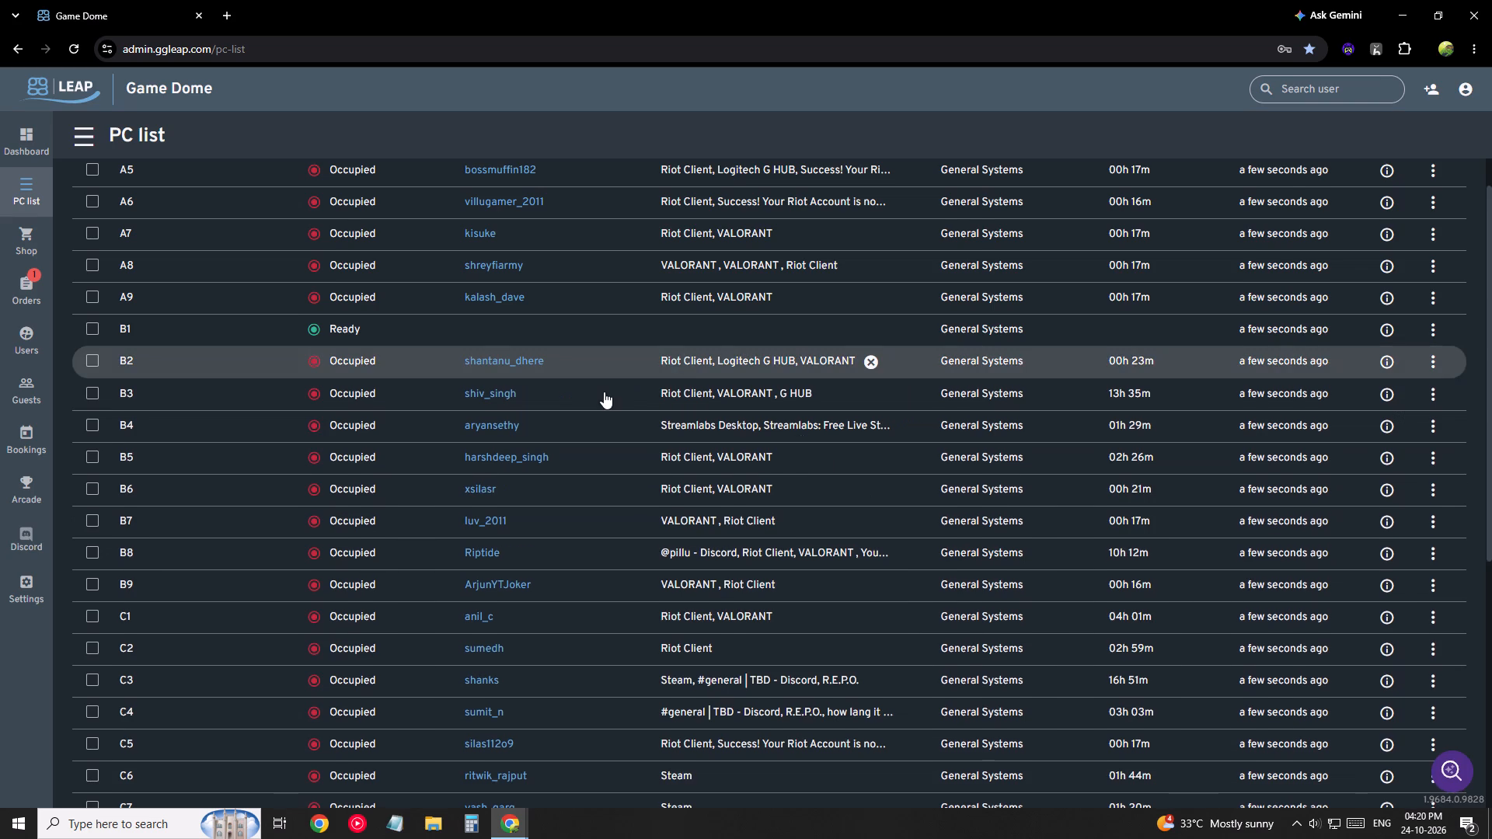
Review the computers and consoles in the PC list, checking B1's status and the remaining session times.
{"action": "scroll", "coordinate": [591, 410], "scroll_direction": "down", "scroll_amount": 7}
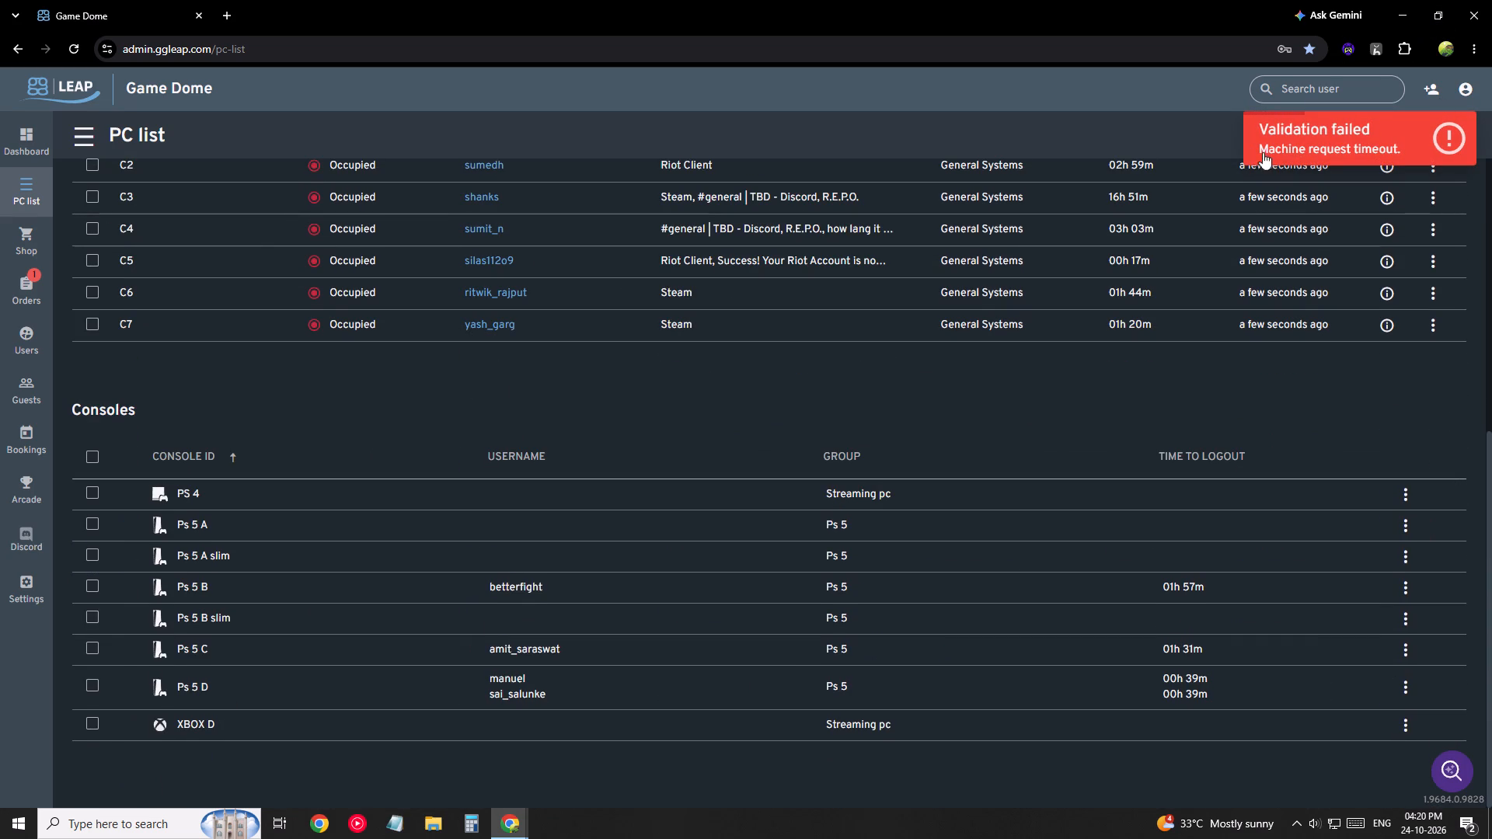
{"action": "left_click", "coordinate": [1316, 113]}
{"action": "scroll", "coordinate": [519, 424], "scroll_direction": "up", "scroll_amount": 7}
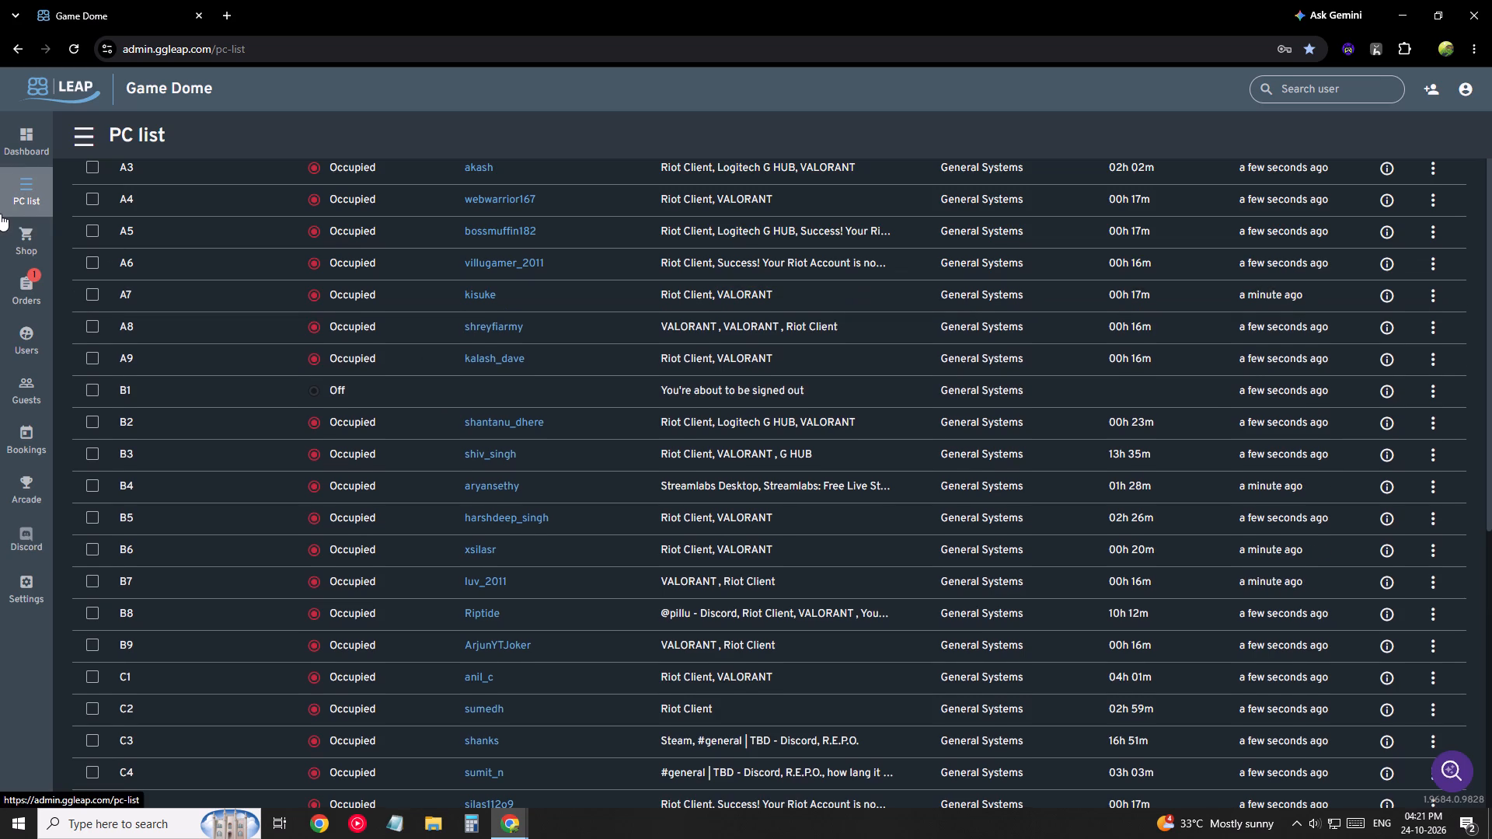
{"action": "scroll", "coordinate": [200, 403], "scroll_direction": "down", "scroll_amount": 2}
{"action": "scroll", "coordinate": [228, 440], "scroll_direction": "up", "scroll_amount": 1}
{"action": "scroll", "coordinate": [244, 455], "scroll_direction": "down", "scroll_amount": 1}
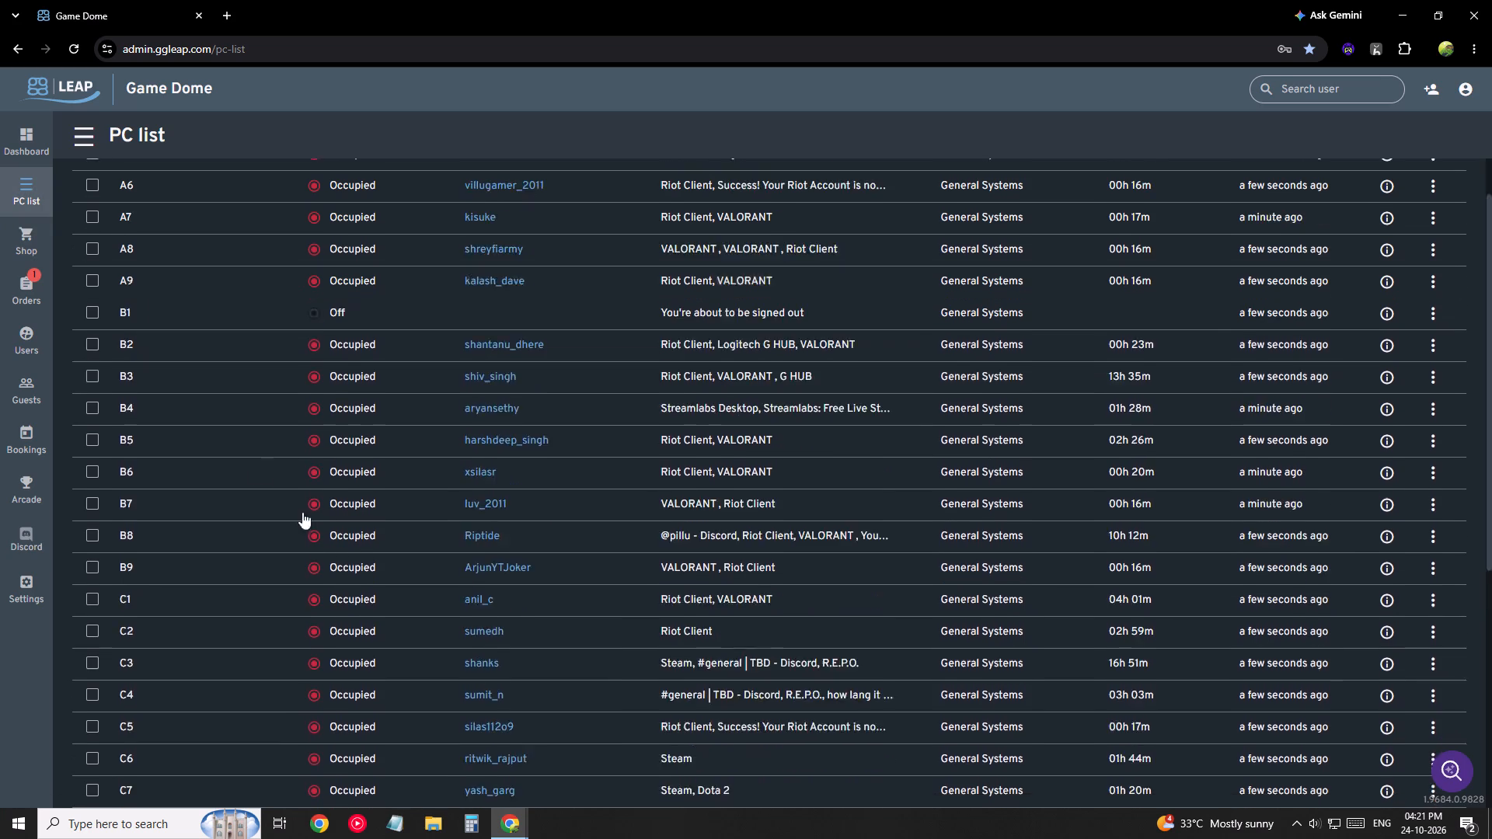
{"action": "scroll", "coordinate": [302, 512], "scroll_direction": "down", "scroll_amount": 3}
{"action": "scroll", "coordinate": [515, 668], "scroll_direction": "up", "scroll_amount": 1}
{"action": "scroll", "coordinate": [516, 671], "scroll_direction": "down", "scroll_amount": 4}
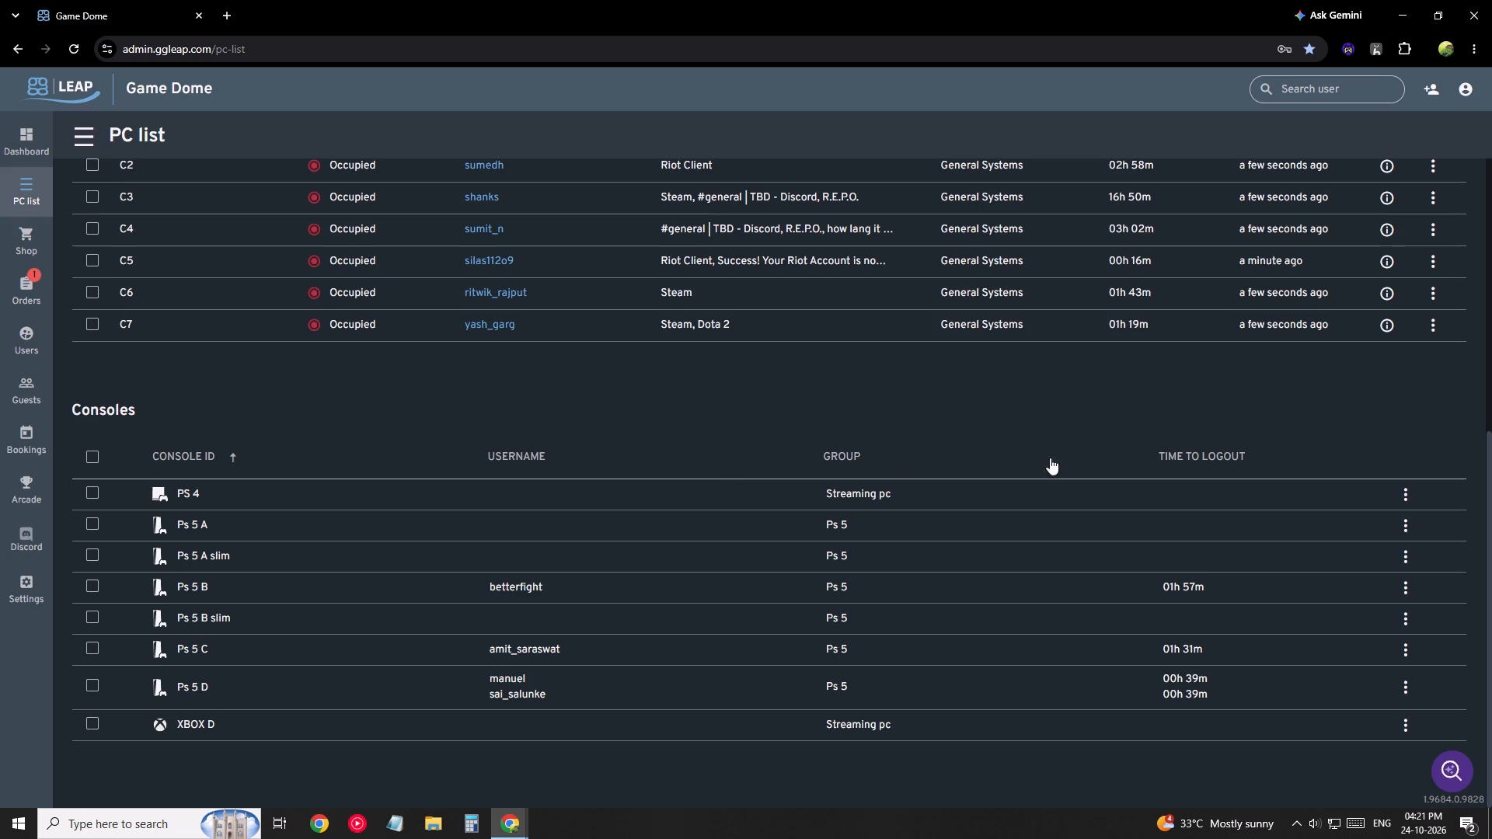
{"action": "scroll", "coordinate": [713, 336], "scroll_direction": "up", "scroll_amount": 3}
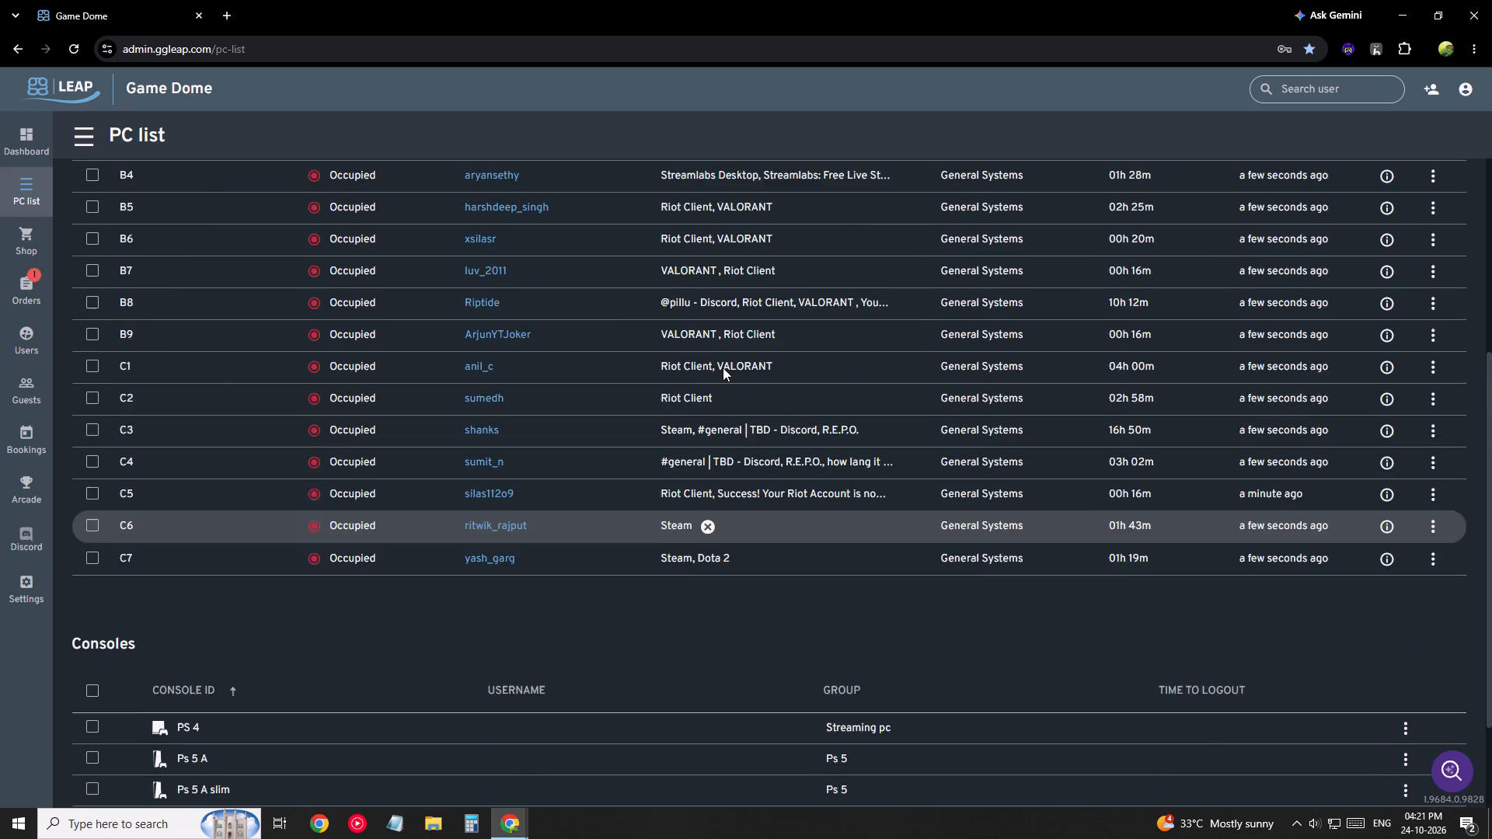
{"action": "scroll", "coordinate": [723, 367], "scroll_direction": "up", "scroll_amount": 3}
{"action": "scroll", "coordinate": [469, 312], "scroll_direction": "up", "scroll_amount": 4}
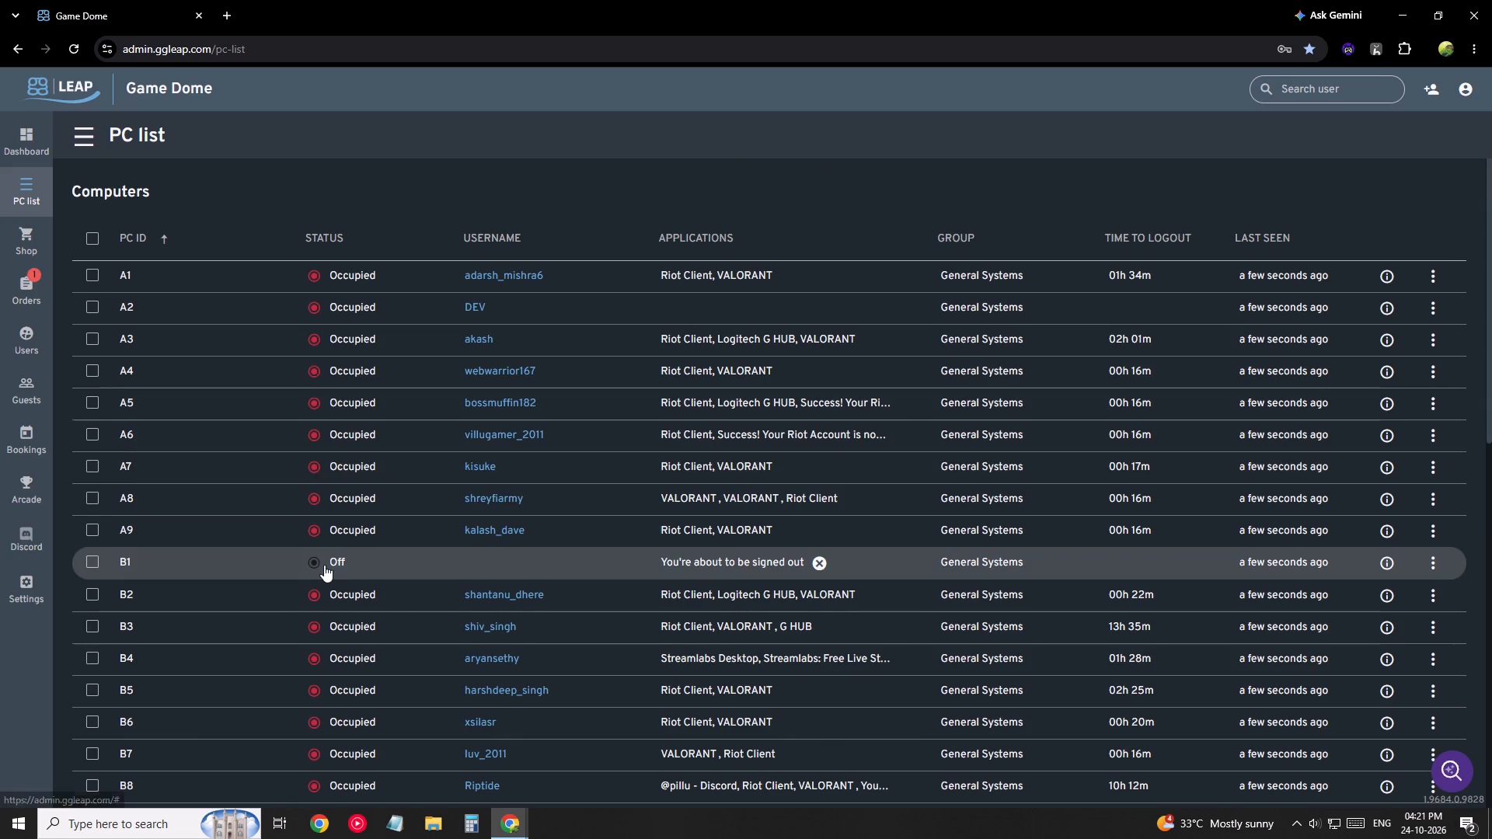
{"action": "scroll", "coordinate": [1119, 580], "scroll_direction": "down", "scroll_amount": 3}
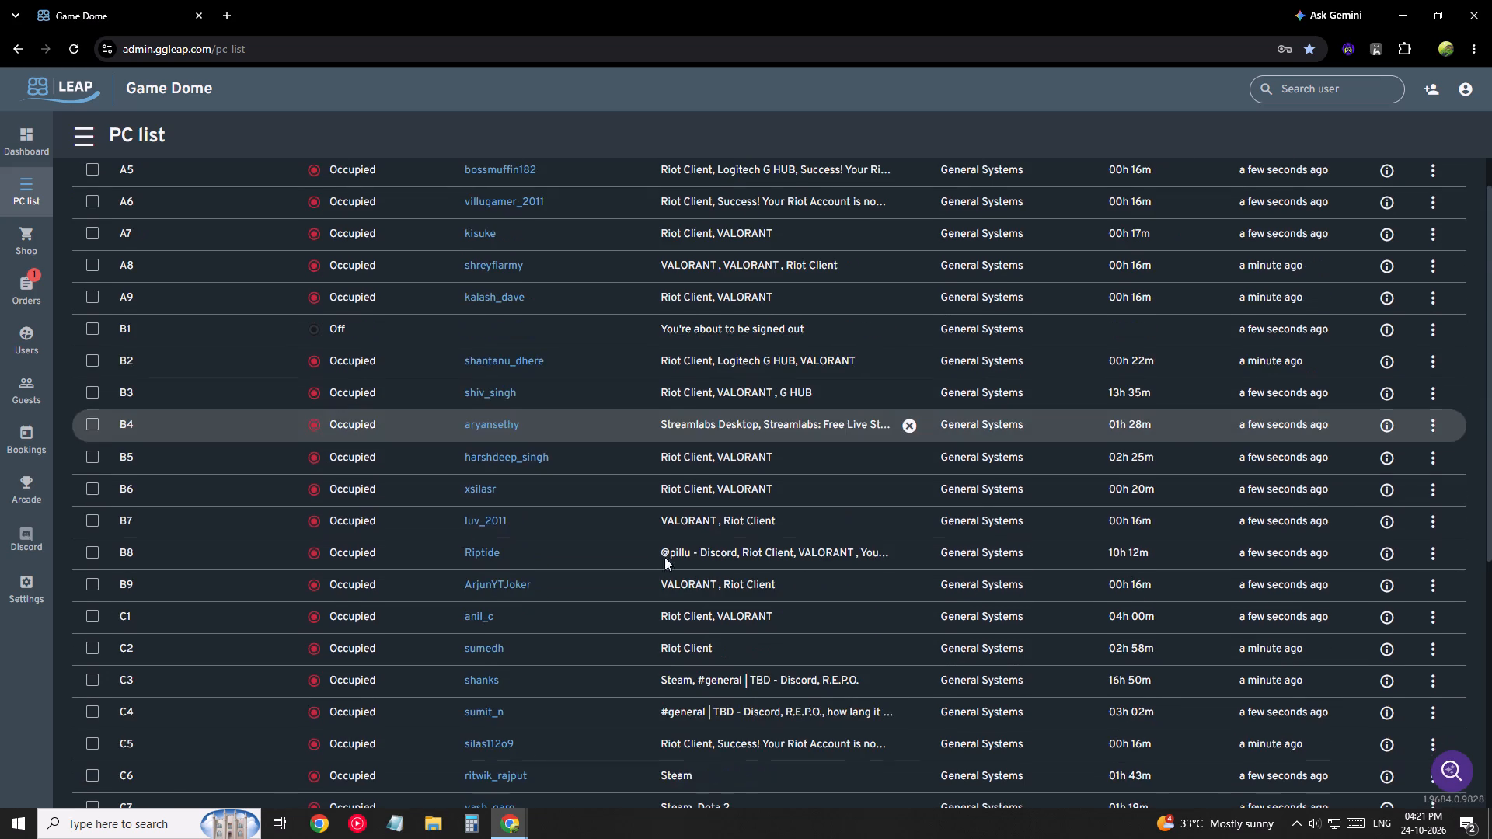
{"action": "scroll", "coordinate": [366, 506], "scroll_direction": "down", "scroll_amount": 3}
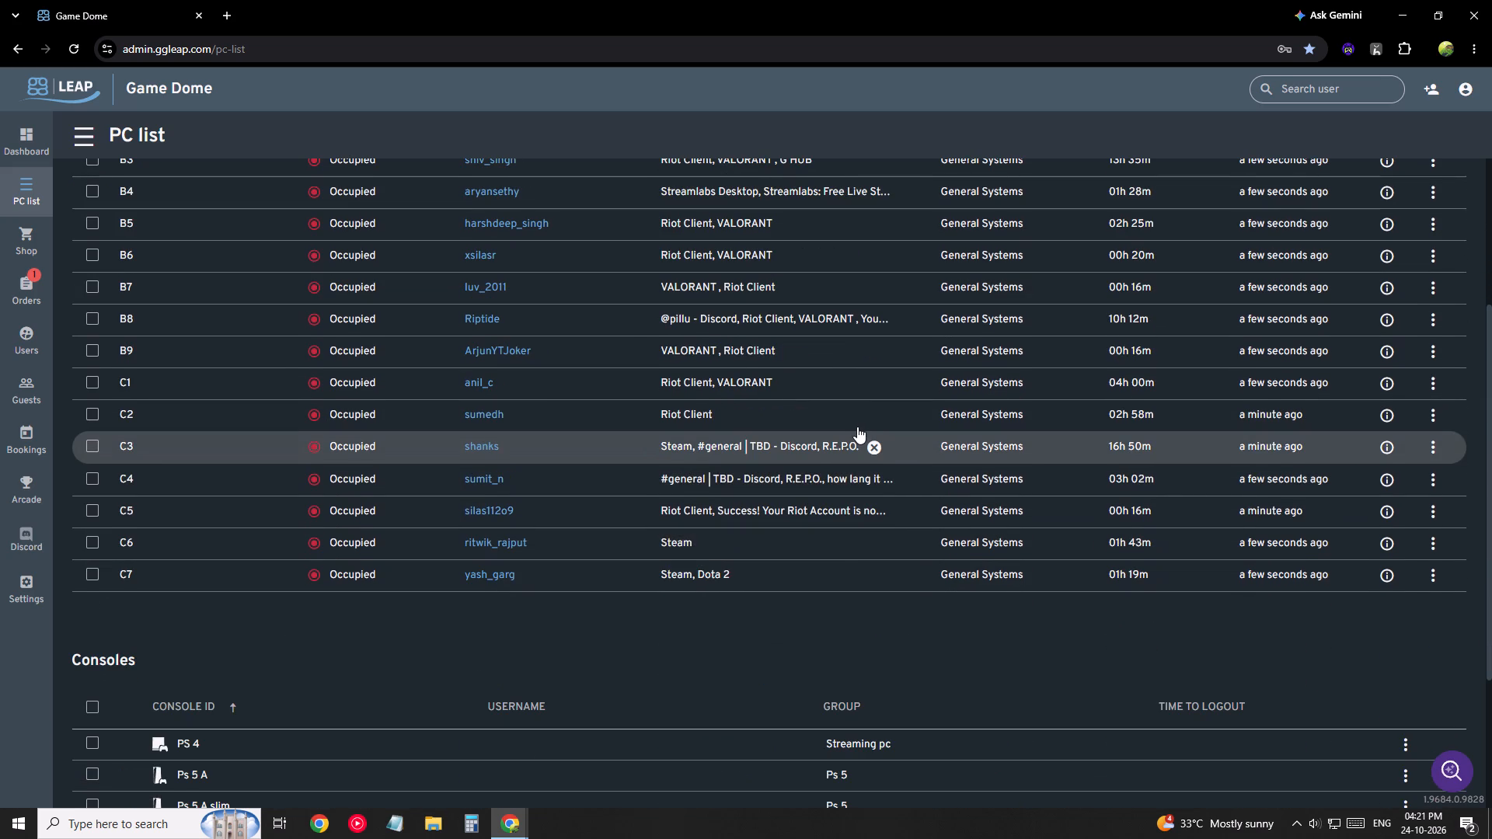
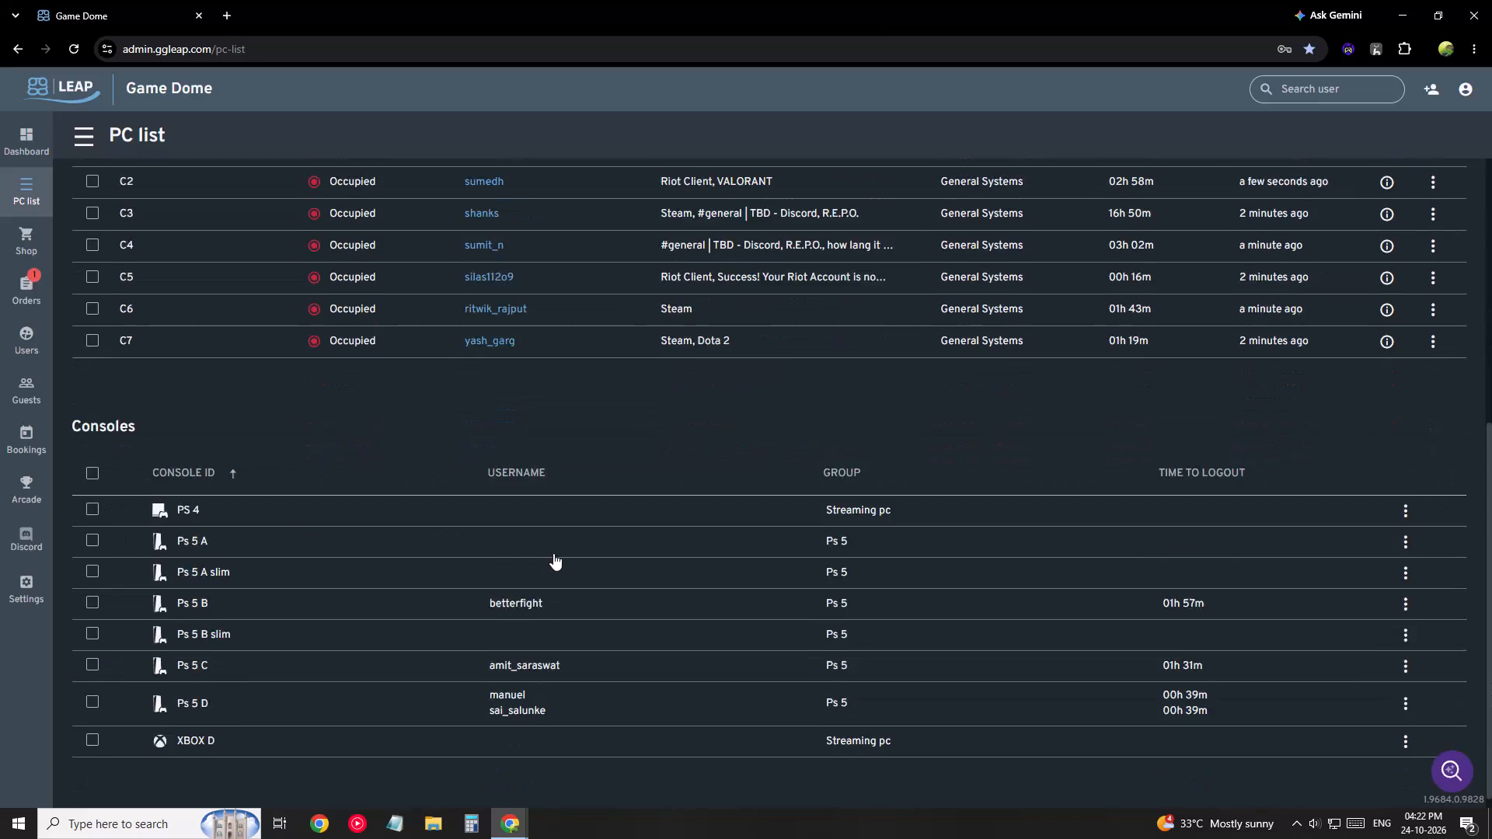
Find the user account dave, reset its password and confirm the reset.
{"action": "scroll", "coordinate": [553, 553], "scroll_direction": "up", "scroll_amount": 2}
{"action": "scroll", "coordinate": [553, 553], "scroll_direction": "down", "scroll_amount": 1}
{"action": "scroll", "coordinate": [554, 552], "scroll_direction": "up", "scroll_amount": 2}
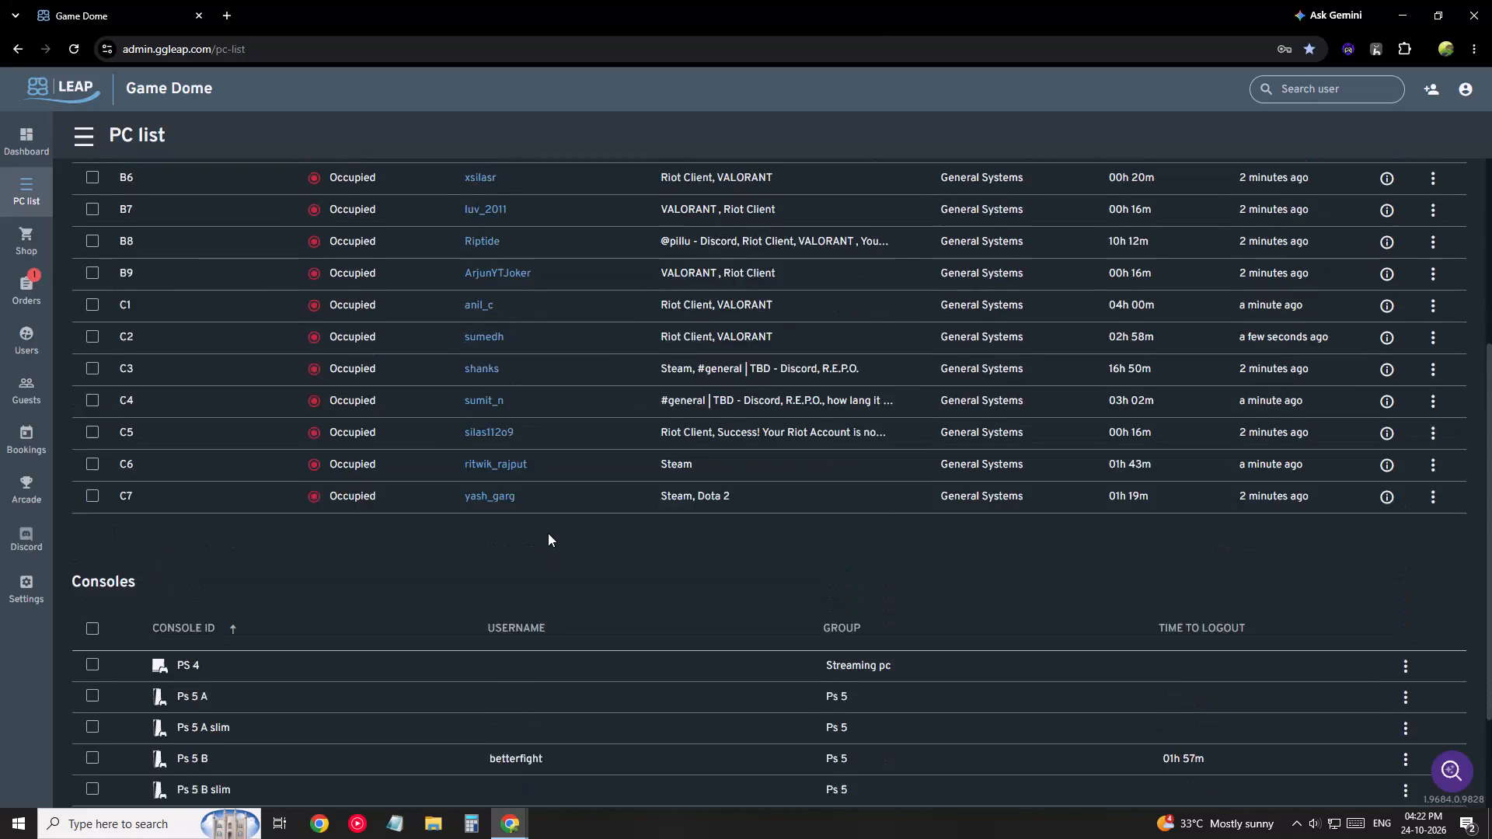
{"action": "scroll", "coordinate": [548, 533], "scroll_direction": "up", "scroll_amount": 2}
{"action": "left_click", "coordinate": [1326, 90]}
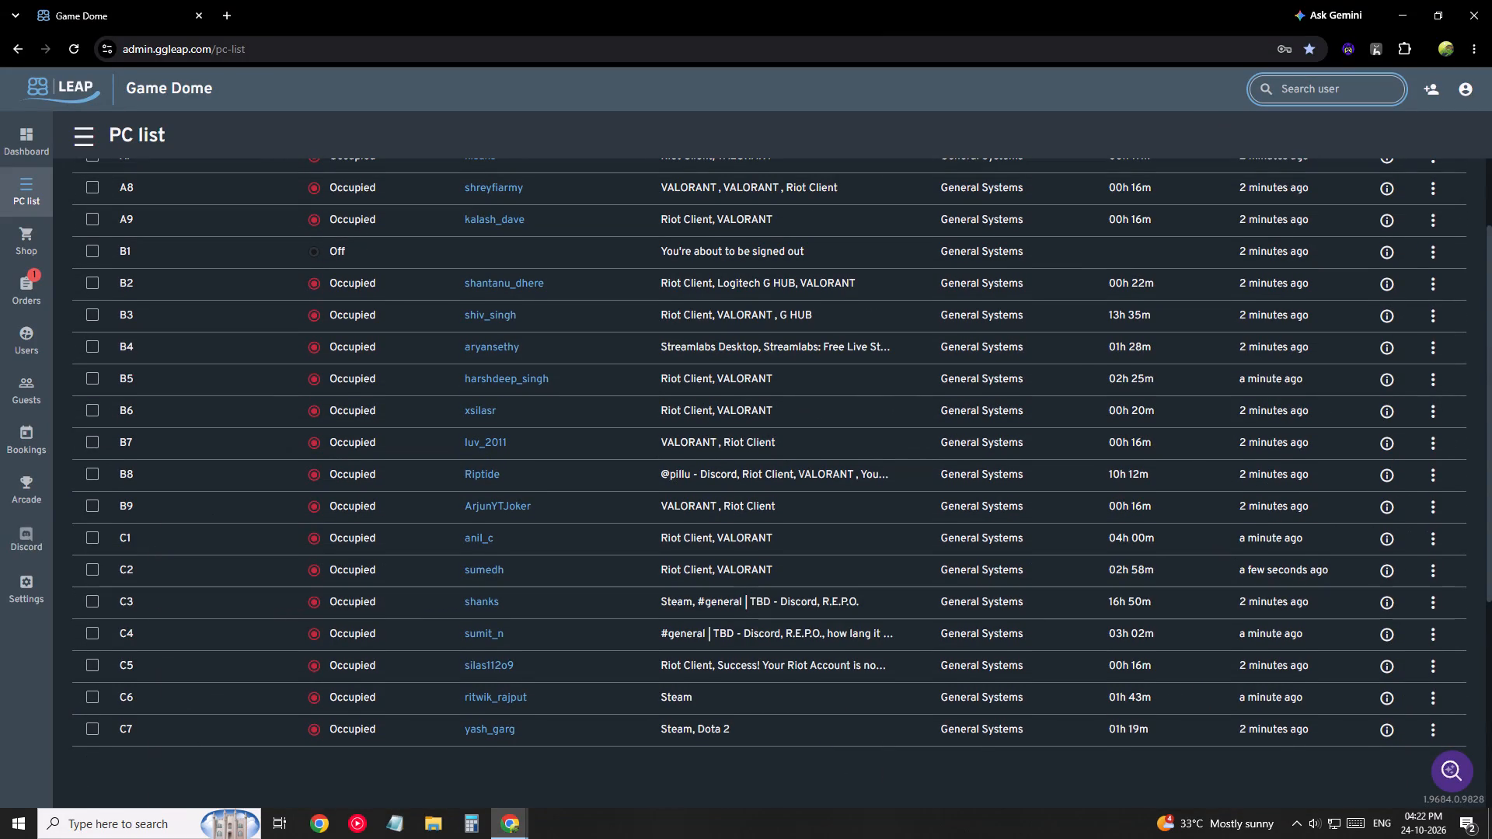
{"action": "type", "text": "dave"}
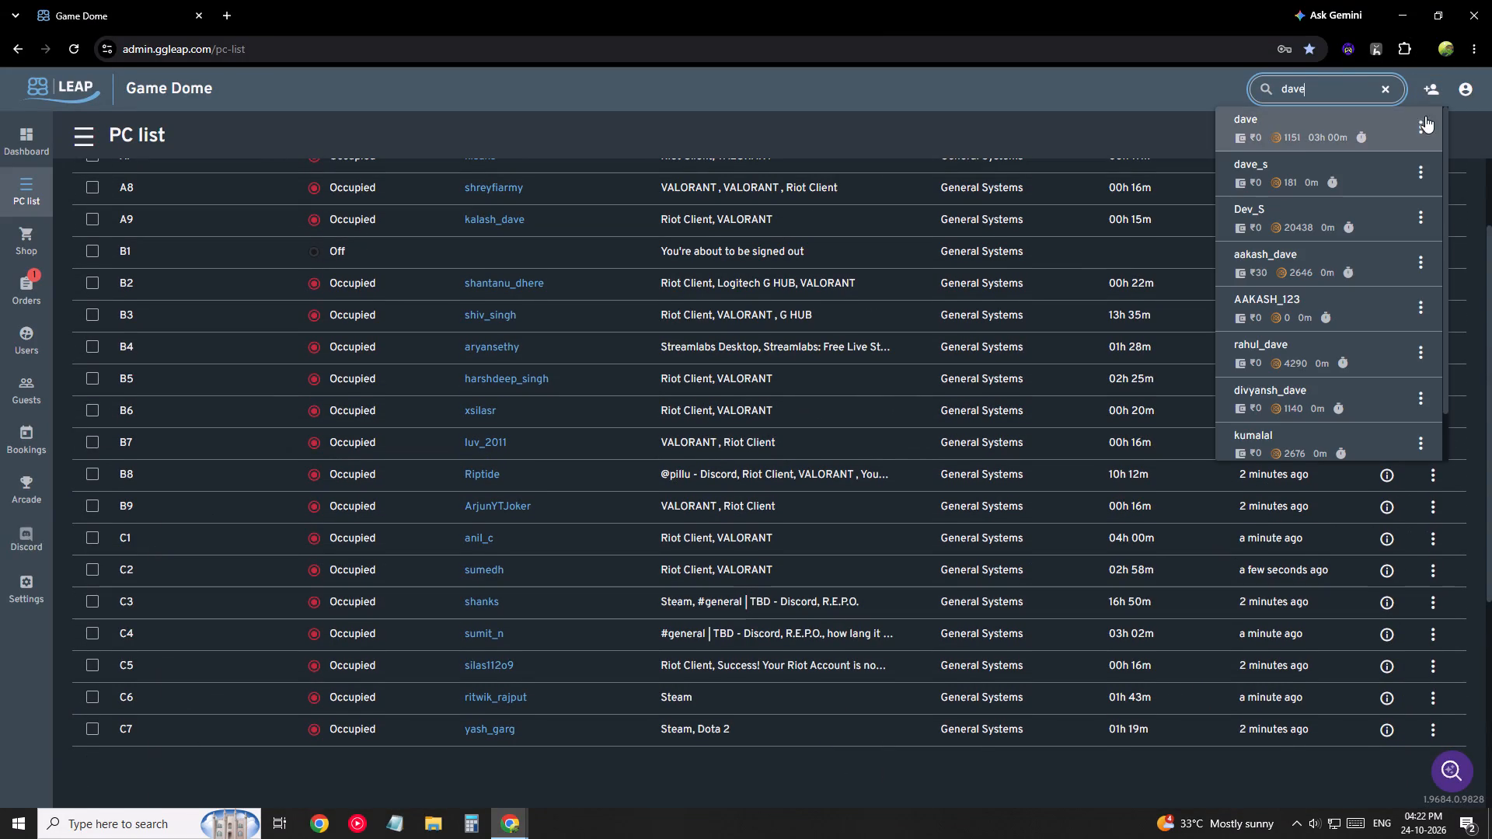
{"action": "left_click", "coordinate": [1428, 119]}
{"action": "left_click", "coordinate": [1445, 211]}
{"action": "left_click", "coordinate": [854, 473]}
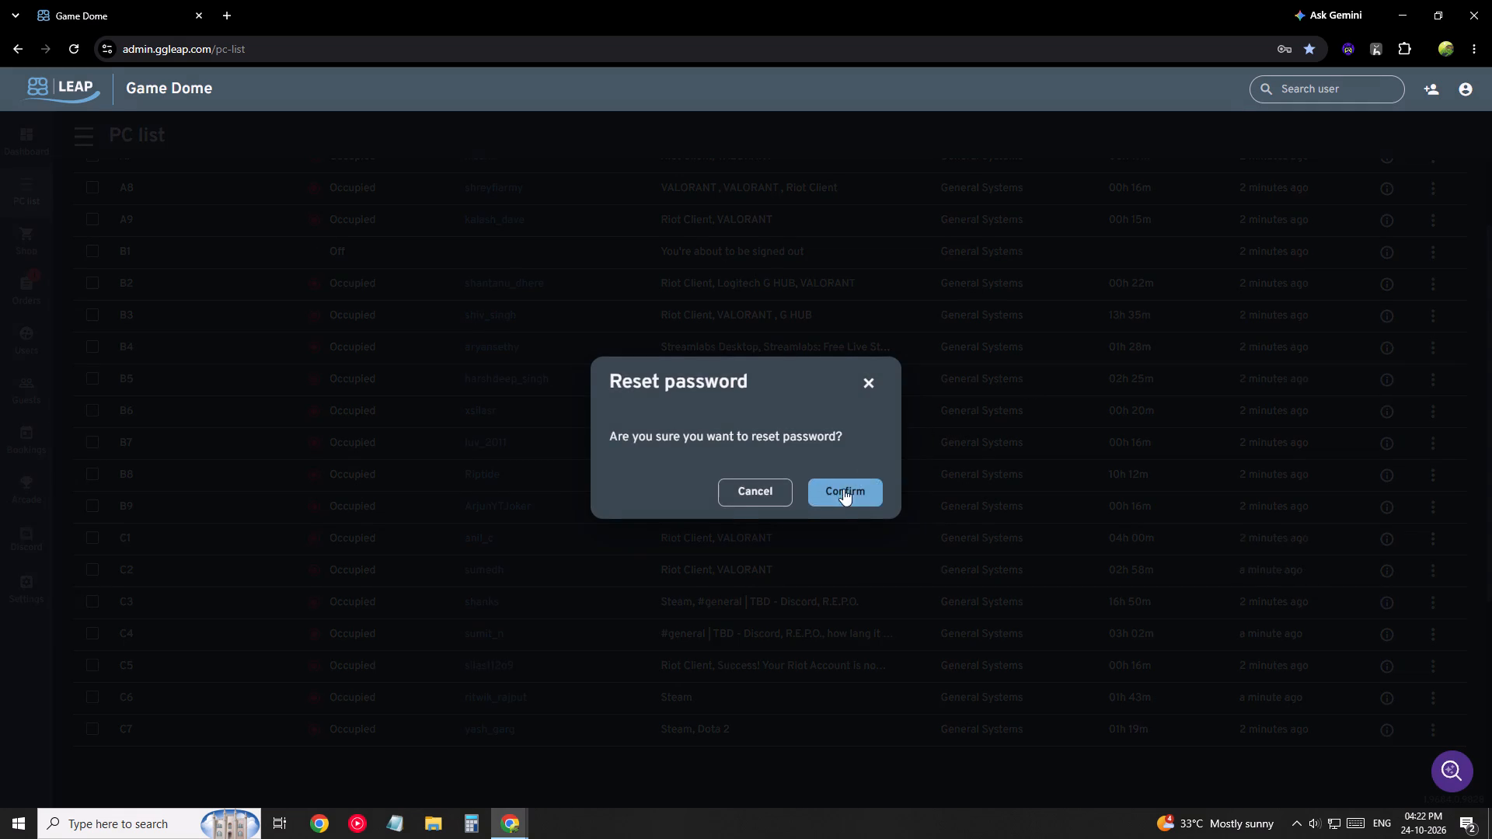
{"action": "left_click", "coordinate": [840, 496]}
Check the orders section, going through the pay-after-logout orders to the order history.
{"action": "left_click", "coordinate": [8, 300]}
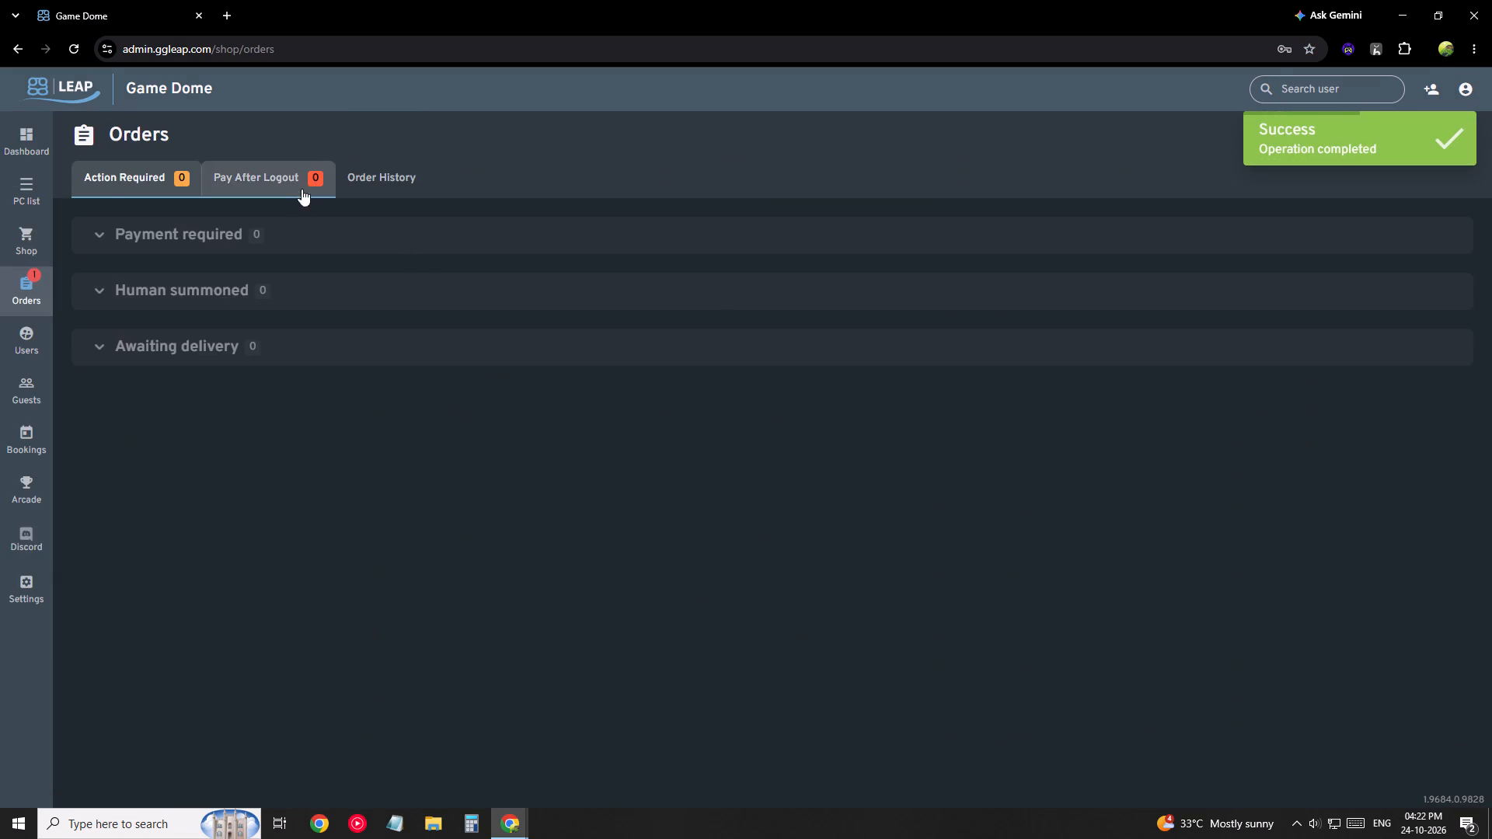
{"action": "left_click", "coordinate": [302, 189]}
{"action": "left_click_drag", "start_coordinate": [385, 187], "coordinate": [393, 187]}
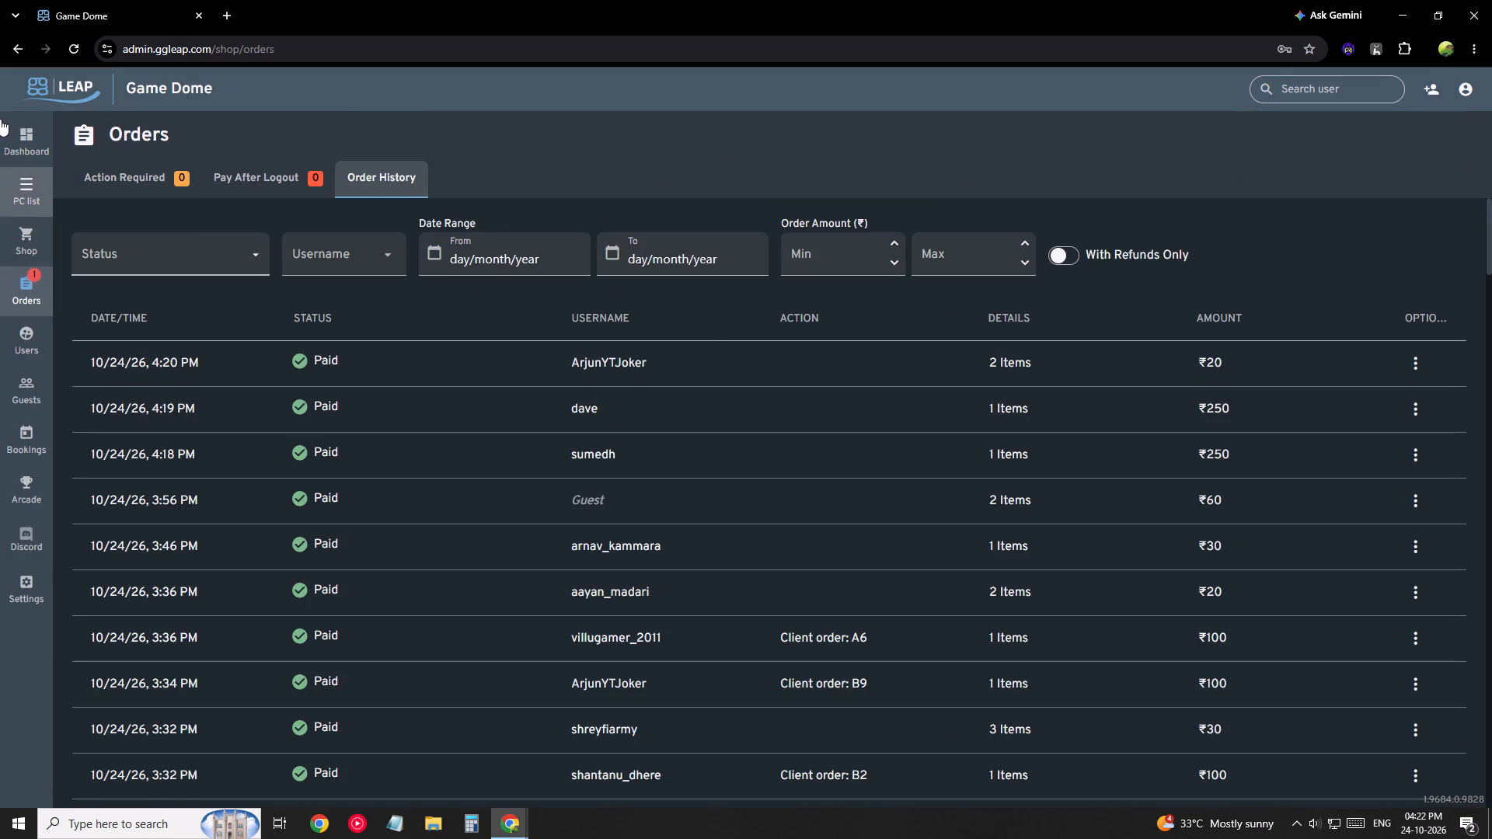
Return to the dashboard homepage and look over its widgets.
{"action": "left_click", "coordinate": [0, 119]}
{"action": "scroll", "coordinate": [271, 233], "scroll_direction": "down", "scroll_amount": 1}
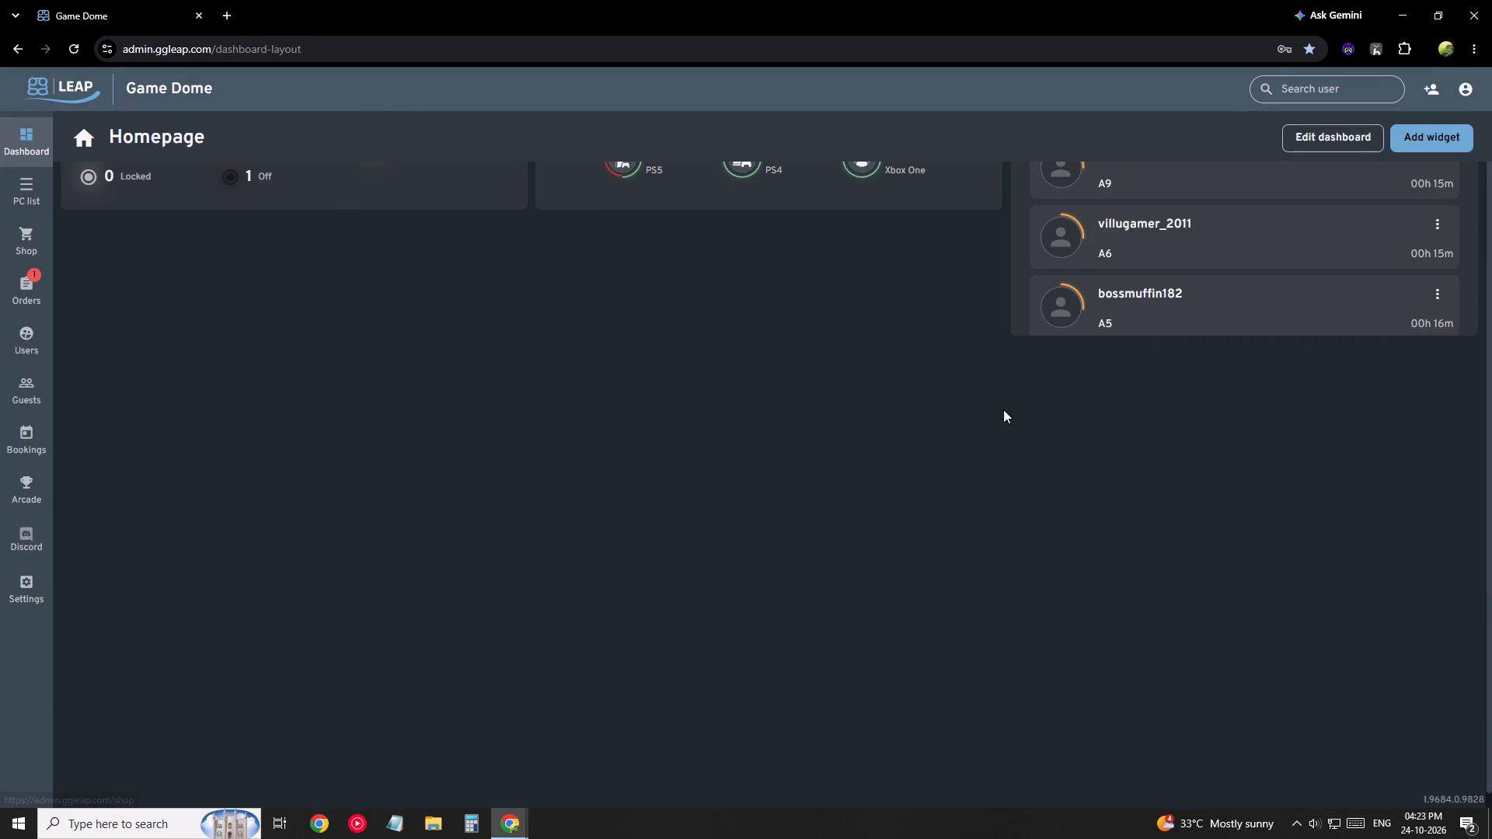
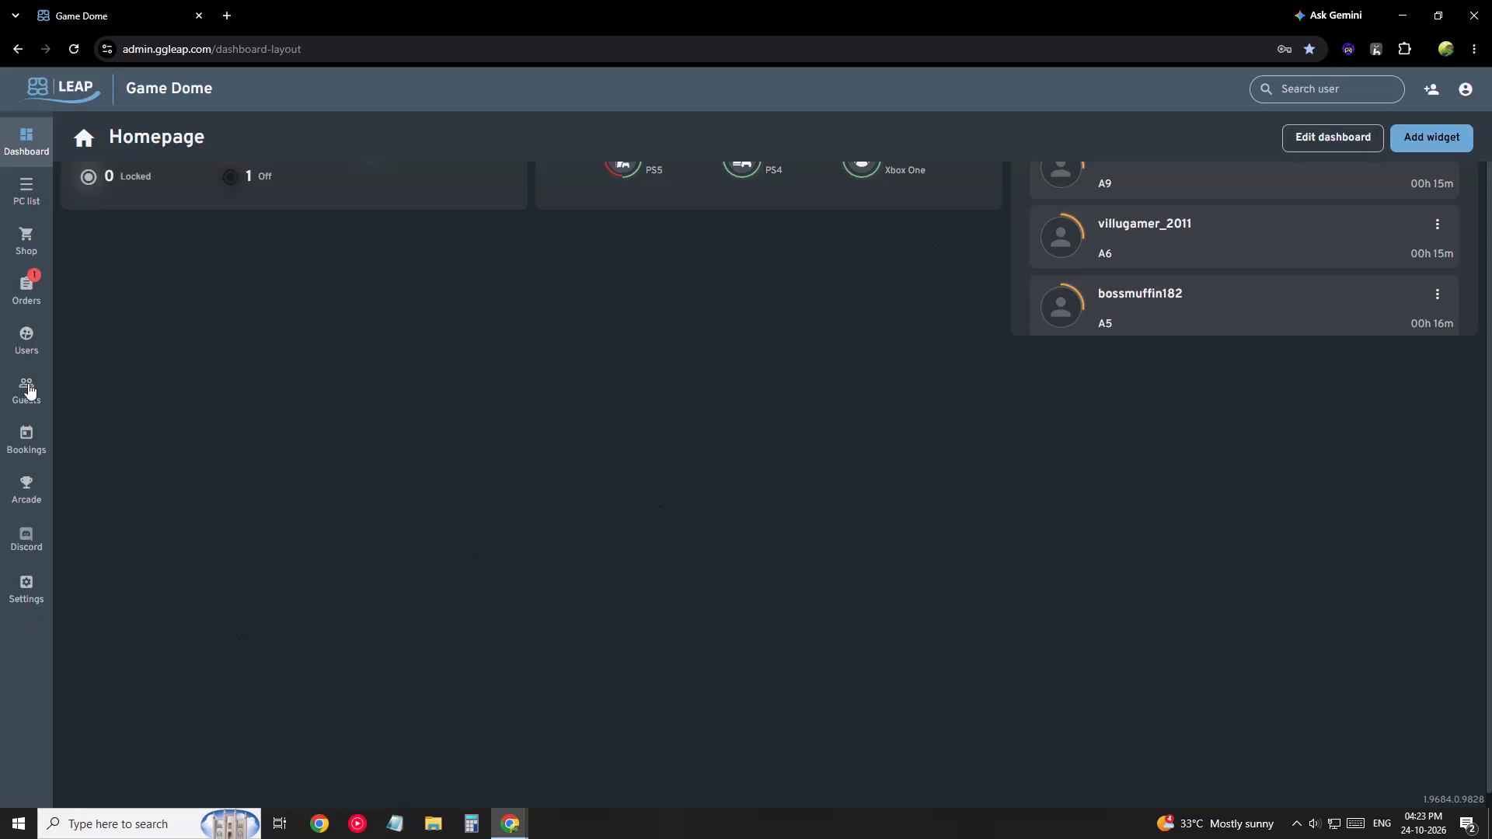
Quicksell one DIET COCA-COLA for ₹50 to the customer on PC B3, charging it to credit card.
{"action": "left_click", "coordinate": [0, 173]}
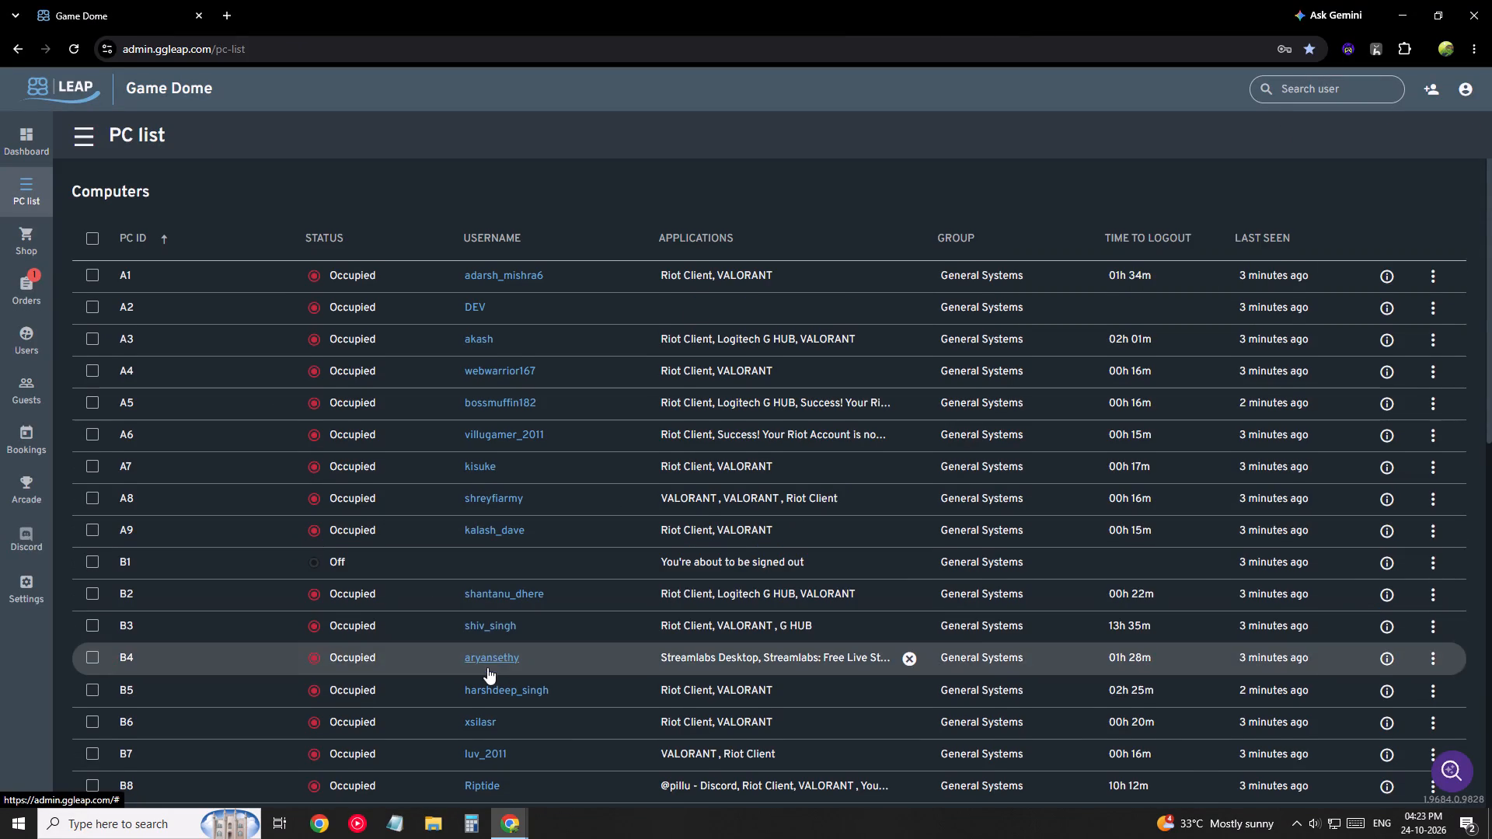
{"action": "scroll", "coordinate": [503, 698], "scroll_direction": "down", "scroll_amount": 4}
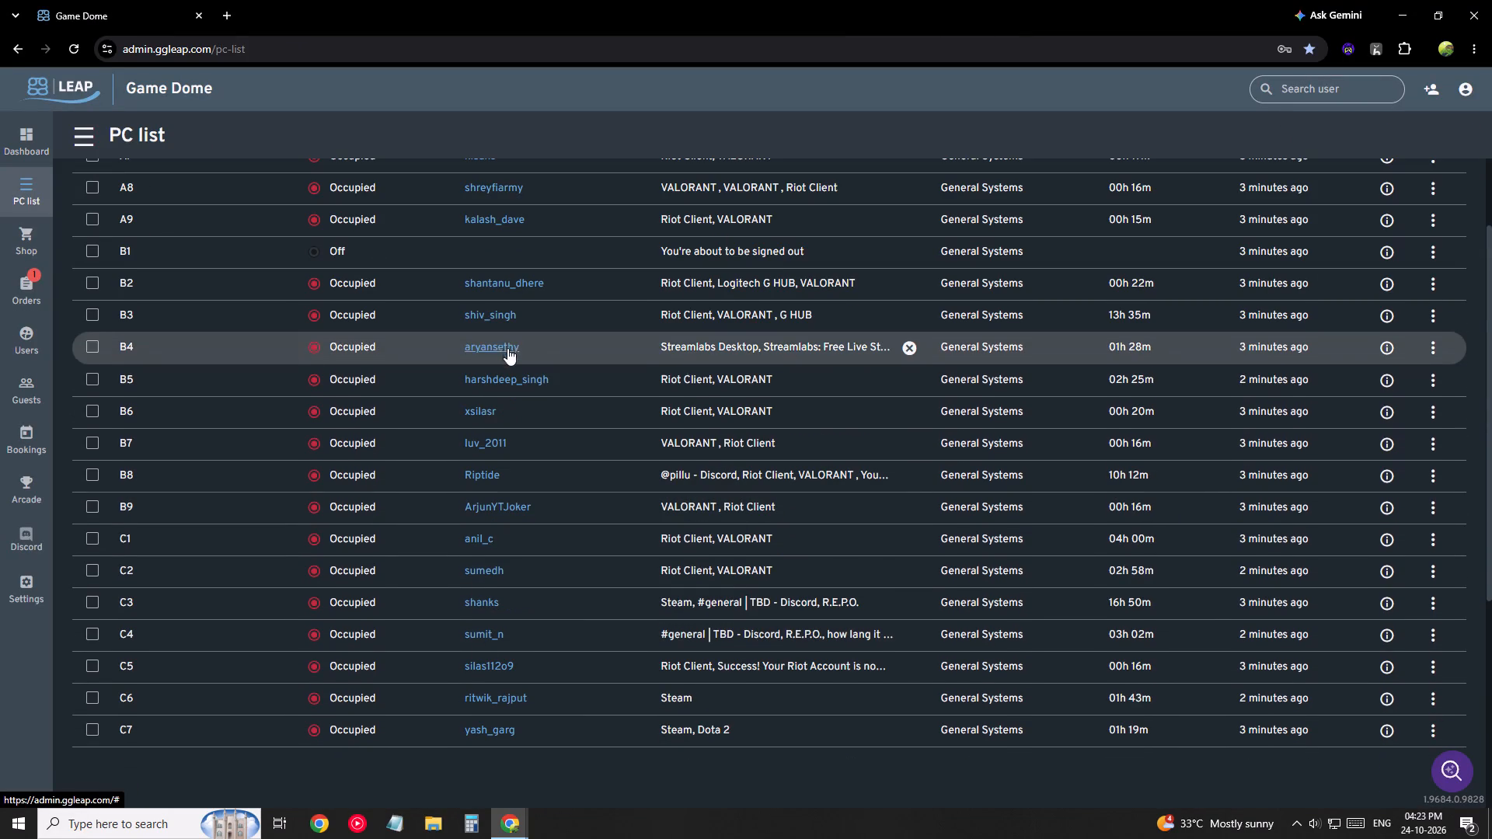
{"action": "left_click", "coordinate": [505, 324]}
{"action": "left_click", "coordinate": [539, 334]}
{"action": "left_click", "coordinate": [511, 319]}
{"action": "left_click", "coordinate": [549, 330]}
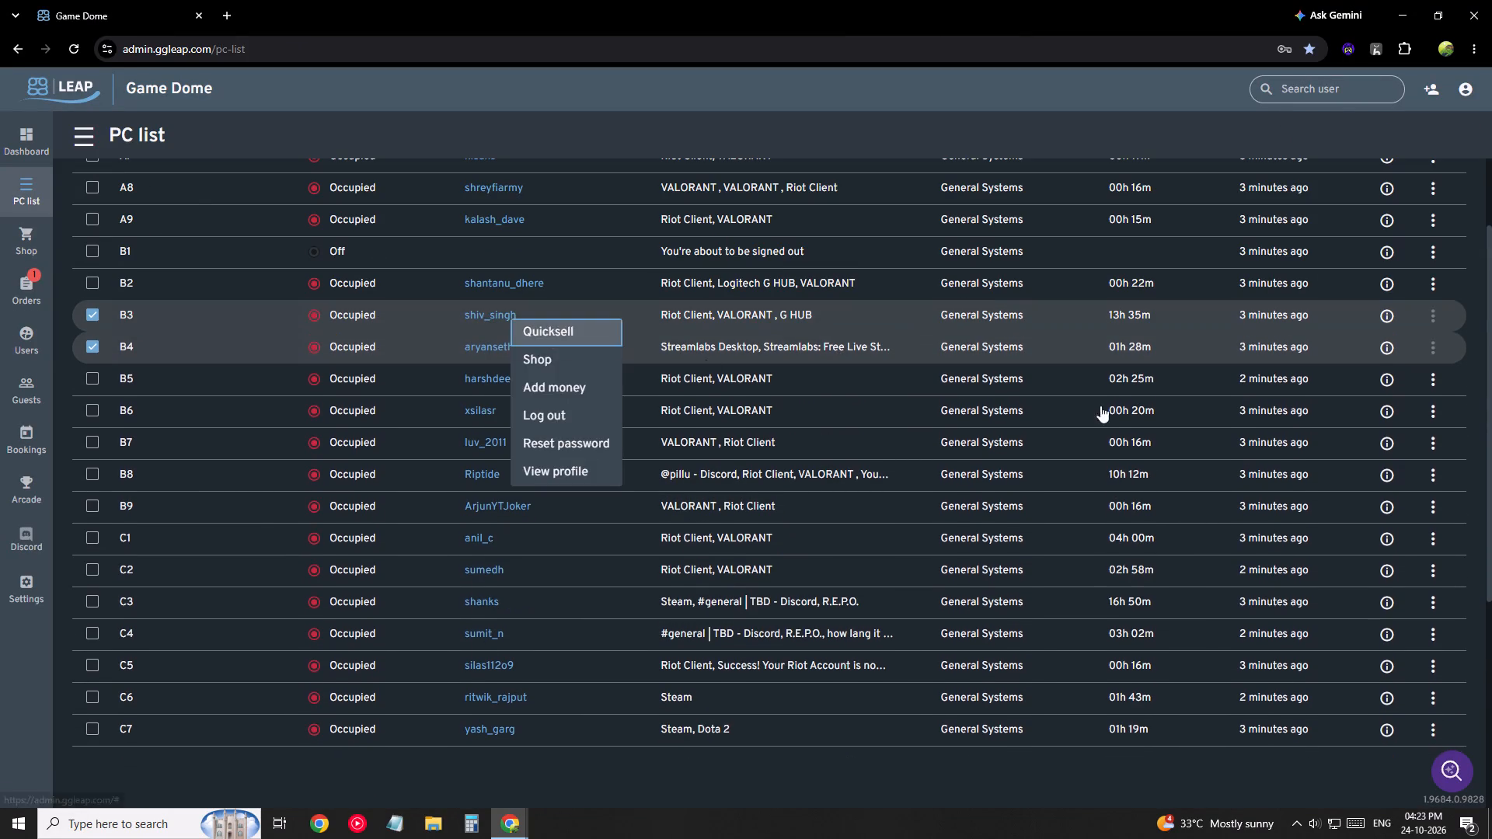
{"action": "left_click", "coordinate": [983, 336]}
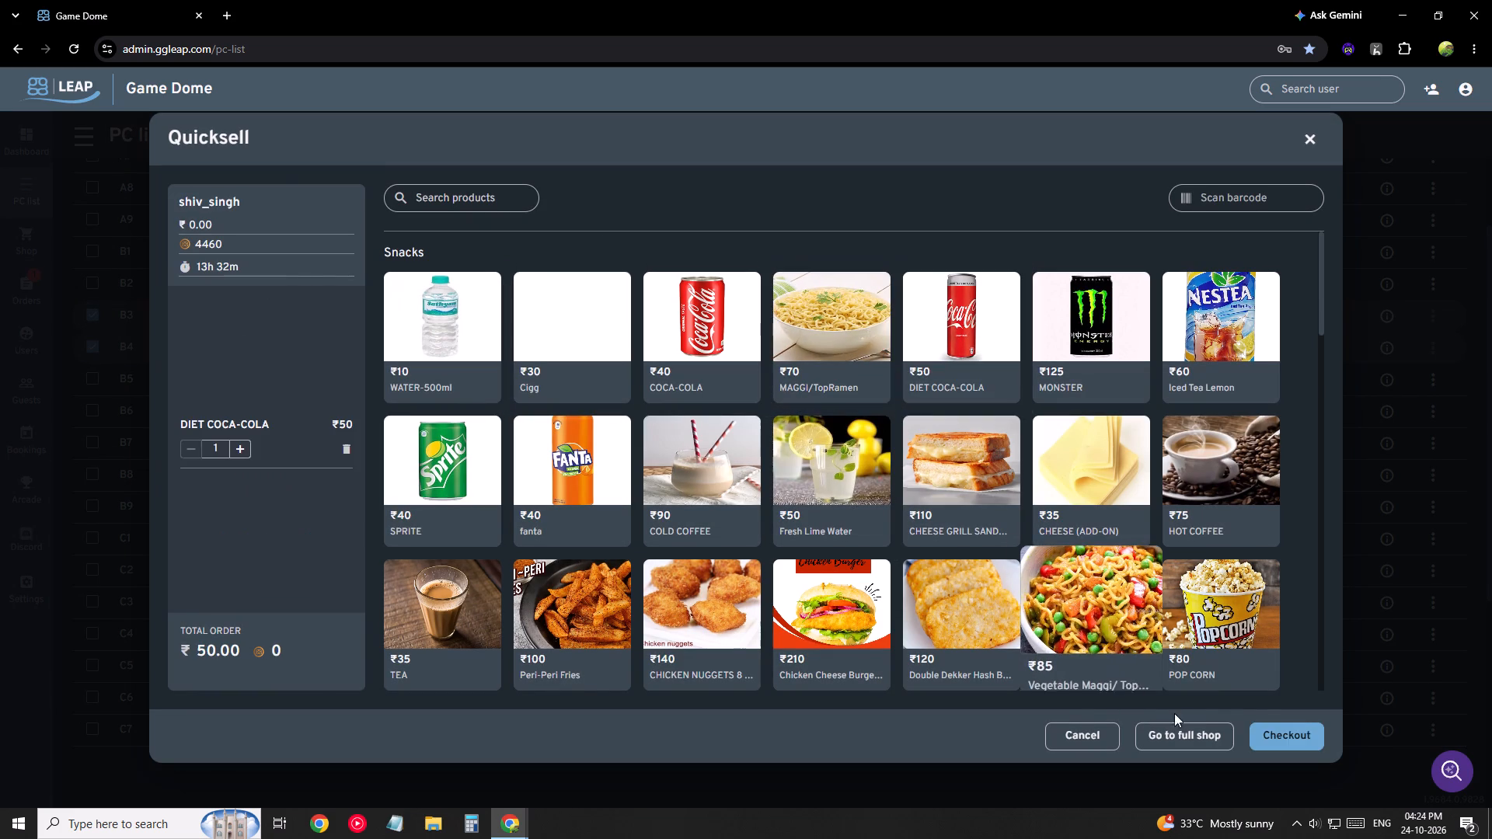
{"action": "left_click", "coordinate": [1264, 734]}
{"action": "left_click", "coordinate": [412, 426]}
{"action": "left_click", "coordinate": [420, 674]}
View the profile of the customer on PC B3 and check the remaining time and active GamePasses.
{"action": "left_click", "coordinate": [29, 159]}
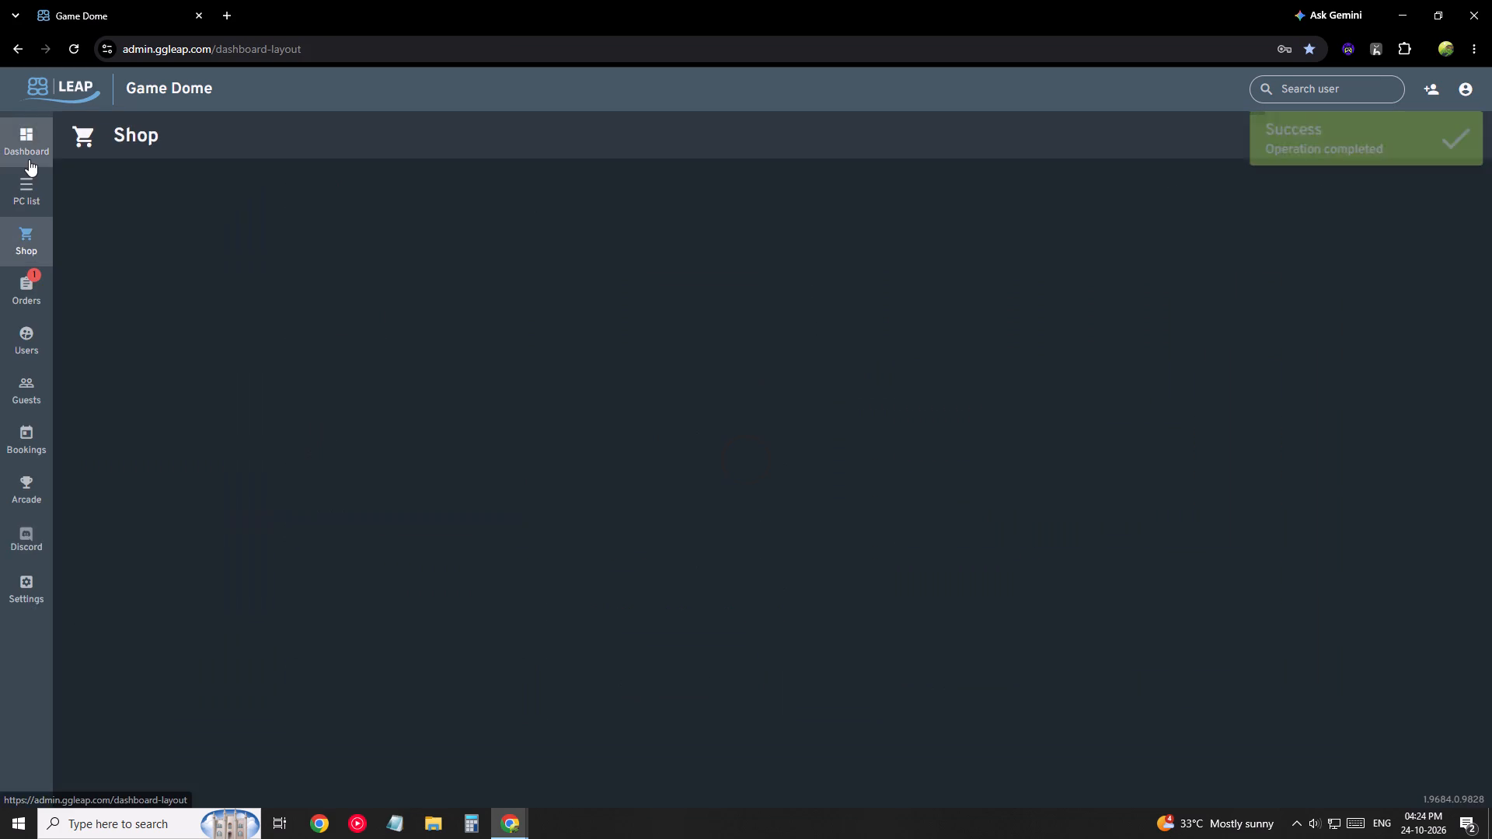
{"action": "left_click", "coordinate": [28, 190]}
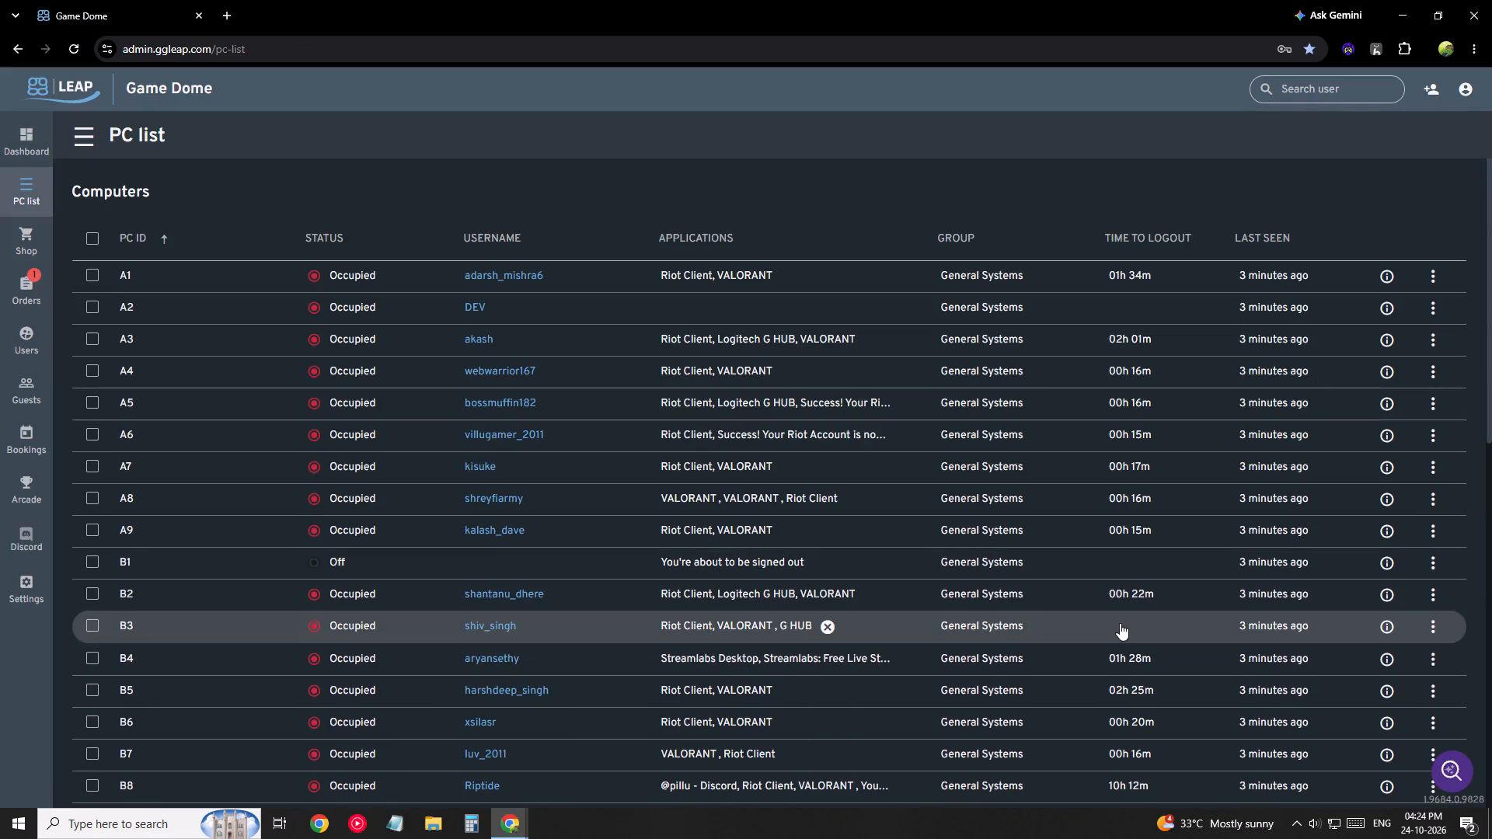
{"action": "left_click", "coordinate": [487, 625]}
{"action": "left_click", "coordinate": [552, 559]}
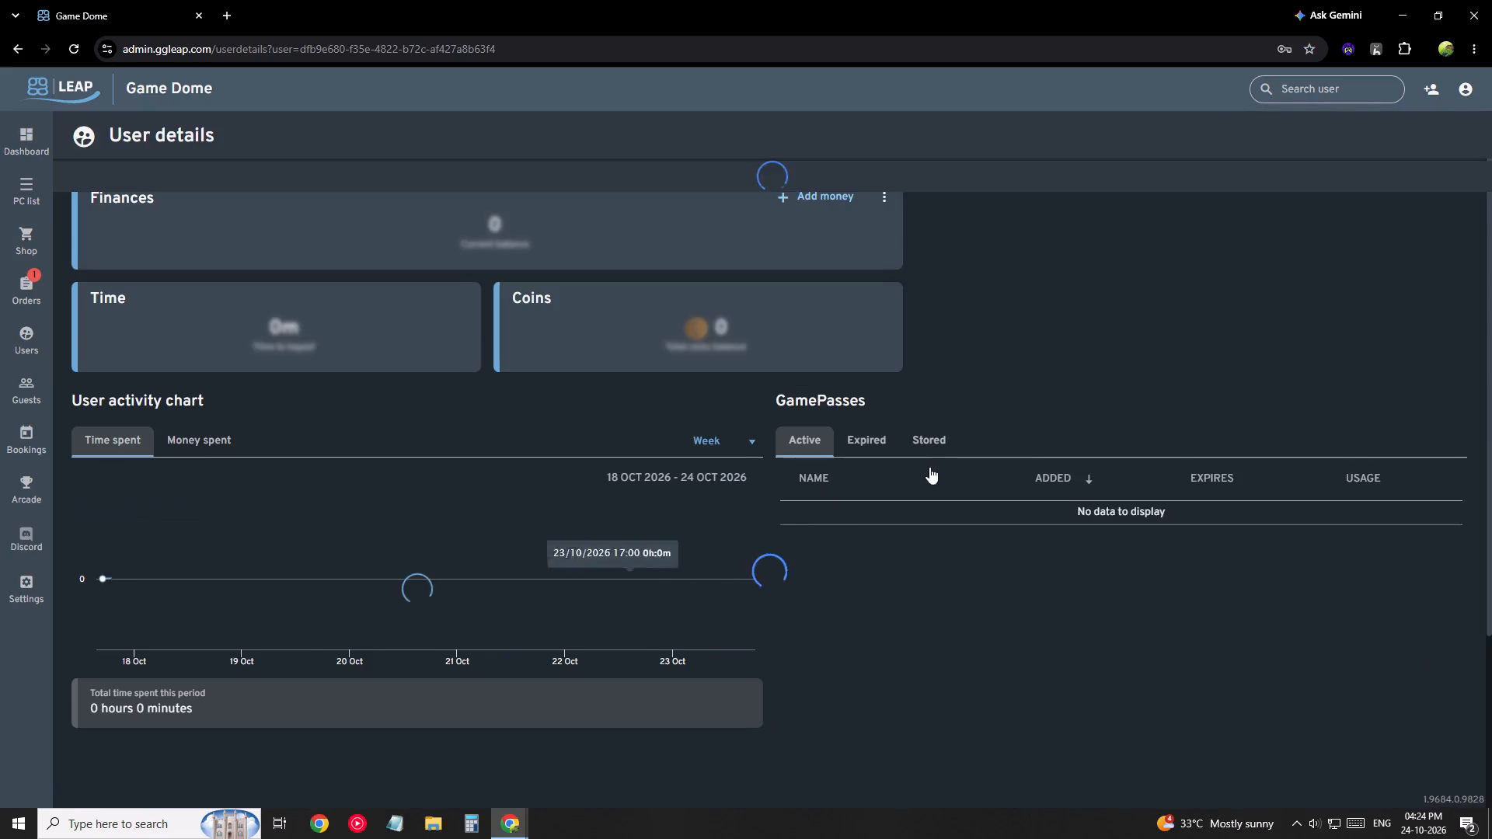
{"action": "scroll", "coordinate": [1180, 637], "scroll_direction": "down", "scroll_amount": 3}
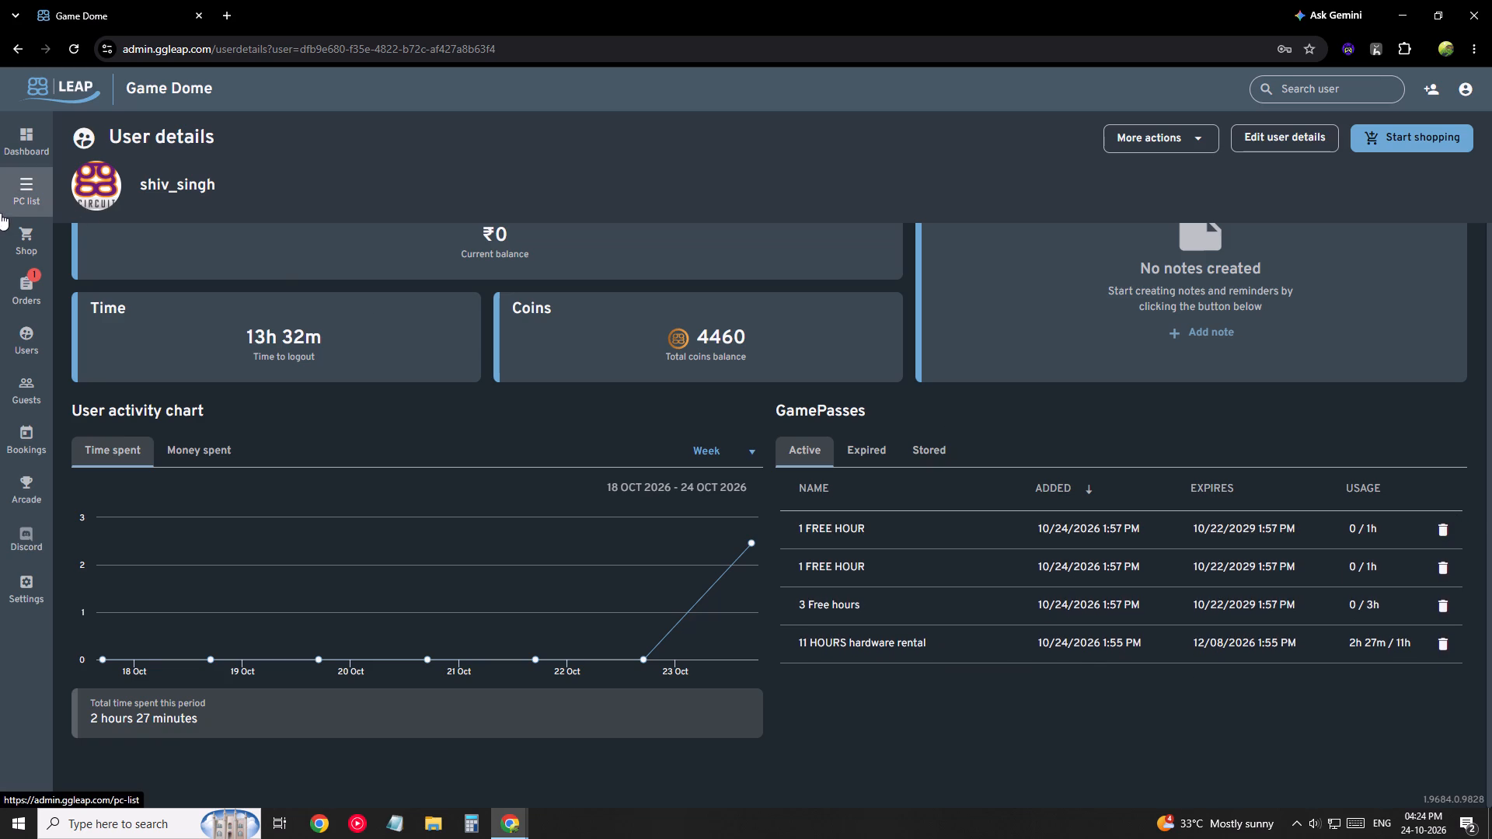
Look through the PC list, checking each computer's status and time to logout as well as the consoles.
{"action": "left_click", "coordinate": [8, 190]}
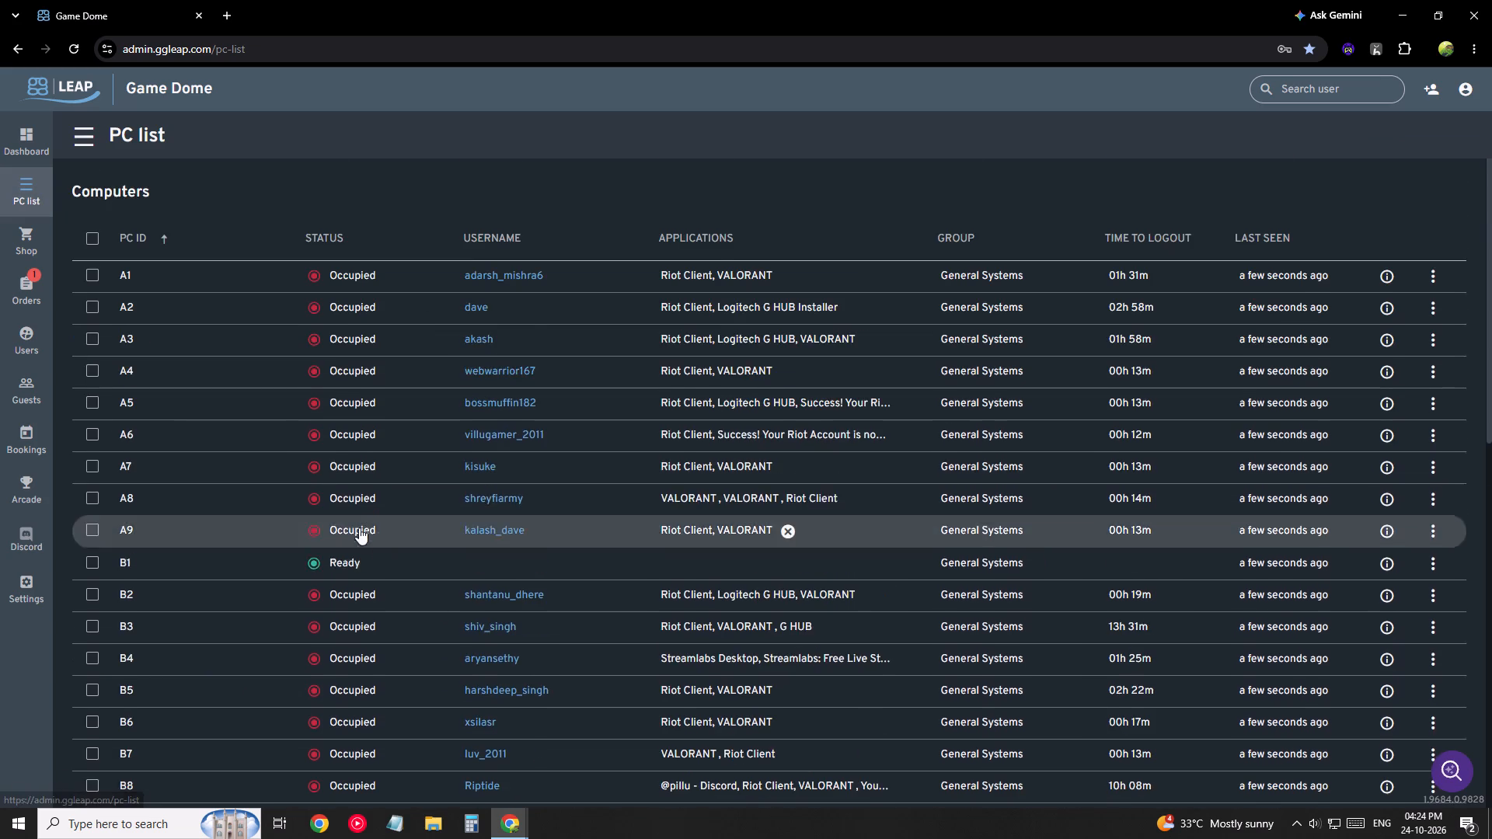
{"action": "scroll", "coordinate": [377, 542], "scroll_direction": "down", "scroll_amount": 2}
{"action": "scroll", "coordinate": [397, 552], "scroll_direction": "up", "scroll_amount": 1}
{"action": "scroll", "coordinate": [404, 555], "scroll_direction": "down", "scroll_amount": 1}
{"action": "scroll", "coordinate": [501, 581], "scroll_direction": "up", "scroll_amount": 1}
{"action": "scroll", "coordinate": [501, 583], "scroll_direction": "down", "scroll_amount": 3}
{"action": "scroll", "coordinate": [502, 596], "scroll_direction": "up", "scroll_amount": 1}
{"action": "scroll", "coordinate": [502, 604], "scroll_direction": "down", "scroll_amount": 8}
{"action": "scroll", "coordinate": [963, 479], "scroll_direction": "up", "scroll_amount": 5}
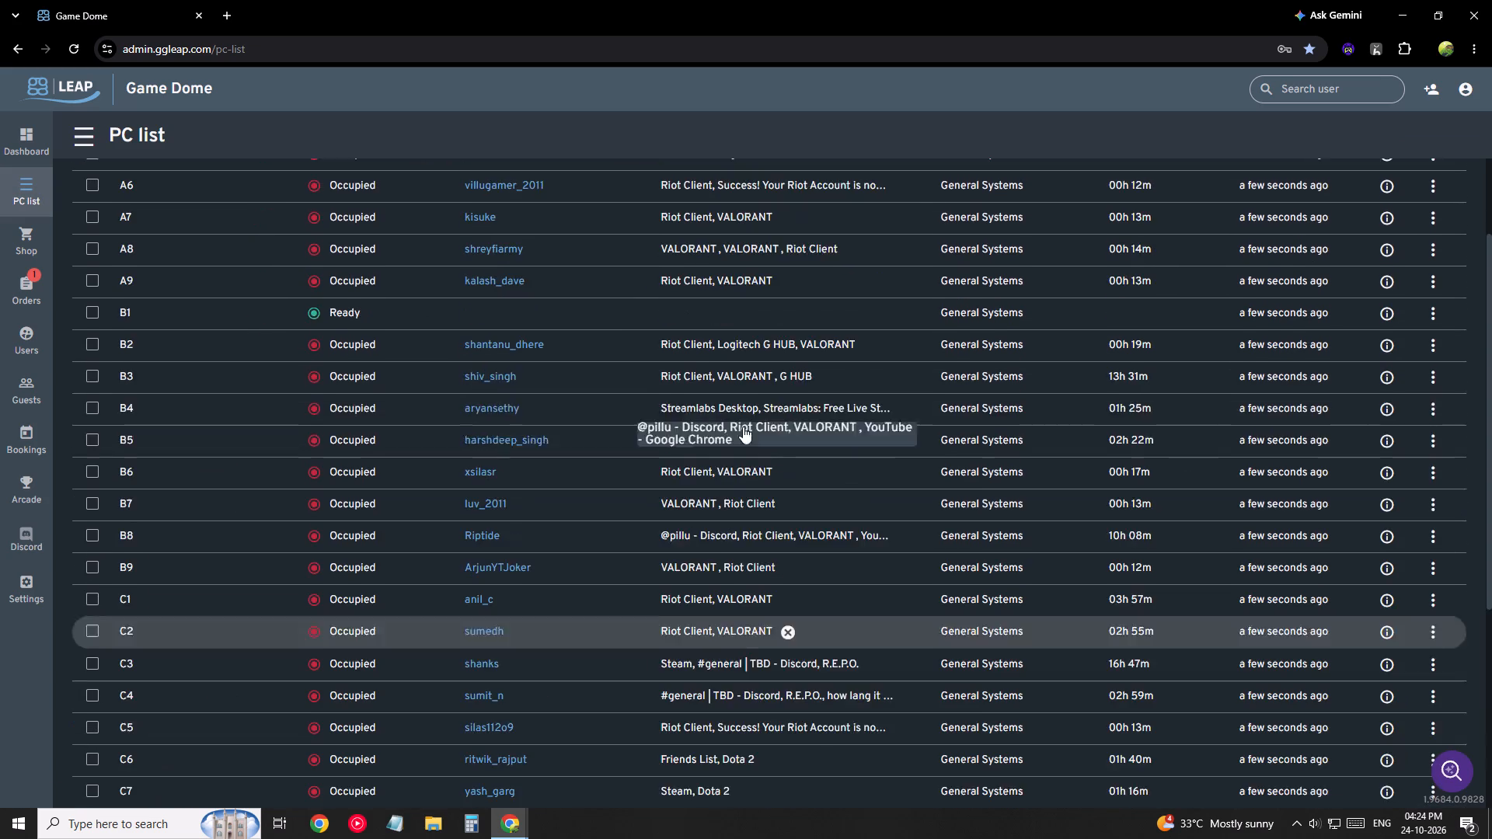
{"action": "scroll", "coordinate": [743, 426], "scroll_direction": "up", "scroll_amount": 4}
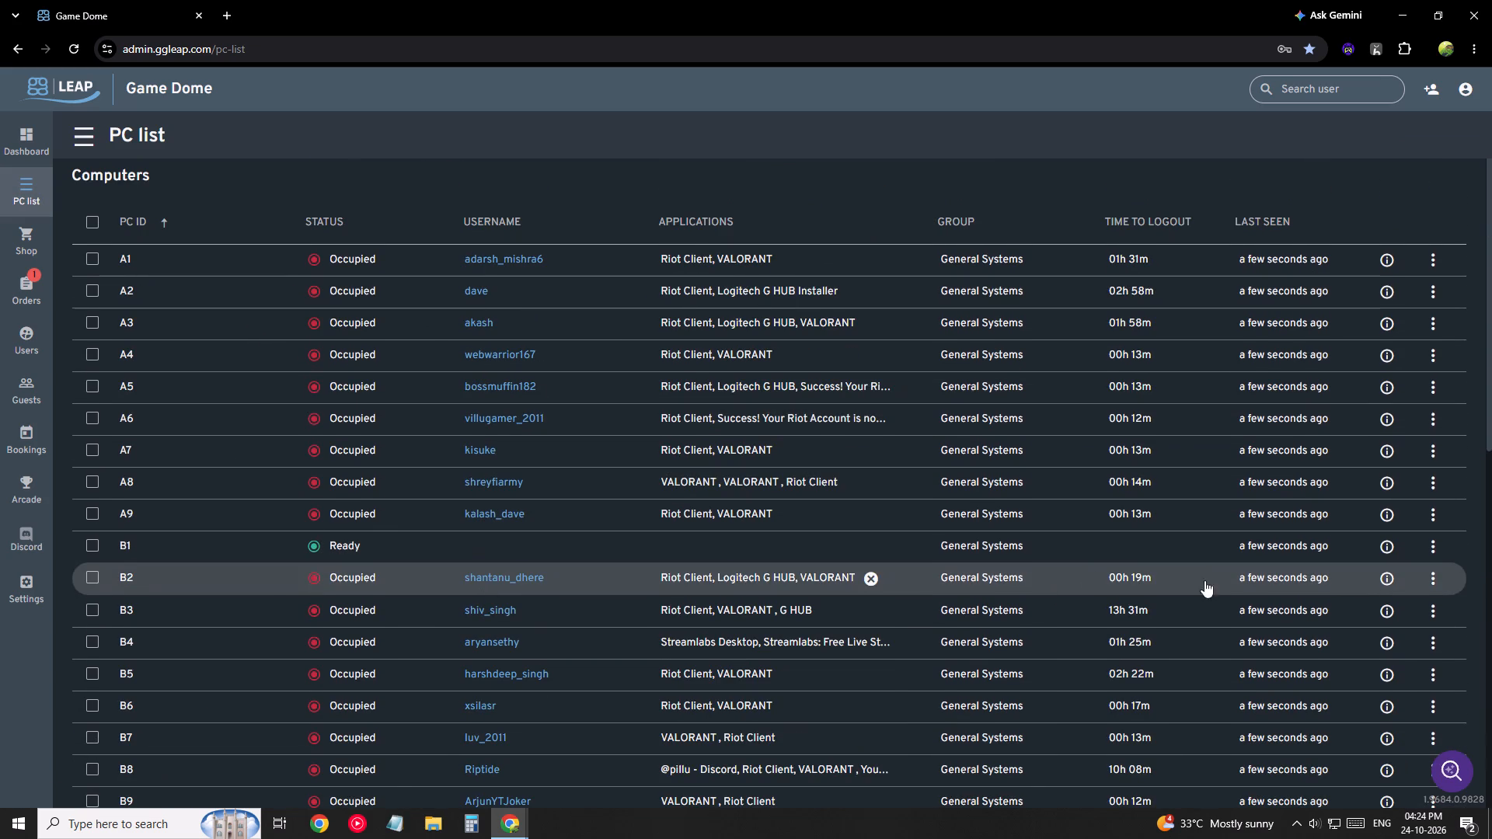
{"action": "scroll", "coordinate": [678, 574], "scroll_direction": "down", "scroll_amount": 9}
{"action": "scroll", "coordinate": [413, 437], "scroll_direction": "up", "scroll_amount": 5}
{"action": "scroll", "coordinate": [413, 437], "scroll_direction": "down", "scroll_amount": 1}
{"action": "scroll", "coordinate": [413, 437], "scroll_direction": "up", "scroll_amount": 1}
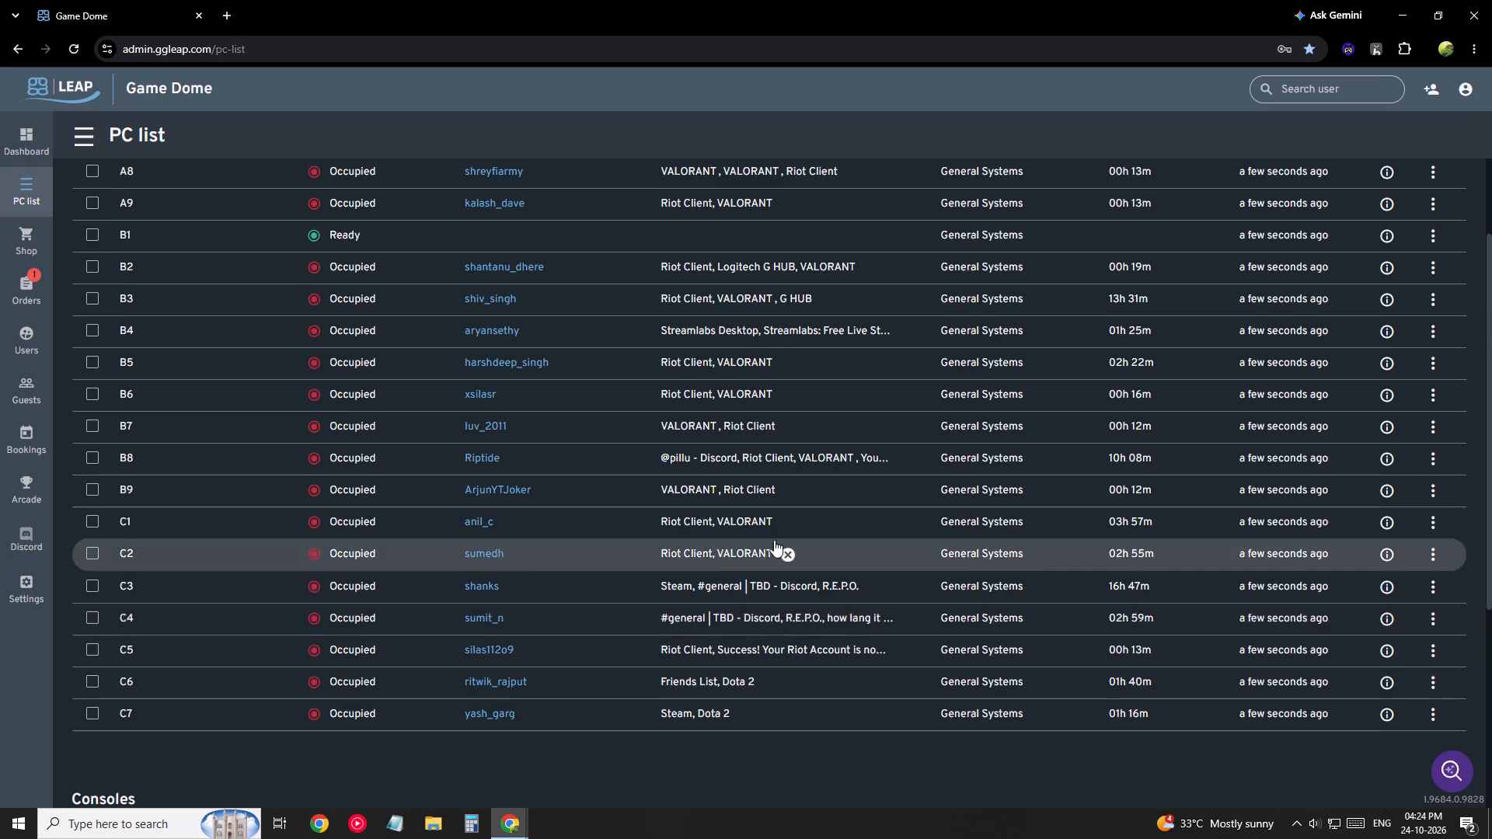
{"action": "scroll", "coordinate": [728, 553], "scroll_direction": "down", "scroll_amount": 8}
{"action": "scroll", "coordinate": [571, 660], "scroll_direction": "up", "scroll_amount": 3}
{"action": "scroll", "coordinate": [711, 572], "scroll_direction": "down", "scroll_amount": 8}
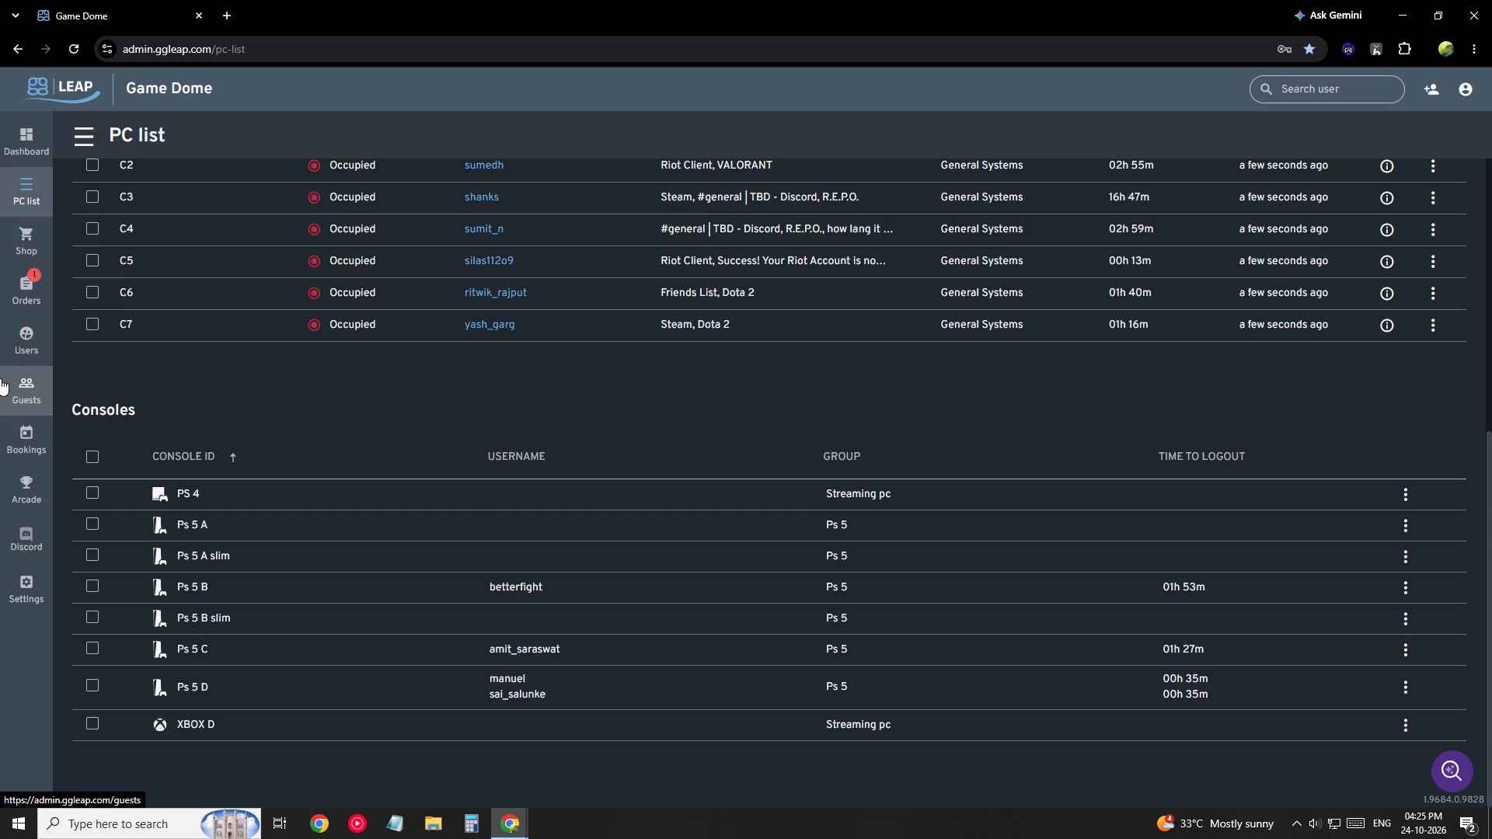
Check the recent sales in the order history.
{"action": "left_click", "coordinate": [12, 285]}
{"action": "left_click", "coordinate": [414, 176]}
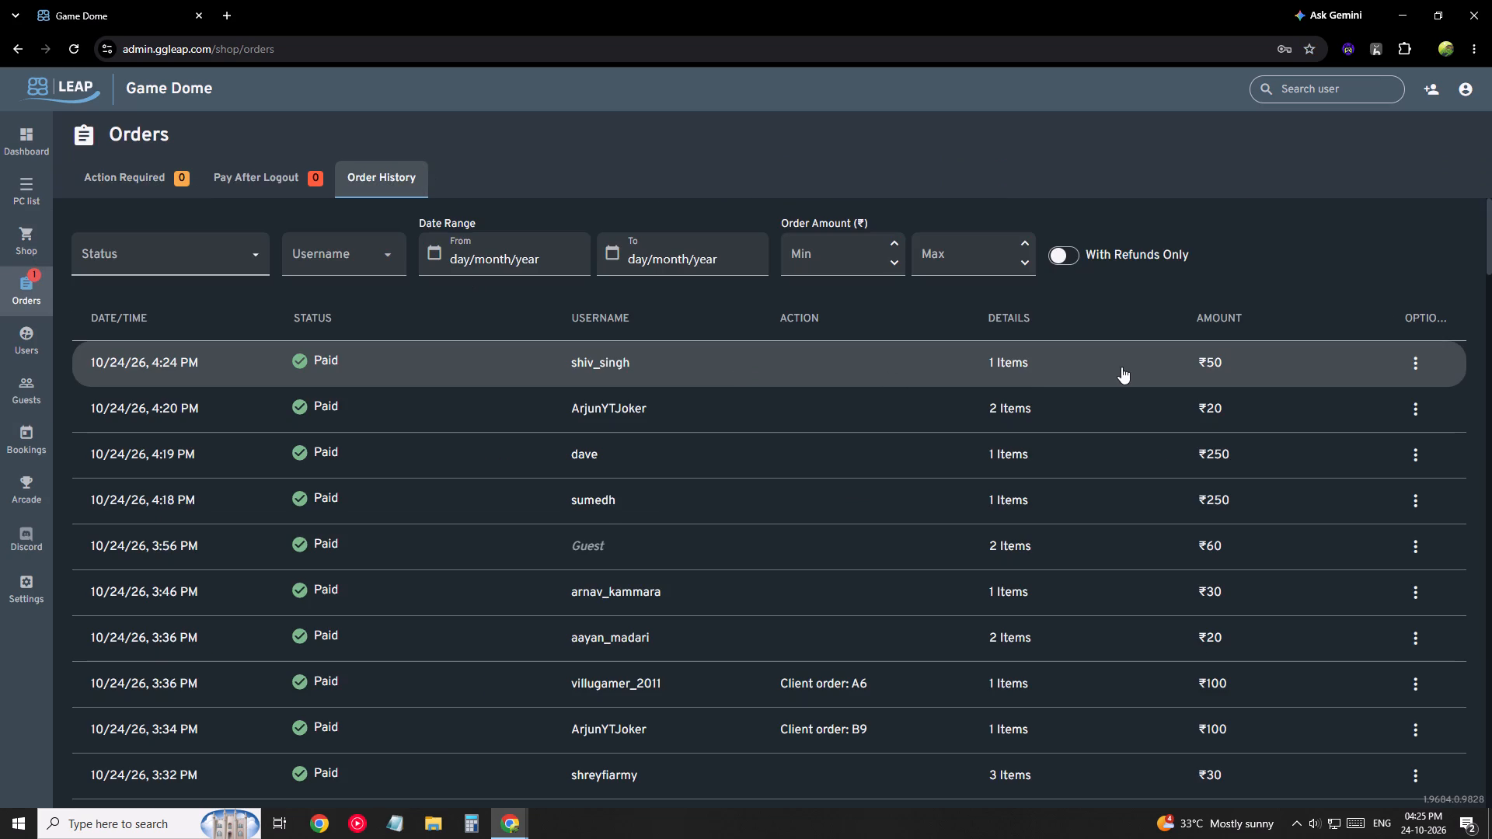
Find the user varun and sell the 1 hr Ps5 Console rental pass for ₹100 from the full shop, charged to credit card.
{"action": "left_click", "coordinate": [1337, 74]}
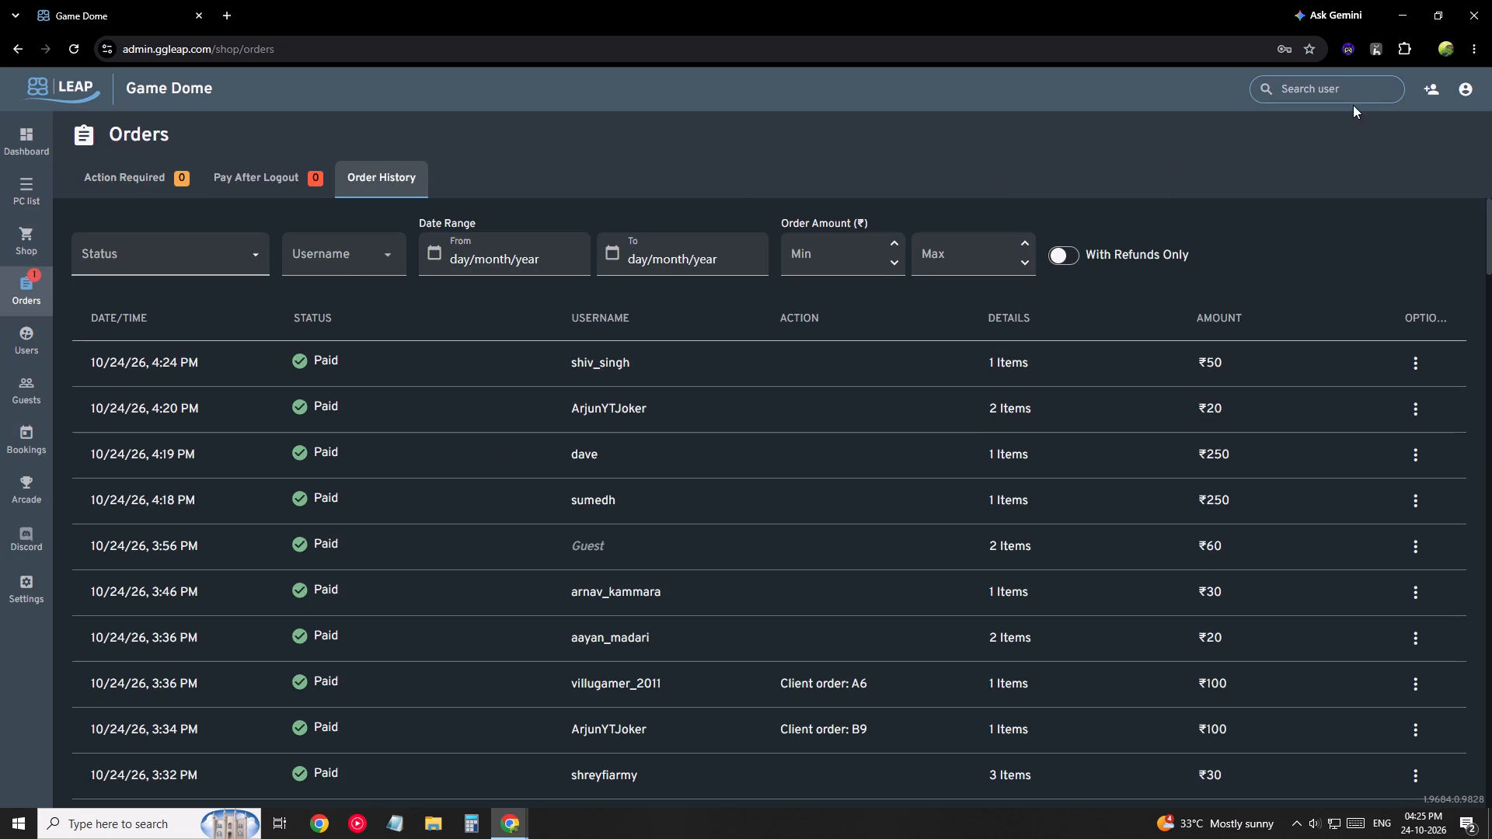
{"action": "left_click", "coordinate": [1354, 105]}
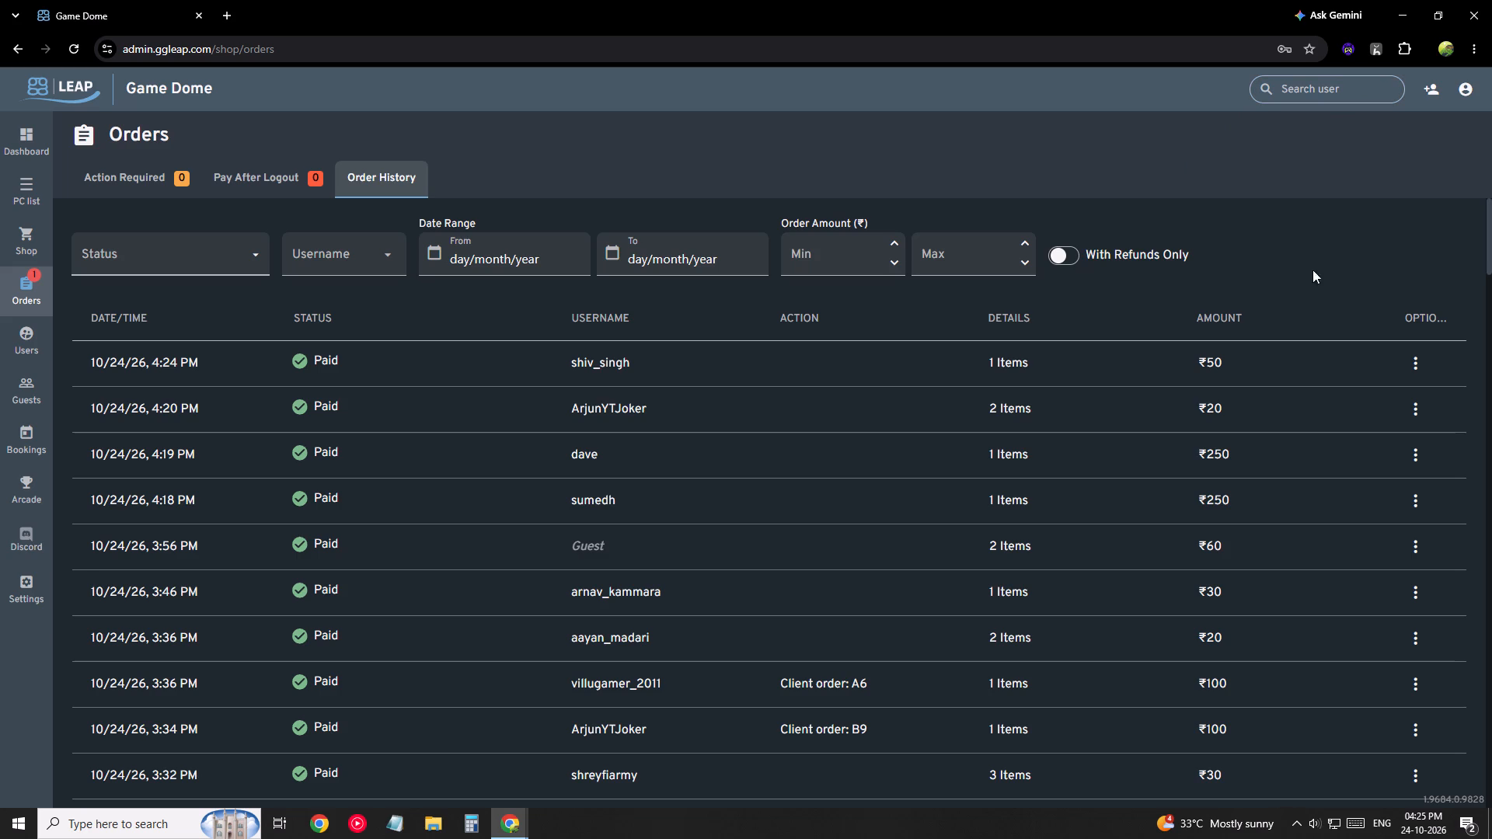
{"action": "left_click", "coordinate": [1371, 98]}
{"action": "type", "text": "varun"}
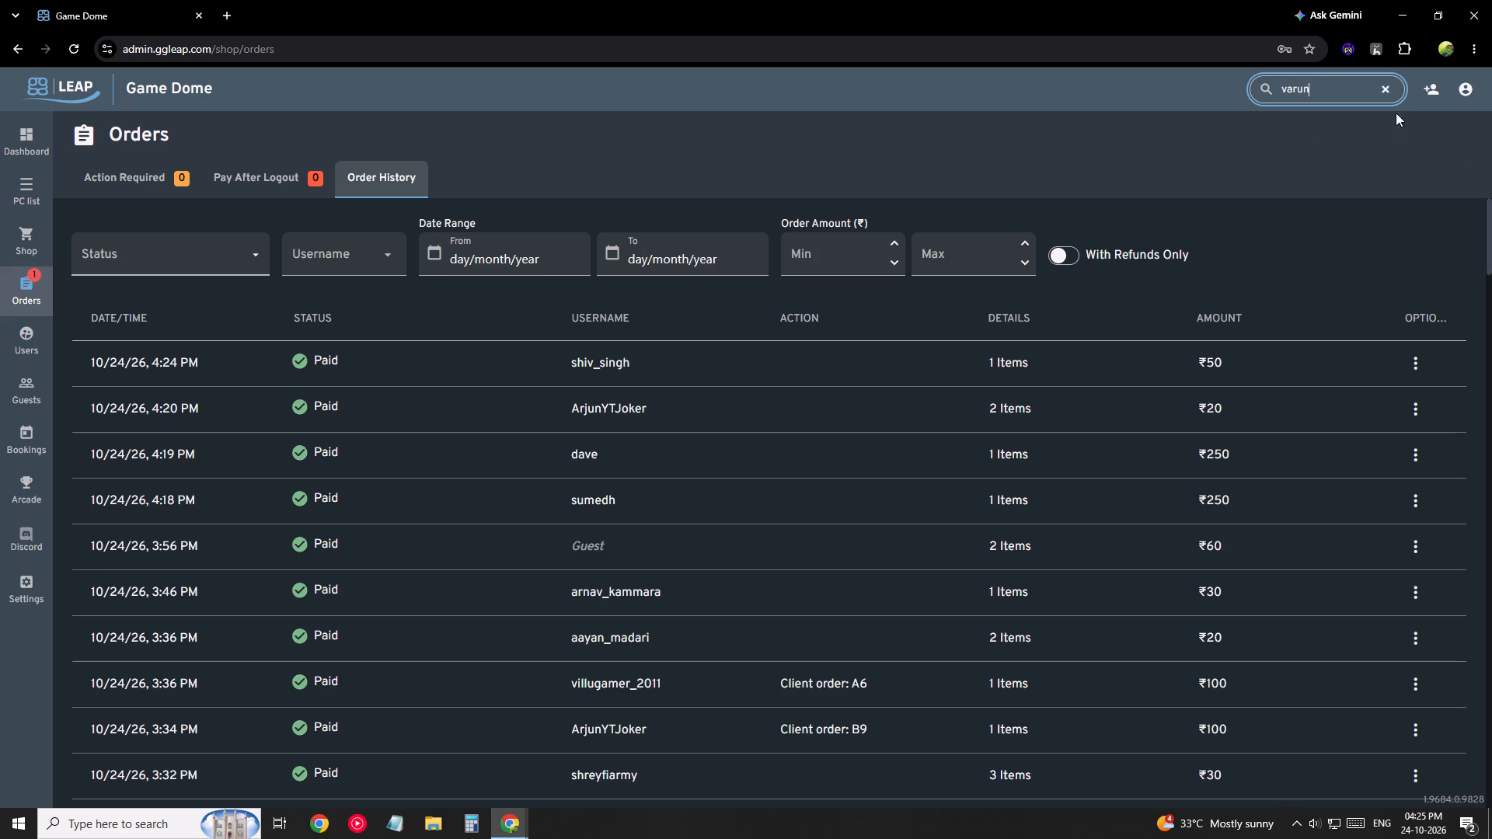
{"action": "left_click", "coordinate": [1430, 158]}
{"action": "left_click", "coordinate": [1429, 141]}
{"action": "left_click", "coordinate": [1438, 145]}
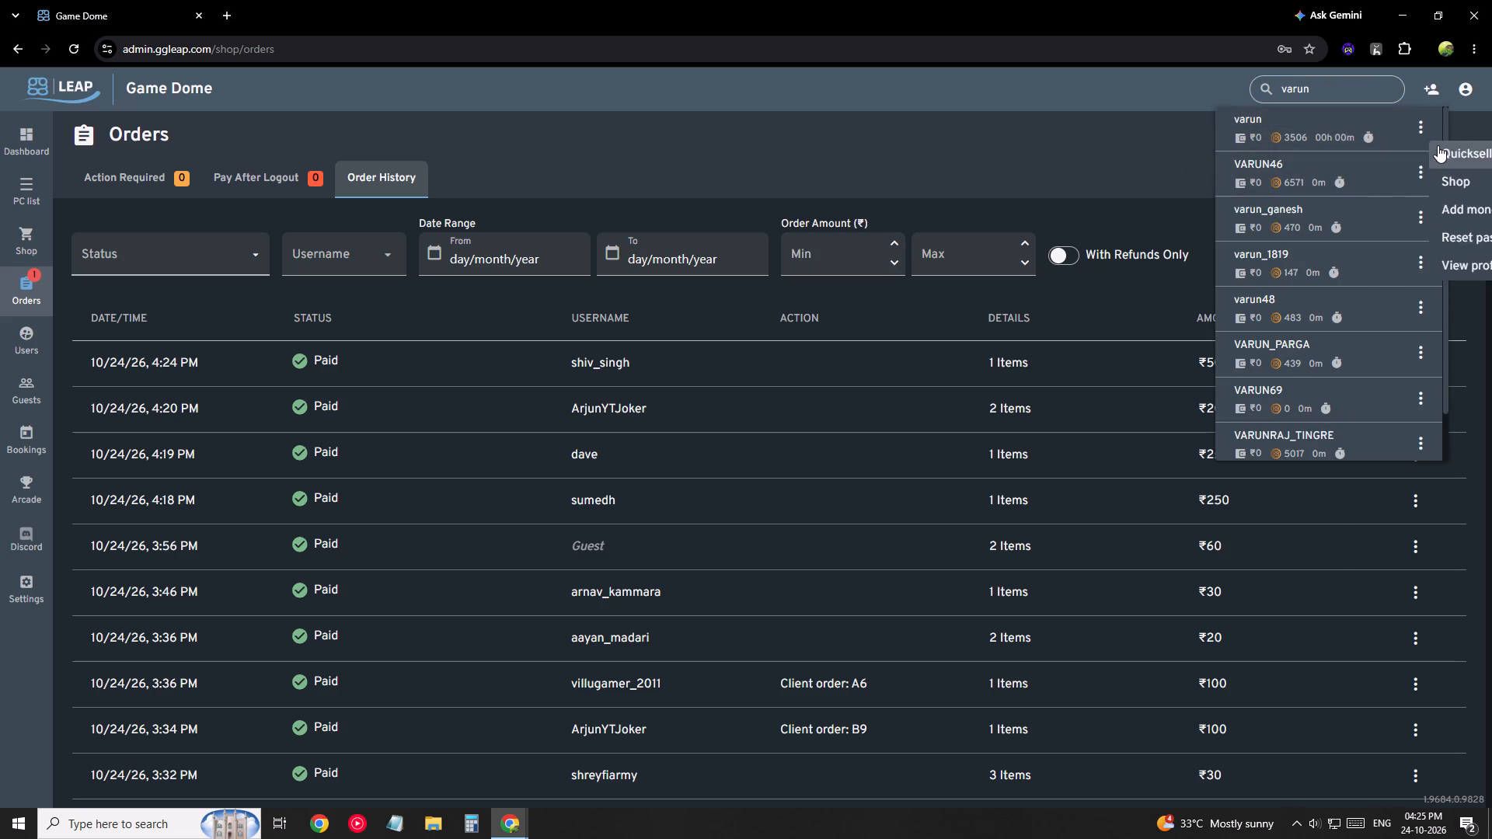
{"action": "left_click", "coordinate": [1178, 730]}
{"action": "left_click", "coordinate": [555, 240]}
{"action": "left_click", "coordinate": [527, 288]}
{"action": "left_click", "coordinate": [362, 370]}
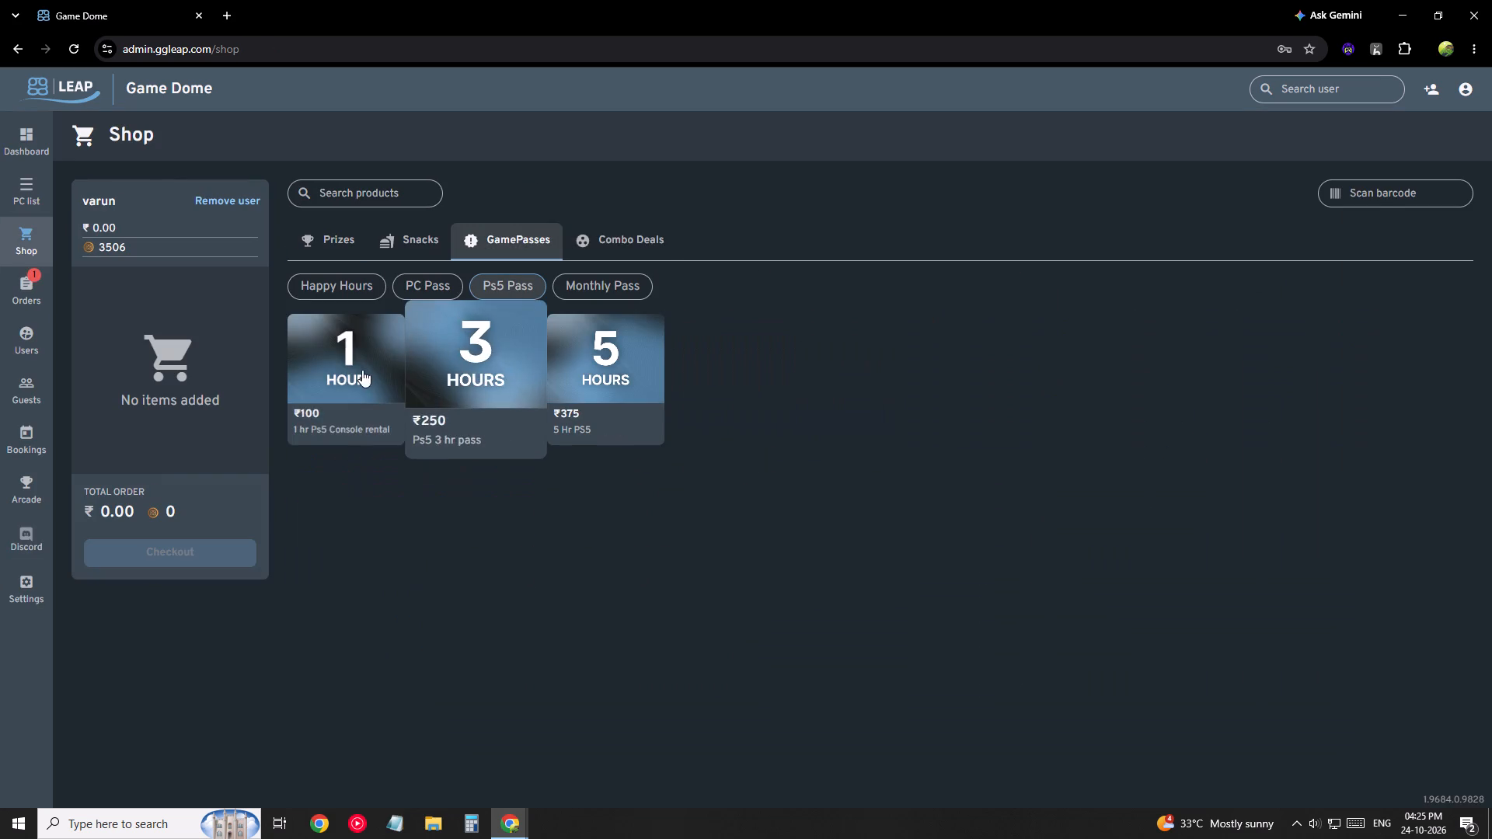
{"action": "left_click", "coordinate": [159, 550]}
{"action": "left_click", "coordinate": [413, 430]}
{"action": "left_click", "coordinate": [426, 691]}
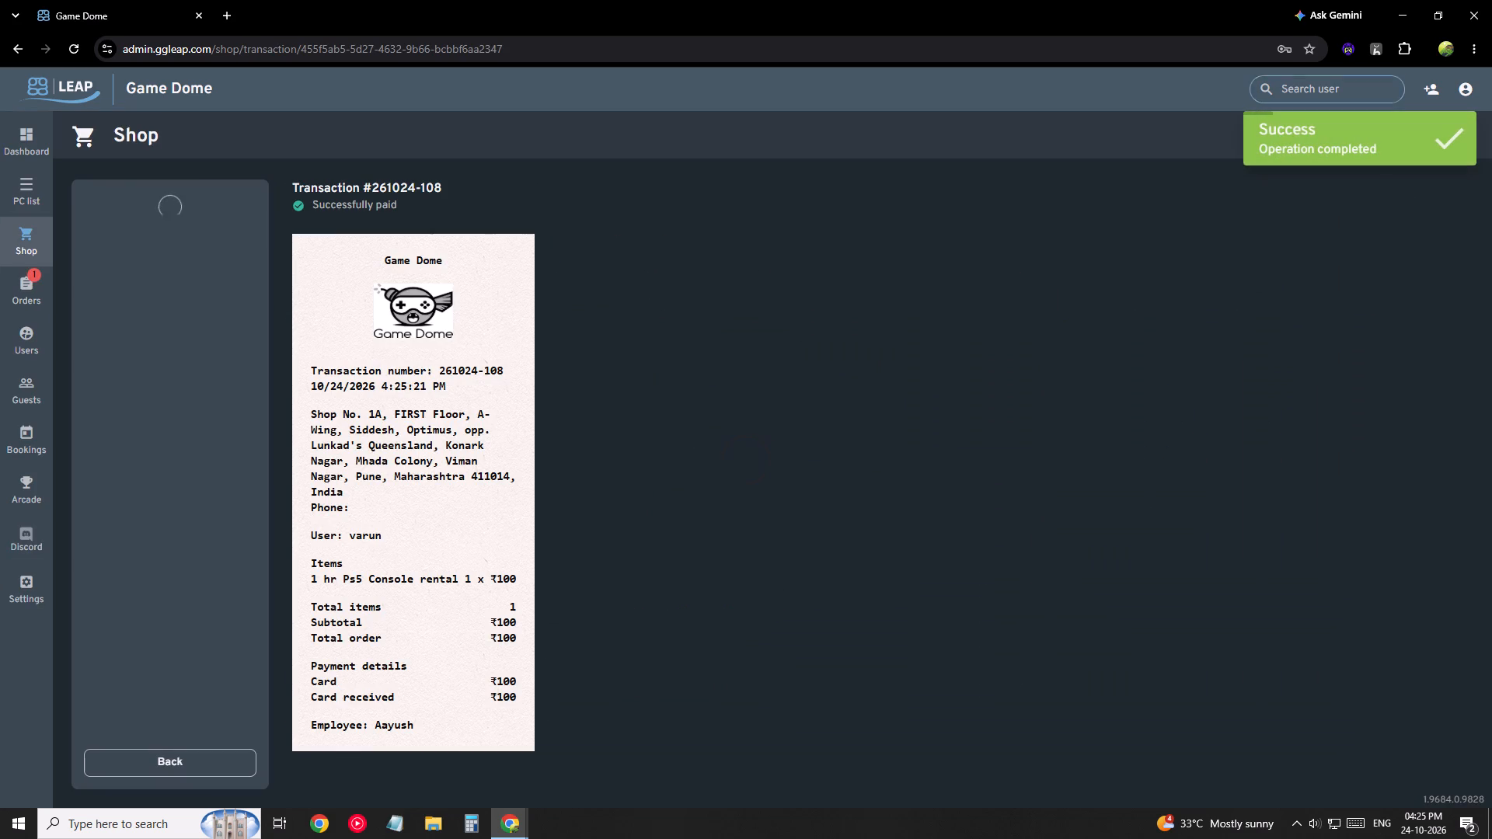
{"action": "left_click", "coordinate": [1342, 89]}
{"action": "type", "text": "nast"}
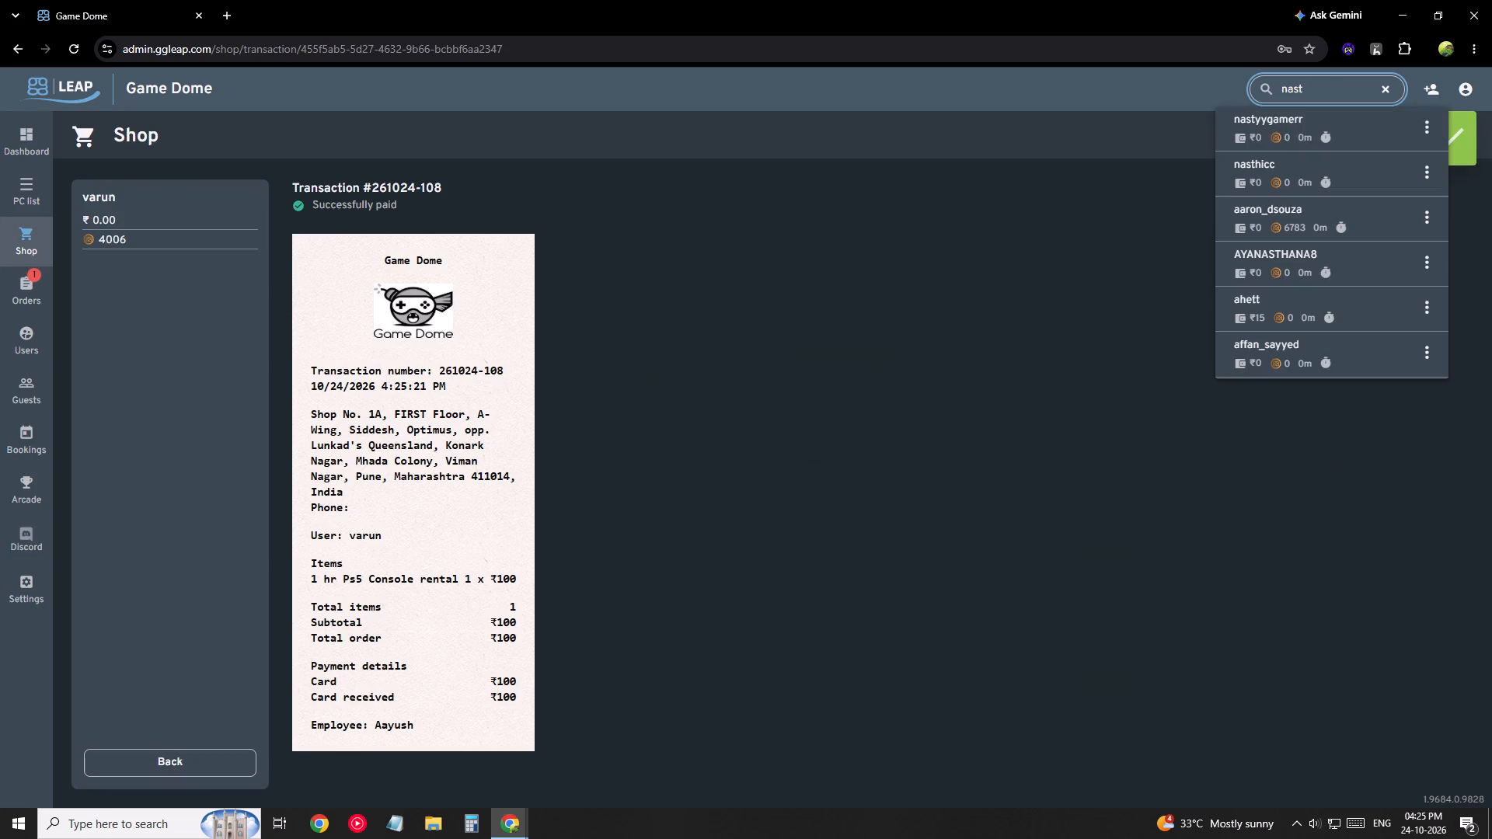
{"action": "left_click", "coordinate": [1431, 130]}
{"action": "left_click", "coordinate": [1450, 135]}
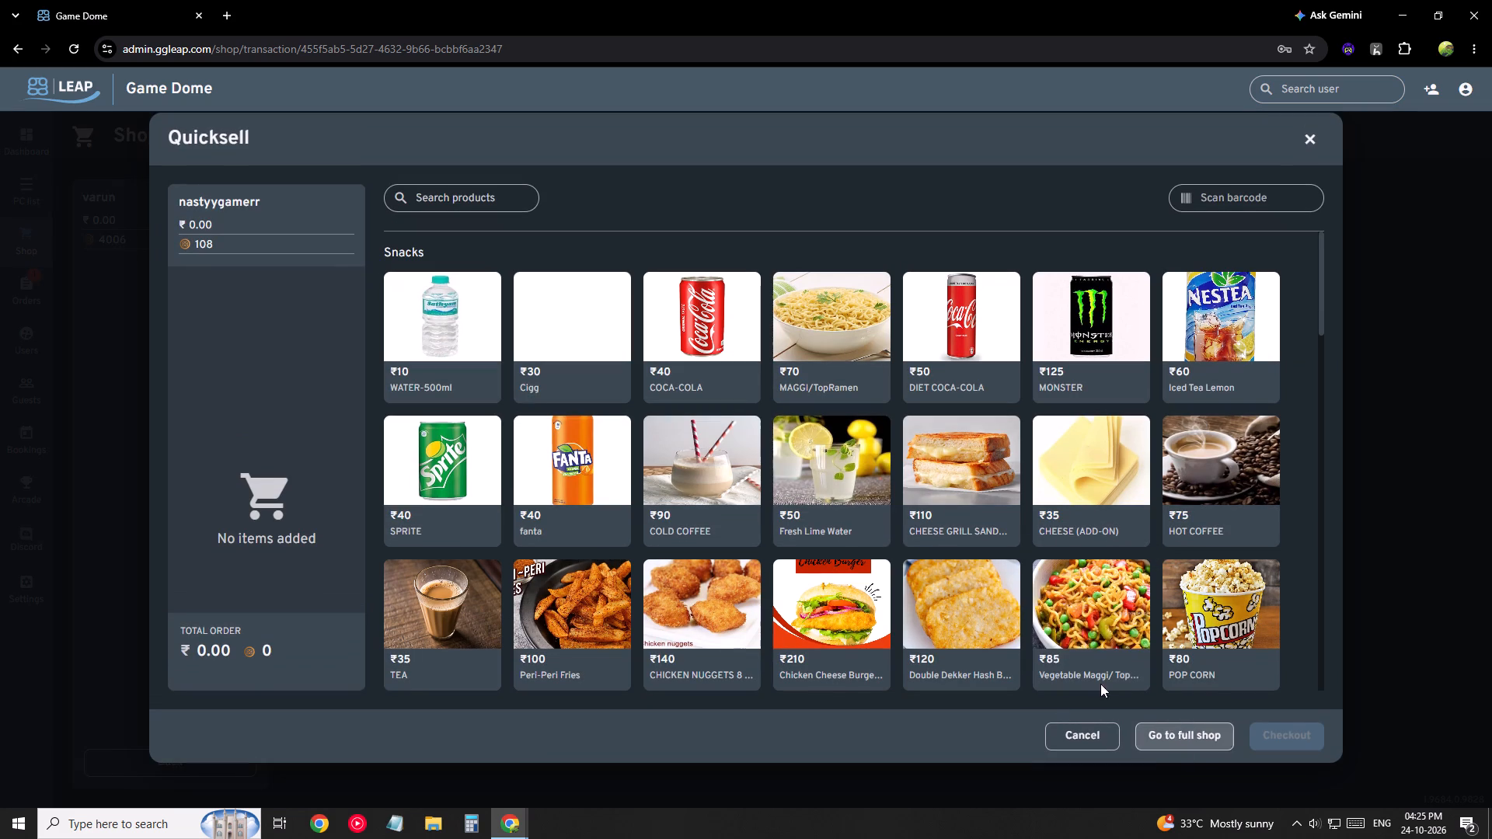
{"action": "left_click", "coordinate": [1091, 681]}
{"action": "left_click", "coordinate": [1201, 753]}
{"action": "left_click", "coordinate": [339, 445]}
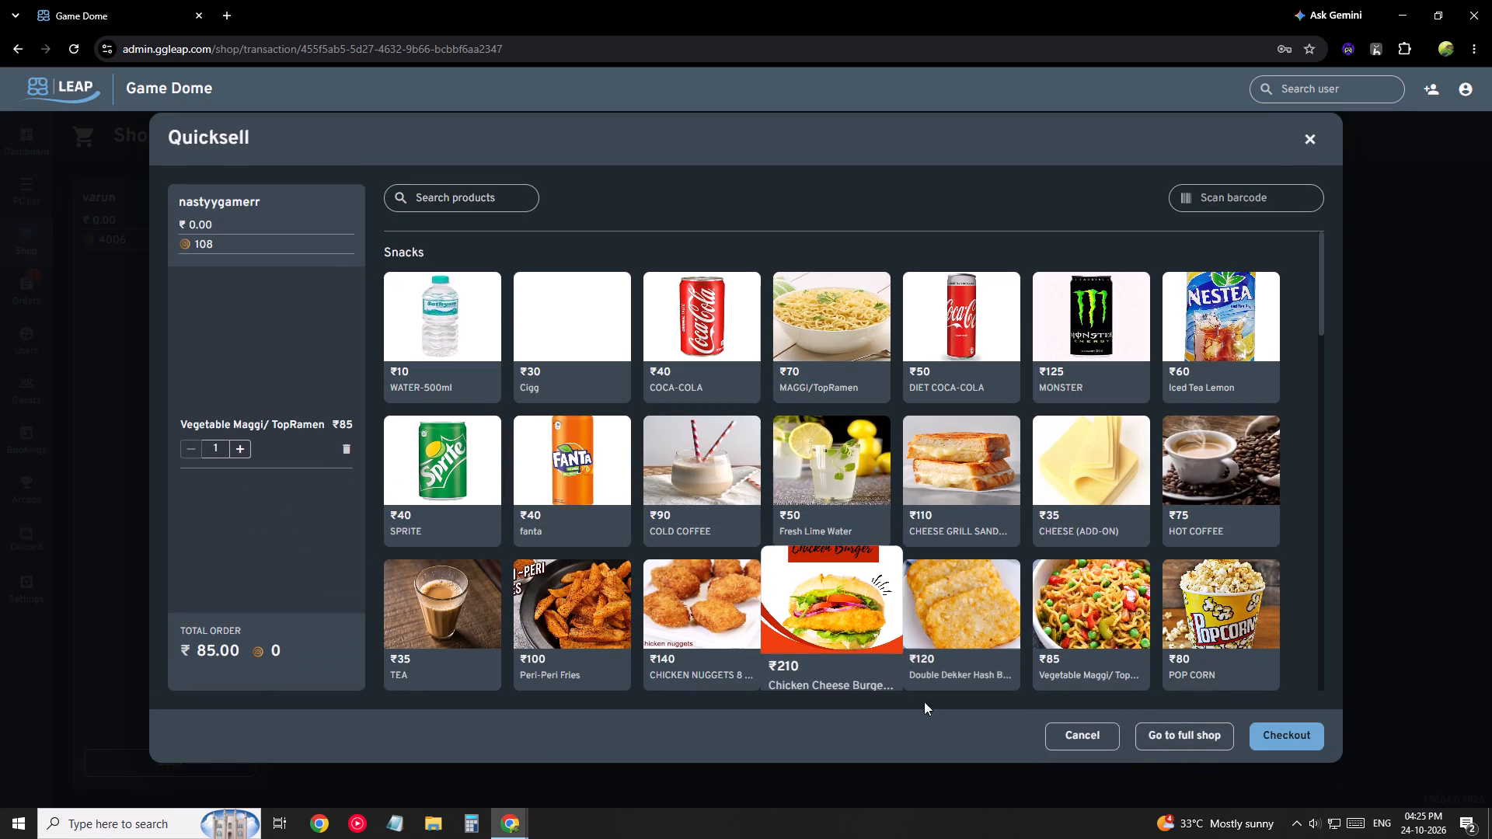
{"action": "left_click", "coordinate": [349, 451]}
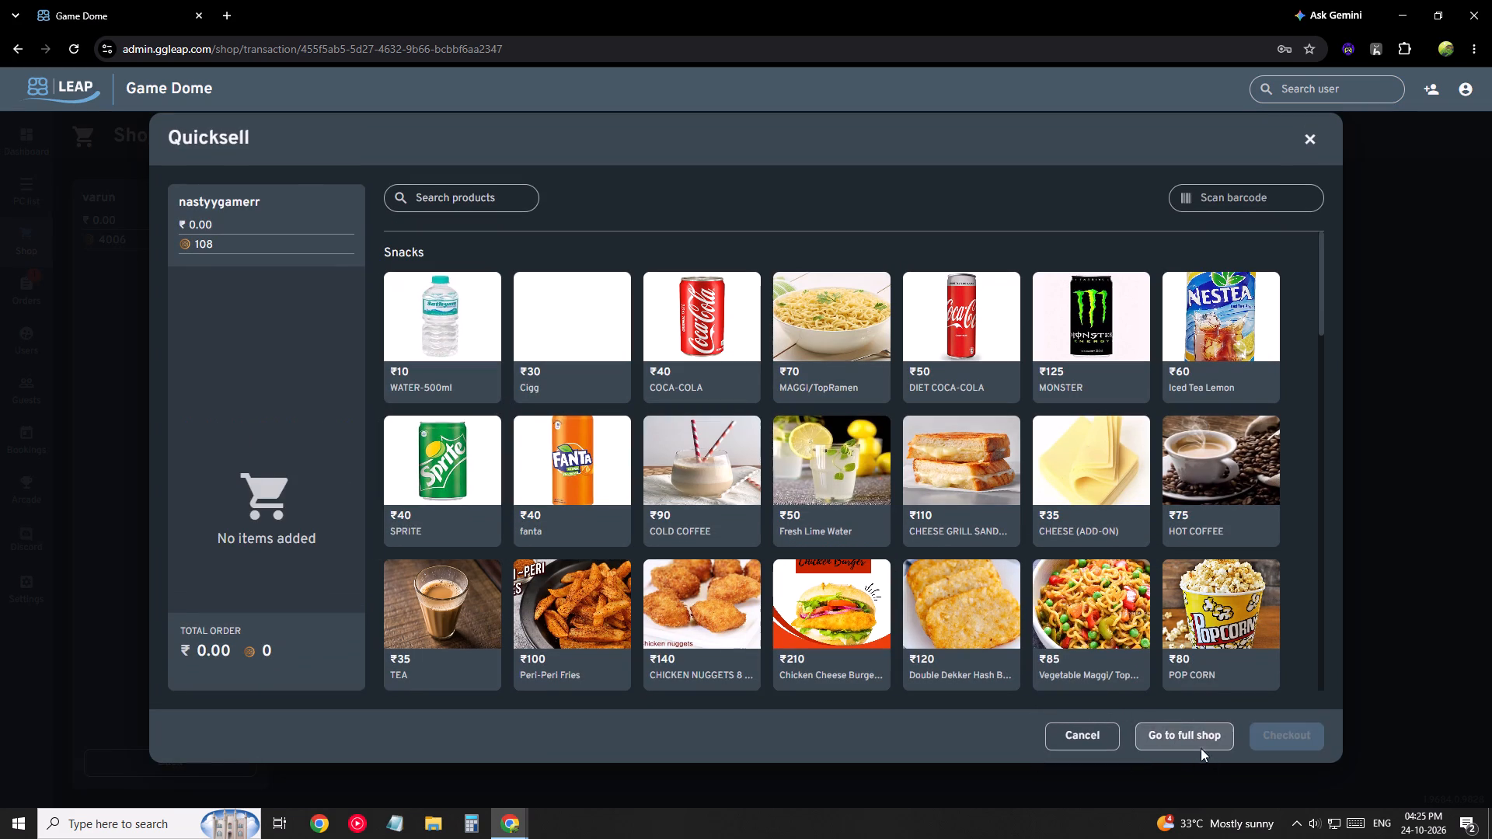
{"action": "left_click", "coordinate": [1190, 741]}
{"action": "left_click", "coordinate": [480, 214]}
{"action": "left_click", "coordinate": [500, 242]}
{"action": "left_click", "coordinate": [506, 283]}
{"action": "left_click", "coordinate": [334, 392]}
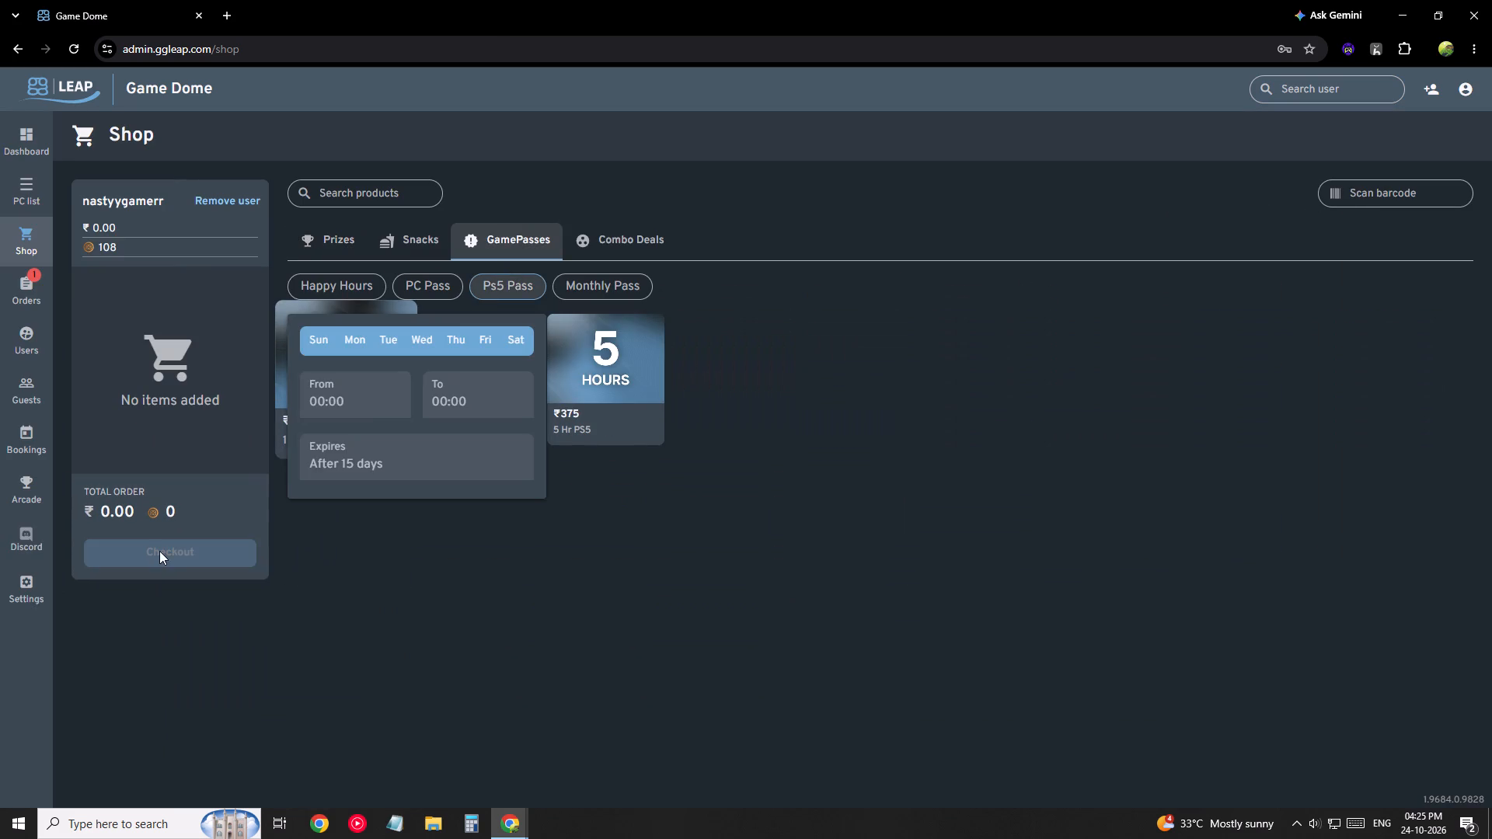
{"action": "left_click", "coordinate": [158, 552]}
{"action": "left_click", "coordinate": [442, 406]}
{"action": "left_click", "coordinate": [246, 305]}
{"action": "left_click", "coordinate": [314, 375]}
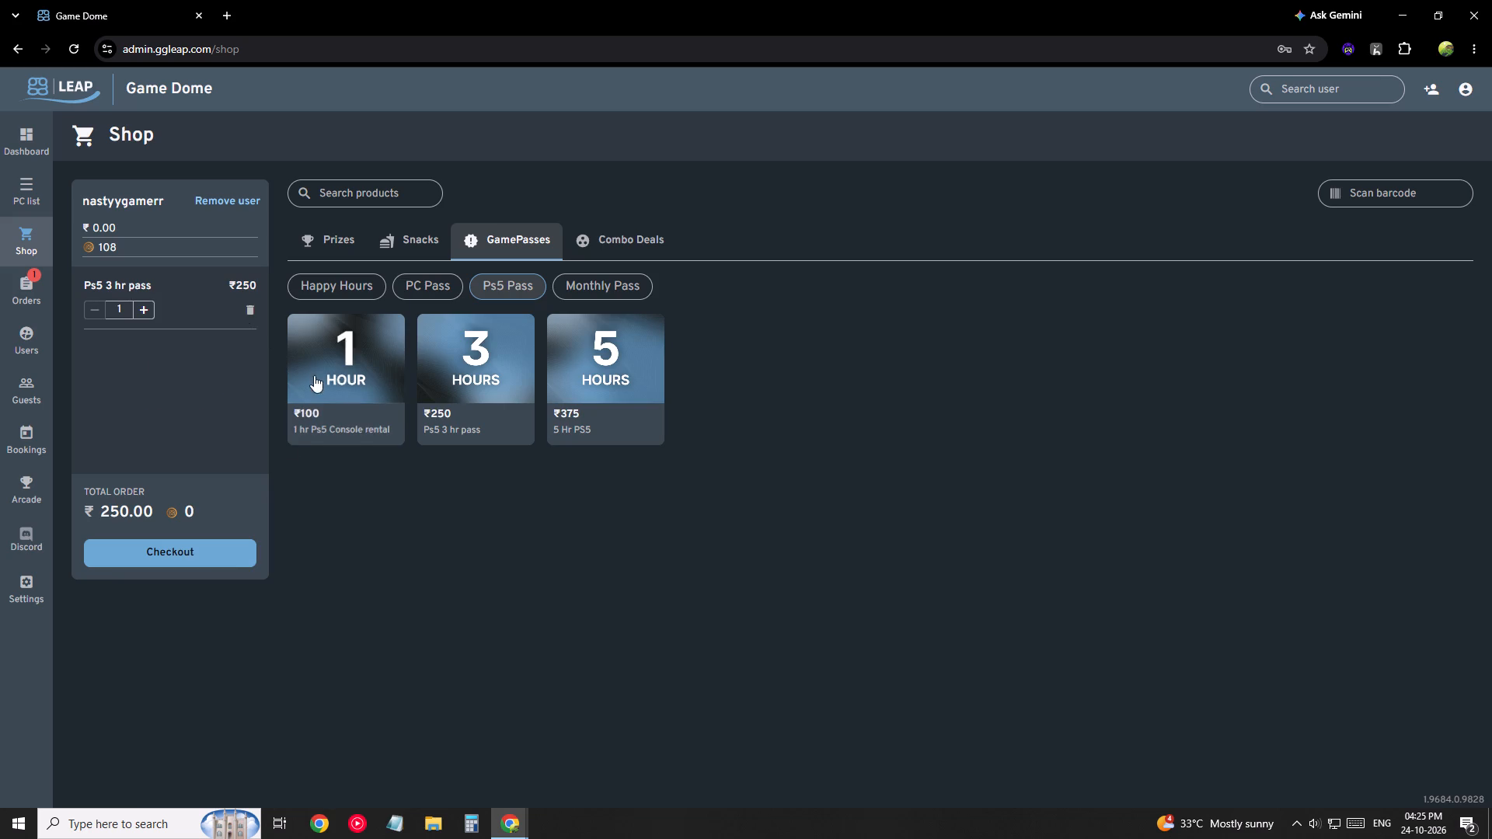
{"action": "left_click", "coordinate": [213, 549]}
{"action": "left_click", "coordinate": [492, 438]}
{"action": "left_click", "coordinate": [399, 426]}
{"action": "left_click", "coordinate": [479, 436]}
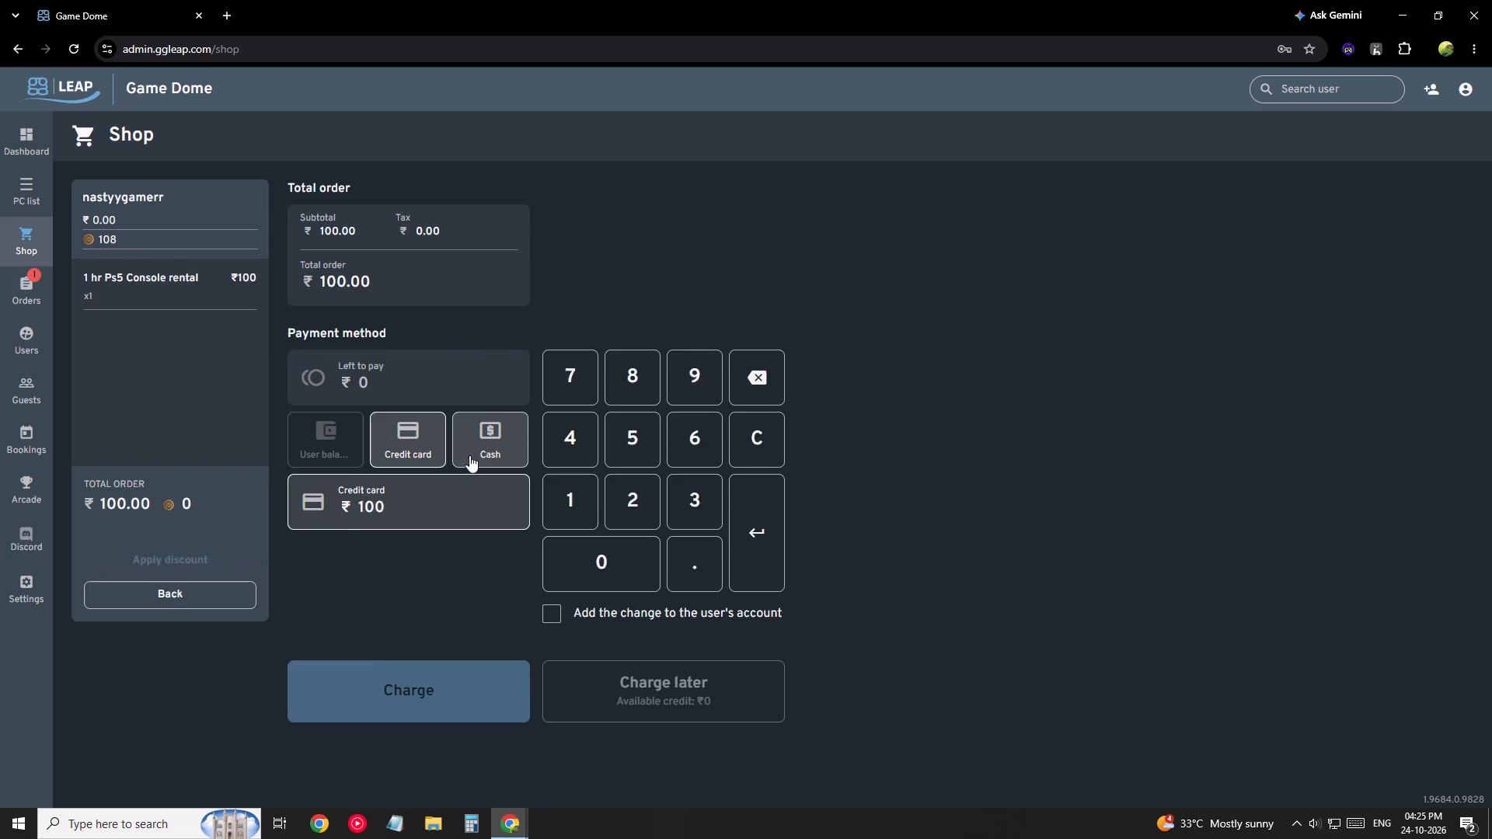
{"action": "left_click", "coordinate": [387, 678]}
{"action": "left_click", "coordinate": [1299, 94]}
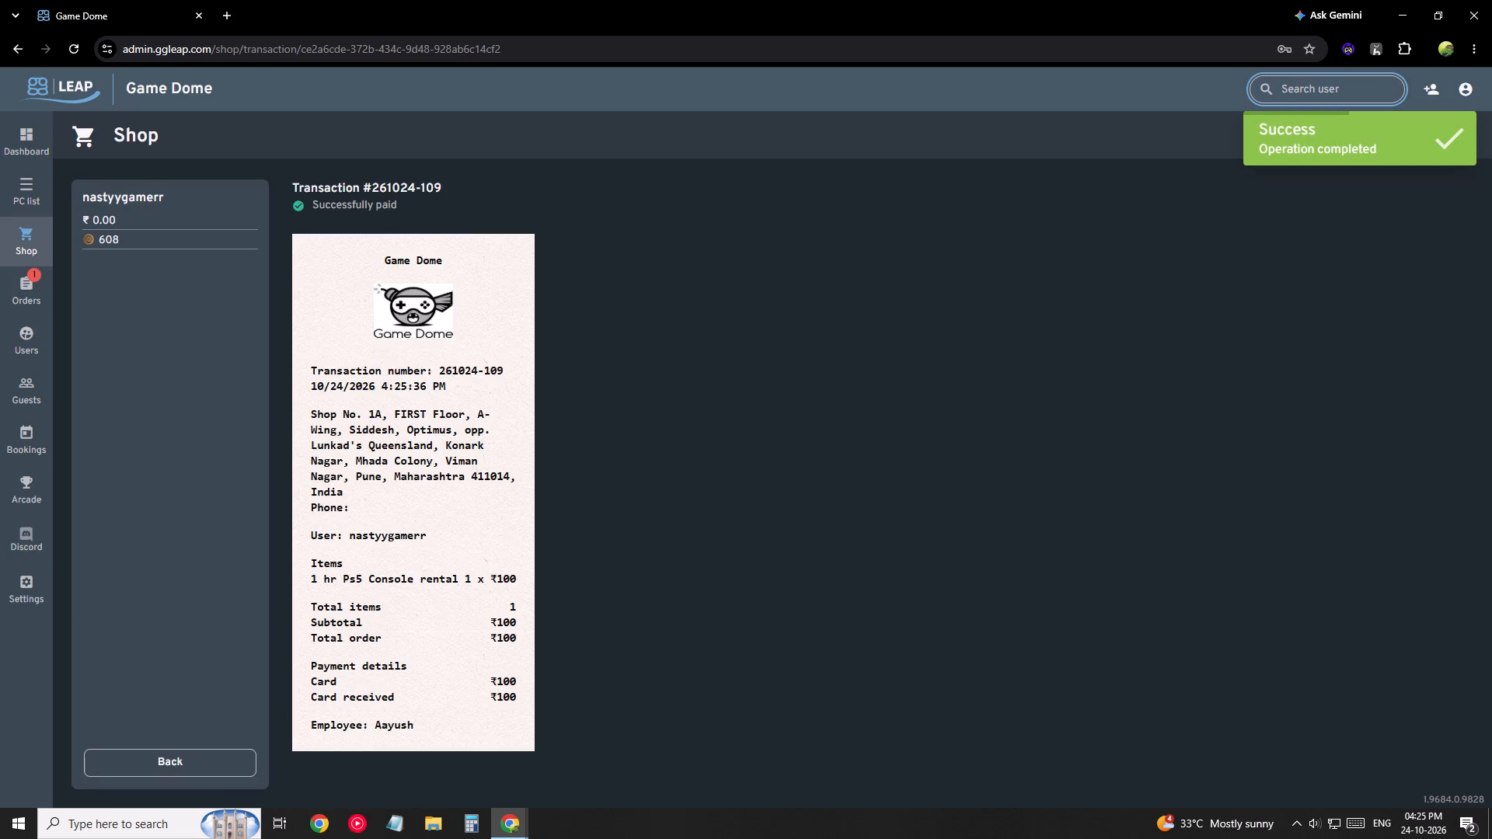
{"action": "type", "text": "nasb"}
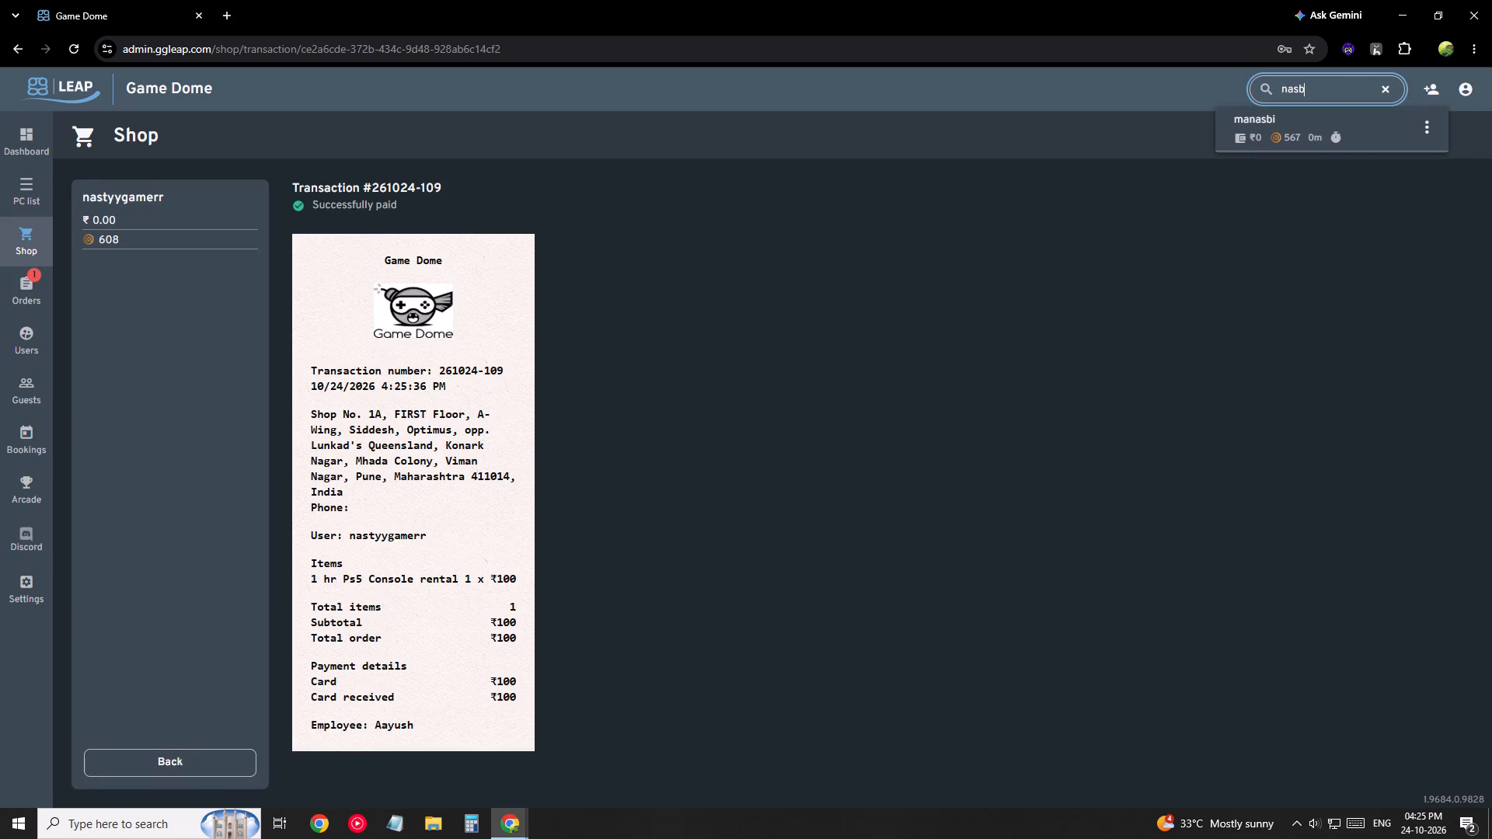
{"action": "left_click", "coordinate": [1428, 126]}
{"action": "left_click", "coordinate": [1447, 134]}
{"action": "left_click", "coordinate": [1196, 748]}
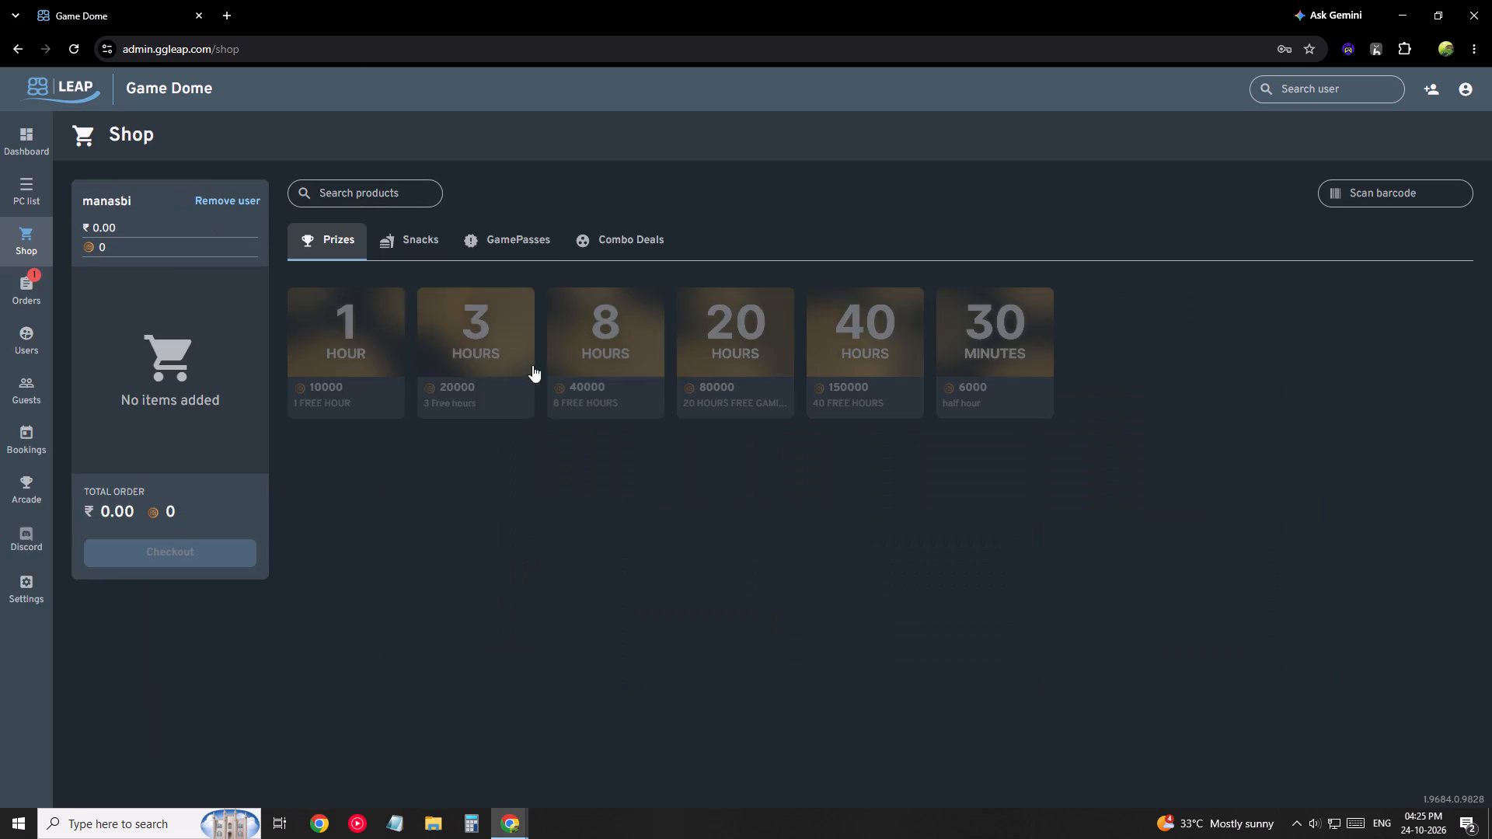
{"action": "left_click", "coordinate": [504, 253]}
{"action": "left_click", "coordinate": [518, 290]}
{"action": "left_click", "coordinate": [300, 355]}
{"action": "left_click", "coordinate": [180, 537]}
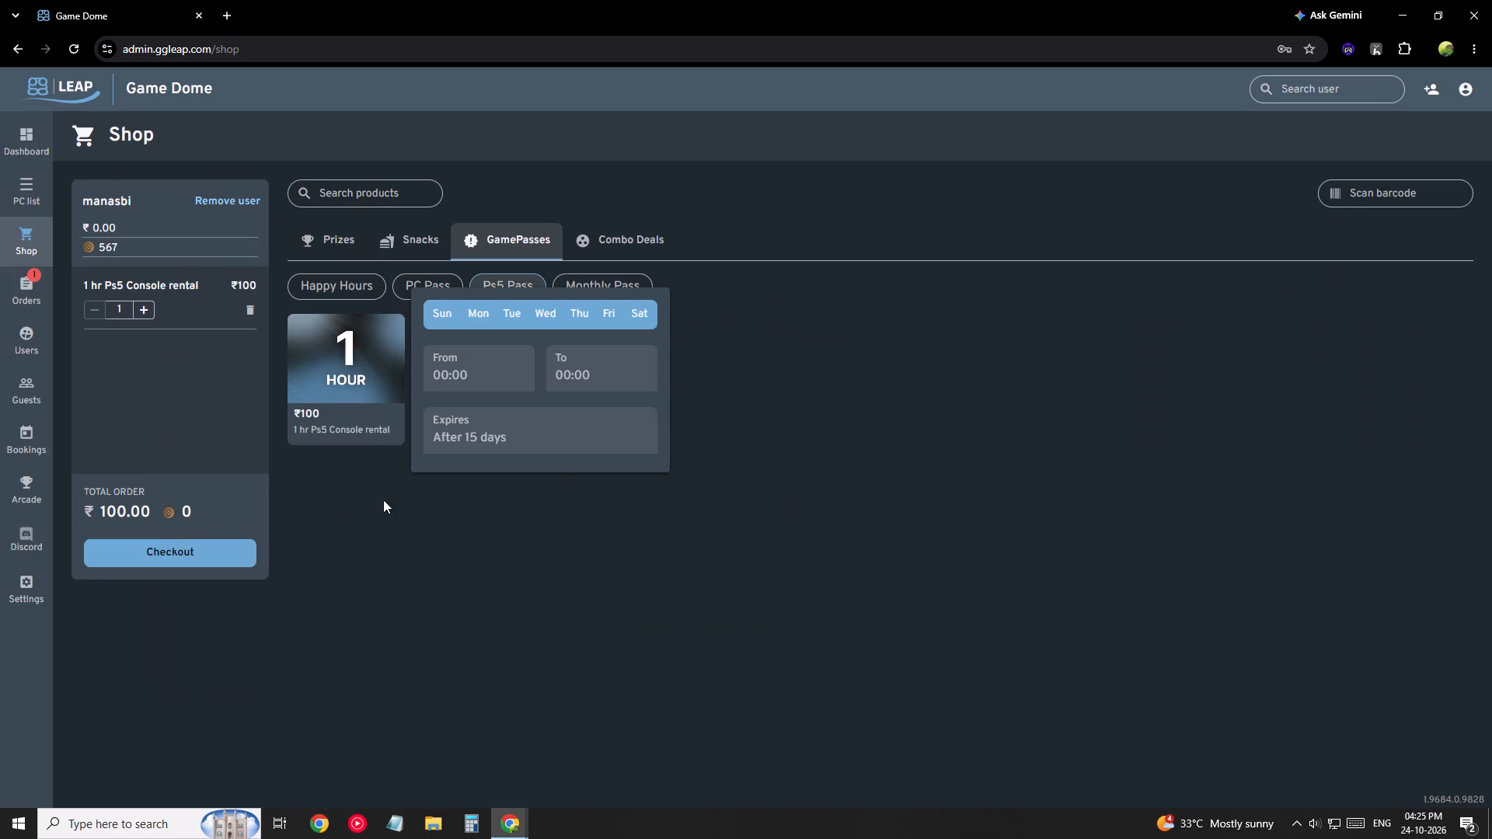
{"action": "left_click", "coordinate": [207, 539]}
{"action": "left_click", "coordinate": [426, 418]}
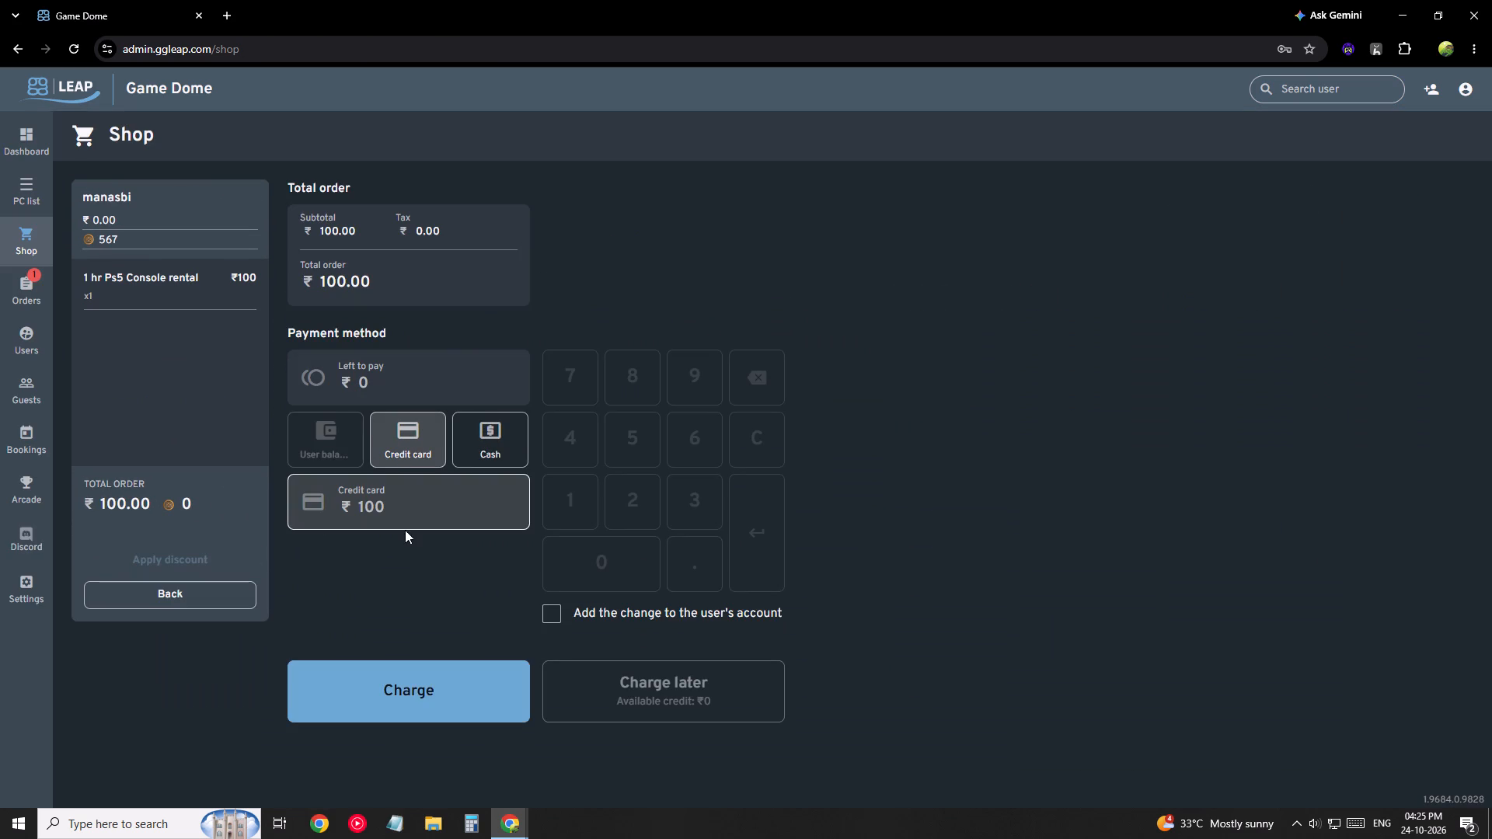
{"action": "left_click", "coordinate": [397, 691]}
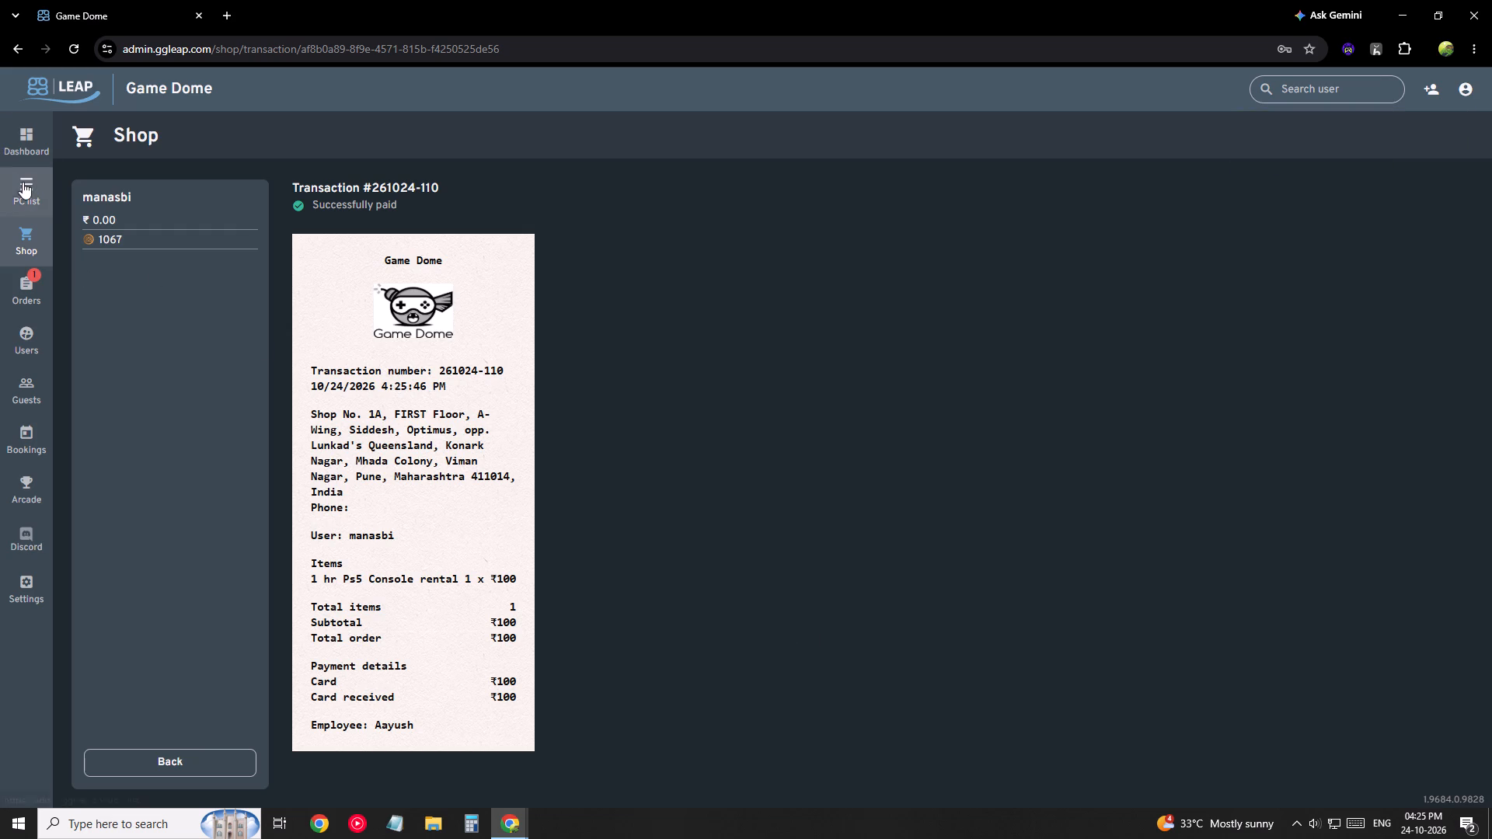
Review the order history for the latest Ps5 pass sales.
{"action": "left_click", "coordinate": [10, 297]}
{"action": "left_click", "coordinate": [397, 177]}
{"action": "left_click_drag", "start_coordinate": [422, 155], "coordinate": [414, 159]}
{"action": "left_click", "coordinate": [378, 178]}
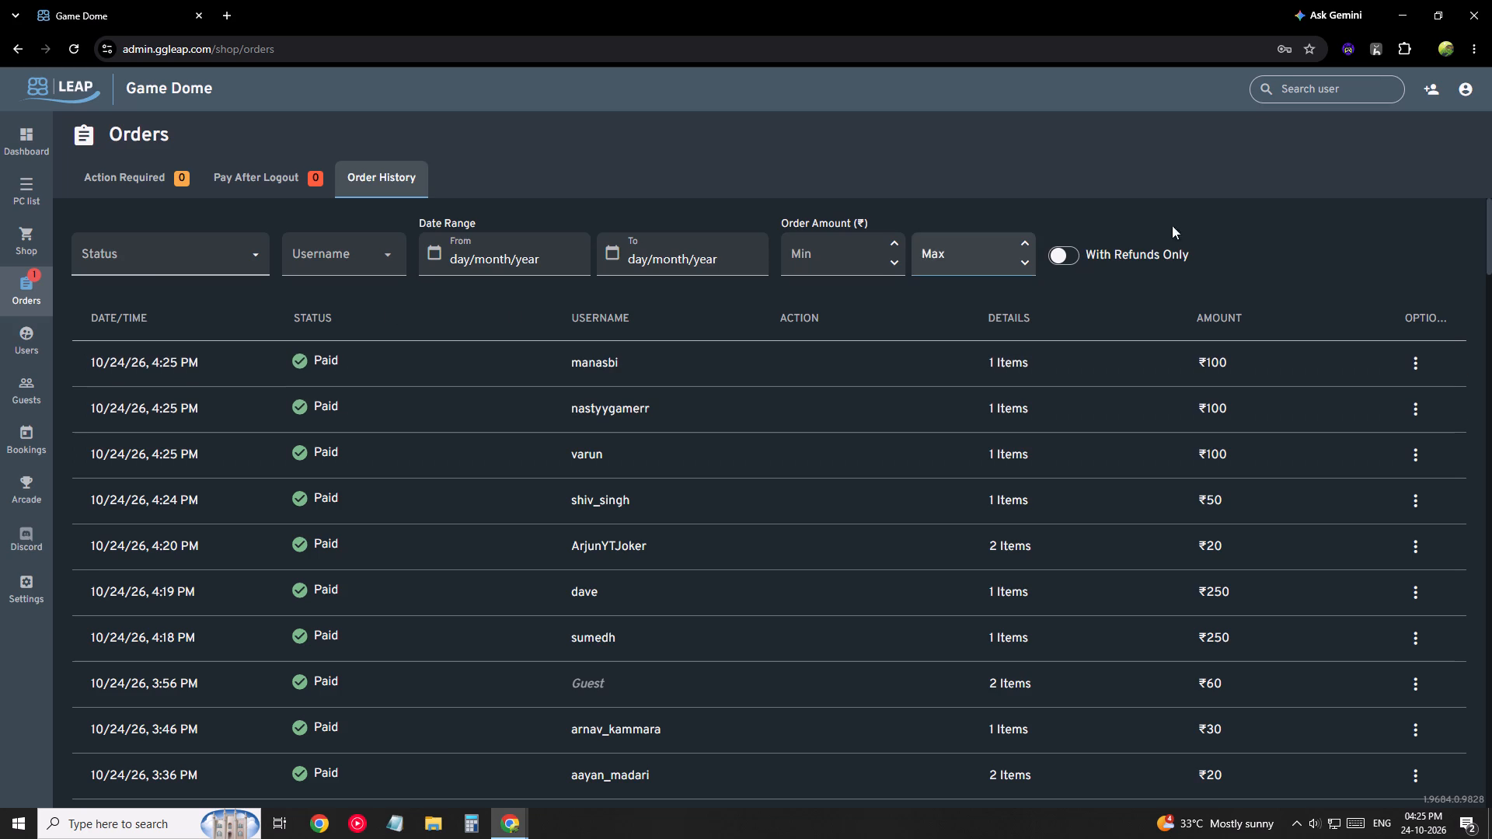
Find the customer account starting with "shlok" and sell it the 1 hr Ps5 Console rental for ₹100, charged to credit card.
{"action": "left_click", "coordinate": [1319, 75]}
{"action": "left_click", "coordinate": [1340, 82]}
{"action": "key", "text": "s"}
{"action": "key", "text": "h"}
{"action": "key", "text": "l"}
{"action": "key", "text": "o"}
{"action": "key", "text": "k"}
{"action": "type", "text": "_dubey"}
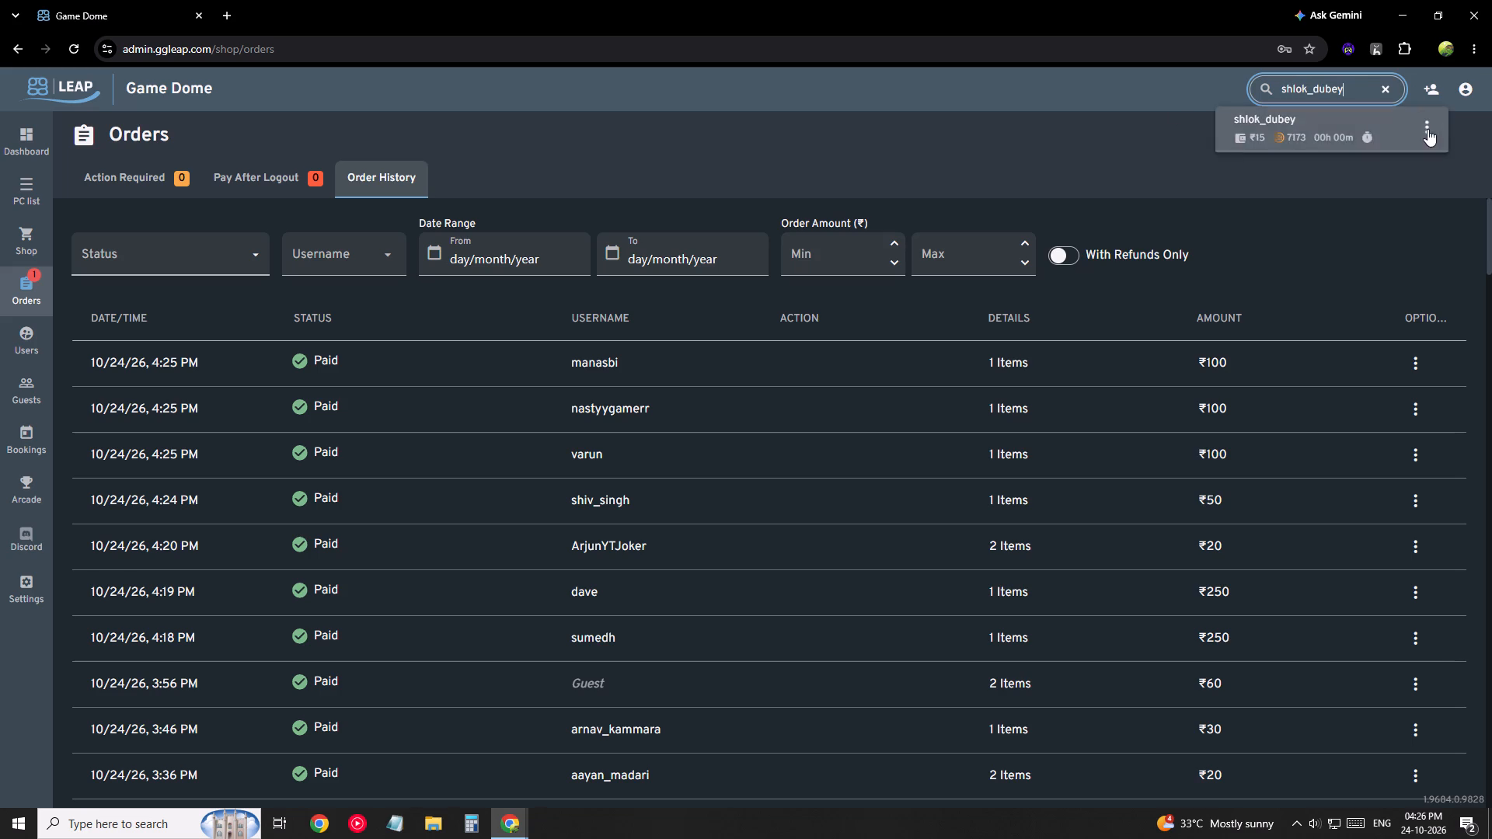
{"action": "left_click", "coordinate": [1428, 129]}
{"action": "left_click", "coordinate": [1468, 143]}
{"action": "left_click", "coordinate": [1178, 727]}
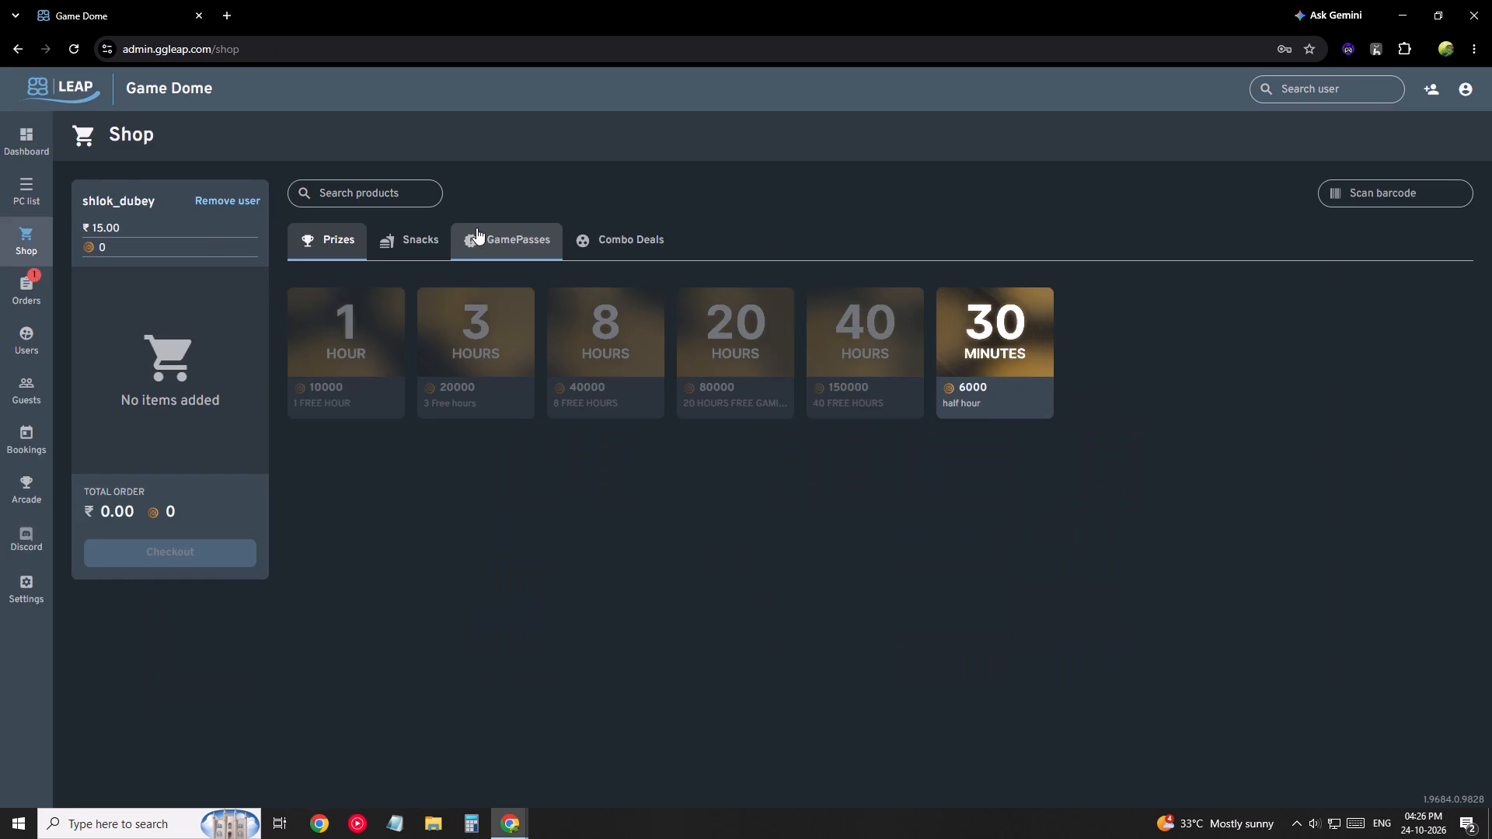
{"action": "left_click", "coordinate": [484, 232]}
{"action": "left_click", "coordinate": [504, 274]}
{"action": "left_click", "coordinate": [364, 360]}
{"action": "left_click", "coordinate": [170, 551]}
{"action": "left_click", "coordinate": [407, 451]}
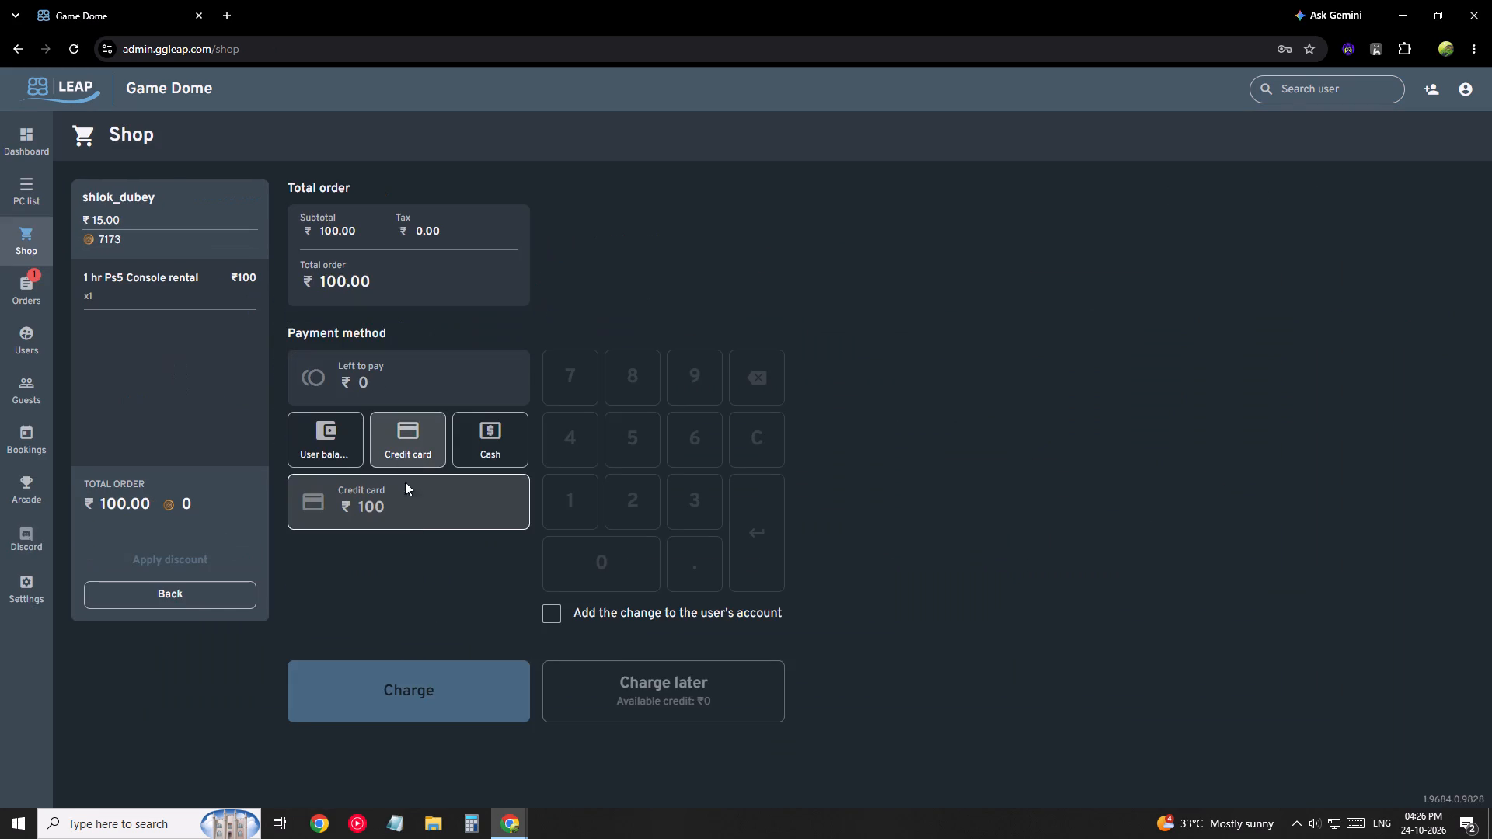
{"action": "left_click_drag", "start_coordinate": [416, 673], "coordinate": [431, 662]}
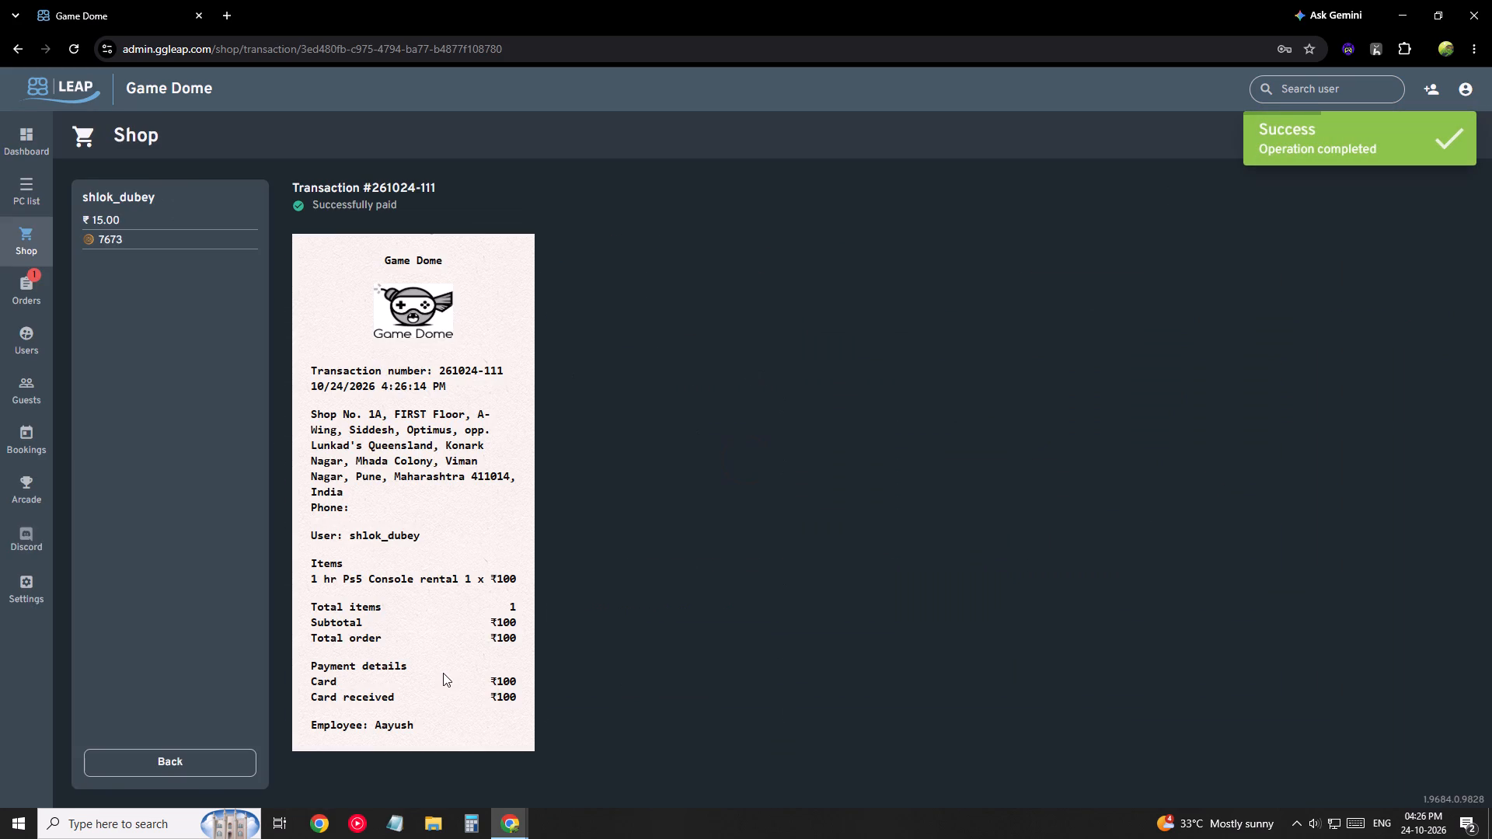
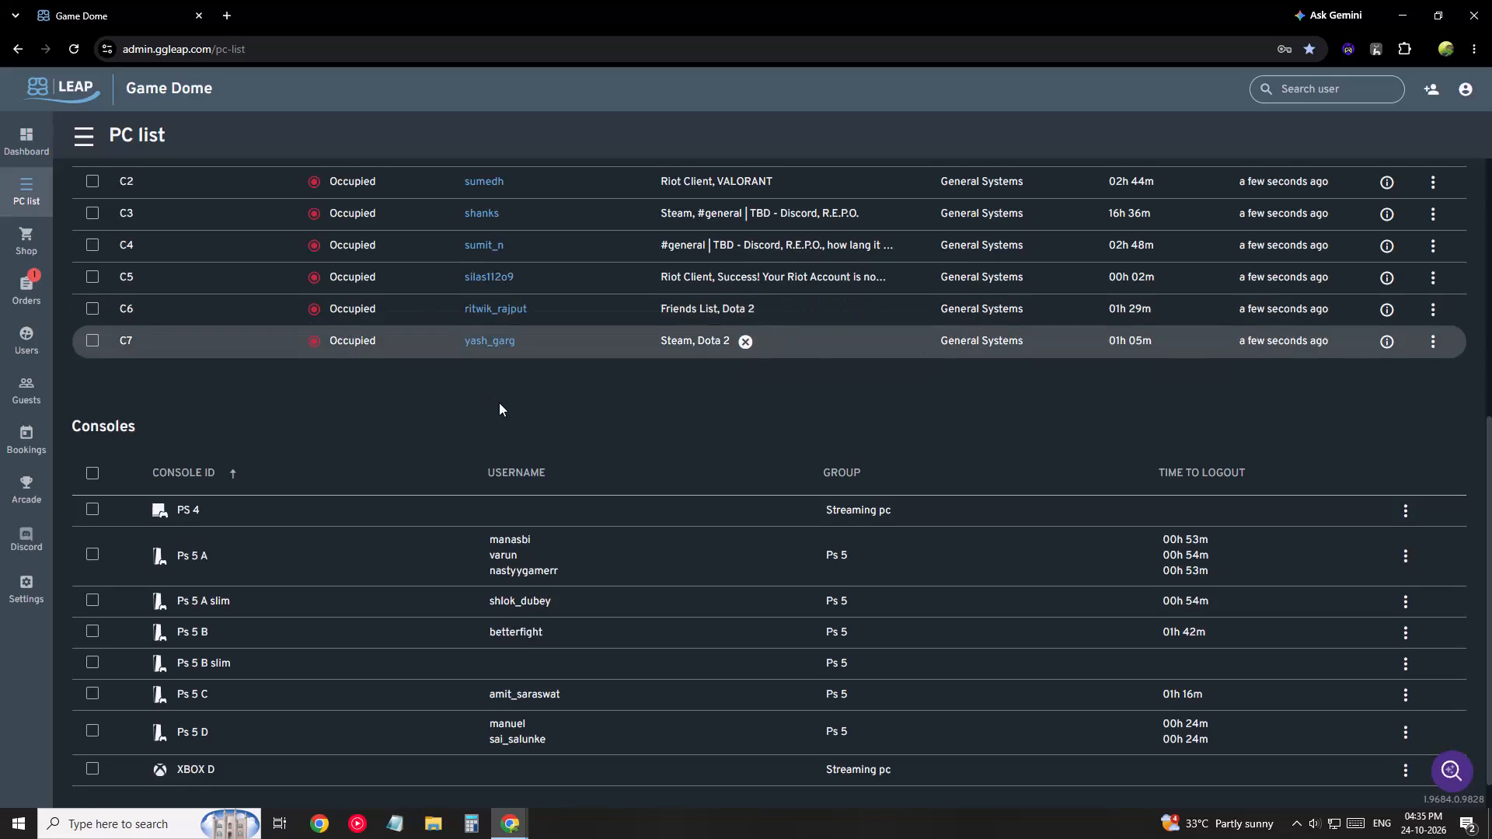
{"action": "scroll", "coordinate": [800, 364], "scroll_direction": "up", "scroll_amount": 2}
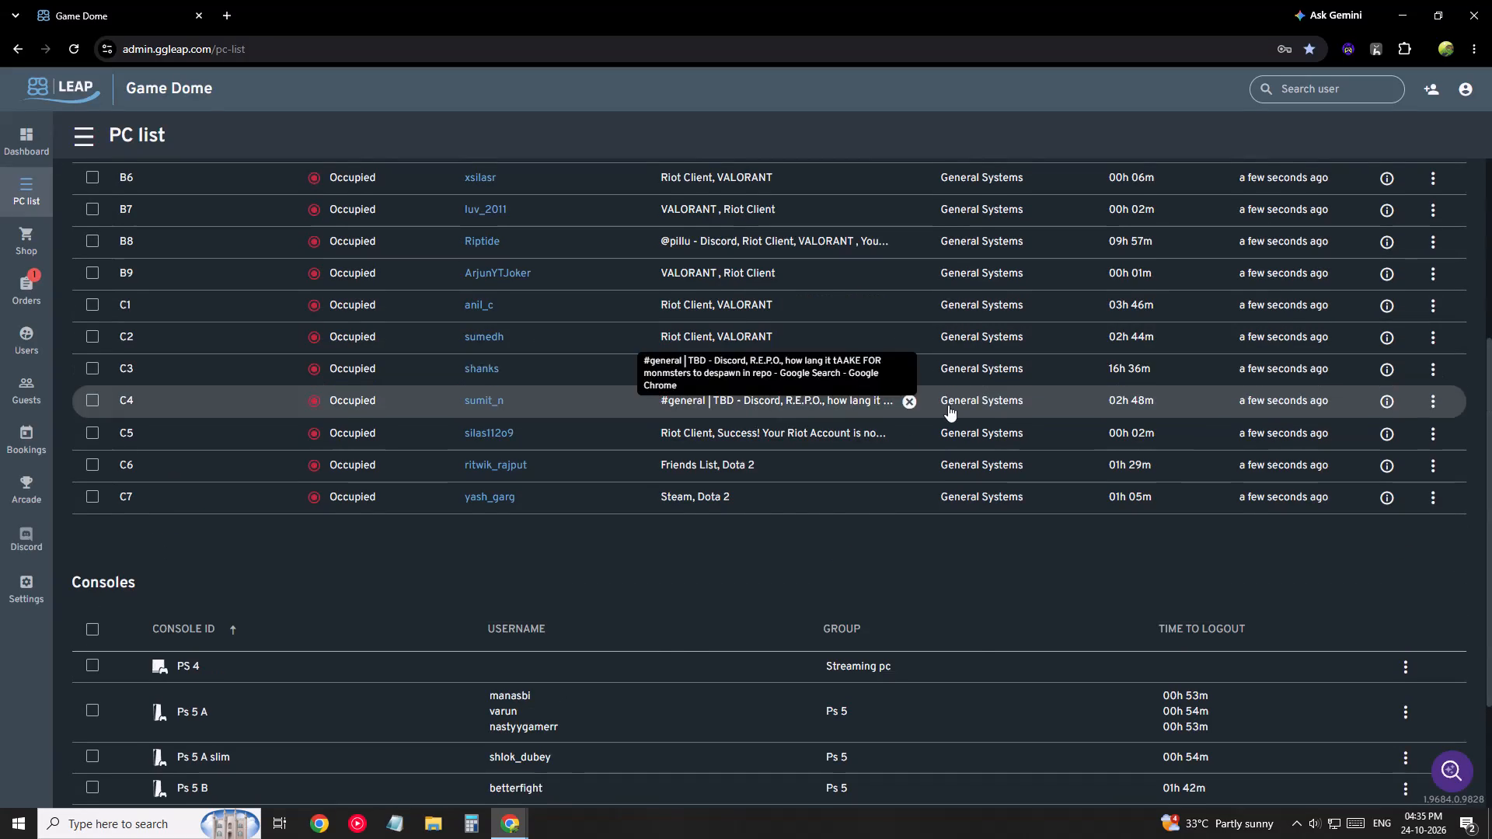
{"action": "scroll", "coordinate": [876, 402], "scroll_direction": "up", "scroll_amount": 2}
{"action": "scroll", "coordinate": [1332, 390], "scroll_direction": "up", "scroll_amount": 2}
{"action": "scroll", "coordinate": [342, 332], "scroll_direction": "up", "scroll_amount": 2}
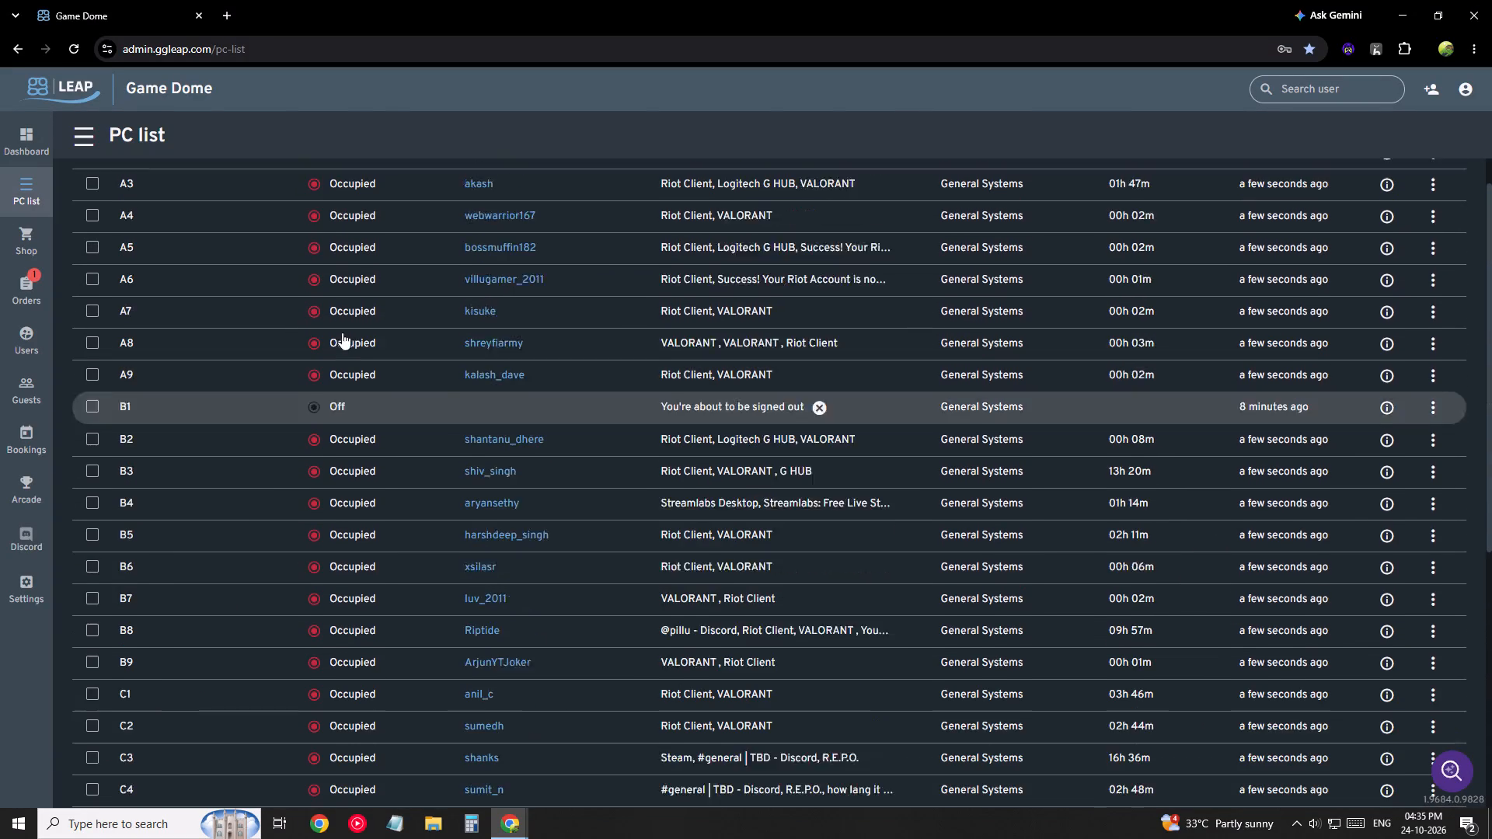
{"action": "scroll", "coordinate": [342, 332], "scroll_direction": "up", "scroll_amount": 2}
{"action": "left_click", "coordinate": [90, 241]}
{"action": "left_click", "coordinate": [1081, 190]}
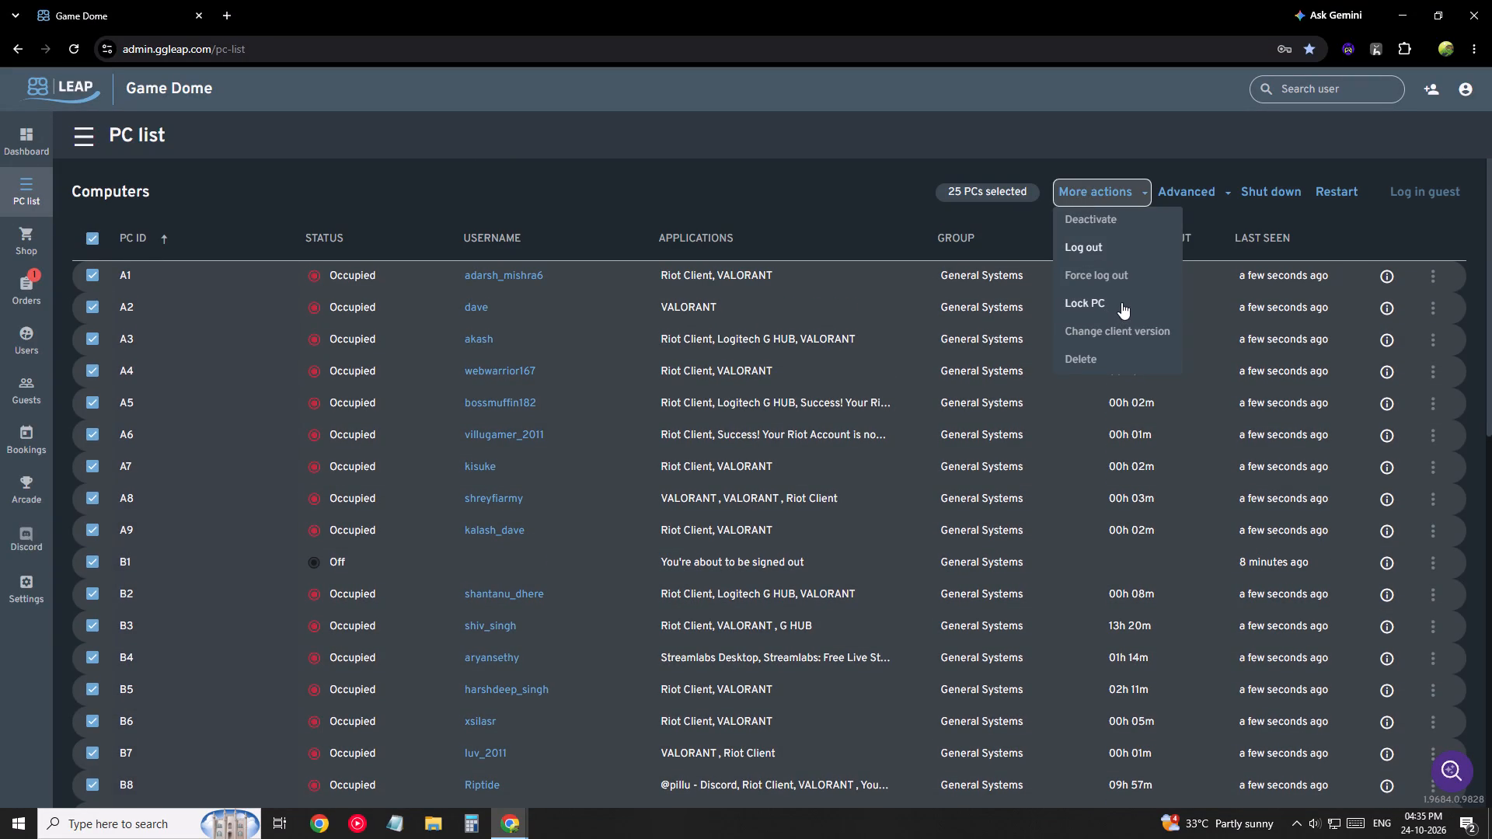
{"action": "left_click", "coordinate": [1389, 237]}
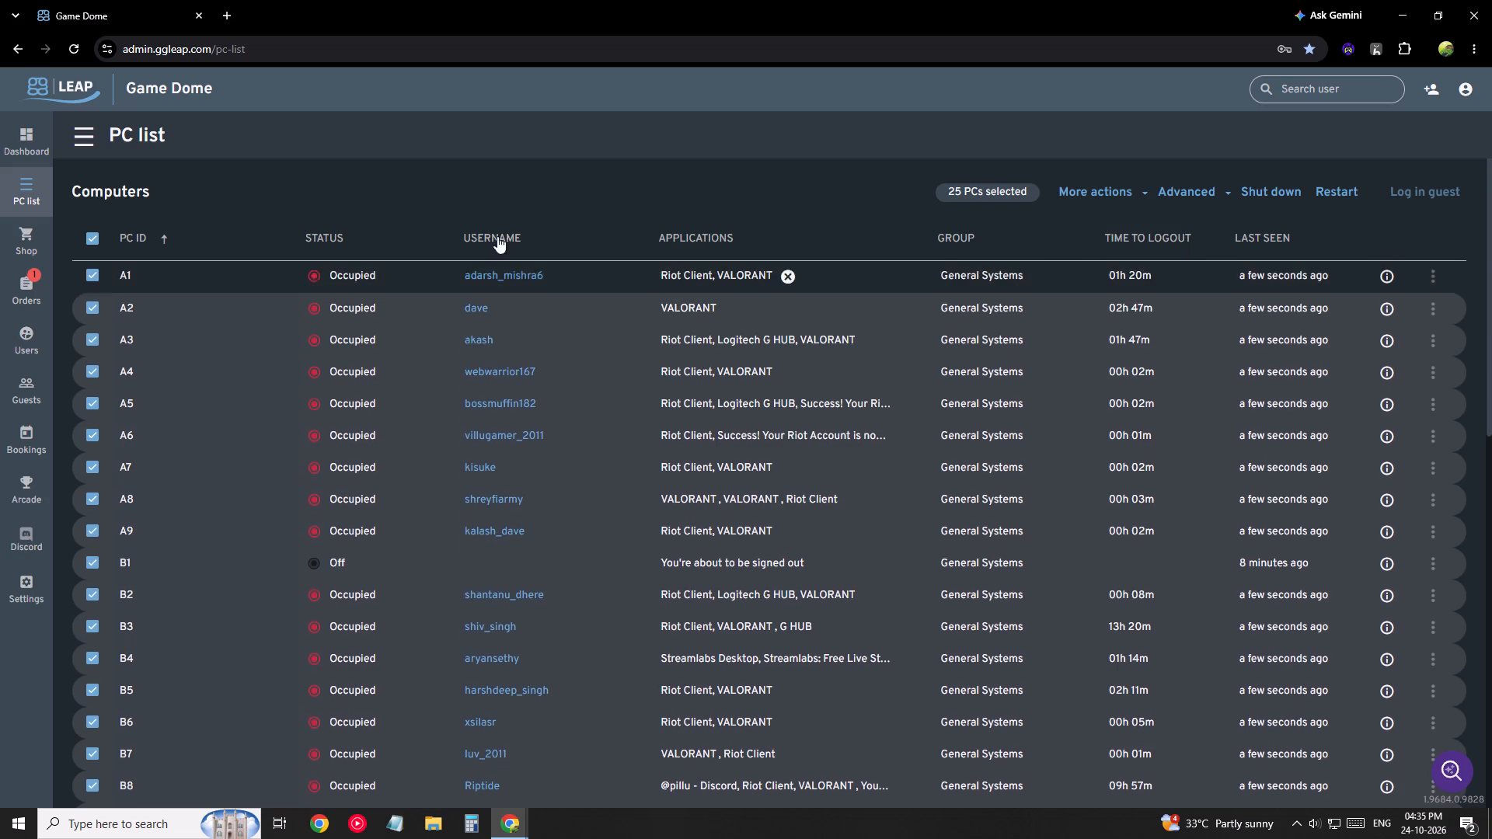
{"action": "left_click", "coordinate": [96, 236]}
Check the Pay After Logout orders and the order history.
{"action": "left_click", "coordinate": [14, 297]}
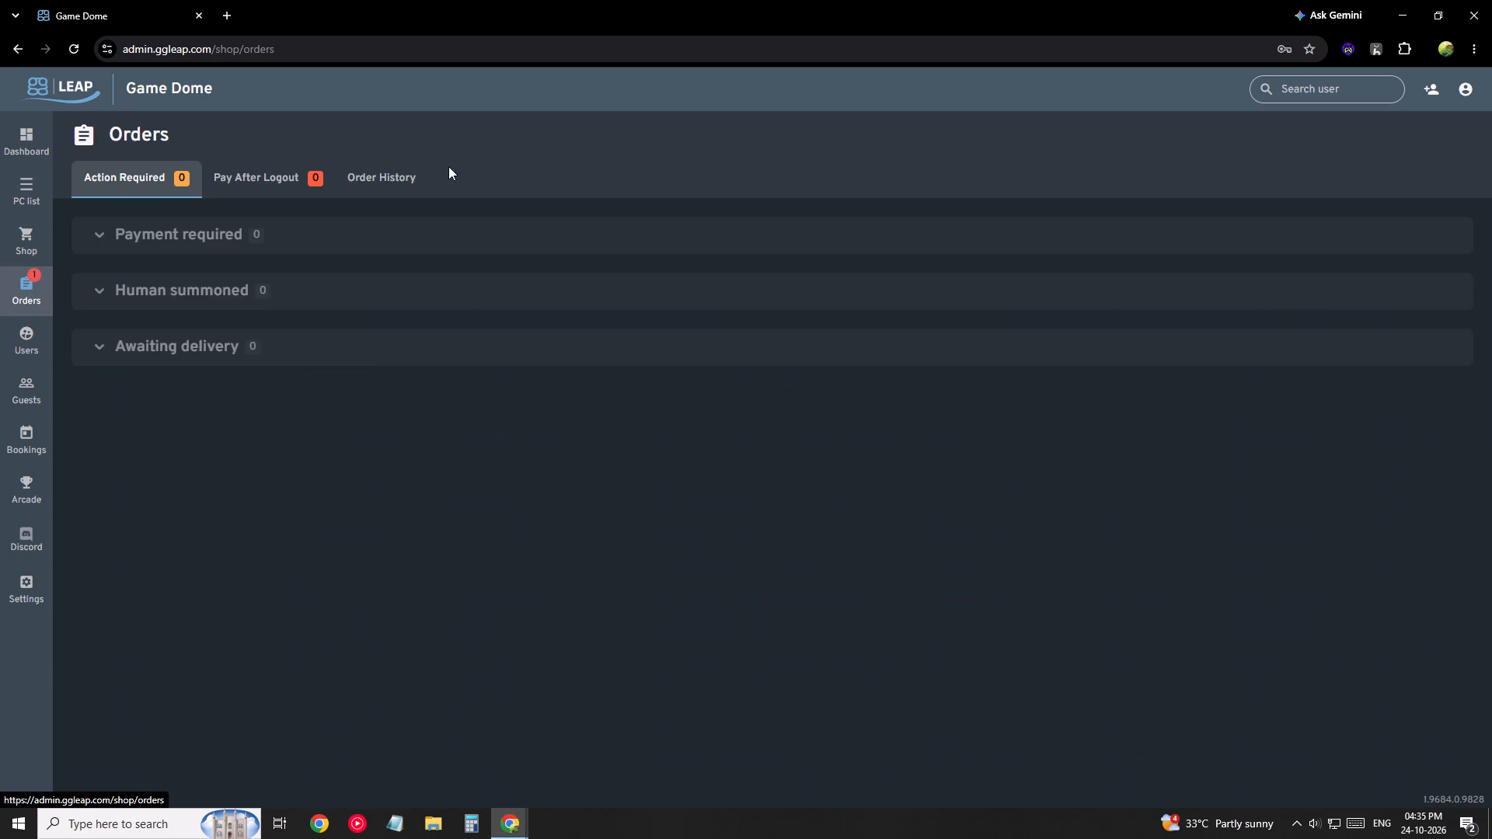
{"action": "left_click", "coordinate": [286, 190]}
{"action": "left_click", "coordinate": [382, 200]}
{"action": "left_click", "coordinate": [350, 183]}
Switch to the GD VIMAN MNAGAR spreadsheet and examine the recent customer credit entries on the daily exp sheet.
{"action": "left_click", "coordinate": [521, 818]}
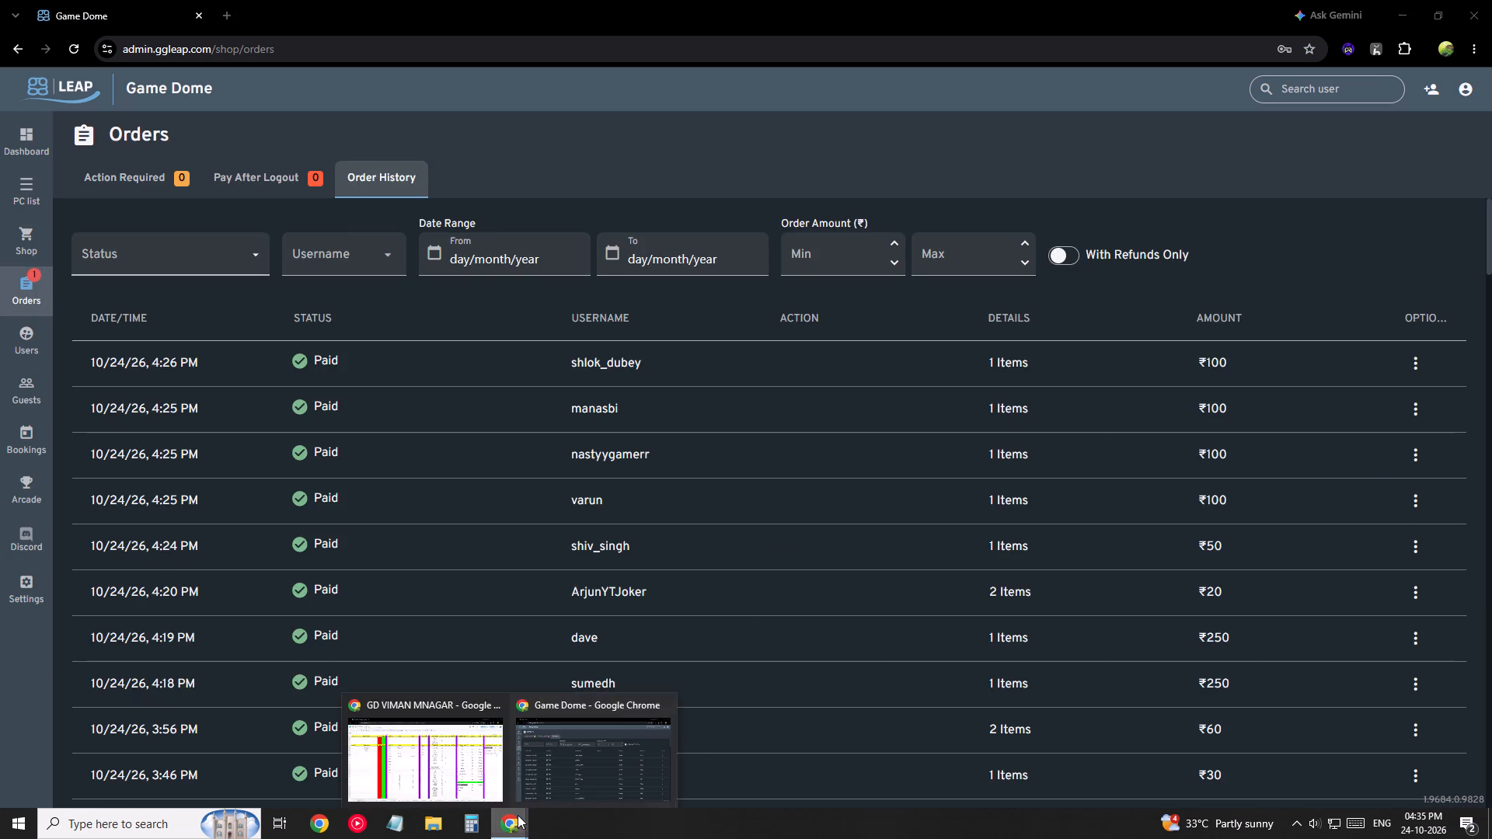
{"action": "left_click_drag", "start_coordinate": [455, 790], "coordinate": [506, 788]}
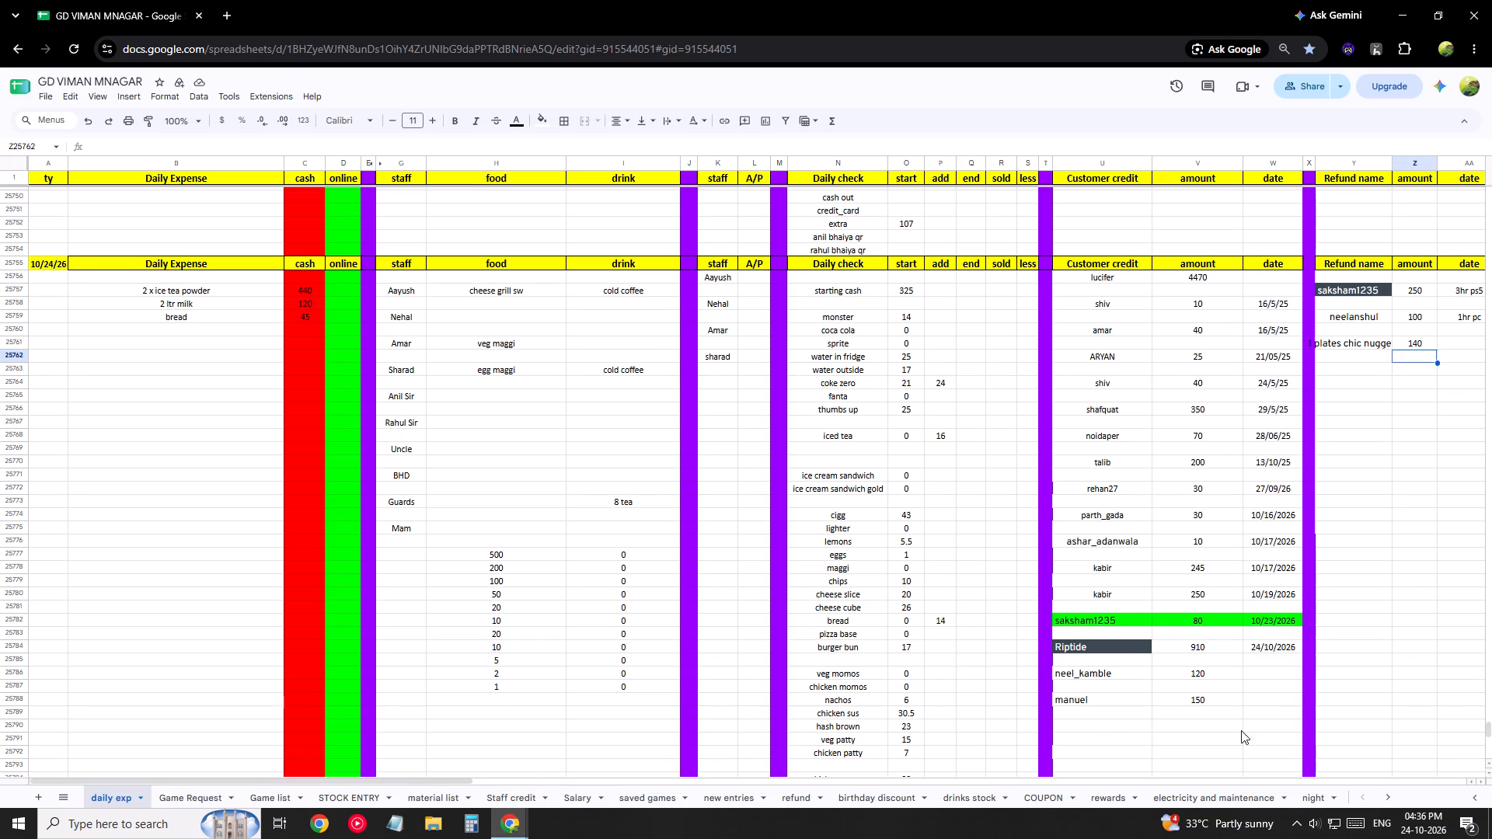
{"action": "left_click_drag", "start_coordinate": [1208, 715], "coordinate": [1223, 650]}
{"action": "left_click", "coordinate": [1263, 666]}
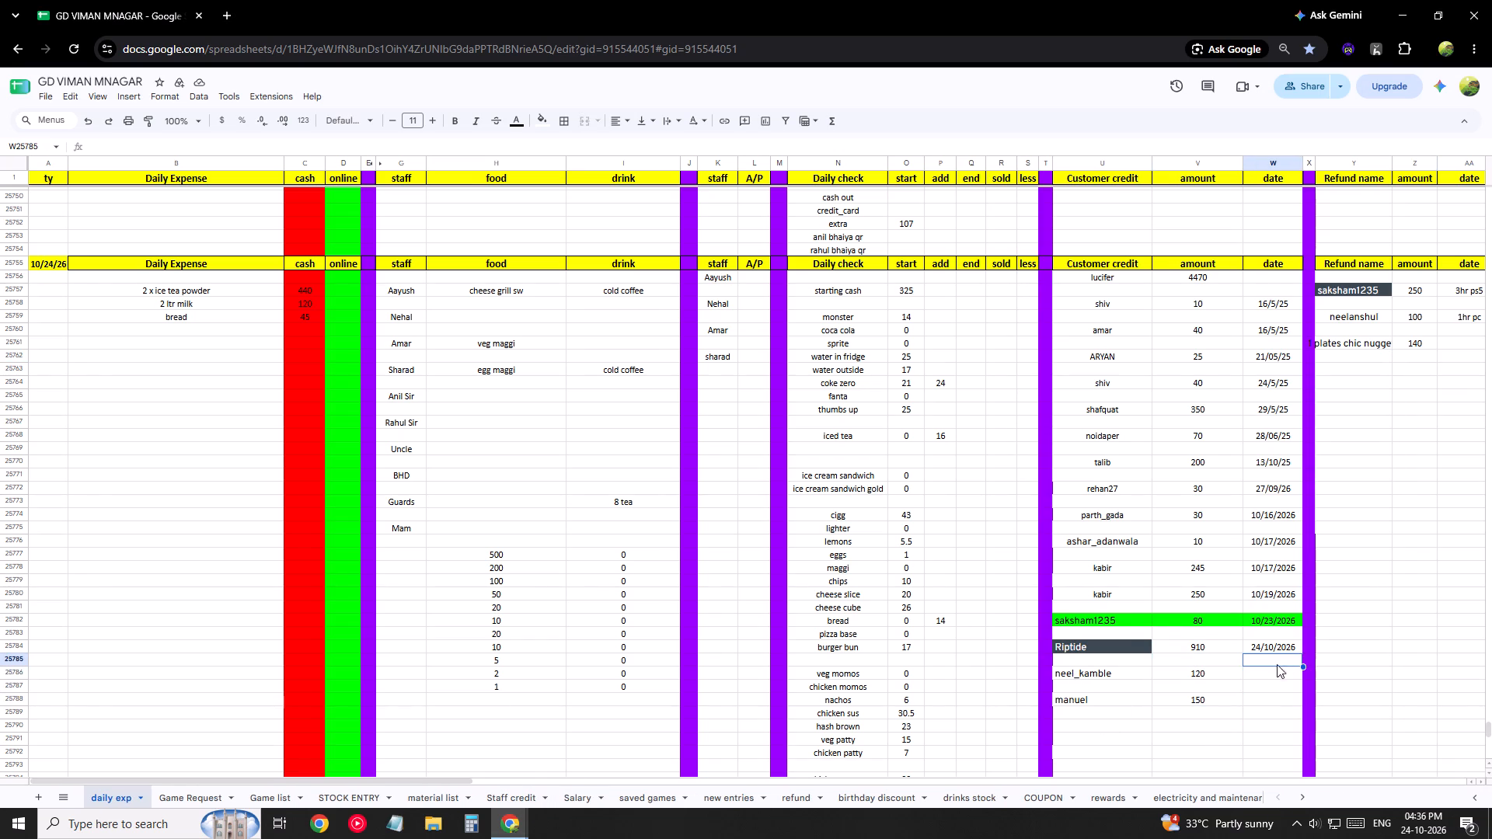
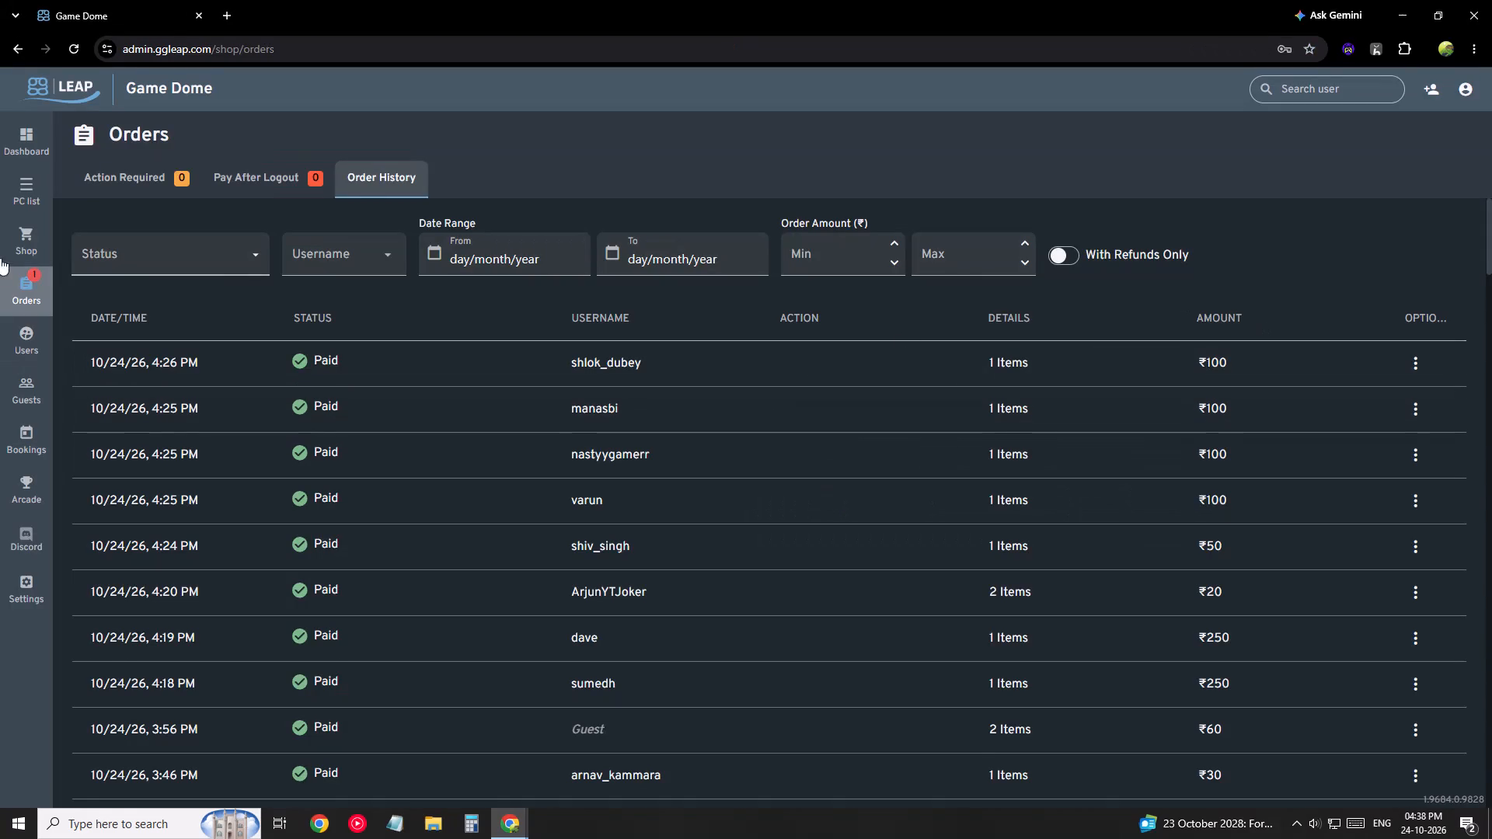
Open the PC list and review the occupancy and time to logout of the PCs and consoles.
{"action": "left_click", "coordinate": [8, 197]}
{"action": "scroll", "coordinate": [316, 600], "scroll_direction": "down", "scroll_amount": 1}
{"action": "scroll", "coordinate": [228, 579], "scroll_direction": "down", "scroll_amount": 2}
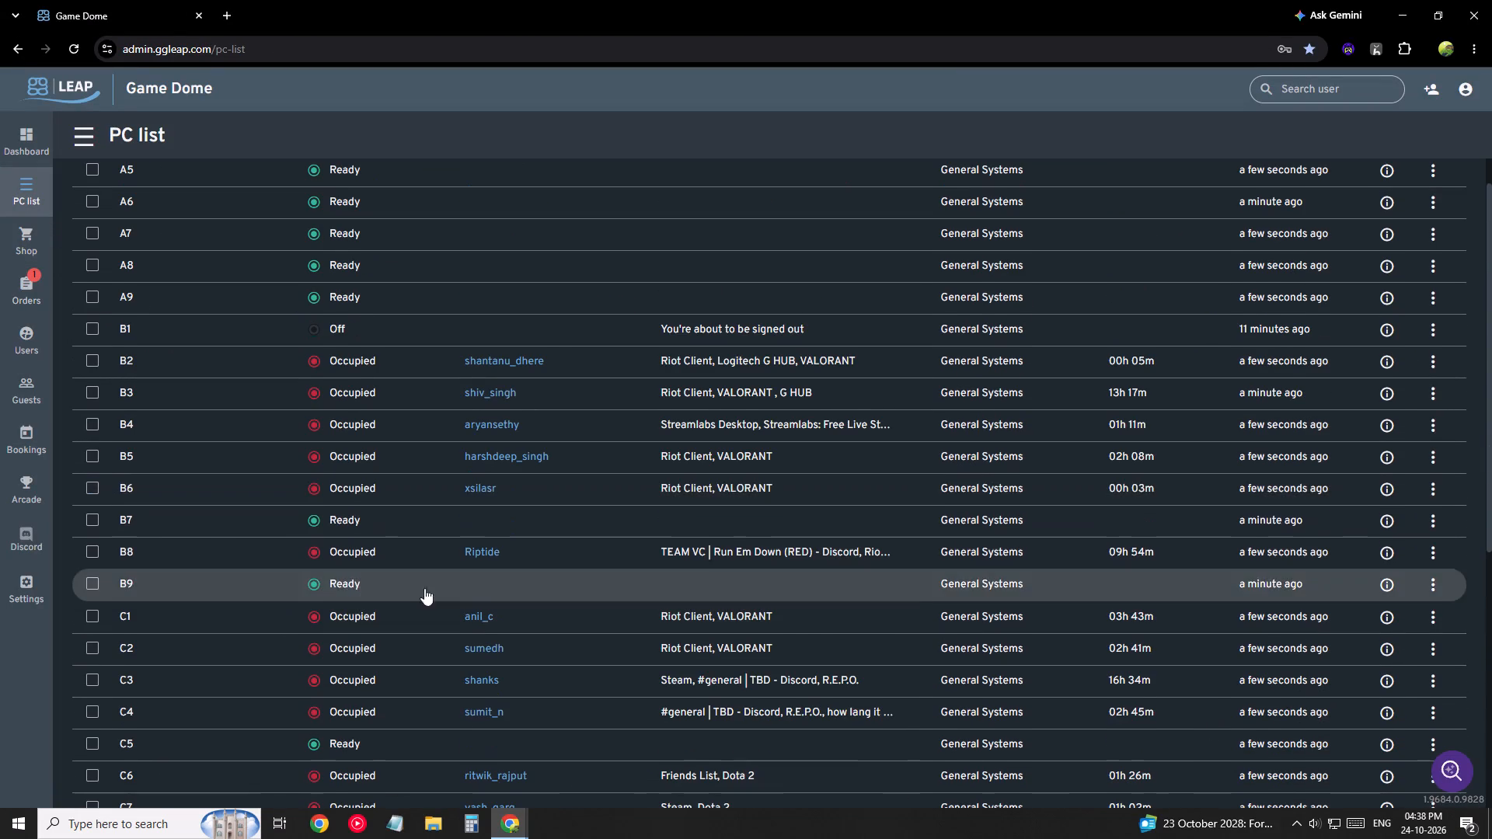
{"action": "scroll", "coordinate": [418, 628], "scroll_direction": "down", "scroll_amount": 1}
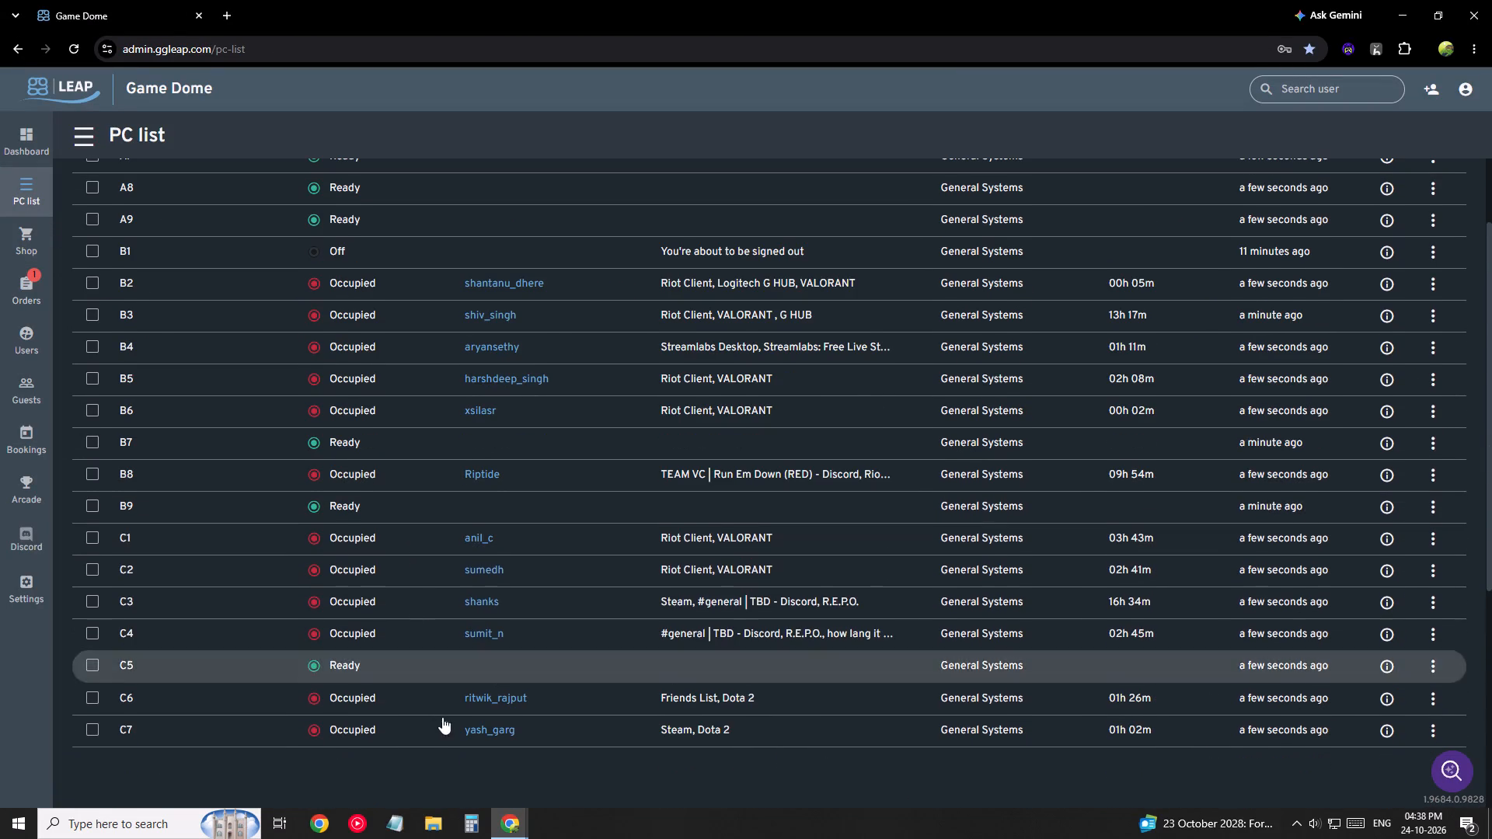
{"action": "scroll", "coordinate": [391, 508], "scroll_direction": "up", "scroll_amount": 4}
{"action": "scroll", "coordinate": [533, 573], "scroll_direction": "down", "scroll_amount": 5}
{"action": "scroll", "coordinate": [523, 607], "scroll_direction": "up", "scroll_amount": 1}
{"action": "scroll", "coordinate": [523, 607], "scroll_direction": "down", "scroll_amount": 2}
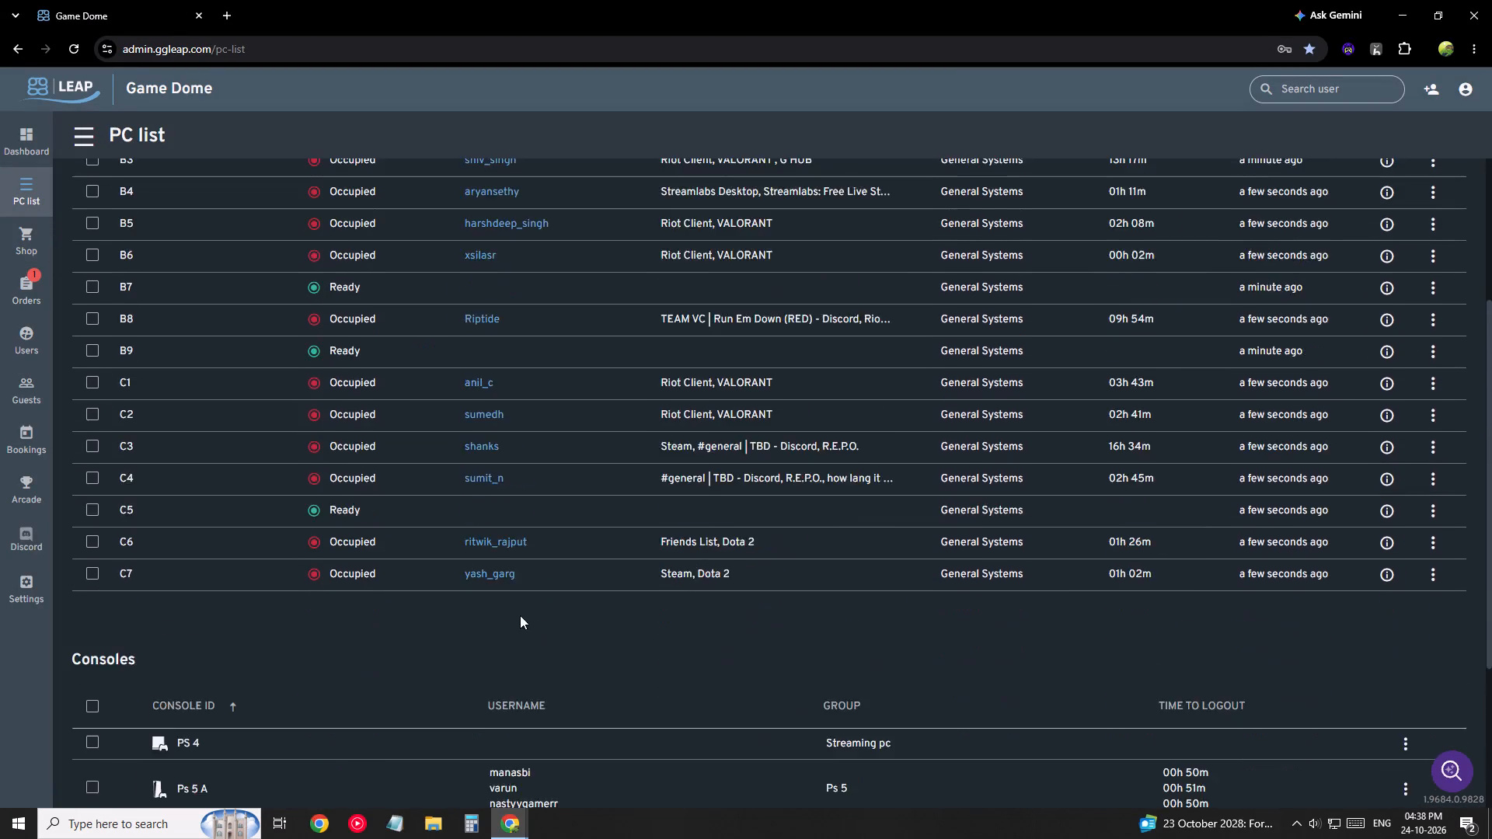
{"action": "scroll", "coordinate": [520, 615], "scroll_direction": "down", "scroll_amount": 4}
{"action": "scroll", "coordinate": [515, 678], "scroll_direction": "up", "scroll_amount": 1}
{"action": "scroll", "coordinate": [516, 678], "scroll_direction": "down", "scroll_amount": 1}
{"action": "scroll", "coordinate": [518, 677], "scroll_direction": "up", "scroll_amount": 1}
{"action": "scroll", "coordinate": [626, 666], "scroll_direction": "down", "scroll_amount": 1}
{"action": "scroll", "coordinate": [626, 670], "scroll_direction": "up", "scroll_amount": 1}
{"action": "scroll", "coordinate": [626, 670], "scroll_direction": "down", "scroll_amount": 1}
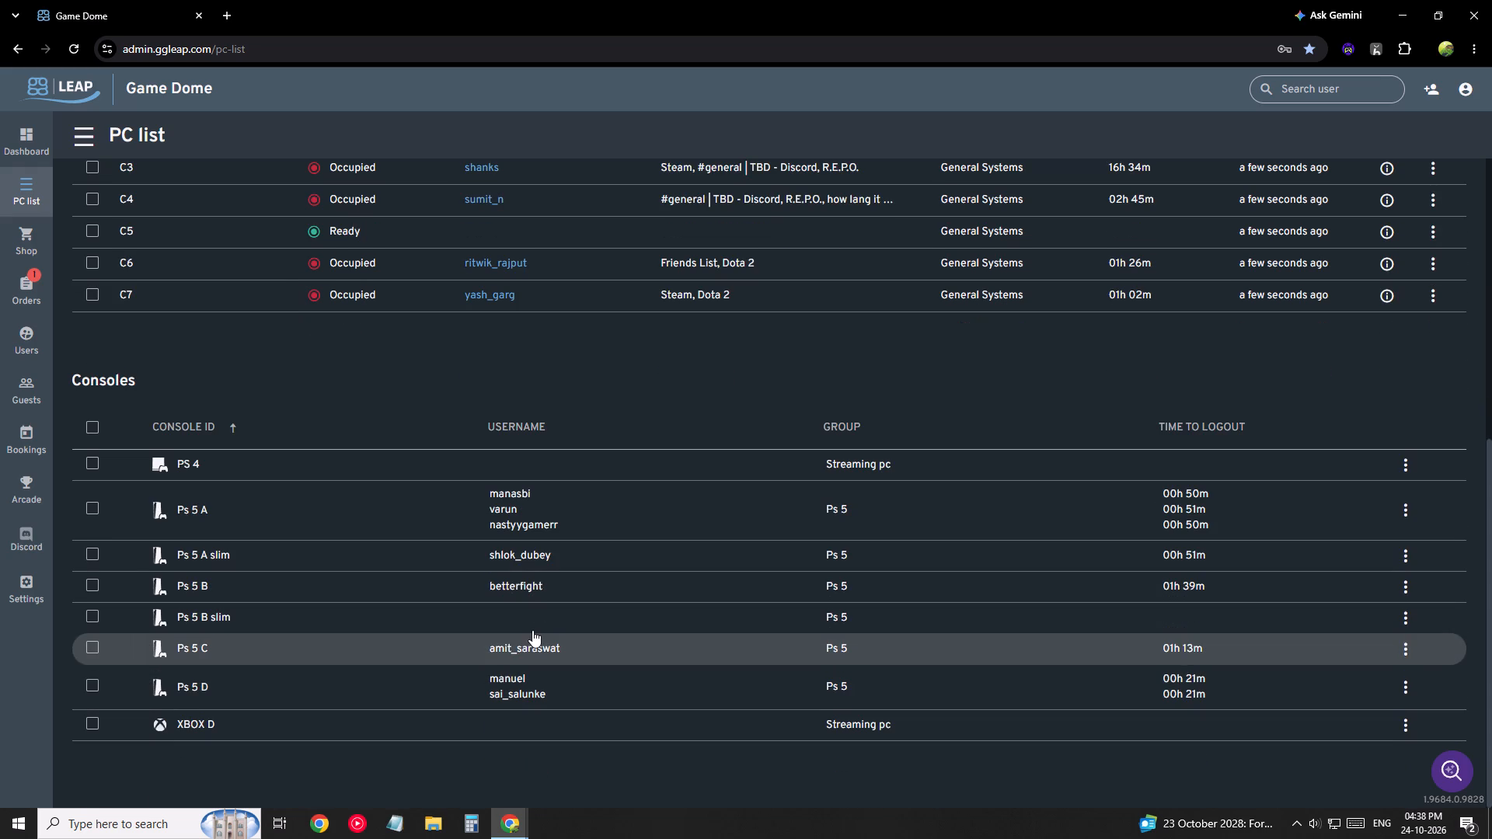
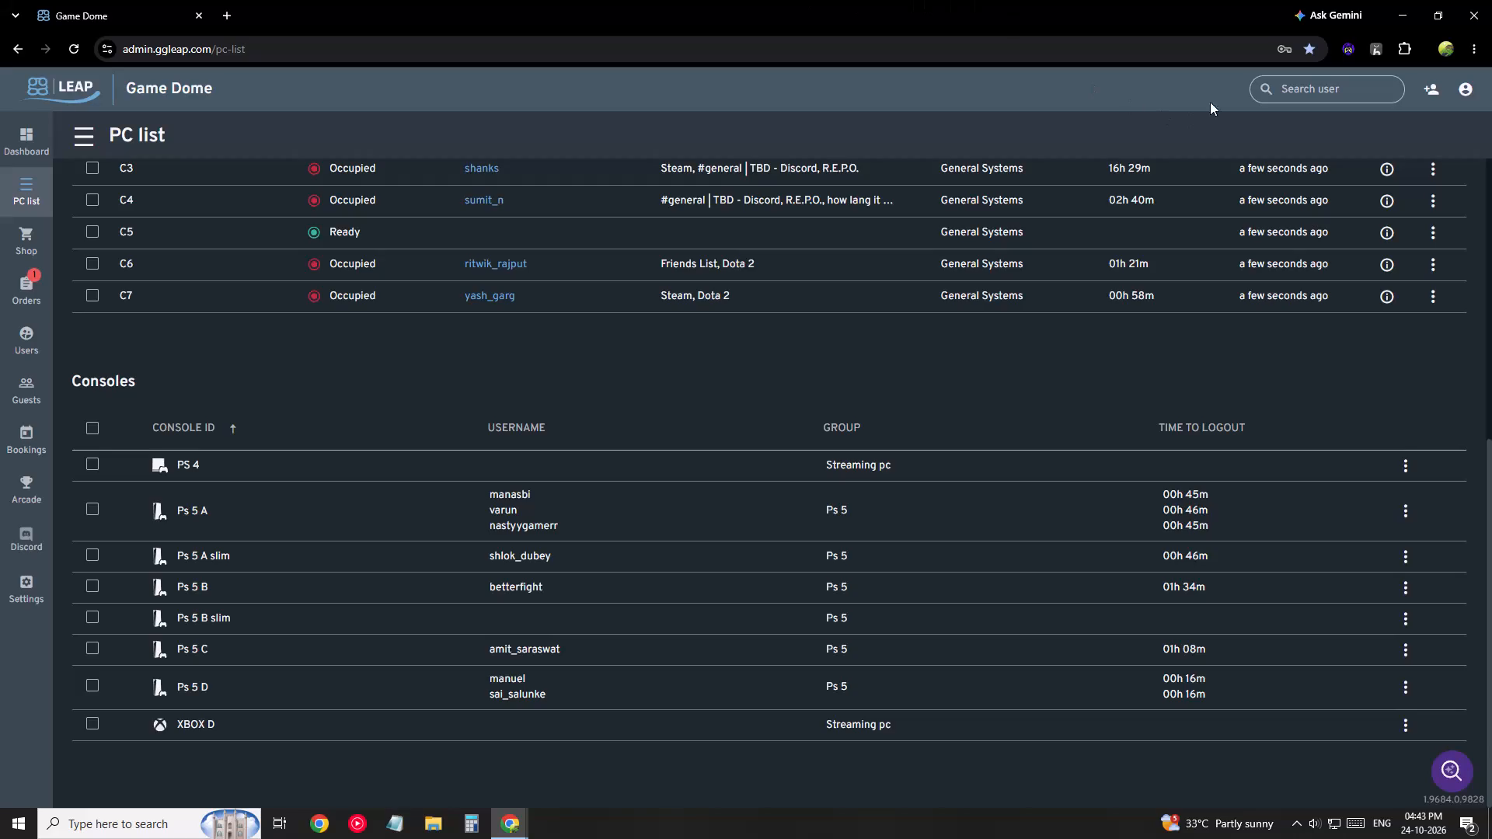
Search the users for tobi, and clear the search.
{"action": "left_click", "coordinate": [1298, 78]}
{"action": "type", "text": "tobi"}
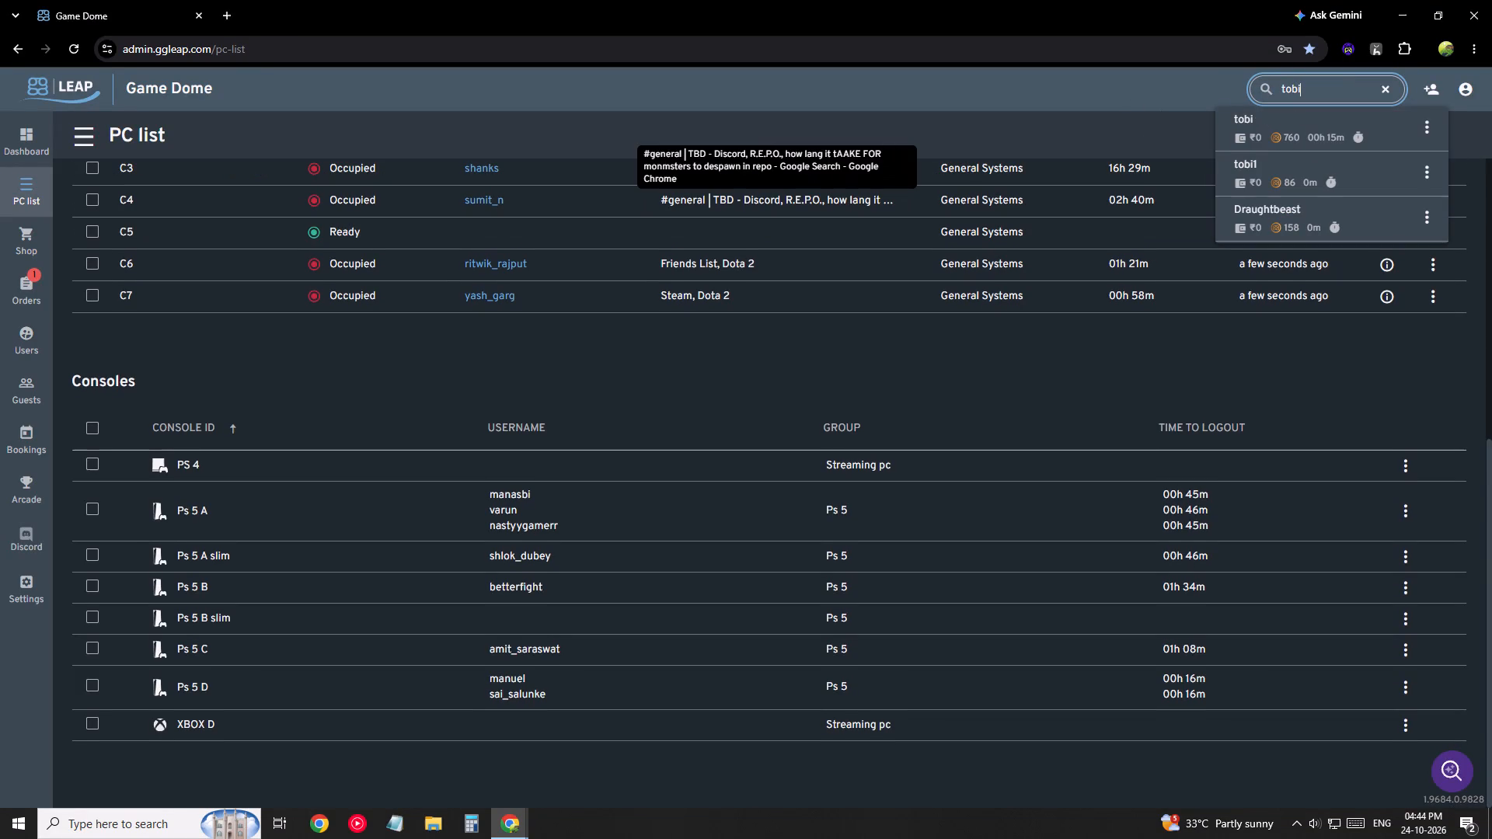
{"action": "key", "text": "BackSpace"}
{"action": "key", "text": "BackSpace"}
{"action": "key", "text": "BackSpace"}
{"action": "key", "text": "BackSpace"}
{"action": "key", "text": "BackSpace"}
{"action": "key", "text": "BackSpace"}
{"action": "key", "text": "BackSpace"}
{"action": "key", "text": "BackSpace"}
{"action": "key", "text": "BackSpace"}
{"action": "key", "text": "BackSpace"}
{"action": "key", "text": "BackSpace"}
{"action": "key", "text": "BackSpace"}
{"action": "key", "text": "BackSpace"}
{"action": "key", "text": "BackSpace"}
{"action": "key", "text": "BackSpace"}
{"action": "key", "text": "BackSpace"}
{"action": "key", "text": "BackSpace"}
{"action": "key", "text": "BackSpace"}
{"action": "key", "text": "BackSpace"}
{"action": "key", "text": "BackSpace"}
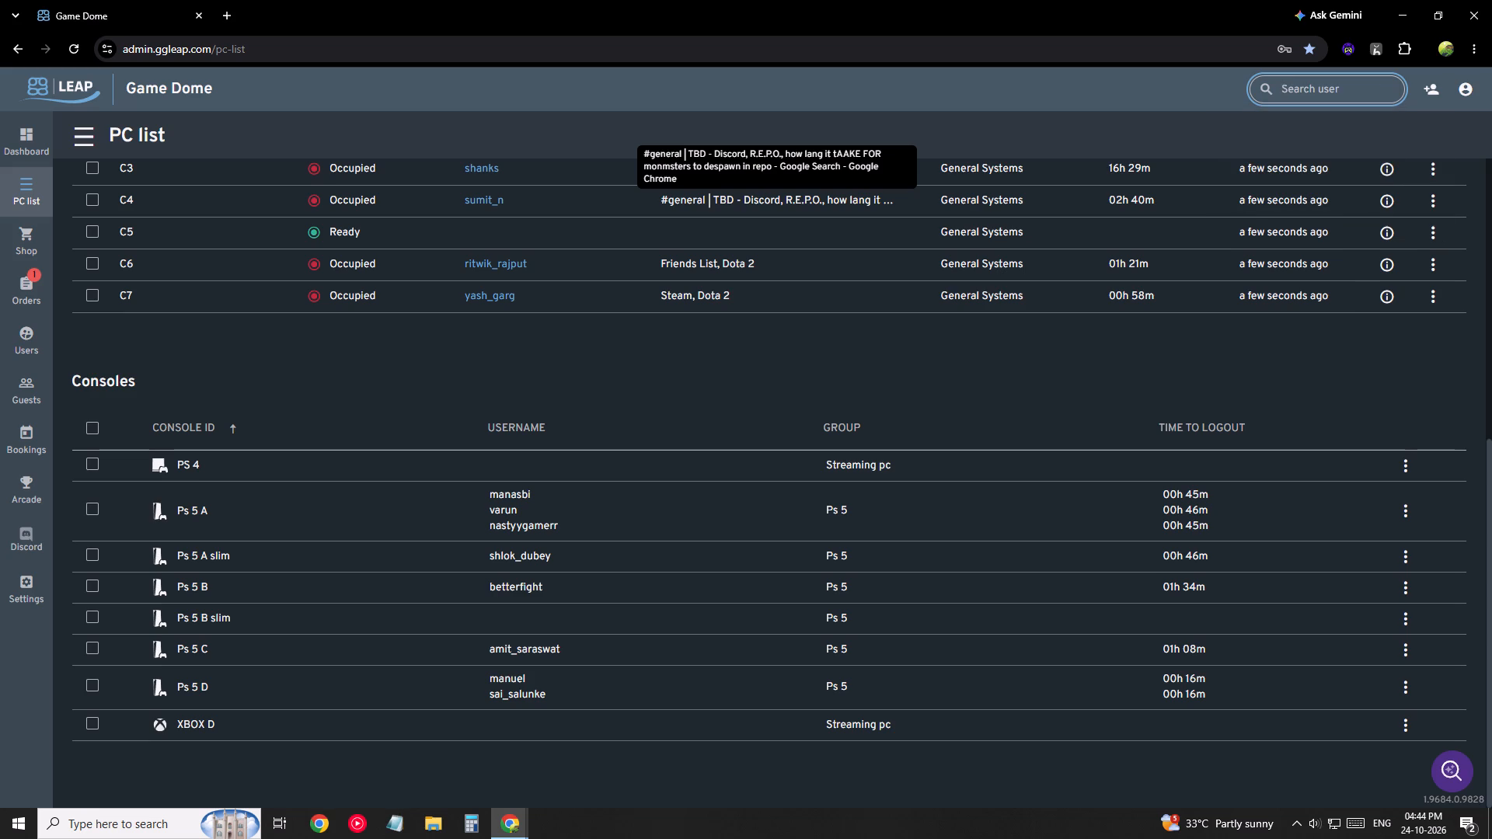
Find the adarsh account whose username ends in 6 and take a quick sale of one Iced Tea Lemon to checkout.
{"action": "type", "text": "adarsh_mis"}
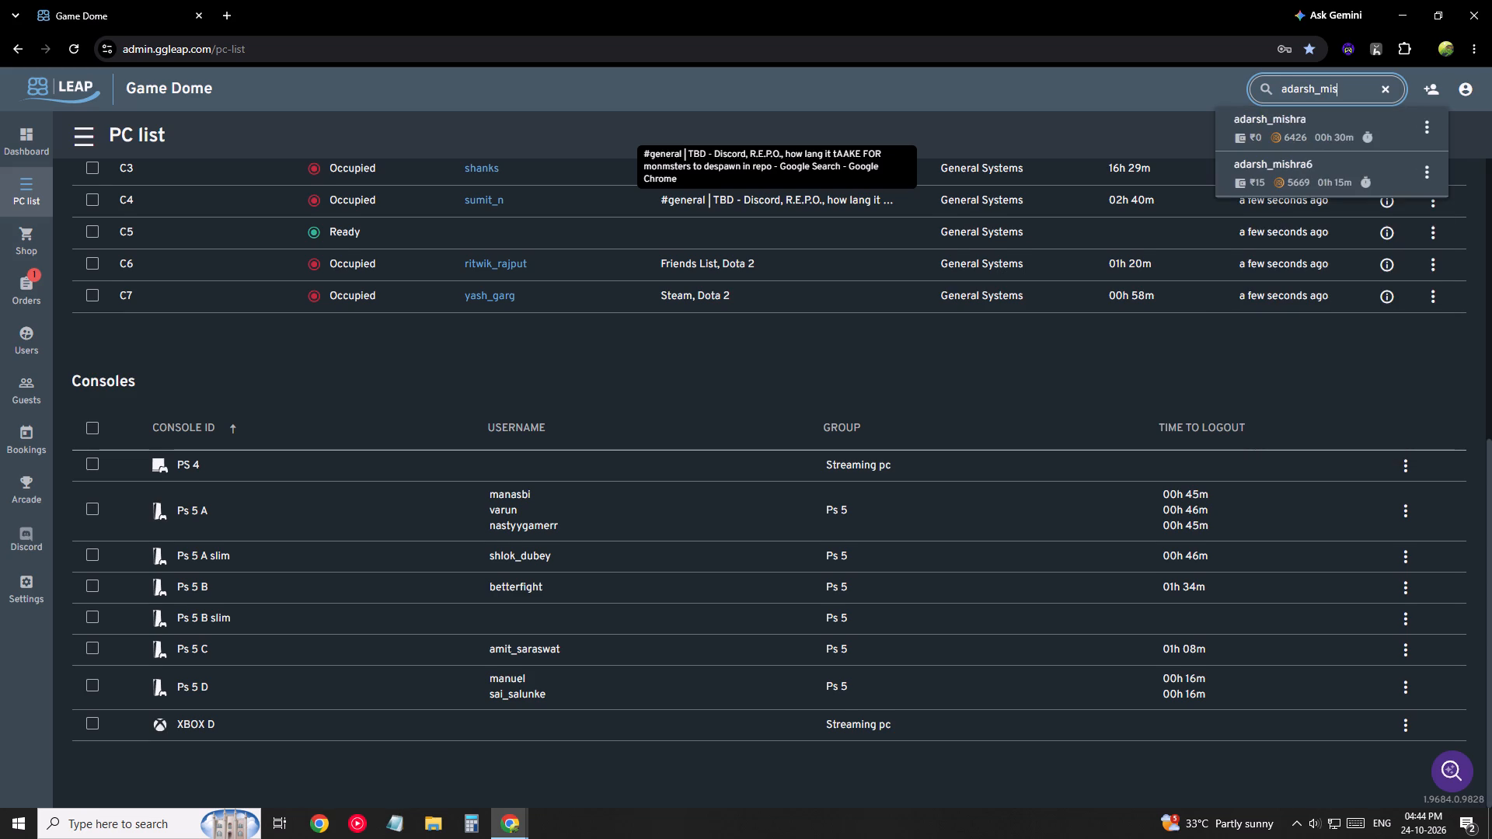
{"action": "left_click", "coordinate": [1433, 156]}
{"action": "left_click", "coordinate": [1450, 167]}
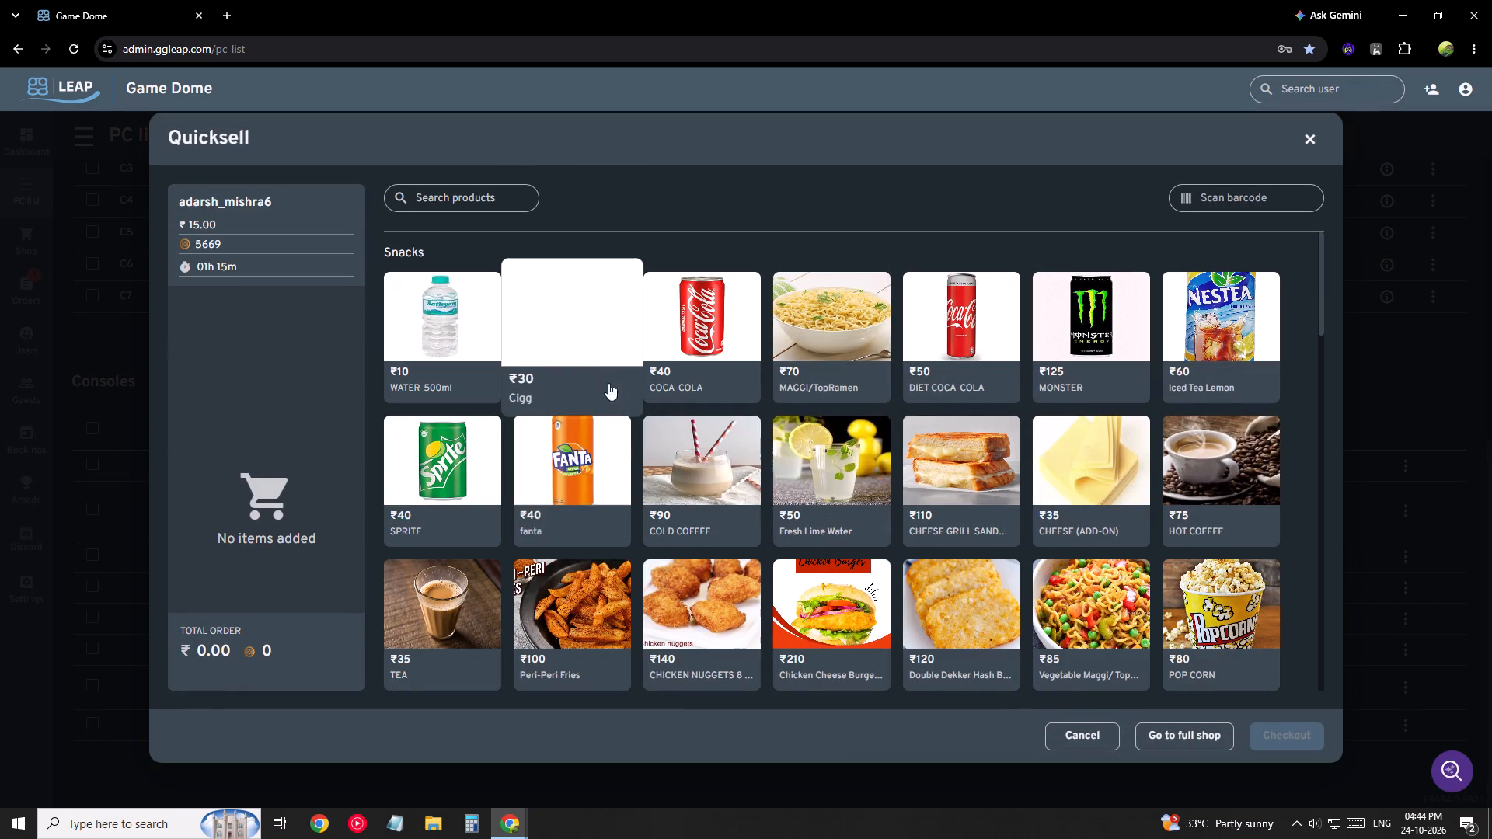
{"action": "left_click", "coordinate": [1255, 324]}
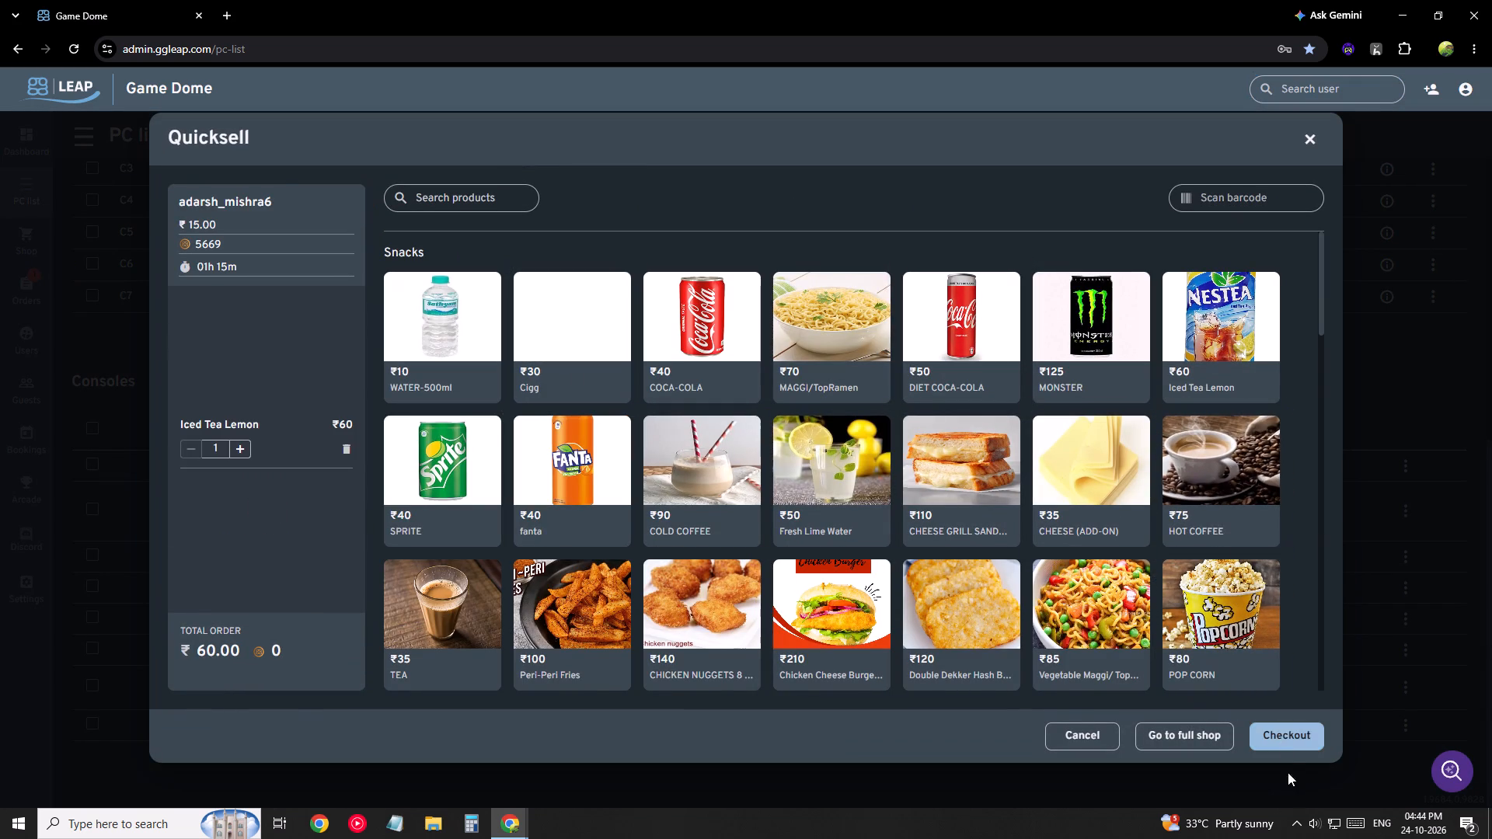
{"action": "left_click", "coordinate": [1285, 739]}
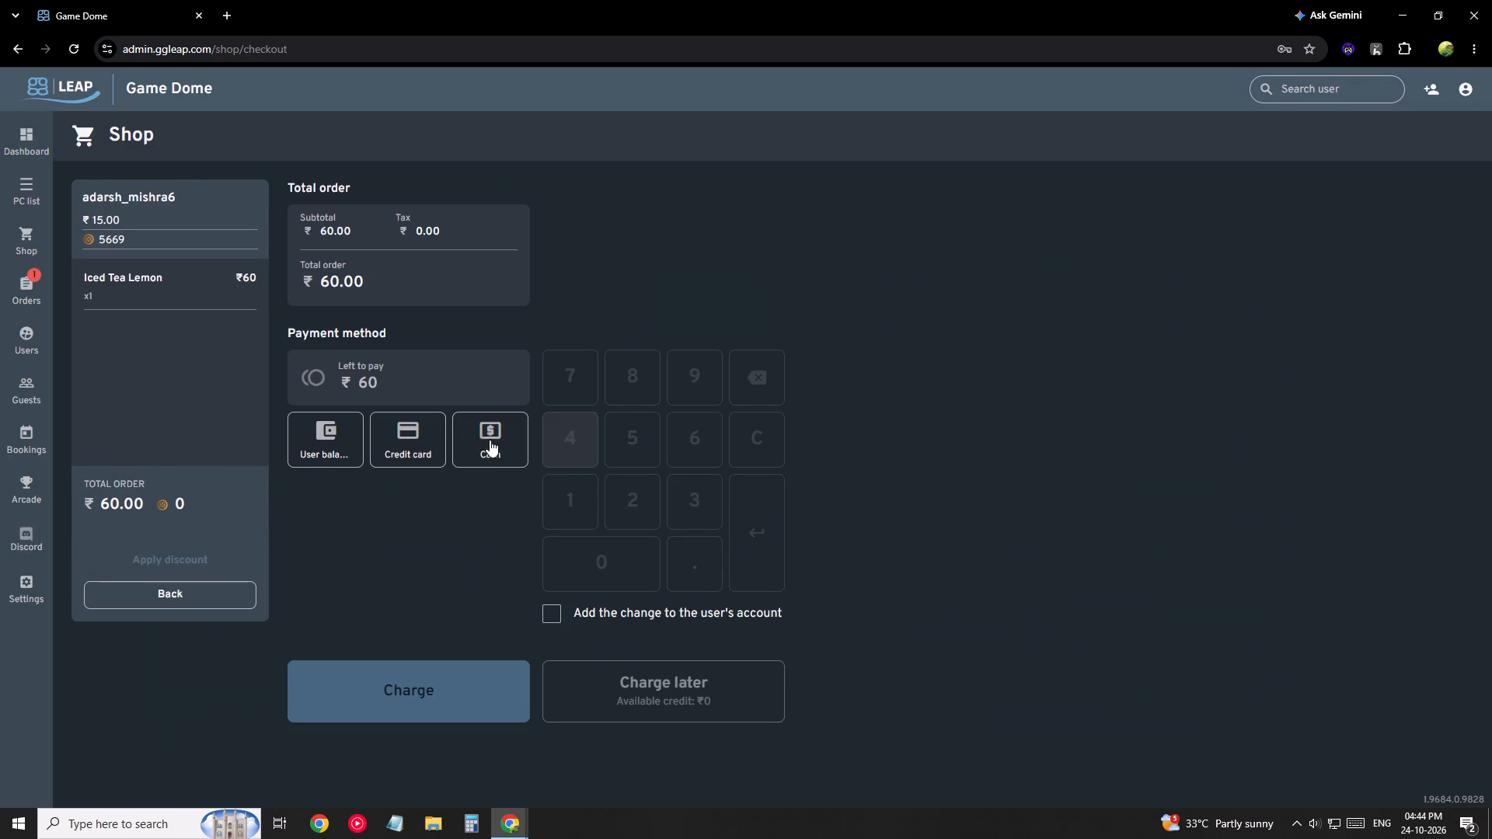
Split the payment into ₹10 from the user balance and ₹50 in cash, and charge the order.
{"action": "left_click", "coordinate": [311, 430]}
{"action": "left_click", "coordinate": [486, 464]}
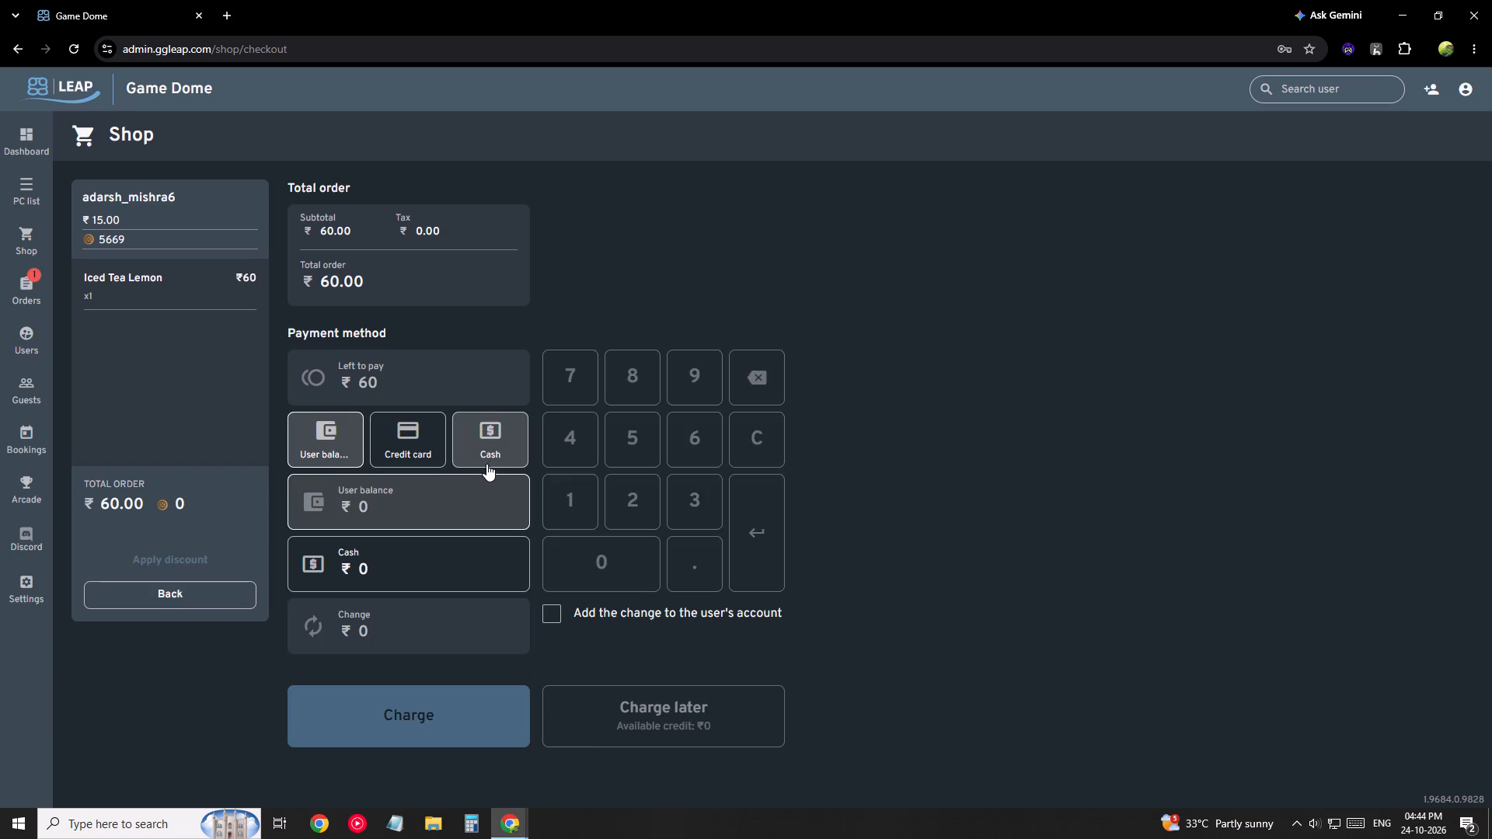
{"action": "left_click", "coordinate": [580, 500]}
{"action": "left_click", "coordinate": [611, 544]}
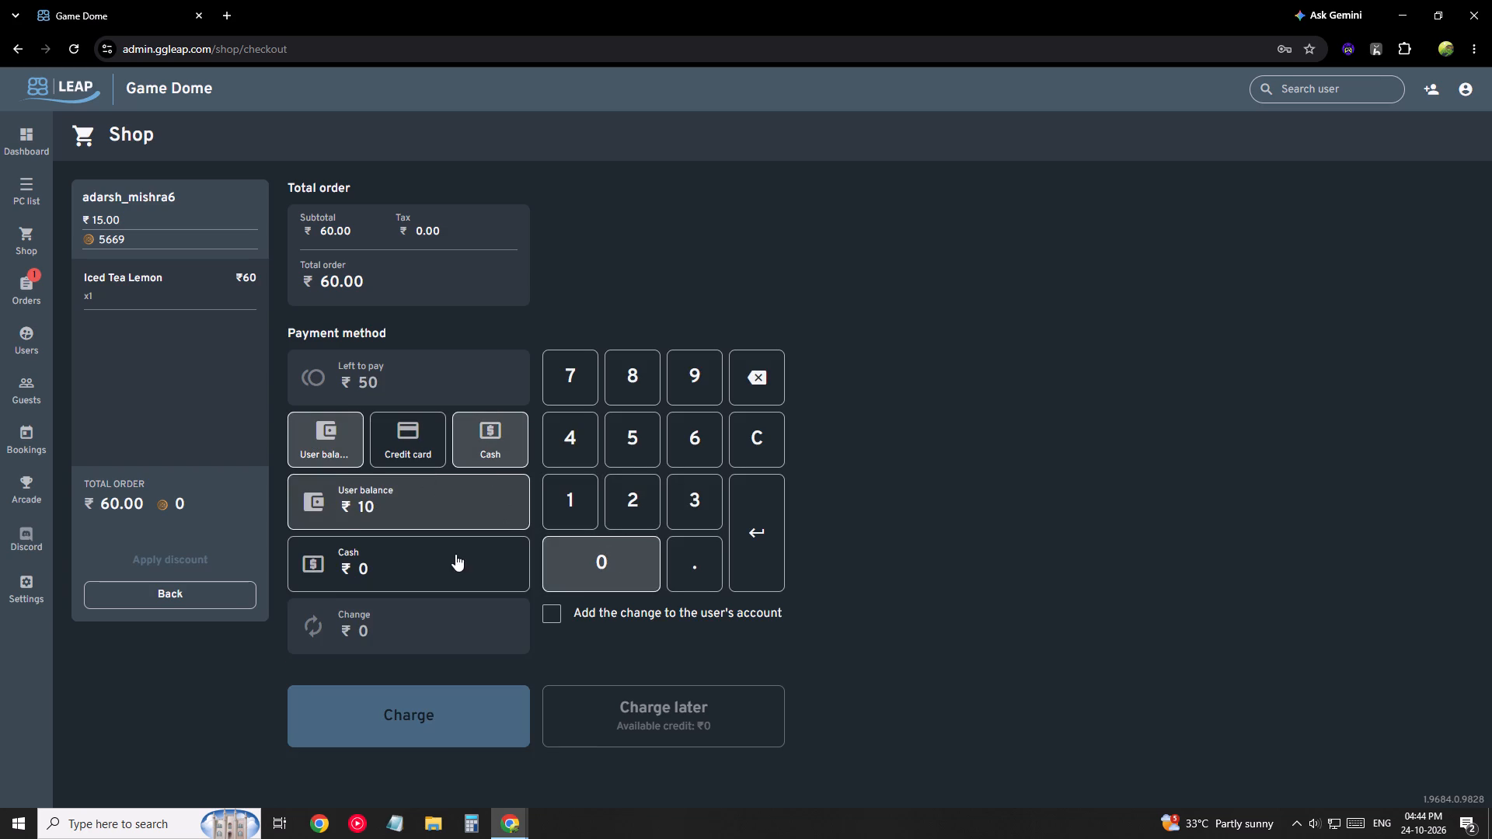
{"action": "left_click", "coordinate": [455, 554]}
{"action": "left_click", "coordinate": [624, 450]}
{"action": "left_click", "coordinate": [617, 566]}
{"action": "left_click", "coordinate": [420, 700]}
Return to the PC list and review the consoles' users and time to logout.
{"action": "left_click", "coordinate": [0, 200]}
{"action": "scroll", "coordinate": [478, 571], "scroll_direction": "down", "scroll_amount": 2}
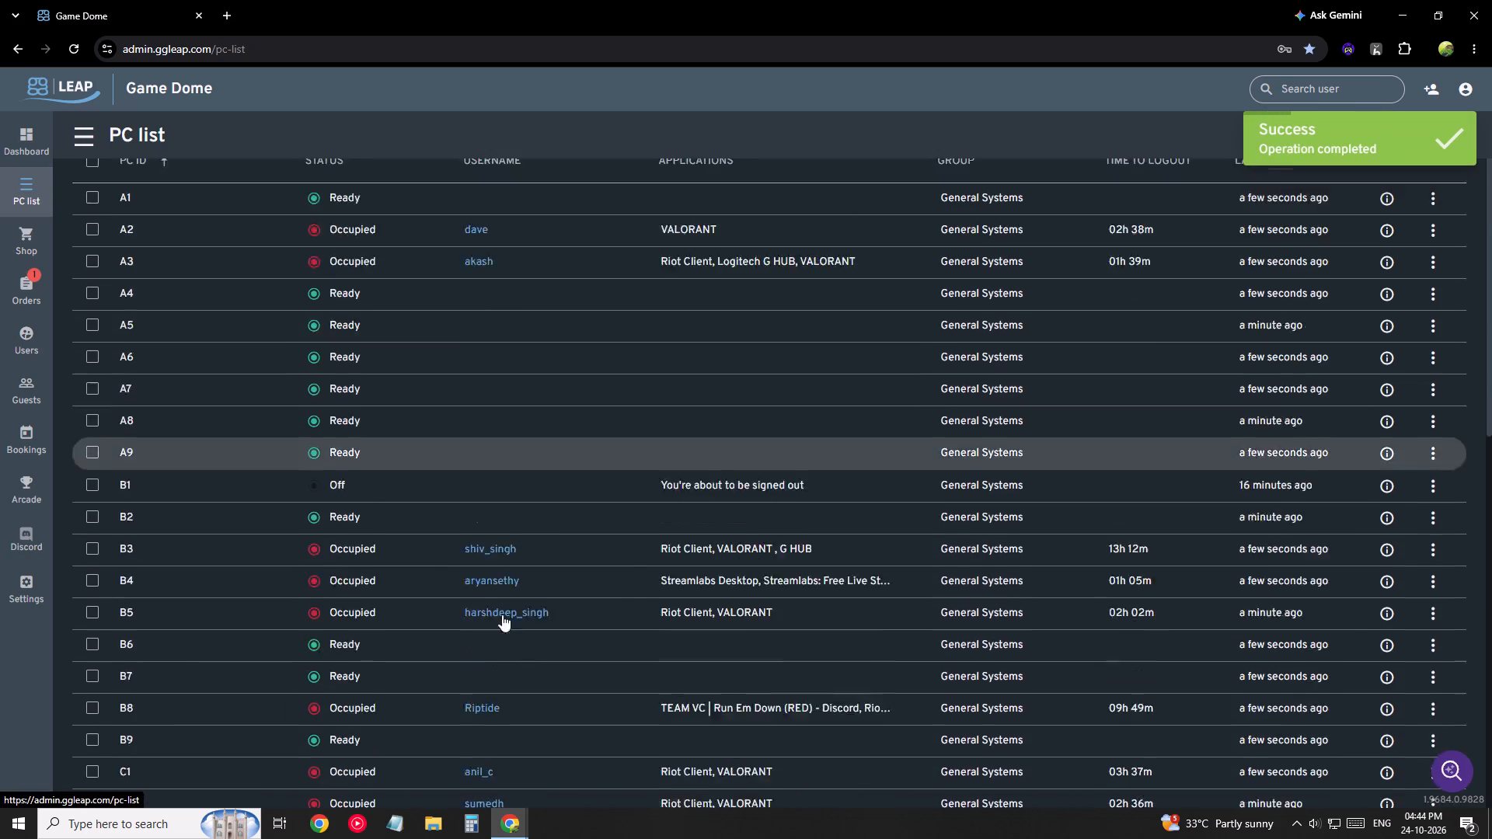
{"action": "scroll", "coordinate": [502, 614], "scroll_direction": "down", "scroll_amount": 11}
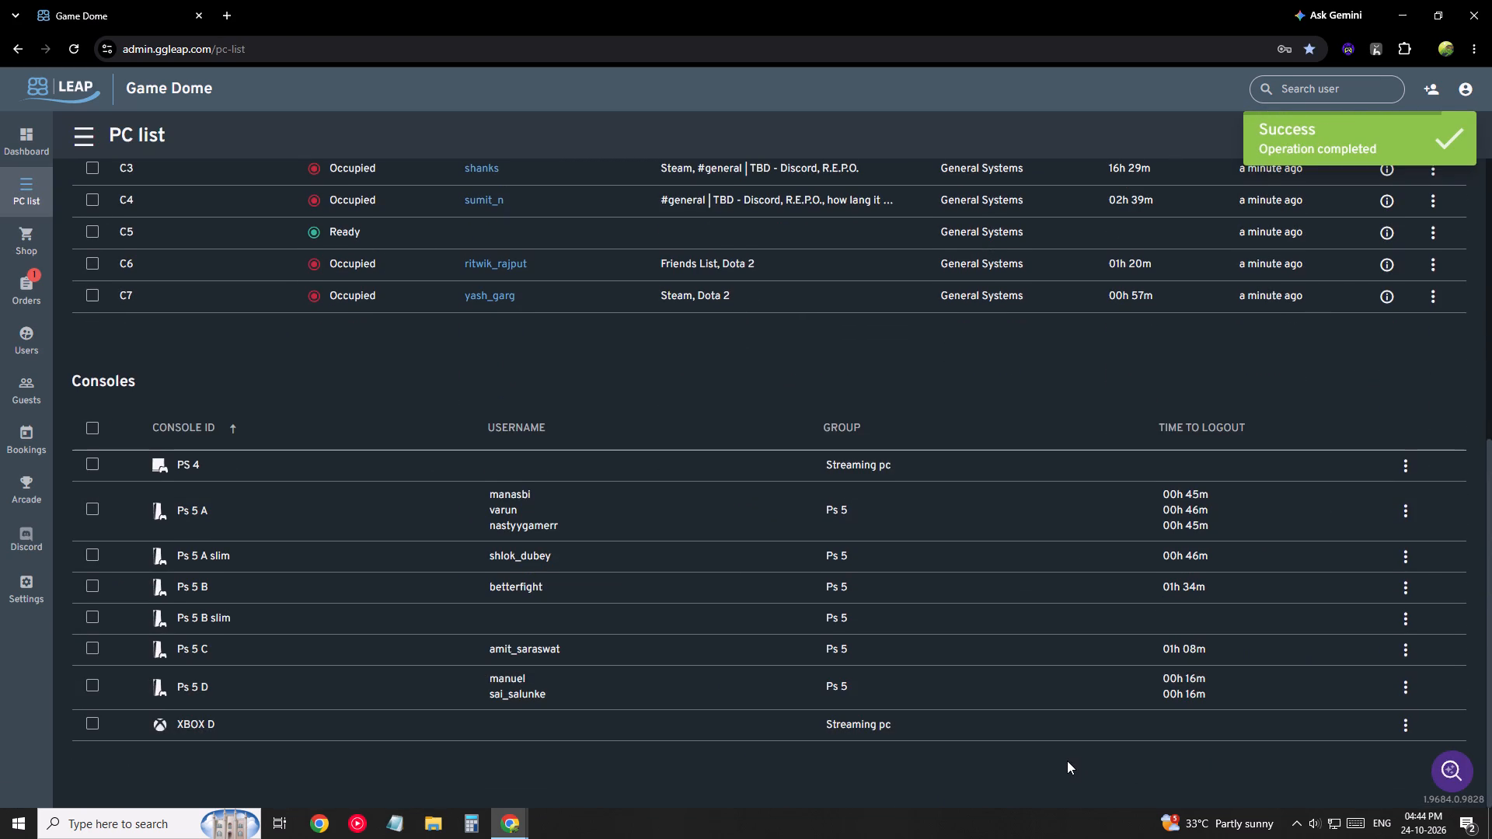
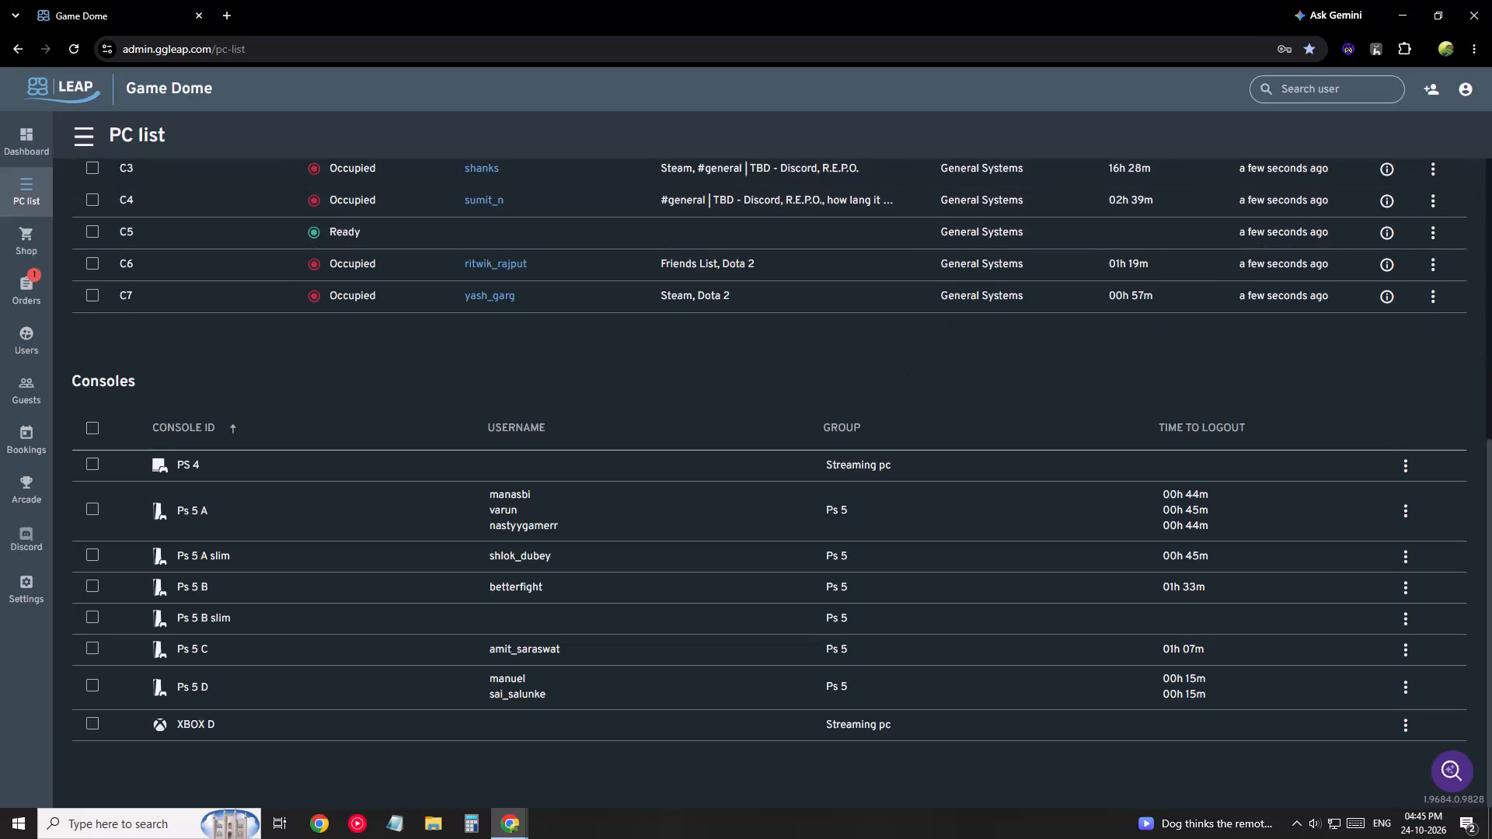
Find the shantanu account whose username's second part starts with d and take a quick sale of one Cigg to checkout.
{"action": "left_click", "coordinate": [1358, 99]}
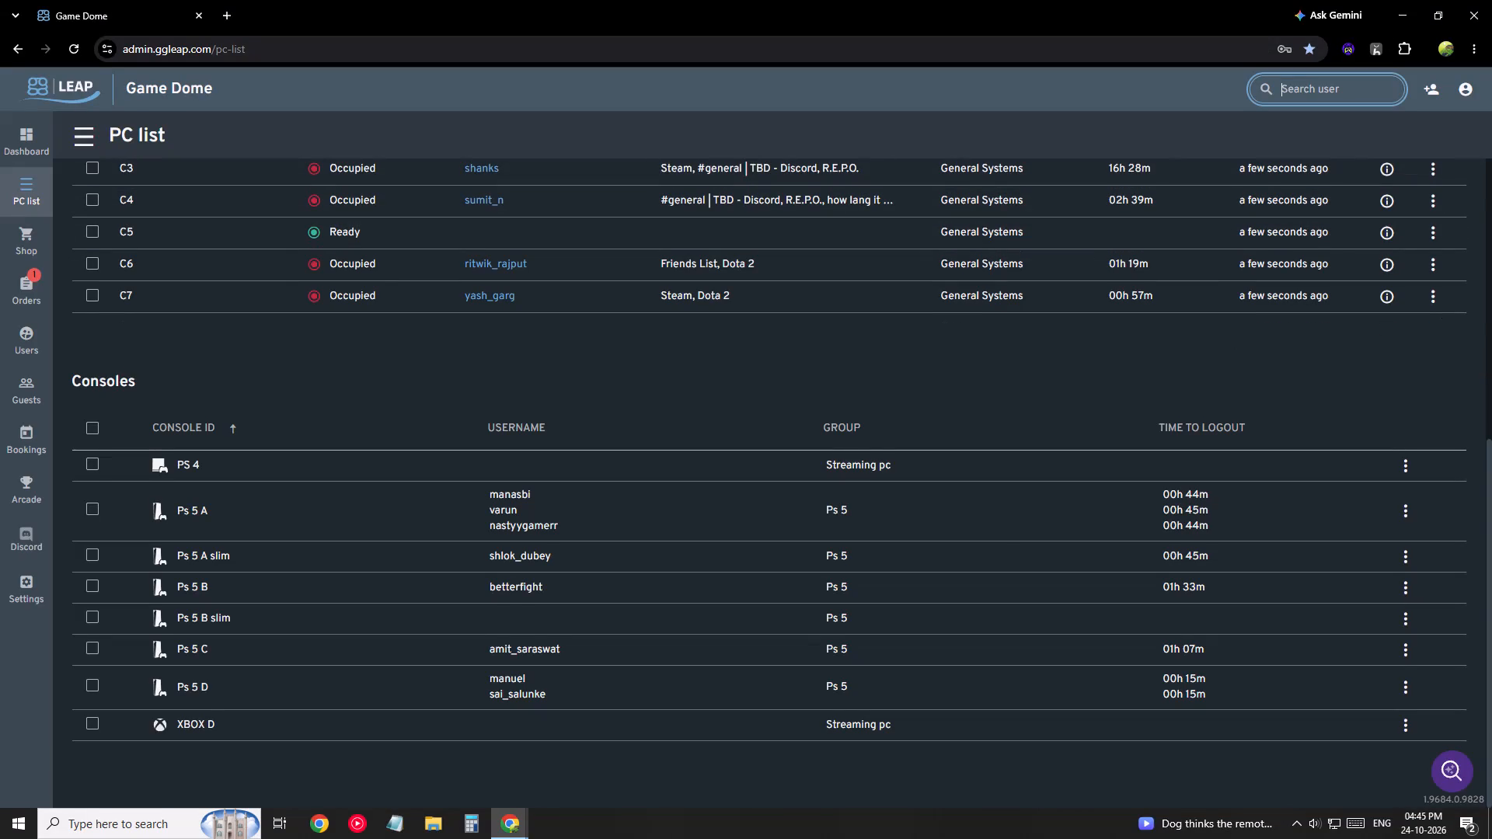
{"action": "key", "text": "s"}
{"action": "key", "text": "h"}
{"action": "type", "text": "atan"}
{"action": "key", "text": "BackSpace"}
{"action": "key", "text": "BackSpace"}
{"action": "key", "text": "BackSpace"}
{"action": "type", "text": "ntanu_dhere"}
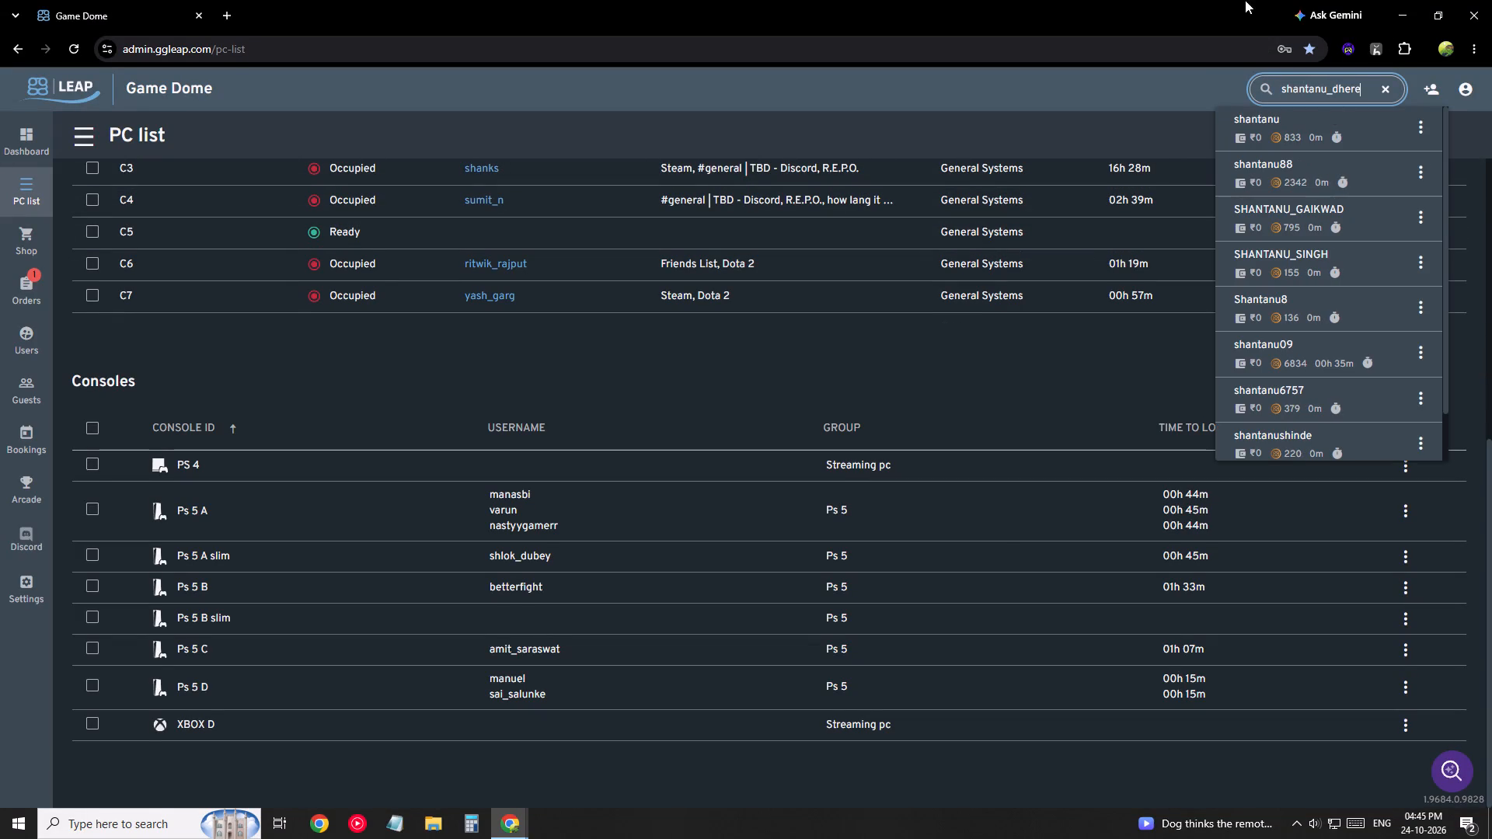
{"action": "left_click", "coordinate": [1419, 117]}
{"action": "left_click", "coordinate": [1443, 134]}
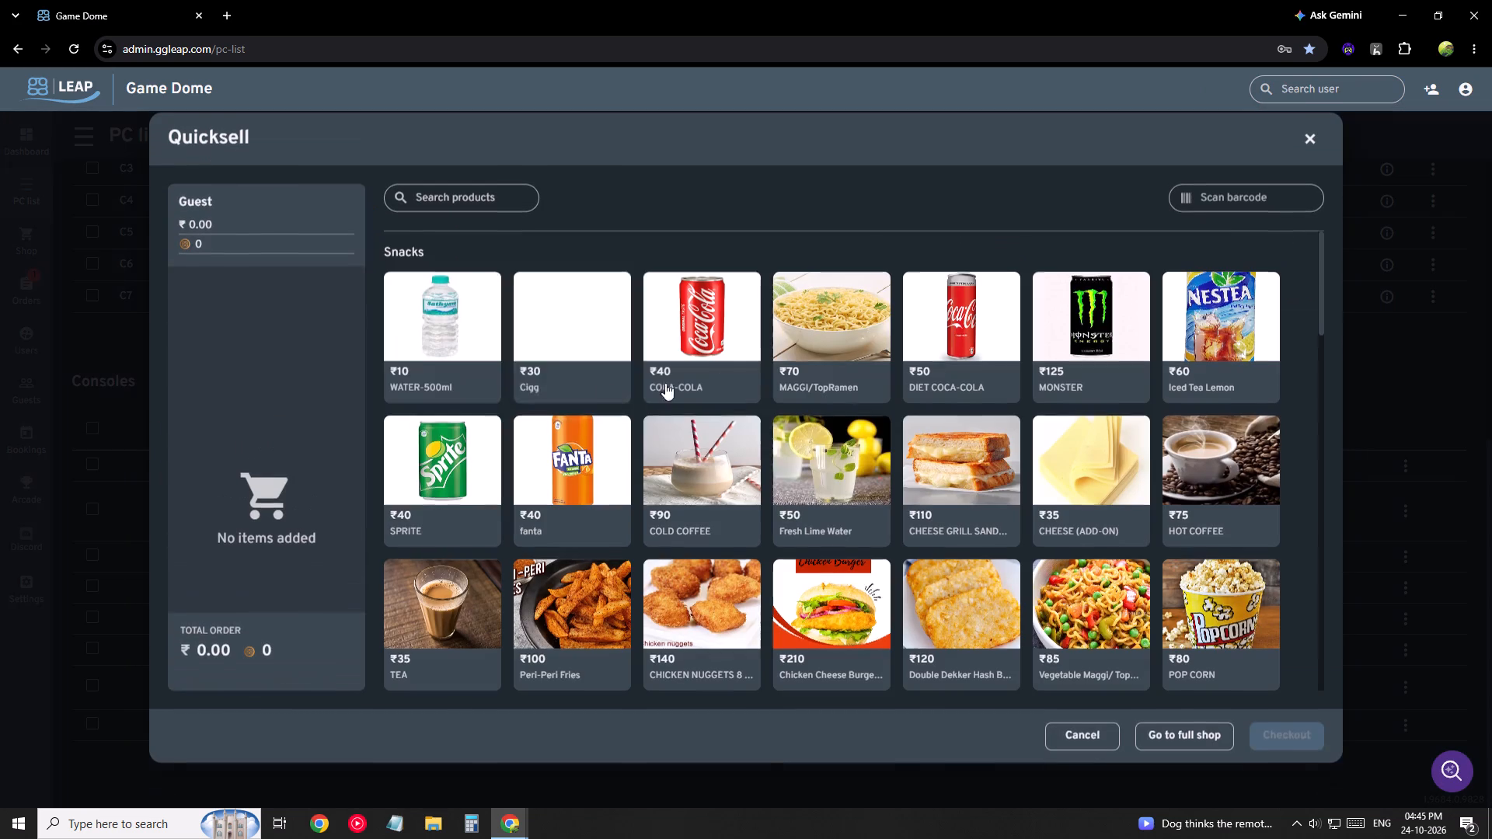
{"action": "left_click_drag", "start_coordinate": [573, 348], "coordinate": [586, 348]}
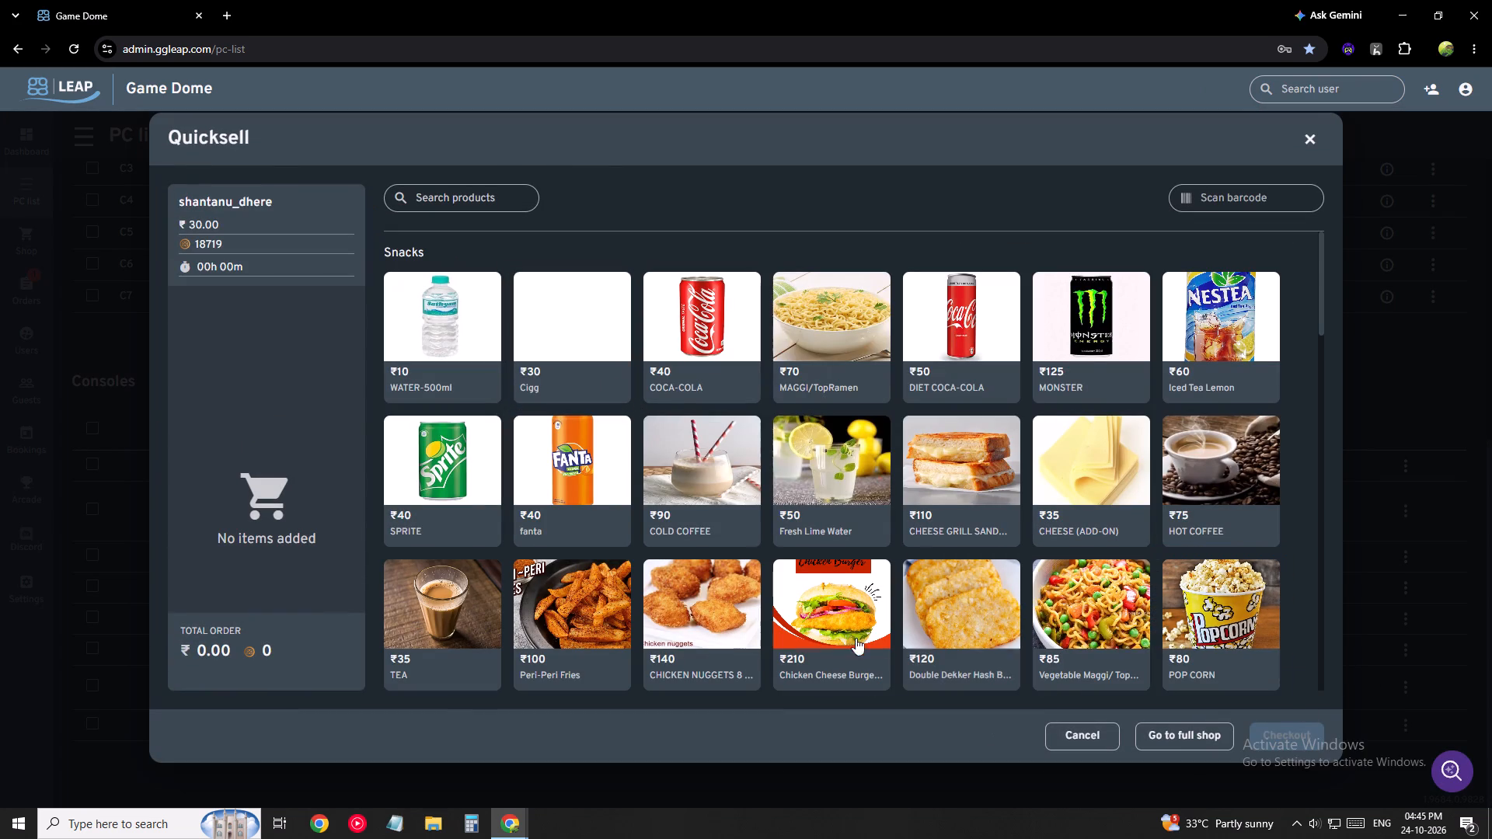
{"action": "left_click", "coordinate": [552, 267]}
{"action": "left_click", "coordinate": [1272, 737]}
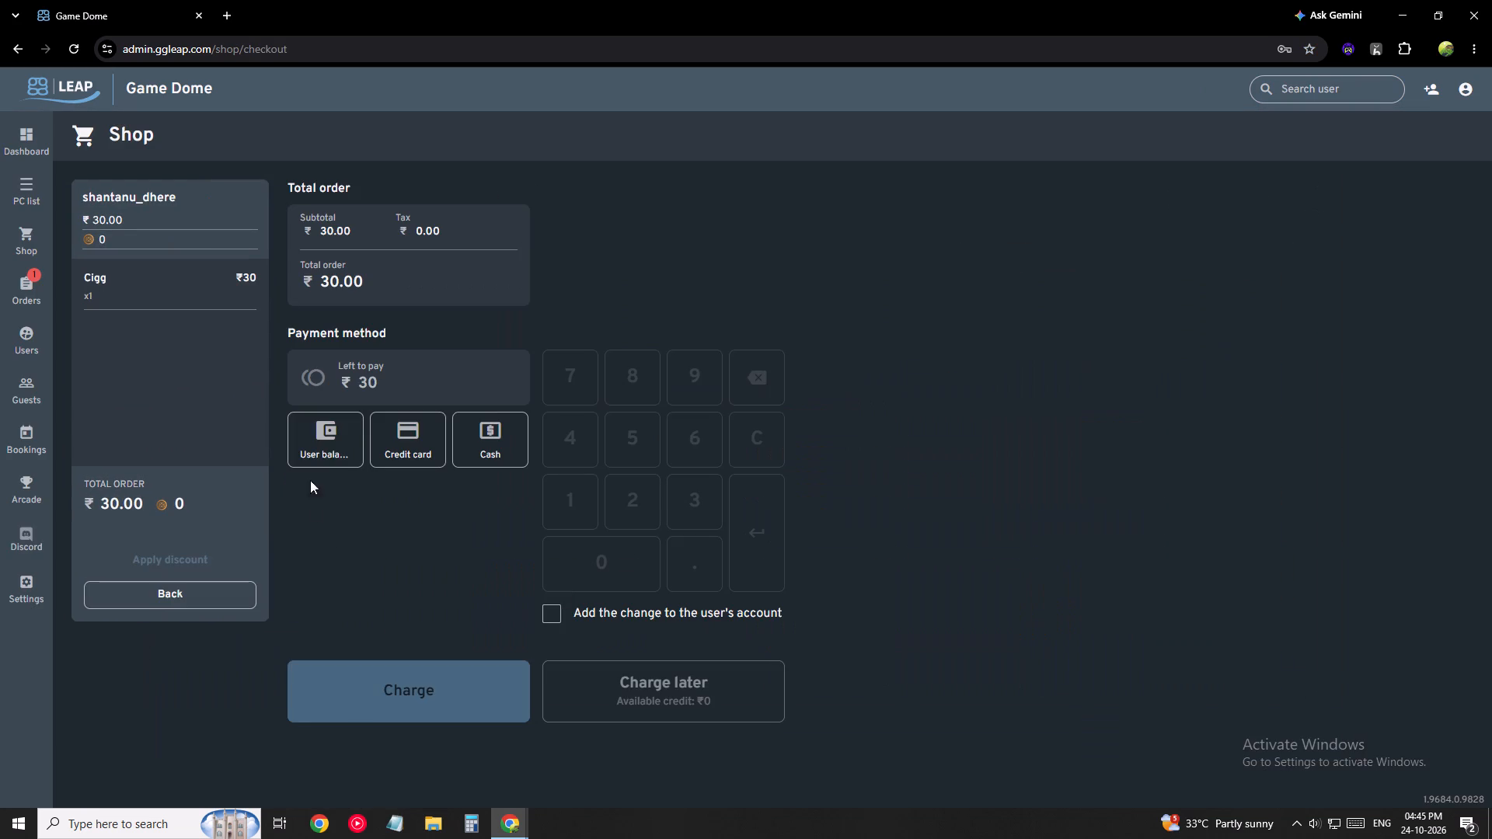
Pay the ₹30 order from the user balance and charge it.
{"action": "left_click", "coordinate": [329, 433]}
{"action": "left_click", "coordinate": [425, 678]}
Return to the PC list and review the computers' and consoles' users and time to logout.
{"action": "left_click", "coordinate": [0, 218]}
{"action": "left_click", "coordinate": [7, 215]}
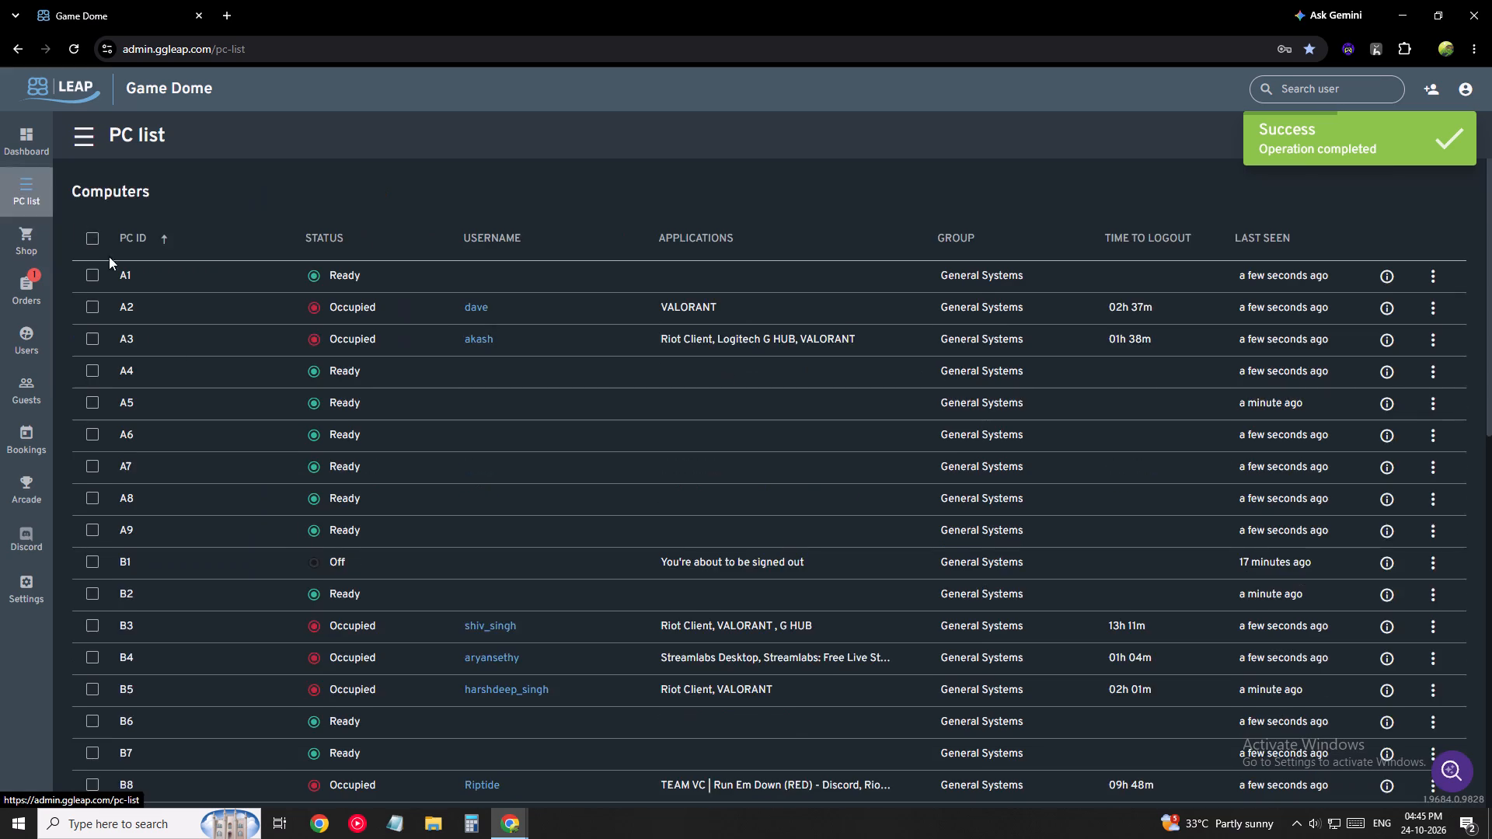
{"action": "scroll", "coordinate": [544, 631], "scroll_direction": "down", "scroll_amount": 13}
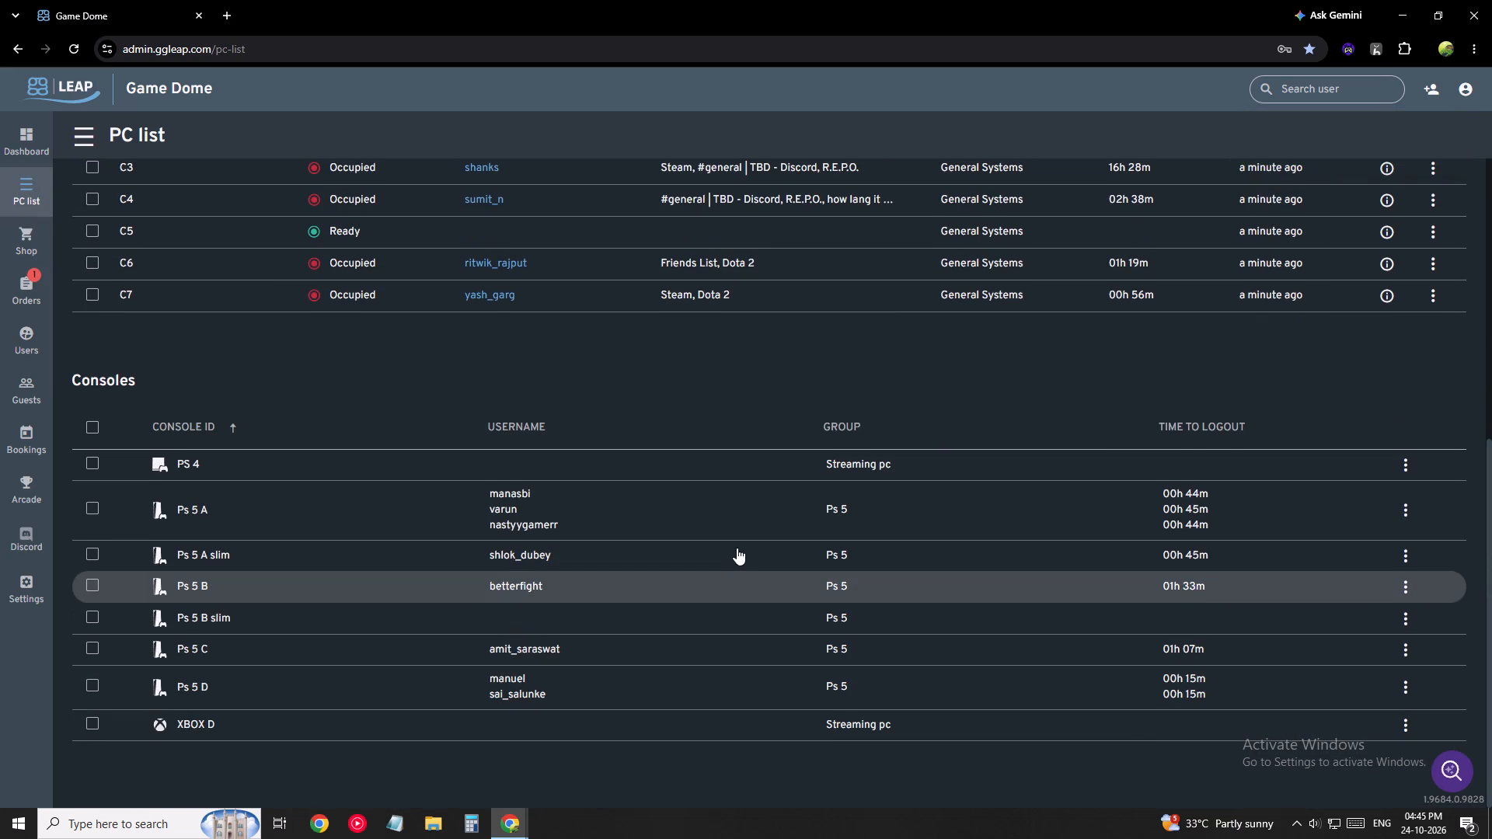
{"action": "scroll", "coordinate": [491, 520], "scroll_direction": "up", "scroll_amount": 3}
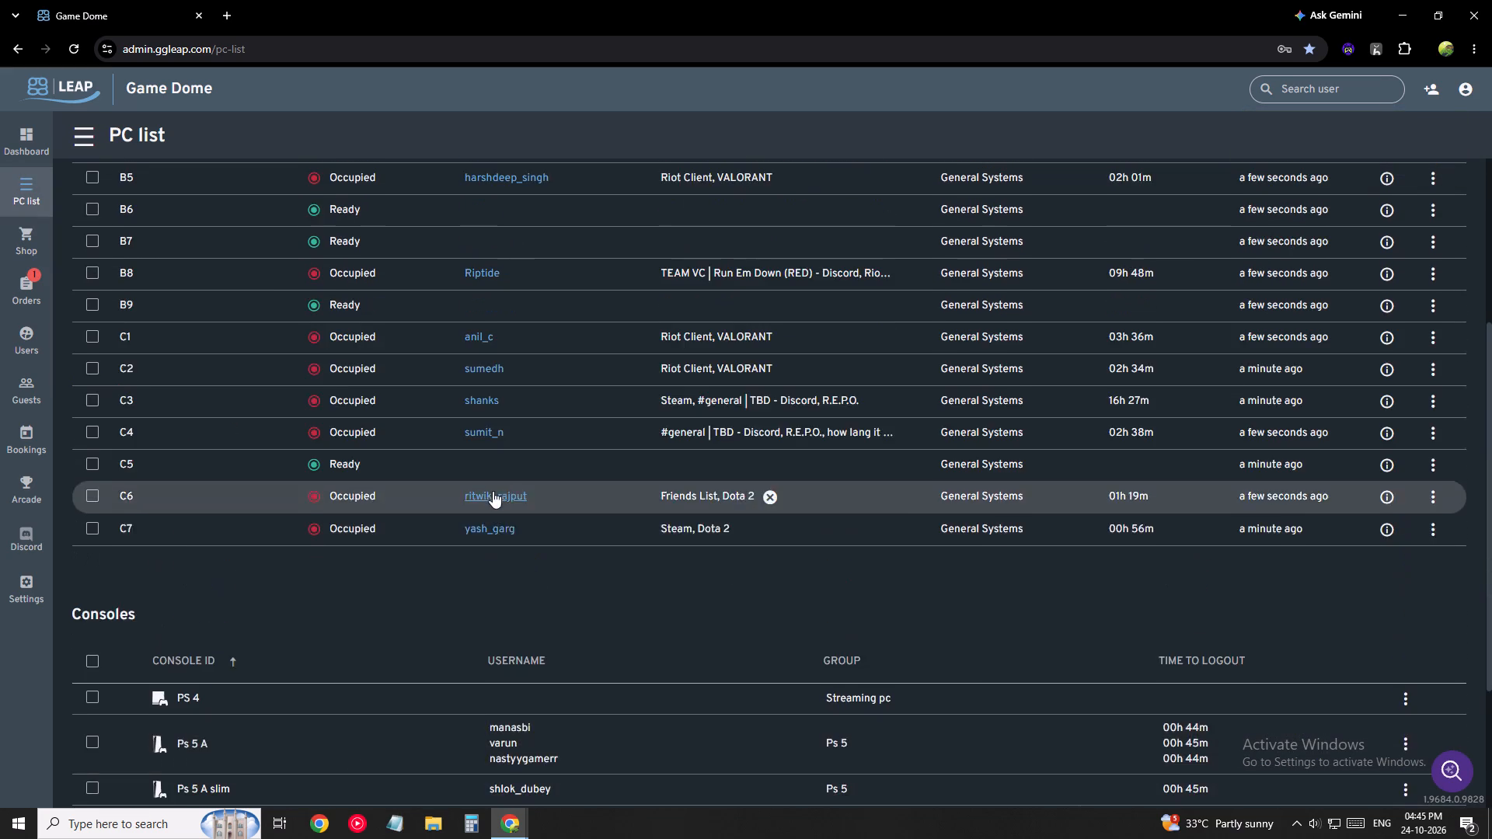
{"action": "scroll", "coordinate": [493, 491], "scroll_direction": "up", "scroll_amount": 4}
{"action": "scroll", "coordinate": [379, 360], "scroll_direction": "up", "scroll_amount": 3}
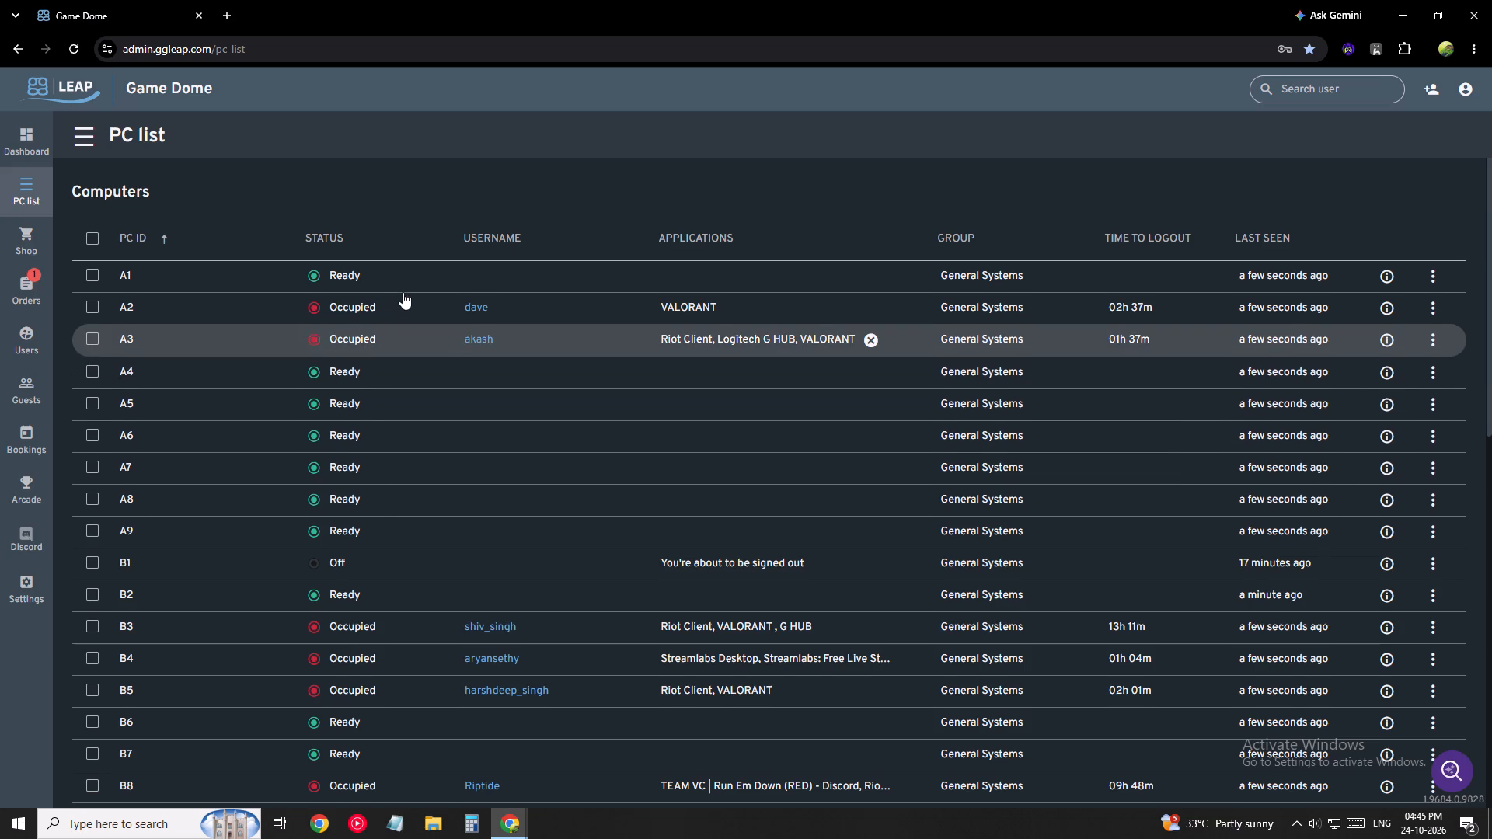
Check the orders needing action, the pay-after-logout orders, the order history and the dashboard's PC and console status.
{"action": "left_click", "coordinate": [30, 297]}
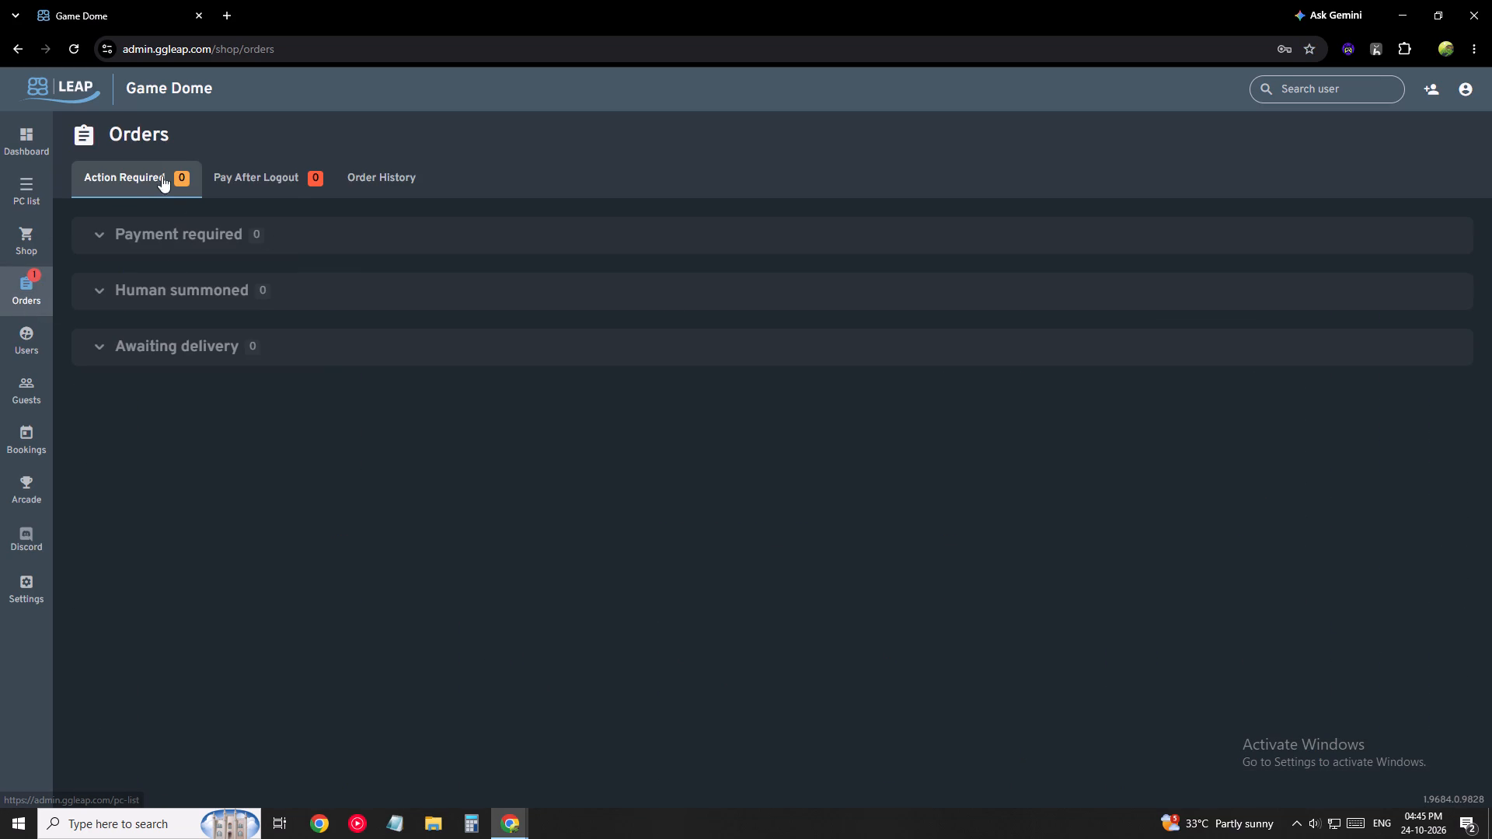
{"action": "left_click", "coordinate": [293, 179]}
{"action": "left_click", "coordinate": [424, 184]}
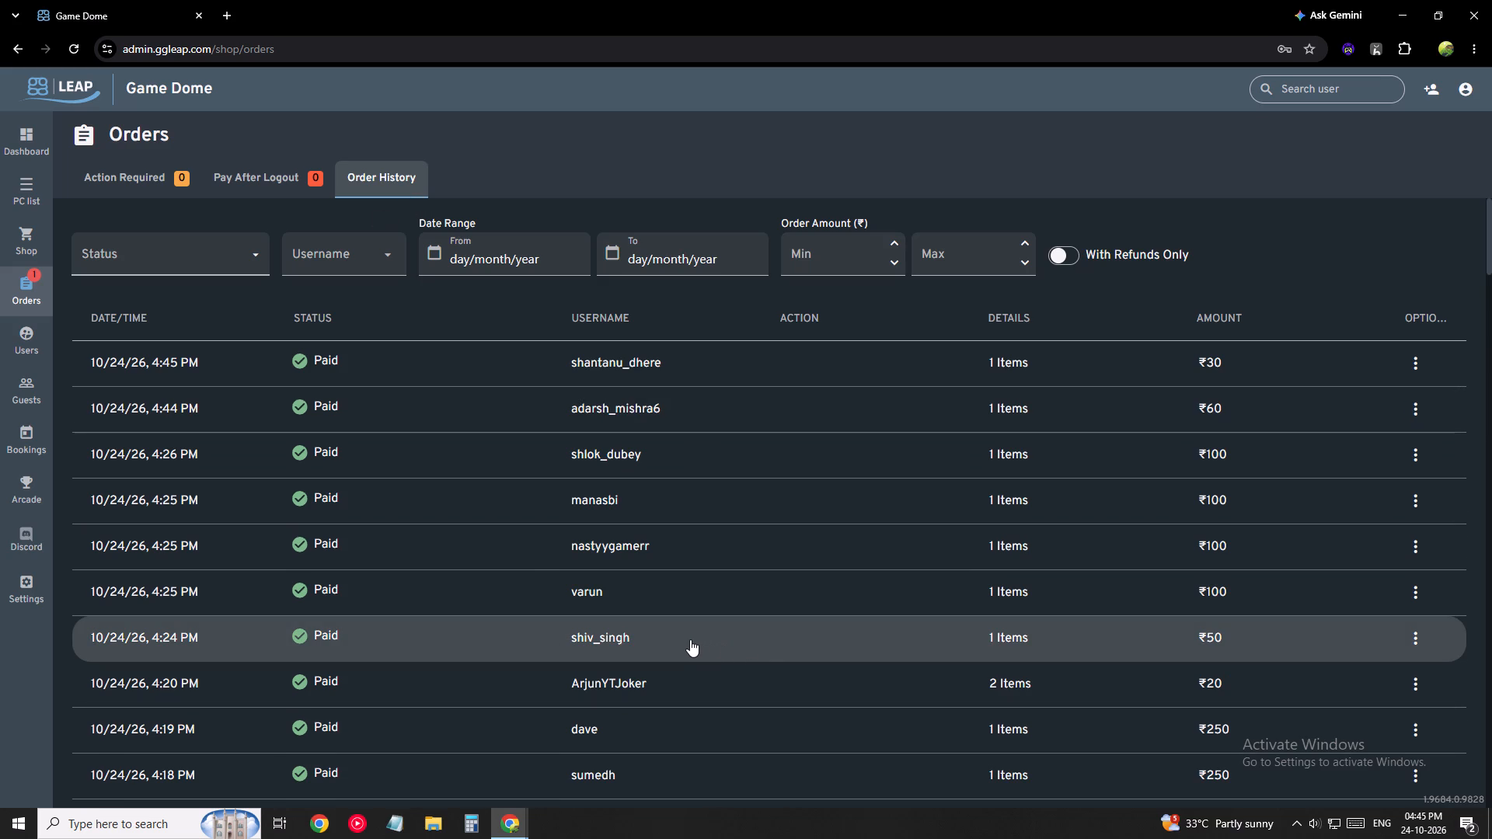
{"action": "scroll", "coordinate": [629, 670], "scroll_direction": "down", "scroll_amount": 2}
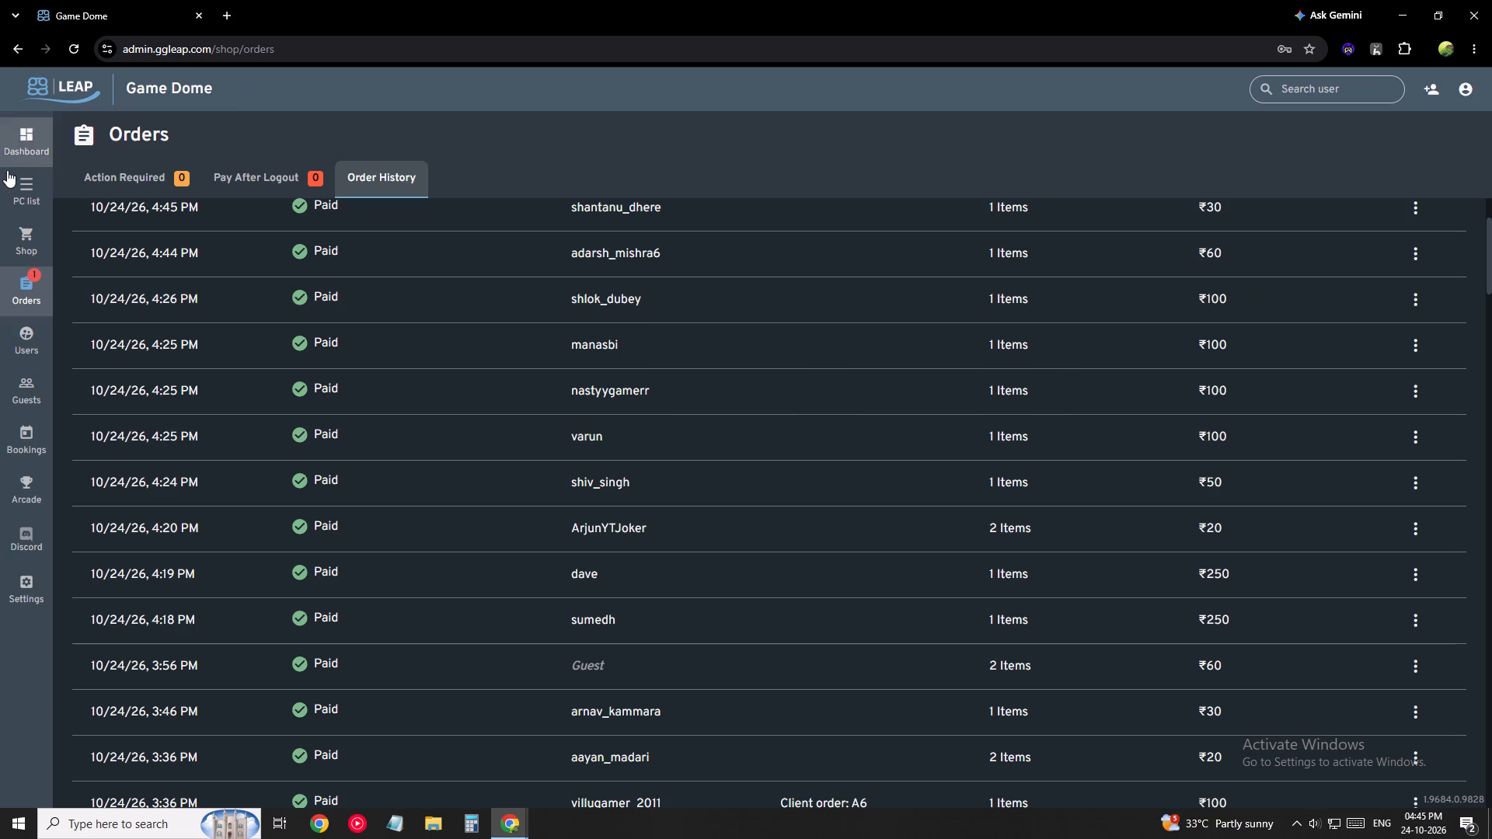
{"action": "left_click", "coordinate": [76, 0]}
{"action": "left_click", "coordinate": [23, 151]}
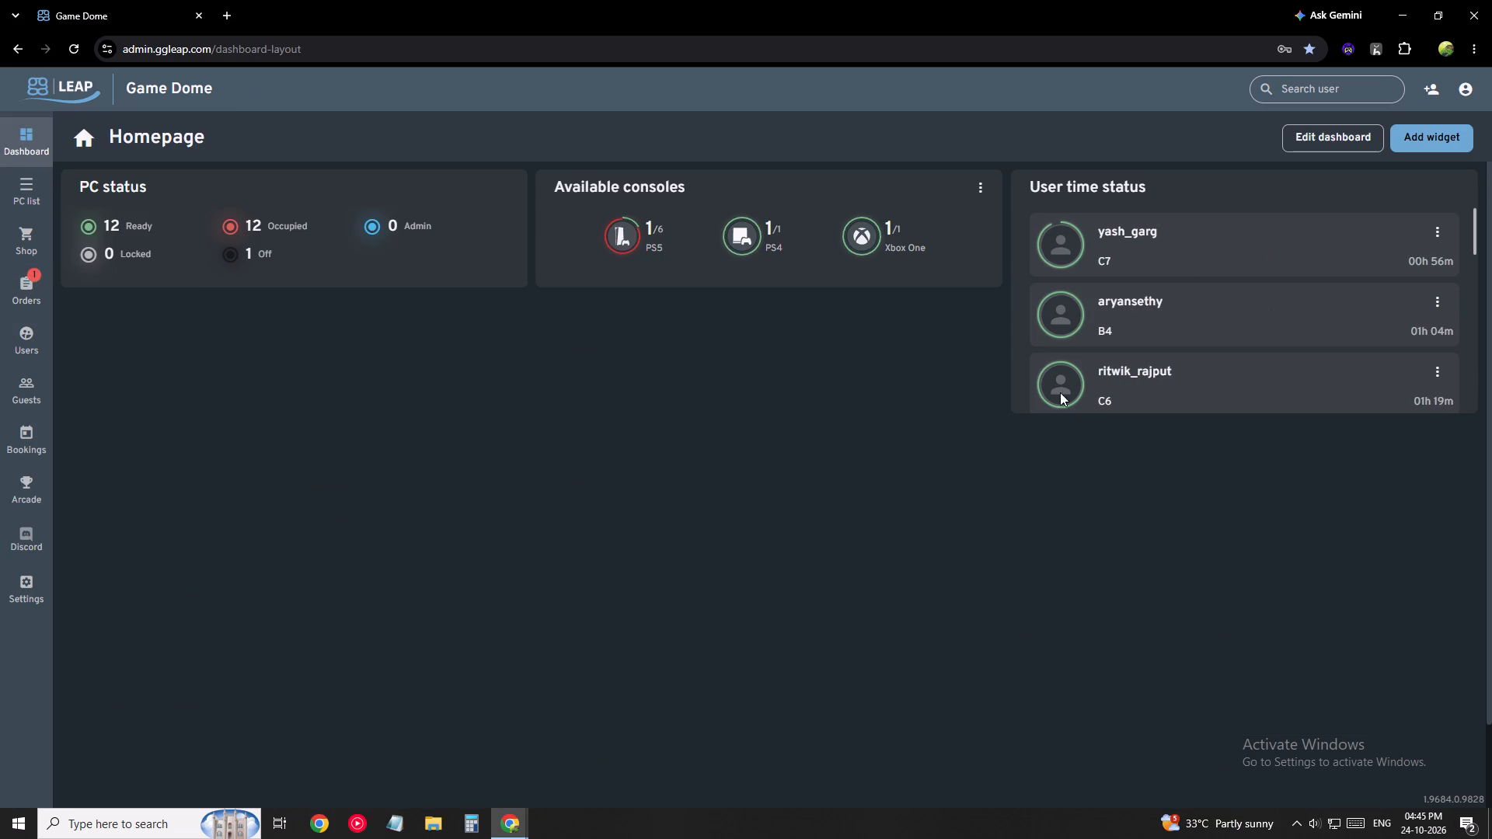
{"action": "left_click", "coordinate": [2, 171]}
{"action": "left_click", "coordinate": [22, 291]}
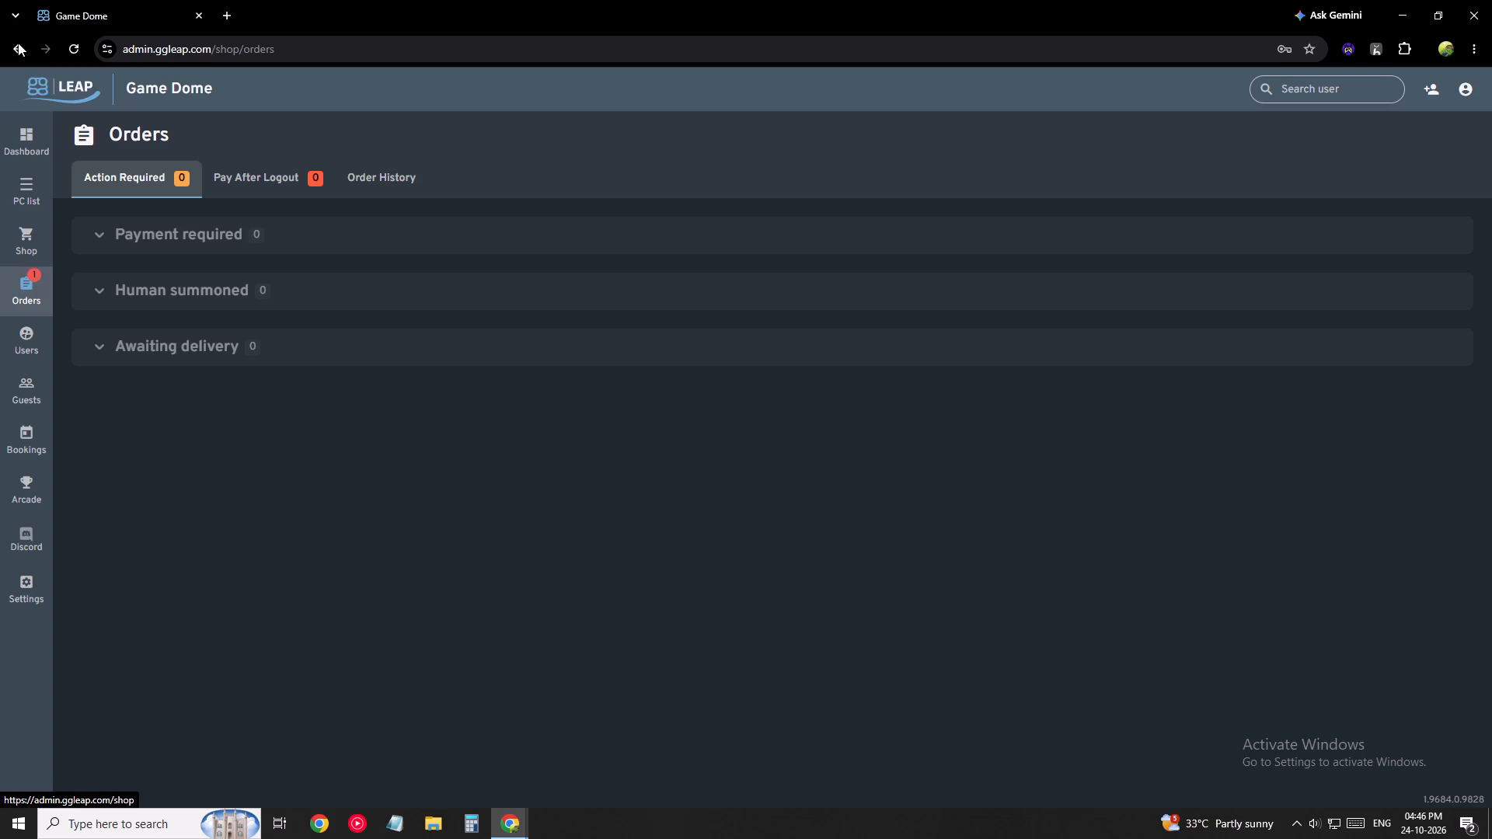
From the PC list, take a quick sale of one Cigg and one Iced Tea Lemon for Riptide on B8 to checkout.
{"action": "left_click", "coordinate": [19, 176]}
{"action": "scroll", "coordinate": [659, 575], "scroll_direction": "down", "scroll_amount": 2}
{"action": "scroll", "coordinate": [624, 622], "scroll_direction": "up", "scroll_amount": 1}
{"action": "scroll", "coordinate": [612, 633], "scroll_direction": "down", "scroll_amount": 1}
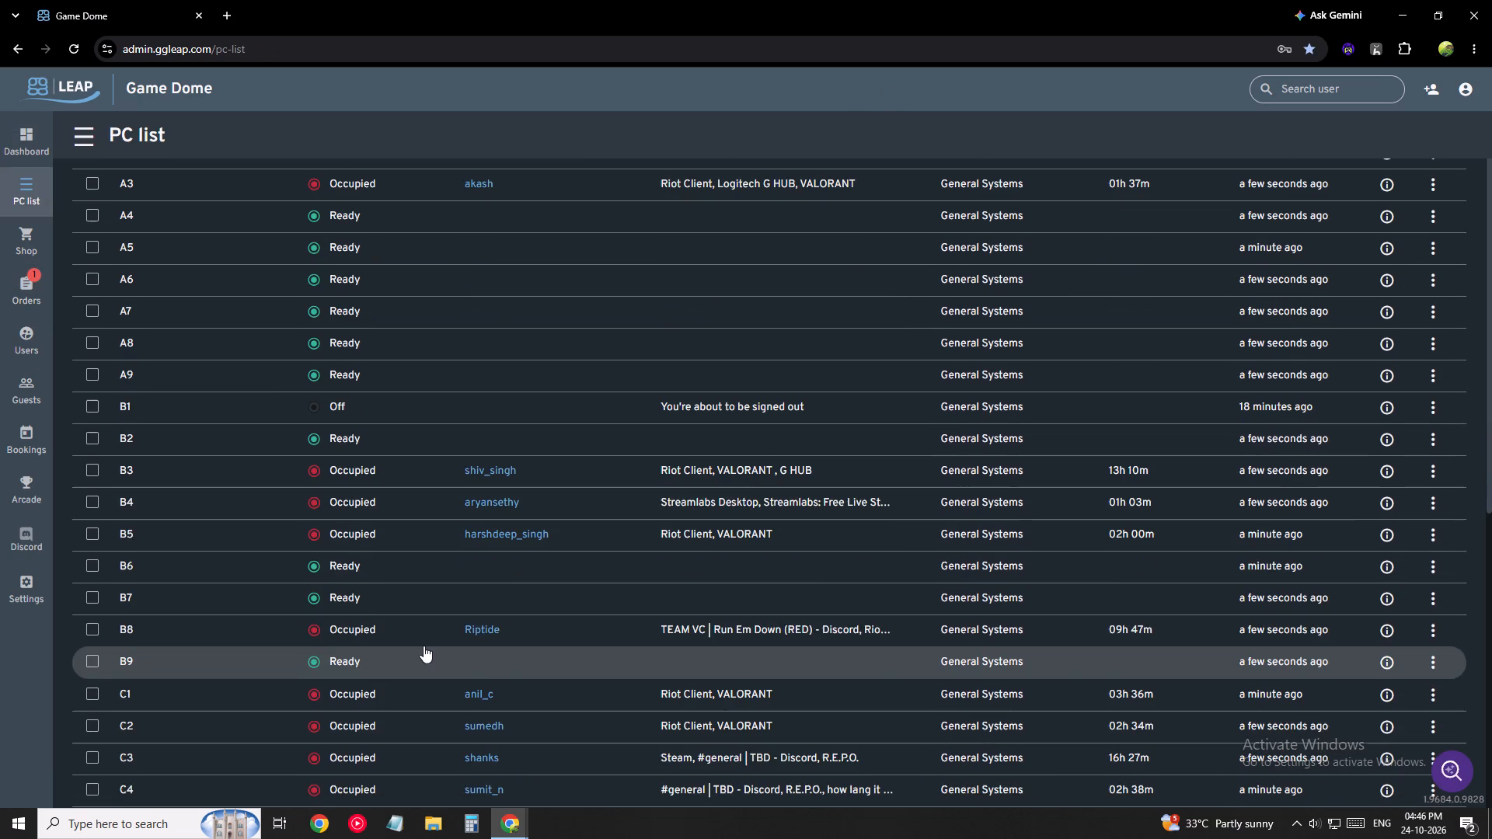
{"action": "left_click_drag", "start_coordinate": [488, 634], "coordinate": [499, 634]}
{"action": "left_click", "coordinate": [455, 634]}
{"action": "left_click", "coordinate": [500, 640]}
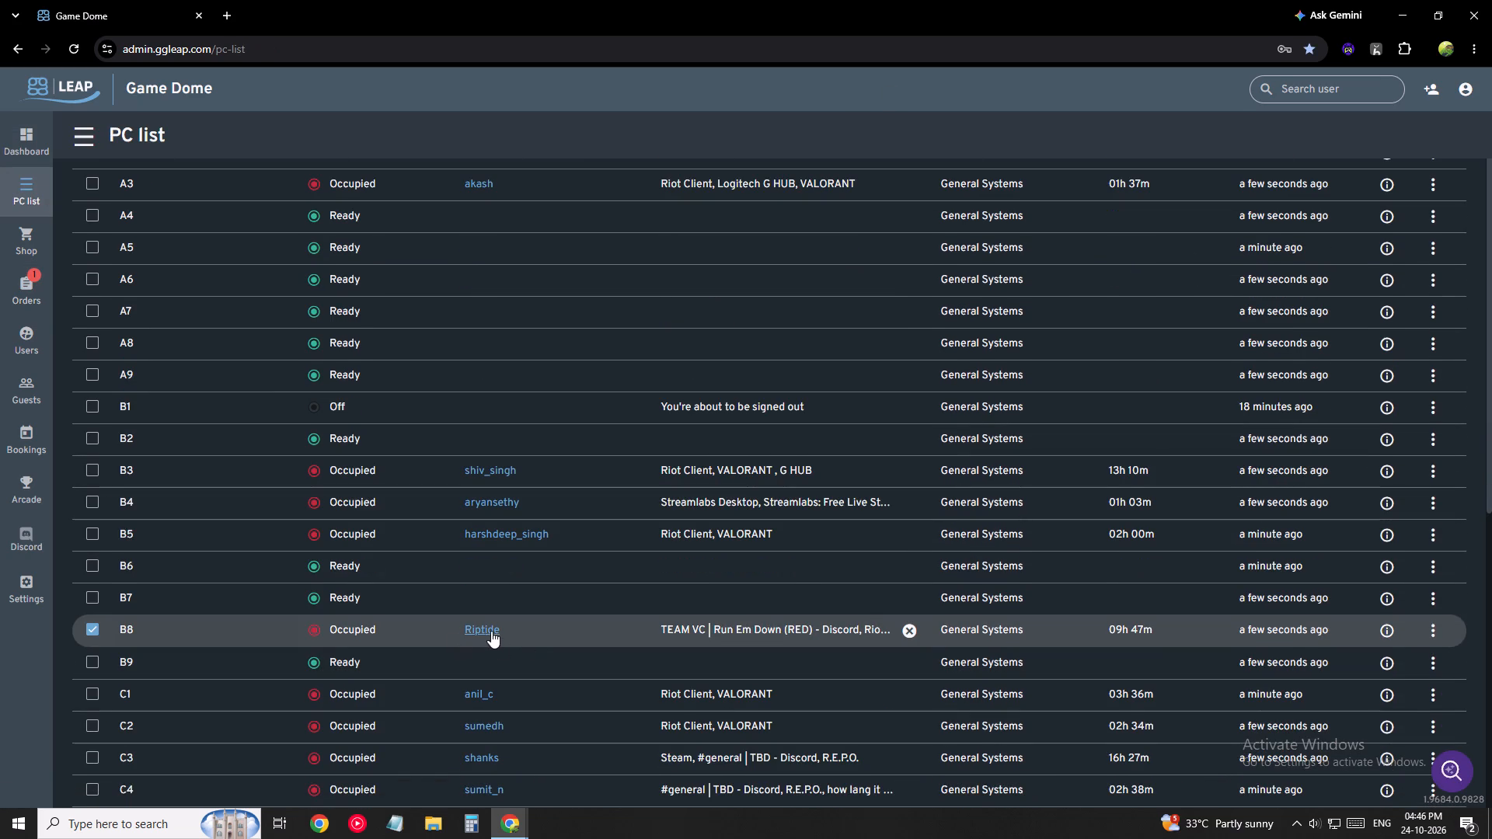
{"action": "left_click", "coordinate": [491, 631]}
{"action": "left_click", "coordinate": [566, 419]}
{"action": "left_click", "coordinate": [608, 315]}
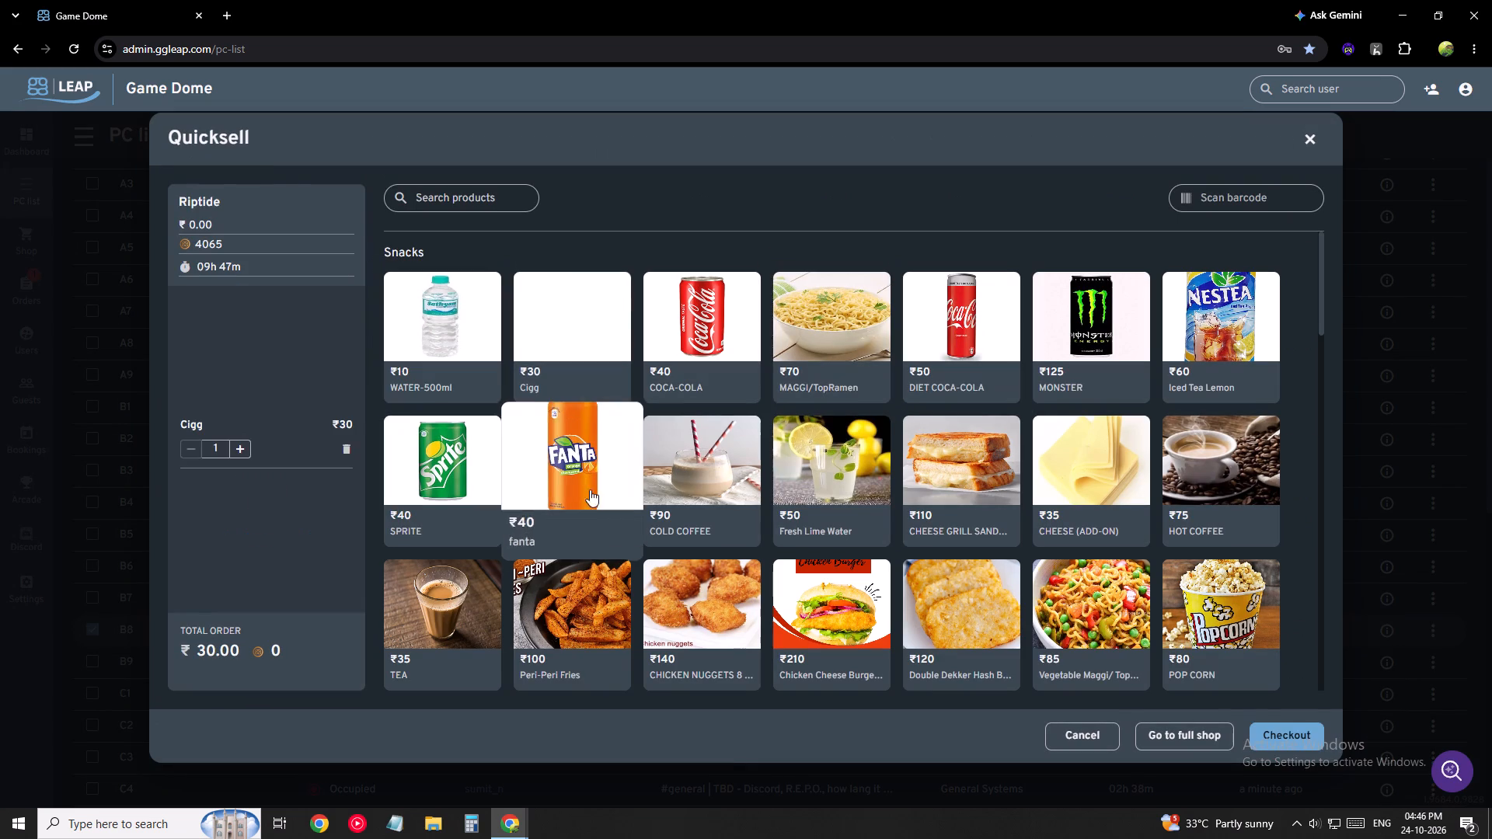
{"action": "left_click", "coordinate": [1208, 336]}
{"action": "left_click", "coordinate": [1302, 731]}
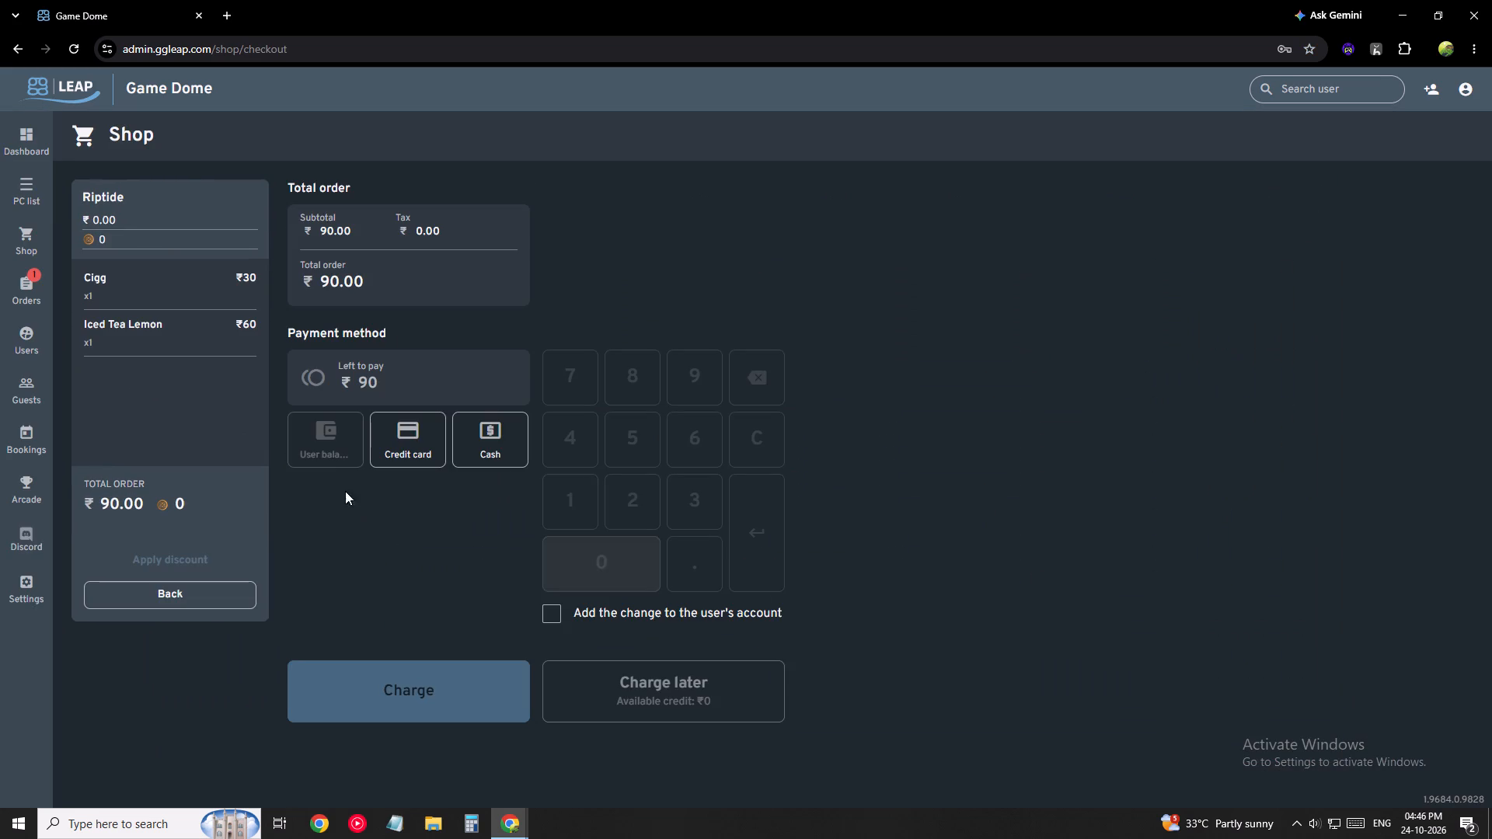
Pay Riptide's ₹90 order by credit card and charge it.
{"action": "left_click", "coordinate": [398, 459]}
{"action": "left_click", "coordinate": [428, 697]}
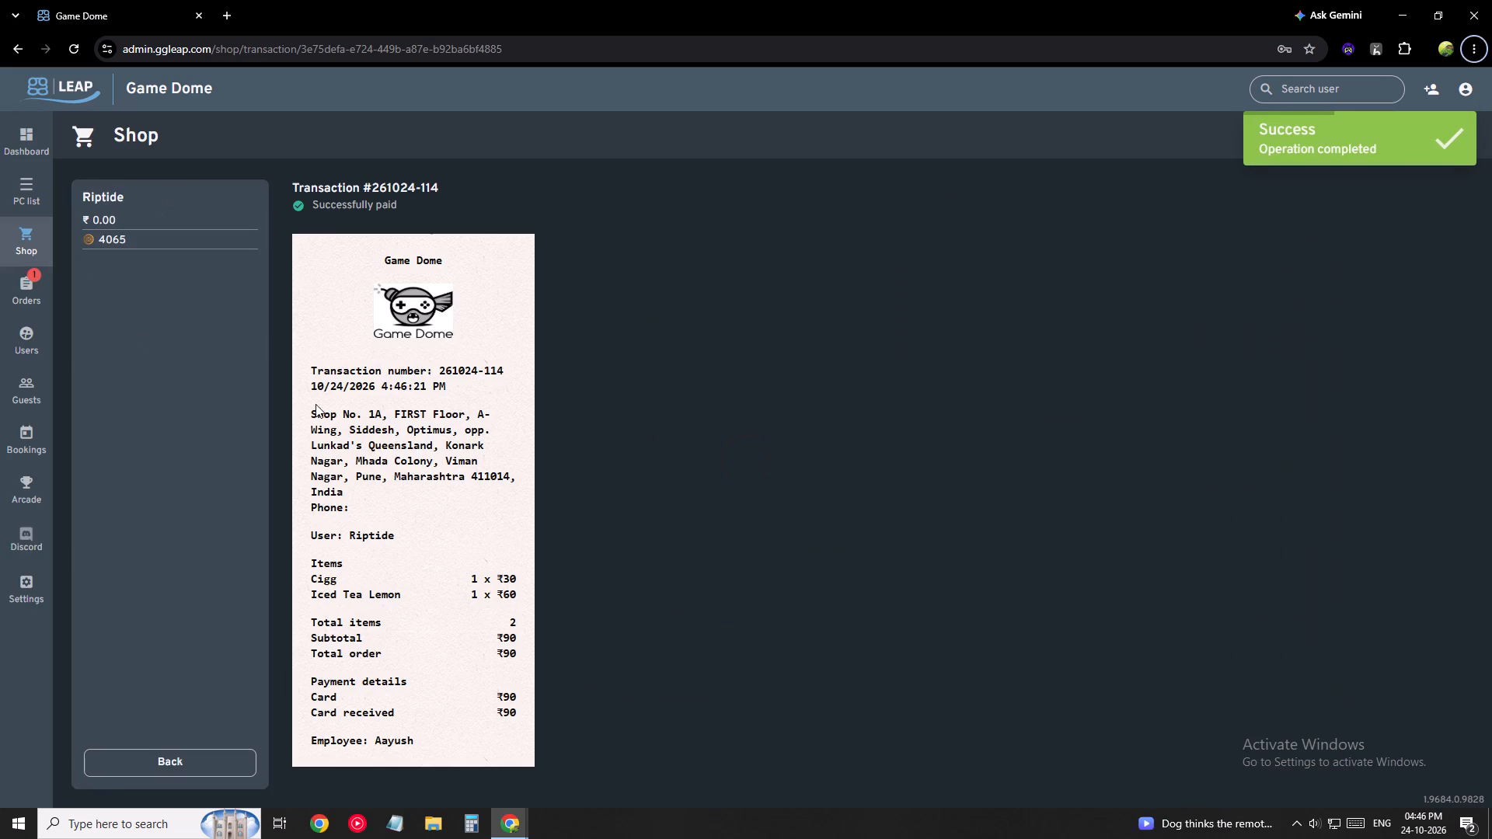
Switch to the GD VIMAN MNAGAR spreadsheet and set Riptide's customer credit amount to 1000.
{"action": "key", "text": "alt+Tab"}
{"action": "left_click", "coordinate": [1217, 663]}
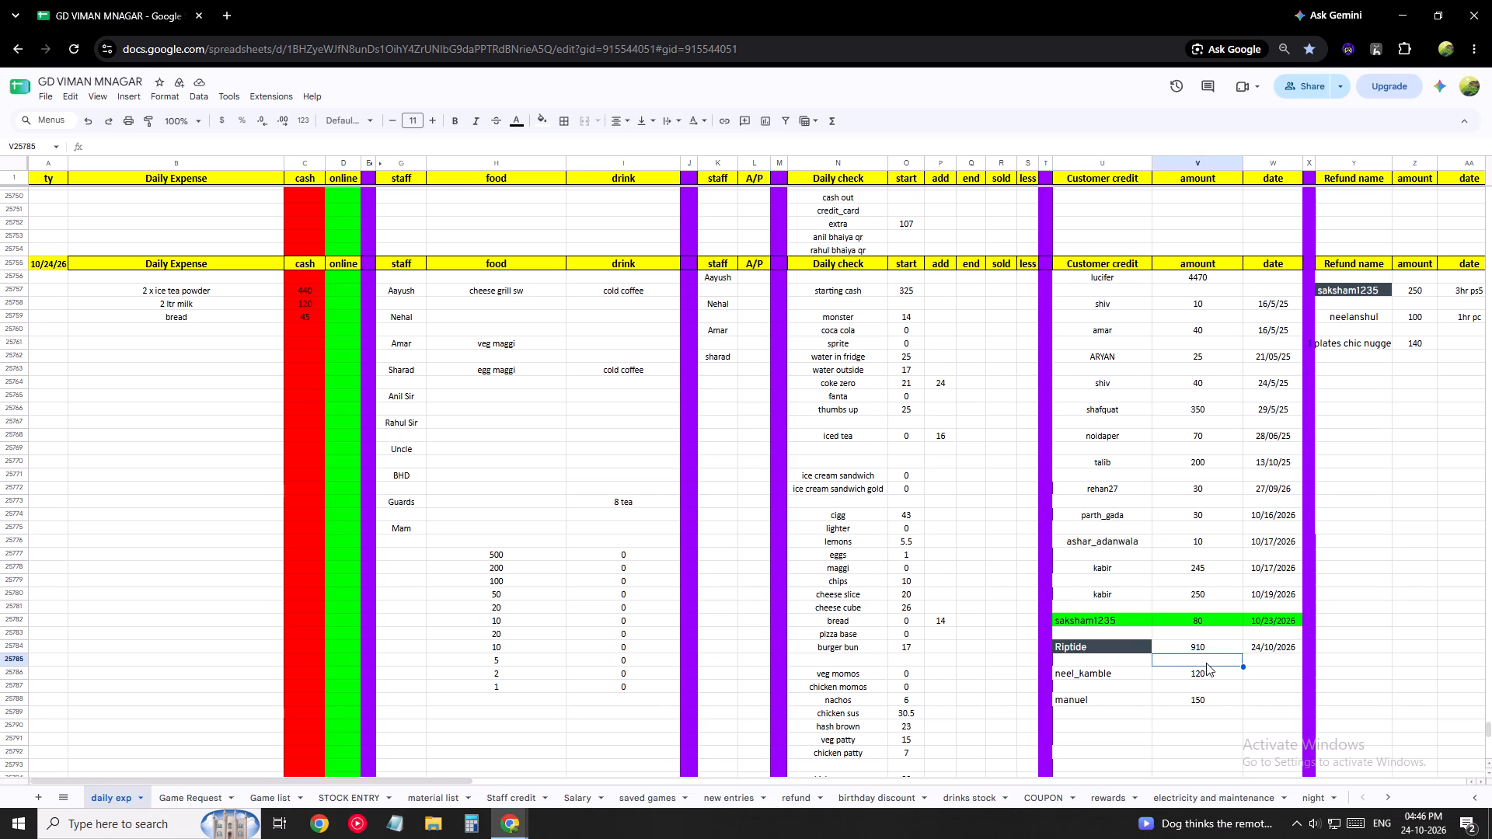
{"action": "key", "text": "Up"}
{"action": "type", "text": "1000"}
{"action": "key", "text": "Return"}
Switch back to the Game Dome admin page and open the PC list.
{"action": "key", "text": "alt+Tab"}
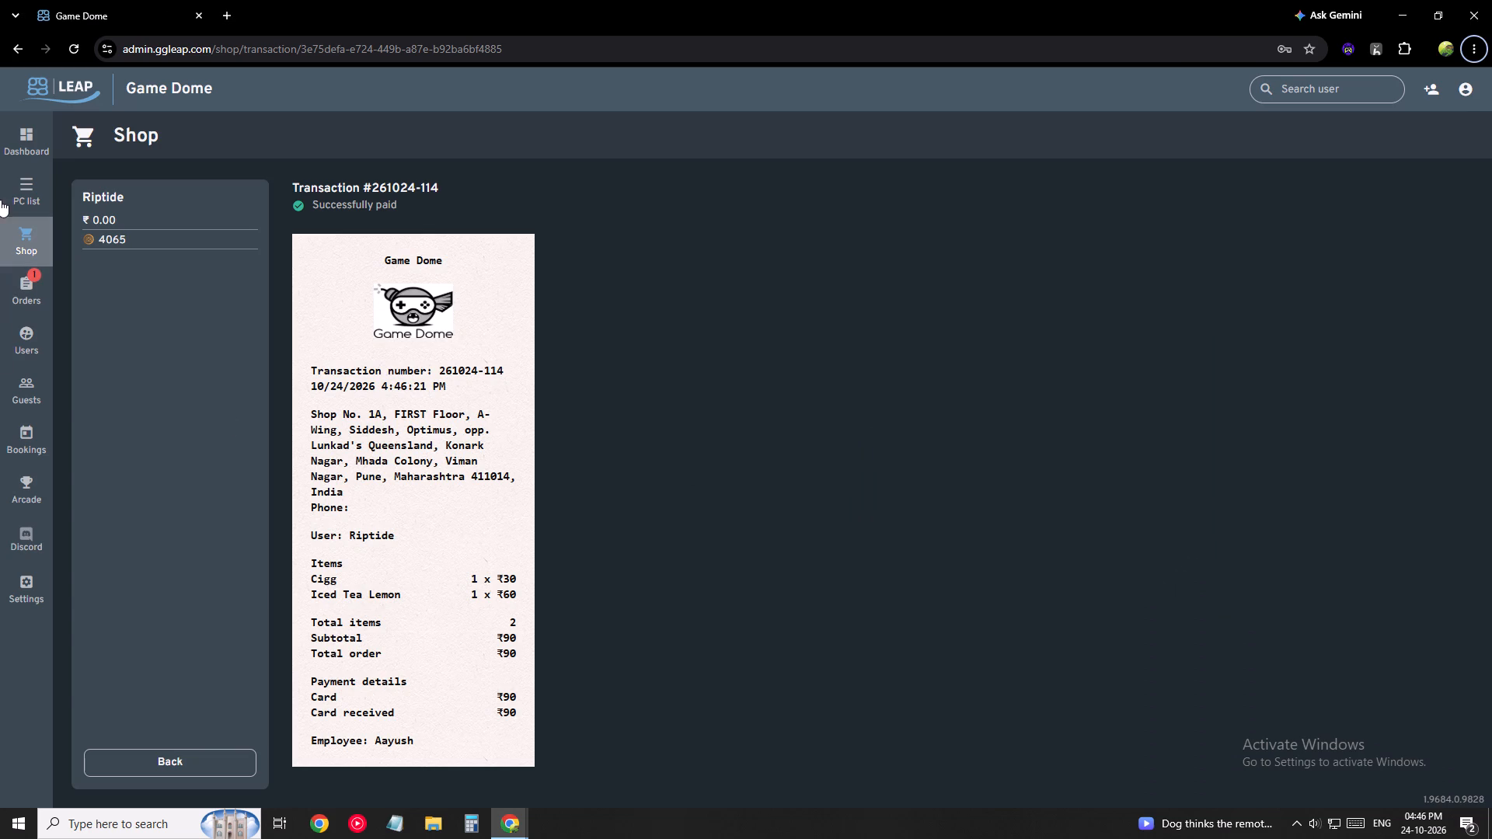
{"action": "left_click", "coordinate": [2, 195]}
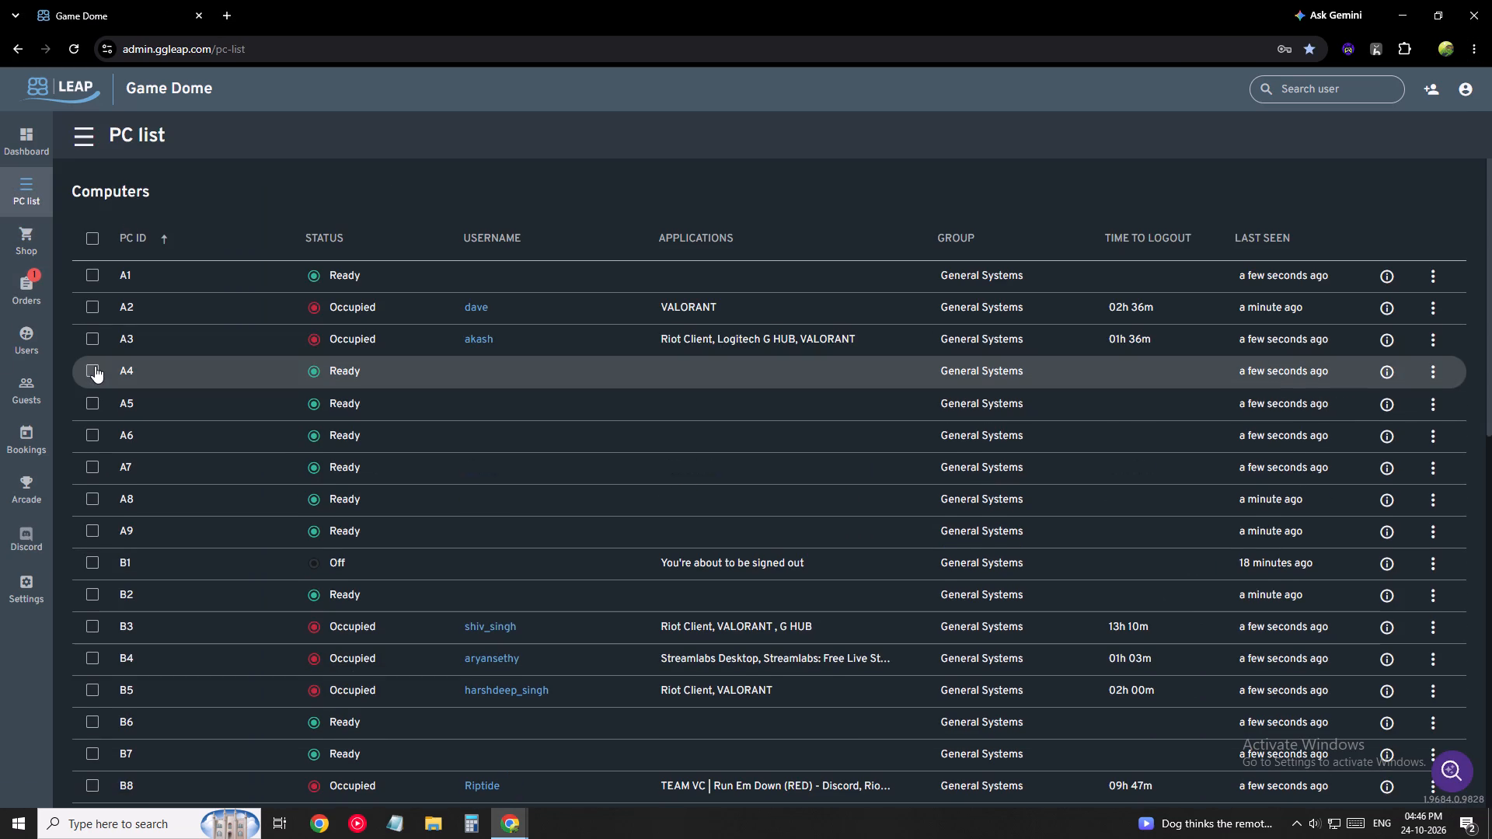
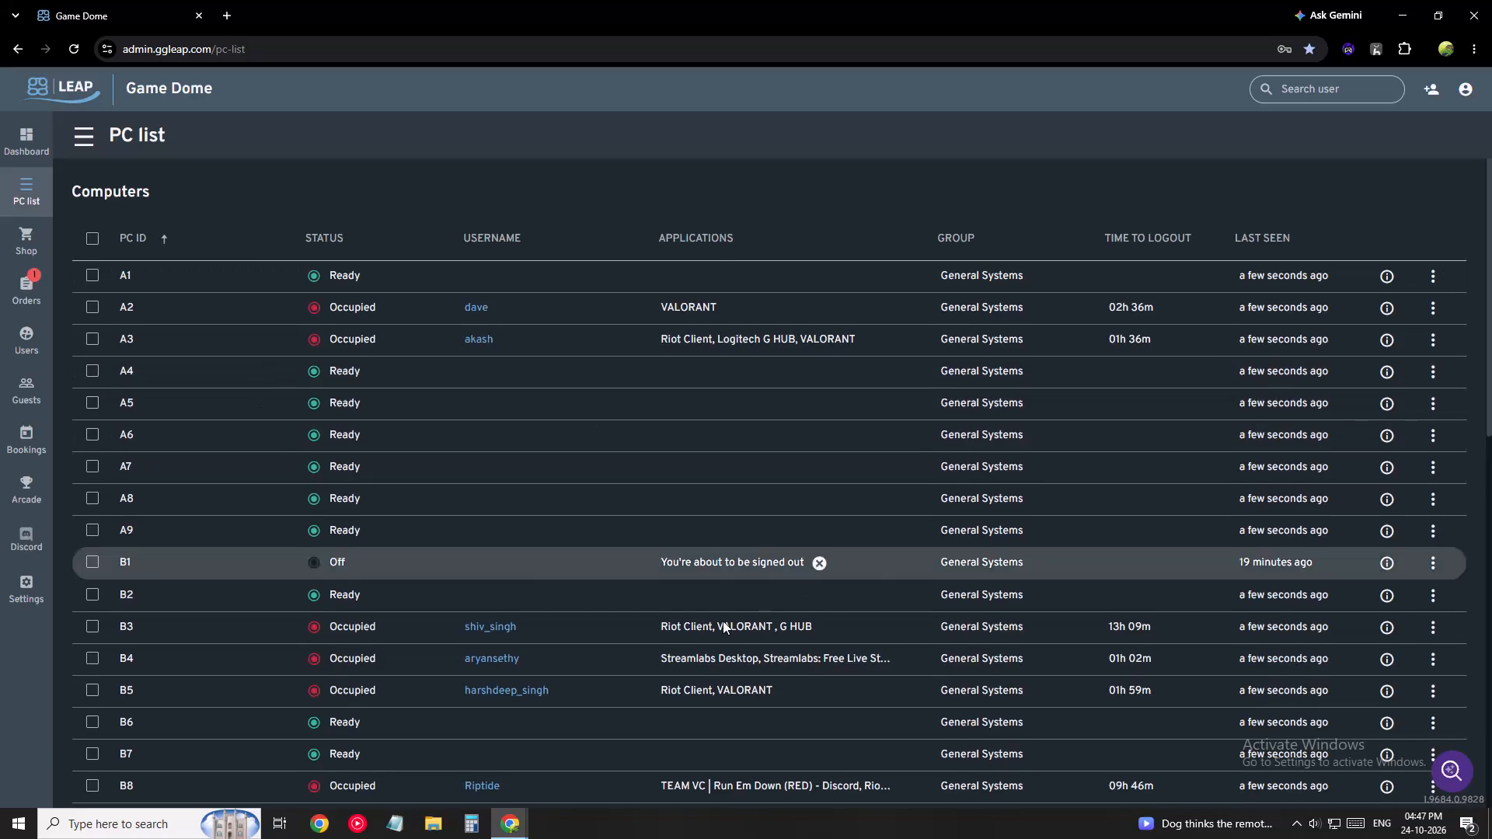
{"action": "scroll", "coordinate": [709, 625], "scroll_direction": "down", "scroll_amount": 6}
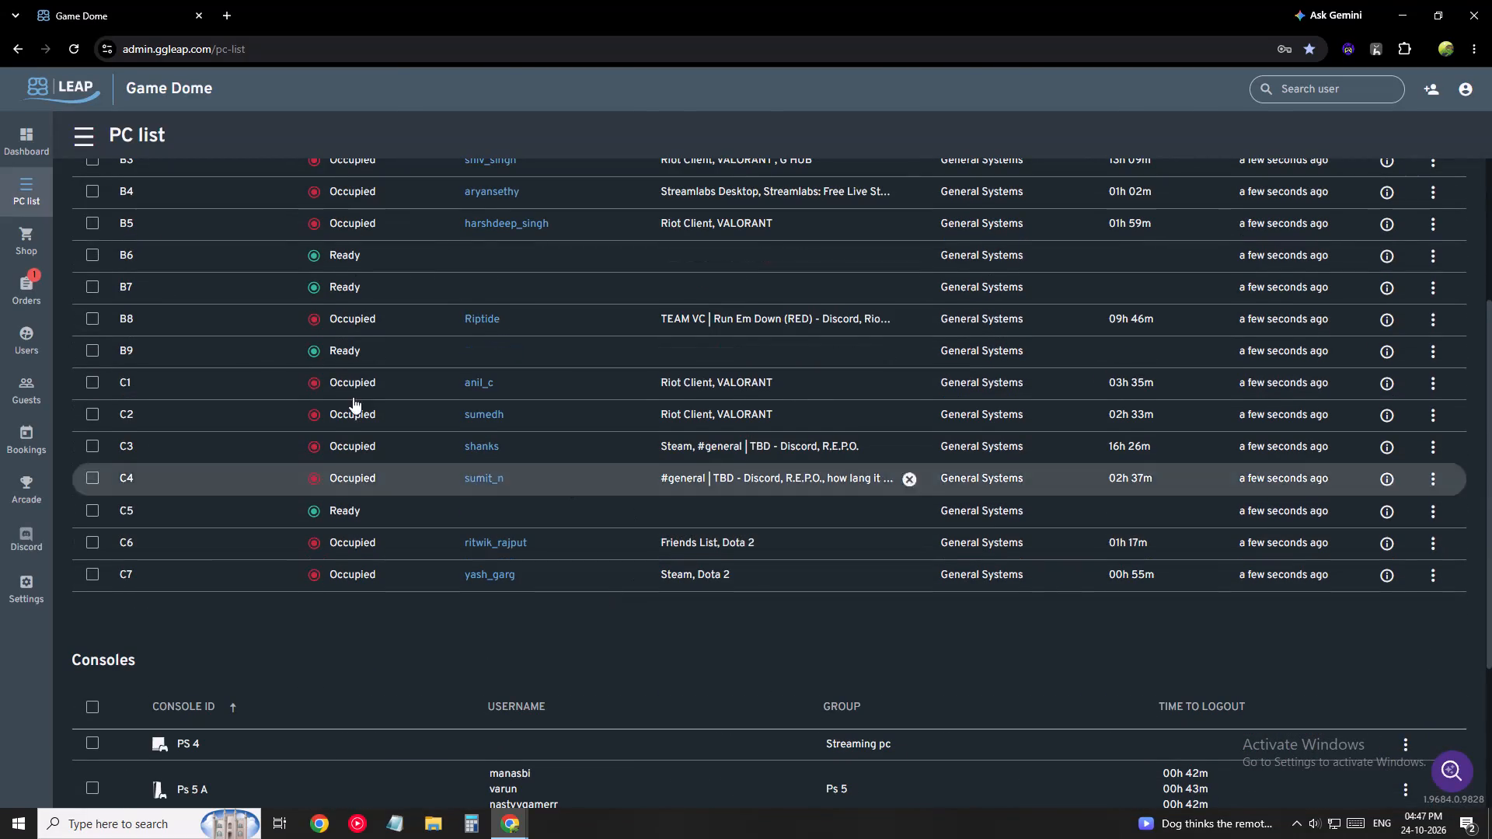
{"action": "left_click", "coordinate": [1354, 86]}
{"action": "key", "text": "v"}
{"action": "key", "text": "i"}
{"action": "key", "text": "l"}
{"action": "key", "text": "l"}
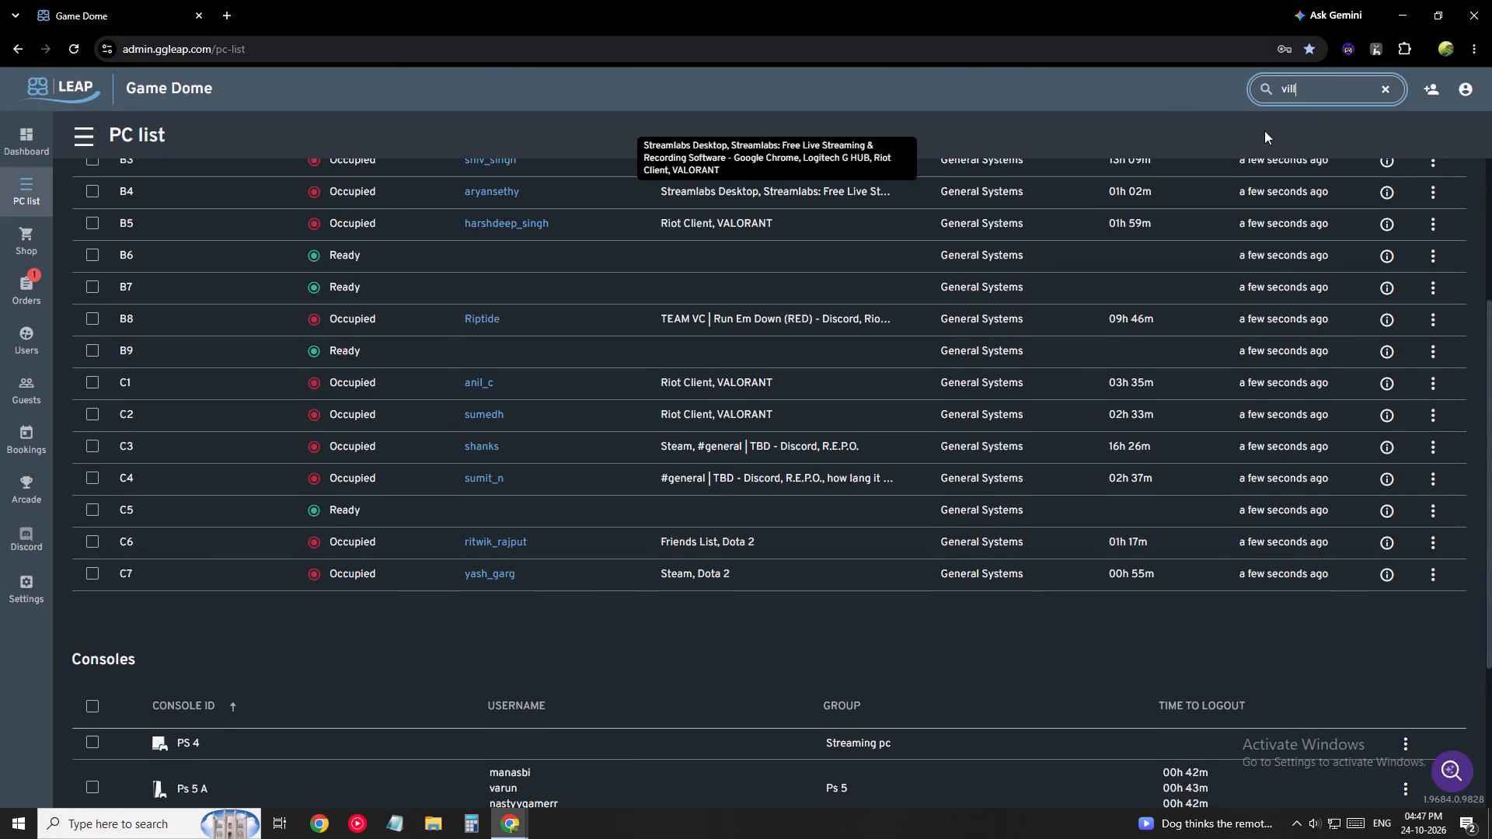
{"action": "key", "text": "u"}
{"action": "key", "text": "g"}
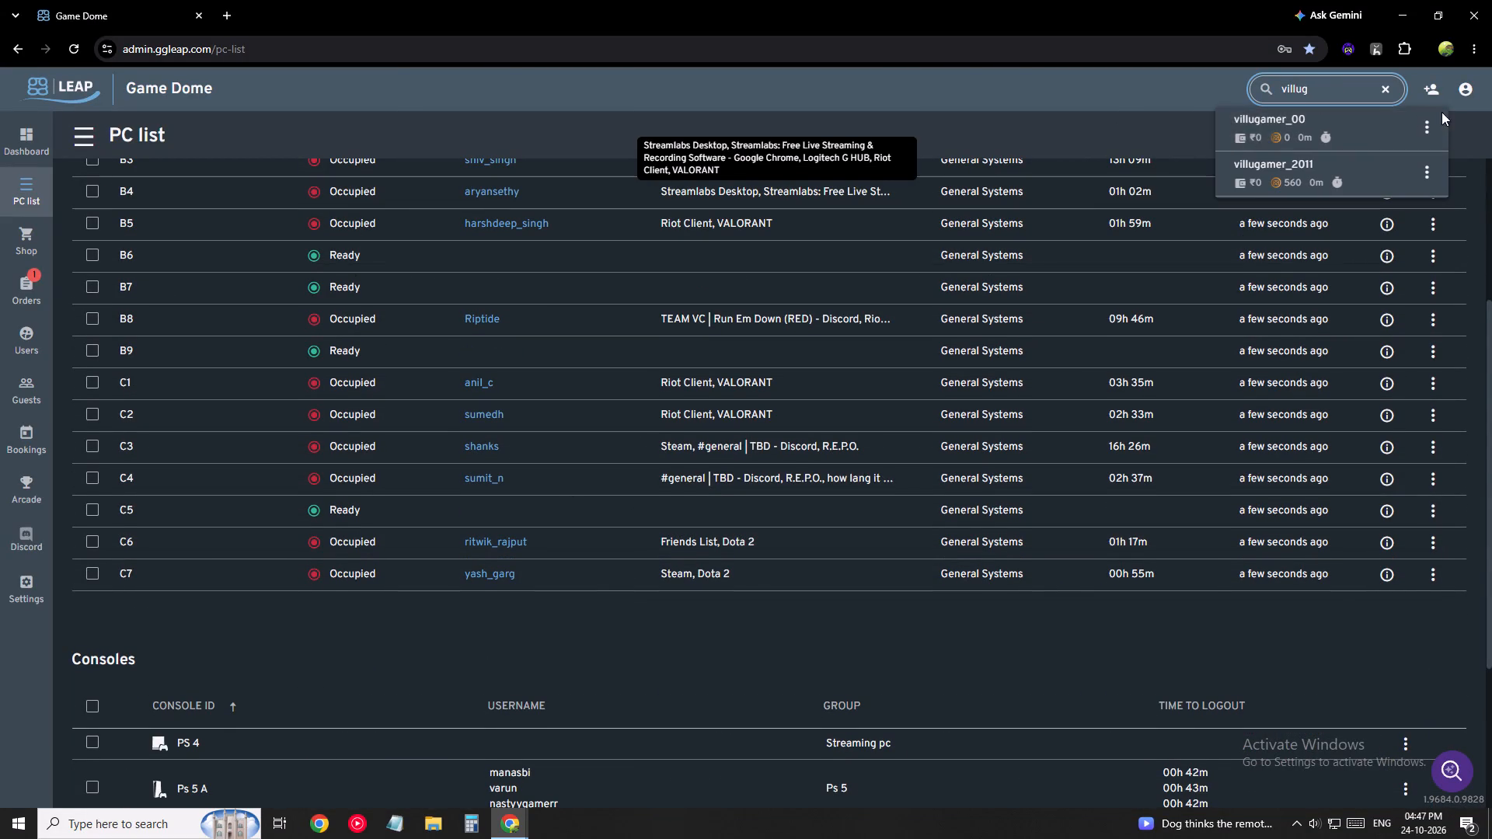
{"action": "left_click", "coordinate": [1427, 178]}
{"action": "left_click", "coordinate": [1464, 197]}
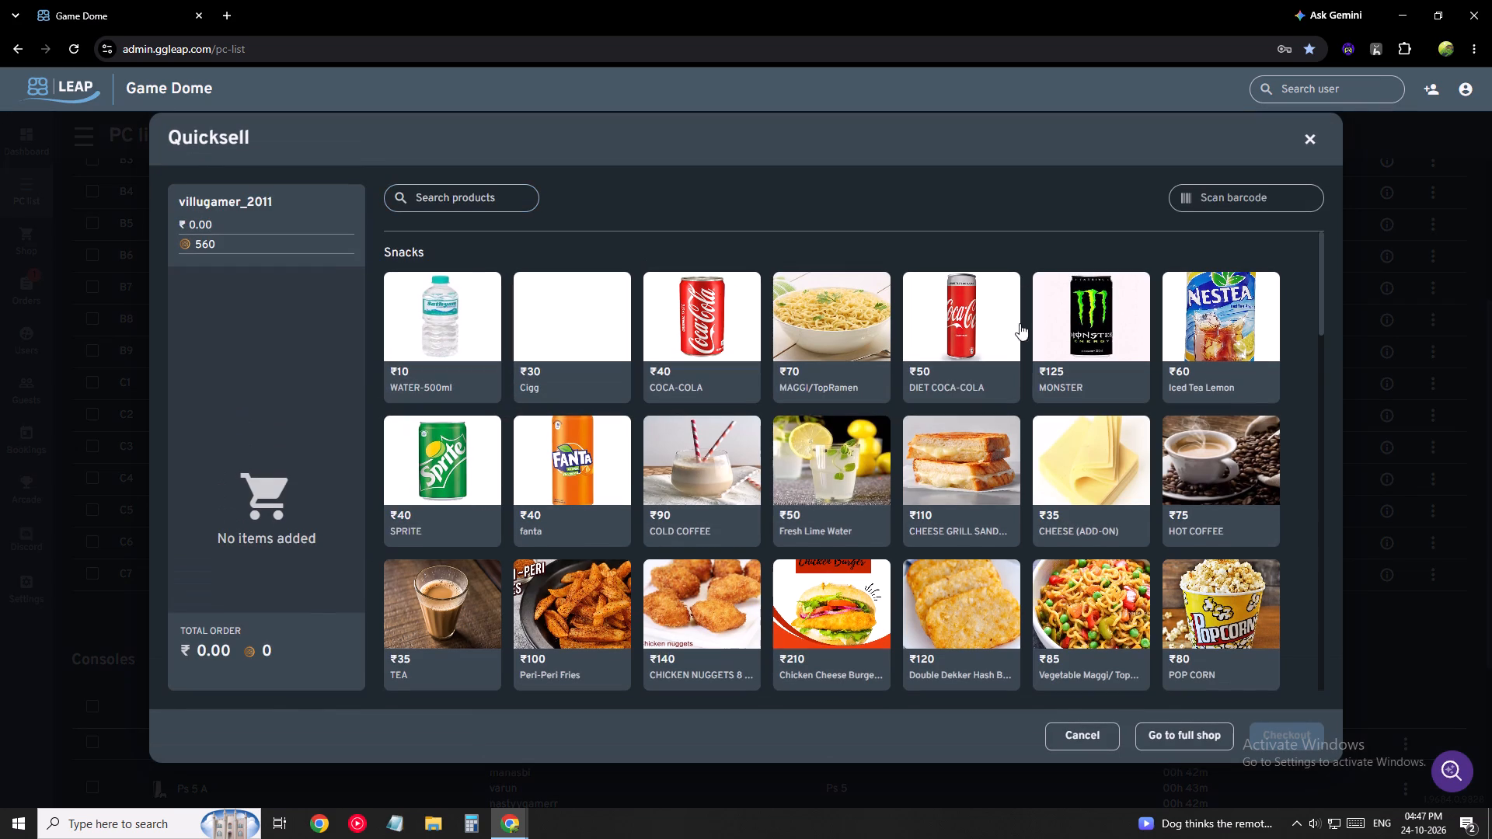
{"action": "left_click", "coordinate": [610, 611]}
{"action": "left_click", "coordinate": [1276, 734]}
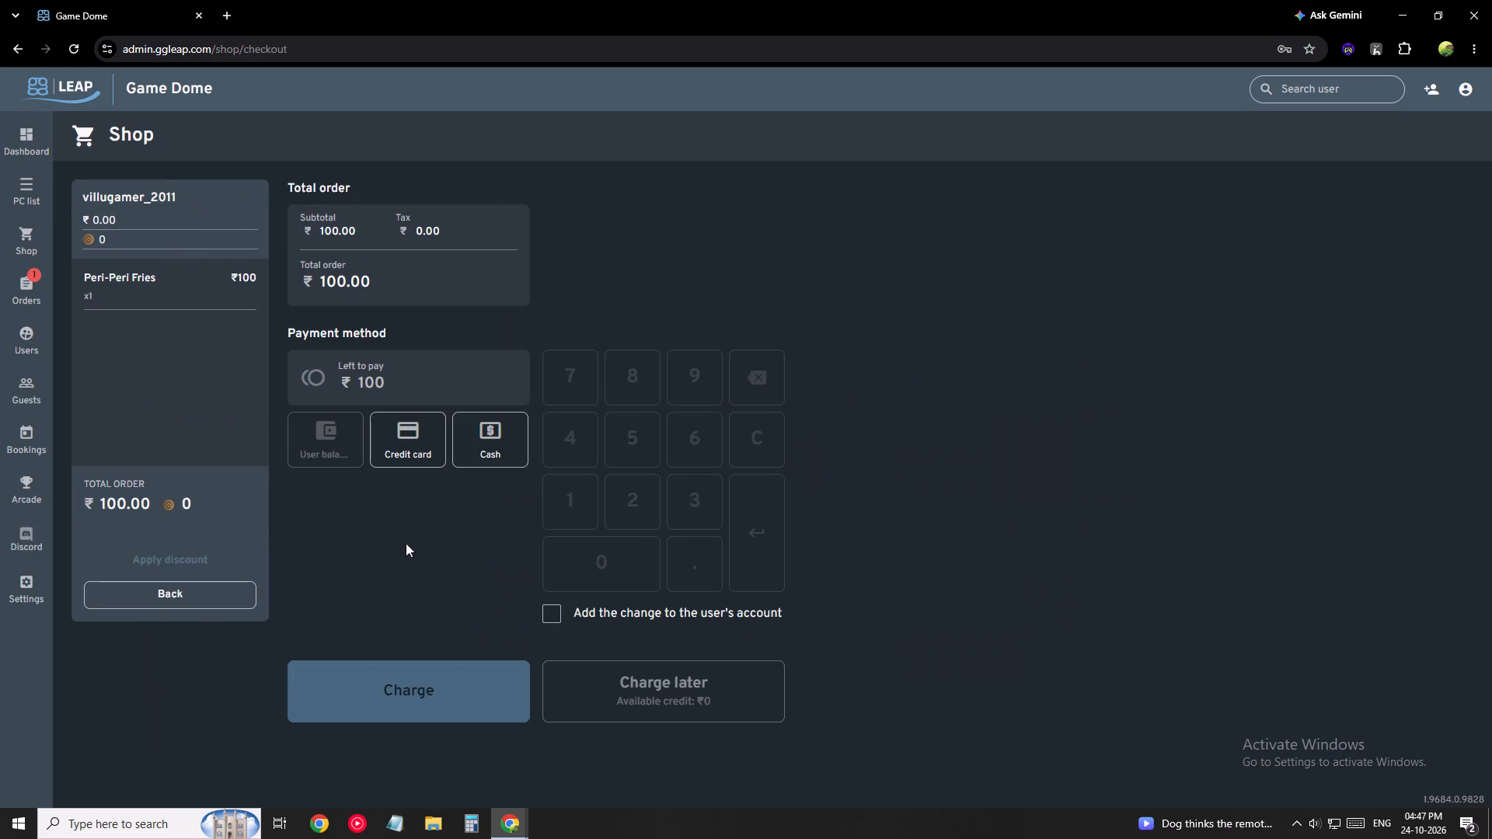
{"action": "left_click", "coordinate": [424, 461]}
{"action": "left_click", "coordinate": [438, 698]}
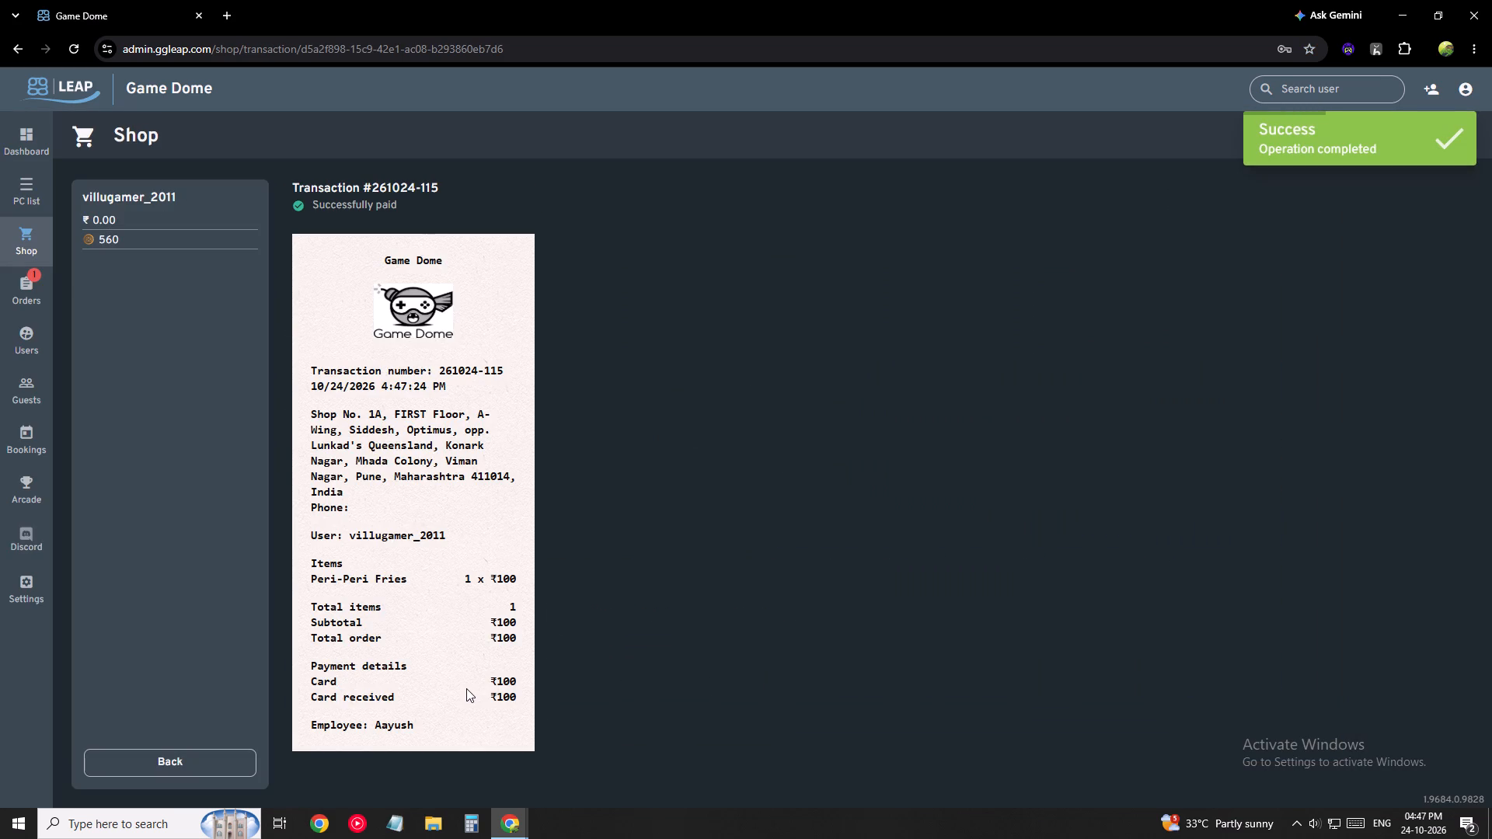
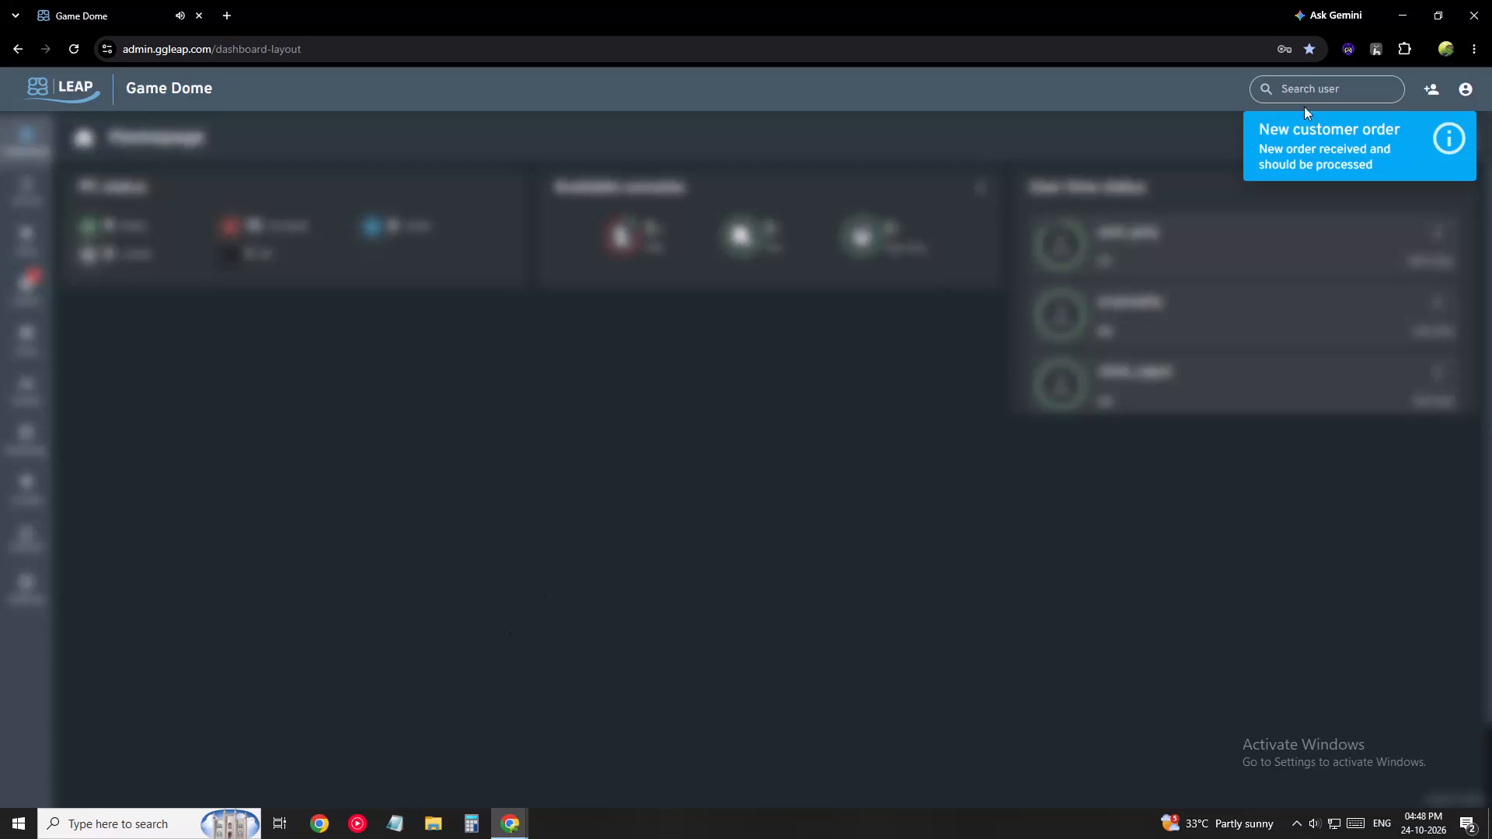
Dismiss the new customer order notifications and check the orders that require action.
{"action": "left_click", "coordinate": [1368, 141]}
{"action": "left_click", "coordinate": [4, 294]}
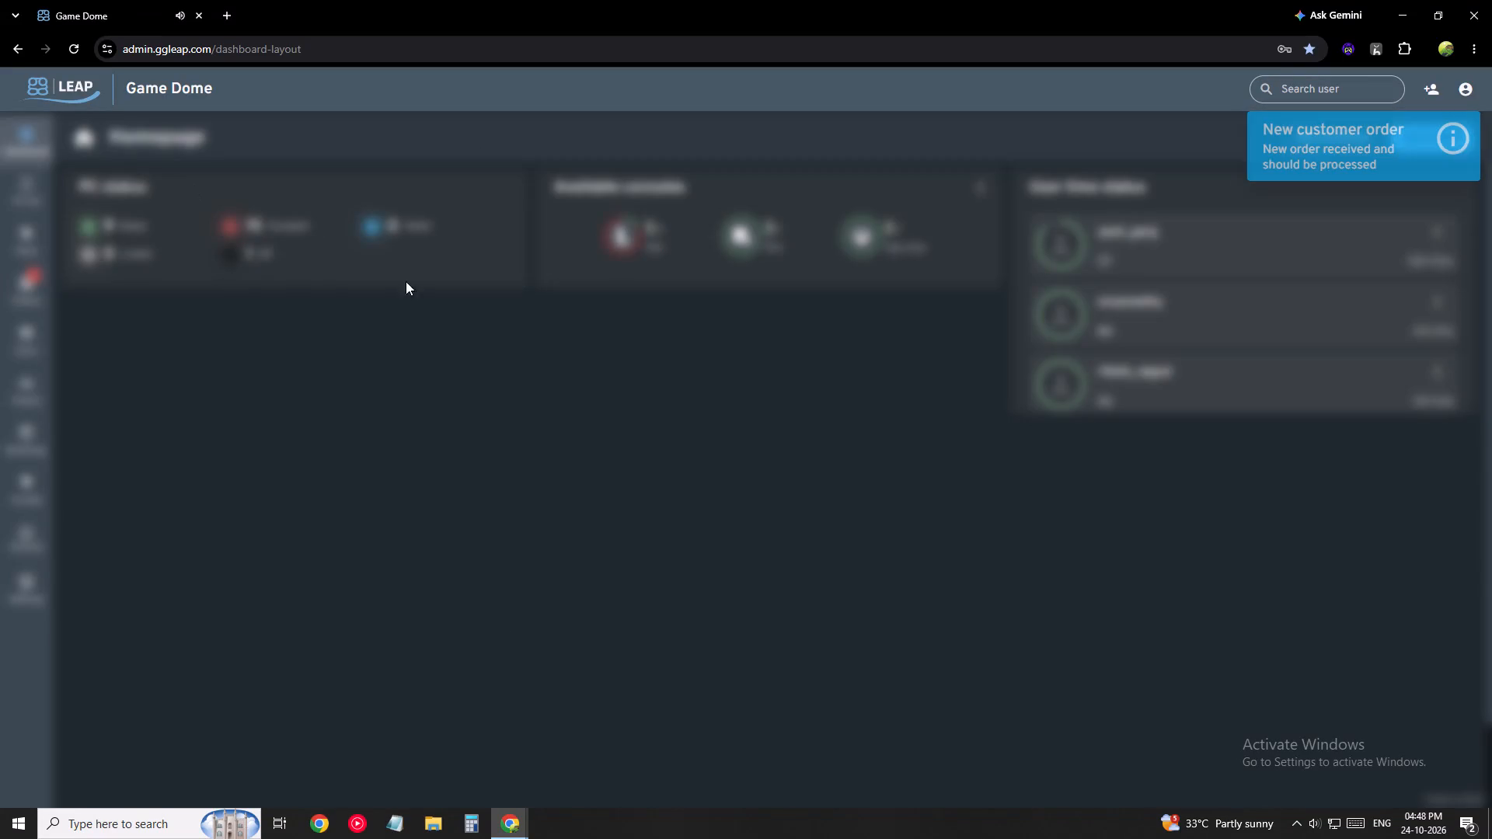
{"action": "left_click", "coordinate": [1347, 140]}
{"action": "left_click", "coordinate": [0, 282]}
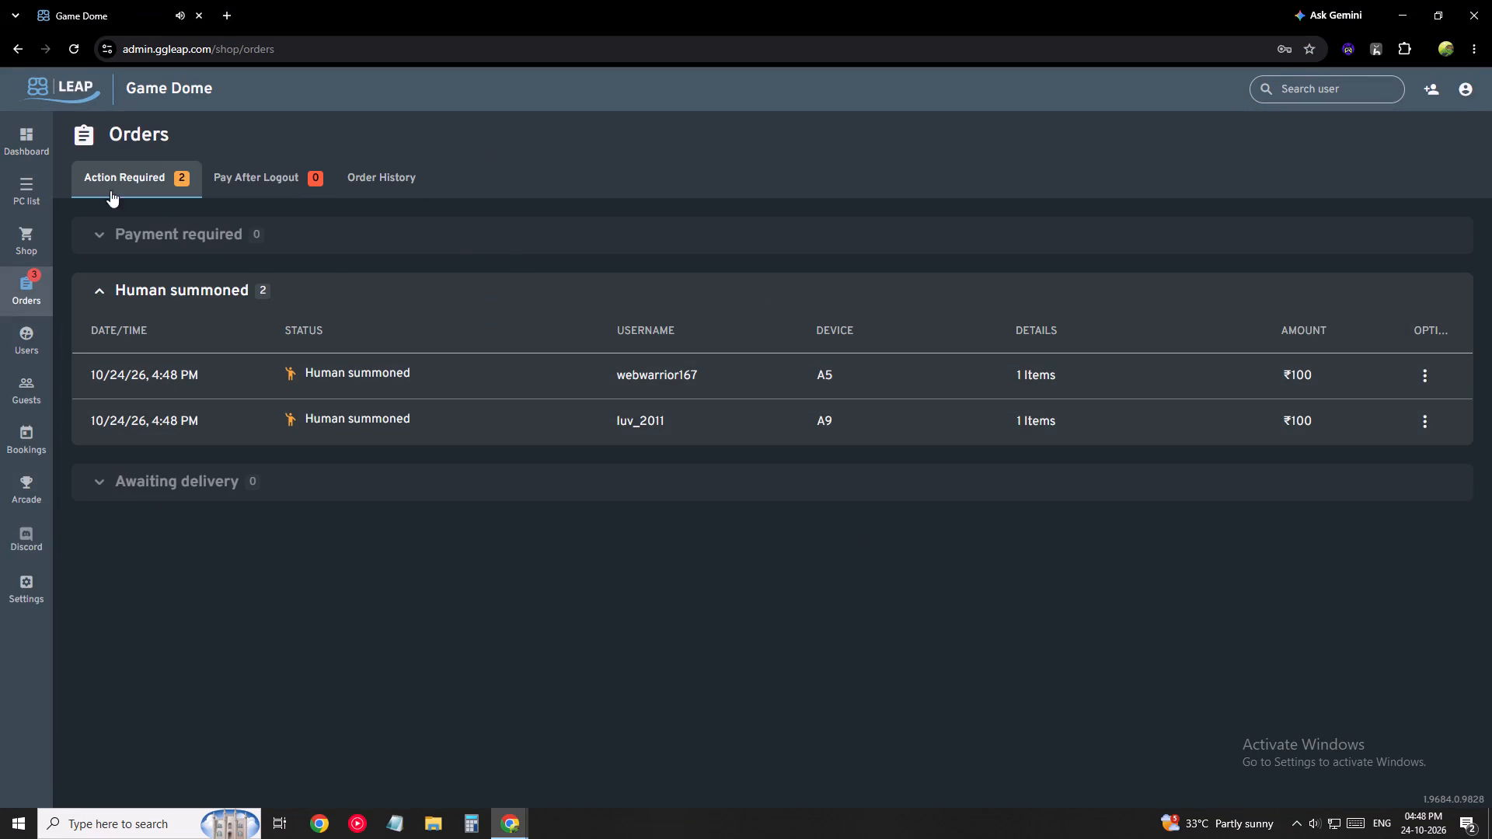
{"action": "left_click", "coordinate": [37, 199]}
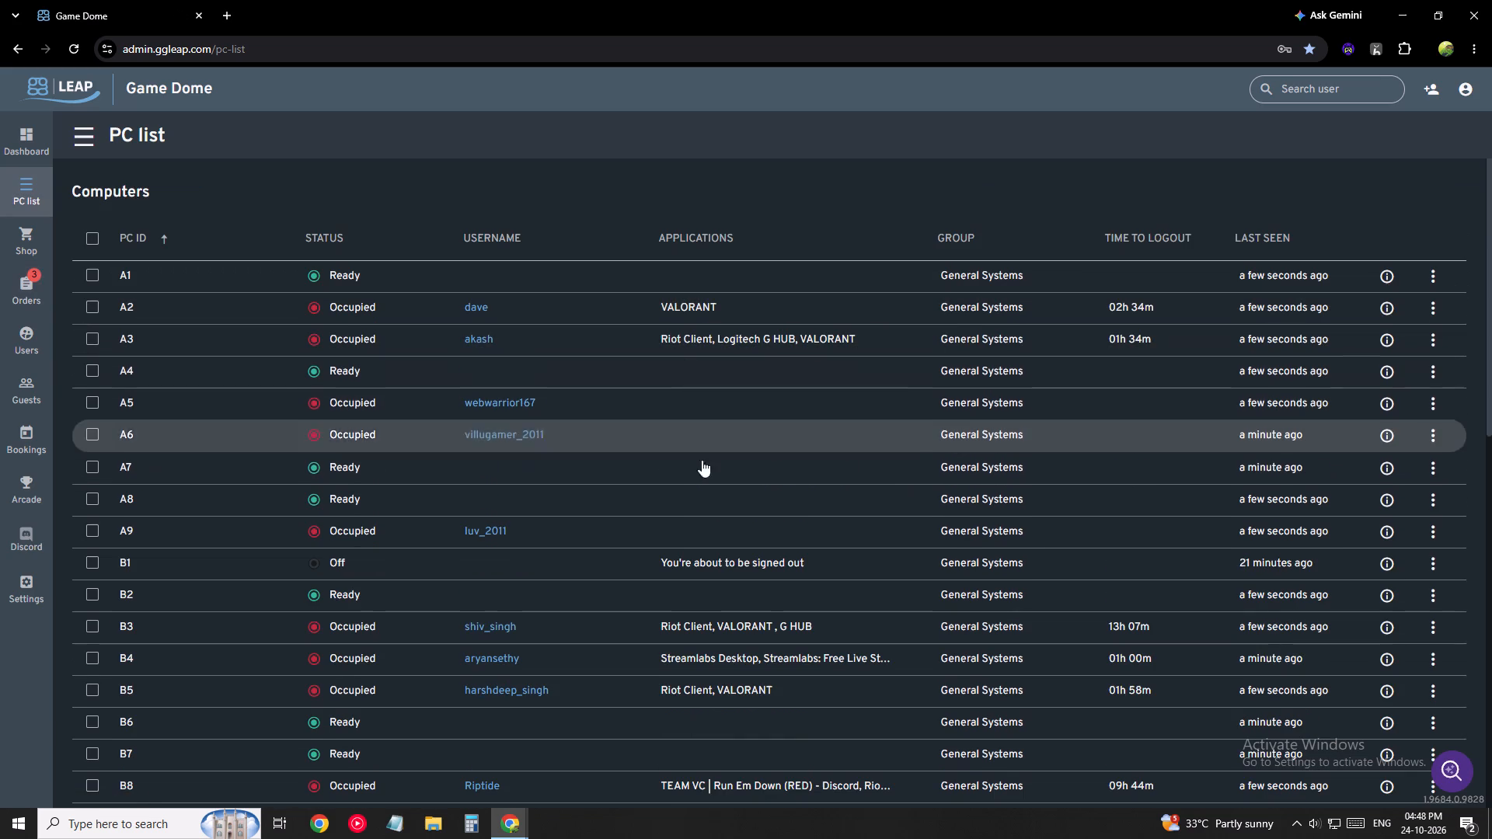
{"action": "left_click", "coordinate": [499, 436]}
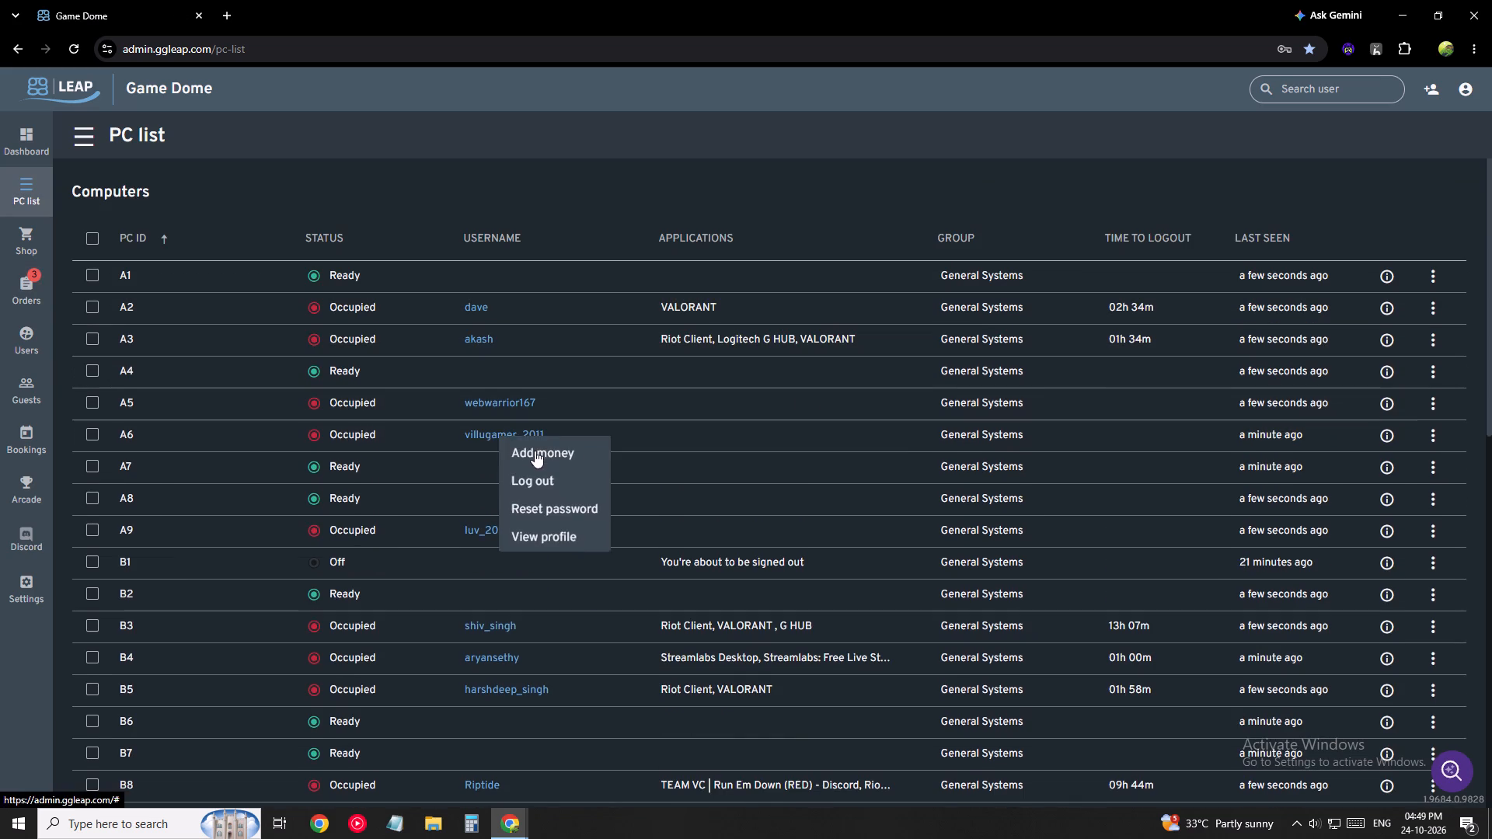
{"action": "left_click", "coordinate": [552, 454]}
{"action": "left_click", "coordinate": [443, 319]}
{"action": "left_click", "coordinate": [1309, 741]}
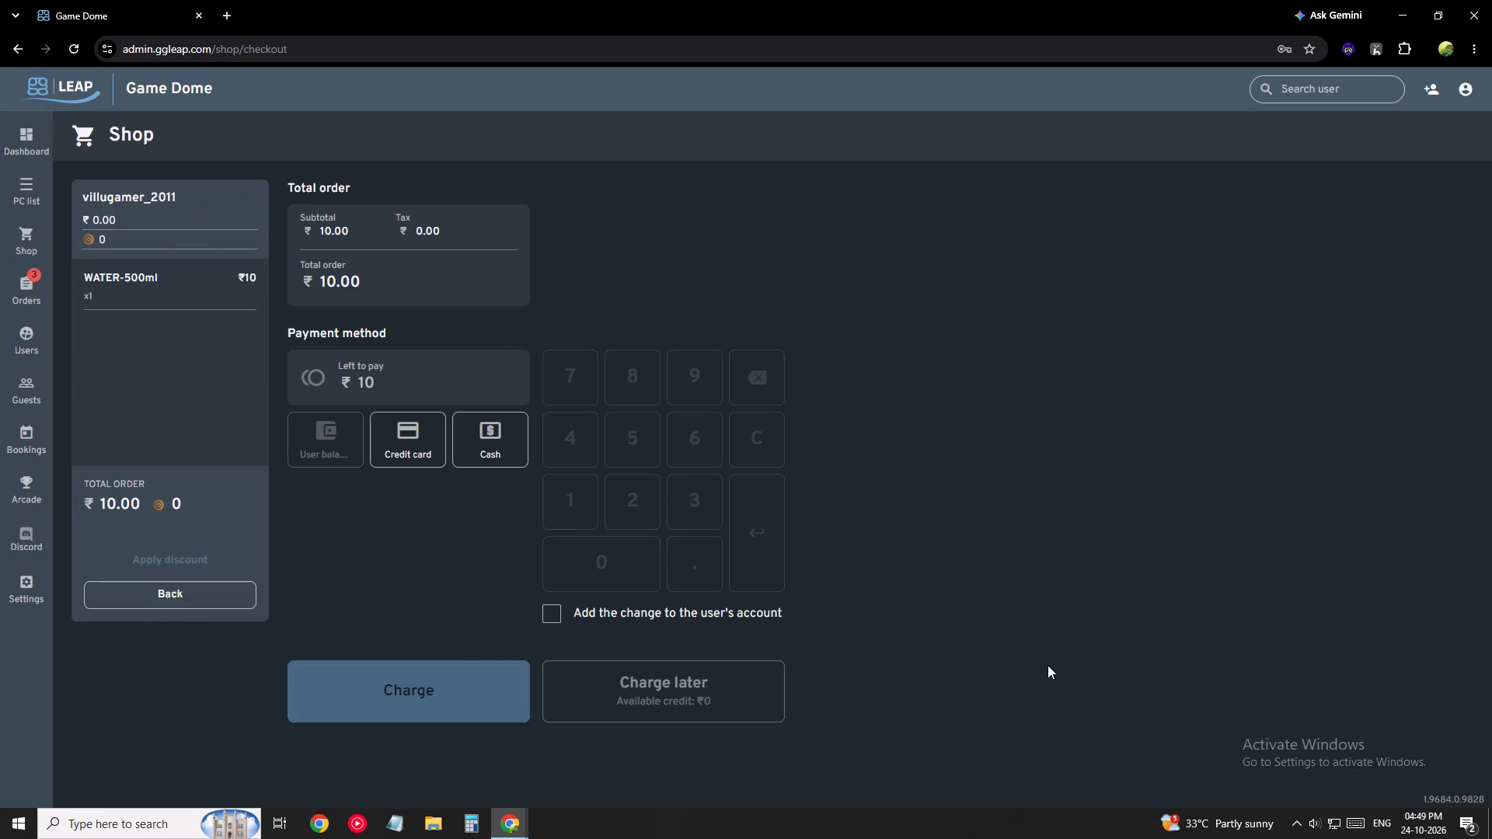
{"action": "left_click", "coordinate": [400, 447]}
{"action": "left_click", "coordinate": [452, 710]}
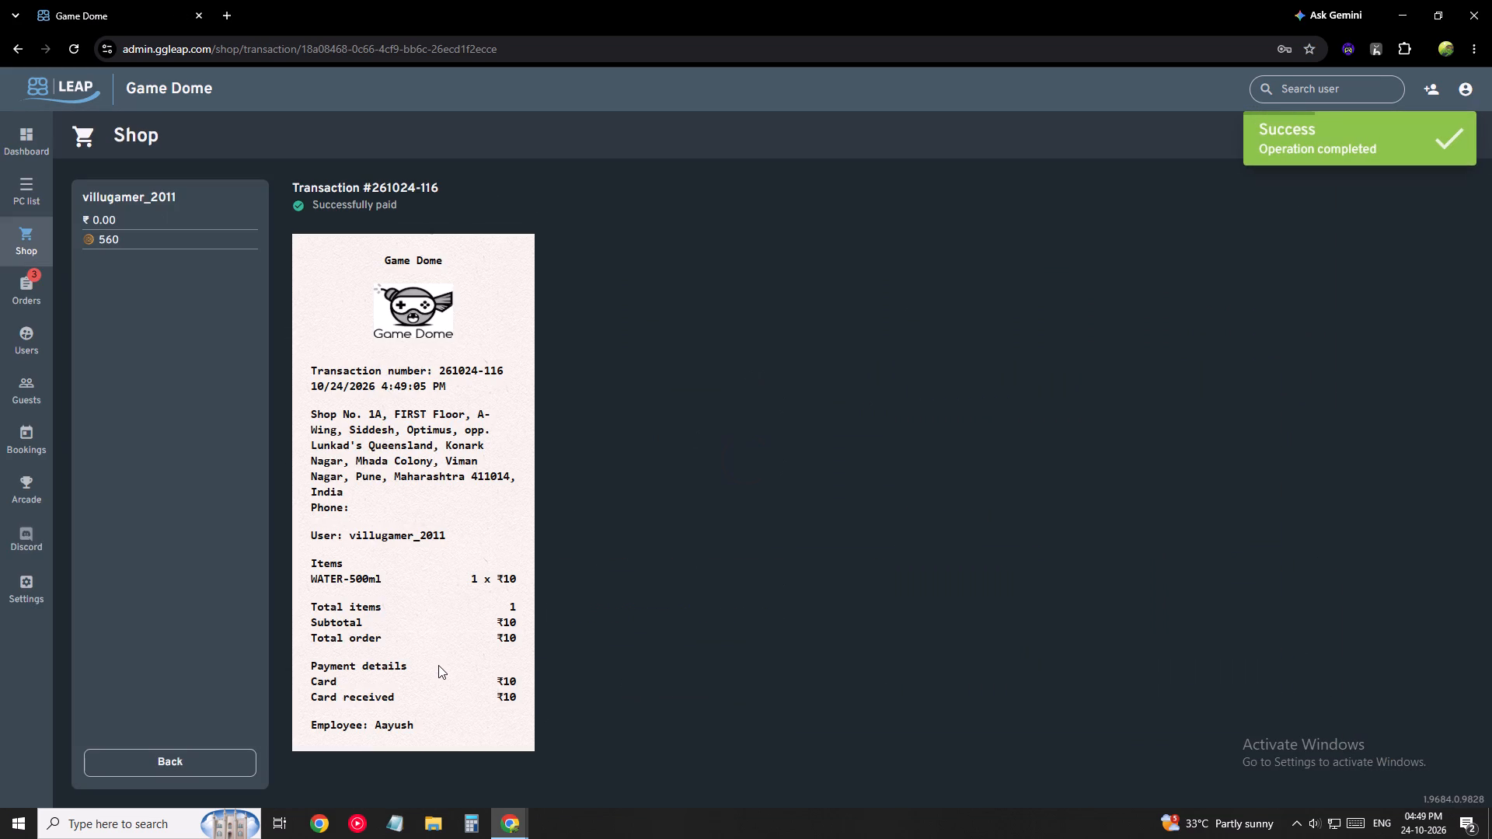
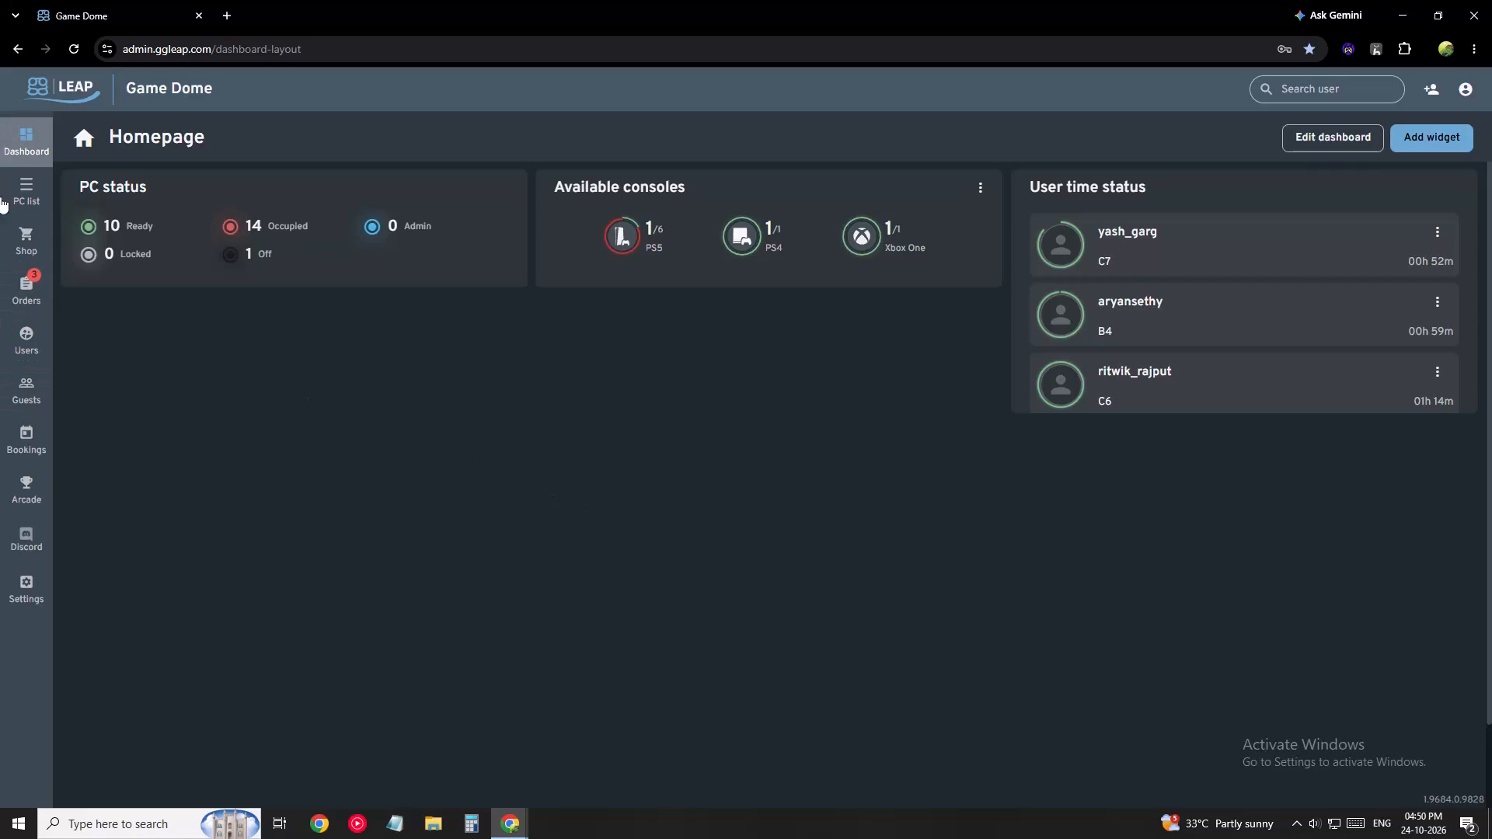
{"action": "left_click", "coordinate": [18, 298]}
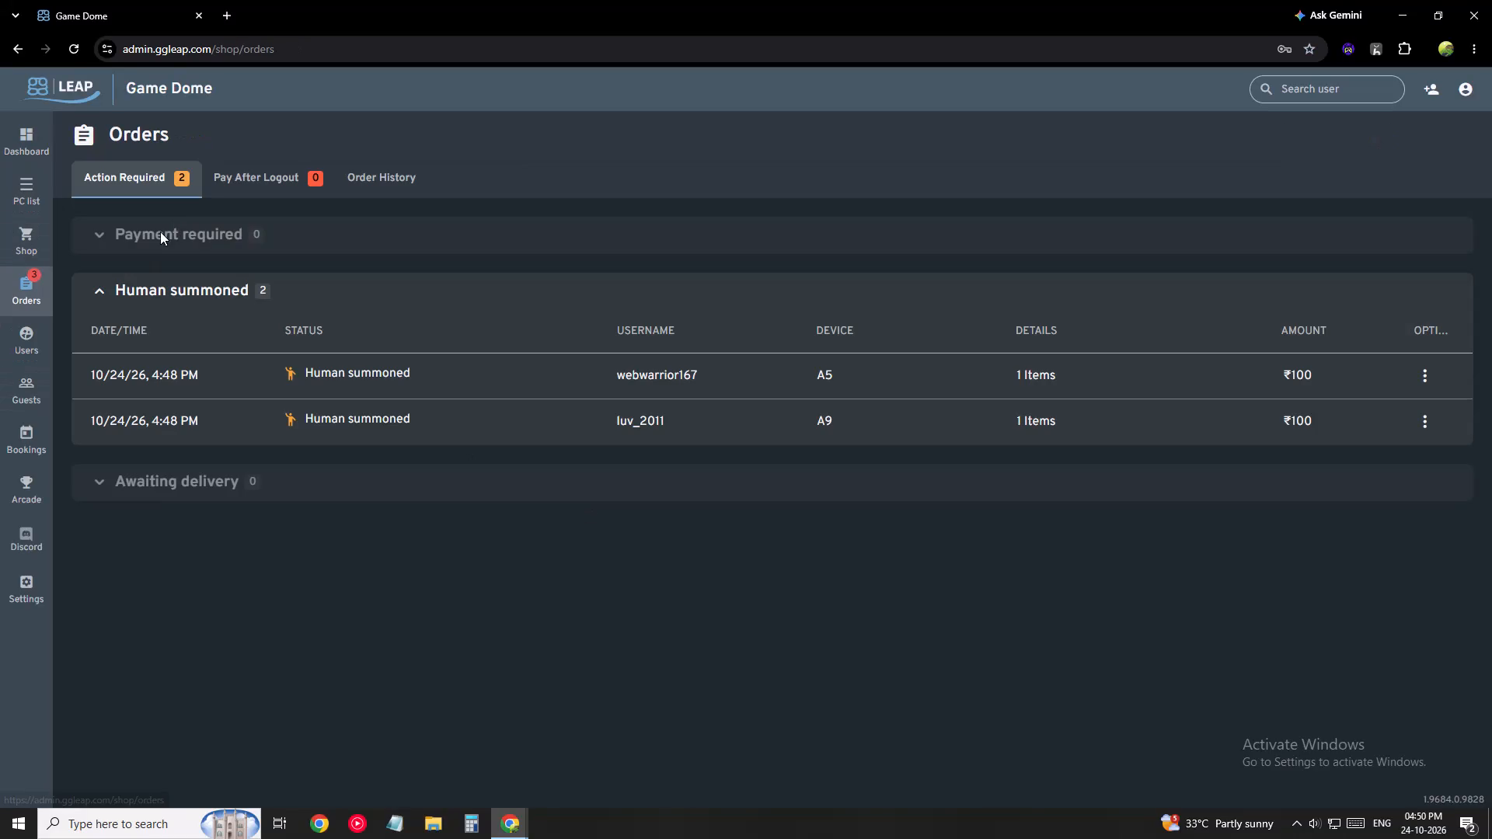
{"action": "left_click", "coordinate": [380, 168]}
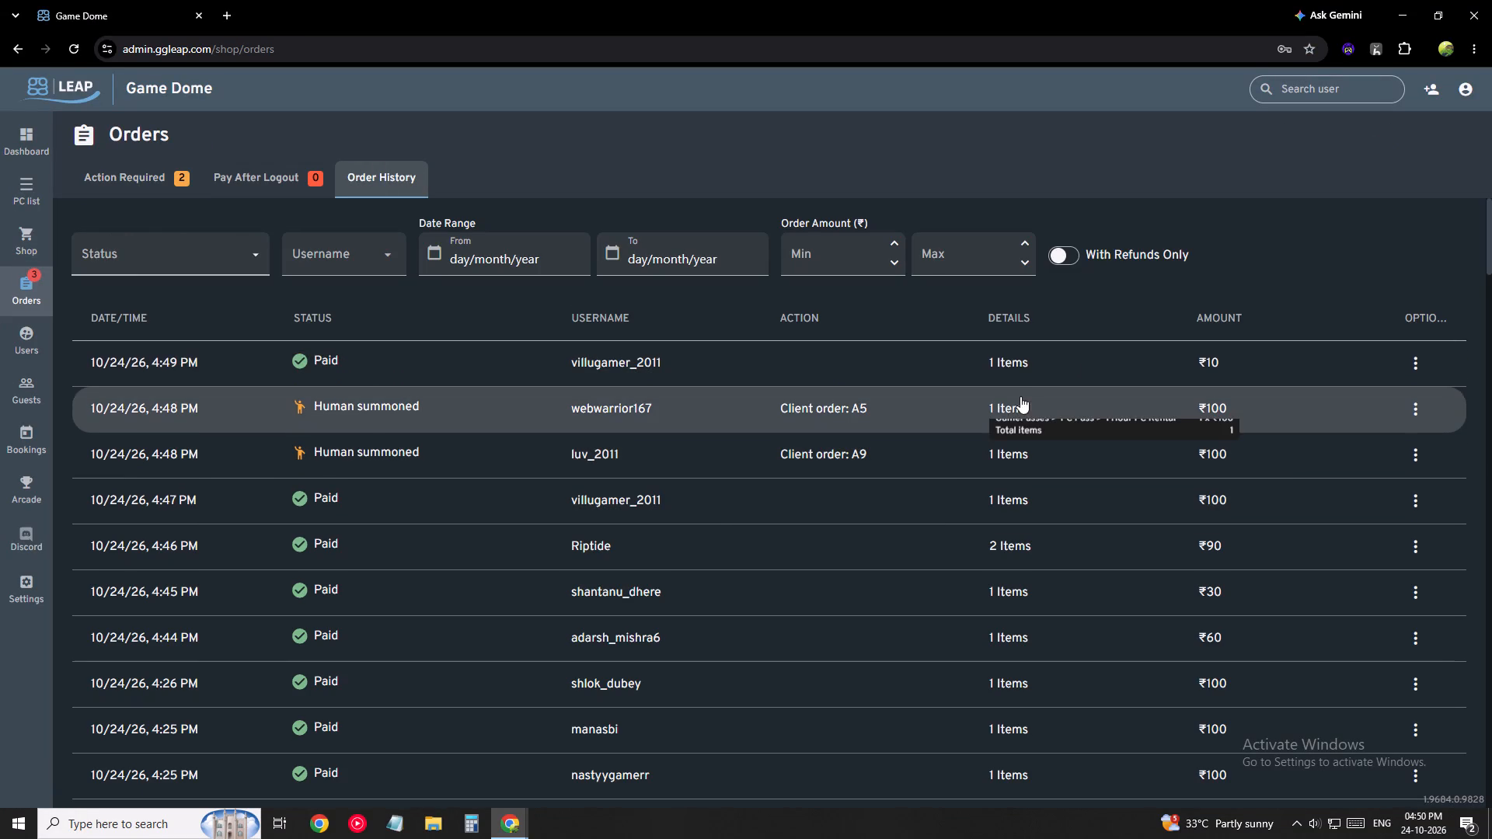
{"action": "left_click", "coordinate": [664, 404]}
{"action": "double_click", "coordinate": [134, 188]}
{"action": "key", "text": "ctrl+c"}
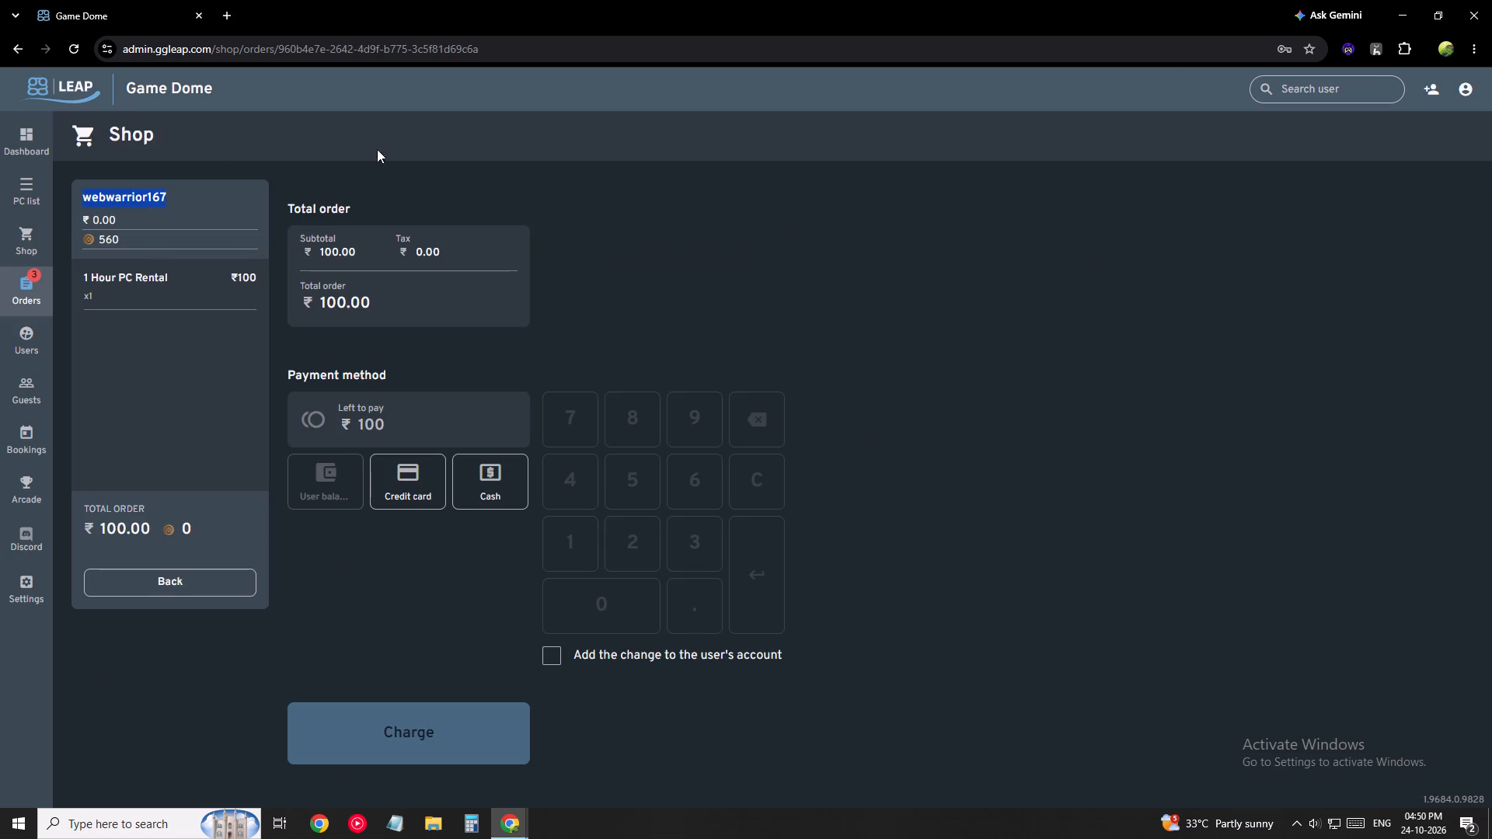
{"action": "left_click", "coordinate": [1321, 63], "text": "ctrl"}
{"action": "key", "text": "ctrl+v"}
{"action": "left_click", "coordinate": [1332, 76], "text": "ctrl"}
{"action": "key", "text": "ctrl+v"}
{"action": "left_click", "coordinate": [1436, 124]}
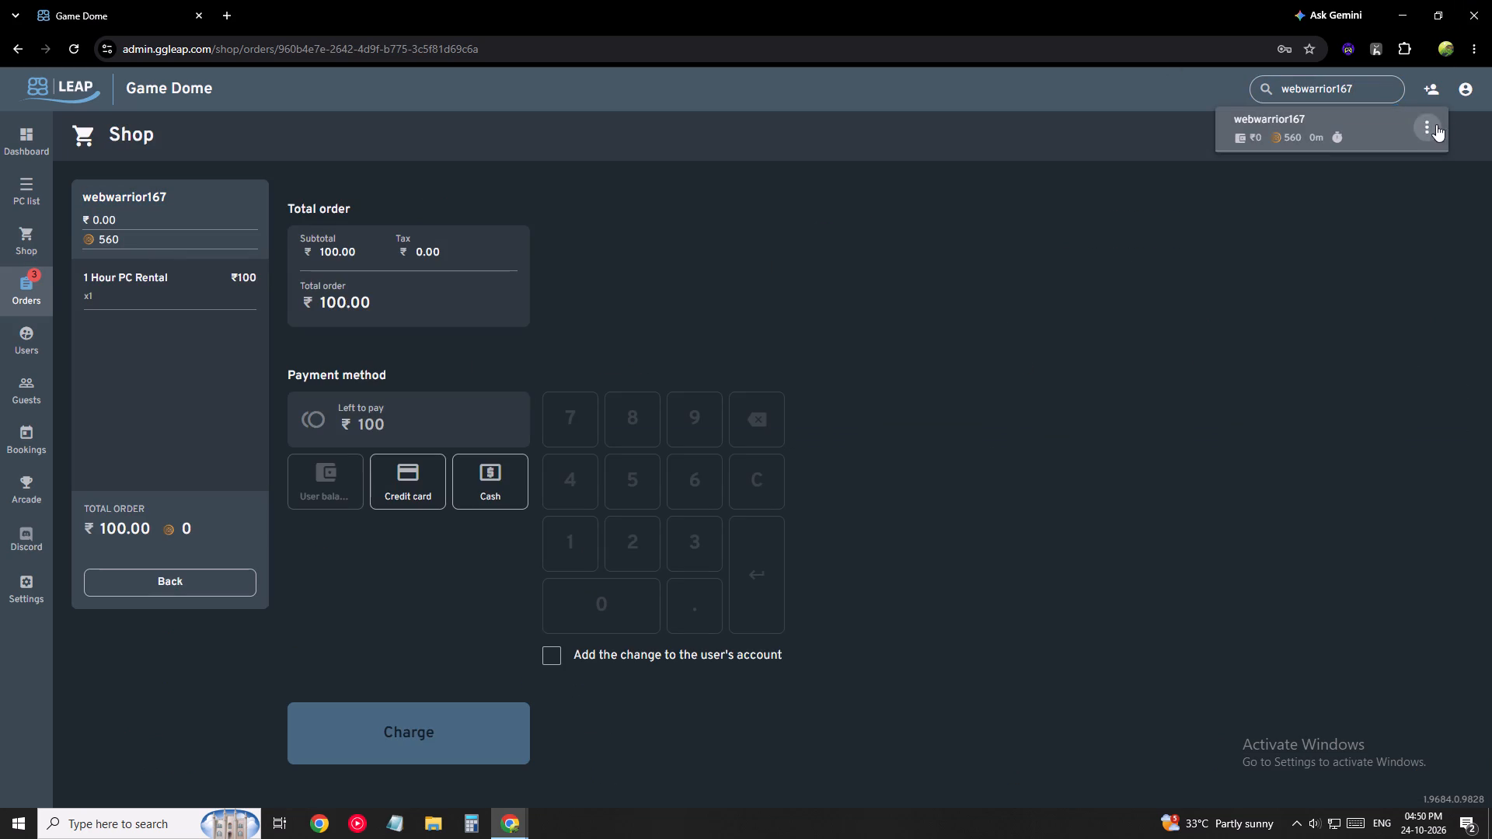
{"action": "left_click", "coordinate": [1456, 165]}
{"action": "left_click", "coordinate": [387, 248]}
{"action": "left_click", "coordinate": [327, 276]}
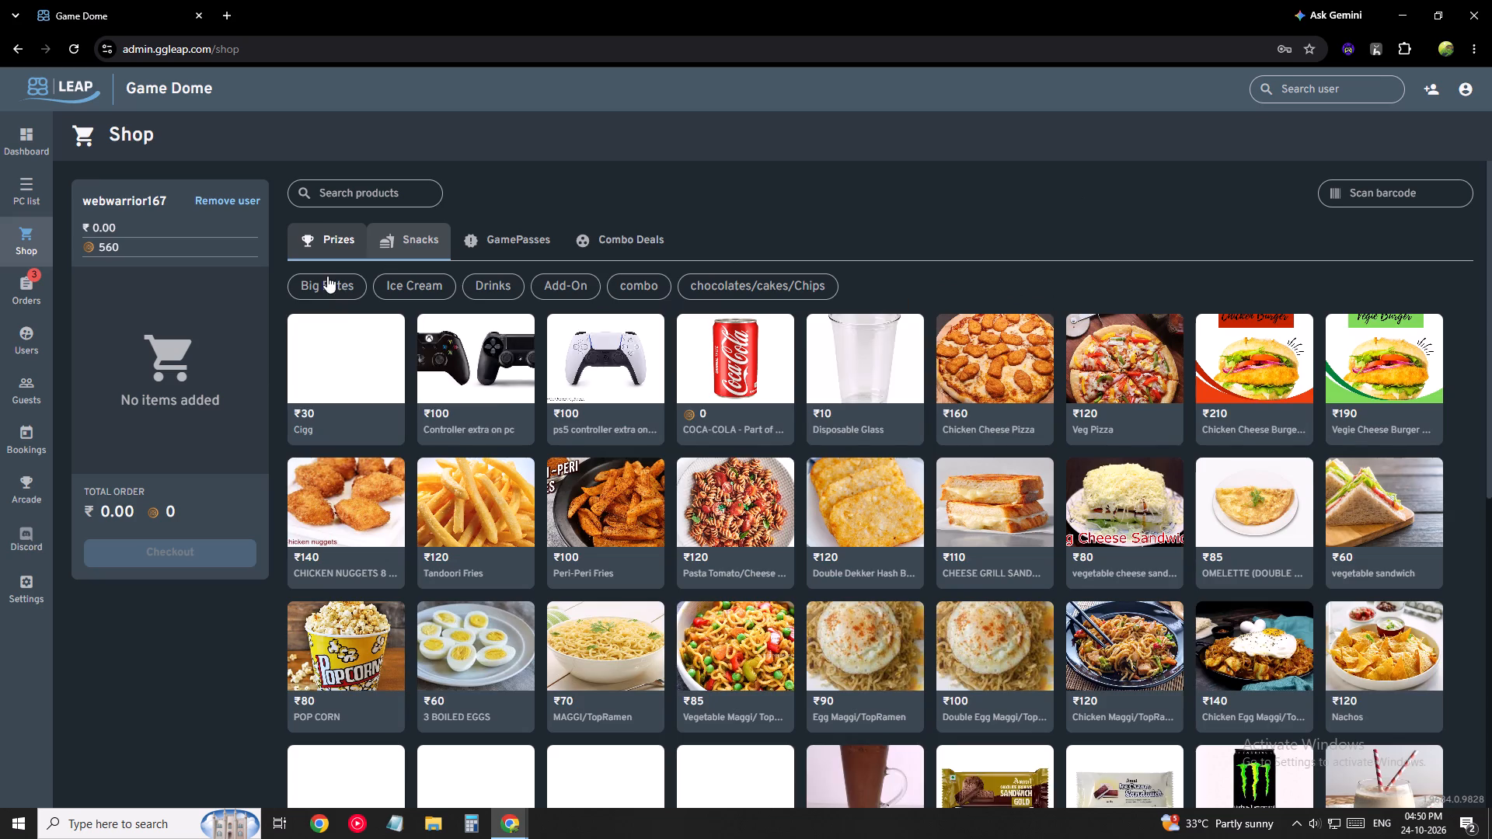
{"action": "left_click", "coordinate": [1013, 397]}
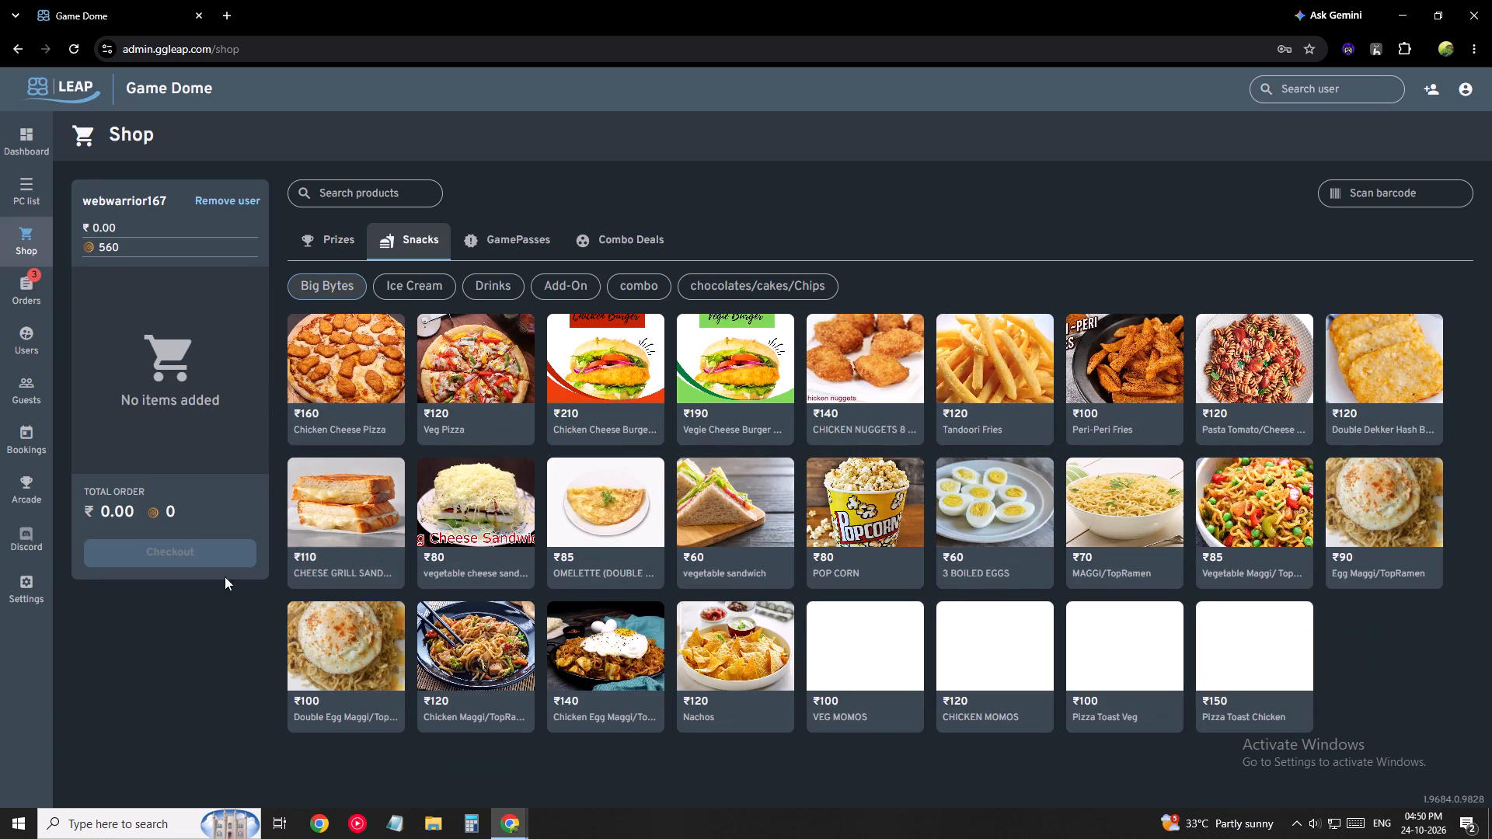
{"action": "left_click_drag", "start_coordinate": [141, 547], "coordinate": [148, 547]}
{"action": "left_click", "coordinate": [372, 468]}
{"action": "left_click", "coordinate": [423, 467]}
{"action": "left_click", "coordinate": [426, 674]}
Open the PC list.
{"action": "left_click", "coordinate": [0, 168]}
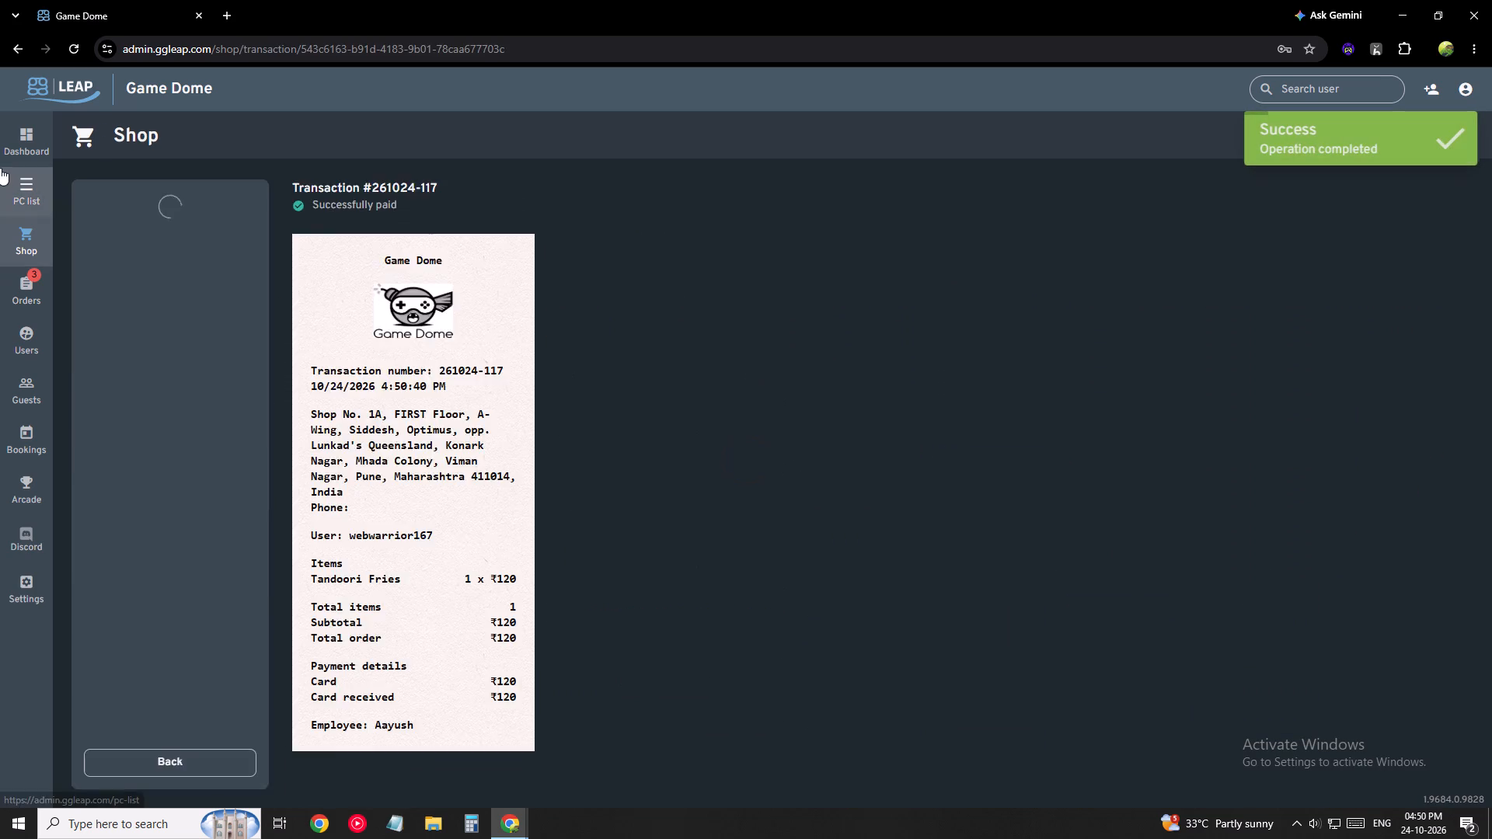
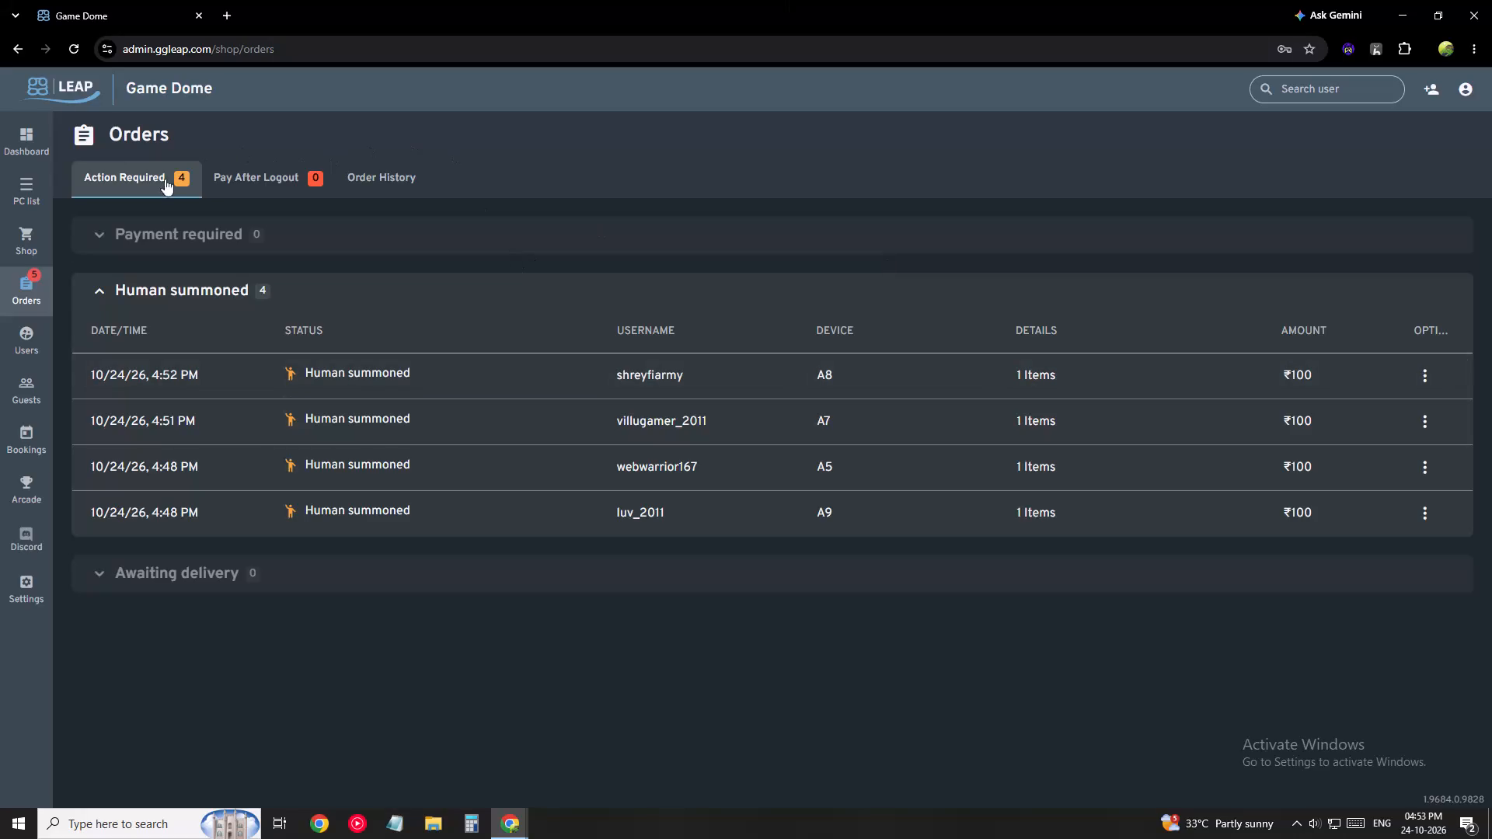
Log the current user out of the Ps 5 A slim console in the PC list.
{"action": "left_click", "coordinate": [43, 207]}
{"action": "scroll", "coordinate": [388, 642], "scroll_direction": "down", "scroll_amount": 9}
{"action": "scroll", "coordinate": [492, 701], "scroll_direction": "up", "scroll_amount": 1}
{"action": "scroll", "coordinate": [492, 701], "scroll_direction": "down", "scroll_amount": 4}
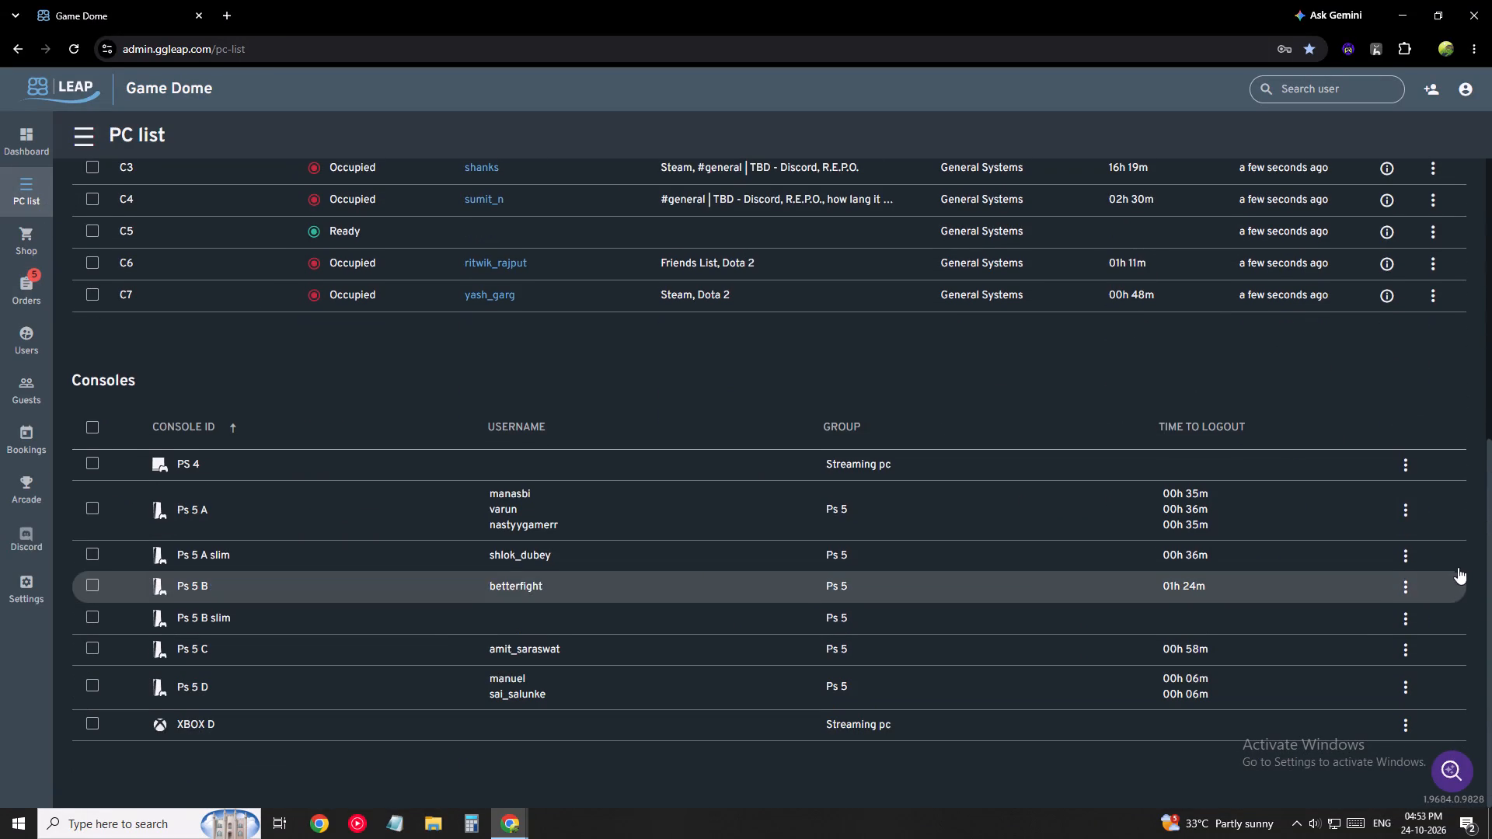
{"action": "left_click", "coordinate": [1408, 555]}
{"action": "left_click", "coordinate": [1419, 597]}
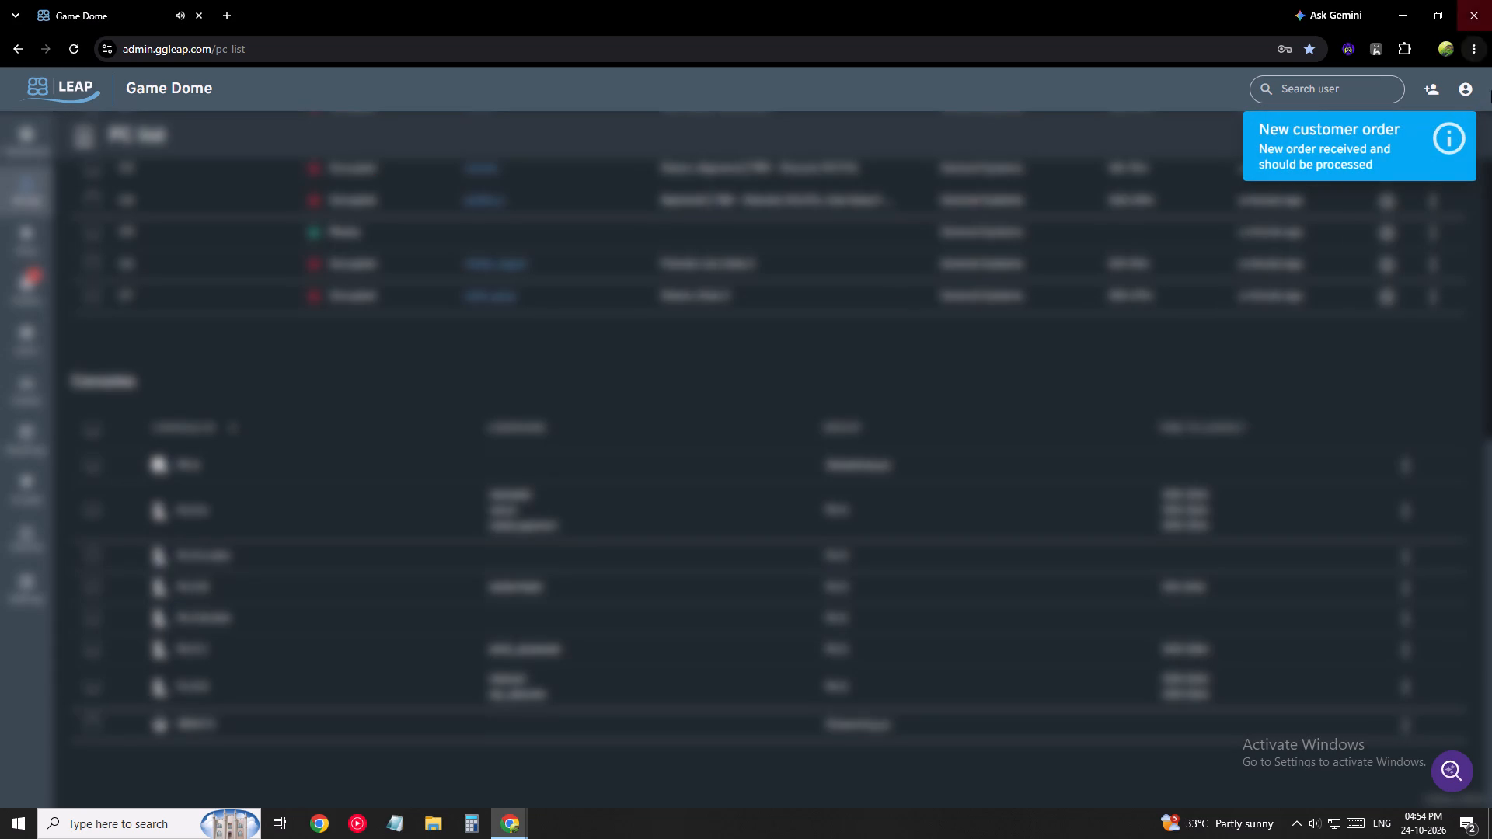
Open the list of customer orders that require action.
{"action": "left_click", "coordinate": [1434, 165]}
{"action": "left_click", "coordinate": [0, 278]}
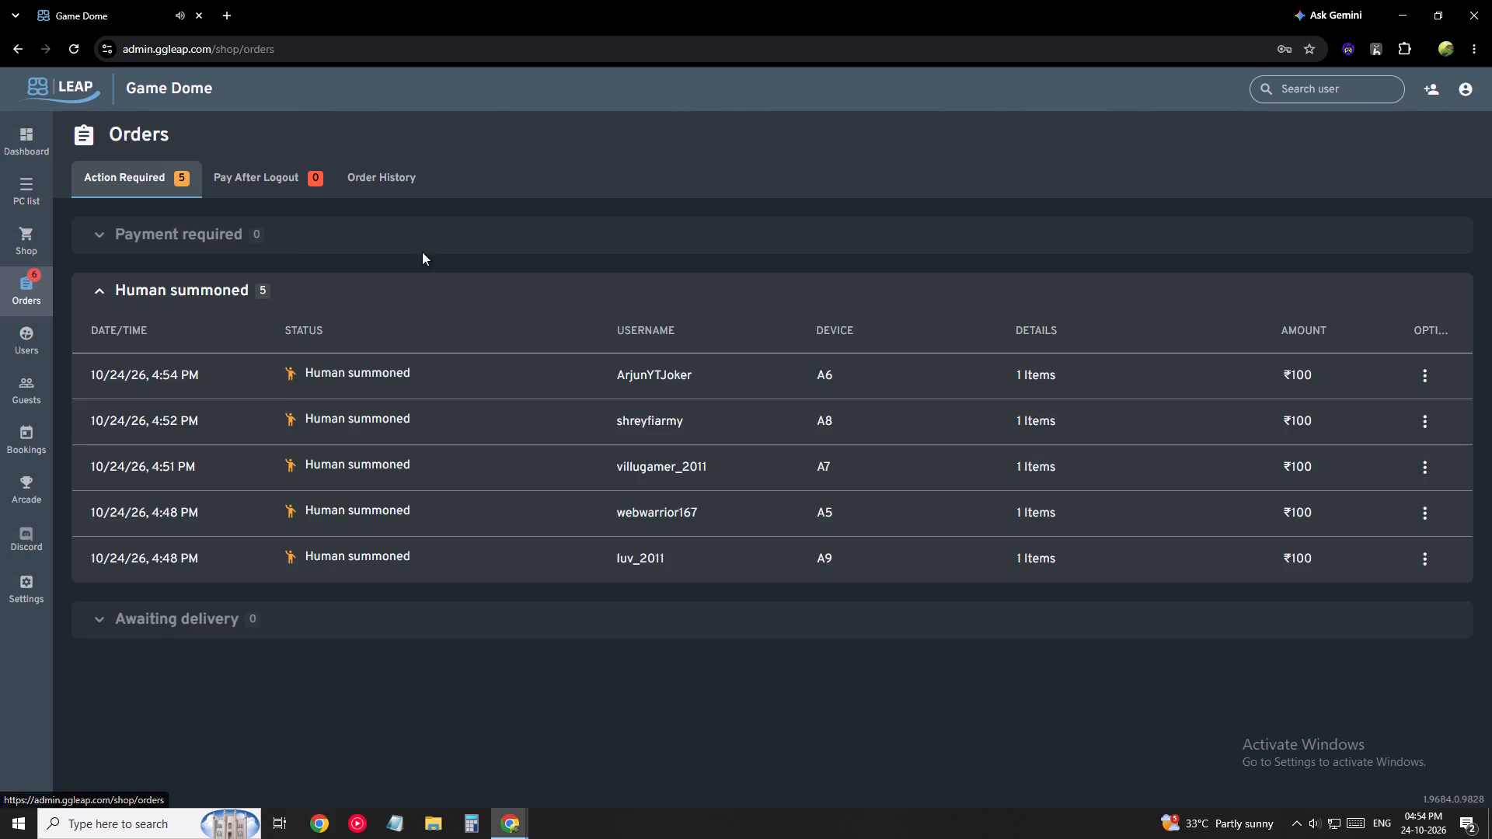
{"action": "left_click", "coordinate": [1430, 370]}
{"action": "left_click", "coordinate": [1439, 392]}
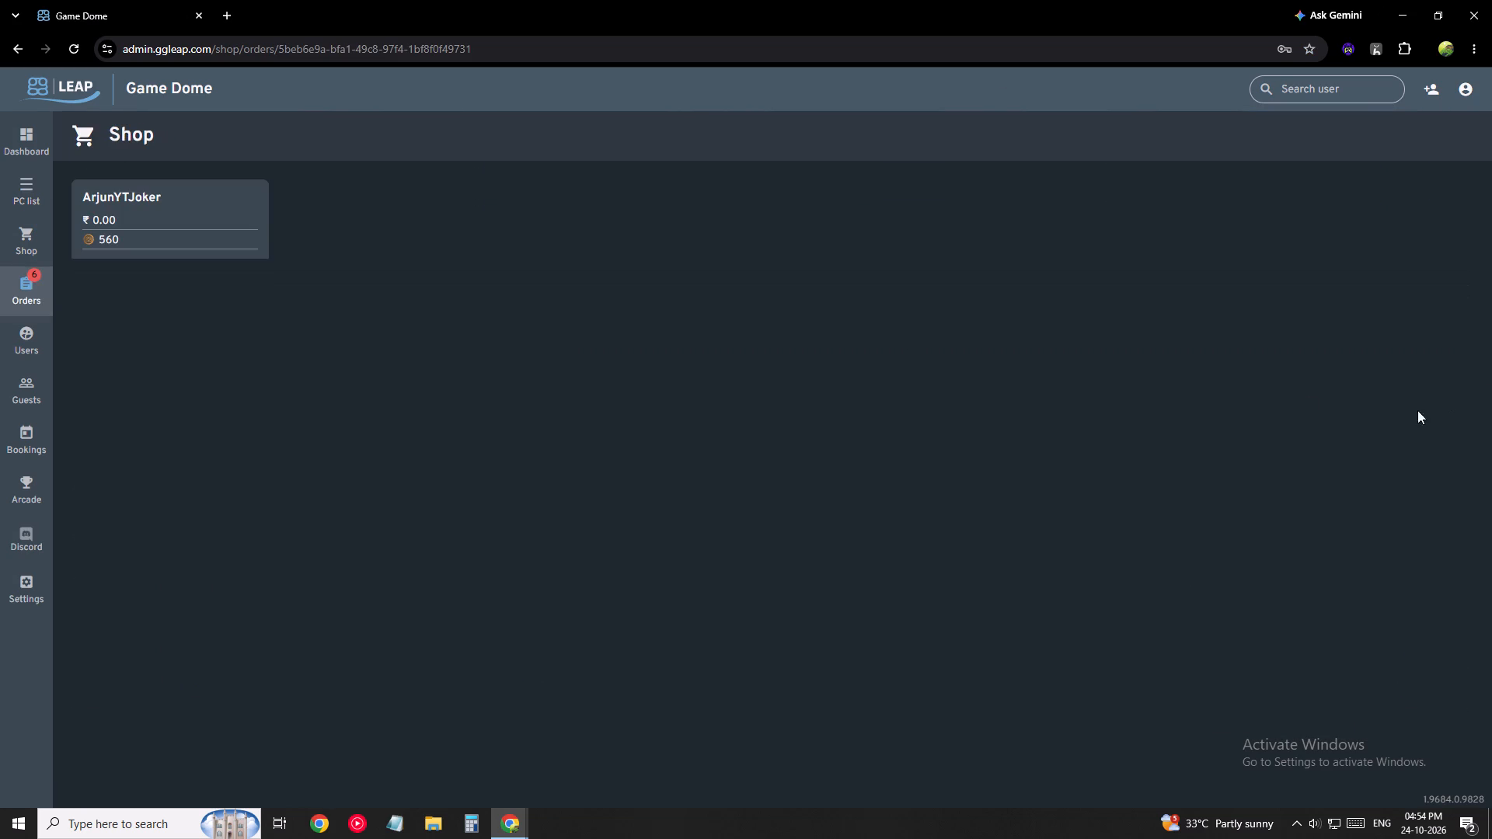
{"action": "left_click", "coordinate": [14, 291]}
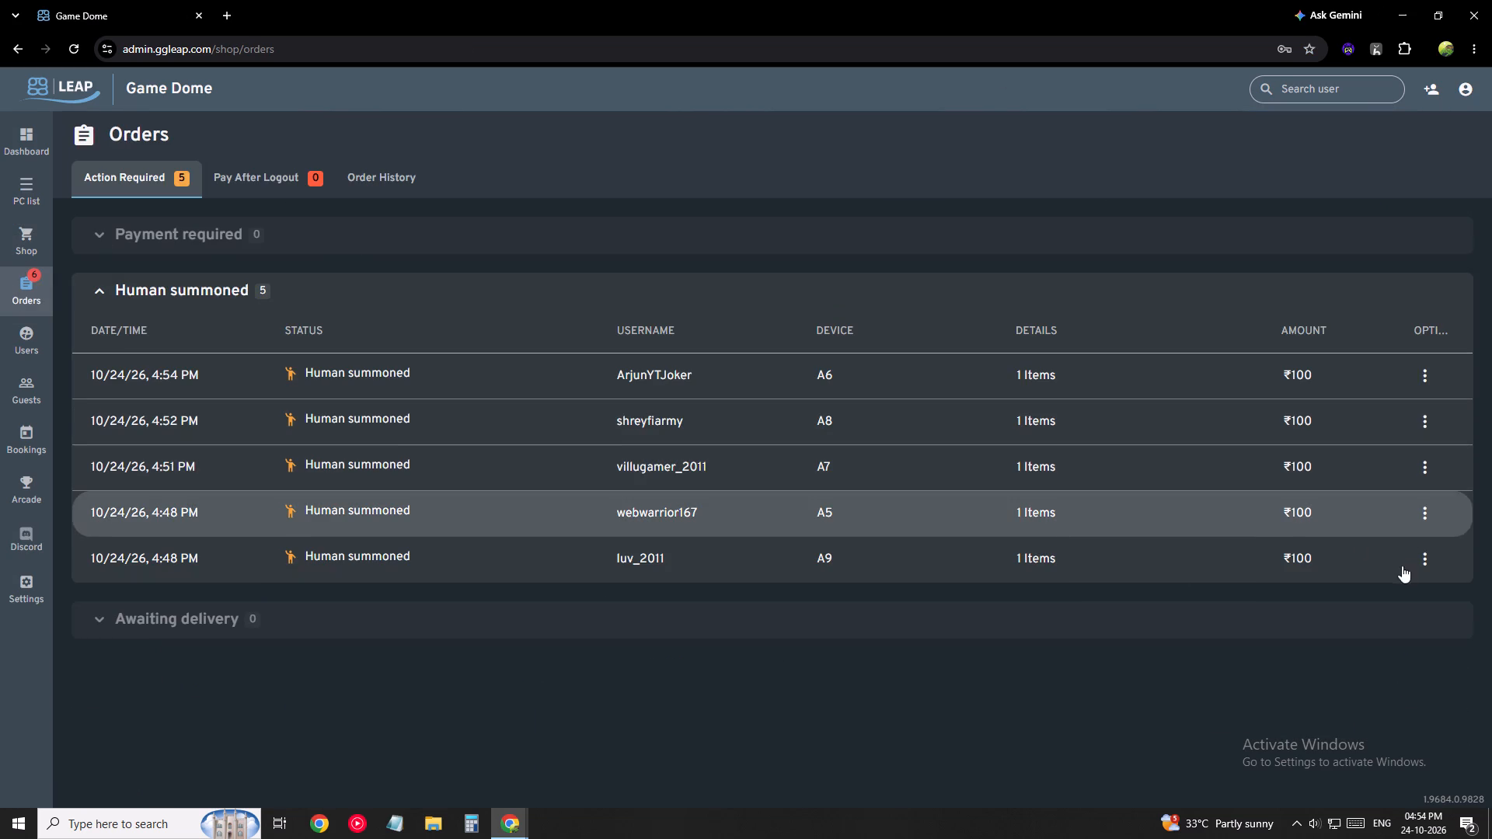
{"action": "left_click", "coordinate": [1415, 547]}
{"action": "left_click", "coordinate": [1442, 574]}
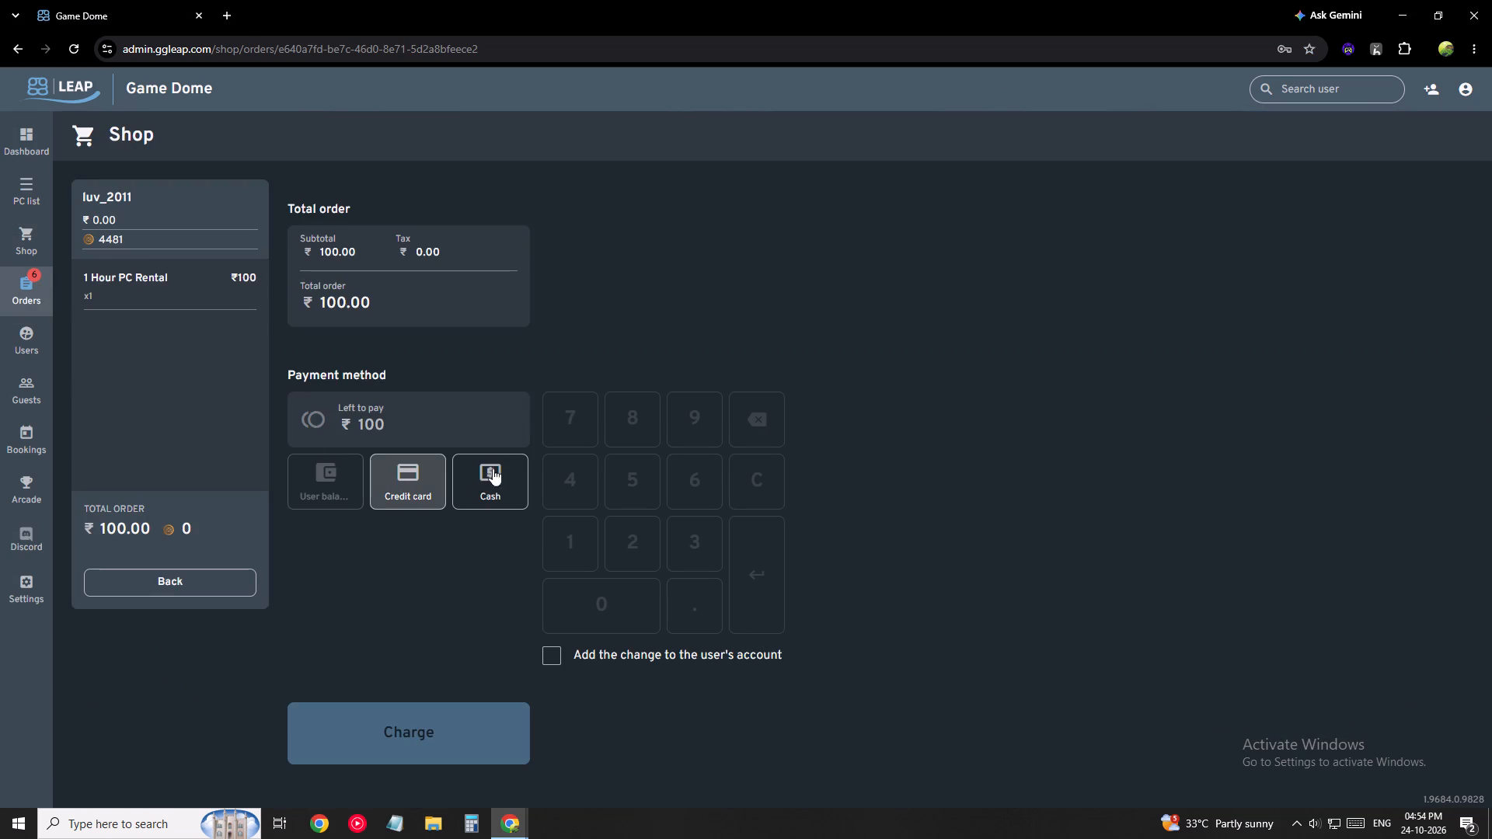
{"action": "left_click_drag", "start_coordinate": [503, 457], "coordinate": [514, 451]}
{"action": "left_click_drag", "start_coordinate": [428, 476], "coordinate": [435, 478]}
{"action": "left_click", "coordinate": [428, 720]}
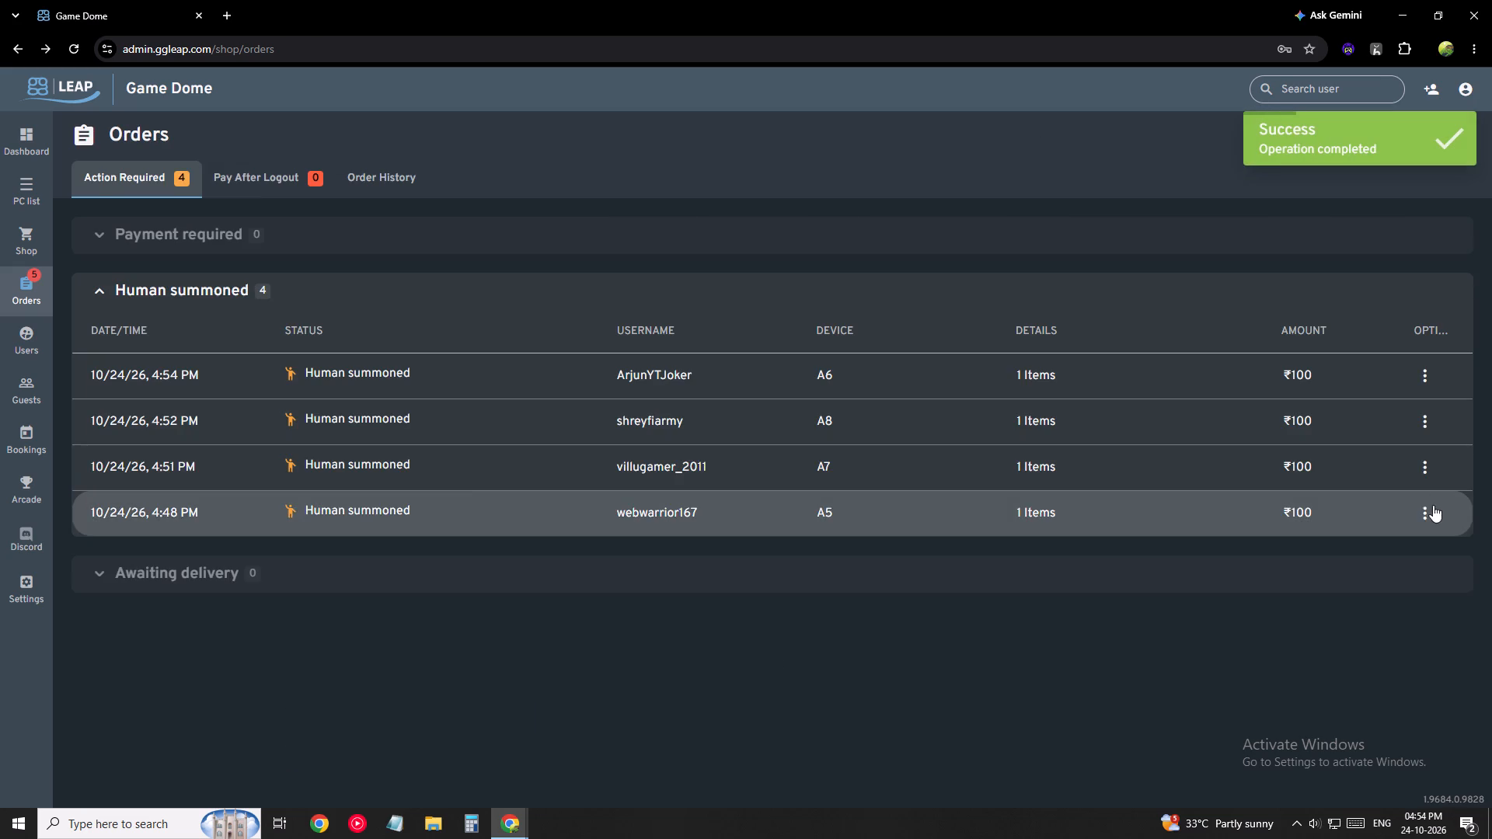
{"action": "left_click", "coordinate": [1431, 527]}
{"action": "left_click", "coordinate": [185, 566]}
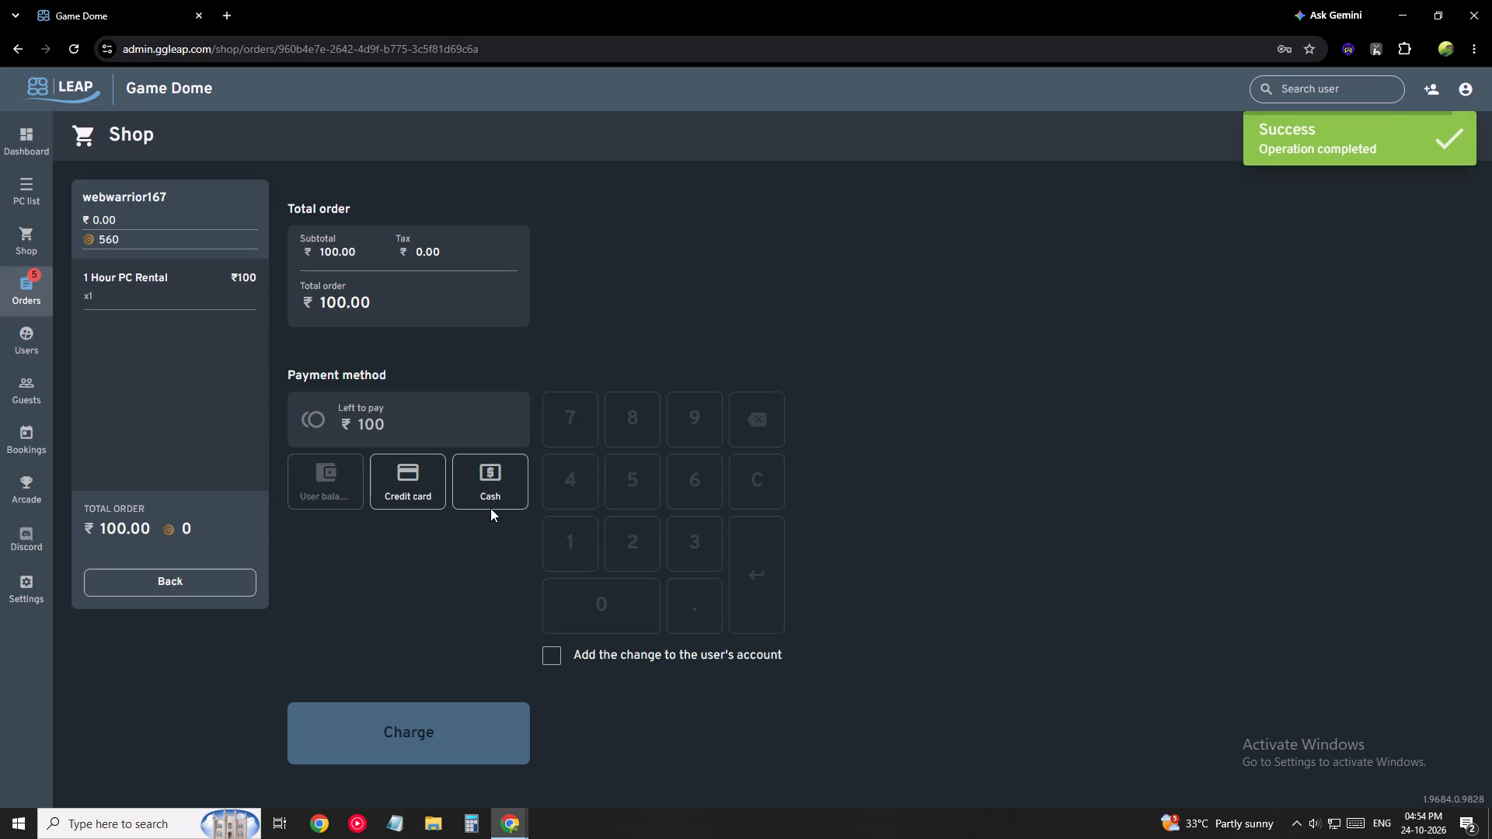
{"action": "left_click", "coordinate": [437, 482]}
{"action": "left_click", "coordinate": [444, 732]}
{"action": "left_click", "coordinate": [670, 457]}
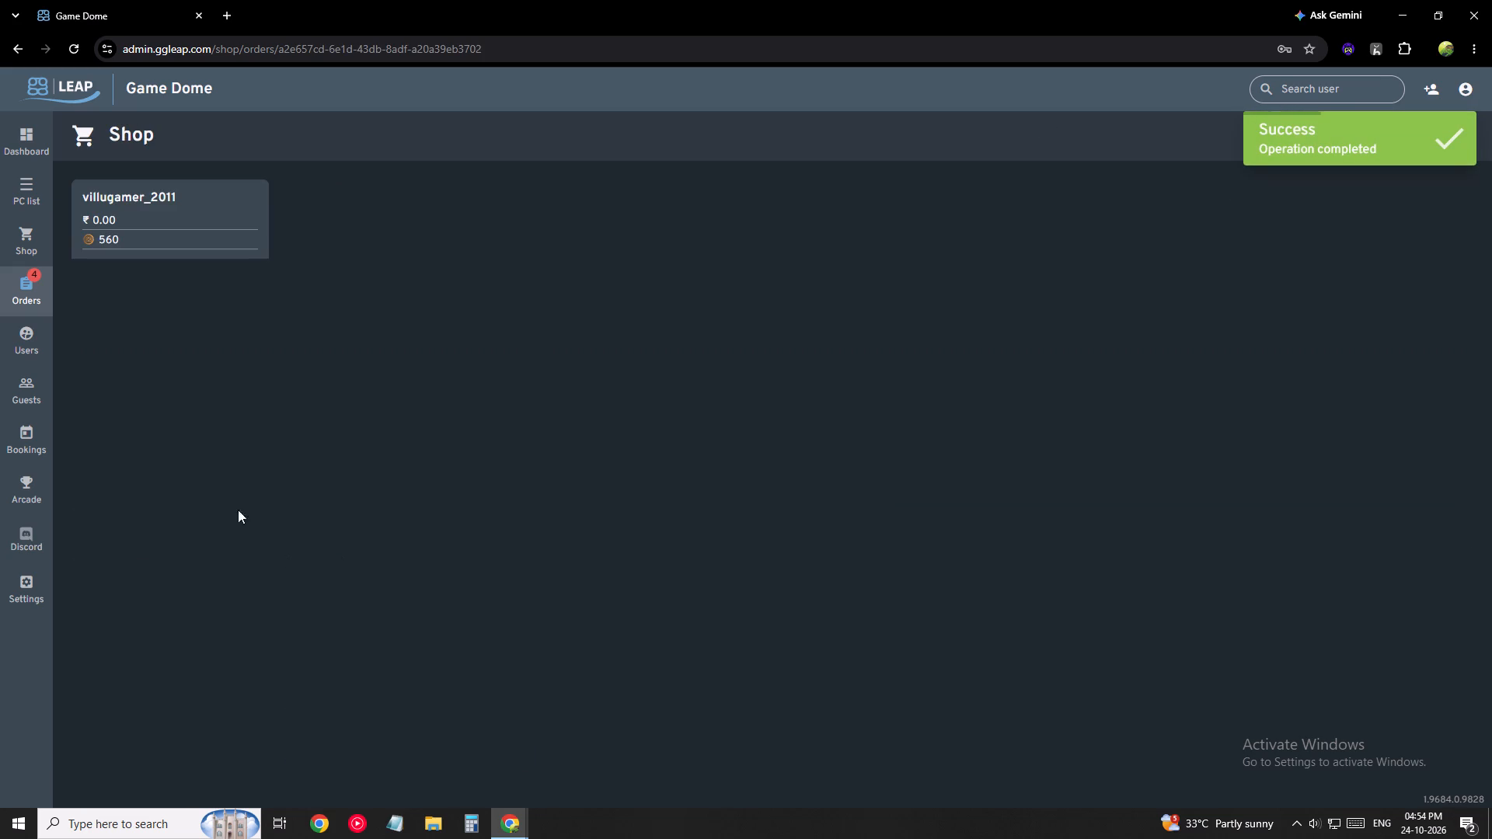
{"action": "left_click", "coordinate": [364, 479]}
{"action": "left_click", "coordinate": [416, 522]}
{"action": "left_click", "coordinate": [417, 503]}
{"action": "left_click", "coordinate": [433, 744]}
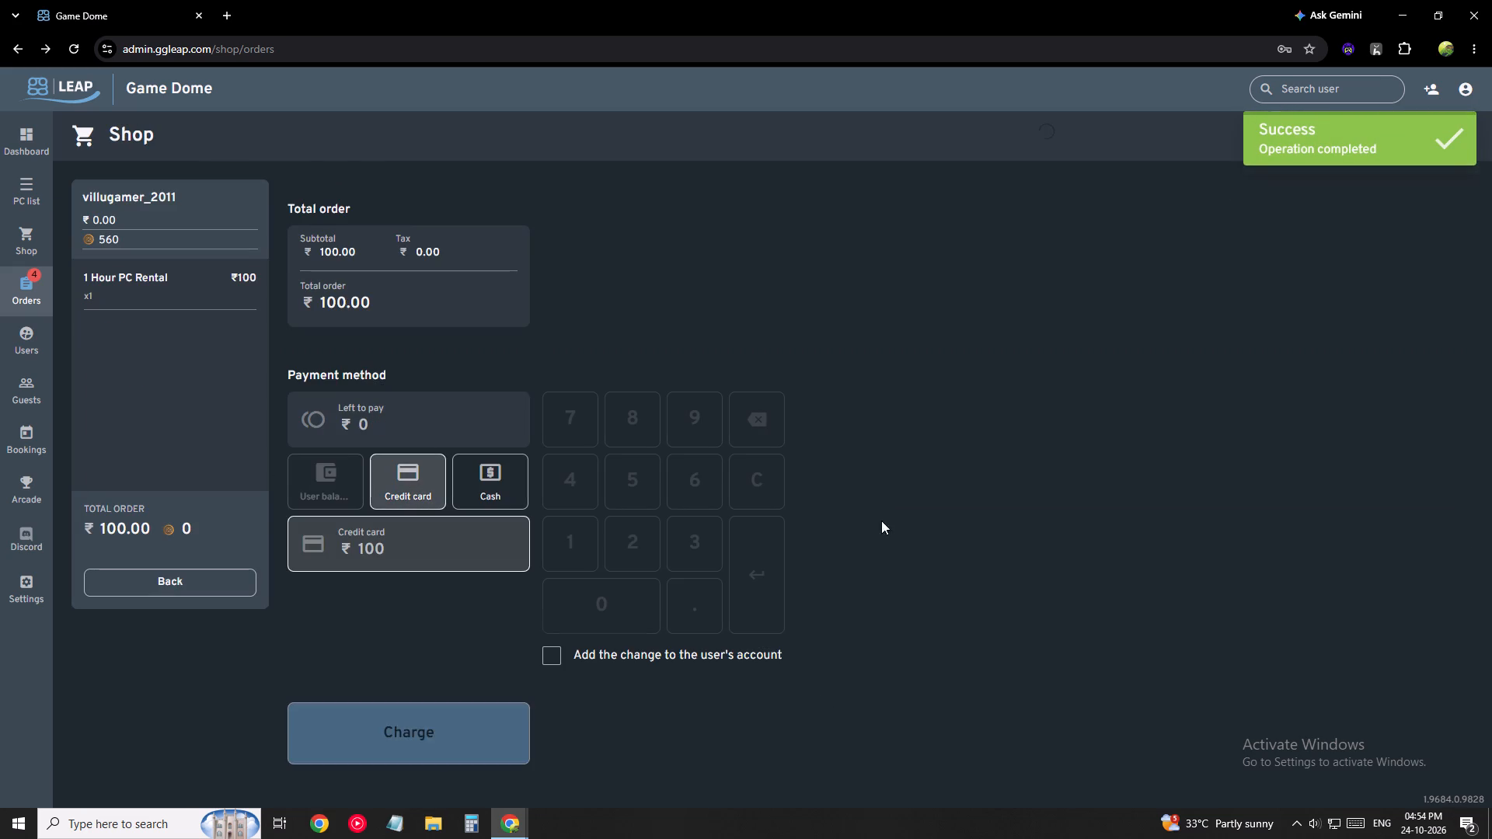
{"action": "left_click", "coordinate": [688, 409]}
{"action": "left_click", "coordinate": [413, 480]}
{"action": "left_click", "coordinate": [394, 716]}
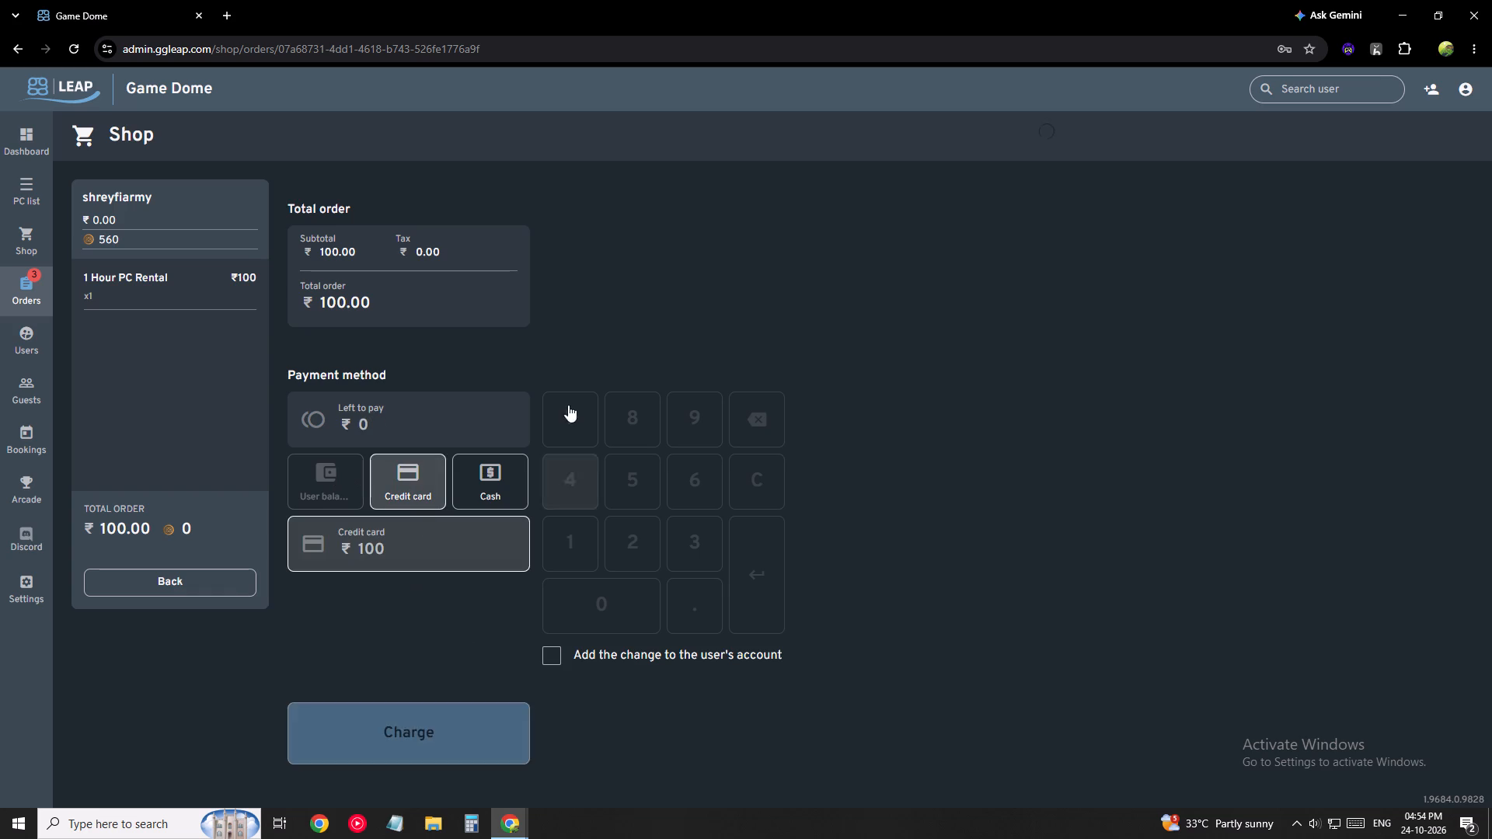
{"action": "left_click", "coordinate": [617, 371]}
{"action": "left_click", "coordinate": [406, 468]}
{"action": "left_click", "coordinate": [406, 740]}
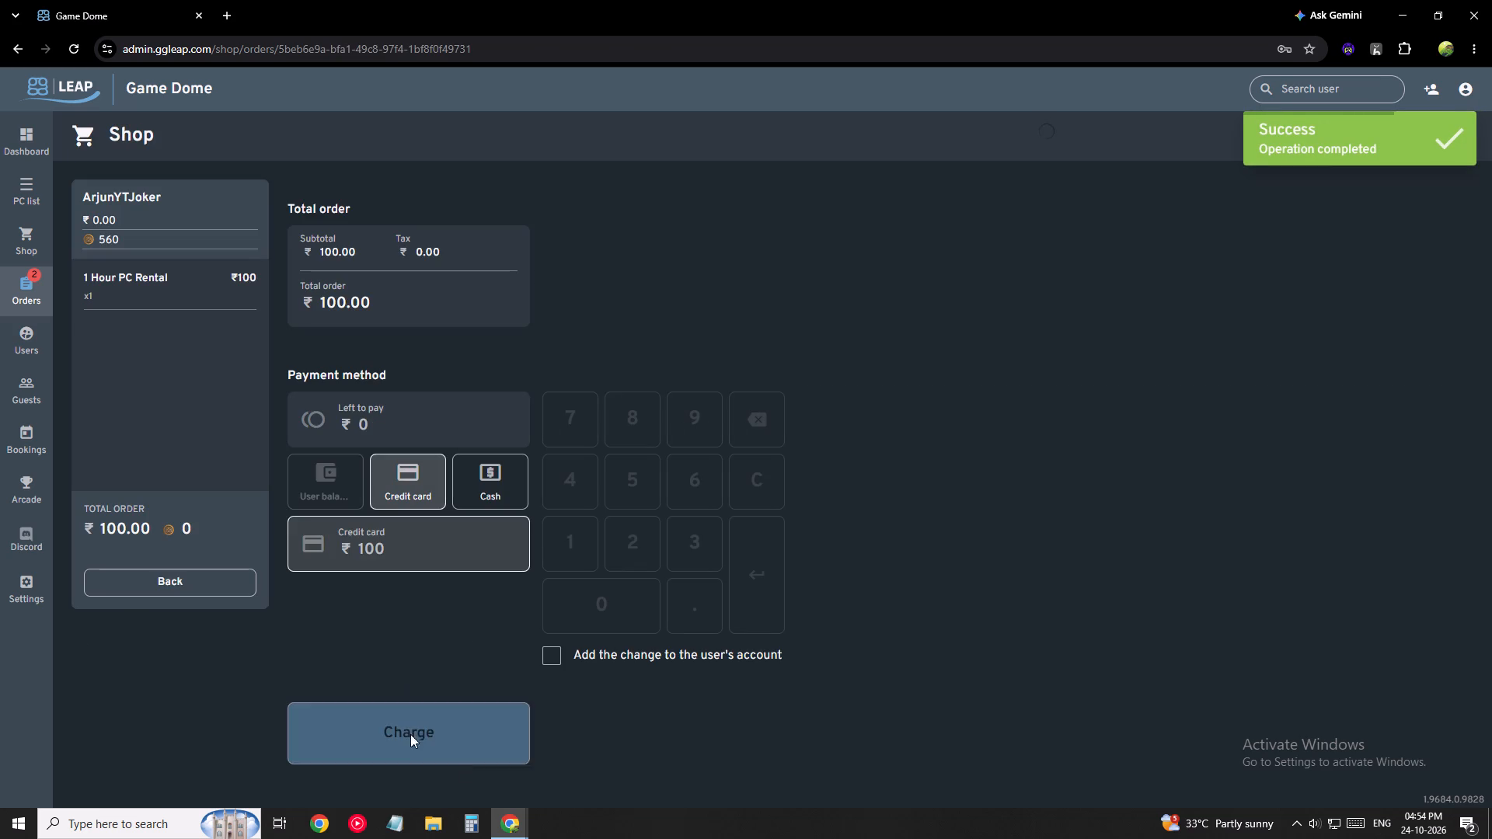
Open the PC list.
{"action": "left_click", "coordinate": [44, 173]}
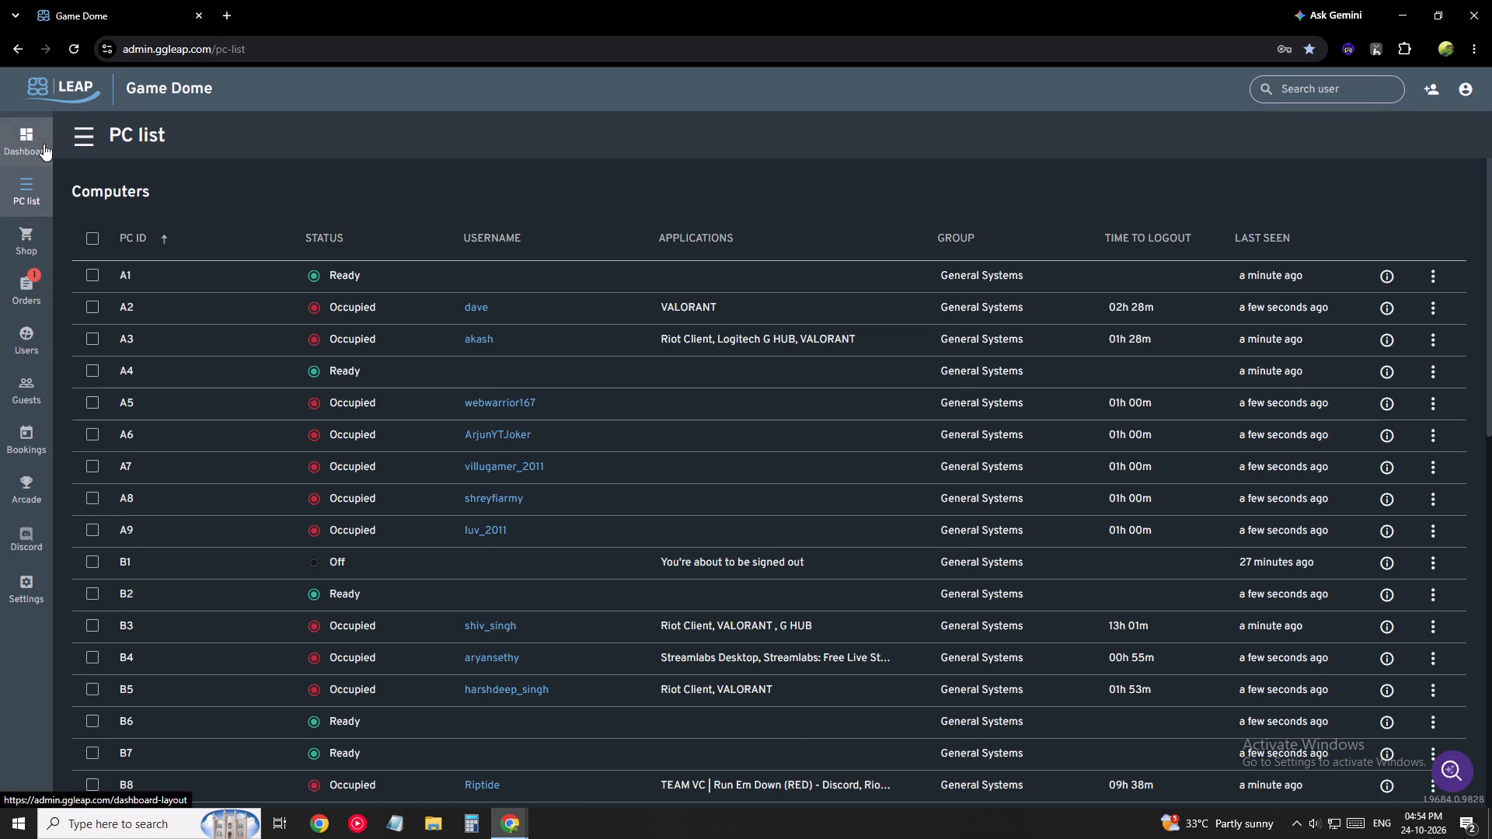
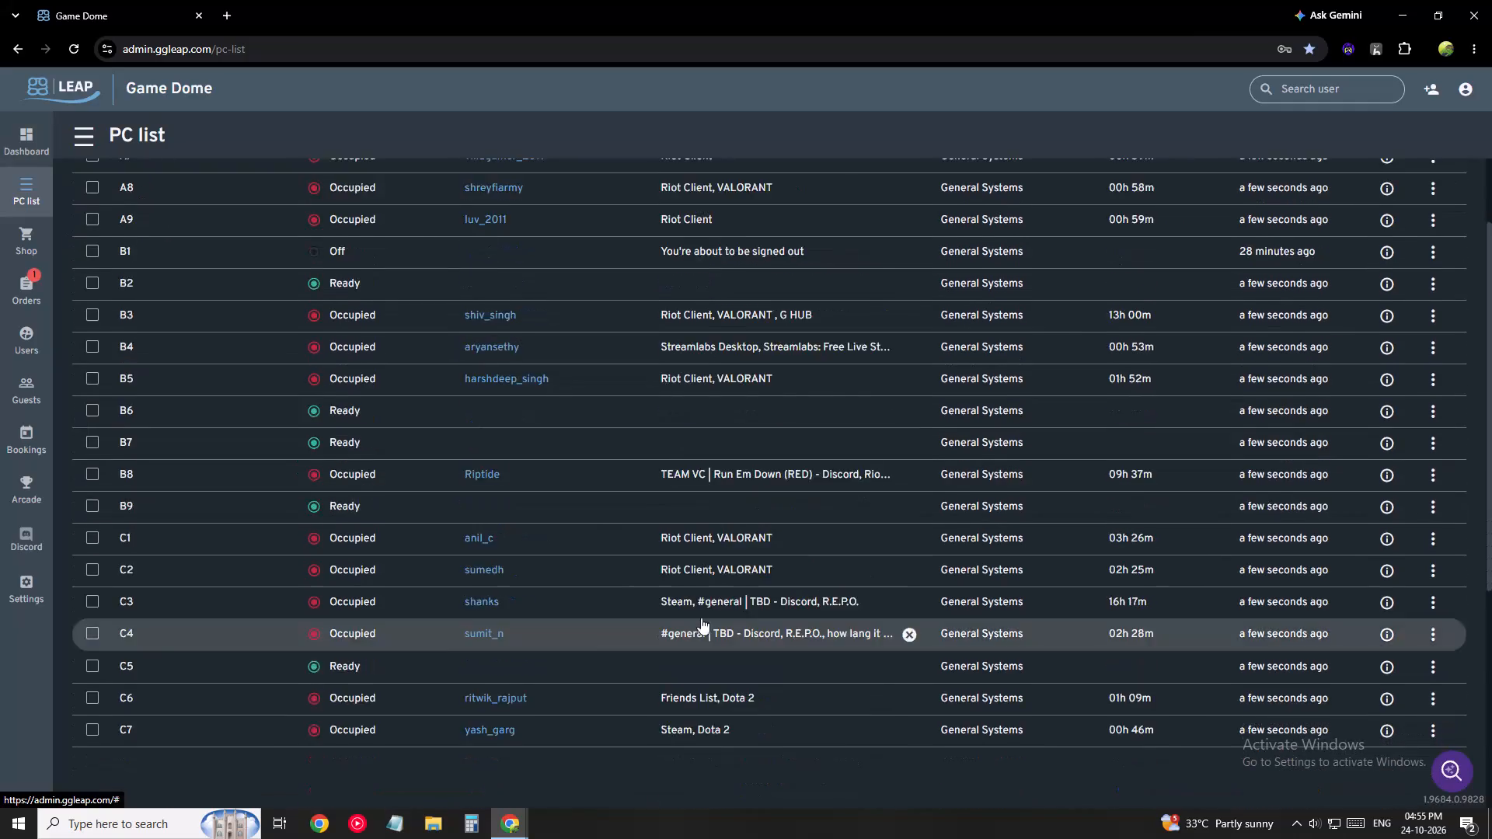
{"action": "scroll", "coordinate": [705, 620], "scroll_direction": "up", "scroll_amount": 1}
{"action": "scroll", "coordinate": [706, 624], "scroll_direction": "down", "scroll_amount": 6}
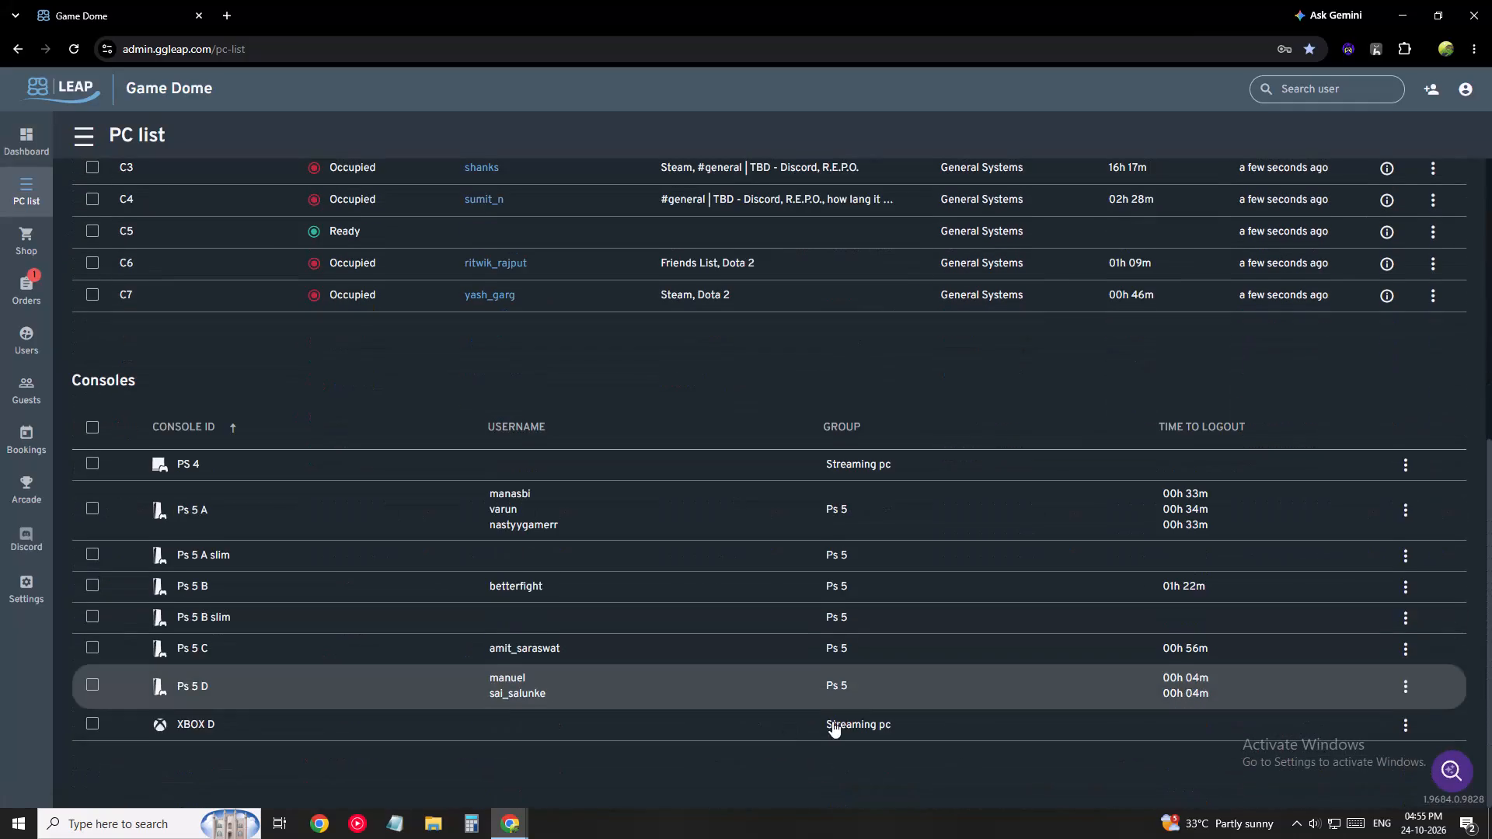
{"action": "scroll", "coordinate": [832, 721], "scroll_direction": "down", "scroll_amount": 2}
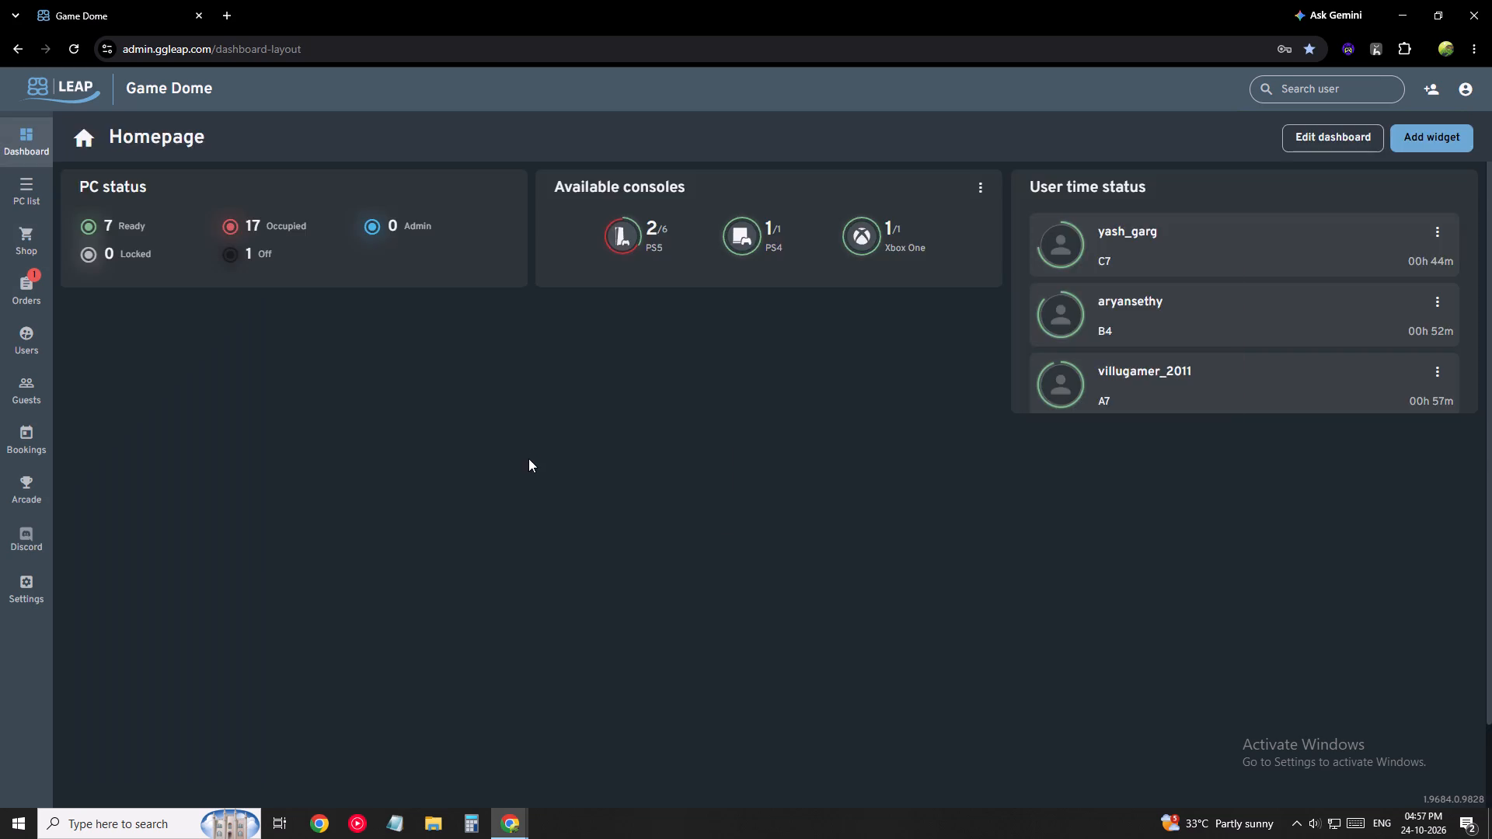
Switch to the GD VIMAN MNAGAR spreadsheet and set manuel's customer credit amount to 180.
{"action": "key", "text": "alt+Tab"}
{"action": "left_click", "coordinate": [1209, 692]}
{"action": "left_click", "coordinate": [1211, 670]}
{"action": "left_click", "coordinate": [1221, 715]}
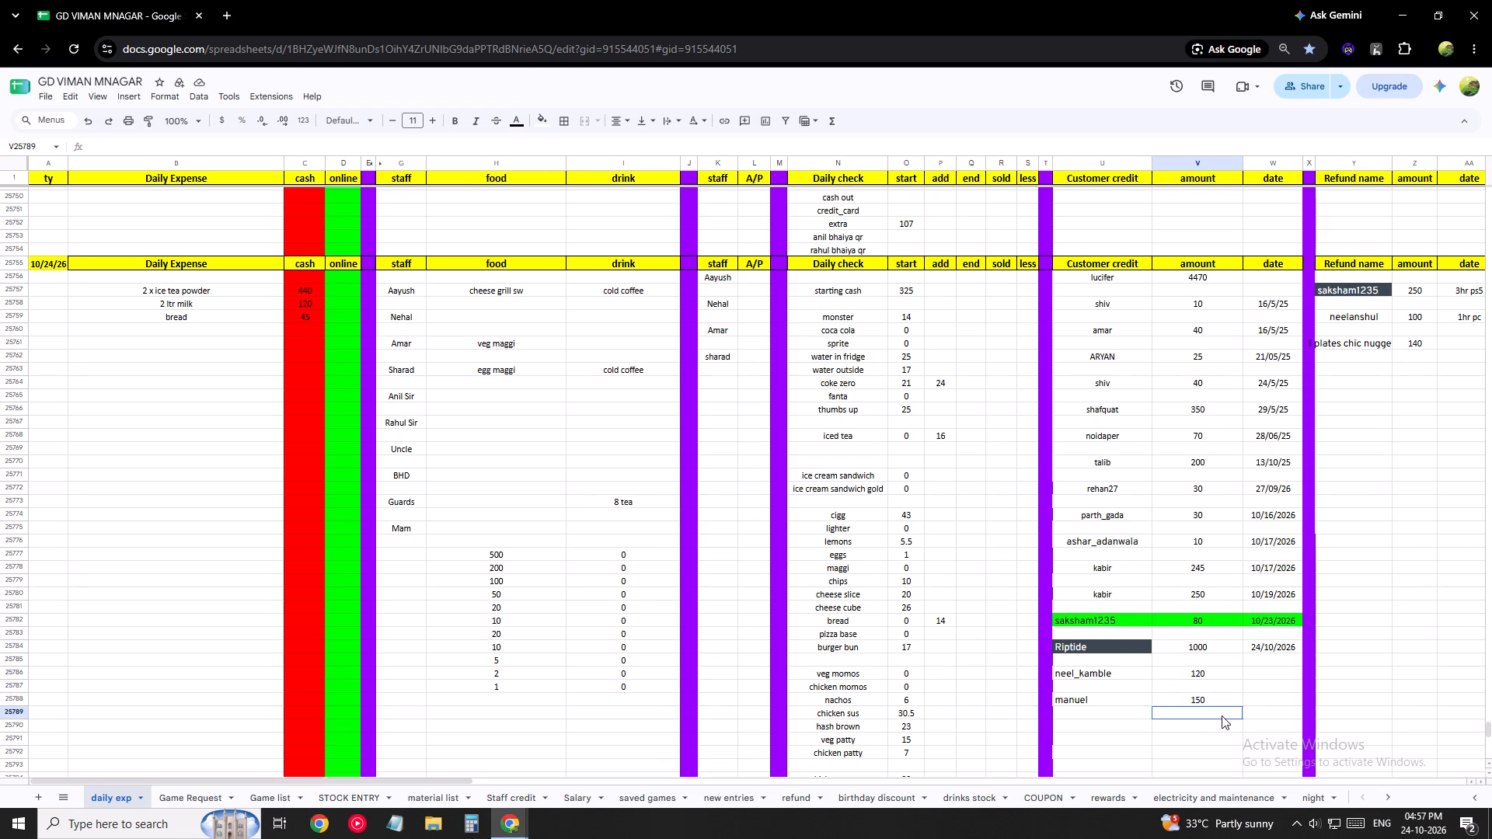
{"action": "type", "text": "30"}
{"action": "key", "text": "Return"}
{"action": "key", "text": "Up"}
{"action": "key", "text": "shift+Up"}
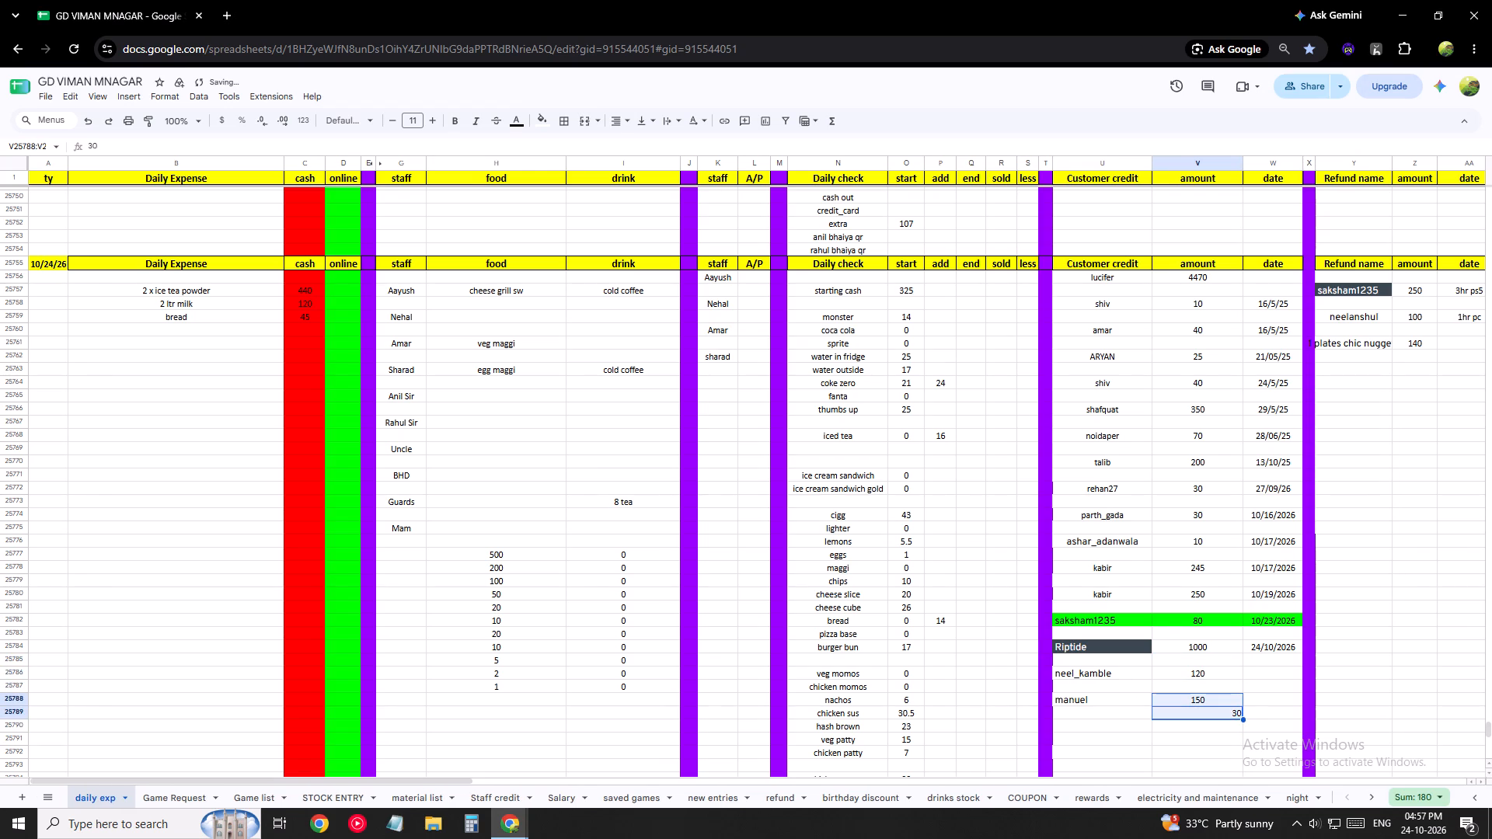
{"action": "key", "text": "Delete"}
{"action": "key", "text": "Up"}
{"action": "type", "text": "180"}
{"action": "key", "text": "Return"}
Switch to Game Dome and examine the order history for the day's orders, including the items in manuel's order.
{"action": "key", "text": "alt+Tab"}
{"action": "left_click", "coordinate": [12, 284]}
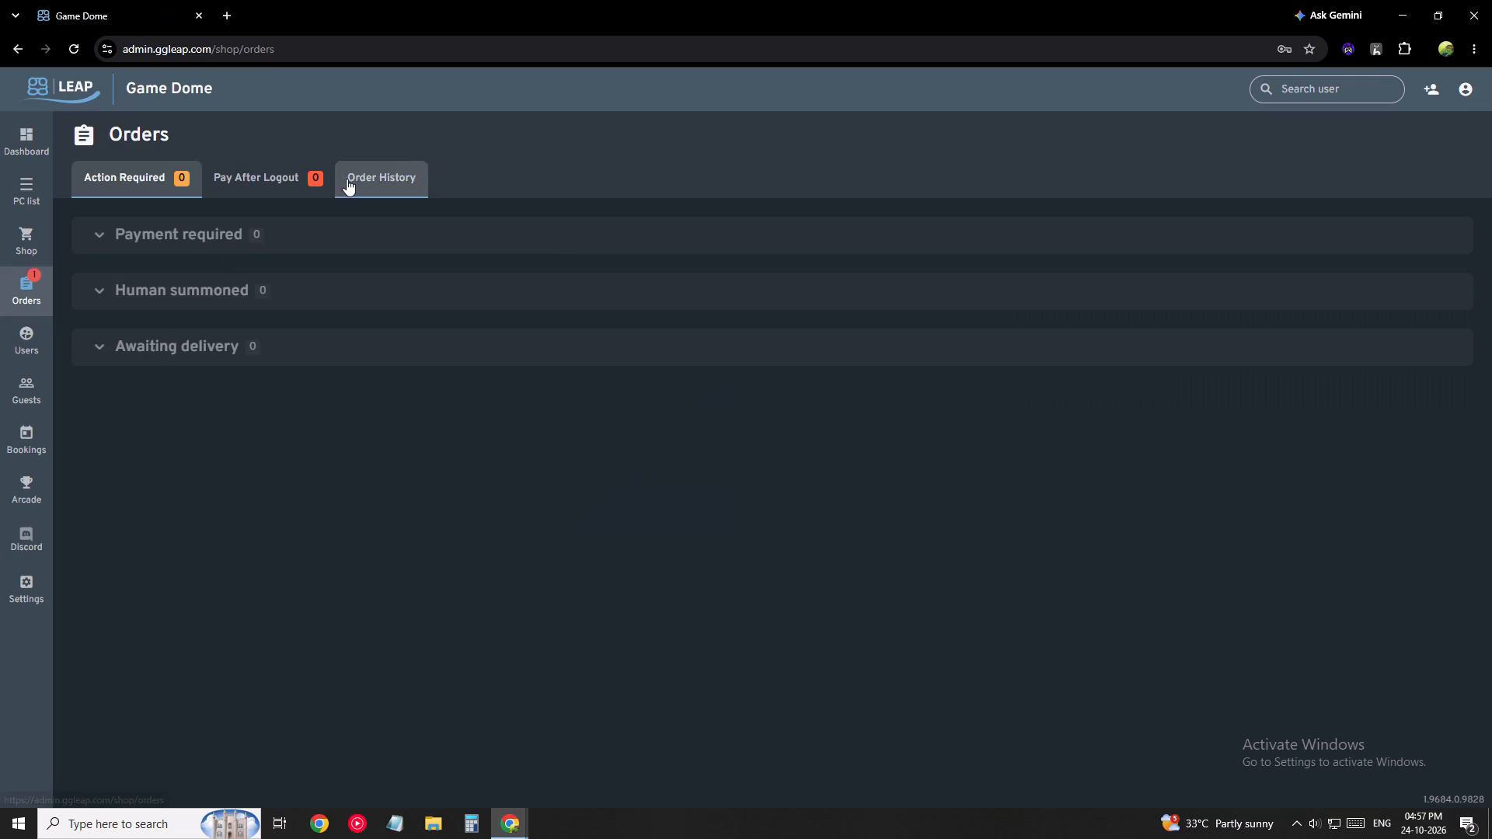
{"action": "left_click", "coordinate": [359, 180]}
{"action": "left_click", "coordinate": [381, 172]}
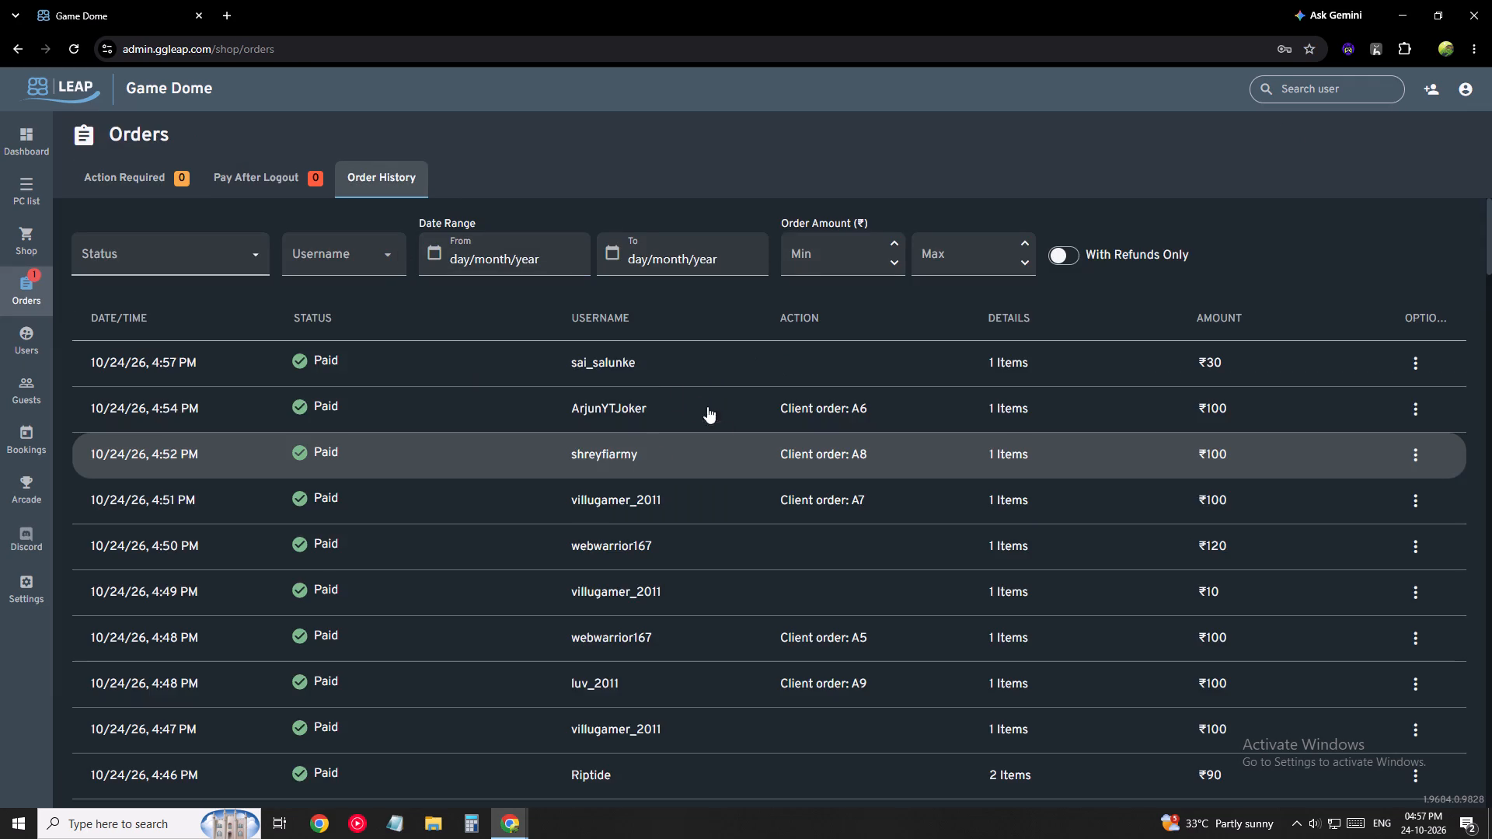
{"action": "scroll", "coordinate": [651, 479], "scroll_direction": "down", "scroll_amount": 2}
{"action": "scroll", "coordinate": [633, 659], "scroll_direction": "down", "scroll_amount": 4}
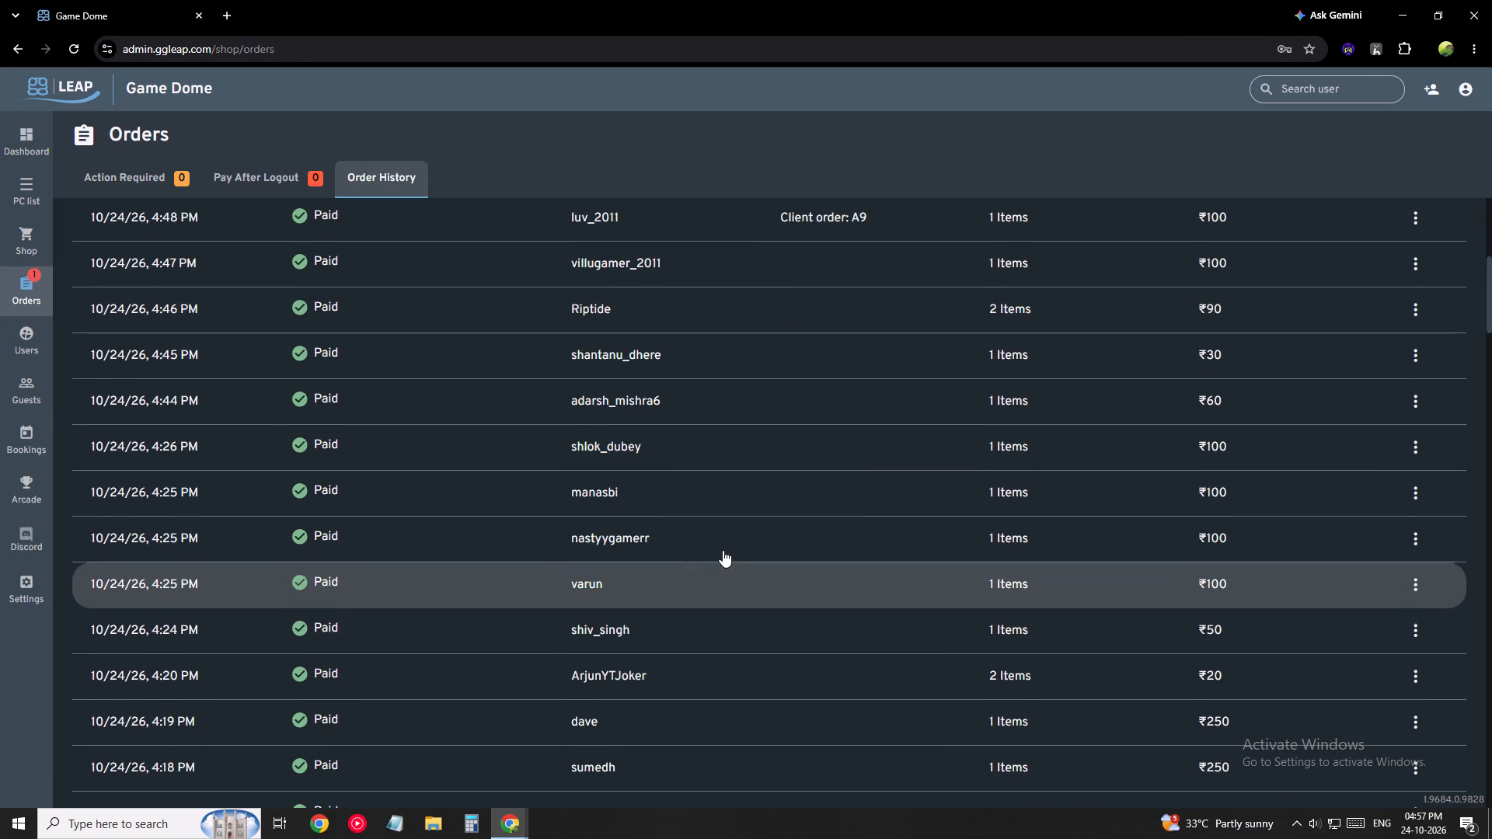
{"action": "scroll", "coordinate": [532, 547], "scroll_direction": "up", "scroll_amount": 1}
{"action": "scroll", "coordinate": [532, 547], "scroll_direction": "down", "scroll_amount": 1}
{"action": "scroll", "coordinate": [532, 547], "scroll_direction": "up", "scroll_amount": 3}
{"action": "scroll", "coordinate": [626, 605], "scroll_direction": "down", "scroll_amount": 1}
{"action": "scroll", "coordinate": [626, 605], "scroll_direction": "up", "scroll_amount": 3}
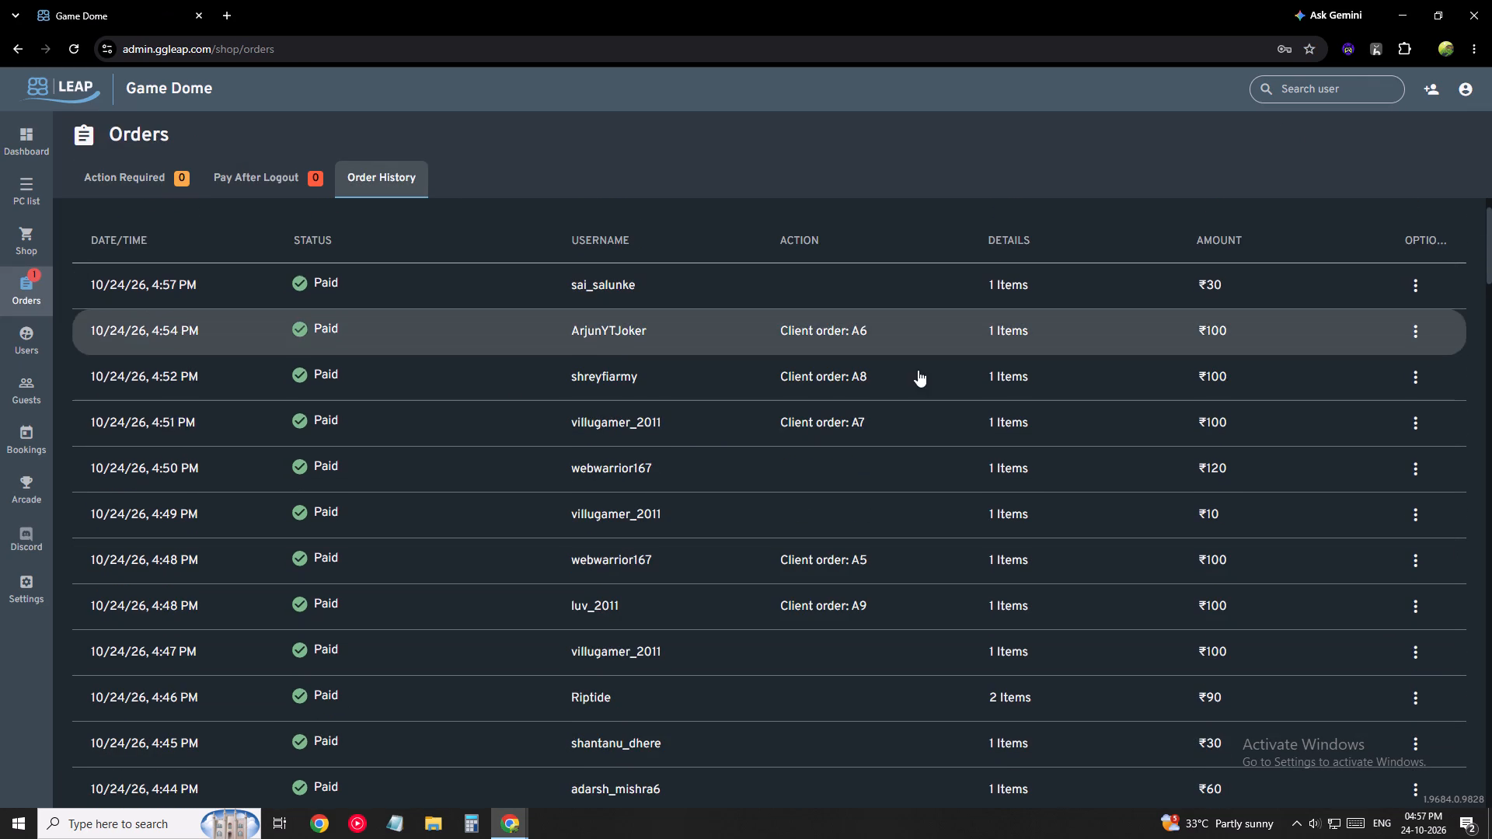
{"action": "scroll", "coordinate": [650, 439], "scroll_direction": "down", "scroll_amount": 2}
{"action": "scroll", "coordinate": [650, 479], "scroll_direction": "up", "scroll_amount": 3}
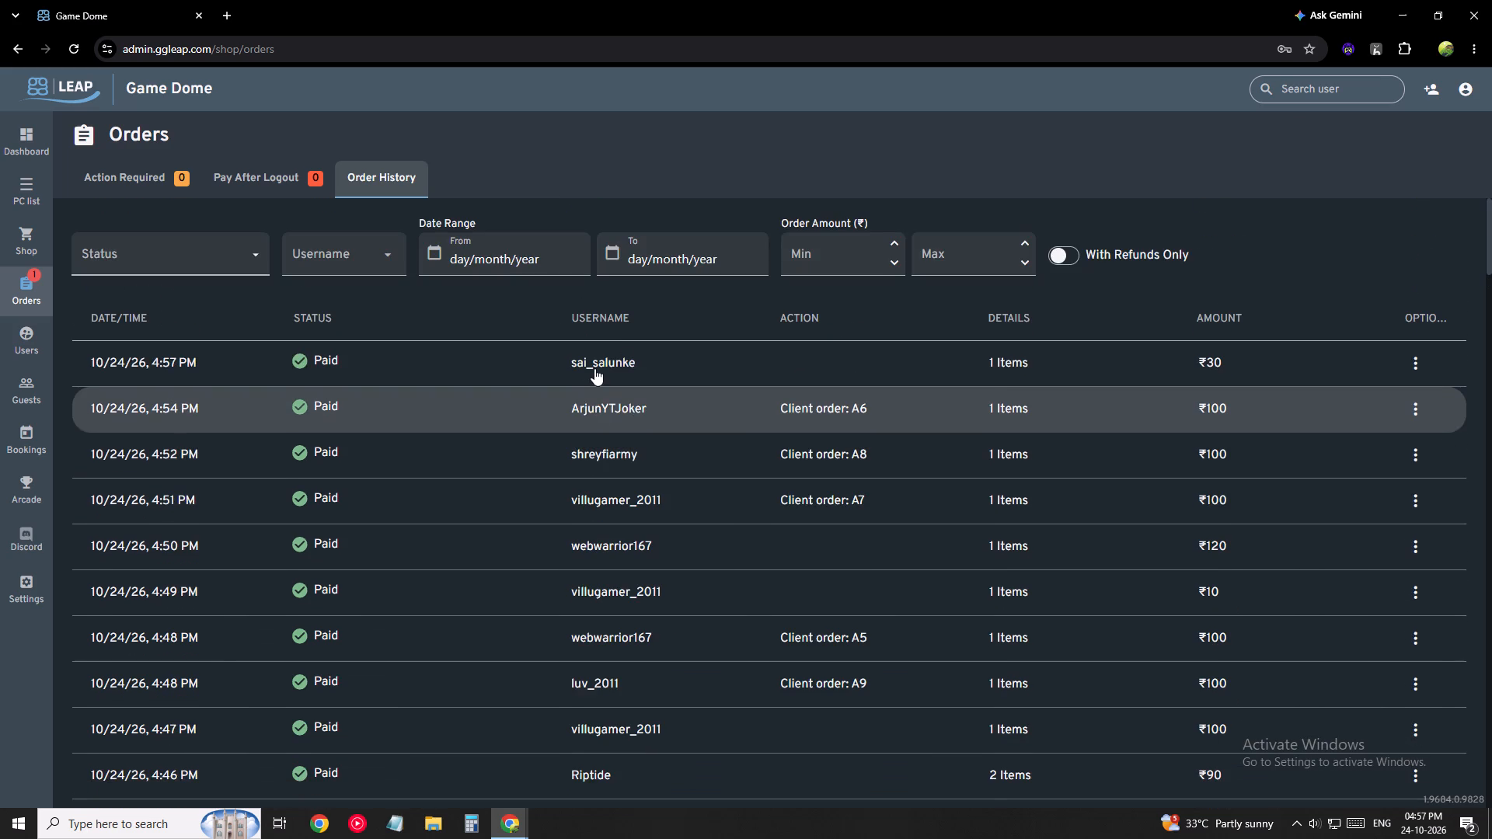
{"action": "scroll", "coordinate": [613, 480], "scroll_direction": "down", "scroll_amount": 2}
{"action": "scroll", "coordinate": [599, 552], "scroll_direction": "down", "scroll_amount": 2}
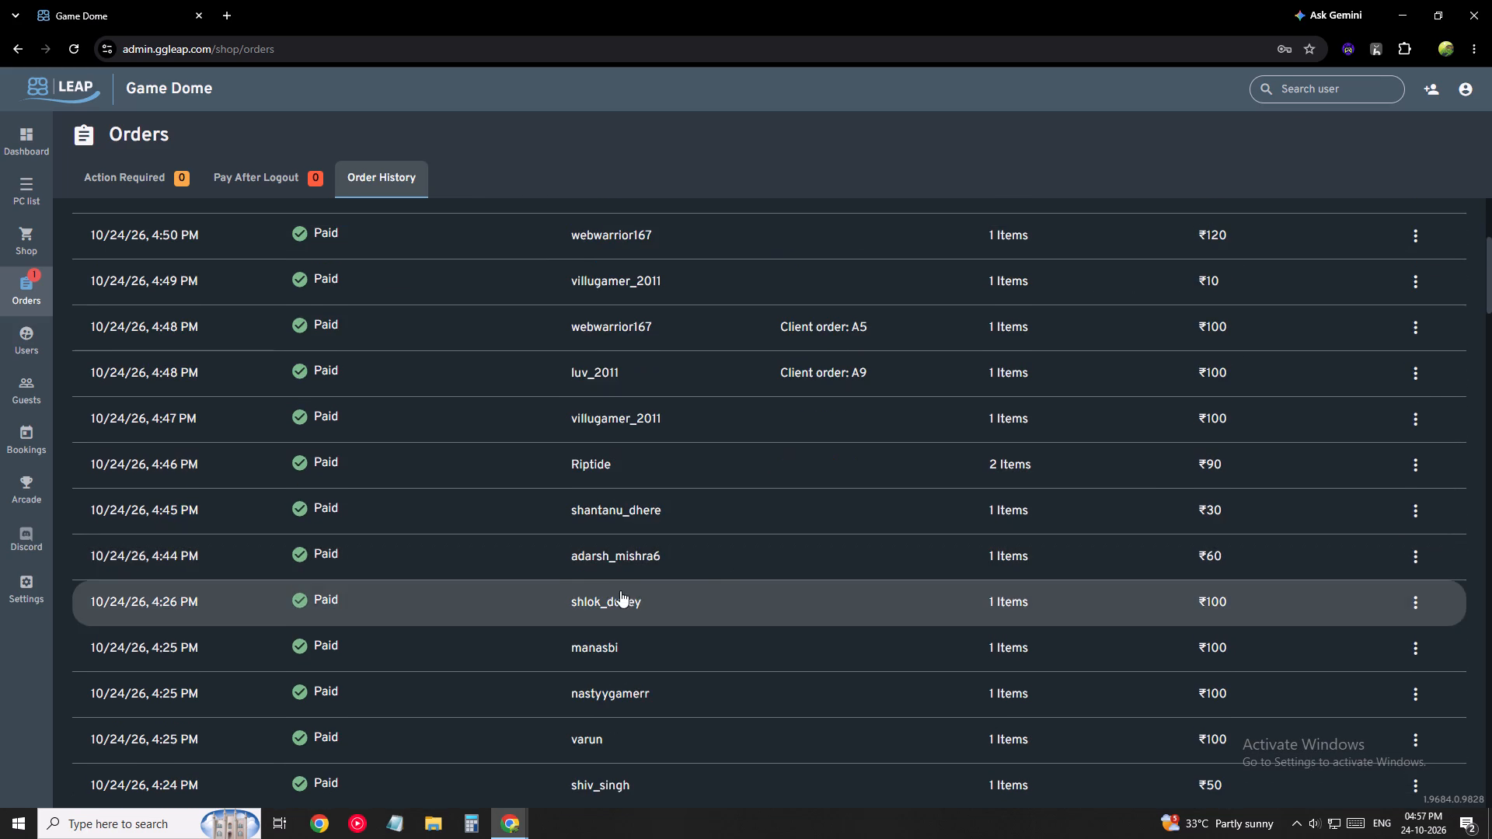
{"action": "scroll", "coordinate": [638, 597], "scroll_direction": "down", "scroll_amount": 1}
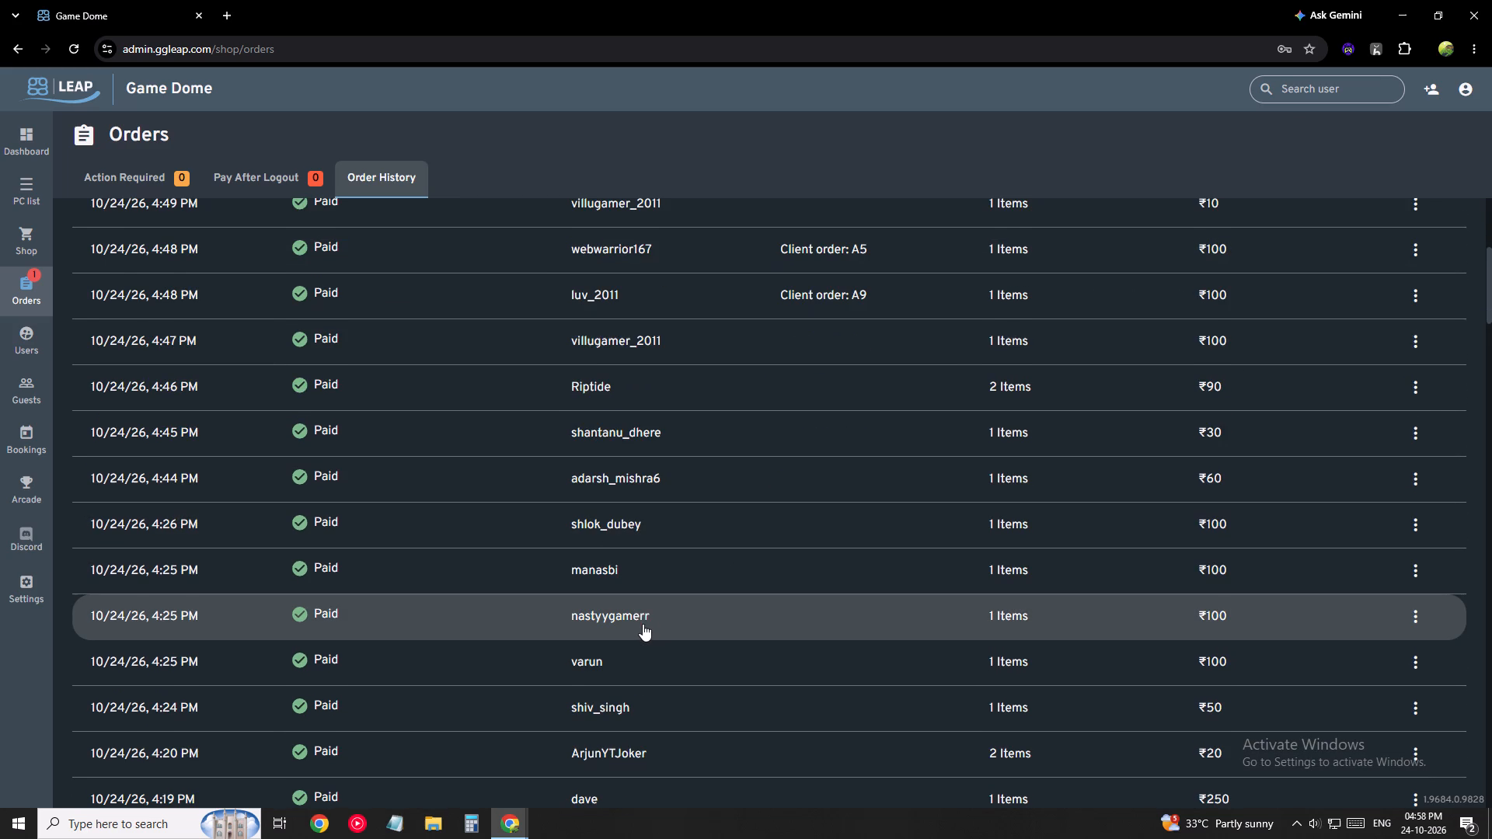
{"action": "scroll", "coordinate": [649, 618], "scroll_direction": "down", "scroll_amount": 6}
{"action": "scroll", "coordinate": [602, 663], "scroll_direction": "down", "scroll_amount": 2}
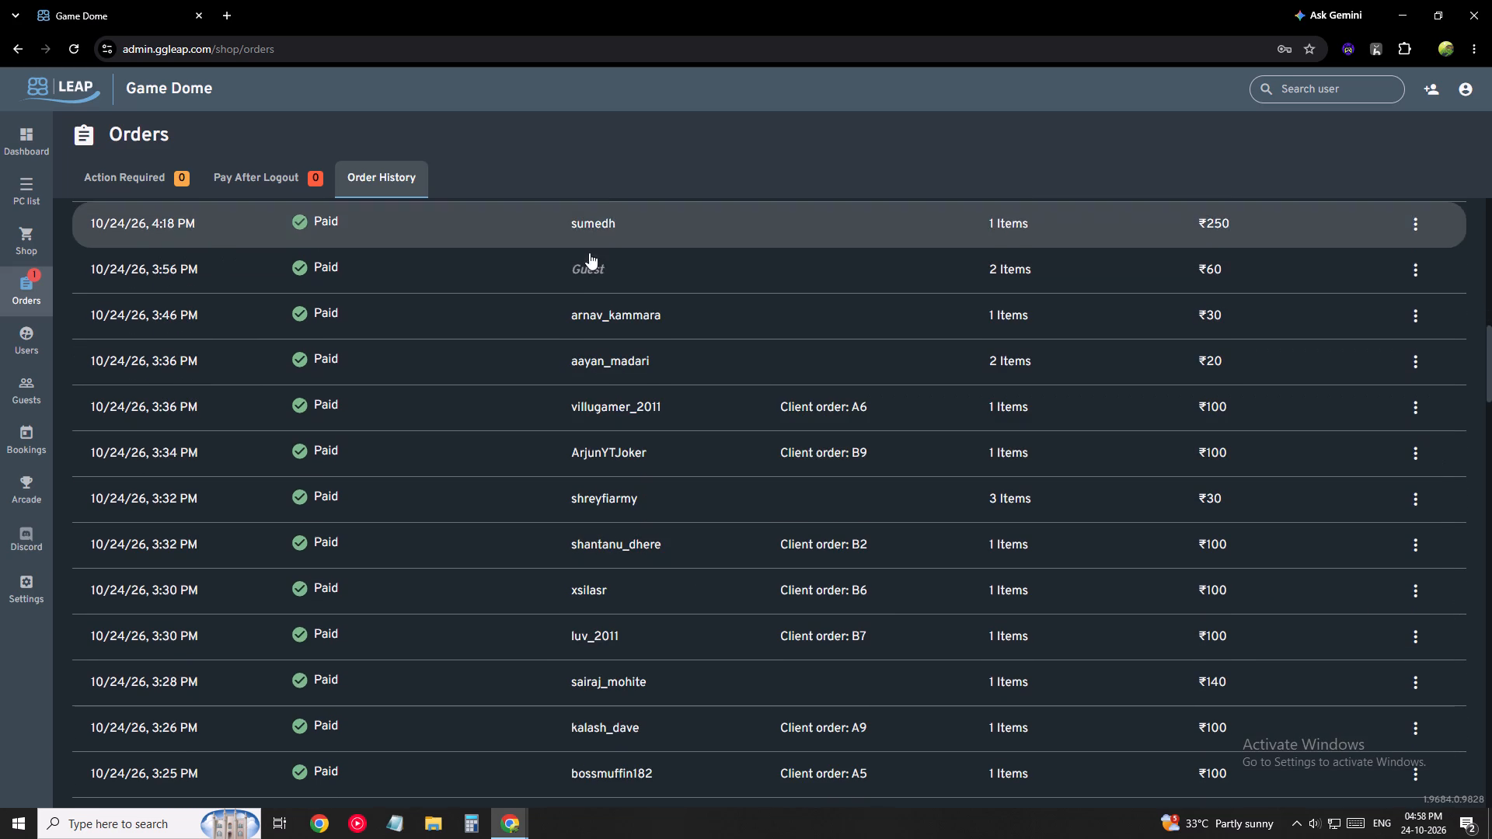
{"action": "scroll", "coordinate": [616, 708], "scroll_direction": "down", "scroll_amount": 1}
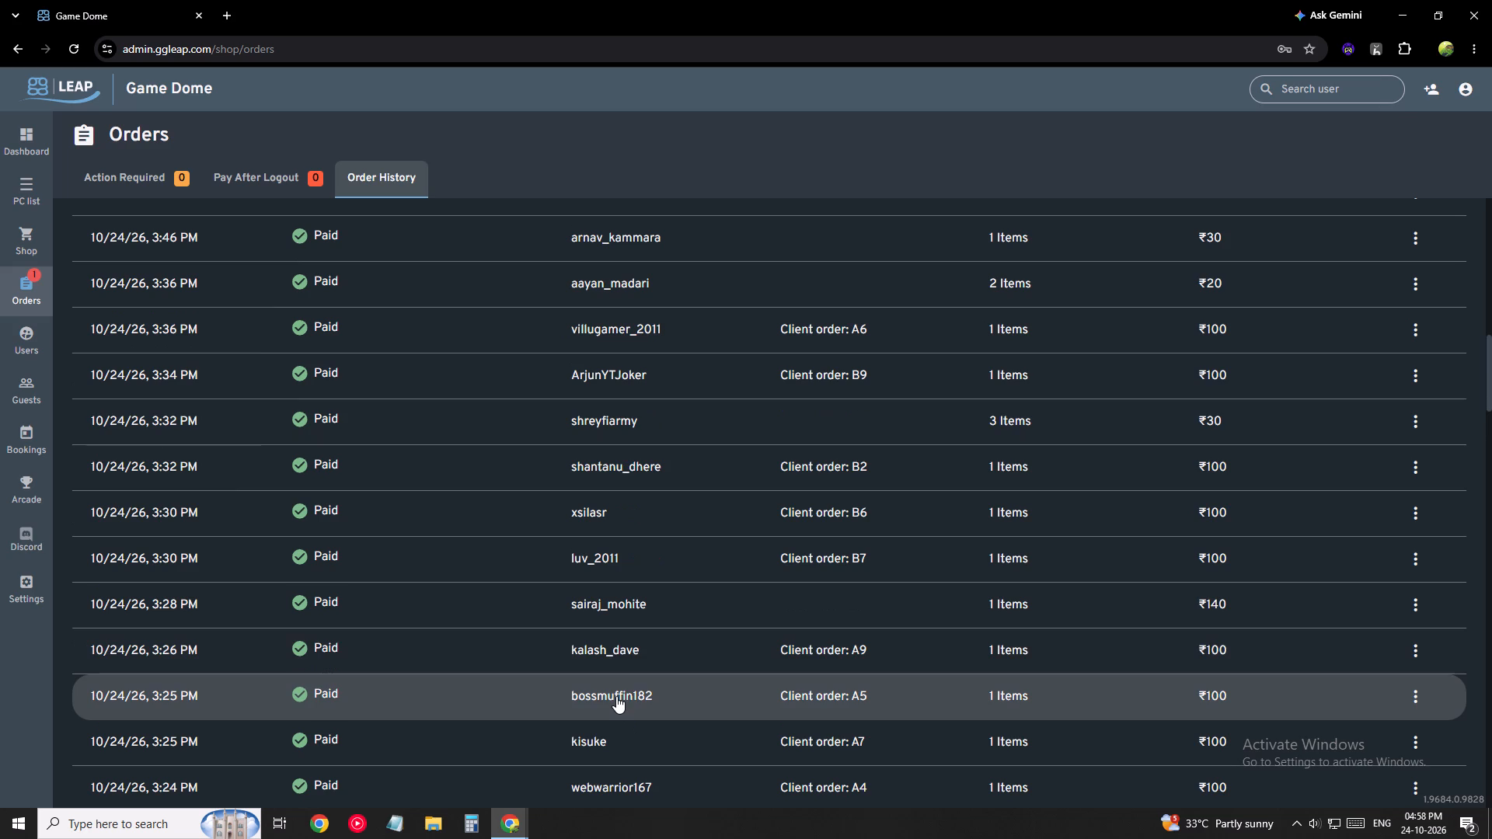
{"action": "scroll", "coordinate": [629, 612], "scroll_direction": "down", "scroll_amount": 1}
{"action": "scroll", "coordinate": [568, 676], "scroll_direction": "down", "scroll_amount": 2}
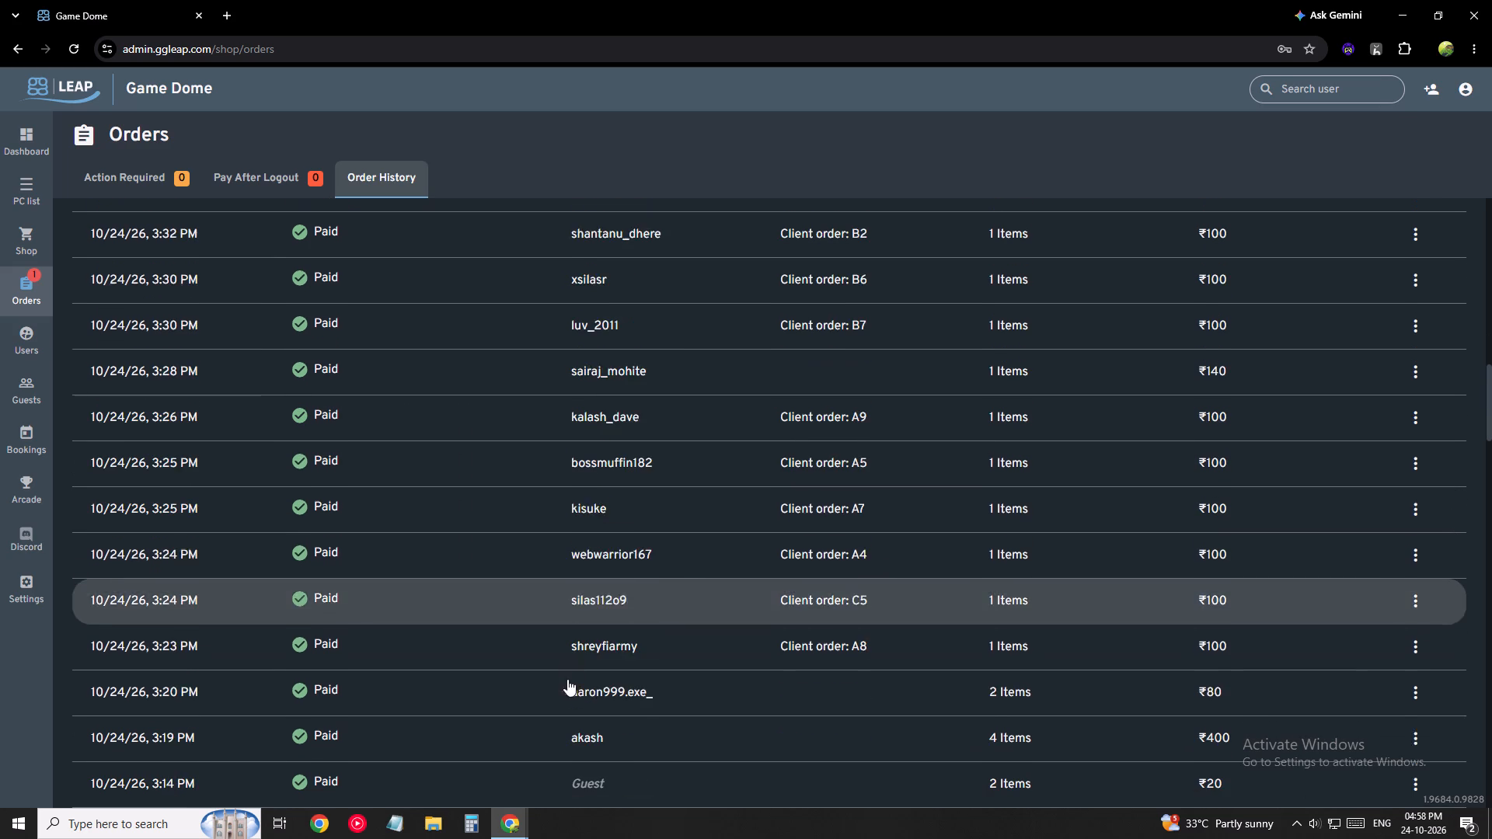
{"action": "scroll", "coordinate": [558, 695], "scroll_direction": "down", "scroll_amount": 2}
{"action": "scroll", "coordinate": [664, 642], "scroll_direction": "down", "scroll_amount": 2}
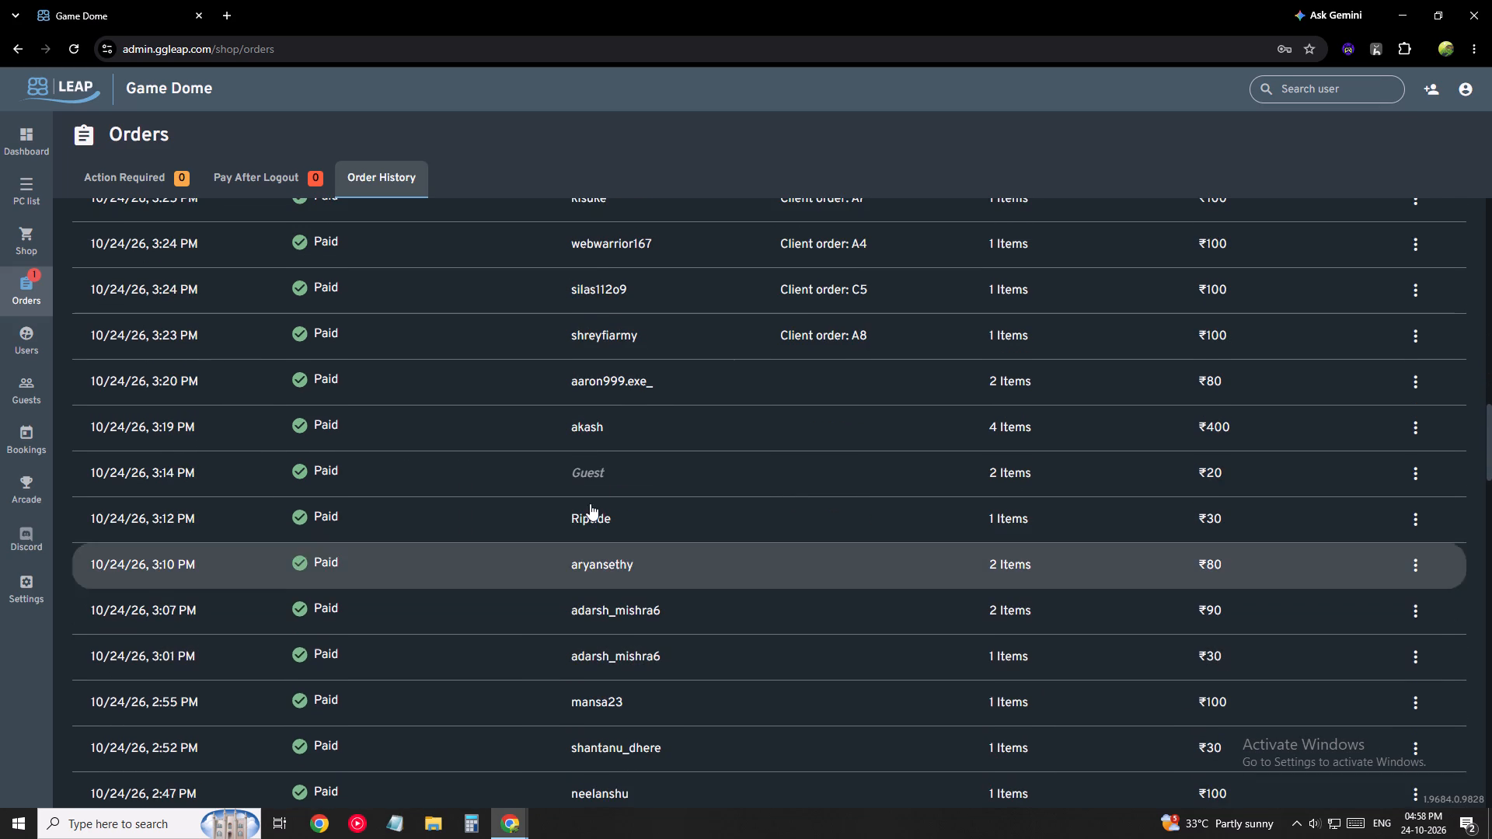
{"action": "scroll", "coordinate": [622, 631], "scroll_direction": "down", "scroll_amount": 2}
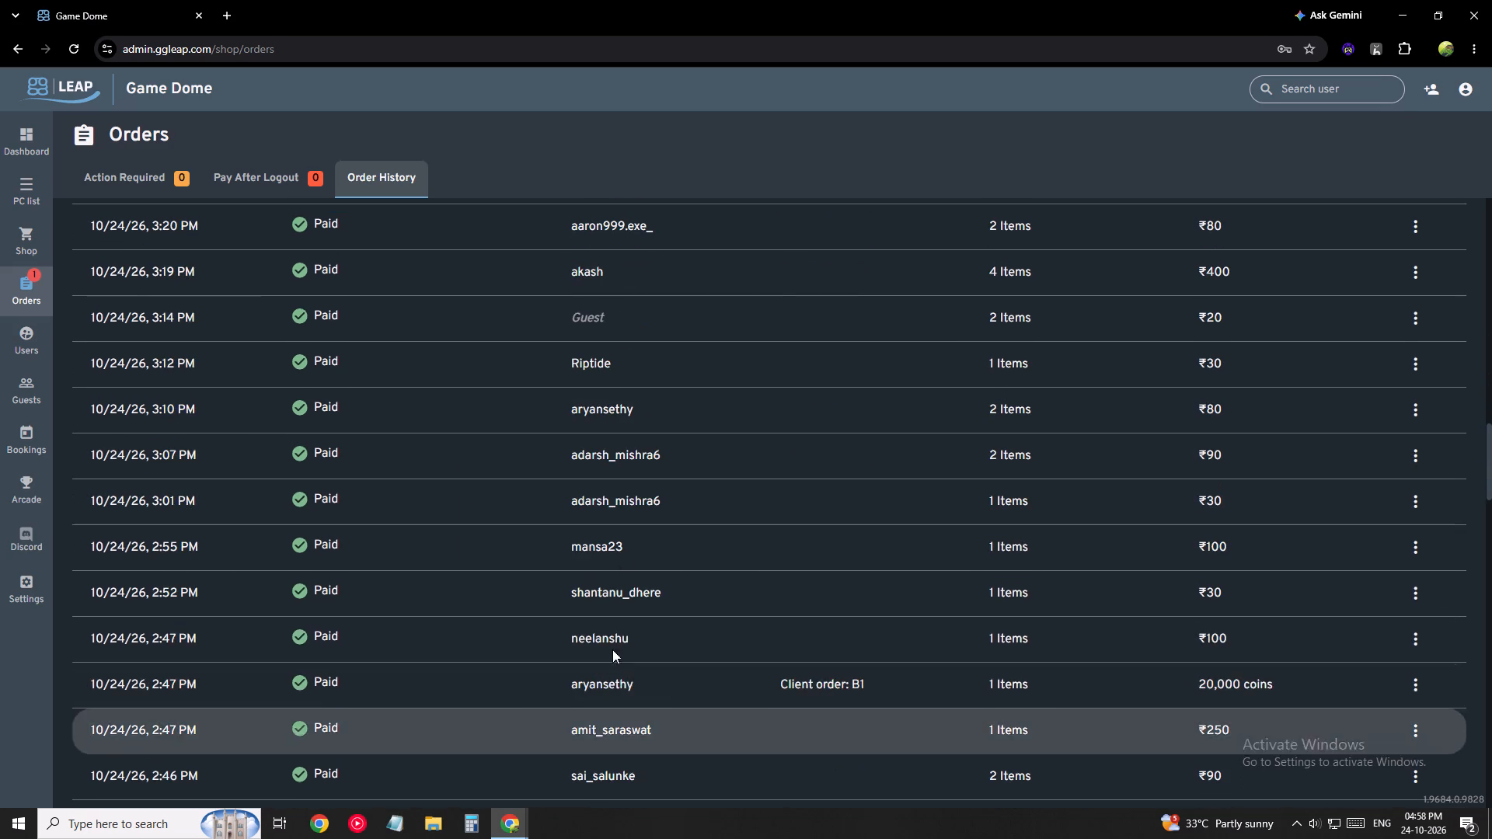
{"action": "scroll", "coordinate": [613, 592], "scroll_direction": "down", "scroll_amount": 2}
{"action": "scroll", "coordinate": [581, 718], "scroll_direction": "down", "scroll_amount": 2}
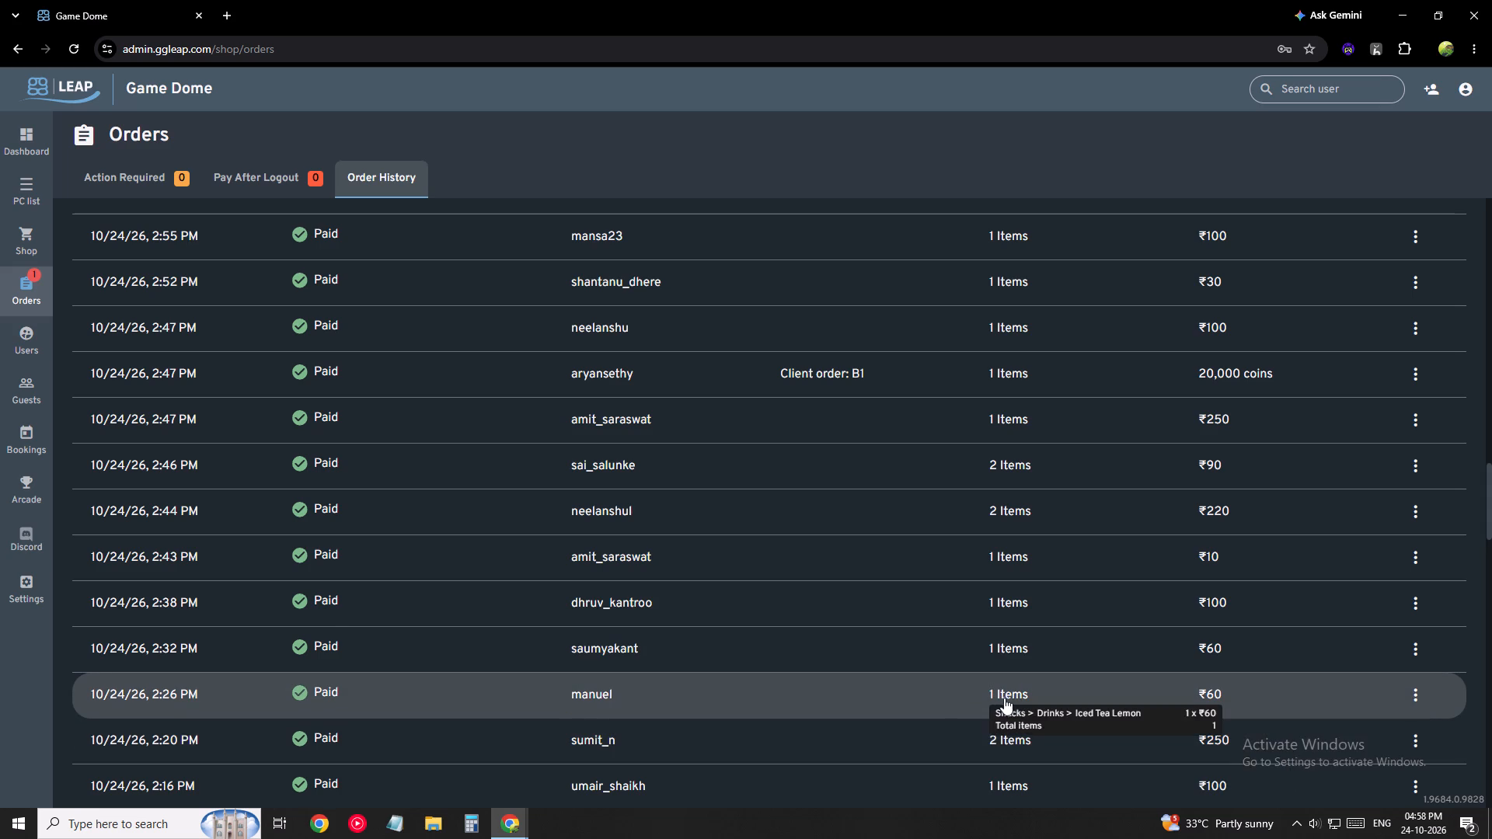
{"action": "scroll", "coordinate": [408, 808], "scroll_direction": "down", "scroll_amount": 10}
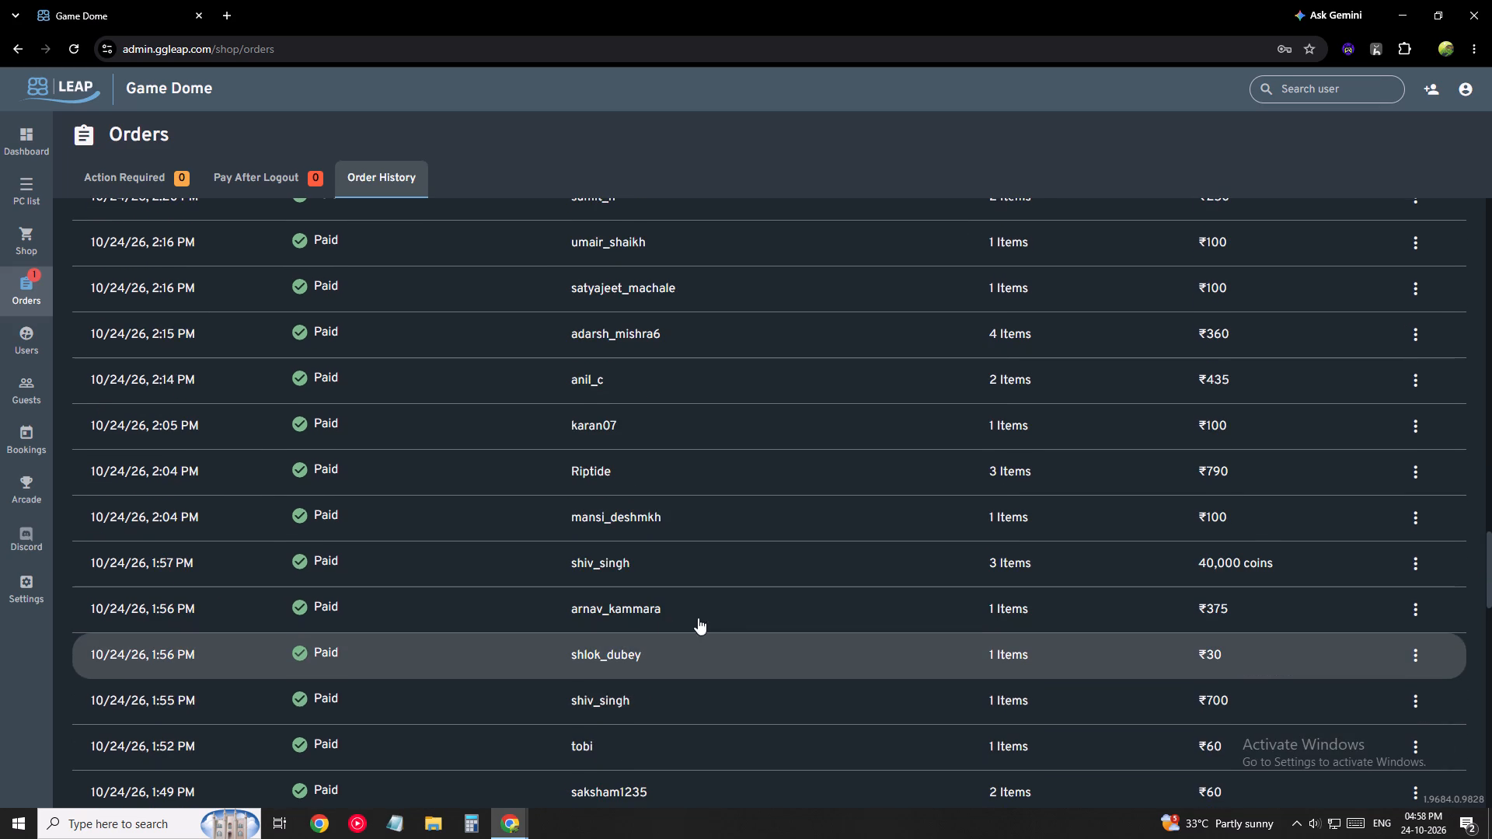
{"action": "scroll", "coordinate": [594, 716], "scroll_direction": "down", "scroll_amount": 3}
{"action": "scroll", "coordinate": [870, 736], "scroll_direction": "down", "scroll_amount": 2}
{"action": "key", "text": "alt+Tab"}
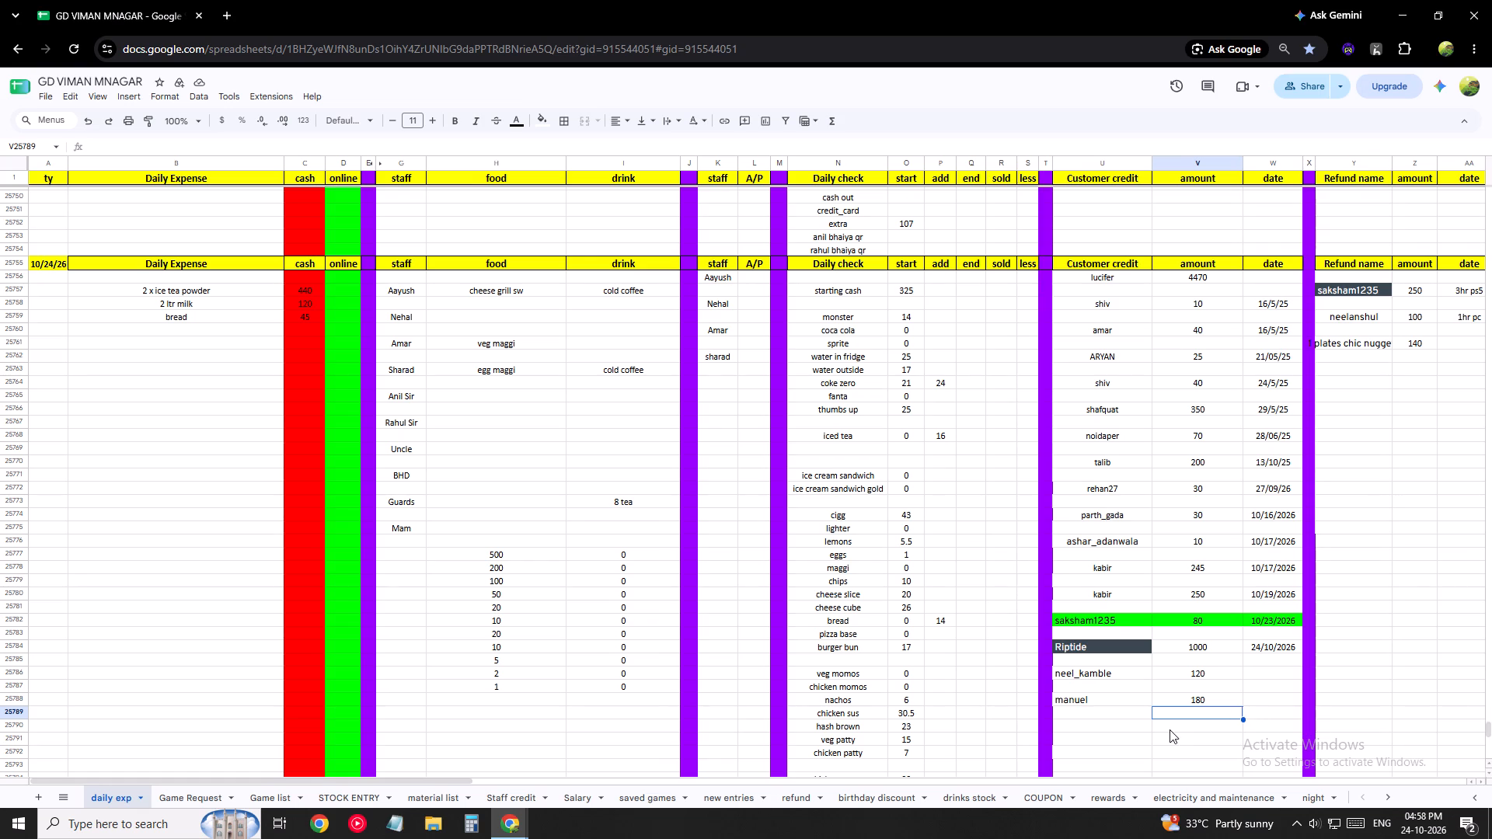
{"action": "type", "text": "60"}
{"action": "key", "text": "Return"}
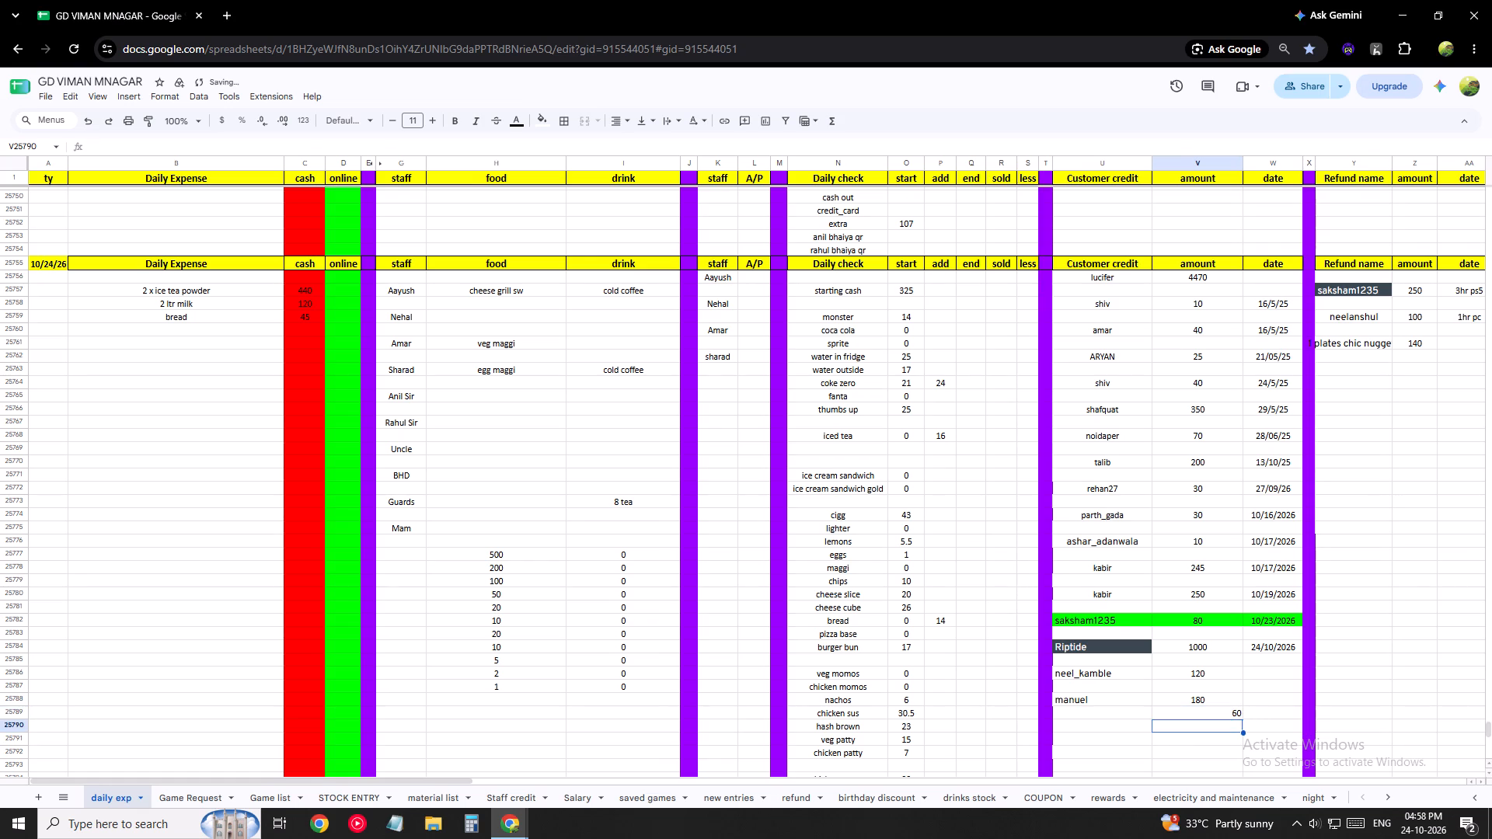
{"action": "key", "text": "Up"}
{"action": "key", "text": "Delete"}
Switch back to Game Dome and examine the day's older entries in the order history.
{"action": "key", "text": "alt+Tab"}
{"action": "scroll", "coordinate": [806, 486], "scroll_direction": "down", "scroll_amount": 3}
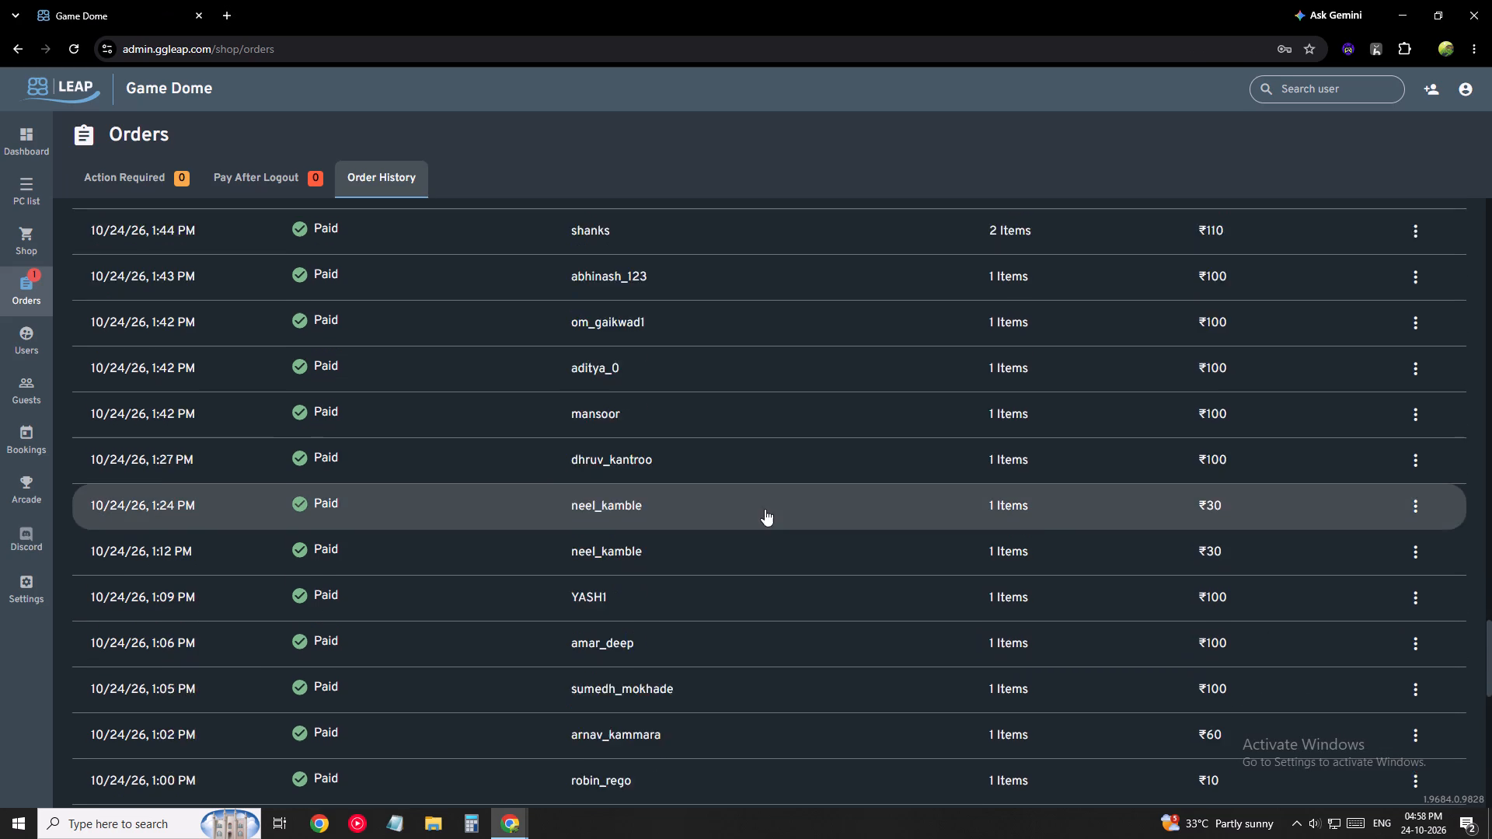
{"action": "scroll", "coordinate": [765, 509], "scroll_direction": "down", "scroll_amount": 2}
{"action": "scroll", "coordinate": [689, 543], "scroll_direction": "up", "scroll_amount": 1}
{"action": "scroll", "coordinate": [689, 545], "scroll_direction": "down", "scroll_amount": 4}
{"action": "scroll", "coordinate": [613, 629], "scroll_direction": "down", "scroll_amount": 2}
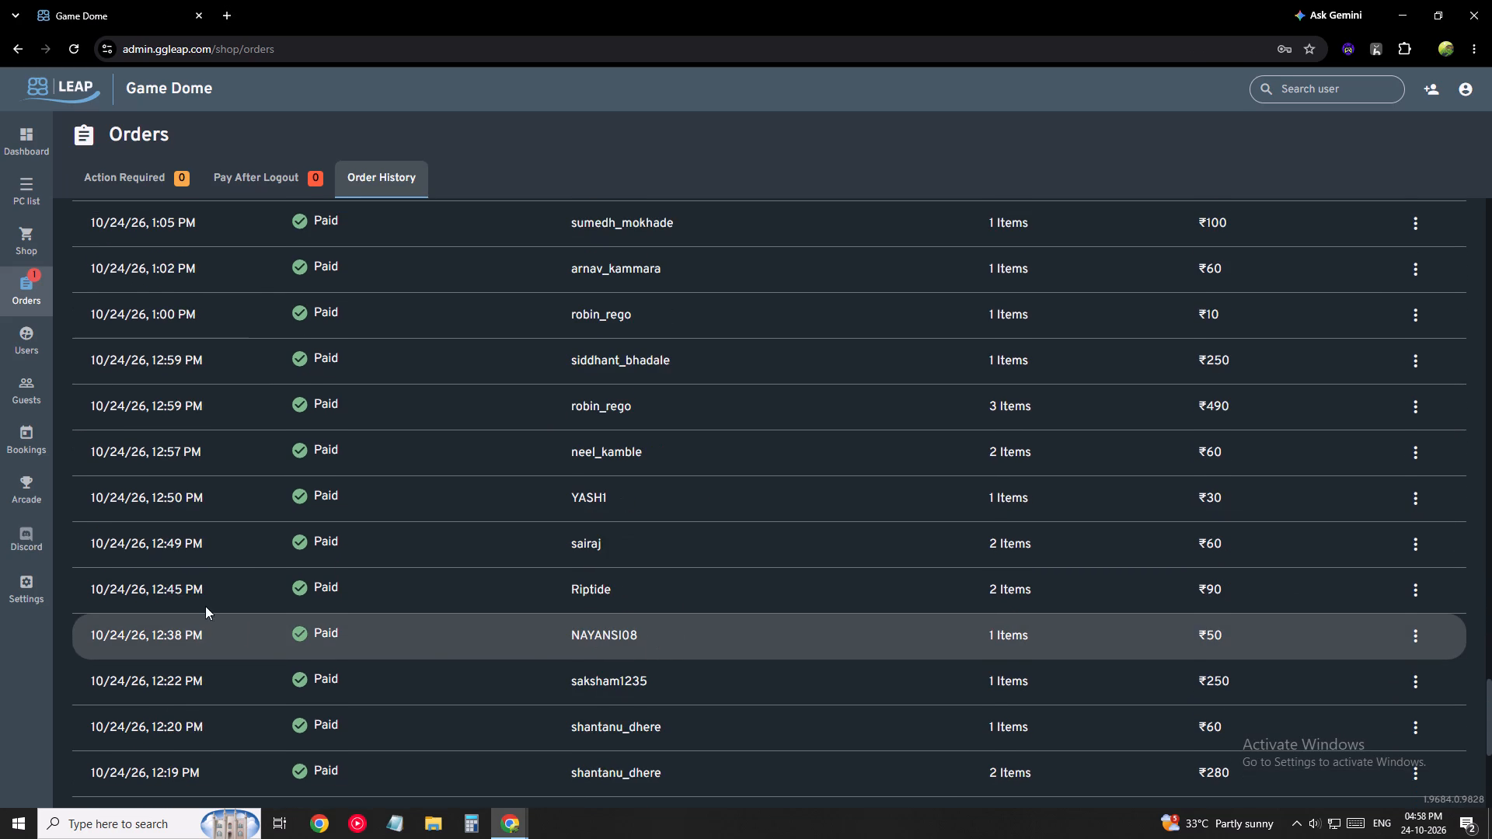
{"action": "scroll", "coordinate": [385, 599], "scroll_direction": "up", "scroll_amount": 1}
{"action": "scroll", "coordinate": [385, 599], "scroll_direction": "down", "scroll_amount": 1}
{"action": "scroll", "coordinate": [385, 599], "scroll_direction": "up", "scroll_amount": 6}
{"action": "scroll", "coordinate": [591, 580], "scroll_direction": "up", "scroll_amount": 10}
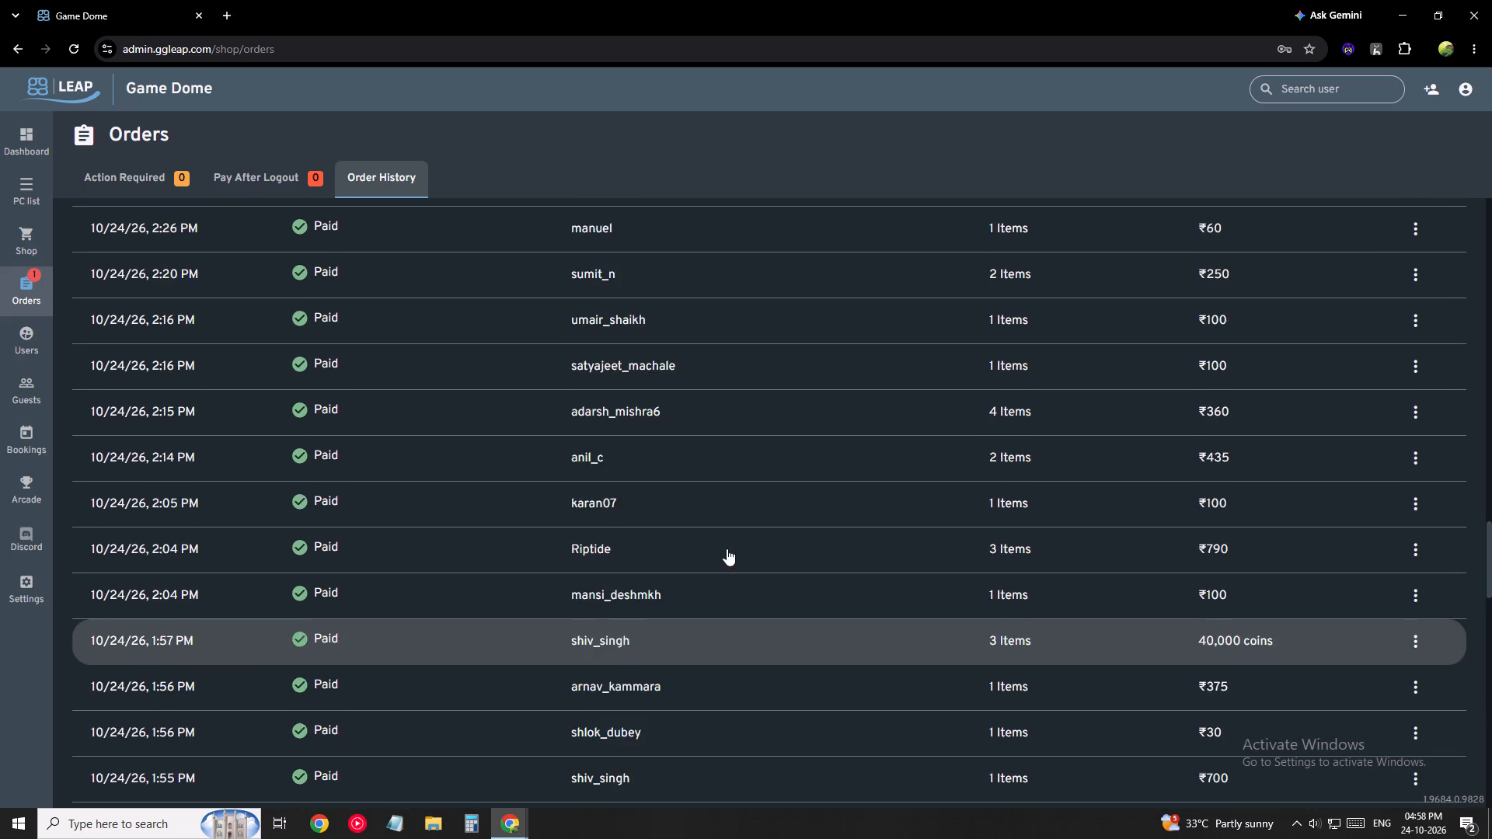
{"action": "scroll", "coordinate": [727, 548], "scroll_direction": "up", "scroll_amount": 3}
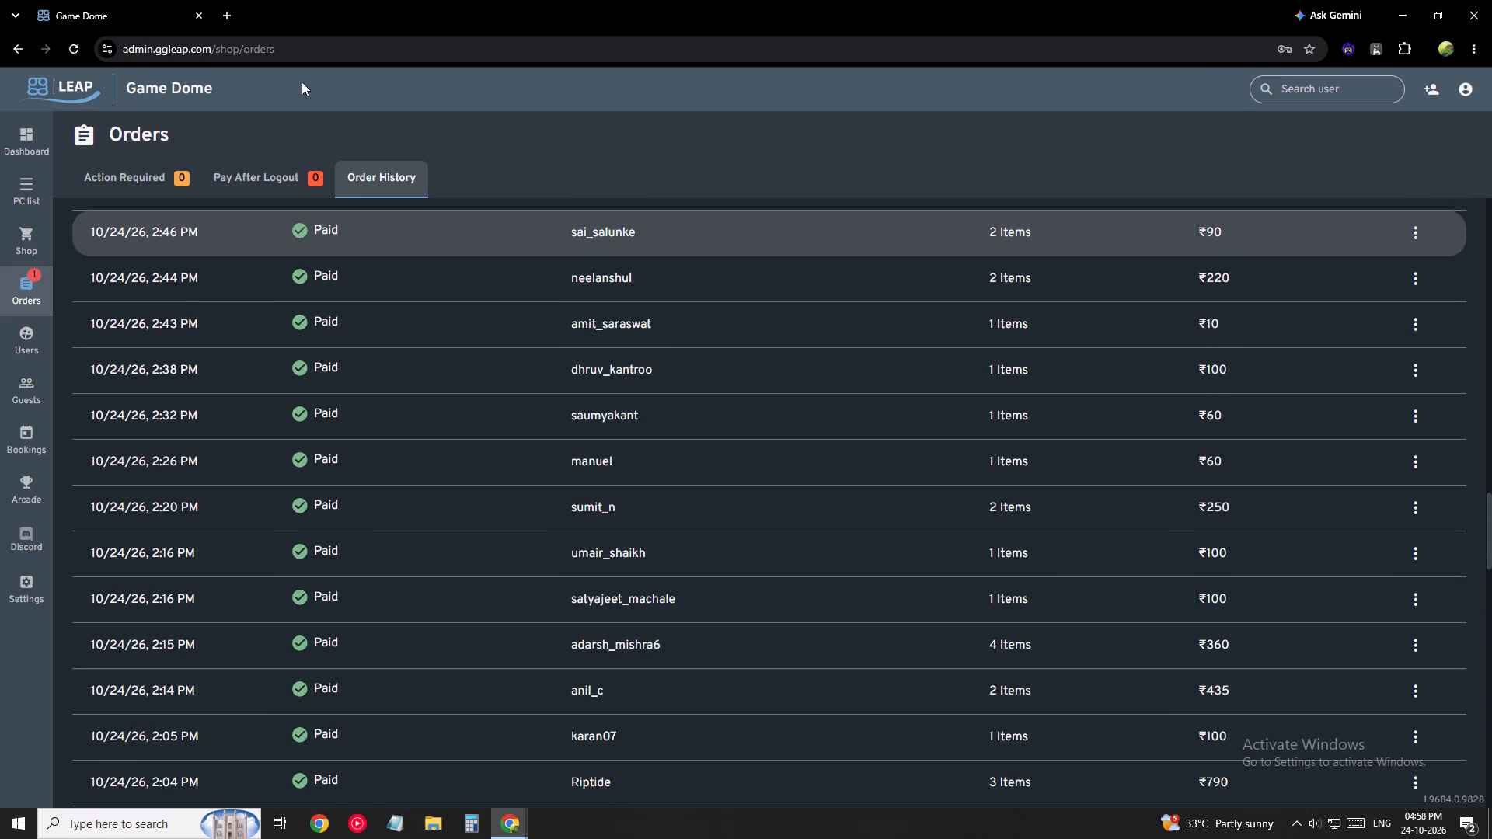
{"action": "left_click", "coordinate": [0, 186]}
{"action": "left_click", "coordinate": [1333, 76]}
{"action": "key", "text": "a"}
{"action": "key", "text": "d"}
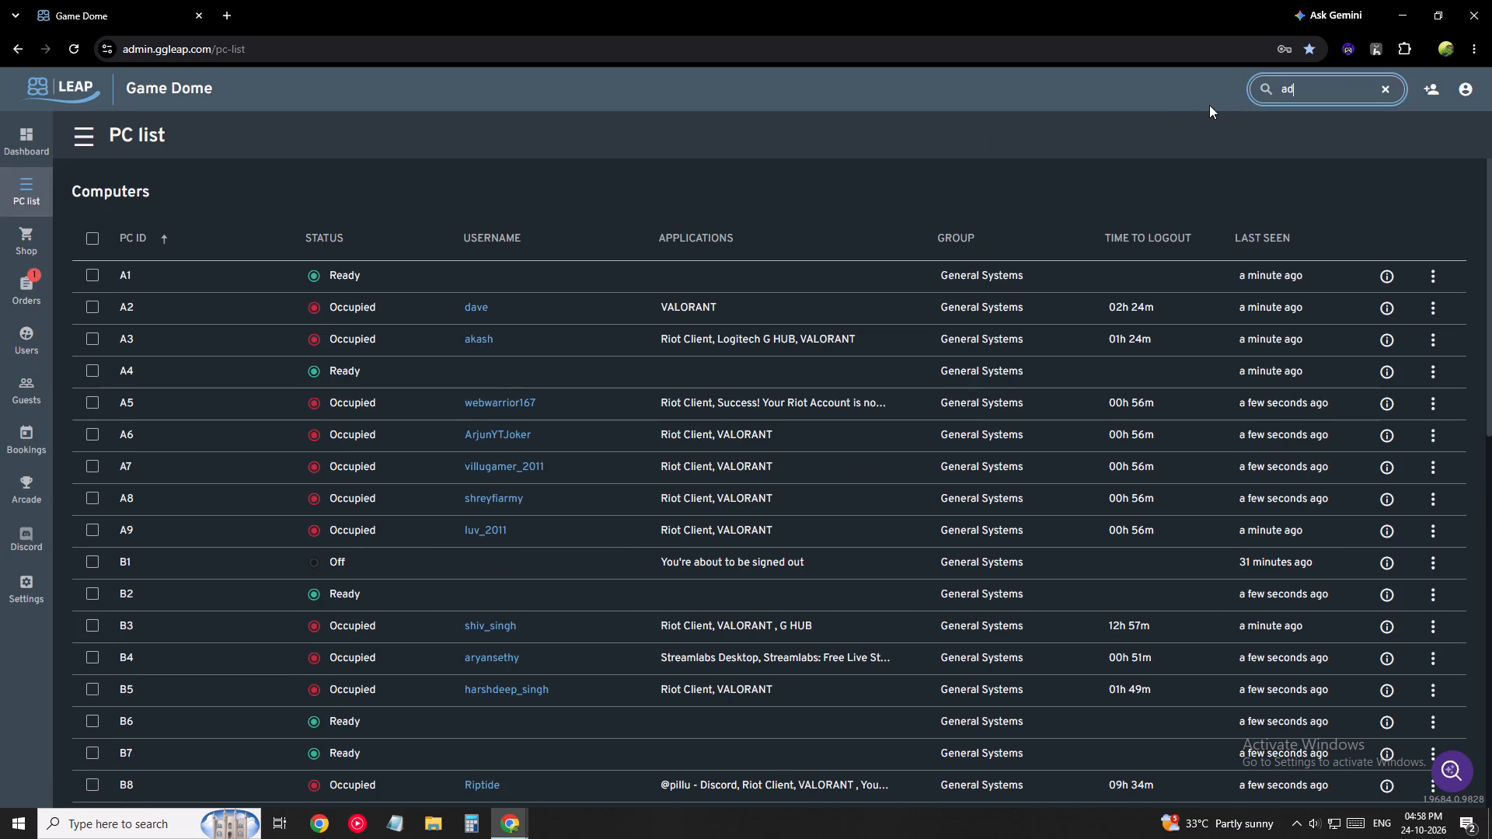
{"action": "key", "text": "i"}
{"action": "key", "text": "t"}
{"action": "type", "text": "ya"}
{"action": "key", "text": "7"}
{"action": "left_click", "coordinate": [1433, 137]}
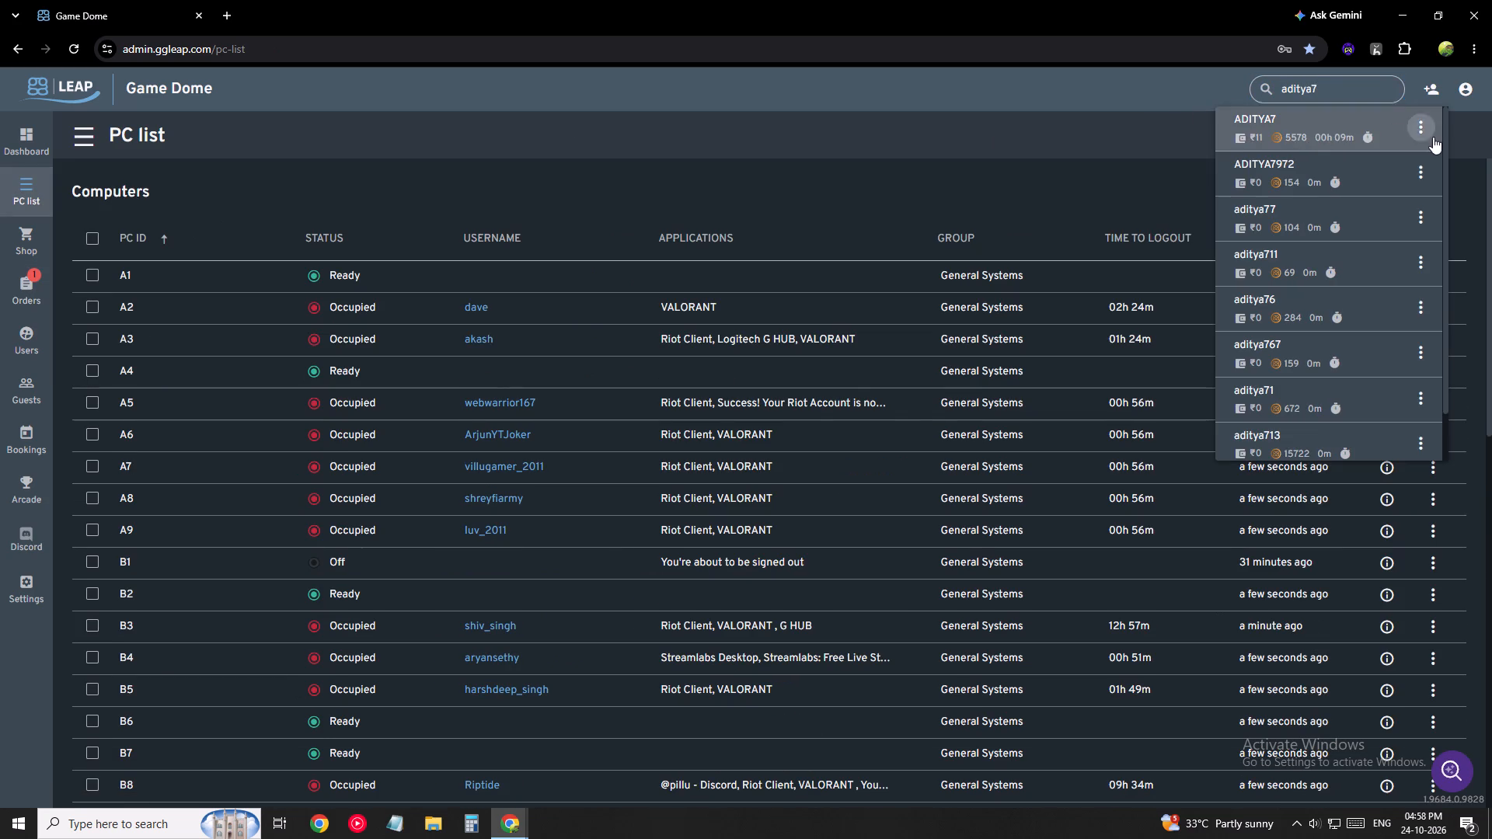
{"action": "left_click", "coordinate": [1463, 146]}
{"action": "left_click", "coordinate": [1190, 746]}
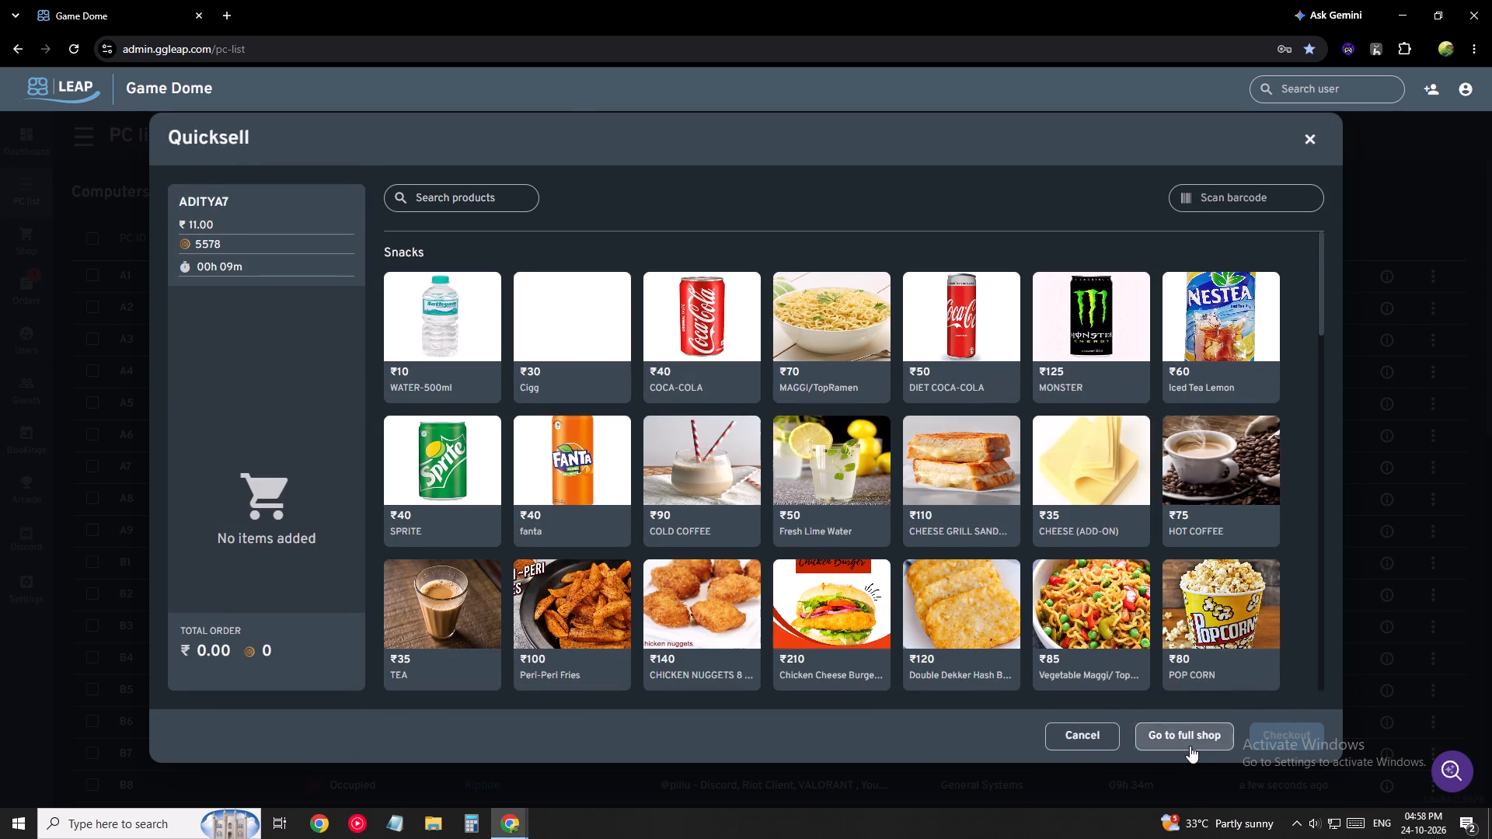
{"action": "left_click", "coordinate": [514, 231]}
{"action": "left_click", "coordinate": [424, 270]}
{"action": "left_click", "coordinate": [411, 287]}
{"action": "left_click", "coordinate": [340, 377]}
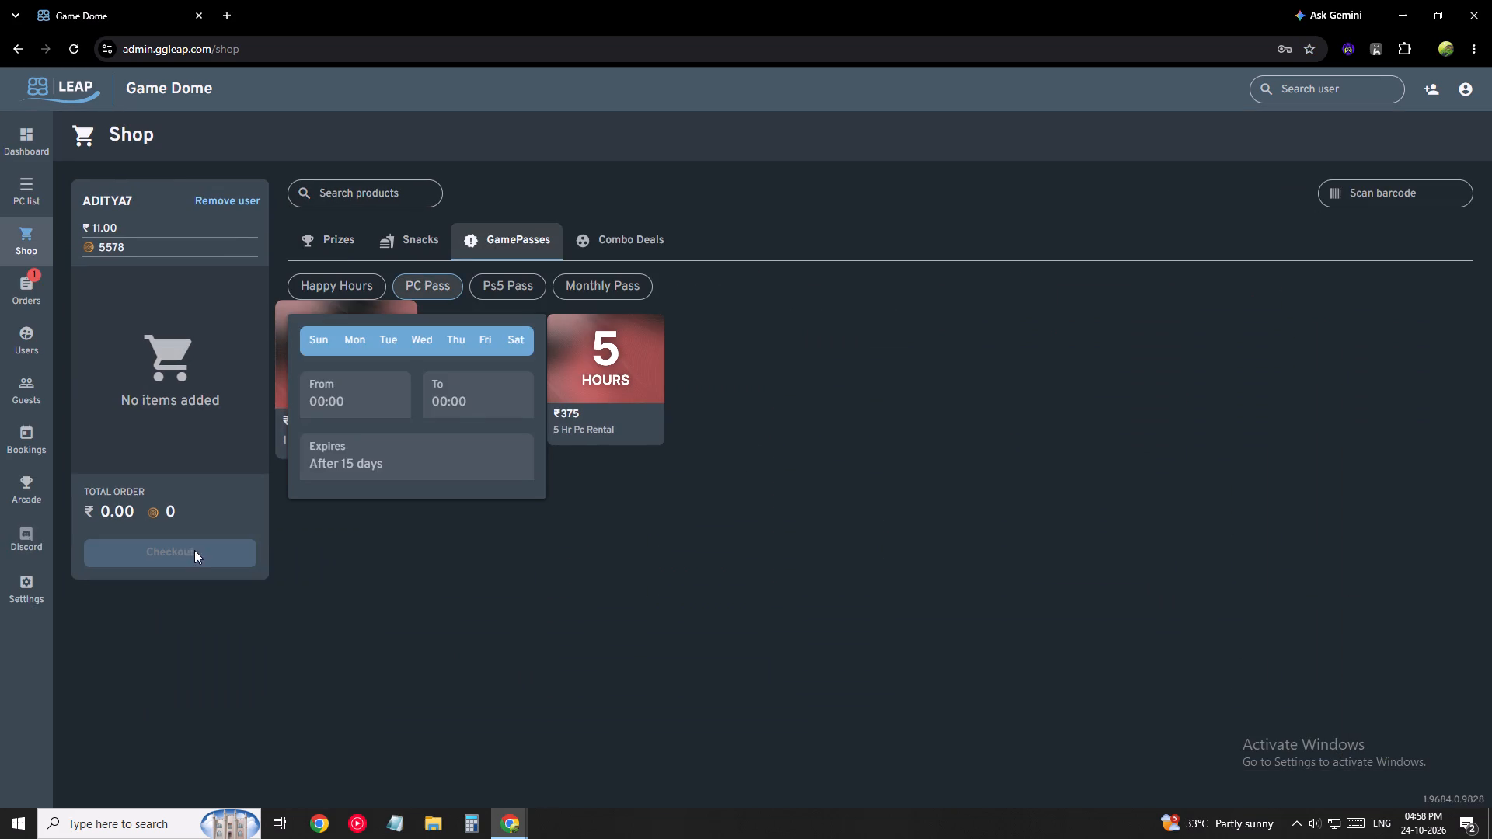
{"action": "left_click", "coordinate": [194, 550]}
{"action": "left_click", "coordinate": [331, 363]}
{"action": "left_click", "coordinate": [96, 308]}
{"action": "left_click", "coordinate": [190, 547]}
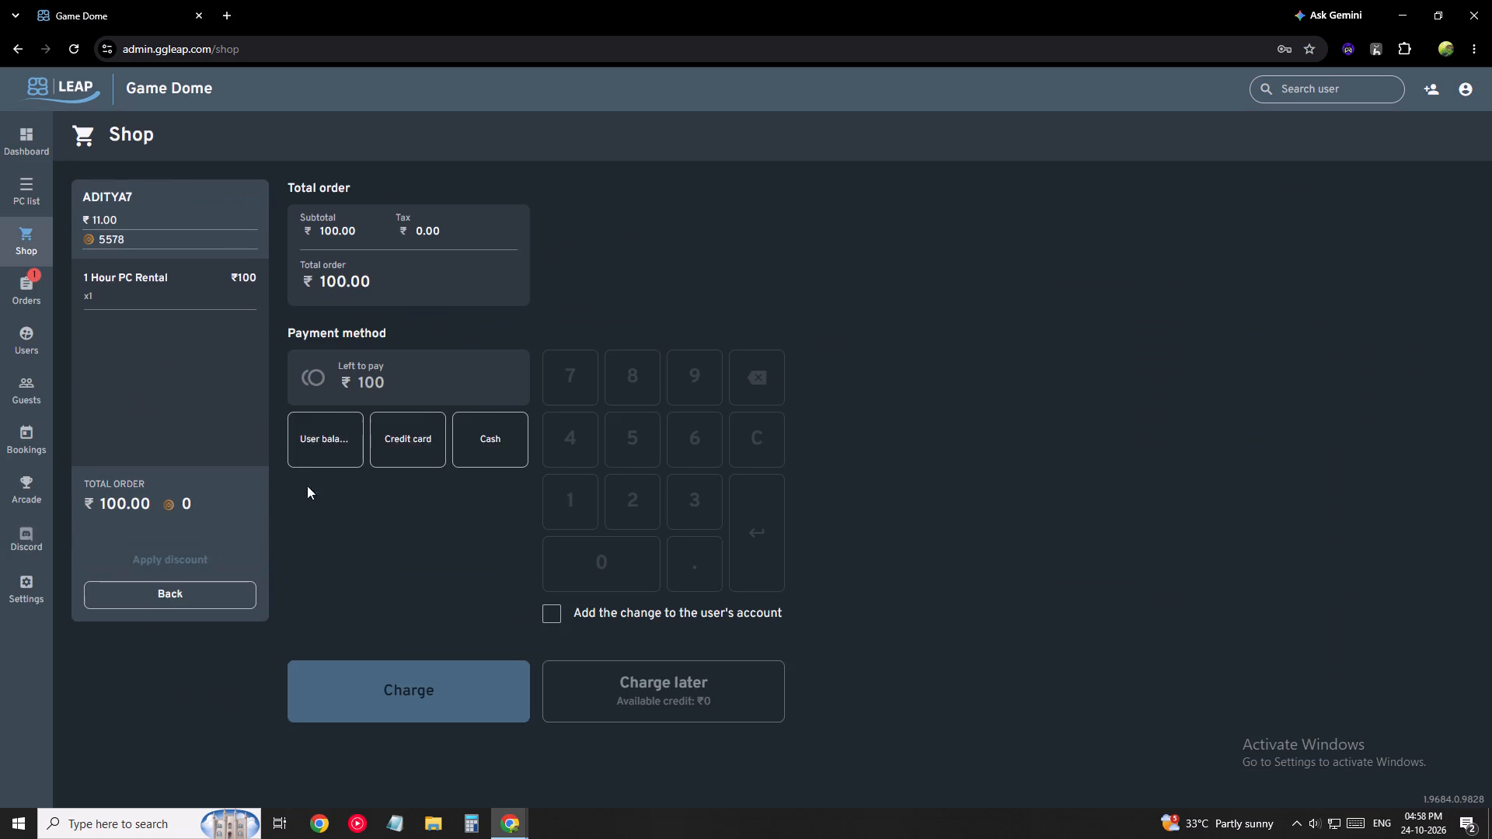
{"action": "left_click", "coordinate": [382, 413]}
{"action": "left_click", "coordinate": [408, 740]}
{"action": "left_click", "coordinate": [408, 690]}
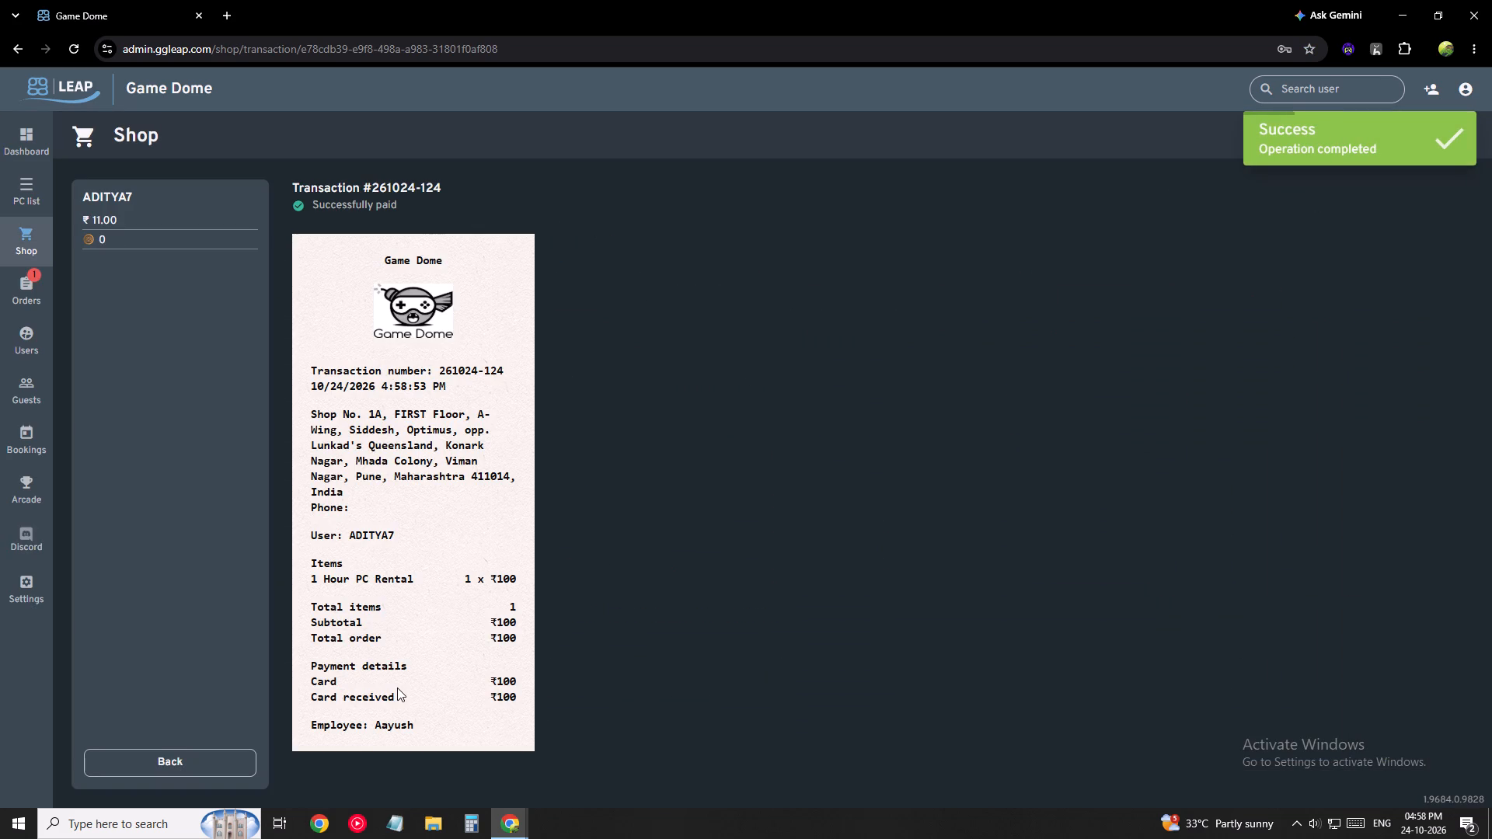
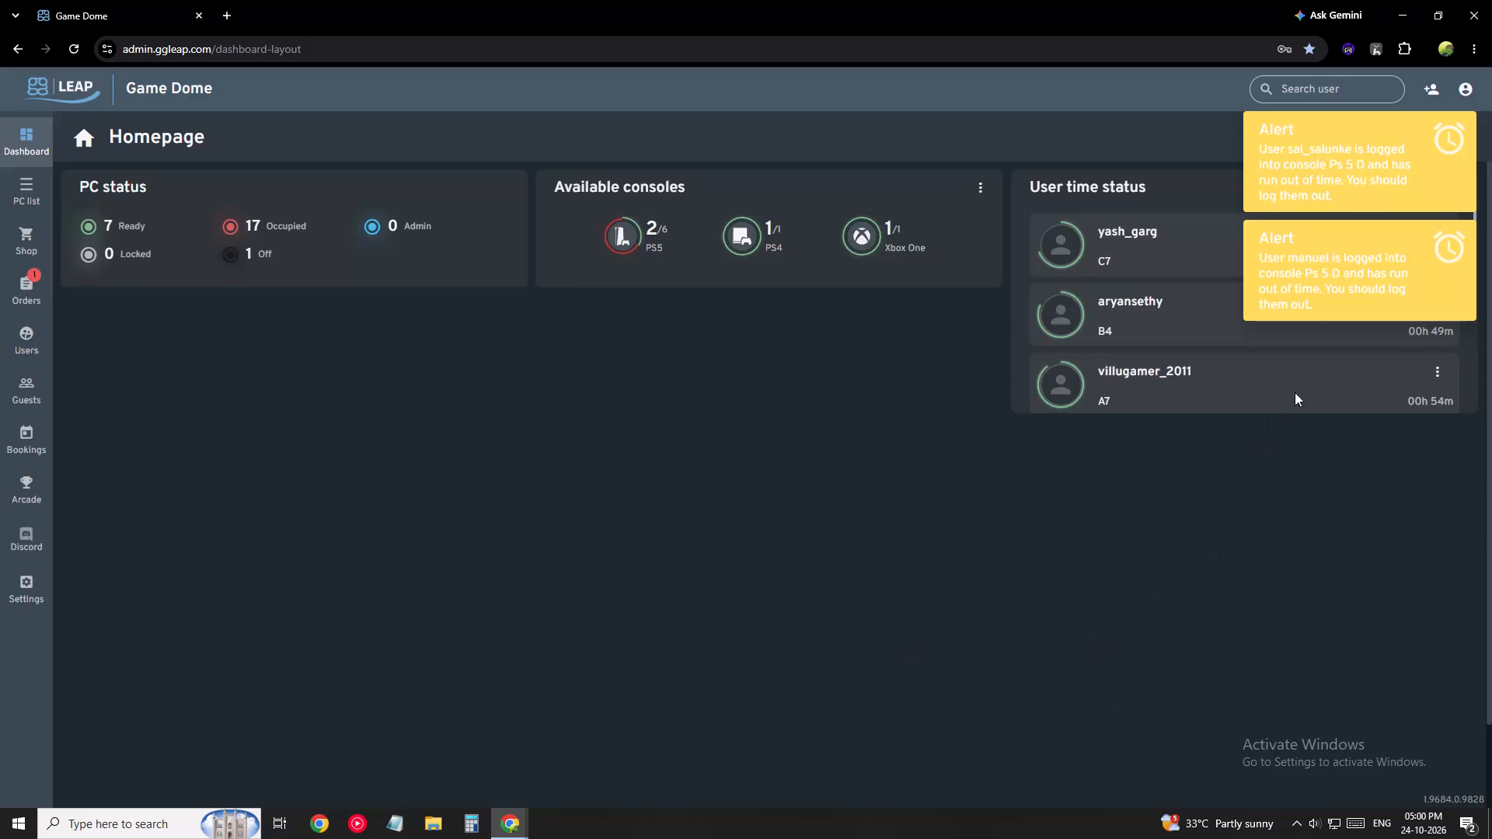
Dismiss the out-of-time alerts and log out all users from console Ps 5 D.
{"action": "left_click_drag", "start_coordinate": [1308, 298], "coordinate": [1304, 284]}
{"action": "left_click", "coordinate": [1300, 183]}
{"action": "left_click", "coordinate": [7, 176]}
{"action": "scroll", "coordinate": [600, 763], "scroll_direction": "down", "scroll_amount": 3}
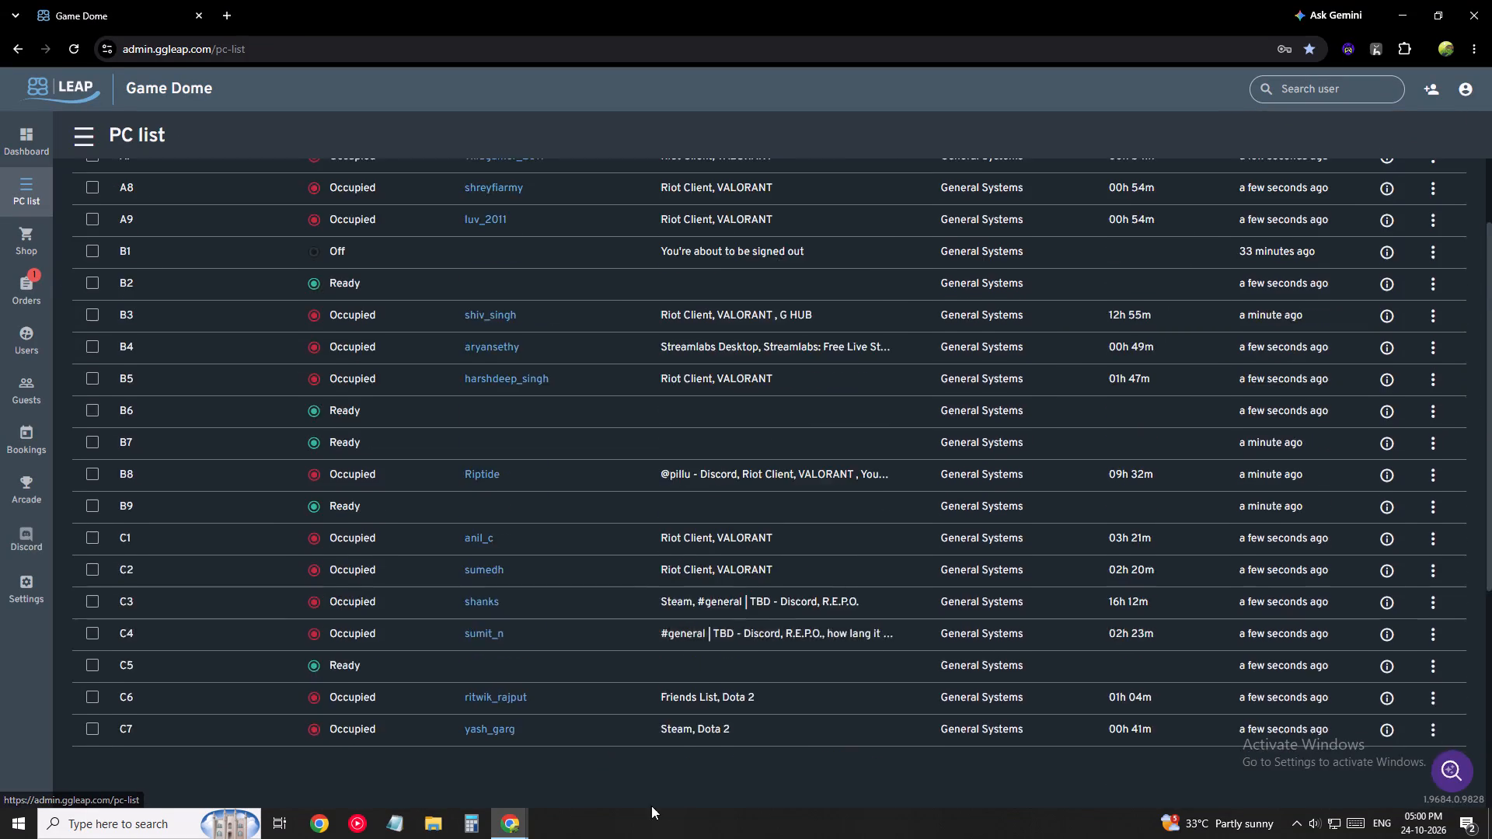
{"action": "scroll", "coordinate": [651, 806], "scroll_direction": "down", "scroll_amount": 8}
{"action": "left_click", "coordinate": [1407, 676]}
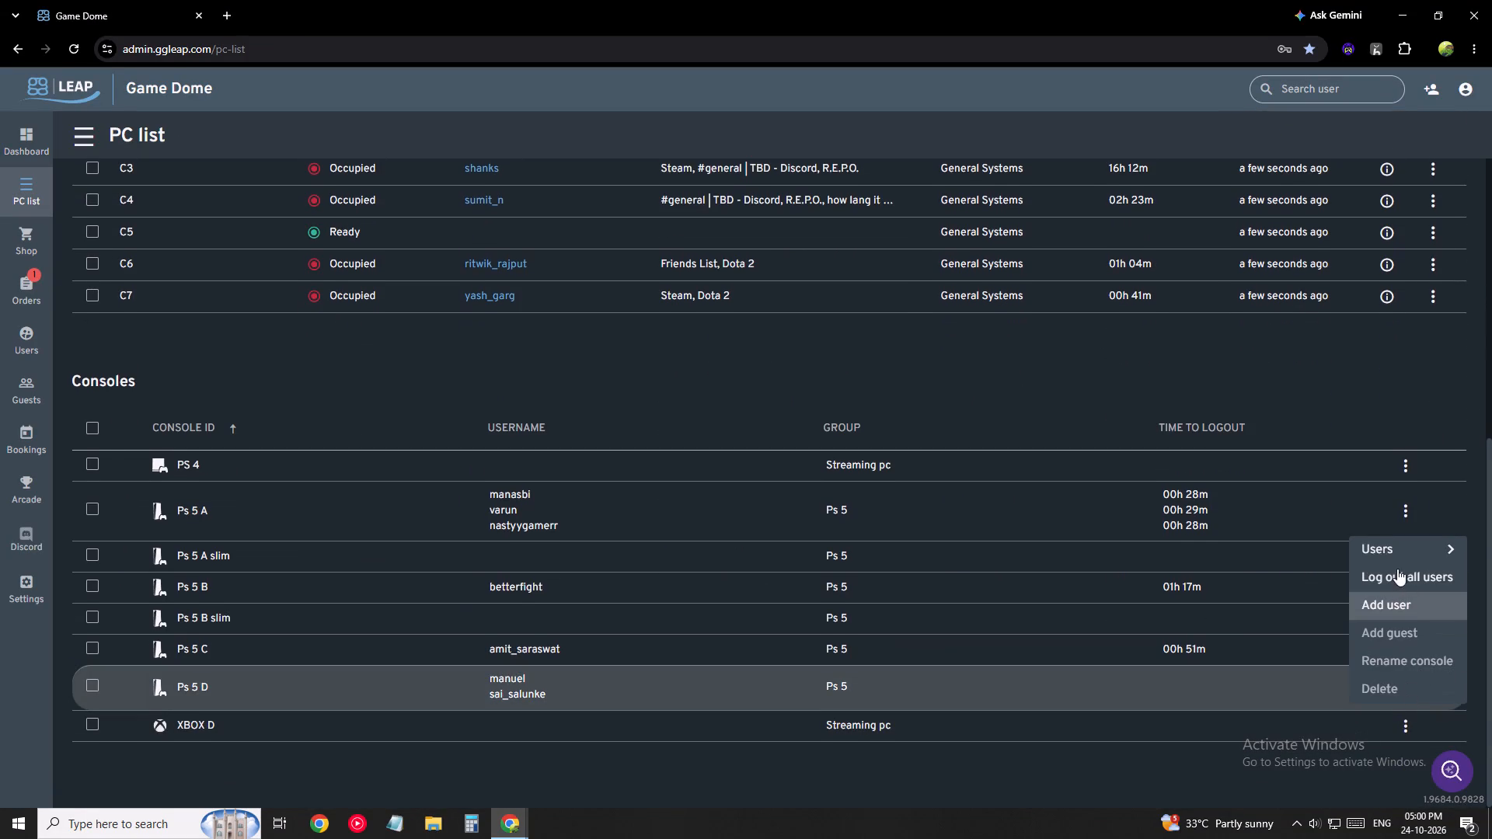
{"action": "left_click", "coordinate": [1401, 577]}
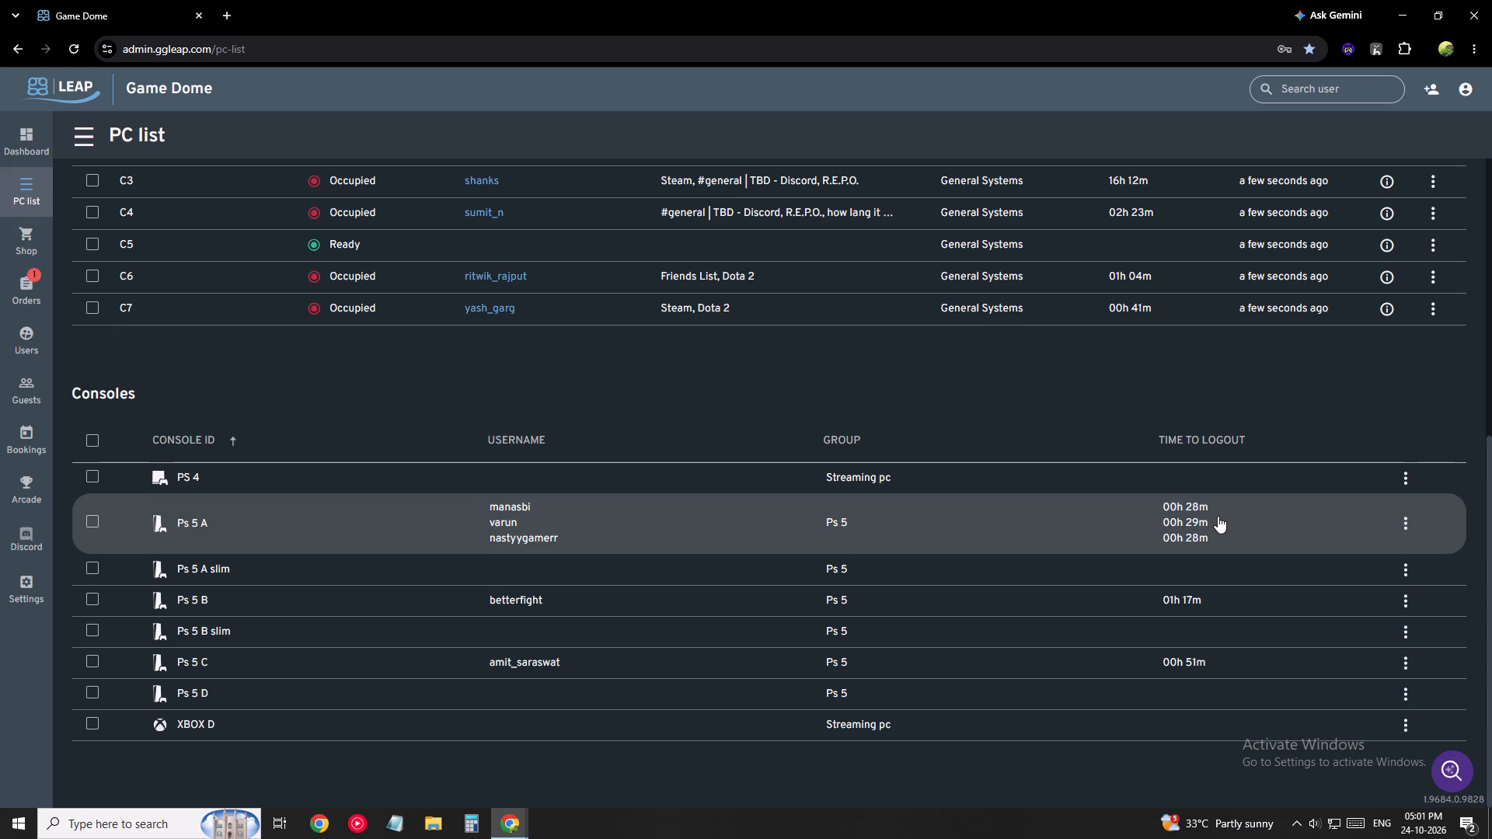
{"action": "scroll", "coordinate": [902, 482], "scroll_direction": "up", "scroll_amount": 3}
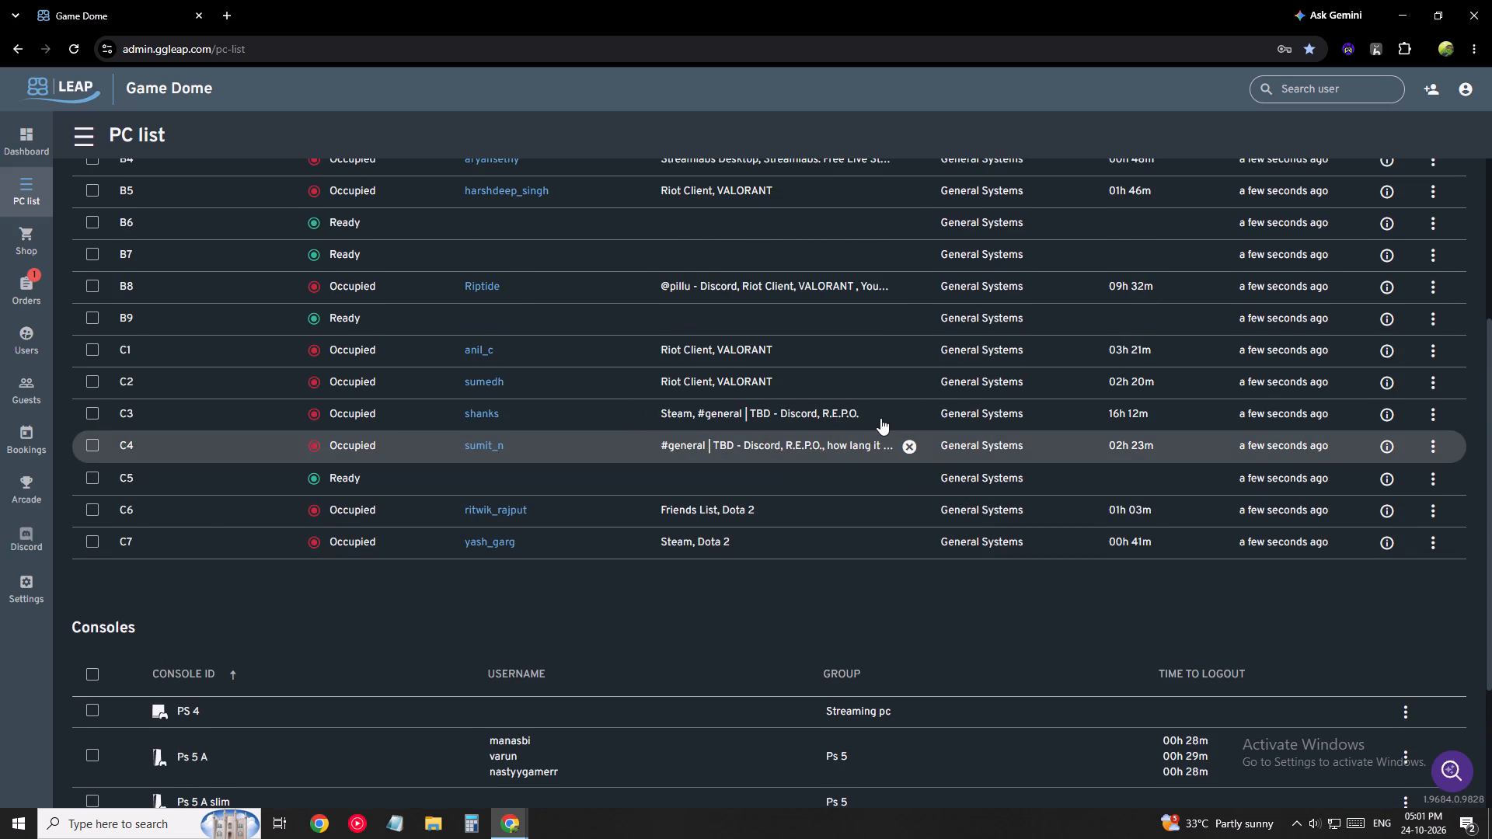
{"action": "left_click", "coordinate": [880, 418]}
{"action": "left_click", "coordinate": [811, 500]}
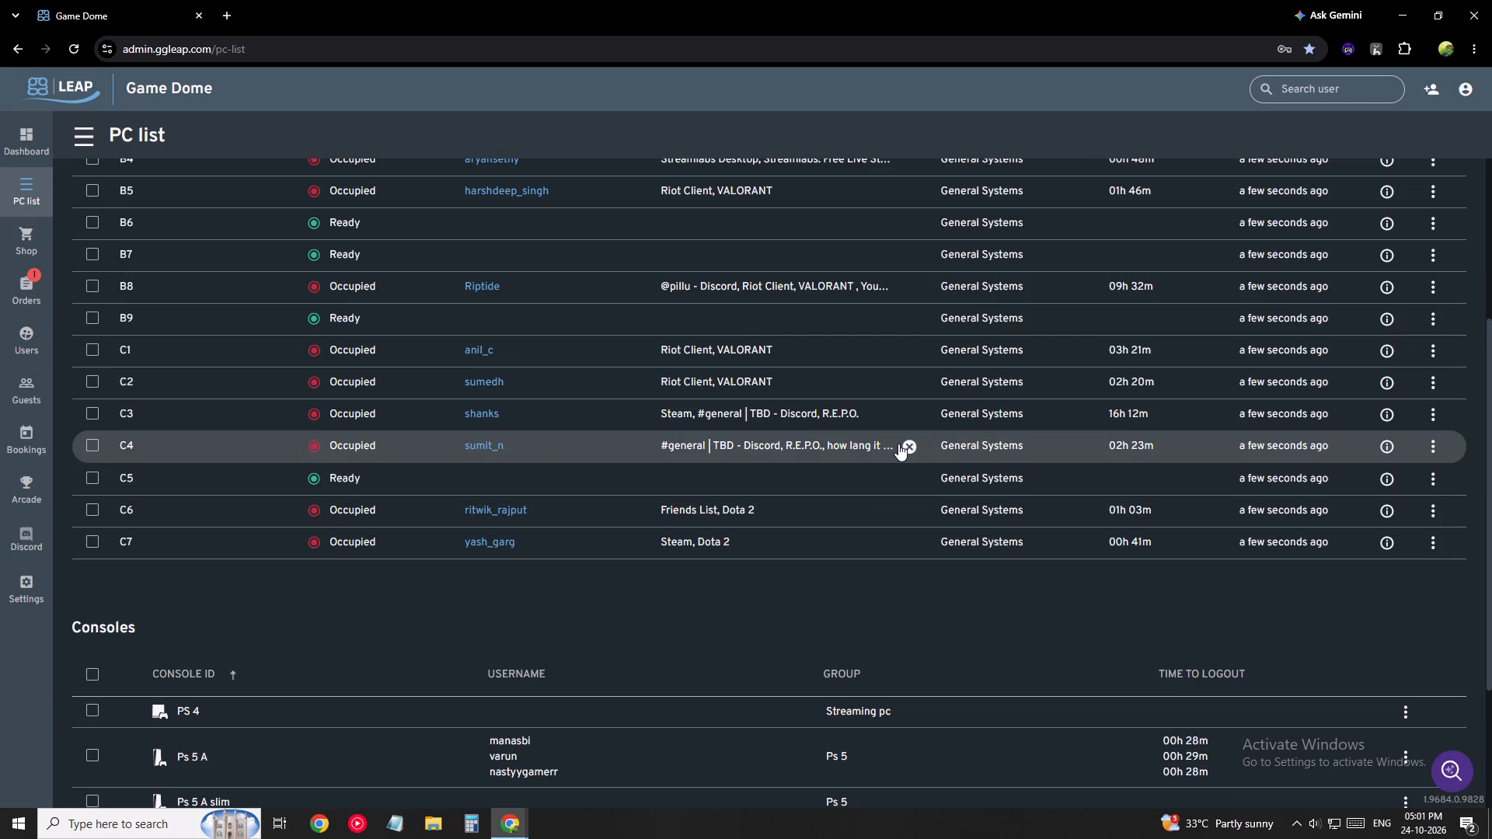
{"action": "left_click", "coordinate": [898, 444]}
{"action": "left_click", "coordinate": [906, 439]}
{"action": "left_click", "coordinate": [870, 440]}
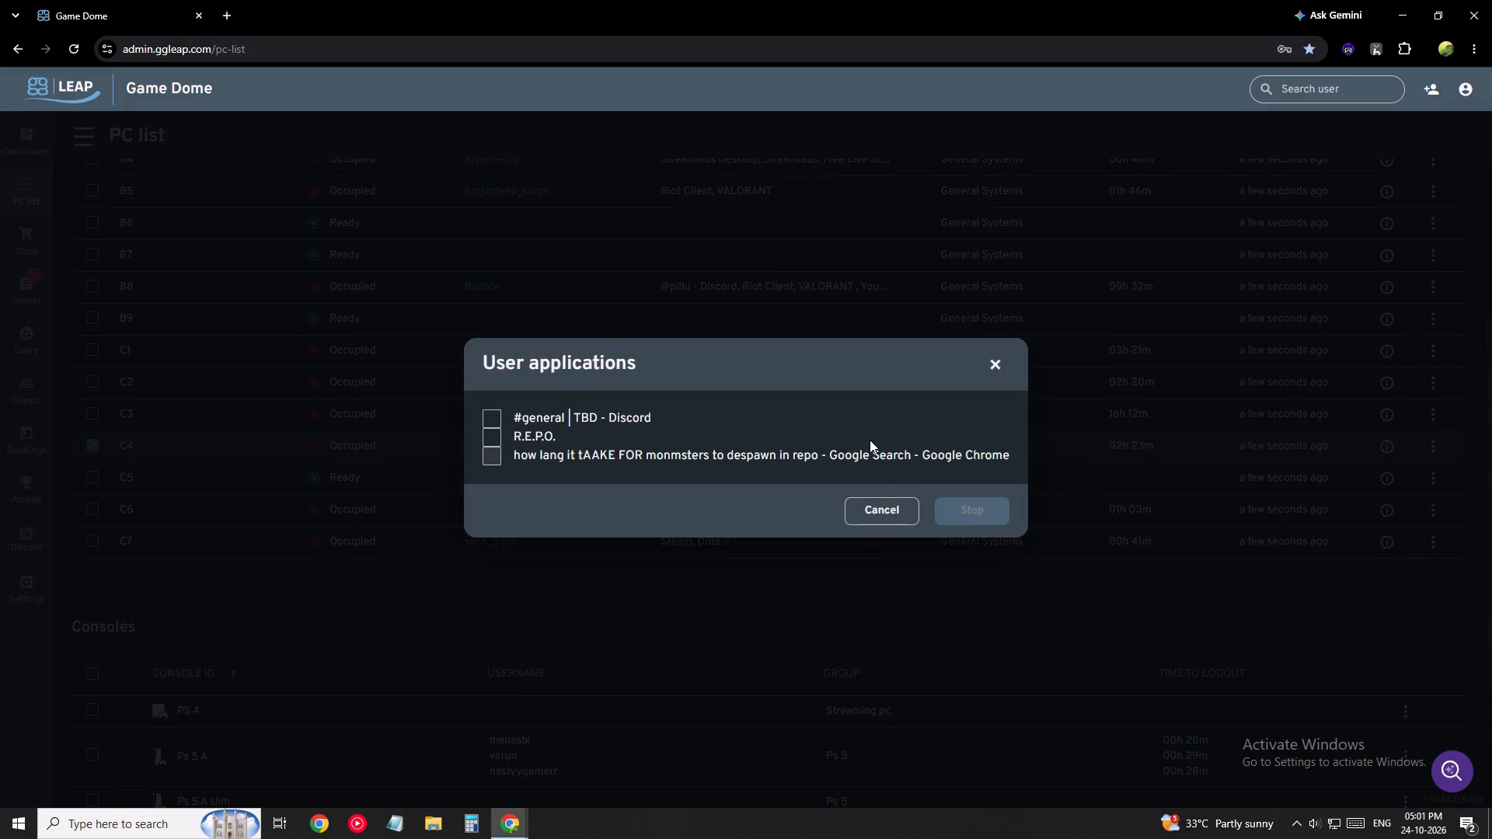
{"action": "left_click", "coordinate": [867, 451]}
{"action": "left_click", "coordinate": [964, 506]}
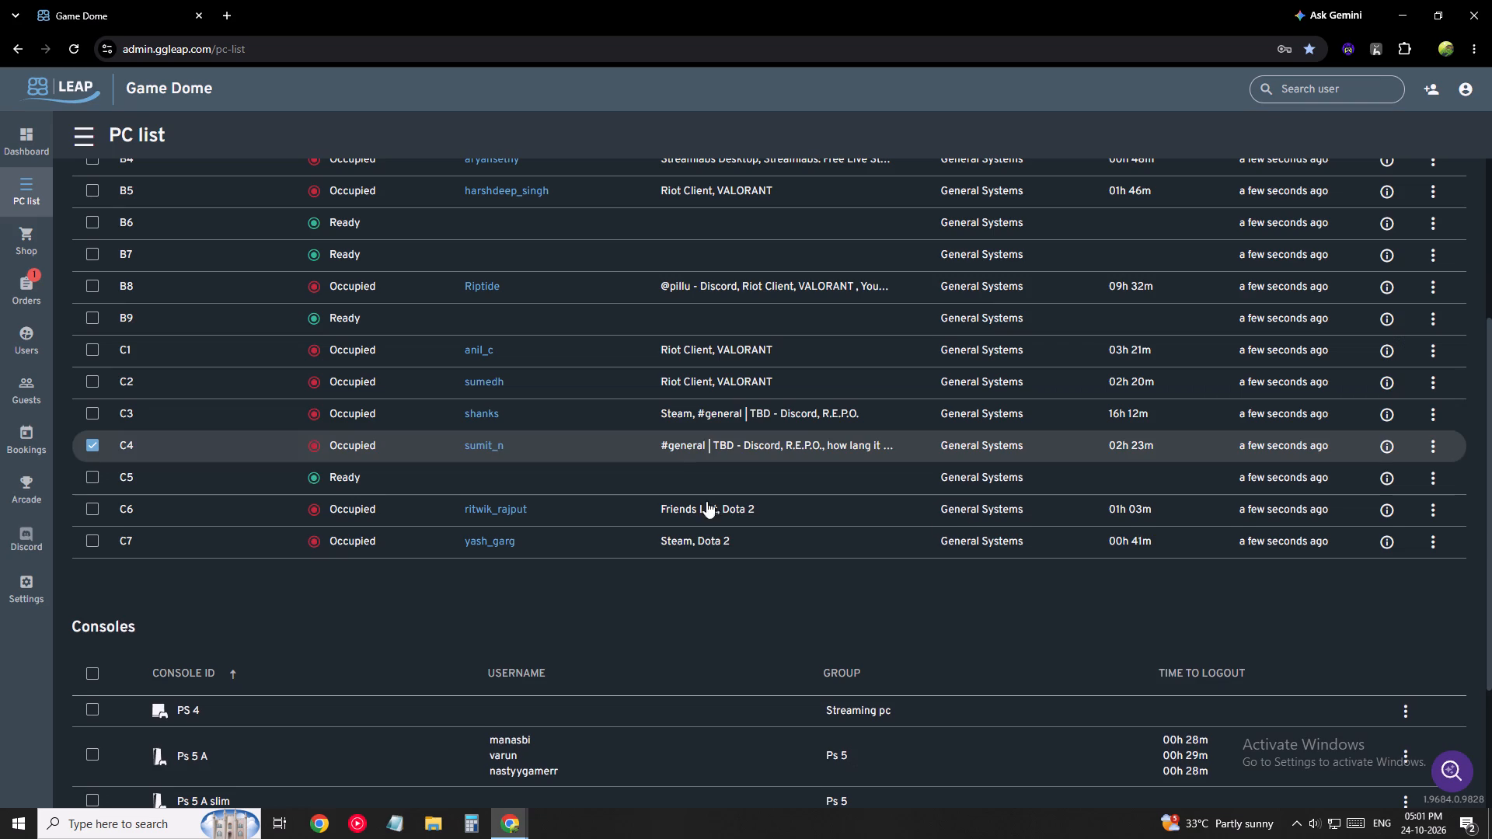
{"action": "left_click", "coordinate": [93, 447]}
Switch to the GD VIMAN MNAGAR sheet and delete manuel's name and amount from the customer credit list.
{"action": "scroll", "coordinate": [557, 647], "scroll_direction": "up", "scroll_amount": 6}
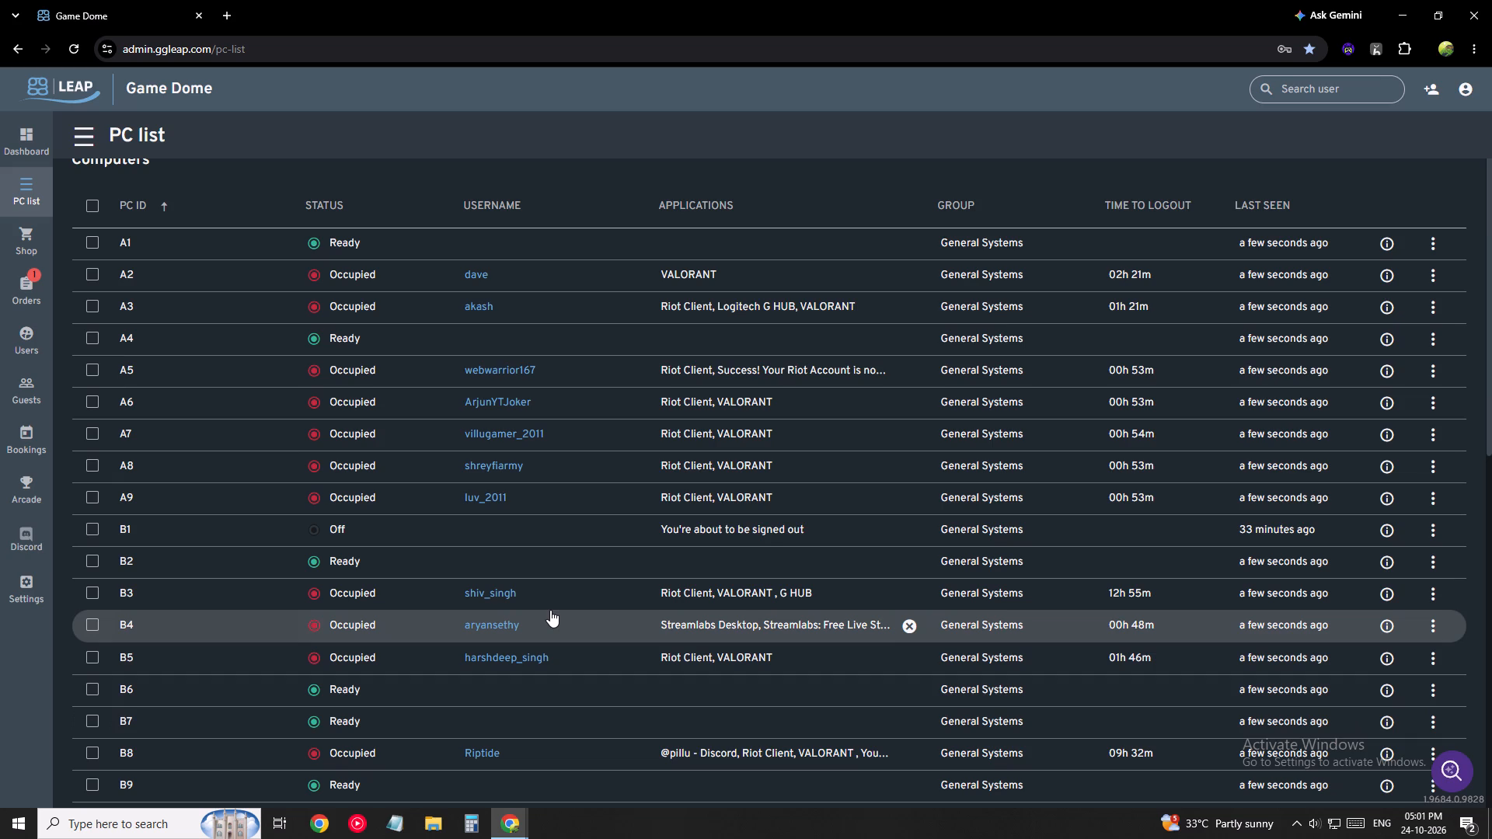
{"action": "key", "text": "alt+Tab"}
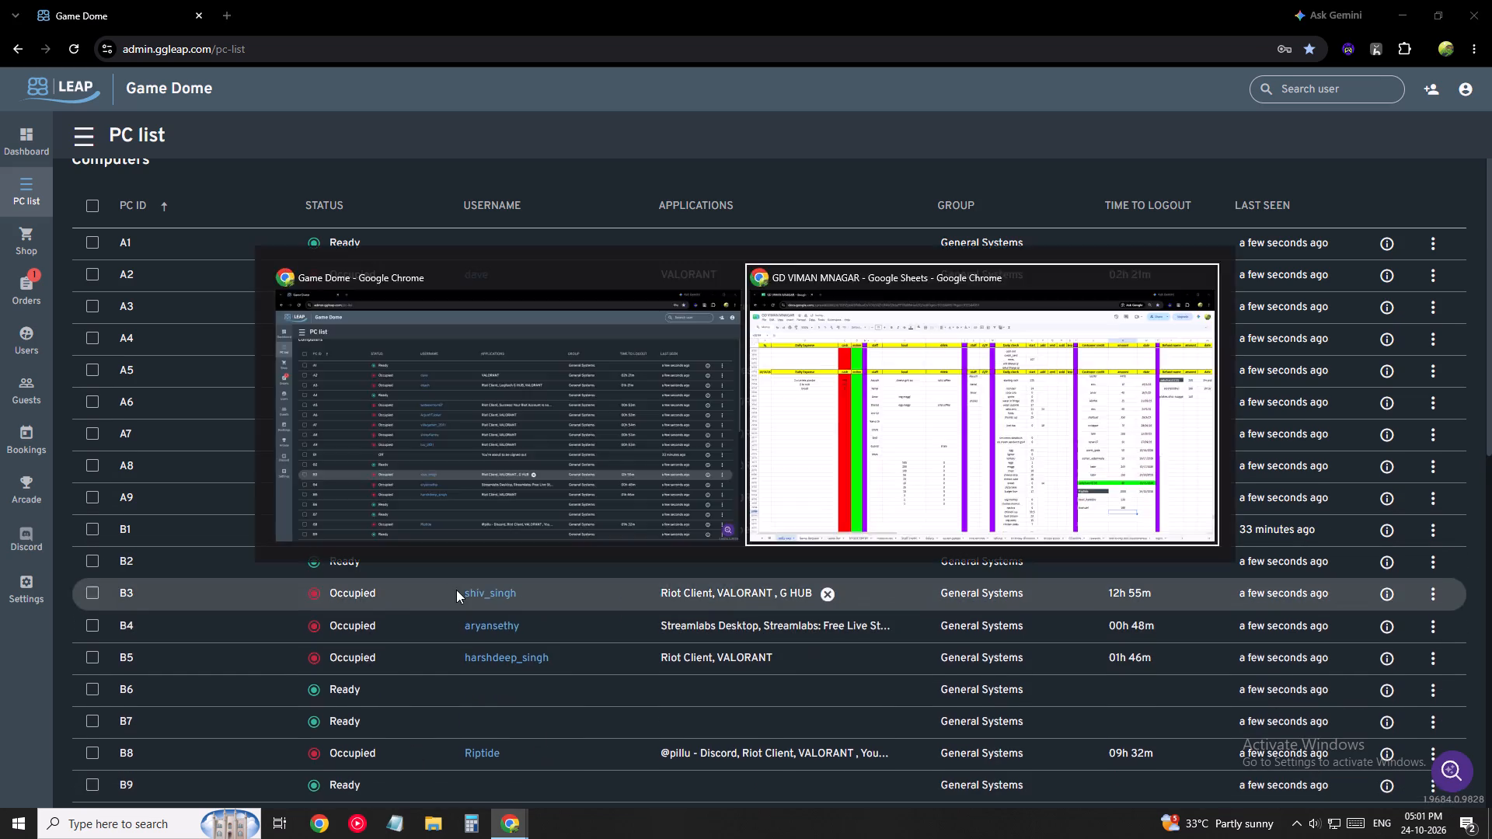
{"action": "key", "text": "alt+Tab"}
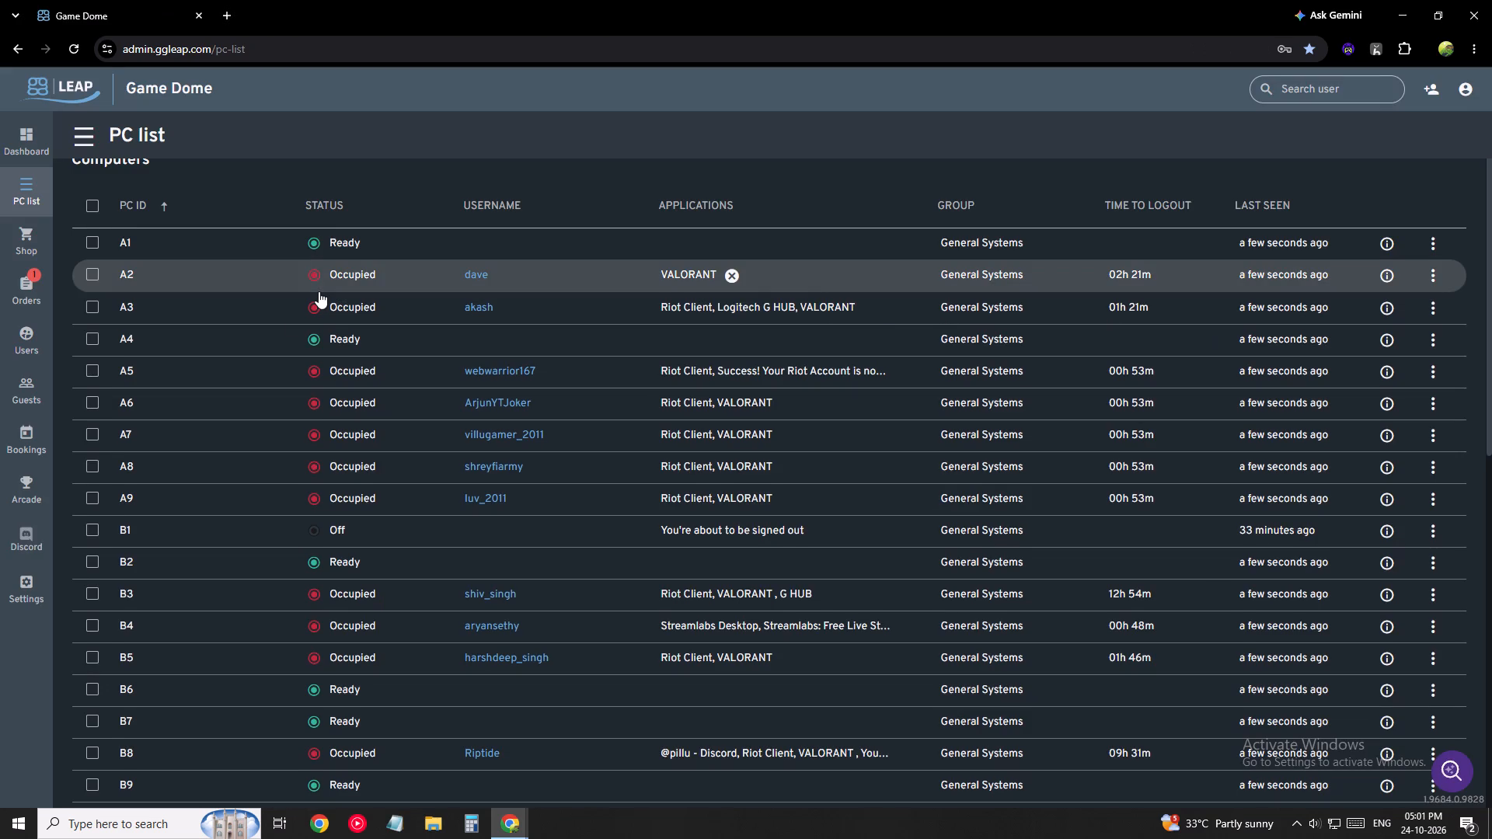
{"action": "key", "text": "alt+Tab"}
{"action": "left_click_drag", "start_coordinate": [1096, 703], "coordinate": [1211, 709]}
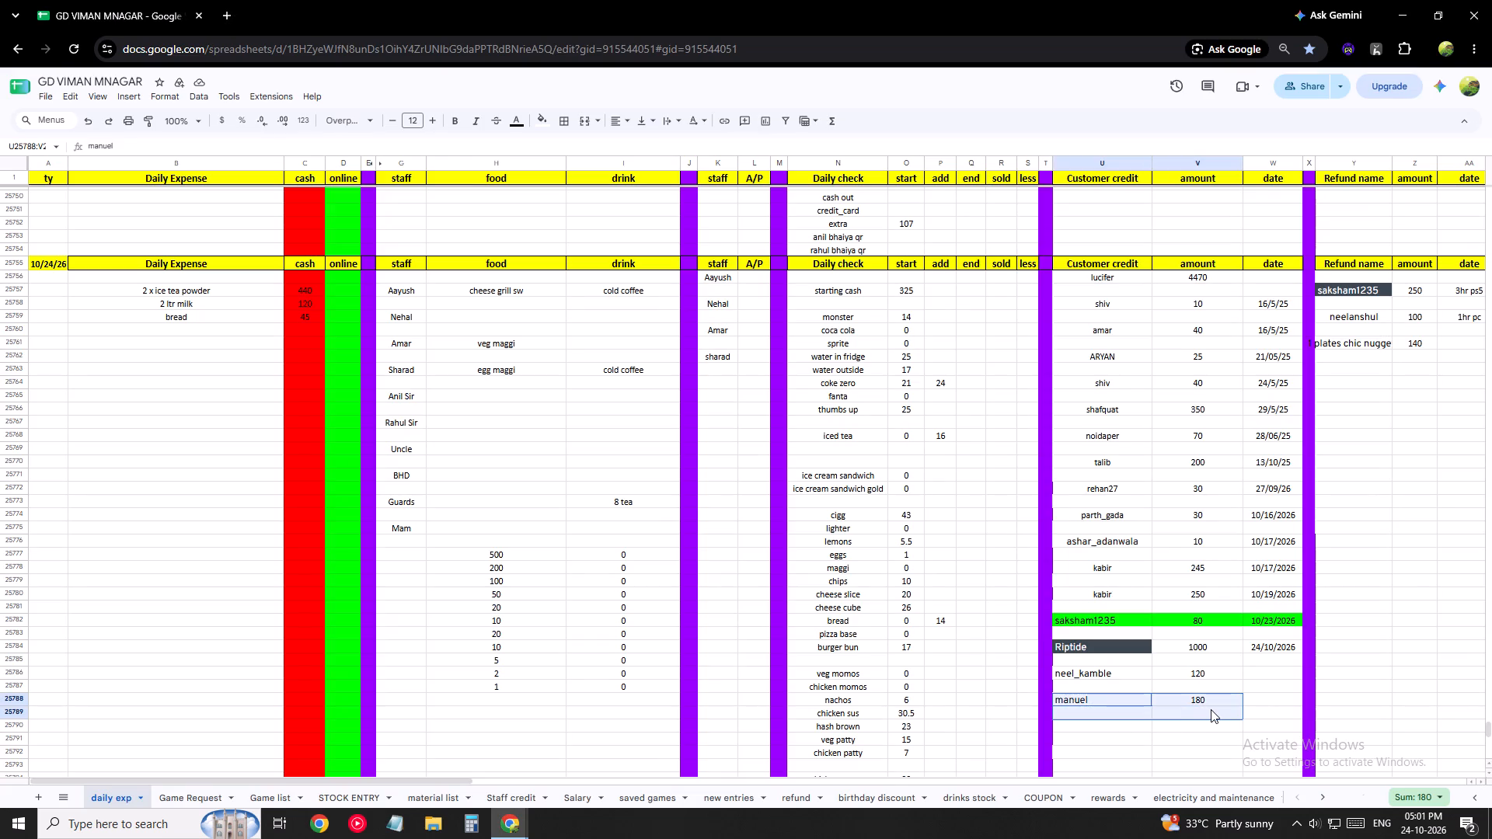
{"action": "left_click_drag", "start_coordinate": [1211, 709], "coordinate": [1217, 709]}
{"action": "key", "text": "Delete"}
{"action": "key", "text": "Delete"}
{"action": "key", "text": "Delete"}
{"action": "left_click", "coordinate": [1254, 697]}
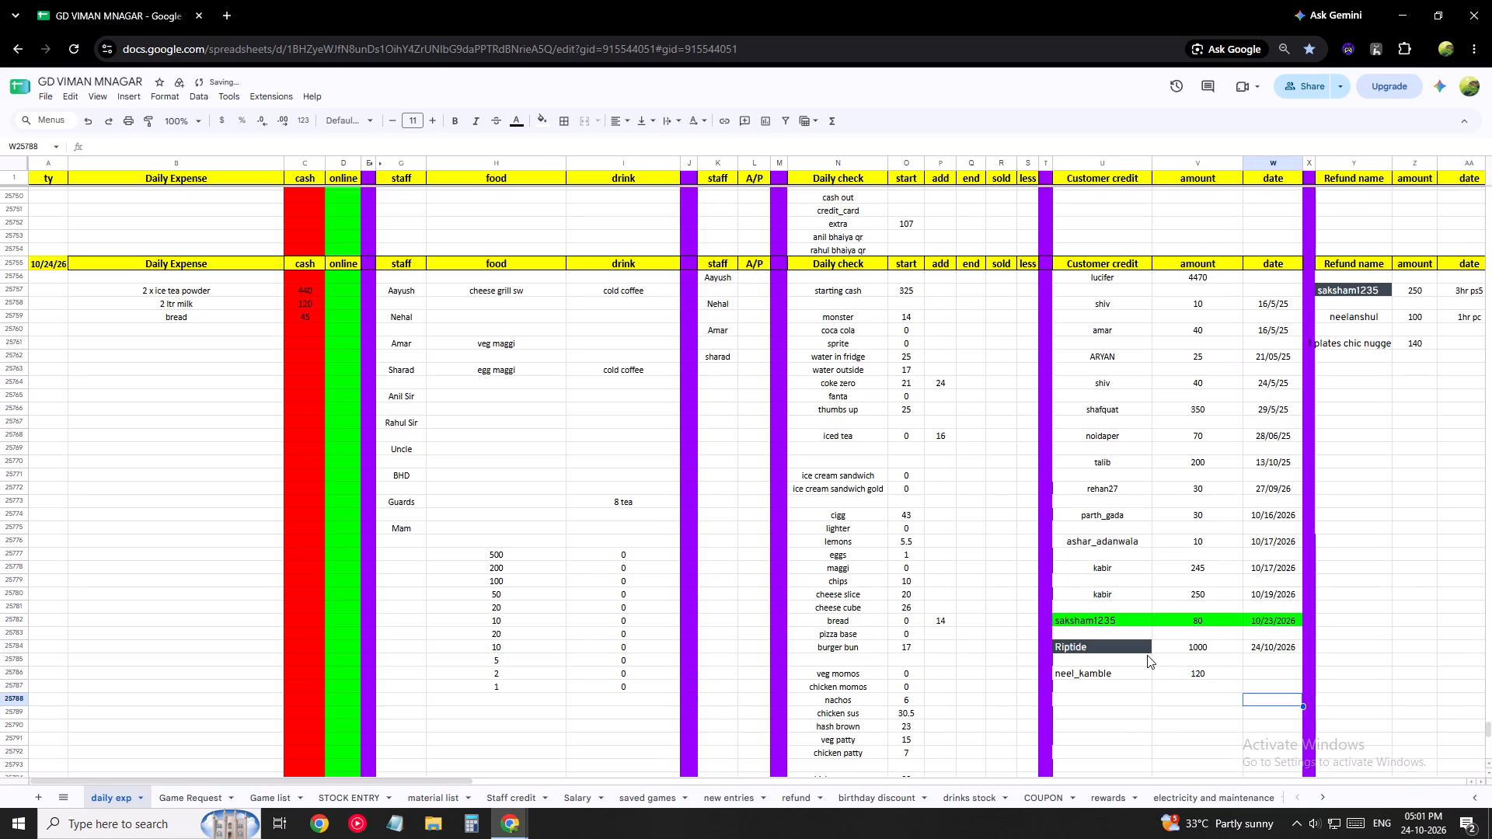
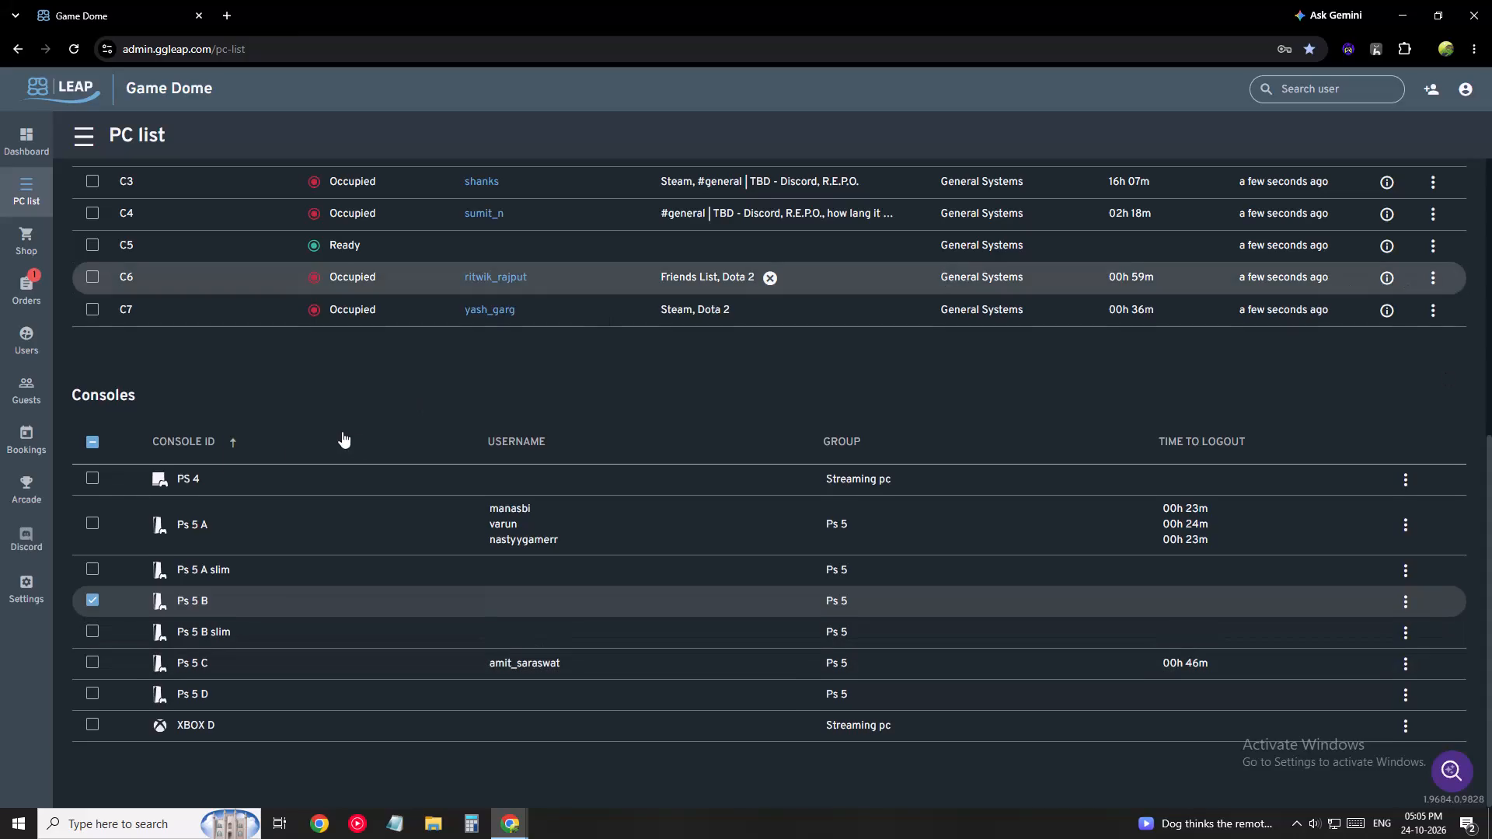
Toggle the selection of all consoles in the Consoles list, where only Ps 5 B is selected.
{"action": "left_click", "coordinate": [89, 433]}
{"action": "left_click", "coordinate": [93, 433]}
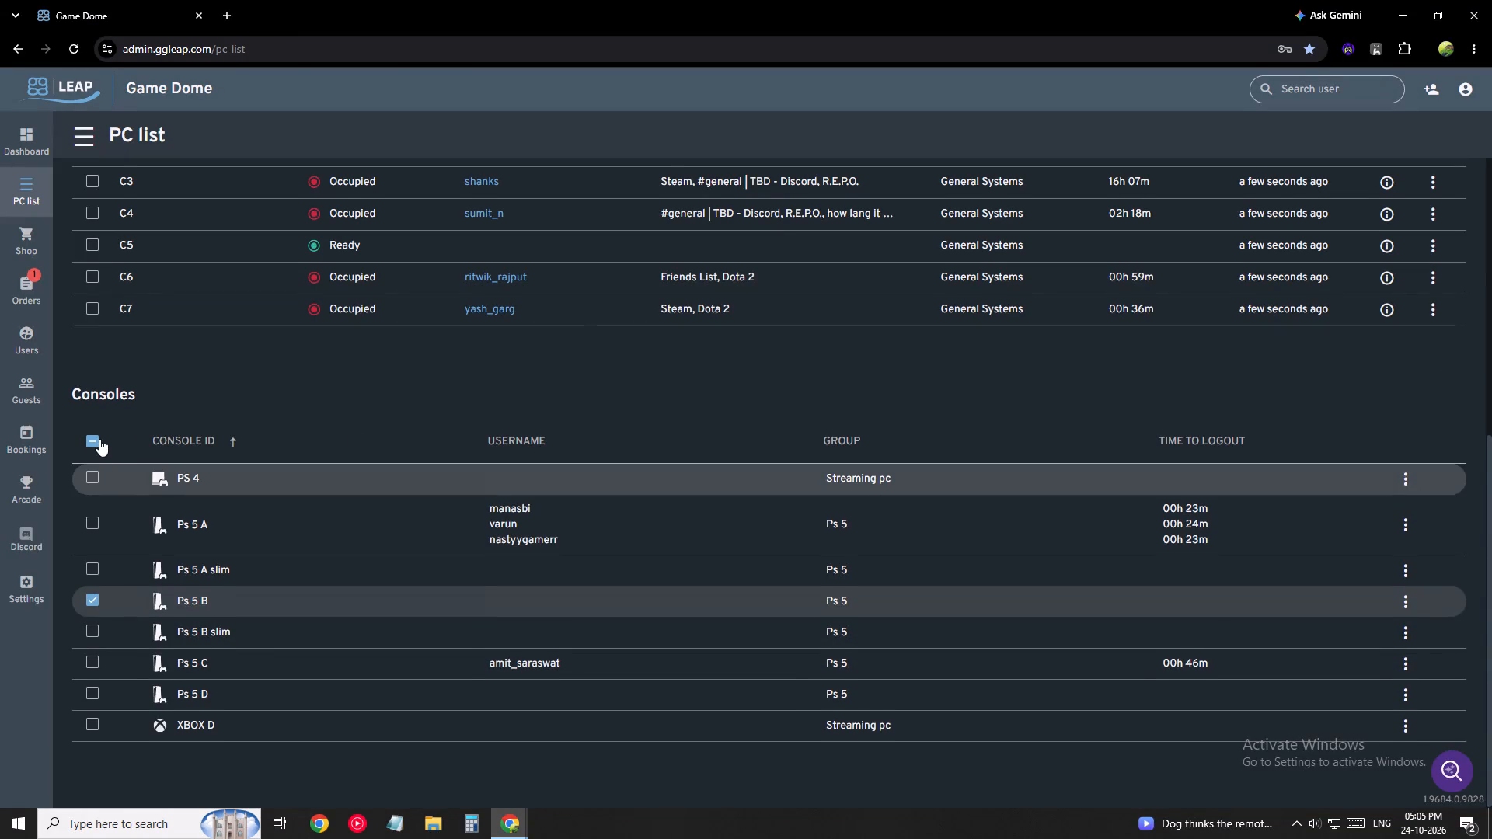
{"action": "double_click", "coordinate": [92, 438]}
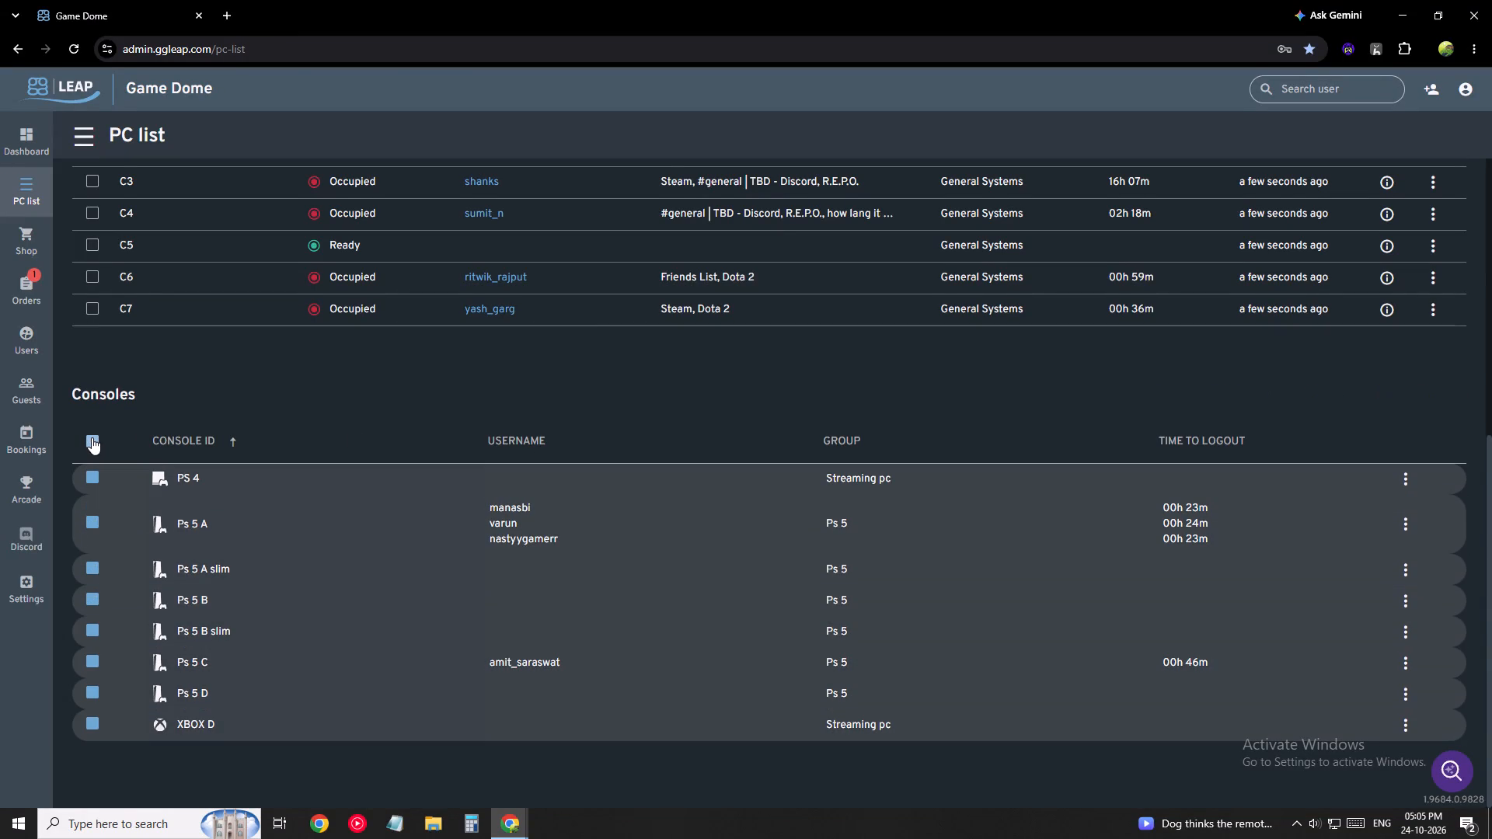
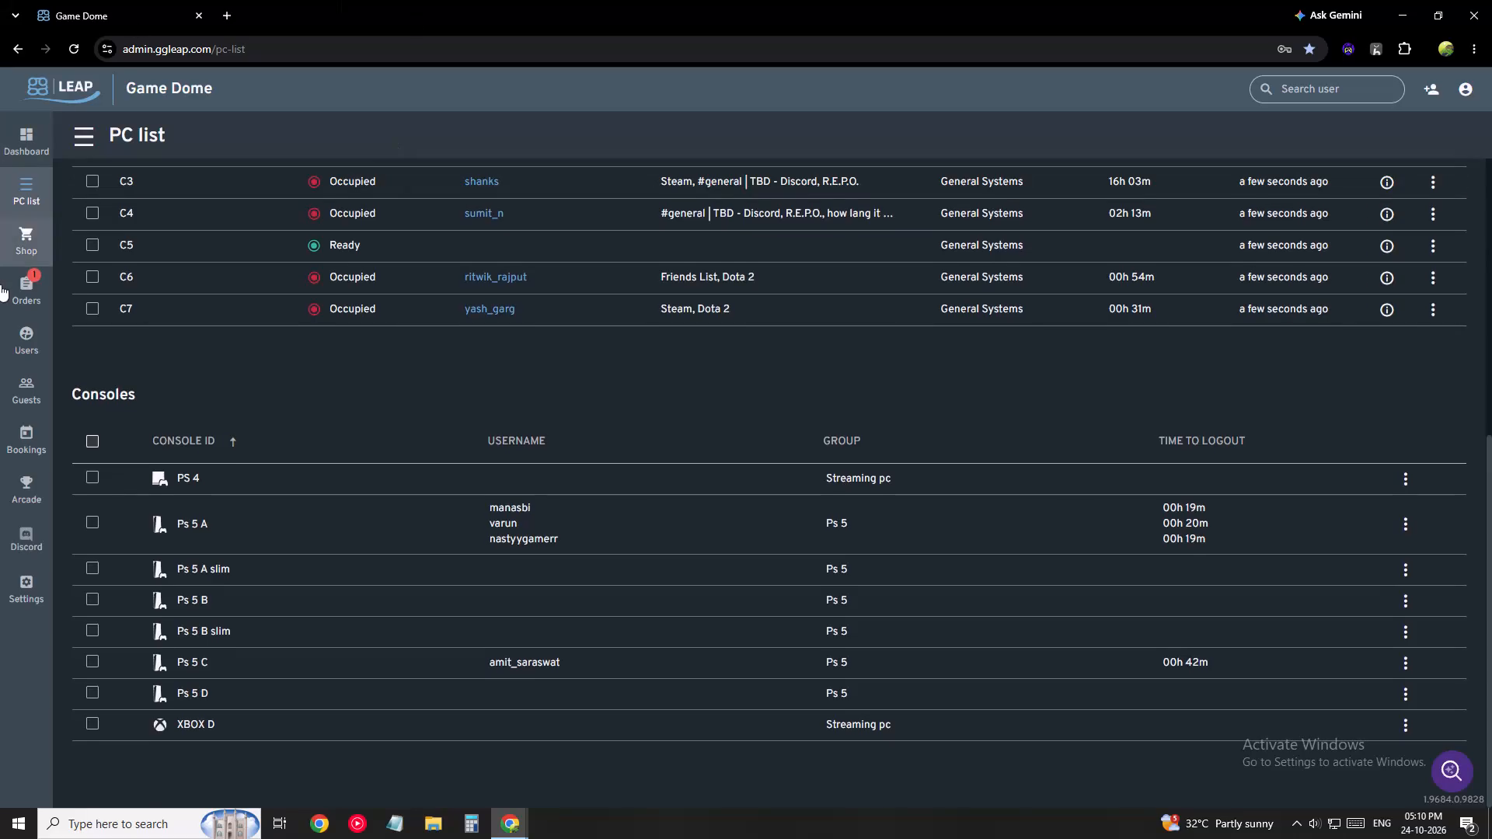
Check the order history, and review the computers and consoles in the PC list.
{"action": "left_click", "coordinate": [0, 291]}
{"action": "left_click", "coordinate": [363, 173]}
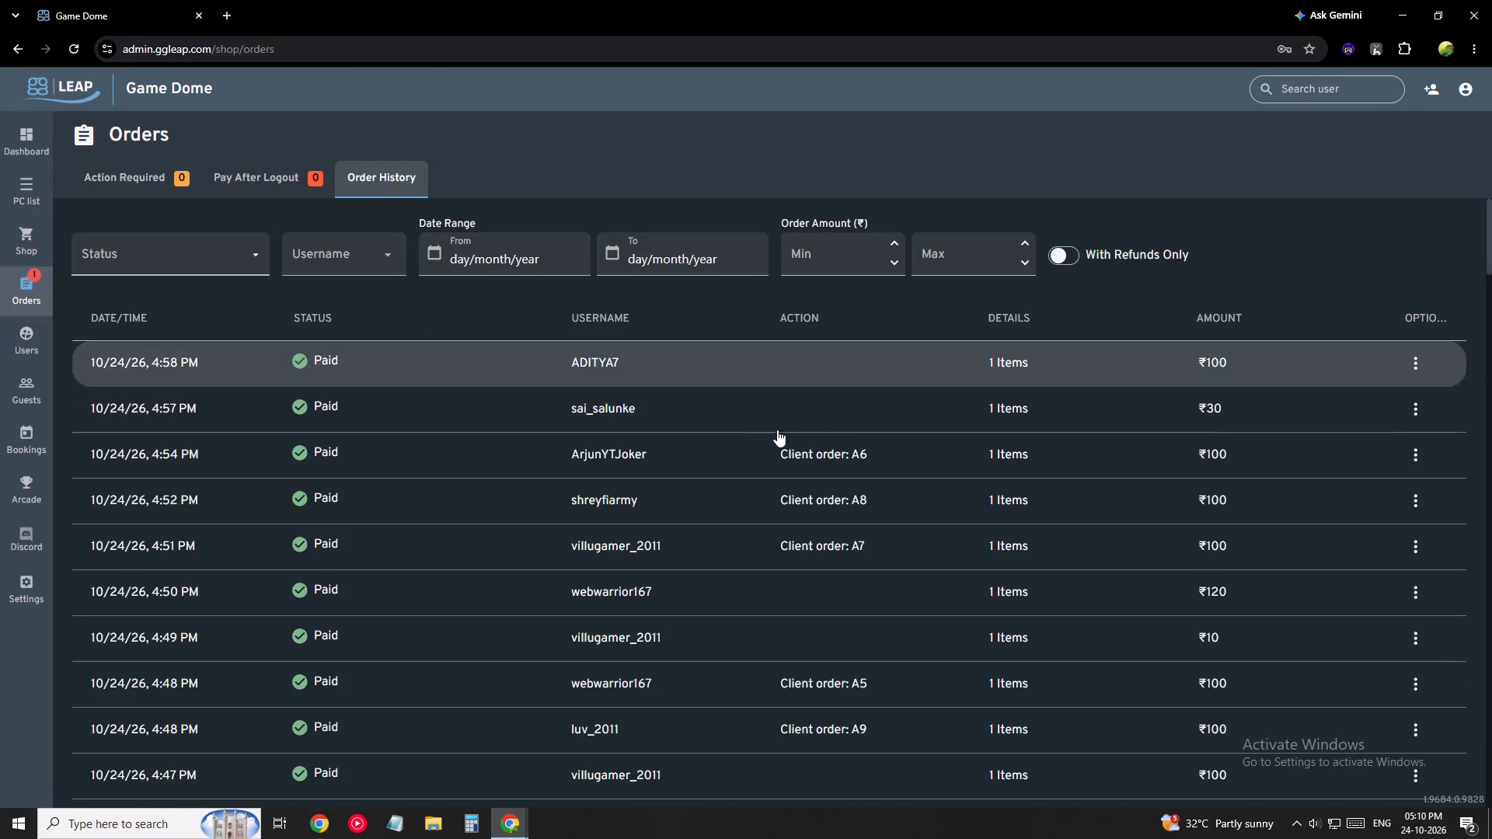
{"action": "left_click", "coordinate": [37, 199]}
{"action": "scroll", "coordinate": [418, 471], "scroll_direction": "down", "scroll_amount": 2}
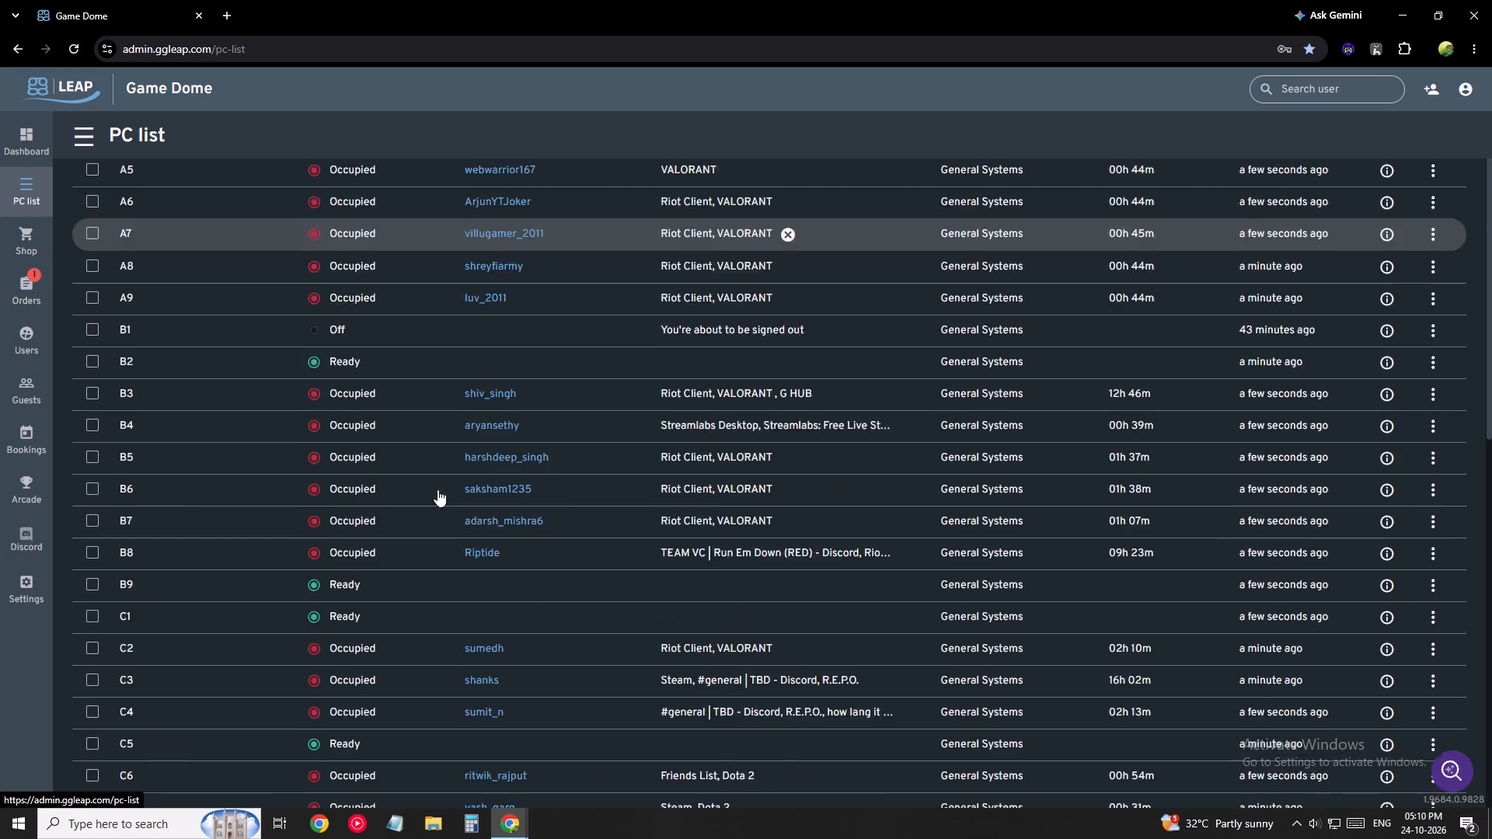
{"action": "scroll", "coordinate": [437, 489], "scroll_direction": "down", "scroll_amount": 8}
{"action": "scroll", "coordinate": [525, 555], "scroll_direction": "up", "scroll_amount": 1}
{"action": "scroll", "coordinate": [521, 559], "scroll_direction": "down", "scroll_amount": 4}
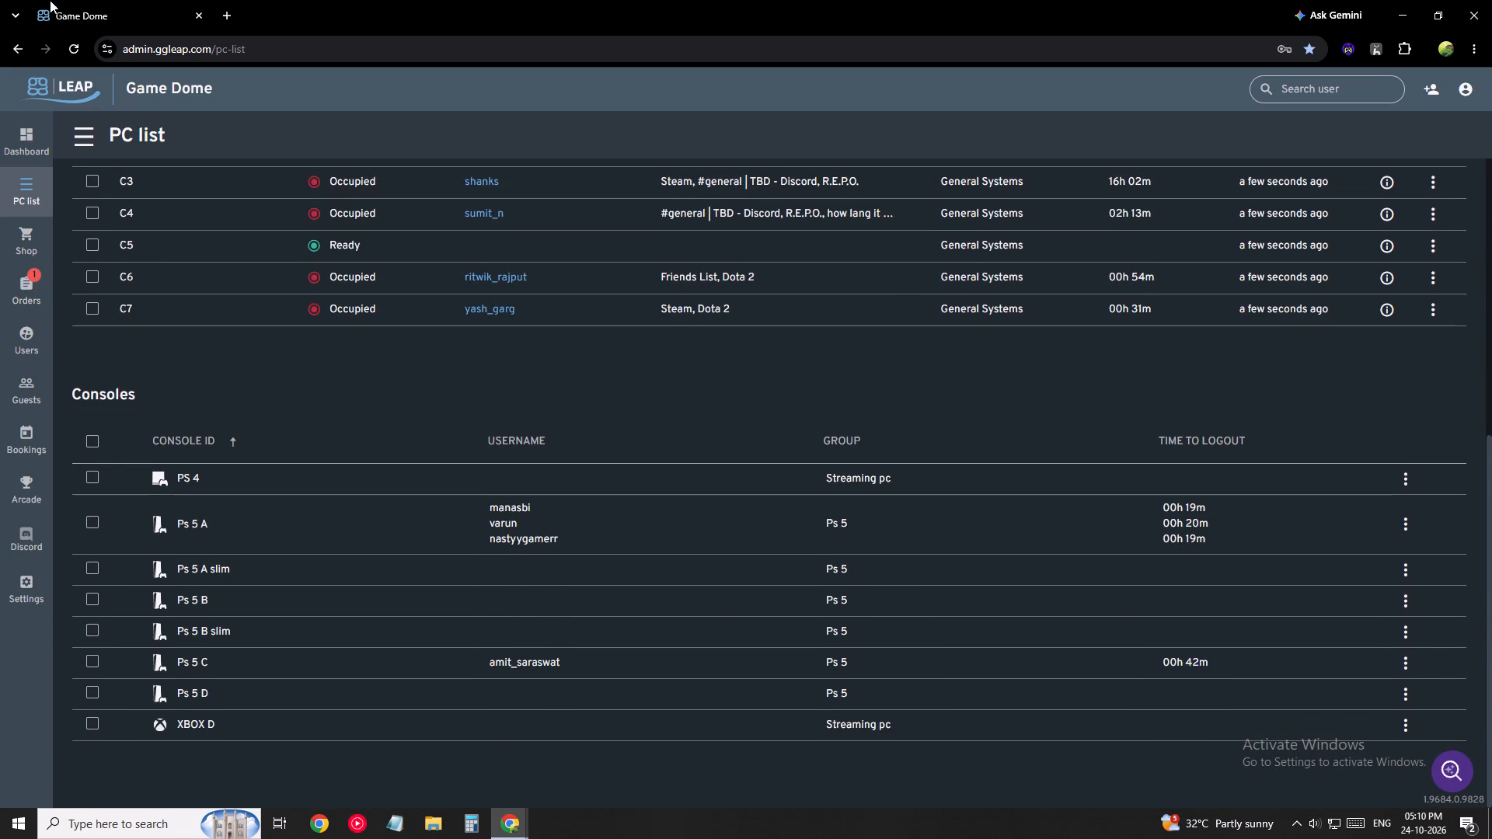
Search the web for "r.ep.o online" in a new browser tab.
{"action": "left_click", "coordinate": [219, 5]}
{"action": "left_click", "coordinate": [360, 44]}
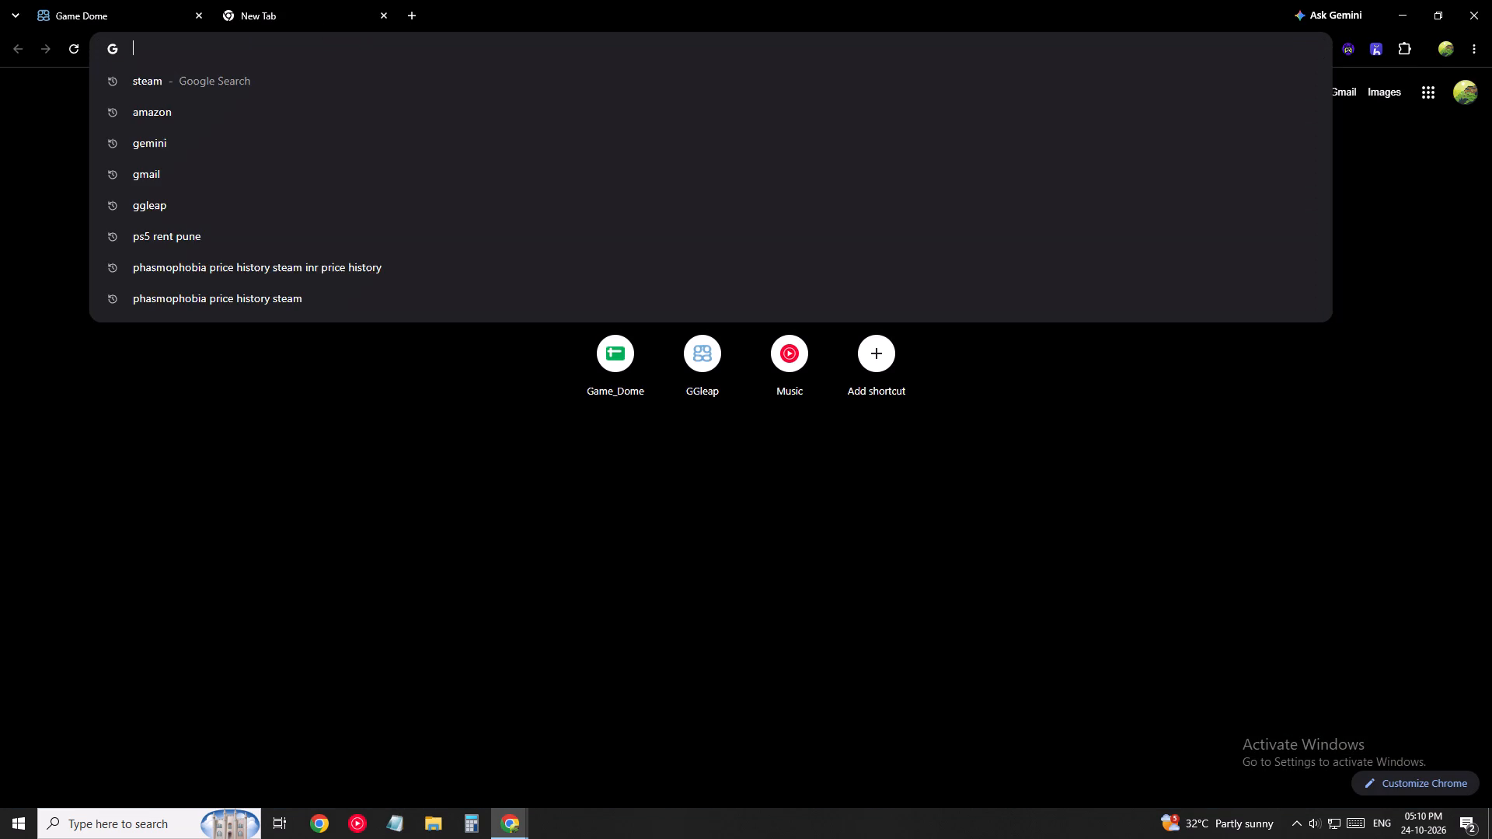
{"action": "type", "text": "re"}
{"action": "key", "text": "BackSpace"}
{"action": "type", "text": ".ep.o online"}
{"action": "key", "text": "Return"}
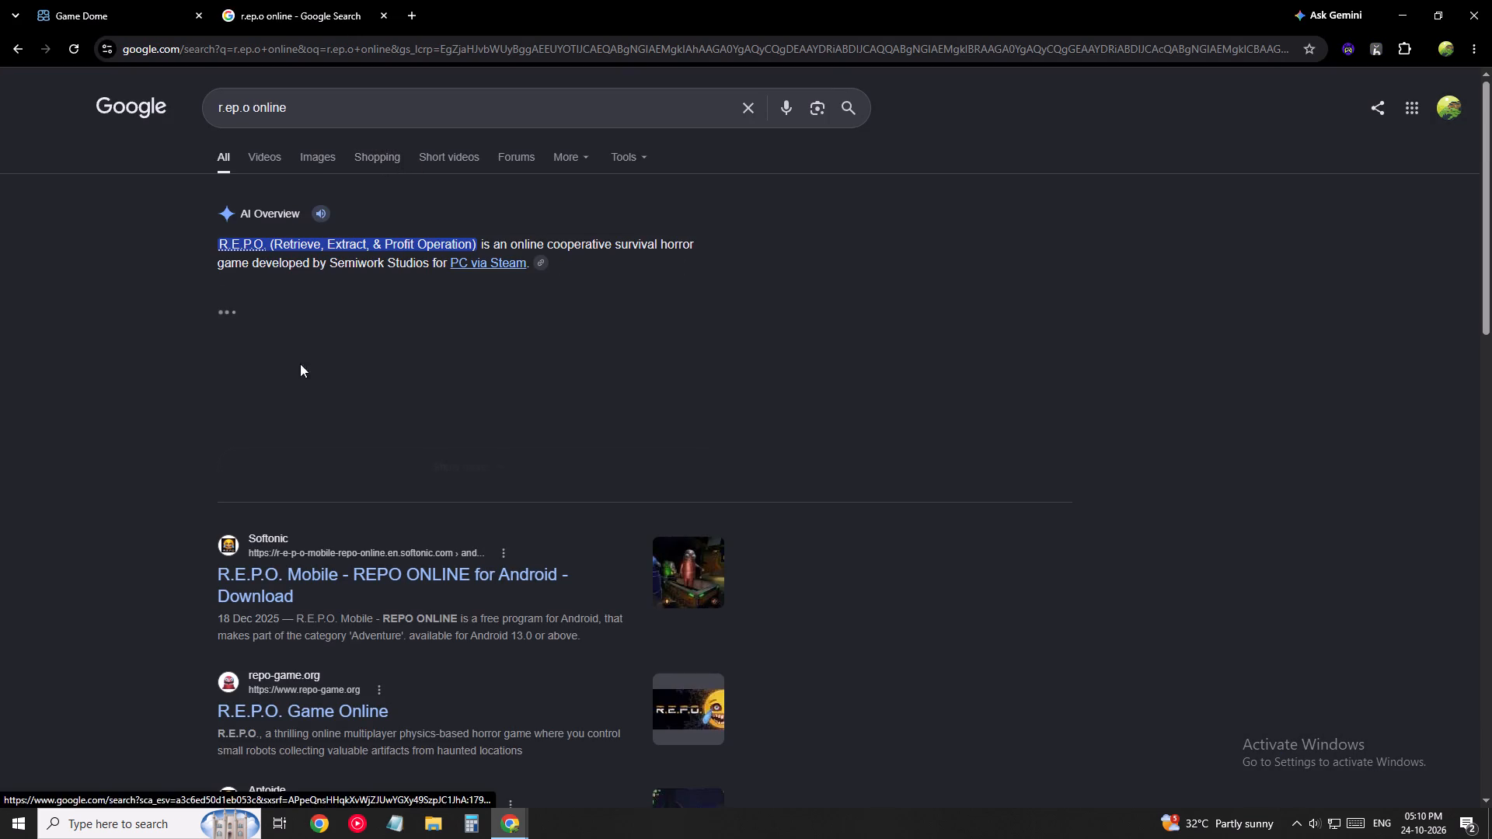
Open the R.E.P.O. Game Online result from repo-game.org and collapse the advert covering its video.
{"action": "scroll", "coordinate": [414, 583], "scroll_direction": "down", "scroll_amount": 2}
{"action": "left_click", "coordinate": [344, 548]}
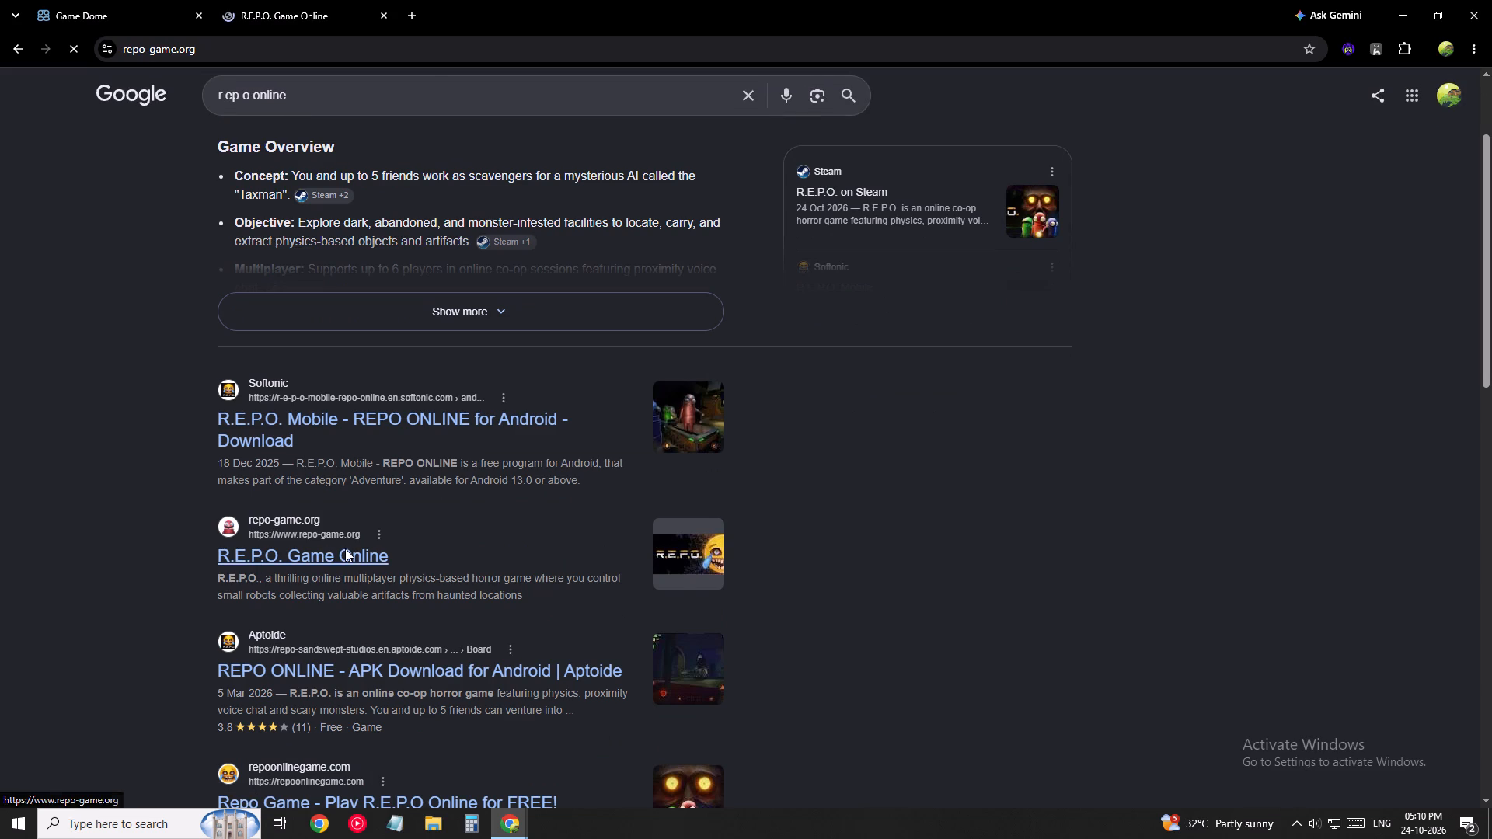
{"action": "left_click", "coordinate": [702, 410]}
{"action": "left_click", "coordinate": [718, 425]}
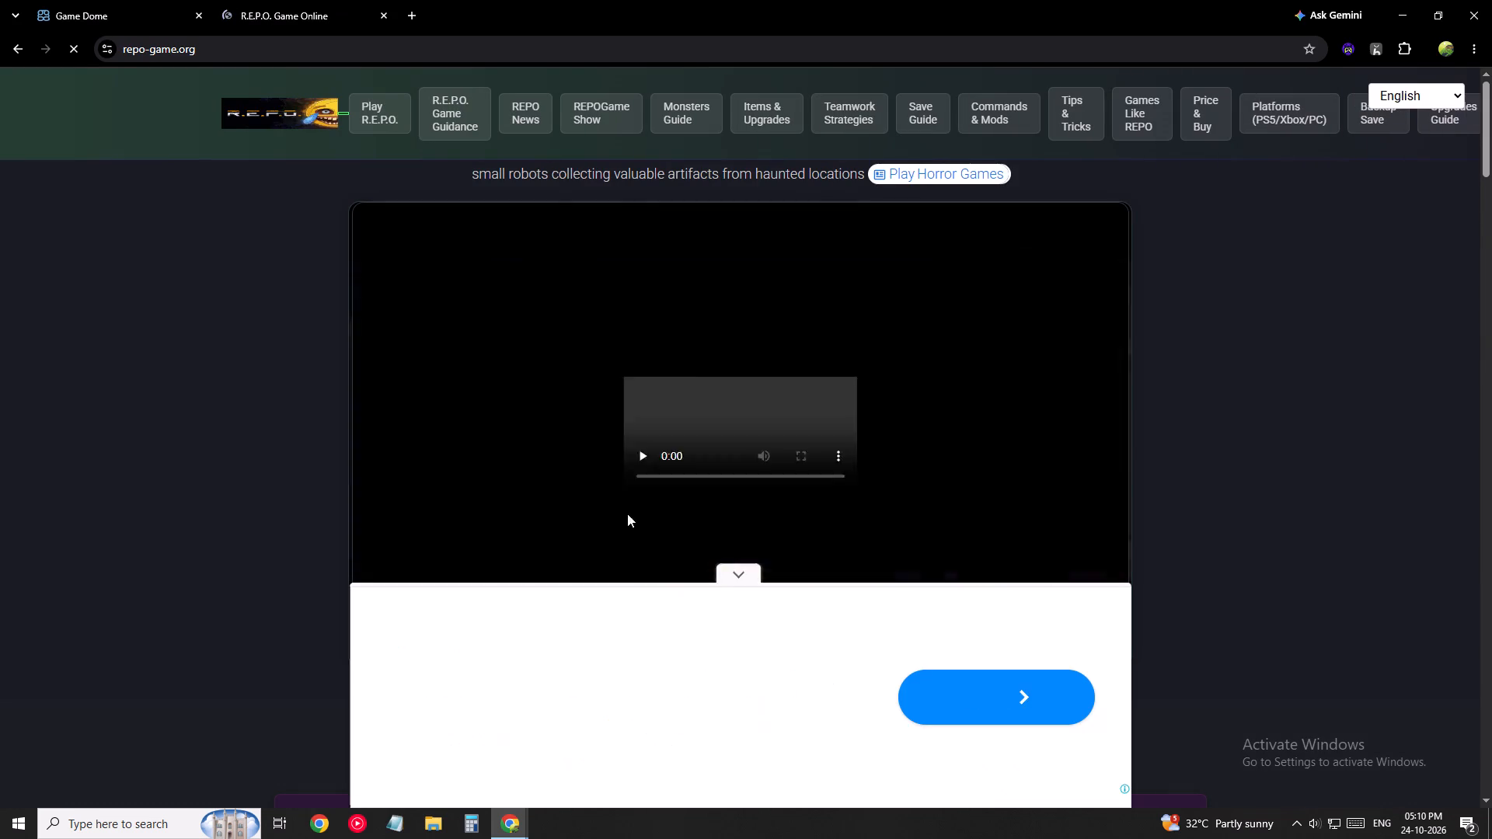
{"action": "left_click", "coordinate": [741, 570]}
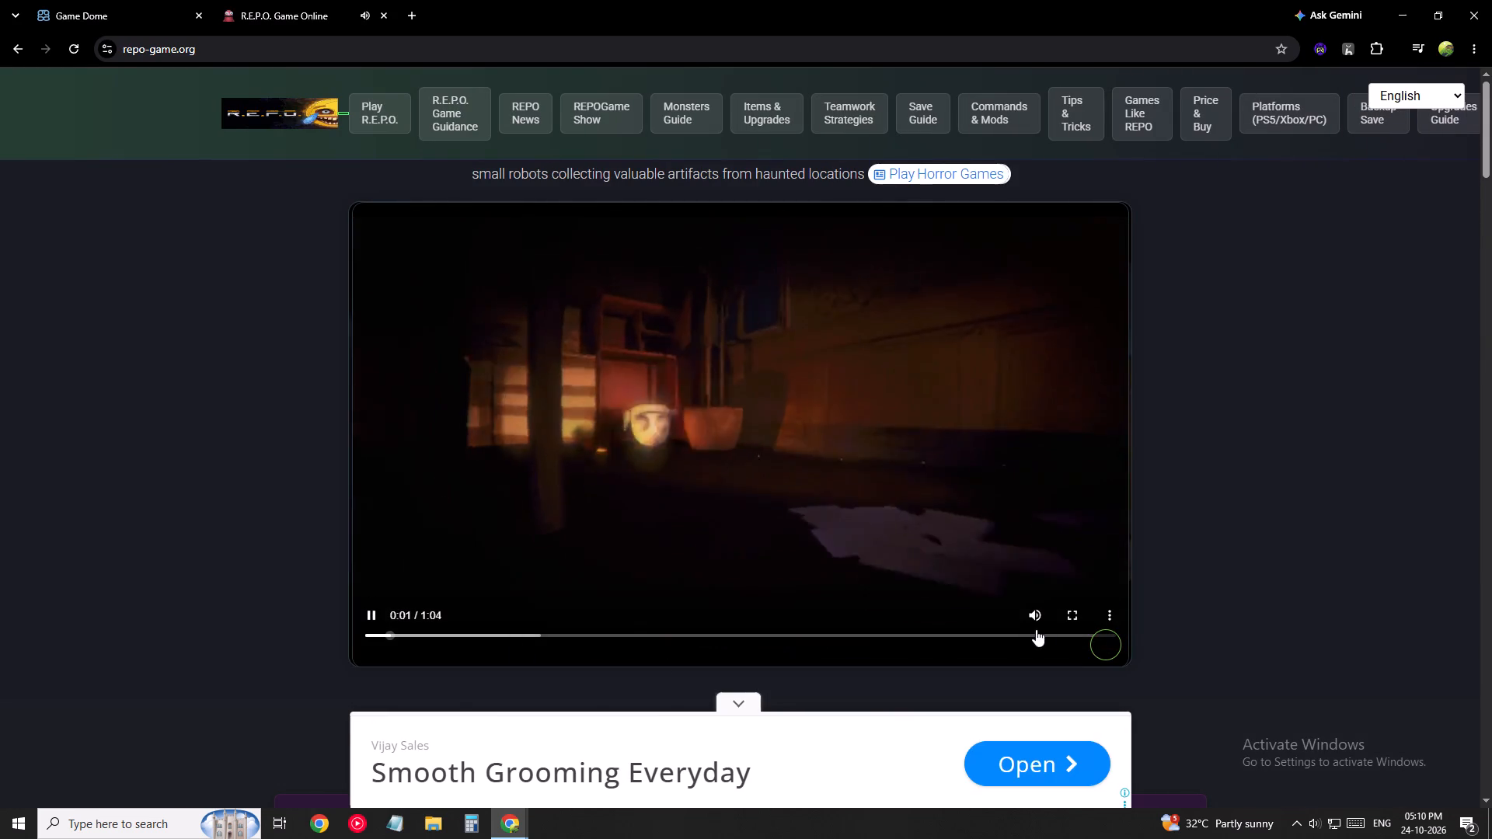
{"action": "scroll", "coordinate": [1122, 632], "scroll_direction": "down", "scroll_amount": 3}
{"action": "left_click", "coordinate": [727, 691]}
{"action": "left_click", "coordinate": [734, 699]}
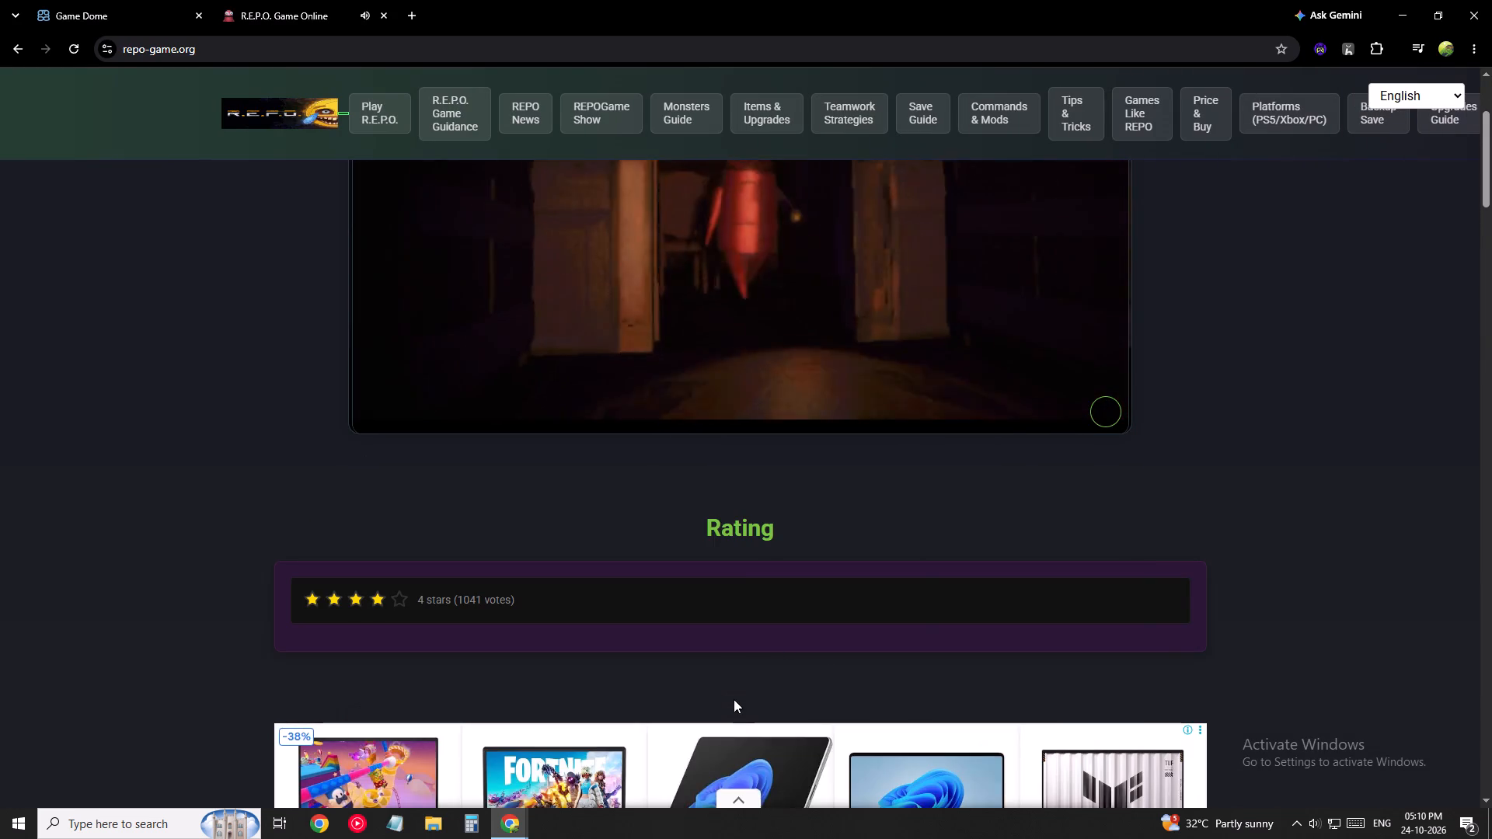
Examine the R.E.P.O. page for a playable game, skipping its video to the end and replaying it.
{"action": "scroll", "coordinate": [824, 686], "scroll_direction": "down", "scroll_amount": 3}
{"action": "scroll", "coordinate": [776, 688], "scroll_direction": "up", "scroll_amount": 1}
{"action": "scroll", "coordinate": [776, 688], "scroll_direction": "down", "scroll_amount": 5}
{"action": "scroll", "coordinate": [776, 688], "scroll_direction": "up", "scroll_amount": 4}
{"action": "scroll", "coordinate": [772, 688], "scroll_direction": "down", "scroll_amount": 1}
{"action": "scroll", "coordinate": [768, 688], "scroll_direction": "up", "scroll_amount": 5}
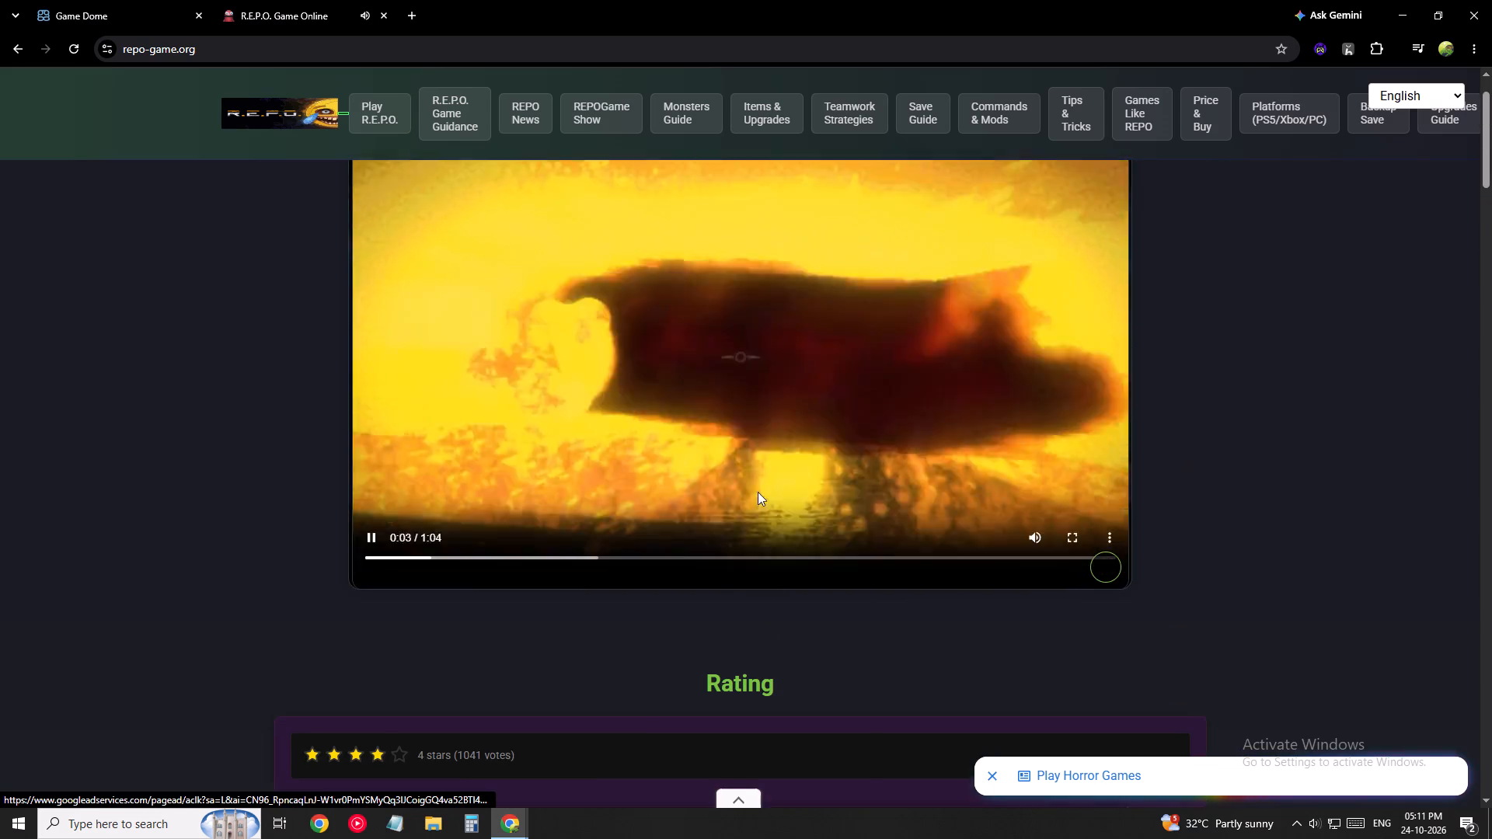
{"action": "scroll", "coordinate": [758, 492], "scroll_direction": "up", "scroll_amount": 2}
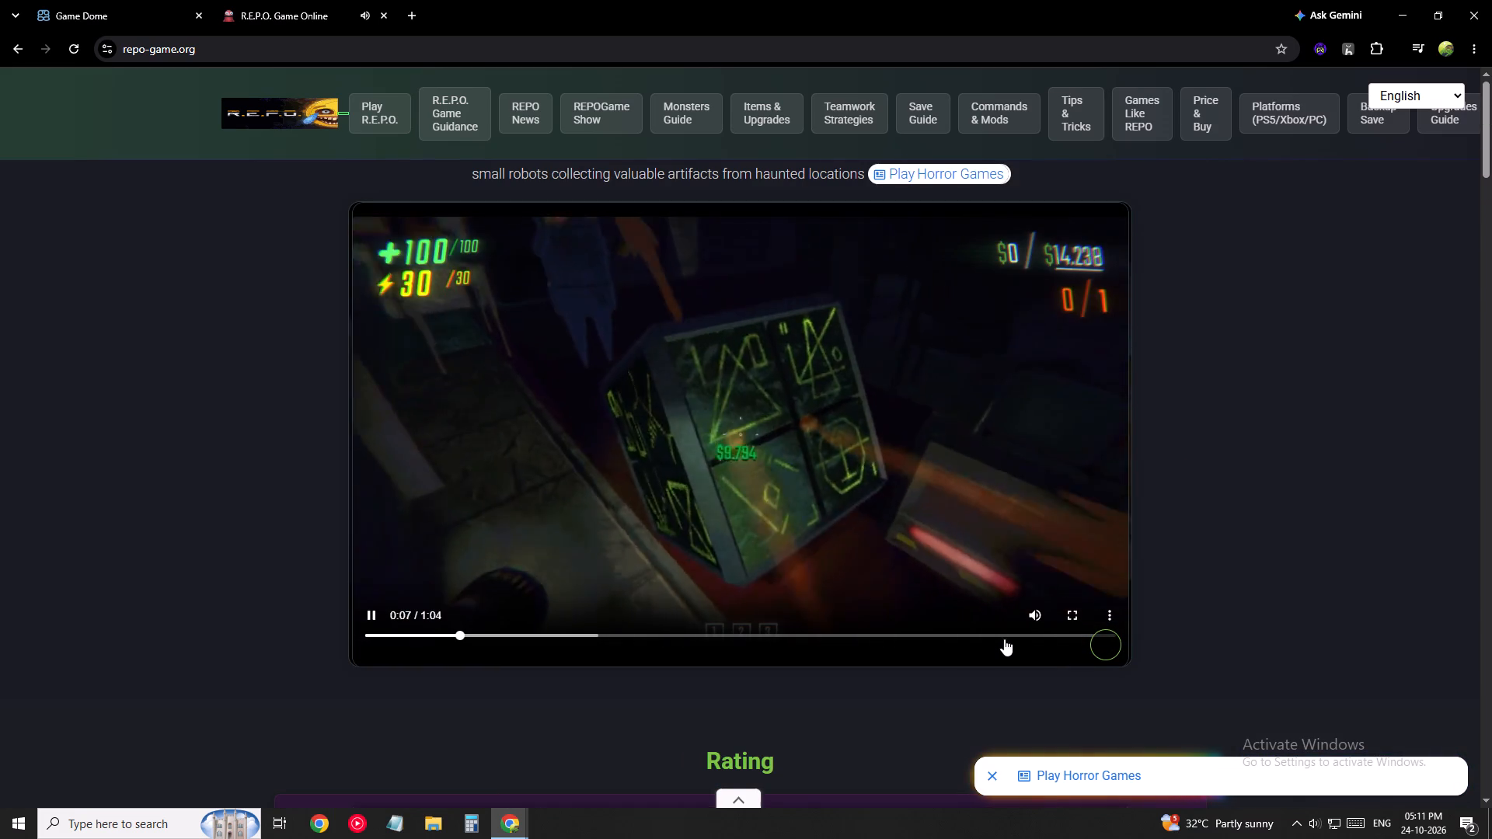
{"action": "left_click_drag", "start_coordinate": [1034, 639], "coordinate": [1136, 637]}
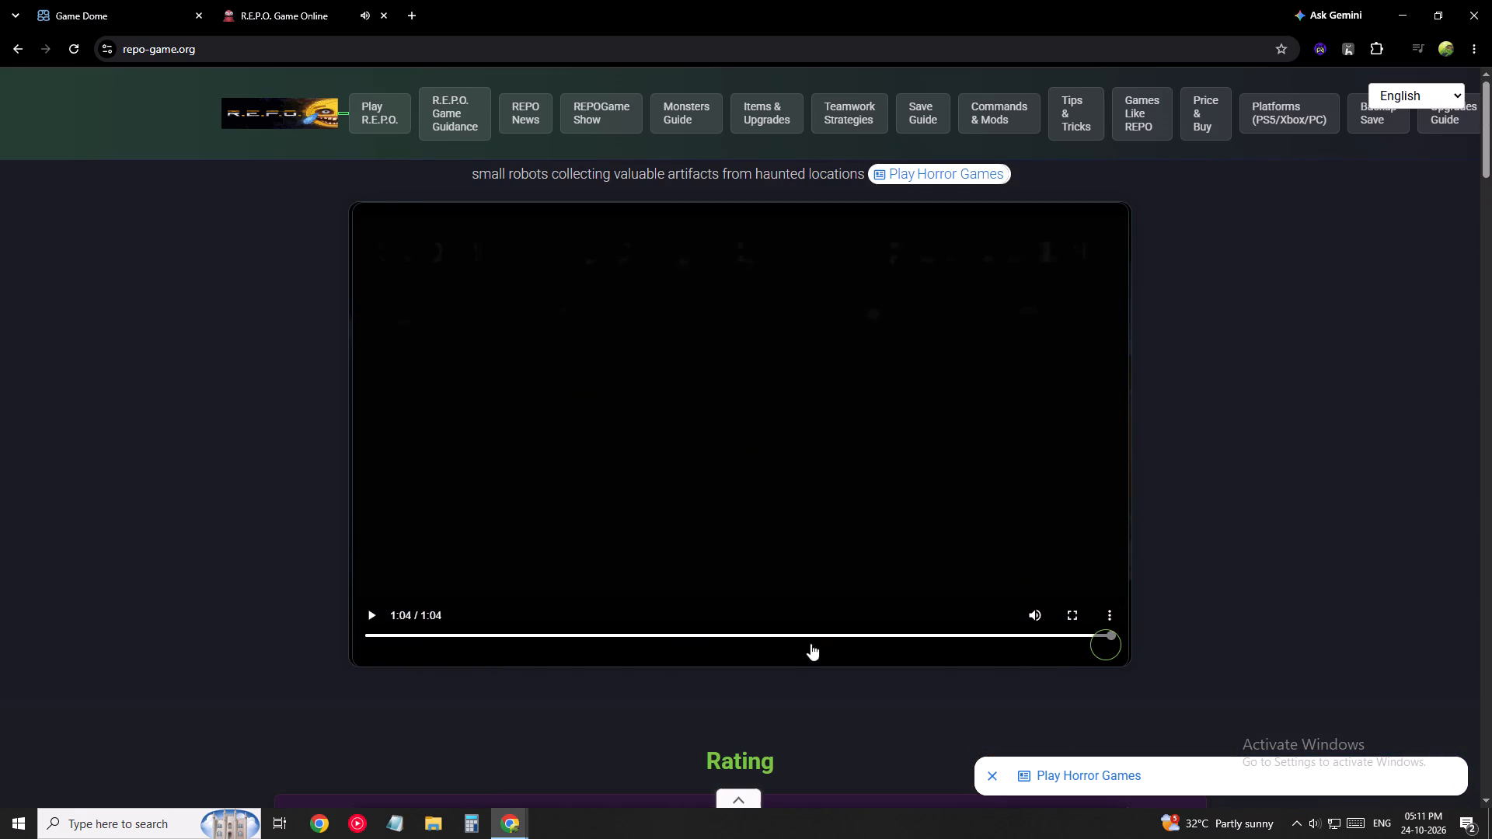
{"action": "left_click", "coordinate": [371, 618]}
{"action": "scroll", "coordinate": [398, 708], "scroll_direction": "up", "scroll_amount": 2}
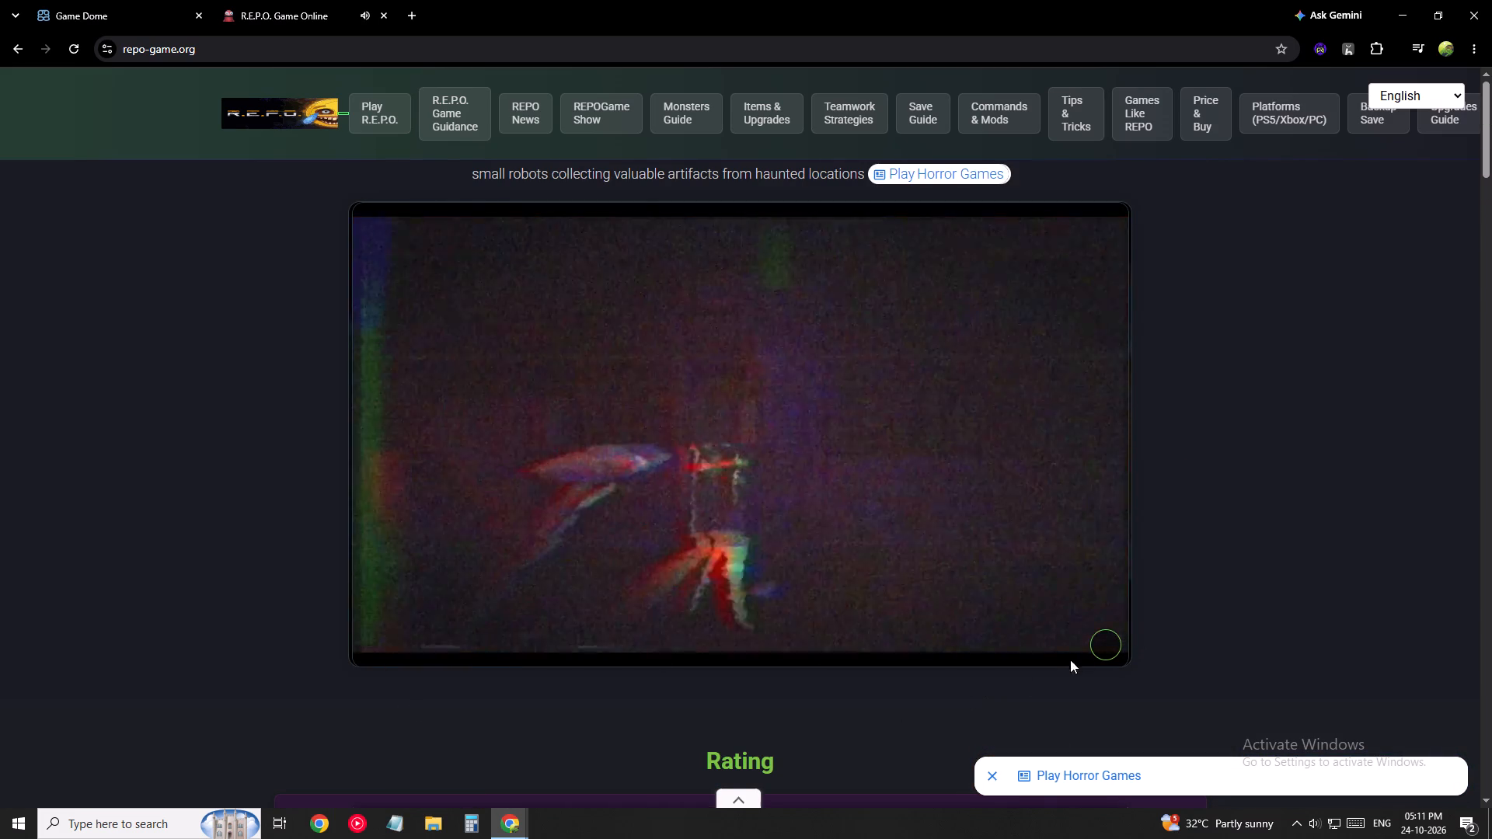
{"action": "left_click", "coordinate": [1086, 642]}
{"action": "scroll", "coordinate": [302, 667], "scroll_direction": "up", "scroll_amount": 5}
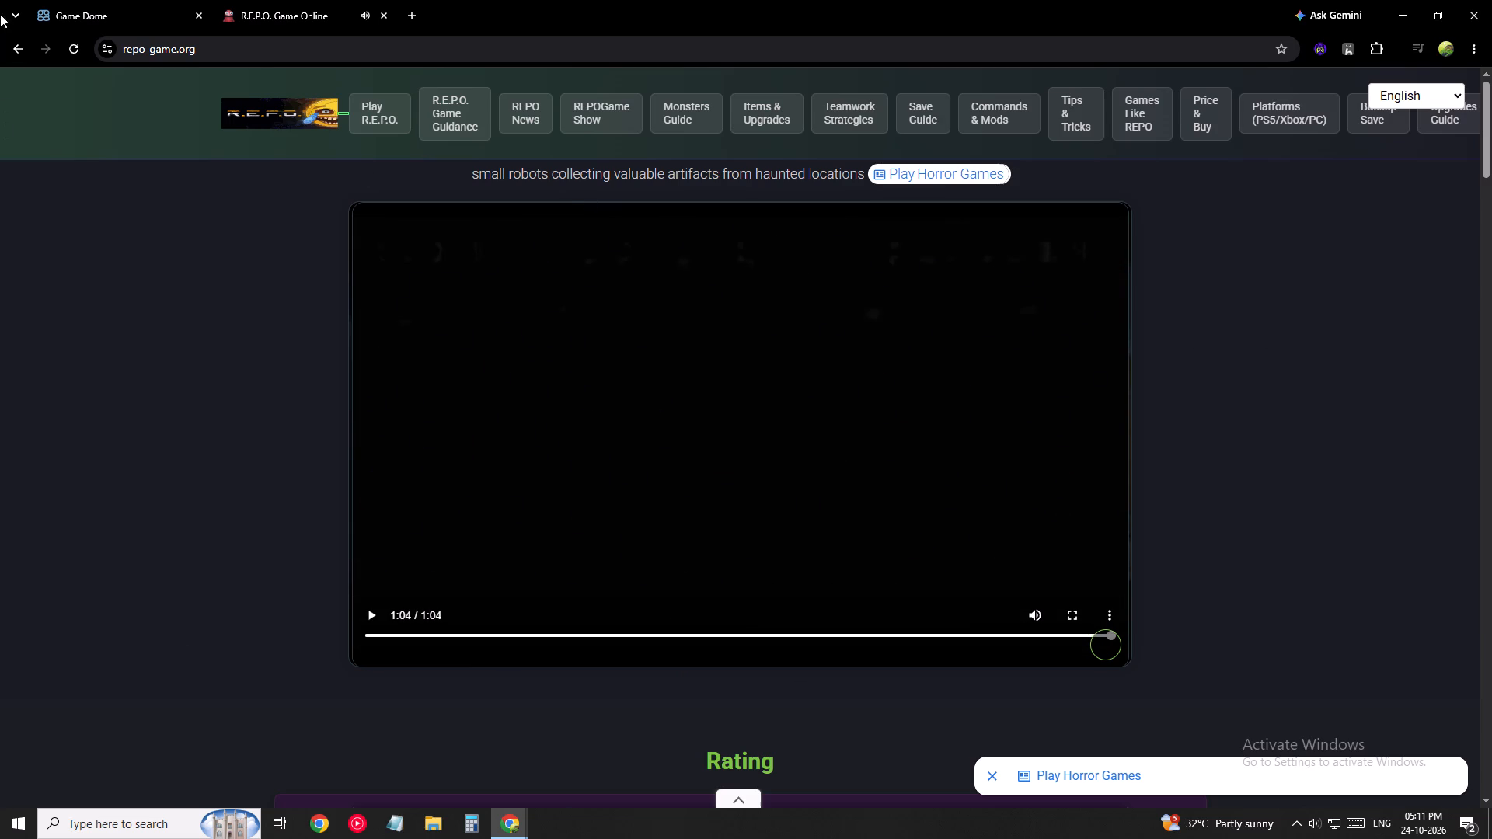
Go back to the search results, open REPO on Miniplay.com and try to start the game.
{"action": "left_click", "coordinate": [18, 54]}
{"action": "left_click", "coordinate": [15, 54]}
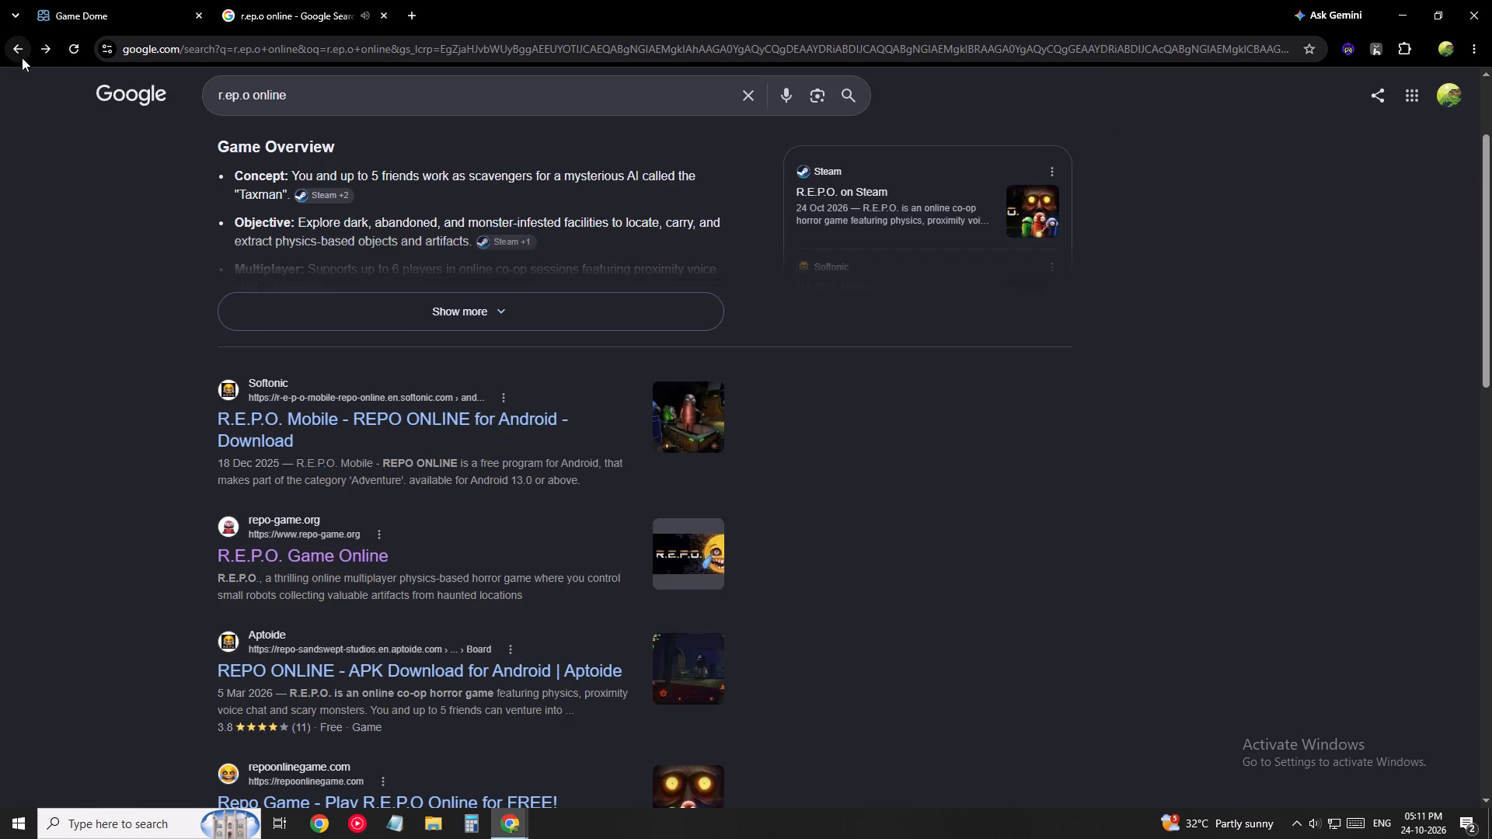
{"action": "scroll", "coordinate": [461, 409], "scroll_direction": "down", "scroll_amount": 2}
{"action": "scroll", "coordinate": [425, 552], "scroll_direction": "down", "scroll_amount": 4}
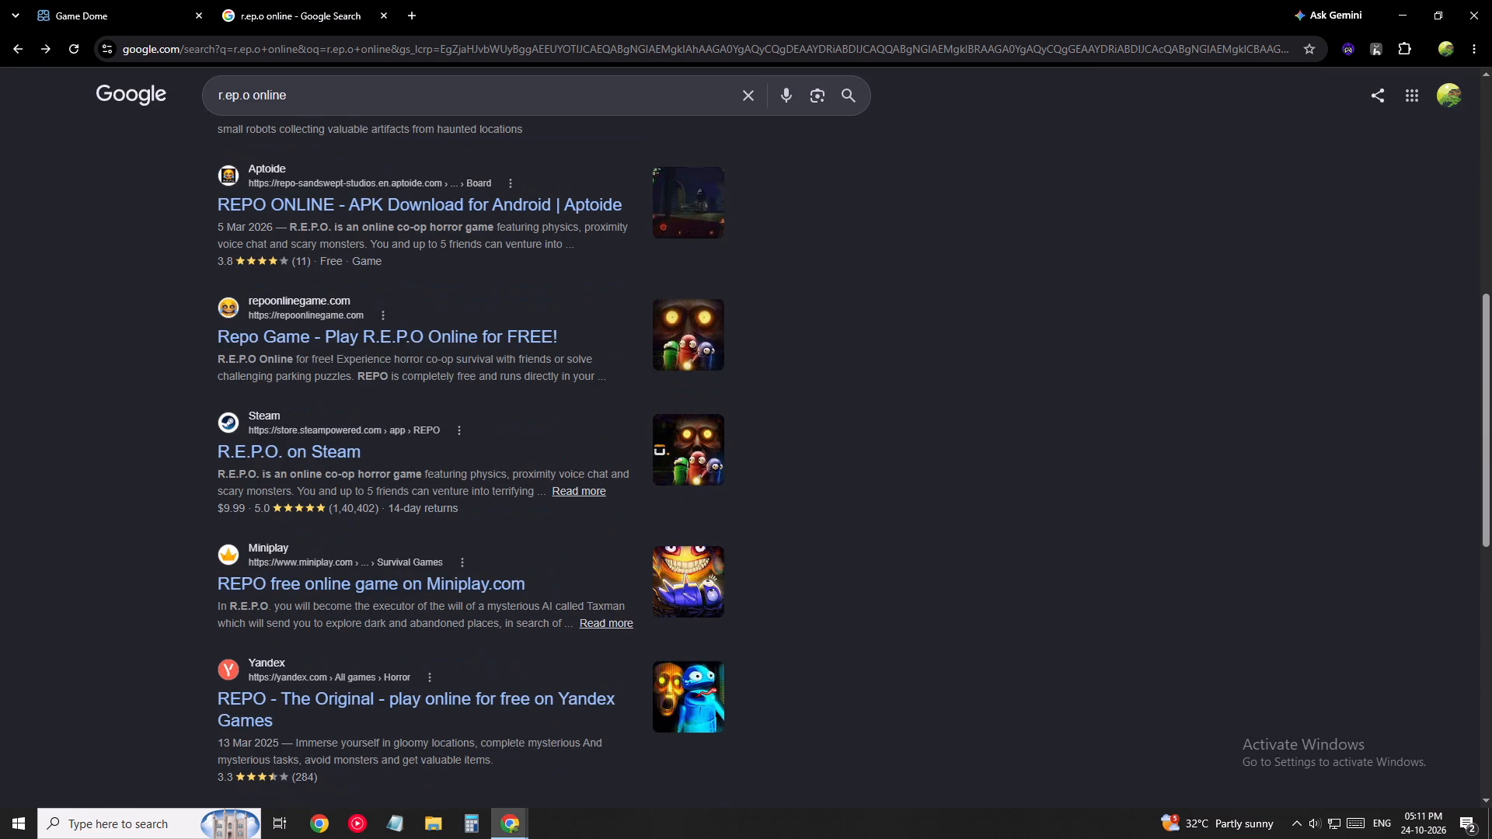
{"action": "left_click", "coordinate": [392, 589]}
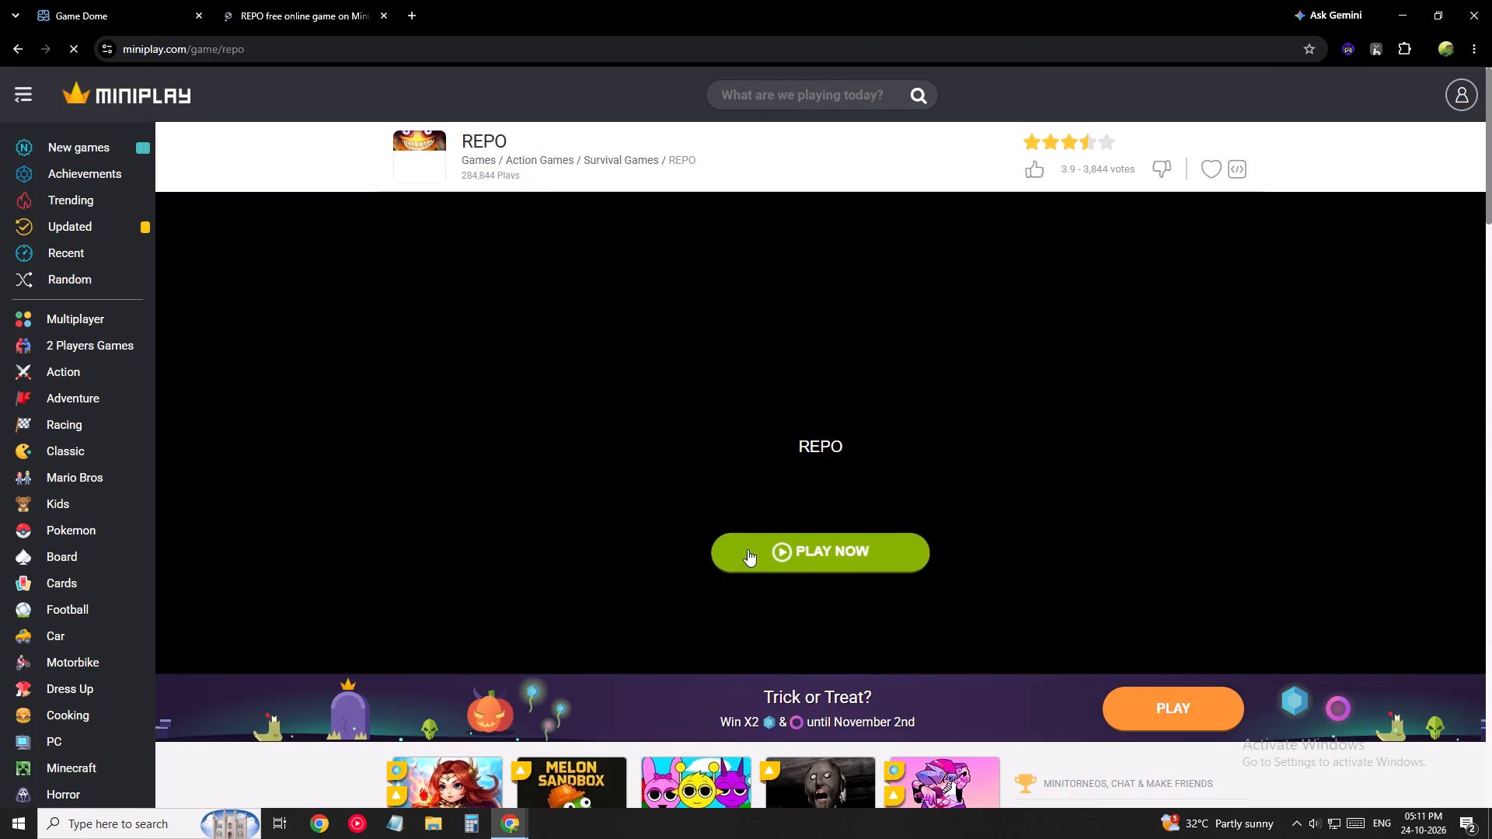
{"action": "left_click", "coordinate": [810, 550]}
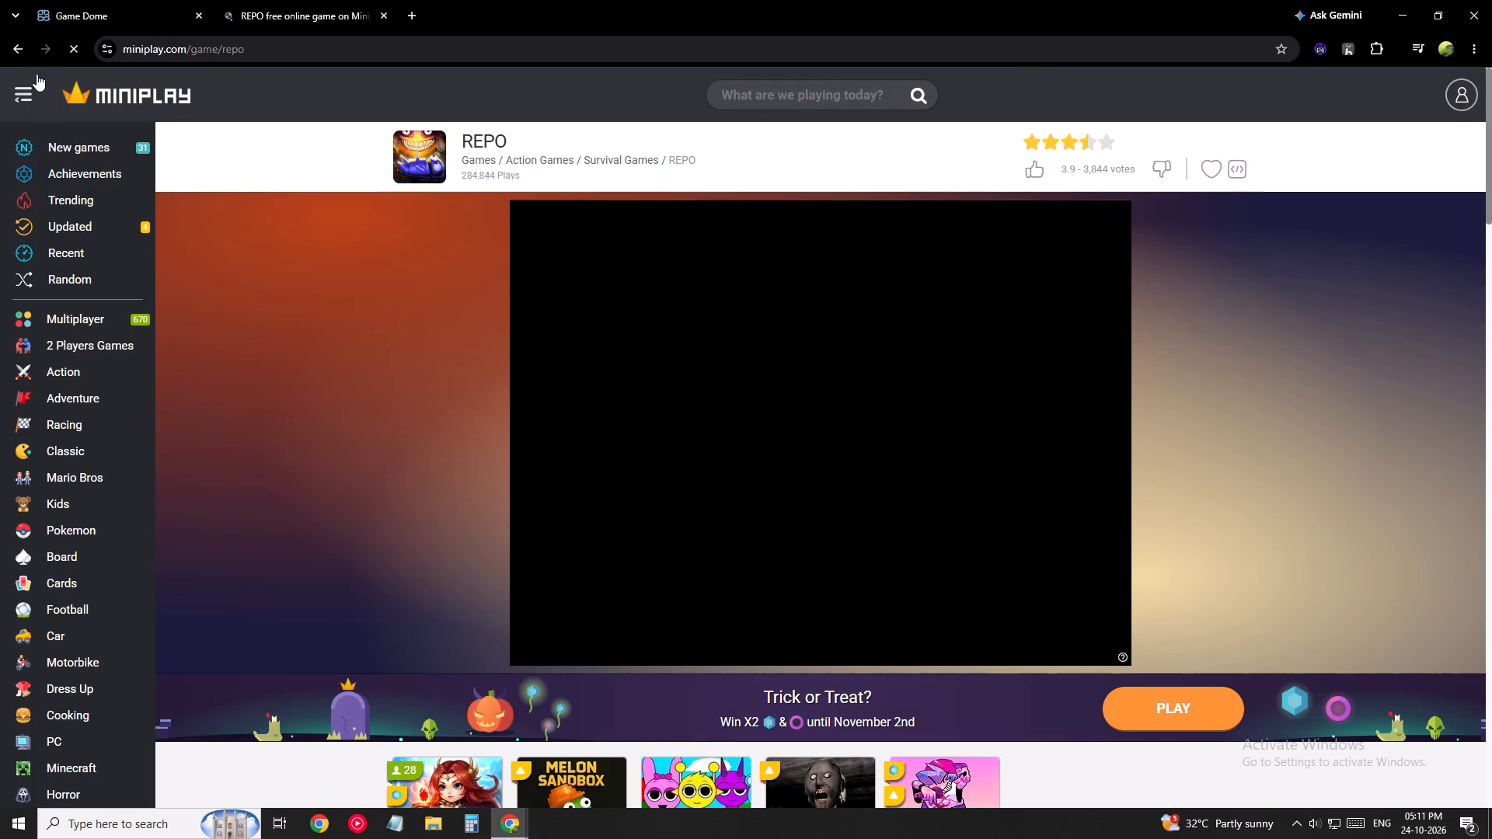
{"action": "left_click", "coordinate": [0, 56]}
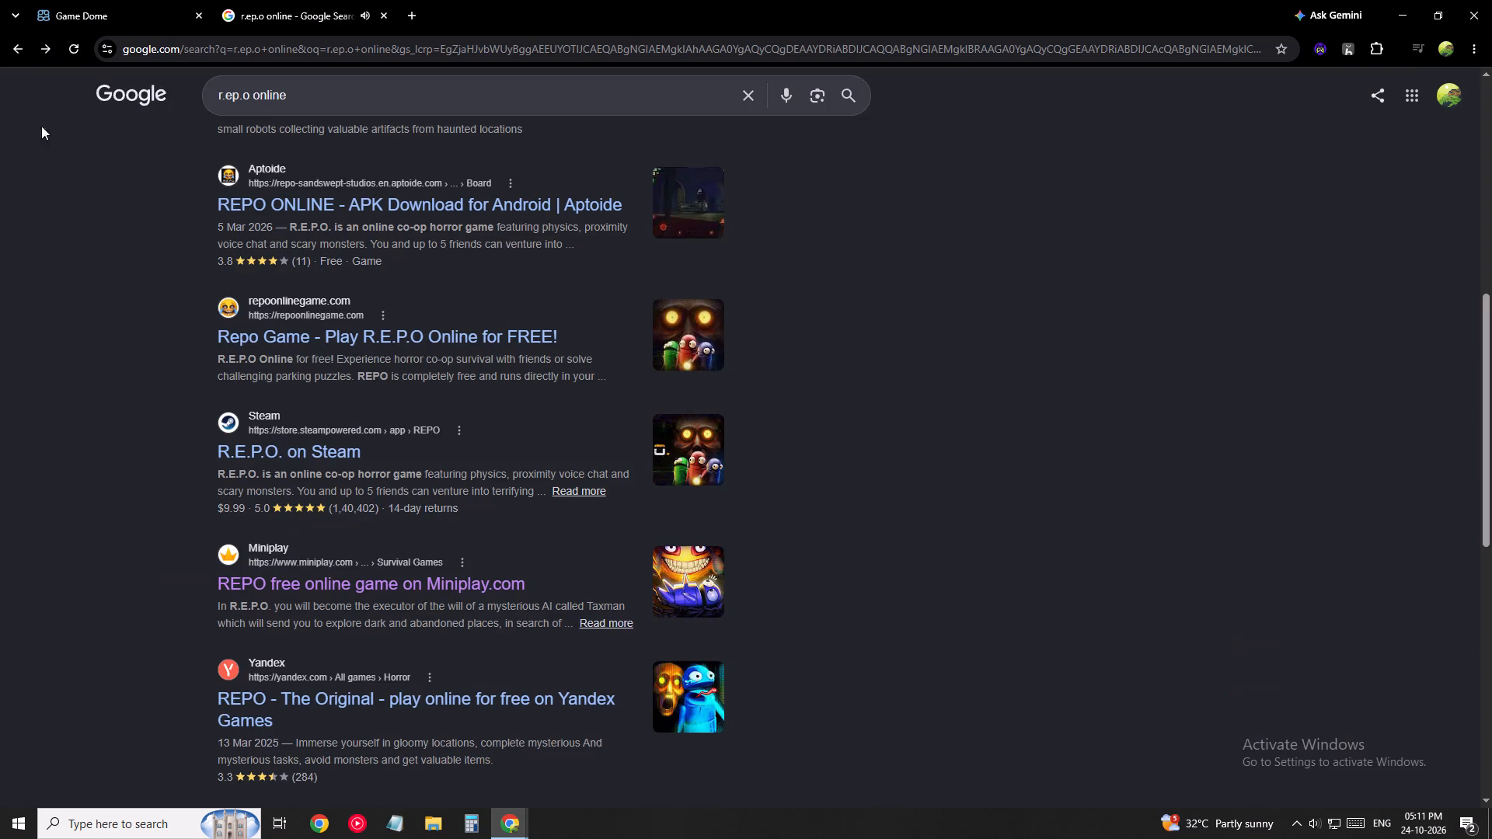
Look through the remaining R.E.P.O. results and replace the query with a search for "online free vps".
{"action": "scroll", "coordinate": [403, 496], "scroll_direction": "down", "scroll_amount": 6}
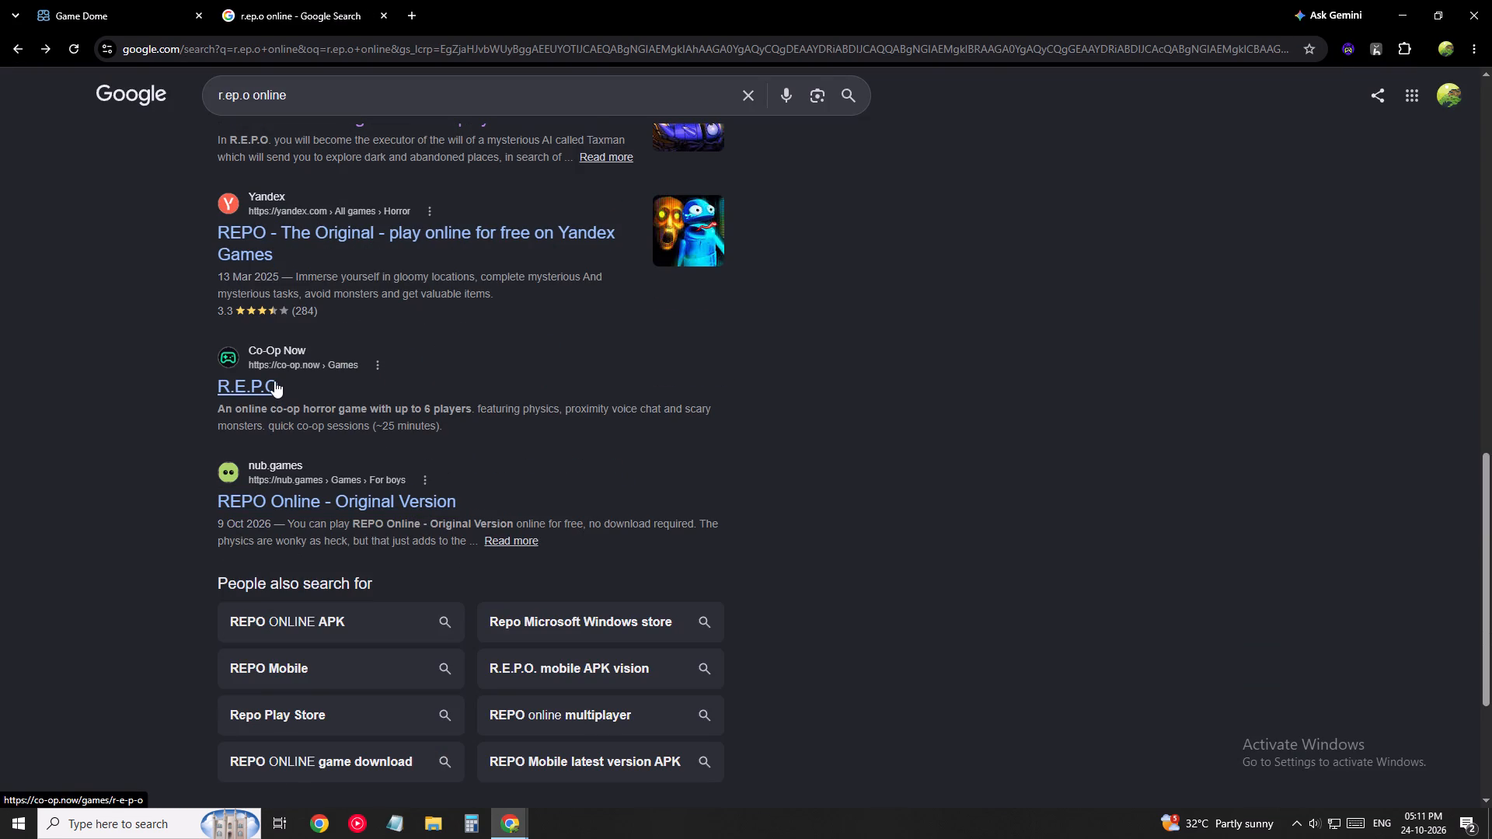
{"action": "left_click_drag", "start_coordinate": [455, 86], "coordinate": [236, 81]}
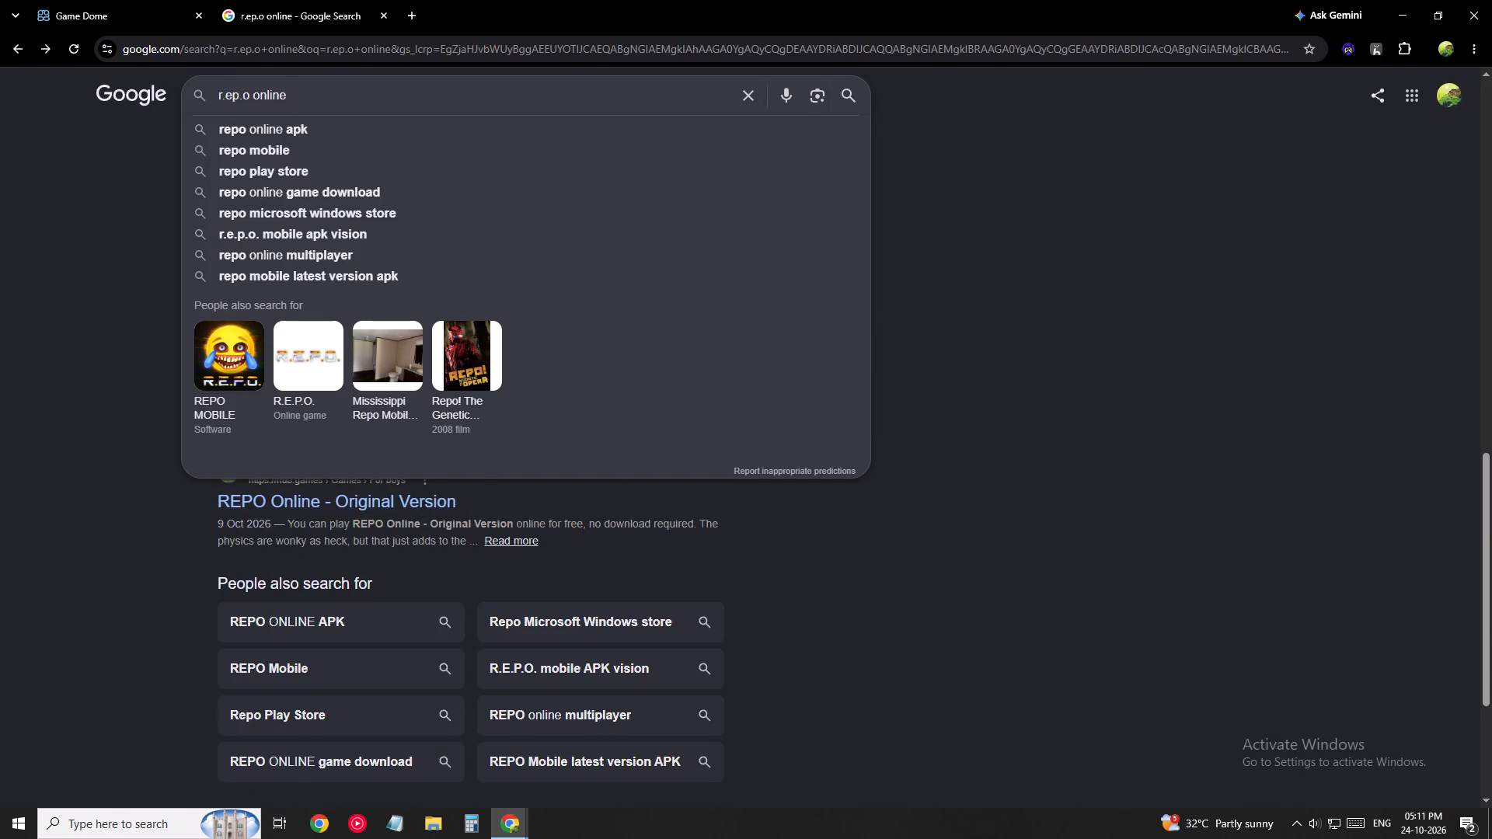
{"action": "key", "text": "BackSpace"}
{"action": "key", "text": "BackSpace"}
{"action": "key", "text": "BackSpace"}
{"action": "key", "text": "BackSpace"}
{"action": "key", "text": "BackSpace"}
{"action": "key", "text": "BackSpace"}
{"action": "key", "text": "BackSpace"}
{"action": "key", "text": "BackSpace"}
{"action": "key", "text": "BackSpace"}
{"action": "key", "text": "BackSpace"}
{"action": "key", "text": "BackSpace"}
{"action": "key", "text": "BackSpace"}
{"action": "key", "text": "BackSpace"}
{"action": "key", "text": "BackSpace"}
{"action": "key", "text": "BackSpace"}
{"action": "key", "text": "BackSpace"}
{"action": "key", "text": "BackSpace"}
{"action": "key", "text": "BackSpace"}
{"action": "key", "text": "BackSpace"}
{"action": "key", "text": "BackSpace"}
{"action": "type", "text": "online free vps"}
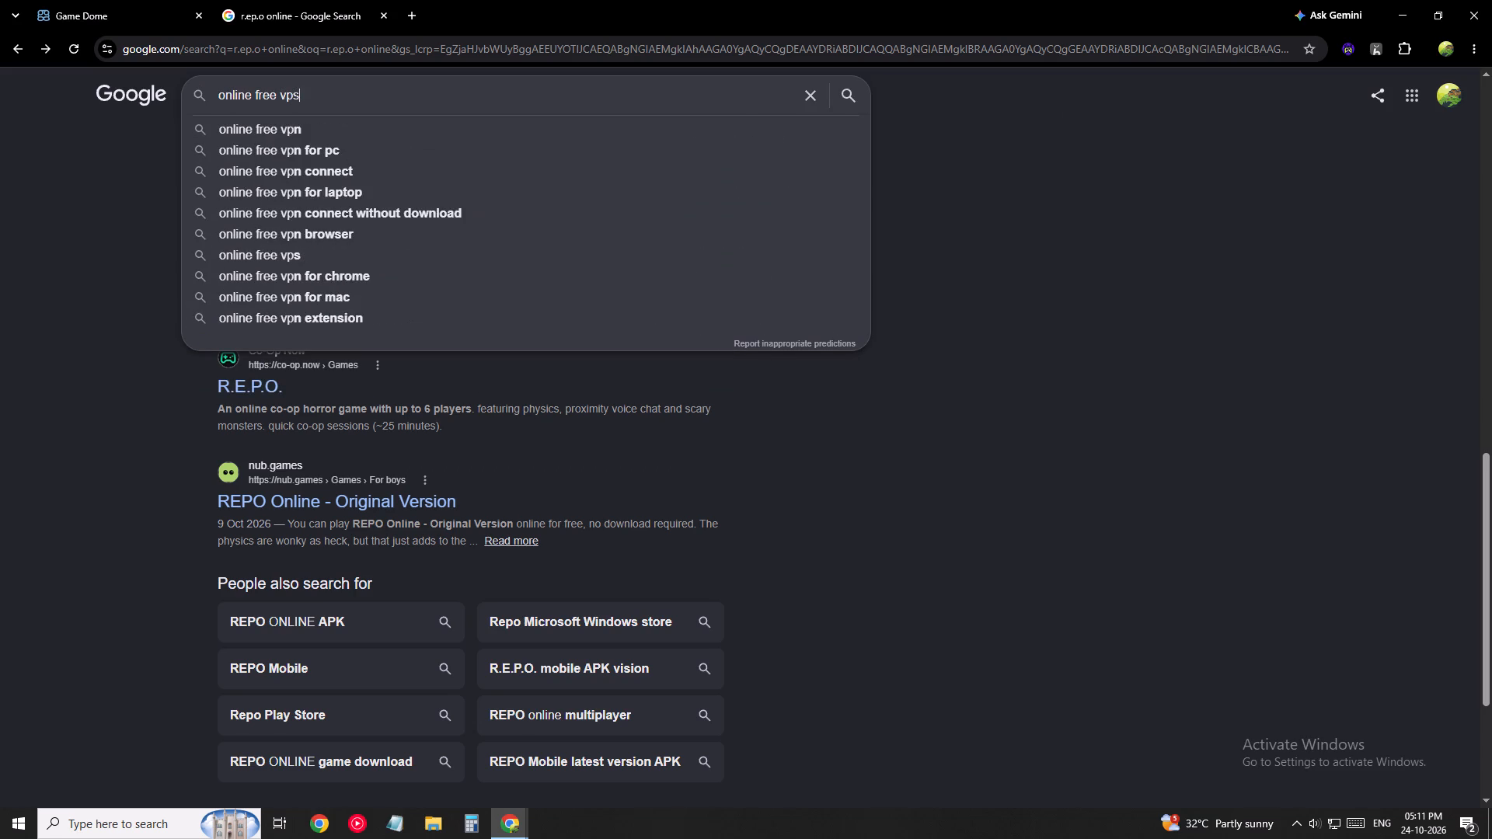
{"action": "key", "text": "Return"}
Look at the Amazon EC2 page and the free VPS options in the search results, and close the tab.
{"action": "left_click", "coordinate": [325, 307]}
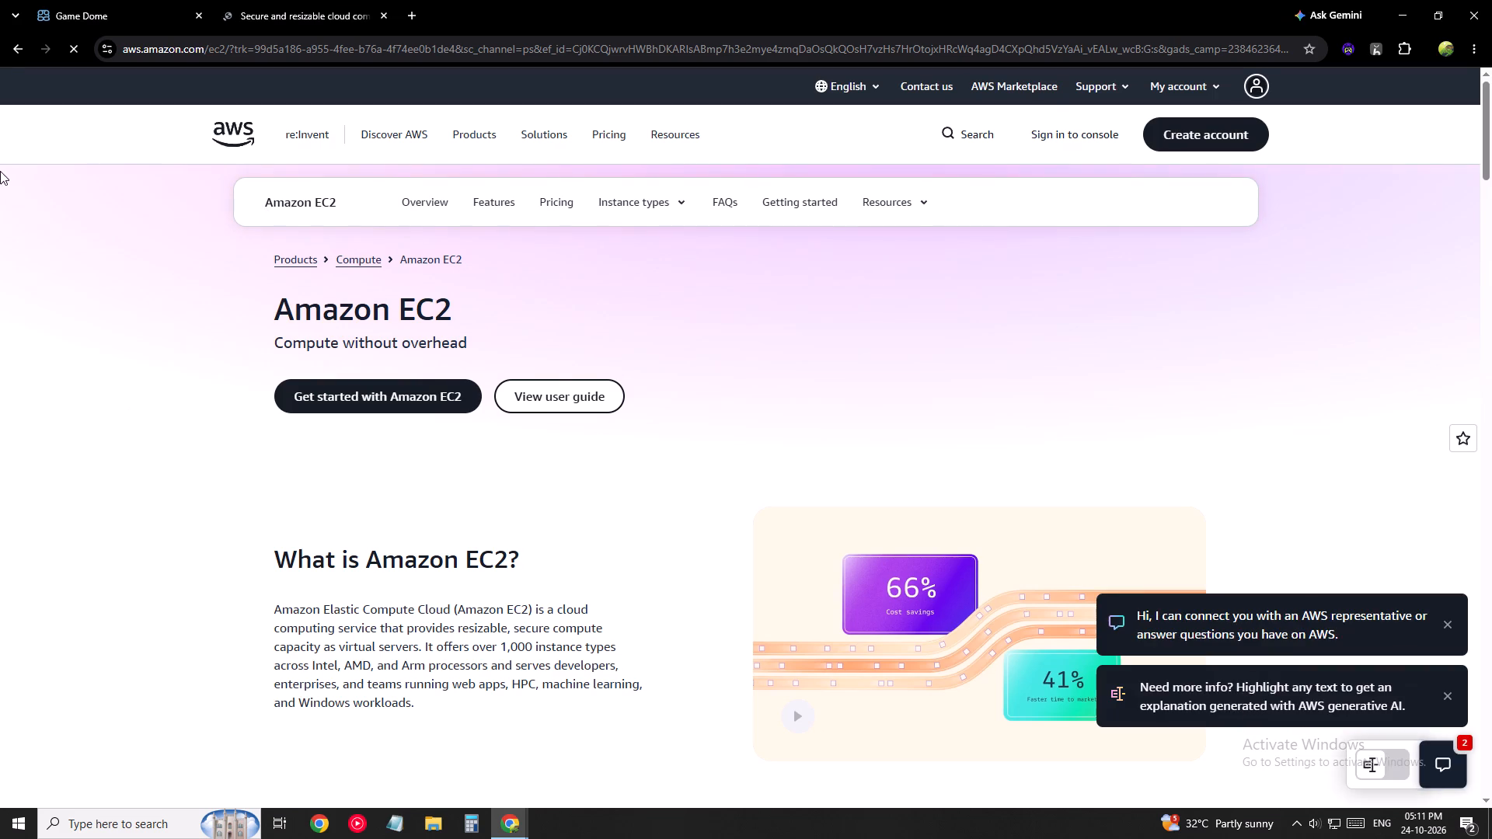
{"action": "left_click", "coordinate": [6, 49]}
{"action": "scroll", "coordinate": [318, 618], "scroll_direction": "down", "scroll_amount": 2}
{"action": "scroll", "coordinate": [290, 501], "scroll_direction": "down", "scroll_amount": 2}
{"action": "scroll", "coordinate": [291, 502], "scroll_direction": "up", "scroll_amount": 1}
{"action": "scroll", "coordinate": [298, 567], "scroll_direction": "down", "scroll_amount": 2}
{"action": "left_click", "coordinate": [469, 720]}
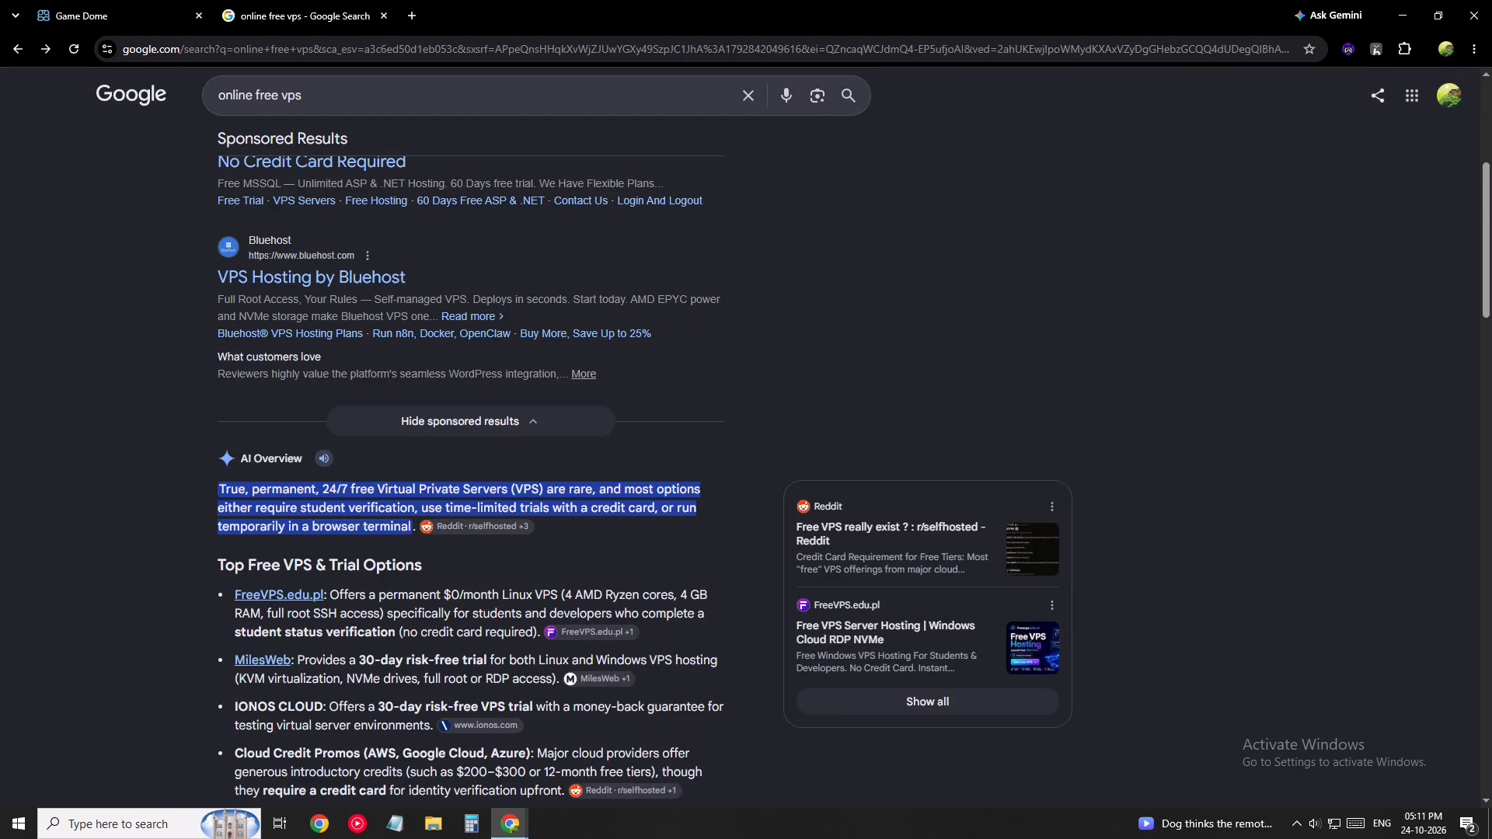
{"action": "scroll", "coordinate": [278, 622], "scroll_direction": "down", "scroll_amount": 3}
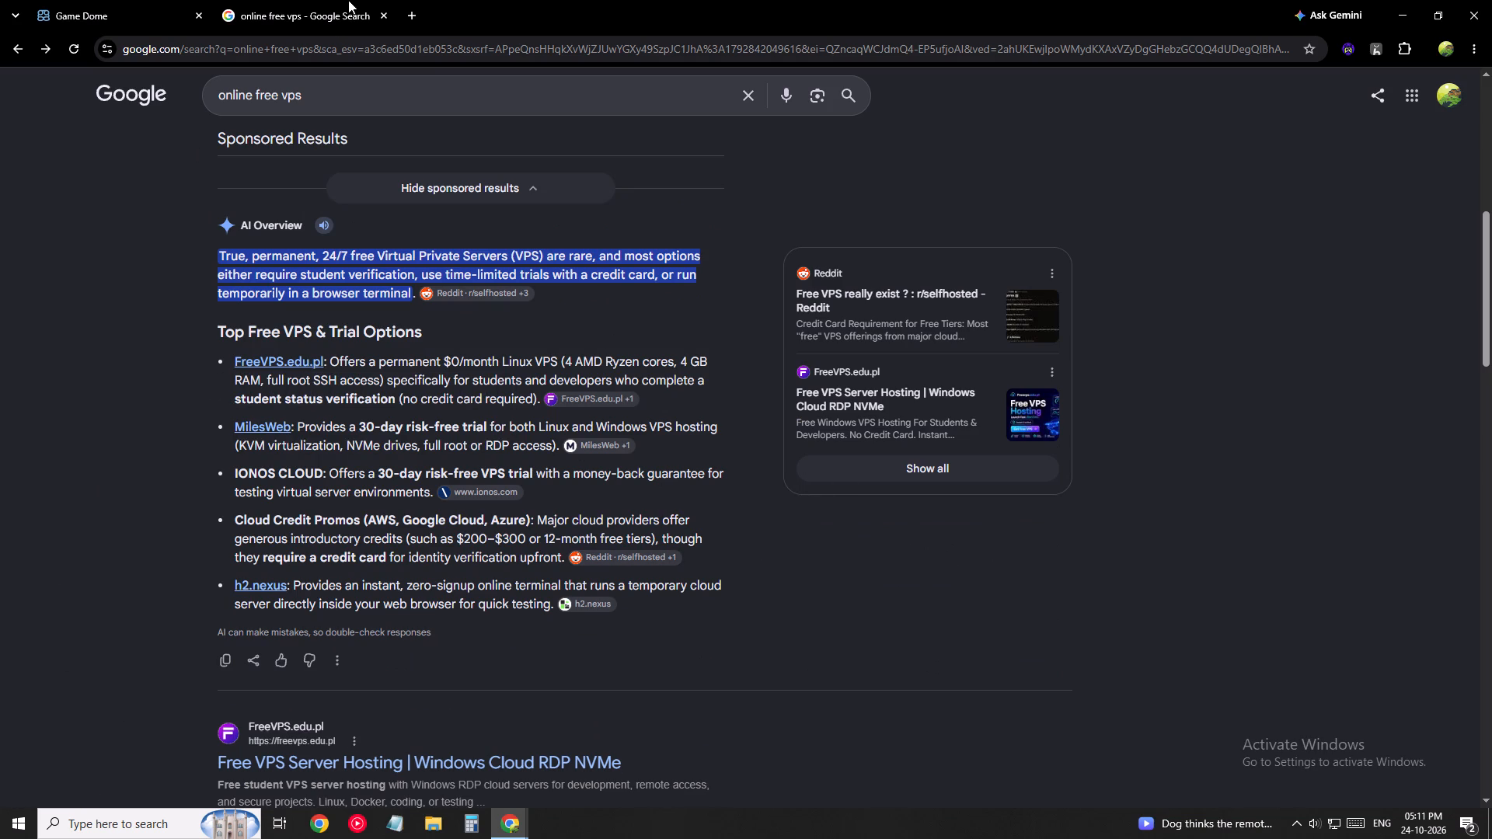
{"action": "left_click", "coordinate": [378, 12]}
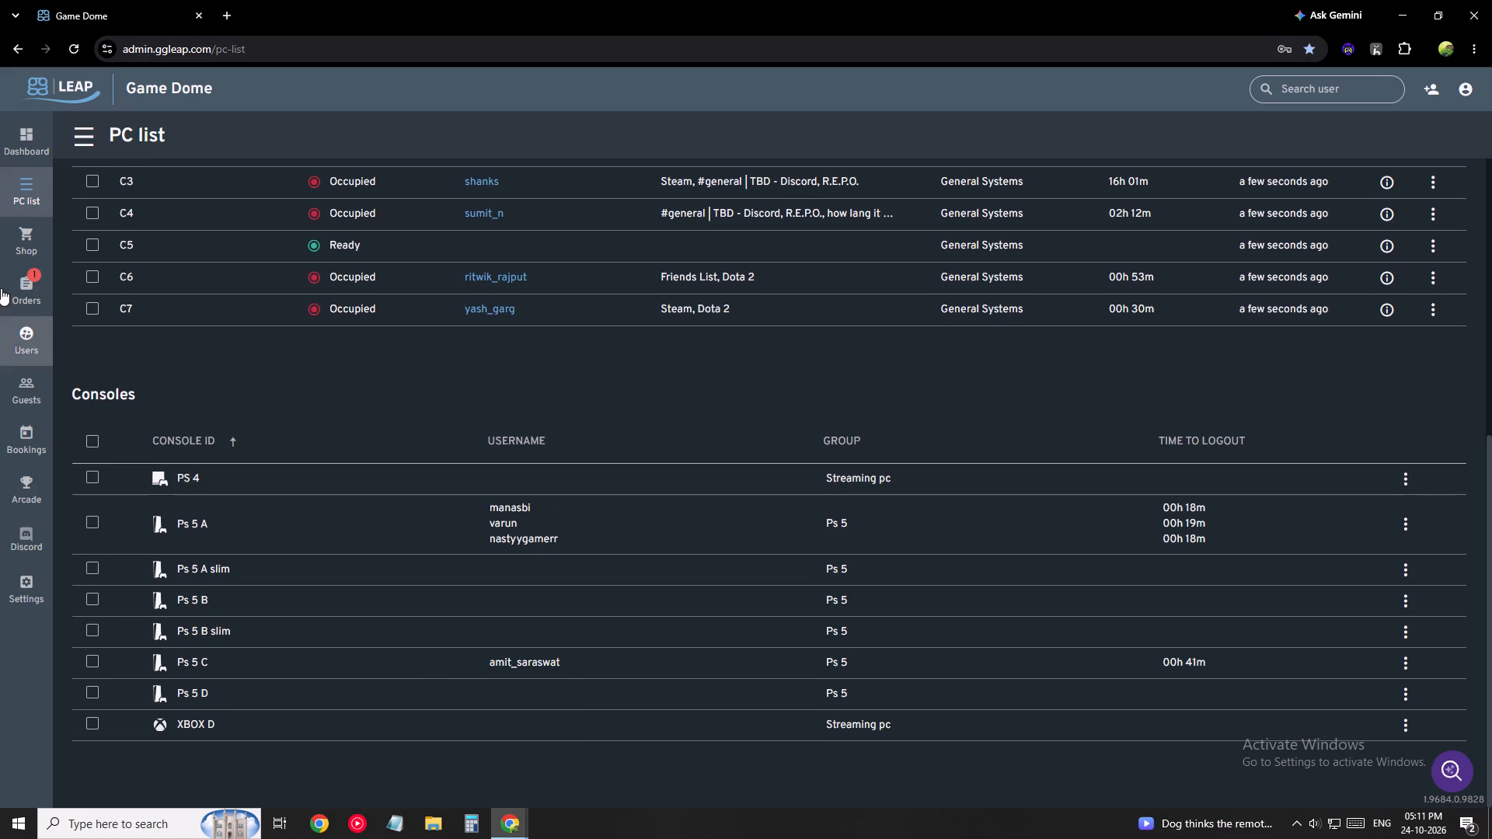
Check the order history again and return to the PC list.
{"action": "left_click", "coordinate": [1, 288]}
{"action": "left_click_drag", "start_coordinate": [263, 183], "coordinate": [275, 180]}
{"action": "left_click", "coordinate": [376, 184]}
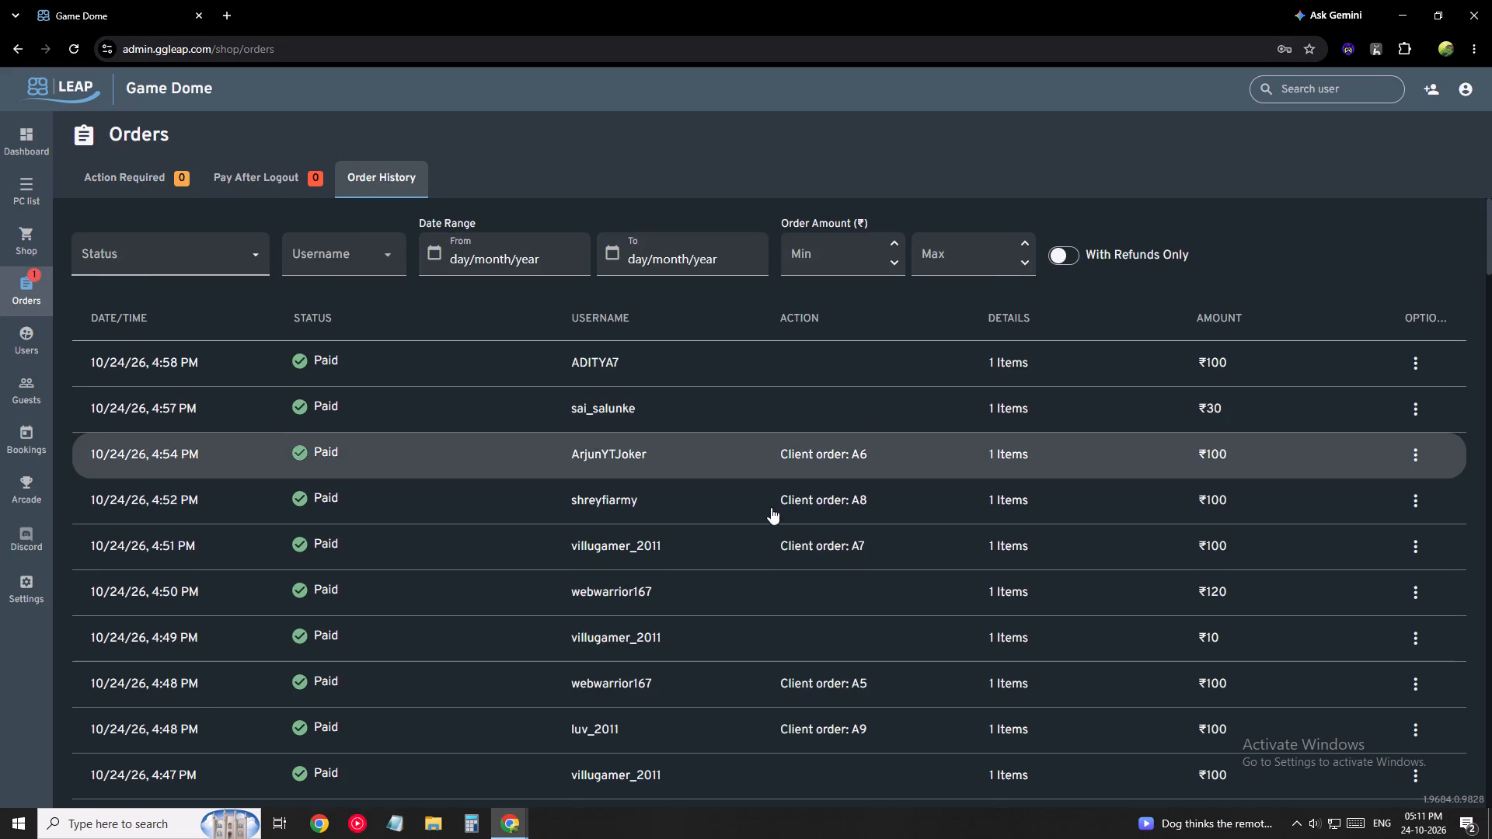
{"action": "scroll", "coordinate": [731, 548], "scroll_direction": "down", "scroll_amount": 3}
{"action": "left_click", "coordinate": [30, 200]}
Switch to the GD VIMAN MNAGAR spreadsheet and review the 10/24/26 daily expenses and their cash amounts.
{"action": "left_click", "coordinate": [518, 835]}
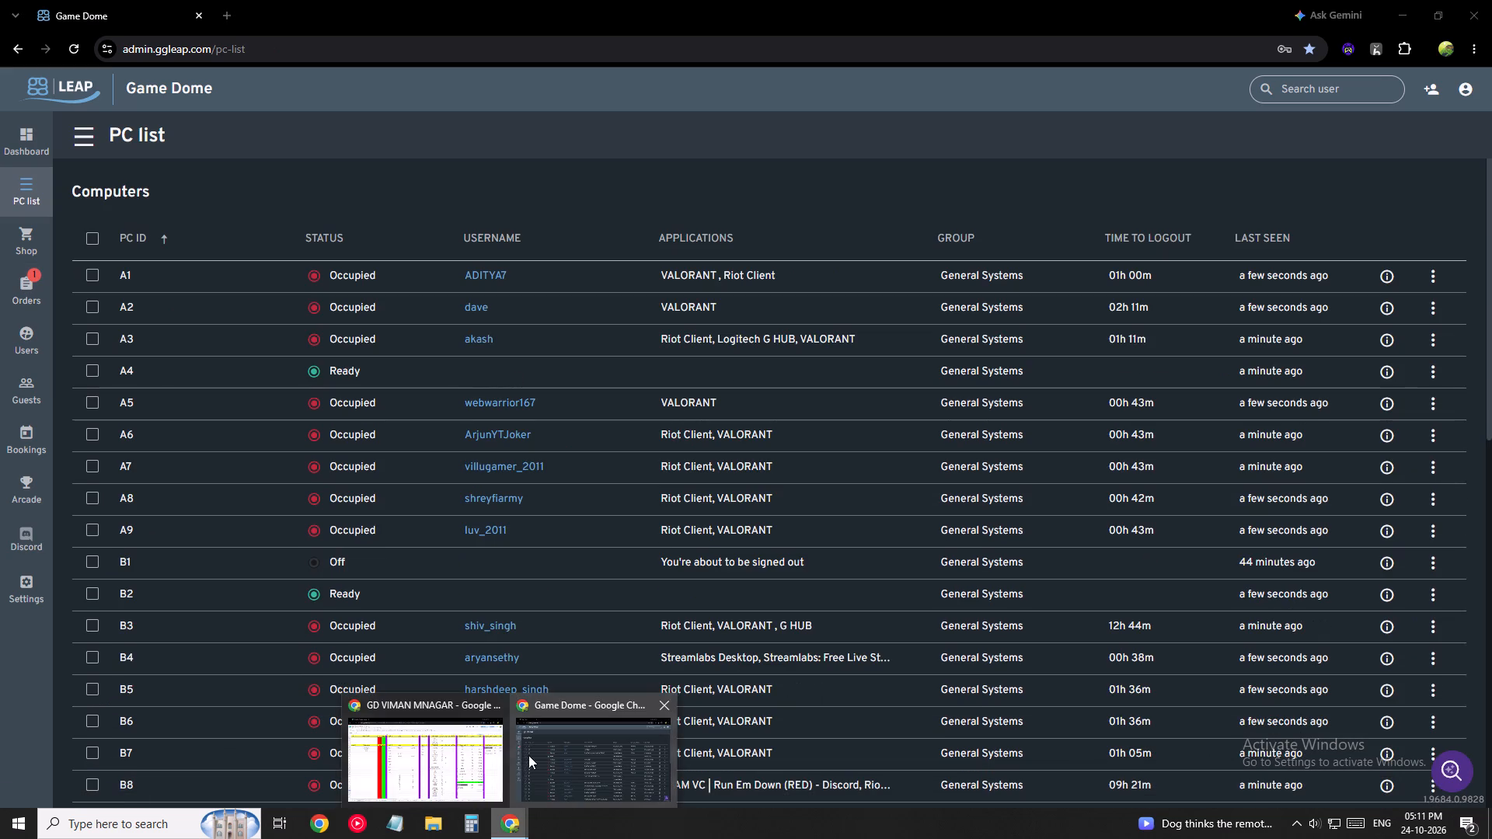
{"action": "left_click", "coordinate": [492, 764]}
{"action": "left_click", "coordinate": [629, 299]}
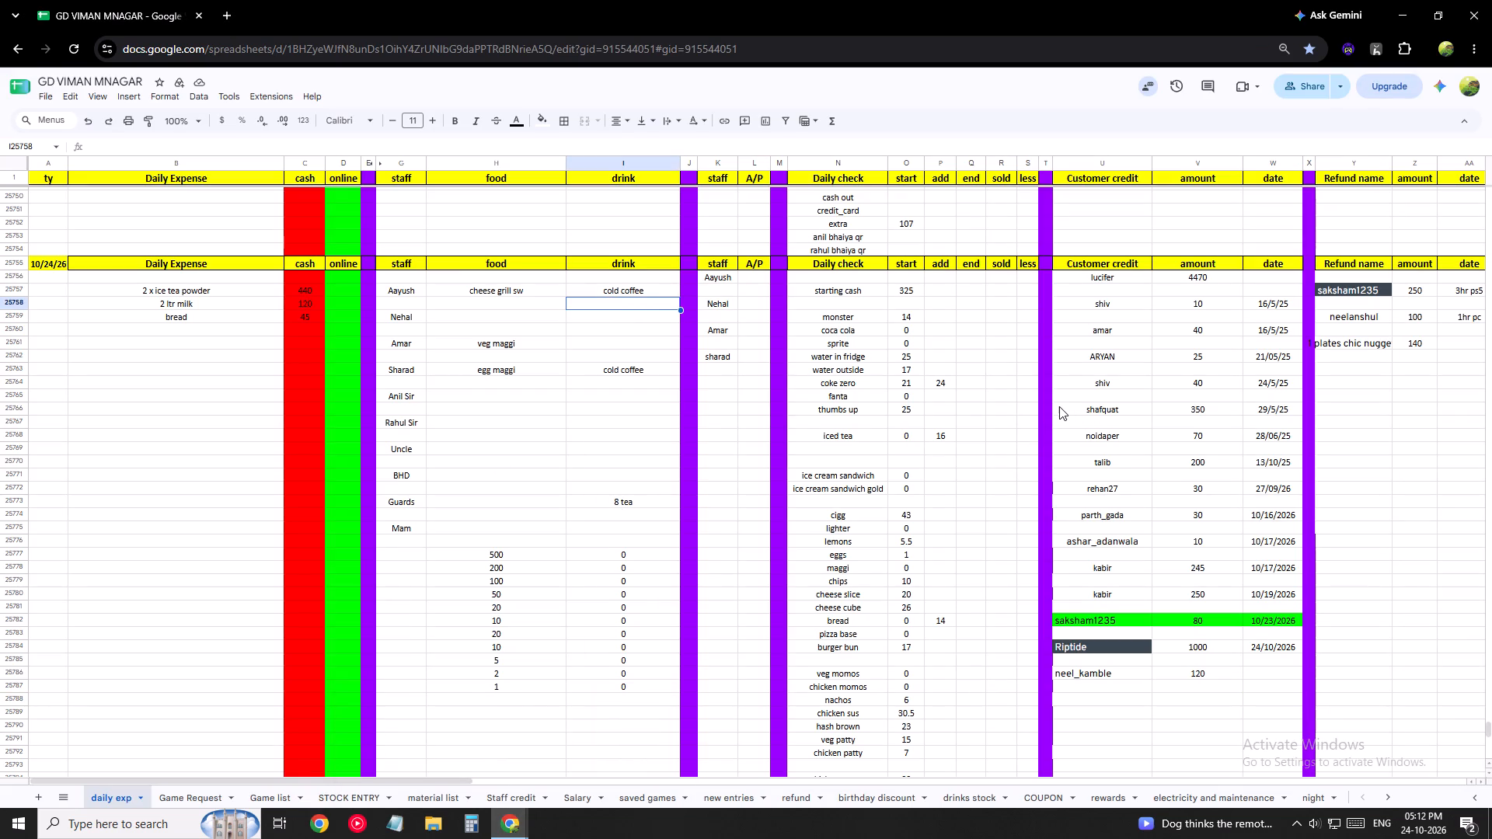
{"action": "left_click", "coordinate": [165, 322]}
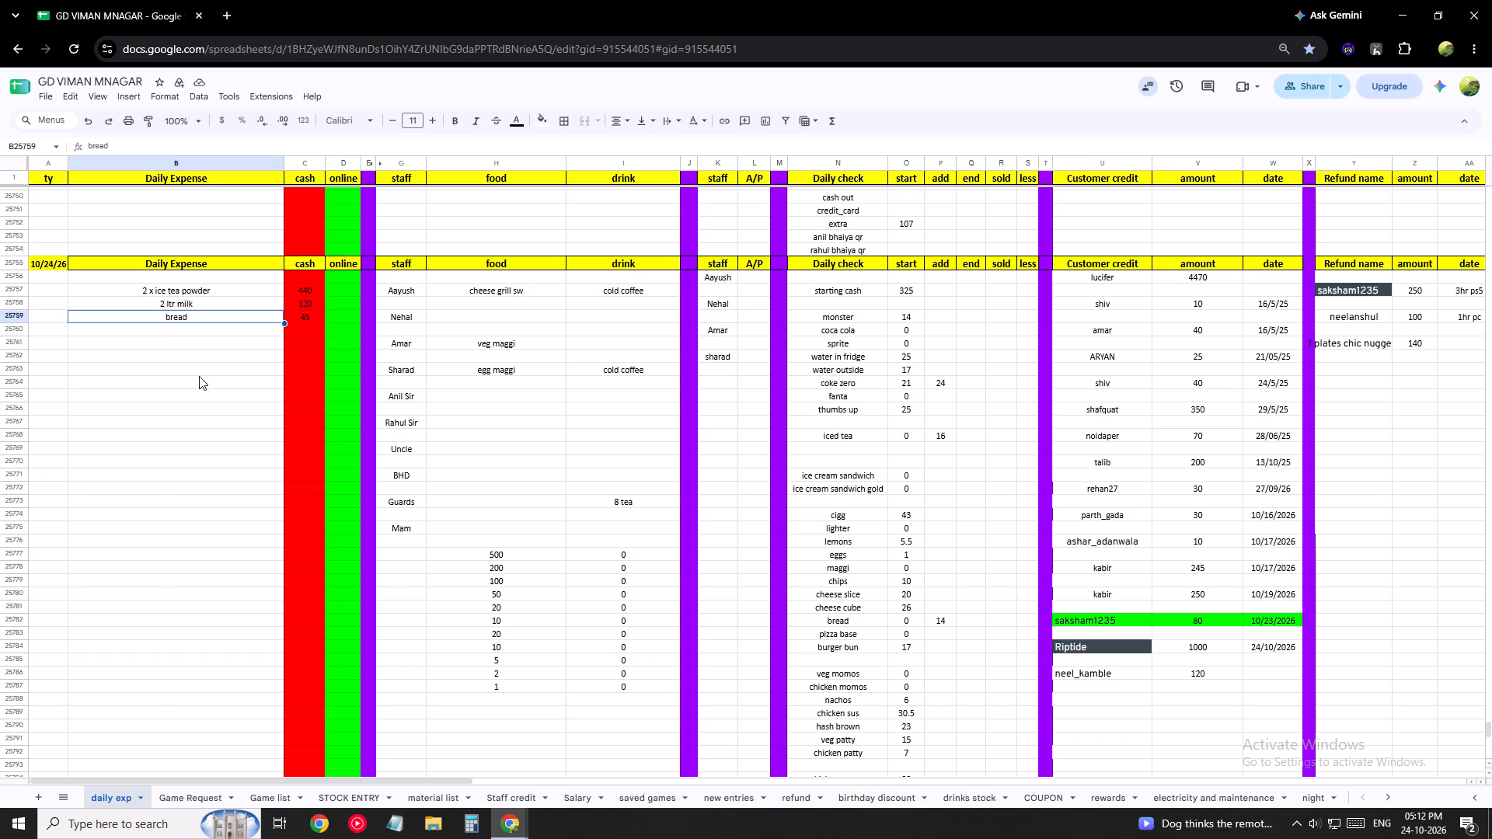
{"action": "left_click", "coordinate": [199, 376]}
{"action": "left_click_drag", "start_coordinate": [291, 349], "coordinate": [309, 285]}
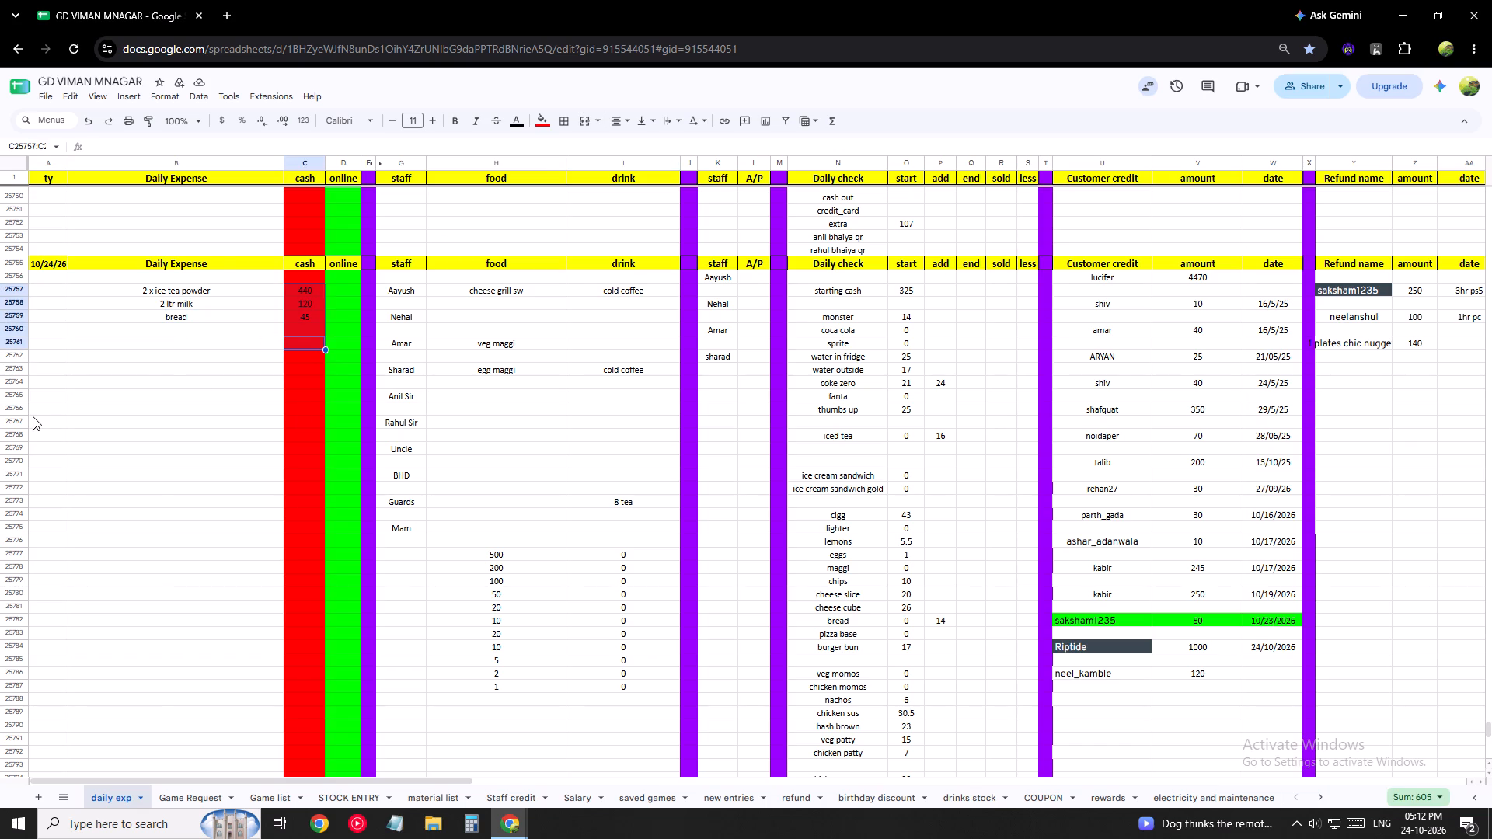
{"action": "left_click", "coordinate": [262, 350]}
{"action": "left_click_drag", "start_coordinate": [326, 406], "coordinate": [309, 278]}
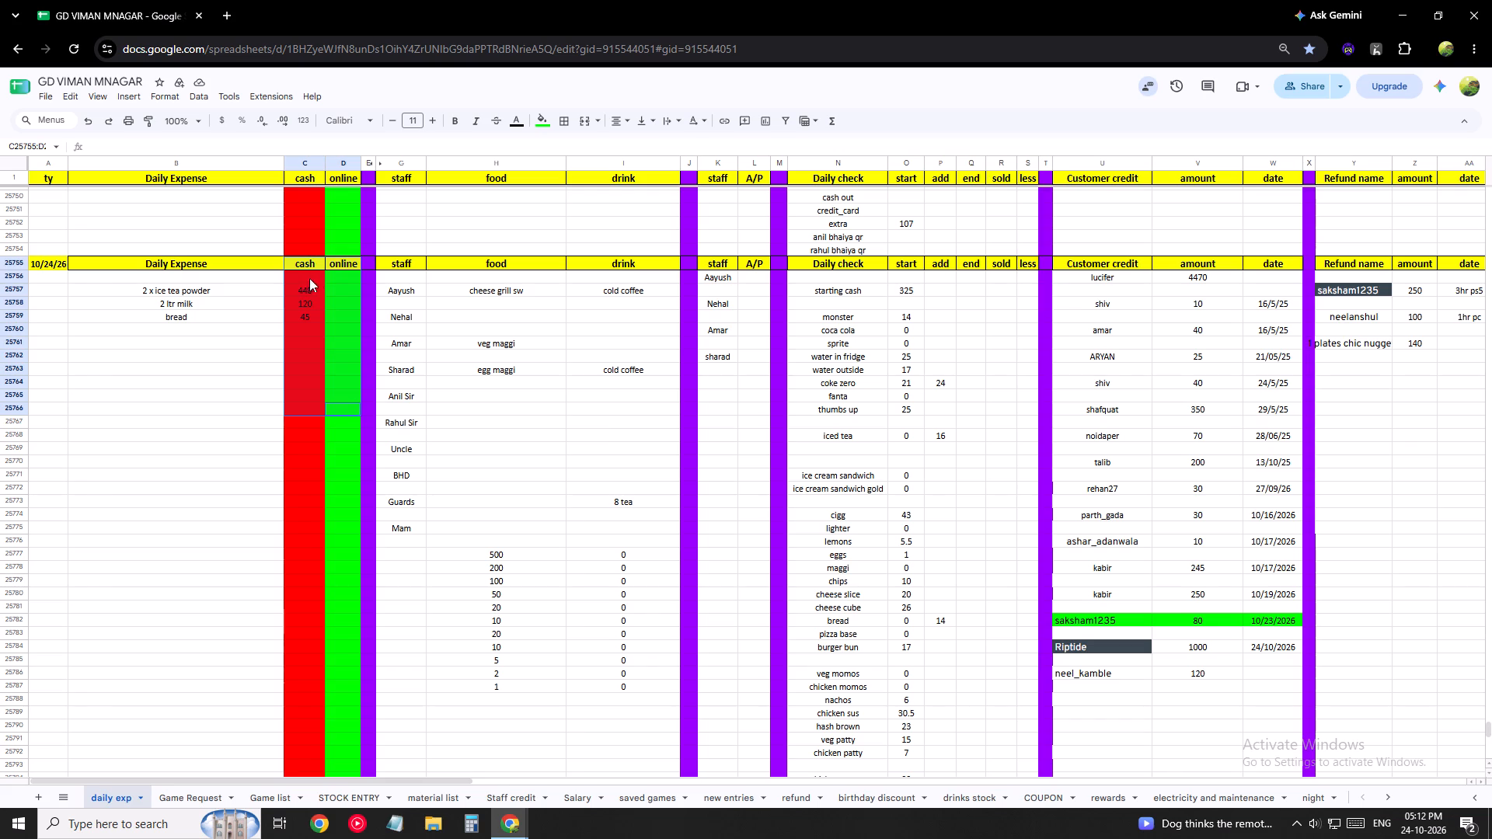
{"action": "left_click_drag", "start_coordinate": [309, 278], "coordinate": [298, 282]}
{"action": "left_click_drag", "start_coordinate": [260, 587], "coordinate": [274, 570]}
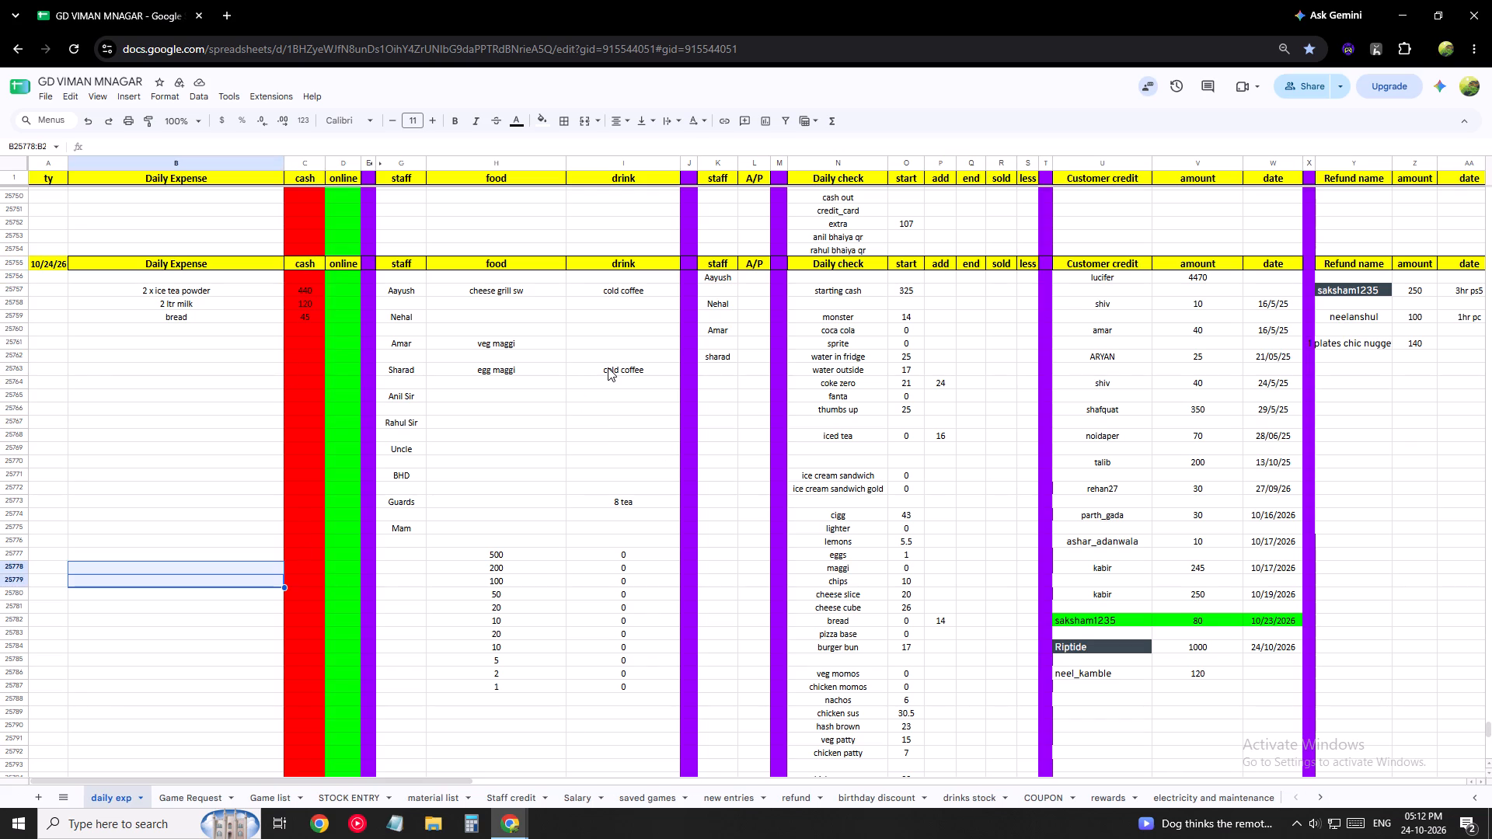
{"action": "left_click", "coordinate": [505, 836]}
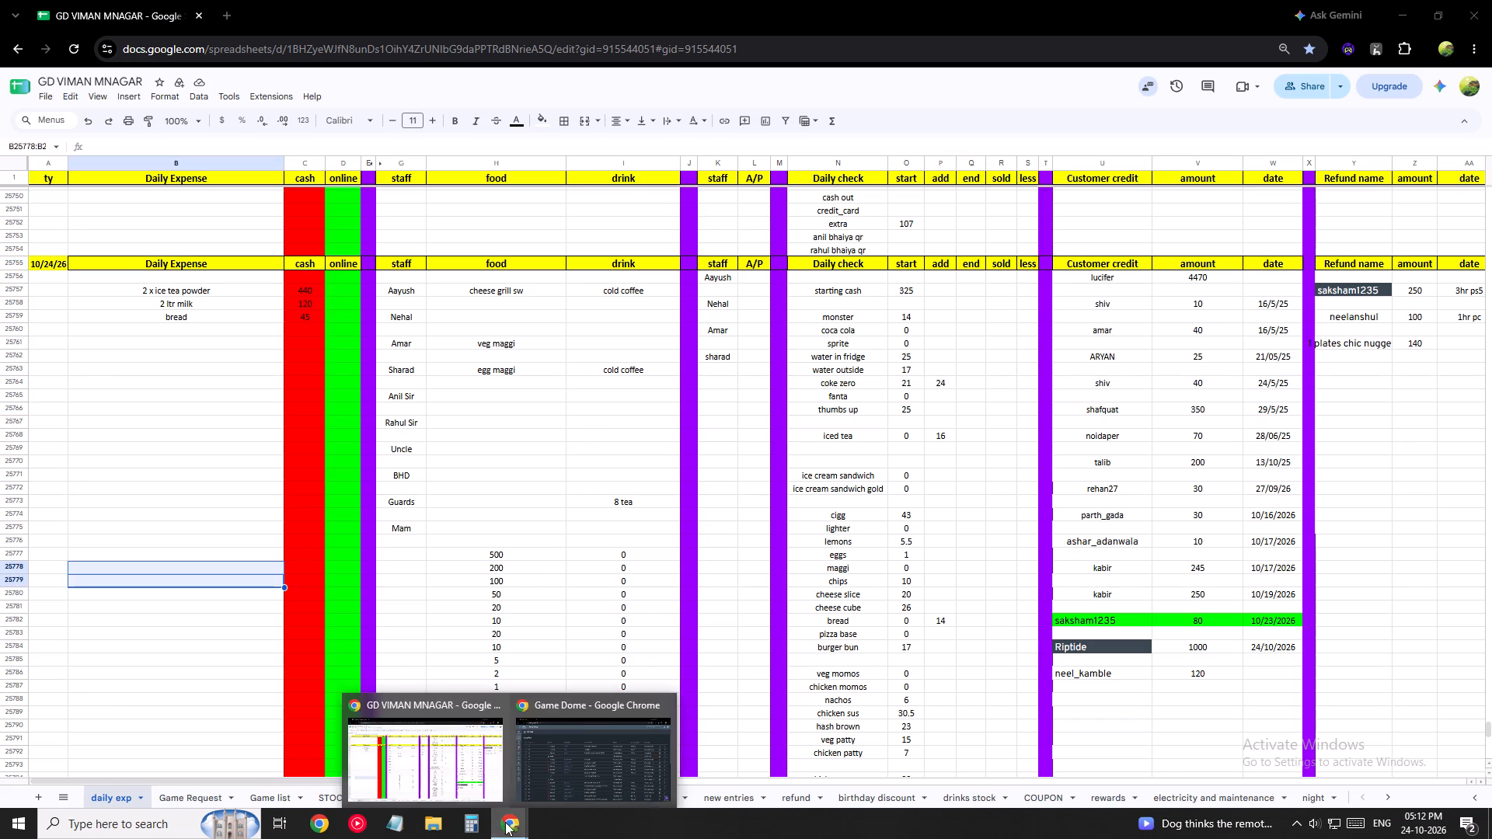
{"action": "left_click", "coordinate": [548, 743]}
{"action": "left_click", "coordinate": [1319, 106]}
{"action": "left_click", "coordinate": [1323, 82]}
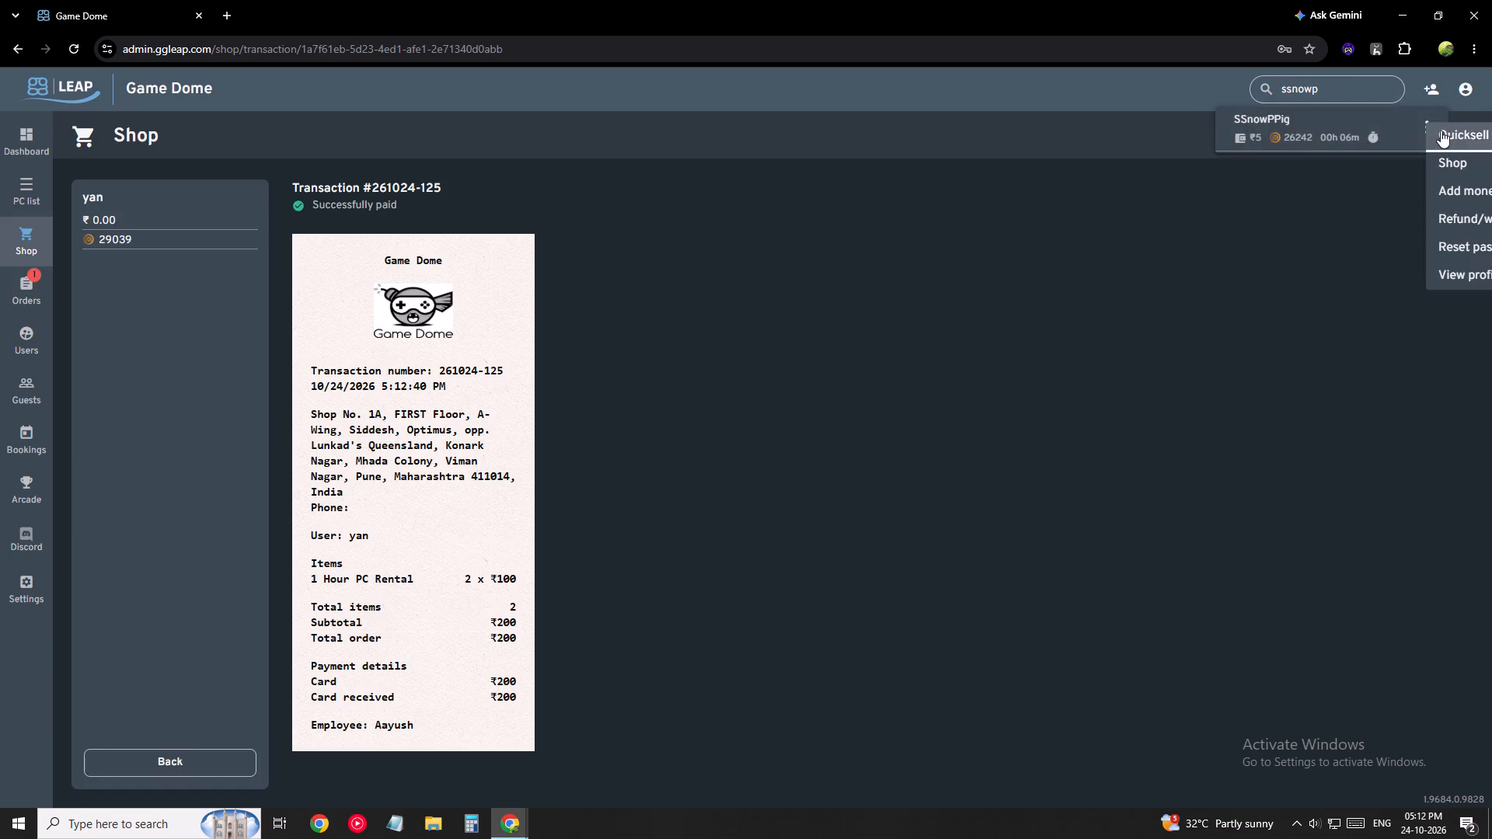
{"action": "left_click", "coordinate": [1183, 729]}
{"action": "left_click", "coordinate": [533, 242]}
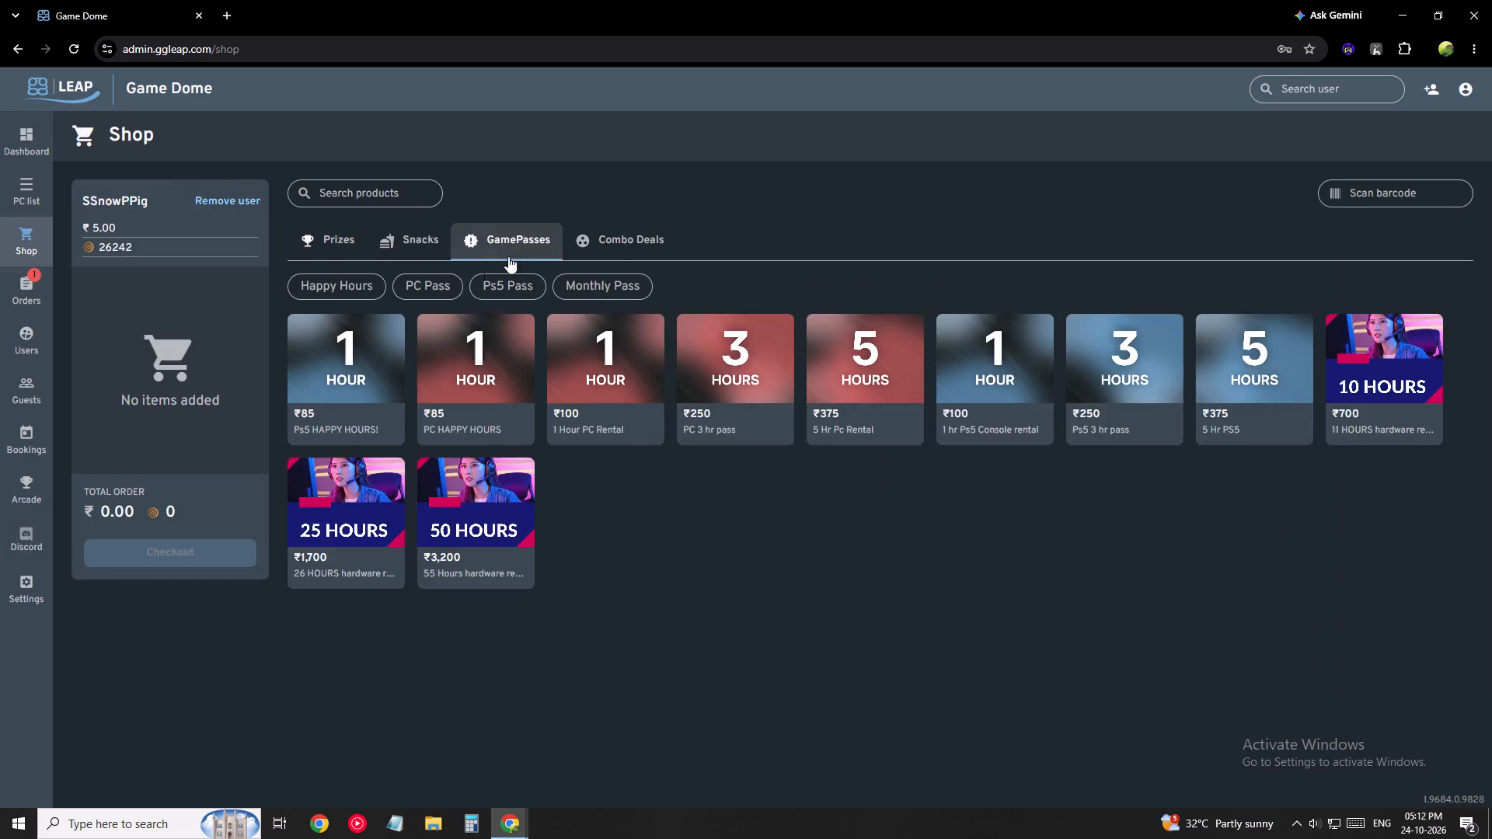
{"action": "left_click", "coordinate": [439, 283]}
{"action": "double_click", "coordinate": [327, 368]}
{"action": "left_click_drag", "start_coordinate": [120, 561], "coordinate": [156, 547]}
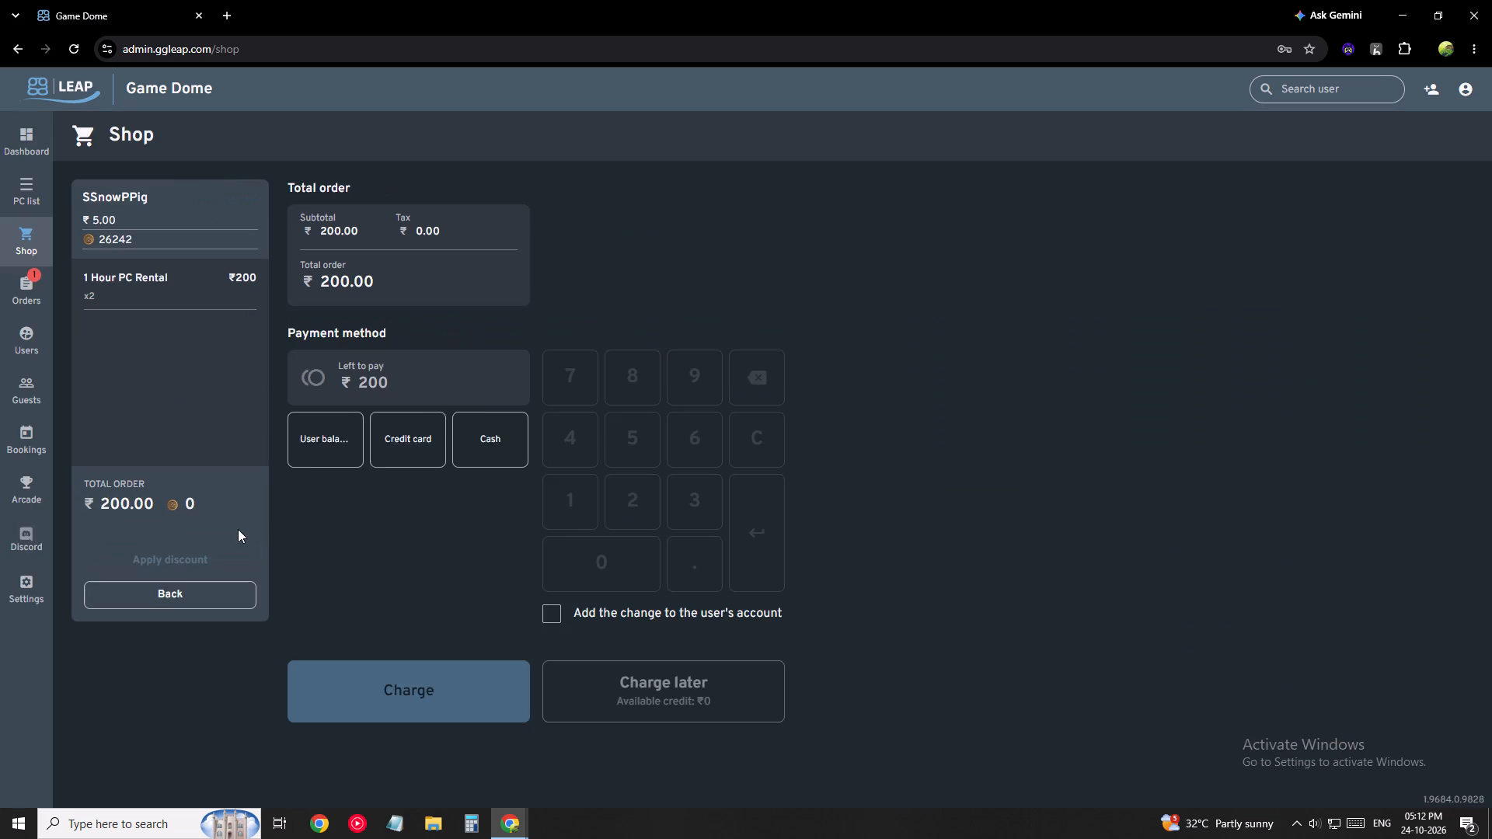
{"action": "left_click", "coordinate": [389, 443]}
{"action": "left_click_drag", "start_coordinate": [414, 674], "coordinate": [416, 681]}
Restart PC A4 from the PC list and confirm the restart.
{"action": "left_click", "coordinate": [0, 188]}
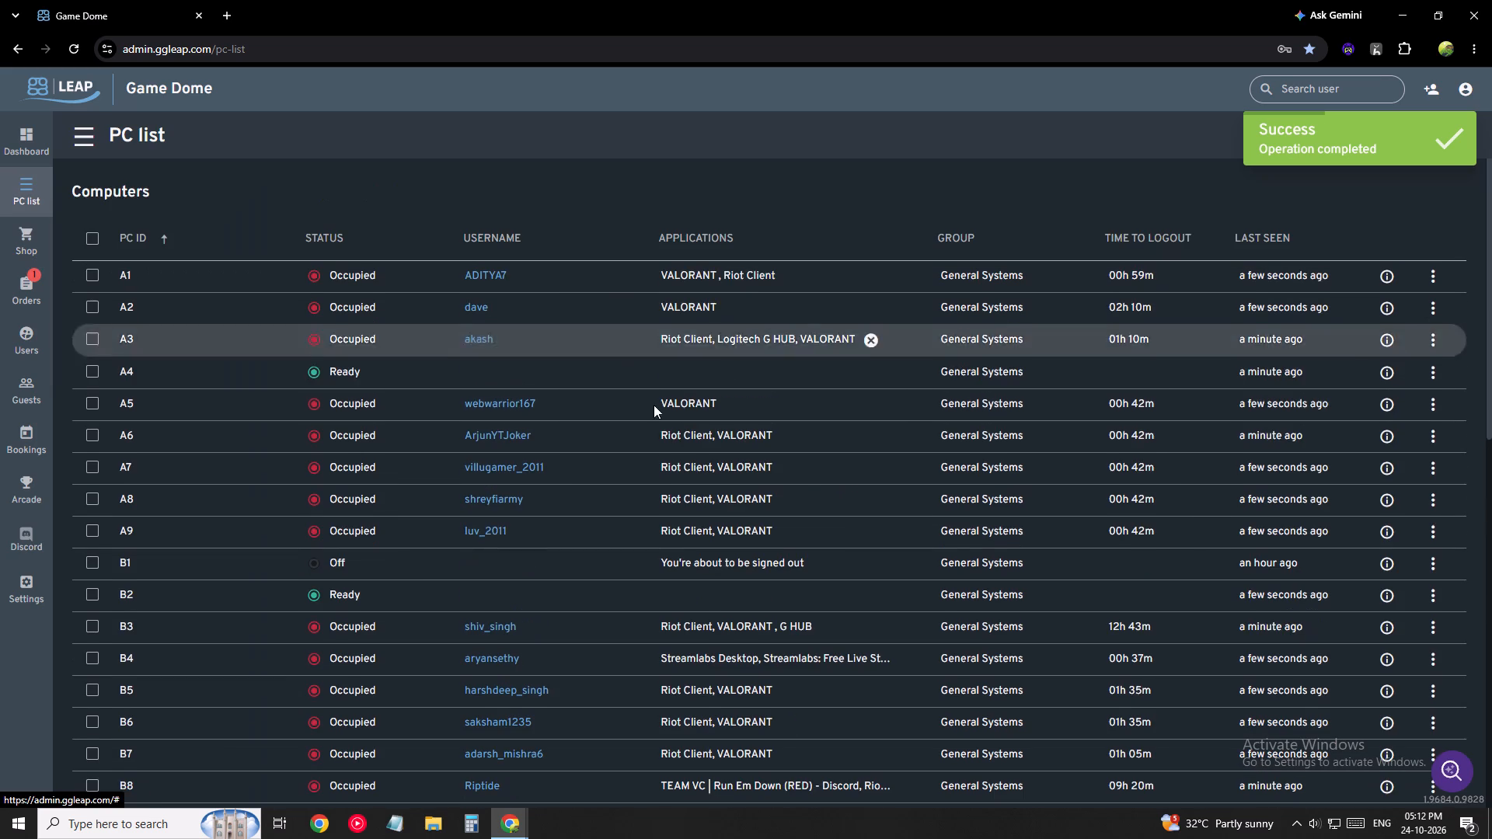
{"action": "left_click", "coordinate": [339, 379]}
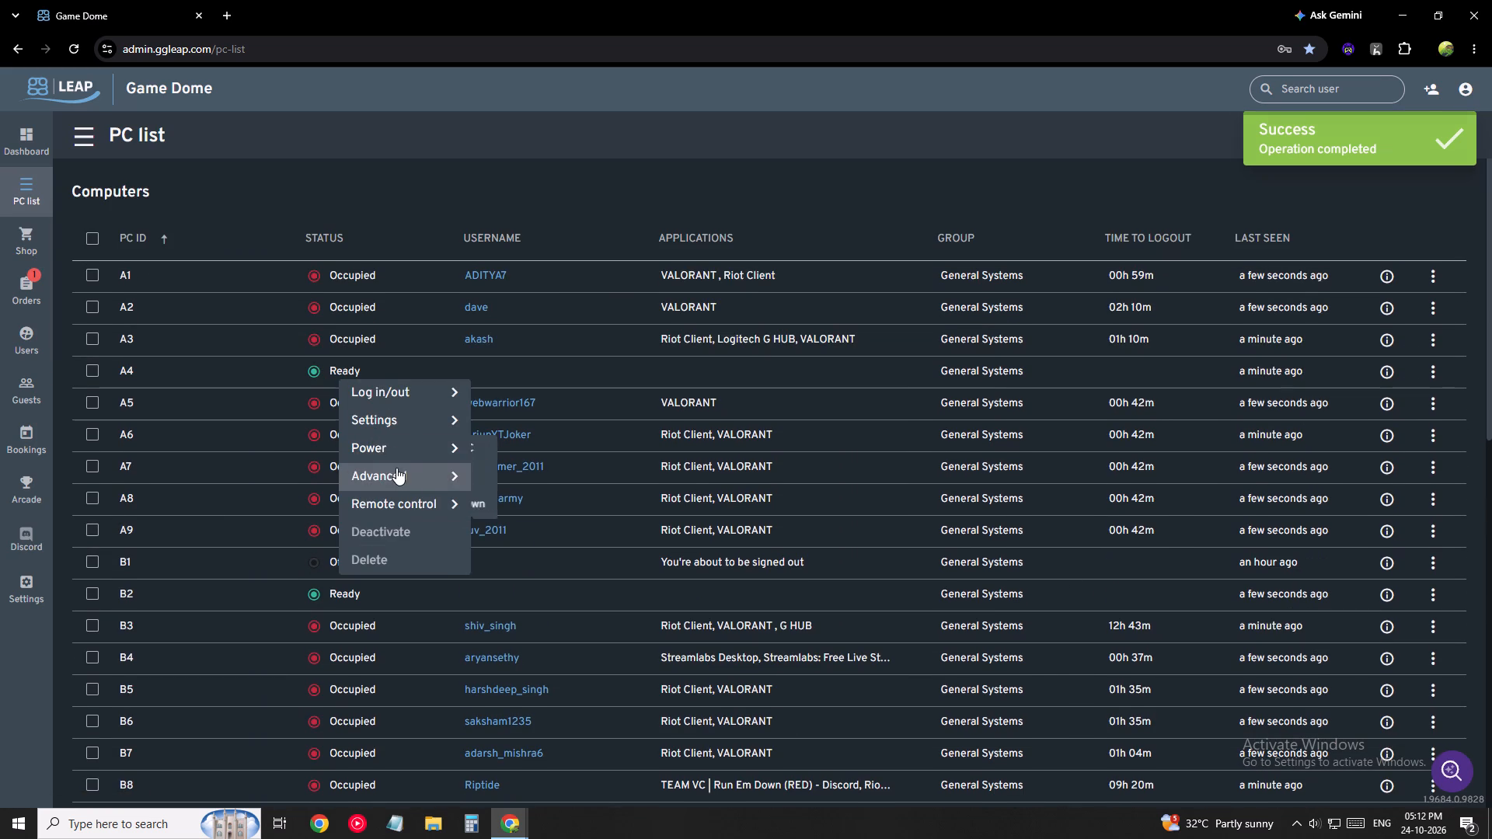
{"action": "left_click", "coordinate": [510, 476]}
{"action": "left_click", "coordinate": [886, 468]}
{"action": "left_click", "coordinate": [847, 486]}
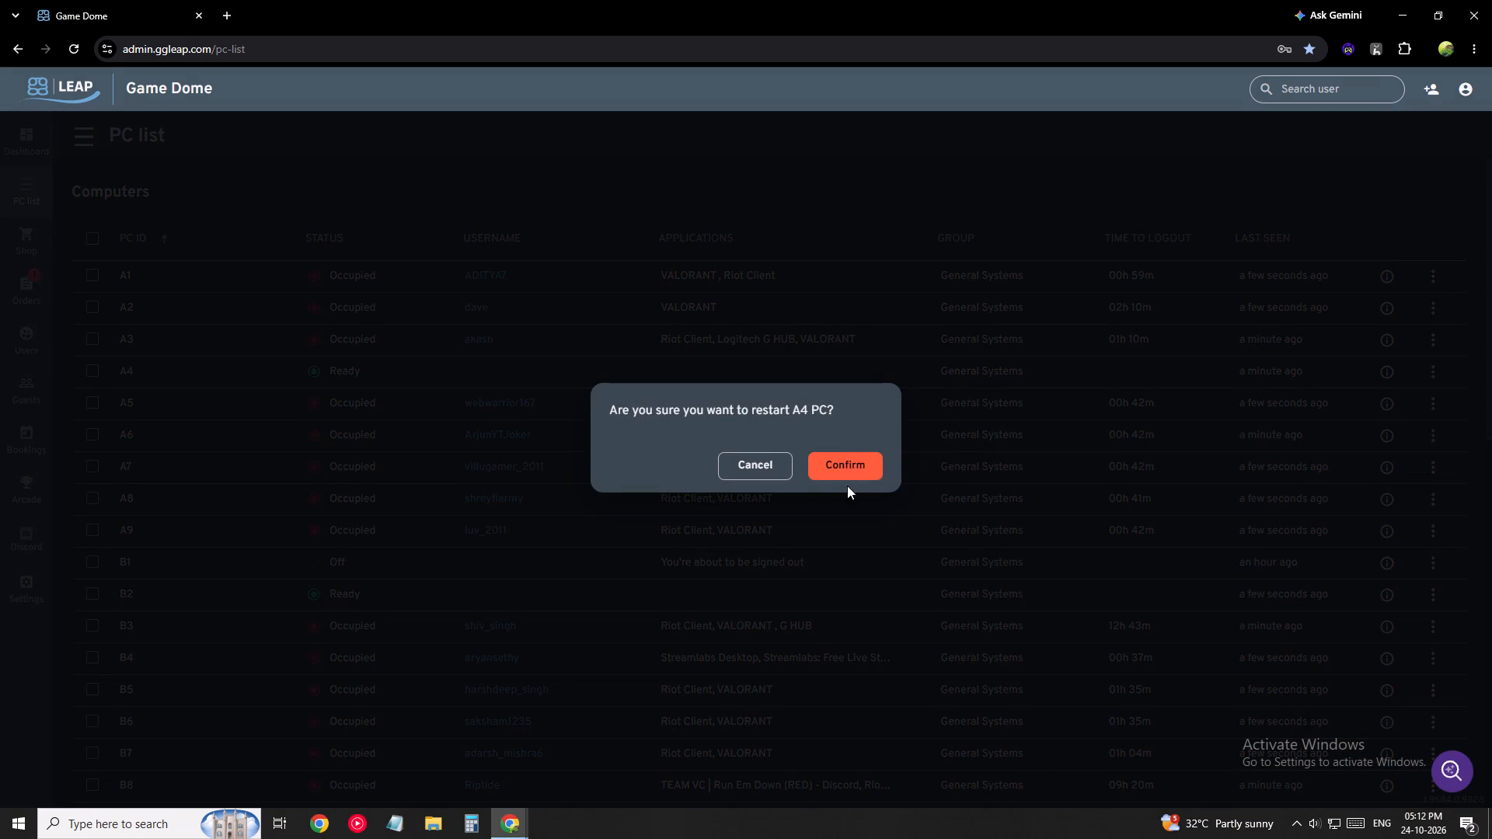
{"action": "left_click", "coordinate": [834, 493]}
{"action": "left_click", "coordinate": [838, 464]}
Restart PC B2 and confirm the restart.
{"action": "left_click", "coordinate": [347, 599]}
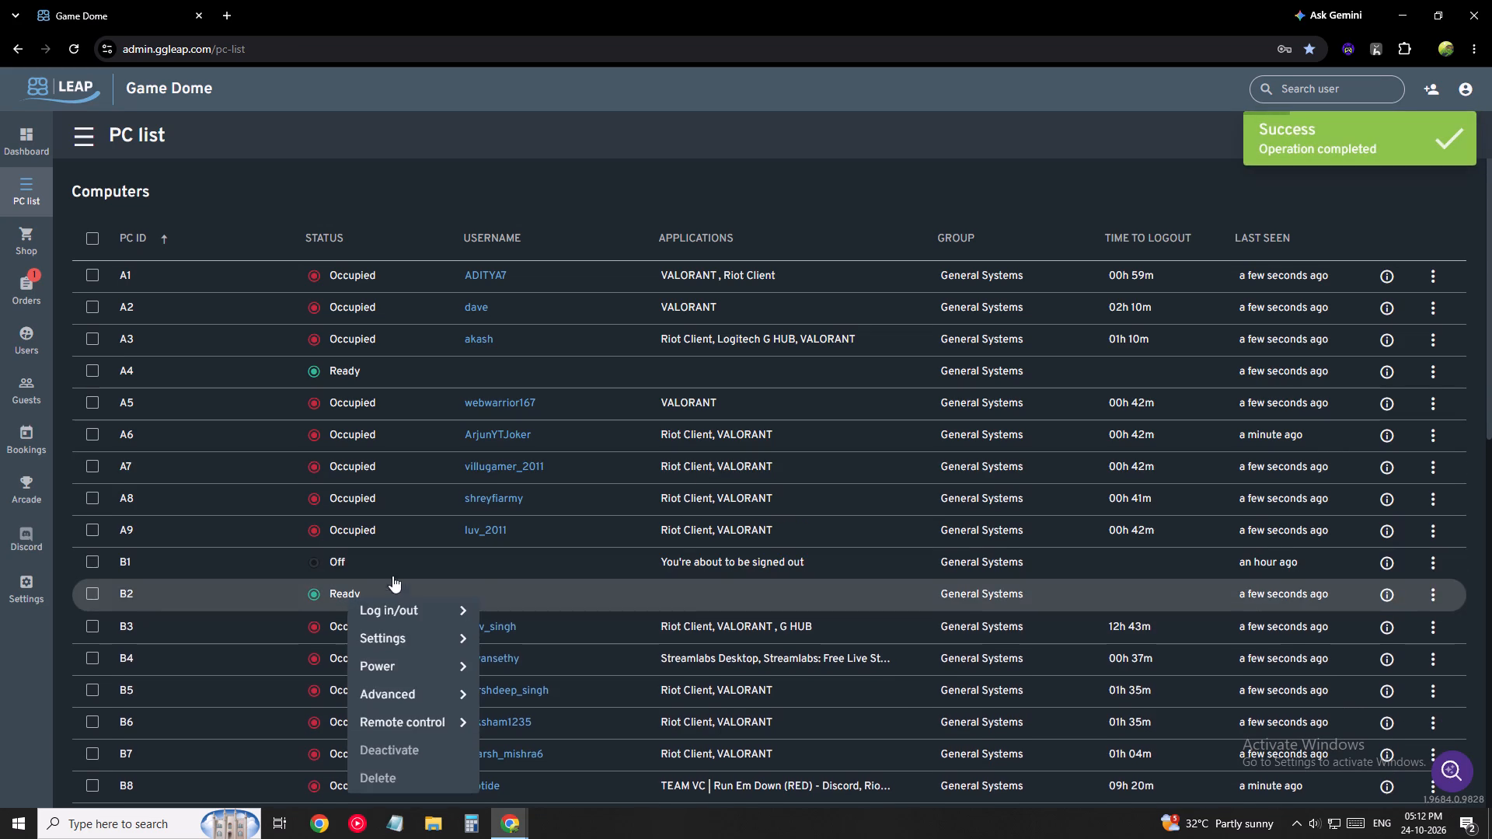
{"action": "left_click", "coordinate": [521, 705]}
{"action": "left_click", "coordinate": [839, 451]}
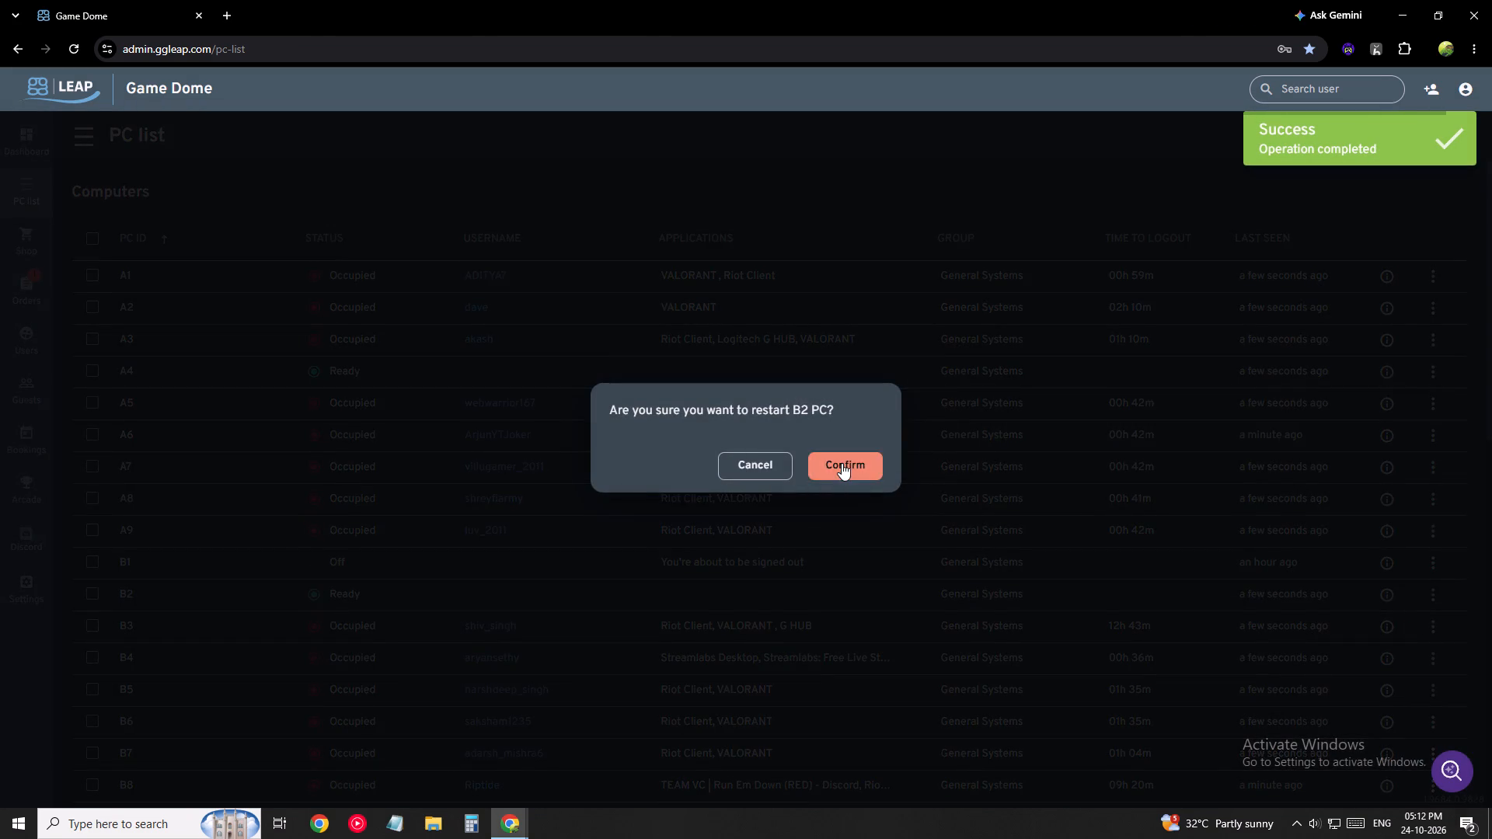
{"action": "left_click", "coordinate": [842, 463]}
{"action": "scroll", "coordinate": [612, 621], "scroll_direction": "down", "scroll_amount": 2}
{"action": "scroll", "coordinate": [577, 633], "scroll_direction": "up", "scroll_amount": 1}
{"action": "scroll", "coordinate": [569, 636], "scroll_direction": "down", "scroll_amount": 3}
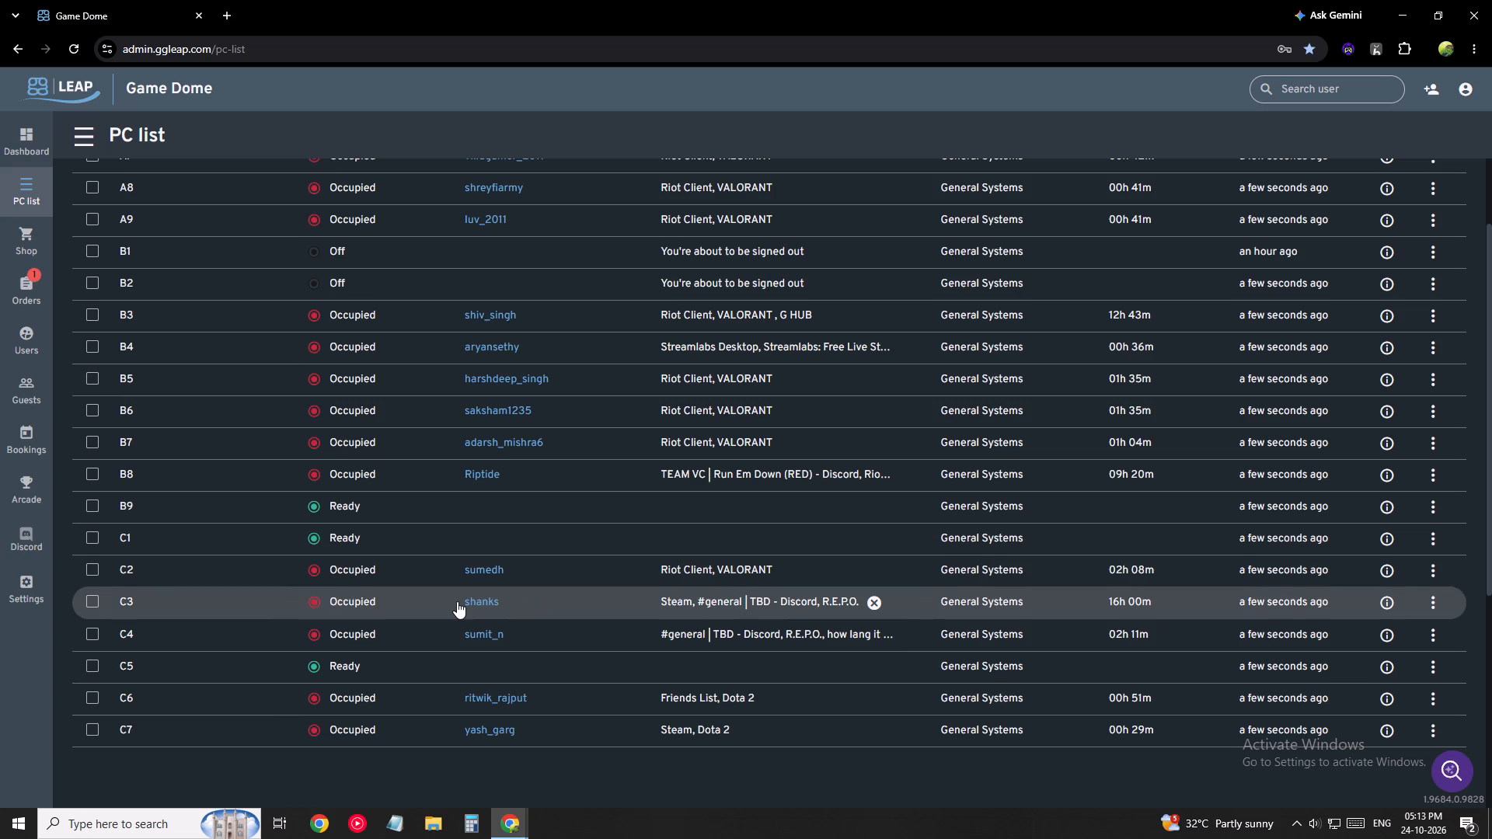
{"action": "scroll", "coordinate": [566, 551], "scroll_direction": "up", "scroll_amount": 2}
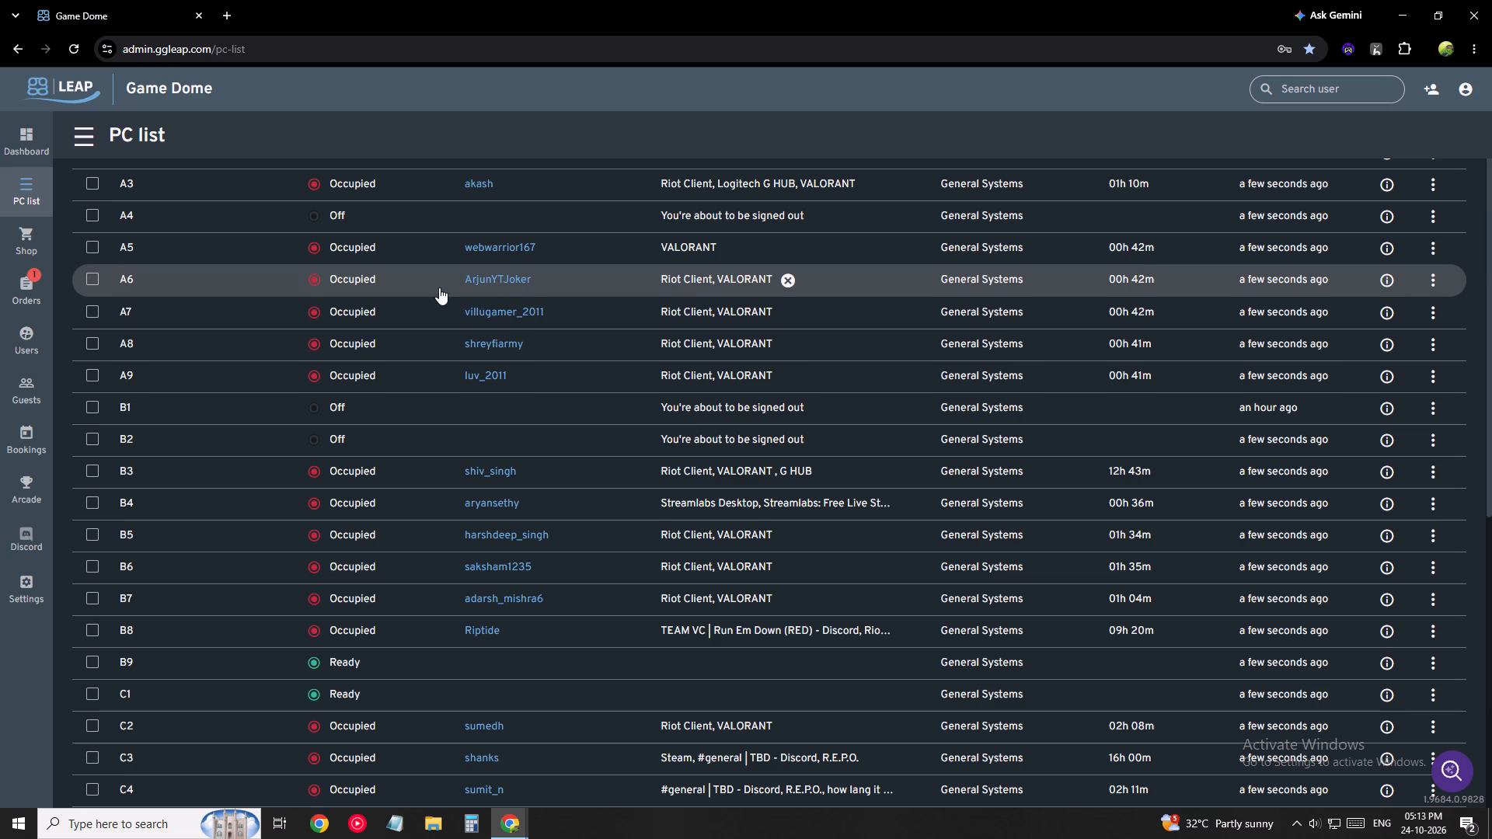
{"action": "left_click", "coordinate": [496, 280]}
{"action": "left_click", "coordinate": [546, 295]}
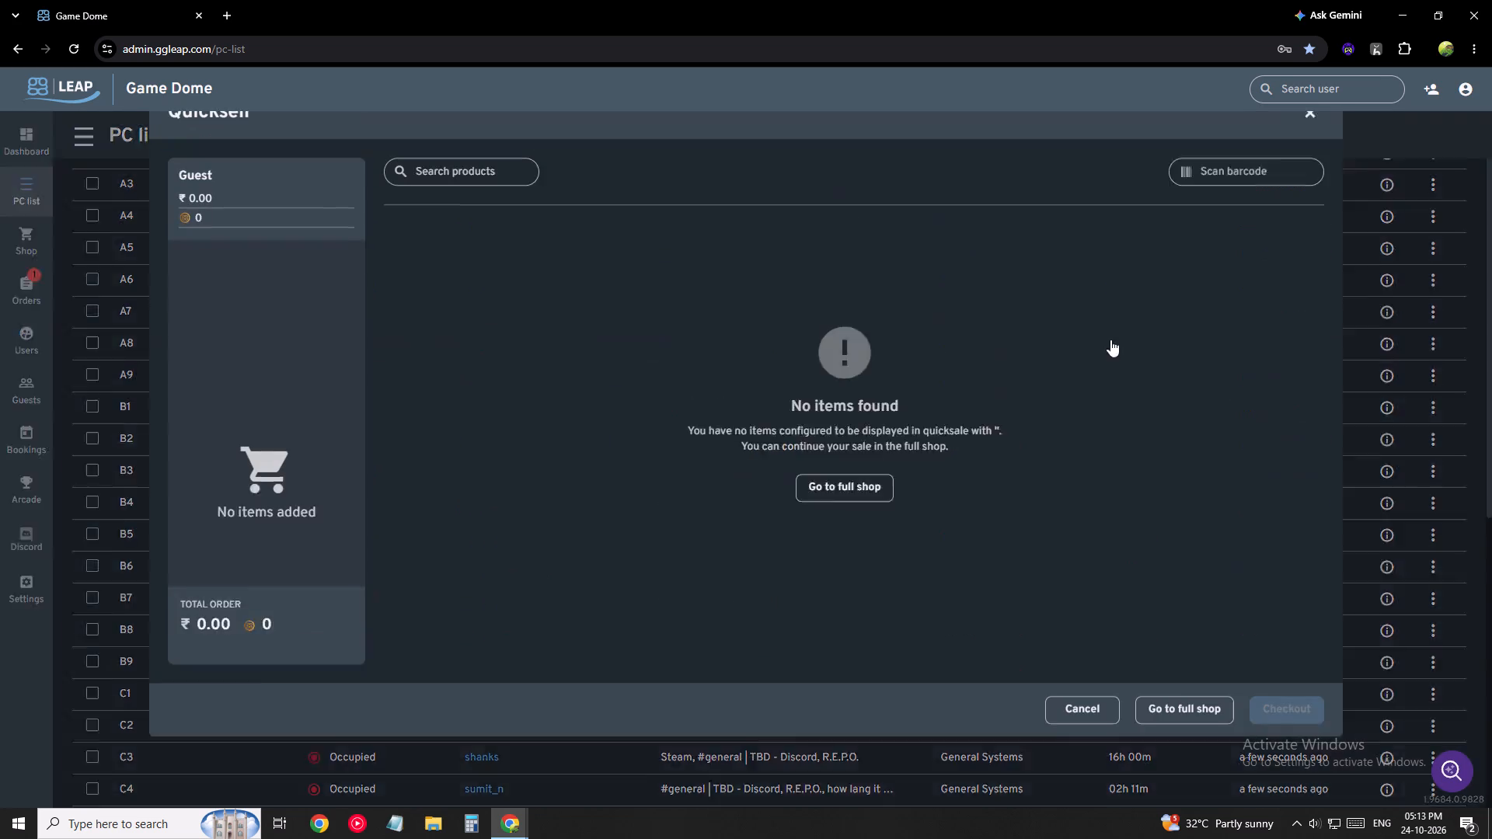
{"action": "left_click", "coordinate": [1187, 727]}
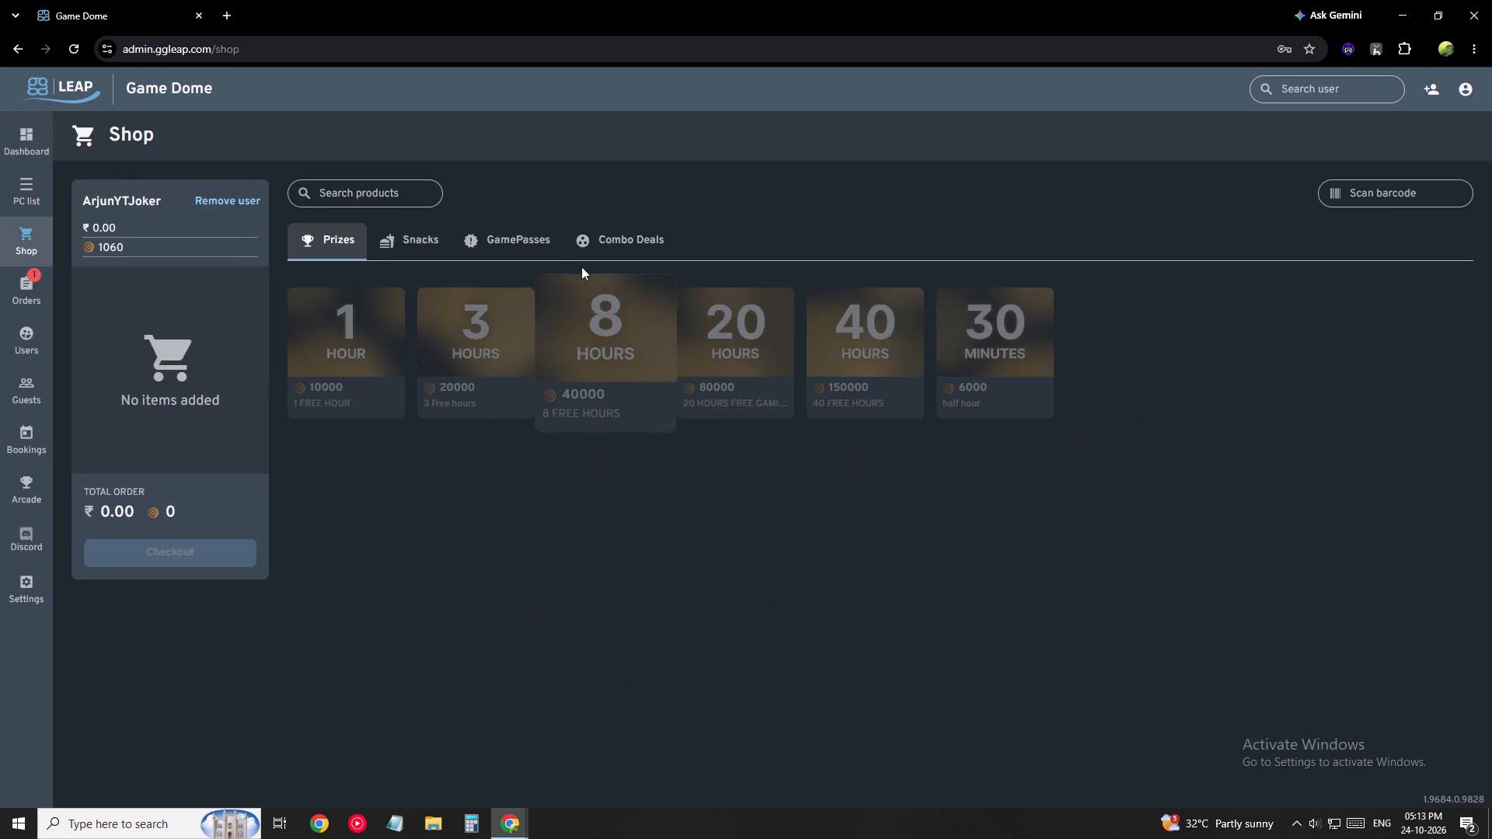
{"action": "left_click", "coordinate": [437, 241]}
{"action": "left_click", "coordinate": [506, 287]}
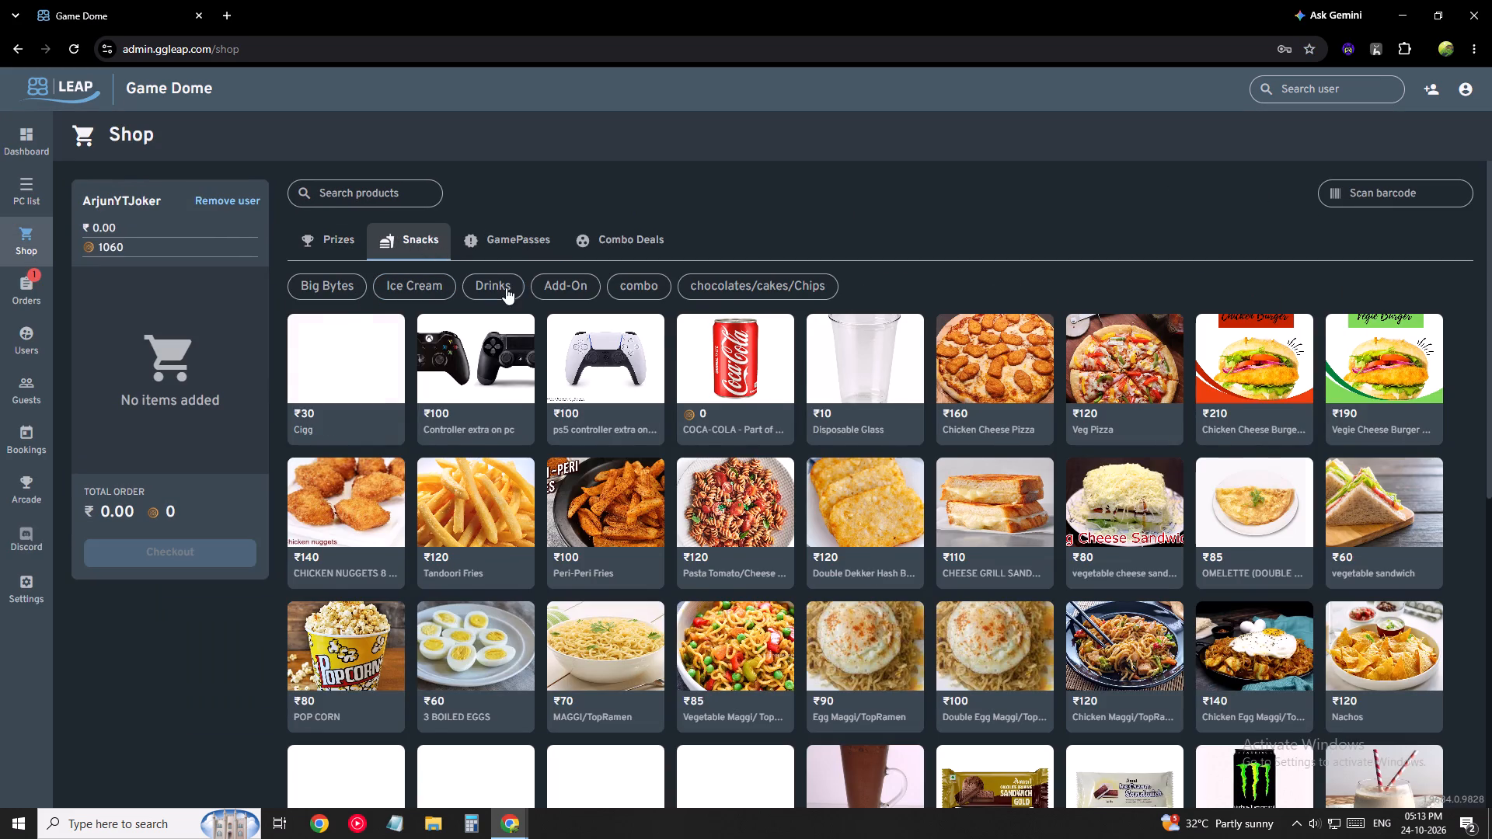
{"action": "left_click", "coordinate": [373, 367]}
{"action": "left_click", "coordinate": [142, 545]}
{"action": "left_click", "coordinate": [398, 468]}
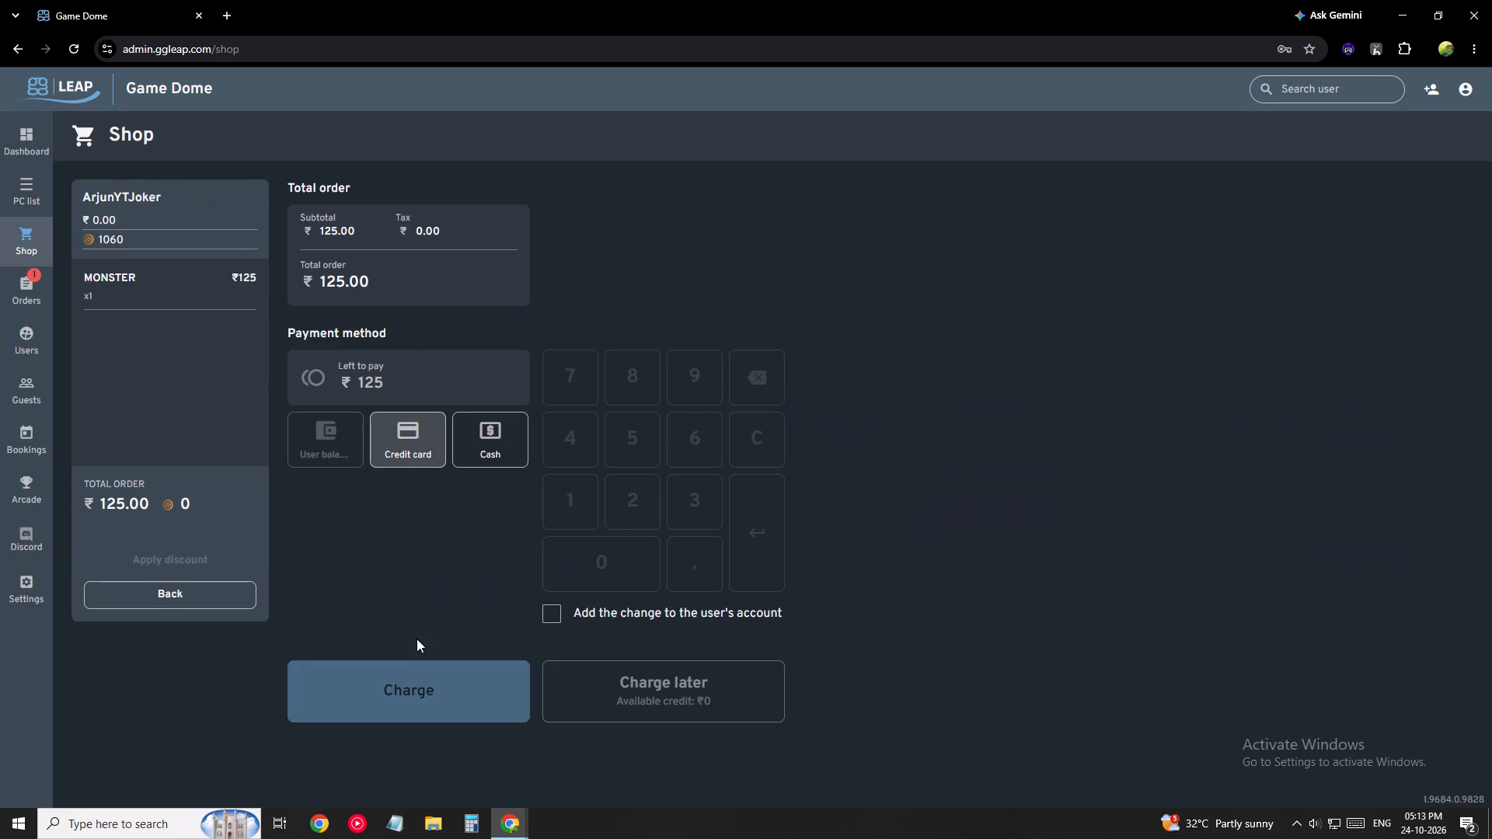
{"action": "left_click", "coordinate": [396, 440]}
{"action": "left_click", "coordinate": [450, 680]}
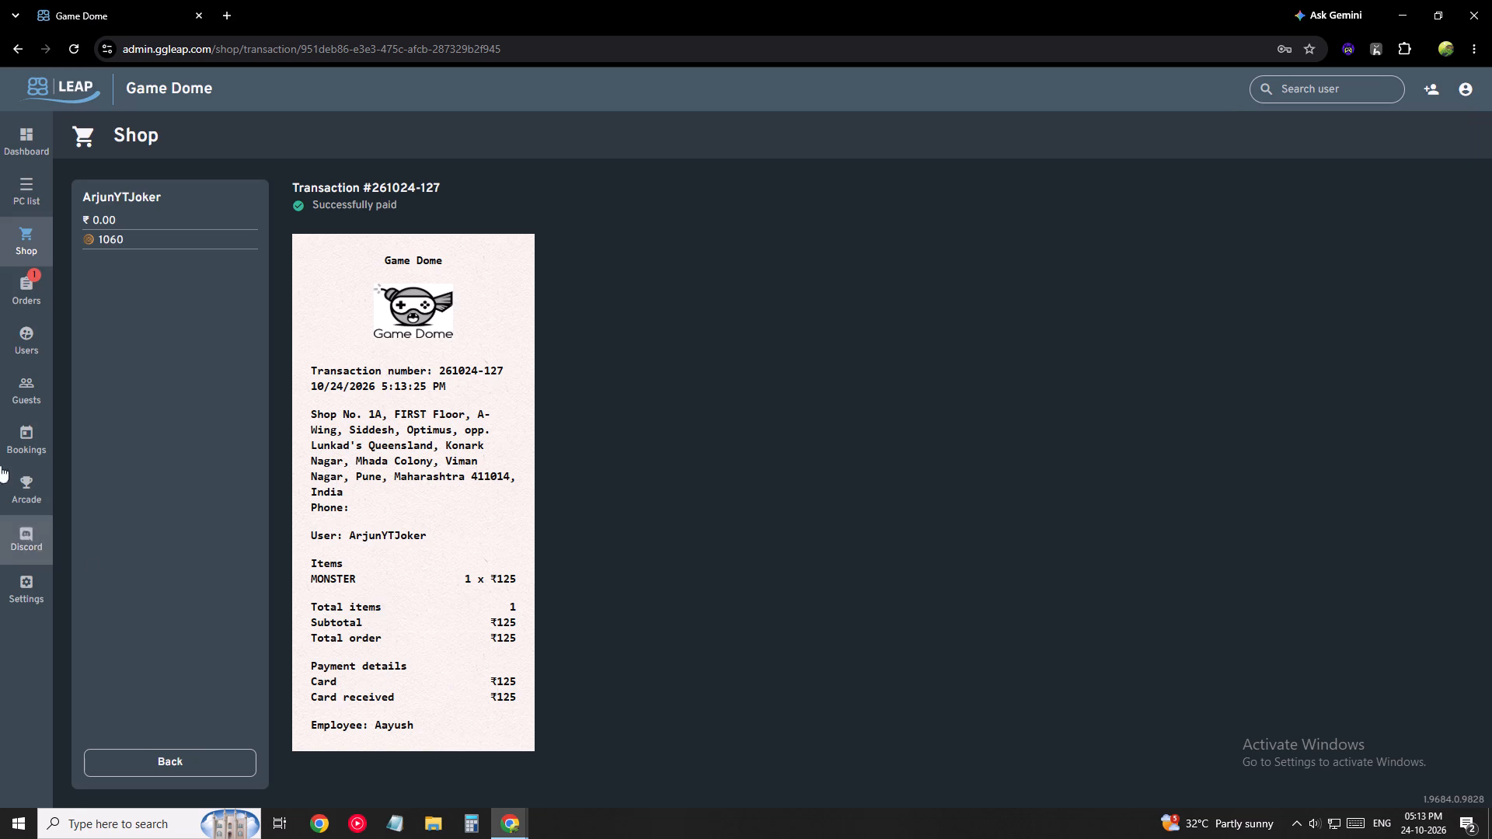
Check the PC and console status on the dashboard and return to the PC list.
{"action": "left_click", "coordinate": [2, 167]}
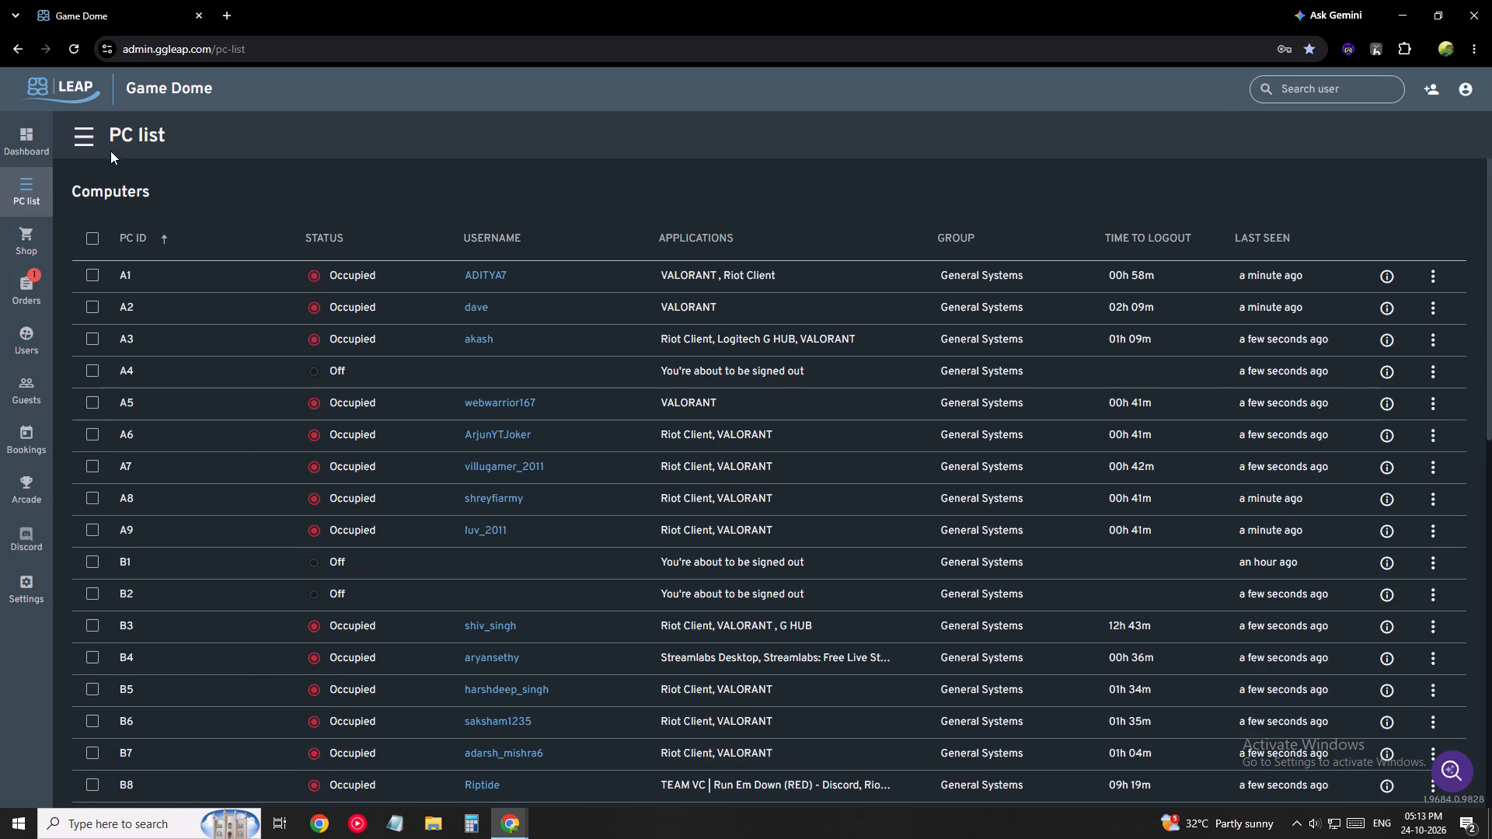
{"action": "left_click", "coordinate": [44, 131]}
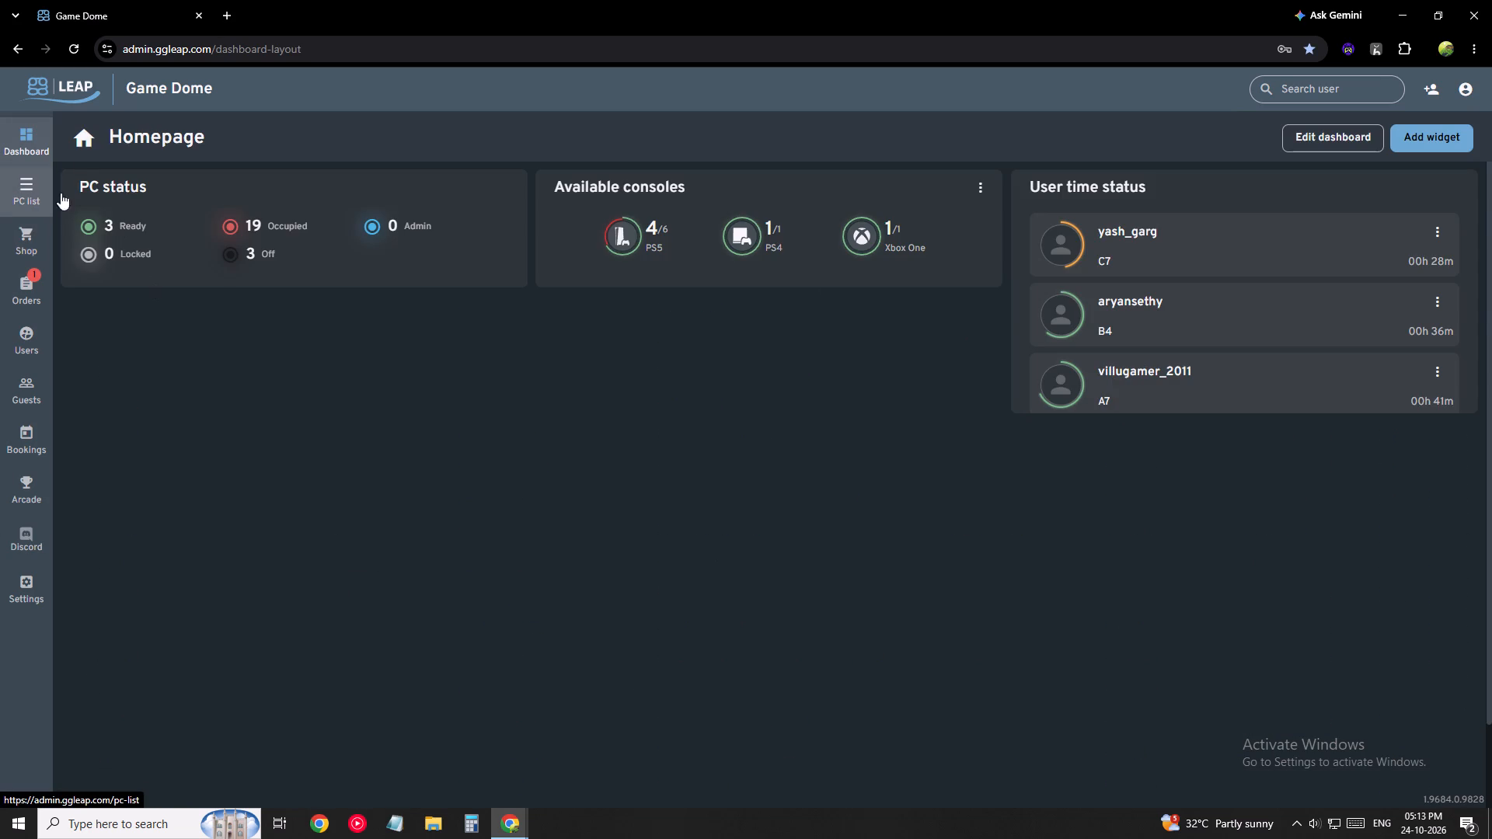
{"action": "left_click", "coordinate": [0, 190]}
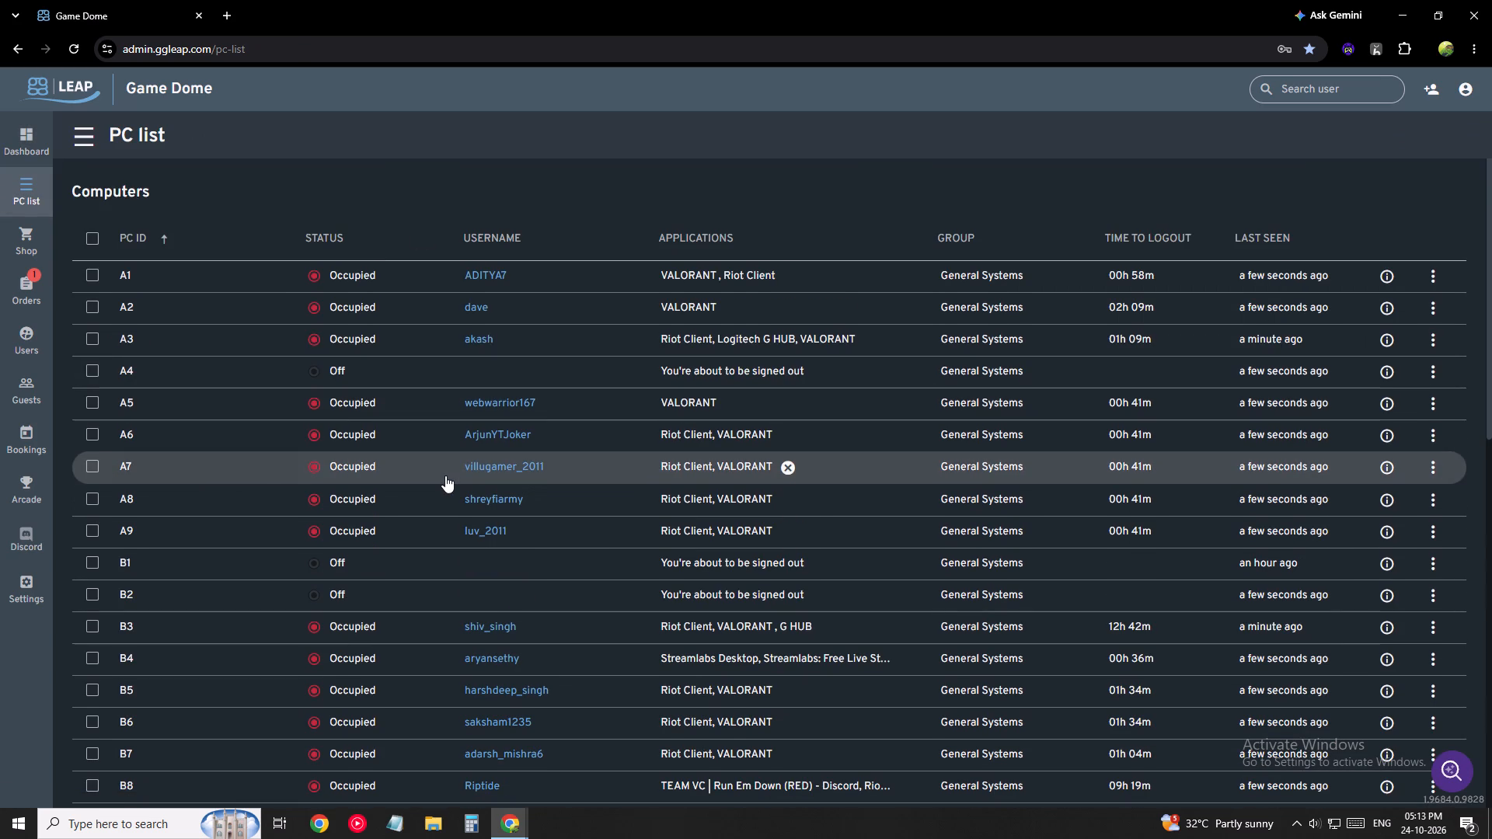
Select the ready PCs B9 and C1 and restart them together, confirming the restart.
{"action": "scroll", "coordinate": [436, 534], "scroll_direction": "down", "scroll_amount": 3}
{"action": "scroll", "coordinate": [284, 610], "scroll_direction": "down", "scroll_amount": 1}
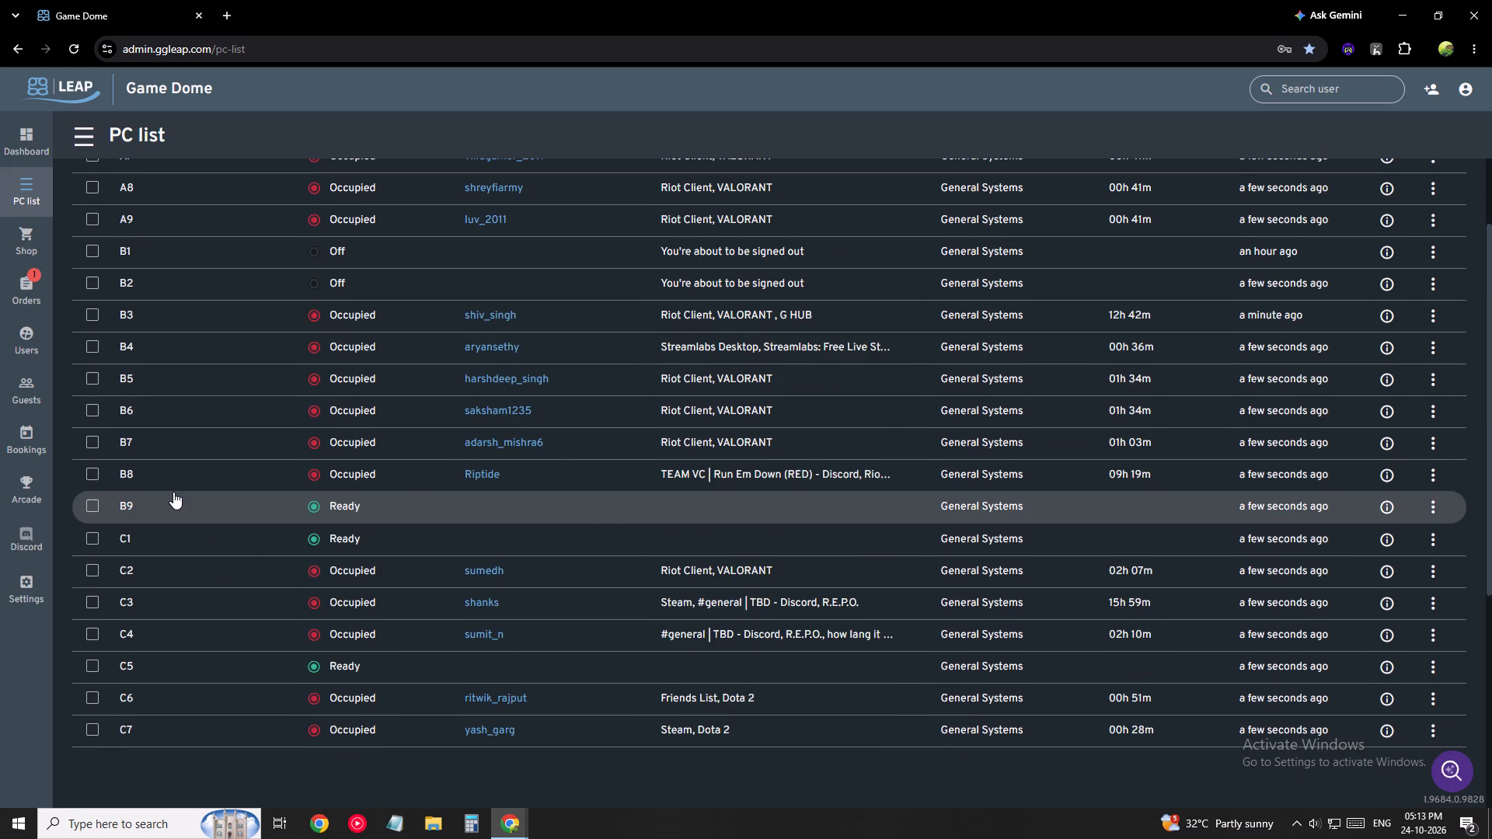
{"action": "left_click", "coordinate": [88, 517]}
{"action": "left_click", "coordinate": [81, 549]}
{"action": "scroll", "coordinate": [1218, 420], "scroll_direction": "down", "scroll_amount": 1}
{"action": "scroll", "coordinate": [1222, 414], "scroll_direction": "up", "scroll_amount": 4}
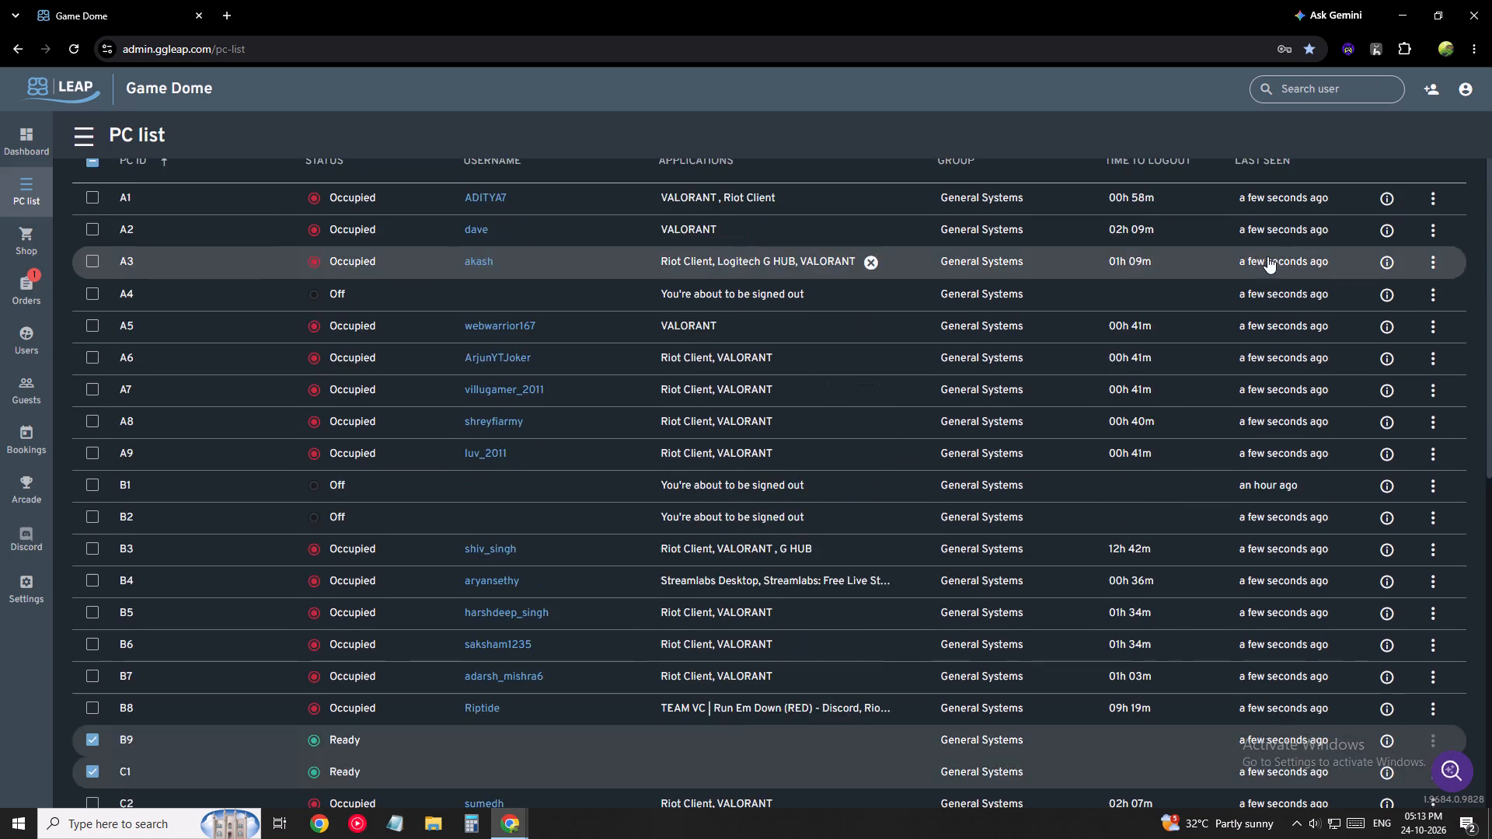
{"action": "scroll", "coordinate": [1267, 256], "scroll_direction": "up", "scroll_amount": 2}
{"action": "double_click", "coordinate": [1339, 201]}
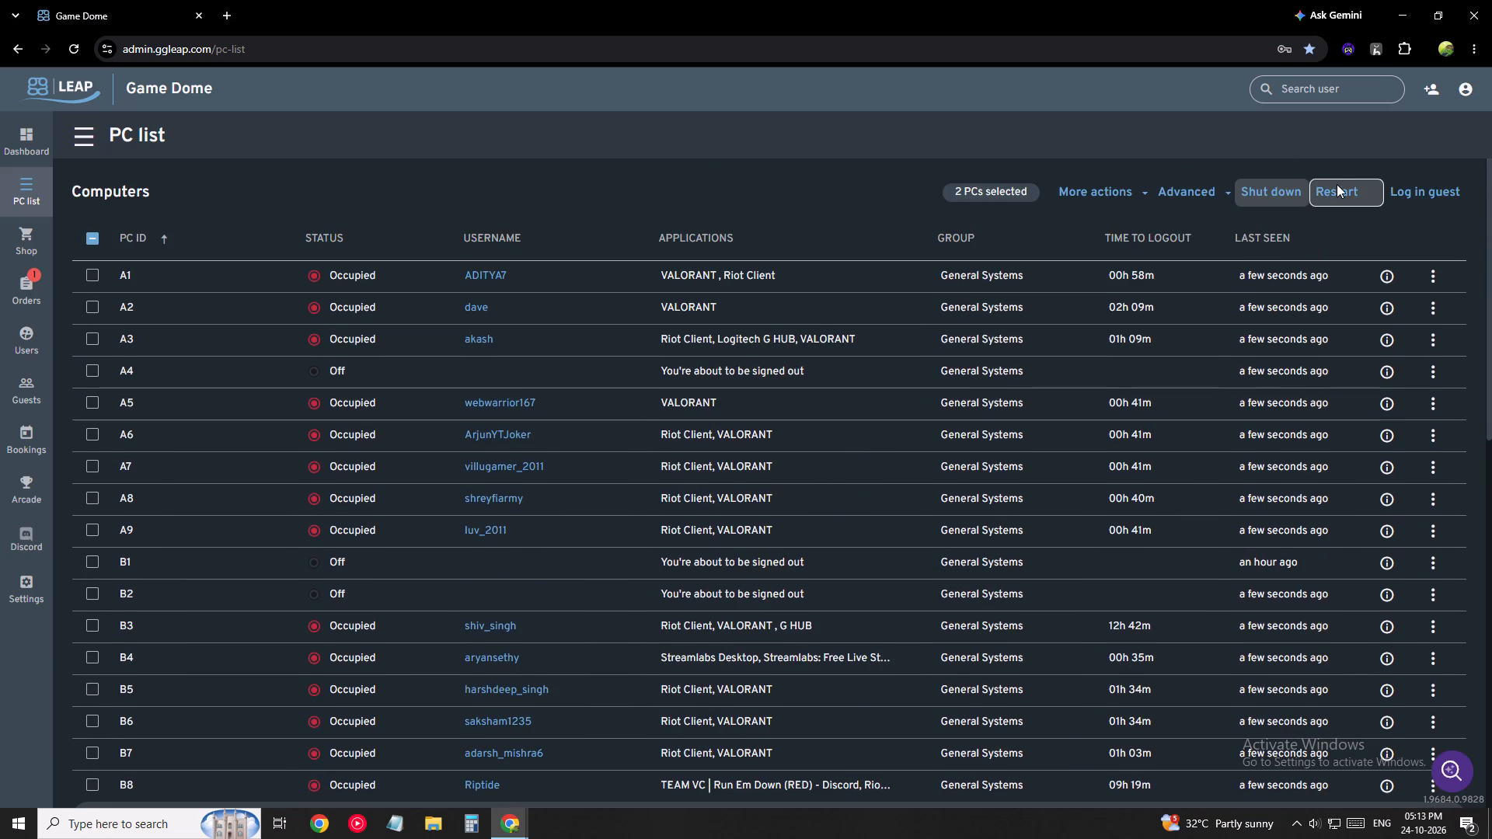
{"action": "left_click", "coordinate": [1337, 184]}
{"action": "left_click", "coordinate": [1338, 190]}
{"action": "left_click", "coordinate": [827, 471]}
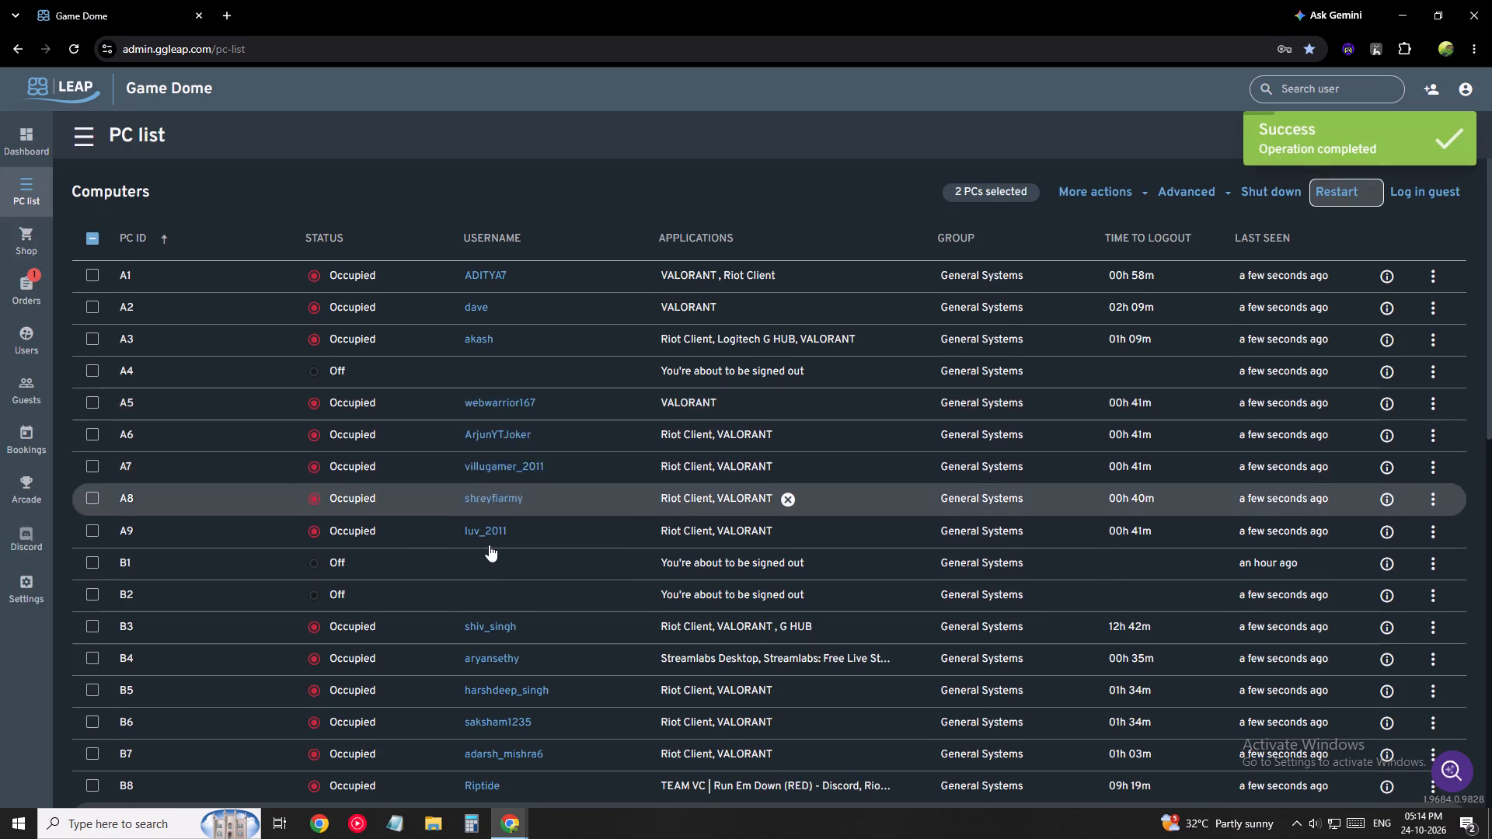
Clear the selection of PCs B9 and C1.
{"action": "scroll", "coordinate": [485, 550], "scroll_direction": "down", "scroll_amount": 6}
{"action": "left_click", "coordinate": [93, 351]}
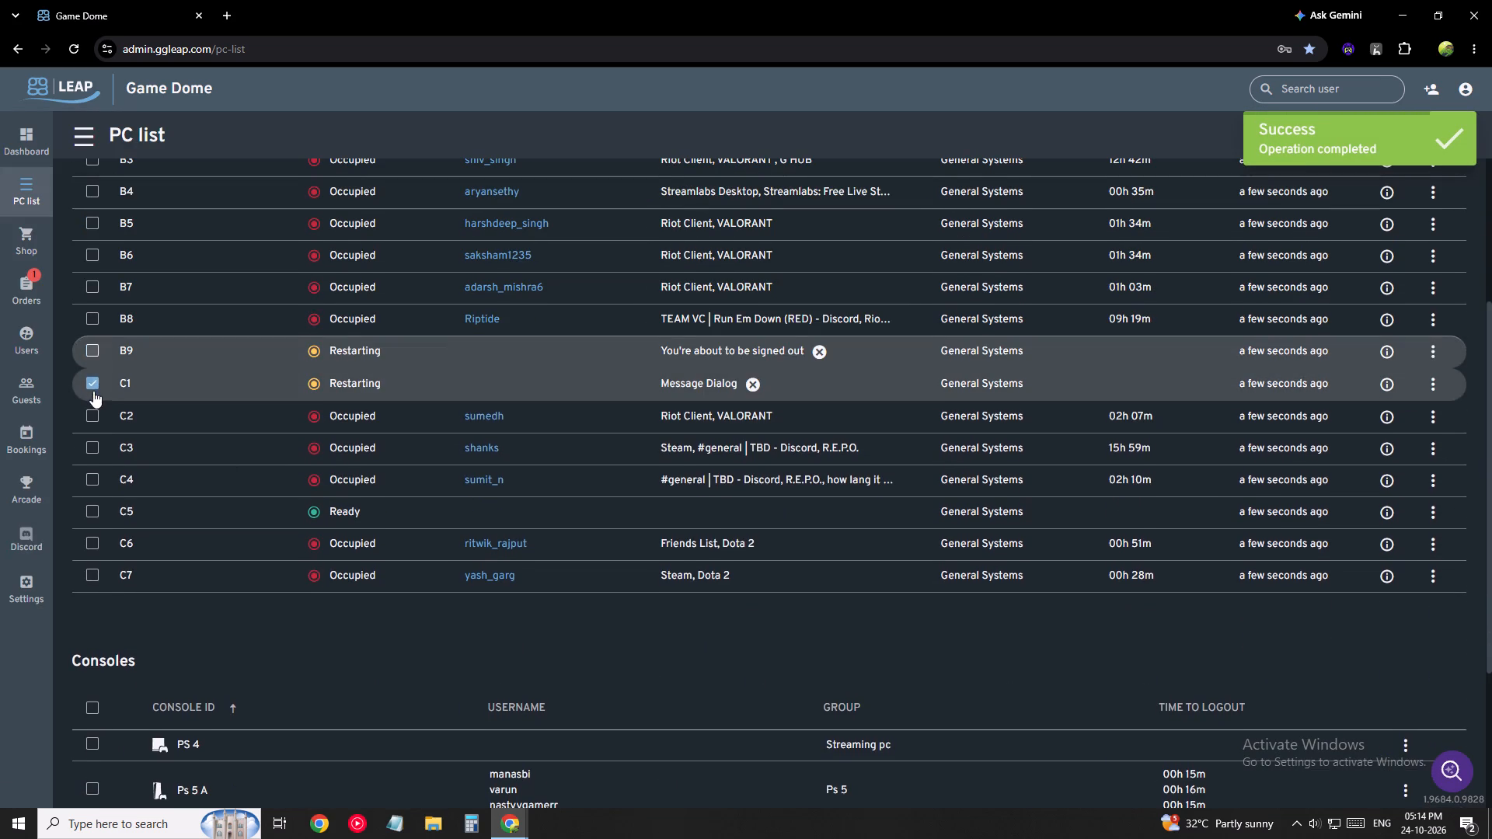
{"action": "left_click", "coordinate": [93, 391]}
Look over the PC list to check the status of the computers.
{"action": "scroll", "coordinate": [565, 591], "scroll_direction": "up", "scroll_amount": 4}
{"action": "scroll", "coordinate": [1075, 494], "scroll_direction": "up", "scroll_amount": 3}
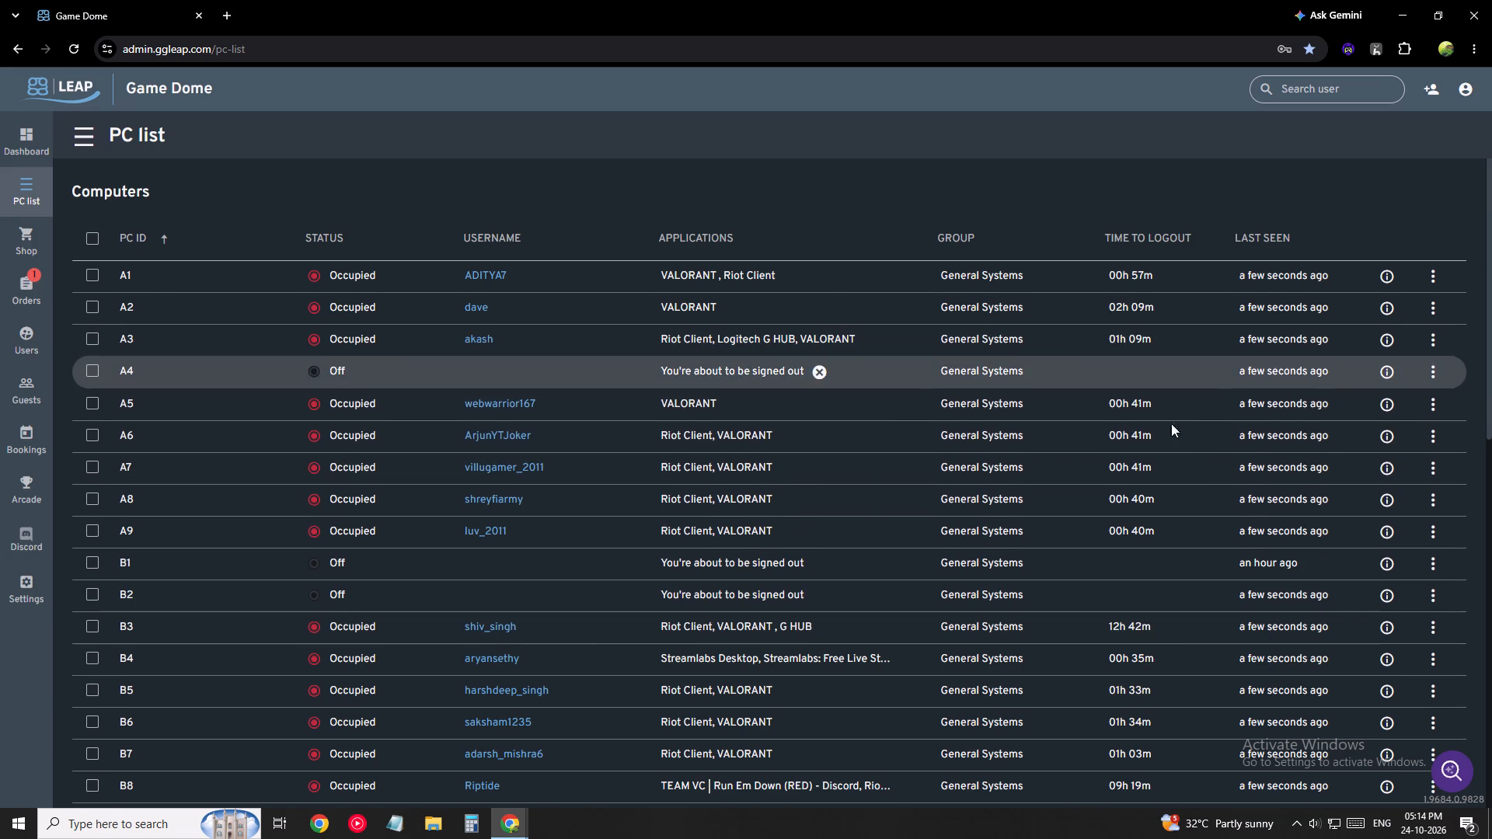
{"action": "scroll", "coordinate": [1215, 460], "scroll_direction": "down", "scroll_amount": 6}
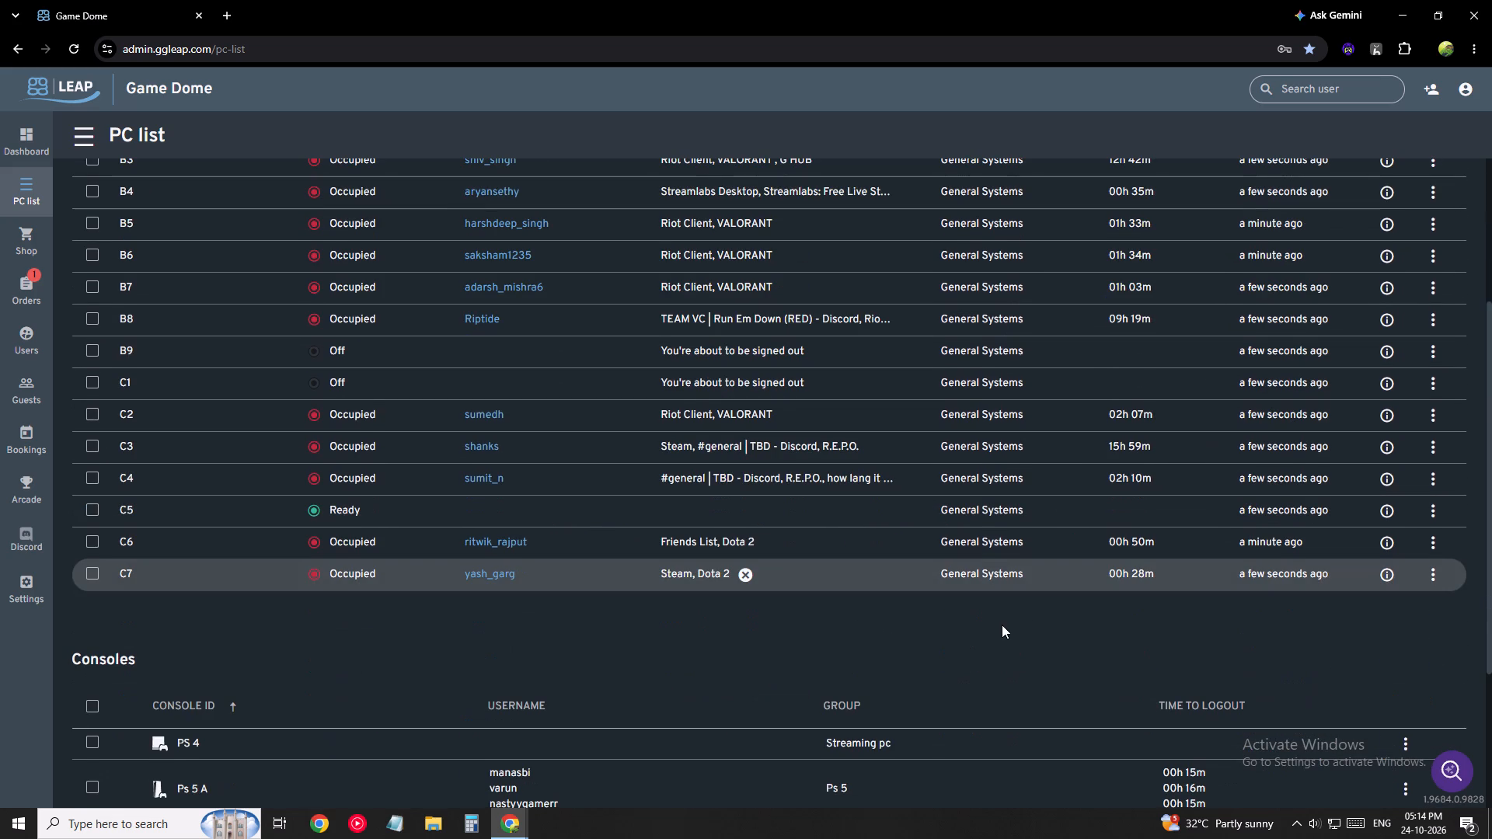
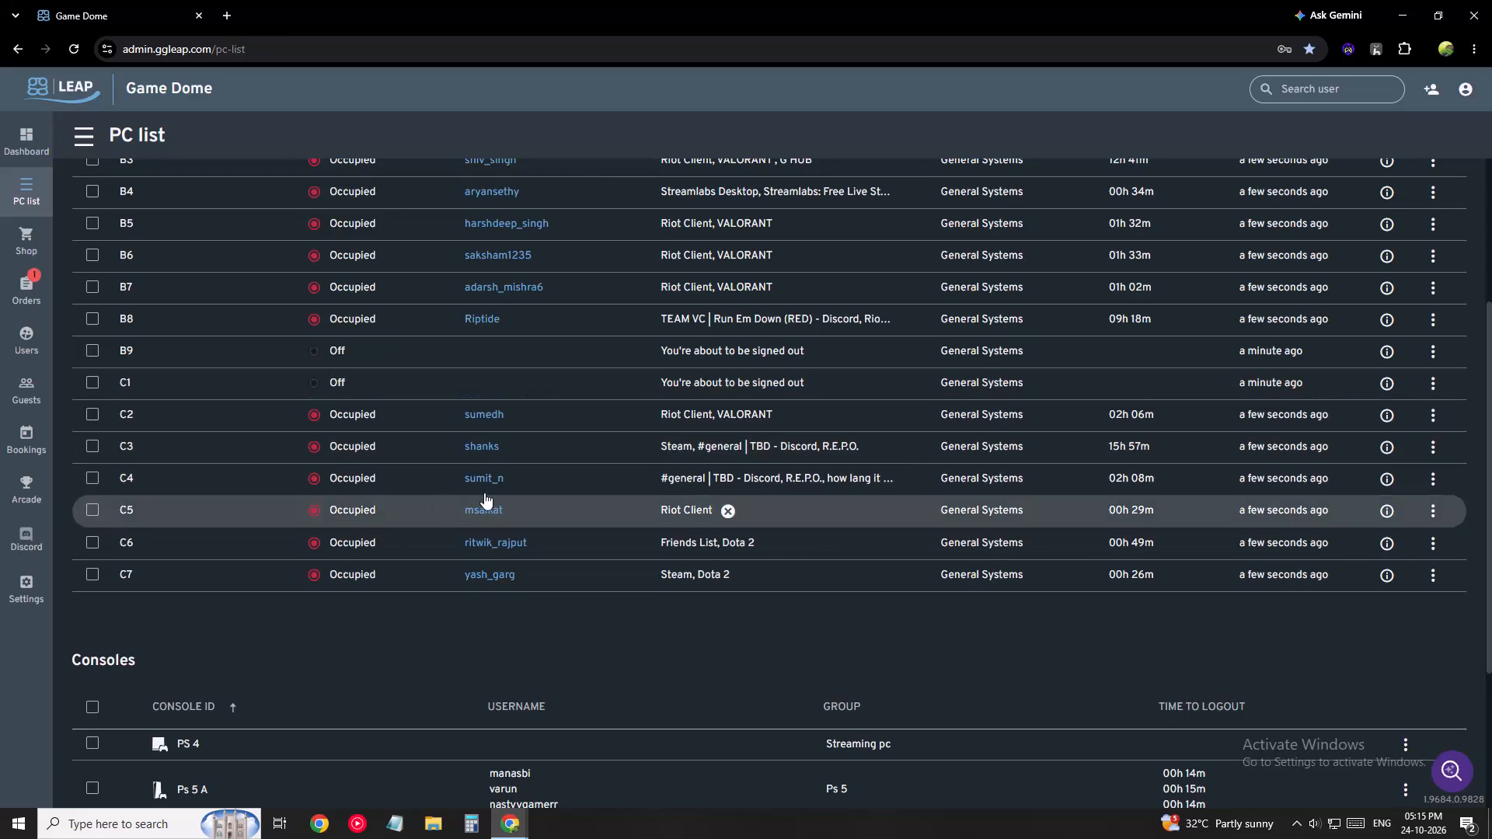
{"action": "left_click", "coordinate": [493, 512]}
{"action": "left_click", "coordinate": [546, 523]}
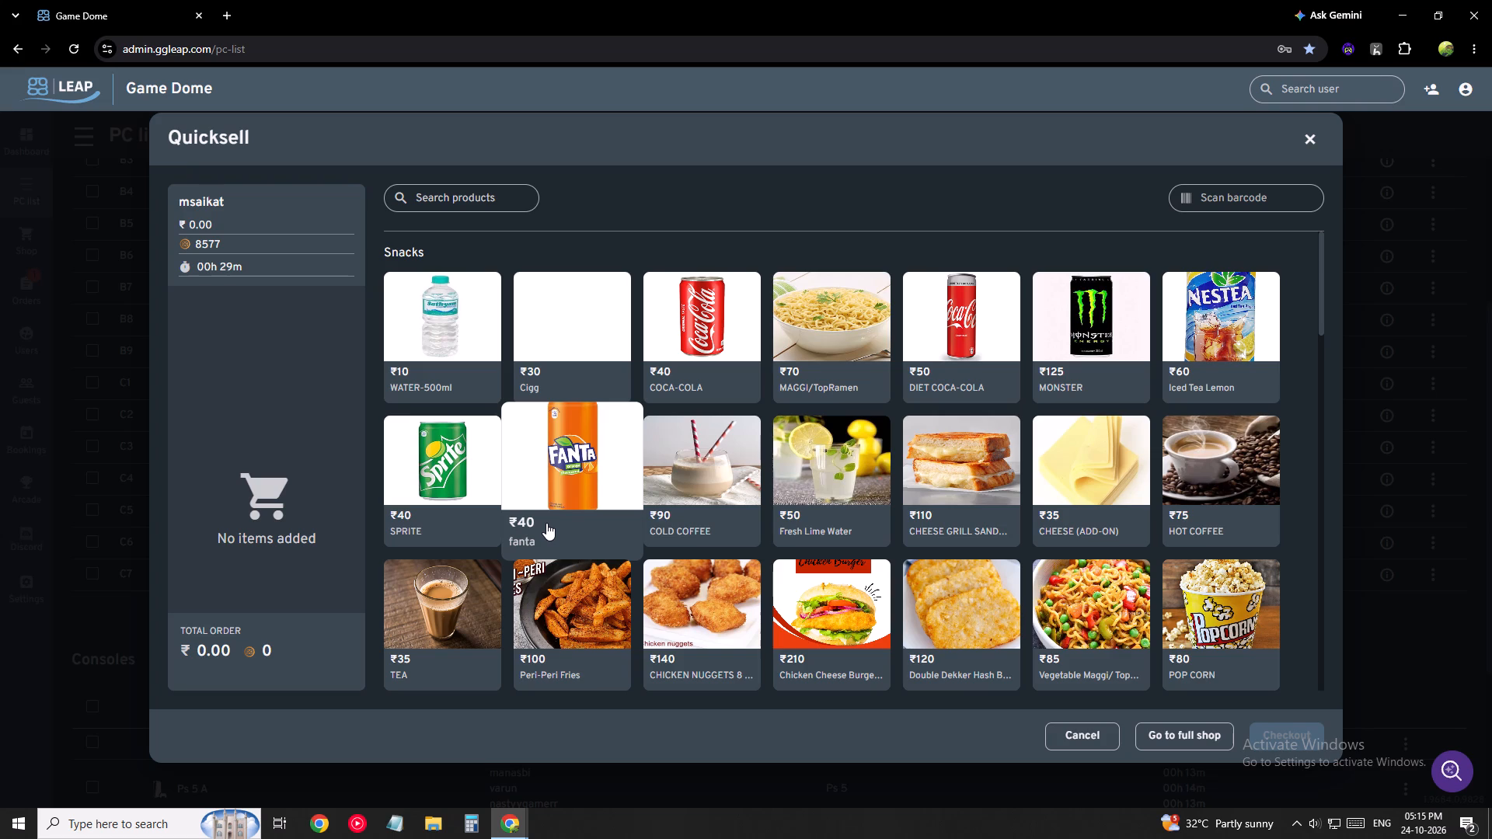
{"action": "left_click", "coordinate": [1167, 726]}
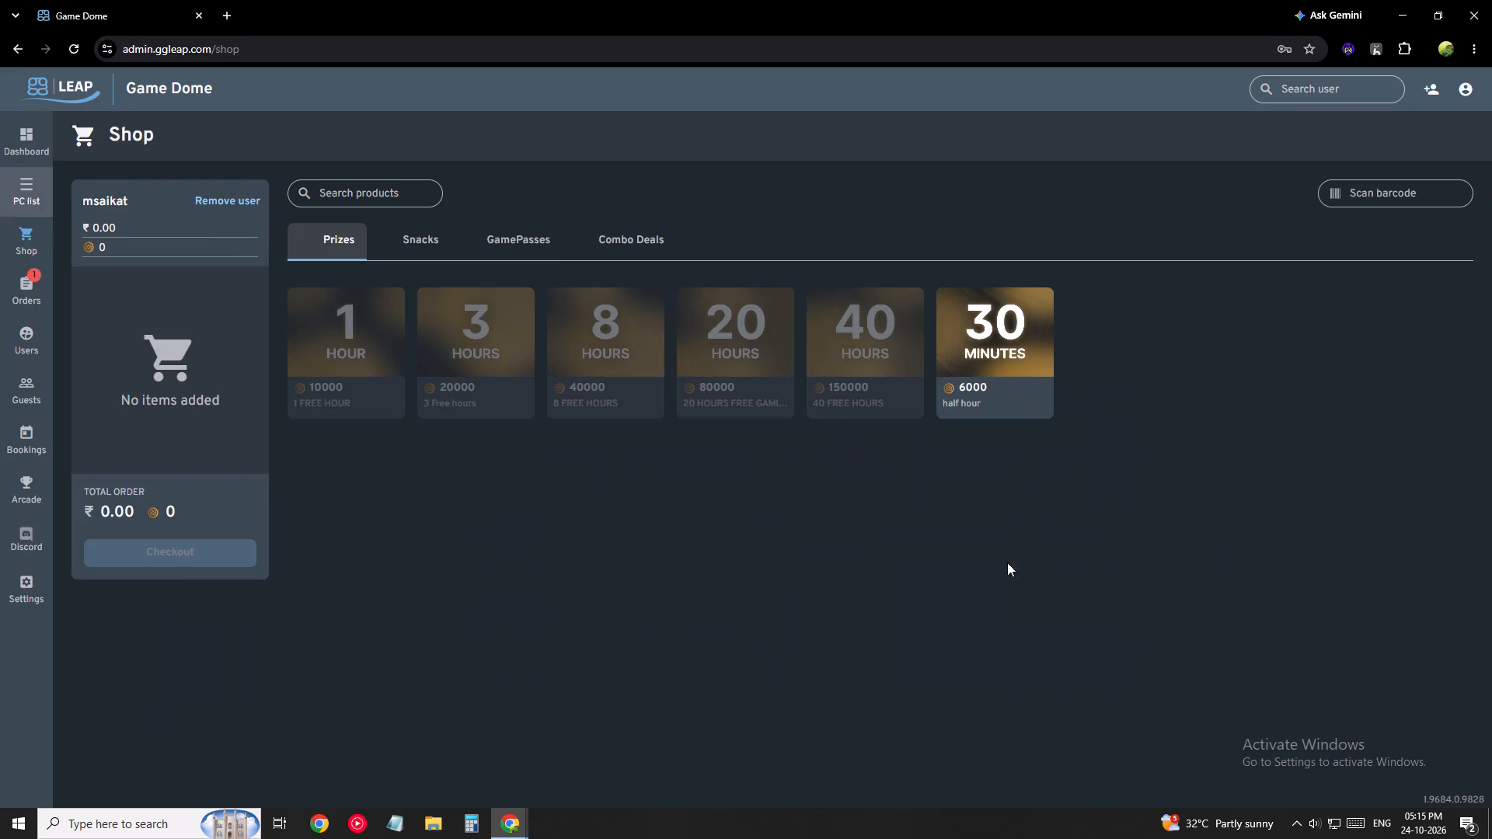
{"action": "left_click", "coordinate": [525, 245]}
{"action": "left_click", "coordinate": [452, 290]}
{"action": "left_click", "coordinate": [489, 372]}
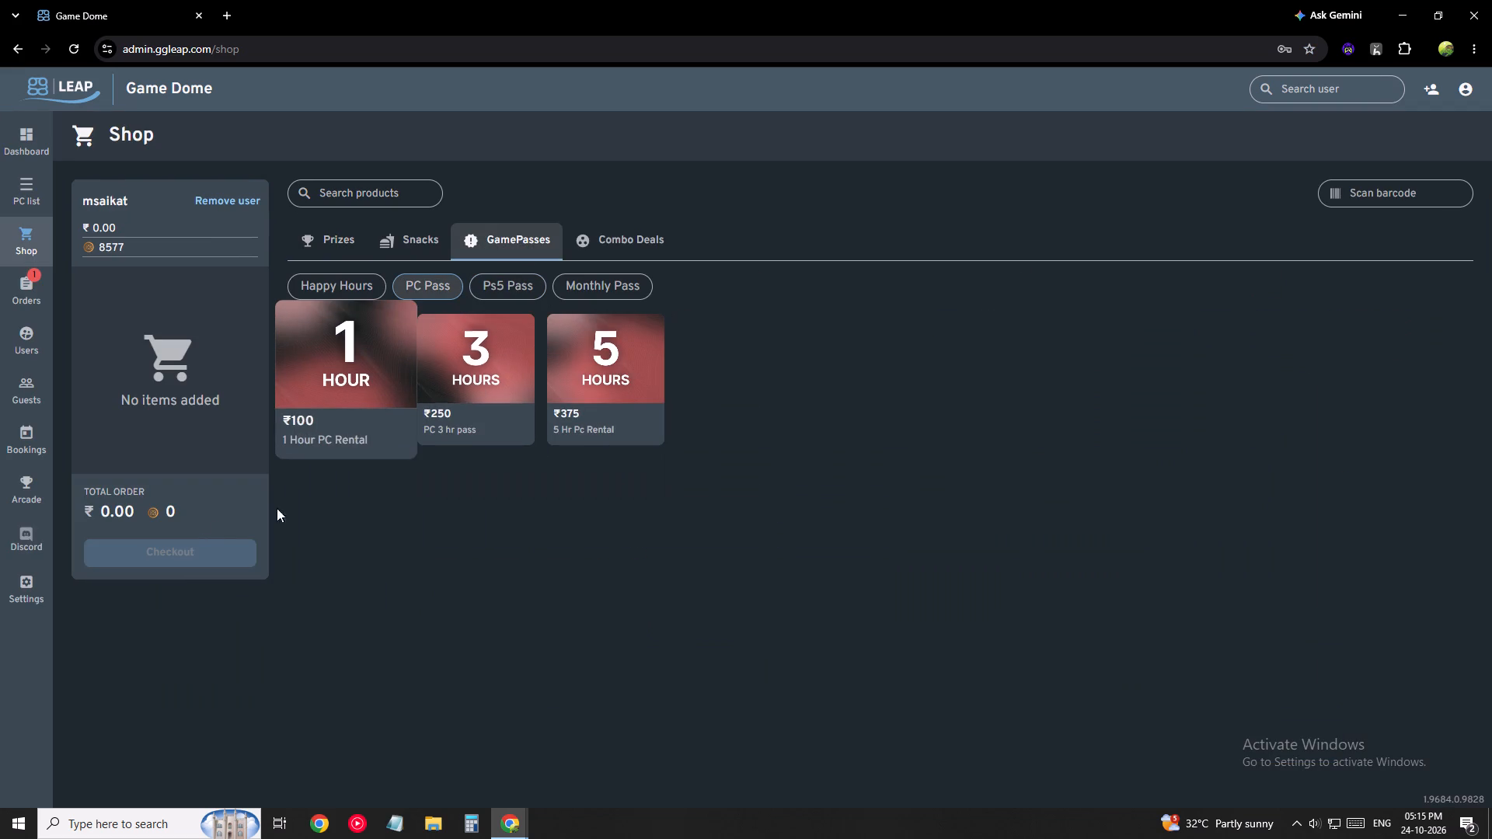
{"action": "left_click", "coordinate": [475, 359]}
{"action": "left_click", "coordinate": [153, 561]}
{"action": "left_click", "coordinate": [382, 440]}
{"action": "left_click", "coordinate": [419, 686]}
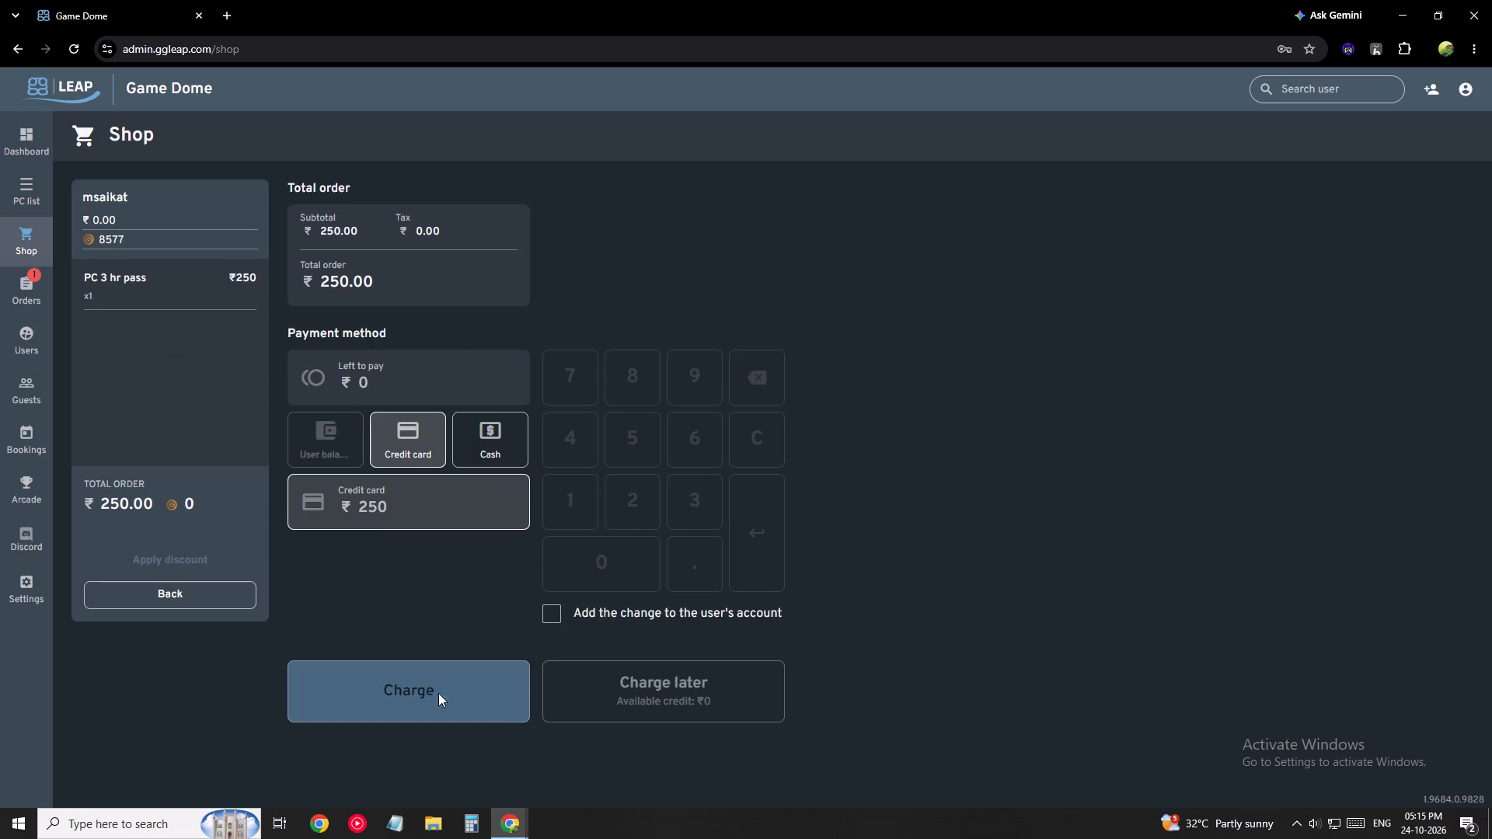
{"action": "left_click", "coordinate": [24, 227]}
{"action": "left_click", "coordinate": [30, 192]}
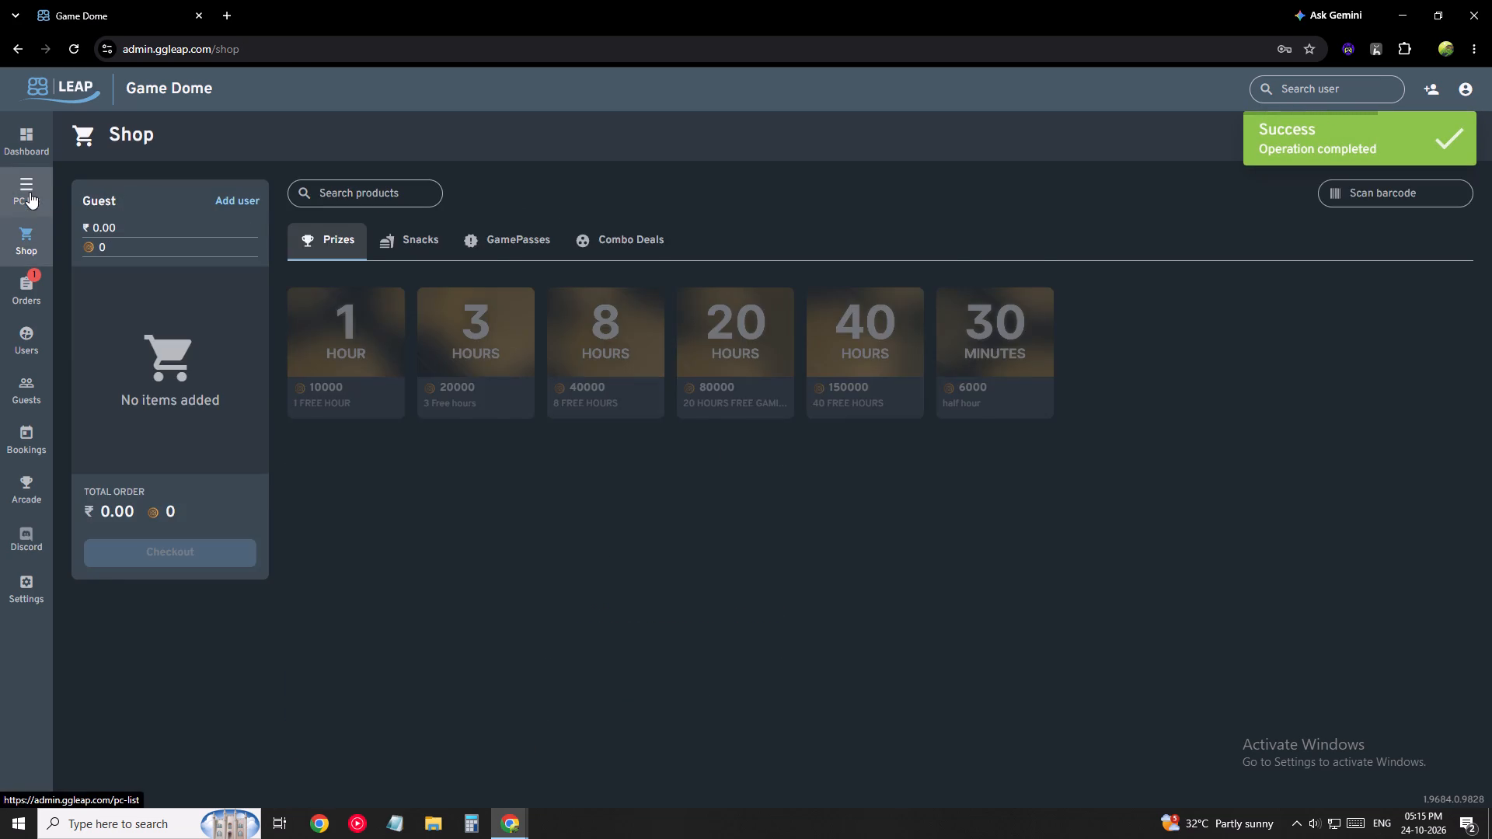
{"action": "left_click", "coordinate": [1392, 129]}
Check the computer and console statuses in the PC list and the latest entries in the order history.
{"action": "scroll", "coordinate": [873, 349], "scroll_direction": "down", "scroll_amount": 2}
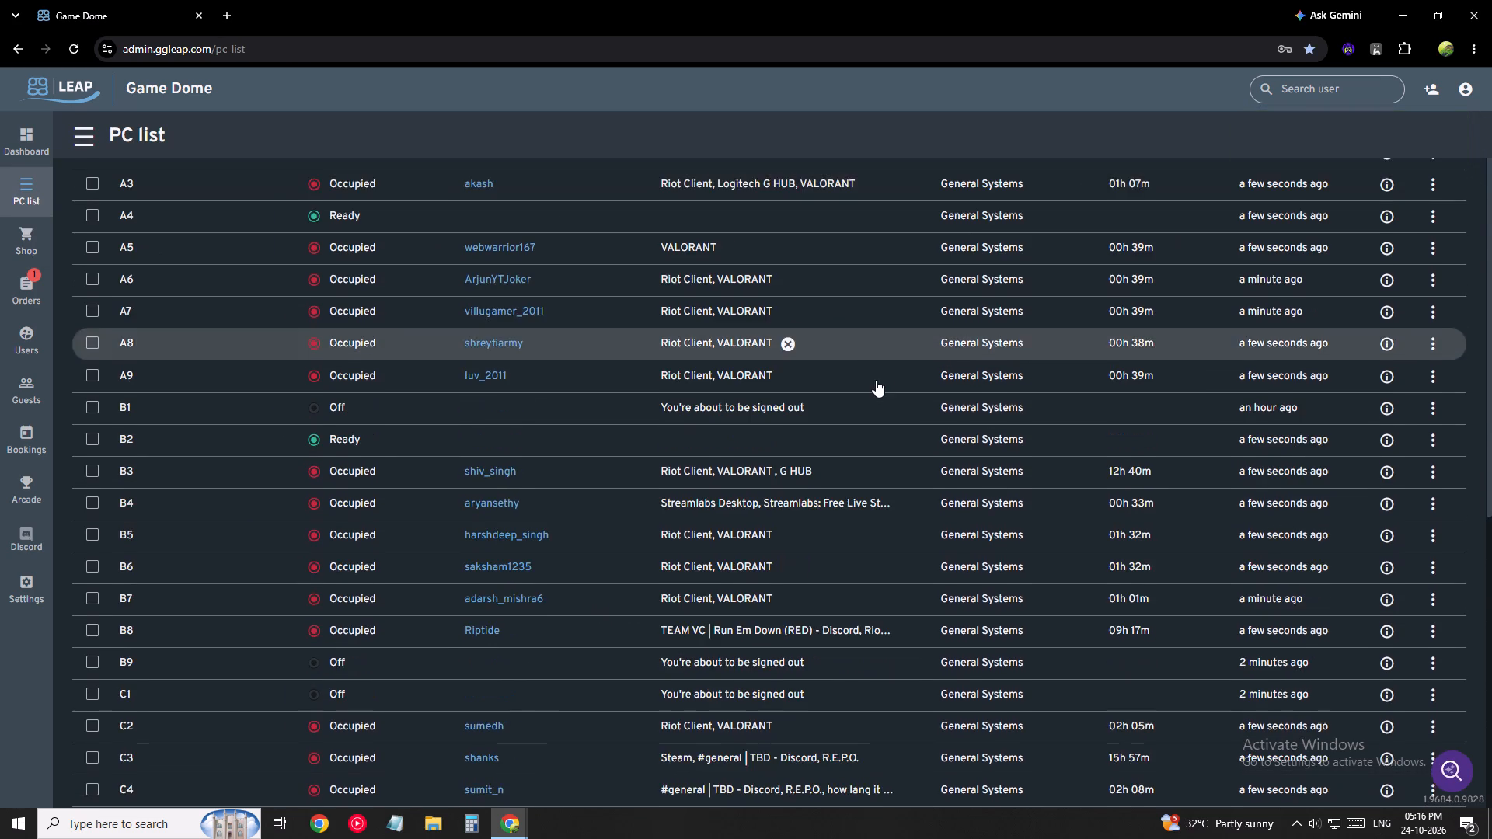
{"action": "scroll", "coordinate": [876, 380], "scroll_direction": "down", "scroll_amount": 7}
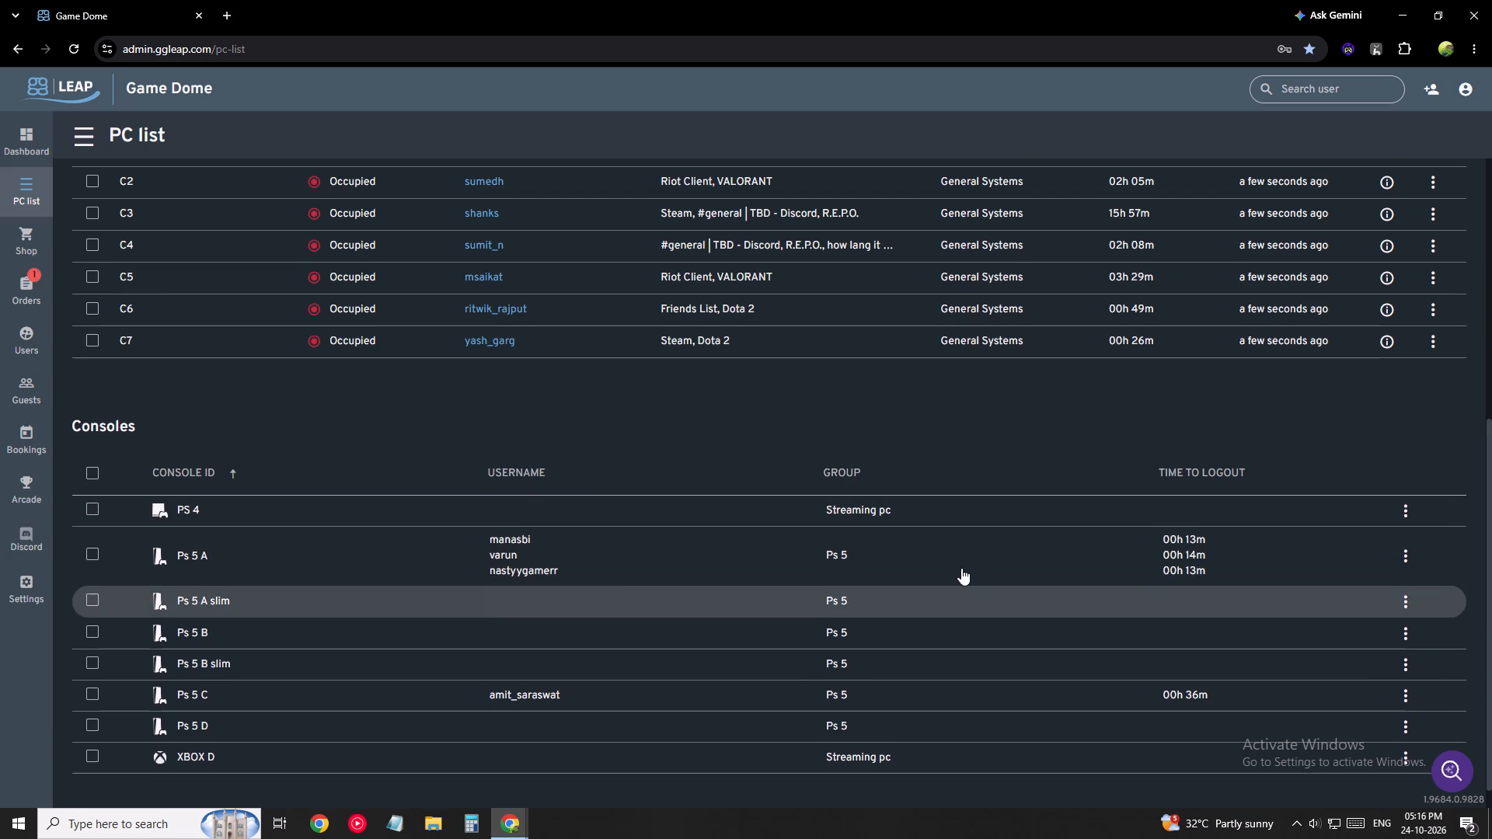
{"action": "scroll", "coordinate": [328, 484], "scroll_direction": "up", "scroll_amount": 3}
{"action": "left_click", "coordinate": [30, 299]}
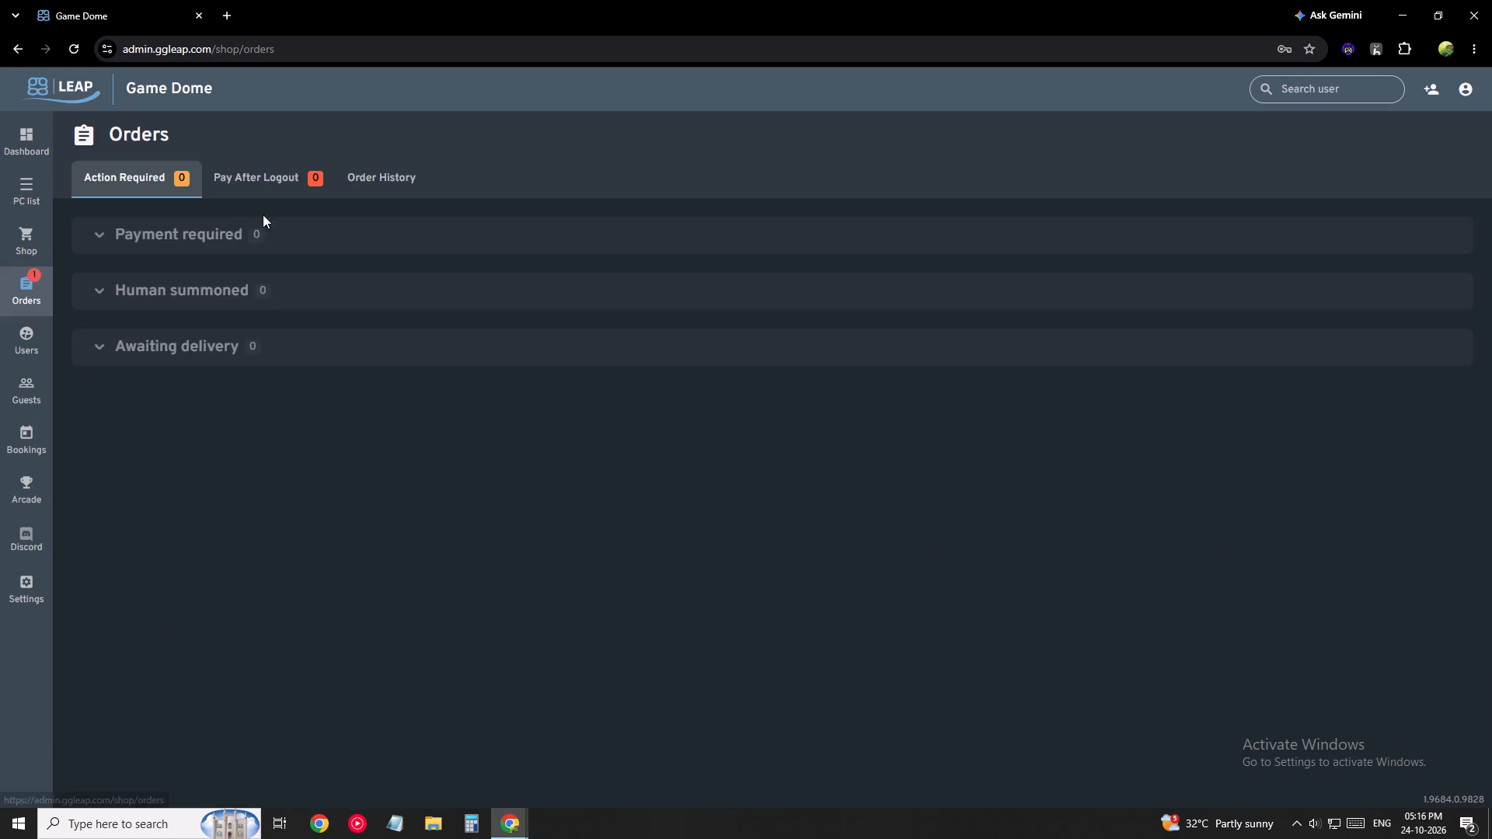
{"action": "left_click", "coordinate": [257, 195]}
{"action": "left_click", "coordinate": [344, 182]}
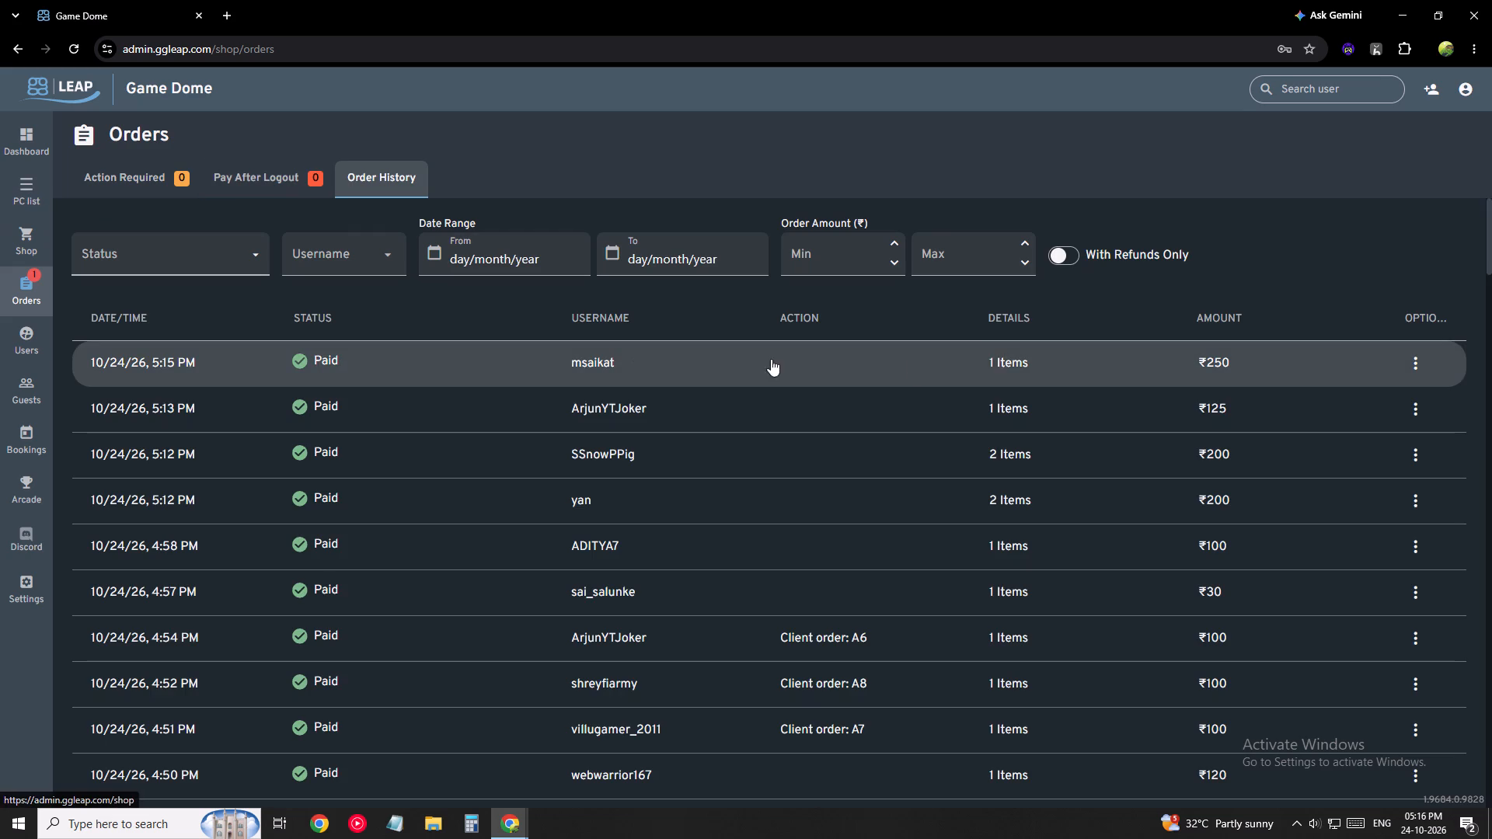
{"action": "left_click", "coordinate": [0, 196]}
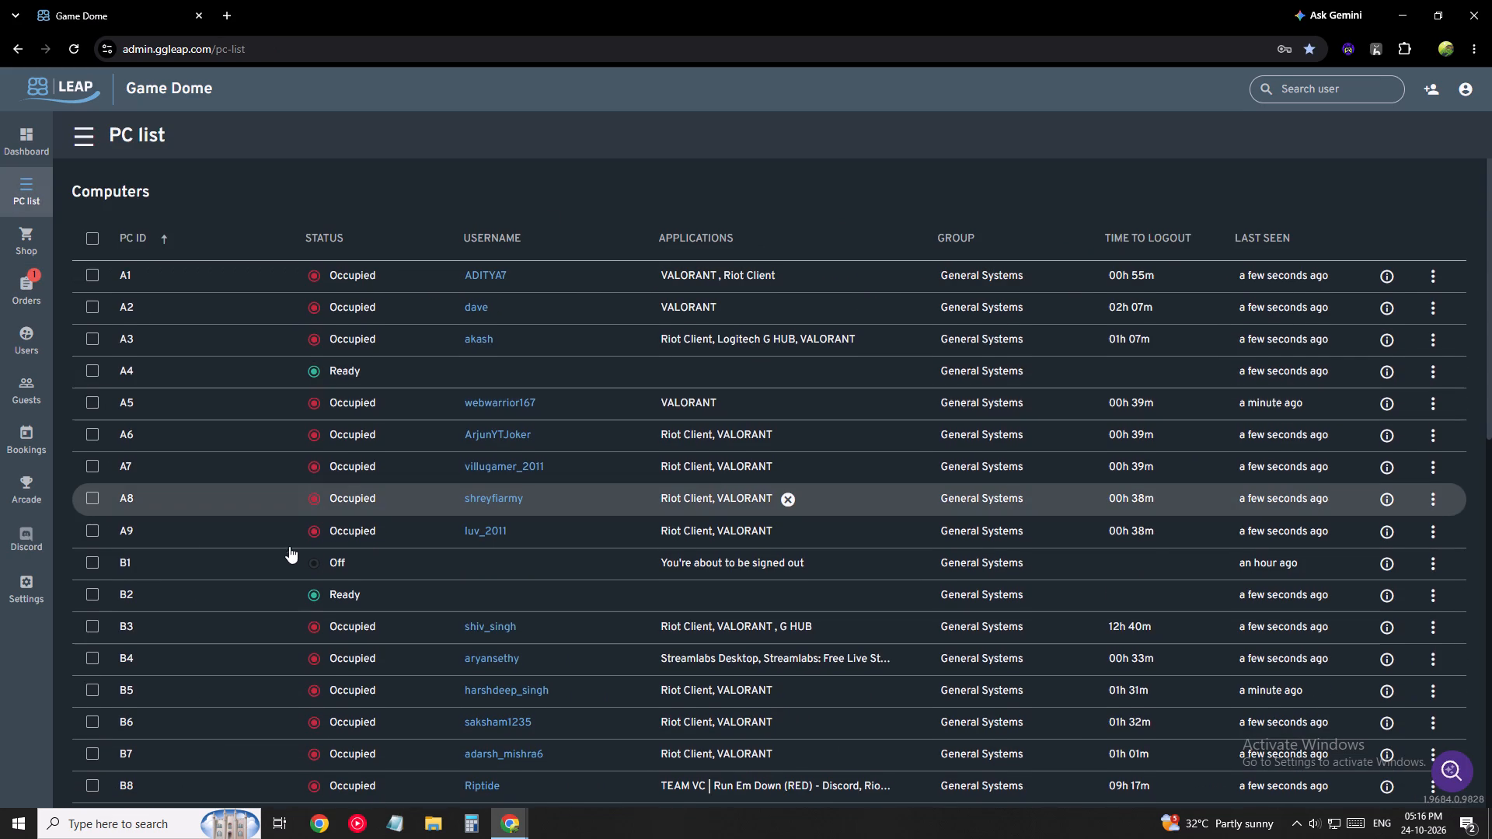
{"action": "scroll", "coordinate": [340, 582], "scroll_direction": "down", "scroll_amount": 7}
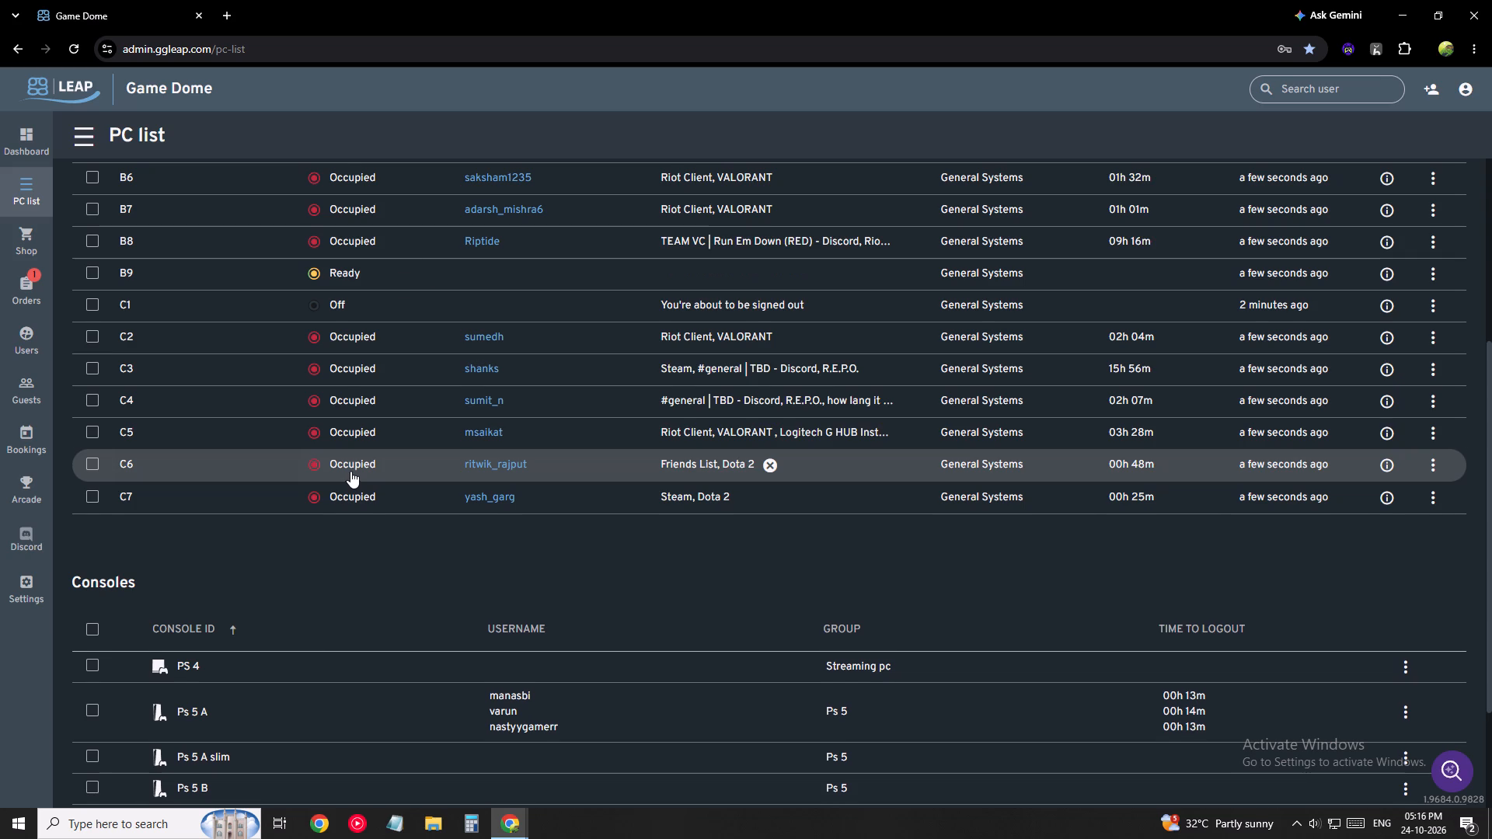
{"action": "scroll", "coordinate": [467, 464], "scroll_direction": "up", "scroll_amount": 7}
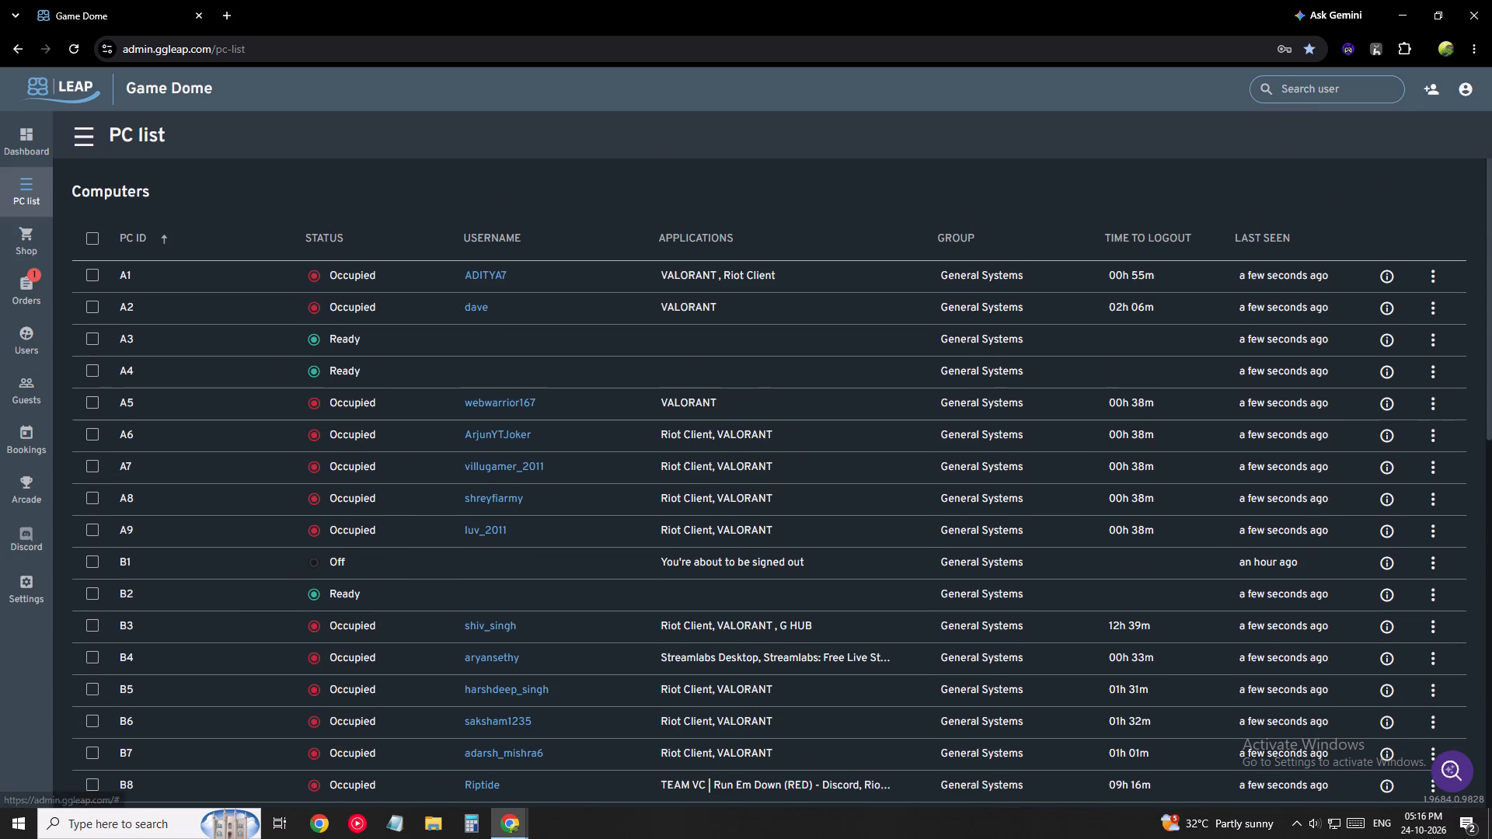
Find user akash and withdraw ₹100 in cash from the account balance.
{"action": "left_click", "coordinate": [1316, 95]}
{"action": "key", "text": "a"}
{"action": "key", "text": "k"}
{"action": "type", "text": "ash"}
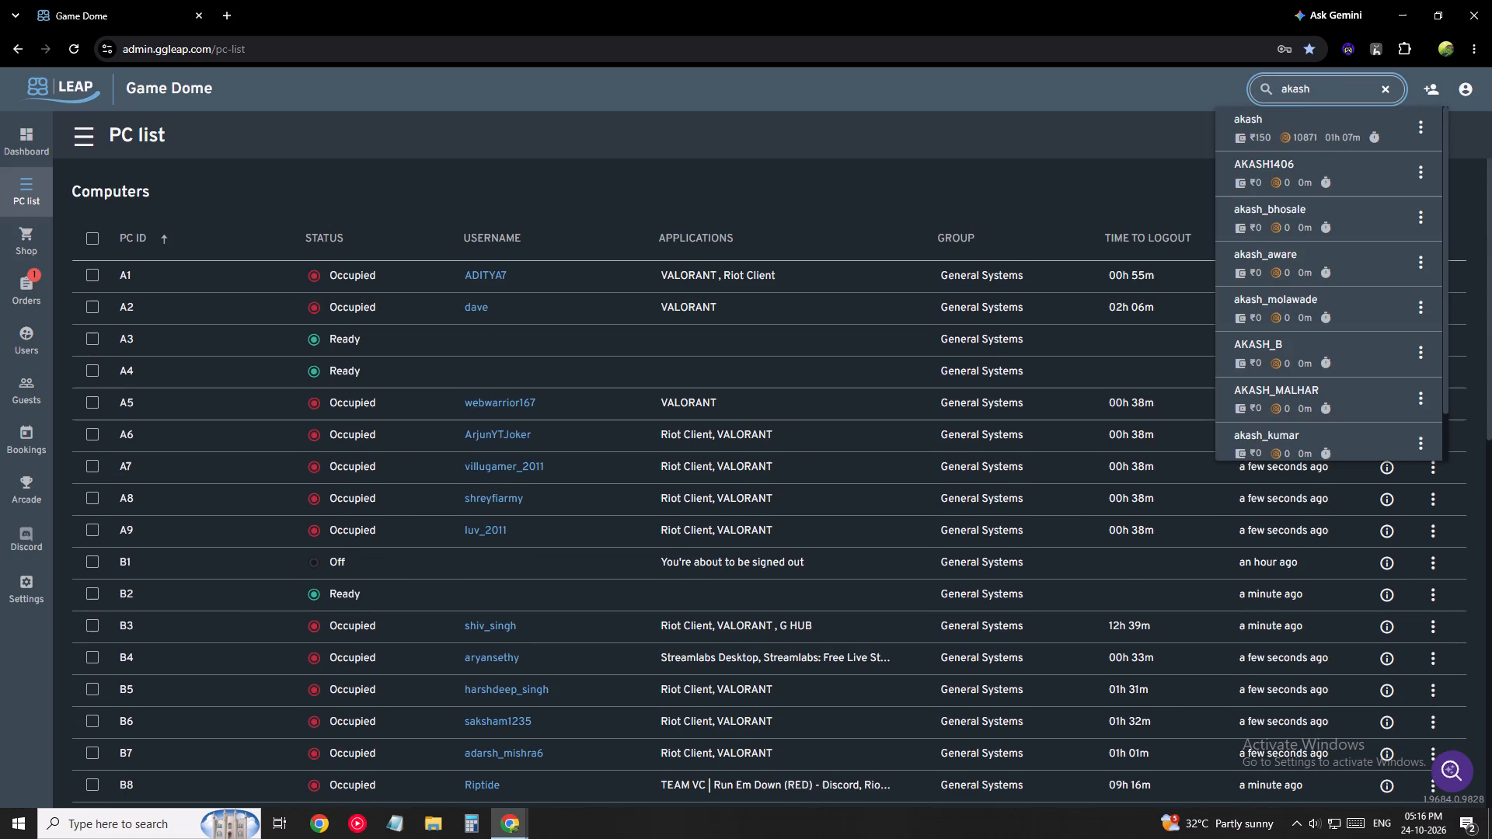
{"action": "left_click", "coordinate": [1428, 140]}
{"action": "left_click", "coordinate": [1455, 235]}
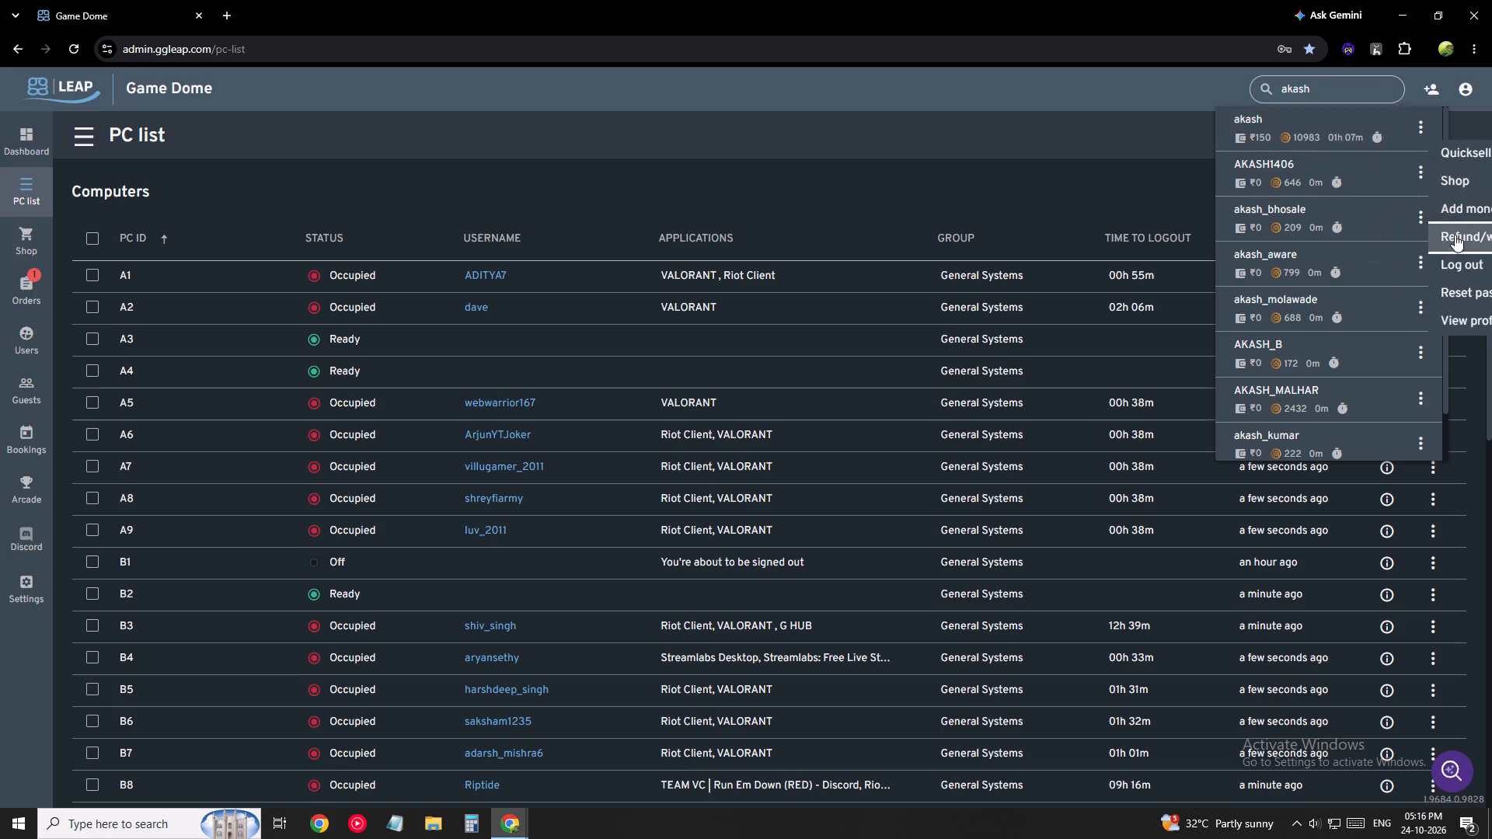
{"action": "left_click", "coordinate": [739, 407]}
{"action": "type", "text": "150"}
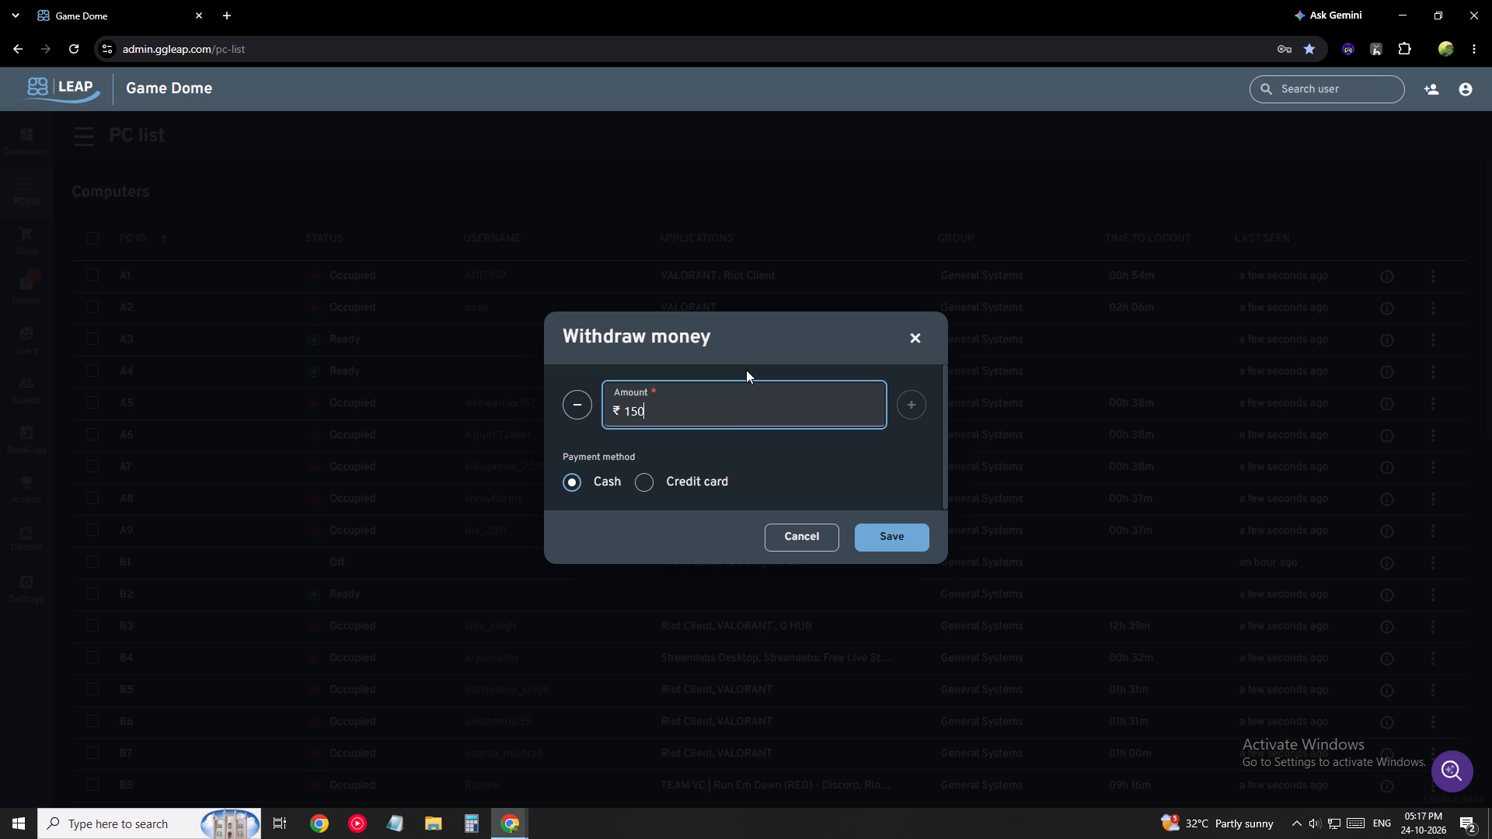
{"action": "key", "text": "BackSpace"}
{"action": "key", "text": "BackSpace"}
{"action": "type", "text": "00"}
{"action": "key", "text": "Return"}
{"action": "left_click", "coordinate": [878, 546]}
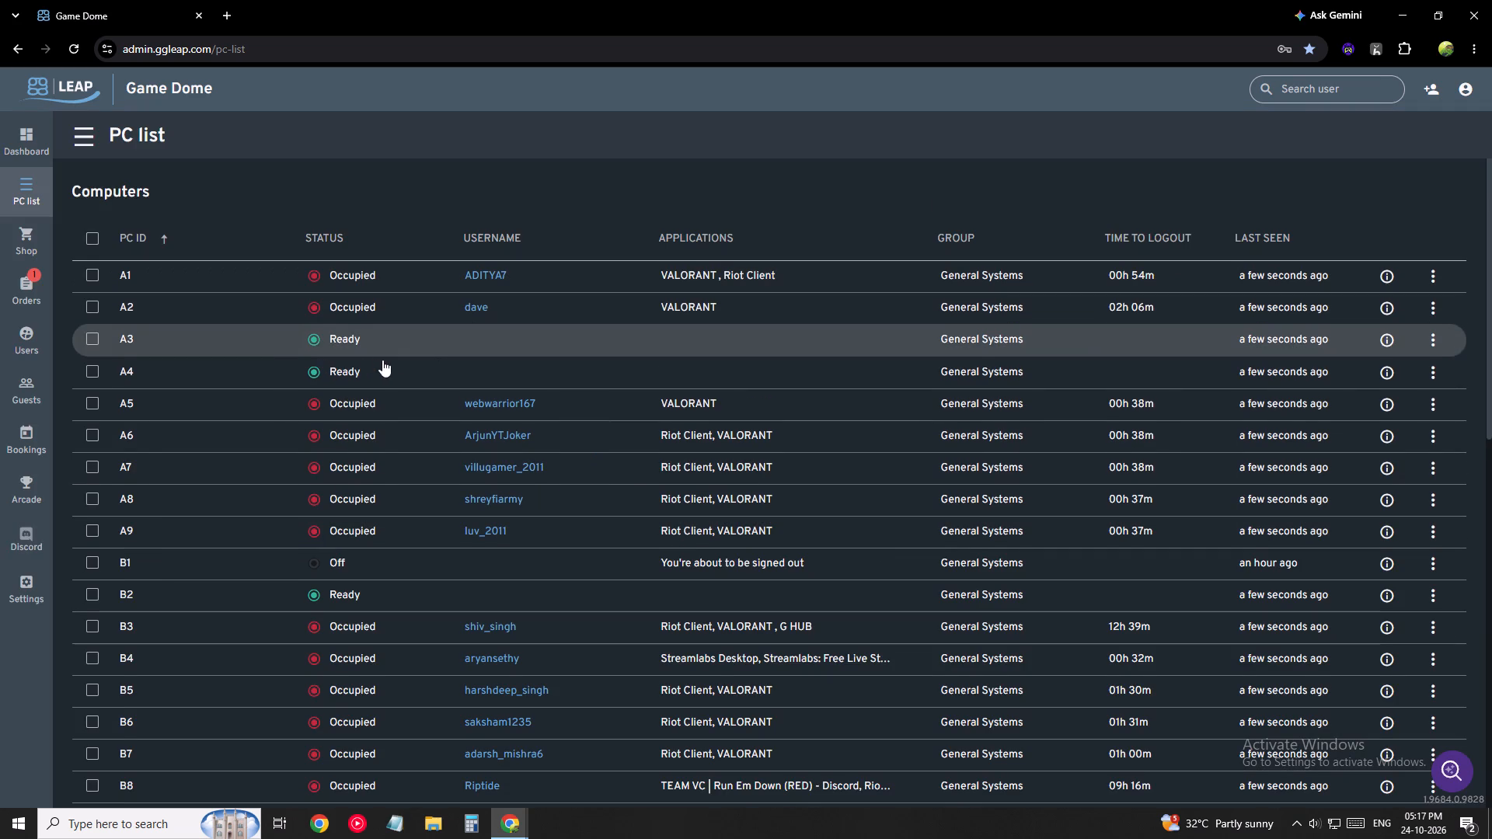
Look over the PC list to check computer statuses and the consoles' remaining times.
{"action": "scroll", "coordinate": [409, 416], "scroll_direction": "down", "scroll_amount": 7}
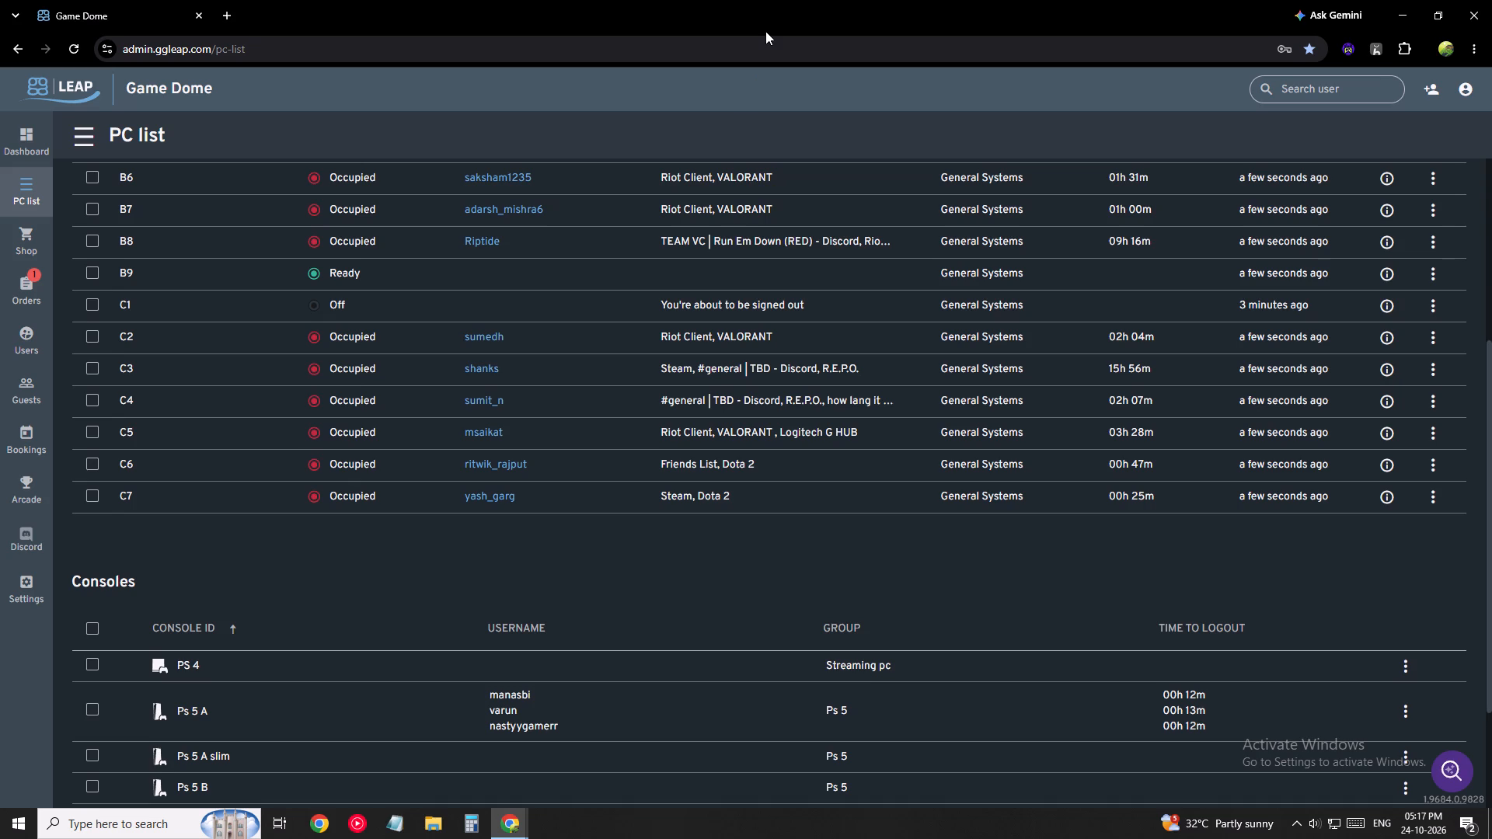
{"action": "scroll", "coordinate": [721, 169], "scroll_direction": "down", "scroll_amount": 6}
{"action": "scroll", "coordinate": [685, 417], "scroll_direction": "up", "scroll_amount": 1}
{"action": "scroll", "coordinate": [689, 416], "scroll_direction": "down", "scroll_amount": 2}
{"action": "scroll", "coordinate": [778, 450], "scroll_direction": "down", "scroll_amount": 2}
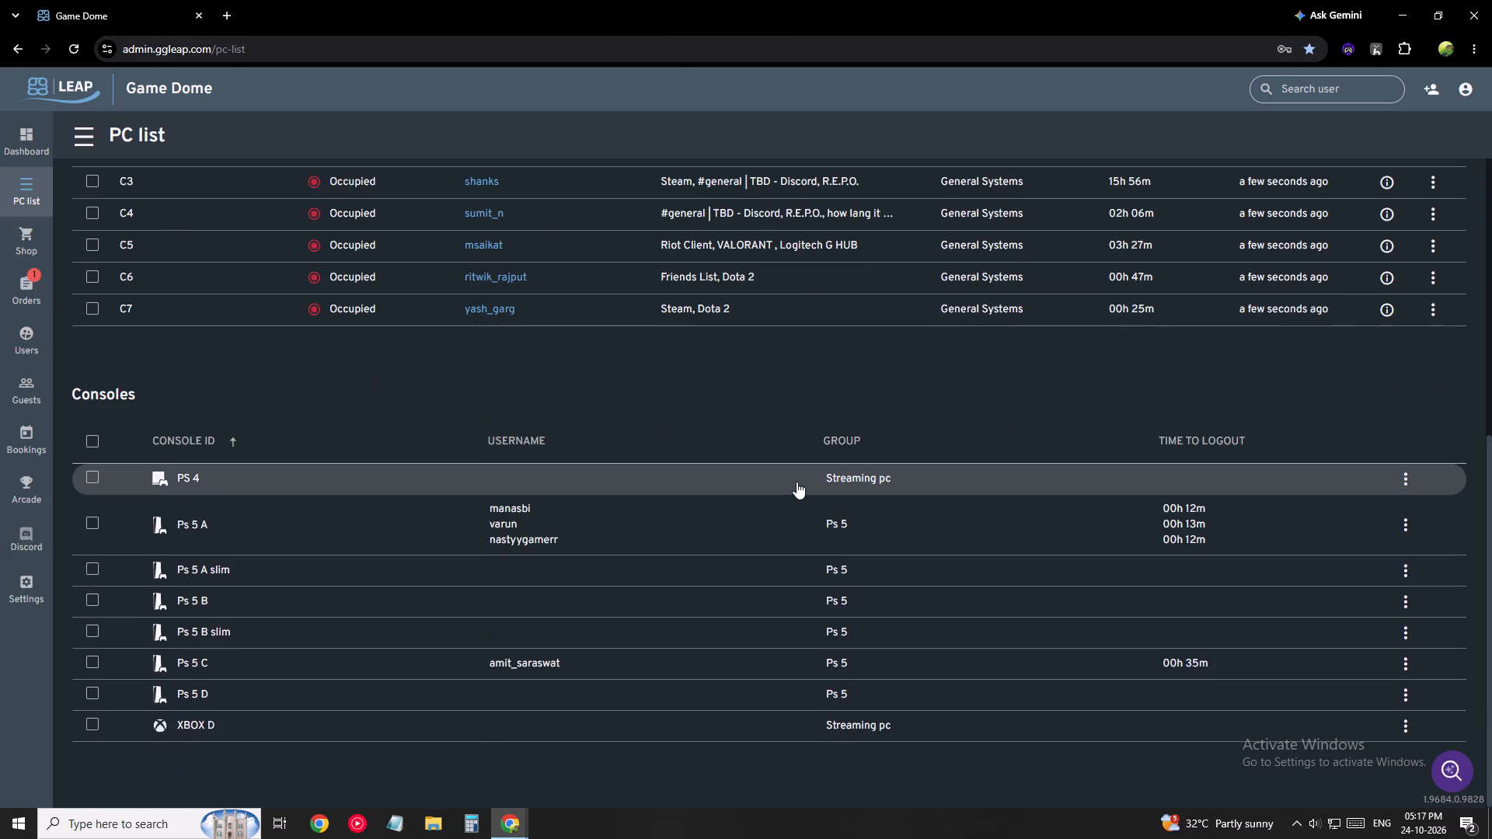
Show the hidden system tray icons.
{"action": "left_click", "coordinate": [1292, 824]}
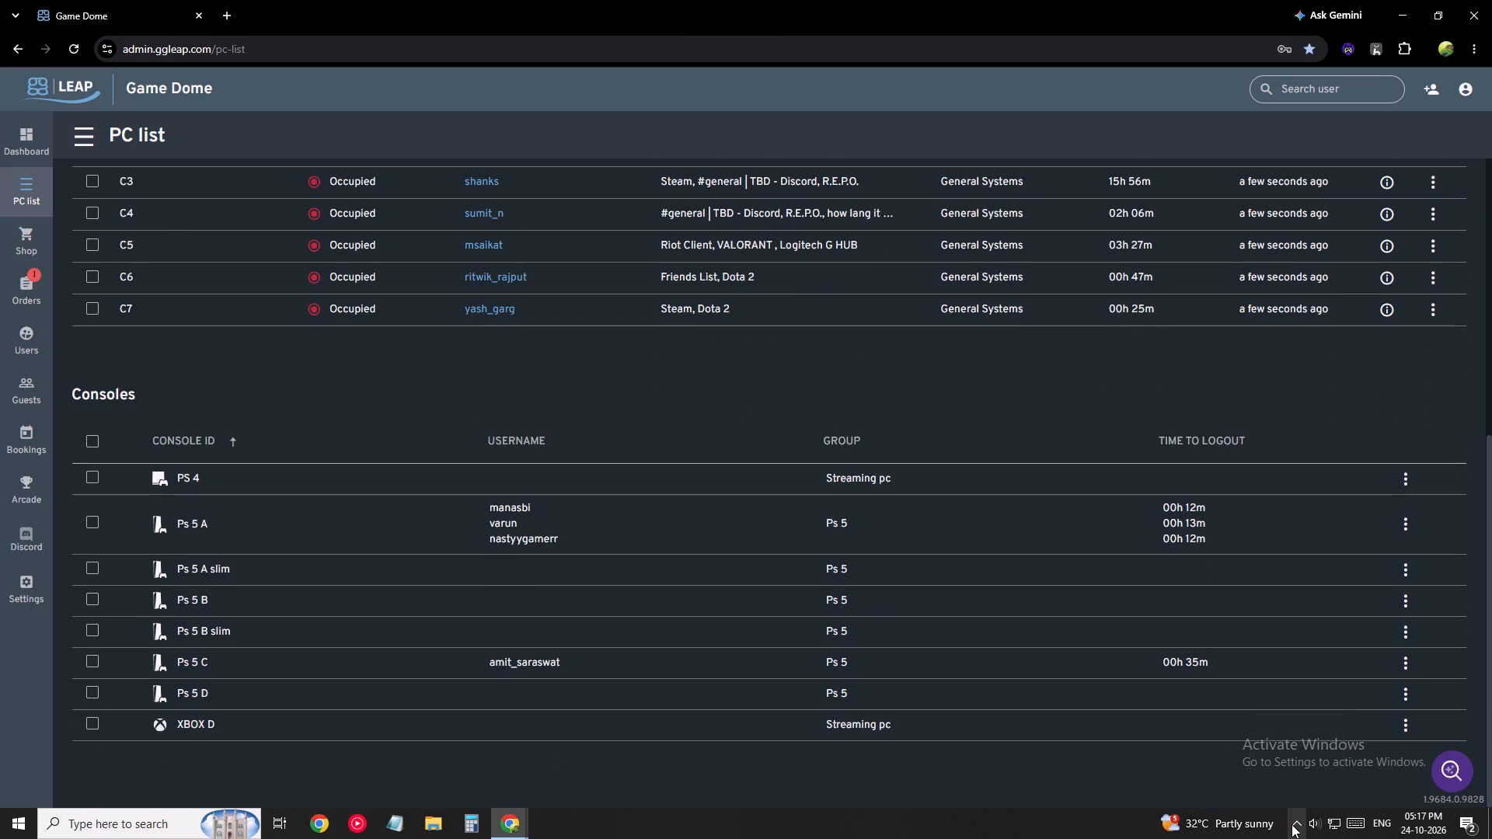
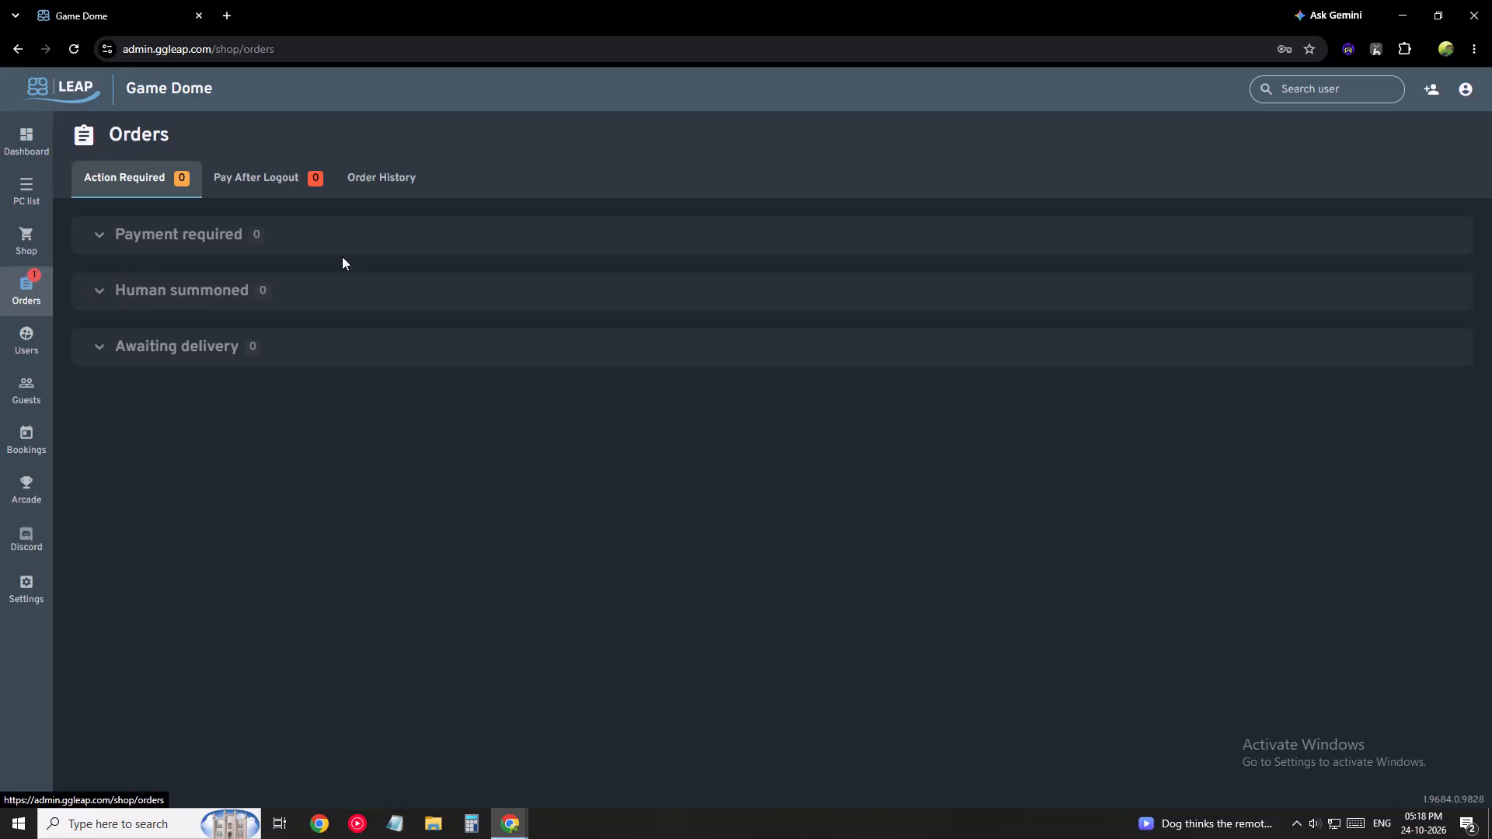
{"action": "left_click", "coordinate": [399, 172]}
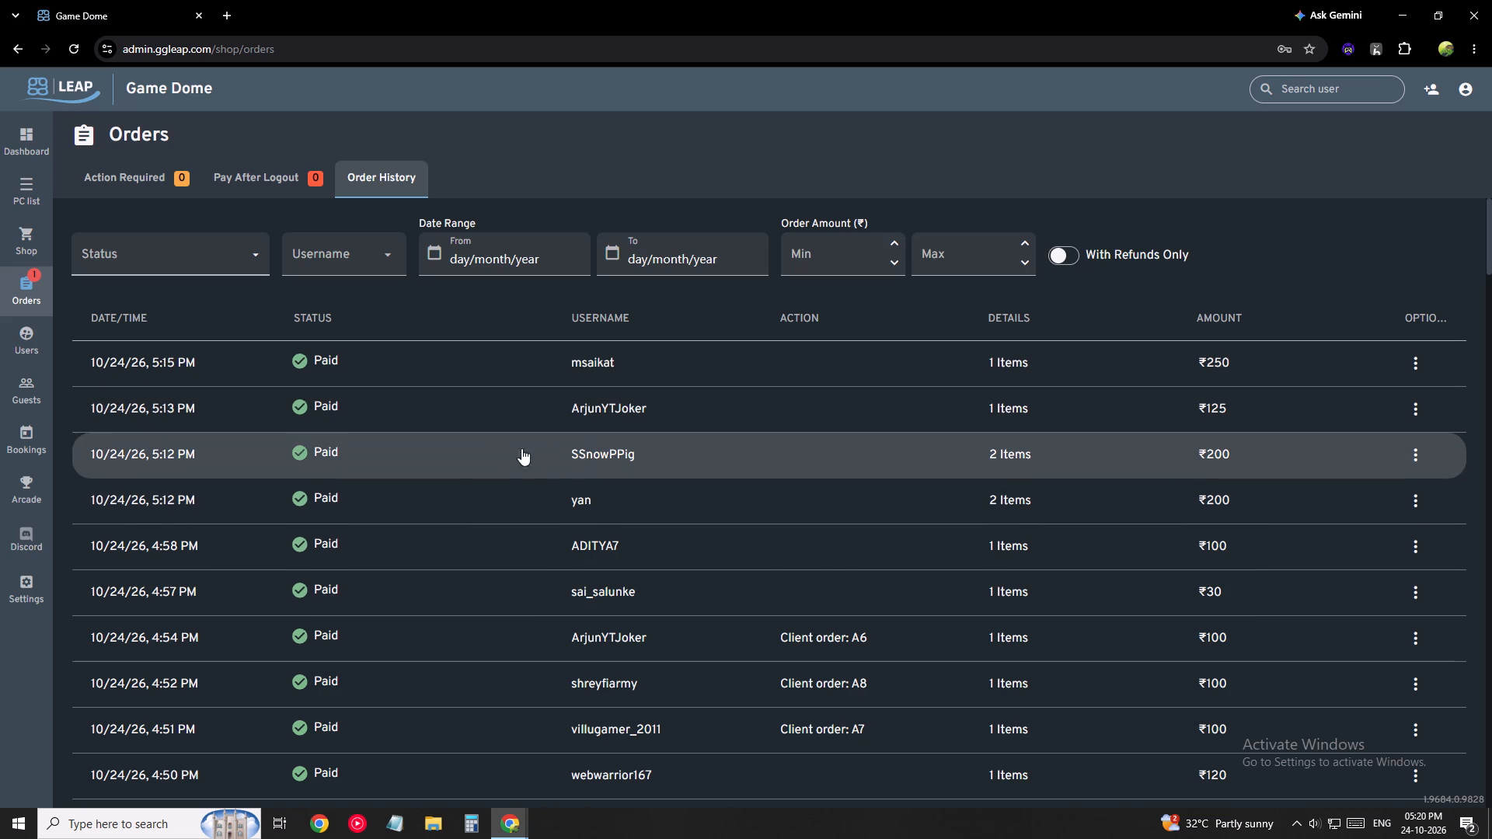
{"action": "left_click", "coordinate": [619, 458]}
{"action": "double_click", "coordinate": [134, 206]}
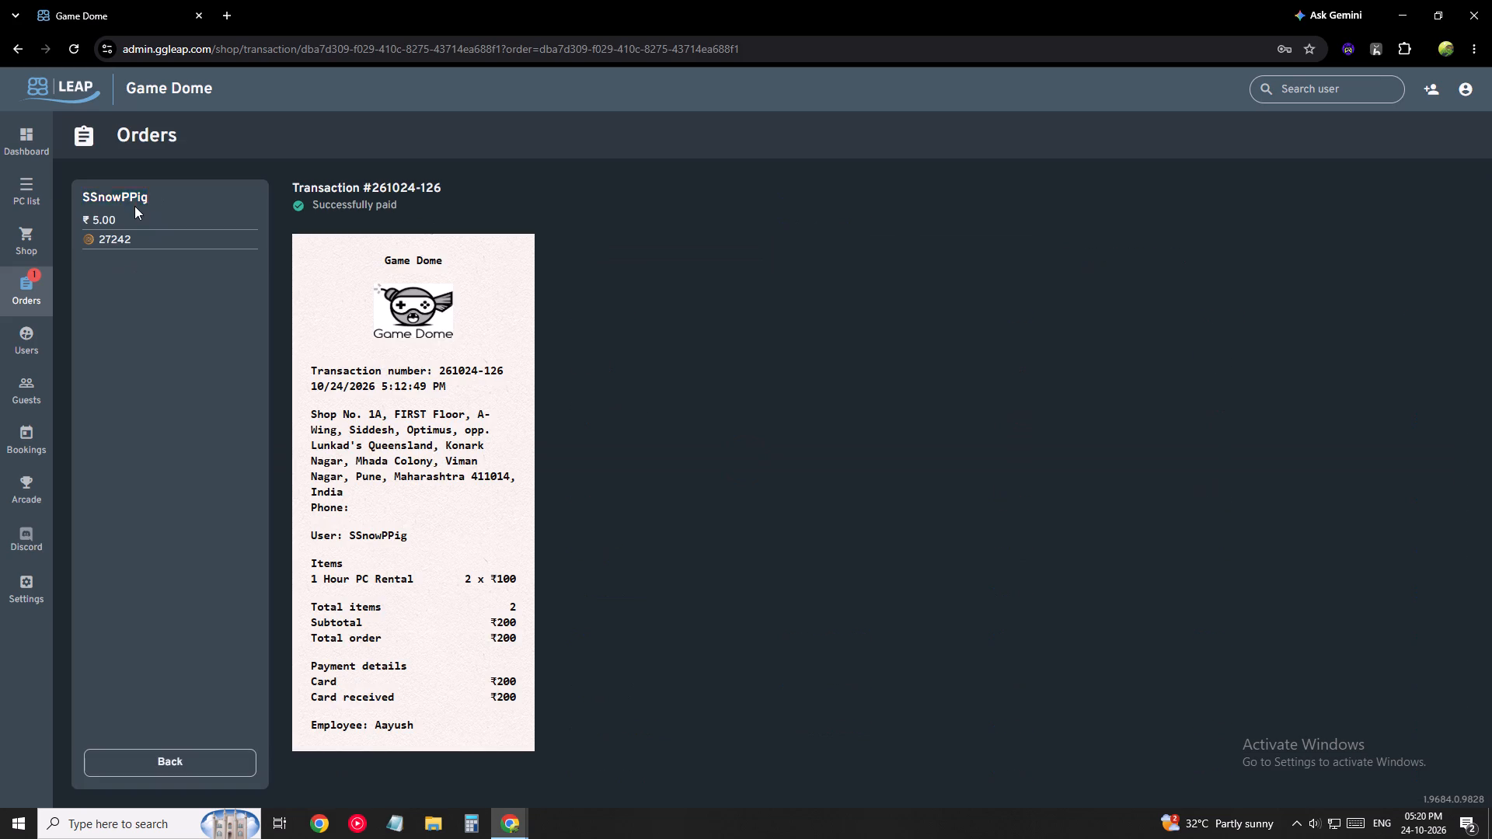
{"action": "left_click", "coordinate": [129, 197]}
{"action": "key", "text": "ctrl+c"}
{"action": "left_click", "coordinate": [0, 200]}
{"action": "left_click", "coordinate": [1308, 91], "text": "ctrl"}
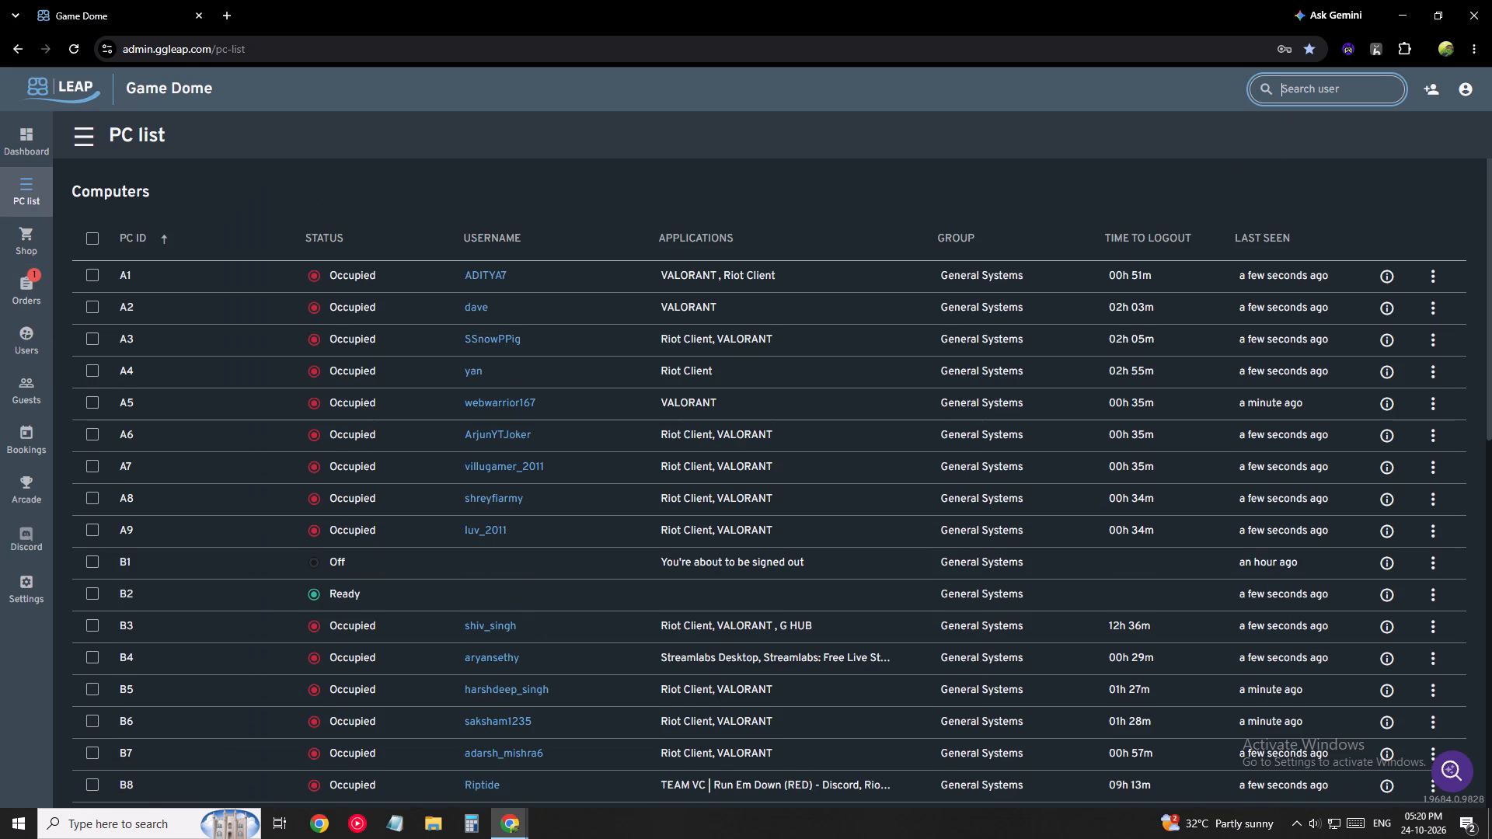
{"action": "key", "text": "ctrl+v"}
{"action": "left_click", "coordinate": [1428, 126]}
{"action": "left_click", "coordinate": [1445, 128]}
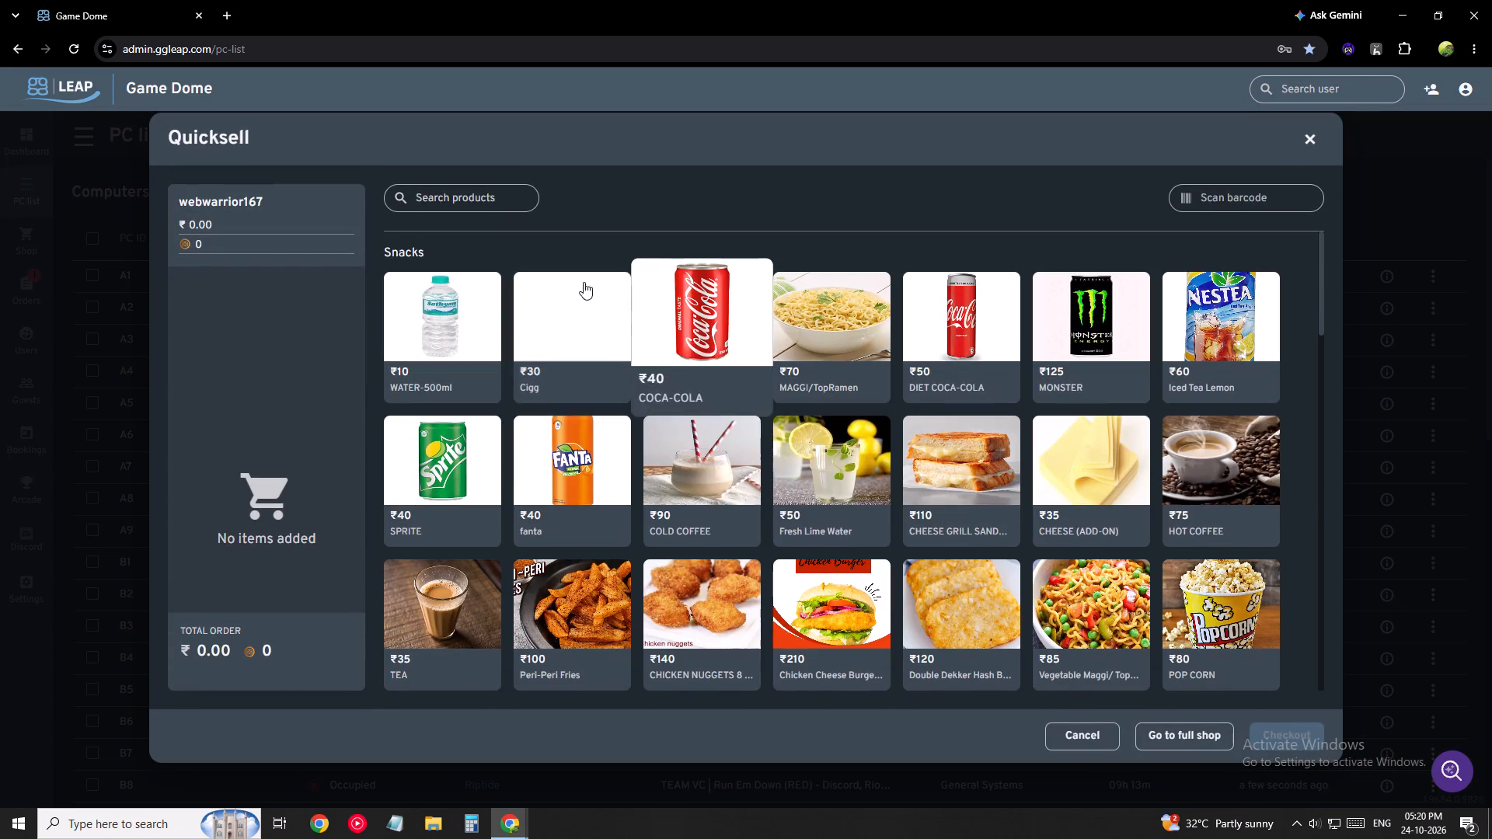
{"action": "double_click", "coordinate": [461, 329]}
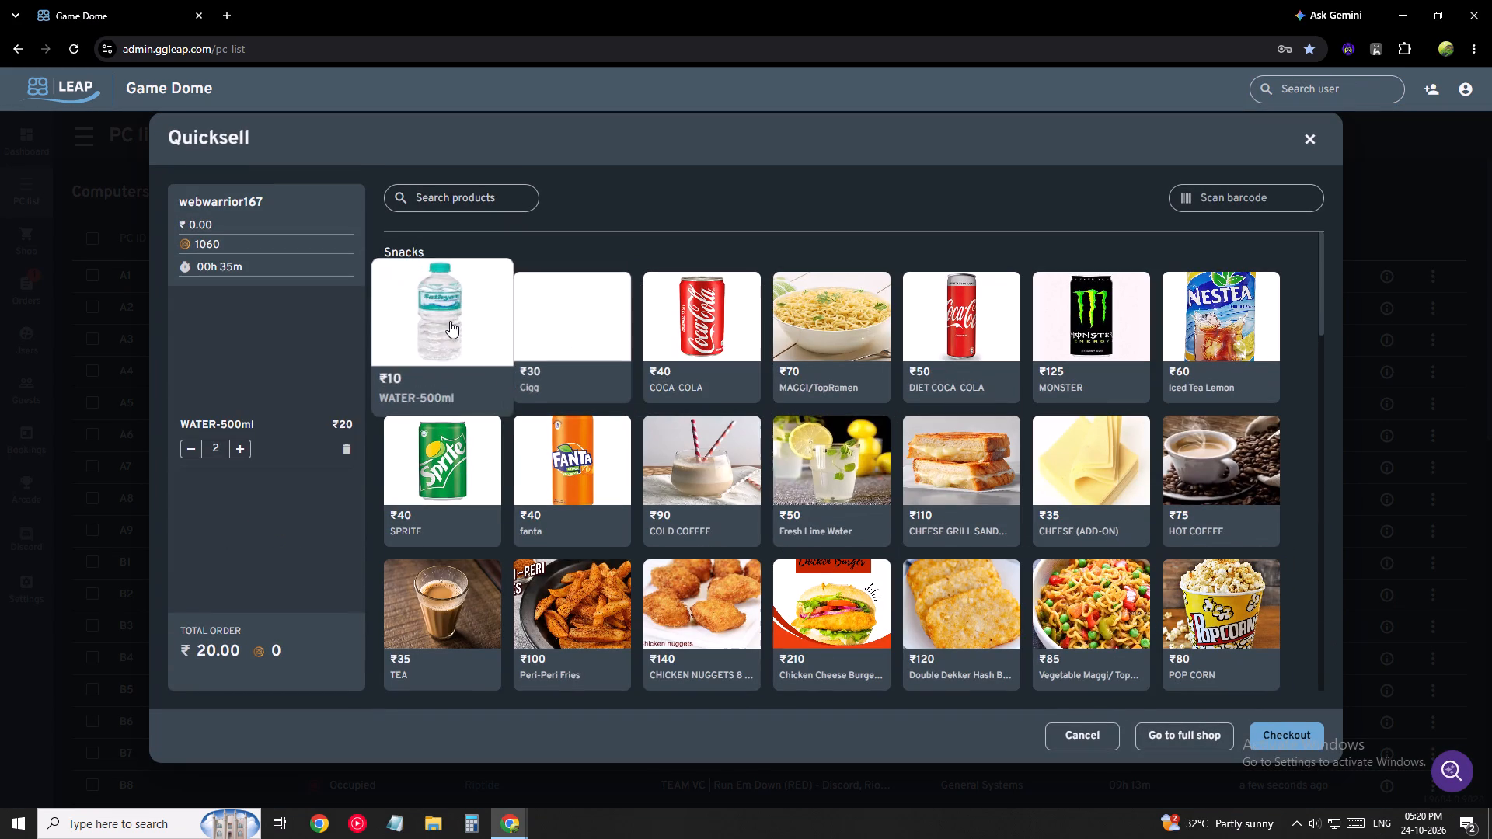
{"action": "left_click", "coordinate": [450, 321]}
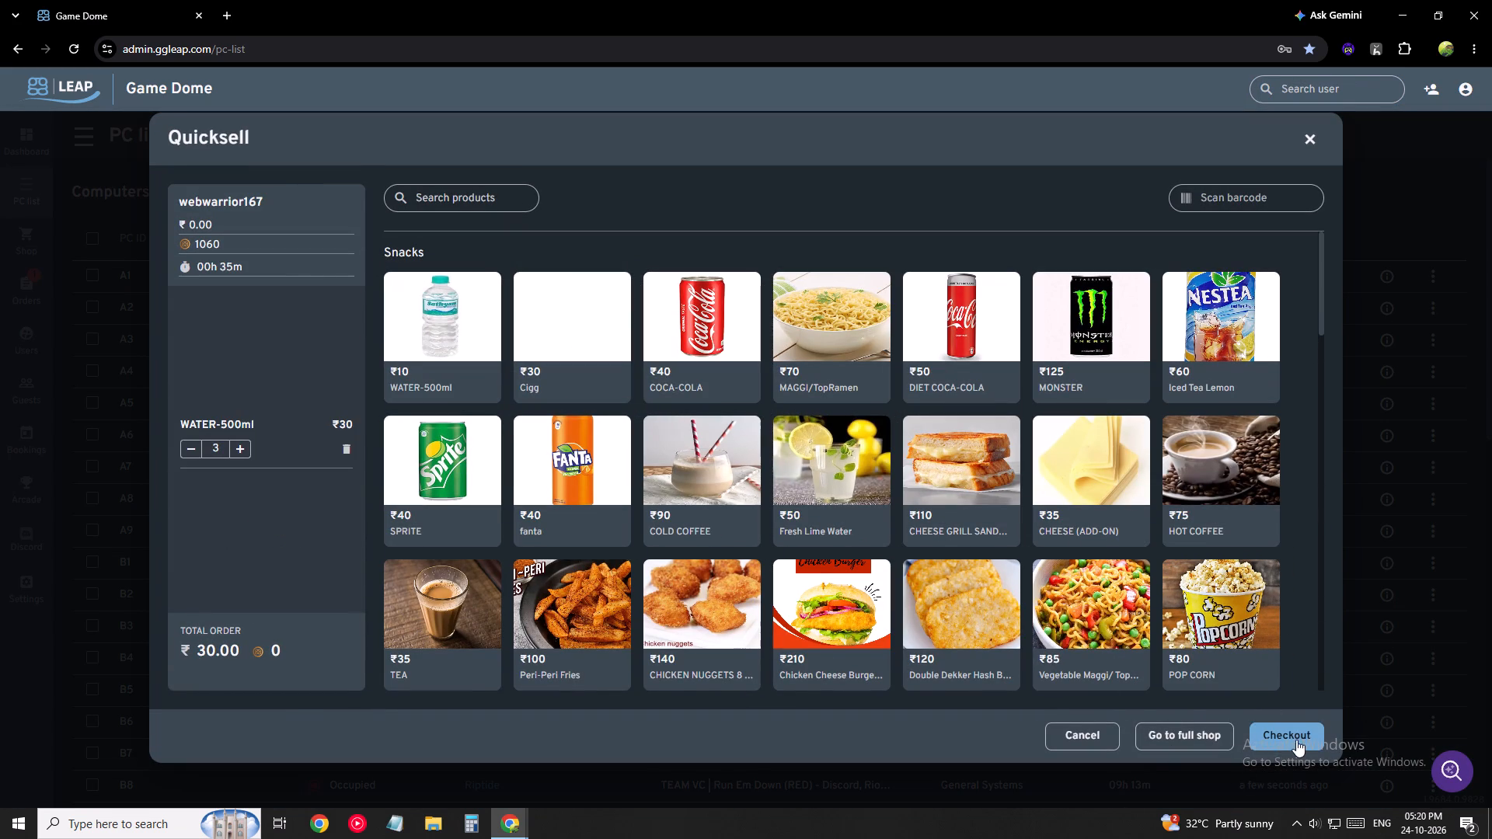
{"action": "left_click", "coordinate": [1296, 740]}
{"action": "left_click", "coordinate": [500, 448]}
{"action": "left_click", "coordinate": [214, 559]}
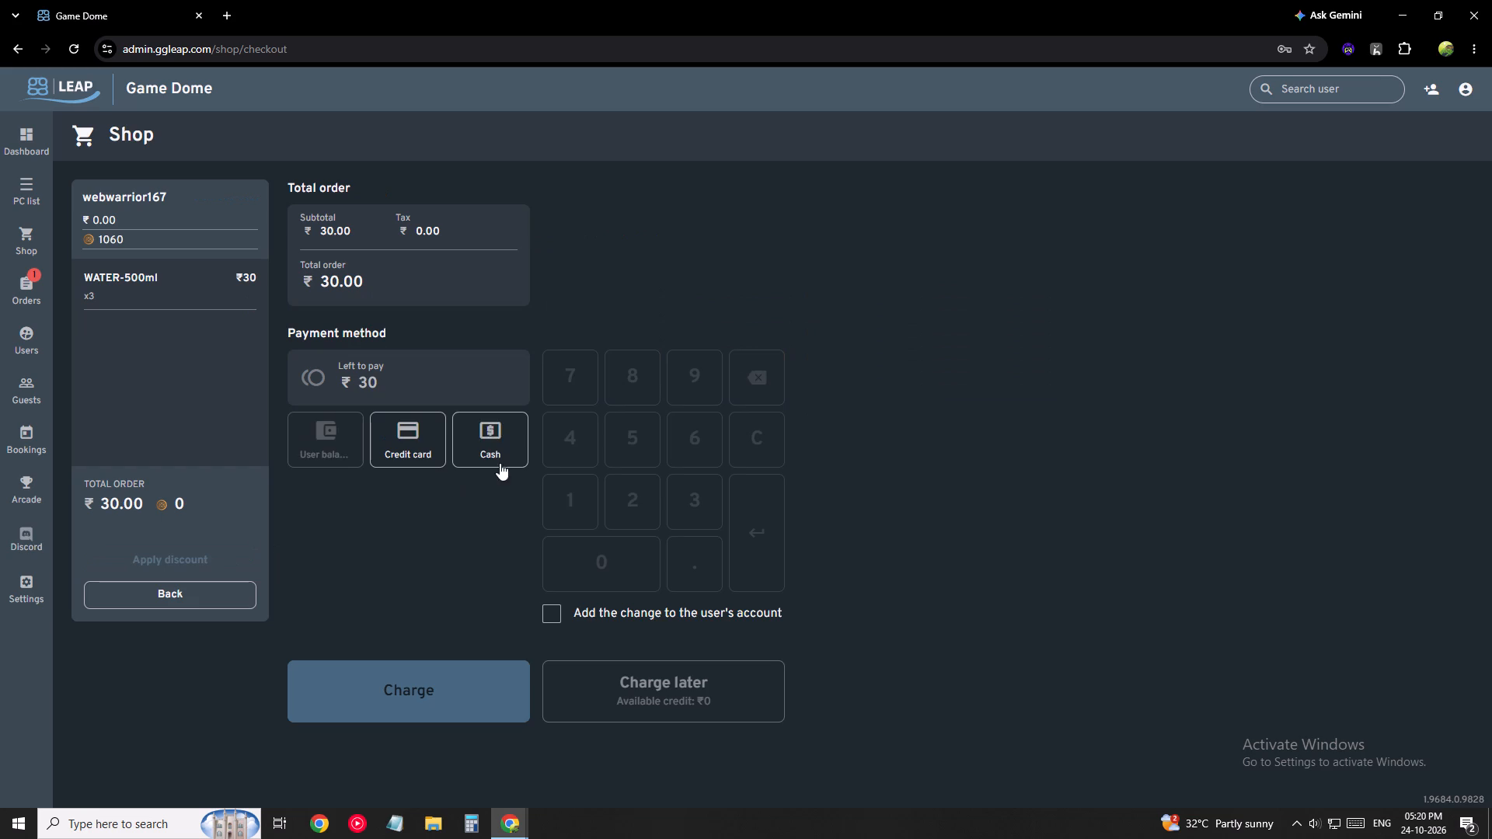
{"action": "left_click", "coordinate": [500, 463]}
{"action": "left_click", "coordinate": [438, 685]}
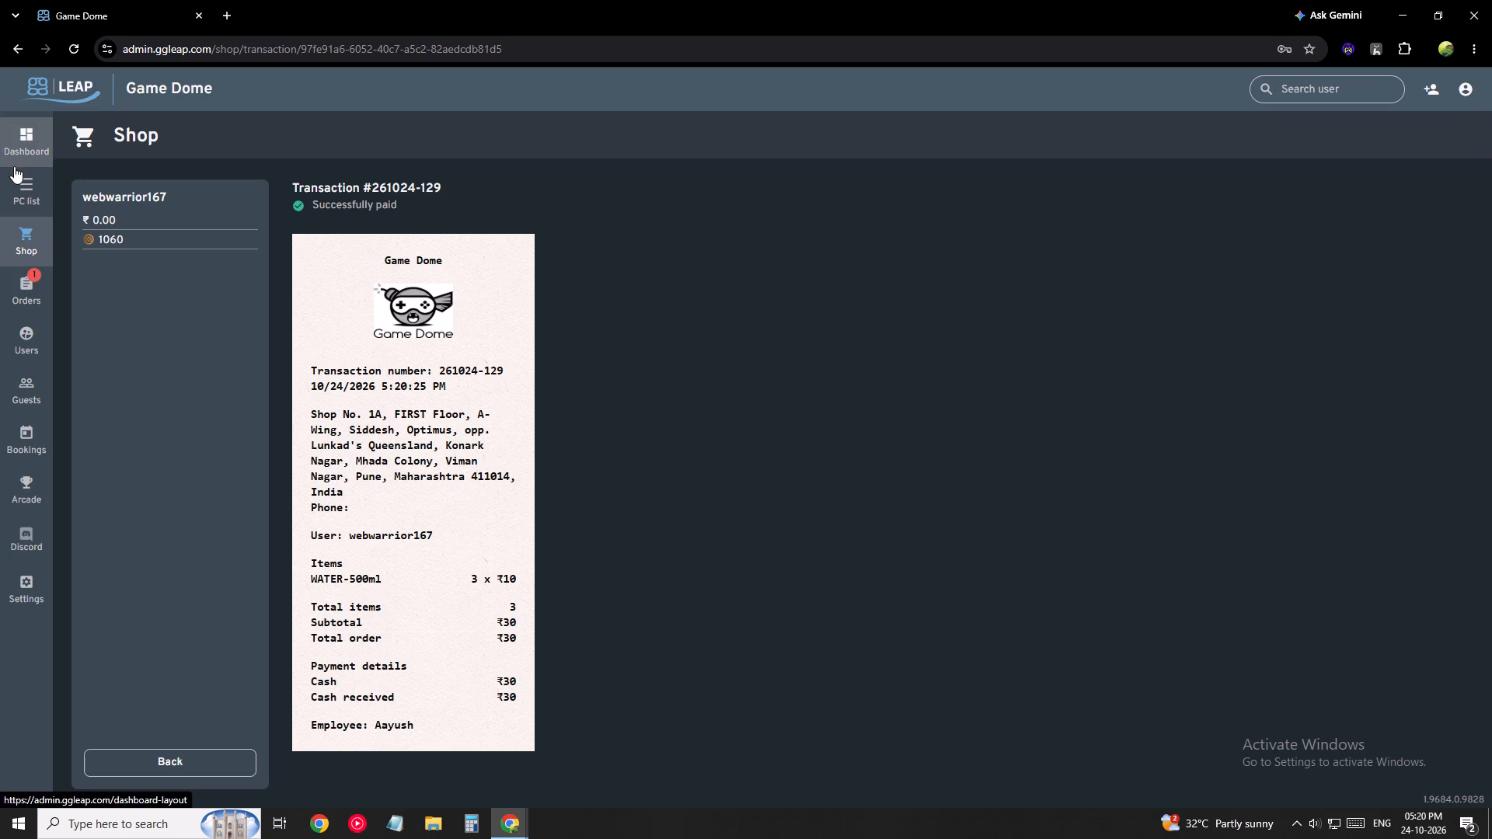
Check the newest order's items in the order history, and return to the PC list.
{"action": "left_click", "coordinate": [31, 216]}
{"action": "left_click", "coordinate": [12, 290]}
{"action": "left_click", "coordinate": [392, 176]}
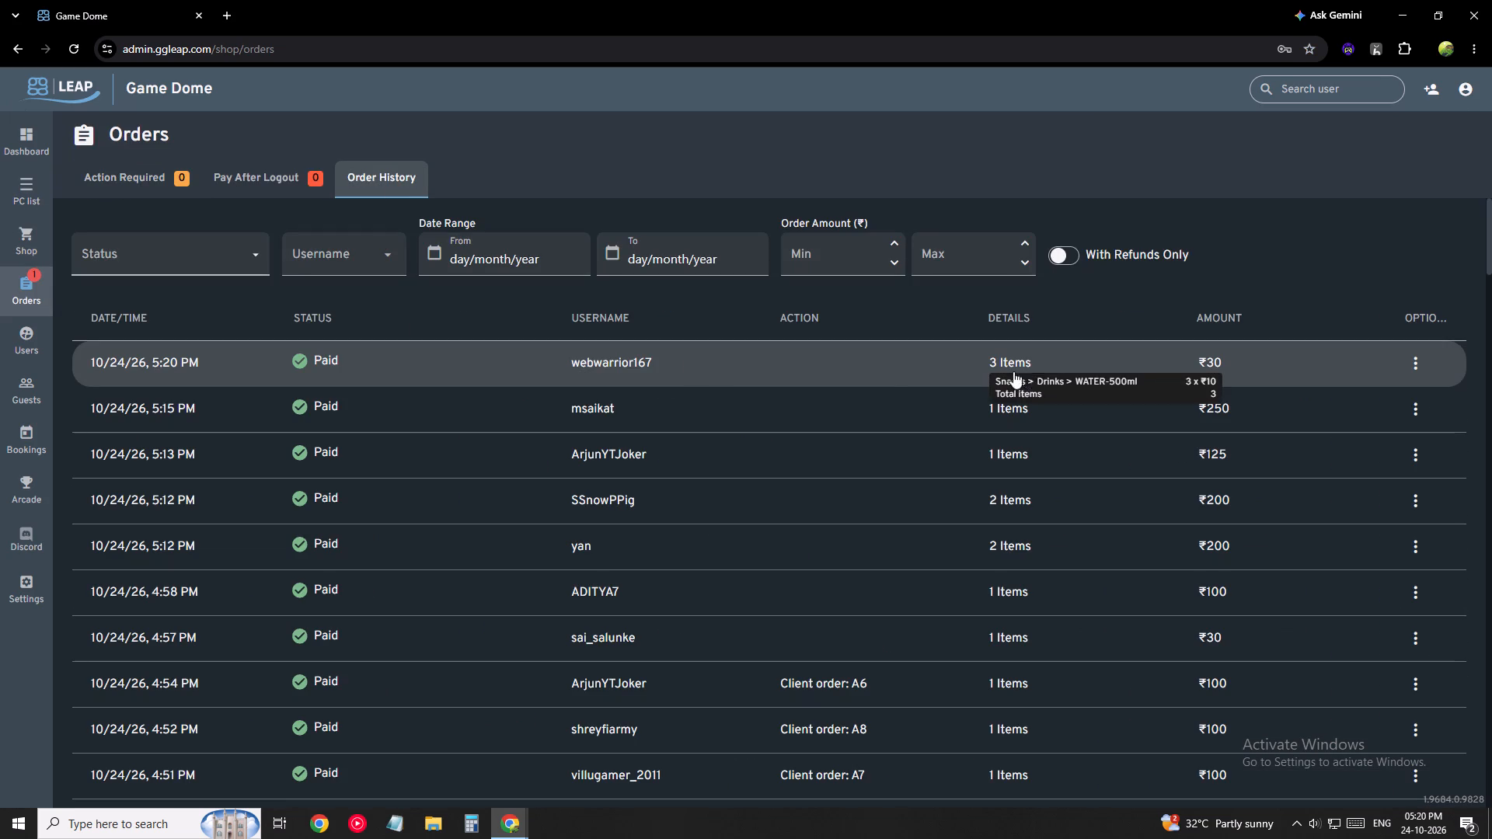
{"action": "left_click", "coordinate": [717, 367]}
{"action": "left_click", "coordinate": [15, 200]}
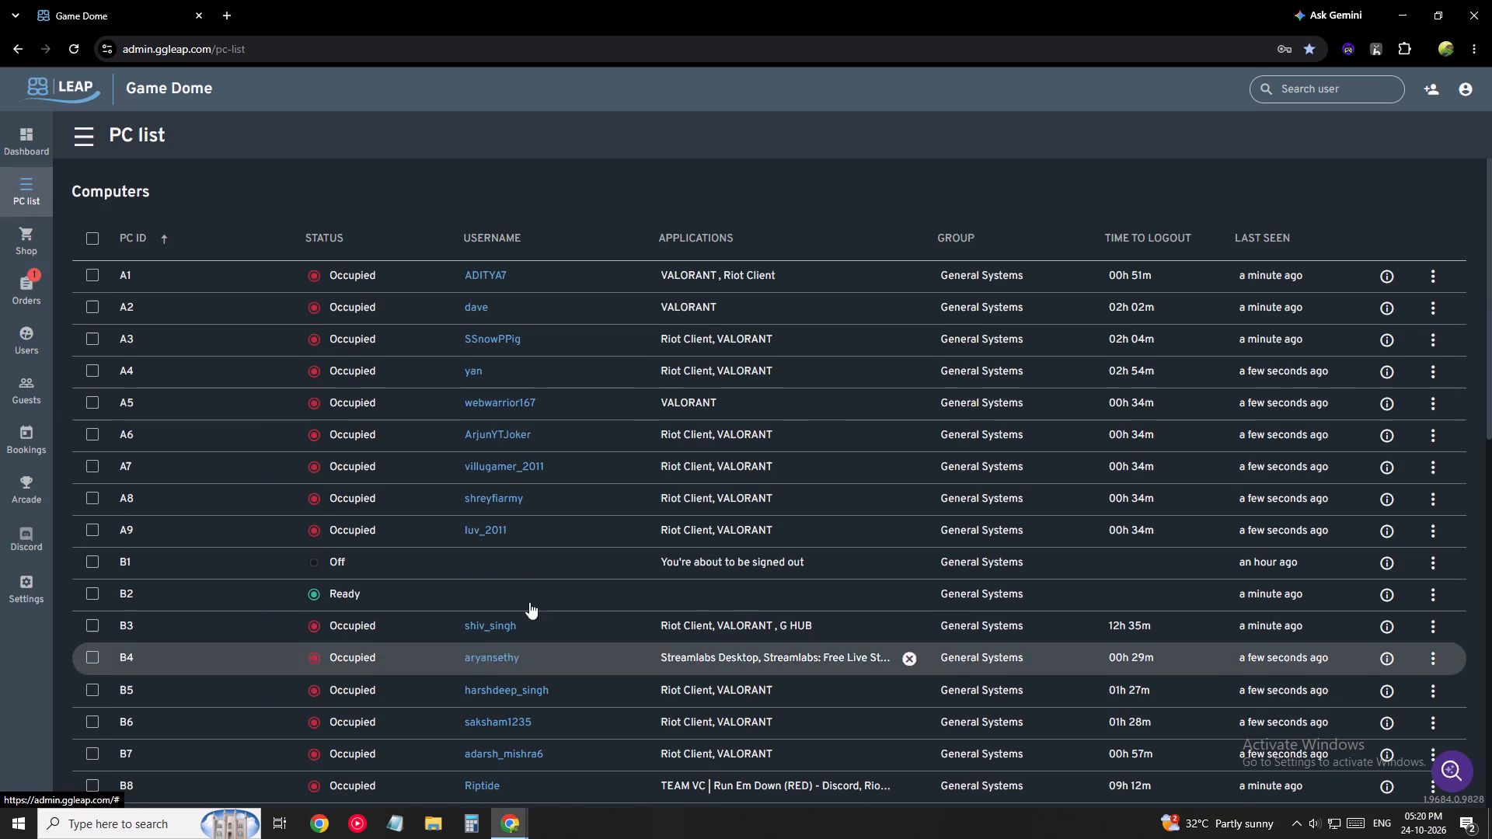
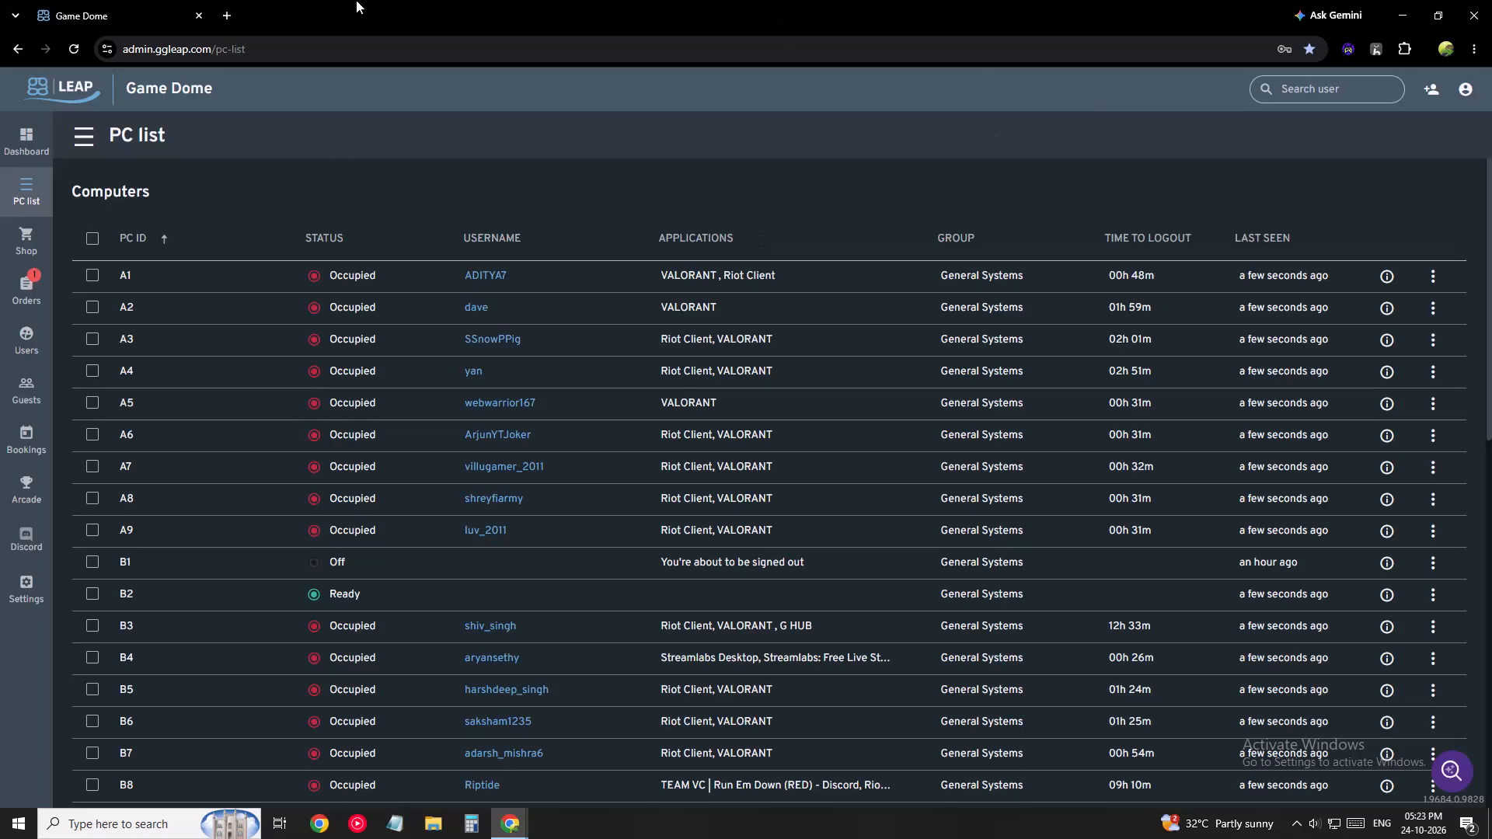
Search Google in a new tab for "amazon pay to ixigo" and expand the full AI Overview.
{"action": "left_click", "coordinate": [231, 20]}
{"action": "type", "text": "amaz"}
{"action": "type", "text": "on pay to ixi"}
{"action": "key", "text": "Down"}
{"action": "key", "text": "Return"}
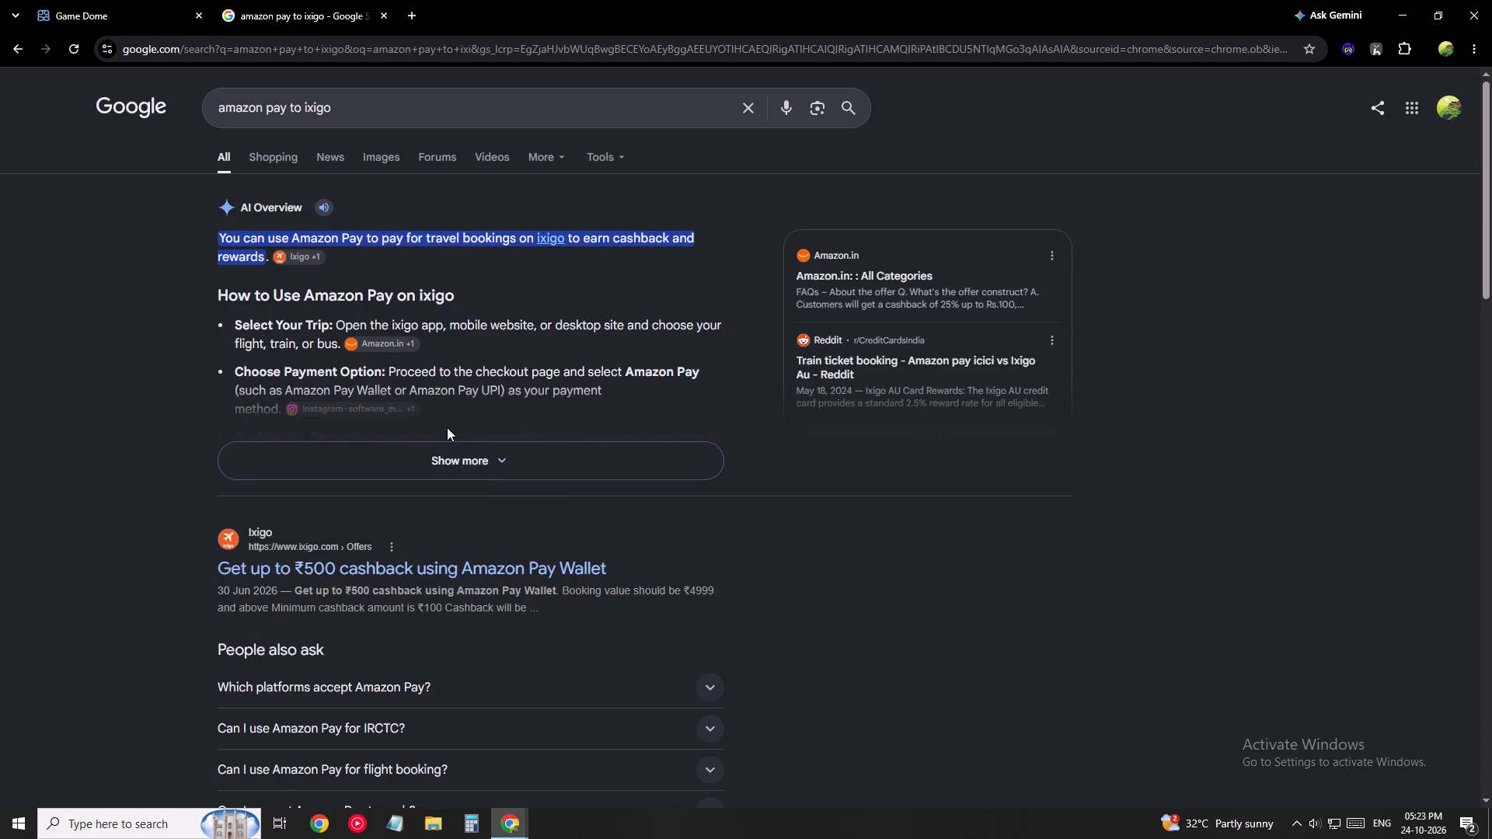
{"action": "left_click", "coordinate": [420, 464]}
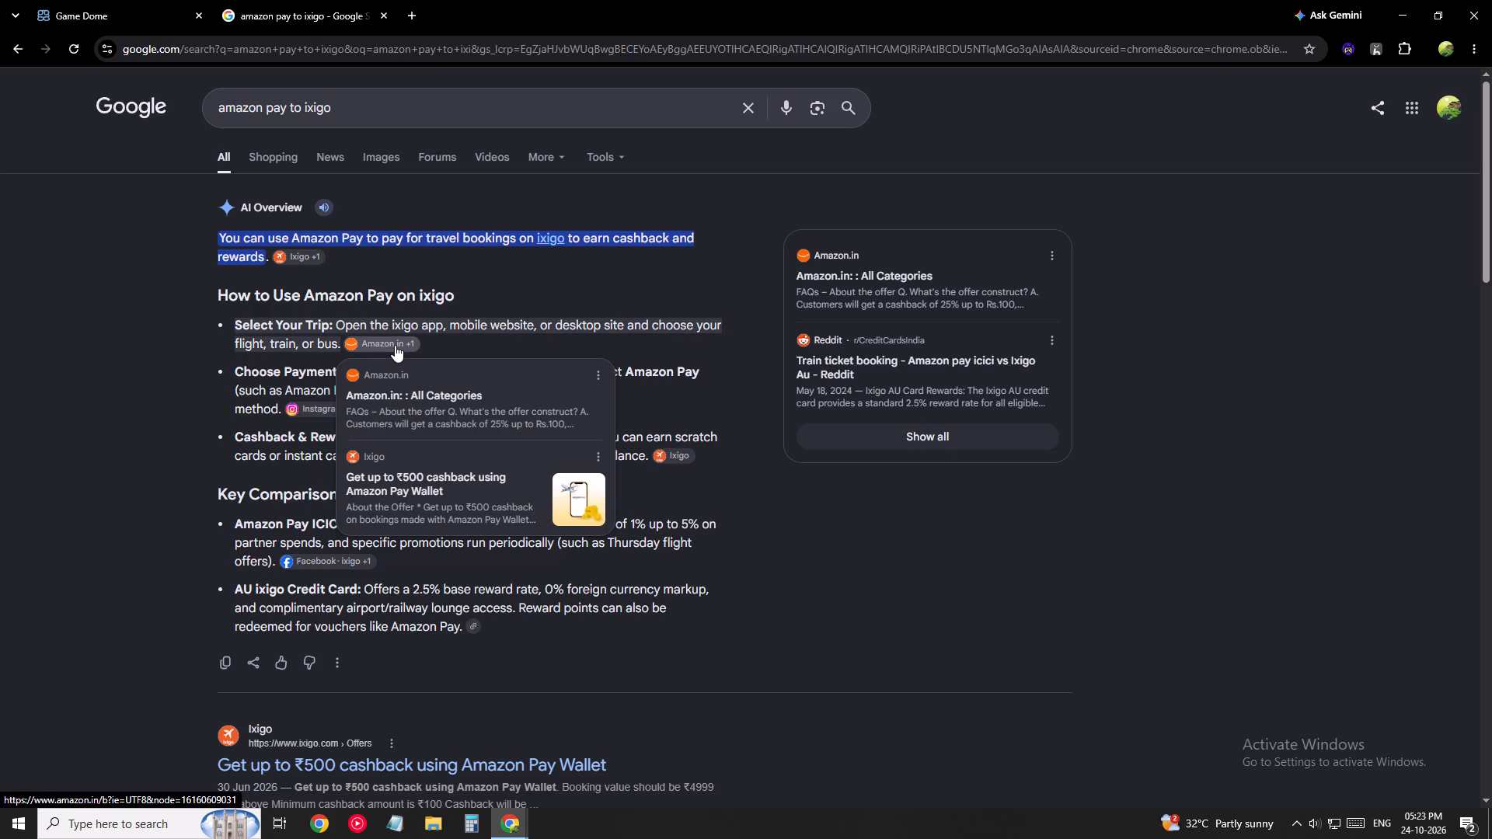
View the ixigo Amazon Pay Wallet cashback offer and the ixigo home page, and close both the ixigo and search tabs.
{"action": "left_click", "coordinate": [545, 238]}
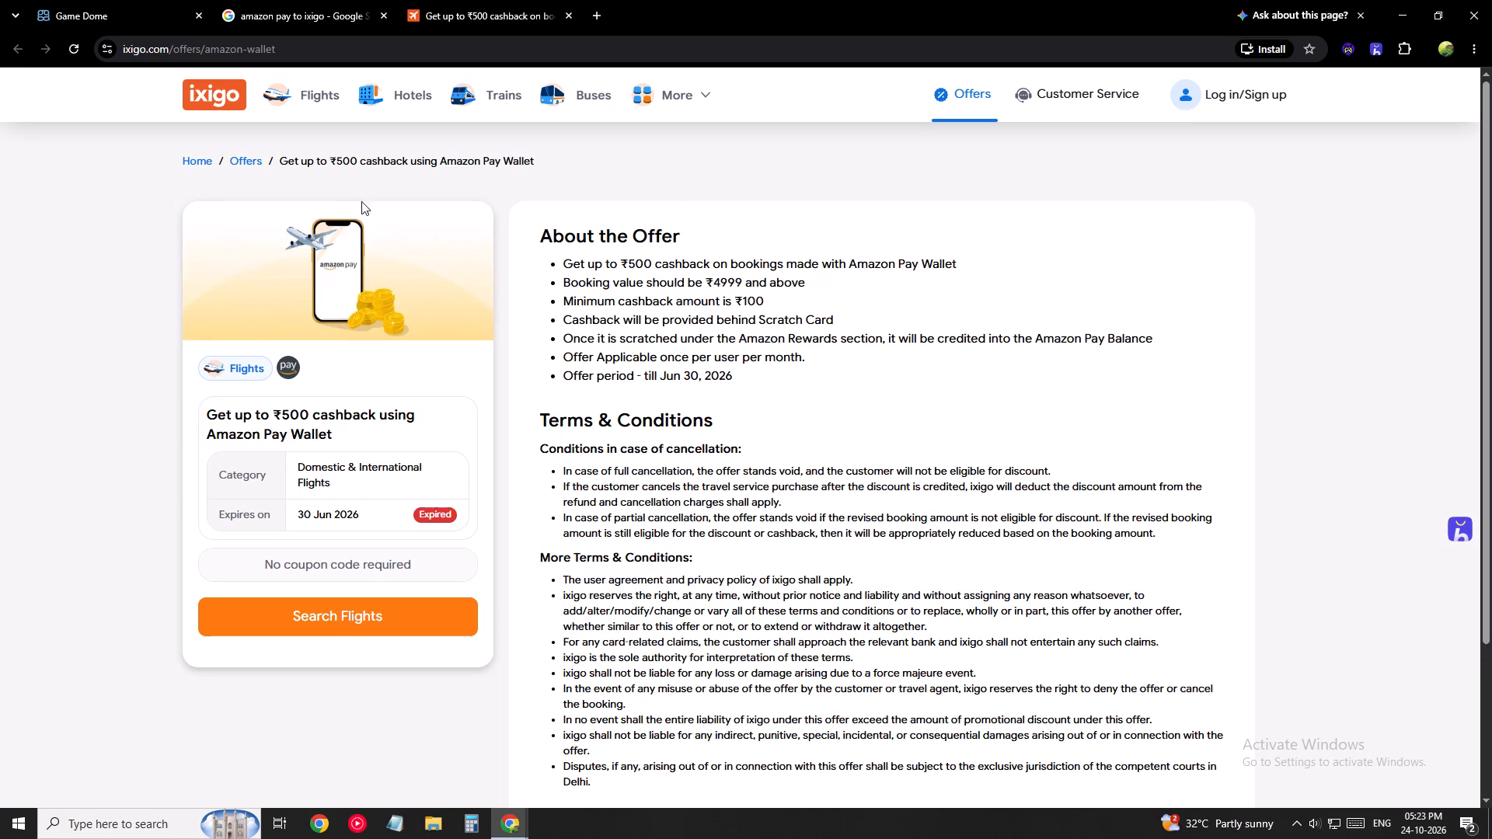
{"action": "left_click", "coordinate": [209, 104]}
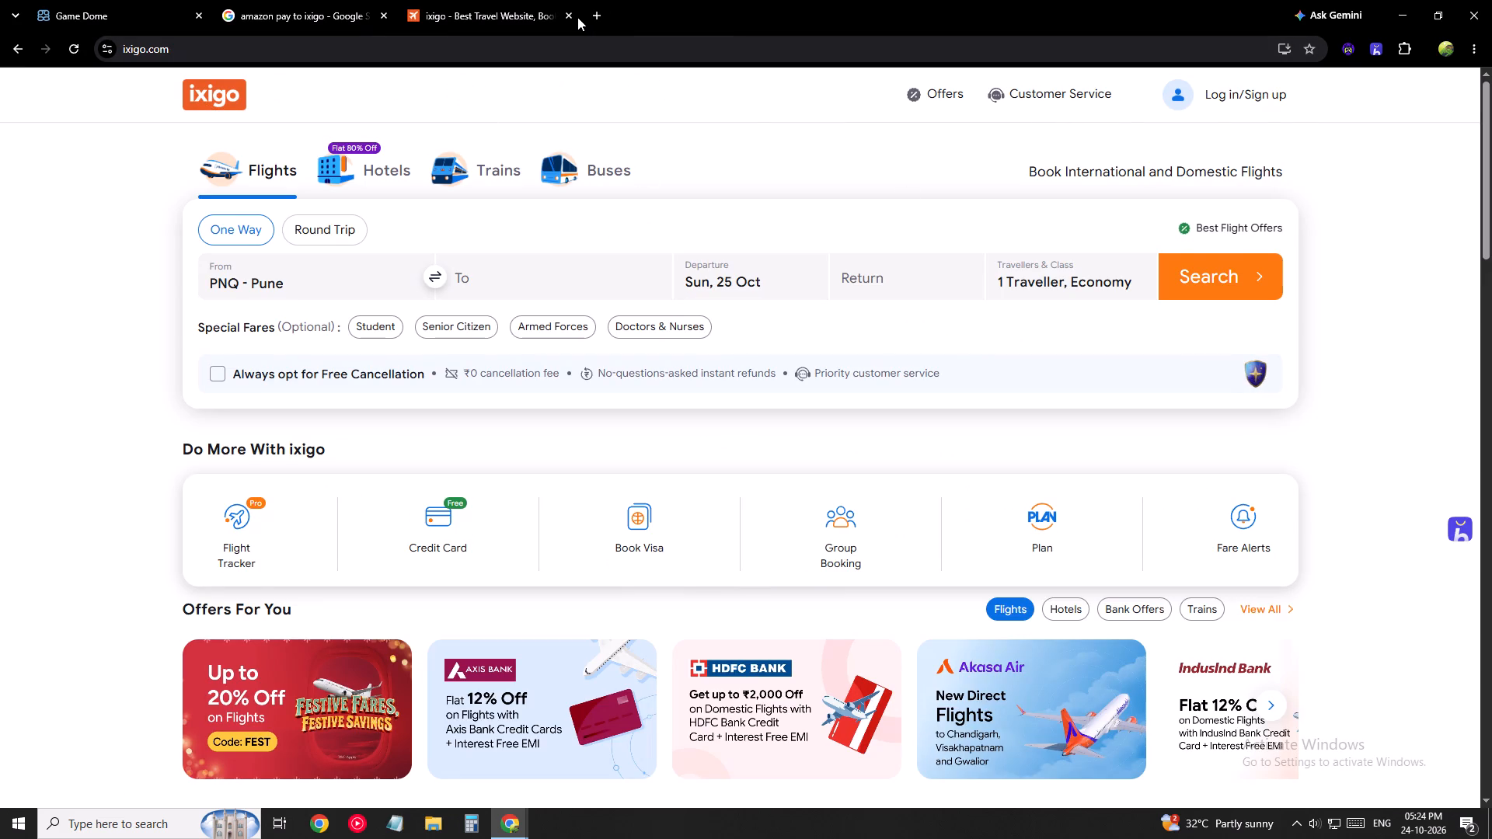
{"action": "left_click", "coordinate": [571, 19]}
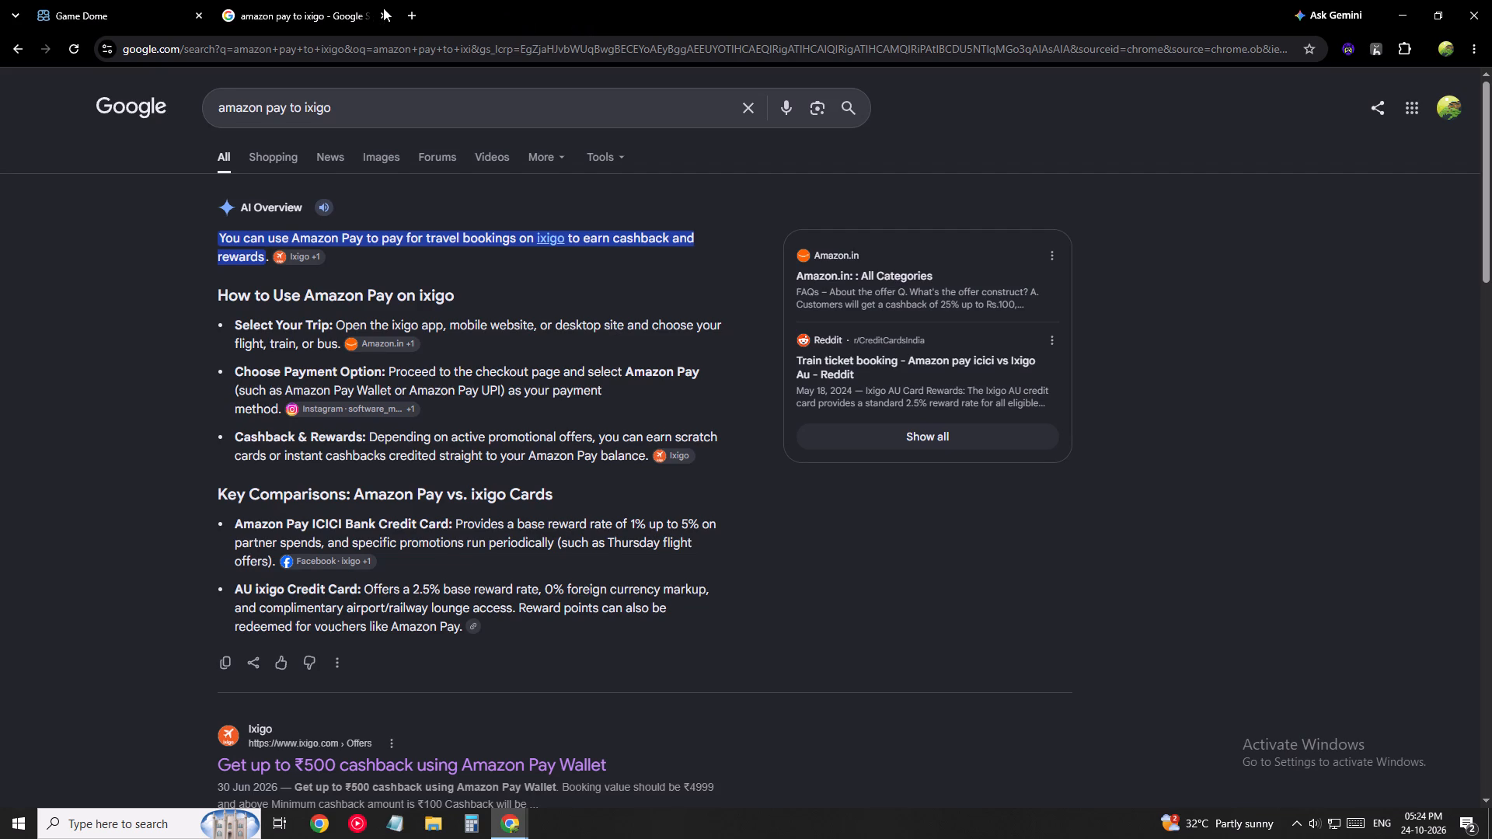
{"action": "left_click", "coordinate": [383, 17]}
Look over the computers and consoles in the PC list, and open the Orders page.
{"action": "scroll", "coordinate": [399, 526], "scroll_direction": "down", "scroll_amount": 3}
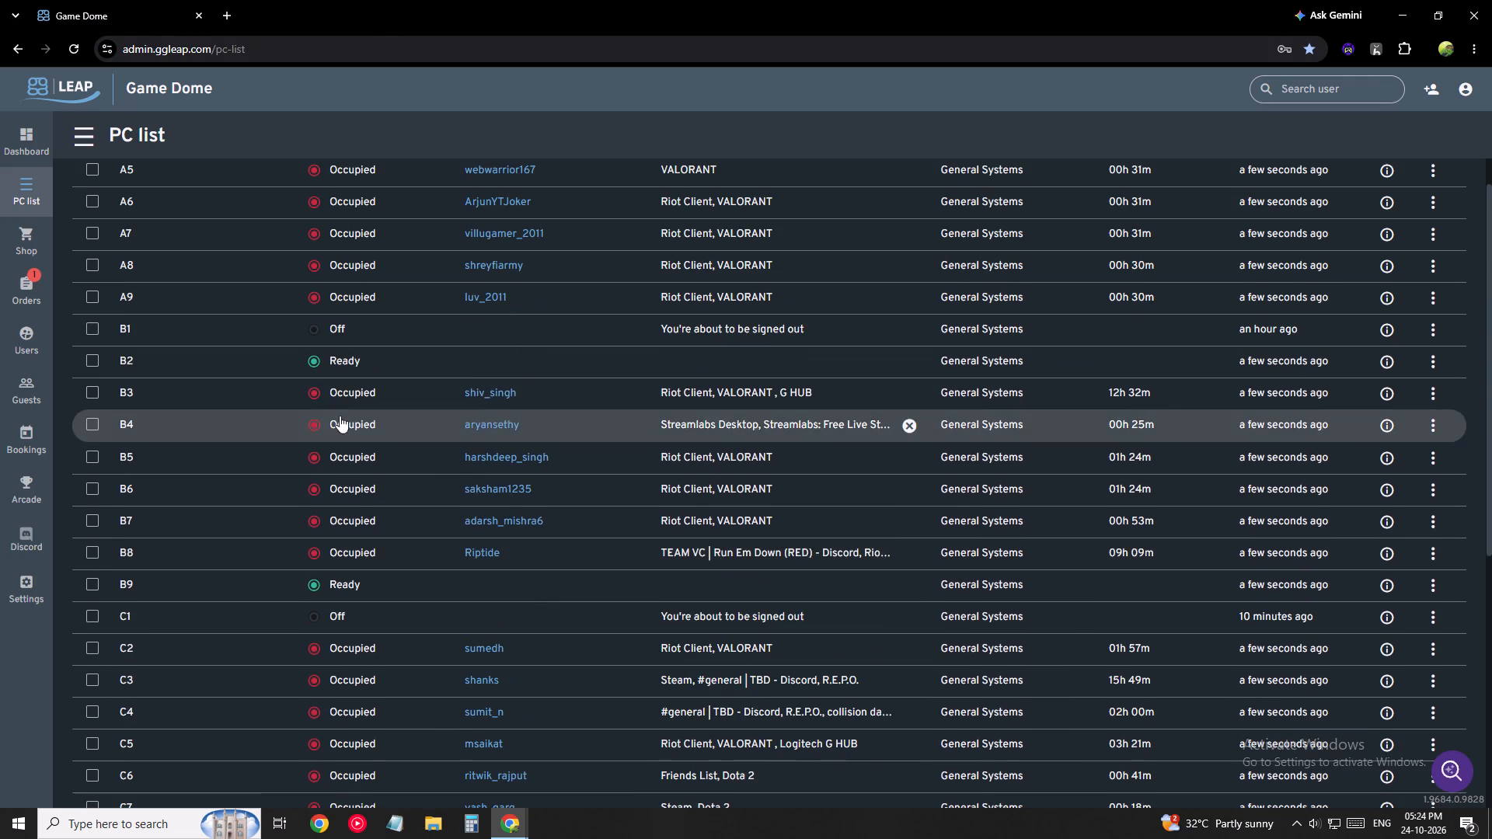
{"action": "scroll", "coordinate": [373, 590], "scroll_direction": "down", "scroll_amount": 3}
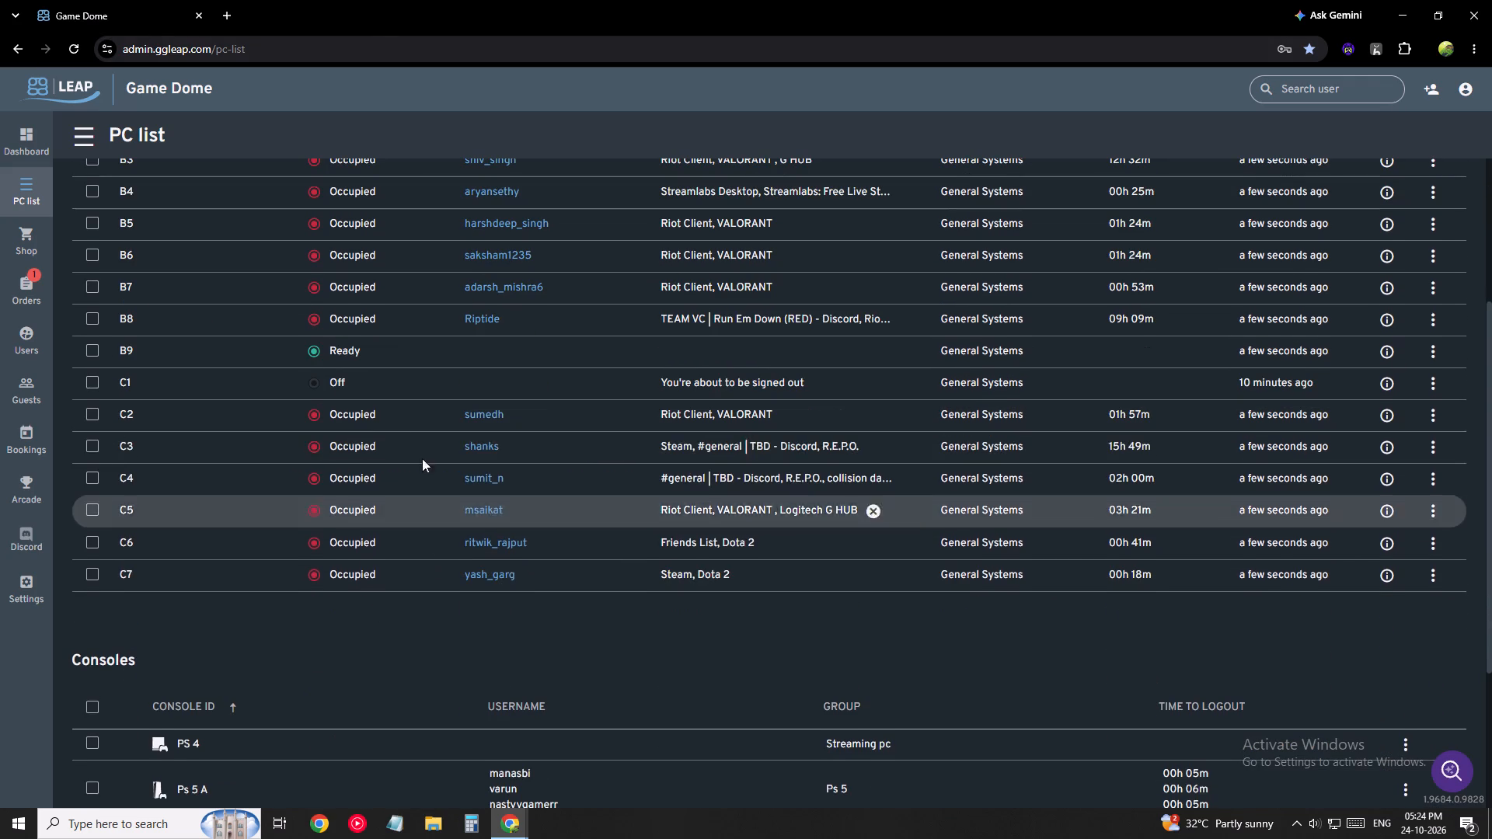
{"action": "scroll", "coordinate": [413, 568], "scroll_direction": "down", "scroll_amount": 1}
{"action": "scroll", "coordinate": [385, 530], "scroll_direction": "up", "scroll_amount": 5}
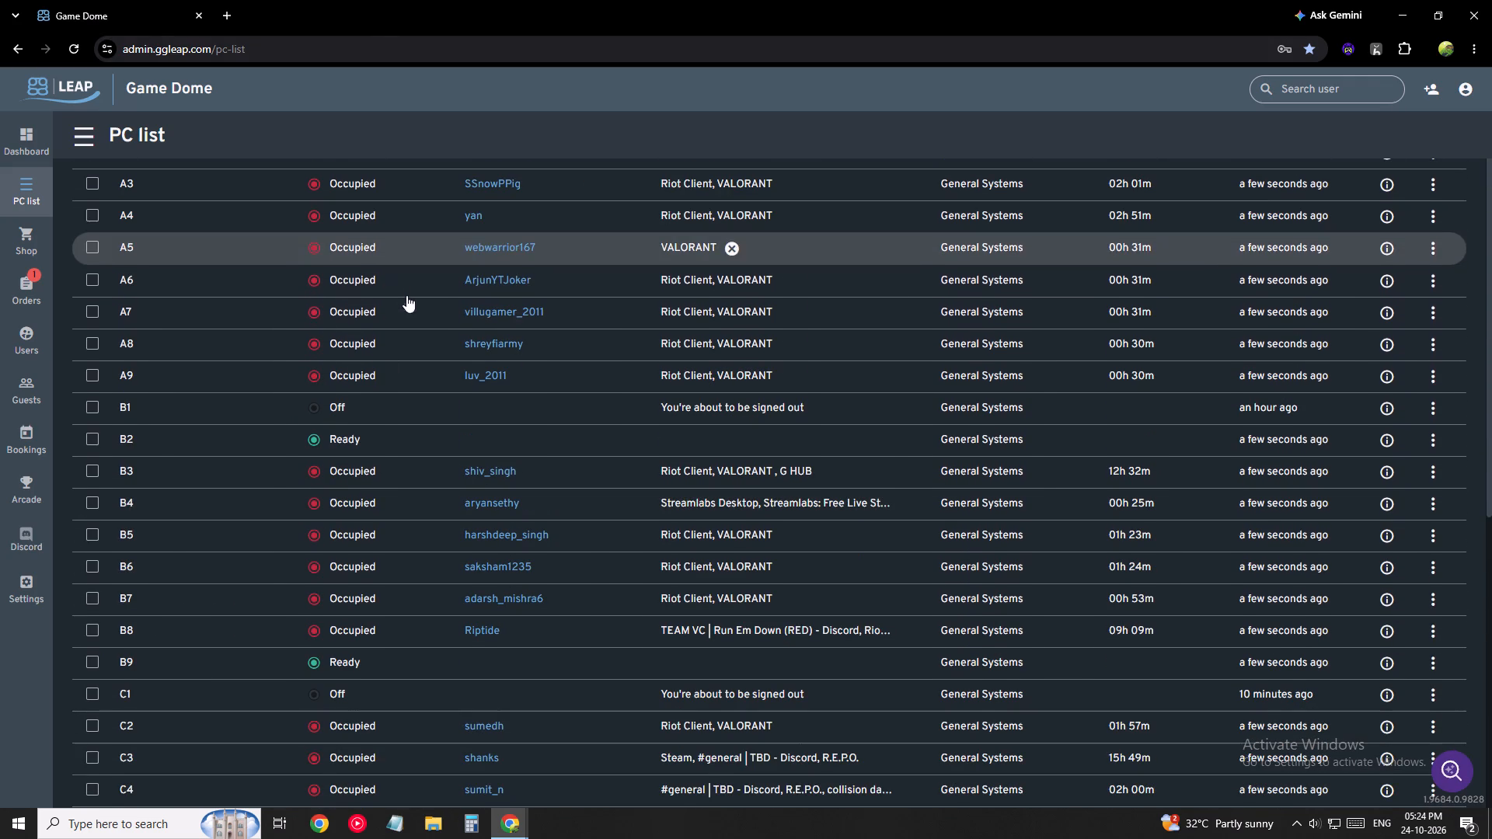
{"action": "left_click", "coordinate": [1, 317]}
{"action": "left_click", "coordinate": [15, 282]}
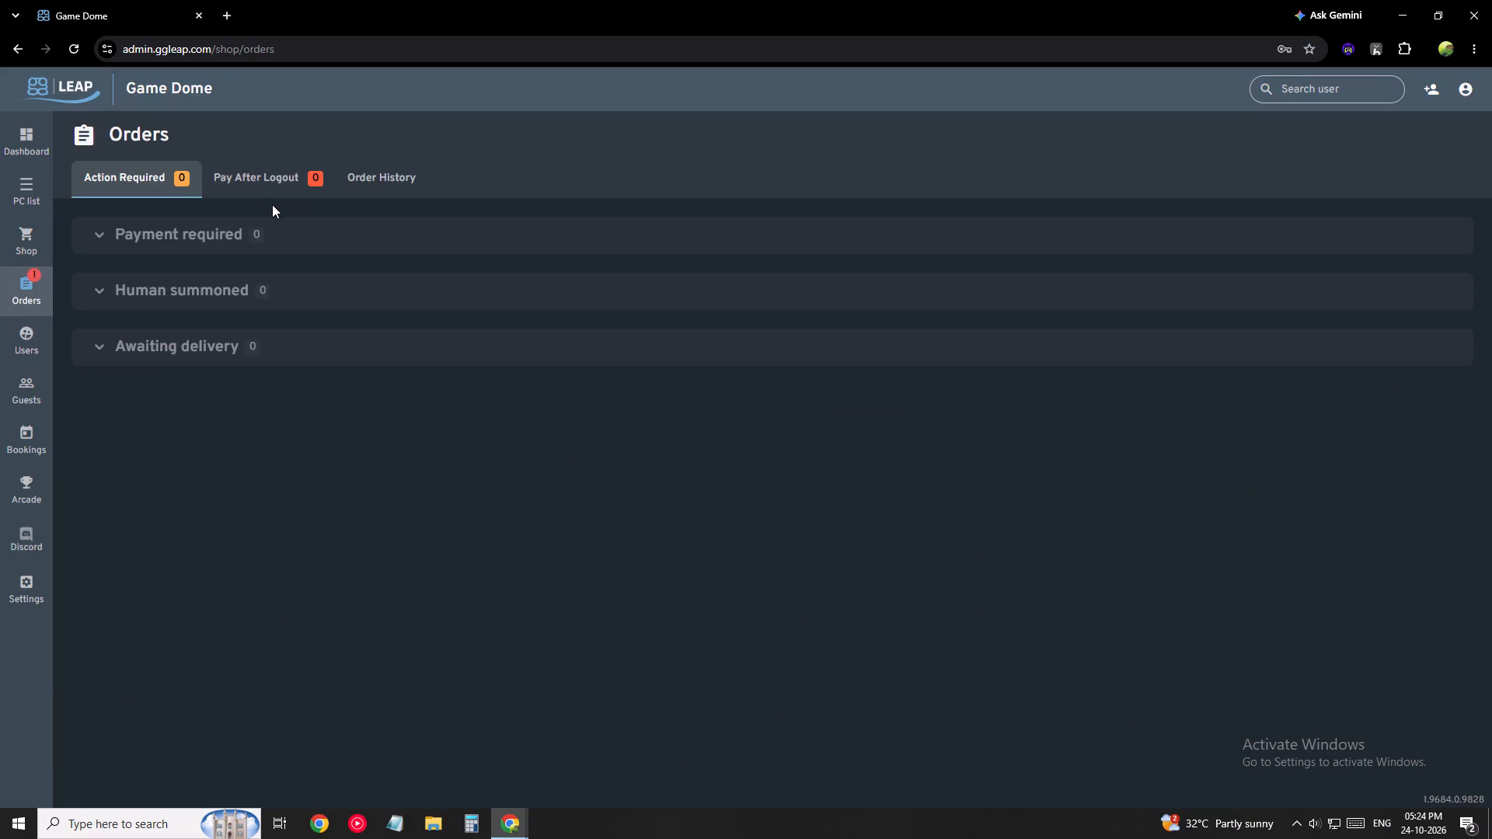
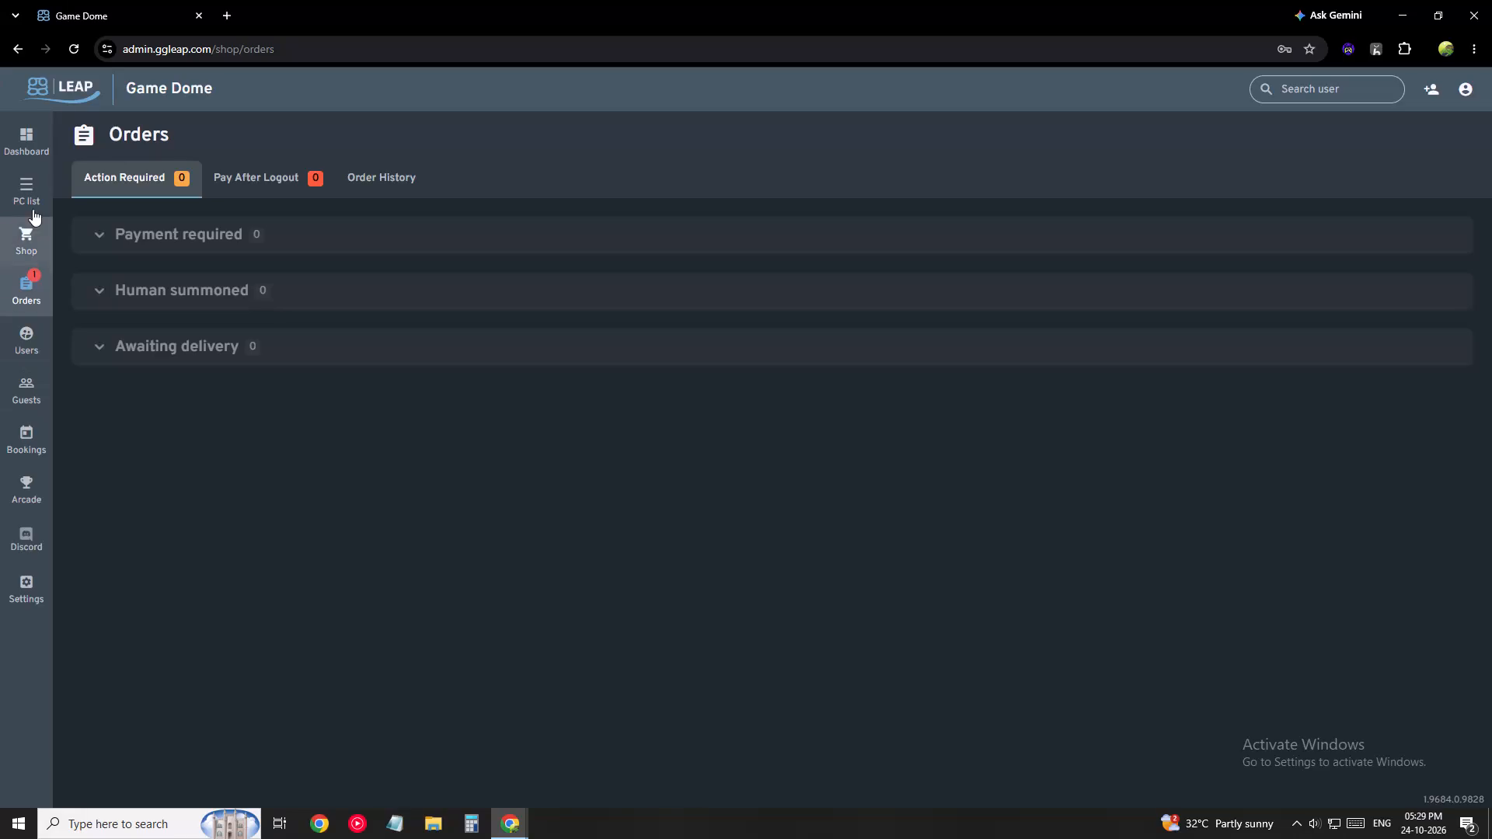
Log out all users from the Ps 5 A console in the PC list.
{"action": "left_click", "coordinate": [33, 209]}
{"action": "scroll", "coordinate": [824, 504], "scroll_direction": "down", "scroll_amount": 11}
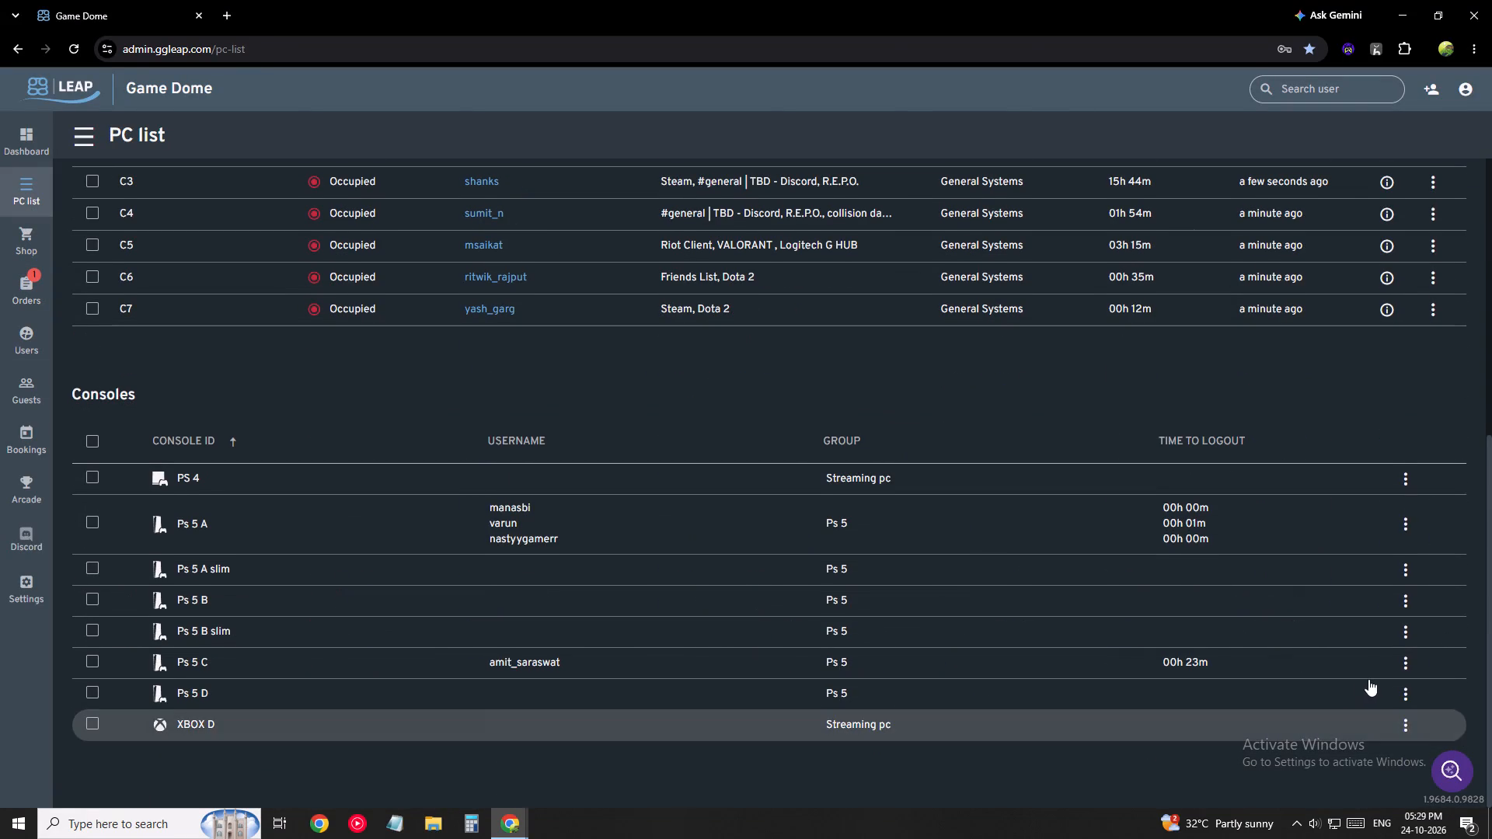
{"action": "left_click", "coordinate": [1403, 667]}
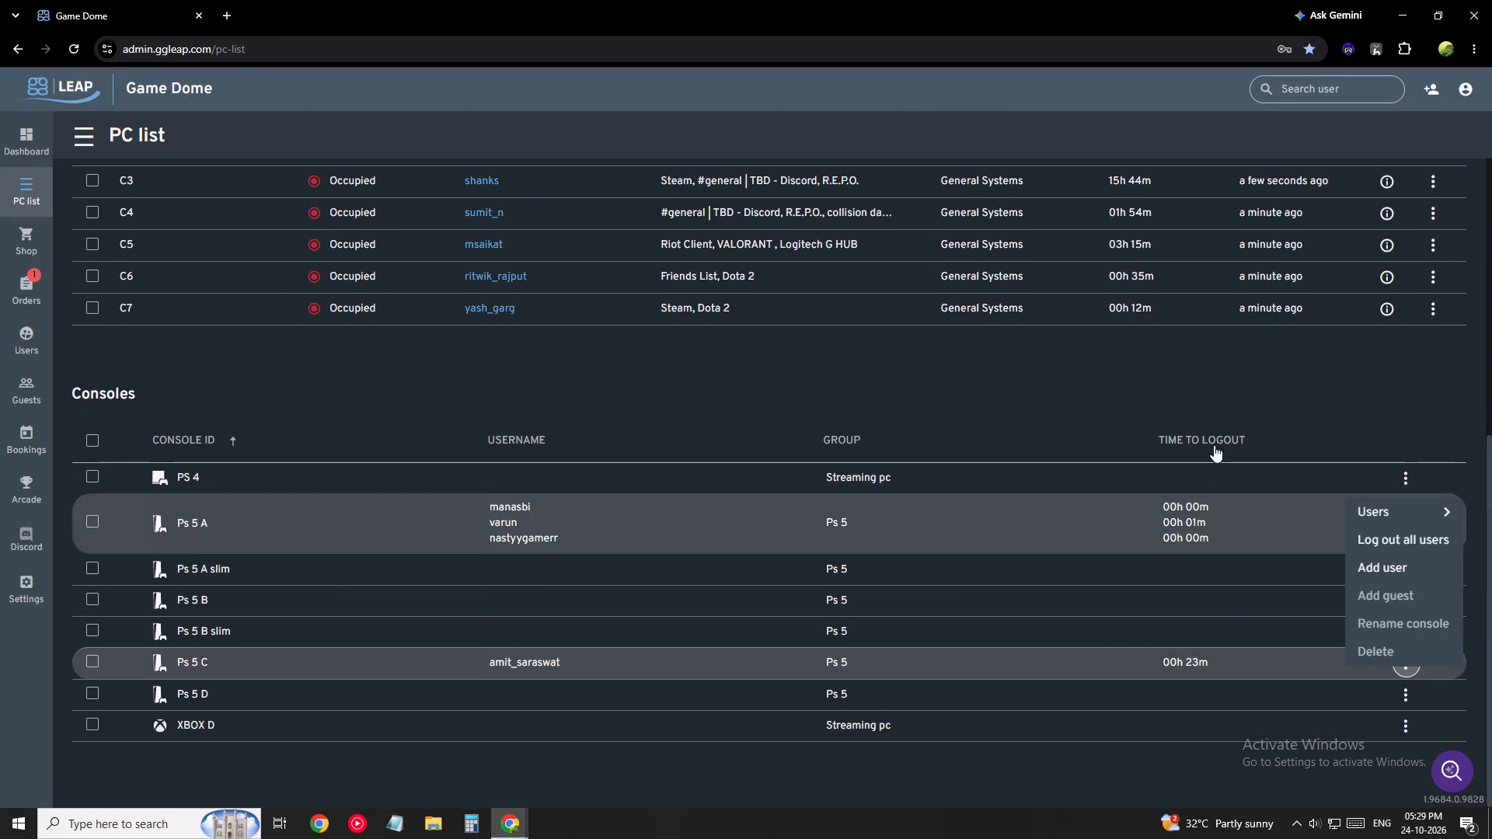
{"action": "left_click", "coordinate": [1232, 410]}
{"action": "left_click", "coordinate": [1400, 513]}
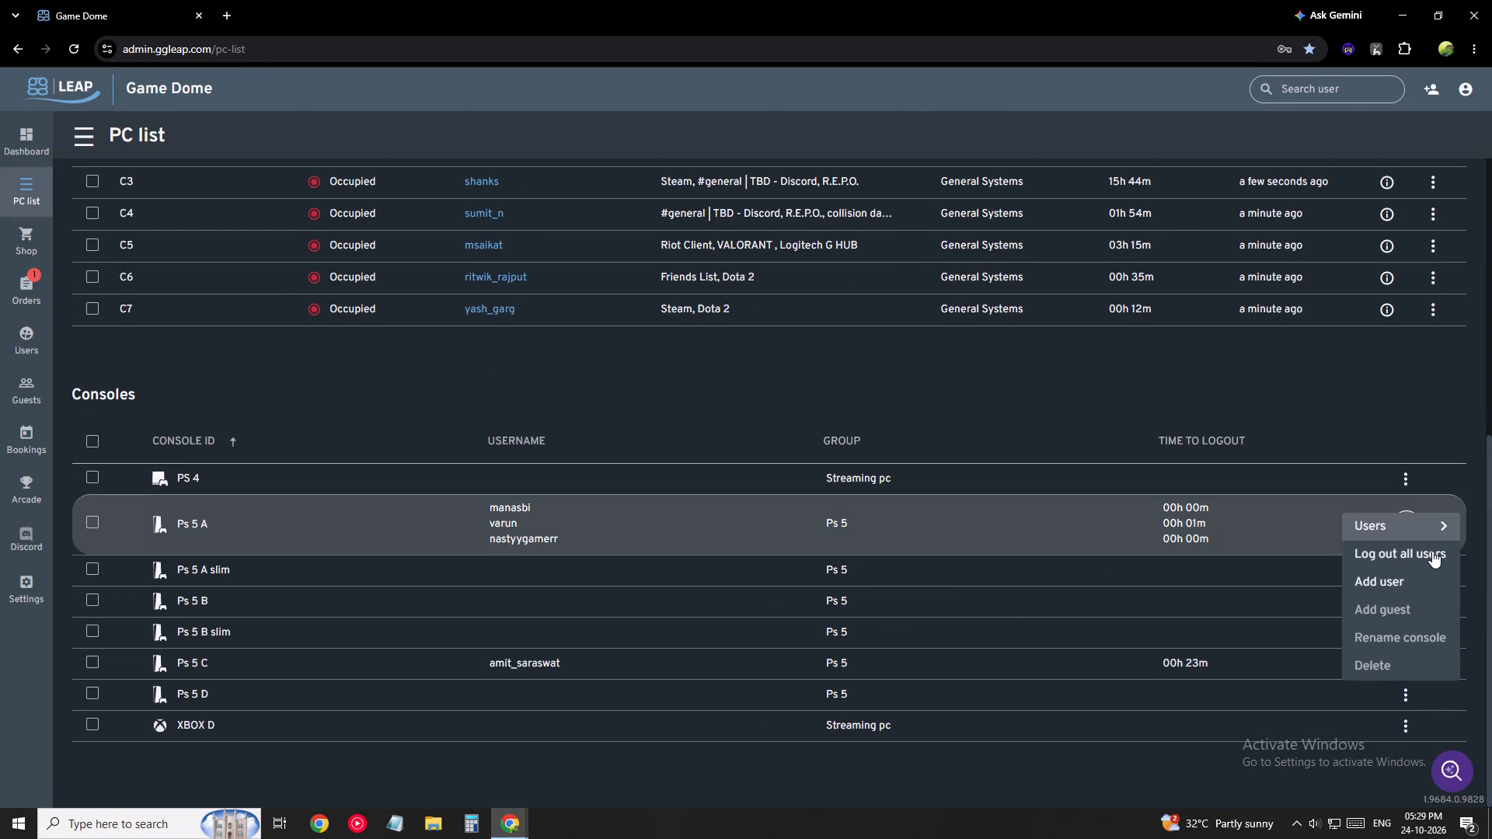
{"action": "left_click", "coordinate": [1432, 552]}
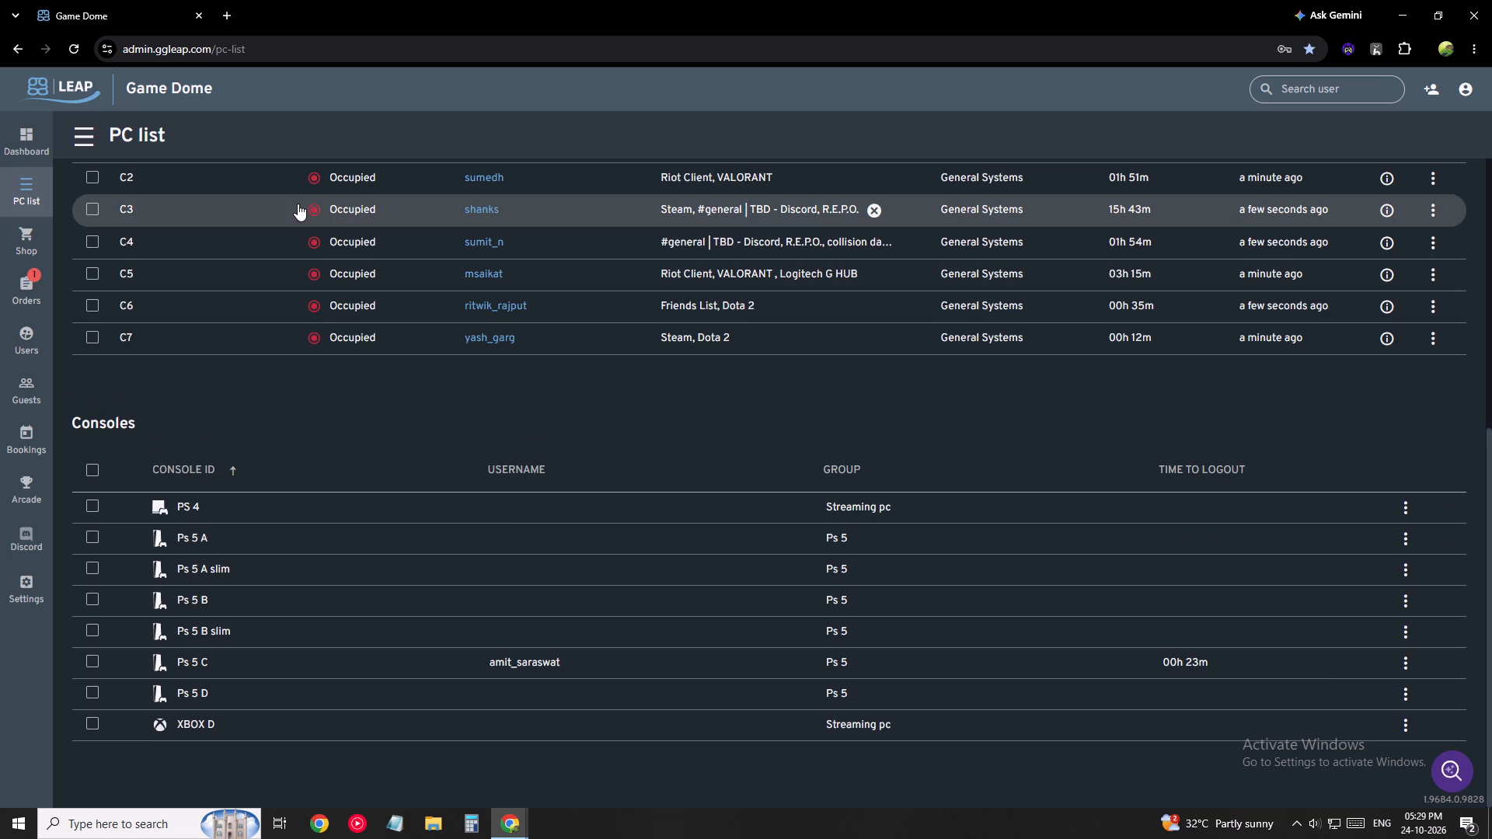
View the profile of the user logged in on Ps 5 C and the GamePasses offered in that user's shop.
{"action": "left_click", "coordinate": [531, 657]}
{"action": "left_click", "coordinate": [596, 610]}
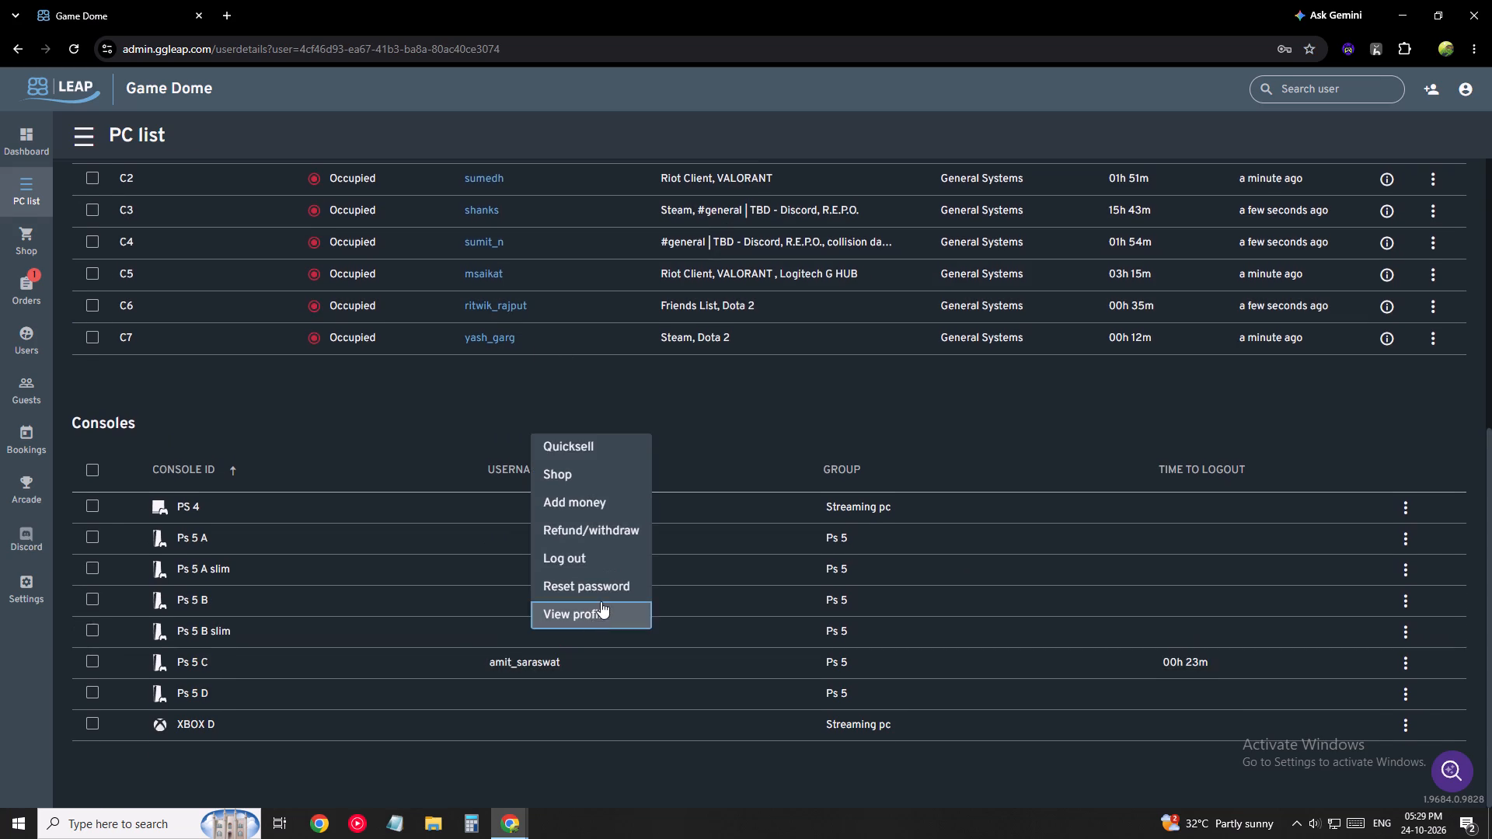
{"action": "scroll", "coordinate": [829, 395], "scroll_direction": "up", "scroll_amount": 3}
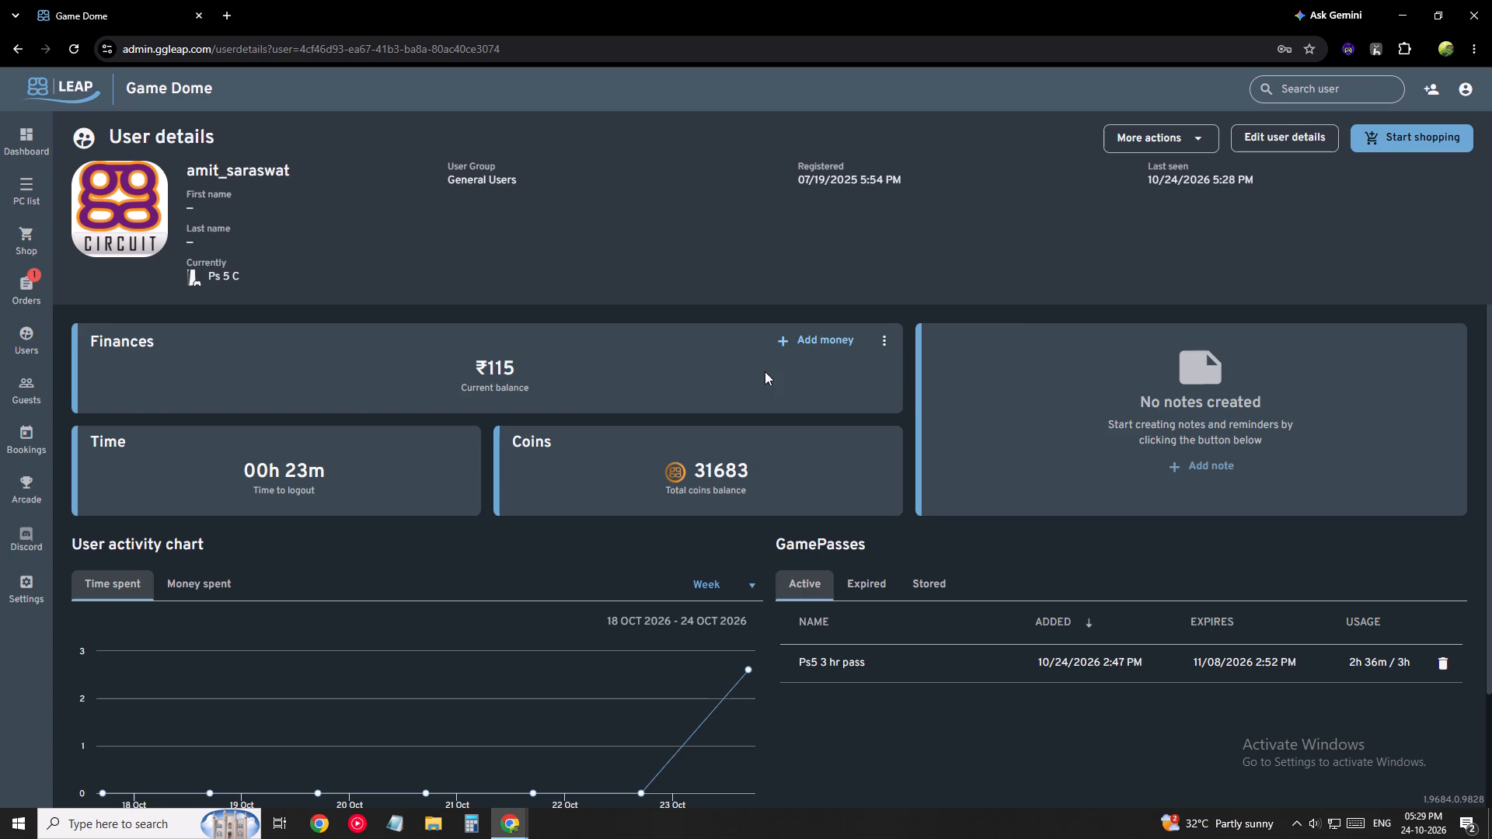
{"action": "left_click", "coordinate": [1418, 137]}
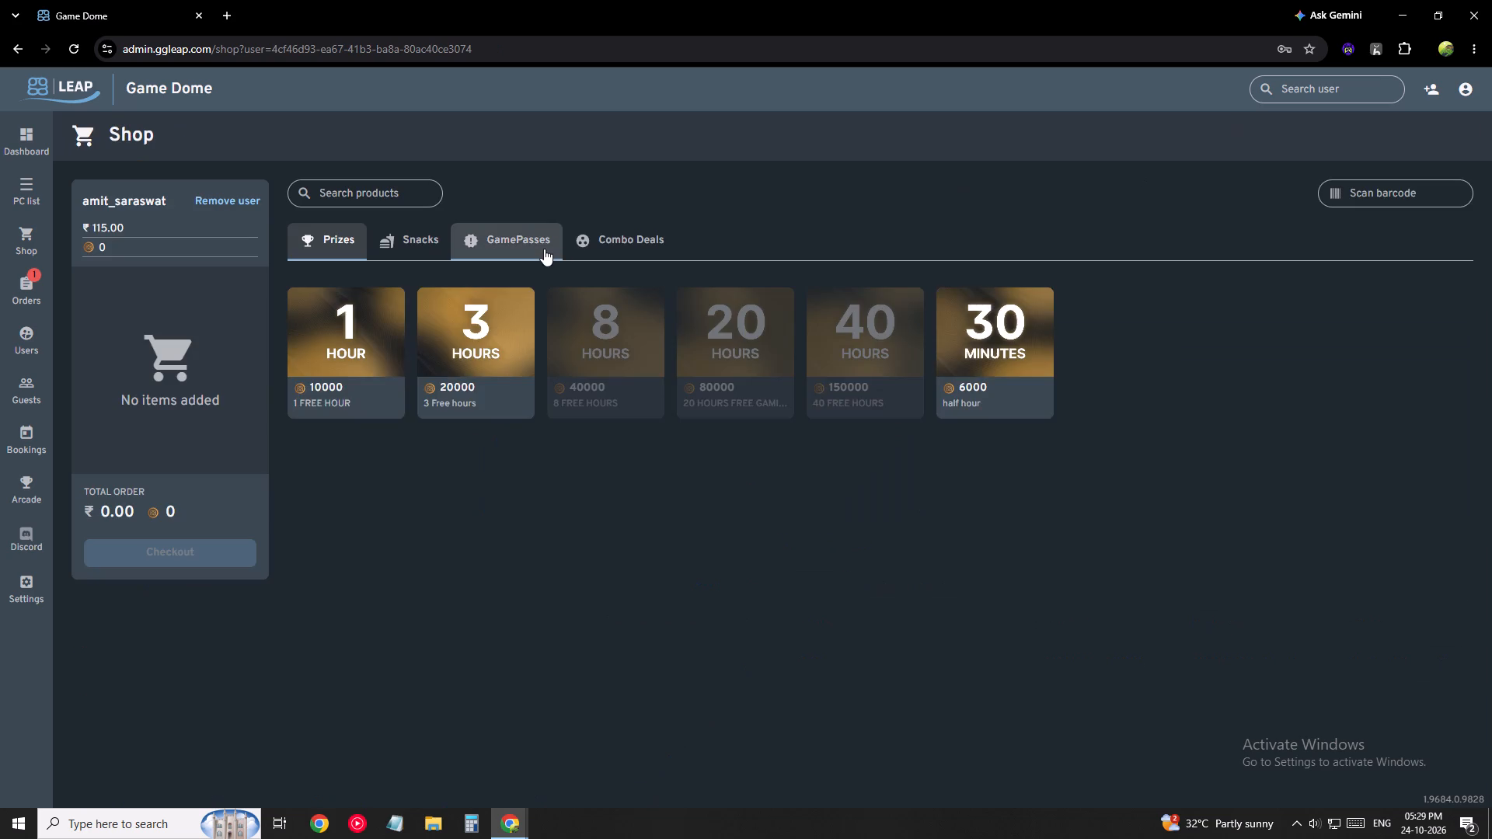
{"action": "left_click", "coordinate": [543, 248]}
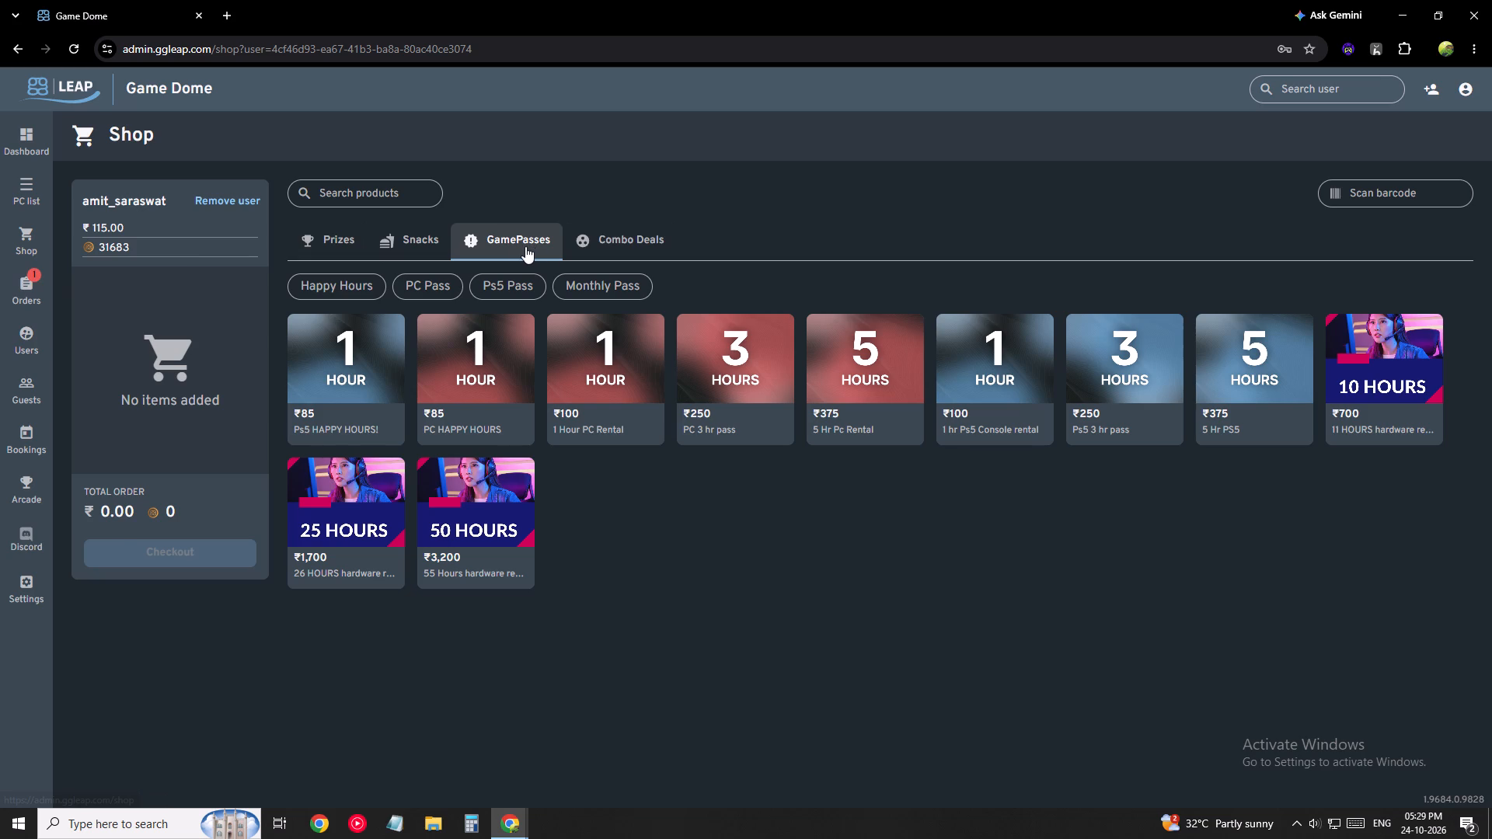
Return to the PC list and log out all users from the Ps 5 C console.
{"action": "left_click", "coordinate": [0, 183]}
{"action": "scroll", "coordinate": [638, 711], "scroll_direction": "down", "scroll_amount": 4}
{"action": "scroll", "coordinate": [650, 728], "scroll_direction": "up", "scroll_amount": 1}
{"action": "scroll", "coordinate": [659, 733], "scroll_direction": "down", "scroll_amount": 10}
{"action": "scroll", "coordinate": [1135, 753], "scroll_direction": "up", "scroll_amount": 1}
{"action": "scroll", "coordinate": [1135, 752], "scroll_direction": "down", "scroll_amount": 1}
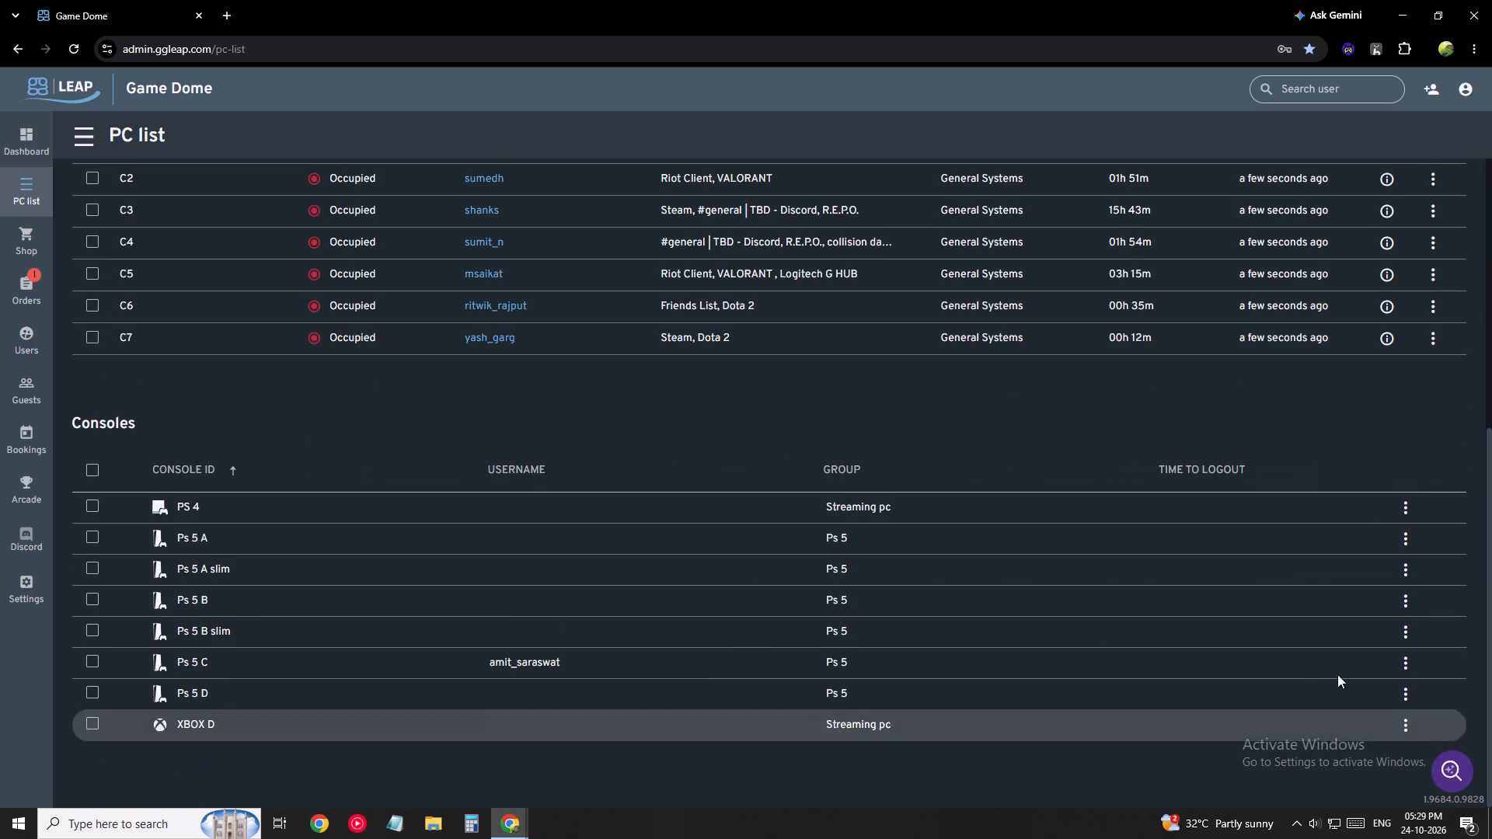
{"action": "left_click", "coordinate": [1396, 660]}
{"action": "left_click", "coordinate": [1399, 546]}
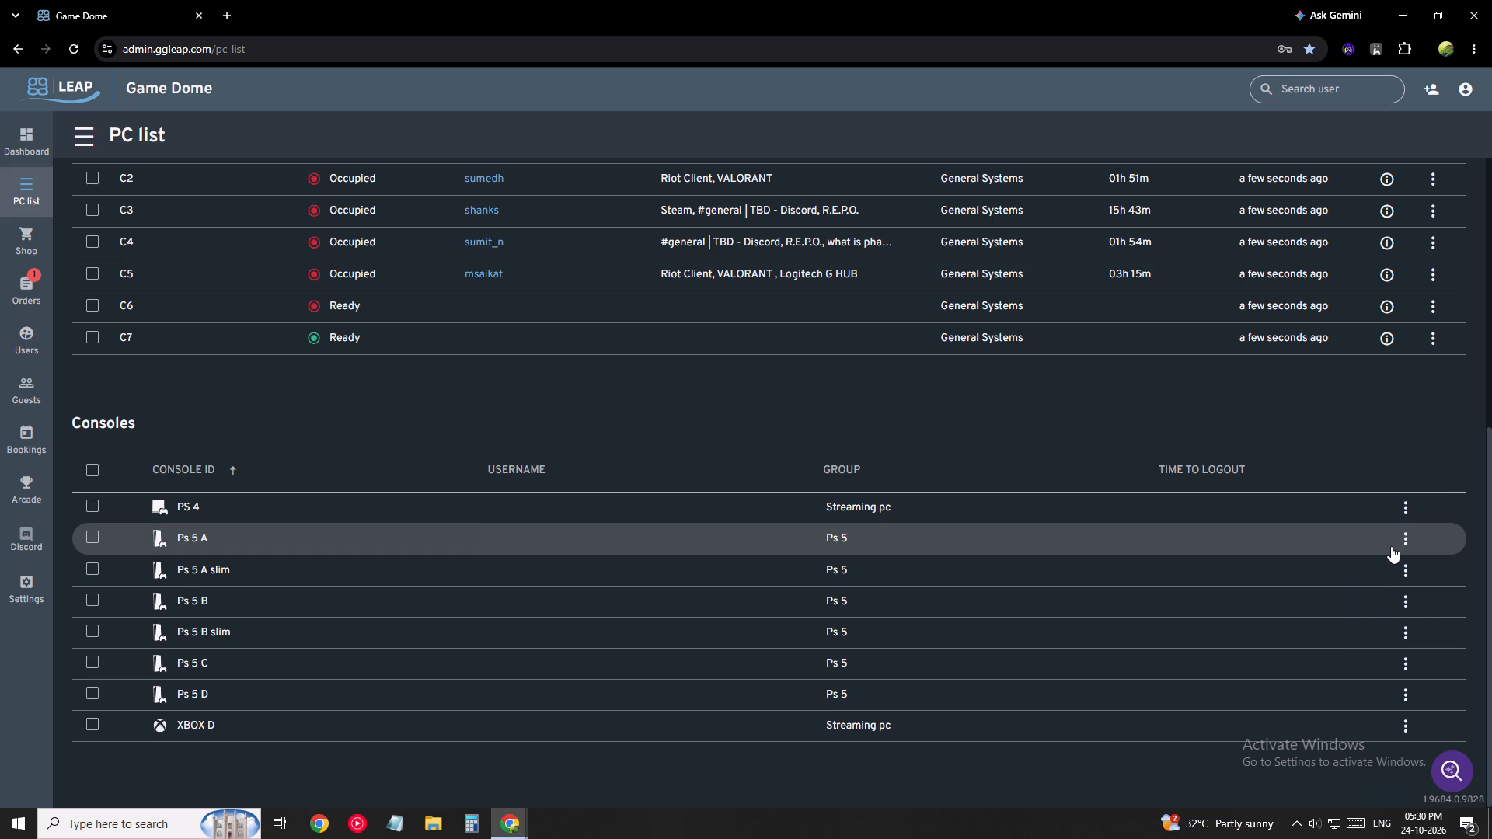
Check the daily expense sheet in the GD VIMAN MNAGAR spreadsheet and return to the PC list.
{"action": "key", "text": "alt+Tab"}
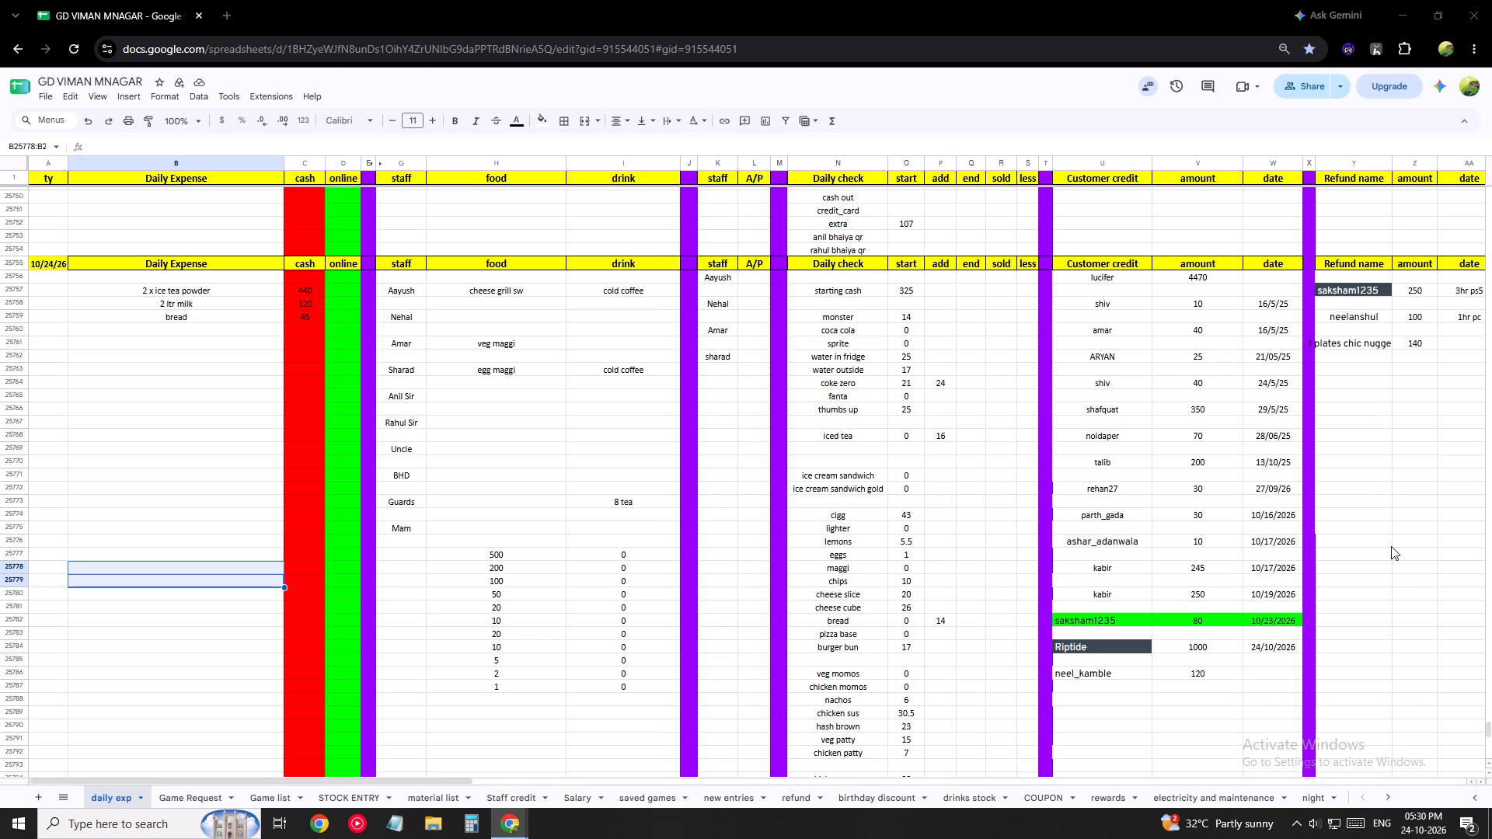
{"action": "key", "text": "alt+Tab"}
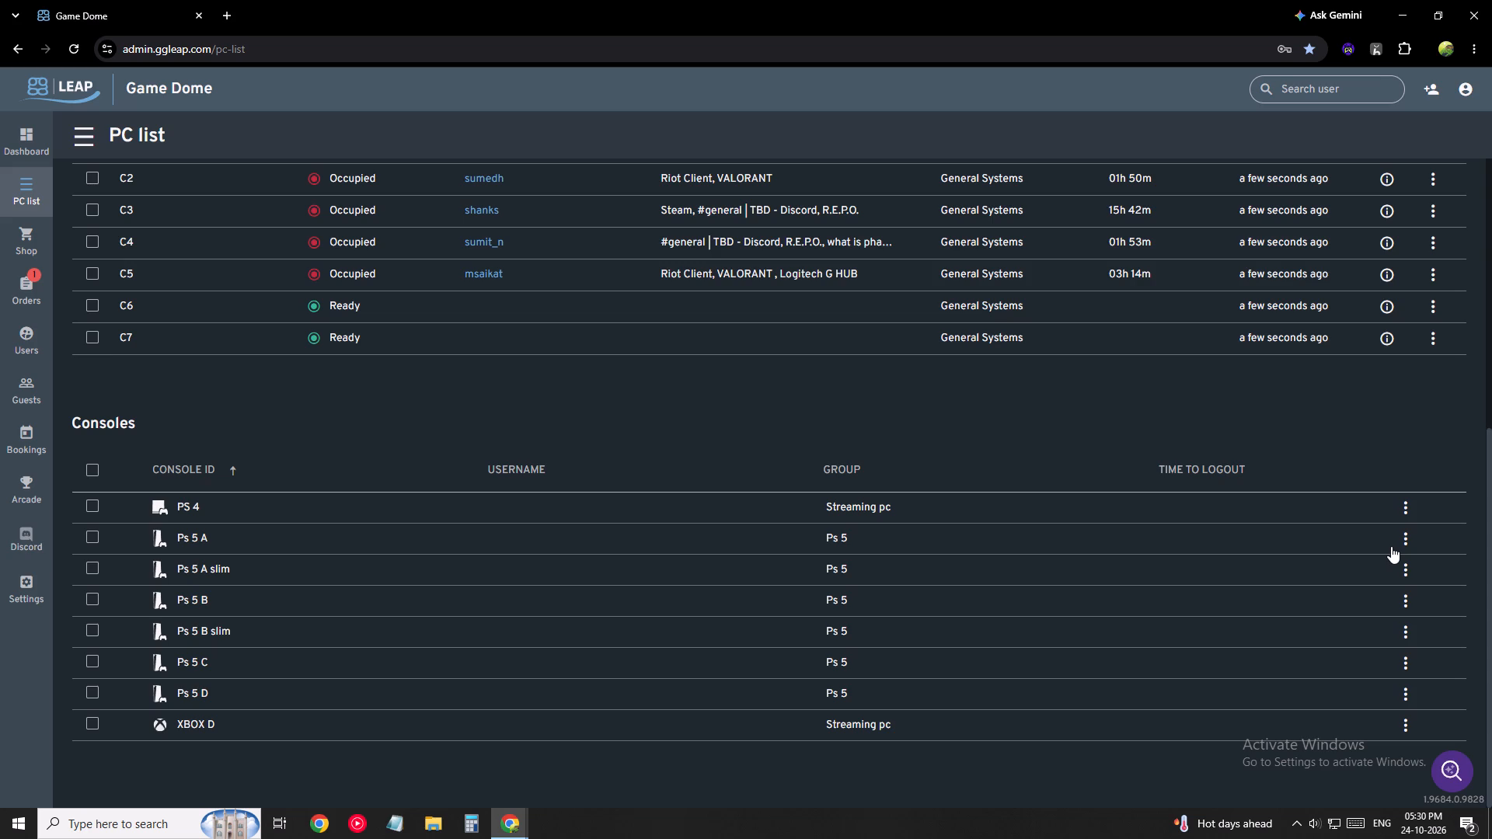
Sell user varun one 1 hr Ps5 Console rental and charge the ₹100 as a credit card payment.
{"action": "left_click", "coordinate": [1362, 89]}
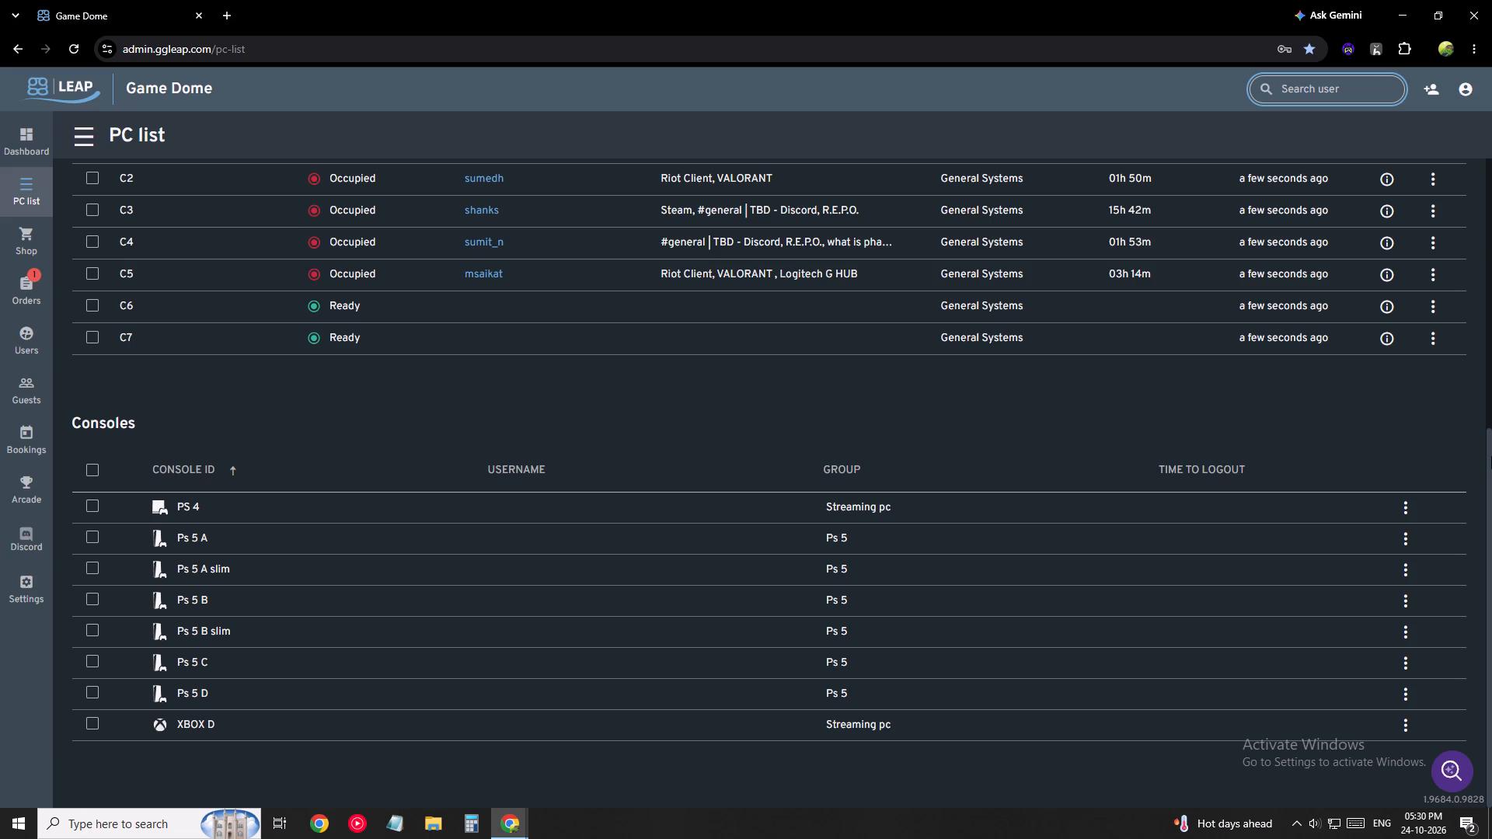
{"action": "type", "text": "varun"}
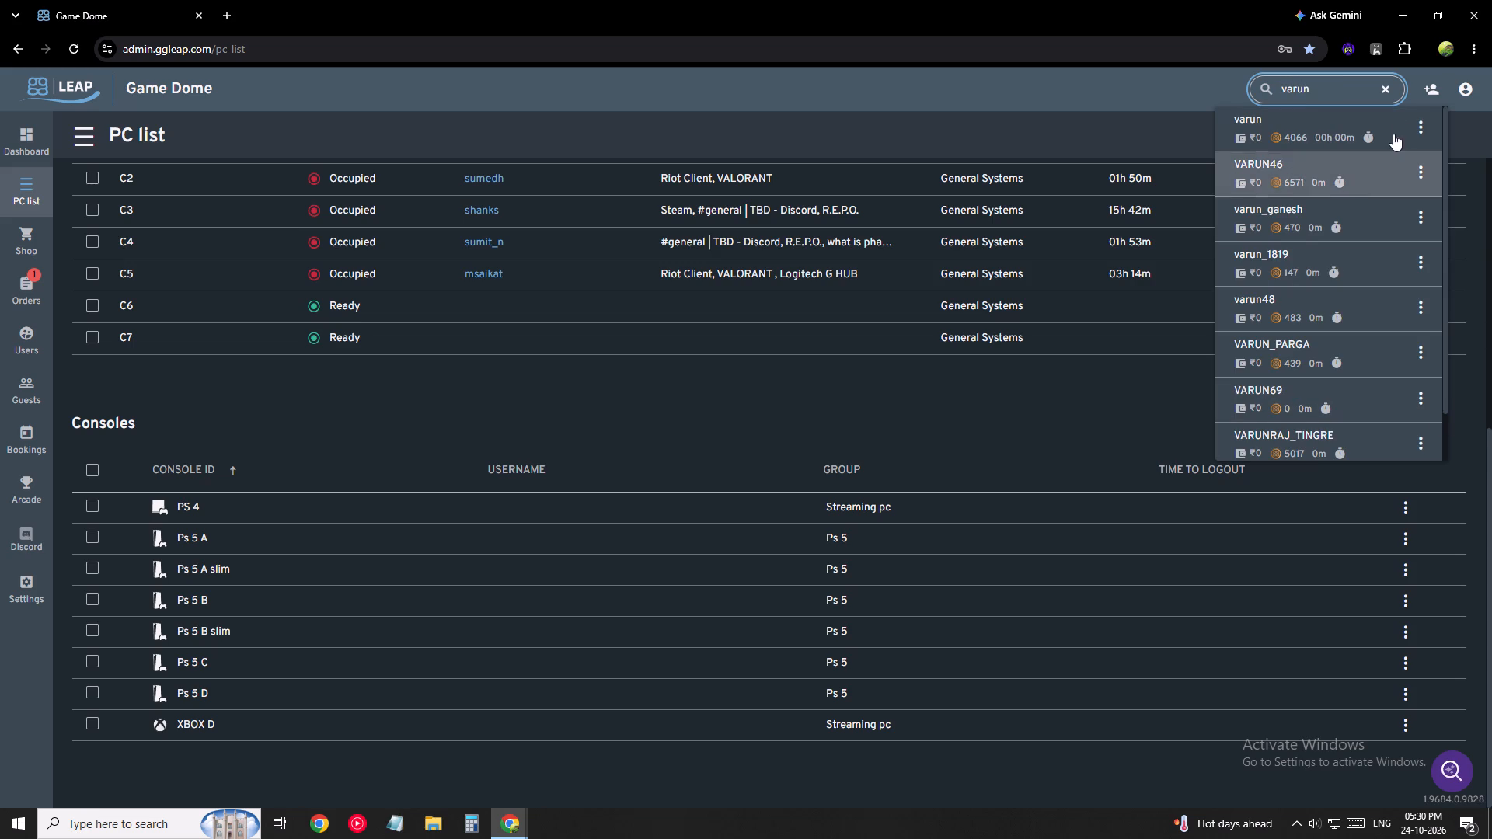
{"action": "left_click", "coordinate": [1424, 118]}
{"action": "left_click", "coordinate": [1440, 134]}
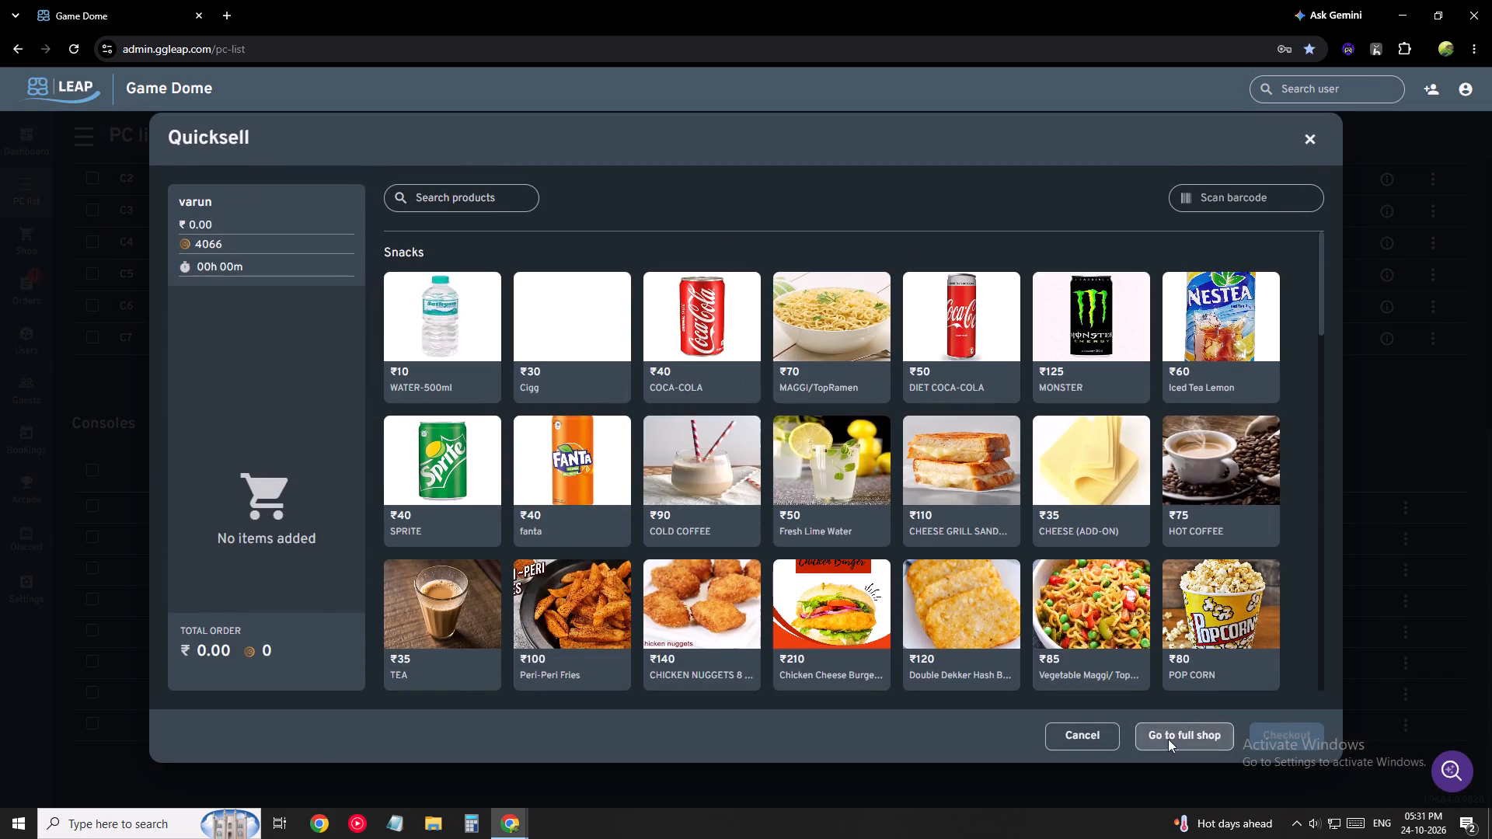
{"action": "left_click", "coordinate": [1168, 739]}
{"action": "left_click", "coordinate": [526, 234]}
{"action": "left_click", "coordinate": [507, 279]}
{"action": "left_click", "coordinate": [371, 350]}
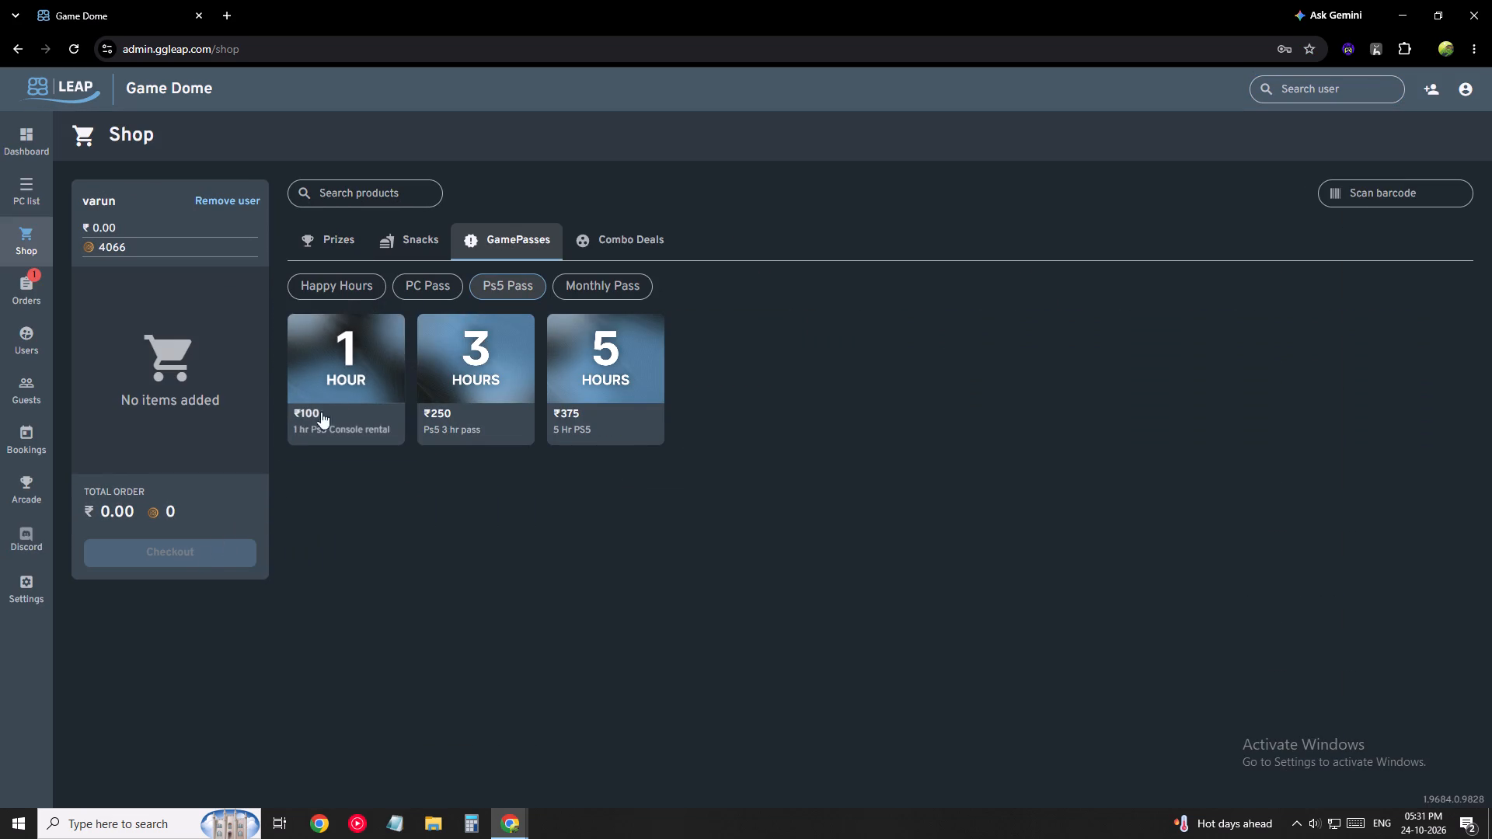
{"action": "left_click", "coordinate": [337, 395]}
{"action": "left_click", "coordinate": [178, 553]}
{"action": "left_click", "coordinate": [399, 411]}
{"action": "left_click", "coordinate": [407, 457]}
{"action": "left_click", "coordinate": [416, 633]}
{"action": "left_click", "coordinate": [424, 667]}
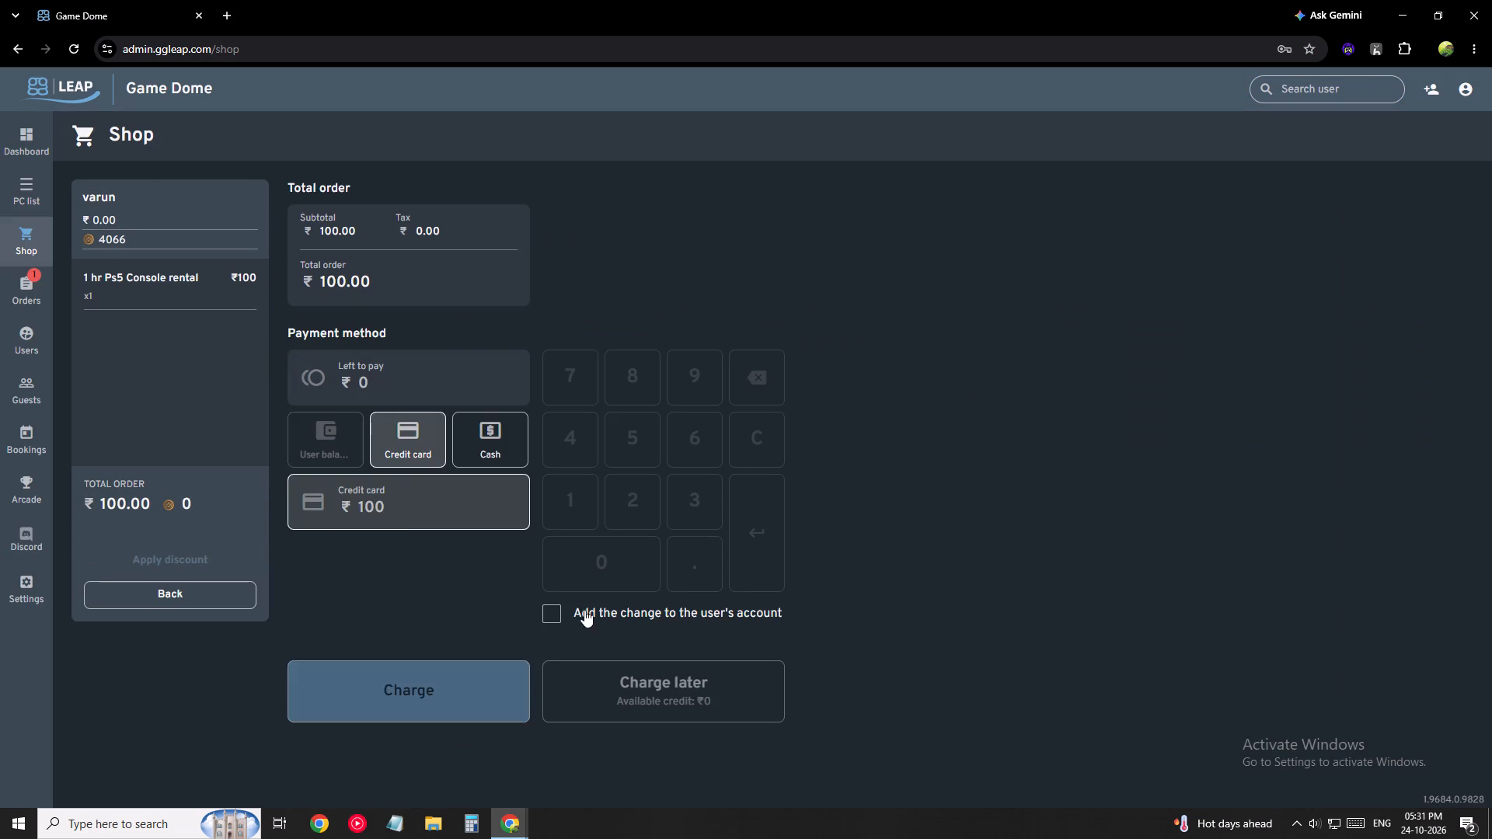
{"action": "left_click", "coordinate": [1341, 89]}
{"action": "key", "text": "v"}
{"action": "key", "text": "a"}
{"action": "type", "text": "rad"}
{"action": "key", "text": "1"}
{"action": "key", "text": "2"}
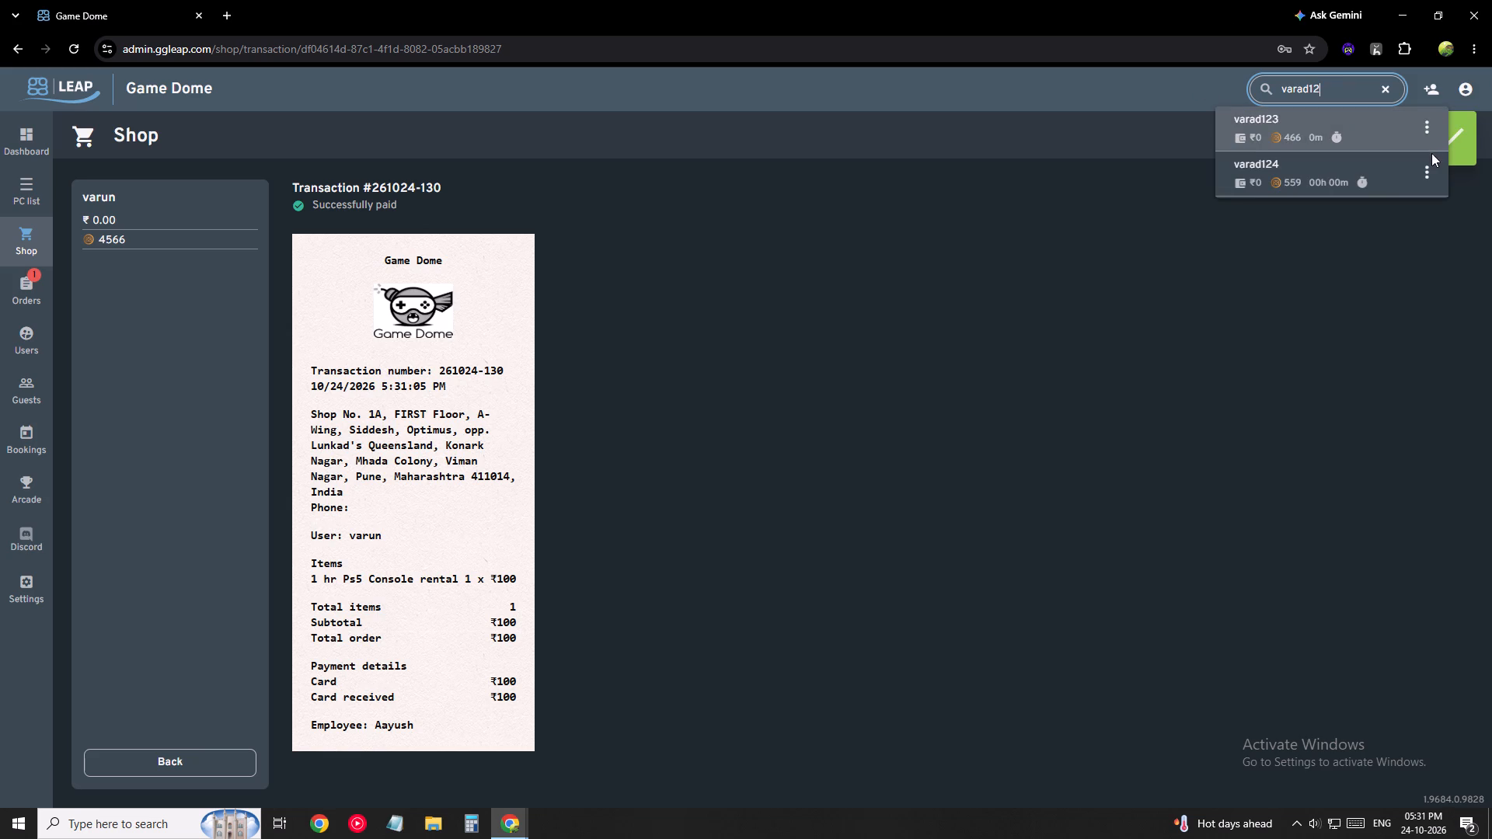
{"action": "left_click", "coordinate": [1431, 159]}
{"action": "left_click", "coordinate": [1451, 165]}
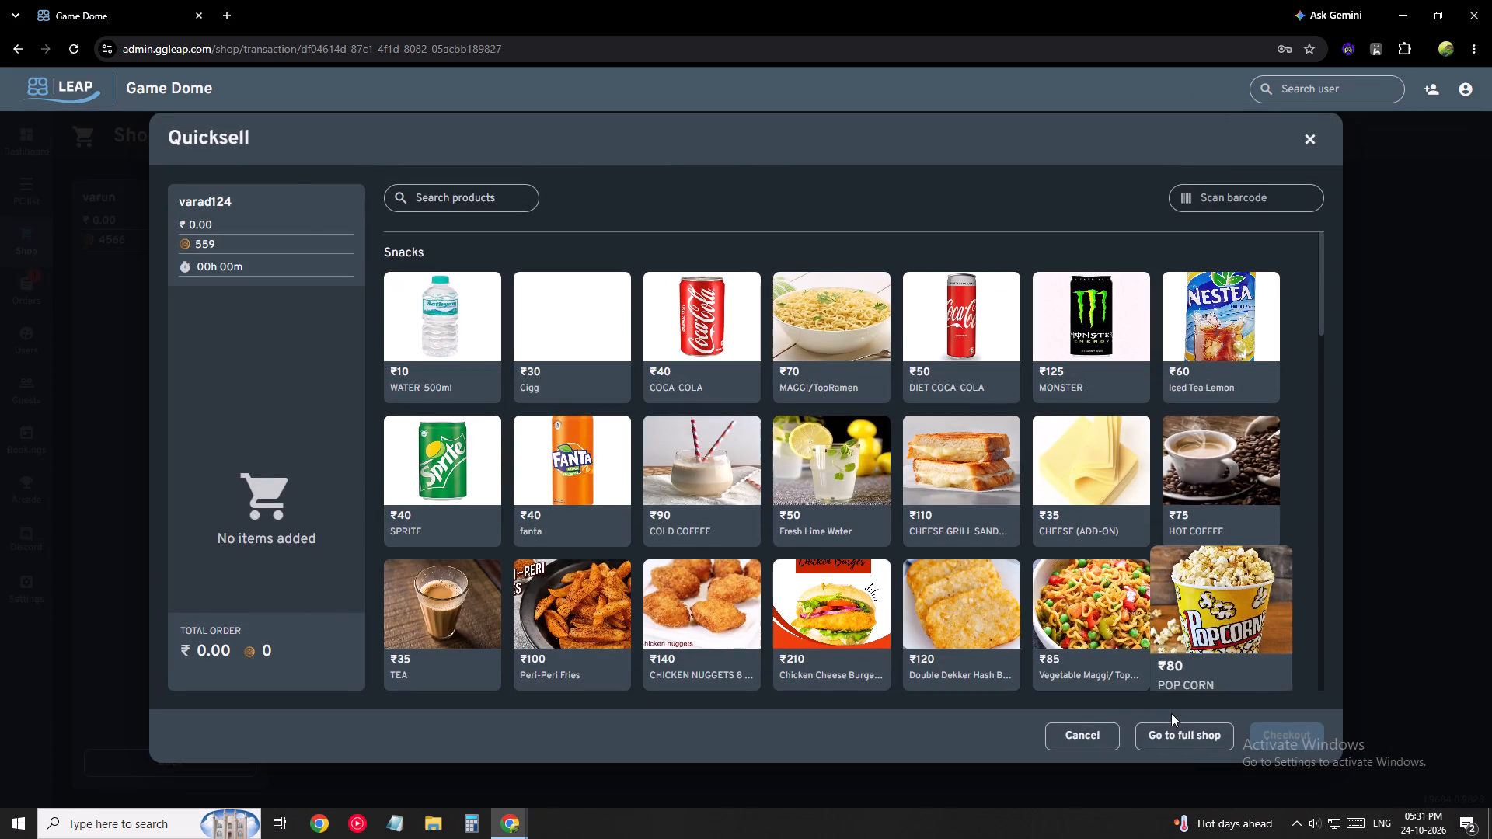
{"action": "left_click", "coordinate": [1185, 736]}
{"action": "left_click", "coordinate": [505, 242]}
{"action": "left_click", "coordinate": [500, 299]}
{"action": "left_click", "coordinate": [354, 417]}
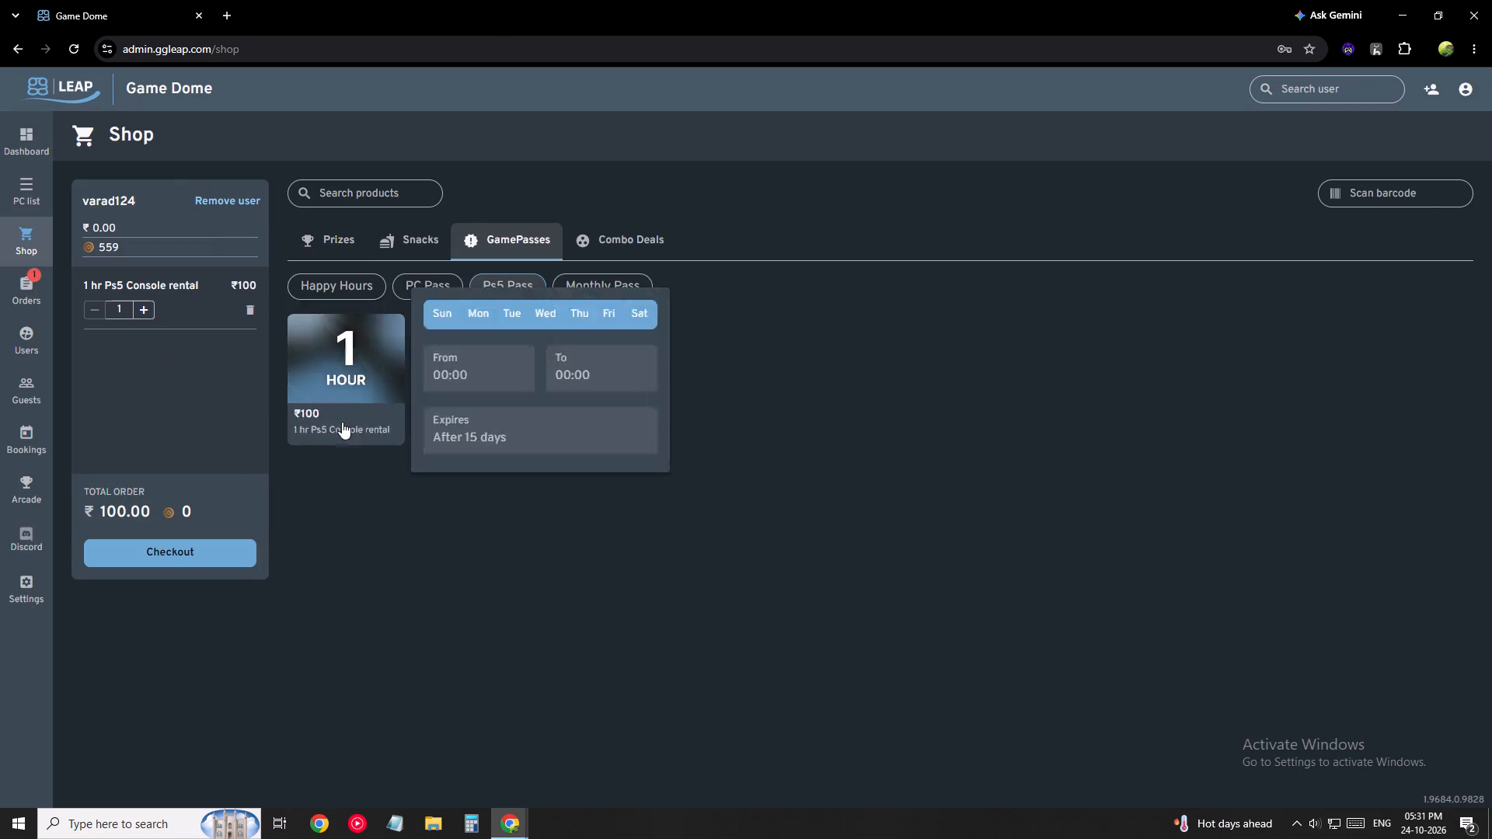
{"action": "left_click", "coordinate": [187, 518]}
{"action": "left_click", "coordinate": [187, 563]}
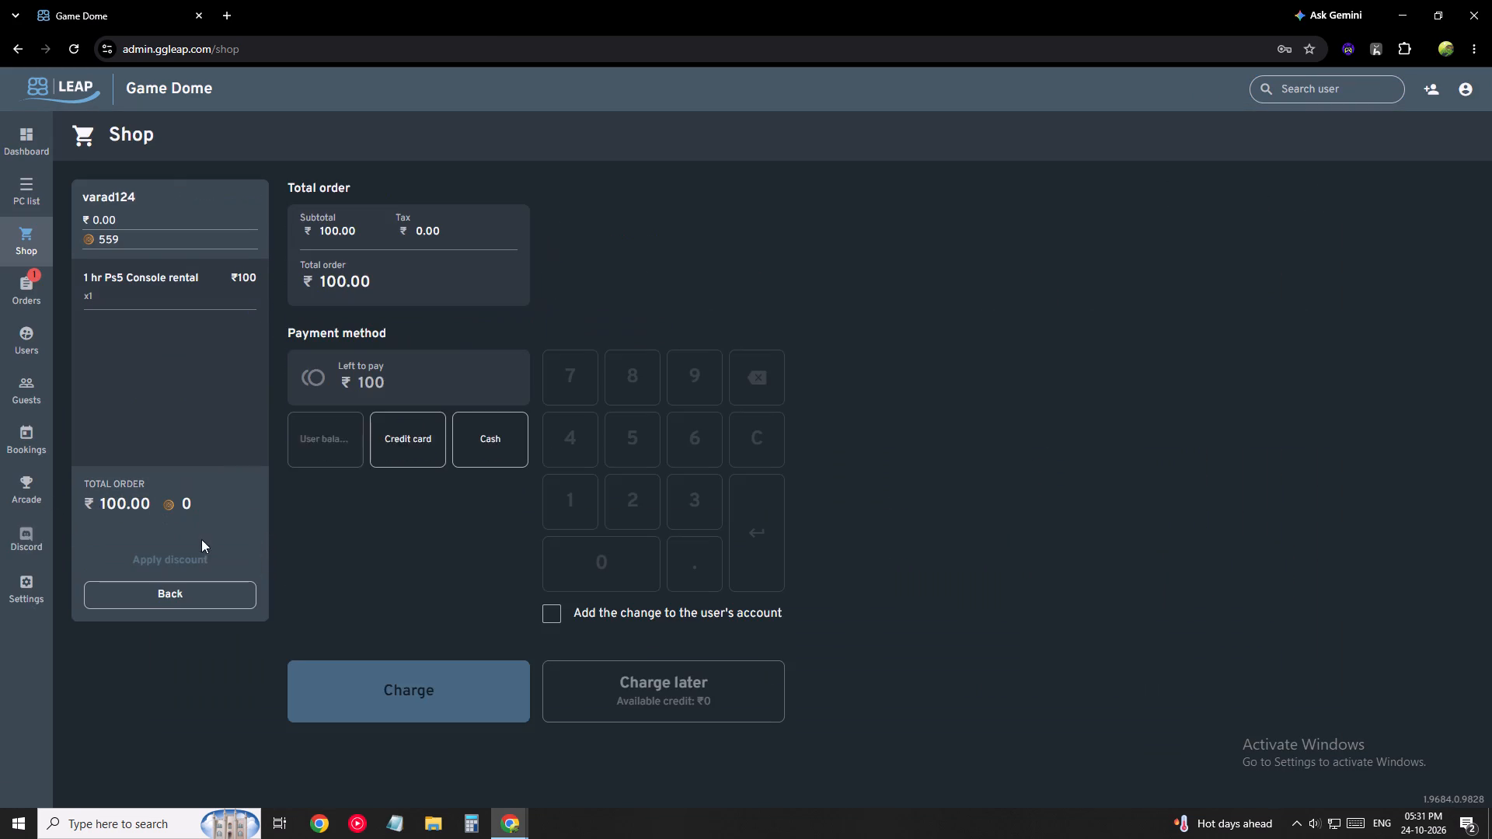
{"action": "left_click", "coordinate": [406, 450]}
{"action": "left_click", "coordinate": [427, 712]}
{"action": "left_click", "coordinate": [1312, 99]}
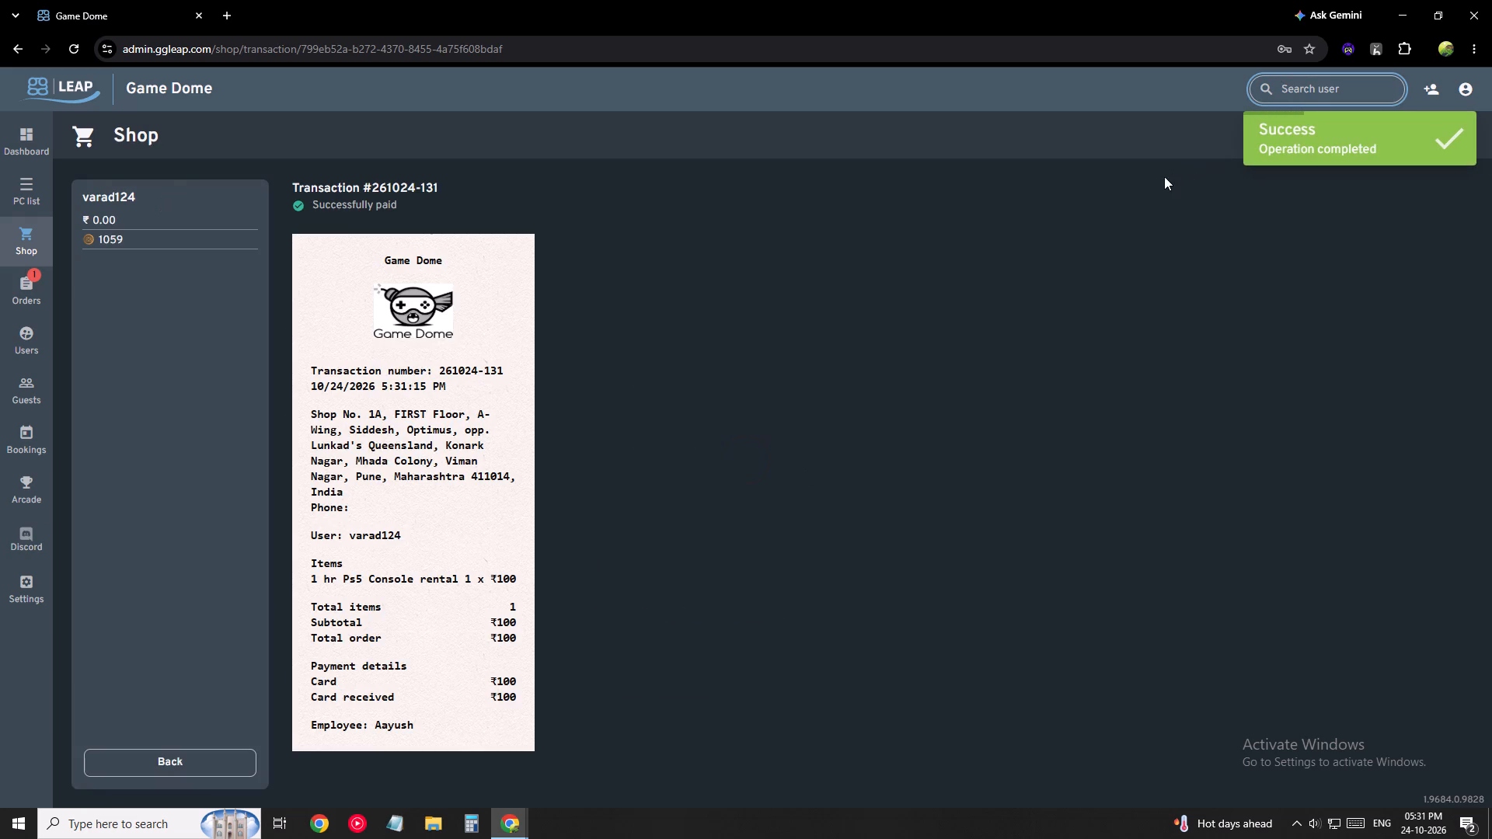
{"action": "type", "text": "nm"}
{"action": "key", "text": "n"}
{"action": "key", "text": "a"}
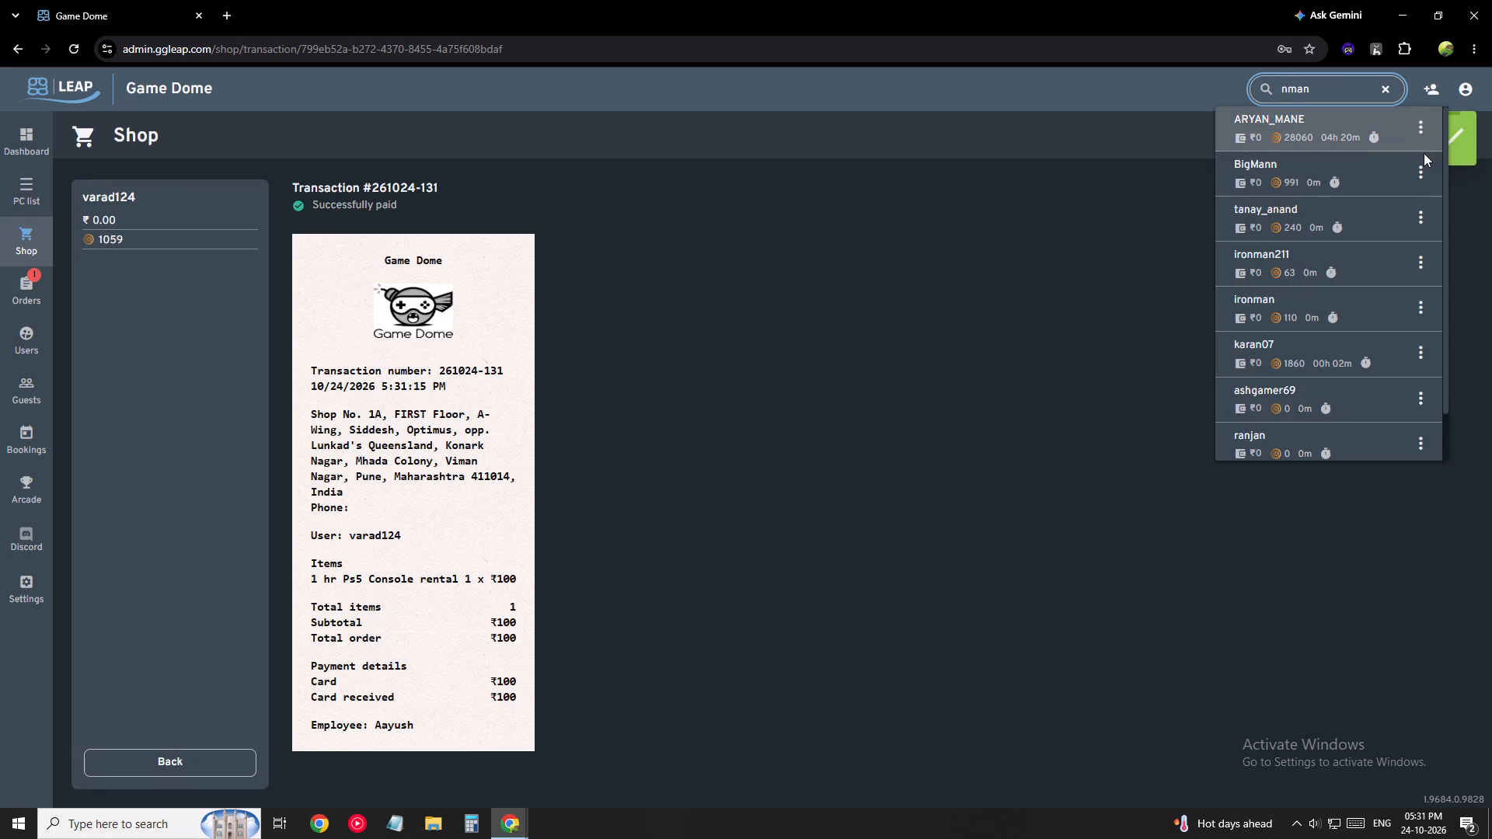
{"action": "left_click", "coordinate": [1420, 169]}
{"action": "left_click", "coordinate": [1448, 187]}
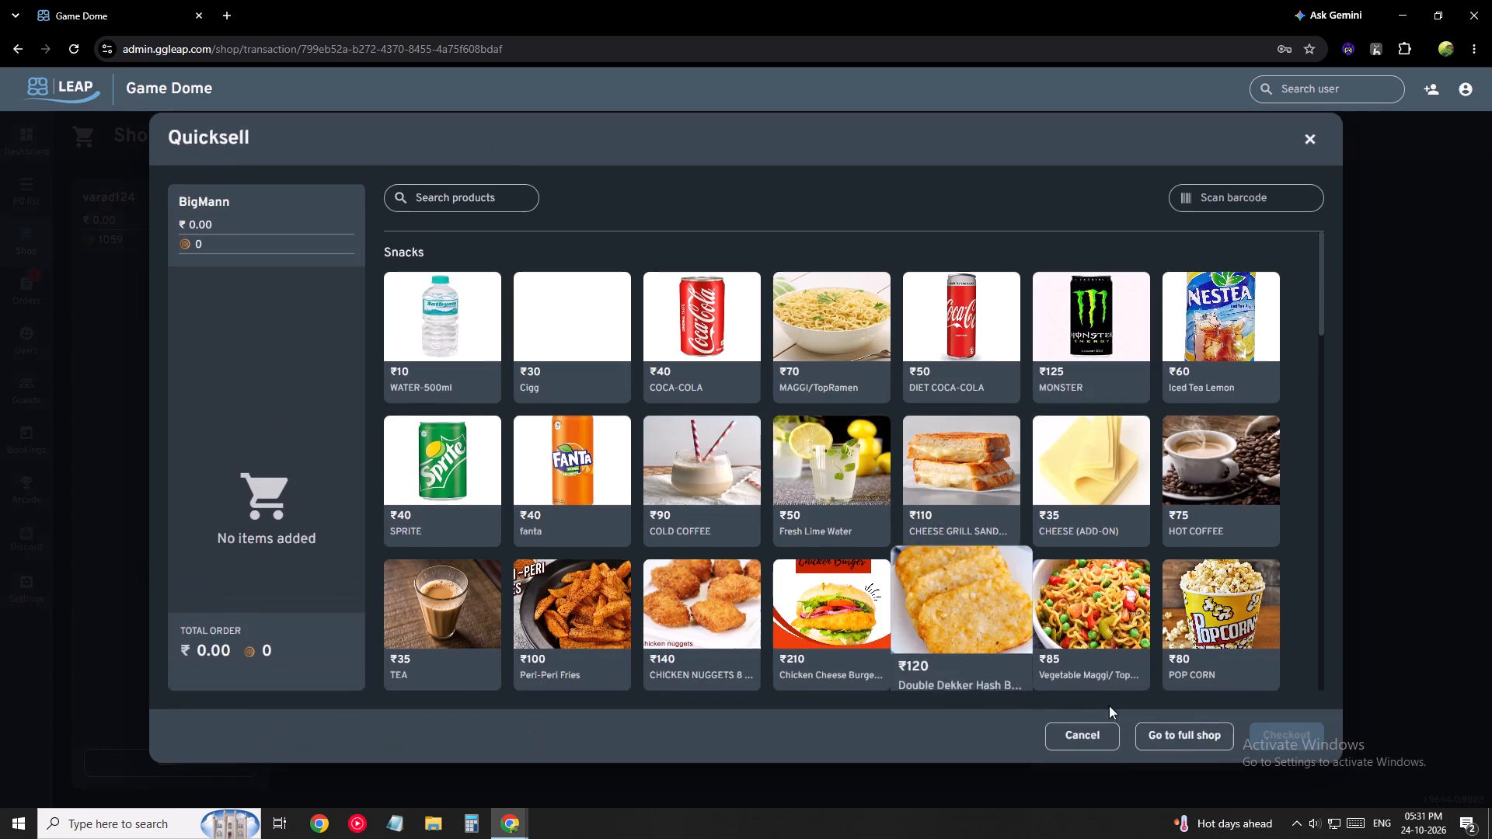
{"action": "left_click", "coordinate": [1205, 740]}
{"action": "left_click", "coordinate": [525, 242]}
{"action": "left_click", "coordinate": [523, 292]}
{"action": "left_click", "coordinate": [323, 392]}
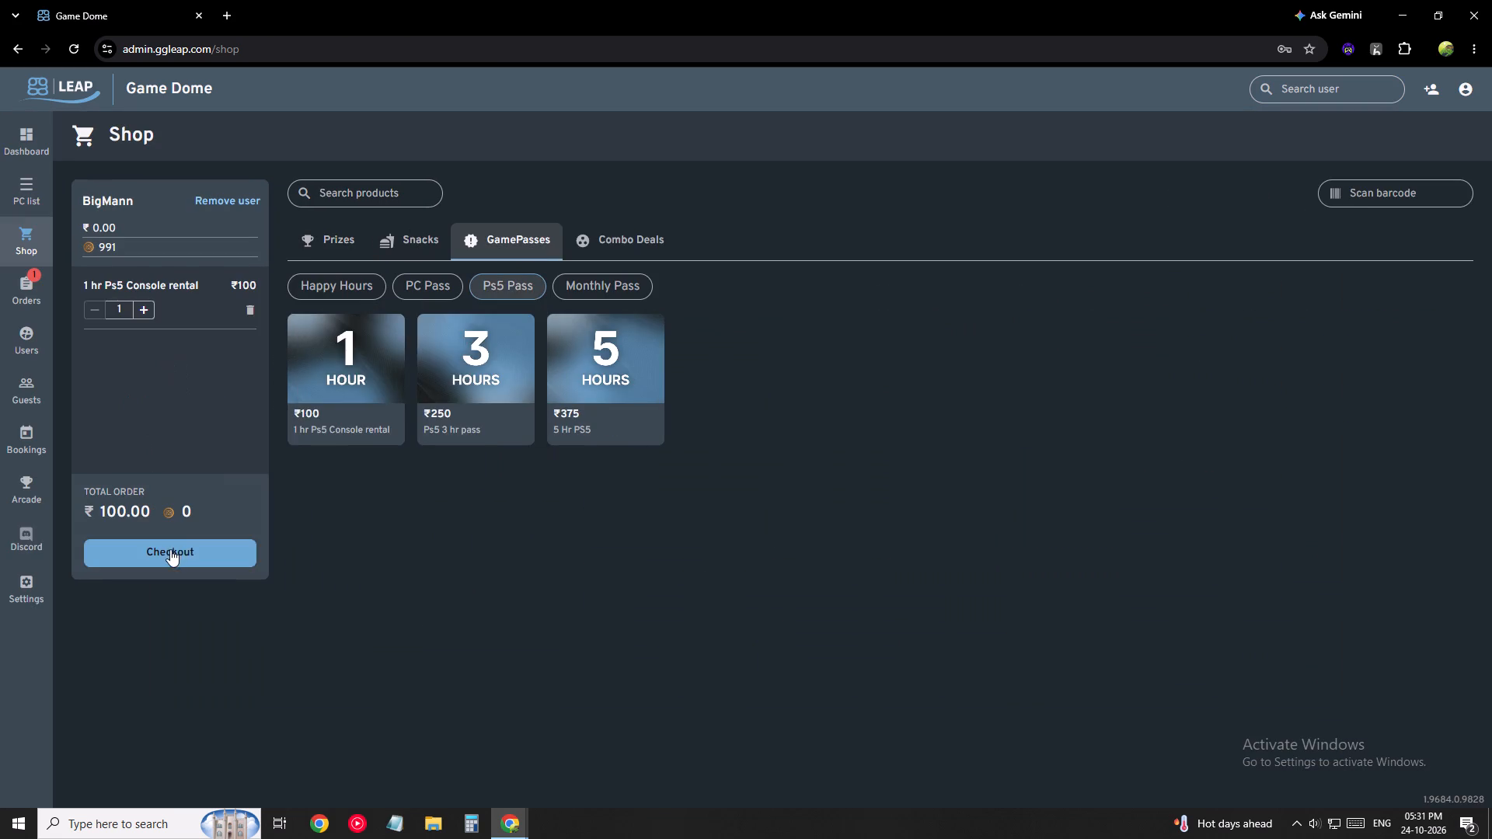
{"action": "left_click", "coordinate": [170, 549]}
{"action": "left_click", "coordinate": [393, 447]}
{"action": "left_click", "coordinate": [376, 712]}
{"action": "left_click", "coordinate": [2, 291]}
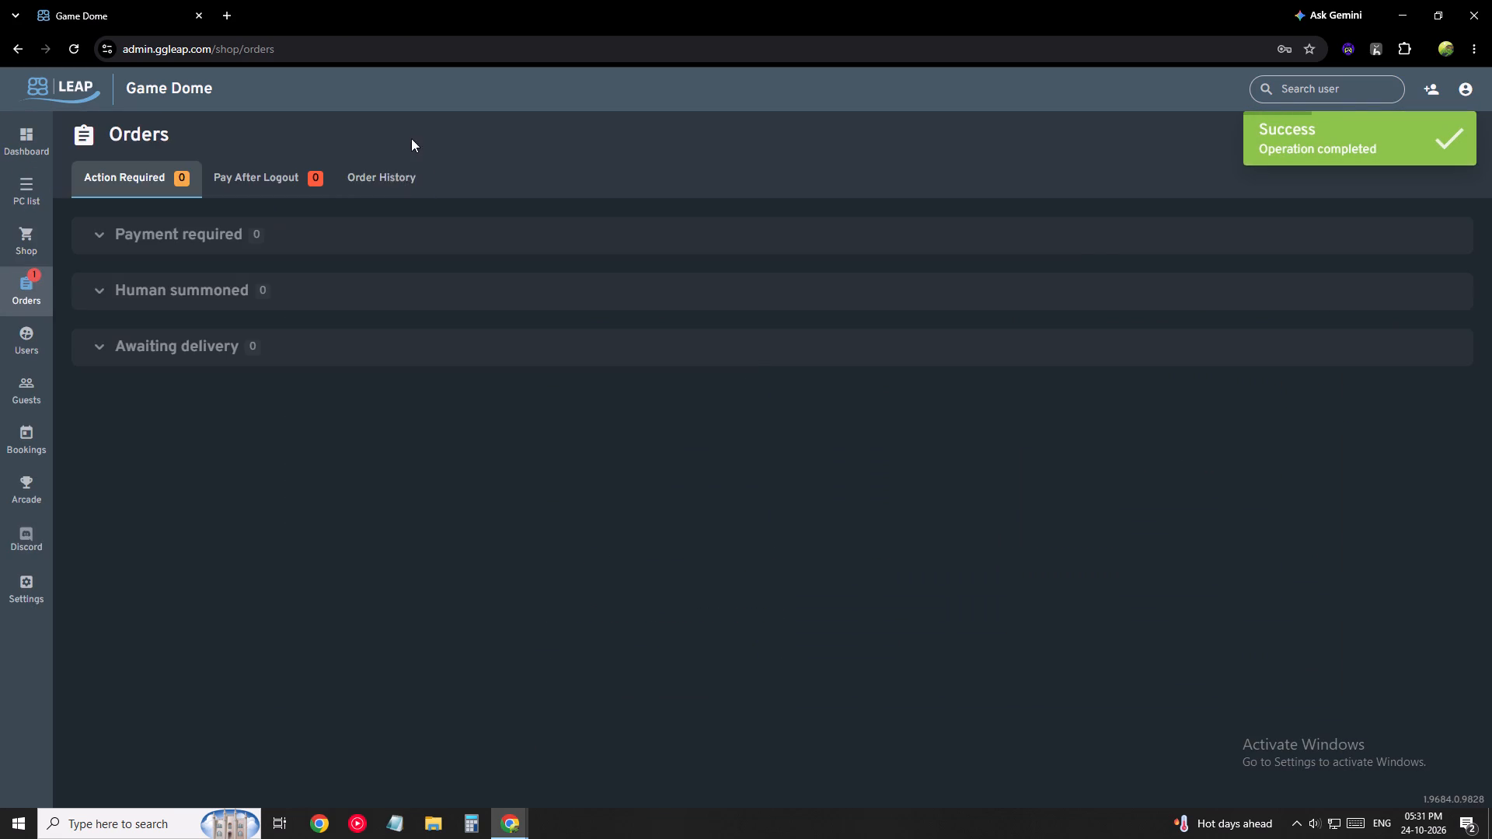
{"action": "left_click", "coordinate": [386, 193]}
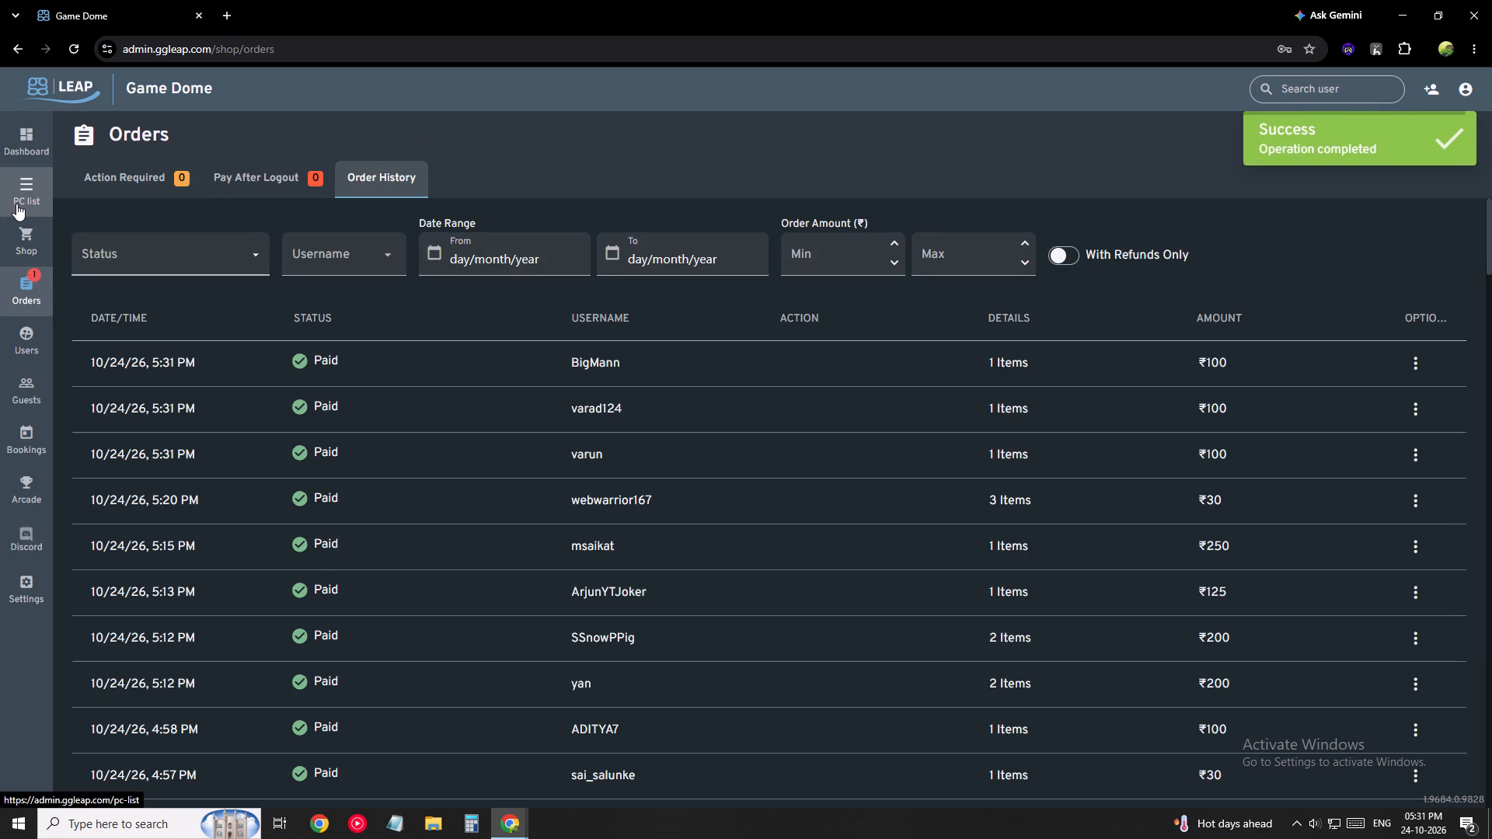
{"action": "left_click", "coordinate": [603, 368]}
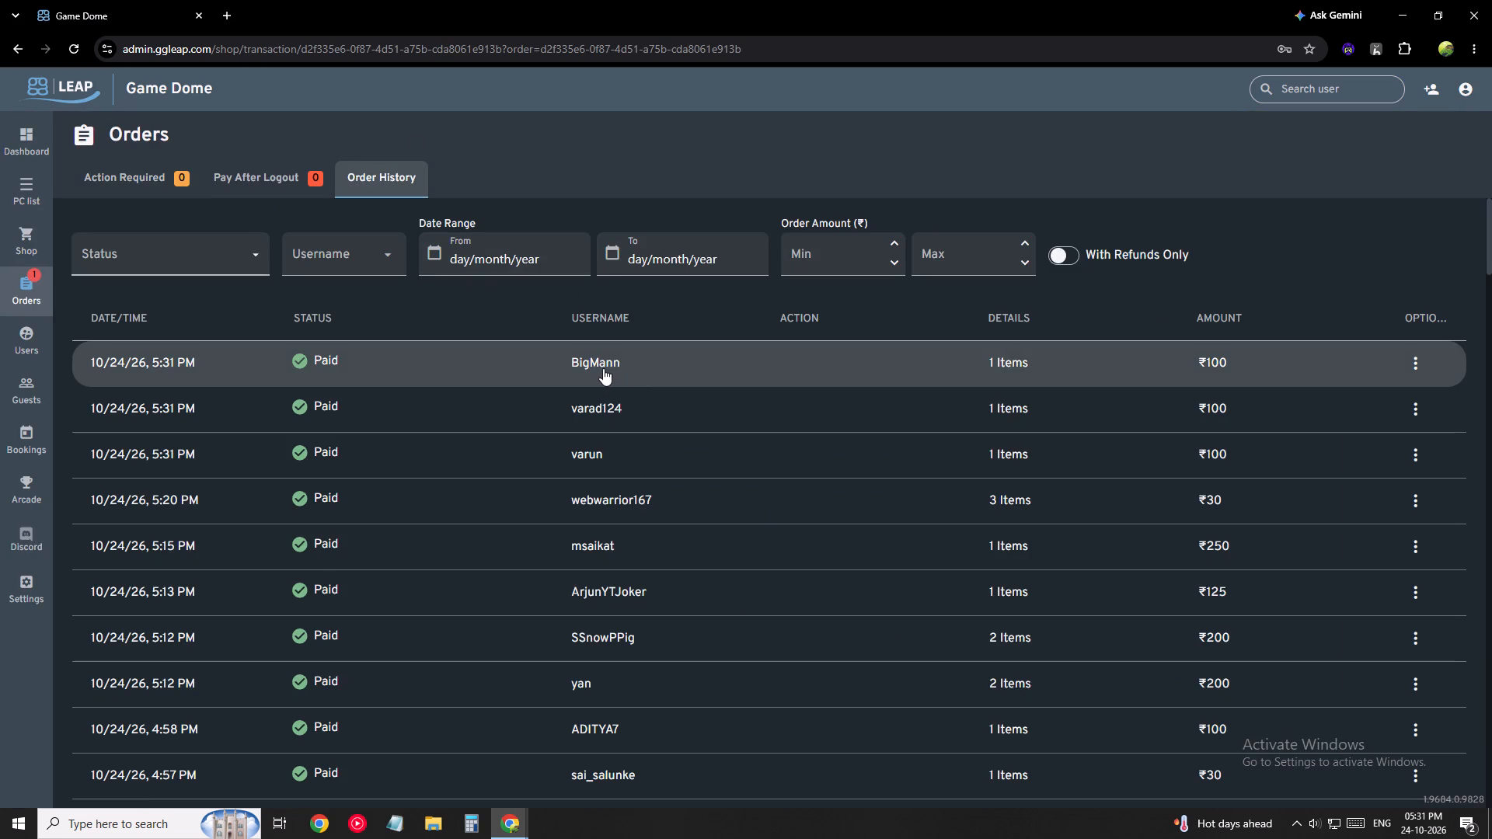
{"action": "double_click", "coordinate": [99, 193]}
{"action": "key", "text": "ctrl+c"}
Look over the computers and consoles in the PC list.
{"action": "left_click", "coordinate": [0, 198]}
{"action": "scroll", "coordinate": [462, 494], "scroll_direction": "down", "scroll_amount": 2}
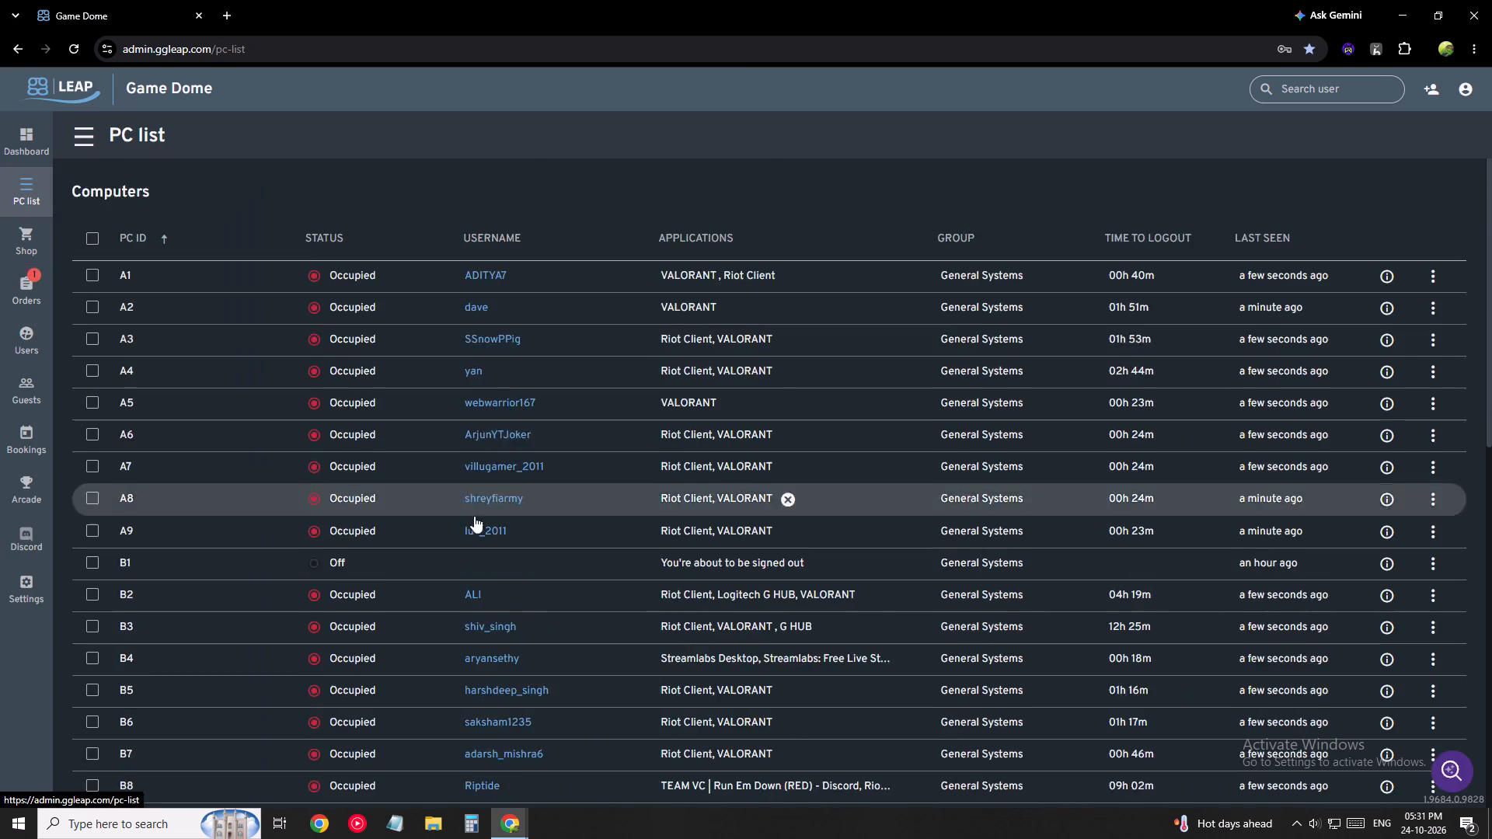
{"action": "scroll", "coordinate": [474, 516], "scroll_direction": "down", "scroll_amount": 8}
{"action": "scroll", "coordinate": [567, 603], "scroll_direction": "up", "scroll_amount": 5}
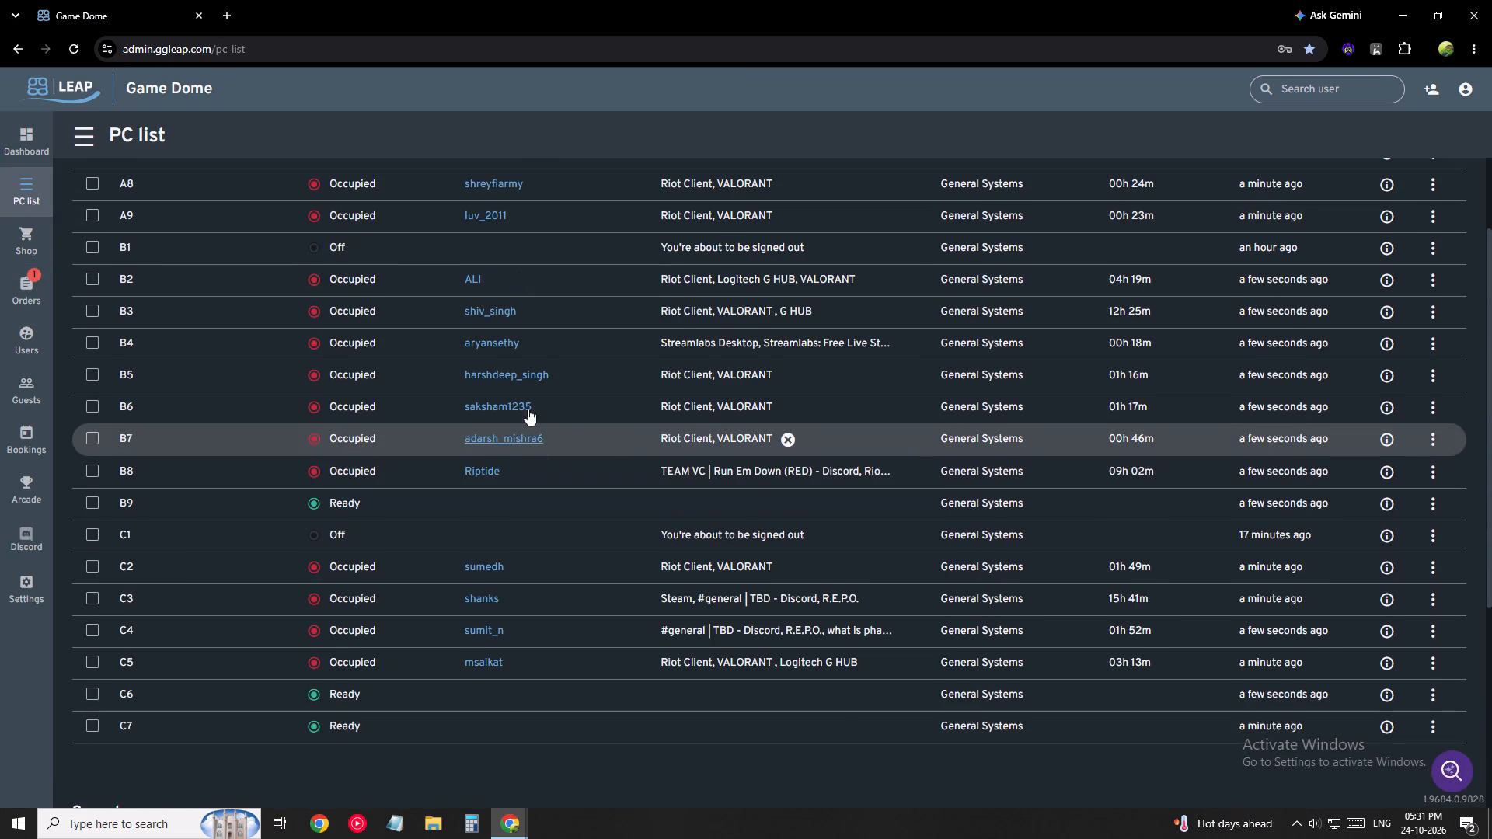
{"action": "scroll", "coordinate": [520, 362], "scroll_direction": "down", "scroll_amount": 1}
{"action": "scroll", "coordinate": [520, 362], "scroll_direction": "up", "scroll_amount": 4}
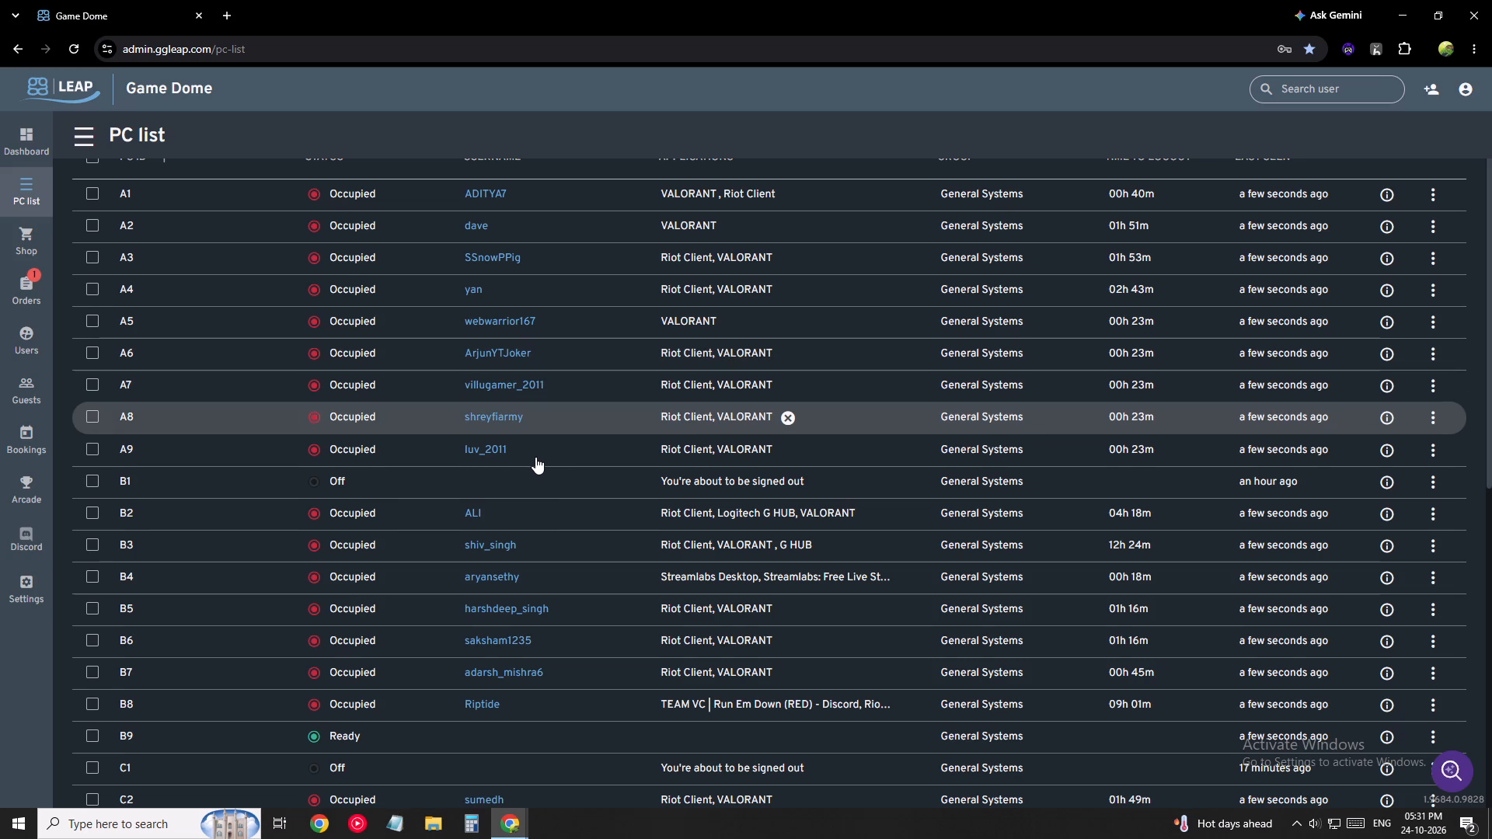
{"action": "left_click", "coordinate": [341, 446]}
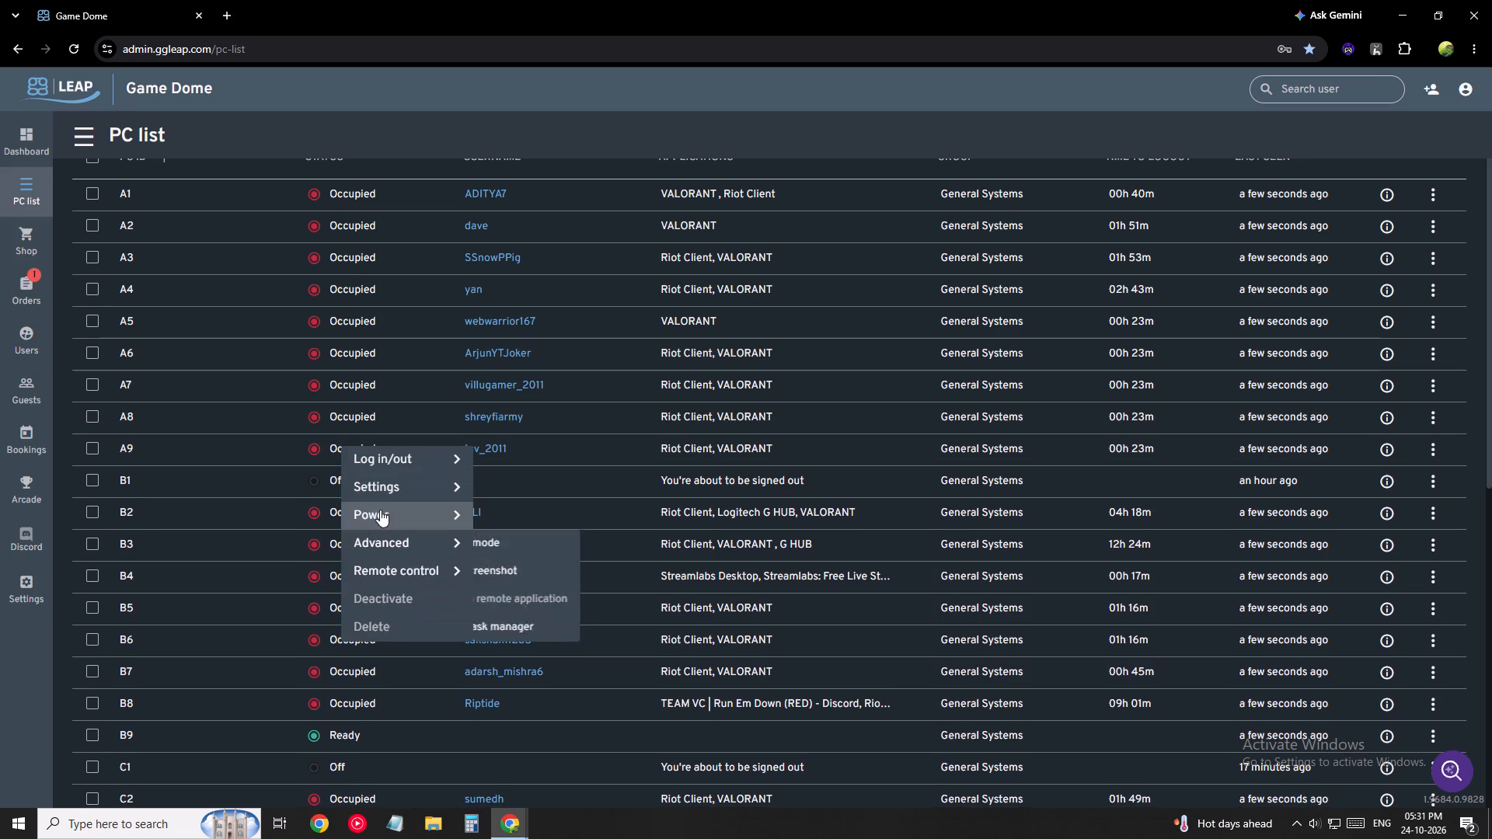
{"action": "left_click", "coordinate": [496, 510]}
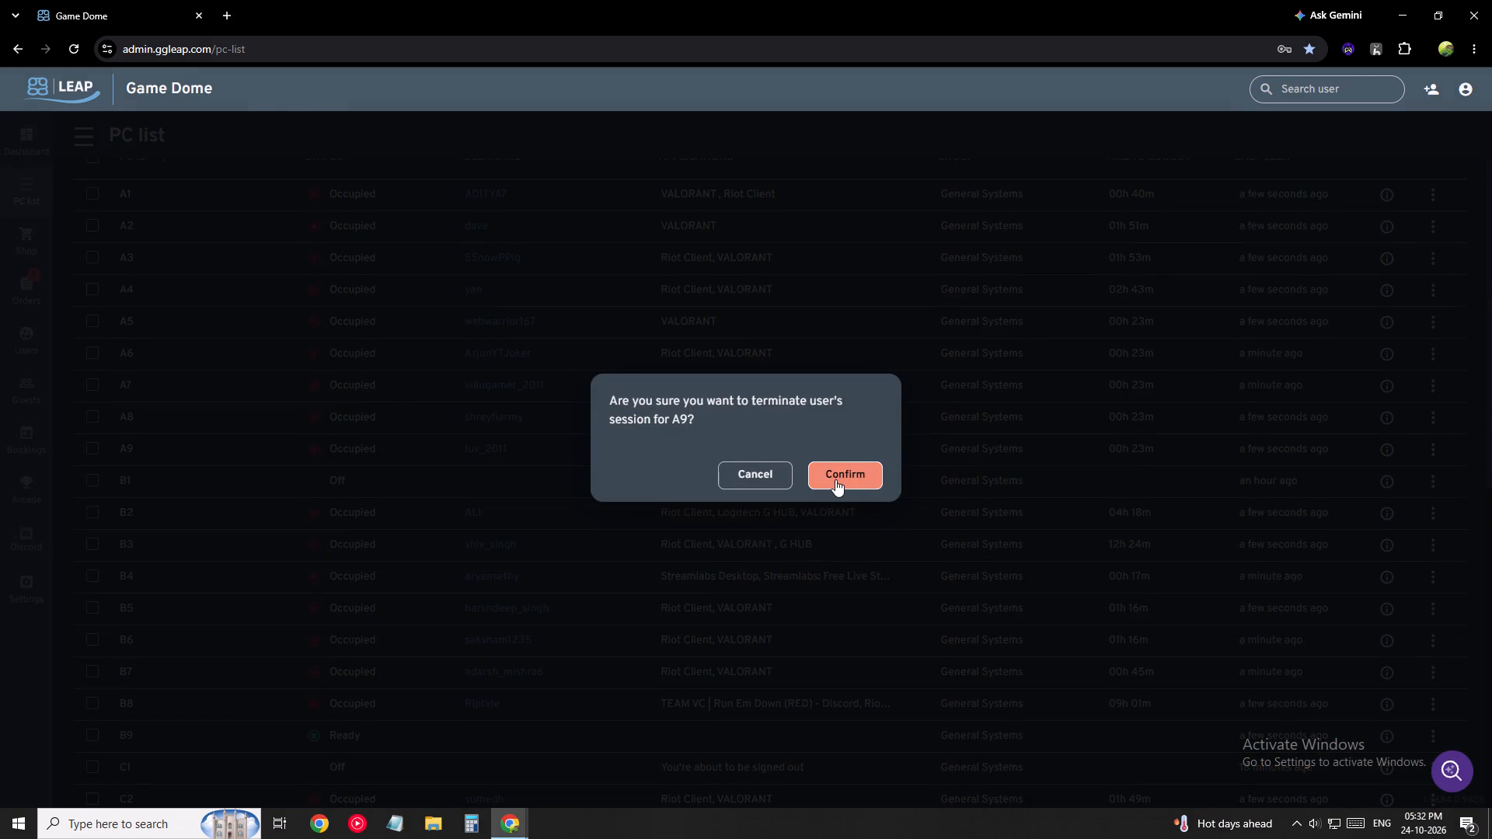
{"action": "left_click_drag", "start_coordinate": [835, 478], "coordinate": [849, 469]}
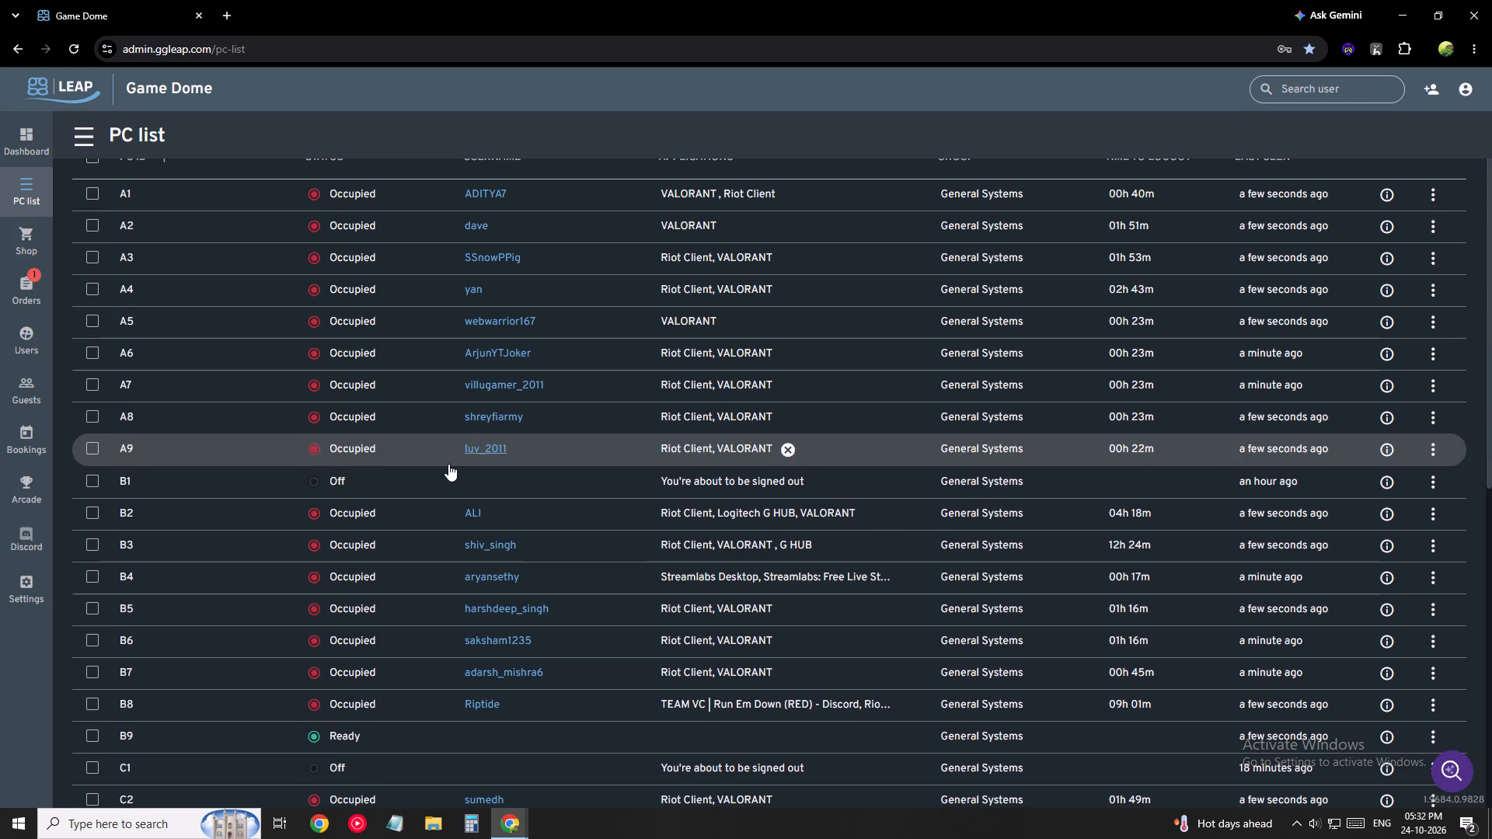
{"action": "left_click_drag", "start_coordinate": [335, 444], "coordinate": [368, 447]}
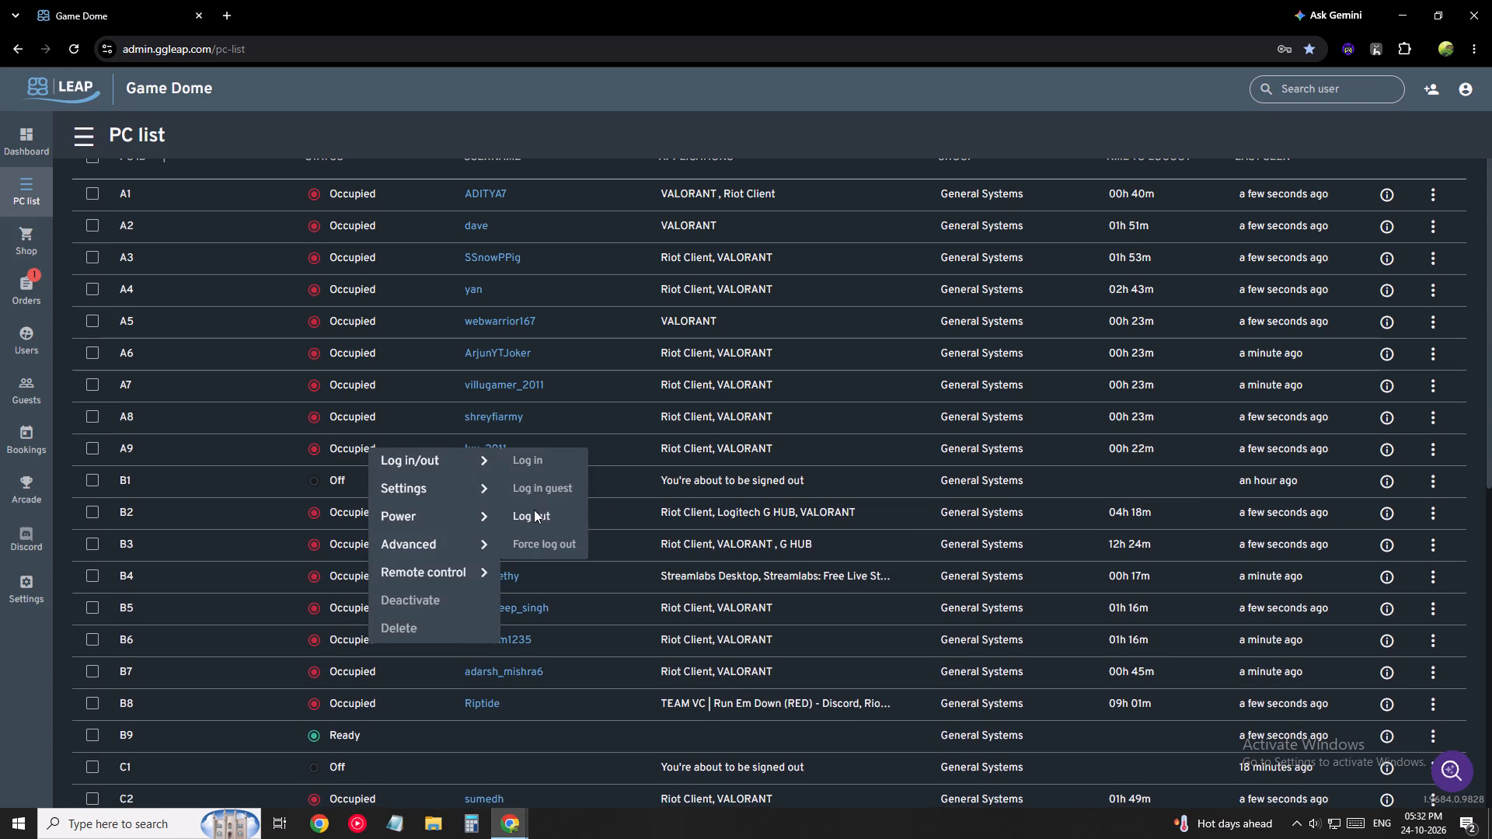
{"action": "left_click", "coordinate": [537, 518]}
{"action": "left_click", "coordinate": [880, 449]}
{"action": "left_click", "coordinate": [867, 472]}
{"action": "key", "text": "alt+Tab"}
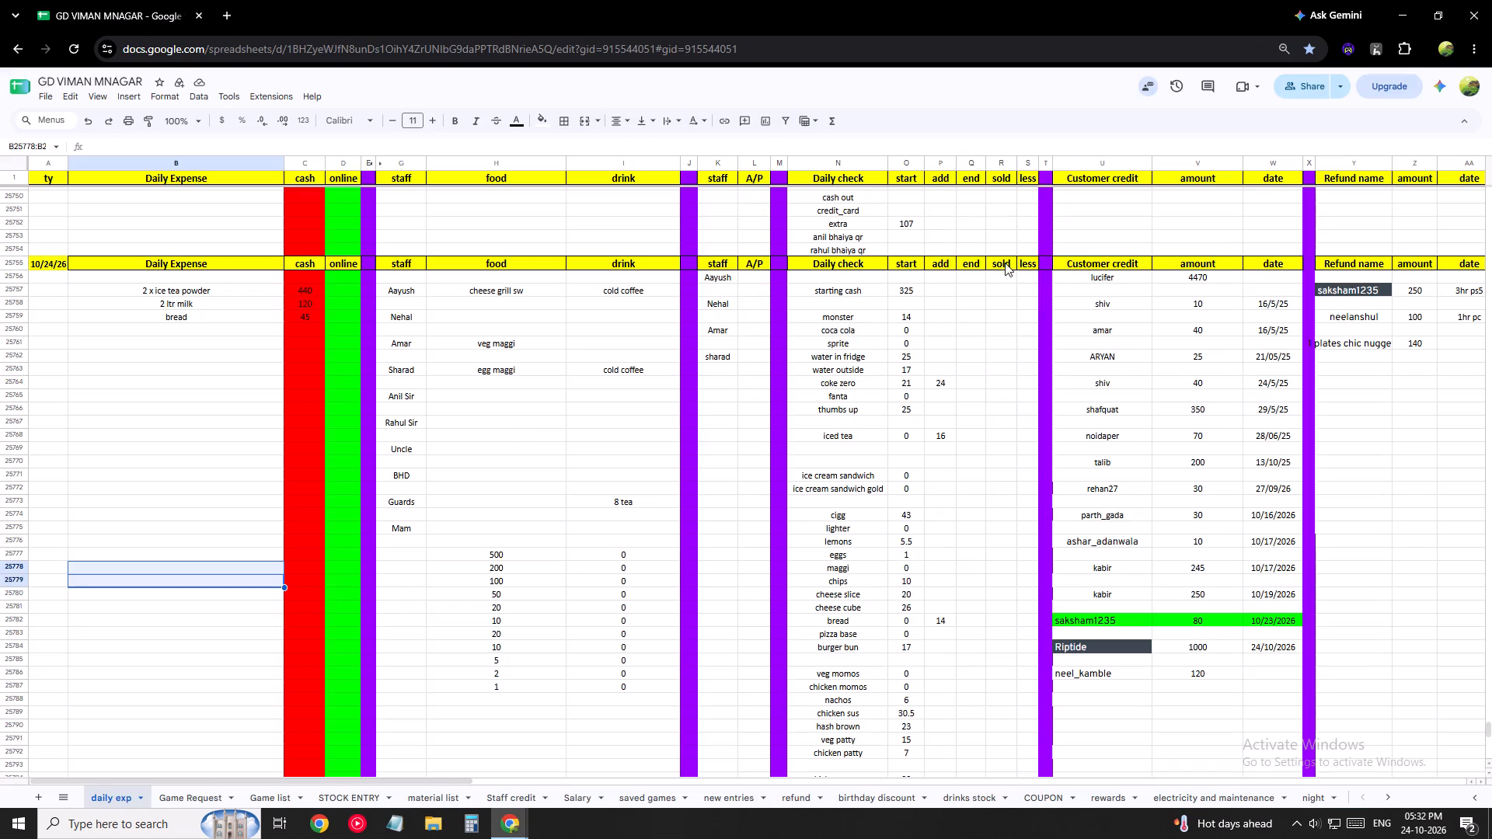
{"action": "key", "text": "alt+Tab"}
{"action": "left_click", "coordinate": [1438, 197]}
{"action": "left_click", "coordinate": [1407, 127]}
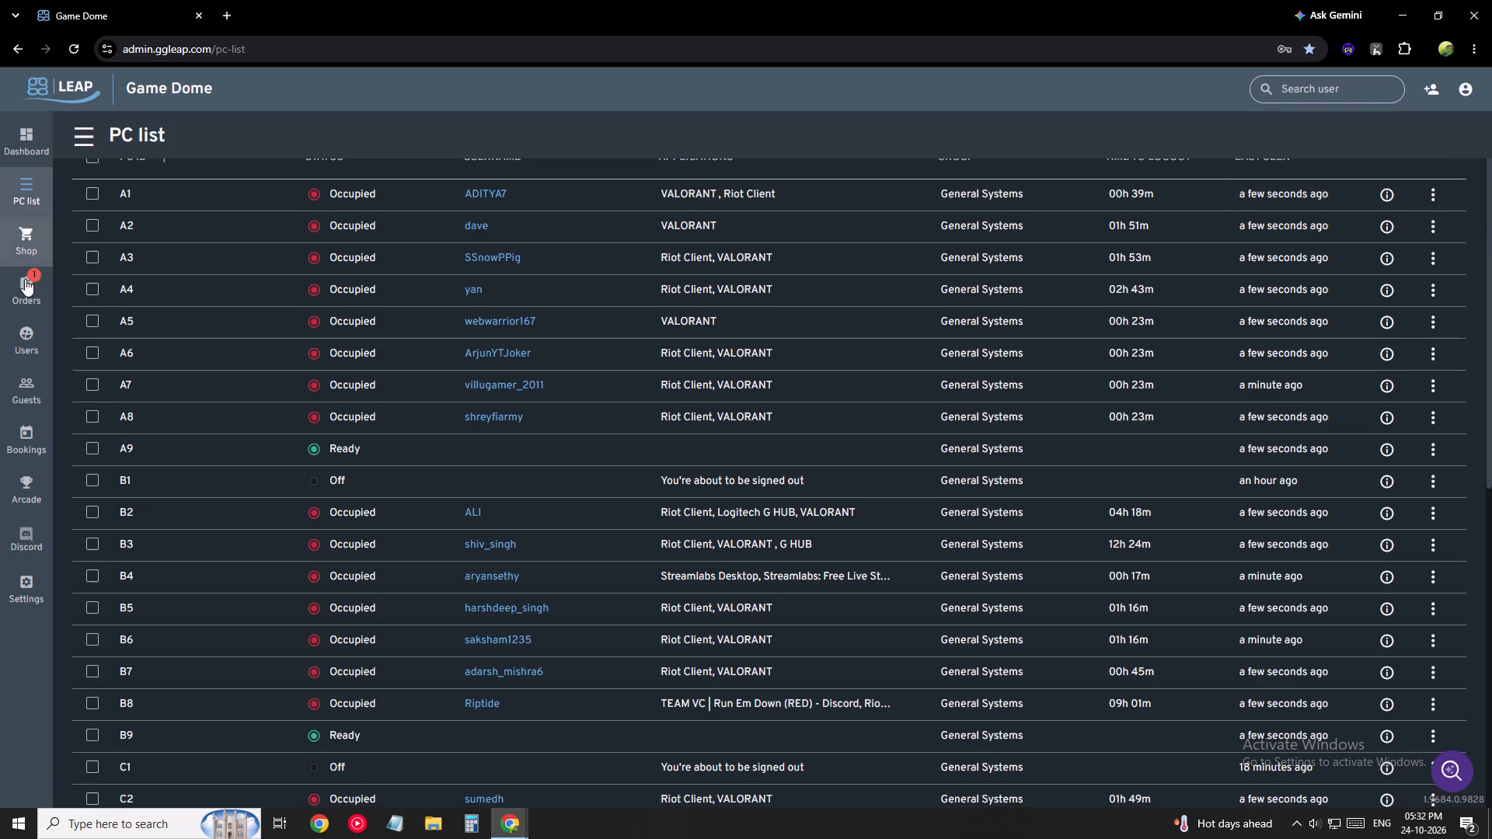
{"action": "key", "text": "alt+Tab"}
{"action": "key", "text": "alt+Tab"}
Search for the customer Aryan by username, open the first matching account's profile, and examine its active and expired GamePasses.
{"action": "left_click", "coordinate": [1338, 99]}
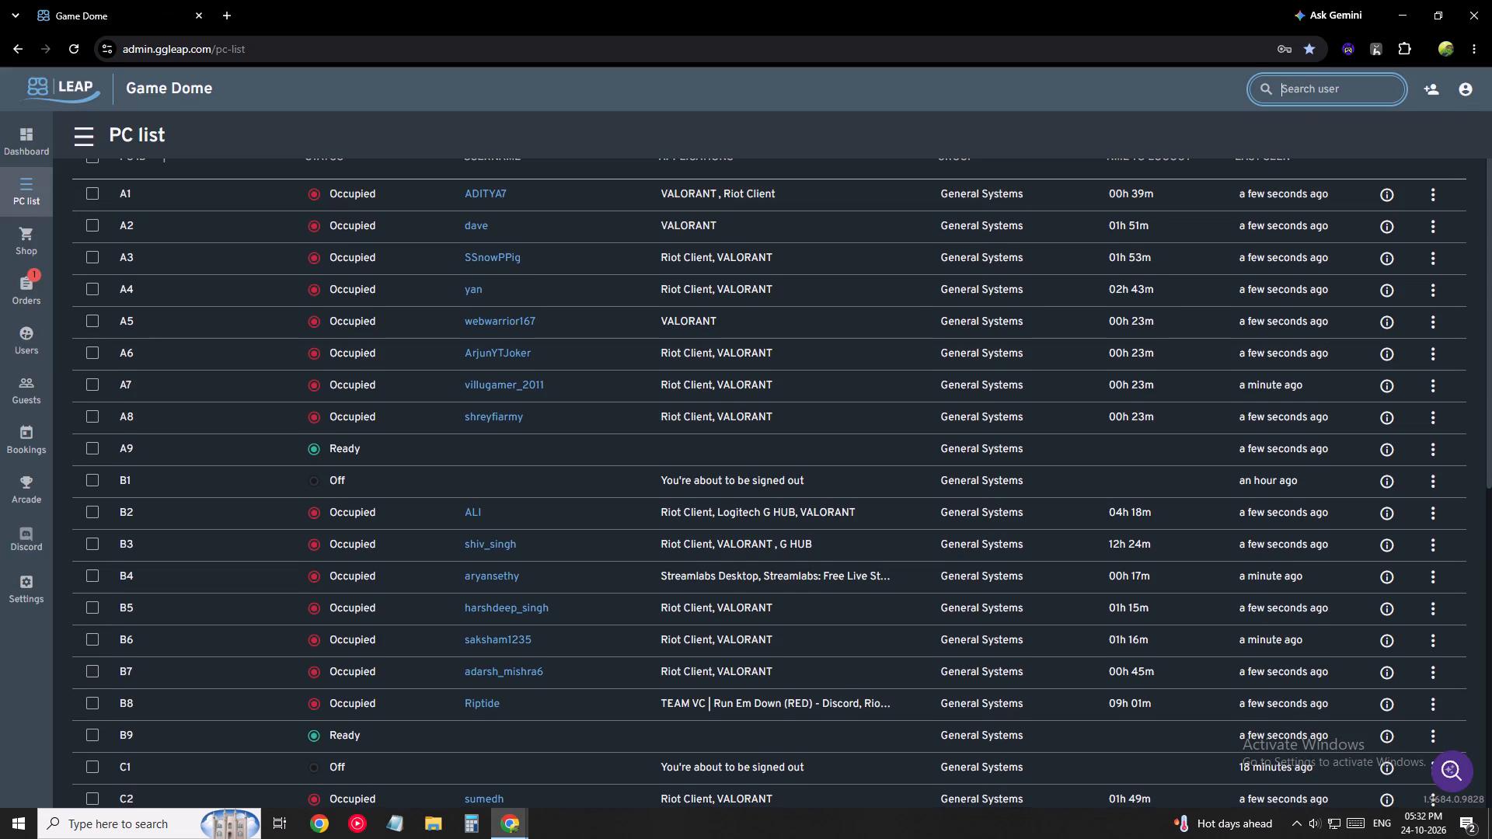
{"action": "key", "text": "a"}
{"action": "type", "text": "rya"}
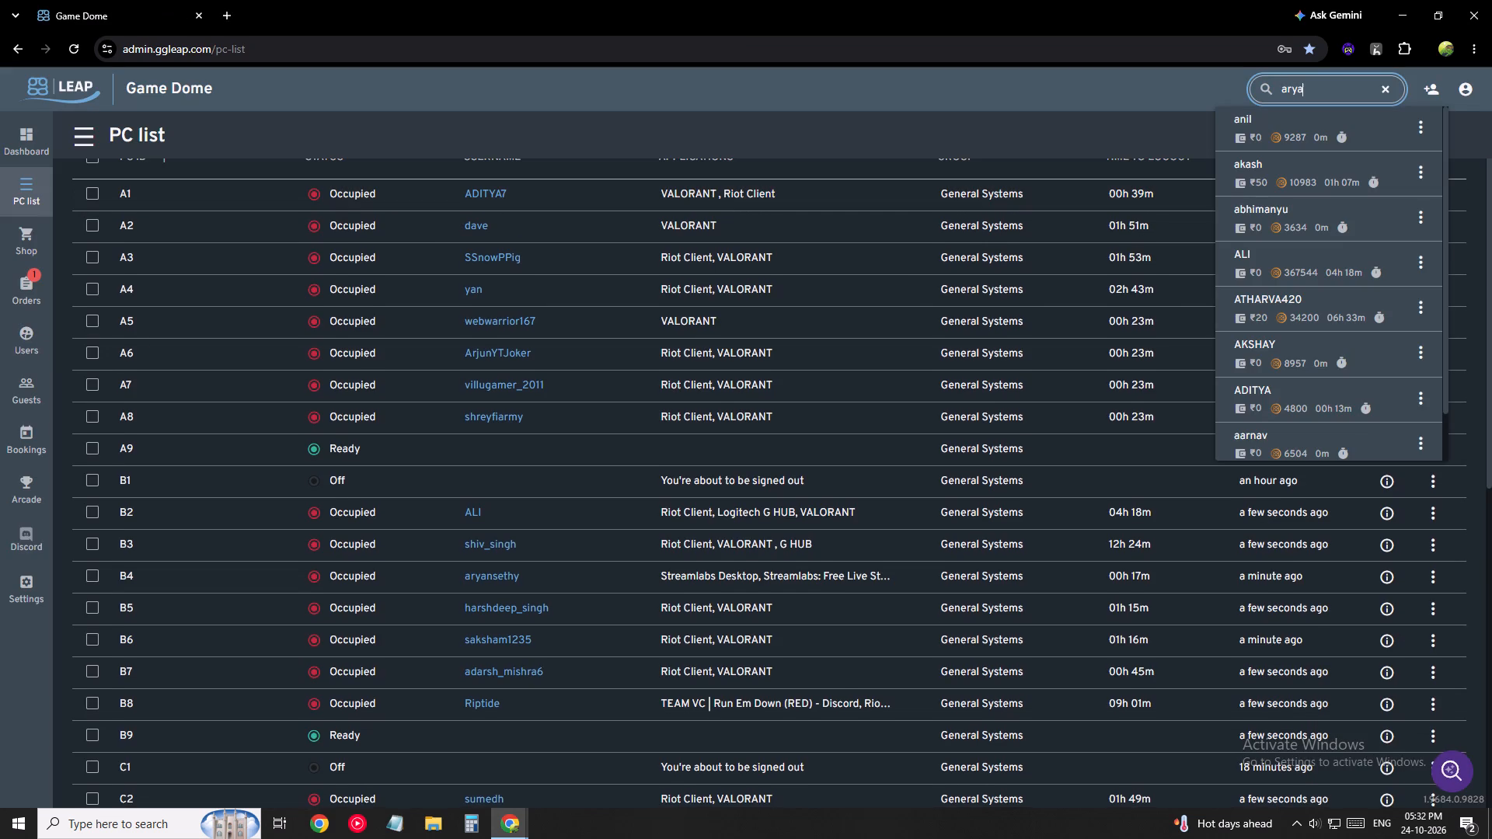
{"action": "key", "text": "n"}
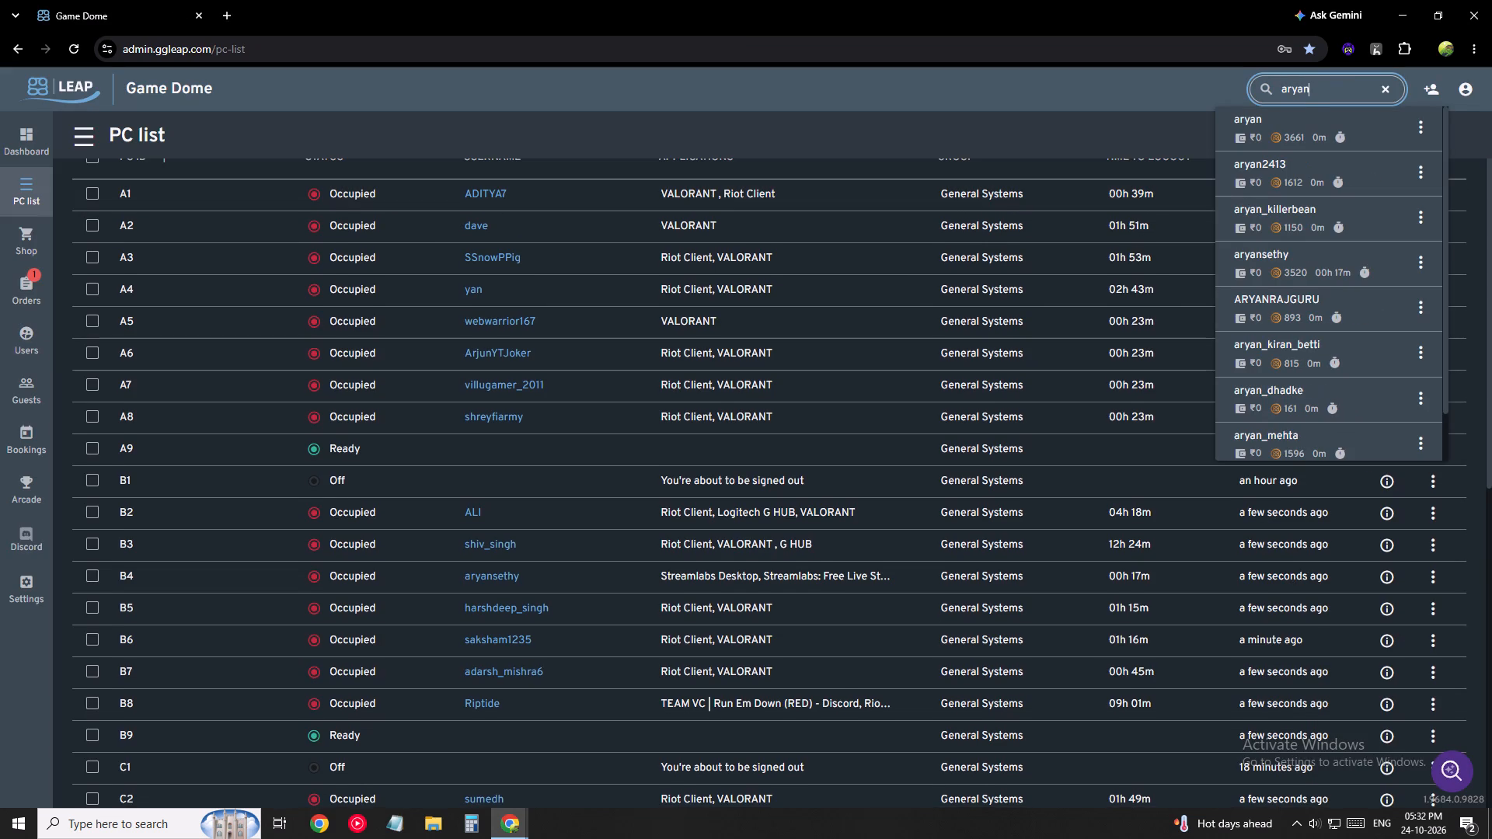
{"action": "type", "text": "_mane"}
{"action": "left_click", "coordinate": [1431, 126]}
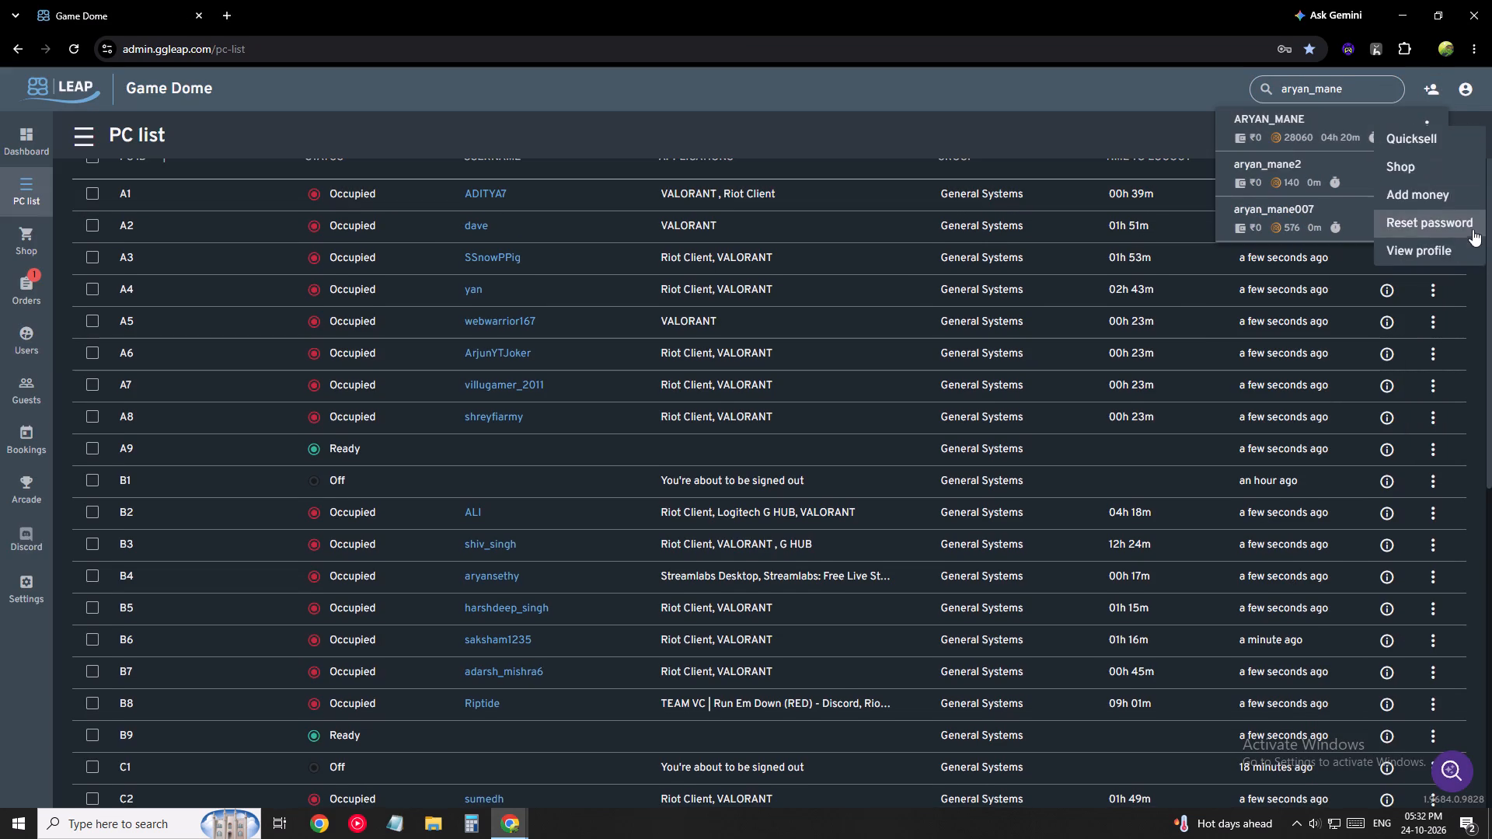
{"action": "left_click", "coordinate": [1473, 249]}
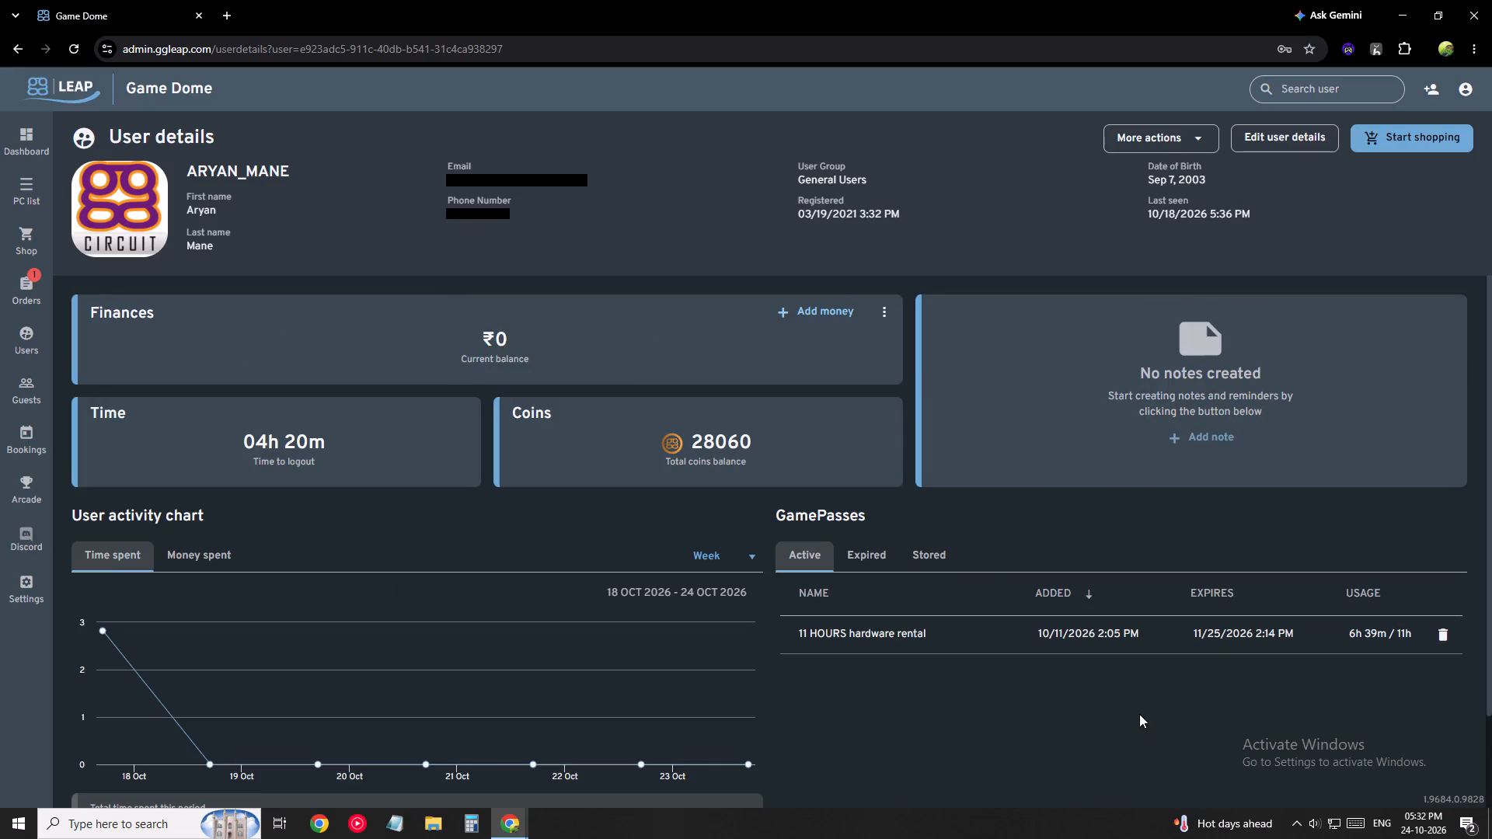
{"action": "left_click", "coordinate": [856, 555]}
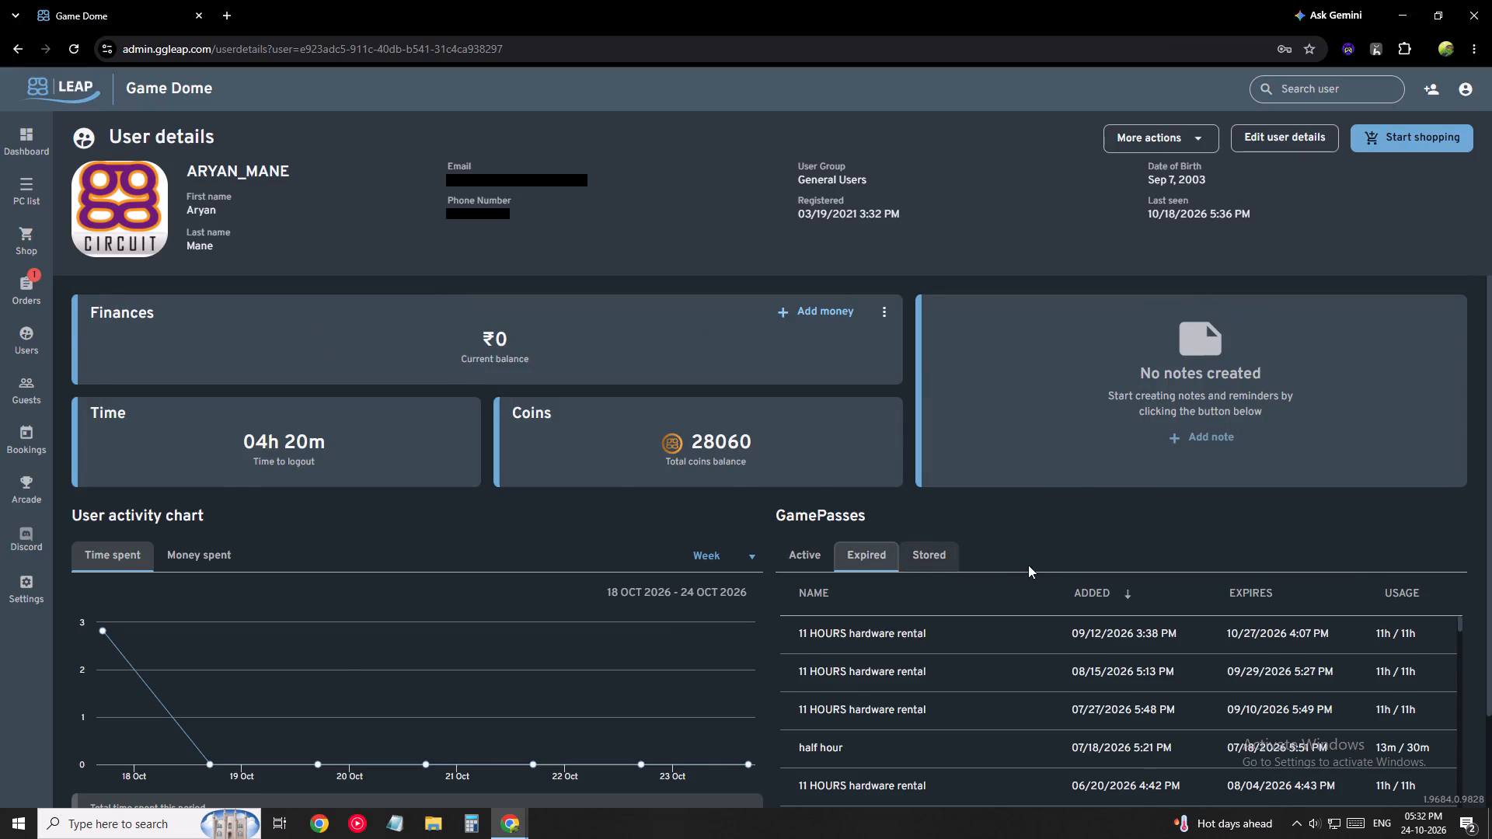
{"action": "scroll", "coordinate": [1071, 567], "scroll_direction": "down", "scroll_amount": 3}
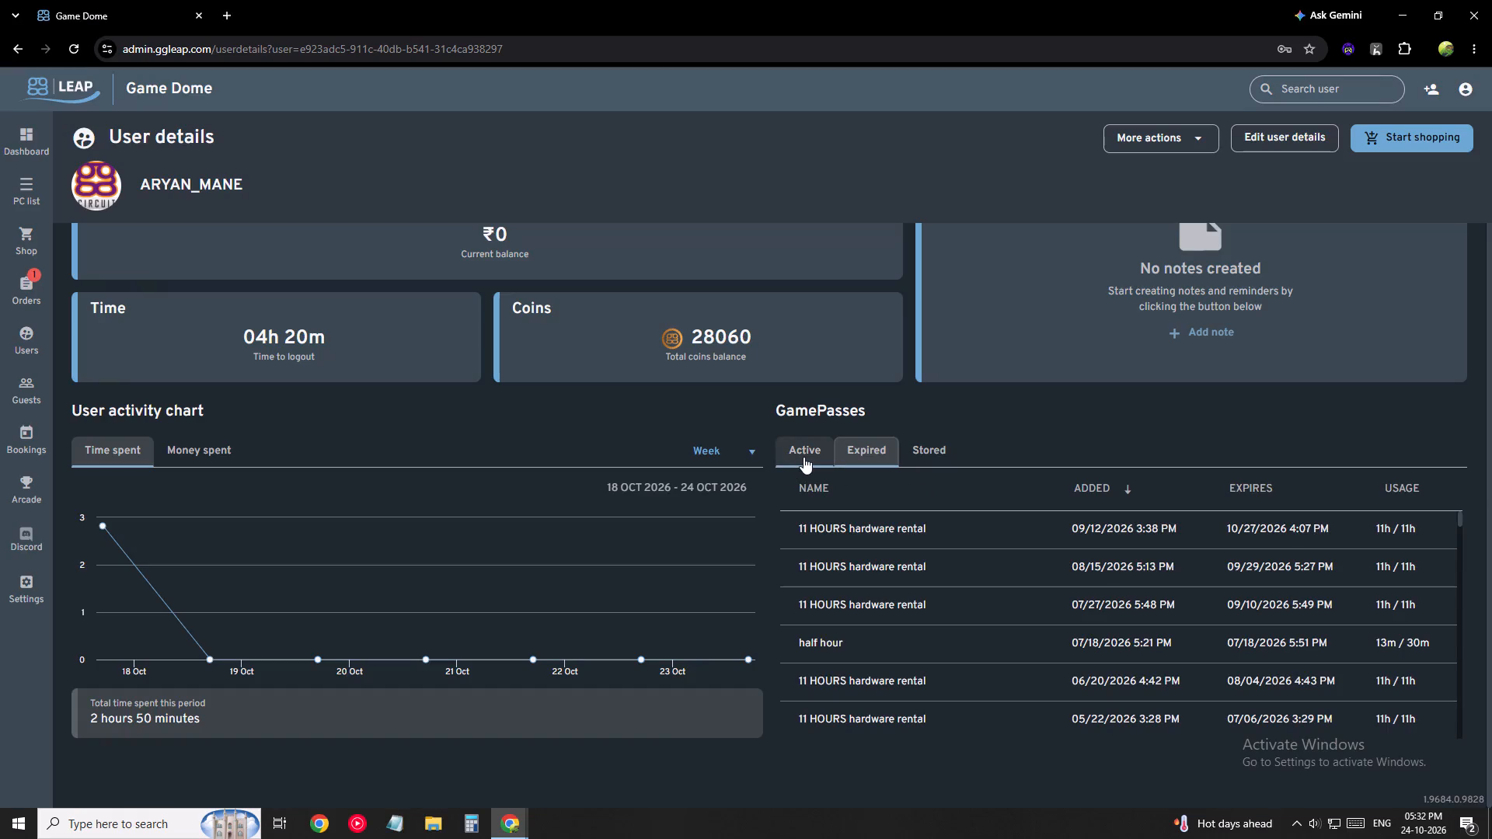
{"action": "left_click", "coordinate": [808, 437]}
{"action": "scroll", "coordinate": [913, 617], "scroll_direction": "up", "scroll_amount": 2}
{"action": "scroll", "coordinate": [913, 617], "scroll_direction": "down", "scroll_amount": 1}
{"action": "scroll", "coordinate": [913, 617], "scroll_direction": "up", "scroll_amount": 1}
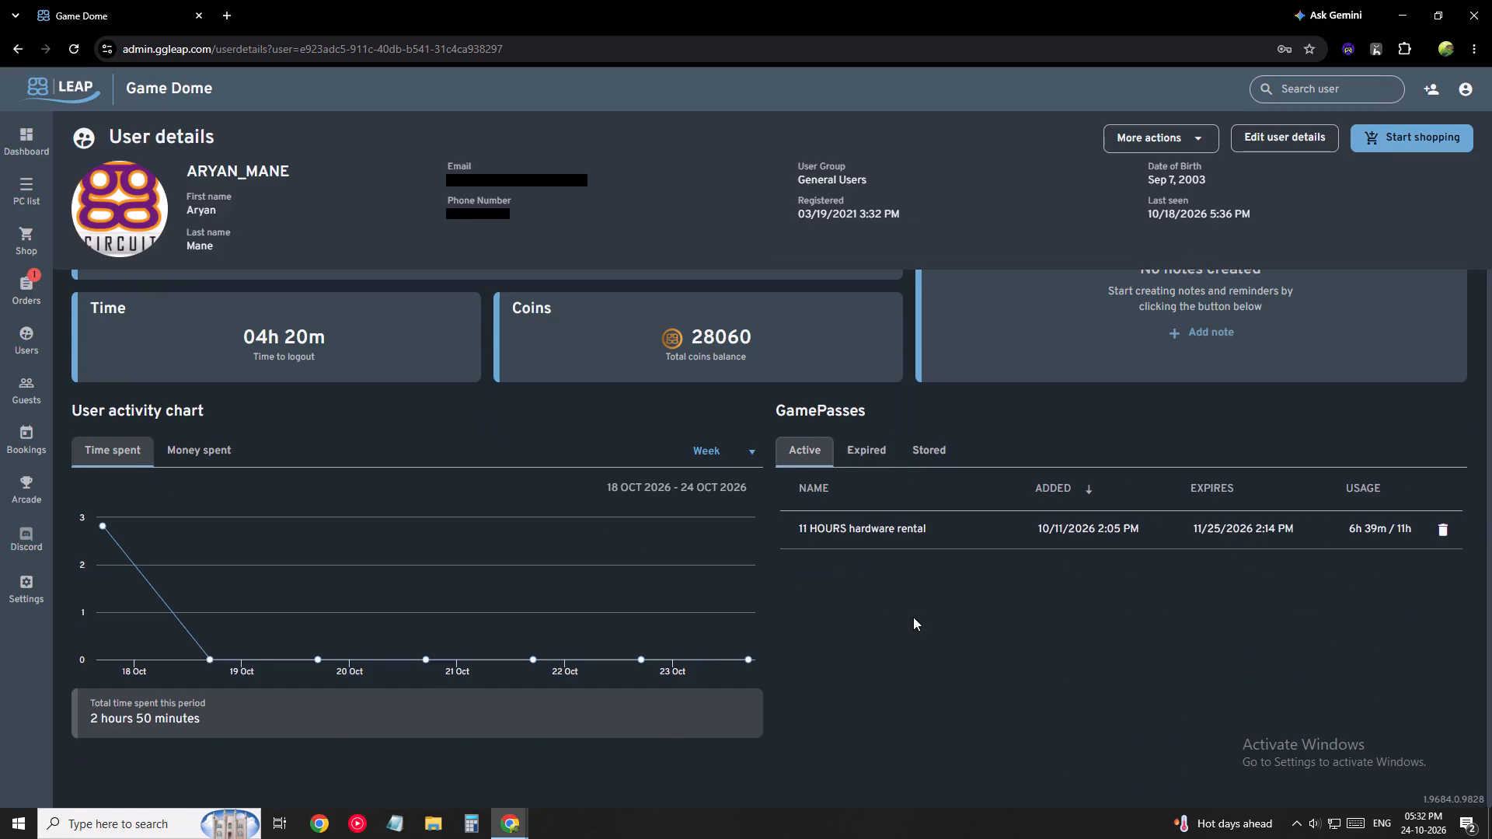
{"action": "scroll", "coordinate": [913, 617], "scroll_direction": "up", "scroll_amount": 2}
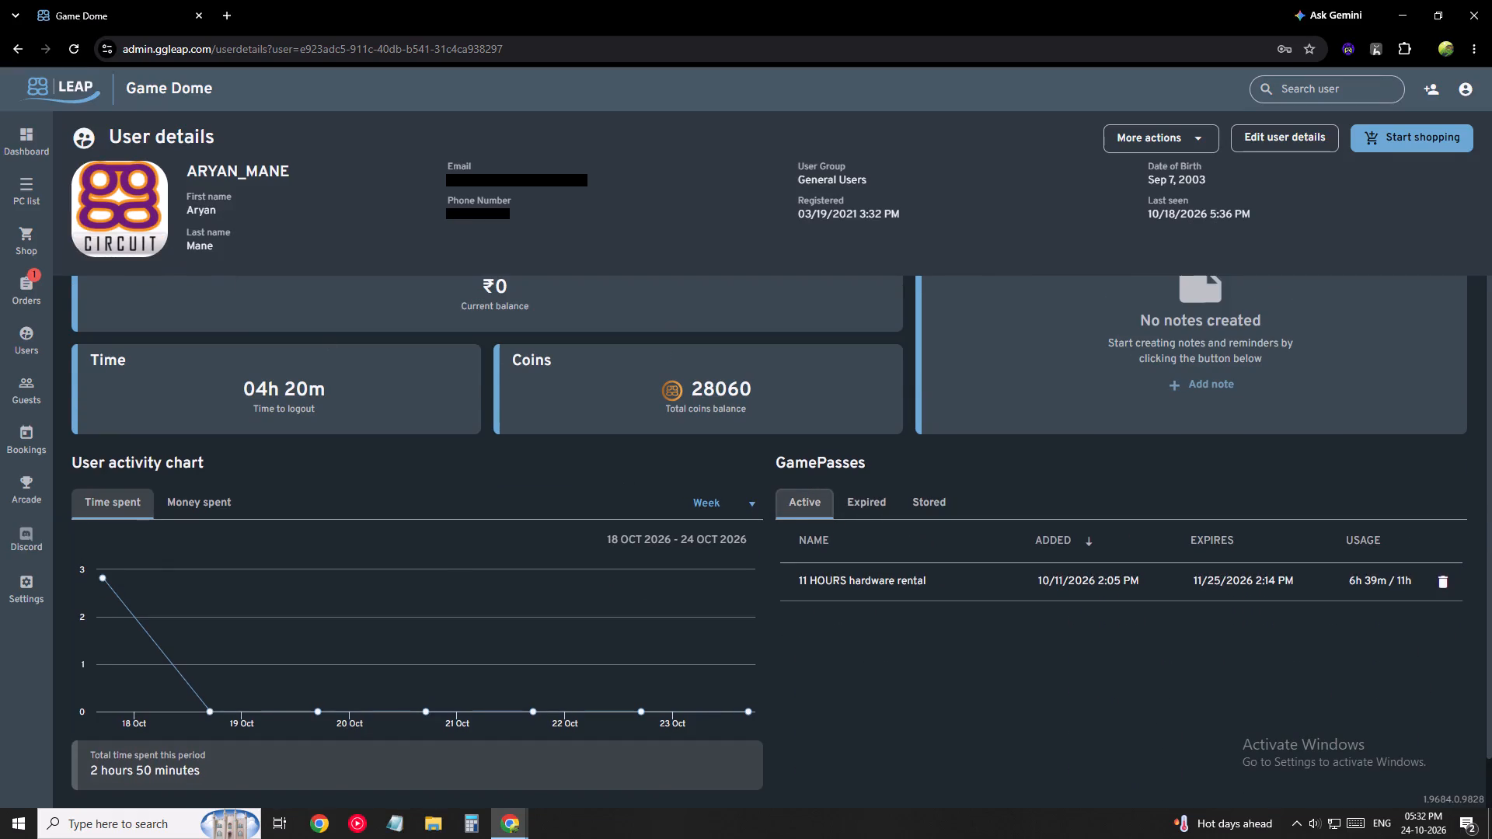
{"action": "left_click", "coordinate": [37, 196]}
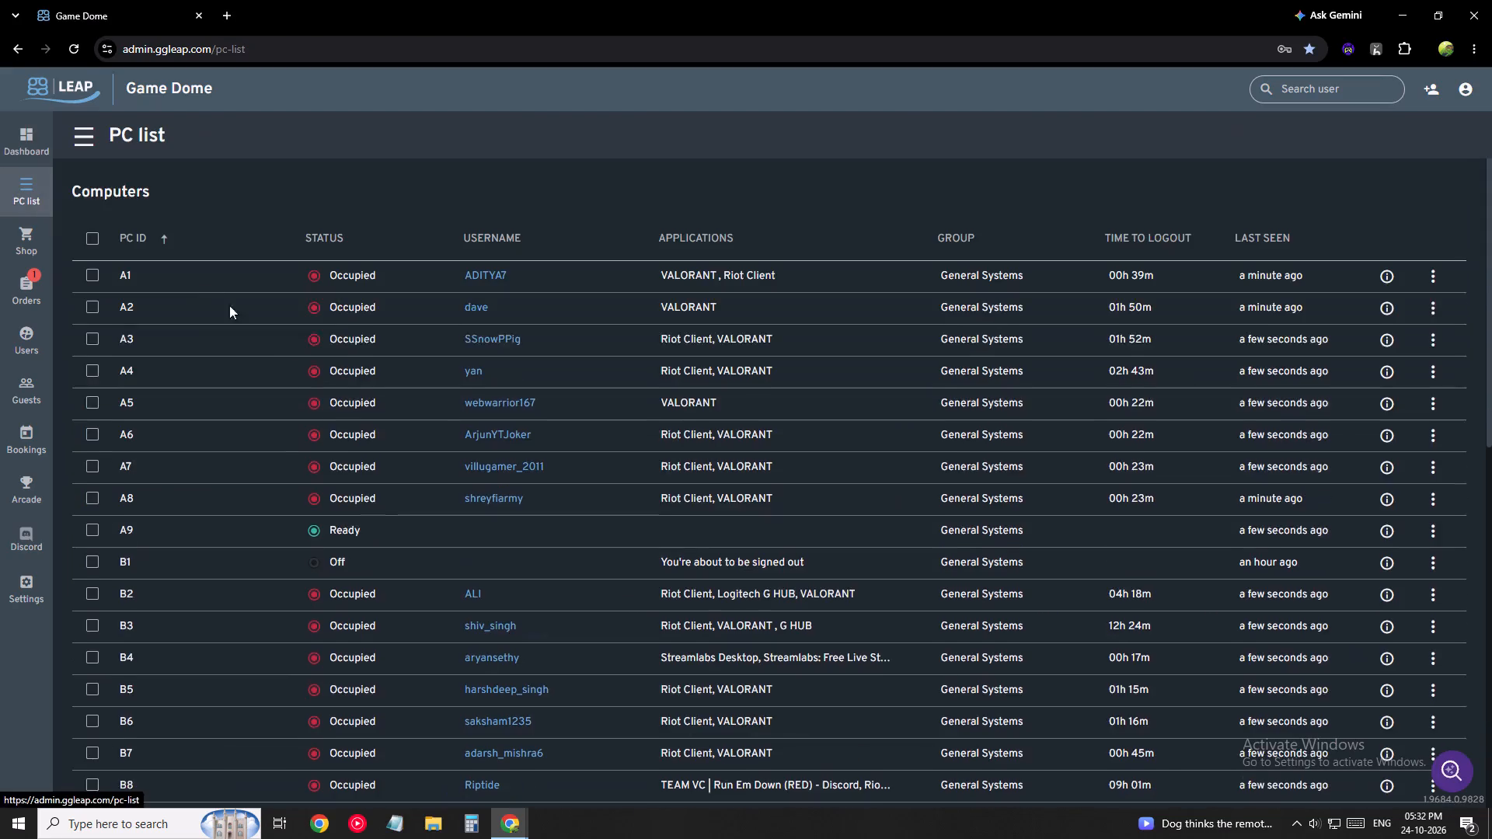
{"action": "scroll", "coordinate": [521, 480], "scroll_direction": "down", "scroll_amount": 11}
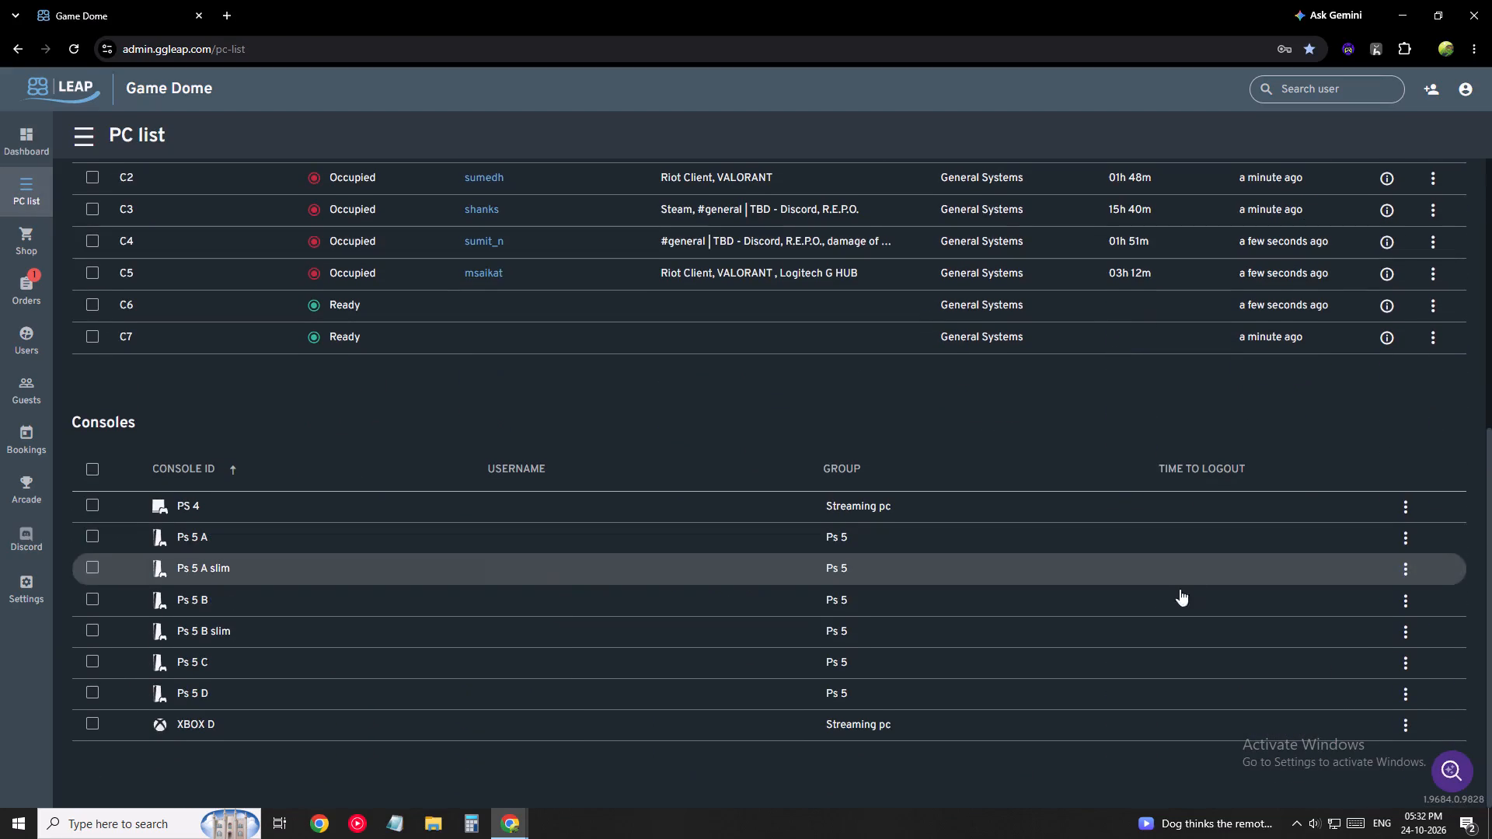
{"action": "left_click", "coordinate": [1412, 547]}
{"action": "left_click", "coordinate": [1426, 553]}
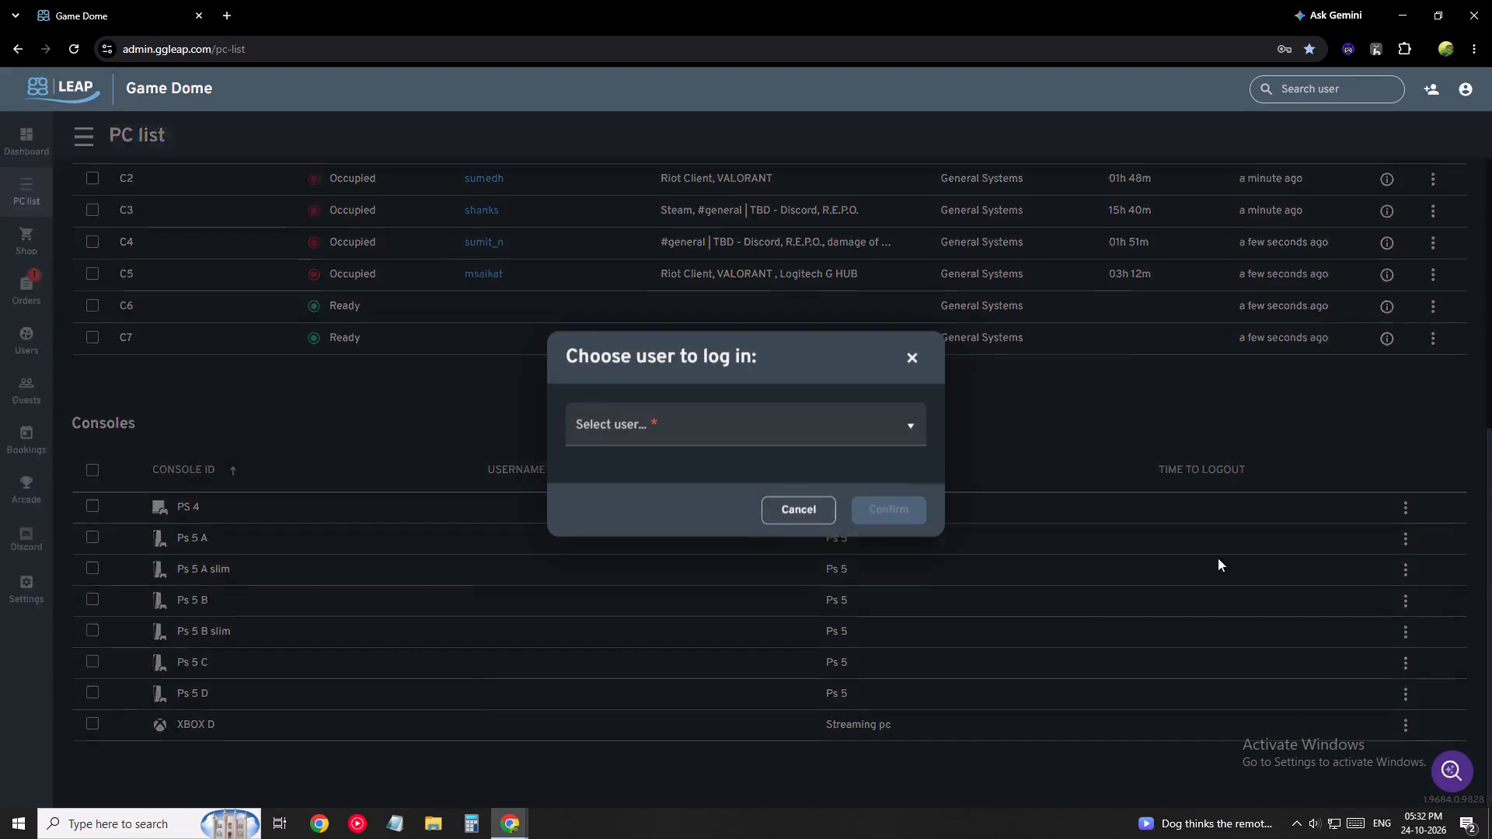
{"action": "left_click", "coordinate": [659, 444]}
{"action": "key", "text": "ctrl+v"}
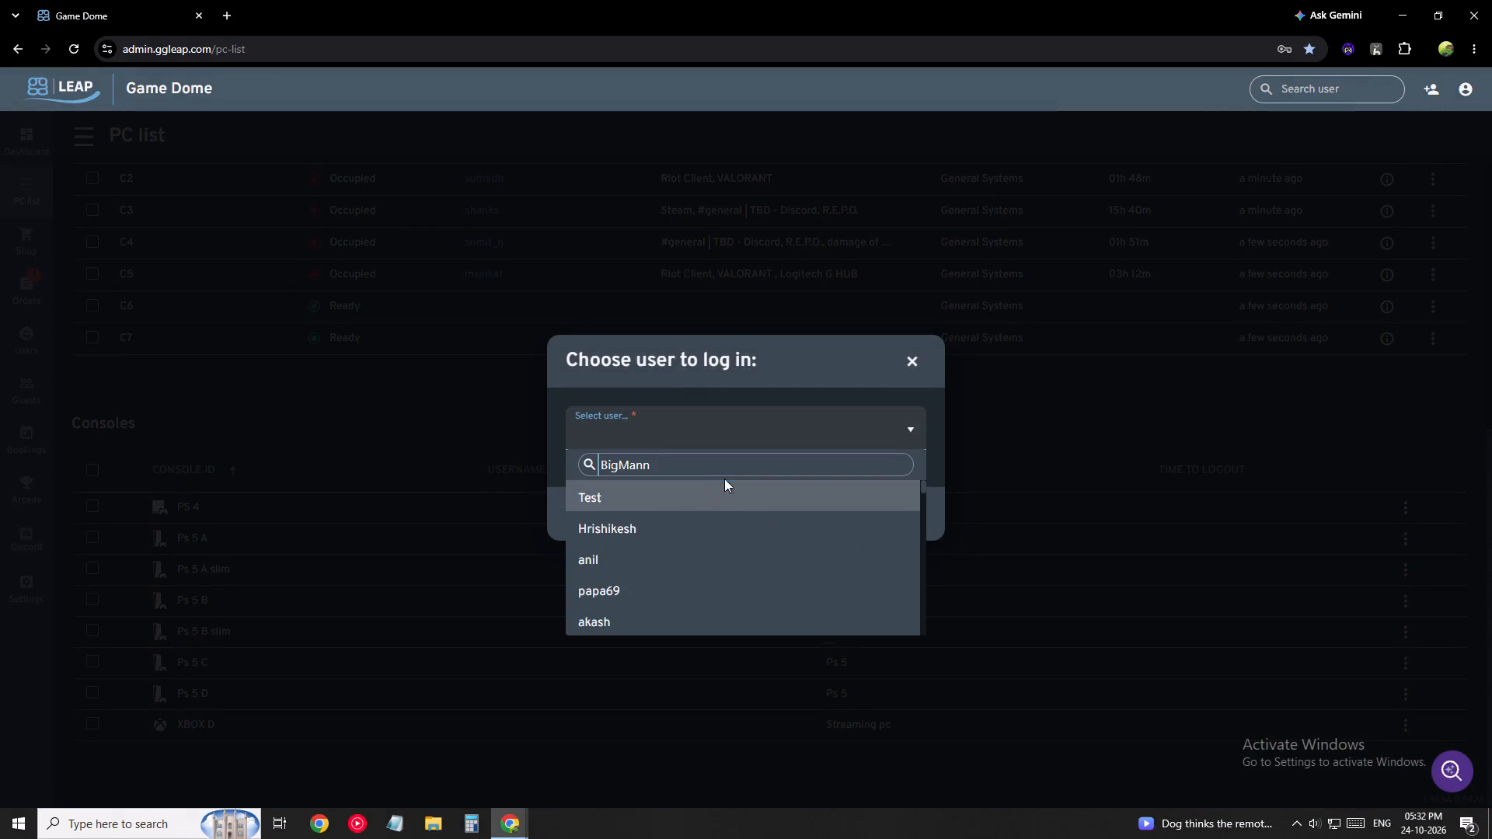
{"action": "left_click", "coordinate": [769, 503]}
{"action": "left_click", "coordinate": [859, 513]}
{"action": "left_click", "coordinate": [1400, 545]}
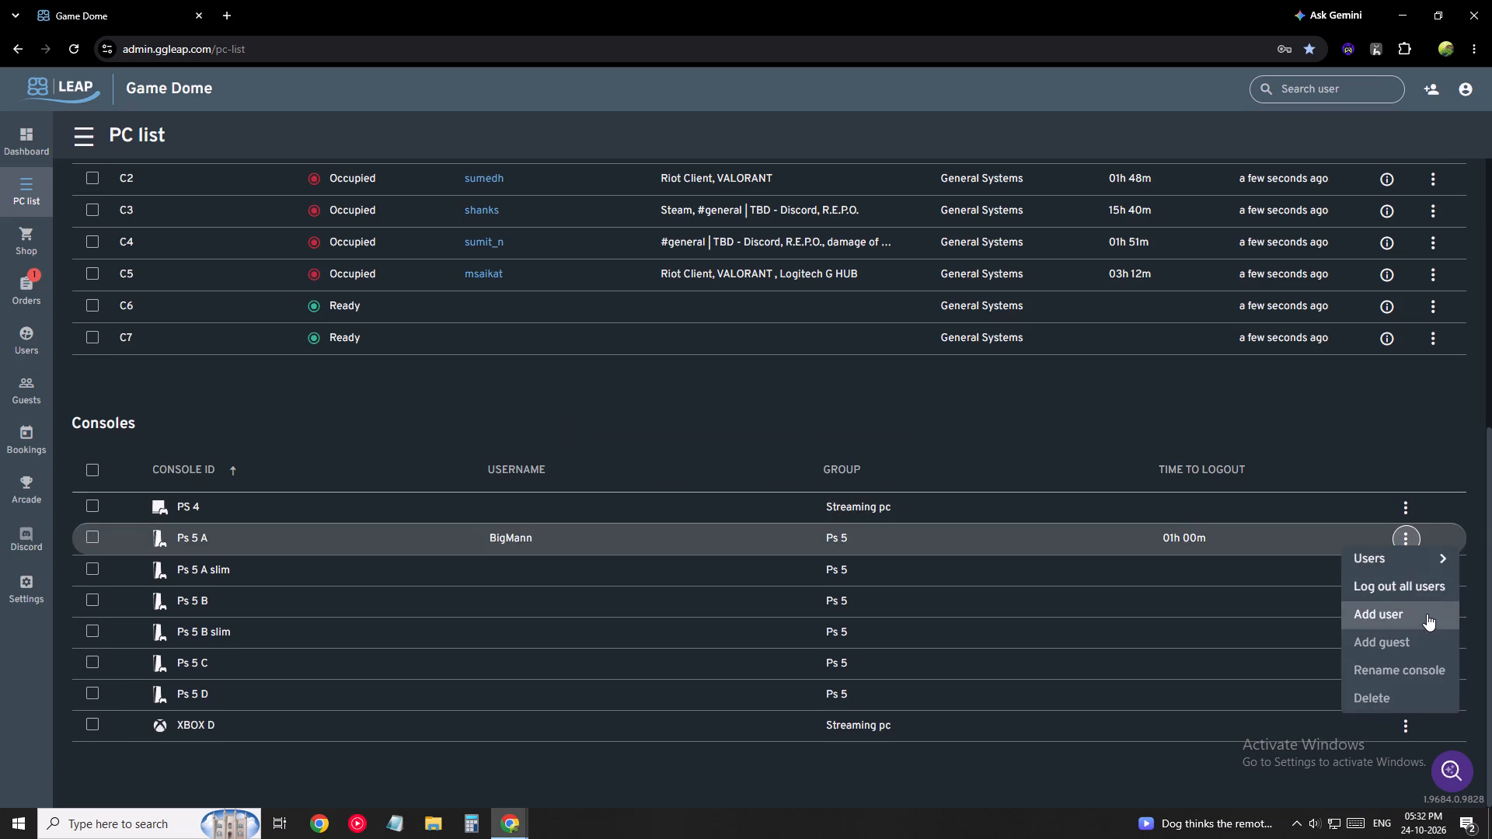
{"action": "left_click", "coordinate": [1427, 614]}
{"action": "left_click", "coordinate": [670, 442]}
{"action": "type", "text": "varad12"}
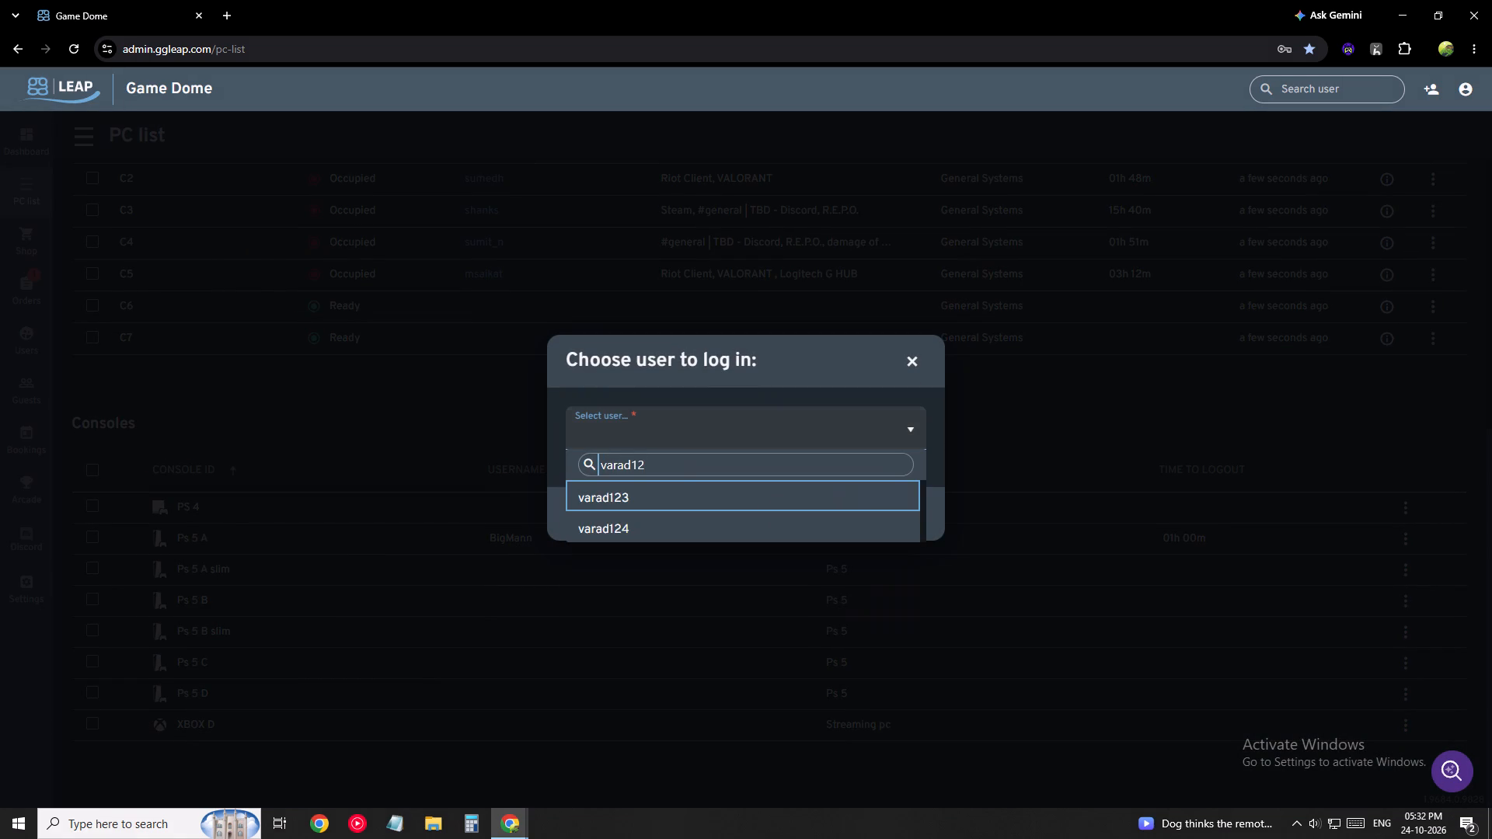
{"action": "left_click", "coordinate": [671, 527]}
{"action": "left_click", "coordinate": [882, 524]}
Add user varun to the Ps 5 A console.
{"action": "left_click", "coordinate": [1410, 542]}
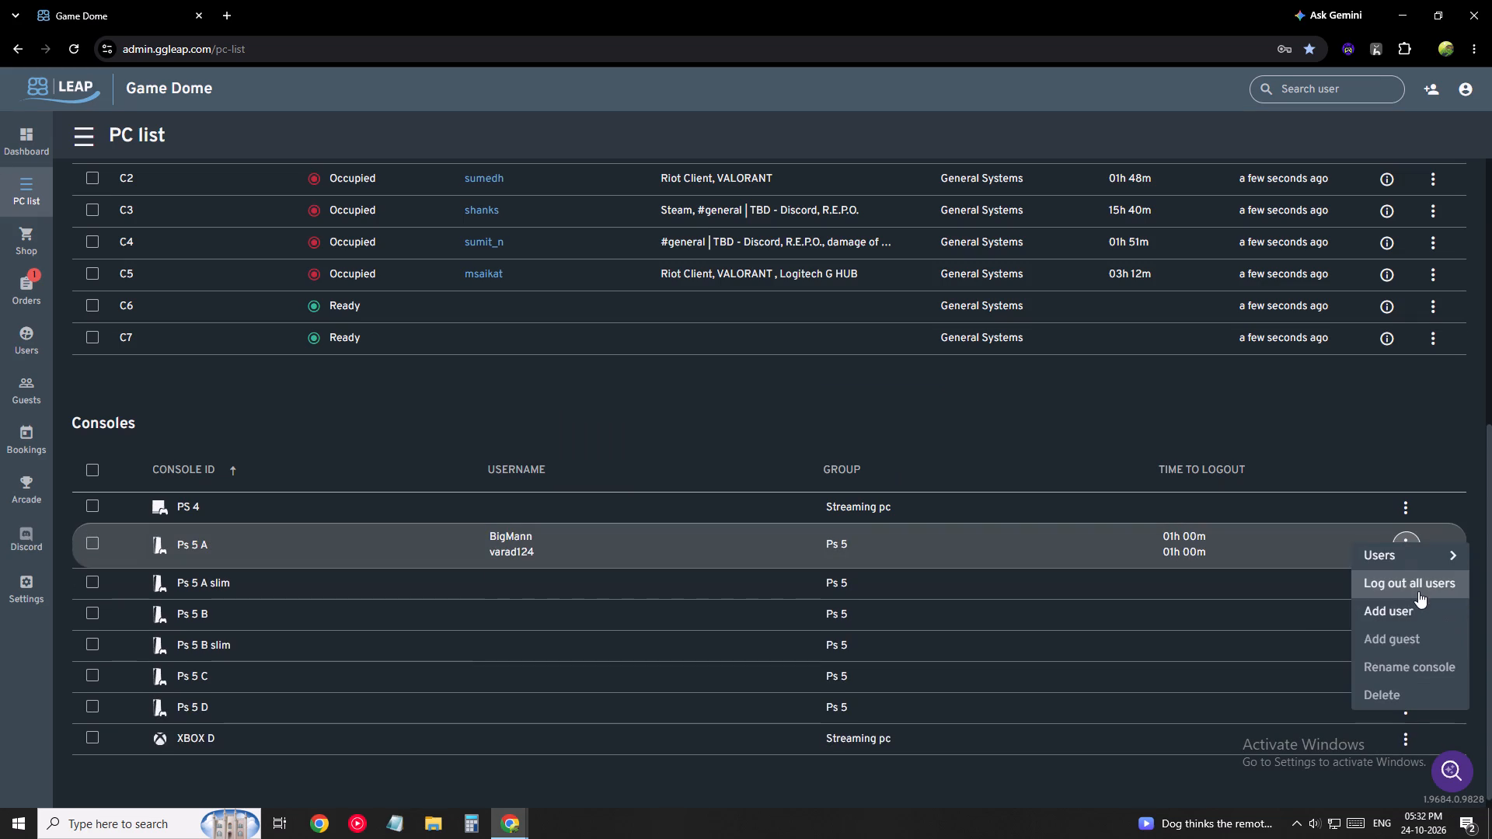
{"action": "left_click", "coordinate": [1421, 621]}
{"action": "left_click", "coordinate": [675, 442]}
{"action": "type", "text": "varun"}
{"action": "left_click", "coordinate": [671, 503]}
{"action": "left_click", "coordinate": [866, 512]}
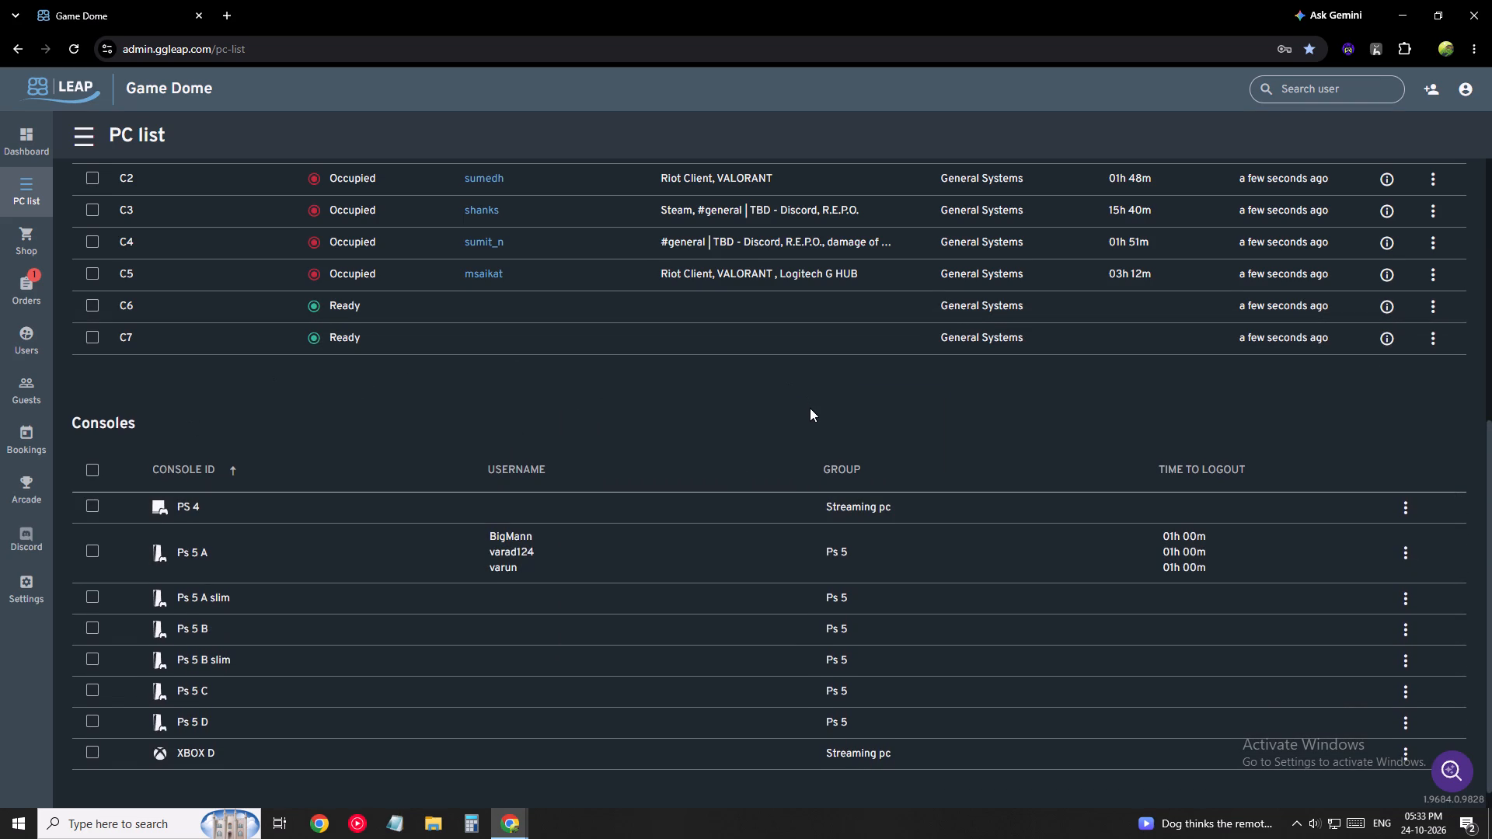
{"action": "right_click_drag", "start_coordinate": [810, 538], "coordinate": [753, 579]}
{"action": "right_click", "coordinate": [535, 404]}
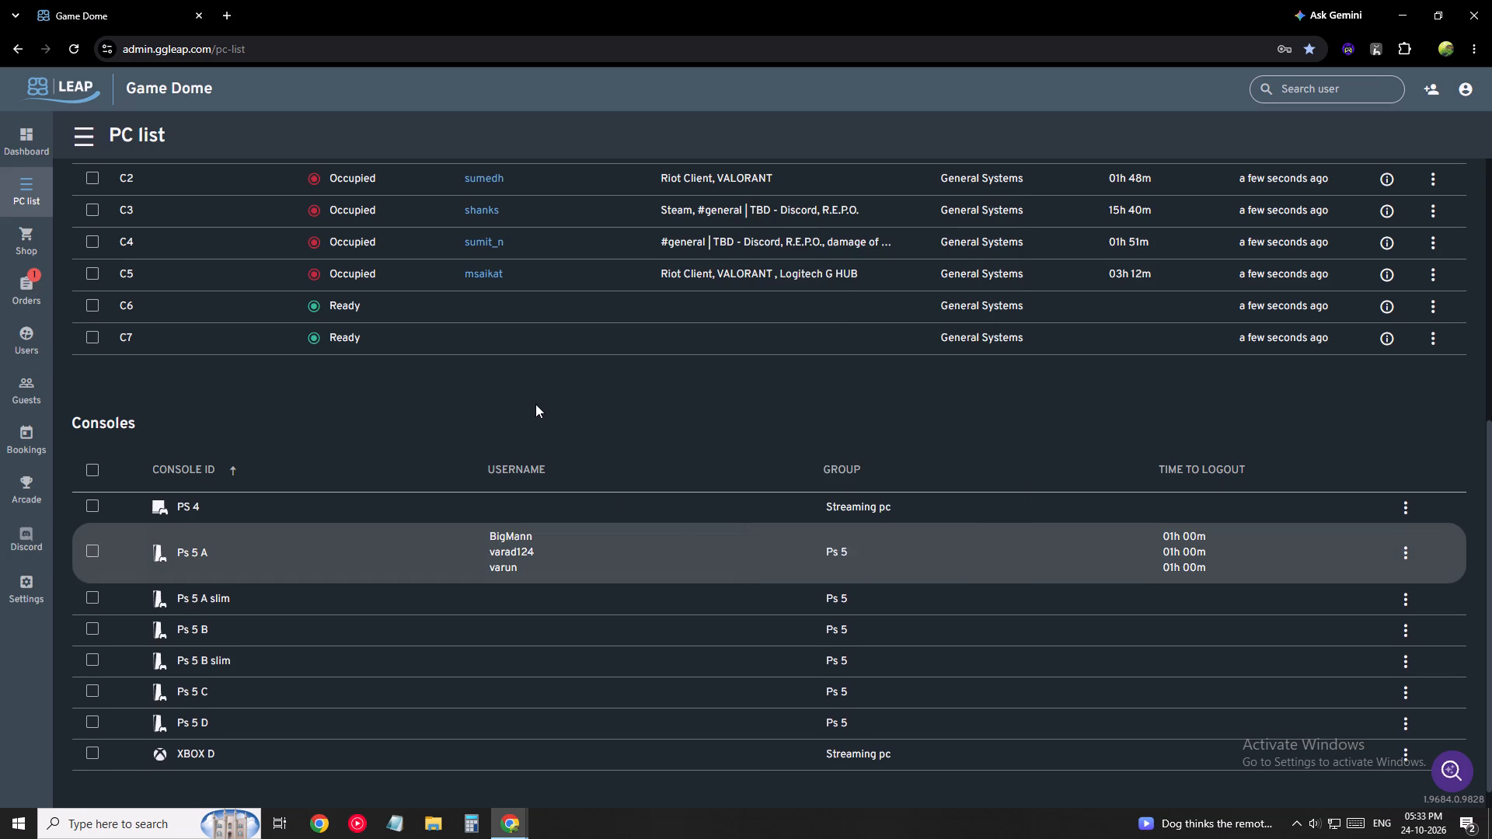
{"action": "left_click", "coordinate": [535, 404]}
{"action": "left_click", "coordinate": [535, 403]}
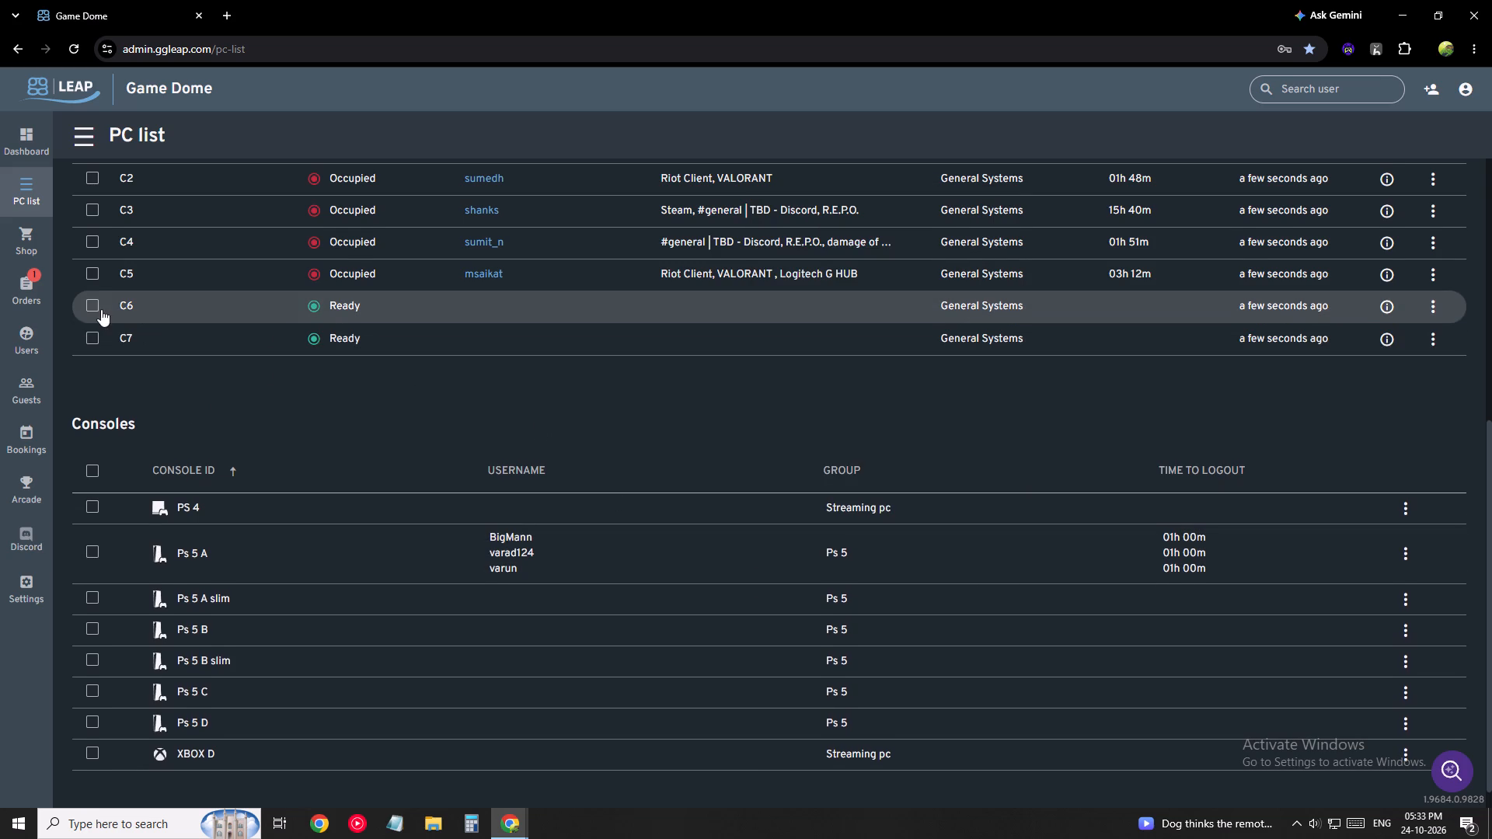
Restart PC A9 from the PC list and confirm the restart.
{"action": "scroll", "coordinate": [563, 446], "scroll_direction": "up", "scroll_amount": 4}
{"action": "scroll", "coordinate": [619, 496], "scroll_direction": "down", "scroll_amount": 1}
{"action": "scroll", "coordinate": [619, 496], "scroll_direction": "up", "scroll_amount": 1}
{"action": "scroll", "coordinate": [401, 433], "scroll_direction": "up", "scroll_amount": 2}
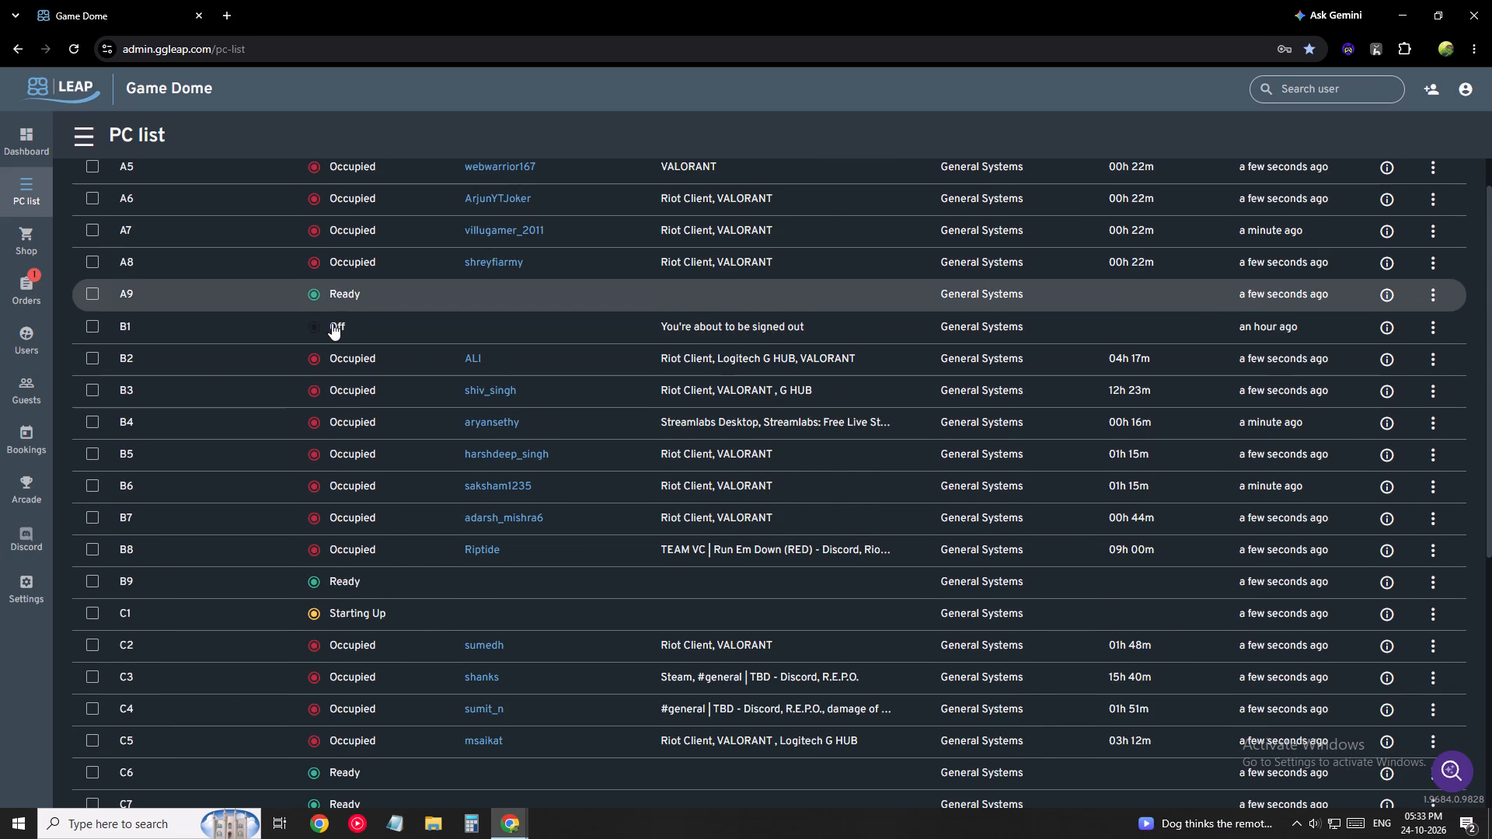
{"action": "scroll", "coordinate": [417, 378], "scroll_direction": "up", "scroll_amount": 3}
{"action": "scroll", "coordinate": [556, 601], "scroll_direction": "down", "scroll_amount": 2}
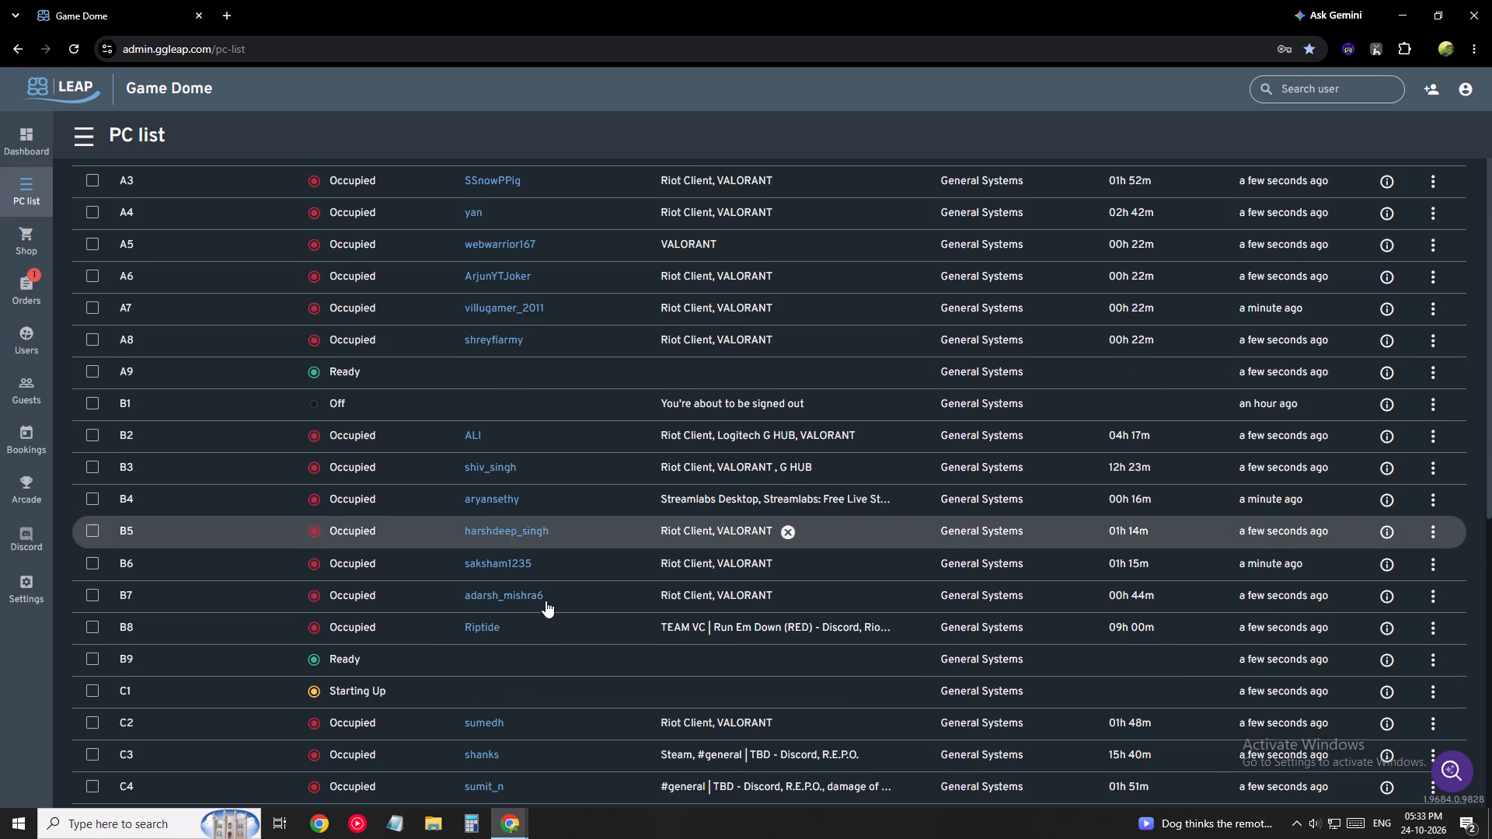
{"action": "left_click", "coordinate": [325, 364]}
{"action": "left_click", "coordinate": [338, 367]}
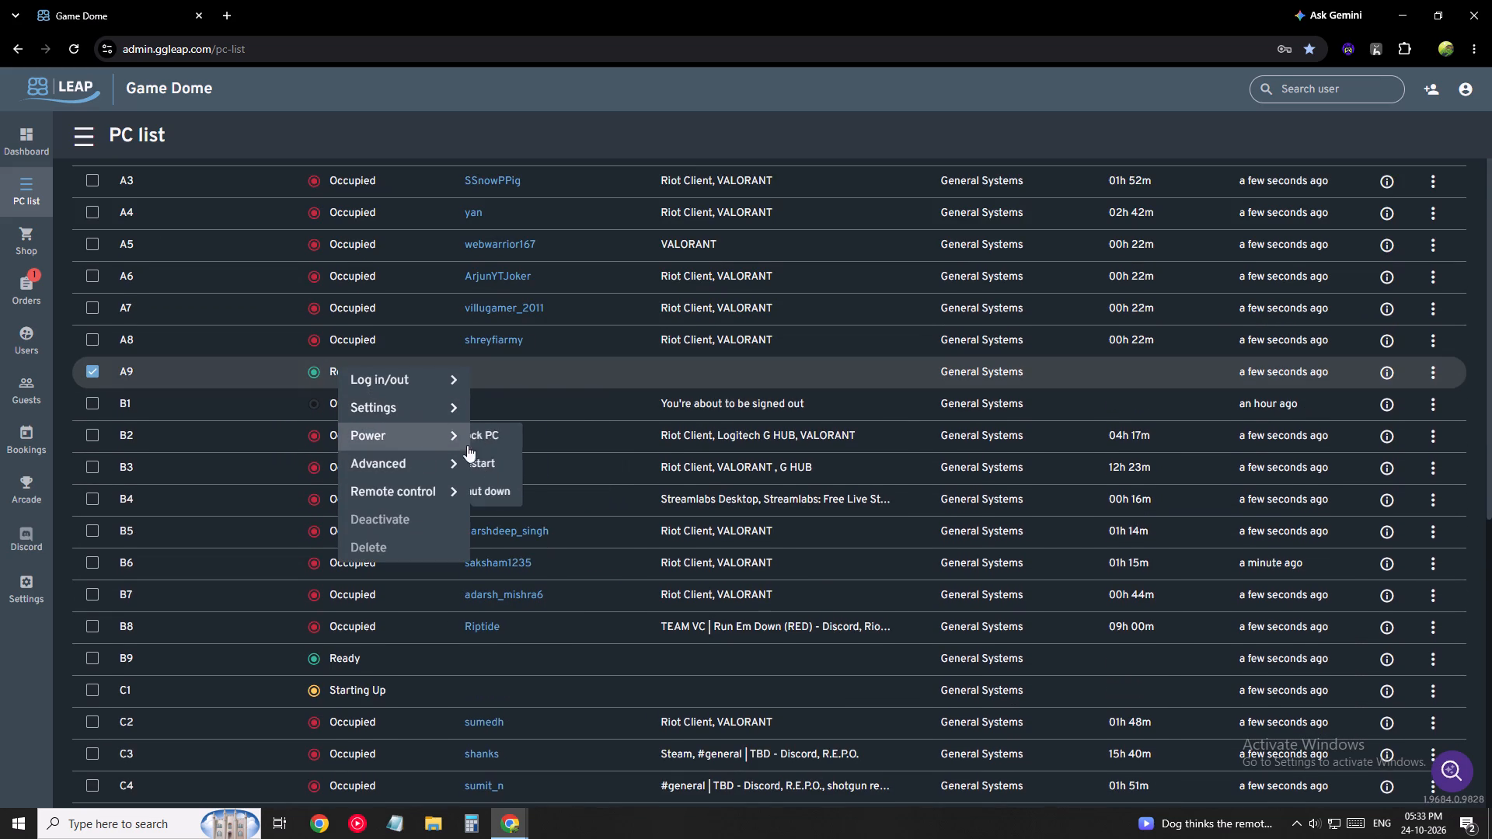
{"action": "left_click", "coordinate": [503, 466]}
{"action": "left_click", "coordinate": [863, 468]}
{"action": "scroll", "coordinate": [282, 576], "scroll_direction": "up", "scroll_amount": 3}
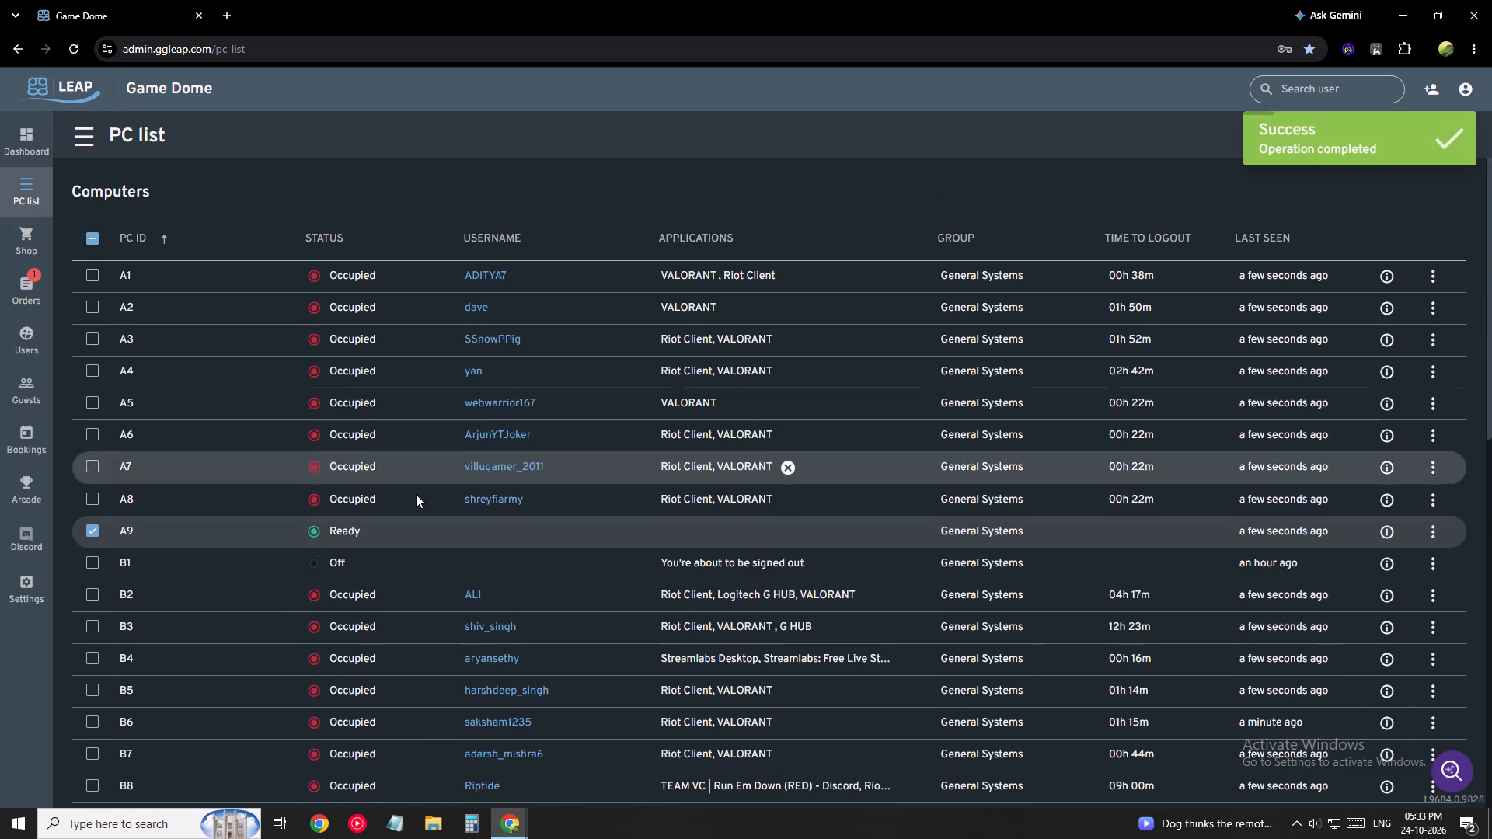
{"action": "scroll", "coordinate": [416, 458], "scroll_direction": "up", "scroll_amount": 1}
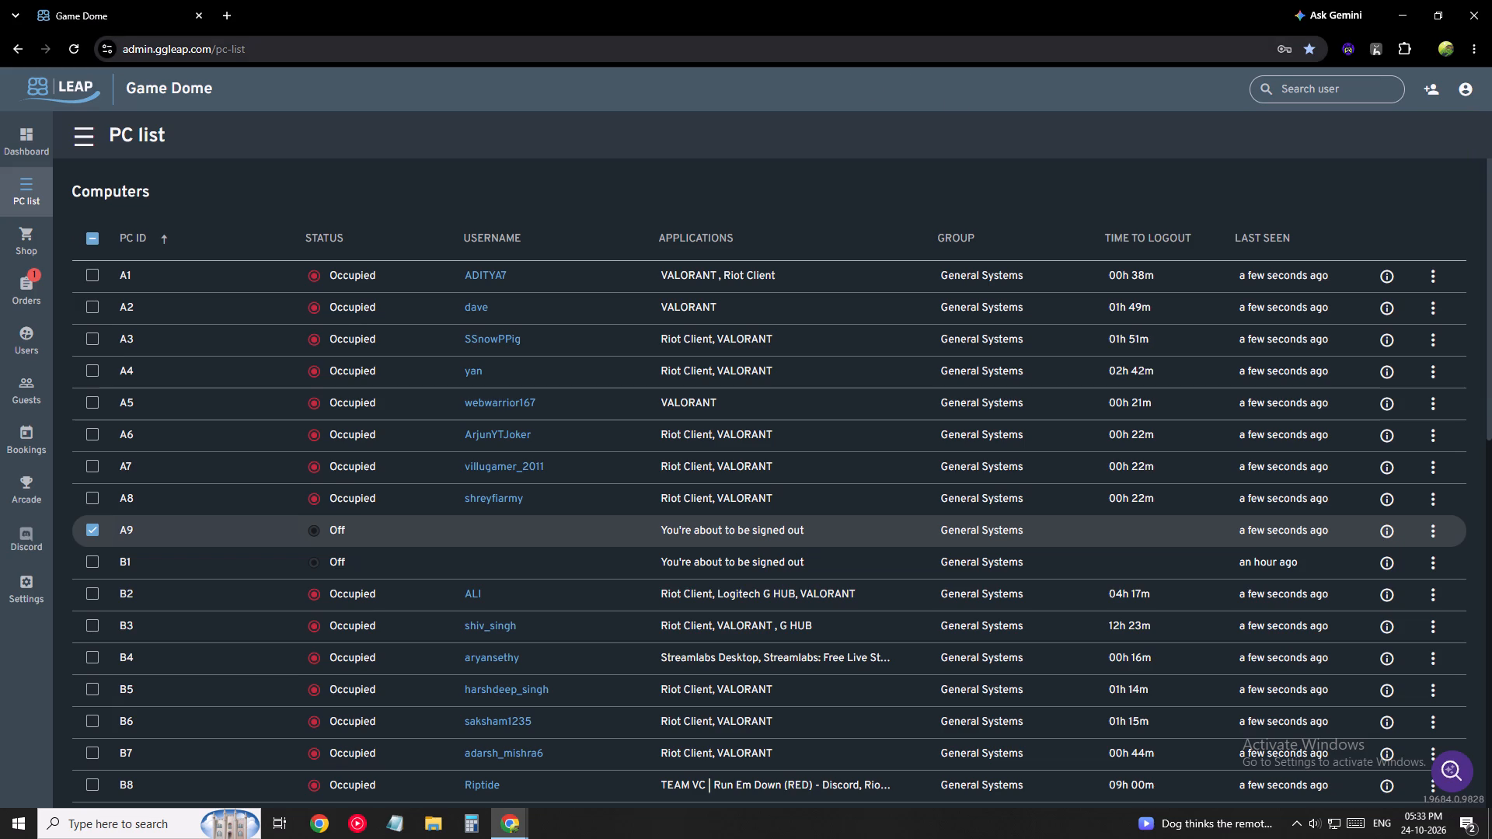
{"action": "left_click", "coordinate": [1302, 88]}
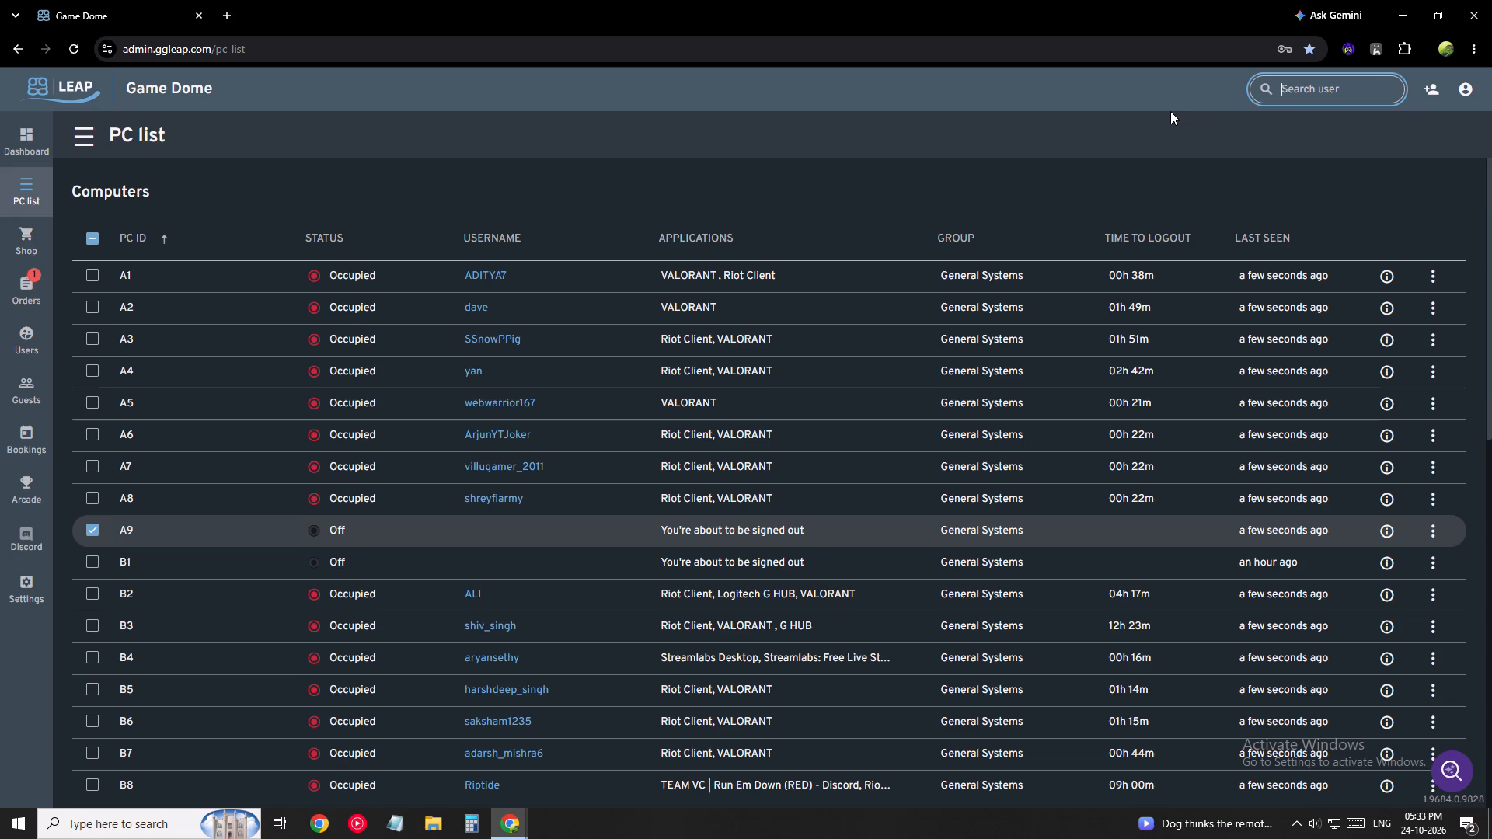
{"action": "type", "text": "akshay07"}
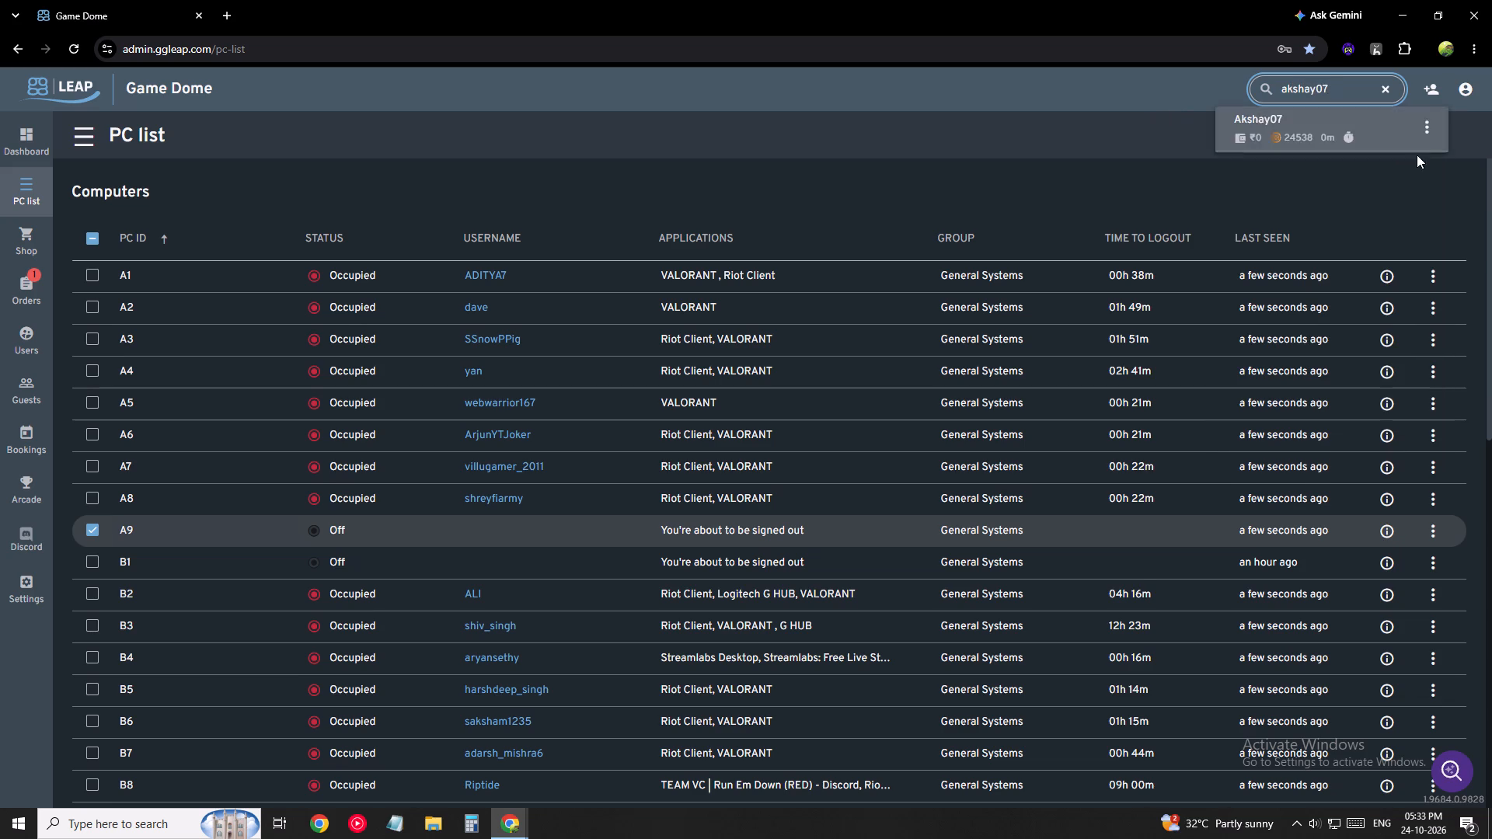
{"action": "left_click", "coordinate": [1438, 124]}
{"action": "left_click", "coordinate": [1453, 131]}
{"action": "left_click", "coordinate": [1194, 717]}
{"action": "left_click", "coordinate": [1190, 740]}
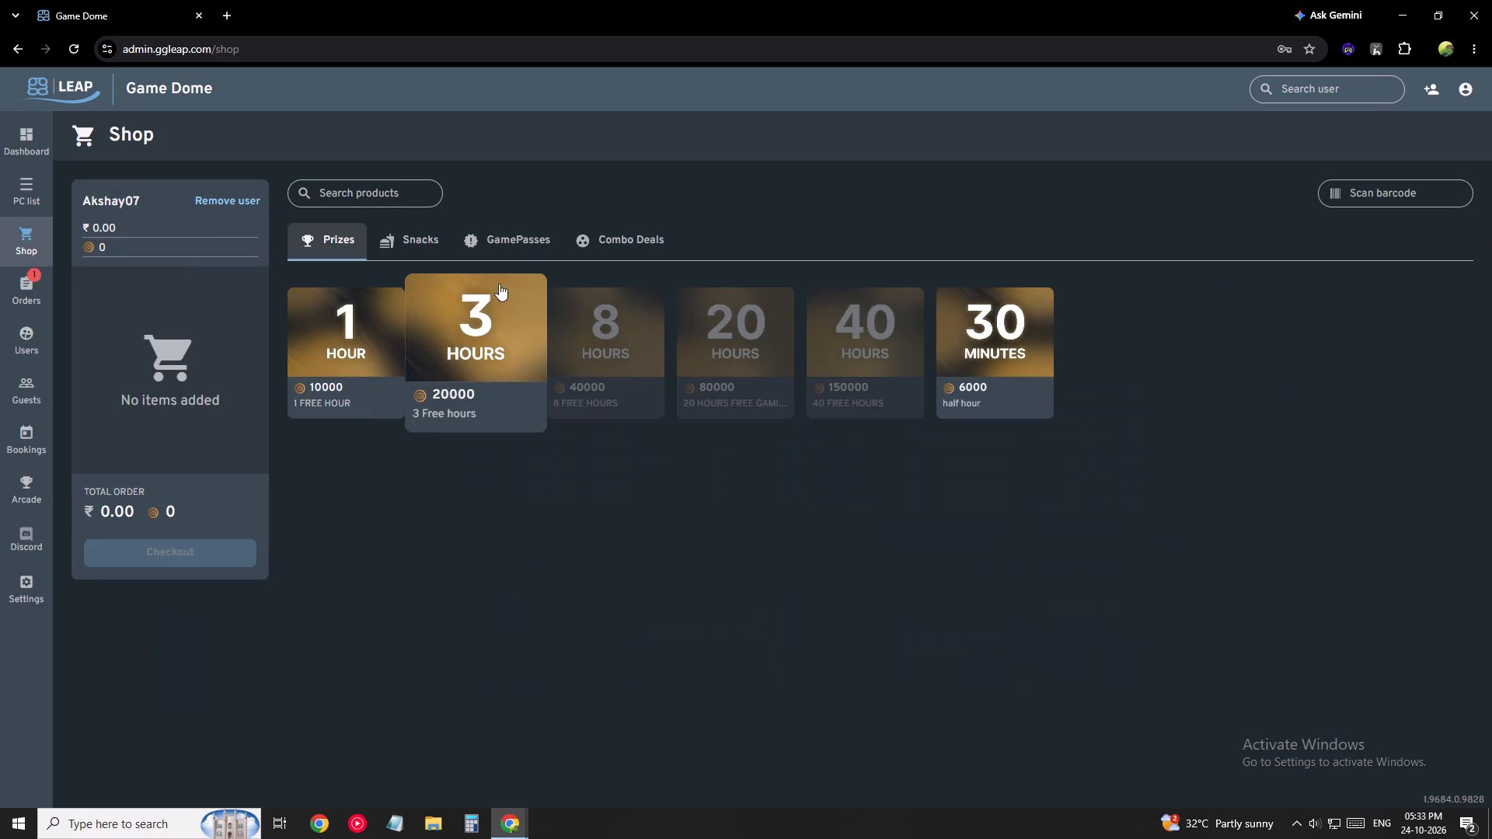
{"action": "left_click", "coordinate": [507, 250]}
{"action": "left_click", "coordinate": [507, 284]}
{"action": "left_click", "coordinate": [342, 384]}
{"action": "left_click", "coordinate": [180, 561]}
{"action": "left_click_drag", "start_coordinate": [390, 413], "coordinate": [378, 421]}
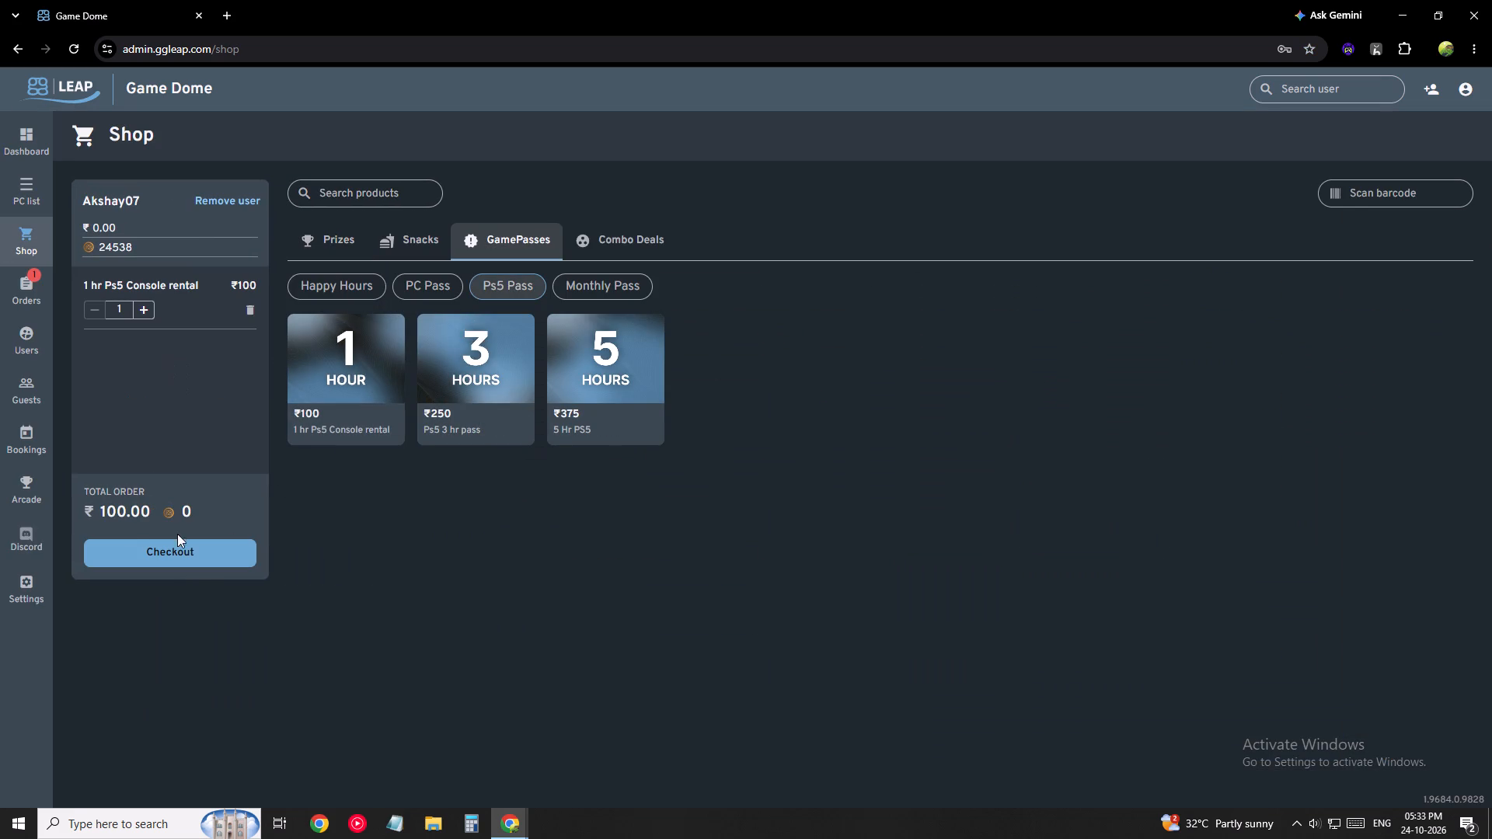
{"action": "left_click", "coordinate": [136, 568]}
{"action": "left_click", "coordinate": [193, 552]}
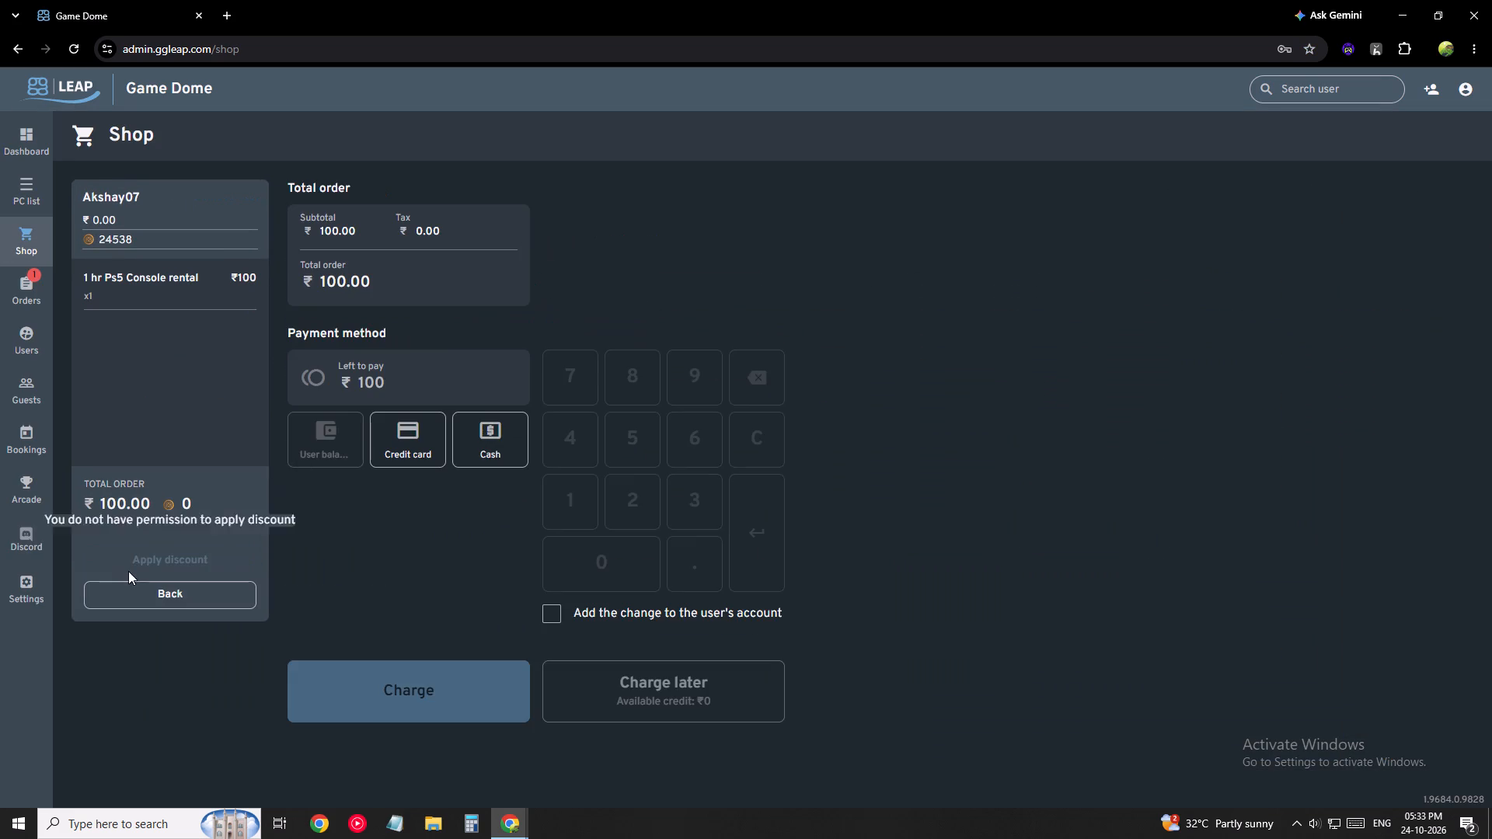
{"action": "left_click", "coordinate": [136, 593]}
{"action": "left_click", "coordinate": [434, 253]}
{"action": "left_click", "coordinate": [345, 282]}
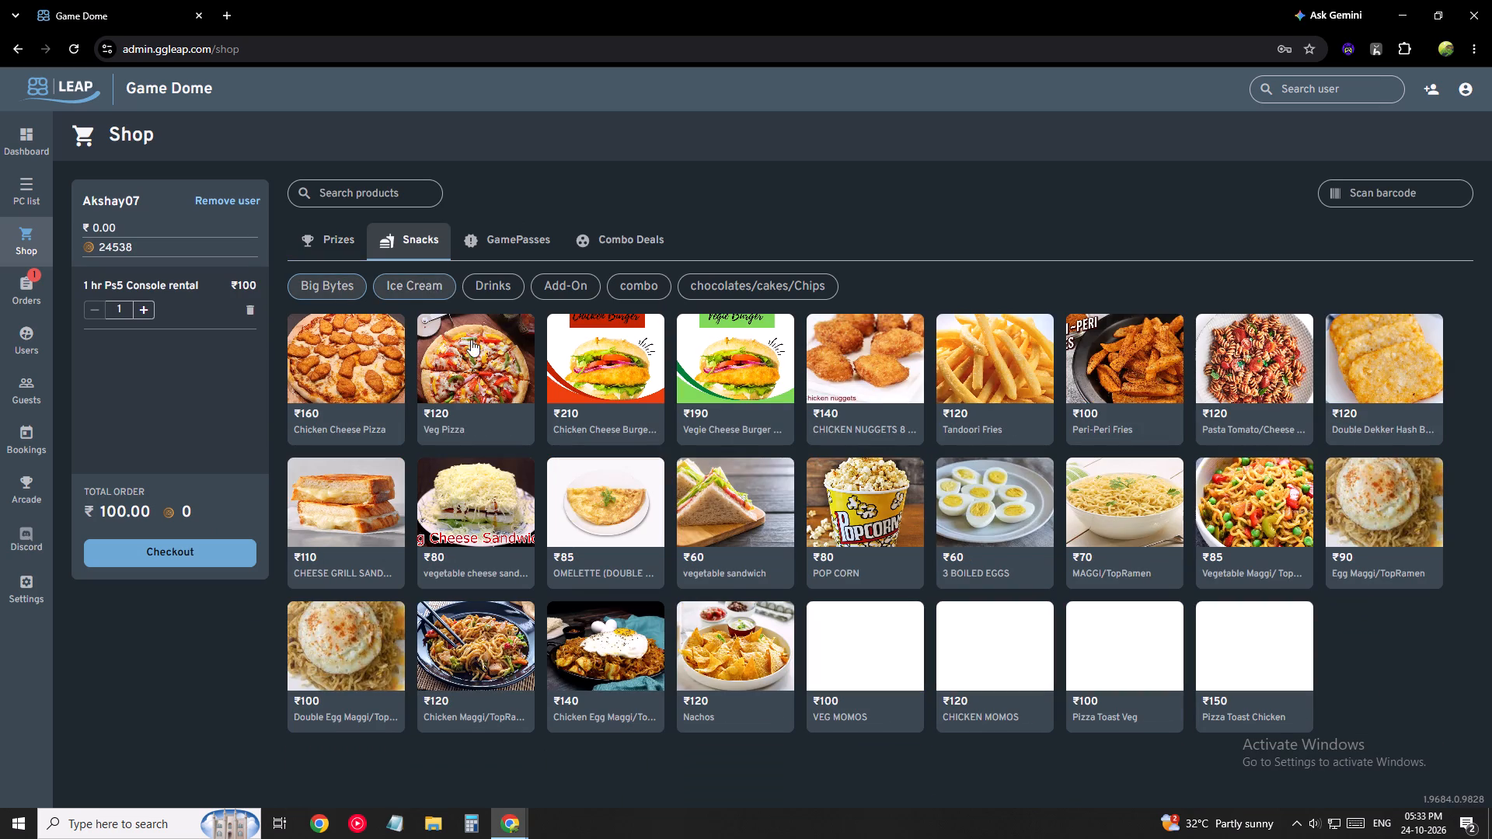
{"action": "left_click", "coordinate": [1109, 363]}
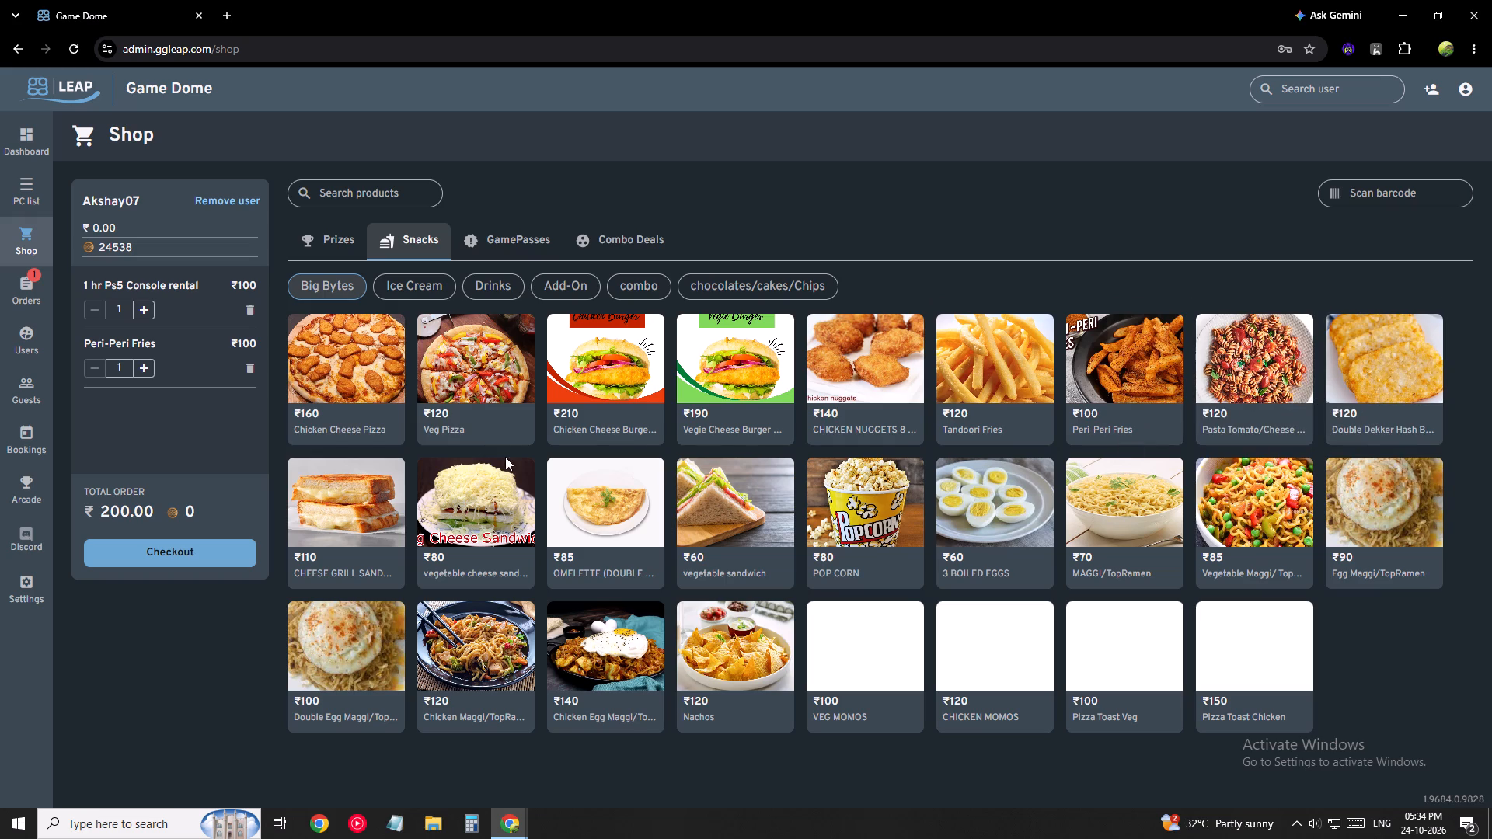
{"action": "left_click", "coordinate": [599, 508]}
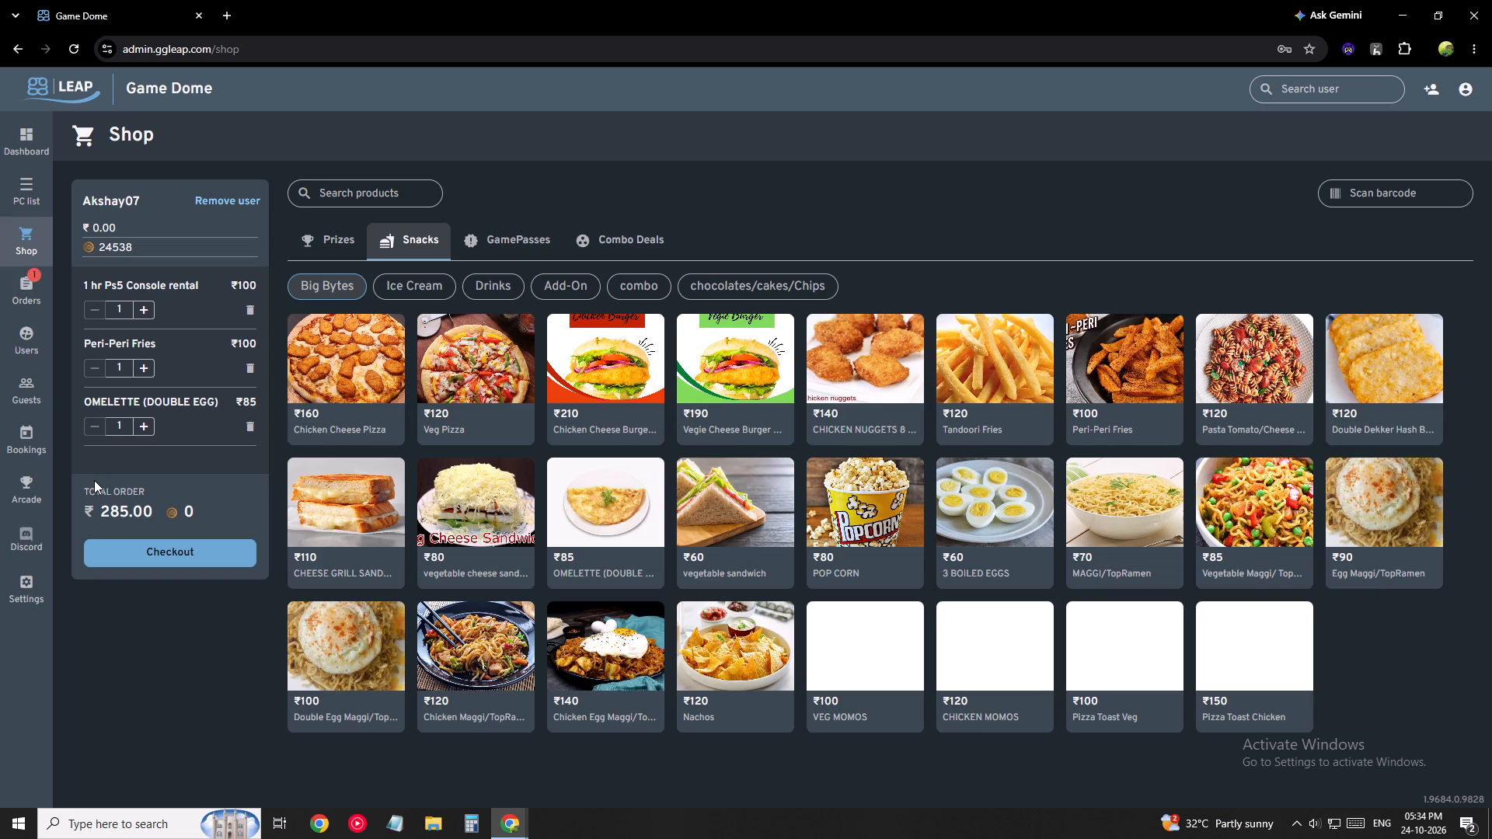
{"action": "left_click", "coordinate": [203, 566]}
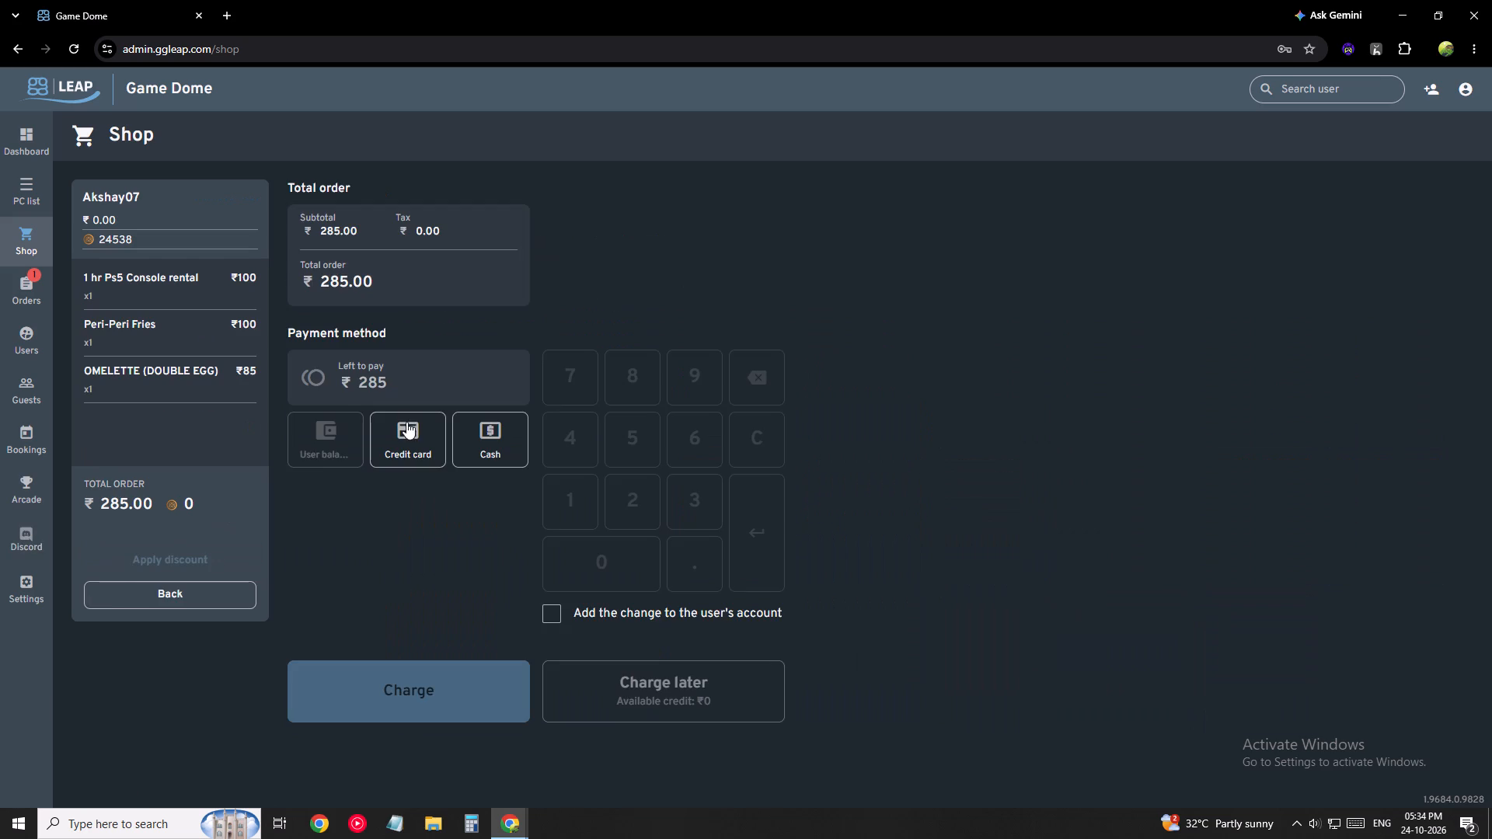
{"action": "left_click", "coordinate": [406, 422]}
{"action": "left_click", "coordinate": [417, 701]}
{"action": "left_click", "coordinate": [1295, 96]}
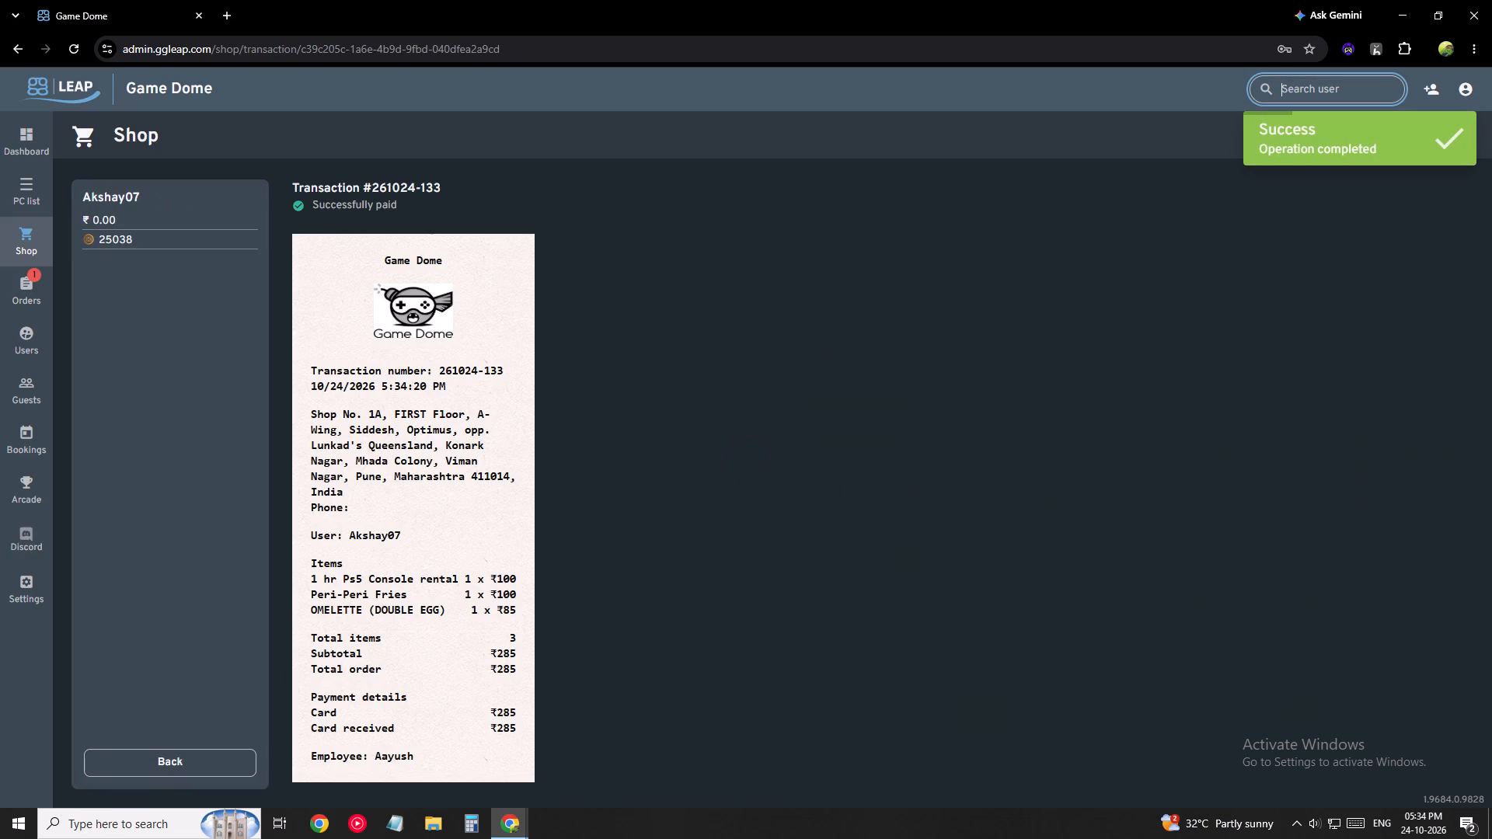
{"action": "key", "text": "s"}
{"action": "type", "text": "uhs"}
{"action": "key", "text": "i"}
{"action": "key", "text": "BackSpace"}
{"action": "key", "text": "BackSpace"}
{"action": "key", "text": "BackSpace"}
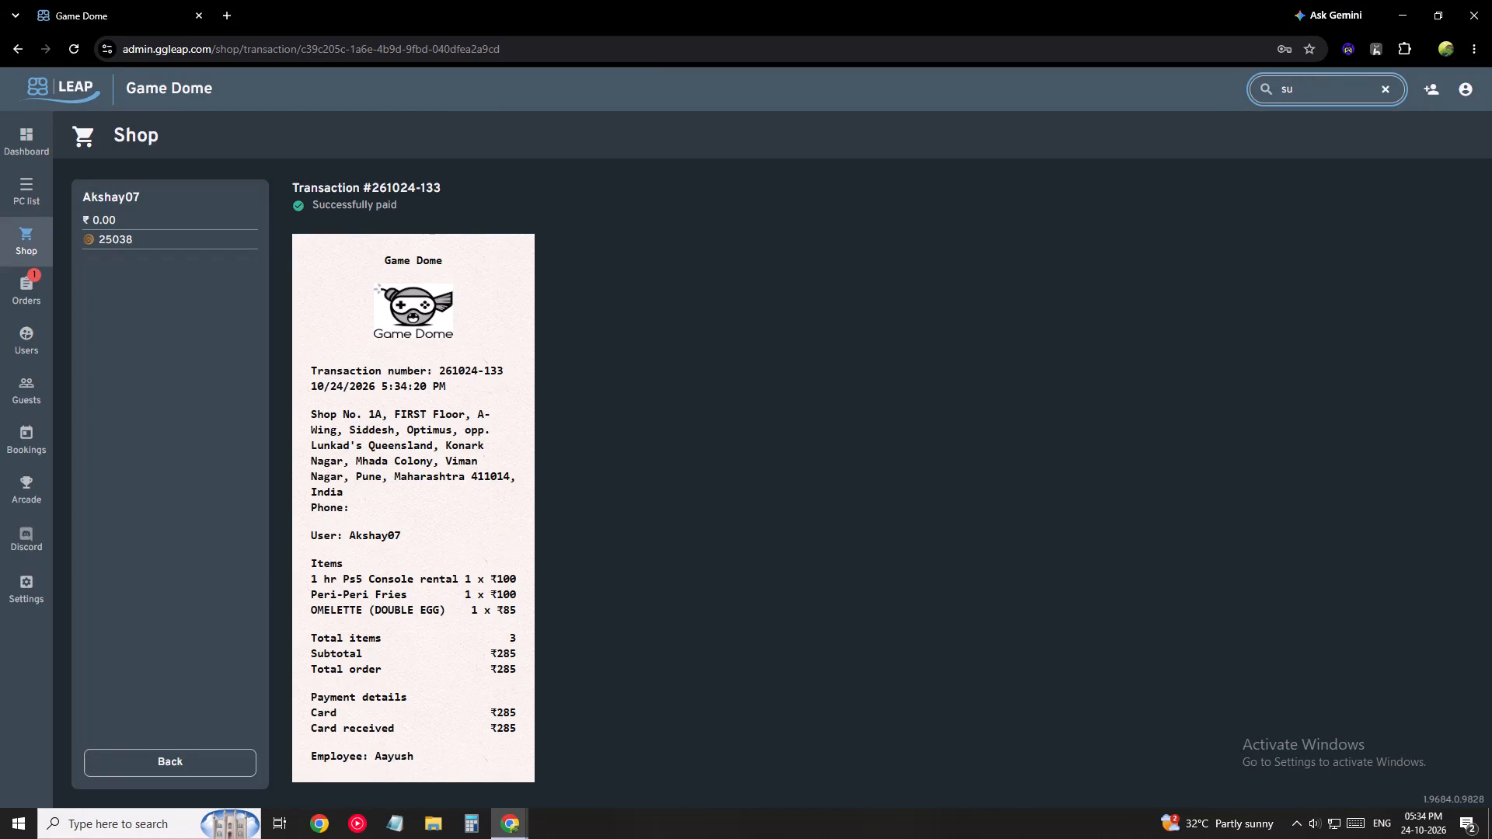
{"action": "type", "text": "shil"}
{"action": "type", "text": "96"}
{"action": "left_click", "coordinate": [1414, 127]}
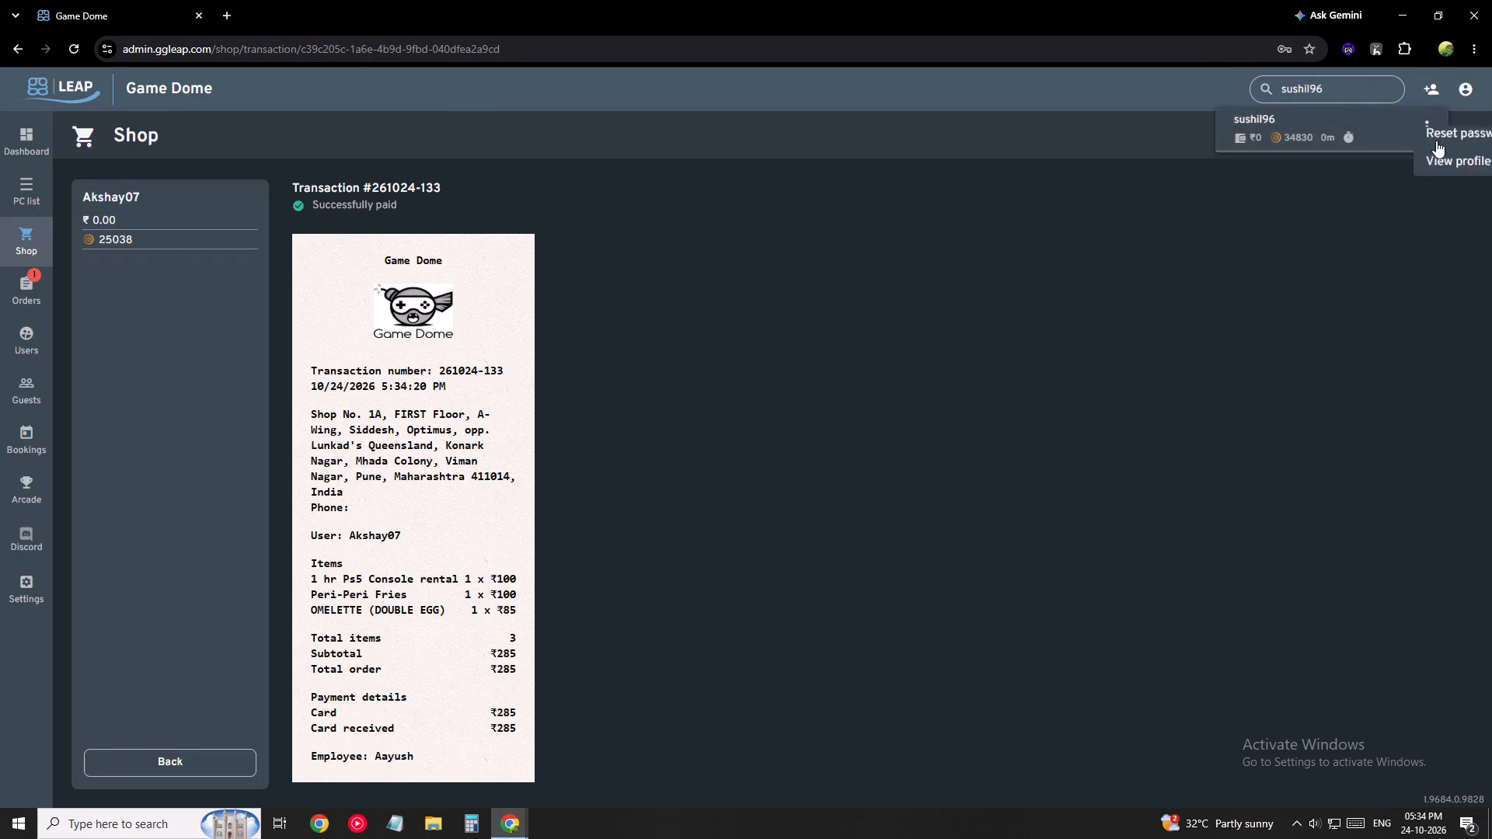
{"action": "left_click", "coordinate": [1438, 143]}
{"action": "left_click", "coordinate": [1166, 737]}
{"action": "left_click", "coordinate": [470, 232]}
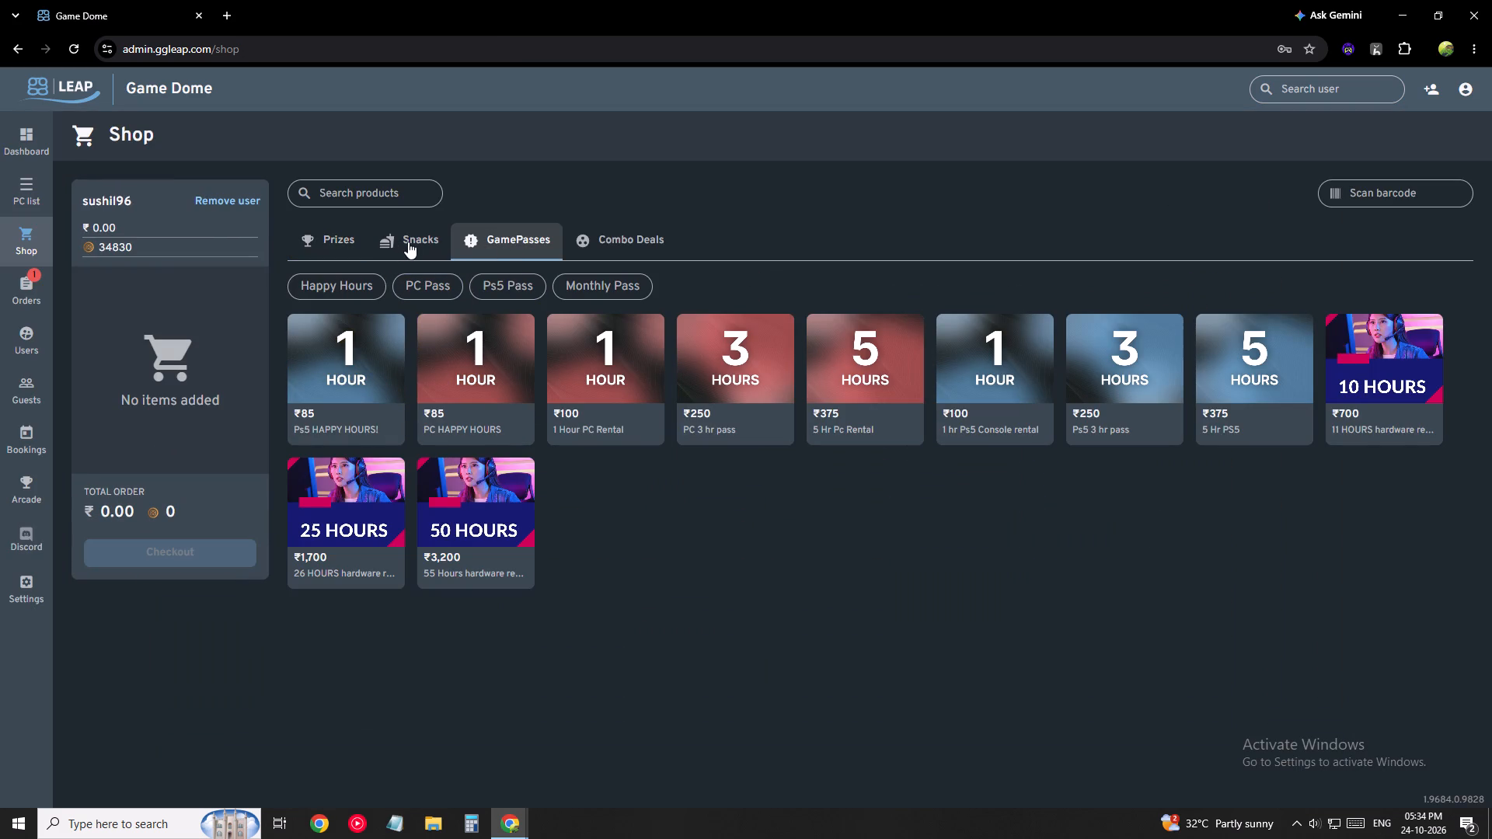
{"action": "left_click", "coordinate": [495, 289]}
{"action": "left_click", "coordinate": [296, 360]}
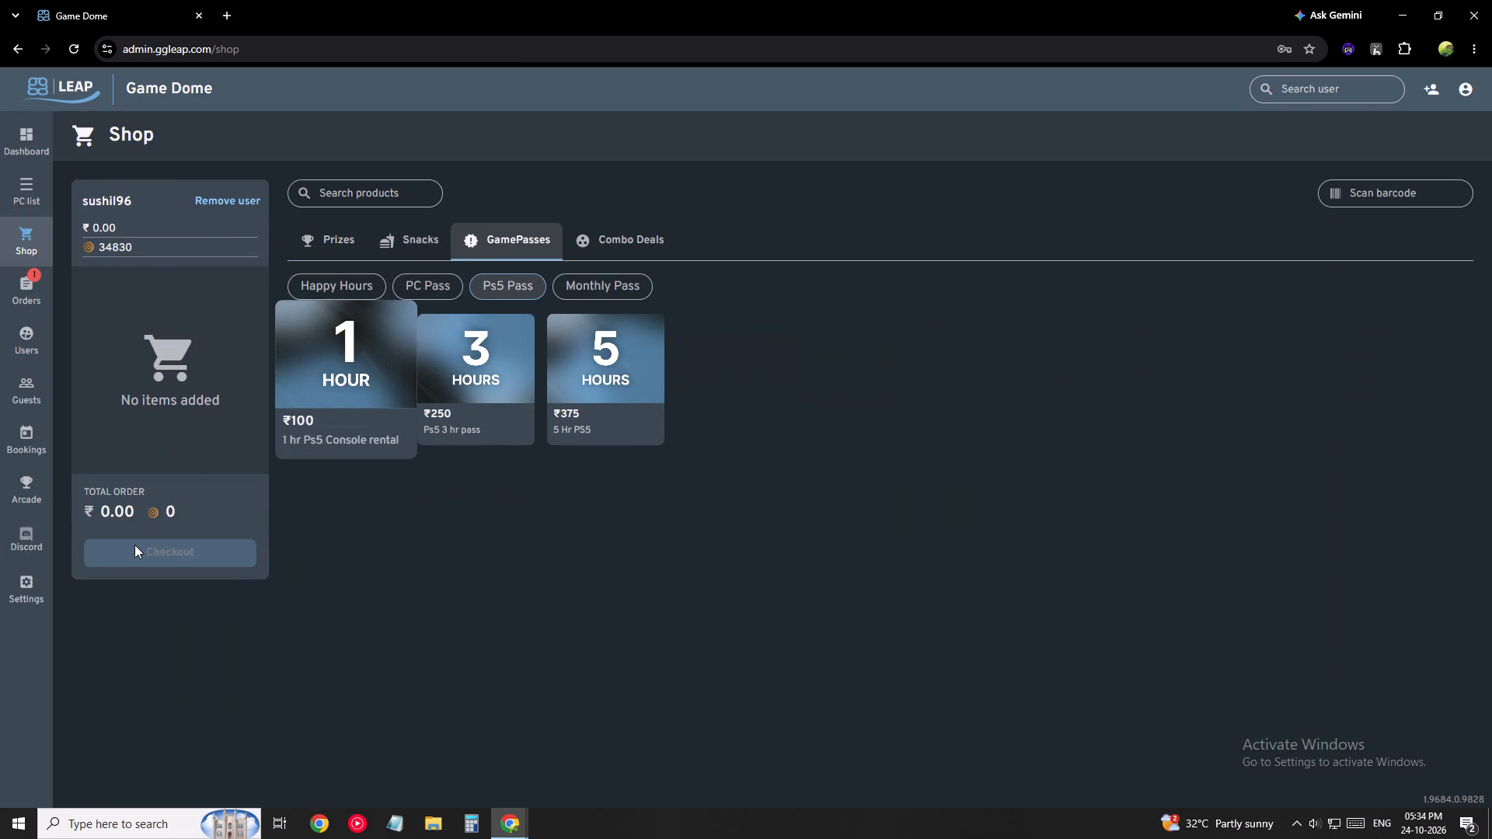
{"action": "left_click", "coordinate": [296, 414]}
{"action": "left_click", "coordinate": [294, 416]}
{"action": "left_click", "coordinate": [127, 564]}
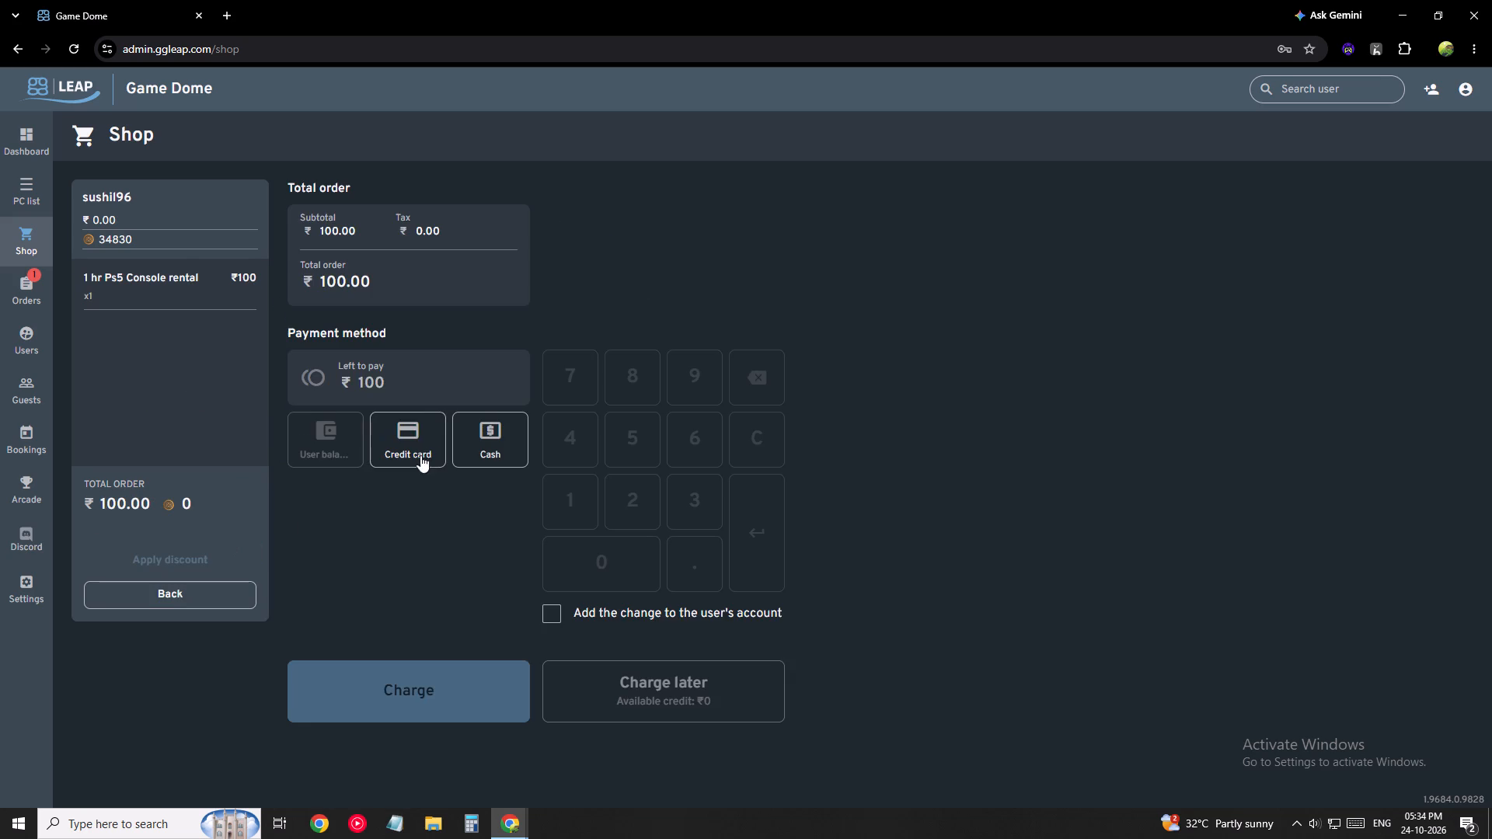
{"action": "left_click", "coordinate": [430, 445]}
{"action": "left_click", "coordinate": [459, 681]}
Open the order history and check the item details of the most recent orders.
{"action": "left_click", "coordinate": [0, 308]}
{"action": "left_click", "coordinate": [385, 183]}
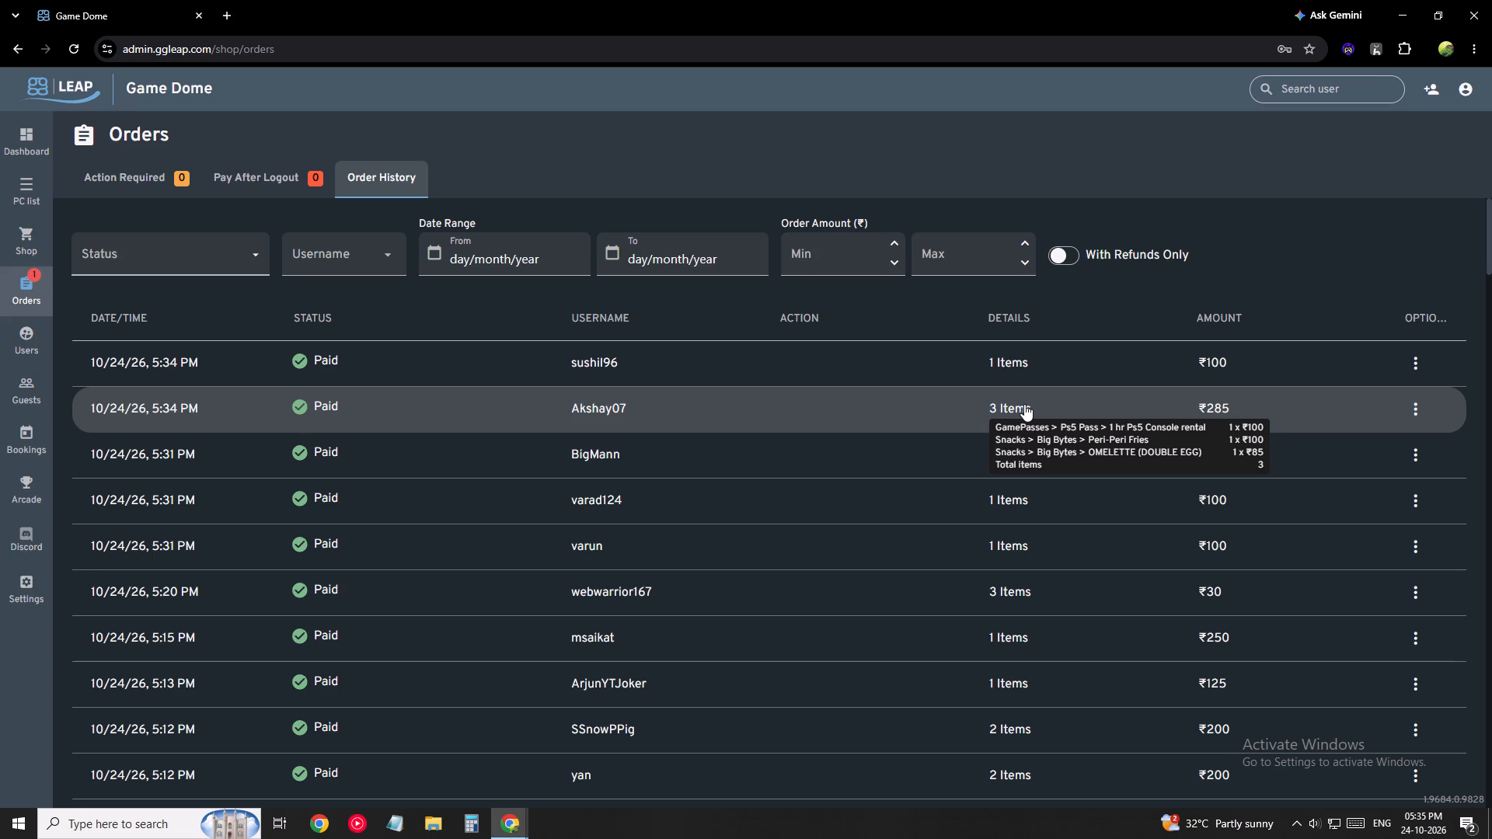
Return to the PC list and look through the machines further down.
{"action": "left_click", "coordinate": [23, 197]}
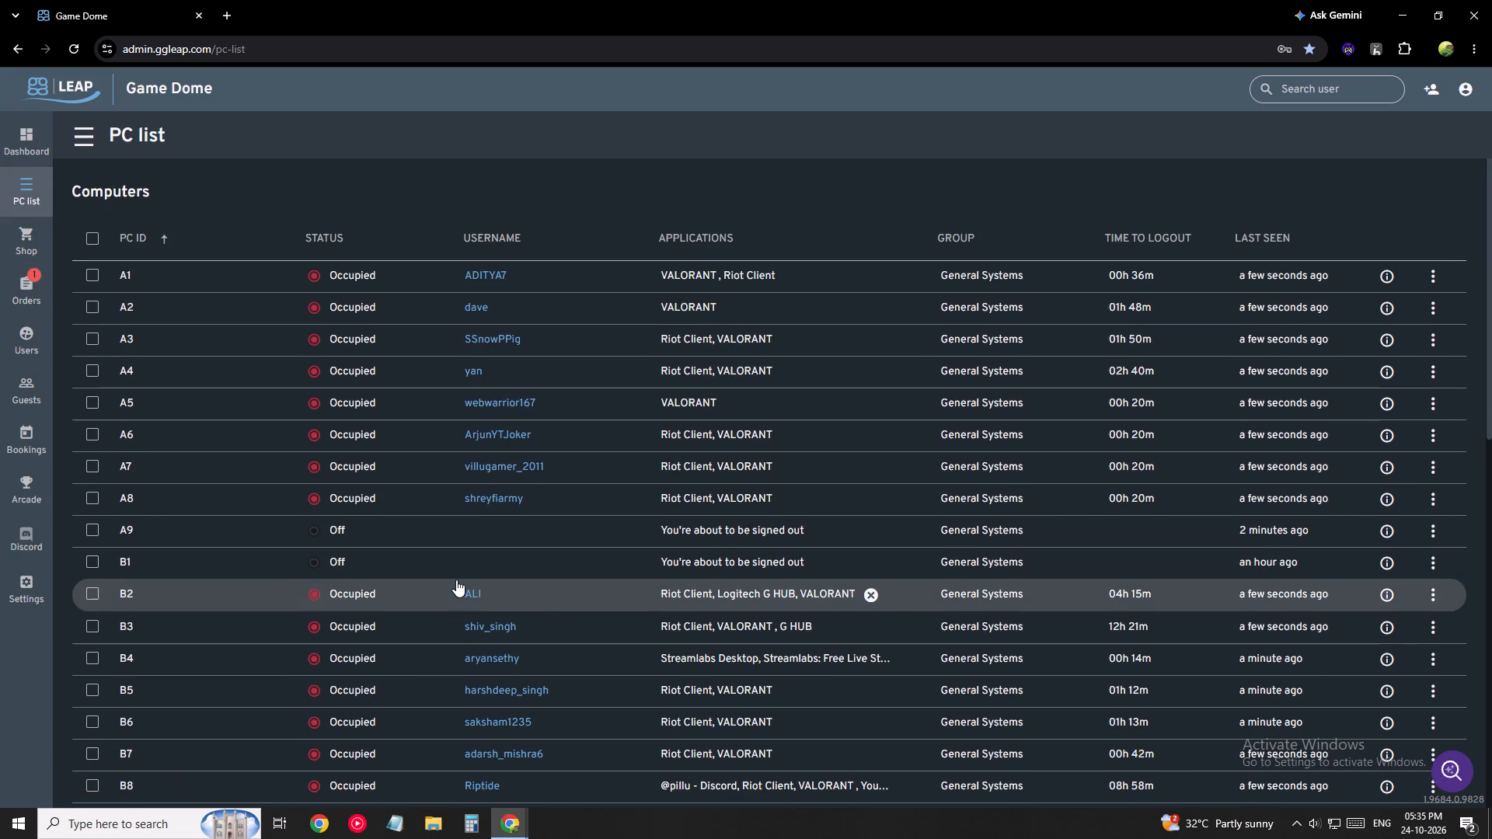
{"action": "scroll", "coordinate": [612, 625], "scroll_direction": "down", "scroll_amount": 3}
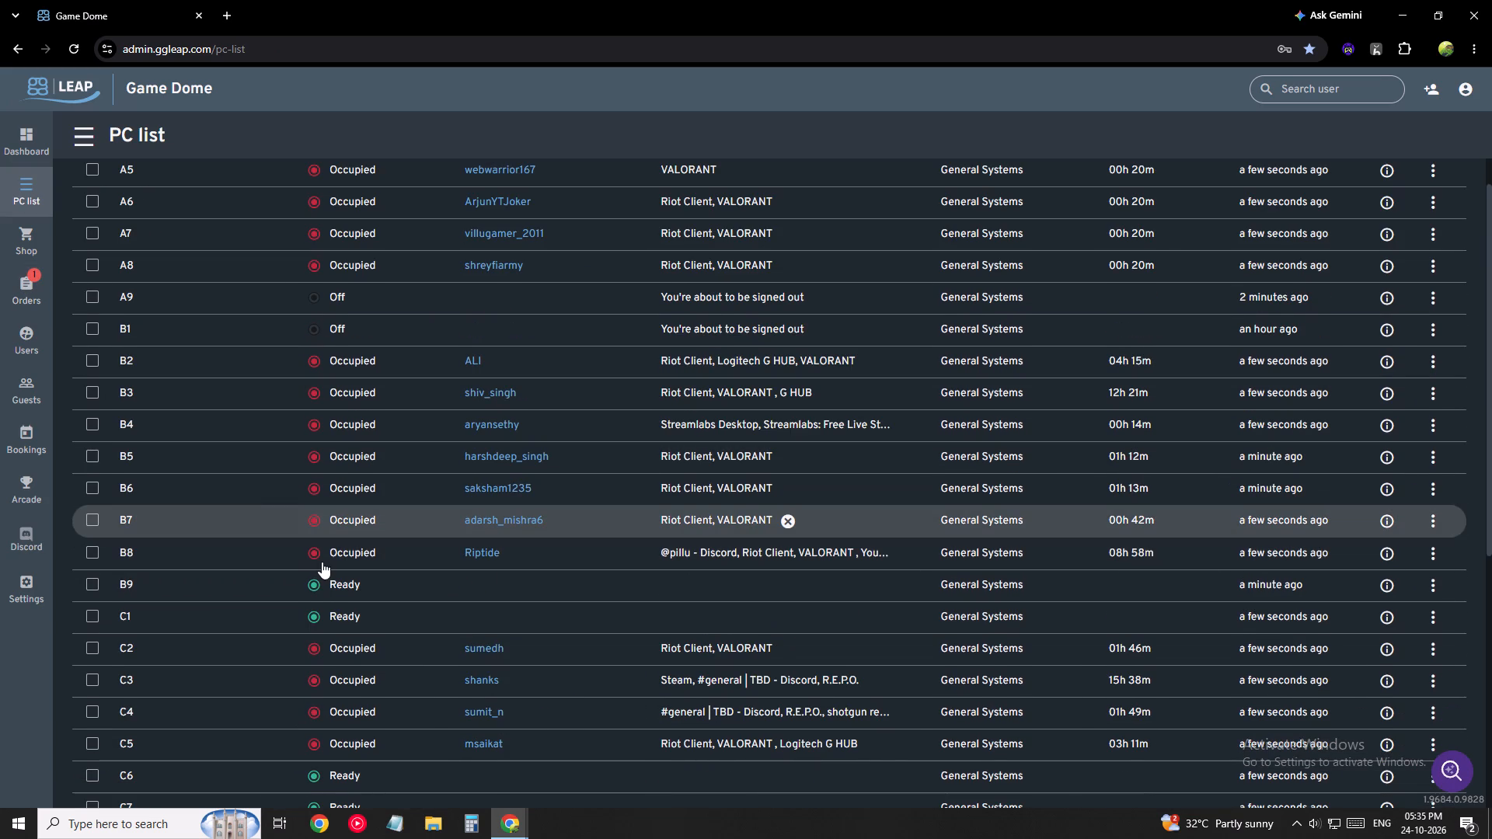
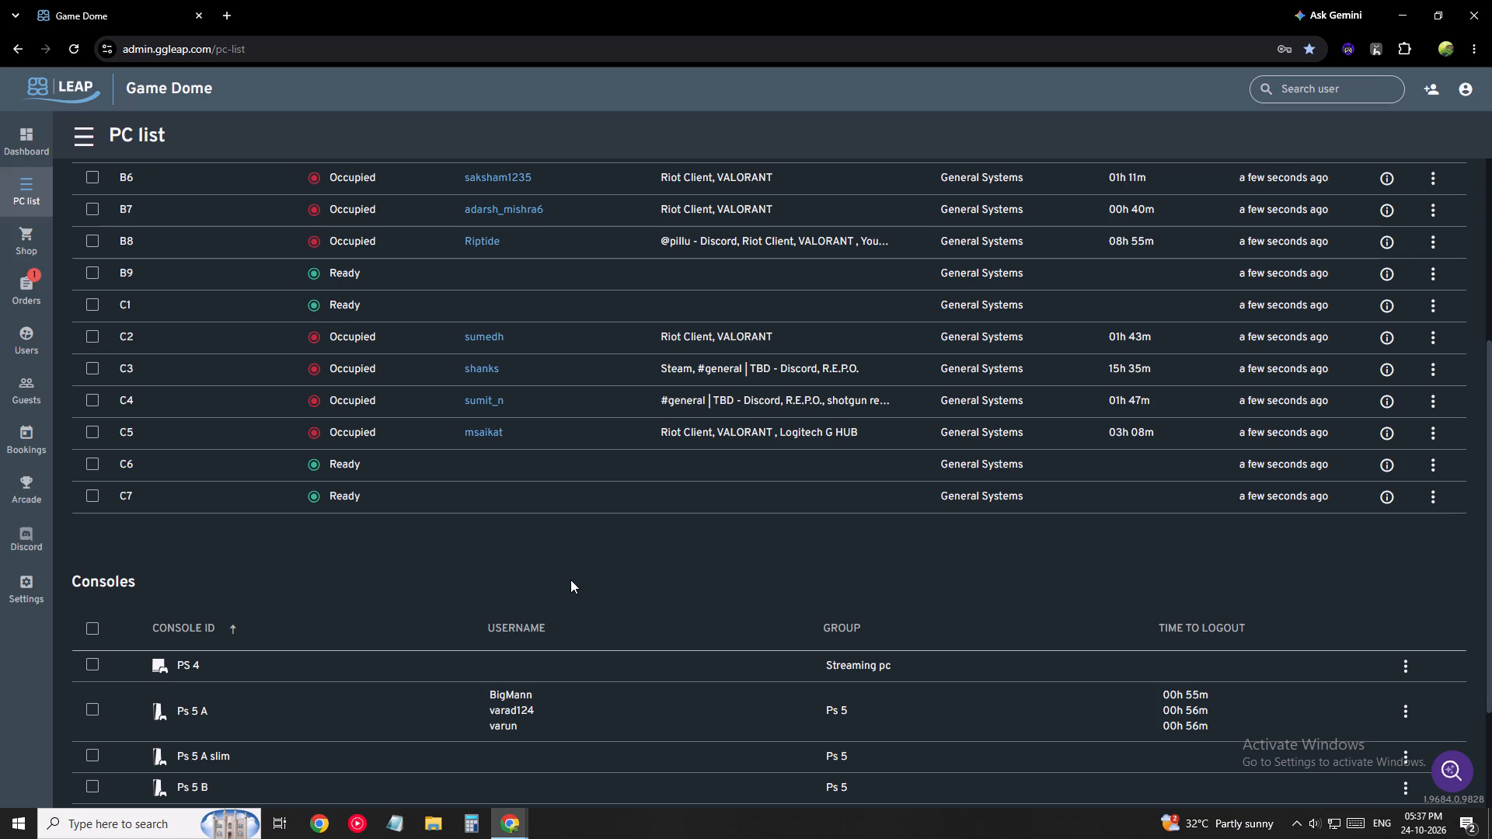
{"action": "scroll", "coordinate": [709, 643], "scroll_direction": "down", "scroll_amount": 5}
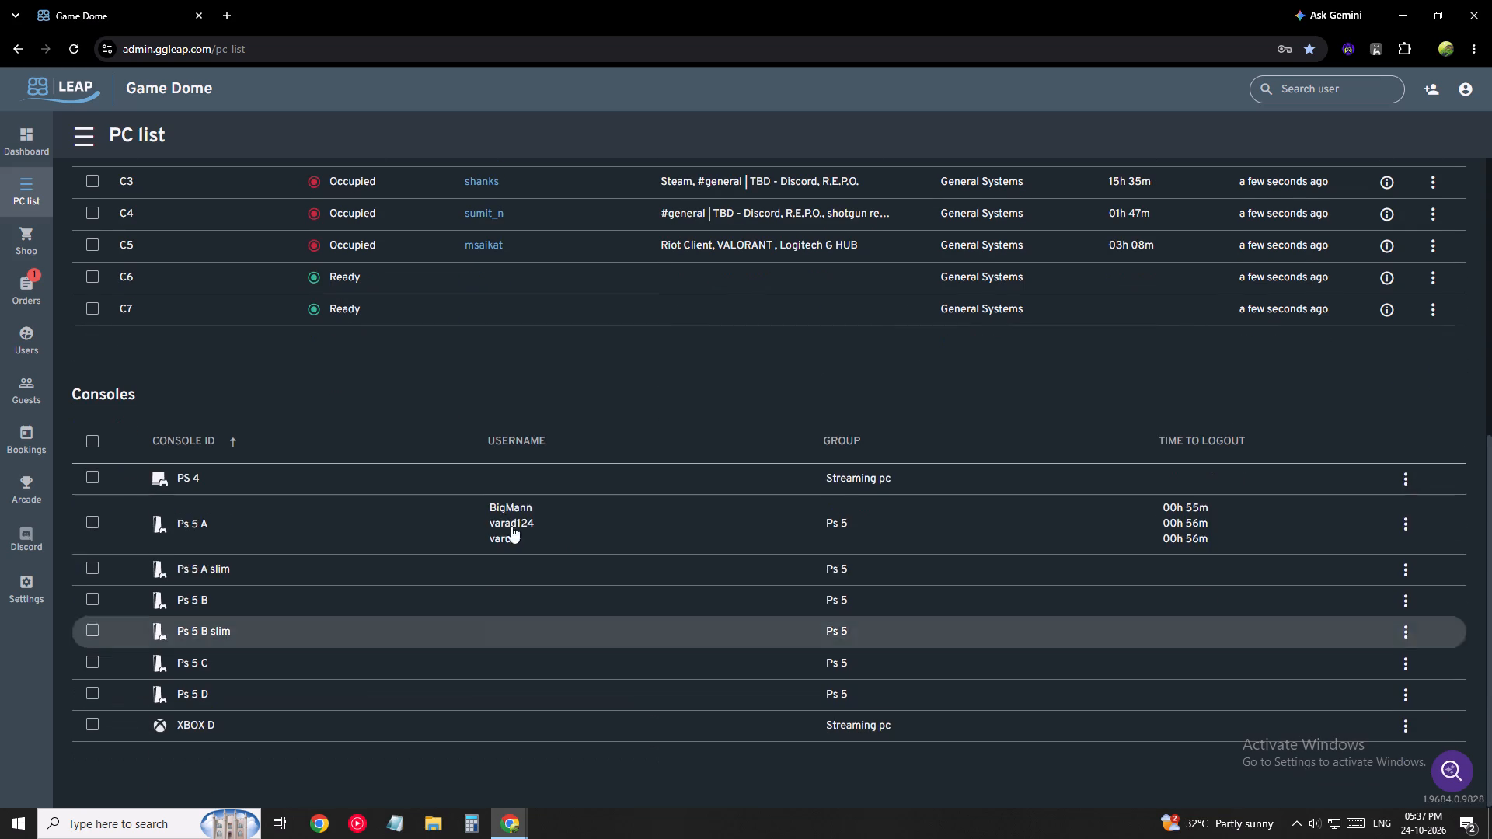
{"action": "left_click", "coordinate": [1403, 694]}
{"action": "left_click", "coordinate": [1402, 568]}
{"action": "left_click", "coordinate": [668, 435]}
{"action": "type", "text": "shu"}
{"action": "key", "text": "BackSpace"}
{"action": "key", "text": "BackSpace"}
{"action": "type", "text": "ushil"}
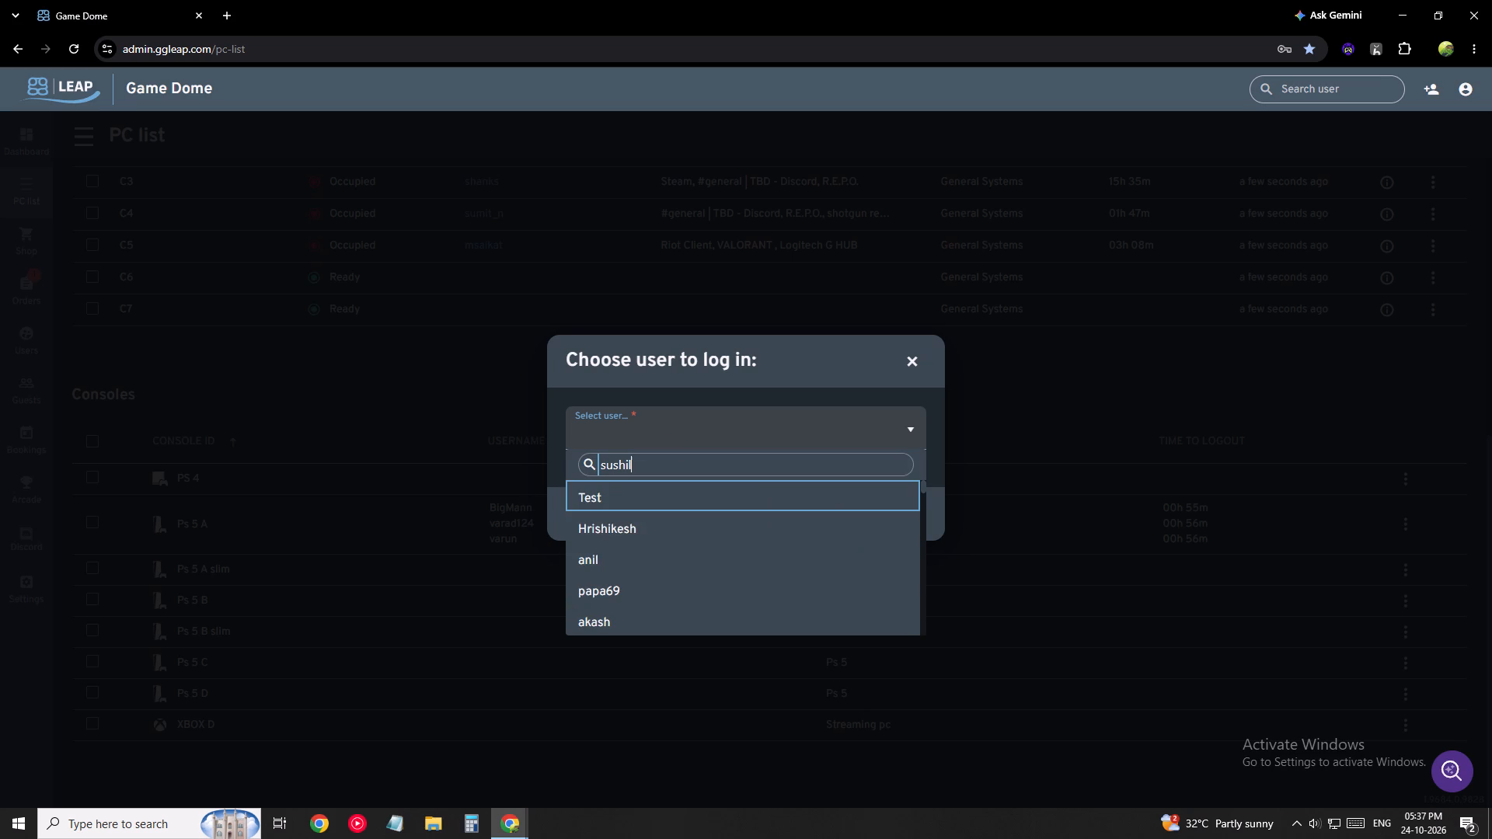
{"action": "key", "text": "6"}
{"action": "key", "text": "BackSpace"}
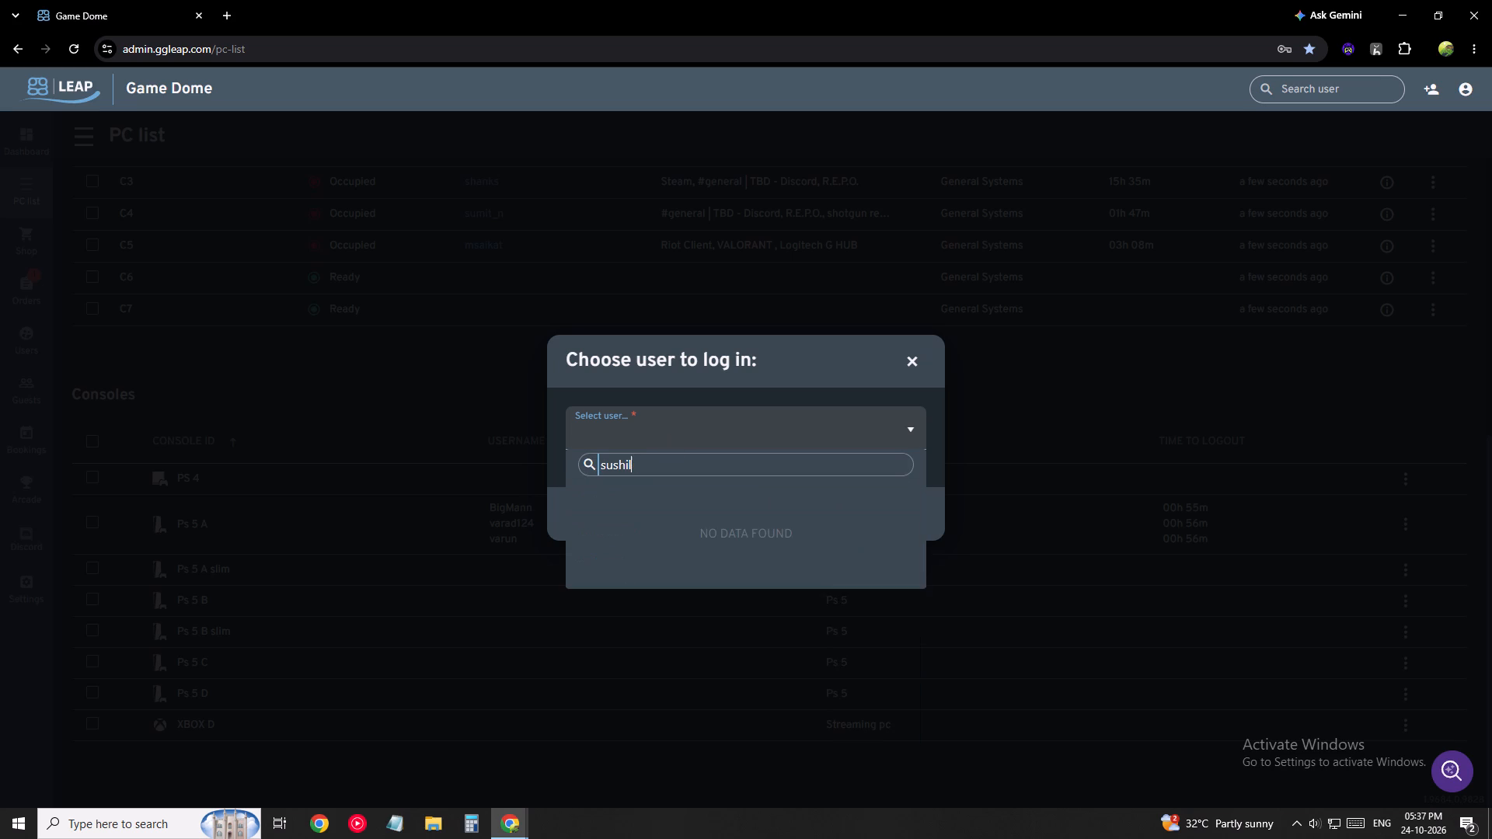
{"action": "left_click", "coordinate": [658, 504]}
{"action": "left_click", "coordinate": [916, 513]}
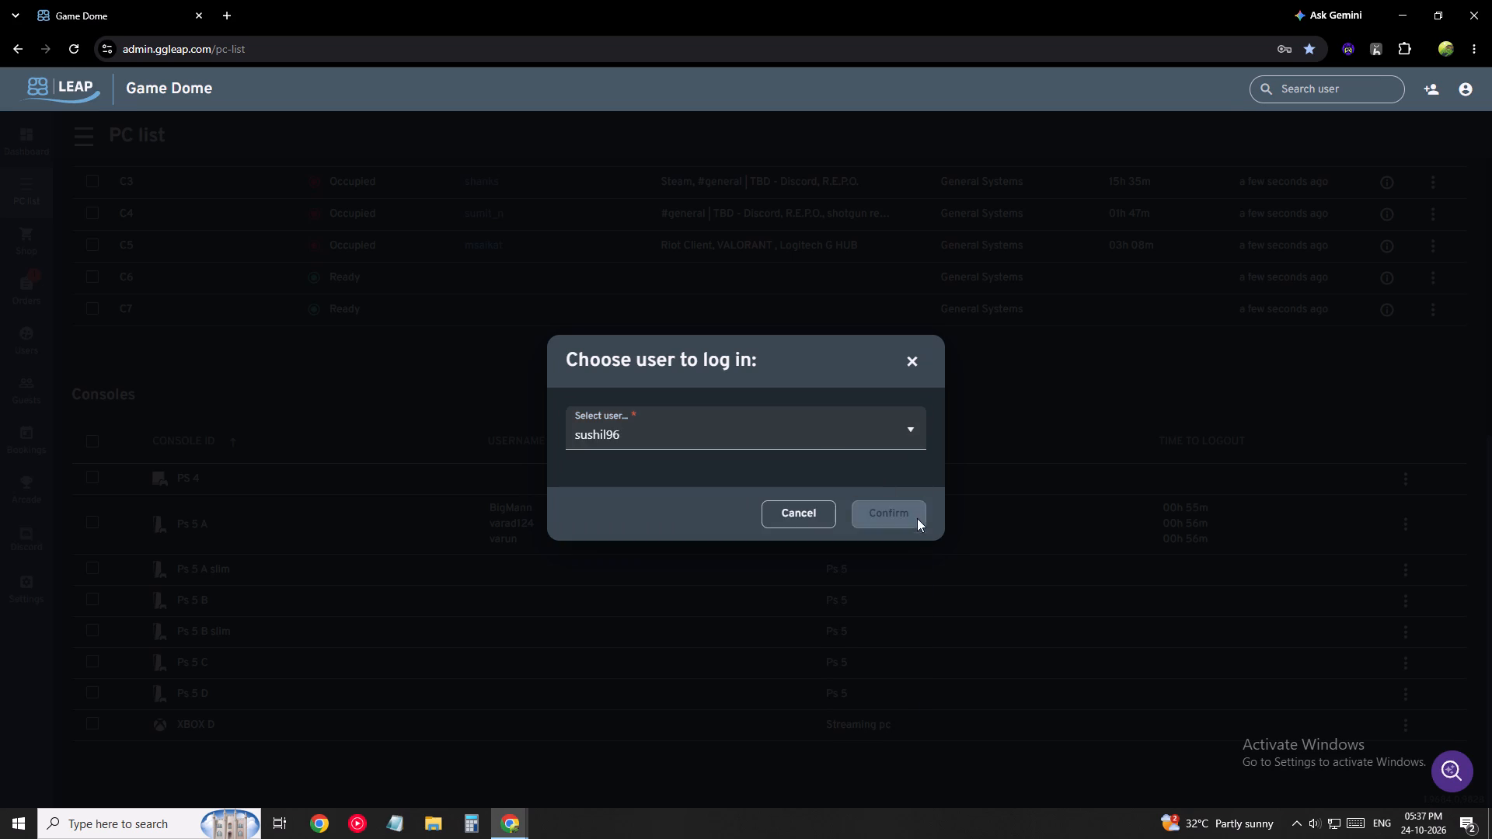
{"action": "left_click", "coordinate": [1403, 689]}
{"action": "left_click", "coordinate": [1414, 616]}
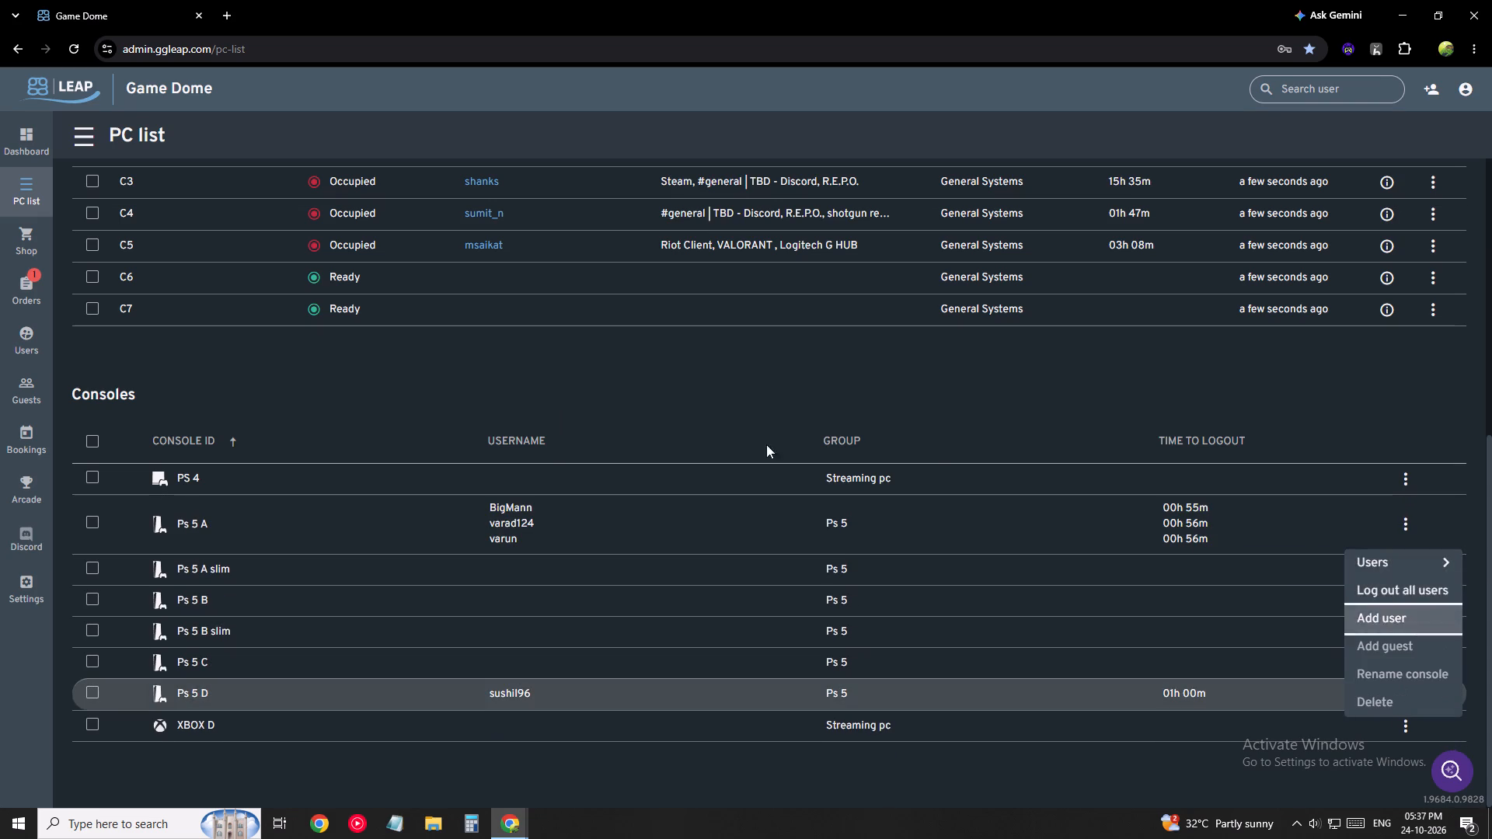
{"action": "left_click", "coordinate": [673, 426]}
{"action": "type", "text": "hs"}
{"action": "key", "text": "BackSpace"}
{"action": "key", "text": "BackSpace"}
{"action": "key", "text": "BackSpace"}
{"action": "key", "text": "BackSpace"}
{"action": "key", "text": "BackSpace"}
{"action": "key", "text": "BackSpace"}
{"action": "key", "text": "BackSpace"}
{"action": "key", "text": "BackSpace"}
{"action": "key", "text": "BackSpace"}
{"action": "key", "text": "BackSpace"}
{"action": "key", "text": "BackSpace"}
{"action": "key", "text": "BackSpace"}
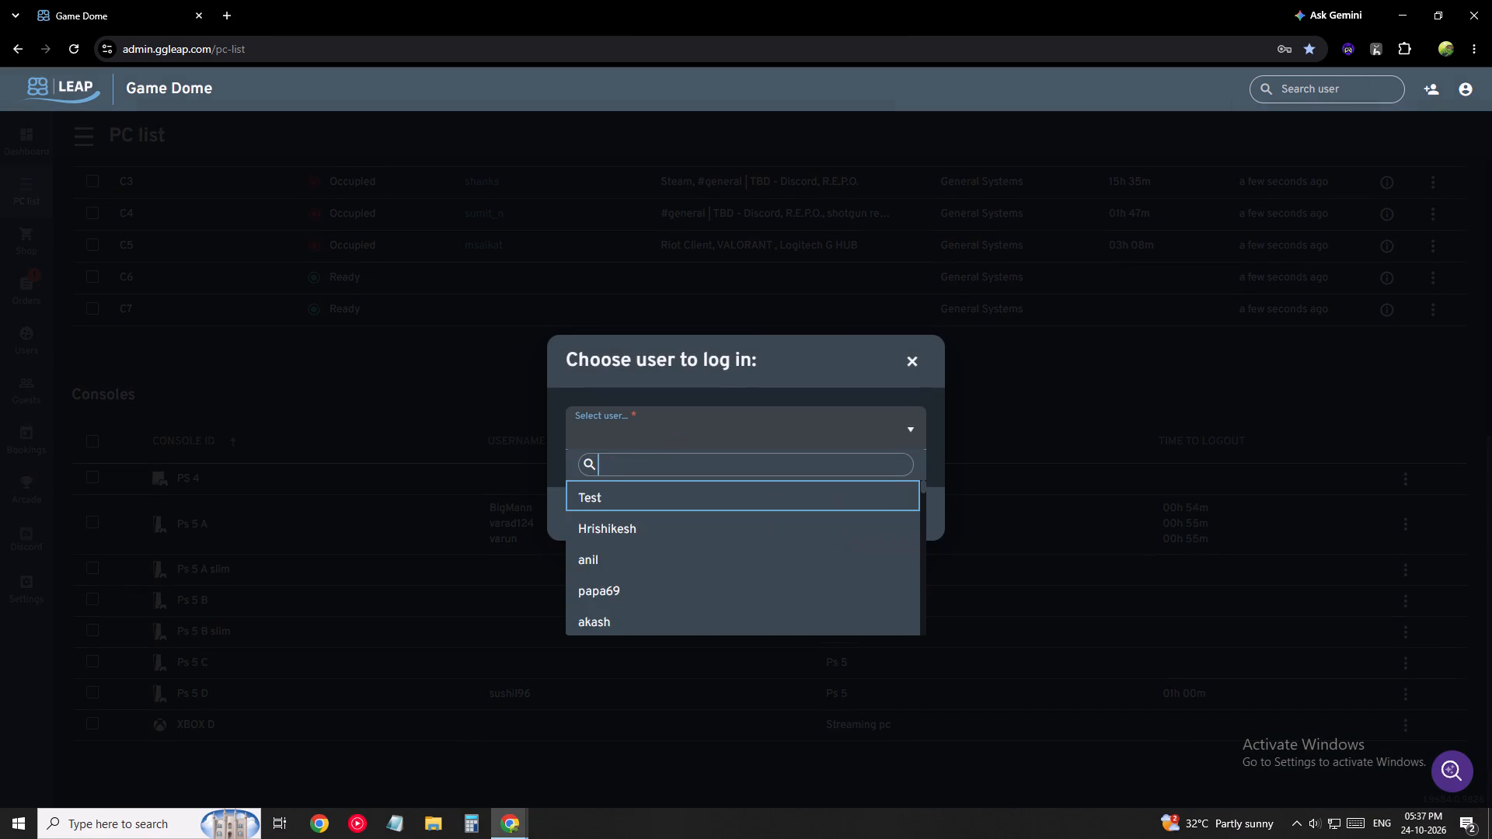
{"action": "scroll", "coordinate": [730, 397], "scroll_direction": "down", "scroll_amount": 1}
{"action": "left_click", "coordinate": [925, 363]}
{"action": "left_click", "coordinate": [5, 301]}
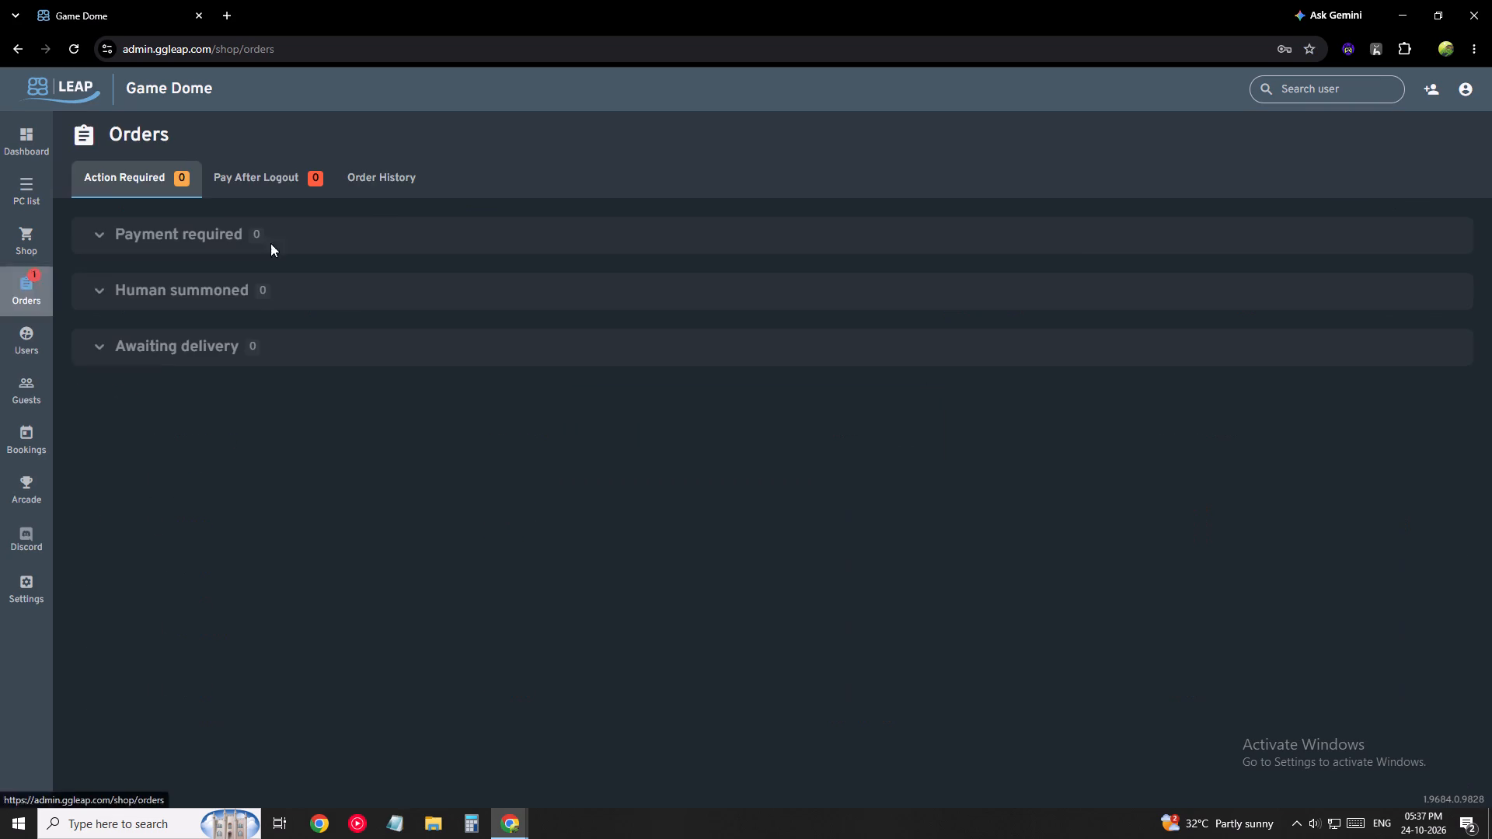
{"action": "left_click", "coordinate": [404, 187]}
{"action": "left_click", "coordinate": [623, 414]}
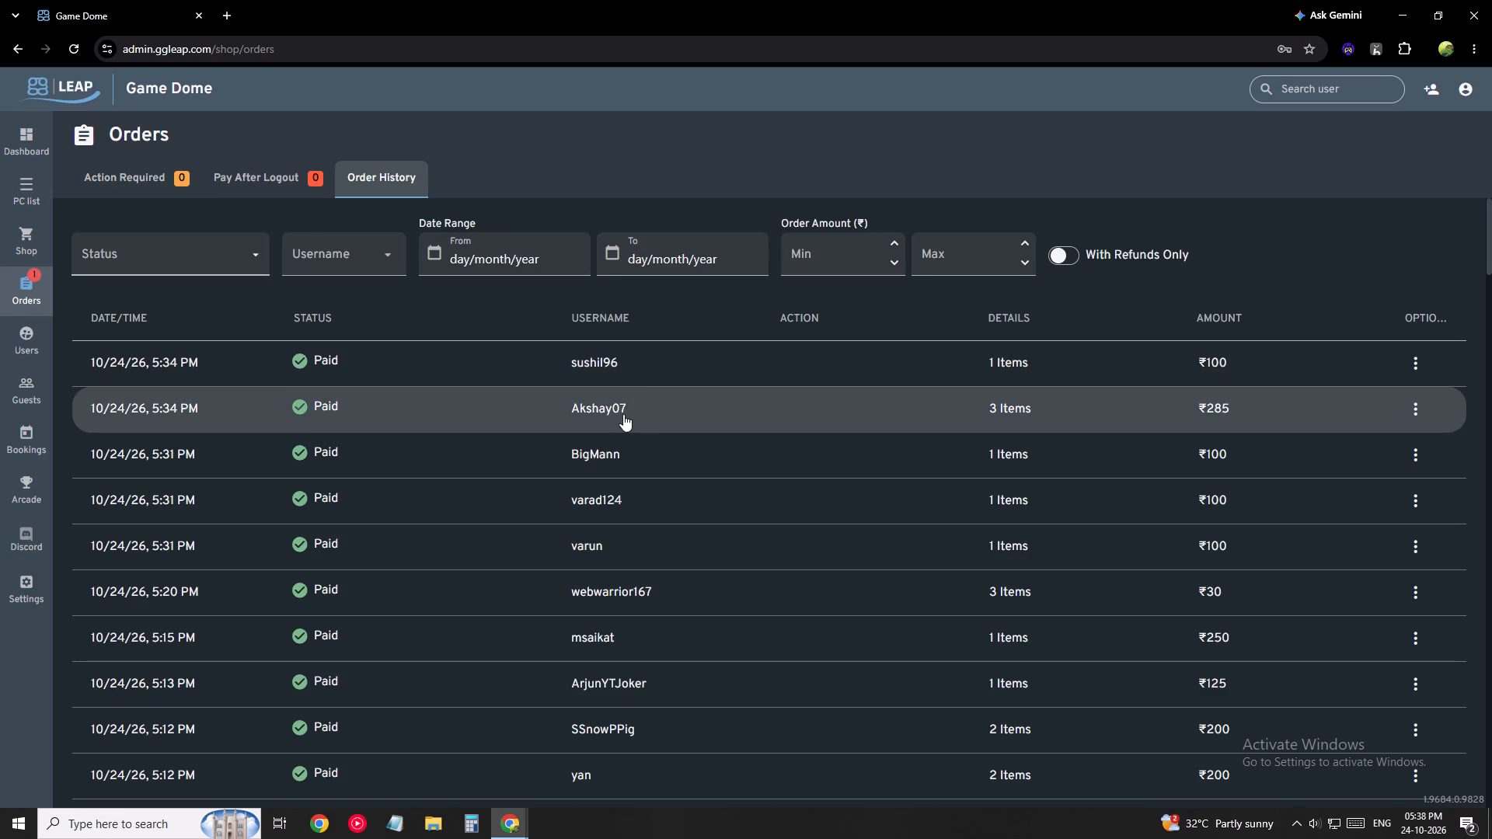
{"action": "double_click", "coordinate": [115, 197]}
{"action": "double_click", "coordinate": [113, 196], "text": "ctrl"}
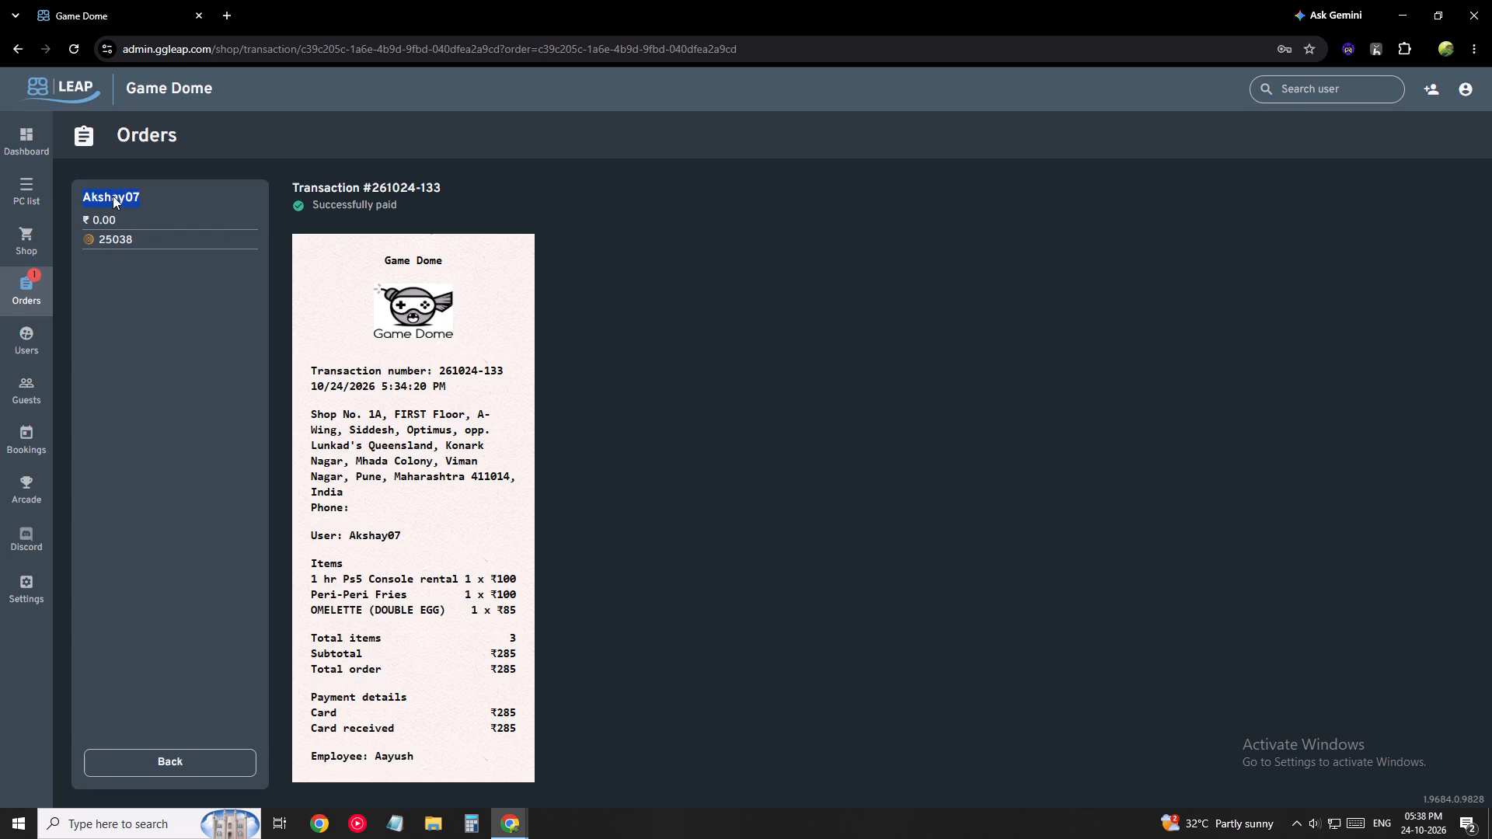
{"action": "key", "text": "ctrl+c"}
{"action": "left_click", "coordinate": [22, 192], "text": "ctrl"}
{"action": "scroll", "coordinate": [546, 489], "scroll_direction": "down", "scroll_amount": 8}
{"action": "left_click", "coordinate": [9, 179]}
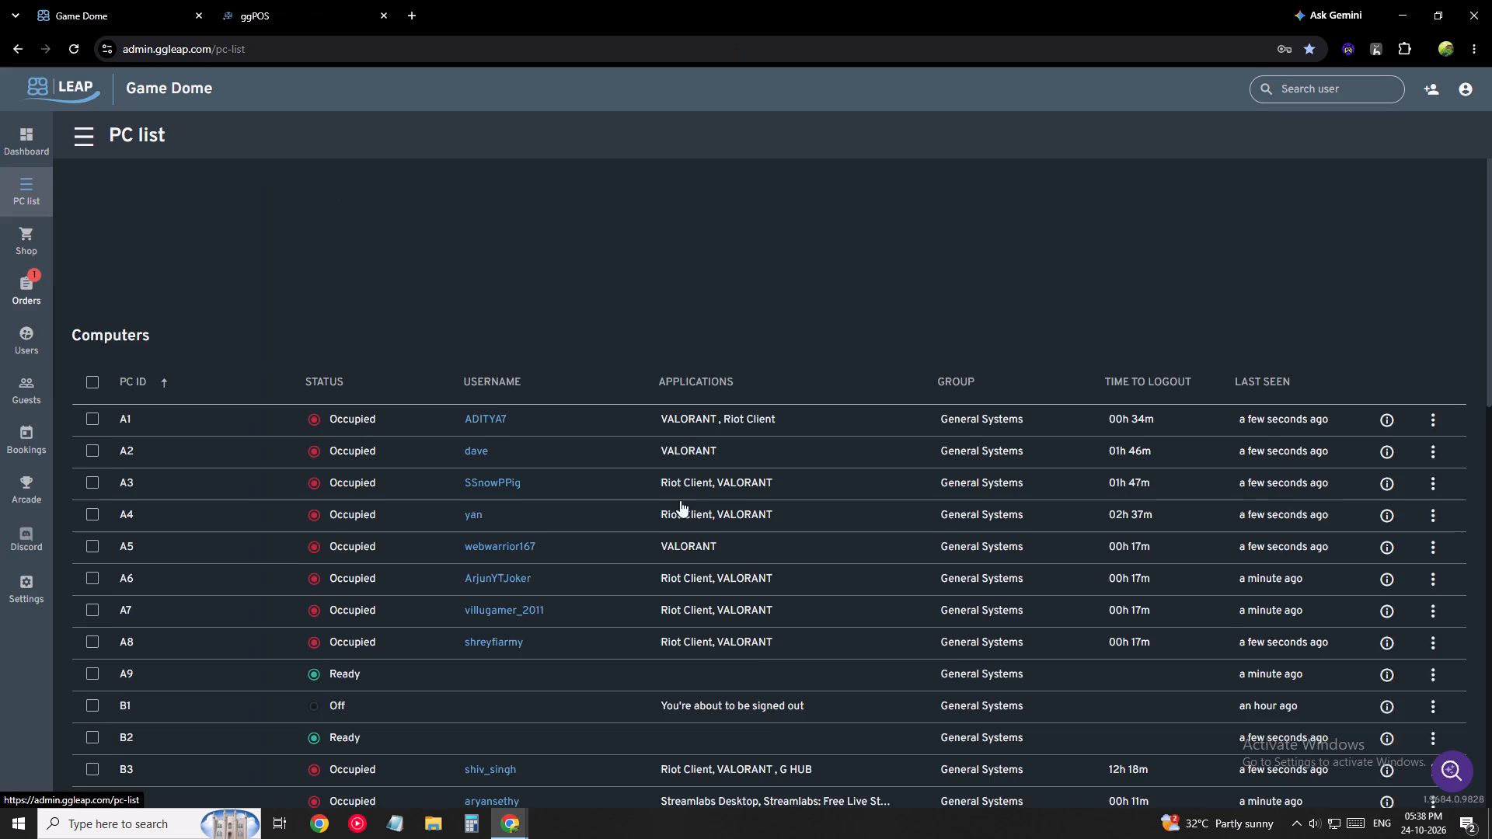
{"action": "scroll", "coordinate": [598, 497], "scroll_direction": "down", "scroll_amount": 1}
{"action": "scroll", "coordinate": [601, 503], "scroll_direction": "up", "scroll_amount": 1}
{"action": "scroll", "coordinate": [604, 507], "scroll_direction": "down", "scroll_amount": 11}
{"action": "left_click", "coordinate": [1407, 698]}
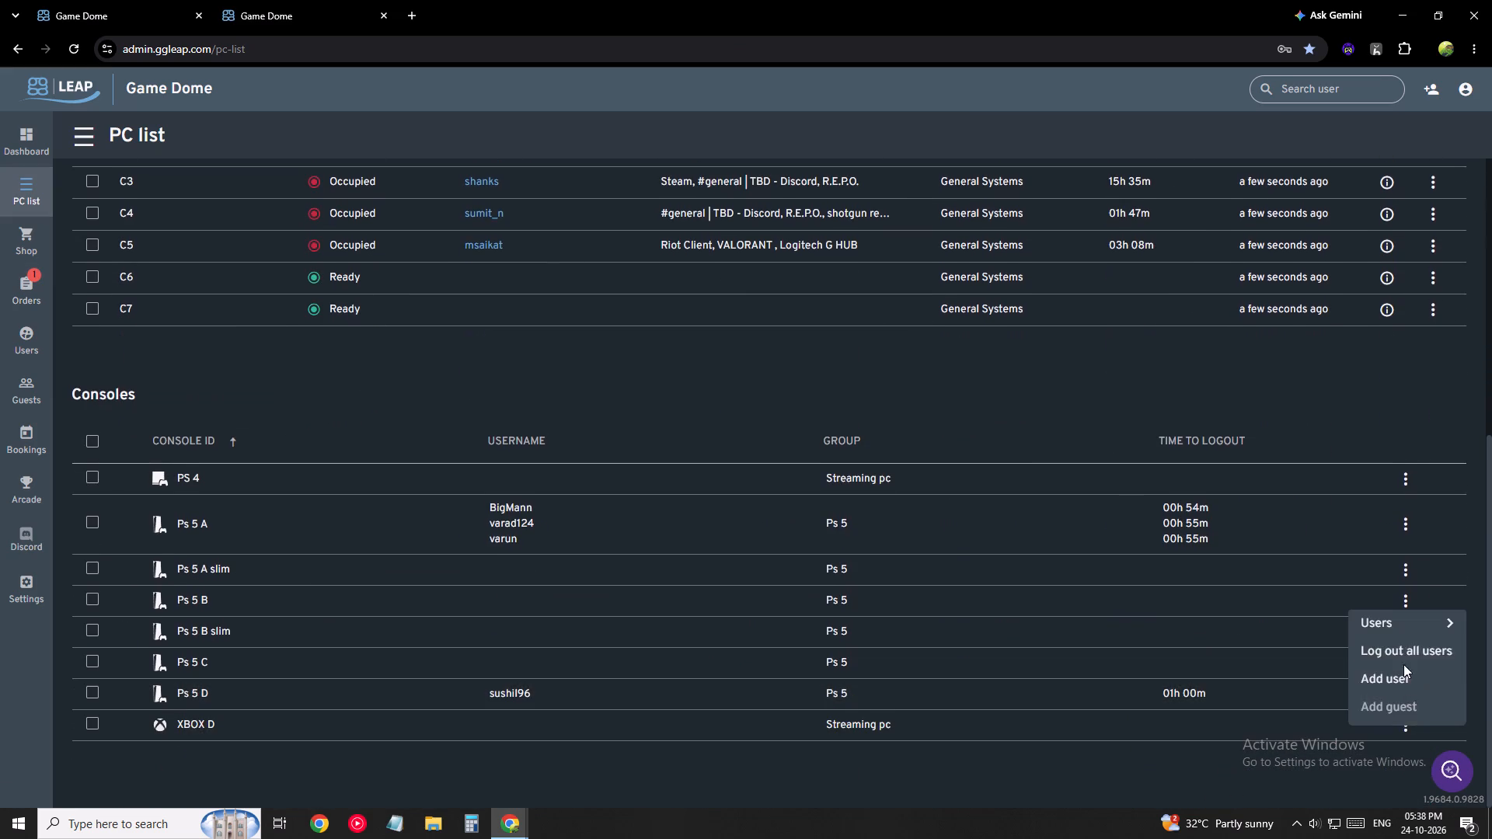
{"action": "left_click", "coordinate": [1393, 622]}
{"action": "left_click", "coordinate": [649, 420]}
{"action": "key", "text": "ctrl+v"}
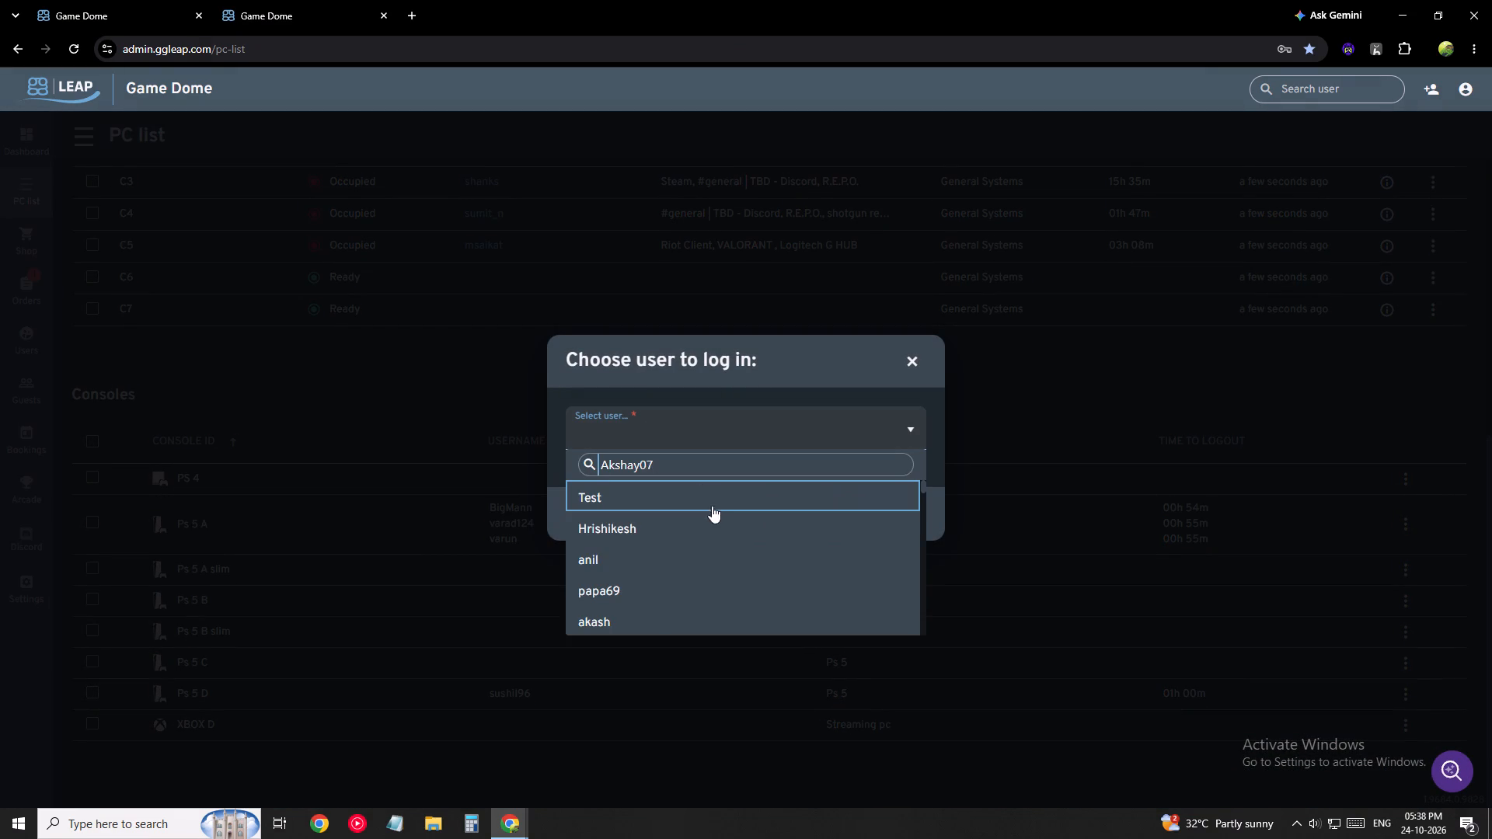
{"action": "left_click", "coordinate": [744, 488]}
{"action": "left_click", "coordinate": [872, 507]}
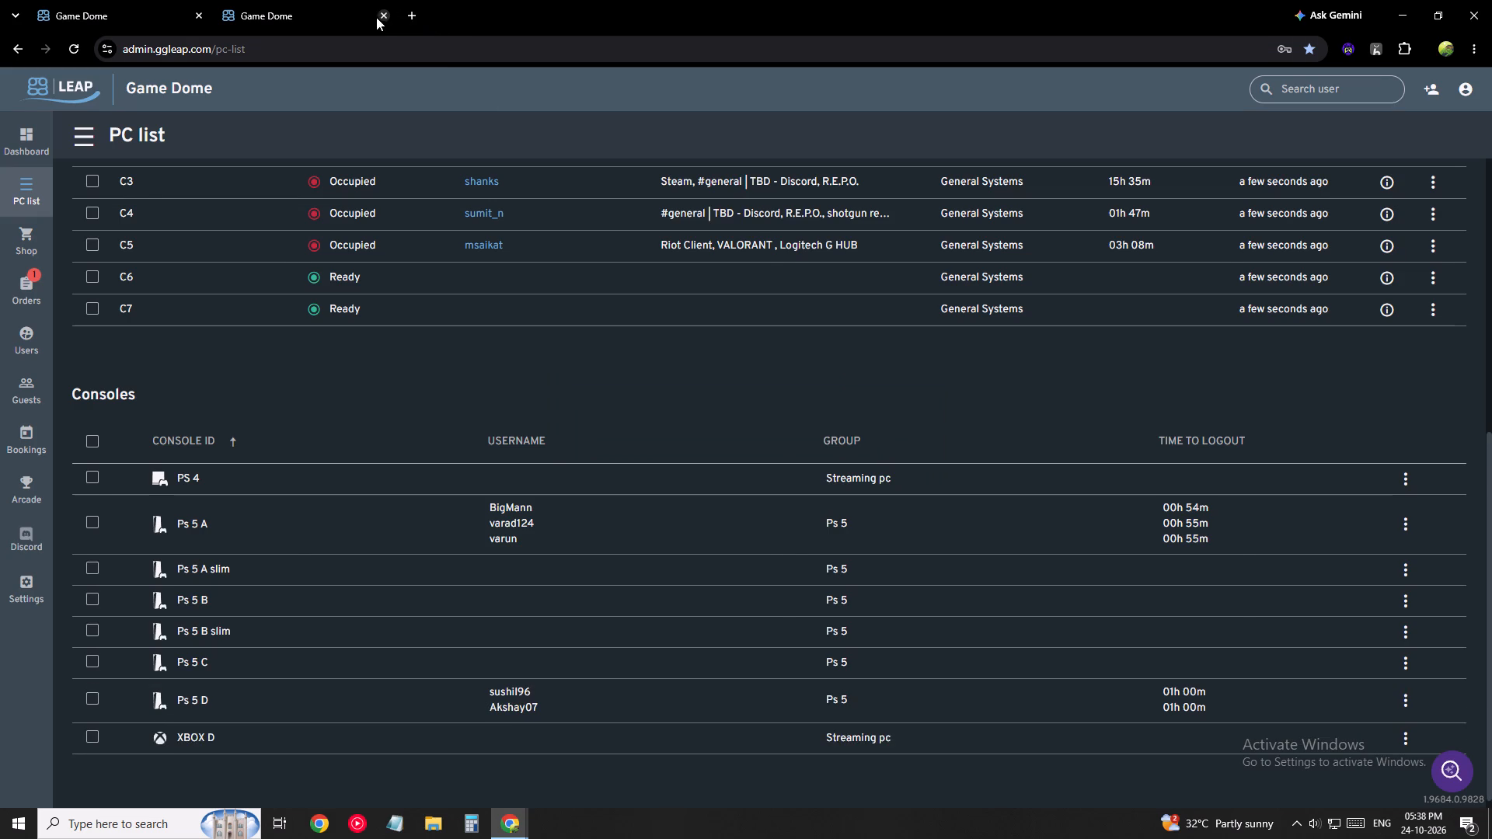
{"action": "left_click", "coordinate": [376, 18]}
{"action": "left_click", "coordinate": [384, 19]}
Search for customer Amit, start a full shop order for that account, and add one 1 hr Ps5 Console rental from the Ps5 passes.
{"action": "left_click", "coordinate": [1386, 100]}
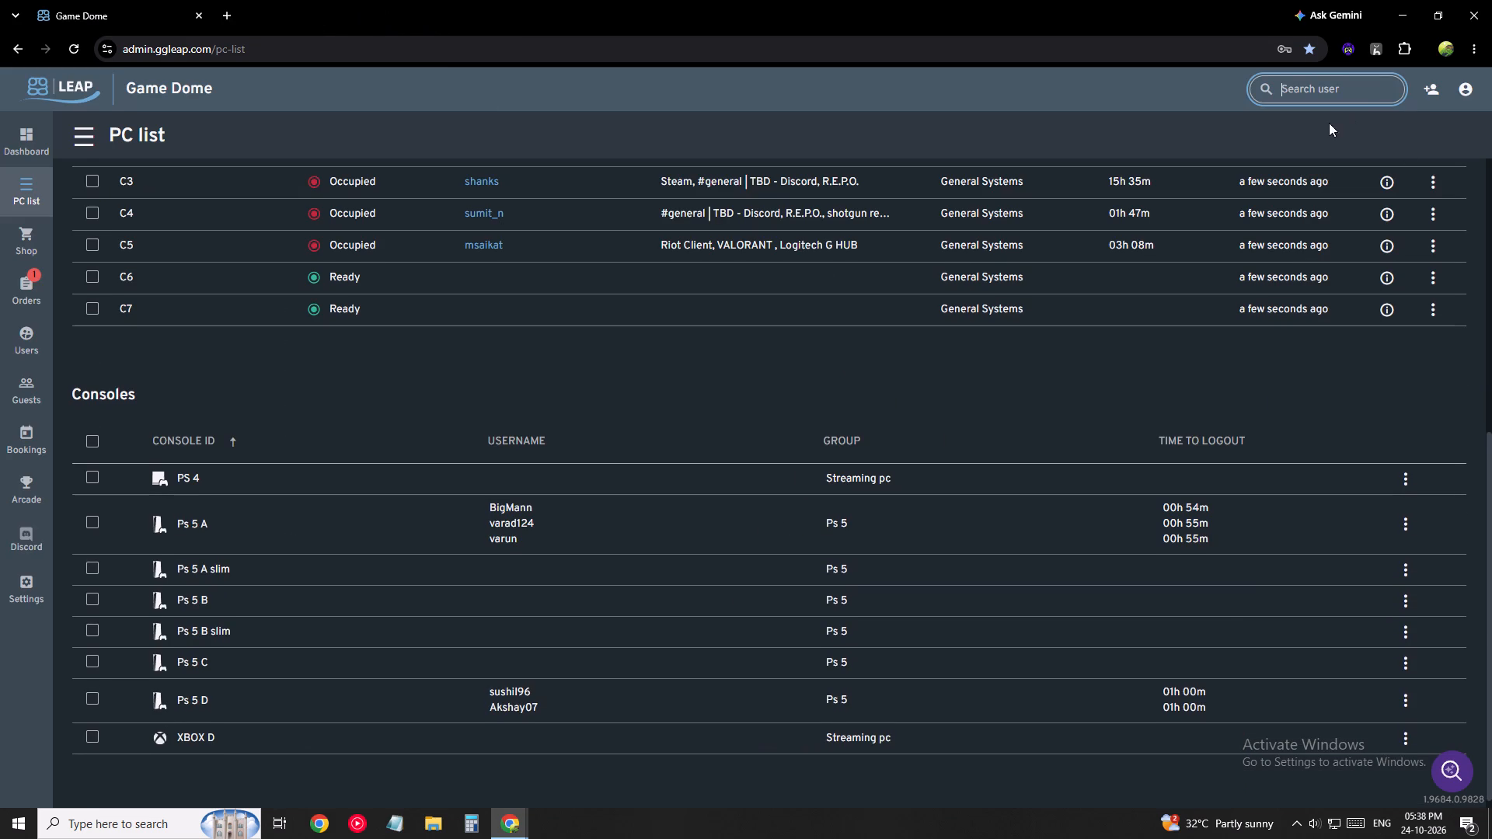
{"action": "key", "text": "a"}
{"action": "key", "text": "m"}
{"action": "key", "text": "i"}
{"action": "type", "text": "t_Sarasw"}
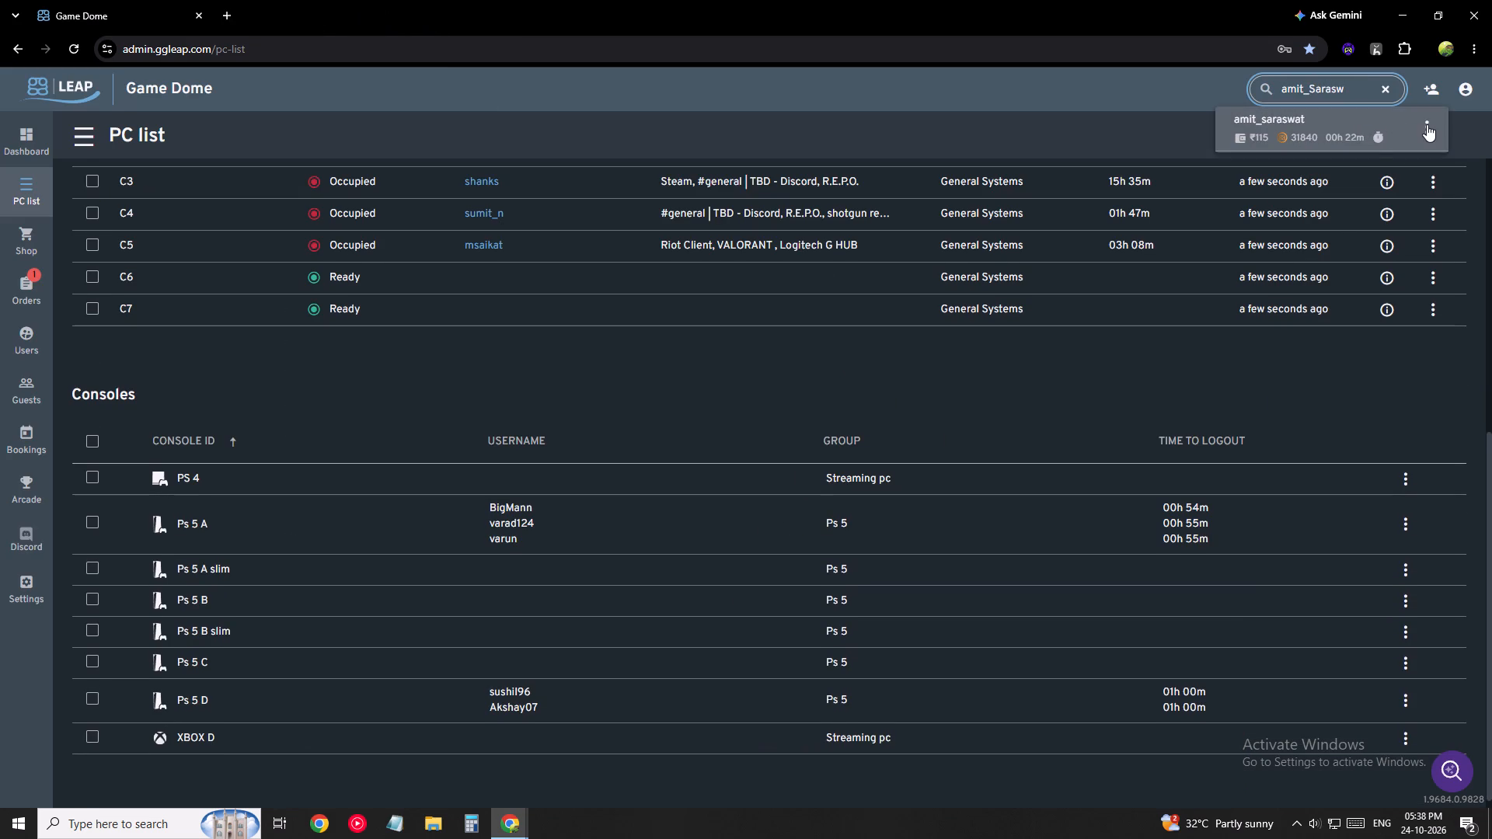
{"action": "left_click", "coordinate": [1427, 124]}
{"action": "left_click", "coordinate": [1445, 129]}
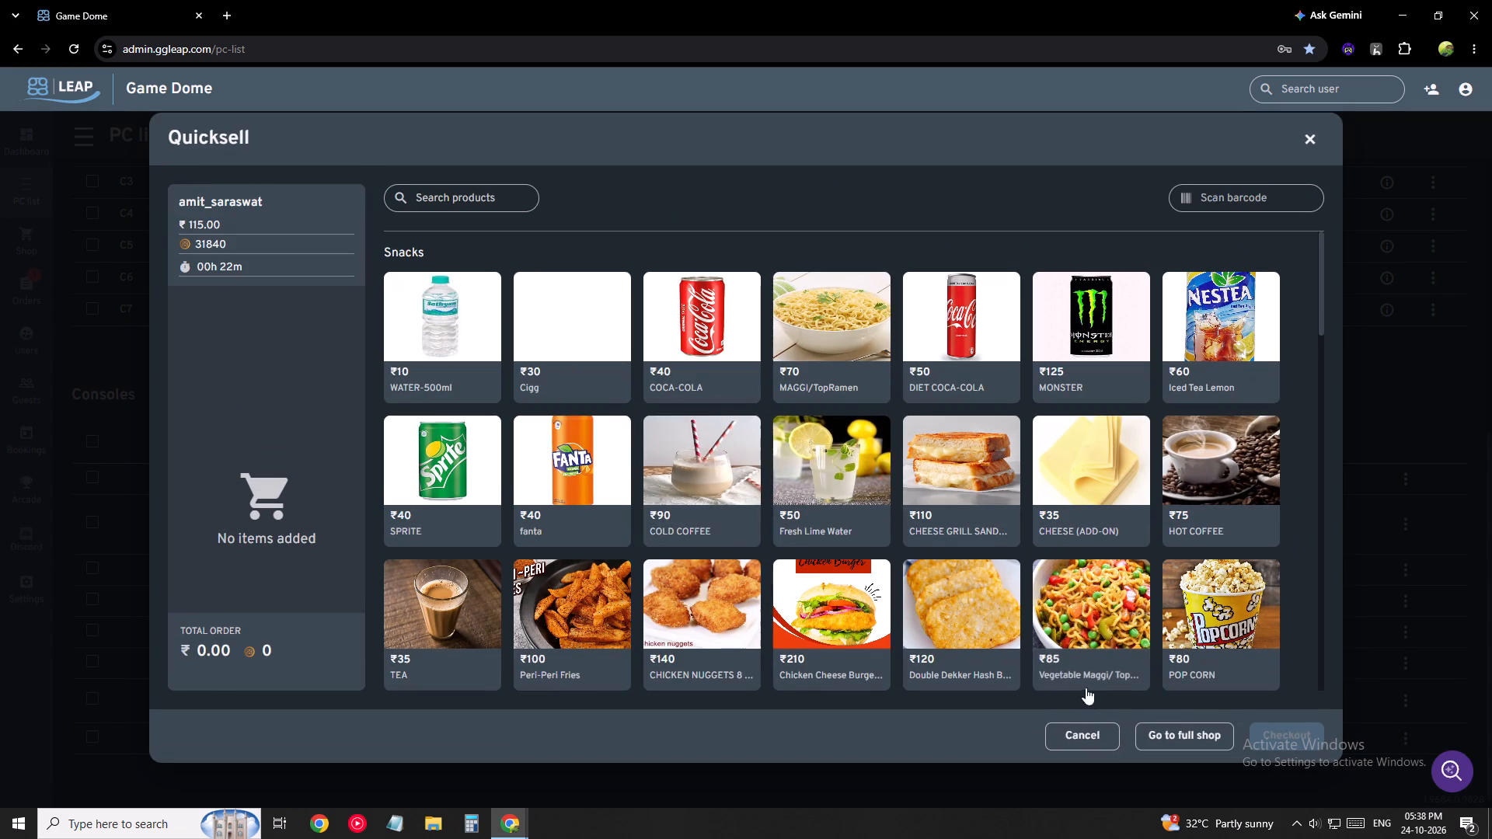
{"action": "left_click", "coordinate": [1187, 729]}
{"action": "left_click", "coordinate": [514, 242]}
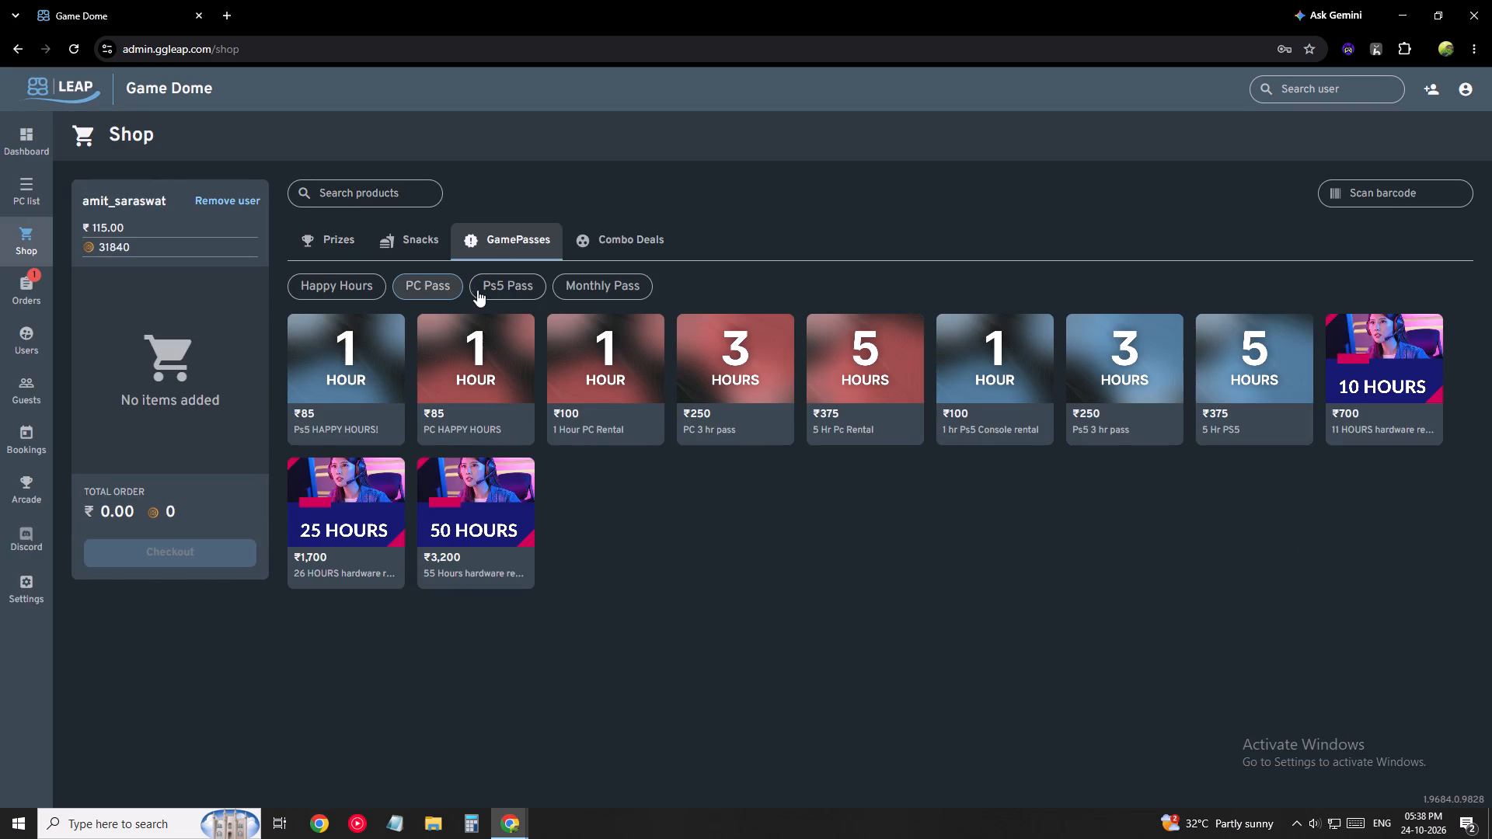
{"action": "left_click", "coordinate": [502, 288]}
{"action": "left_click", "coordinate": [298, 400]}
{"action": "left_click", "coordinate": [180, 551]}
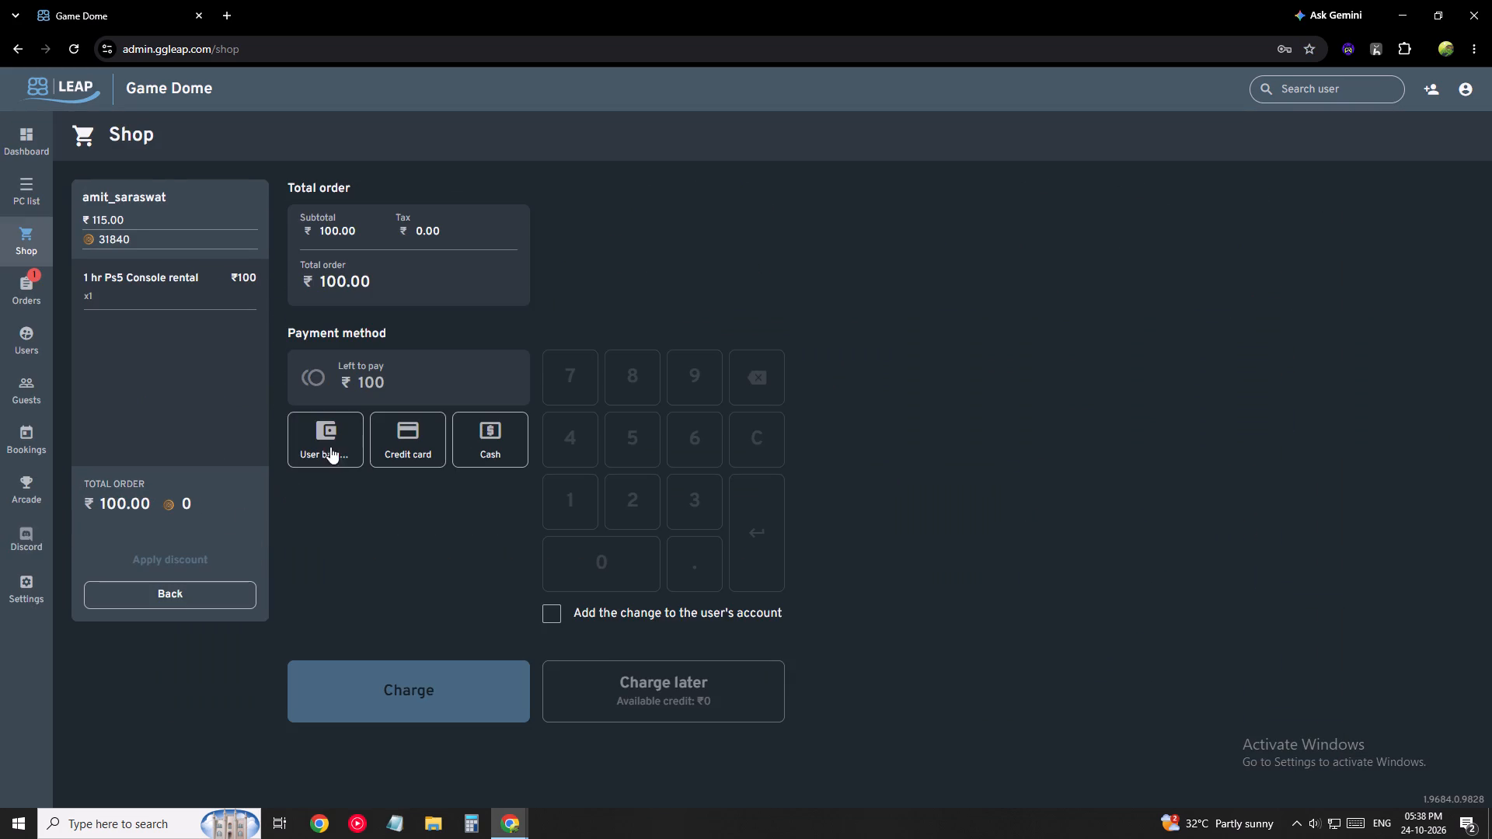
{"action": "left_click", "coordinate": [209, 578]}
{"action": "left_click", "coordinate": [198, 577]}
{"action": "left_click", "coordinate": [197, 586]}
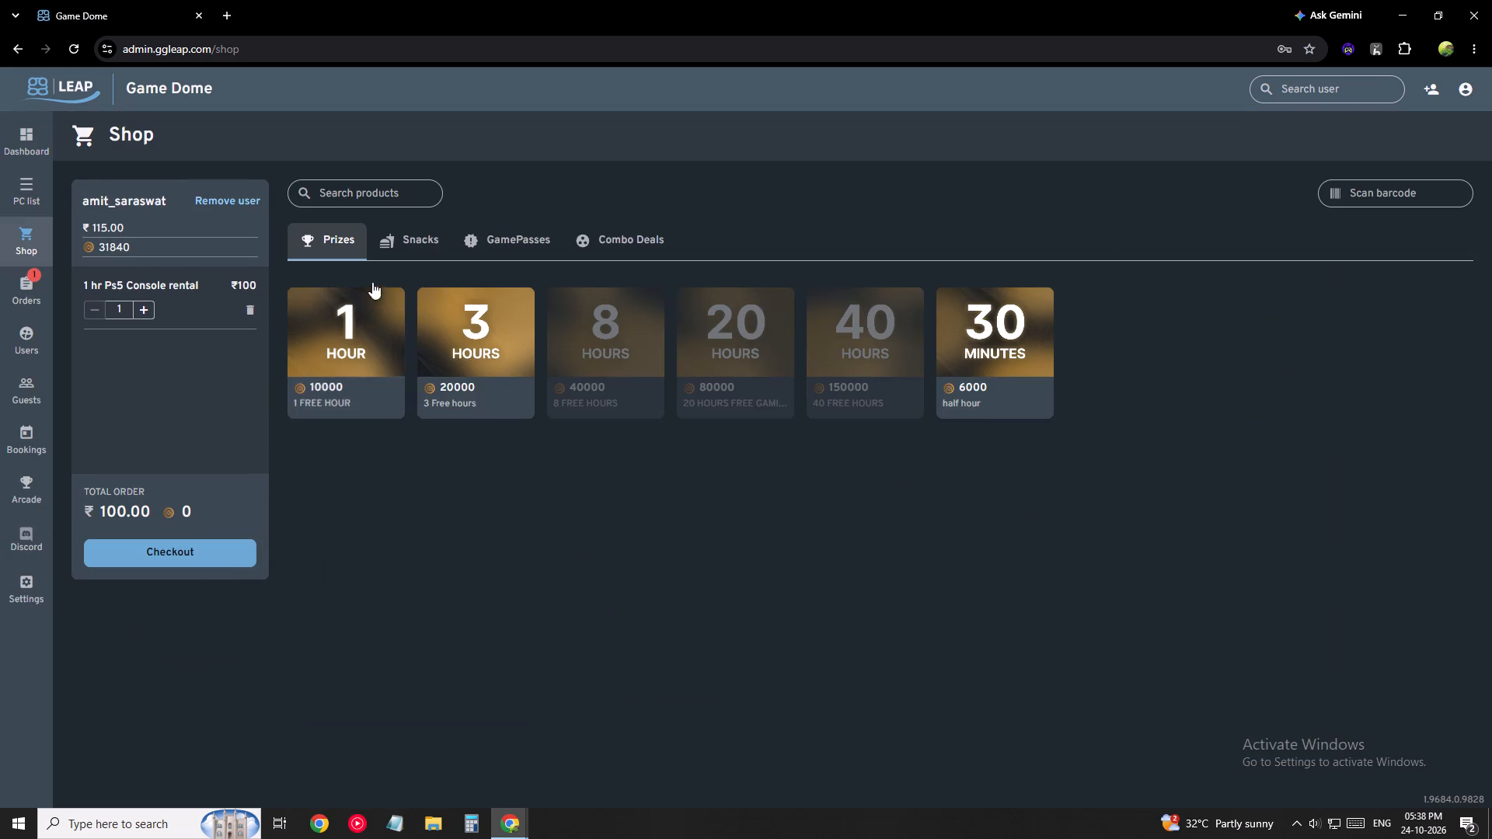
Add one WATER-500ml from the drinks to customer Amit's order.
{"action": "left_click", "coordinate": [408, 249]}
{"action": "left_click", "coordinate": [490, 287]}
{"action": "left_click", "coordinate": [682, 477]}
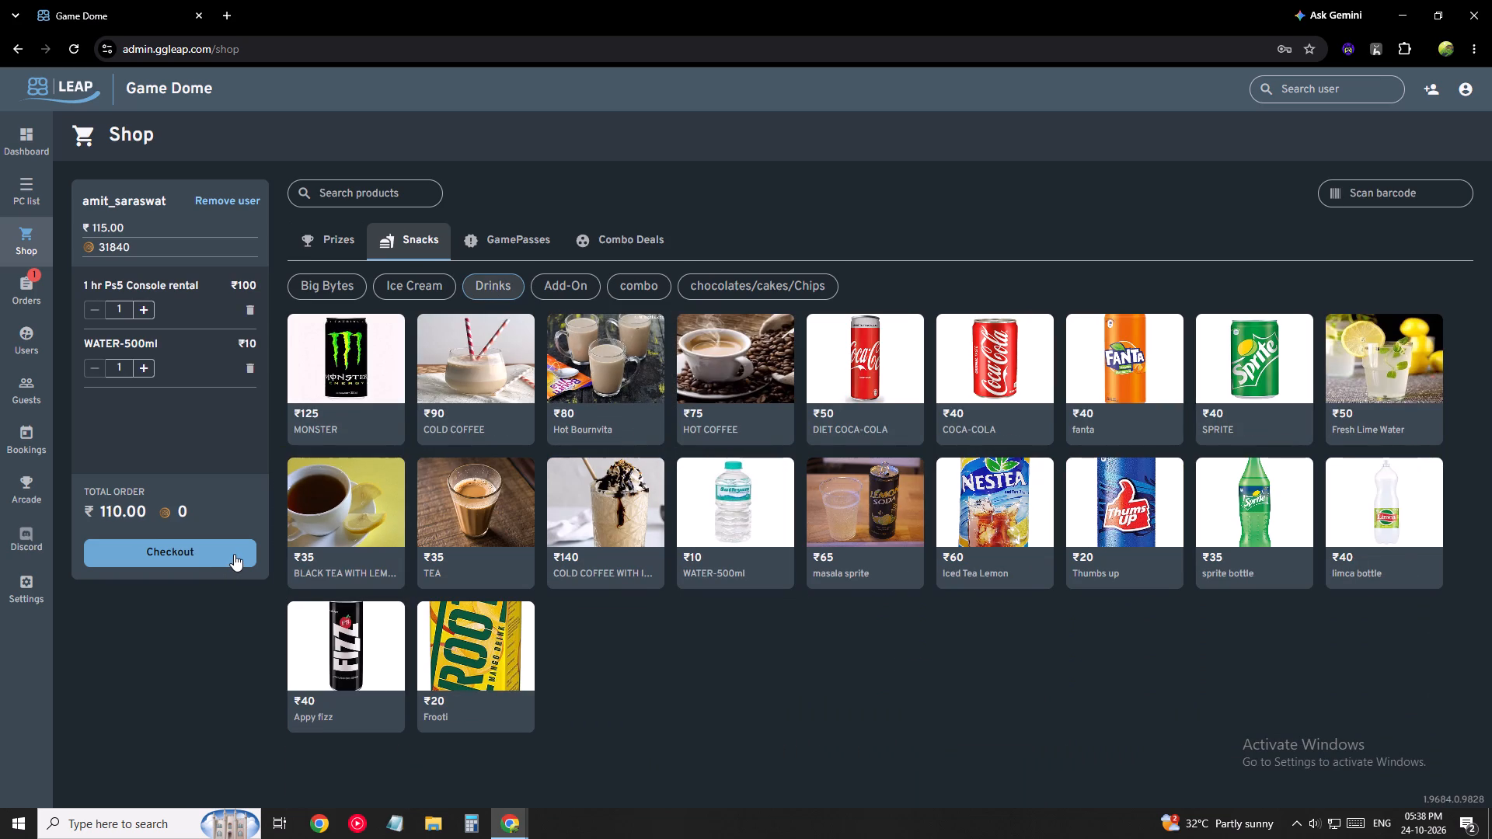
Check out customer Amit's order and charge the ₹110 to the user balance.
{"action": "left_click", "coordinate": [233, 553]}
{"action": "left_click", "coordinate": [323, 427]}
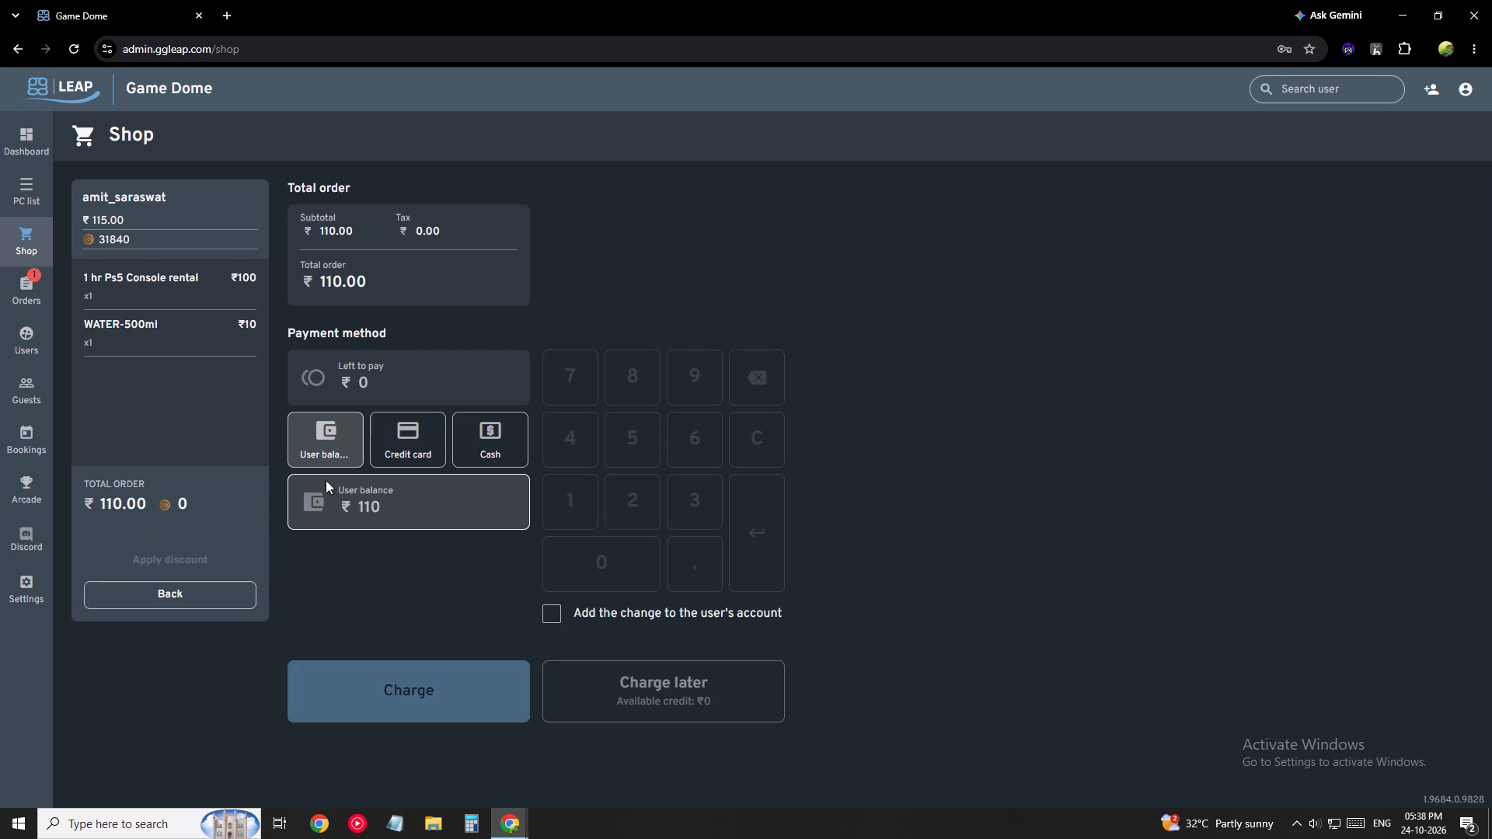
{"action": "left_click", "coordinate": [439, 704]}
Copy customer Amit's username from the receipt and log that user in on the Ps 5 C console.
{"action": "double_click", "coordinate": [126, 193]}
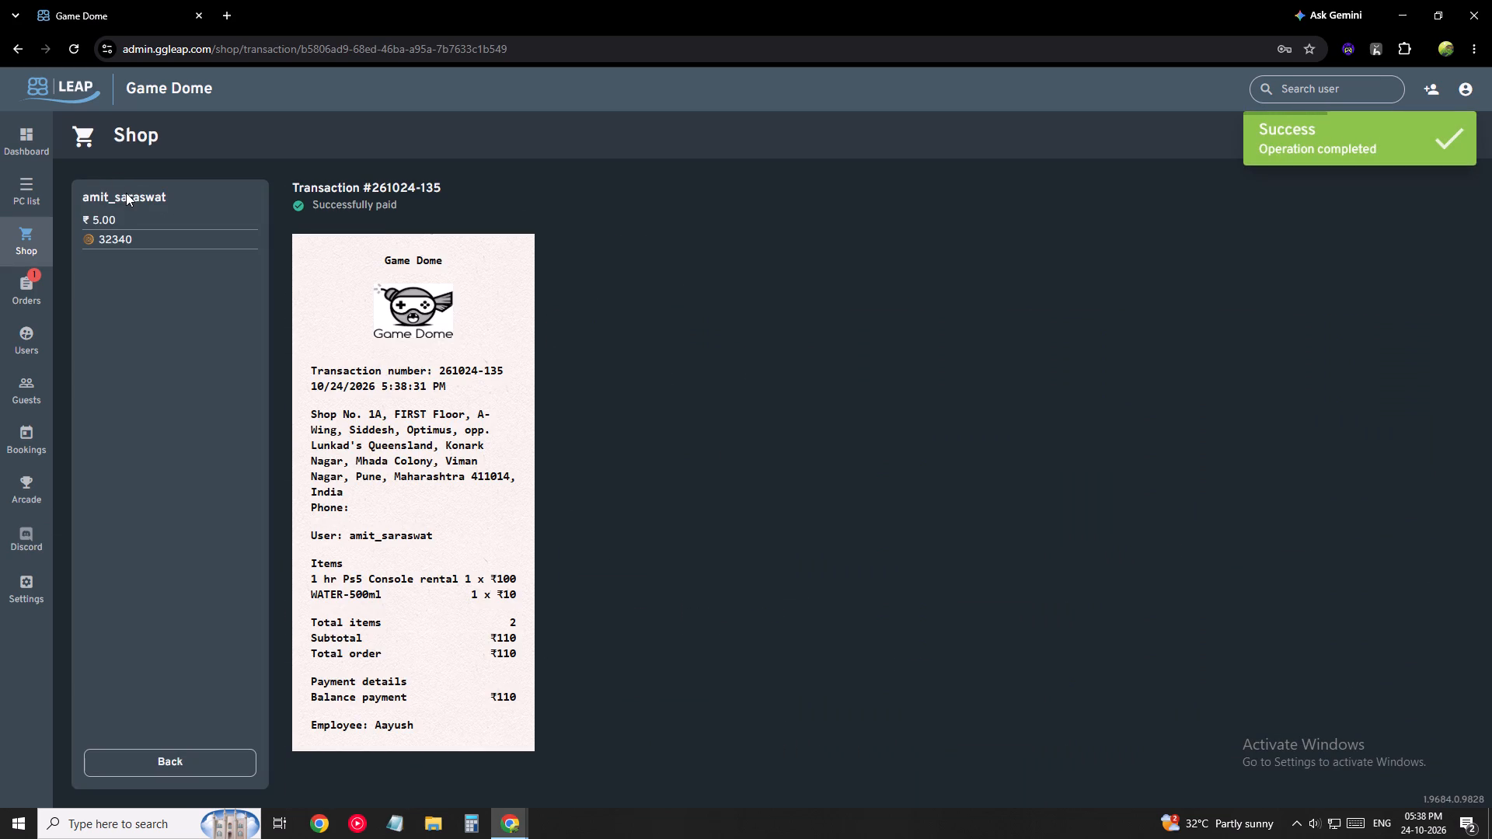
{"action": "key", "text": "ctrl+c"}
{"action": "left_click", "coordinate": [5, 201]}
{"action": "scroll", "coordinate": [338, 537], "scroll_direction": "down", "scroll_amount": 2}
{"action": "scroll", "coordinate": [352, 571], "scroll_direction": "up", "scroll_amount": 1}
{"action": "scroll", "coordinate": [355, 581], "scroll_direction": "down", "scroll_amount": 13}
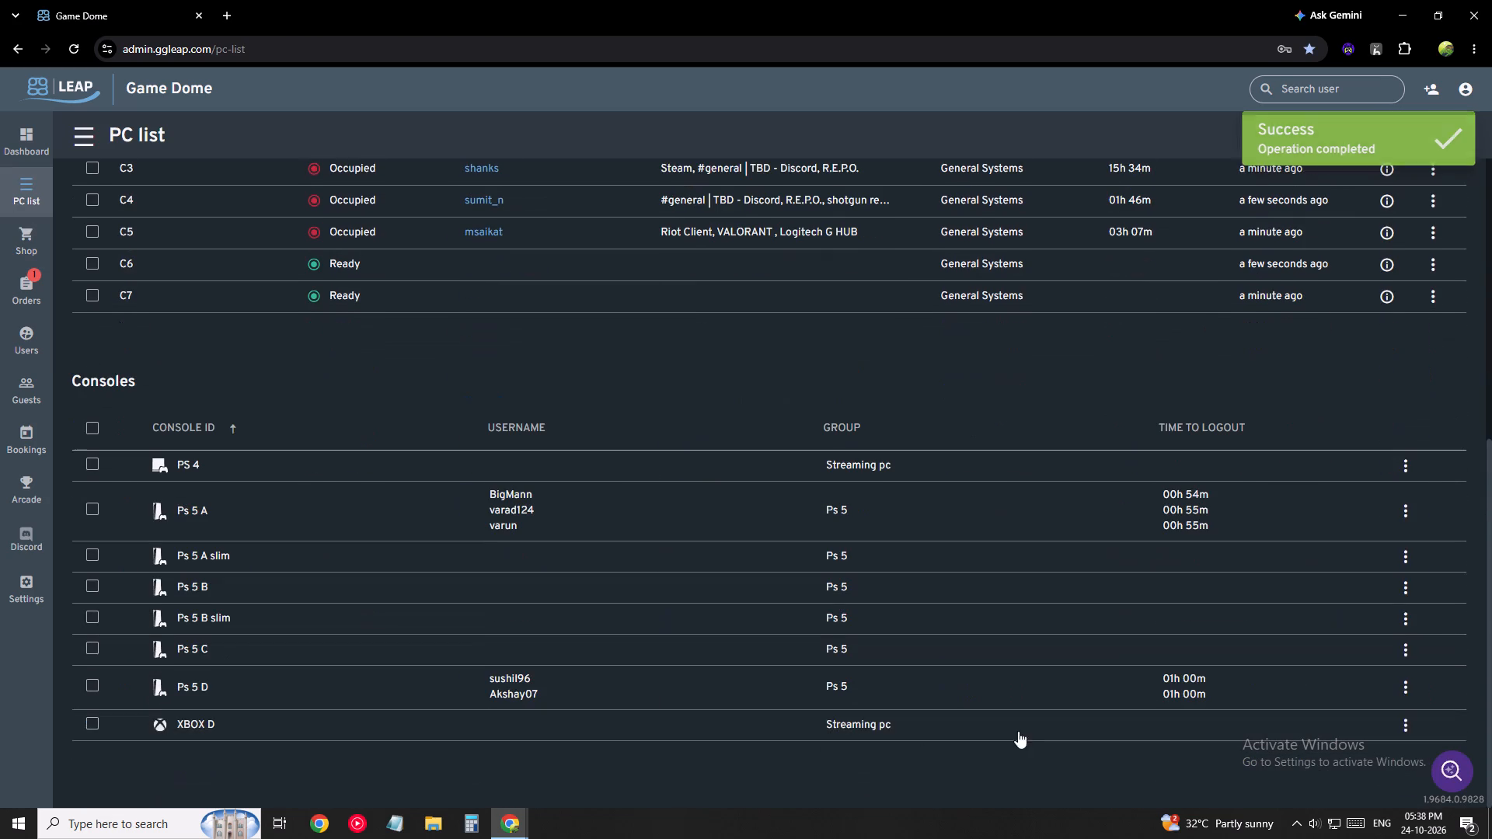
{"action": "left_click", "coordinate": [1407, 645]}
{"action": "left_click", "coordinate": [1428, 656]}
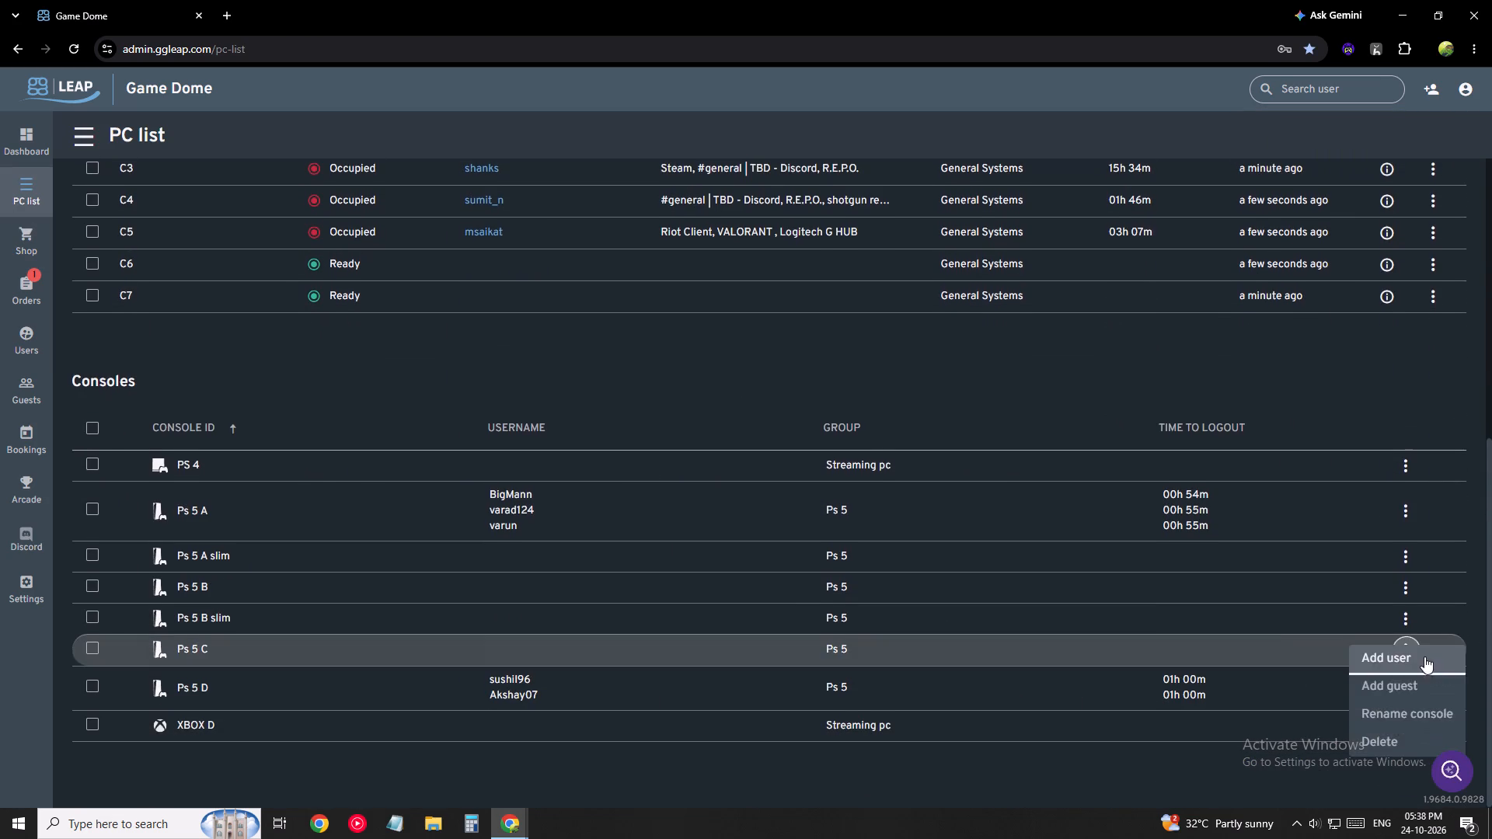
{"action": "left_click", "coordinate": [677, 432]}
{"action": "key", "text": "ctrl+v"}
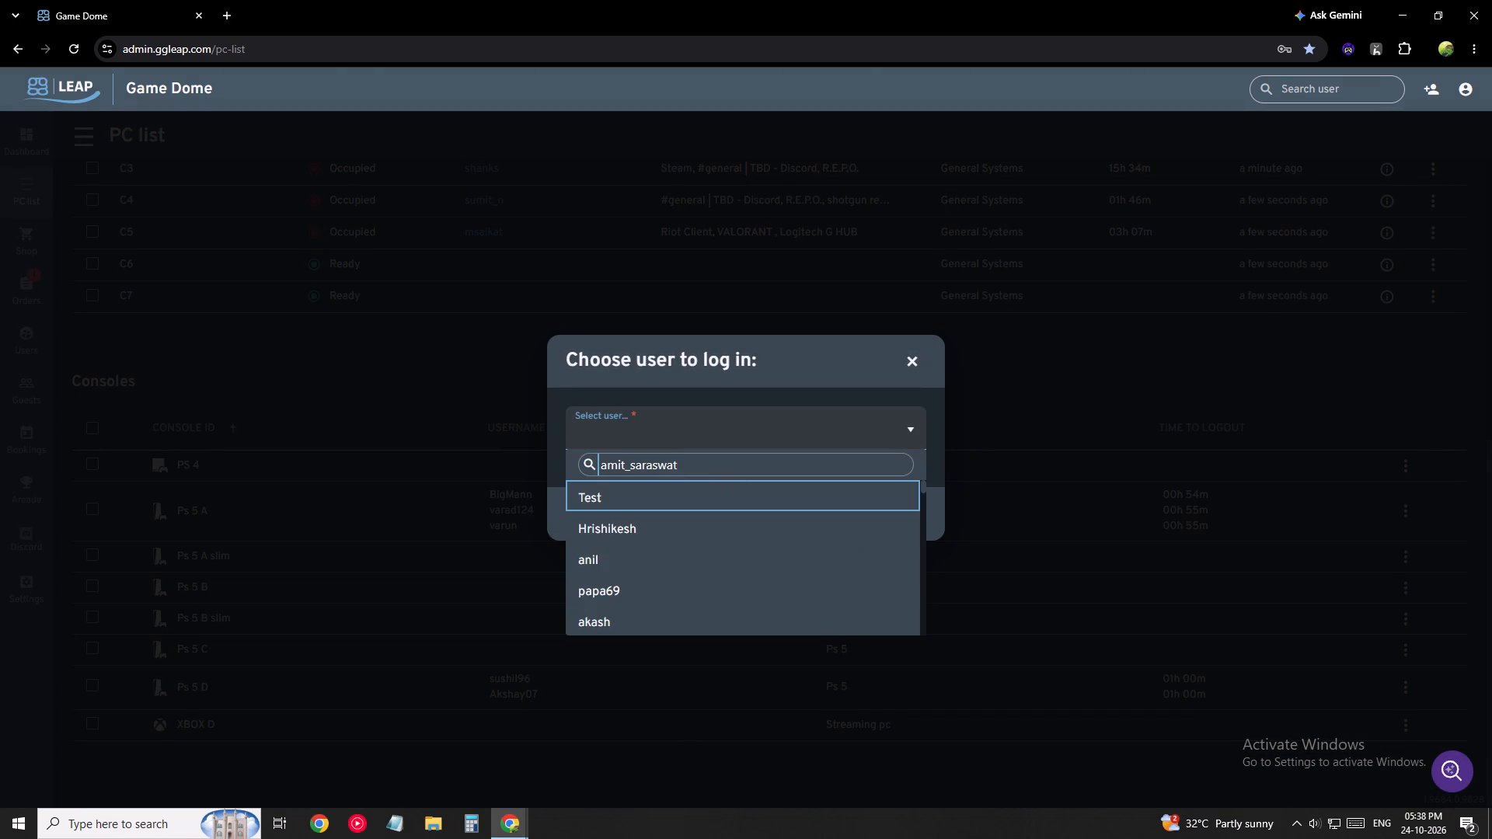
{"action": "left_click", "coordinate": [758, 483]}
{"action": "left_click", "coordinate": [838, 506]}
{"action": "left_click", "coordinate": [872, 512]}
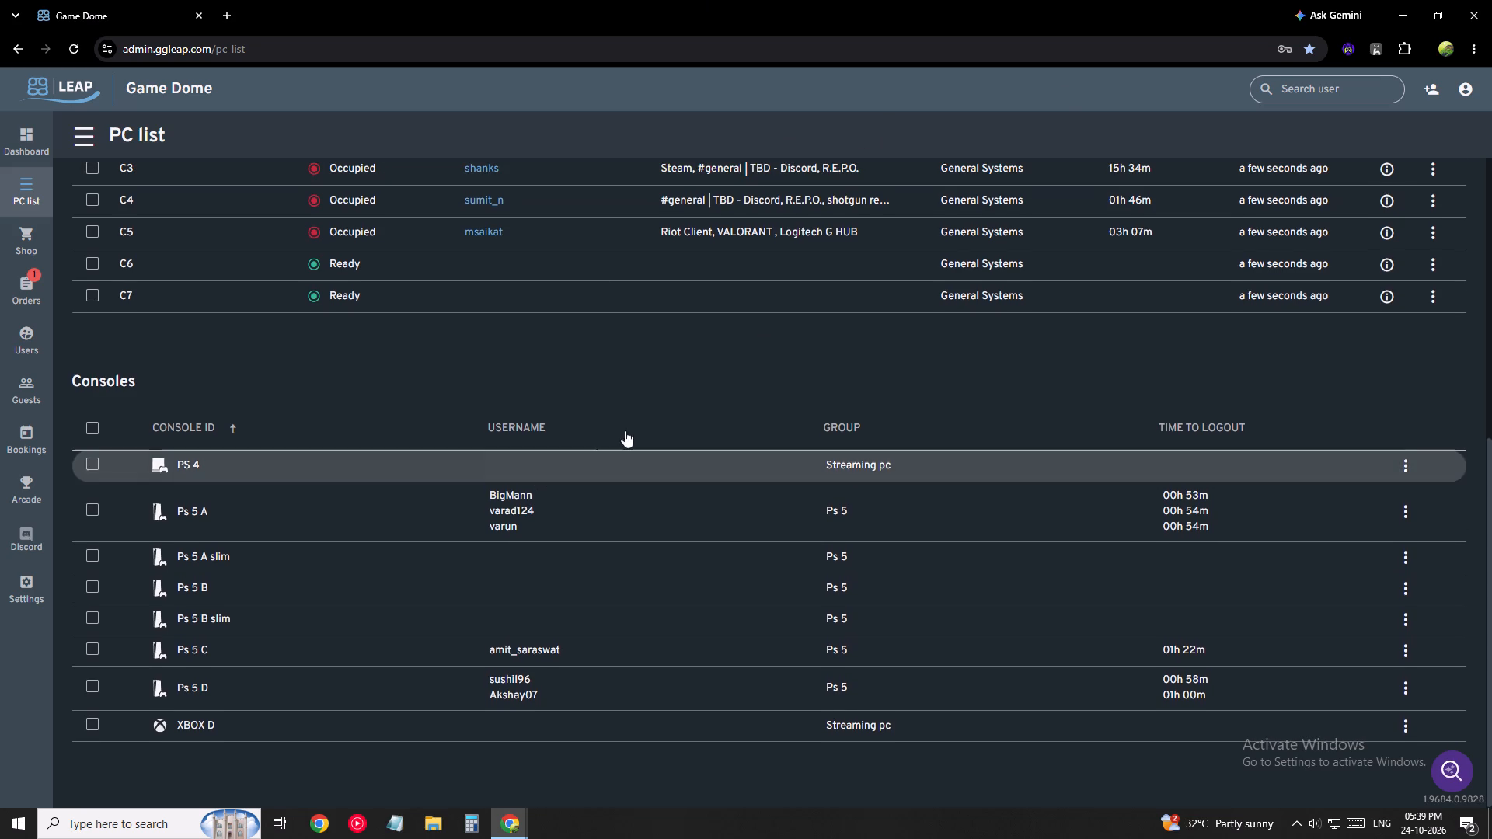
Reload the PC list page.
{"action": "left_click", "coordinate": [448, 354]}
{"action": "right_click", "coordinate": [448, 354]}
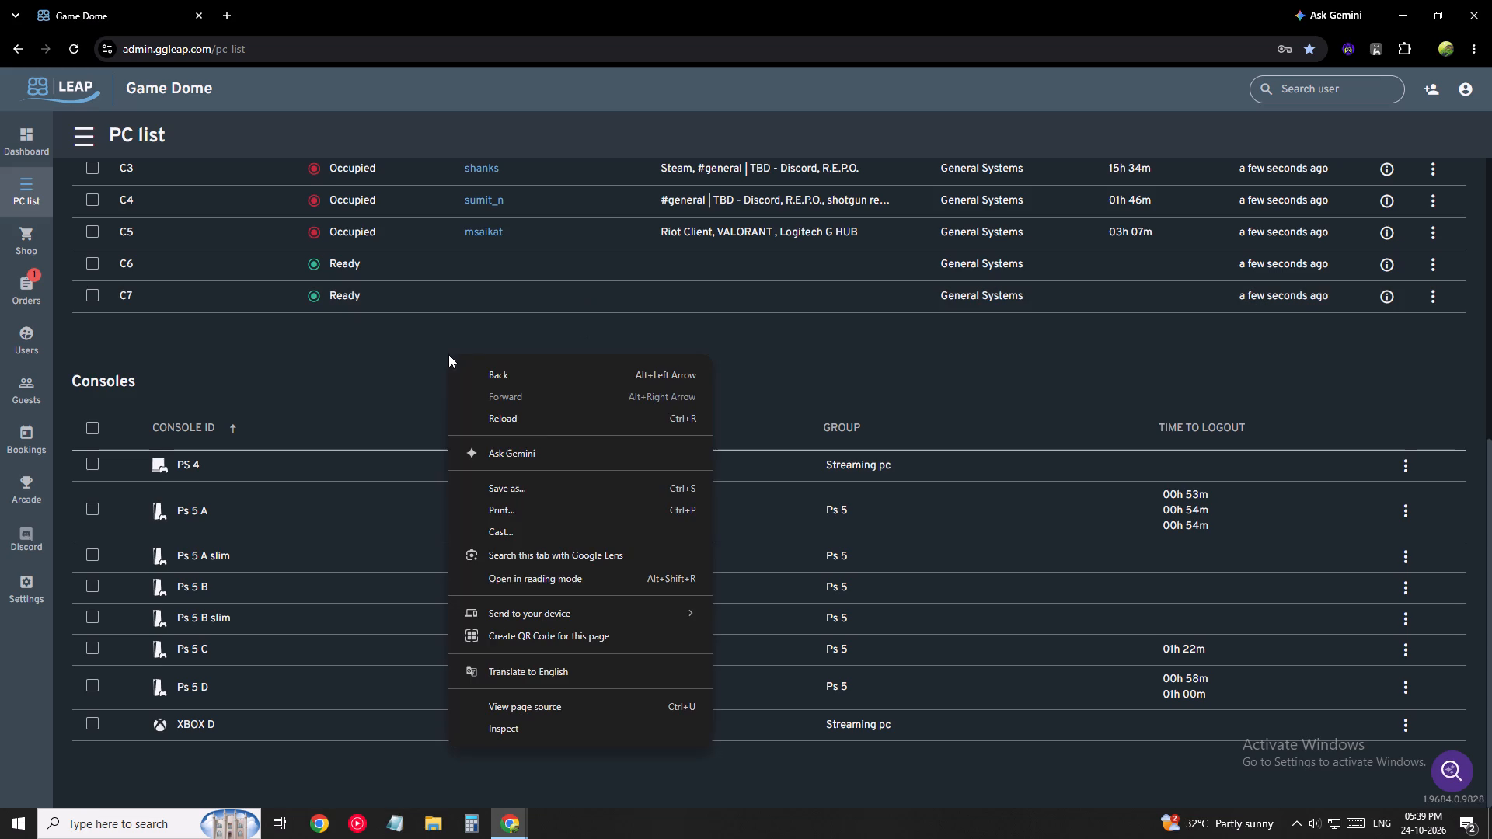
{"action": "left_click", "coordinate": [560, 432]}
{"action": "left_click", "coordinate": [565, 415]}
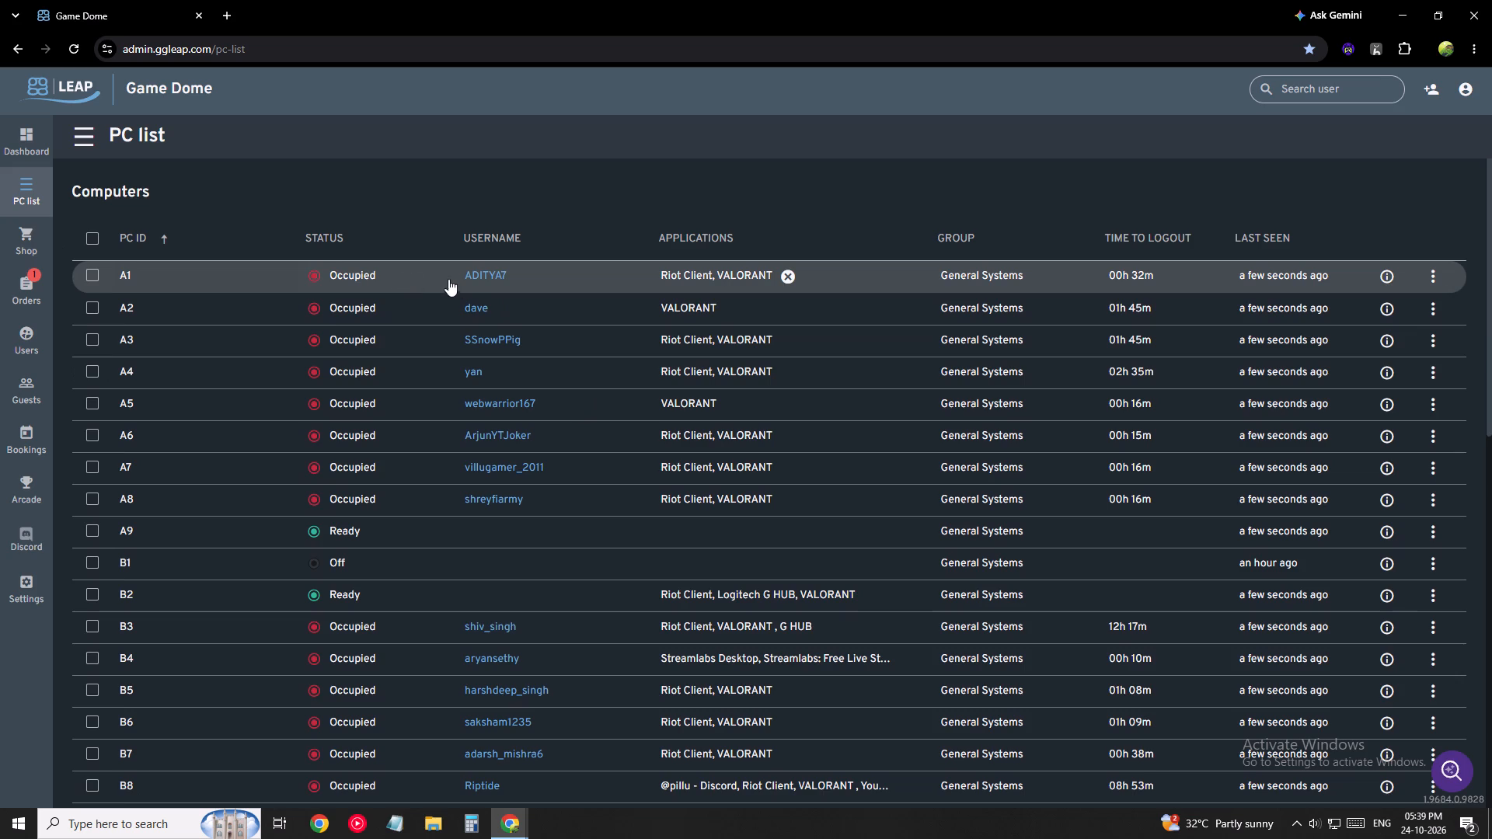
{"action": "left_click", "coordinate": [496, 277]}
{"action": "left_click", "coordinate": [524, 288]}
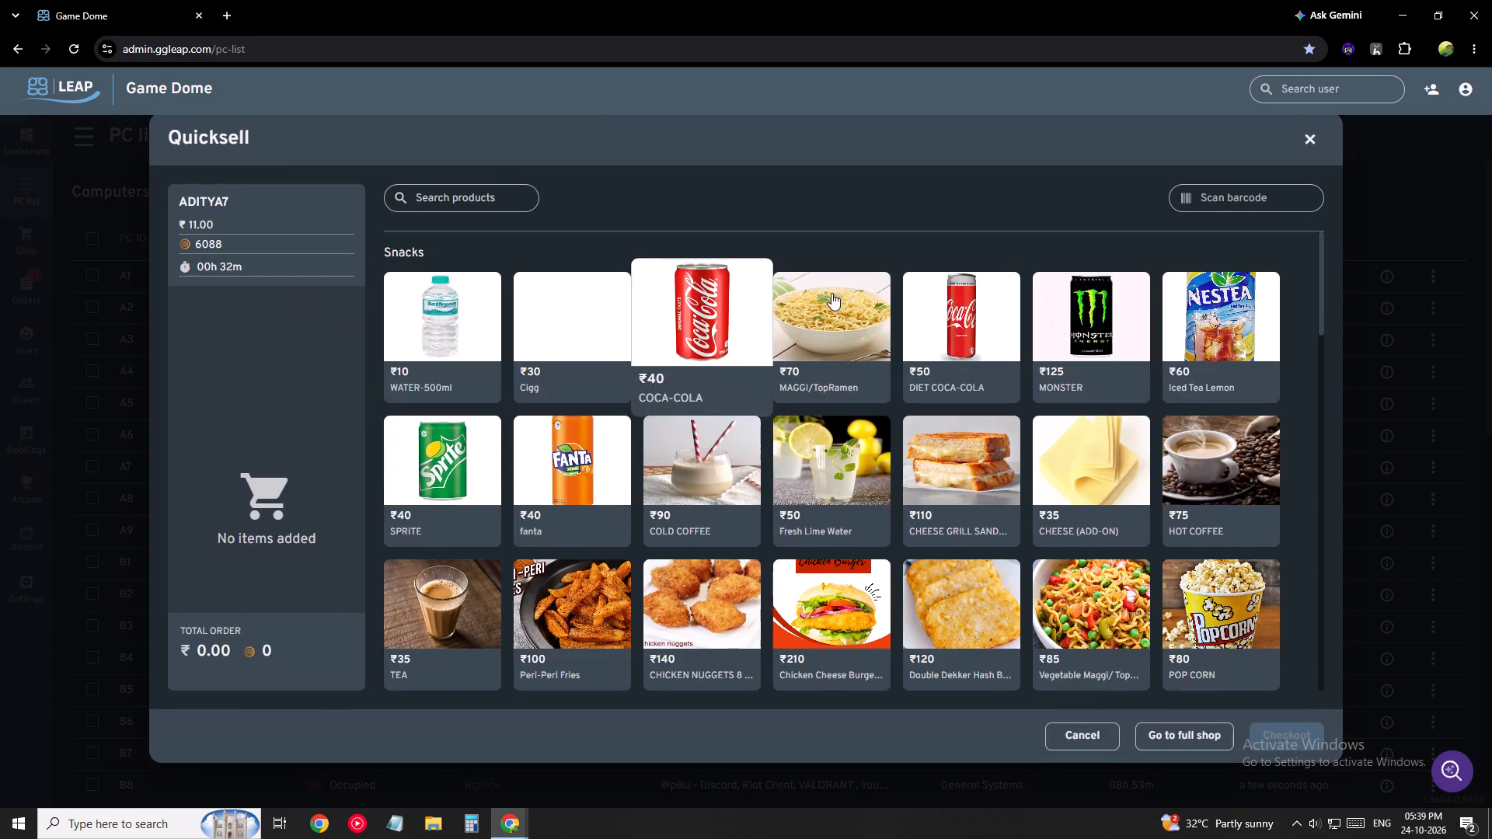
{"action": "left_click", "coordinate": [948, 326]}
{"action": "left_click", "coordinate": [1322, 738]}
{"action": "left_click", "coordinate": [341, 454]}
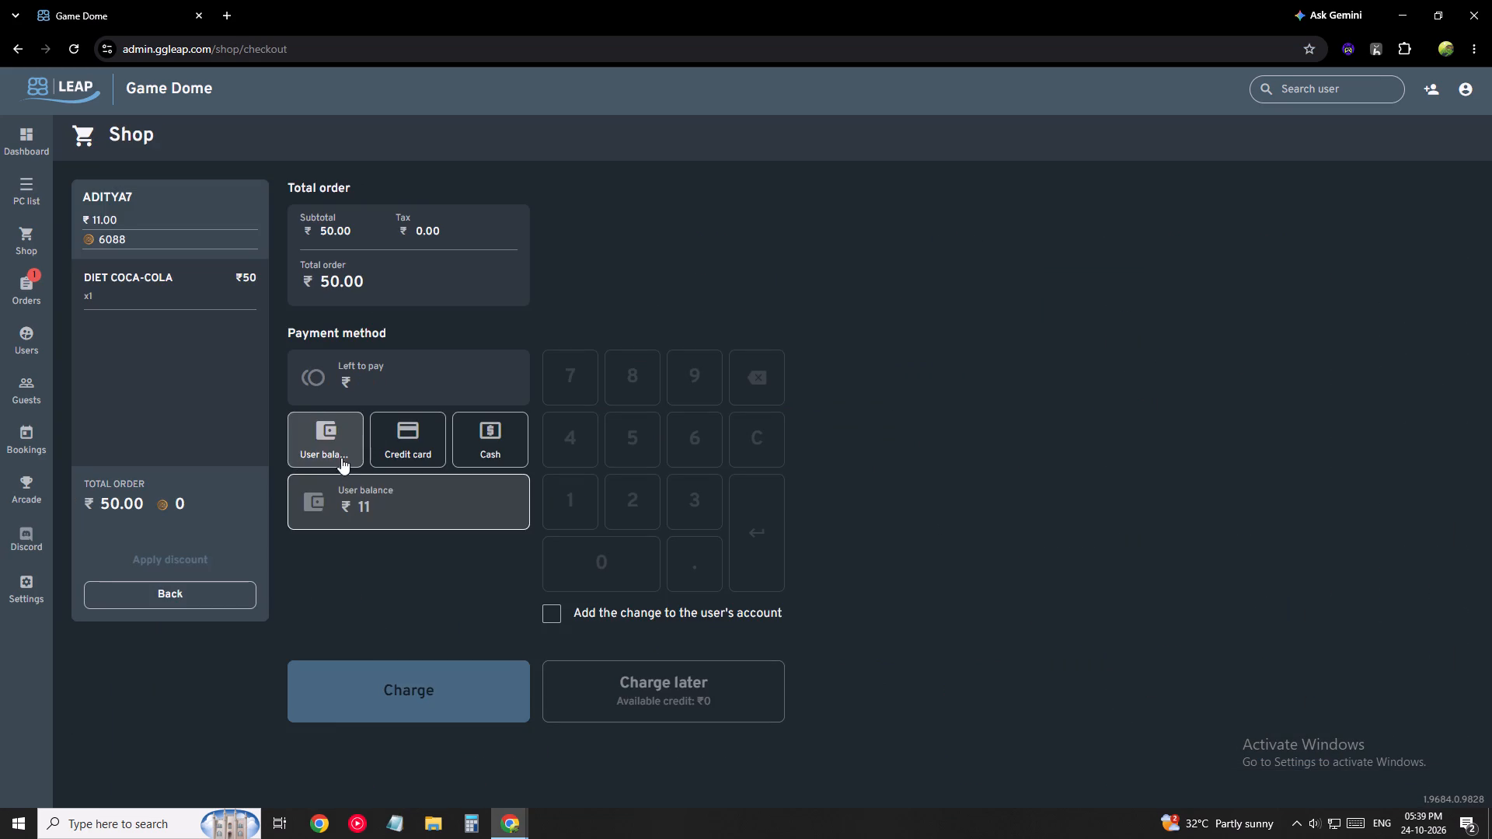
{"action": "left_click_drag", "start_coordinate": [319, 435], "coordinate": [335, 440]}
{"action": "left_click", "coordinate": [422, 453]}
{"action": "left_click", "coordinate": [434, 714]}
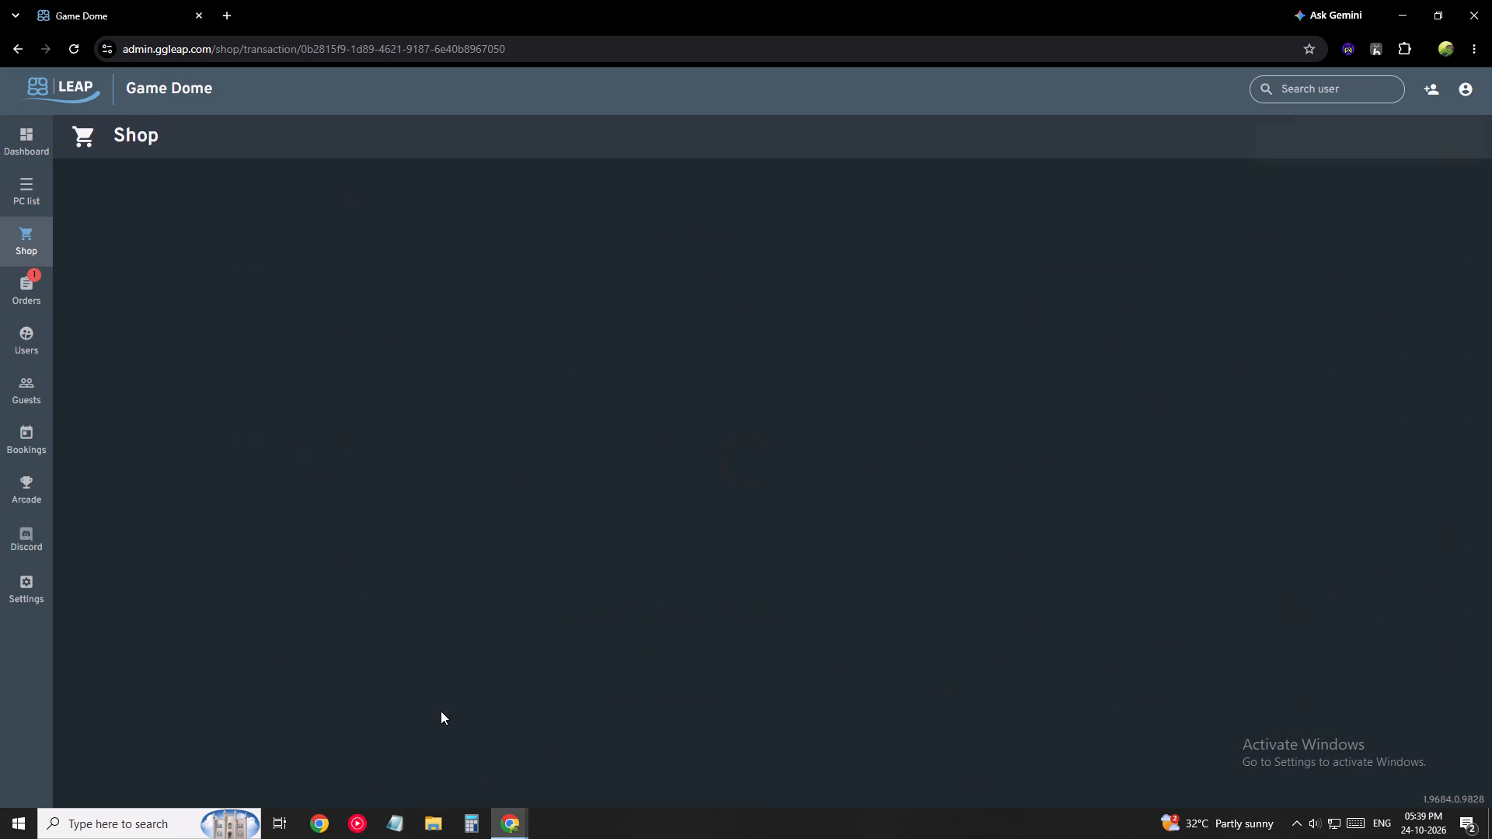
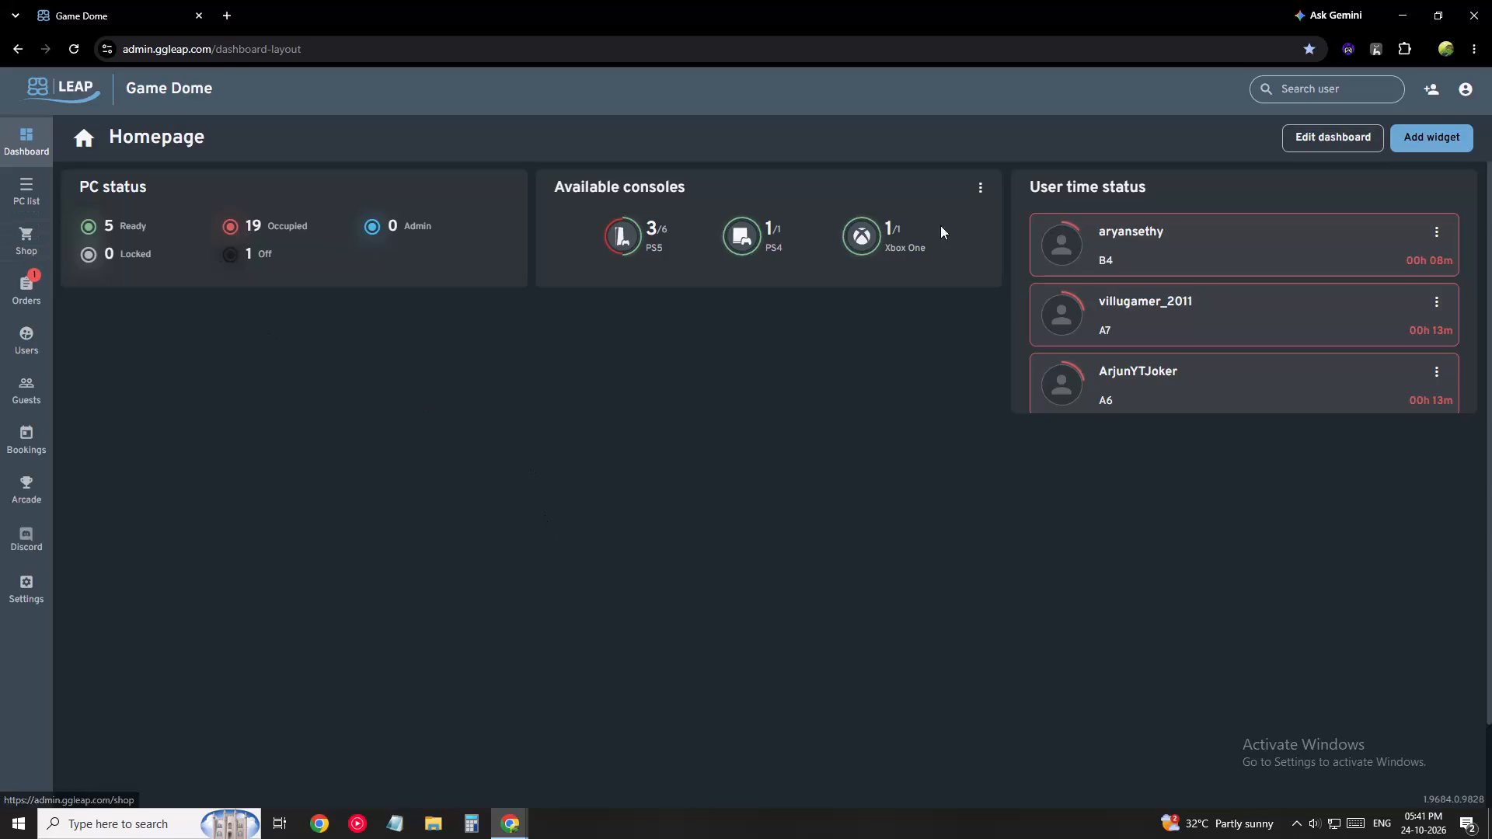
Start a Quicksell order for the user on PC B4 and add one PC 3 hr pass.
{"action": "left_click", "coordinate": [1428, 240]}
{"action": "left_click", "coordinate": [1403, 280]}
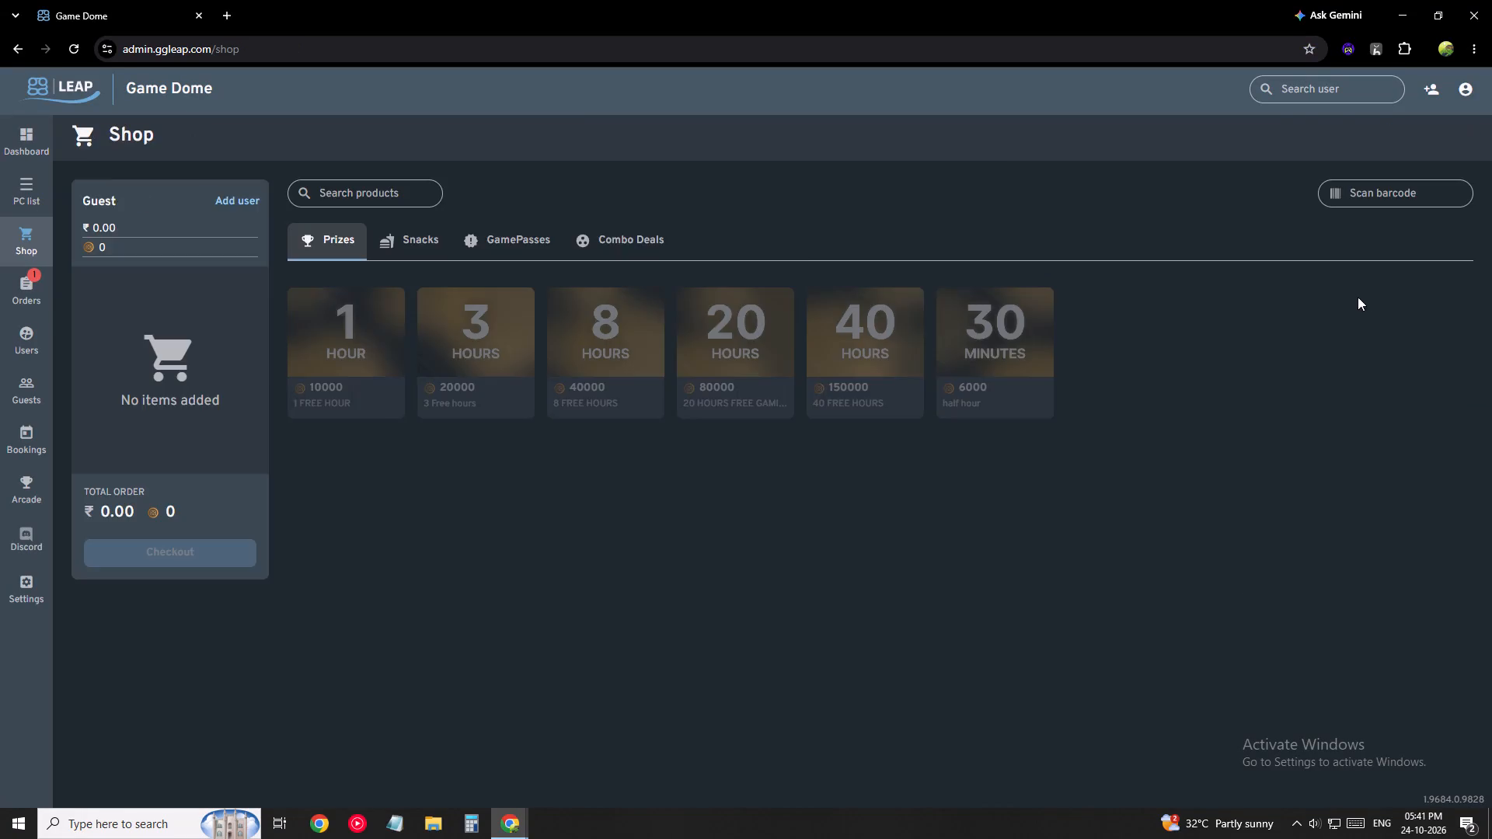
{"action": "key", "text": "alt+Tab"}
{"action": "left_click", "coordinate": [1137, 711]}
{"action": "key", "text": "alt+Tab"}
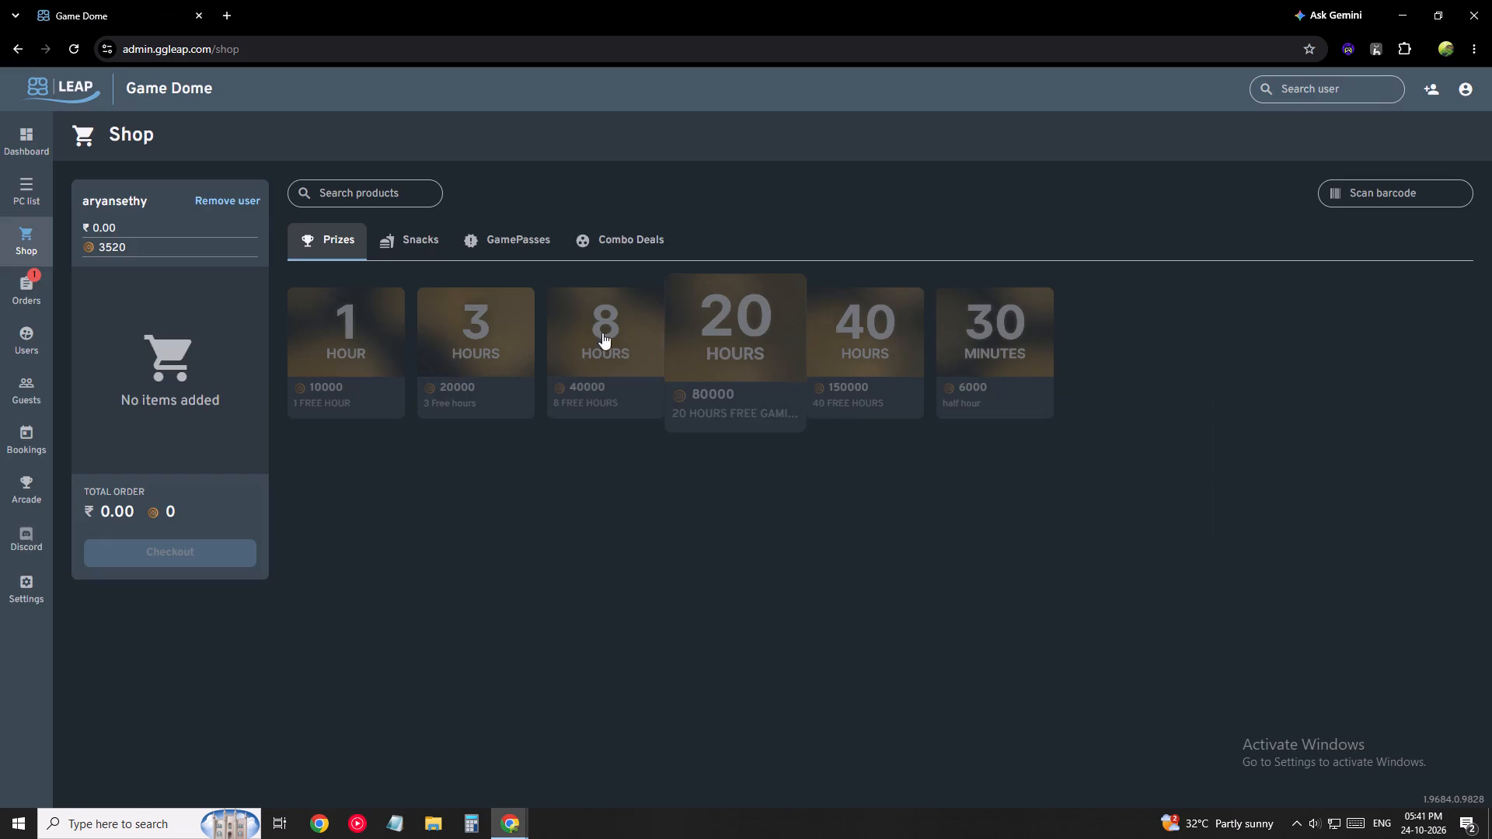
{"action": "left_click", "coordinate": [504, 234]}
{"action": "left_click", "coordinate": [446, 279]}
{"action": "left_click", "coordinate": [519, 395]}
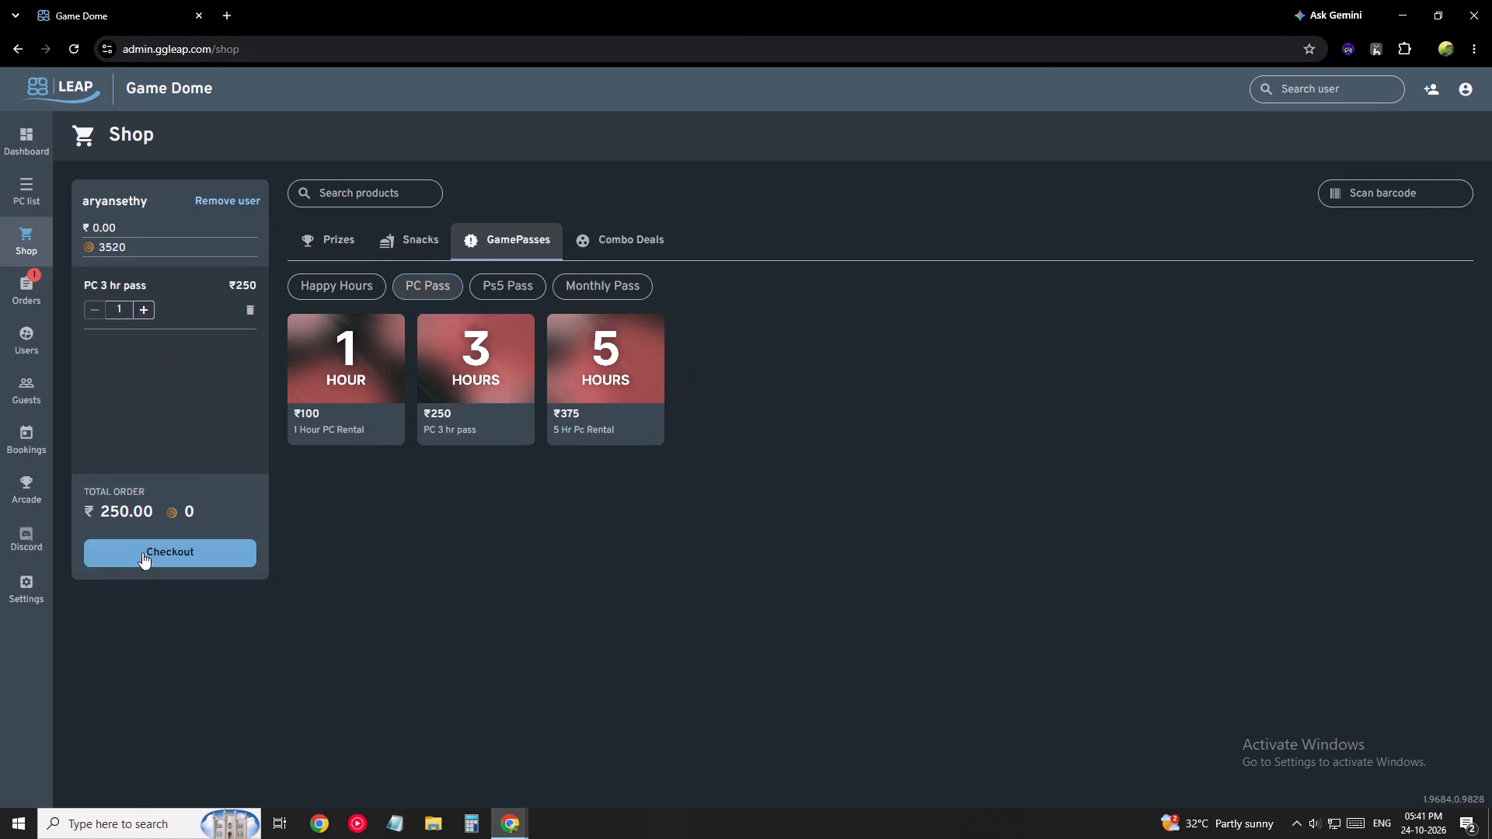
Check out the PC B4 customer's order, select a payment method, and charge it.
{"action": "left_click", "coordinate": [144, 554]}
{"action": "left_click", "coordinate": [396, 437]}
{"action": "left_click", "coordinate": [411, 649]}
{"action": "left_click_drag", "start_coordinate": [418, 667], "coordinate": [426, 679]}
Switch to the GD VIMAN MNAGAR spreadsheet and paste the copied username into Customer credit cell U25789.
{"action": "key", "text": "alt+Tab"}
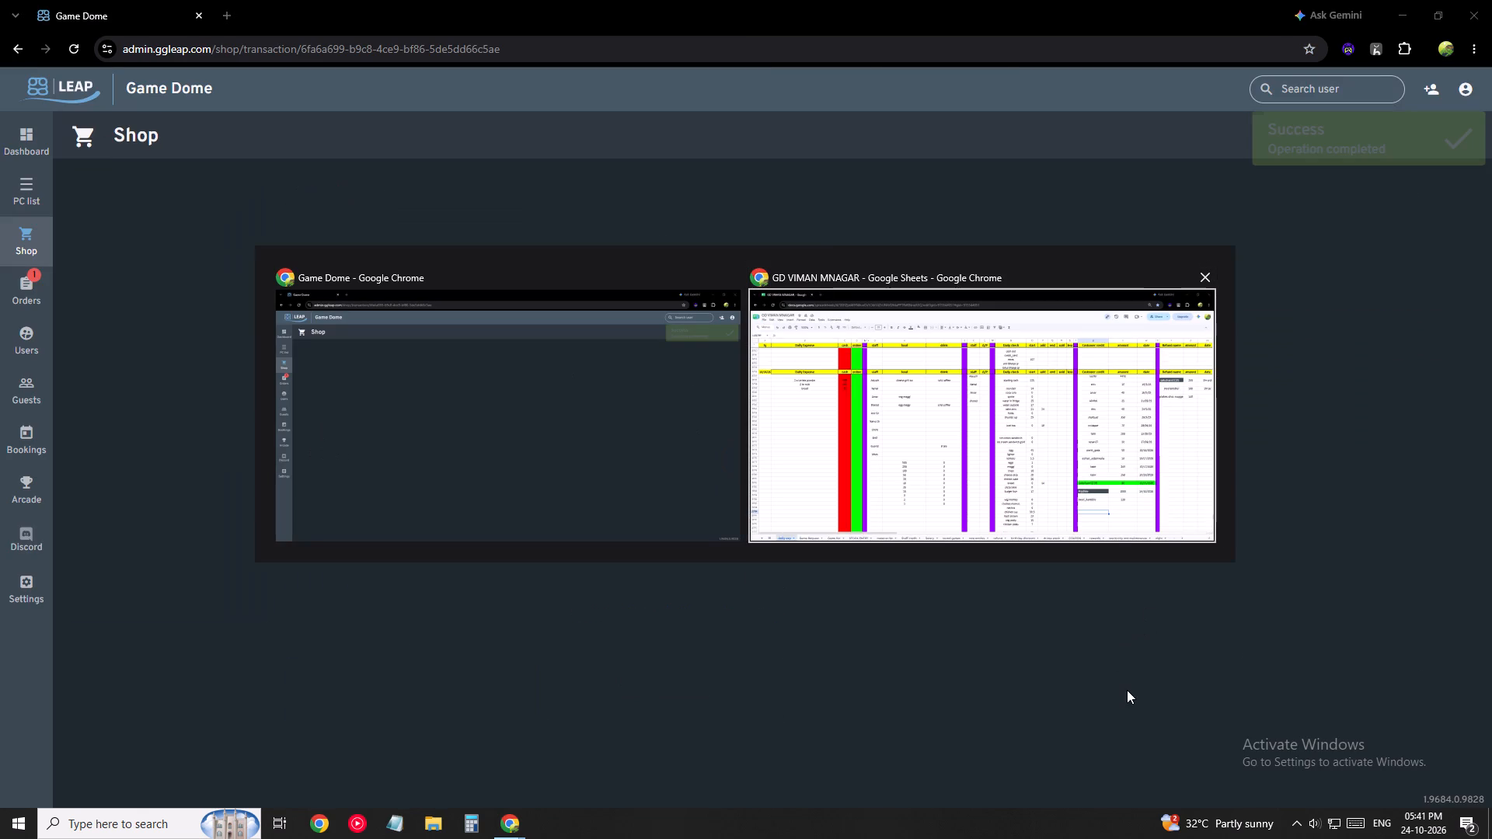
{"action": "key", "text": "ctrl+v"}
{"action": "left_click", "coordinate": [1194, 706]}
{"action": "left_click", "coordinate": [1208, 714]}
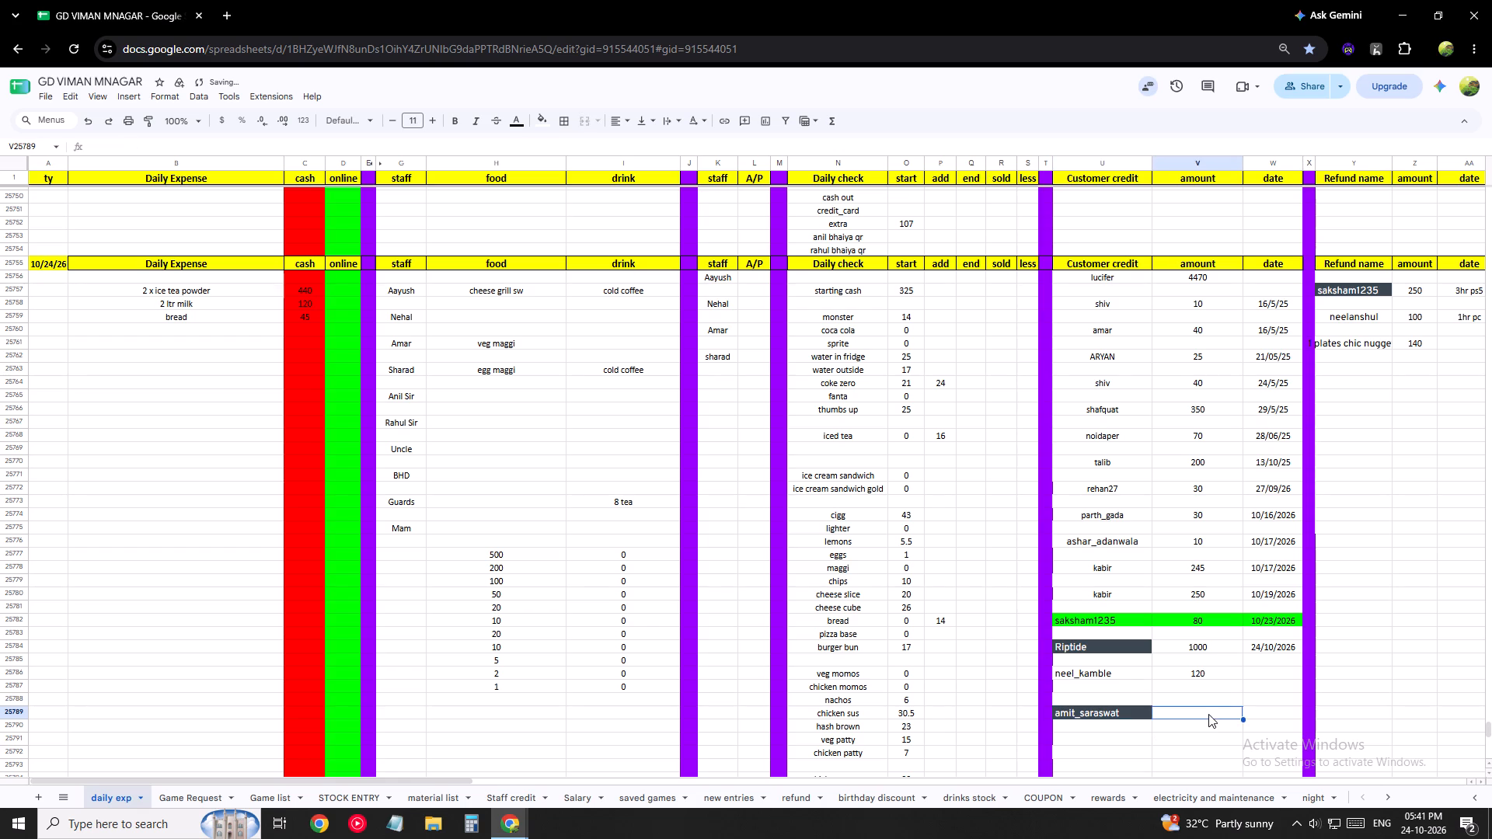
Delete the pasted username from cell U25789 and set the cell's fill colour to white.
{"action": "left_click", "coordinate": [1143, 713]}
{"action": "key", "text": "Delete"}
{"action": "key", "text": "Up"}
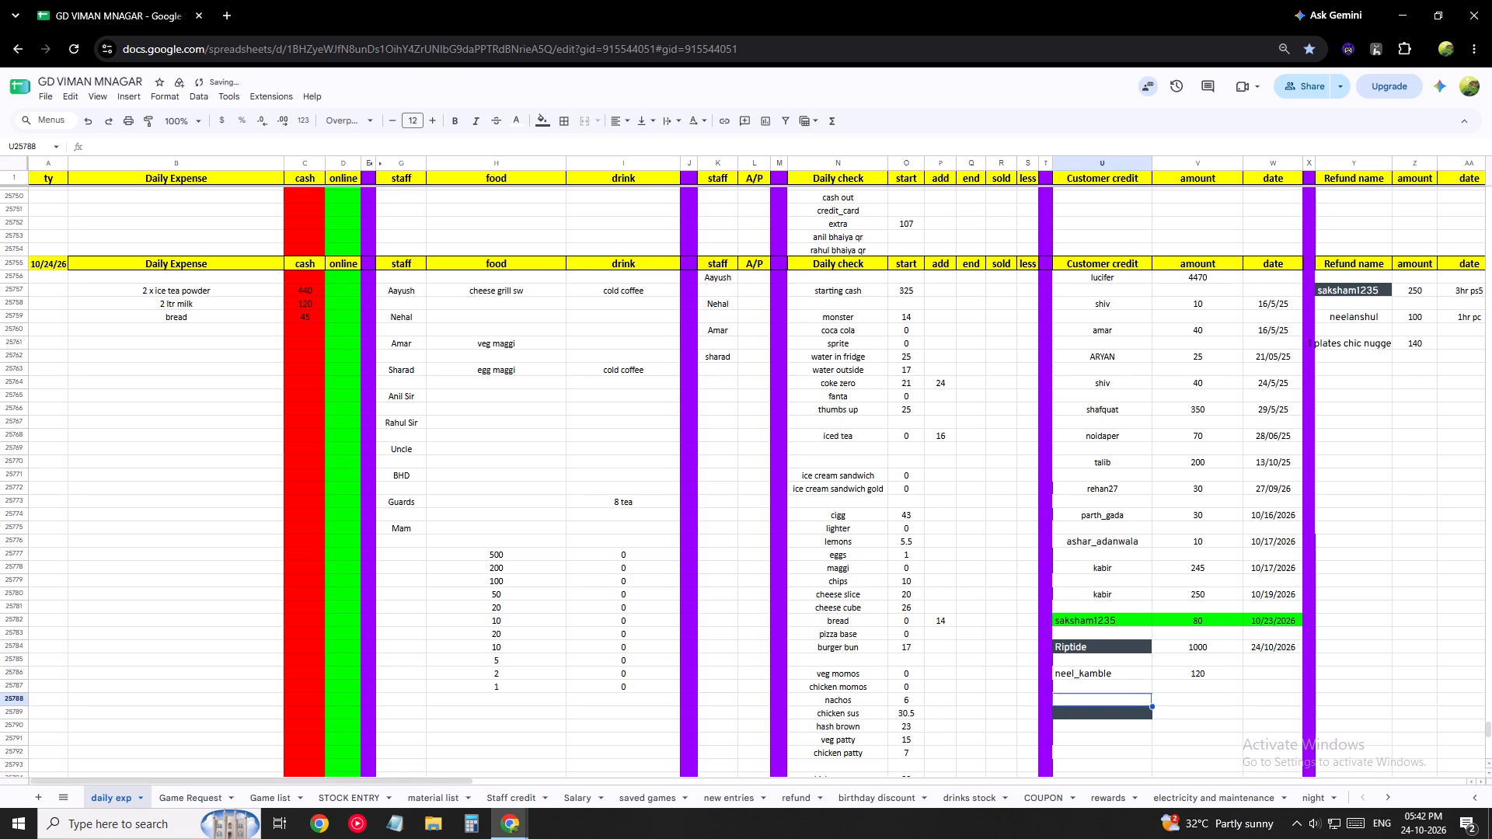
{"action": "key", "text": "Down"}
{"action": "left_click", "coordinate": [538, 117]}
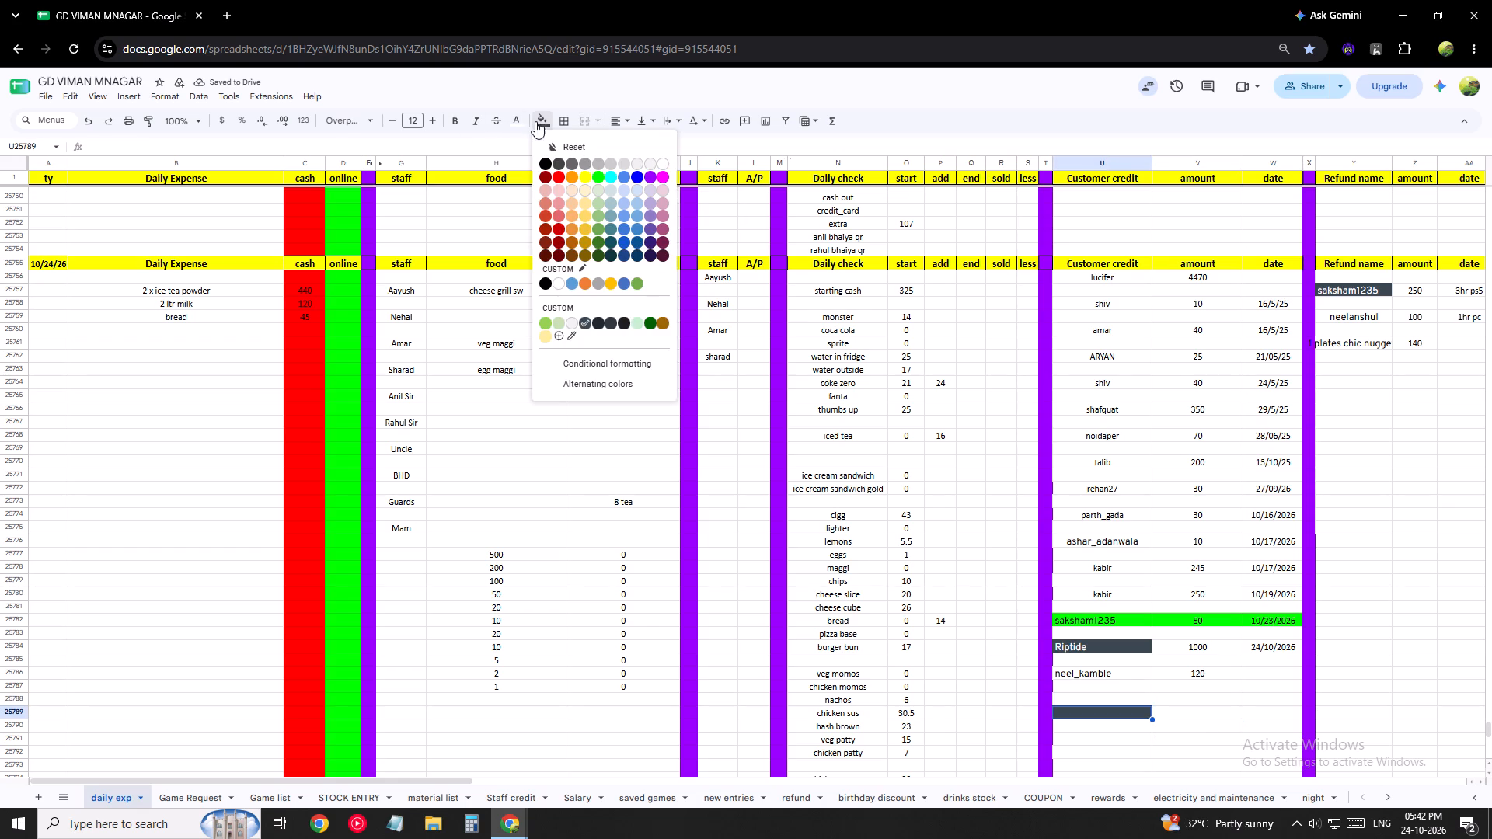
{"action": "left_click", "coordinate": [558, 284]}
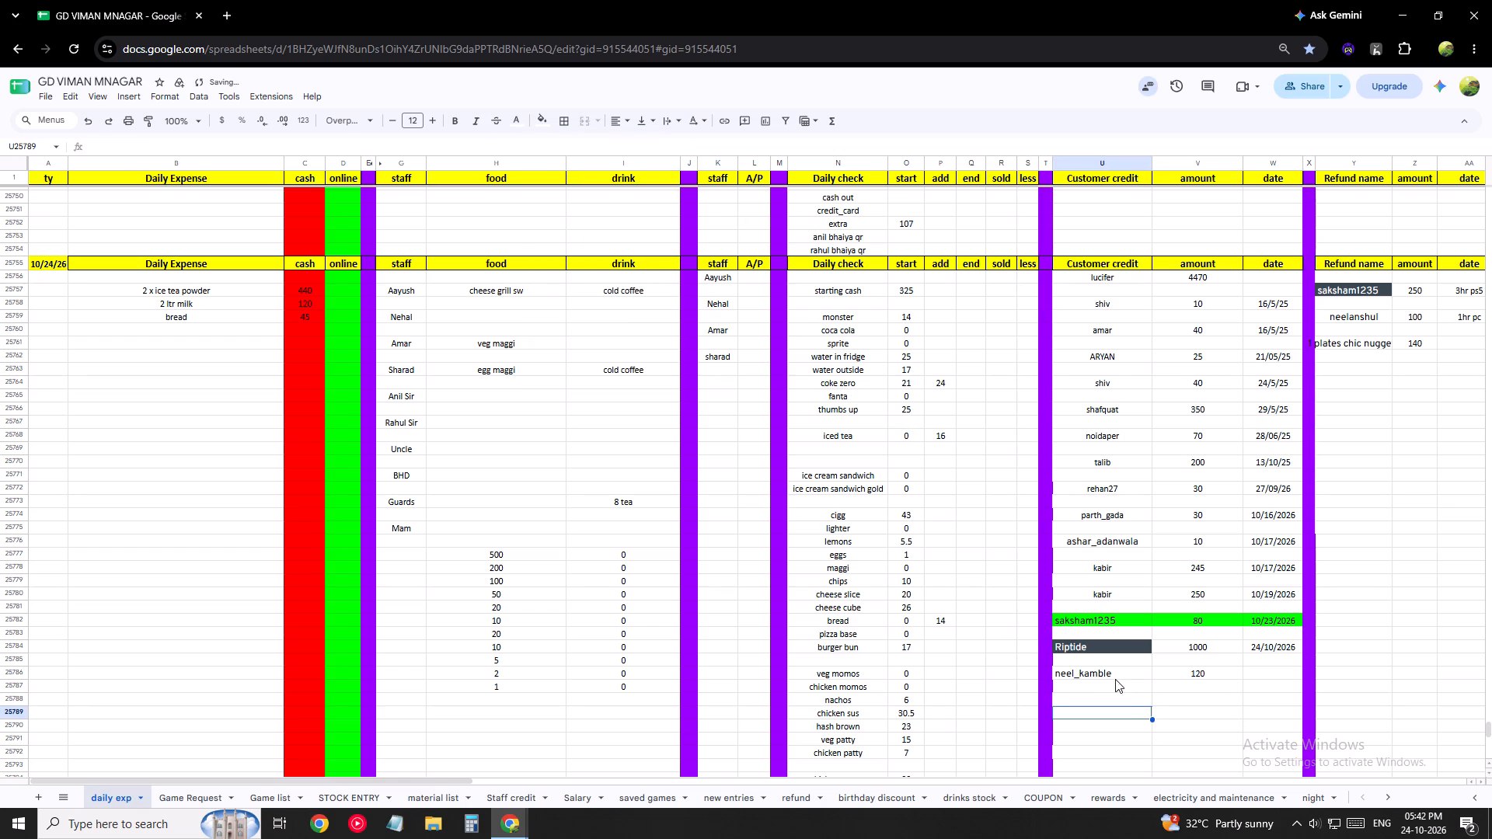
Record the PC B4 customer's username under Customer credit in row 25788 with an amount of 250.
{"action": "left_click", "coordinate": [1127, 699]}
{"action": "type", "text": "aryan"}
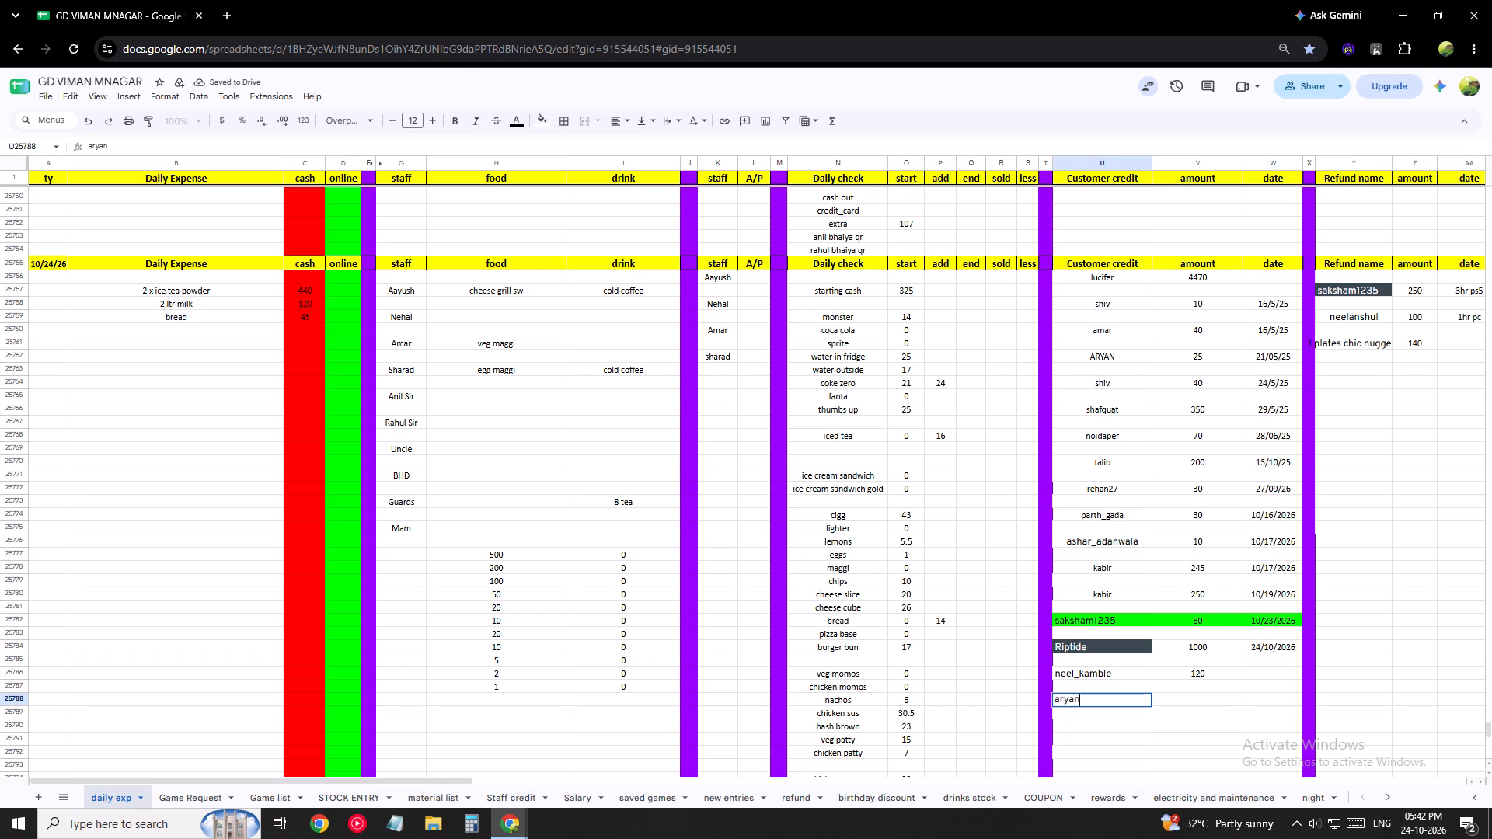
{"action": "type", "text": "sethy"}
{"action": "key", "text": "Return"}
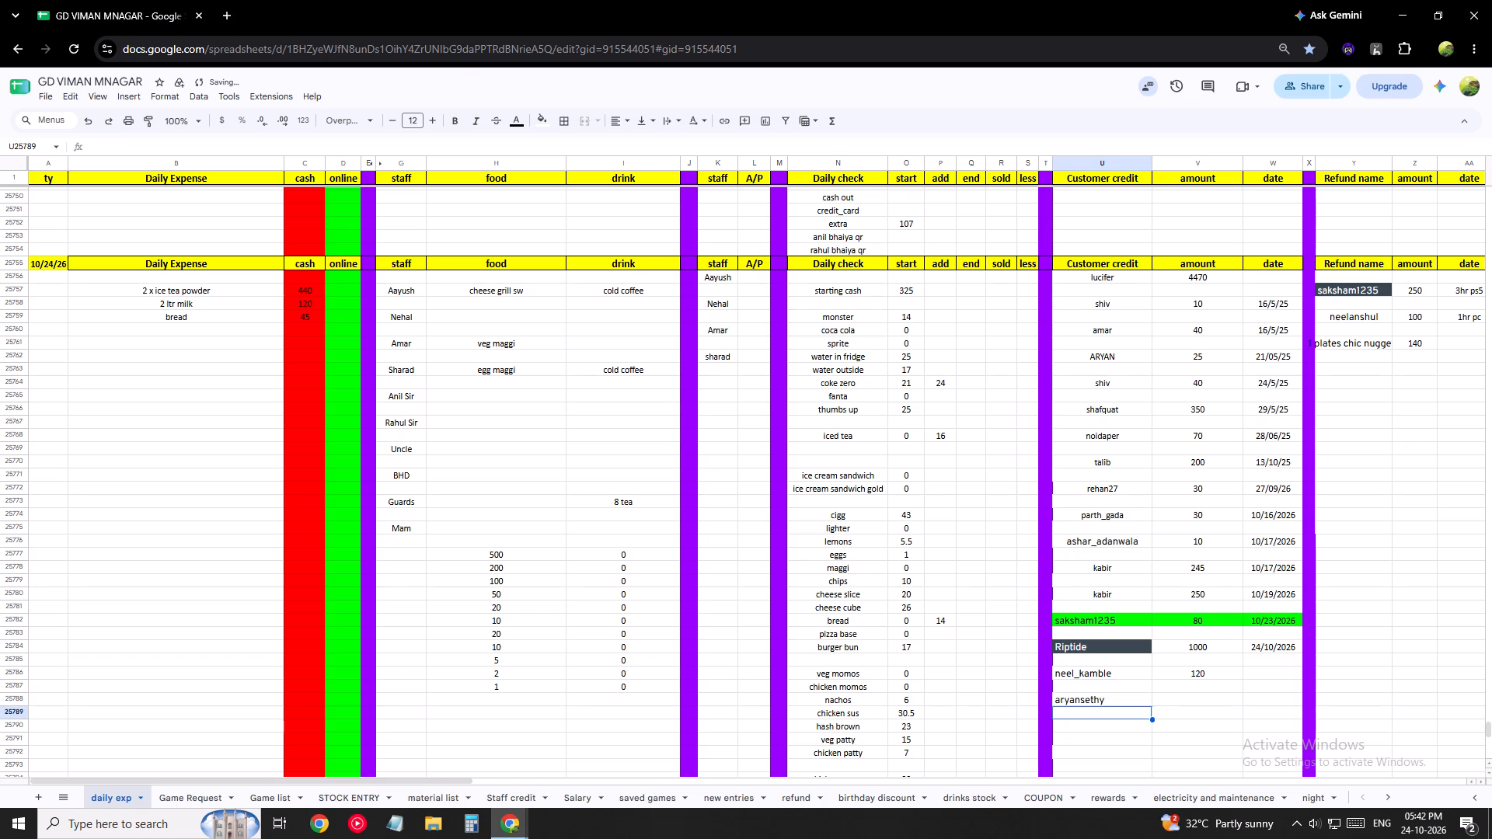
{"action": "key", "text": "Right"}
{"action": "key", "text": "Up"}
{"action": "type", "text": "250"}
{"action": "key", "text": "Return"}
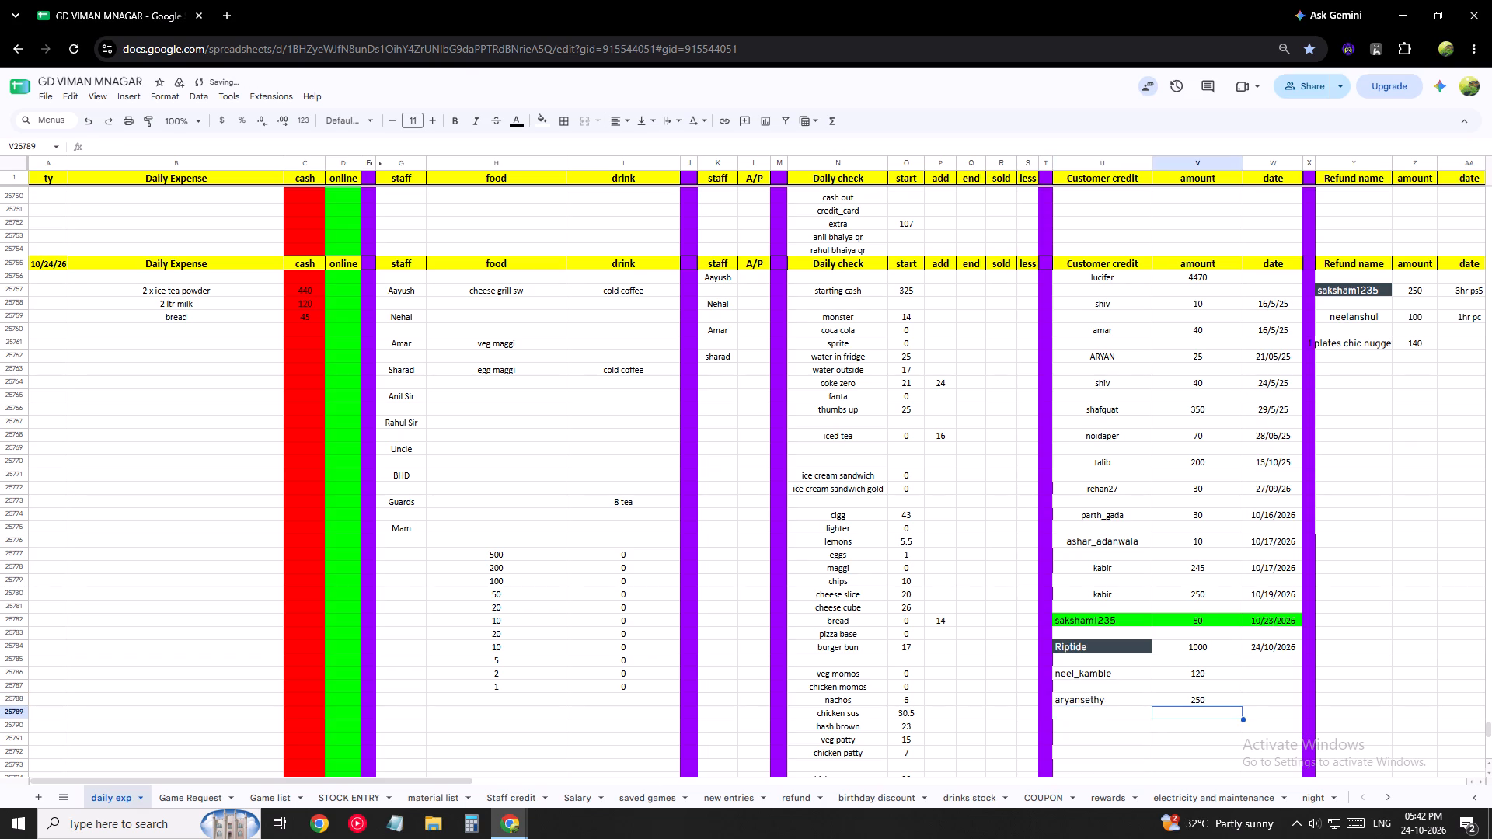
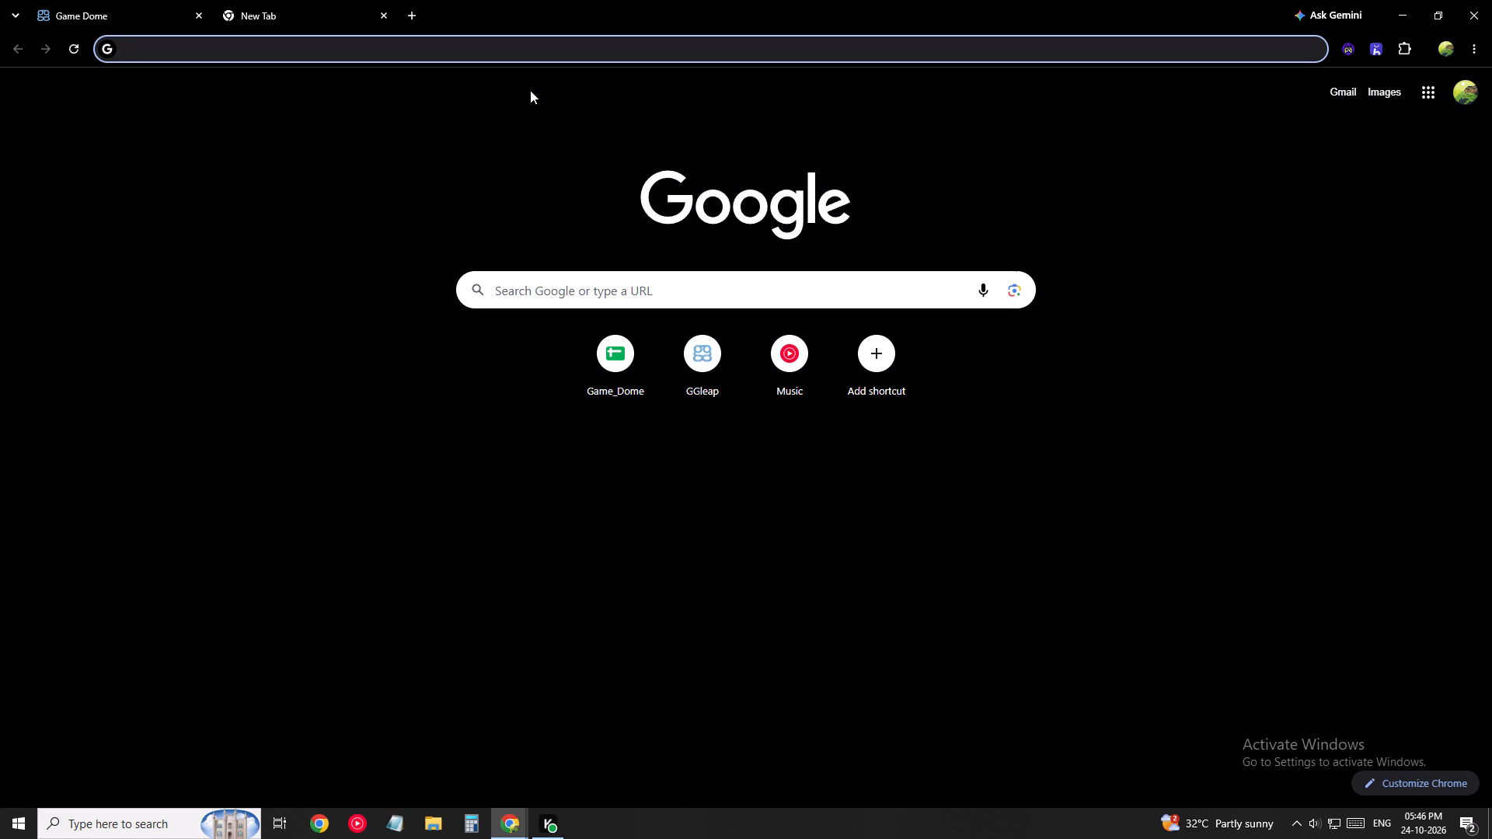
{"action": "left_click", "coordinate": [0, 0]}
{"action": "left_click", "coordinate": [97, 0]}
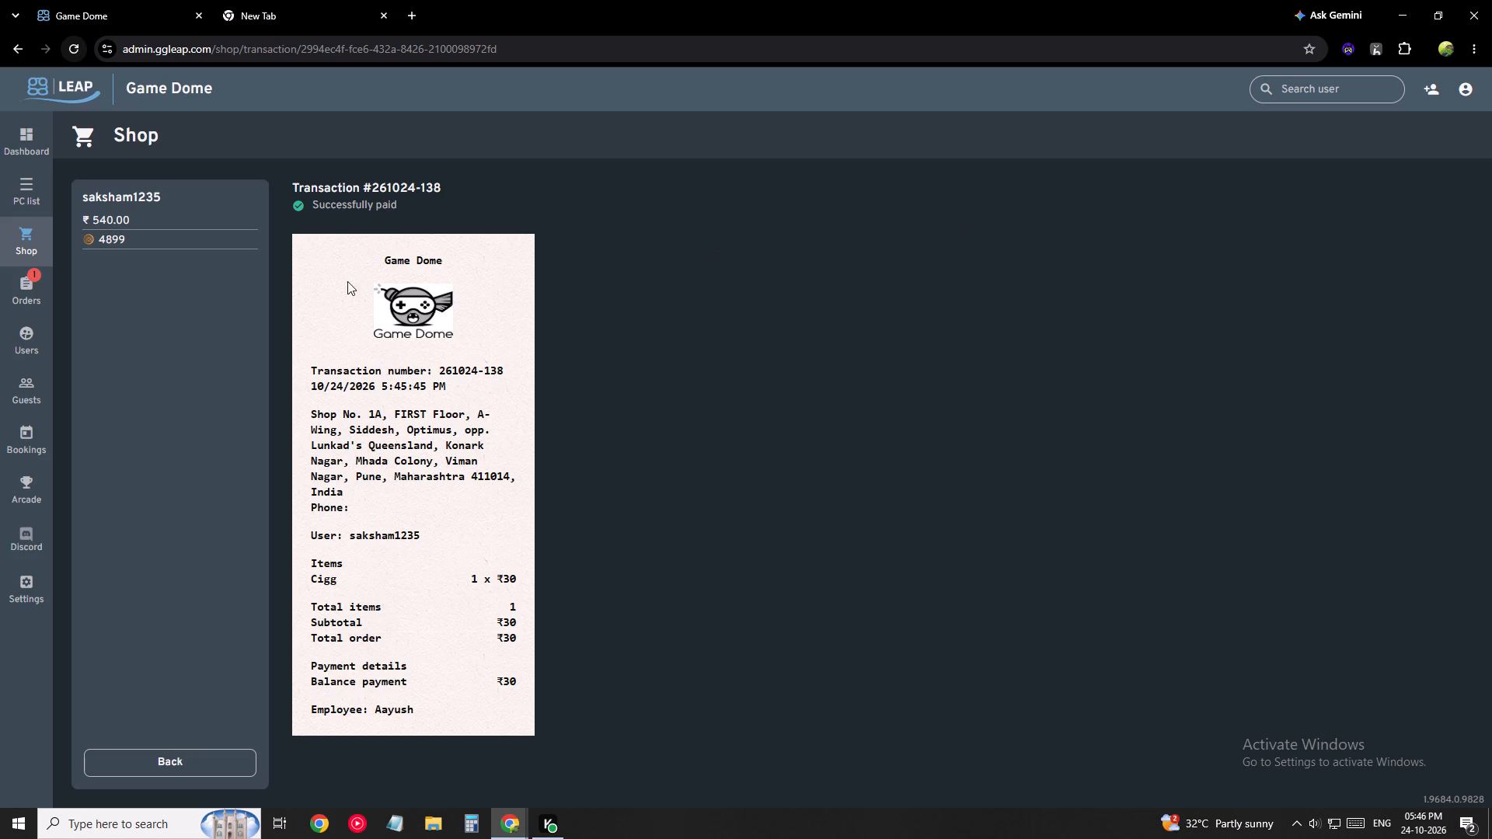
{"action": "left_click", "coordinate": [152, 182]}
{"action": "double_click", "coordinate": [141, 187]}
{"action": "key", "text": "ctrl+c"}
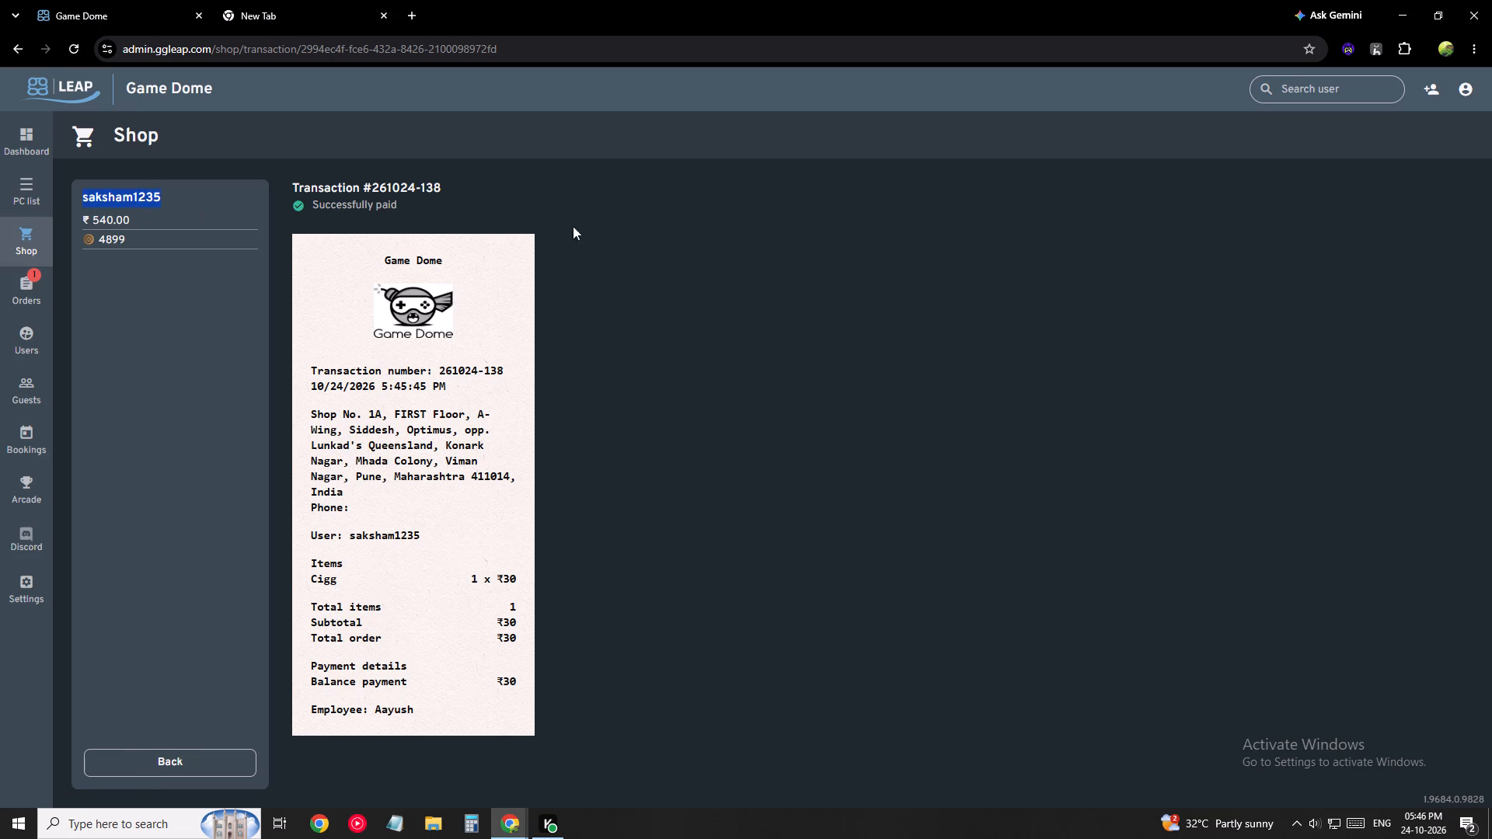
{"action": "left_click", "coordinate": [1308, 90], "text": "ctrl"}
{"action": "key", "text": "ctrl+v"}
{"action": "left_click", "coordinate": [1430, 117]}
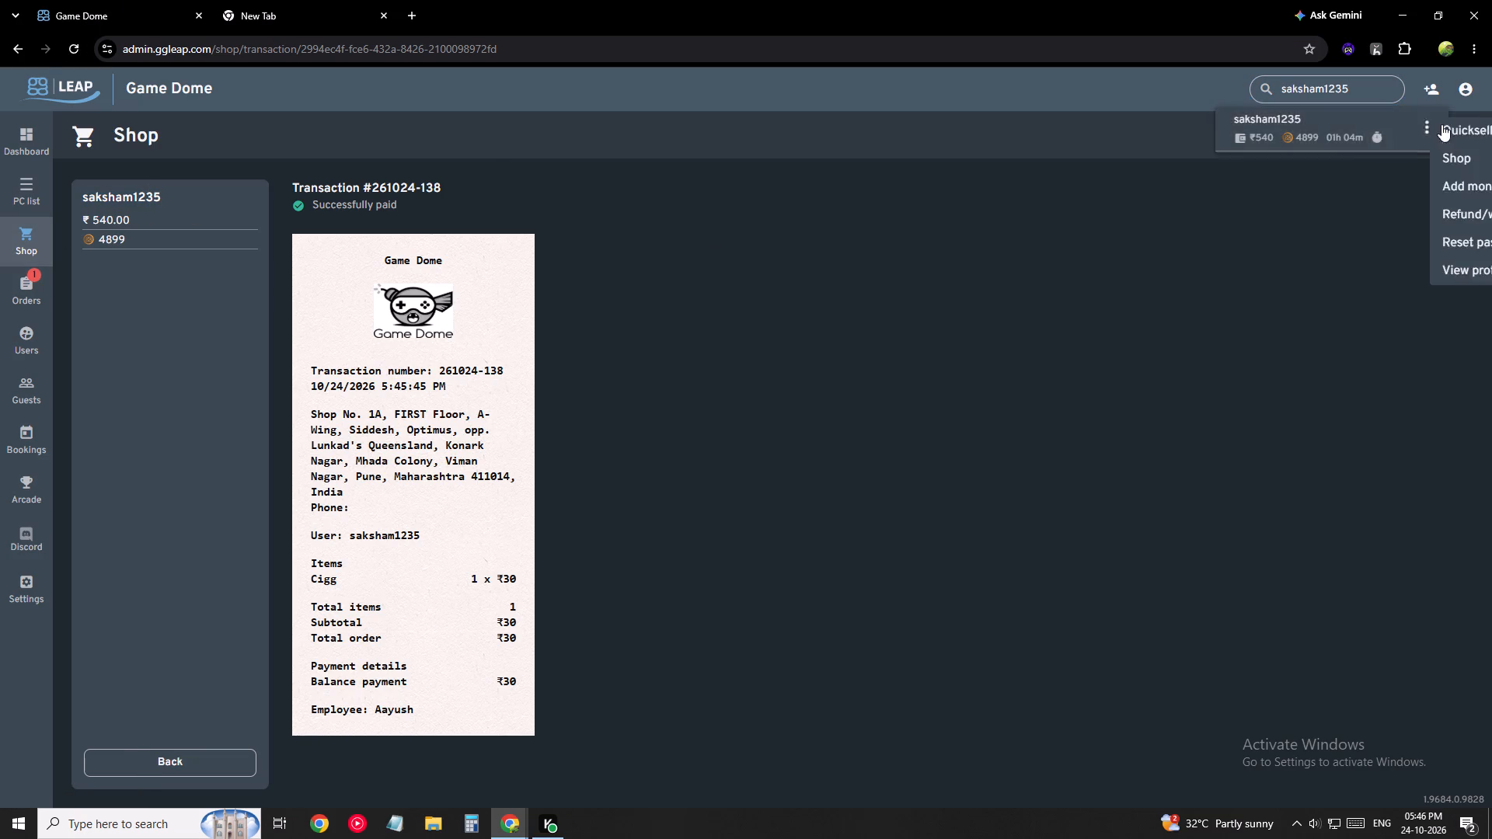
{"action": "left_click", "coordinate": [1441, 124]}
{"action": "left_click", "coordinate": [534, 303]}
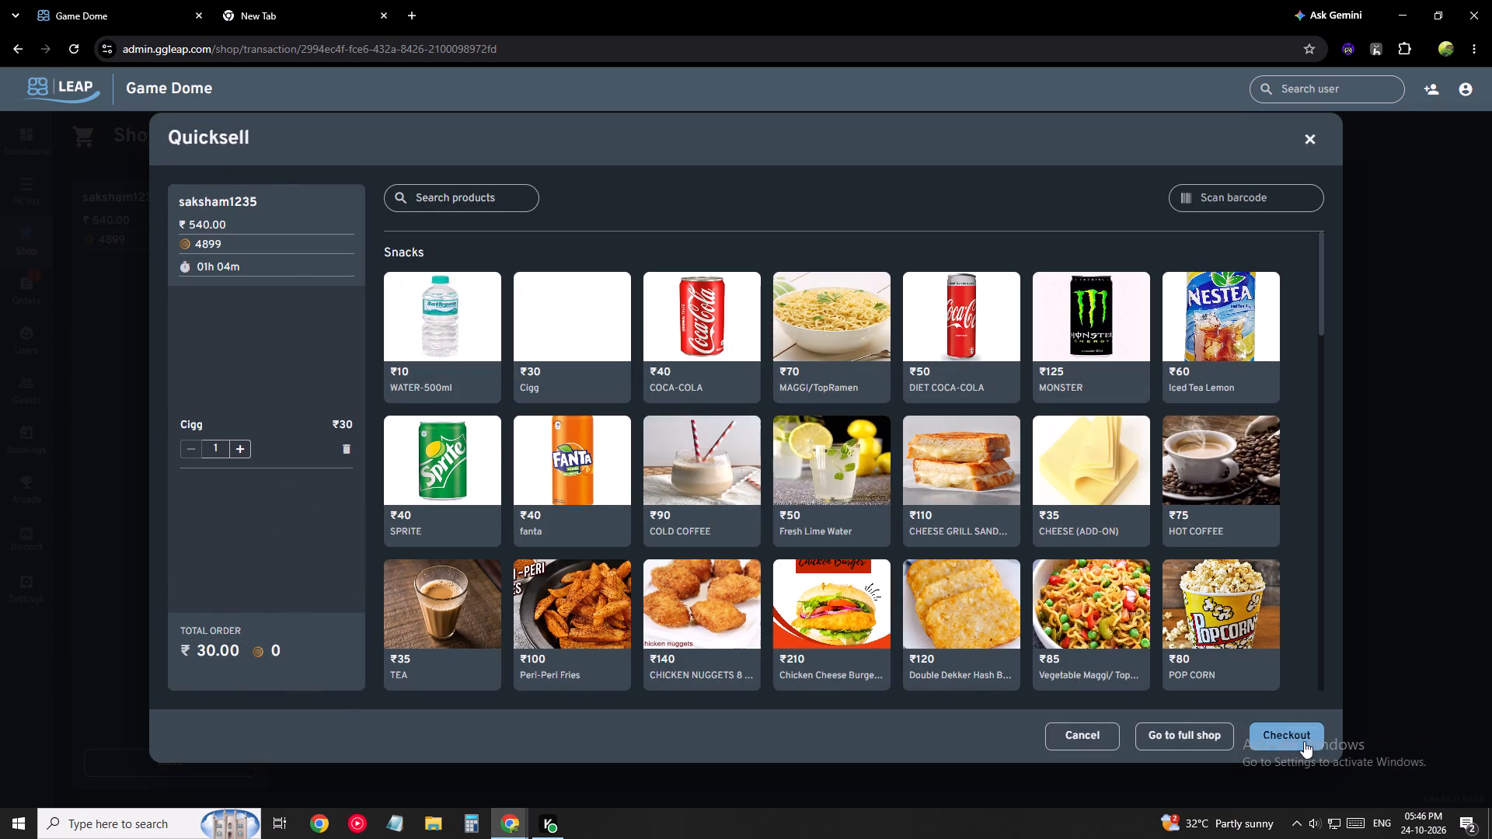
{"action": "left_click", "coordinate": [1303, 741]}
{"action": "left_click", "coordinate": [337, 433]}
{"action": "left_click", "coordinate": [406, 688]}
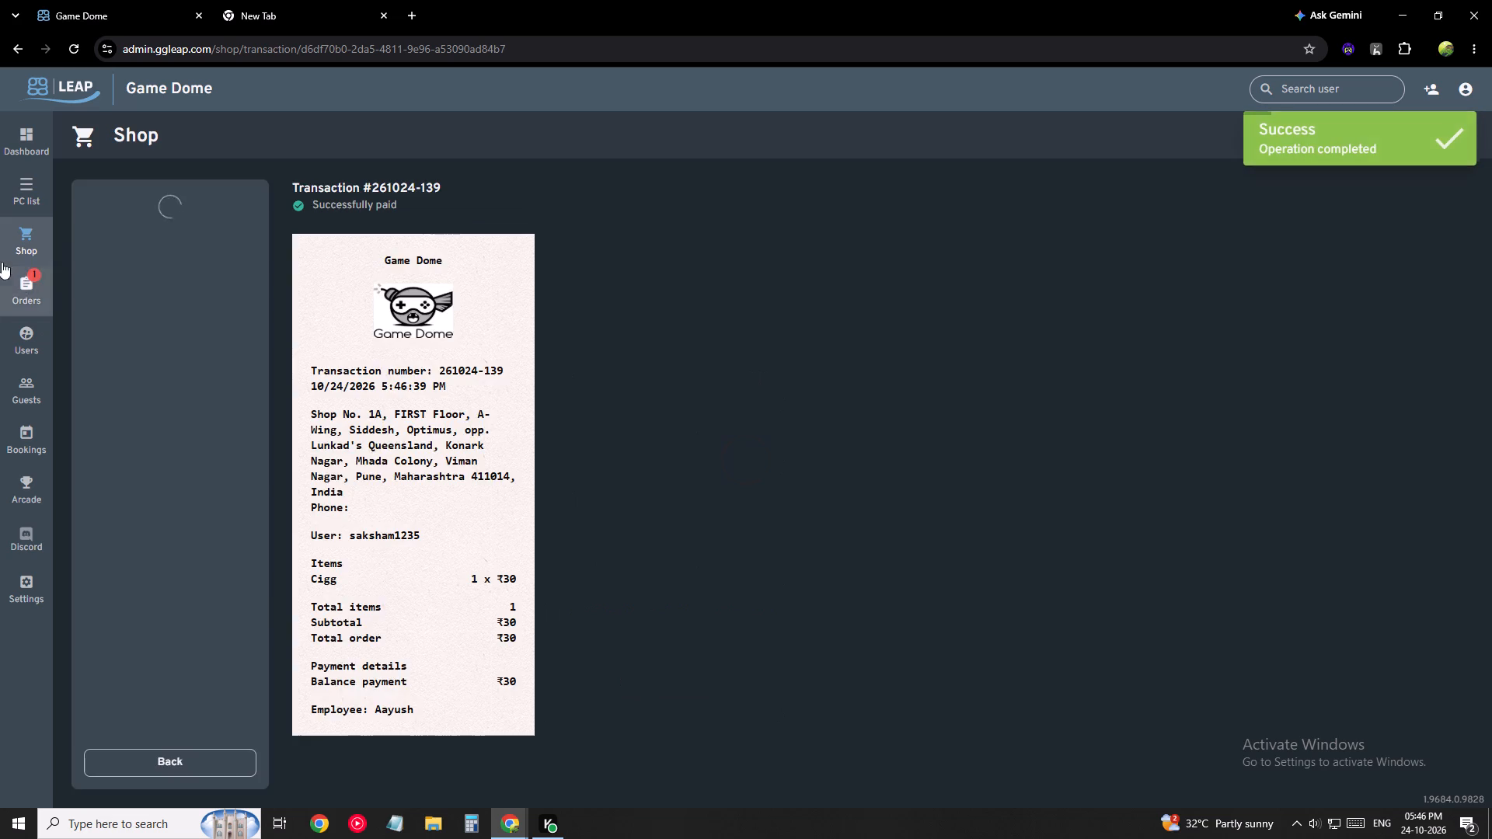
Review the PC list to check which systems and consoles are occupied, by whom, and their time to logout.
{"action": "left_click", "coordinate": [2, 185]}
{"action": "scroll", "coordinate": [699, 486], "scroll_direction": "down", "scroll_amount": 1}
{"action": "scroll", "coordinate": [486, 616], "scroll_direction": "down", "scroll_amount": 1}
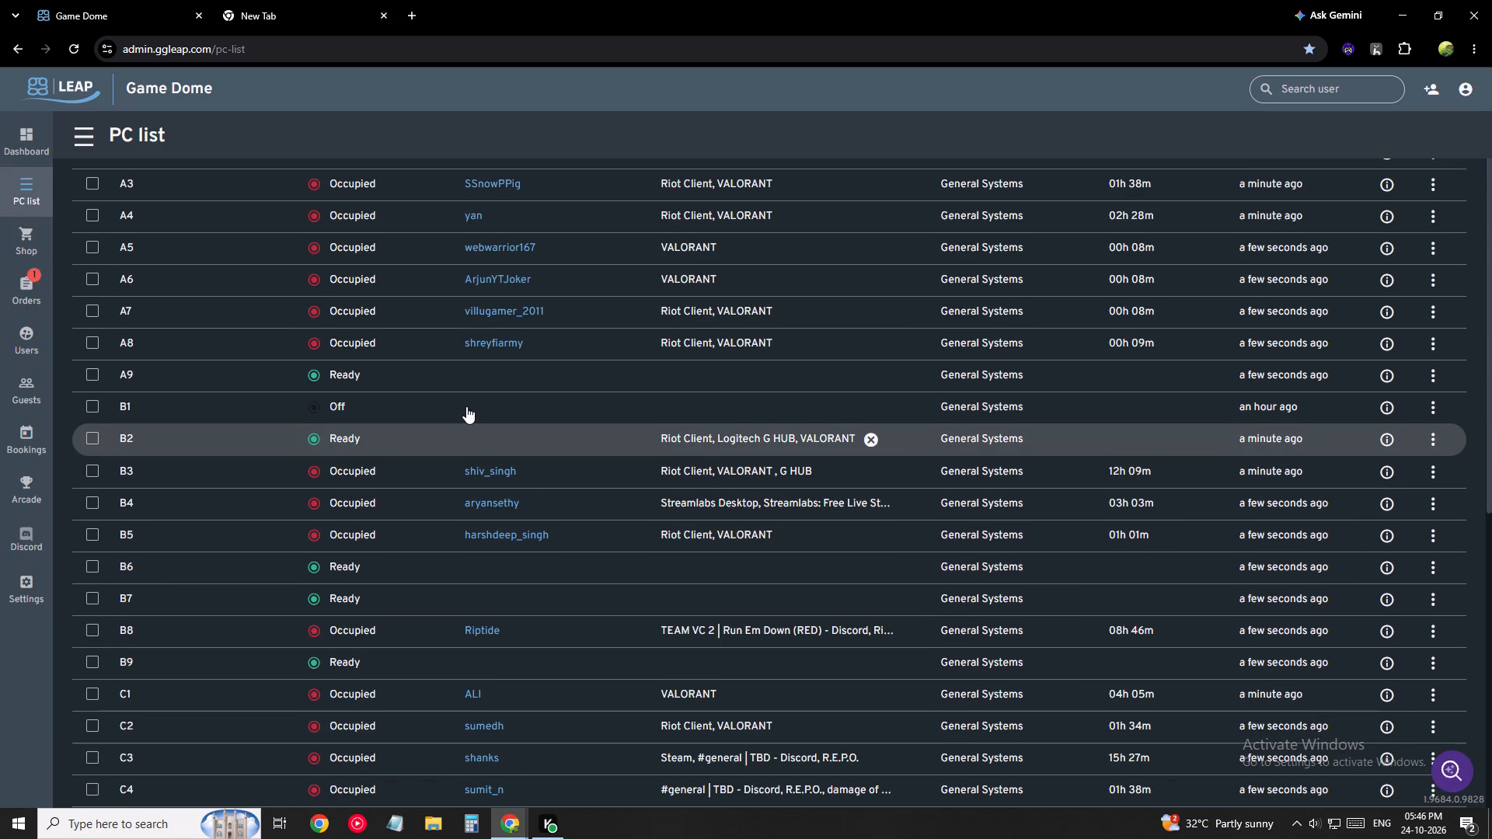
{"action": "scroll", "coordinate": [420, 441], "scroll_direction": "down", "scroll_amount": 5}
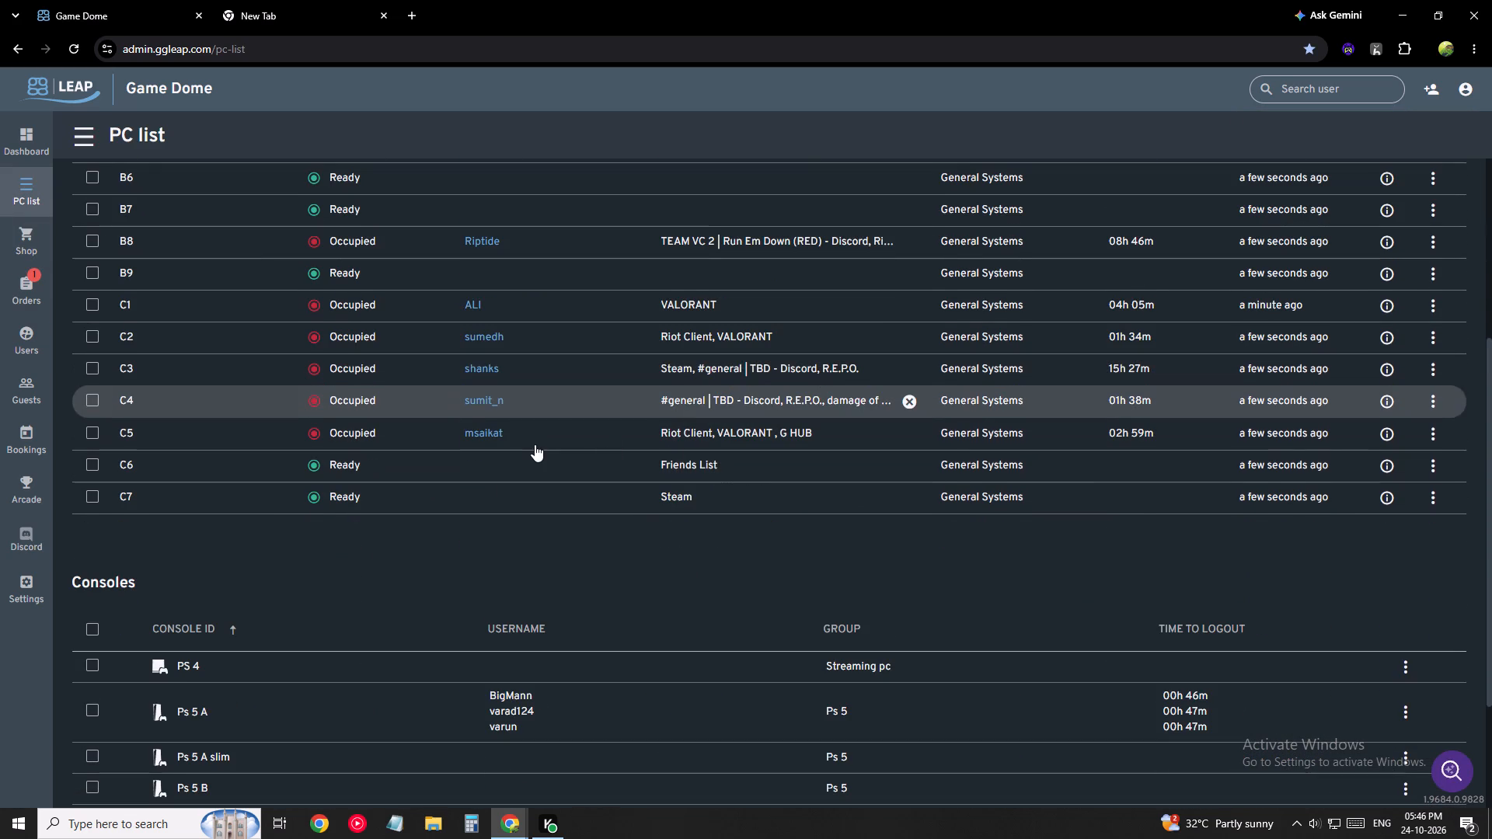
{"action": "scroll", "coordinate": [542, 559], "scroll_direction": "up", "scroll_amount": 3}
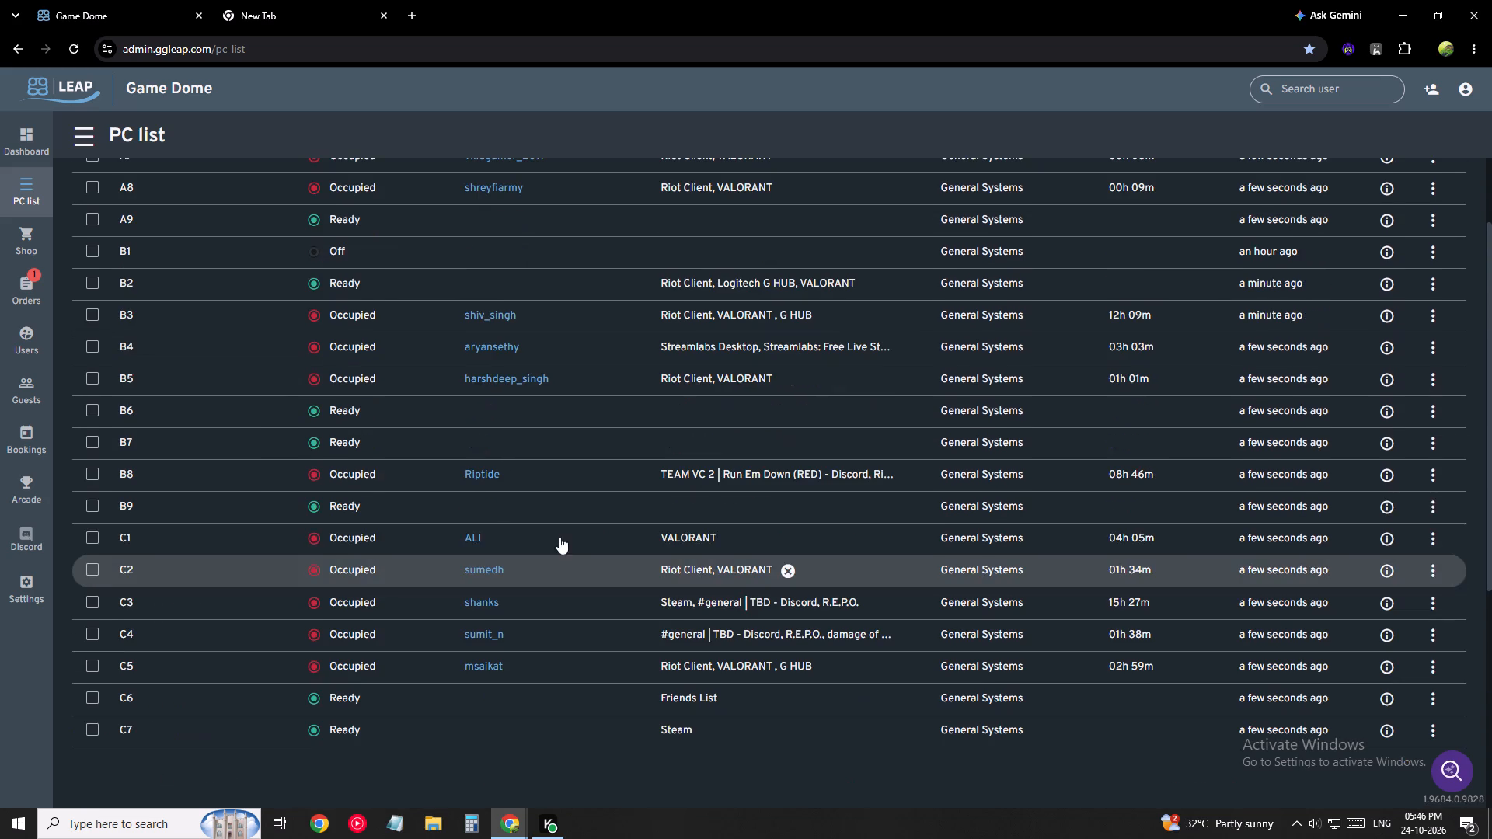
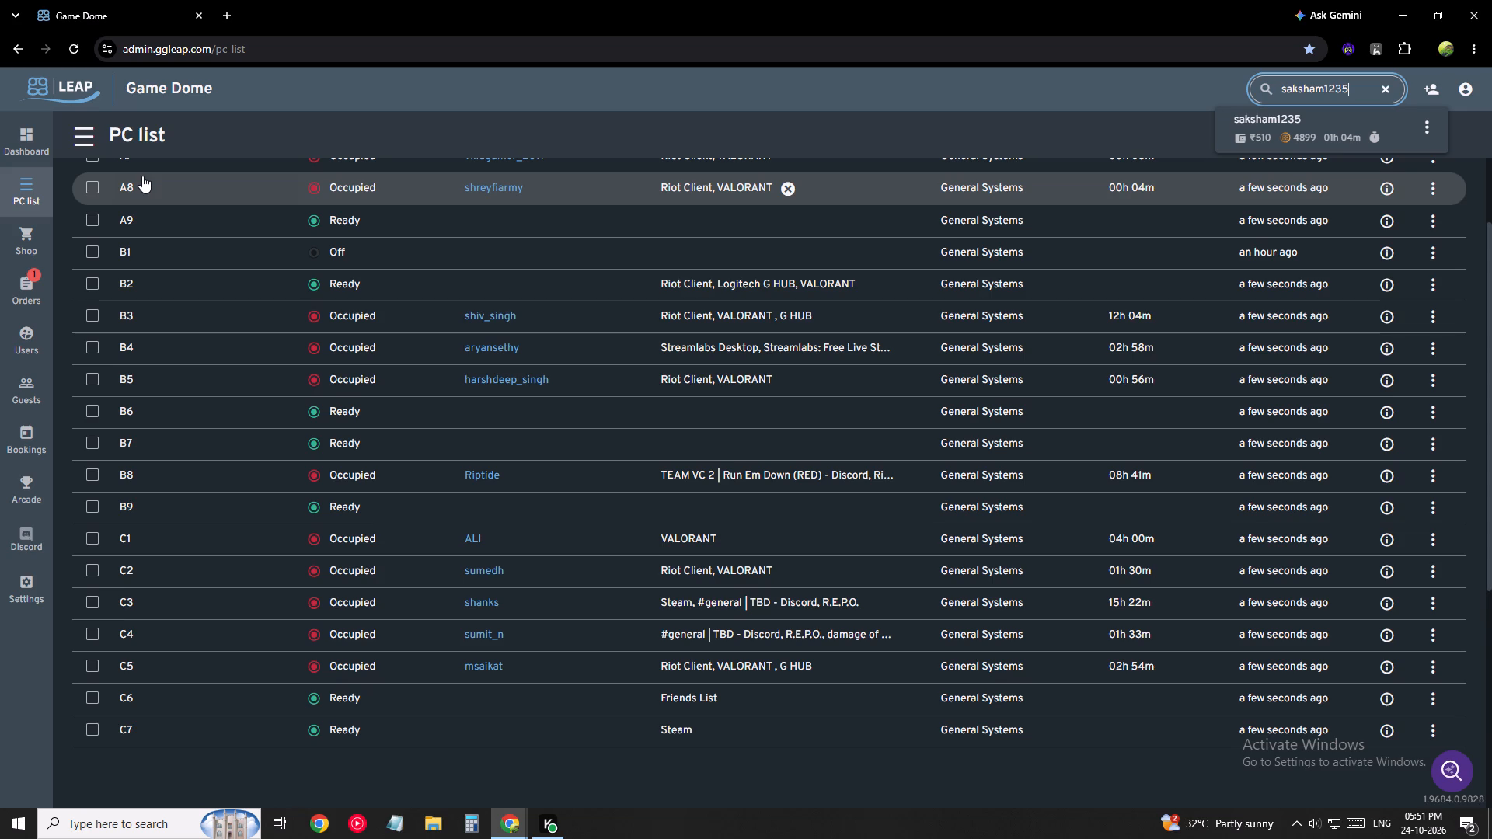
Check the recent entries in the order history, and review the PC list's console section for users and time to logout.
{"action": "left_click", "coordinate": [0, 292]}
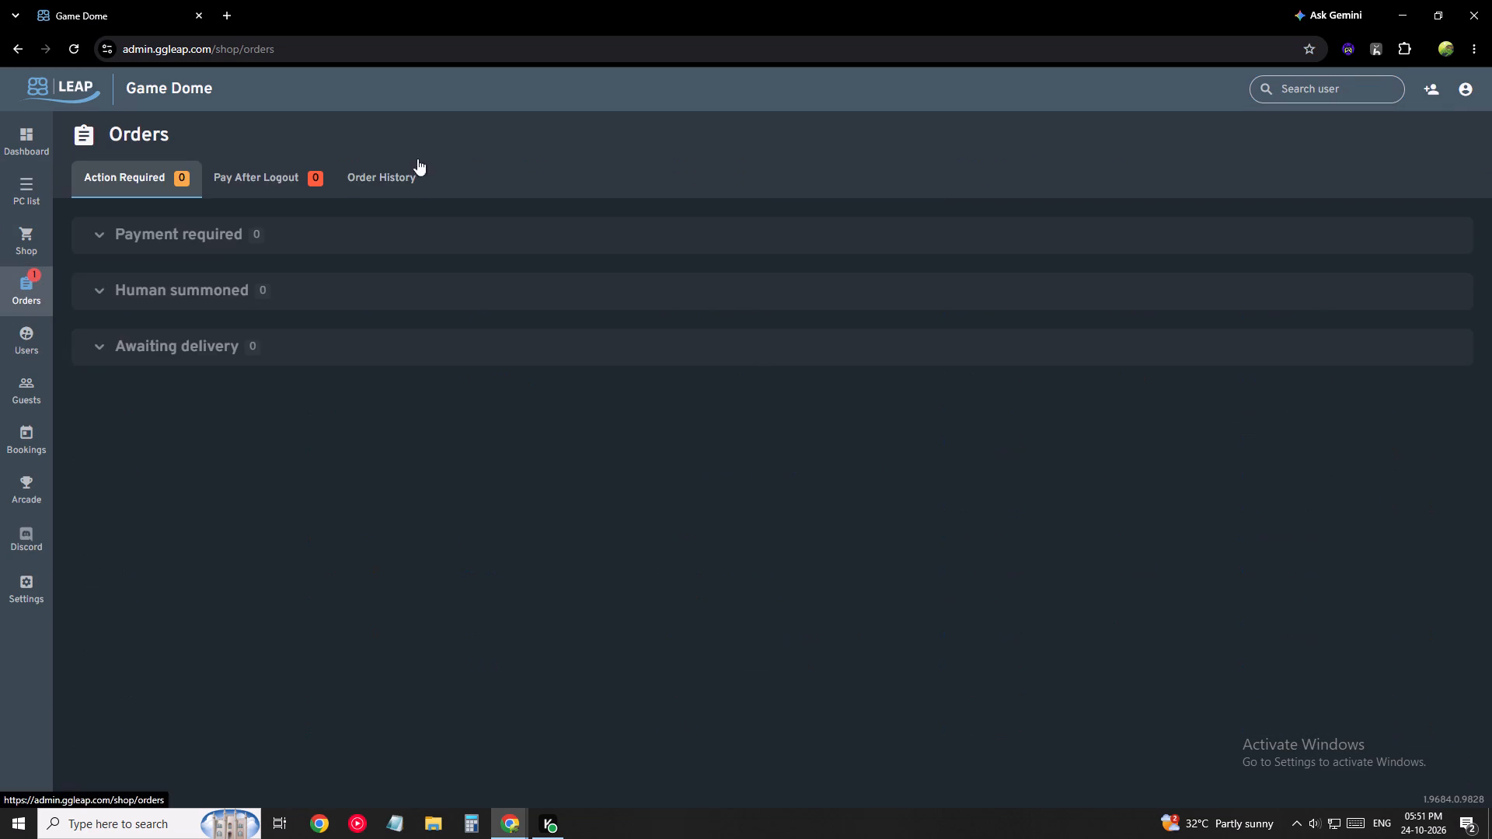
{"action": "left_click", "coordinate": [393, 175]}
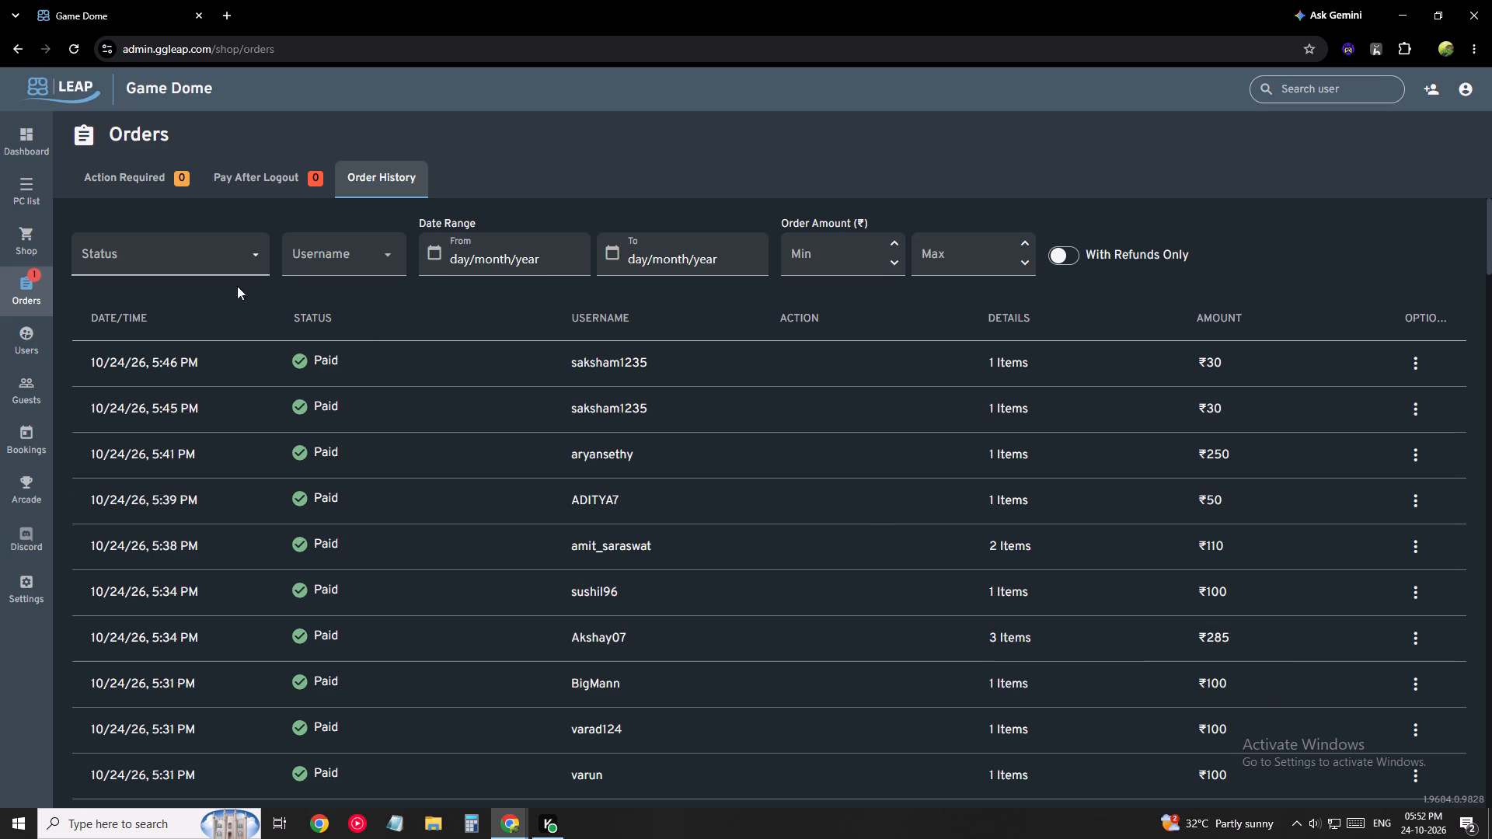
{"action": "left_click", "coordinate": [45, 195]}
{"action": "scroll", "coordinate": [474, 467], "scroll_direction": "down", "scroll_amount": 11}
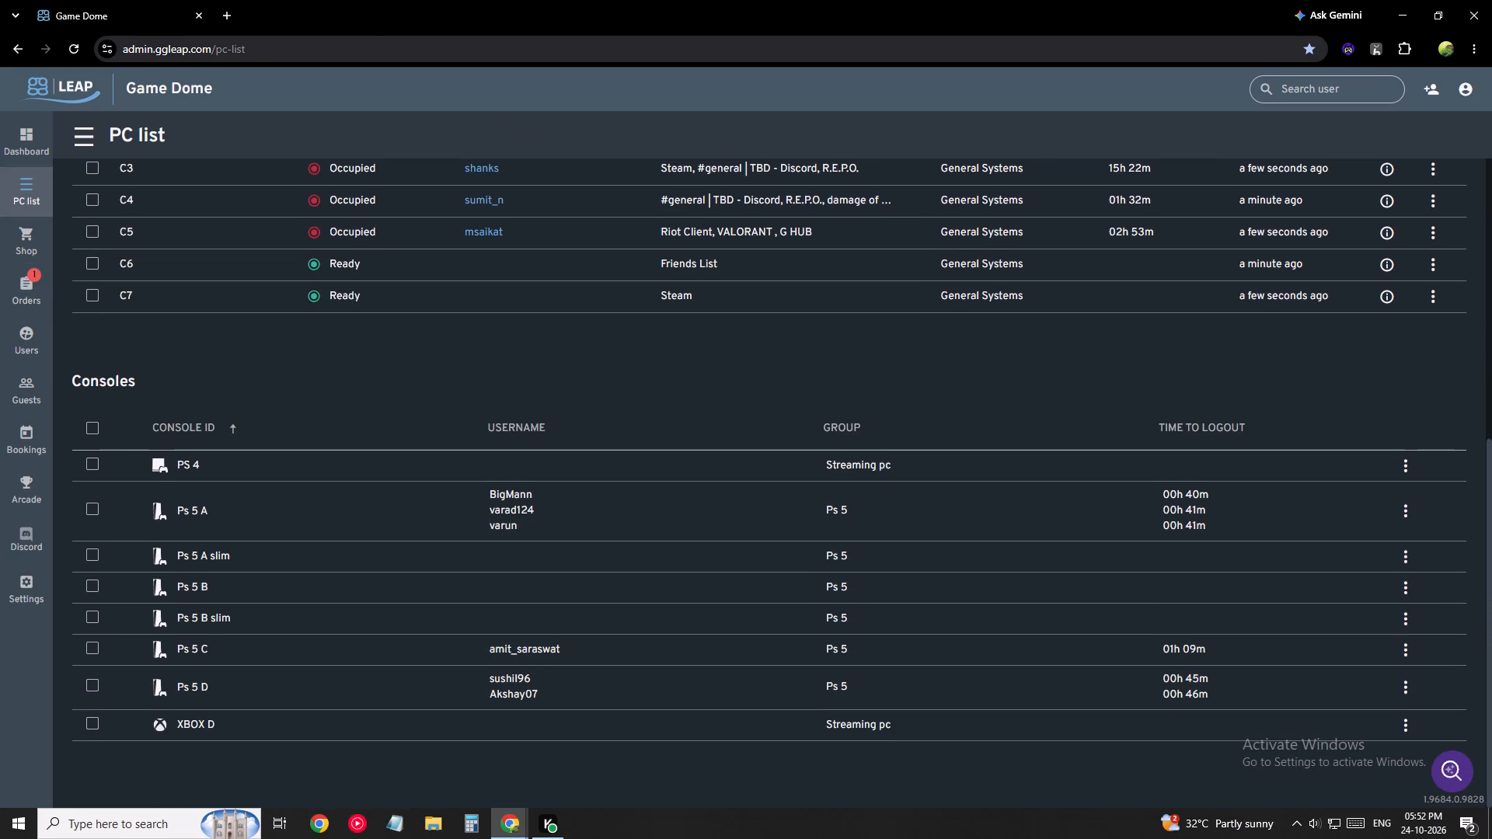
Search the web for amazon in a new browser tab and open the sponsored amazon.in site.
{"action": "left_click", "coordinate": [218, 9]}
{"action": "type", "text": "amazon"}
{"action": "key", "text": "Return"}
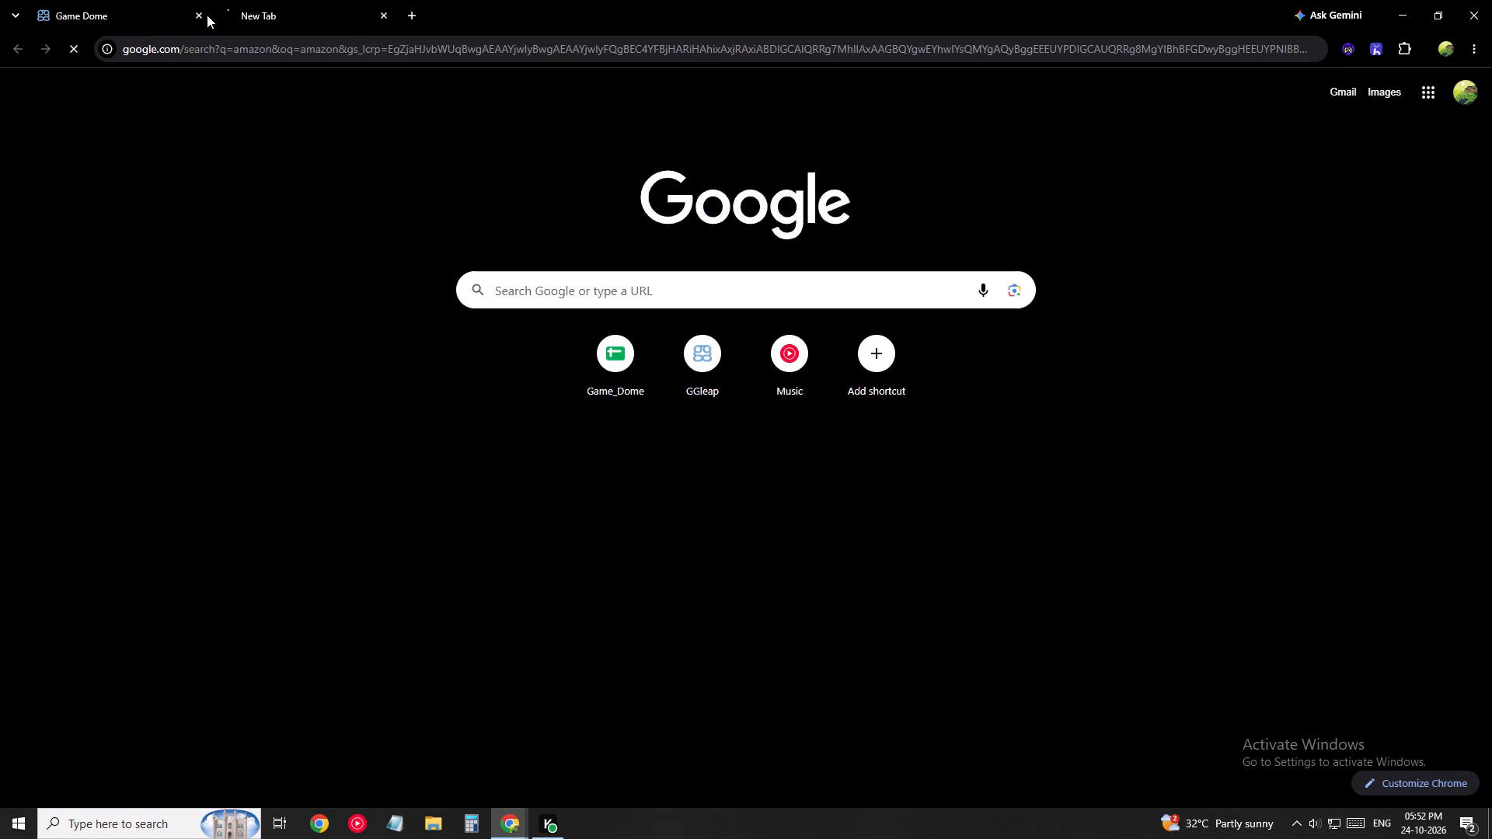
{"action": "left_click", "coordinate": [396, 319]}
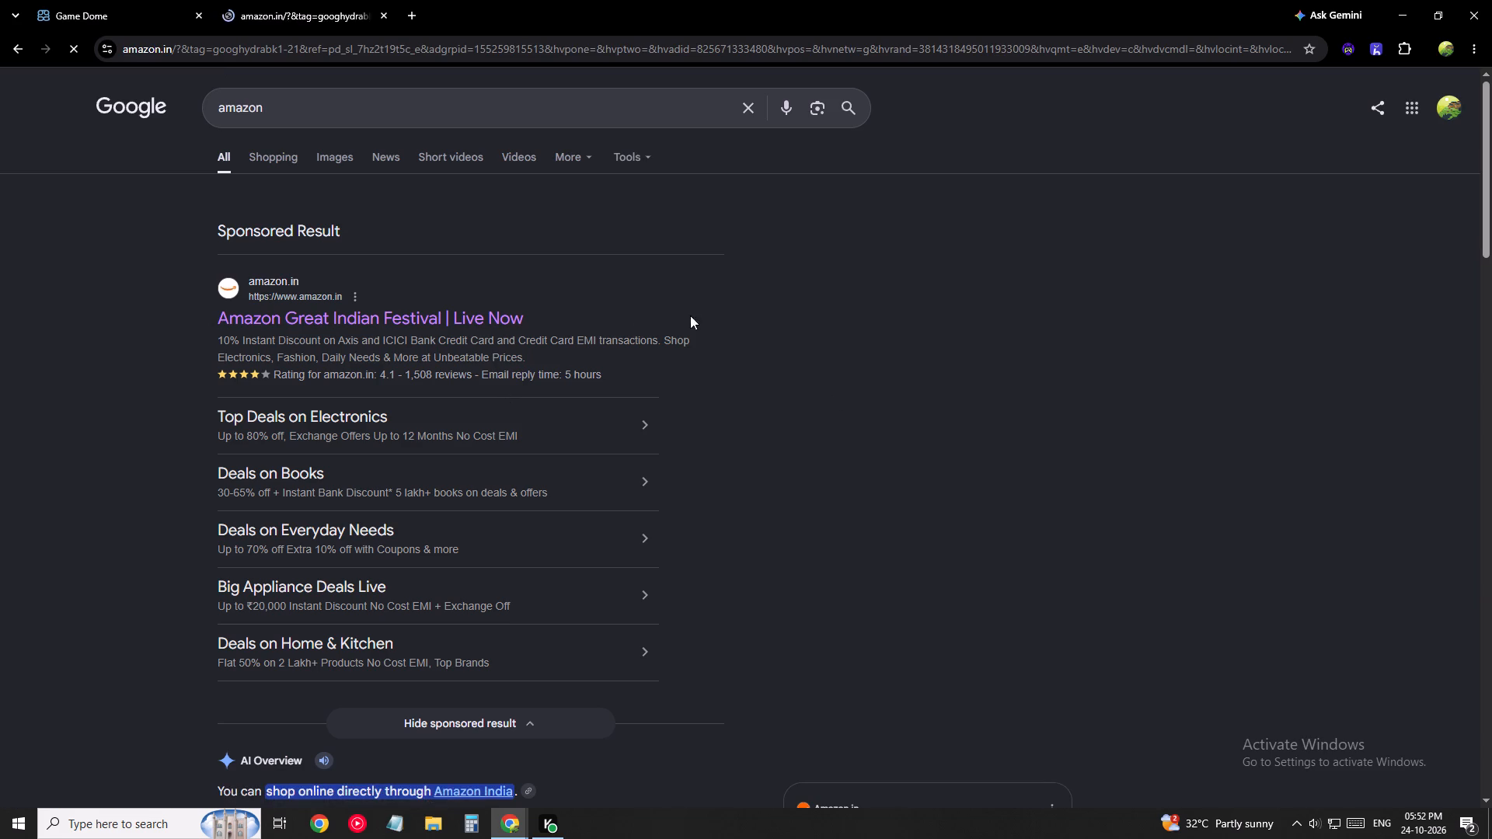
{"action": "scroll", "coordinate": [539, 562], "scroll_direction": "up", "scroll_amount": 1}
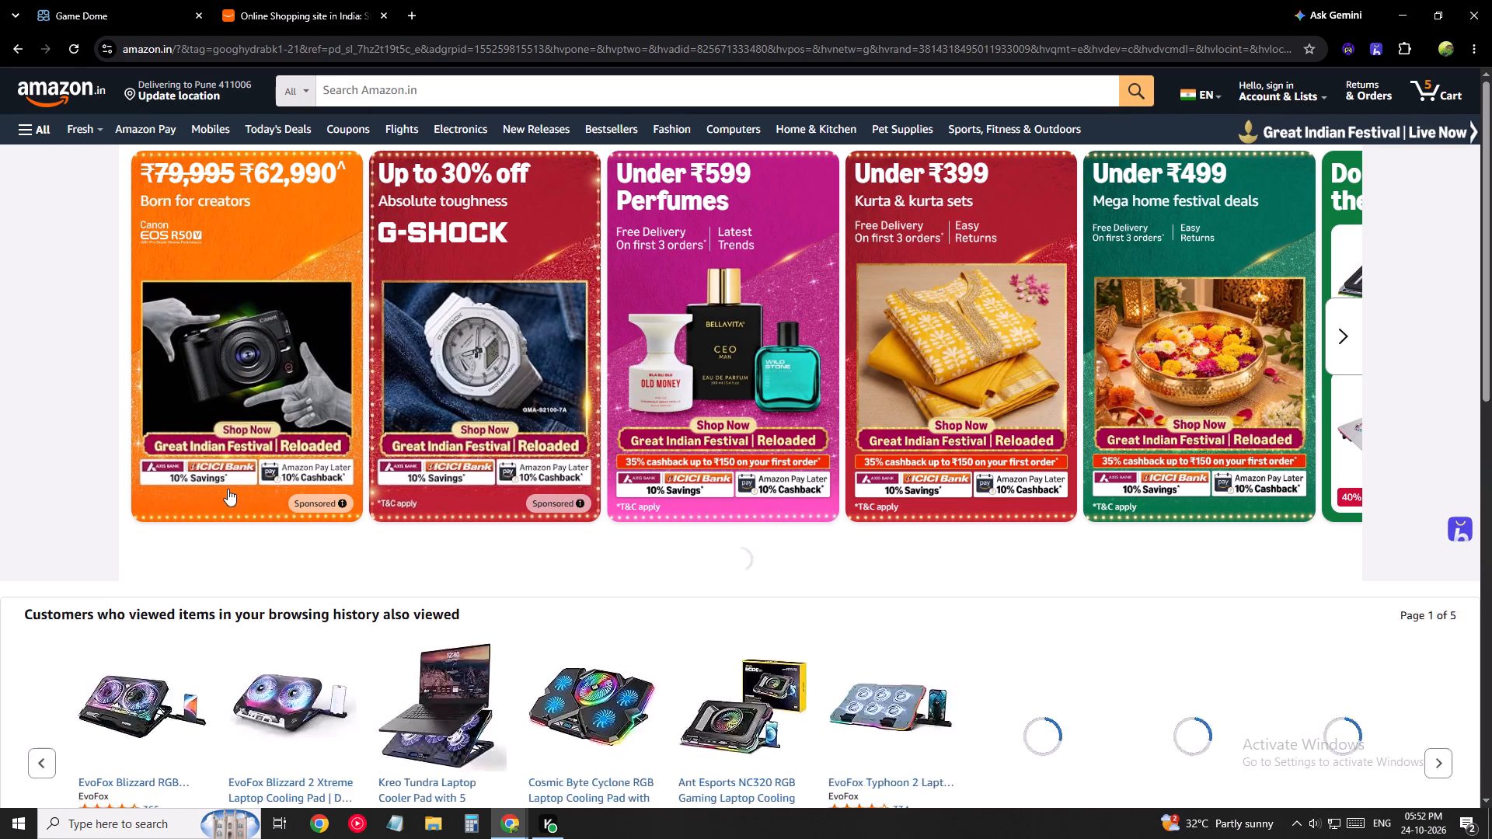
Open the Under ₹599 perfumes deal from the Amazon home page and browse its results.
{"action": "scroll", "coordinate": [826, 475], "scroll_direction": "up", "scroll_amount": 1}
{"action": "left_click", "coordinate": [754, 300]}
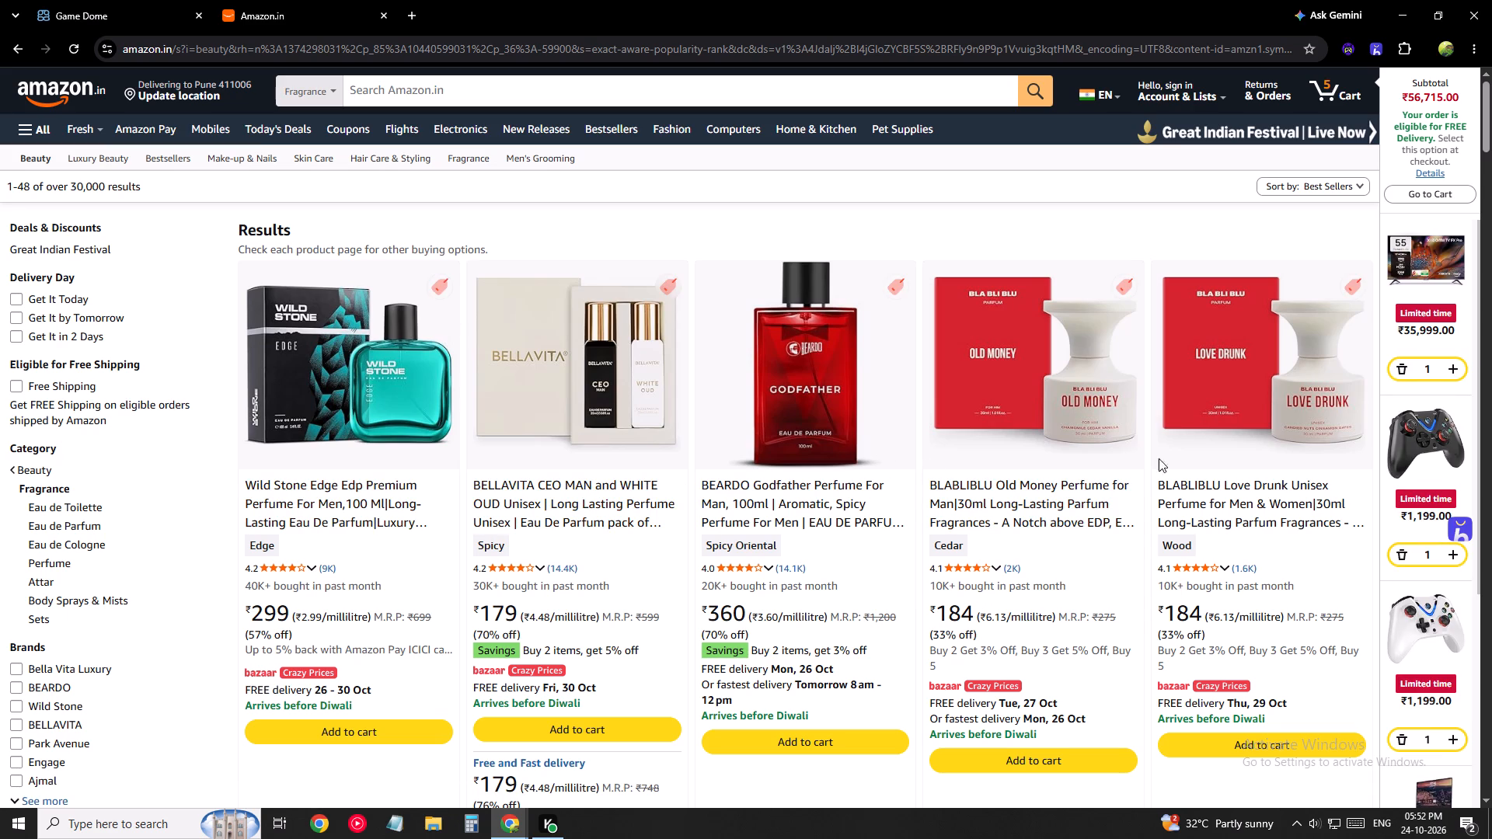
{"action": "scroll", "coordinate": [1123, 611], "scroll_direction": "down", "scroll_amount": 1}
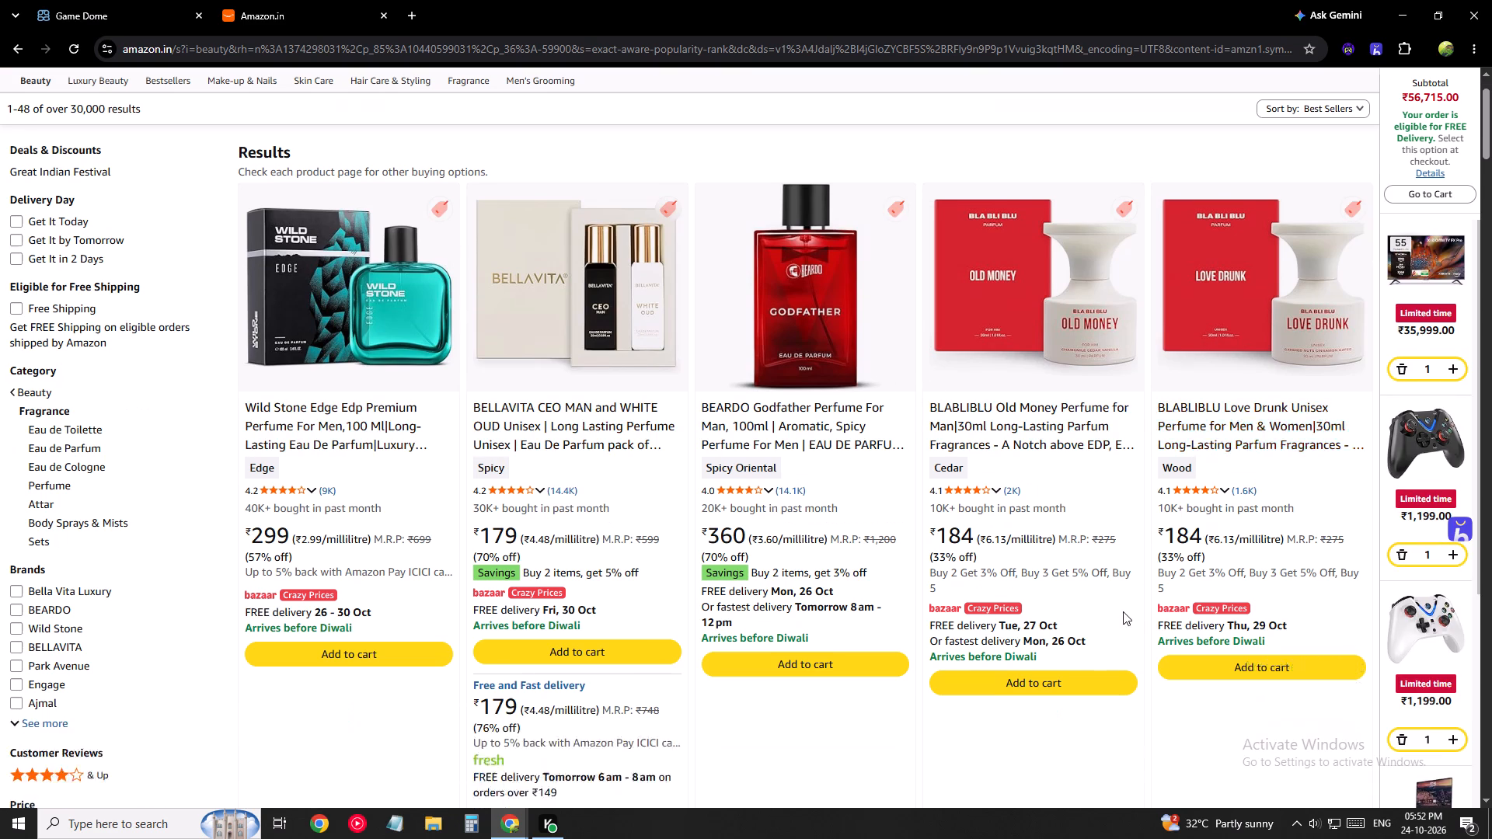
{"action": "scroll", "coordinate": [904, 460], "scroll_direction": "down", "scroll_amount": 2}
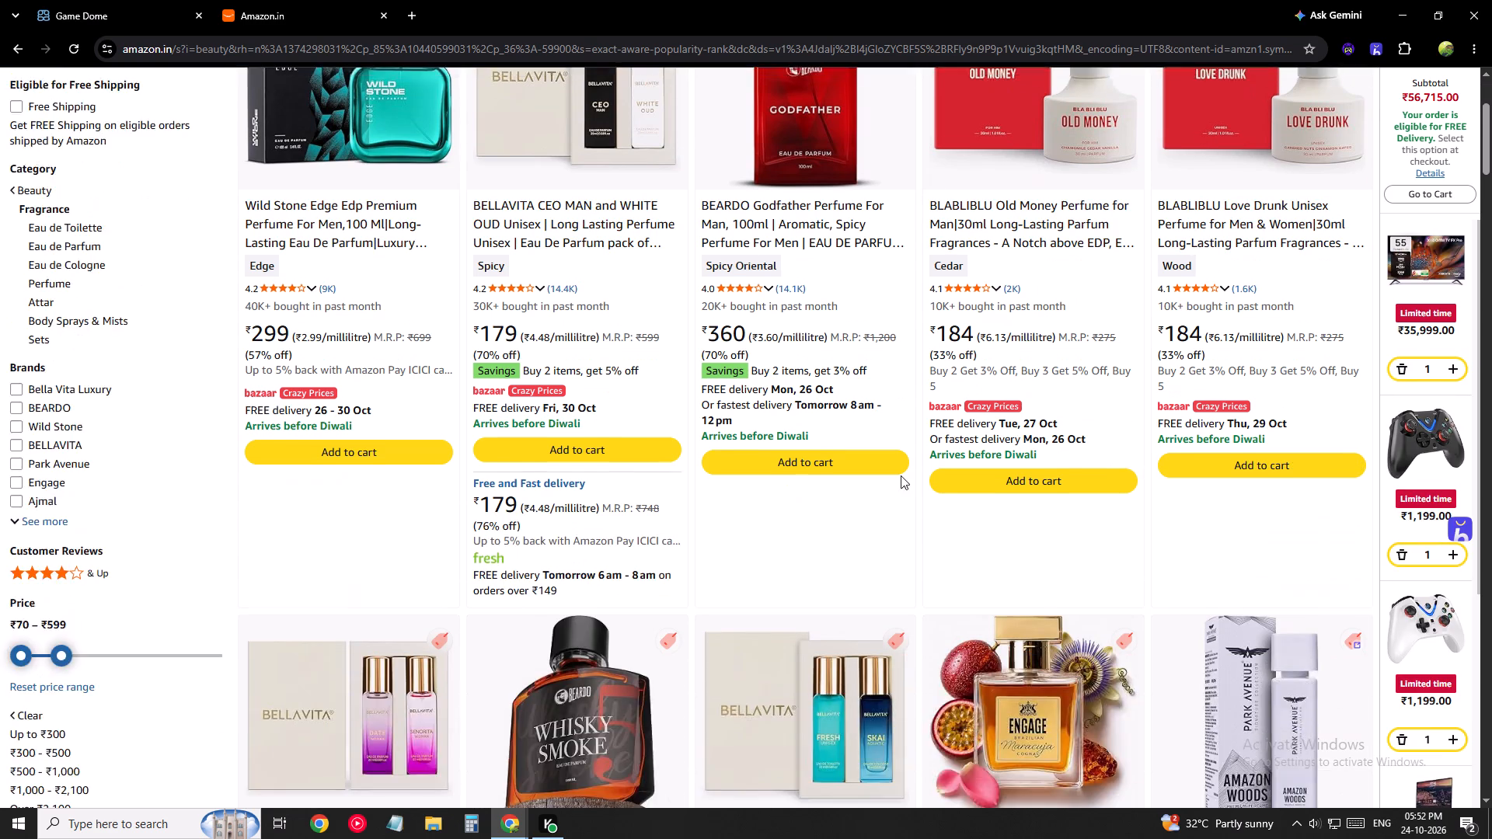
{"action": "scroll", "coordinate": [901, 475], "scroll_direction": "down", "scroll_amount": 4}
{"action": "scroll", "coordinate": [834, 514], "scroll_direction": "down", "scroll_amount": 2}
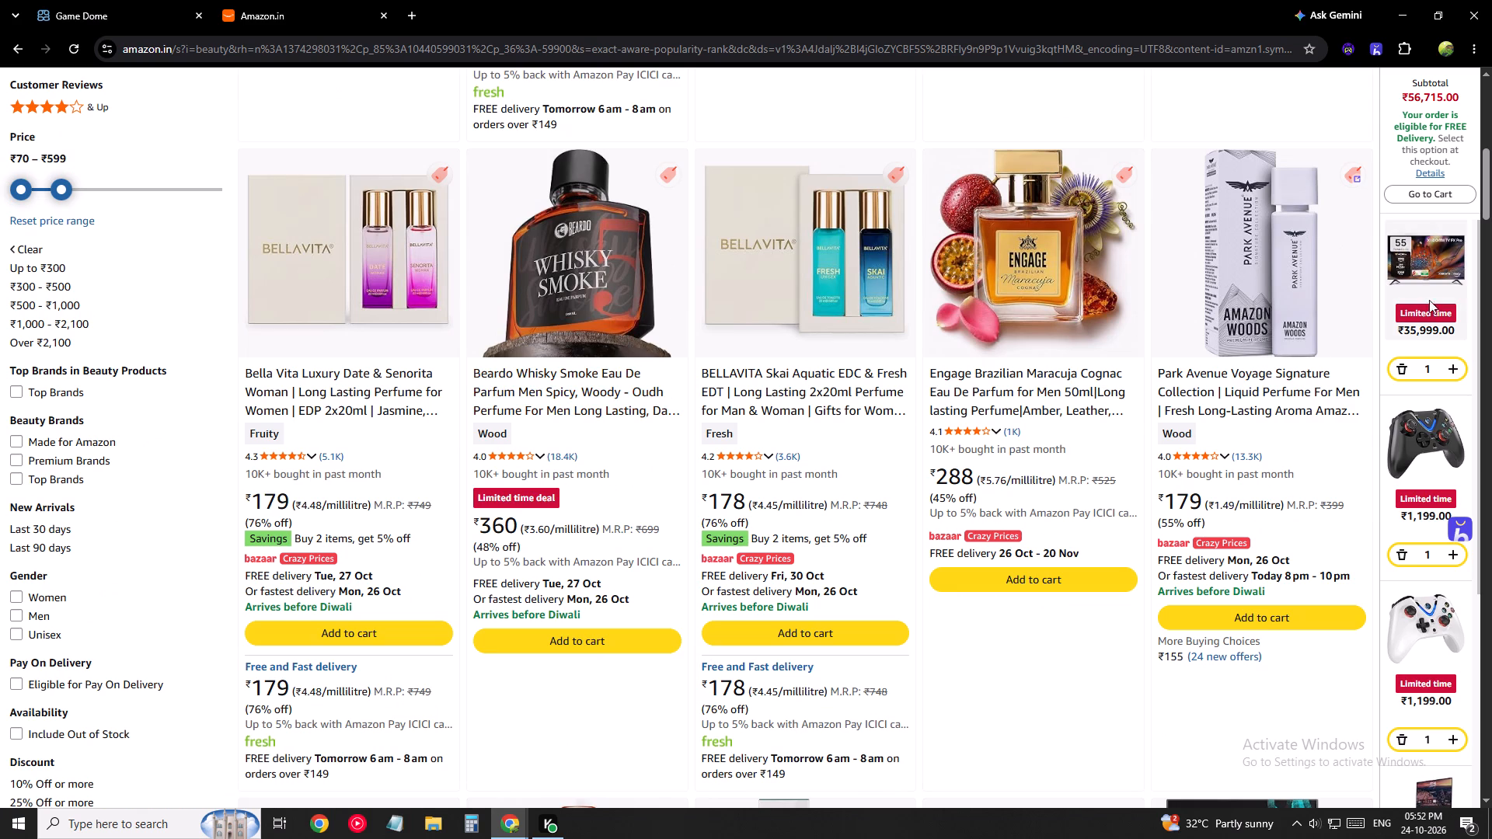
Open the Amazon shopping cart, review the items in it with their prices and delivery dates, and return to the home page.
{"action": "left_click", "coordinate": [1433, 193]}
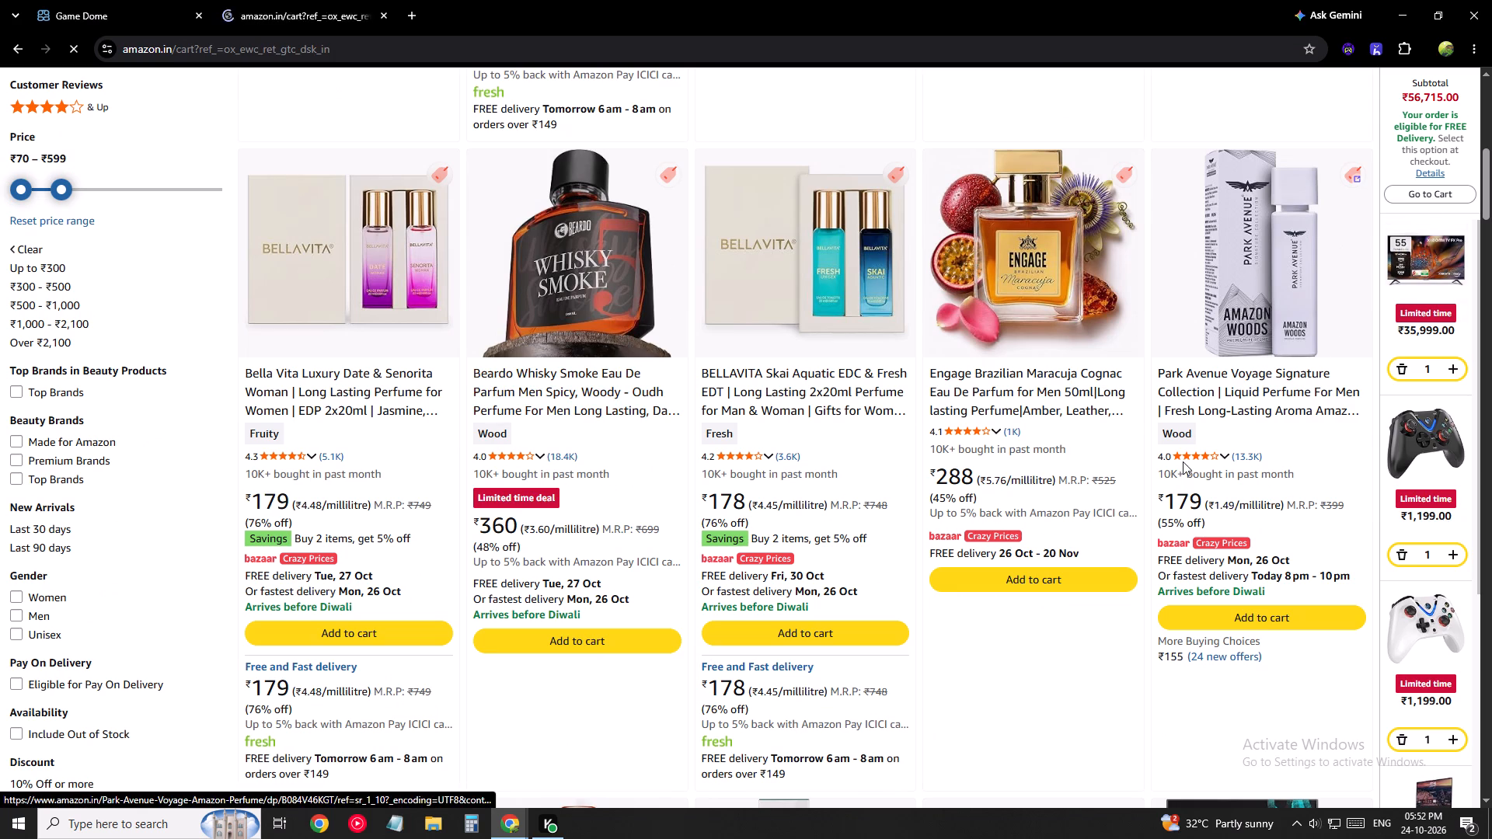
{"action": "scroll", "coordinate": [685, 557], "scroll_direction": "down", "scroll_amount": 3}
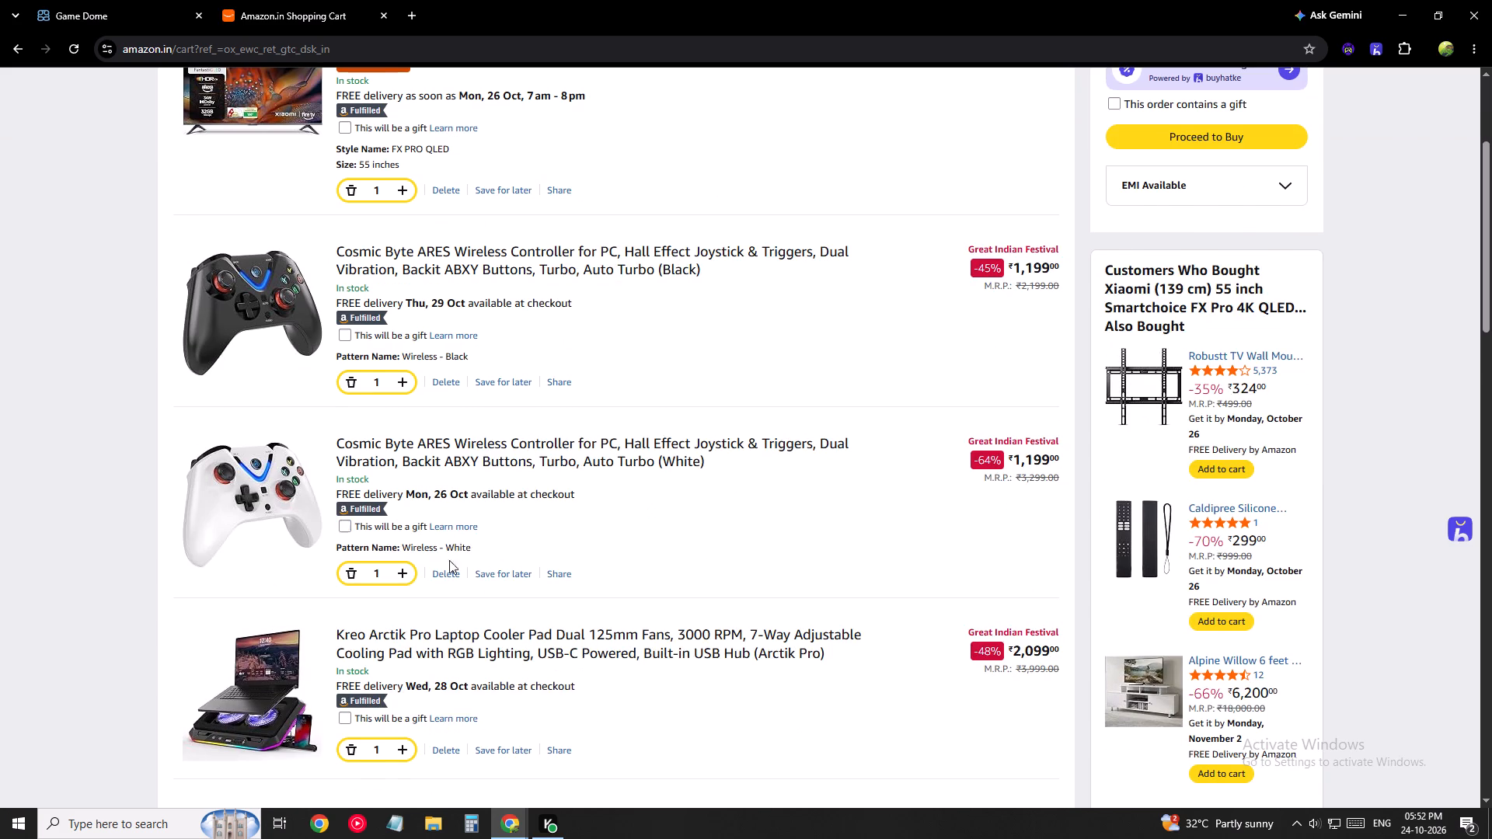
{"action": "scroll", "coordinate": [449, 560], "scroll_direction": "down", "scroll_amount": 4}
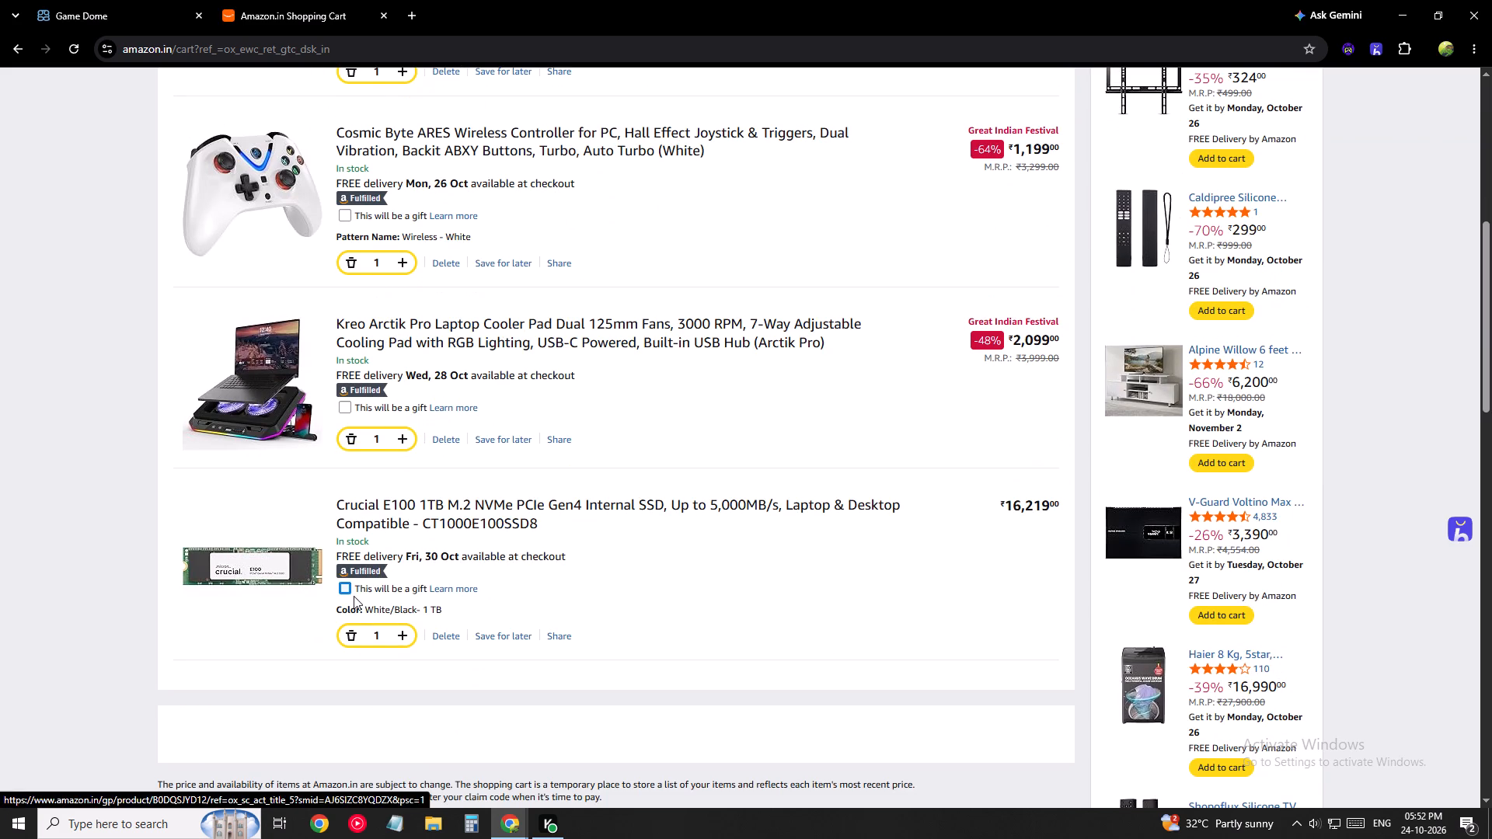
{"action": "scroll", "coordinate": [377, 597], "scroll_direction": "up", "scroll_amount": 7}
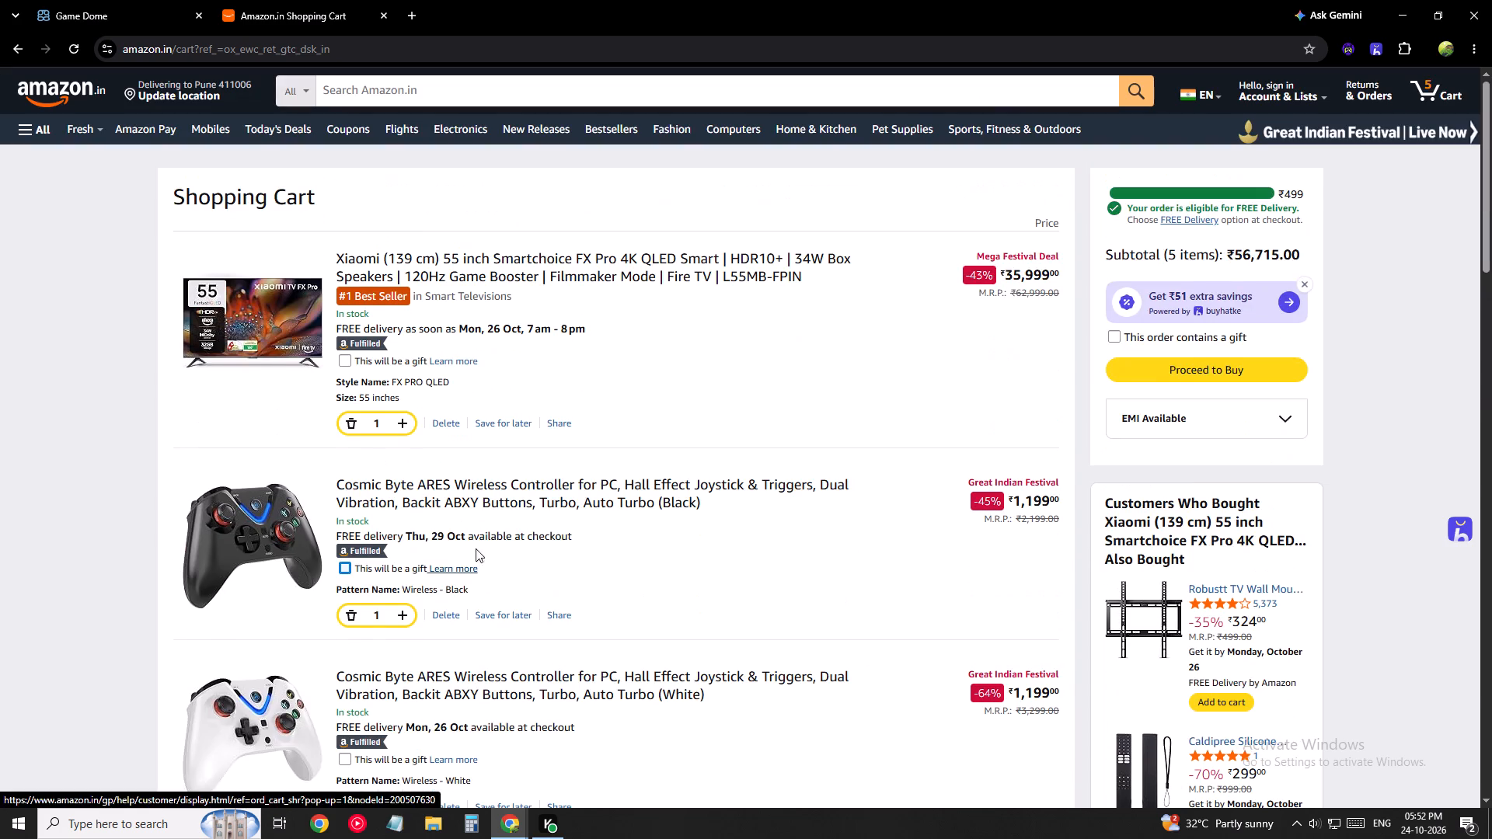
{"action": "scroll", "coordinate": [490, 525], "scroll_direction": "down", "scroll_amount": 2}
{"action": "scroll", "coordinate": [720, 546], "scroll_direction": "down", "scroll_amount": 5}
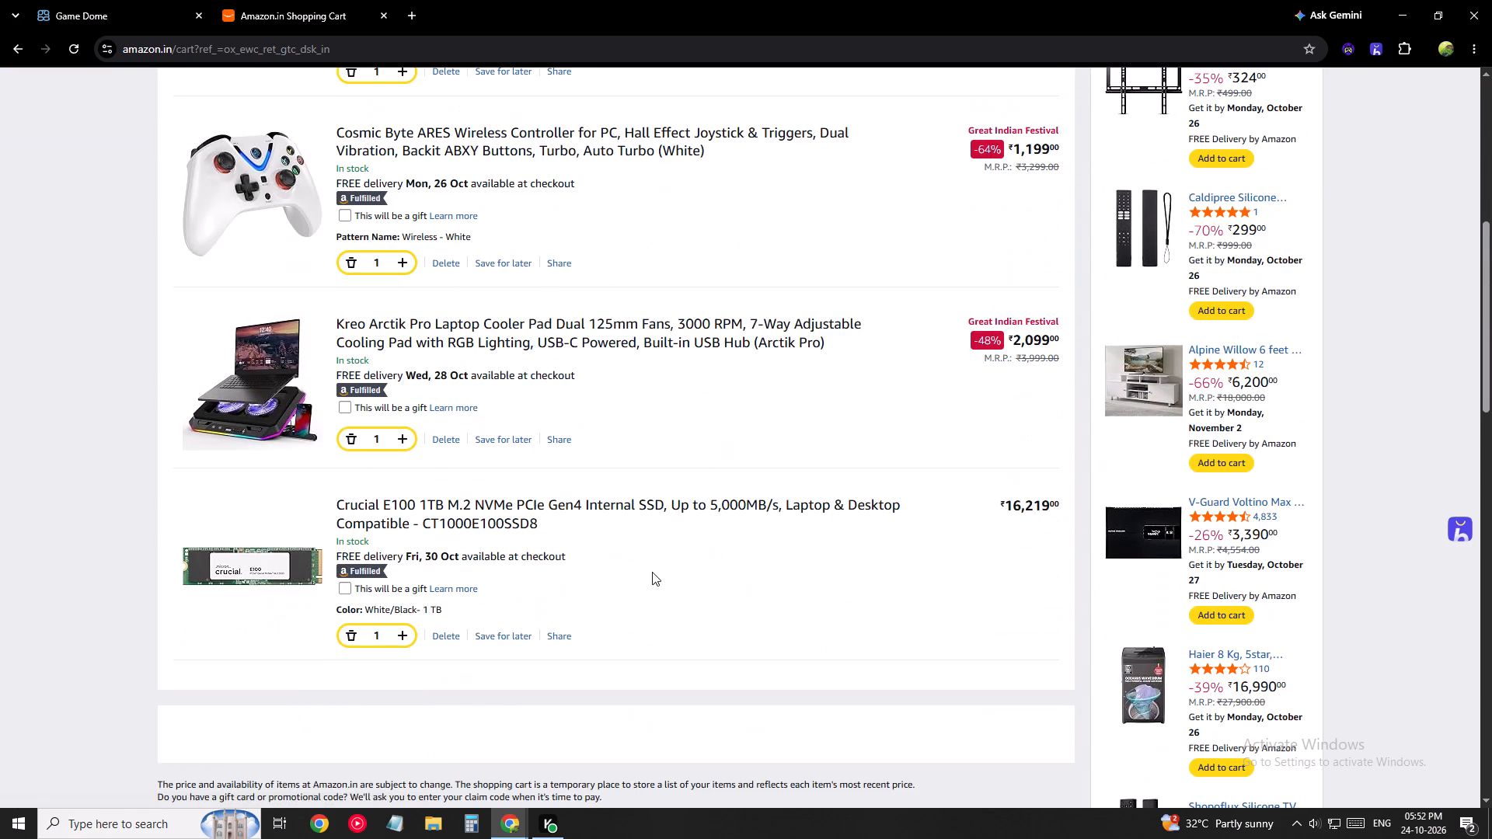
{"action": "scroll", "coordinate": [550, 680], "scroll_direction": "down", "scroll_amount": 2}
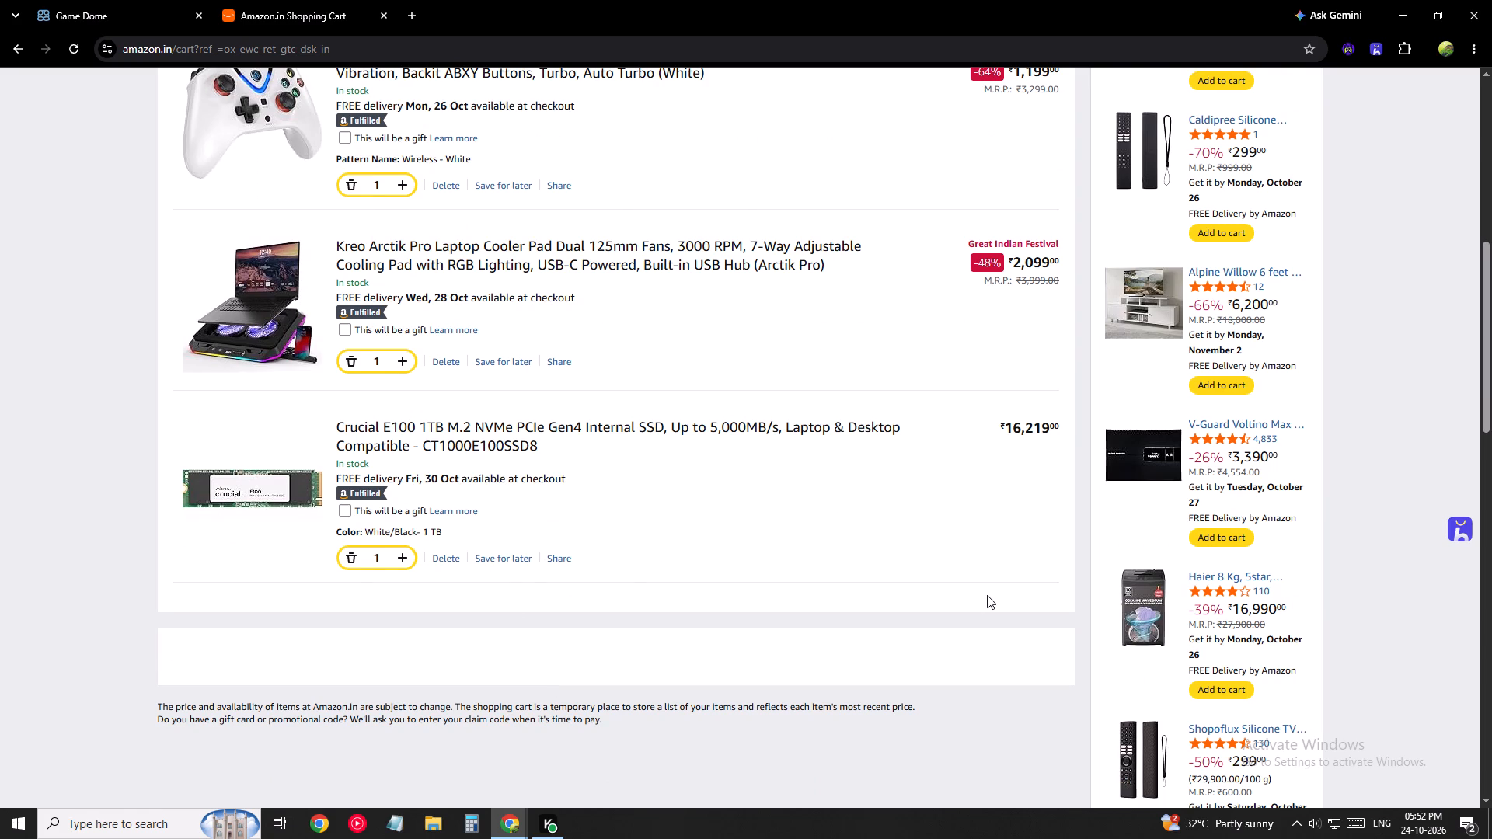
{"action": "scroll", "coordinate": [987, 595], "scroll_direction": "up", "scroll_amount": 12}
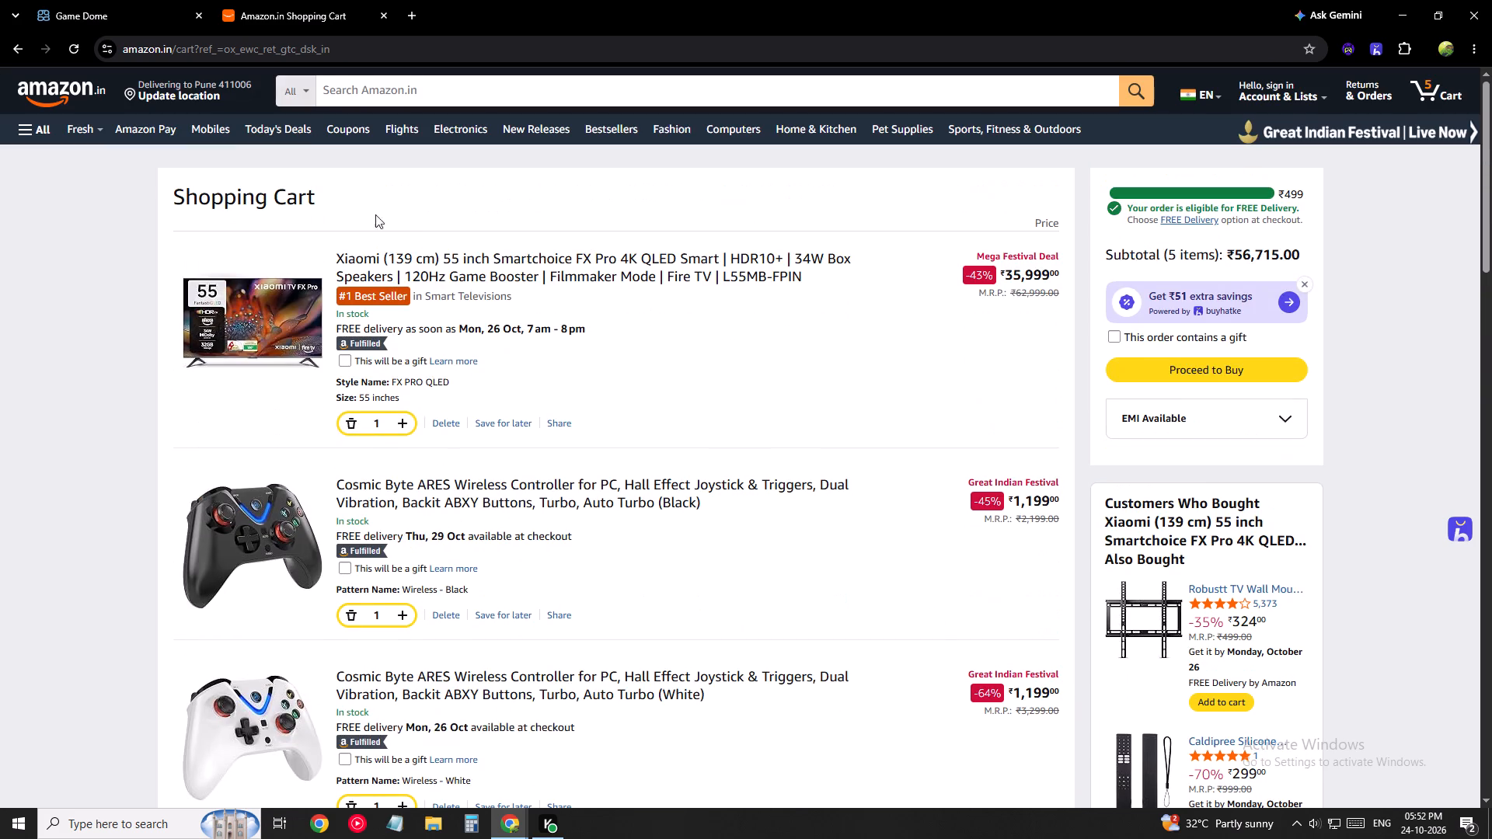
{"action": "left_click", "coordinate": [63, 84]}
Switch to the Game Dome admin page, check the pay-after-logout orders and the order history, and return to the PC list.
{"action": "left_click", "coordinate": [148, 0]}
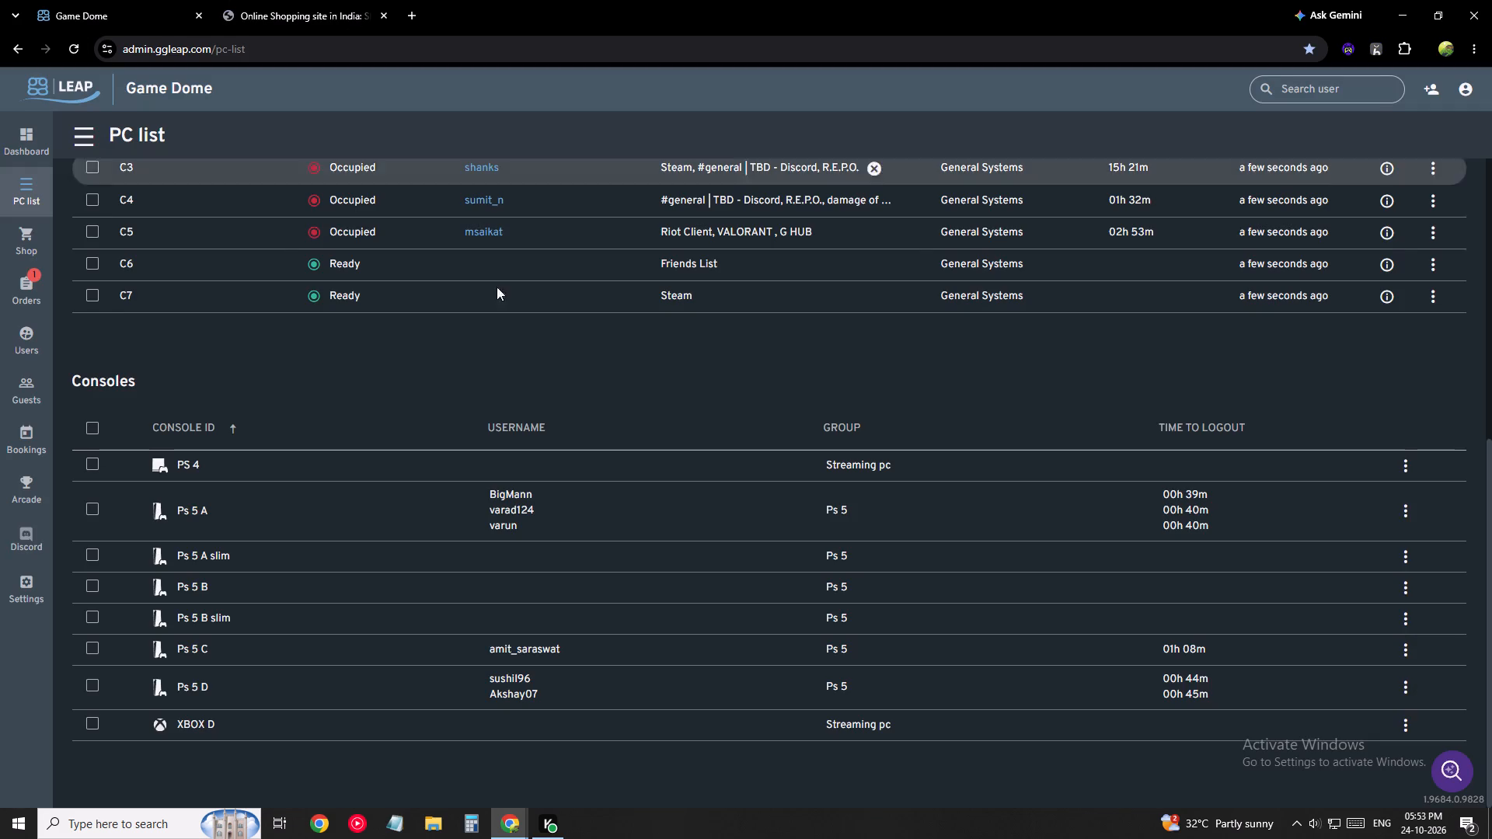
{"action": "left_click", "coordinate": [14, 312]}
{"action": "left_click", "coordinate": [318, 172]}
{"action": "left_click", "coordinate": [379, 192]}
{"action": "left_click", "coordinate": [0, 177]}
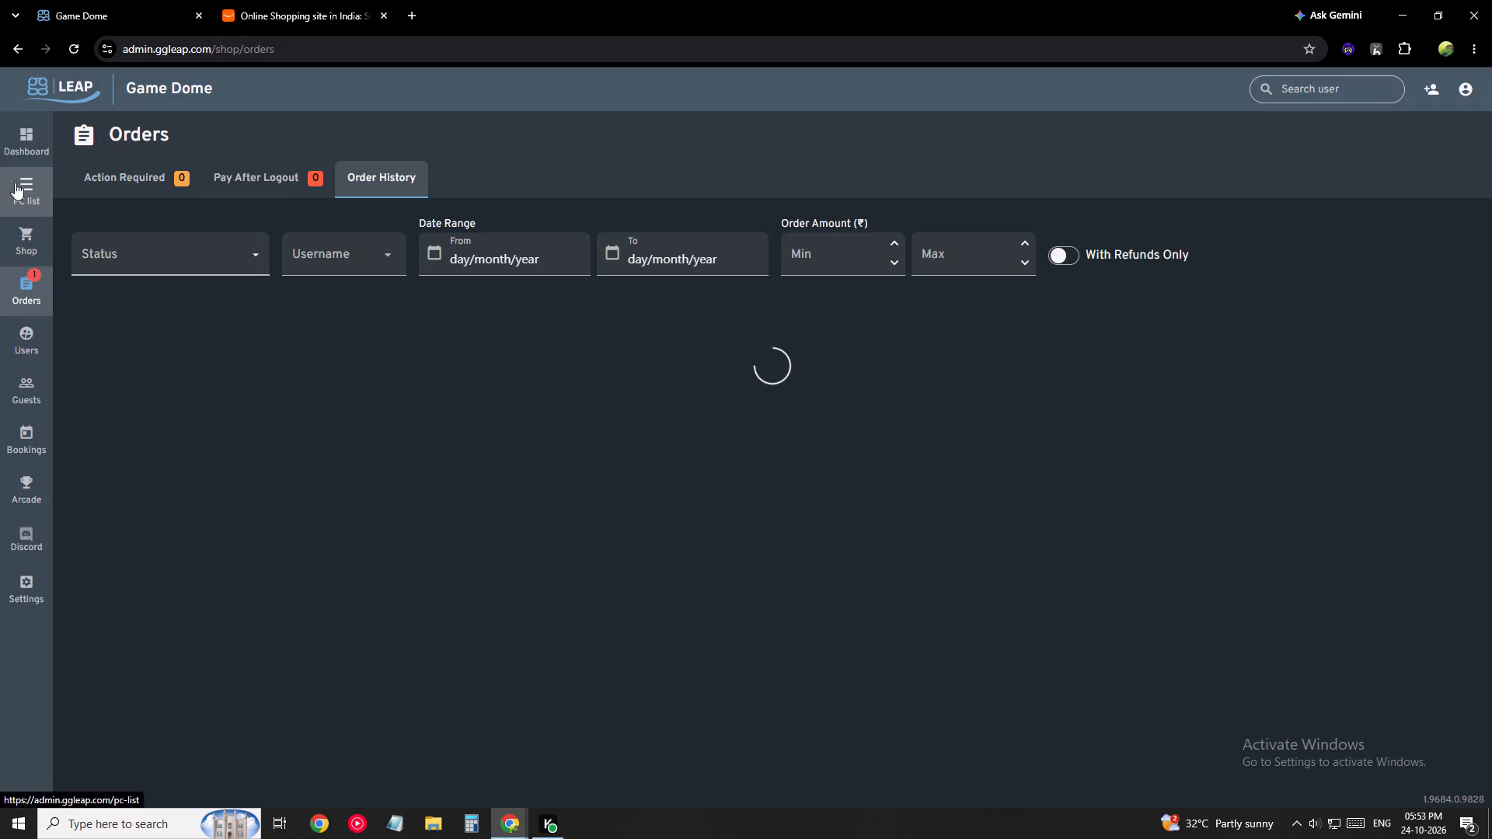
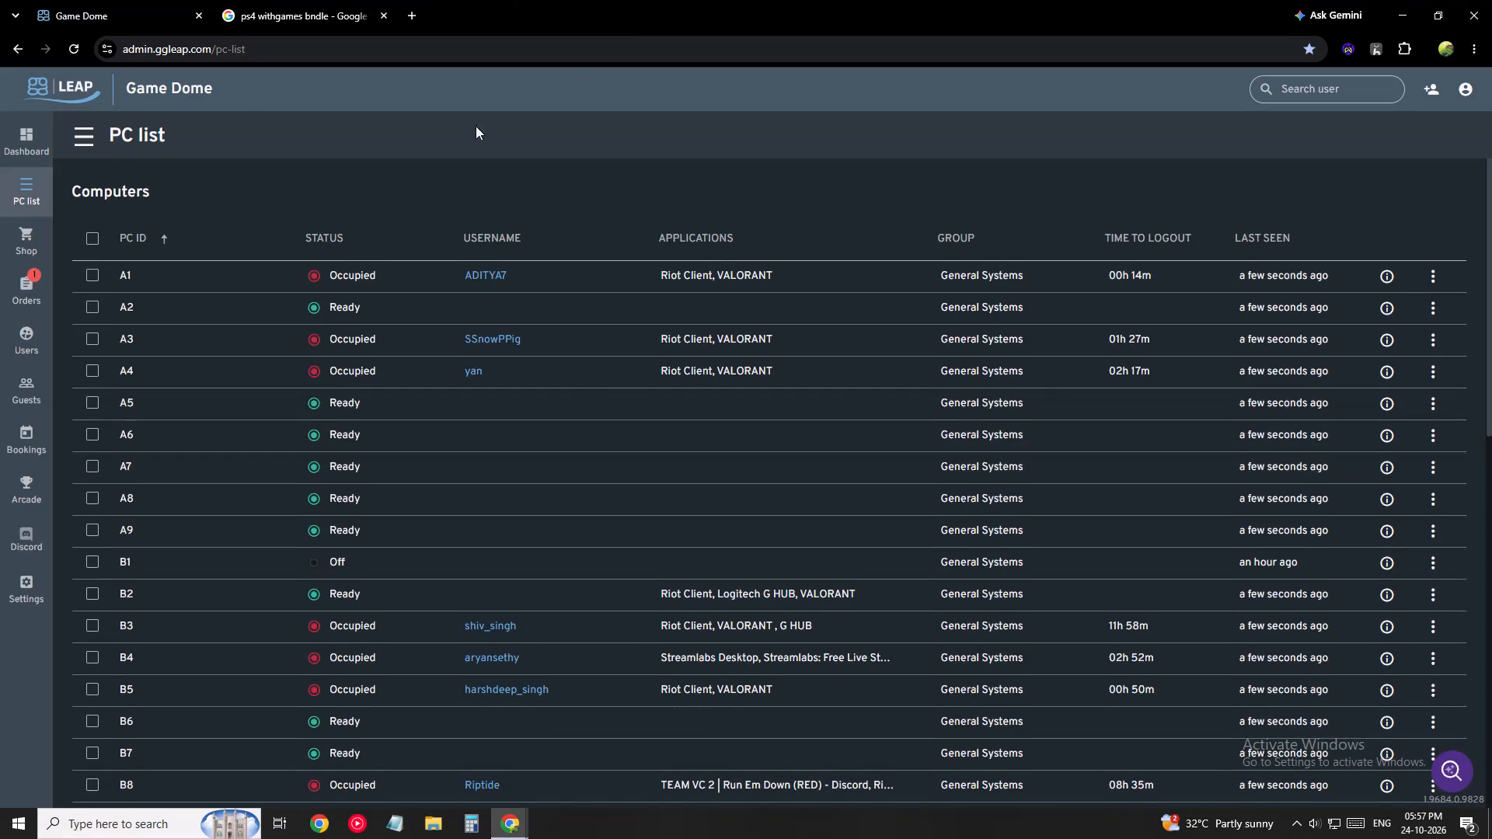
Review the occupancy and remaining time of all computers and consoles in the PC list.
{"action": "scroll", "coordinate": [548, 504], "scroll_direction": "down", "scroll_amount": 11}
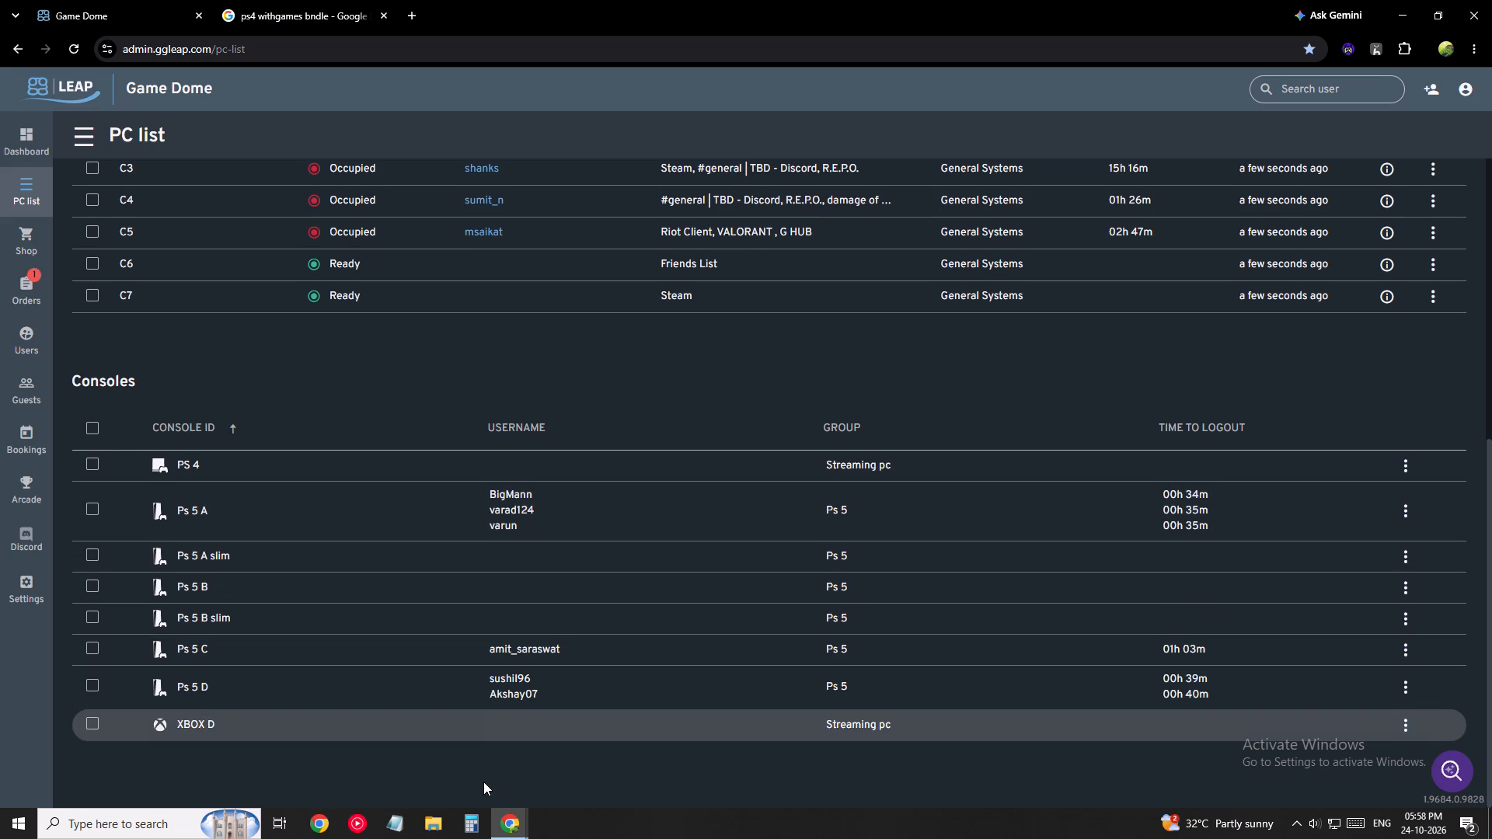
{"action": "scroll", "coordinate": [576, 572], "scroll_direction": "up", "scroll_amount": 4}
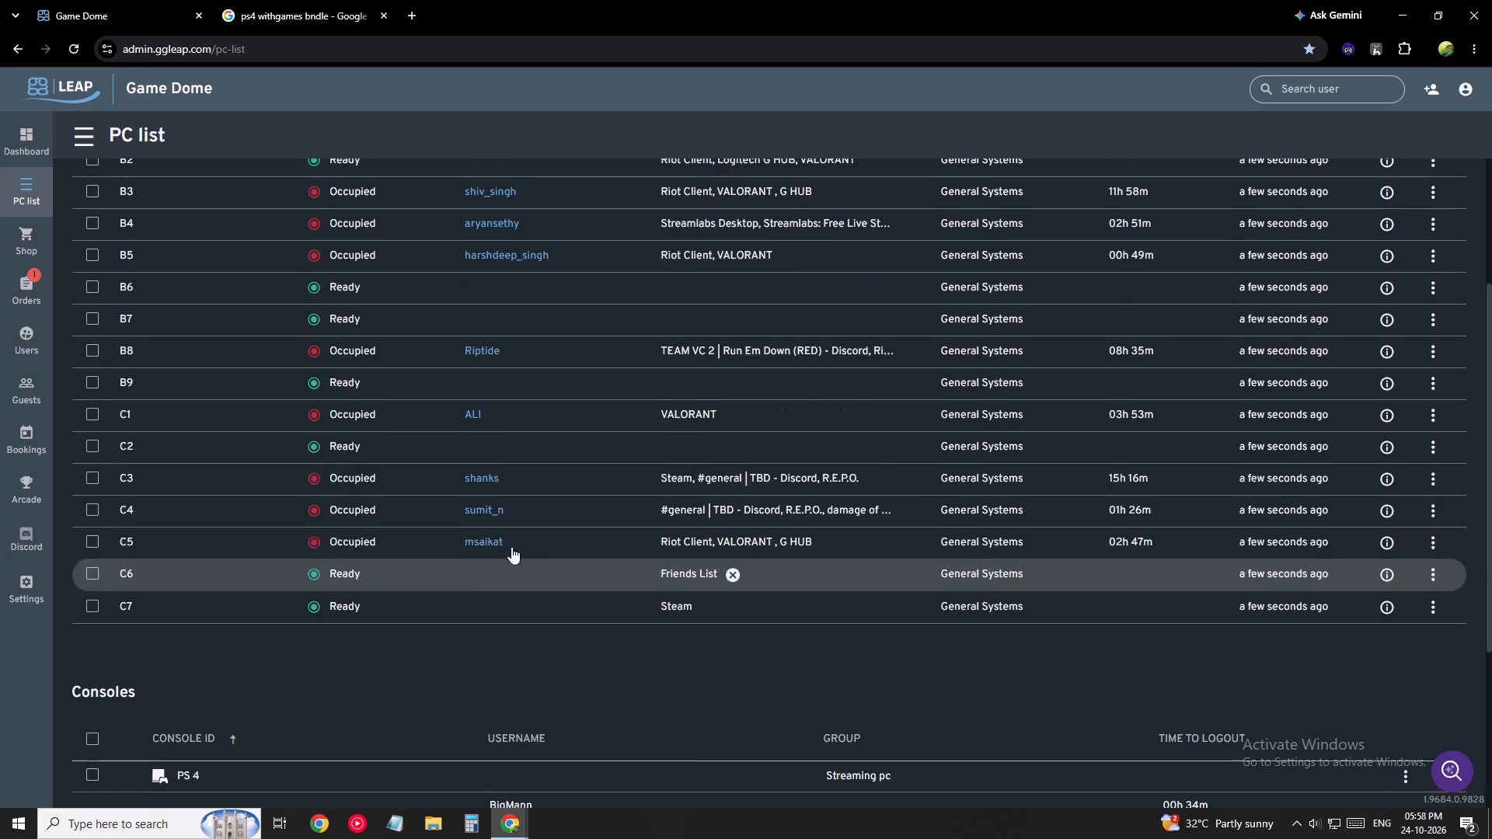
{"action": "scroll", "coordinate": [376, 541], "scroll_direction": "up", "scroll_amount": 2}
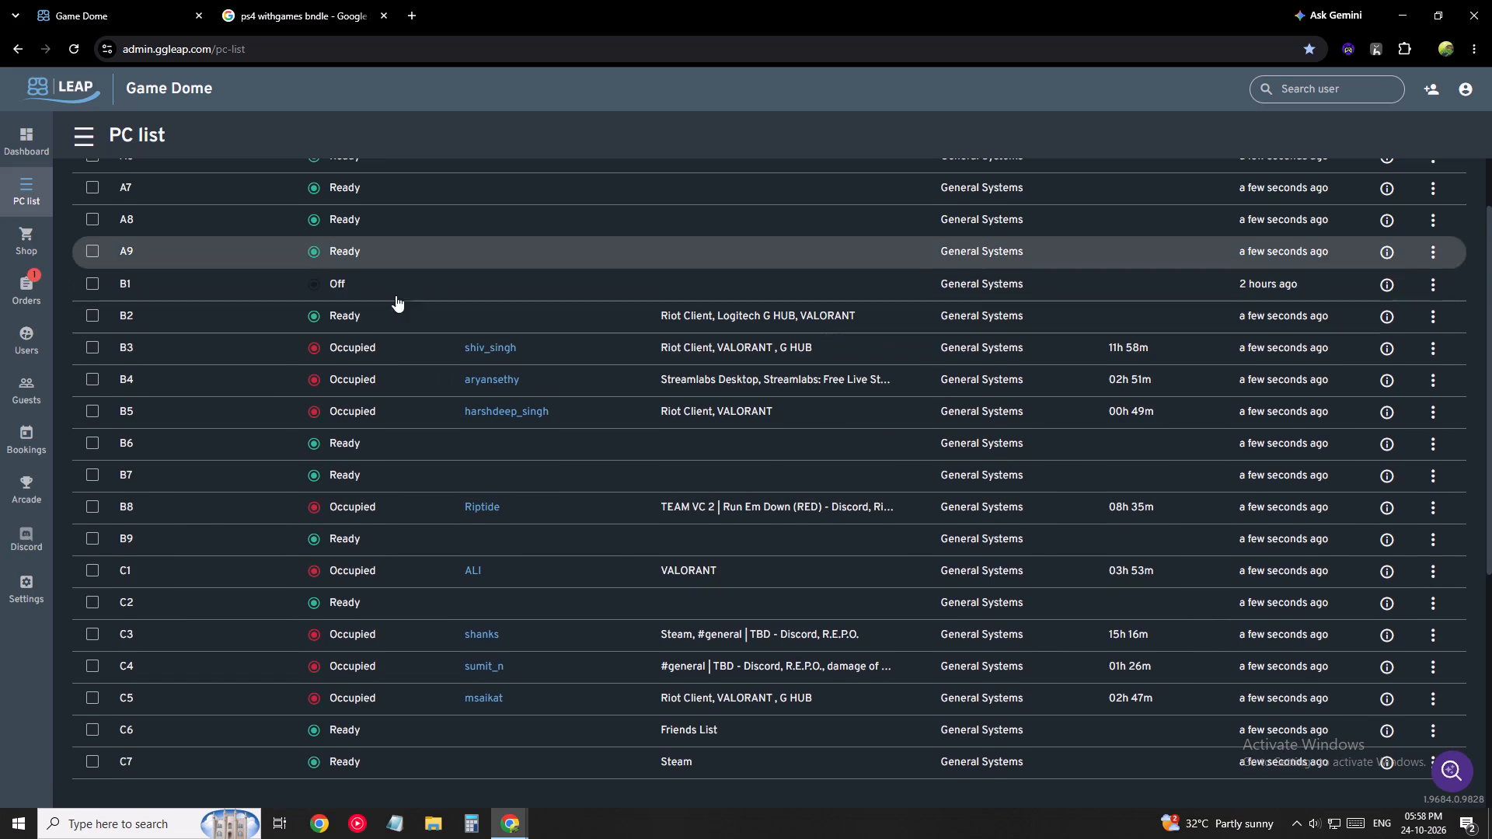
{"action": "scroll", "coordinate": [327, 479], "scroll_direction": "down", "scroll_amount": 6}
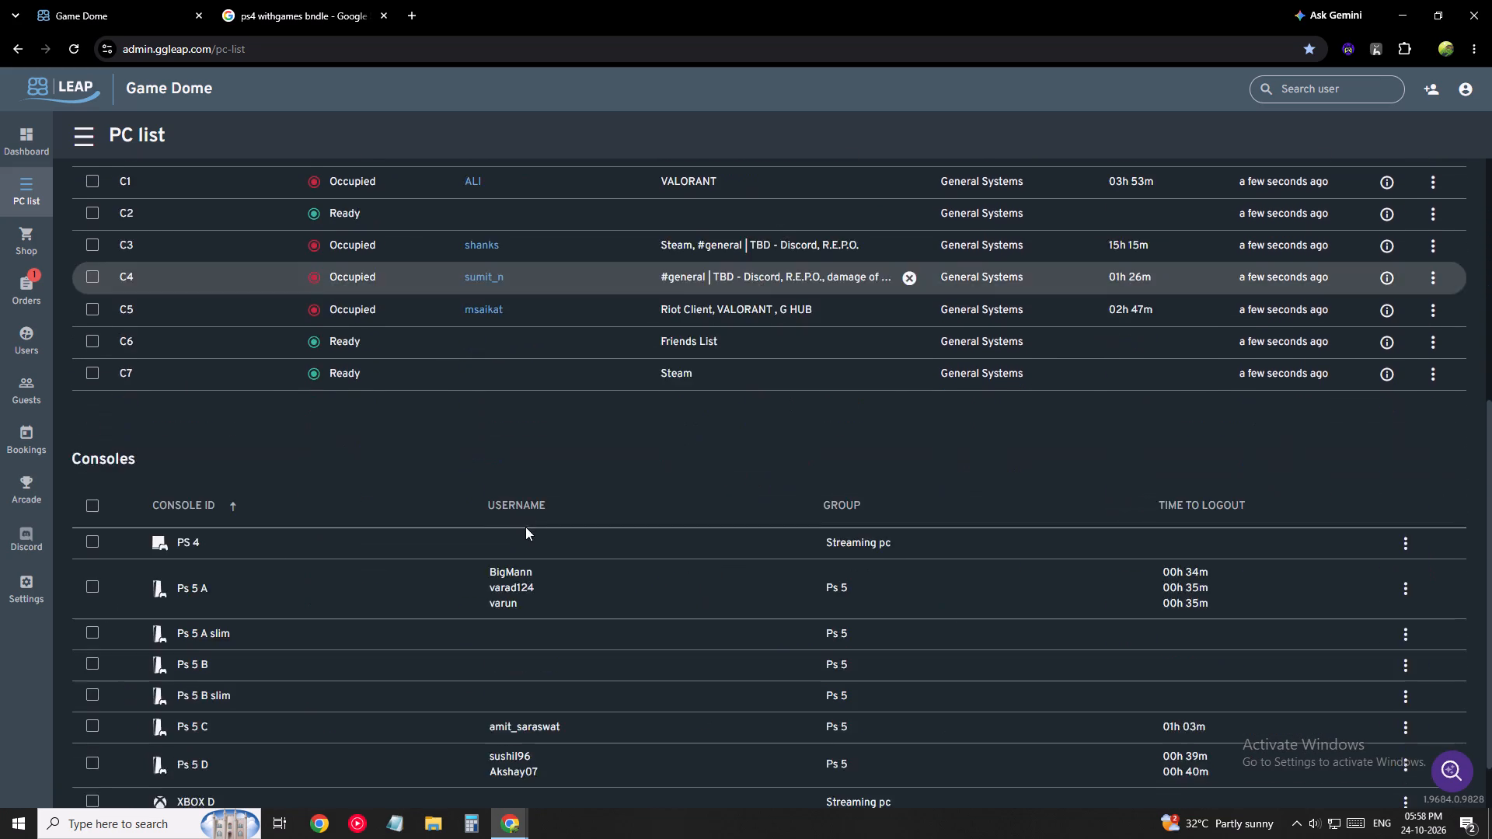
{"action": "scroll", "coordinate": [525, 527], "scroll_direction": "down", "scroll_amount": 4}
{"action": "scroll", "coordinate": [591, 563], "scroll_direction": "up", "scroll_amount": 1}
{"action": "scroll", "coordinate": [591, 563], "scroll_direction": "down", "scroll_amount": 1}
{"action": "scroll", "coordinate": [591, 563], "scroll_direction": "up", "scroll_amount": 1}
{"action": "scroll", "coordinate": [567, 580], "scroll_direction": "down", "scroll_amount": 2}
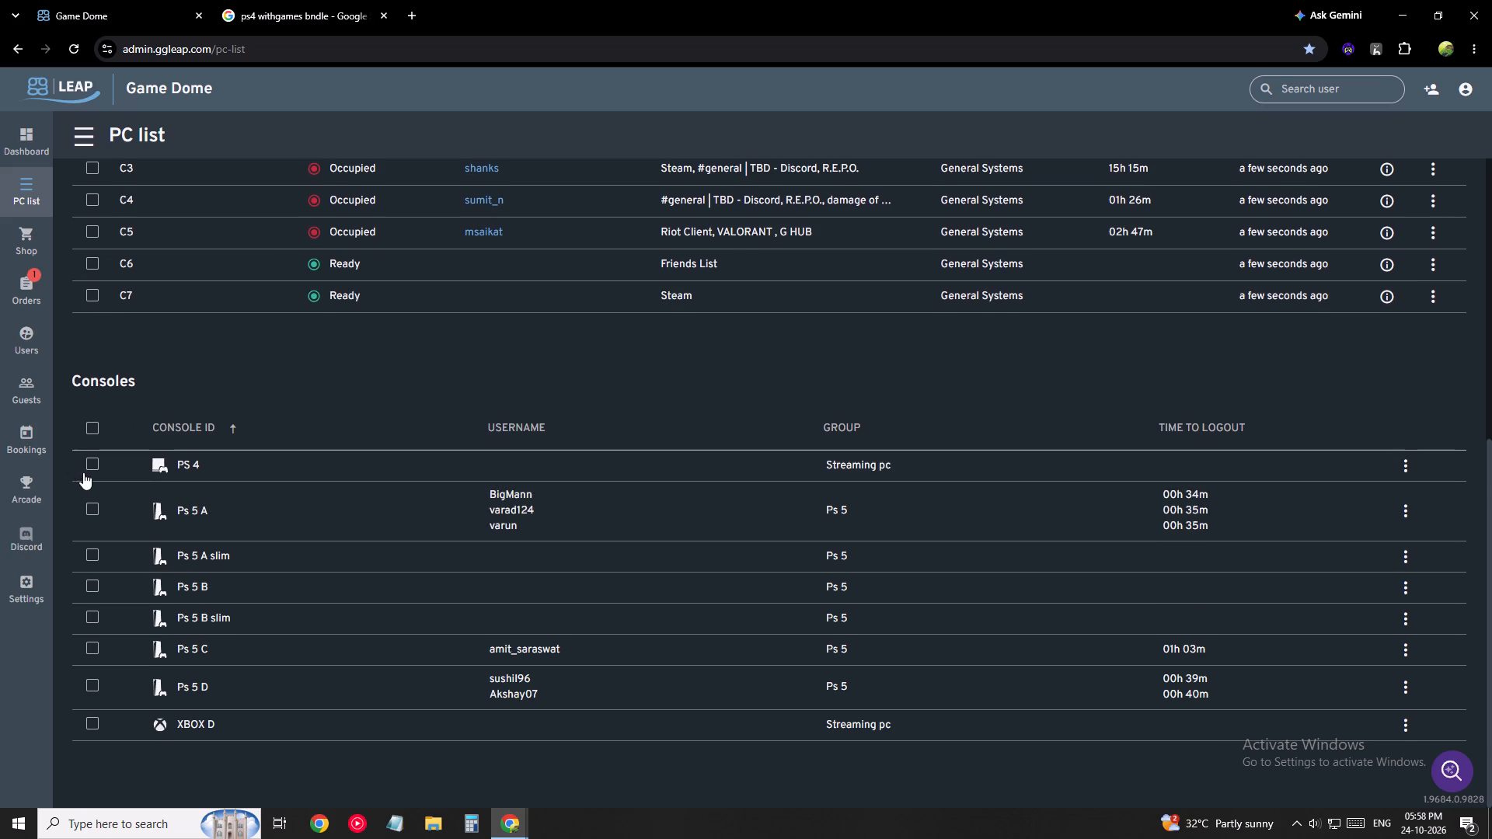
{"action": "scroll", "coordinate": [99, 455], "scroll_direction": "up", "scroll_amount": 1}
{"action": "scroll", "coordinate": [110, 447], "scroll_direction": "down", "scroll_amount": 1}
{"action": "scroll", "coordinate": [125, 435], "scroll_direction": "up", "scroll_amount": 6}
{"action": "scroll", "coordinate": [421, 310], "scroll_direction": "up", "scroll_amount": 5}
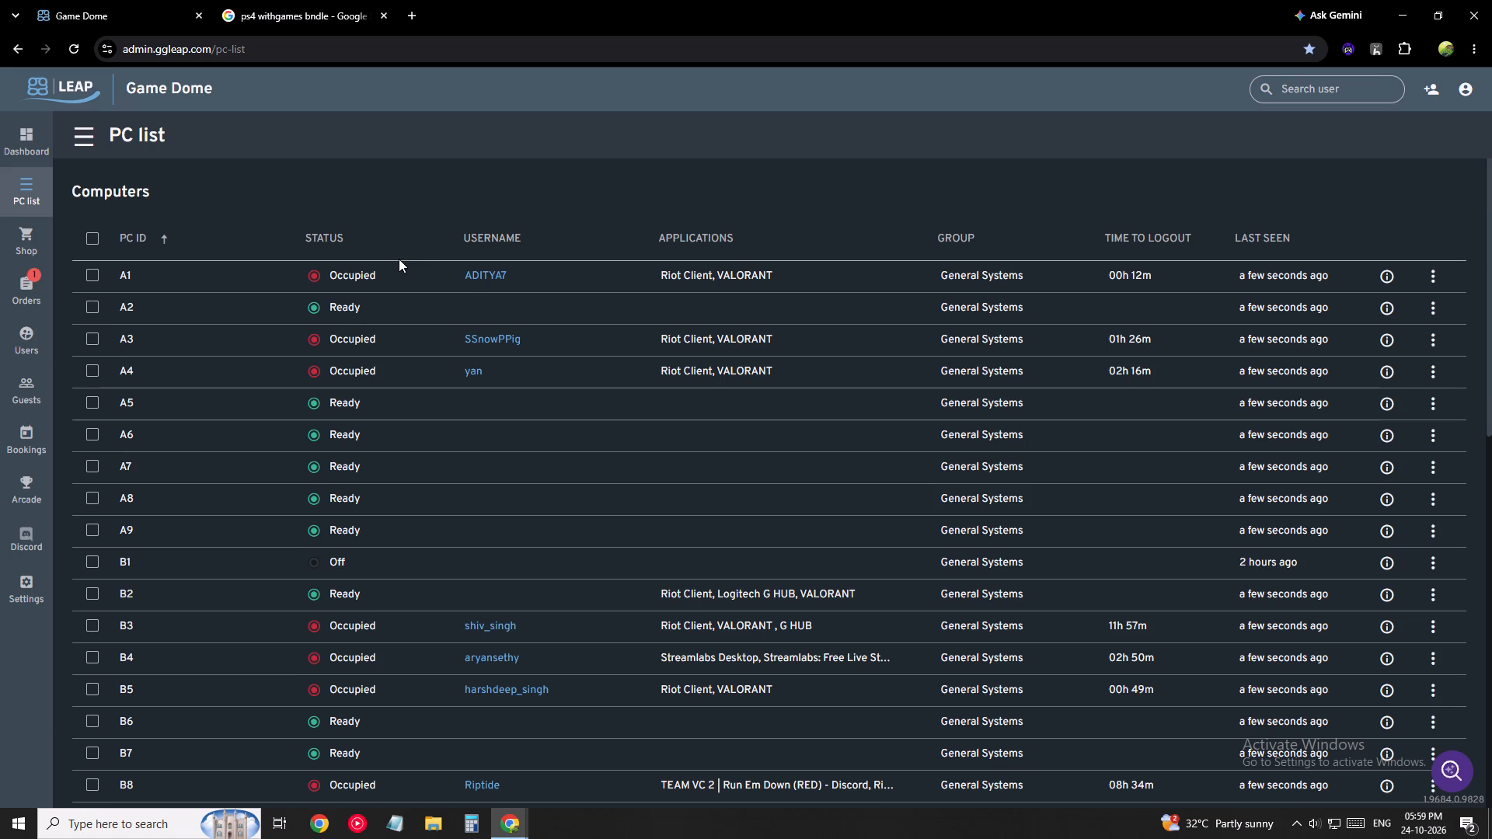
{"action": "left_click", "coordinate": [476, 281]}
{"action": "left_click", "coordinate": [525, 285]}
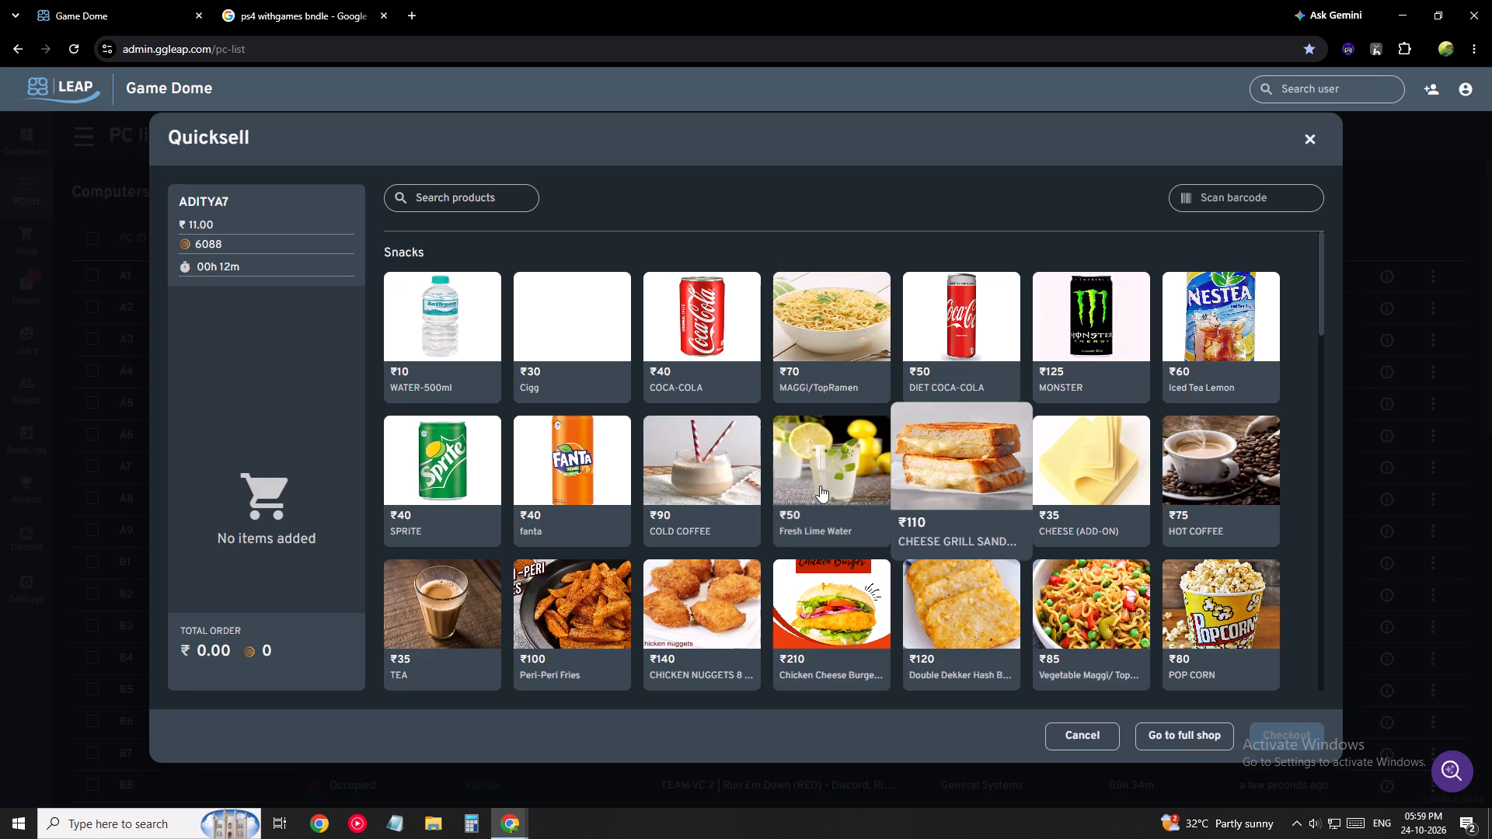
{"action": "left_click", "coordinate": [1161, 729]}
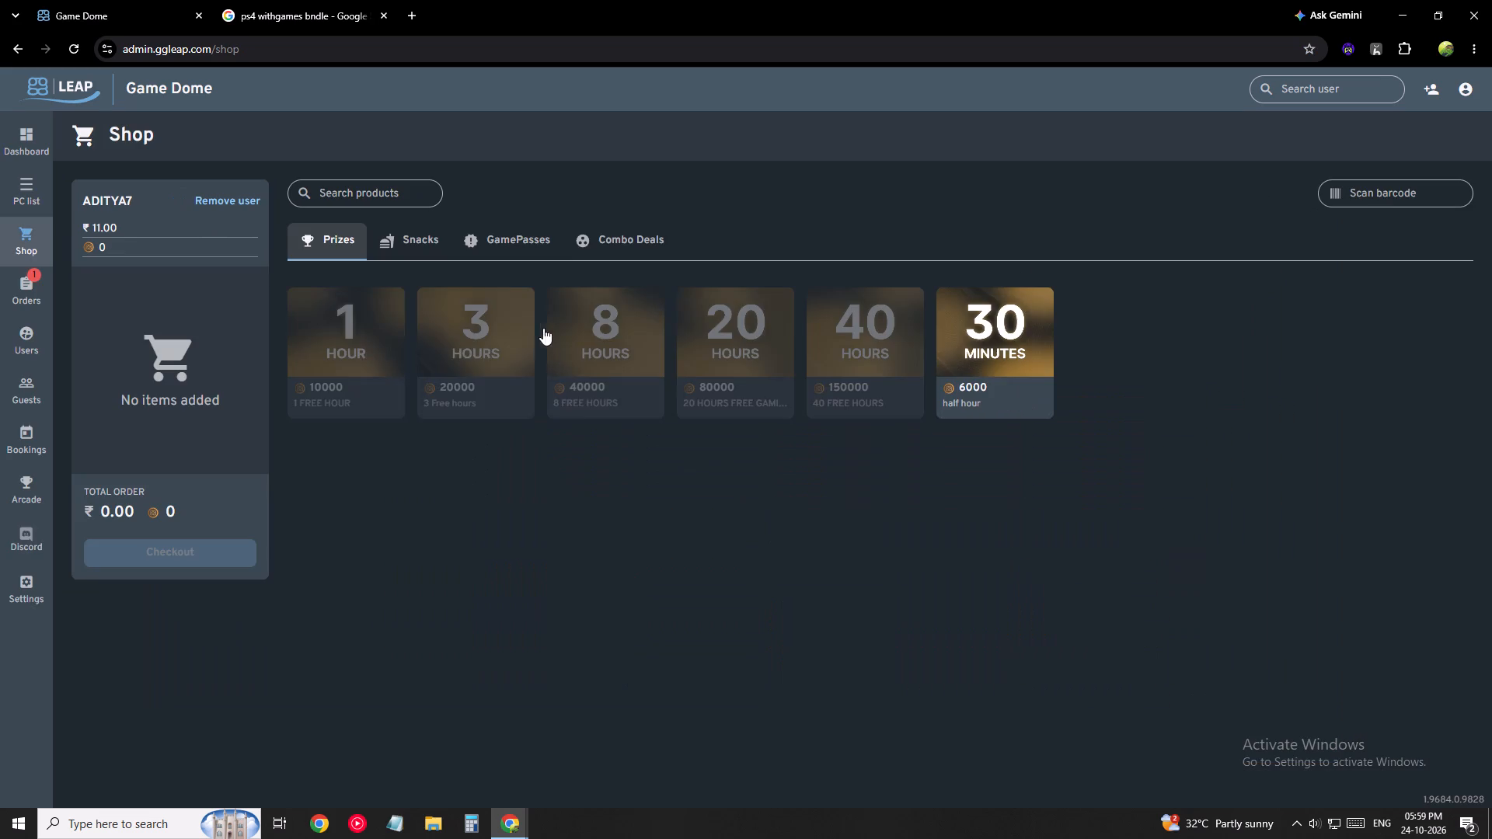
{"action": "left_click", "coordinate": [512, 256]}
{"action": "left_click", "coordinate": [431, 290]}
{"action": "left_click", "coordinate": [322, 371]}
{"action": "left_click", "coordinate": [176, 543]}
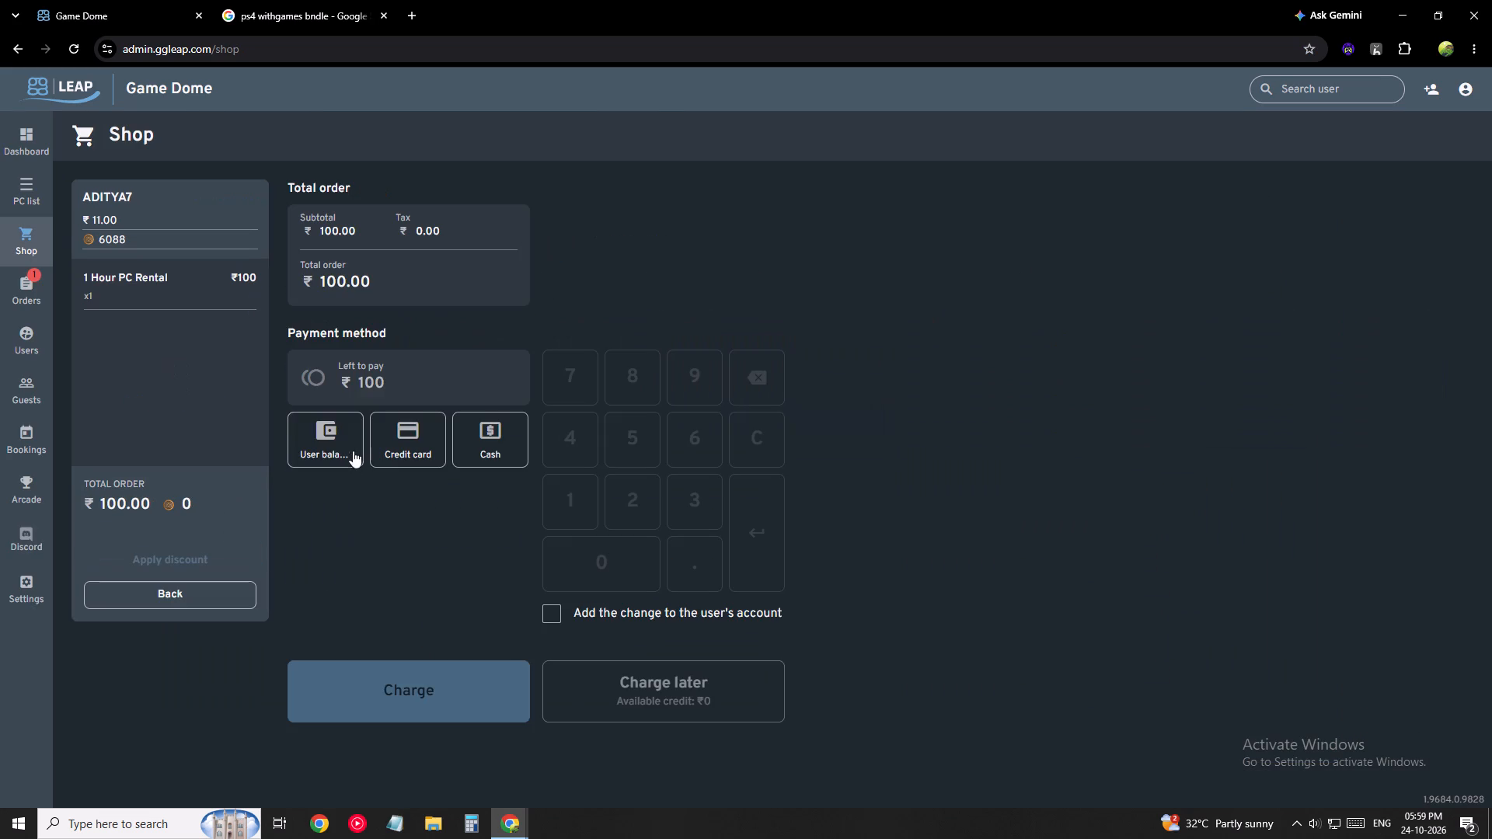
{"action": "left_click", "coordinate": [357, 447]}
{"action": "left_click", "coordinate": [330, 441]}
{"action": "left_click", "coordinate": [395, 450]}
{"action": "left_click", "coordinate": [392, 722]}
{"action": "left_click", "coordinate": [418, 674]}
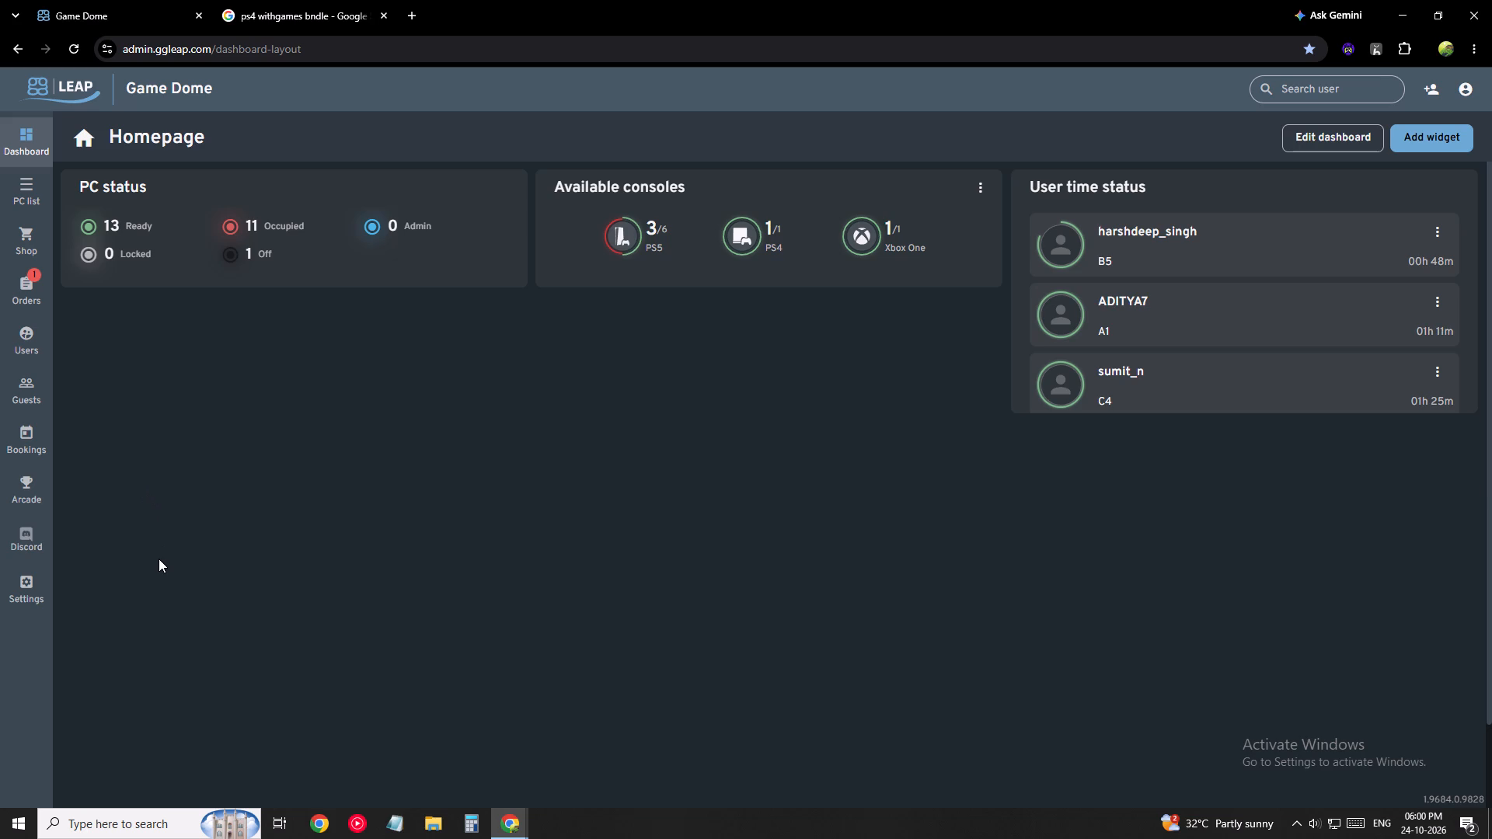
{"action": "key", "text": "alt+Tab"}
{"action": "scroll", "coordinate": [1159, 654], "scroll_direction": "down", "scroll_amount": 2}
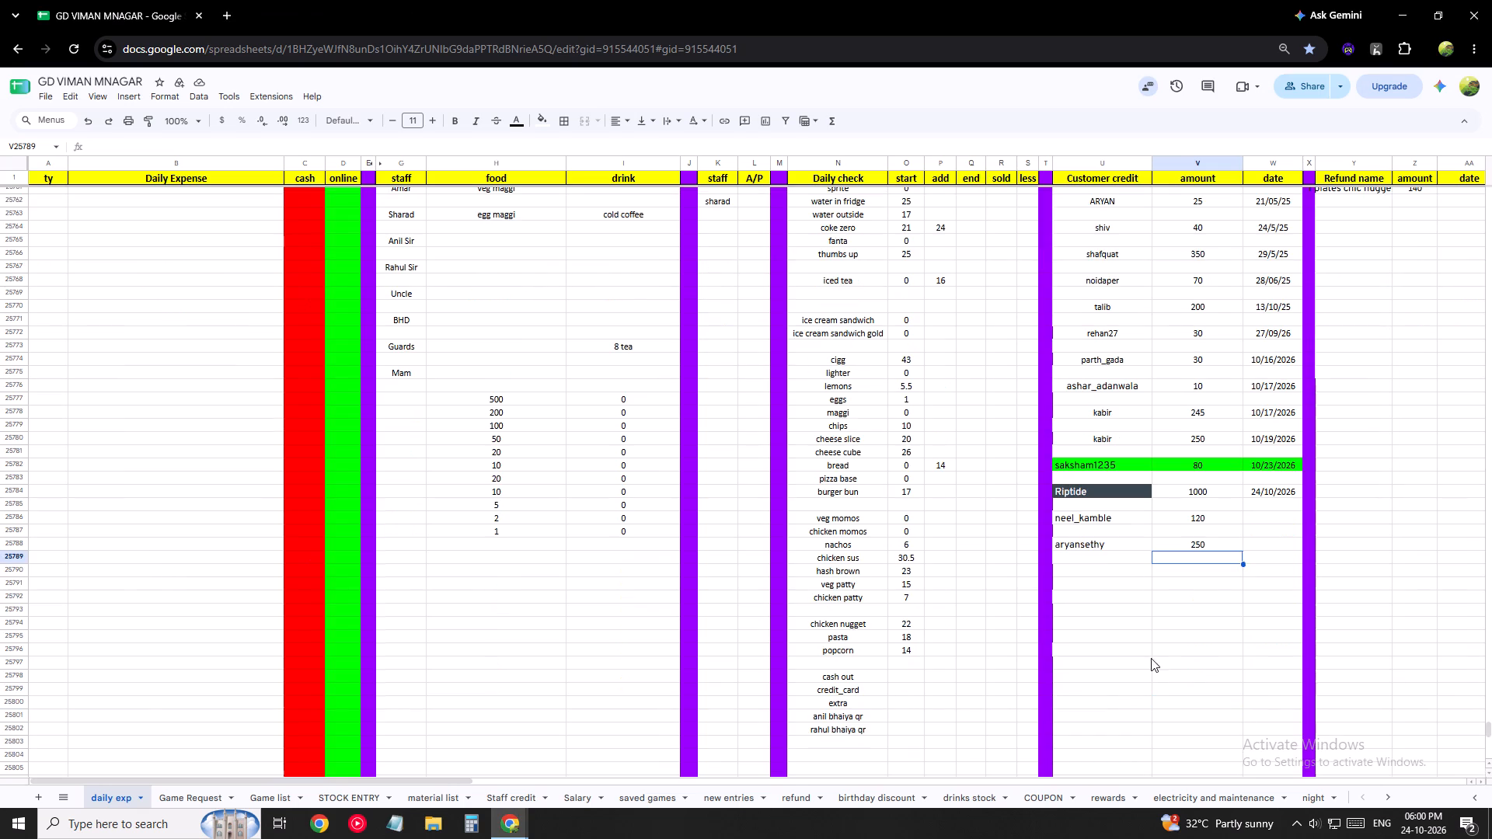
{"action": "scroll", "coordinate": [1232, 329], "scroll_direction": "up", "scroll_amount": 2}
{"action": "left_click", "coordinate": [1379, 364]}
{"action": "left_click", "coordinate": [1369, 380]}
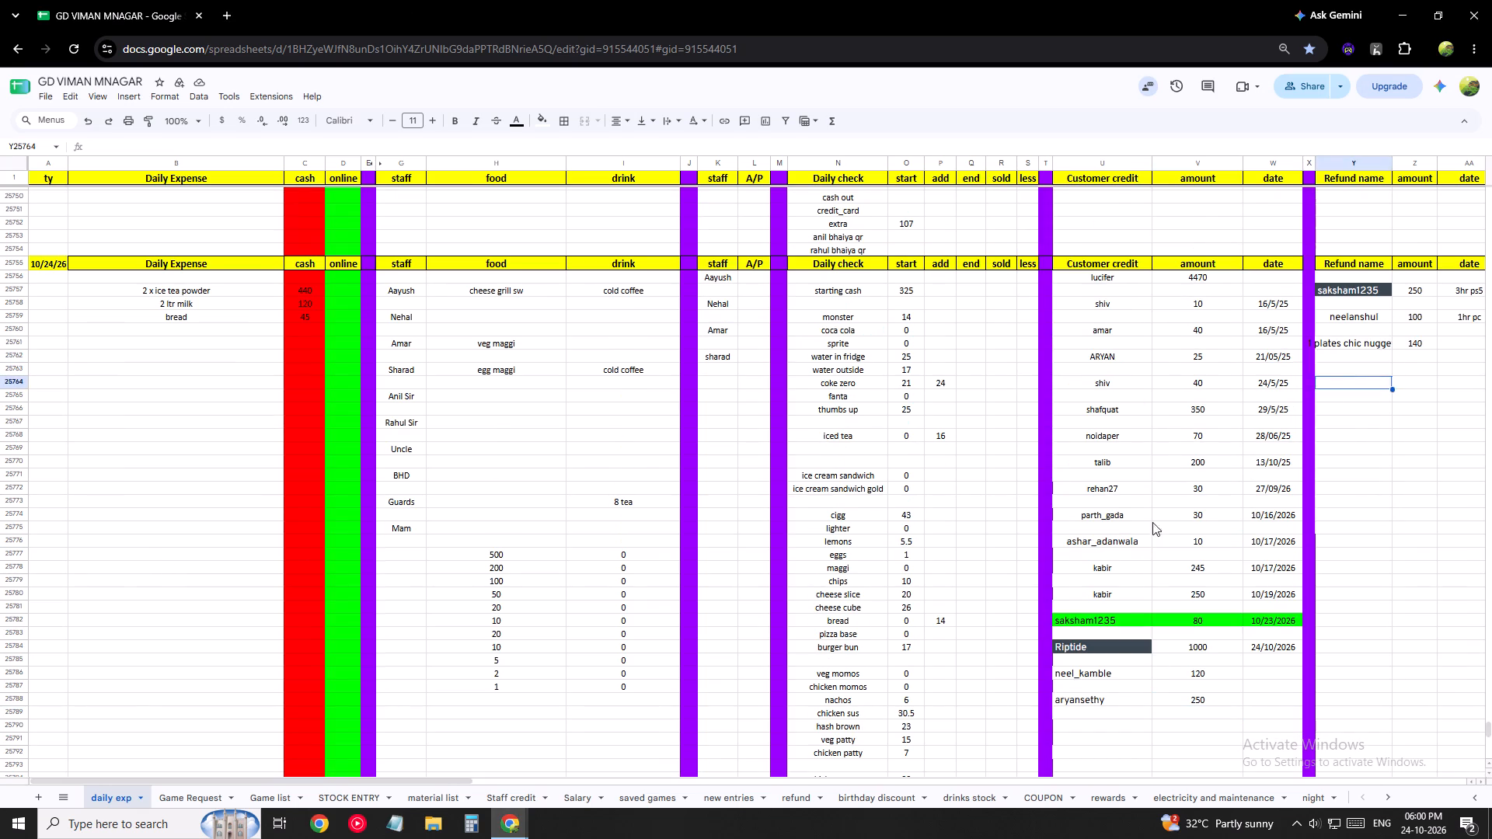
{"action": "scroll", "coordinate": [1108, 628], "scroll_direction": "down", "scroll_amount": 4}
{"action": "left_click", "coordinate": [1110, 424]}
{"action": "left_click", "coordinate": [1110, 424]}
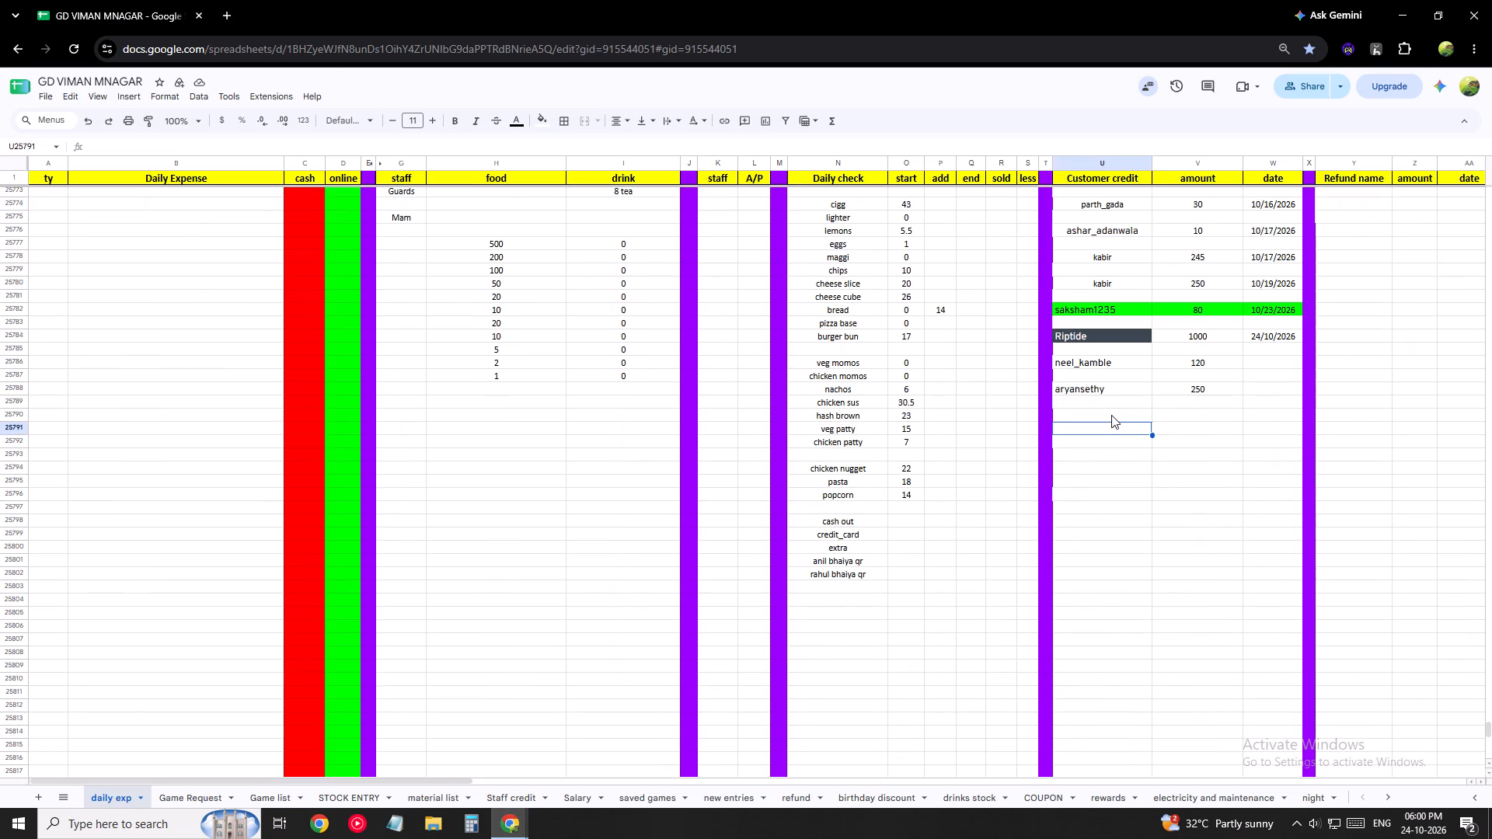
{"action": "left_click", "coordinate": [1111, 415]}
{"action": "type", "text": "tapri"}
{"action": "key", "text": "space"}
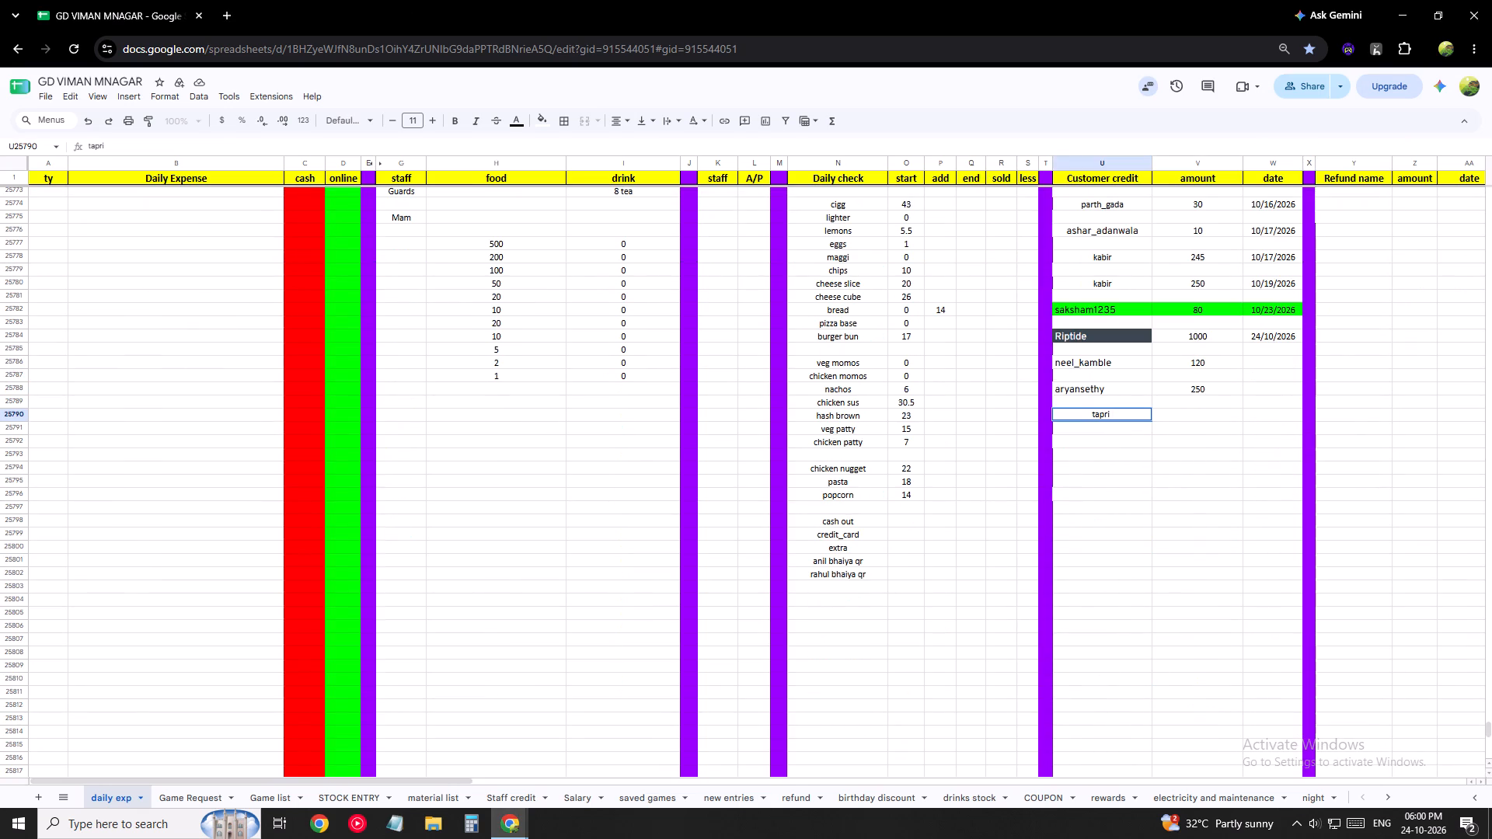
{"action": "key", "text": "Return"}
{"action": "key", "text": "Up"}
{"action": "key", "text": "Right"}
{"action": "type", "text": "10"}
{"action": "key", "text": "Return"}
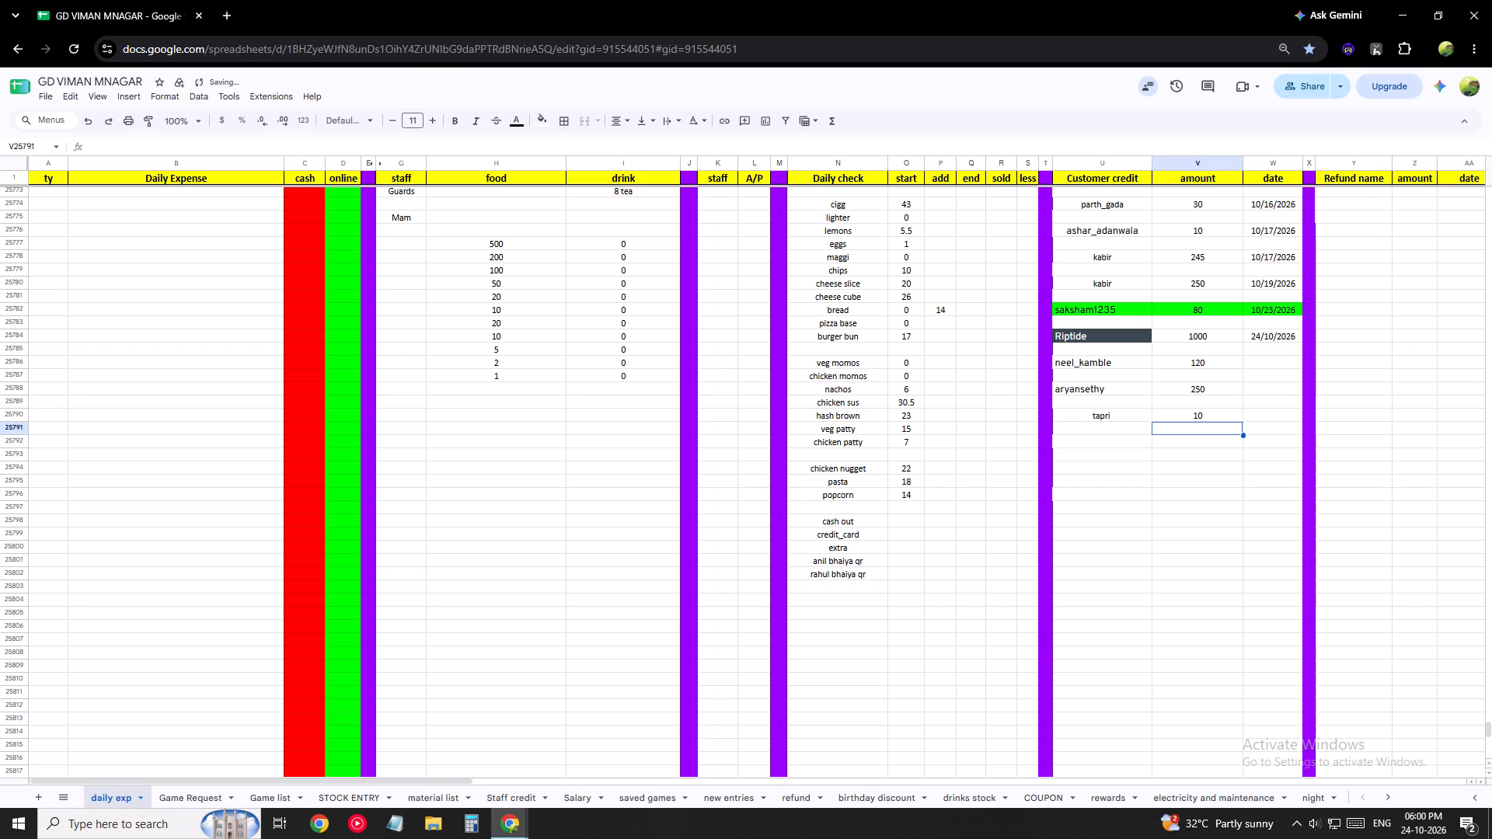
Add "60 x ciggs" under Daily Expense below bread, with a cash amount of 1440.
{"action": "key", "text": "Right"}
{"action": "key", "text": "Up"}
{"action": "key", "text": "Left"}
{"action": "key", "text": "Left"}
{"action": "key", "text": "Left"}
{"action": "key", "text": "Left"}
{"action": "key", "text": "Left"}
{"action": "key", "text": "Left"}
{"action": "key", "text": "Left"}
{"action": "key", "text": "Left"}
{"action": "key", "text": "Left"}
{"action": "key", "text": "Left"}
{"action": "key", "text": "Left"}
{"action": "key", "text": "Left"}
{"action": "key", "text": "Left"}
{"action": "key", "text": "Left"}
{"action": "key", "text": "Left"}
{"action": "key", "text": "Left"}
{"action": "key", "text": "Left"}
{"action": "key", "text": "Left"}
{"action": "key", "text": "Left"}
{"action": "key", "text": "Left"}
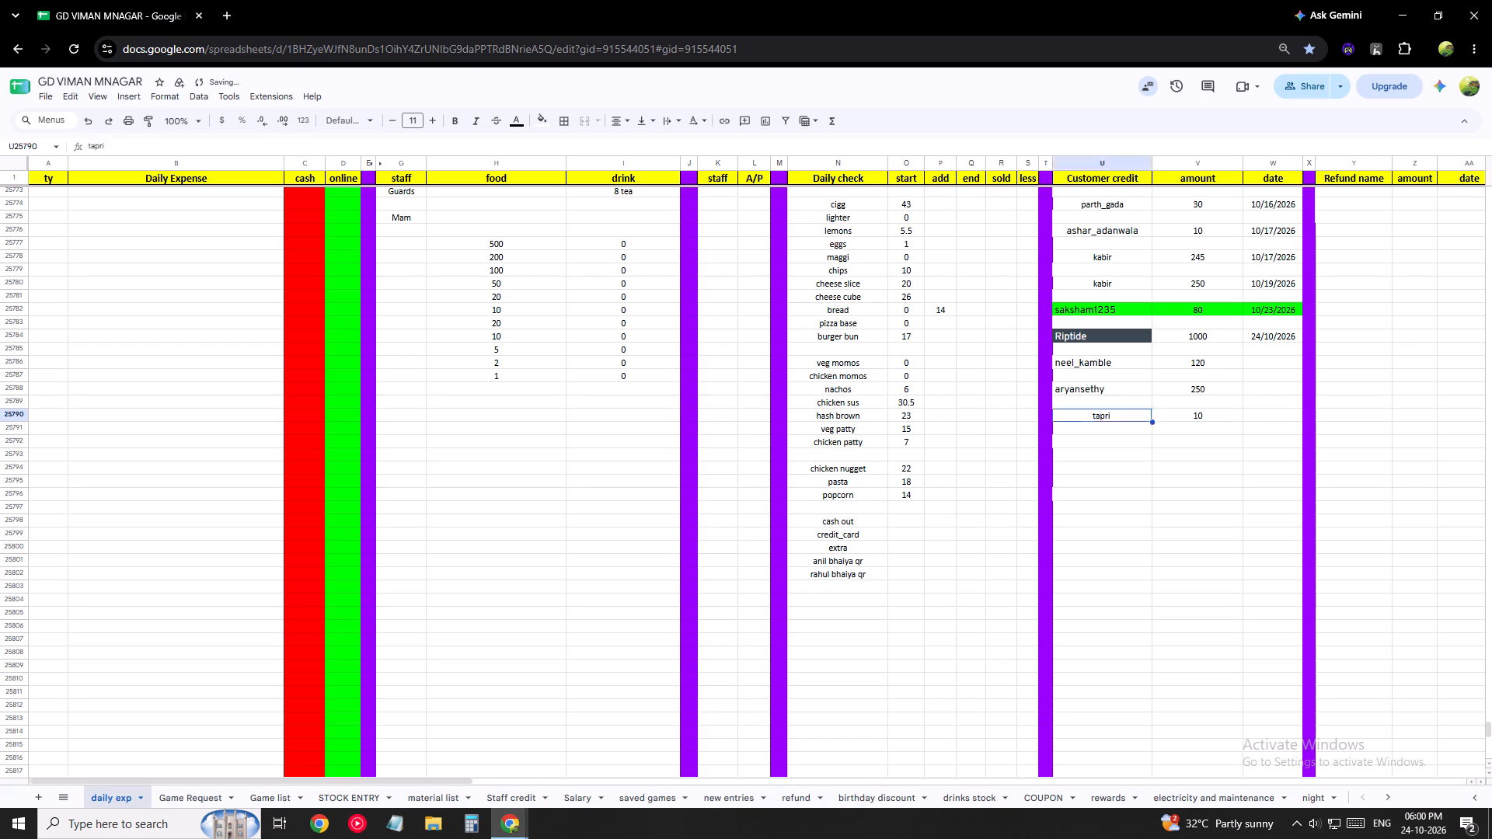
{"action": "key", "text": "Up"}
{"action": "key", "text": "Up"}
{"action": "key", "text": "Up"}
{"action": "key", "text": "Up"}
{"action": "key", "text": "Up"}
{"action": "key", "text": "Up"}
{"action": "key", "text": "Up"}
{"action": "key", "text": "Up"}
{"action": "key", "text": "Up"}
{"action": "key", "text": "Up"}
{"action": "key", "text": "Up"}
{"action": "key", "text": "Up"}
{"action": "key", "text": "Up"}
{"action": "key", "text": "Up"}
{"action": "key", "text": "Up"}
{"action": "key", "text": "Up"}
{"action": "key", "text": "Up"}
{"action": "key", "text": "Up"}
{"action": "key", "text": "Up"}
{"action": "key", "text": "Up"}
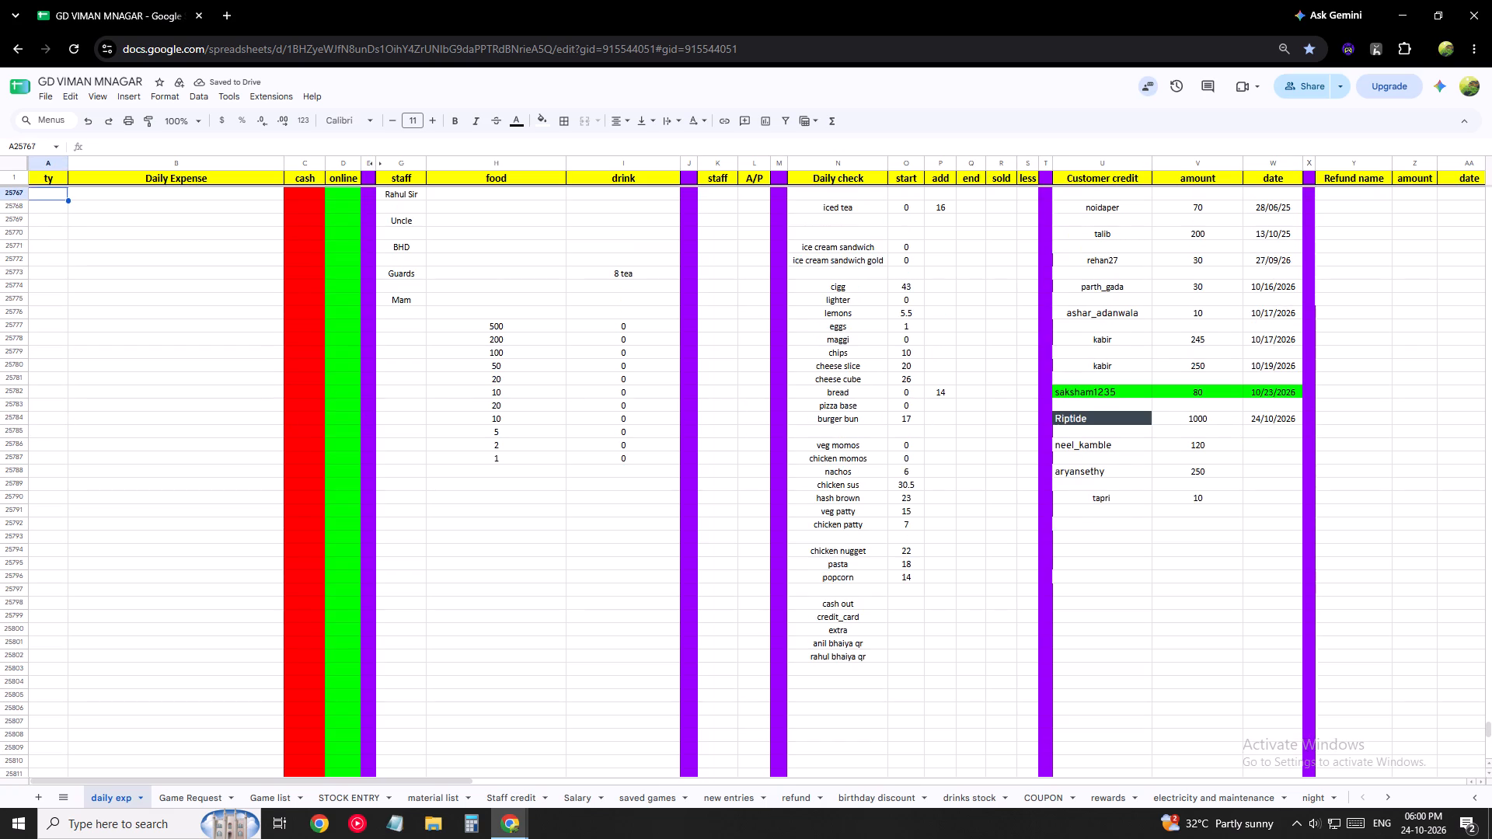
{"action": "key", "text": "Right"}
{"action": "key", "text": "Up"}
{"action": "key", "text": "Up"}
{"action": "key", "text": "Up"}
{"action": "key", "text": "Up"}
{"action": "key", "text": "Up"}
{"action": "key", "text": "Up"}
{"action": "key", "text": "Up"}
{"action": "key", "text": "Up"}
{"action": "key", "text": "Up"}
{"action": "key", "text": "Up"}
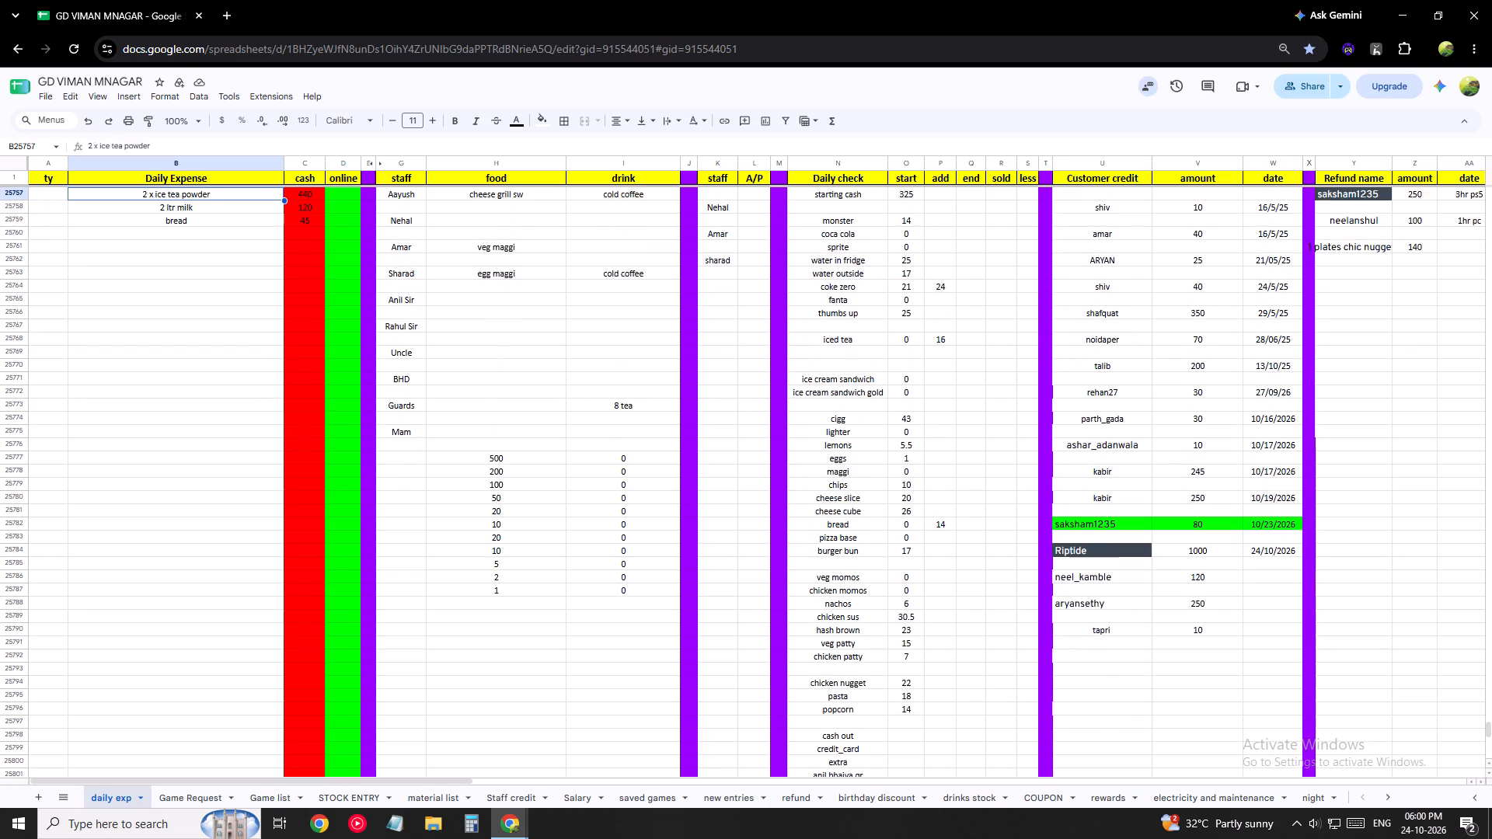
{"action": "key", "text": "Up"}
{"action": "key", "text": "Down"}
{"action": "key", "text": "Down"}
{"action": "key", "text": "Down"}
{"action": "key", "text": "Down"}
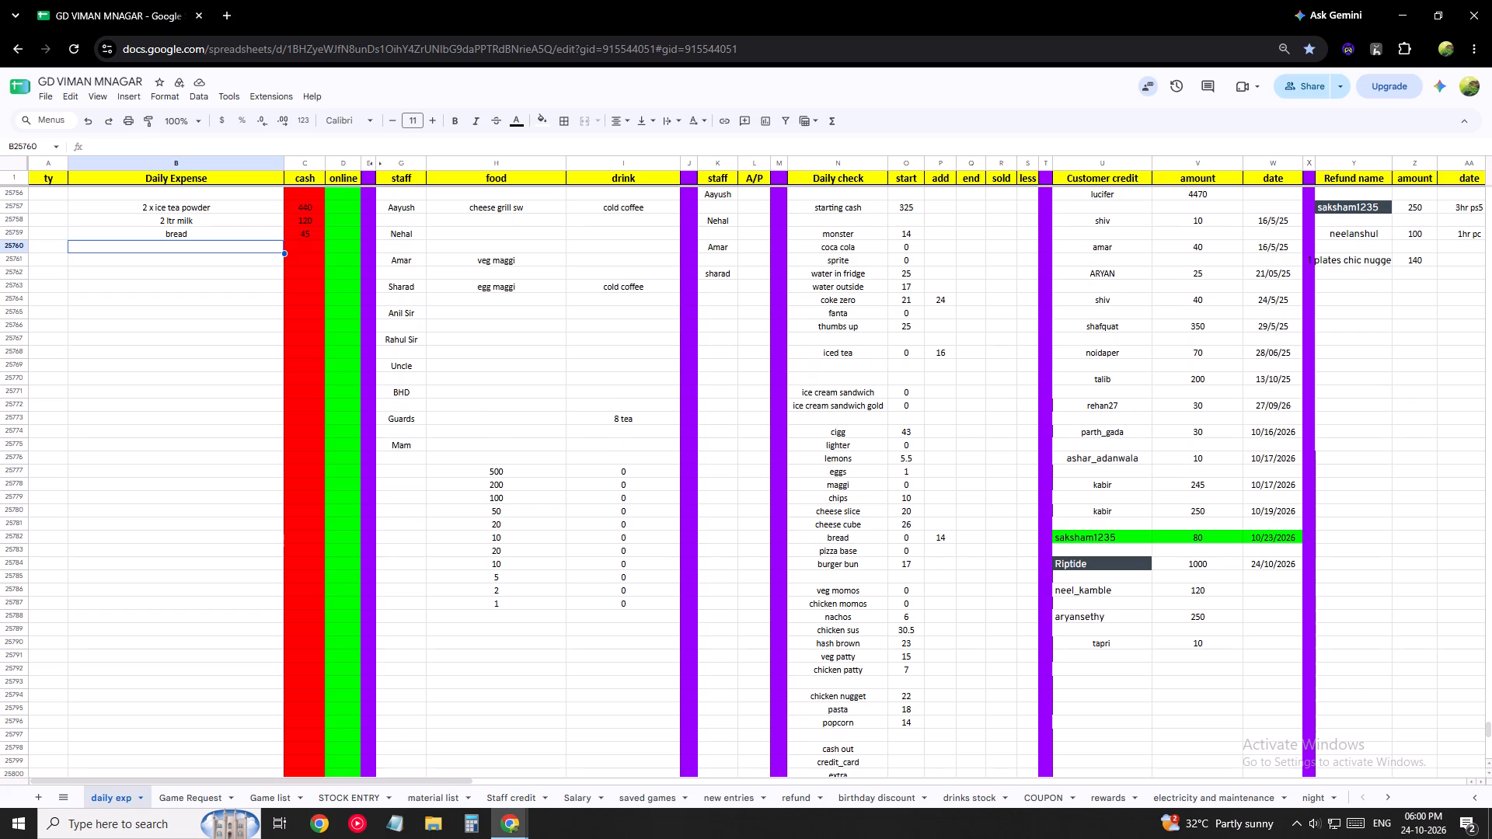
{"action": "type", "text": "60 x ciggs"}
{"action": "key", "text": "Return"}
{"action": "key", "text": "Right"}
{"action": "key", "text": "Up"}
{"action": "type", "text": "1440"}
{"action": "key", "text": "Return"}
Add "eggs" under Daily Expense below the ciggs entry, with a cash amount of 225.
{"action": "key", "text": "Left"}
{"action": "key", "text": "Right"}
{"action": "key", "text": "Up"}
{"action": "key", "text": "Left"}
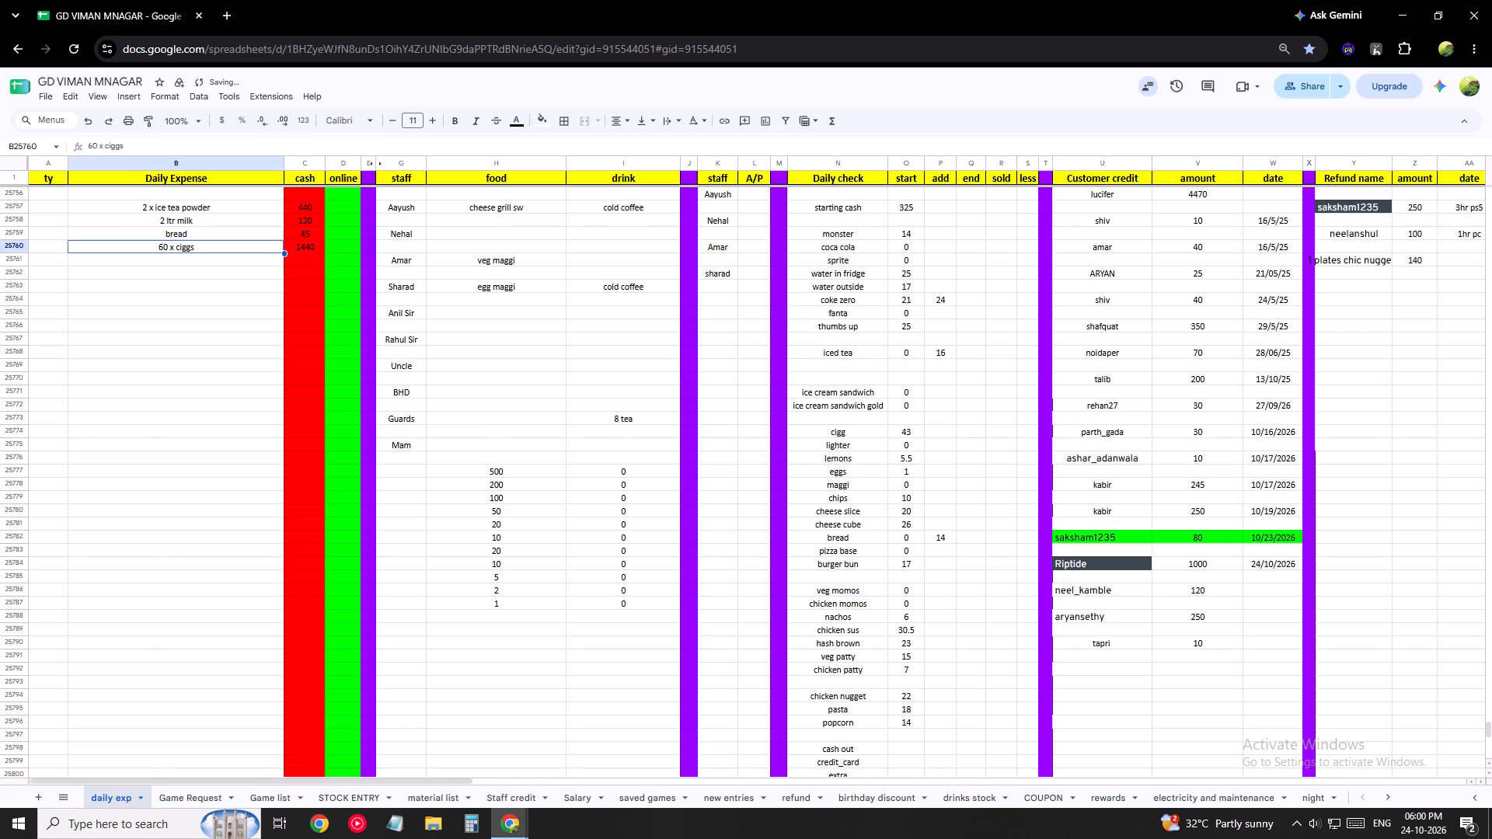
{"action": "key", "text": "Down"}
{"action": "type", "text": ";m"}
{"action": "key", "text": "BackSpace"}
{"action": "key", "text": "BackSpace"}
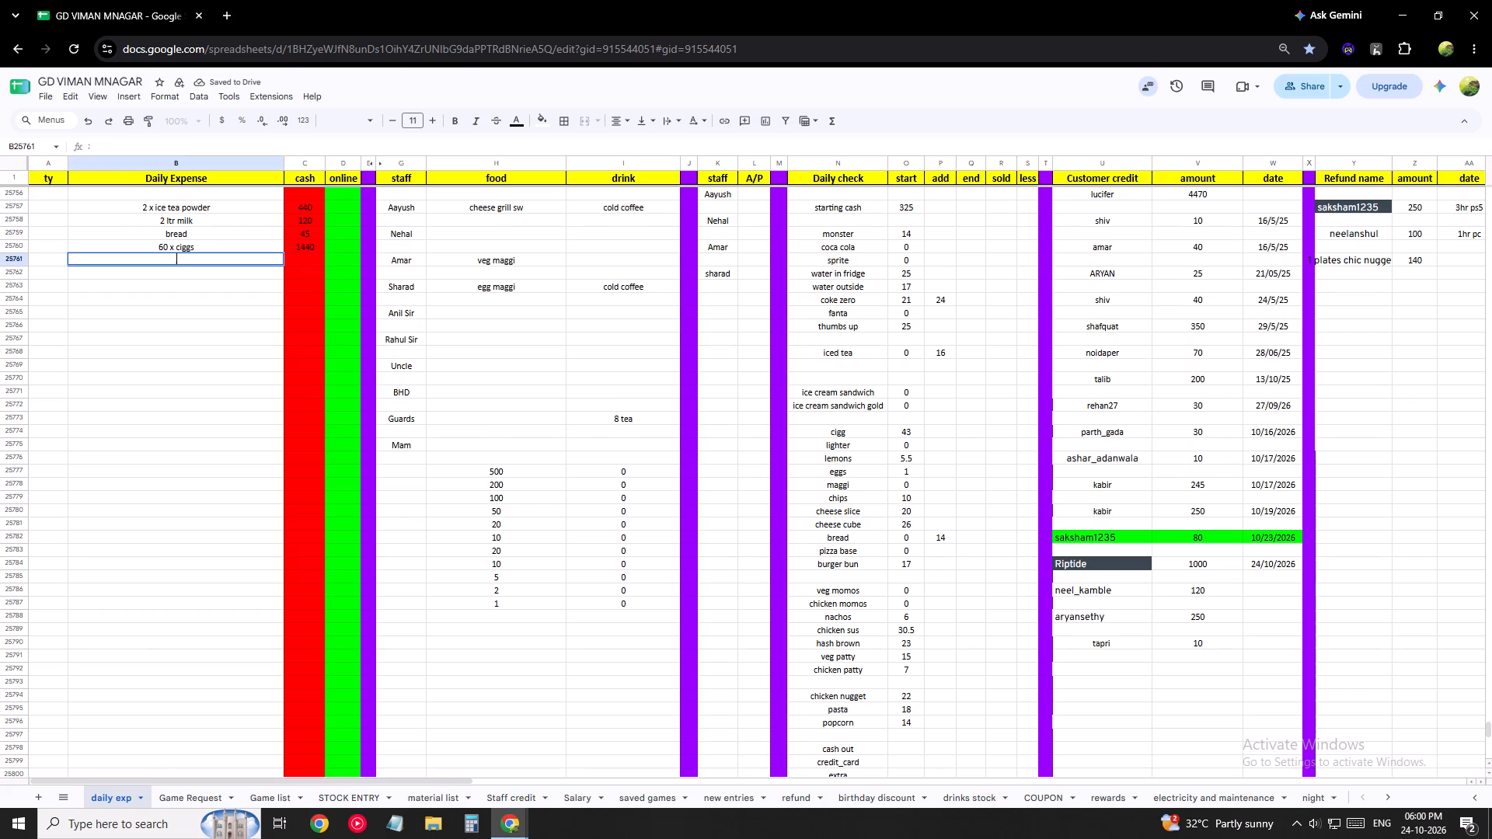
{"action": "type", "text": "eggs"}
{"action": "key", "text": "Return"}
{"action": "key", "text": "Right"}
{"action": "key", "text": "Up"}
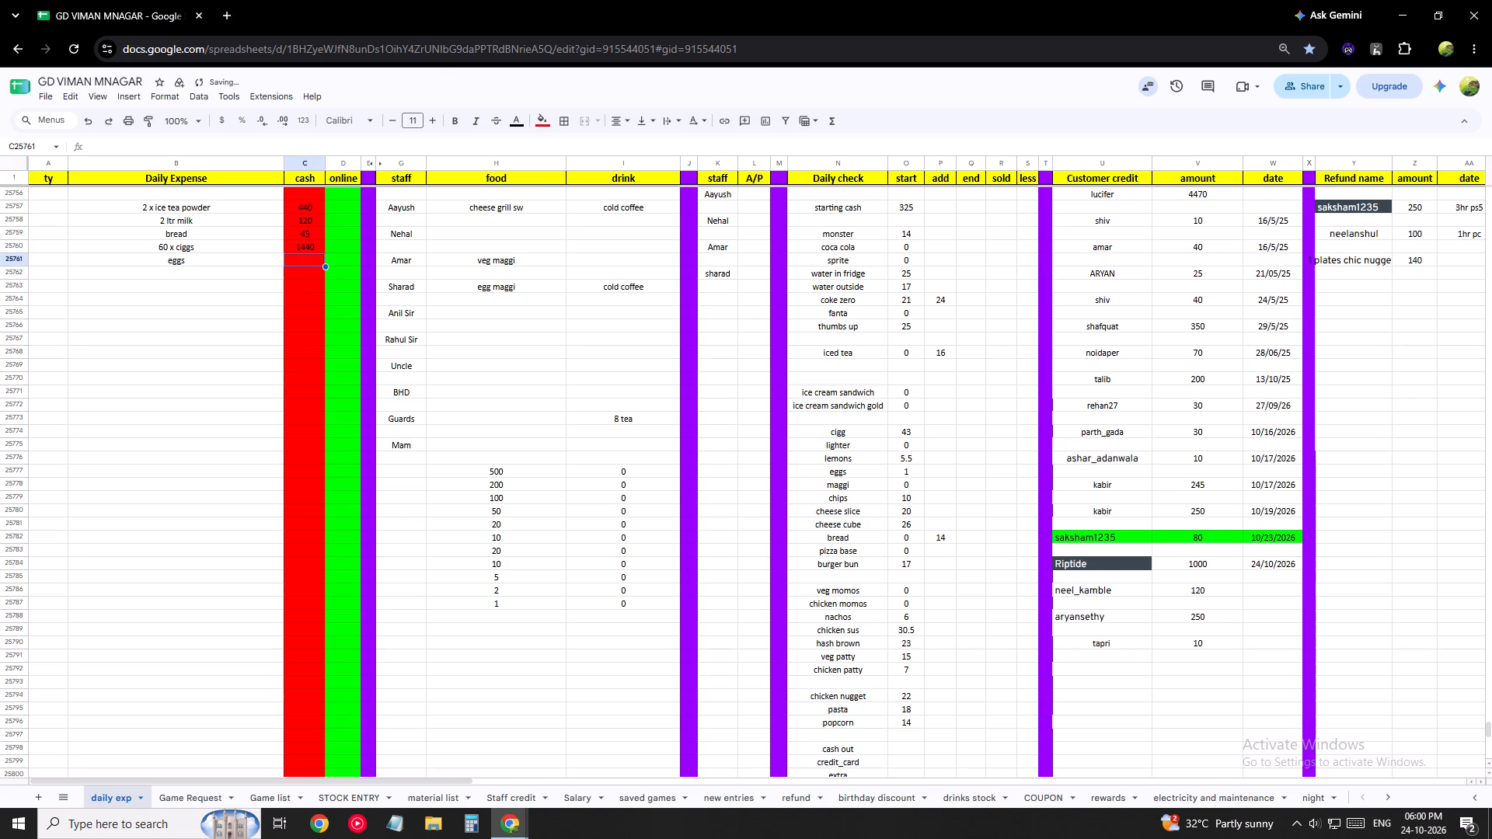
{"action": "type", "text": "225"}
{"action": "key", "text": "Return"}
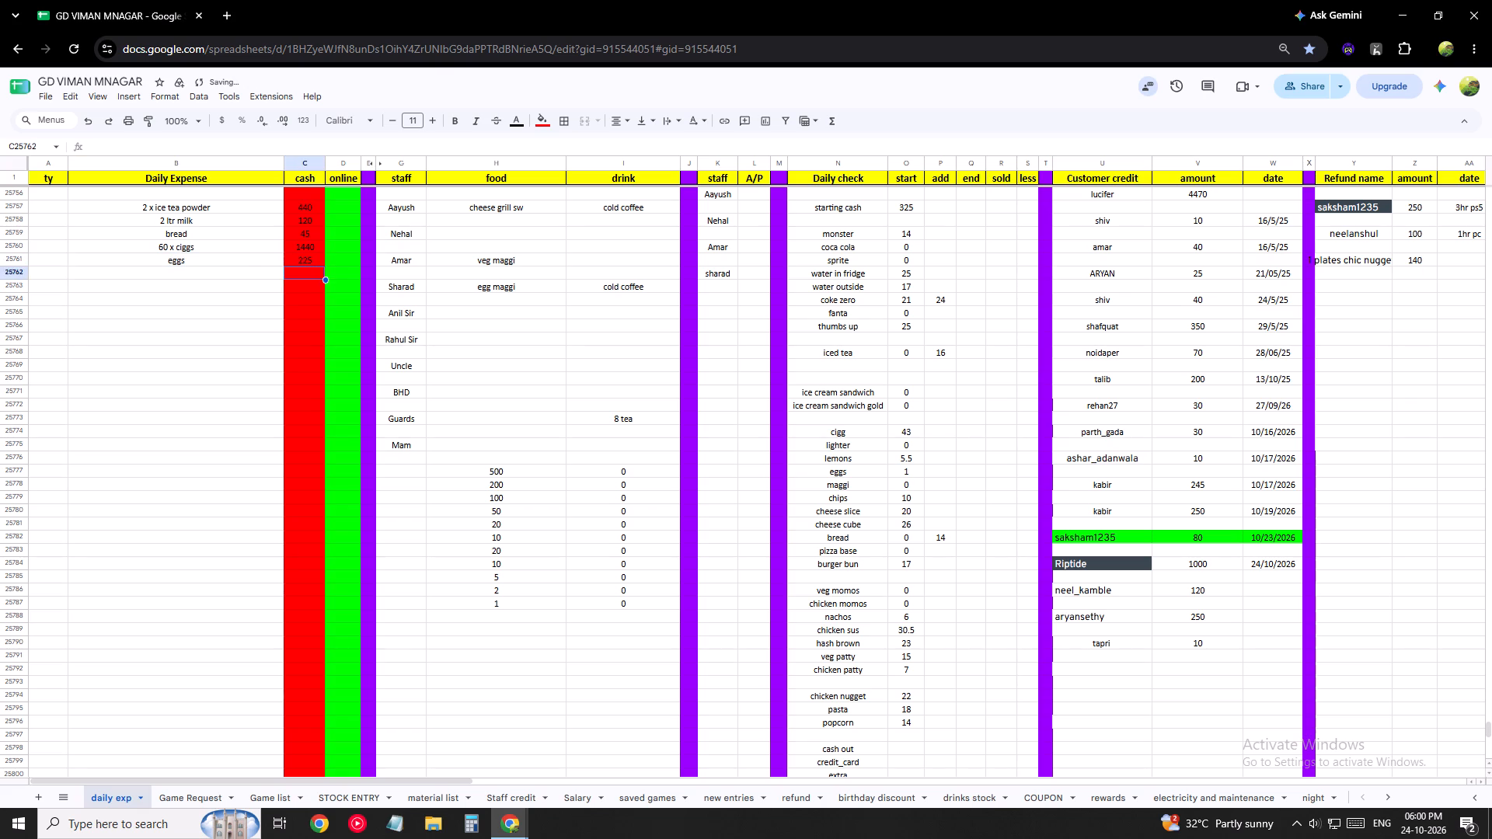
Correct the cash amount of the eggs expense to 220.
{"action": "key", "text": "Up"}
{"action": "type", "text": "220"}
{"action": "key", "text": "Return"}
Switch to the Game Dome admin, search users for "man", and open the full shop for the matching customer with 326 coins.
{"action": "key", "text": "alt+Tab"}
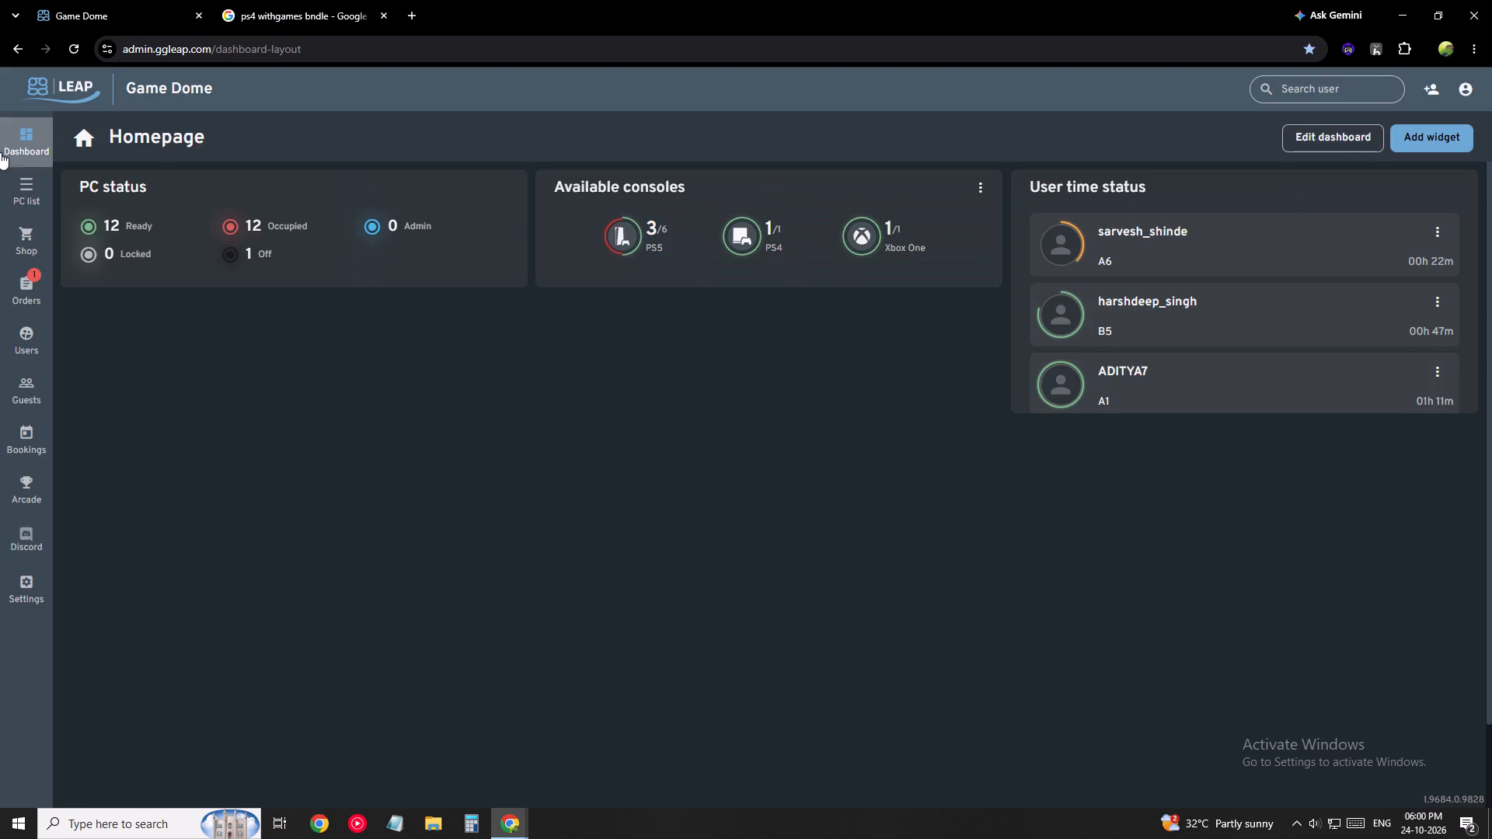
{"action": "left_click", "coordinate": [40, 205]}
{"action": "left_click", "coordinate": [1319, 95]}
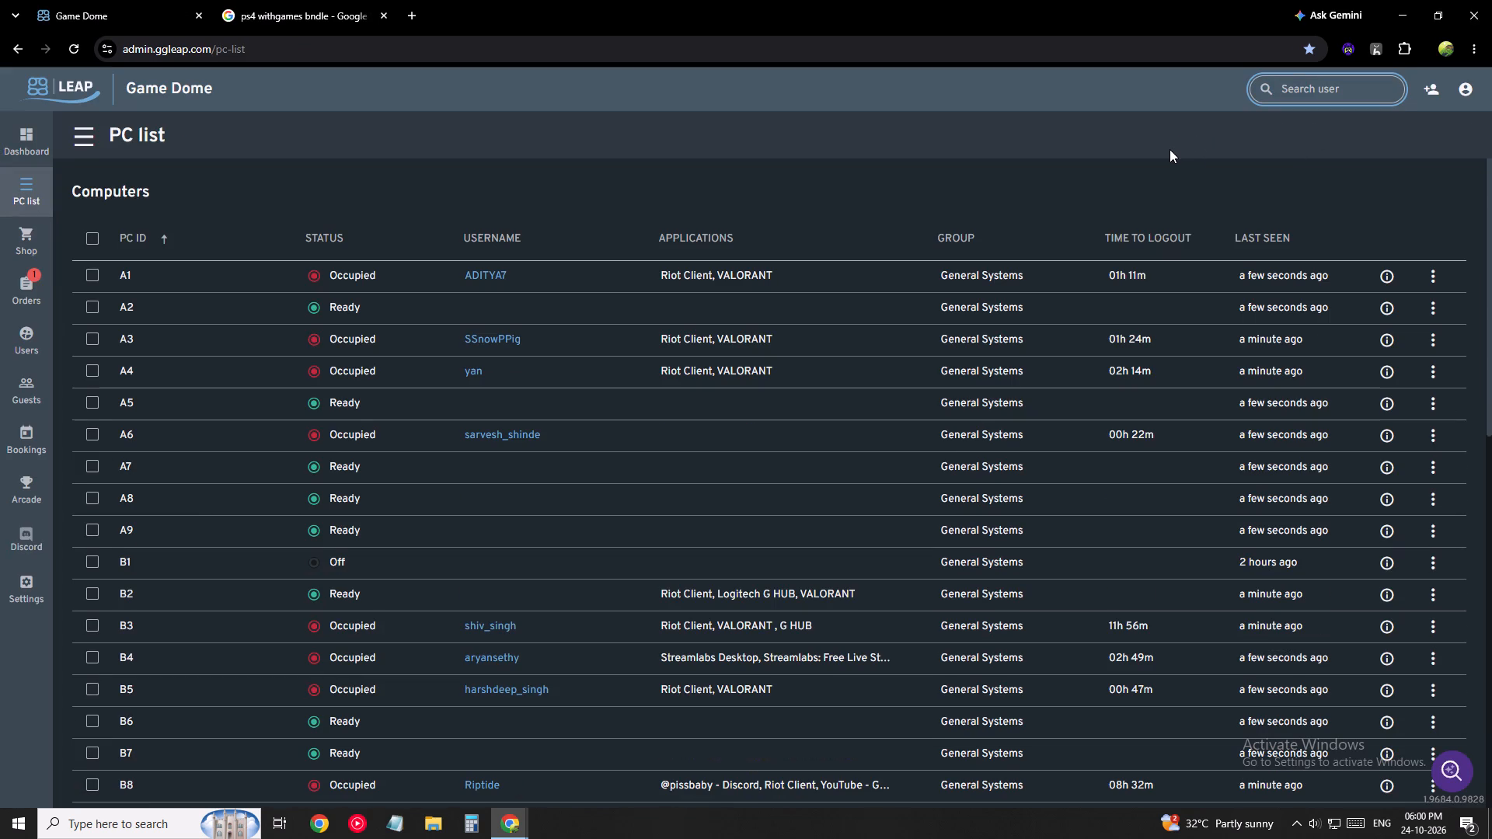
{"action": "type", "text": "man"}
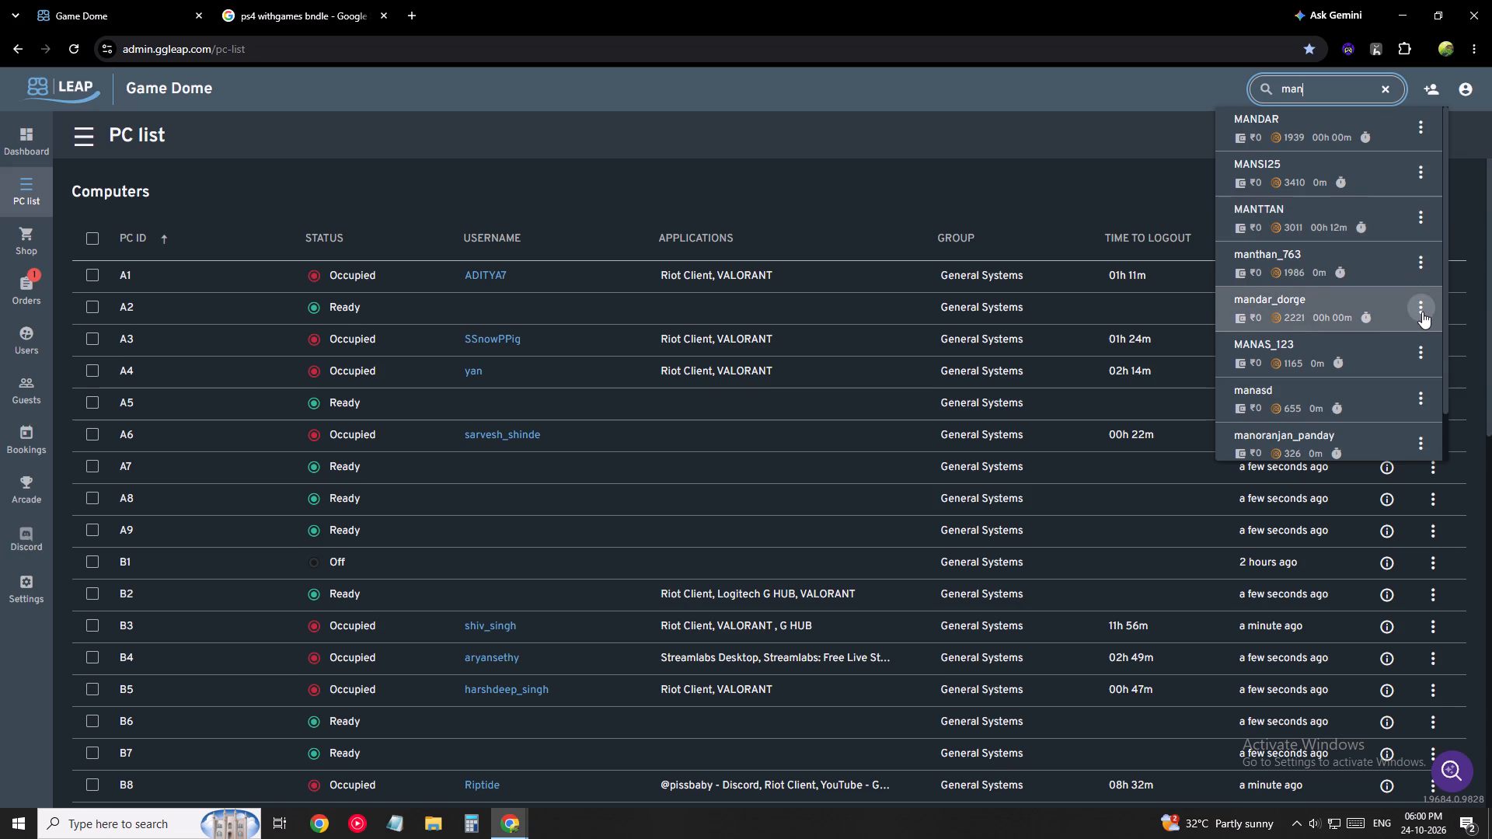
{"action": "scroll", "coordinate": [1398, 266], "scroll_direction": "down", "scroll_amount": 6}
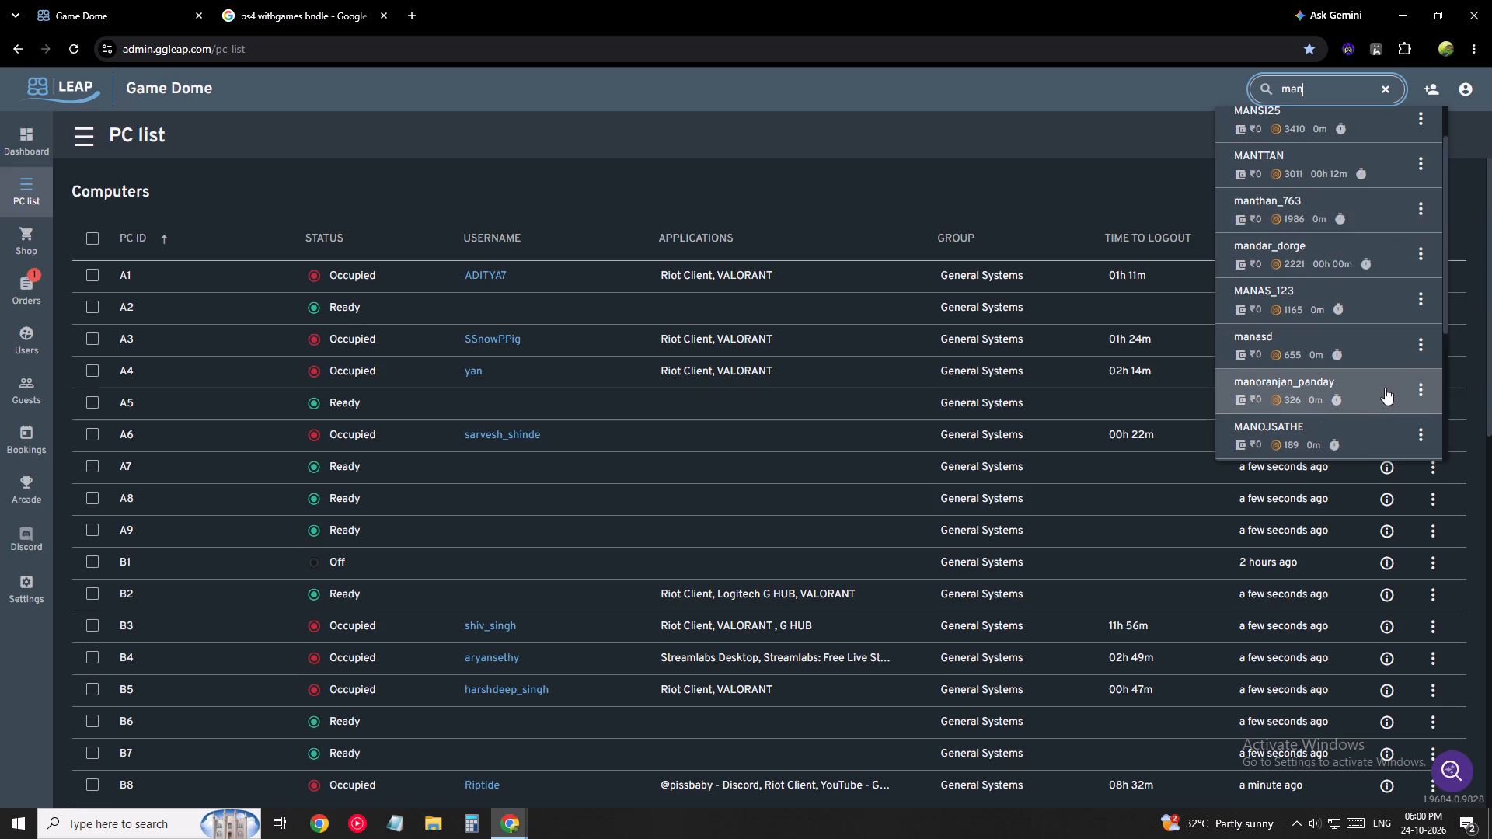
{"action": "left_click", "coordinate": [1410, 381]}
{"action": "left_click", "coordinate": [1420, 383]}
{"action": "left_click", "coordinate": [1184, 736]}
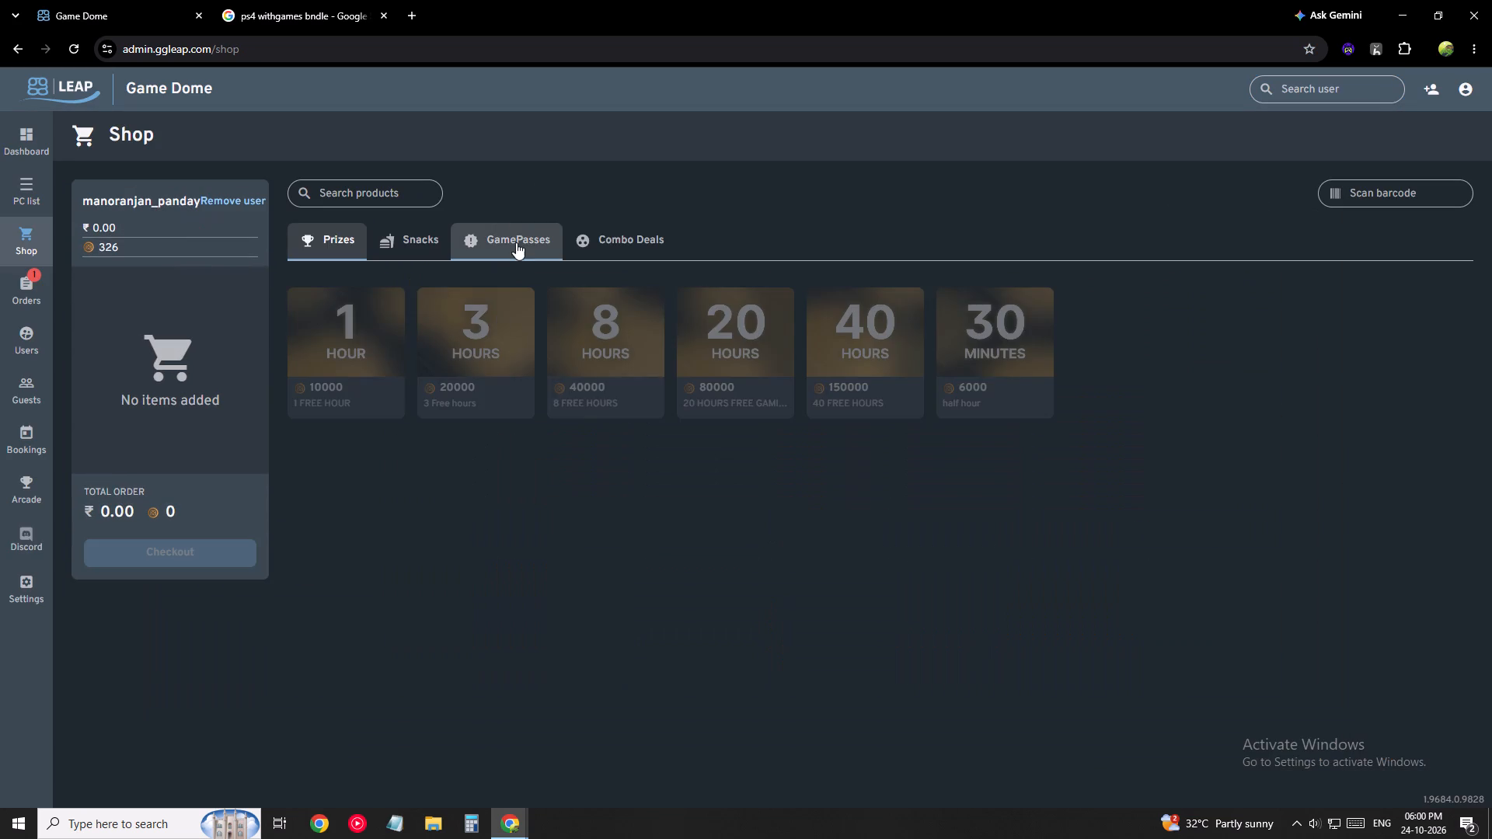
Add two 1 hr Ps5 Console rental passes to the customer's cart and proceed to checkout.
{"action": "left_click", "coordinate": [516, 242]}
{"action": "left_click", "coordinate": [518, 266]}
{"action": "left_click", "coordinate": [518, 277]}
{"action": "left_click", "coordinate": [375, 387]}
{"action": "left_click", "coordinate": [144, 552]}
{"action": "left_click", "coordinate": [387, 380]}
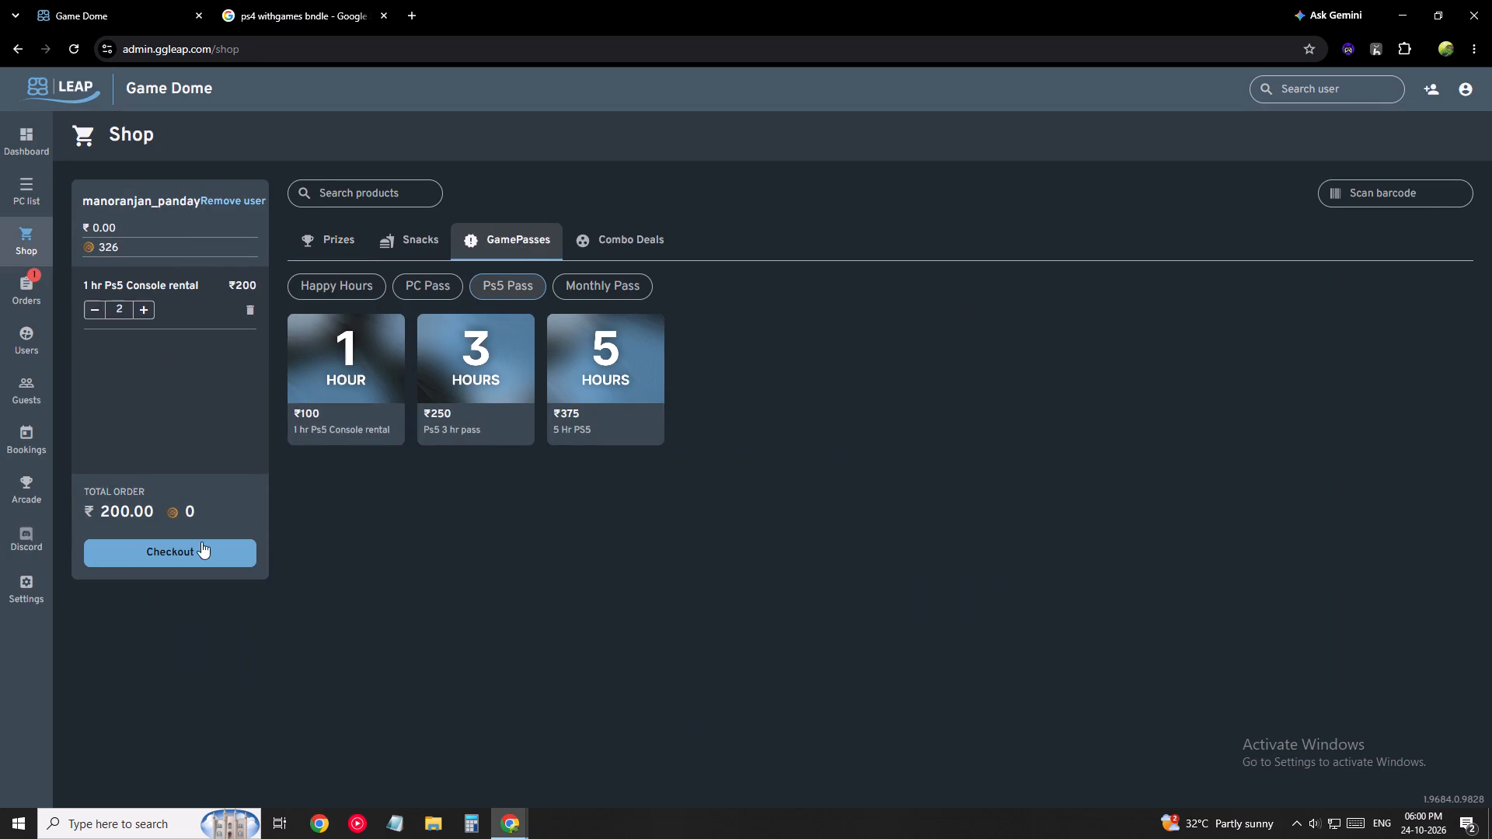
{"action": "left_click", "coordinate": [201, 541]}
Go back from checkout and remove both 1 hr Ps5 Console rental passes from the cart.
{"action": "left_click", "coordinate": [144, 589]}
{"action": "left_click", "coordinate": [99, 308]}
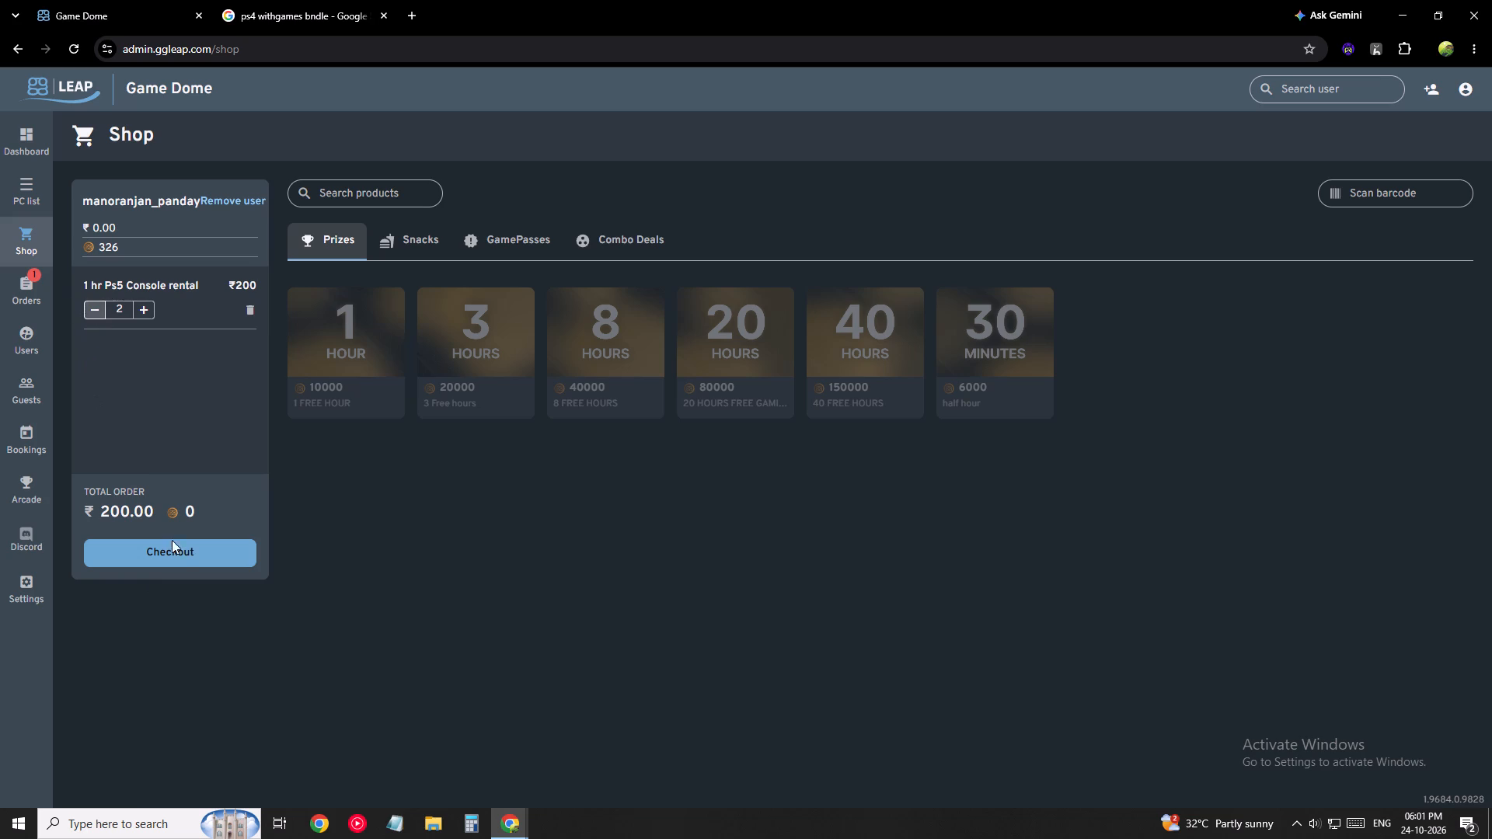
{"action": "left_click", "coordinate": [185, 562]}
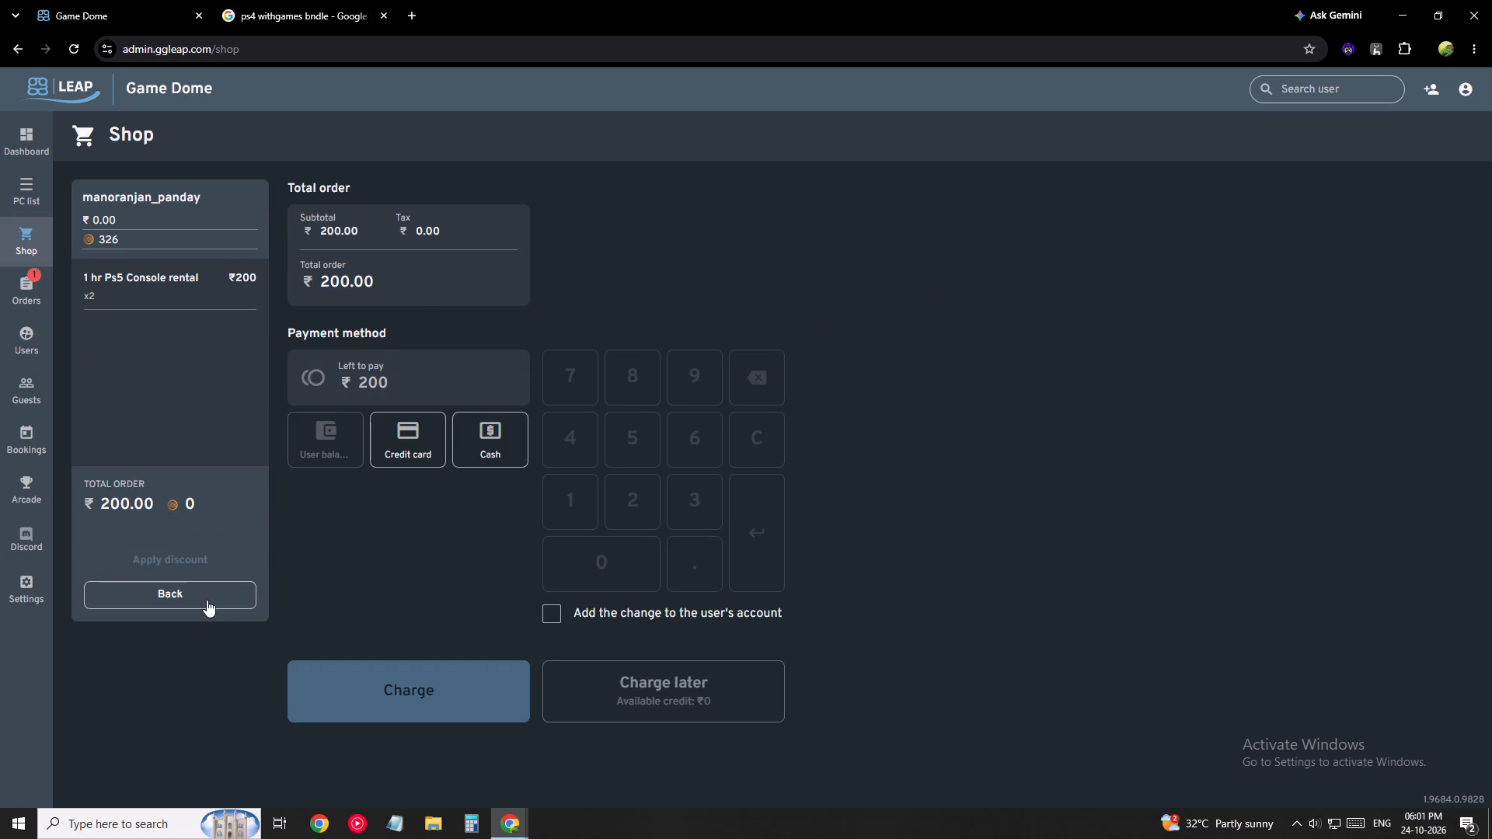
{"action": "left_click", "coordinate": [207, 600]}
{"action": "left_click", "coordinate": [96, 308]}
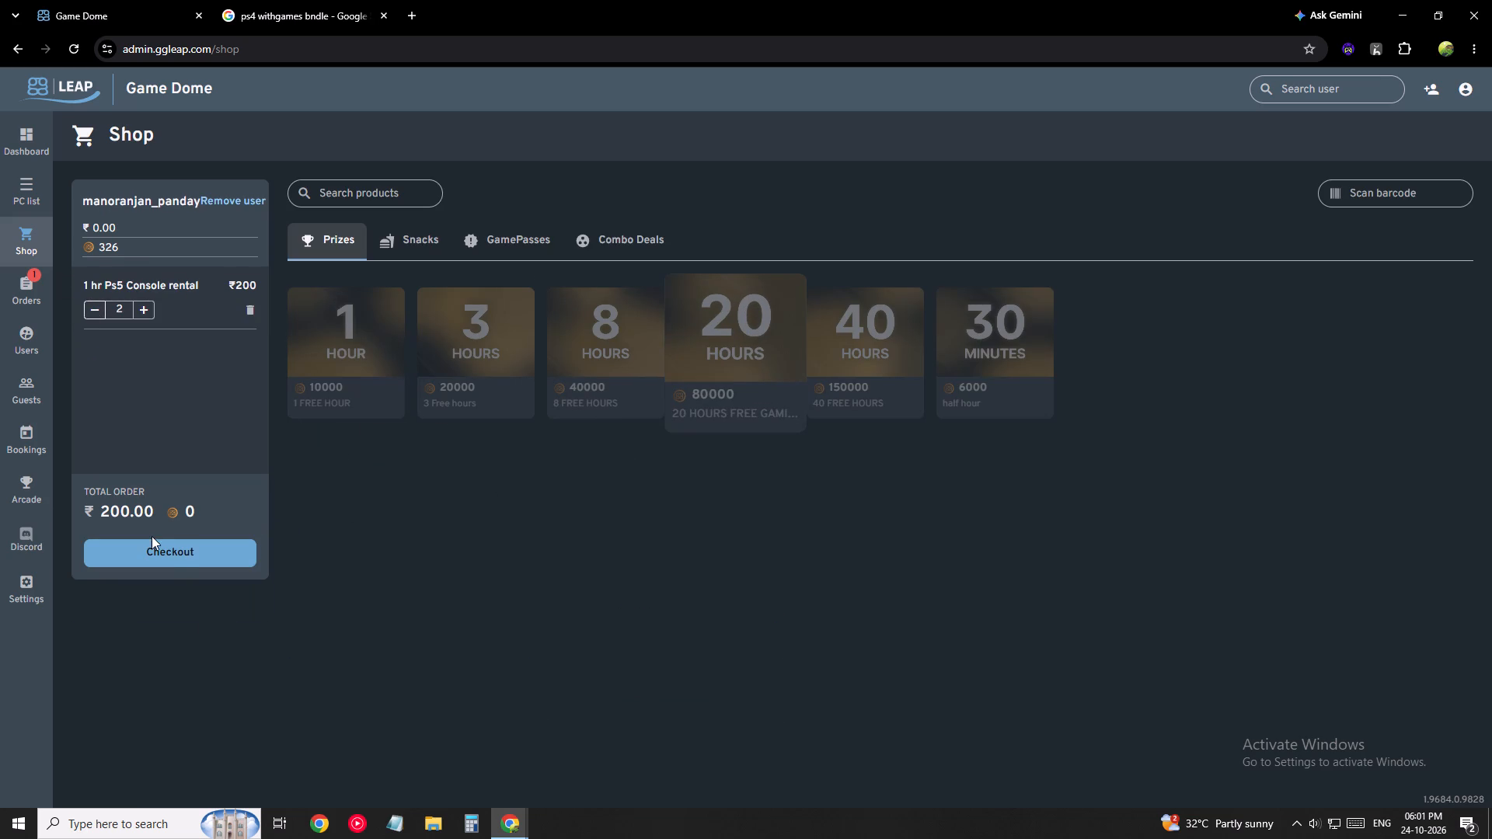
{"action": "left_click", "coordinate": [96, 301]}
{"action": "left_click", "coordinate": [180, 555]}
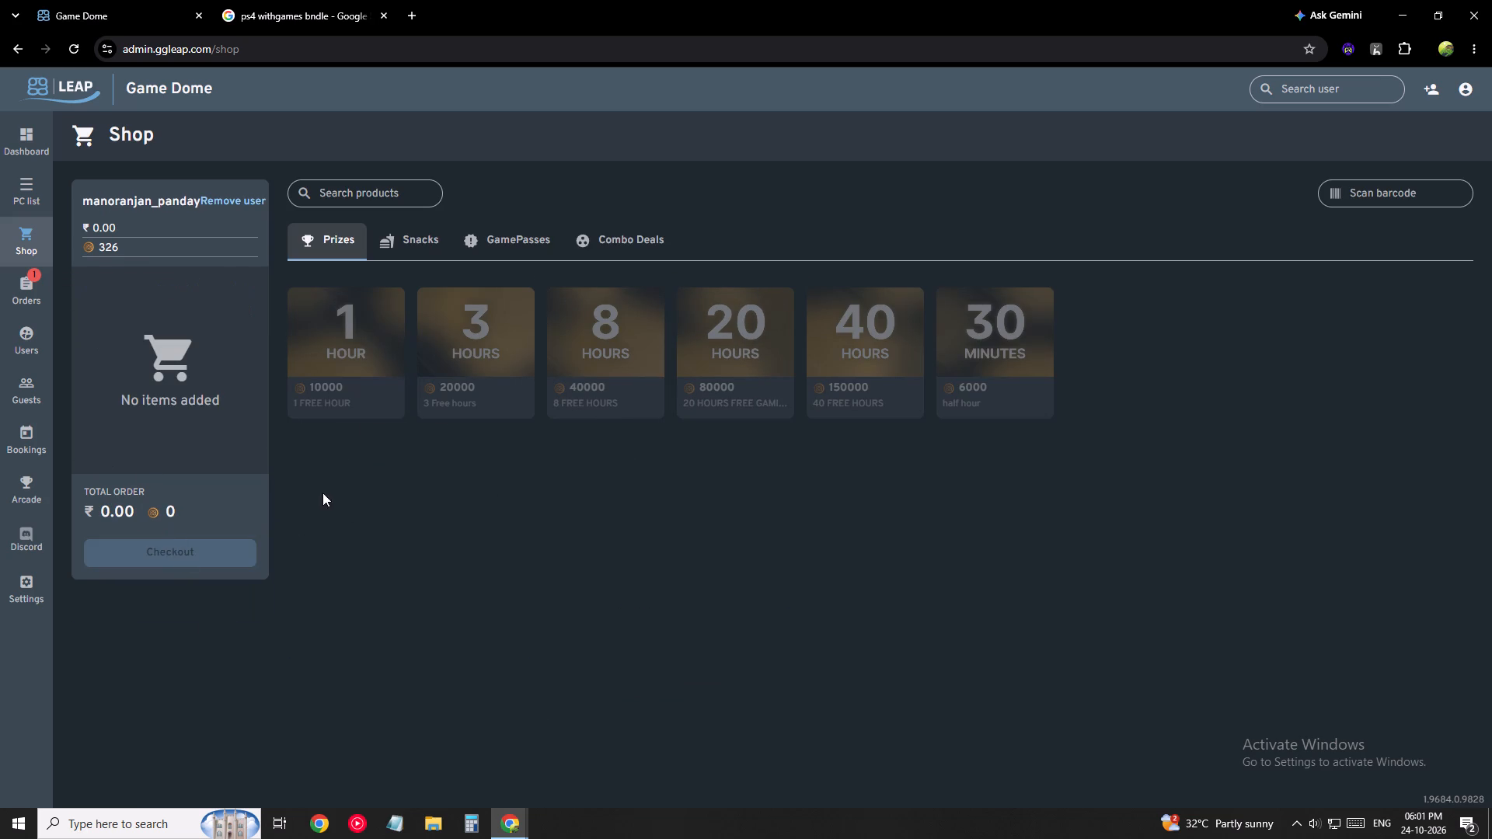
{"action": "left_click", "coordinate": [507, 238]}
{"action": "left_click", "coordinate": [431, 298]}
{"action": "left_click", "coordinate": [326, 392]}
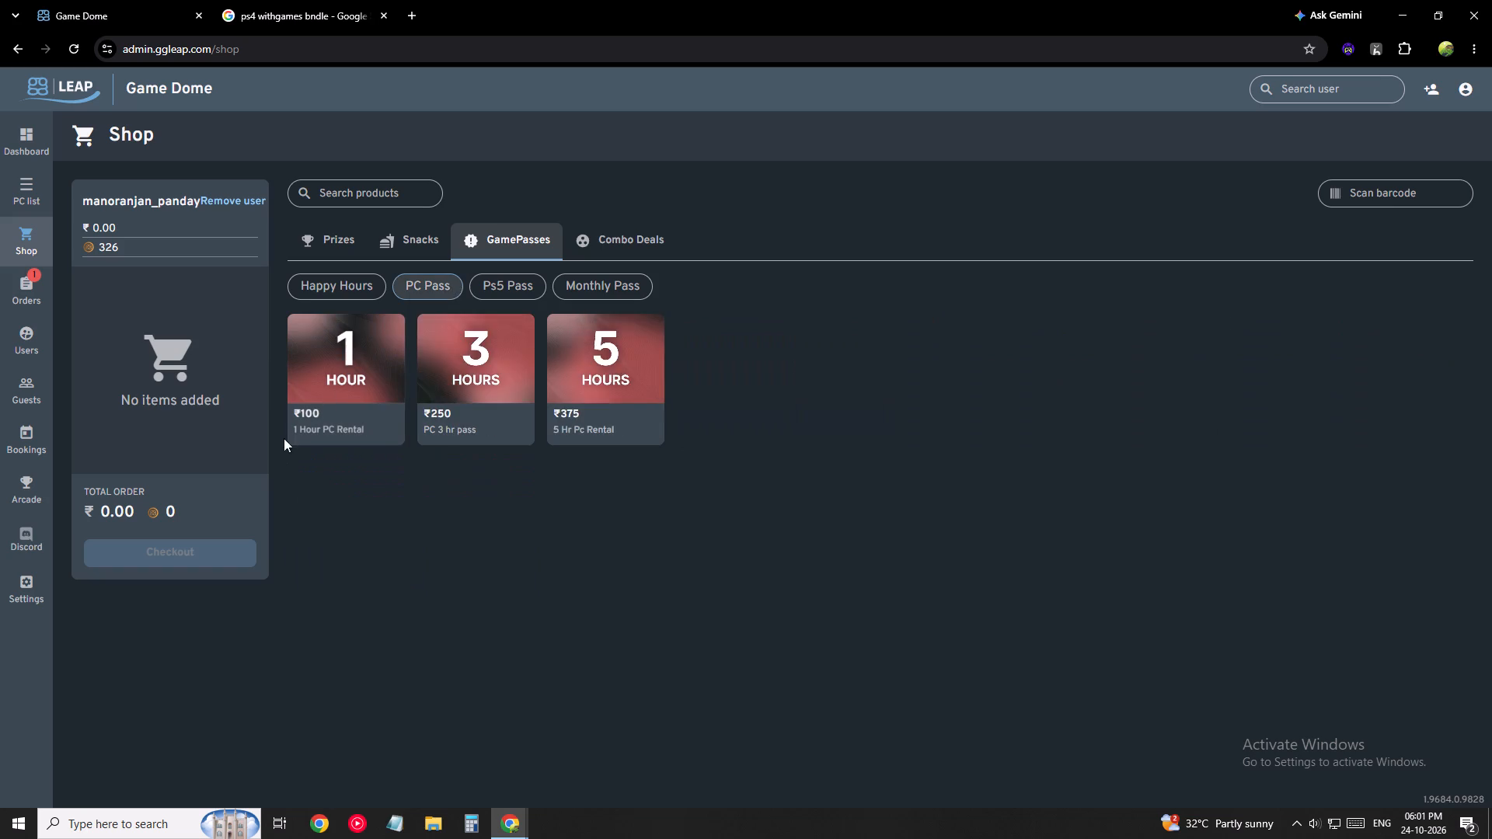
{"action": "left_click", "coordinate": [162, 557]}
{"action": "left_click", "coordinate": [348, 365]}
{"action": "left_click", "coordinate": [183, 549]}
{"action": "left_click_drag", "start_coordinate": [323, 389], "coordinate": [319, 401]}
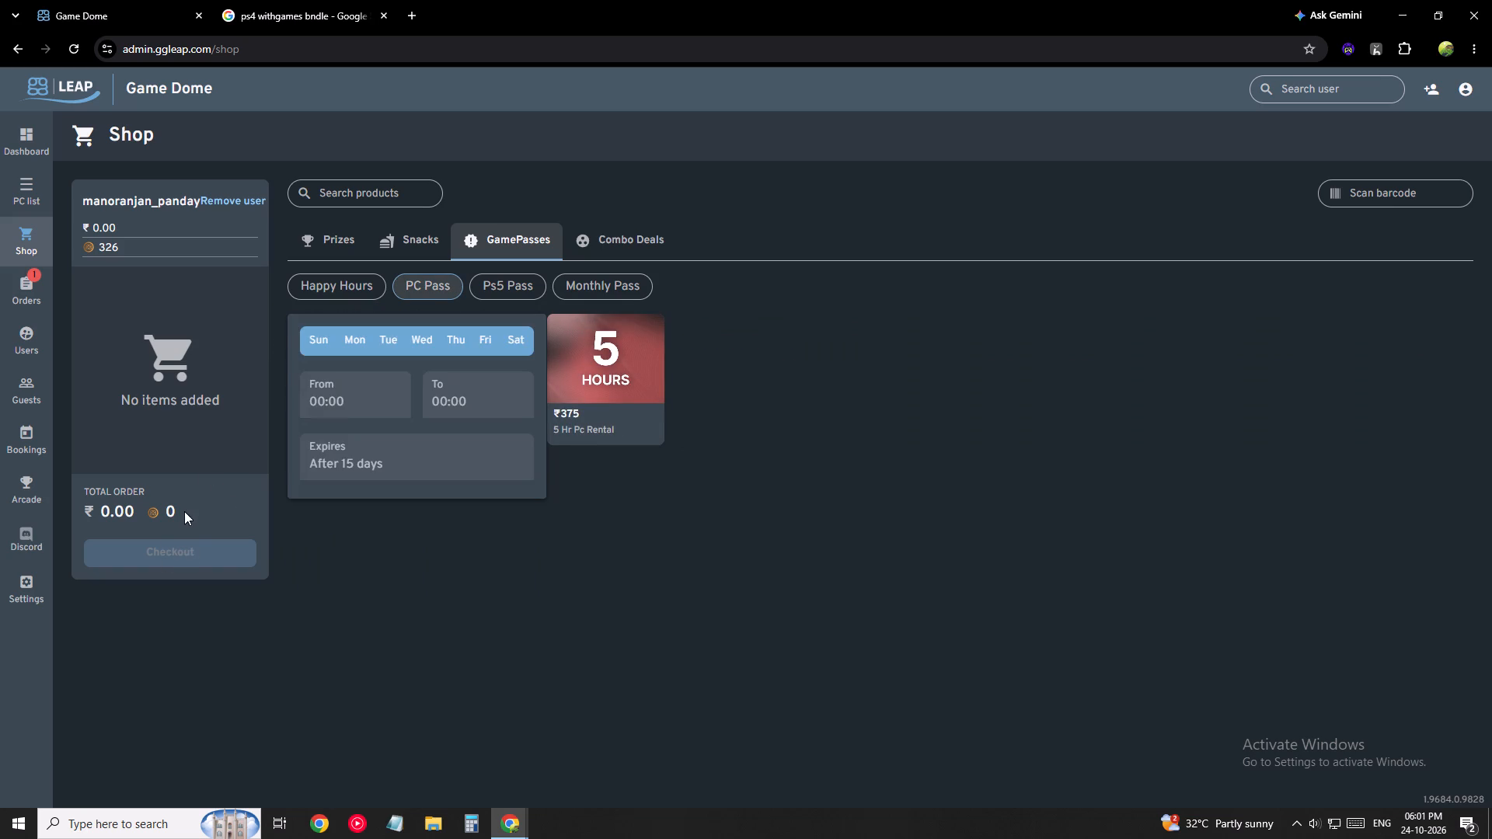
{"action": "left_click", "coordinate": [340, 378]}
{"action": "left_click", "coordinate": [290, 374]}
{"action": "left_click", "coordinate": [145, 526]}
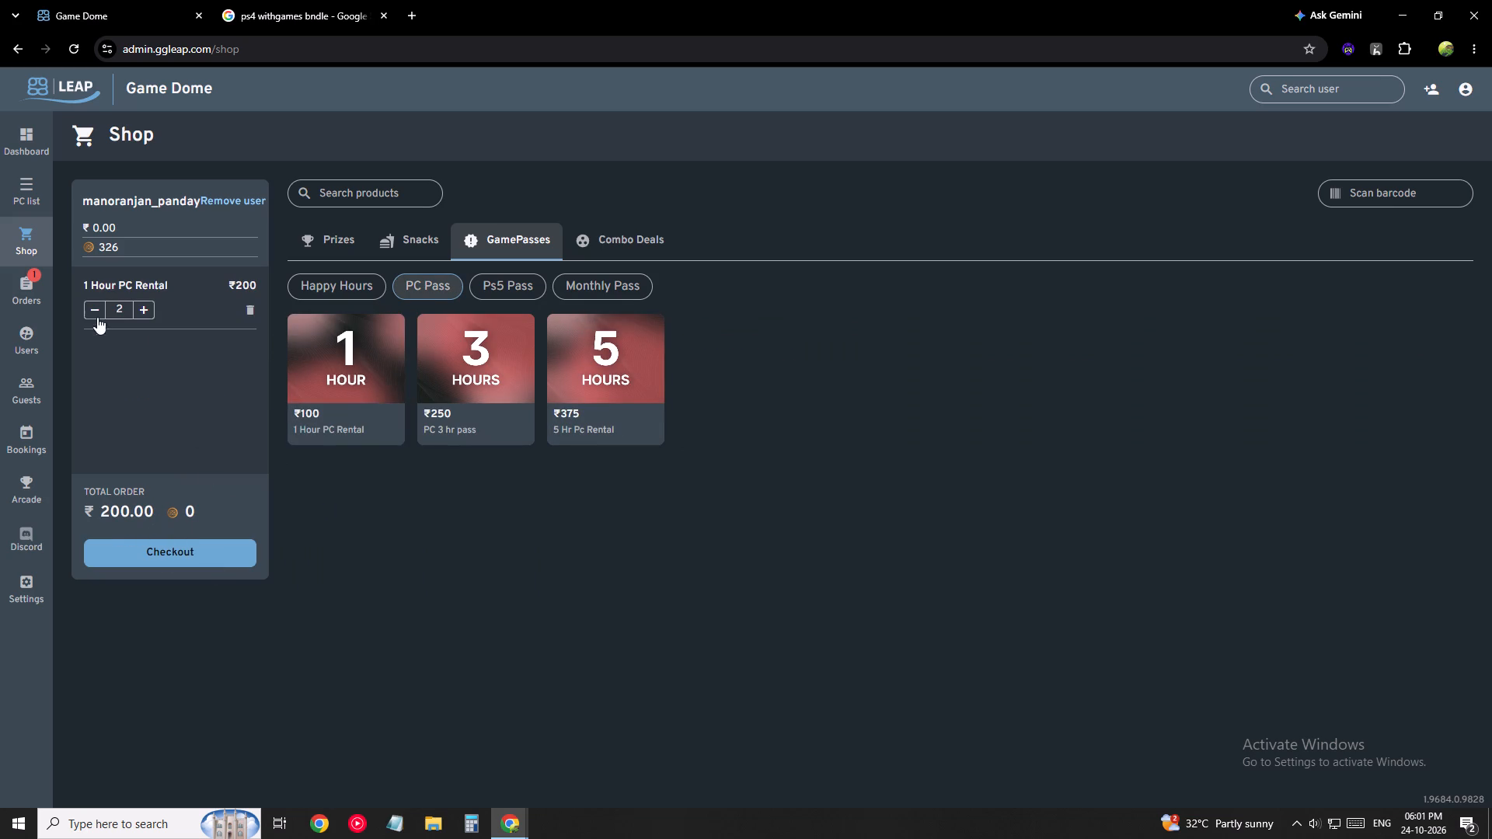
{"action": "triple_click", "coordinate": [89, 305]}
Sell one 1 hr Ps5 Console rental pass to the current customer and charge ₹100 to credit card.
{"action": "left_click", "coordinate": [500, 271]}
{"action": "left_click", "coordinate": [507, 284]}
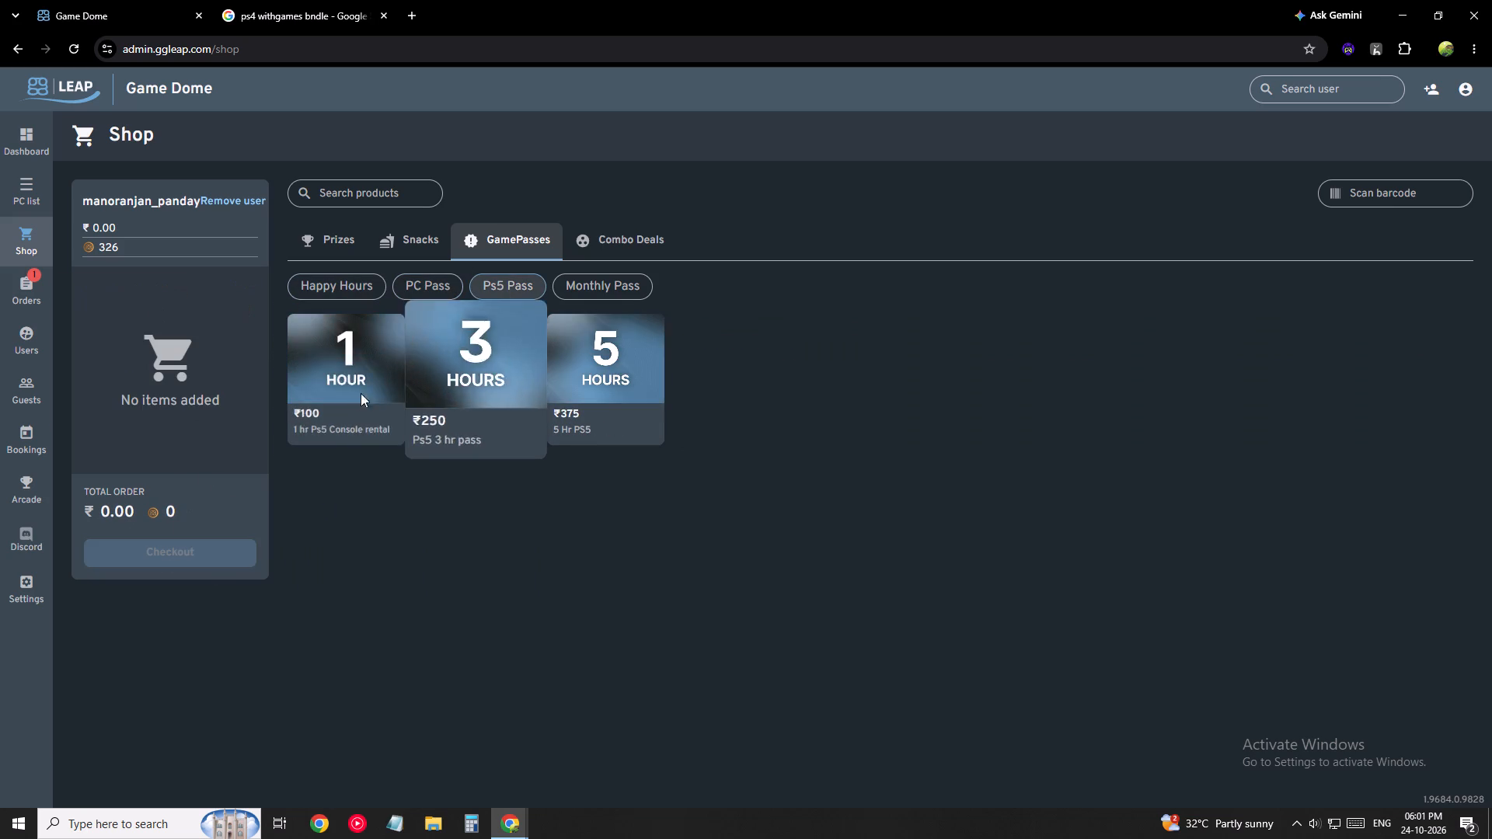
{"action": "left_click", "coordinate": [361, 393]}
{"action": "left_click", "coordinate": [184, 570]}
{"action": "left_click", "coordinate": [191, 551]}
{"action": "left_click", "coordinate": [420, 430]}
{"action": "left_click", "coordinate": [383, 688]}
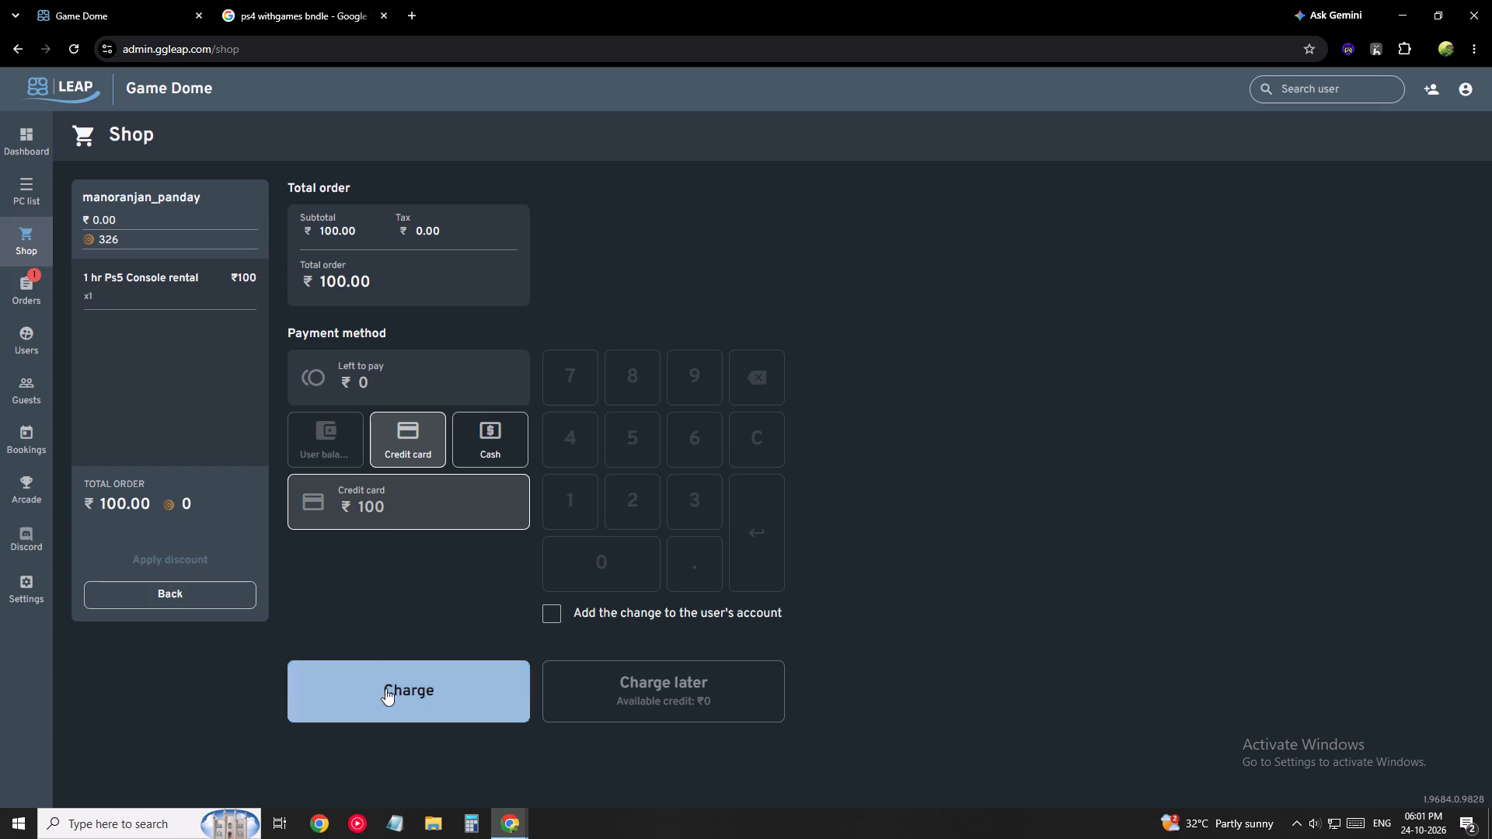
Search users for "max" and open the full shop for the customer max.
{"action": "left_click", "coordinate": [1356, 83]}
{"action": "key", "text": "m"}
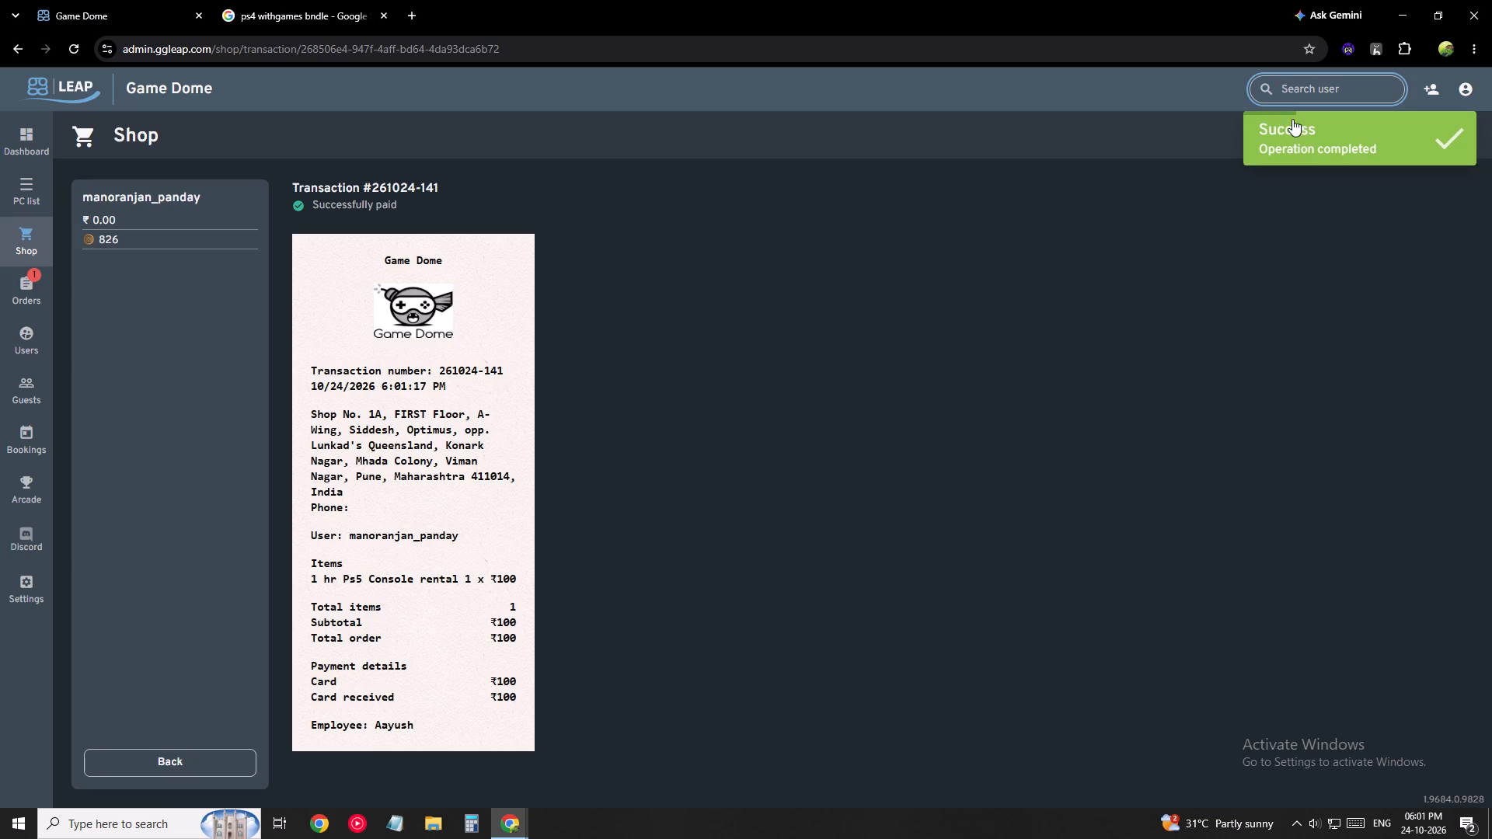
{"action": "key", "text": "a"}
{"action": "key", "text": "x"}
{"action": "left_click", "coordinate": [1422, 138]}
{"action": "left_click", "coordinate": [1445, 157]}
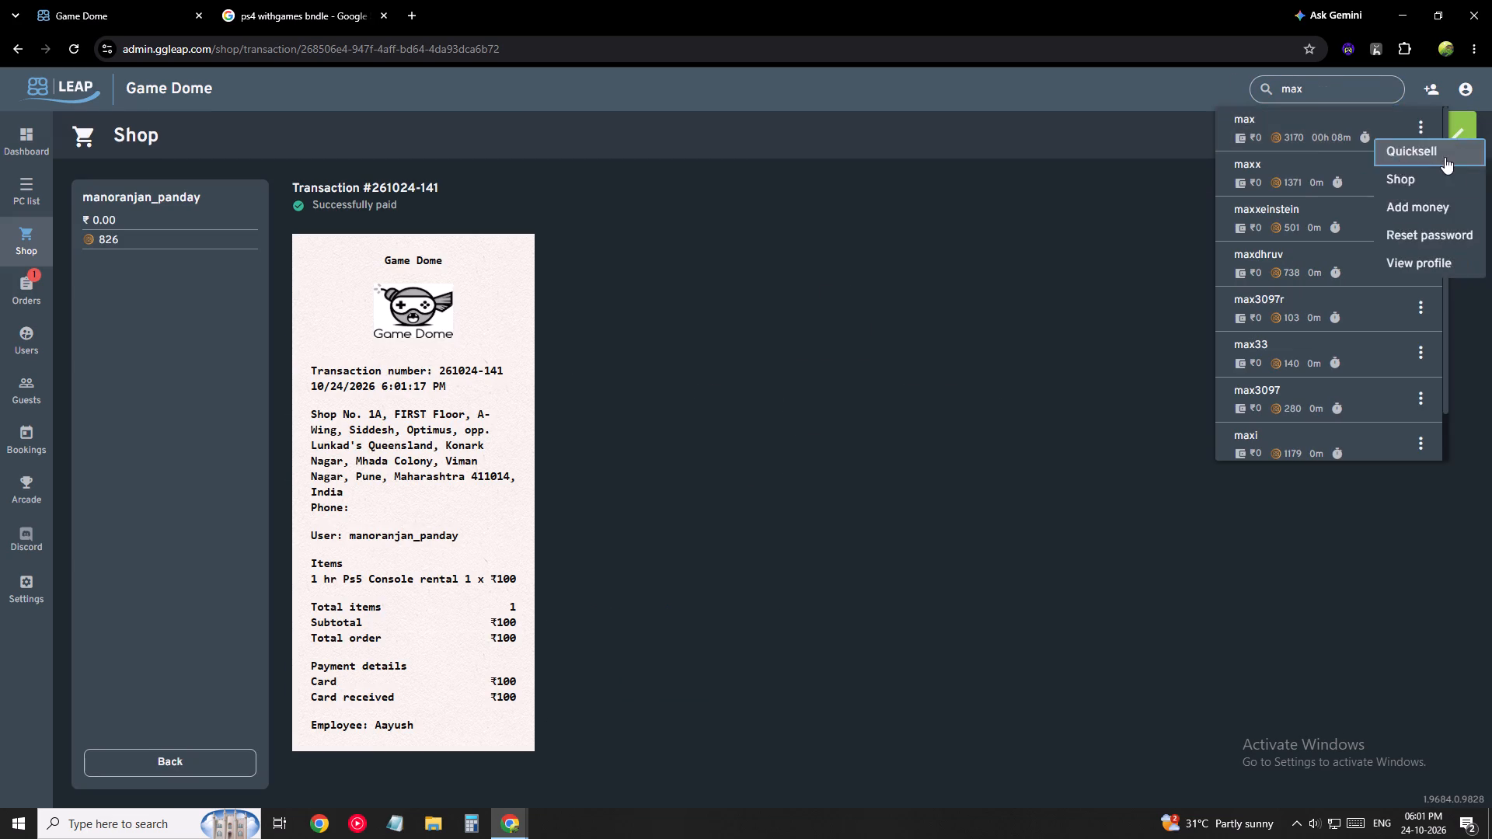
{"action": "left_click_drag", "start_coordinate": [1189, 724], "coordinate": [1182, 729]}
Sell max one 1 hr Ps5 Console rental pass and charge ₹100 to credit card.
{"action": "left_click", "coordinate": [490, 256]}
{"action": "left_click", "coordinate": [494, 289]}
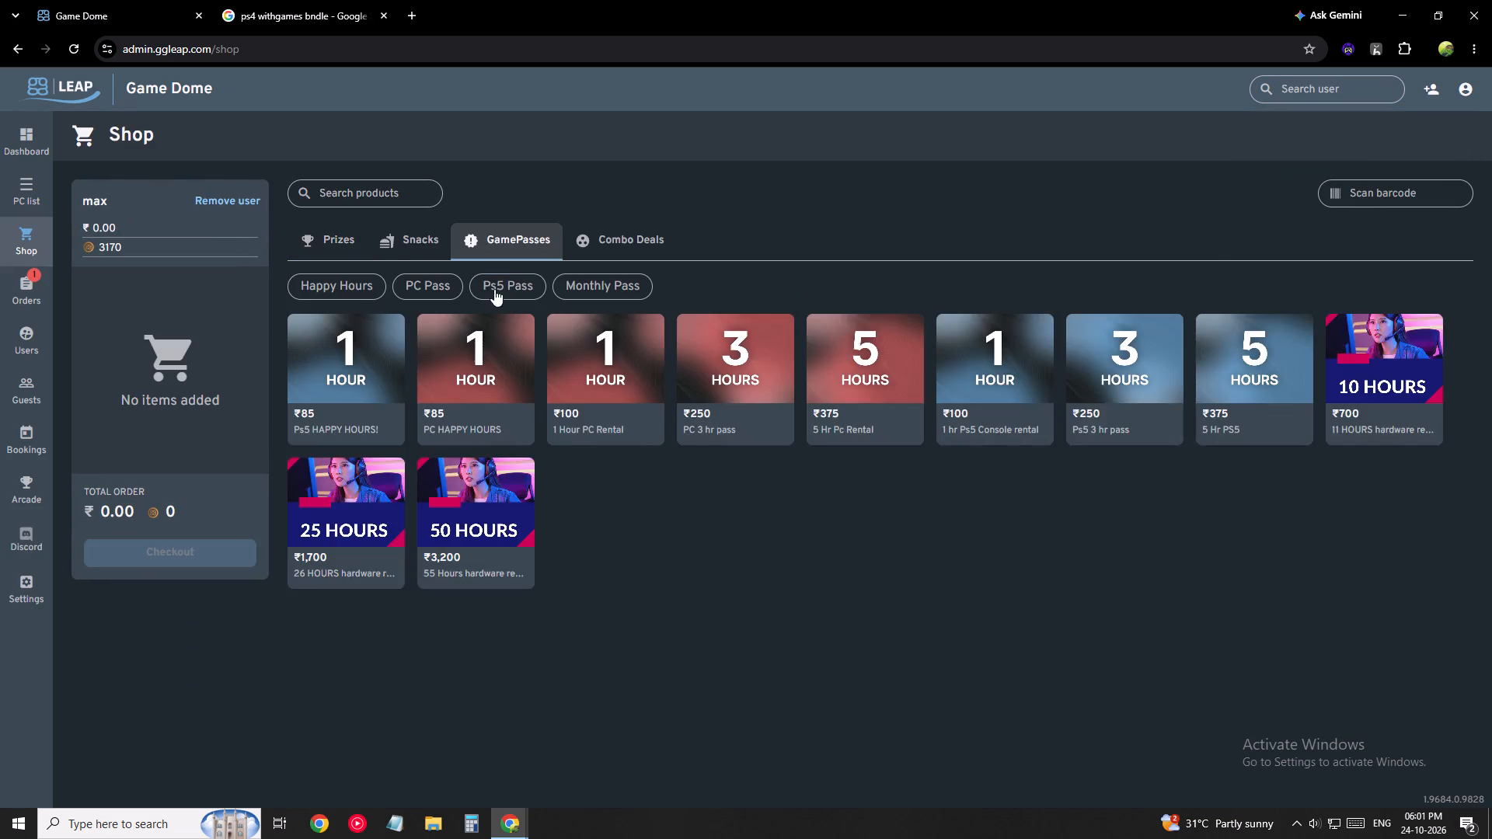
{"action": "left_click", "coordinate": [360, 406]}
{"action": "left_click", "coordinate": [162, 551]}
{"action": "left_click", "coordinate": [431, 446]}
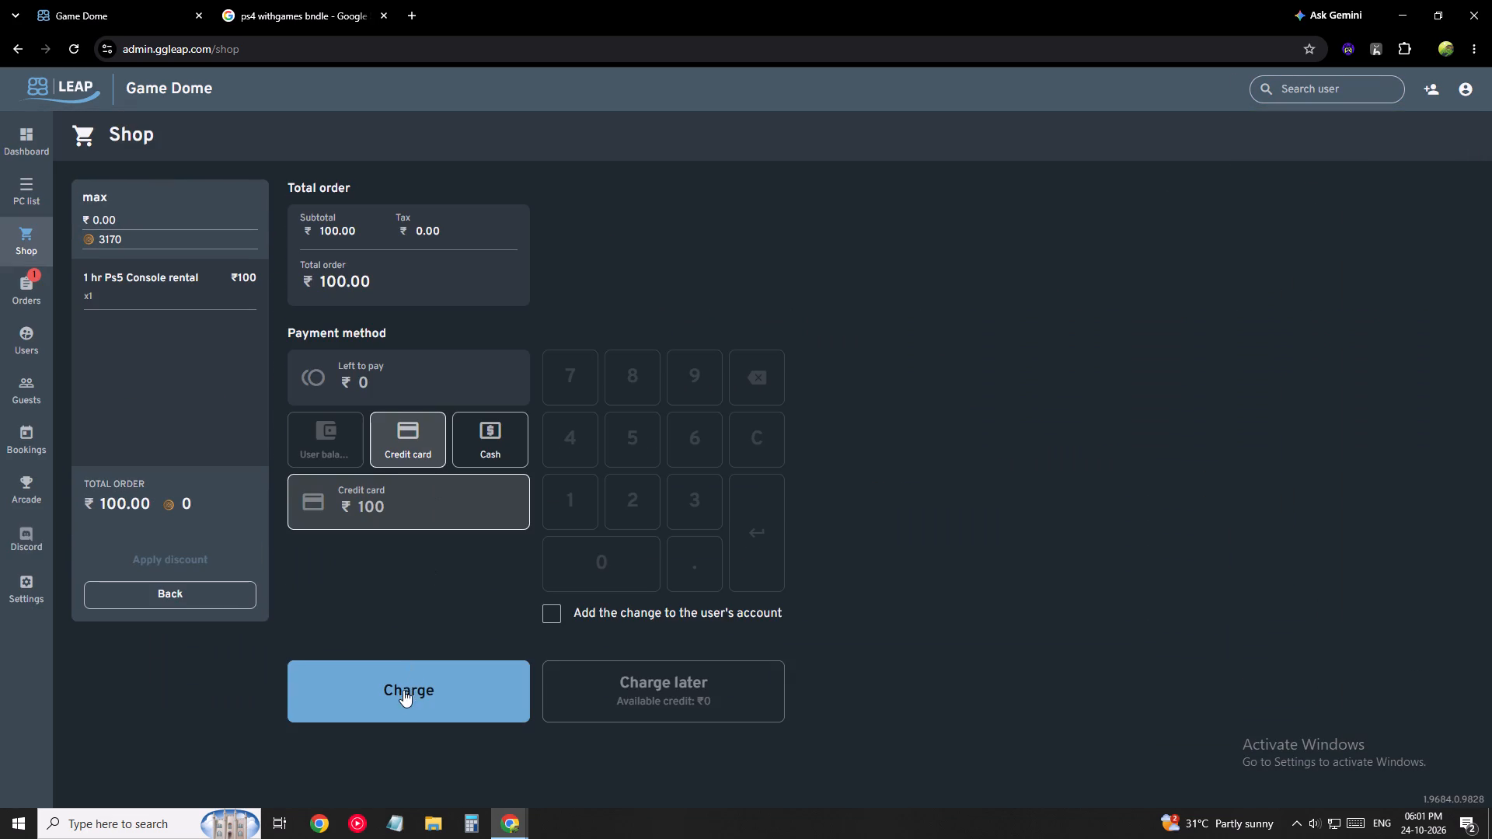
{"action": "left_click", "coordinate": [403, 690]}
{"action": "left_click", "coordinate": [1334, 82]}
{"action": "key", "text": "m"}
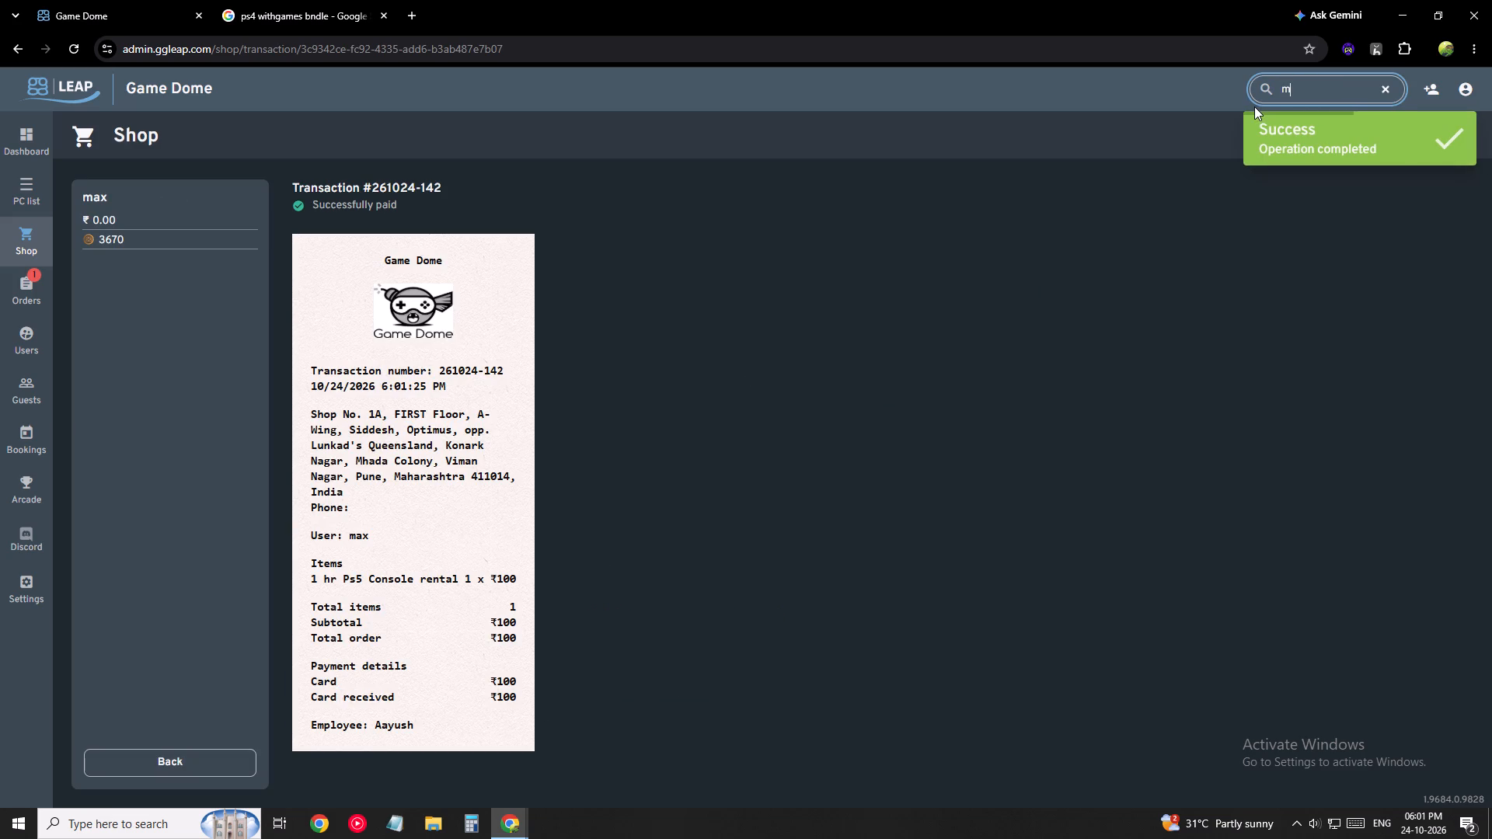
{"action": "key", "text": "x"}
{"action": "left_click", "coordinate": [1408, 176]}
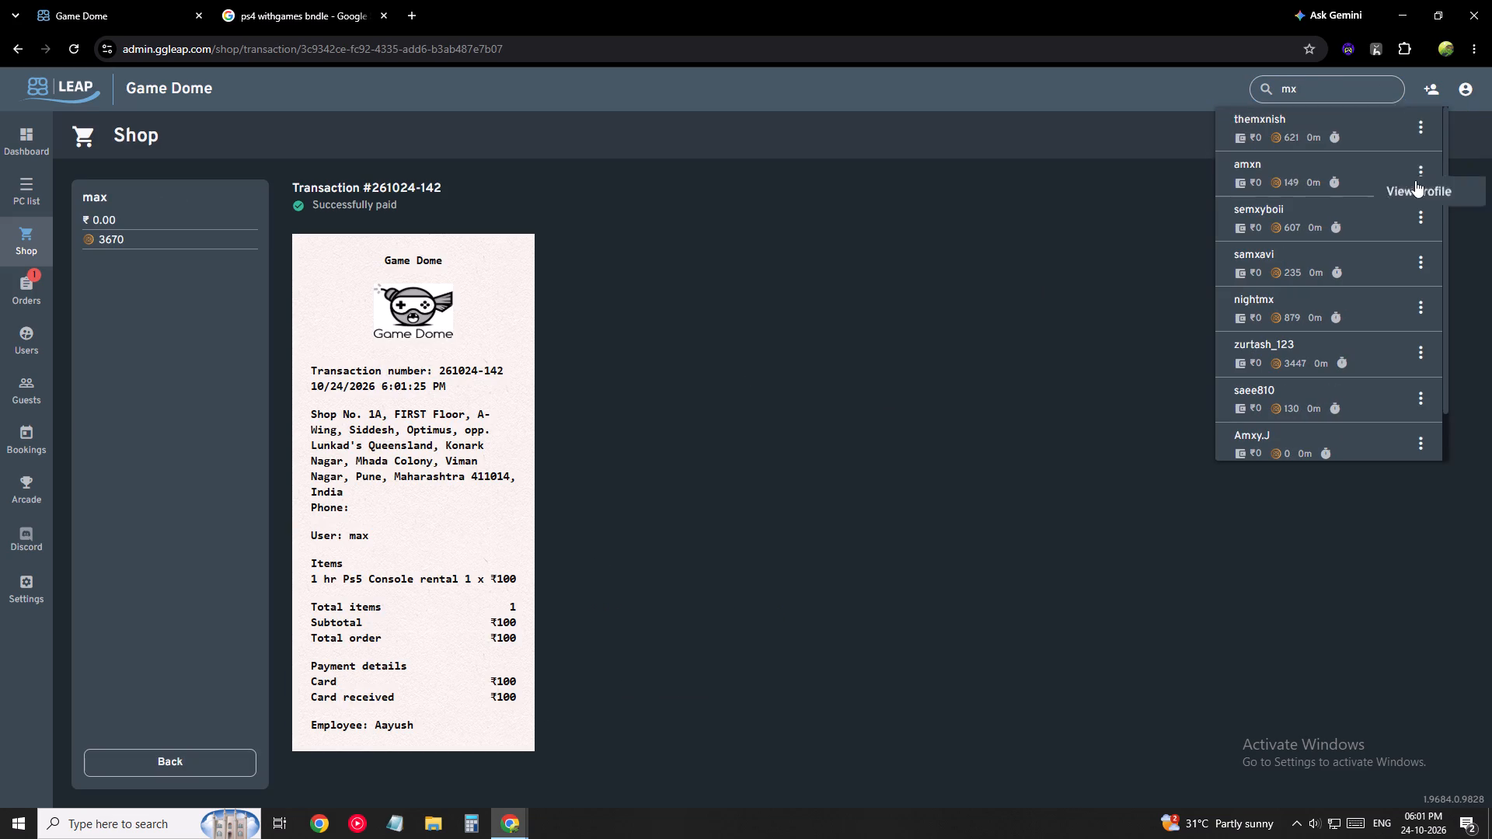
{"action": "left_click", "coordinate": [1424, 183]}
{"action": "left_click", "coordinate": [1183, 740]}
Sell amxn one 1 hr Ps5 Console rental pass and charge ₹100 to credit card.
{"action": "left_click", "coordinate": [482, 231]}
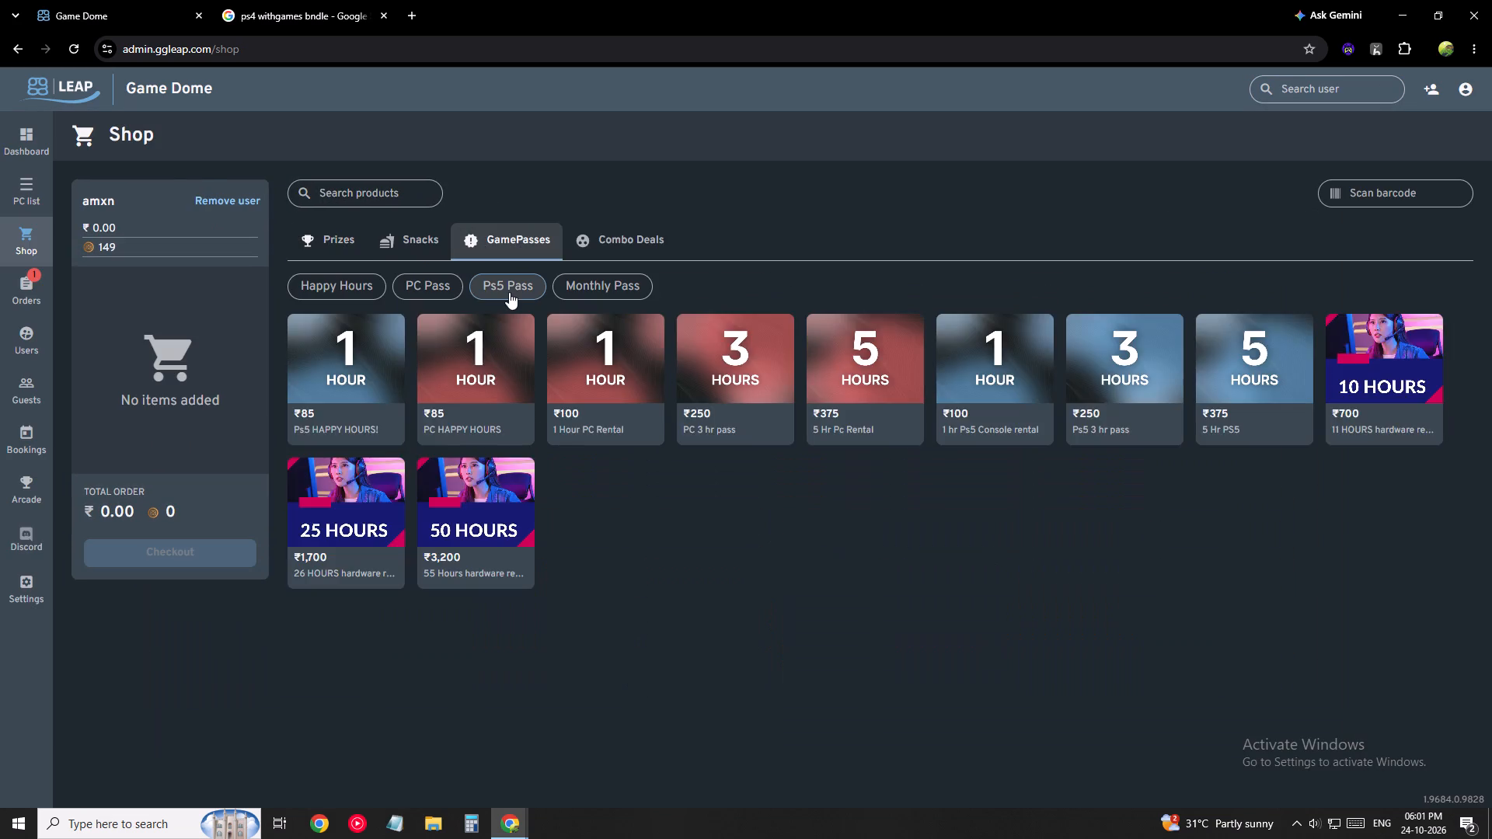
{"action": "left_click", "coordinate": [509, 292]}
{"action": "left_click", "coordinate": [307, 432]}
{"action": "left_click", "coordinate": [194, 570]}
{"action": "left_click", "coordinate": [212, 555]}
{"action": "left_click", "coordinate": [438, 458]}
{"action": "left_click", "coordinate": [406, 690]}
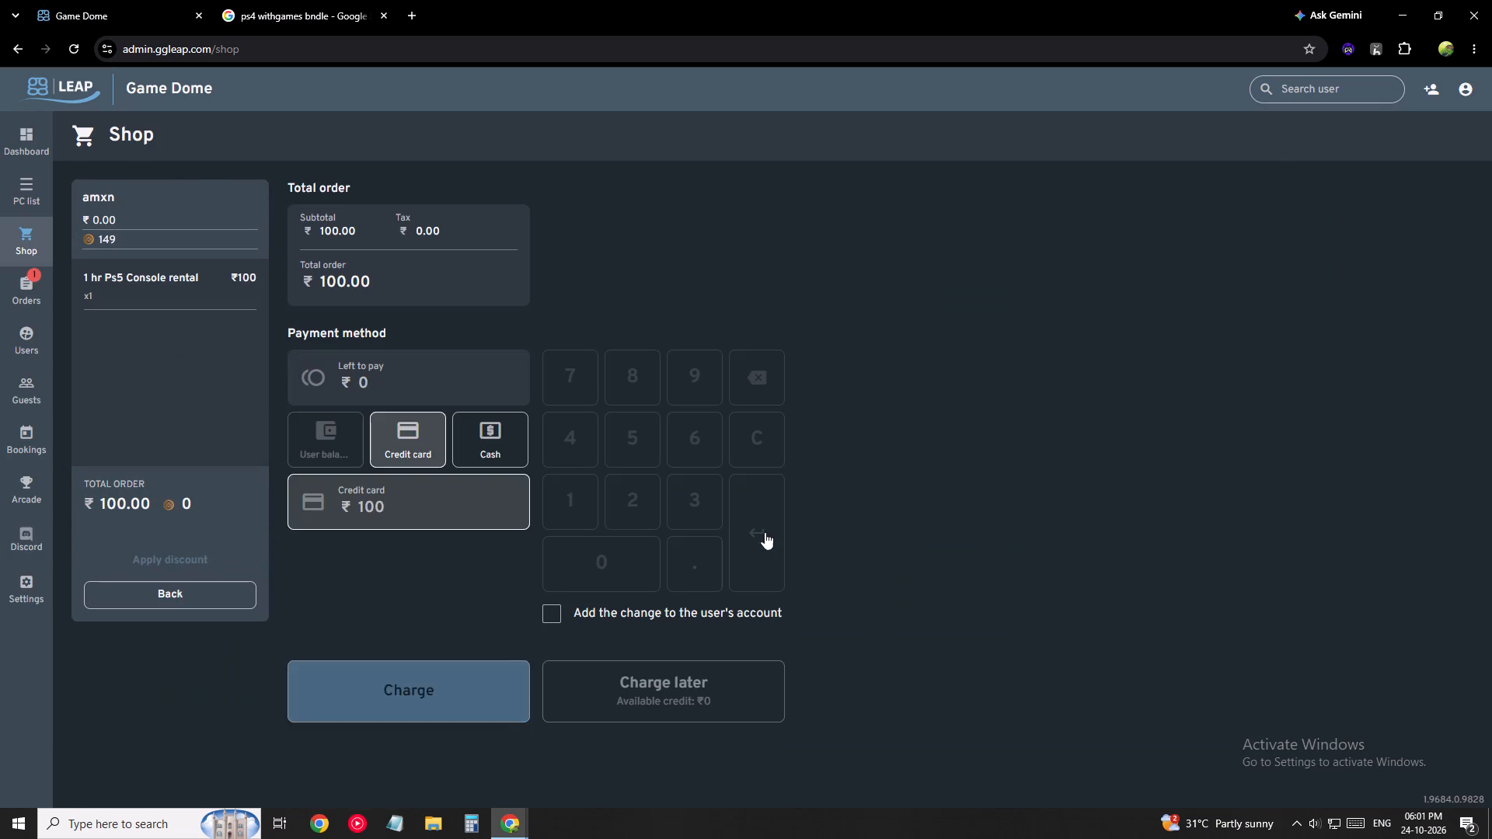
Search users for "keith" and open the full shop for the customer keith.
{"action": "left_click", "coordinate": [1315, 98]}
{"action": "key", "text": "k"}
{"action": "key", "text": "e"}
{"action": "key", "text": "i"}
{"action": "type", "text": "th"}
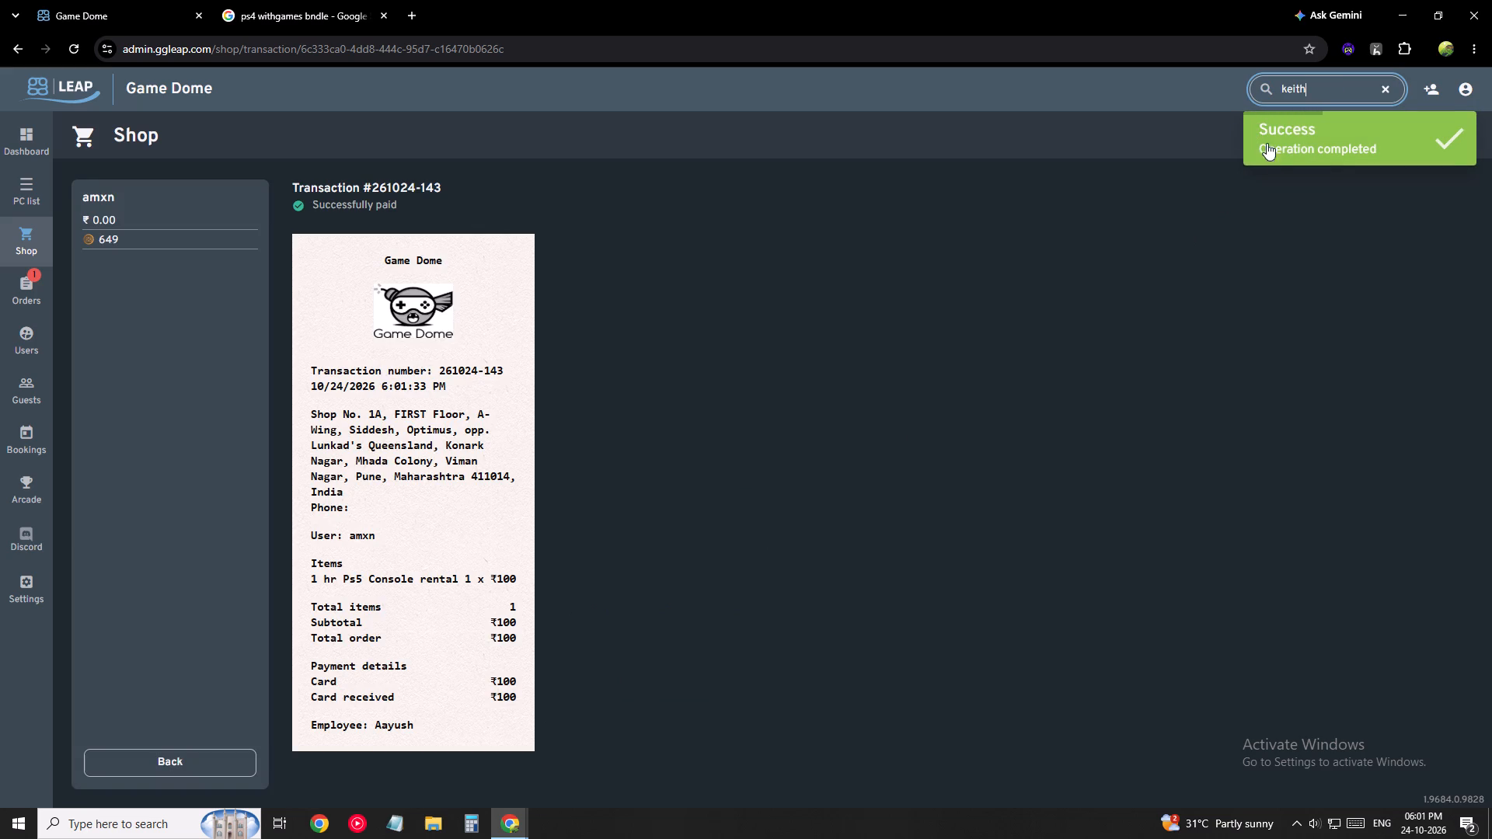
{"action": "left_click", "coordinate": [1447, 123]}
{"action": "left_click", "coordinate": [1455, 130]}
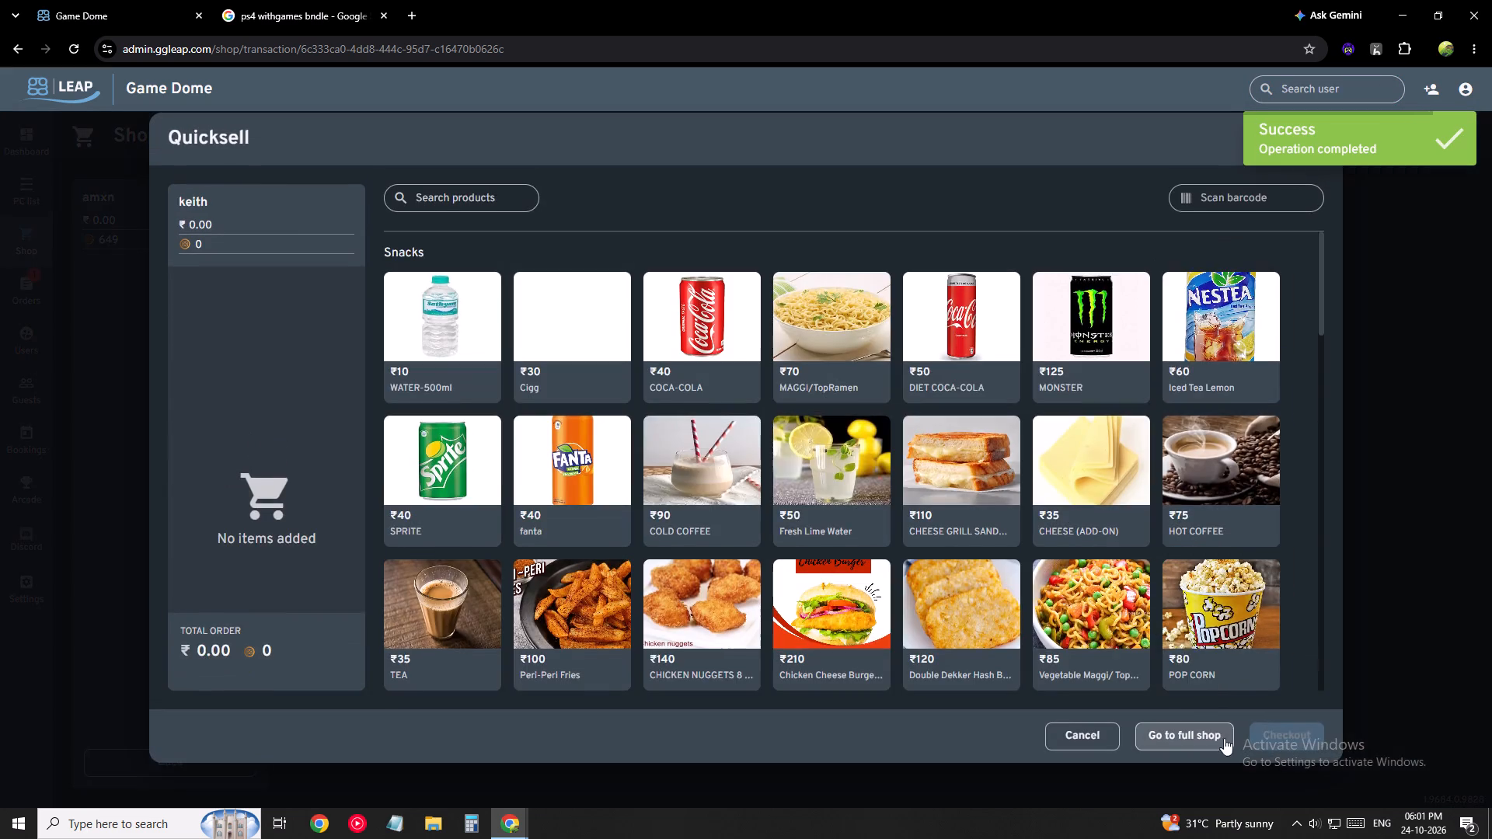
{"action": "left_click", "coordinate": [1222, 740]}
Sell keith one 1 hr Ps5 Console rental pass and charge ₹100 to credit card.
{"action": "left_click", "coordinate": [547, 237]}
{"action": "left_click", "coordinate": [532, 286]}
{"action": "left_click", "coordinate": [371, 370]}
{"action": "left_click", "coordinate": [162, 550]}
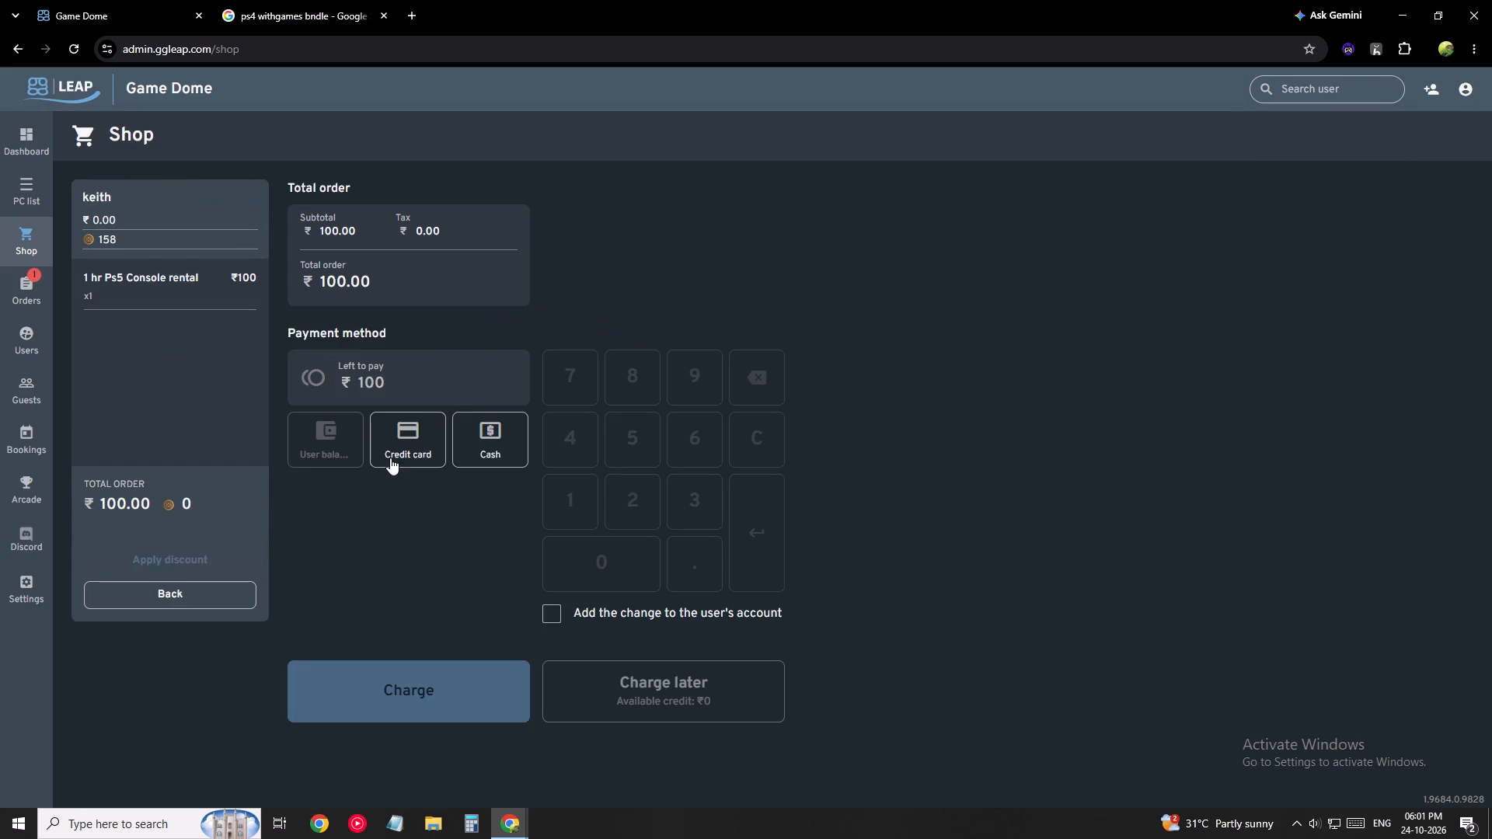
{"action": "left_click", "coordinate": [390, 458]}
{"action": "left_click", "coordinate": [384, 705]}
{"action": "left_click", "coordinate": [24, 279]}
{"action": "left_click", "coordinate": [361, 164]}
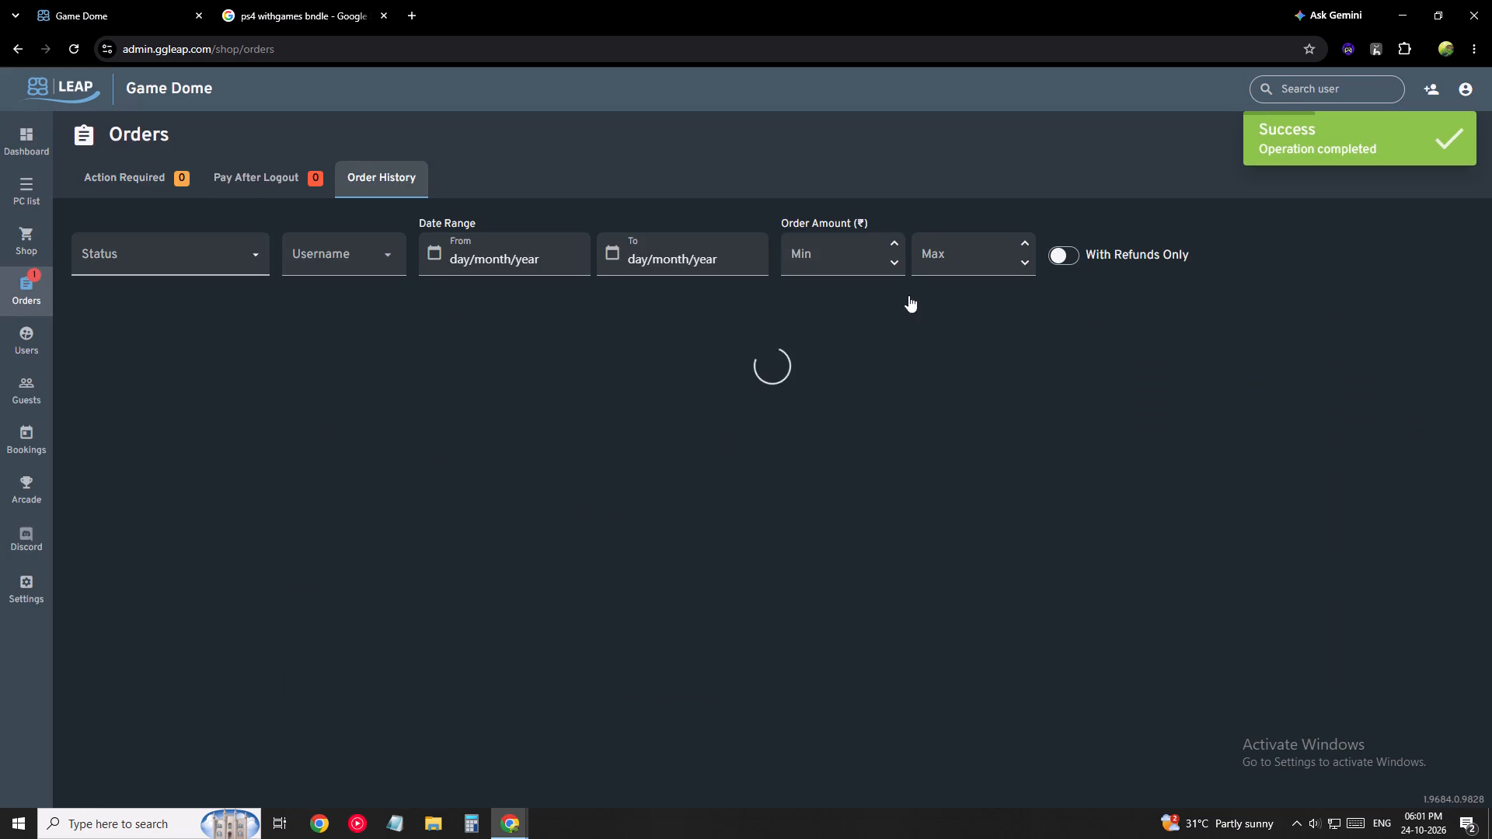
{"action": "left_click", "coordinate": [648, 493]}
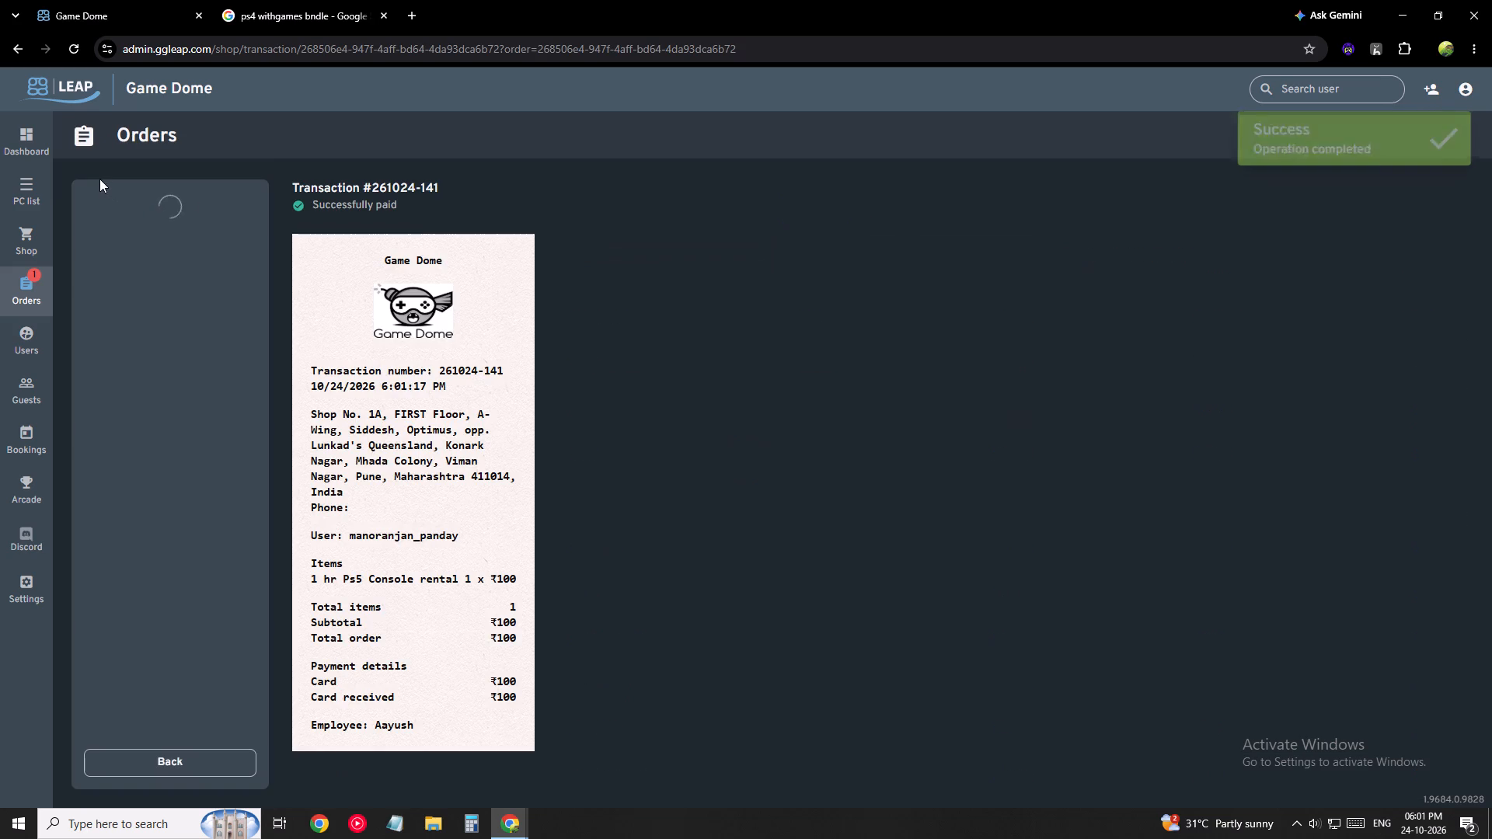
{"action": "left_click", "coordinate": [99, 179]}
{"action": "double_click", "coordinate": [104, 187]}
{"action": "key", "text": "ctrl+c"}
{"action": "left_click", "coordinate": [161, 782]}
{"action": "left_click", "coordinate": [171, 767]}
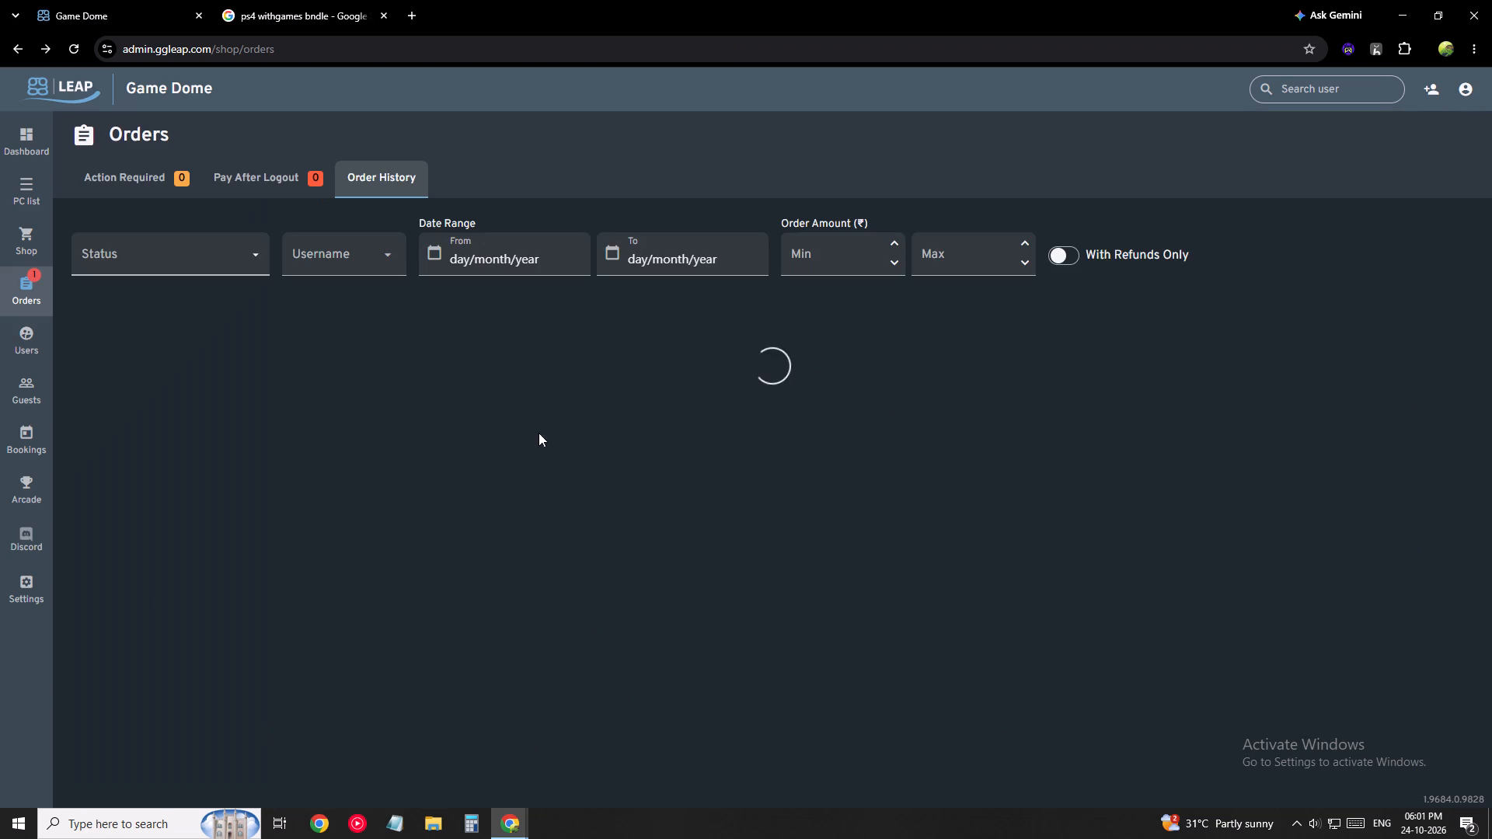
Copy the username from max's latest ₹100 order in the order history and return to the list.
{"action": "left_click", "coordinate": [593, 449]}
{"action": "double_click", "coordinate": [110, 199]}
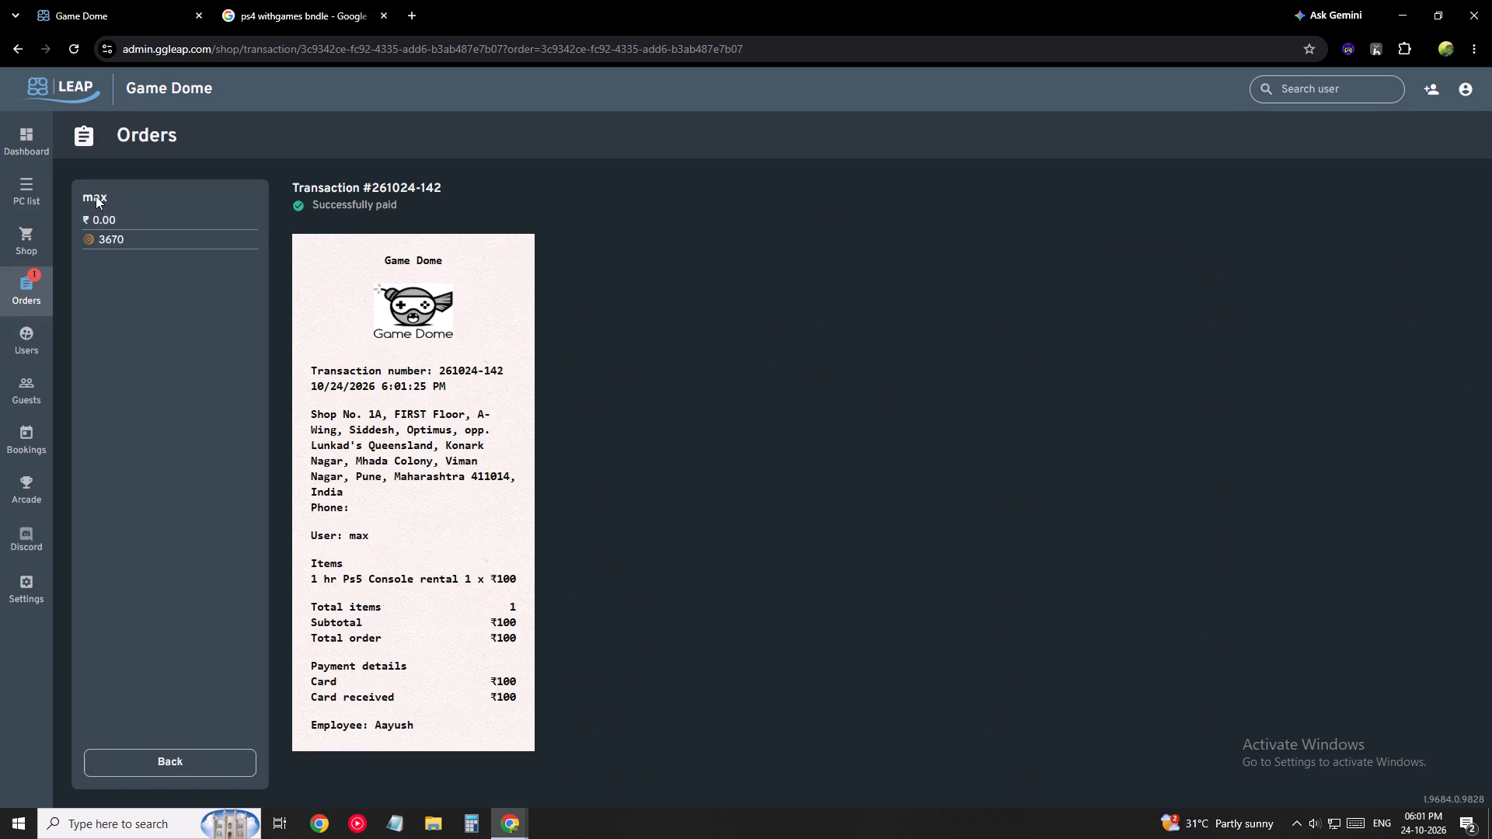
{"action": "double_click", "coordinate": [96, 196]}
{"action": "key", "text": "ctrl+c"}
{"action": "left_click", "coordinate": [165, 771]}
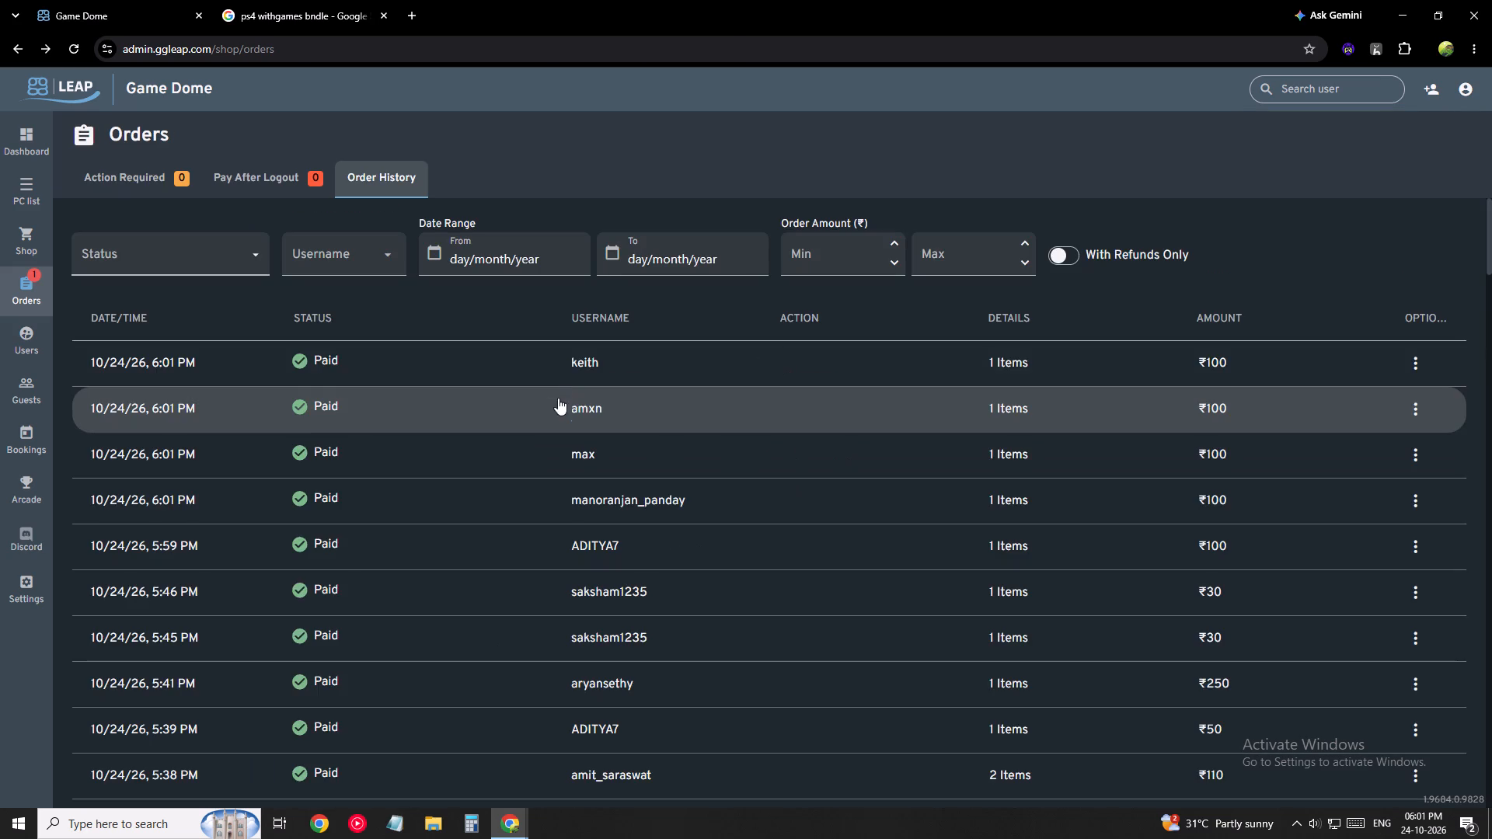
{"action": "left_click", "coordinate": [571, 409]}
{"action": "double_click", "coordinate": [78, 190]}
{"action": "key", "text": "ctrl+c"}
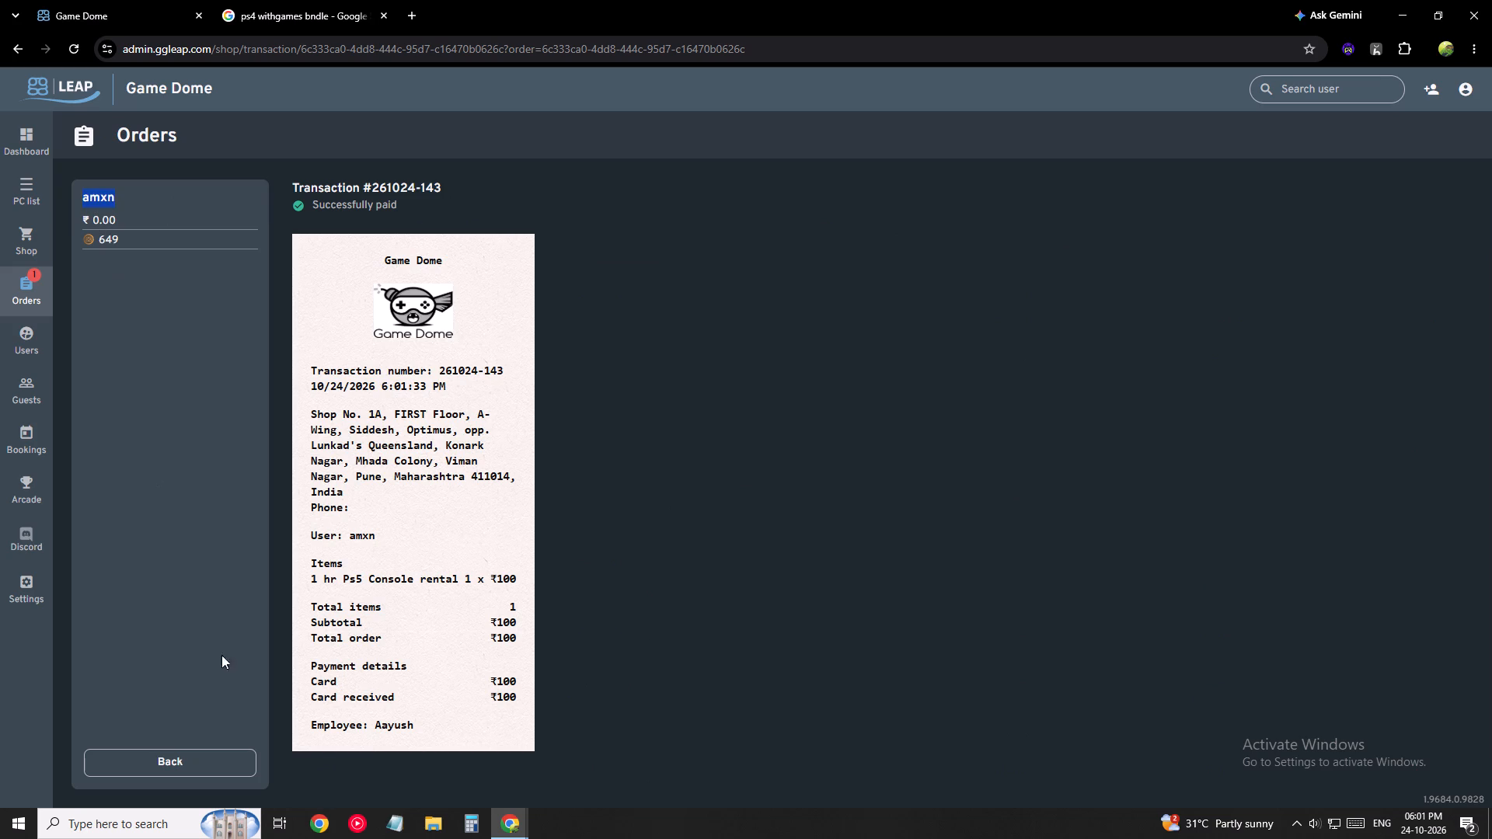
{"action": "left_click", "coordinate": [200, 757]}
Copy the username from keith's latest ₹100 order in the order history.
{"action": "left_click", "coordinate": [589, 345]}
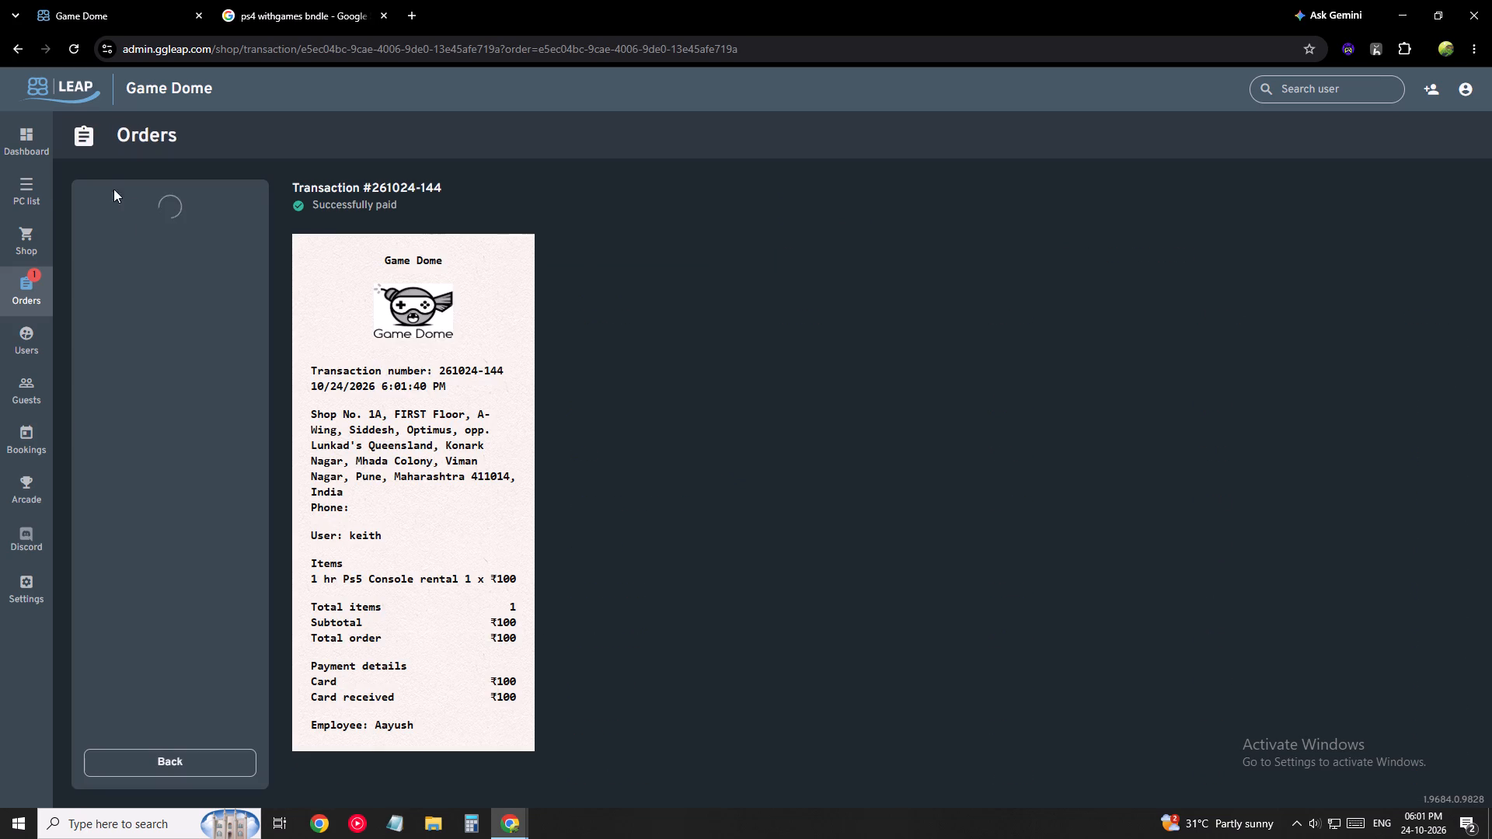
{"action": "double_click", "coordinate": [103, 183]}
{"action": "left_click", "coordinate": [99, 191]}
{"action": "key", "text": "ctrl+c"}
{"action": "double_click", "coordinate": [102, 193]}
{"action": "key", "text": "ctrl+c"}
In the PC list, start a user login on the Ps 5 B console and choose keith as the user.
{"action": "left_click", "coordinate": [27, 188]}
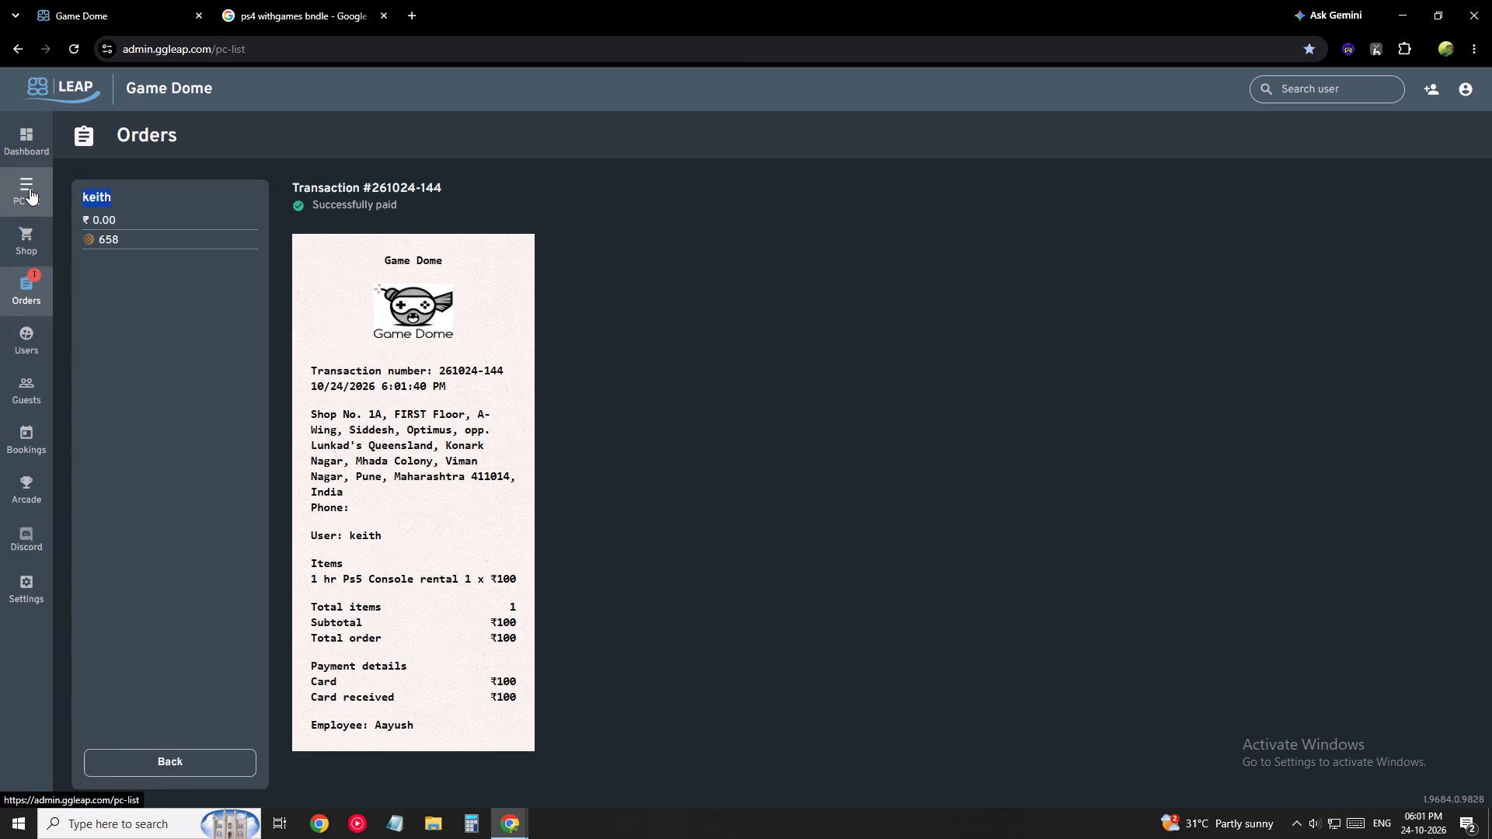
{"action": "scroll", "coordinate": [460, 560], "scroll_direction": "down", "scroll_amount": 14}
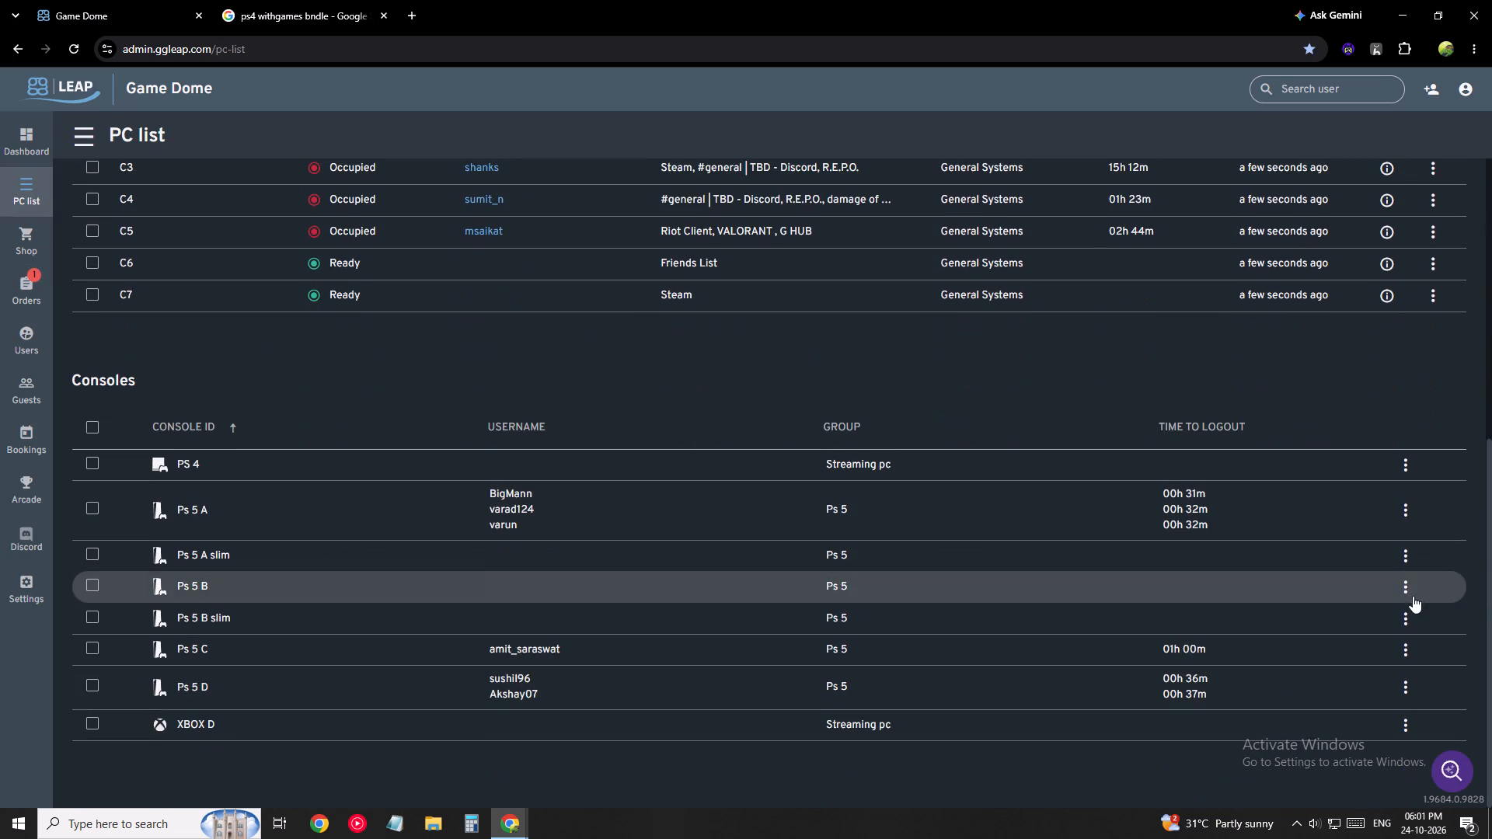
{"action": "left_click", "coordinate": [1409, 590]}
{"action": "left_click", "coordinate": [1428, 601]}
{"action": "left_click", "coordinate": [647, 410]}
{"action": "left_click", "coordinate": [665, 426], "text": "ctrl"}
{"action": "key", "text": "ctrl+v"}
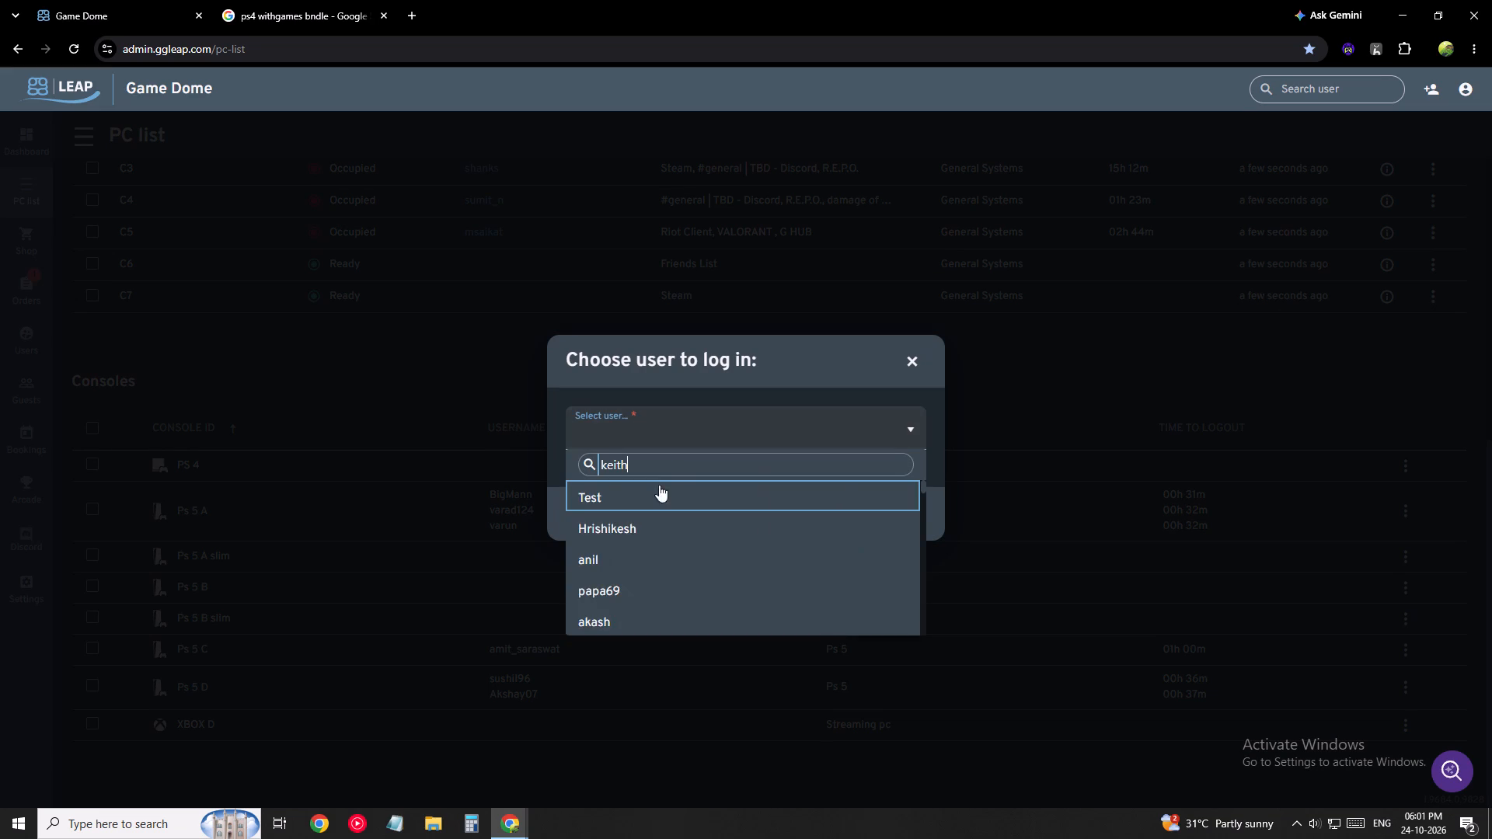
{"action": "left_click", "coordinate": [730, 488]}
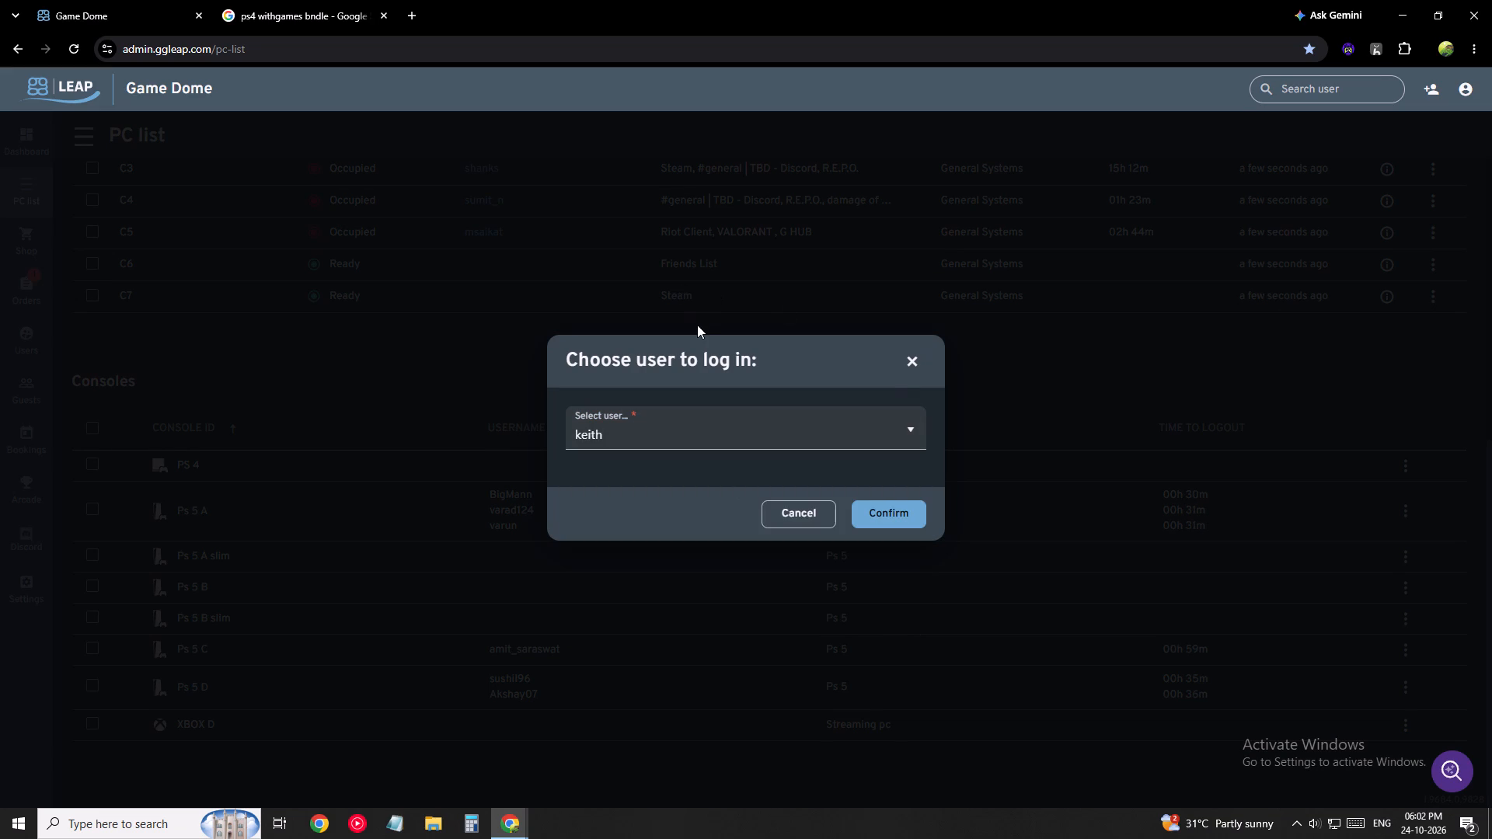
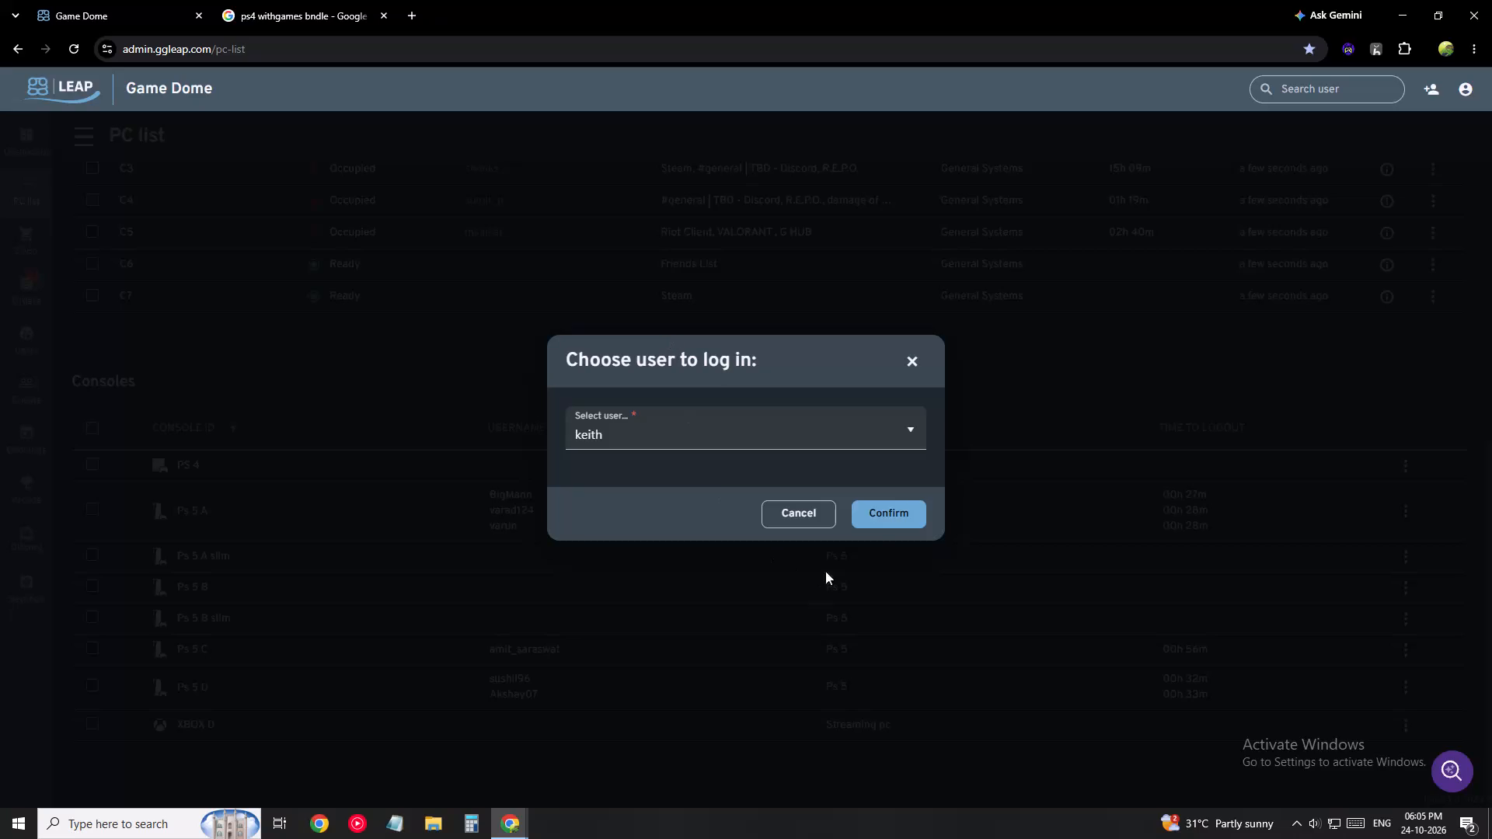
Complete keith's login on the Ps 5 B console.
{"action": "left_click", "coordinate": [877, 504]}
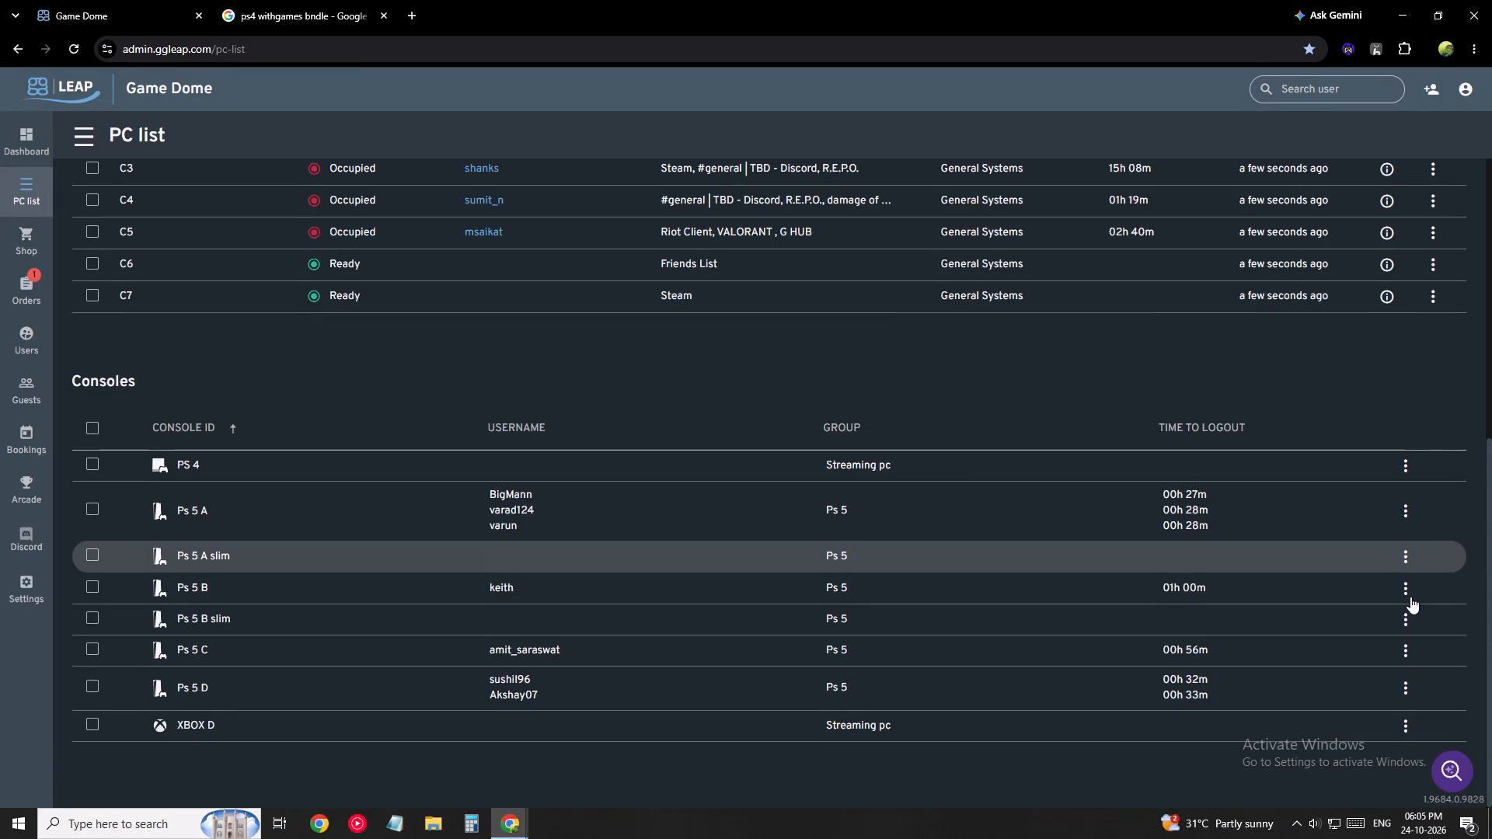
{"action": "left_click", "coordinate": [1410, 597]}
{"action": "left_click", "coordinate": [1412, 661]}
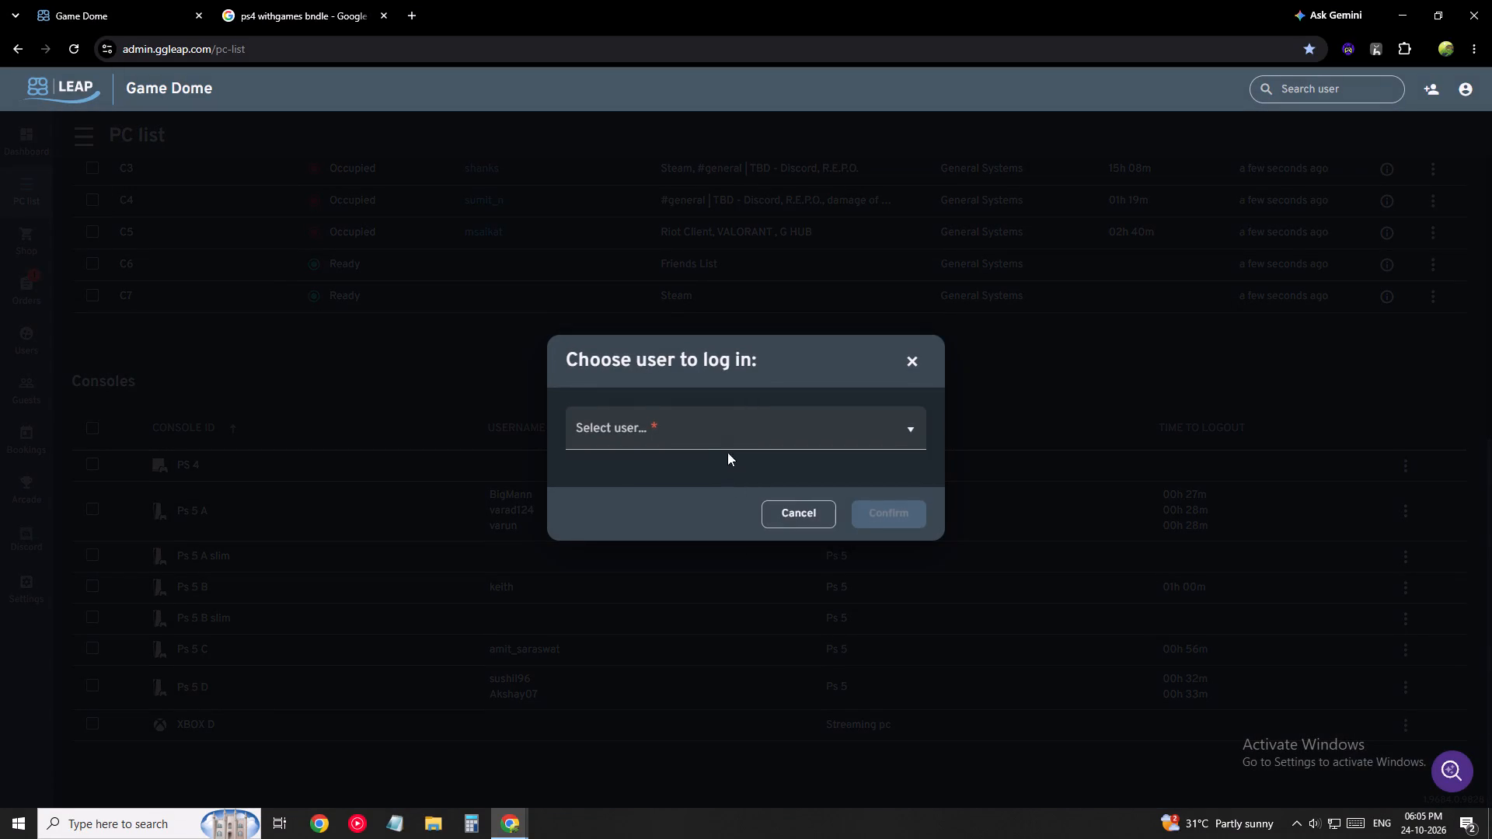
{"action": "left_click", "coordinate": [724, 433]}
{"action": "key", "text": "super+v"}
{"action": "left_click", "coordinate": [713, 600]}
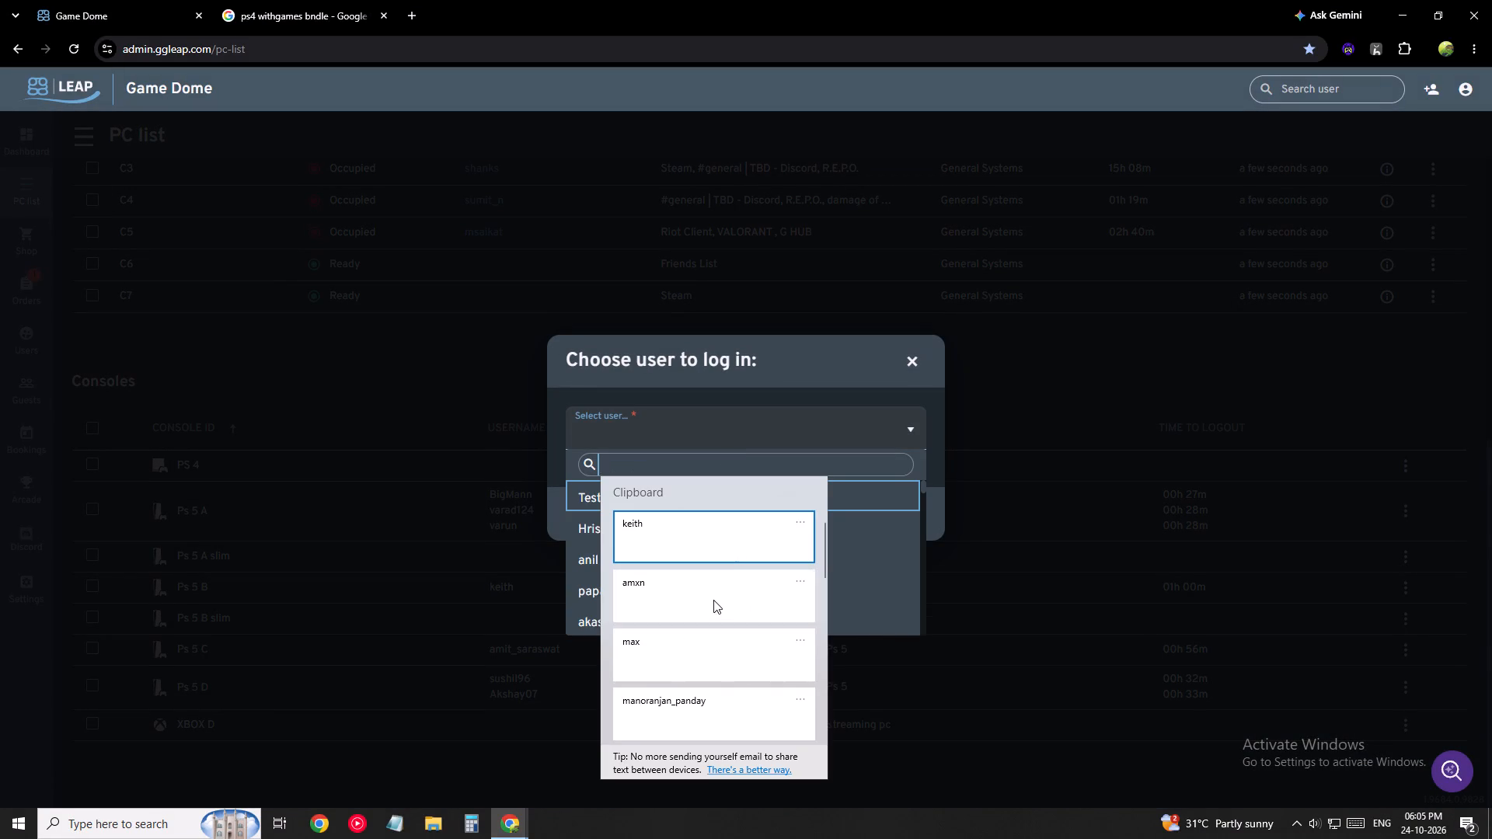
{"action": "key", "text": "ctrl+v"}
{"action": "left_click", "coordinate": [727, 466]}
{"action": "left_click", "coordinate": [762, 494]}
{"action": "left_click", "coordinate": [859, 503]}
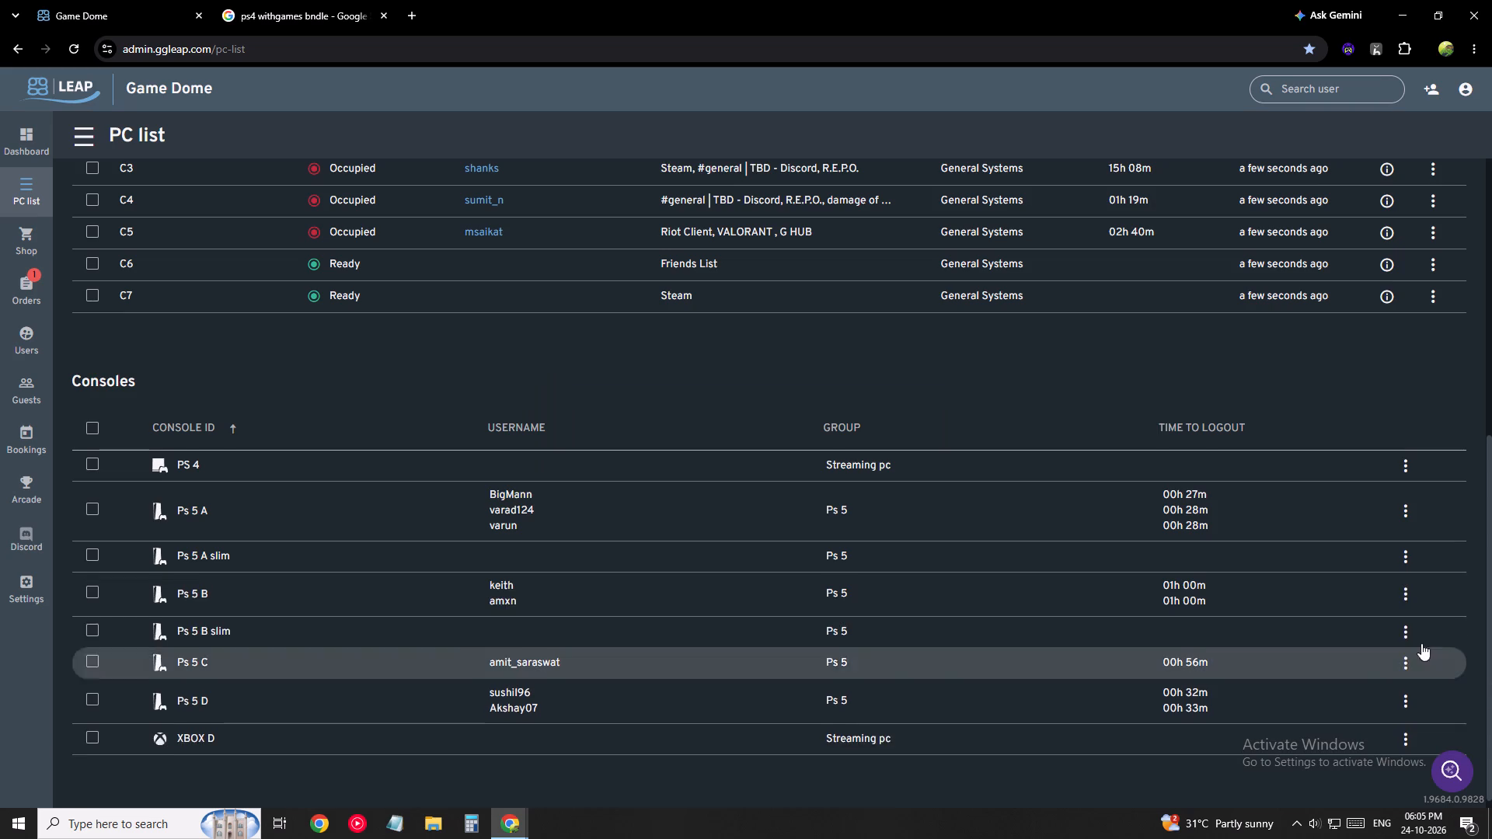
Add the copied user max to the Ps 5 B console and complete the login.
{"action": "left_click", "coordinate": [1409, 597]}
{"action": "left_click", "coordinate": [1418, 670]}
{"action": "left_click", "coordinate": [683, 437]}
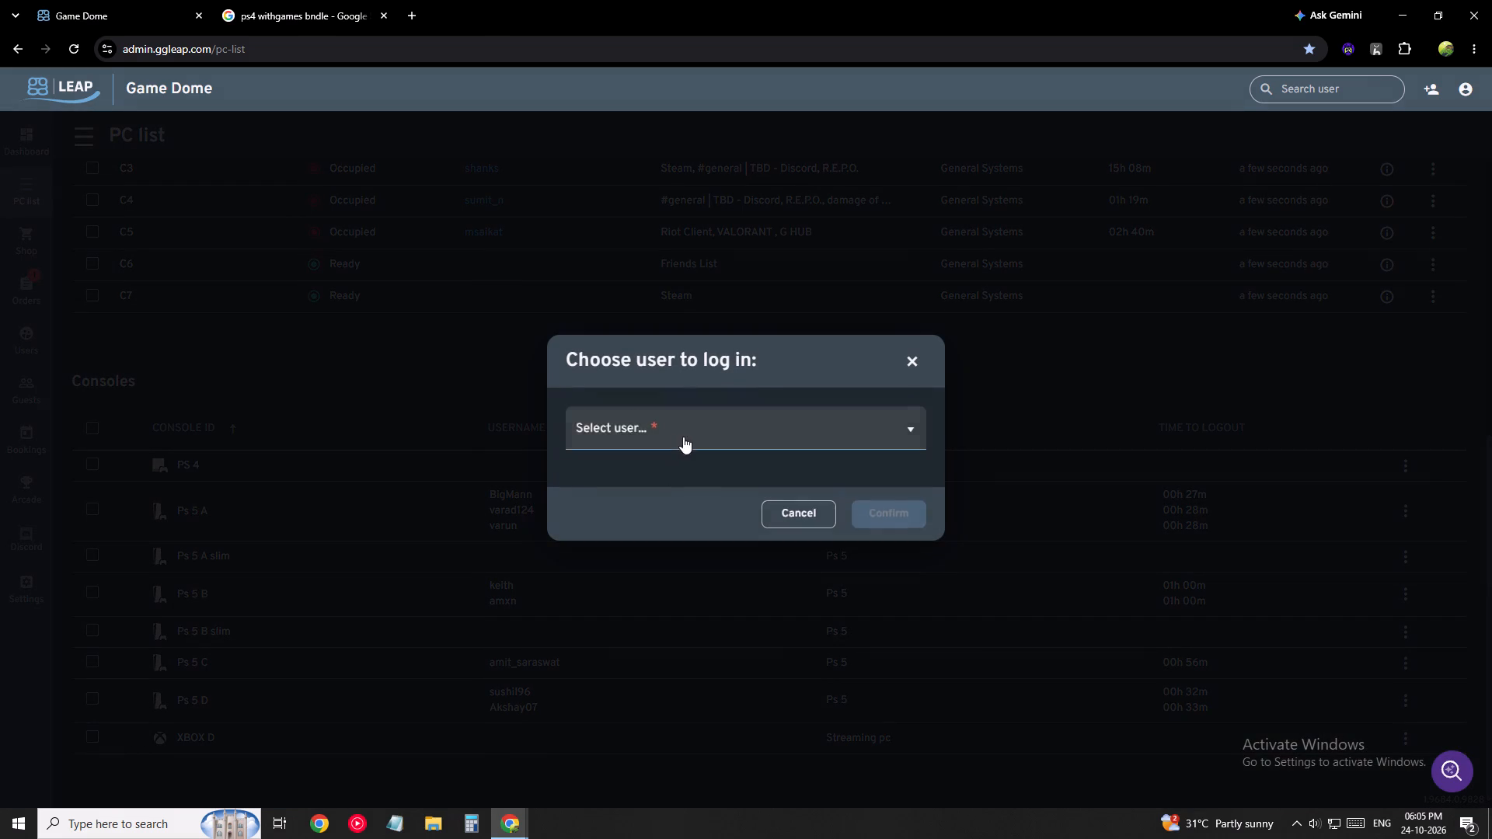
{"action": "key", "text": "super+v"}
{"action": "left_click", "coordinate": [698, 670]}
{"action": "key", "text": "ctrl+v"}
{"action": "left_click", "coordinate": [688, 464]}
{"action": "left_click", "coordinate": [719, 494]}
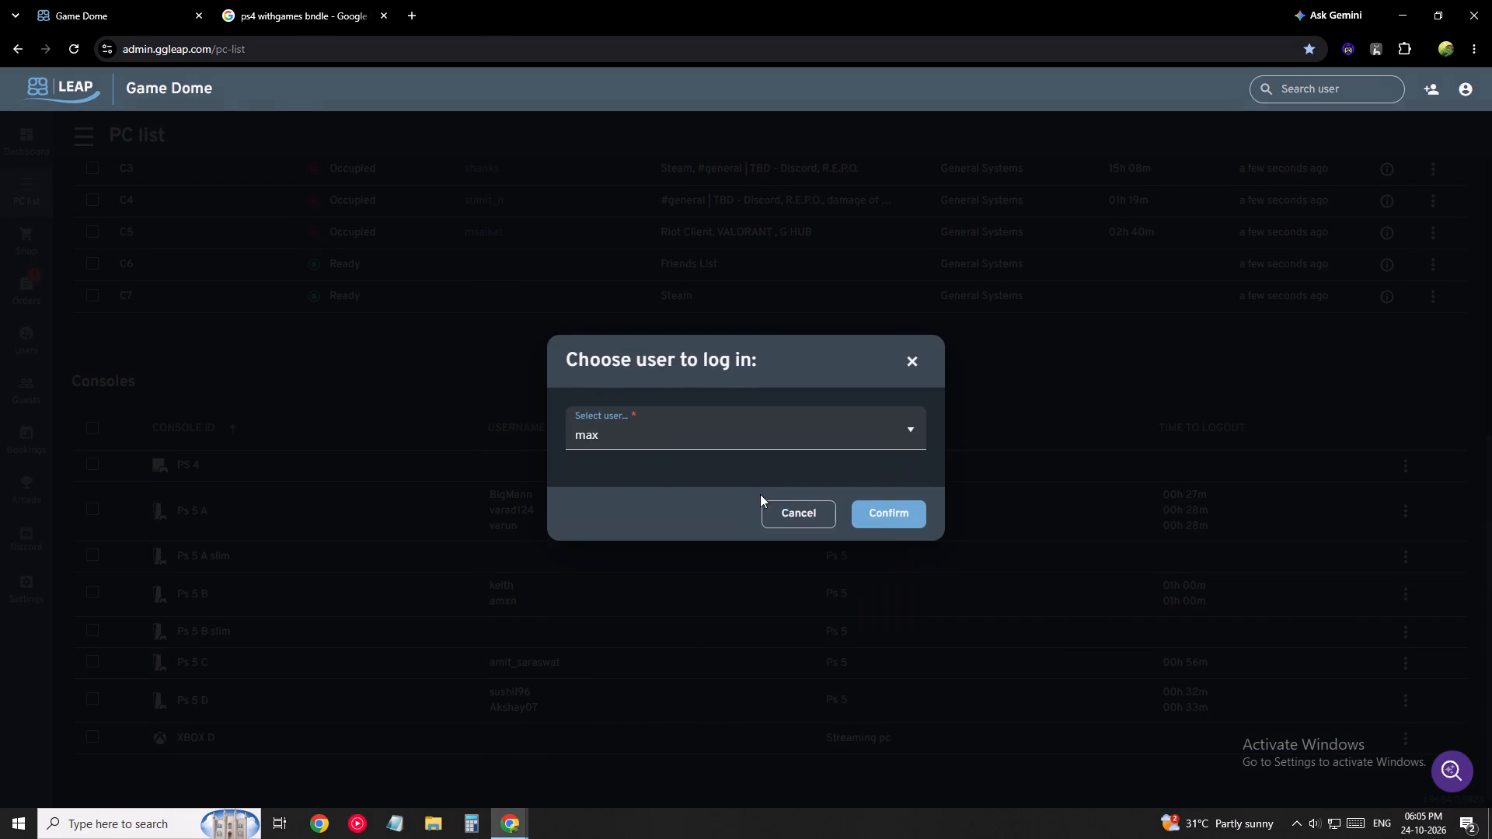
{"action": "left_click", "coordinate": [888, 519]}
Log the customer whose username was copied just before max's in to the Ps 5 B console.
{"action": "left_click", "coordinate": [1400, 596]}
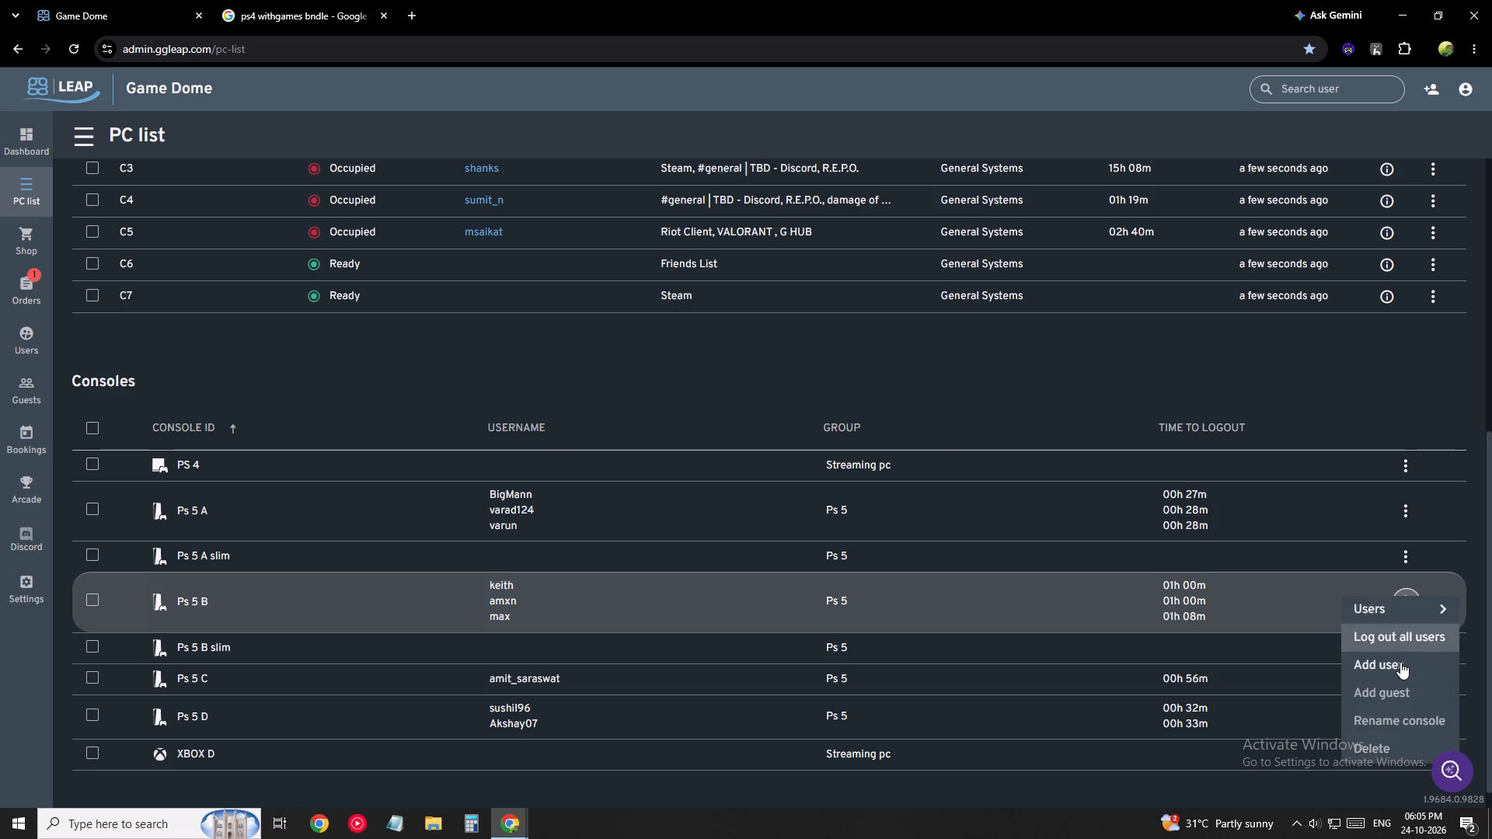
{"action": "left_click", "coordinate": [1413, 671]}
{"action": "left_click", "coordinate": [669, 420]}
{"action": "key", "text": "super+v"}
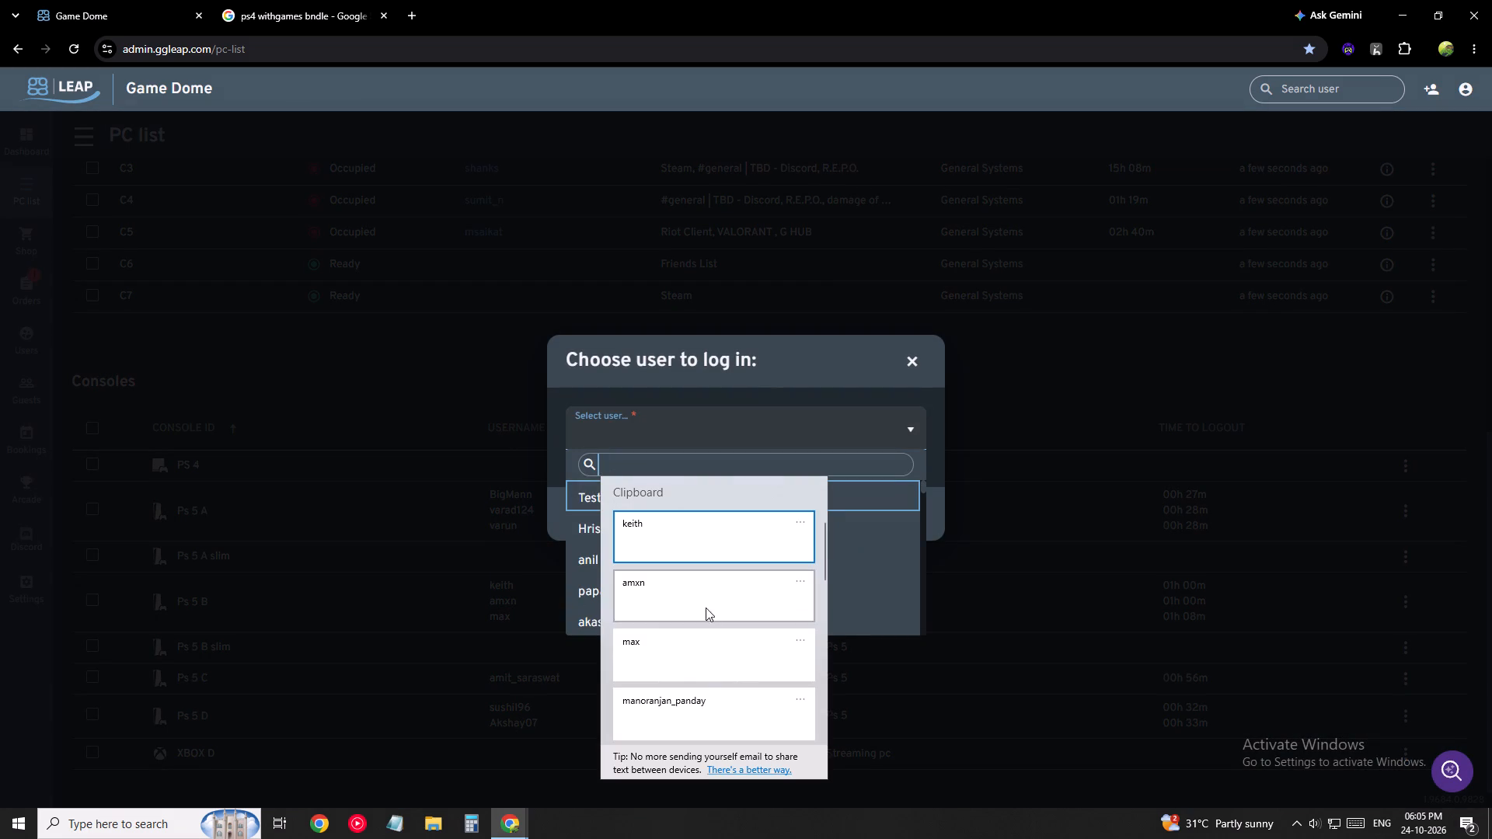
{"action": "left_click", "coordinate": [706, 681]}
{"action": "left_click", "coordinate": [706, 717]}
{"action": "key", "text": "ctrl+v"}
{"action": "left_click", "coordinate": [772, 466]}
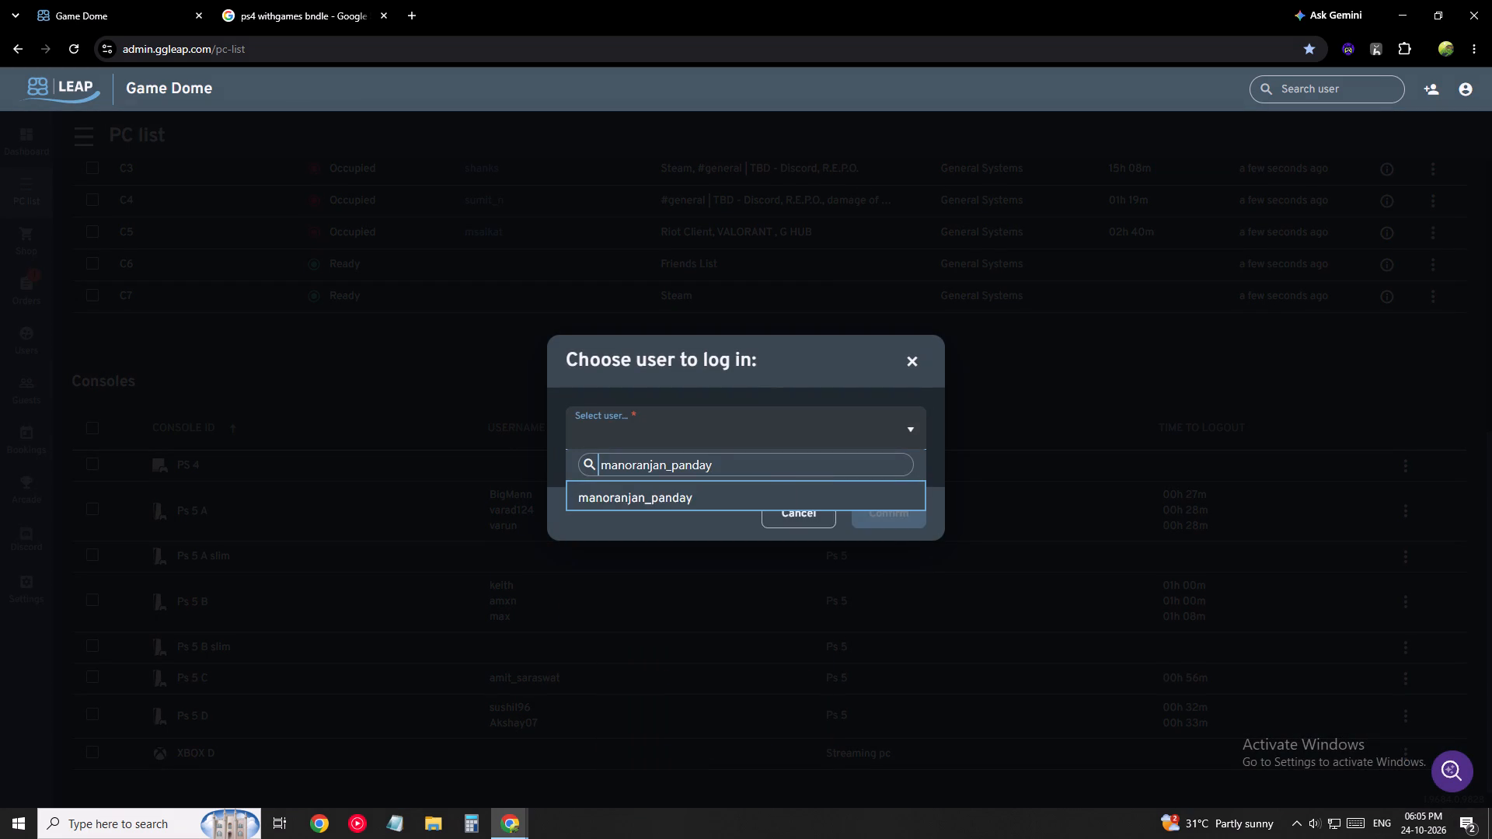
{"action": "left_click", "coordinate": [788, 494]}
{"action": "left_click", "coordinate": [894, 516]}
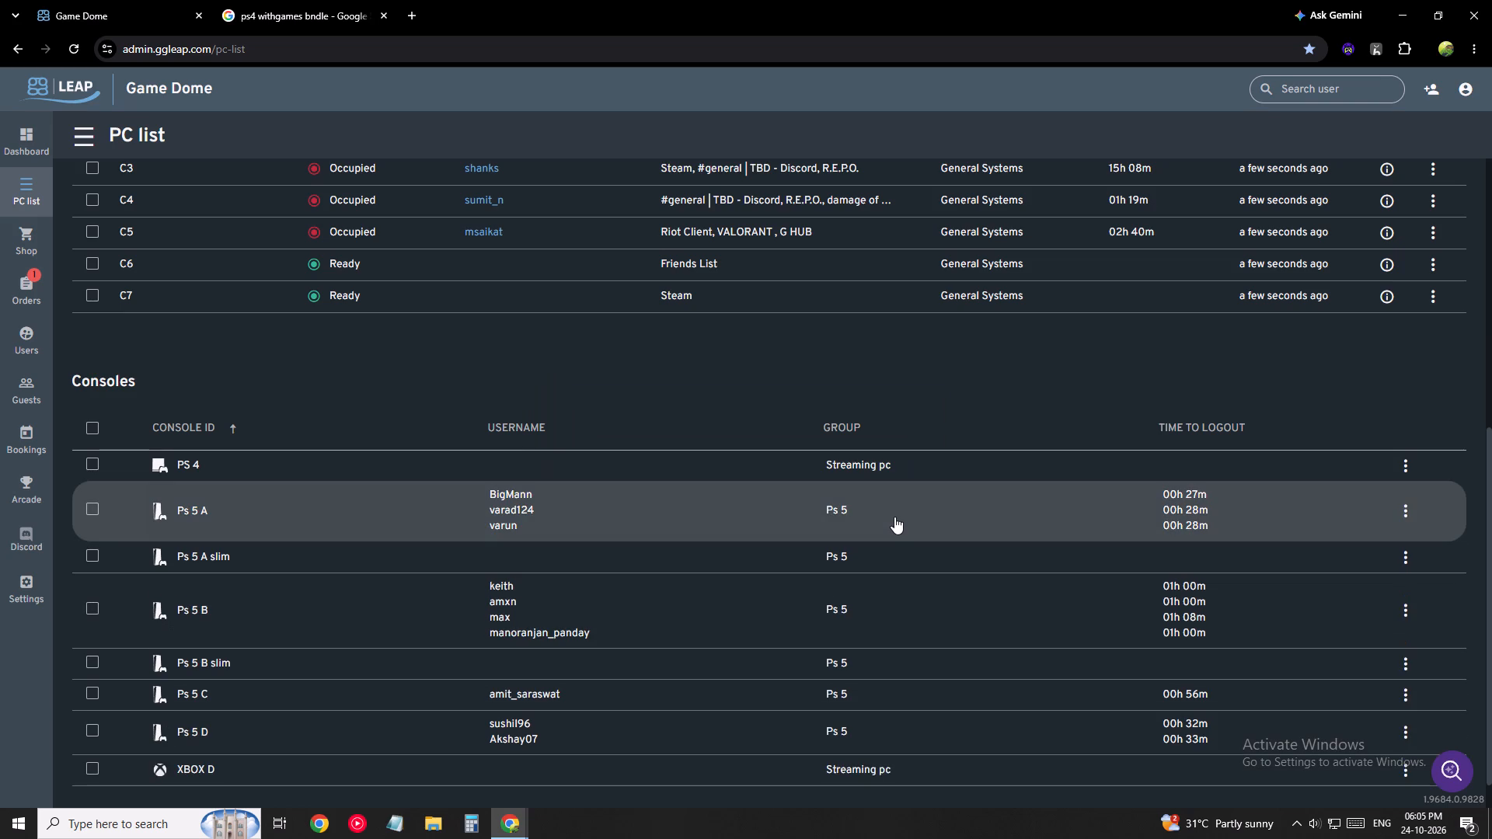
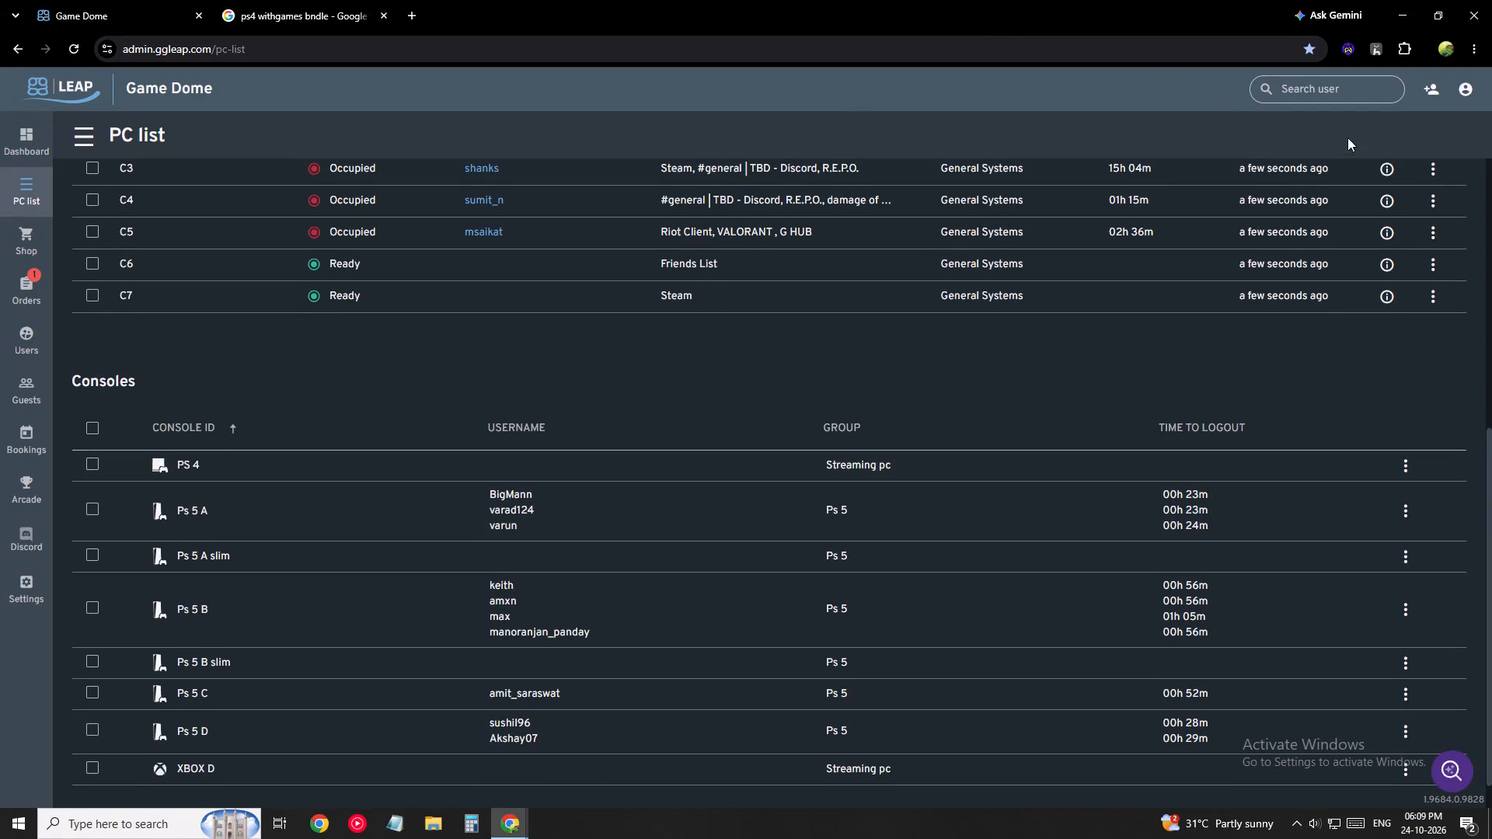
{"action": "left_click", "coordinate": [1343, 83]}
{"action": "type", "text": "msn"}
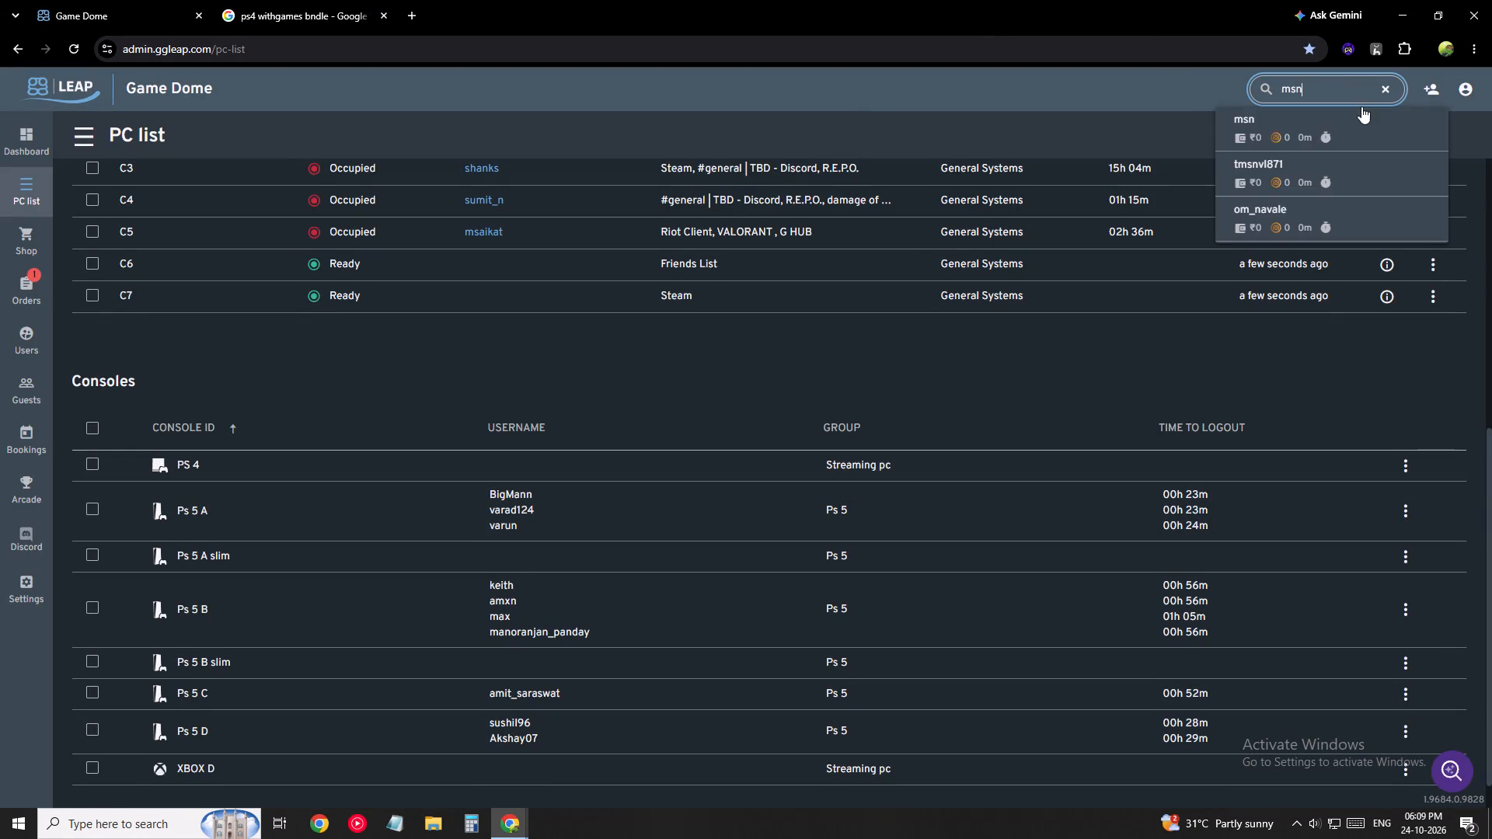
{"action": "left_click", "coordinate": [1420, 126]}
{"action": "left_click", "coordinate": [1467, 162]}
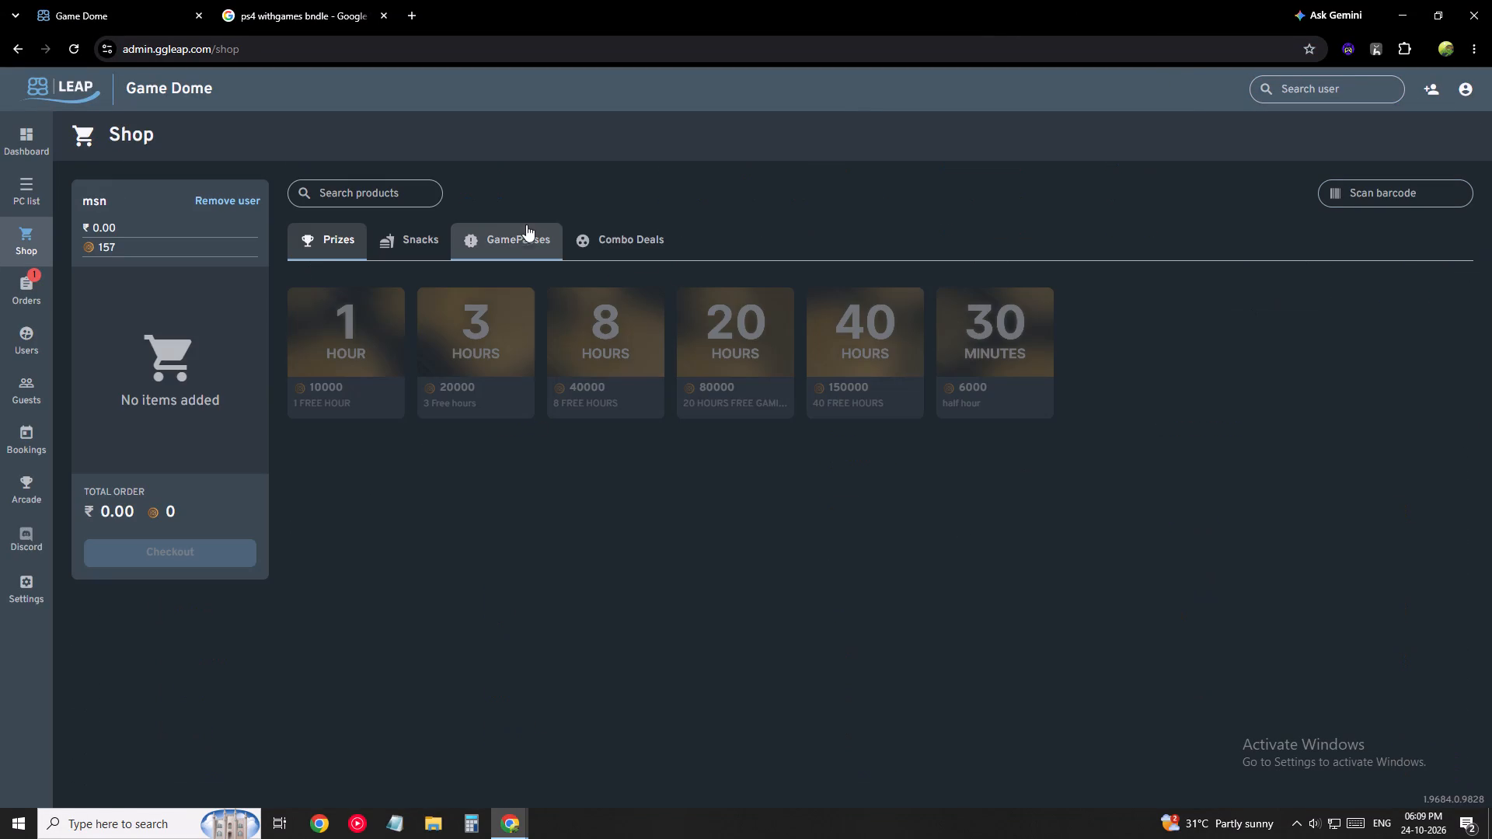
{"action": "left_click", "coordinate": [500, 252]}
{"action": "left_click", "coordinate": [503, 294]}
{"action": "left_click_drag", "start_coordinate": [361, 371], "coordinate": [360, 378]}
{"action": "left_click", "coordinate": [296, 405]}
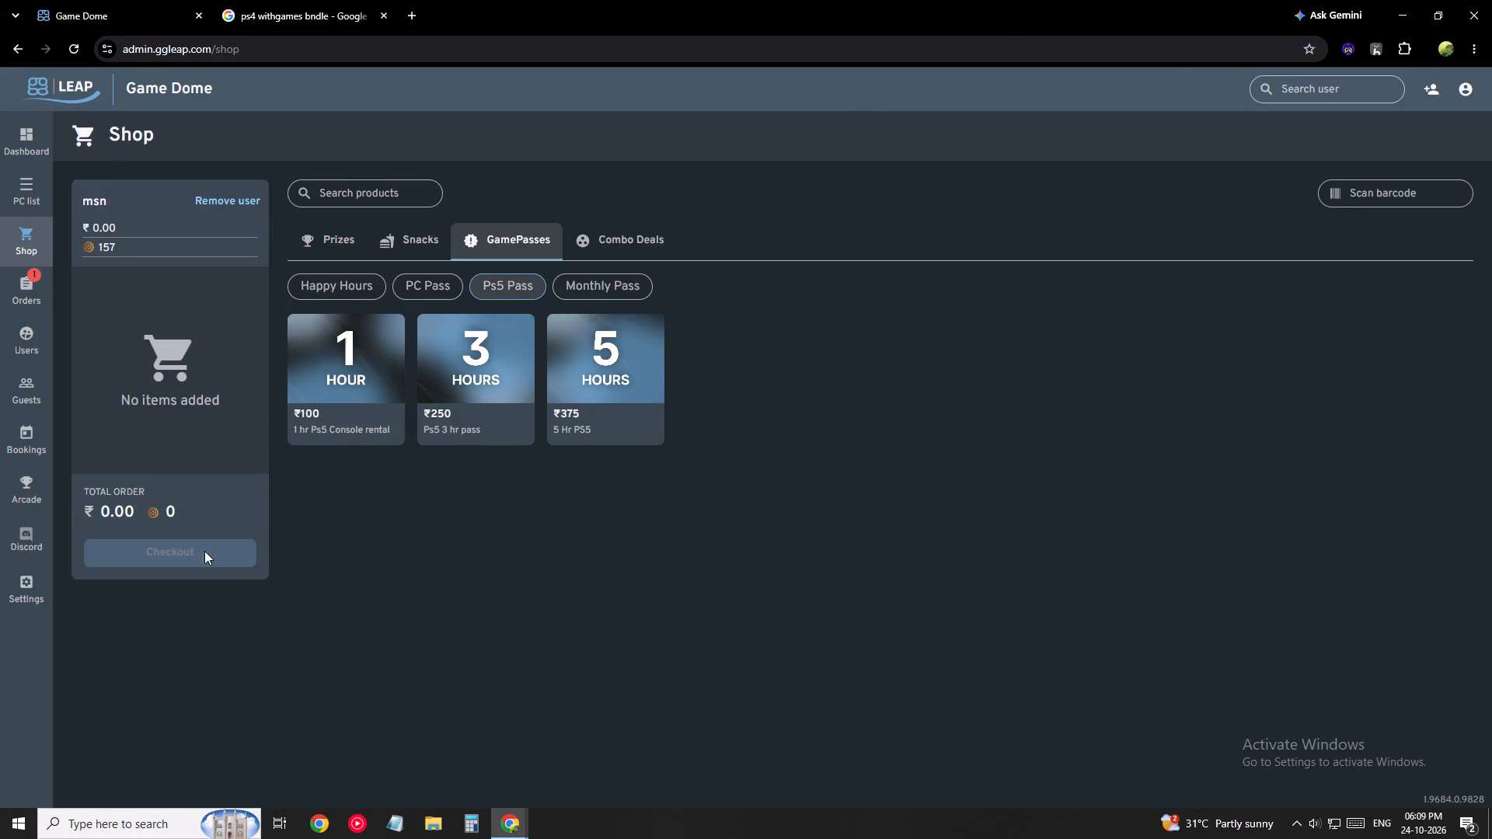
{"action": "left_click", "coordinate": [173, 548]}
{"action": "left_click", "coordinate": [414, 455]}
{"action": "left_click", "coordinate": [405, 433]}
{"action": "left_click", "coordinate": [466, 447]}
{"action": "left_click_drag", "start_coordinate": [406, 662], "coordinate": [406, 670]}
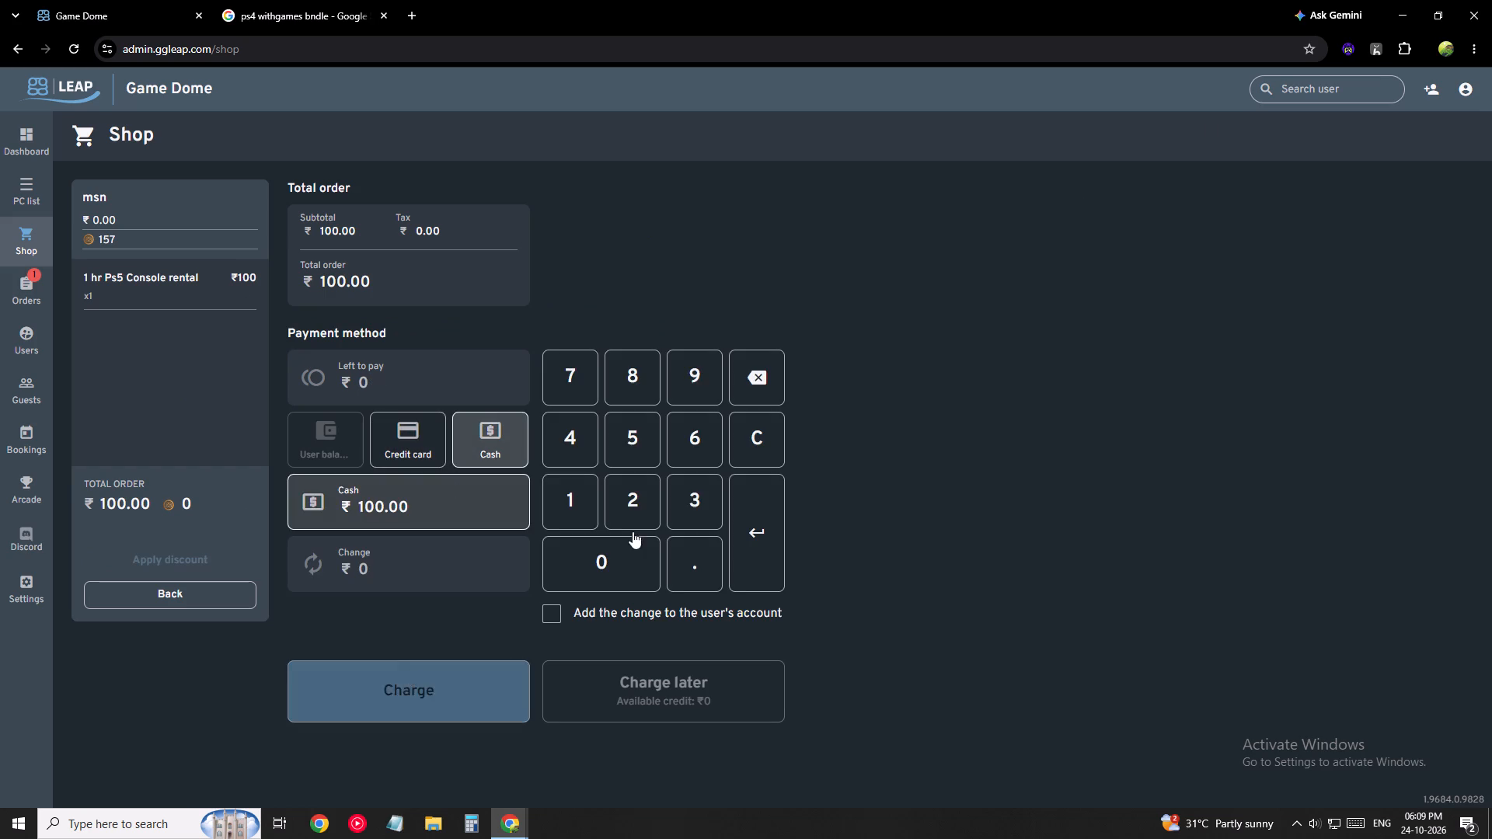
Sell the user raj one 1 hr Ps5 Console rental pass for ₹100, paid in cash.
{"action": "left_click", "coordinate": [1349, 70]}
{"action": "left_click", "coordinate": [1368, 81]}
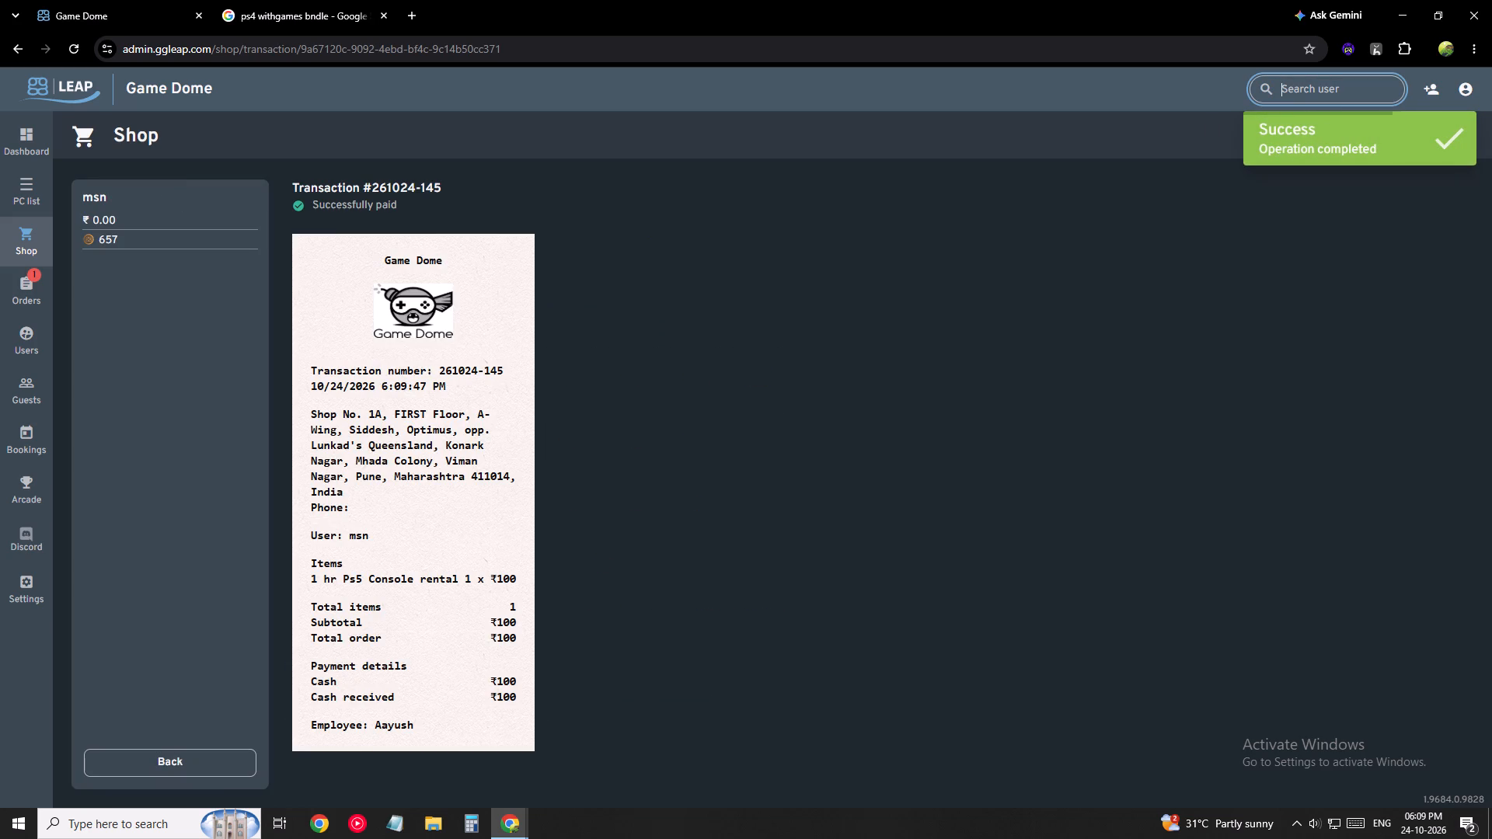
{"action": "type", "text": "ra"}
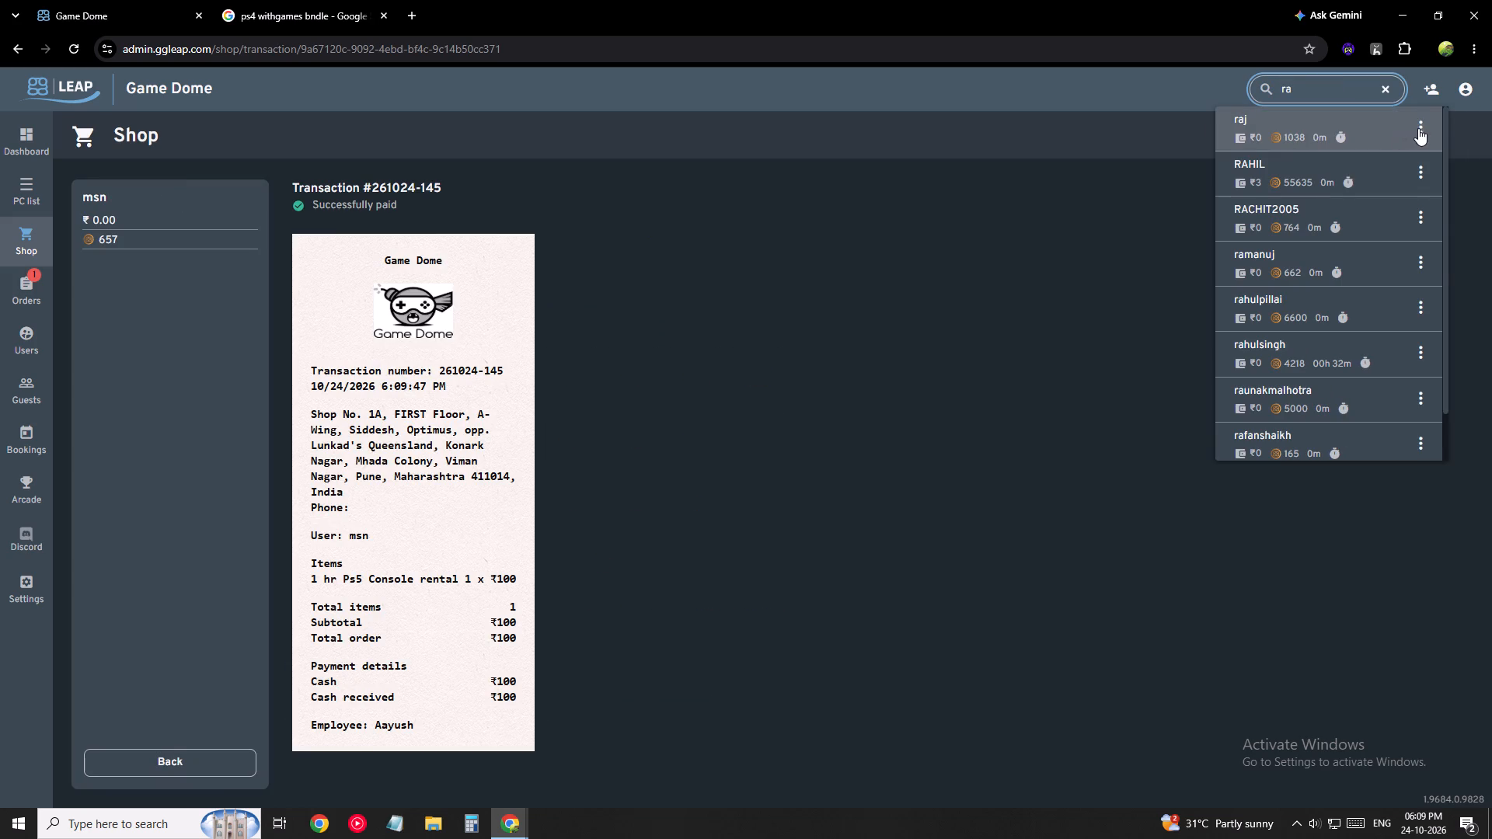
{"action": "left_click", "coordinate": [1418, 128]}
{"action": "left_click_drag", "start_coordinate": [1441, 143], "coordinate": [1456, 138]}
{"action": "left_click_drag", "start_coordinate": [1208, 739], "coordinate": [1202, 739]}
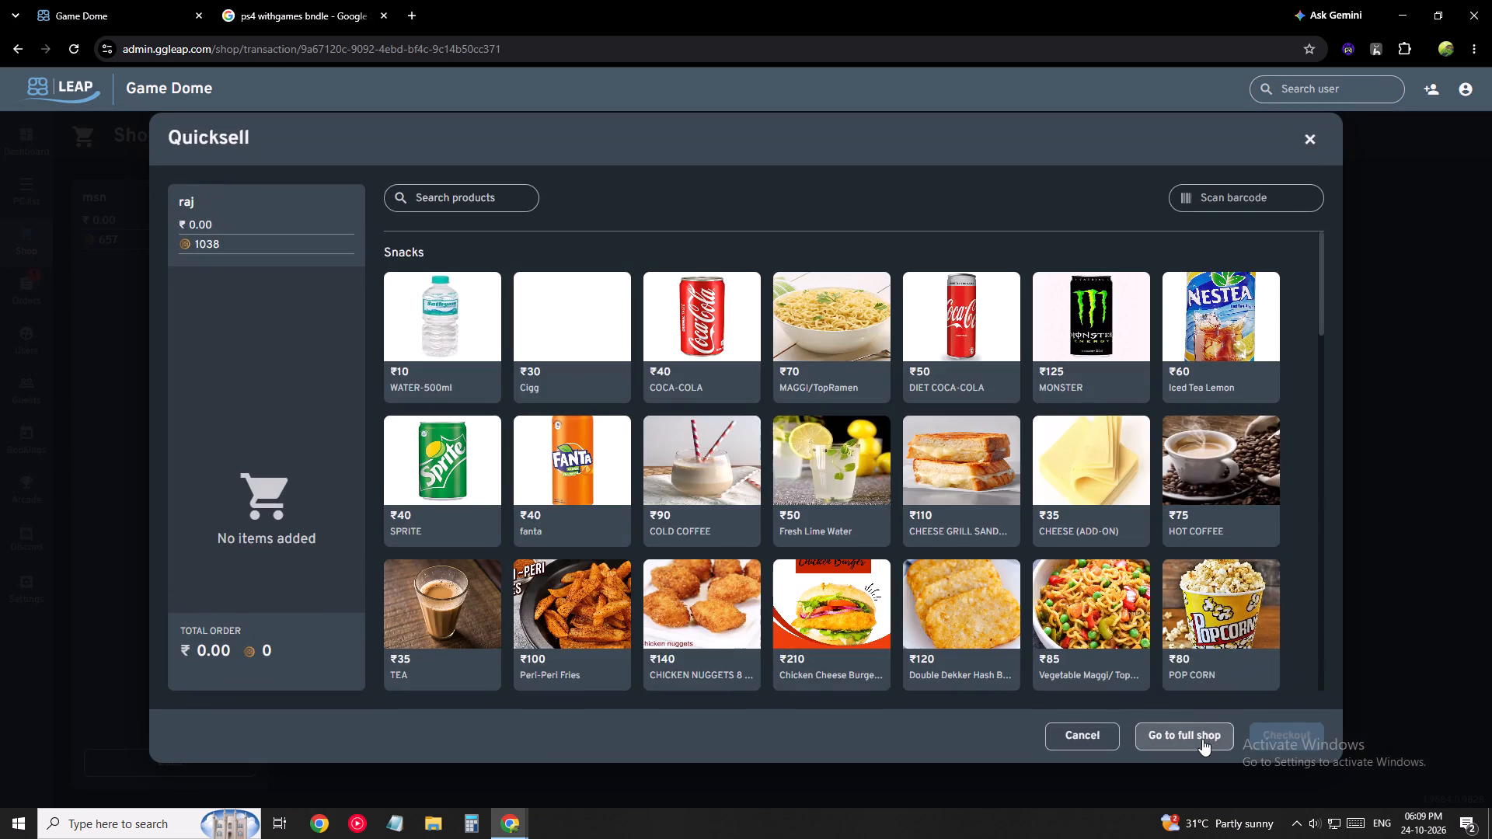
{"action": "left_click_drag", "start_coordinate": [1202, 739], "coordinate": [1197, 735]}
{"action": "left_click", "coordinate": [542, 241]}
{"action": "left_click", "coordinate": [519, 281]}
{"action": "left_click", "coordinate": [333, 402]}
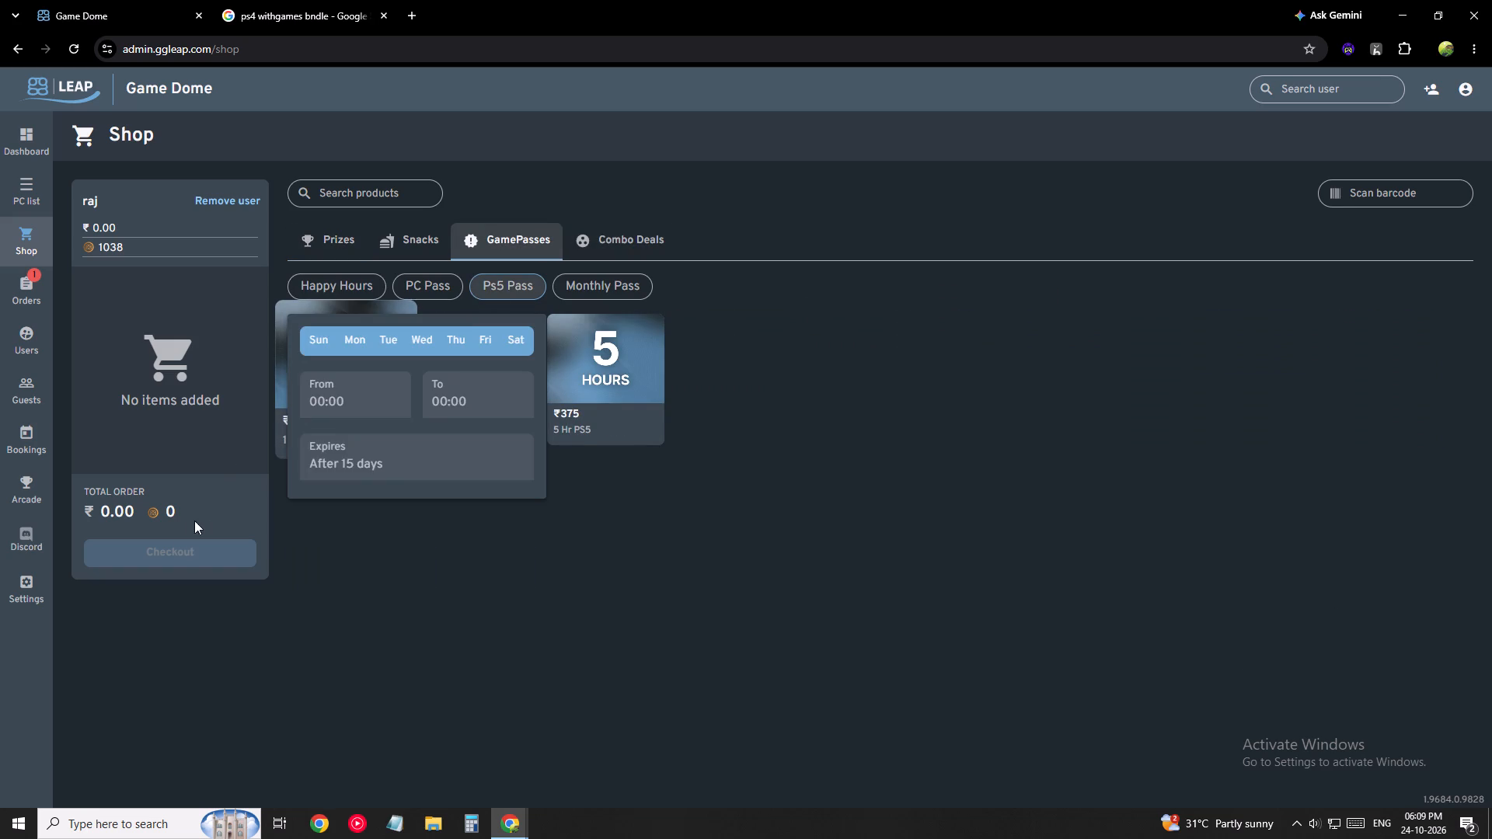
{"action": "left_click", "coordinate": [350, 385]}
{"action": "left_click", "coordinate": [160, 569]}
{"action": "left_click", "coordinate": [193, 544]}
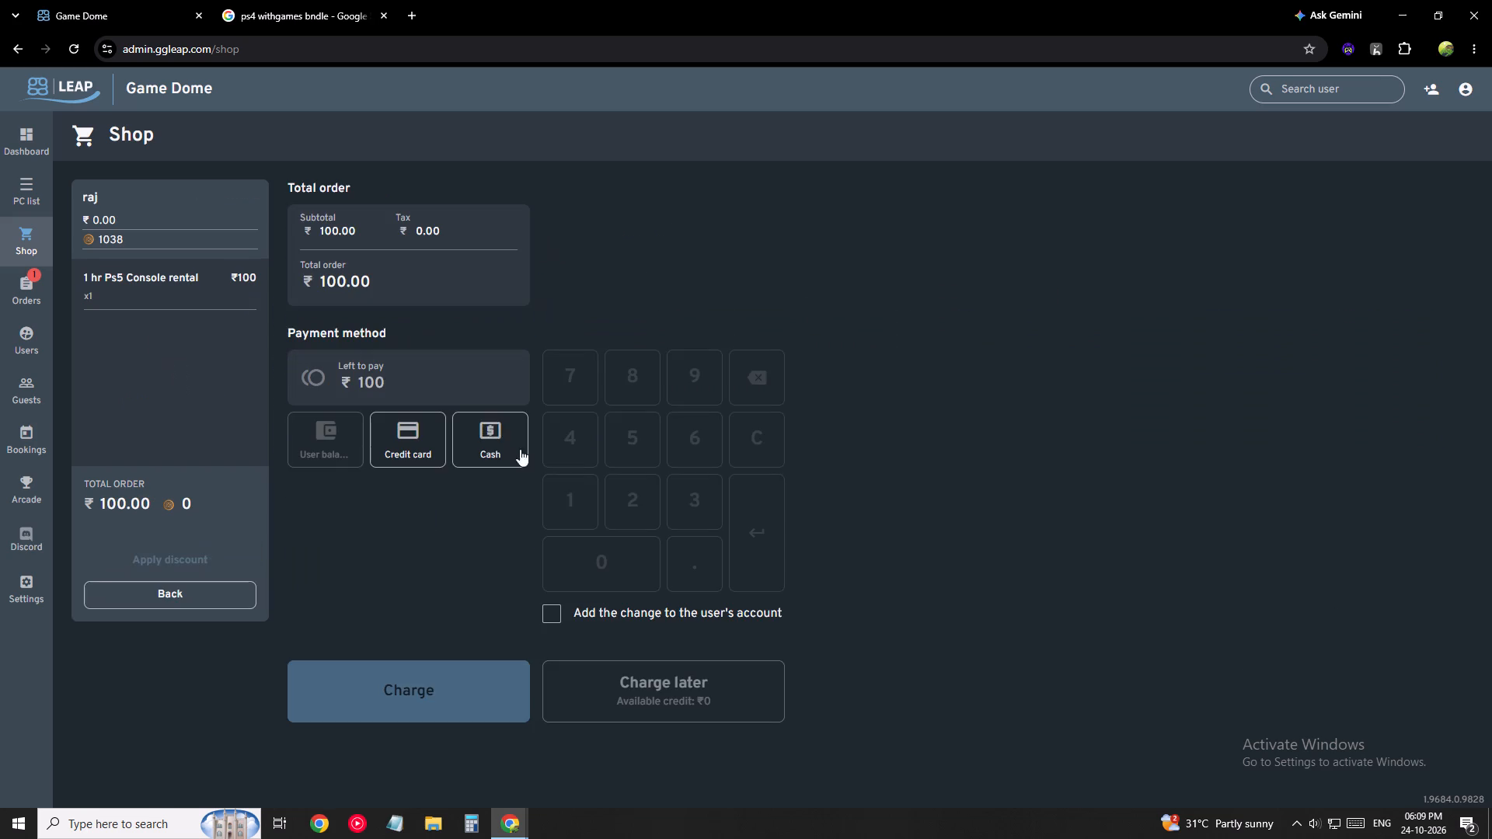
{"action": "left_click", "coordinate": [533, 438]}
{"action": "left_click", "coordinate": [490, 433]}
{"action": "left_click", "coordinate": [423, 677]}
Log the user raj in to the PS 4 console from the PC list.
{"action": "left_click", "coordinate": [9, 192]}
{"action": "scroll", "coordinate": [404, 437], "scroll_direction": "down", "scroll_amount": 5}
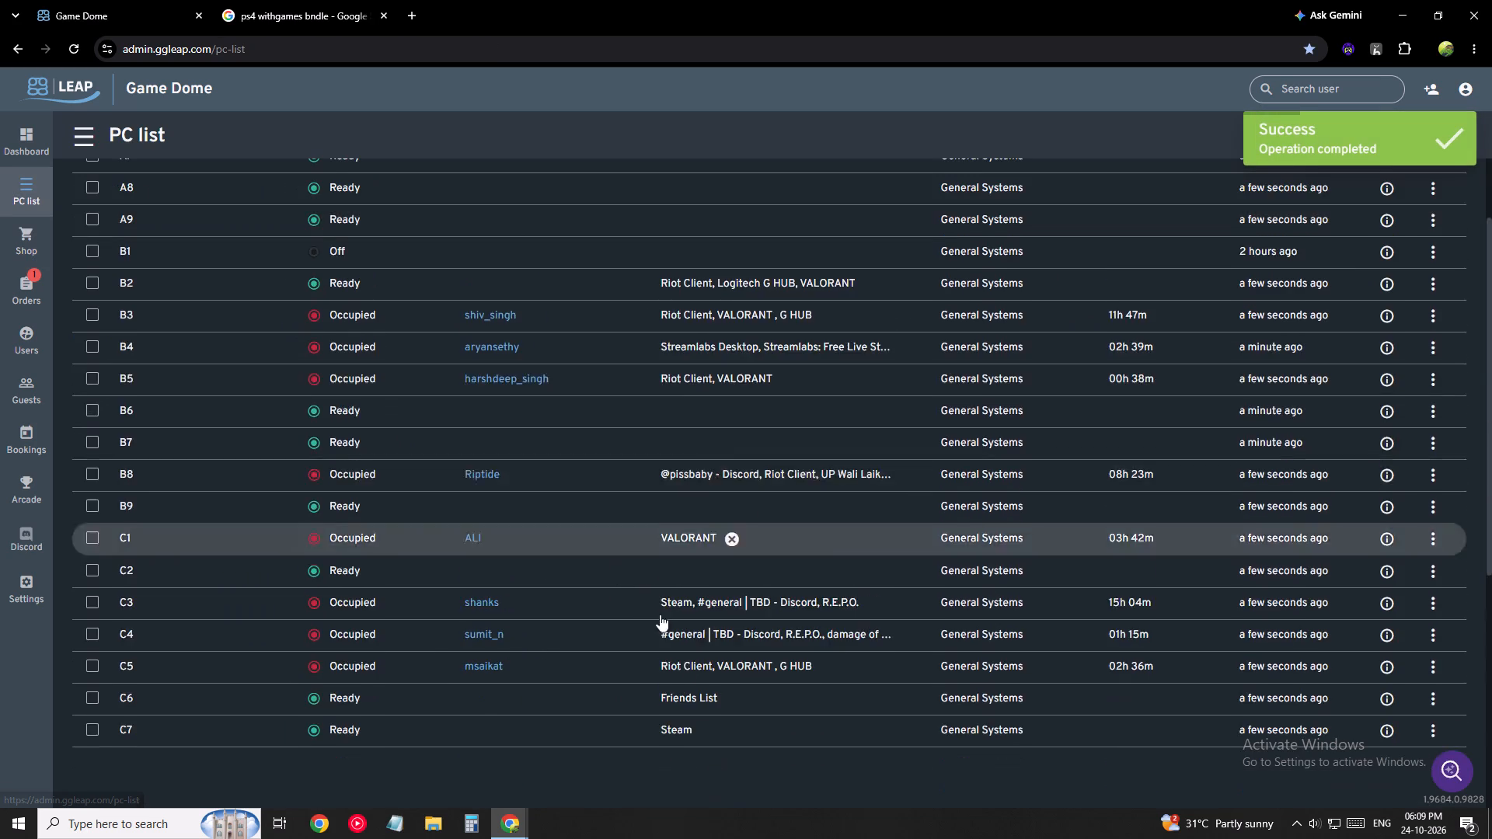
{"action": "scroll", "coordinate": [660, 614], "scroll_direction": "down", "scroll_amount": 7}
{"action": "scroll", "coordinate": [903, 660], "scroll_direction": "up", "scroll_amount": 1}
{"action": "scroll", "coordinate": [1304, 738], "scroll_direction": "down", "scroll_amount": 3}
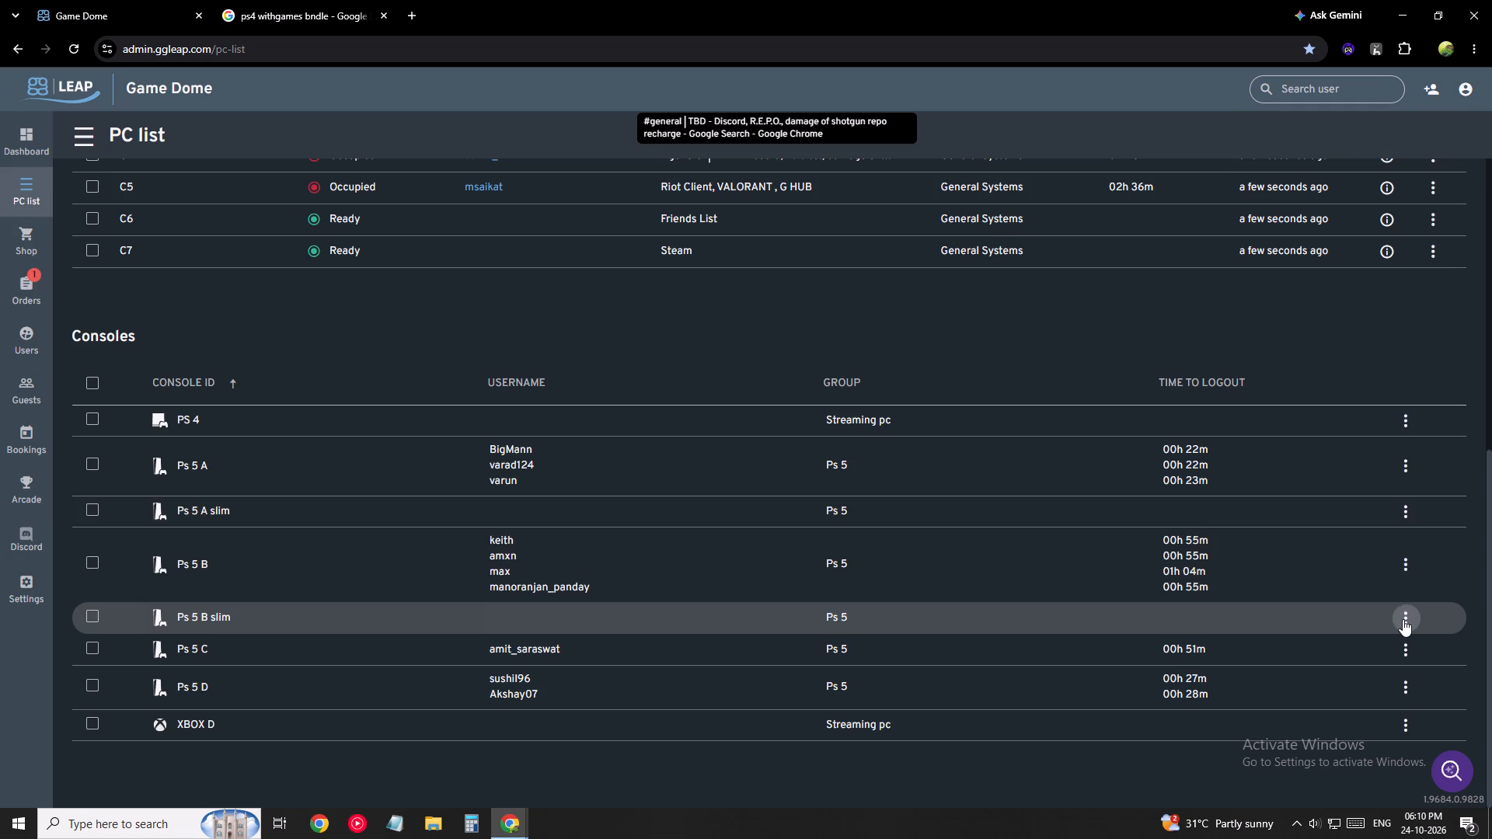
{"action": "left_click", "coordinate": [1403, 424]}
{"action": "left_click", "coordinate": [1419, 433]}
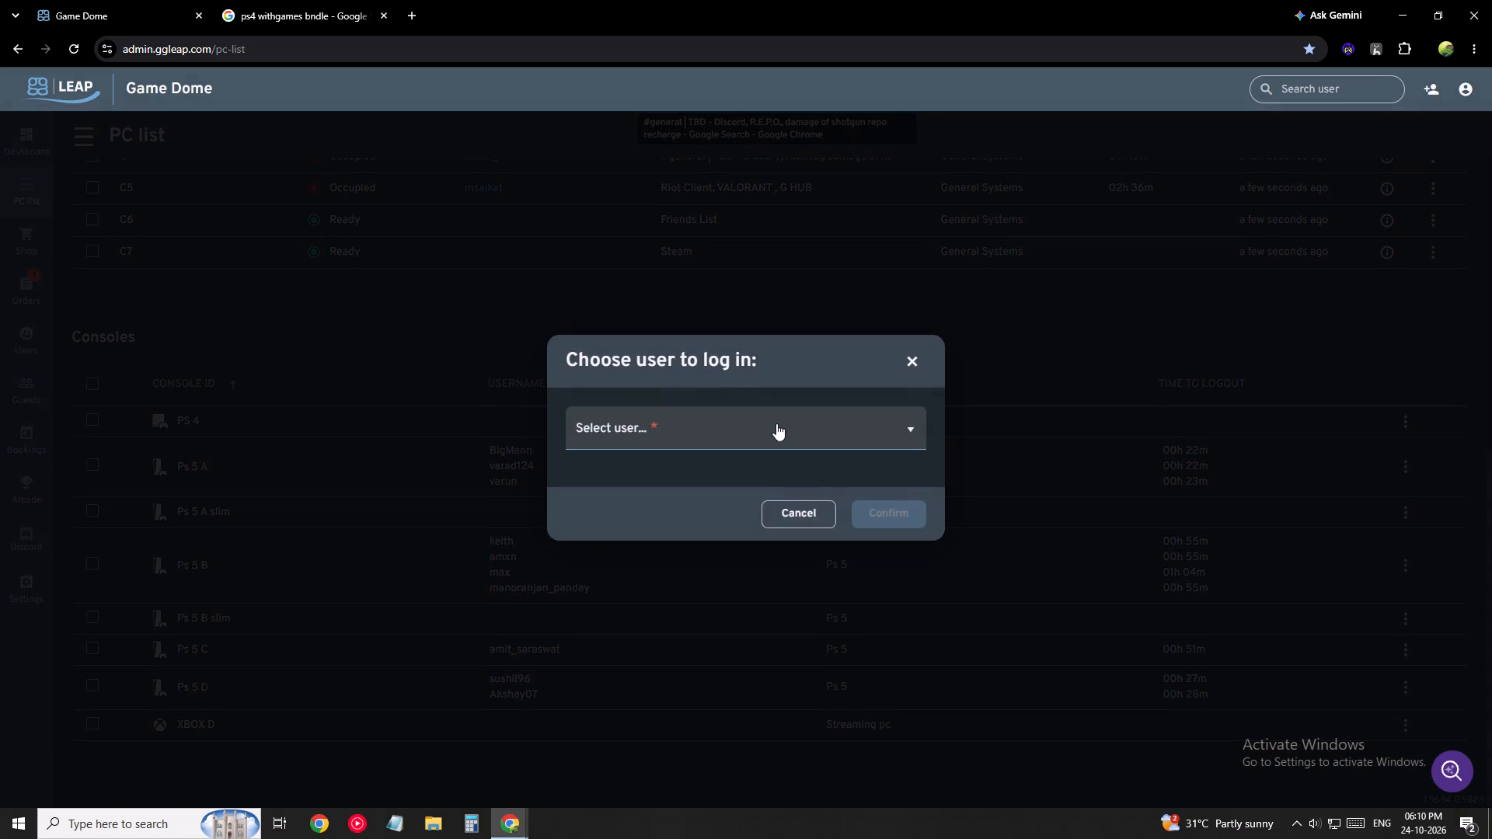
{"action": "left_click", "coordinate": [785, 430]}
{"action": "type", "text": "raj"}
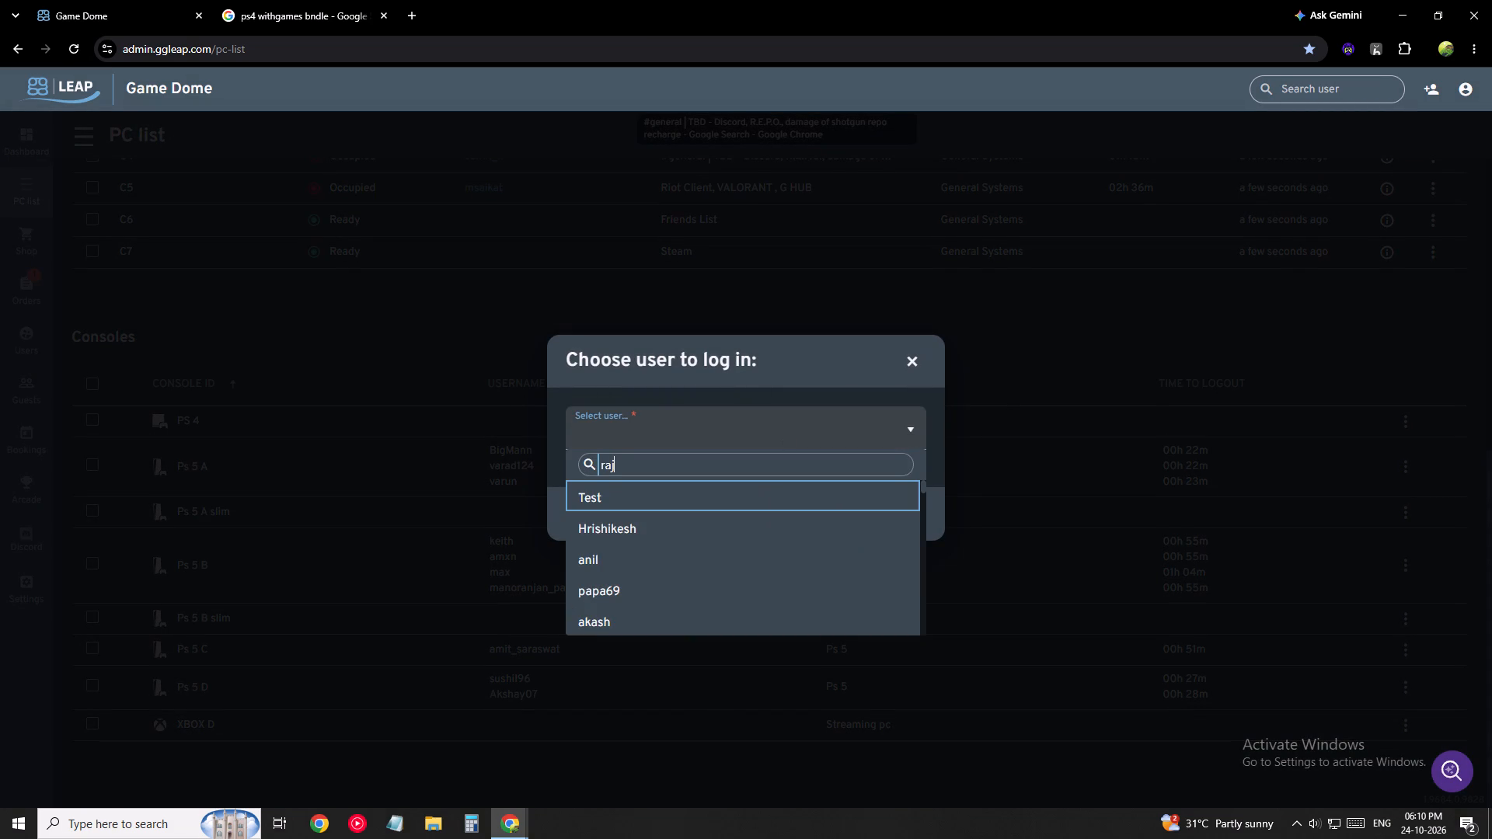
{"action": "left_click", "coordinate": [776, 491]}
{"action": "left_click", "coordinate": [894, 496]}
{"action": "left_click", "coordinate": [897, 507]}
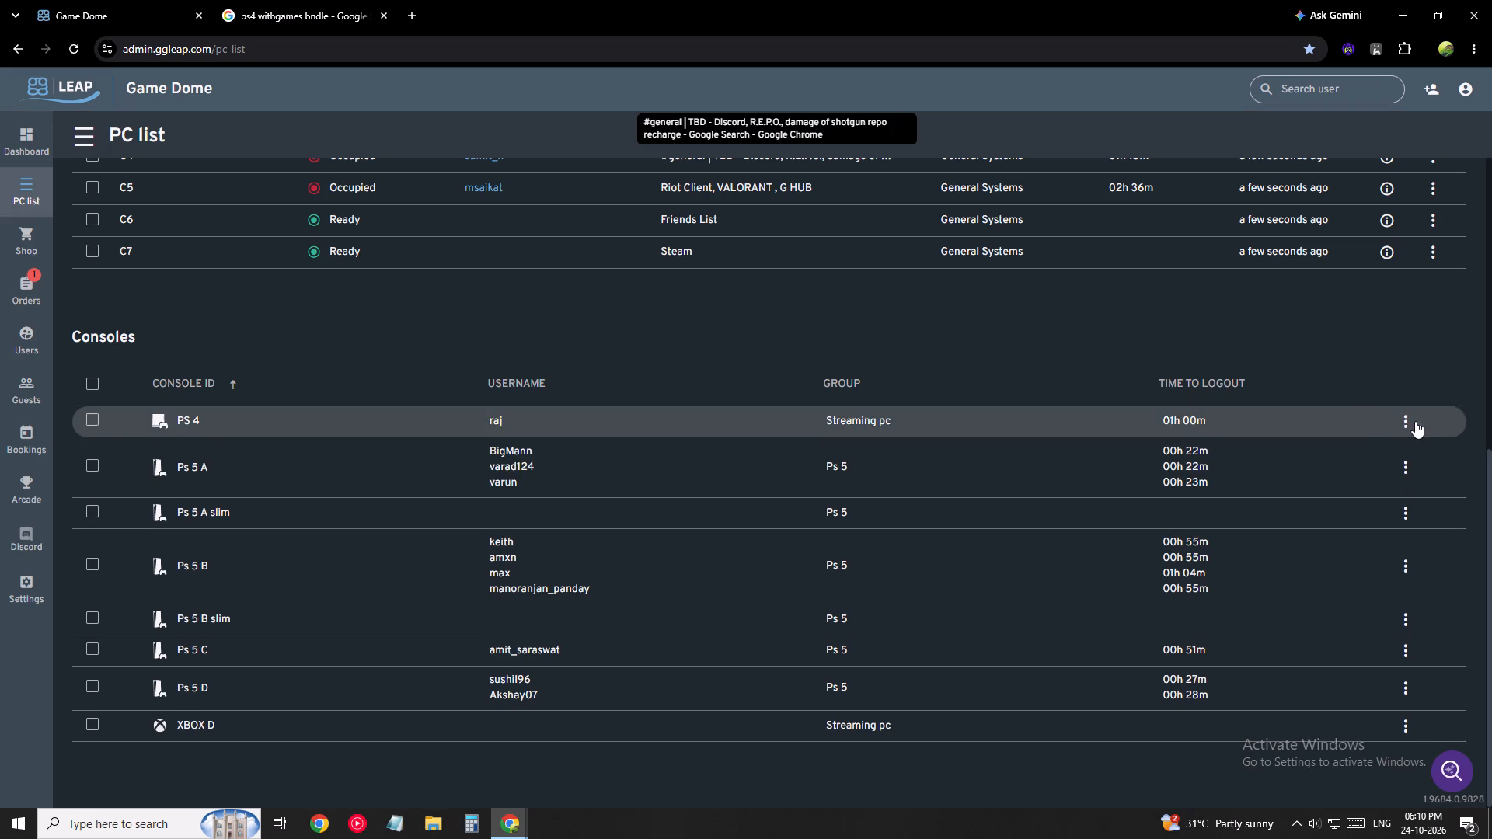
Add the user msn to the PS 4 console alongside raj and complete the login.
{"action": "left_click", "coordinate": [1415, 421]}
{"action": "left_click", "coordinate": [1410, 493]}
{"action": "left_click", "coordinate": [804, 441]}
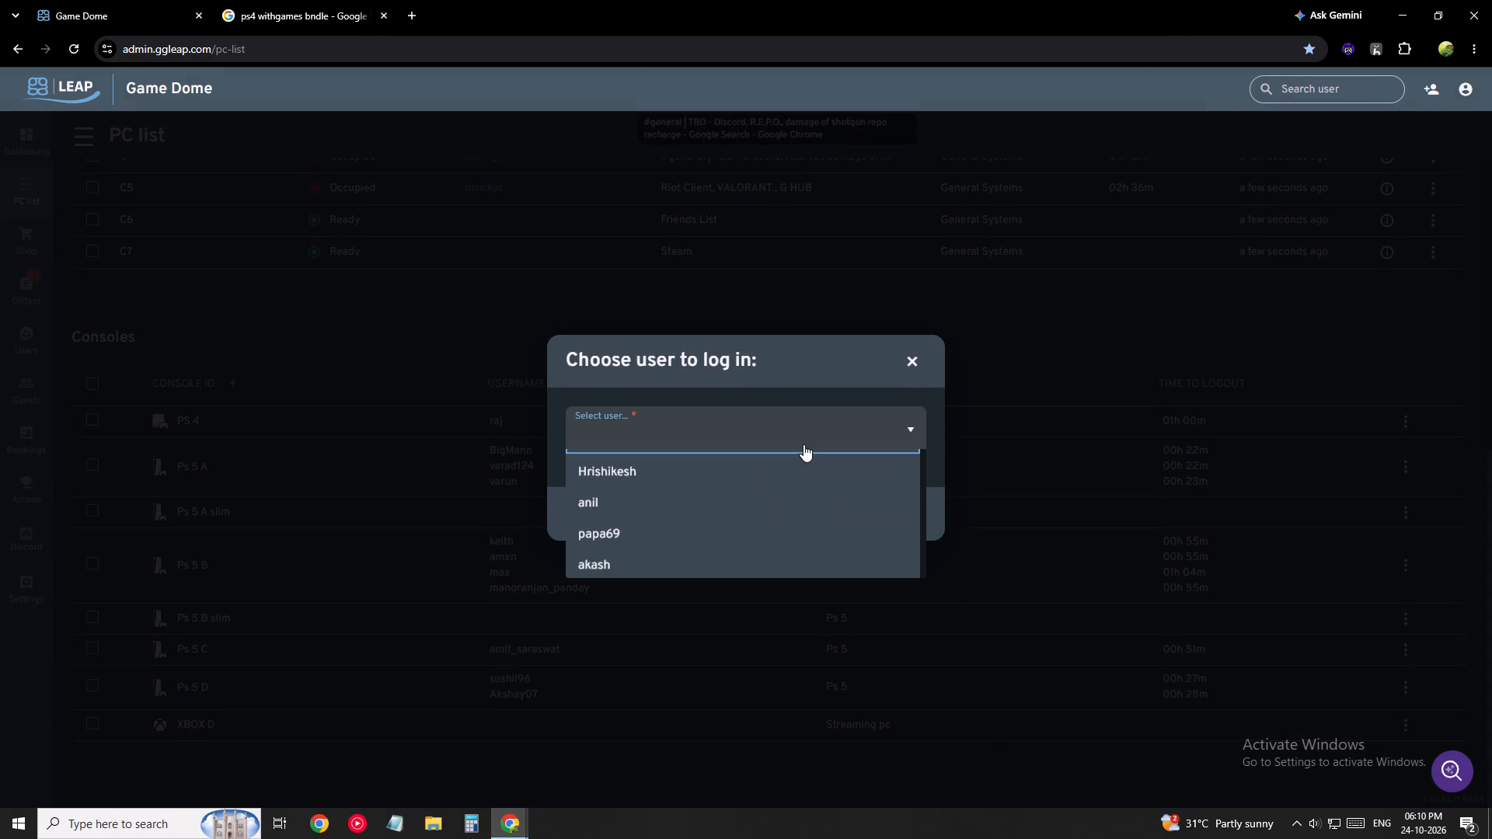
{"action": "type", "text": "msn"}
{"action": "left_click", "coordinate": [753, 490]}
{"action": "left_click", "coordinate": [894, 500]}
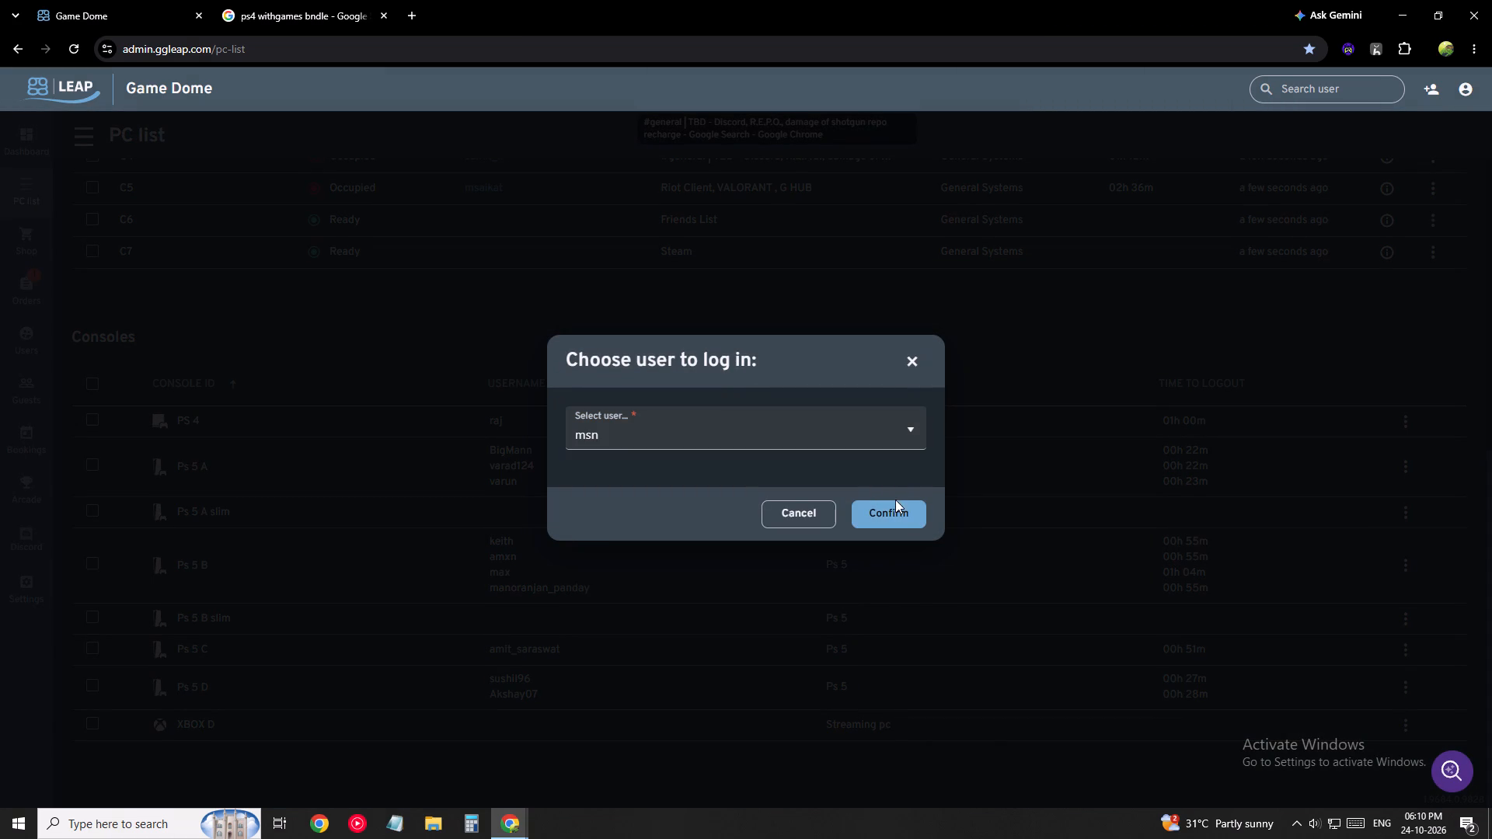
{"action": "left_click", "coordinate": [878, 522]}
Find the customer whose username begins with bhavesh and withdraw ₹15 in cash from their balance.
{"action": "left_click", "coordinate": [1337, 79]}
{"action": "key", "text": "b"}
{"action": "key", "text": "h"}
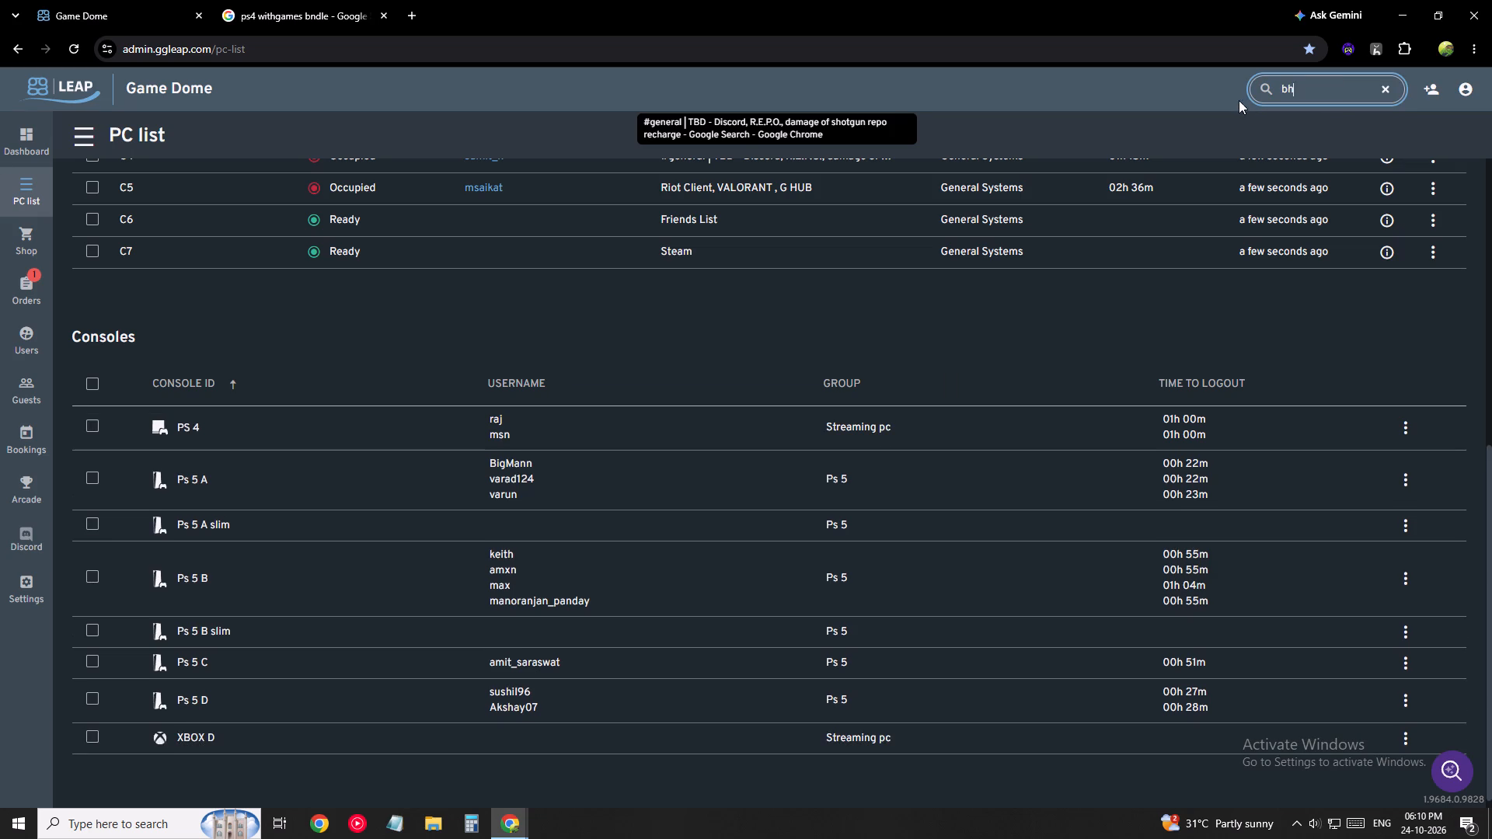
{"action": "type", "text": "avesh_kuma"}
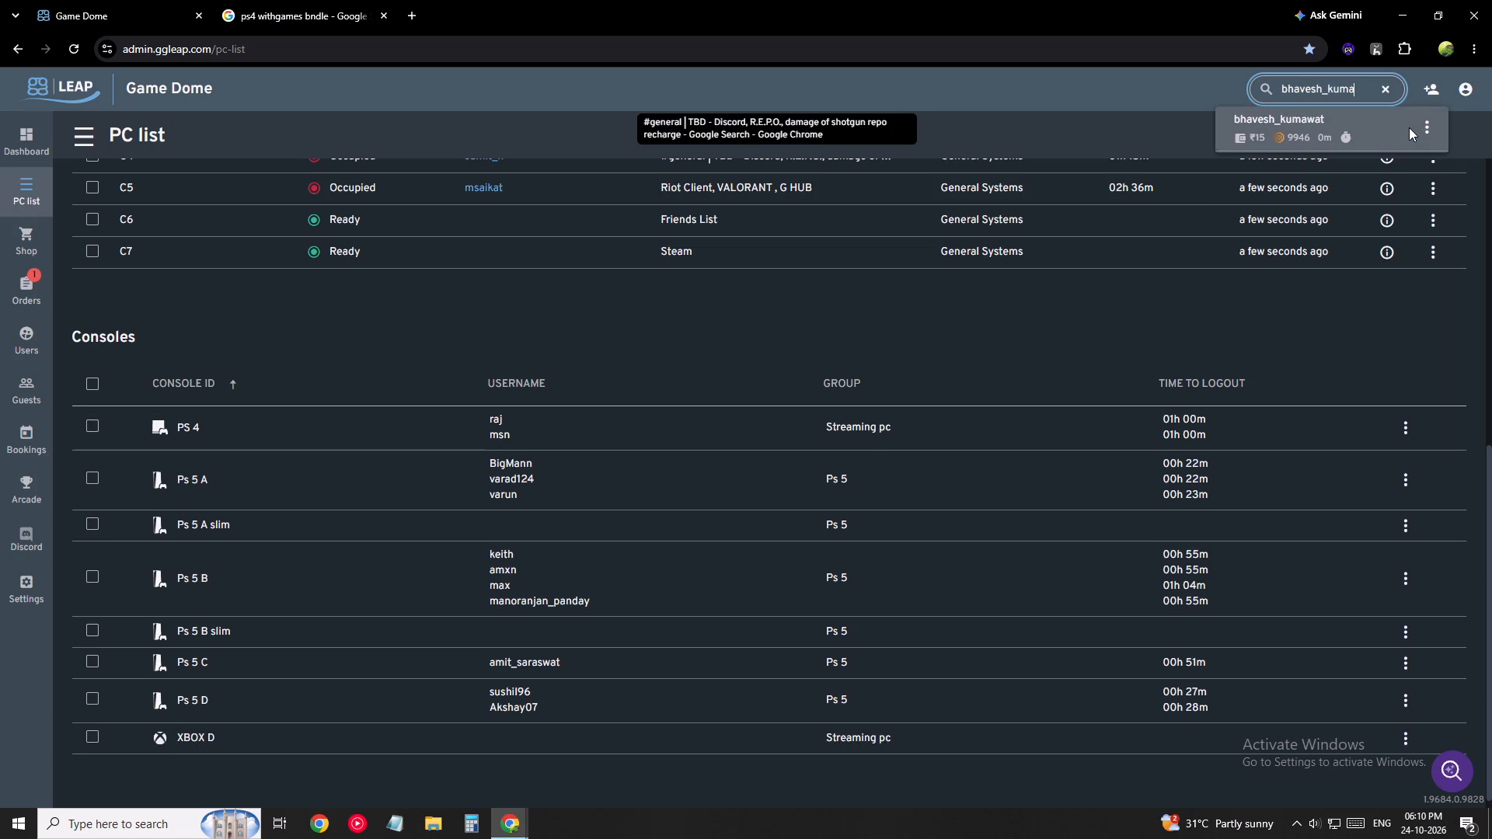
{"action": "left_click", "coordinate": [1423, 127]}
{"action": "left_click", "coordinate": [1424, 218]}
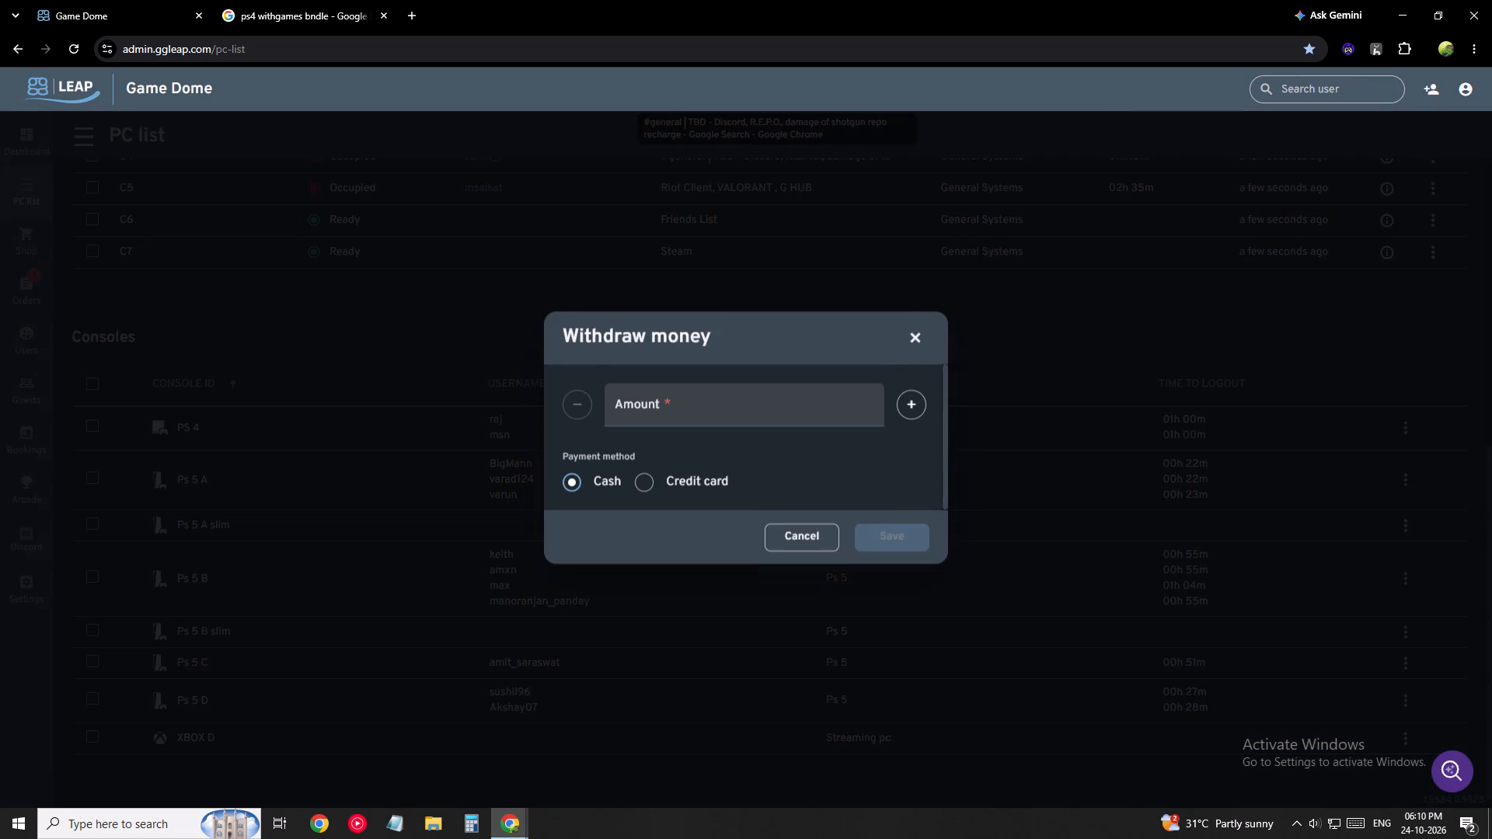
{"action": "left_click", "coordinate": [756, 435]}
{"action": "left_click", "coordinate": [768, 413]}
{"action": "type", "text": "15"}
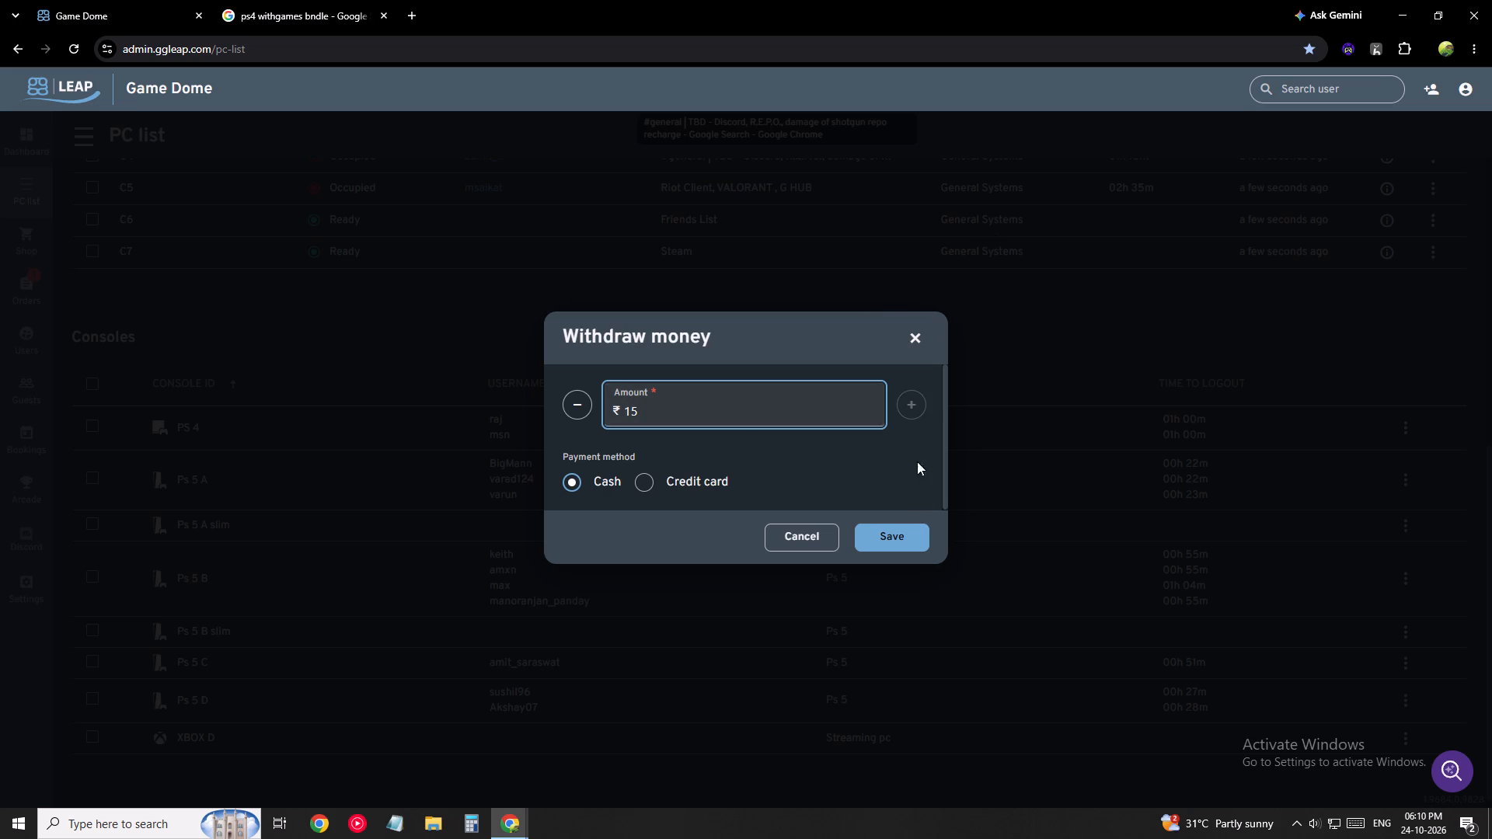
{"action": "left_click", "coordinate": [906, 534]}
Start a new user search.
{"action": "left_click", "coordinate": [1296, 86]}
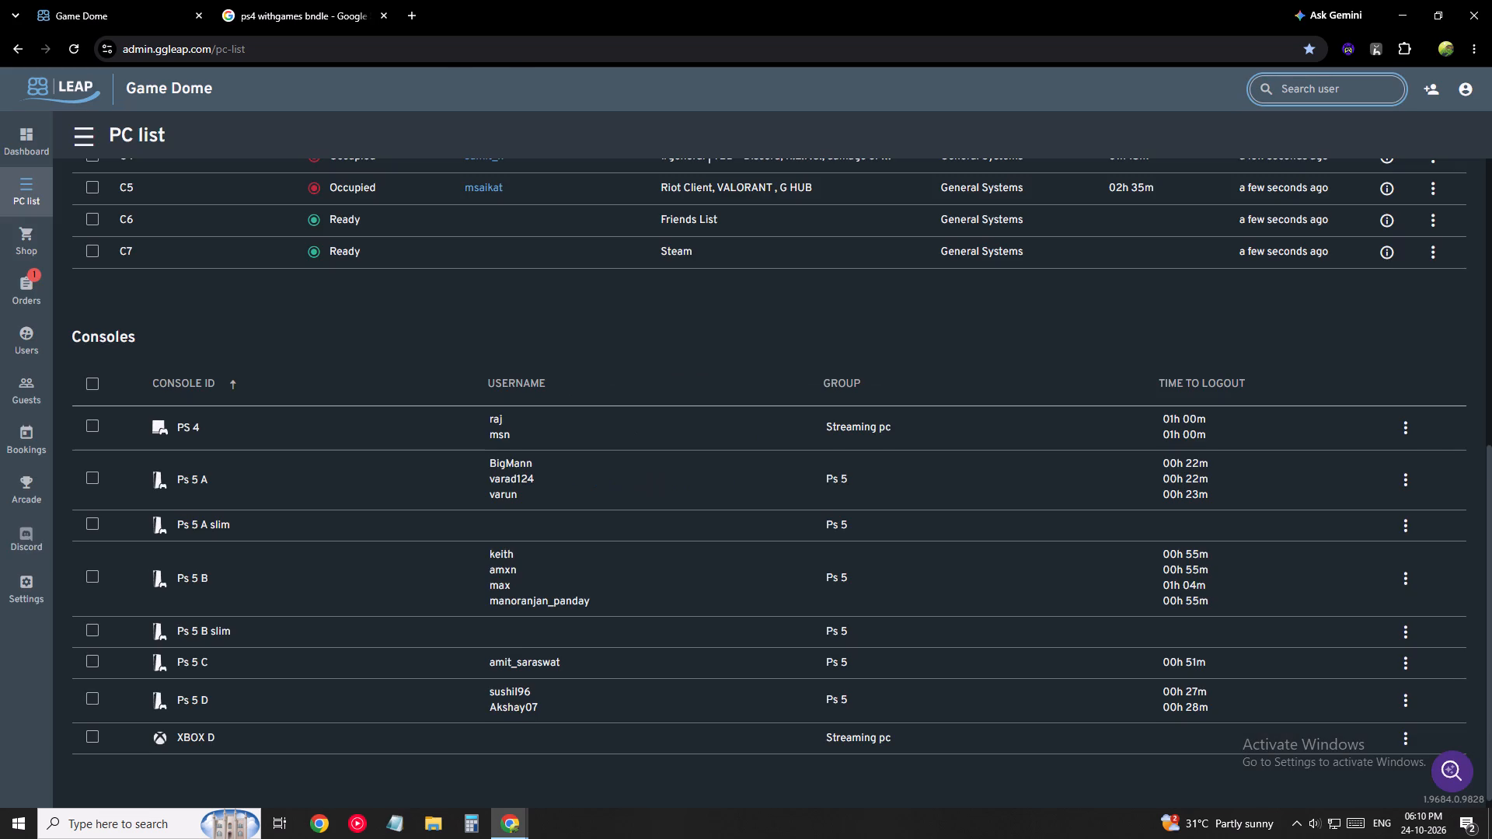
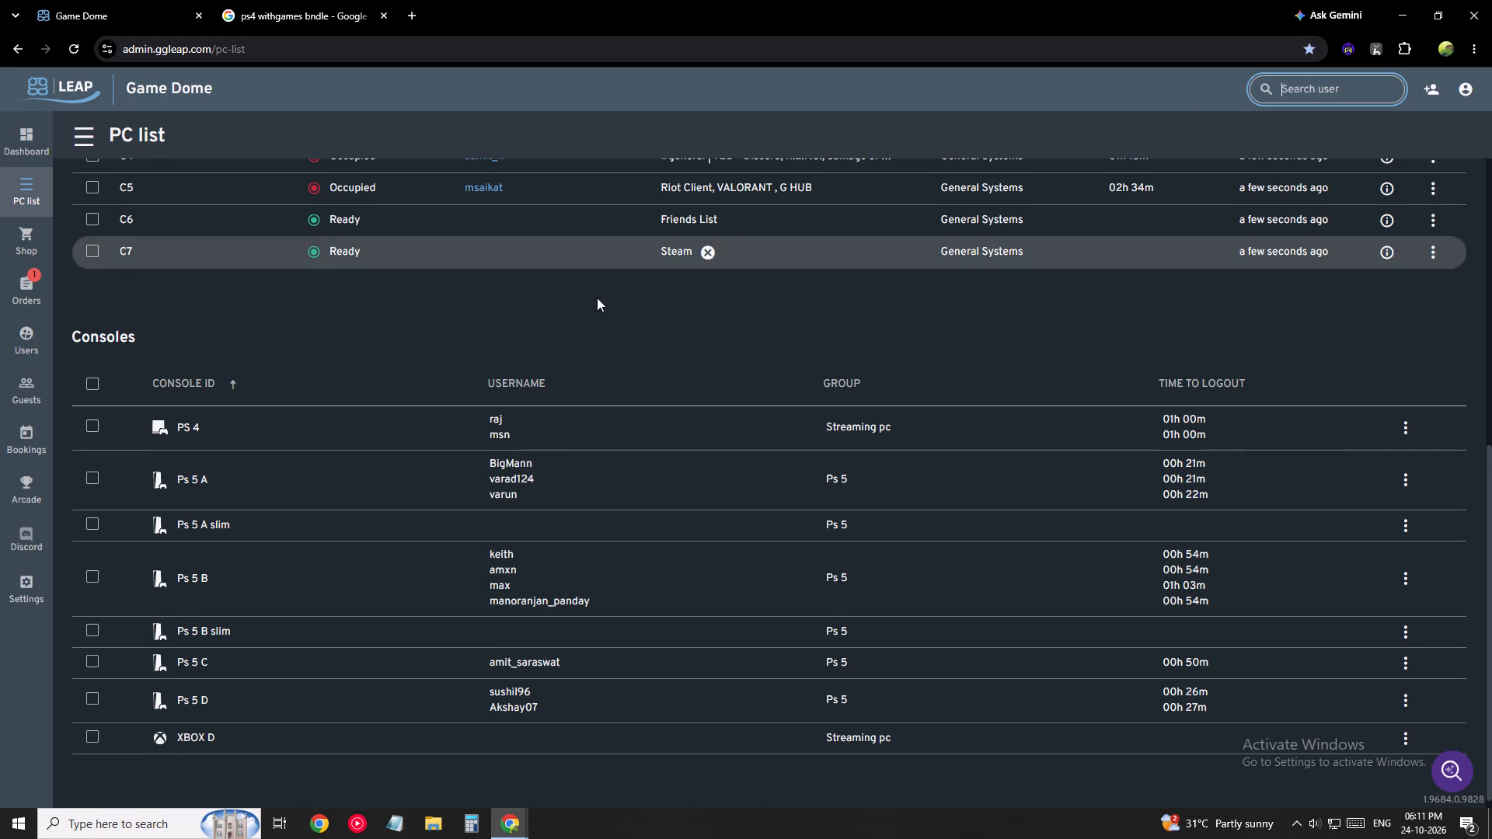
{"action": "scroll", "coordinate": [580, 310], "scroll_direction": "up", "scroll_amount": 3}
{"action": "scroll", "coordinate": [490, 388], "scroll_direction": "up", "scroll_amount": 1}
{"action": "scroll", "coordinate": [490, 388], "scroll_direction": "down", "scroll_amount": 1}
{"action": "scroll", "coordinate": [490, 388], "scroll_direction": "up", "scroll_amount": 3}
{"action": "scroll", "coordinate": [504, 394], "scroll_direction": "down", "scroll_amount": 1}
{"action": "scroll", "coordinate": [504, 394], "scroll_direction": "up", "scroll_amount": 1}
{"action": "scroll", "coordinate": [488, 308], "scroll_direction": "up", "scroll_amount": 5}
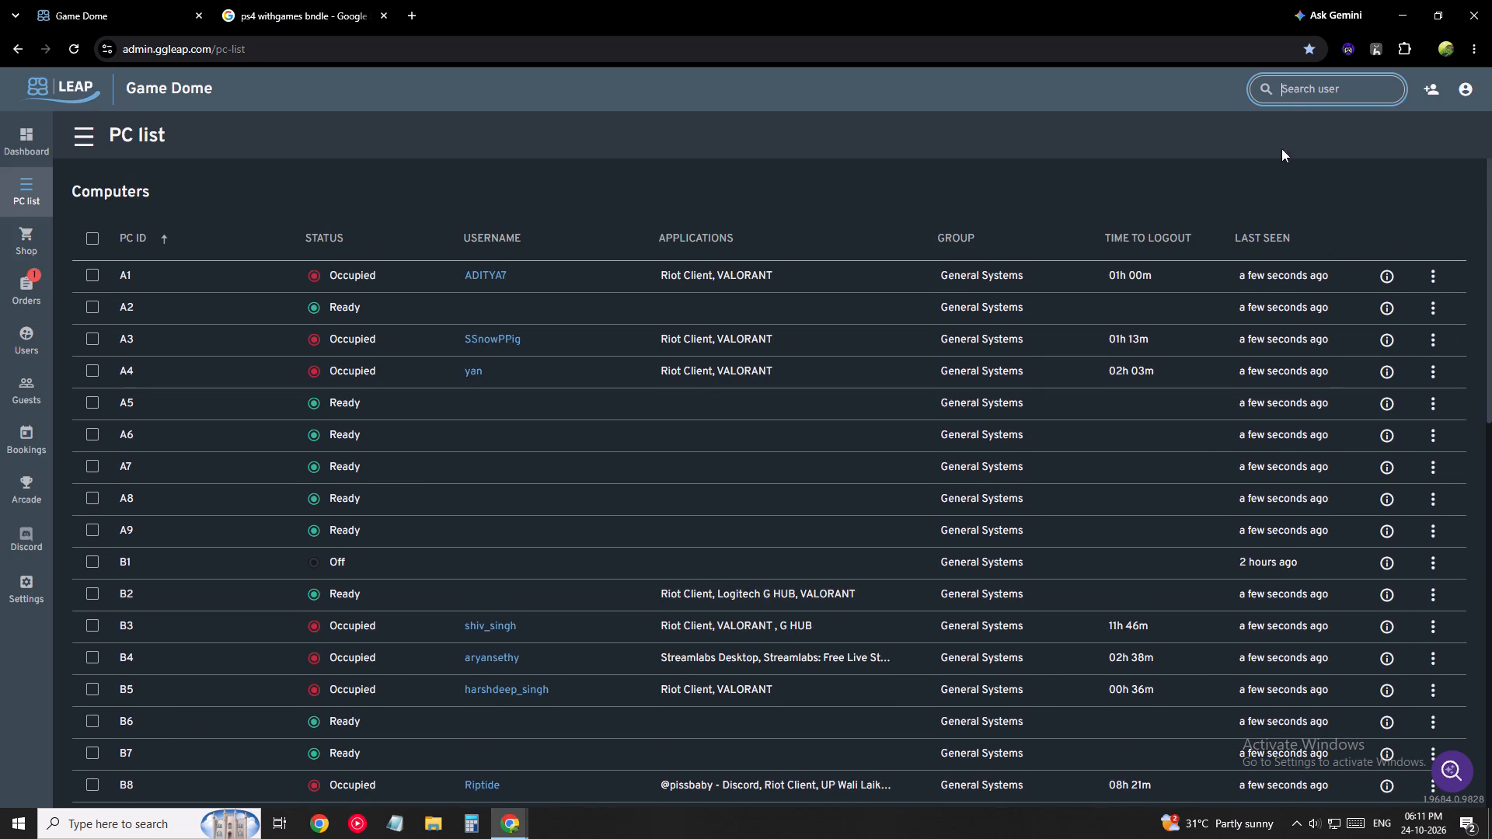
{"action": "left_click", "coordinate": [1299, 106]}
{"action": "left_click", "coordinate": [1308, 85]}
{"action": "scroll", "coordinate": [541, 464], "scroll_direction": "down", "scroll_amount": 3}
{"action": "scroll", "coordinate": [488, 605], "scroll_direction": "down", "scroll_amount": 2}
{"action": "scroll", "coordinate": [550, 444], "scroll_direction": "up", "scroll_amount": 3}
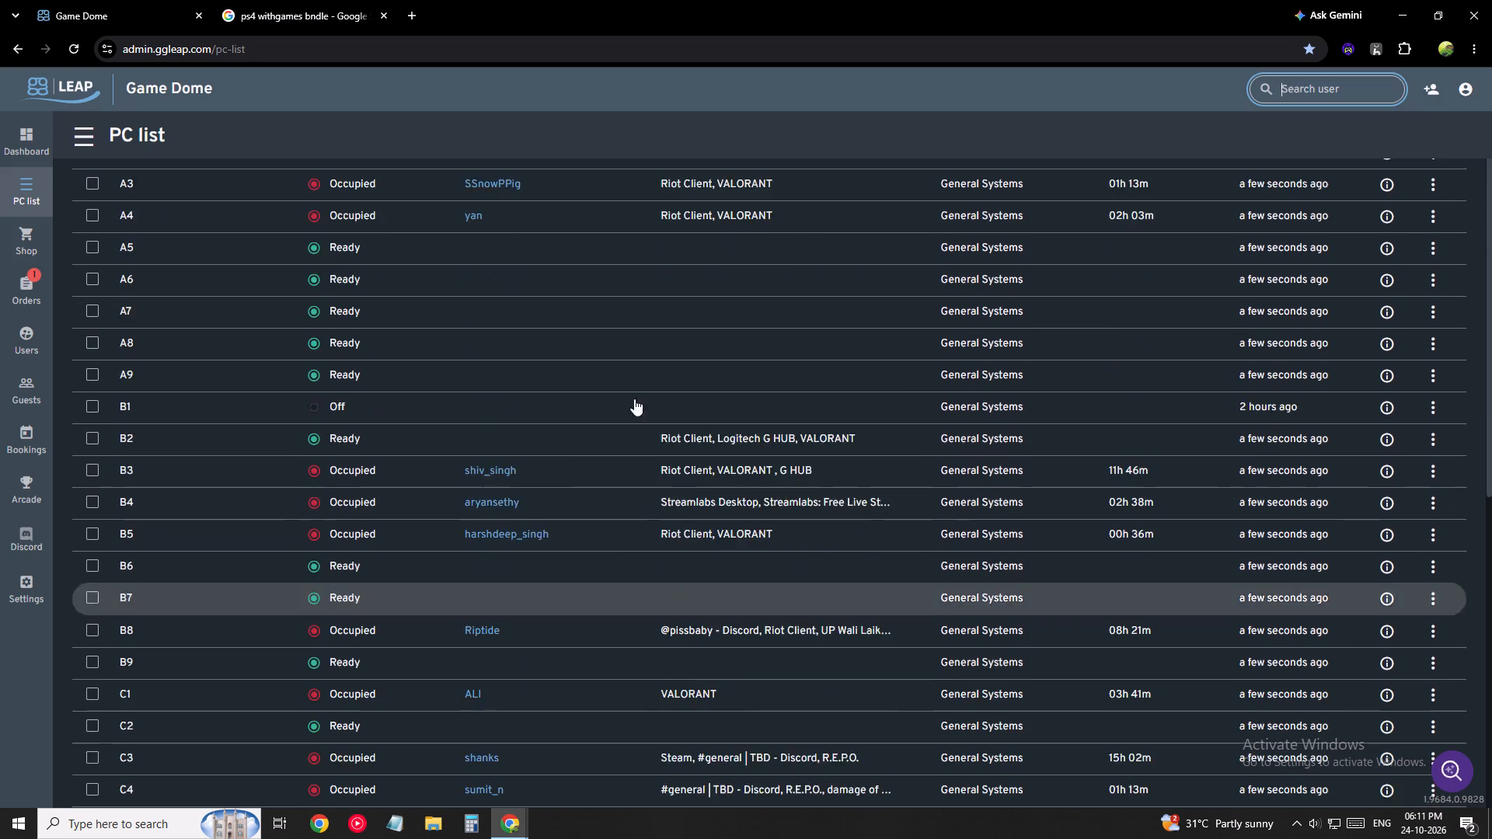
{"action": "scroll", "coordinate": [634, 399], "scroll_direction": "up", "scroll_amount": 3}
{"action": "key", "text": "s"}
{"action": "key", "text": "a"}
{"action": "key", "text": "r"}
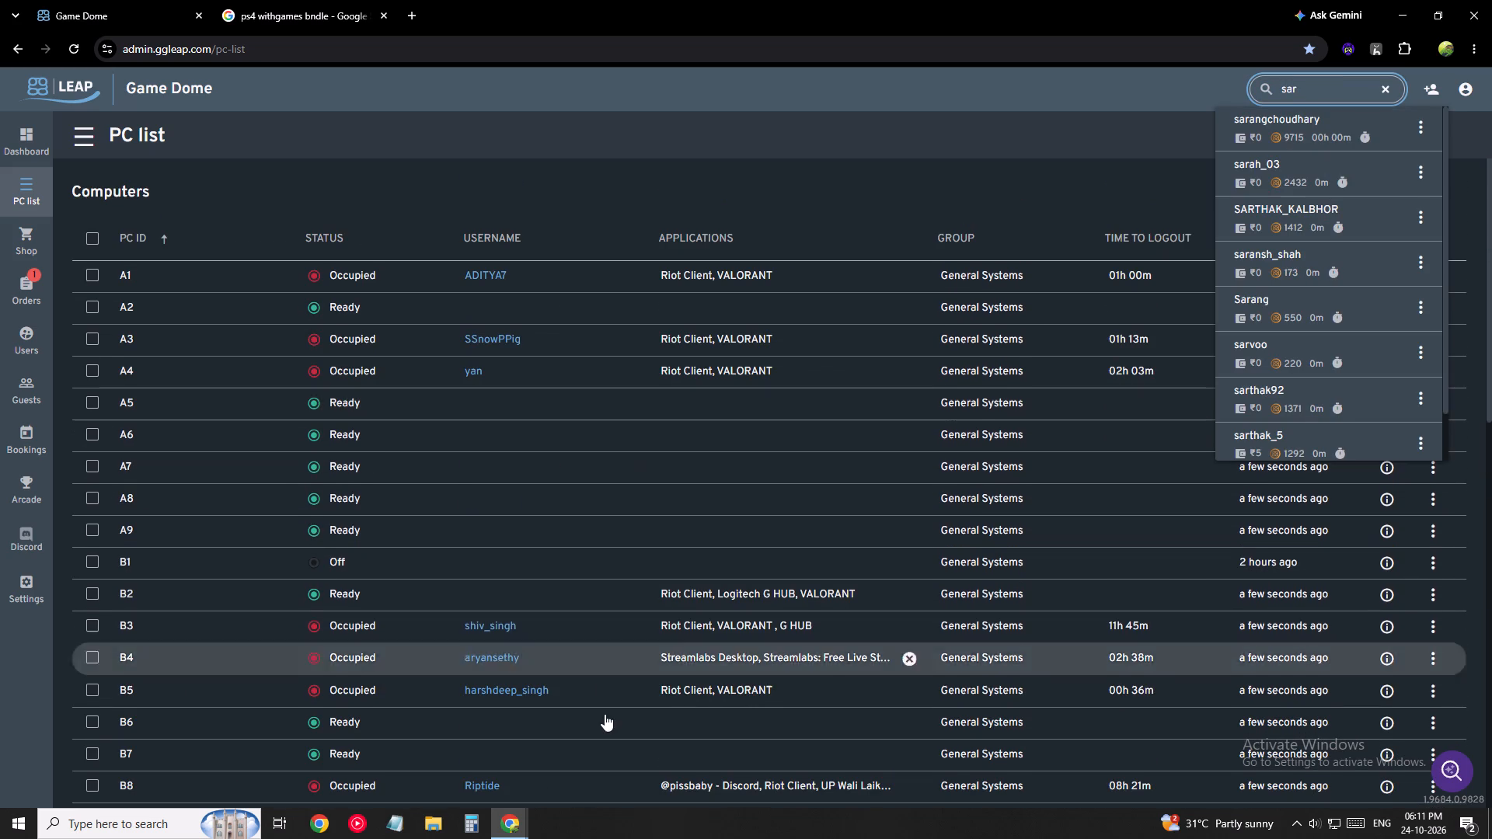
{"action": "scroll", "coordinate": [593, 719], "scroll_direction": "down", "scroll_amount": 6}
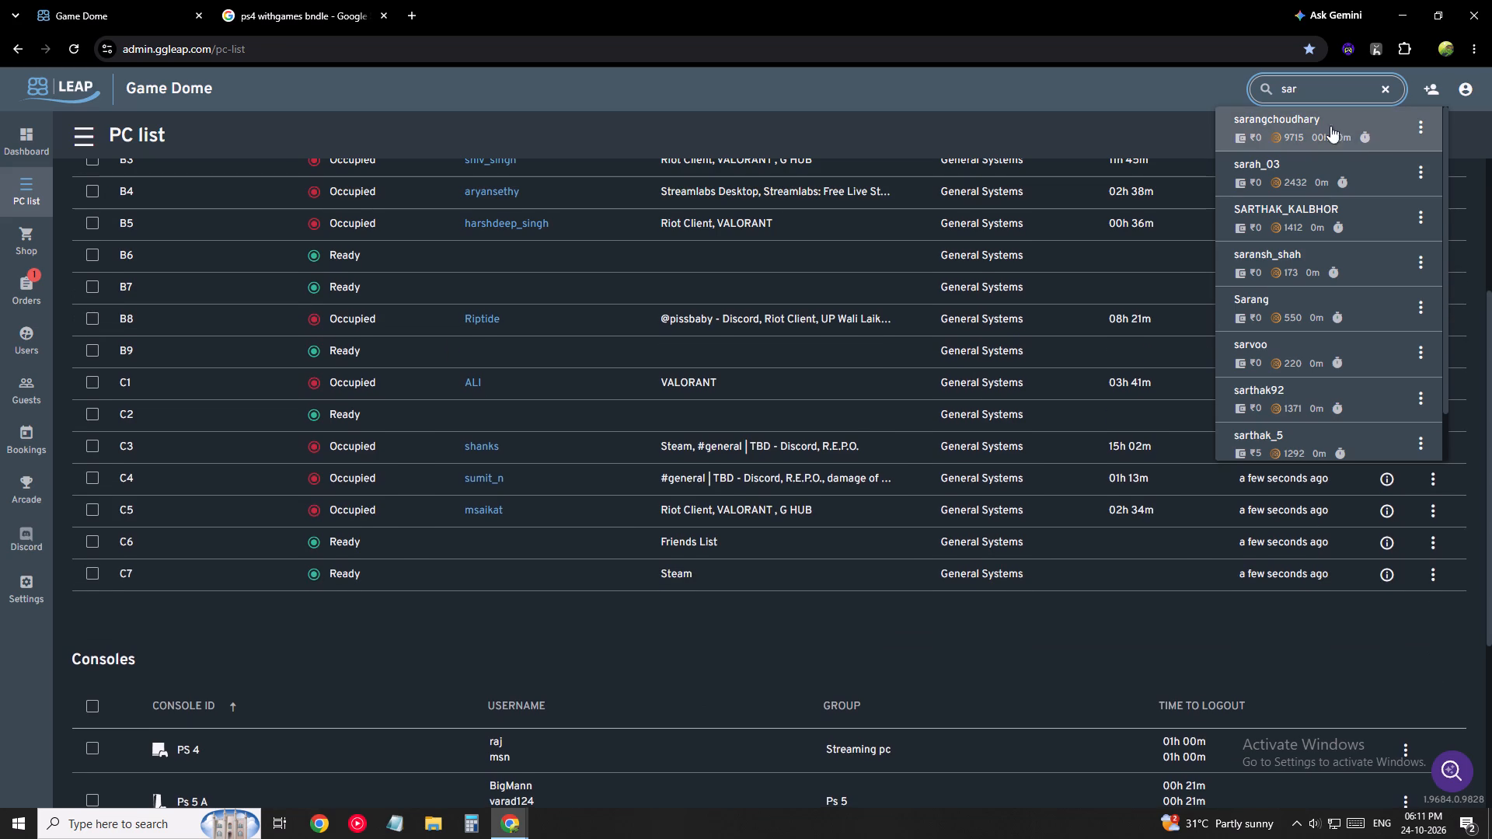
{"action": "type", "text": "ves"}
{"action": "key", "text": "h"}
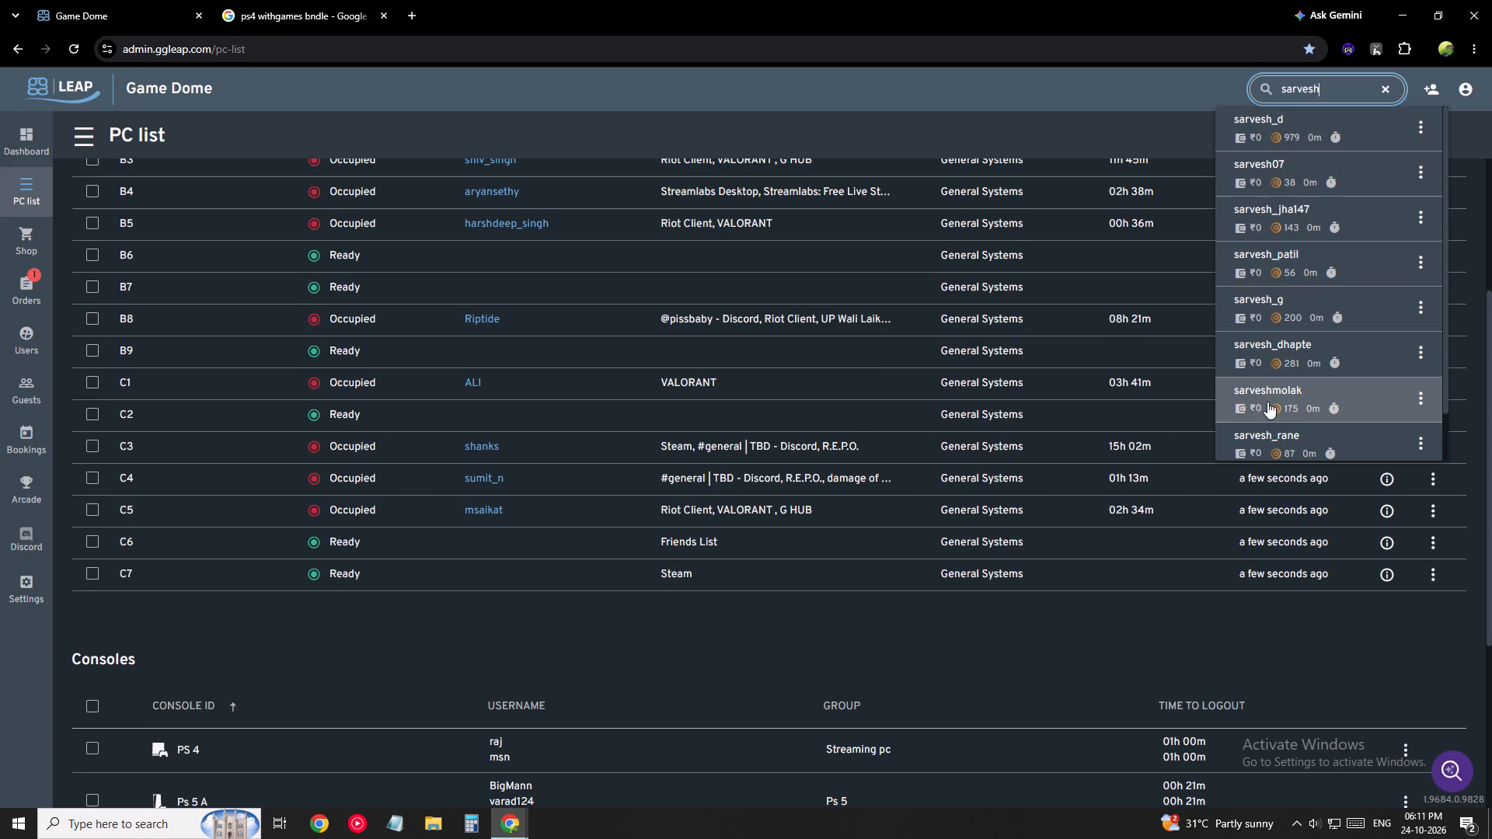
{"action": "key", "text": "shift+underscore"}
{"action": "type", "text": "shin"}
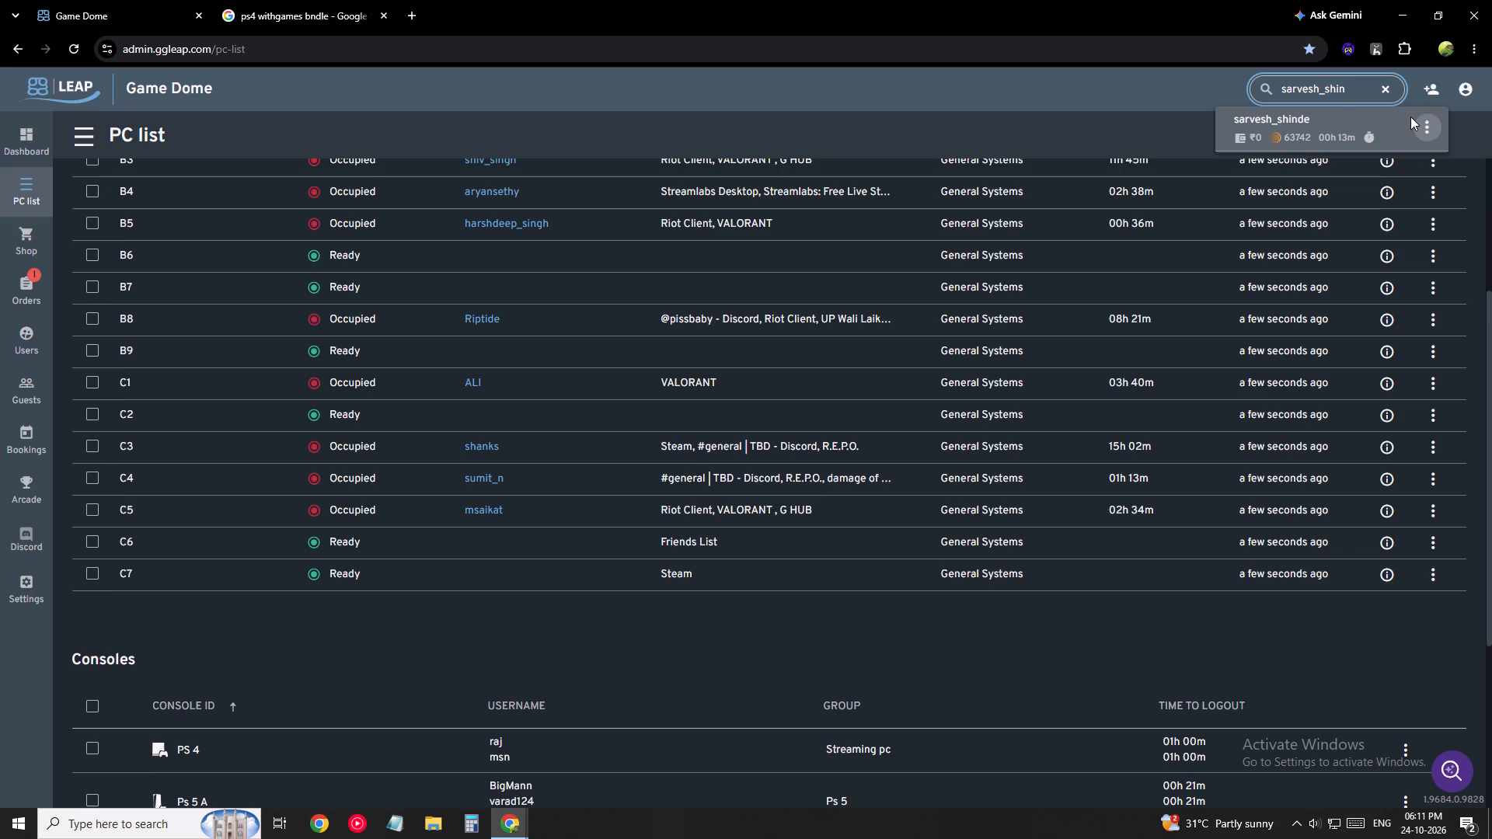
{"action": "left_click", "coordinate": [1424, 126]}
{"action": "left_click", "coordinate": [1429, 133]}
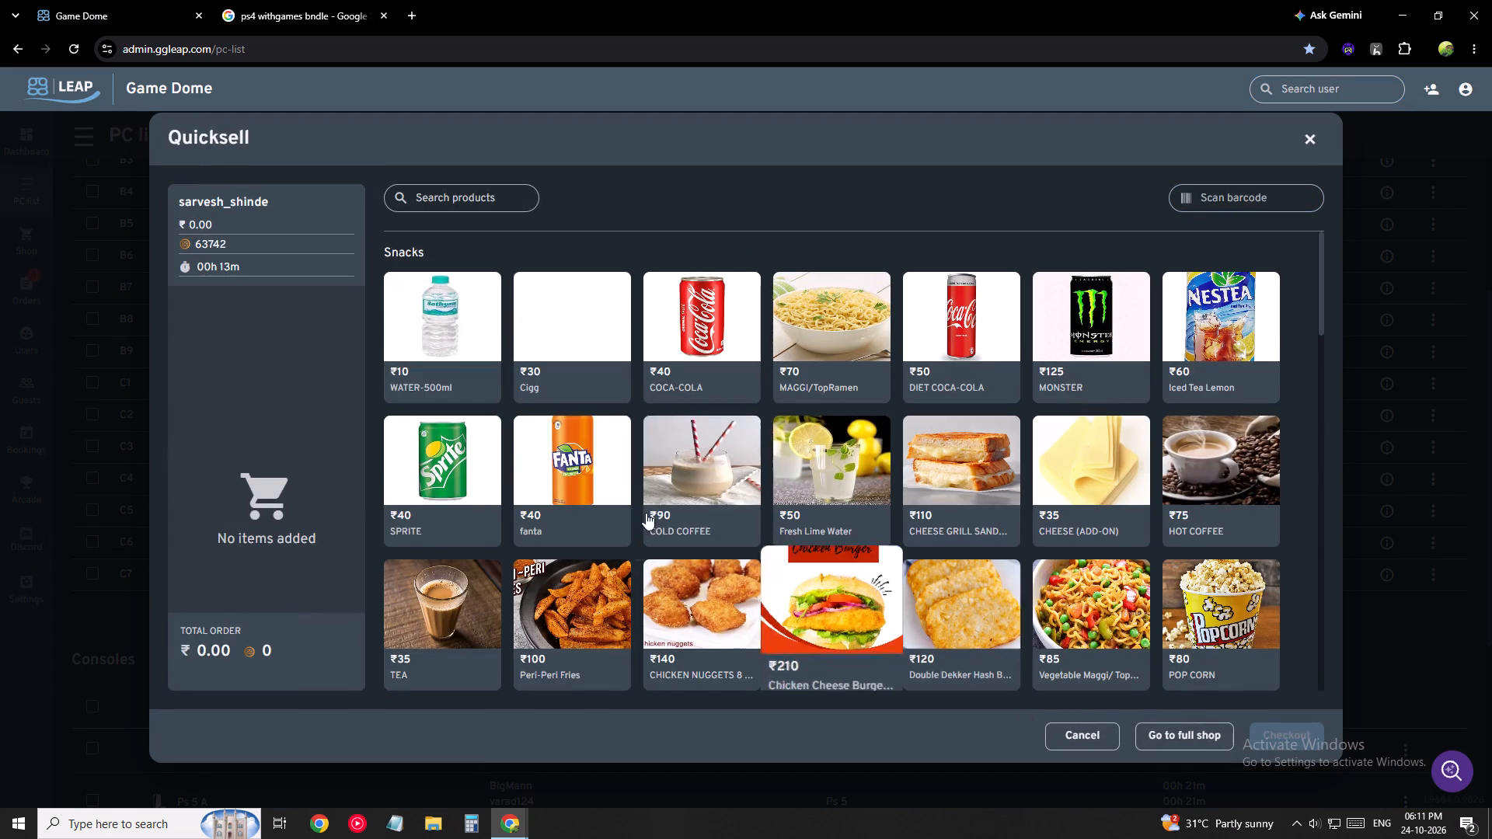
{"action": "left_click", "coordinate": [1147, 741]}
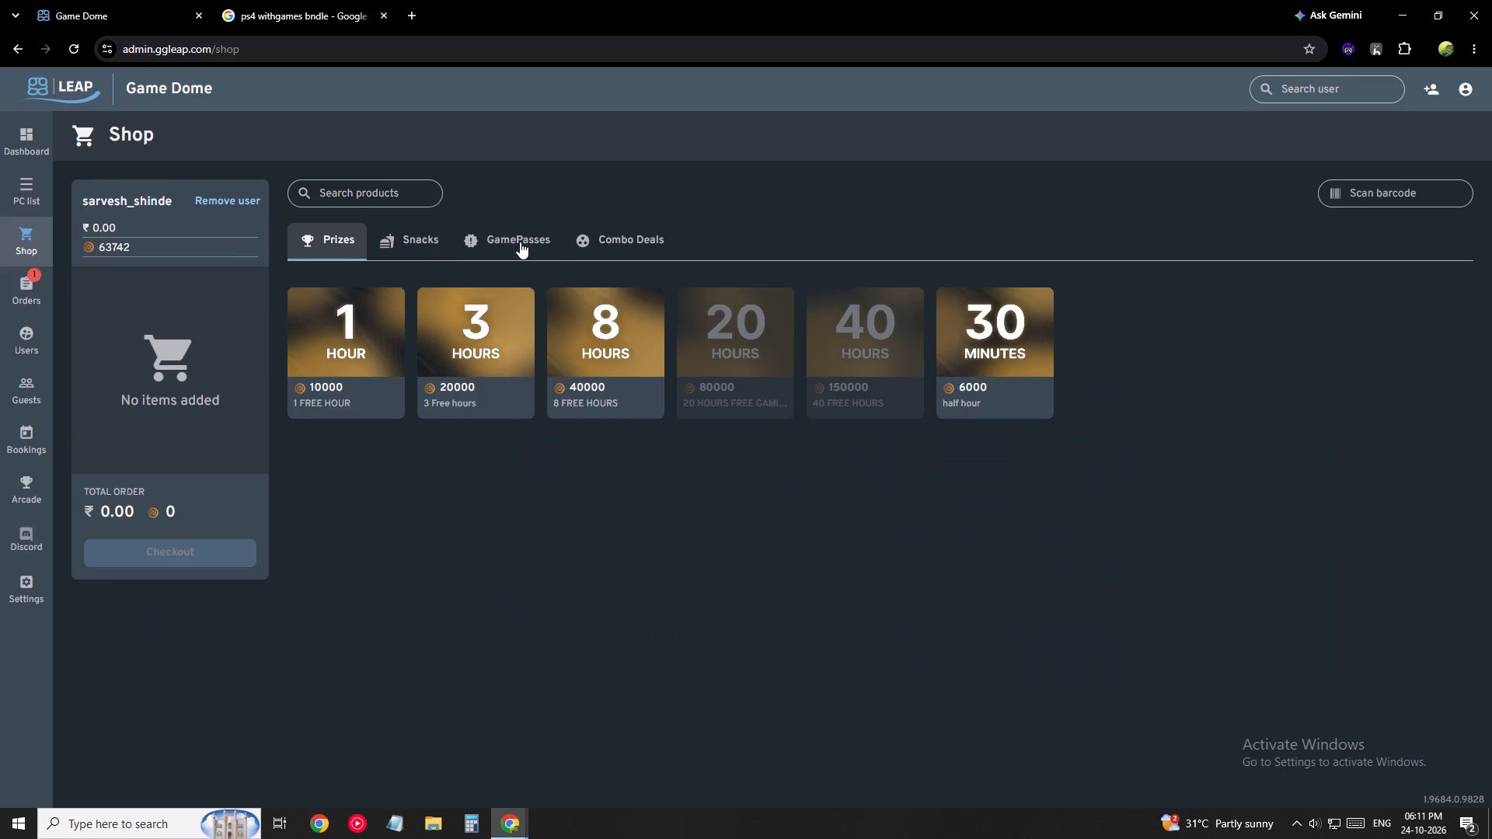
Add the ₹700 11 HOURS hardware rental monthly pass and one WATER-500ml to the customer's order.
{"action": "left_click", "coordinate": [520, 242]}
{"action": "left_click", "coordinate": [618, 278]}
{"action": "left_click", "coordinate": [312, 377]}
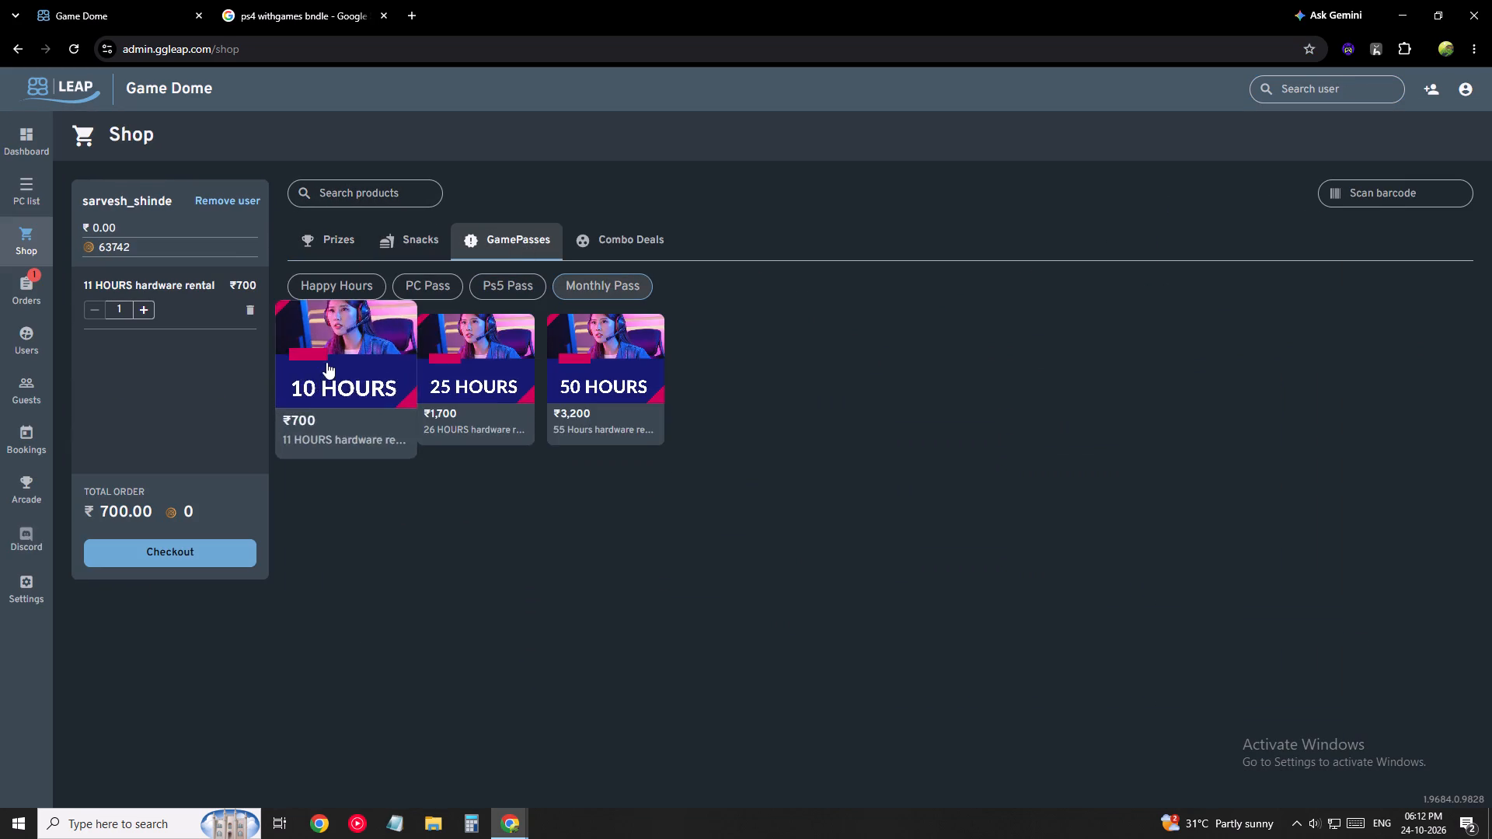
{"action": "left_click", "coordinate": [422, 236]}
{"action": "left_click", "coordinate": [480, 280]}
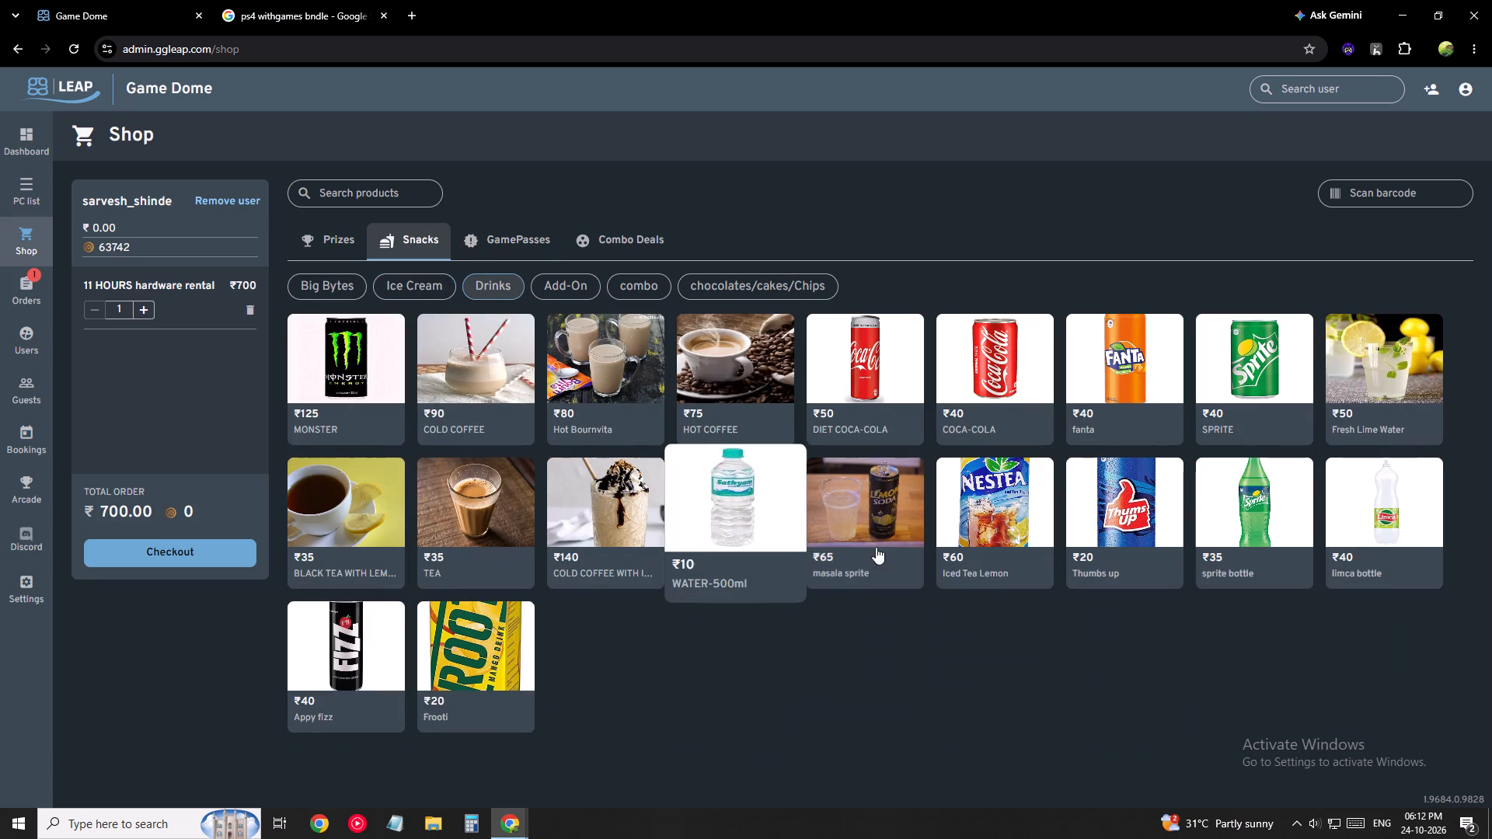
{"action": "left_click", "coordinate": [698, 518]}
Check out the order and charge the full ₹710 to credit card.
{"action": "left_click", "coordinate": [143, 547]}
{"action": "left_click", "coordinate": [409, 459]}
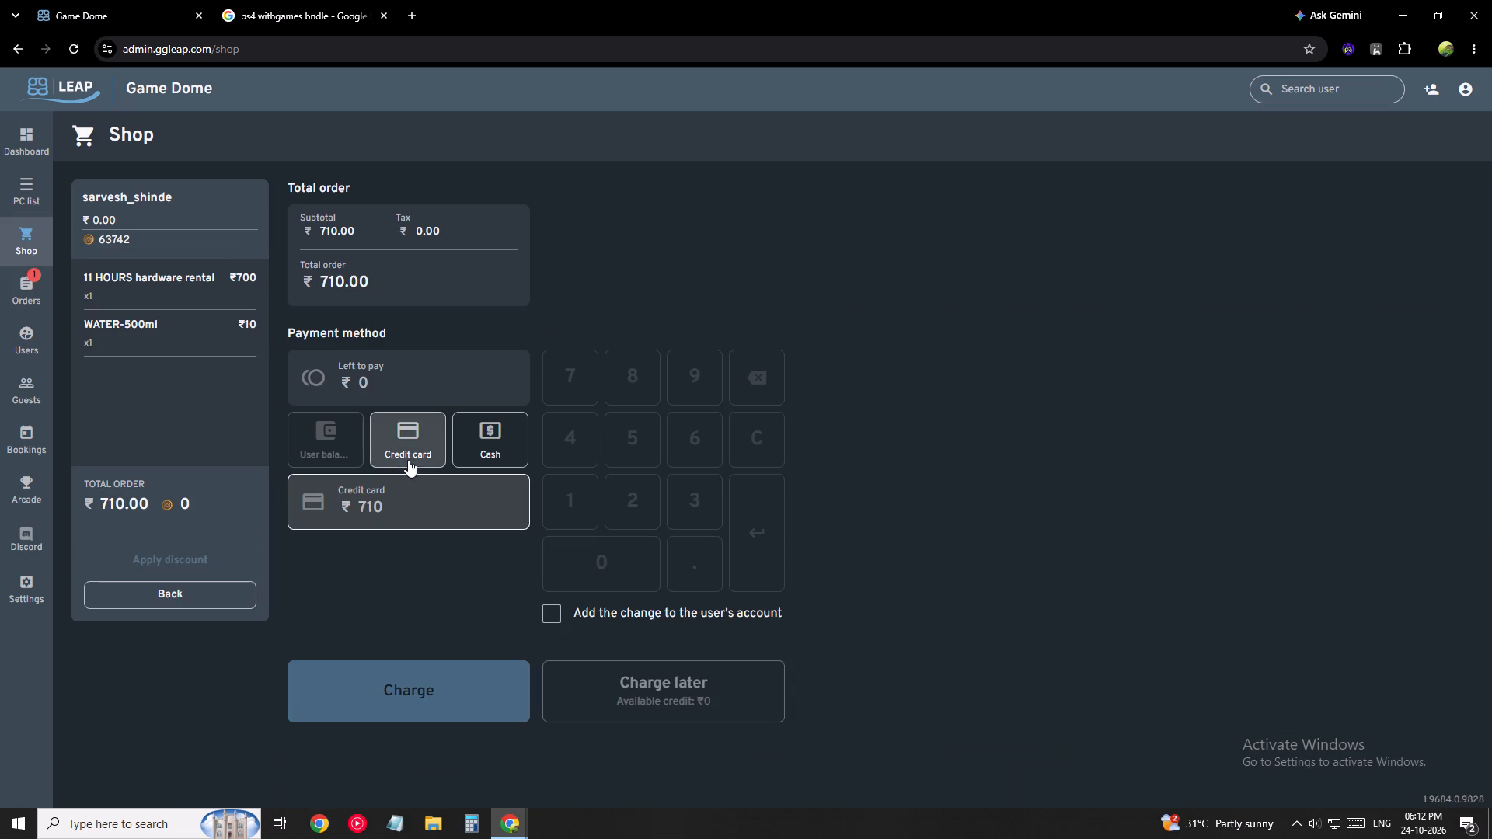
{"action": "left_click", "coordinate": [431, 673]}
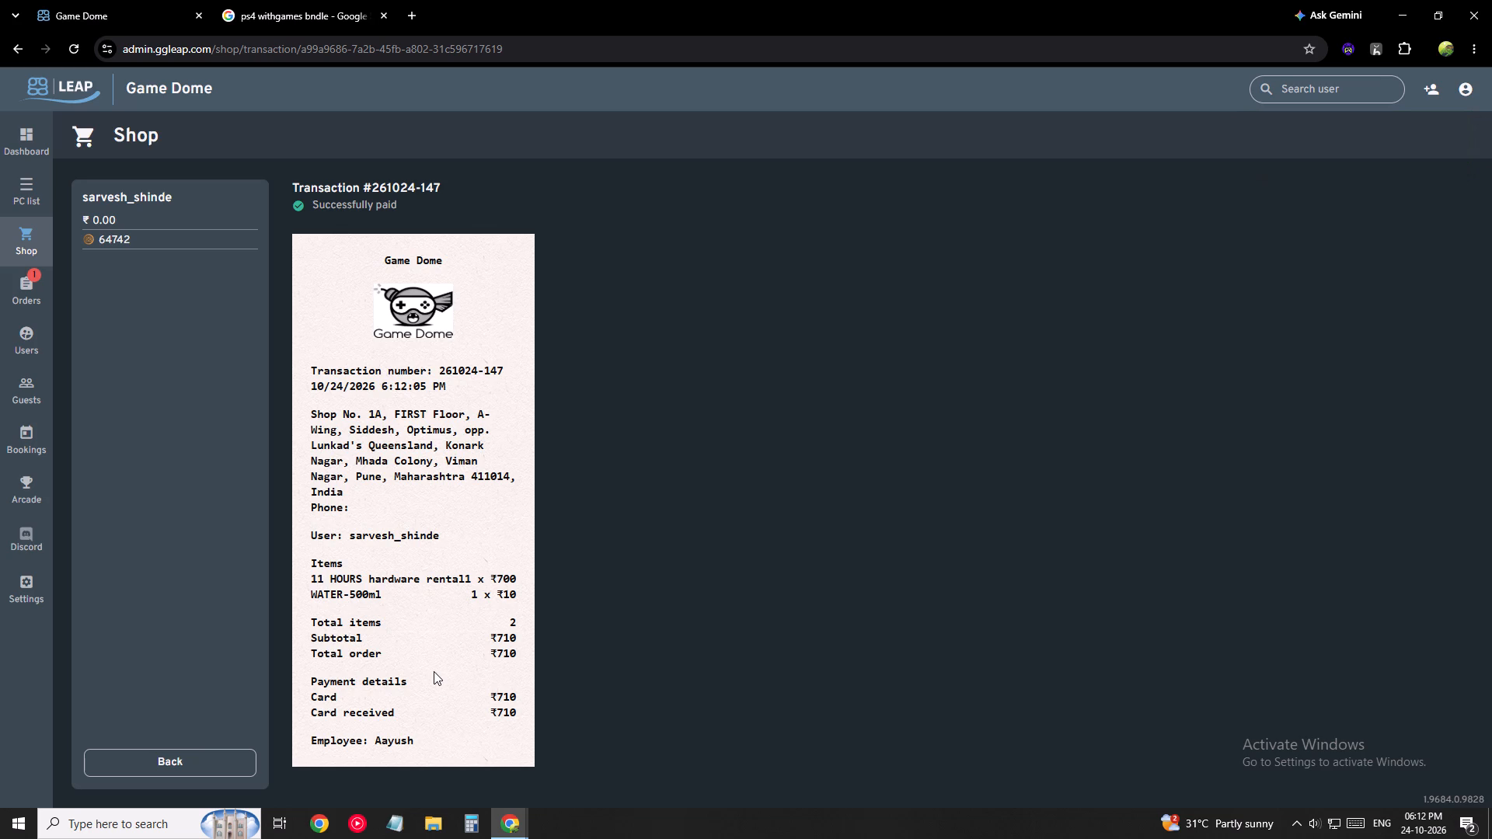
Find the user RAHIL from the PC list page, open their profile and review their expired GamePasses.
{"action": "left_click", "coordinate": [26, 213]}
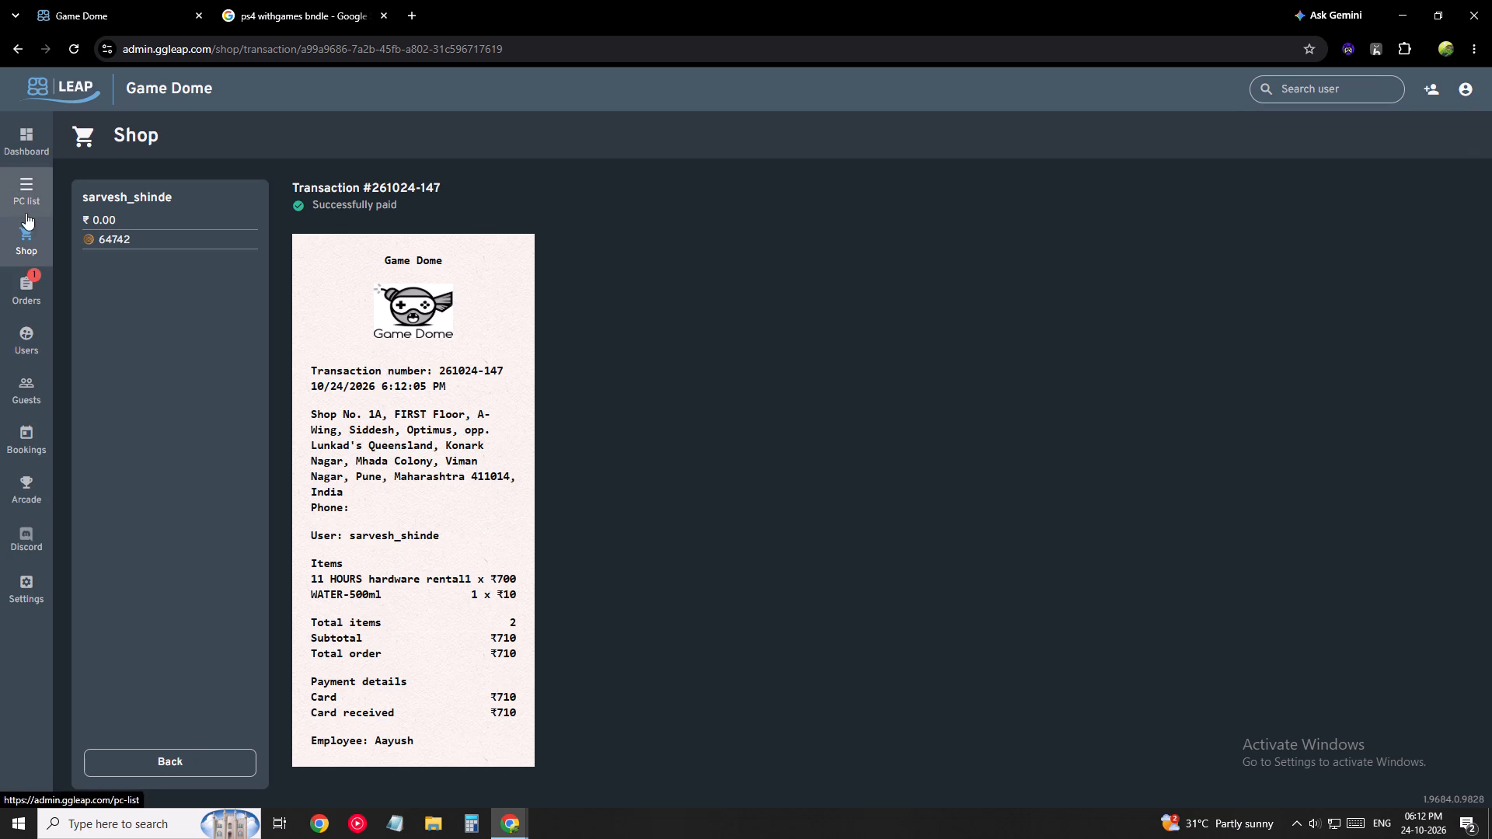
{"action": "left_click", "coordinate": [1330, 92]}
{"action": "key", "text": "r"}
{"action": "key", "text": "a"}
{"action": "key", "text": "h"}
{"action": "key", "text": "i"}
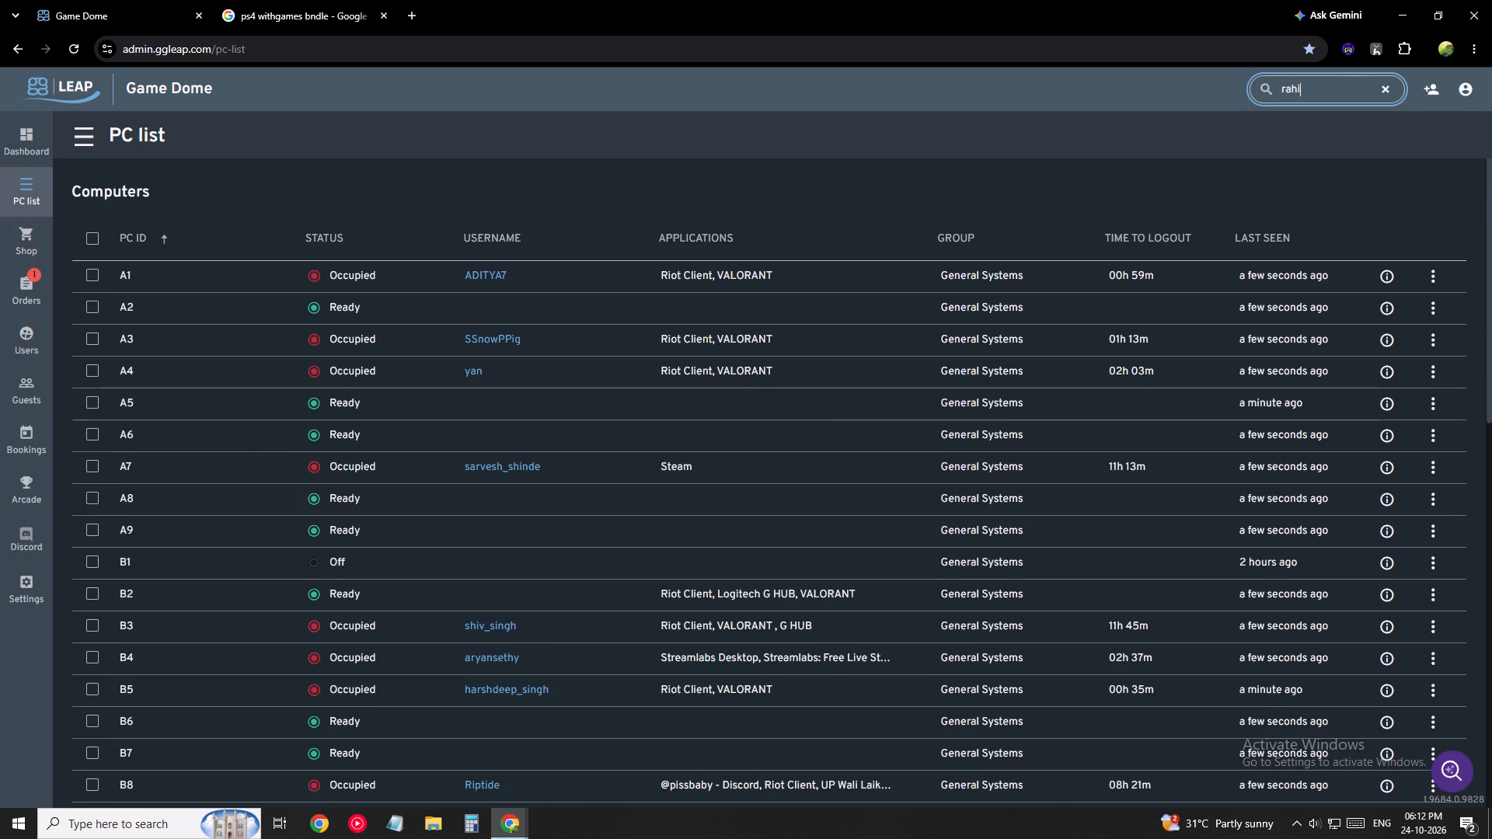
{"action": "key", "text": "l"}
{"action": "left_click", "coordinate": [1419, 124]}
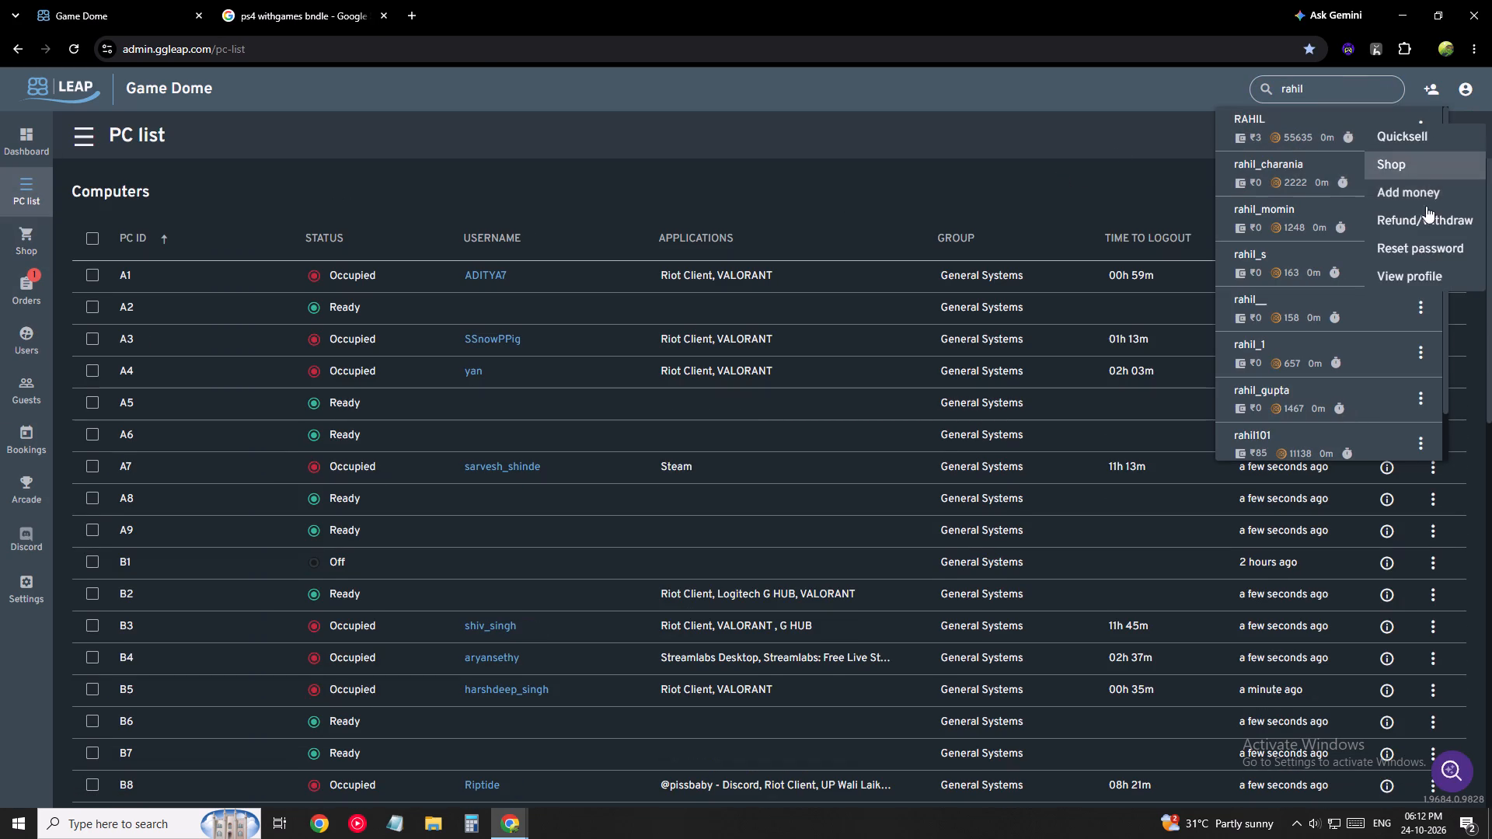
{"action": "left_click", "coordinate": [1434, 271]}
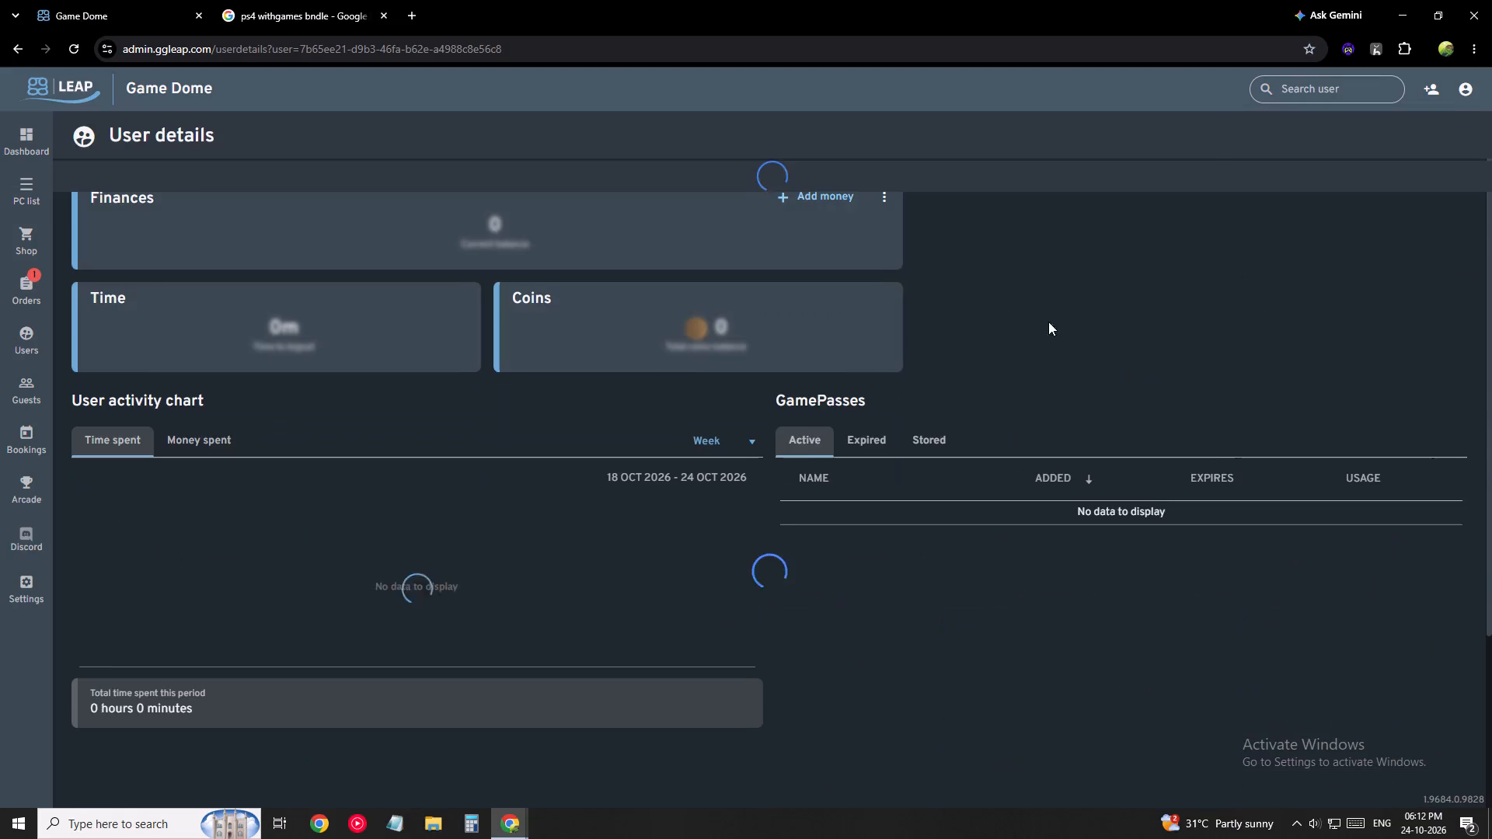
{"action": "left_click", "coordinate": [893, 433]}
{"action": "scroll", "coordinate": [1253, 503], "scroll_direction": "down", "scroll_amount": 2}
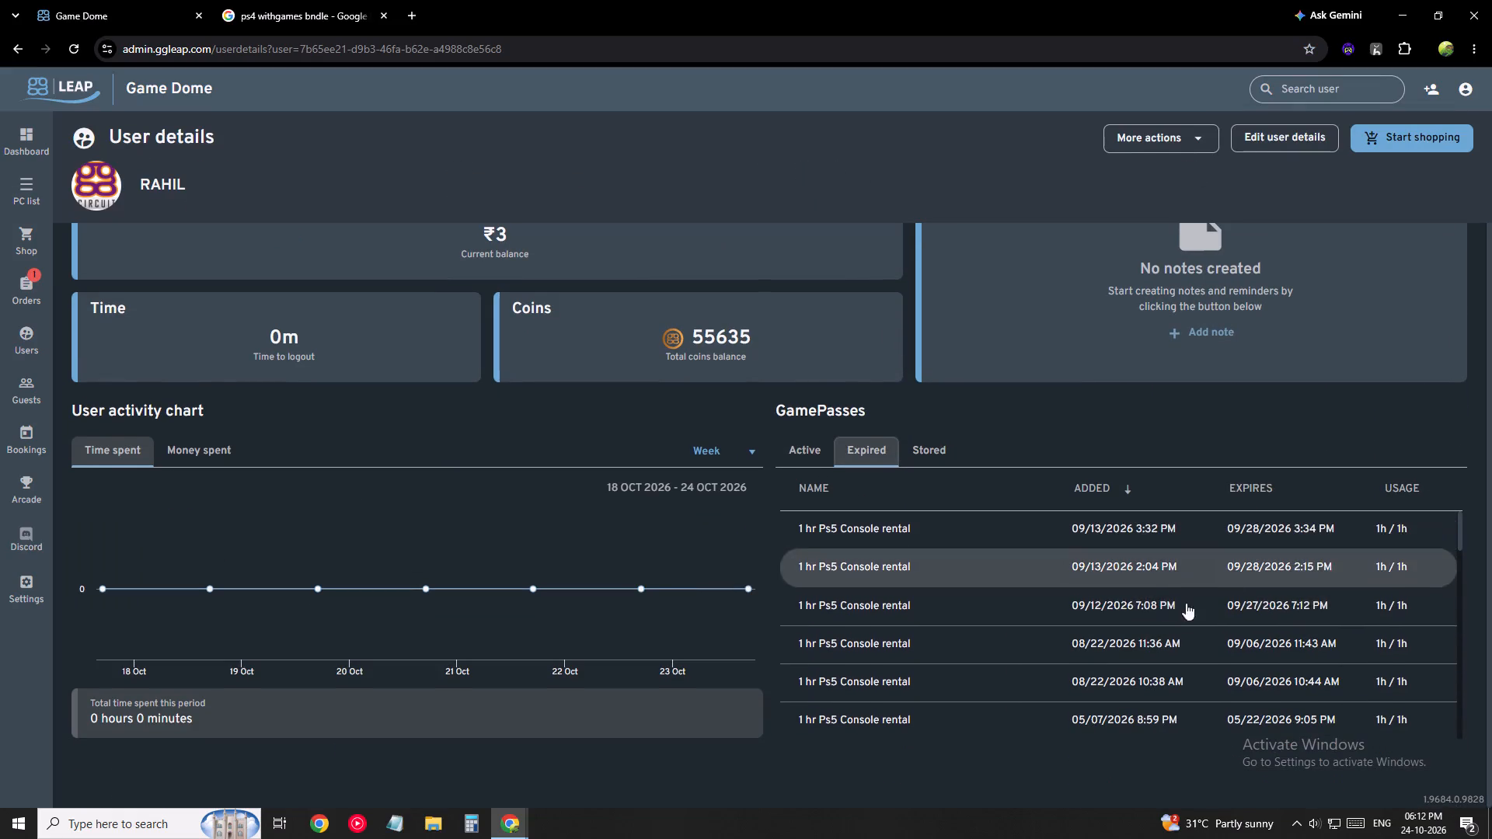
{"action": "scroll", "coordinate": [1065, 642], "scroll_direction": "down", "scroll_amount": 2}
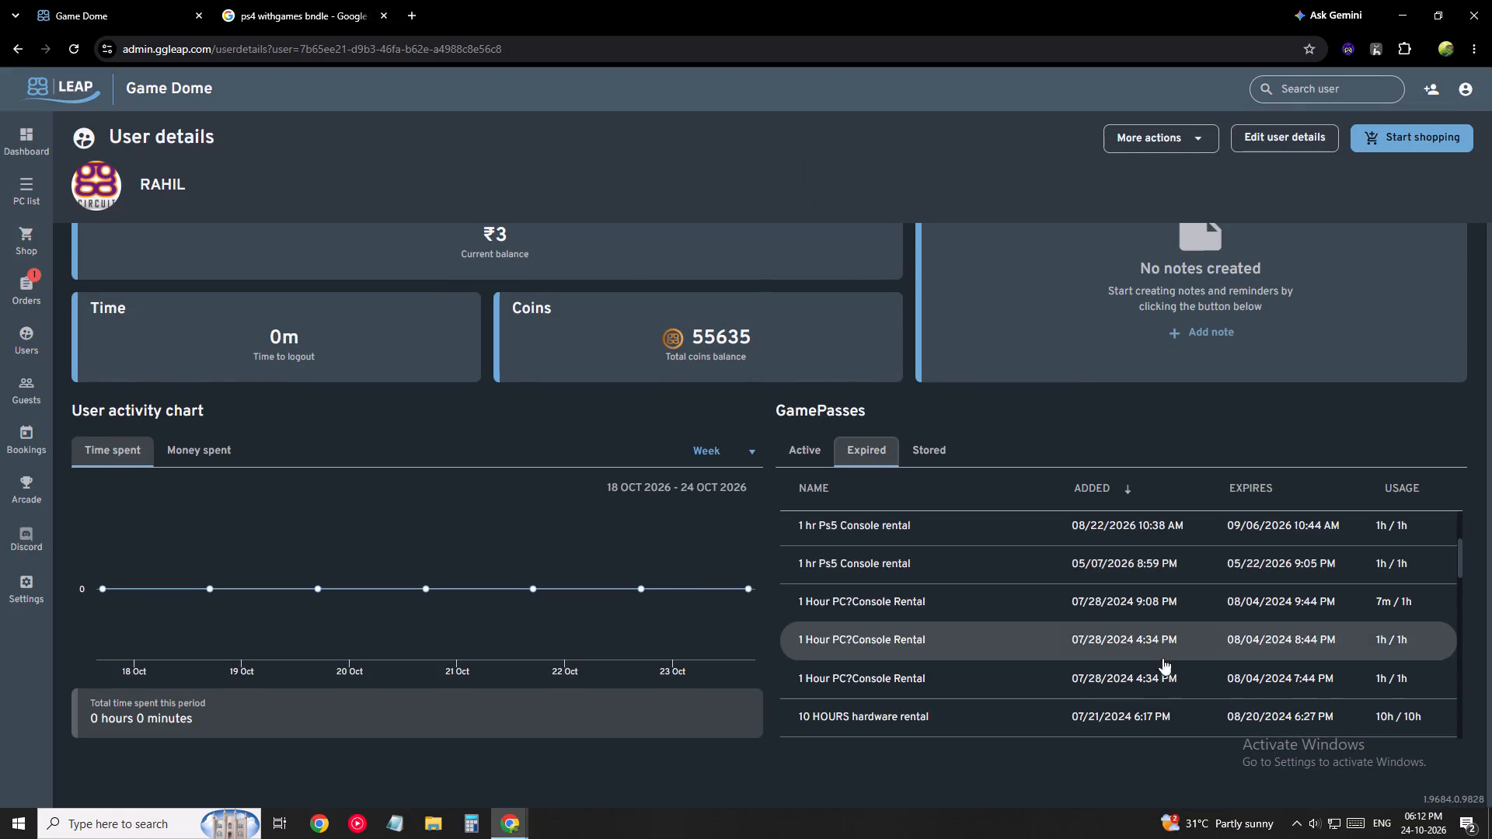
{"action": "scroll", "coordinate": [1158, 645], "scroll_direction": "down", "scroll_amount": 3}
{"action": "scroll", "coordinate": [1113, 695], "scroll_direction": "up", "scroll_amount": 6}
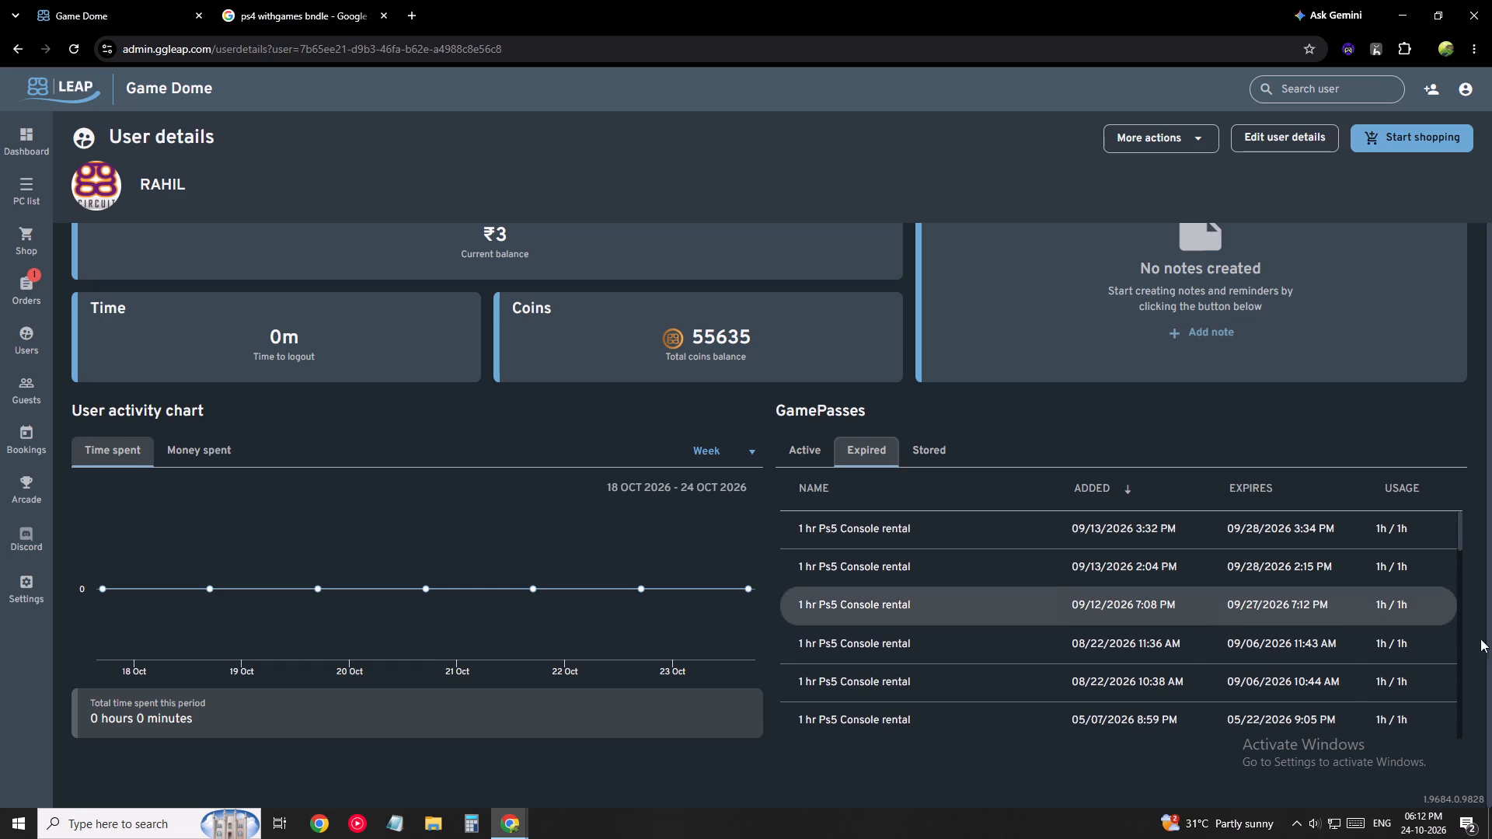
Return to the dashboard homepage.
{"action": "left_click", "coordinate": [6, 153]}
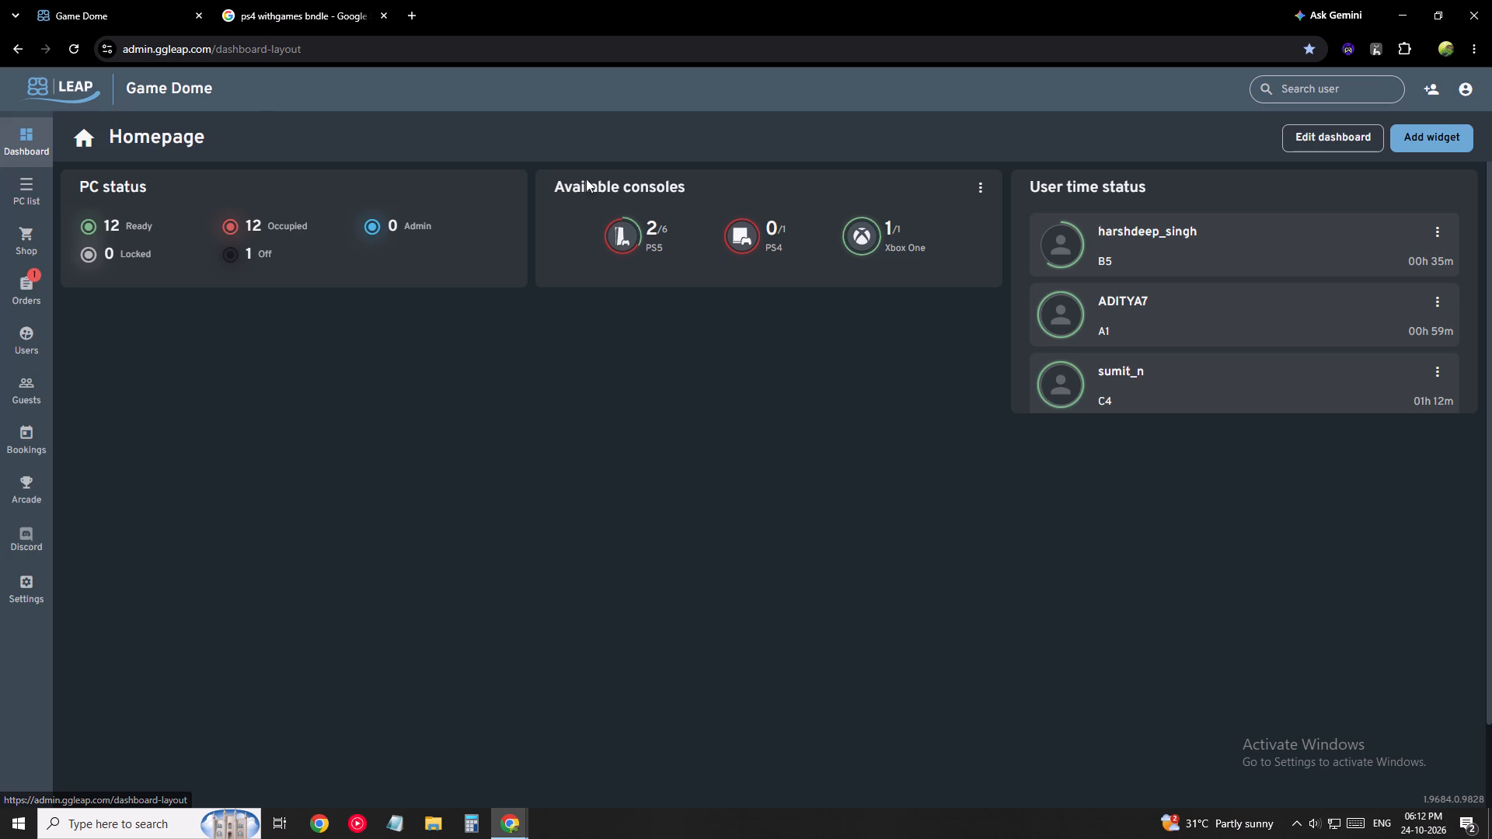
Switch to the PS4 bundle search results and open the pre-owned PS4 Standard 2 TB listing priced at ₹27,000.
{"action": "left_click", "coordinate": [249, 0]}
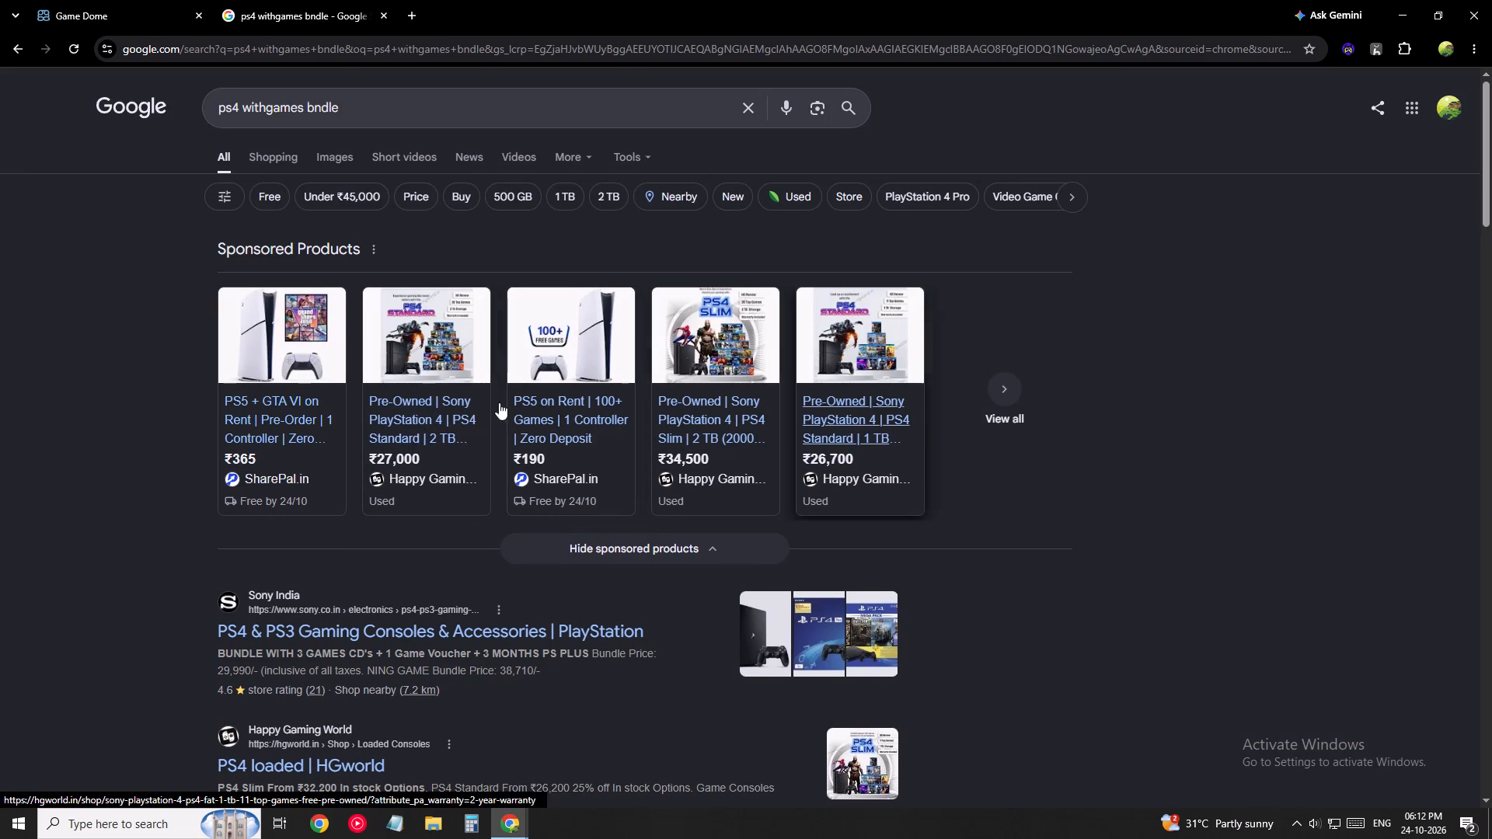
{"action": "left_click", "coordinate": [431, 409]}
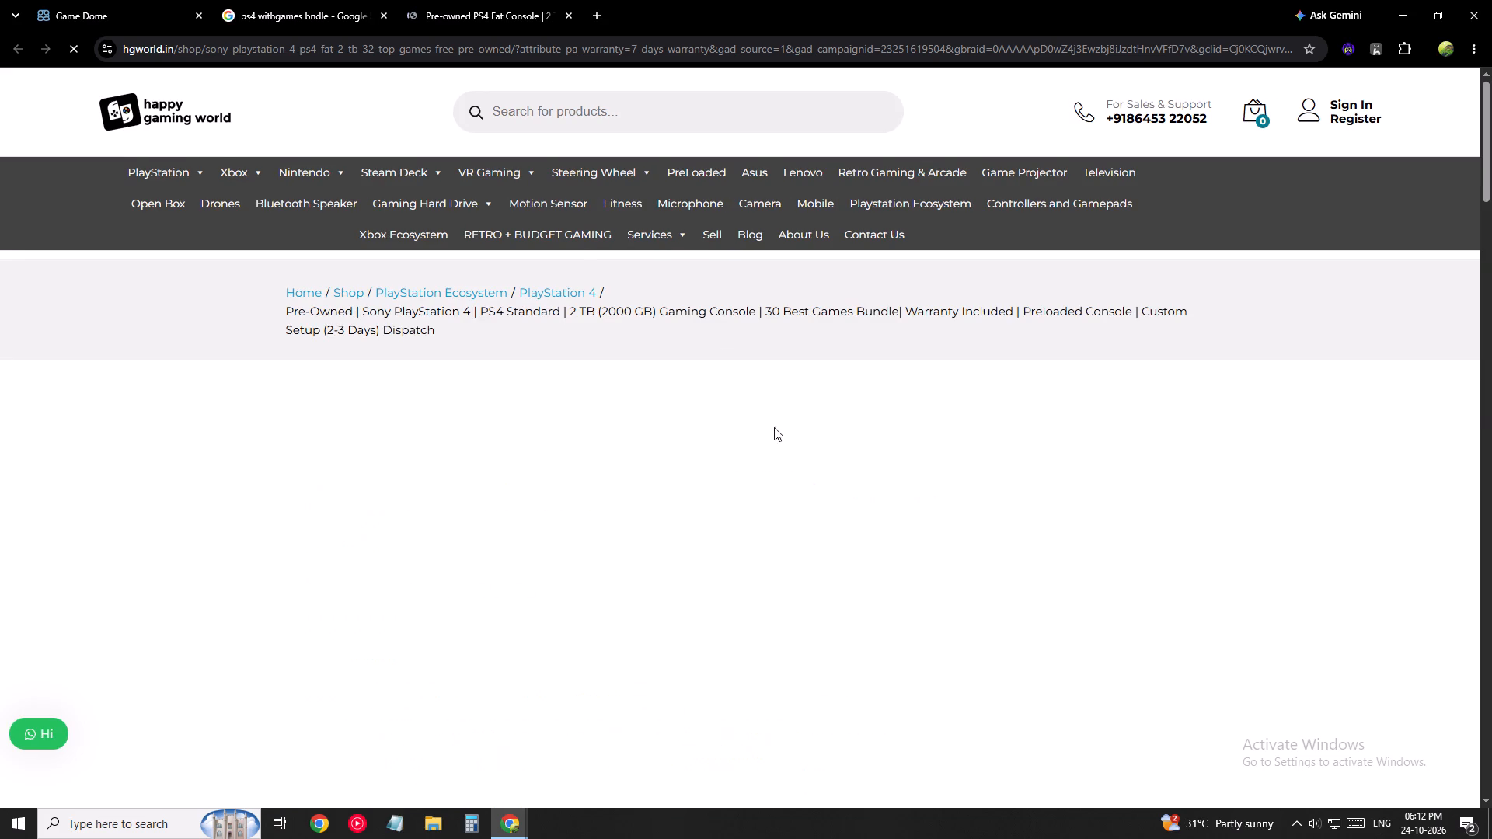
{"action": "scroll", "coordinate": [675, 600], "scroll_direction": "down", "scroll_amount": 2}
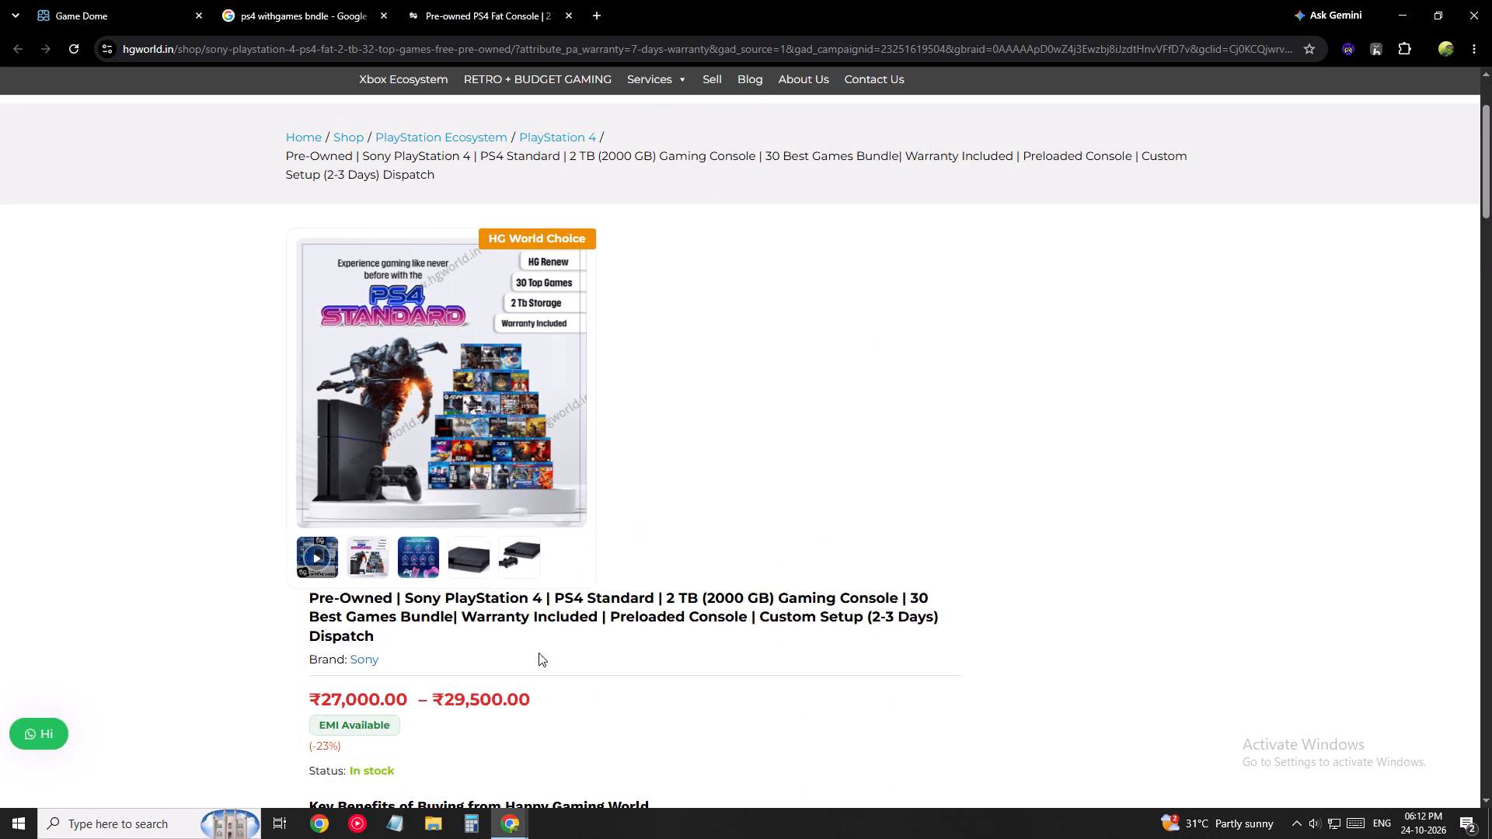
{"action": "scroll", "coordinate": [557, 667], "scroll_direction": "down", "scroll_amount": 2}
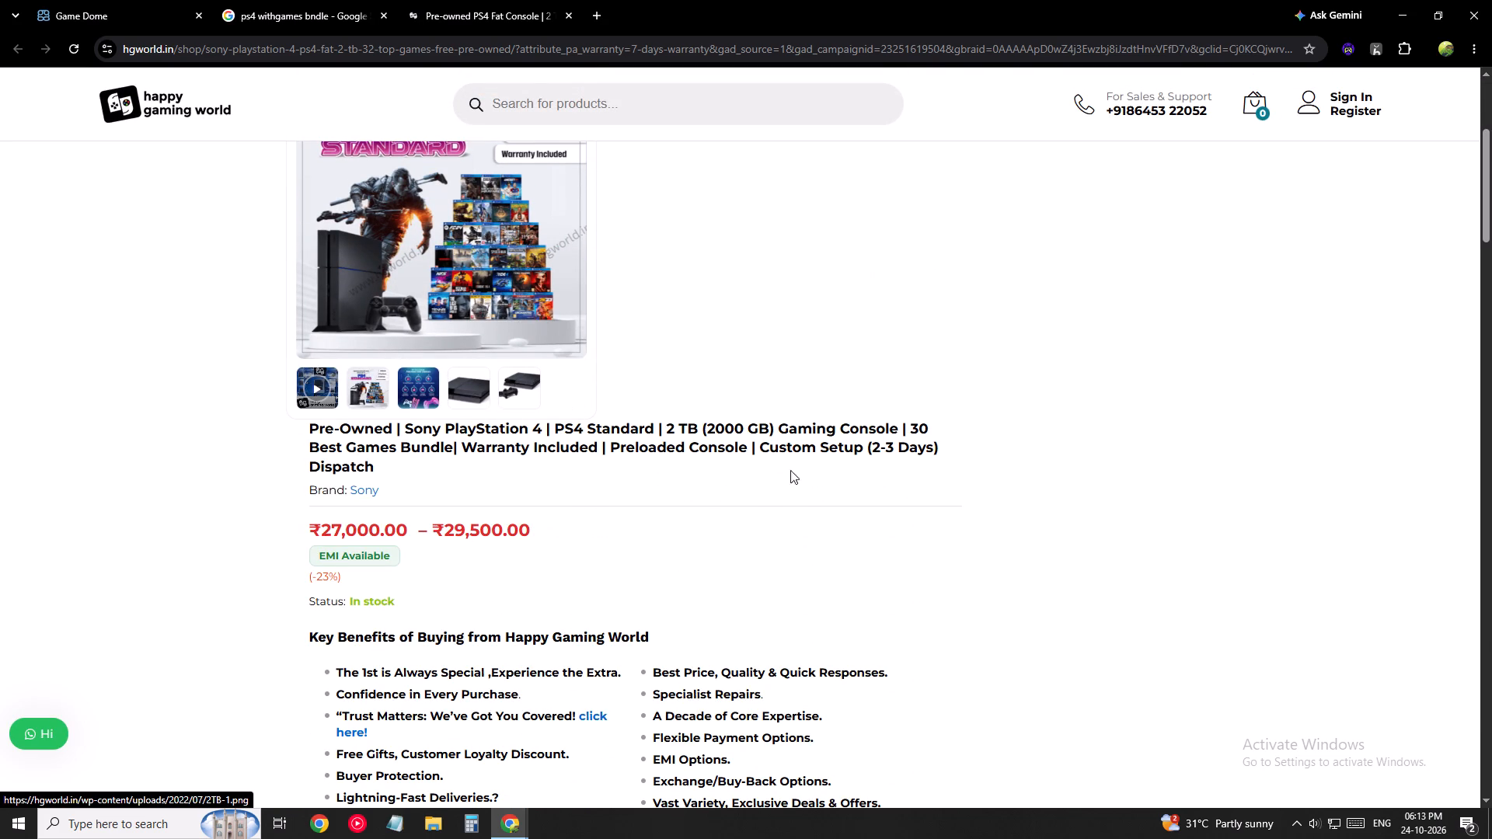
View the console's EMI plans, expand the ICICI Bank credit card instalments, and close the plan overview.
{"action": "scroll", "coordinate": [505, 508], "scroll_direction": "down", "scroll_amount": 3}
{"action": "scroll", "coordinate": [398, 544], "scroll_direction": "down", "scroll_amount": 3}
{"action": "scroll", "coordinate": [640, 516], "scroll_direction": "down", "scroll_amount": 2}
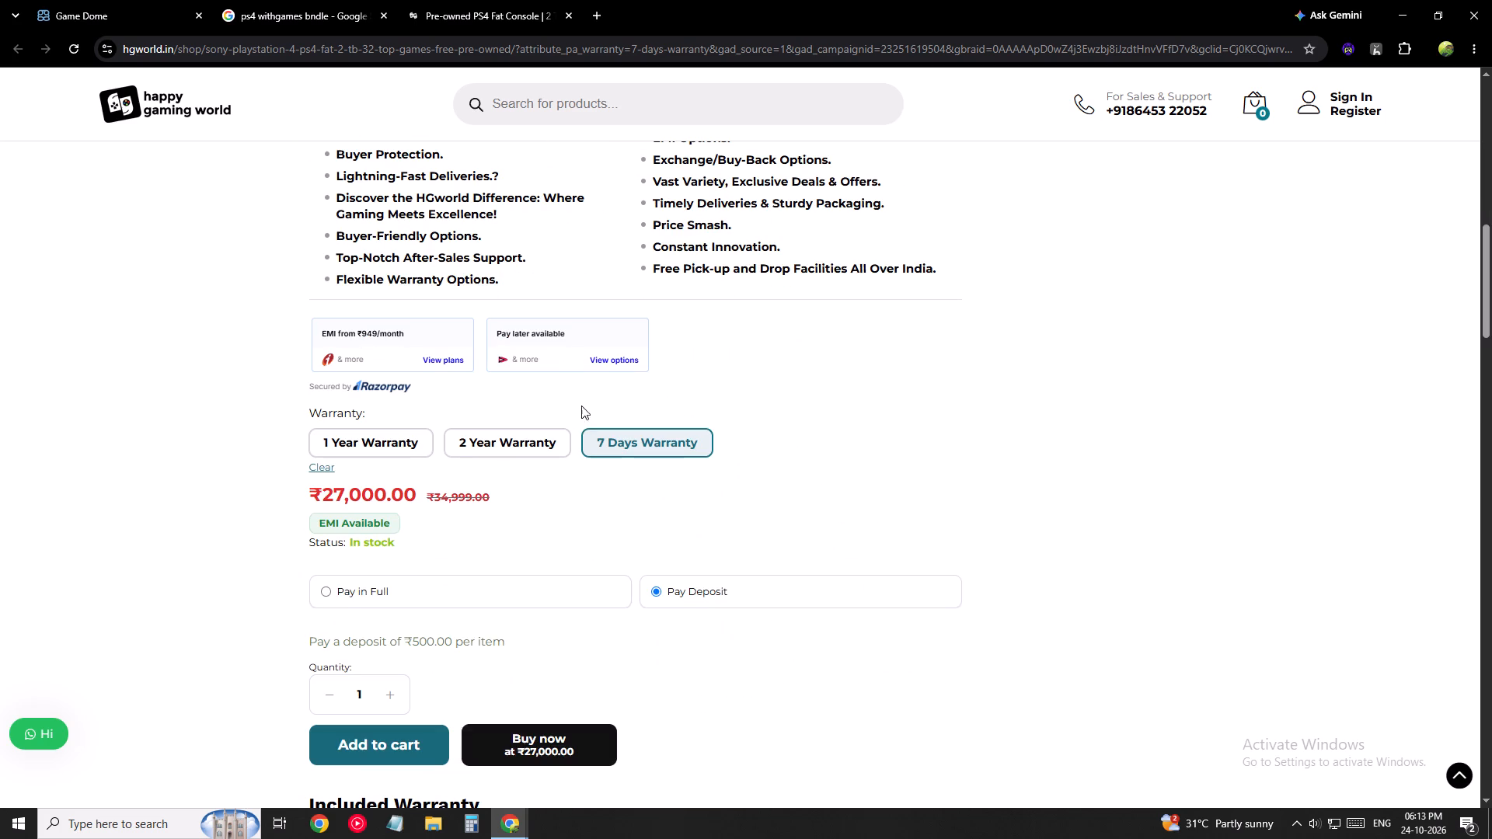
{"action": "left_click", "coordinate": [447, 366]}
{"action": "left_click", "coordinate": [437, 362]}
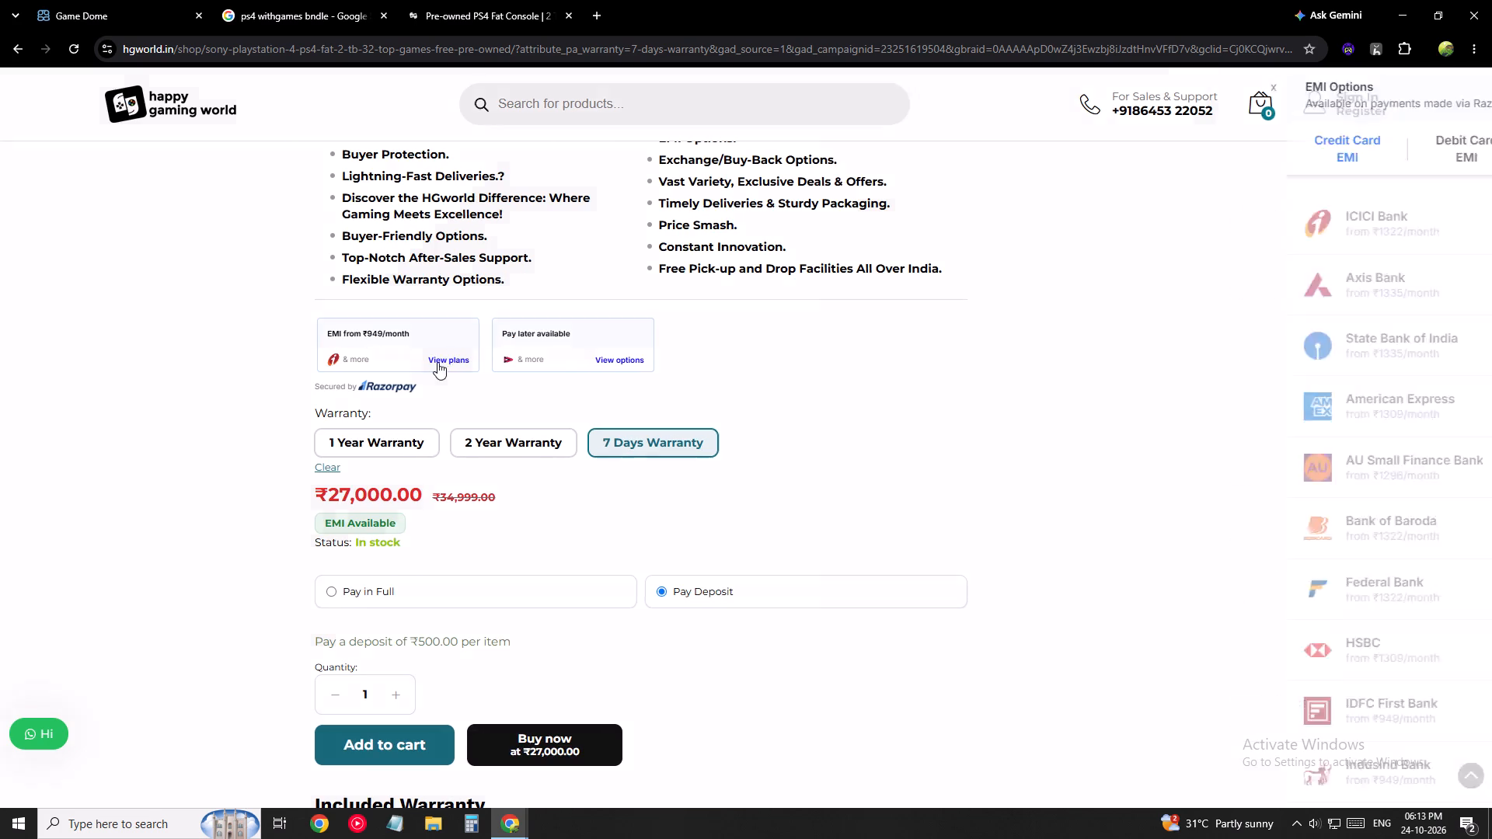
{"action": "left_click", "coordinate": [1437, 214]}
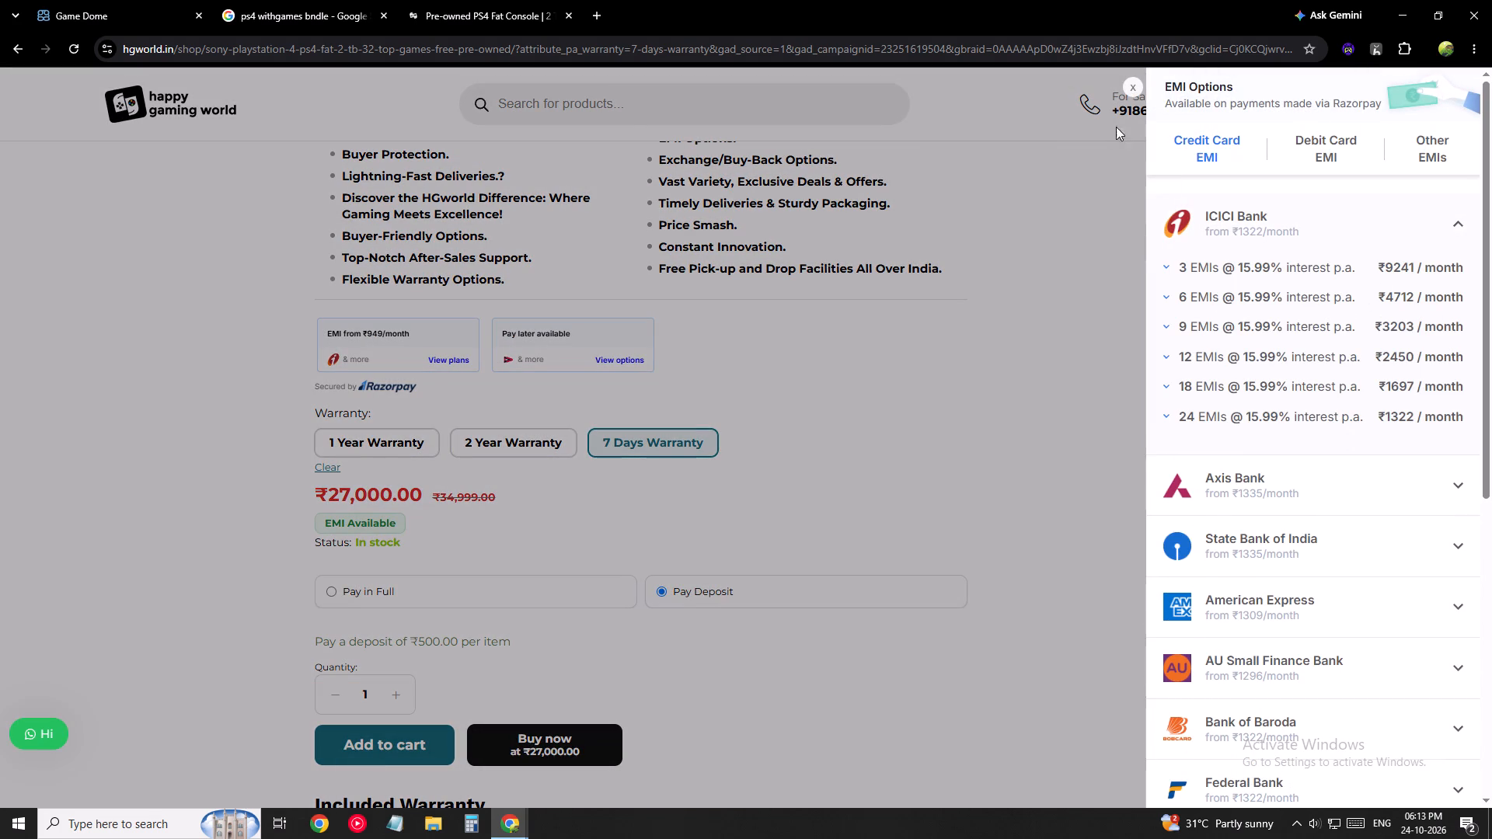
{"action": "left_click", "coordinate": [1130, 83]}
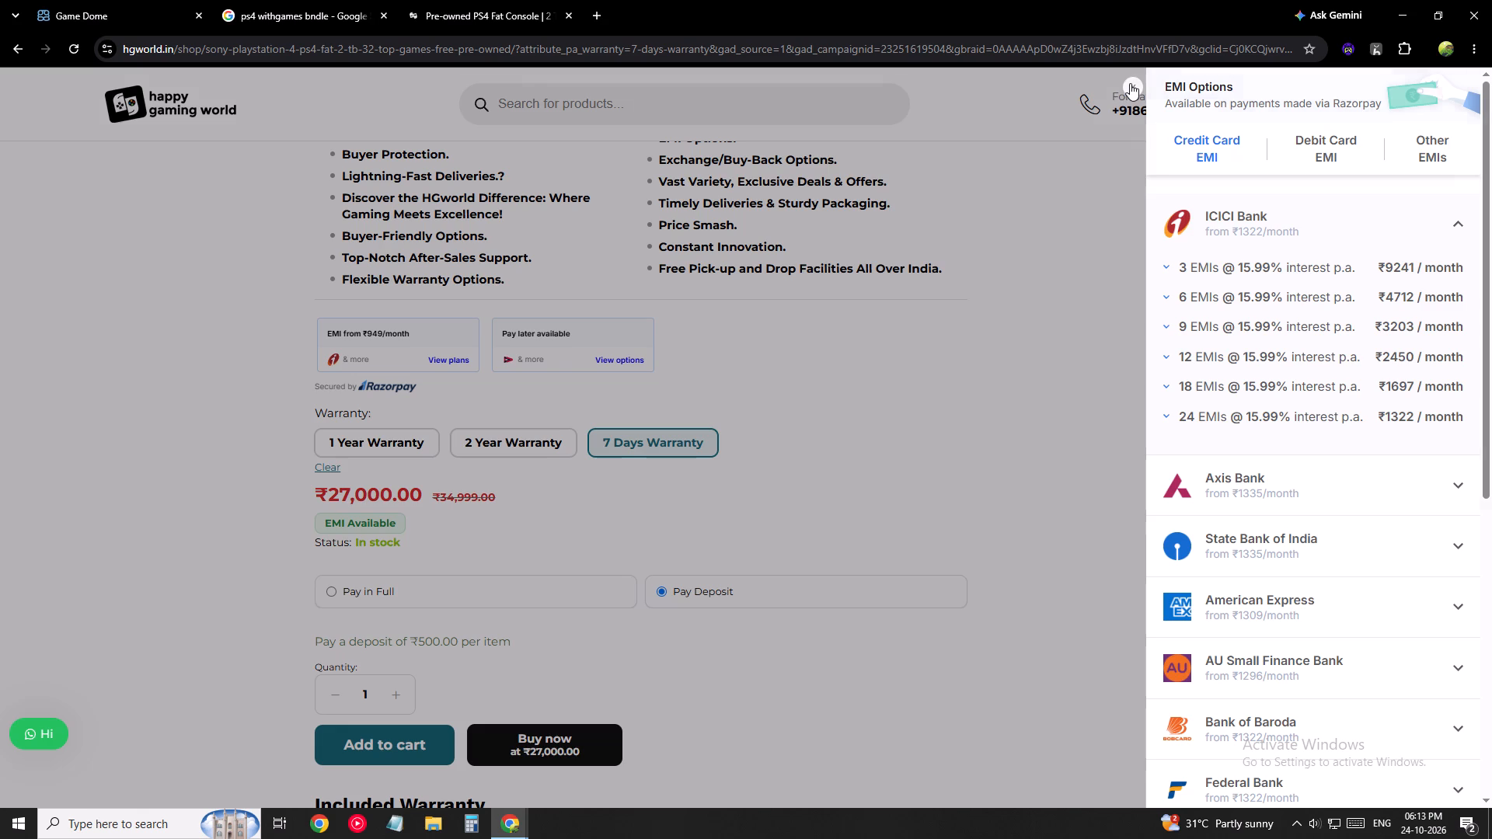
Examine the listing's payment choices, included warranty and description of what comes with the console.
{"action": "scroll", "coordinate": [562, 444], "scroll_direction": "down", "scroll_amount": 2}
{"action": "scroll", "coordinate": [441, 447], "scroll_direction": "down", "scroll_amount": 3}
{"action": "scroll", "coordinate": [420, 353], "scroll_direction": "up", "scroll_amount": 3}
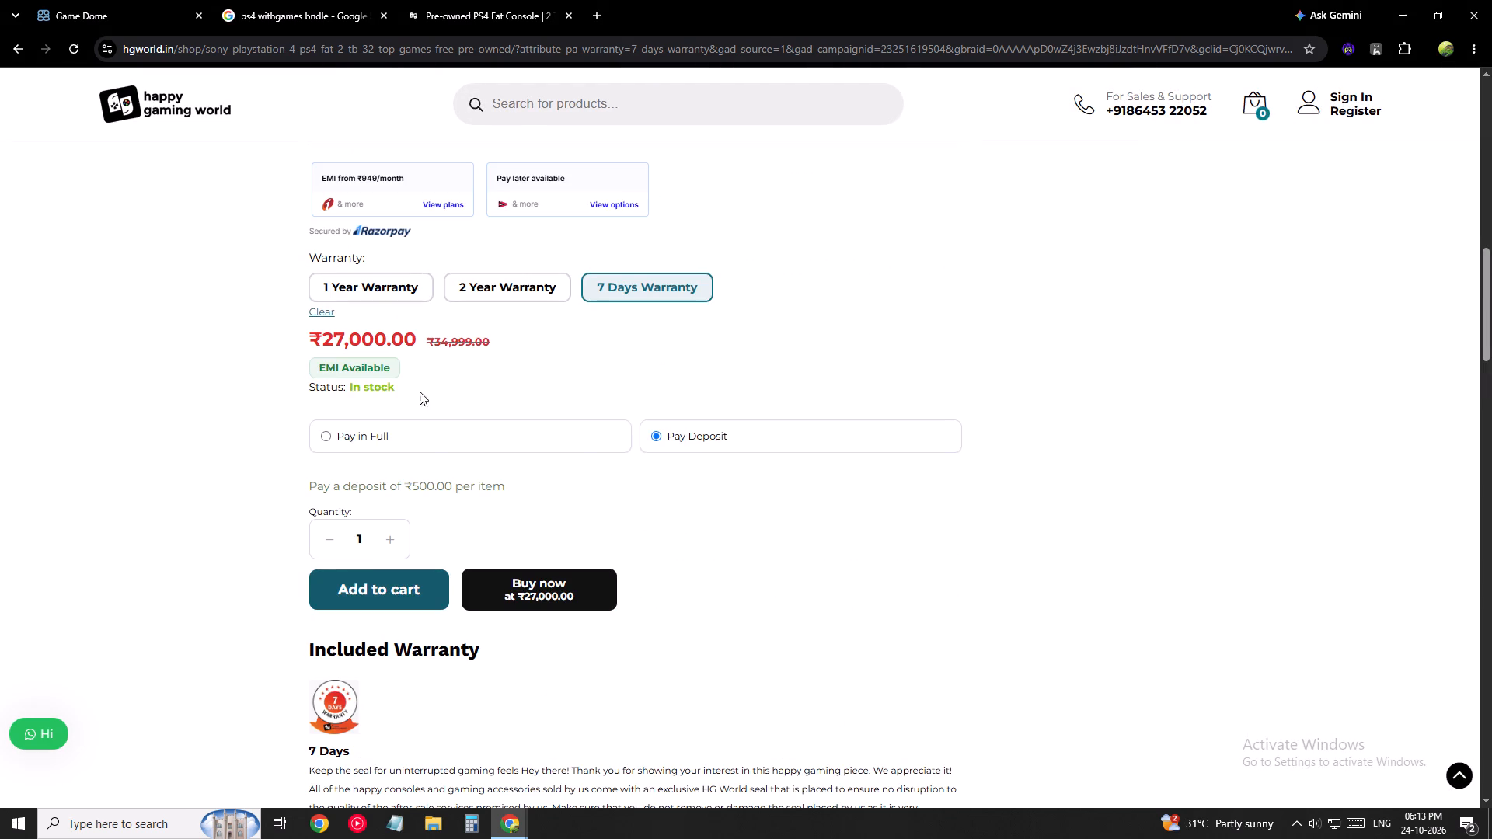
{"action": "scroll", "coordinate": [517, 500], "scroll_direction": "down", "scroll_amount": 2}
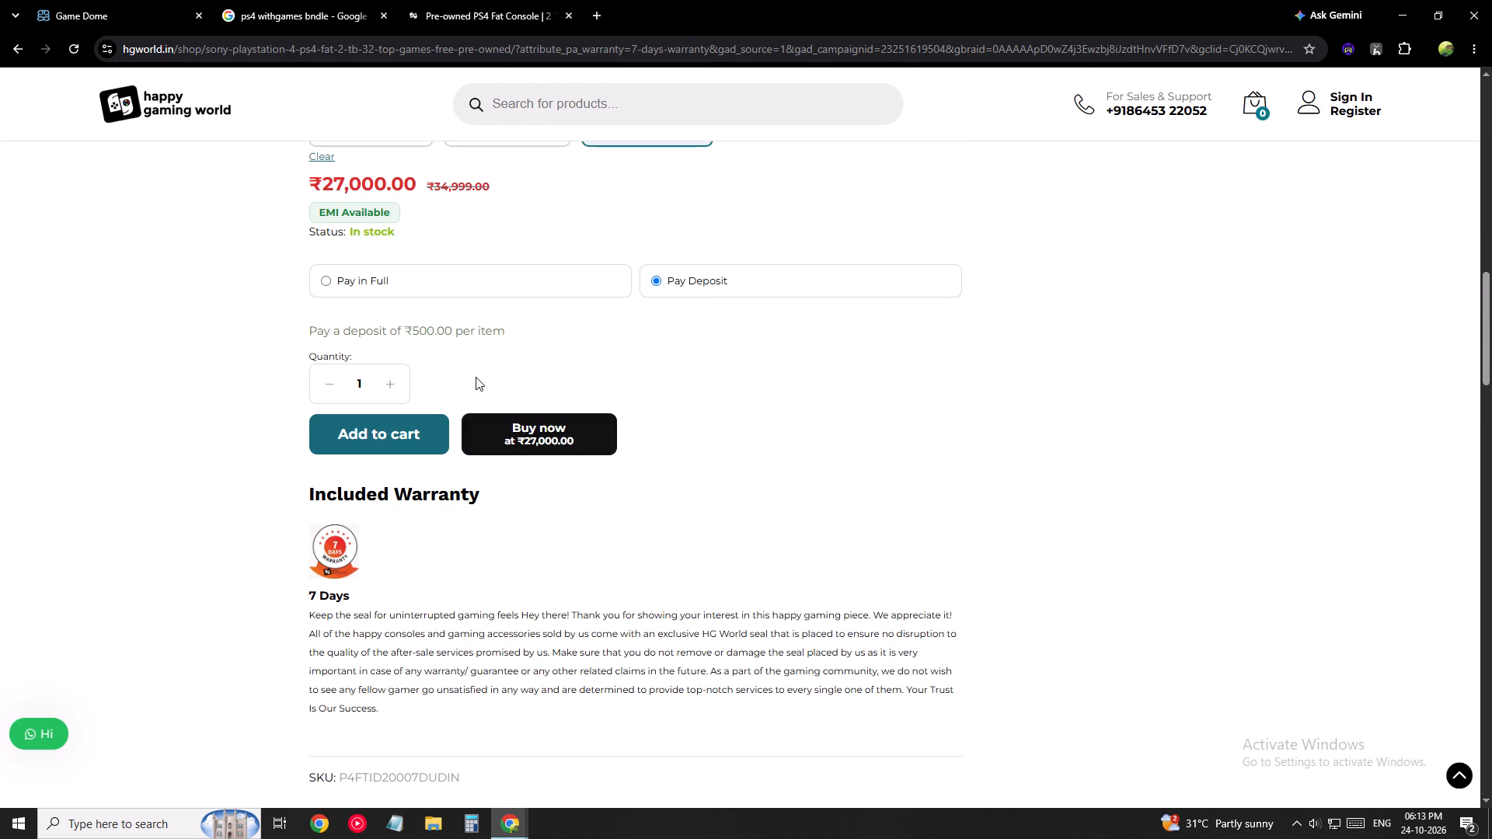
{"action": "scroll", "coordinate": [566, 483], "scroll_direction": "down", "scroll_amount": 9}
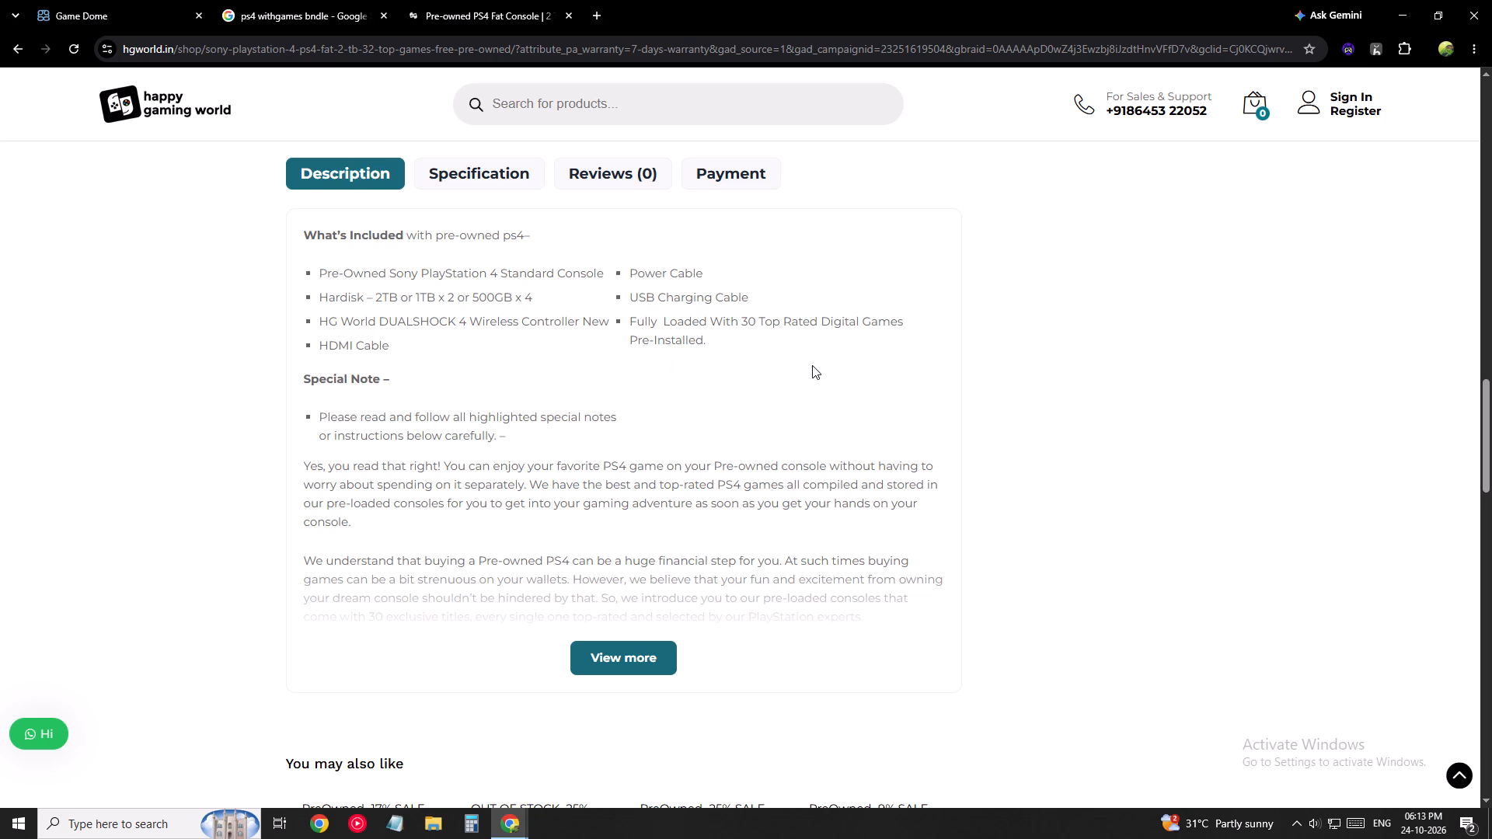
Compare the console's warranty options by selecting 1 Year Warranty, followed by 2 Year Warranty.
{"action": "scroll", "coordinate": [601, 402], "scroll_direction": "up", "scroll_amount": 3}
{"action": "scroll", "coordinate": [524, 466], "scroll_direction": "up", "scroll_amount": 3}
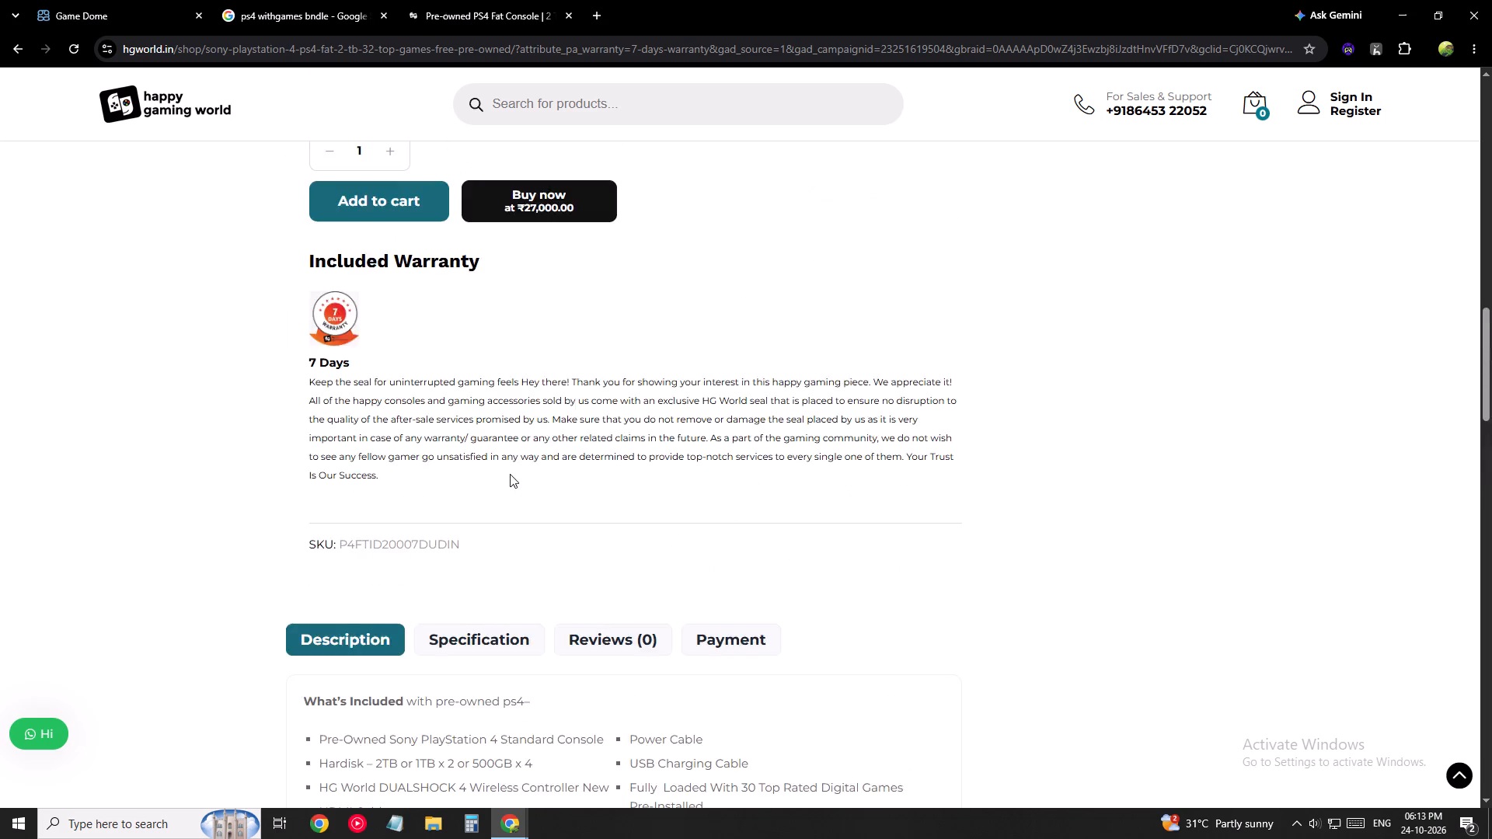
{"action": "scroll", "coordinate": [510, 474], "scroll_direction": "up", "scroll_amount": 9}
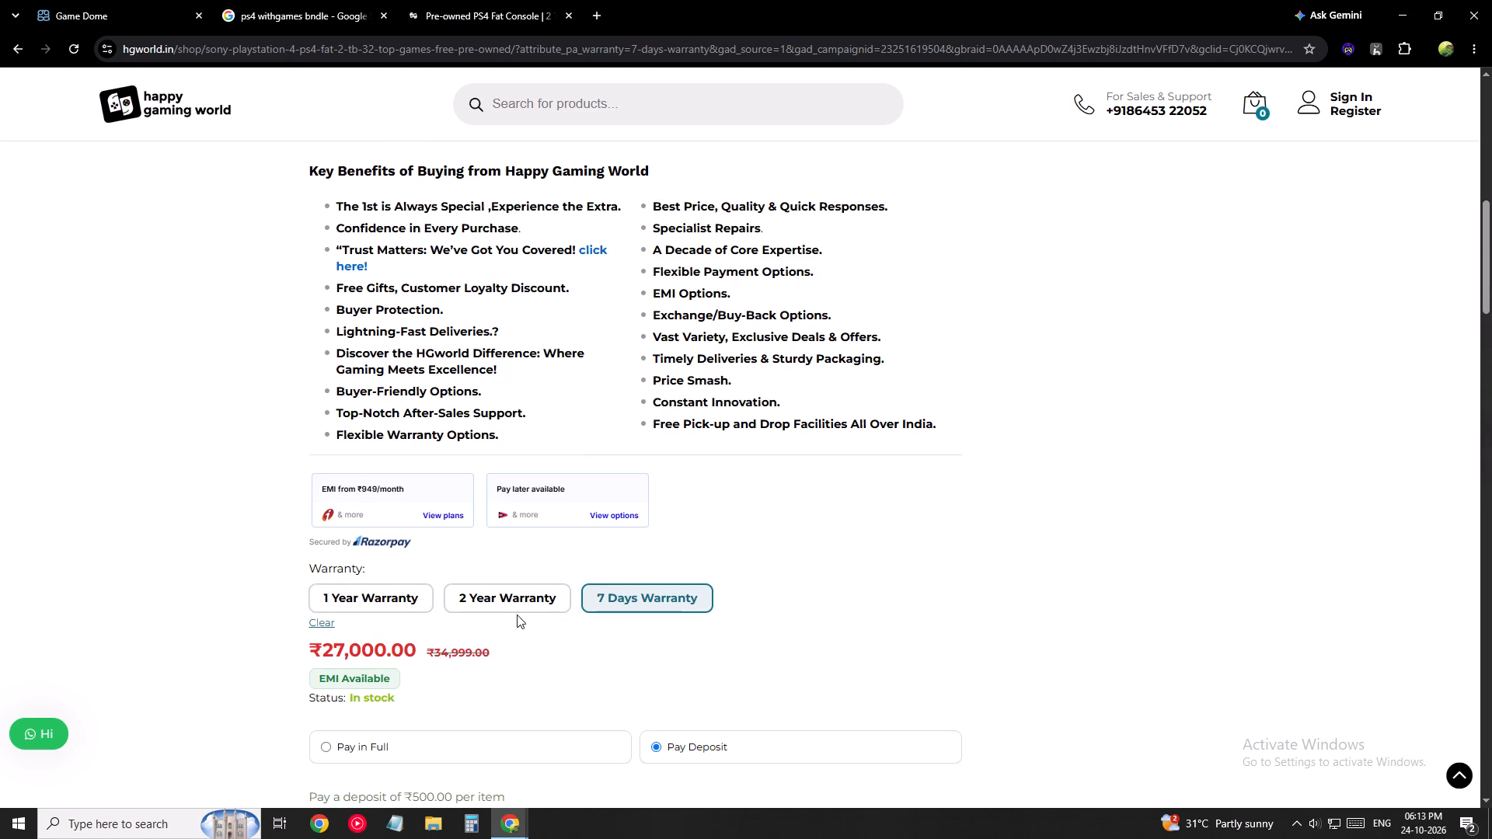
{"action": "left_click", "coordinate": [402, 600]}
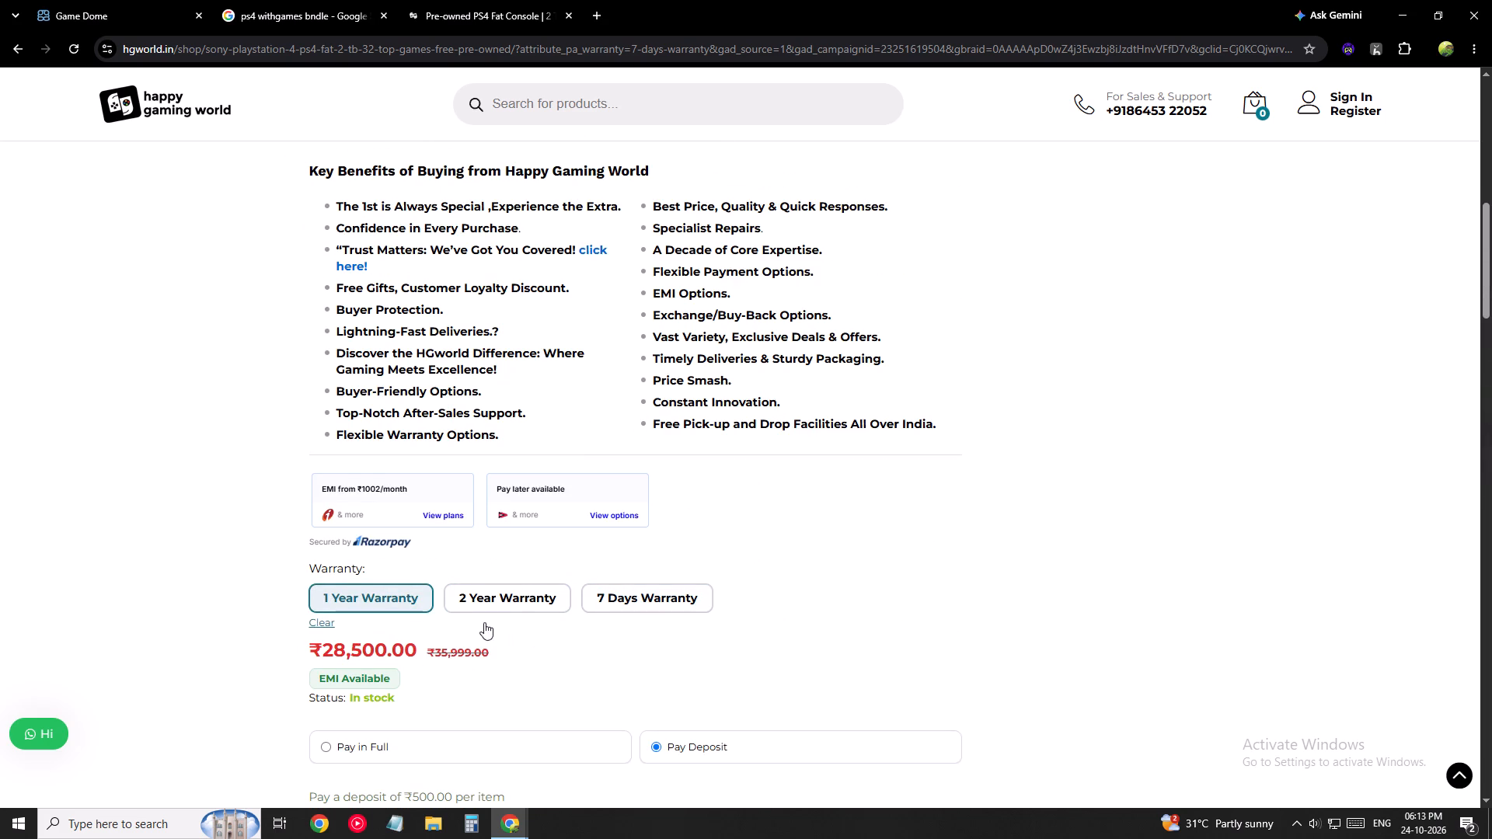
{"action": "left_click", "coordinate": [490, 608]}
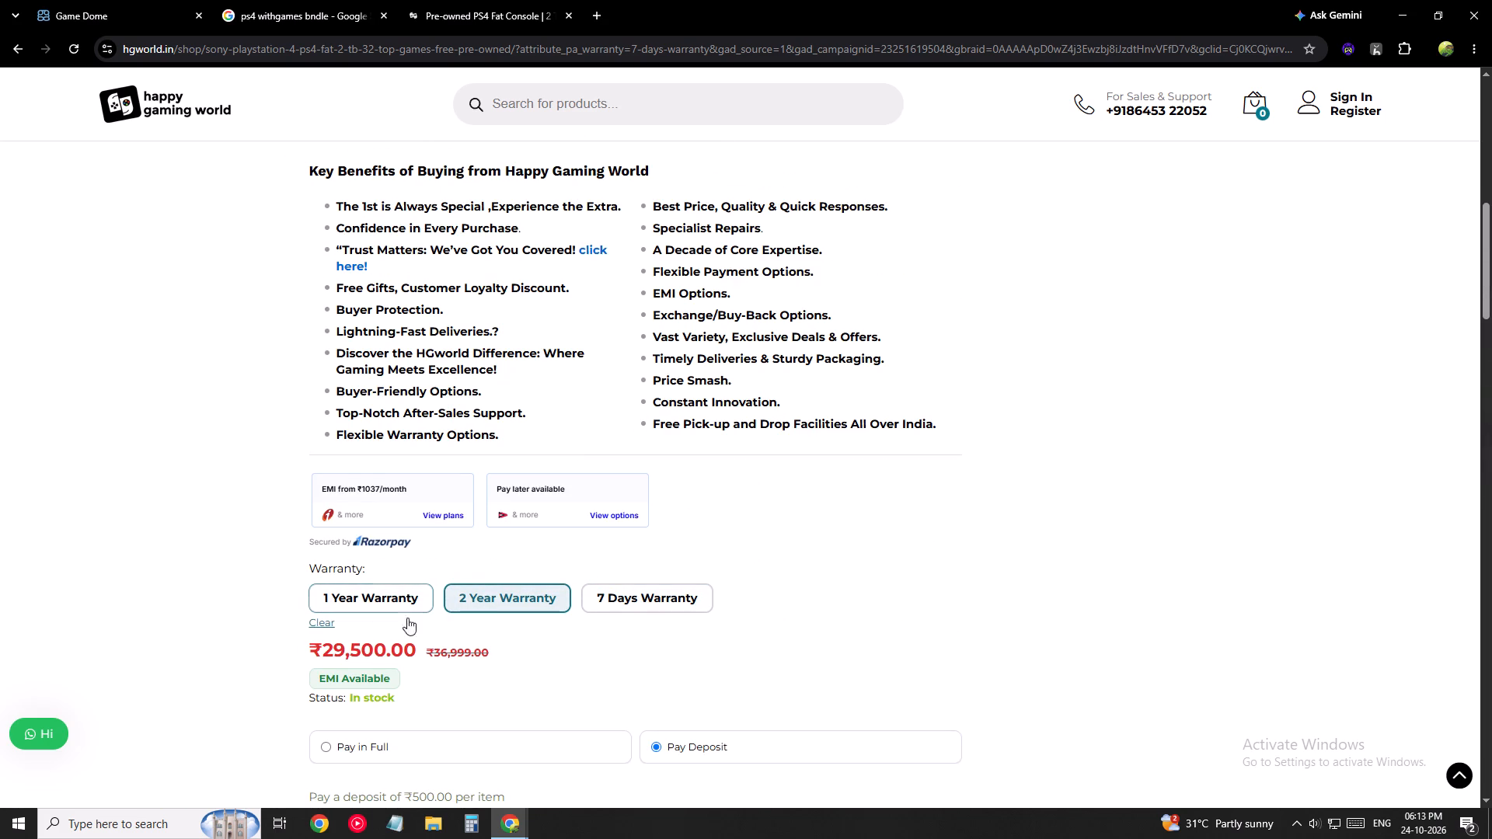
Search the store for ps5 and look over the brand-new PlayStation 5 Ghost of Yotei Limited Edition console listing.
{"action": "scroll", "coordinate": [835, 659], "scroll_direction": "down", "scroll_amount": 1}
{"action": "scroll", "coordinate": [835, 659], "scroll_direction": "up", "scroll_amount": 8}
{"action": "scroll", "coordinate": [504, 437], "scroll_direction": "up", "scroll_amount": 2}
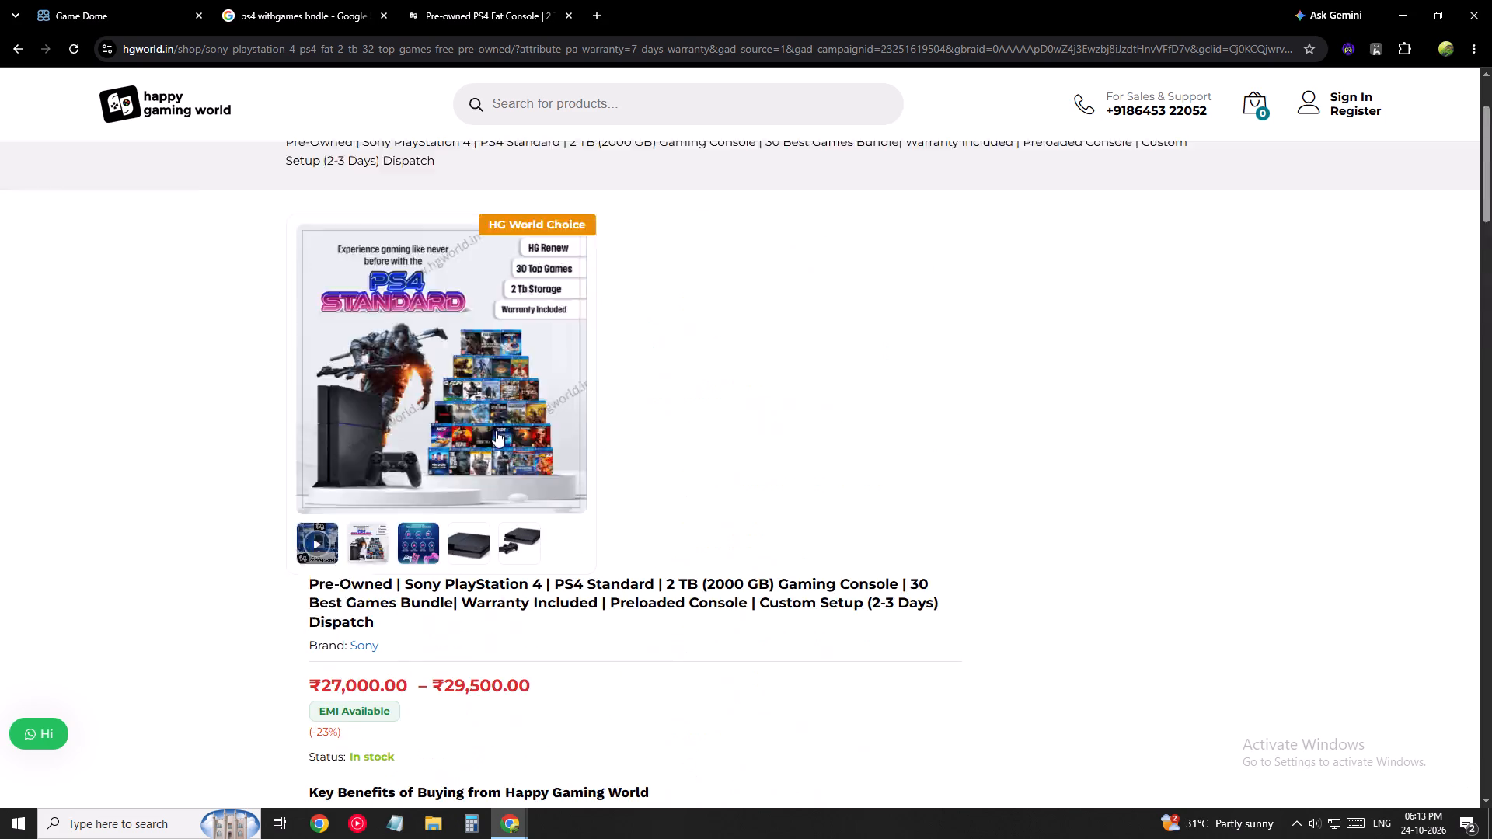
{"action": "scroll", "coordinate": [496, 430], "scroll_direction": "up", "scroll_amount": 2}
{"action": "left_click", "coordinate": [542, 117]}
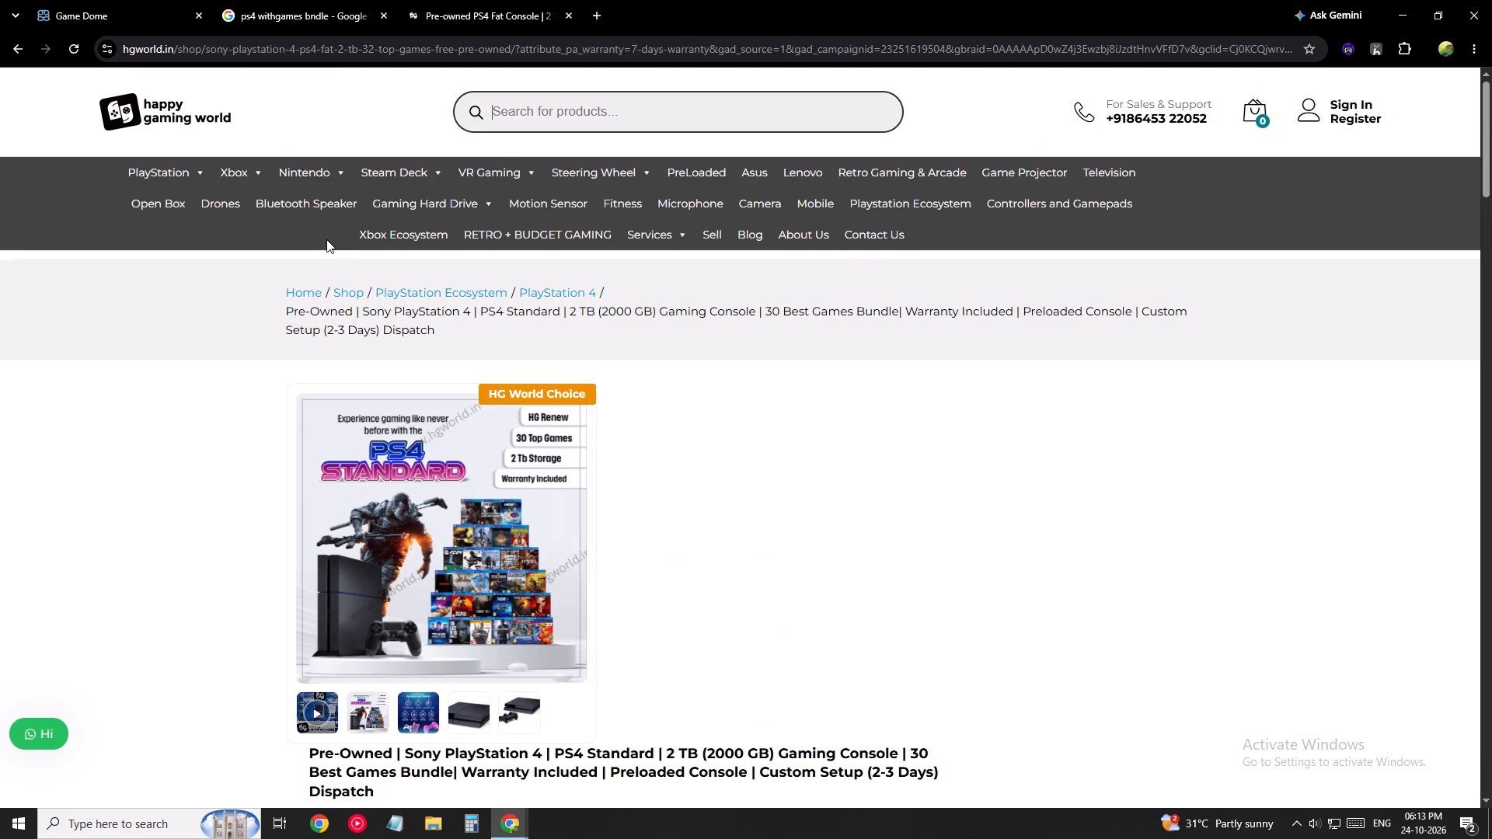
{"action": "type", "text": "ps5"}
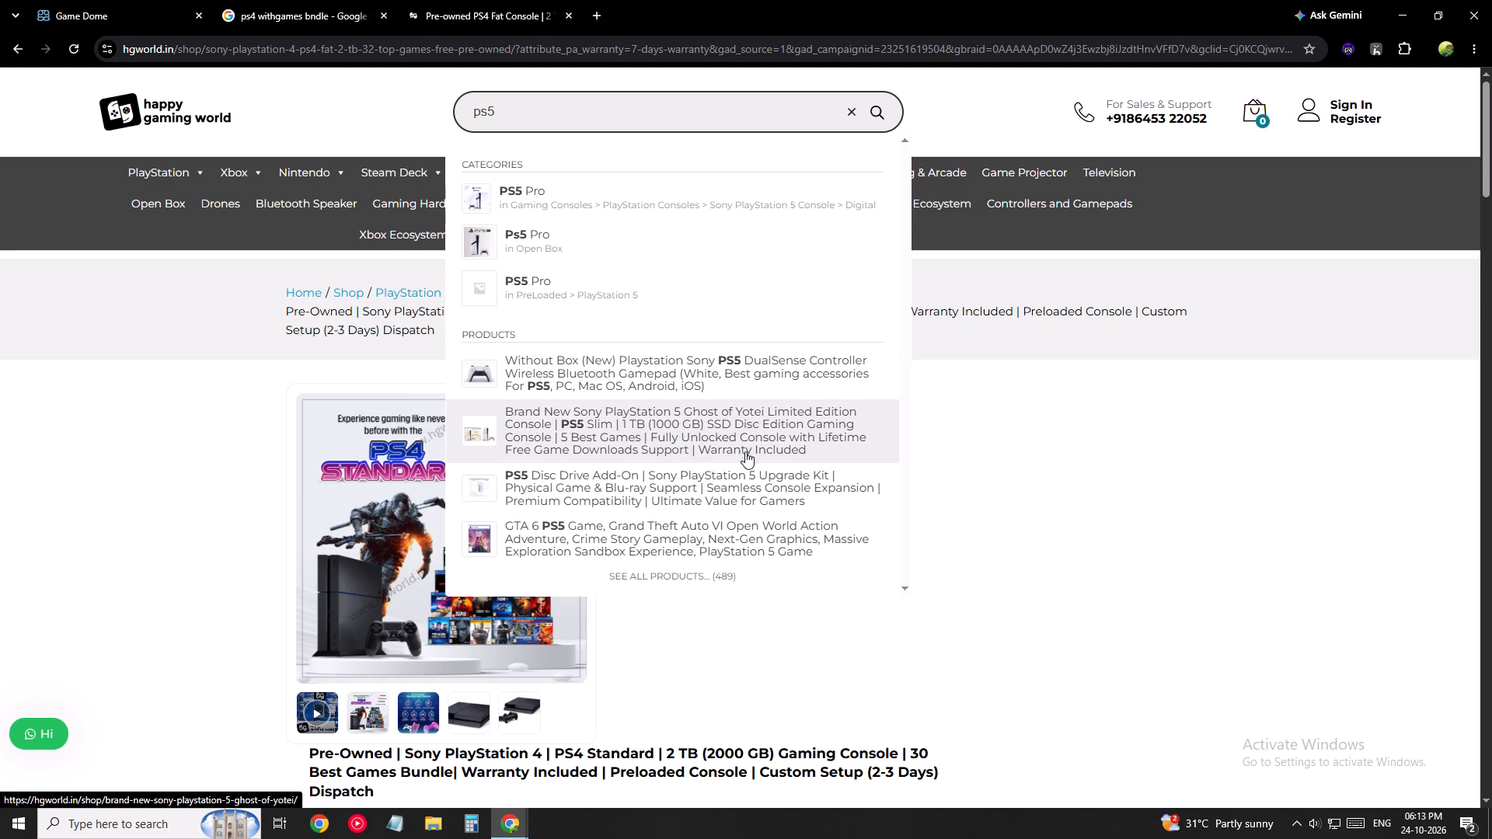
{"action": "scroll", "coordinate": [748, 451], "scroll_direction": "down", "scroll_amount": 2}
{"action": "left_click", "coordinate": [518, 283]}
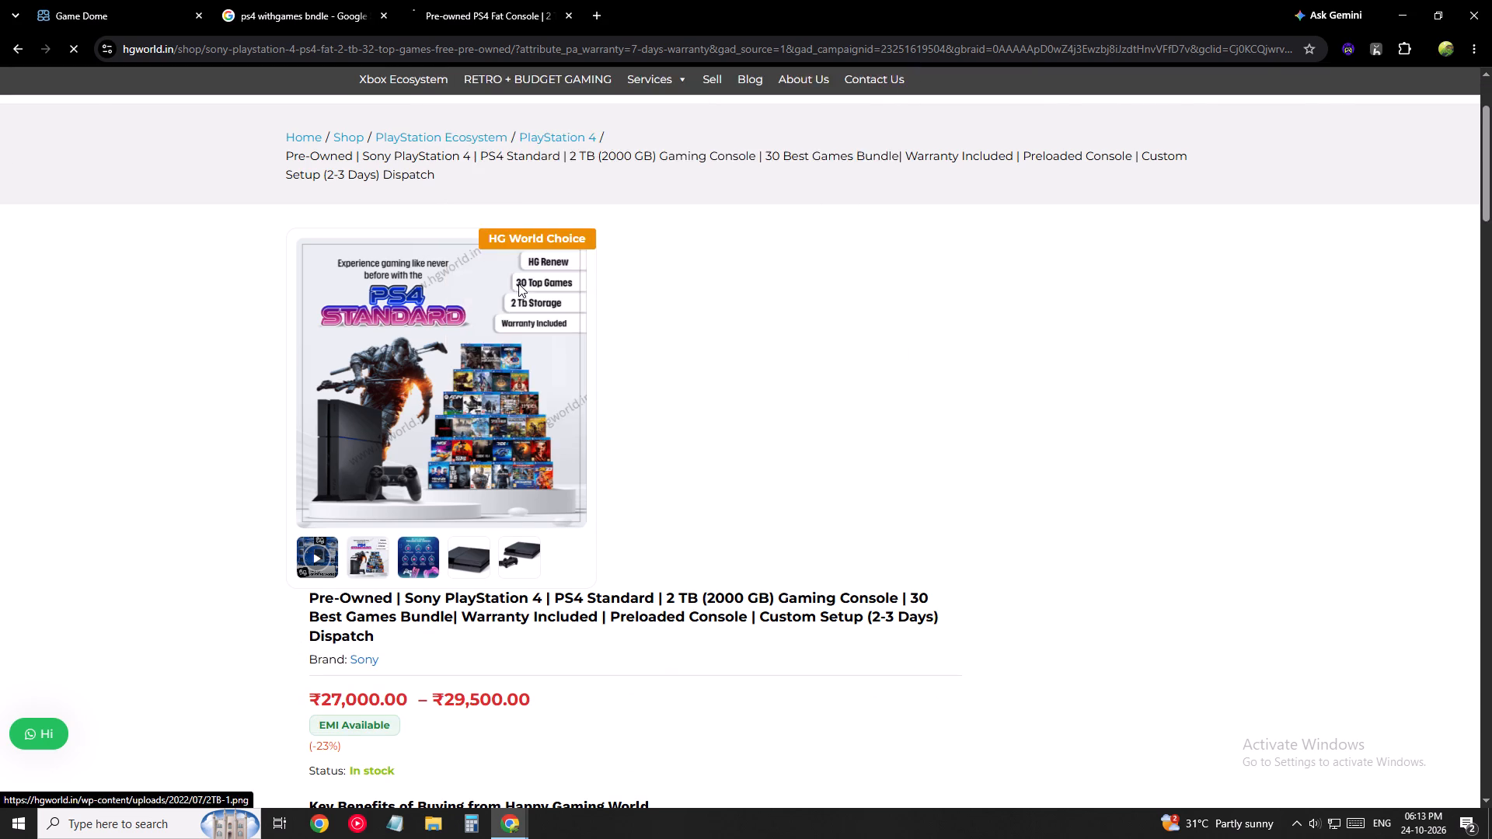
{"action": "scroll", "coordinate": [626, 444], "scroll_direction": "down", "scroll_amount": 4}
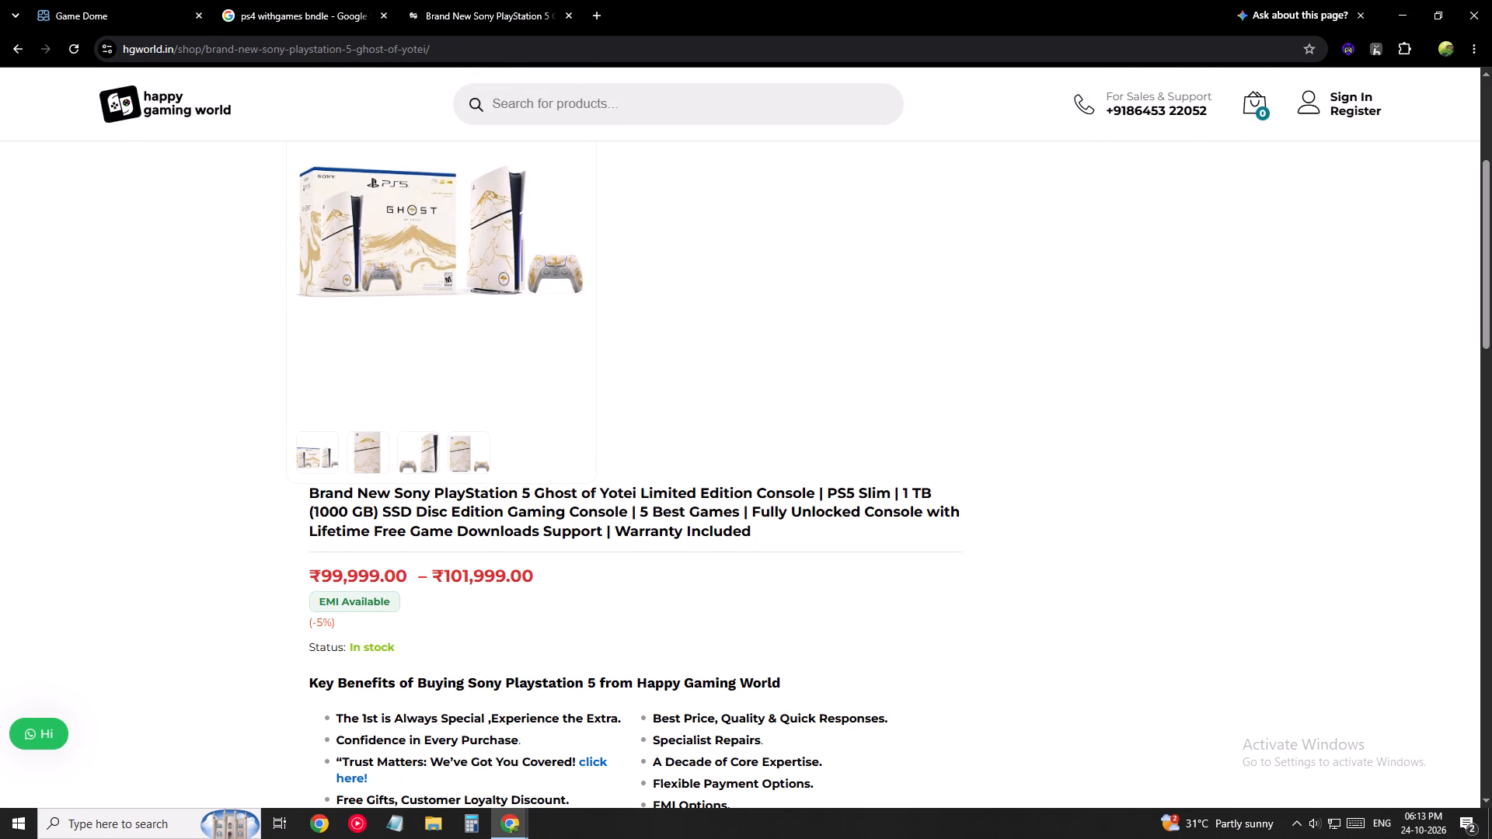
{"action": "scroll", "coordinate": [521, 560], "scroll_direction": "down", "scroll_amount": 3}
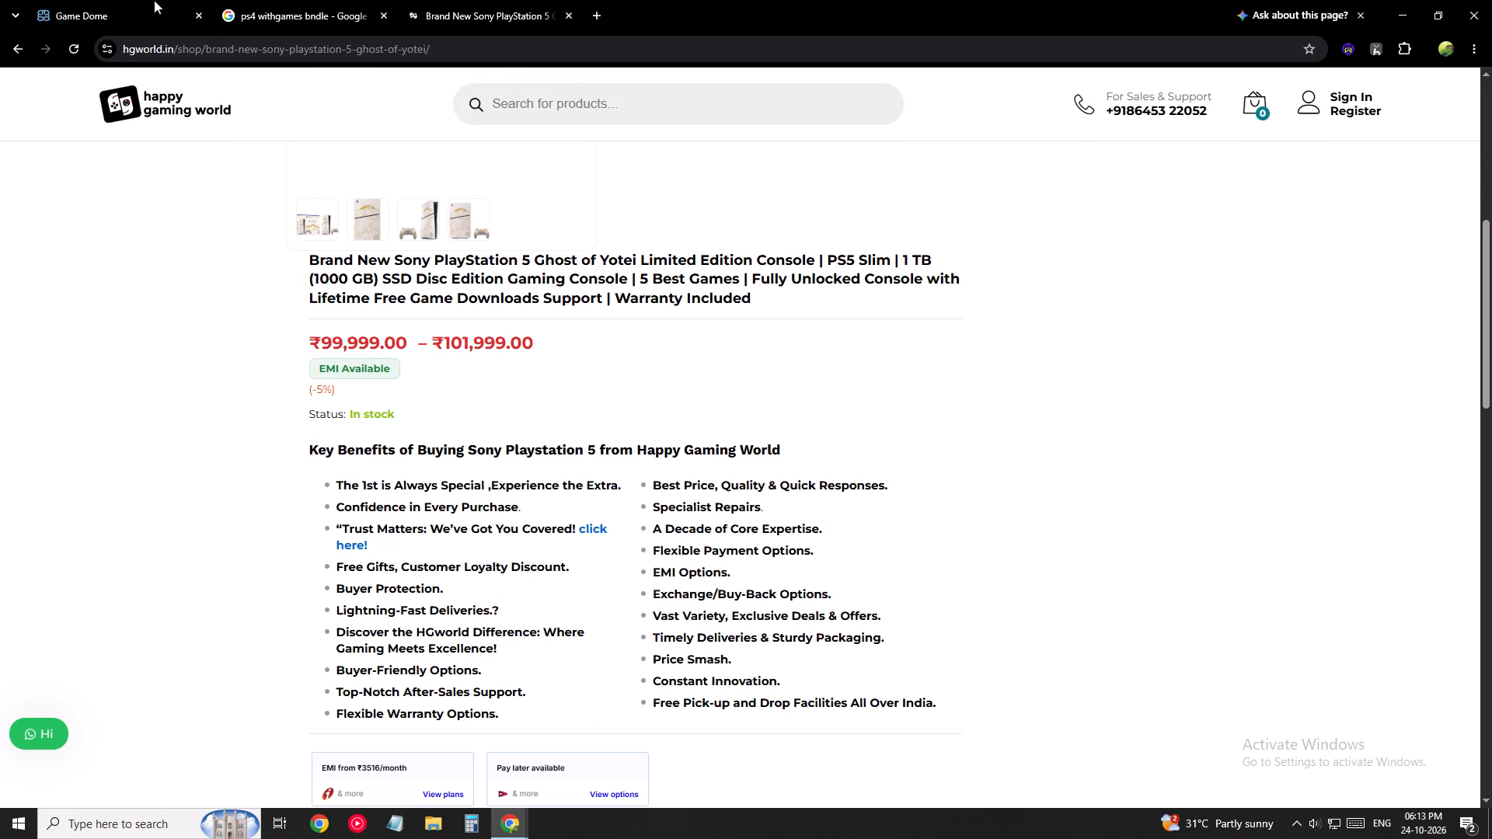
Switch to Game Dome and check the PC list through to the status of the consoles.
{"action": "left_click", "coordinate": [154, 0]}
{"action": "left_click", "coordinate": [6, 193]}
{"action": "scroll", "coordinate": [835, 623], "scroll_direction": "down", "scroll_amount": 3}
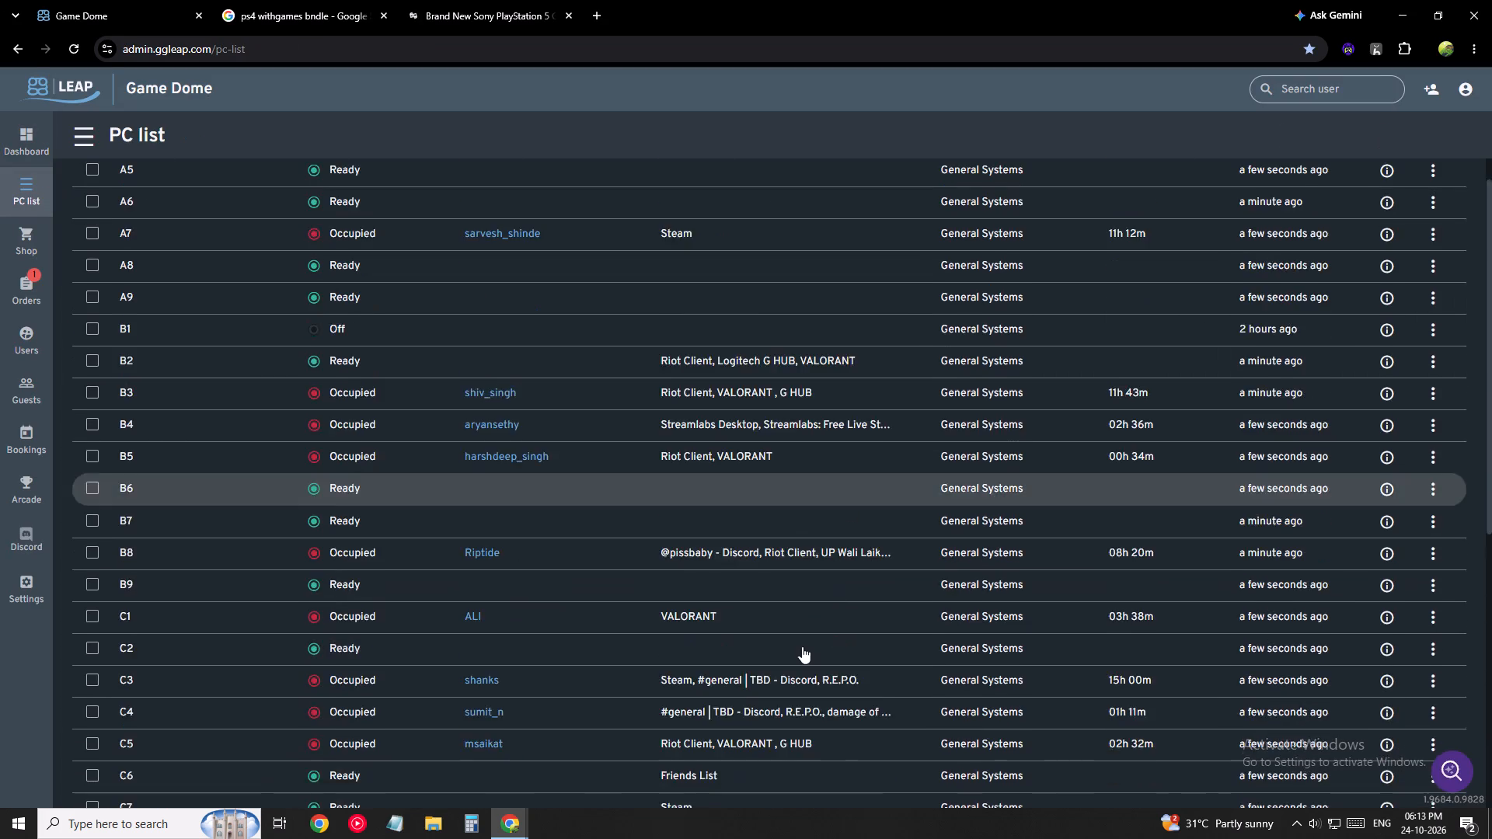
{"action": "scroll", "coordinate": [802, 646], "scroll_direction": "down", "scroll_amount": 7}
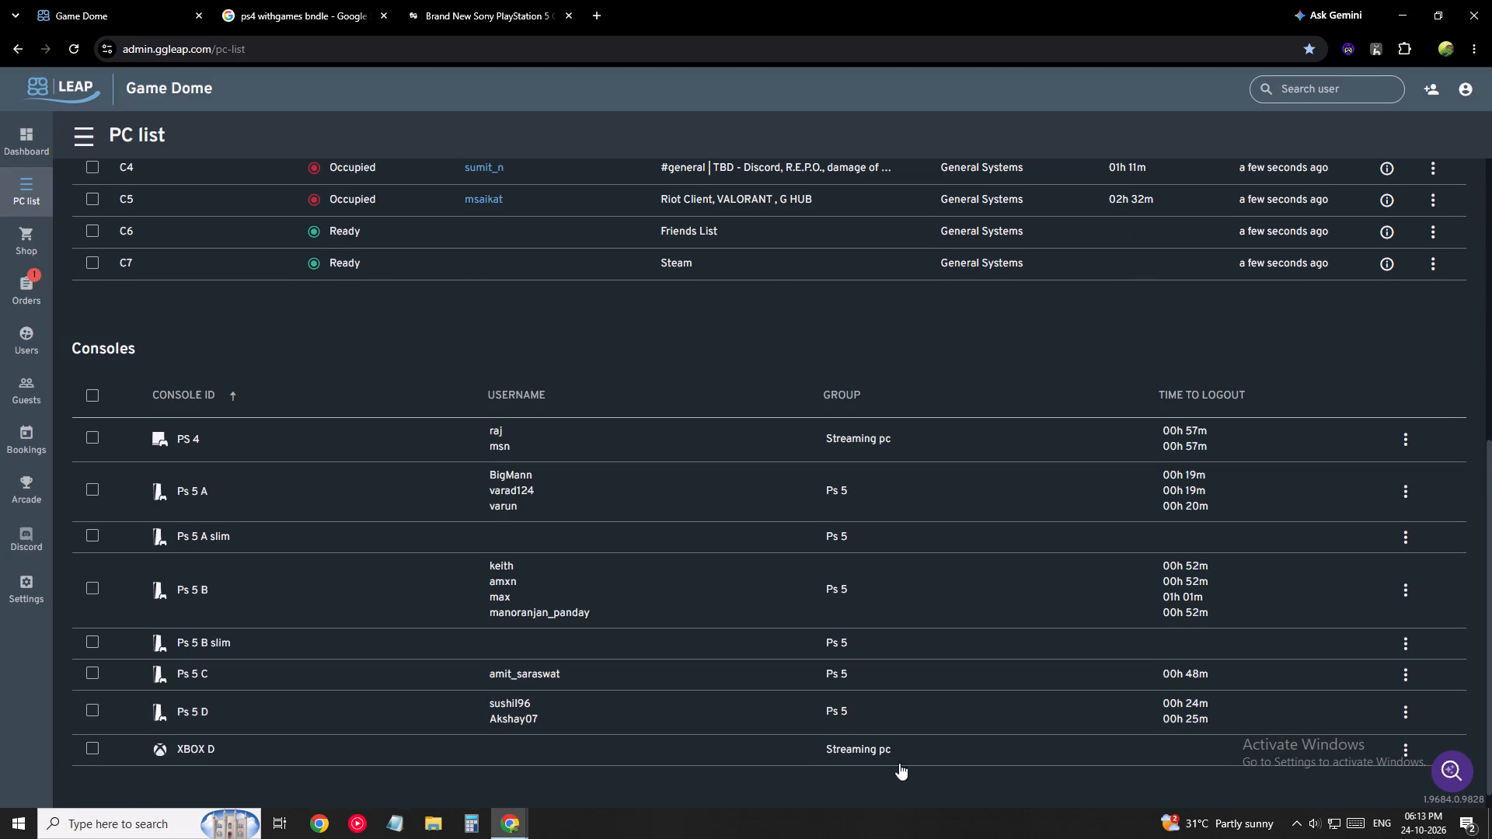
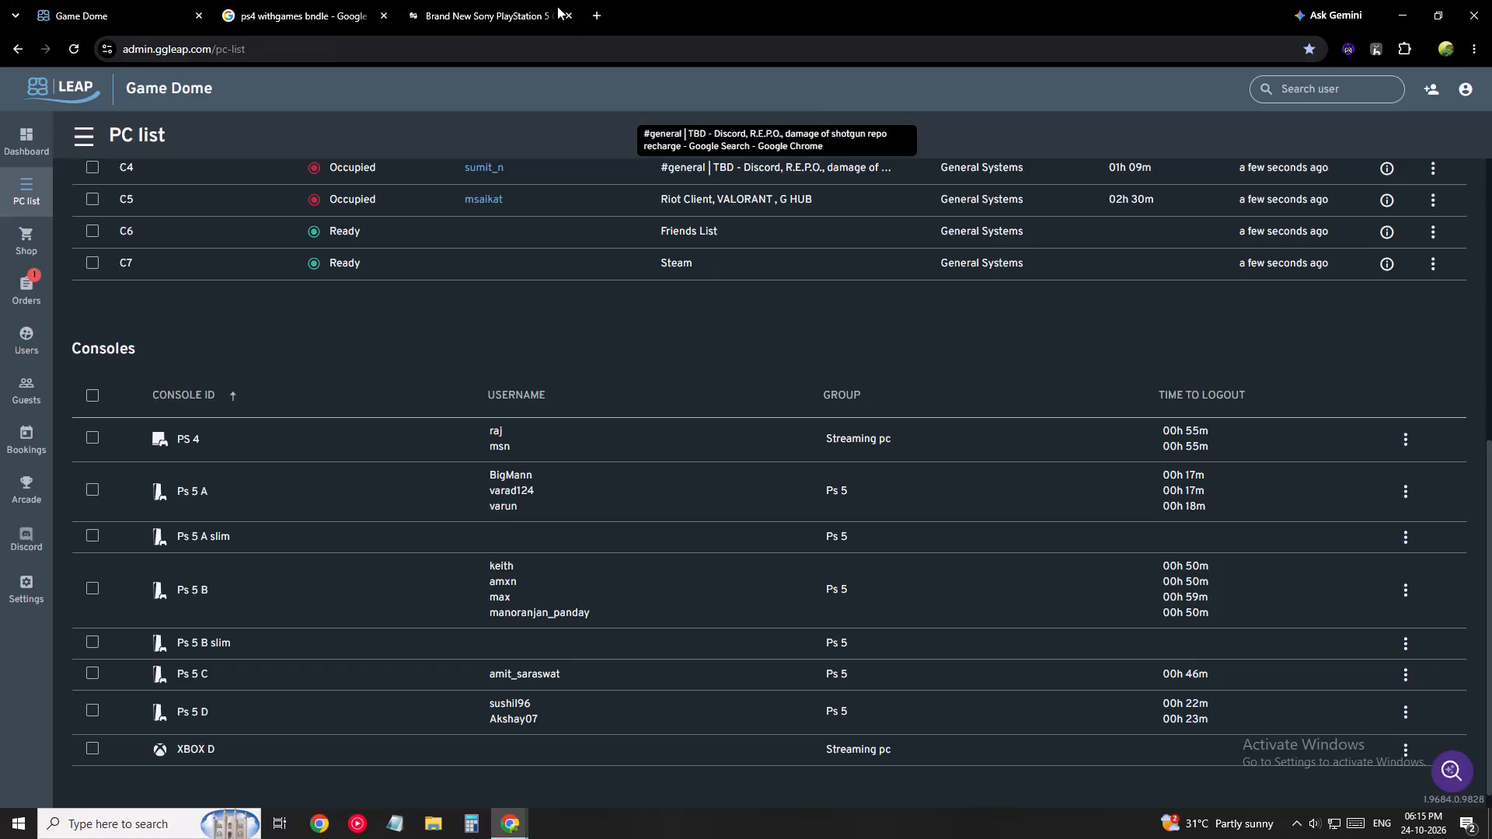
Go back to the store's pre-owned PS4 Standard 2 TB listing and review its included items, description and related consoles.
{"action": "left_click", "coordinate": [490, 3]}
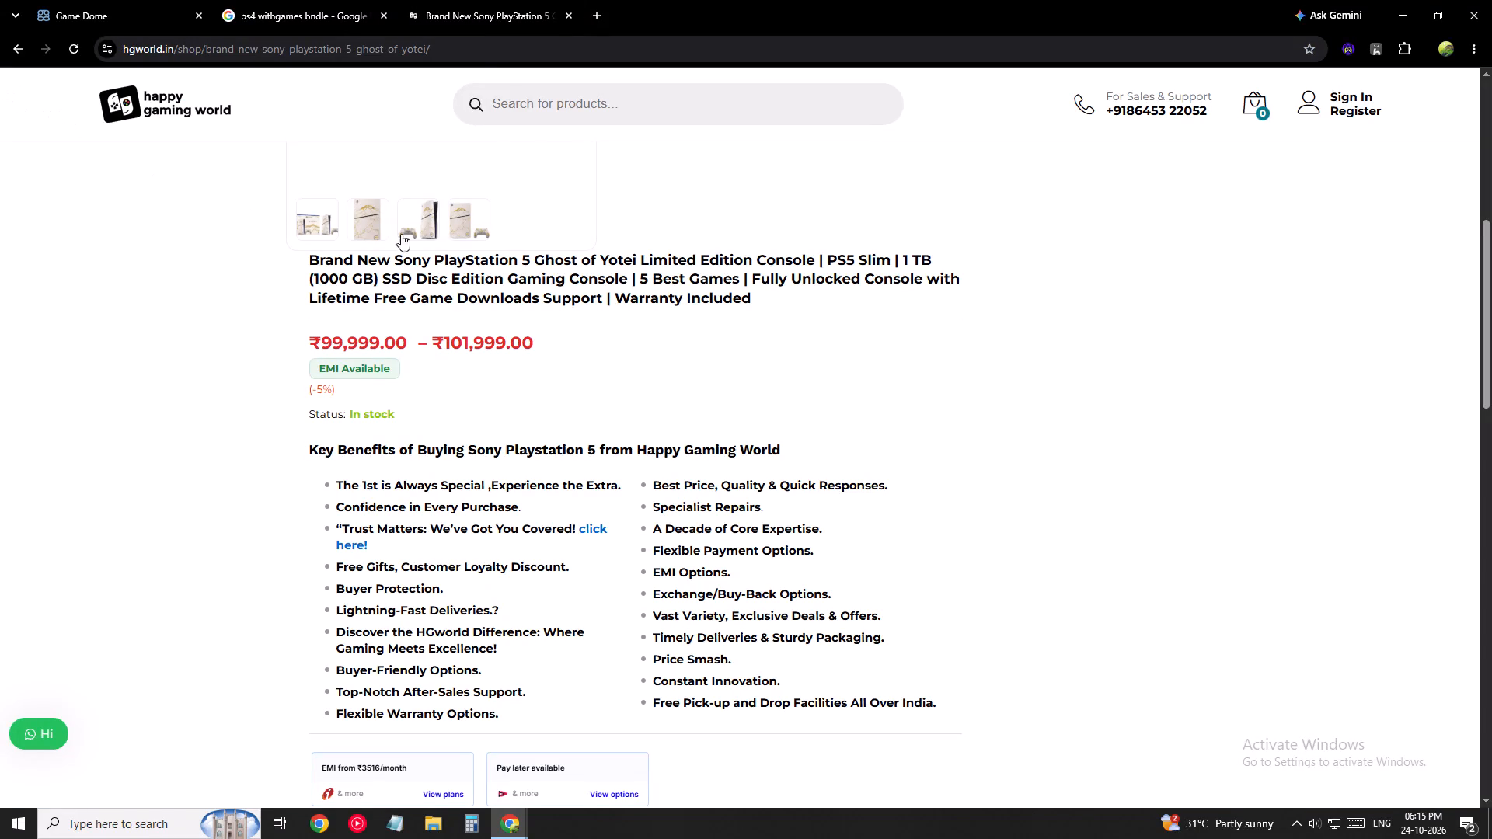
{"action": "left_click", "coordinate": [19, 50]}
{"action": "scroll", "coordinate": [558, 387], "scroll_direction": "down", "scroll_amount": 5}
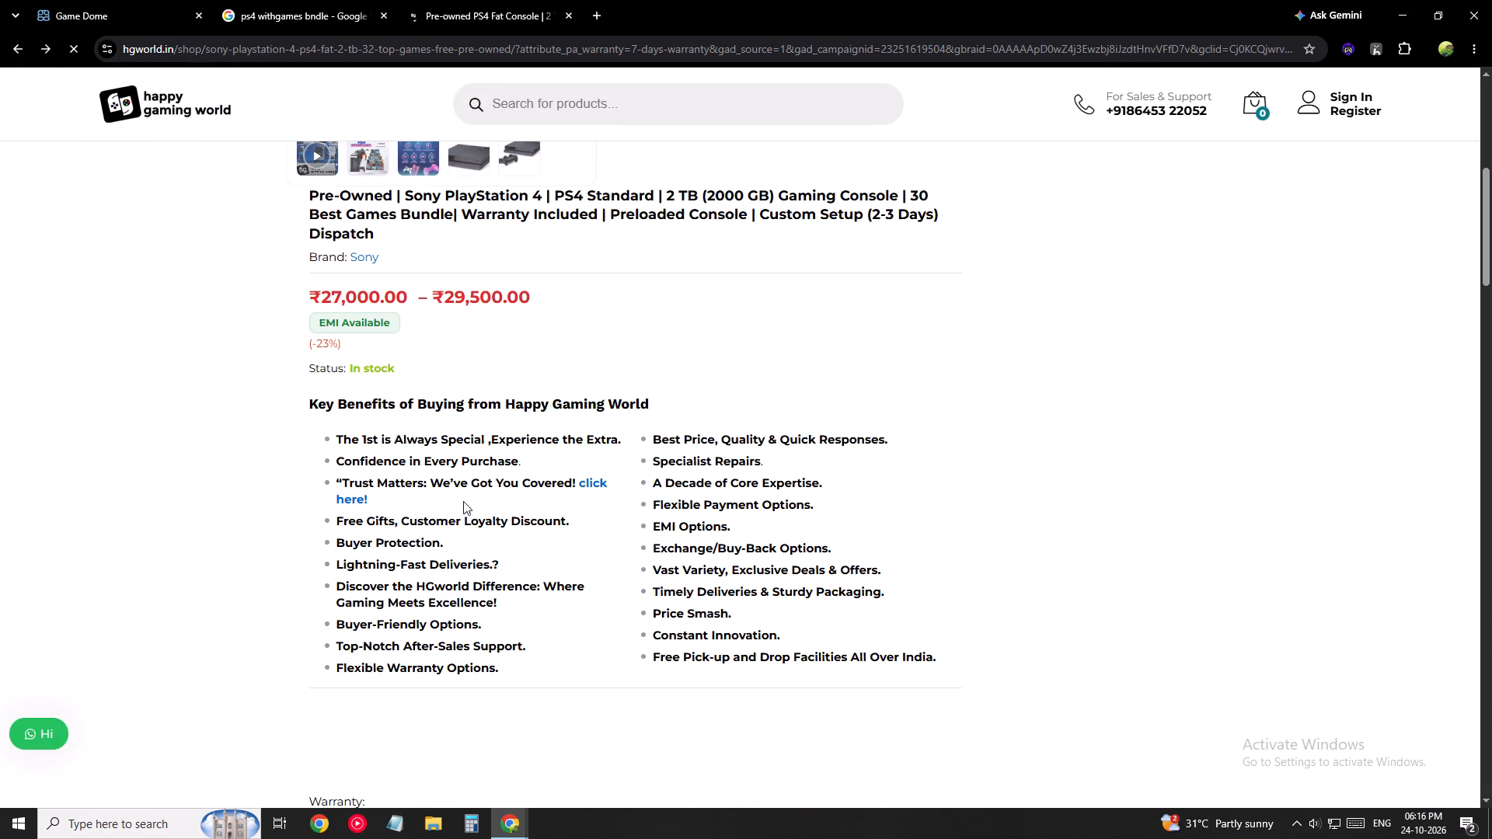
{"action": "scroll", "coordinate": [627, 541], "scroll_direction": "down", "scroll_amount": 15}
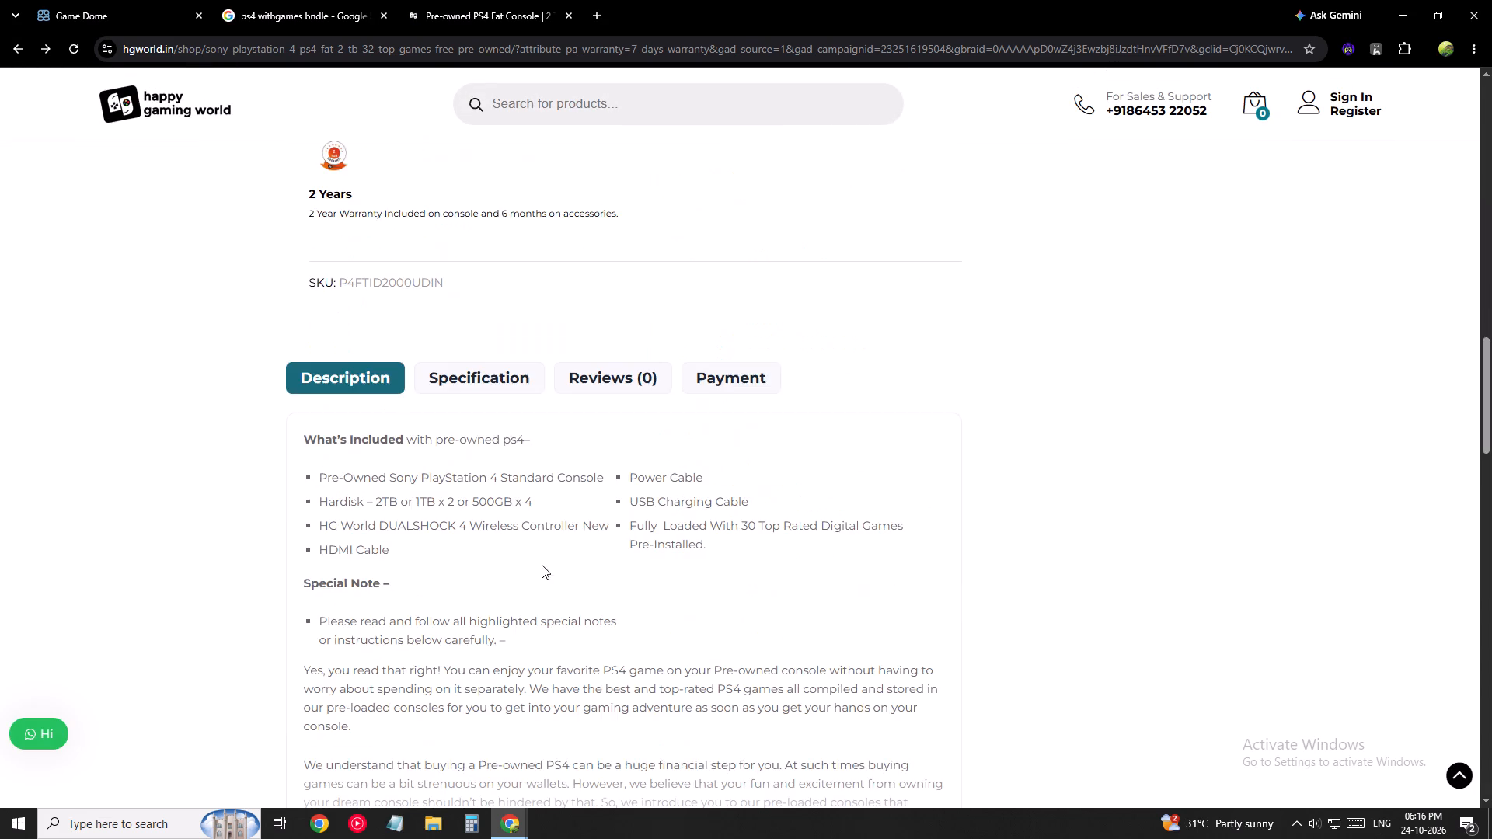
{"action": "scroll", "coordinate": [553, 553], "scroll_direction": "down", "scroll_amount": 8}
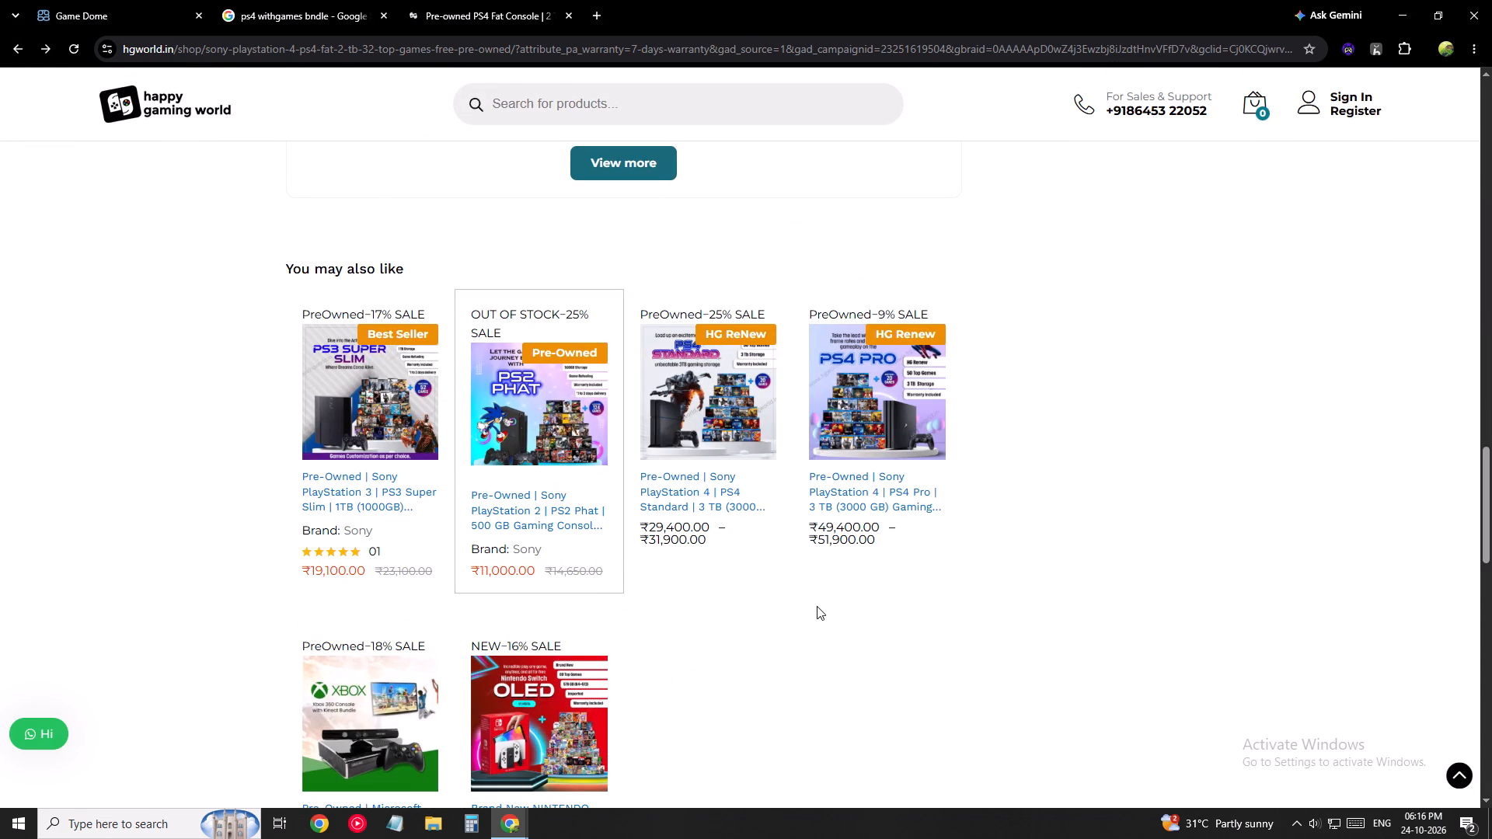
{"action": "scroll", "coordinate": [915, 698], "scroll_direction": "down", "scroll_amount": 2}
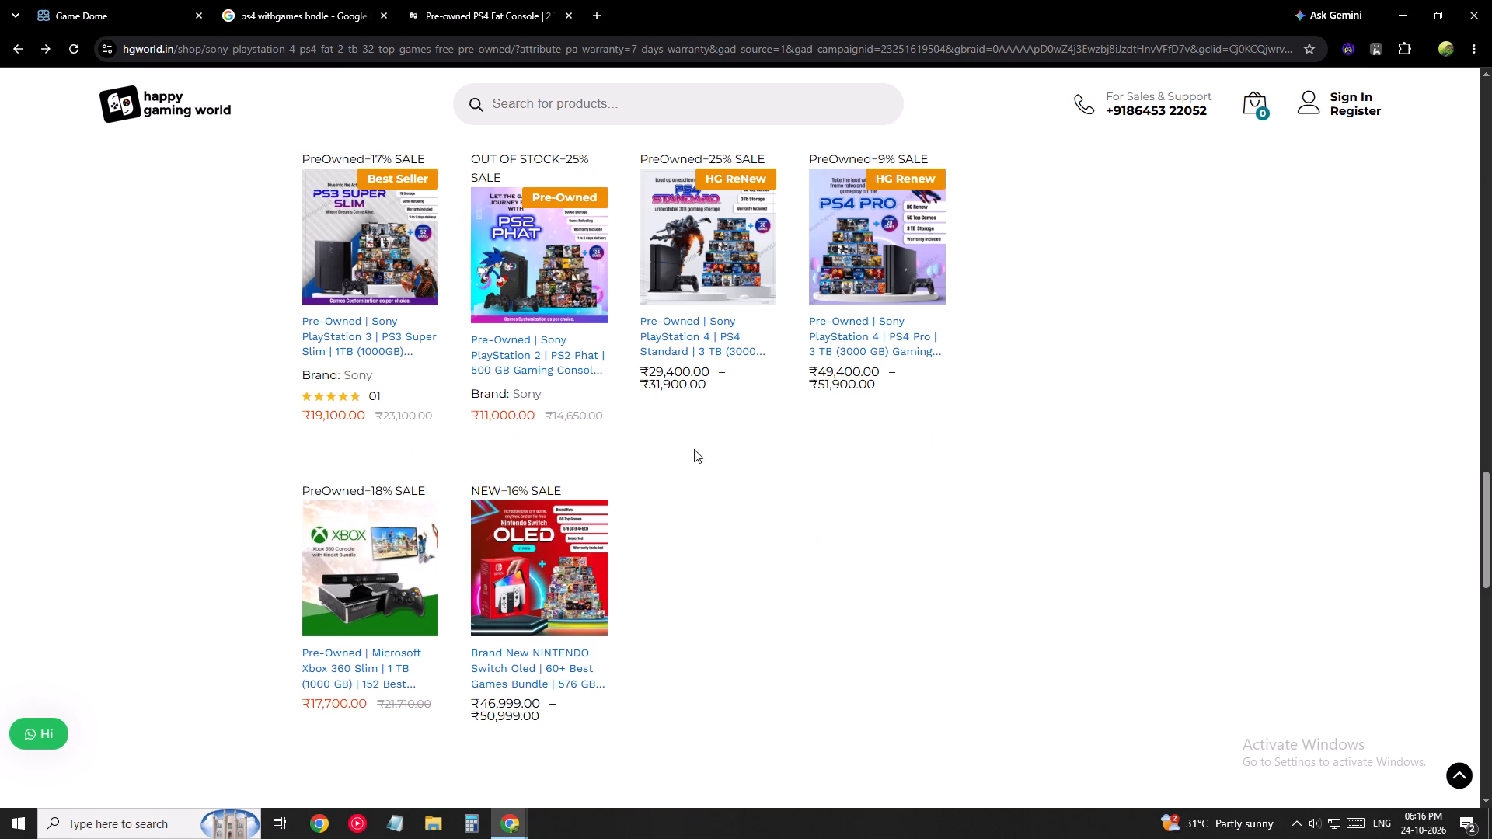
{"action": "scroll", "coordinate": [737, 476], "scroll_direction": "up", "scroll_amount": 11}
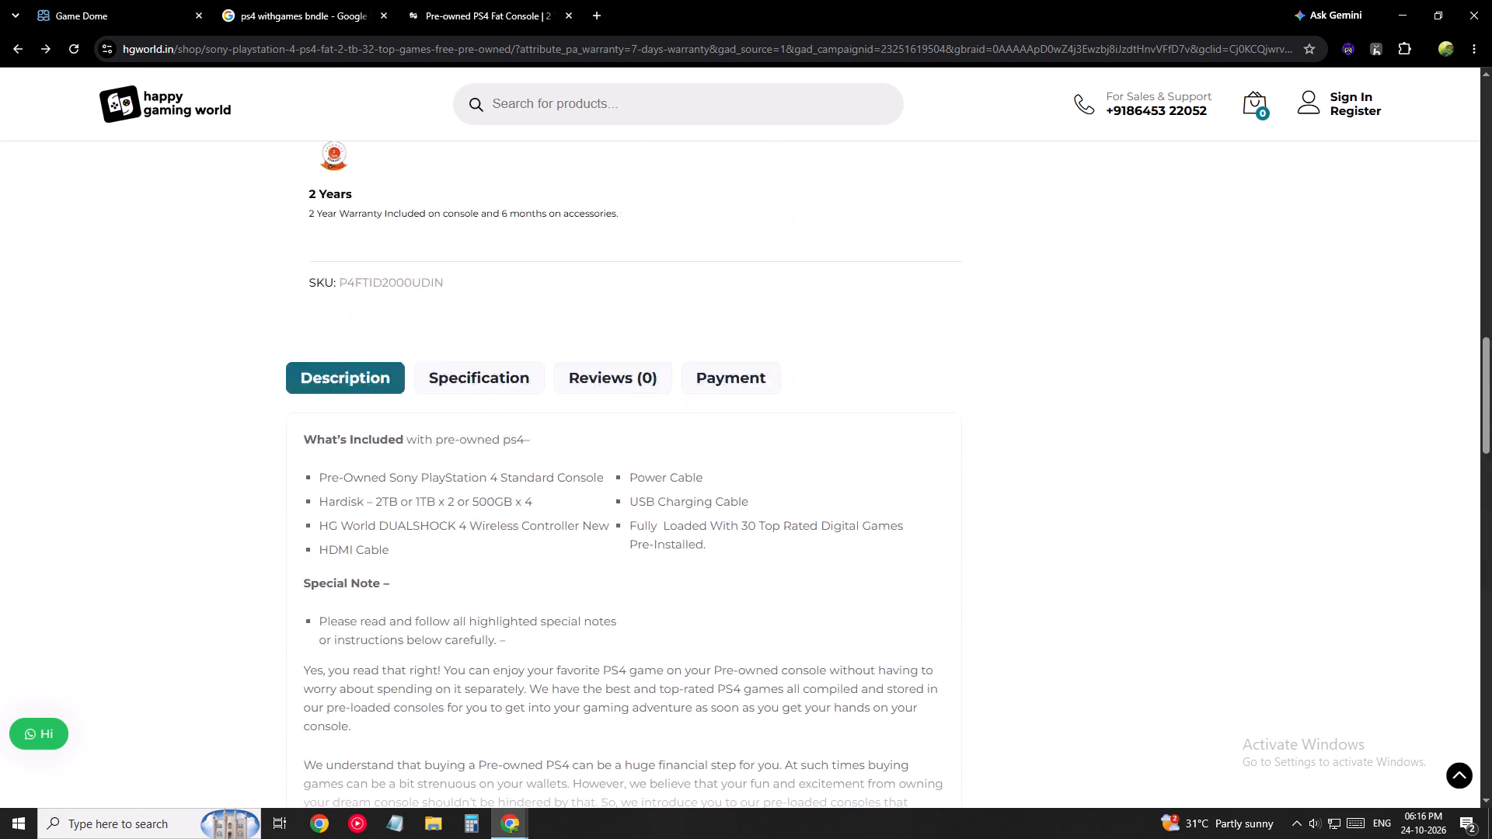
{"action": "scroll", "coordinate": [735, 425], "scroll_direction": "up", "scroll_amount": 2}
{"action": "scroll", "coordinate": [727, 428], "scroll_direction": "down", "scroll_amount": 1}
{"action": "scroll", "coordinate": [727, 428], "scroll_direction": "up", "scroll_amount": 2}
{"action": "scroll", "coordinate": [727, 428], "scroll_direction": "down", "scroll_amount": 1}
{"action": "scroll", "coordinate": [727, 428], "scroll_direction": "up", "scroll_amount": 17}
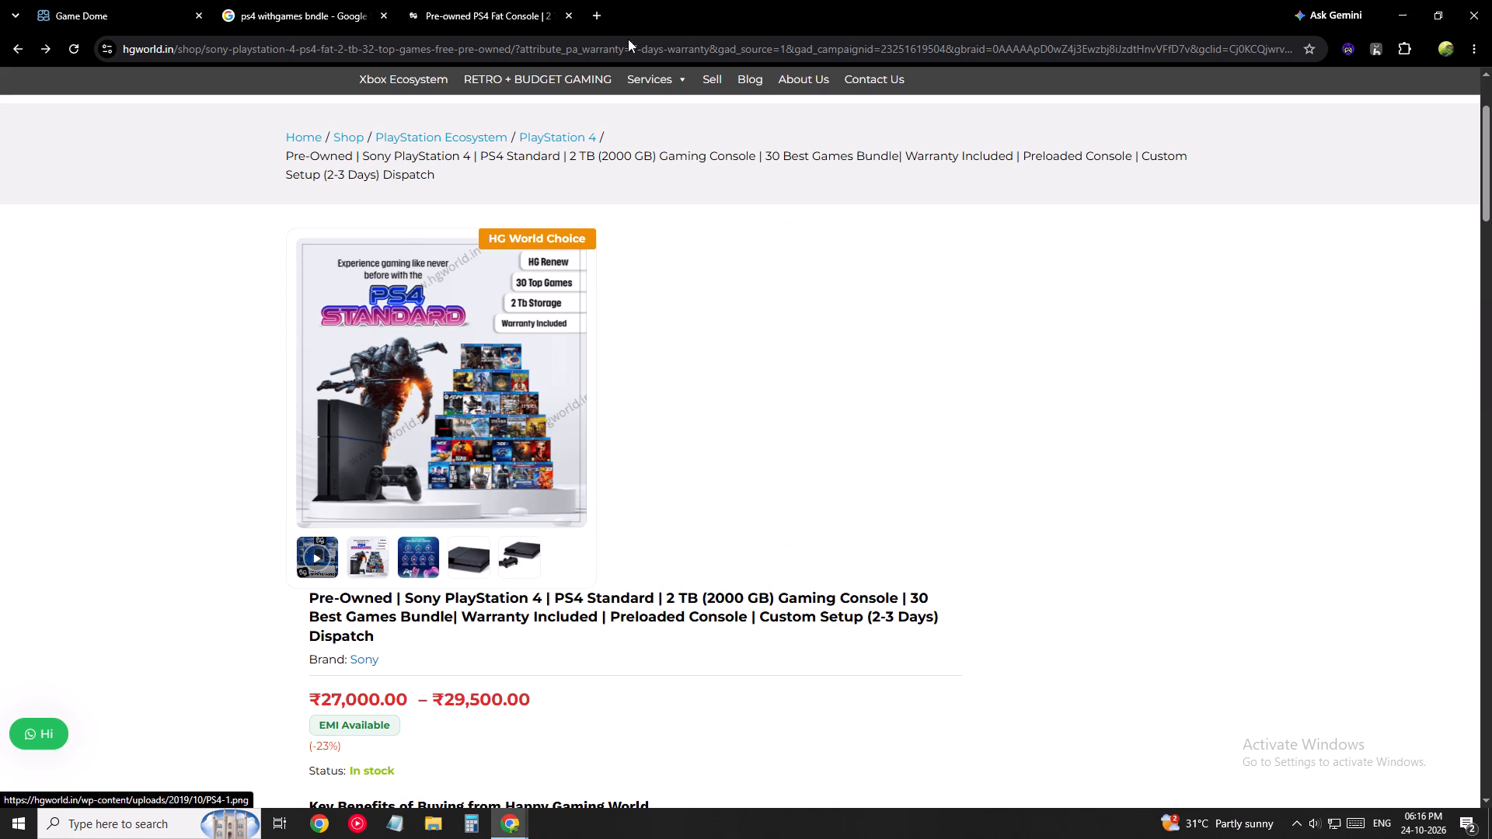
Close the store listing and look through the PS4 games bundle search results, including the popular products.
{"action": "left_click", "coordinate": [573, 10]}
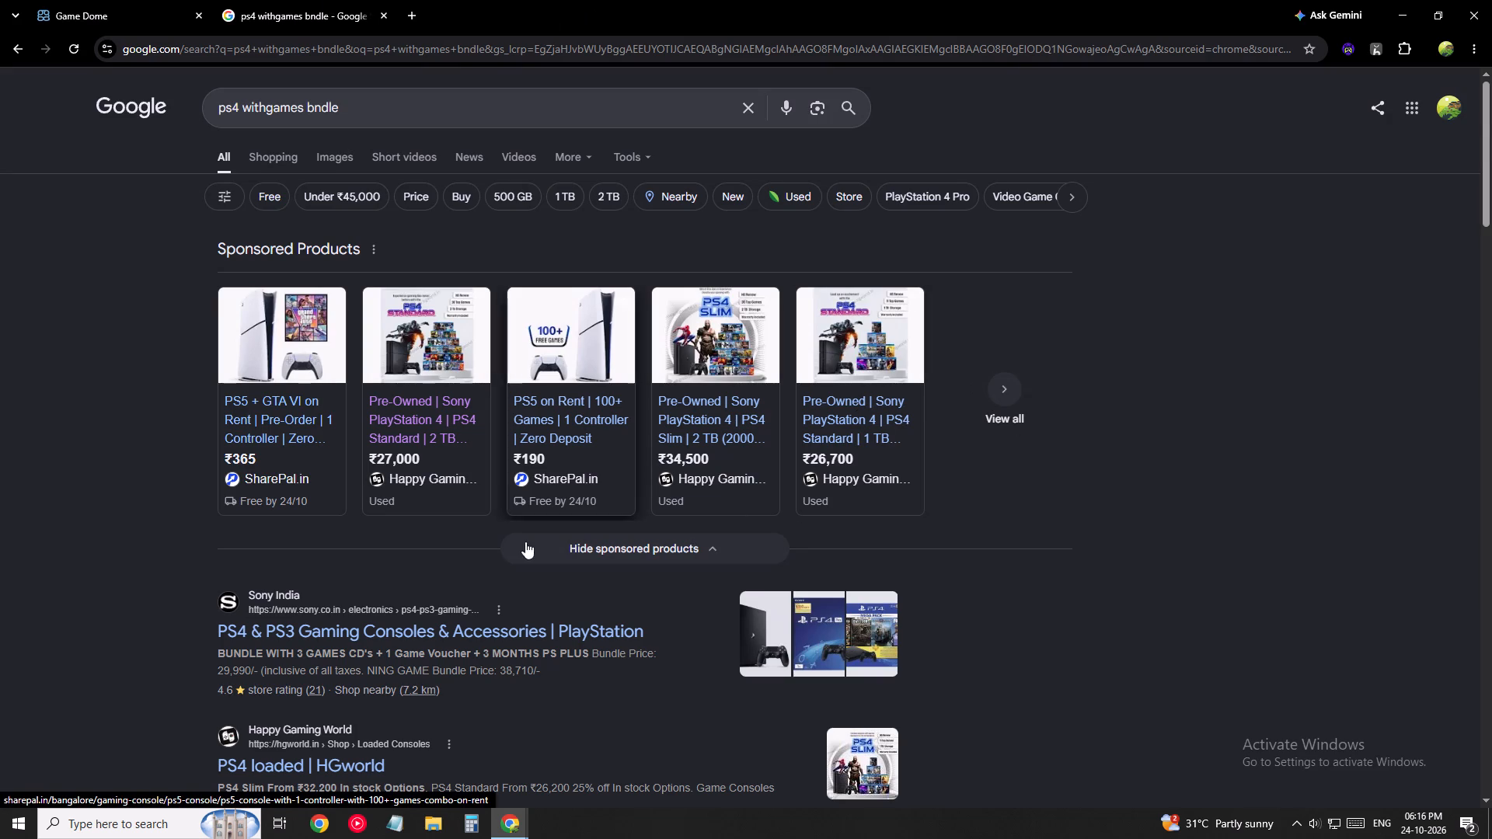
{"action": "scroll", "coordinate": [605, 501], "scroll_direction": "down", "scroll_amount": 12}
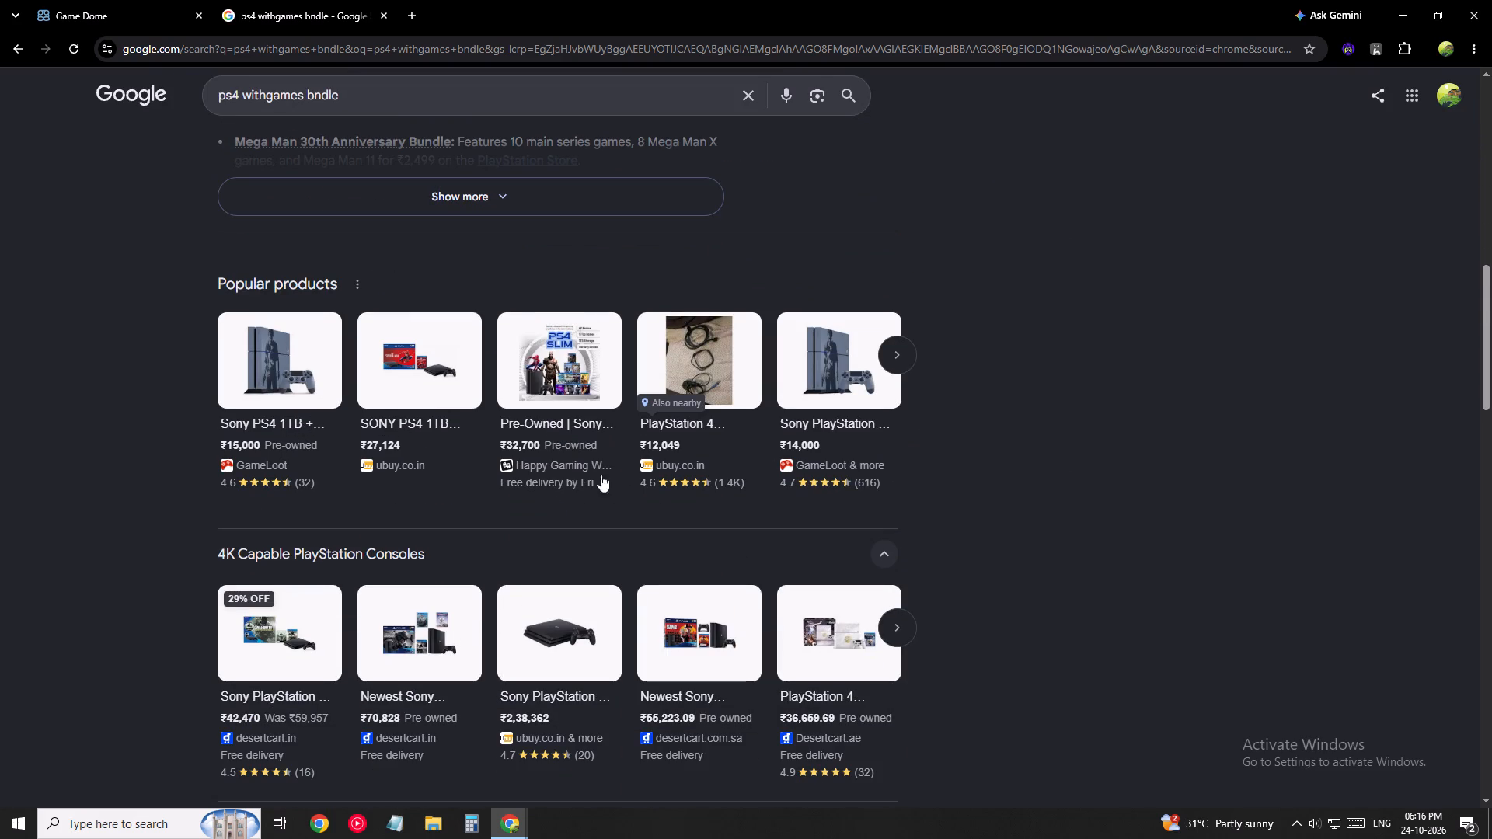
{"action": "scroll", "coordinate": [574, 487], "scroll_direction": "down", "scroll_amount": 9}
Replace the Google query and search for open box tv vijay sales.
{"action": "left_click_drag", "start_coordinate": [470, 82], "coordinate": [183, 83]}
{"action": "key", "text": "BackSpace"}
{"action": "key", "text": "BackSpace"}
{"action": "key", "text": "BackSpace"}
{"action": "key", "text": "BackSpace"}
{"action": "key", "text": "BackSpace"}
{"action": "key", "text": "BackSpace"}
{"action": "key", "text": "BackSpace"}
{"action": "key", "text": "BackSpace"}
{"action": "key", "text": "BackSpace"}
{"action": "key", "text": "BackSpace"}
{"action": "key", "text": "BackSpace"}
{"action": "key", "text": "BackSpace"}
{"action": "key", "text": "BackSpace"}
{"action": "key", "text": "BackSpace"}
{"action": "key", "text": "BackSpace"}
{"action": "key", "text": "BackSpace"}
{"action": "key", "text": "BackSpace"}
{"action": "key", "text": "BackSpace"}
{"action": "key", "text": "BackSpace"}
{"action": "key", "text": "BackSpace"}
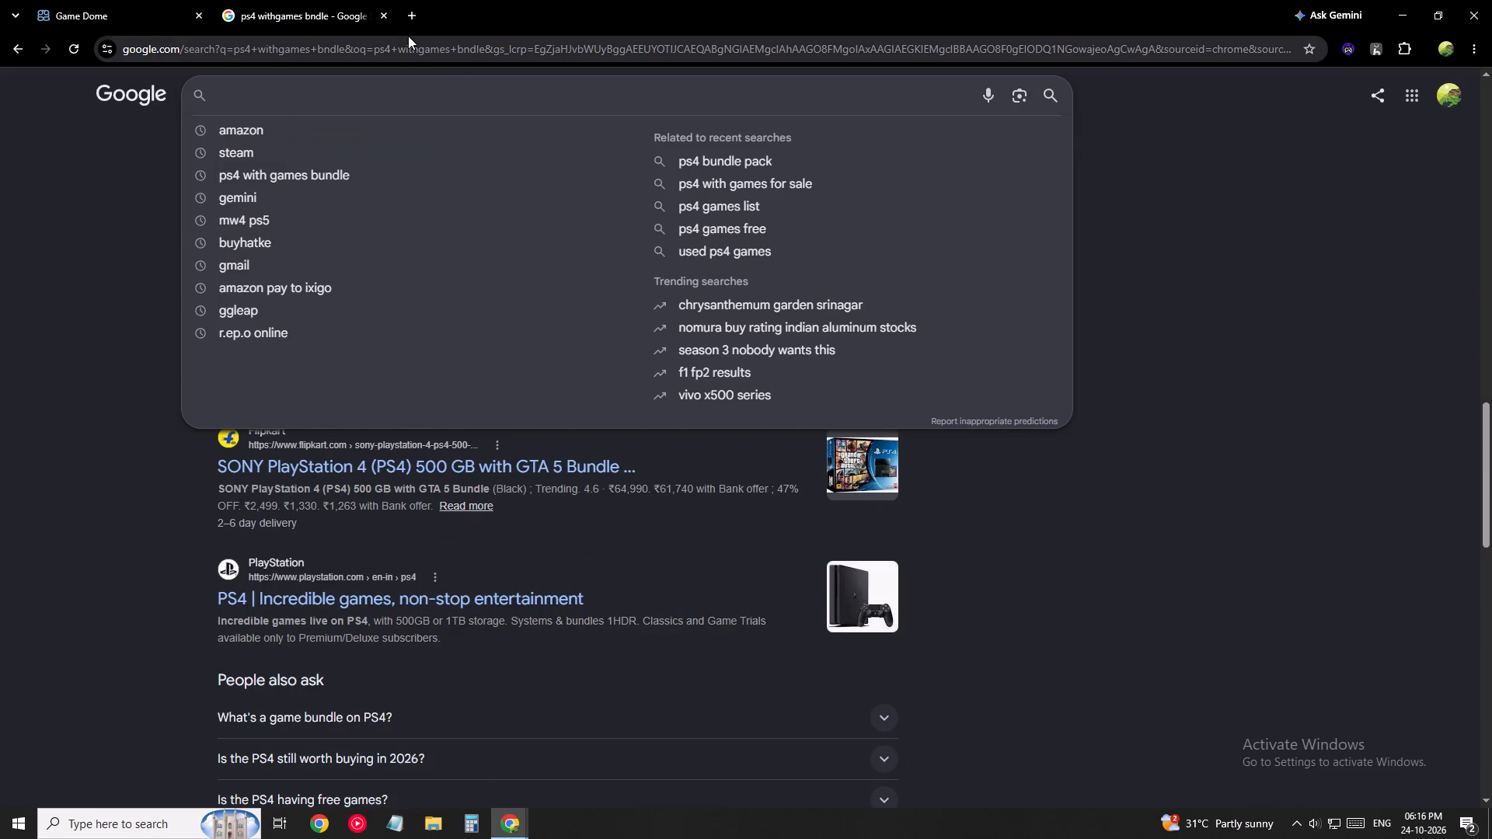
{"action": "type", "text": "open box tv"}
{"action": "key", "text": "space"}
{"action": "type", "text": "vijy"}
{"action": "key", "text": "Down"}
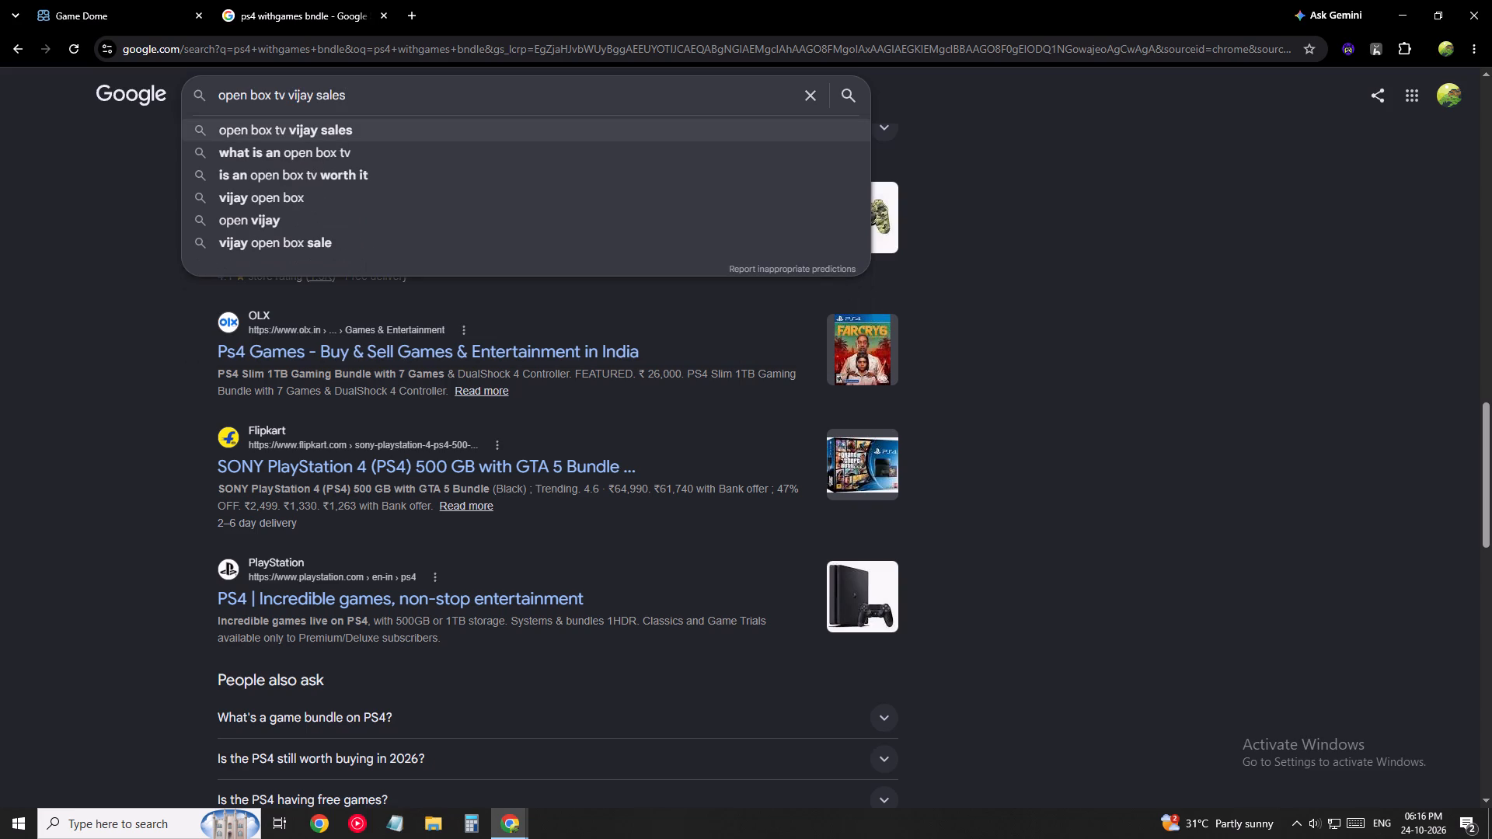
{"action": "key", "text": "Return"}
Open the Vijay Sales Open Box Store and go to its televisions category.
{"action": "left_click", "coordinate": [310, 265]}
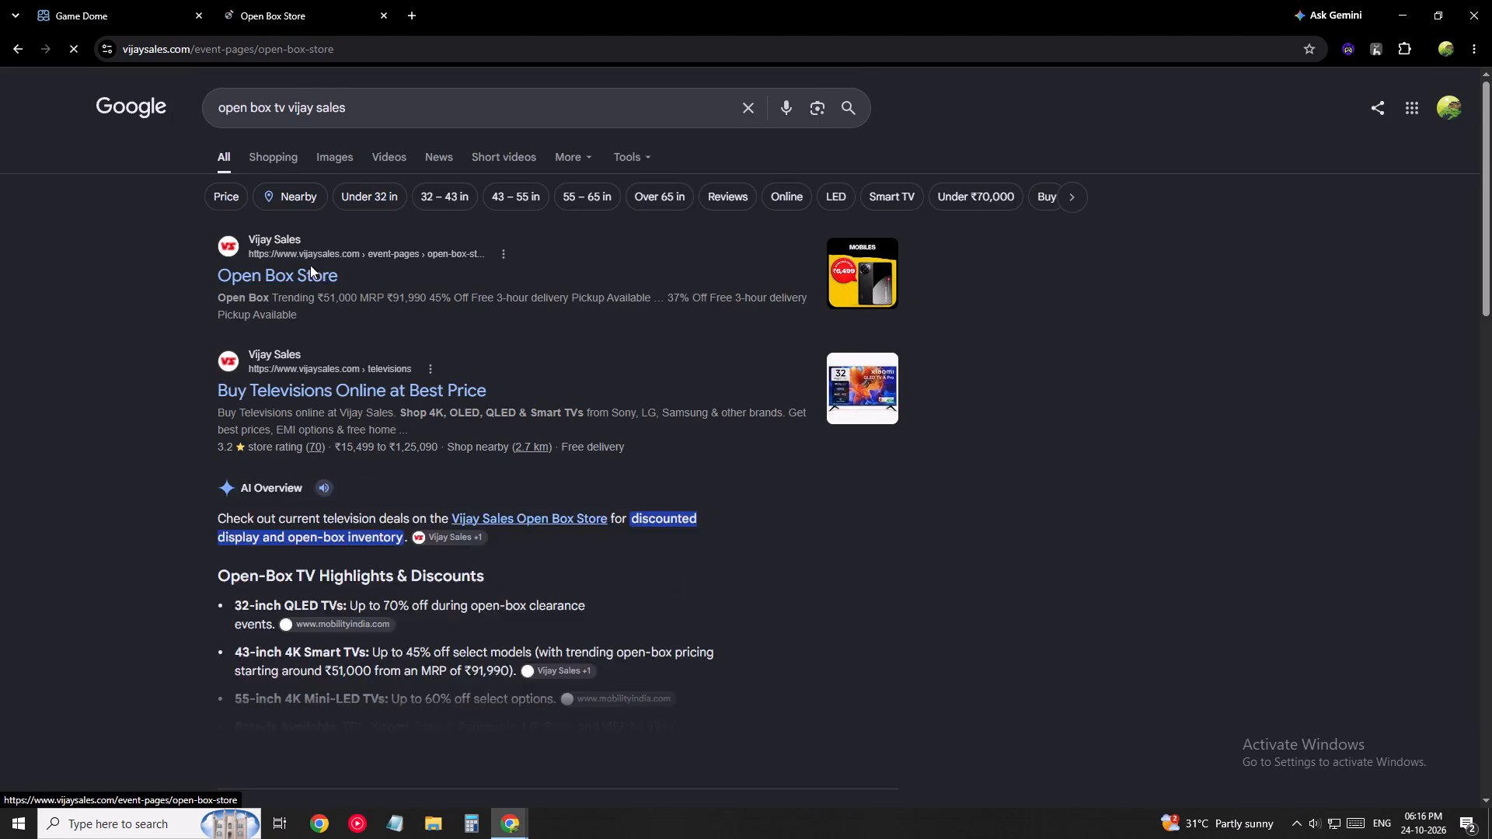
{"action": "scroll", "coordinate": [780, 545], "scroll_direction": "down", "scroll_amount": 2}
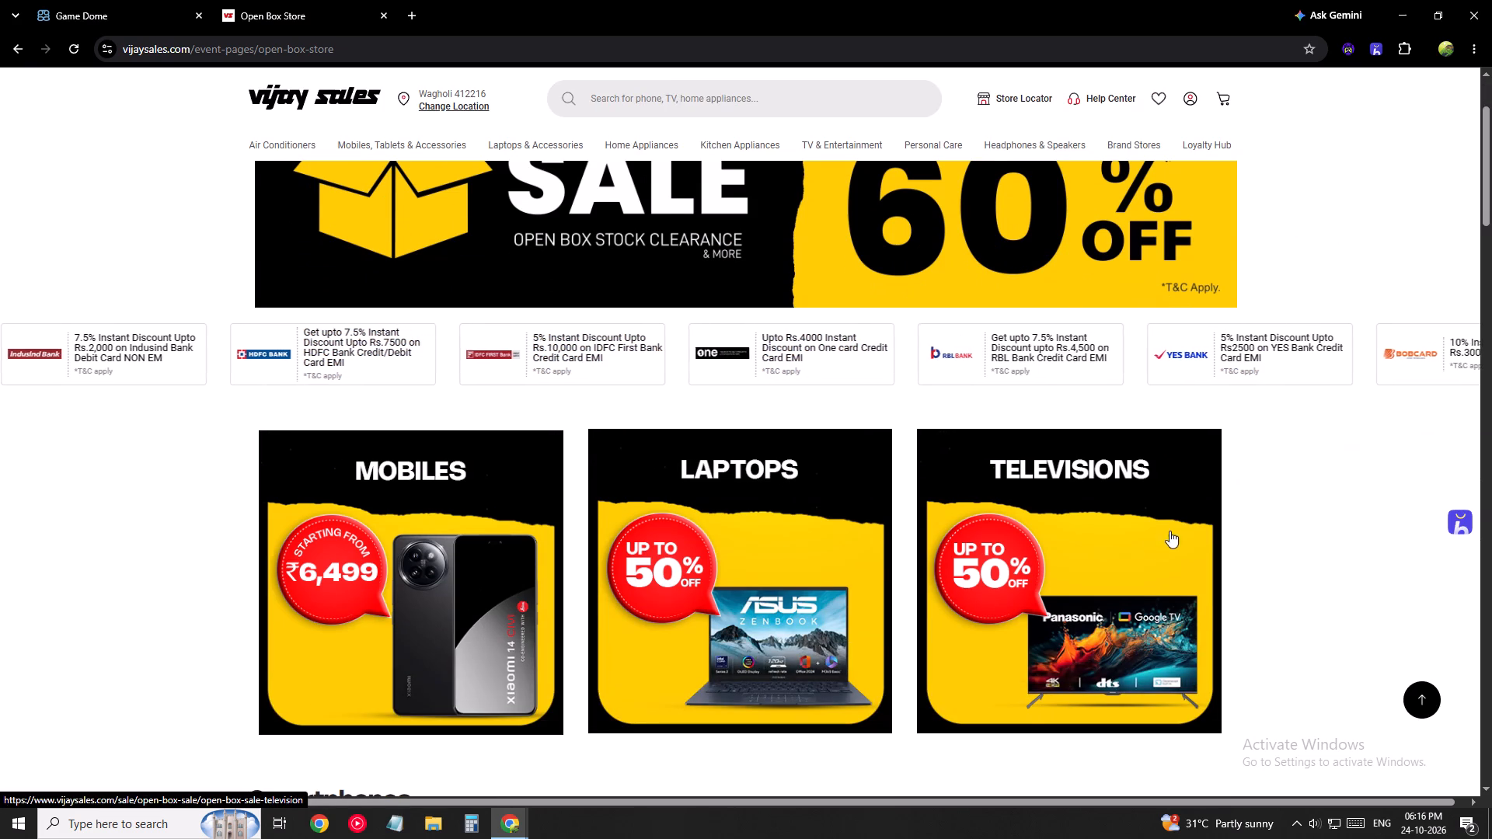
{"action": "left_click", "coordinate": [1089, 594]}
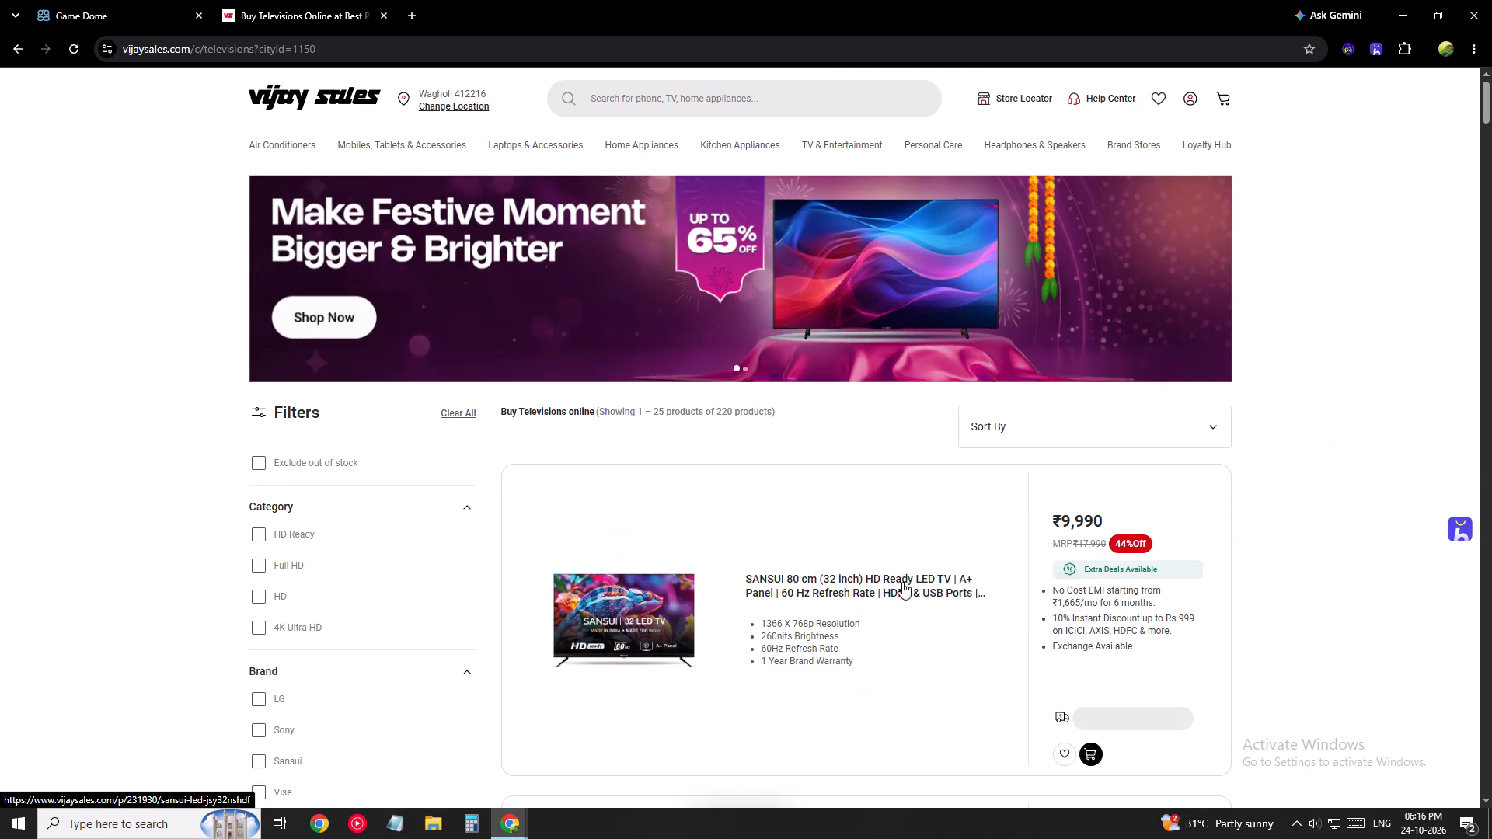
Look over the television listings and filter them to the 50 inch to 59 inch screen size.
{"action": "scroll", "coordinate": [1287, 567], "scroll_direction": "down", "scroll_amount": 3}
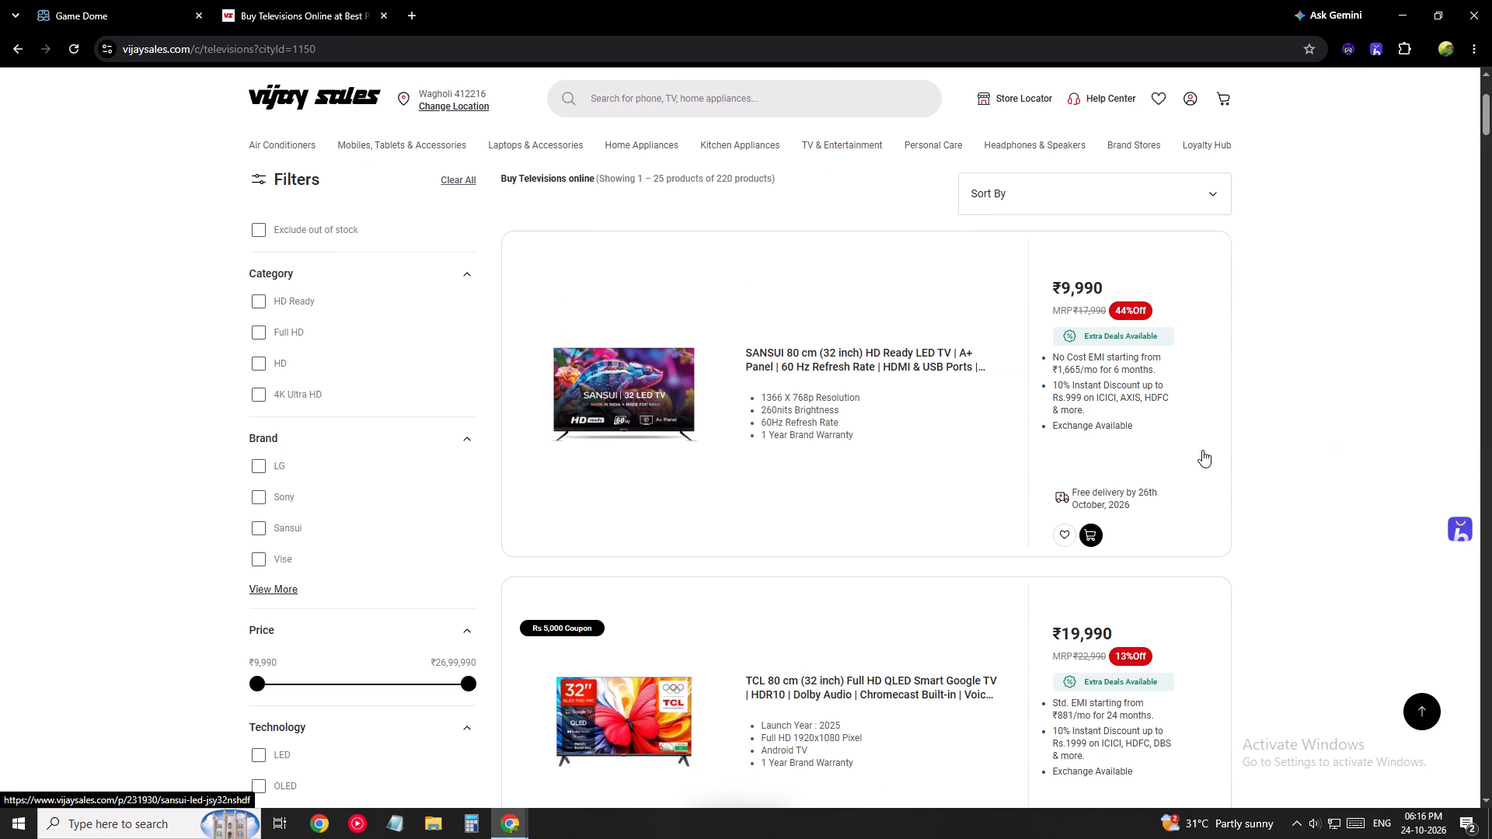
{"action": "scroll", "coordinate": [1410, 486], "scroll_direction": "down", "scroll_amount": 2}
{"action": "scroll", "coordinate": [1091, 529], "scroll_direction": "down", "scroll_amount": 3}
{"action": "scroll", "coordinate": [946, 543], "scroll_direction": "down", "scroll_amount": 3}
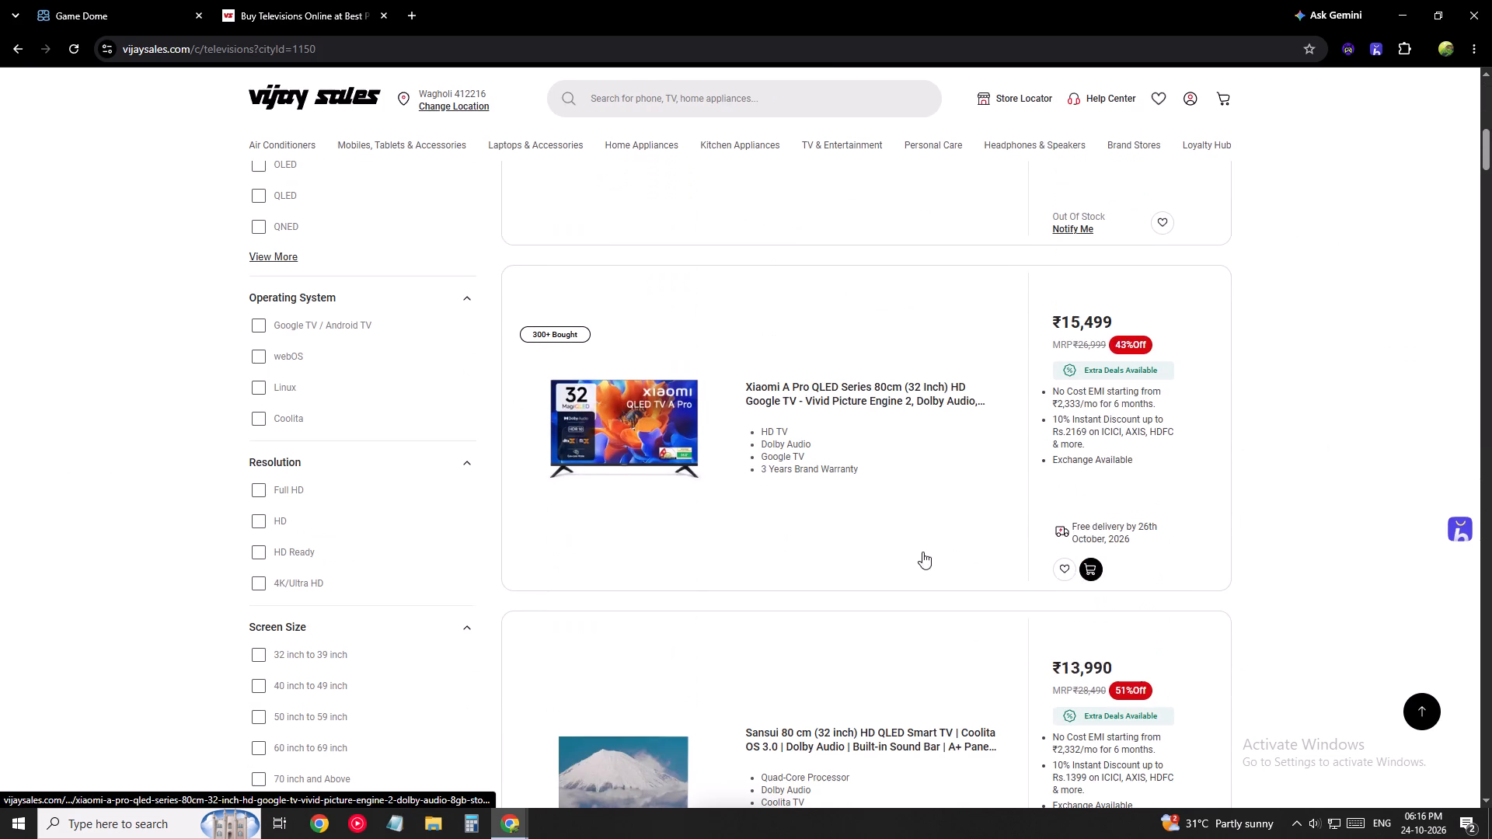
{"action": "scroll", "coordinate": [353, 526], "scroll_direction": "down", "scroll_amount": 2}
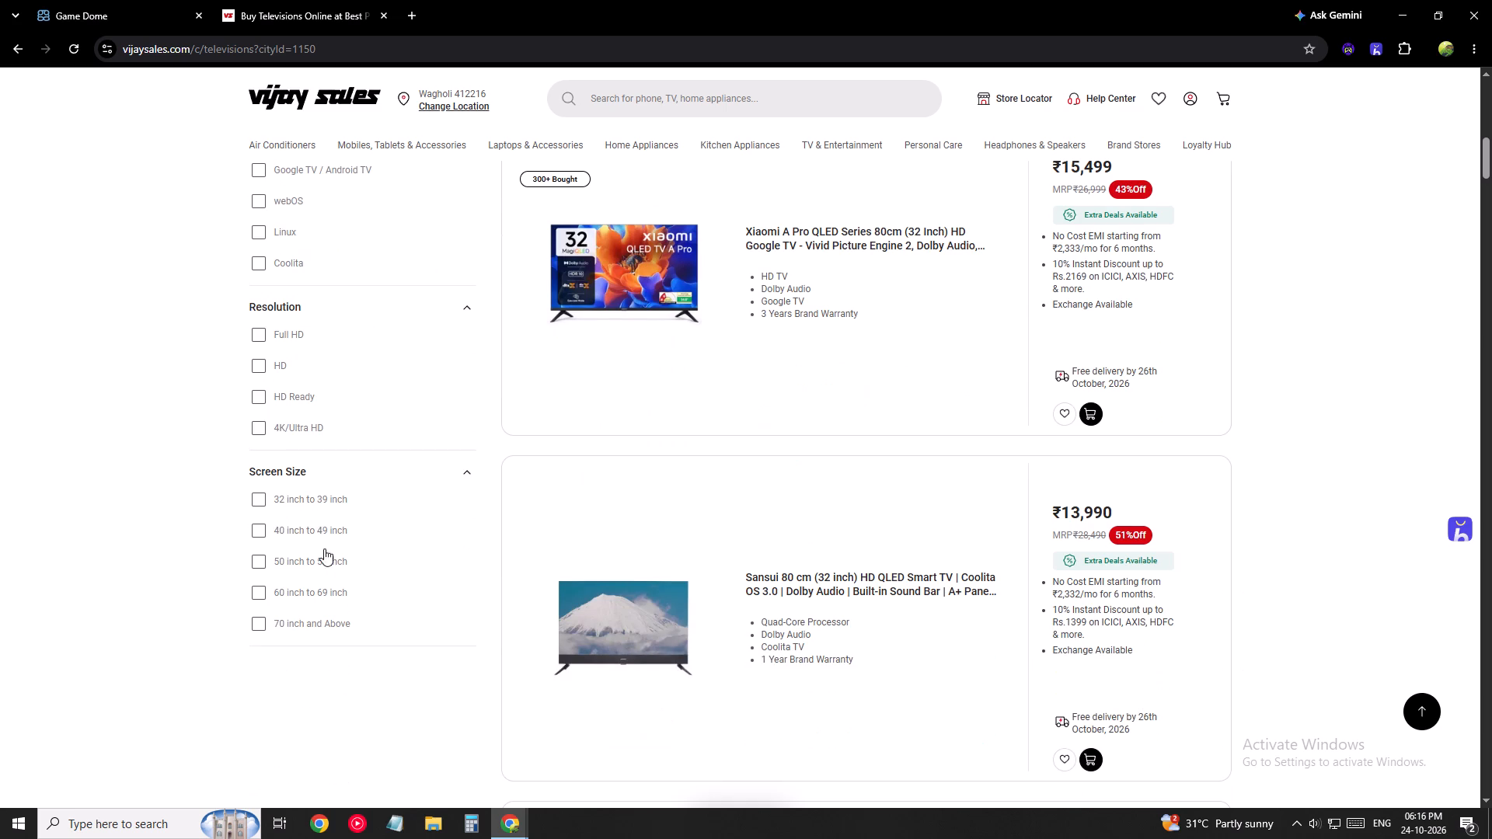
{"action": "left_click", "coordinate": [256, 562]}
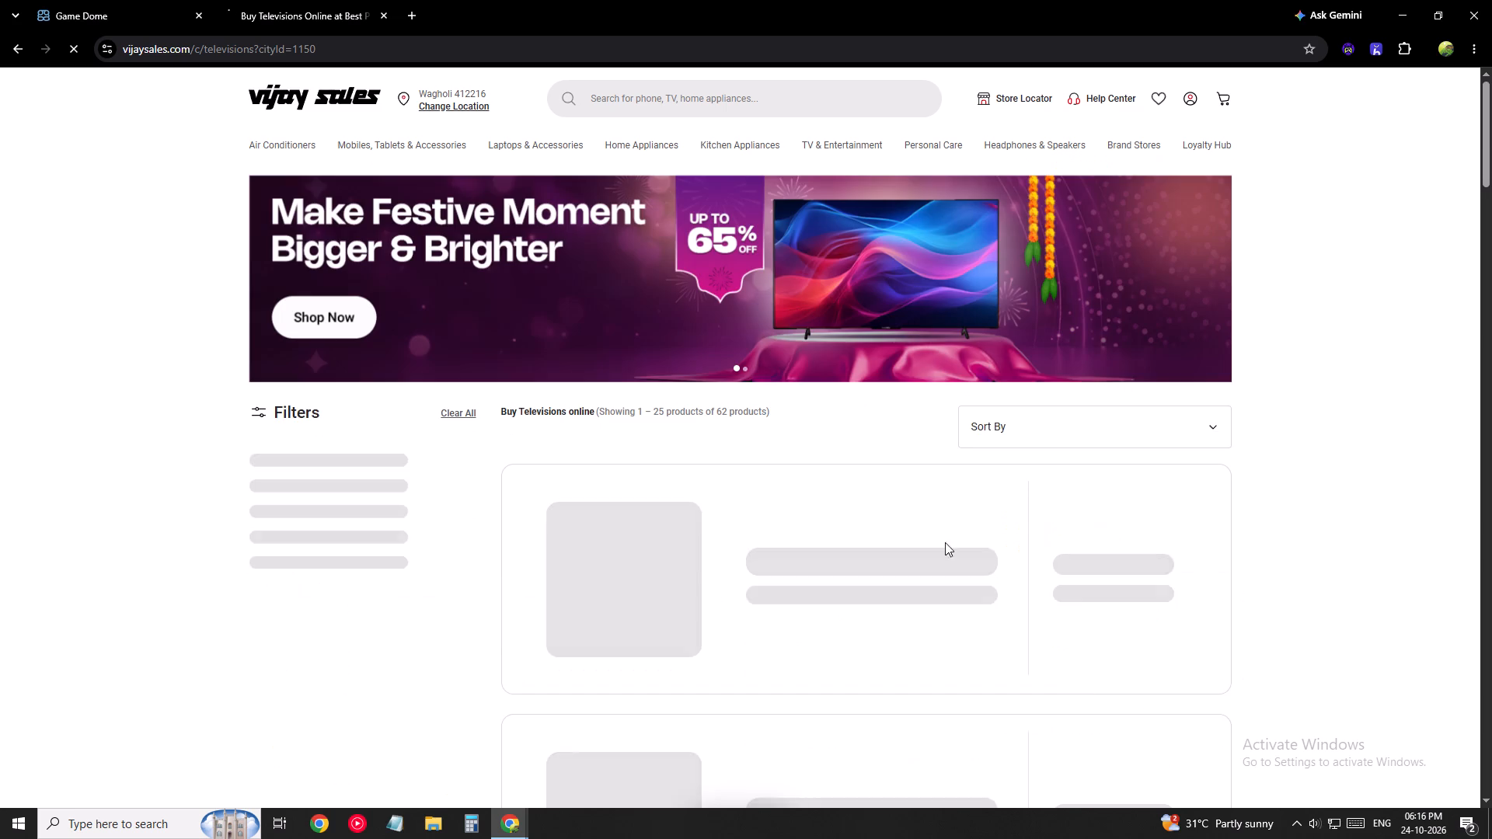
Sort the 50 inch to 59 inch televisions by Price: Low to High.
{"action": "scroll", "coordinate": [1319, 577], "scroll_direction": "down", "scroll_amount": 2}
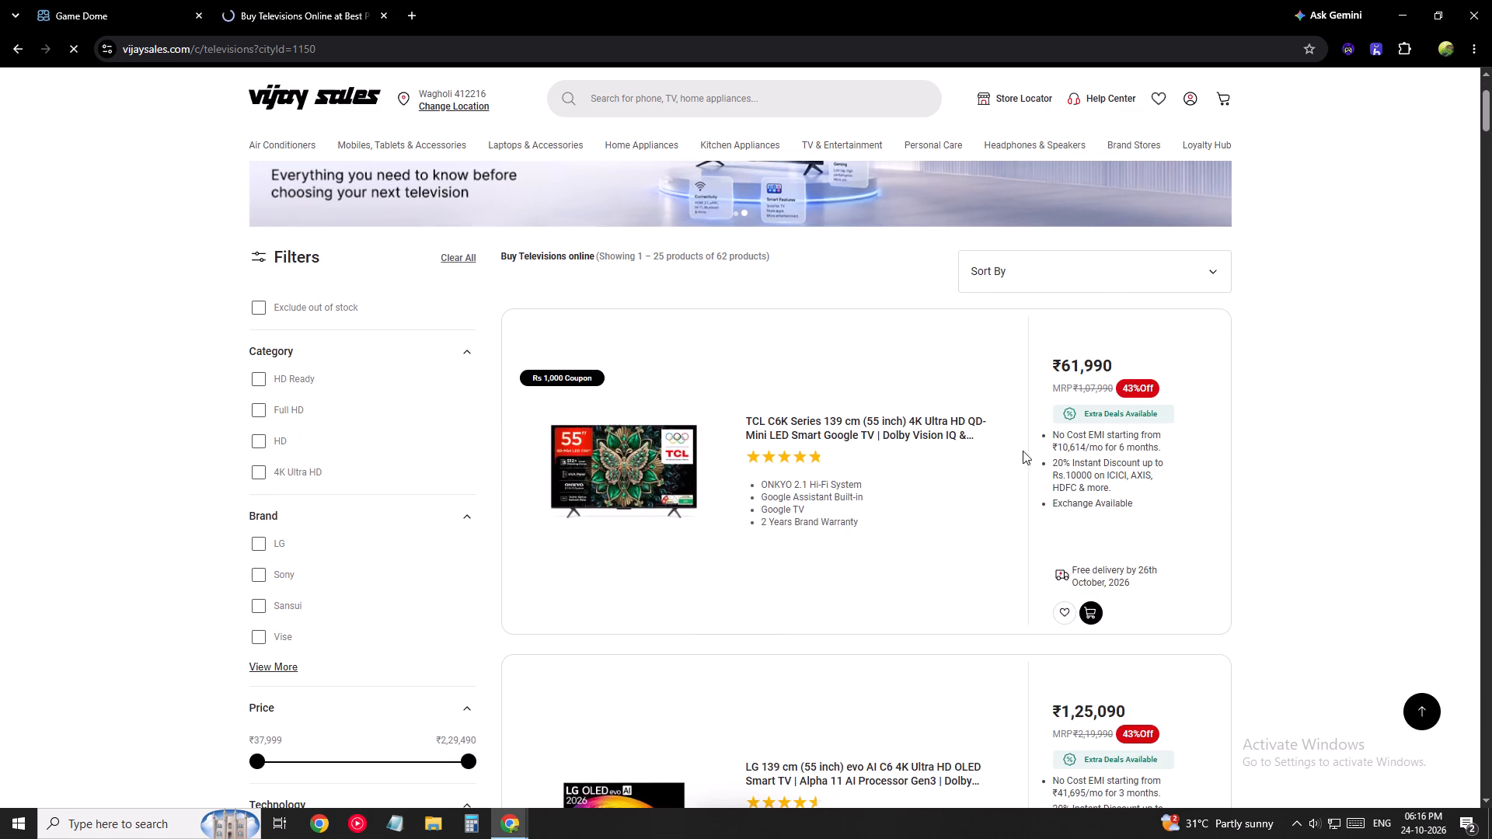
{"action": "scroll", "coordinate": [1310, 525], "scroll_direction": "down", "scroll_amount": 3}
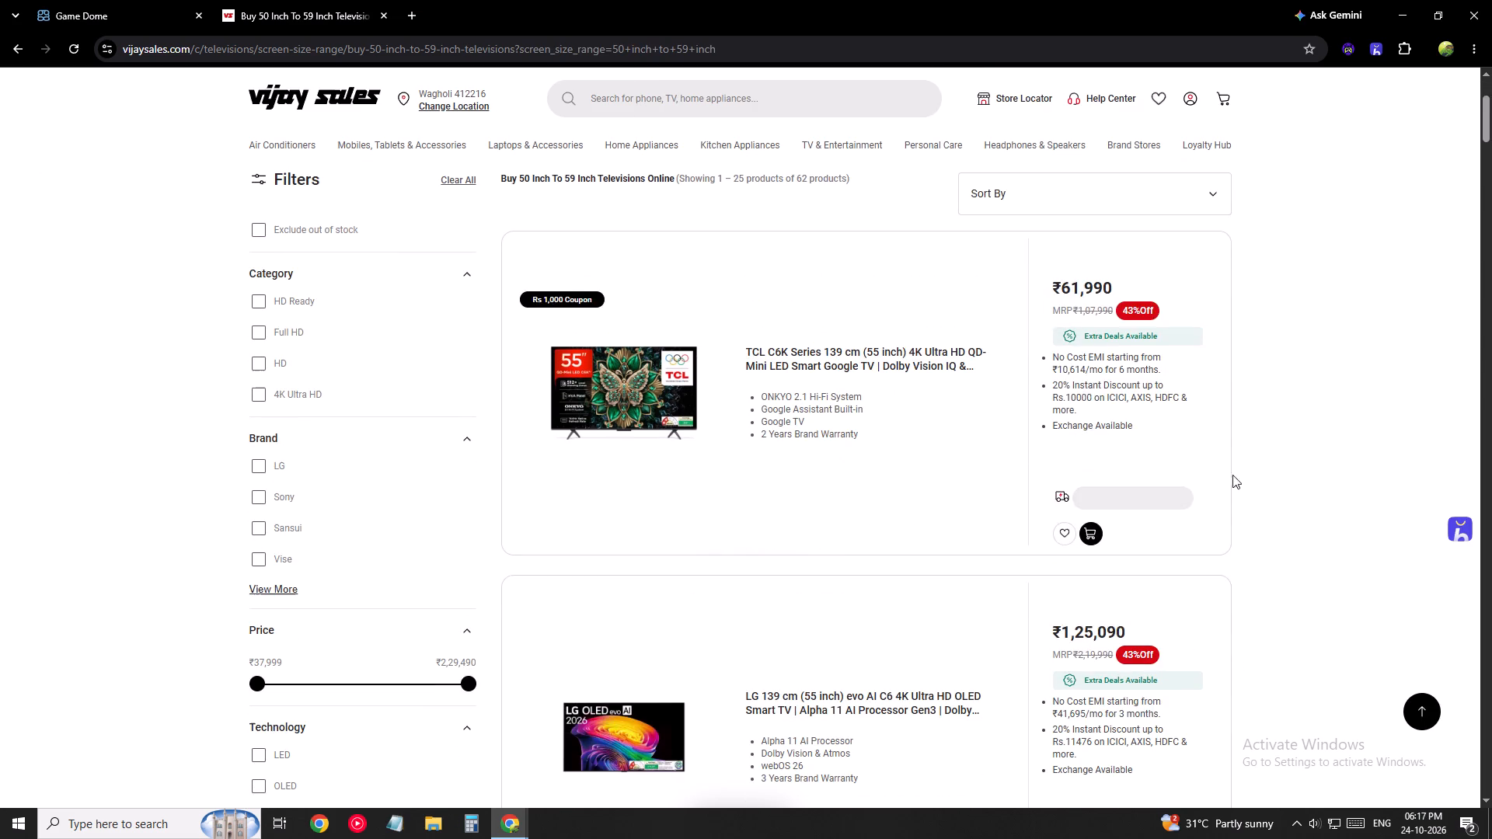
{"action": "left_click", "coordinate": [977, 191]}
{"action": "left_click", "coordinate": [1013, 225]}
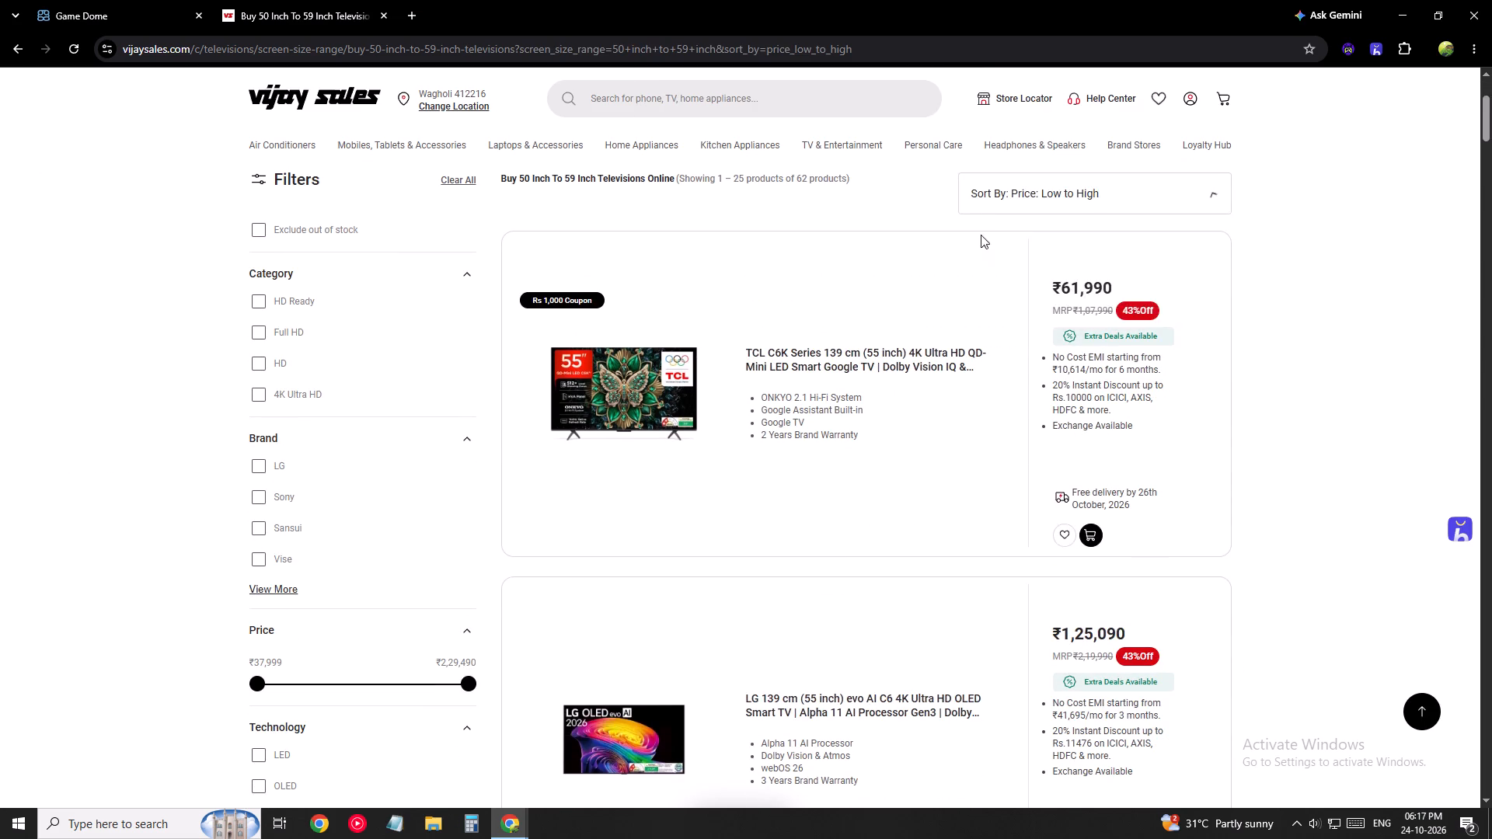
Compare the prices, features and availability of the cheapest 50 to 59 inch televisions and check the available filters.
{"action": "scroll", "coordinate": [1349, 524], "scroll_direction": "down", "scroll_amount": 2}
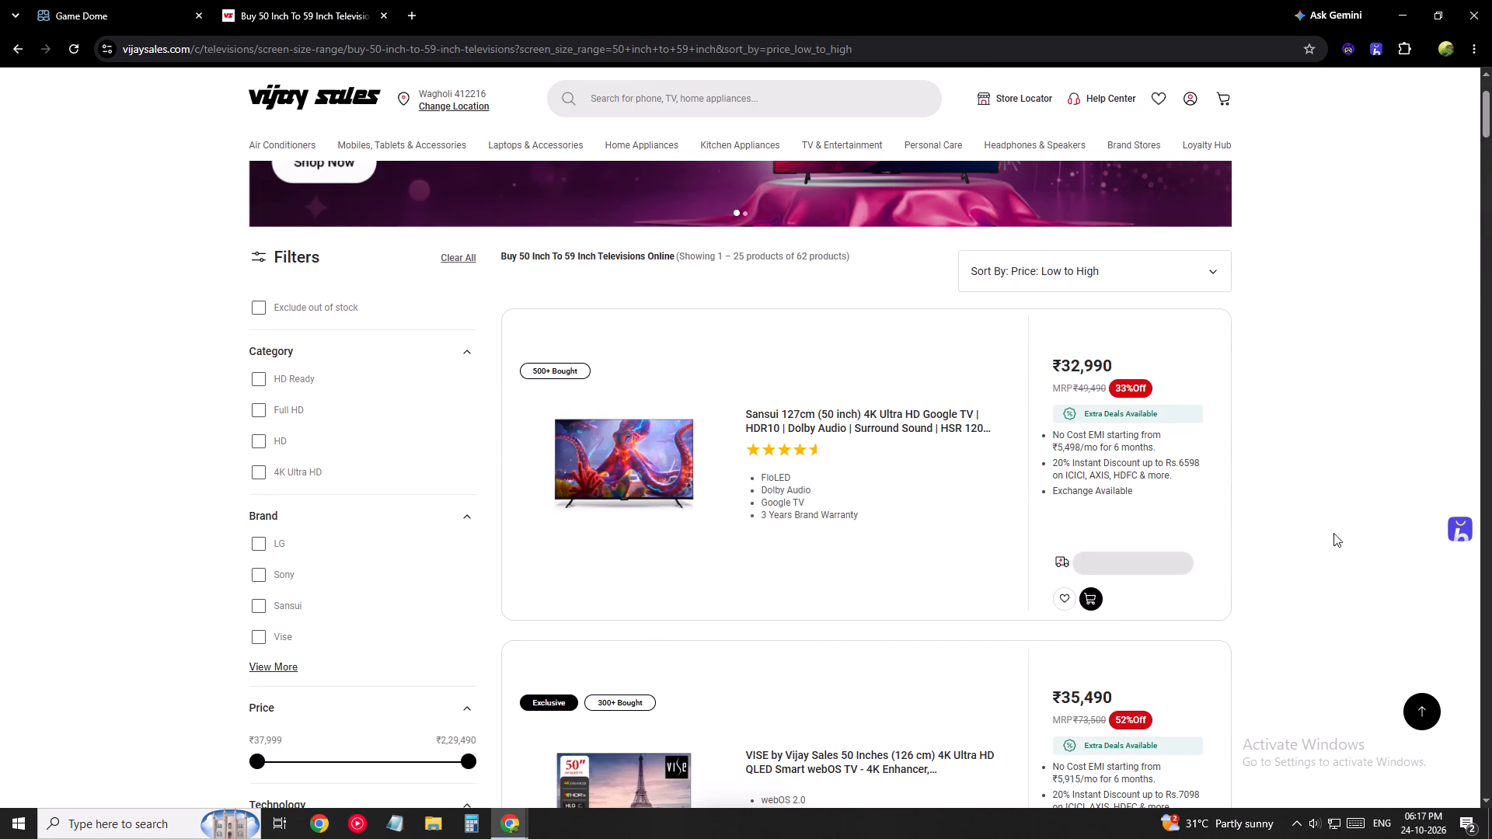
{"action": "scroll", "coordinate": [1238, 513], "scroll_direction": "down", "scroll_amount": 3}
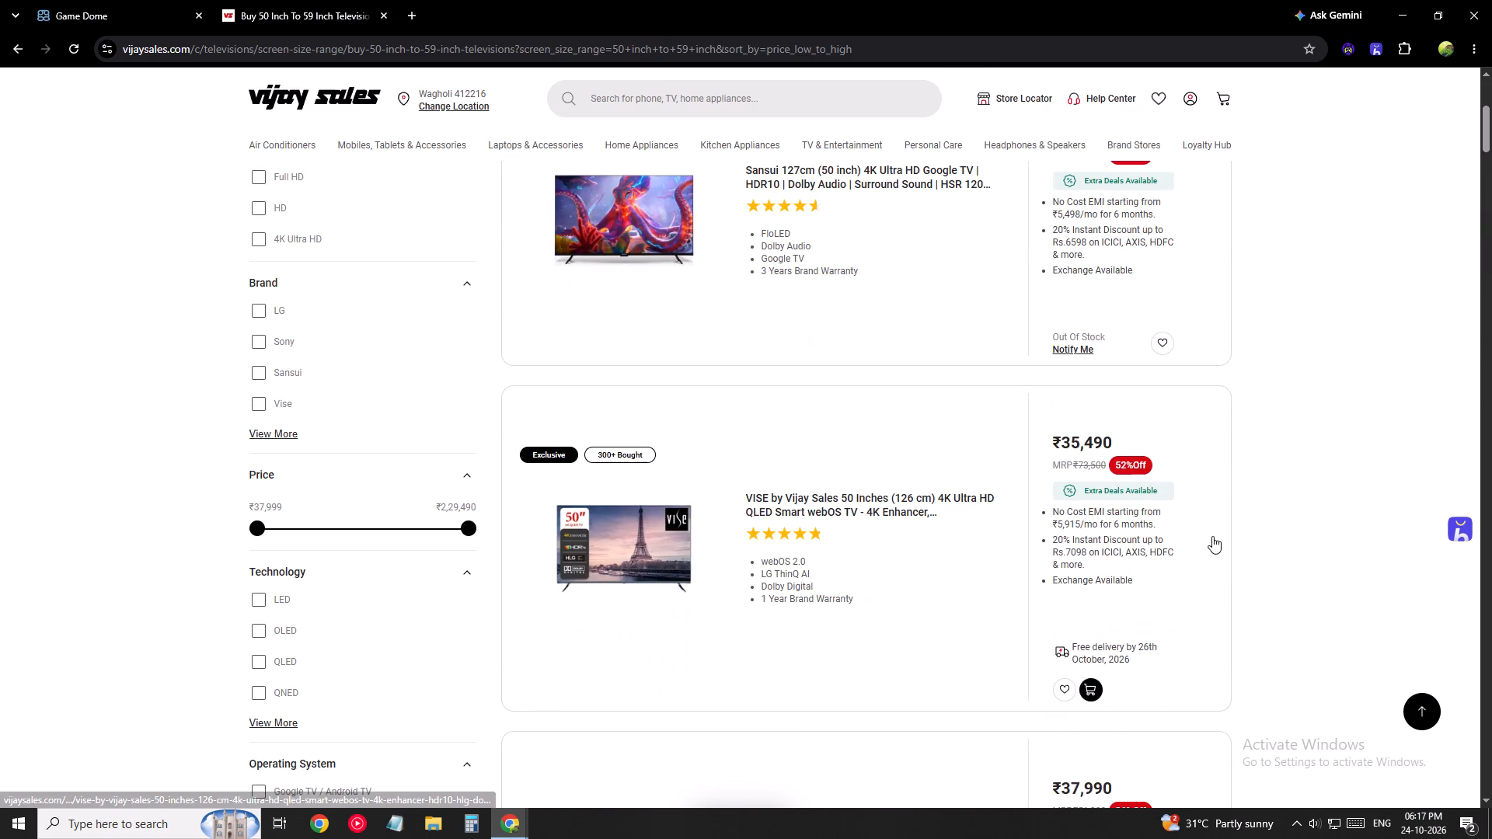
{"action": "scroll", "coordinate": [1272, 539], "scroll_direction": "down", "scroll_amount": 5}
{"action": "scroll", "coordinate": [274, 525], "scroll_direction": "down", "scroll_amount": 6}
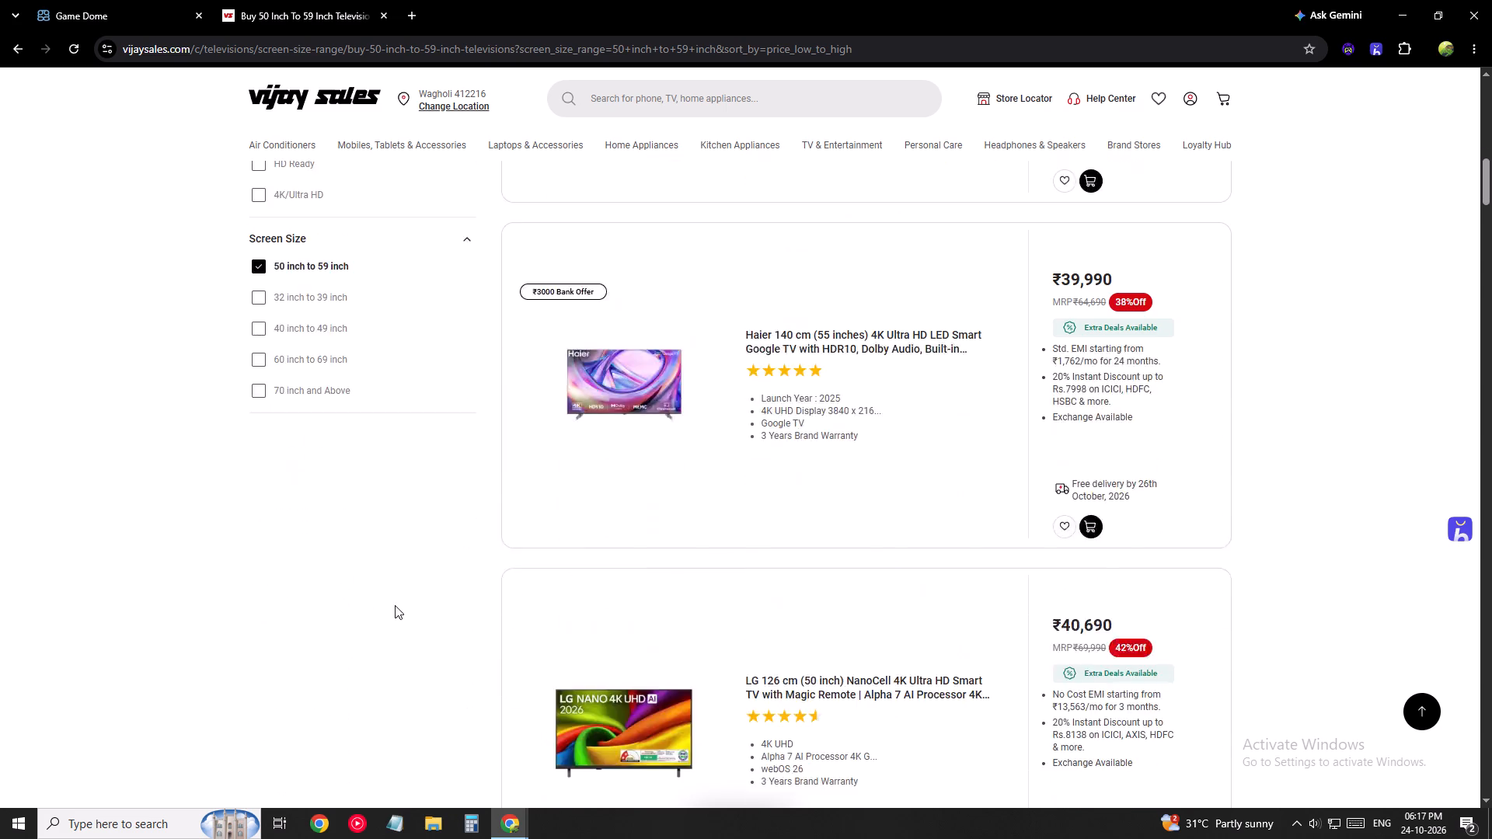
{"action": "scroll", "coordinate": [394, 605], "scroll_direction": "up", "scroll_amount": 10}
{"action": "scroll", "coordinate": [373, 489], "scroll_direction": "up", "scroll_amount": 2}
{"action": "scroll", "coordinate": [373, 489], "scroll_direction": "down", "scroll_amount": 1}
{"action": "scroll", "coordinate": [296, 476], "scroll_direction": "up", "scroll_amount": 1}
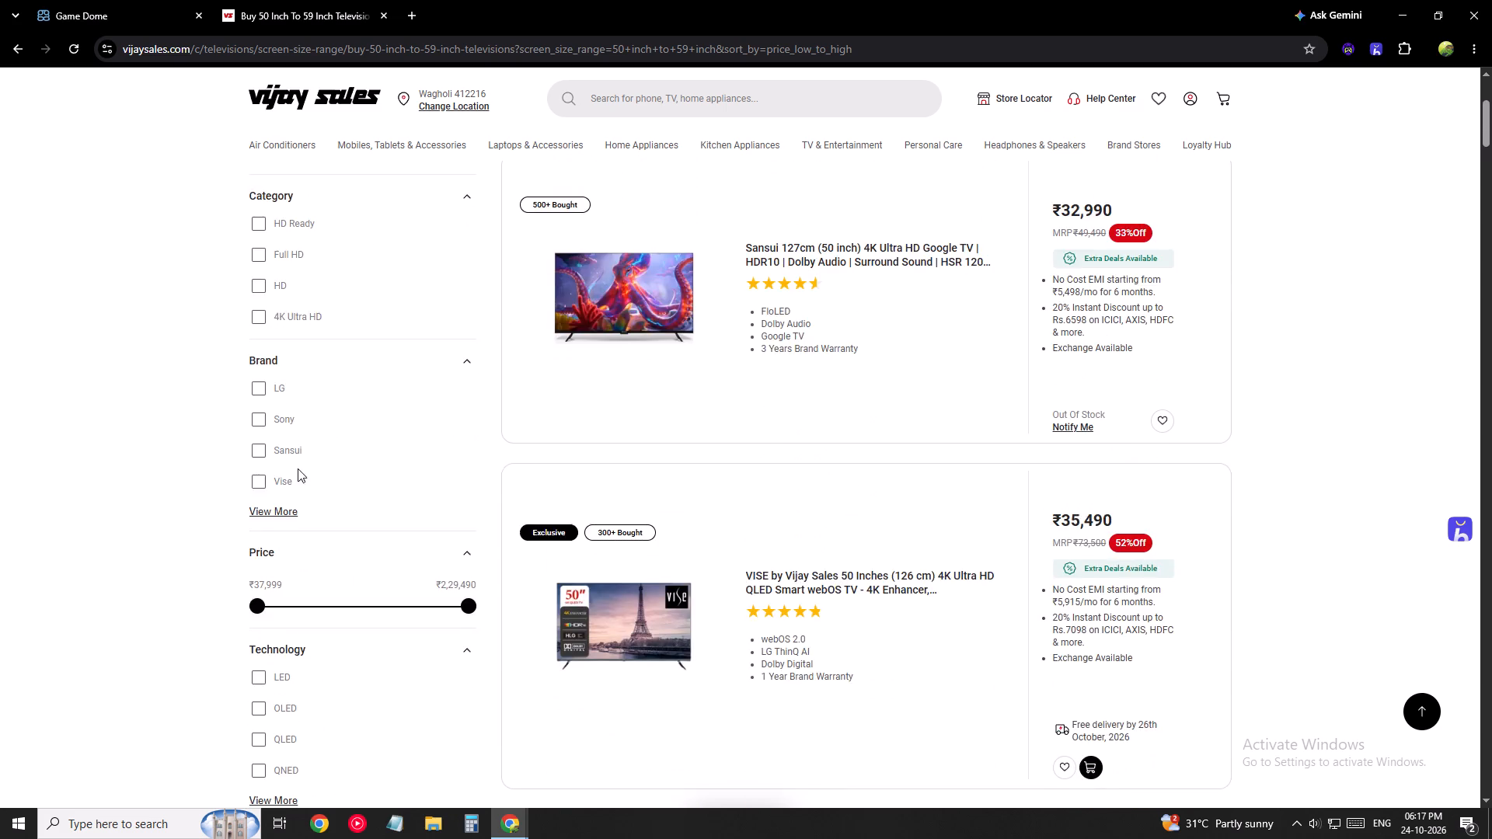
{"action": "scroll", "coordinate": [299, 468], "scroll_direction": "up", "scroll_amount": 2}
{"action": "scroll", "coordinate": [1086, 520], "scroll_direction": "down", "scroll_amount": 3}
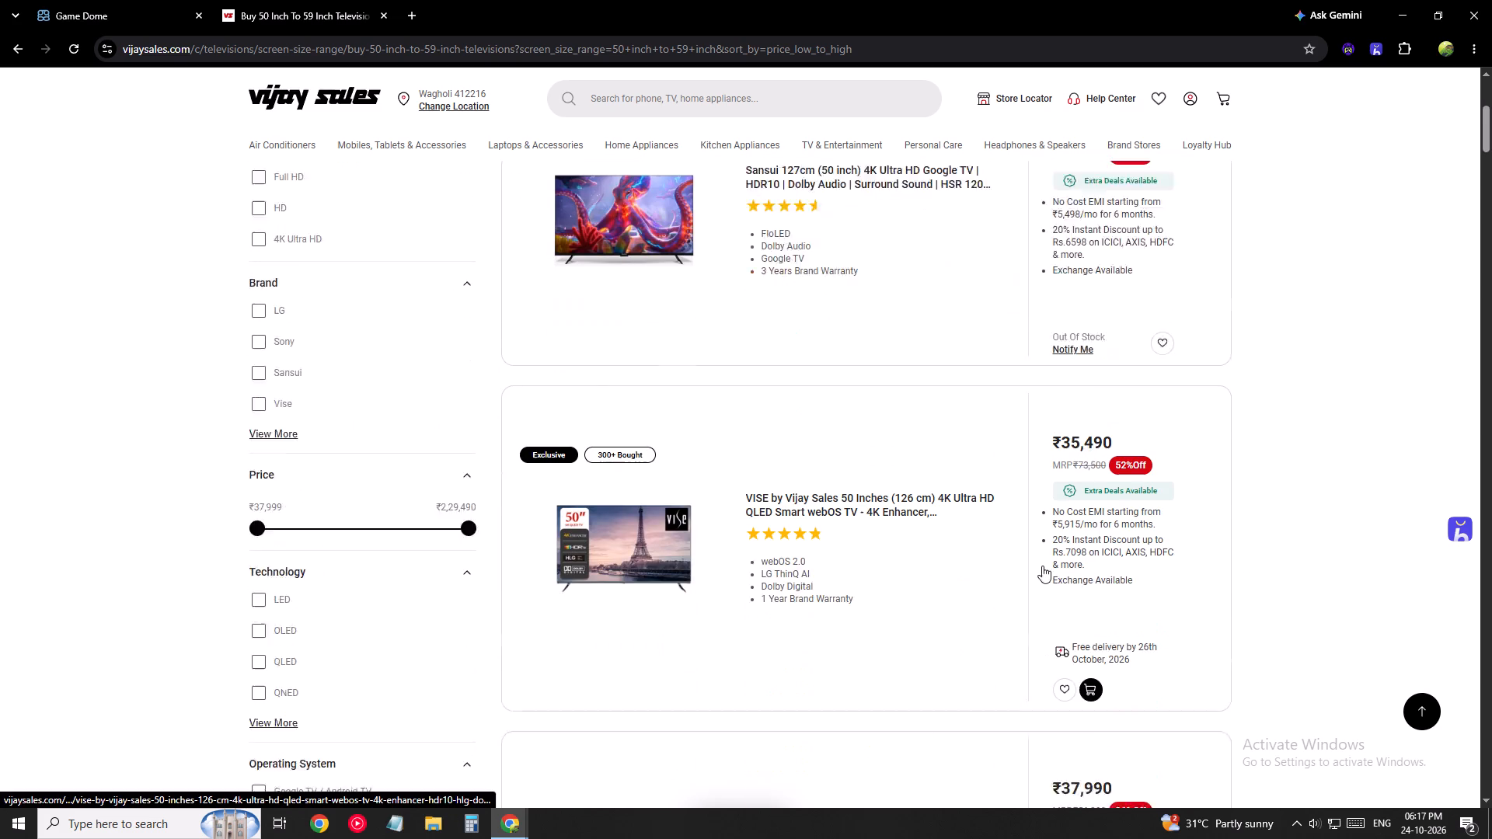
{"action": "scroll", "coordinate": [1042, 566], "scroll_direction": "down", "scroll_amount": 4}
{"action": "scroll", "coordinate": [870, 583], "scroll_direction": "down", "scroll_amount": 9}
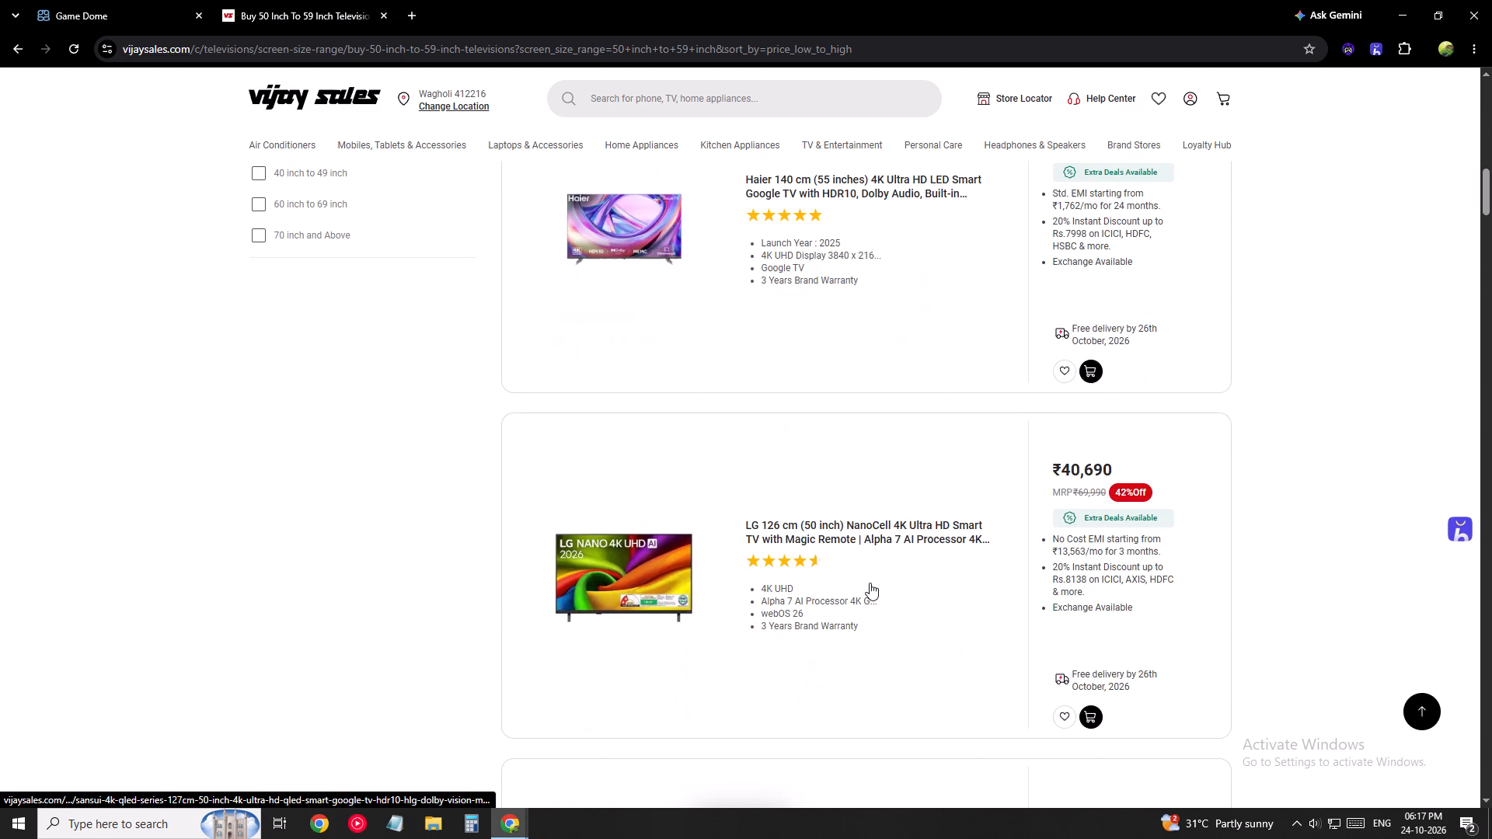
{"action": "scroll", "coordinate": [873, 632], "scroll_direction": "down", "scroll_amount": 8}
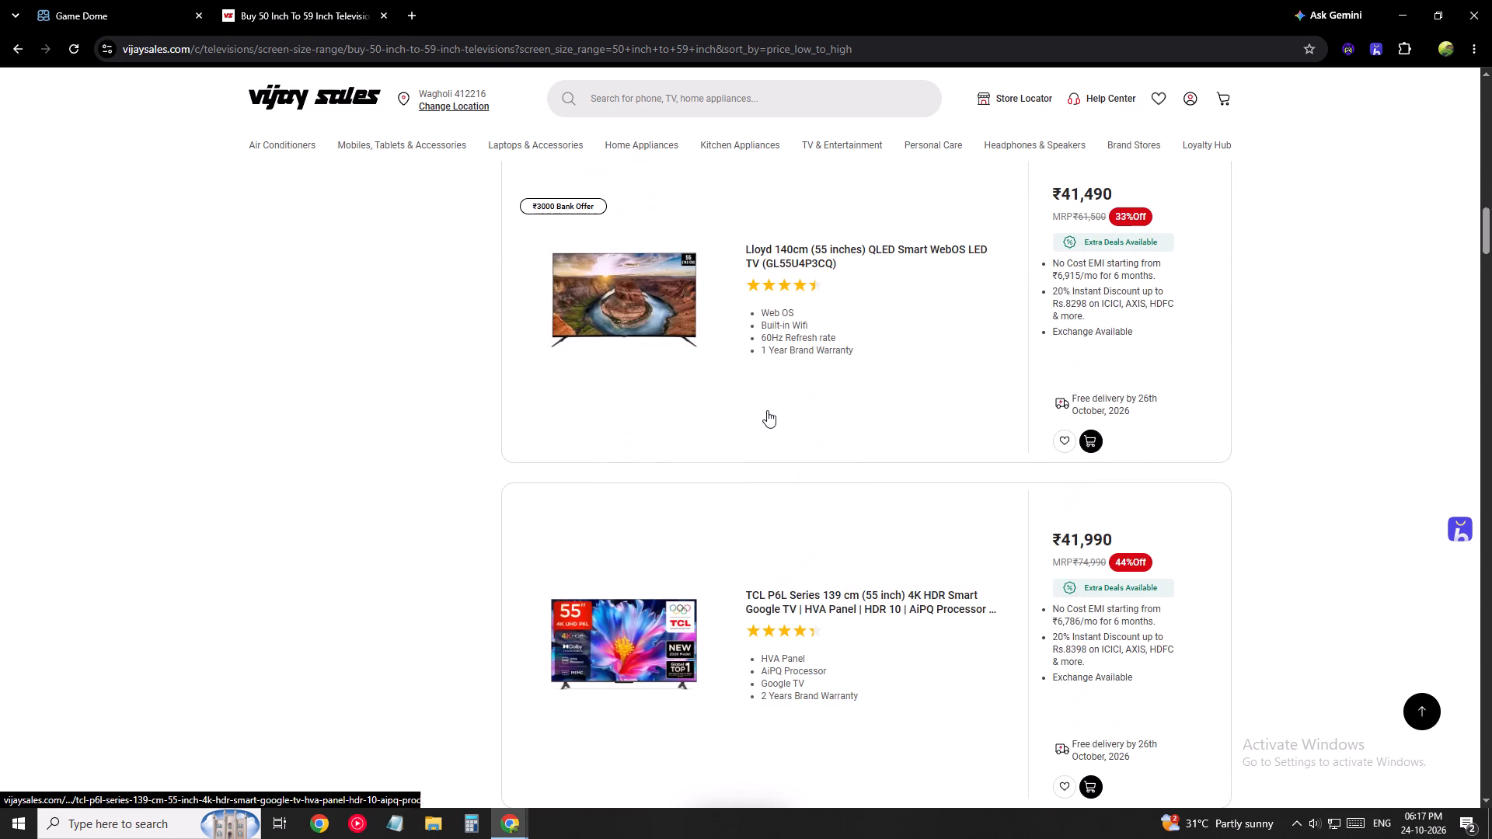
Search Google for 120hz tv.
{"action": "left_click", "coordinate": [430, 34]}
{"action": "left_click", "coordinate": [464, 50]}
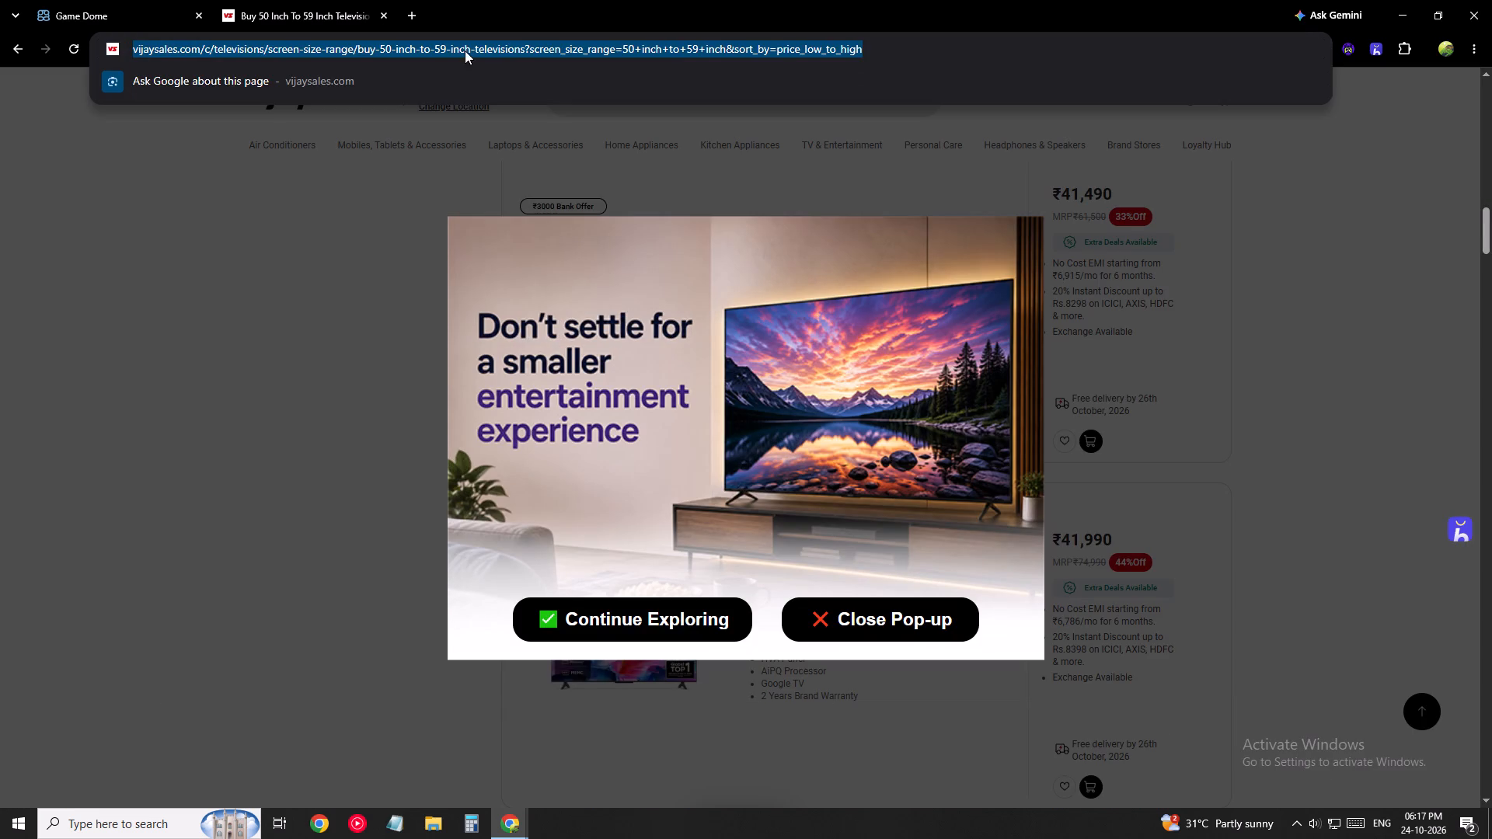
{"action": "key", "text": "BackSpace"}
{"action": "type", "text": "120hz"}
{"action": "key", "text": "space"}
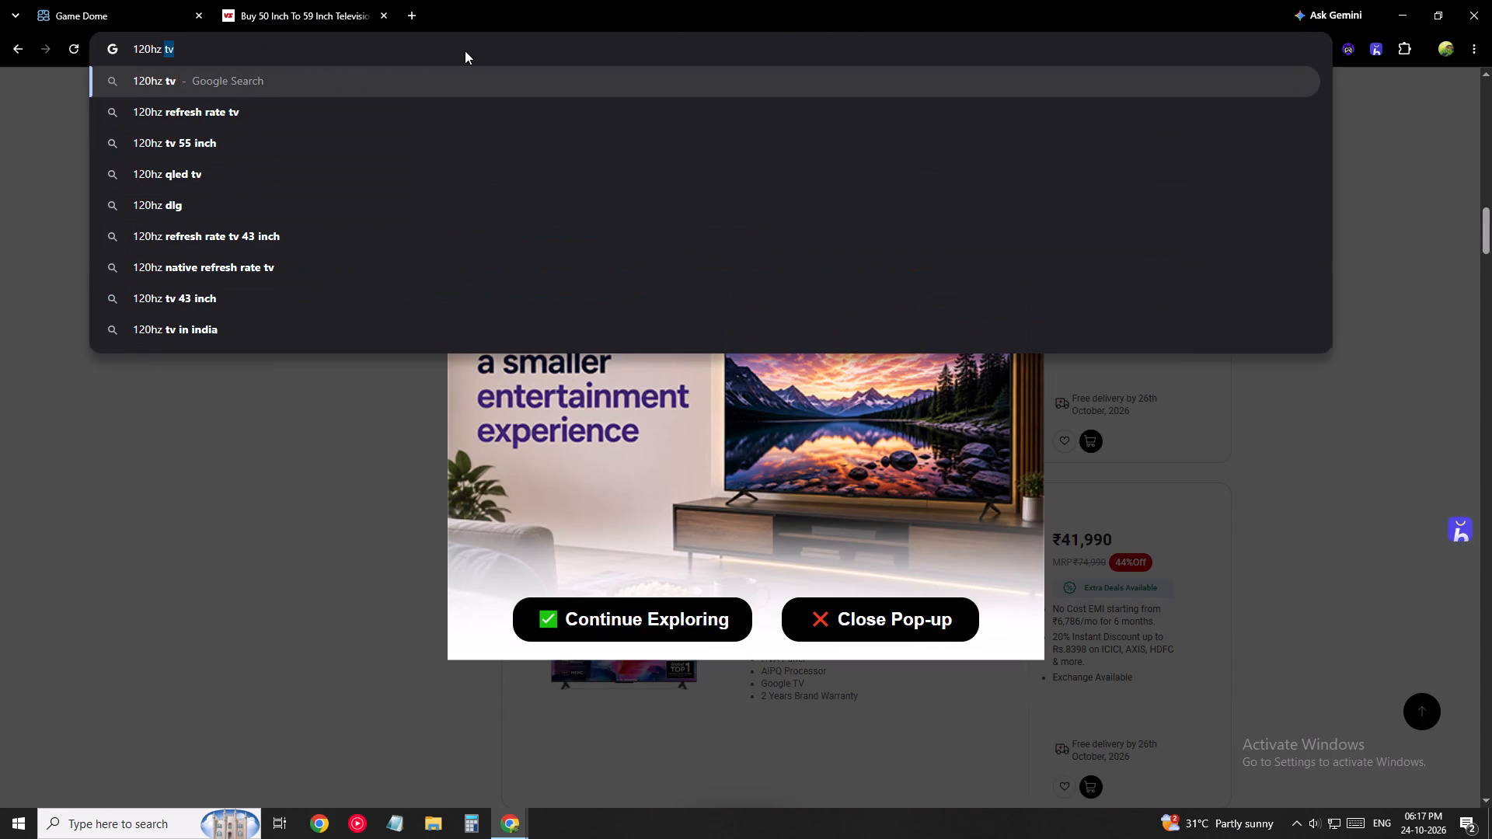
{"action": "type", "text": "tv"}
{"action": "key", "text": "Return"}
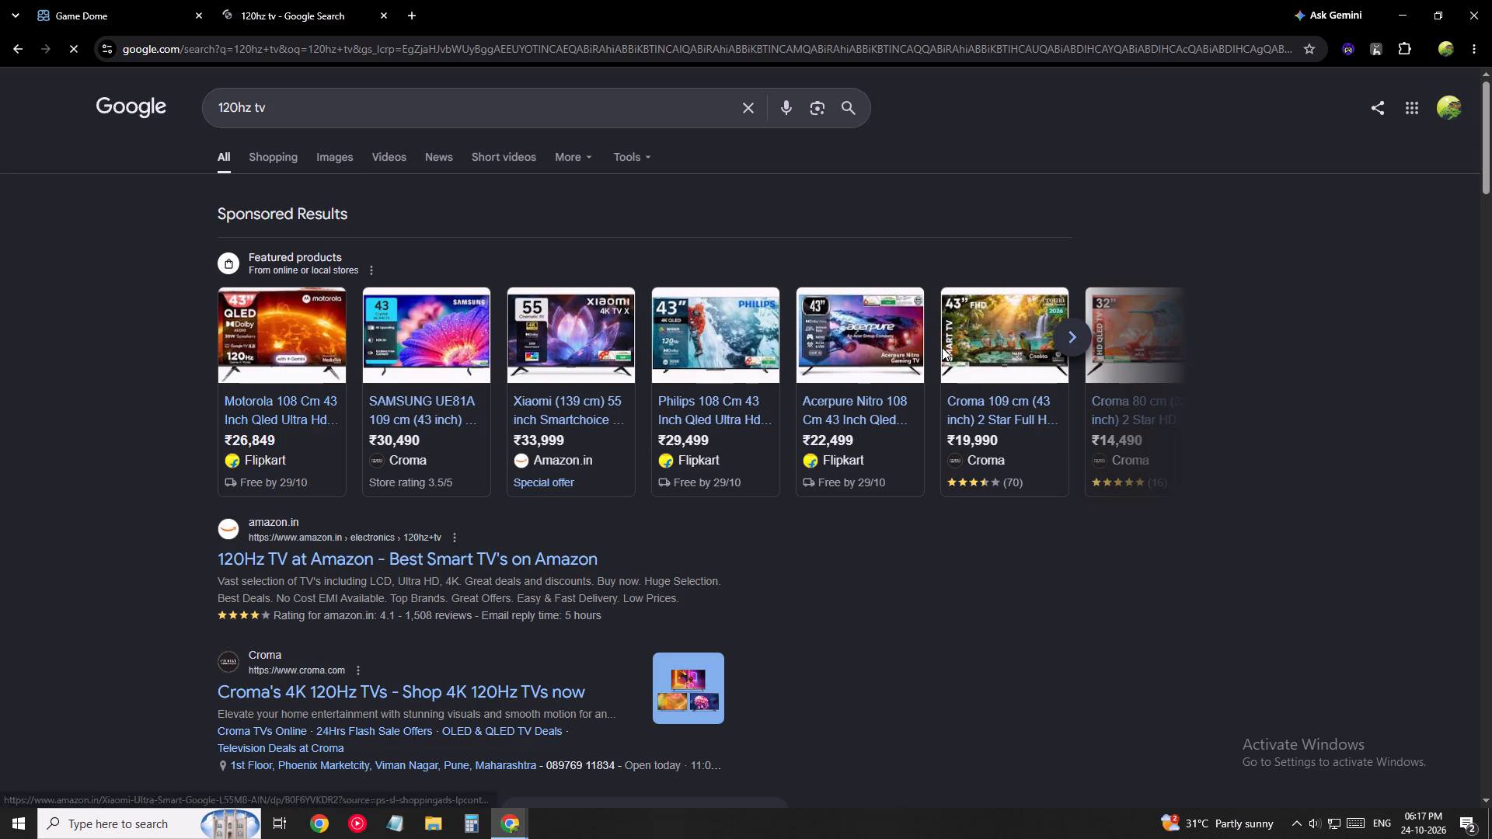
Check the sponsored TV products, then open the Amazon result for 120Hz TVs.
{"action": "left_click", "coordinate": [1071, 344]}
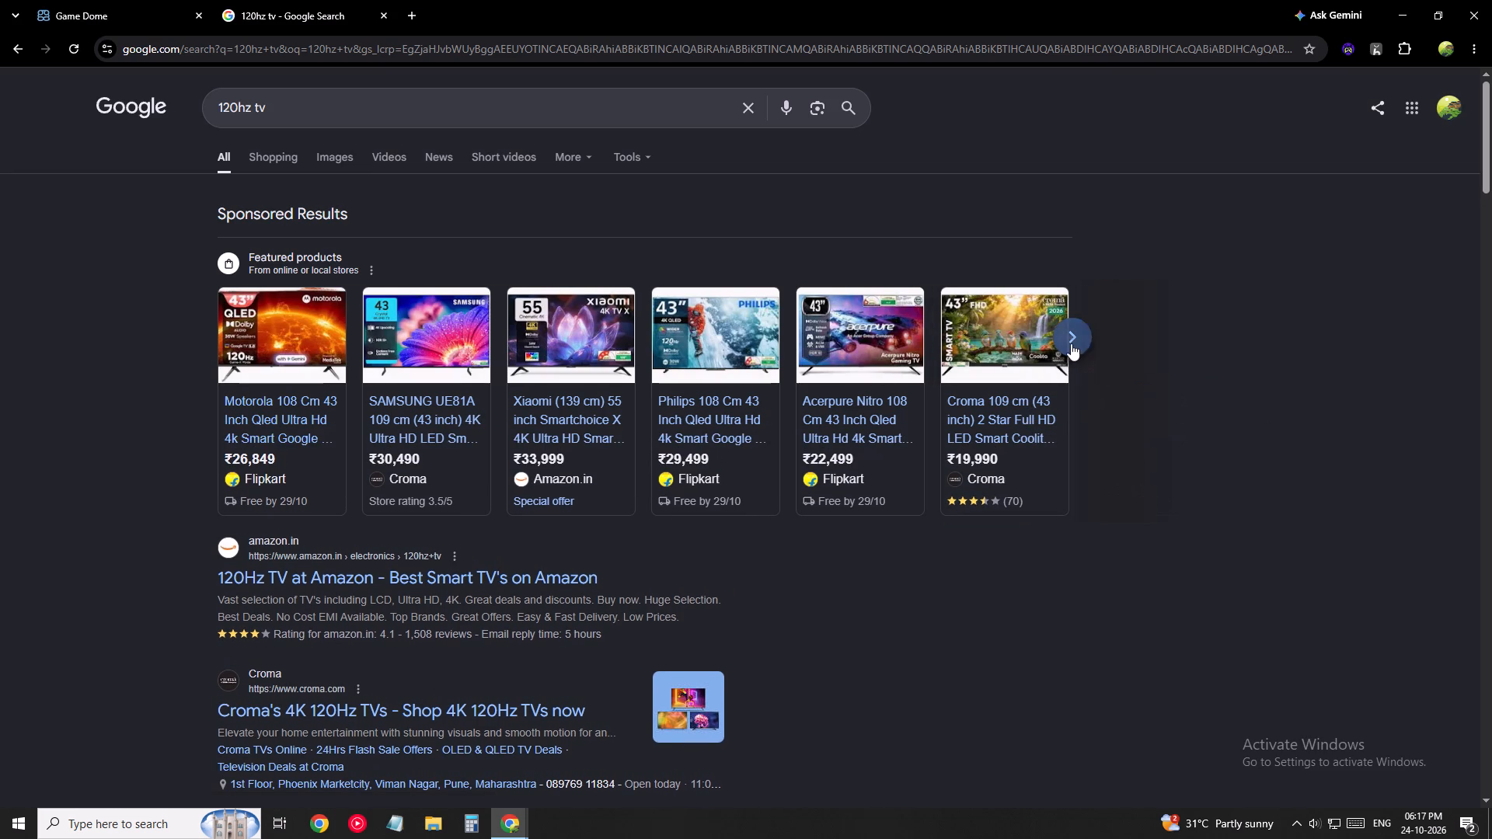
{"action": "left_click", "coordinate": [480, 582]}
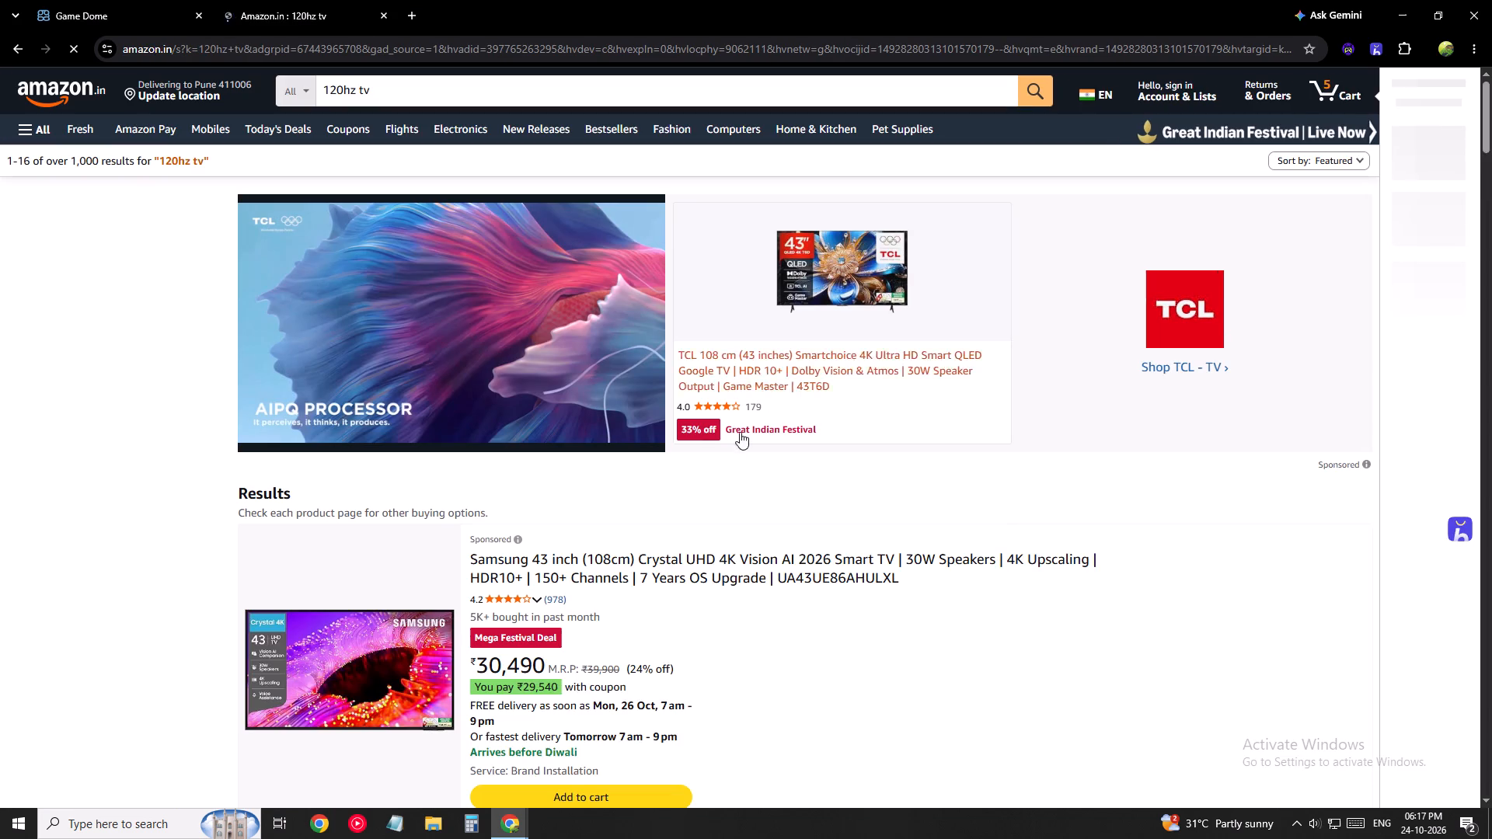
Look through Amazon's 120hz tv listings, comparing brands, screen sizes, refresh rates, prices and offers.
{"action": "scroll", "coordinate": [749, 596], "scroll_direction": "down", "scroll_amount": 2}
{"action": "scroll", "coordinate": [749, 496], "scroll_direction": "down", "scroll_amount": 4}
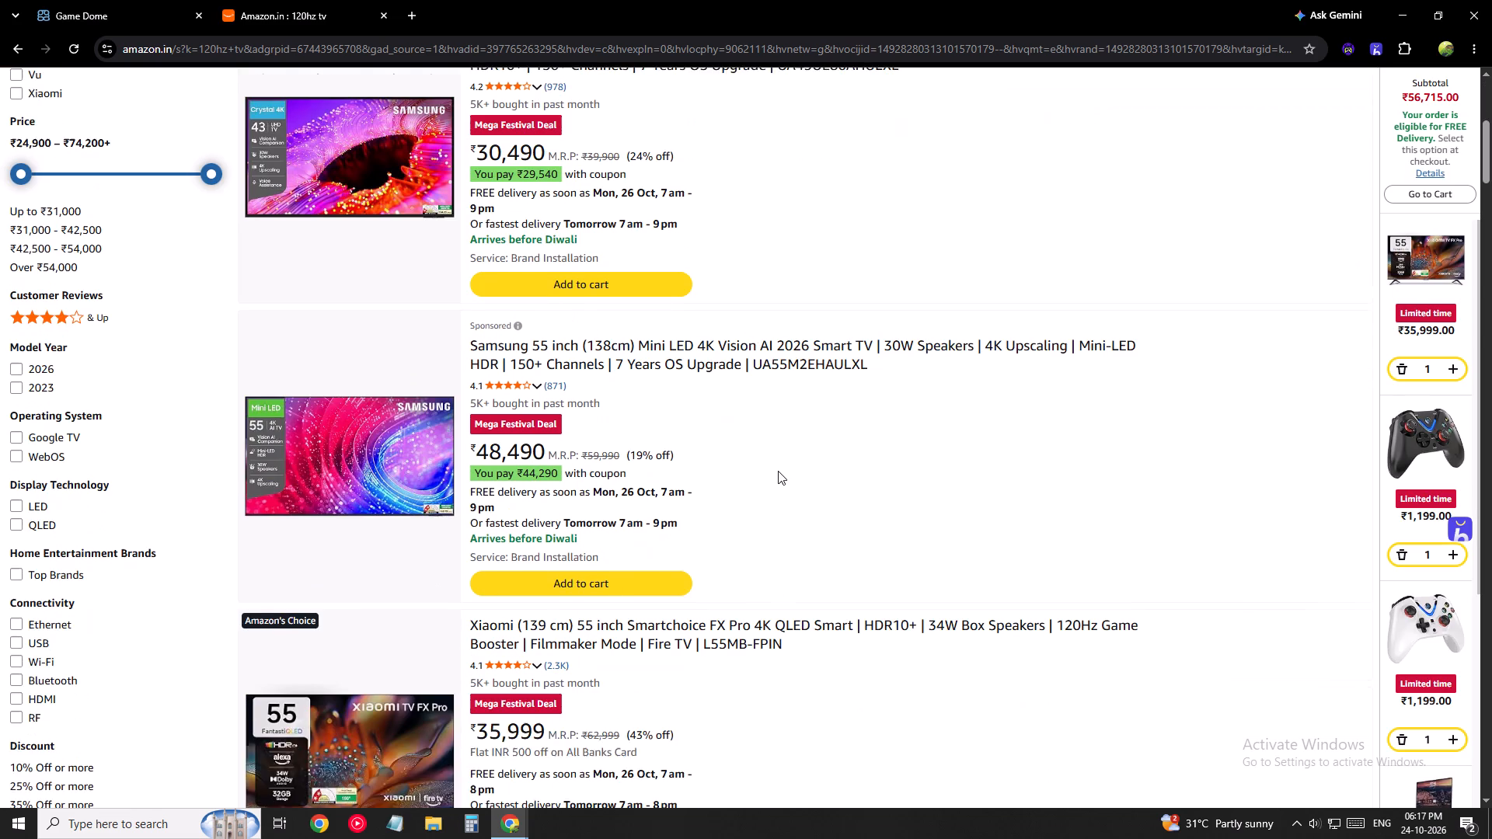
{"action": "scroll", "coordinate": [778, 471], "scroll_direction": "down", "scroll_amount": 5}
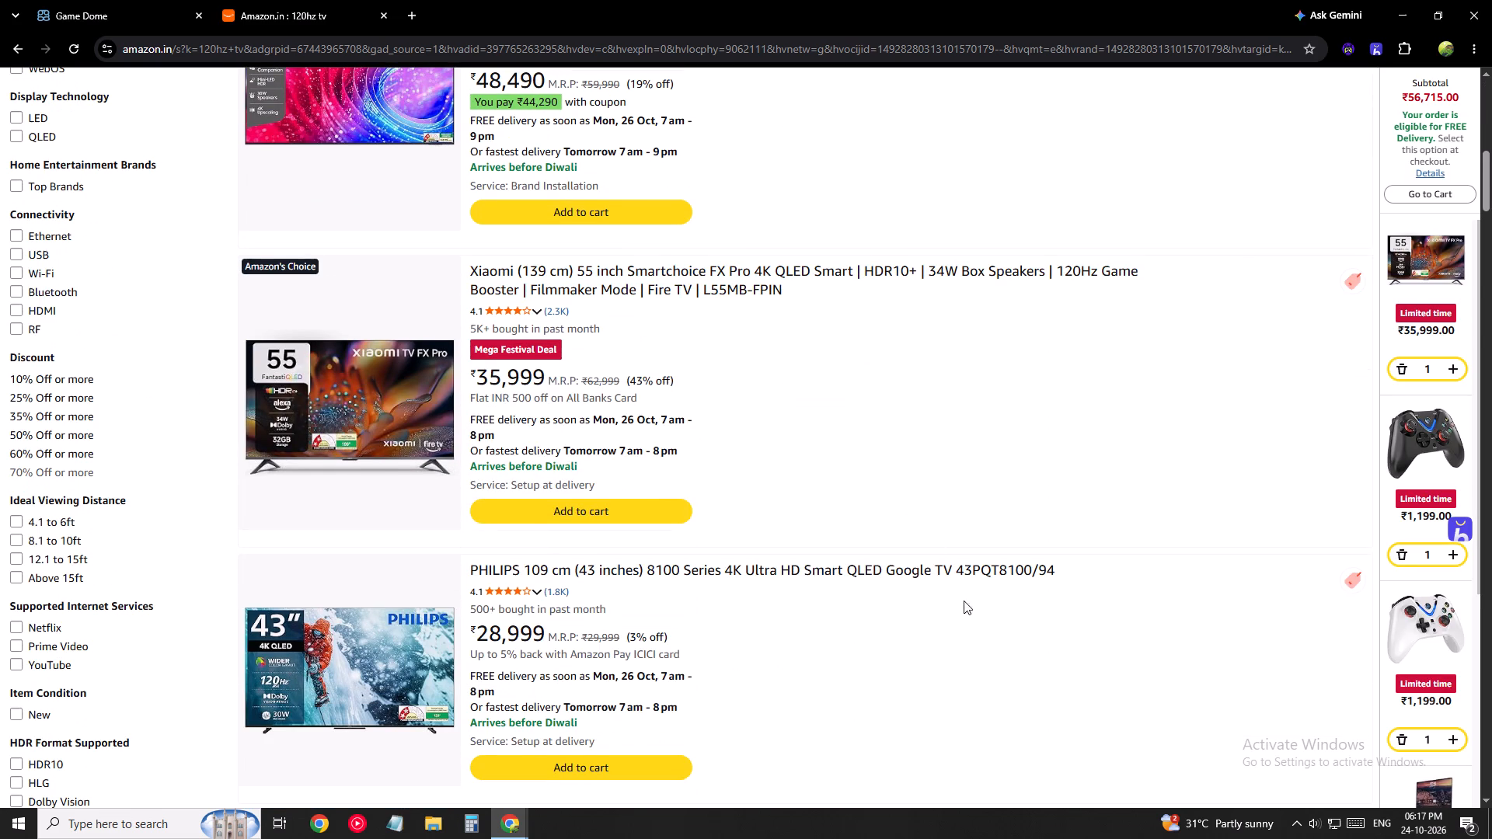
{"action": "scroll", "coordinate": [1274, 589], "scroll_direction": "down", "scroll_amount": 2}
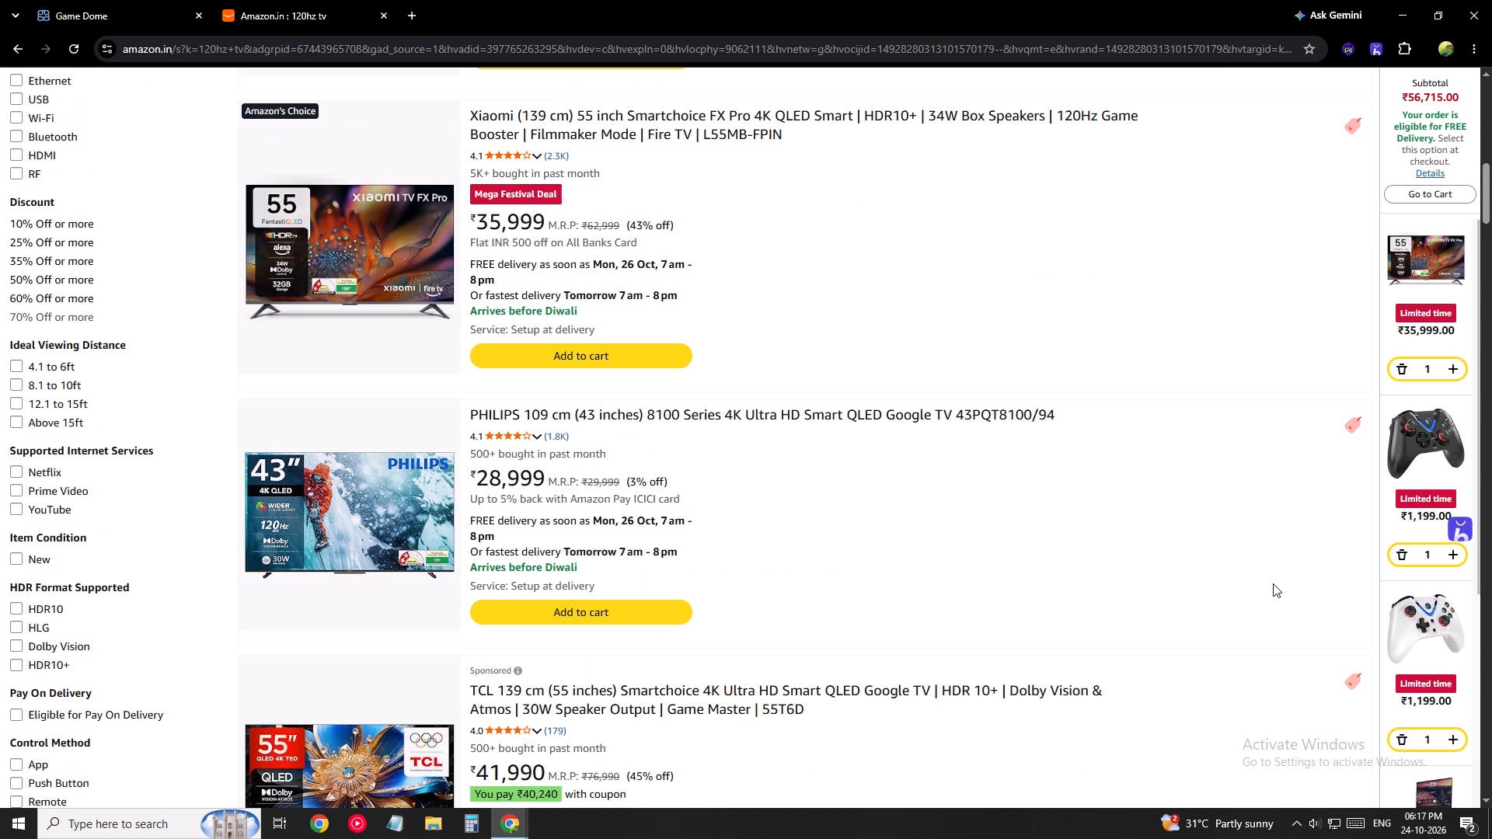
{"action": "scroll", "coordinate": [1273, 583], "scroll_direction": "down", "scroll_amount": 1}
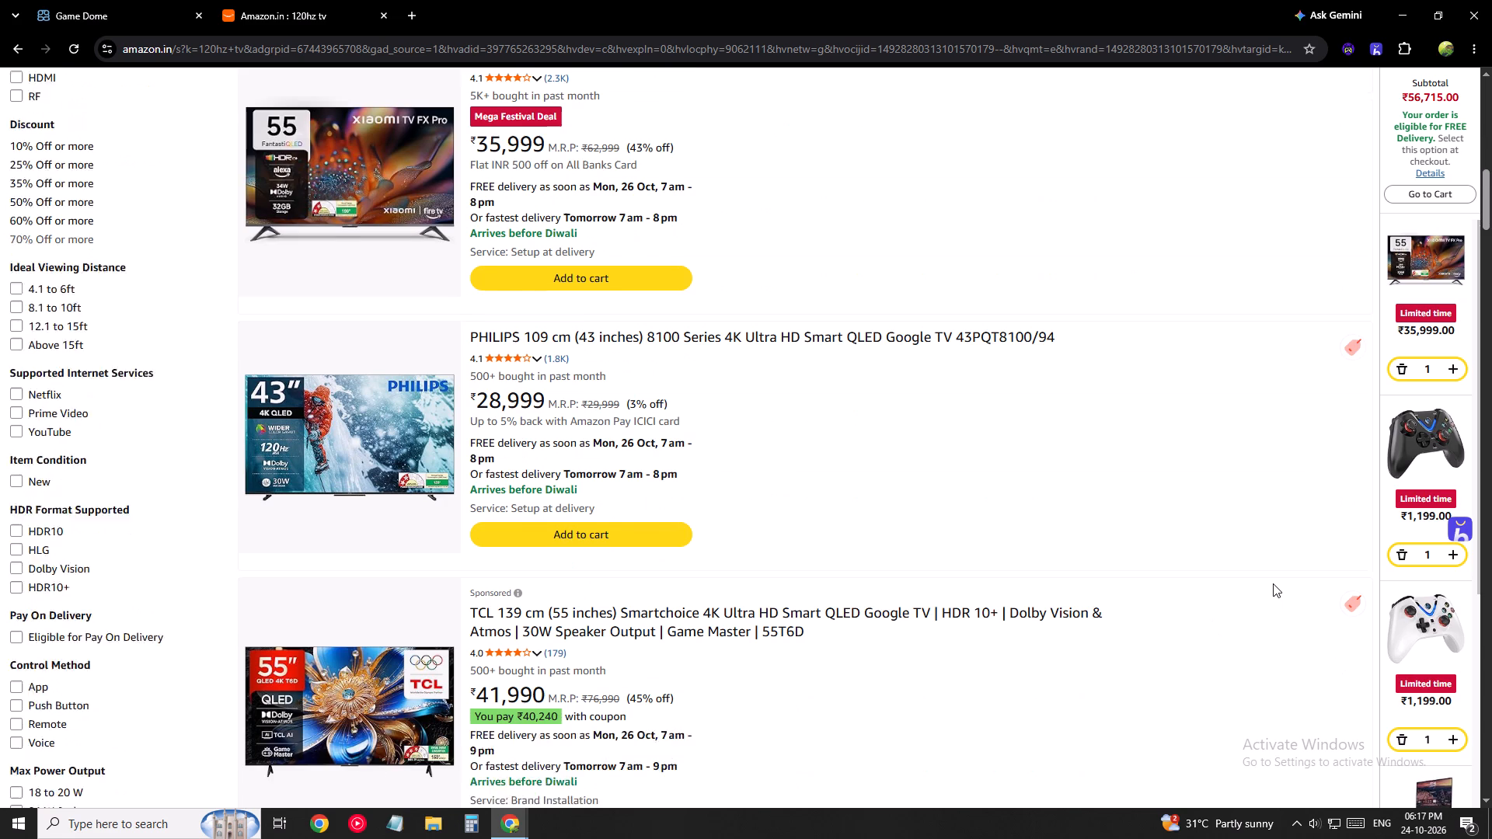
{"action": "scroll", "coordinate": [1273, 583], "scroll_direction": "down", "scroll_amount": 4}
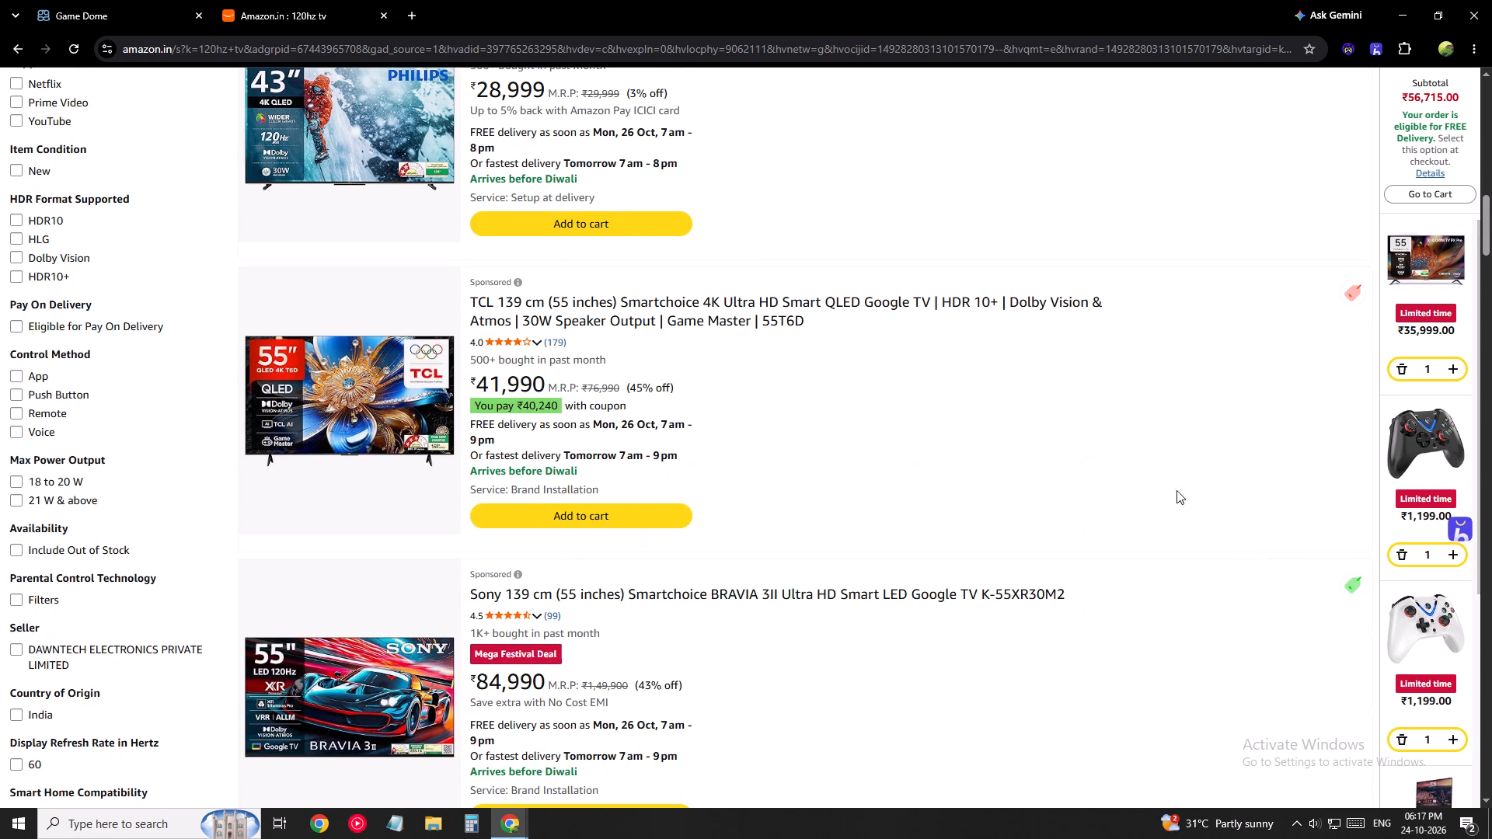
{"action": "scroll", "coordinate": [1269, 498], "scroll_direction": "down", "scroll_amount": 7}
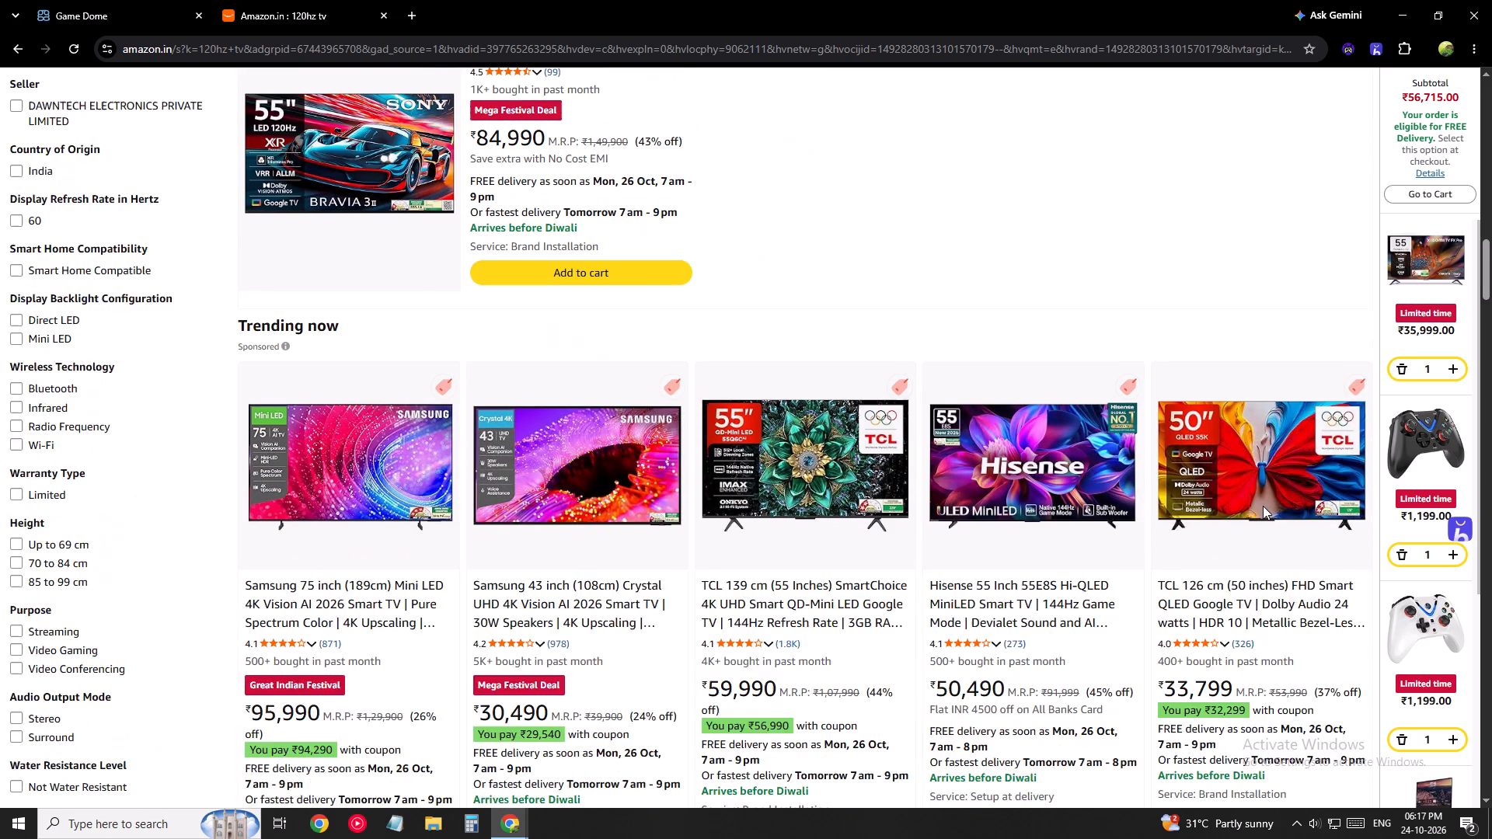
{"action": "scroll", "coordinate": [1263, 506], "scroll_direction": "down", "scroll_amount": 3}
{"action": "scroll", "coordinate": [1110, 515], "scroll_direction": "down", "scroll_amount": 1}
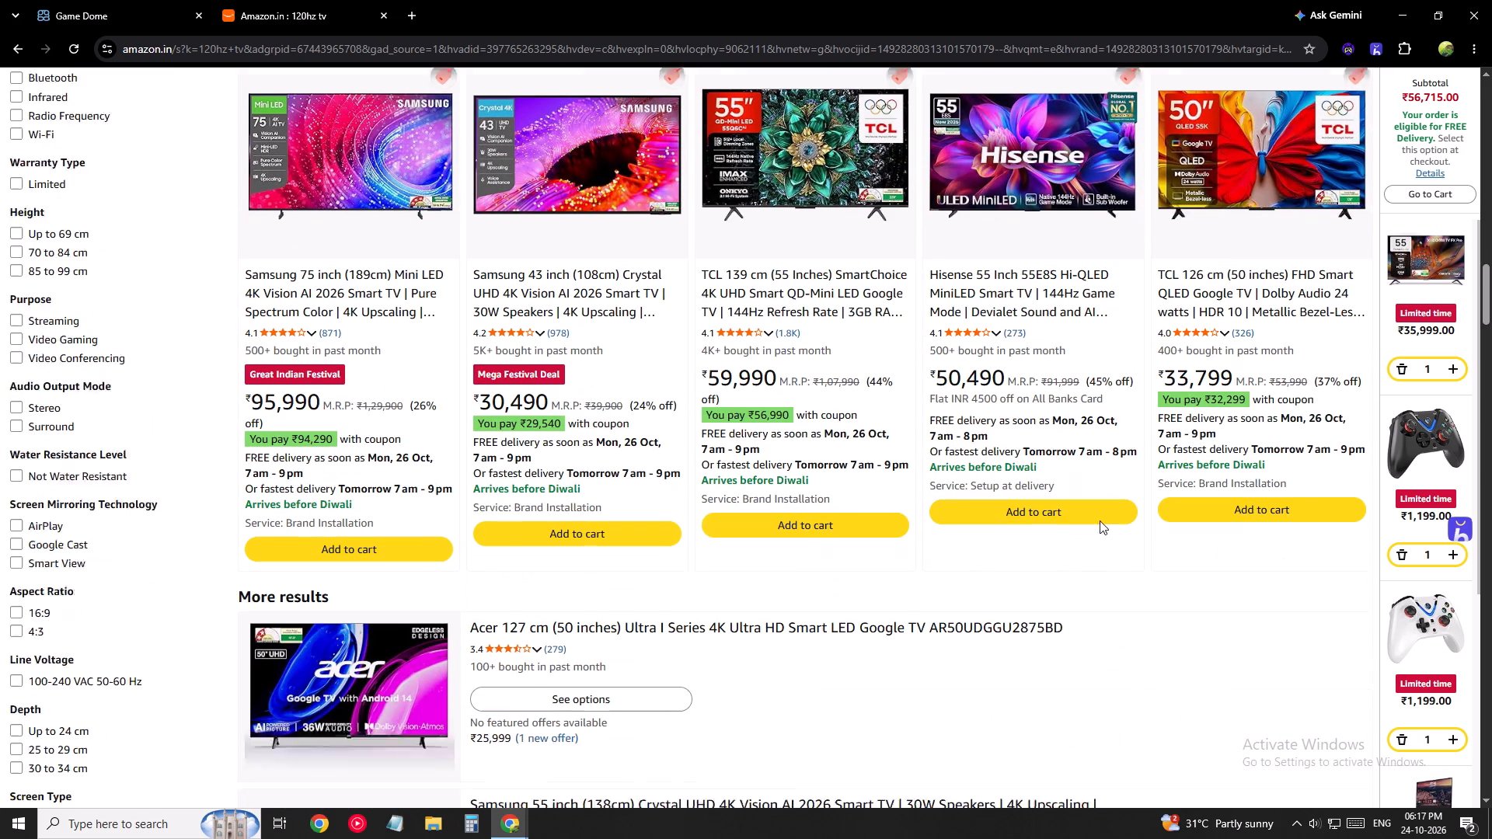
{"action": "scroll", "coordinate": [1100, 520], "scroll_direction": "down", "scroll_amount": 2}
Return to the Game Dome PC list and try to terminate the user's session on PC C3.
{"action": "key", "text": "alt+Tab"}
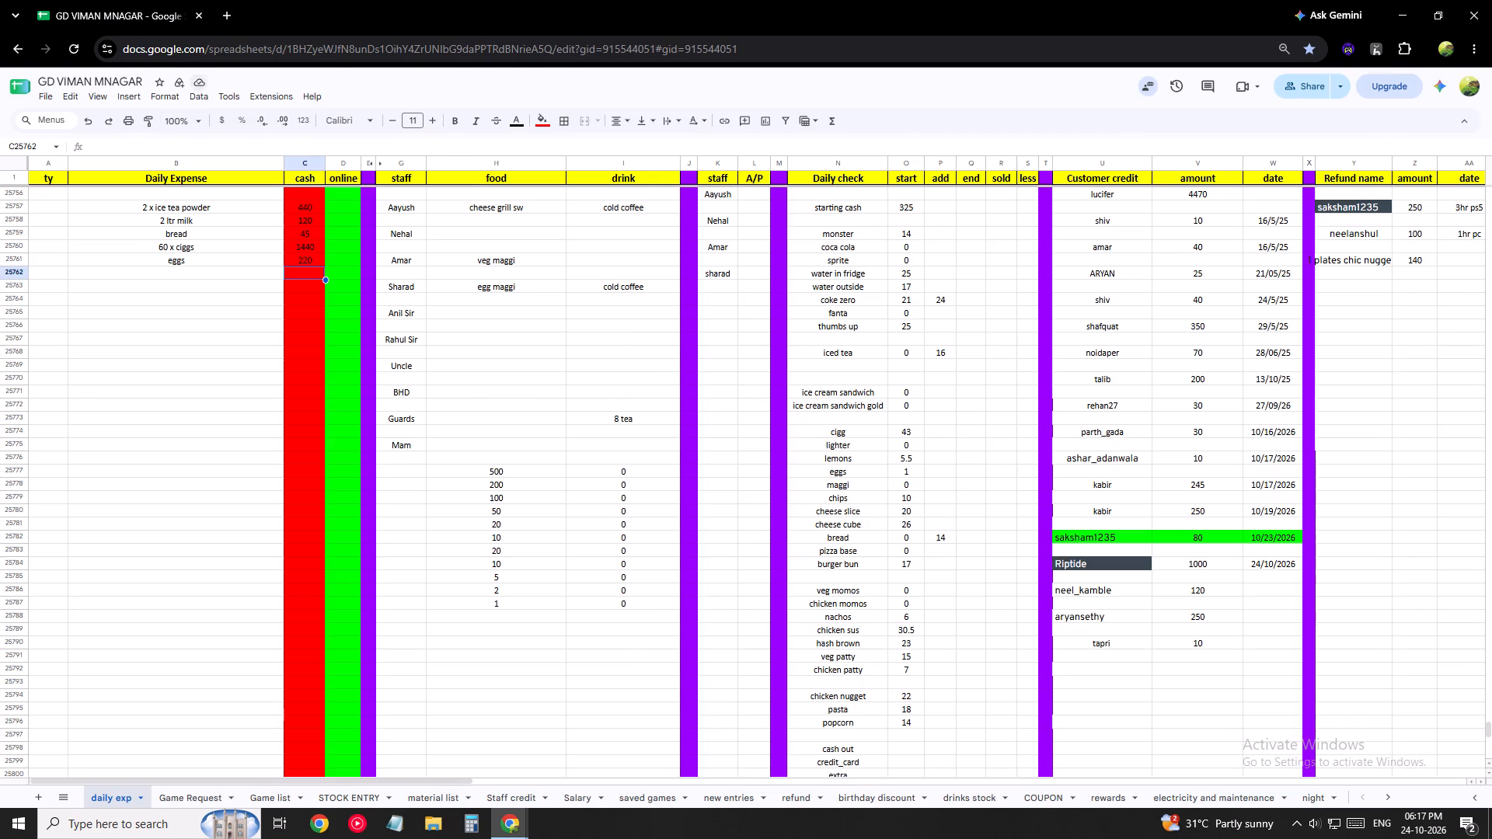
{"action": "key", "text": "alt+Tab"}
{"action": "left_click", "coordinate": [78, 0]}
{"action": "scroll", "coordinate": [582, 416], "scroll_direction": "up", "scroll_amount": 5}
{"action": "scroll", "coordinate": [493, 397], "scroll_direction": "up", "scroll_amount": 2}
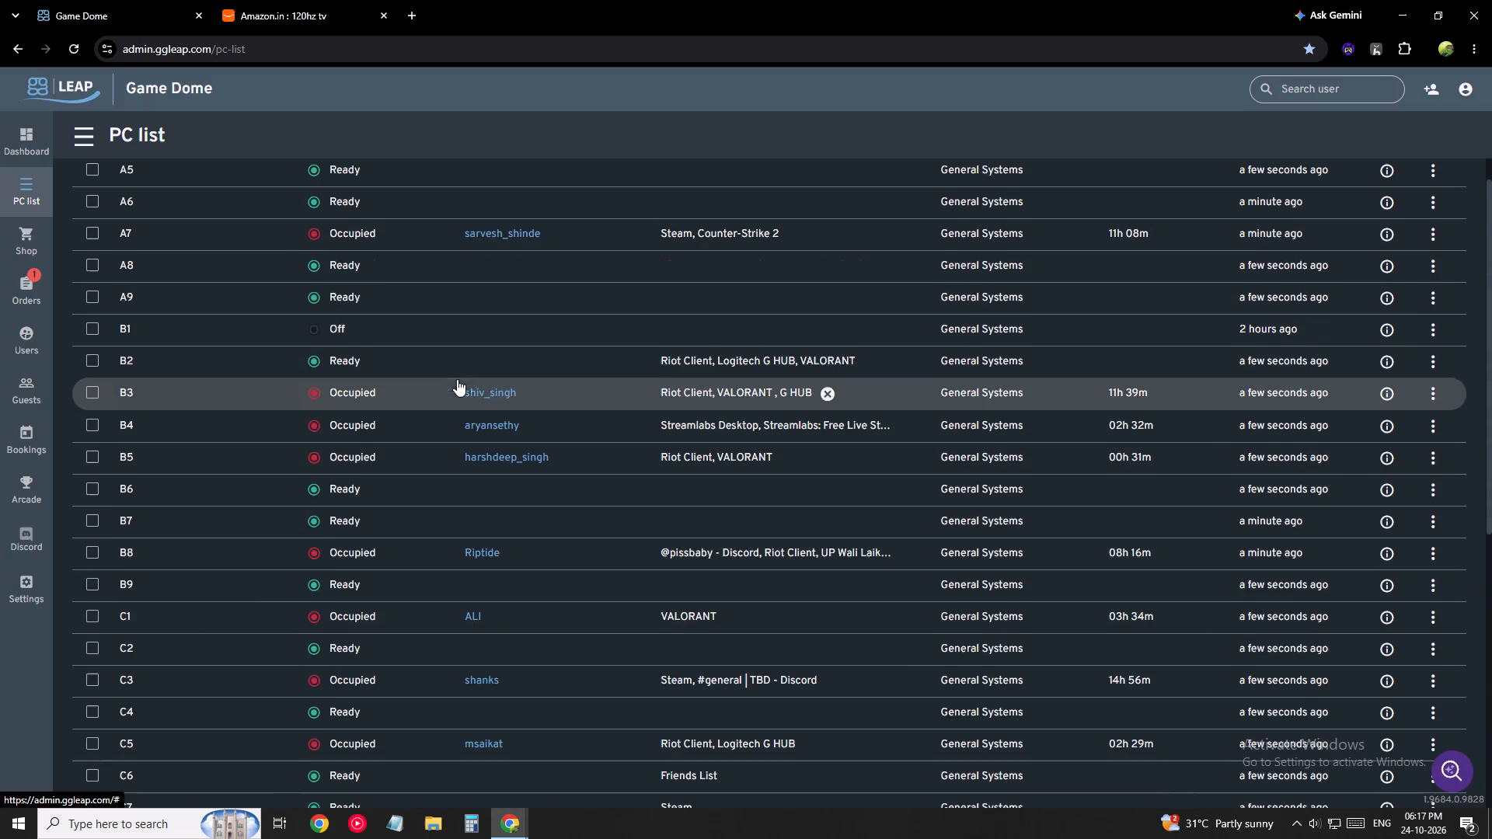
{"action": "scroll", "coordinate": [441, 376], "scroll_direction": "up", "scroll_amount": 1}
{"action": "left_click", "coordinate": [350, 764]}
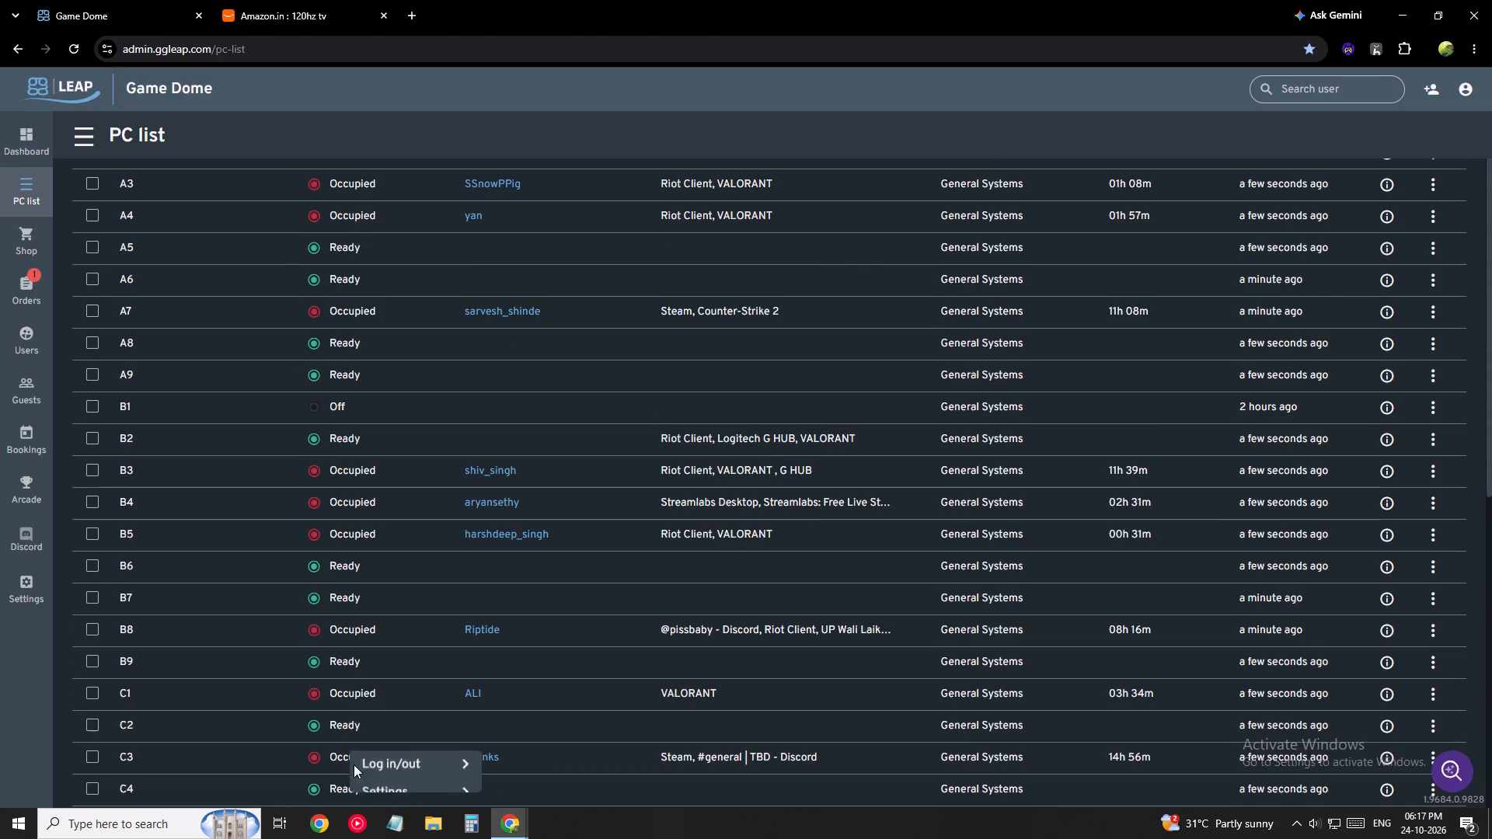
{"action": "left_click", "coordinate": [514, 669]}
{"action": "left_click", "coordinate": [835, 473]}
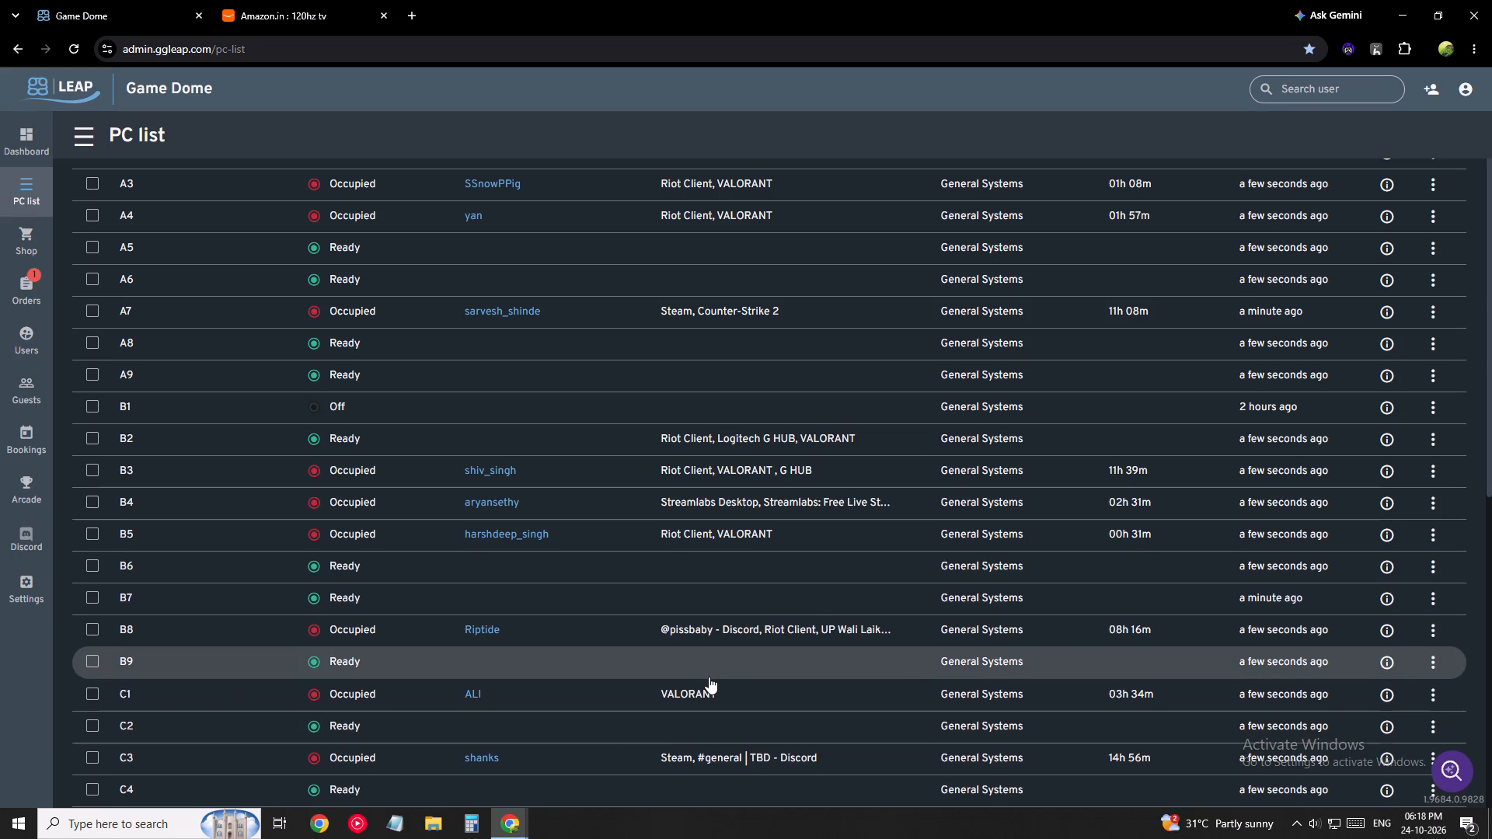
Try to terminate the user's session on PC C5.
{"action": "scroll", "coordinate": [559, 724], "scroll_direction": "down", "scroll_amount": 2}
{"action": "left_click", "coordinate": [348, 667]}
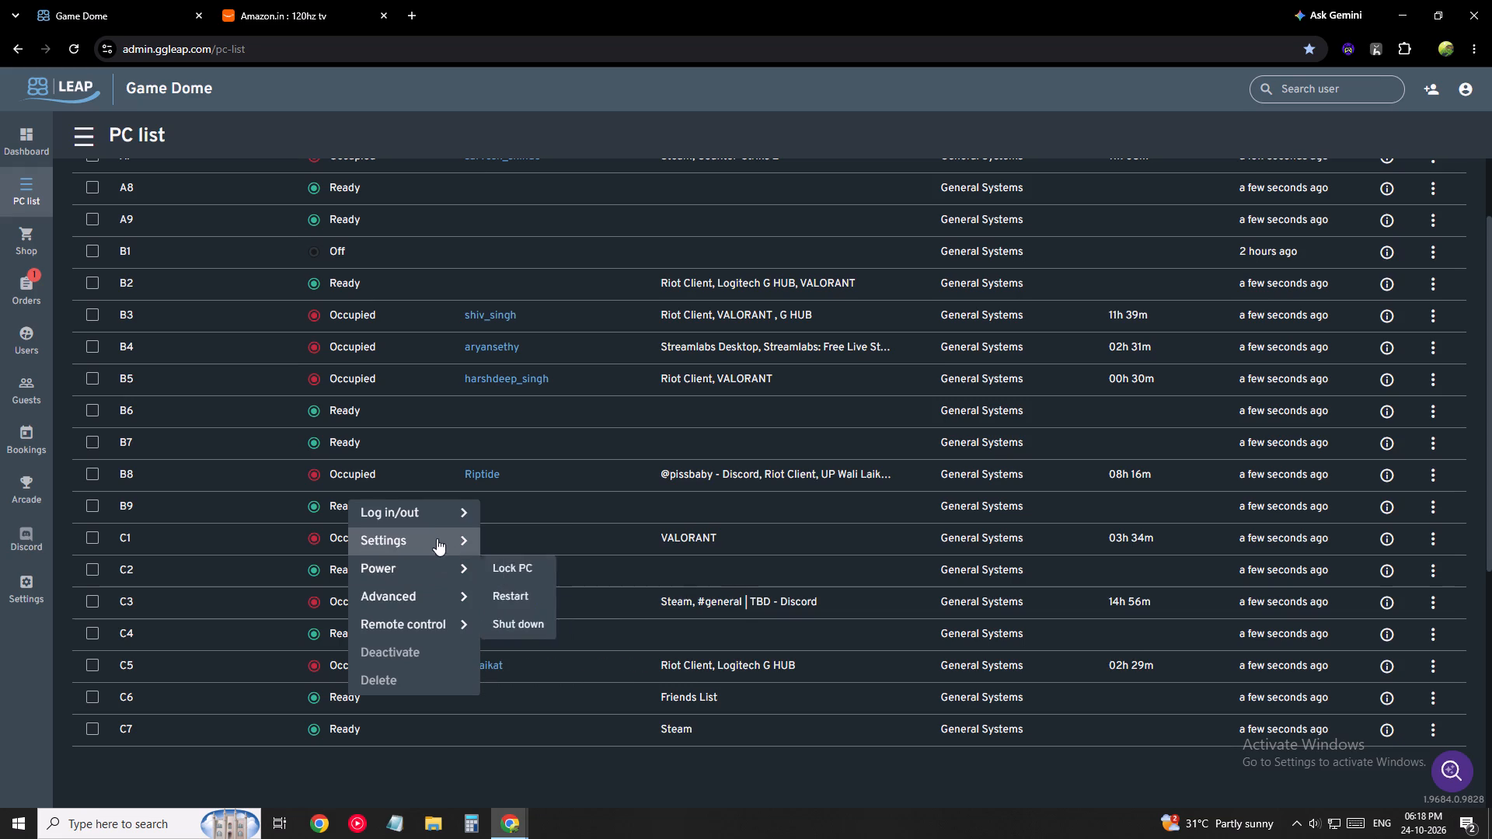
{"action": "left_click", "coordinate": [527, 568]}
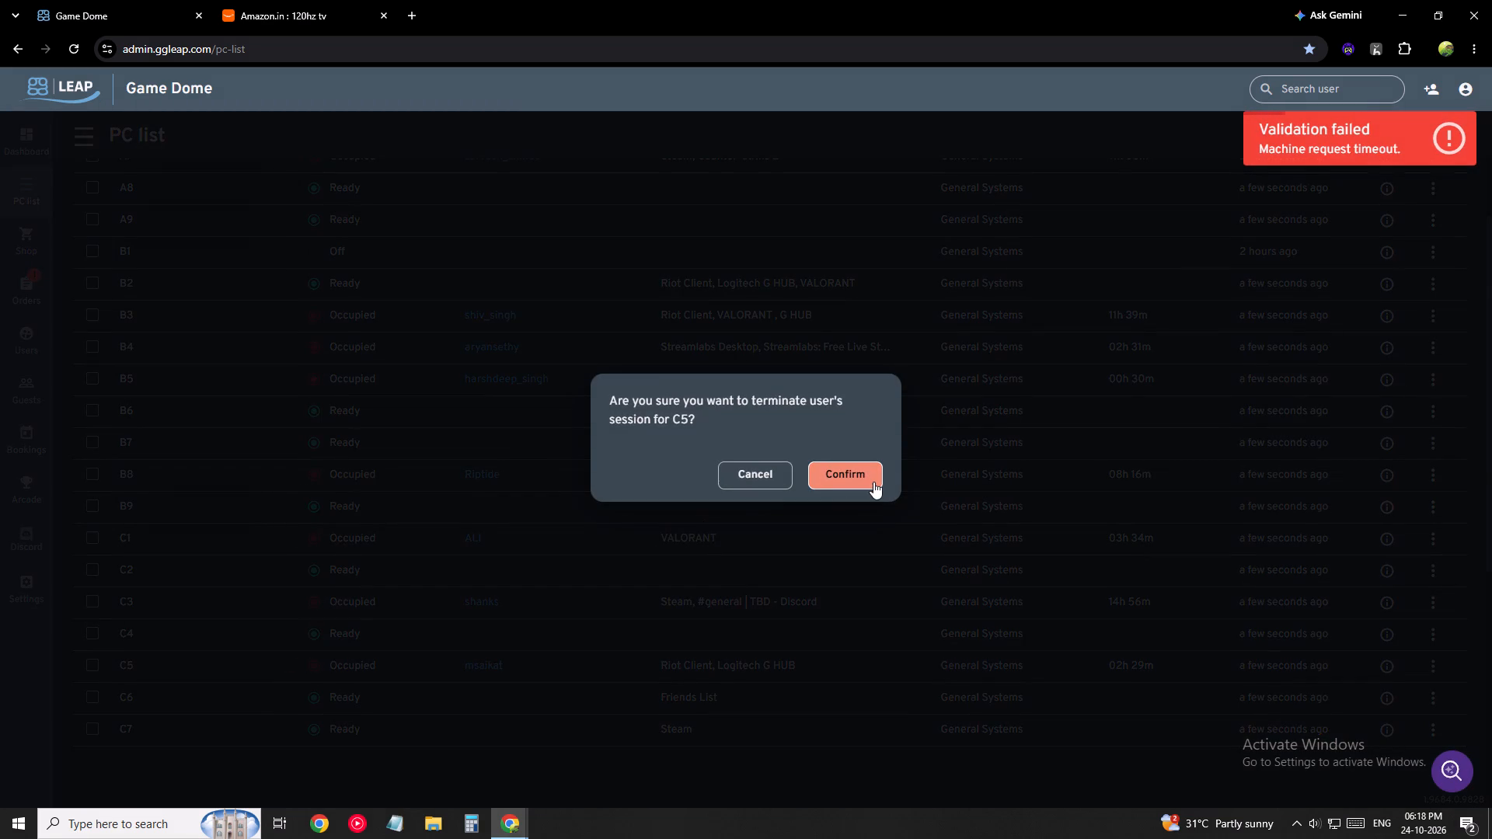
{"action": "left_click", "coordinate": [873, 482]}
Send a restart to PC C3.
{"action": "left_click", "coordinate": [343, 599]}
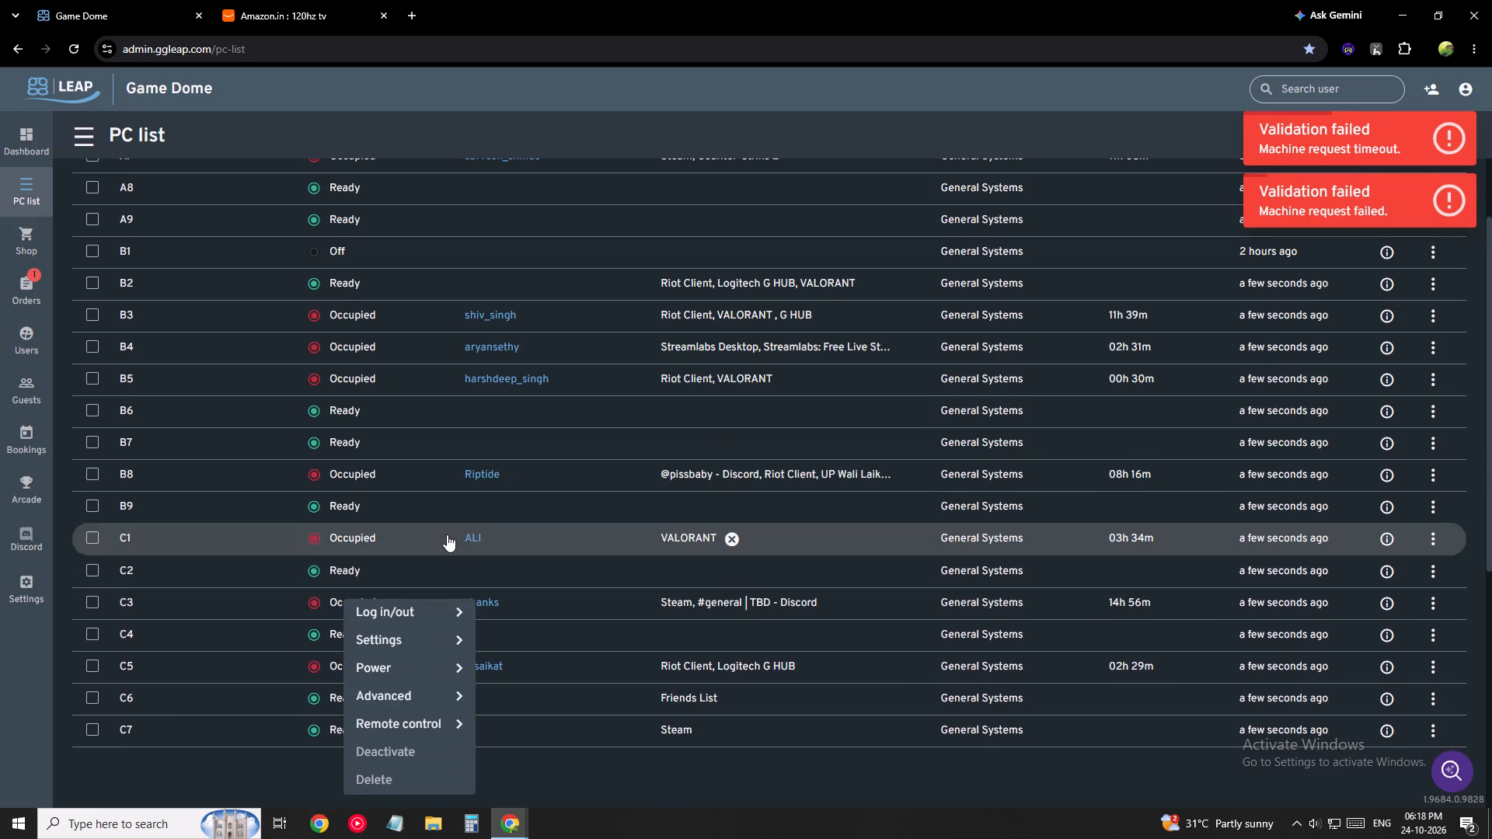
{"action": "left_click", "coordinate": [517, 693]}
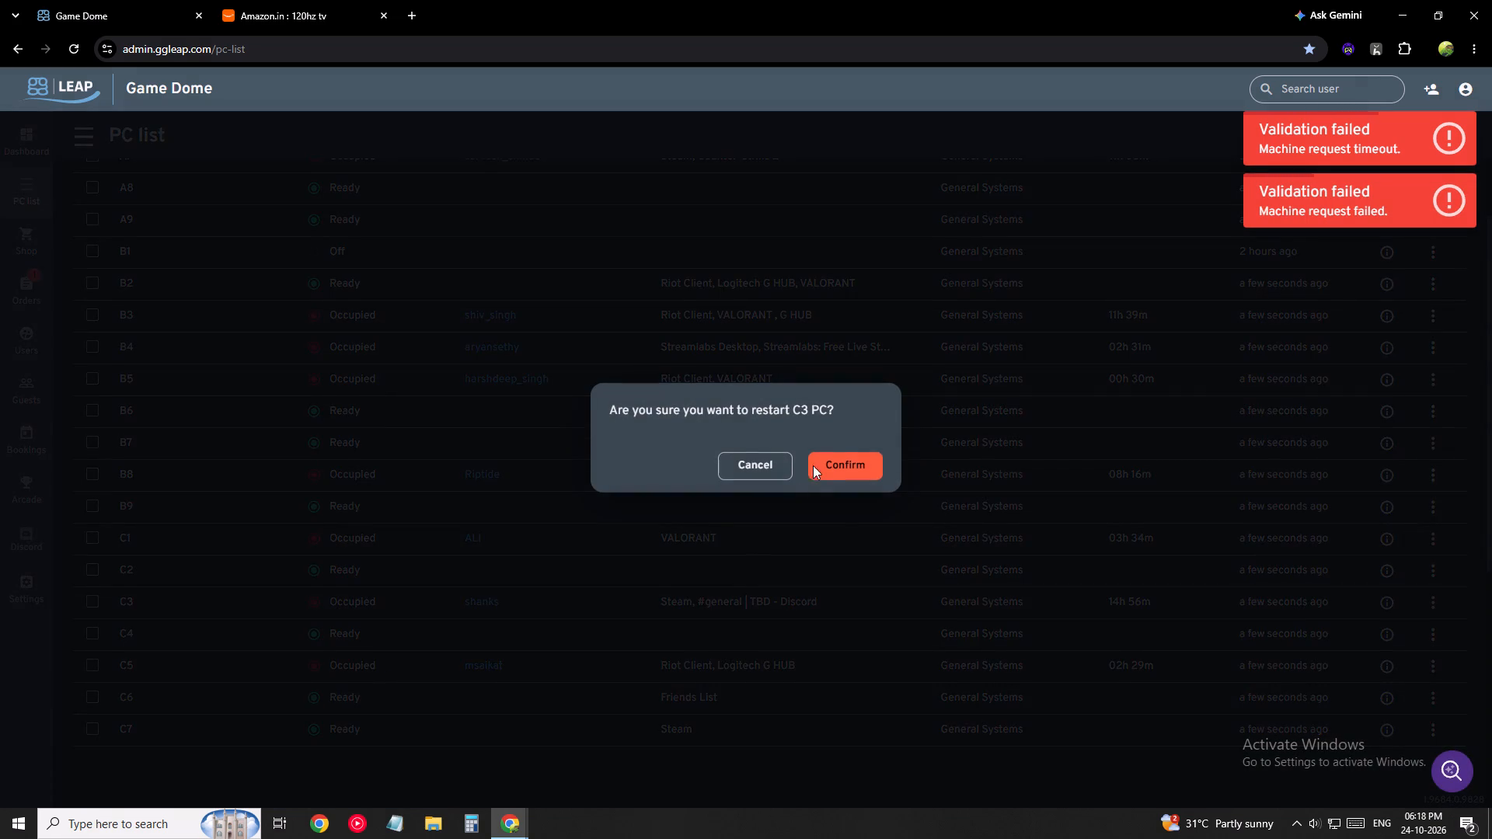
{"action": "left_click_drag", "start_coordinate": [836, 444], "coordinate": [844, 446]}
{"action": "left_click", "coordinate": [860, 460]}
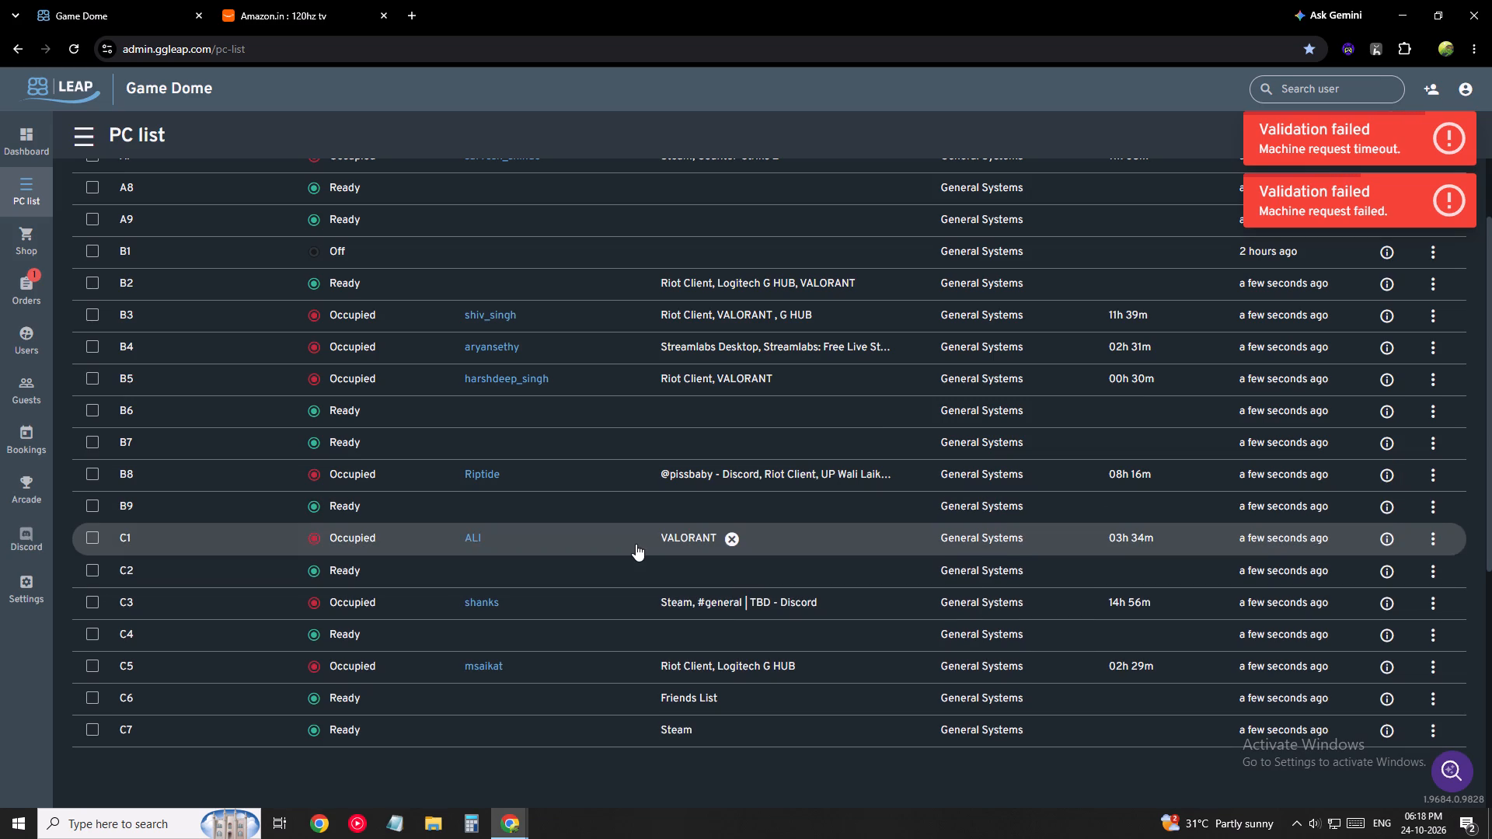